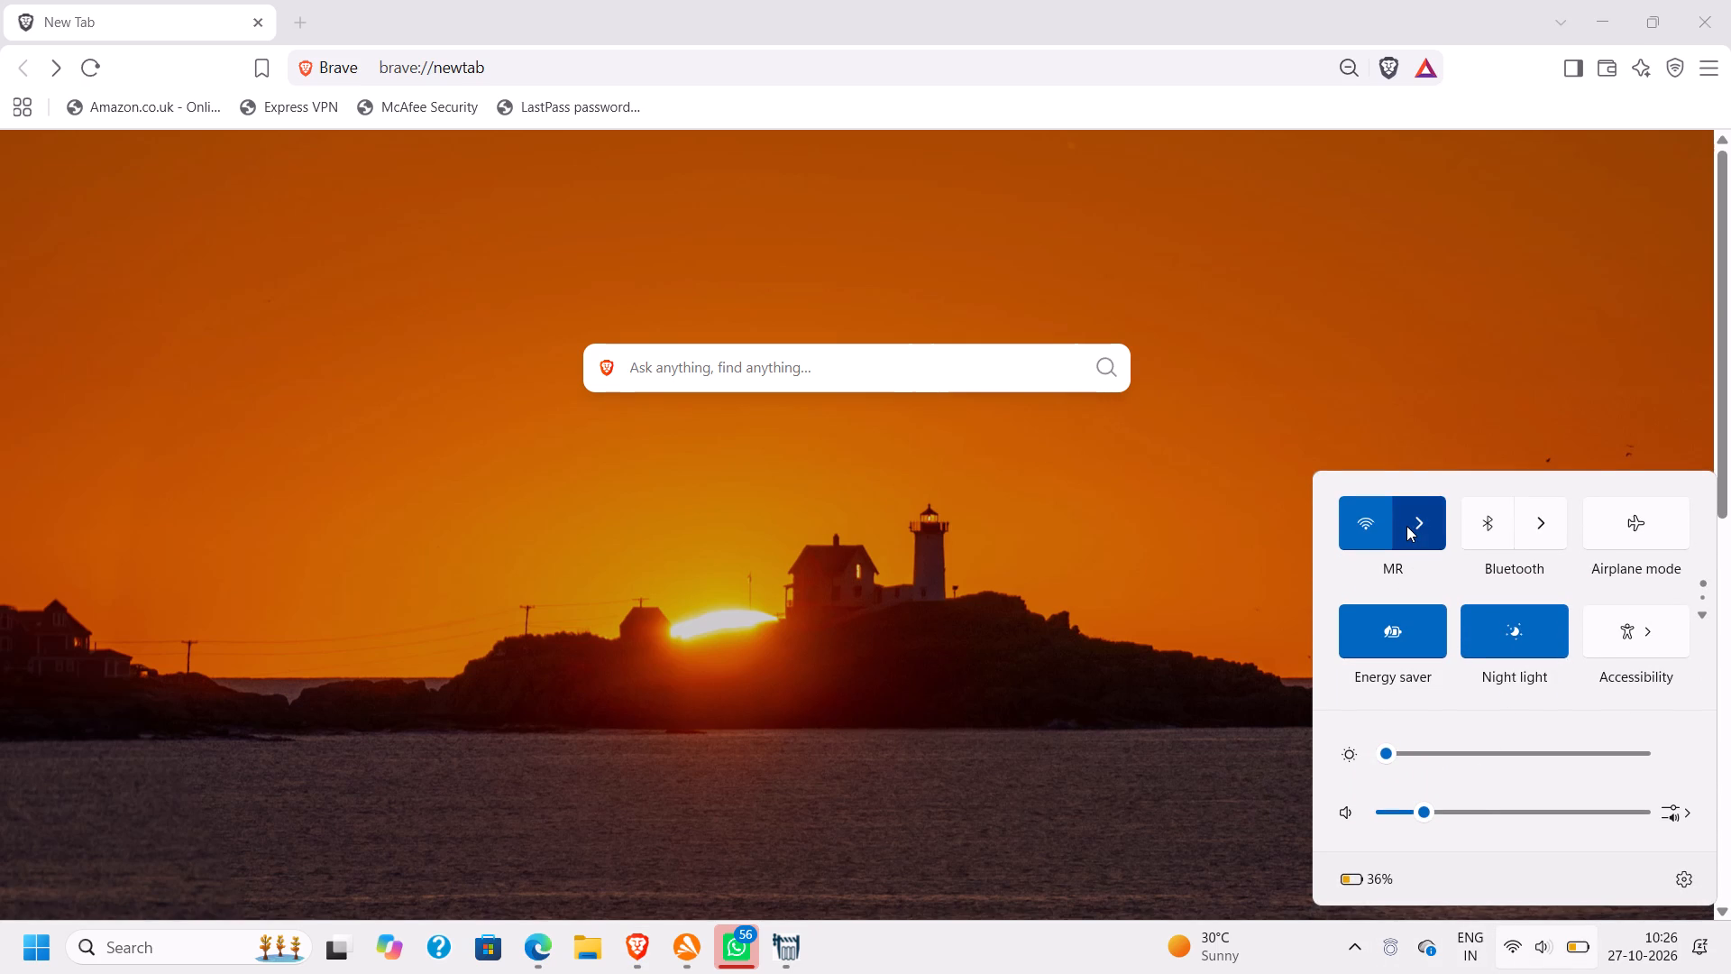
# Open the Wi-Fi settings and review the connection properties of the MR network.
pyautogui.click(1417, 886)
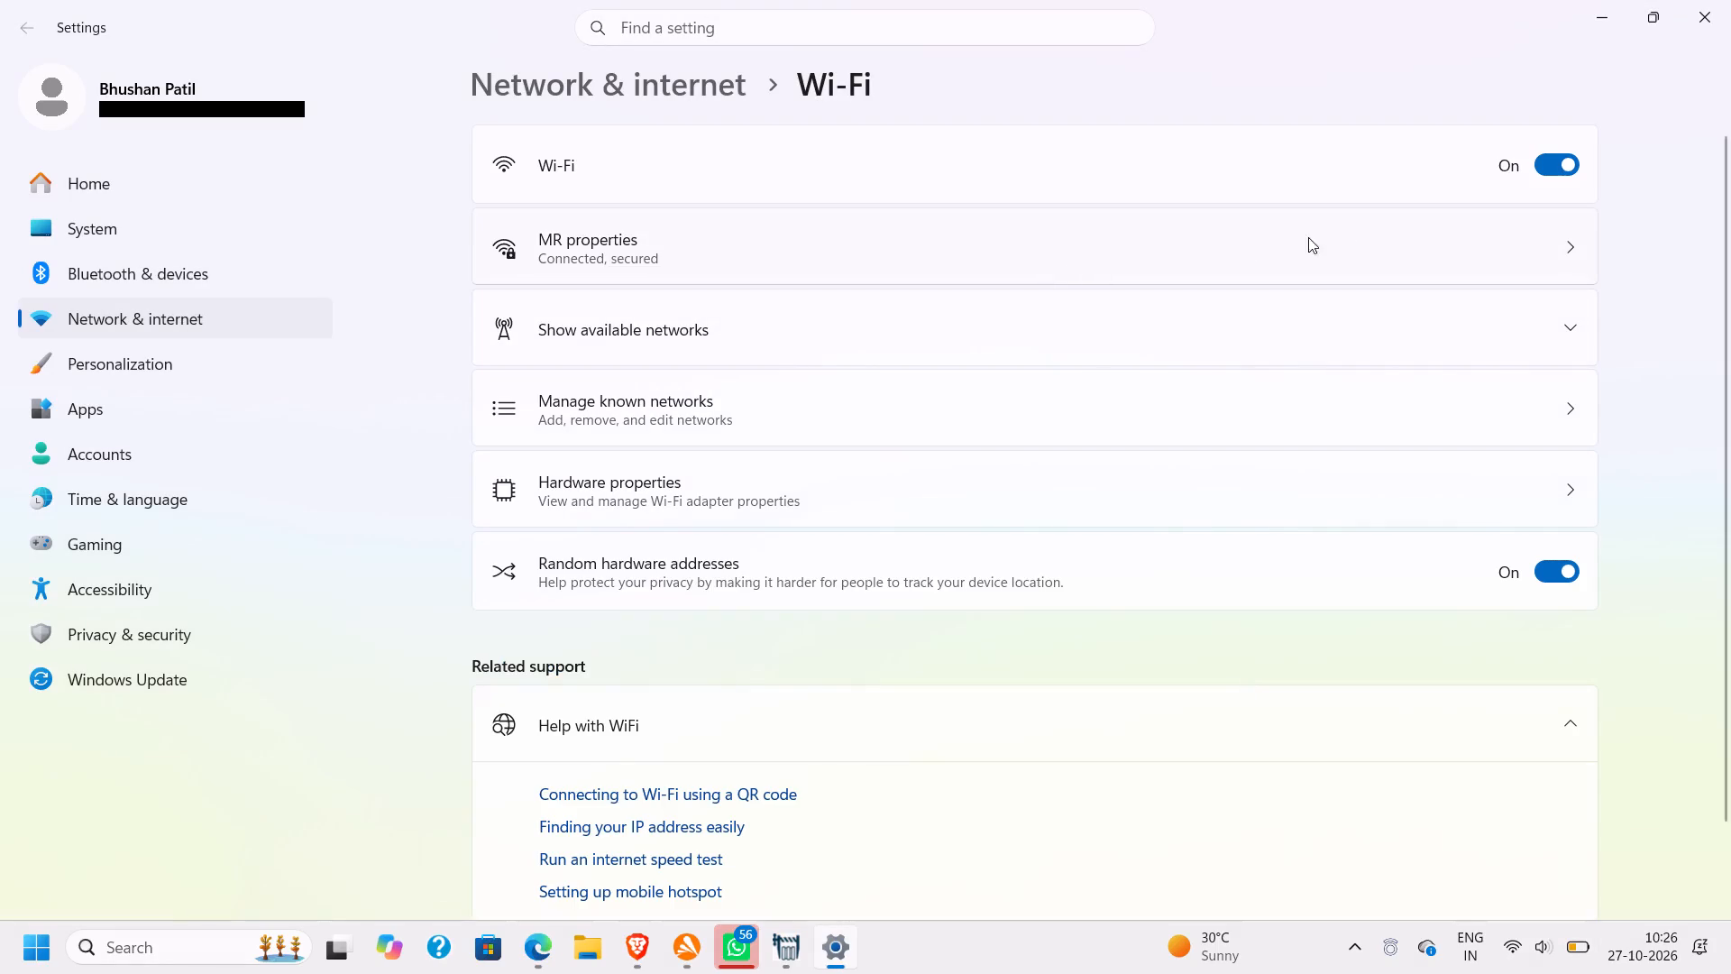
pyautogui.click(1565, 240)
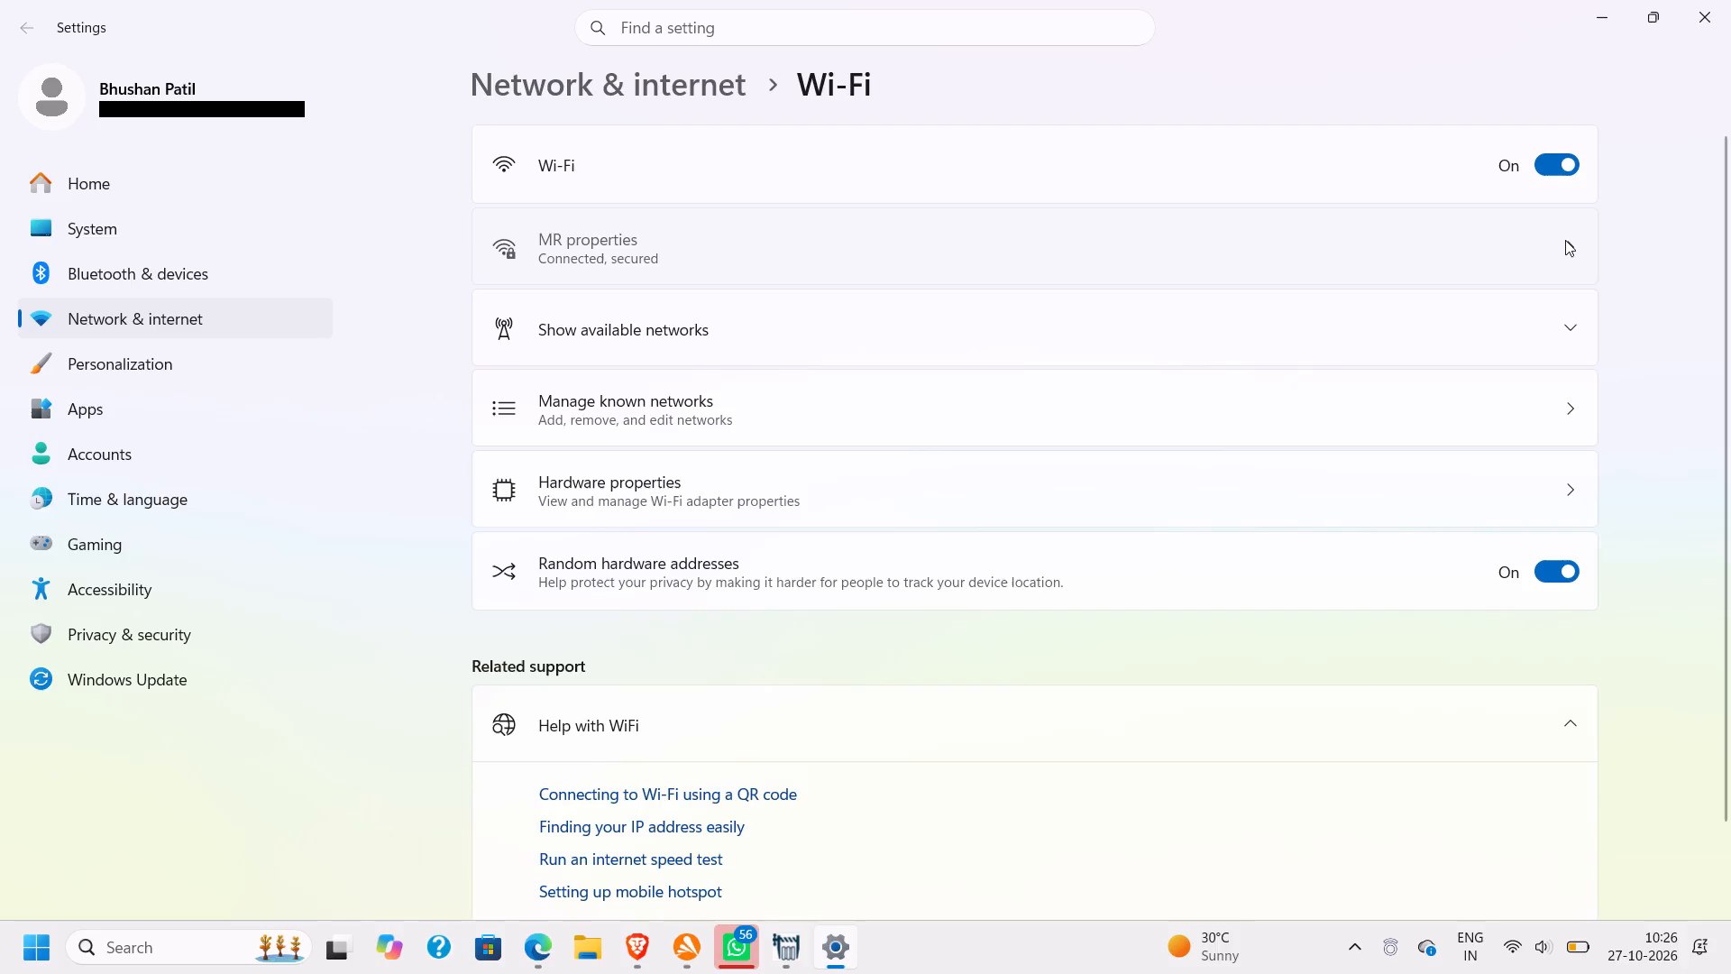
pyautogui.click(1197, 416)
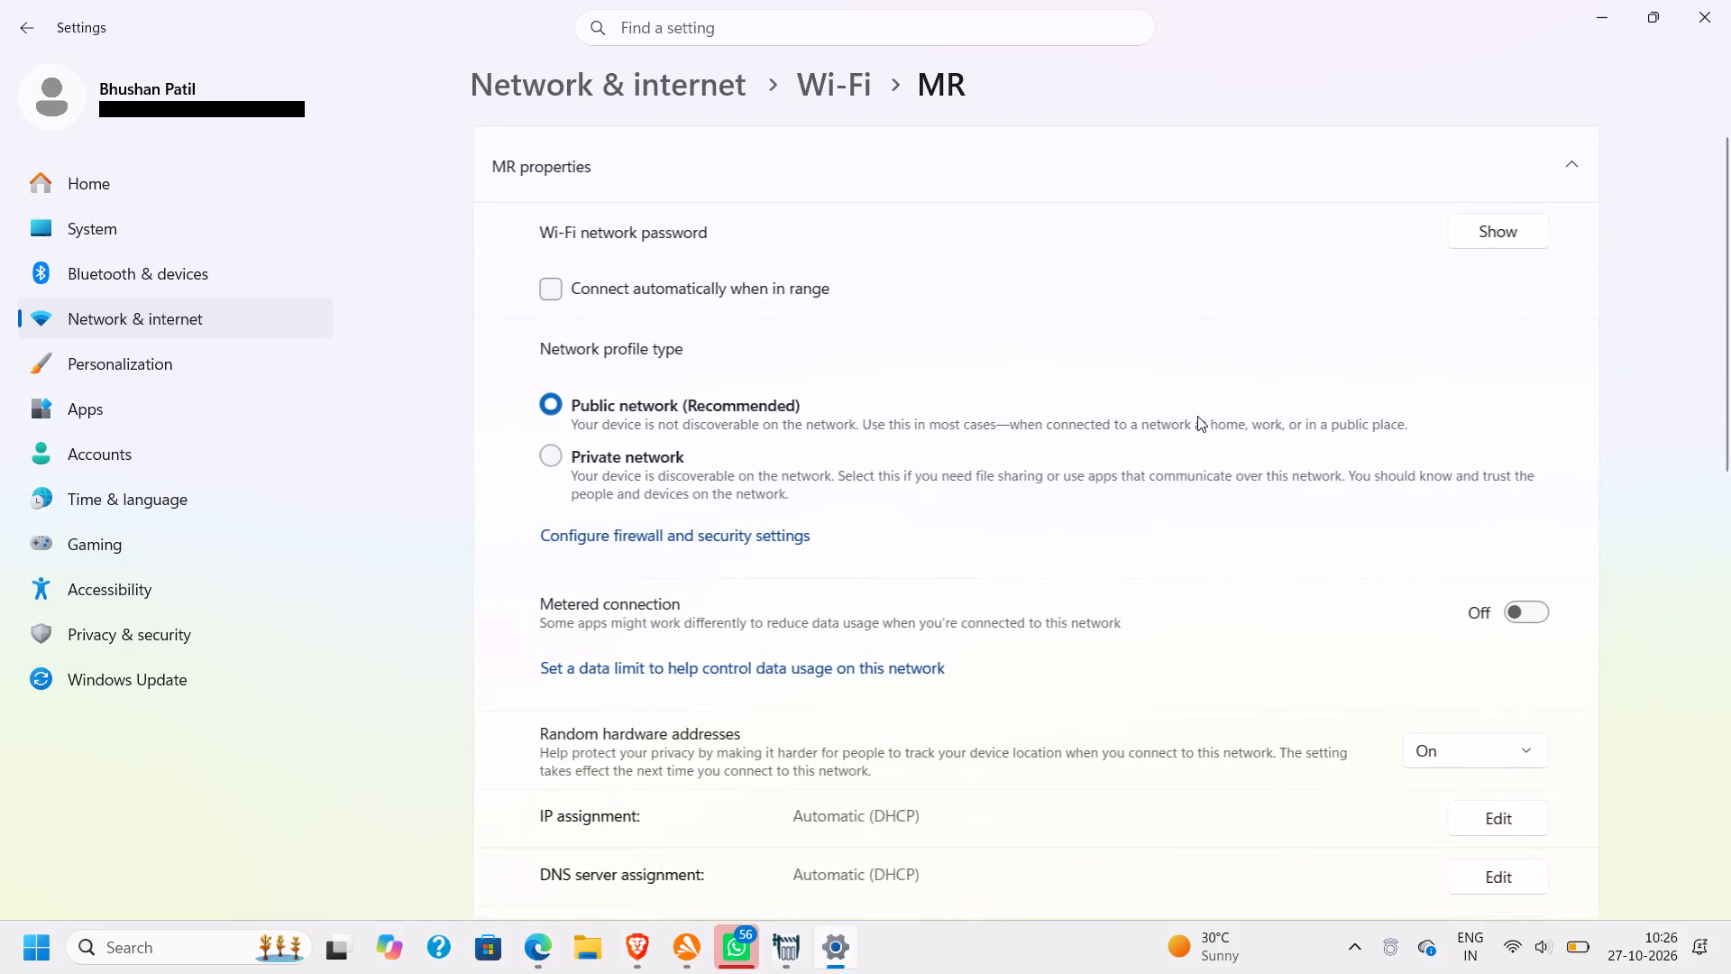
pyautogui.scroll(-5, 844, 593)
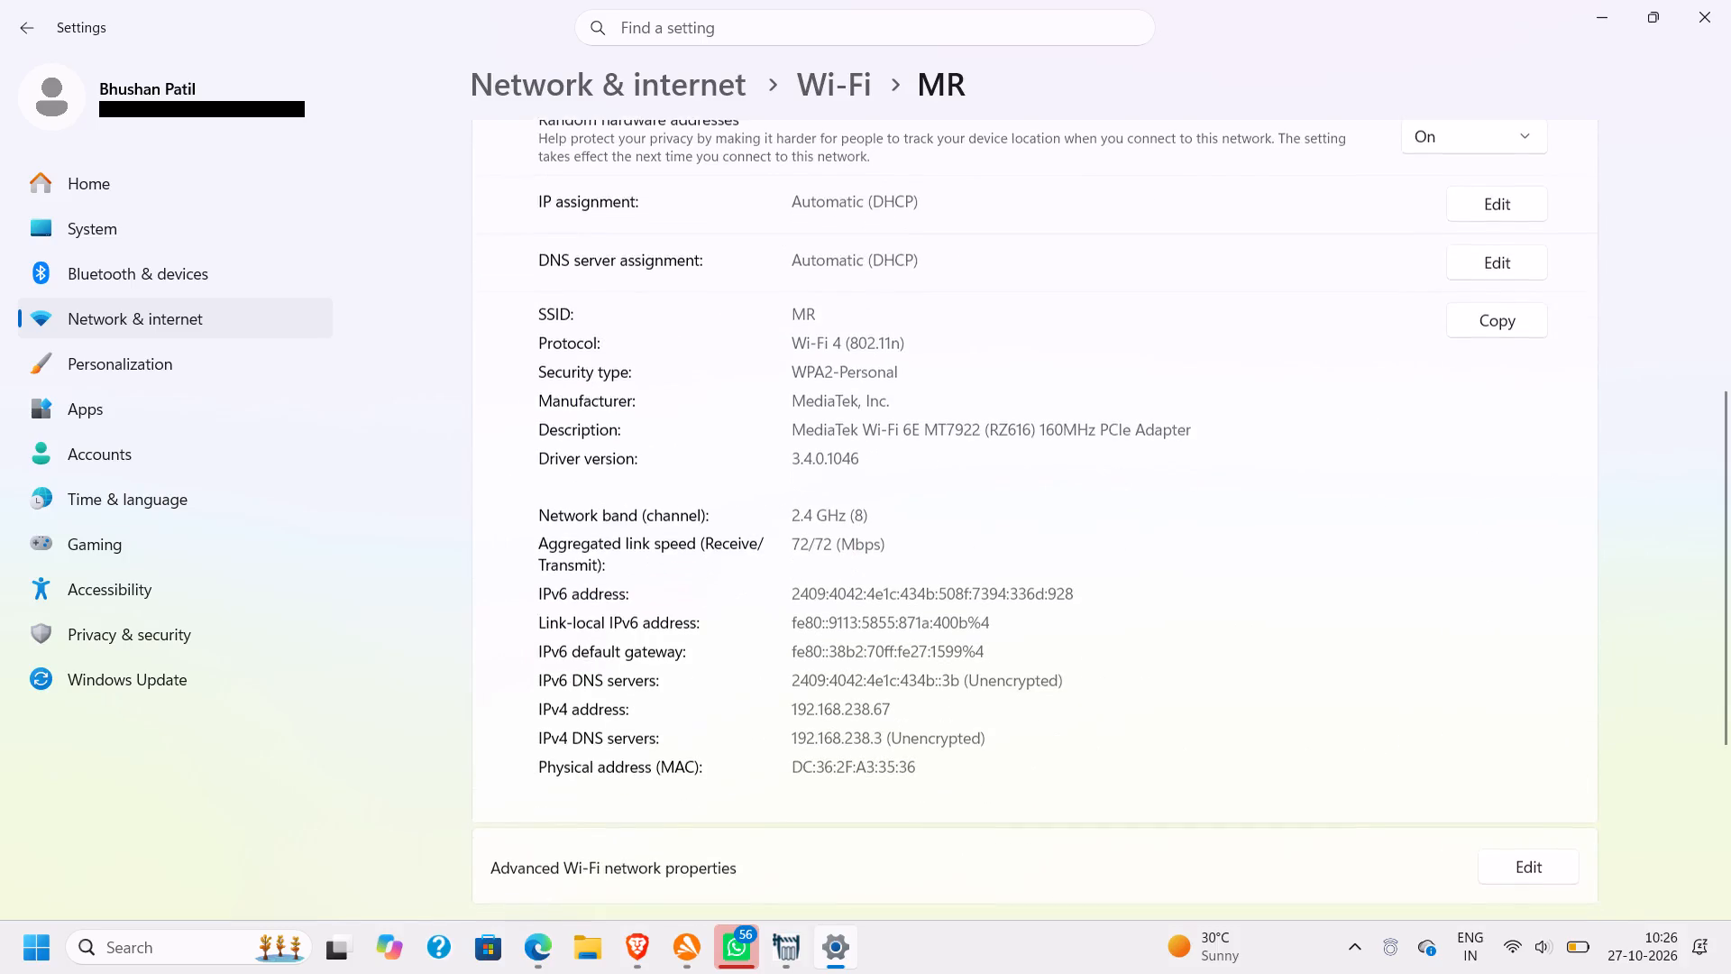
pyautogui.scroll(4, 844, 593)
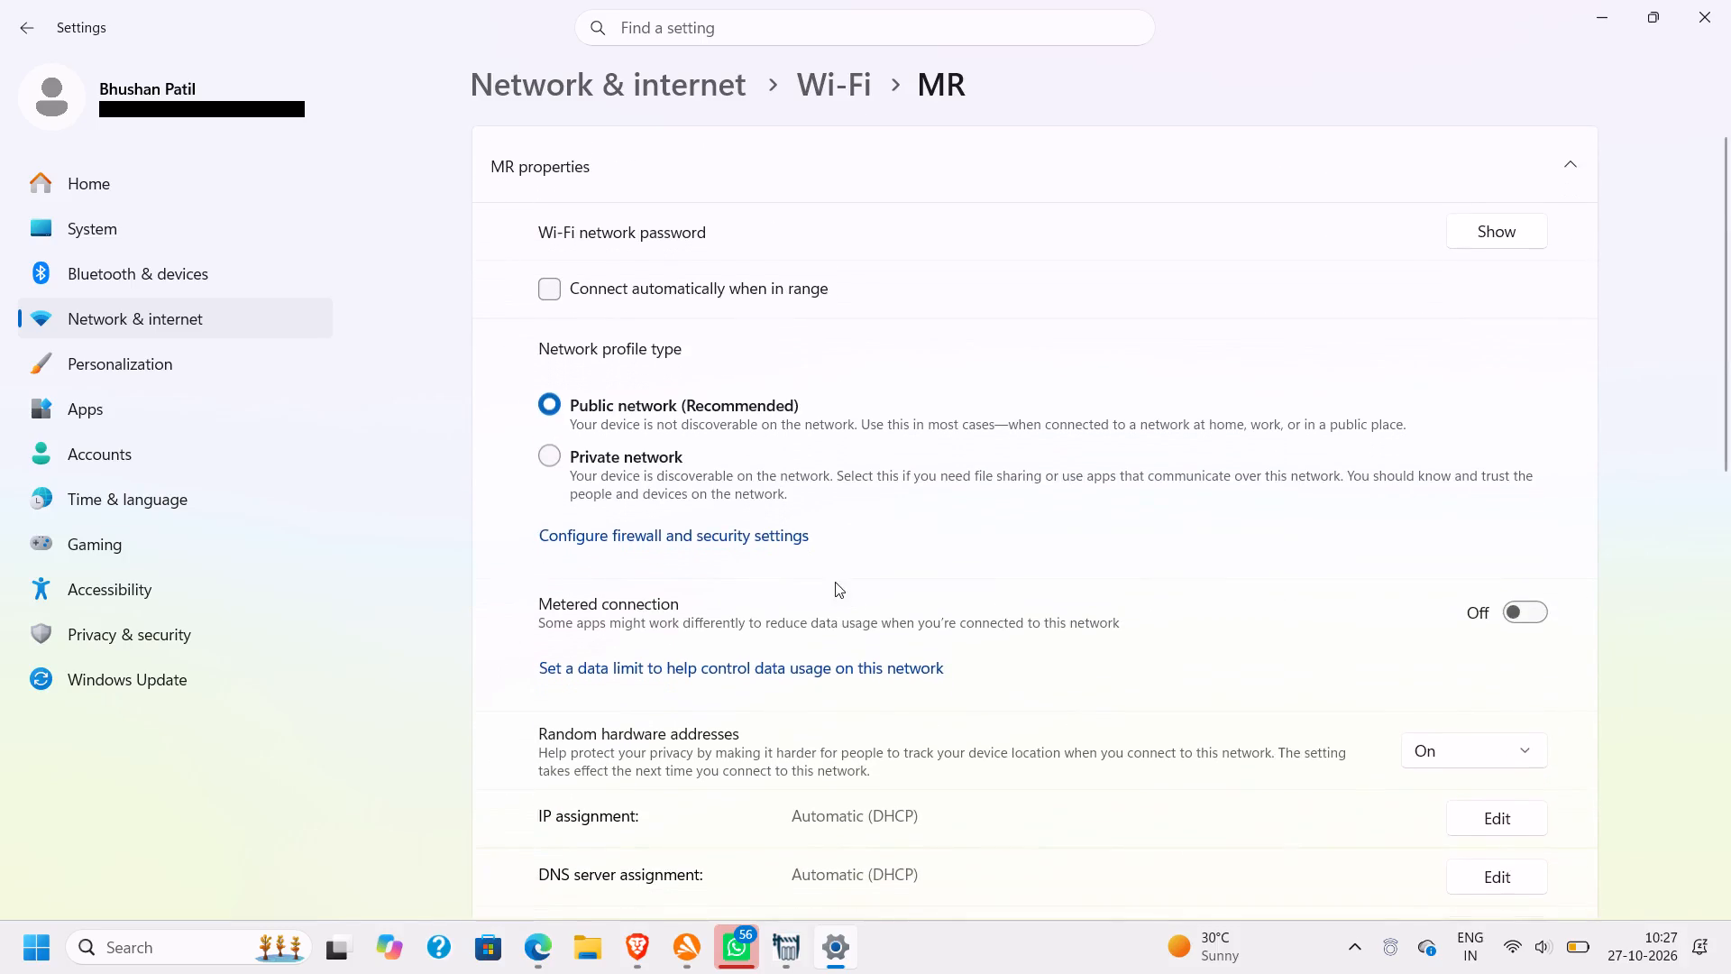
pyautogui.click(807, 87)
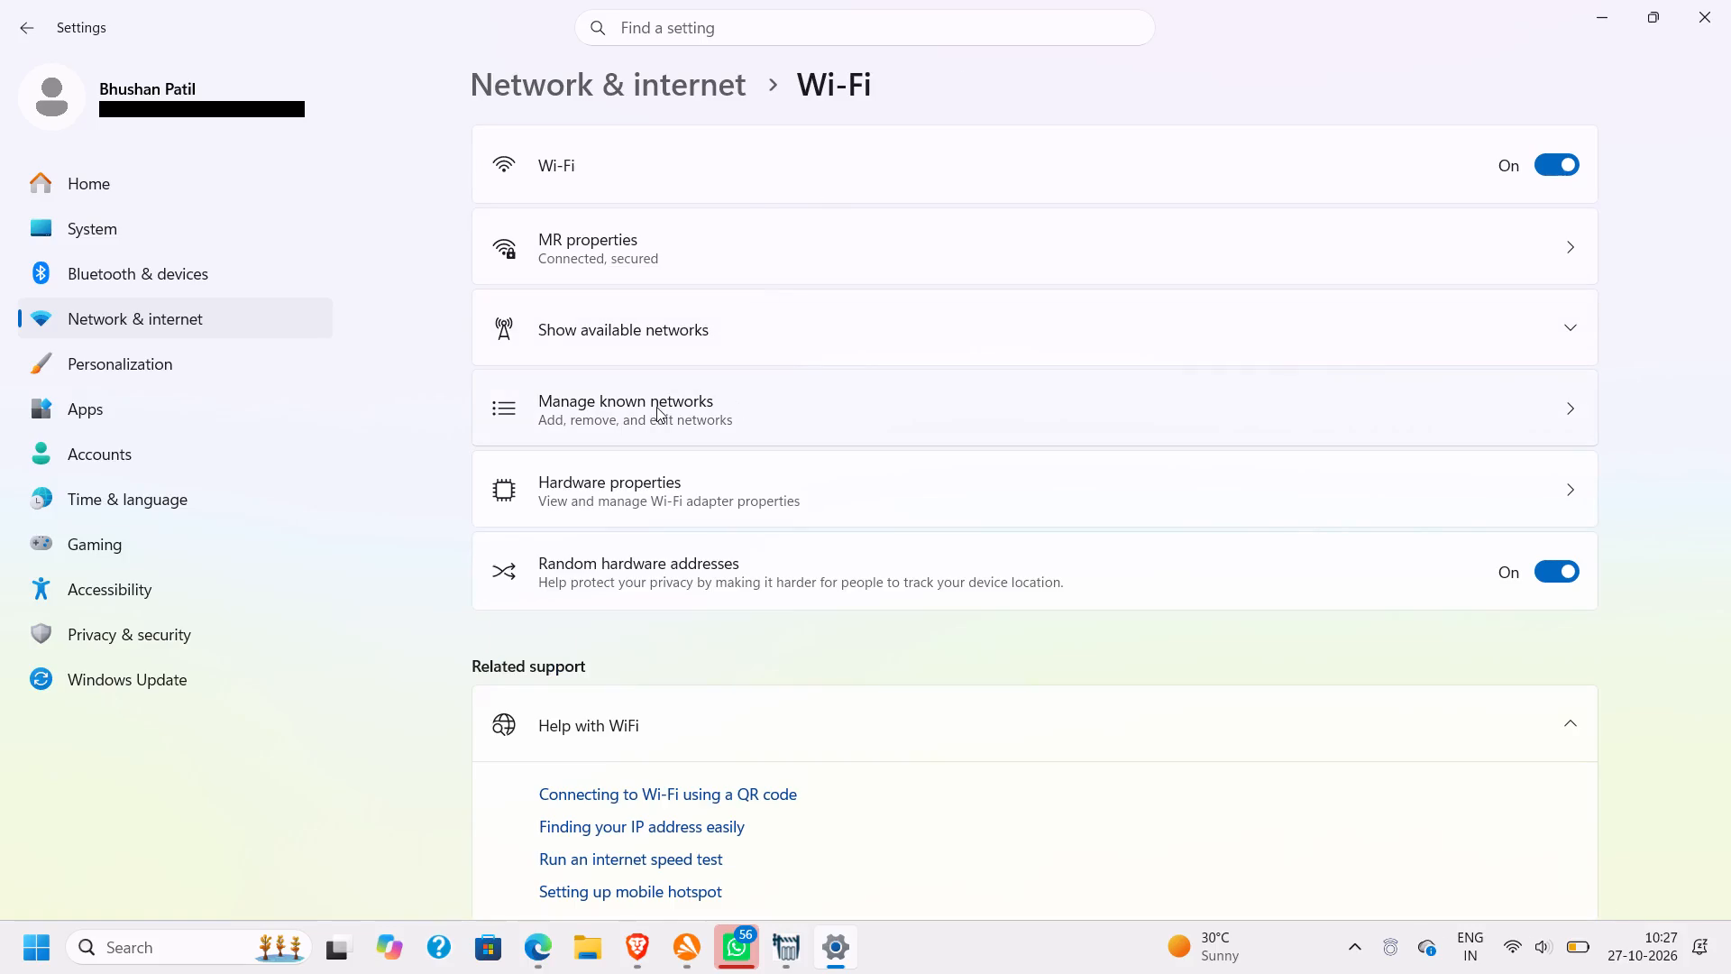
# Forget the saved MR 2 network in the known networks and return to the Wi-Fi settings.
pyautogui.click(656, 407)
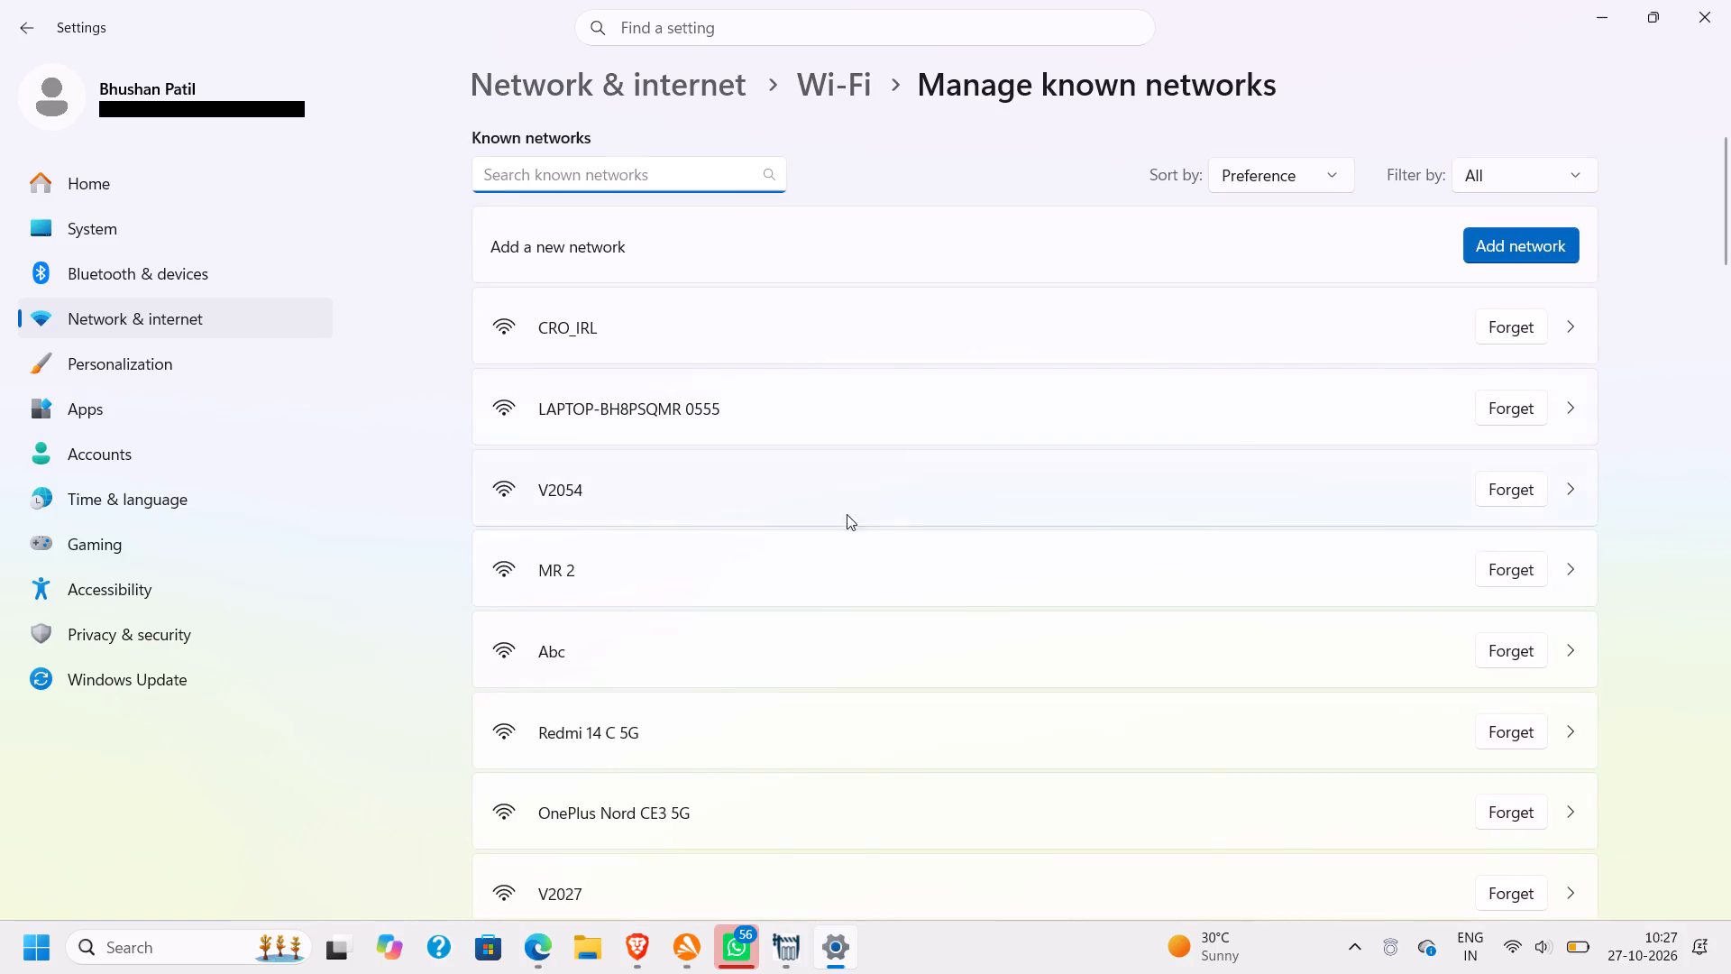
pyautogui.click(1516, 569)
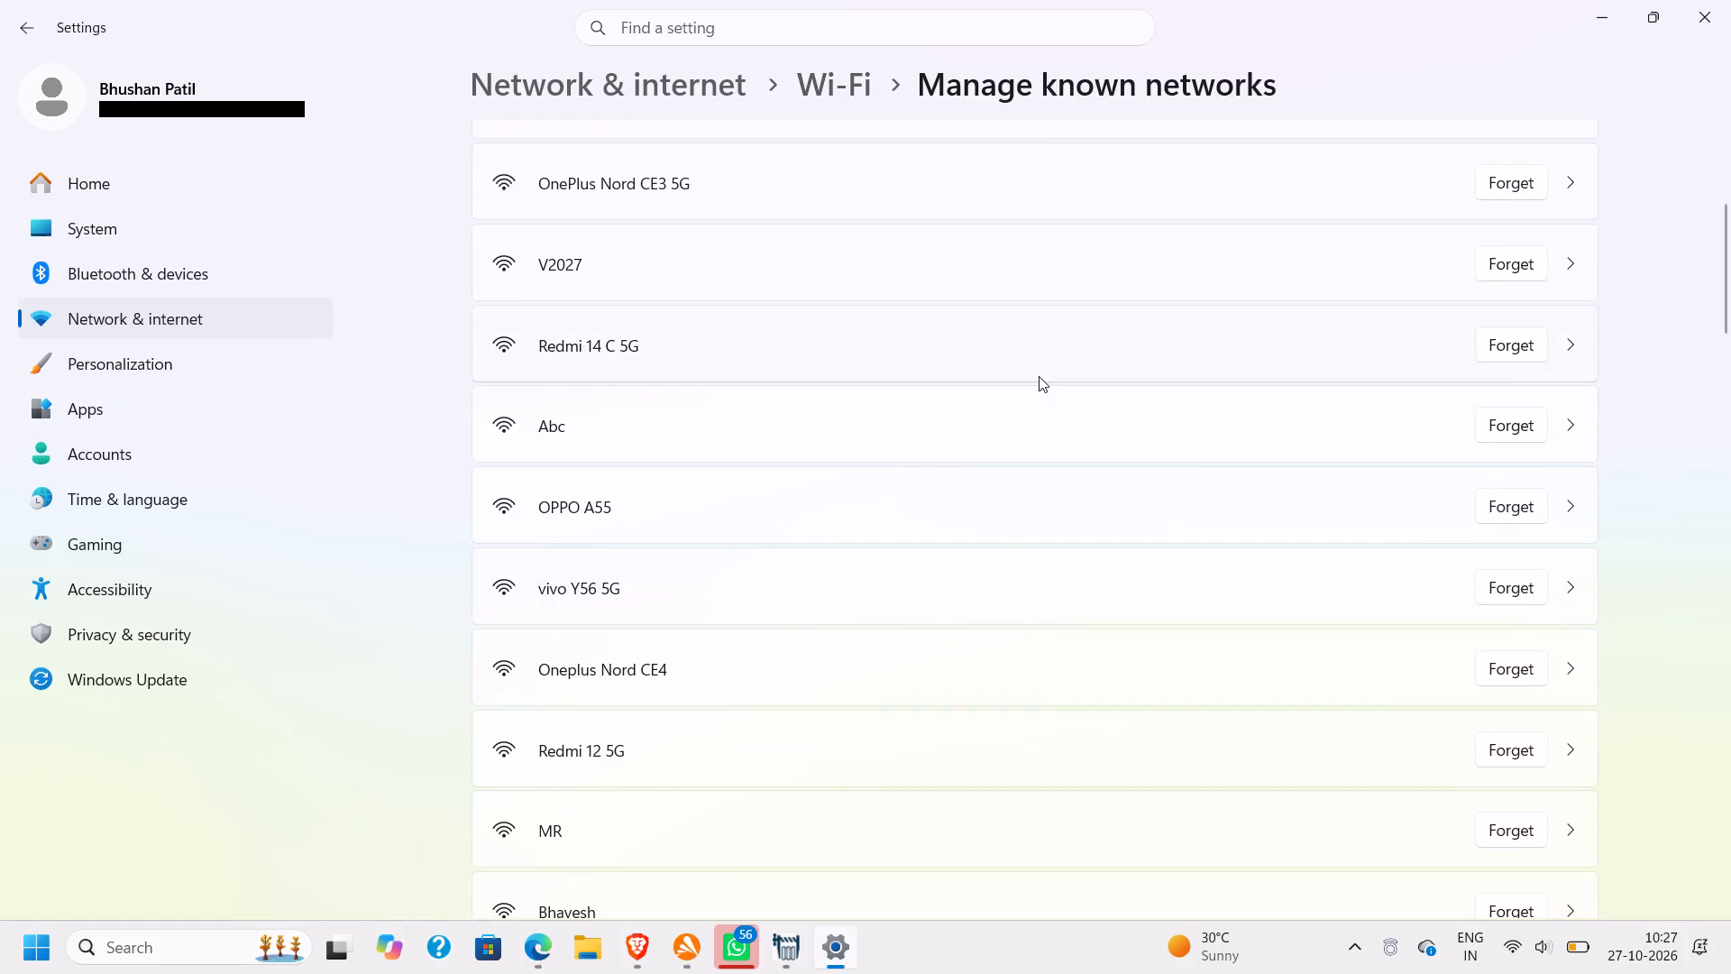
pyautogui.scroll(6, 878, 292)
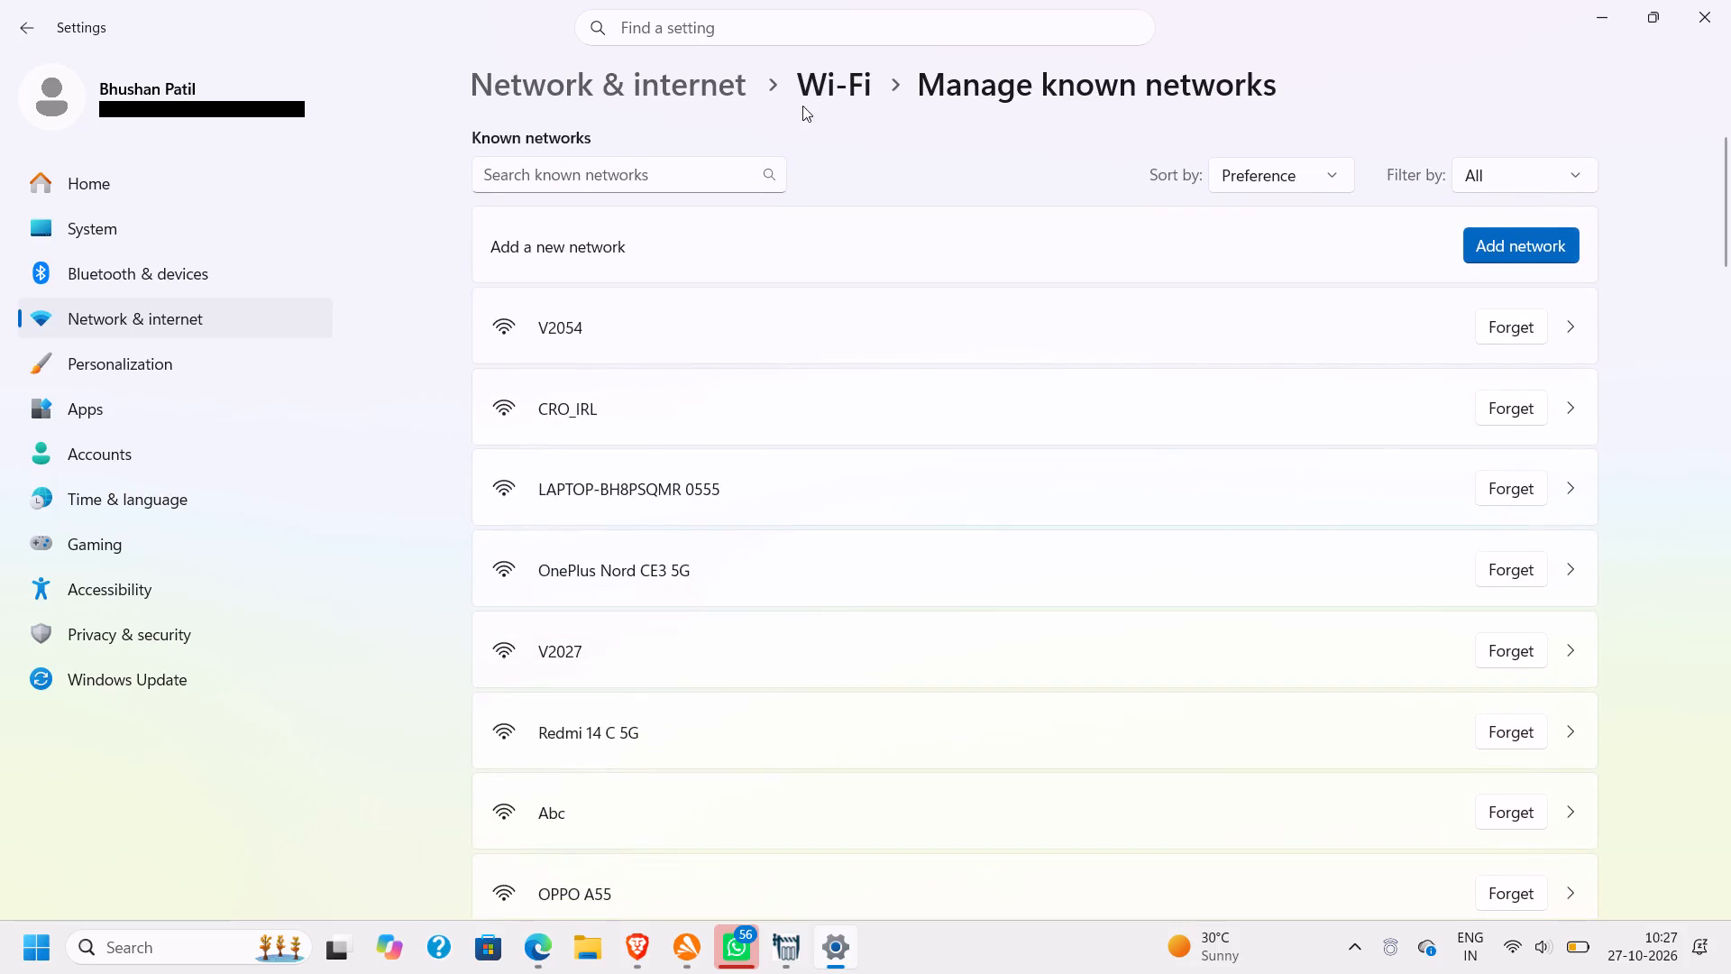
pyautogui.click(811, 84)
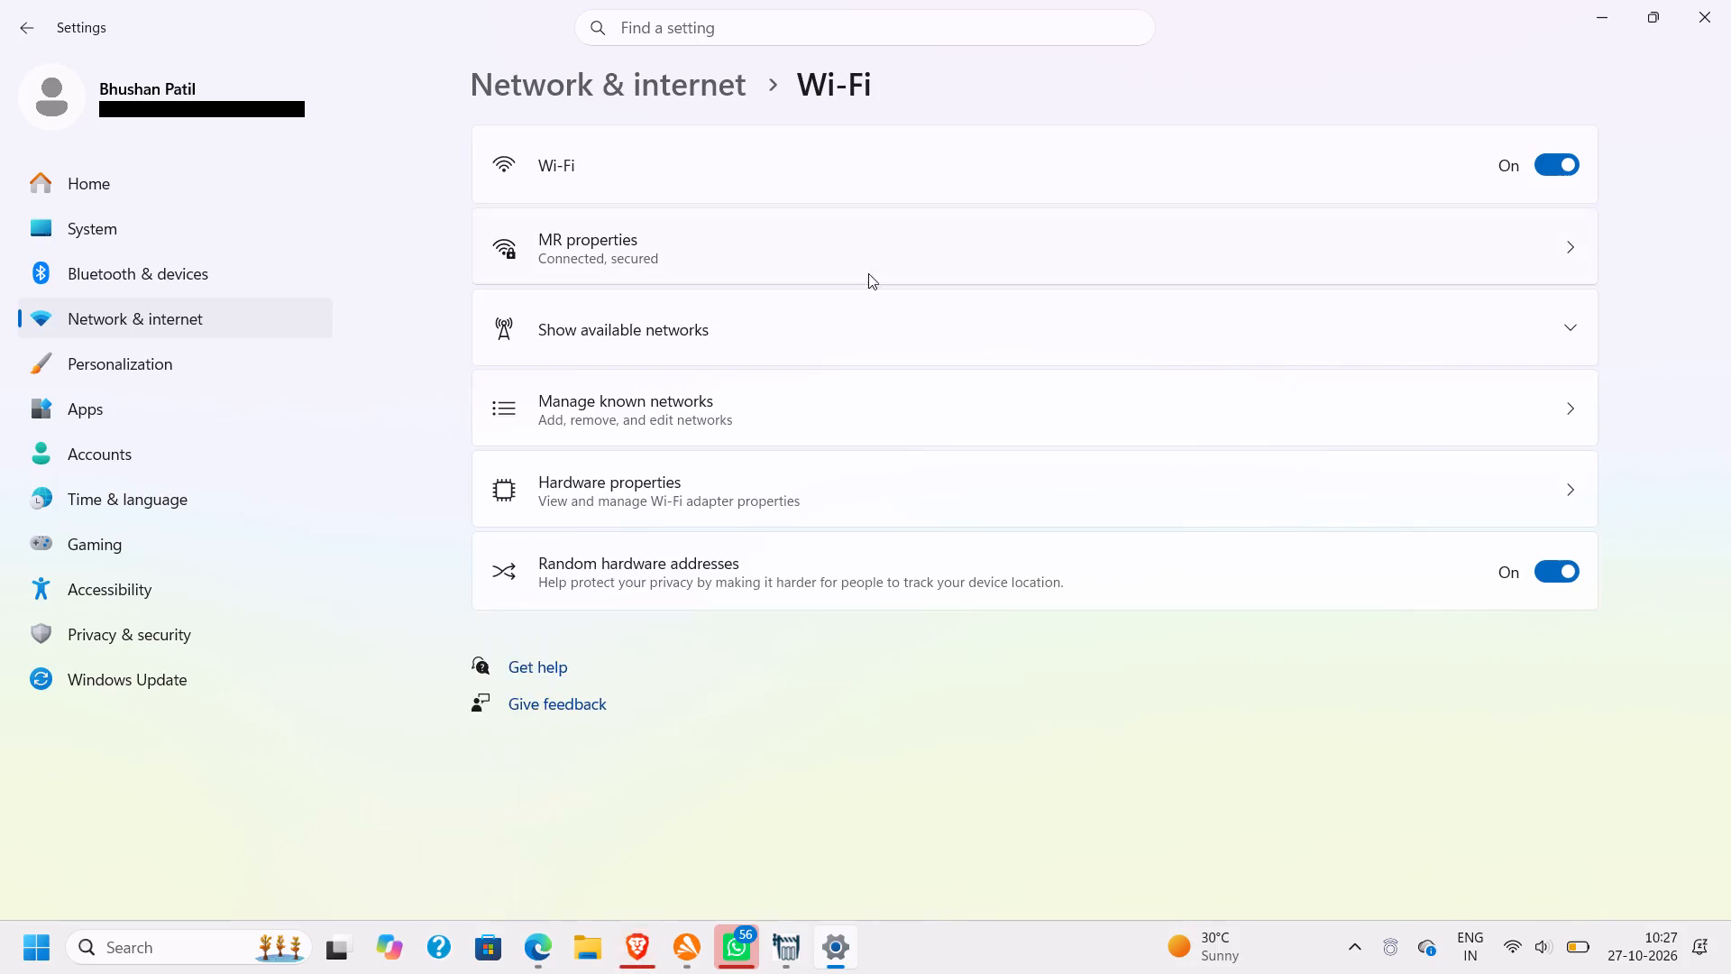
pyautogui.scroll(2, 747, 241)
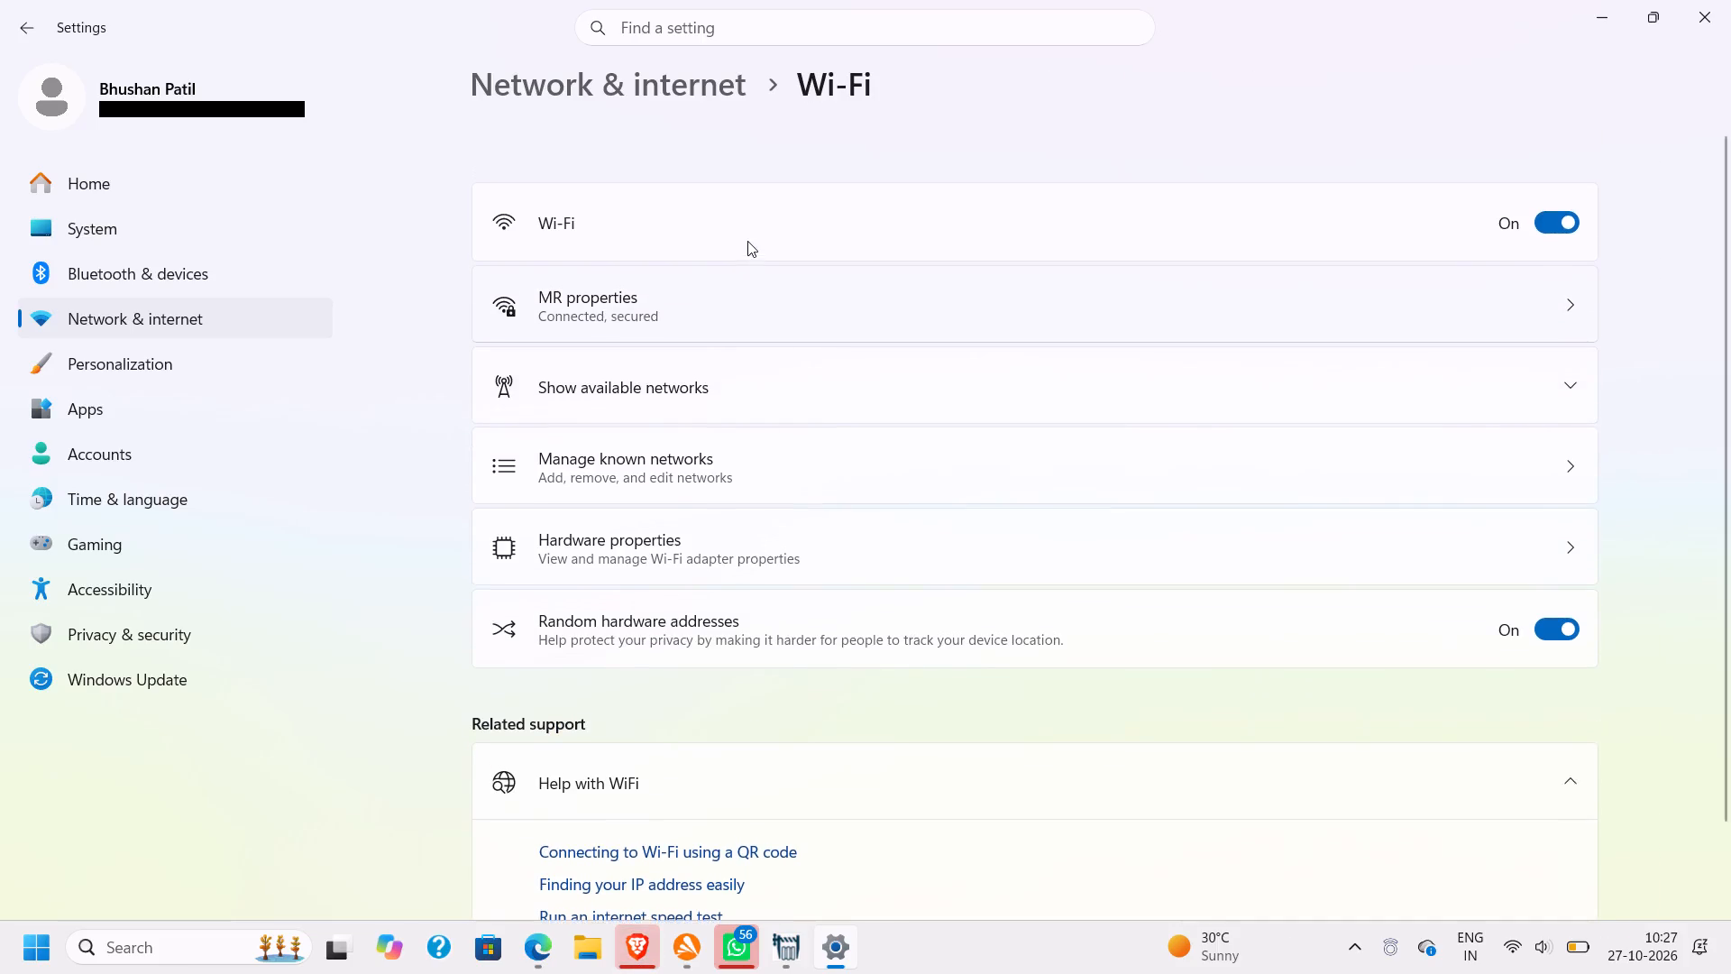
pyautogui.scroll(1, 747, 241)
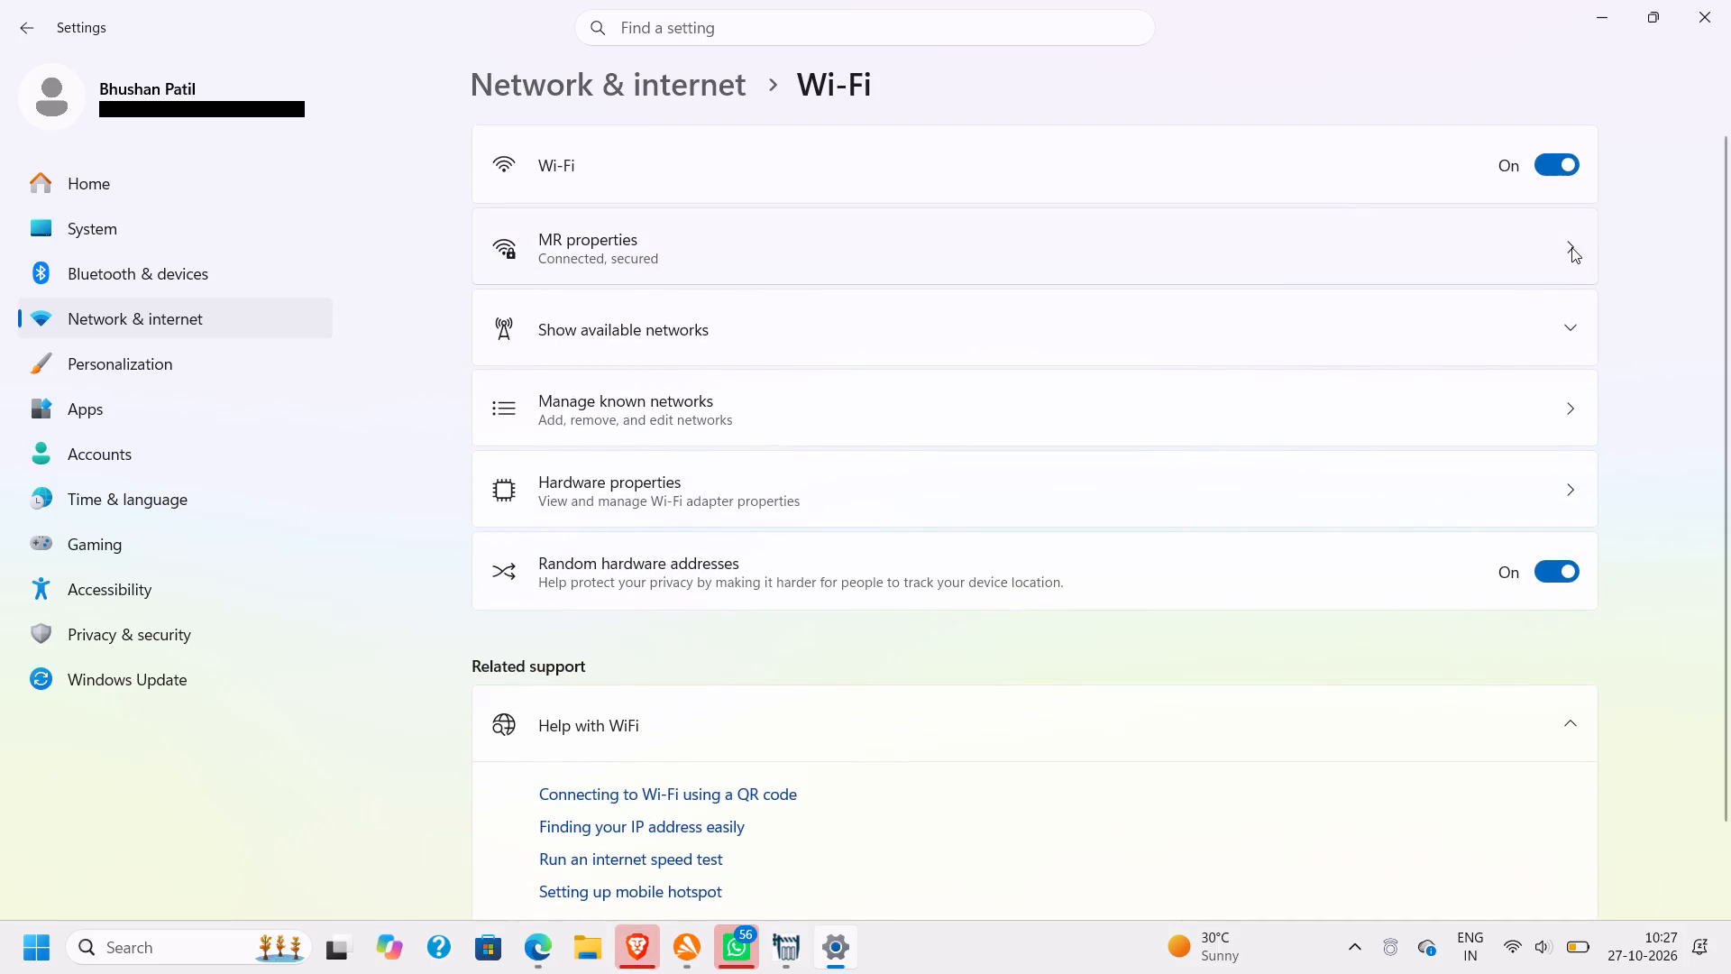
# Disconnect from the MR Wi-Fi network.
pyautogui.click(1519, 936)
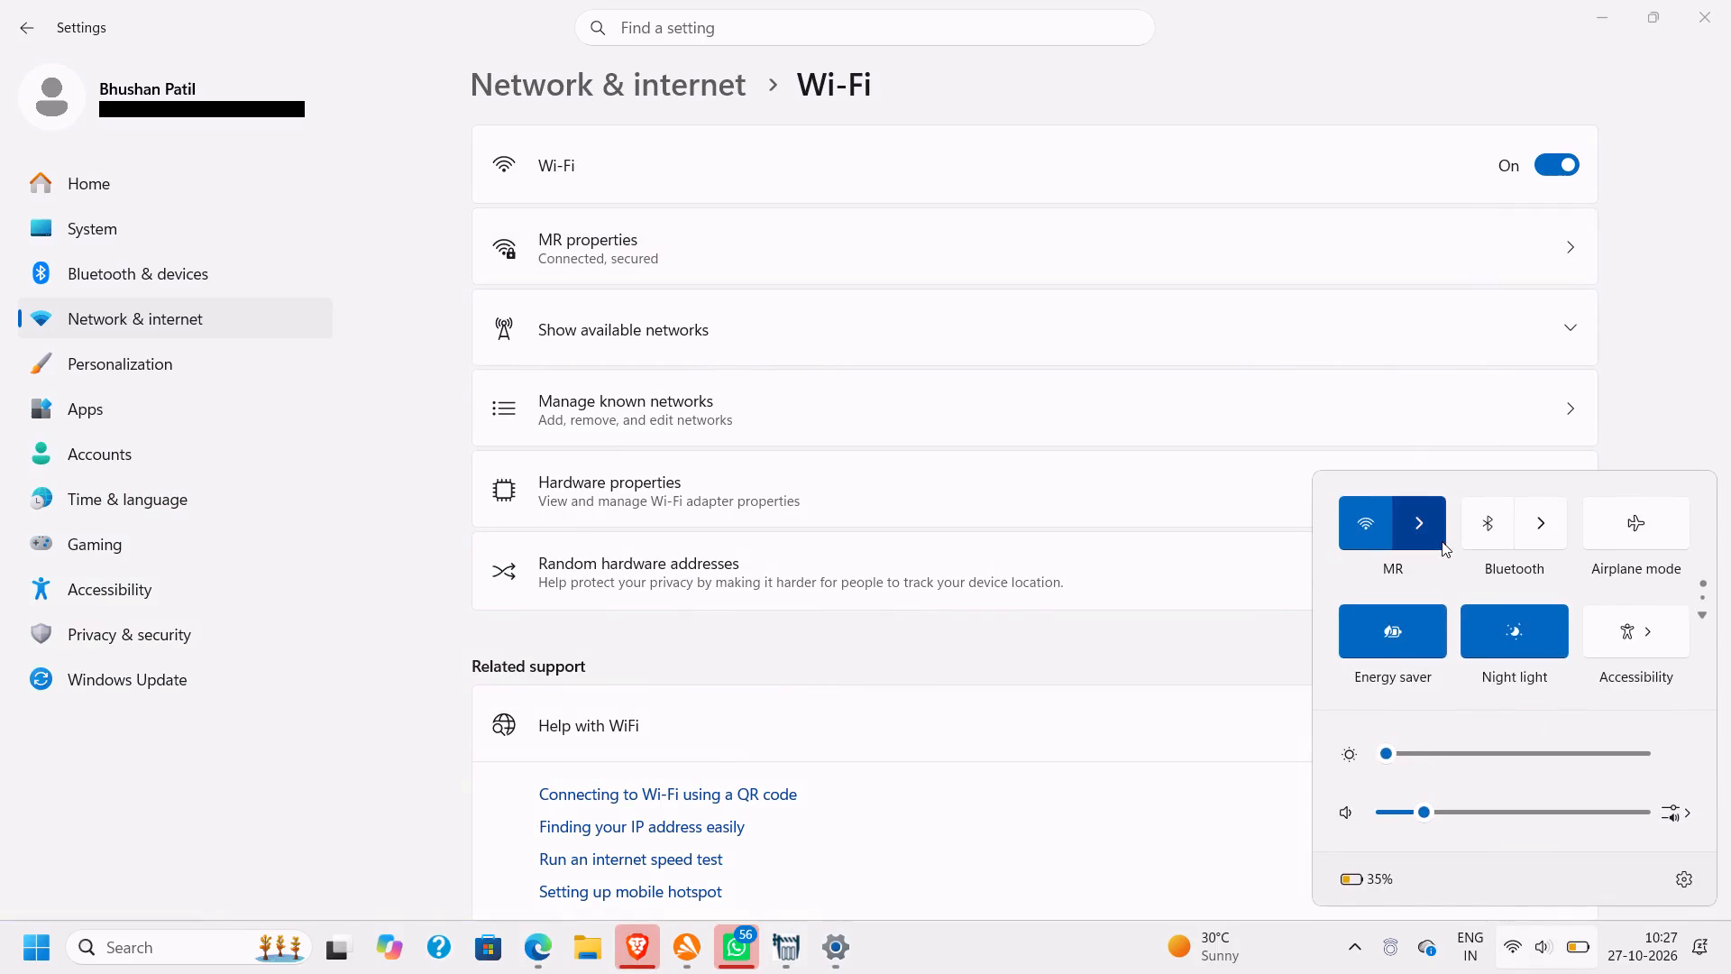
pyautogui.click(1433, 527)
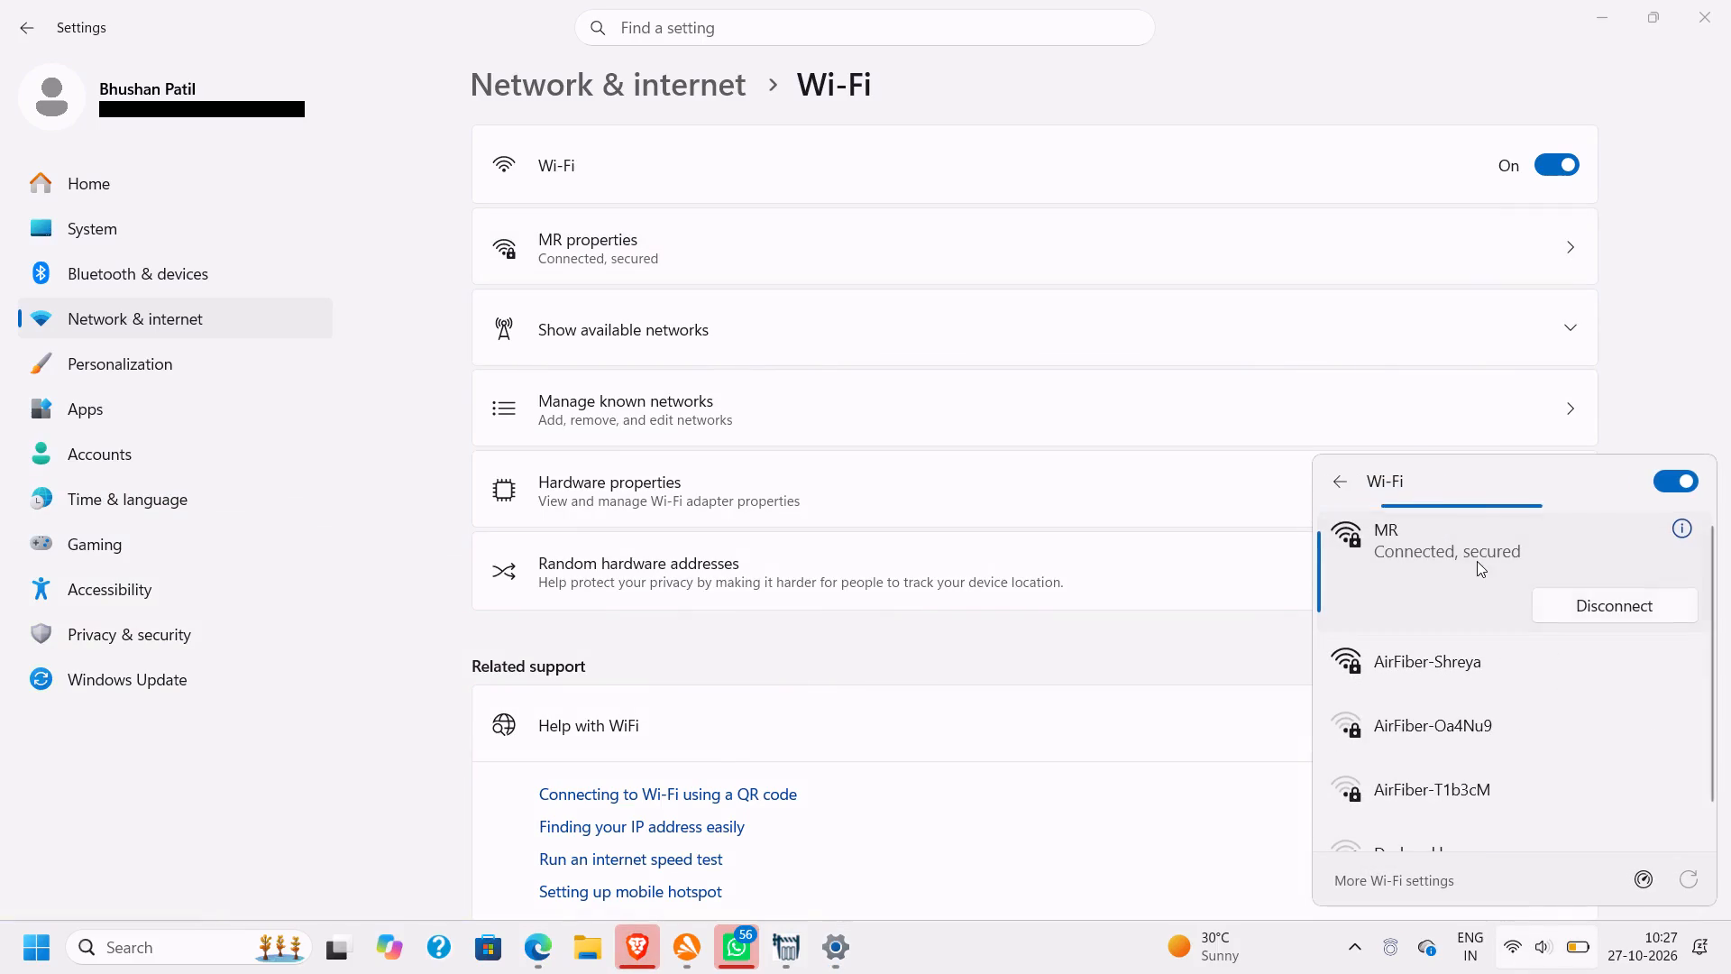
pyautogui.click(1571, 599)
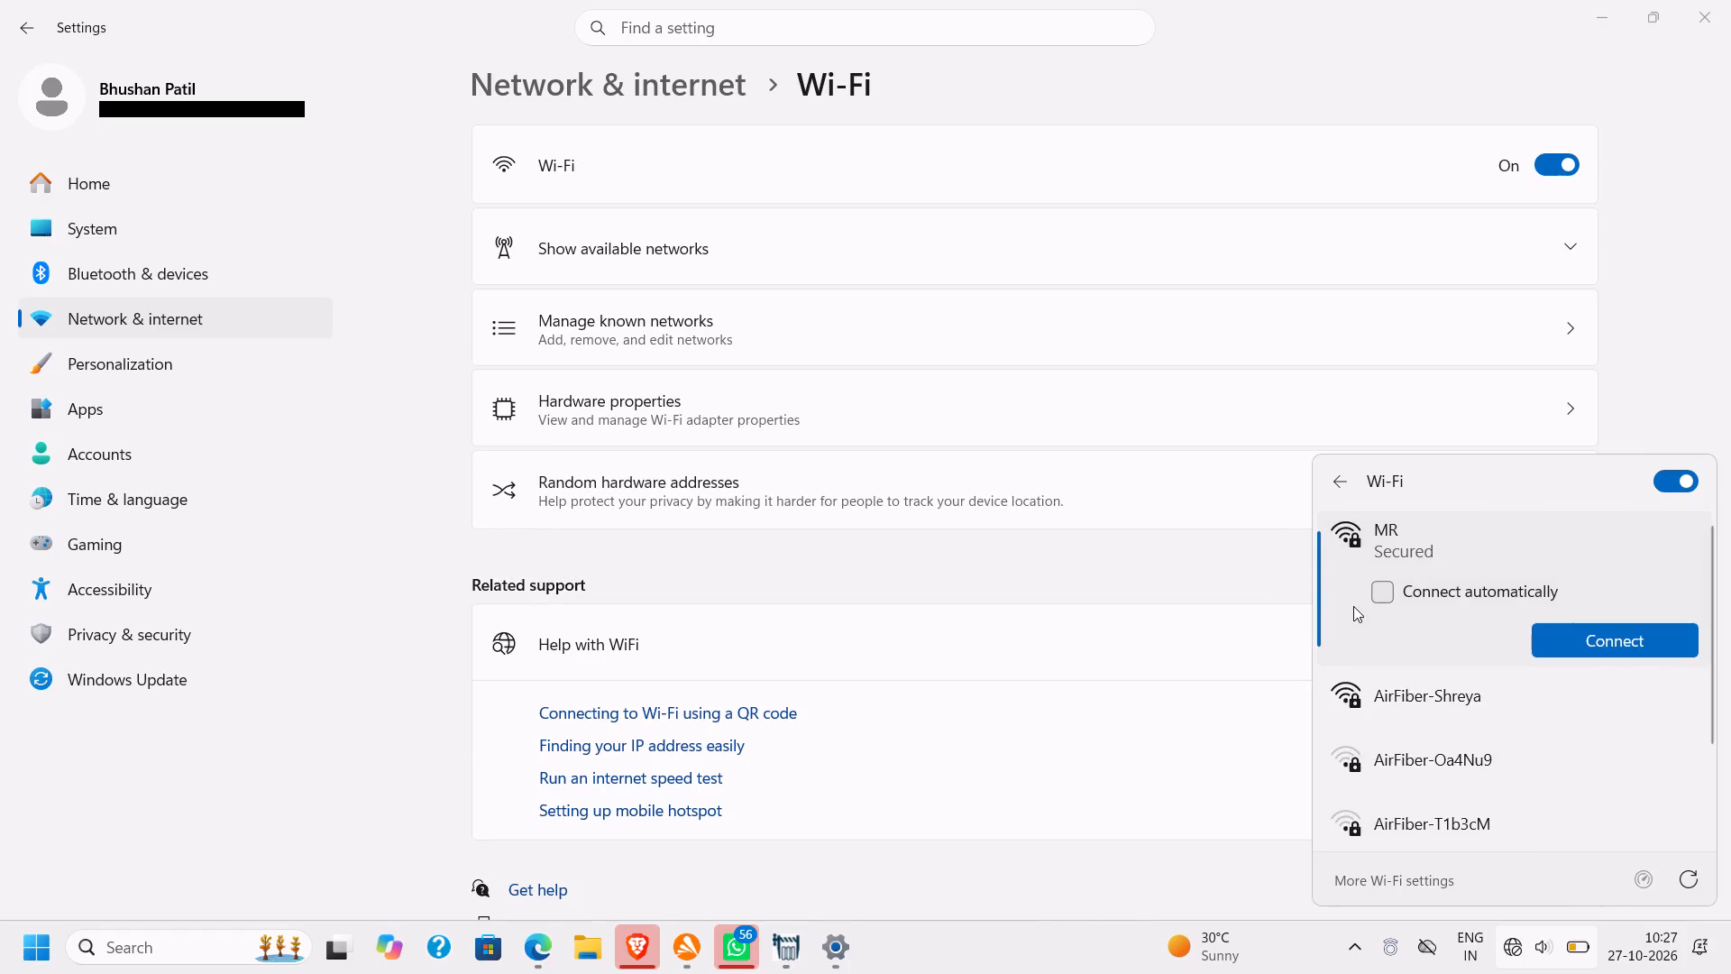
pyautogui.click(1337, 482)
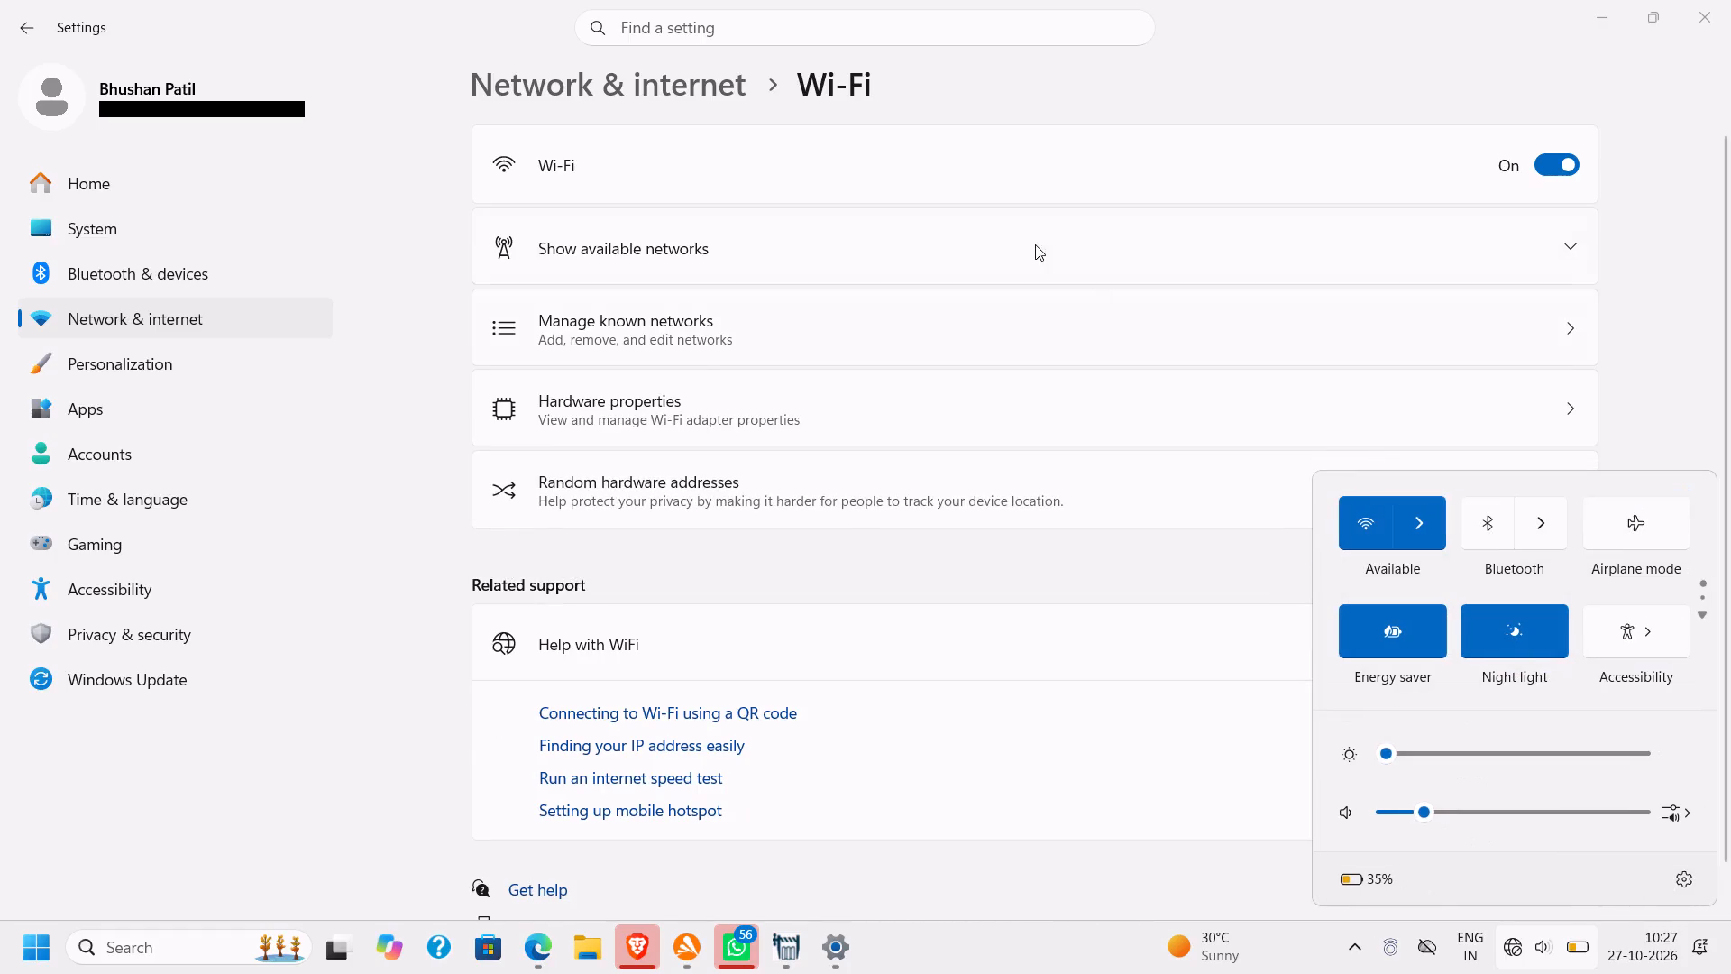
# Reconnect to the MR network from the available Wi-Fi networks, without enabling automatic connection.
pyautogui.click(896, 240)
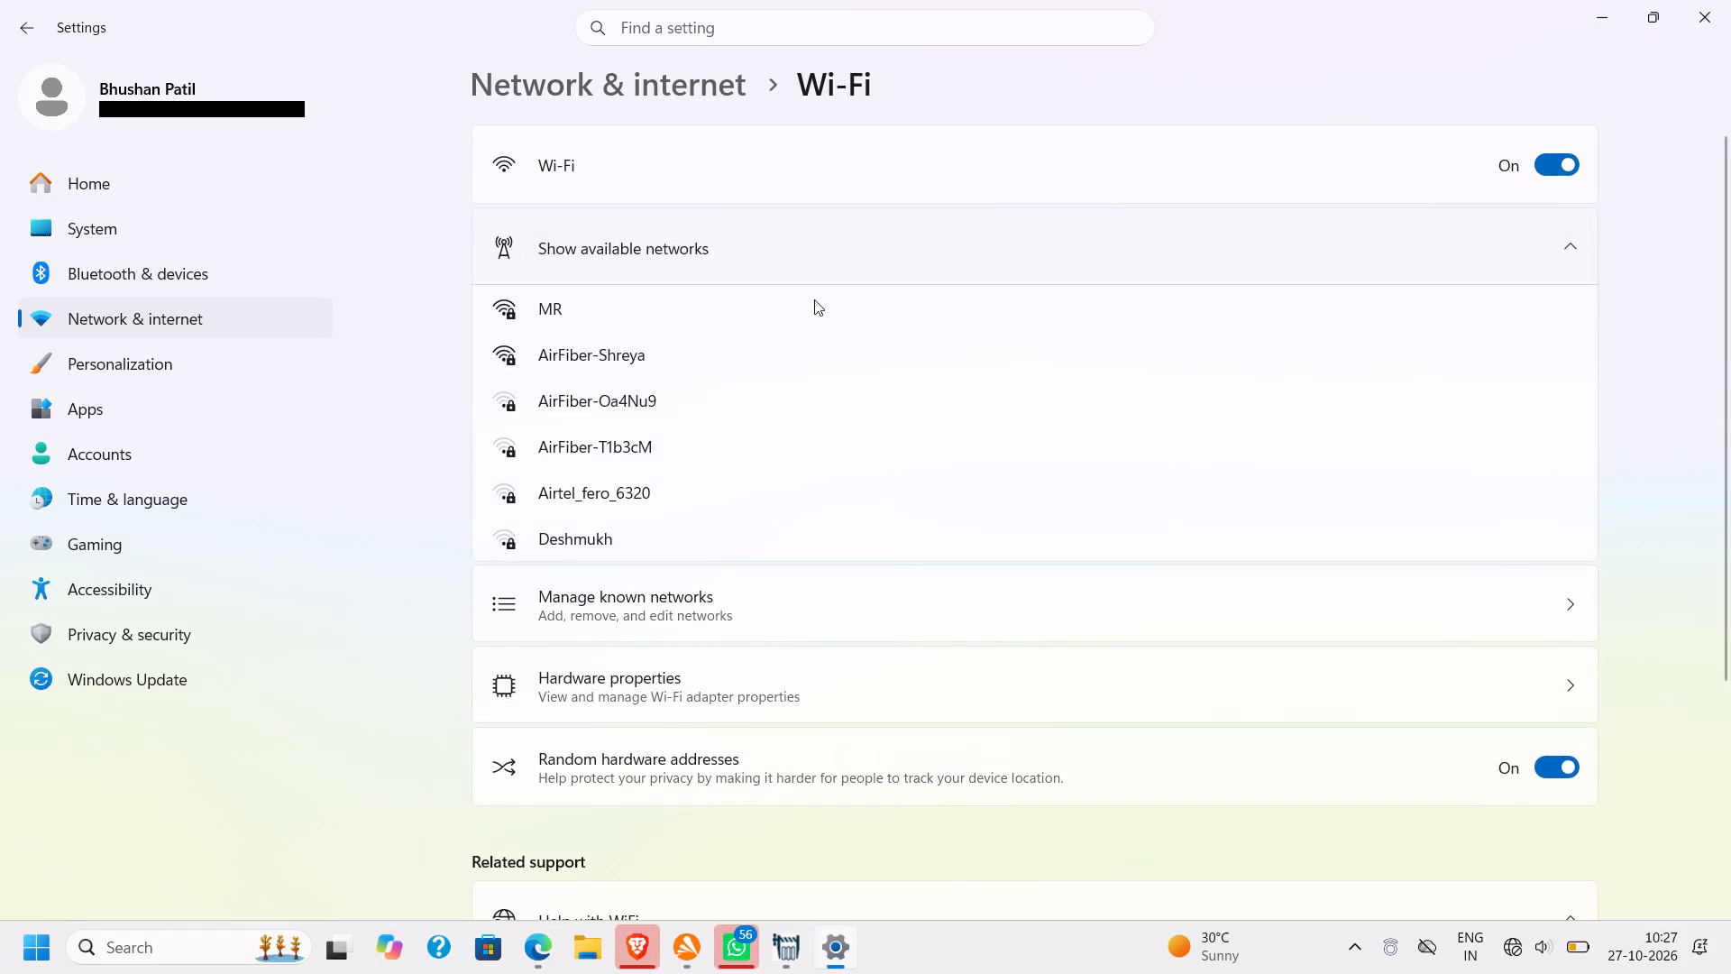
pyautogui.click(758, 303)
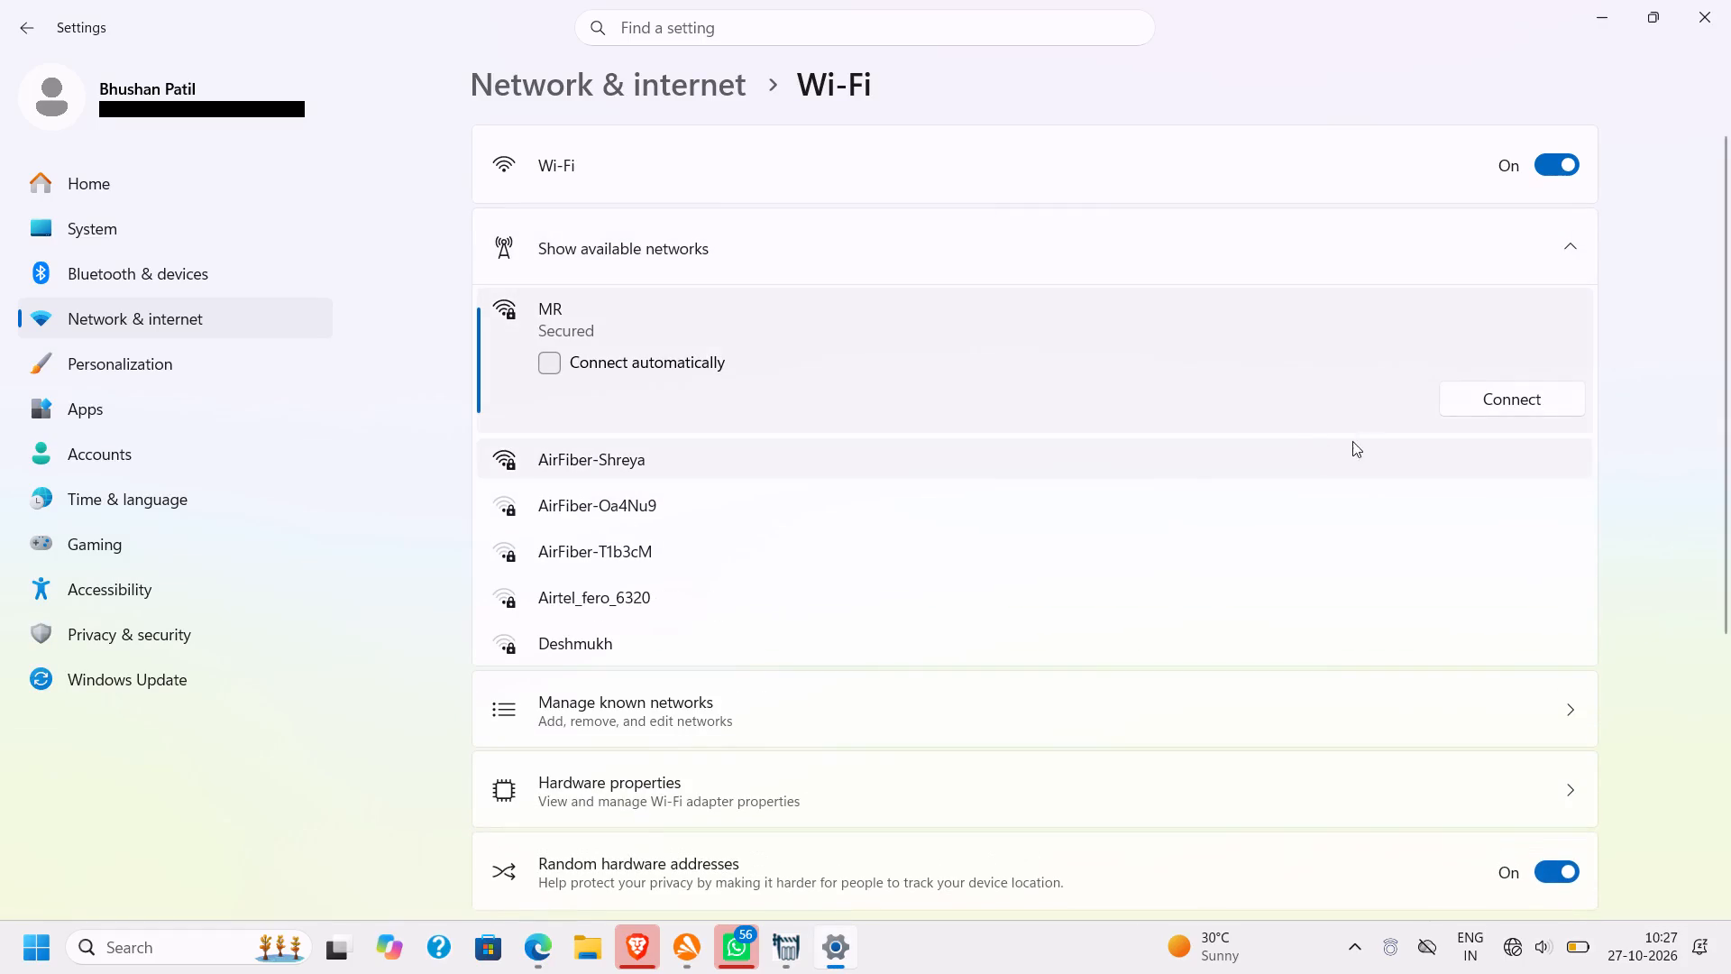
pyautogui.click(1448, 399)
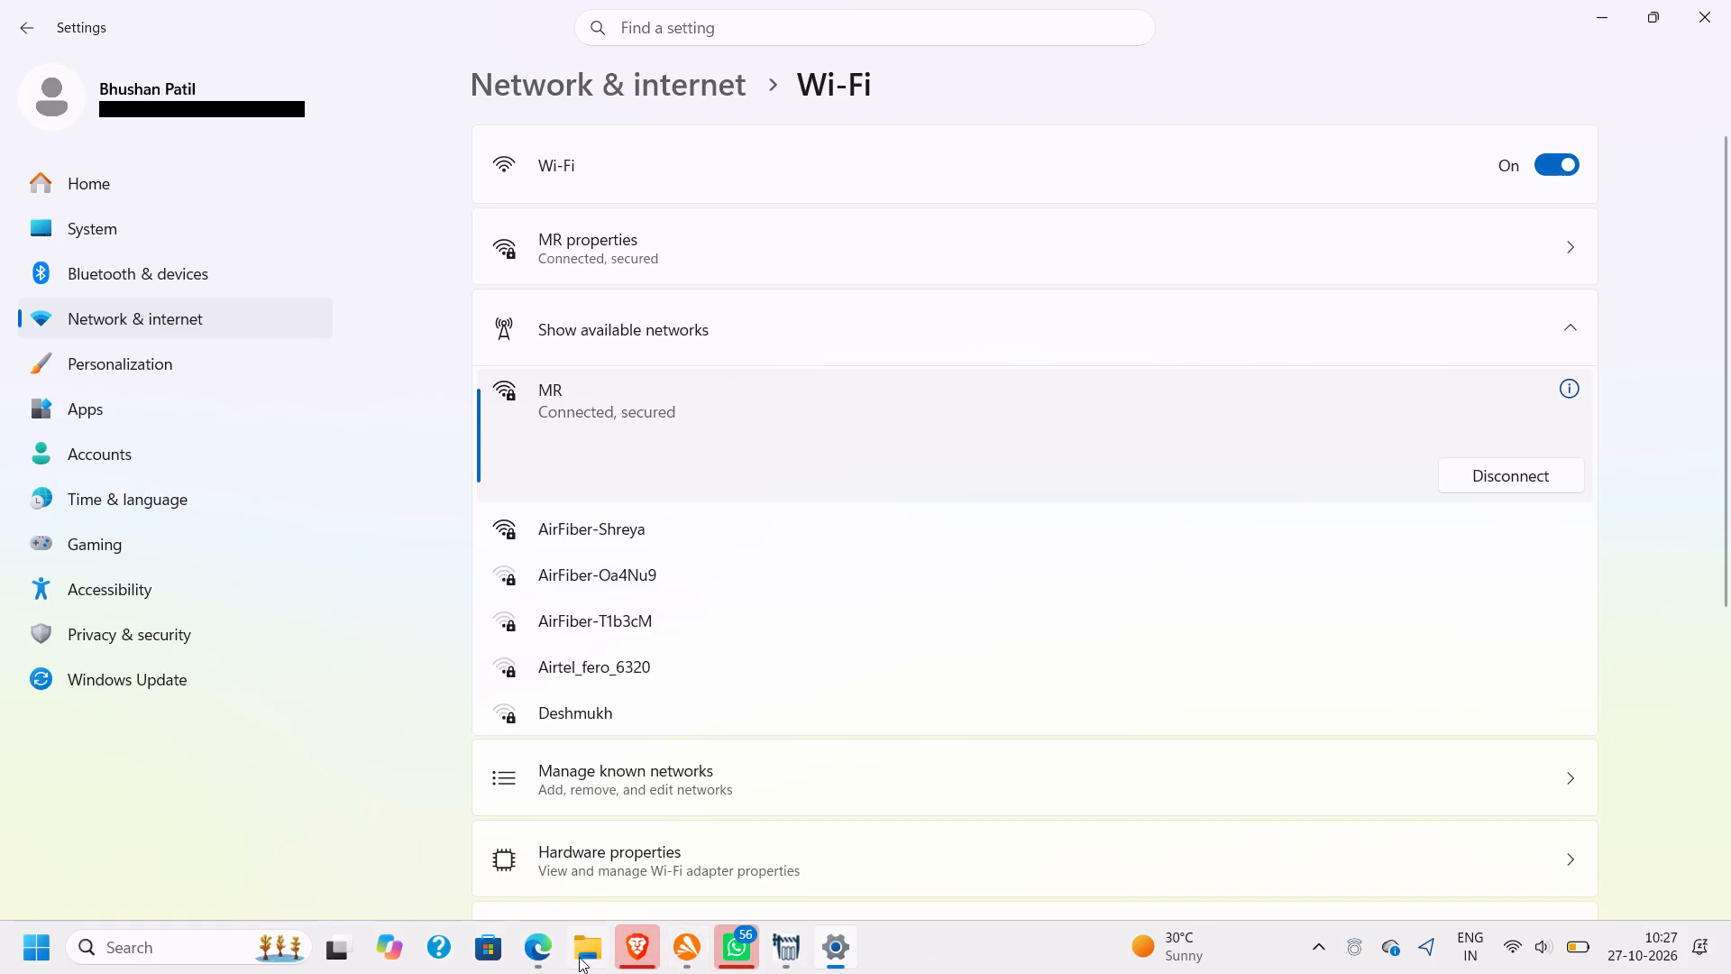
pyautogui.click(633, 956)
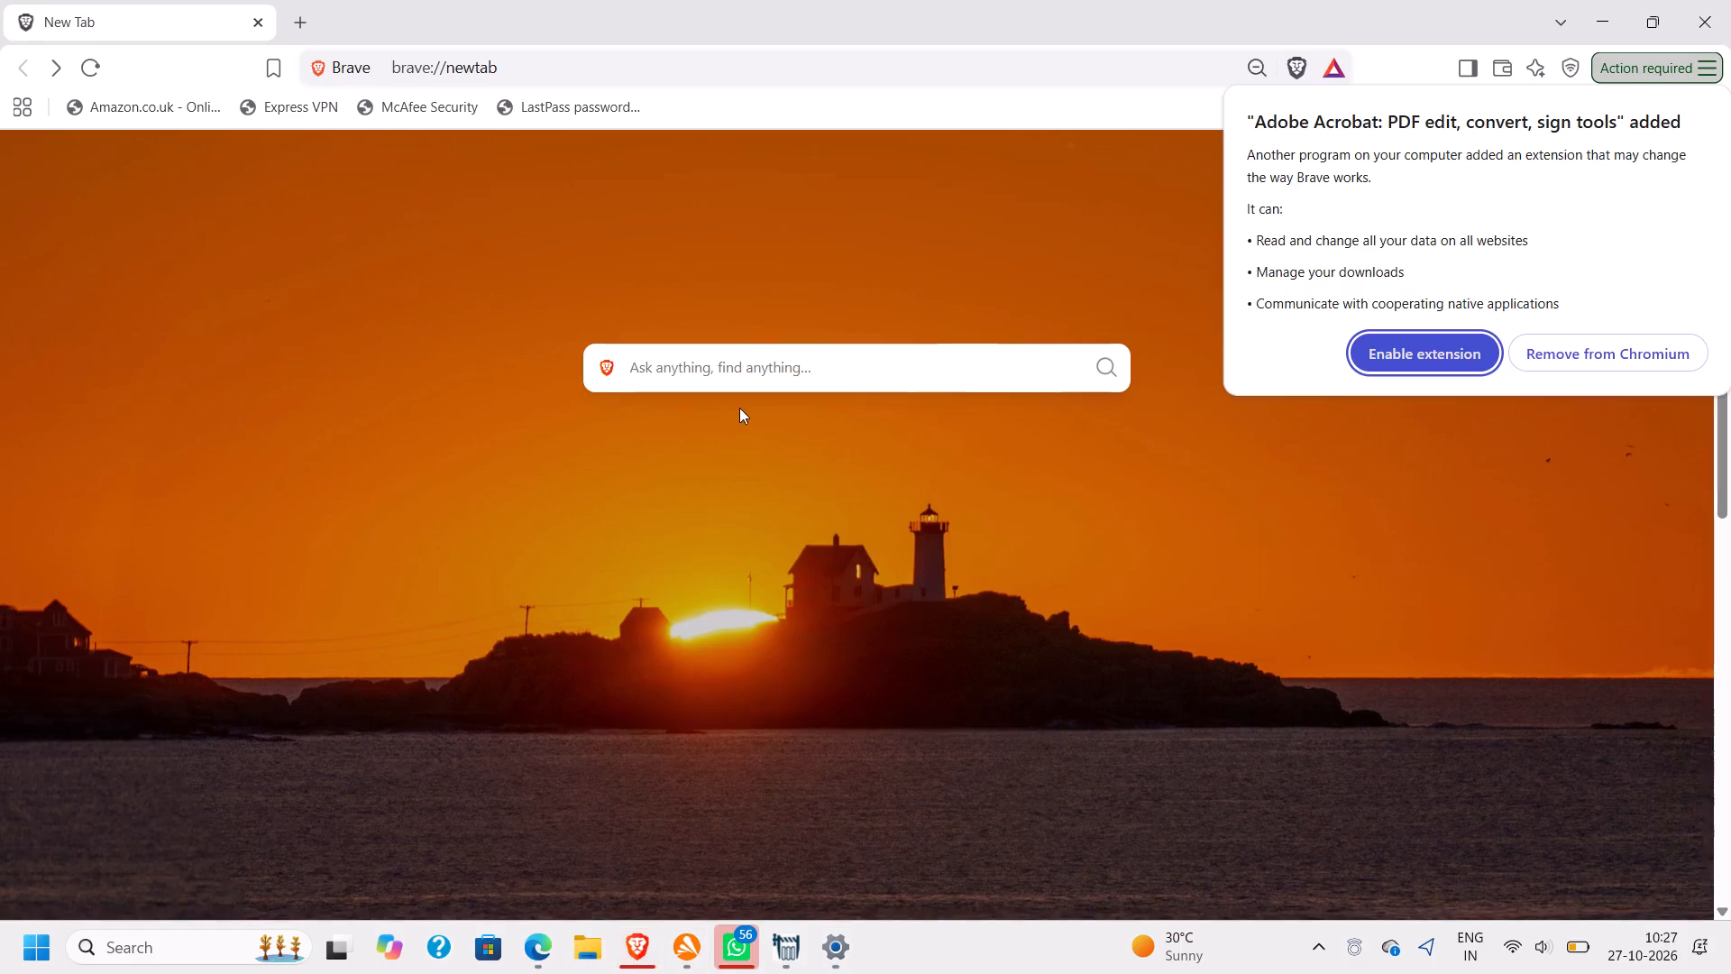
pyautogui.click(700, 375)
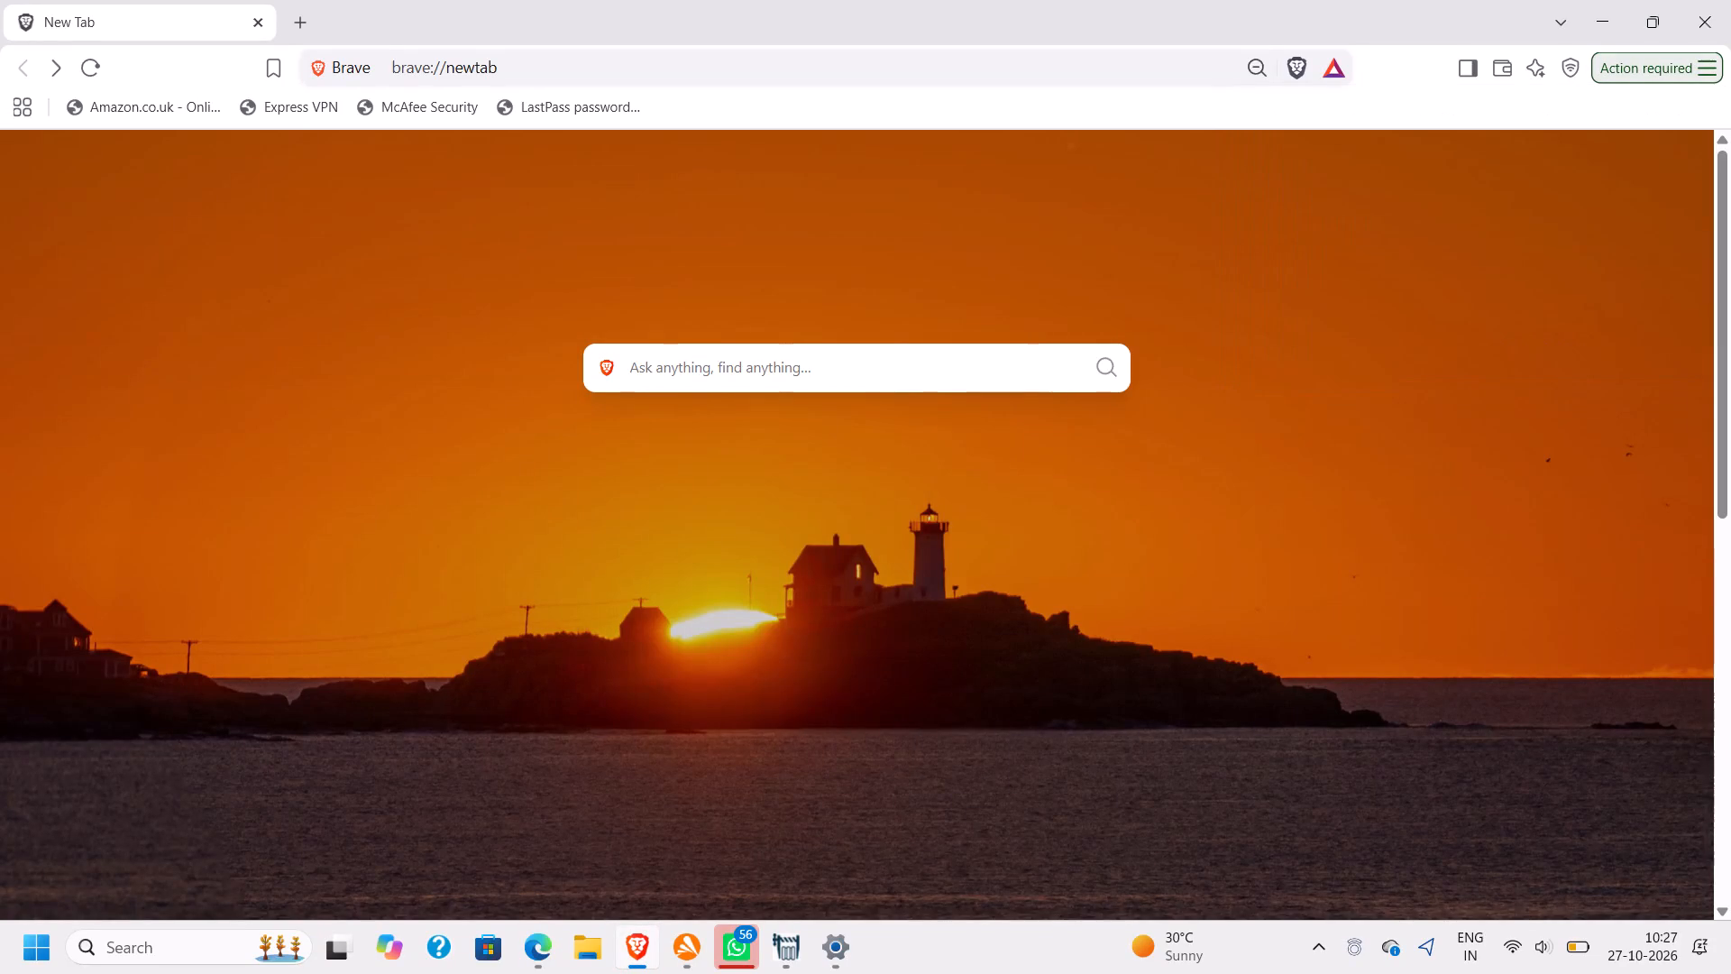
pyautogui.hotkey('ctrl', 'v')
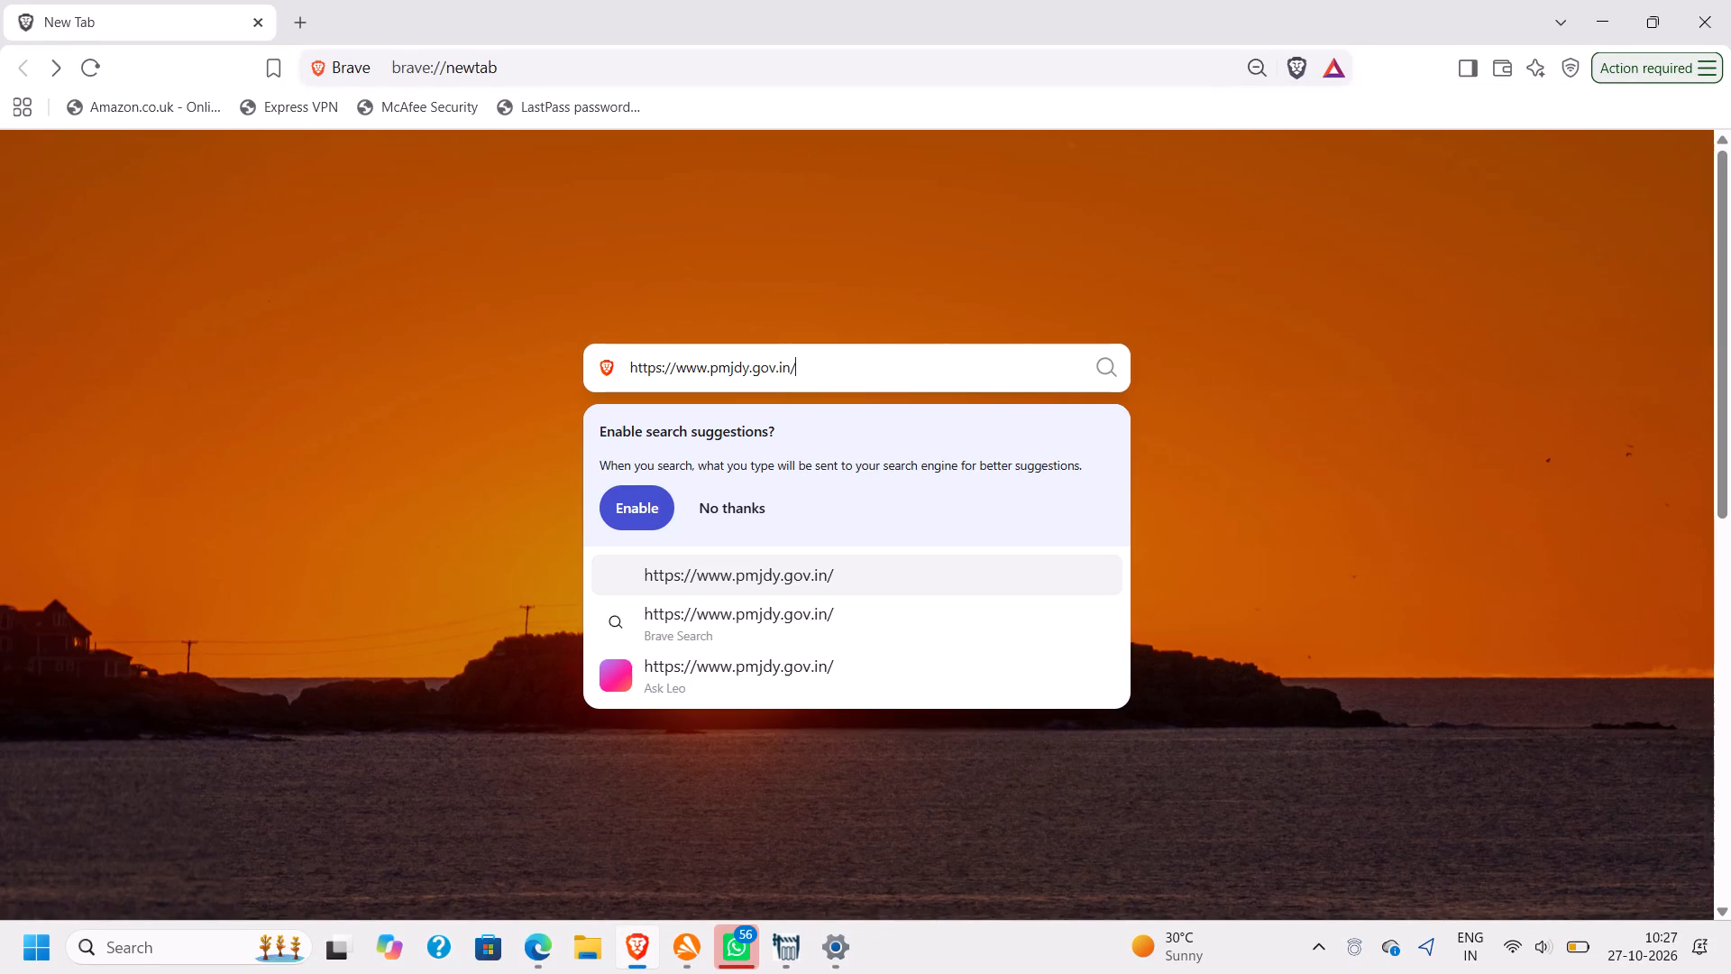
pyautogui.click(664, 577)
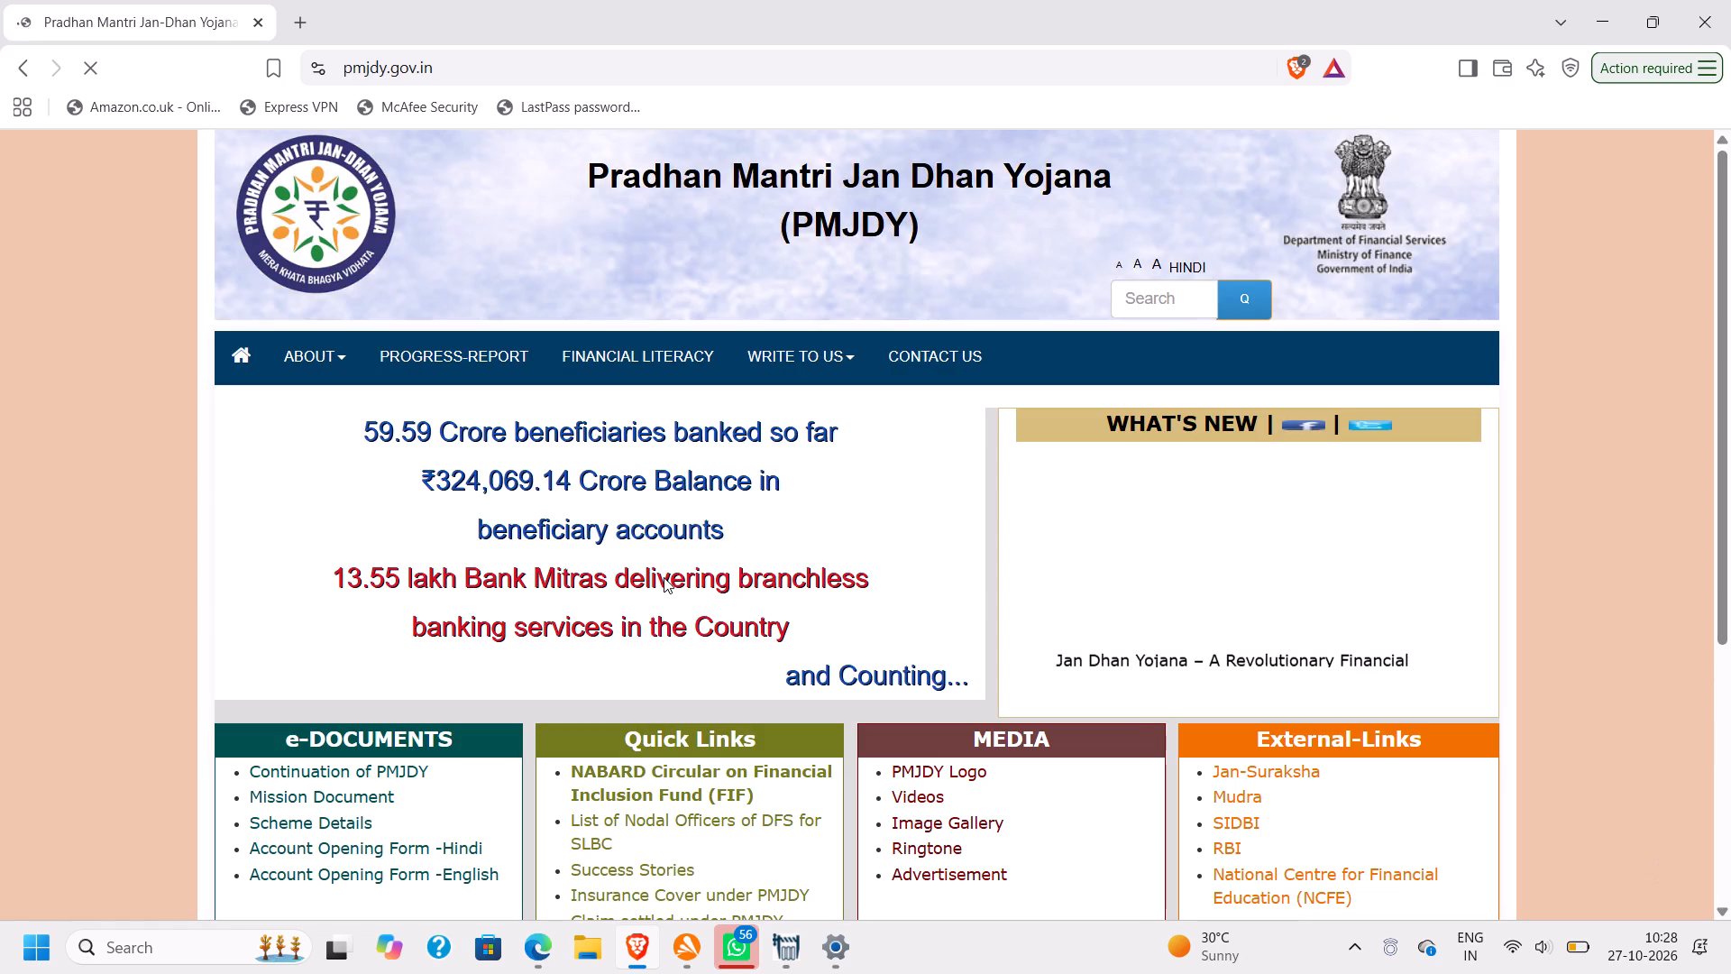
# Look through the PMJDY home page, including its headline figures, e-Documents, Quick Links, Media and External-Links sections, and footer.
pyautogui.scroll(-1, 641, 578)
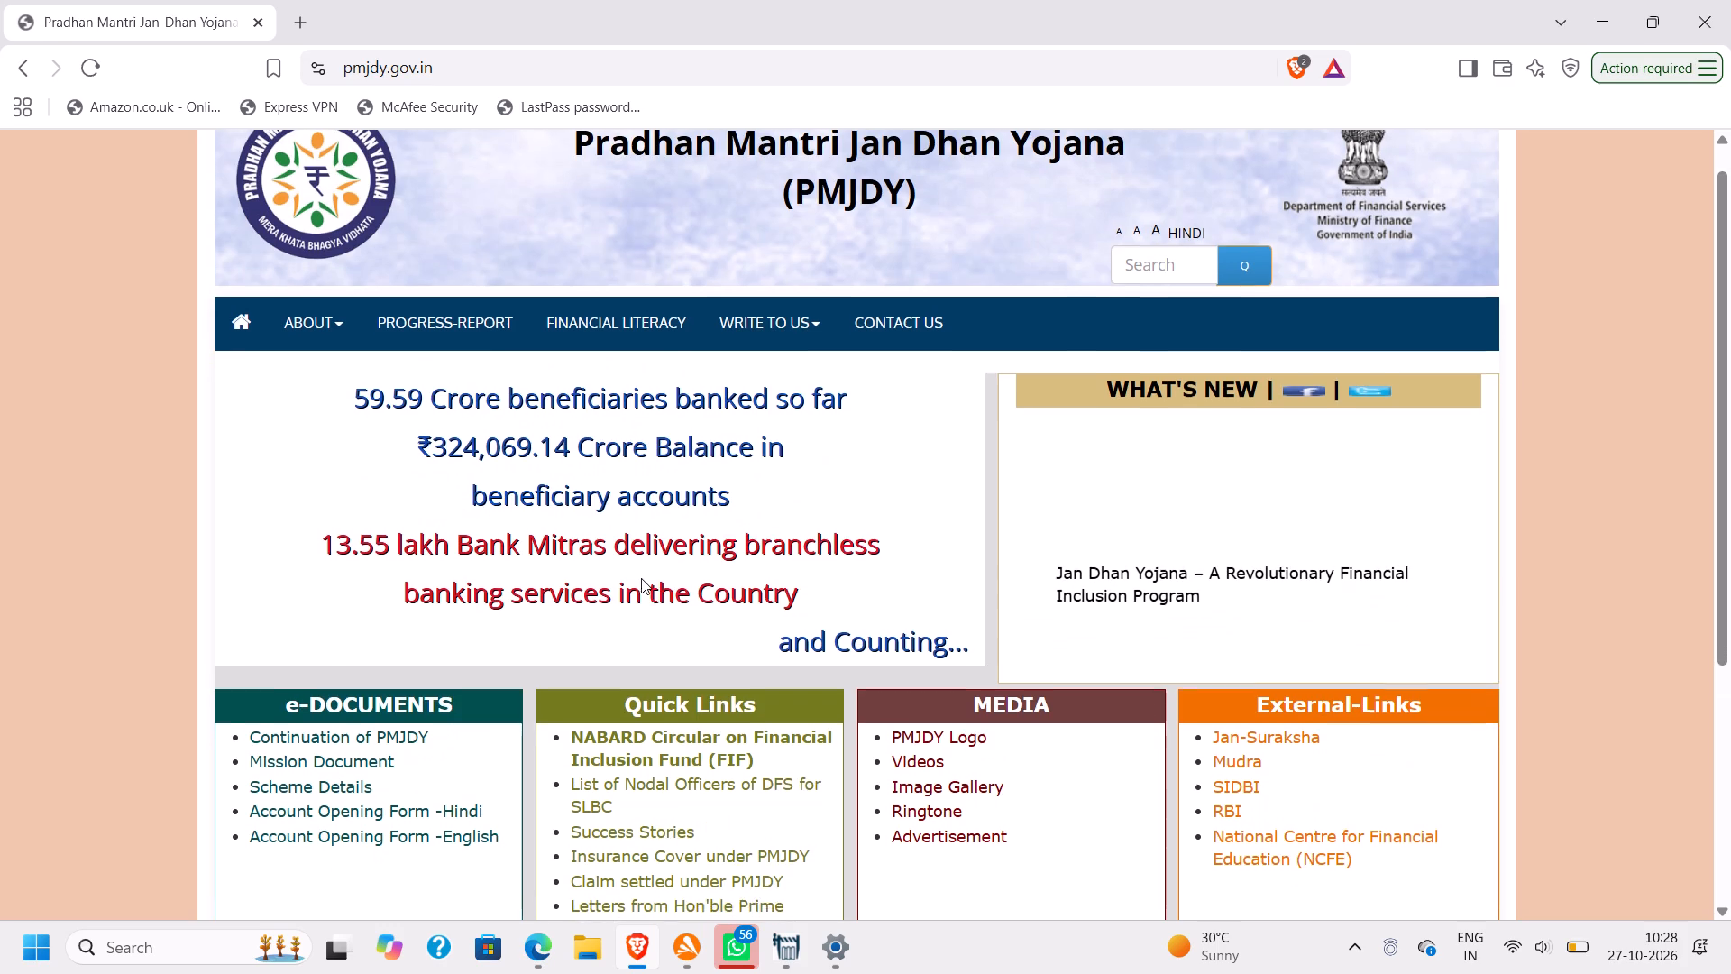
pyautogui.scroll(-4, 641, 578)
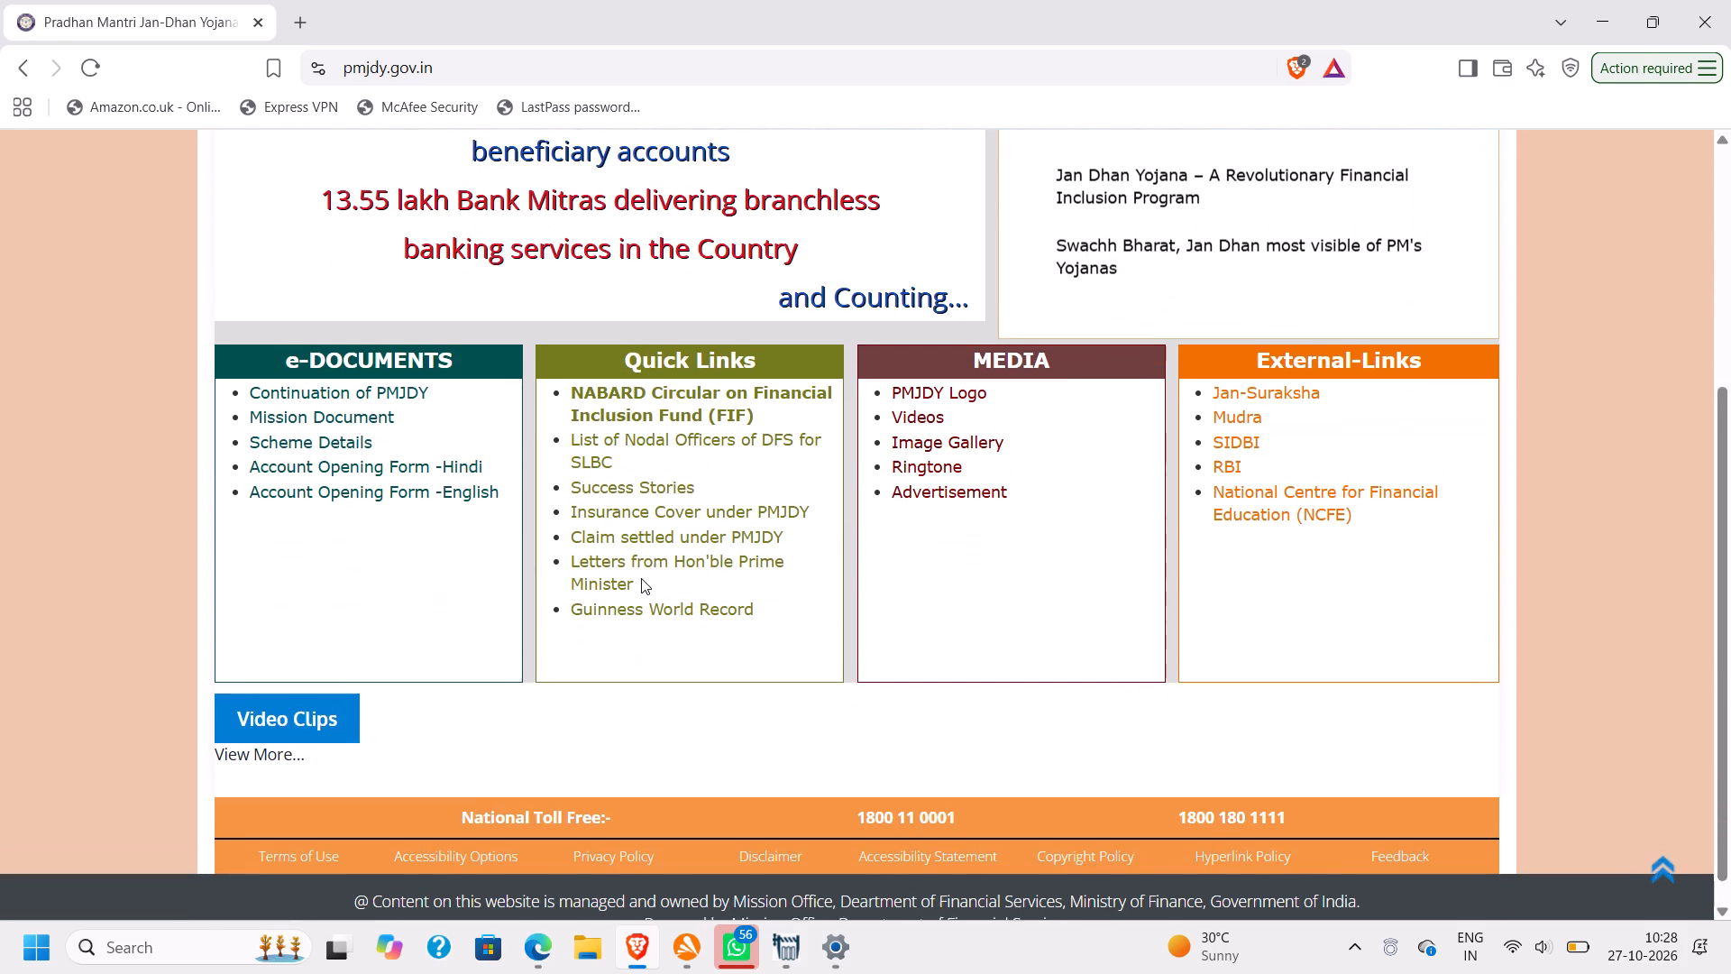
pyautogui.scroll(-1, 641, 578)
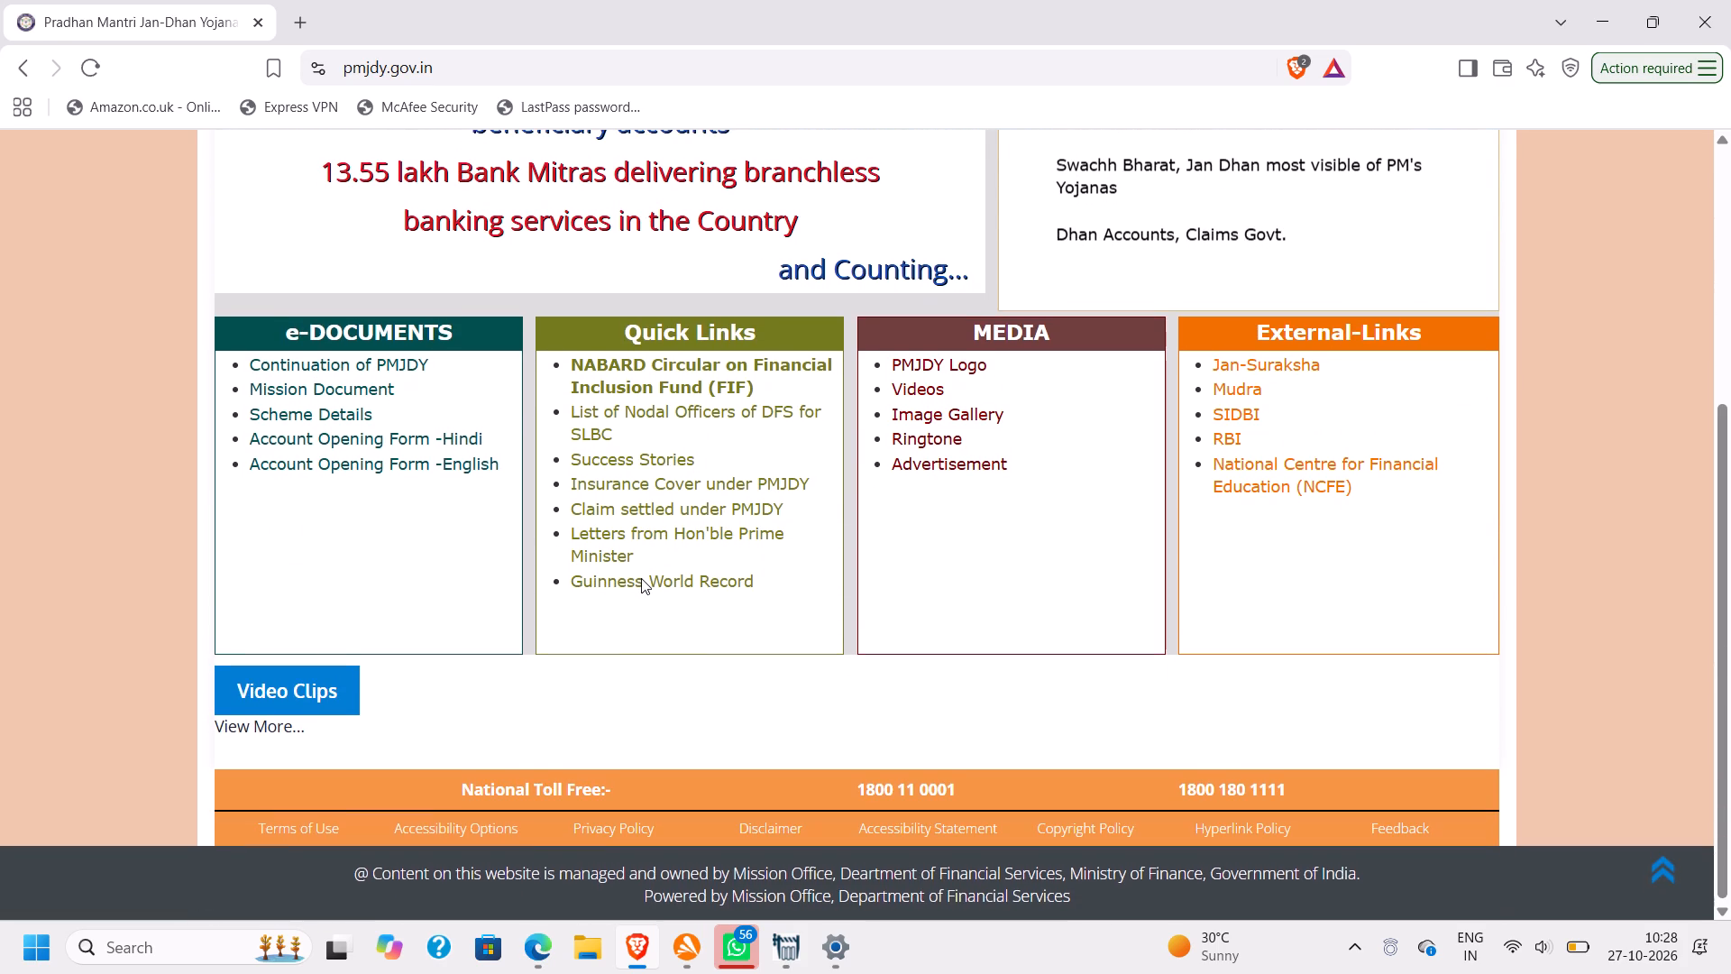
pyautogui.scroll(-2, 641, 578)
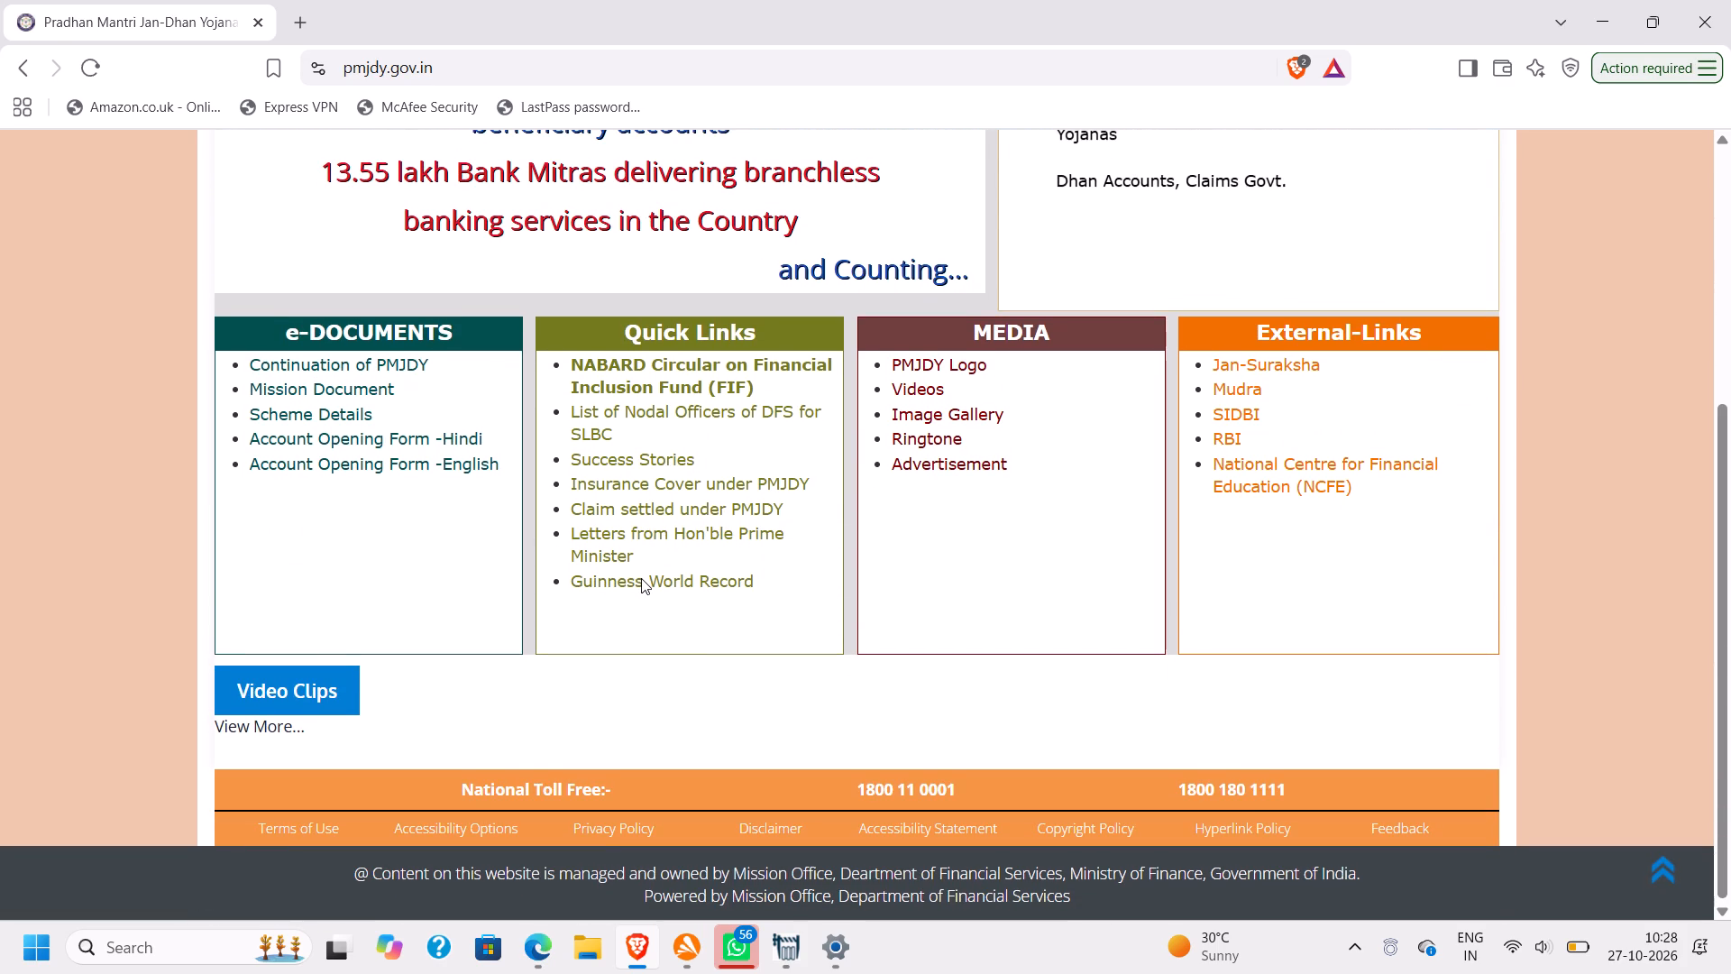
pyautogui.scroll(-3, 641, 578)
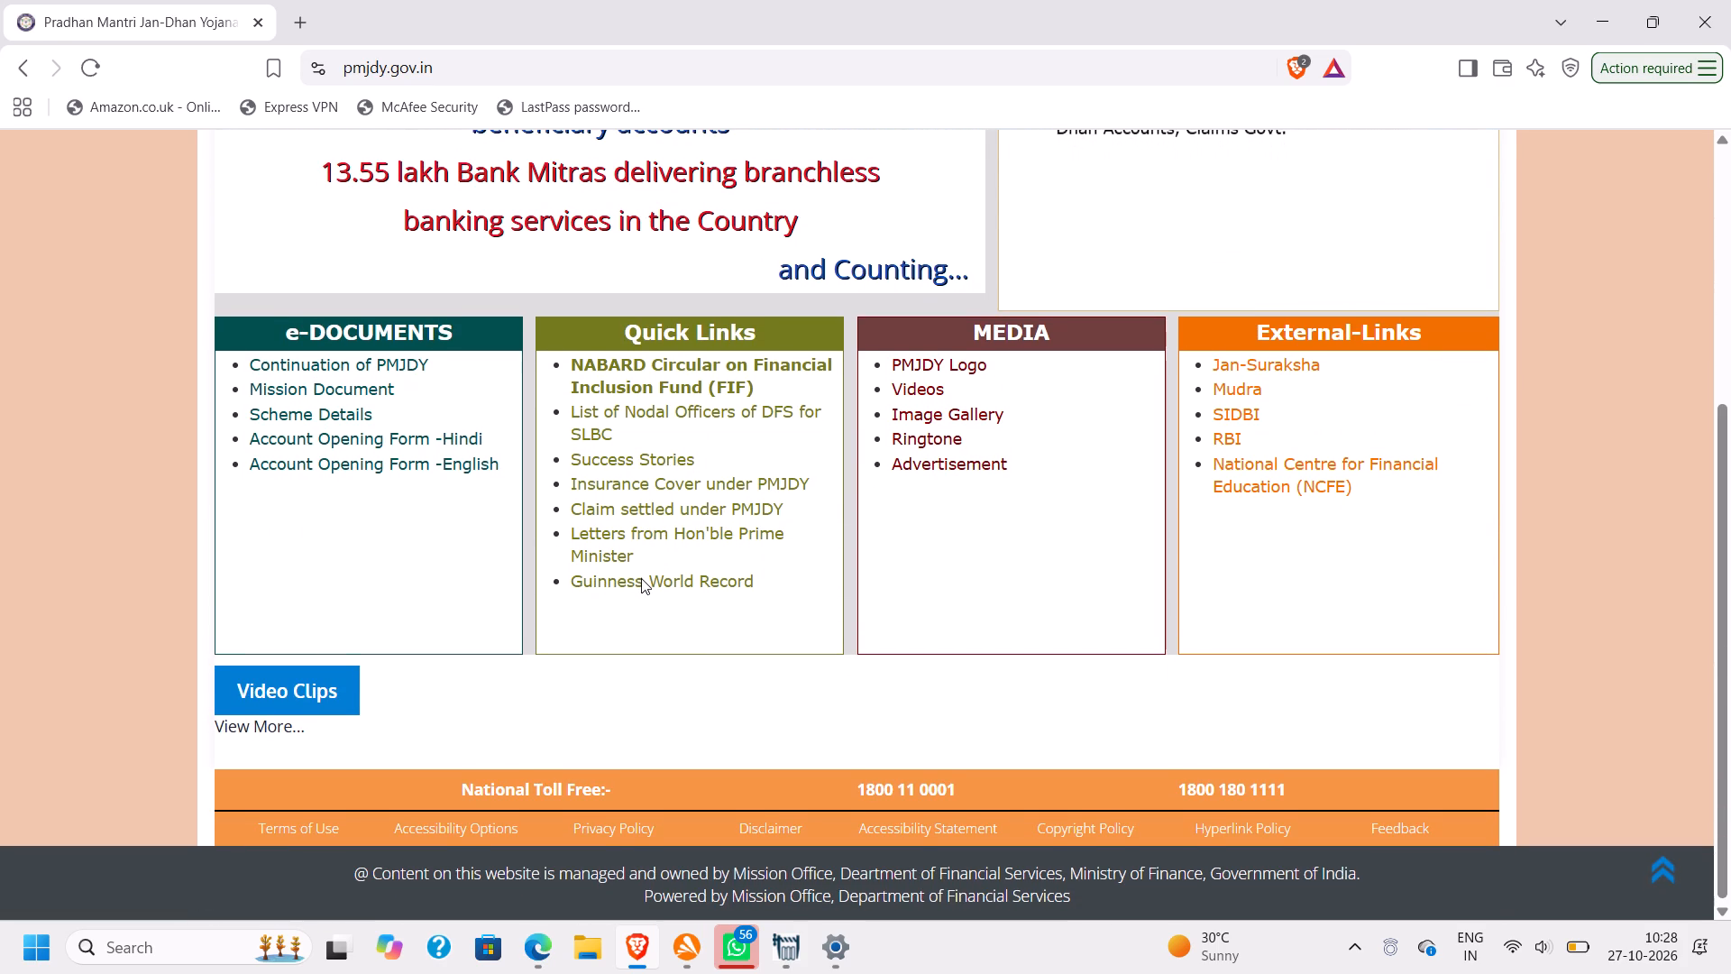
pyautogui.scroll(-3, 641, 578)
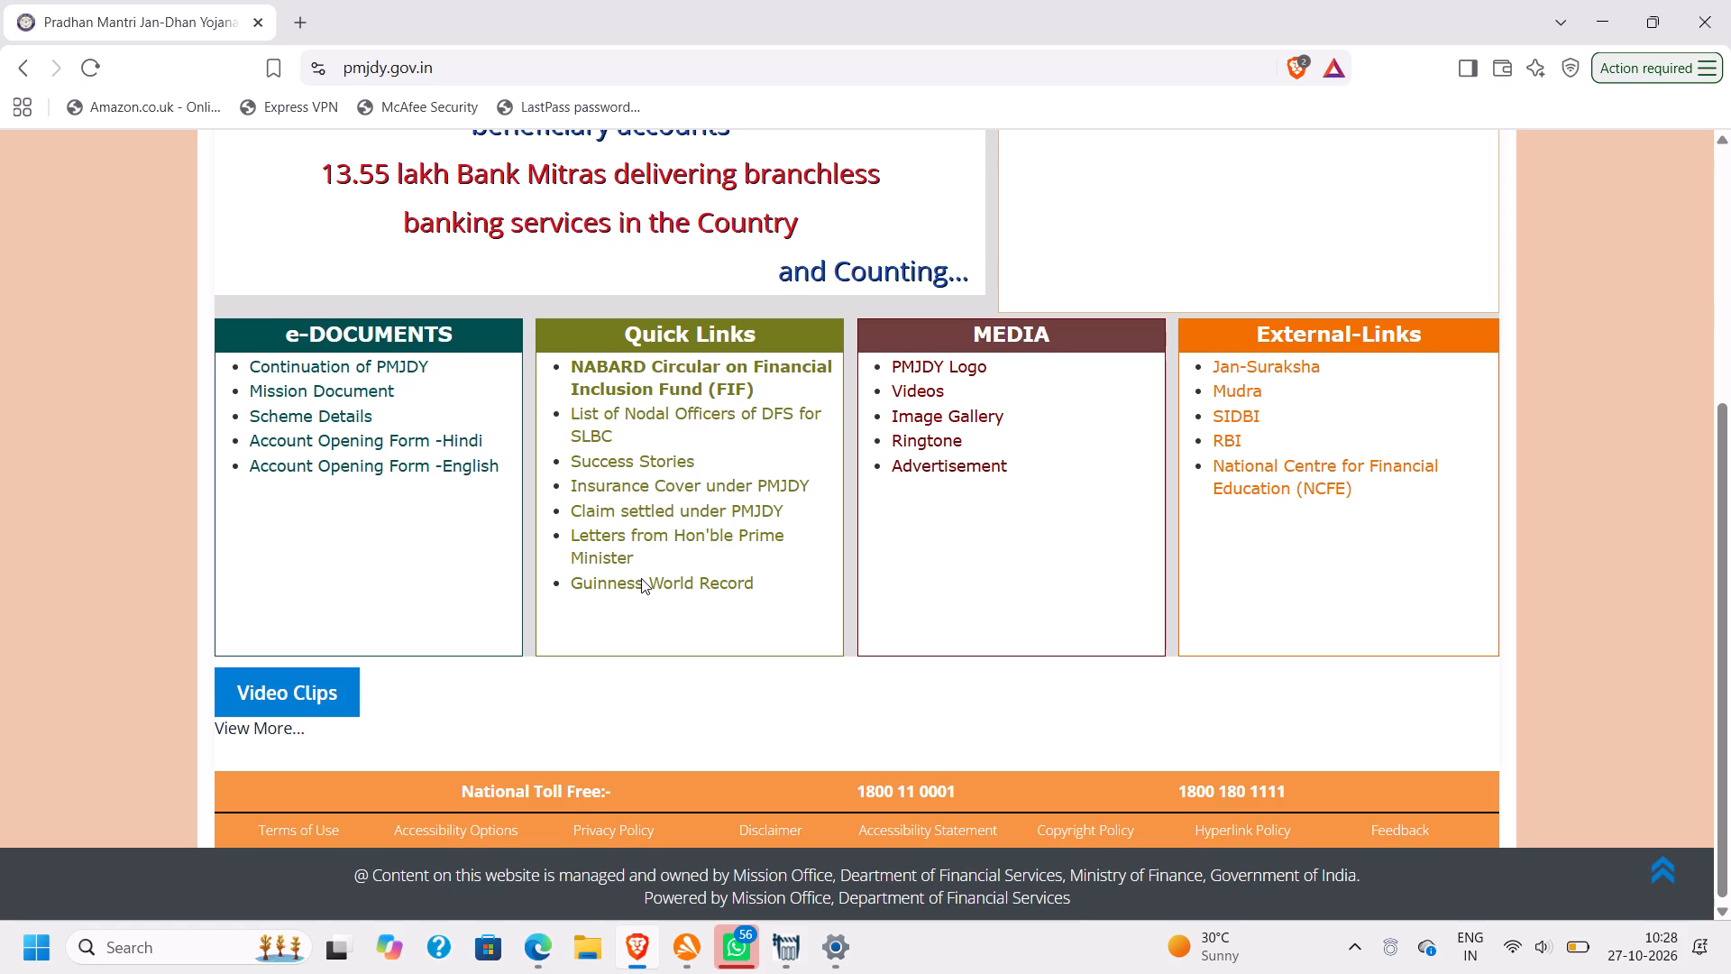
pyautogui.scroll(-1, 641, 578)
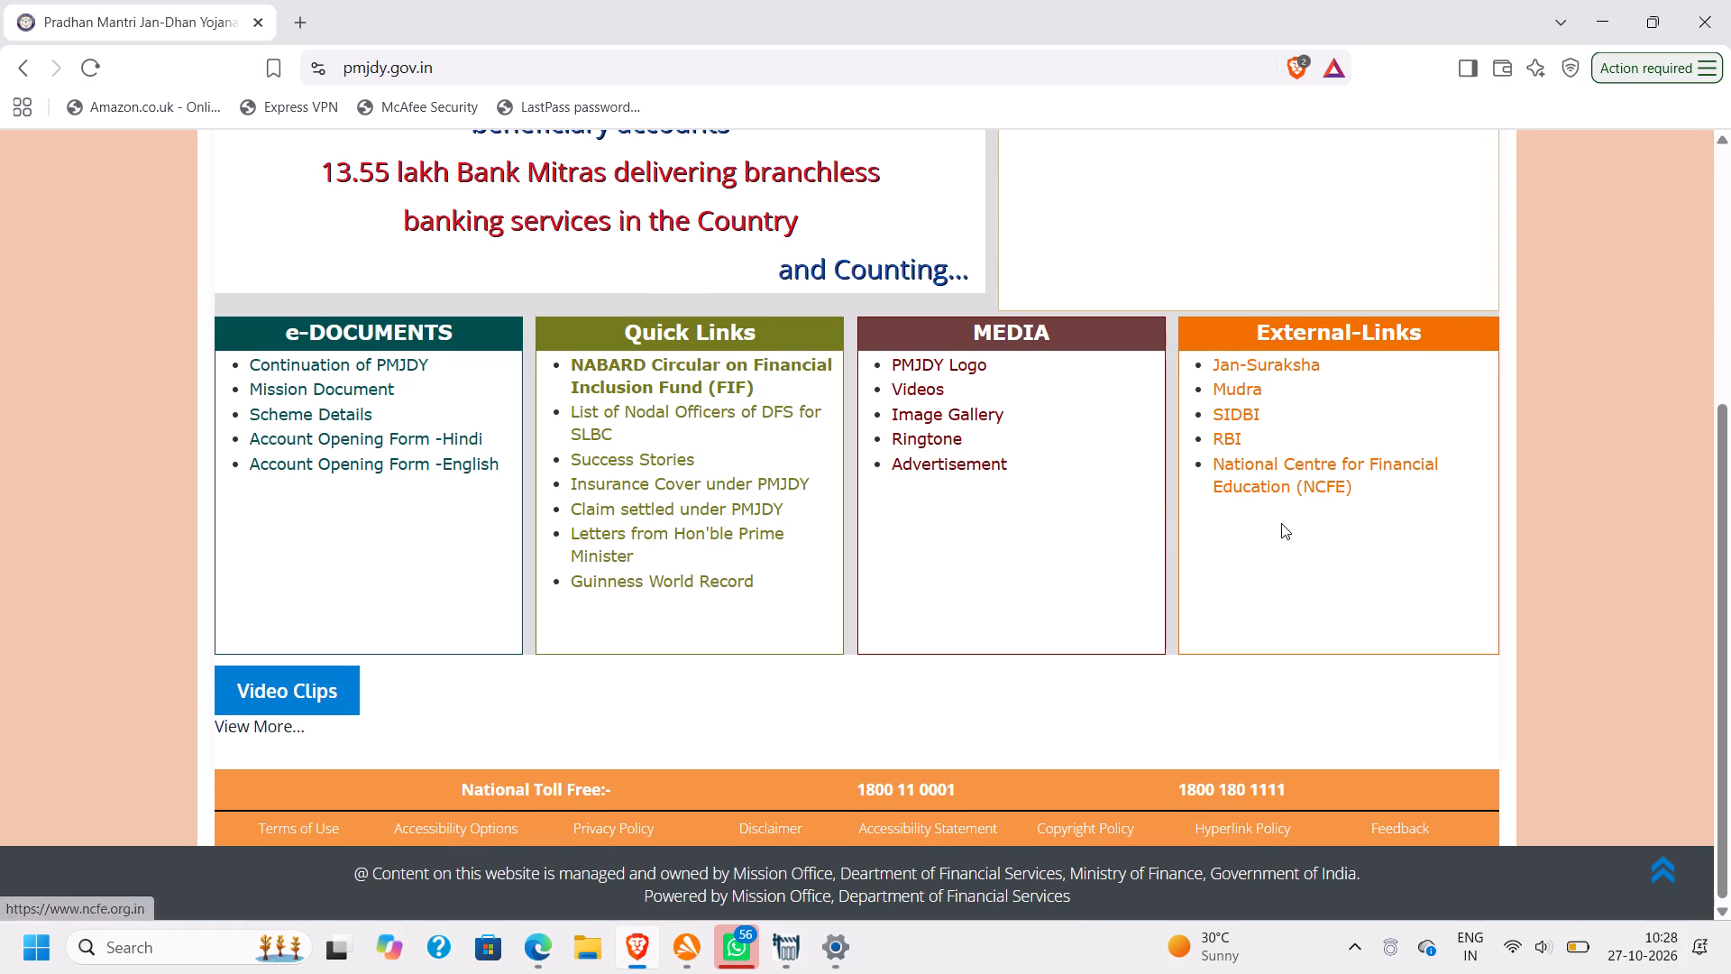
pyautogui.scroll(-1, 1281, 523)
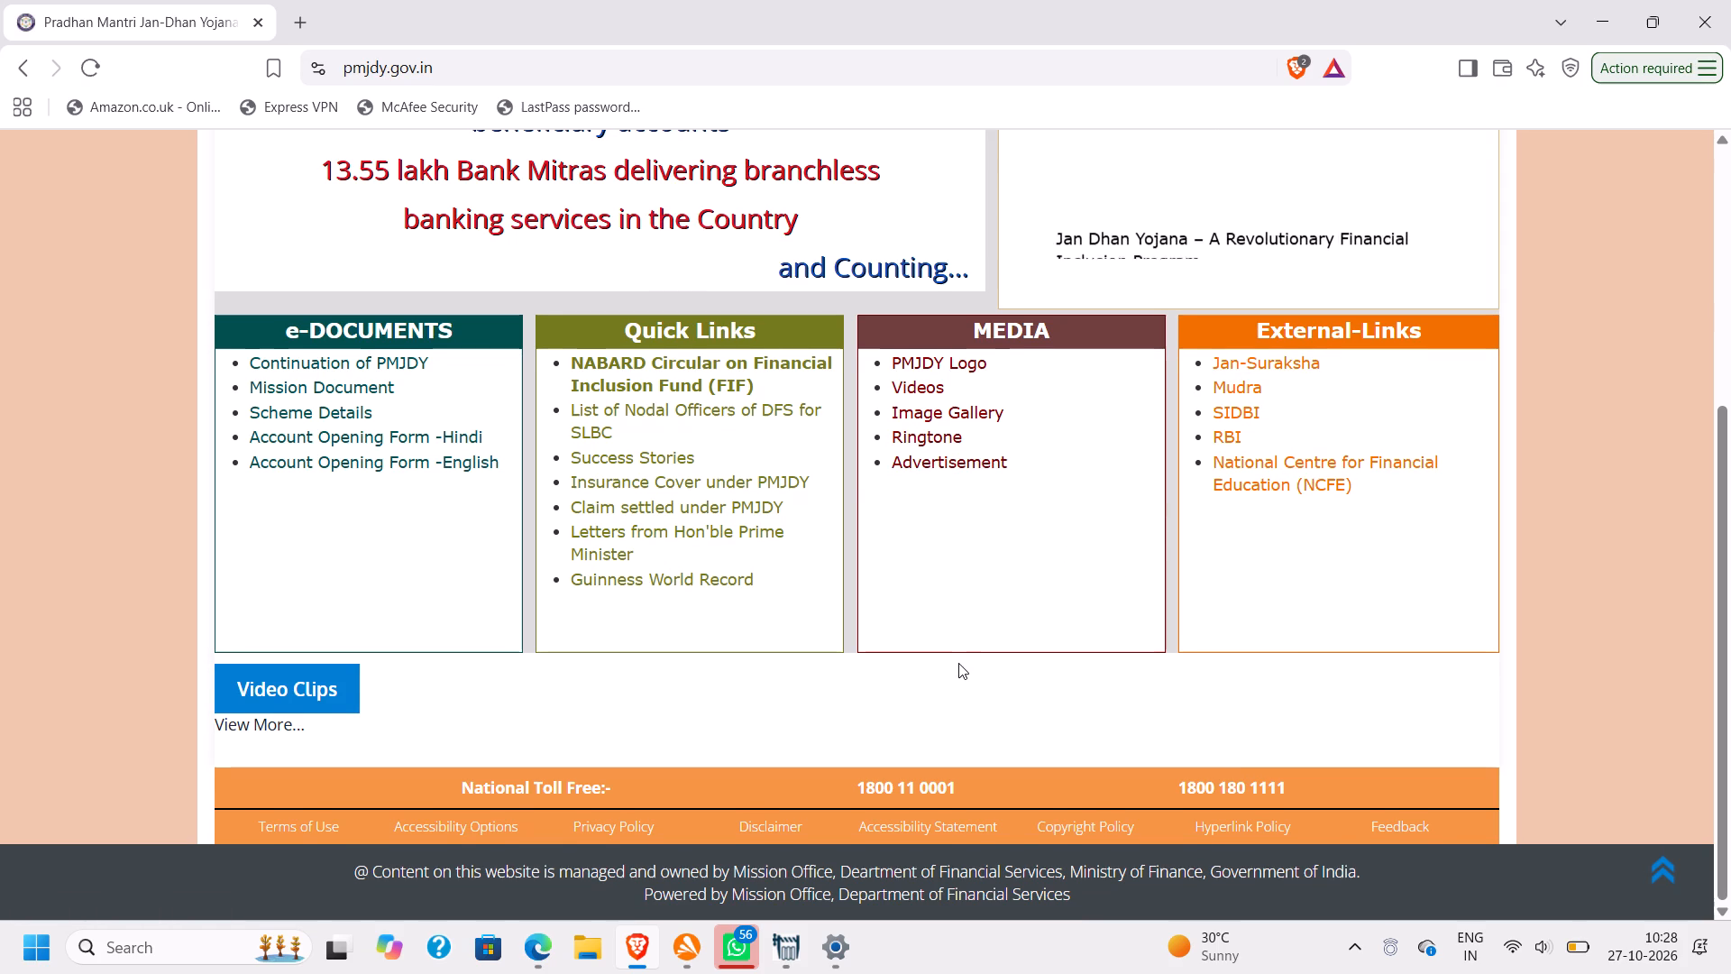
# Open the NABARD Circular on Financial Inclusion Fund (FIF) from the home page's Quick Links and dismiss the svchost.exe application error.
pyautogui.scroll(-3, 958, 663)
pyautogui.scroll(5, 958, 663)
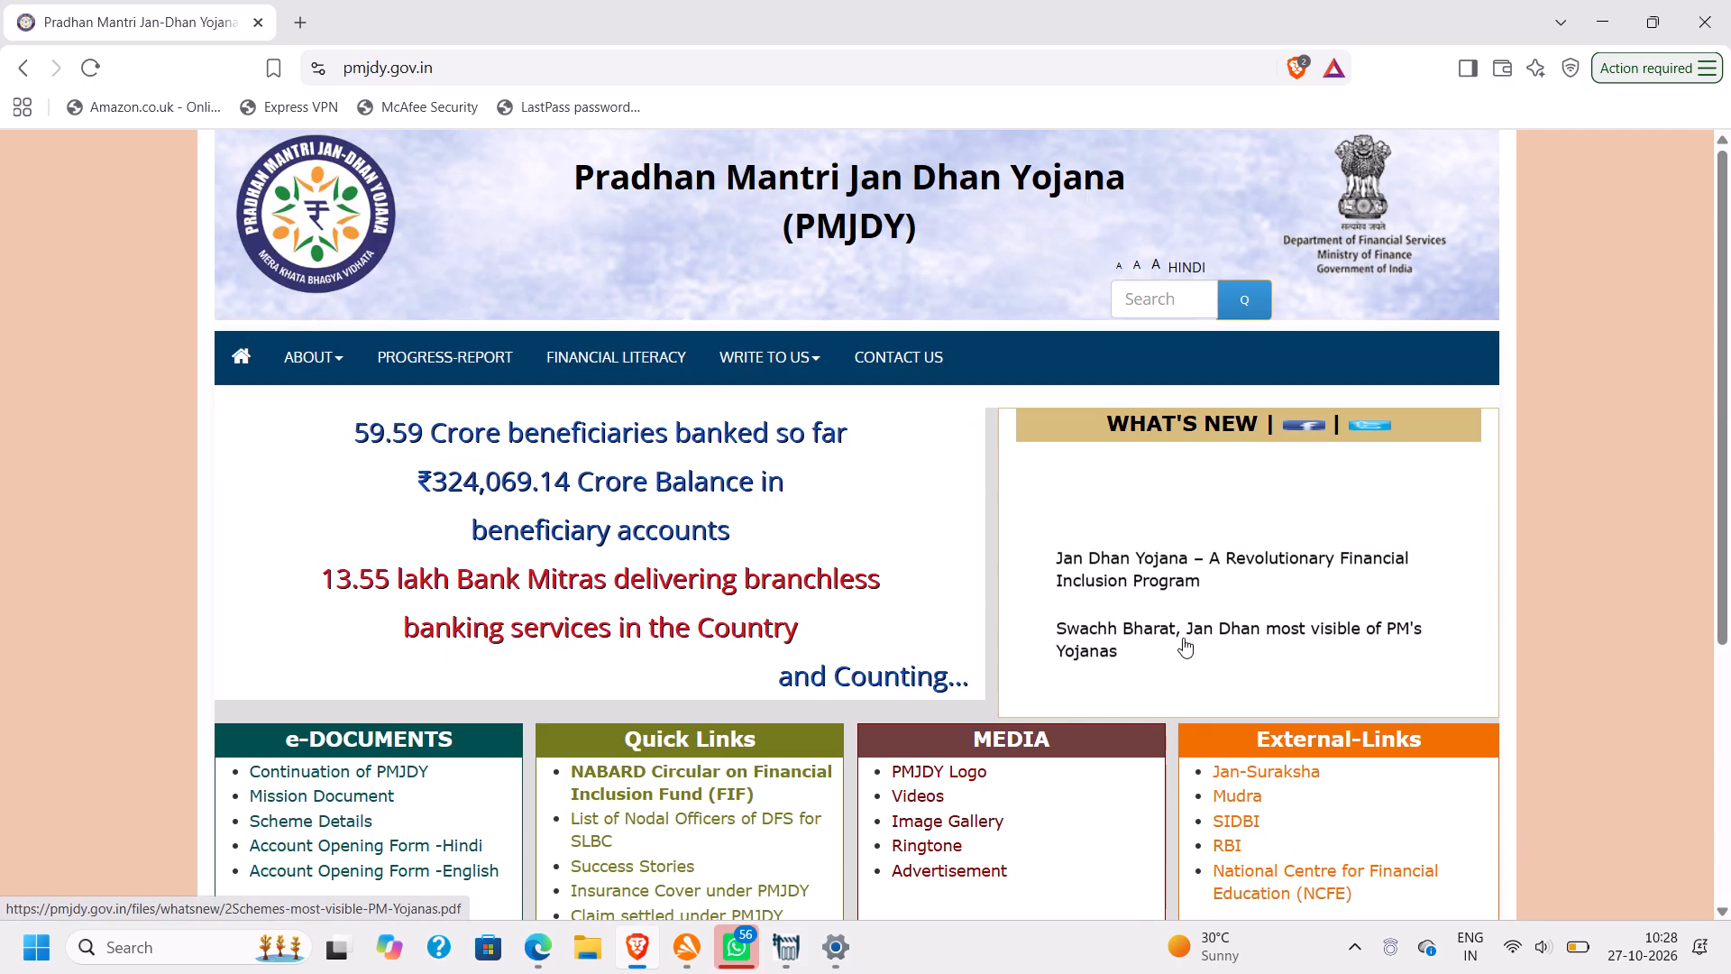
pyautogui.scroll(-2, 813, 801)
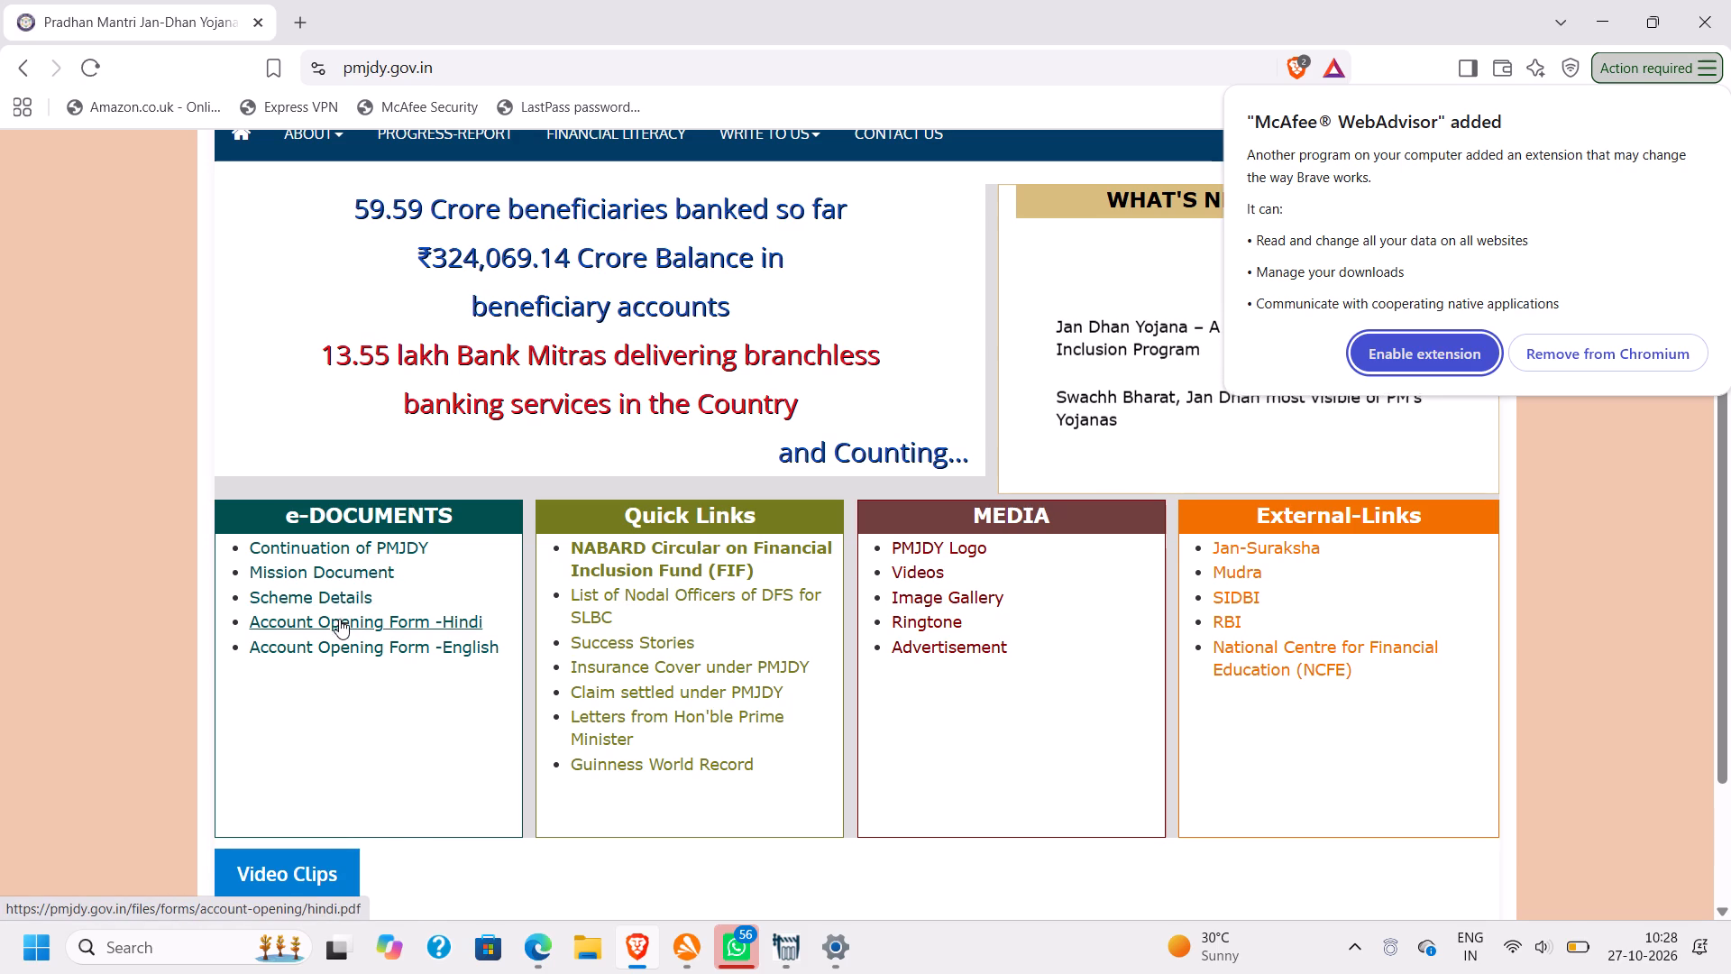
pyautogui.click(657, 553)
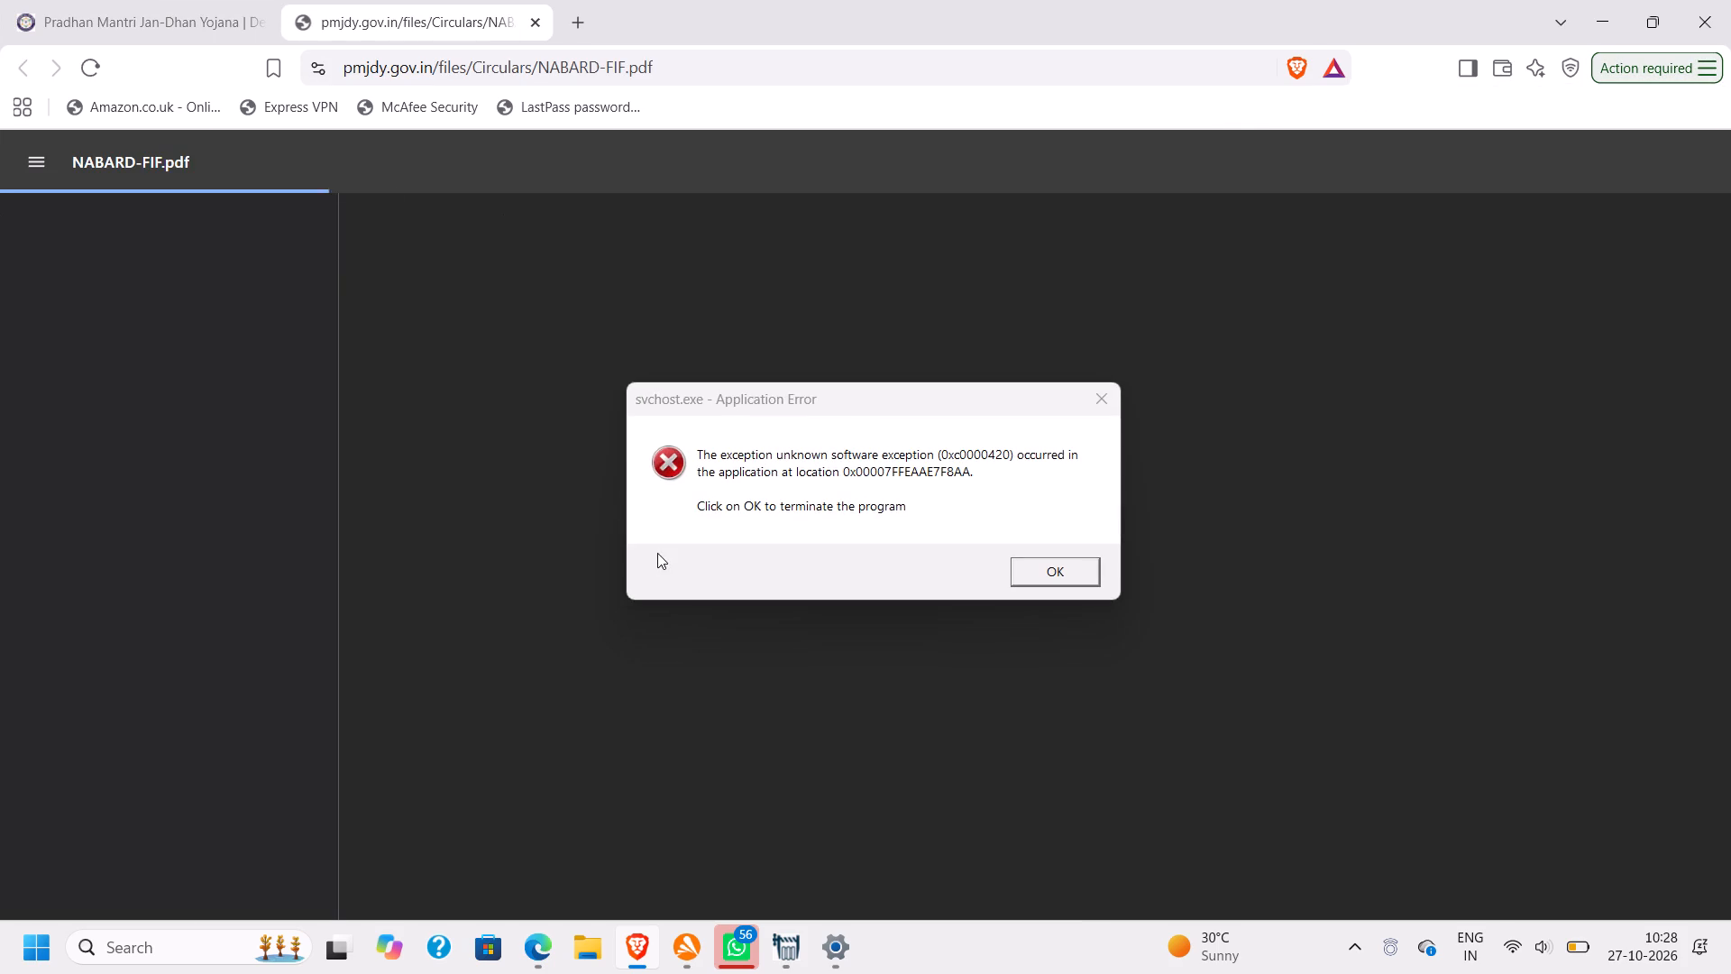
pyautogui.click(1050, 571)
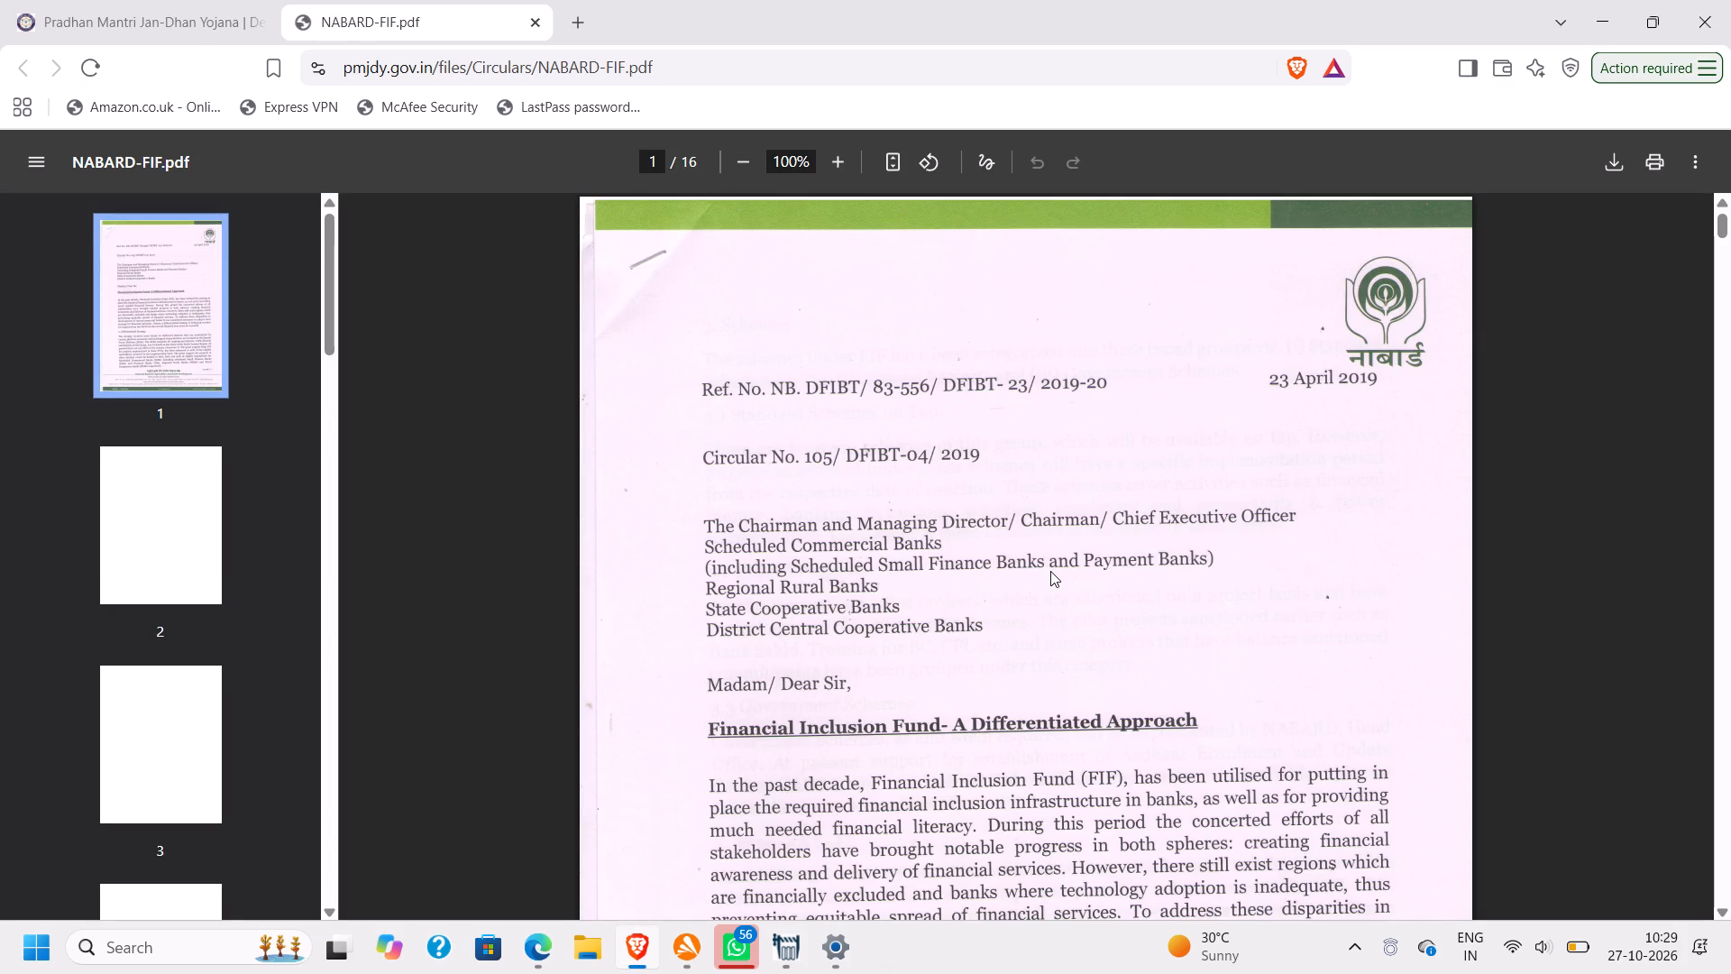
# Skim the NABARD circular's letter pages and the state-wise table of Aspirational, LWE, NER and Hill State districts.
pyautogui.scroll(-3, 899, 677)
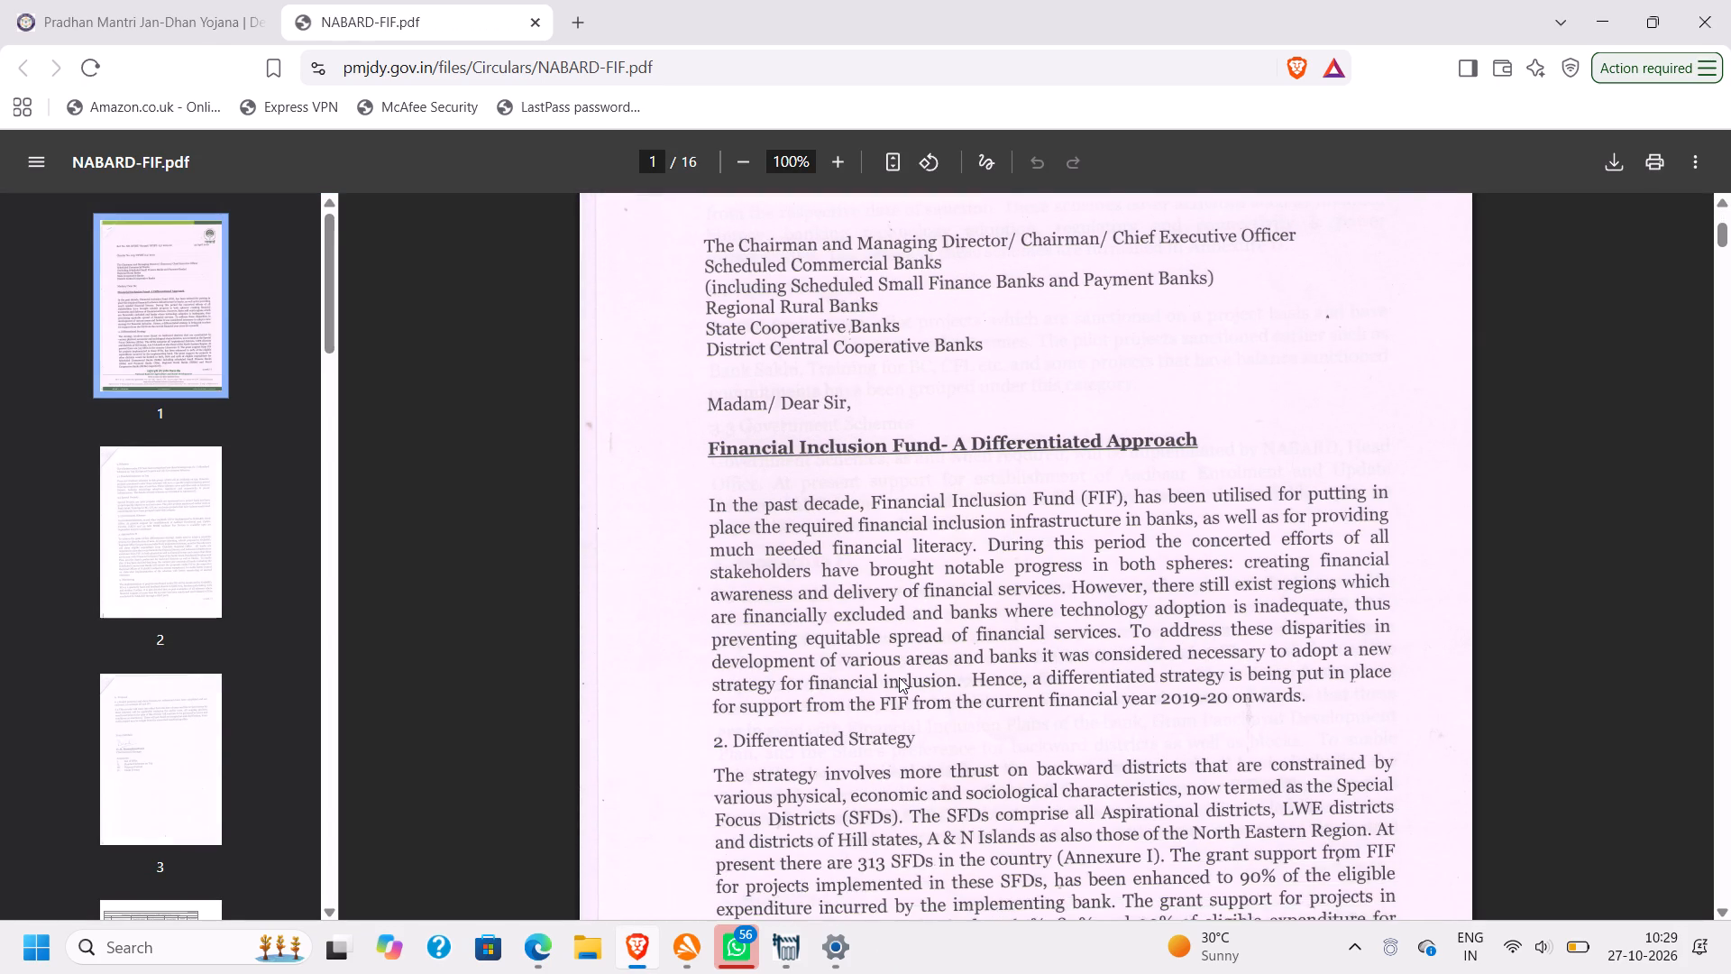
pyautogui.scroll(-2, 899, 677)
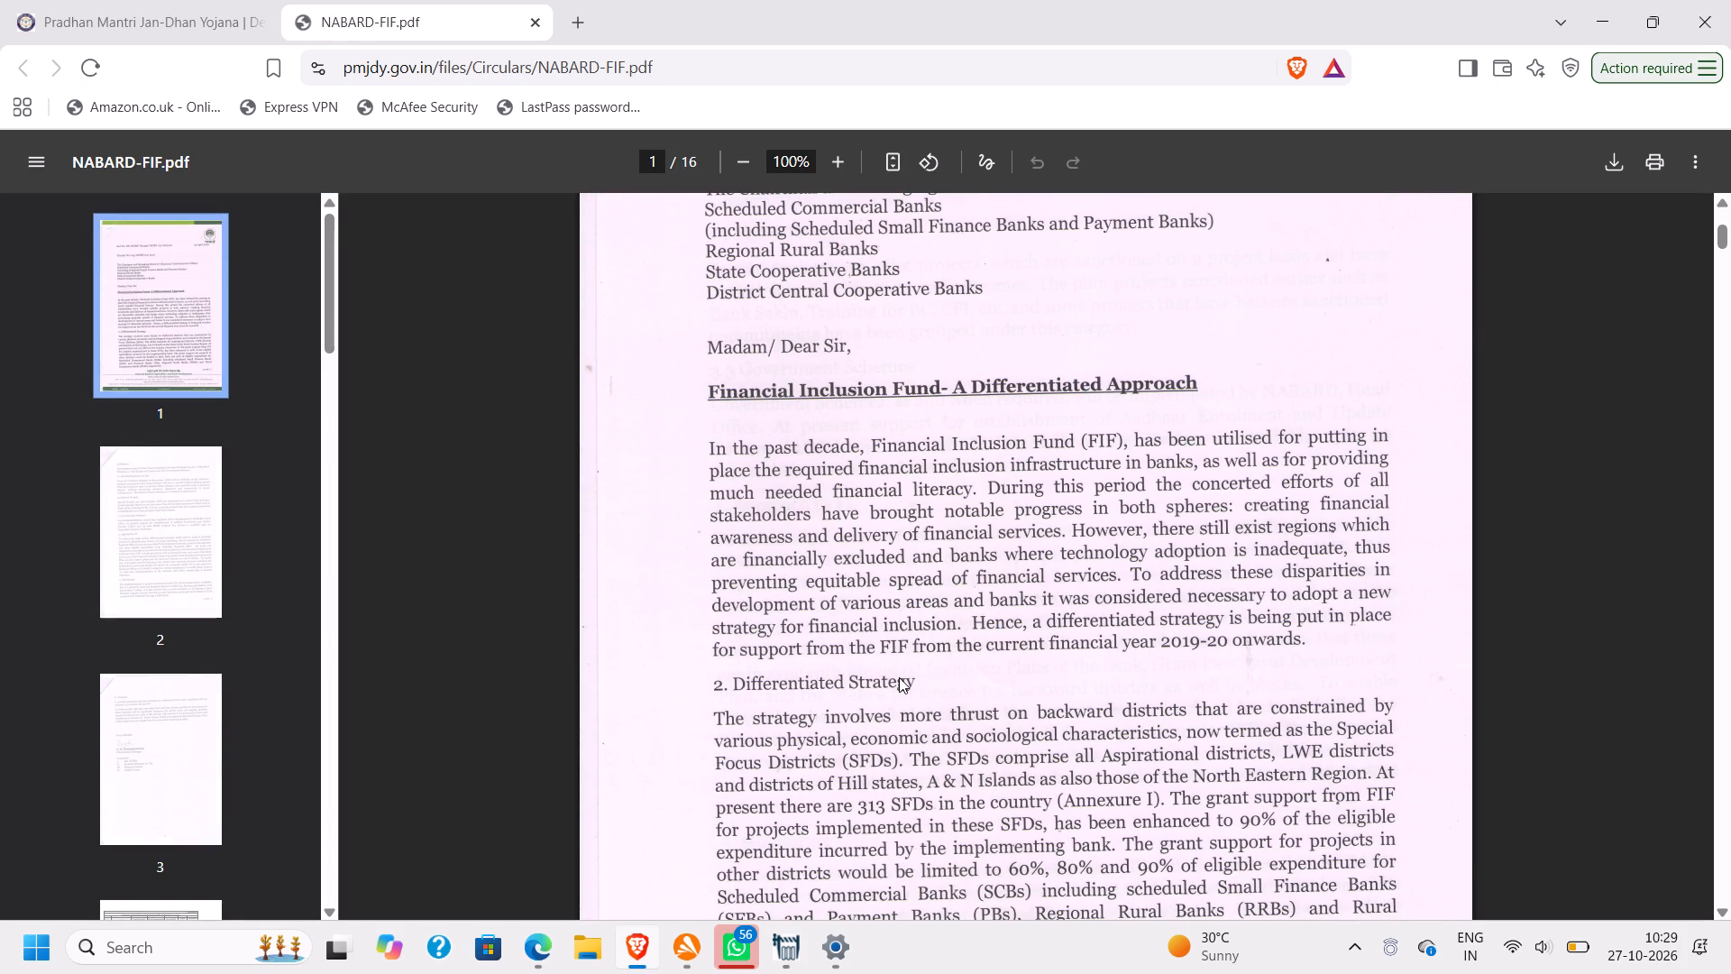
pyautogui.scroll(-5, 899, 677)
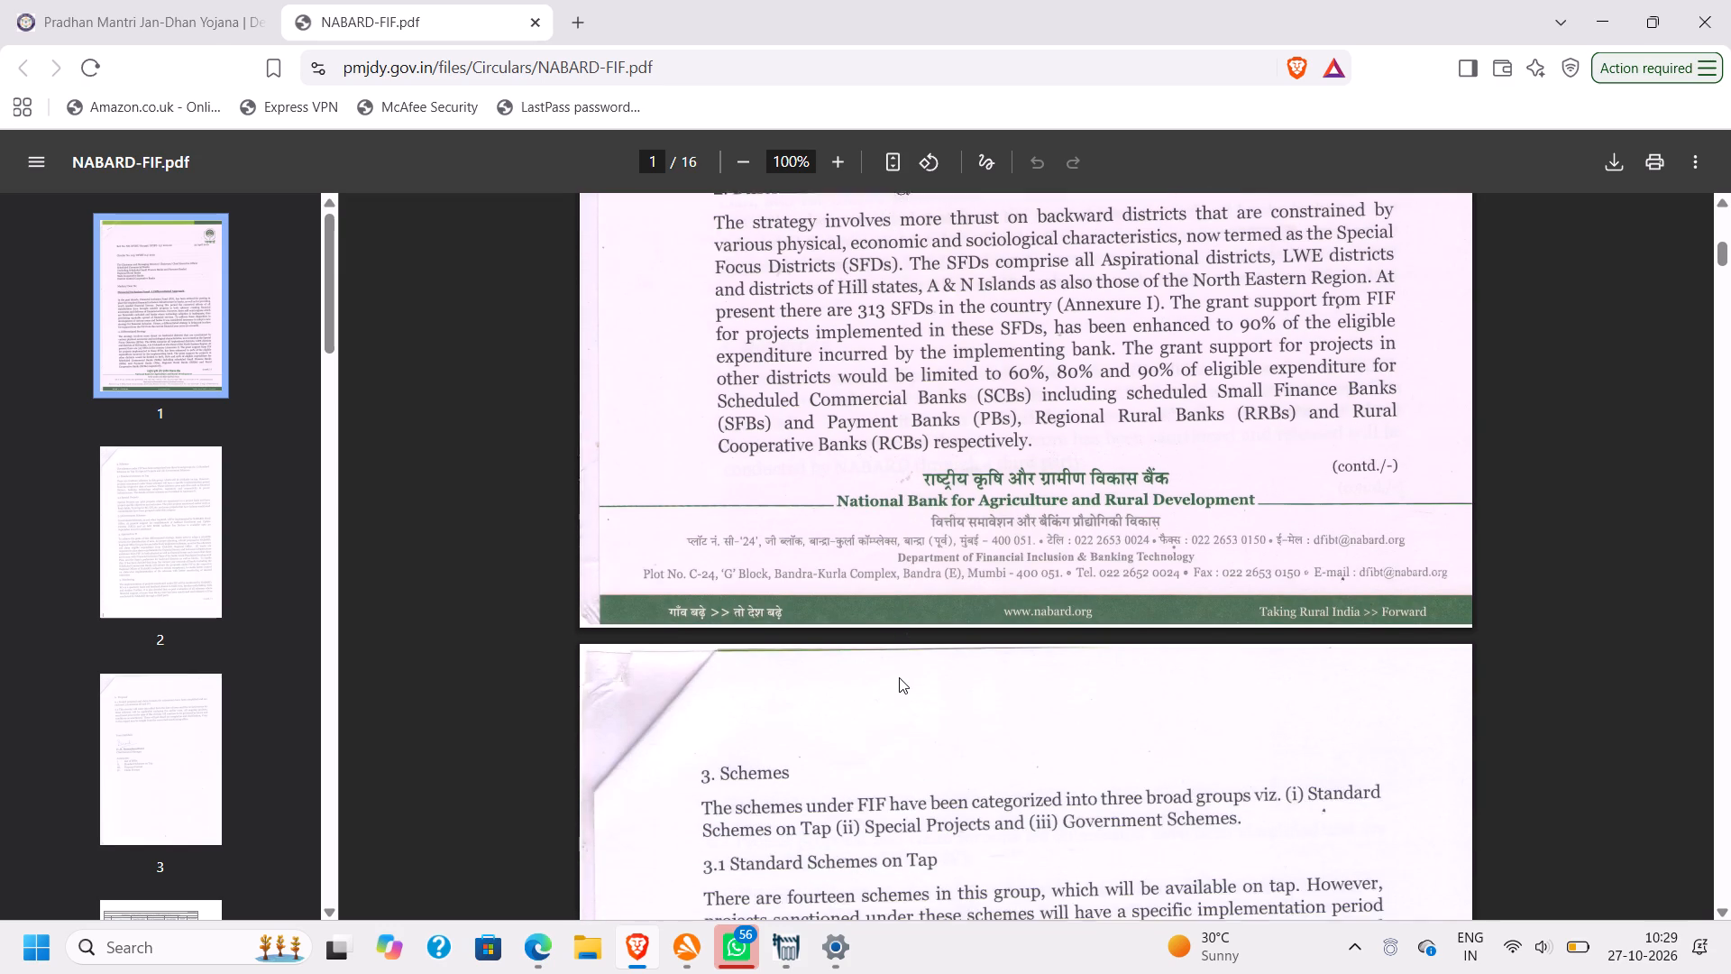
pyautogui.scroll(-5, 899, 677)
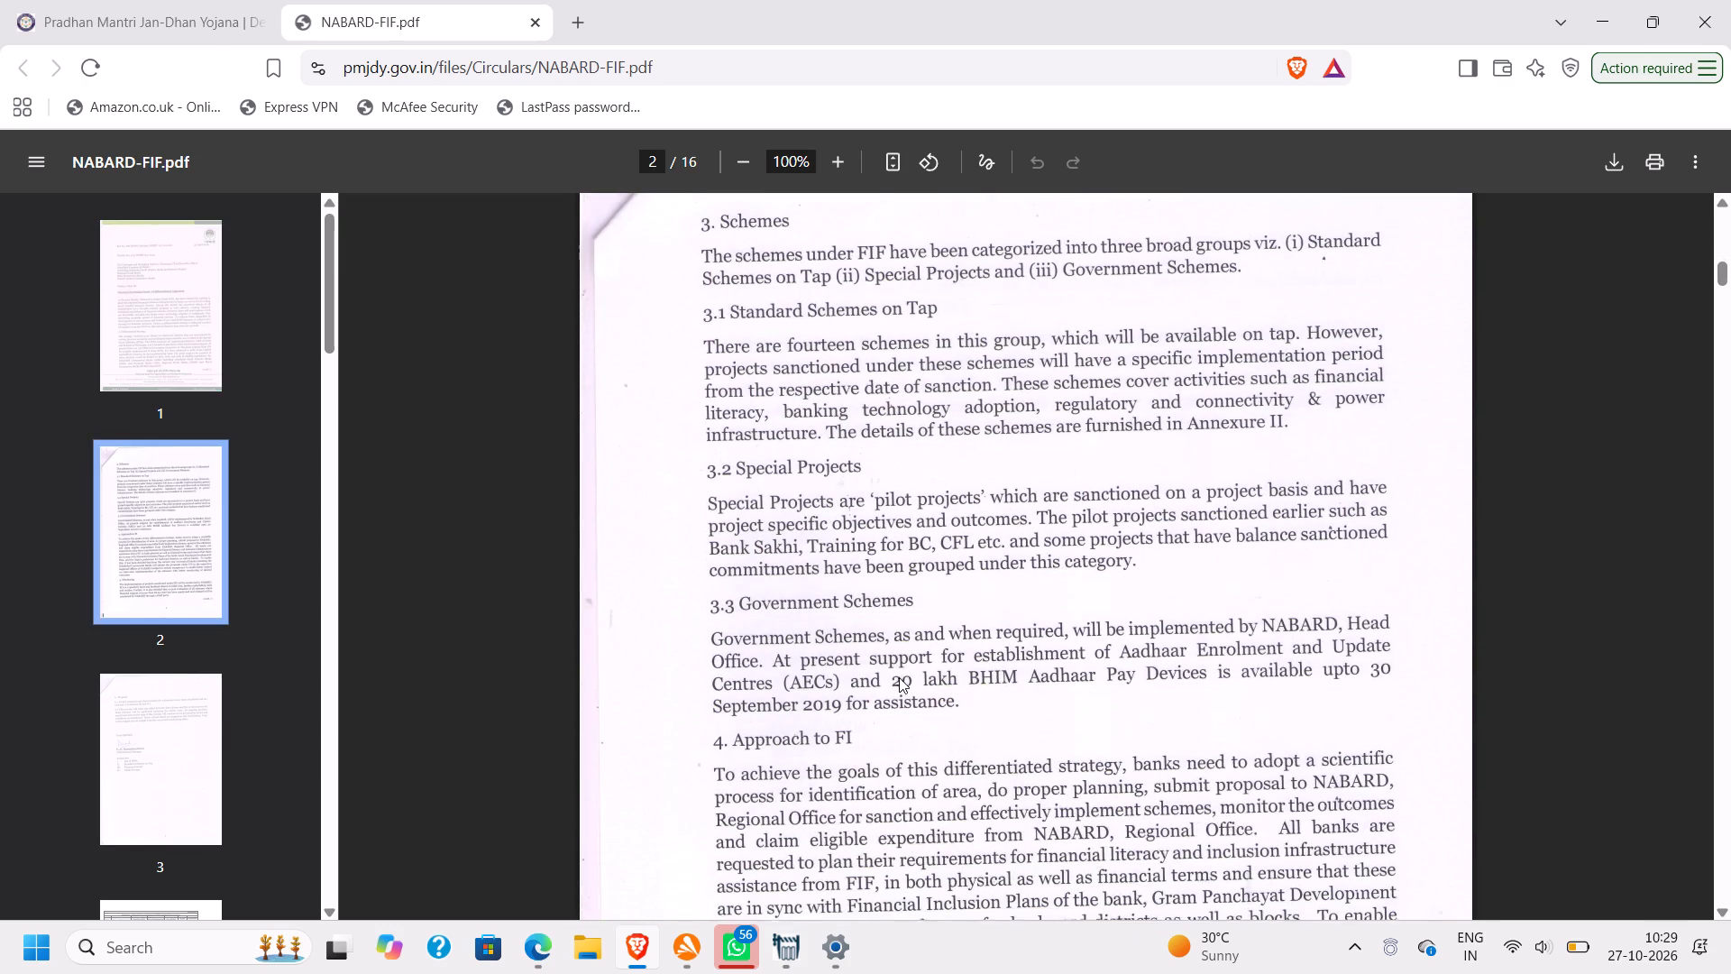
pyautogui.scroll(-12, 899, 677)
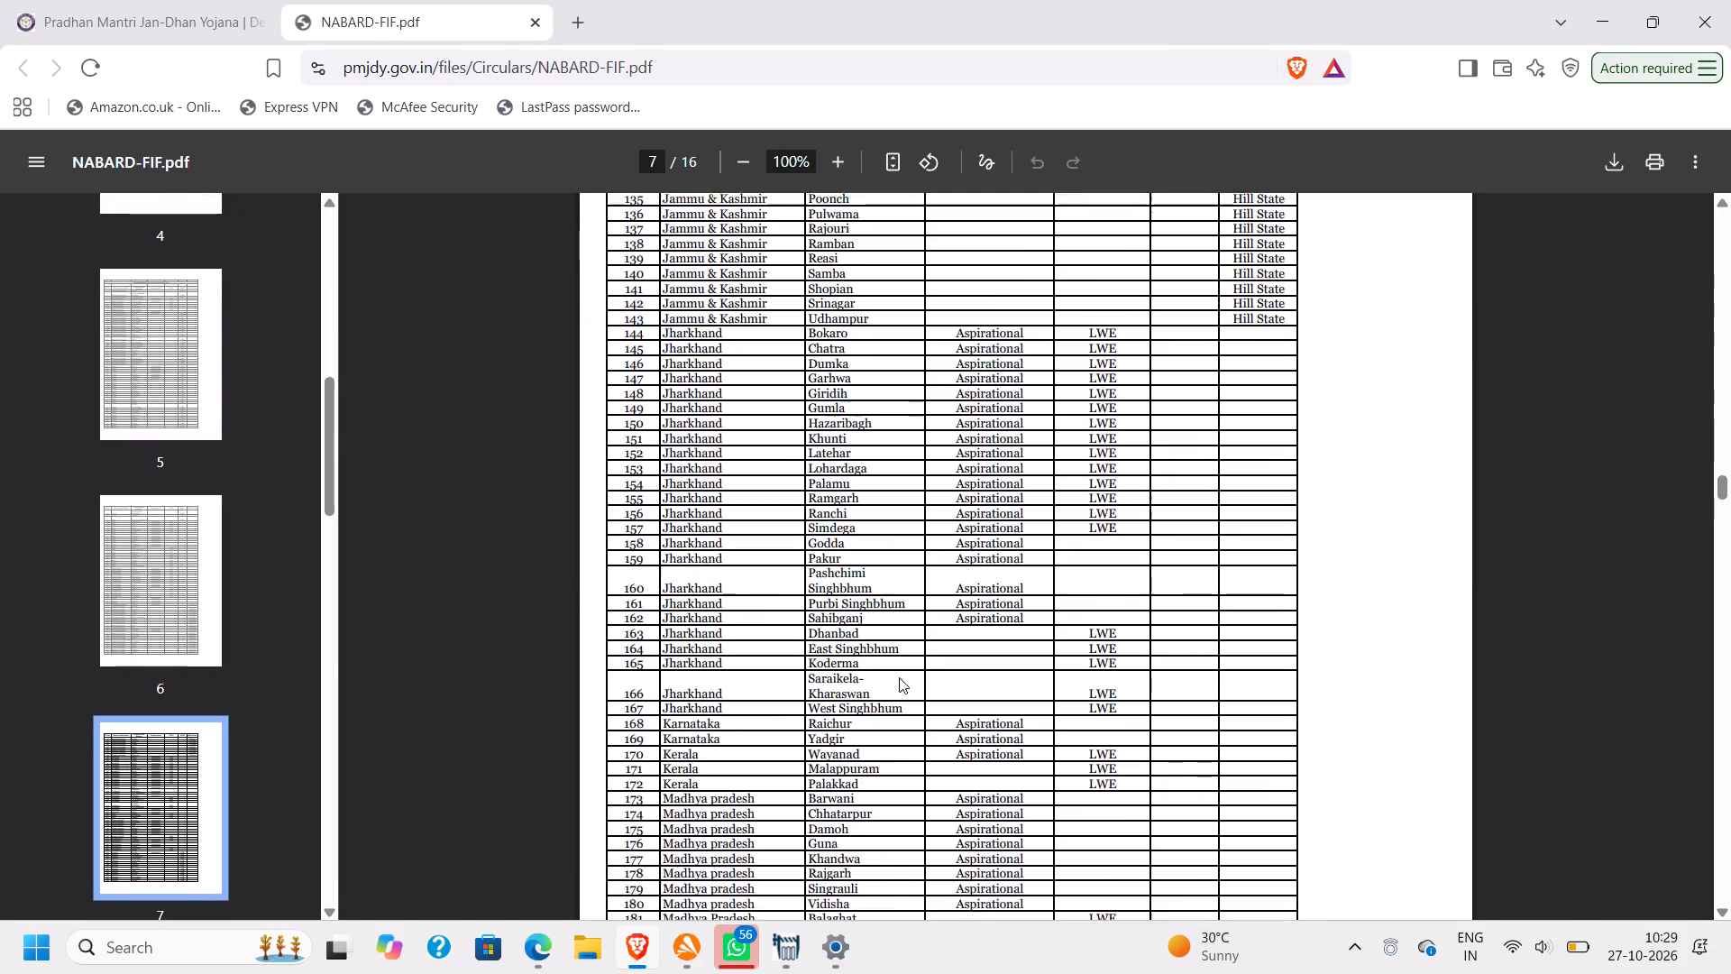
pyautogui.scroll(-5, 899, 677)
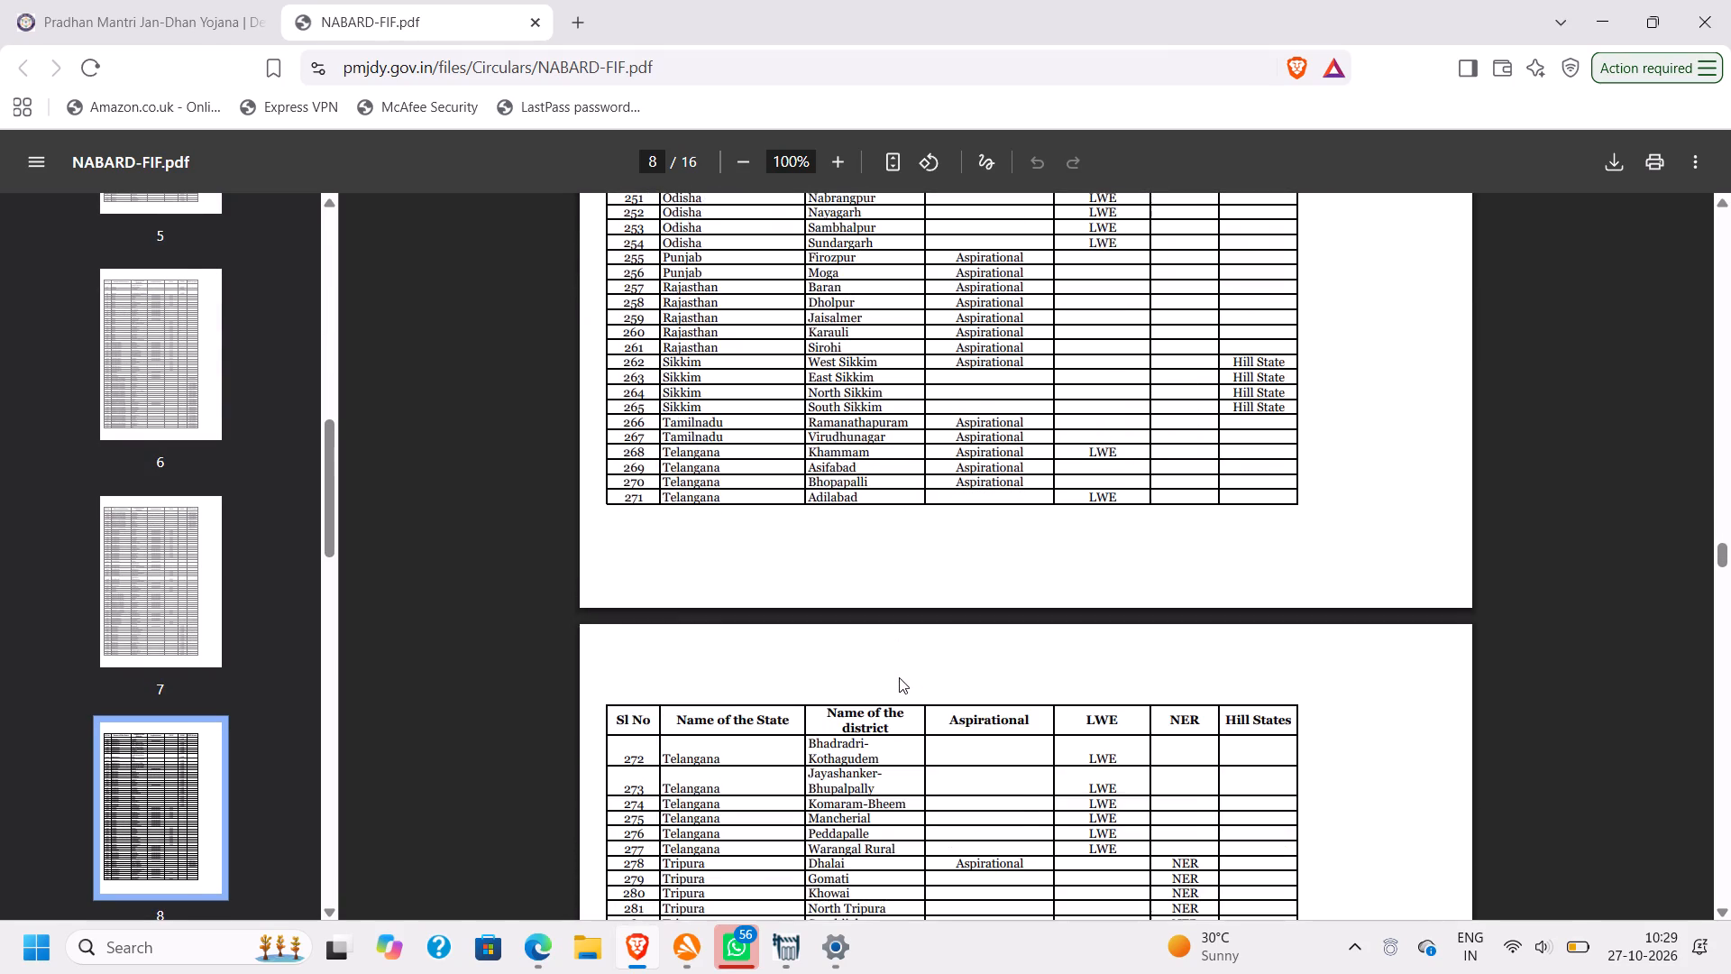
pyautogui.scroll(-3, 899, 677)
pyautogui.scroll(7, 899, 677)
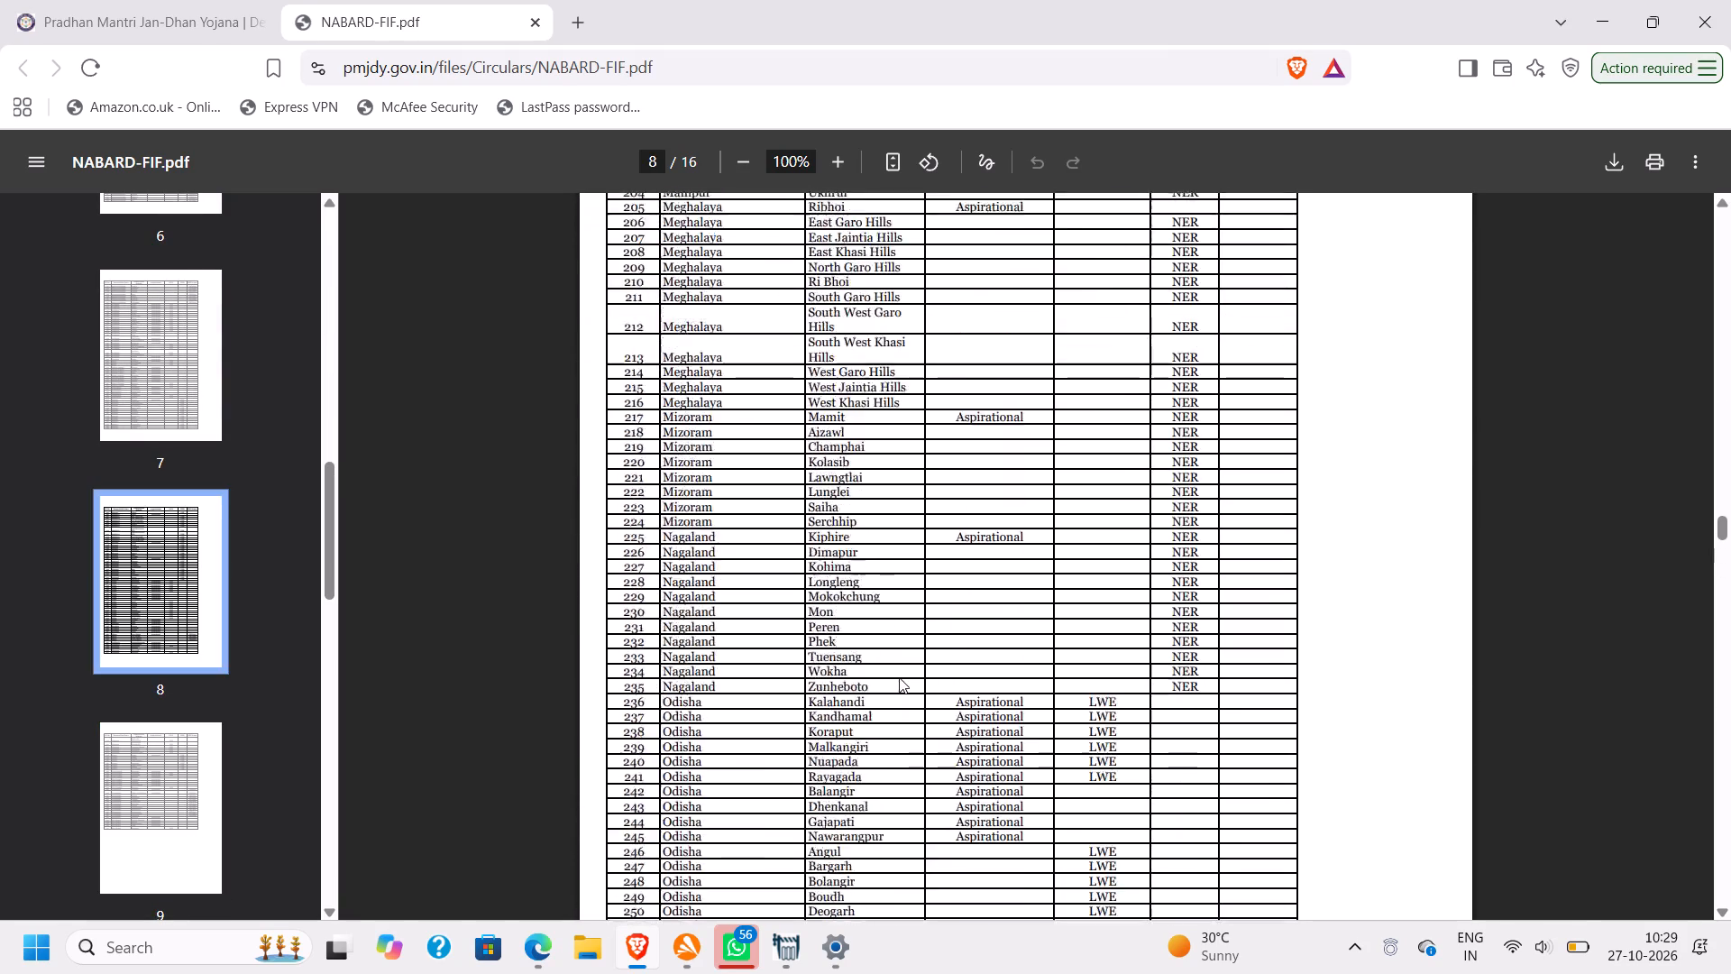
pyautogui.scroll(20, 899, 677)
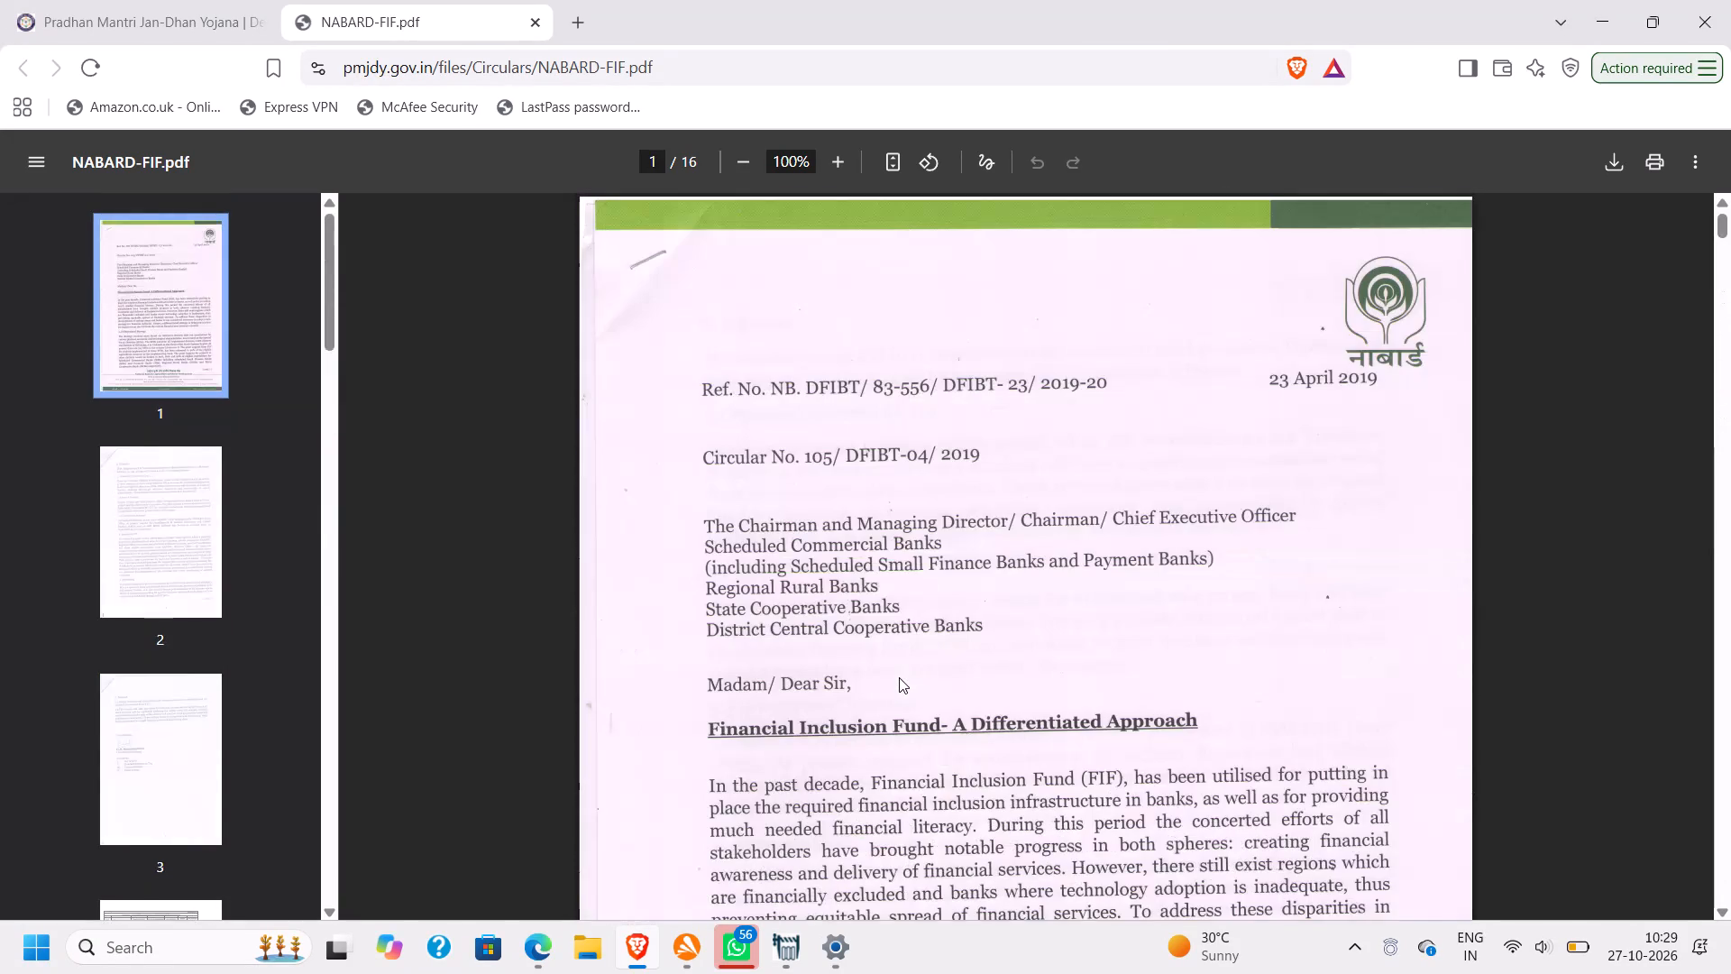
# Skim the rest of the circular to its last page, including the Annexure II standard schemes and the proposal and claim formats.
pyautogui.scroll(-20, 899, 677)
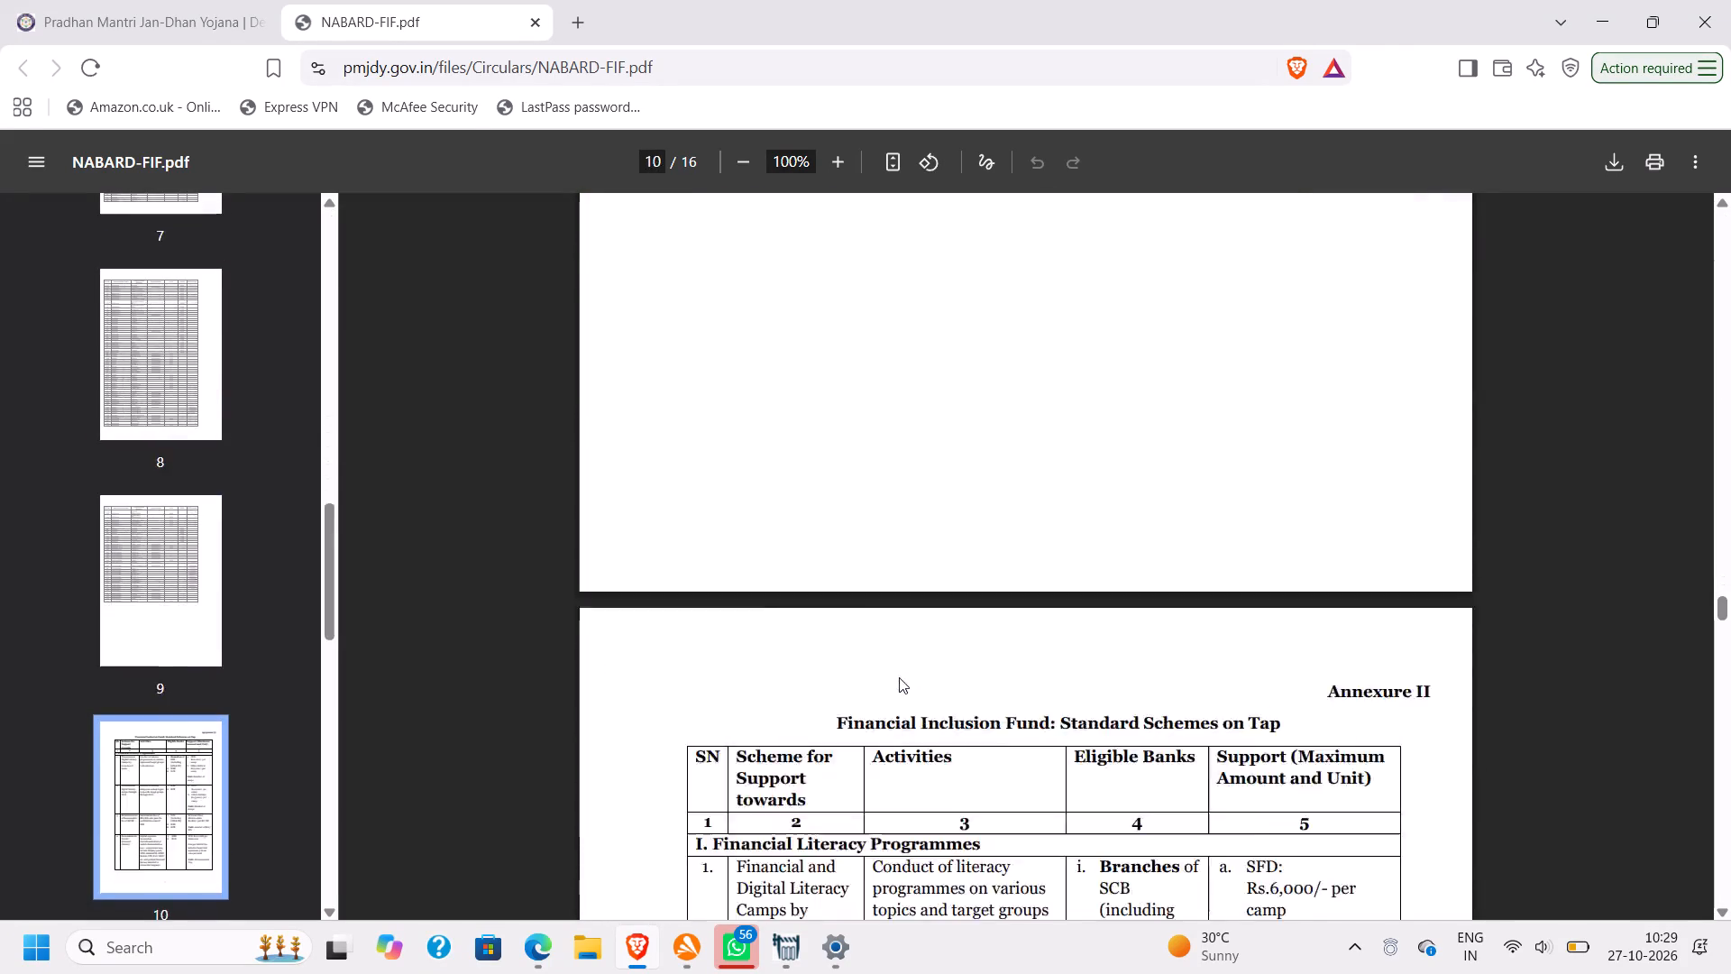
pyautogui.scroll(-8, 899, 677)
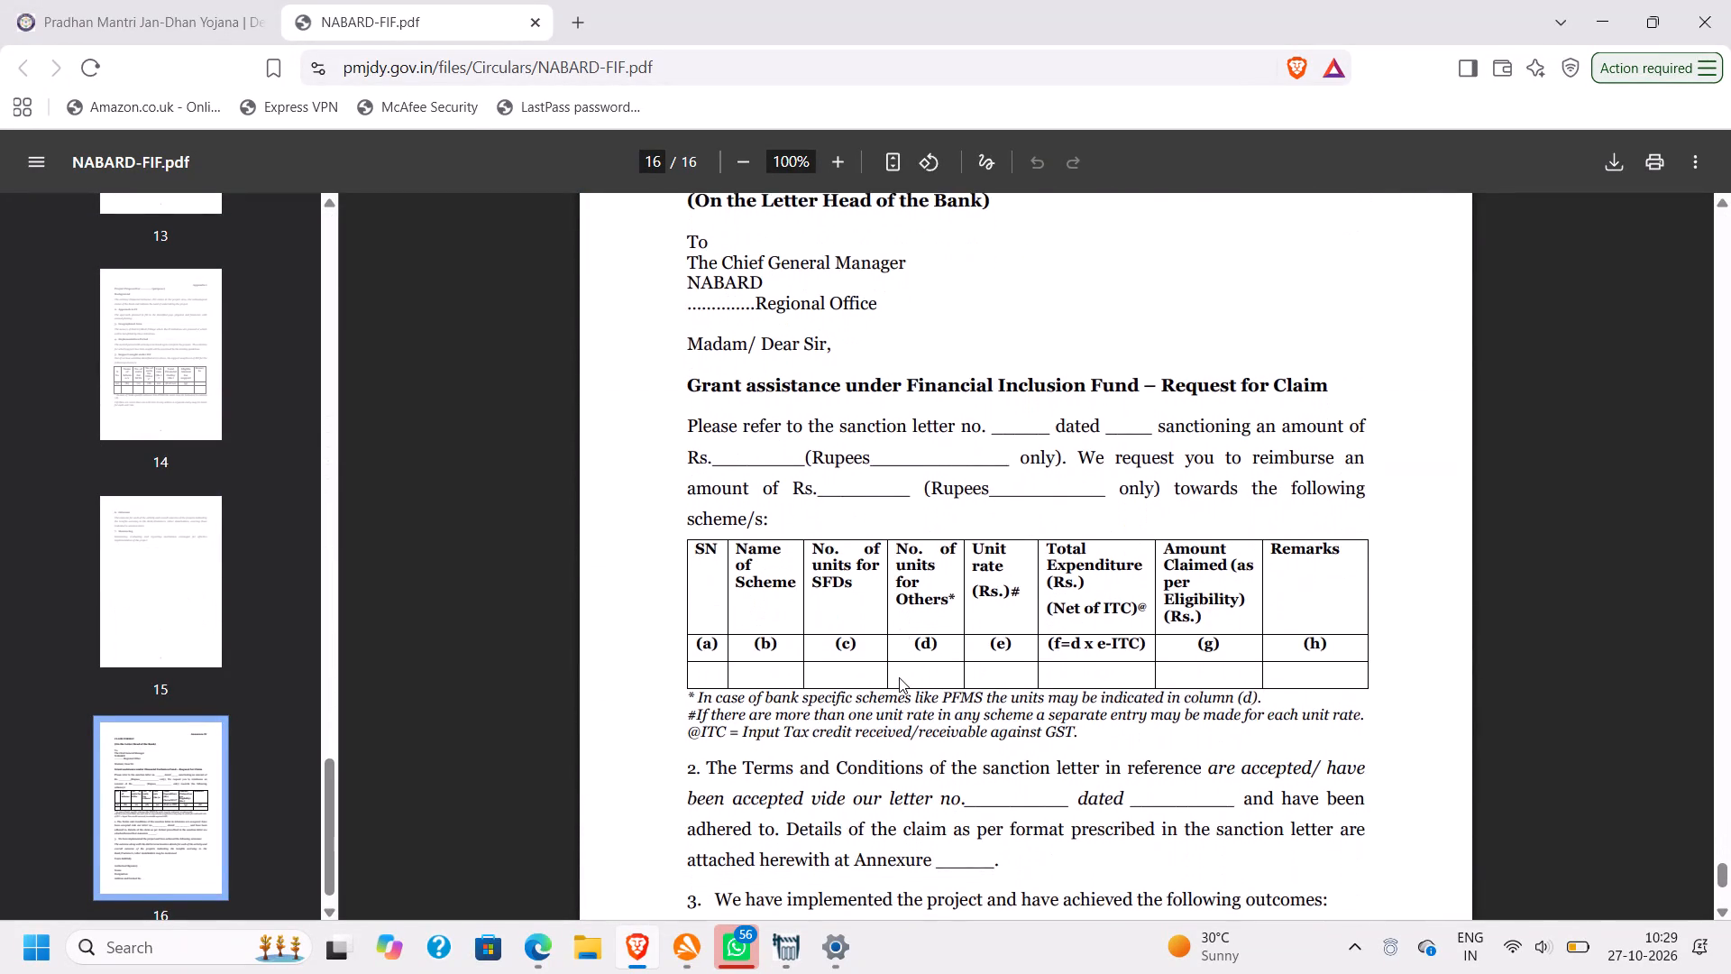
pyautogui.scroll(-7, 899, 677)
pyautogui.scroll(16, 899, 677)
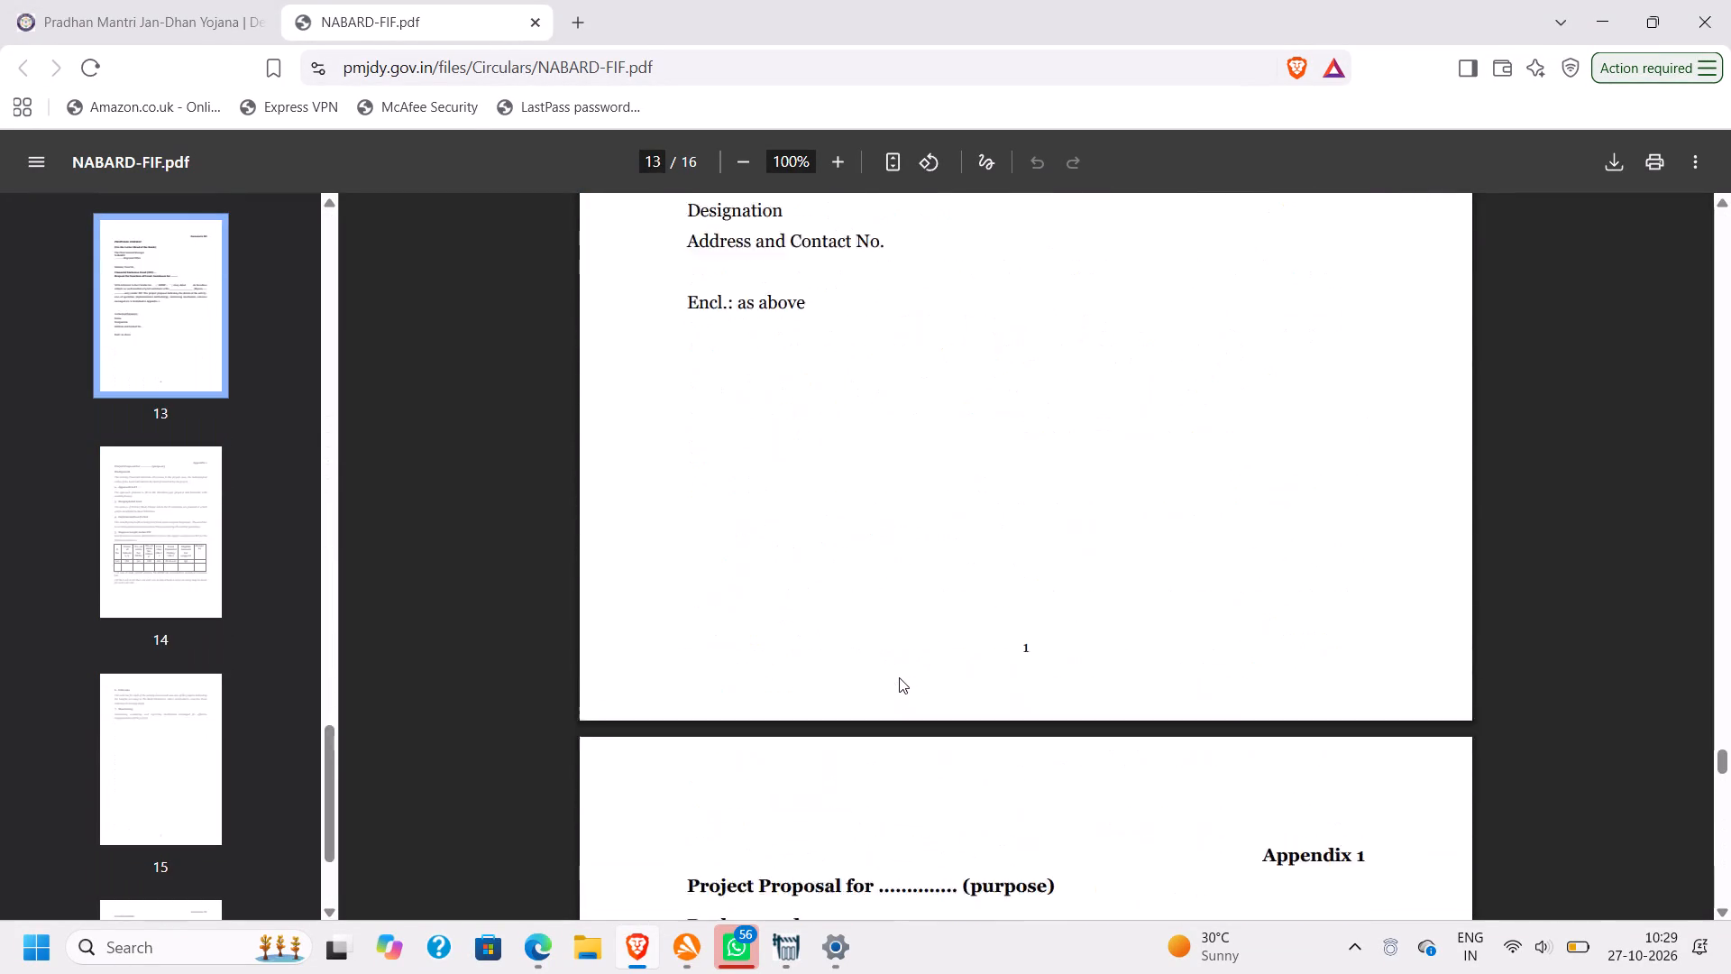
pyautogui.scroll(18, 899, 677)
pyautogui.scroll(5, 899, 677)
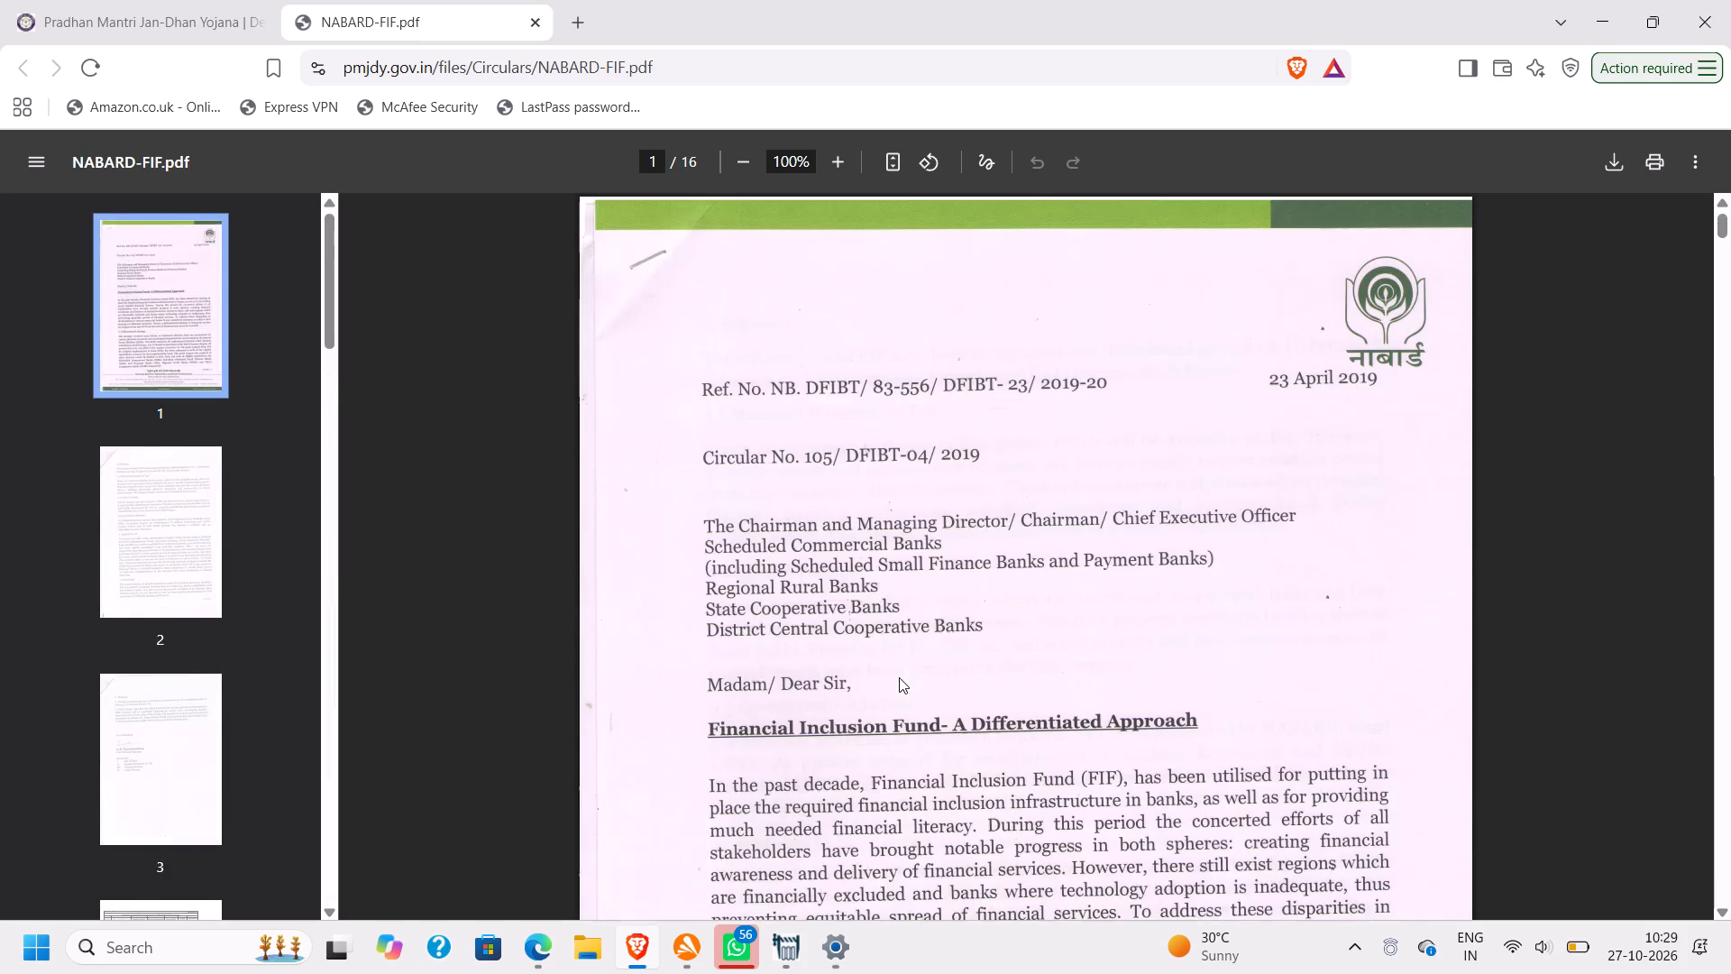
# Read the circular's introduction and Differentiated Strategy section on Special Focus Districts on page 1, dismissing the svchost.exe application error.
pyautogui.scroll(-3, 899, 677)
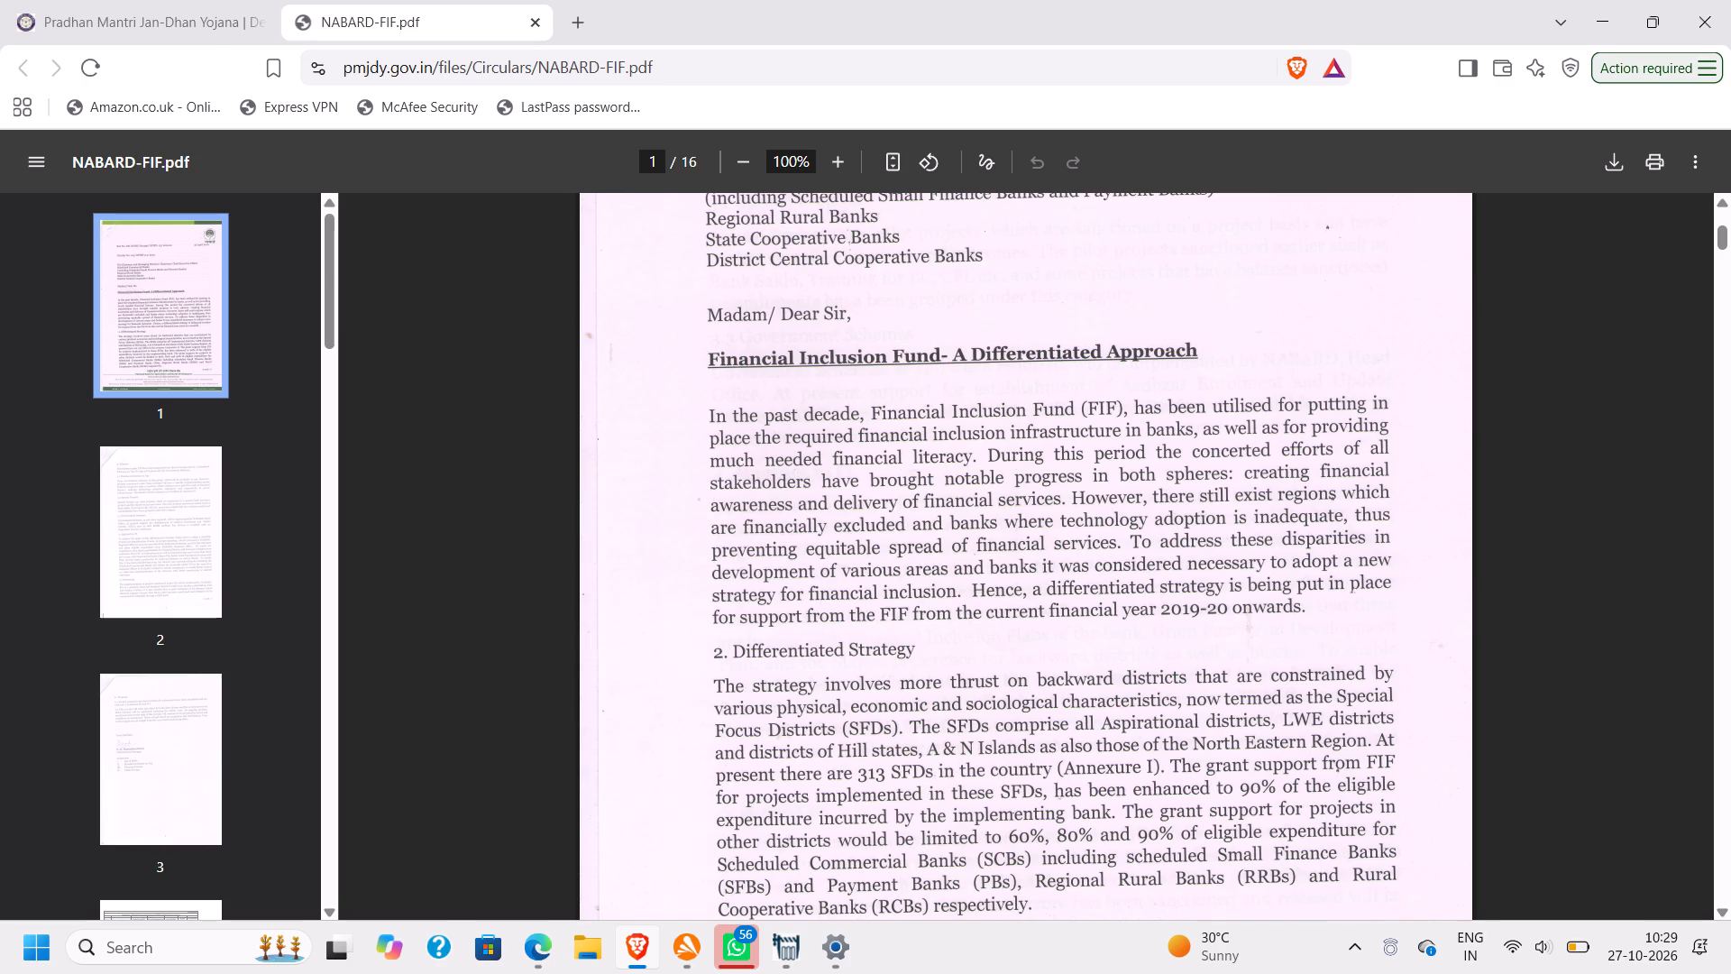
pyautogui.scroll(-1, 829, 582)
pyautogui.scroll(-1, 1051, 604)
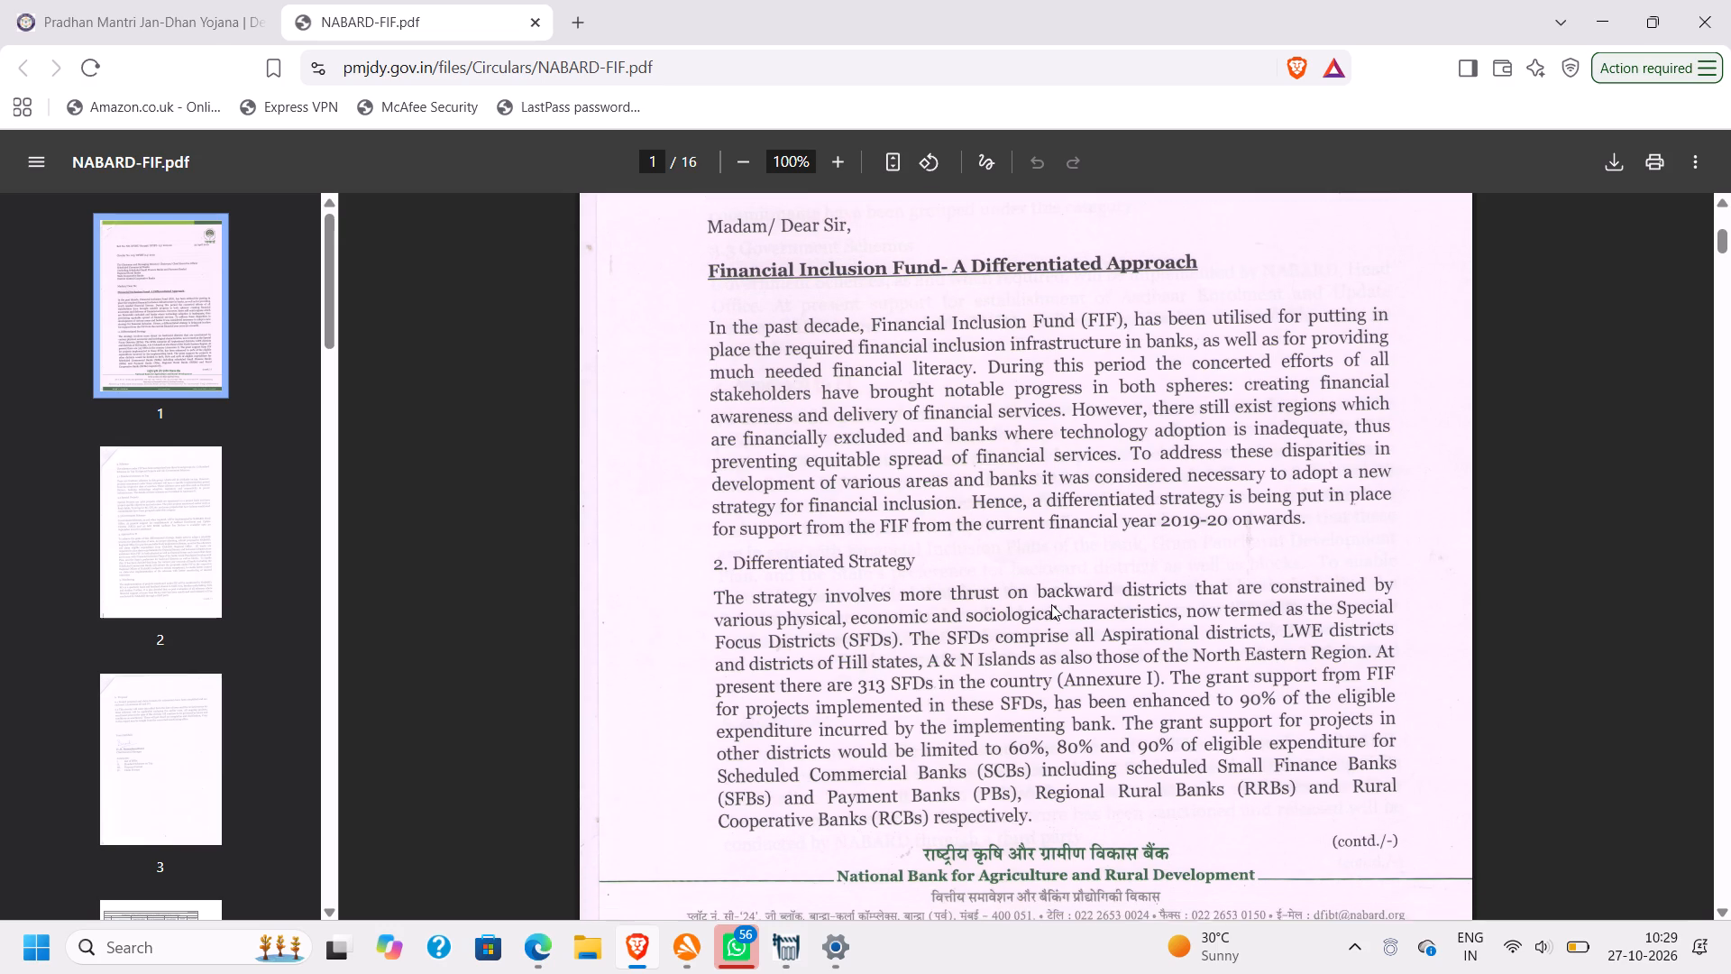
pyautogui.scroll(-1, 1051, 604)
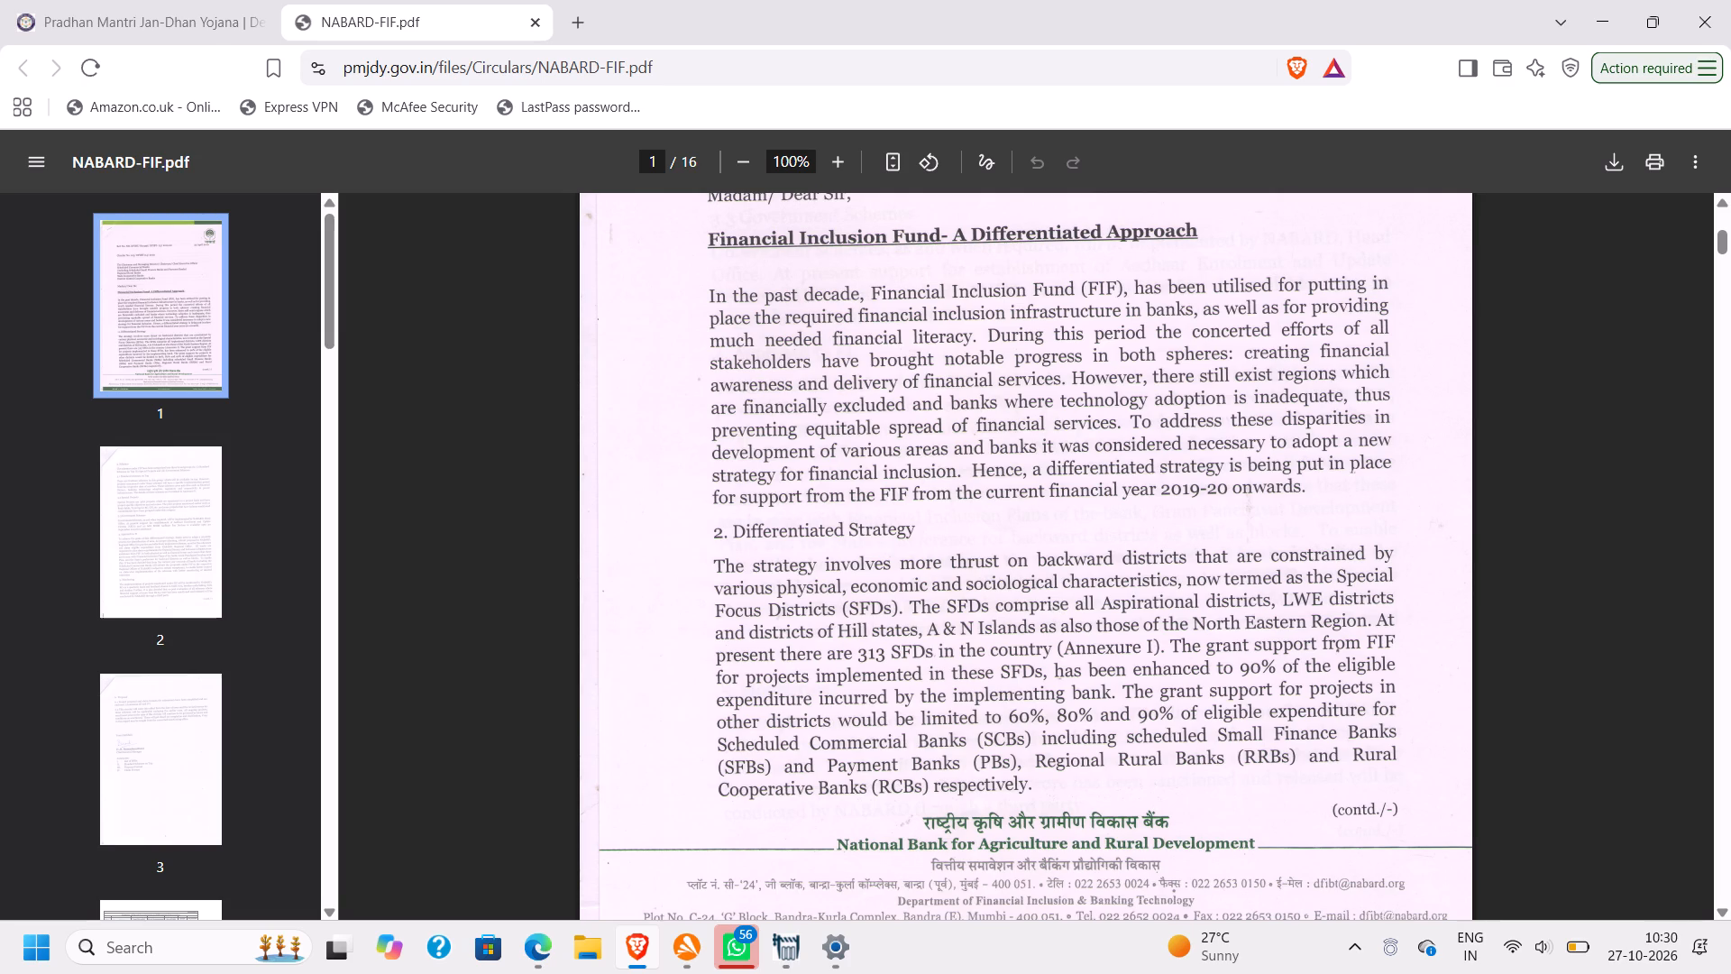
pyautogui.scroll(-1, 915, 605)
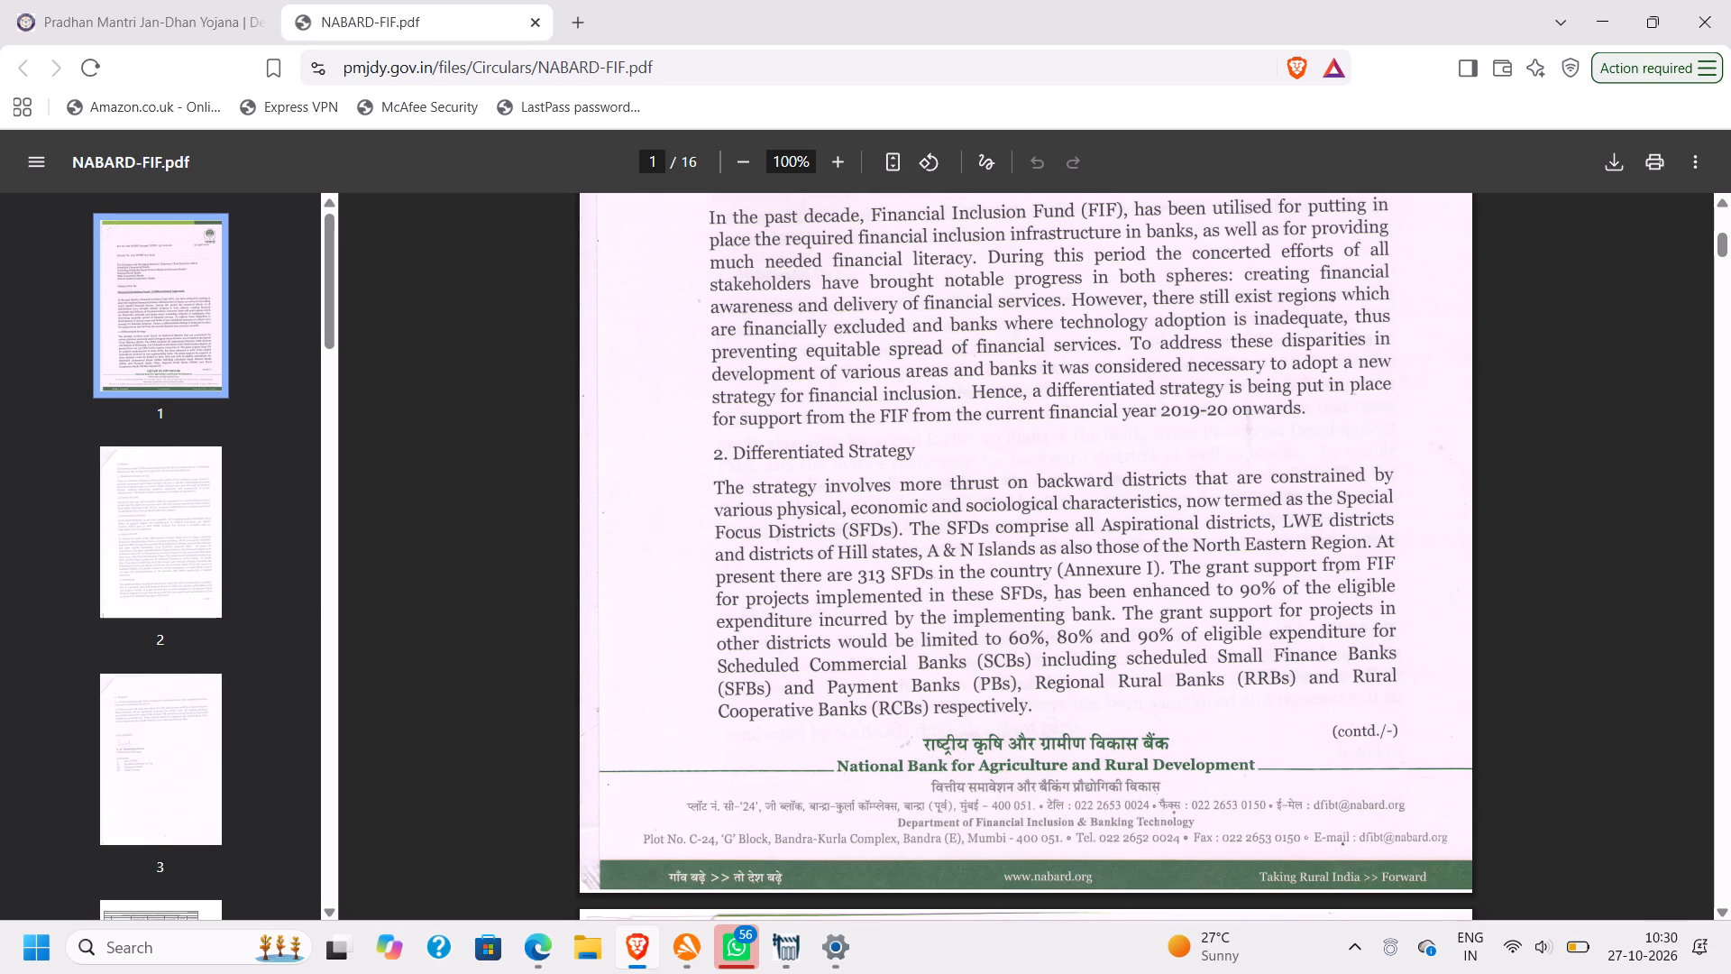
pyautogui.click(717, 533)
pyautogui.moveTo(717, 533); pyautogui.dragTo(842, 572)
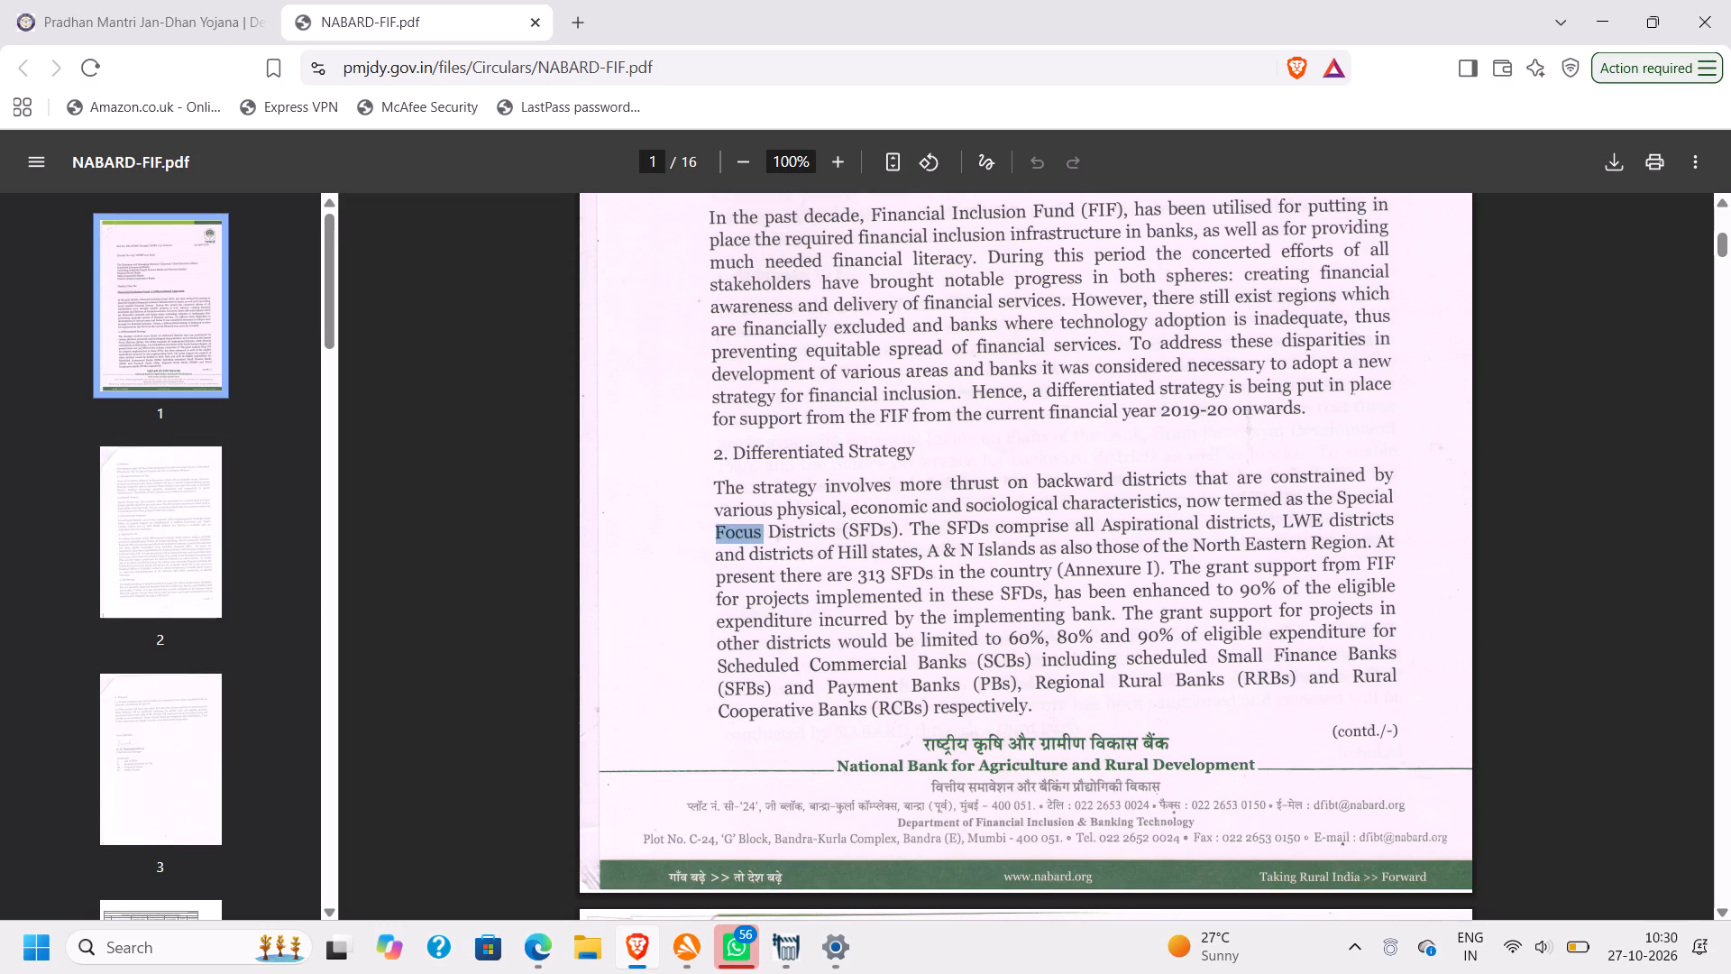
pyautogui.moveTo(842, 572); pyautogui.dragTo(840, 572)
pyautogui.click(964, 567)
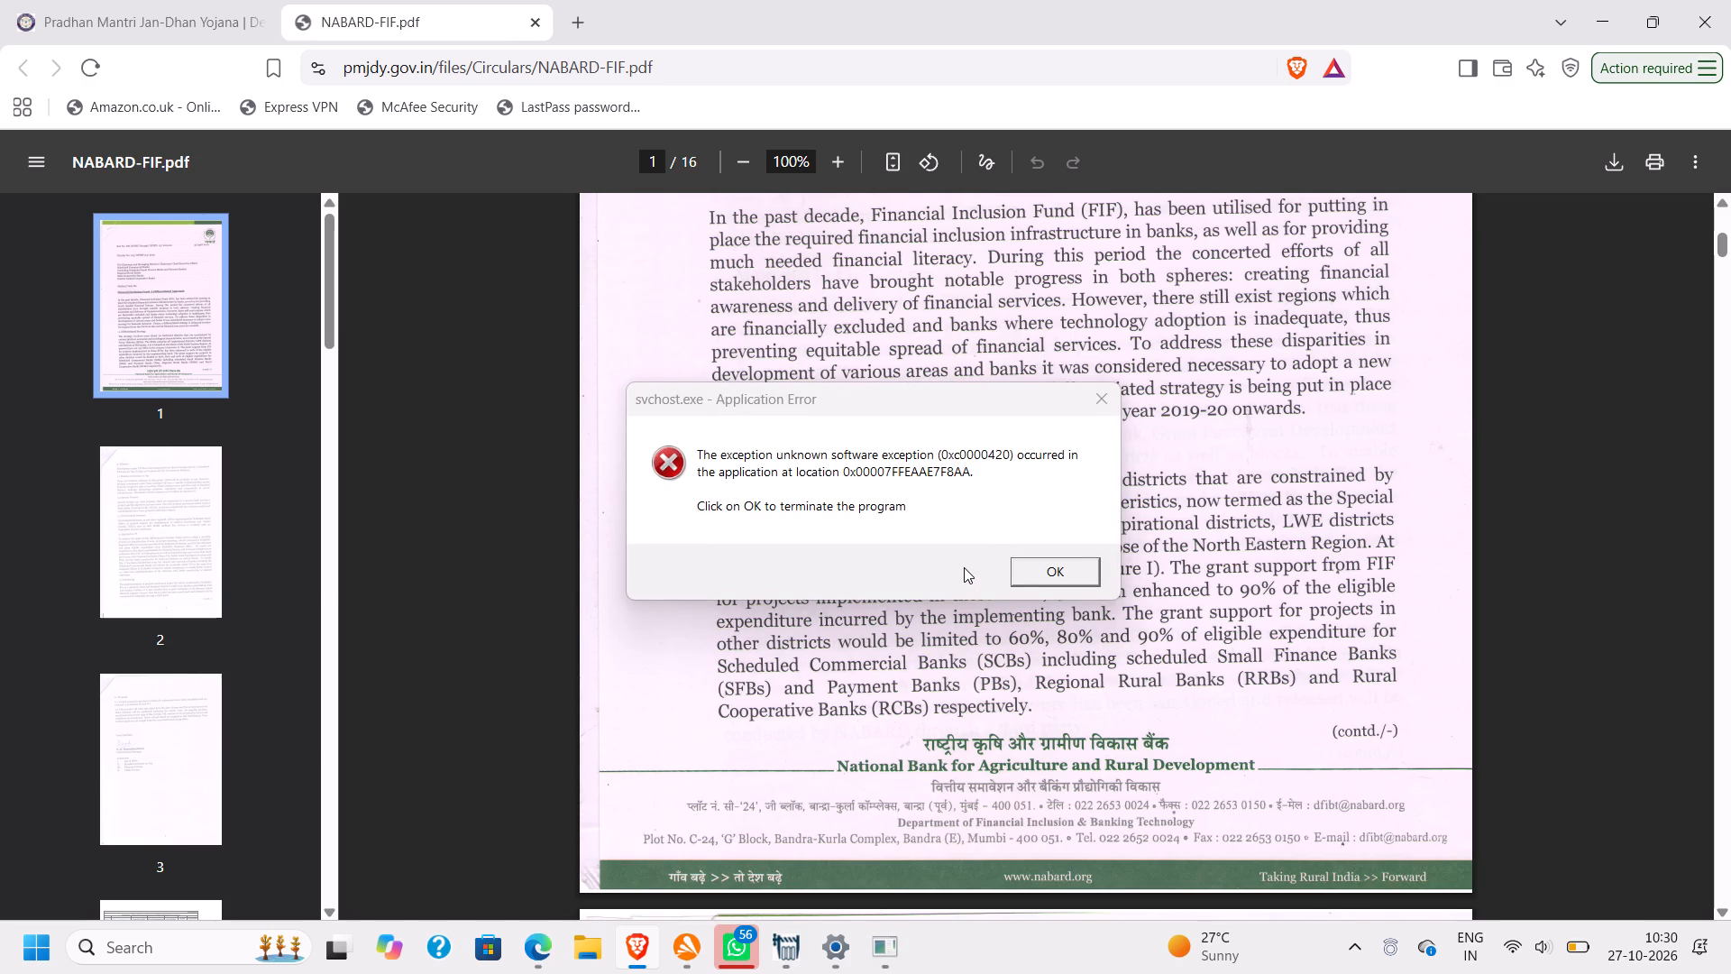
pyautogui.click(1094, 396)
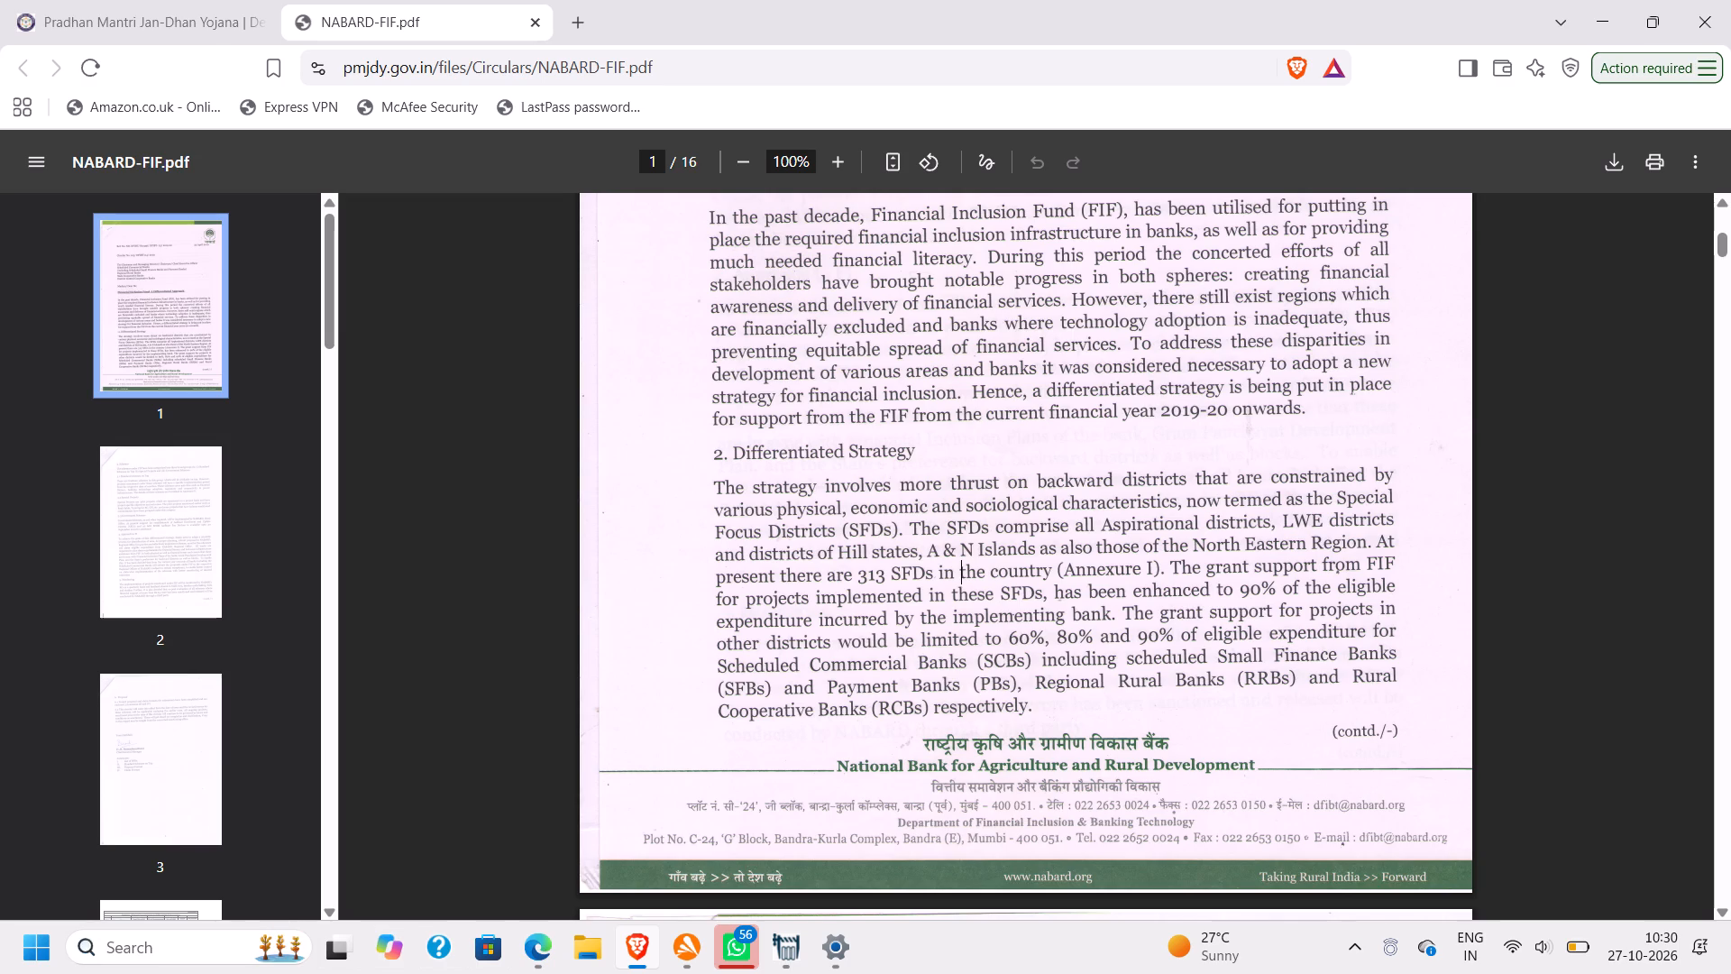
# Open the recently added Kuro app.
pyautogui.click(16, 953)
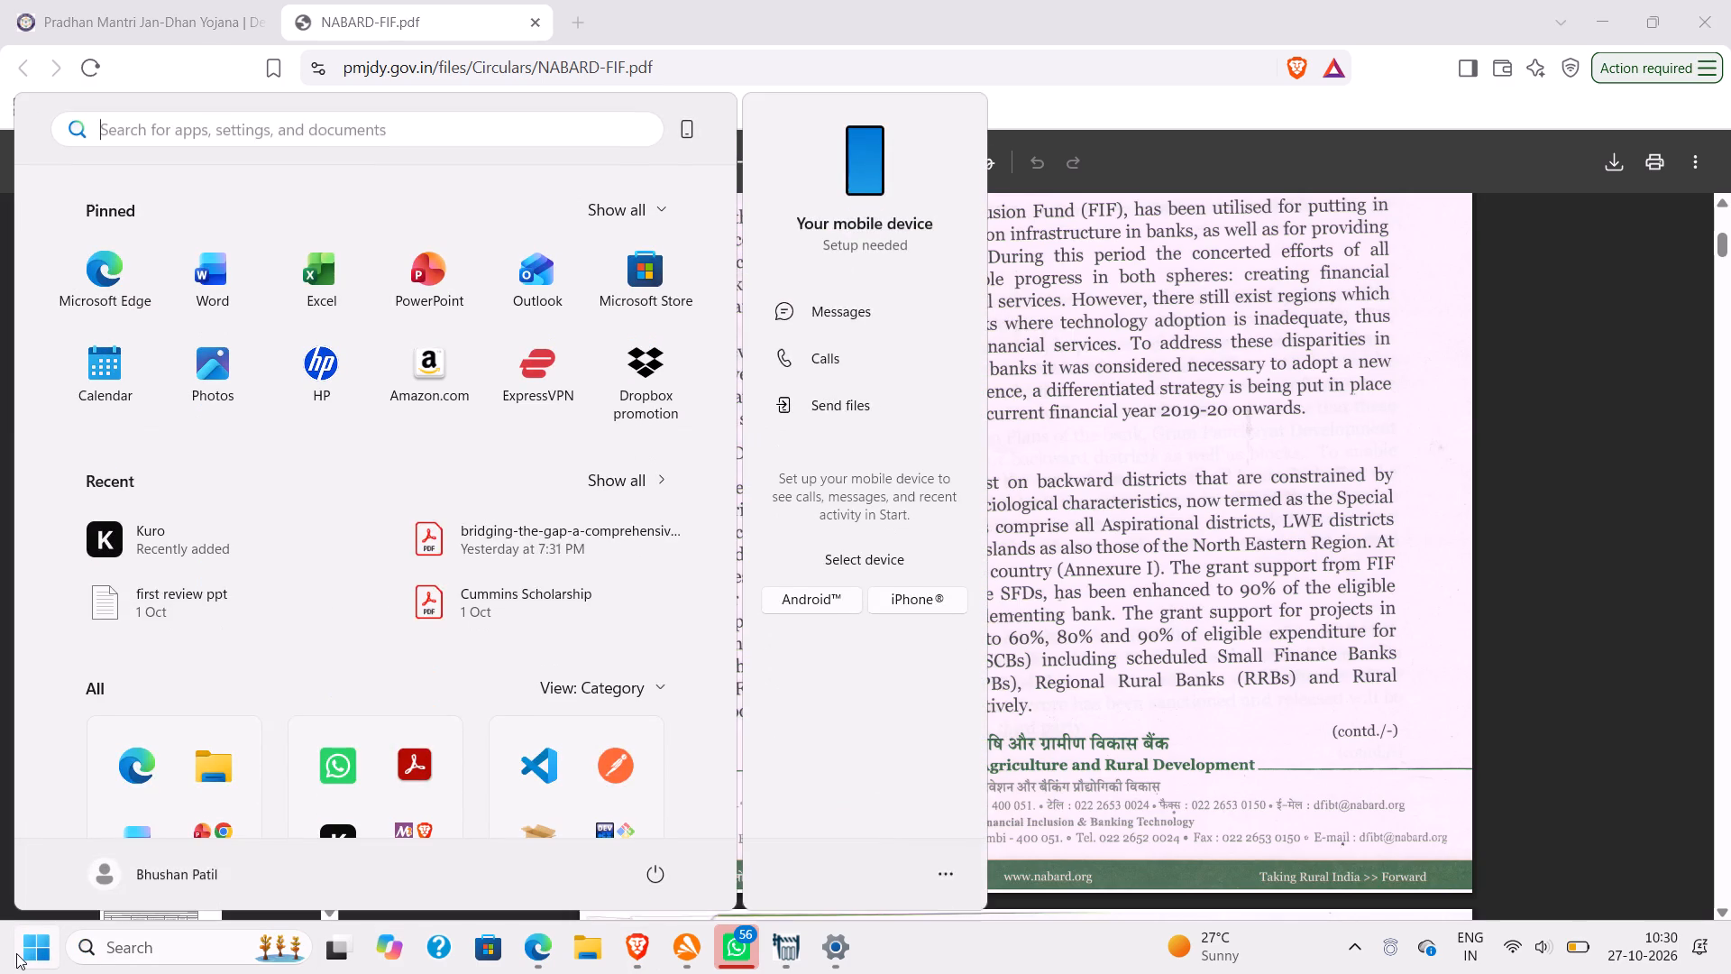
pyautogui.click(164, 536)
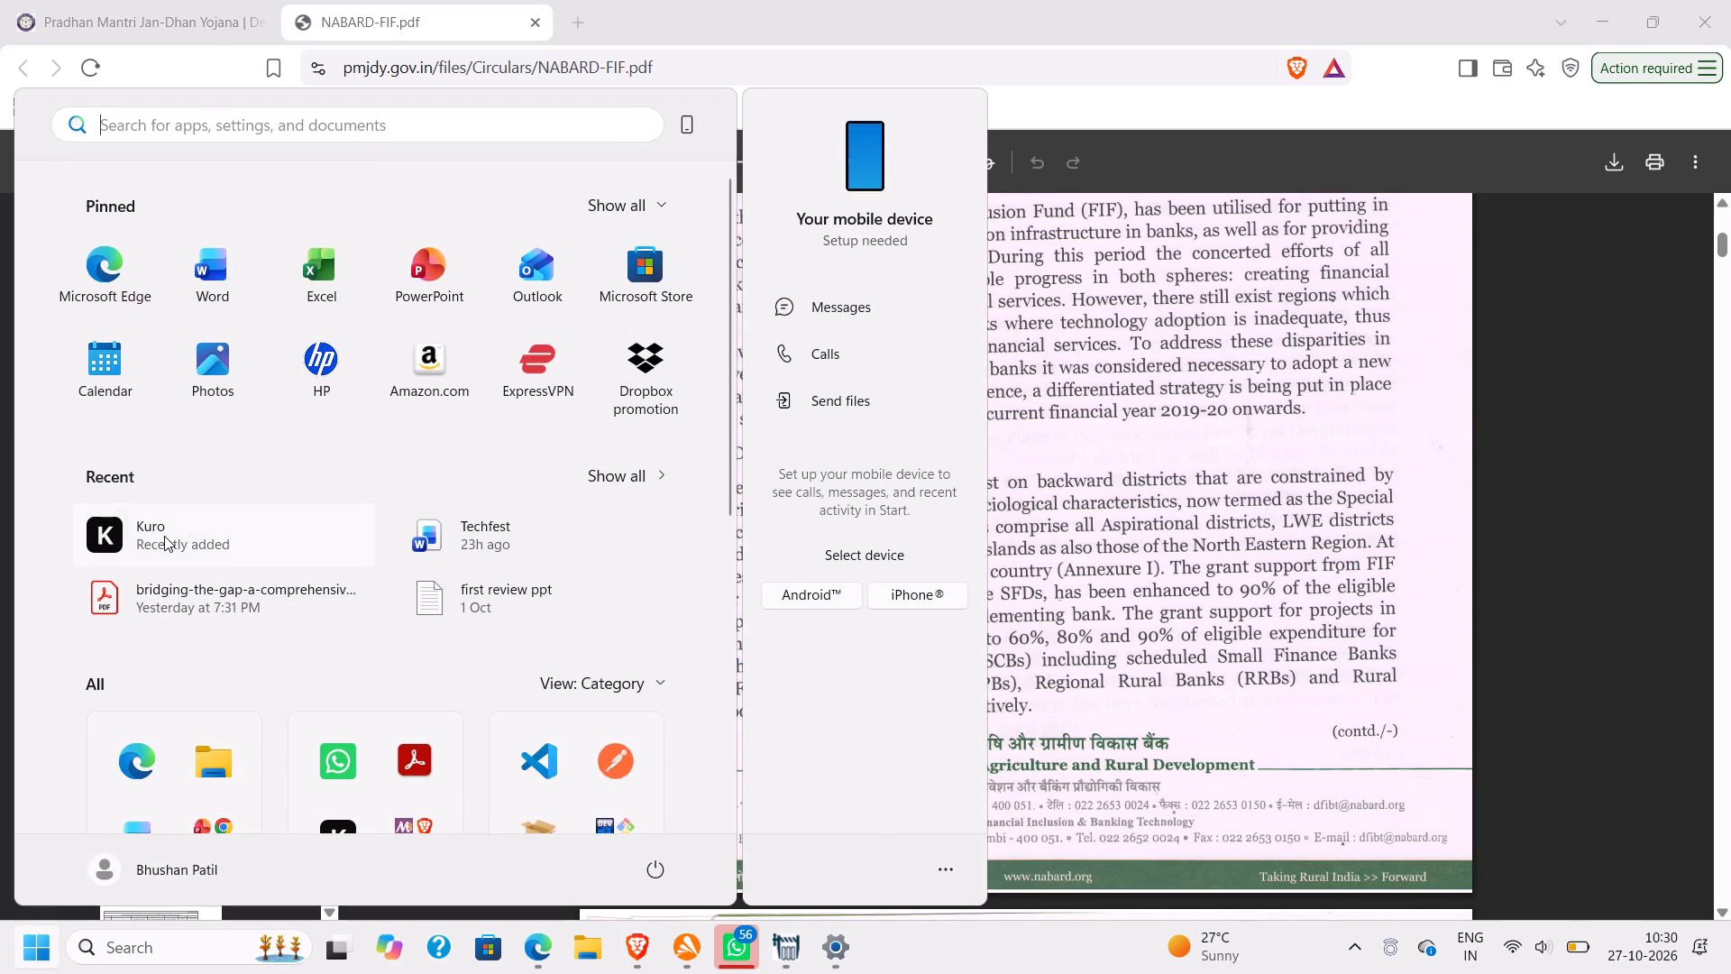
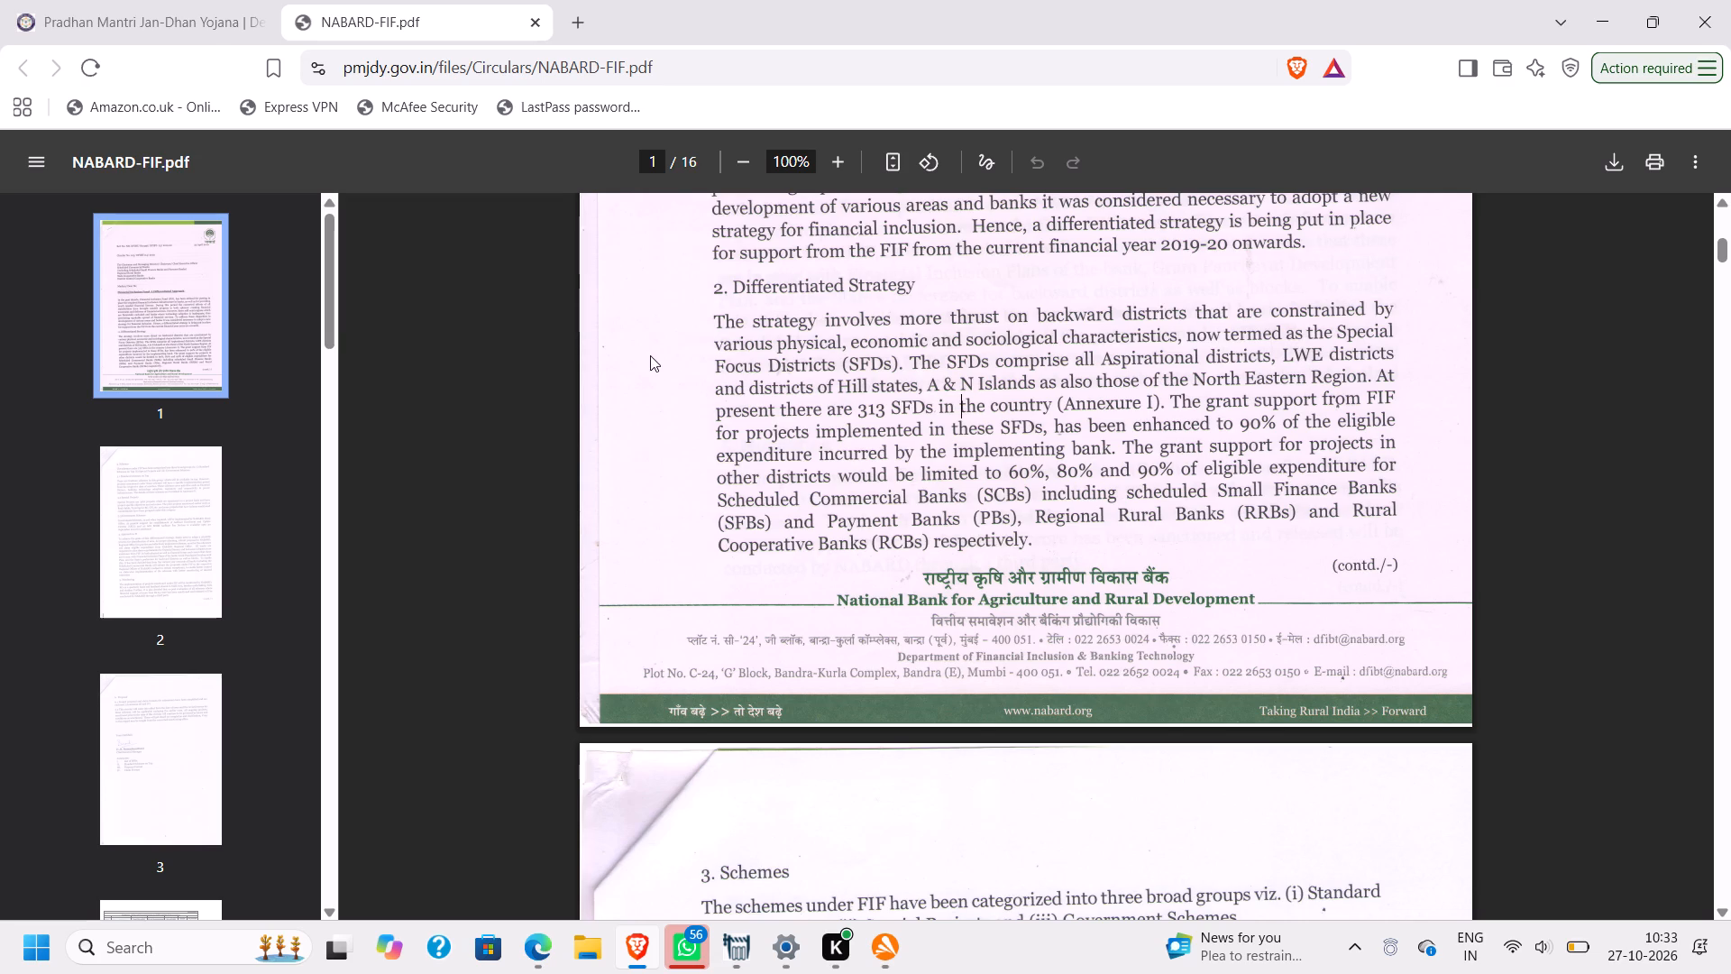
# Read the grant support limits for projects in other districts in the circular's Differentiated Strategy section on page 1.
pyautogui.click(1128, 447)
pyautogui.moveTo(1128, 447); pyautogui.dragTo(1259, 455)
pyautogui.moveTo(1259, 455); pyautogui.dragTo(784, 476)
pyautogui.click(784, 476)
pyautogui.moveTo(784, 476); pyautogui.dragTo(1066, 474)
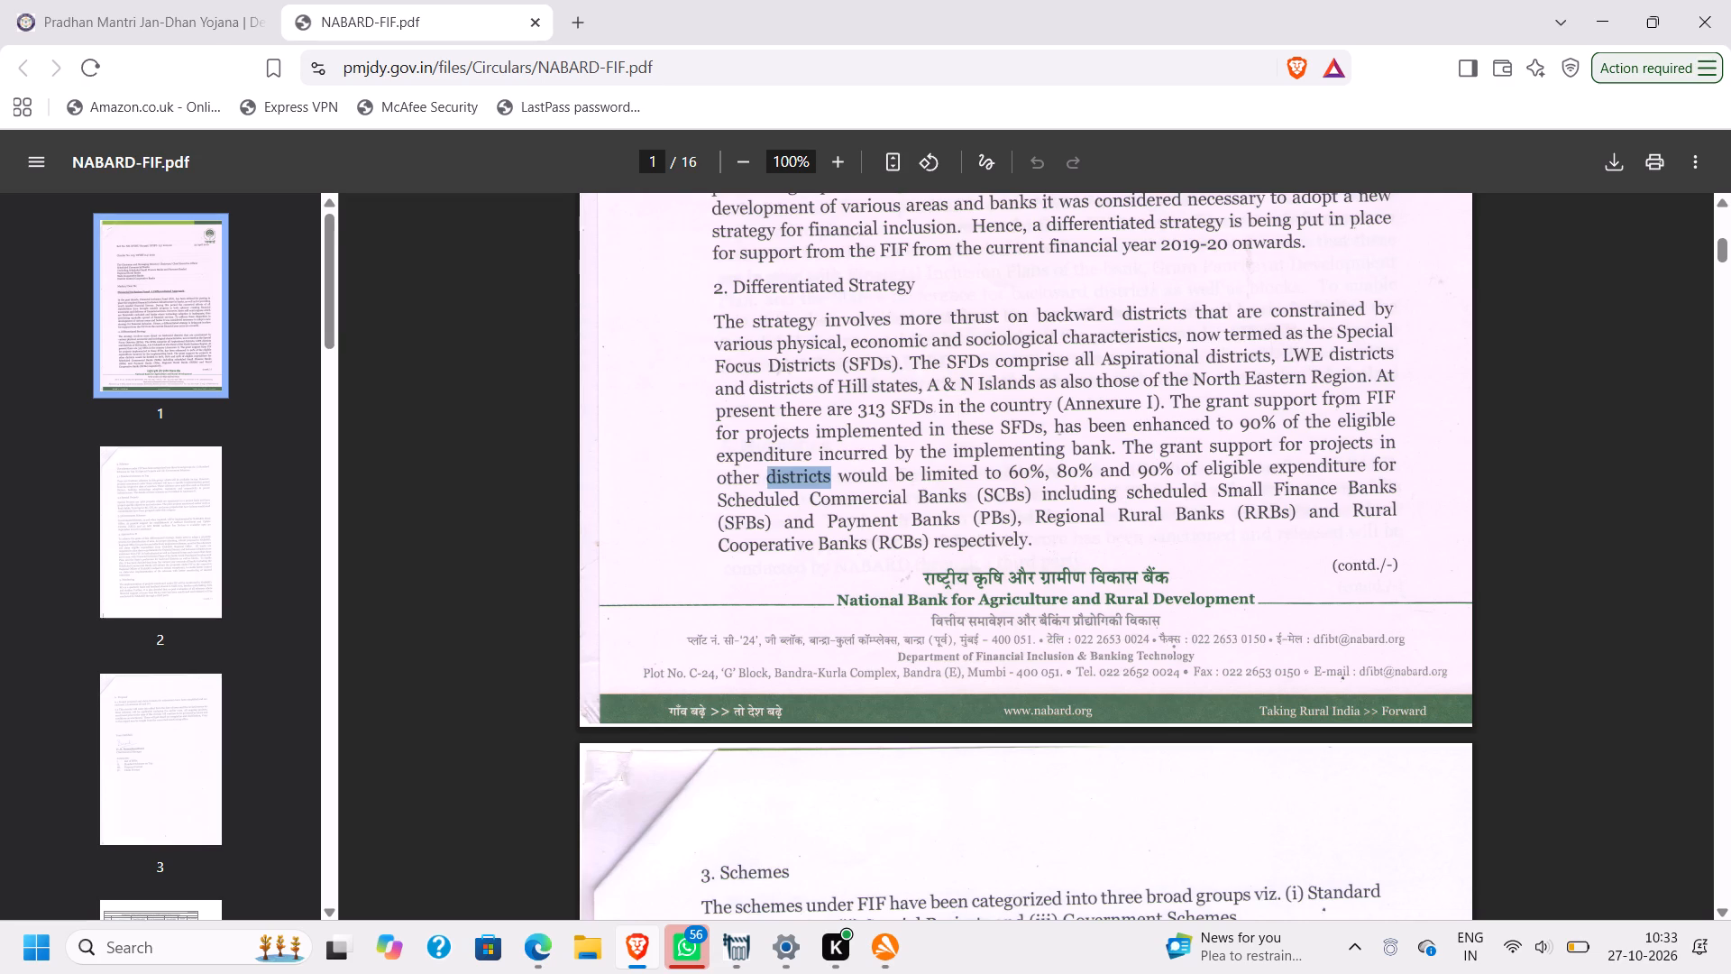
pyautogui.moveTo(1066, 474); pyautogui.dragTo(969, 464)
pyautogui.click(969, 464)
pyautogui.moveTo(969, 464); pyautogui.dragTo(1091, 464)
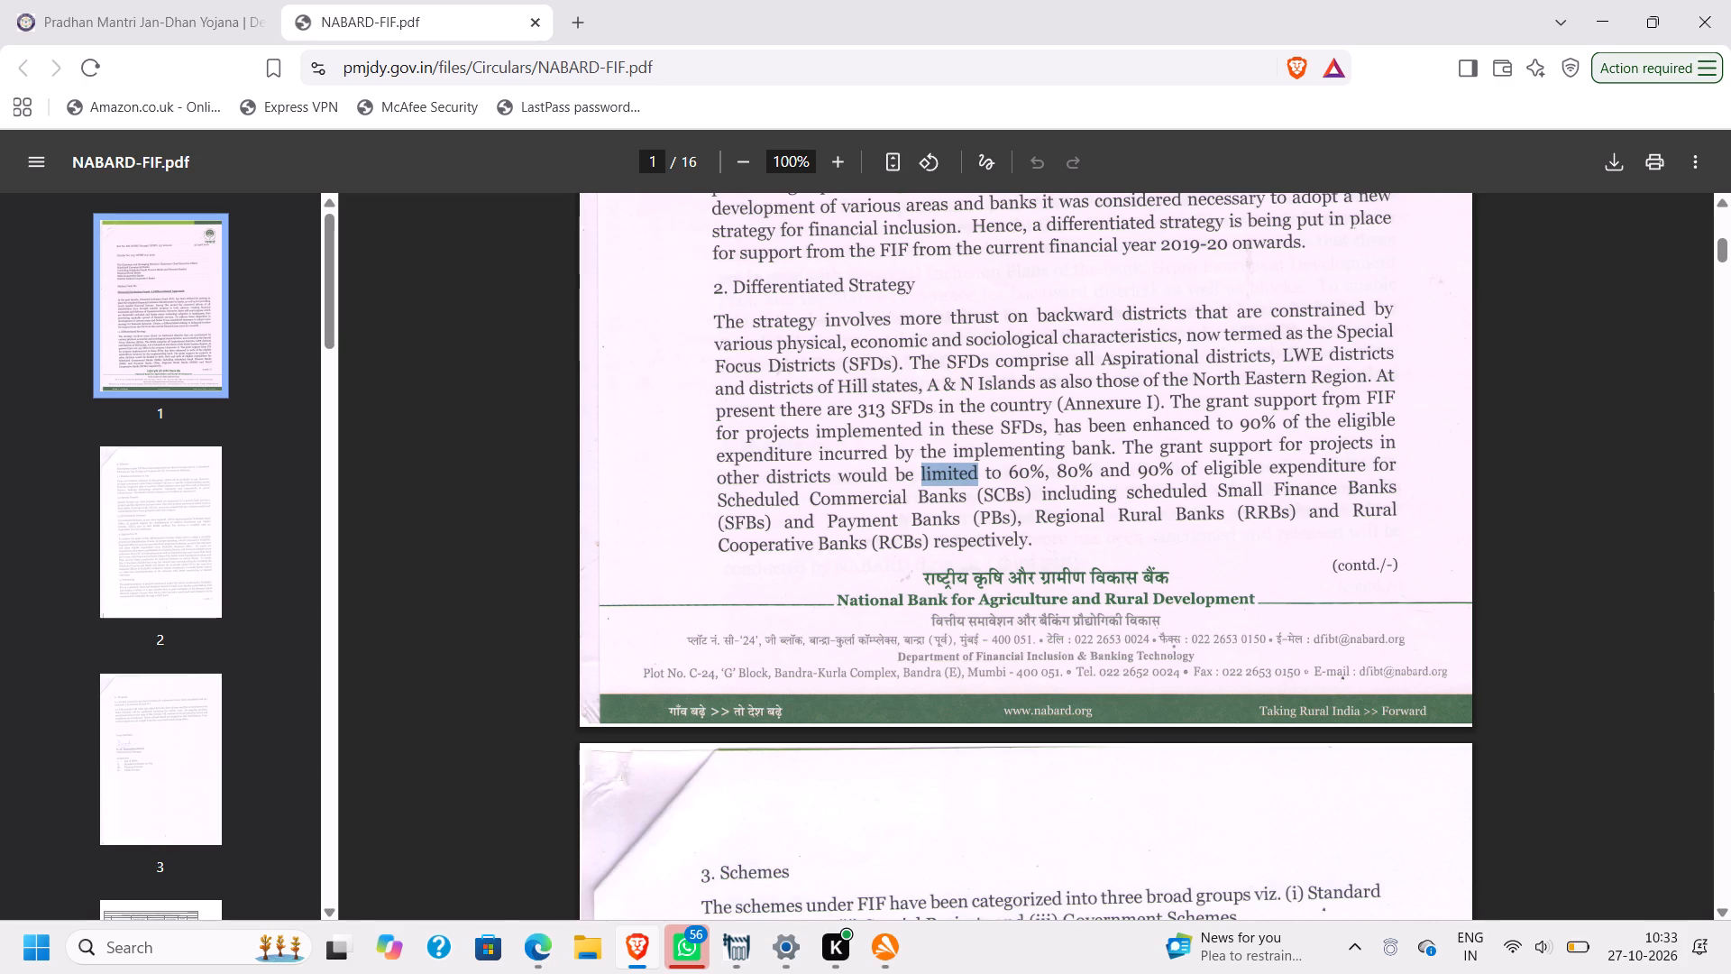
# Read page 2 of the circular, covering the three FIF scheme groups, the Approach to FI and the Monitoring section.
pyautogui.scroll(-3, 945, 543)
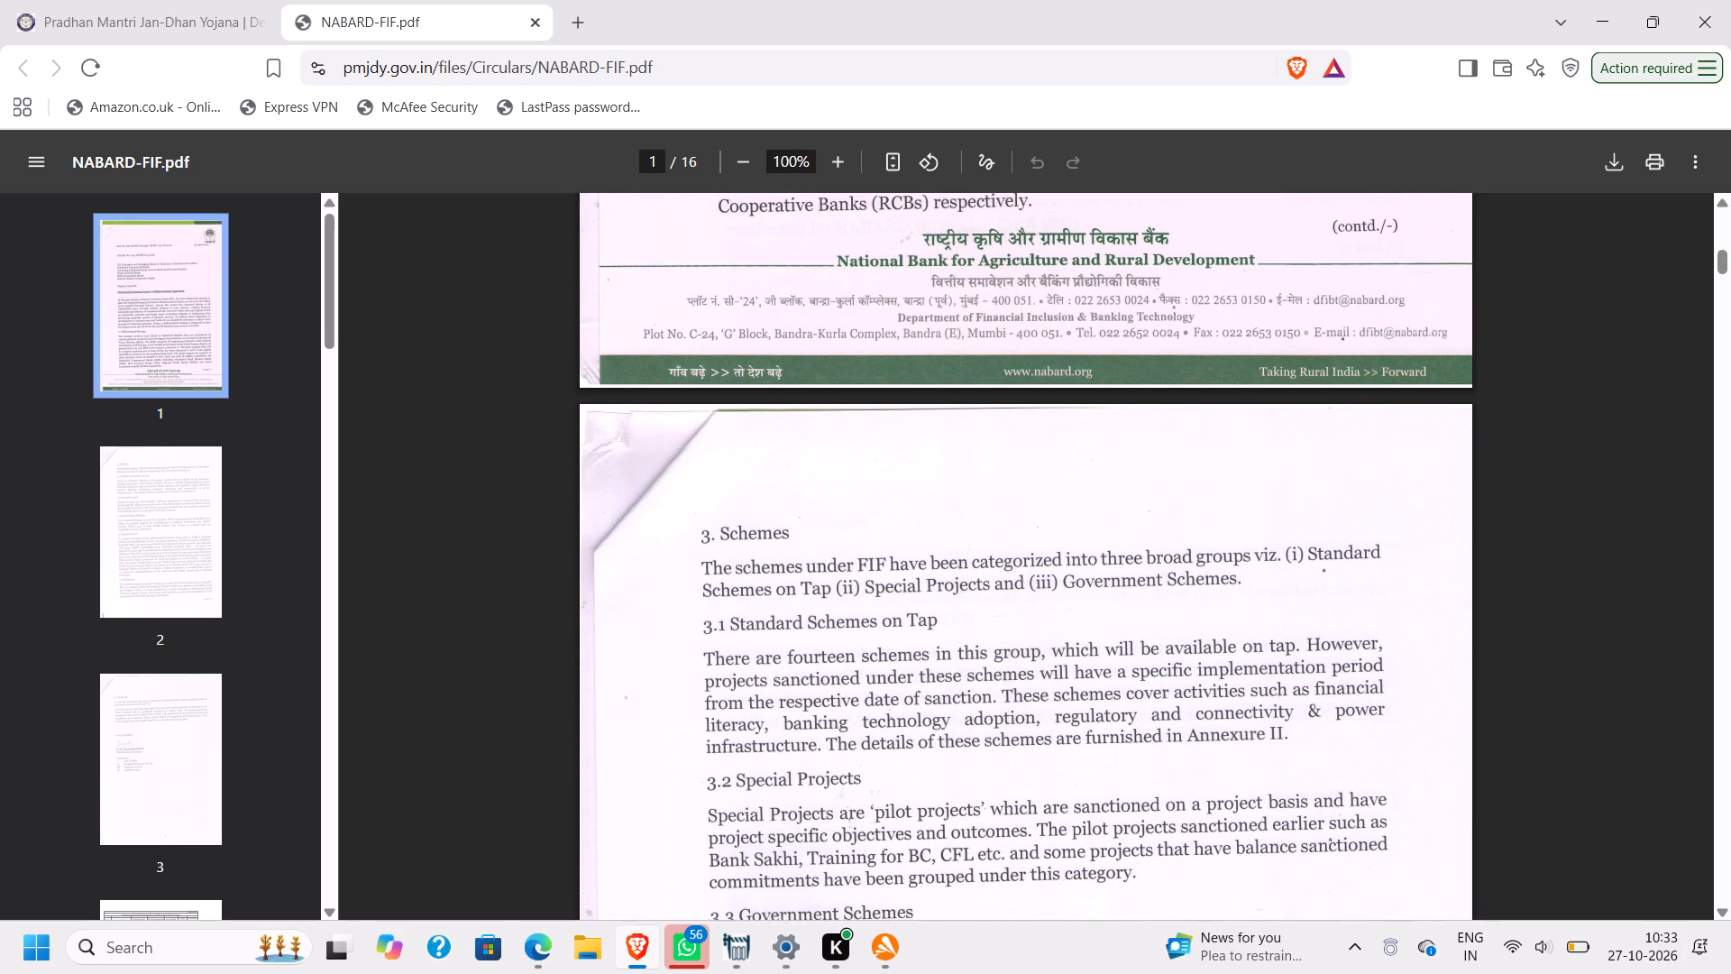
pyautogui.scroll(-3, 945, 543)
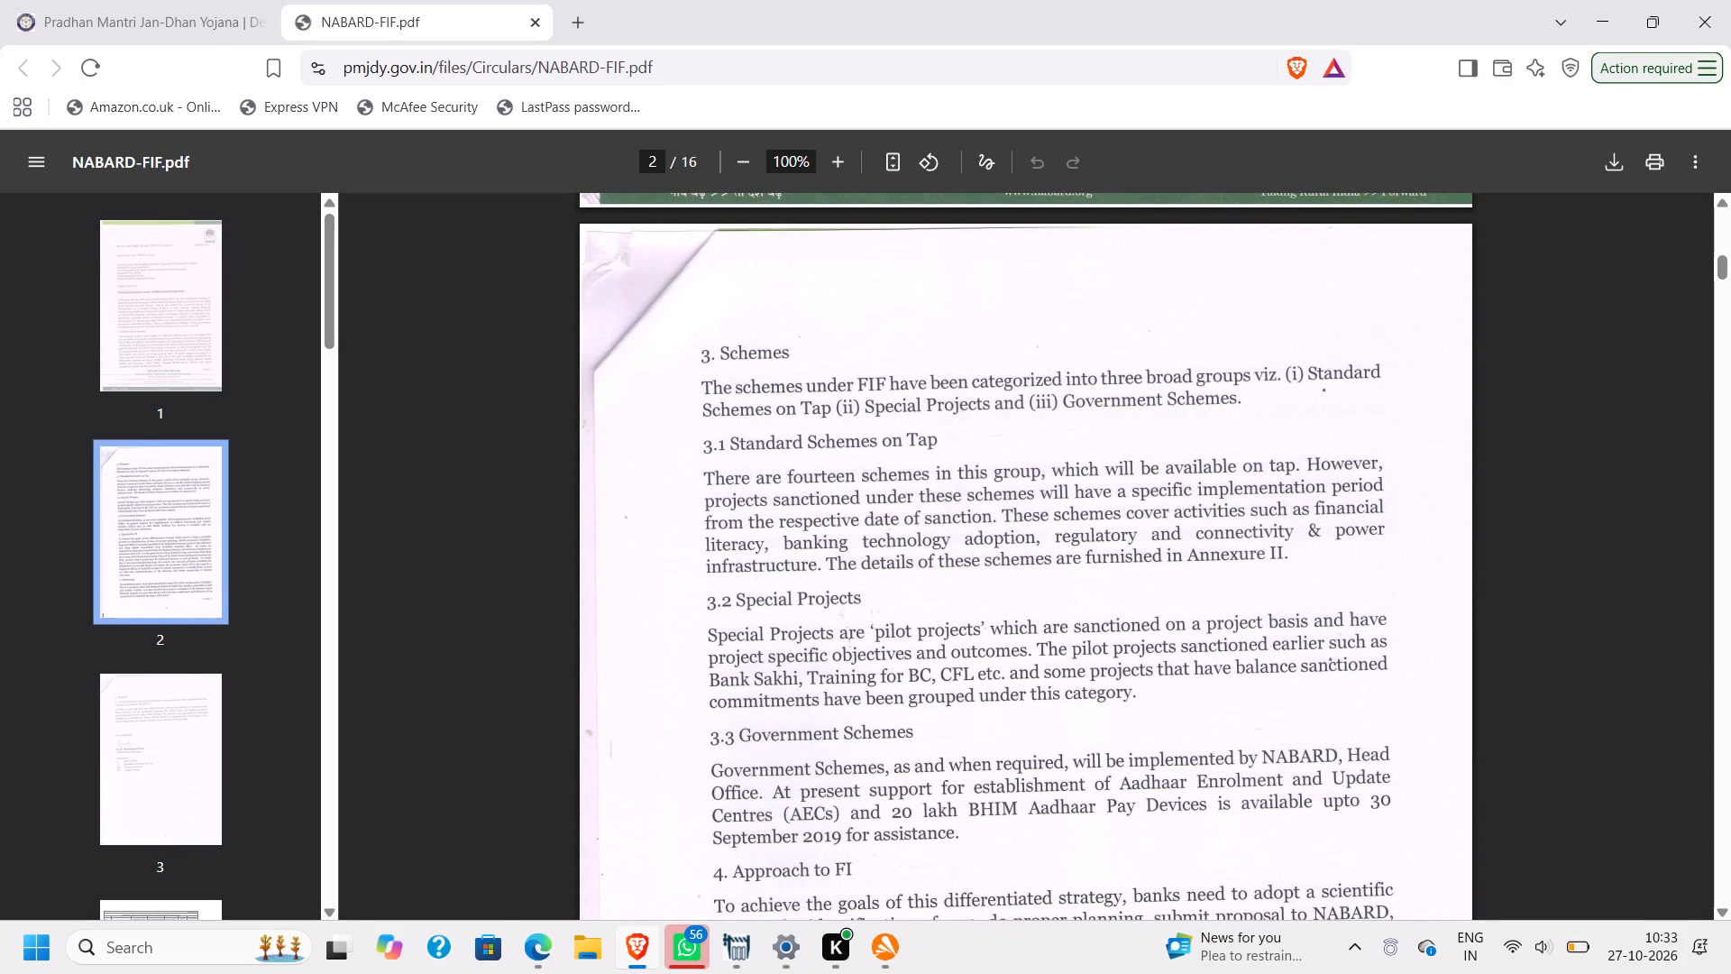
pyautogui.scroll(-1, 856, 423)
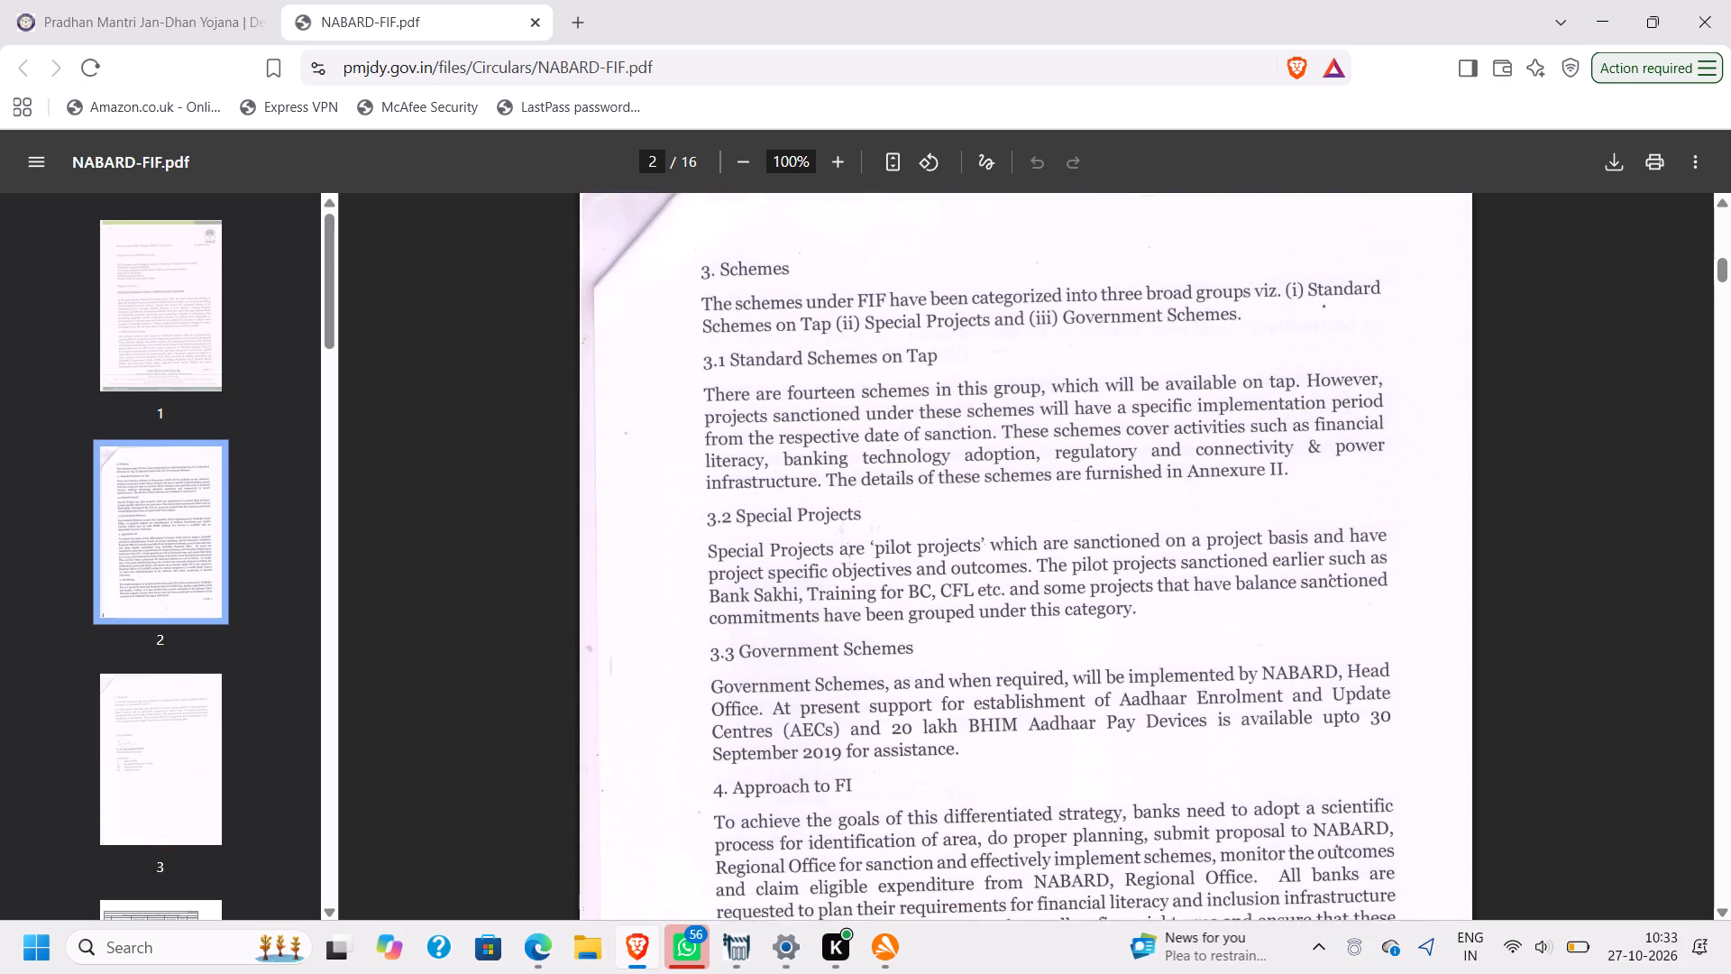
pyautogui.scroll(-1, 856, 423)
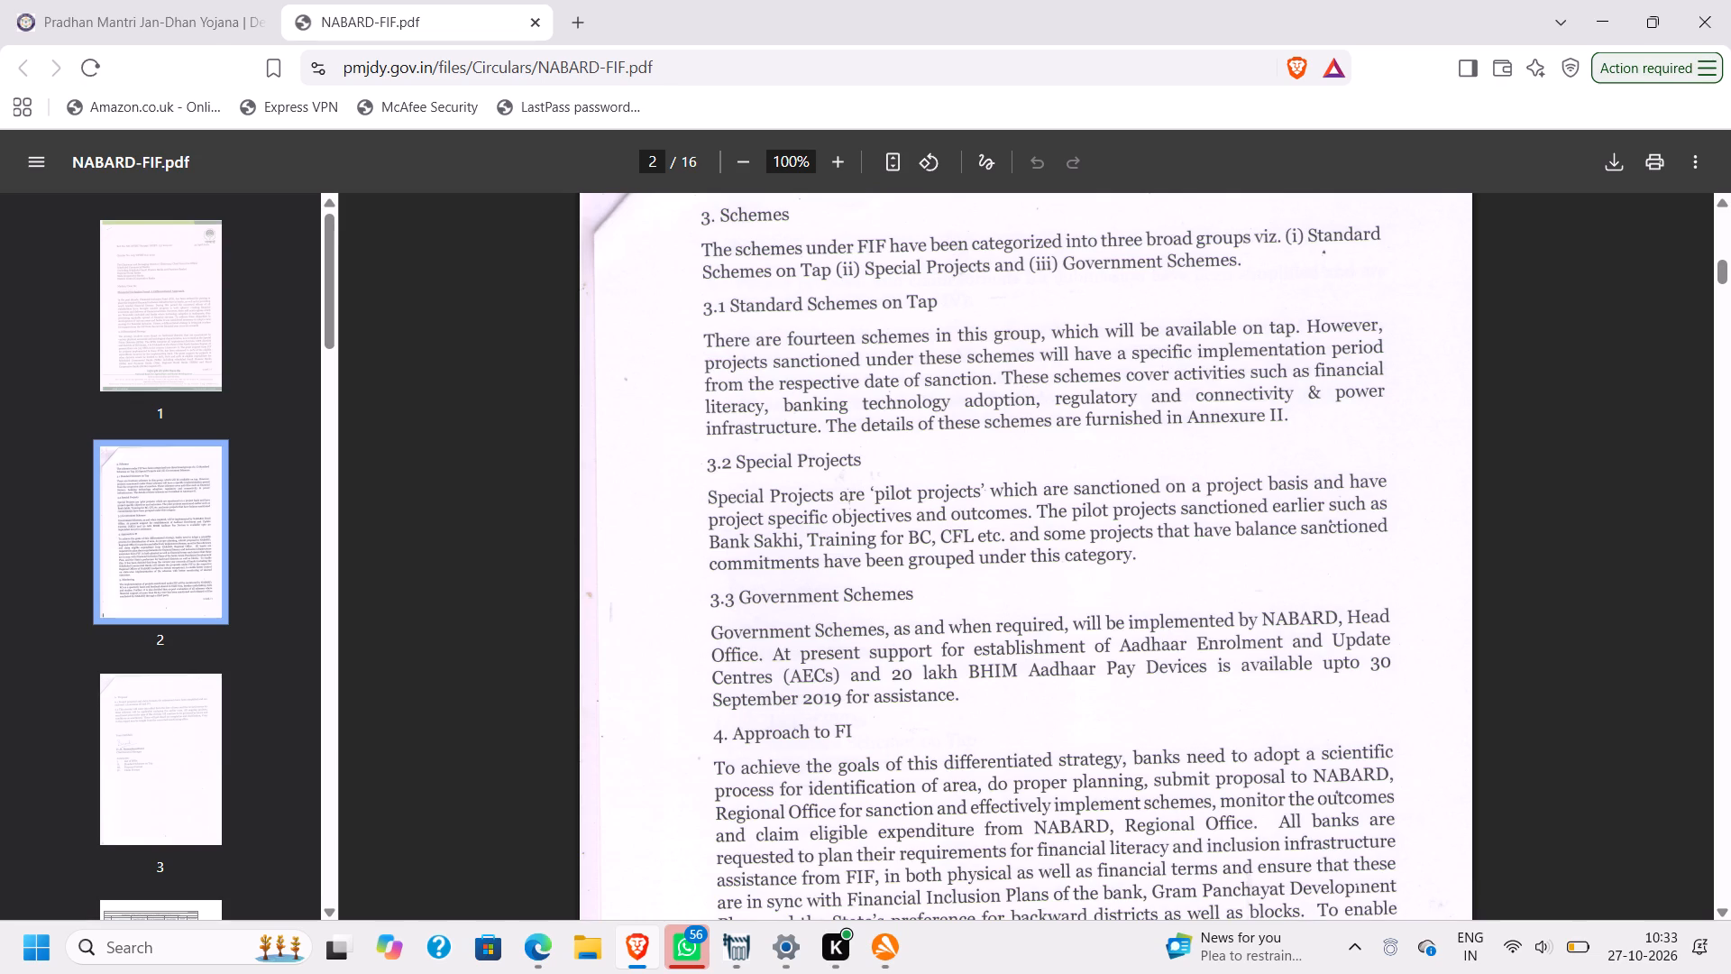
pyautogui.click(813, 407)
pyautogui.moveTo(813, 407); pyautogui.dragTo(939, 405)
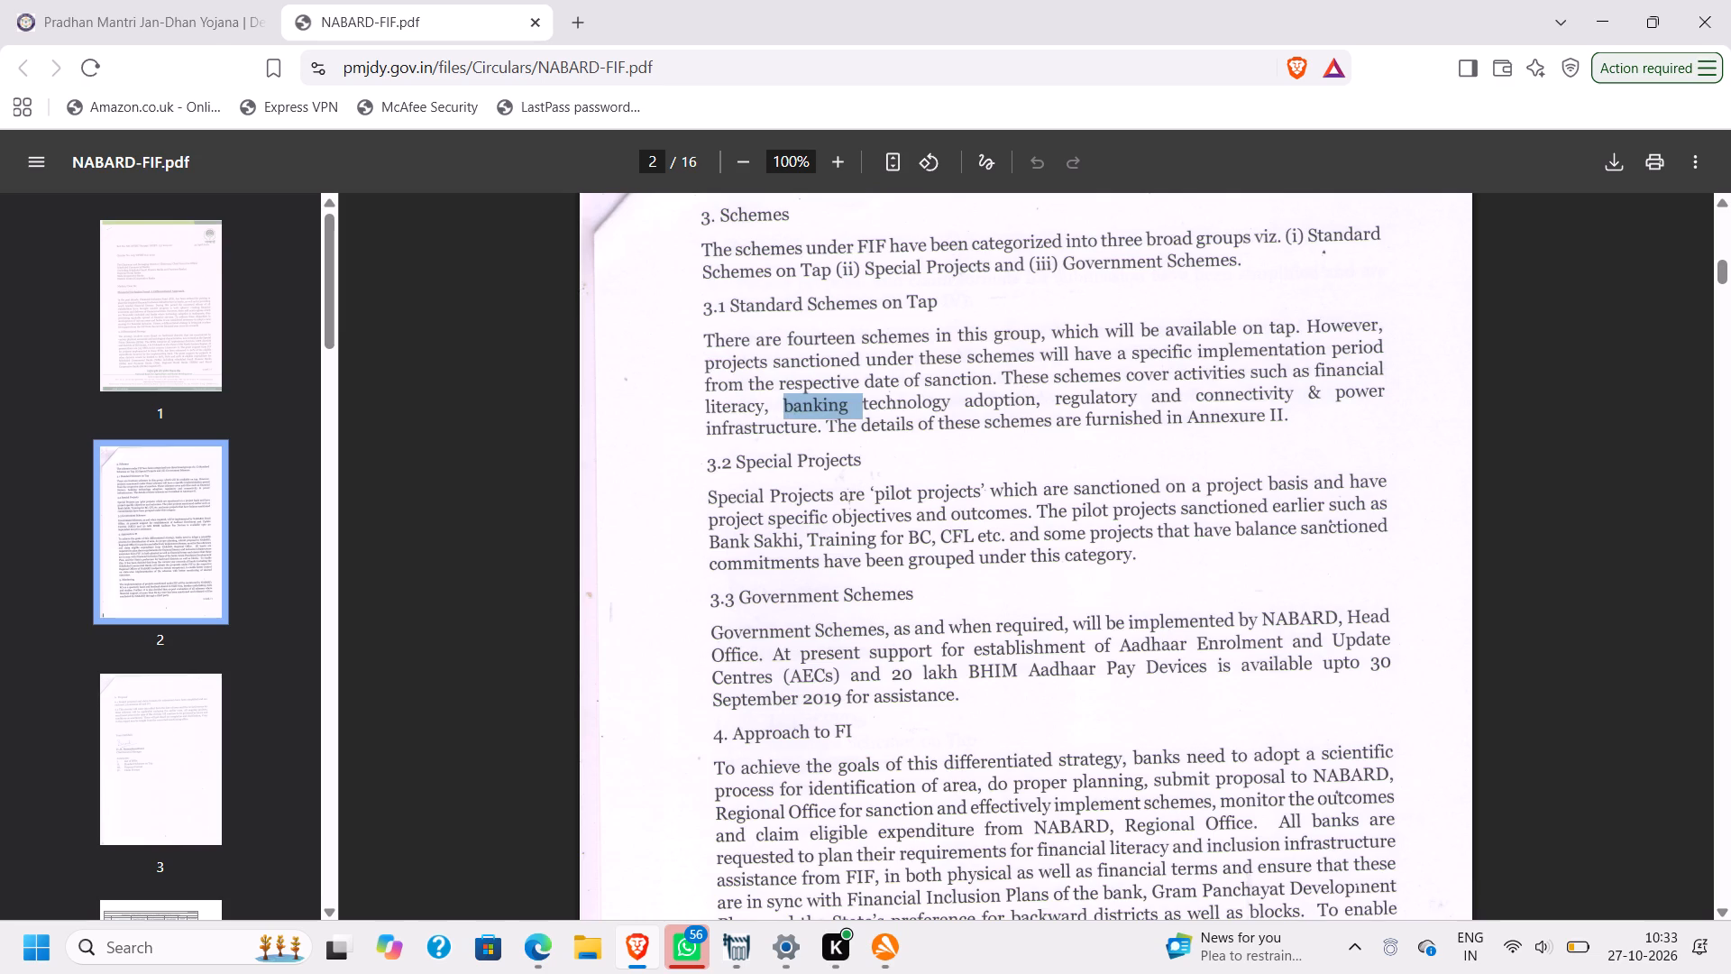
pyautogui.scroll(-1, 891, 512)
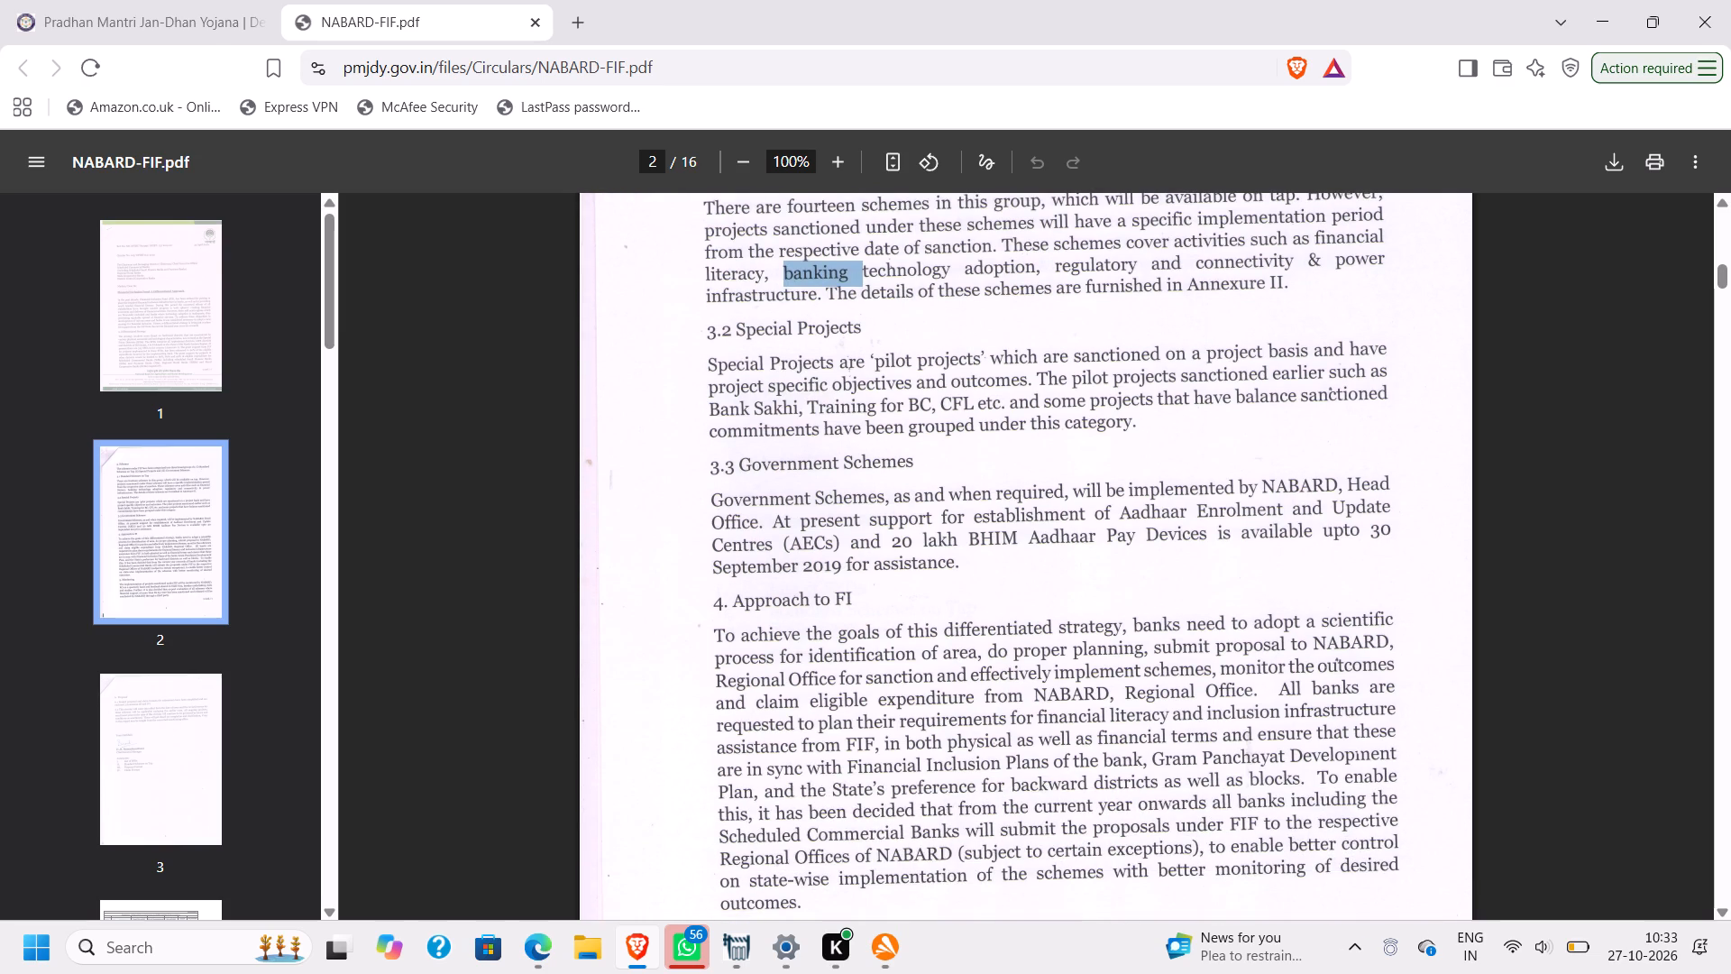
pyautogui.click(890, 386)
pyautogui.moveTo(890, 386); pyautogui.dragTo(973, 381)
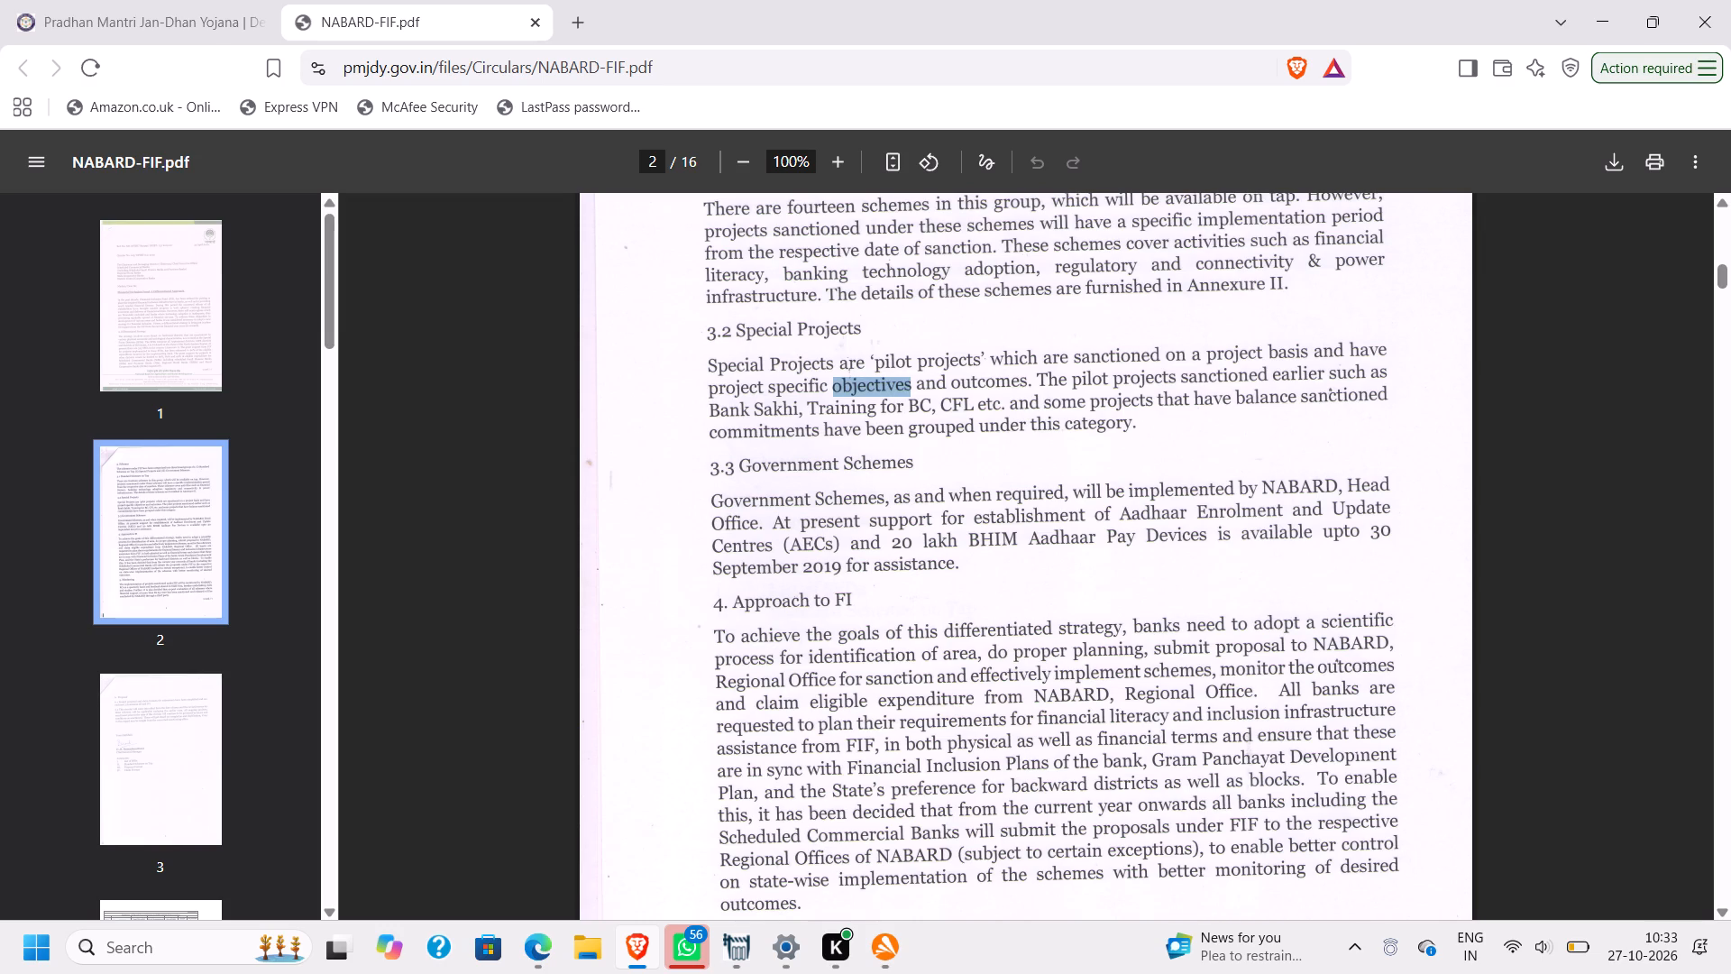
pyautogui.doubleClick(740, 411)
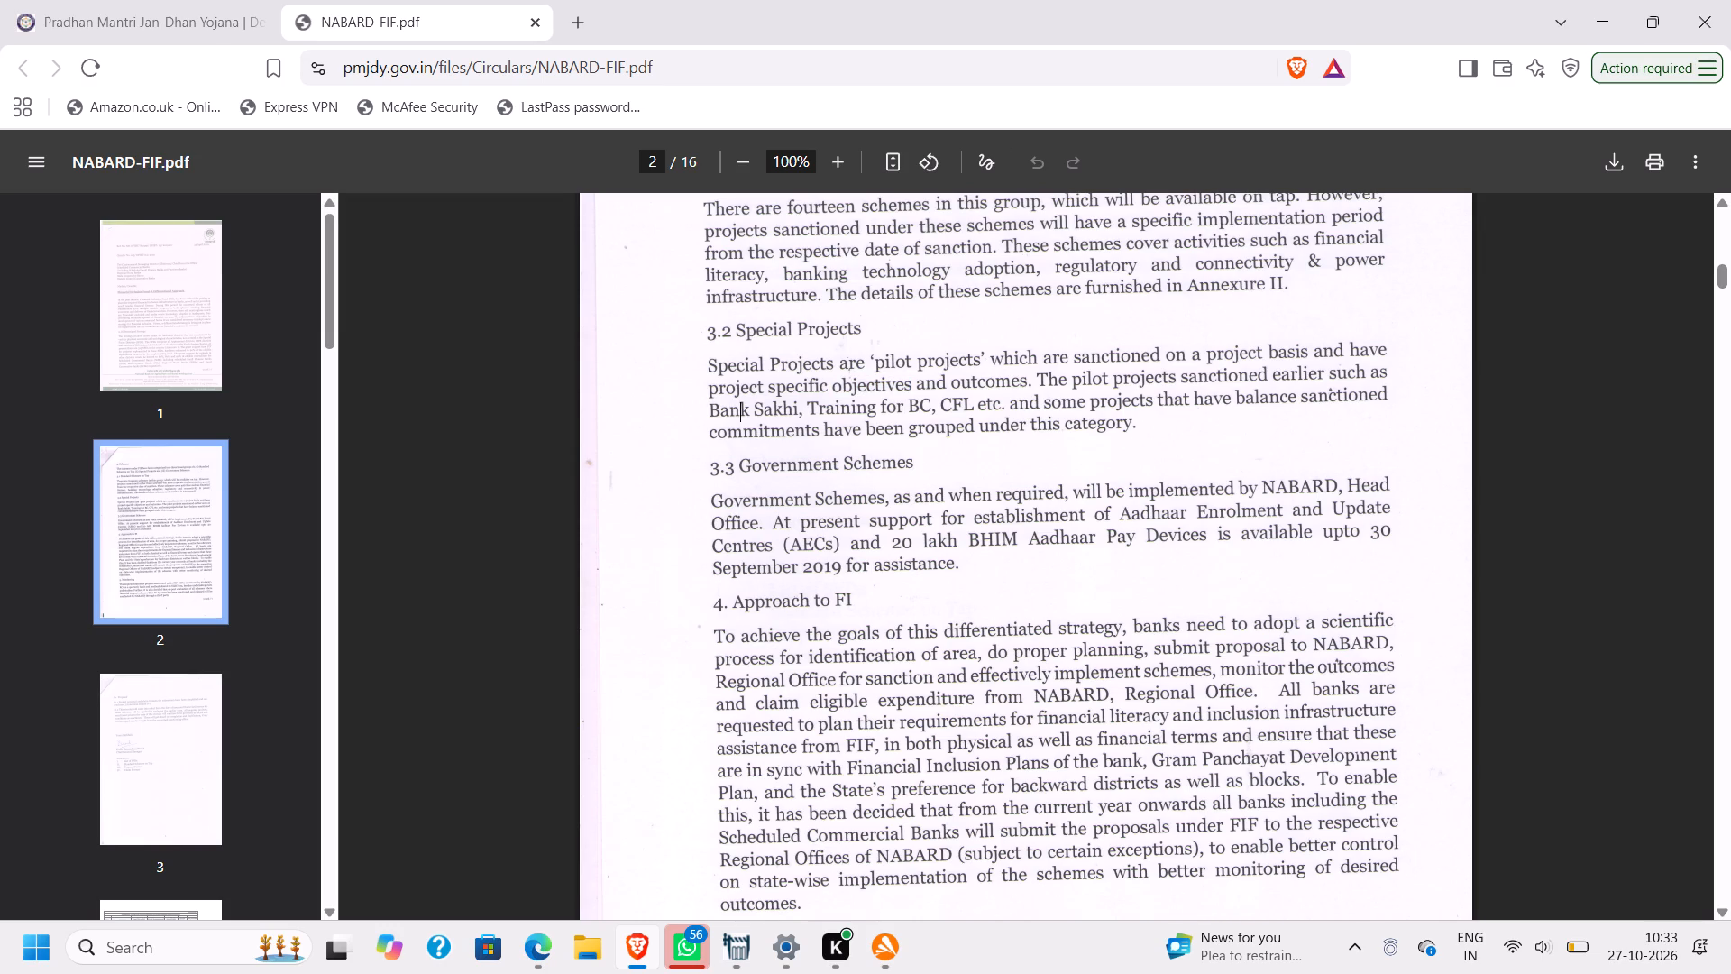
pyautogui.moveTo(740, 411); pyautogui.dragTo(824, 409)
pyautogui.click(959, 462)
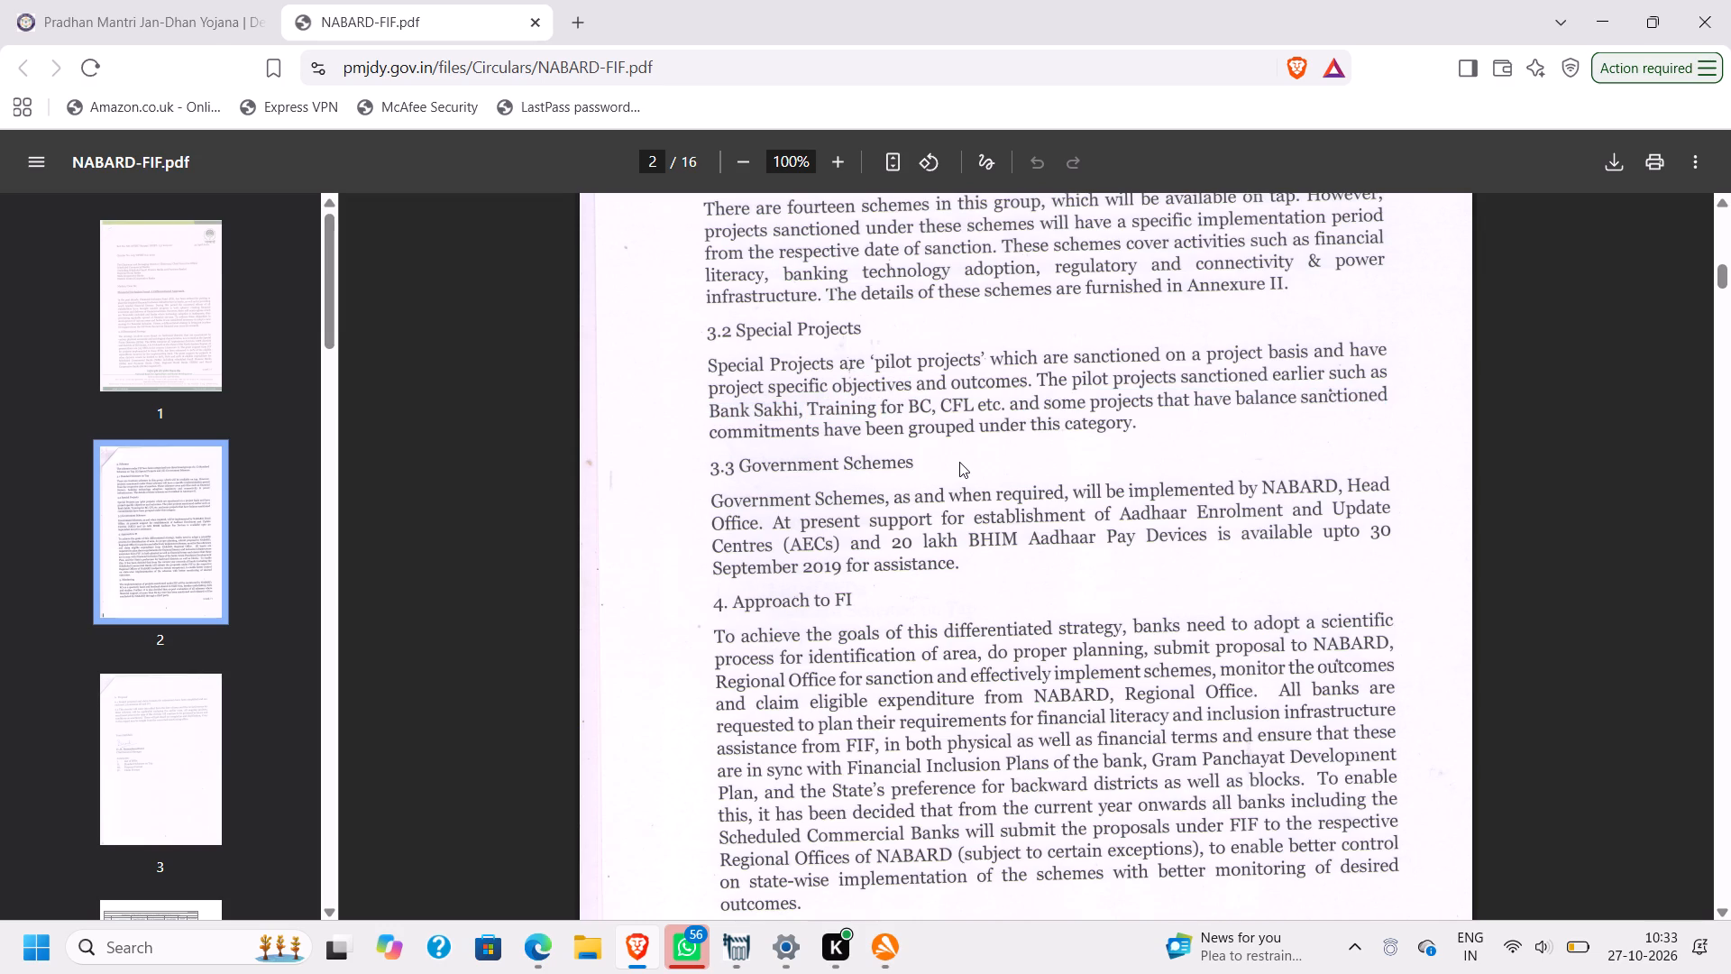
pyautogui.scroll(-2, 959, 462)
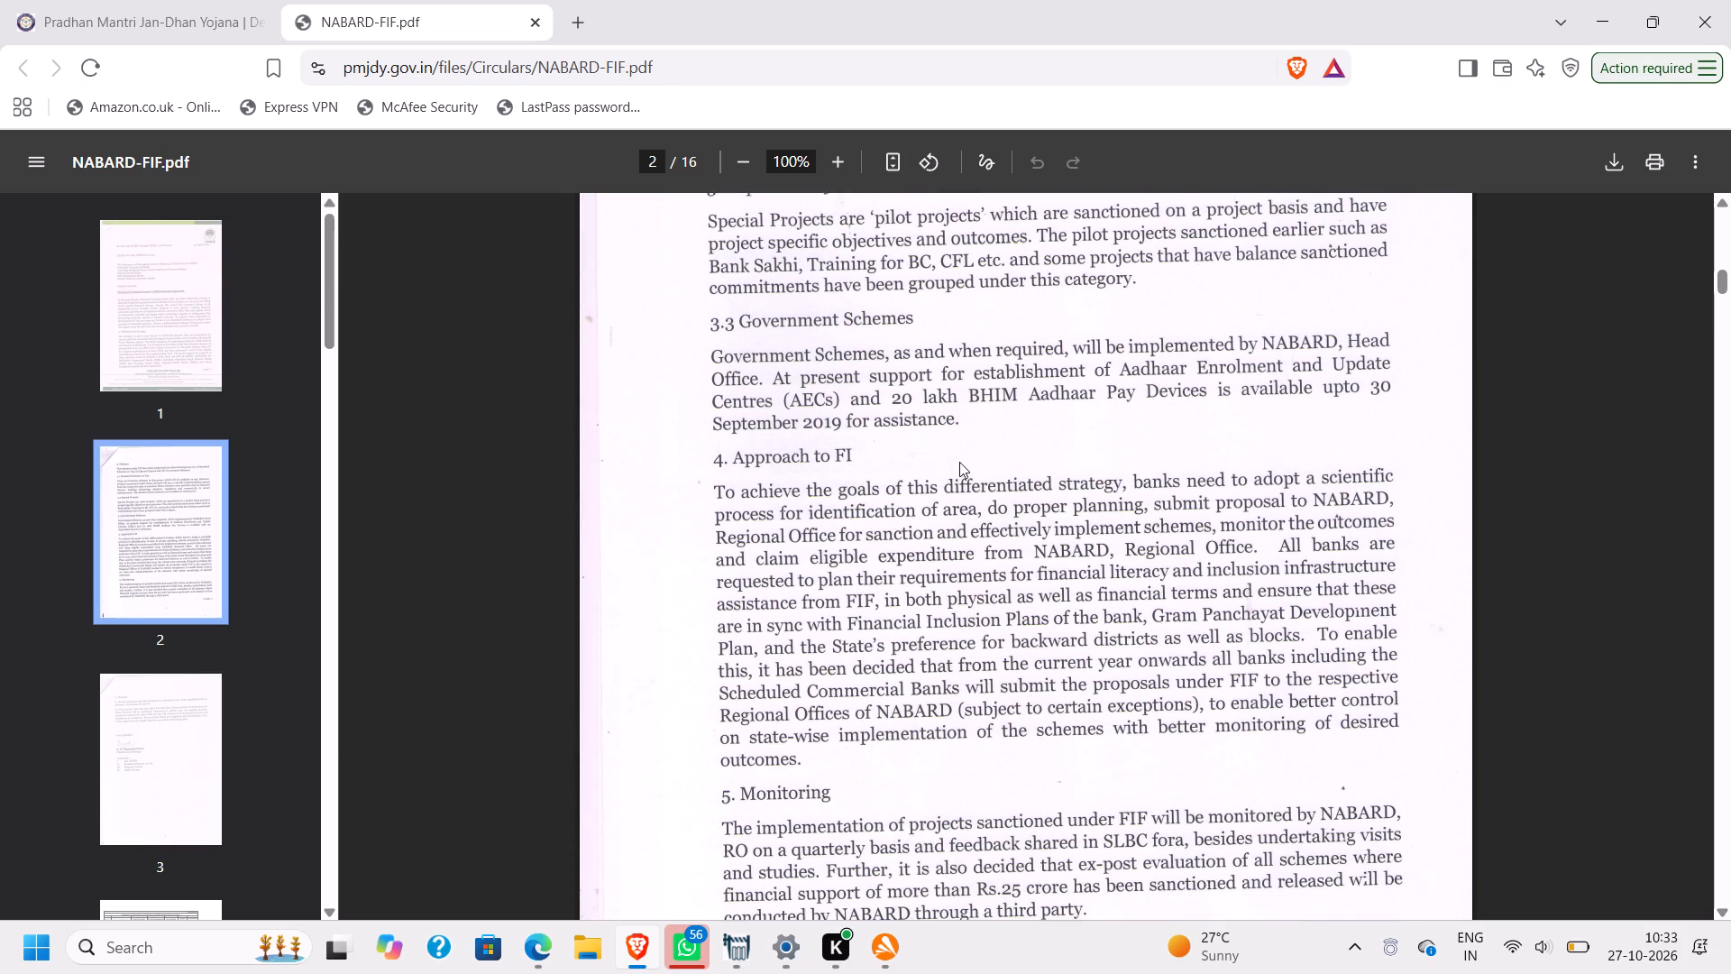
pyautogui.scroll(-1, 959, 462)
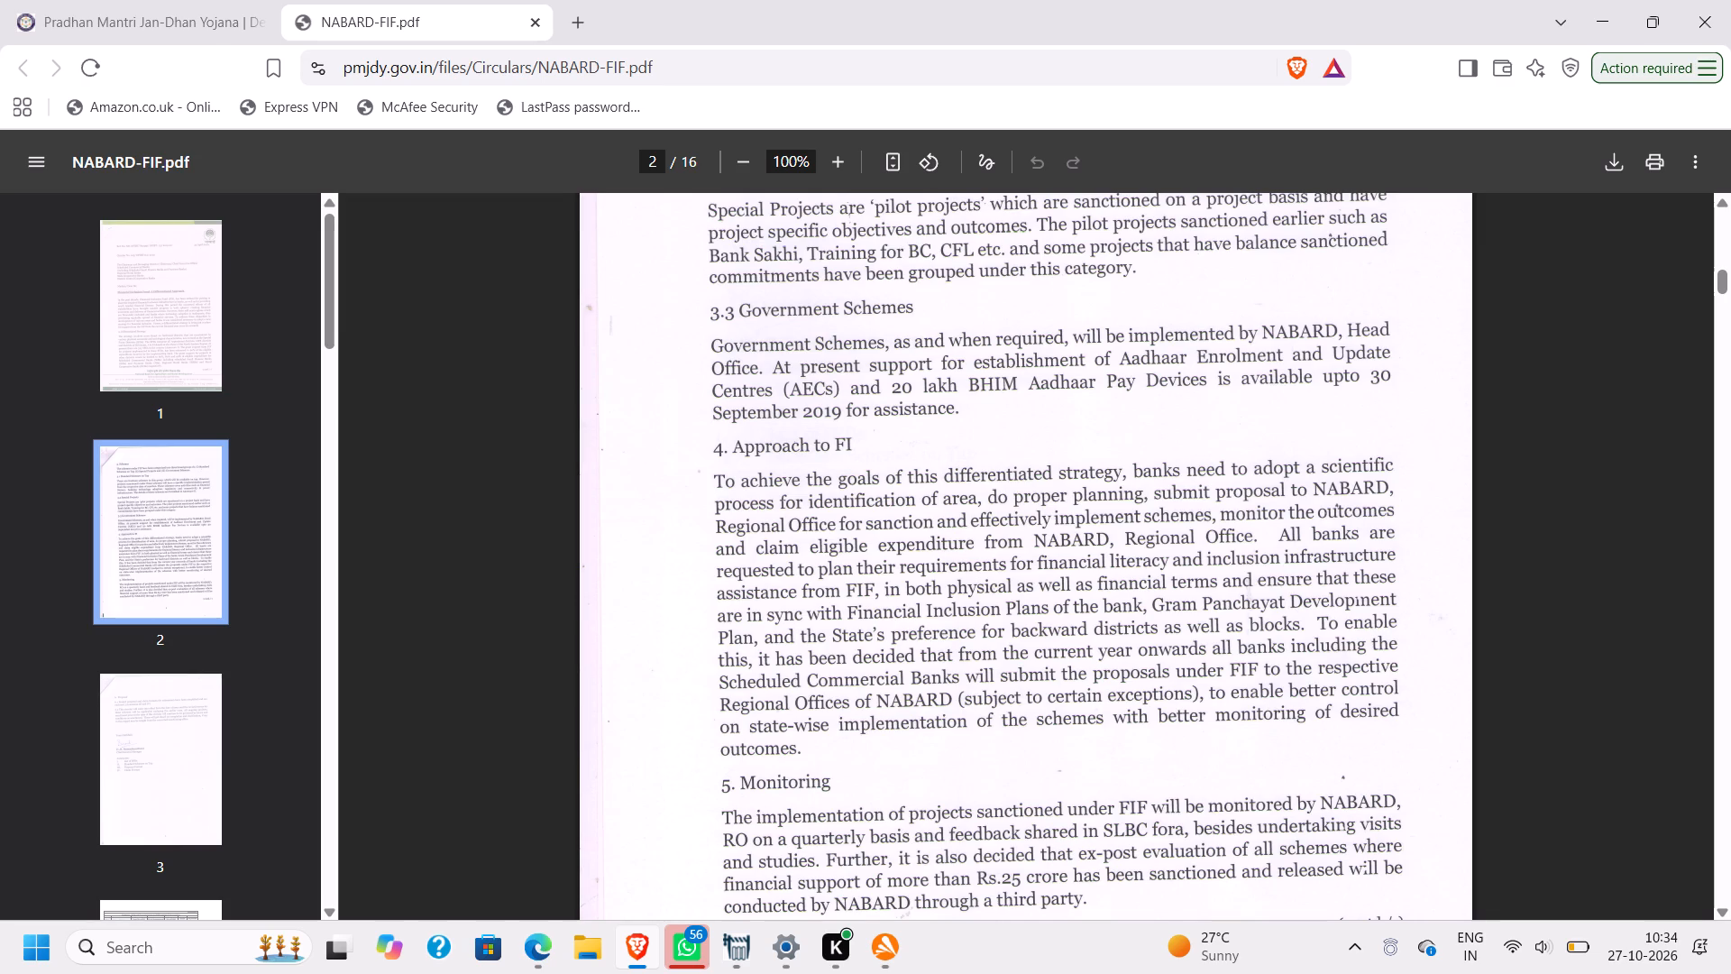
pyautogui.scroll(-2, 902, 563)
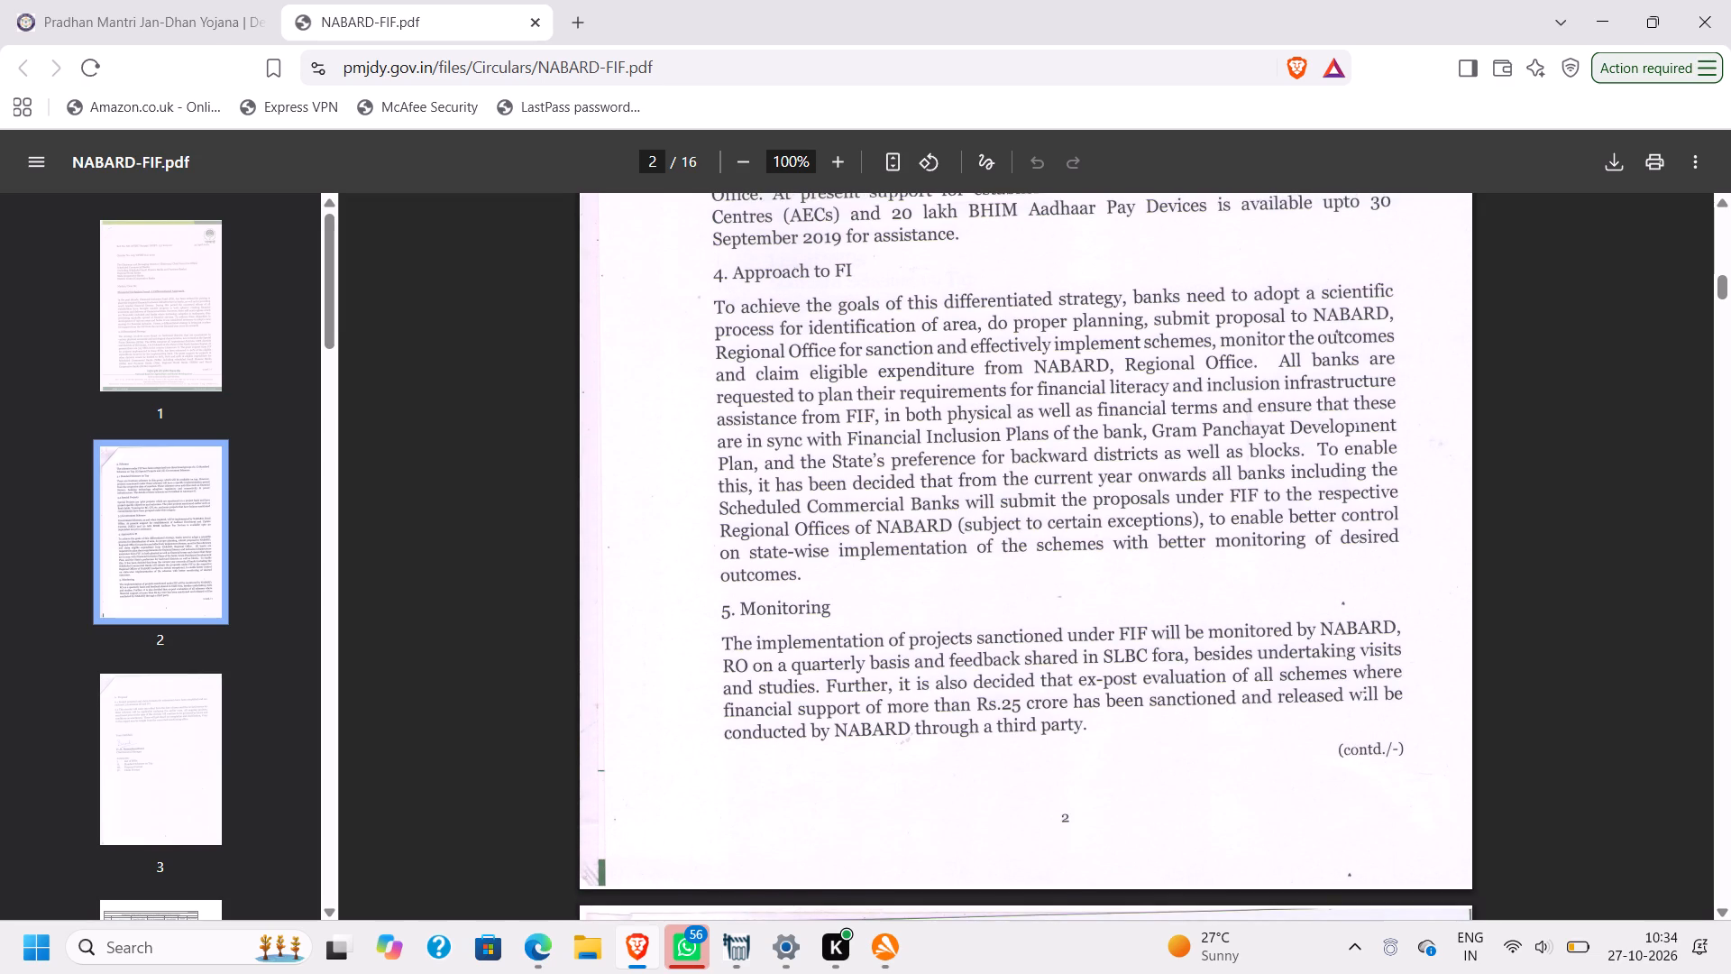
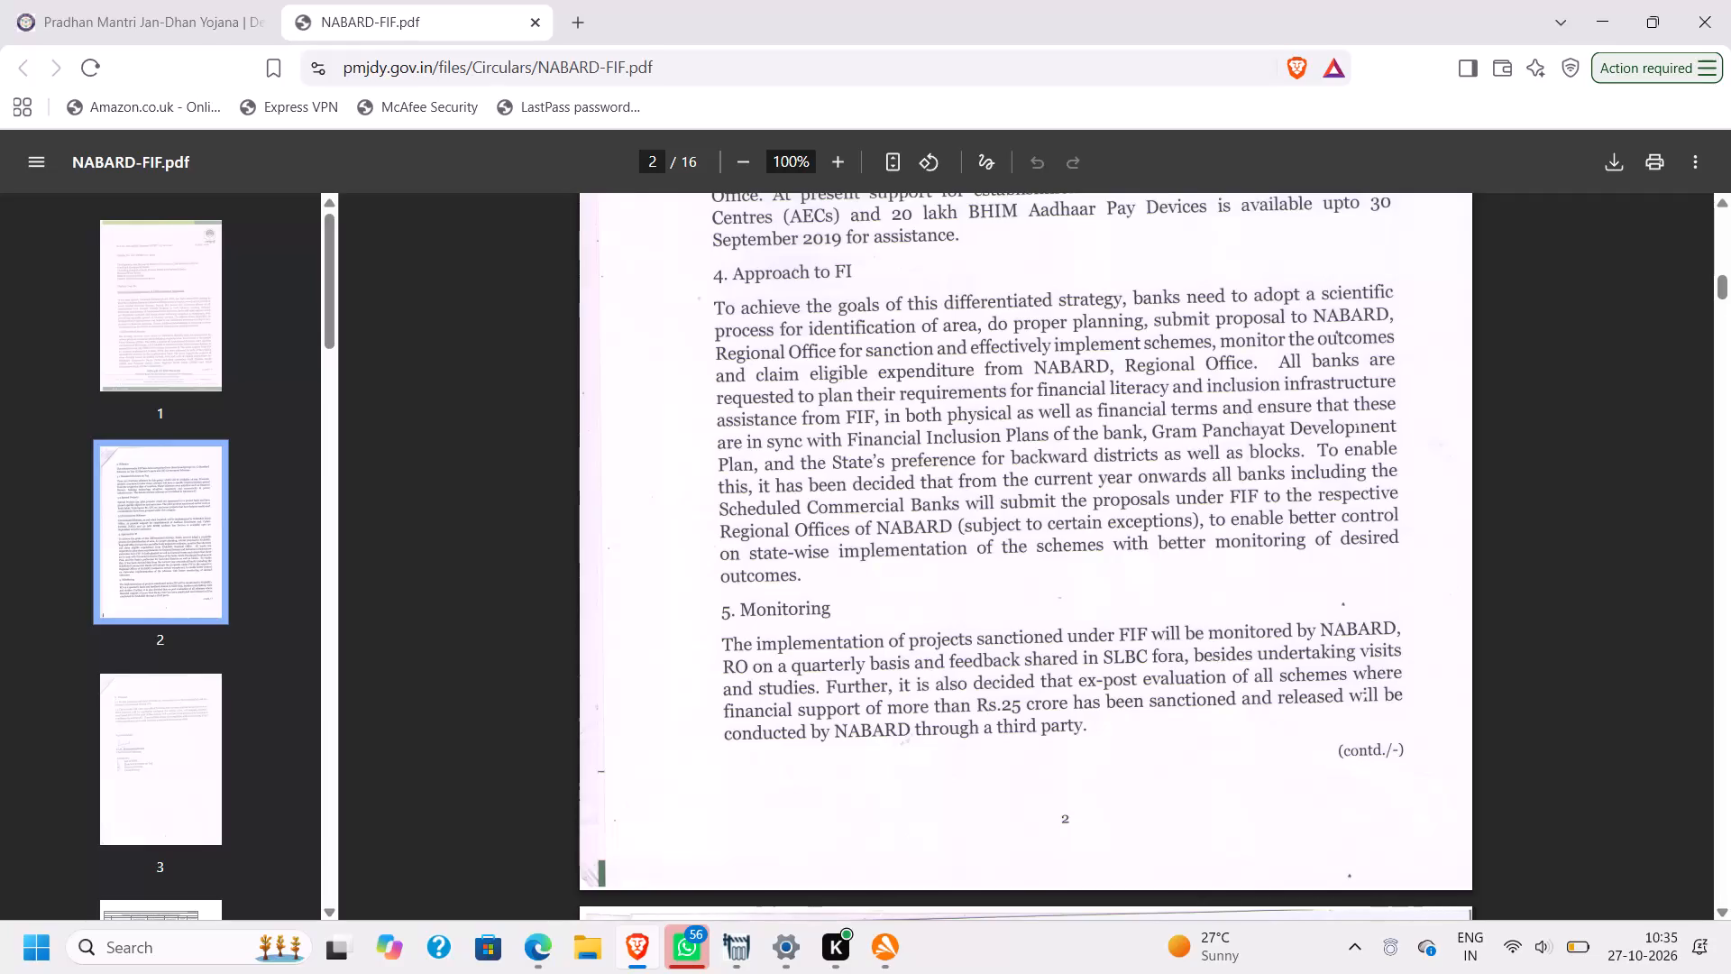
# Read the Monitoring section on page 2 closely, following the quarterly review, SLBC feedback and ex-post evaluation provisions.
pyautogui.click(722, 644)
pyautogui.moveTo(722, 644); pyautogui.dragTo(1067, 644)
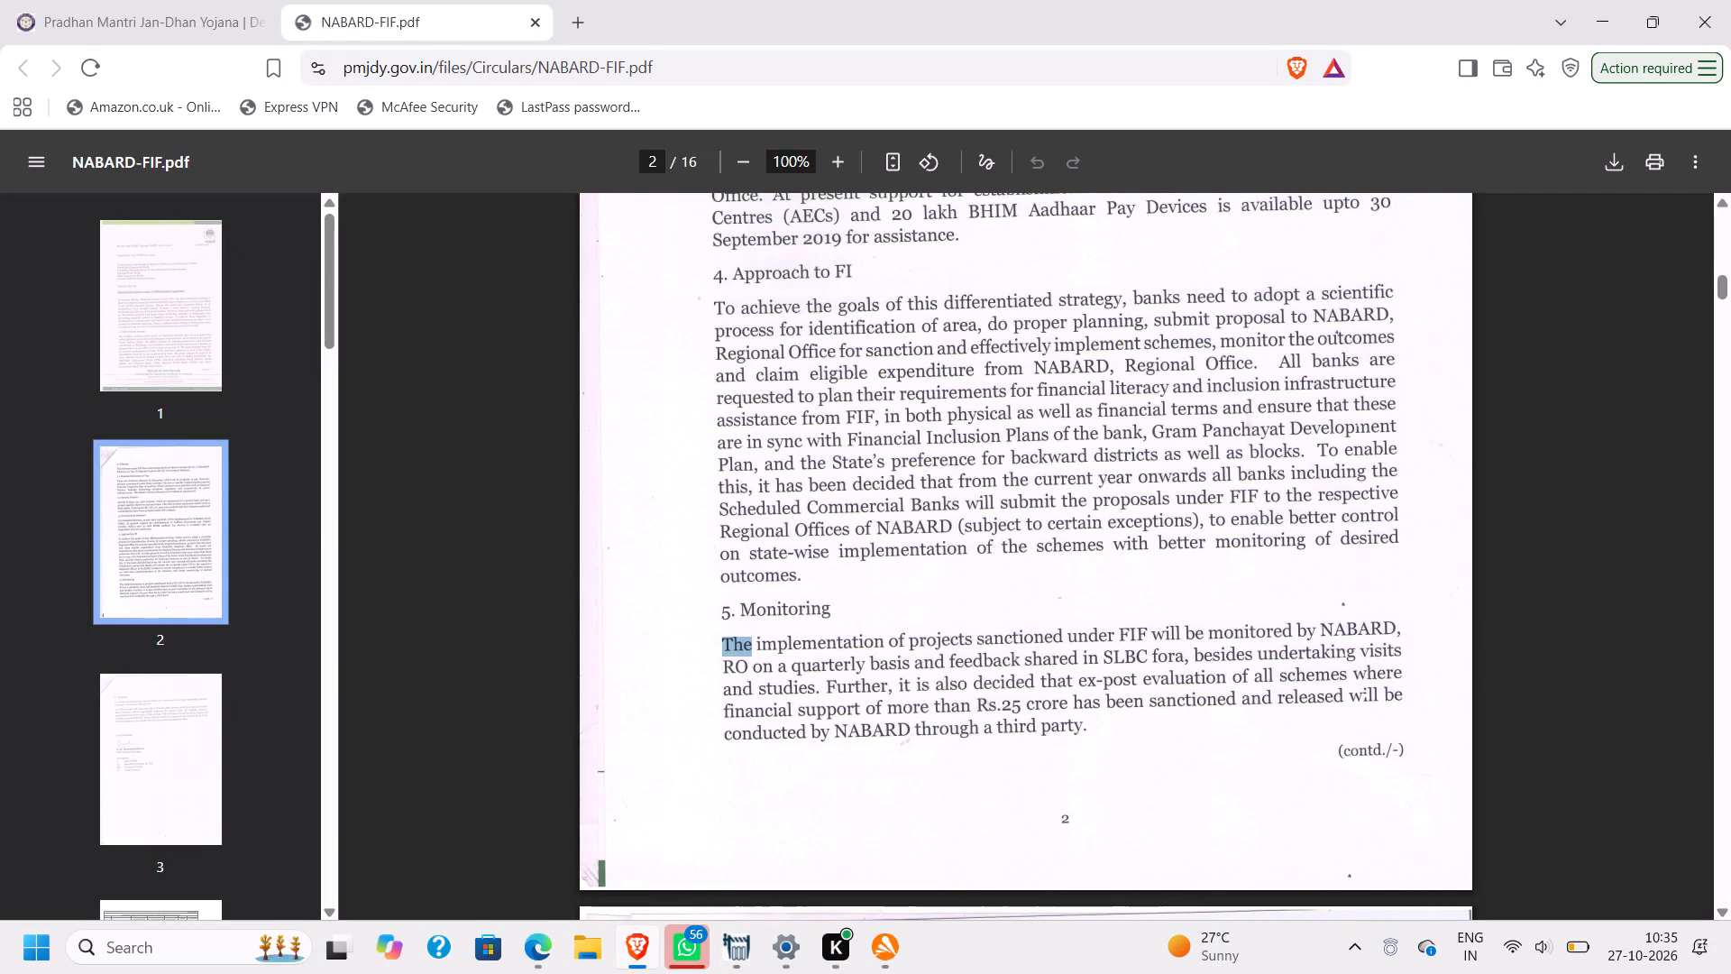
pyautogui.scroll(-1, 1067, 644)
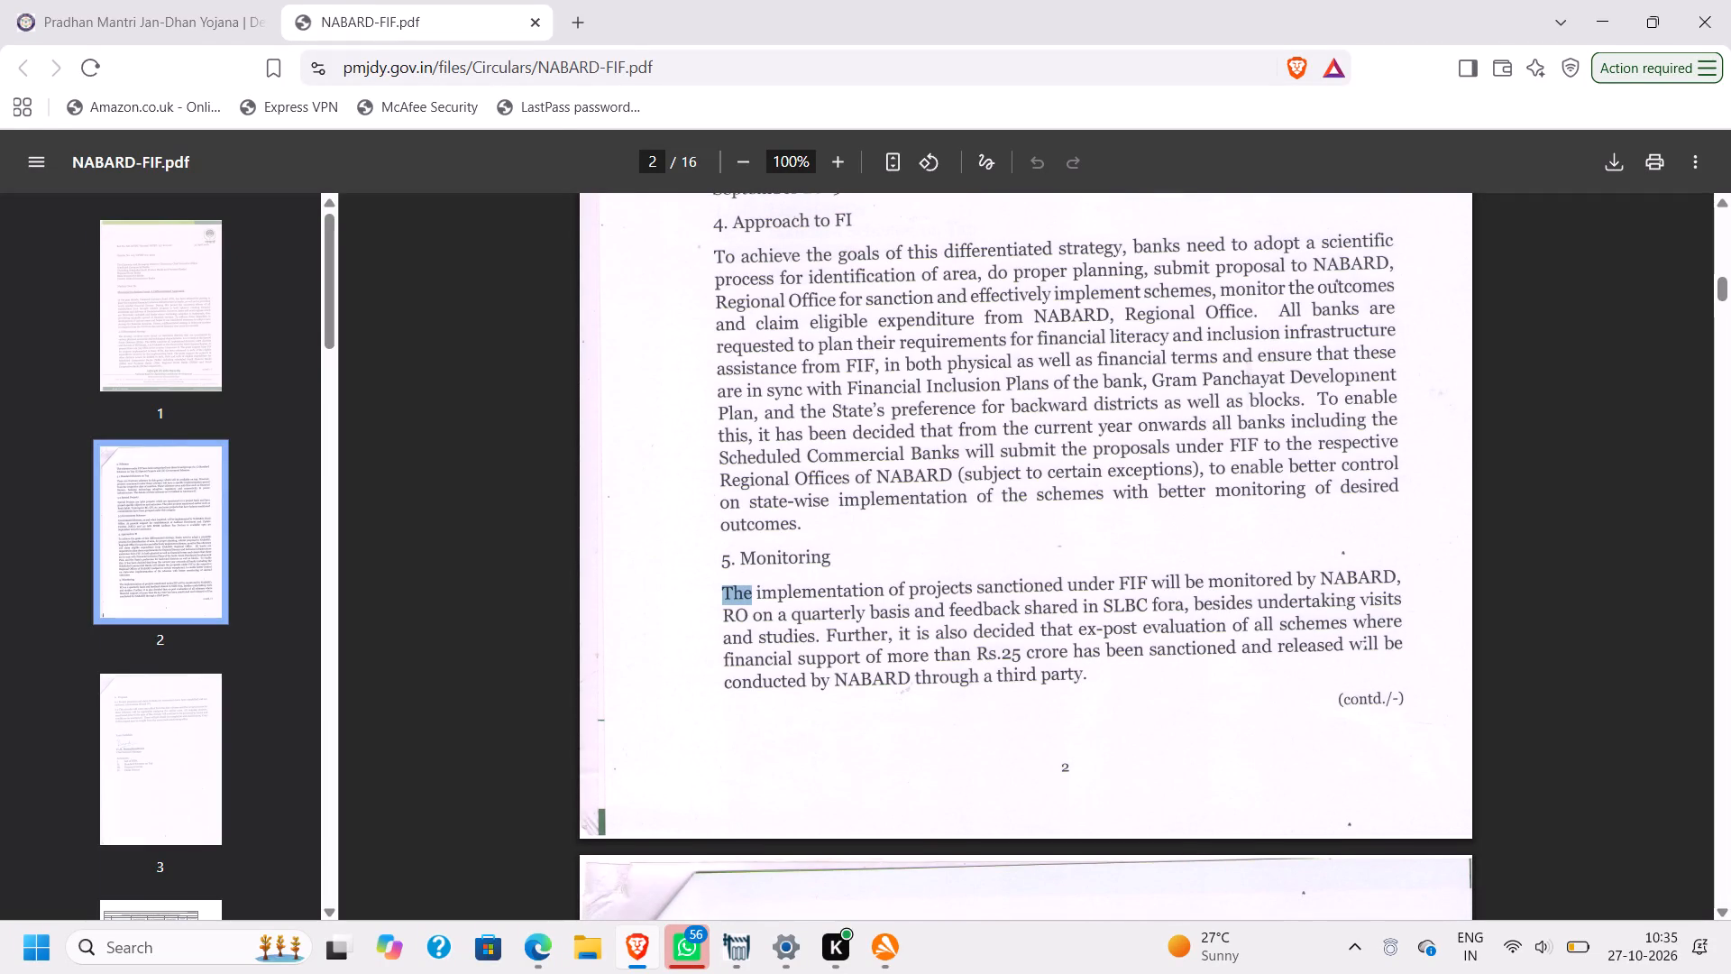
pyautogui.click(961, 618)
pyautogui.moveTo(961, 618); pyautogui.dragTo(1046, 616)
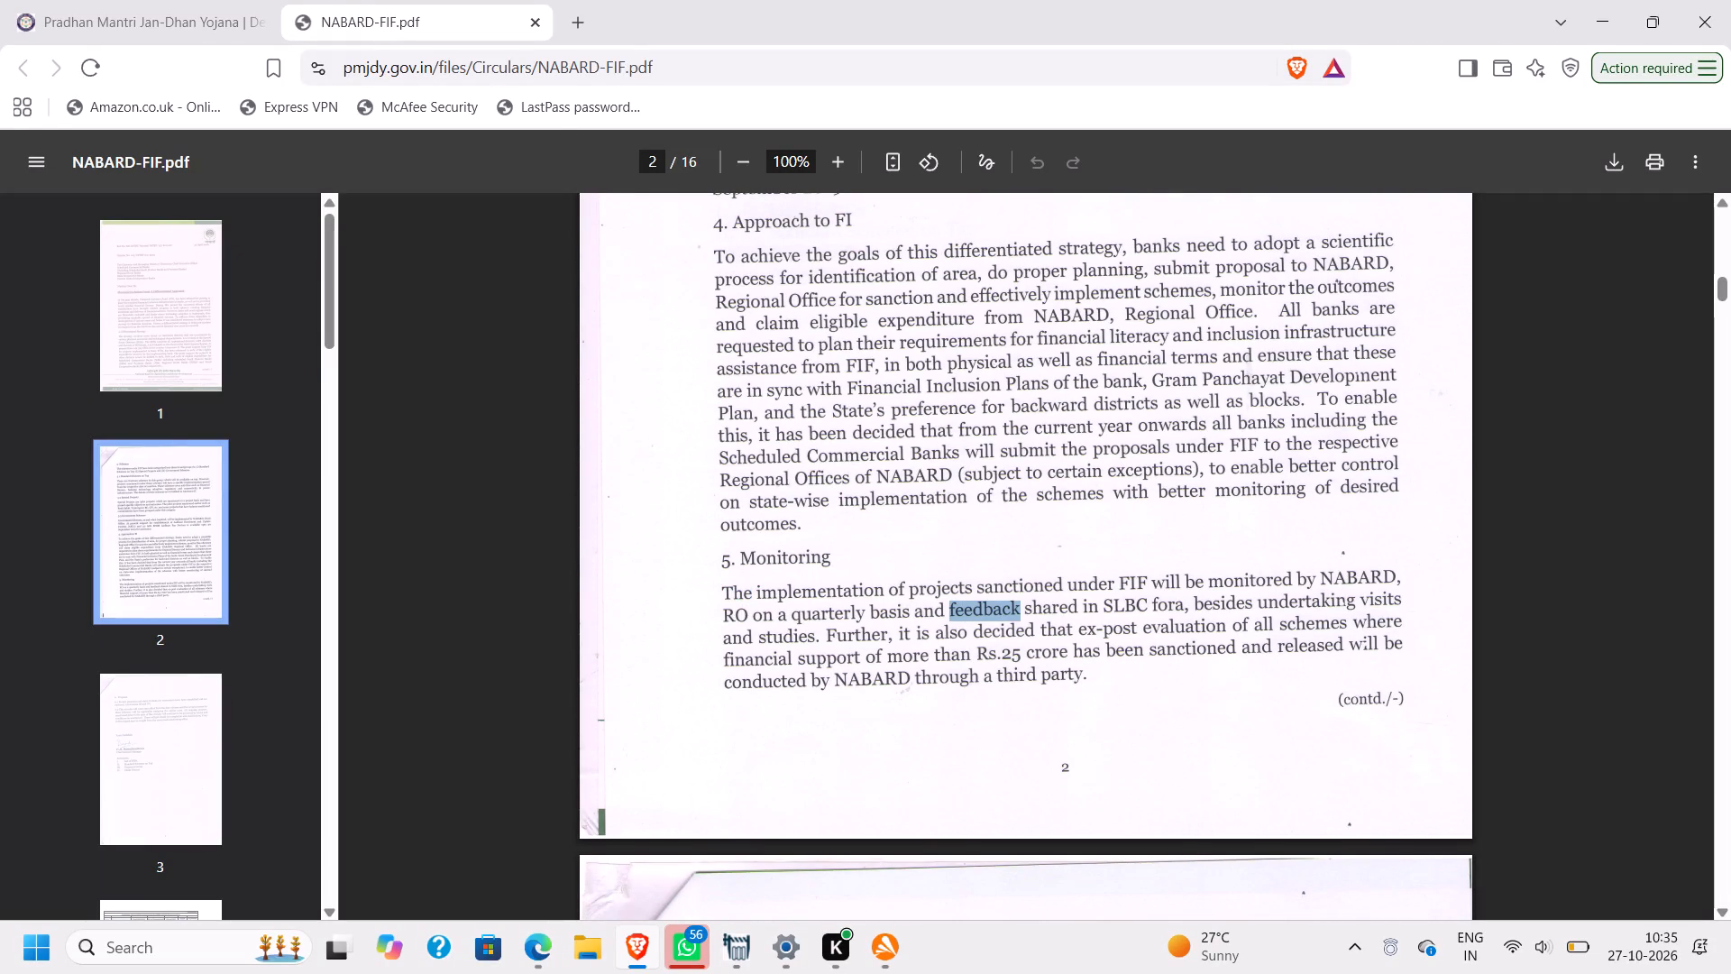
pyautogui.moveTo(1046, 616); pyautogui.dragTo(1073, 616)
pyautogui.click(825, 646)
pyautogui.moveTo(825, 646); pyautogui.dragTo(948, 653)
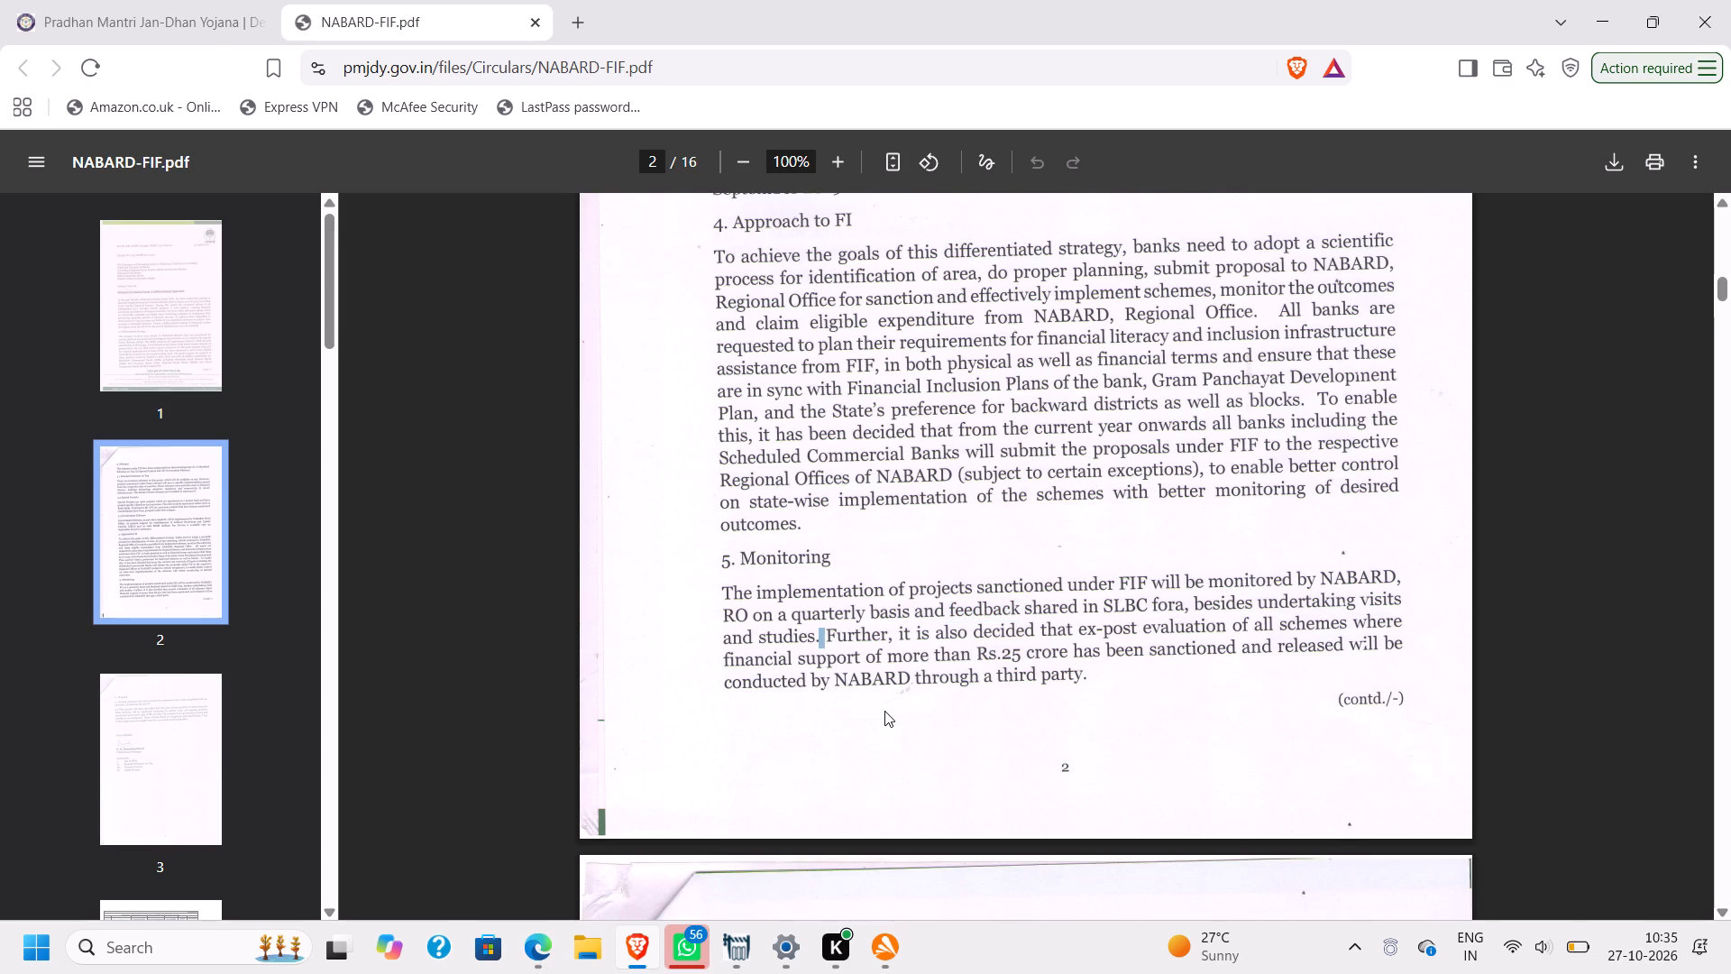
# Read the Proposal section and the list of annexures on page 3 of the circular.
pyautogui.scroll(-3, 884, 711)
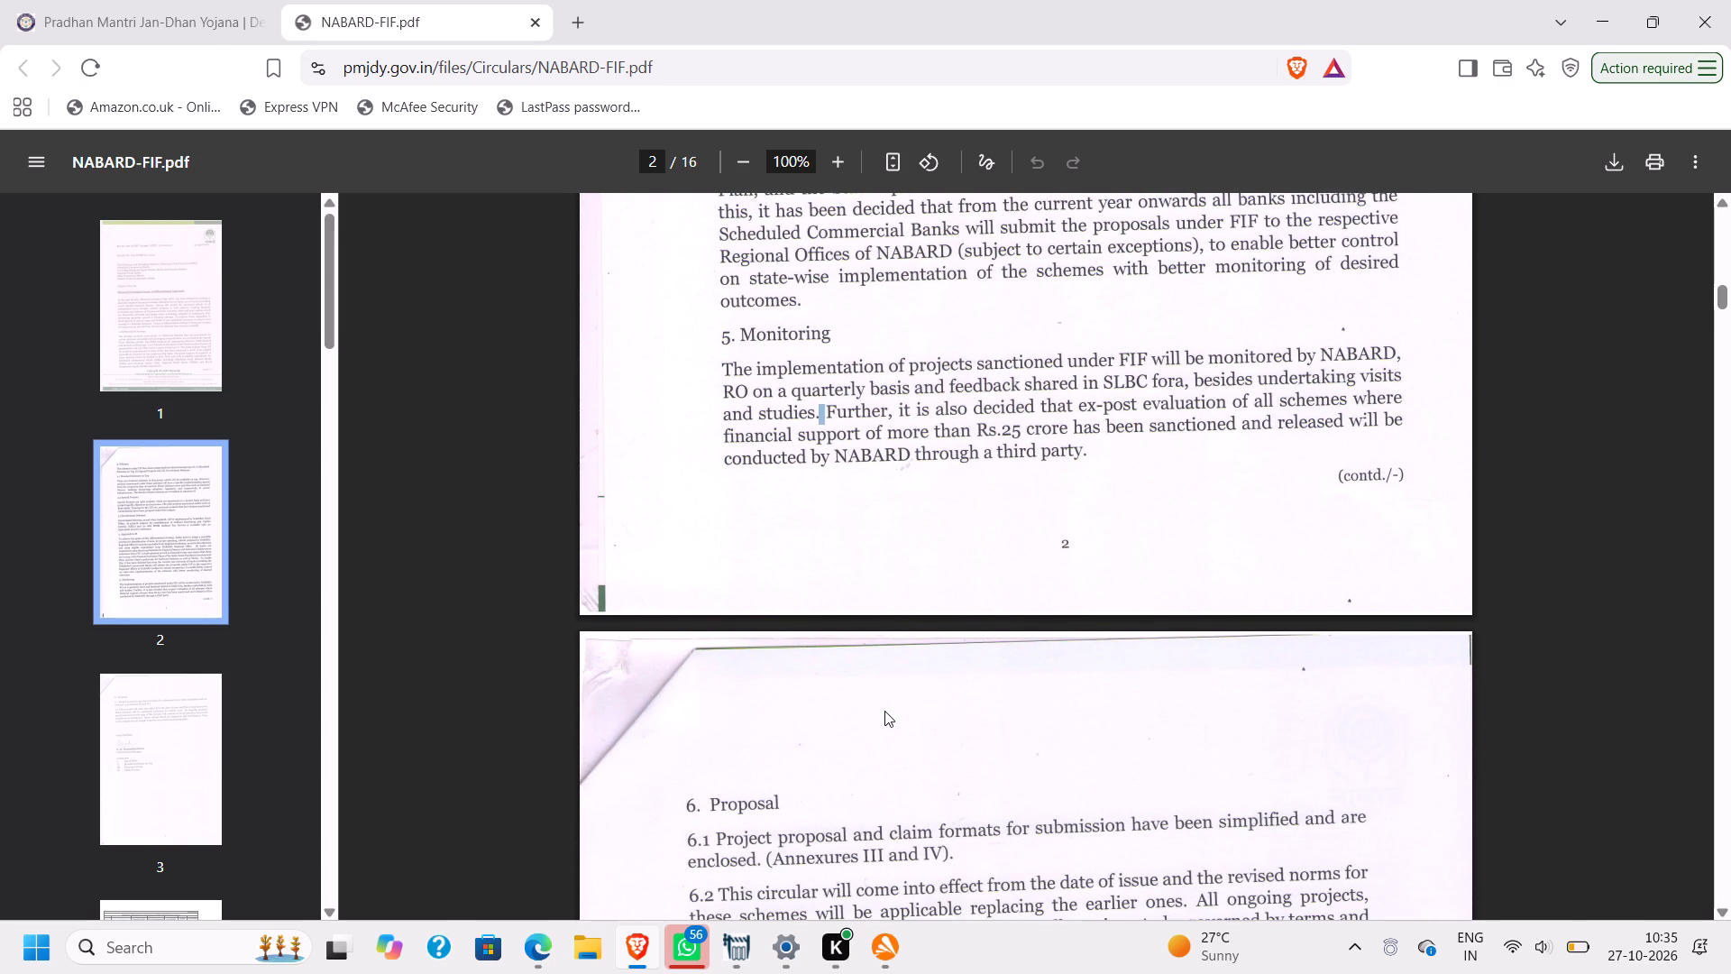
pyautogui.scroll(-1, 884, 711)
pyautogui.scroll(-2, 953, 535)
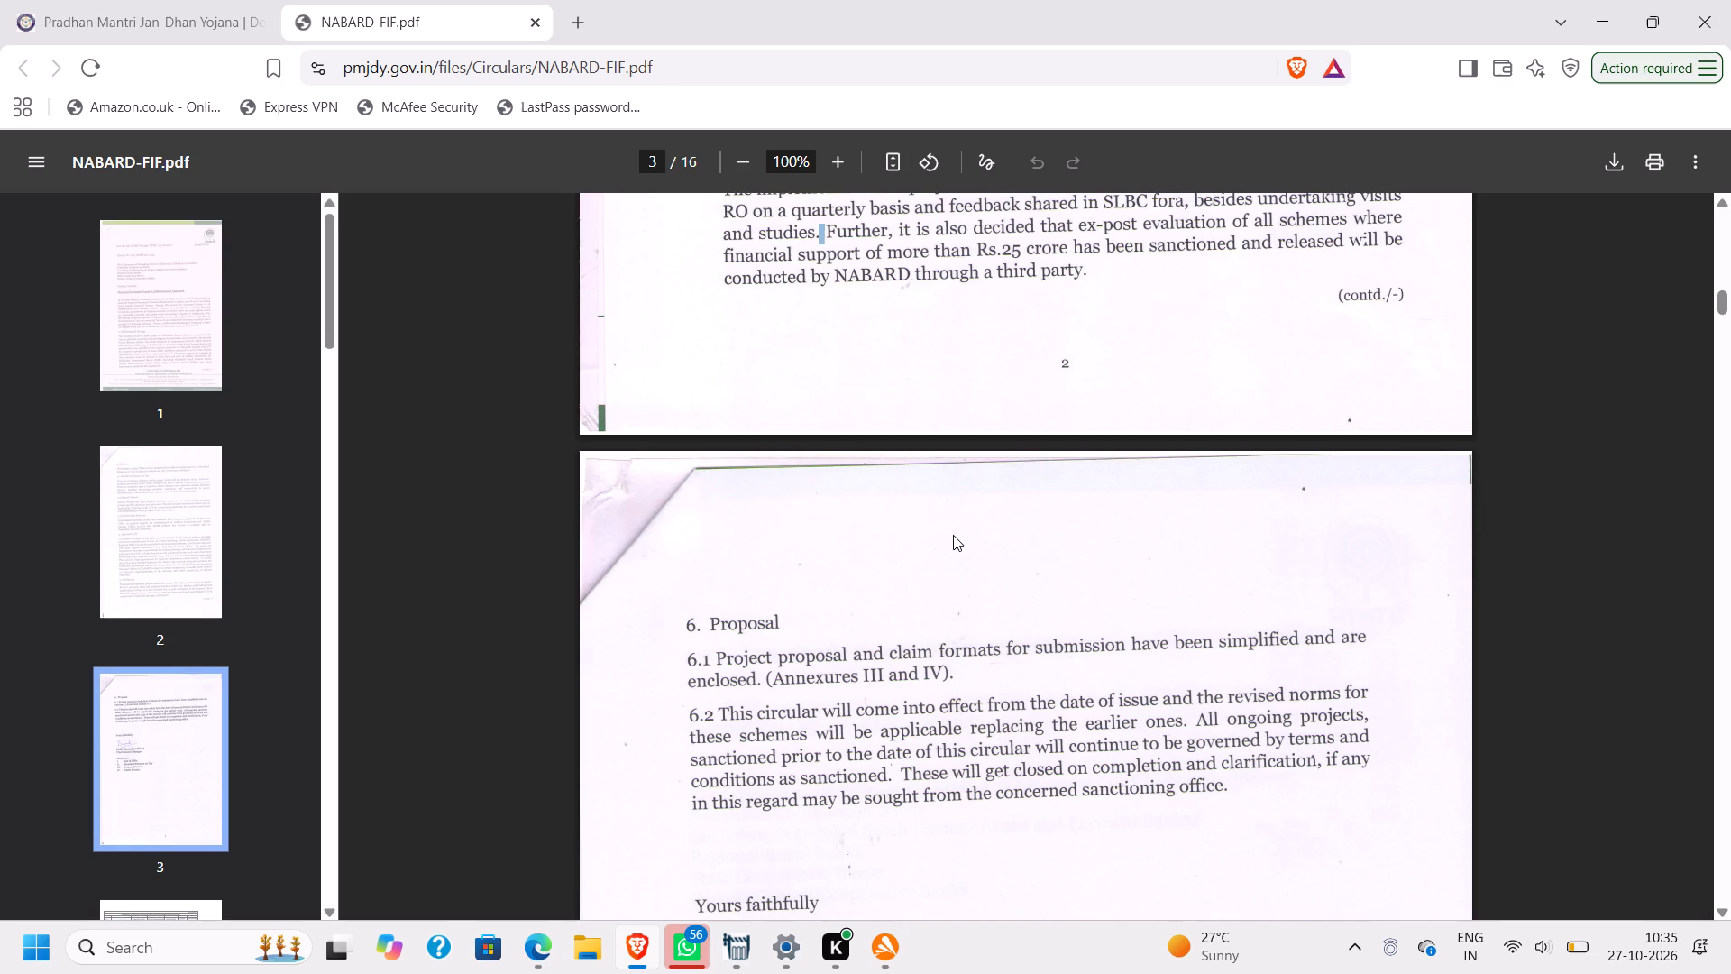
pyautogui.scroll(-3, 953, 535)
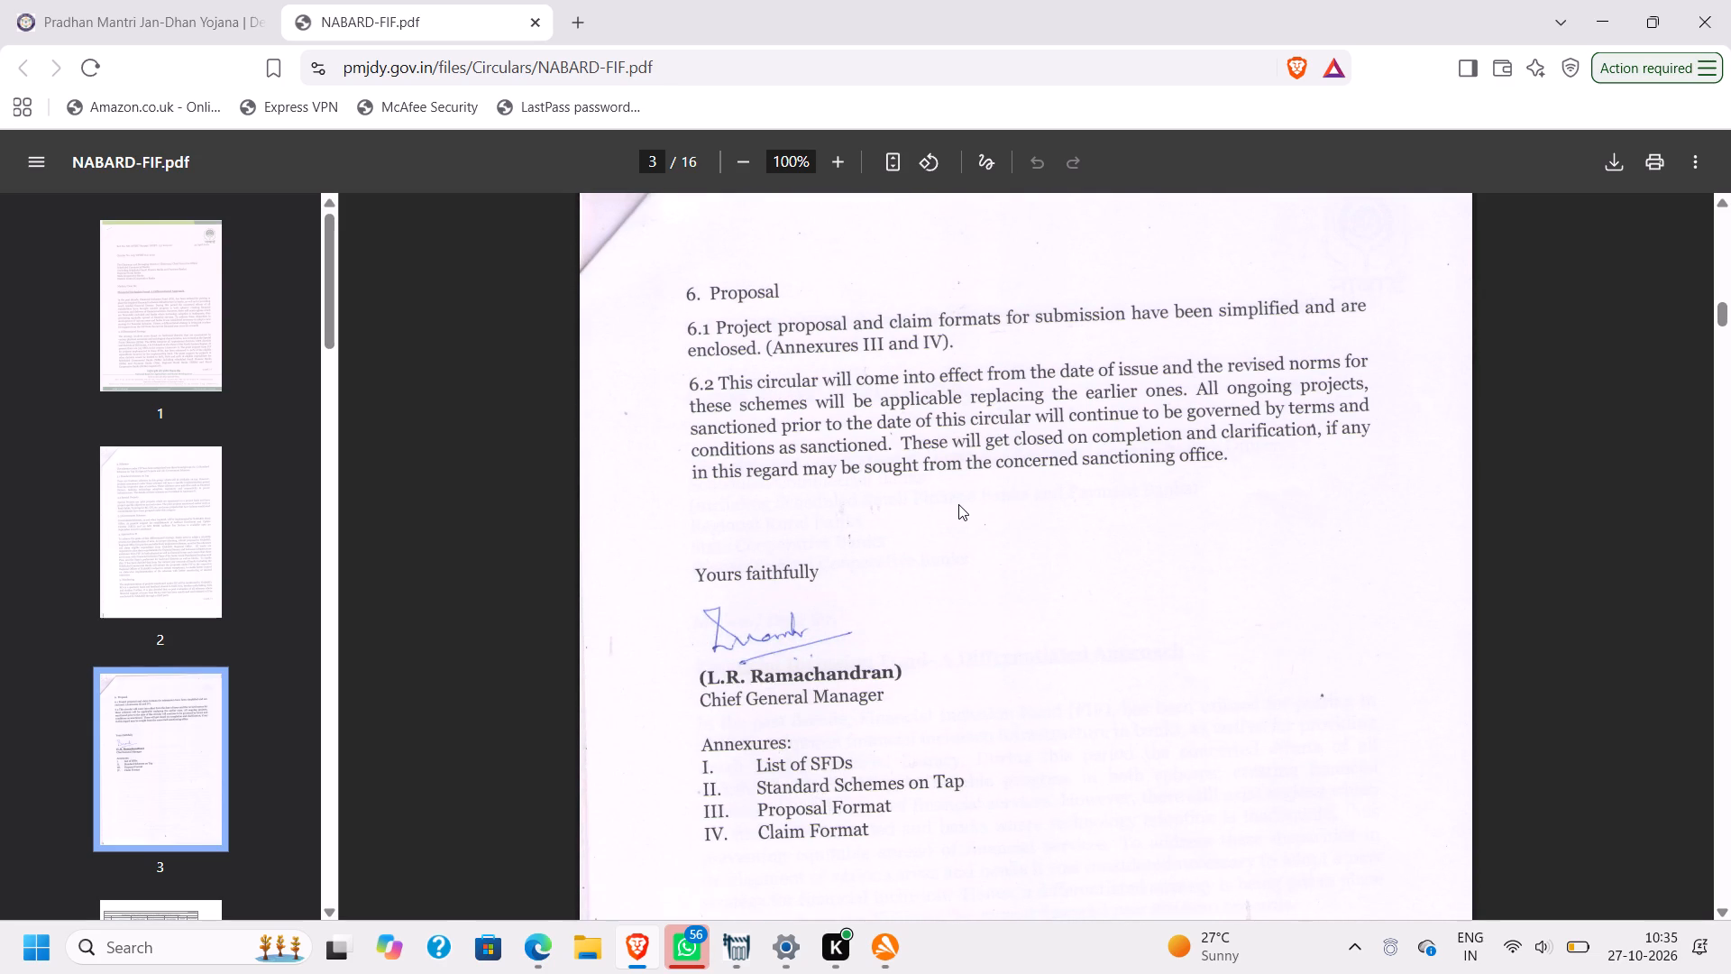
pyautogui.scroll(-2, 958, 504)
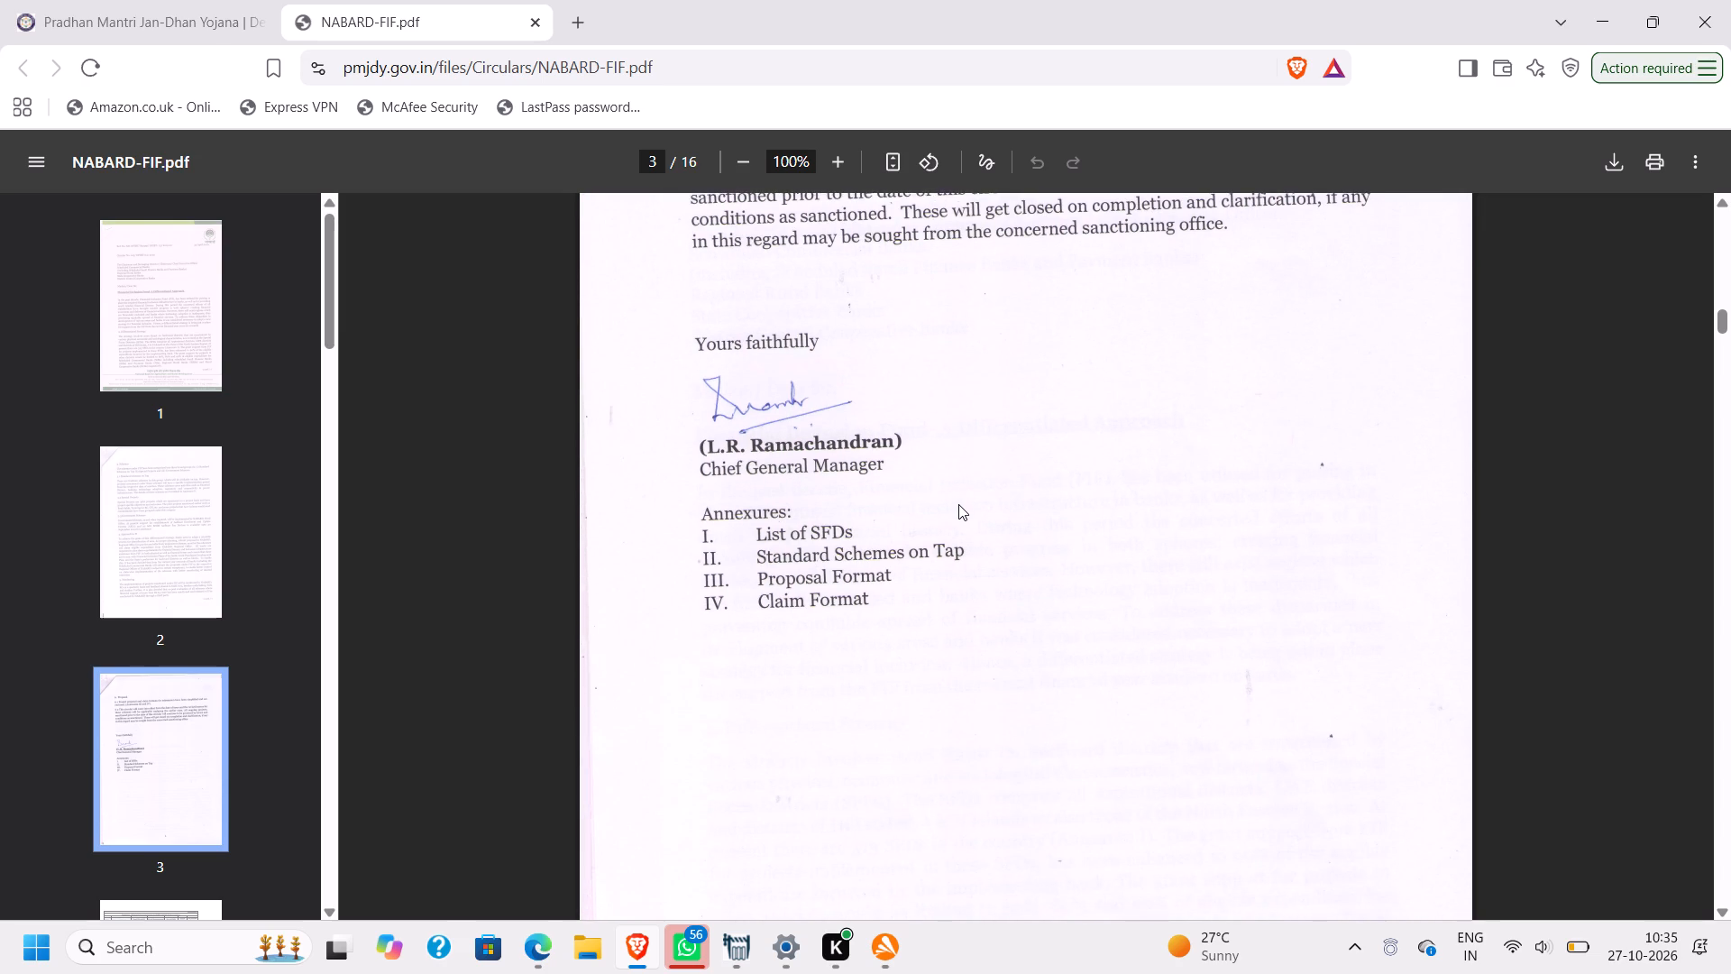
# Examine the Annexure I summary table of Special Focus Districts by state on page 4.
pyautogui.scroll(-7, 958, 504)
pyautogui.scroll(1, 958, 504)
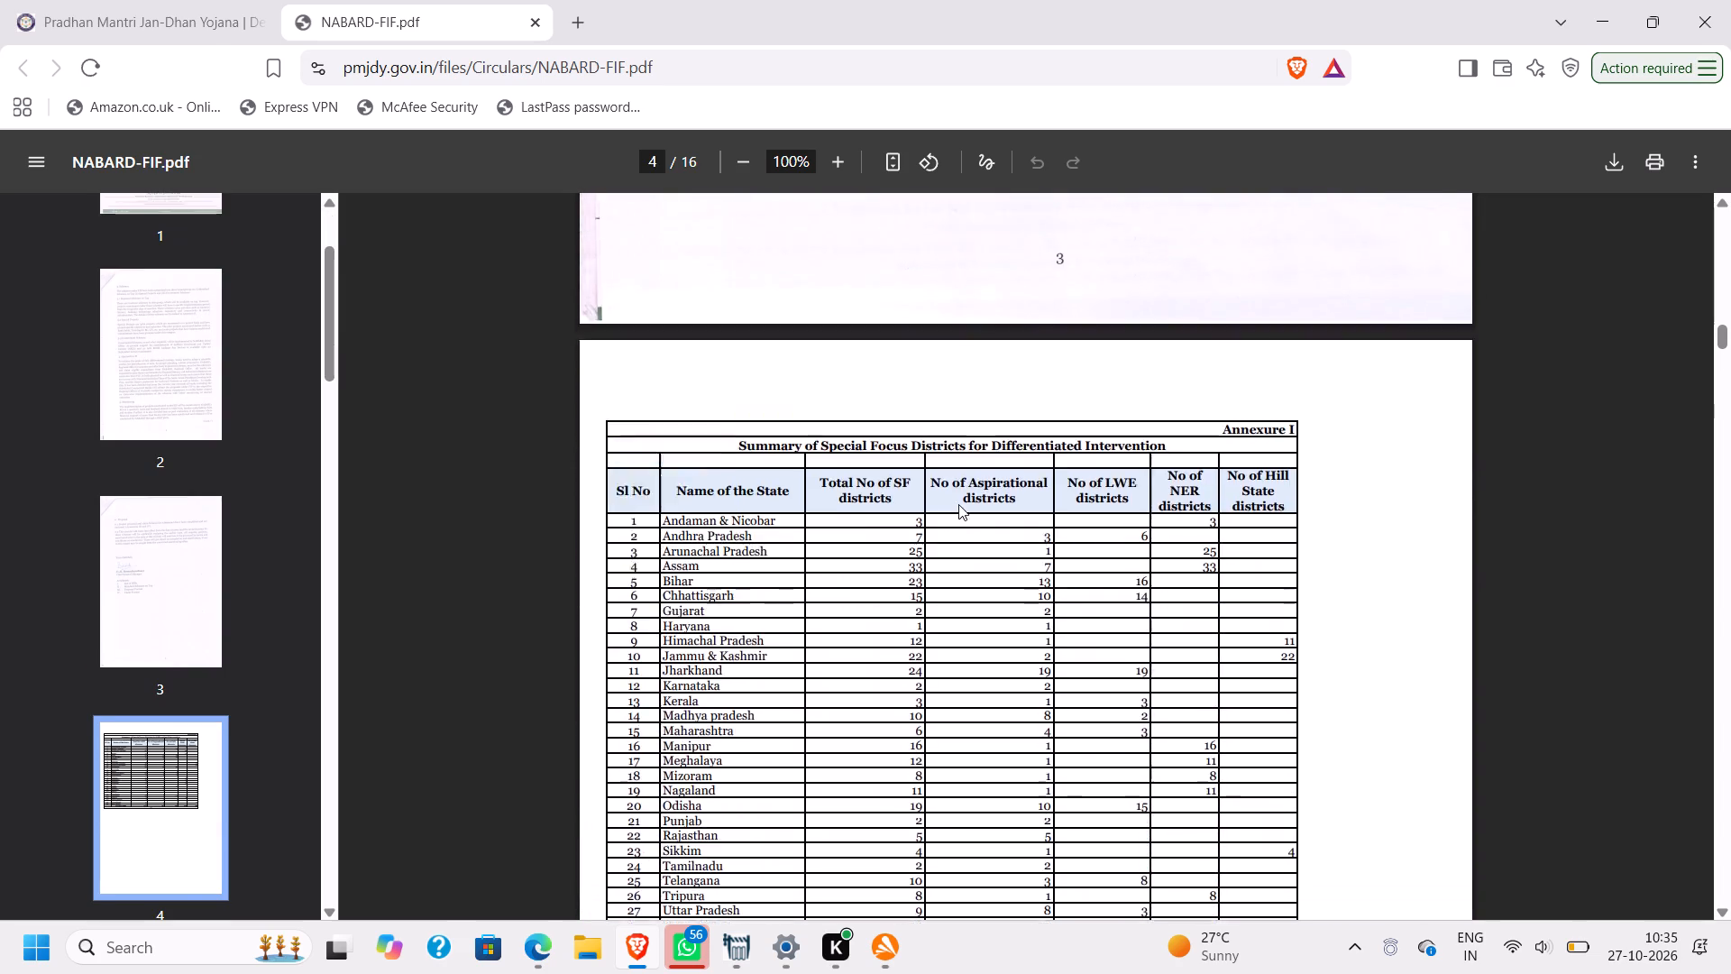
pyautogui.scroll(1, 958, 504)
pyautogui.scroll(-2, 958, 504)
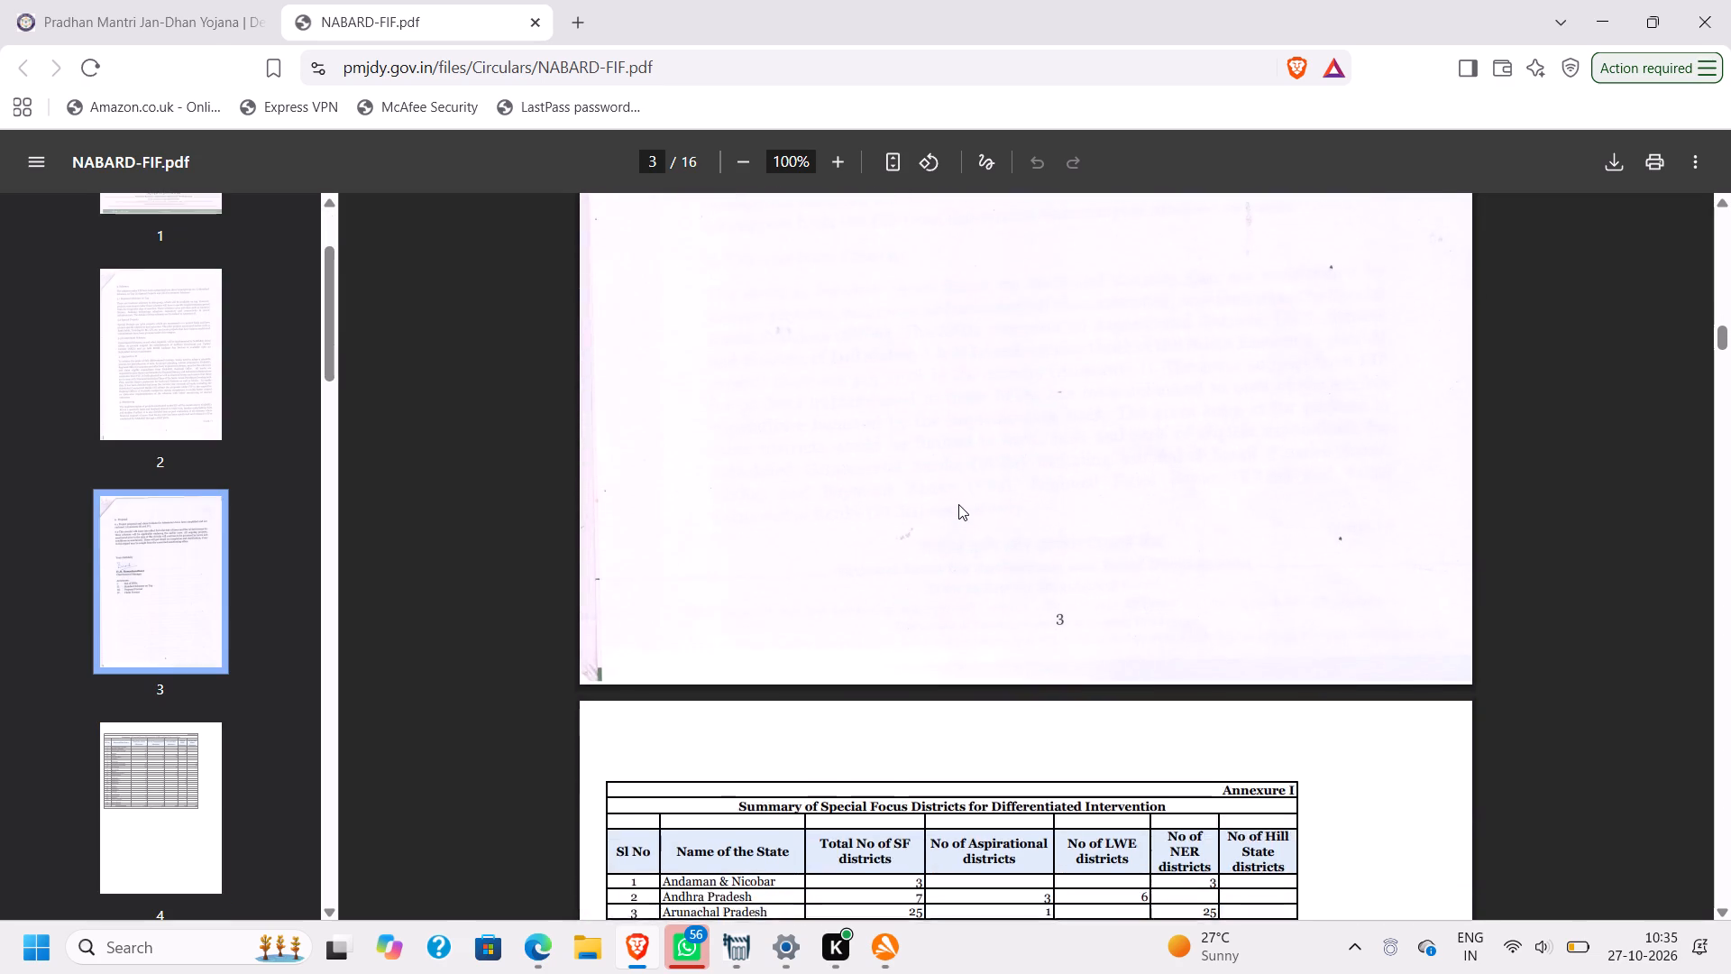
pyautogui.scroll(-1, 958, 504)
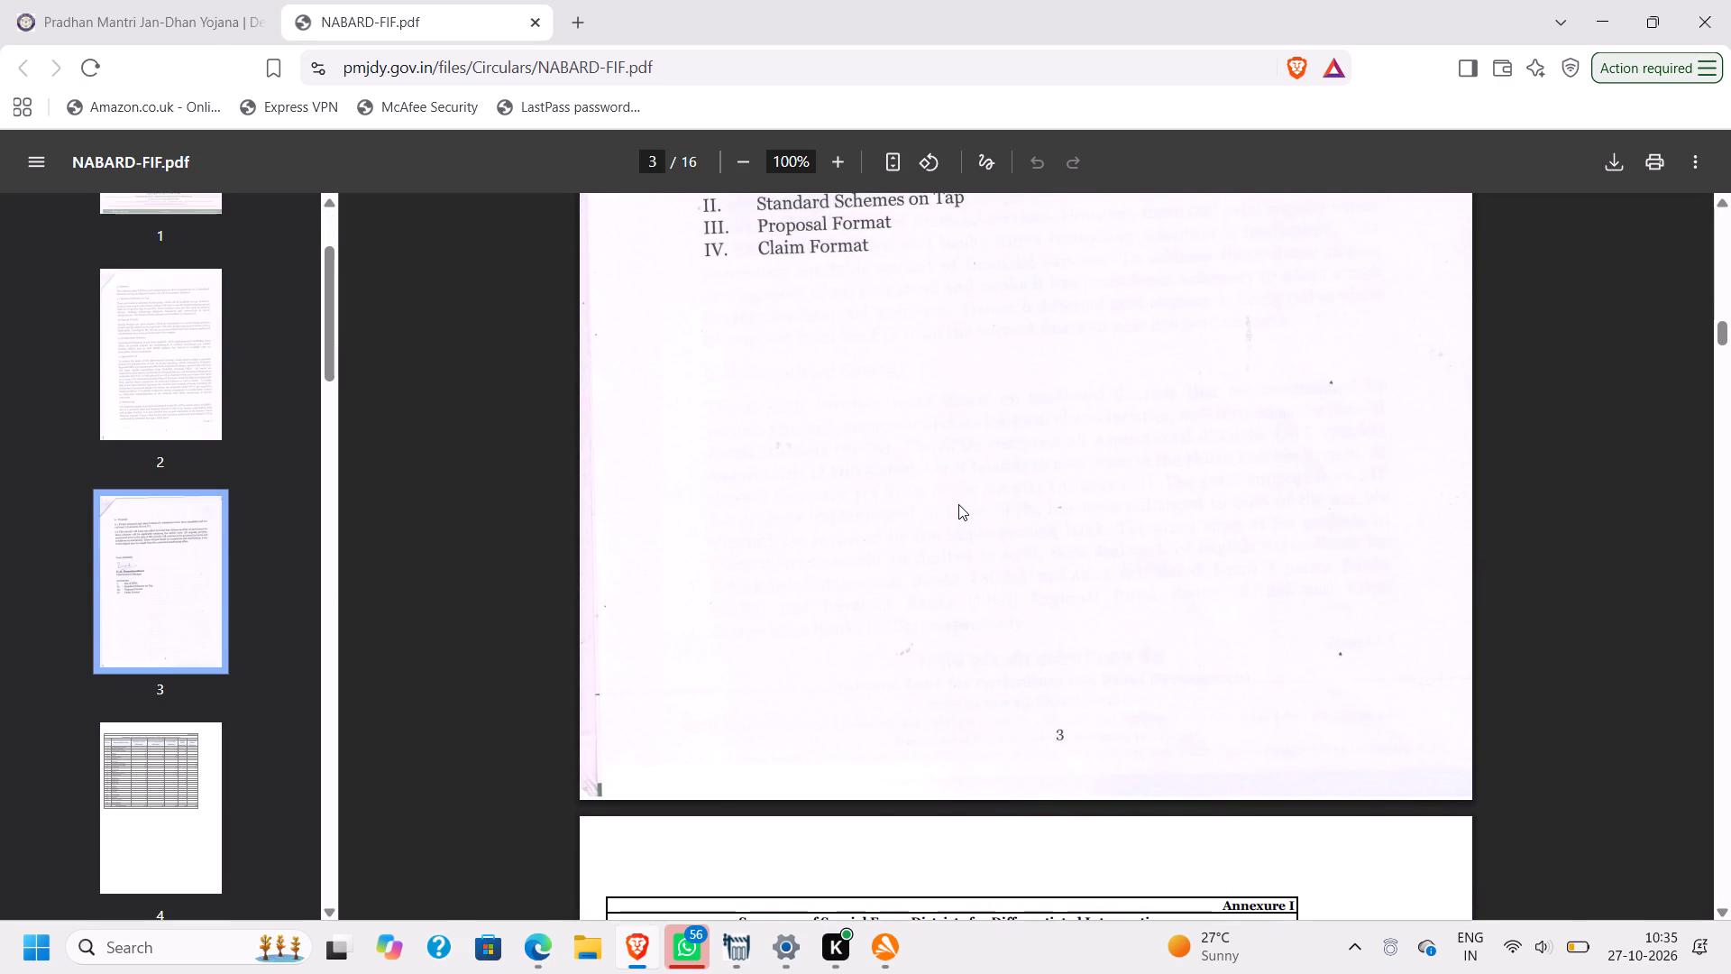
pyautogui.scroll(-2, 958, 504)
pyautogui.scroll(1, 958, 504)
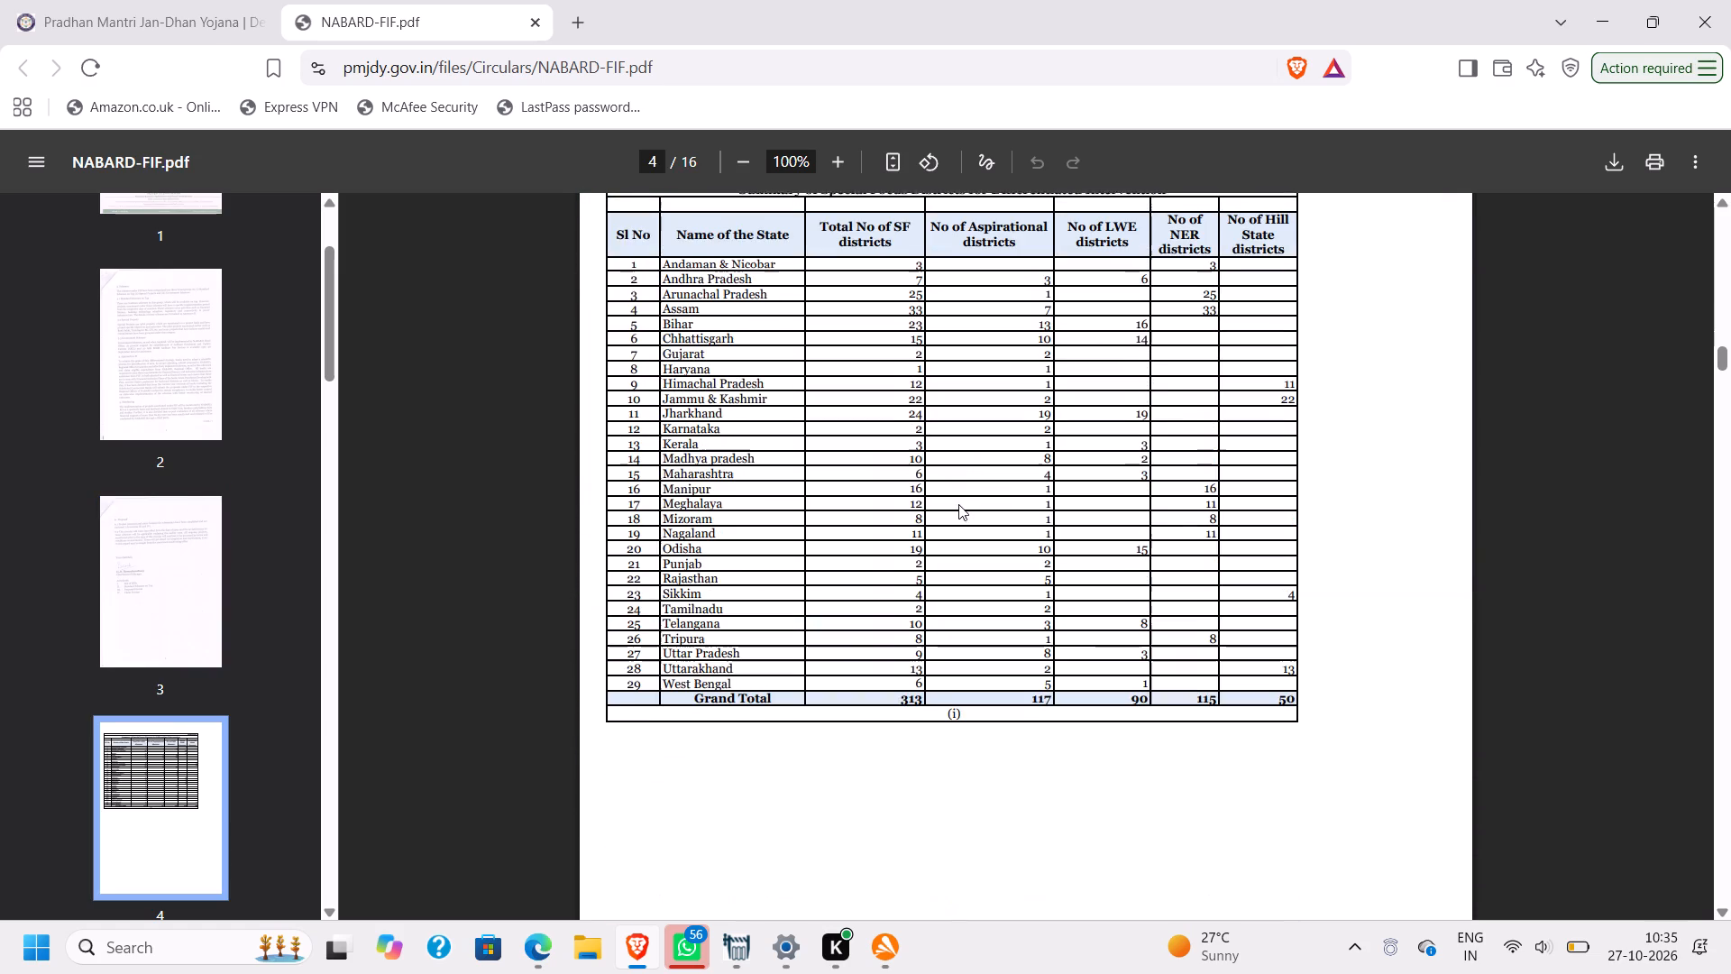
pyautogui.scroll(1, 958, 504)
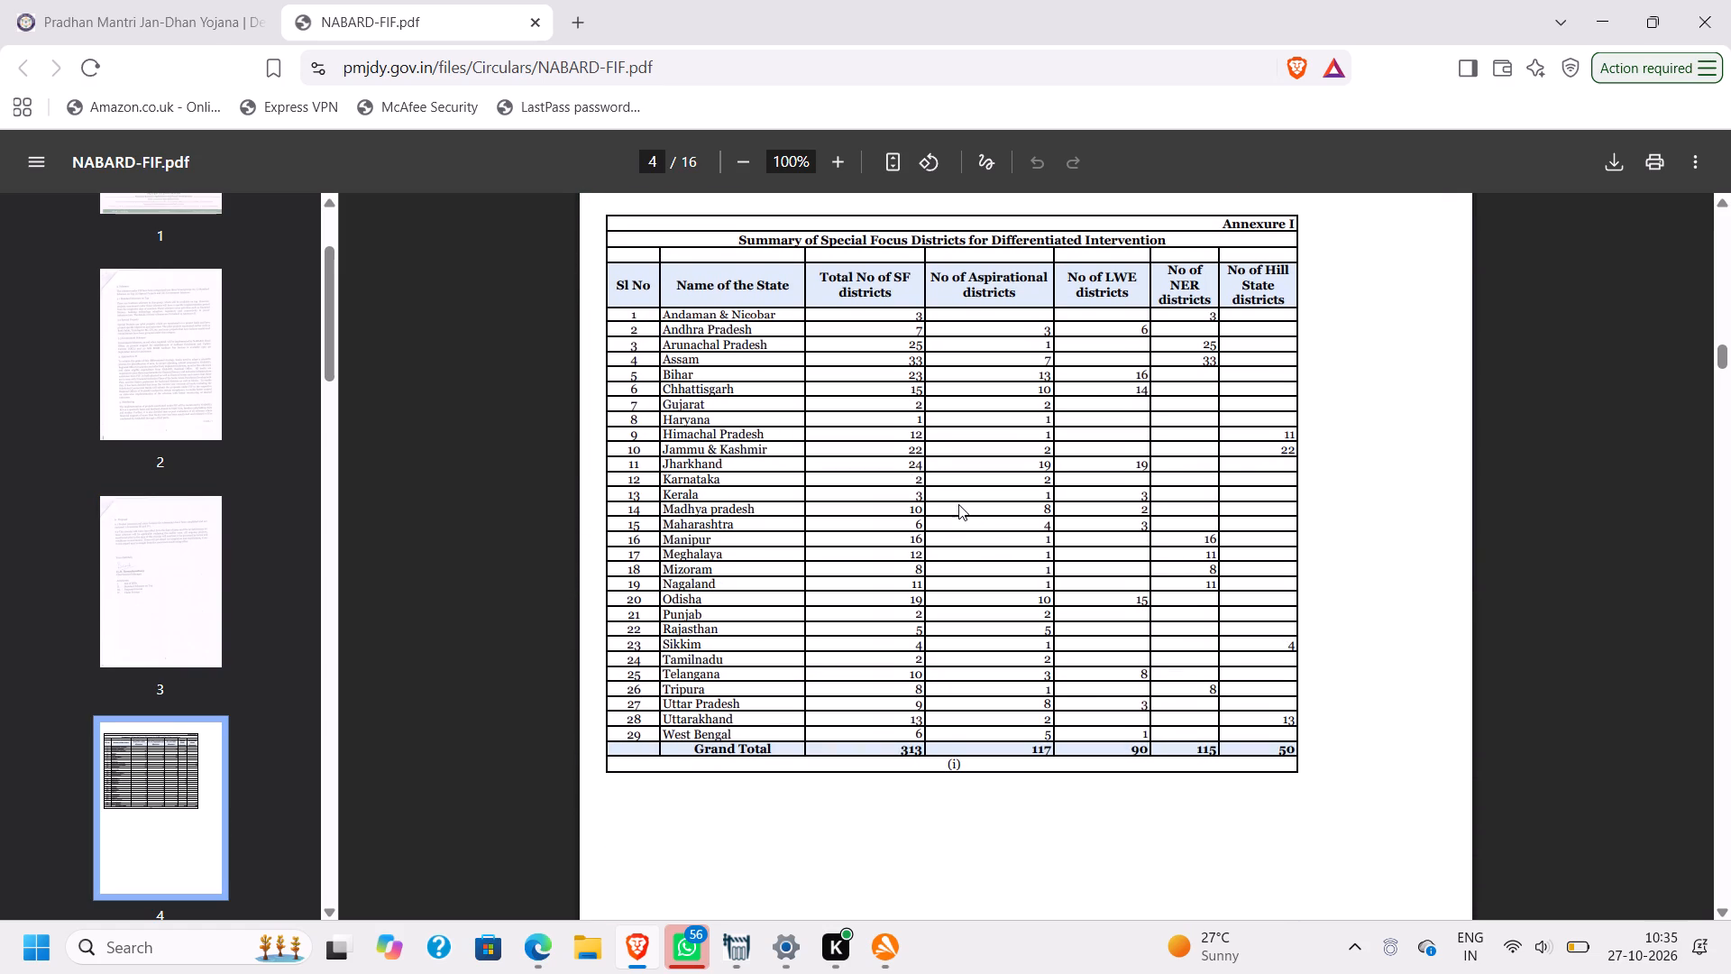
pyautogui.scroll(1, 958, 504)
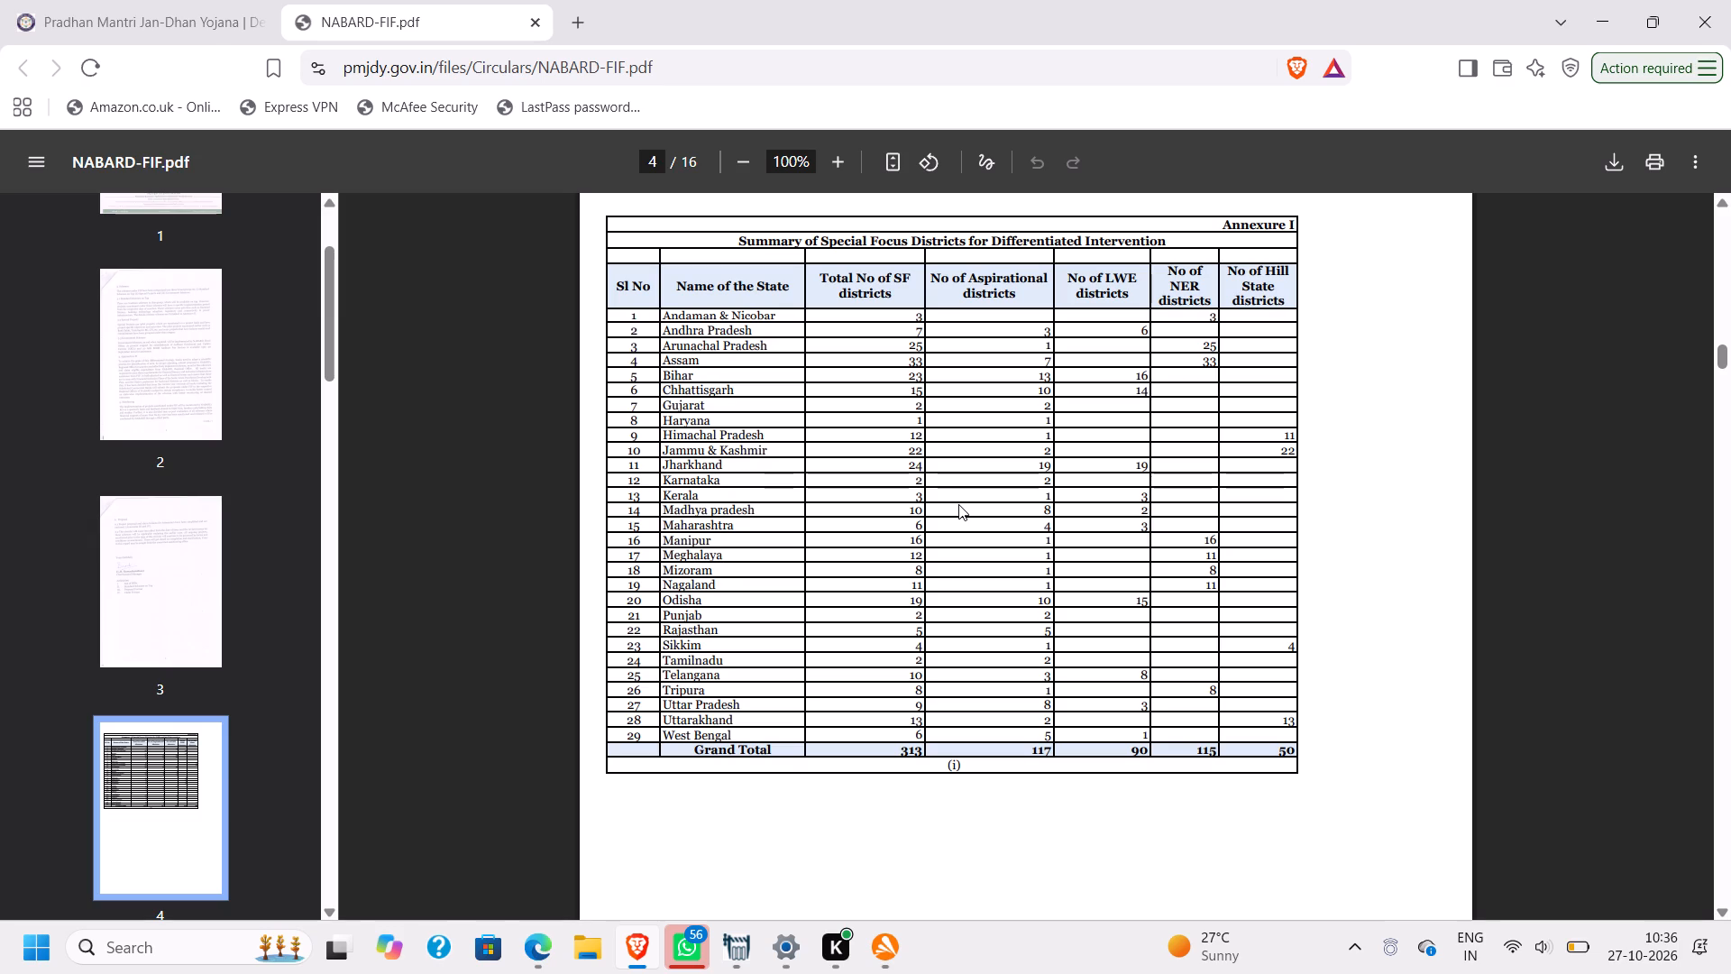
# Return to page 1 and reread the Financial Inclusion Fund introduction and the Differentiated Strategy section.
pyautogui.scroll(8, 958, 504)
pyautogui.scroll(14, 960, 412)
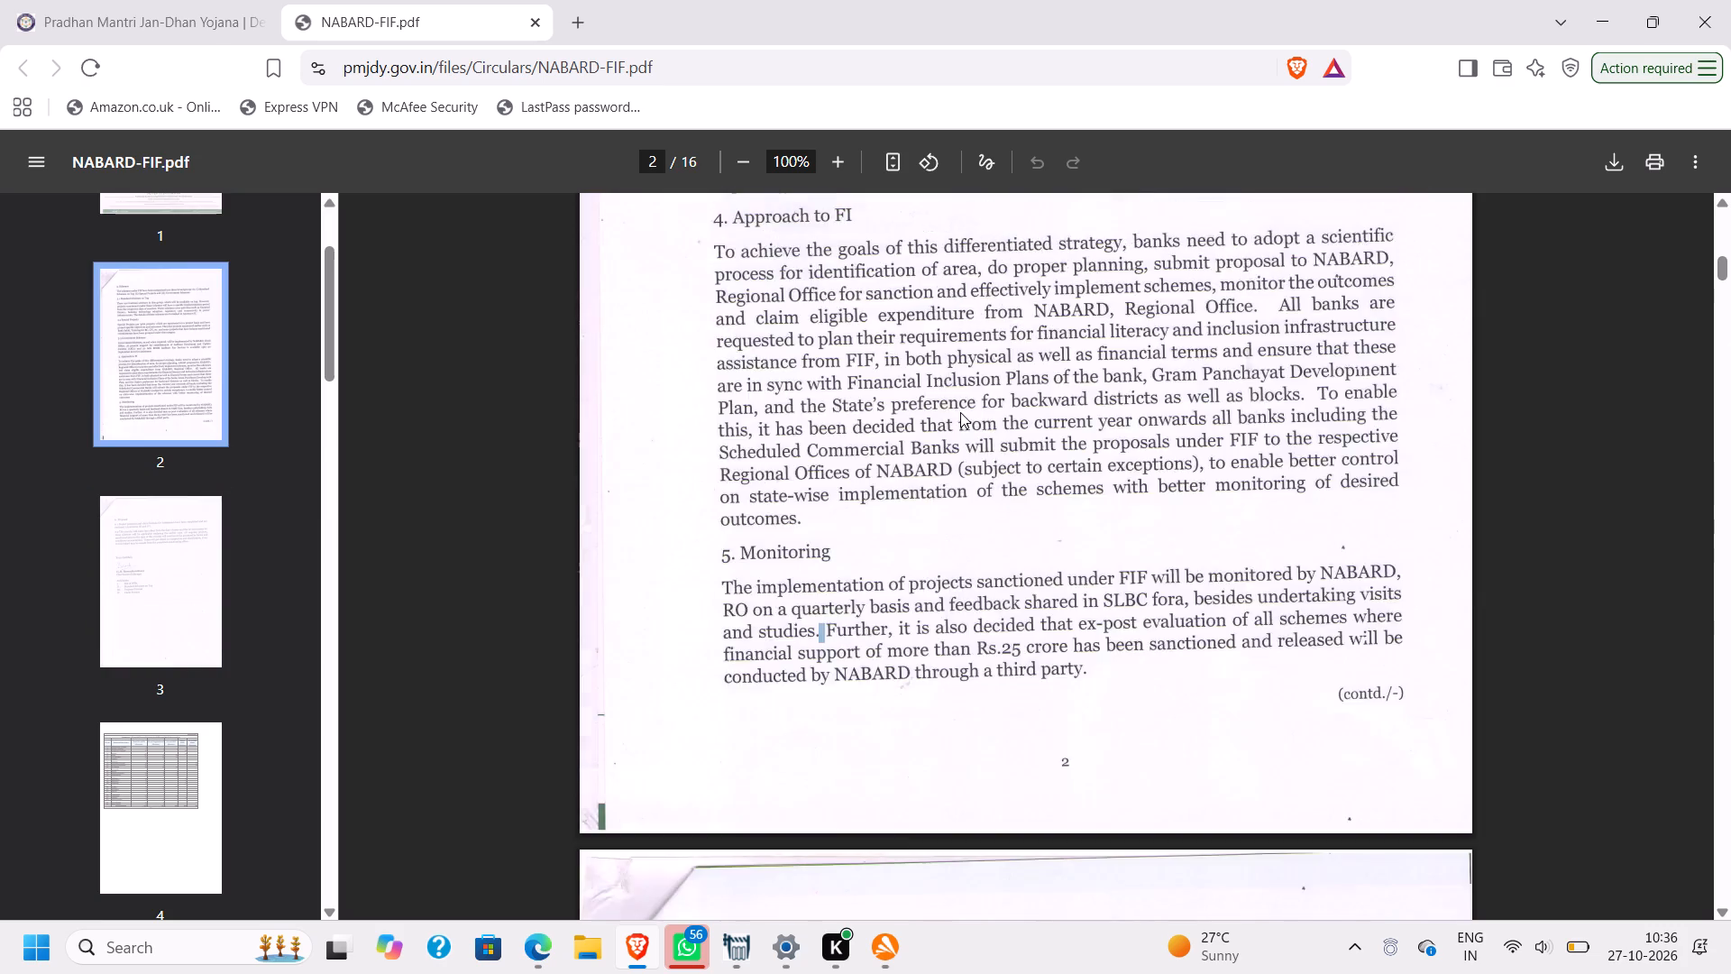
pyautogui.scroll(8, 960, 412)
pyautogui.scroll(-1, 960, 412)
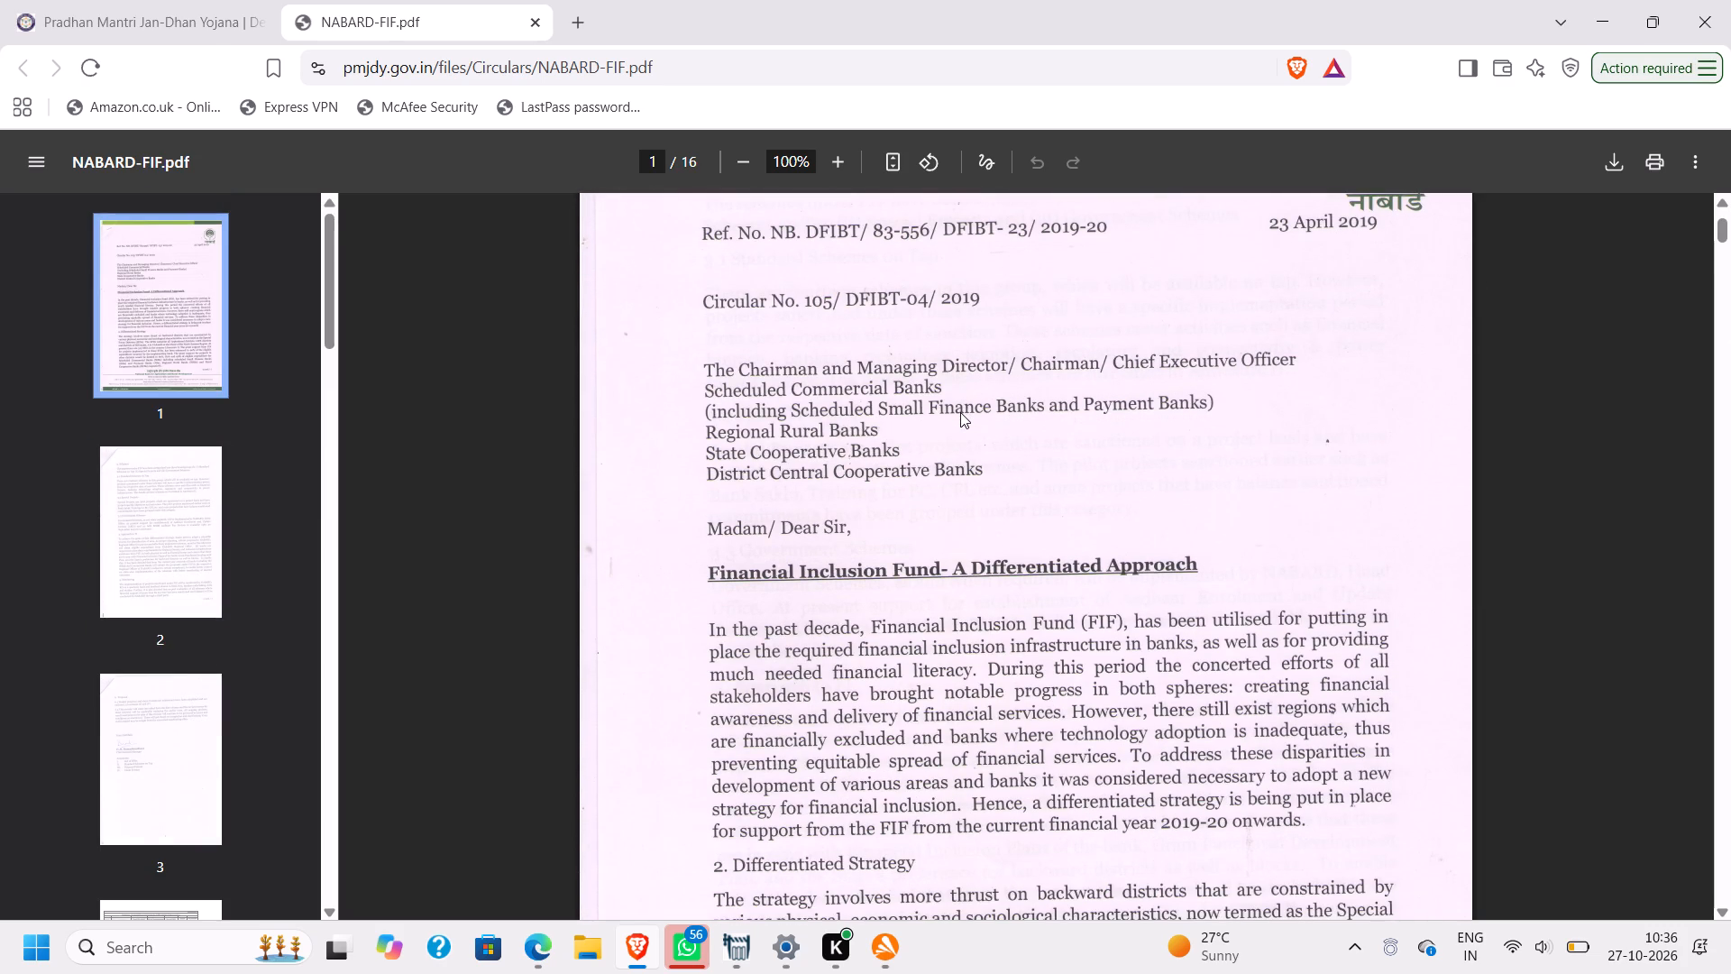
pyautogui.scroll(-3, 960, 412)
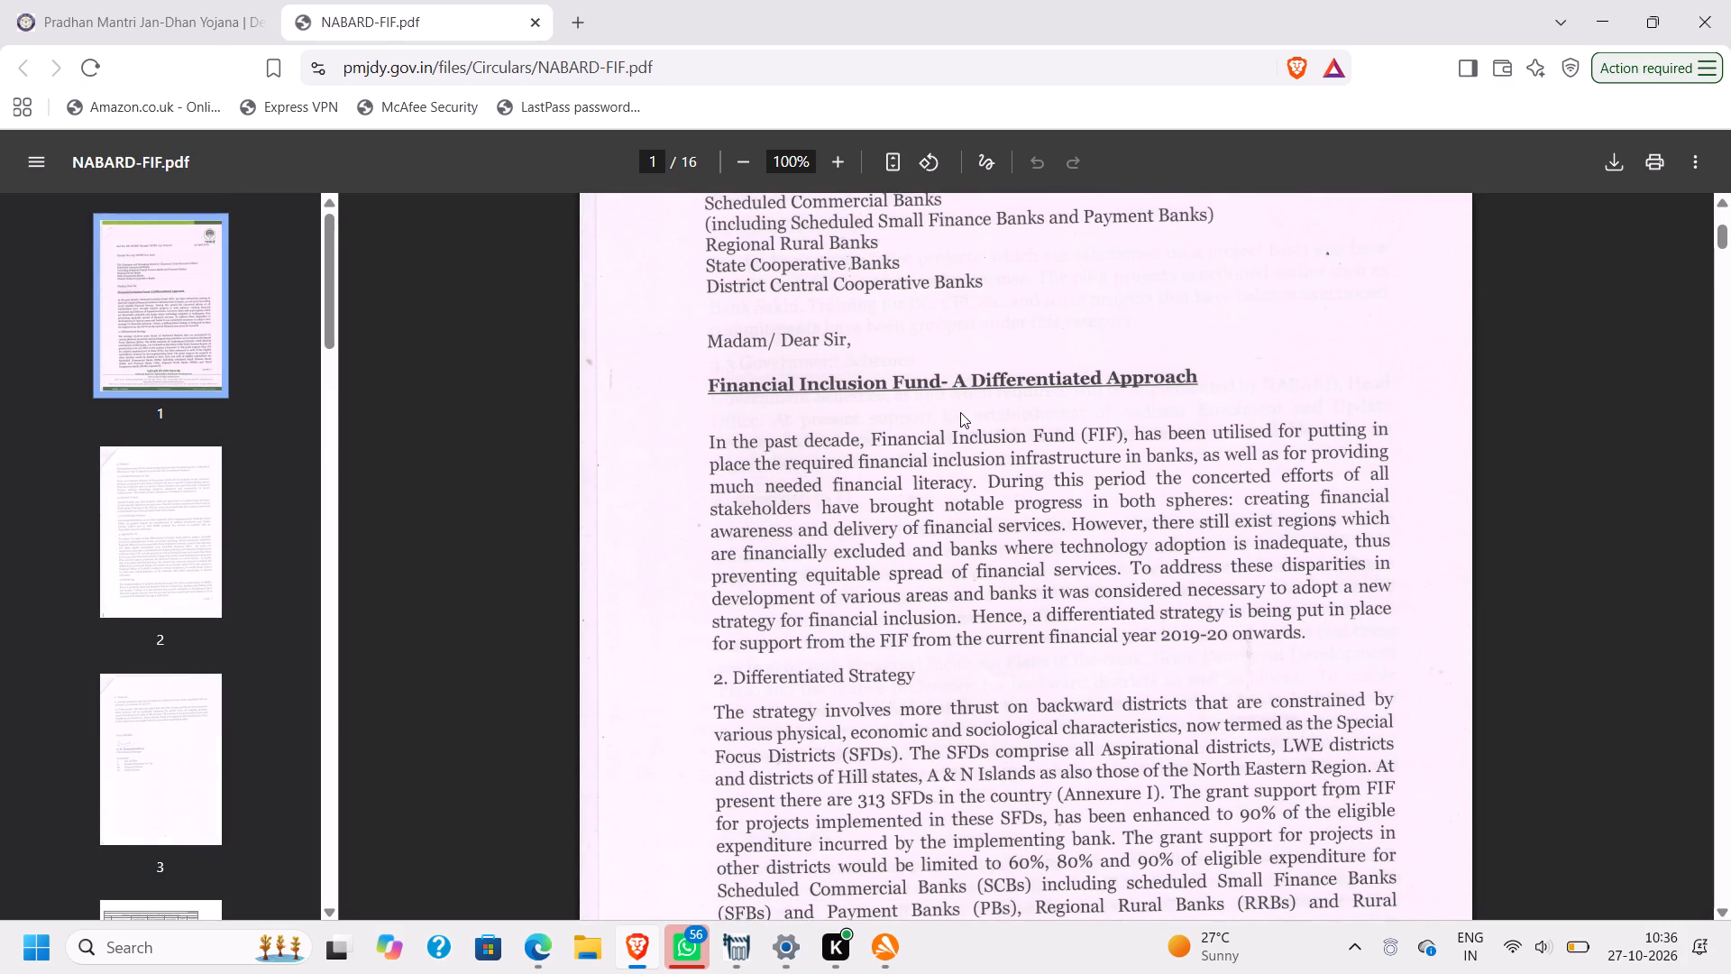
pyautogui.scroll(-2, 960, 412)
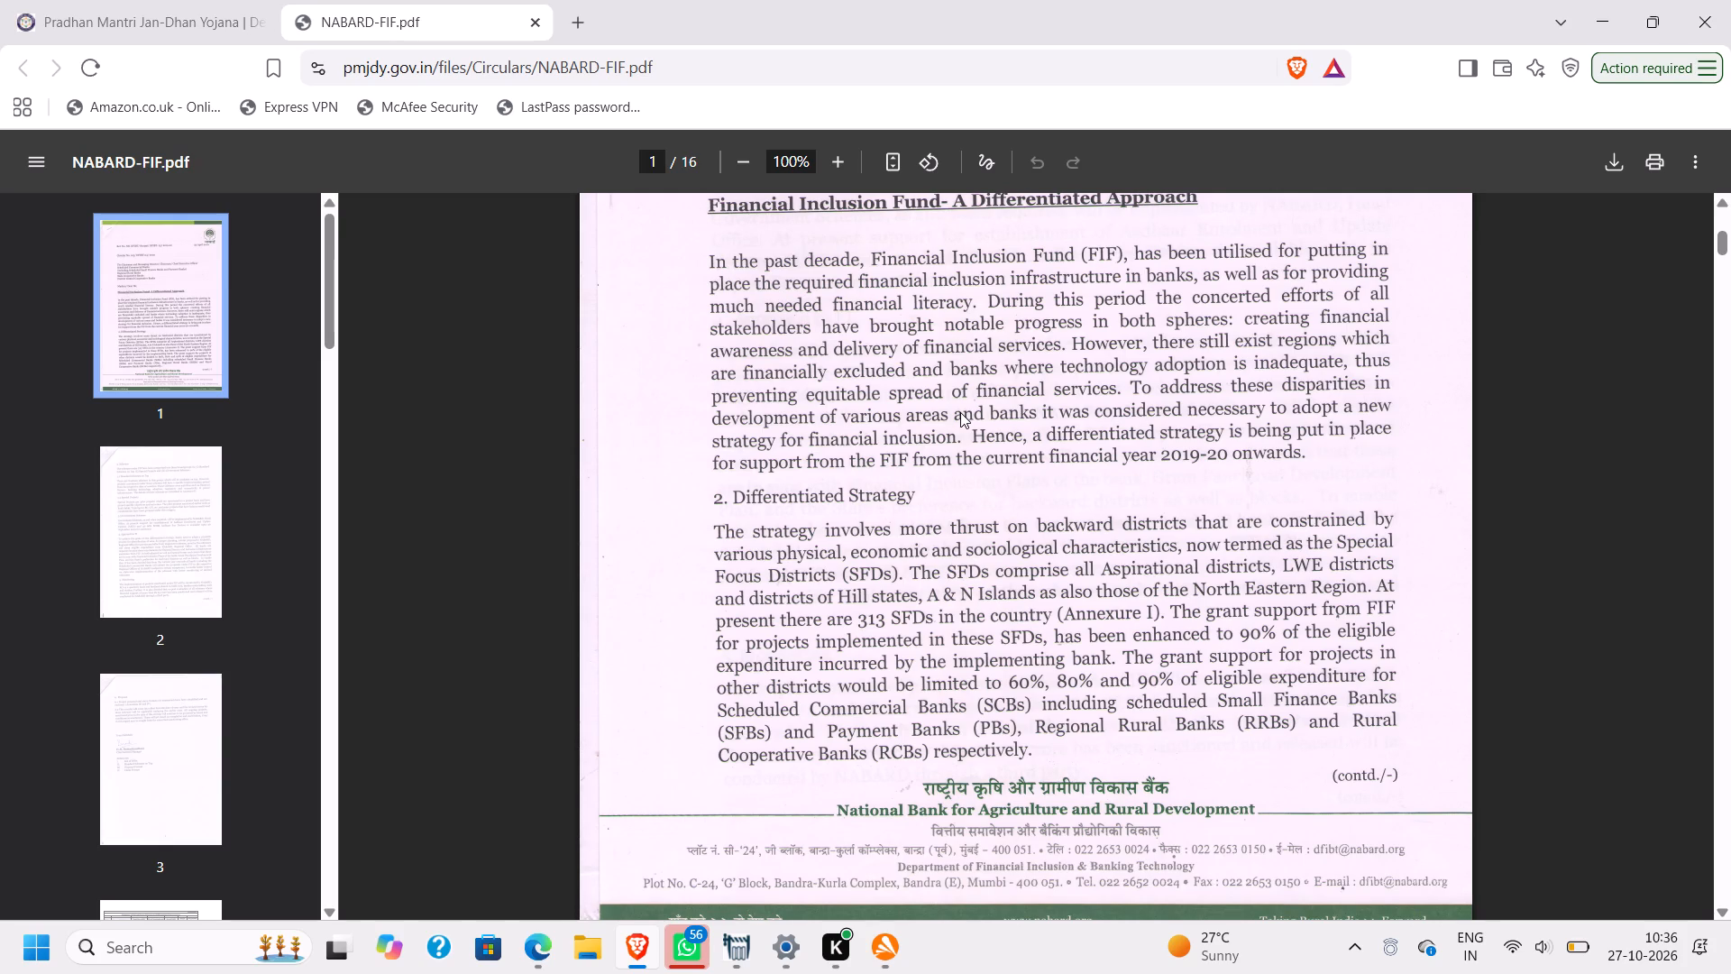
pyautogui.scroll(-3, 960, 412)
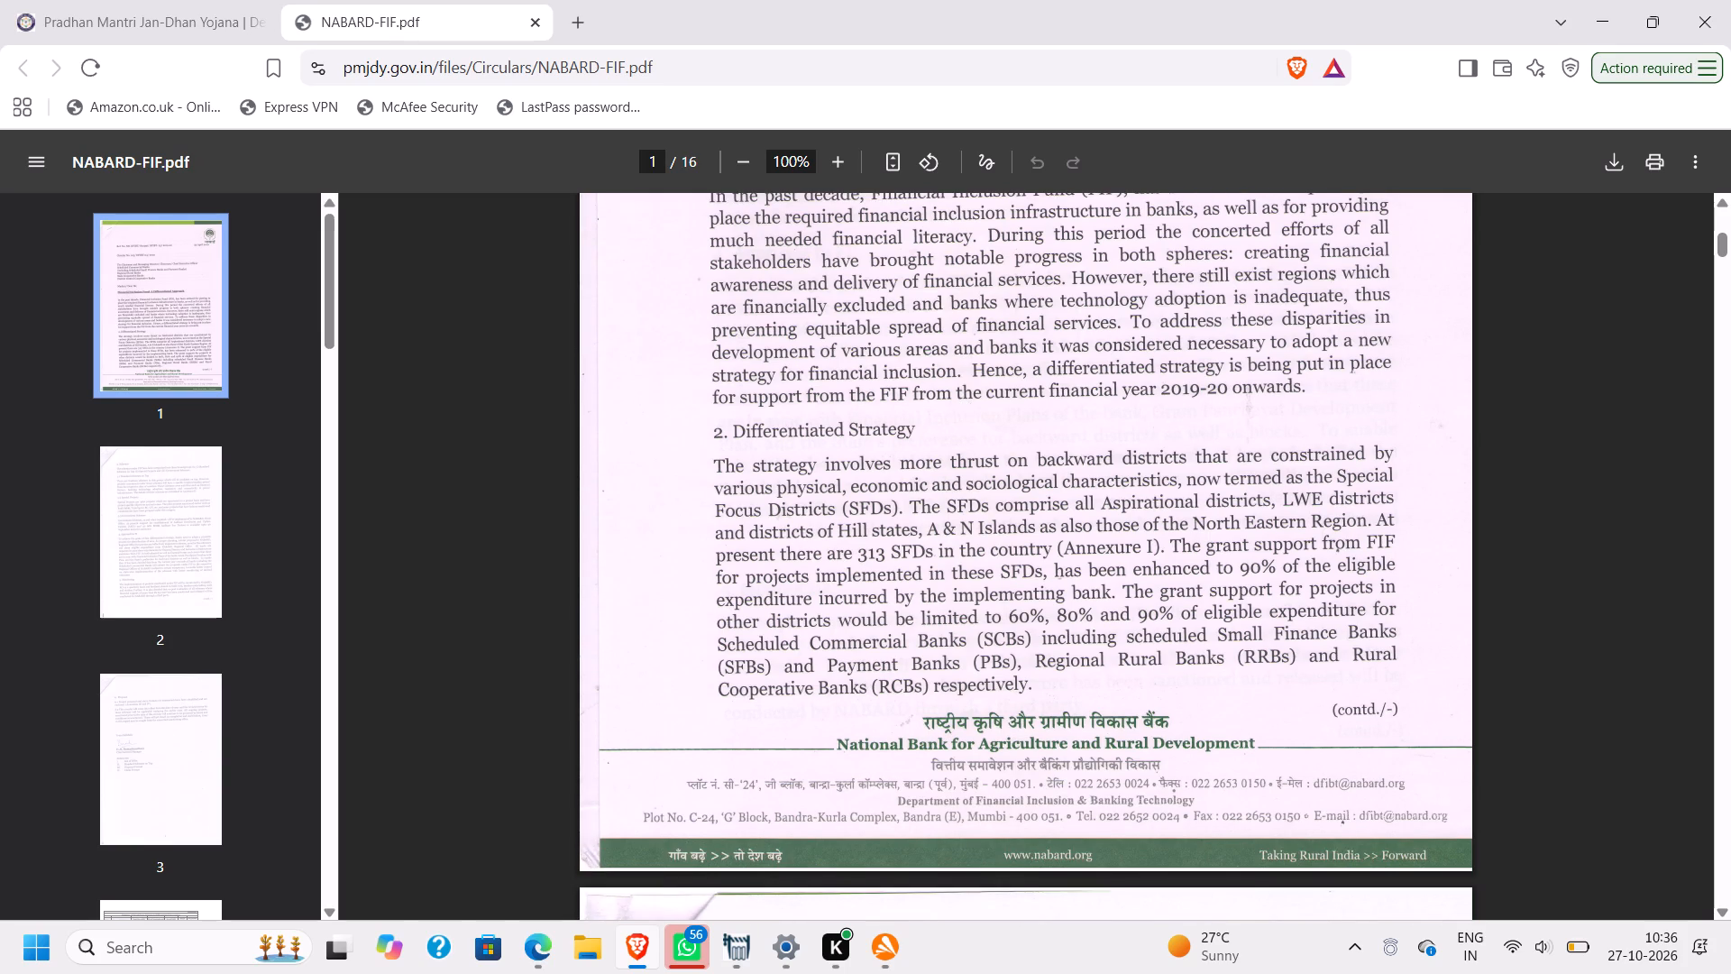
# Go back to Annexure I on page 4 and study the state-wise counts of Special Focus Districts by category.
pyautogui.scroll(-9, 909, 559)
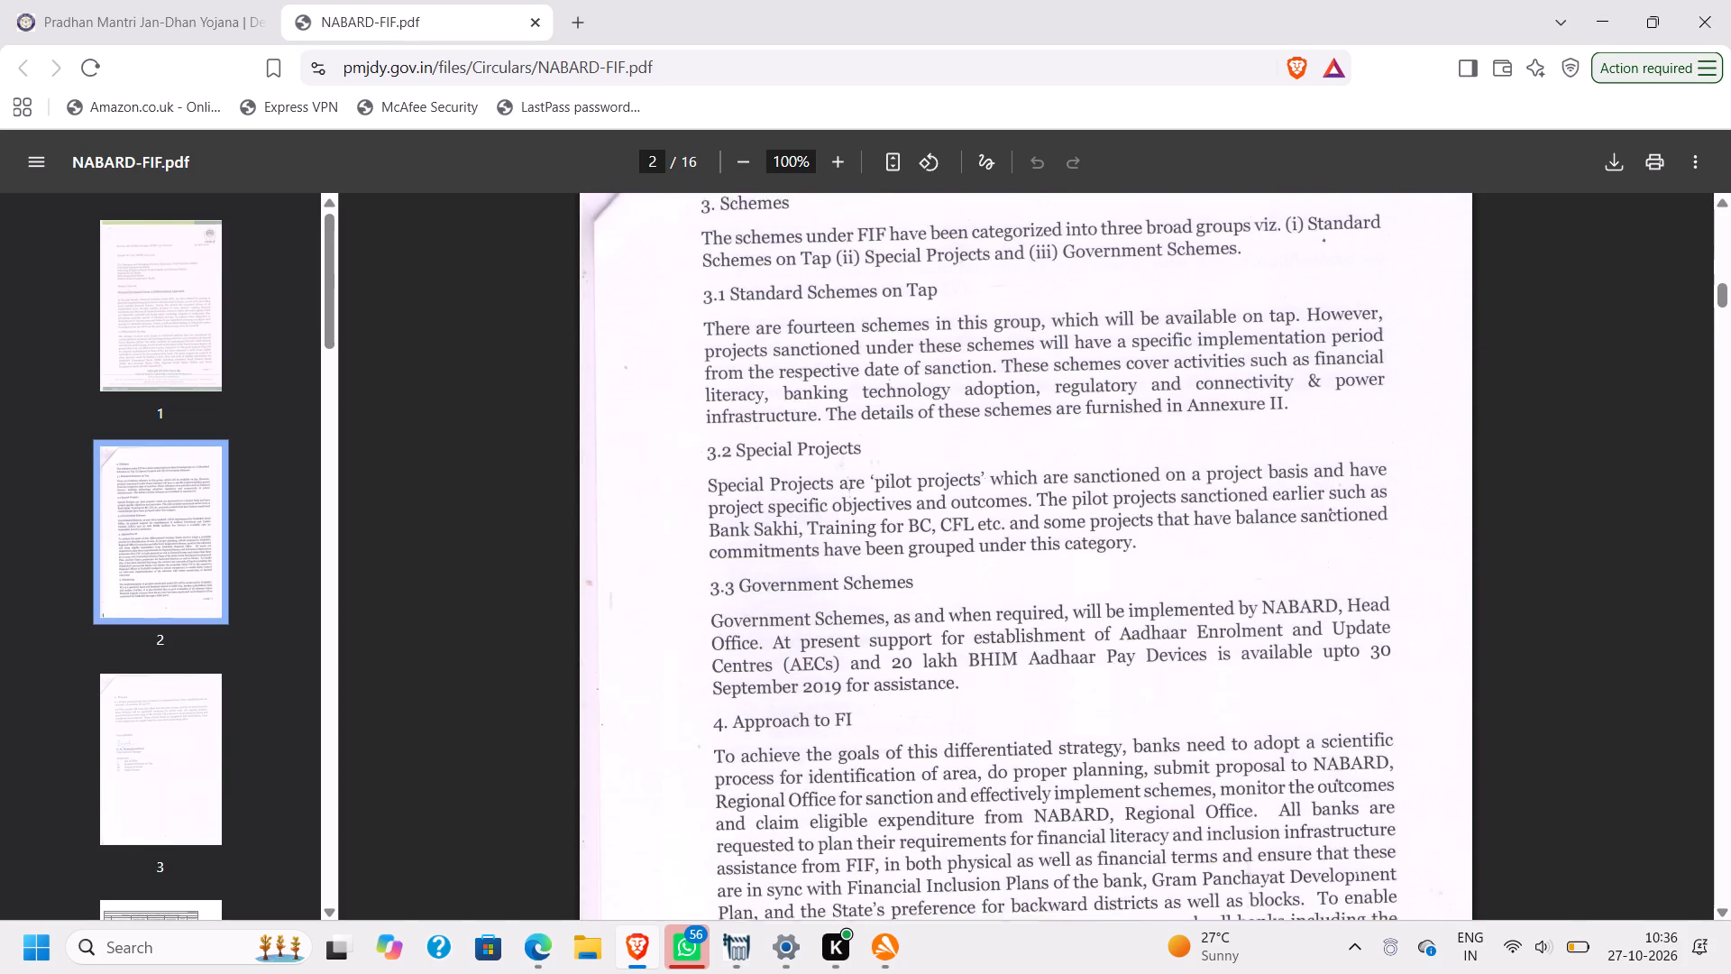
pyautogui.scroll(-5, 909, 559)
pyautogui.scroll(2, 909, 559)
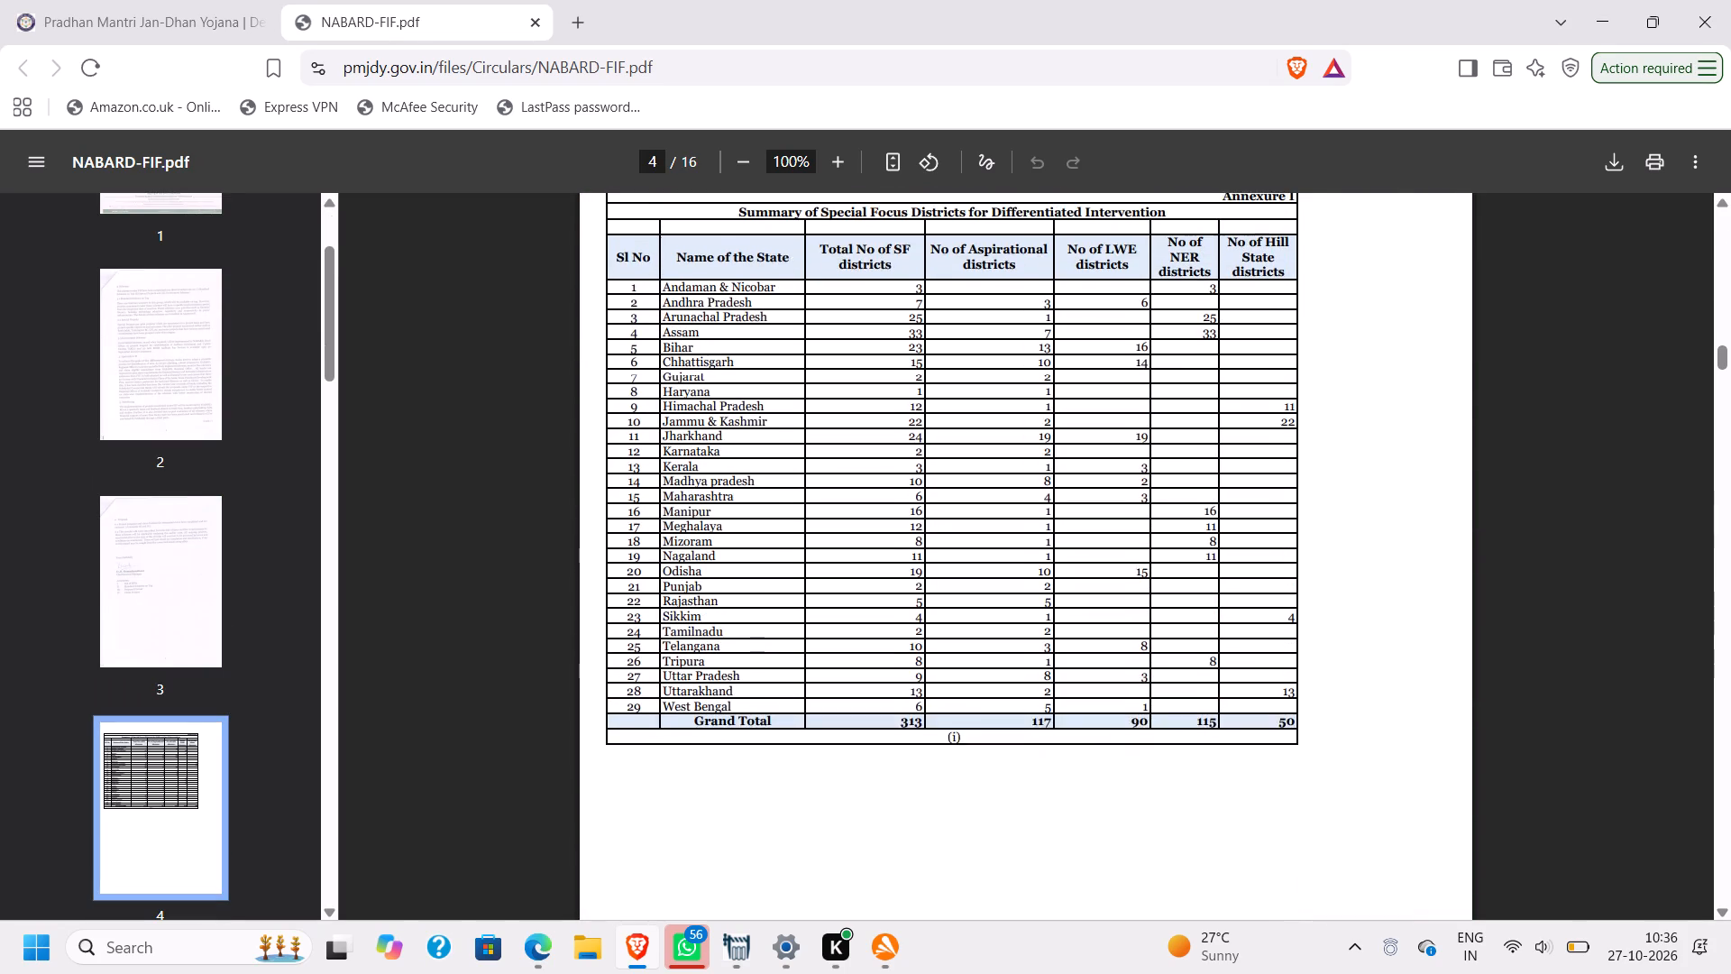
pyautogui.scroll(1, 909, 559)
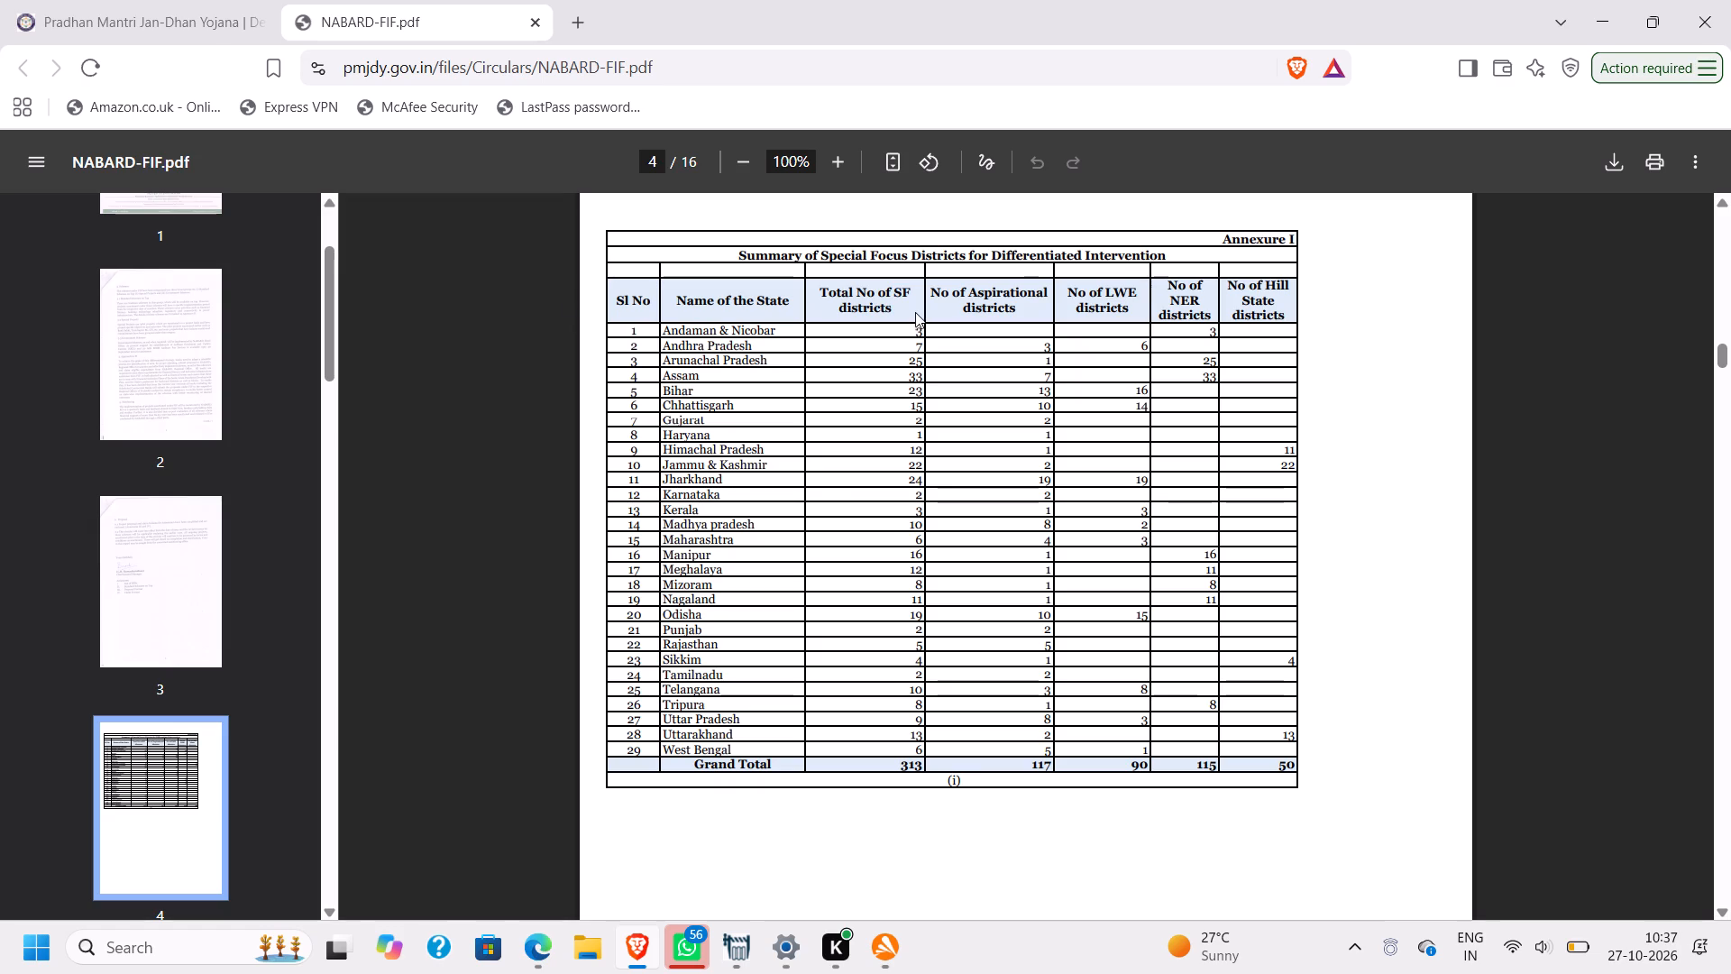
pyautogui.click(751, 248)
pyautogui.moveTo(751, 248); pyautogui.dragTo(804, 252)
pyautogui.moveTo(804, 252); pyautogui.dragTo(859, 635)
pyautogui.click(710, 837)
# Review page 1 of the circular again, from its reference details and addressees to the Differentiated Strategy section.
pyautogui.scroll(13, 753, 651)
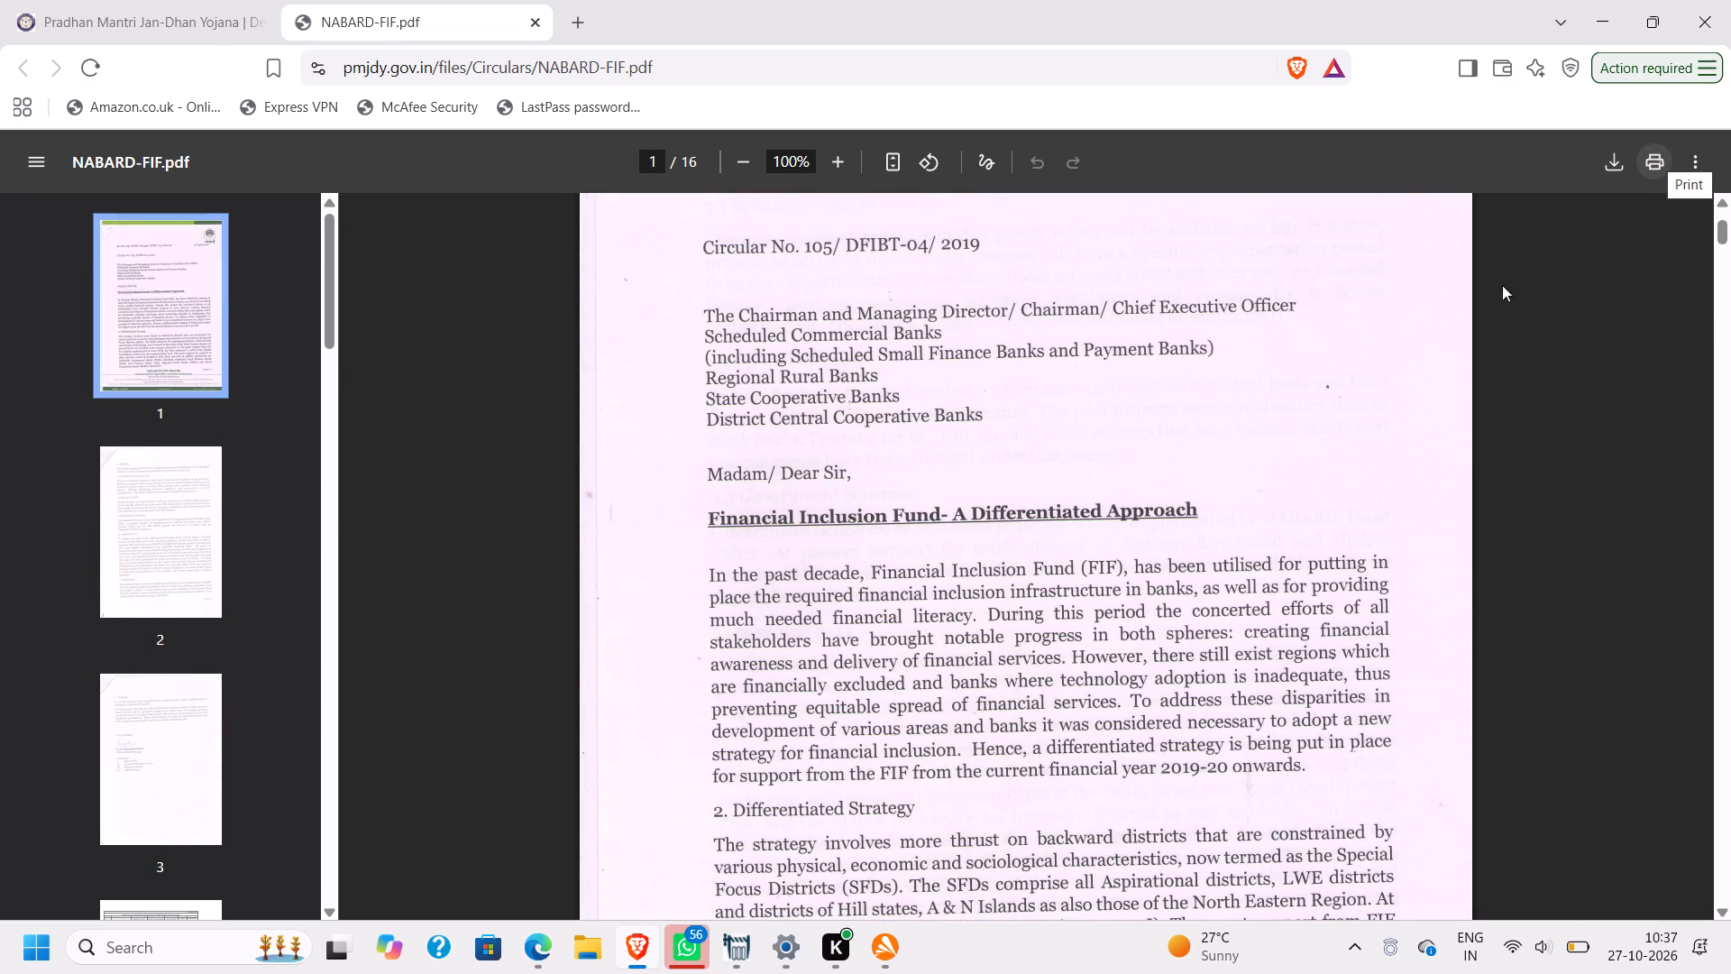
pyautogui.scroll(8, 998, 404)
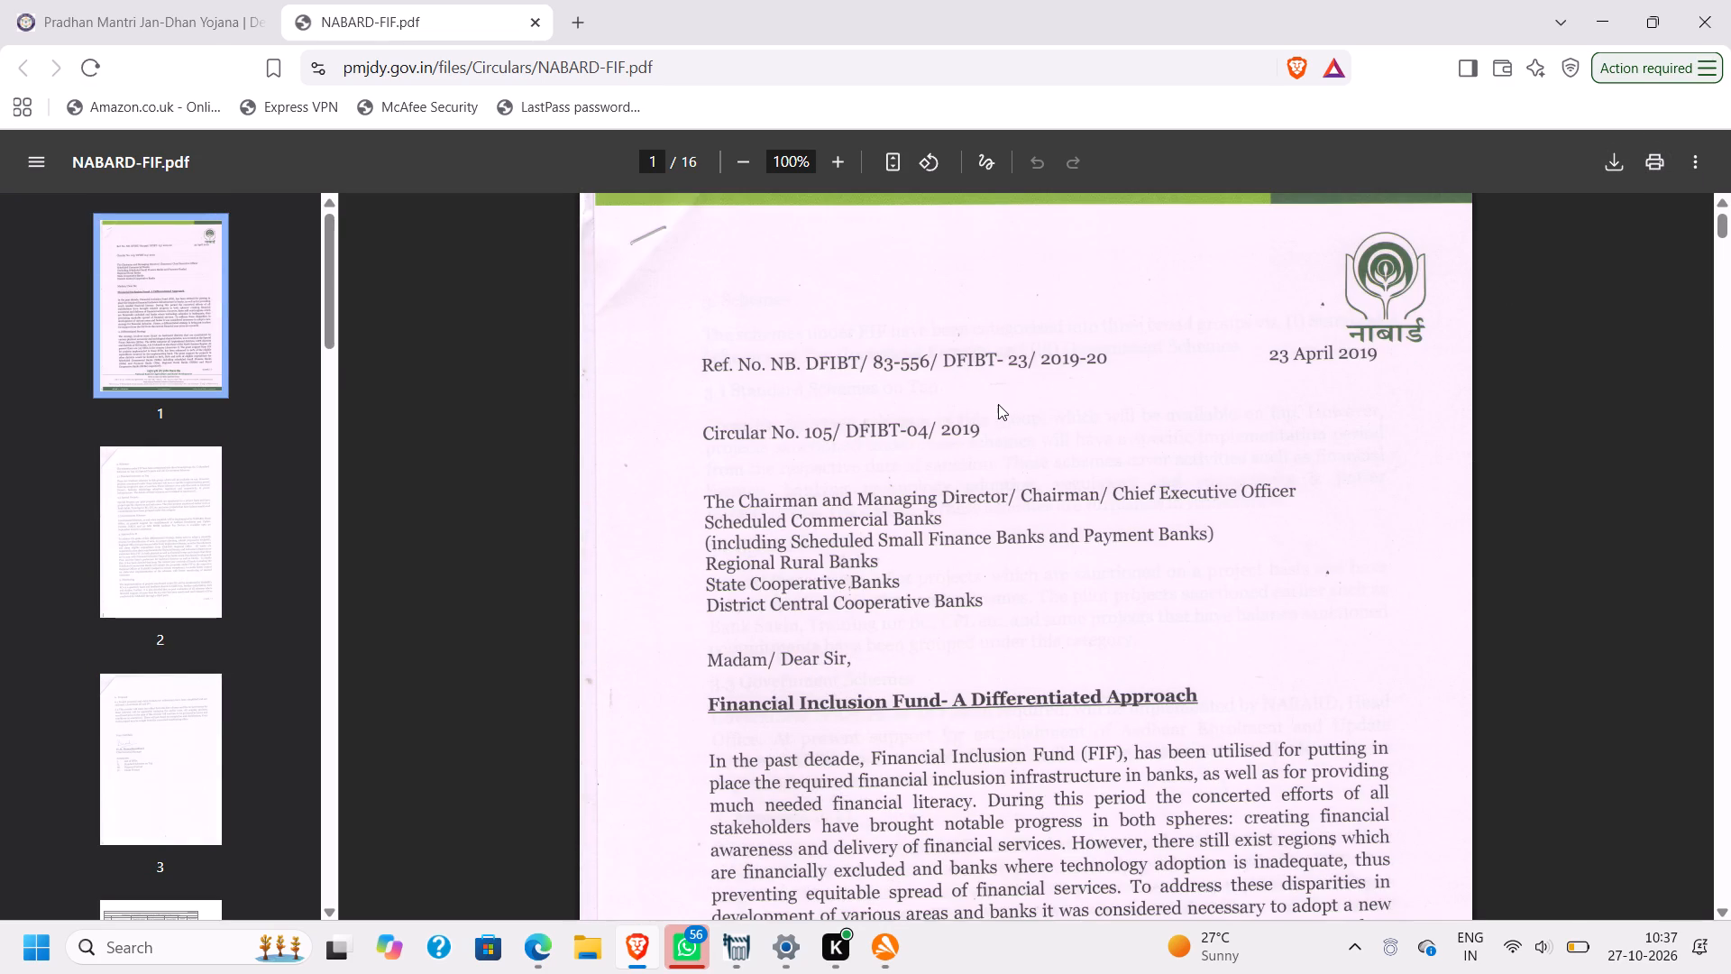
pyautogui.scroll(-6, 793, 582)
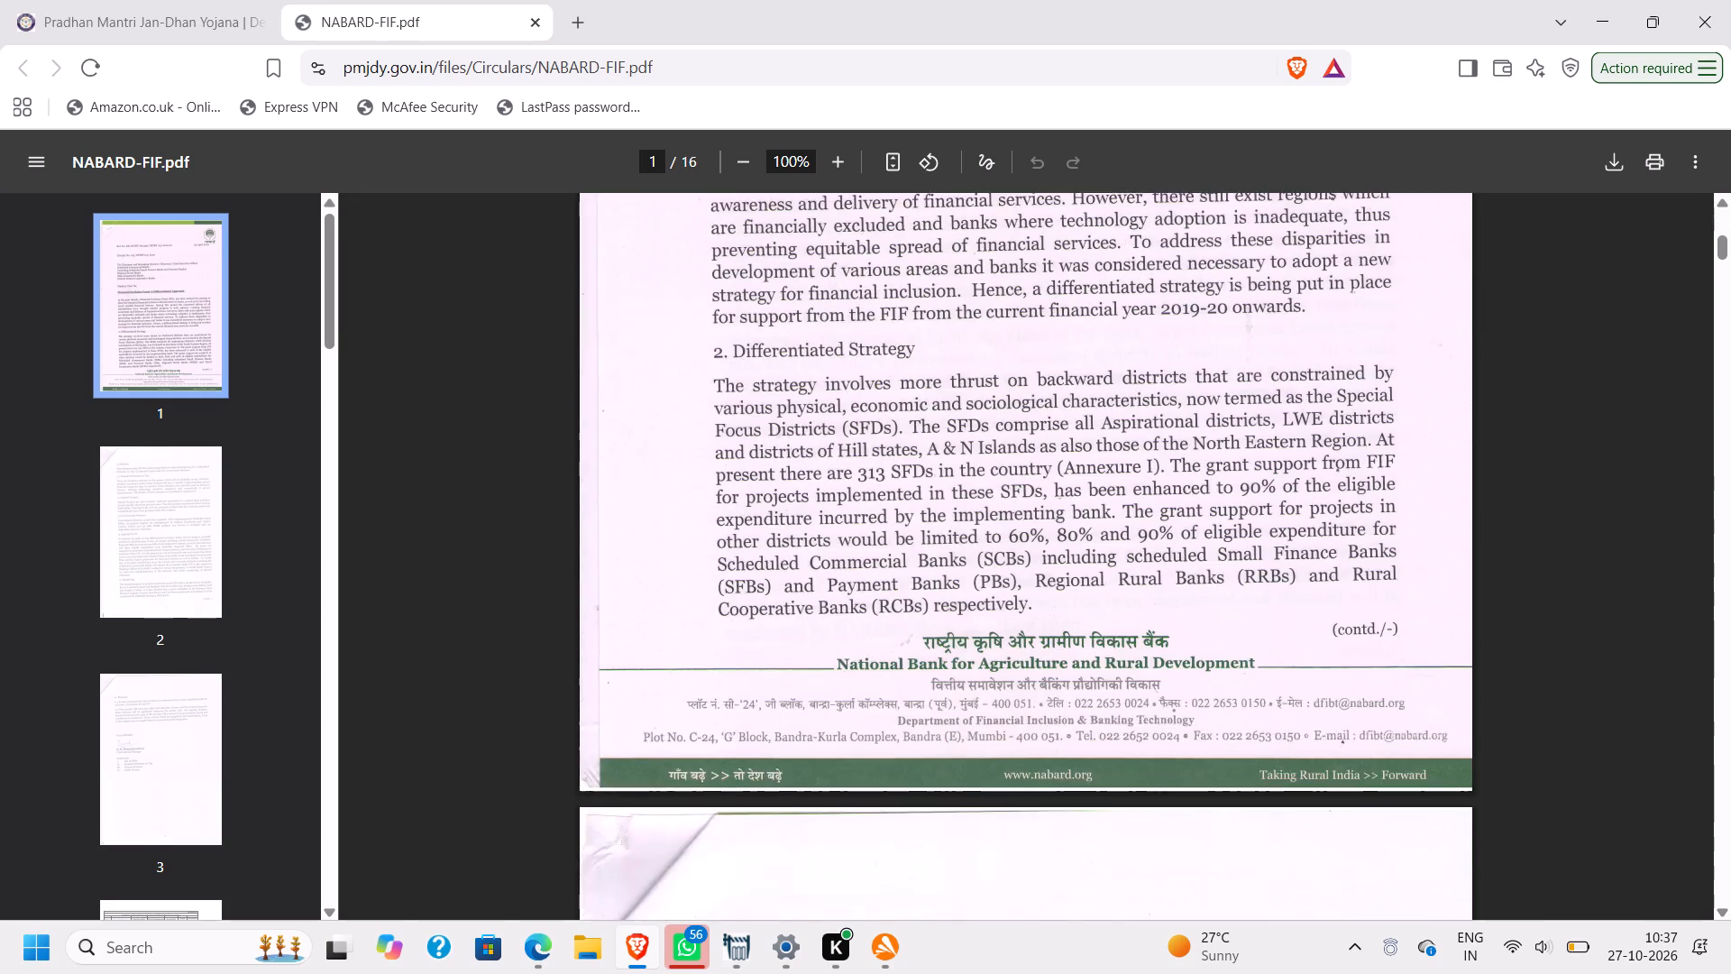
# Look through Annexure I's summary table and the Statewise Special Focus Districts (SFDs) list on pages 4 to 6.
pyautogui.scroll(-16, 793, 582)
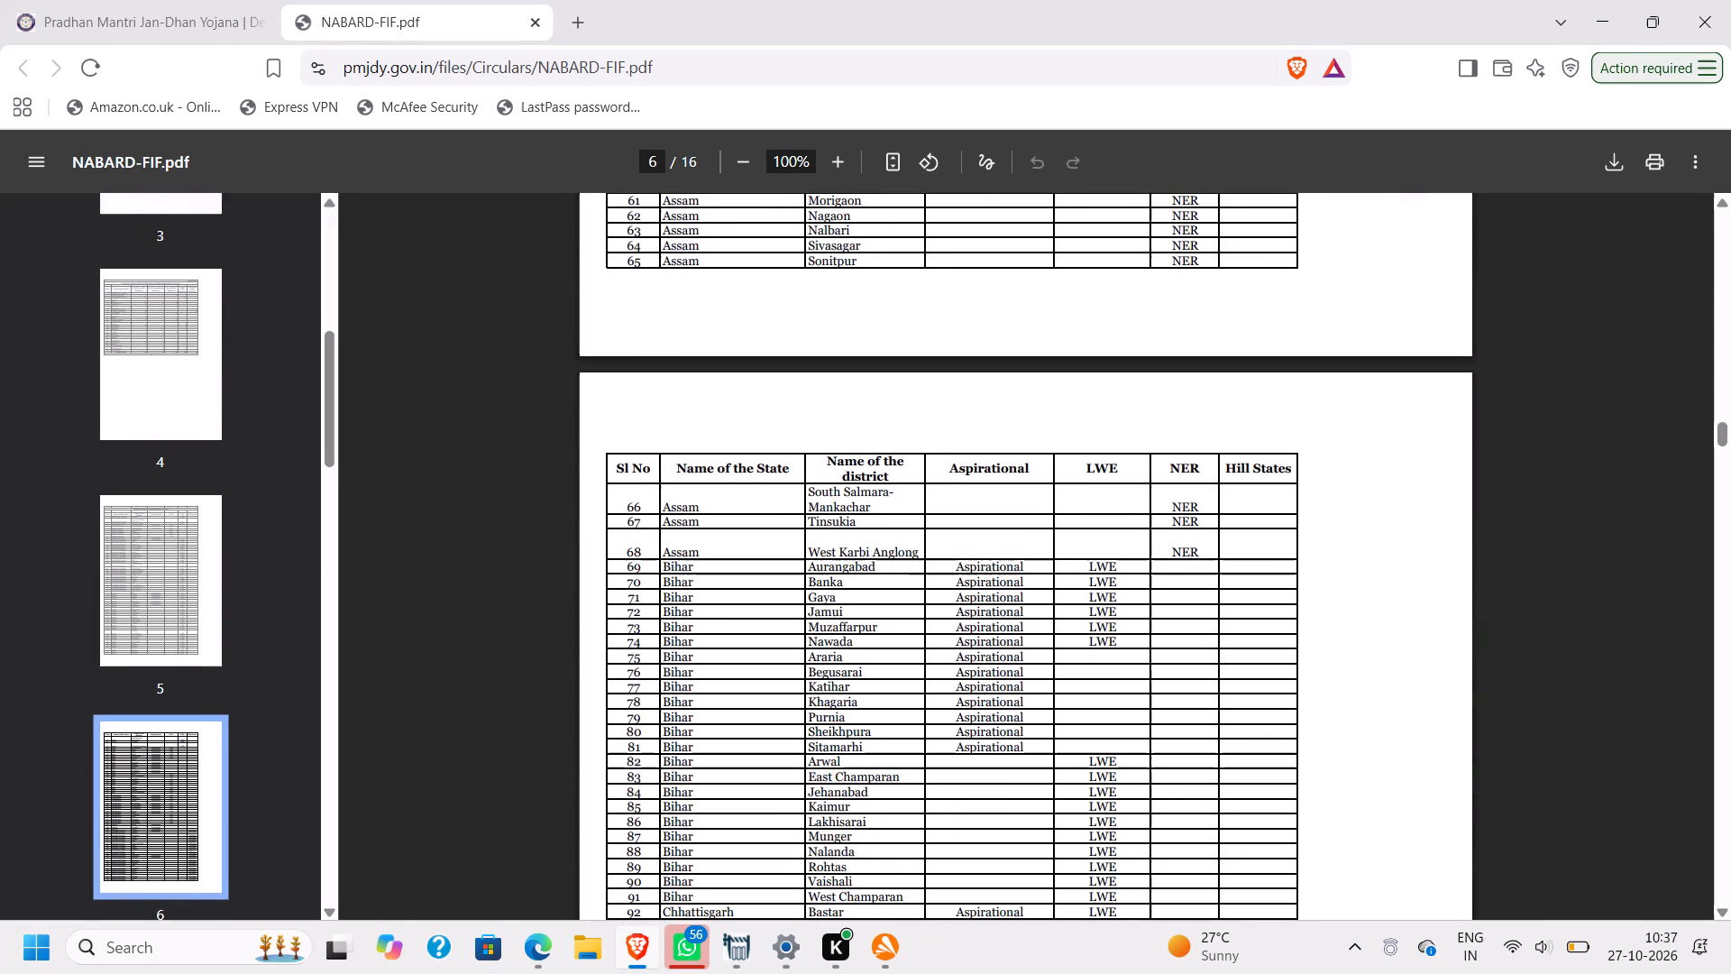
pyautogui.scroll(10, 793, 582)
pyautogui.scroll(-1, 793, 582)
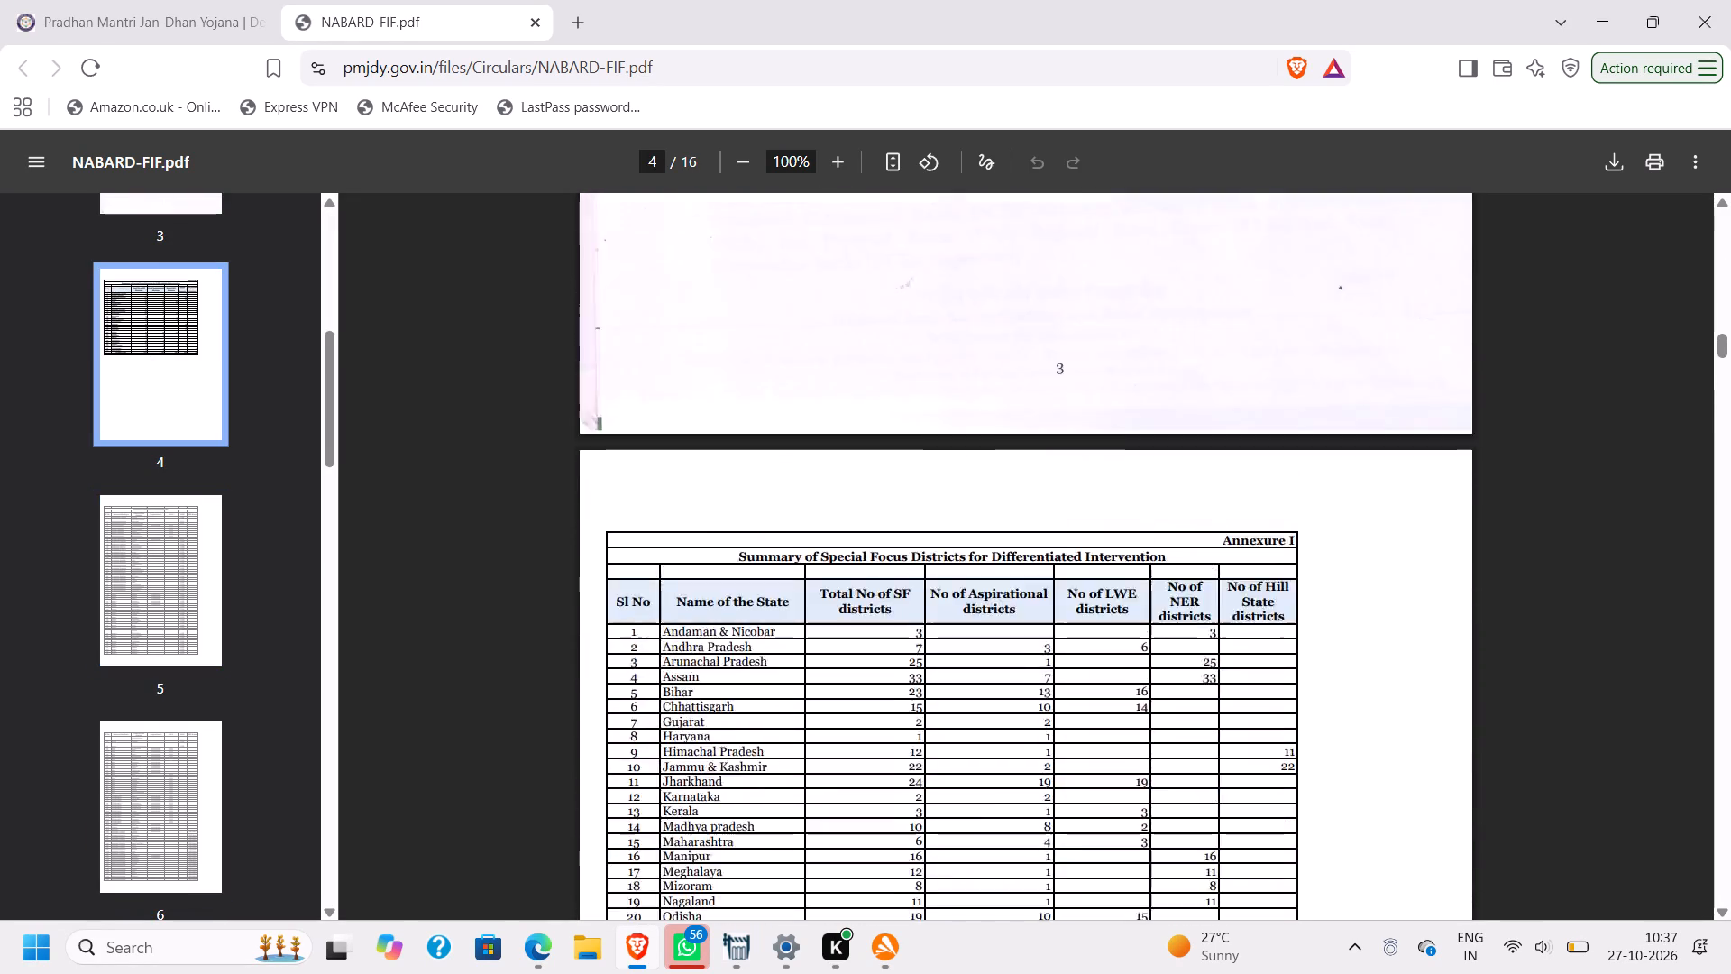
pyautogui.scroll(-3, 793, 582)
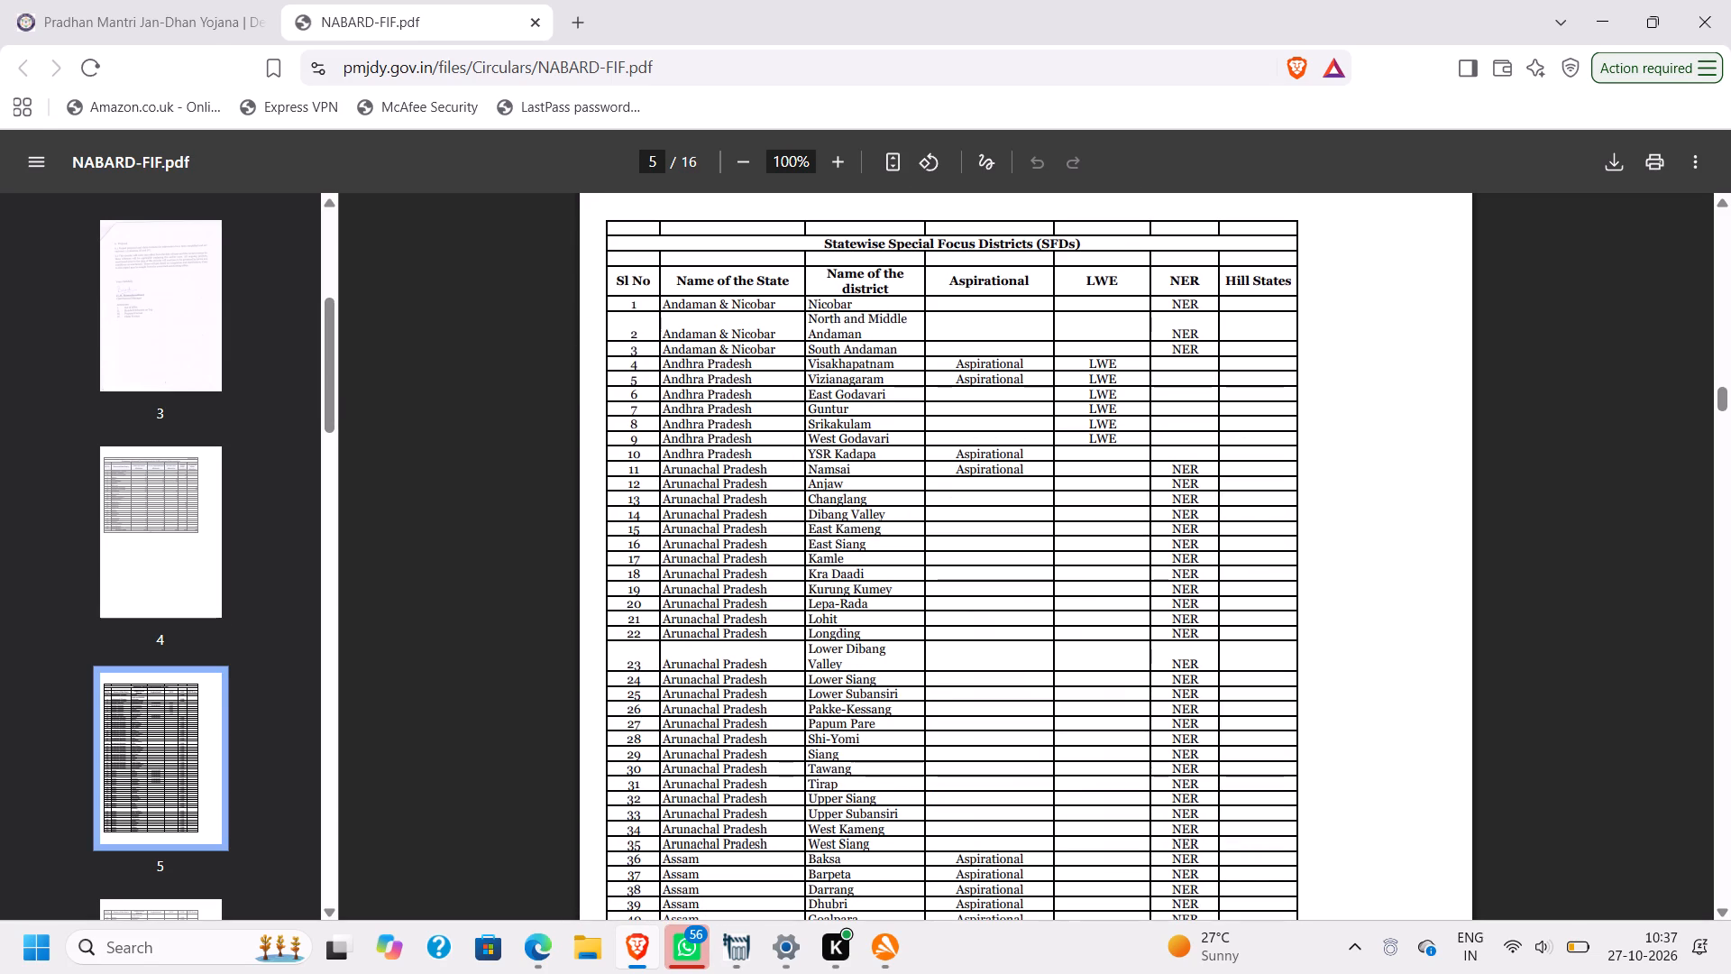
# Examine the Statewise Special Focus Districts list on page 5, from Andaman & Nicobar through Assam.
pyautogui.scroll(-2, 739, 528)
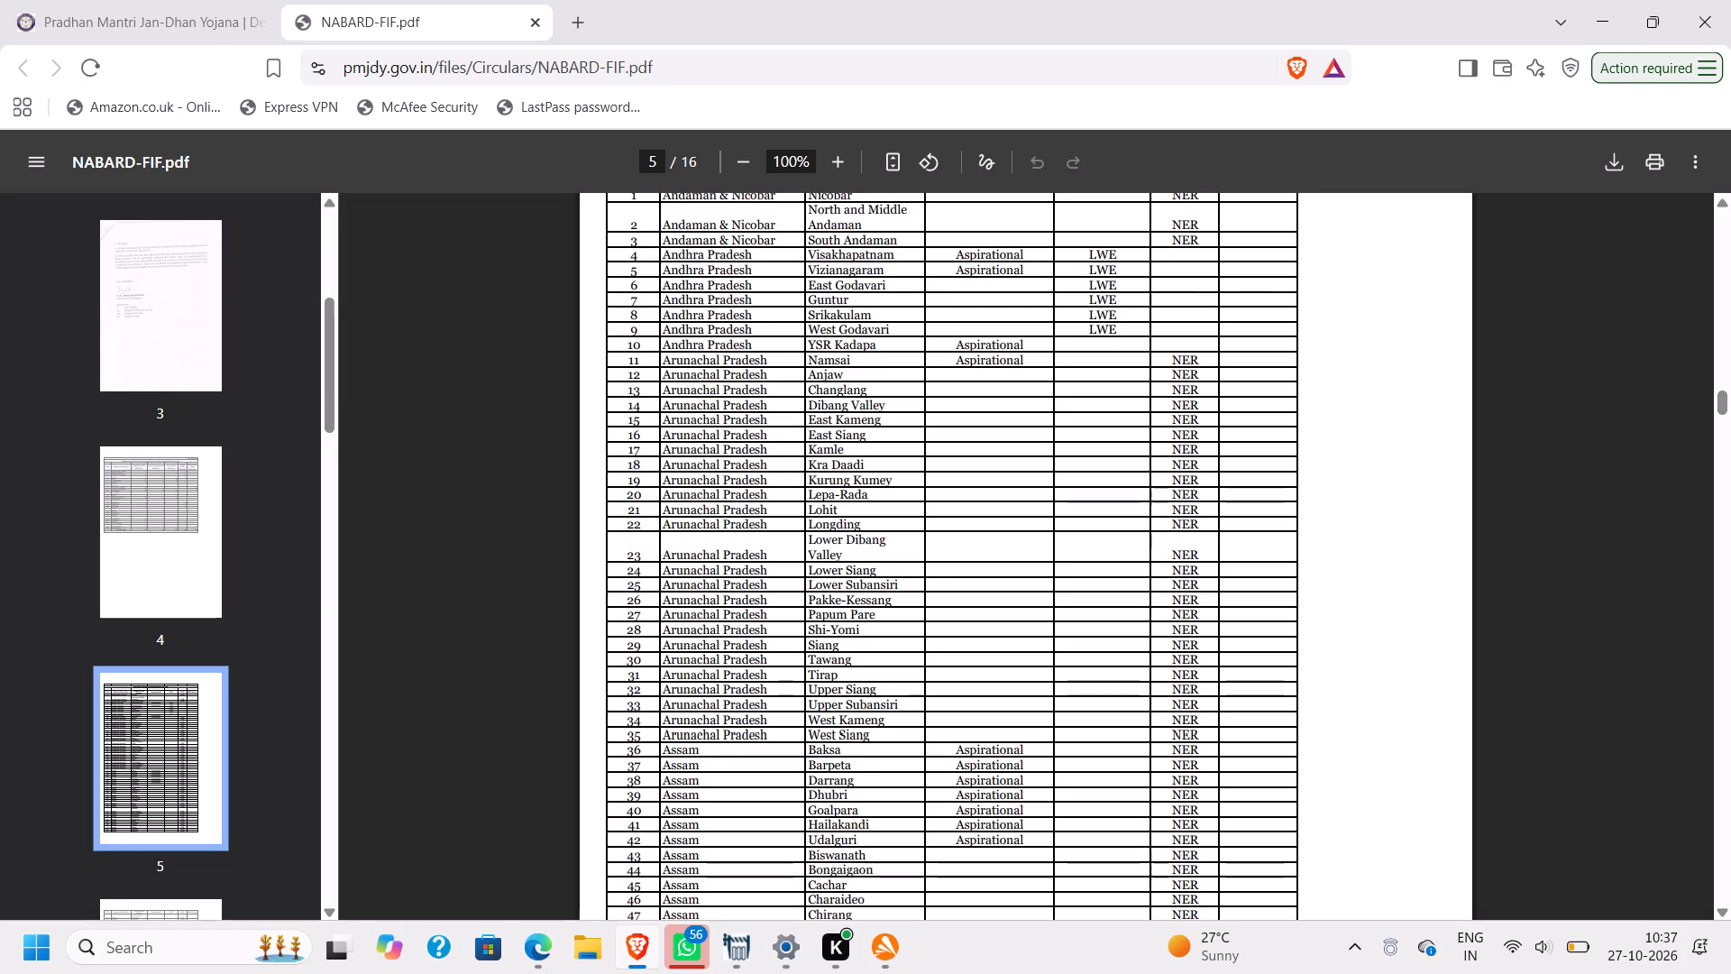
pyautogui.scroll(-3, 739, 528)
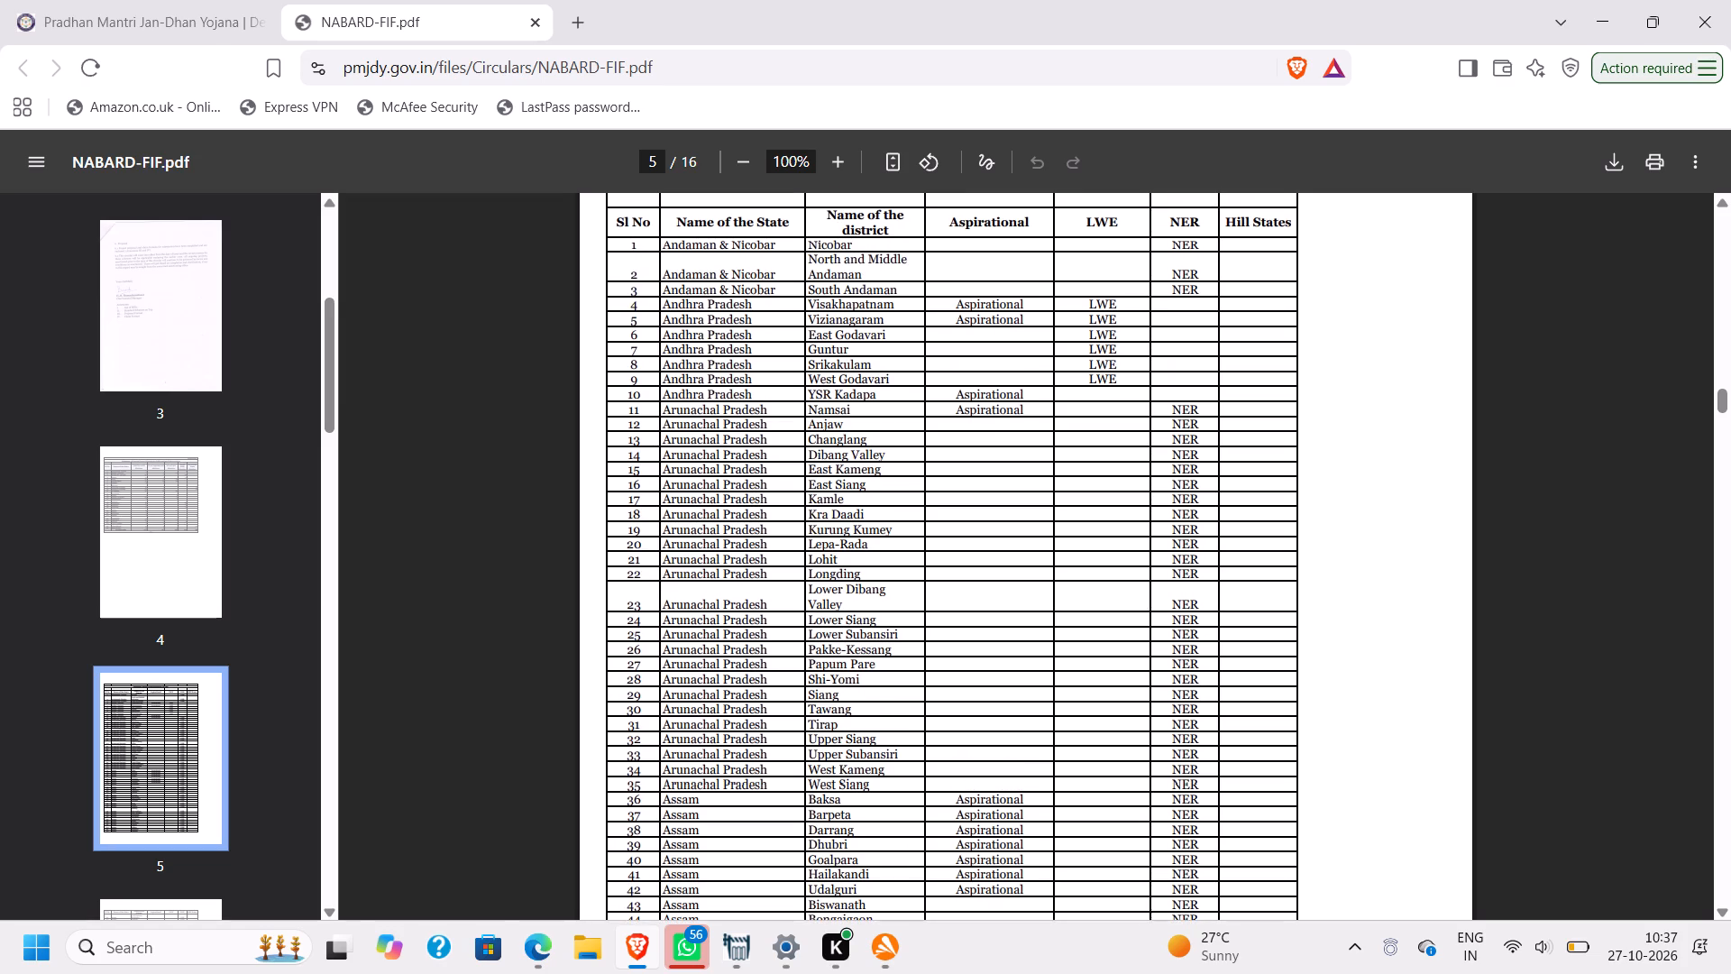
pyautogui.scroll(-6, 739, 528)
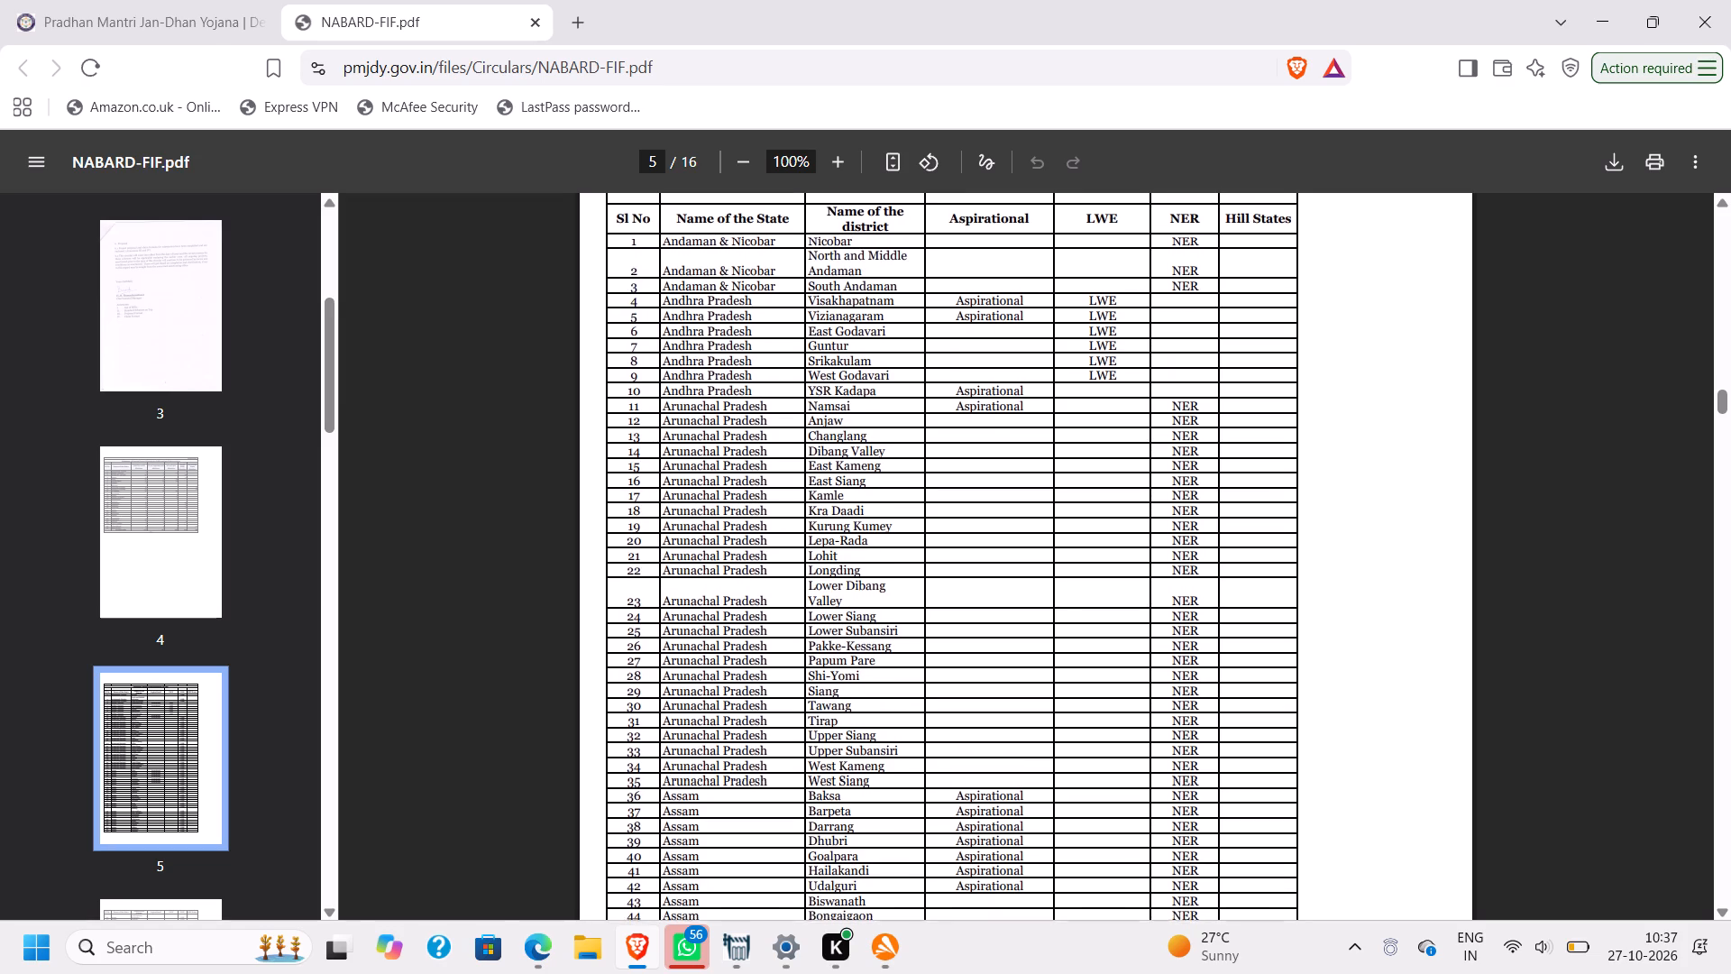
pyautogui.scroll(-3, 739, 528)
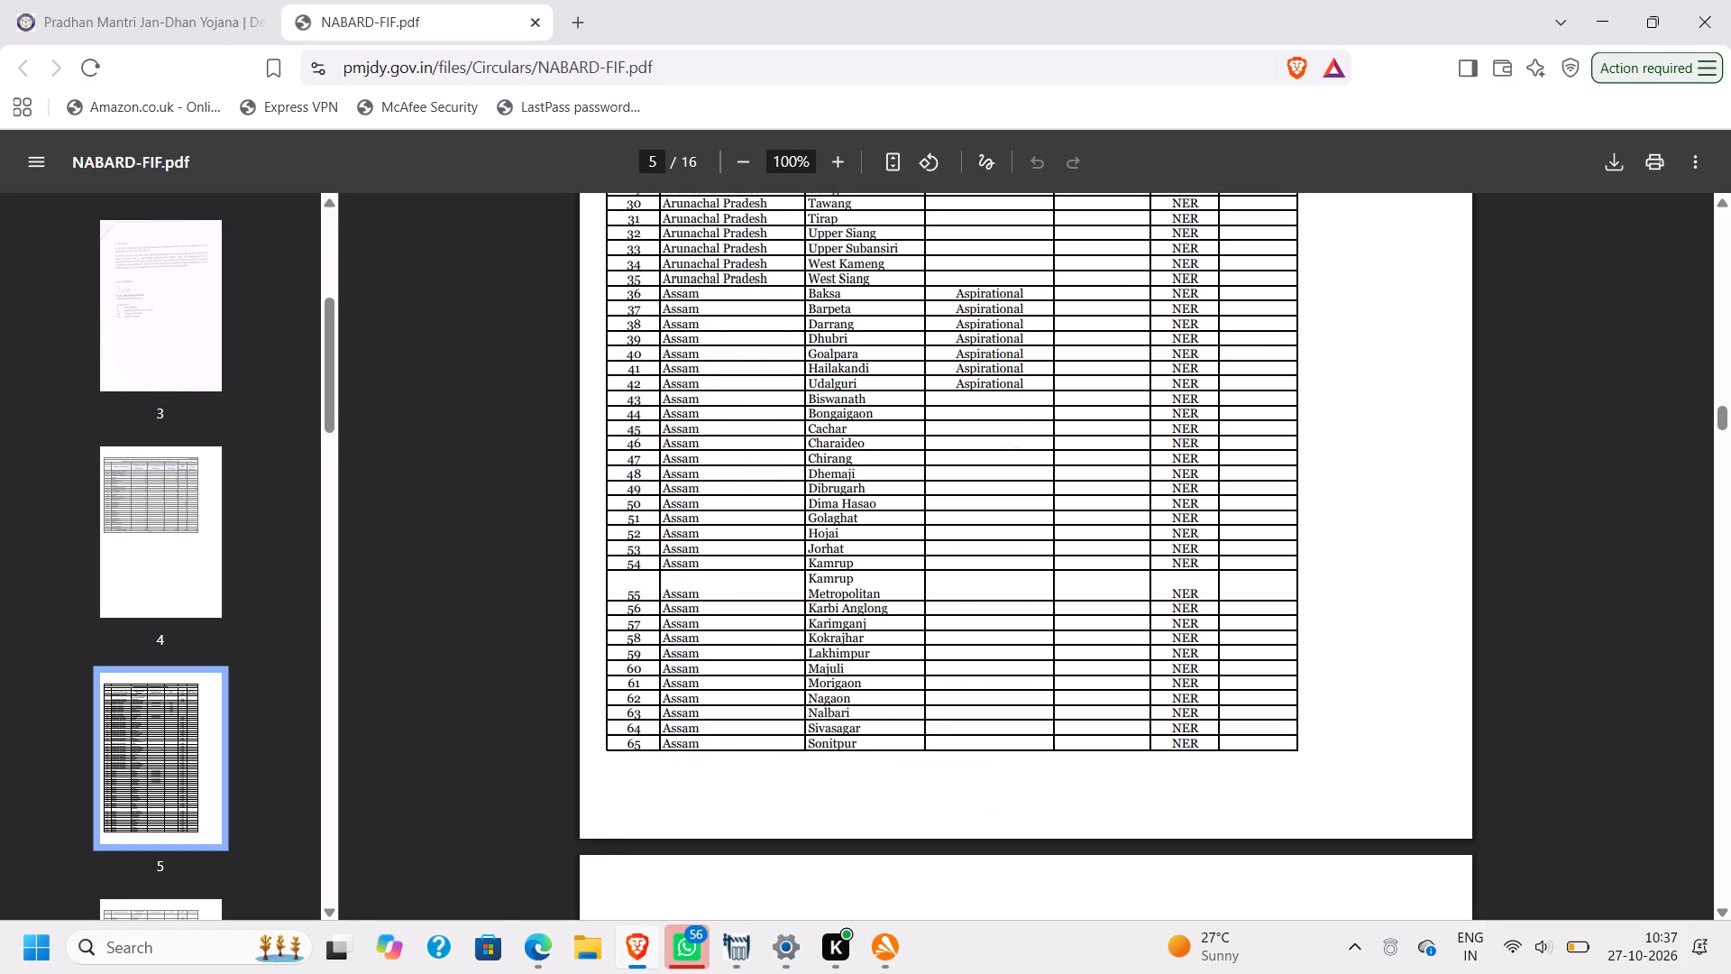
# Continue through the Special Focus Districts list on pages 6 and 7, covering the districts from Bihar to Manipur.
pyautogui.scroll(-6, 739, 528)
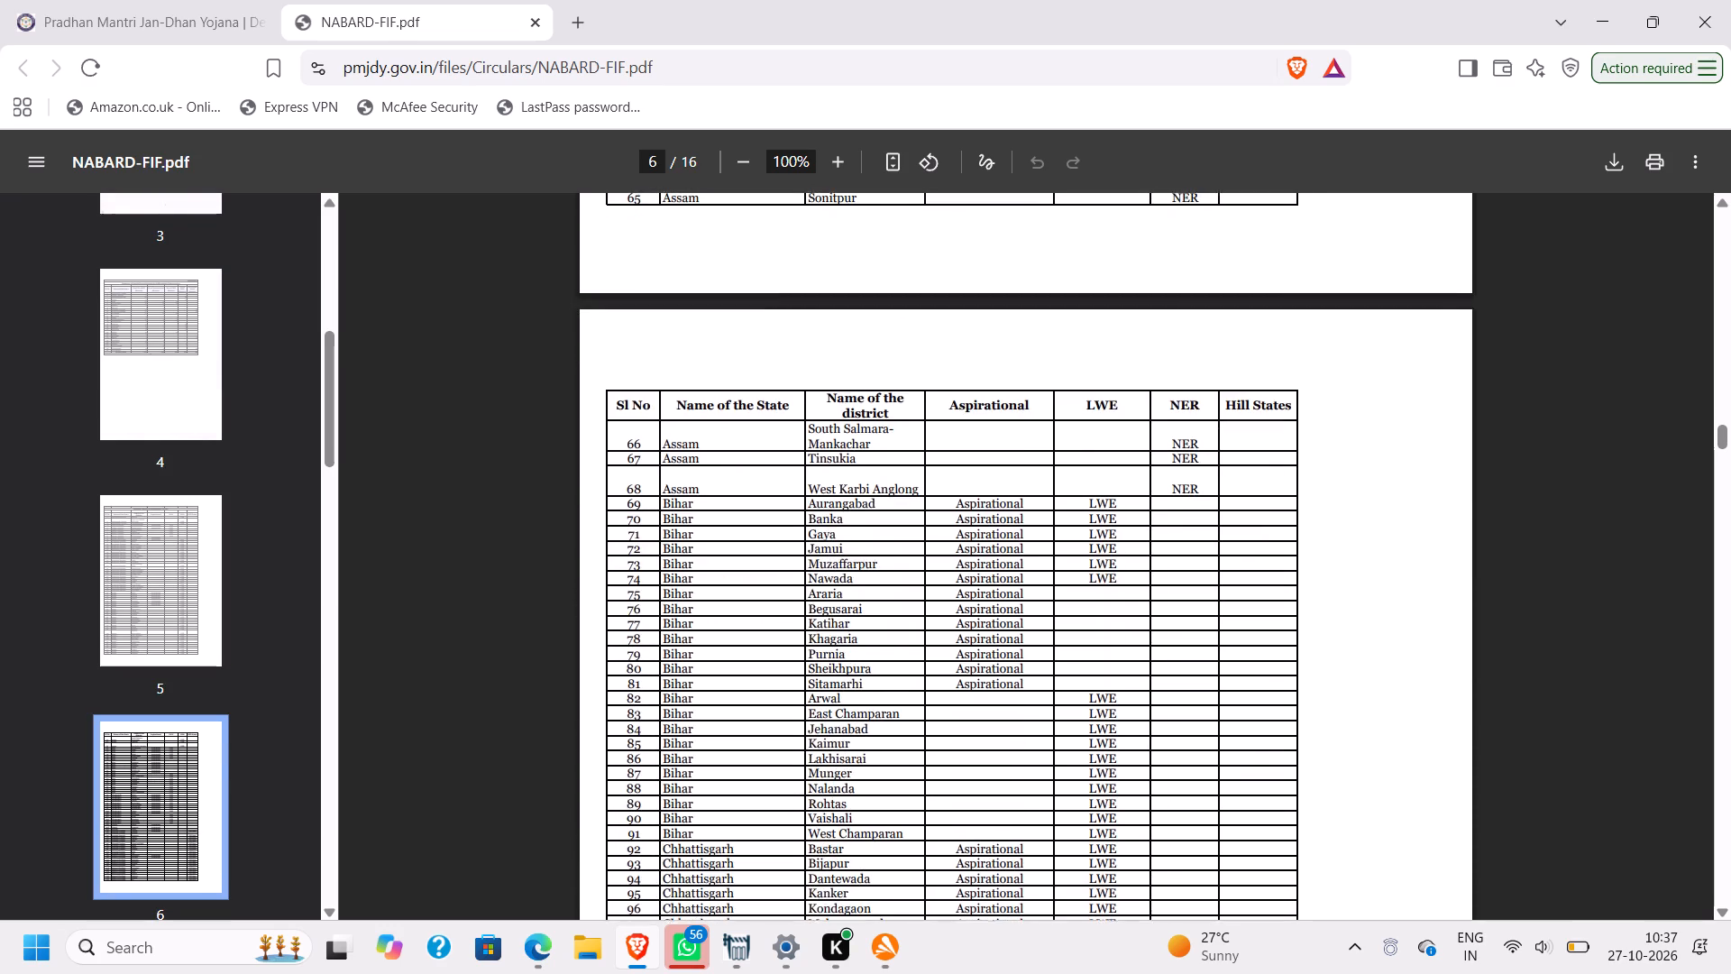
pyautogui.scroll(-2, 739, 528)
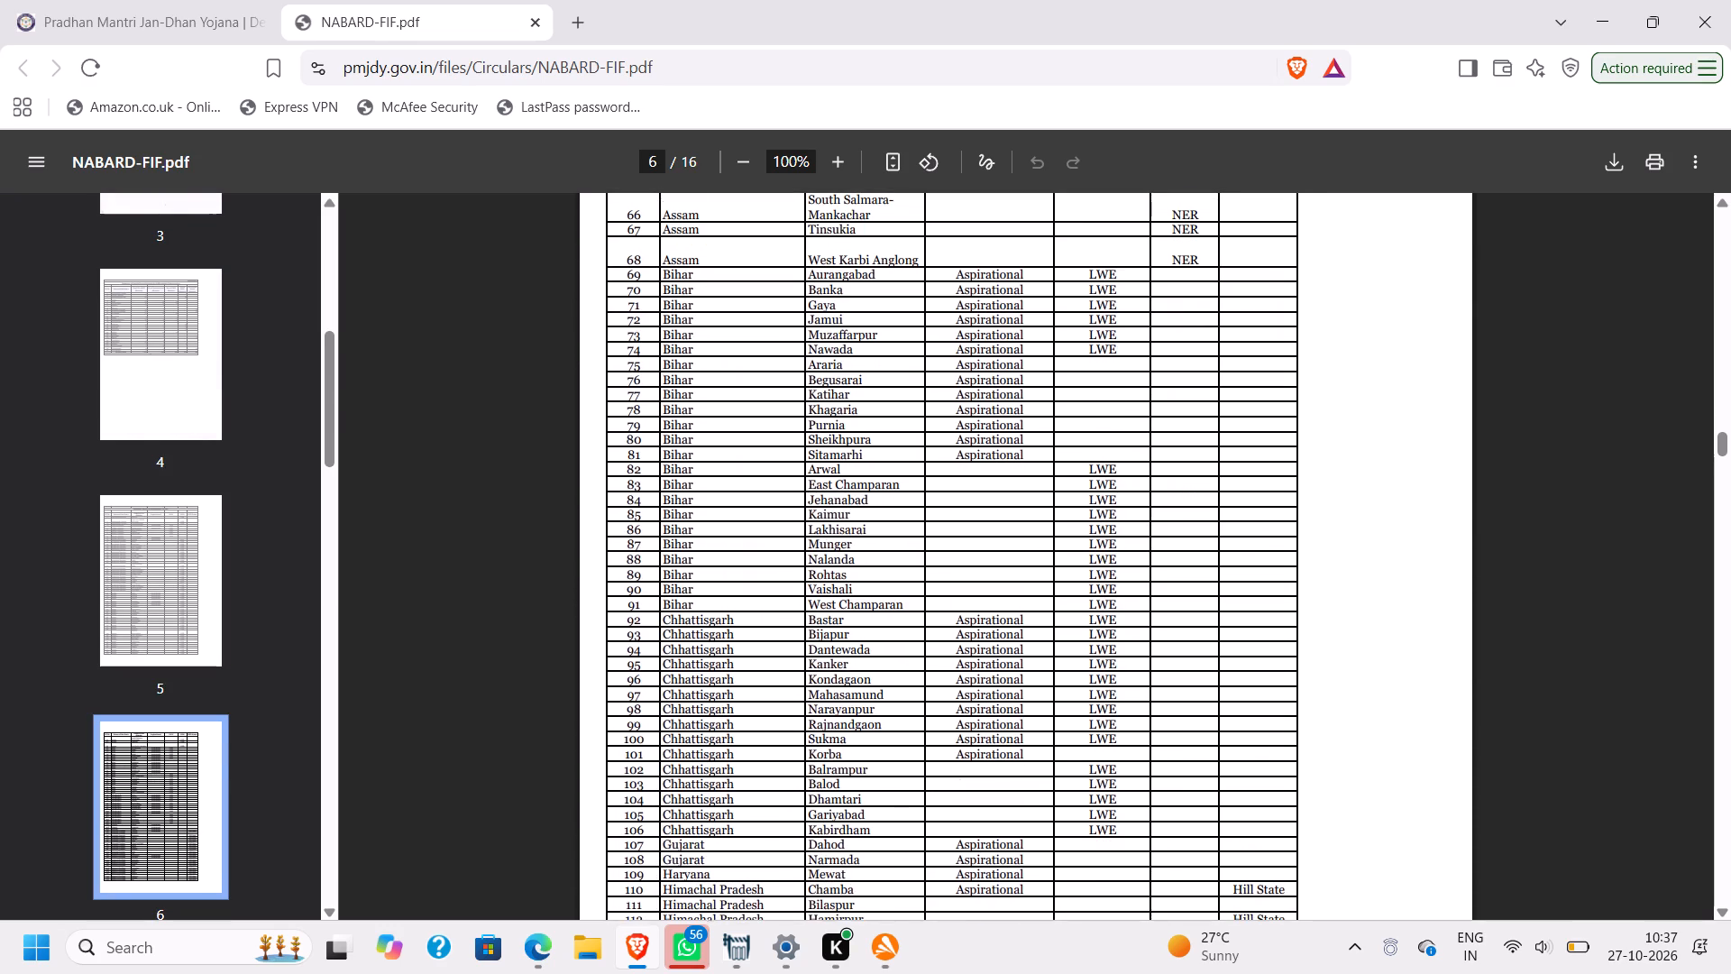
pyautogui.scroll(-5, 739, 528)
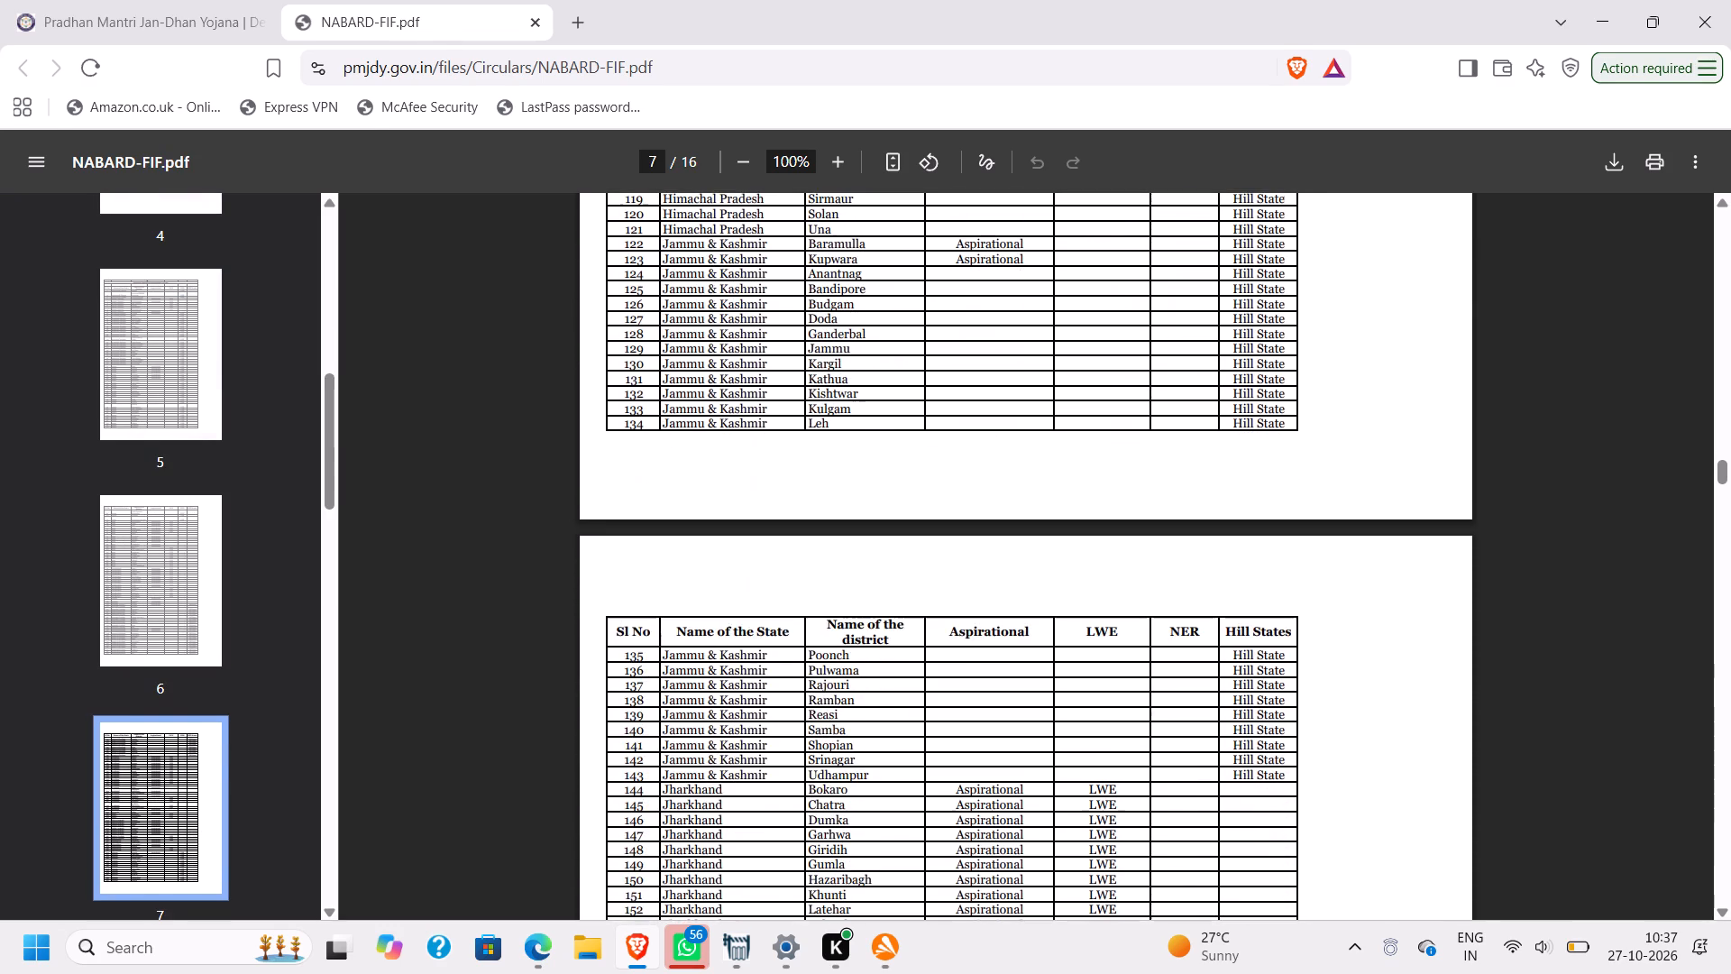
pyautogui.scroll(-6, 739, 528)
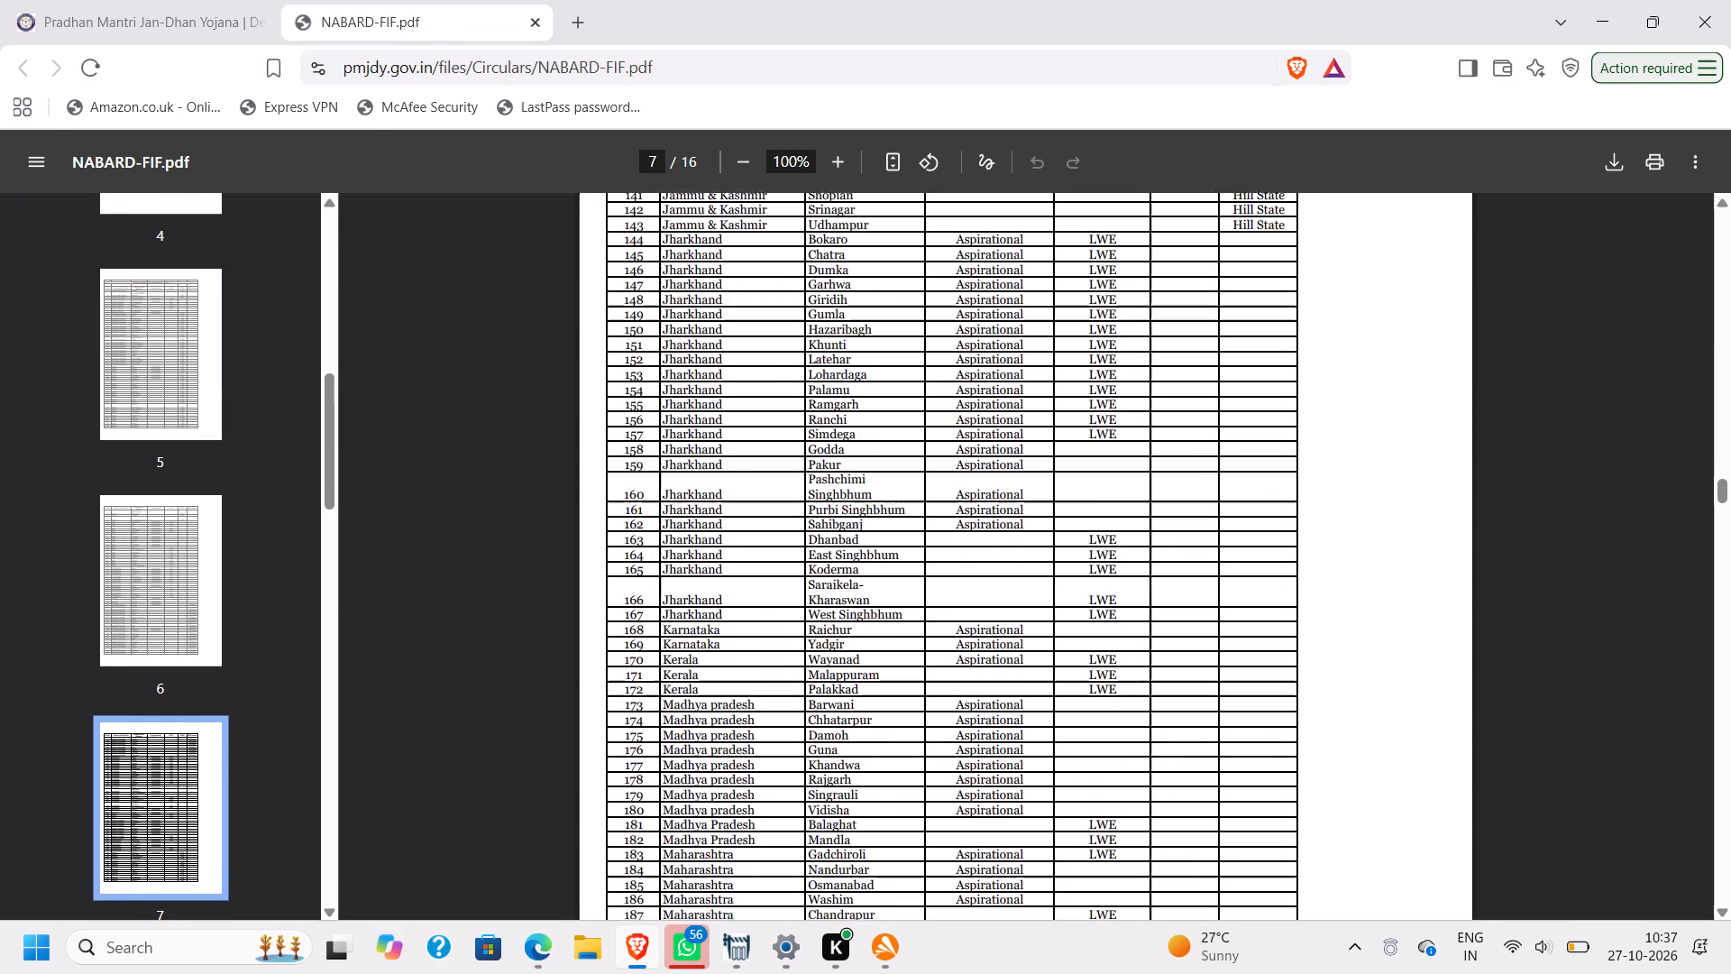
pyautogui.scroll(-1, 739, 528)
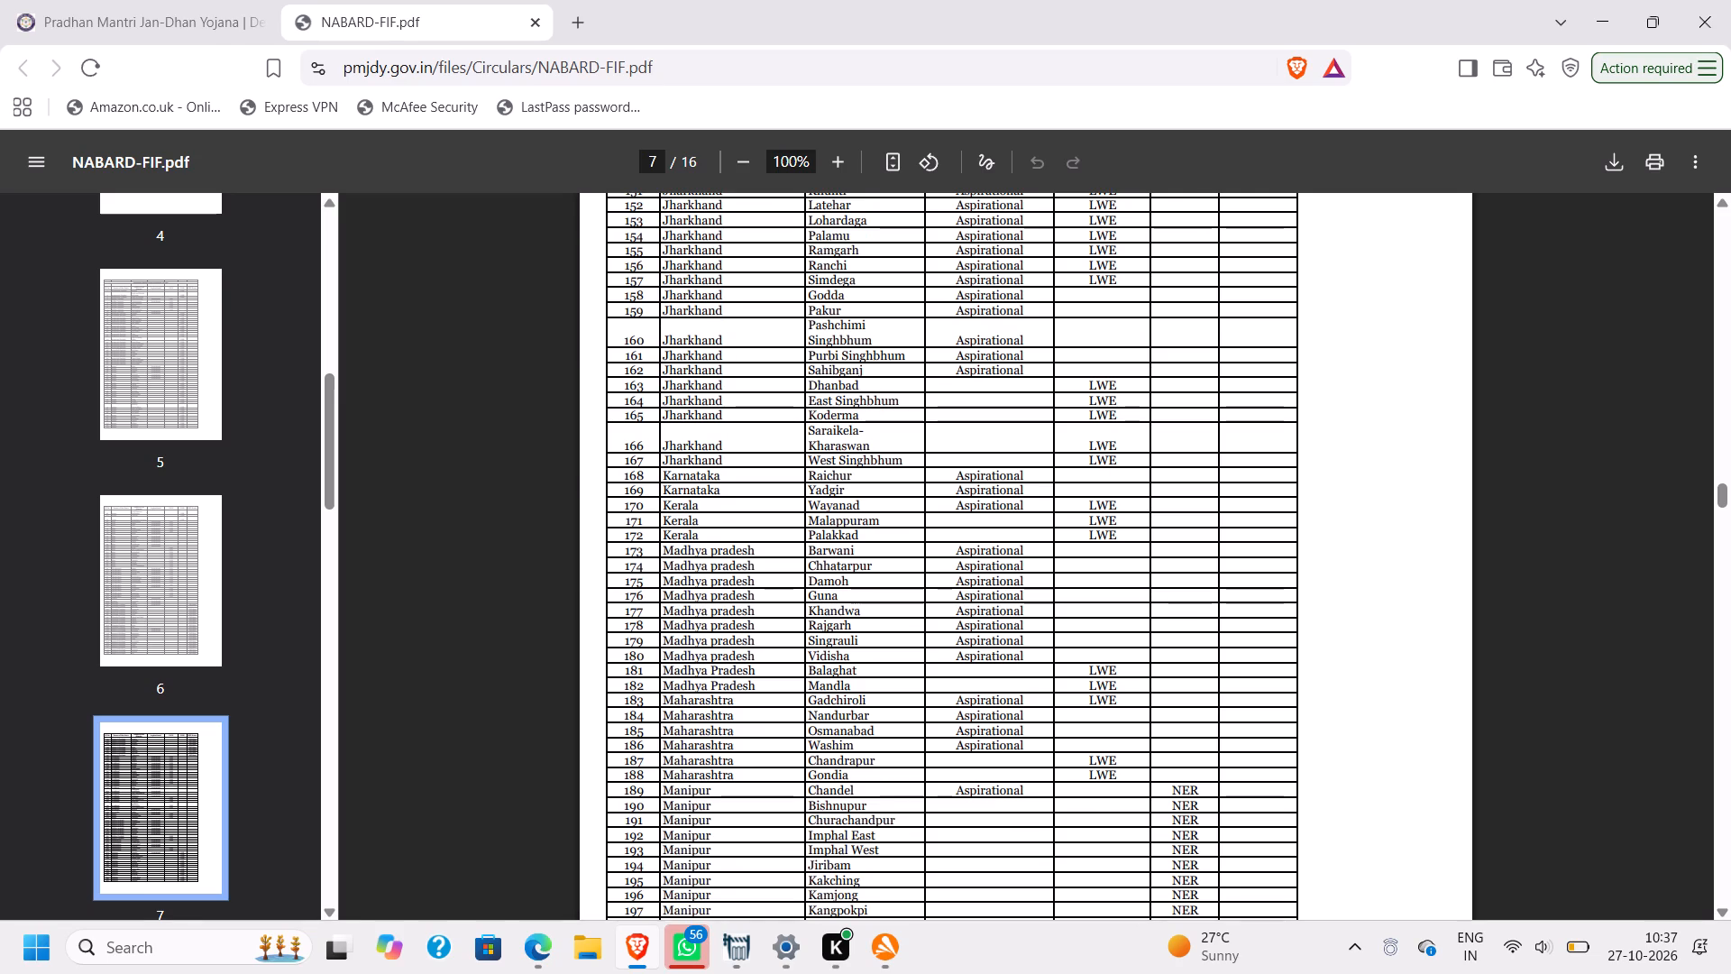
pyautogui.scroll(-1, 815, 792)
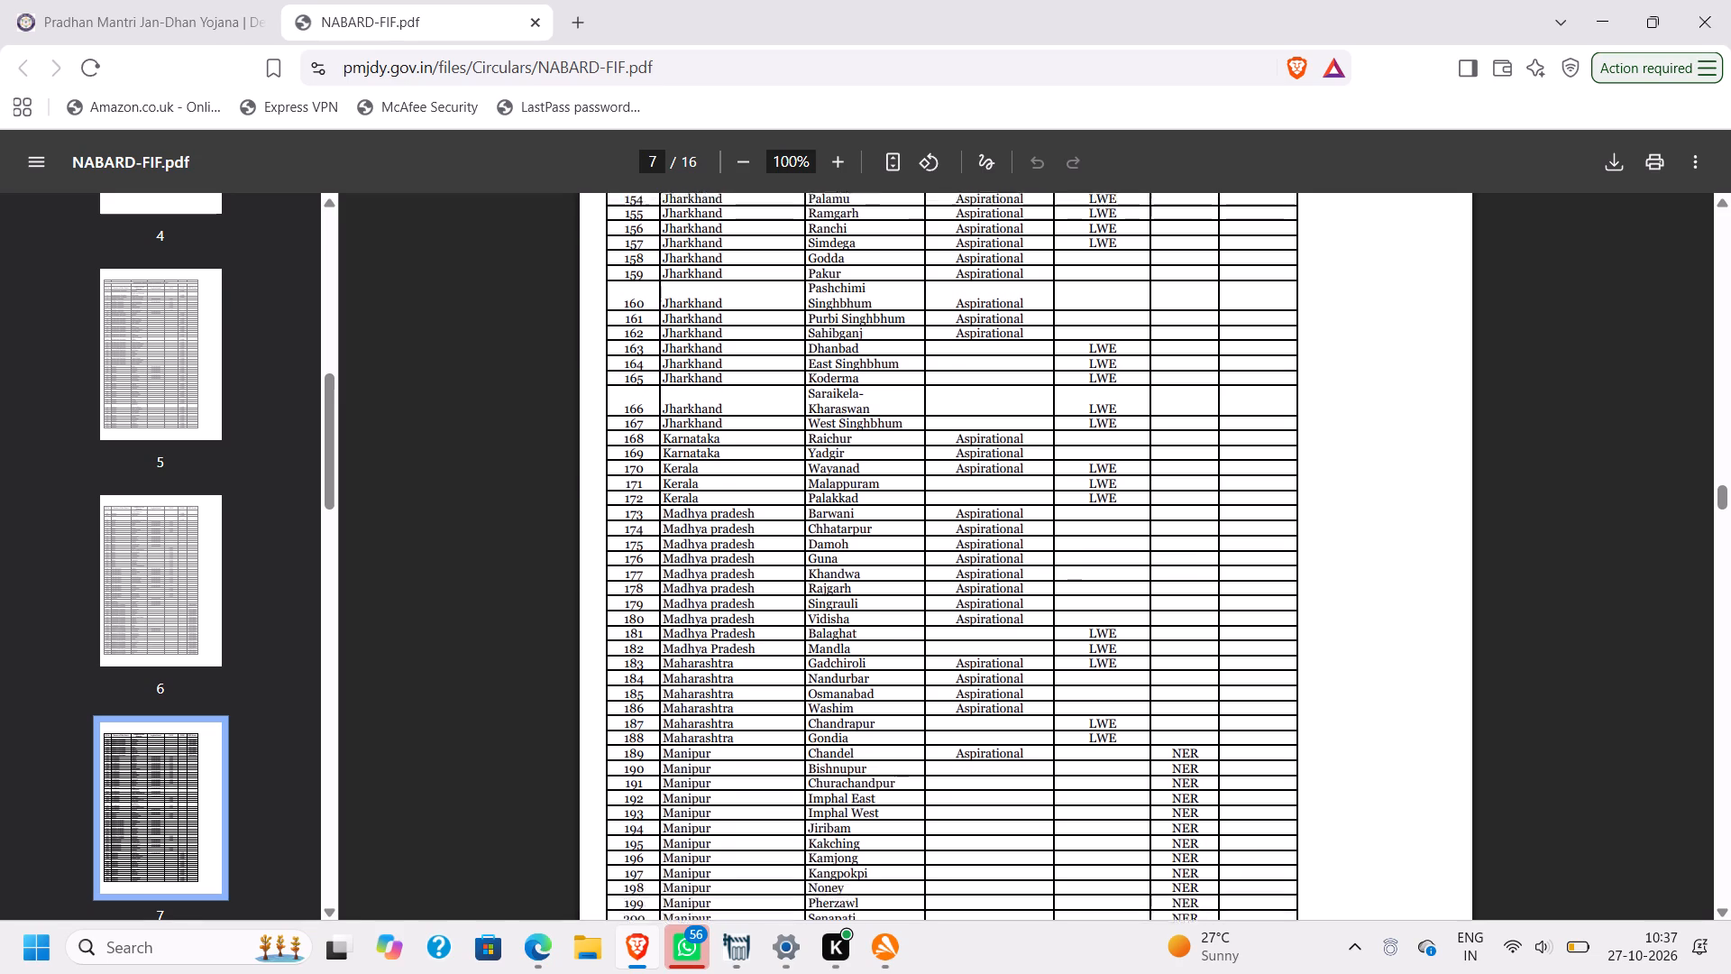
pyautogui.scroll(-1, 815, 792)
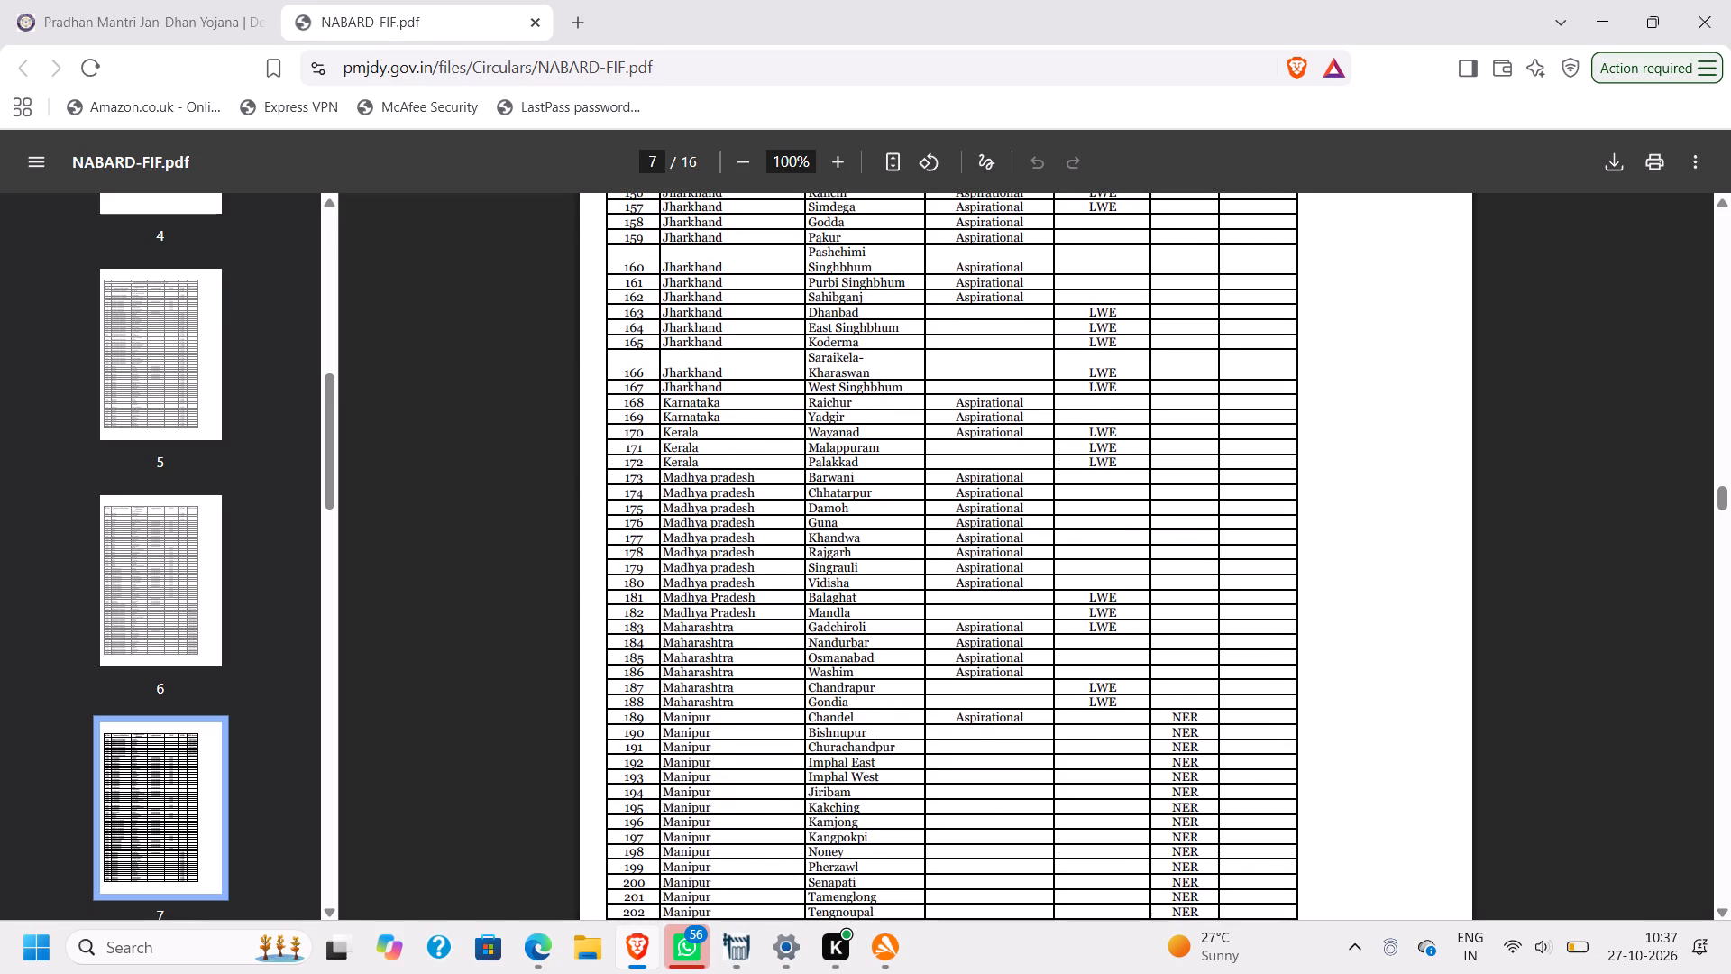
pyautogui.scroll(-1, 815, 792)
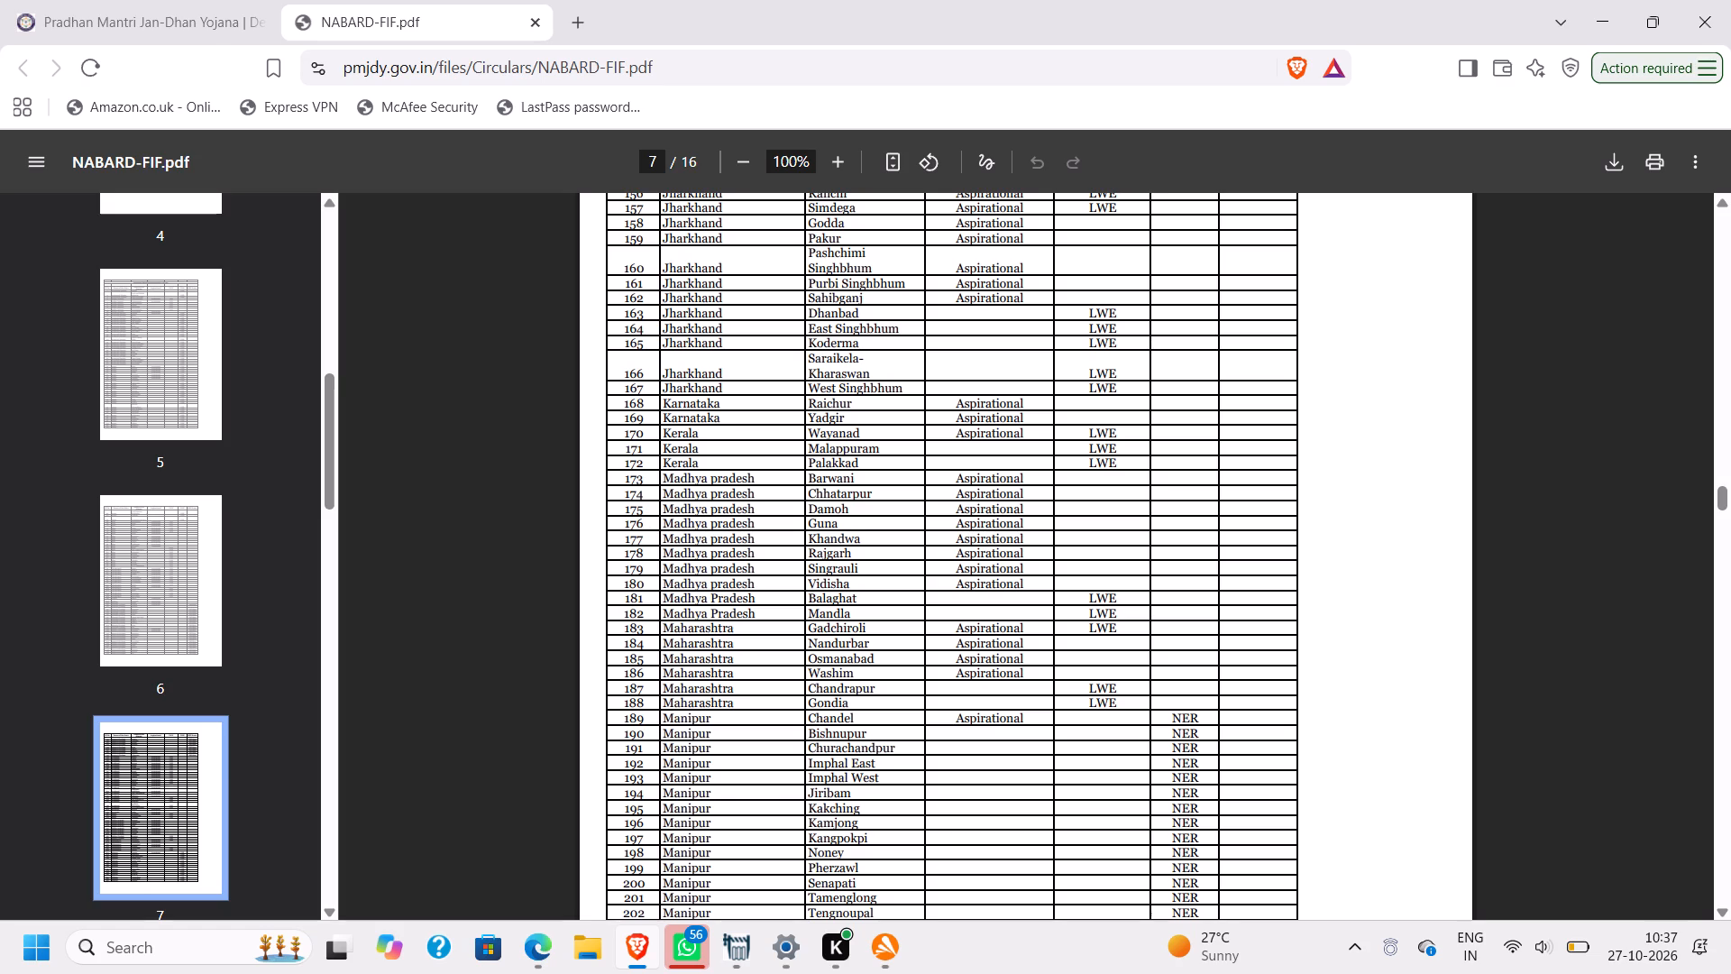
# Look through the remaining Special Focus Districts on pages 8 and 9, continuing to the Standard Schemes on Tap table on page 10.
pyautogui.scroll(-5, 815, 792)
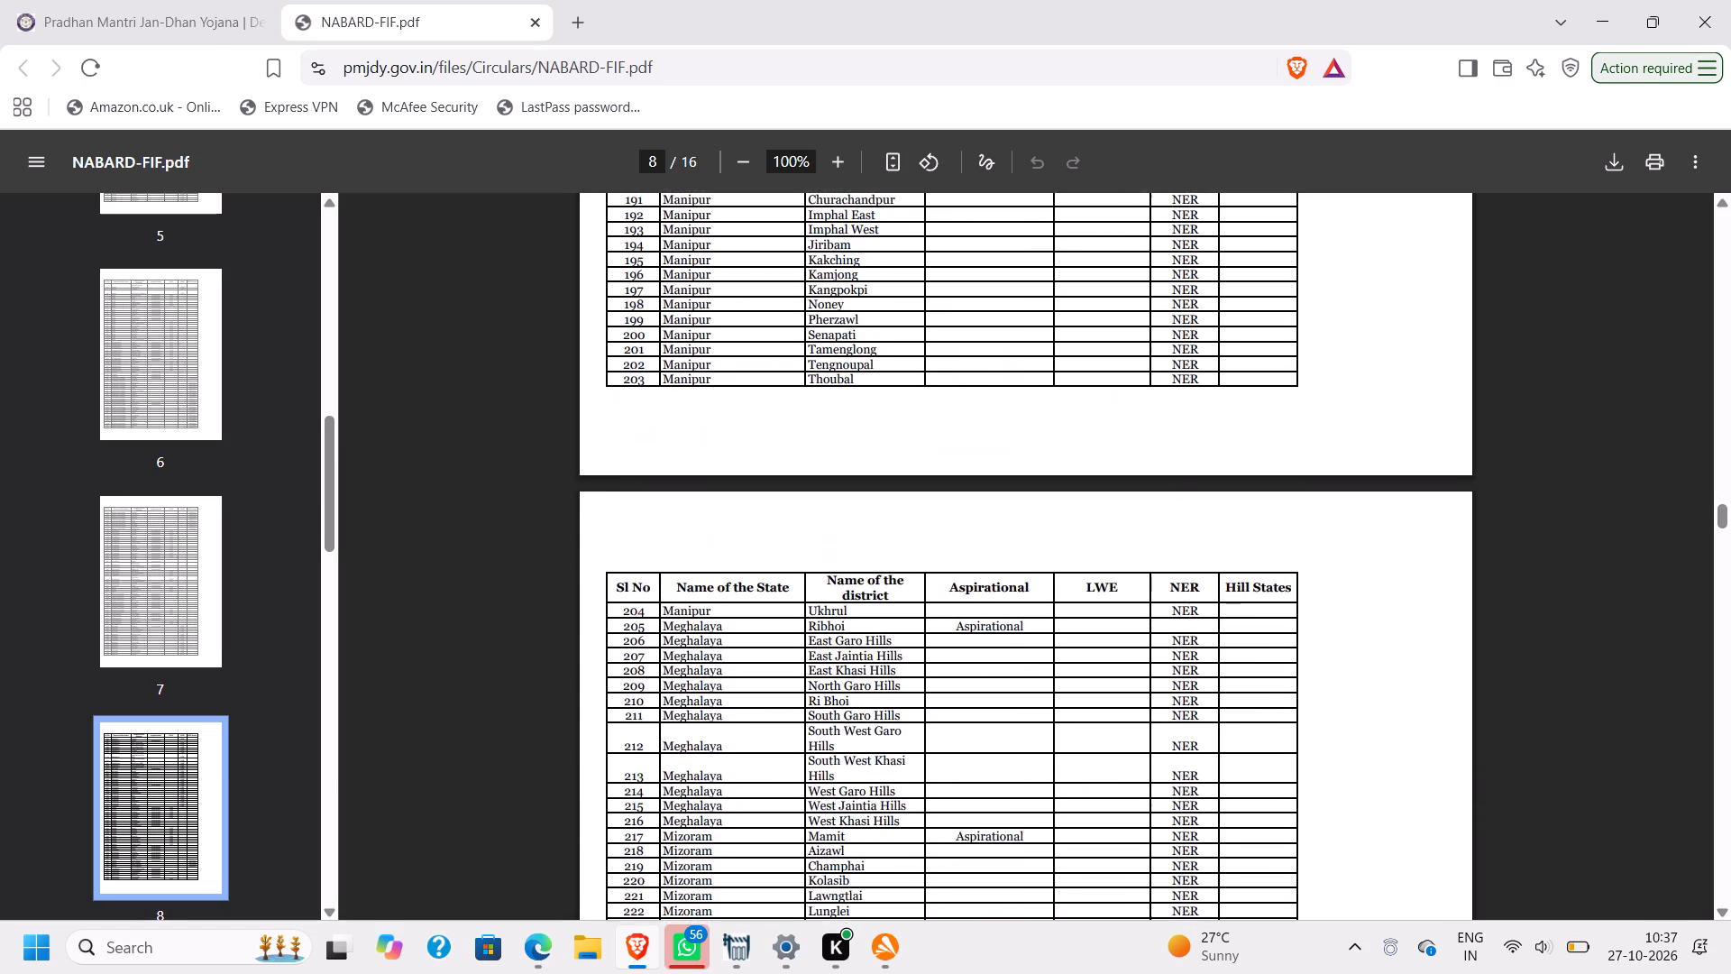
pyautogui.scroll(-10, 815, 792)
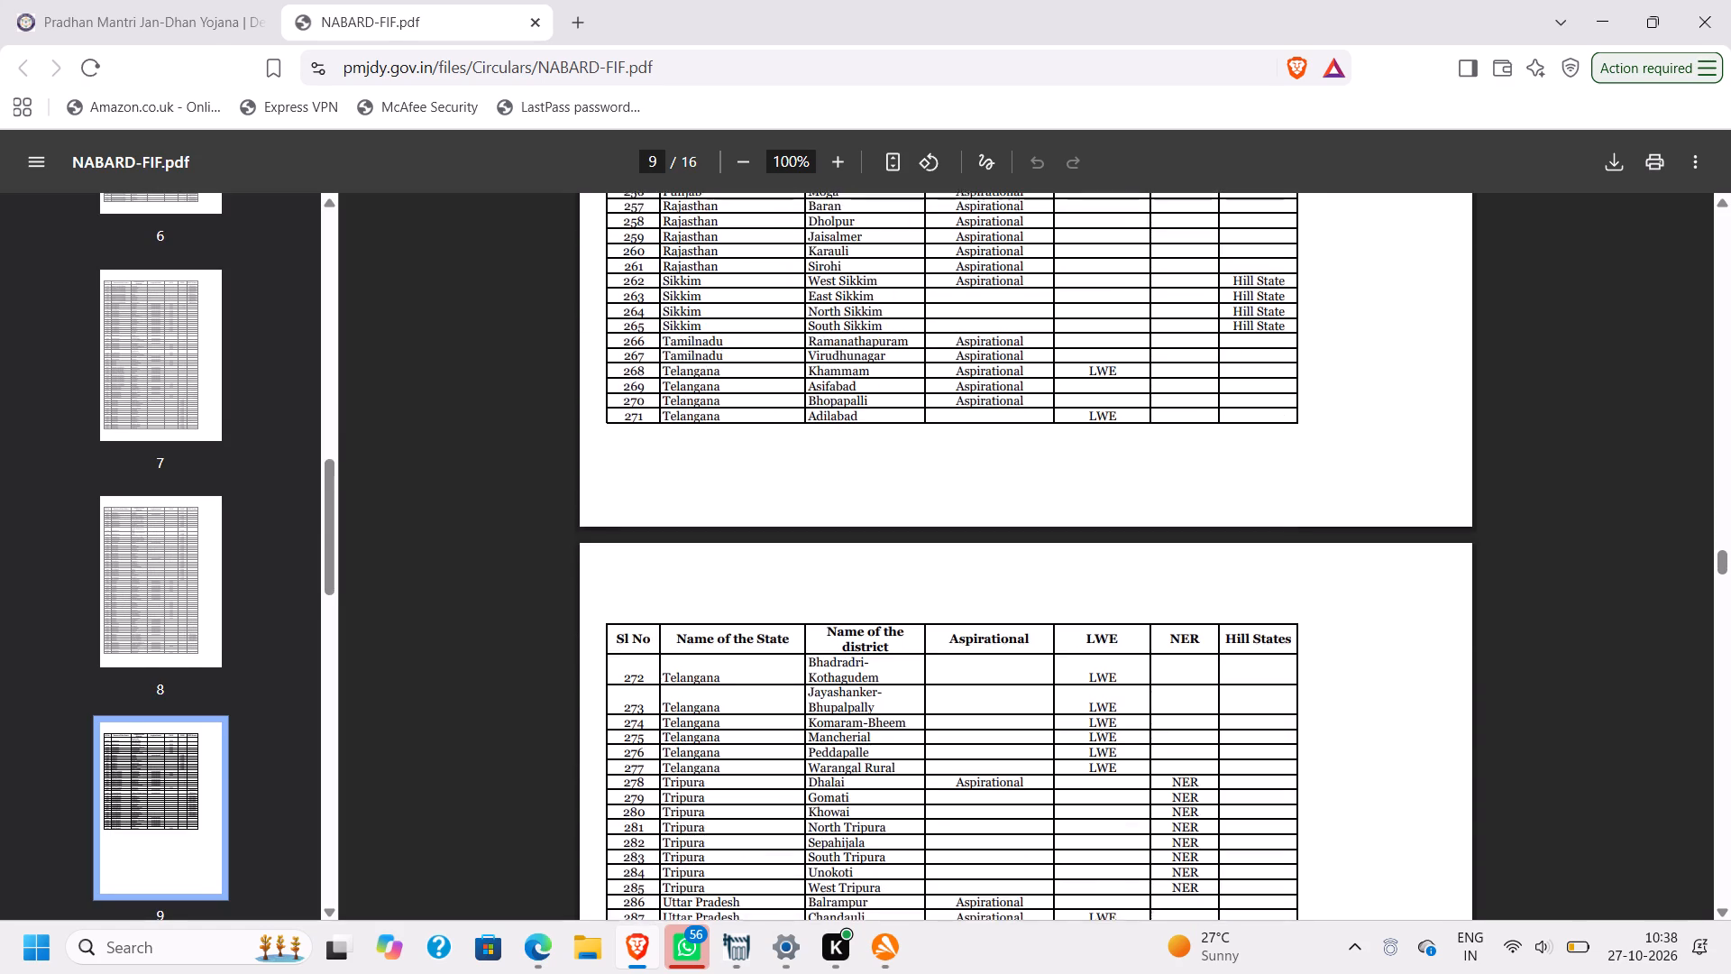
pyautogui.scroll(-9, 815, 792)
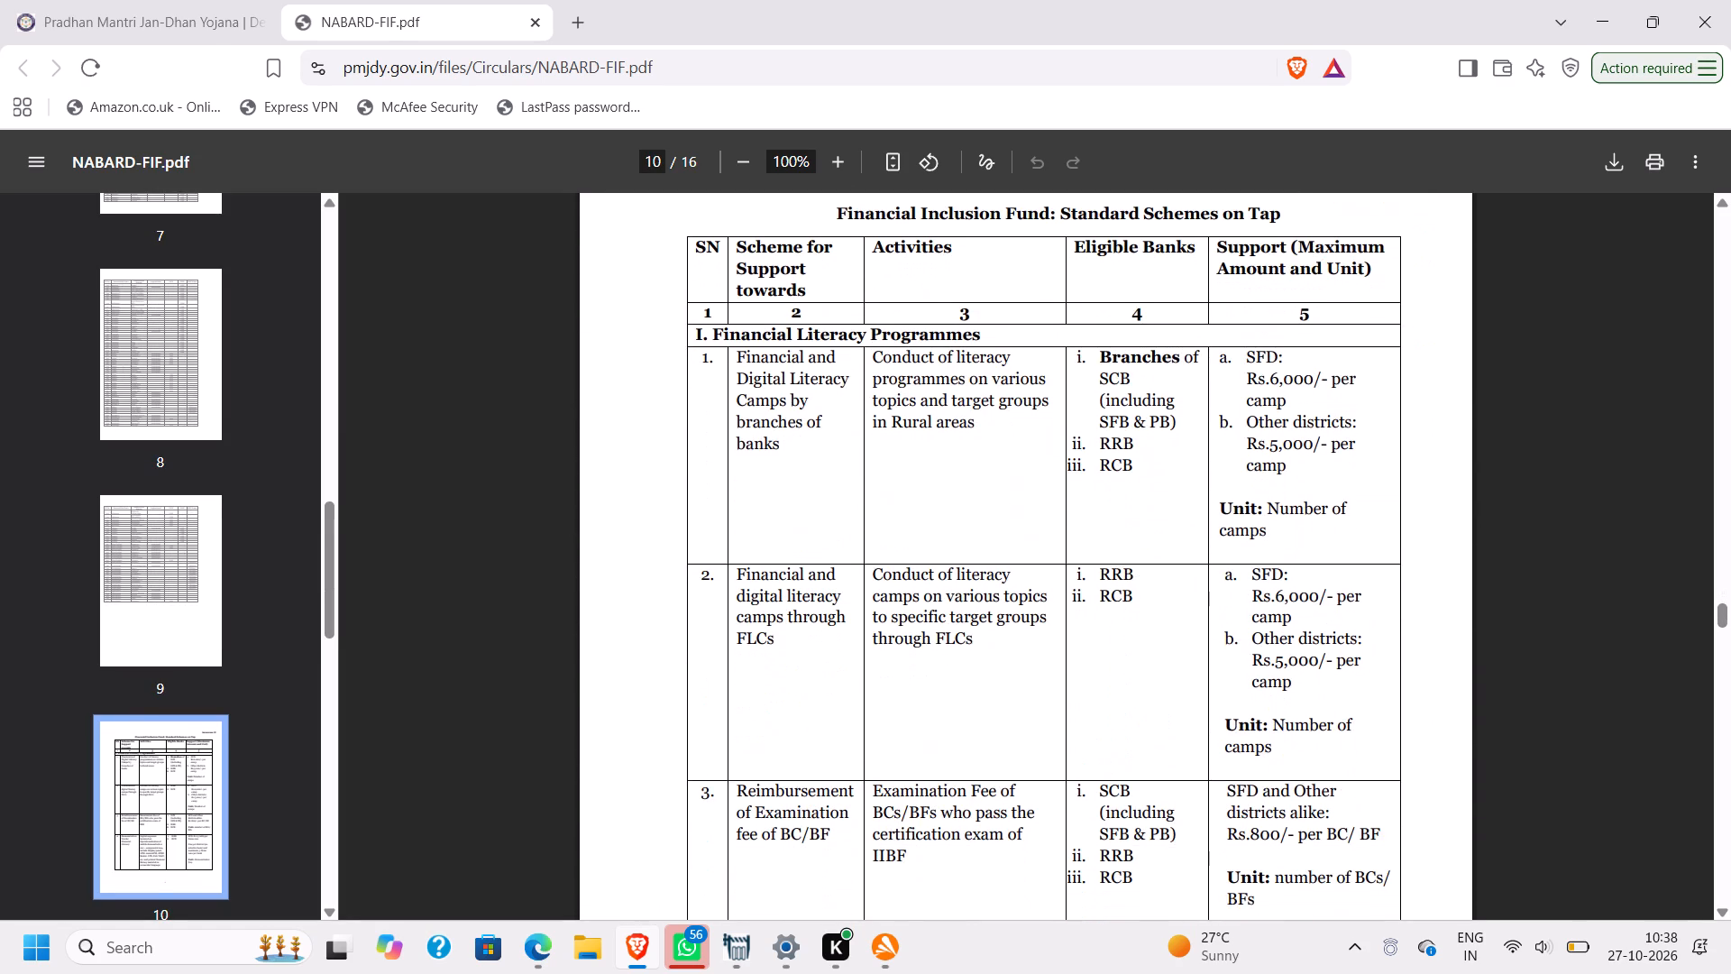
# Skim Annexure II as far as the Banking Technology Adoption Schemes on page 11, and return to its beginning on page 10.
pyautogui.scroll(-2, 815, 792)
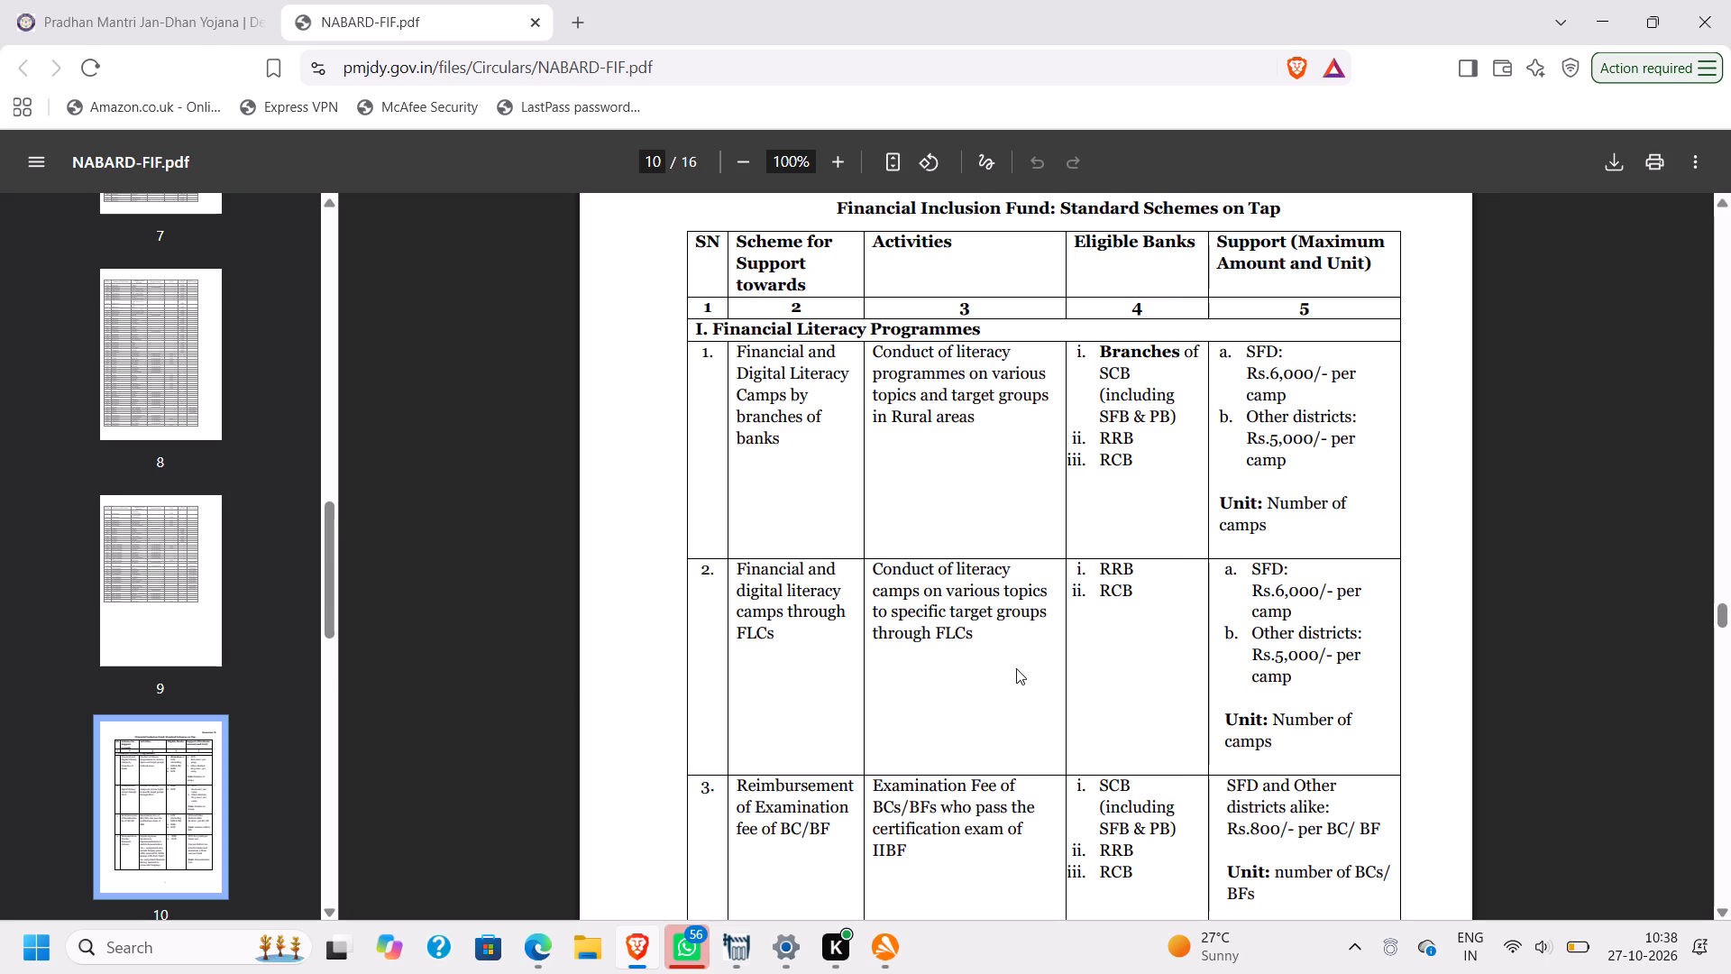
pyautogui.scroll(-6, 1016, 668)
pyautogui.scroll(2, 1016, 668)
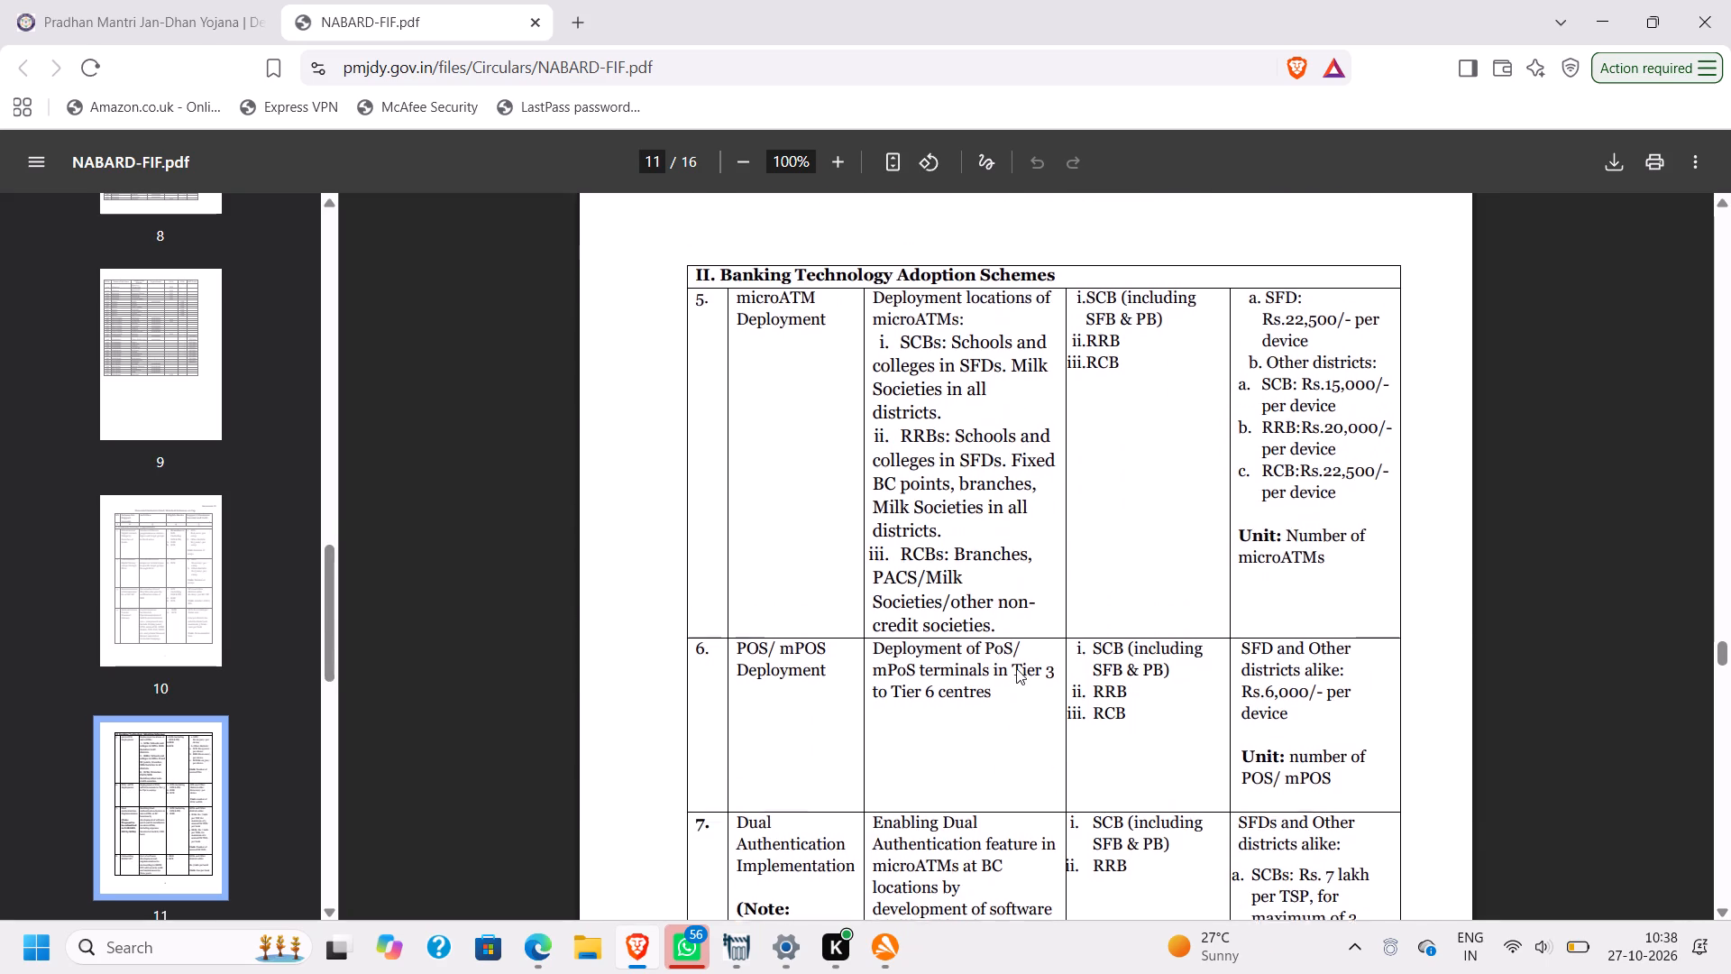
pyautogui.scroll(7, 1016, 668)
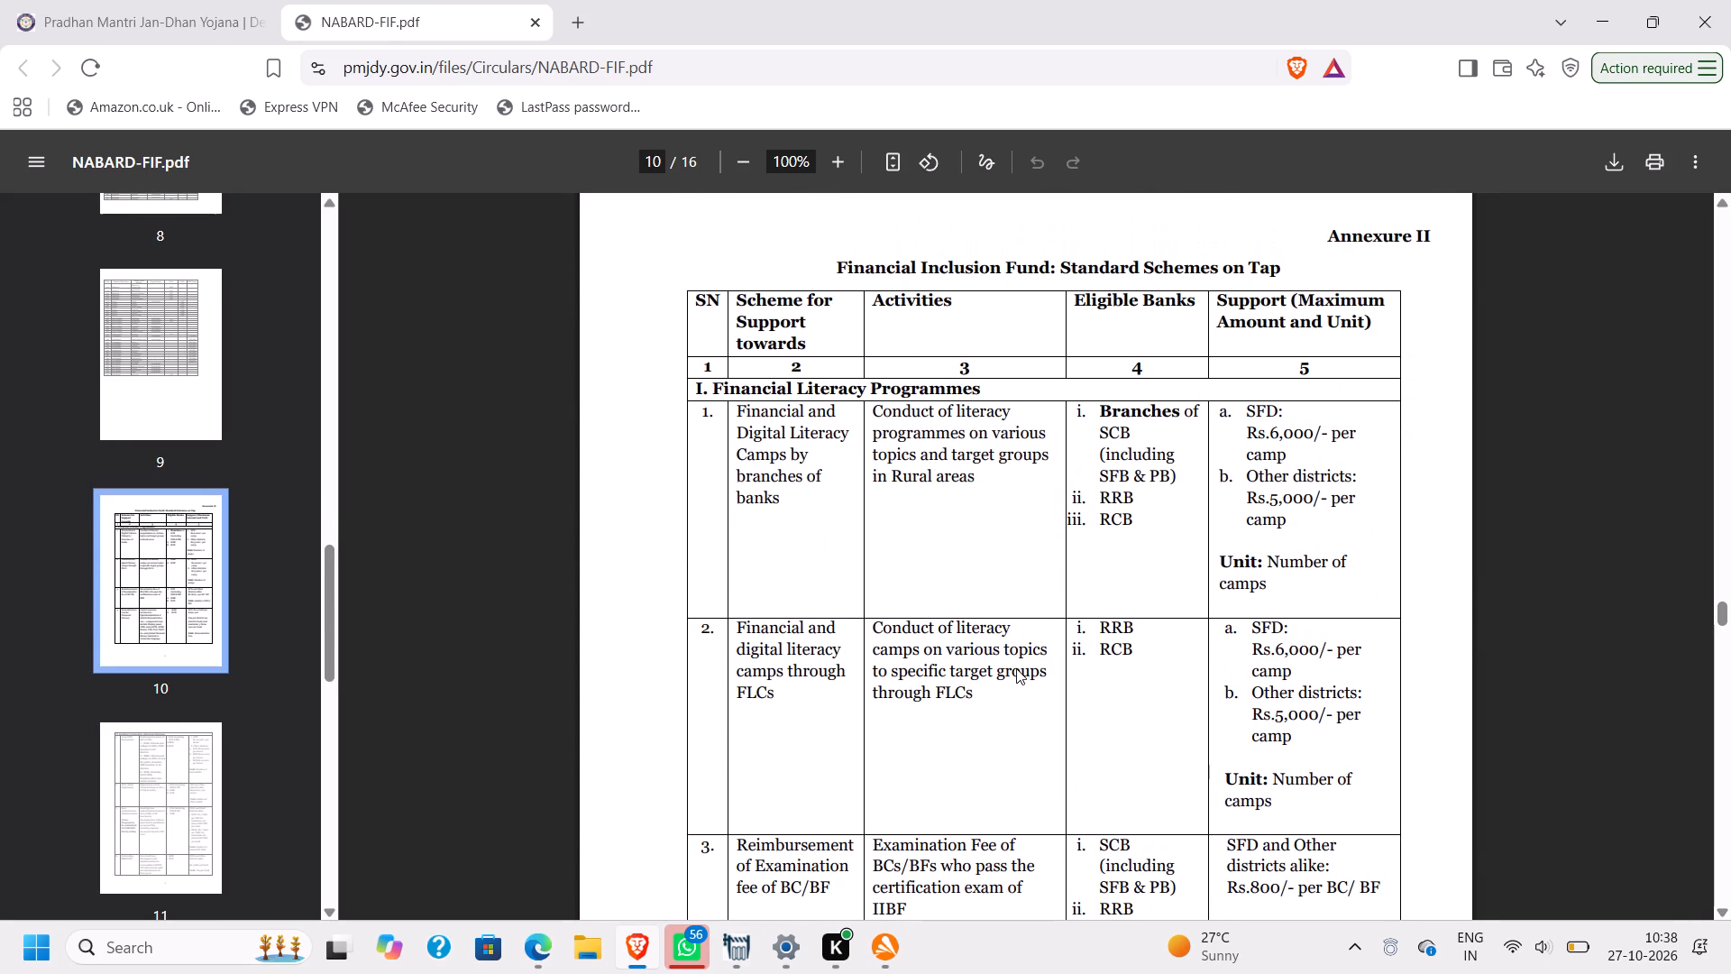
pyautogui.scroll(1, 1016, 668)
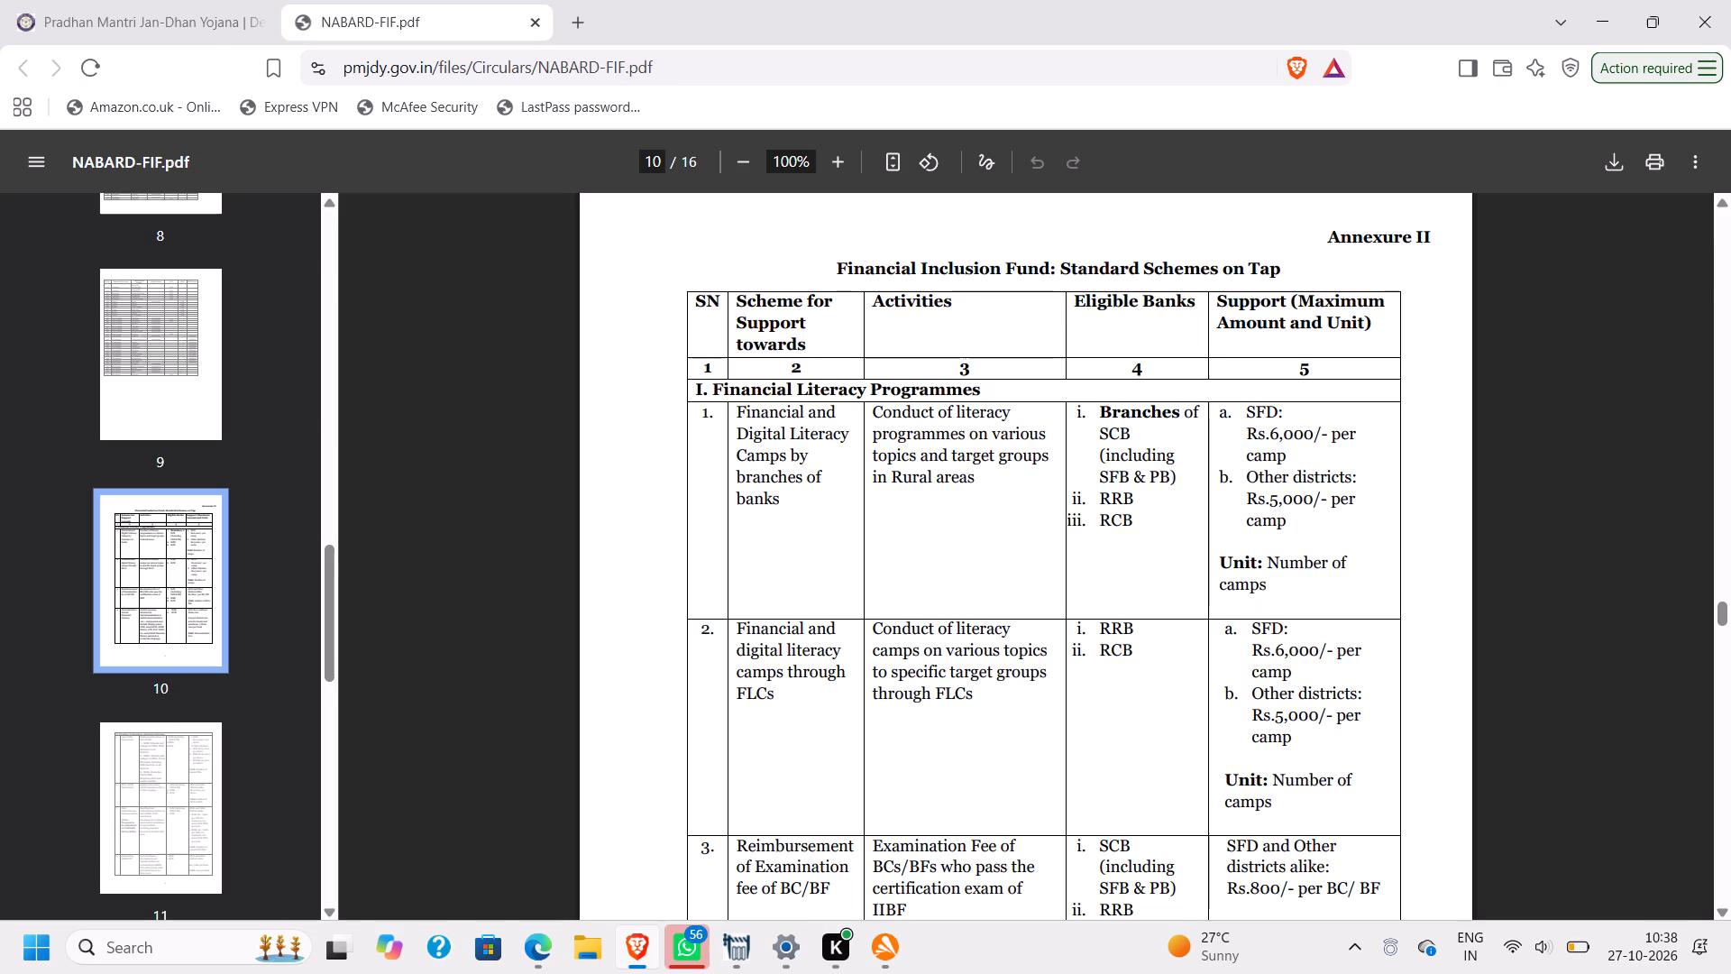
# Read the Financial Literacy Programmes section of Annexure II, studying the activities, eligible banks and support for schemes 1 to 4.
pyautogui.click(752, 410)
pyautogui.moveTo(752, 410); pyautogui.dragTo(819, 412)
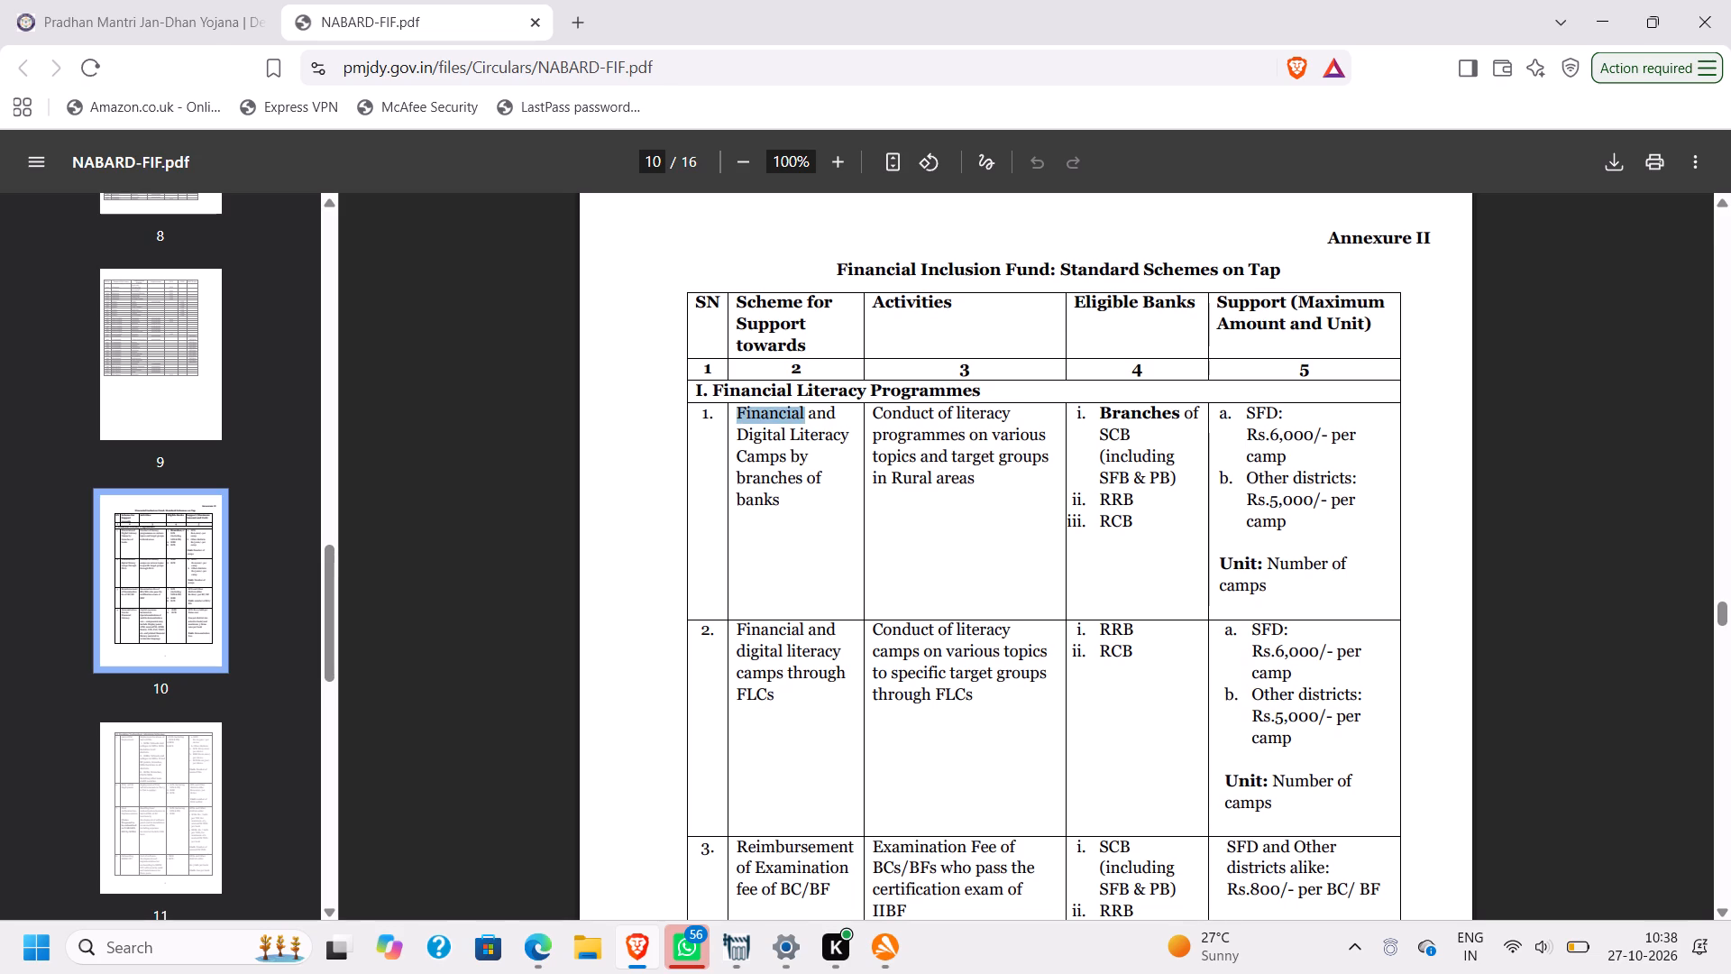
pyautogui.moveTo(819, 412); pyautogui.dragTo(800, 490)
pyautogui.click(1015, 549)
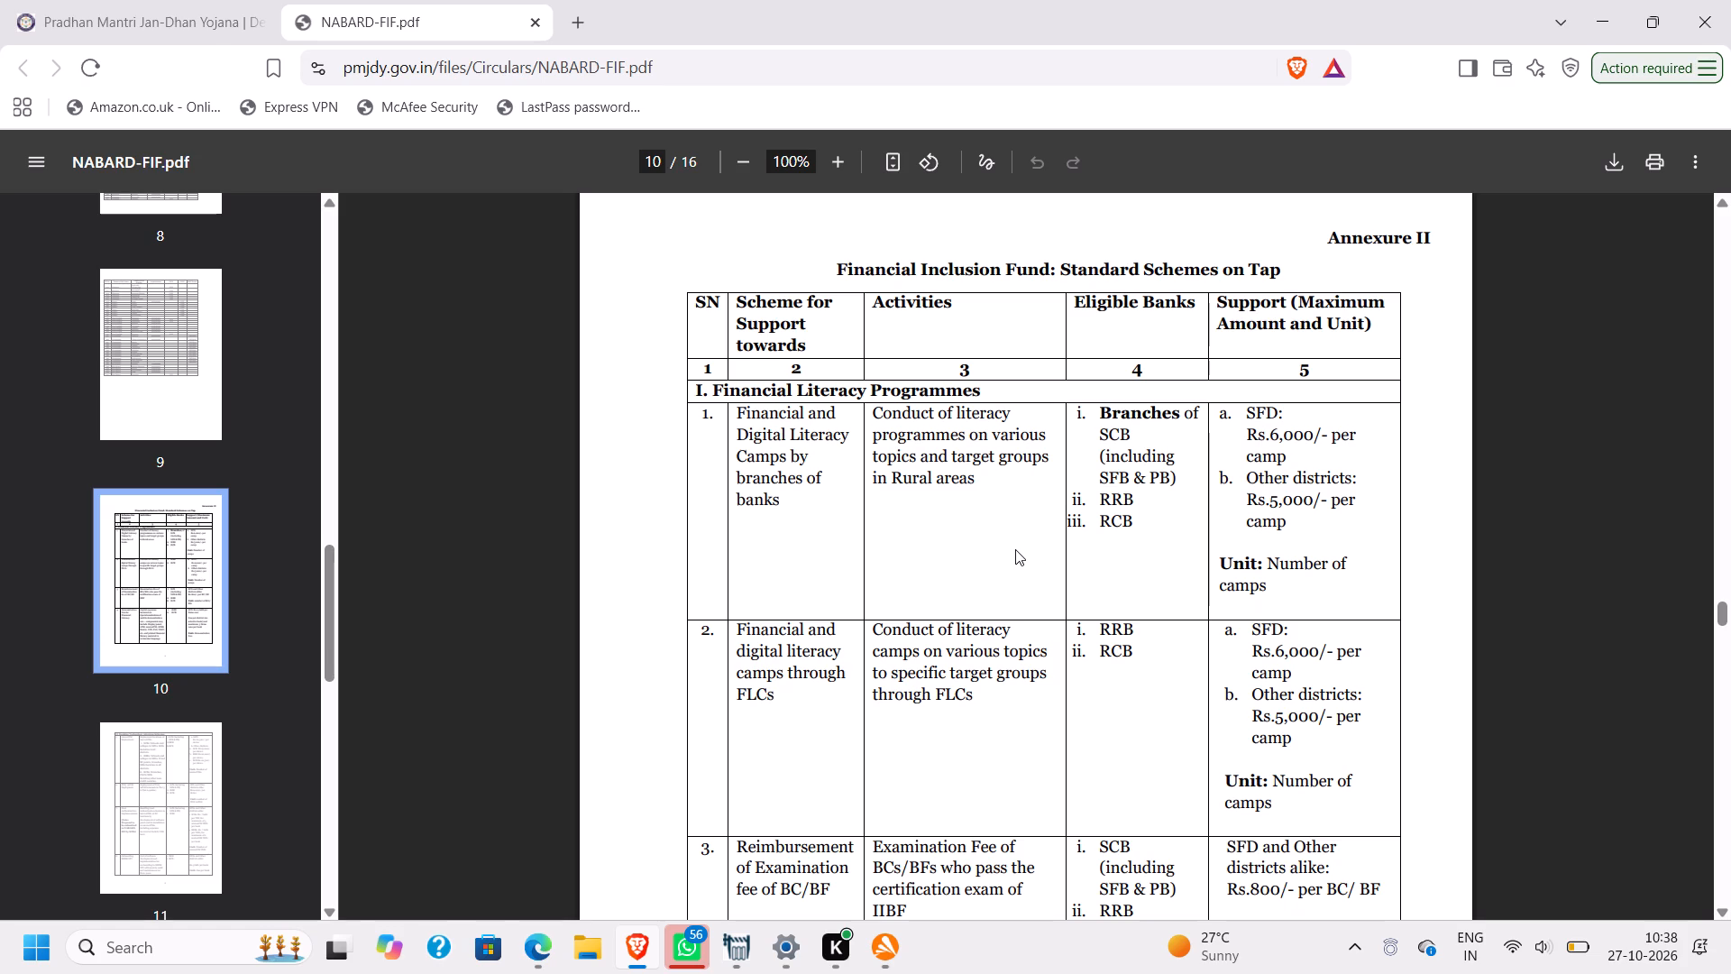
pyautogui.scroll(-1, 1015, 549)
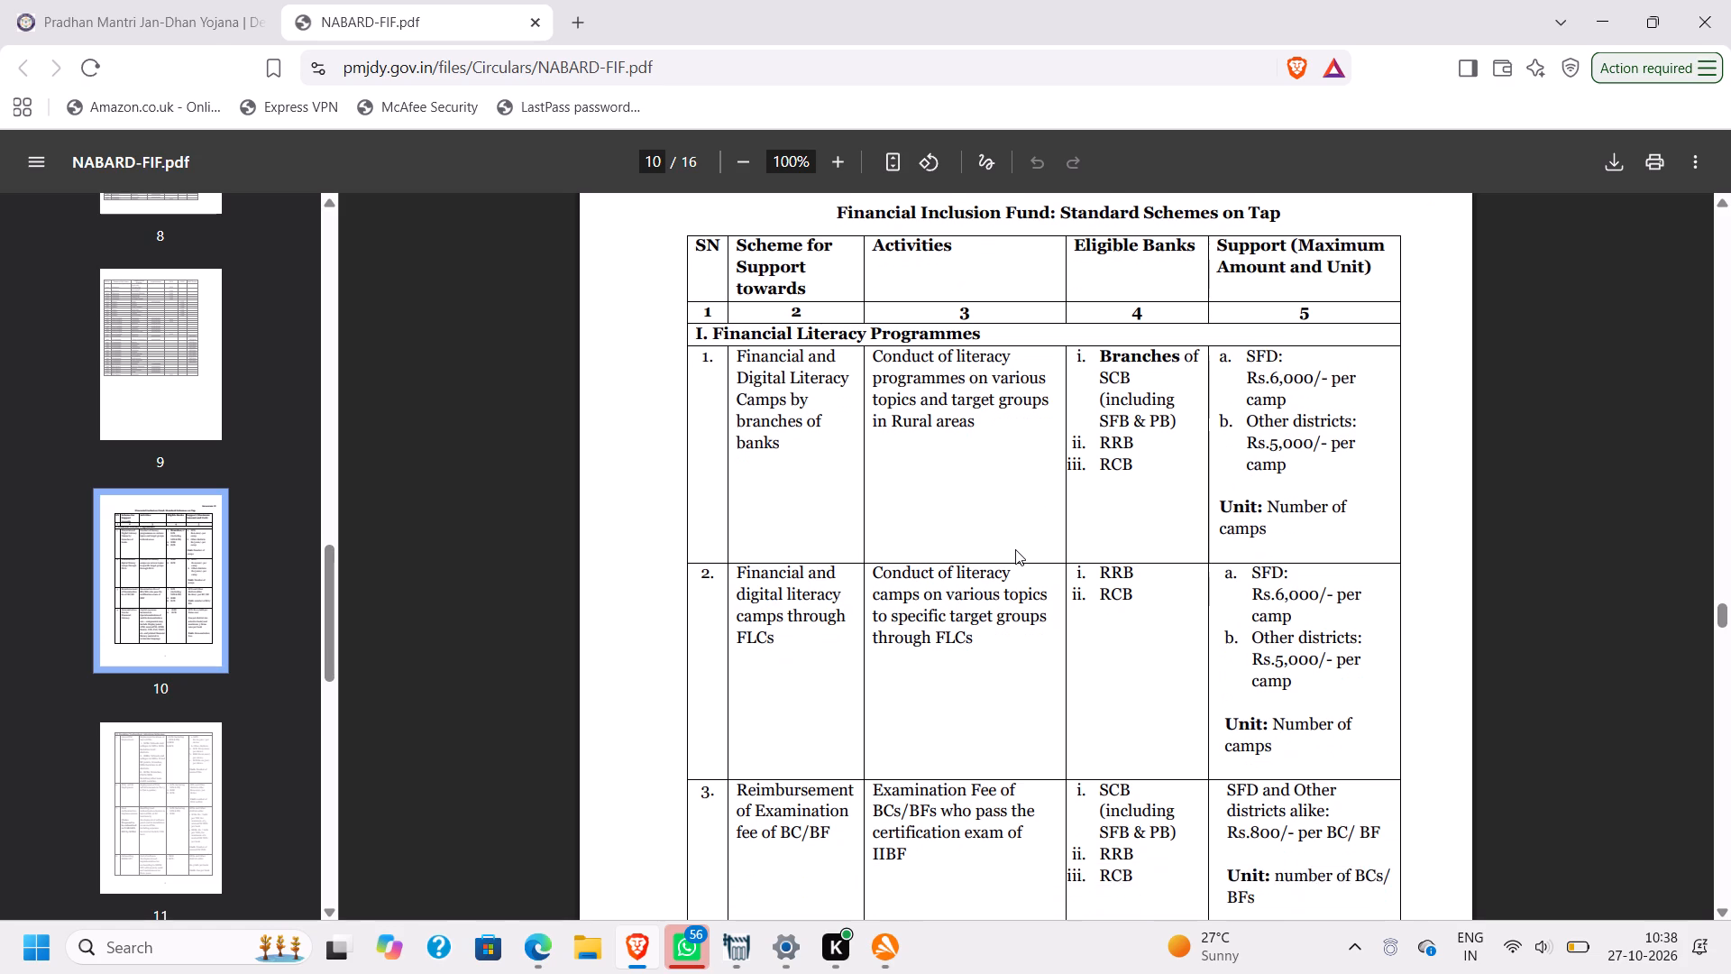
pyautogui.scroll(-1, 1015, 549)
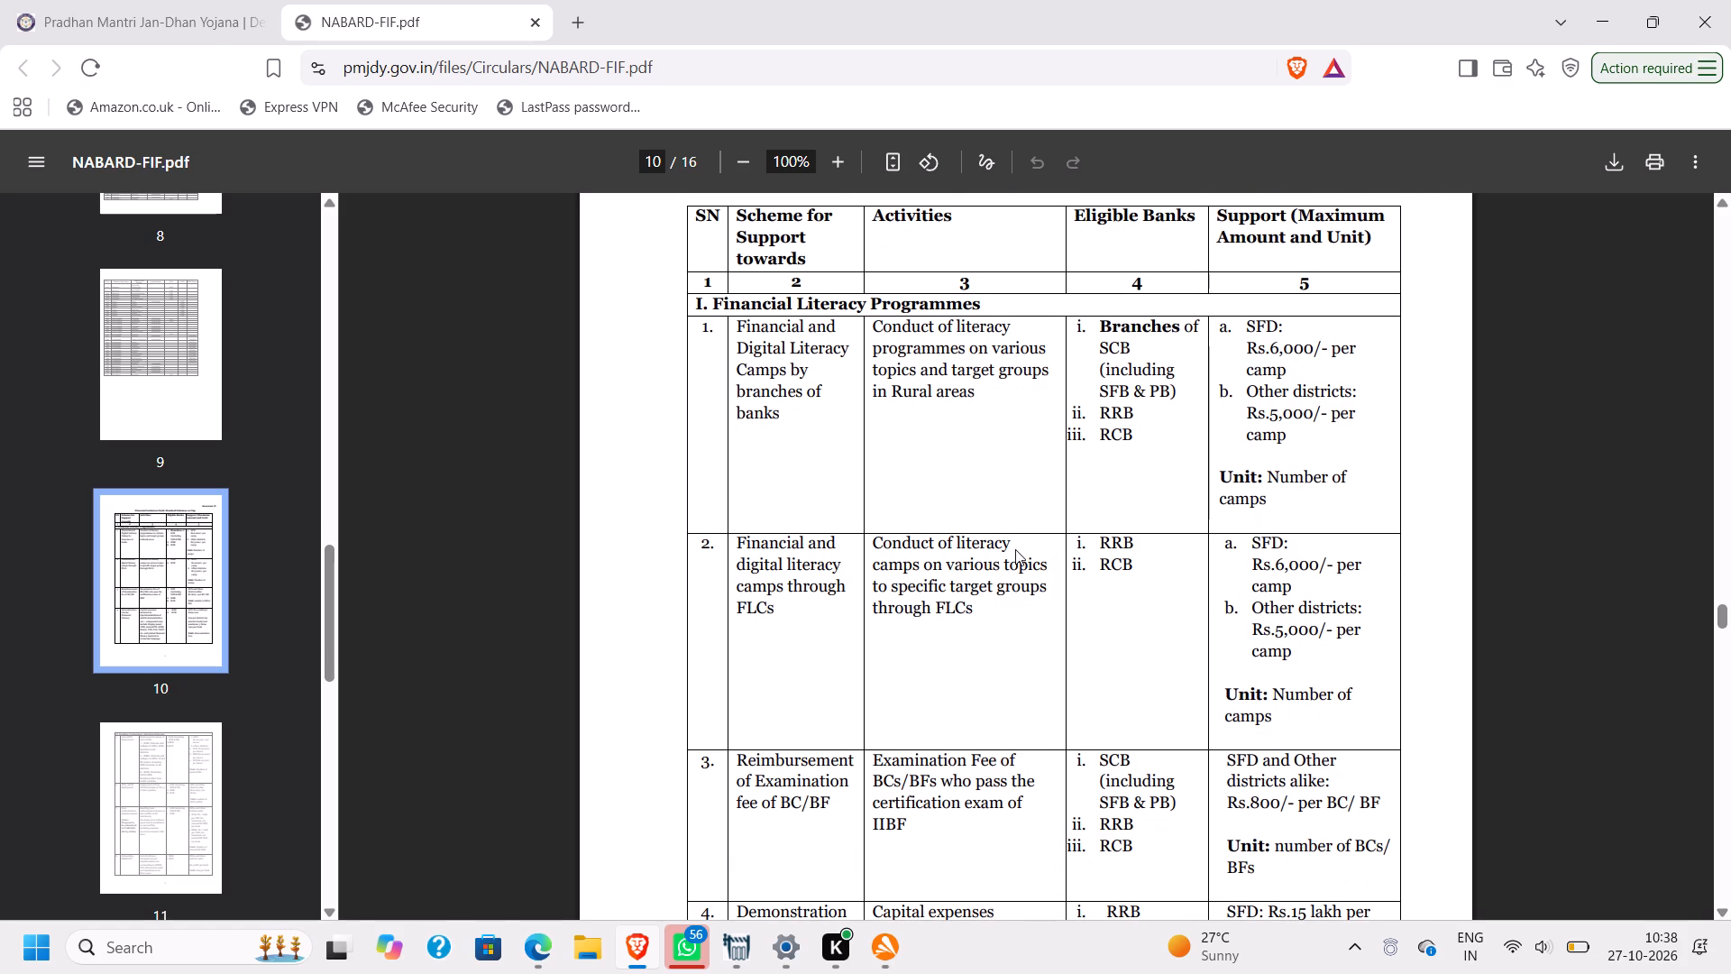
pyautogui.scroll(-1, 1015, 549)
pyautogui.scroll(-1, 907, 767)
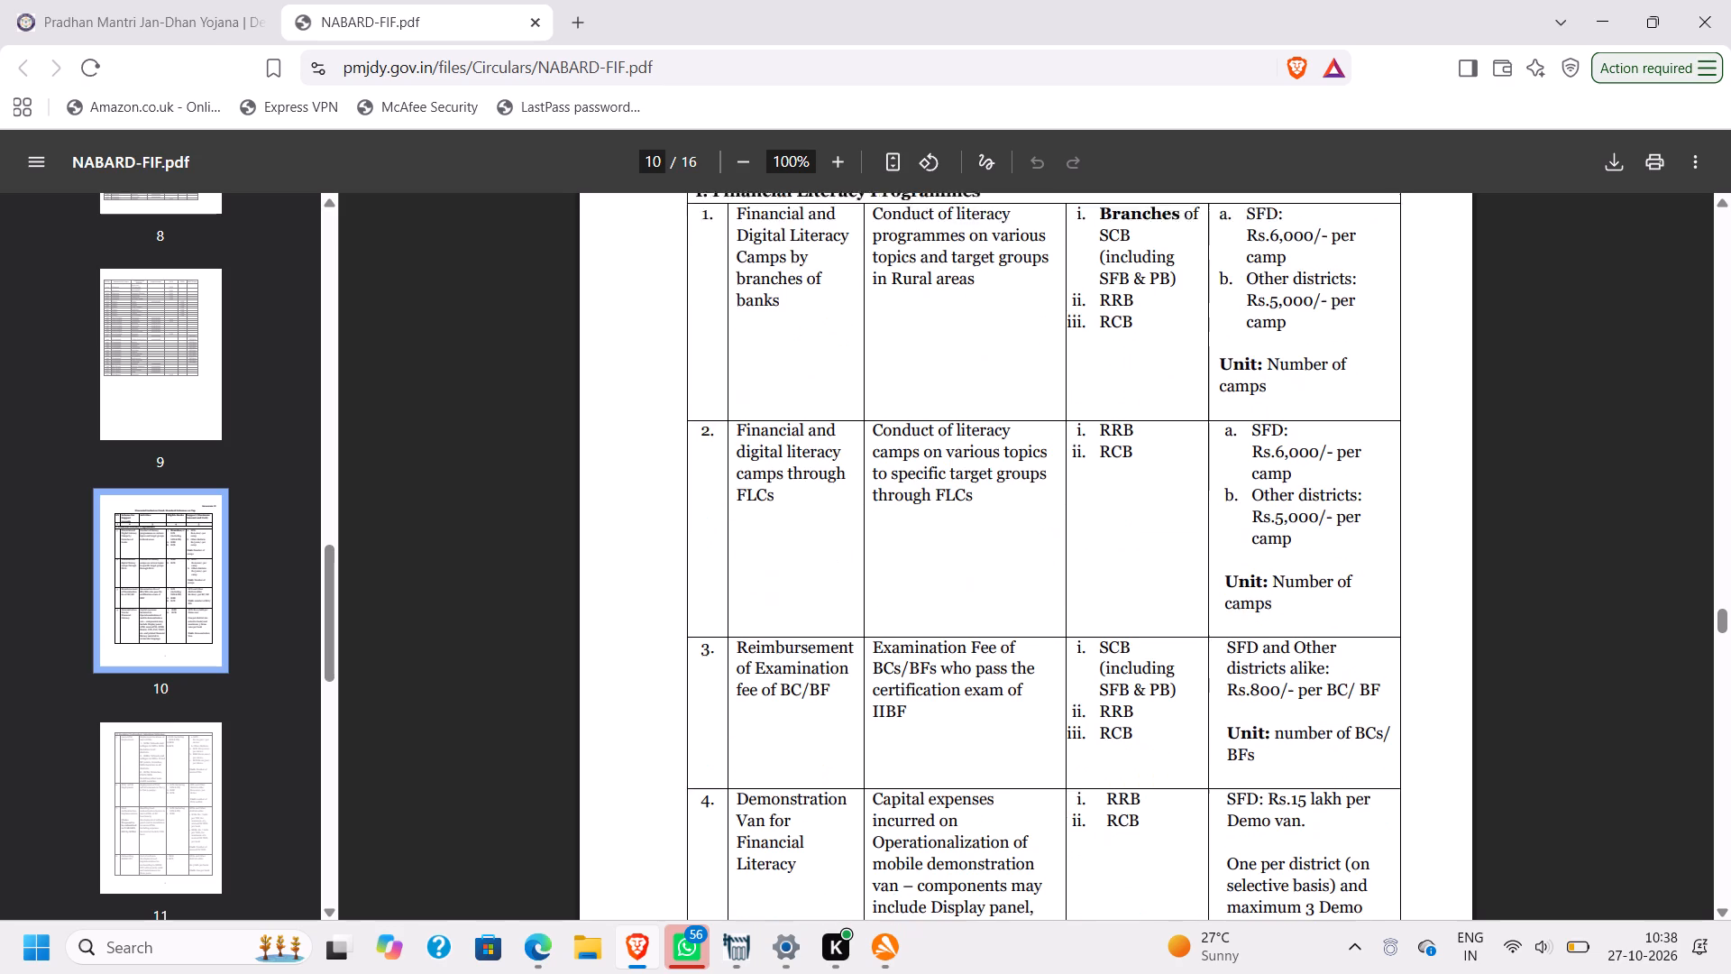
pyautogui.scroll(-1, 907, 767)
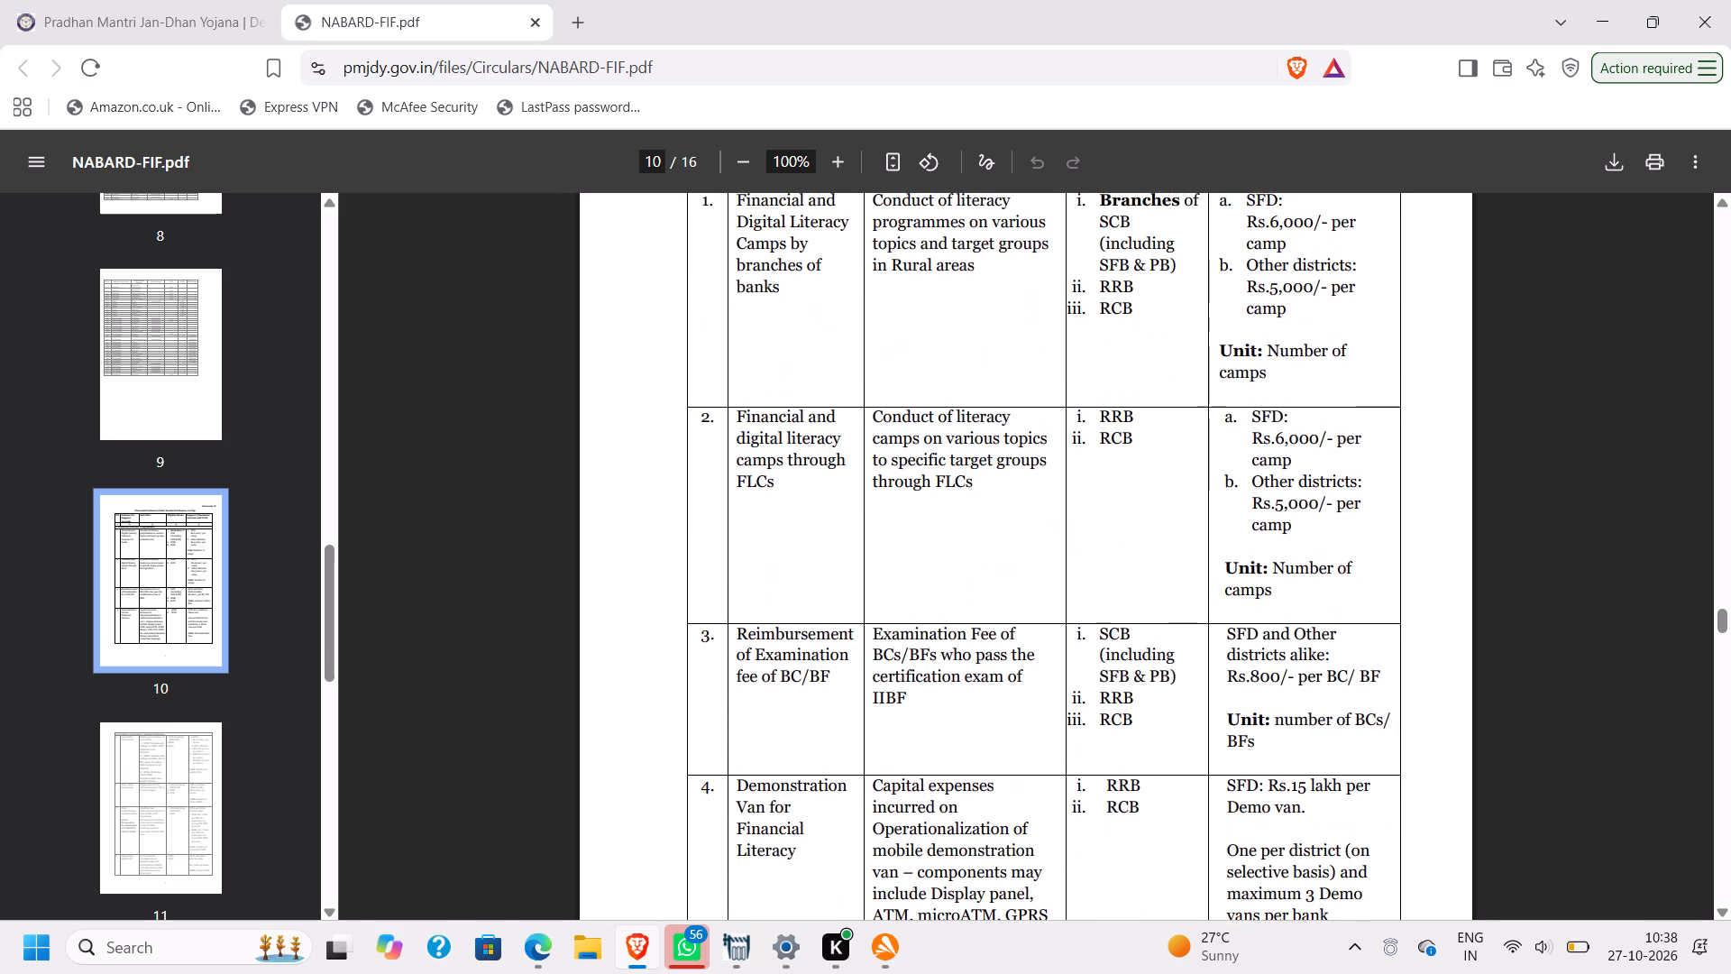
pyautogui.scroll(-1, 907, 767)
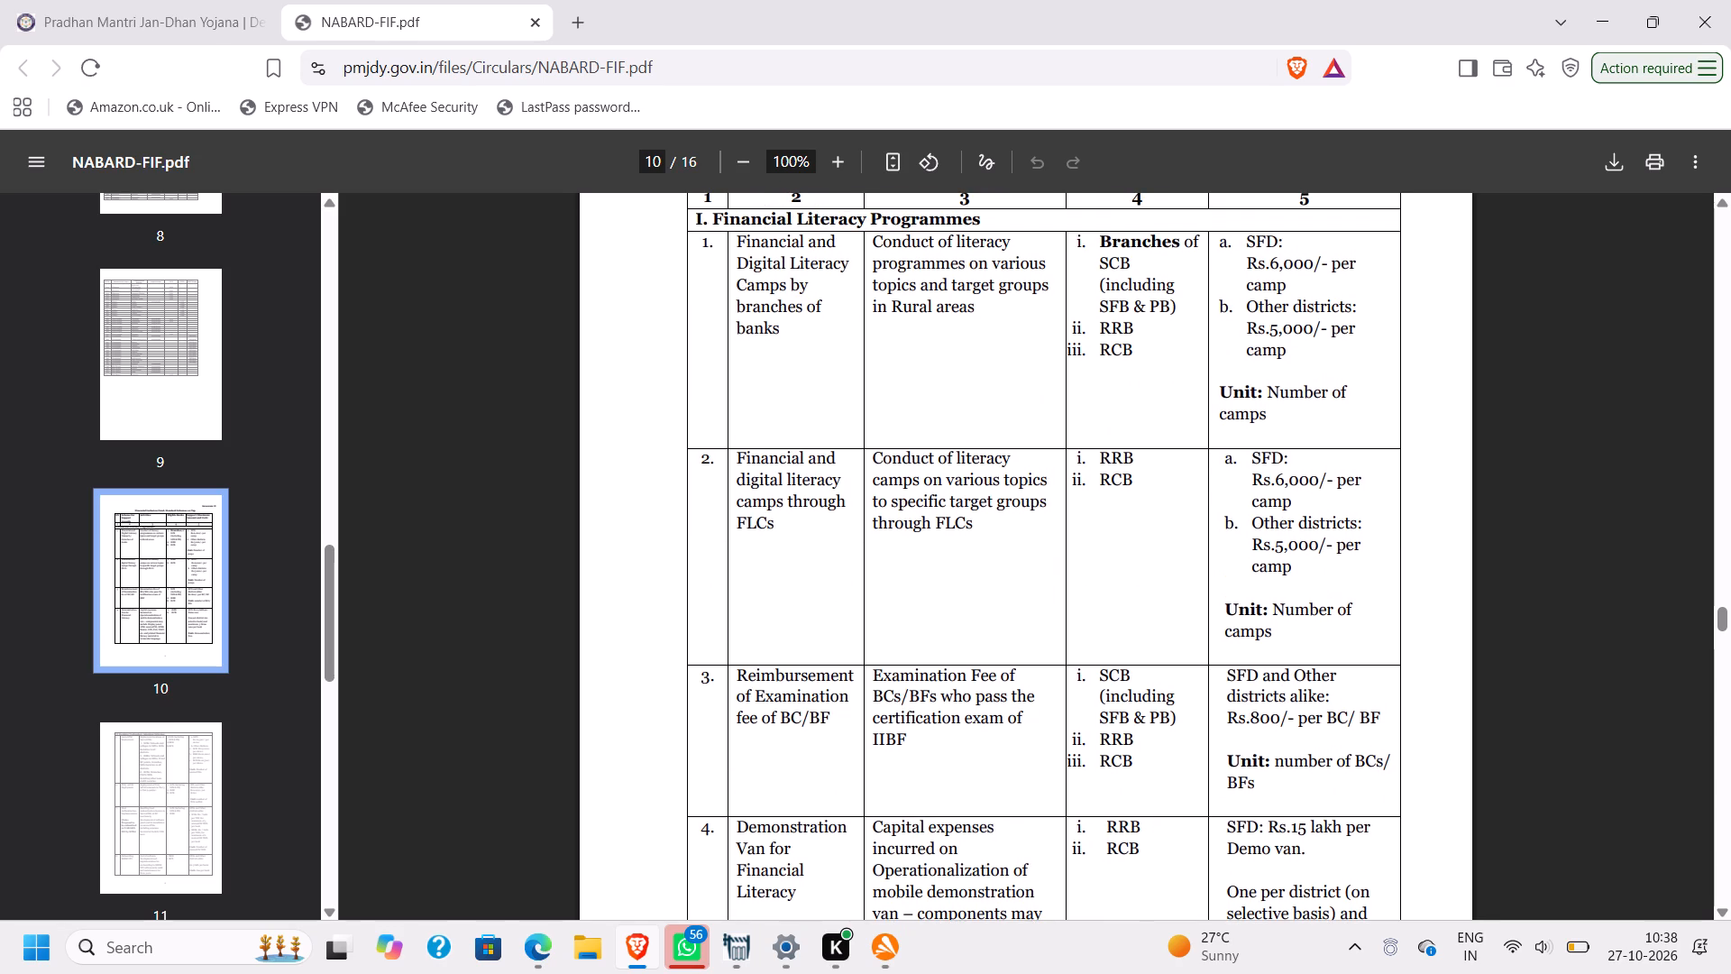
pyautogui.scroll(-2, 907, 767)
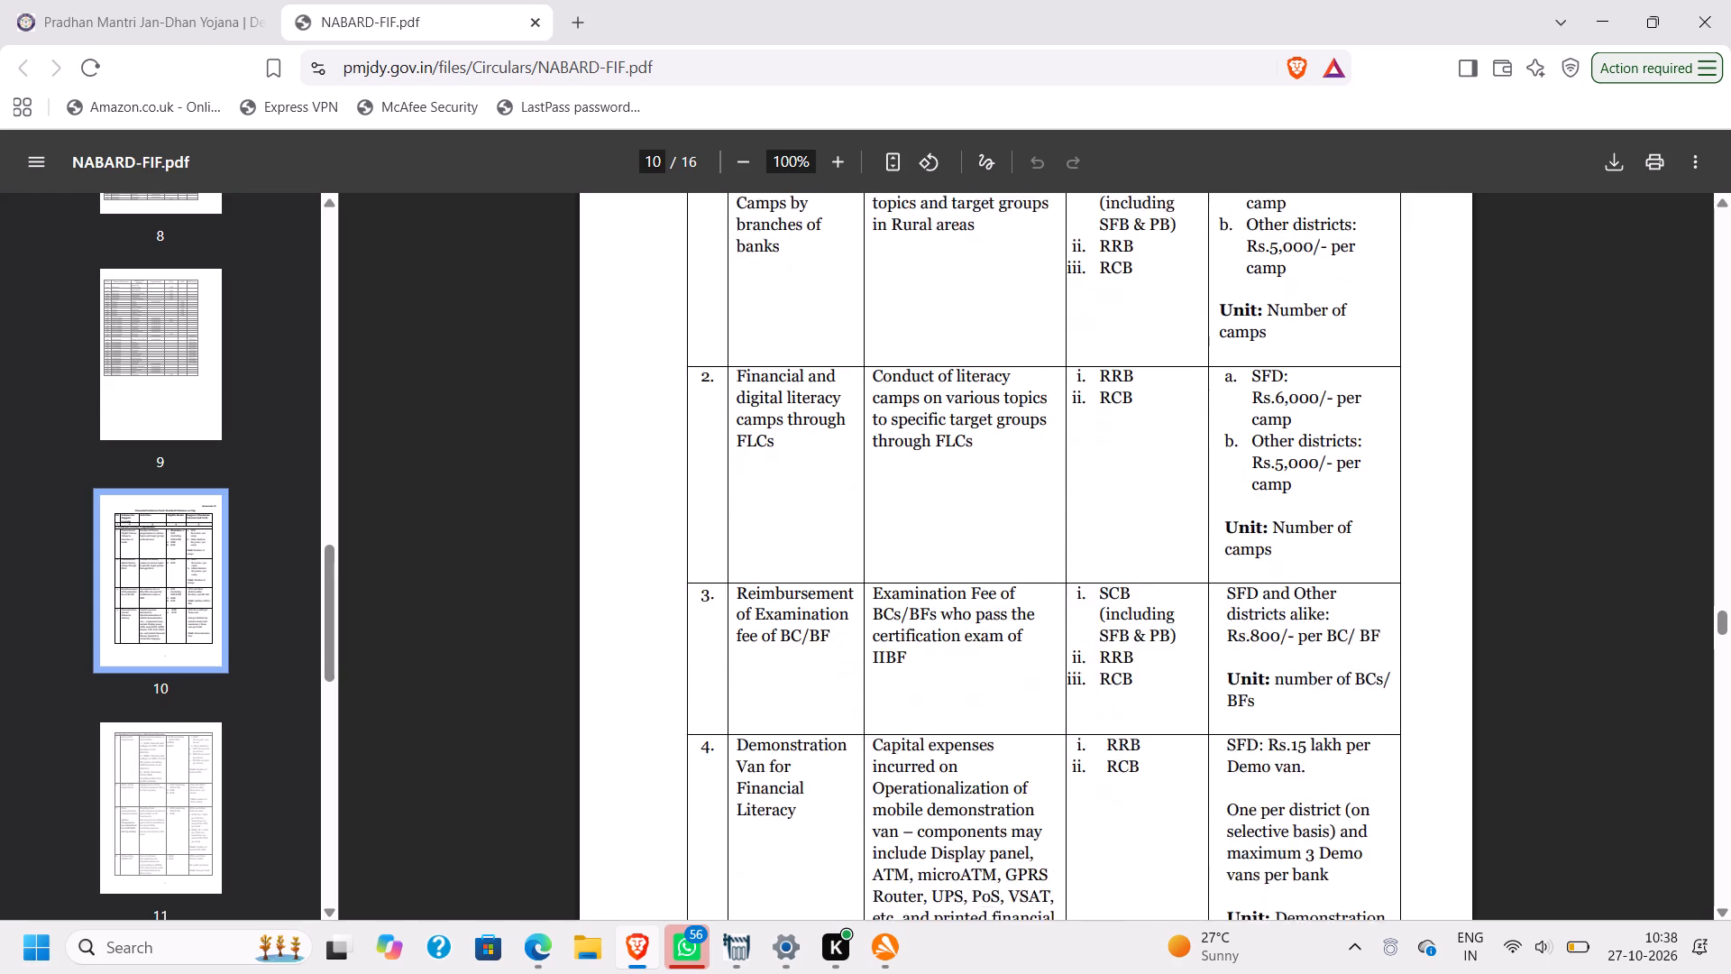
pyautogui.scroll(-5, 907, 767)
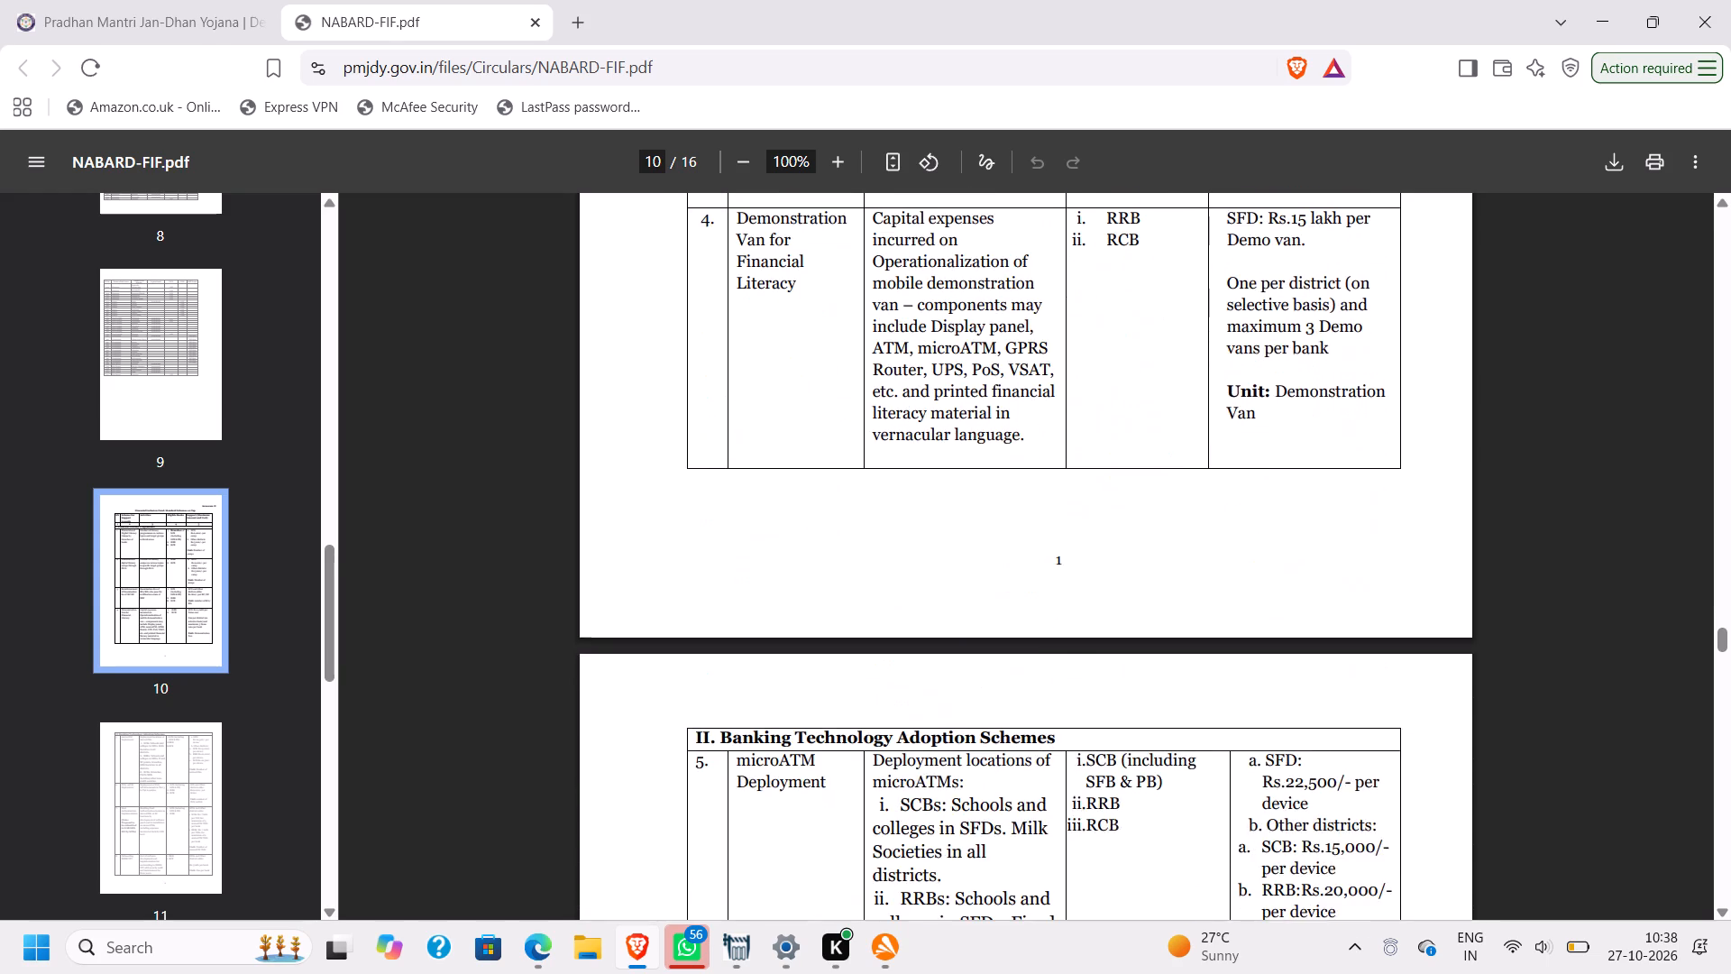
# Look through the rest of Annexure II, covering the Banking Technology Adoption Schemes and Regulatory Infrastructure Support on pages 11 and 12.
pyautogui.scroll(-2, 907, 767)
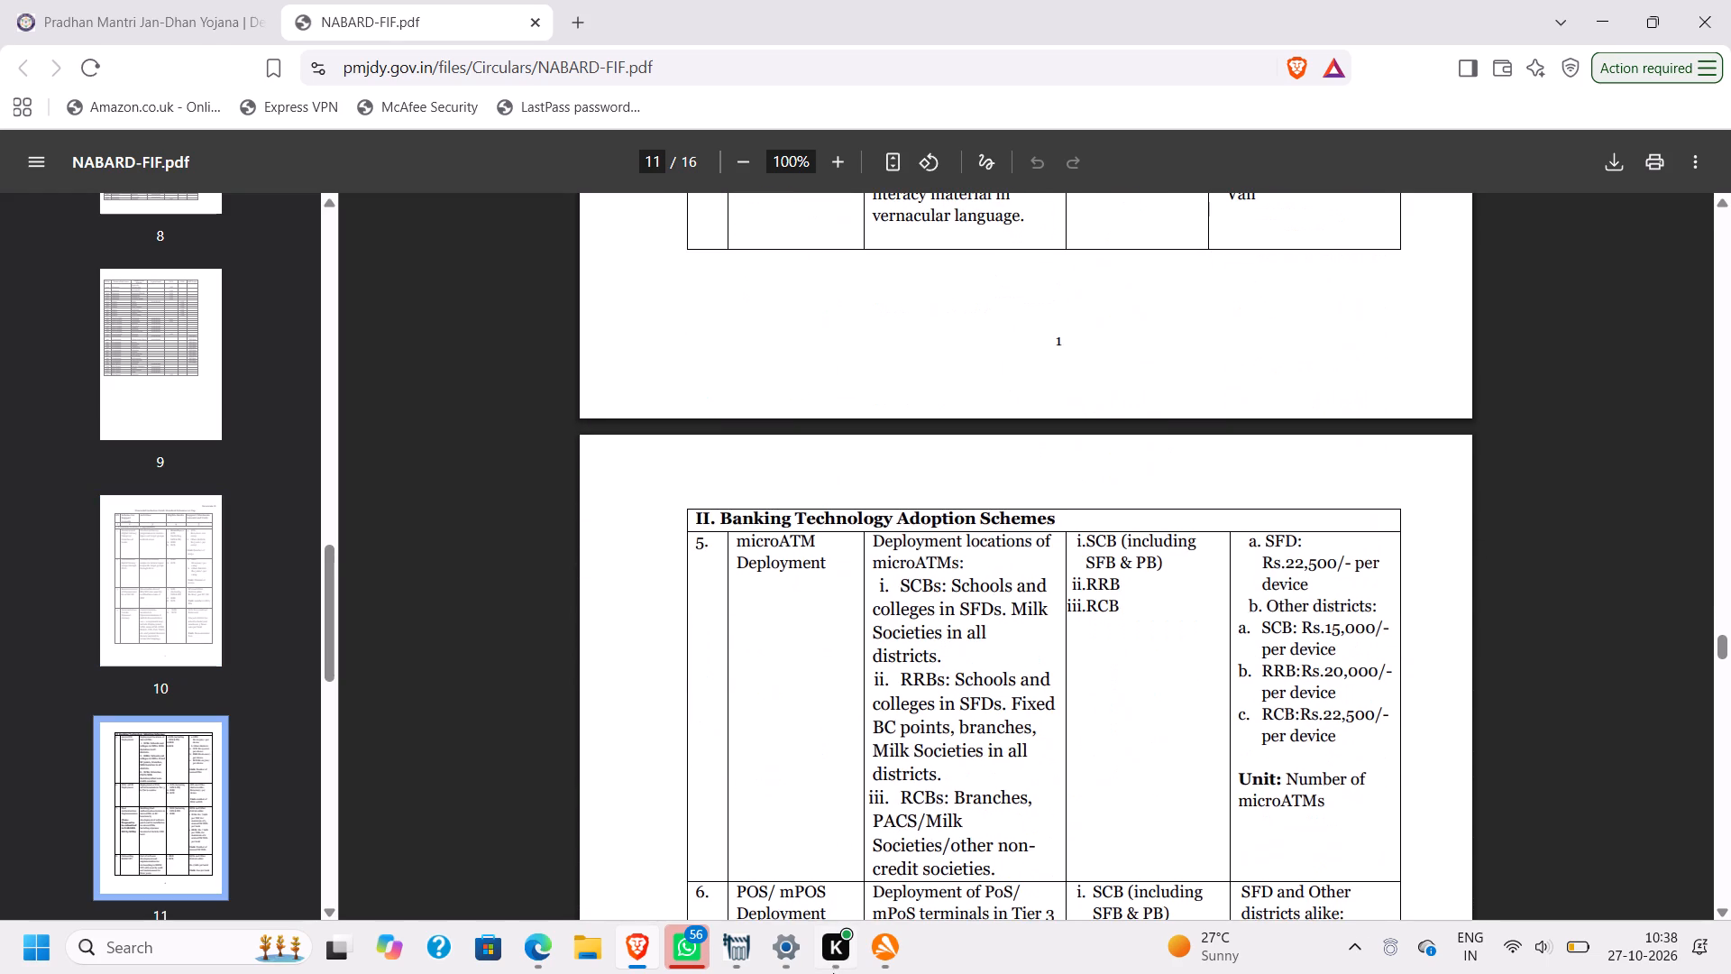
pyautogui.moveTo(889, 778); pyautogui.dragTo(1096, 720)
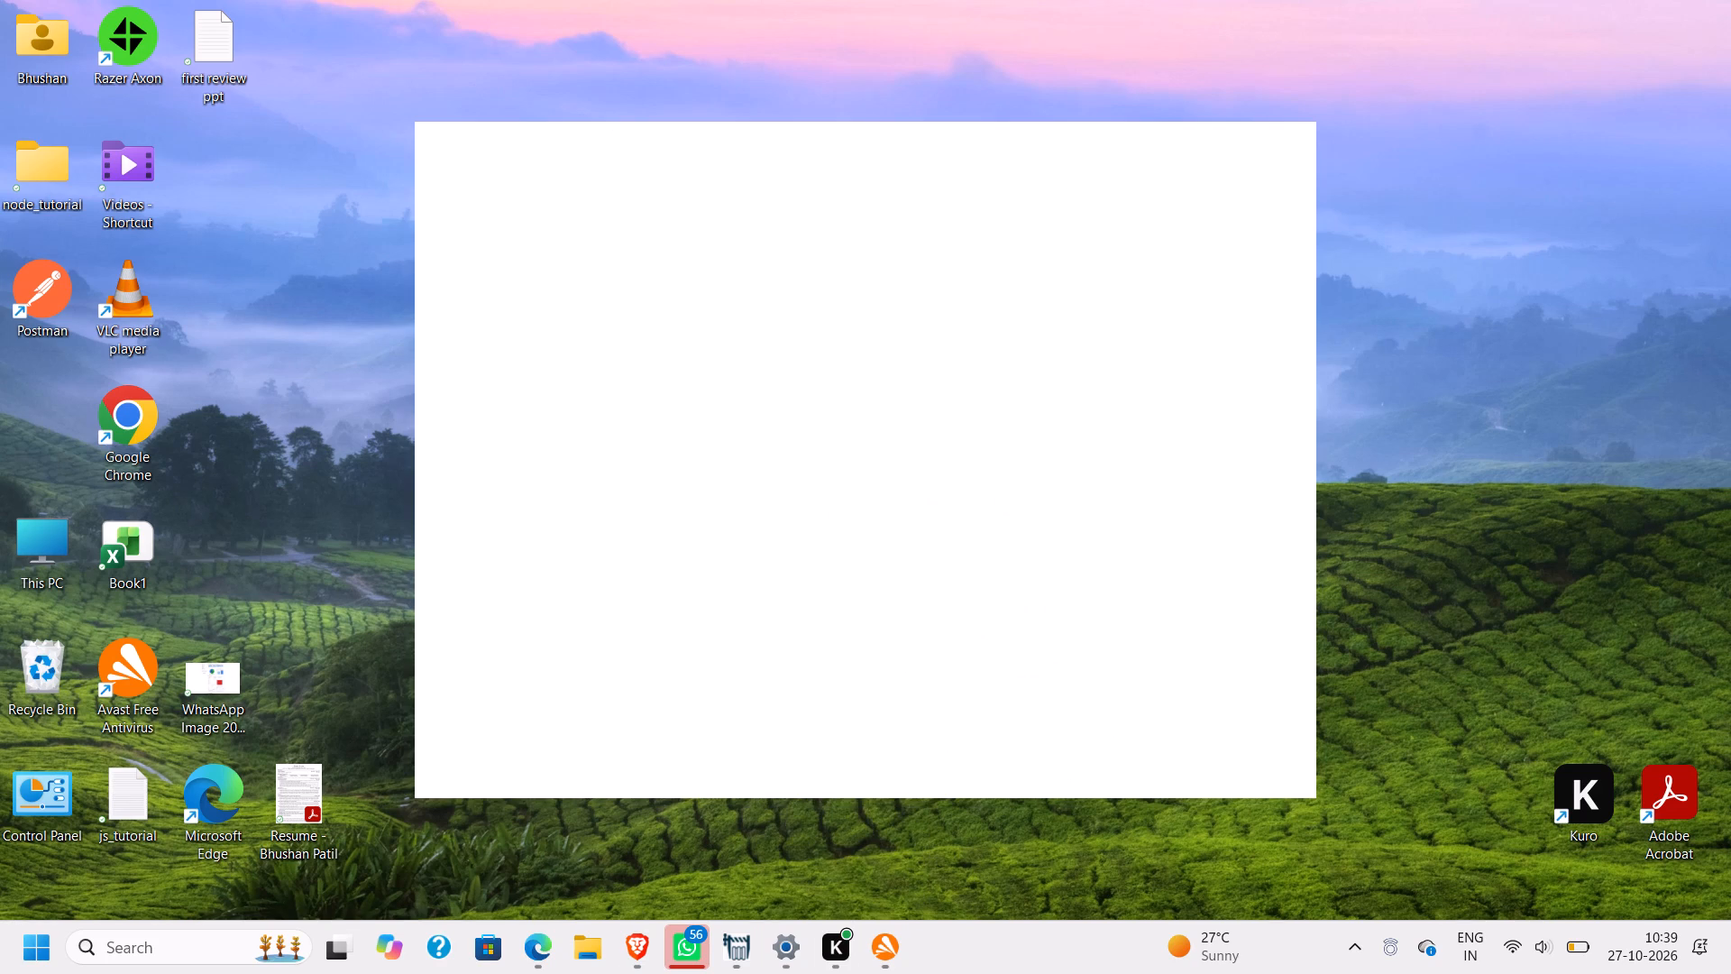
pyautogui.scroll(-6, 1016, 810)
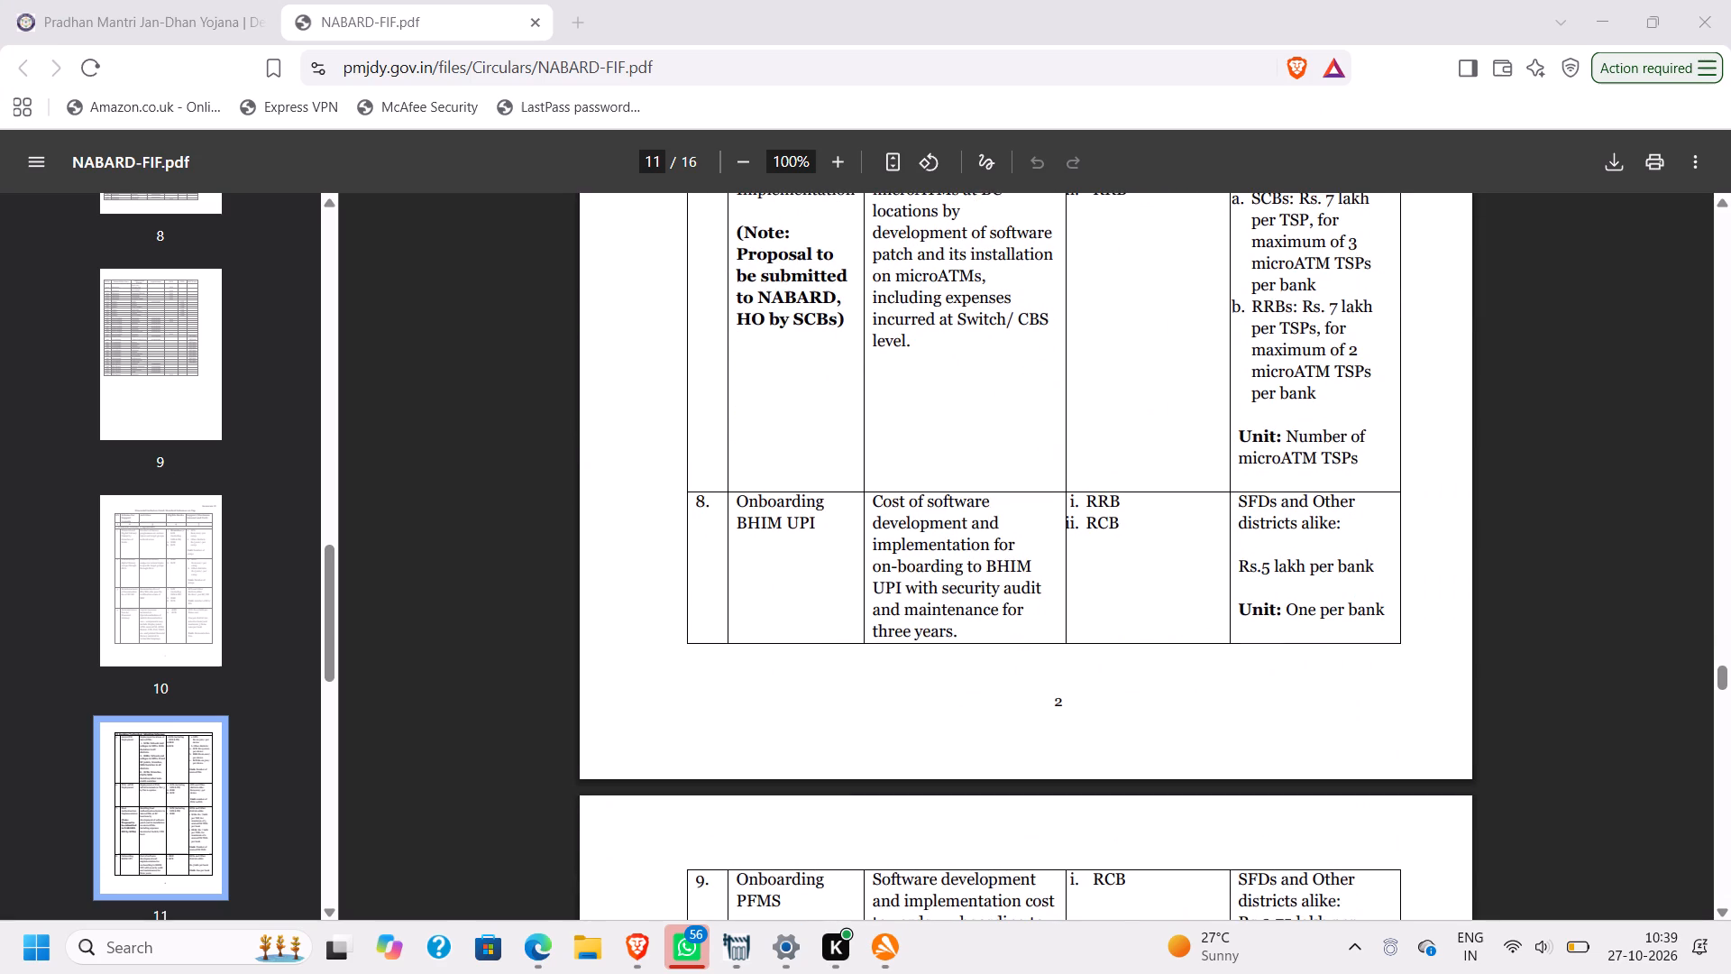
pyautogui.scroll(-1, 1016, 810)
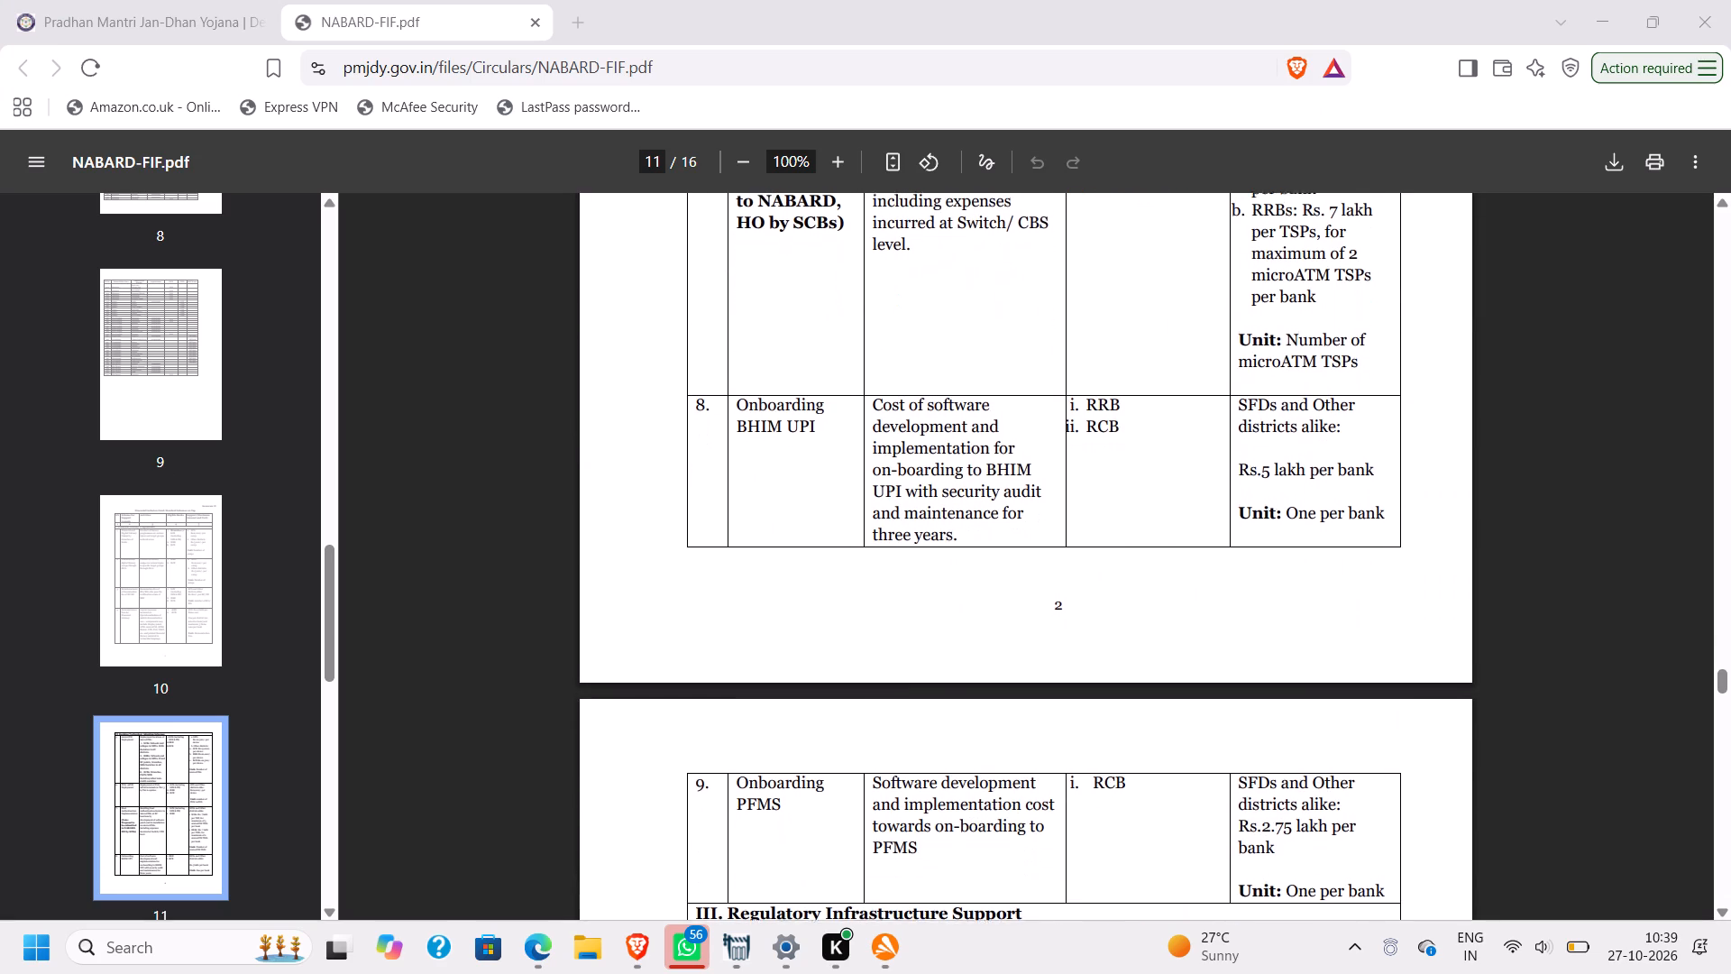
pyautogui.scroll(-5, 1016, 810)
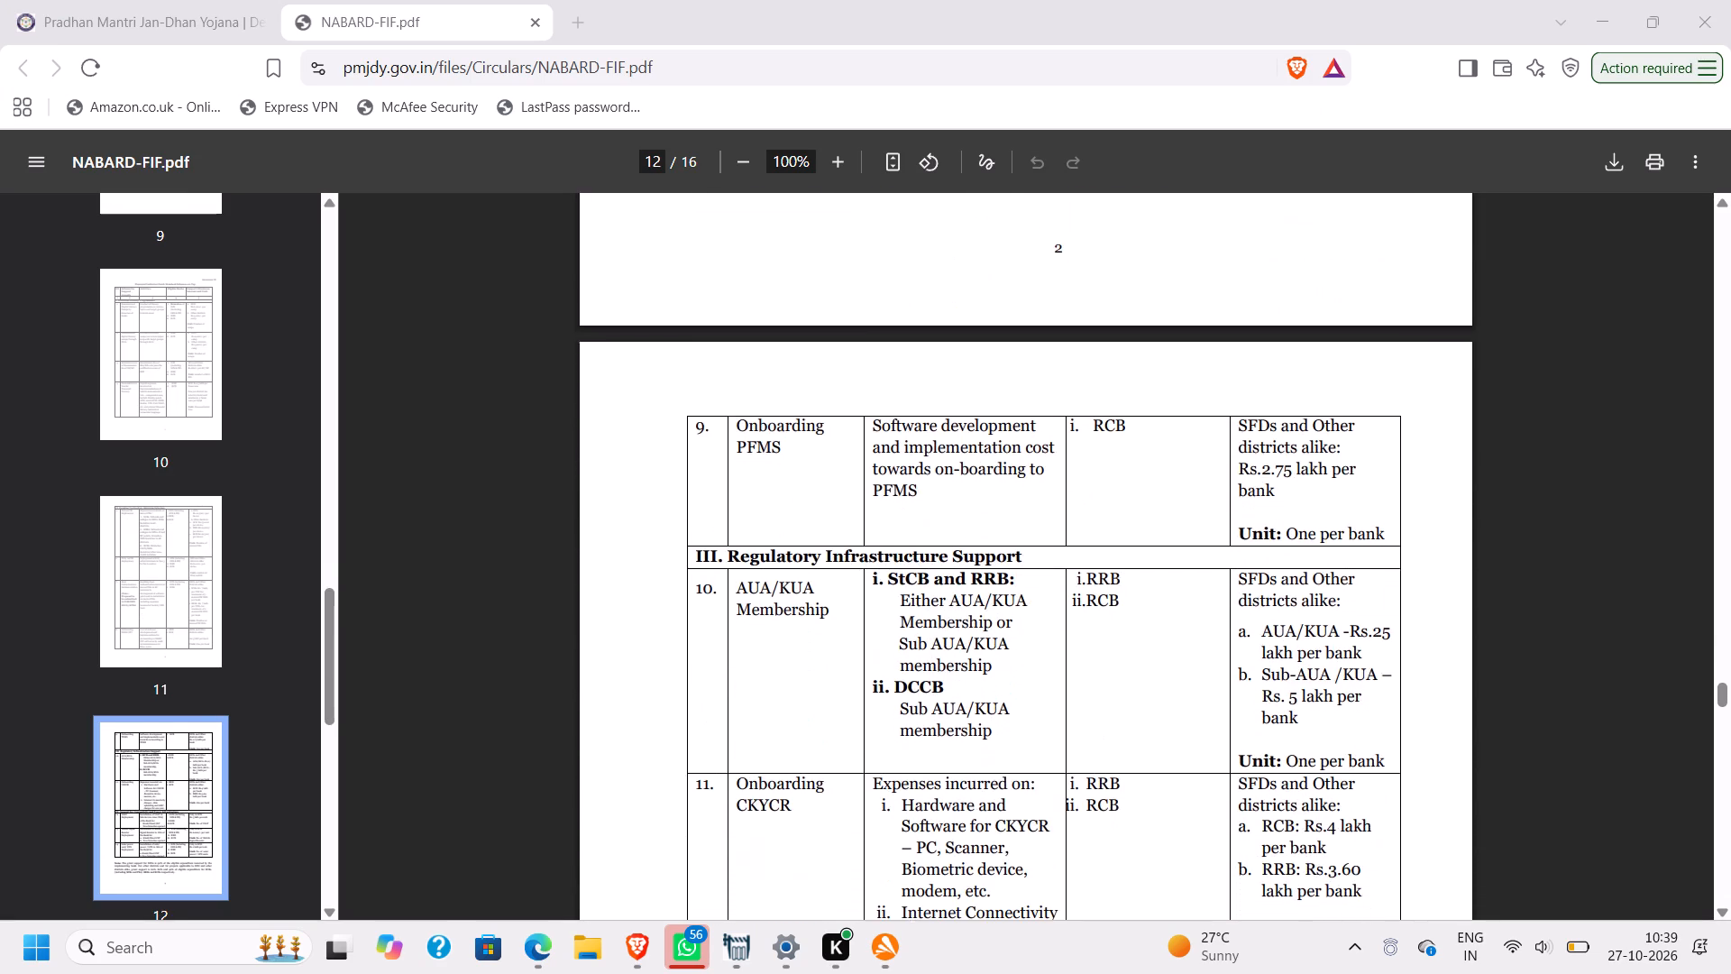
pyautogui.scroll(-9, 1016, 810)
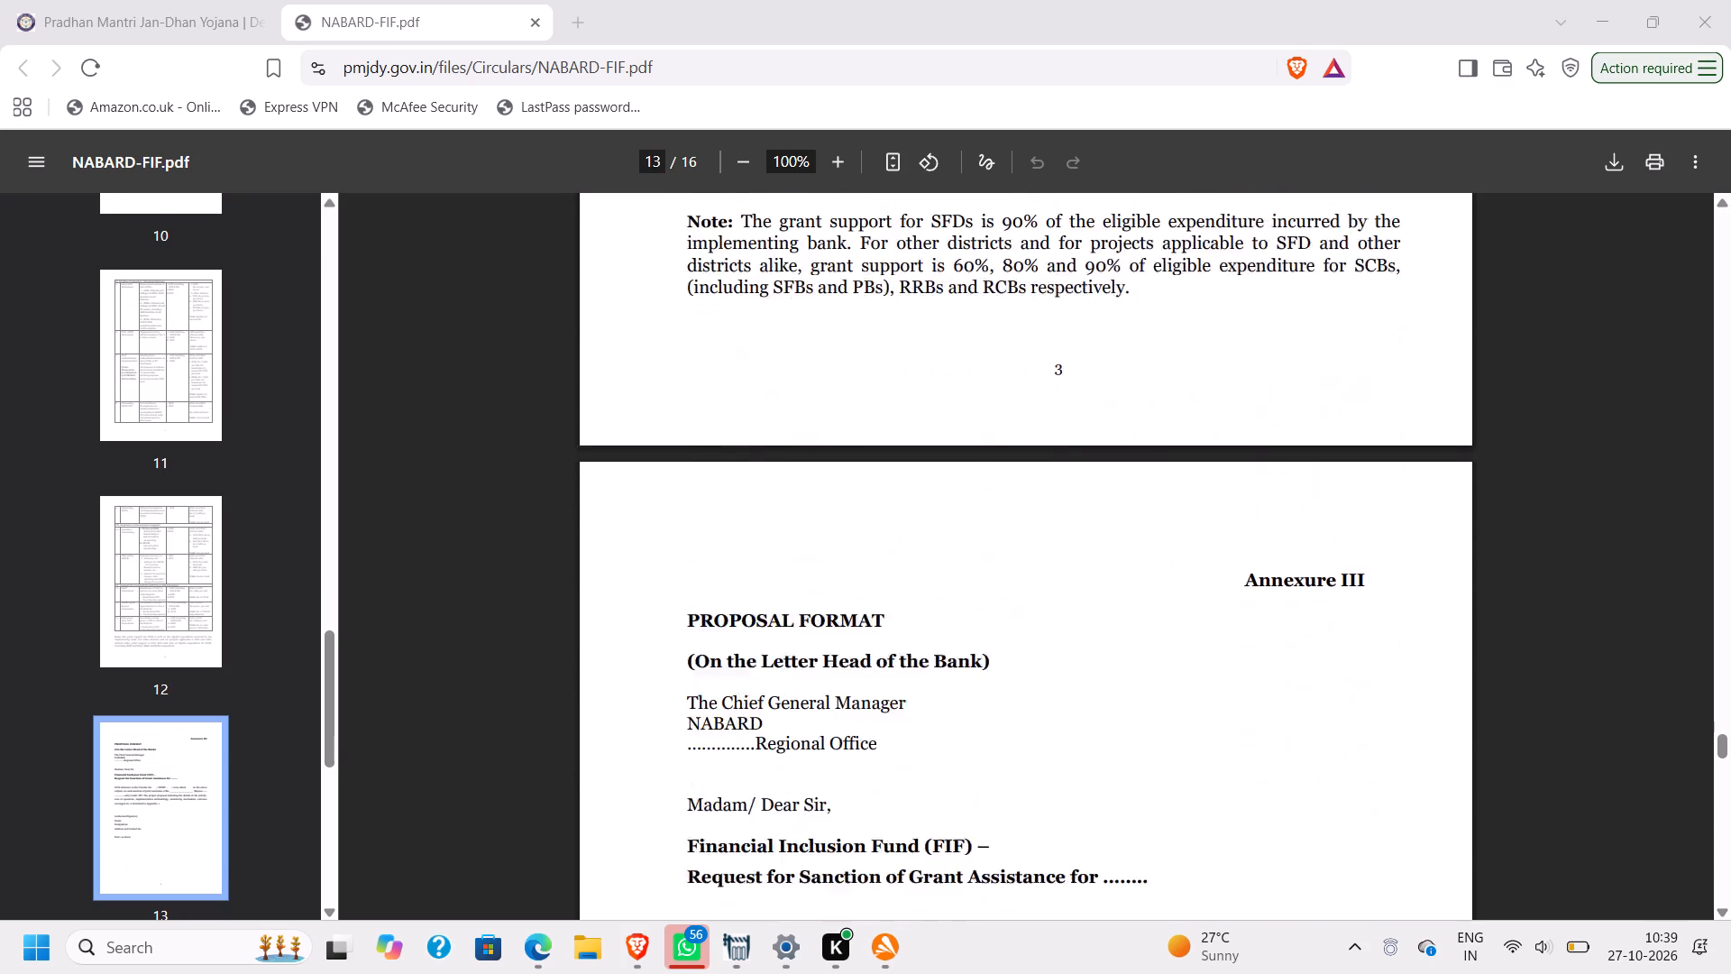
# Read the Annexure III proposal format on page 13 and the Appendix 1 project proposal outline on pages 14 and 15.
pyautogui.scroll(-2, 1016, 810)
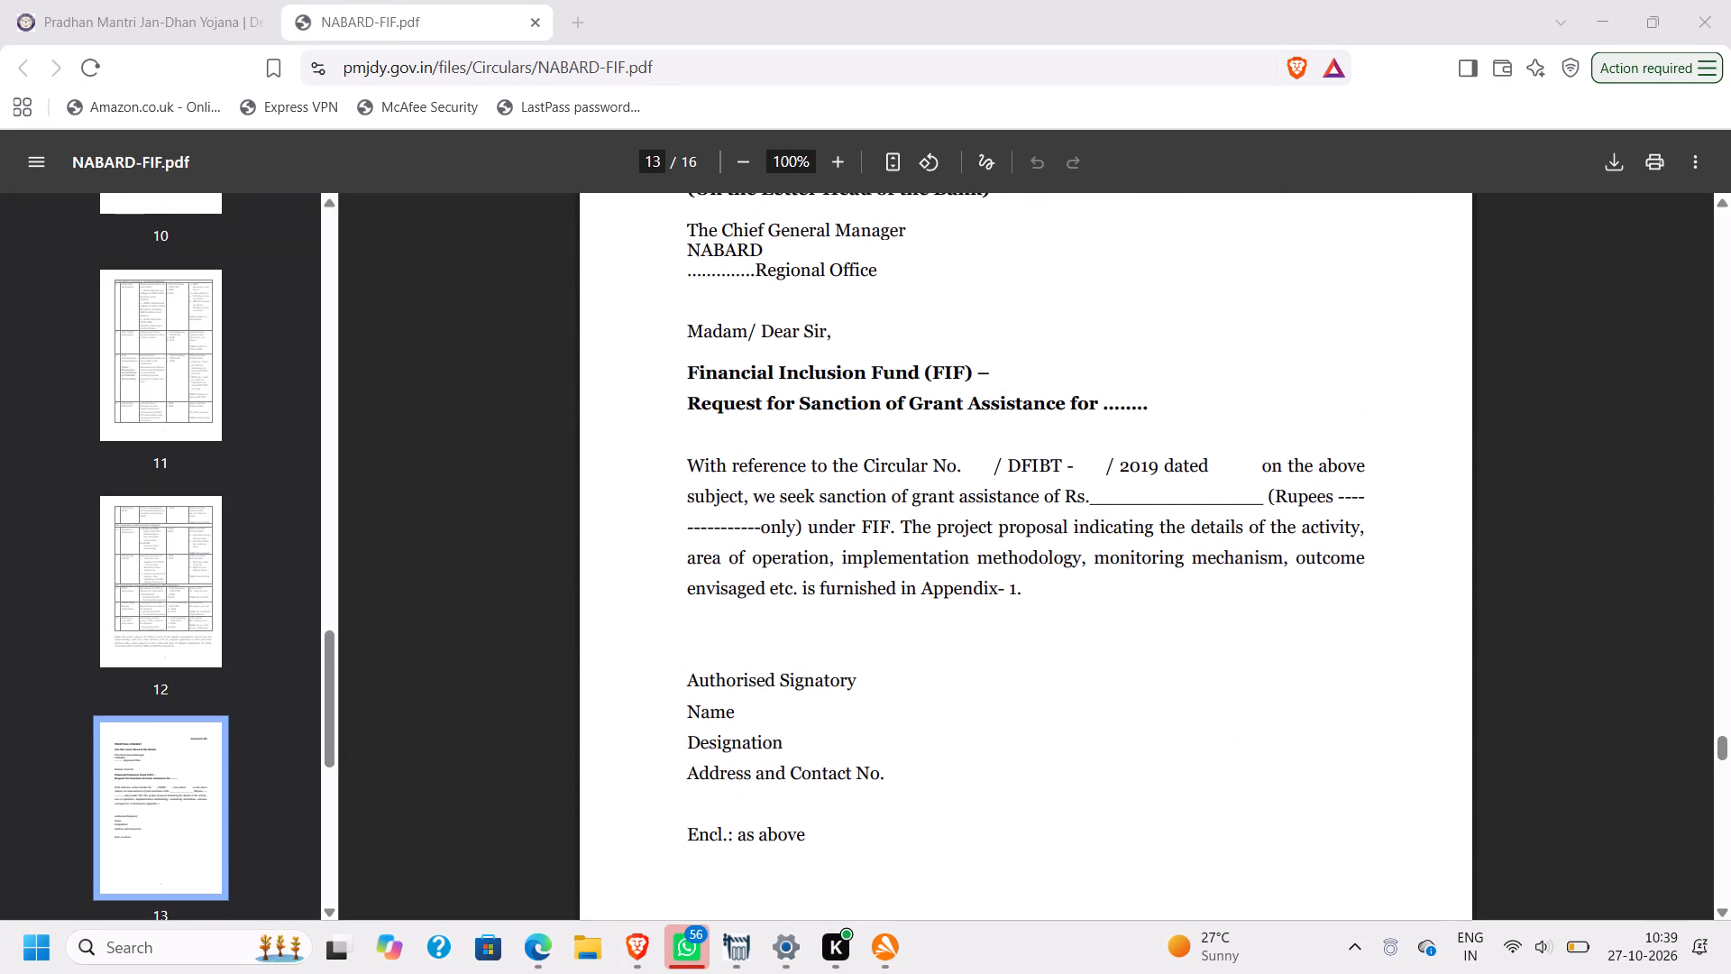
pyautogui.scroll(-3, 1016, 810)
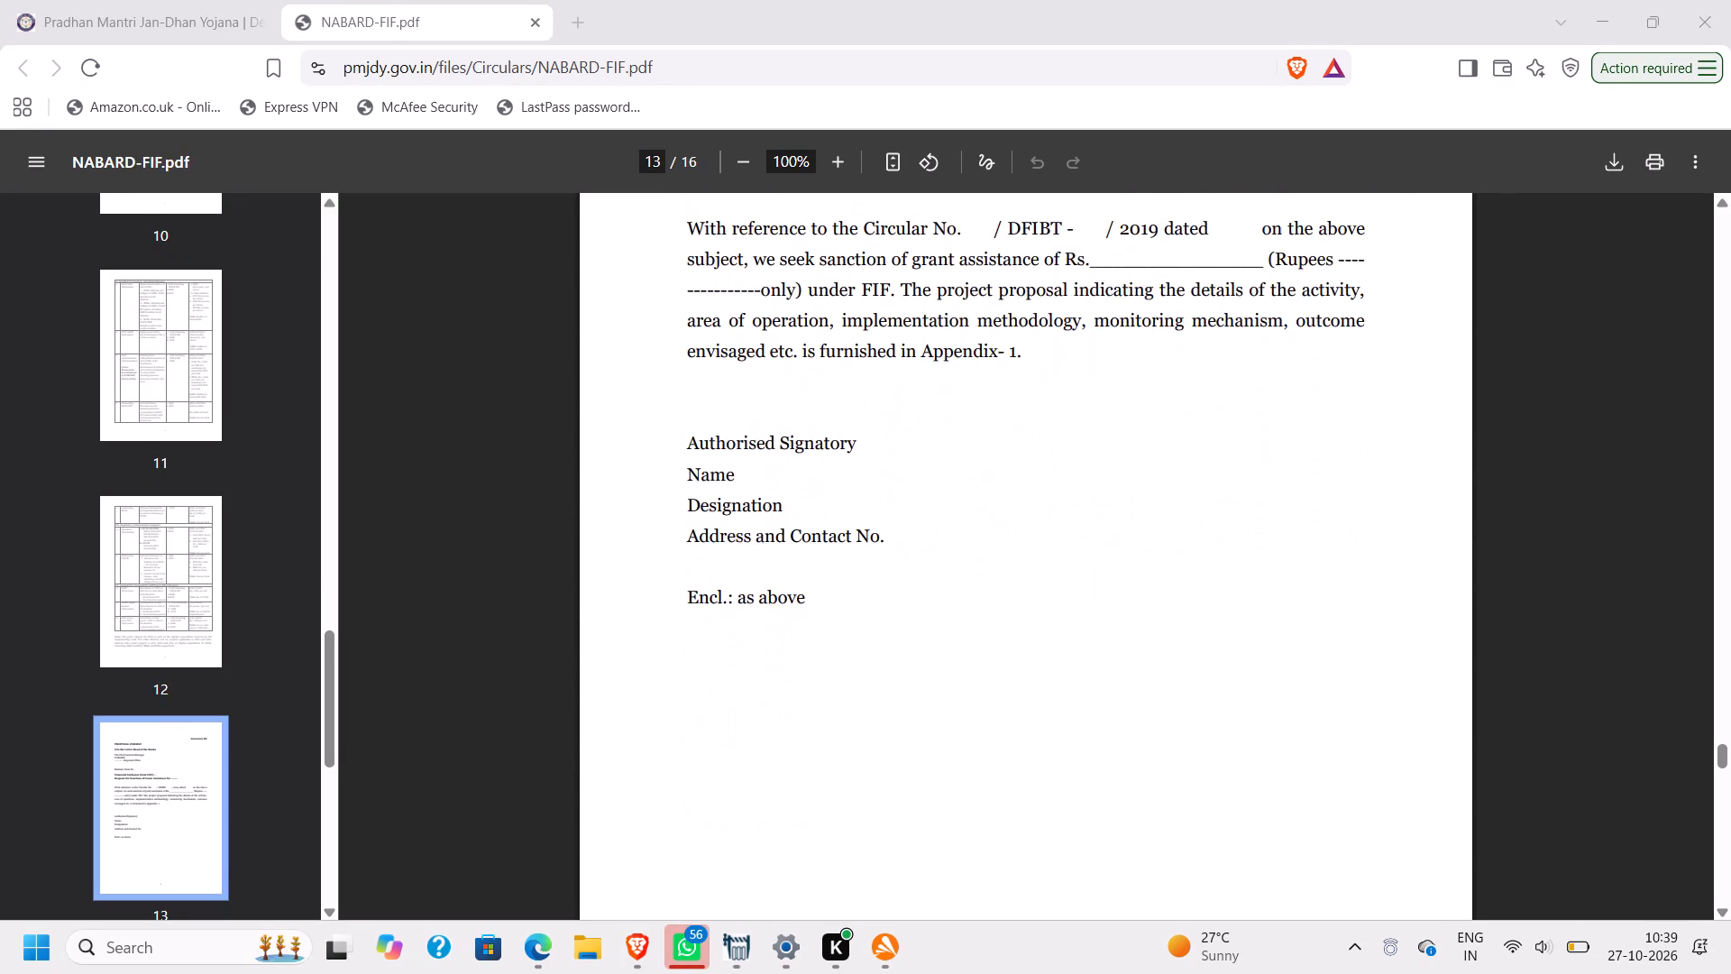
pyautogui.scroll(-8, 1016, 810)
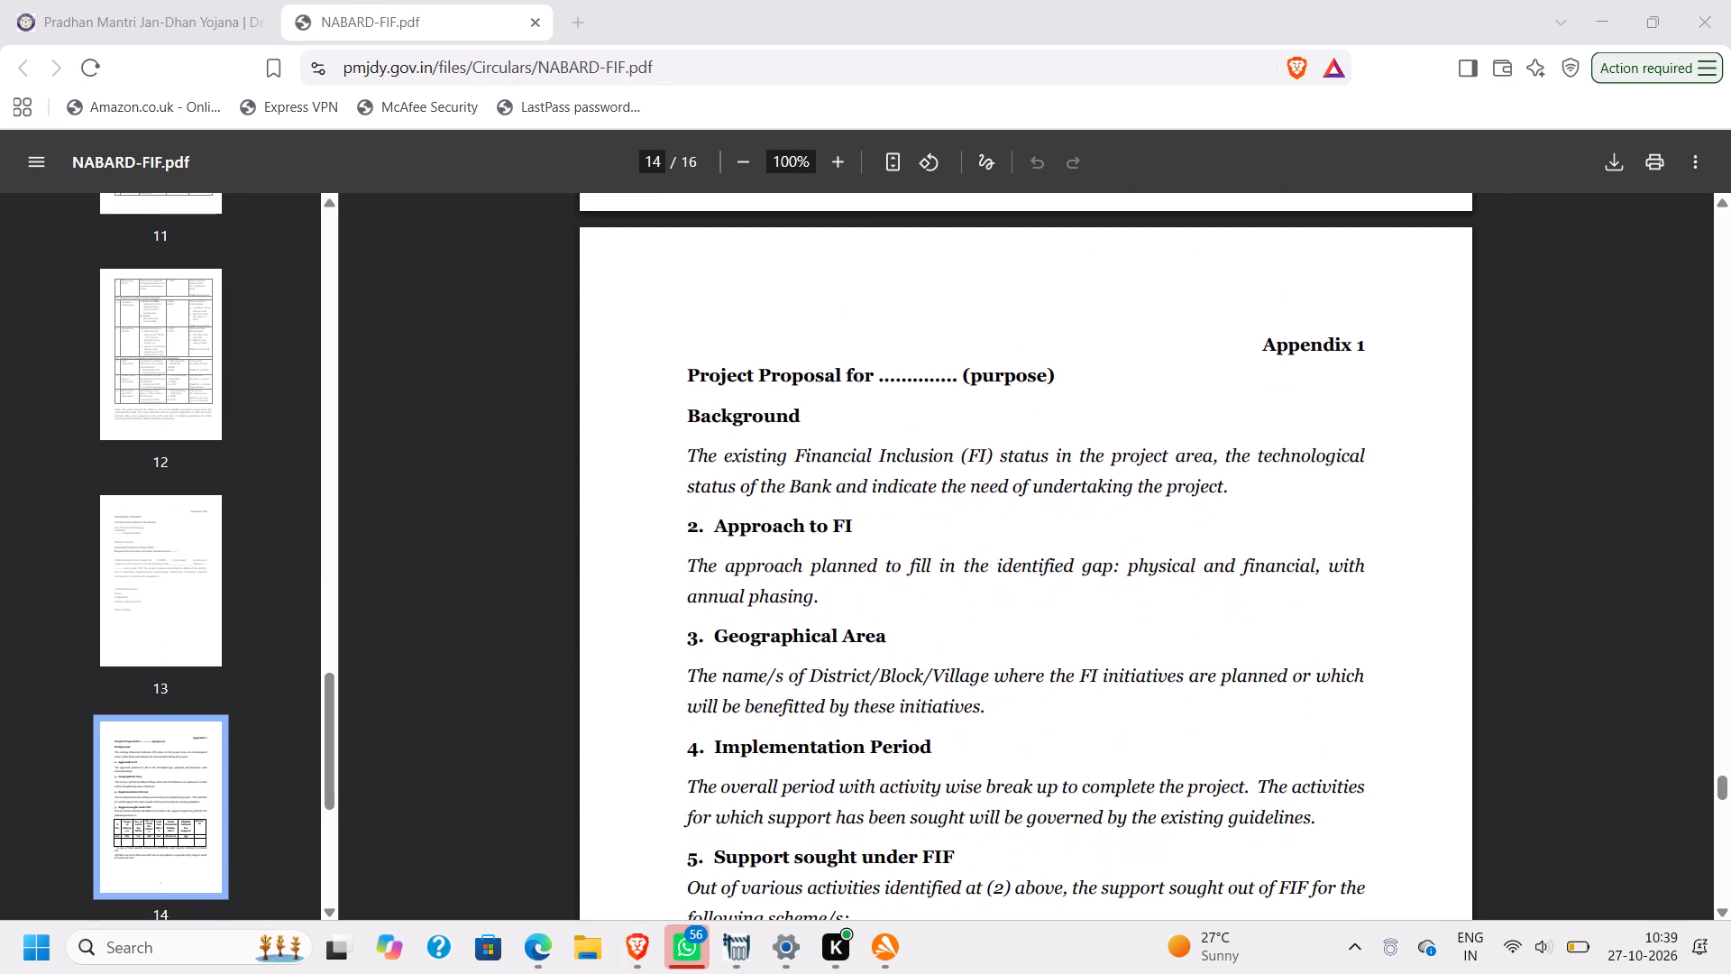
pyautogui.scroll(-3, 1016, 810)
pyautogui.scroll(3, 1016, 810)
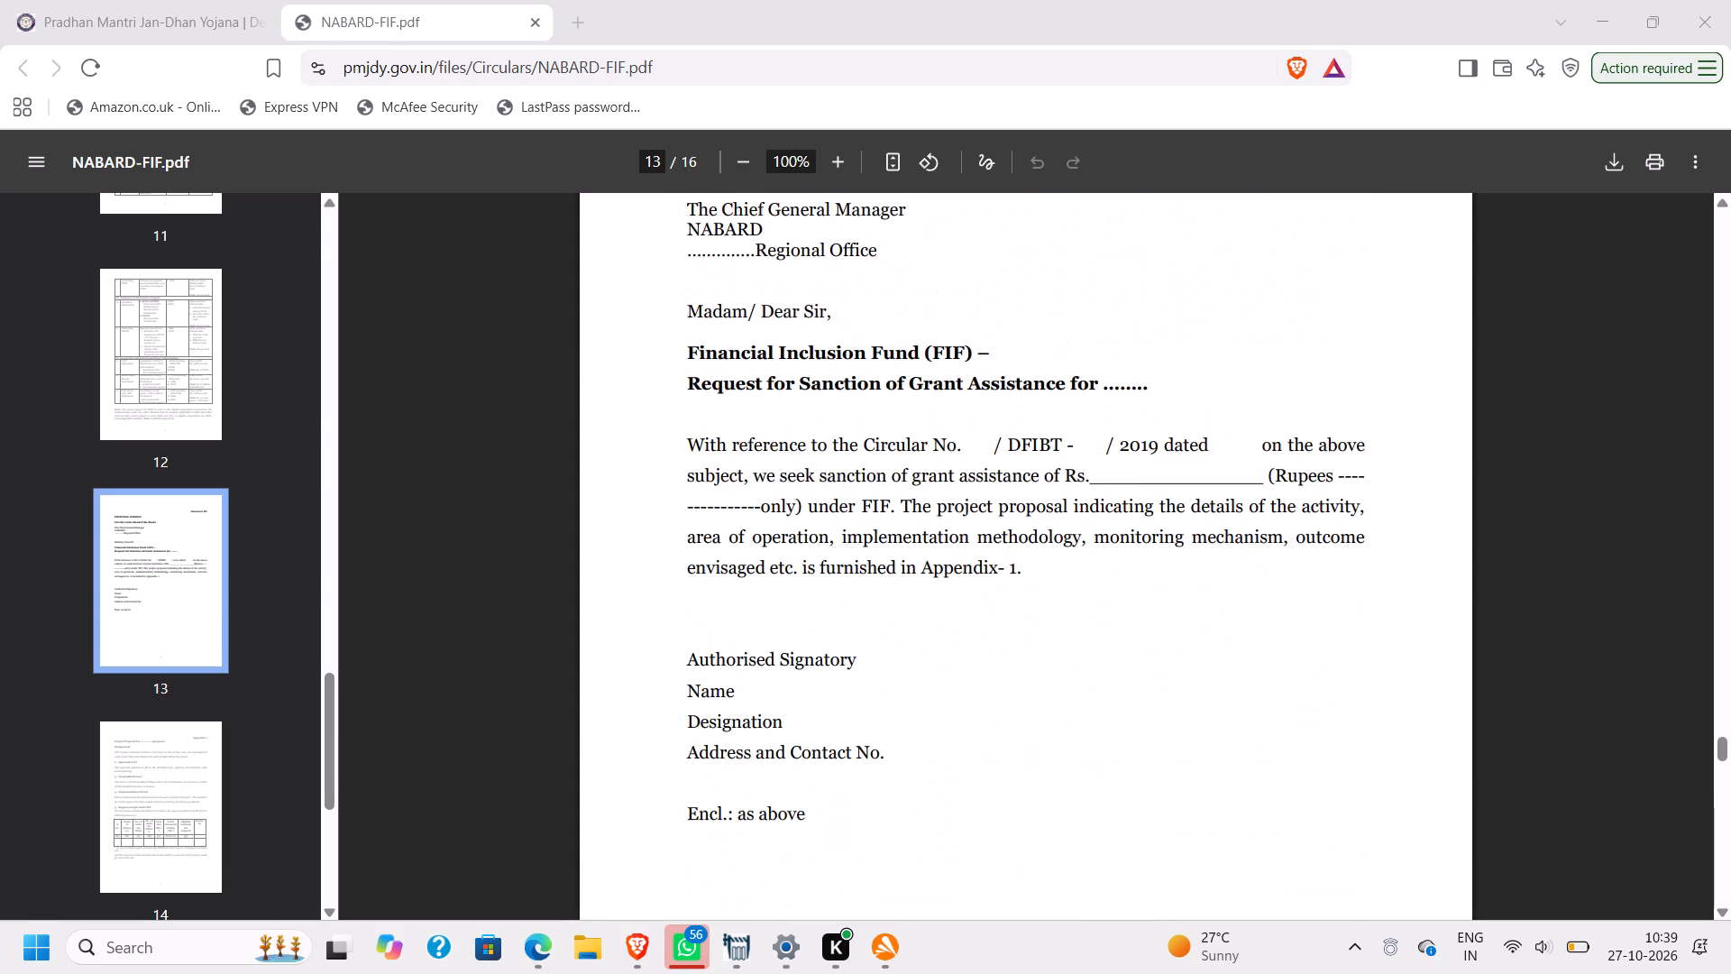
pyautogui.scroll(-8, 1016, 810)
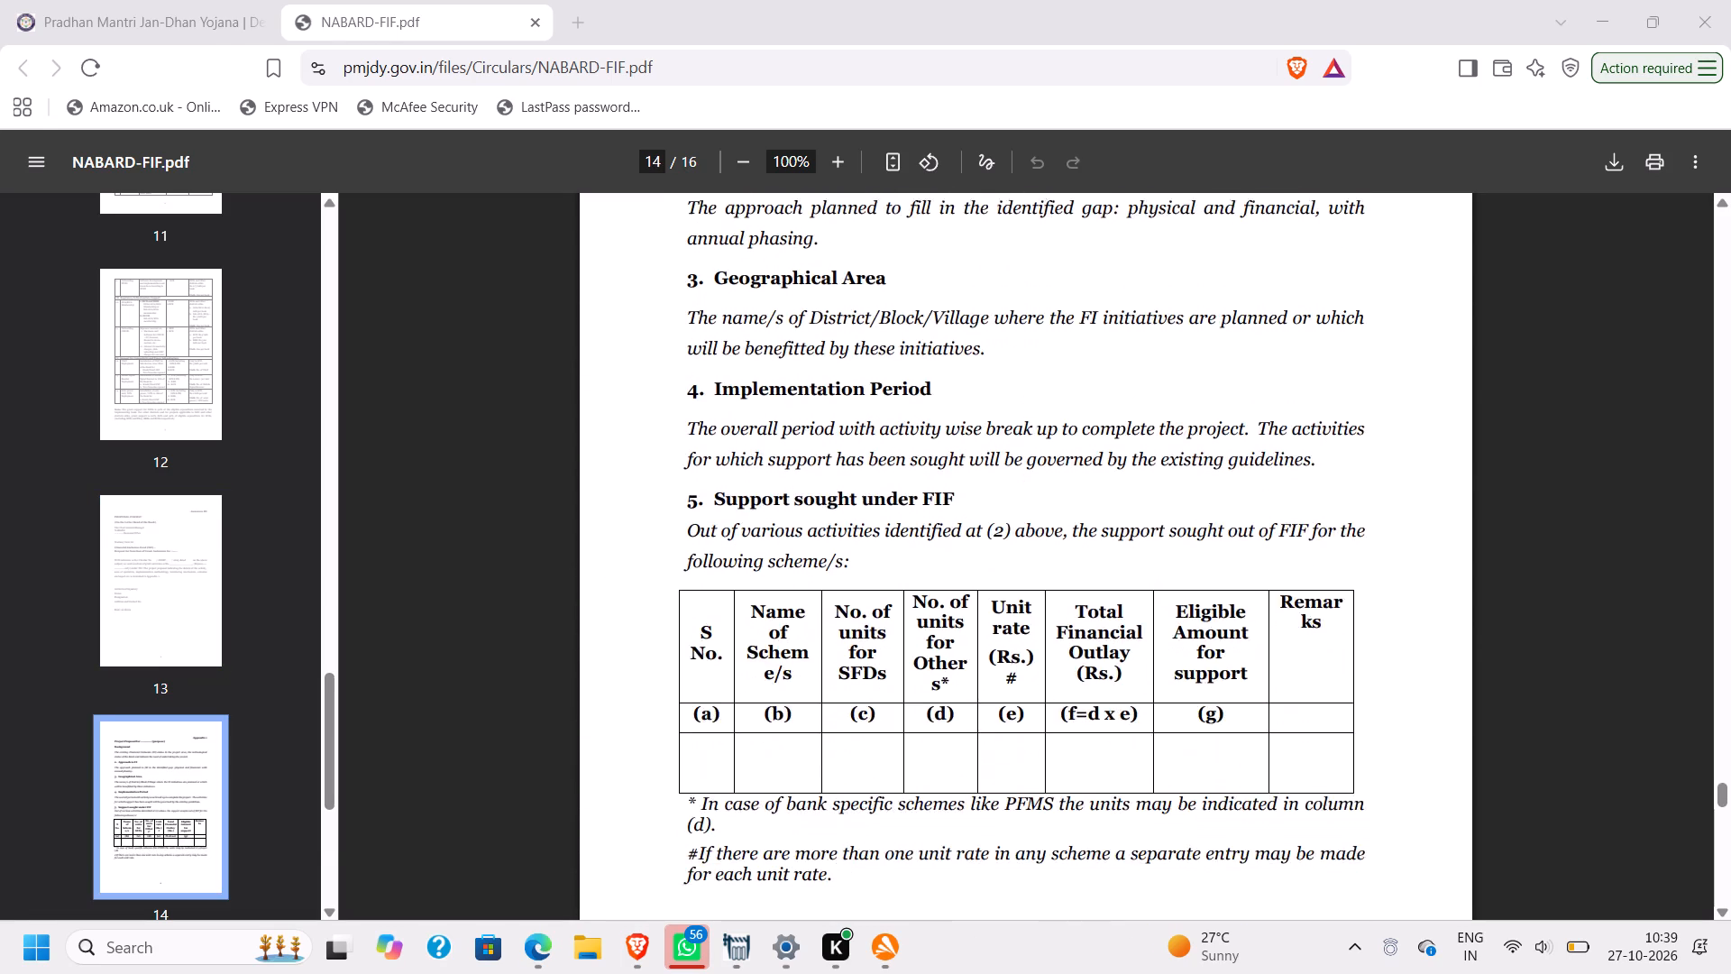
pyautogui.scroll(-7, 1016, 810)
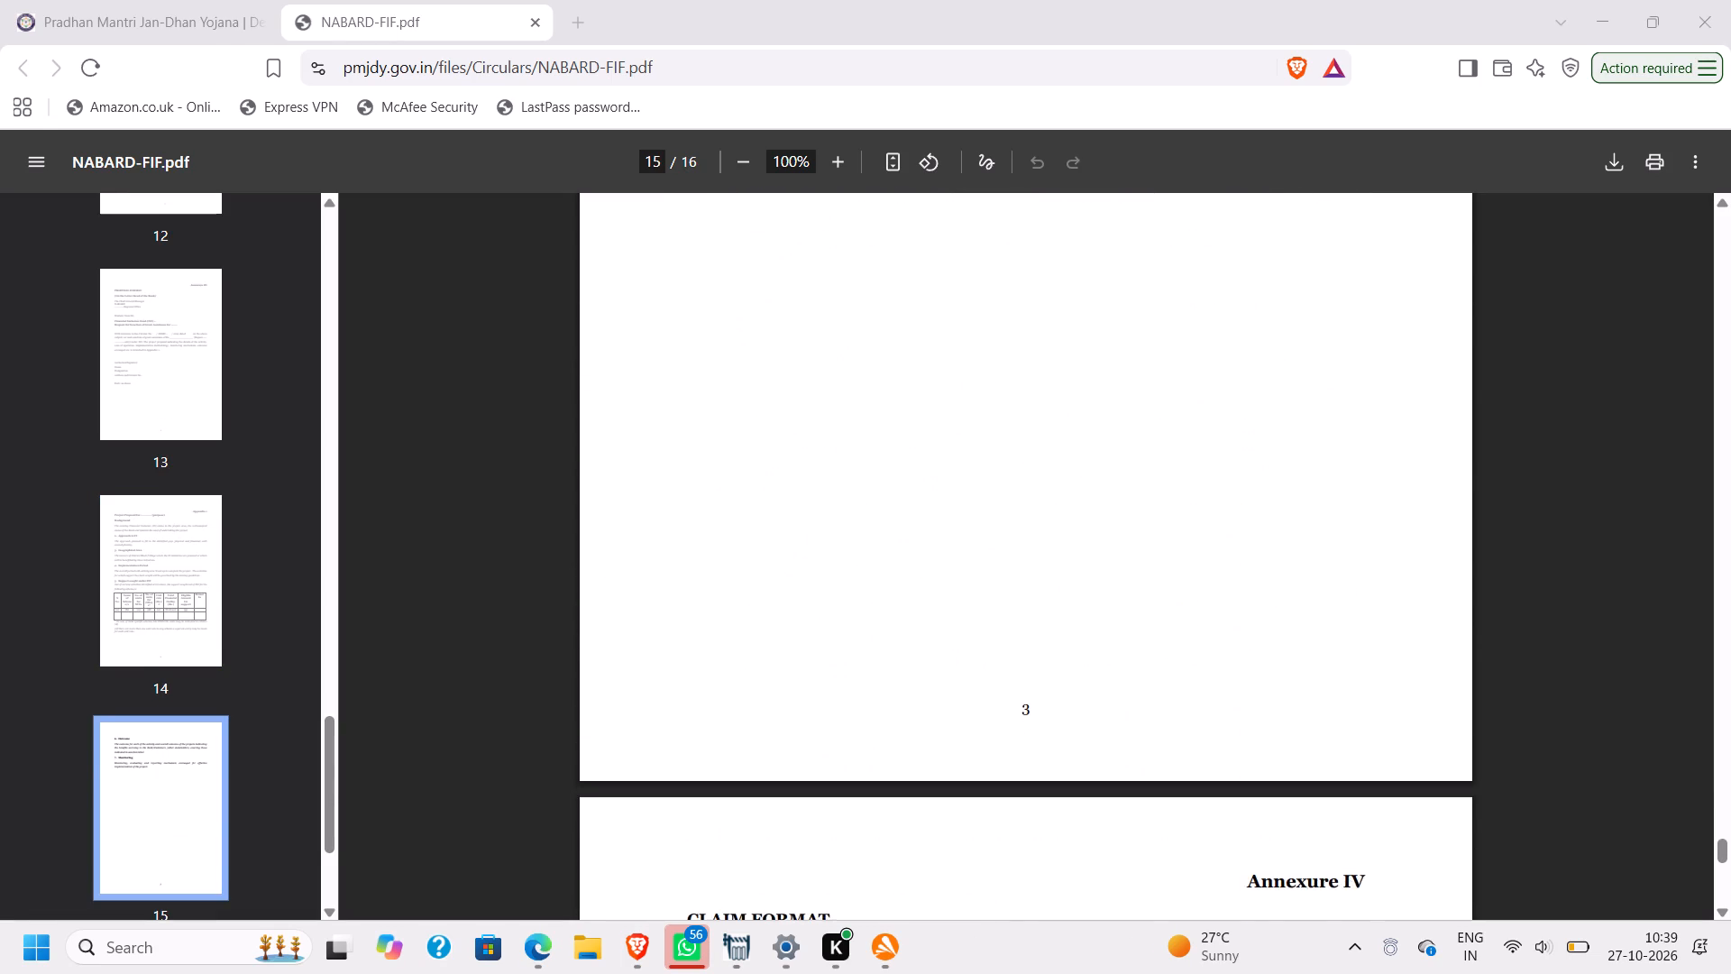
# Examine the Annexure IV claim format on page 16, and return to the circular's first page.
pyautogui.scroll(-5, 1016, 810)
pyautogui.scroll(1, 1016, 810)
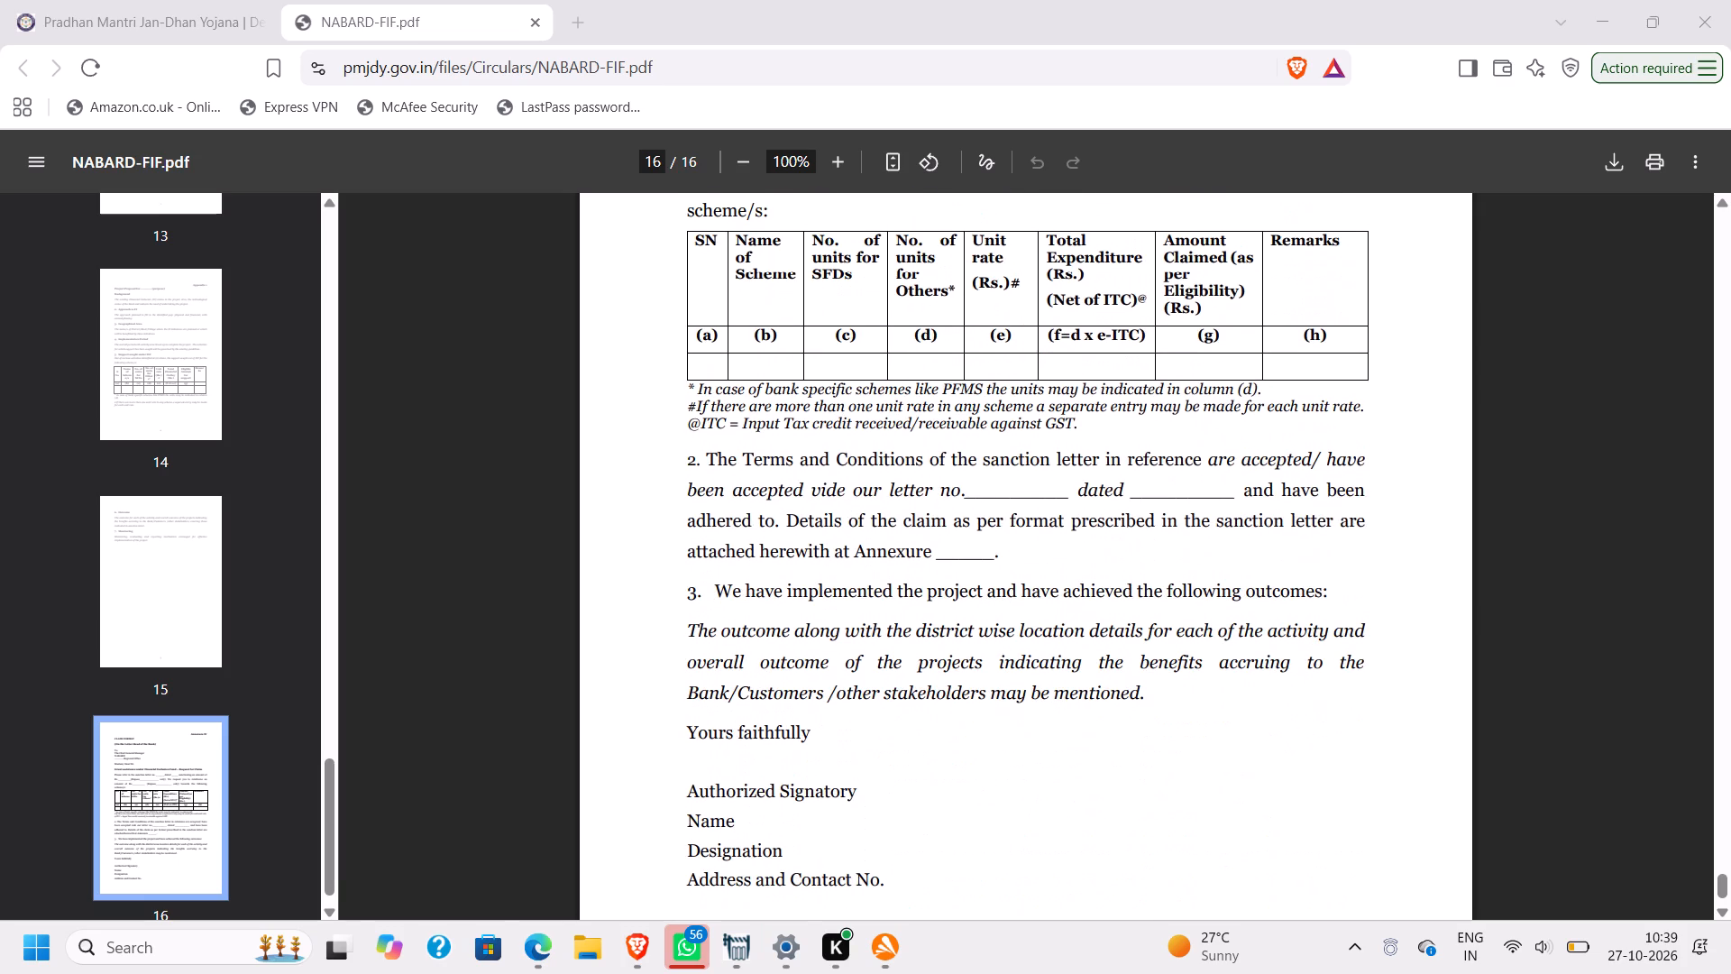
pyautogui.scroll(6, 1016, 810)
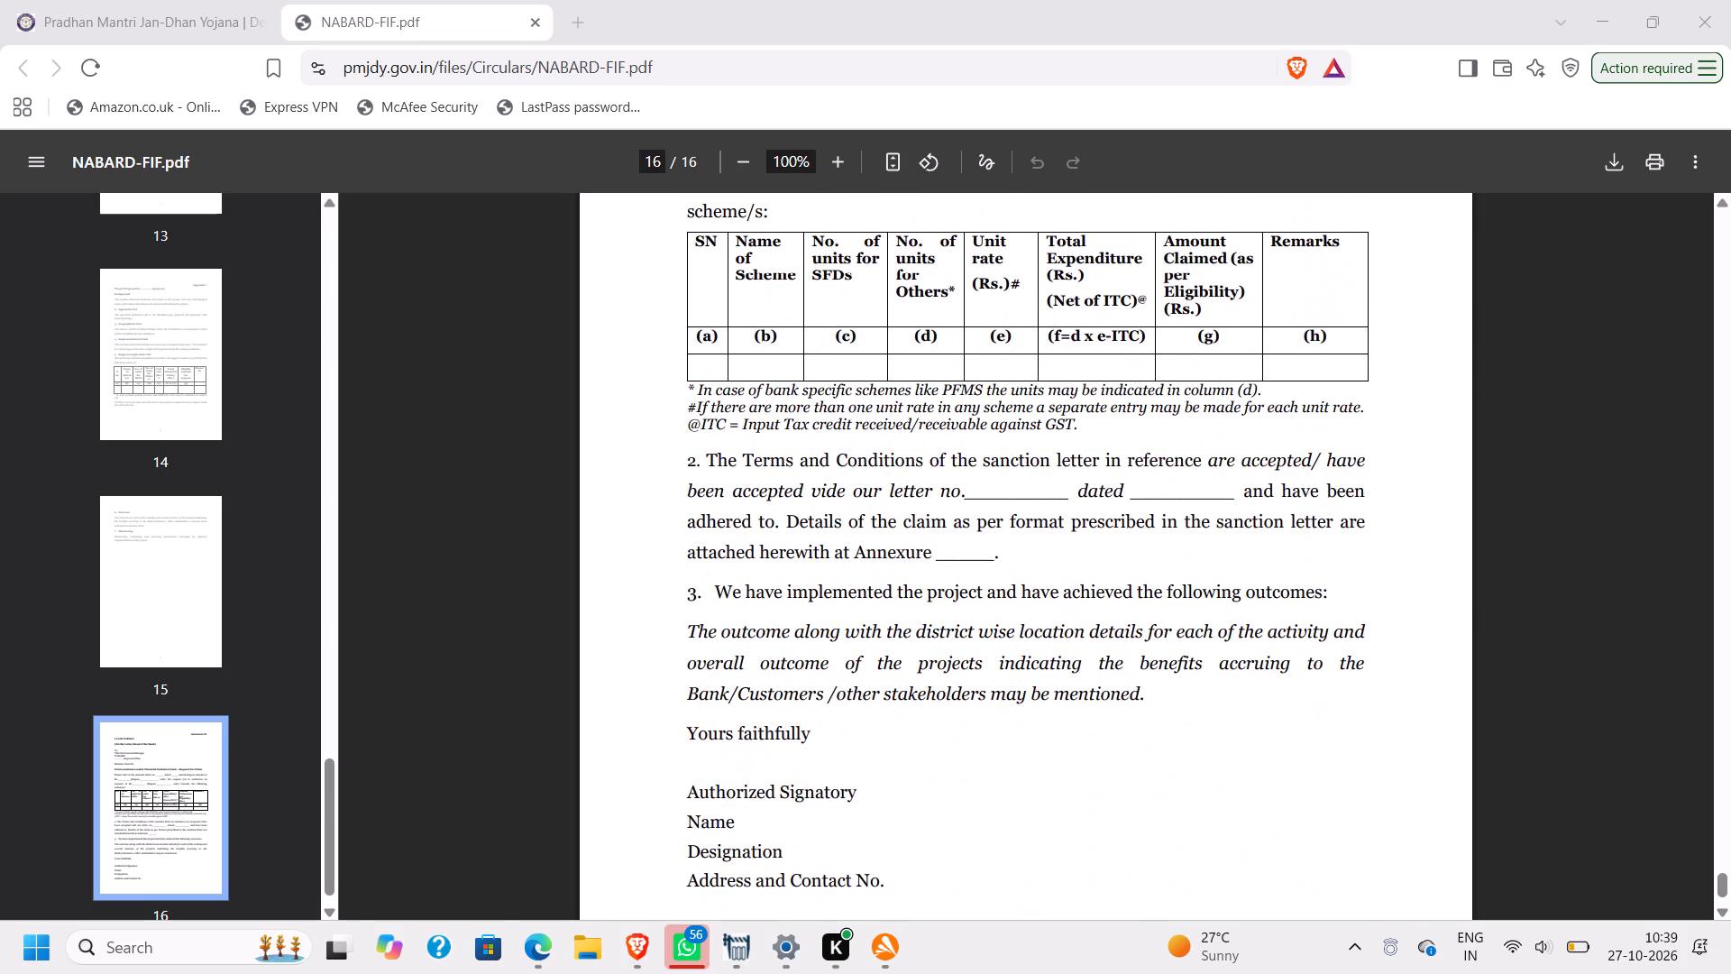
pyautogui.scroll(20, 1016, 810)
pyautogui.scroll(9, 1016, 810)
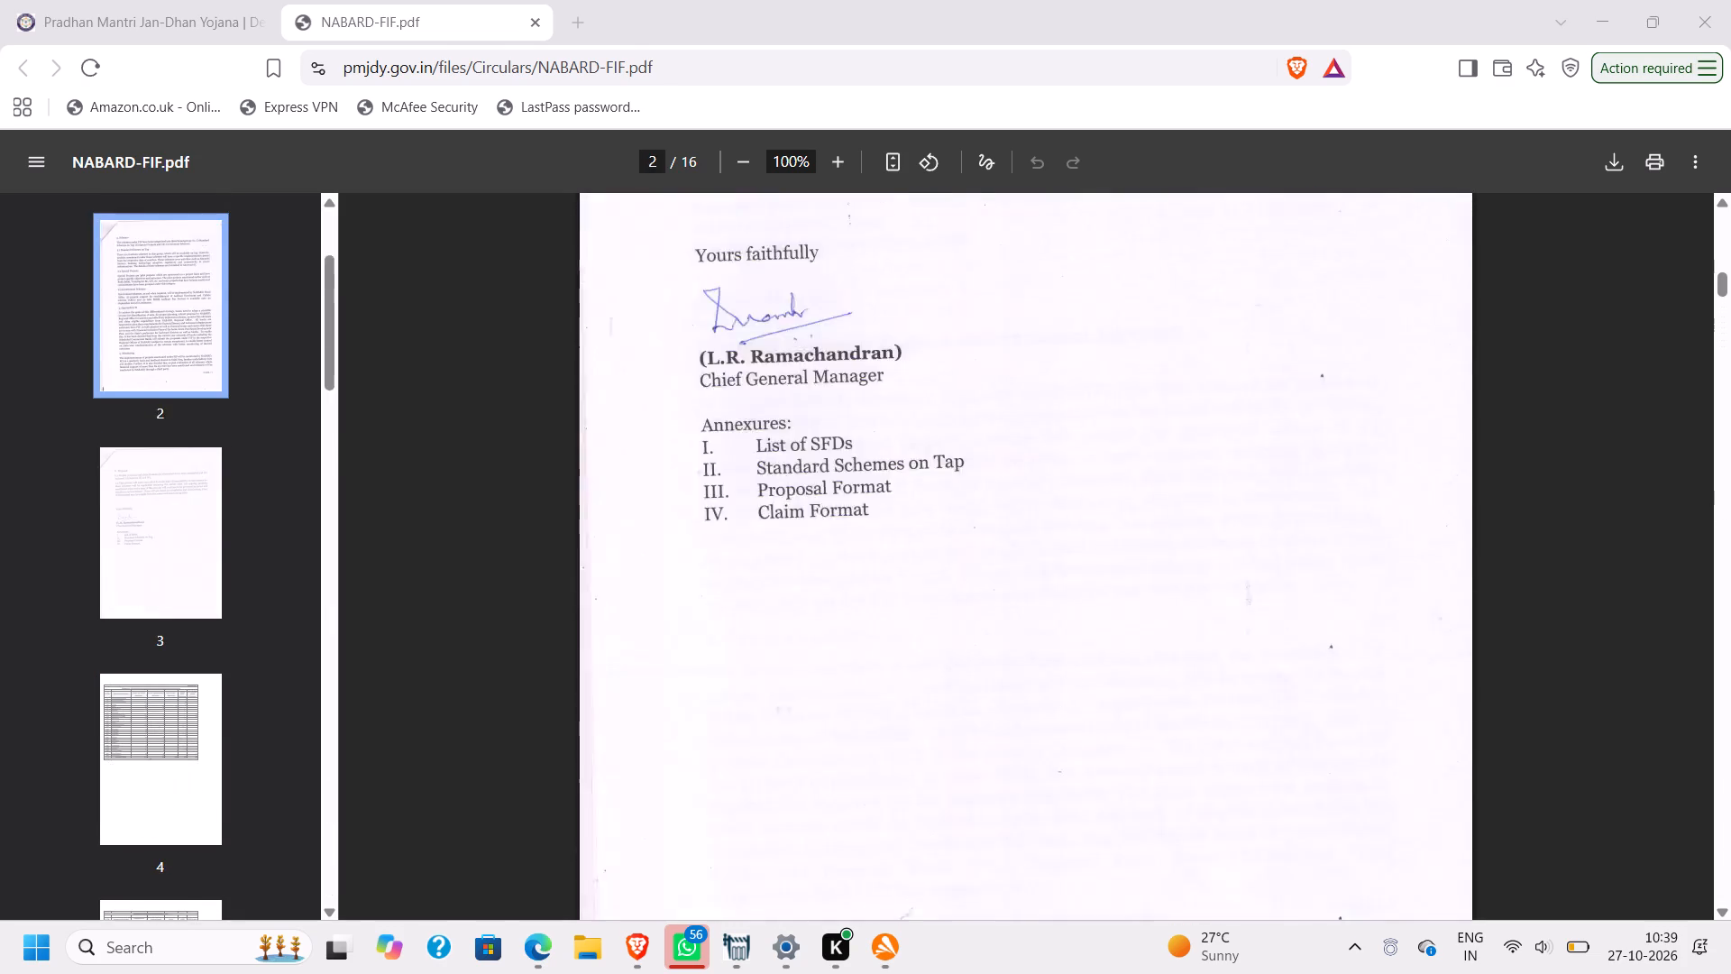
pyautogui.scroll(10, 1016, 810)
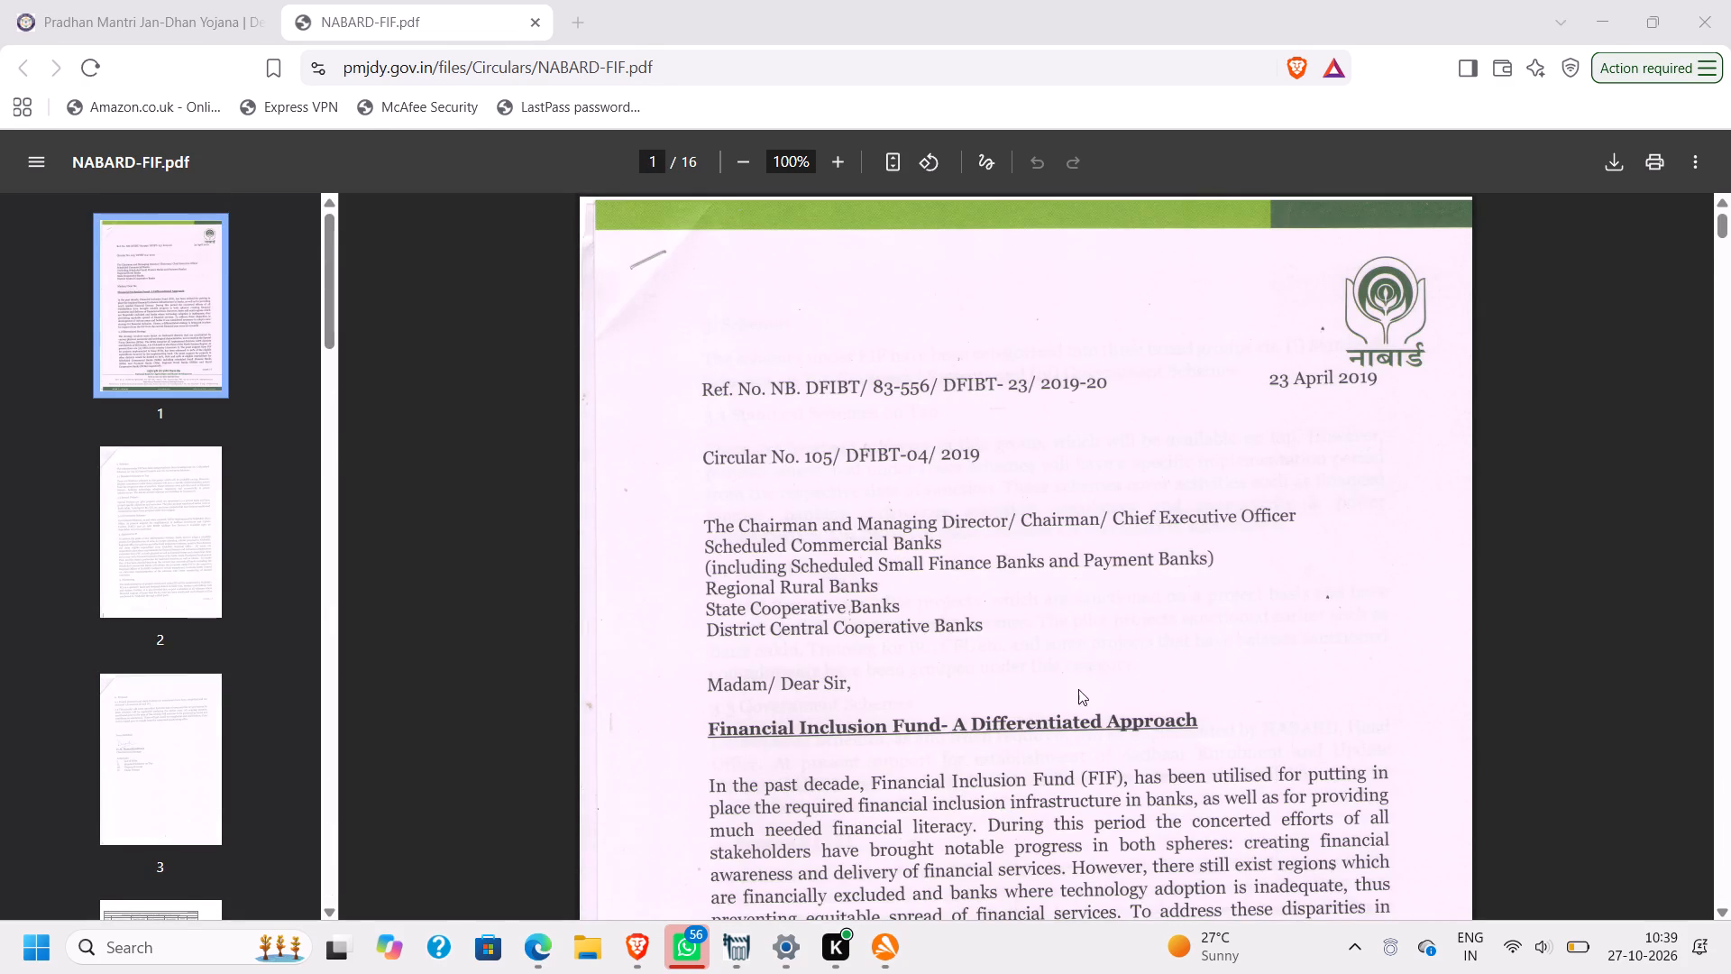
# Reread the circular's first page, covering the differentiated approach introduction and the Differentiated Strategy section.
pyautogui.scroll(-1, 1023, 620)
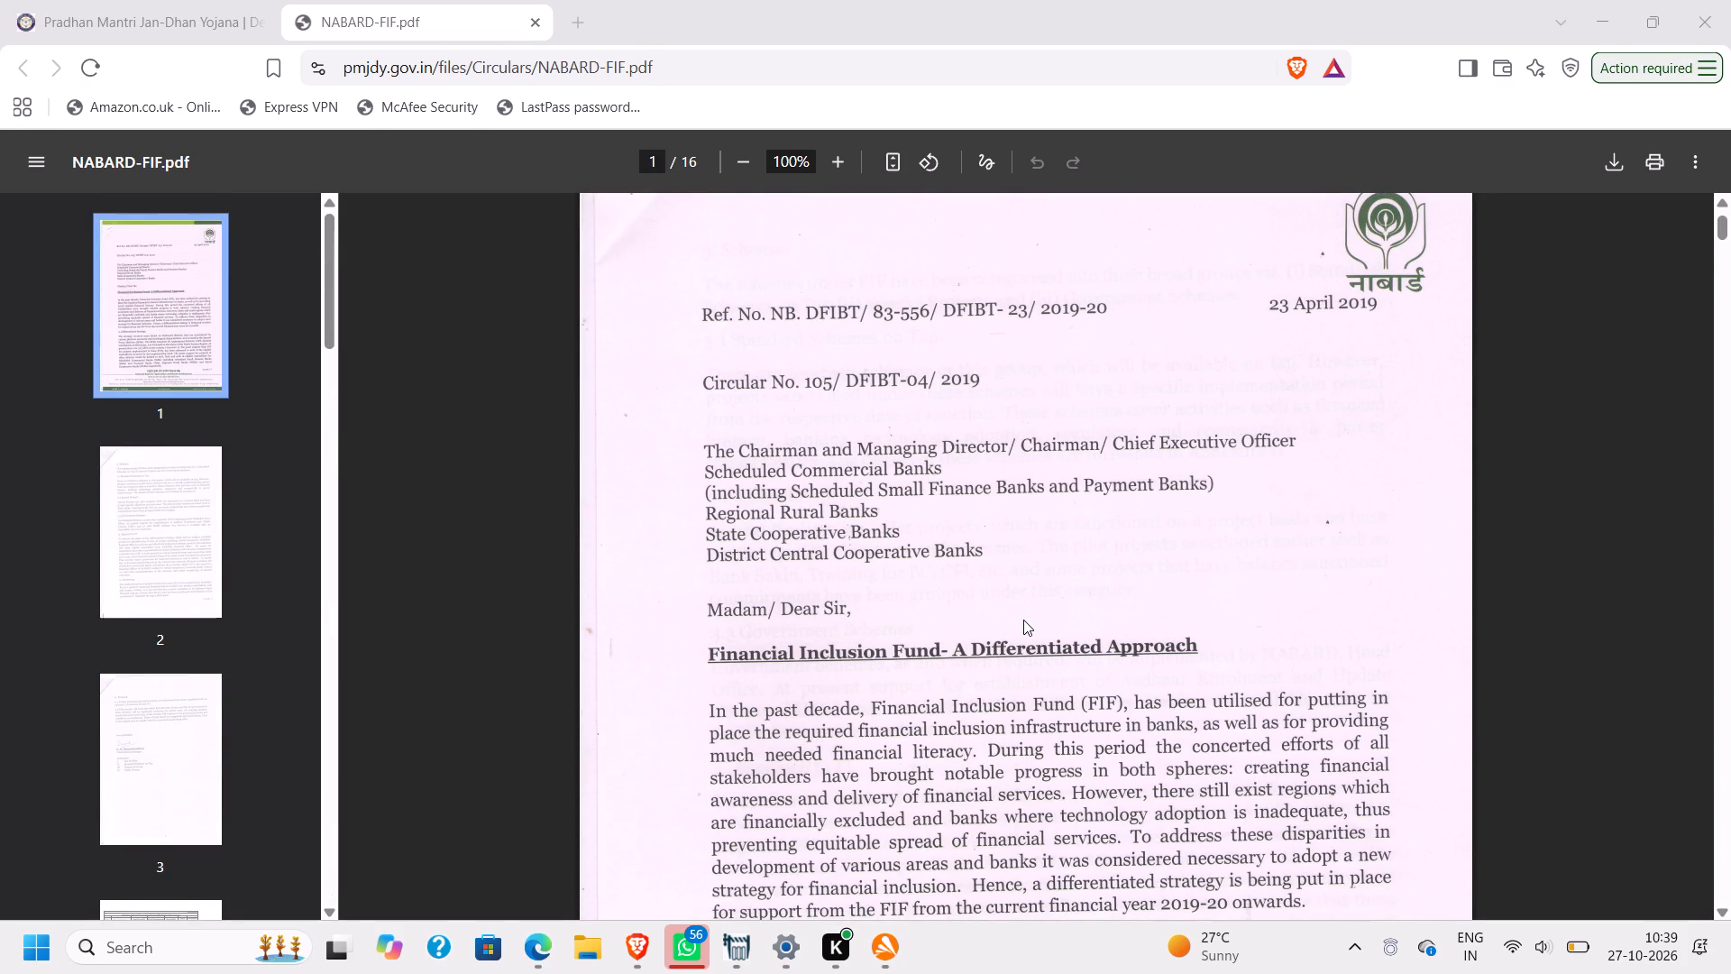
pyautogui.scroll(-6, 1023, 620)
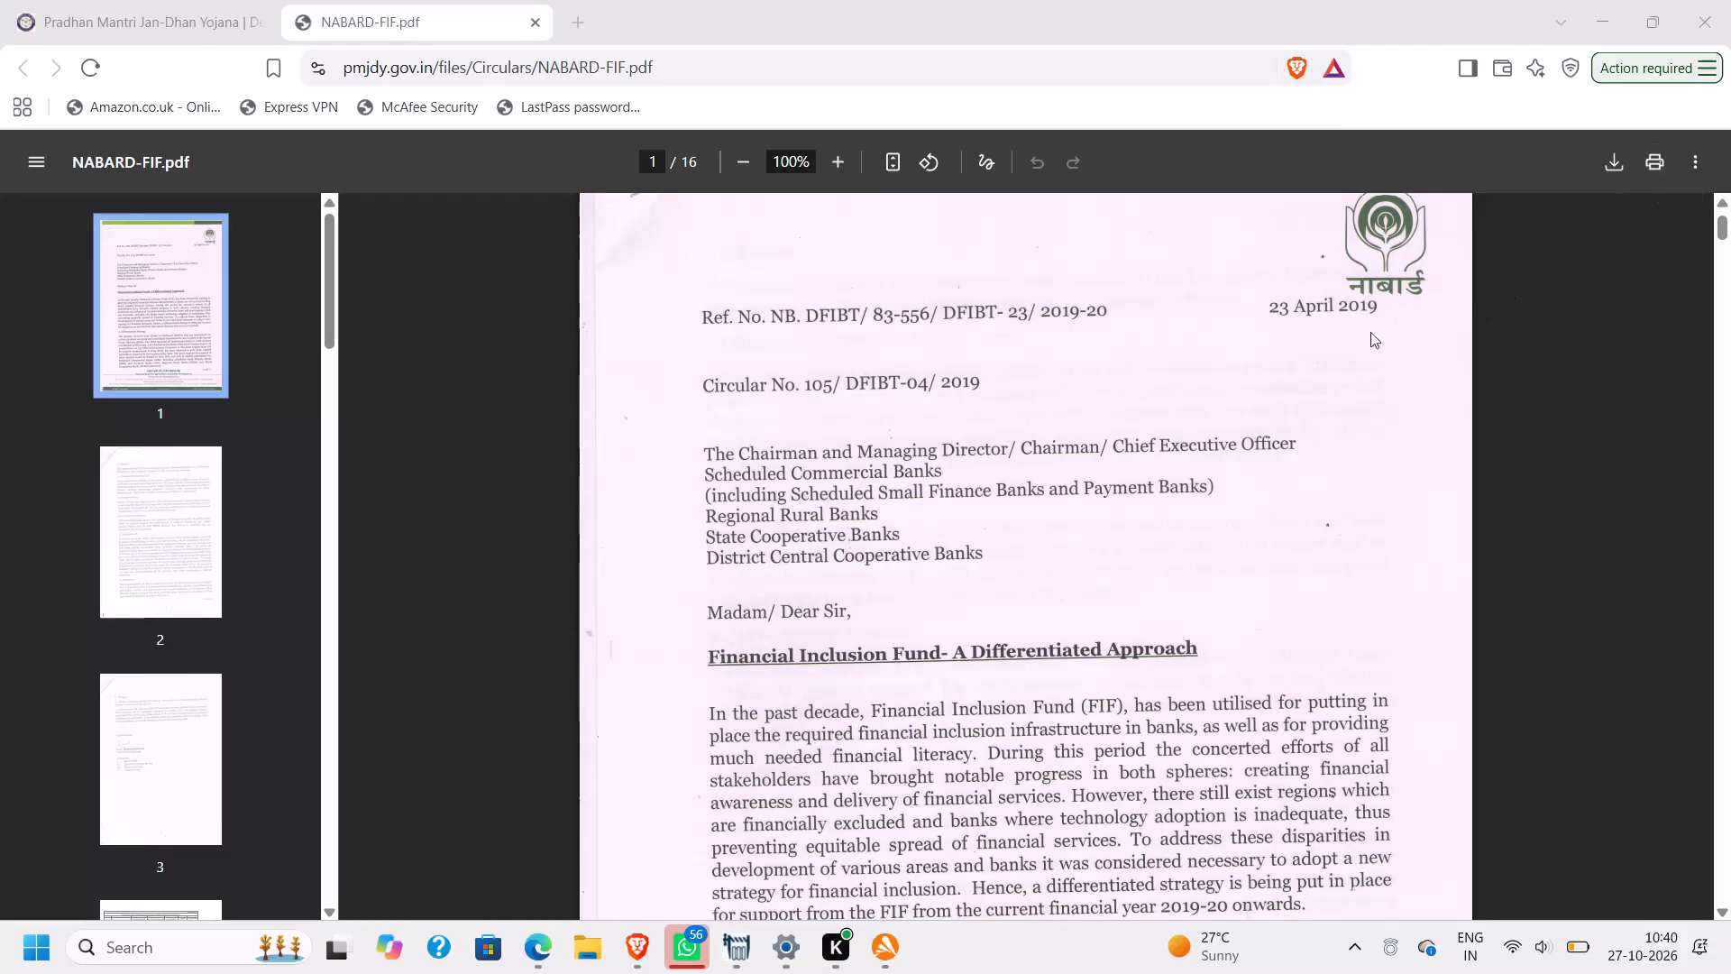
pyautogui.scroll(-3, 1117, 530)
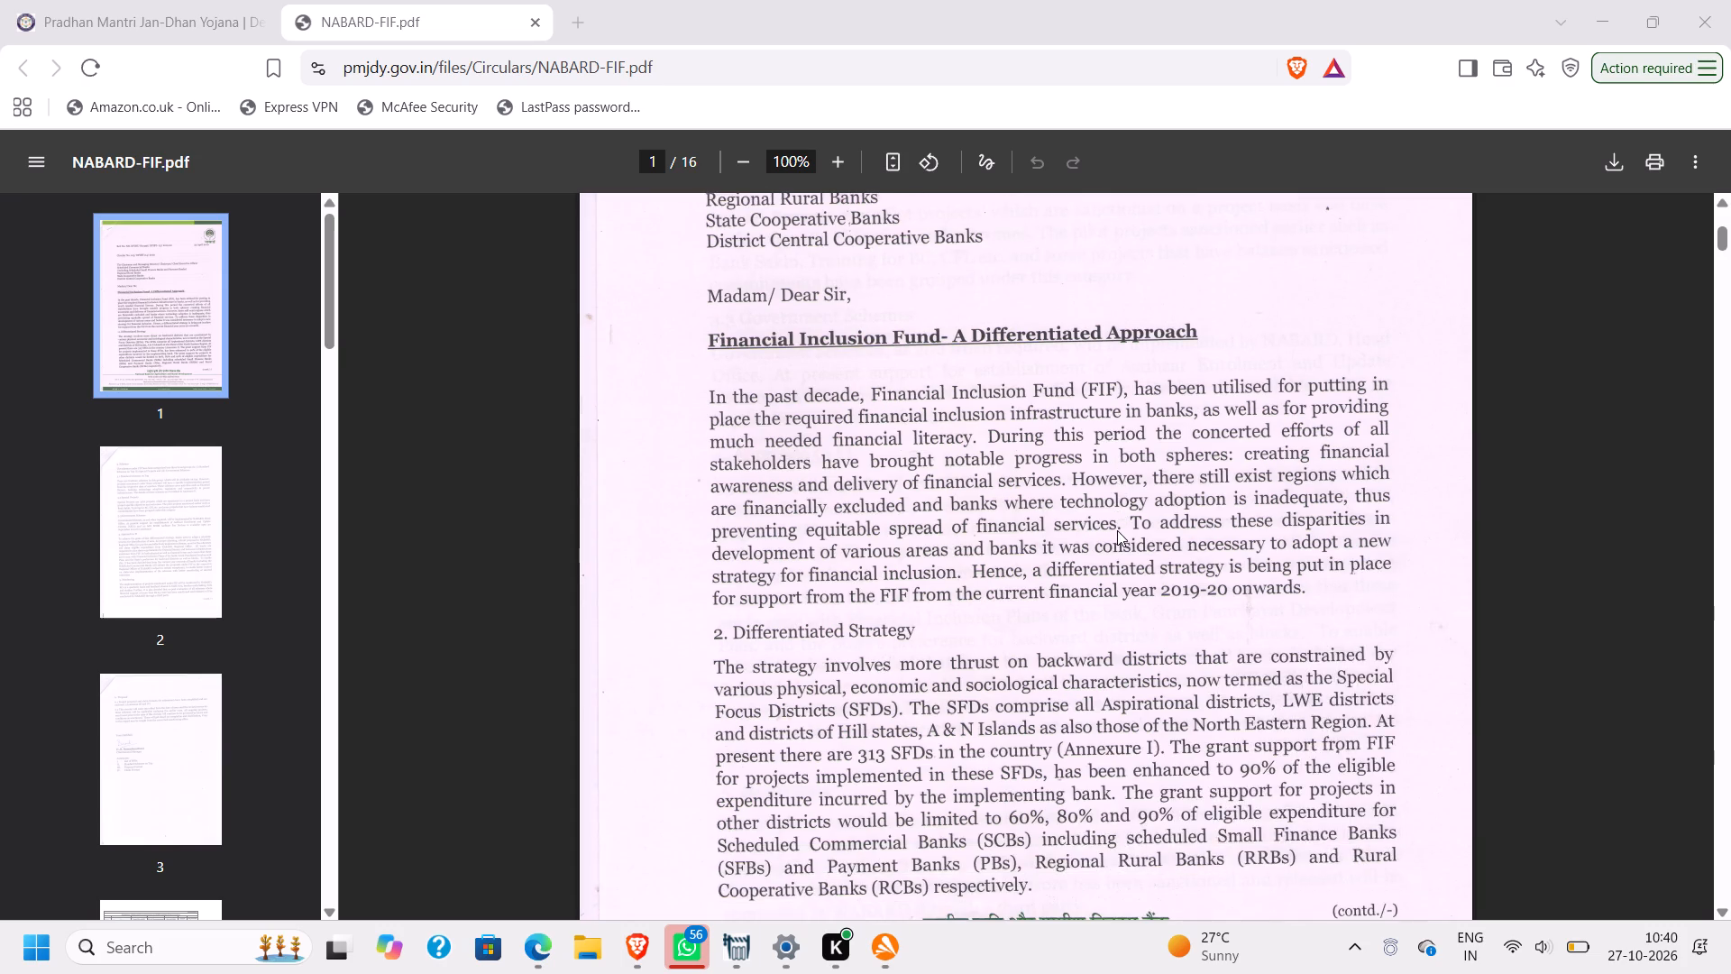
pyautogui.scroll(-4, 1117, 530)
pyautogui.scroll(1, 1117, 530)
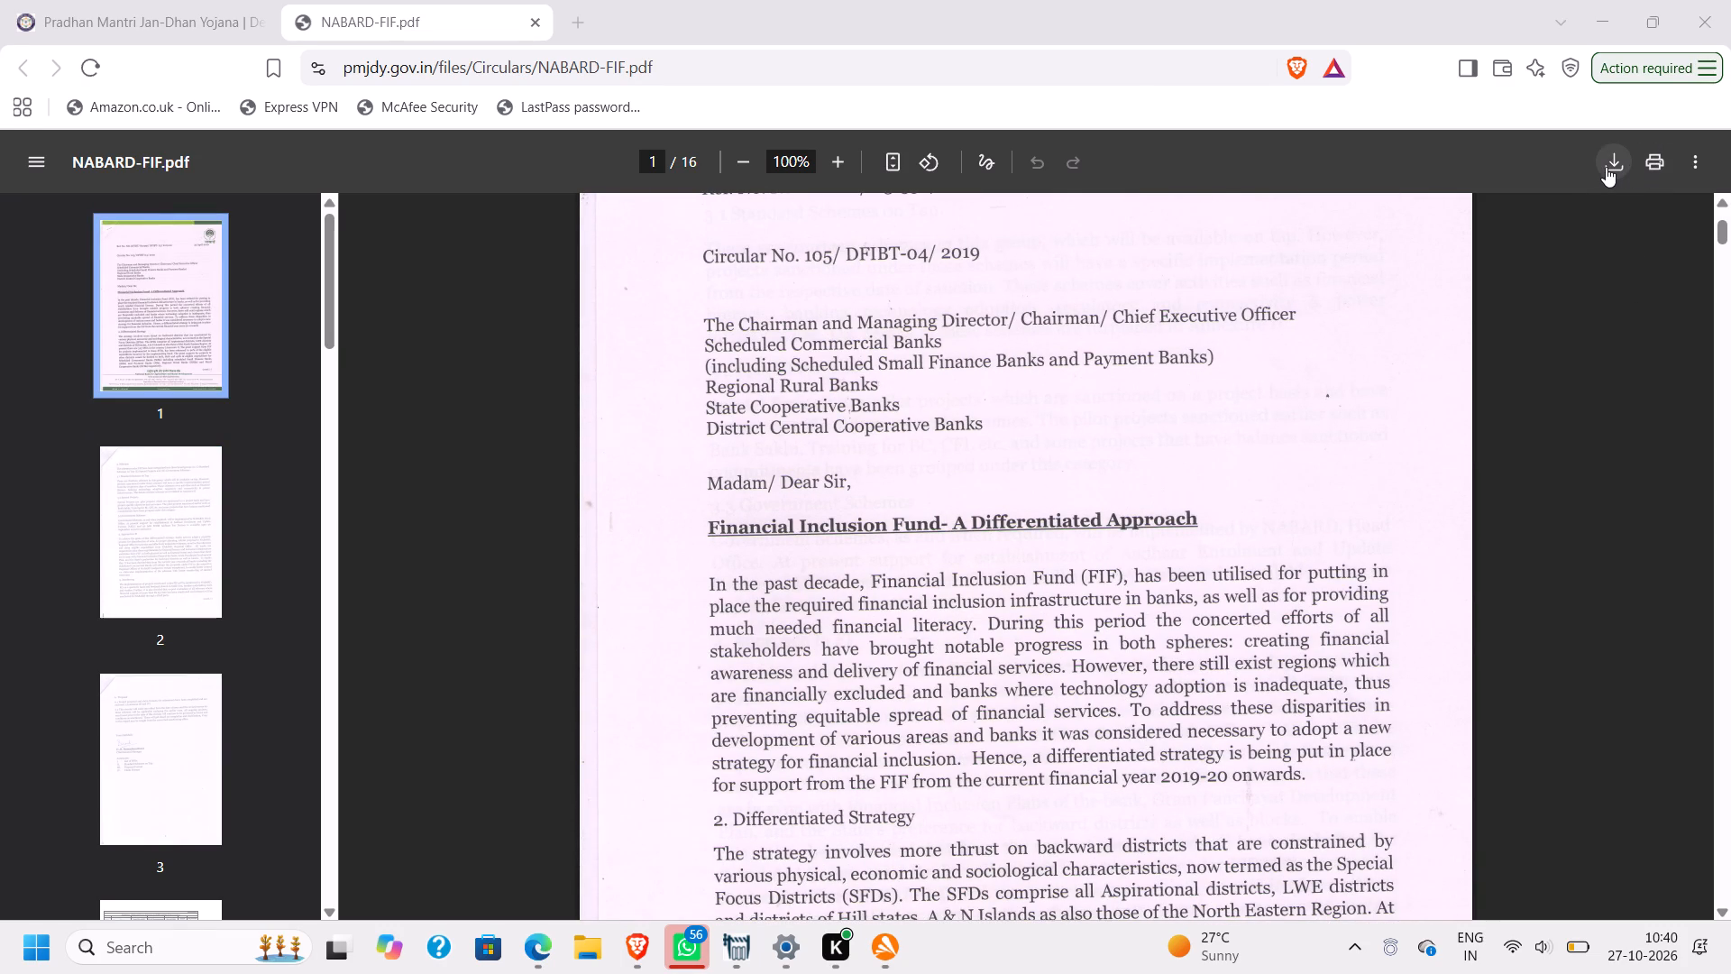
# Start downloading the NABARD-FIF circular, creating a new folder named Techfest in Downloads and opening it as the save location.
pyautogui.click(1607, 167)
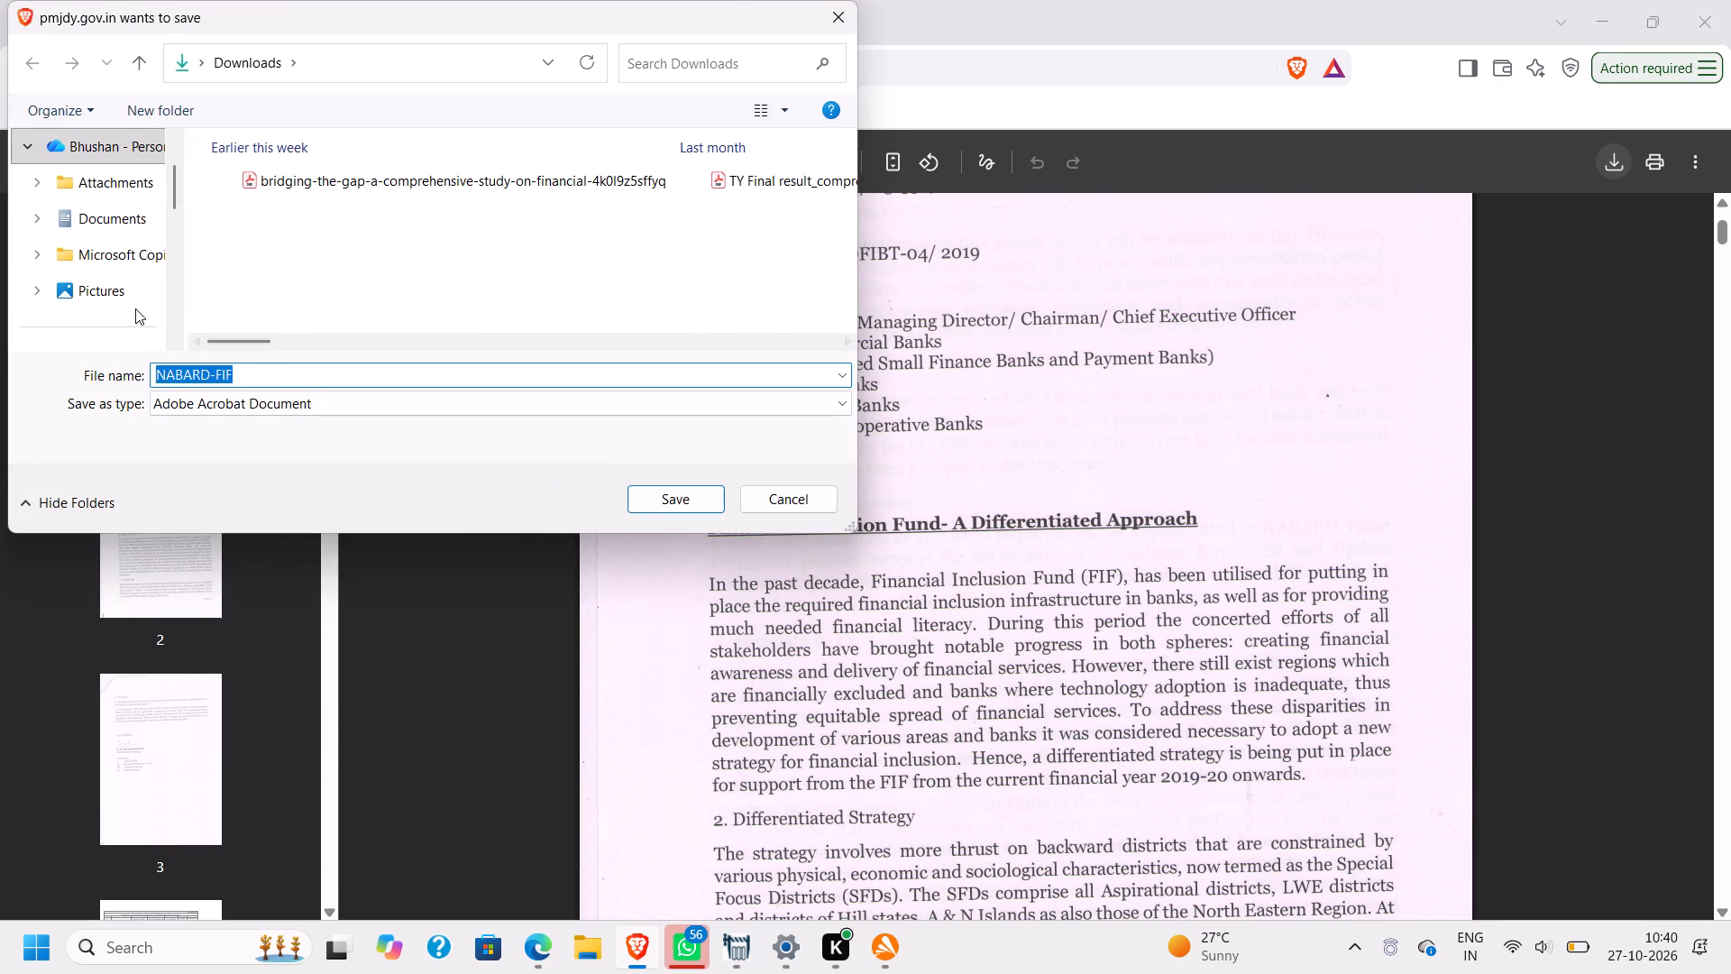
pyautogui.click(150, 114)
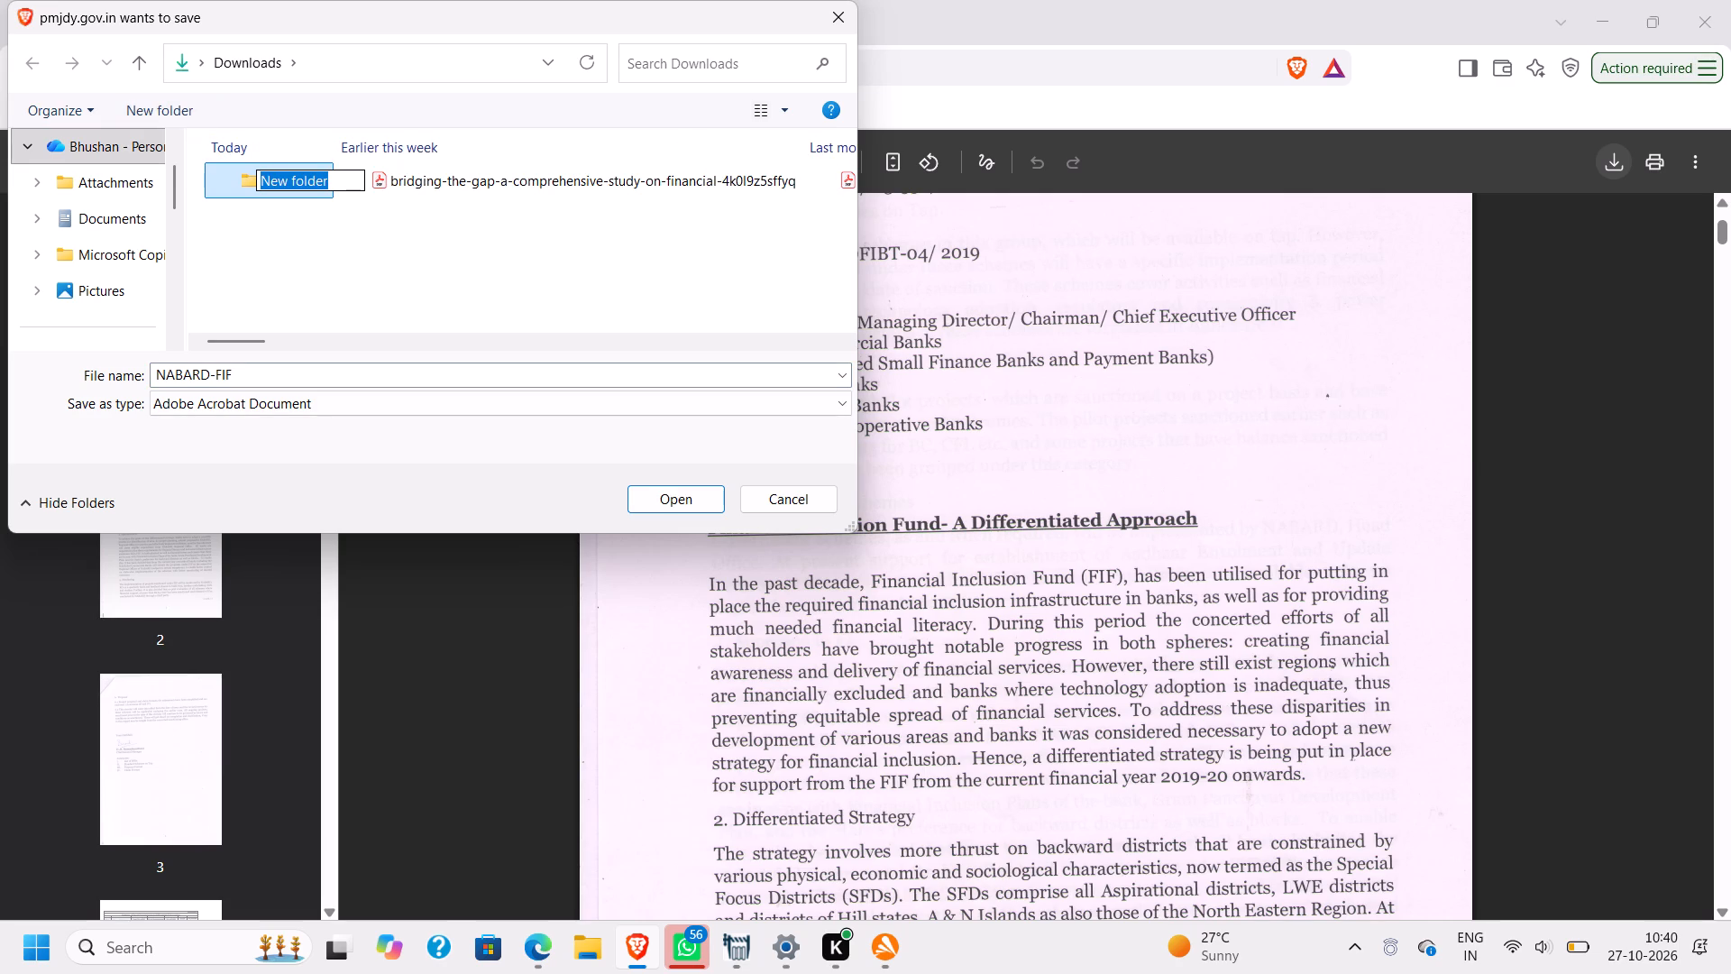
pyautogui.press('BackSpace')
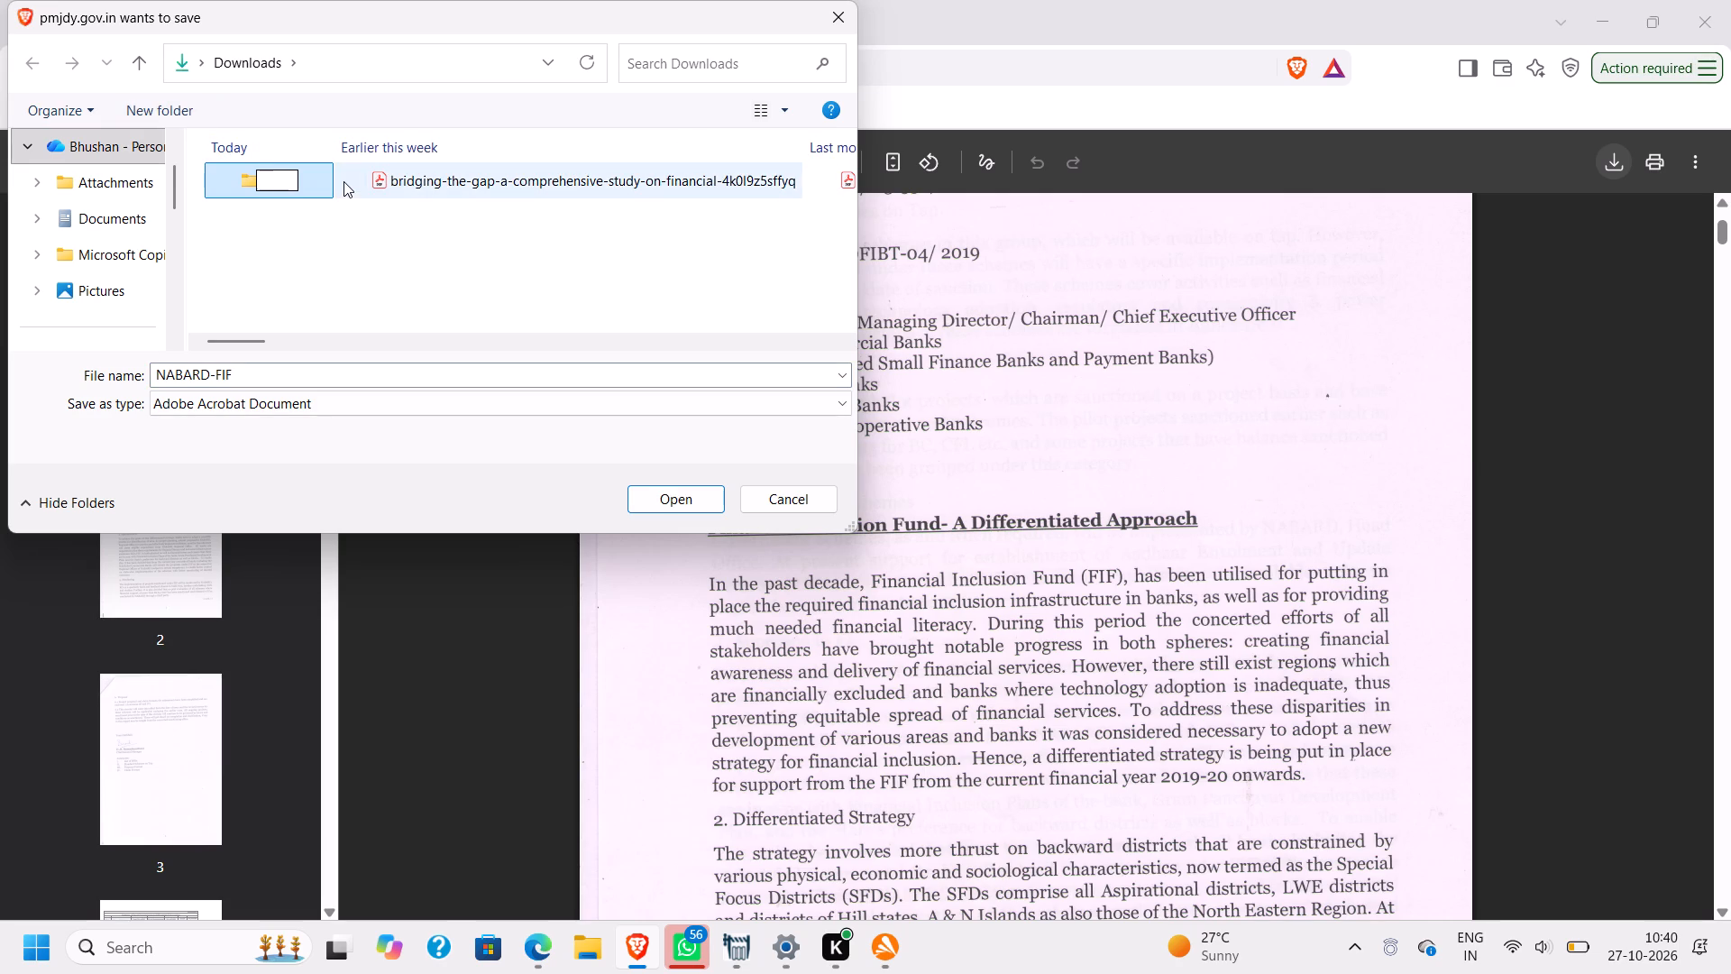
pyautogui.hotkey('shift', 't')
pyautogui.write('echfest')
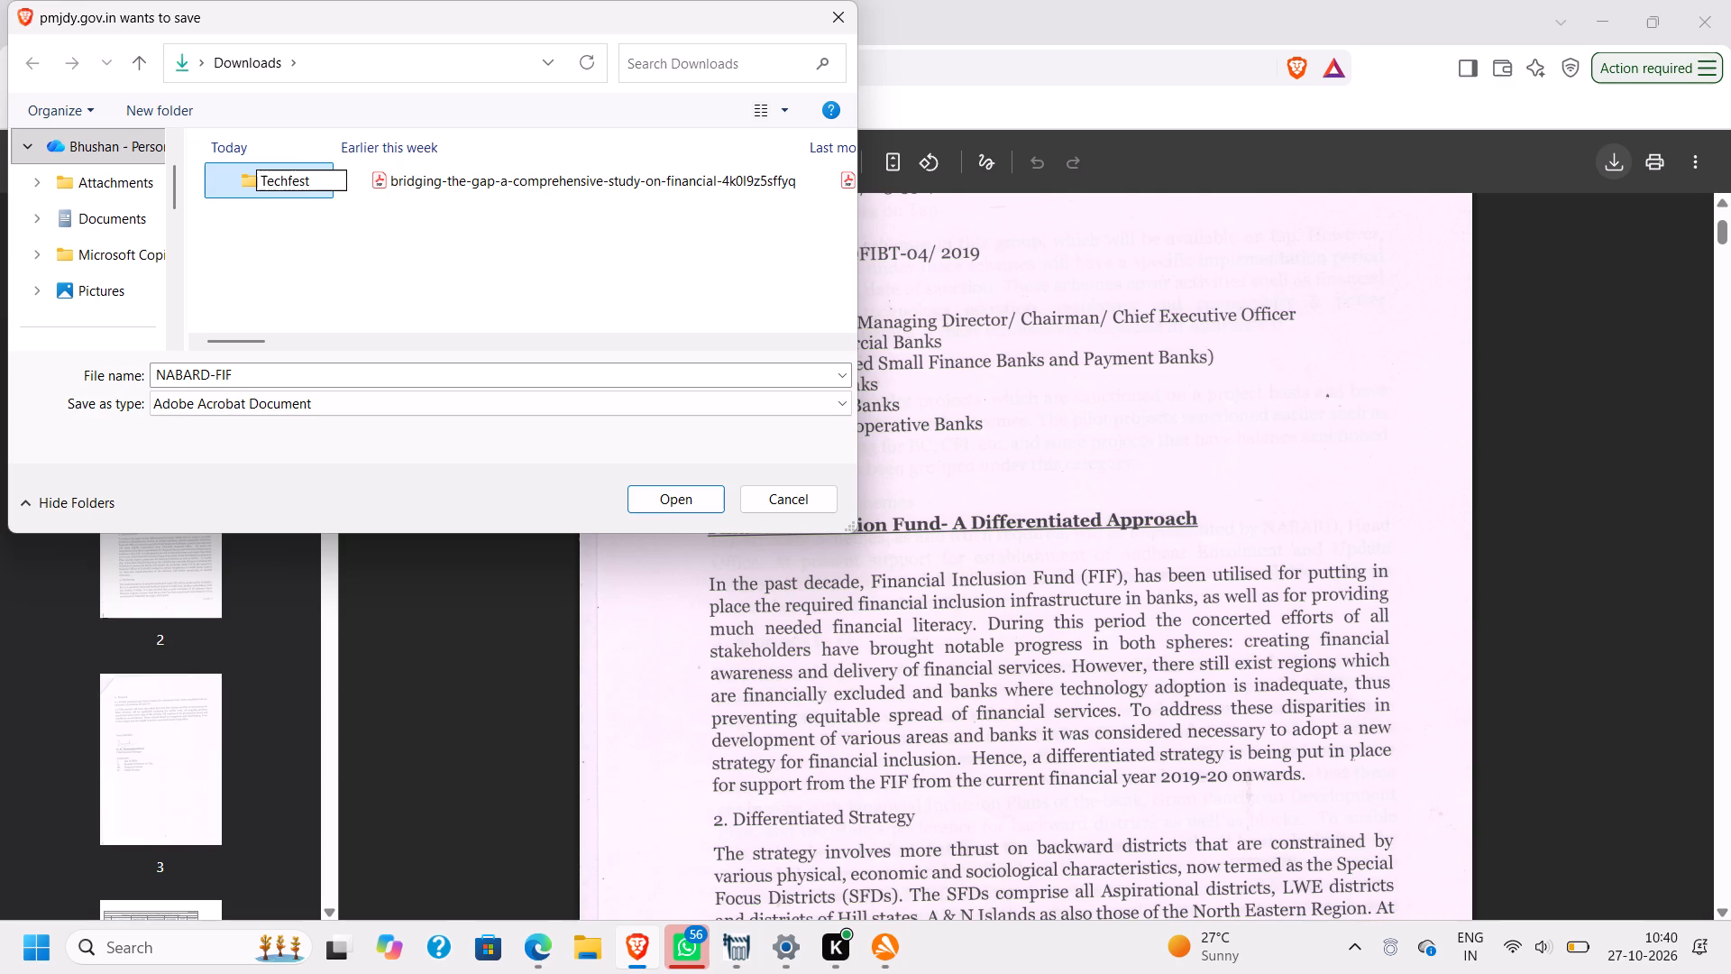
pyautogui.press('Return')
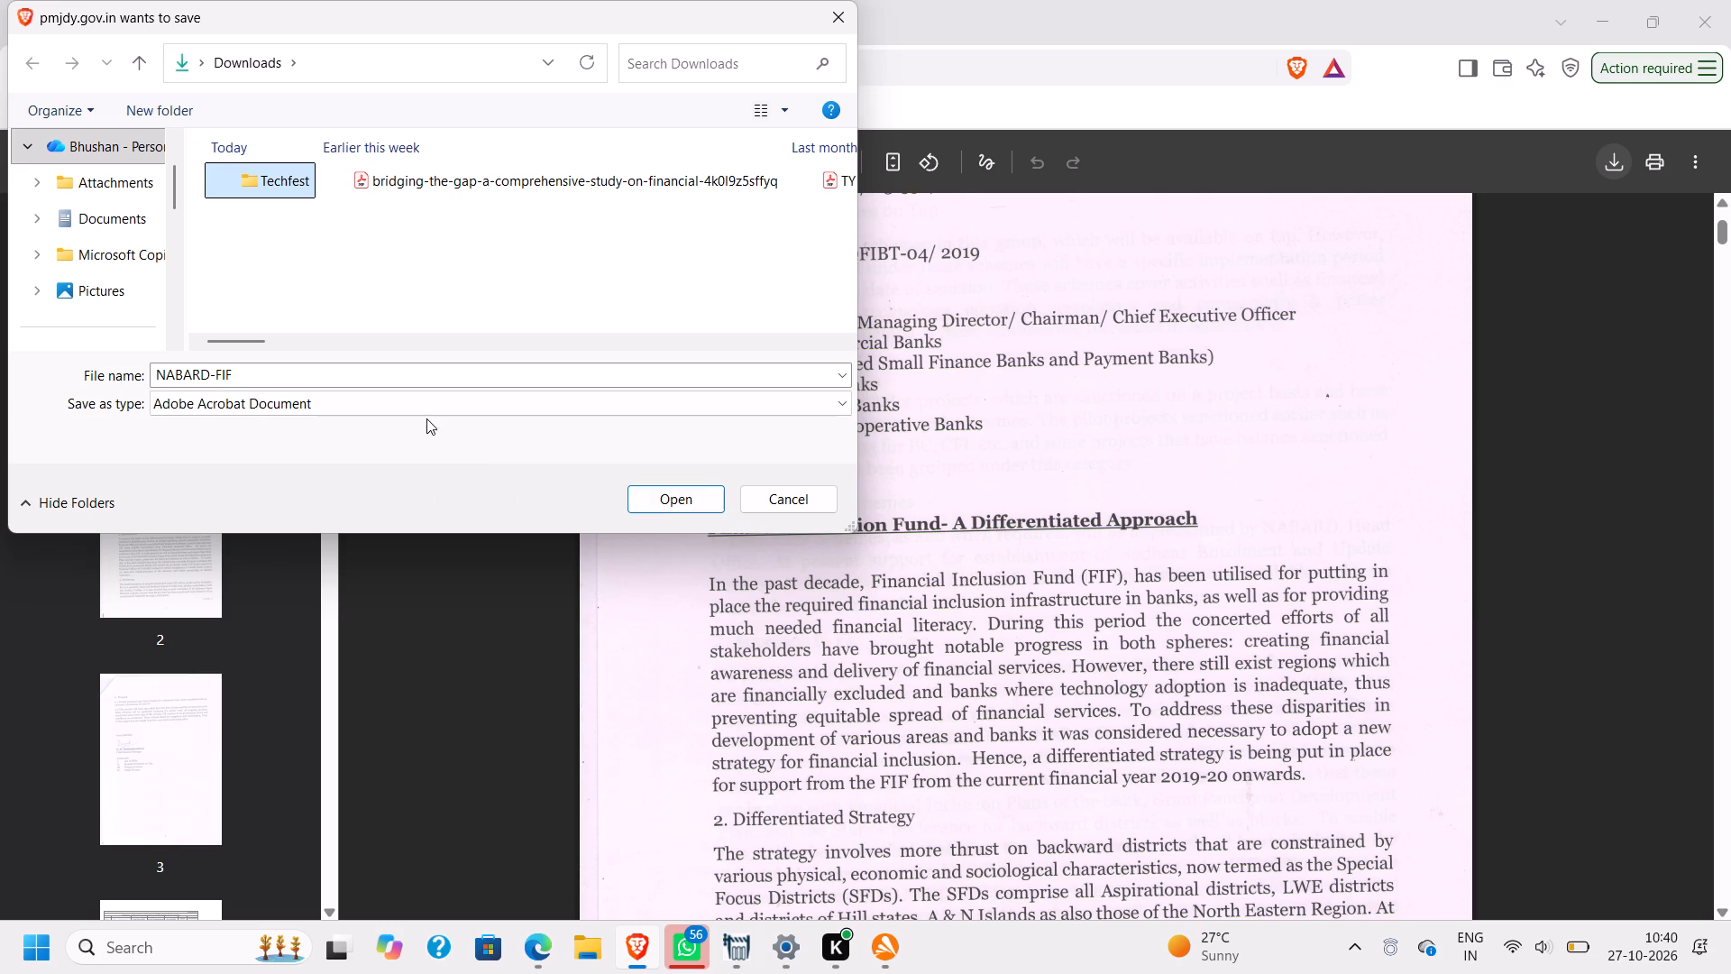
pyautogui.click(286, 175)
pyautogui.click(648, 494)
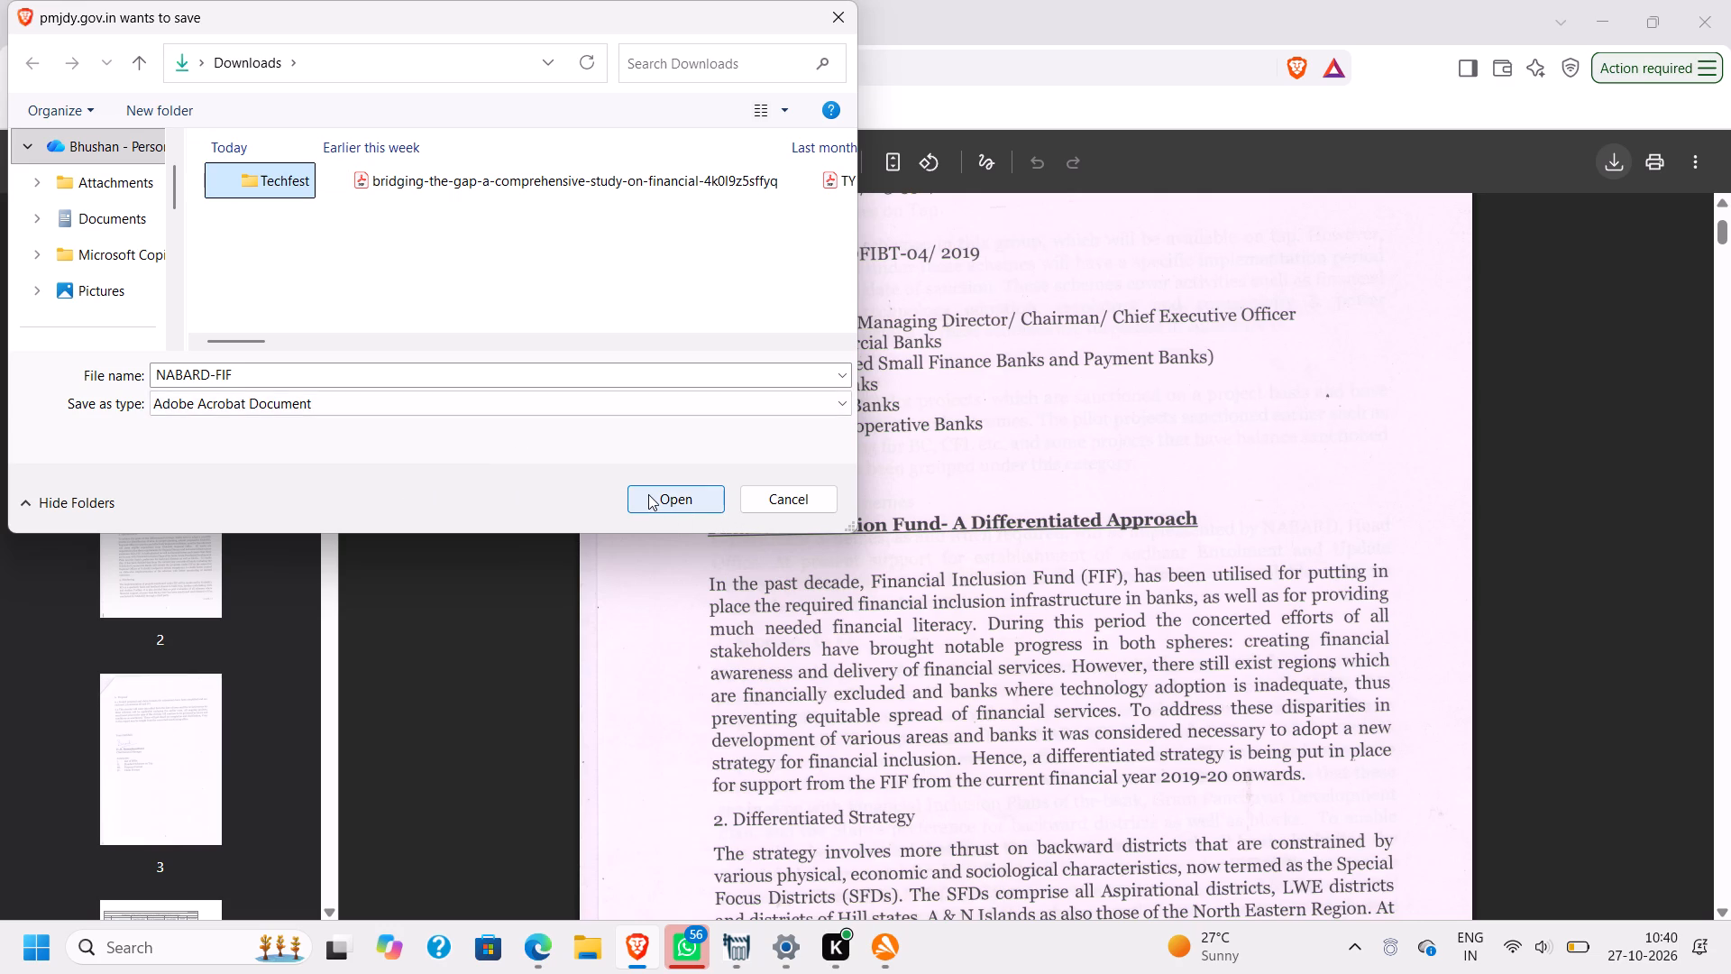
pyautogui.click(648, 494)
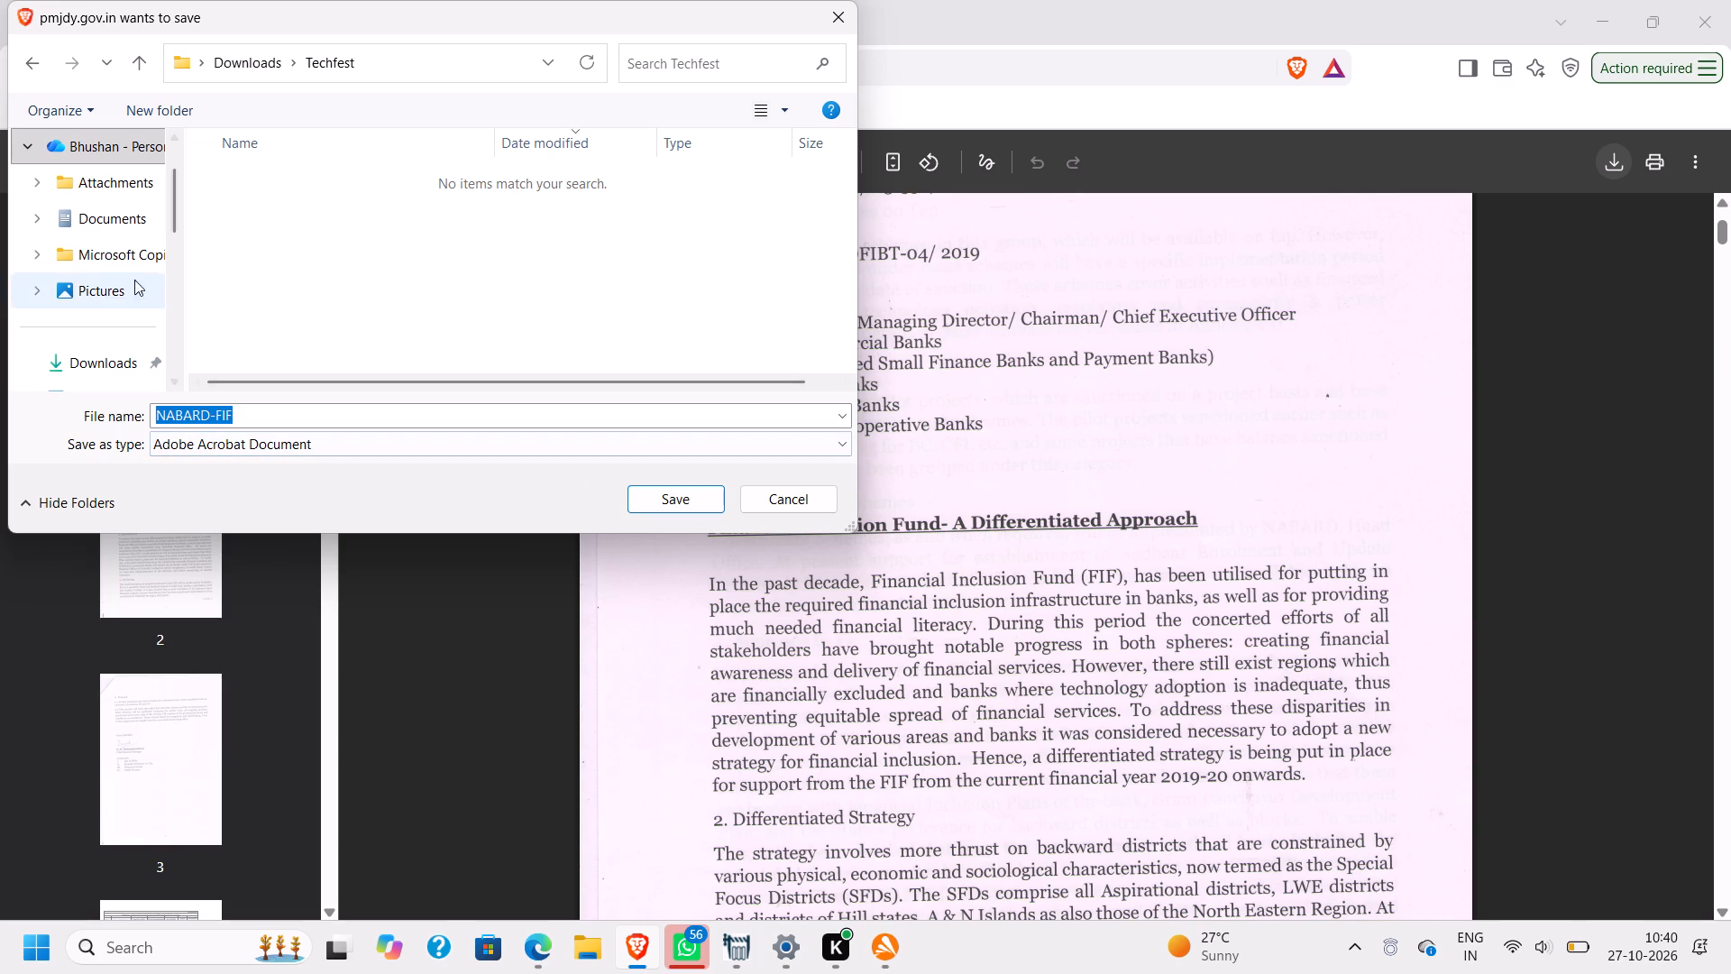
# Browse the personal cloud storage's Attachments, Documents, Microsoft Copilot Chat Files and Pictures folders for a place to save the circular.
pyautogui.scroll(-2, 108, 273)
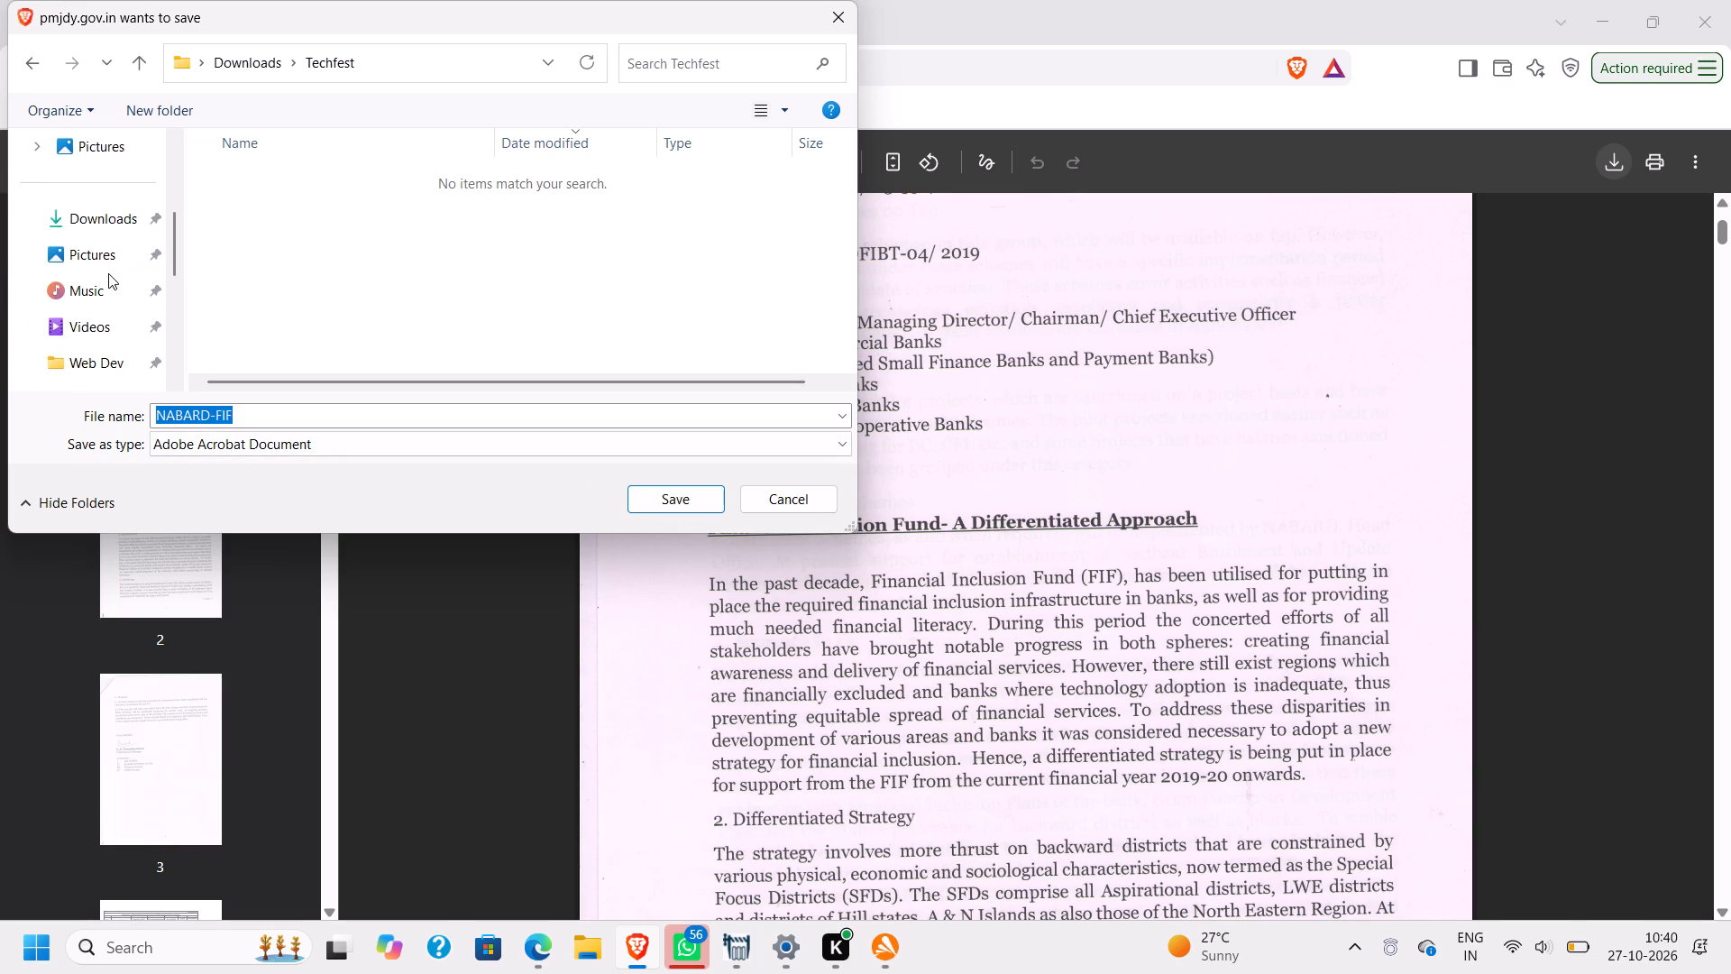
pyautogui.scroll(-1, 108, 273)
pyautogui.scroll(1, 108, 273)
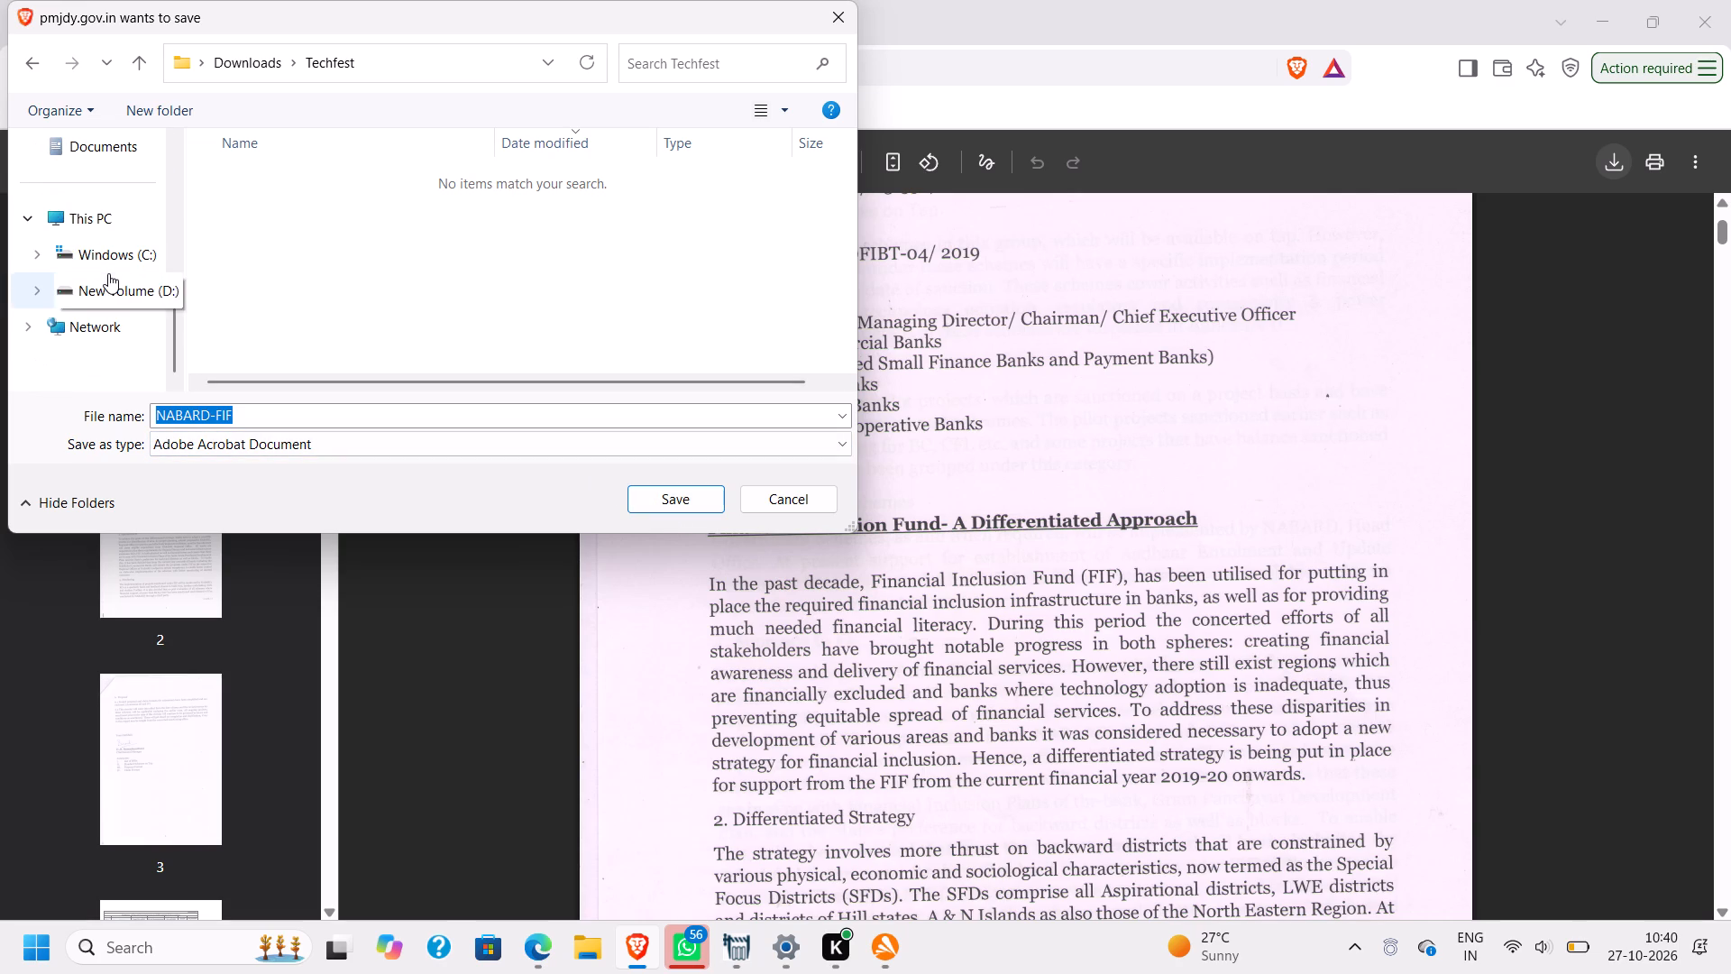
pyautogui.scroll(2, 108, 273)
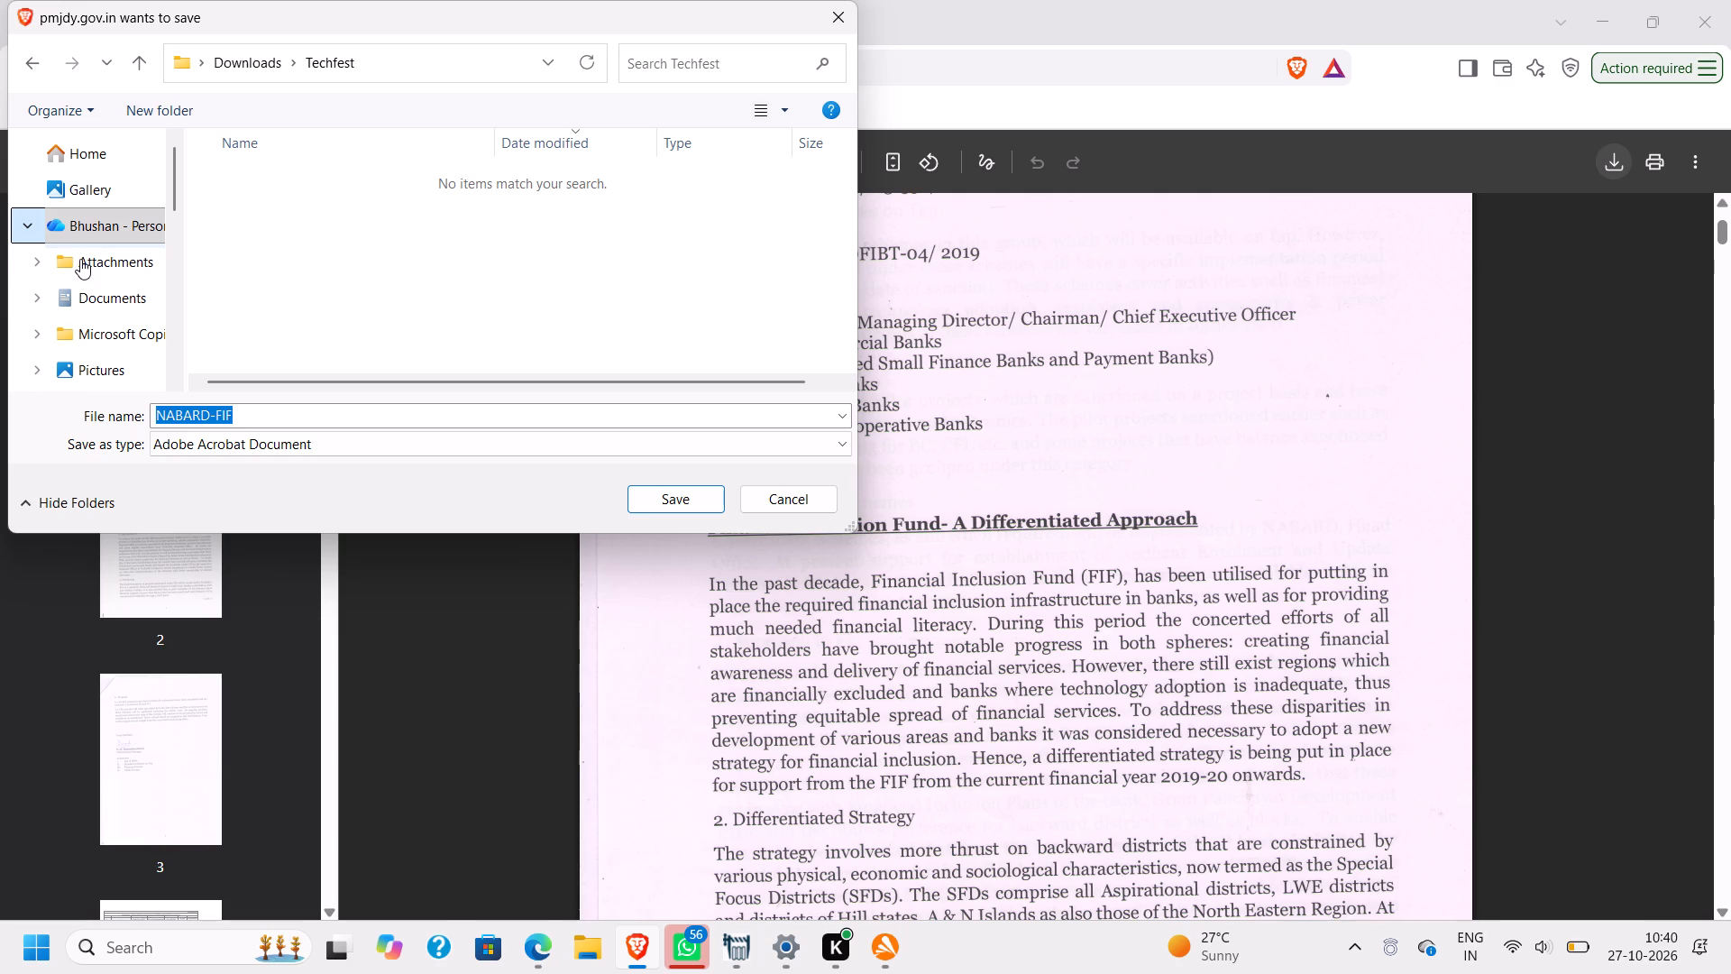
pyautogui.click(80, 259)
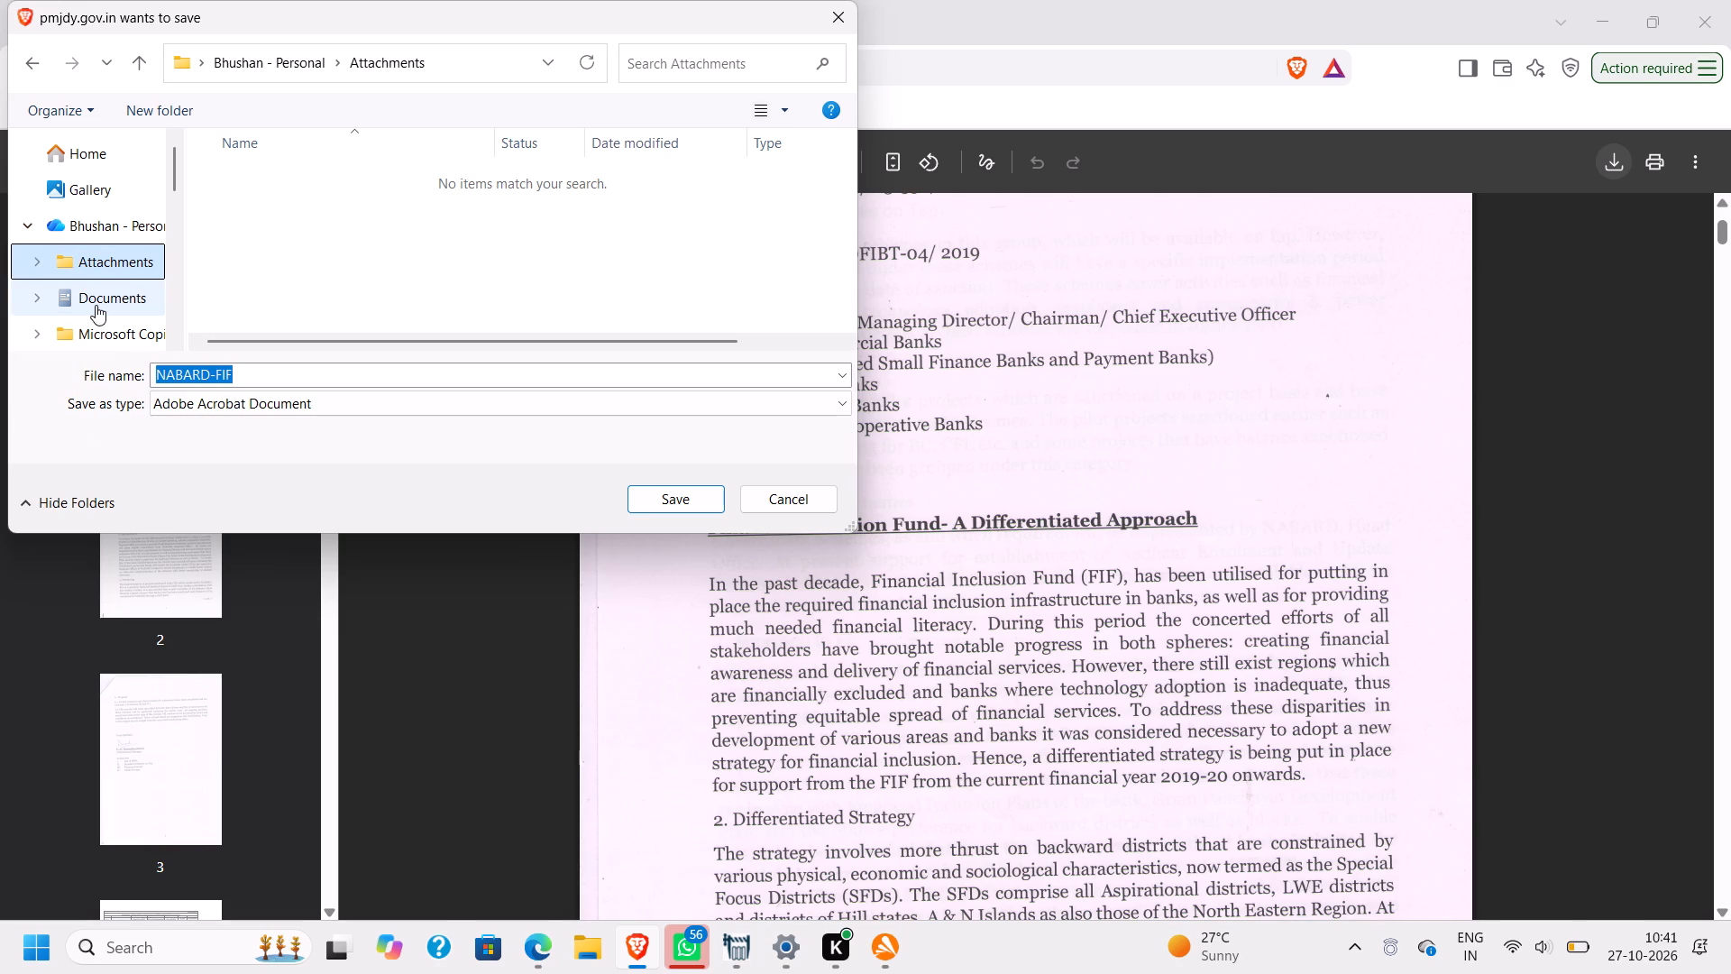
pyautogui.click(96, 304)
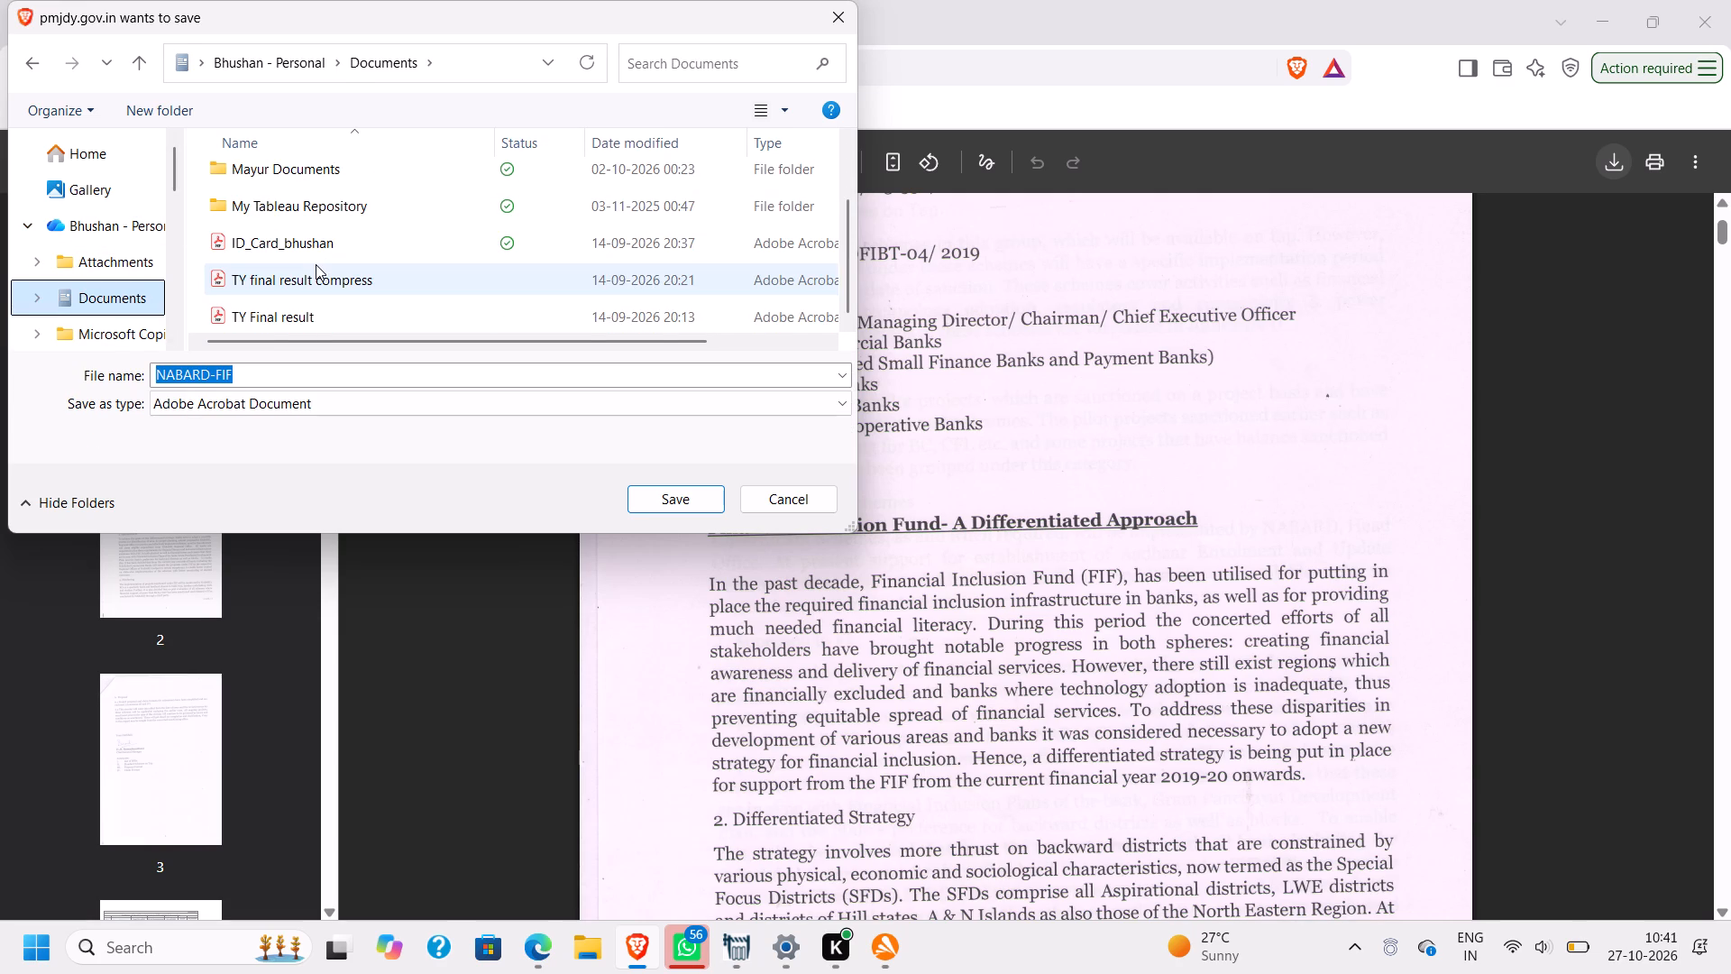
pyautogui.click(99, 263)
pyautogui.click(80, 320)
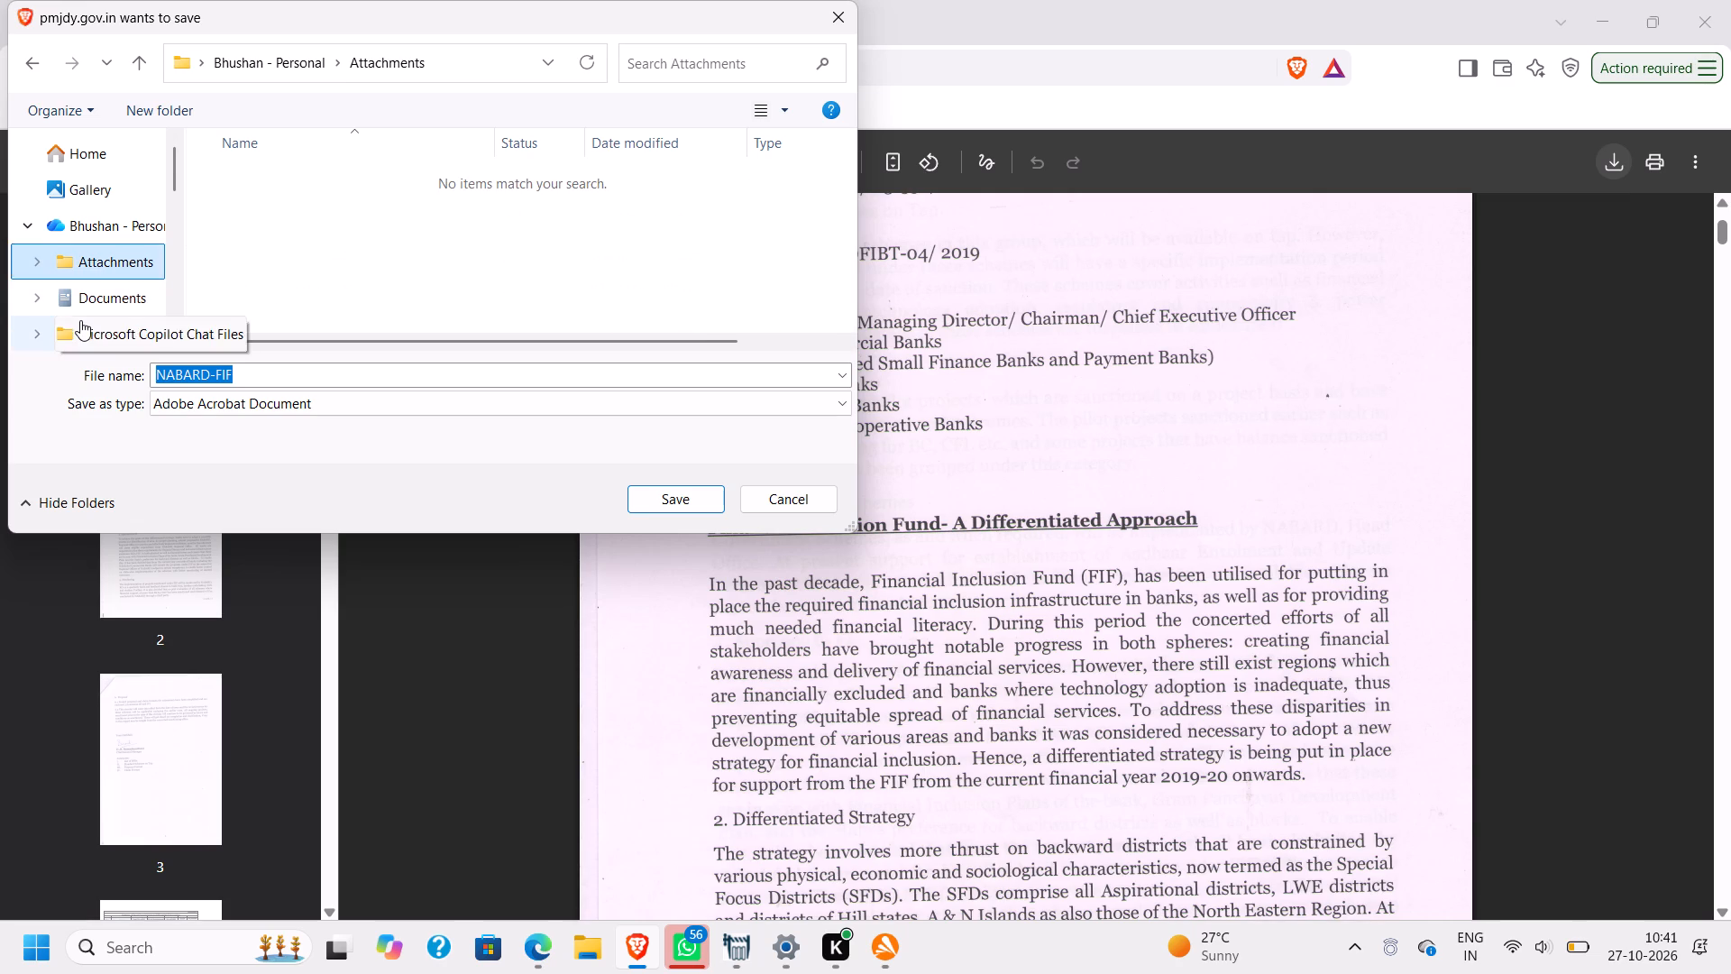
pyautogui.click(96, 312)
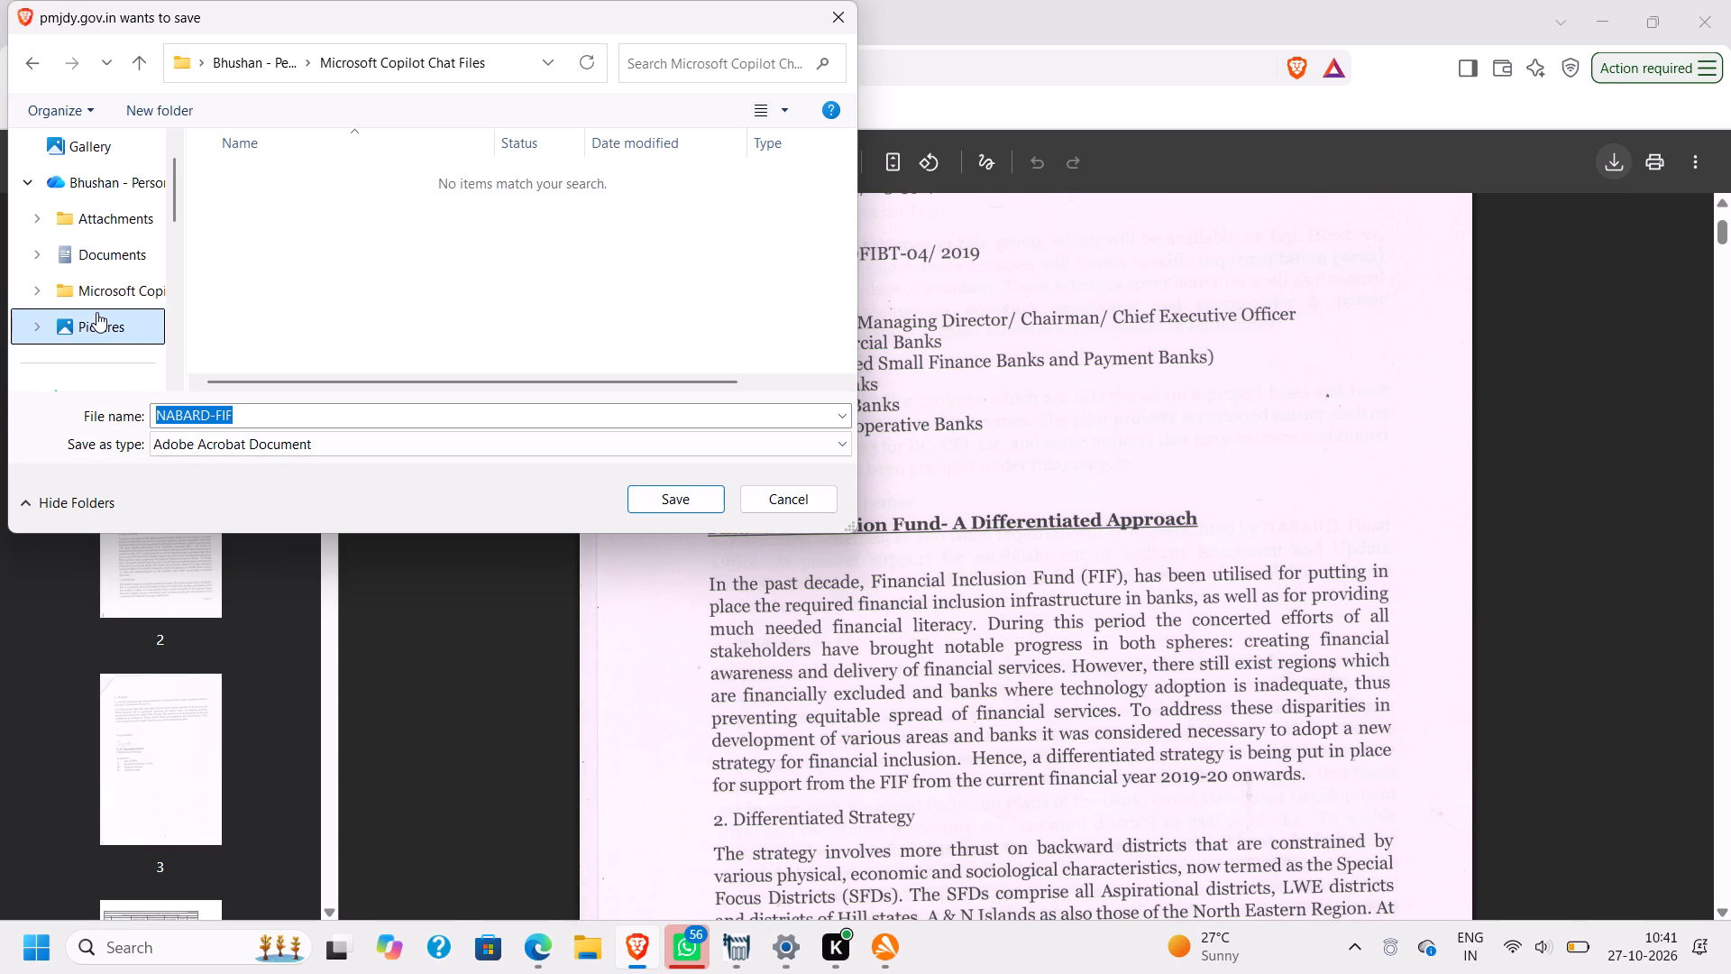
# Look through the Home location's quick access folders and recent files for a place to save the circular.
pyautogui.scroll(1, 84, 197)
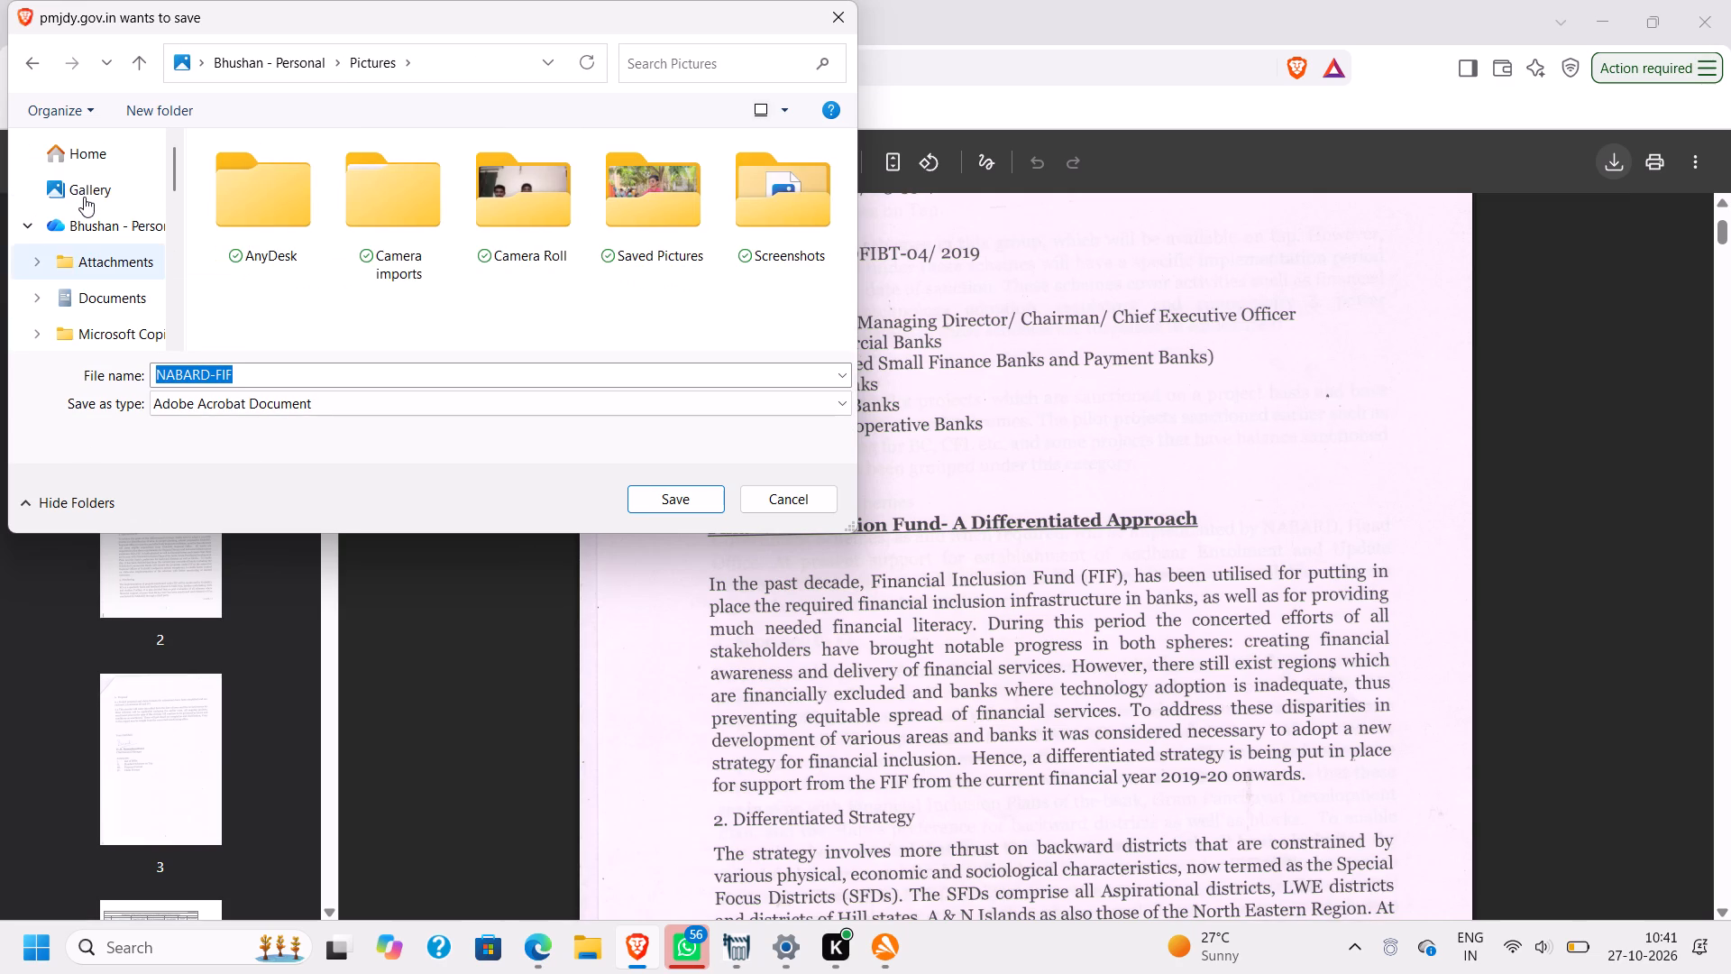
pyautogui.scroll(1, 84, 197)
pyautogui.click(87, 140)
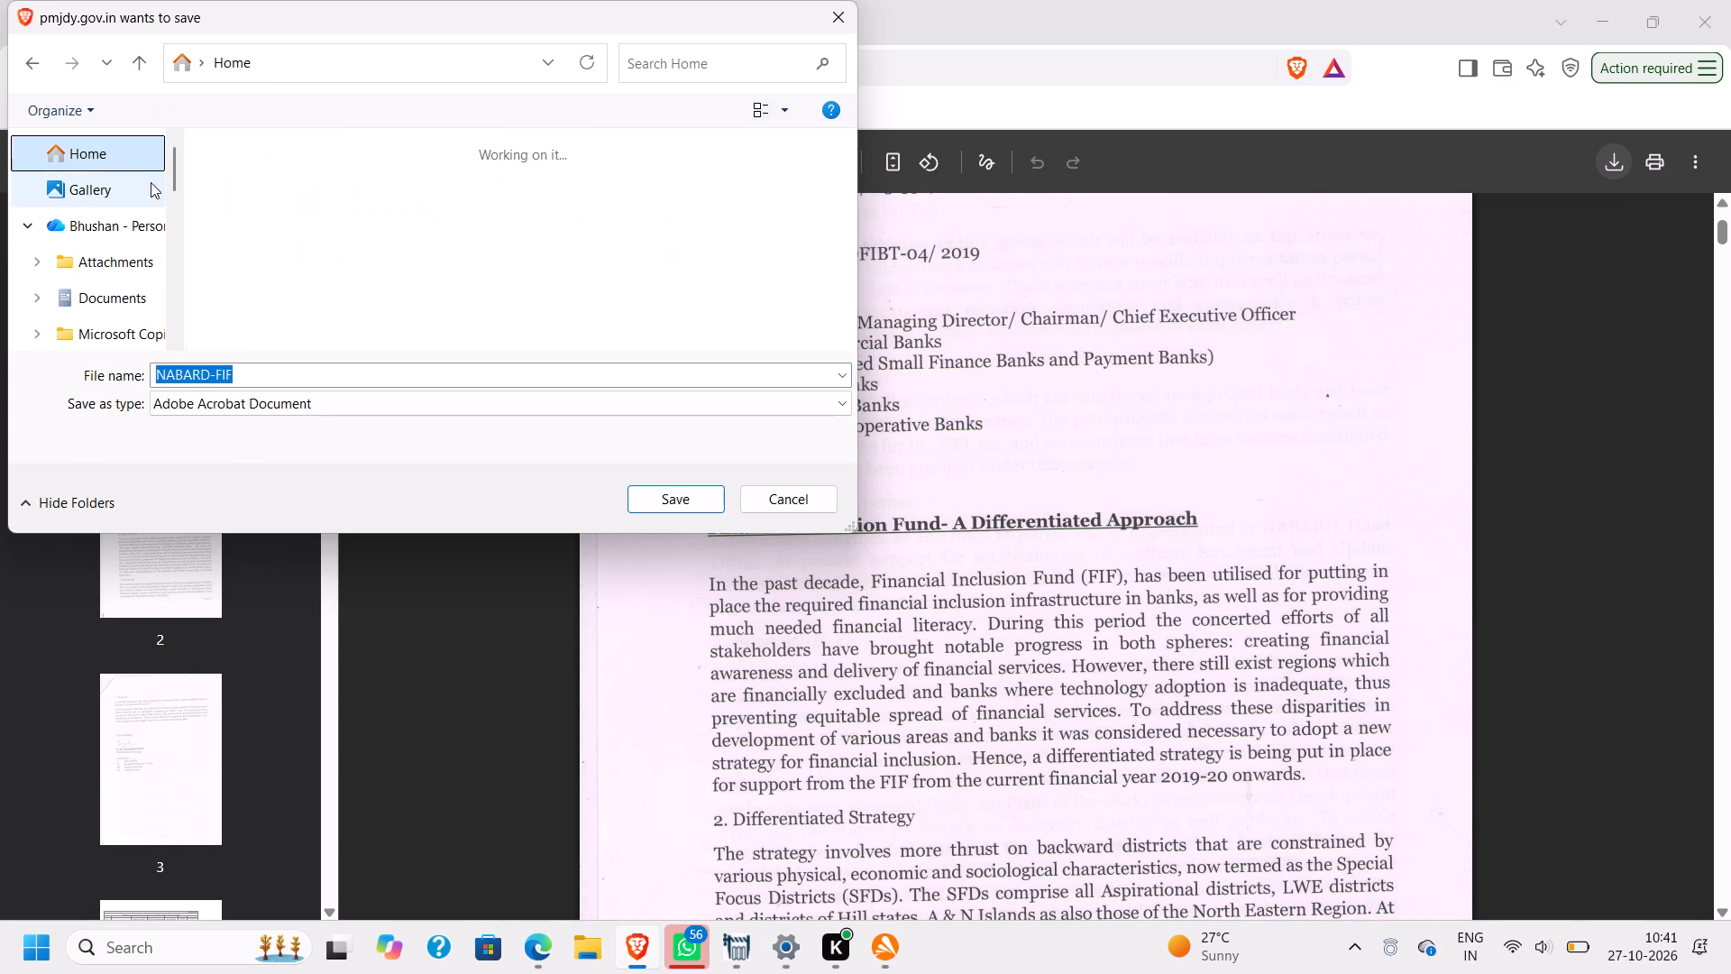
pyautogui.scroll(-1, 366, 243)
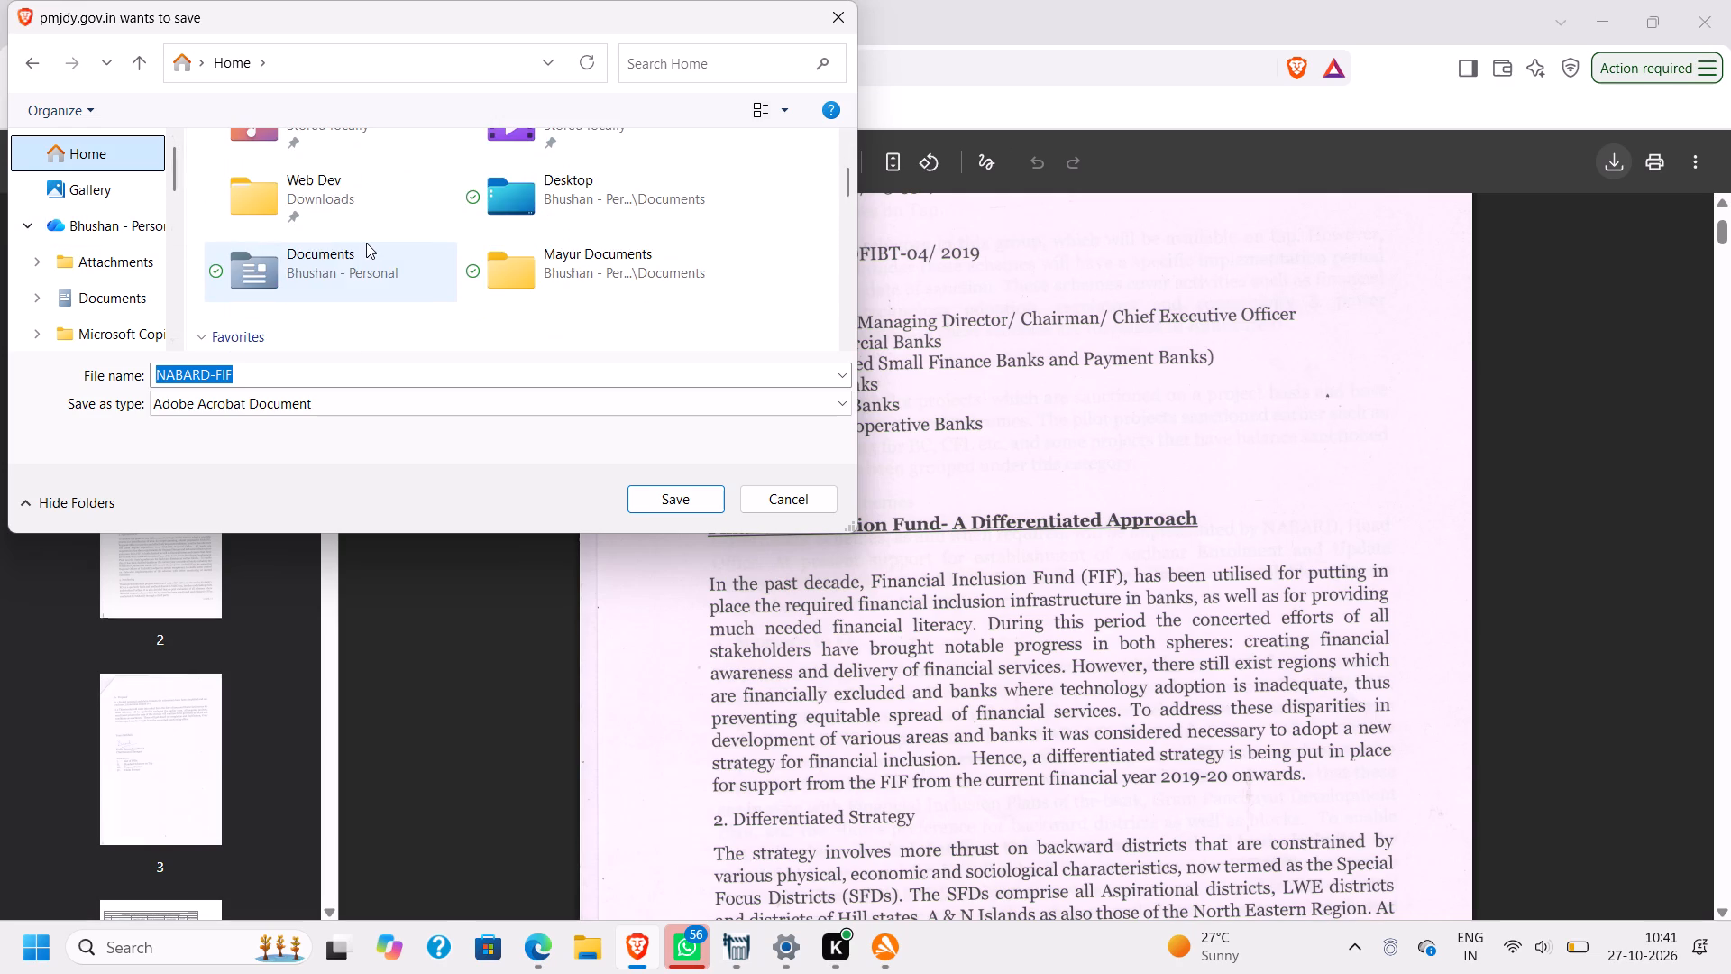
pyautogui.scroll(-1, 366, 243)
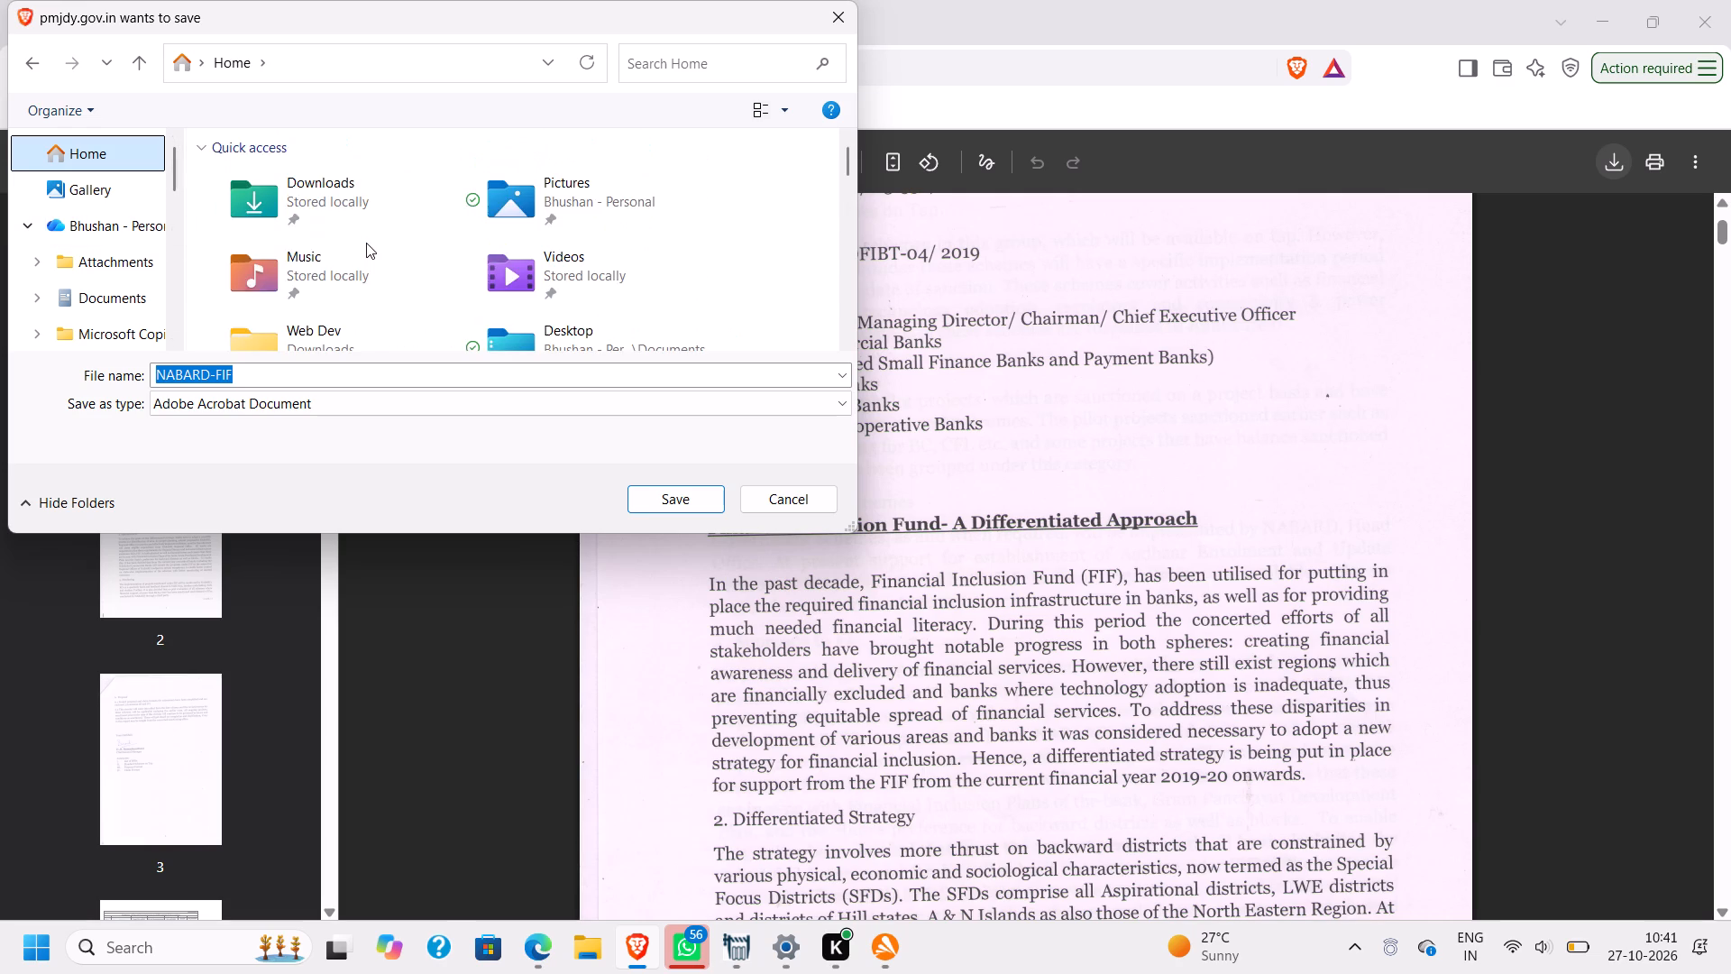
pyautogui.scroll(-1, 366, 243)
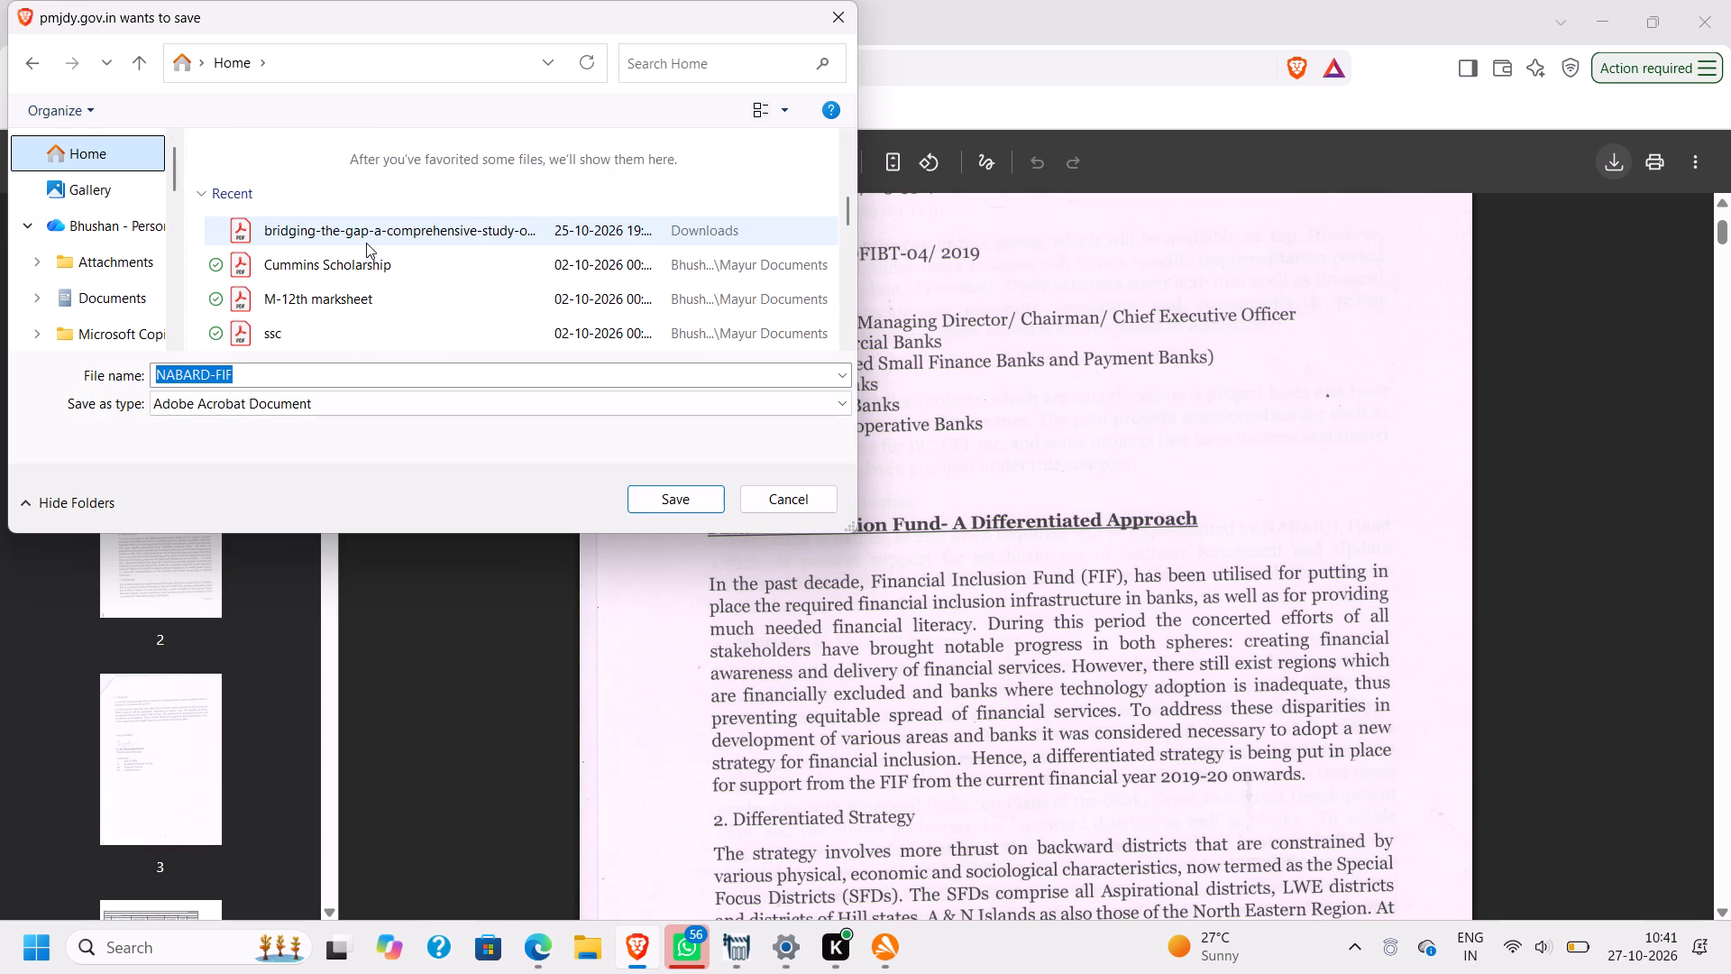
pyautogui.scroll(-4, 366, 243)
pyautogui.scroll(3, 366, 243)
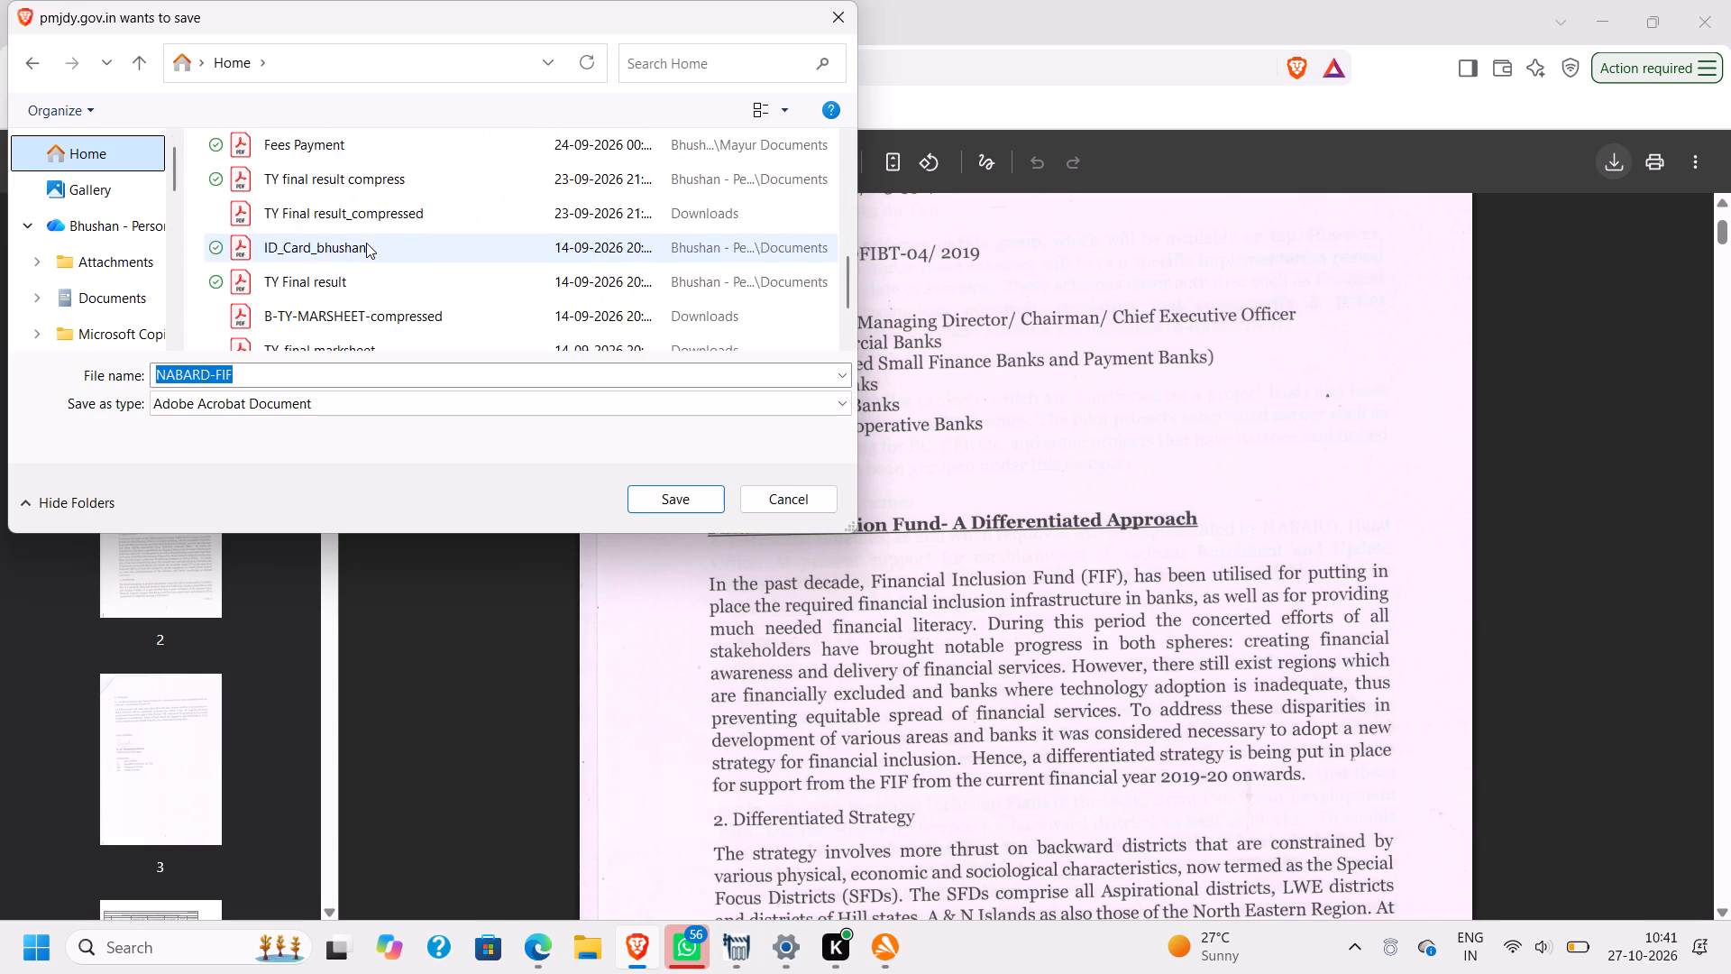
pyautogui.scroll(7, 366, 243)
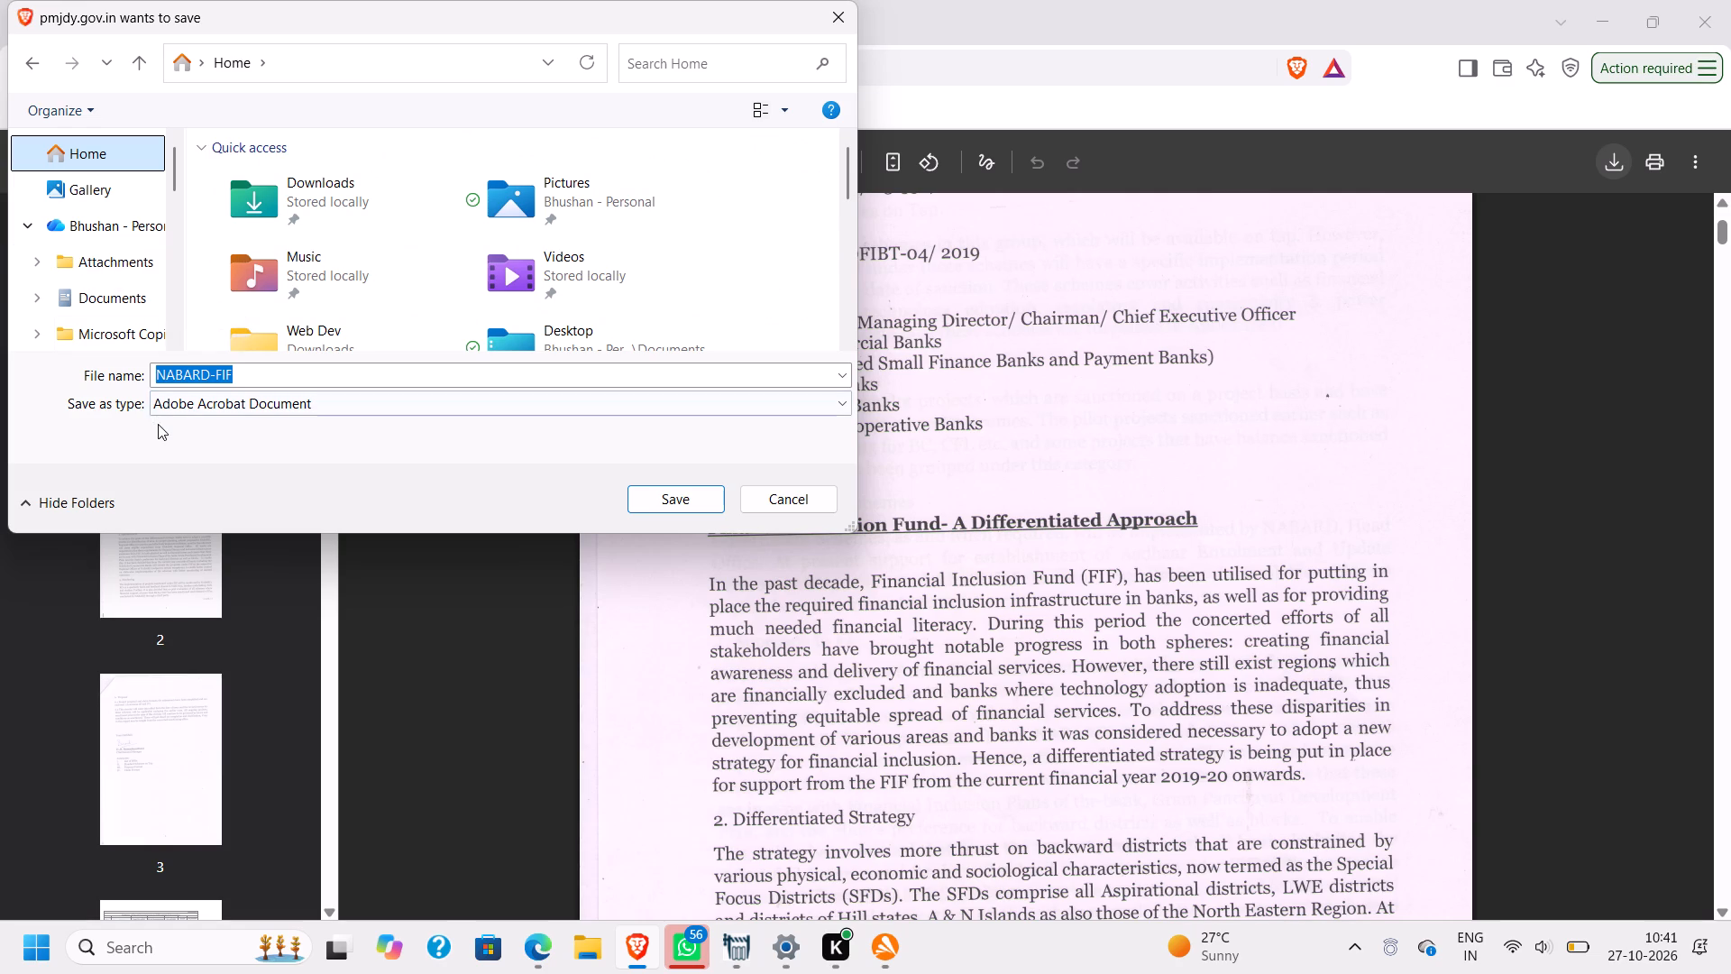
# Check the file types available for saving the circular.
pyautogui.click(444, 388)
pyautogui.click(832, 406)
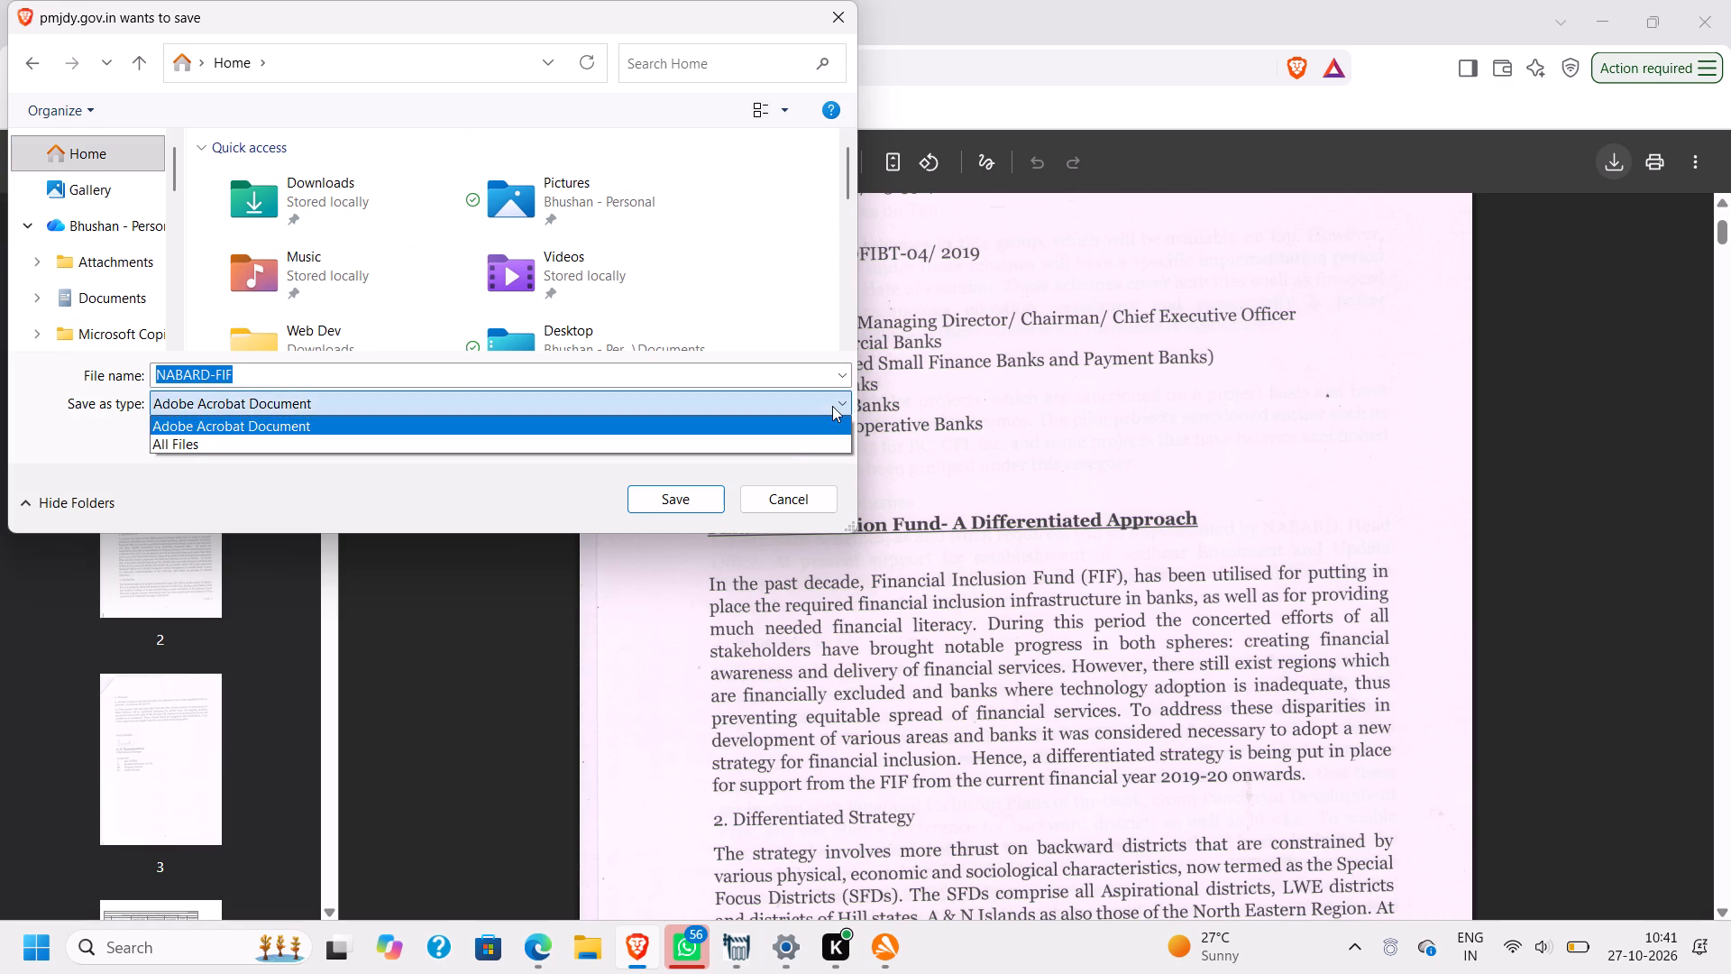
pyautogui.click(832, 406)
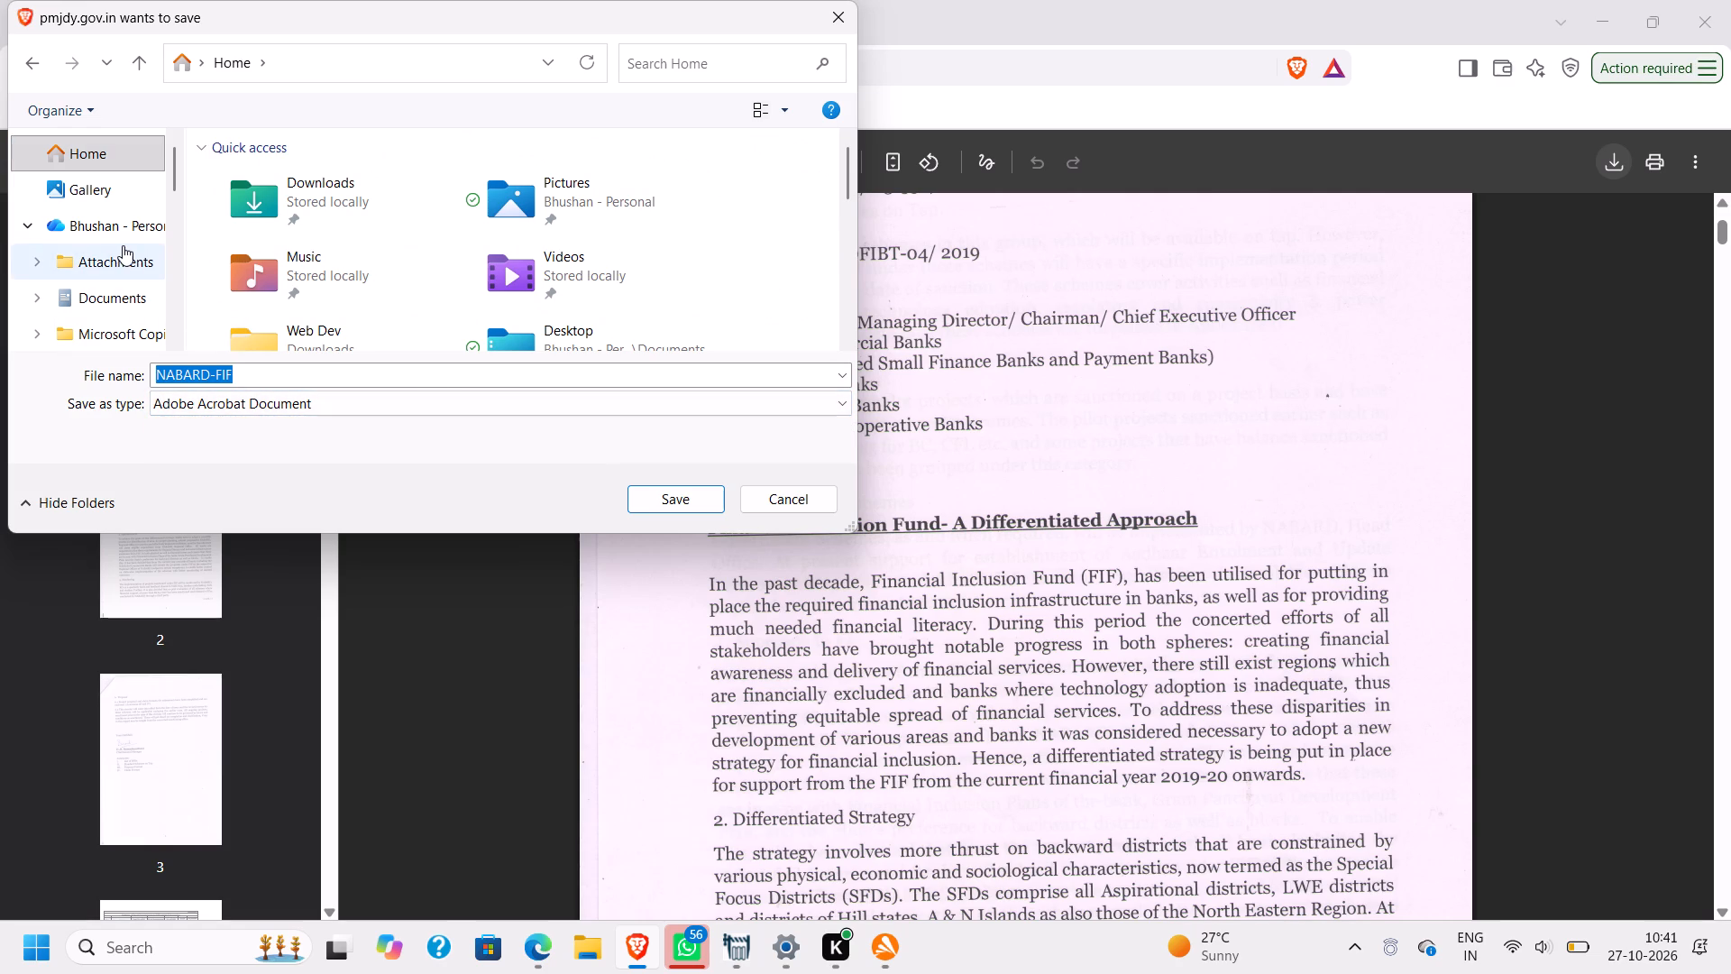
# Open the Windows (C:) drive from This PC and look through its folders for a save location.
pyautogui.scroll(-2, 123, 247)
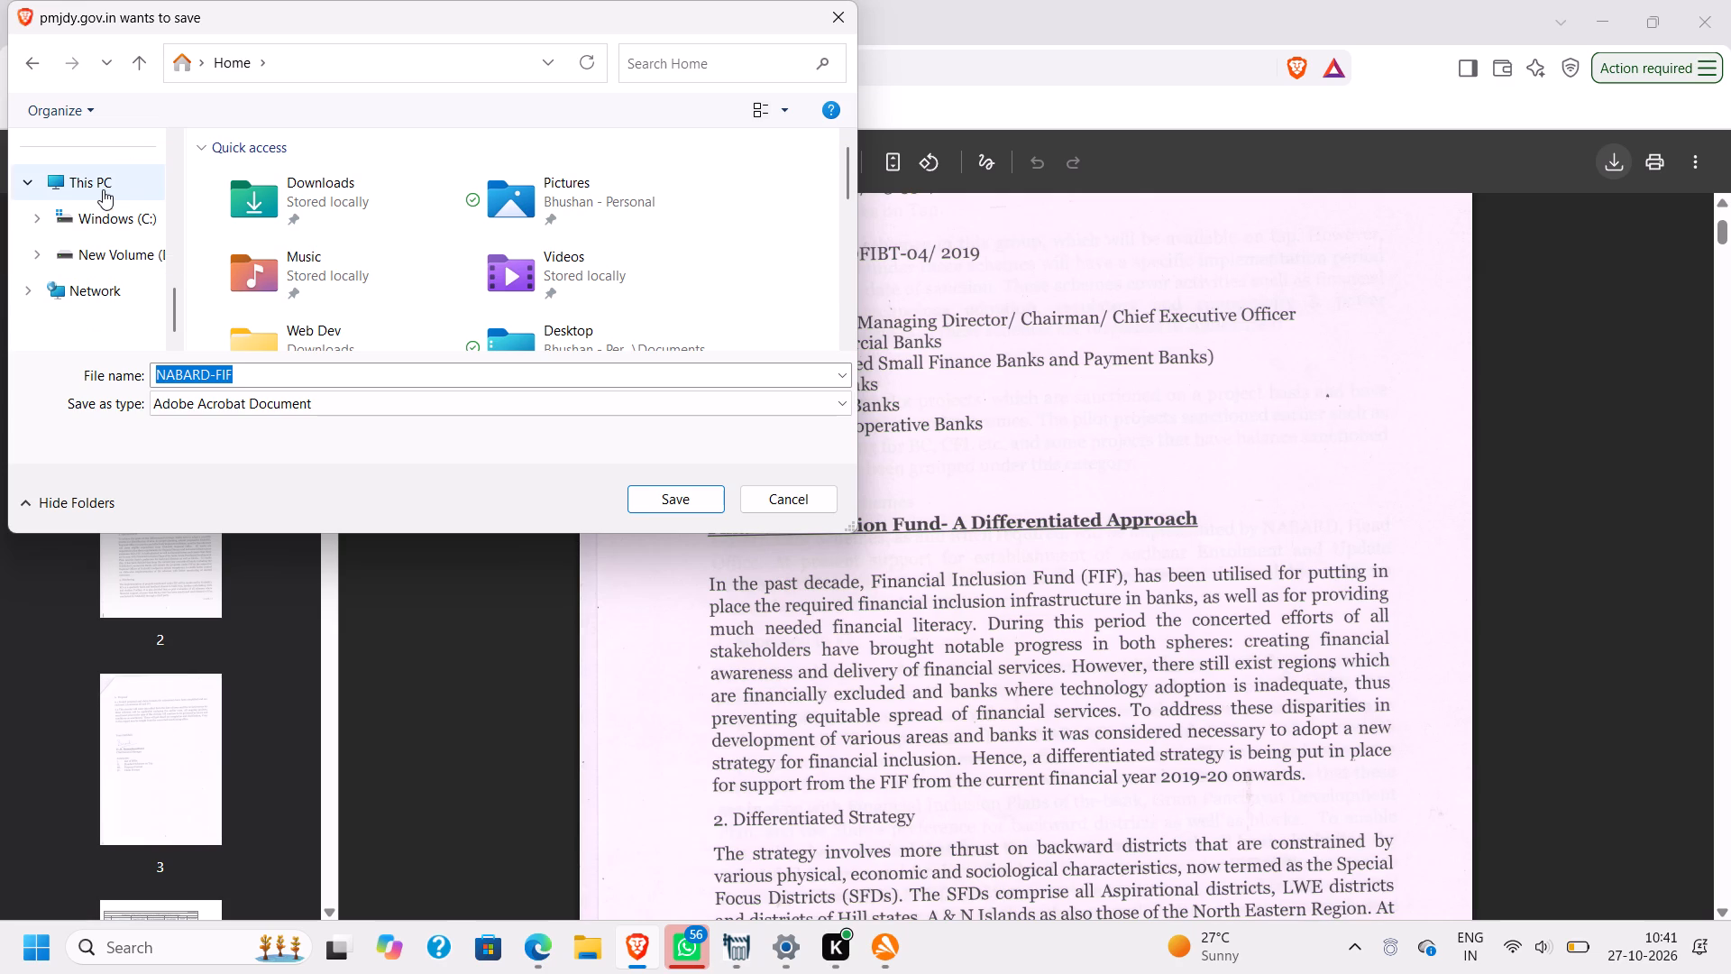
pyautogui.click(101, 190)
pyautogui.doubleClick(101, 190)
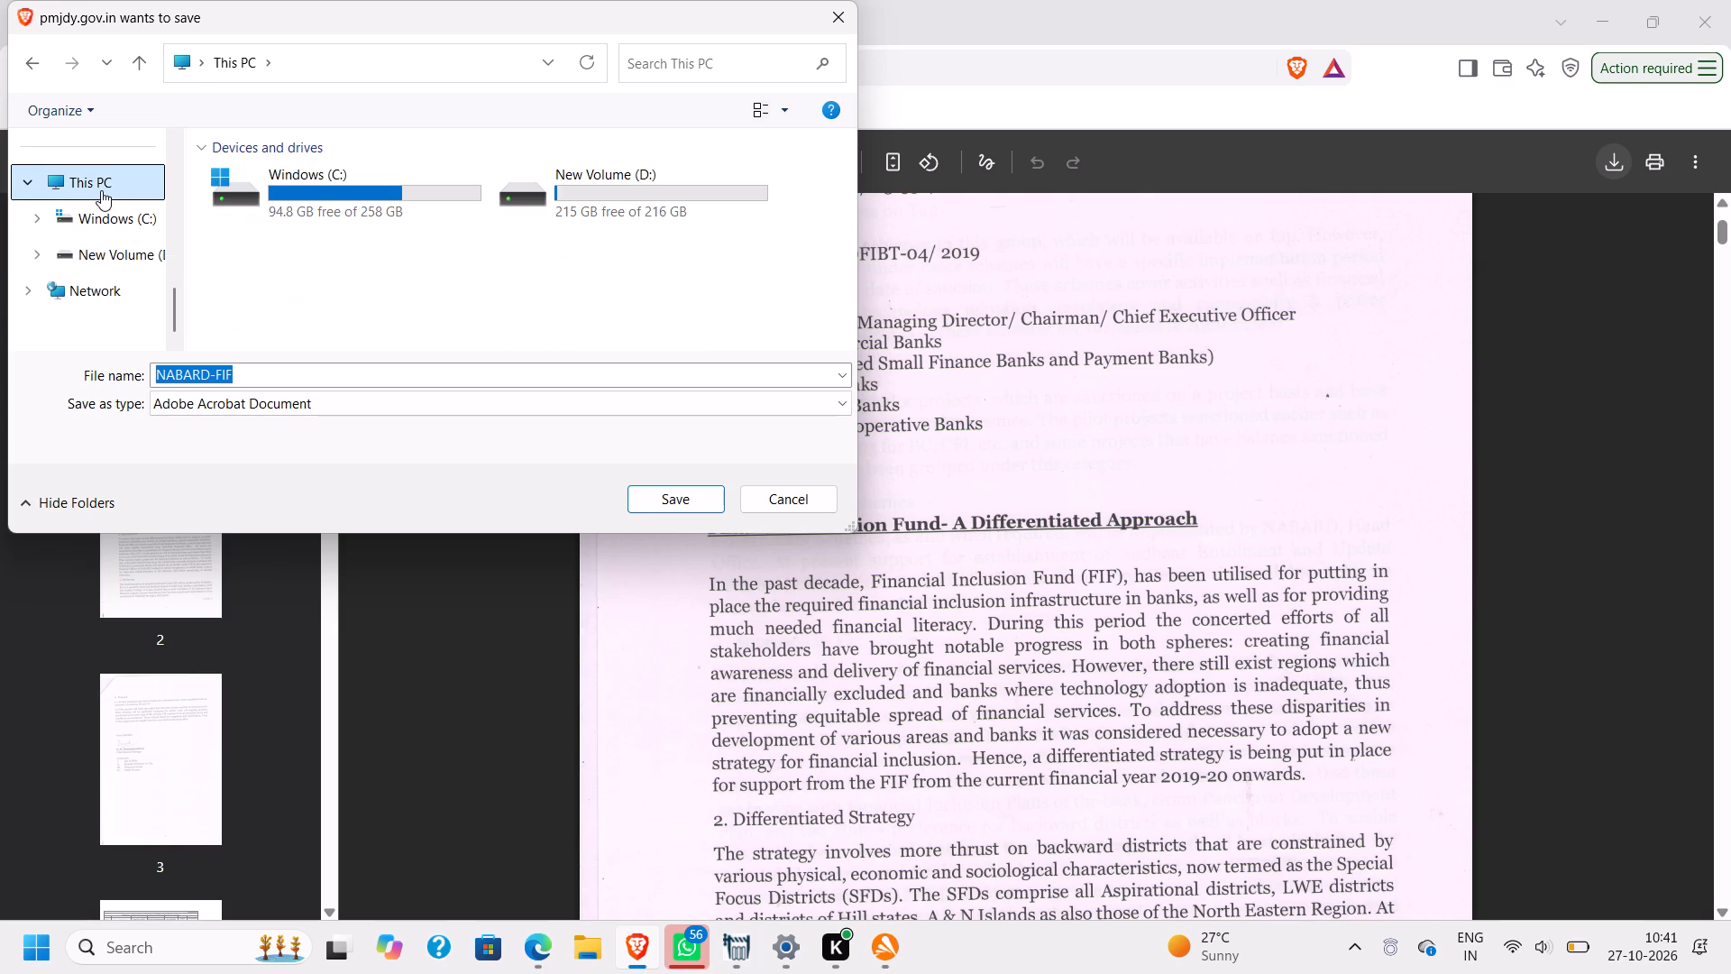
pyautogui.doubleClick(353, 197)
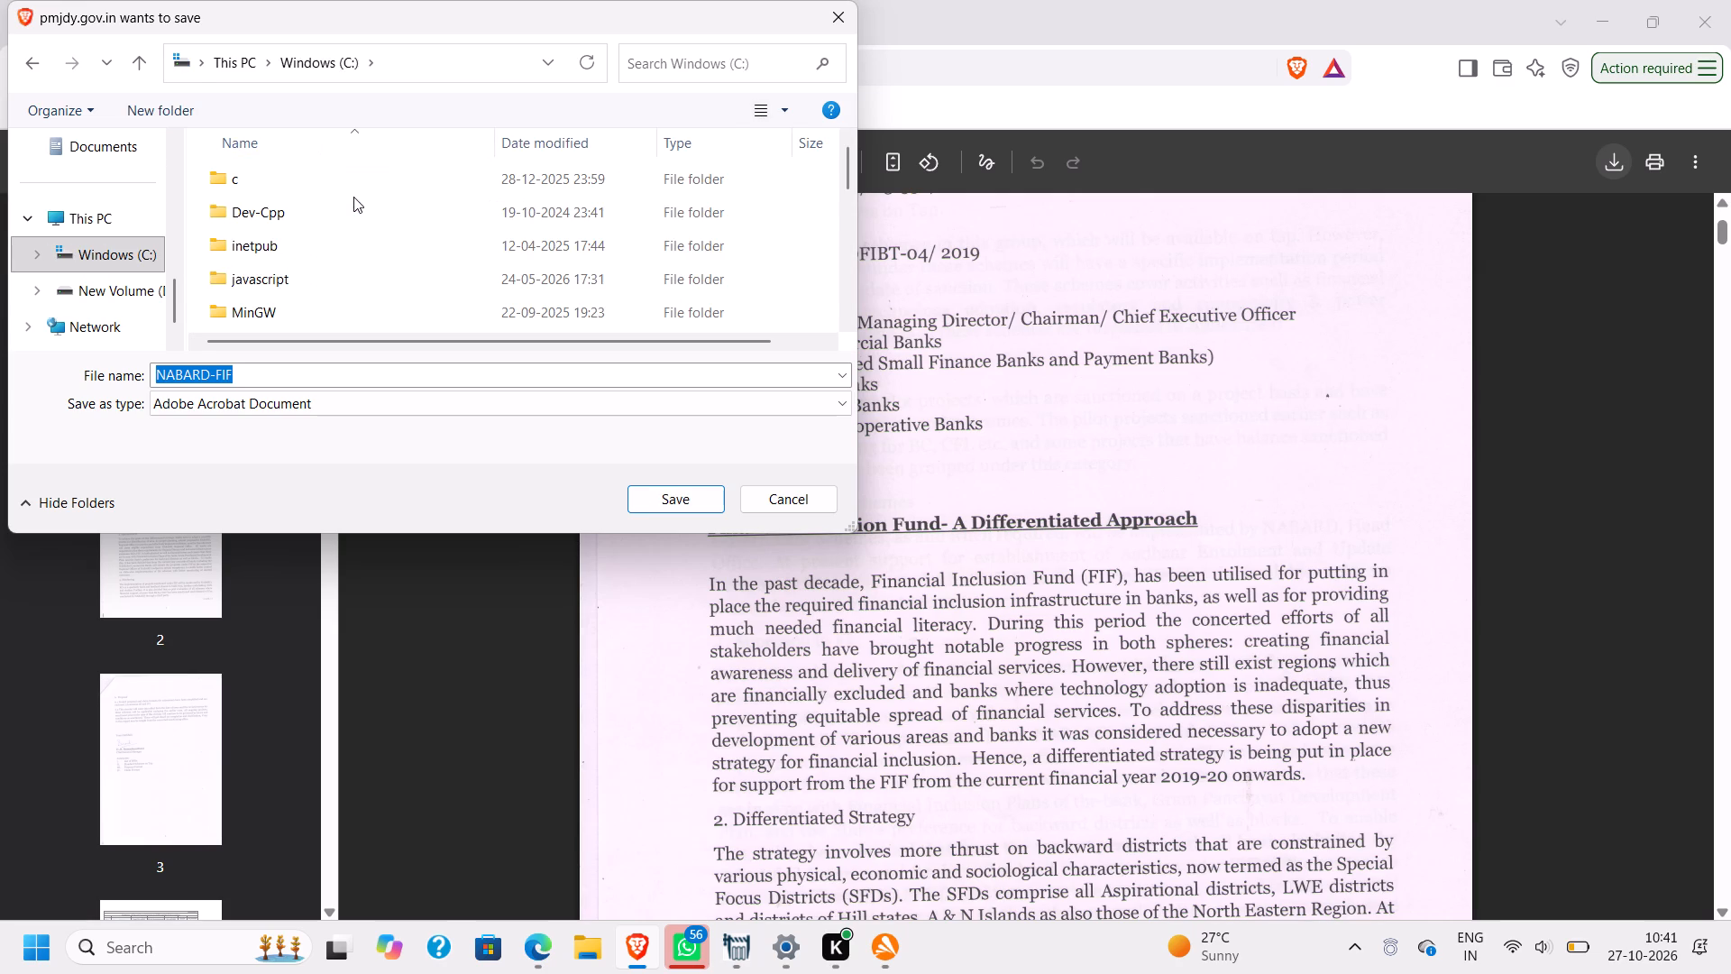
pyautogui.scroll(-2, 313, 259)
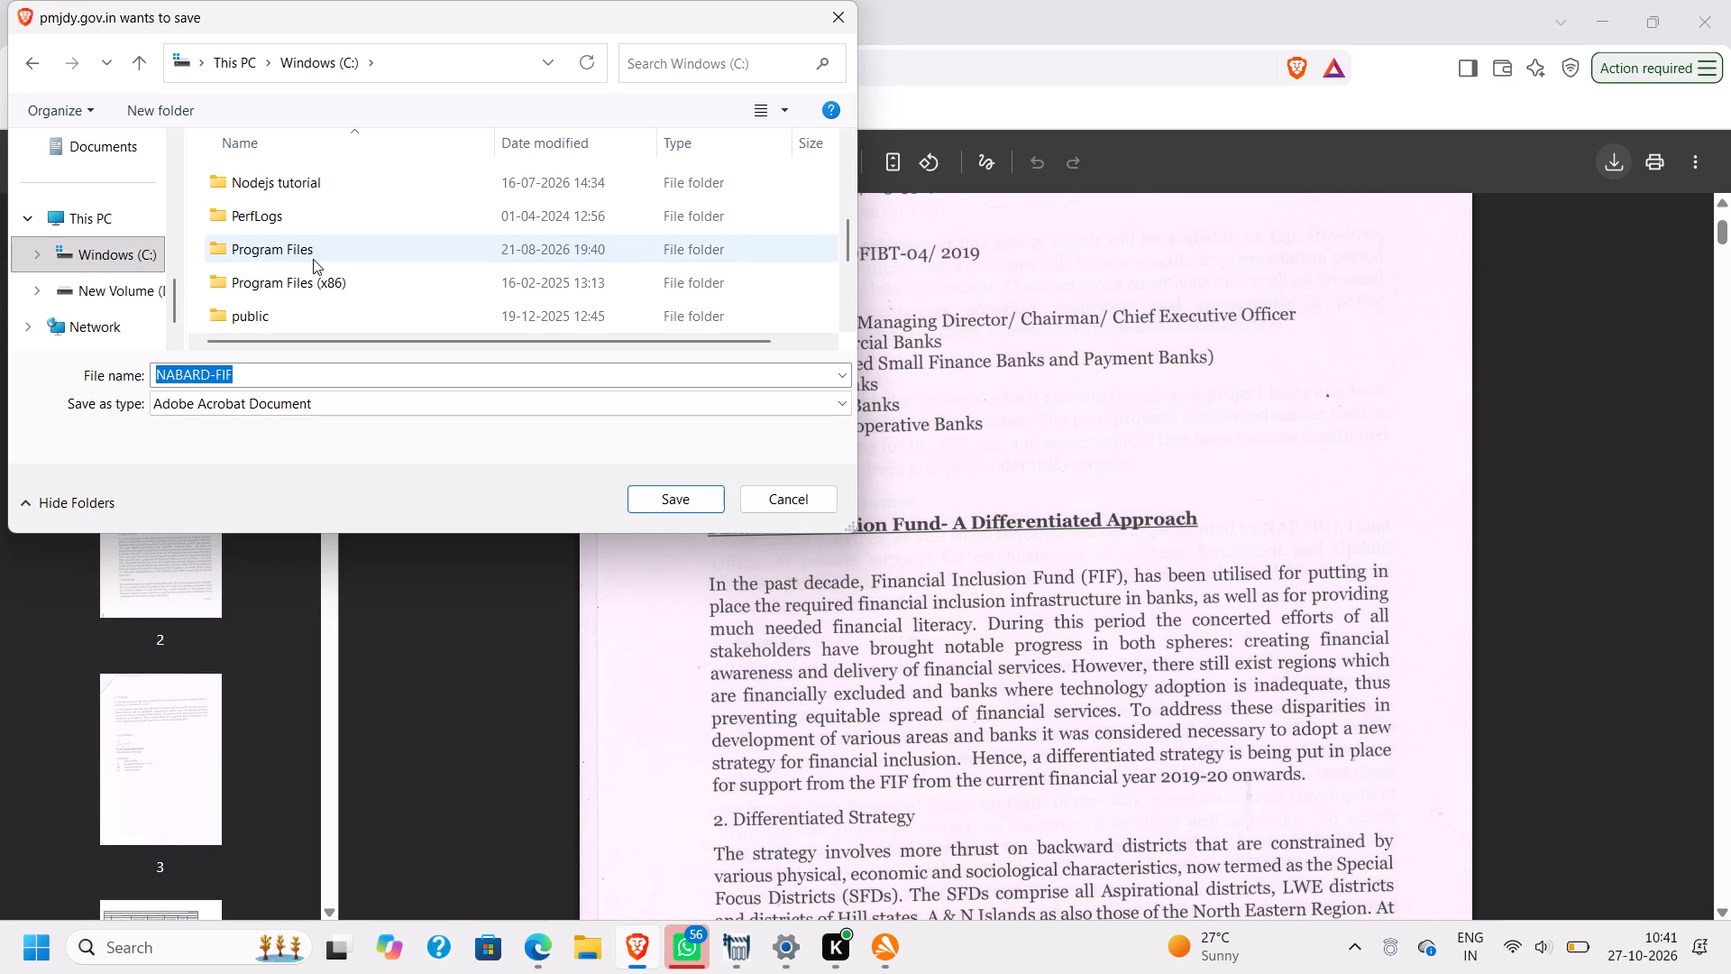
pyautogui.scroll(-4, 313, 259)
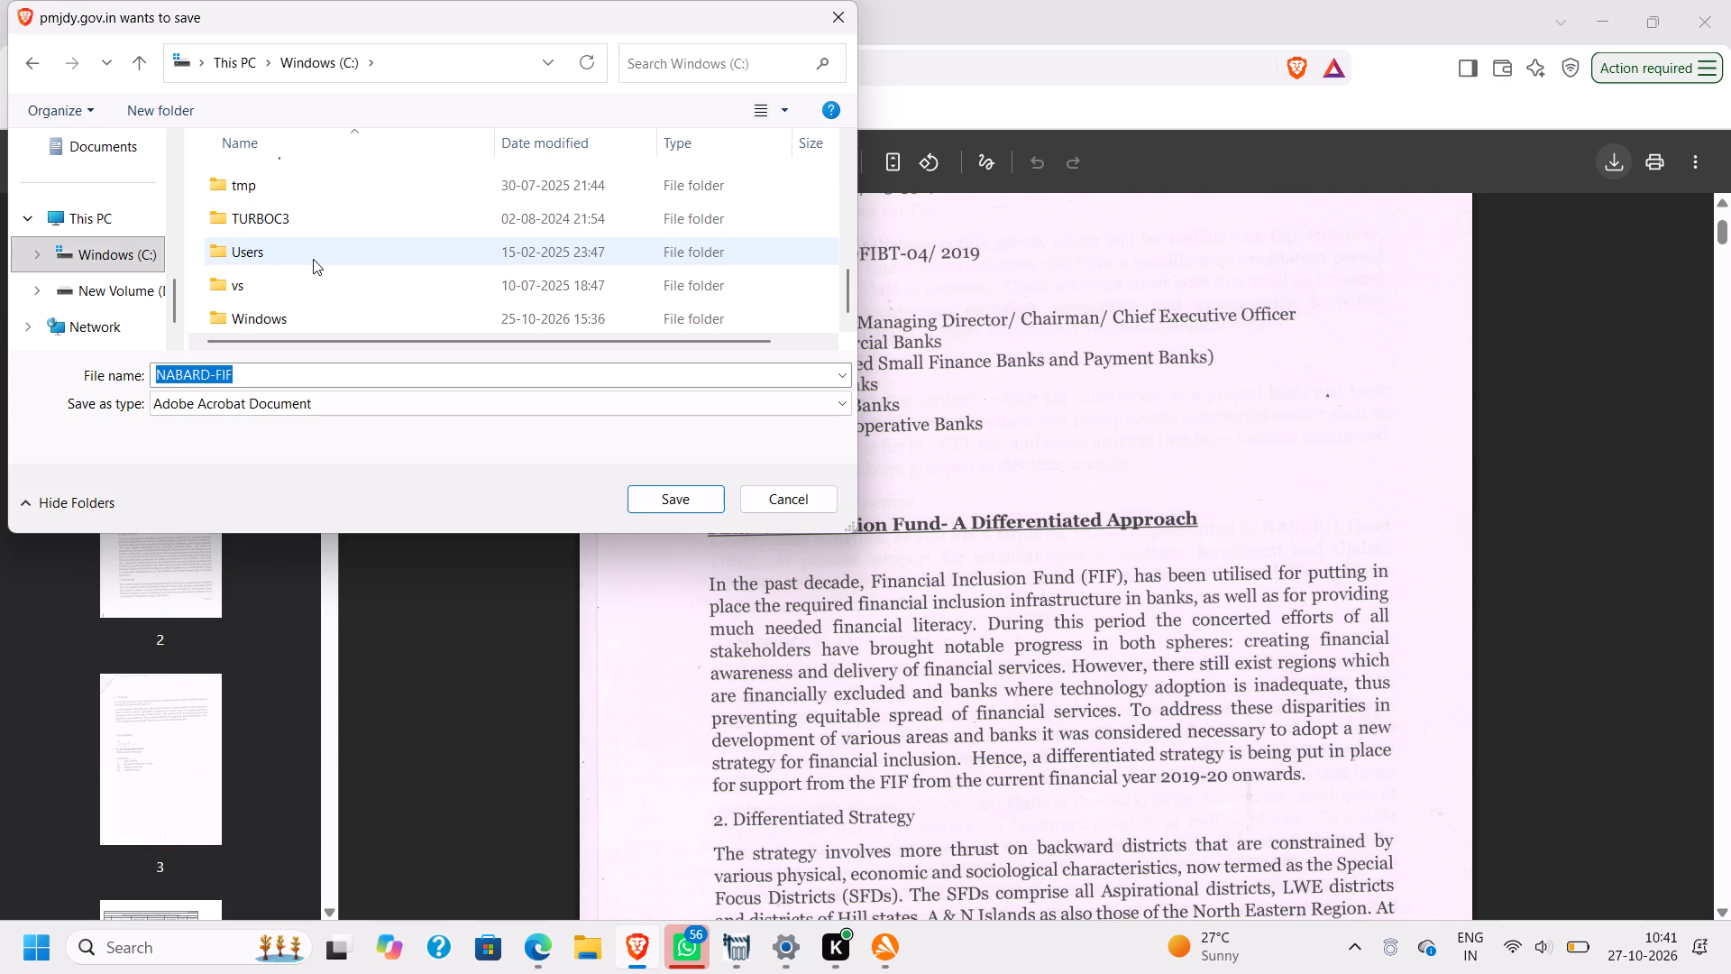
pyautogui.scroll(5, 313, 259)
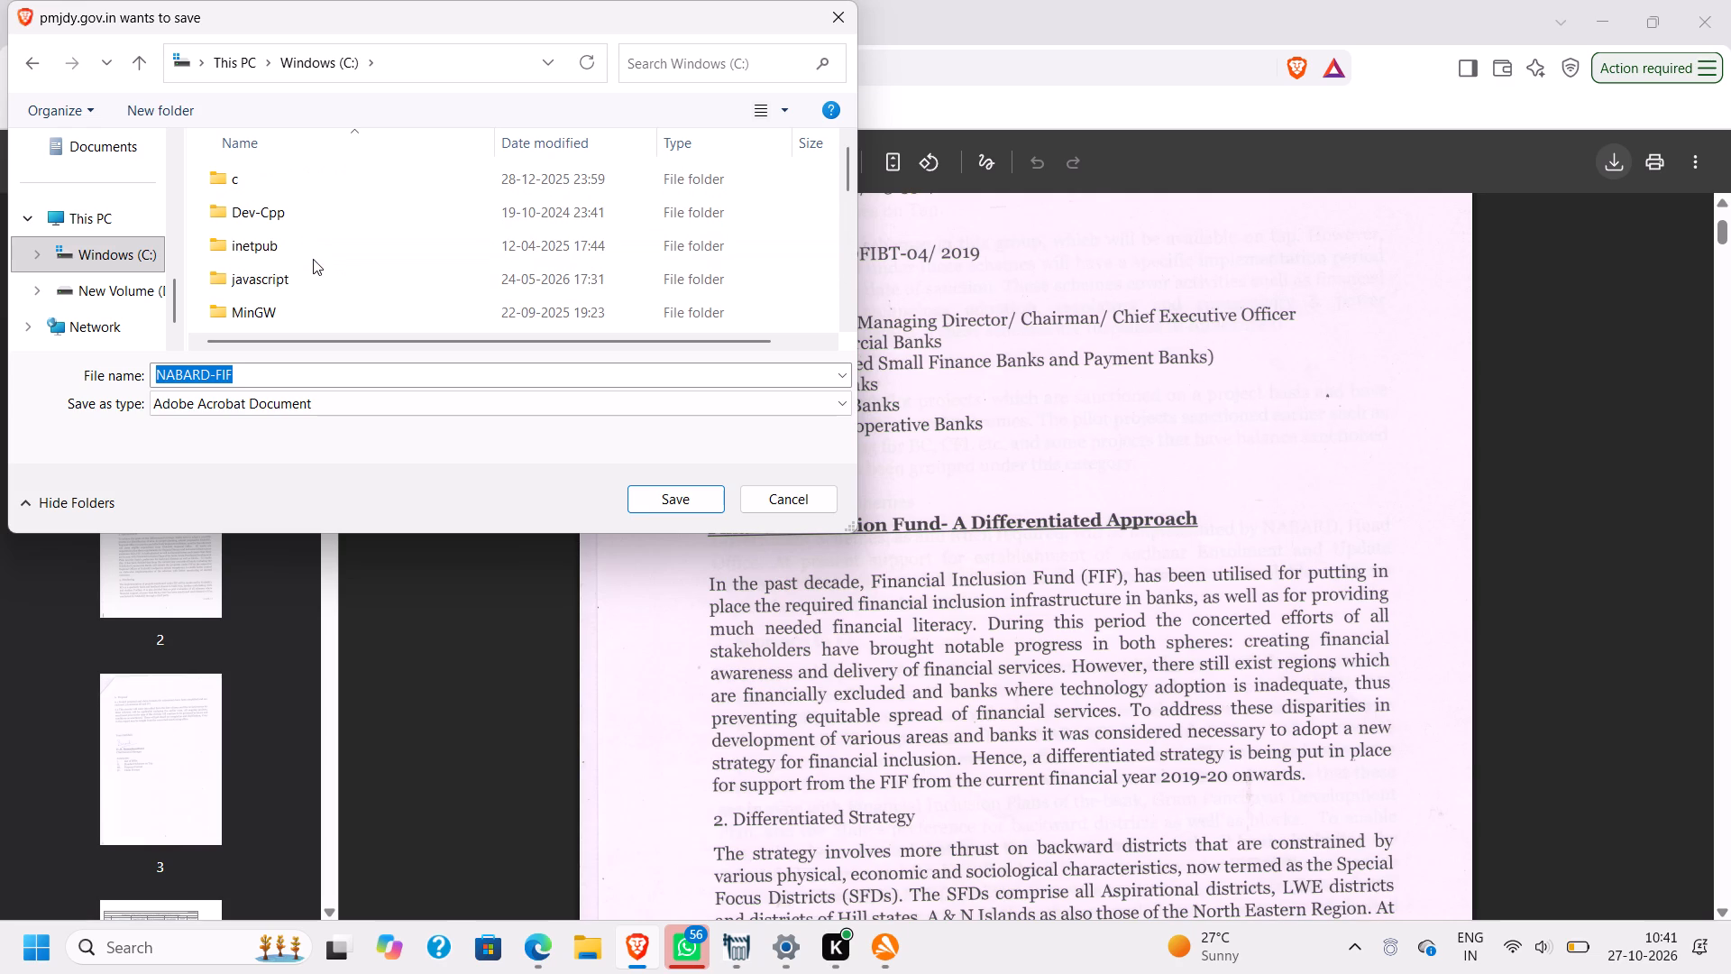
pyautogui.scroll(2, 313, 259)
# Check the Desktop and Music folders as possible save locations for the circular.
pyautogui.scroll(1, 119, 289)
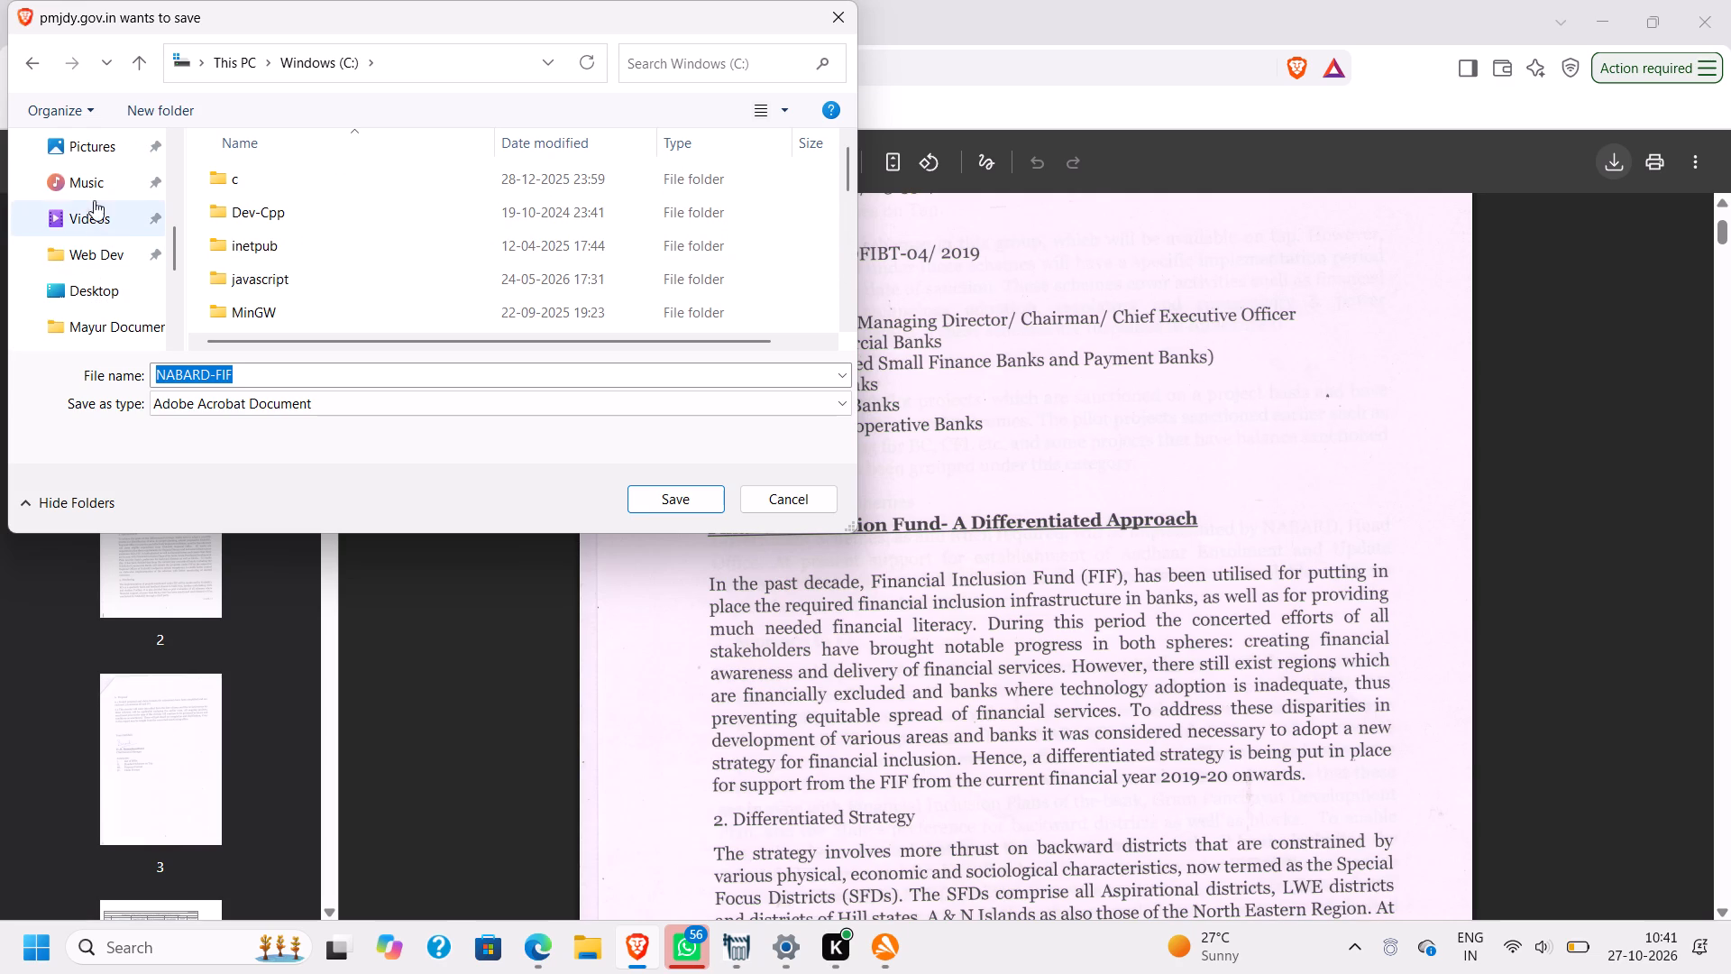
pyautogui.scroll(2, 93, 157)
pyautogui.scroll(-1, 89, 216)
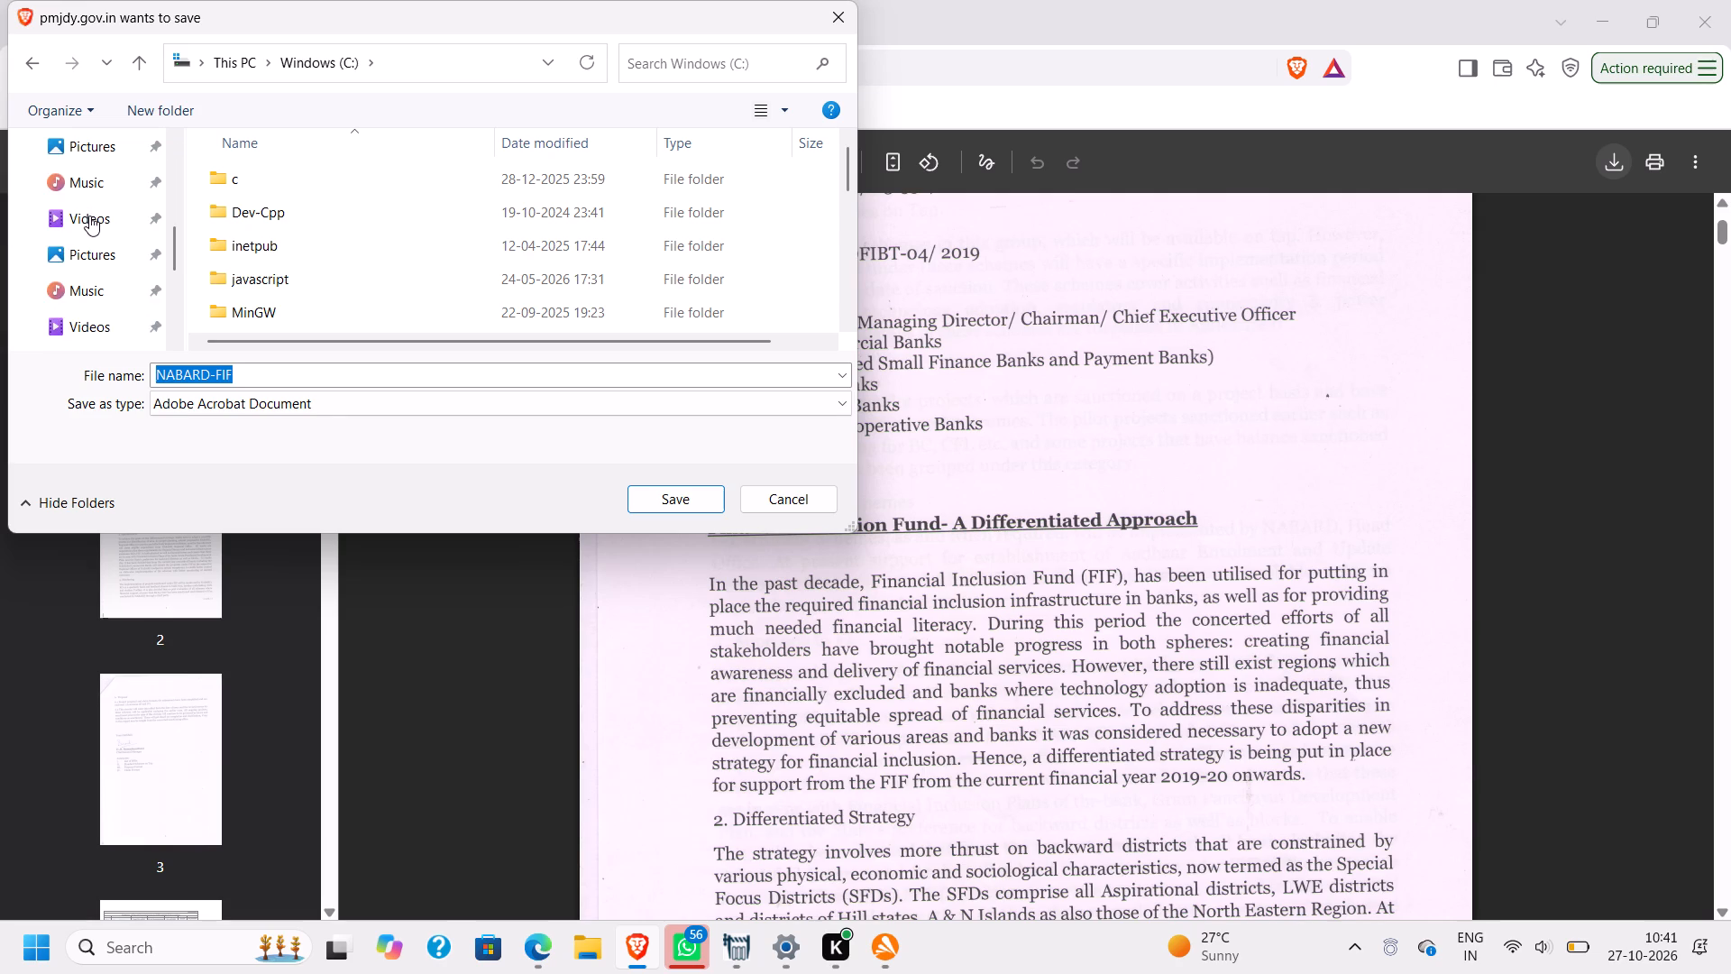
pyautogui.scroll(-1, 89, 216)
pyautogui.click(78, 289)
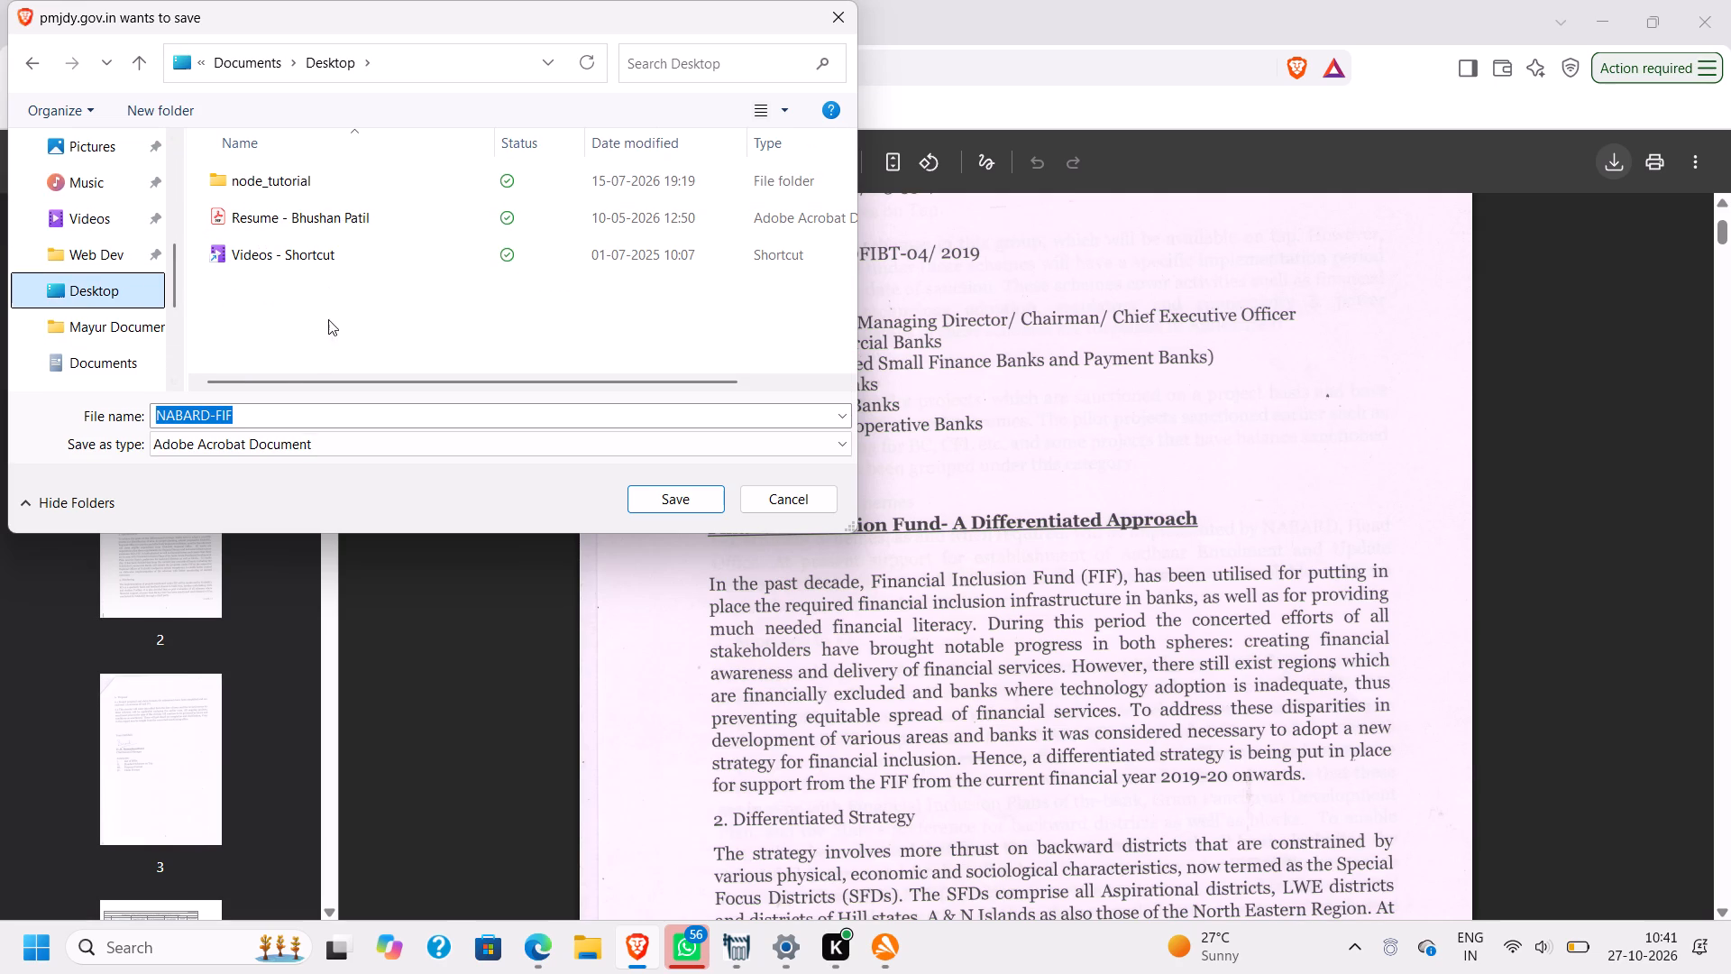
pyautogui.click(85, 189)
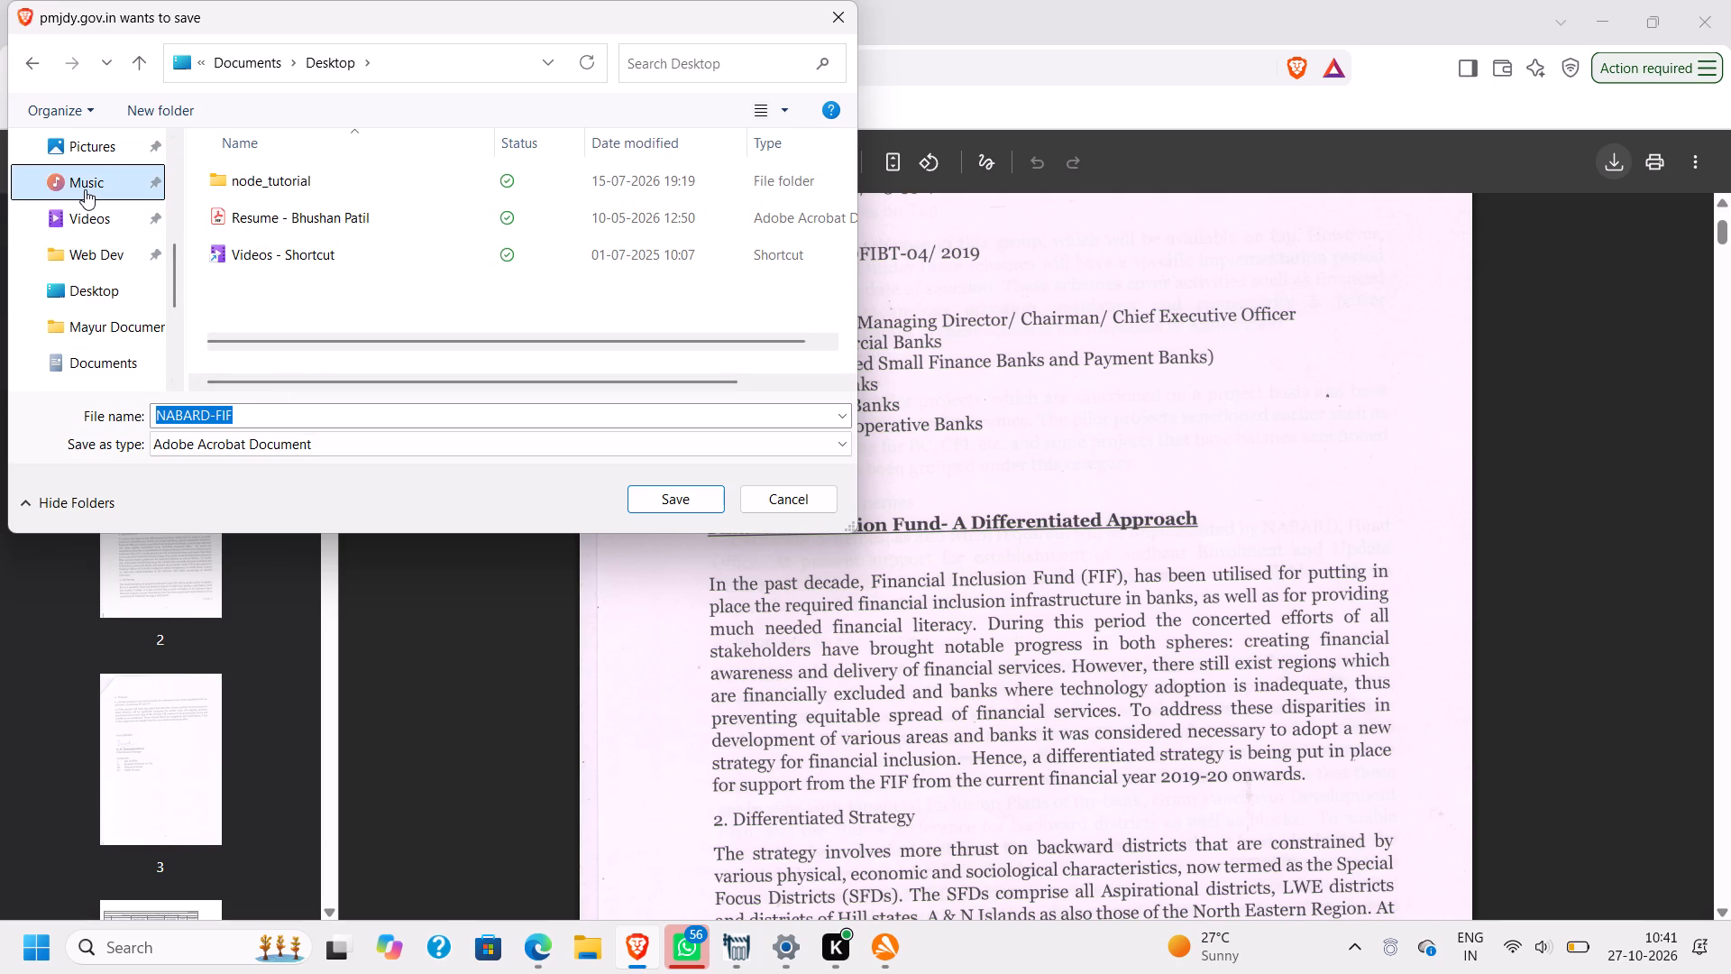
pyautogui.scroll(3, 85, 189)
pyautogui.click(81, 175)
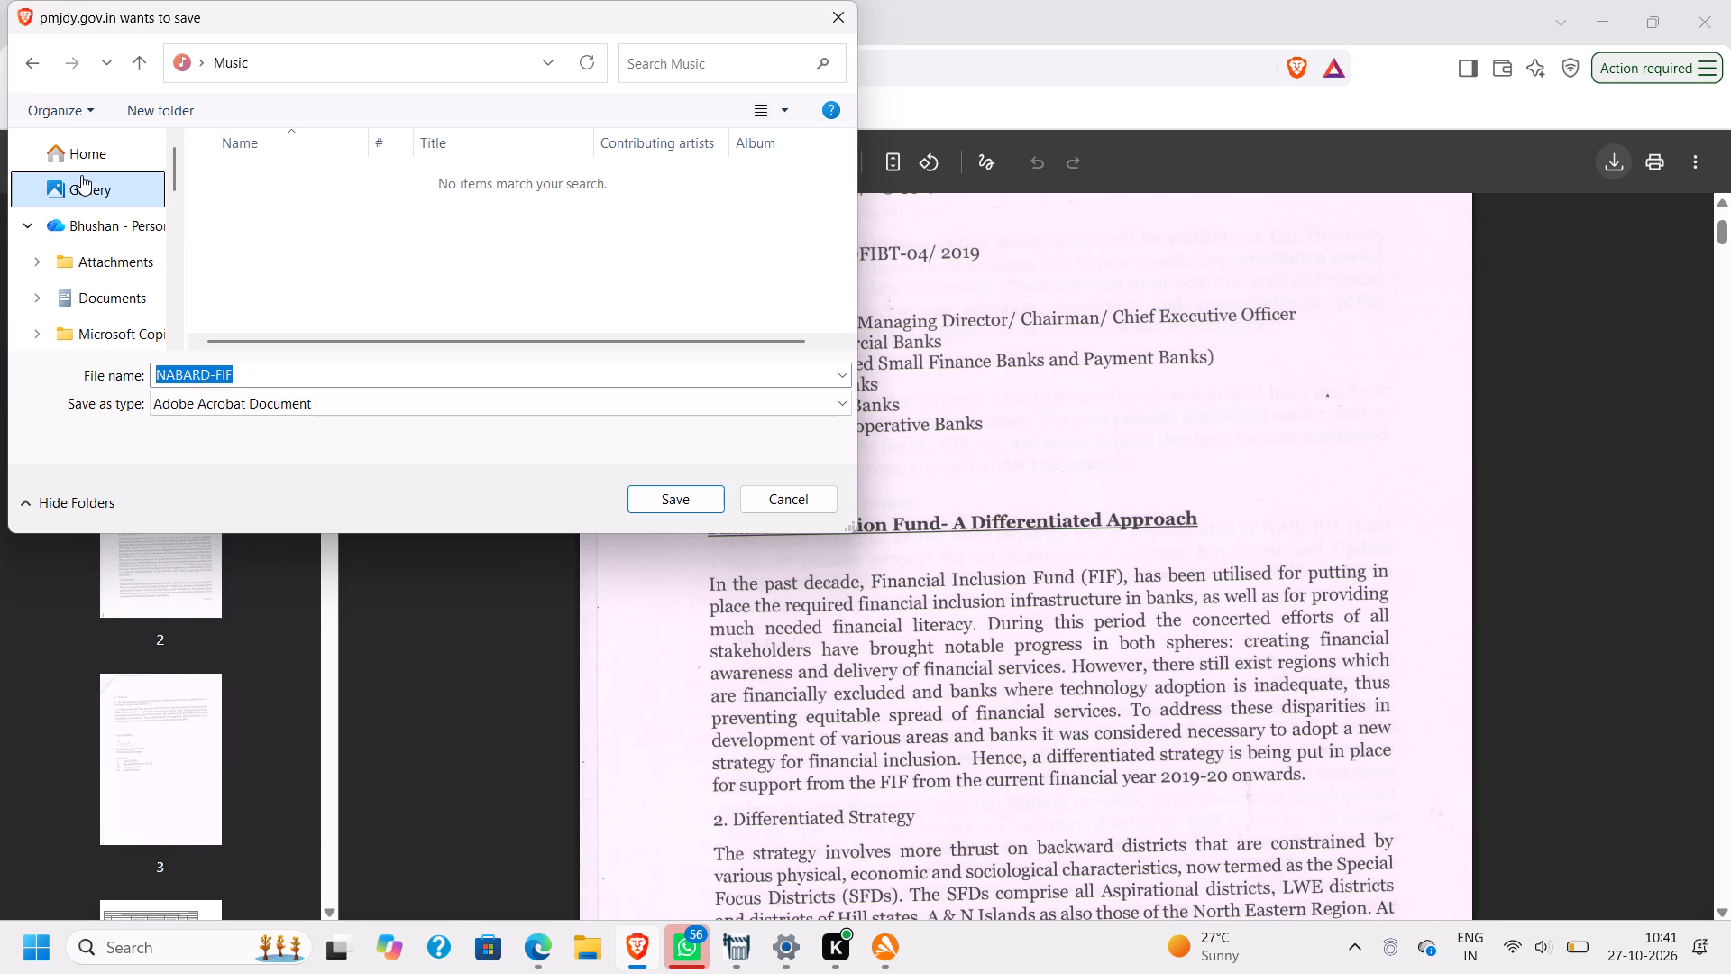
# Look through the Home location's folders and recent files and the Gallery for a place to save the circular.
pyautogui.click(82, 159)
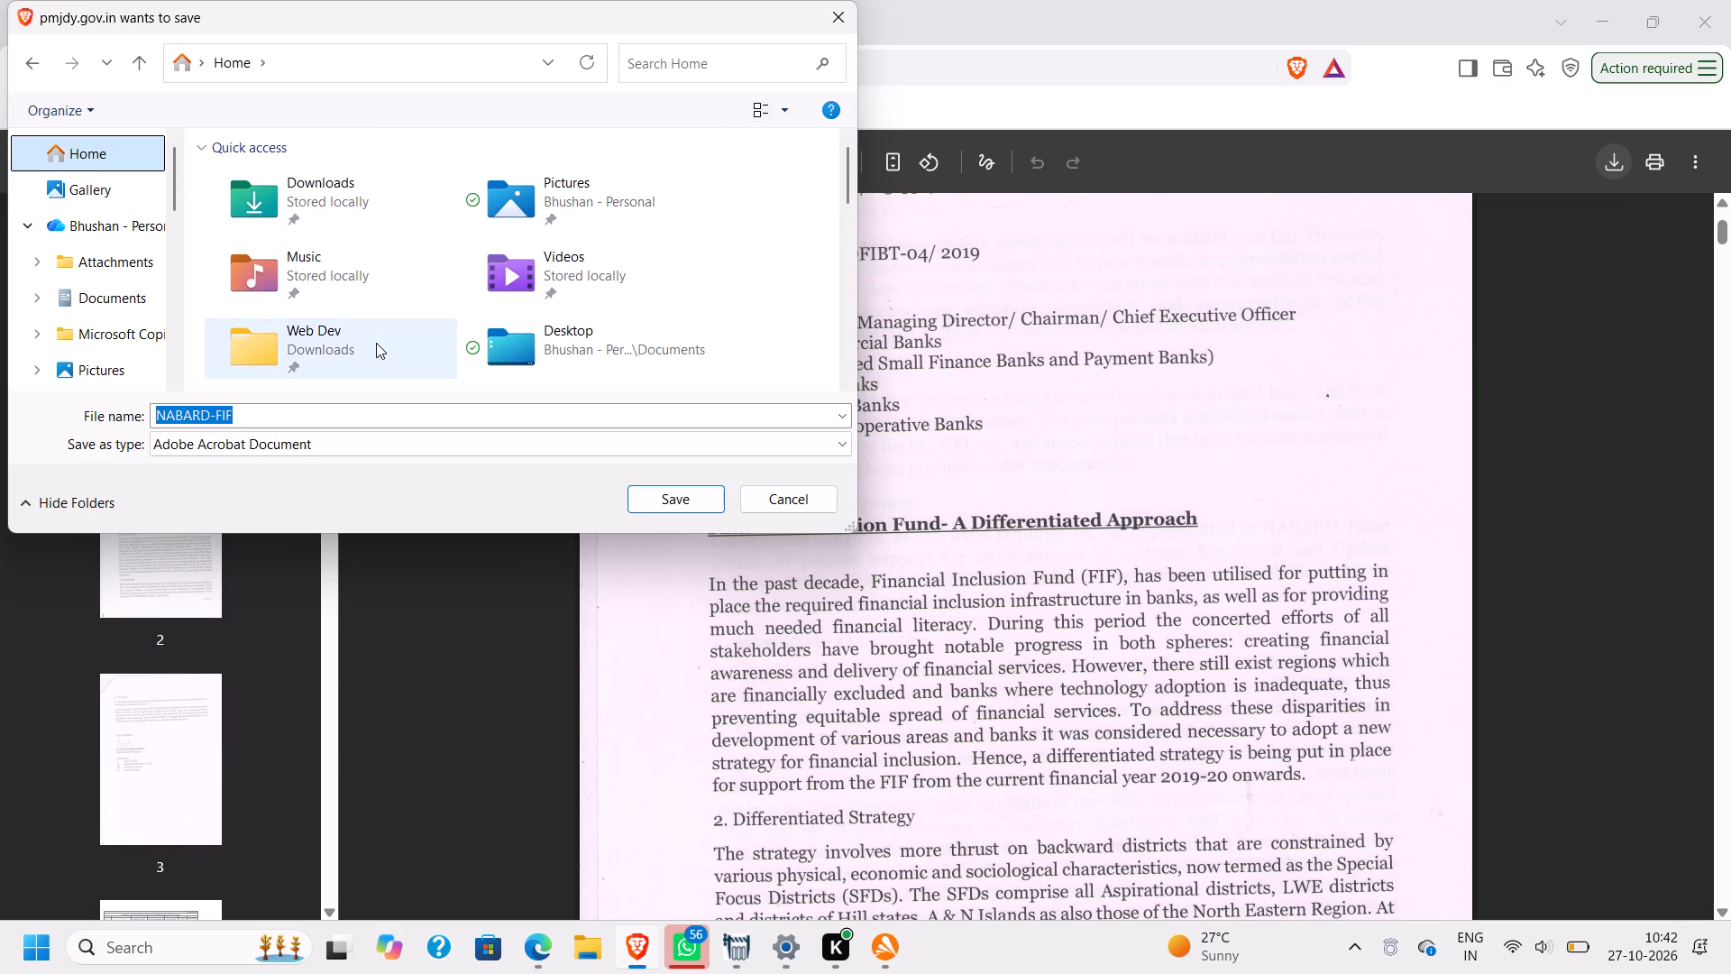
pyautogui.scroll(-4, 375, 343)
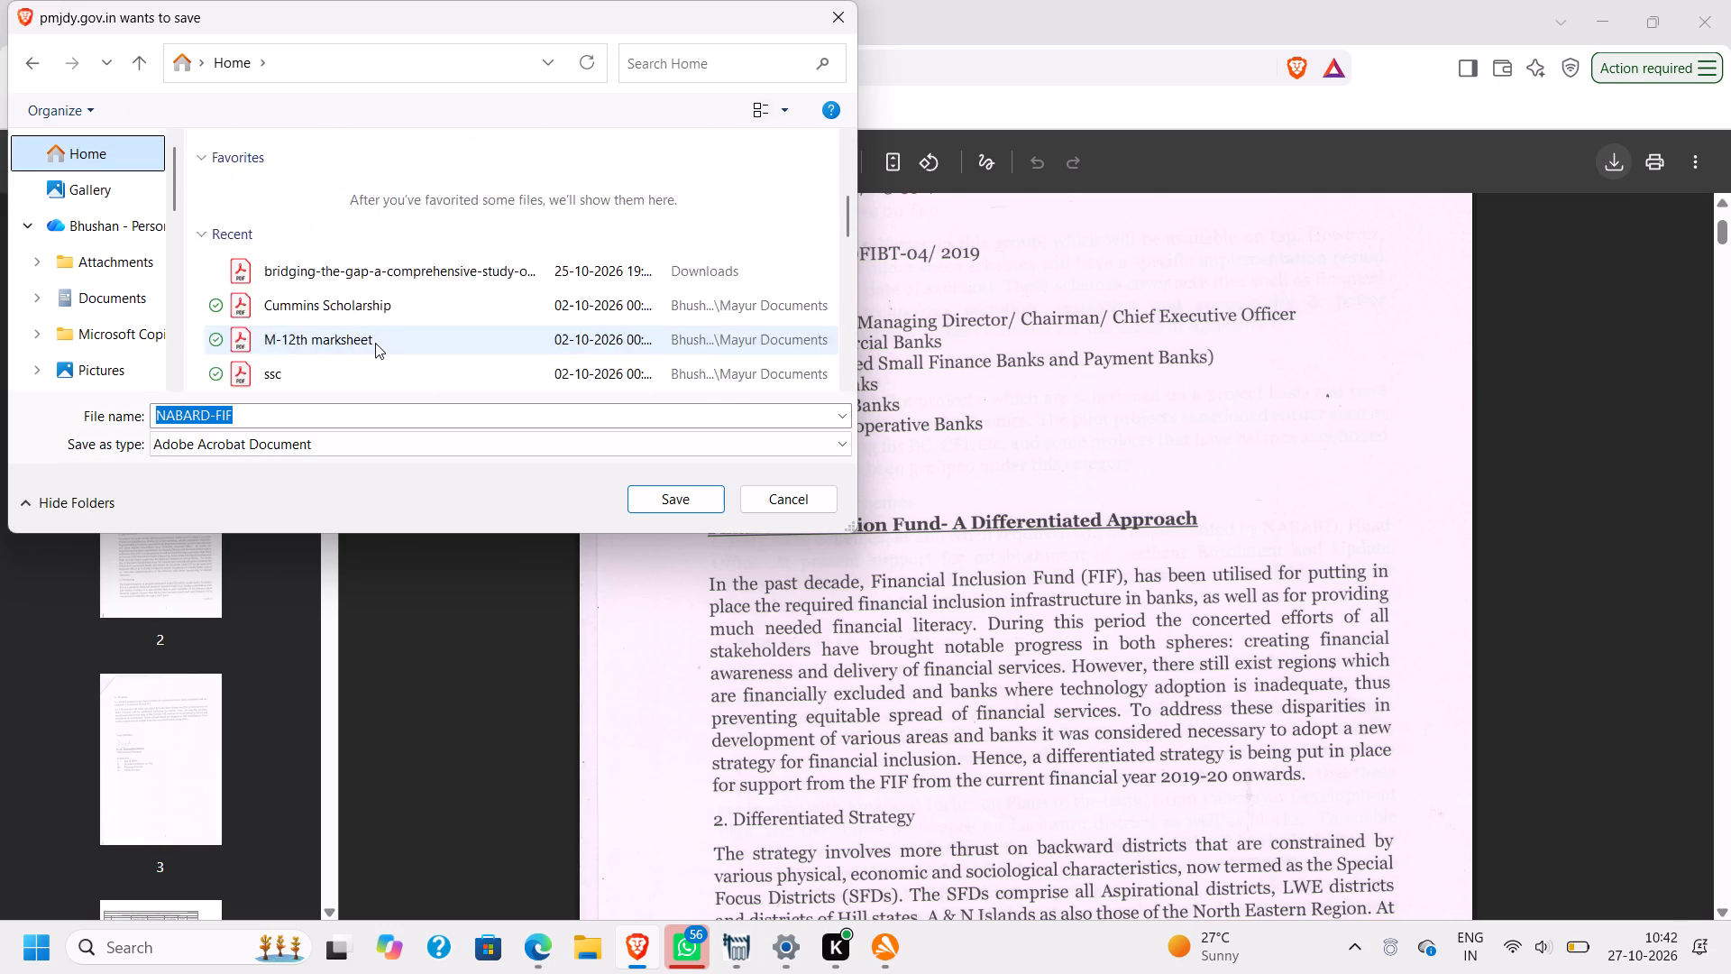
pyautogui.scroll(-2, 375, 343)
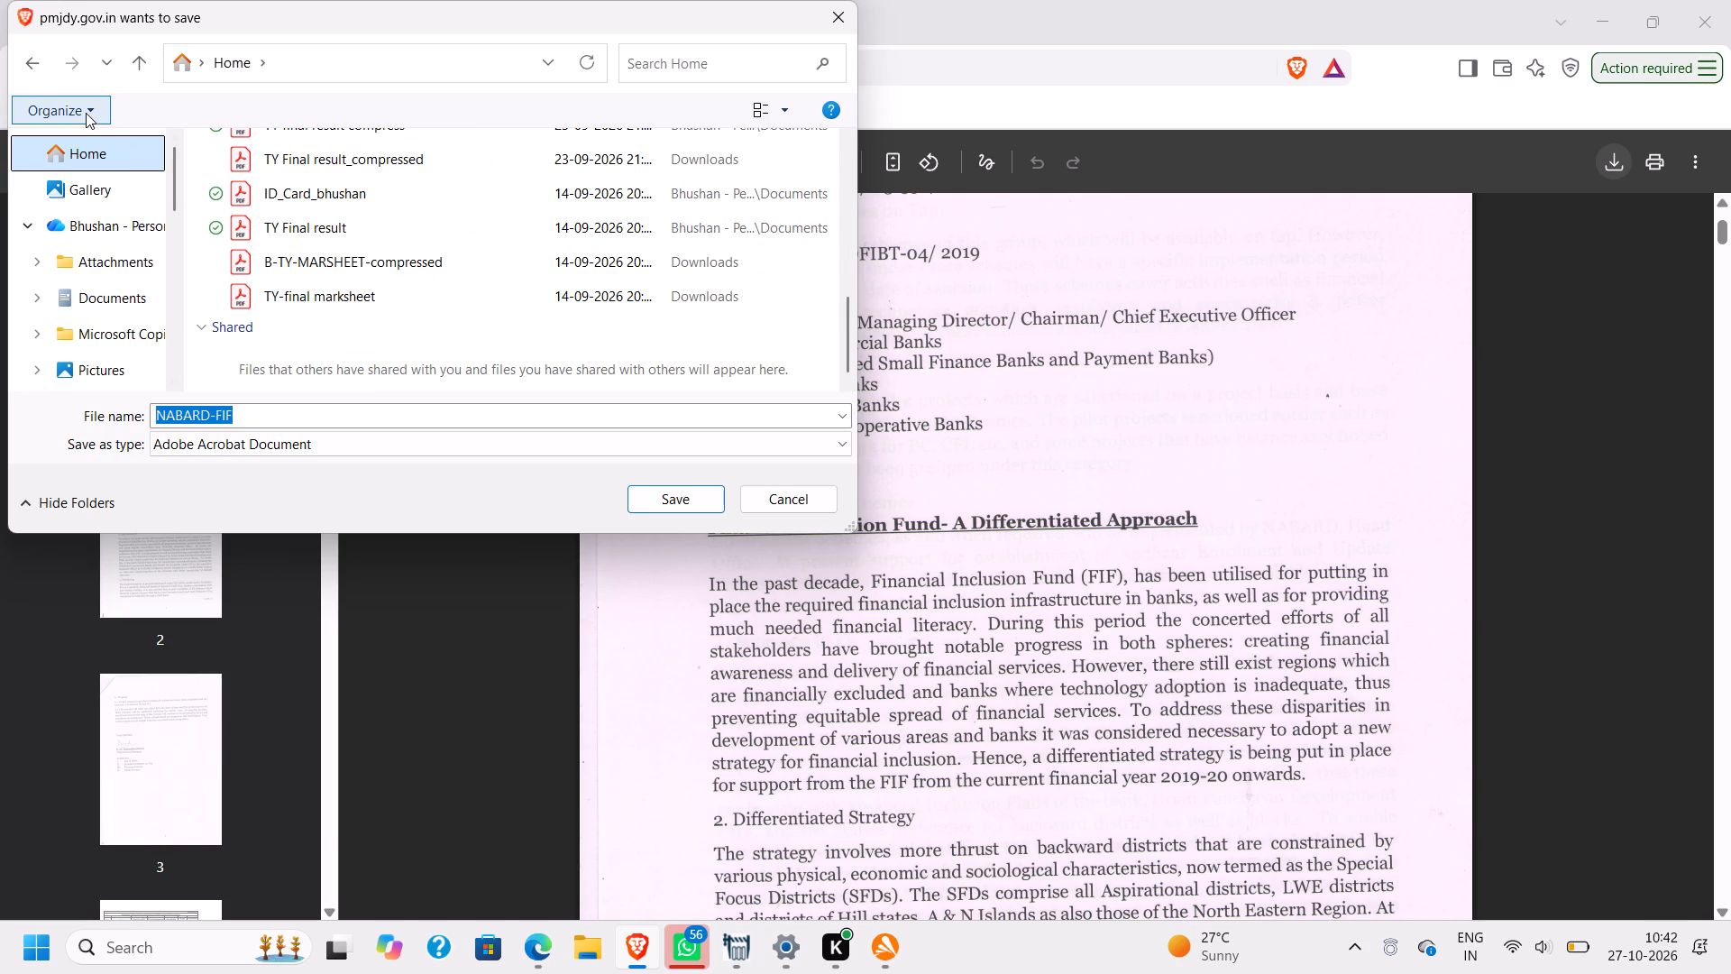
pyautogui.click(86, 112)
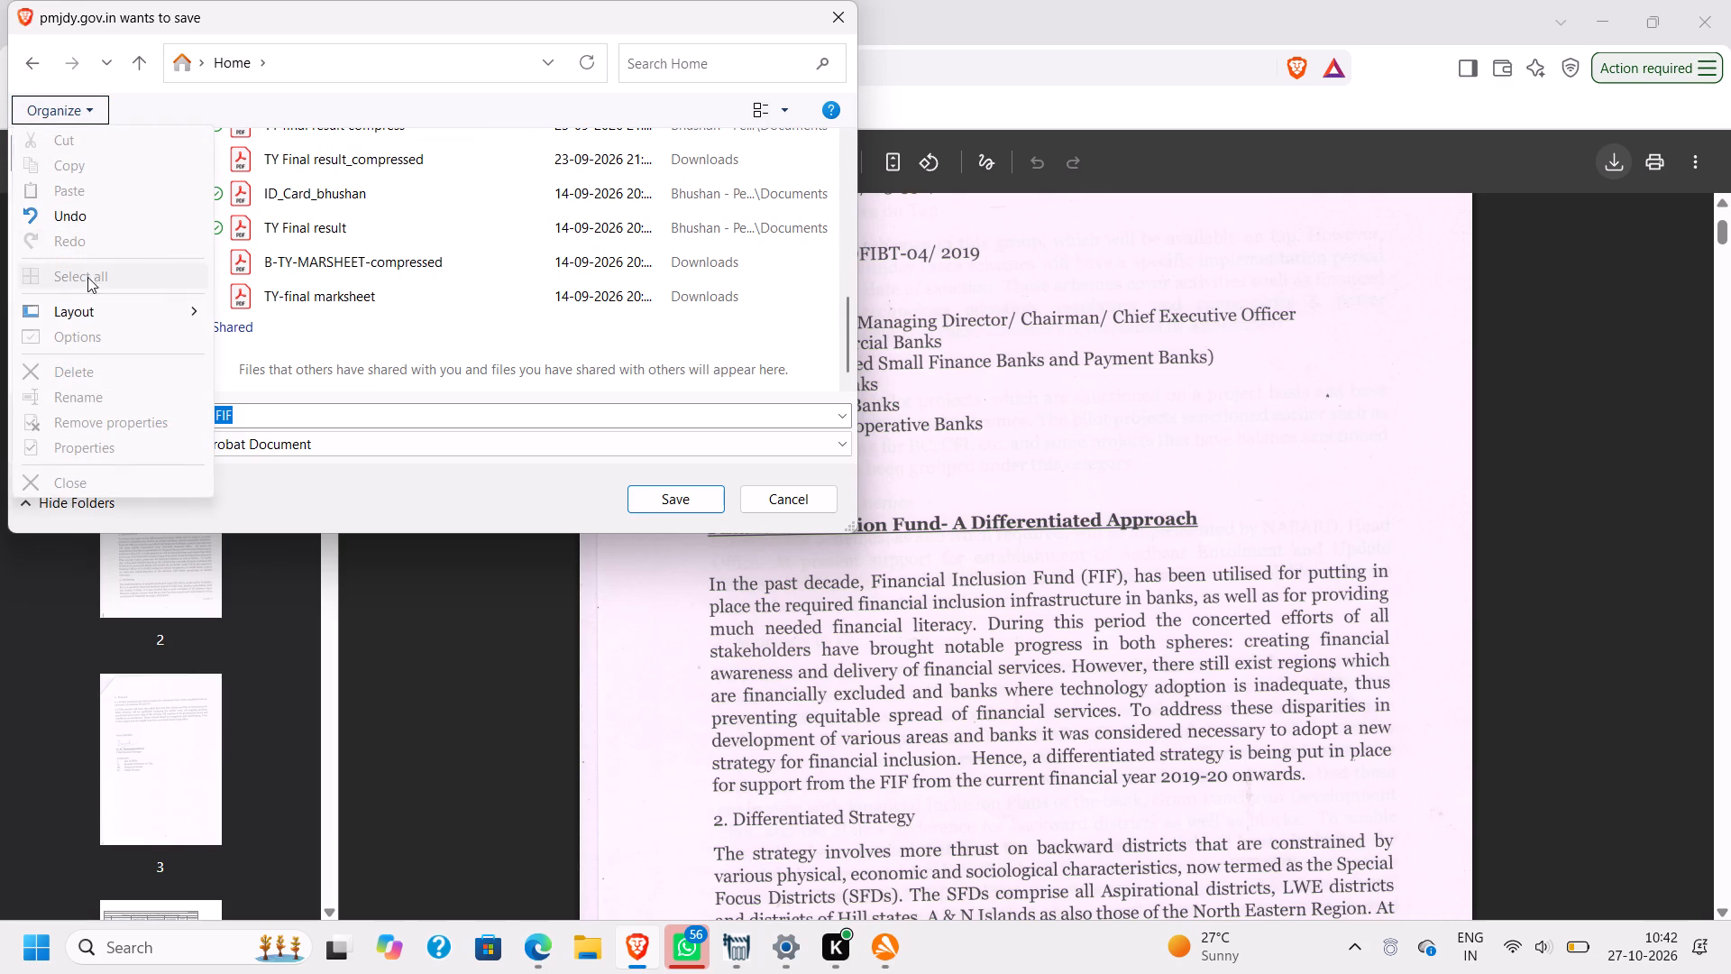
pyautogui.moveTo(359, 247); pyautogui.dragTo(85, 187)
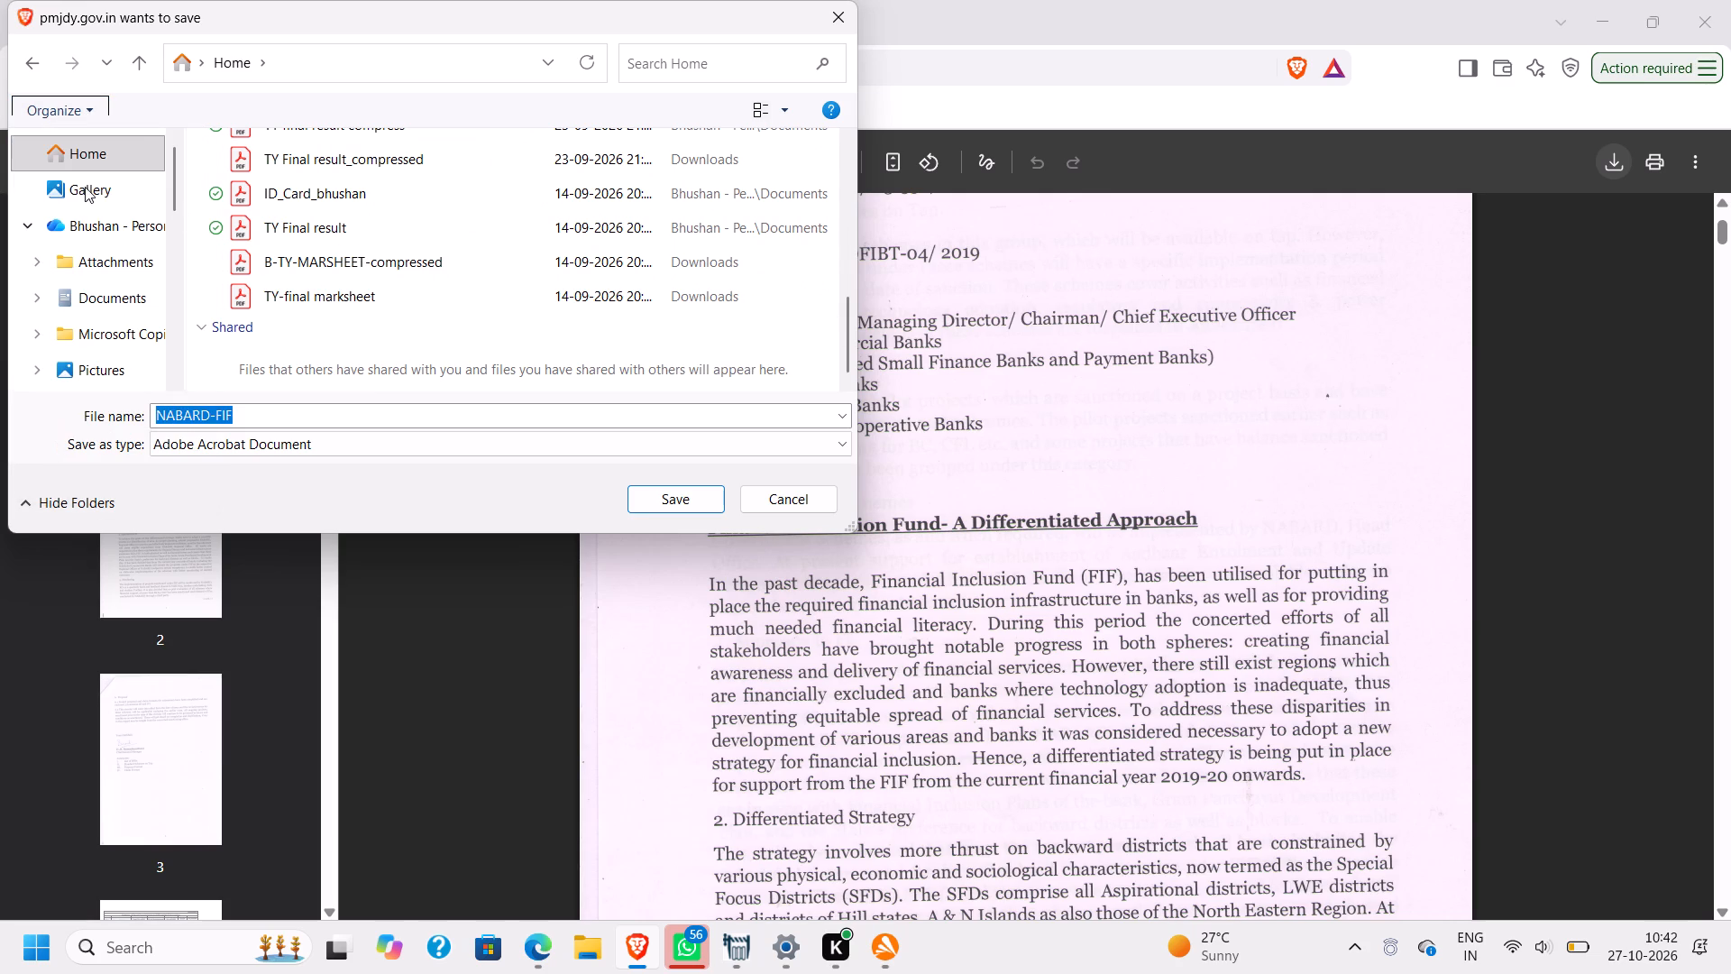
pyautogui.moveTo(85, 187); pyautogui.dragTo(85, 186)
pyautogui.click(85, 186)
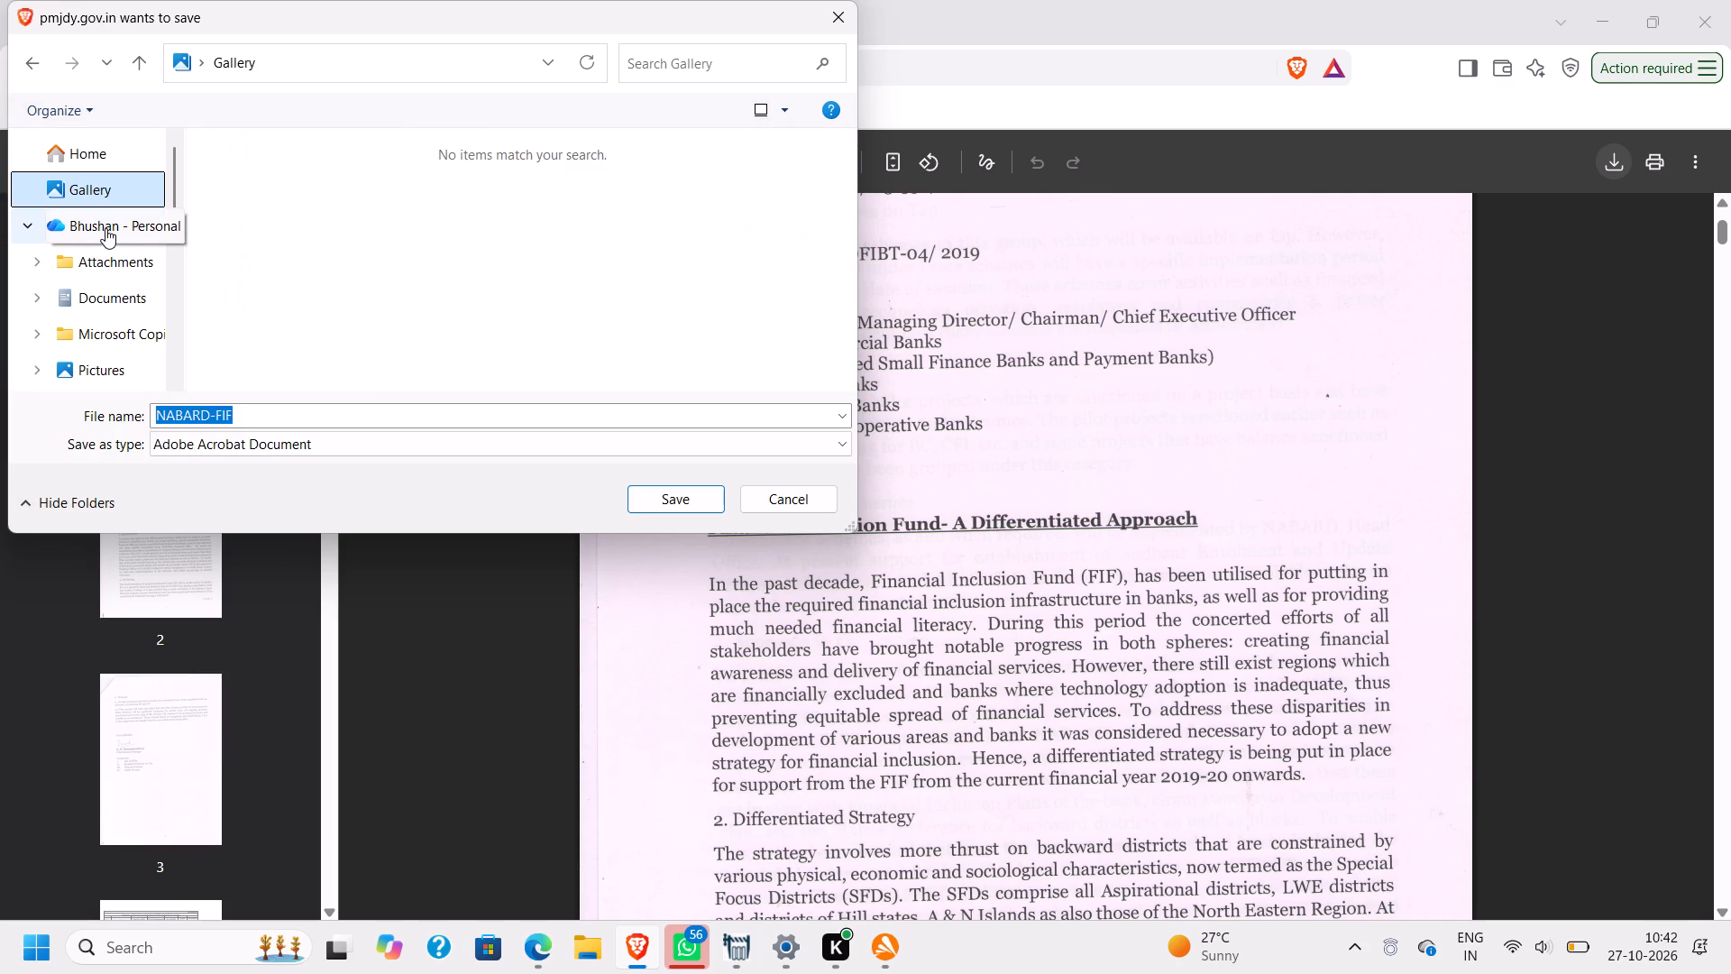
# Check the personal cloud storage and its Attachments and Documents folders as possible save locations for the circular.
pyautogui.click(105, 228)
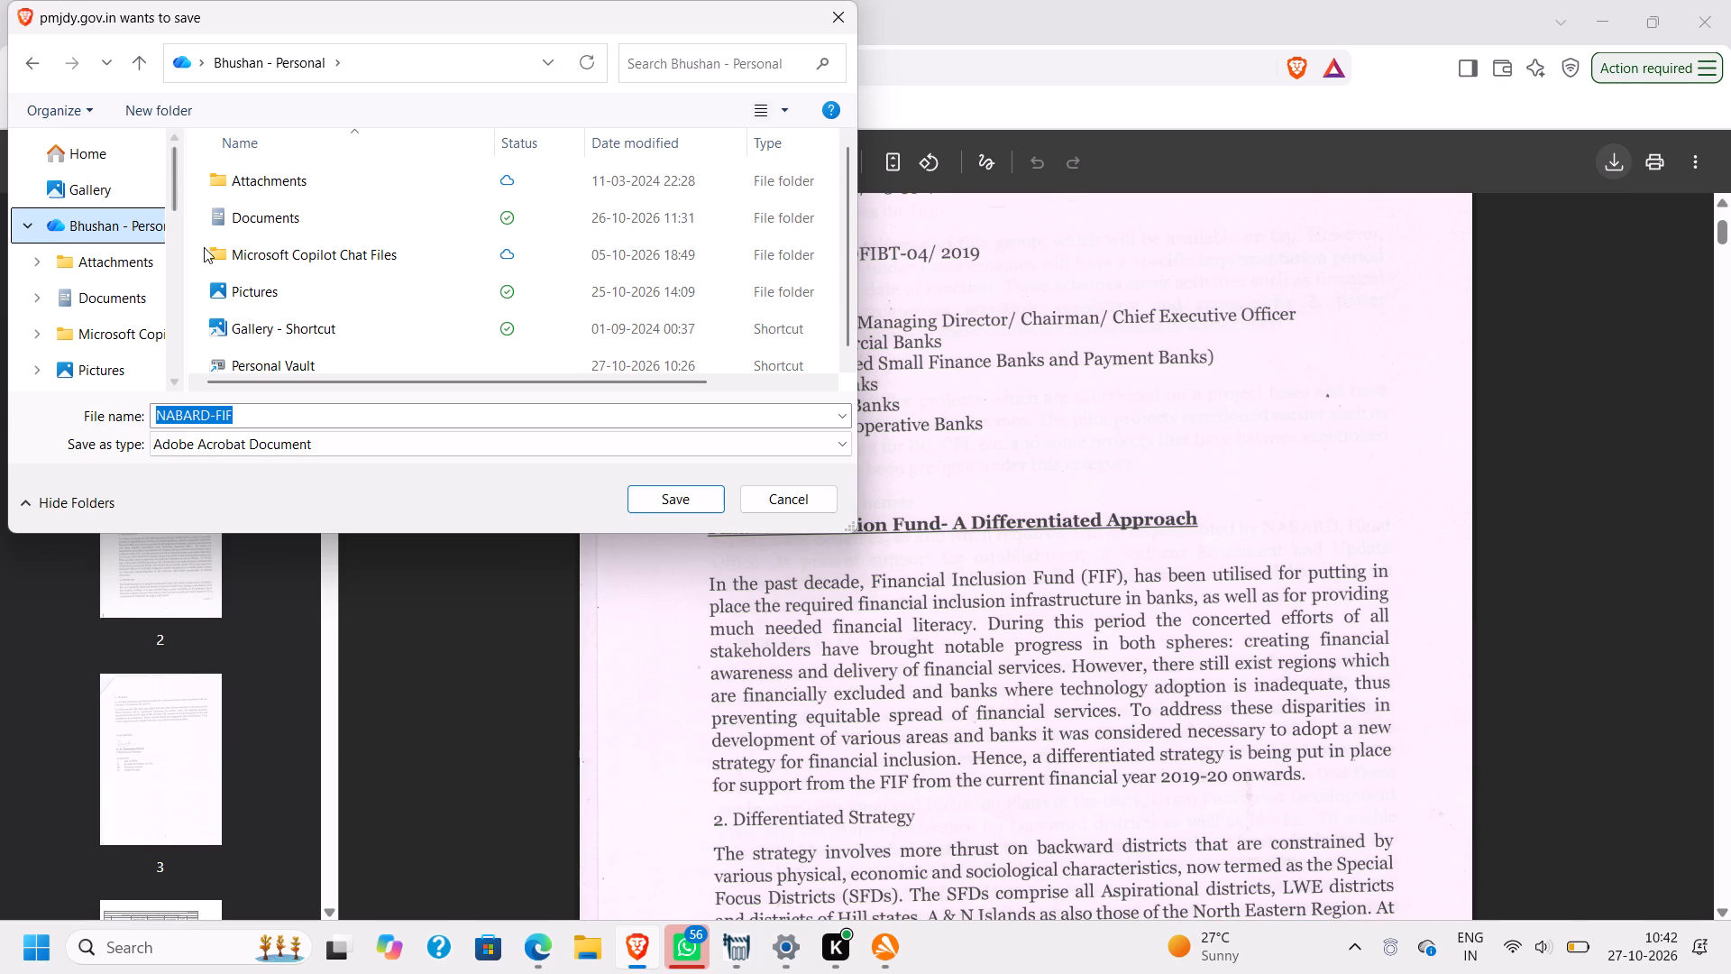
pyautogui.scroll(-2, 355, 239)
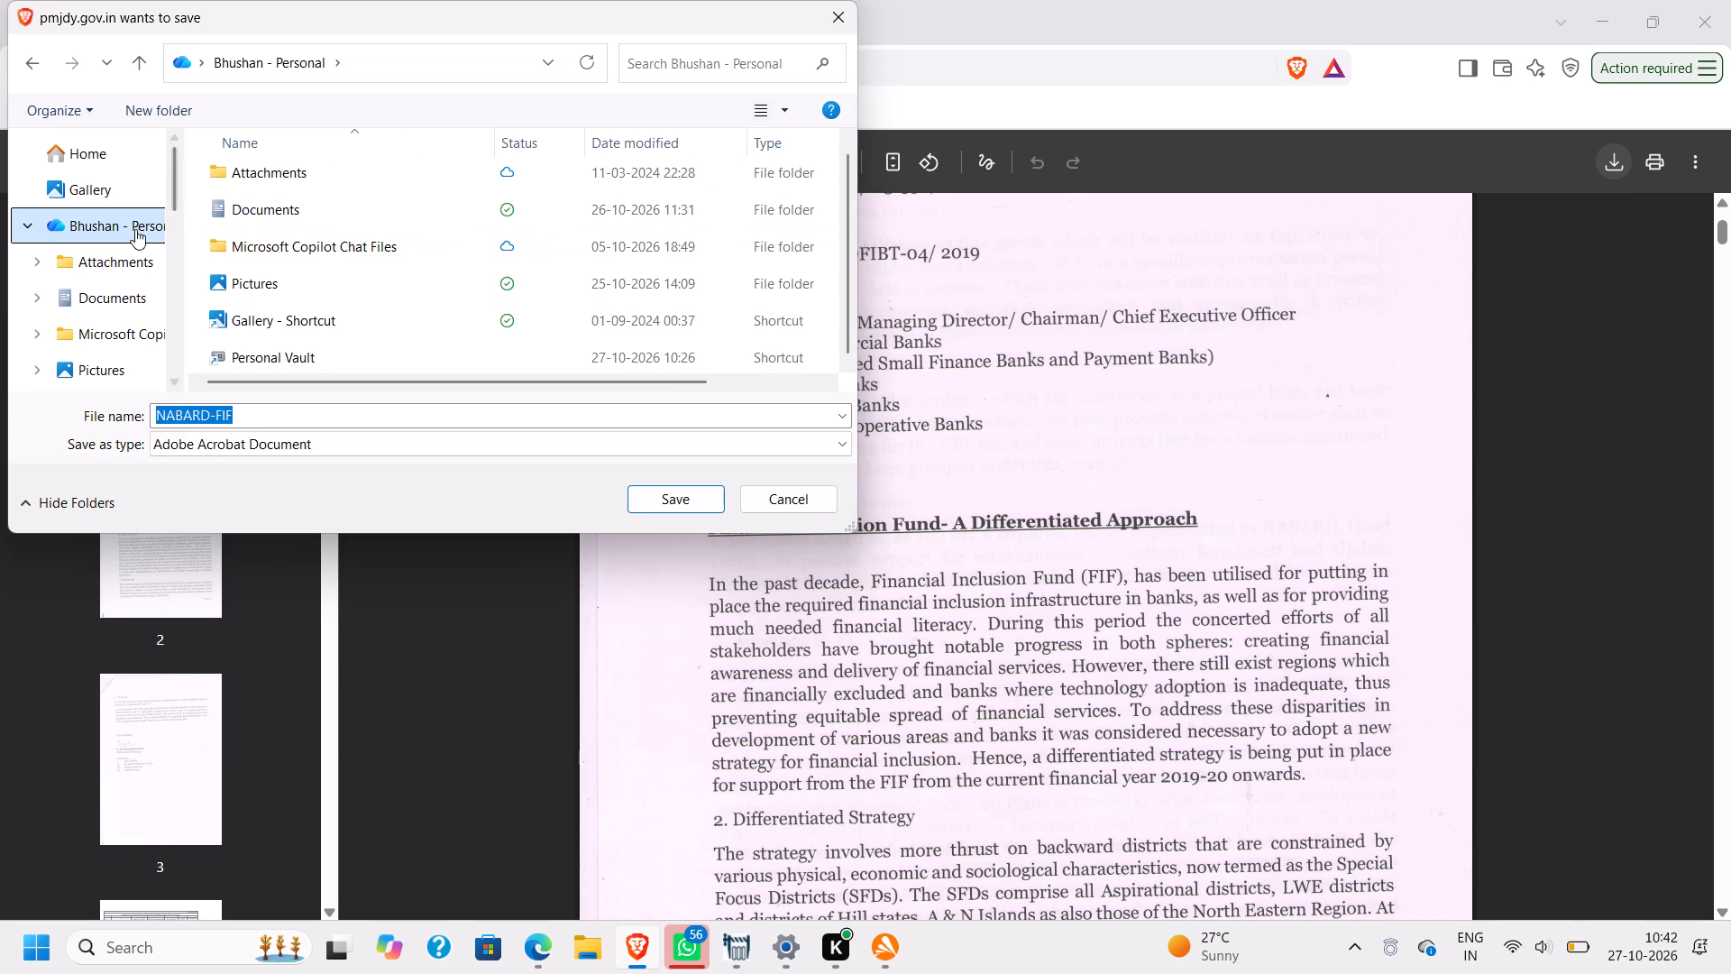
pyautogui.click(118, 257)
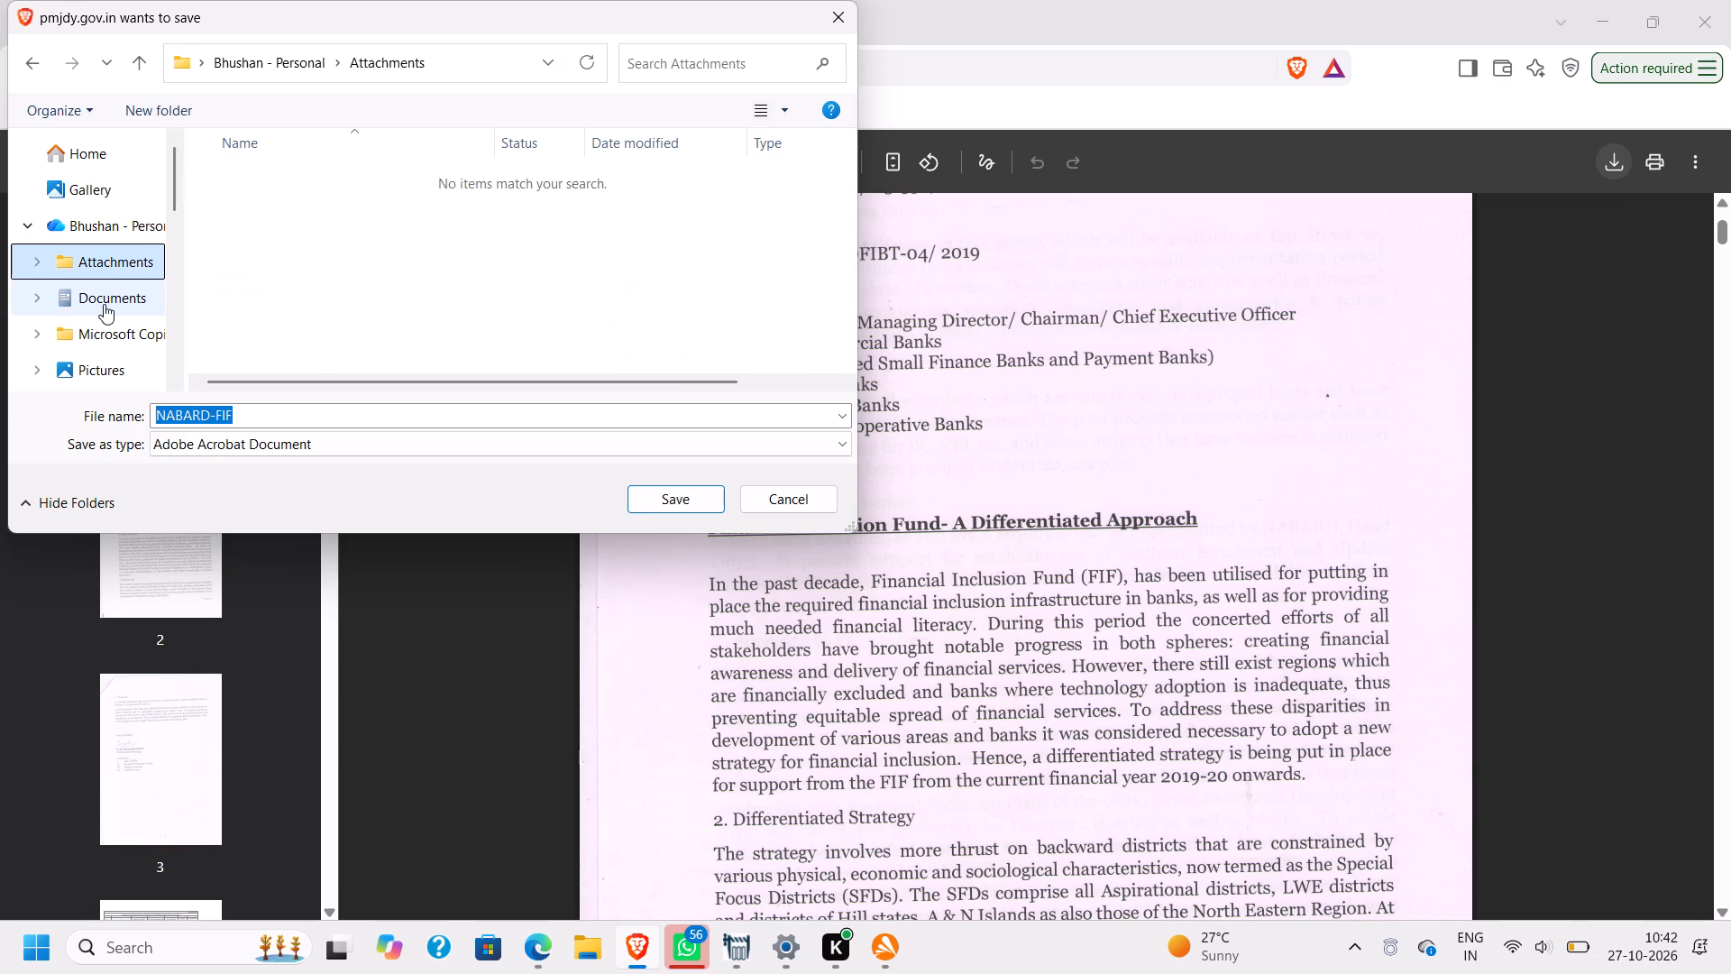
pyautogui.click(104, 304)
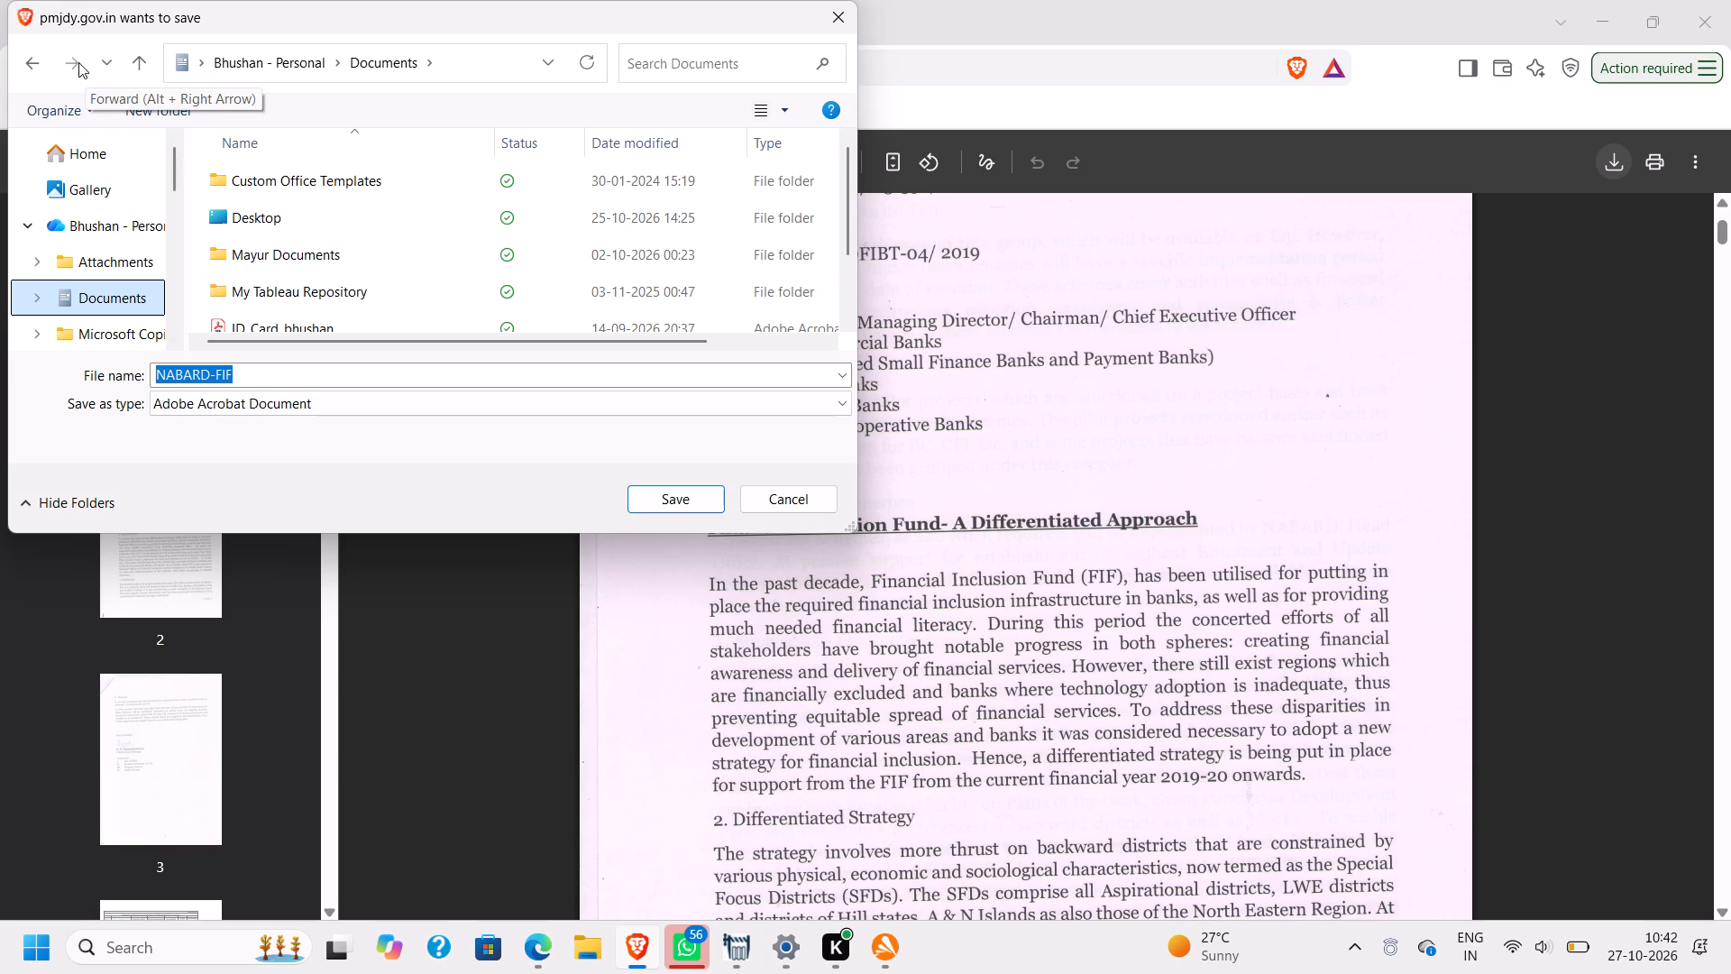
pyautogui.click(104, 69)
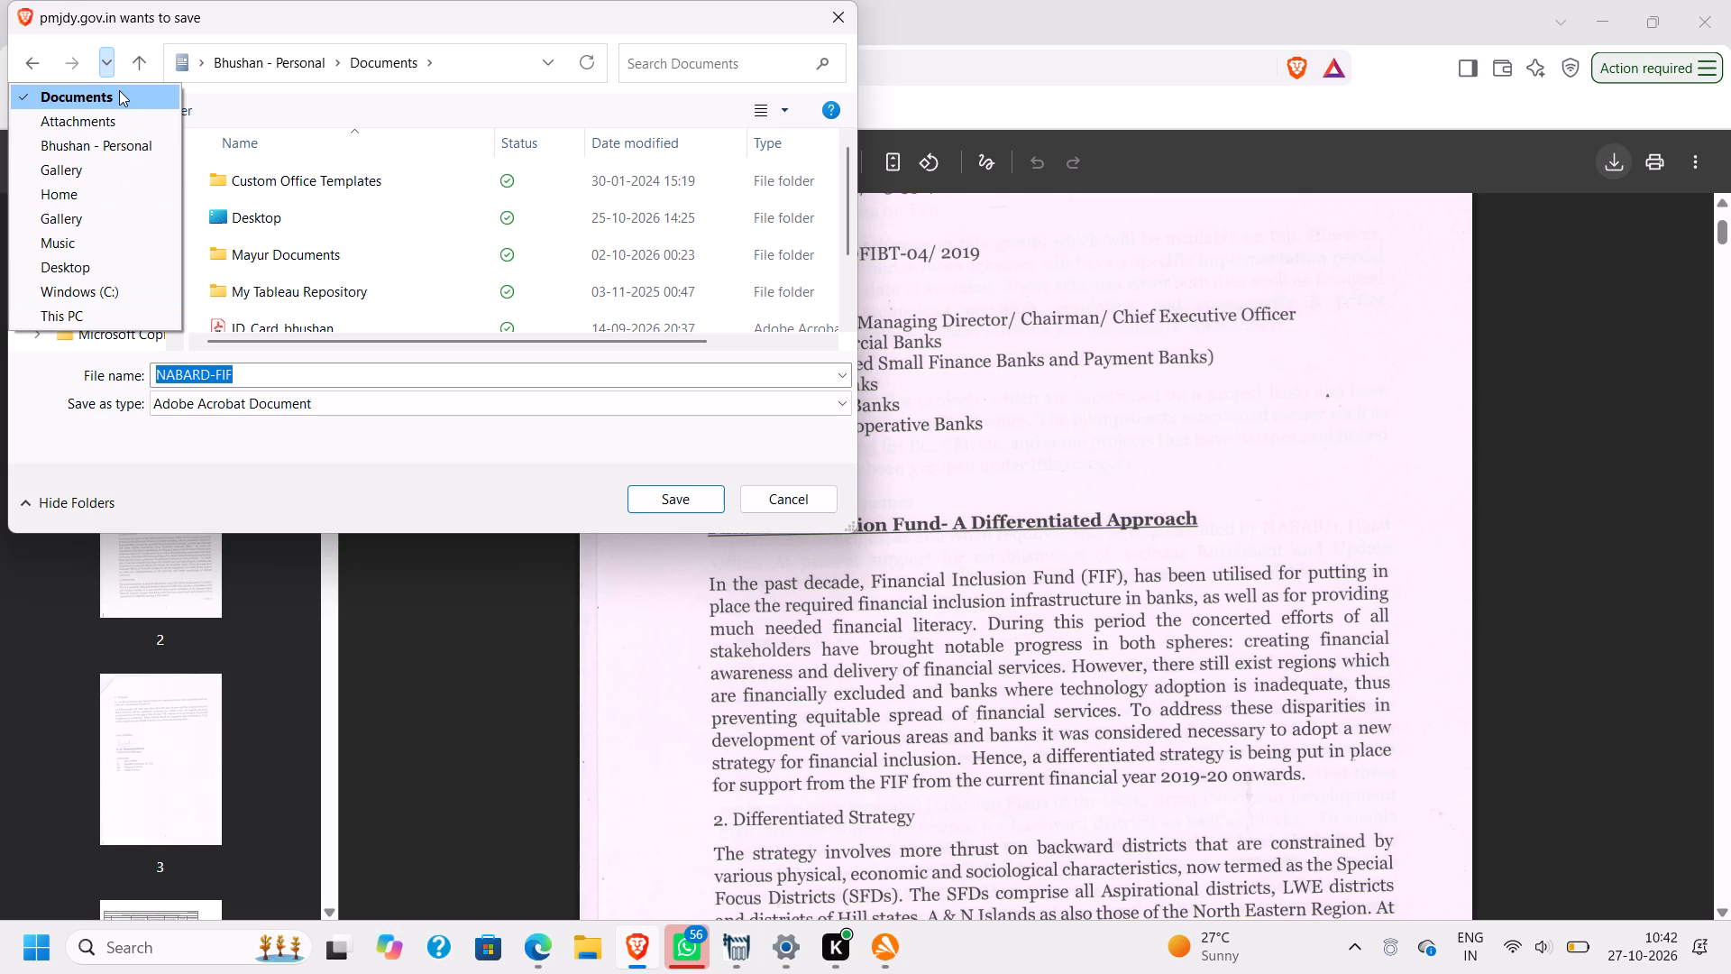
pyautogui.click(108, 54)
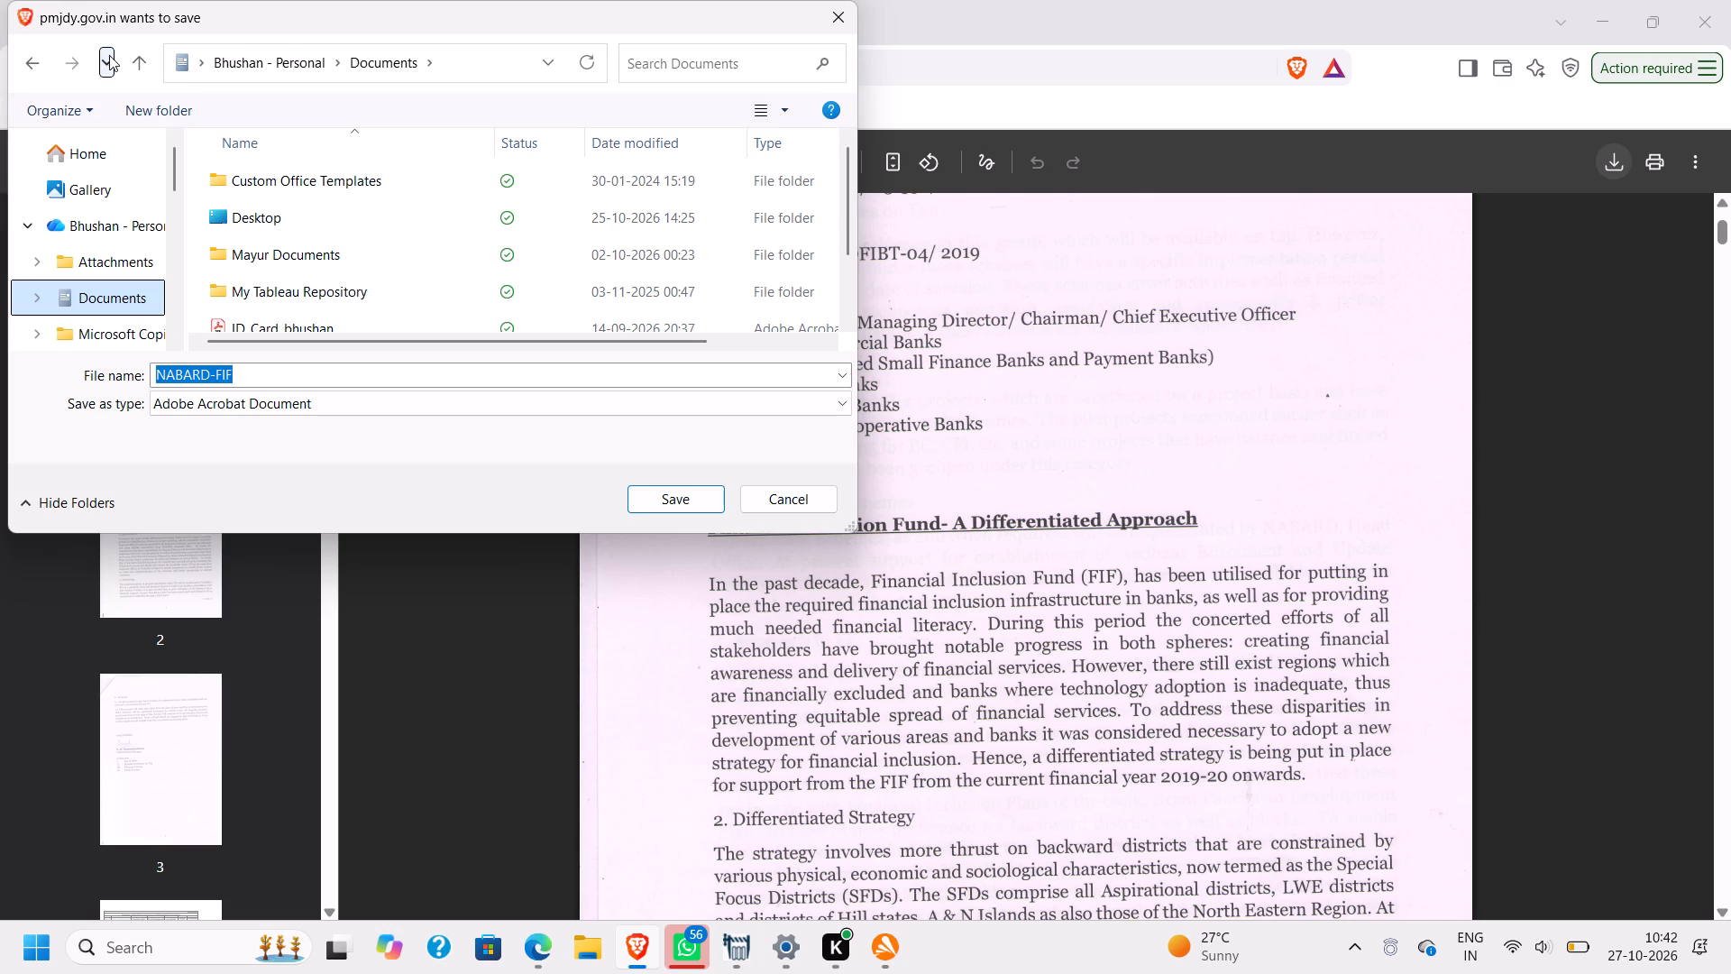
# Search the Documents folder for "techfest".
pyautogui.click(725, 65)
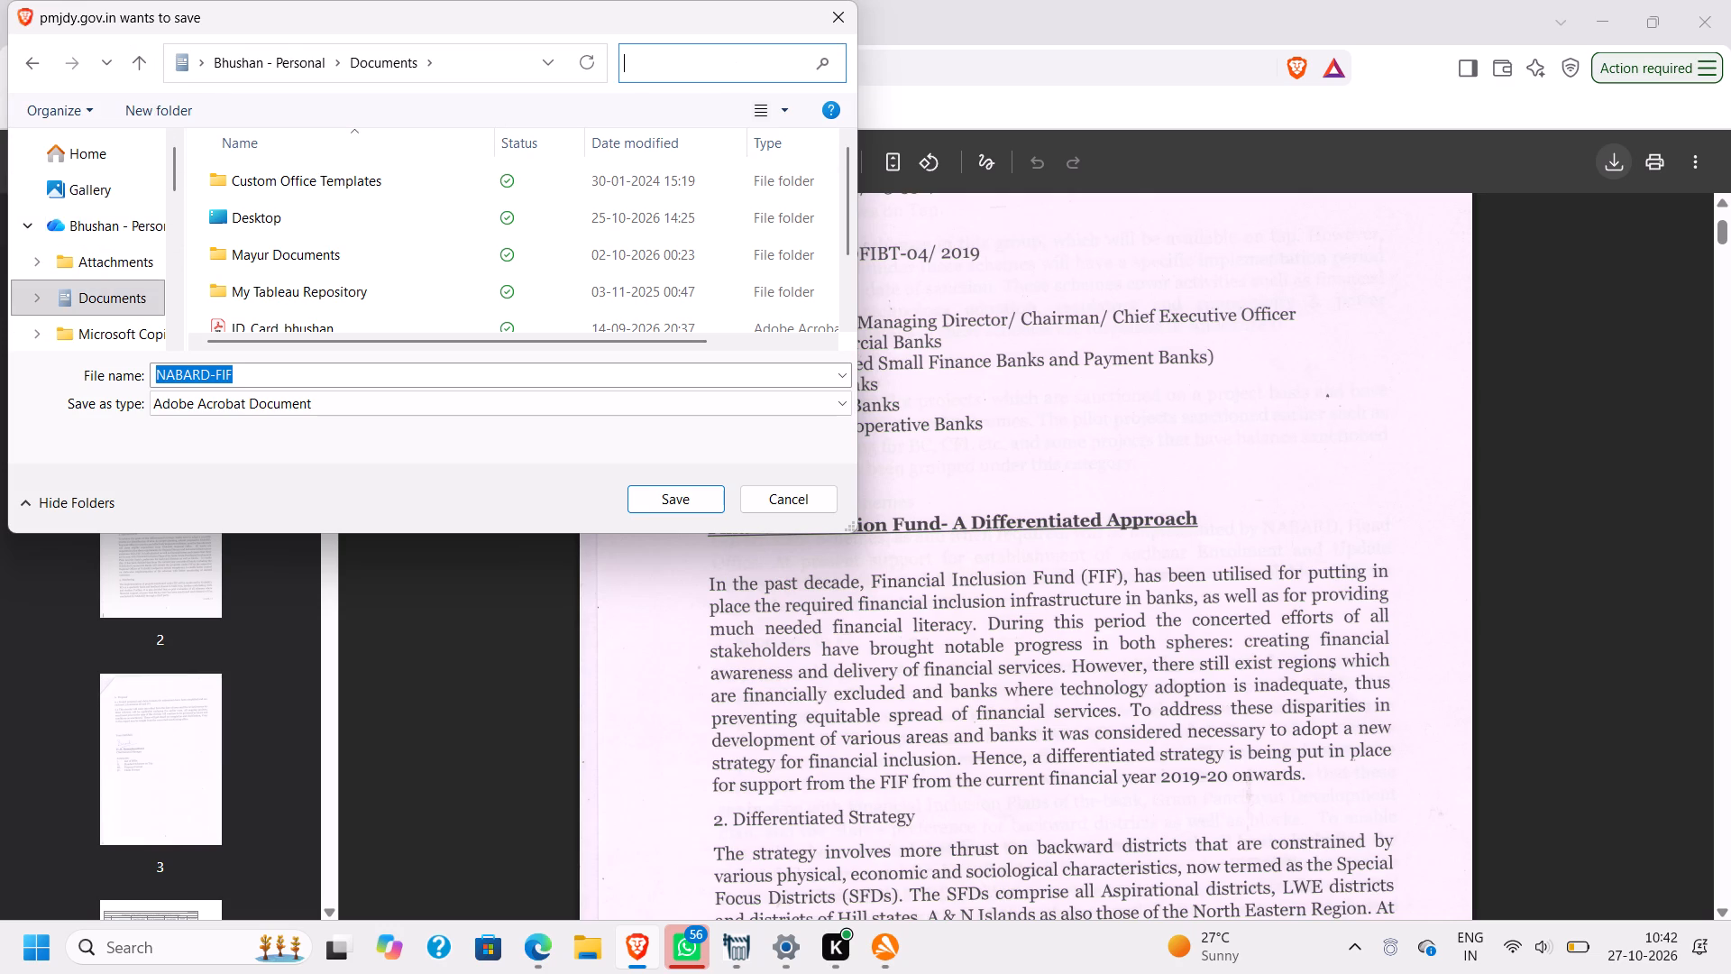
pyautogui.write('te')
pyautogui.write('ch')
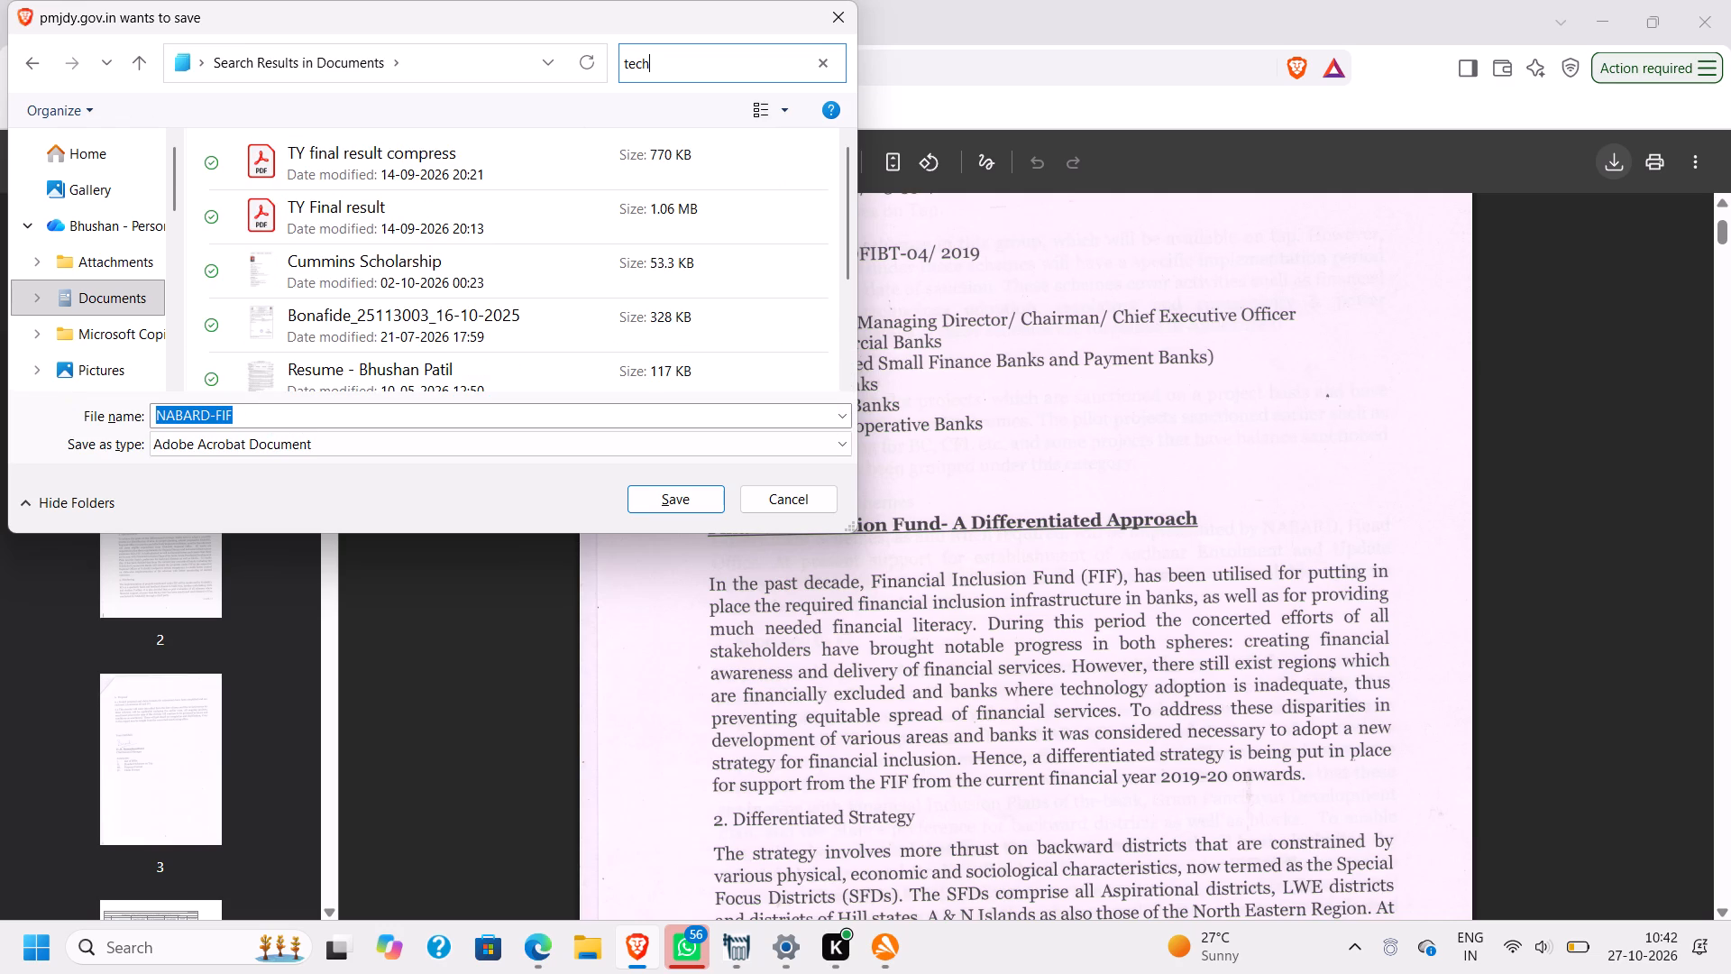
pyautogui.write('fe')
pyautogui.press('s')
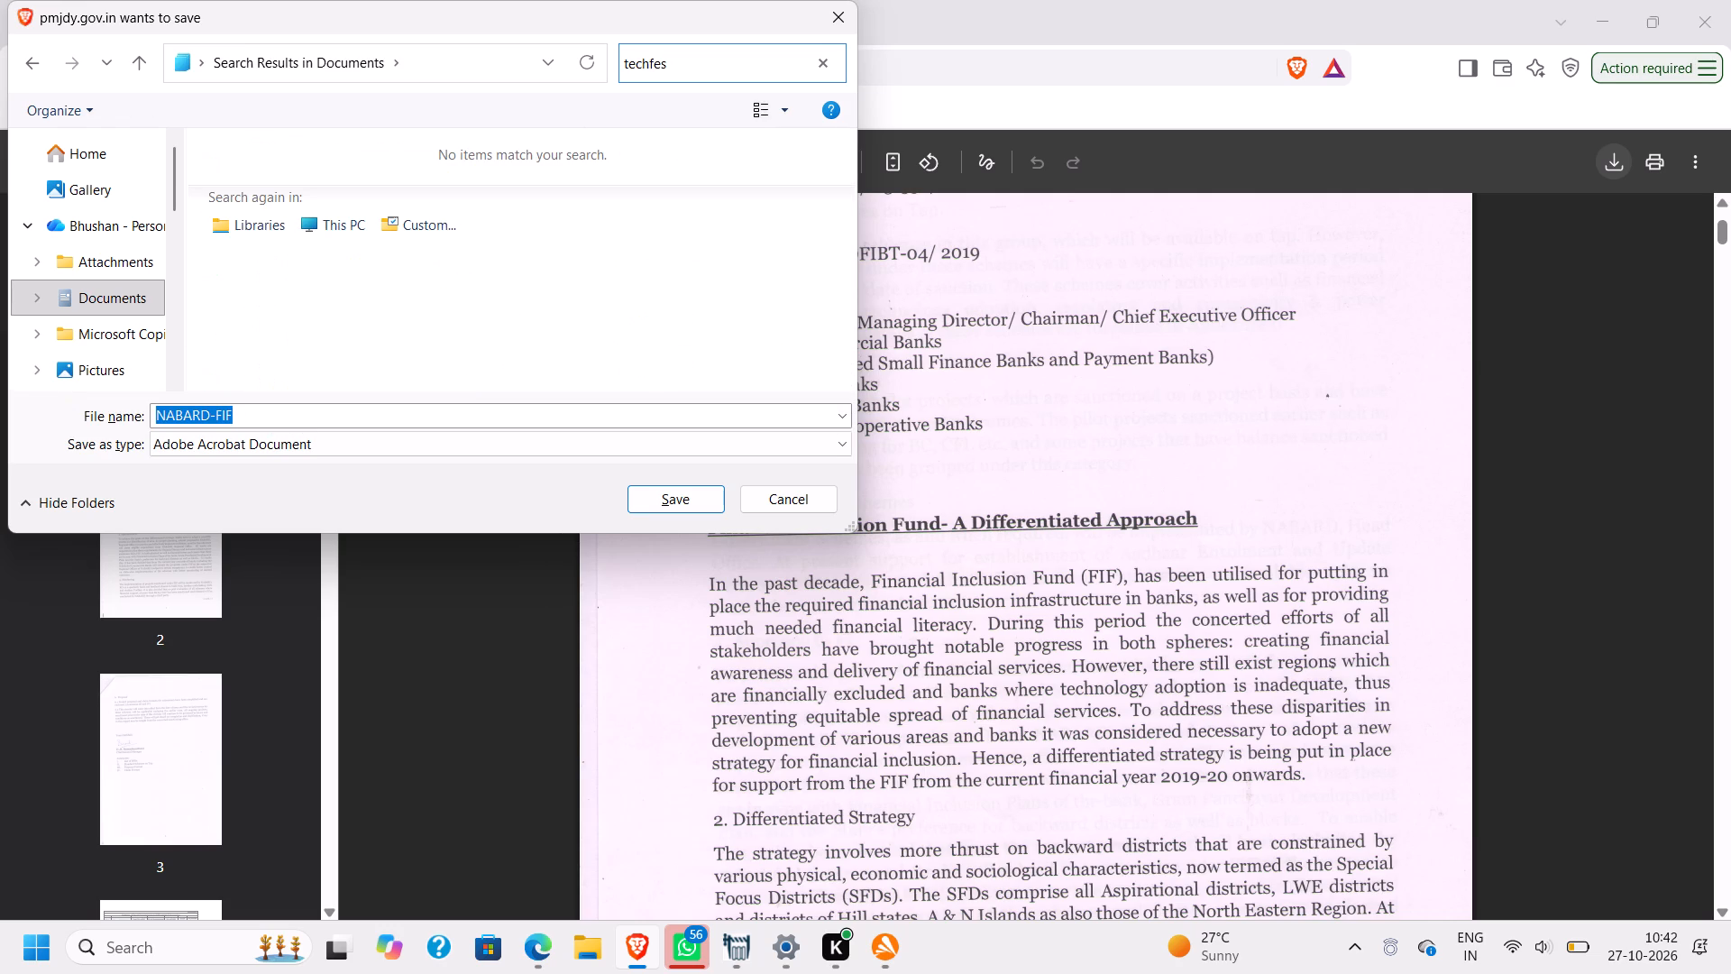
pyautogui.press('t')
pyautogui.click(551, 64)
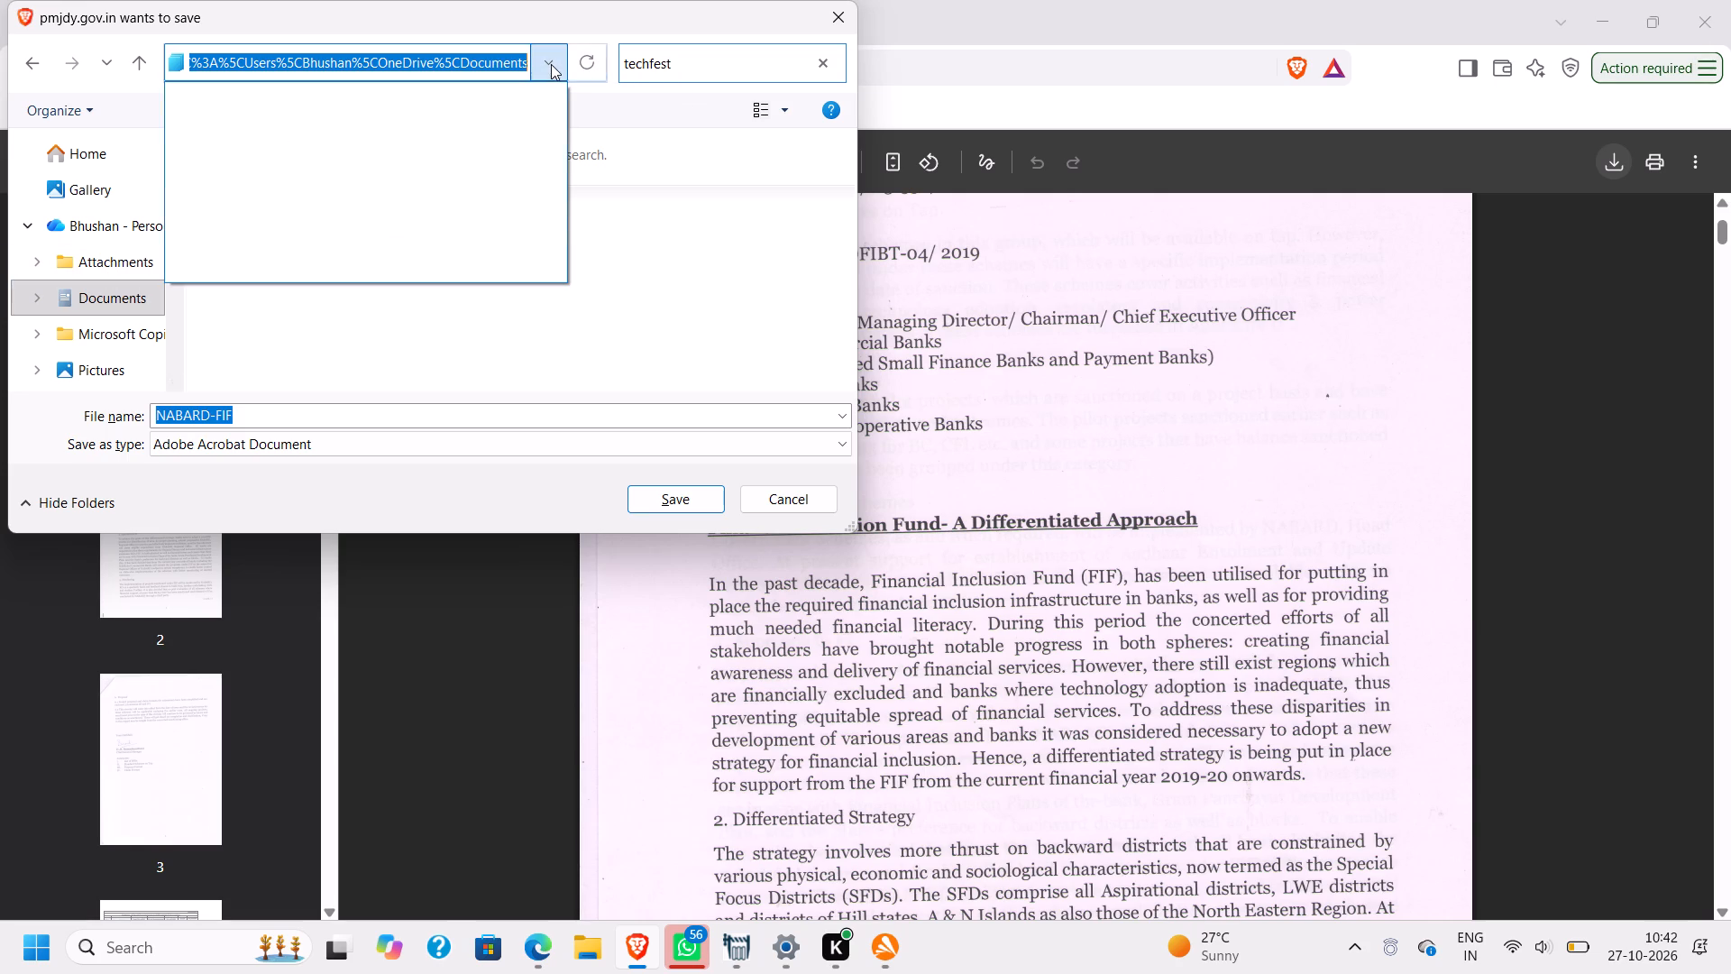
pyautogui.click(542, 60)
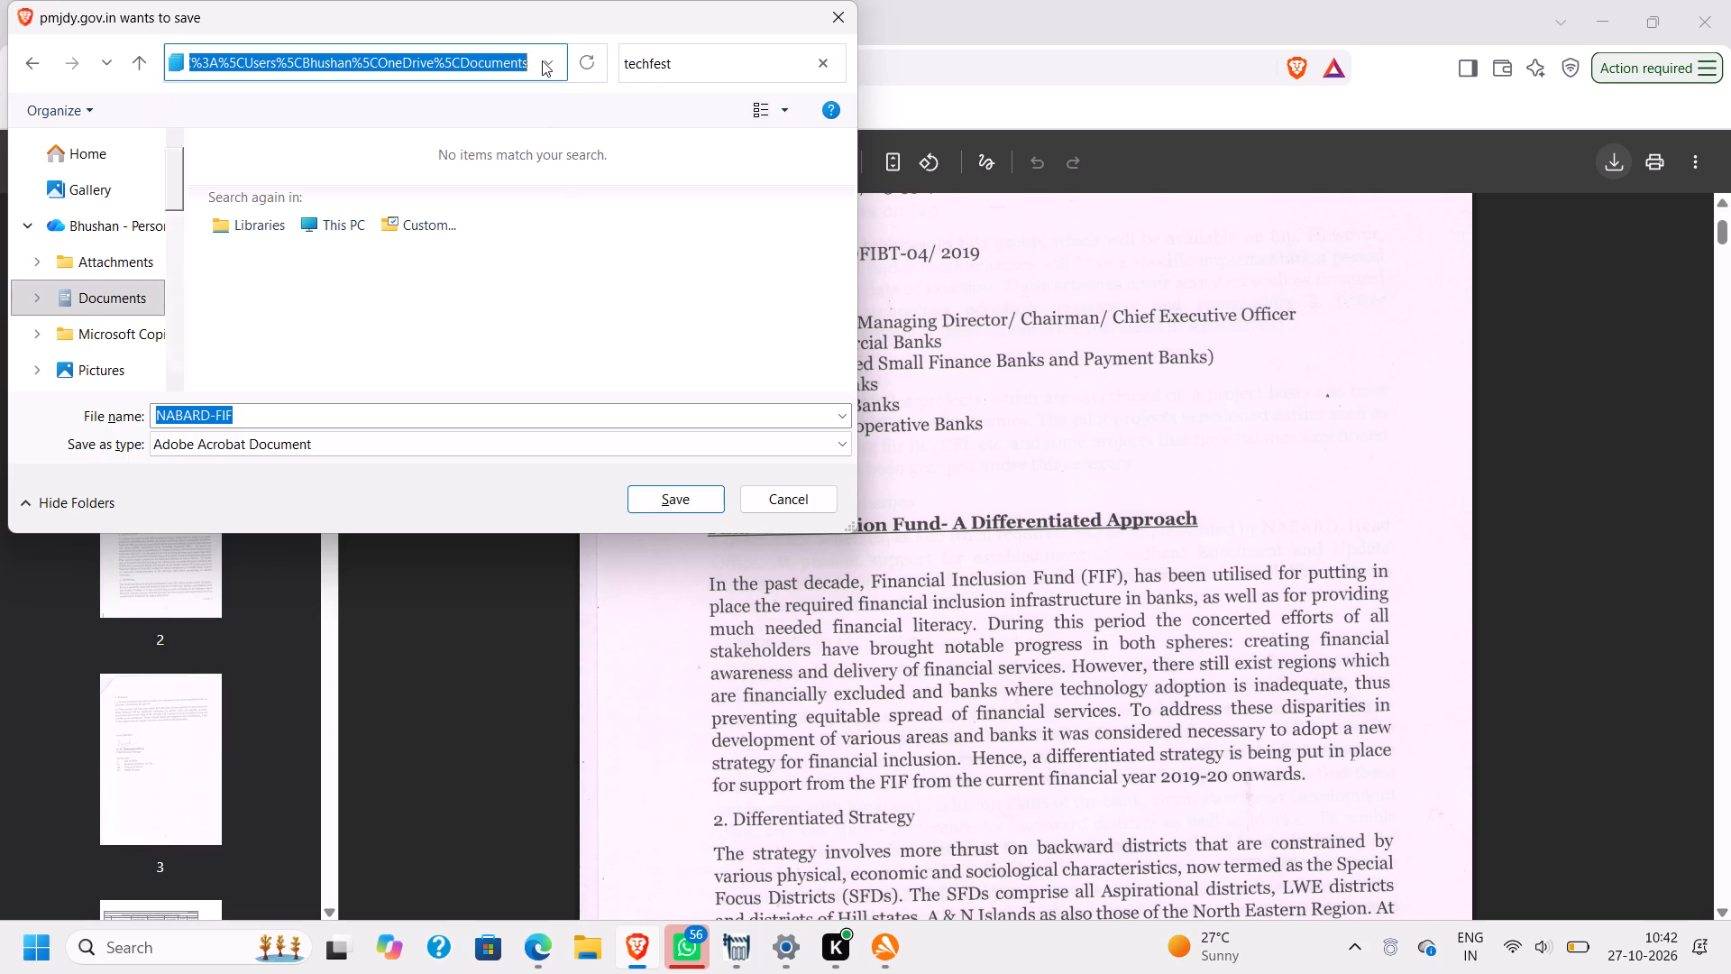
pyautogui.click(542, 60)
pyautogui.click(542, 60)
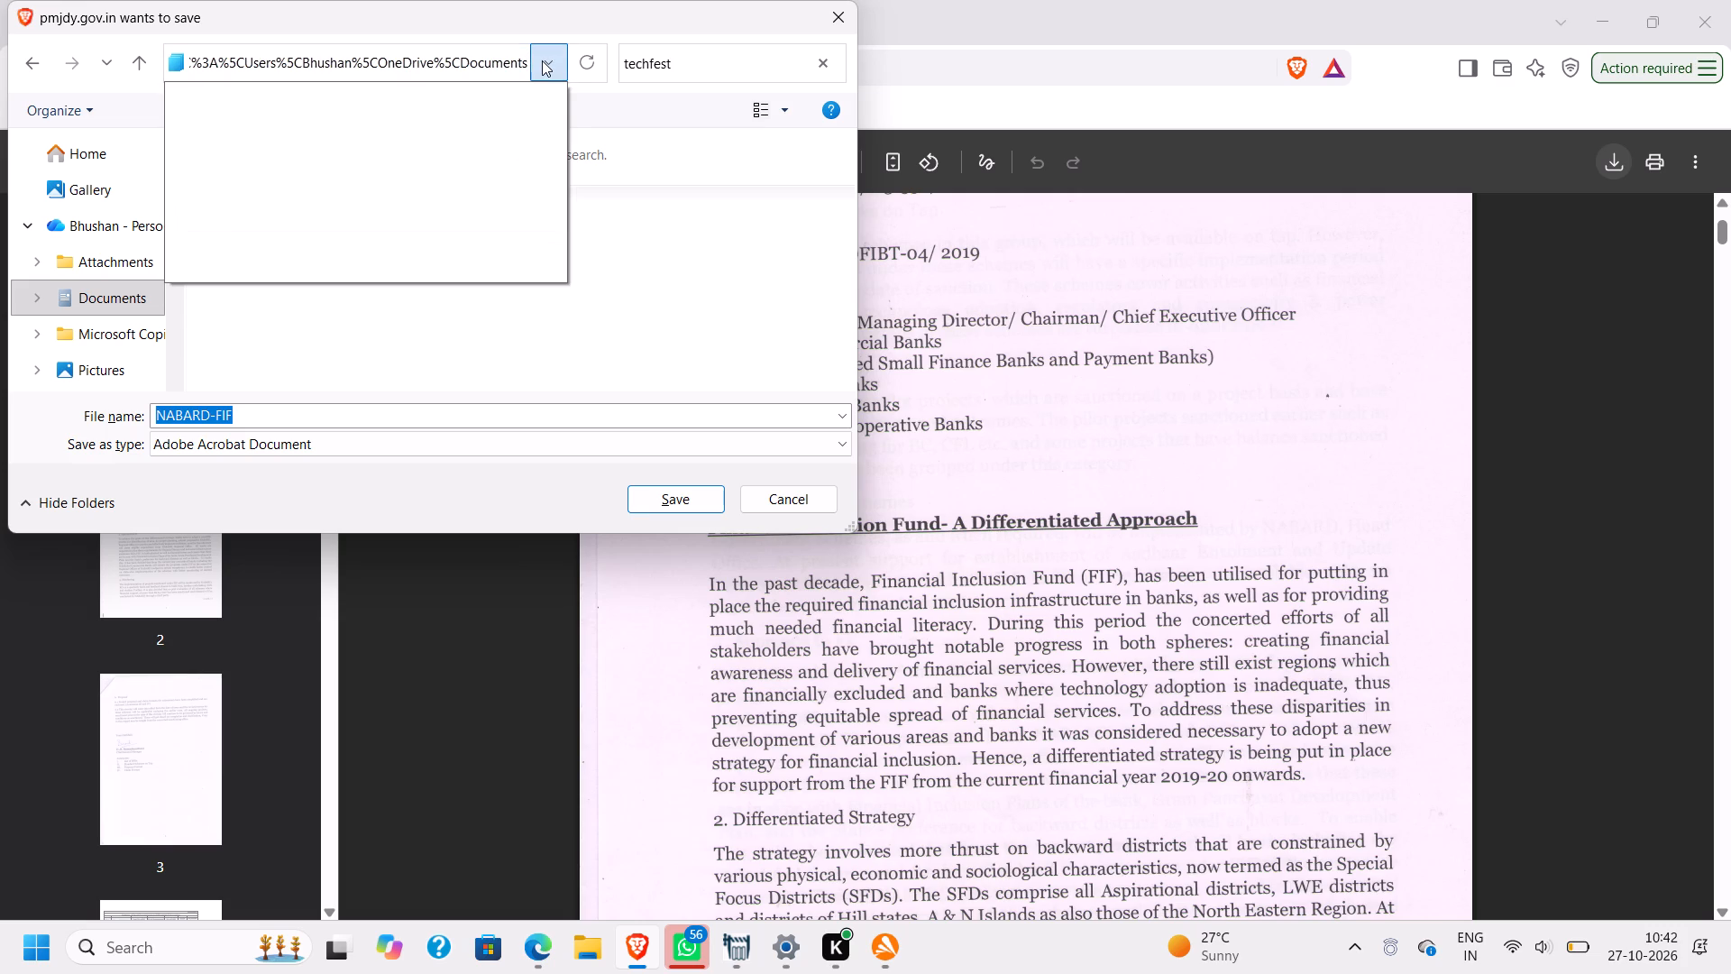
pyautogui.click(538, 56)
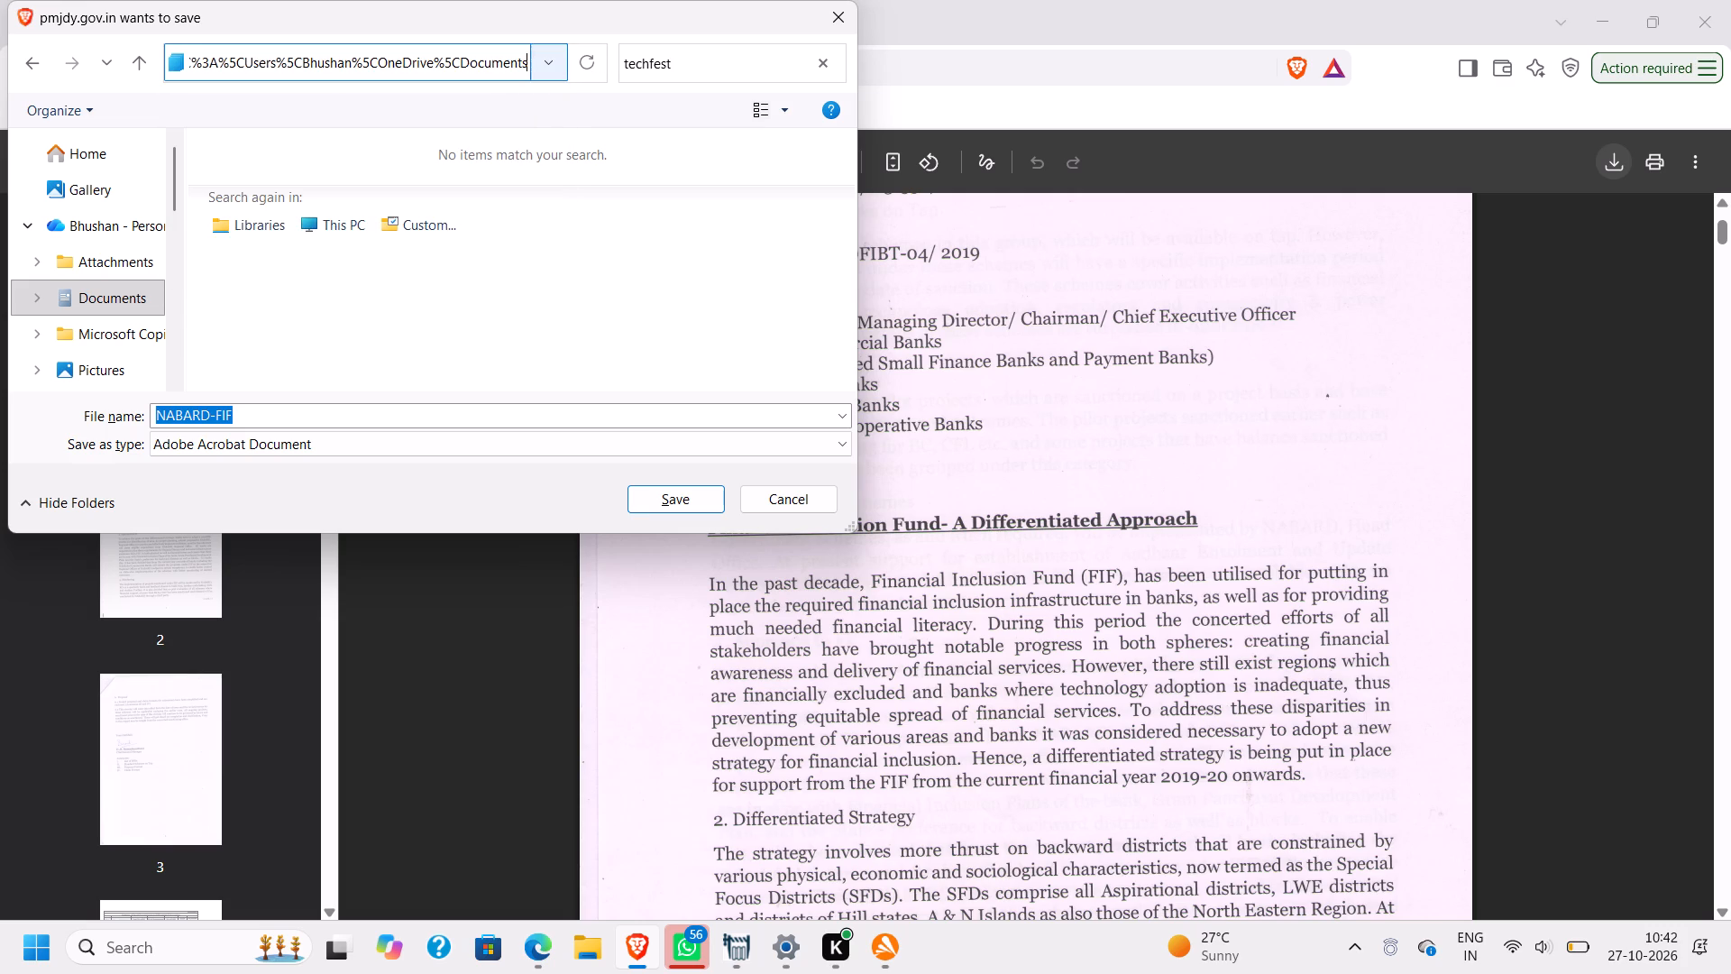
# Go back to the Attachments folder and search it for "techfest".
pyautogui.click(96, 58)
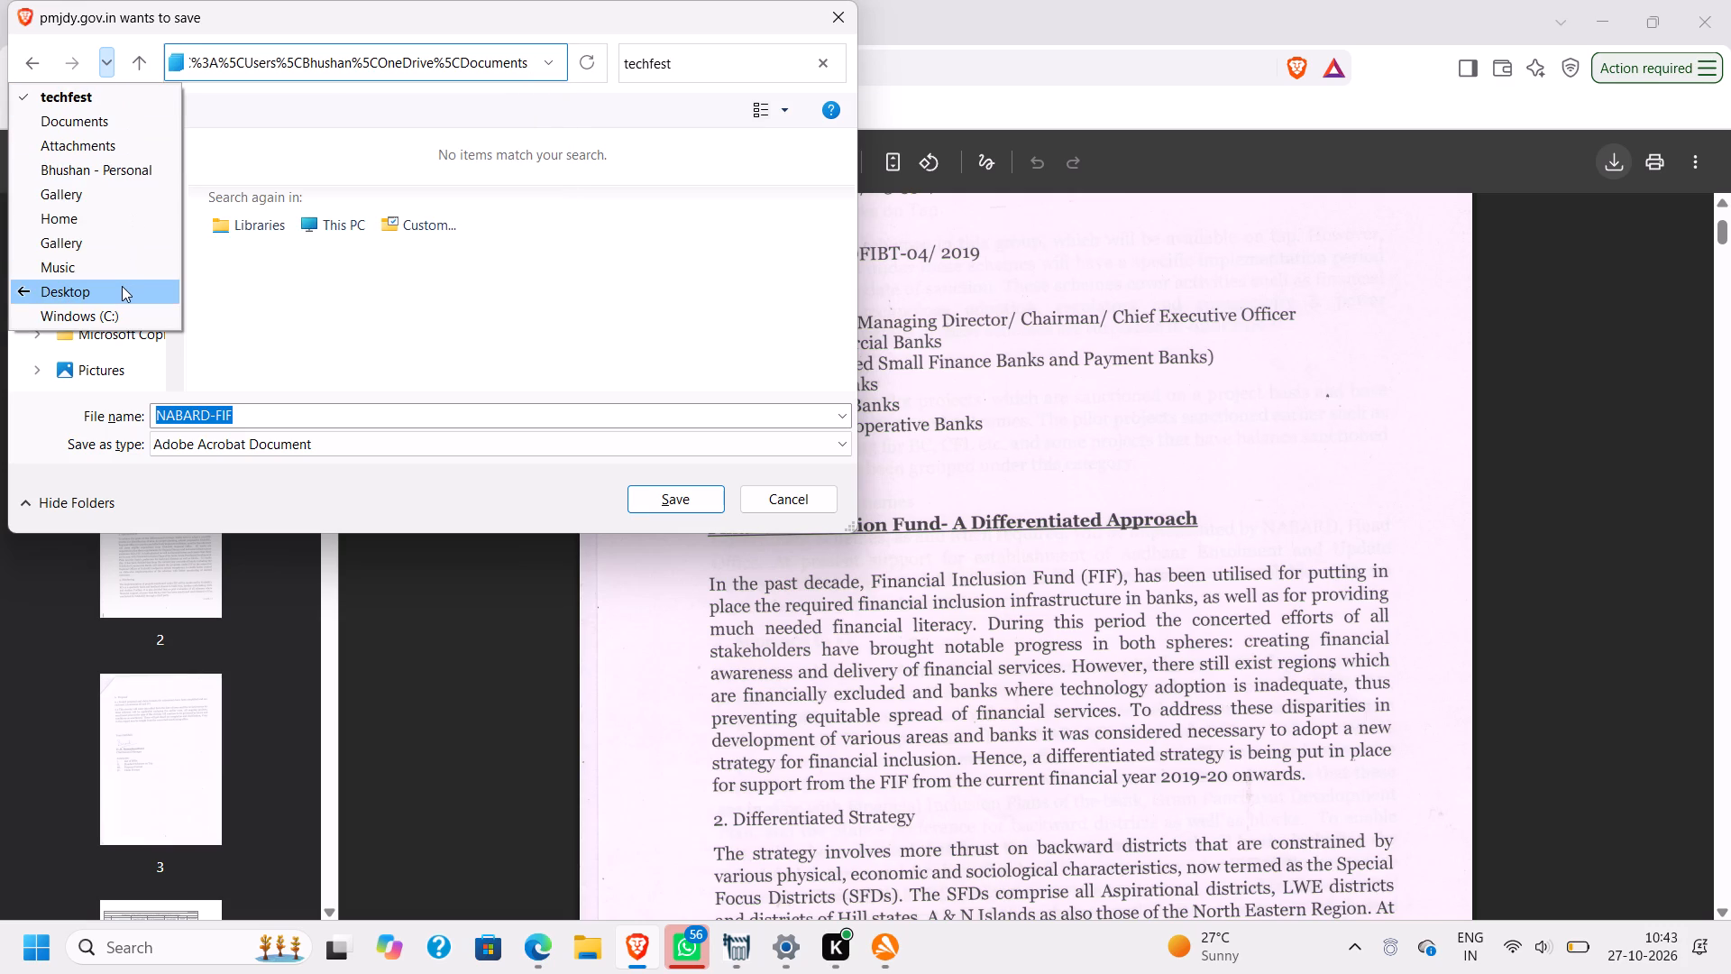
pyautogui.click(136, 152)
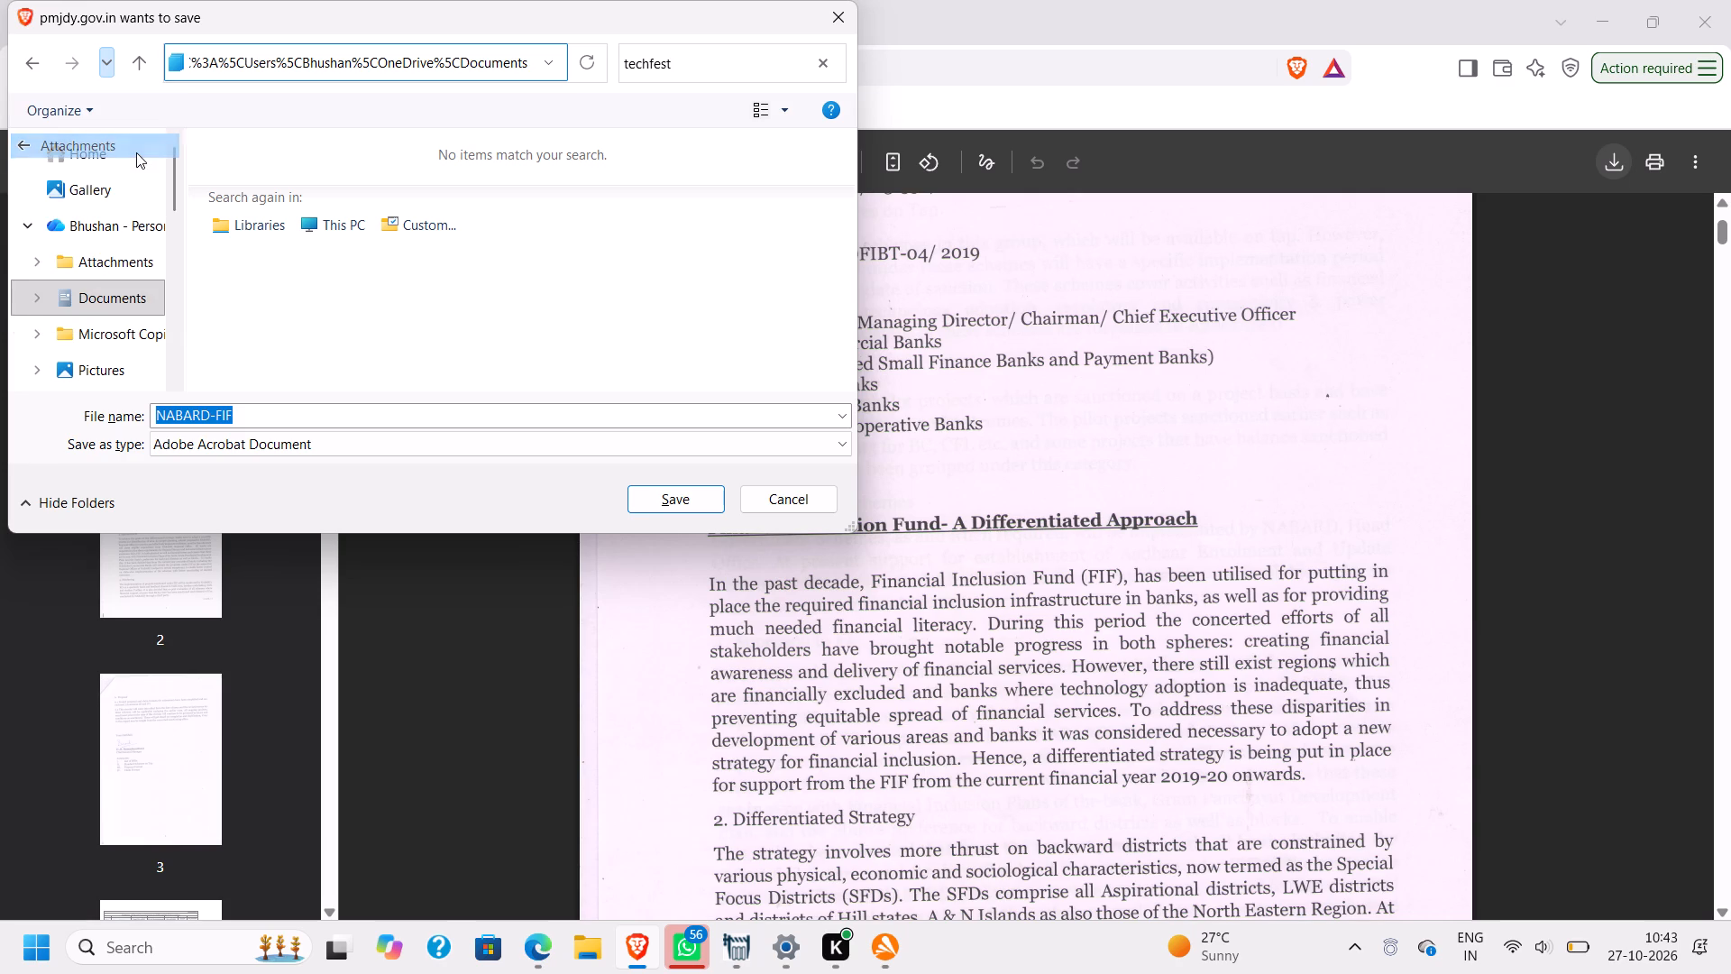
pyautogui.click(663, 56)
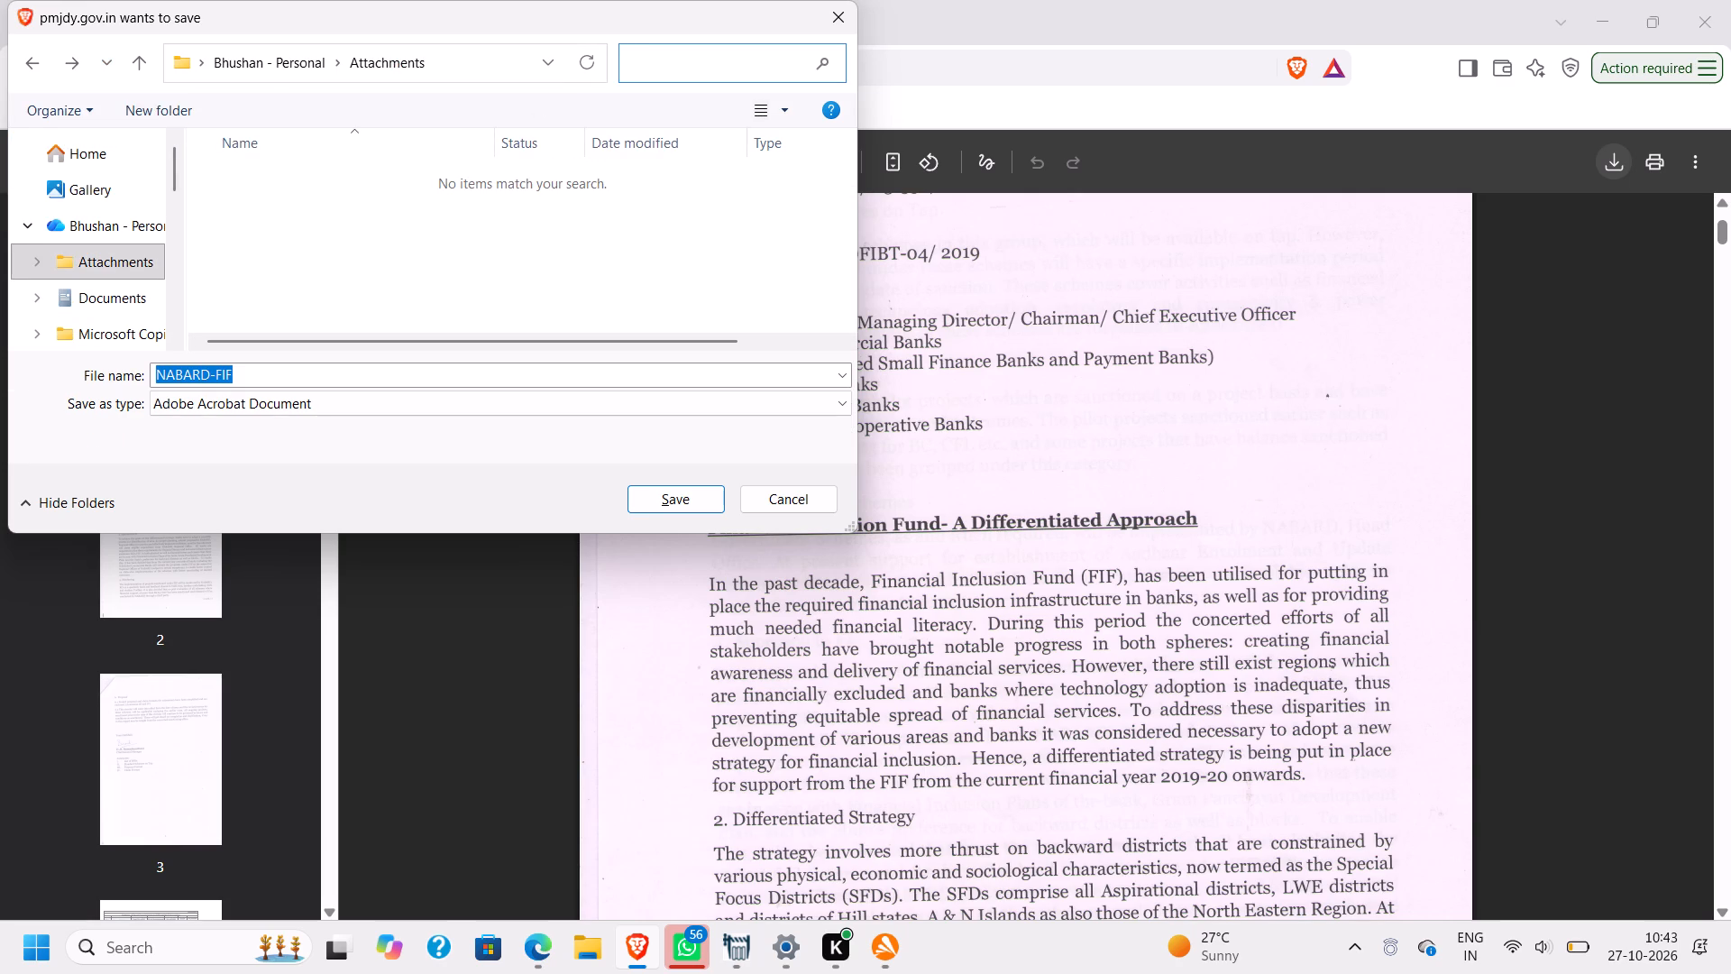
pyautogui.write('te')
pyautogui.write('ch')
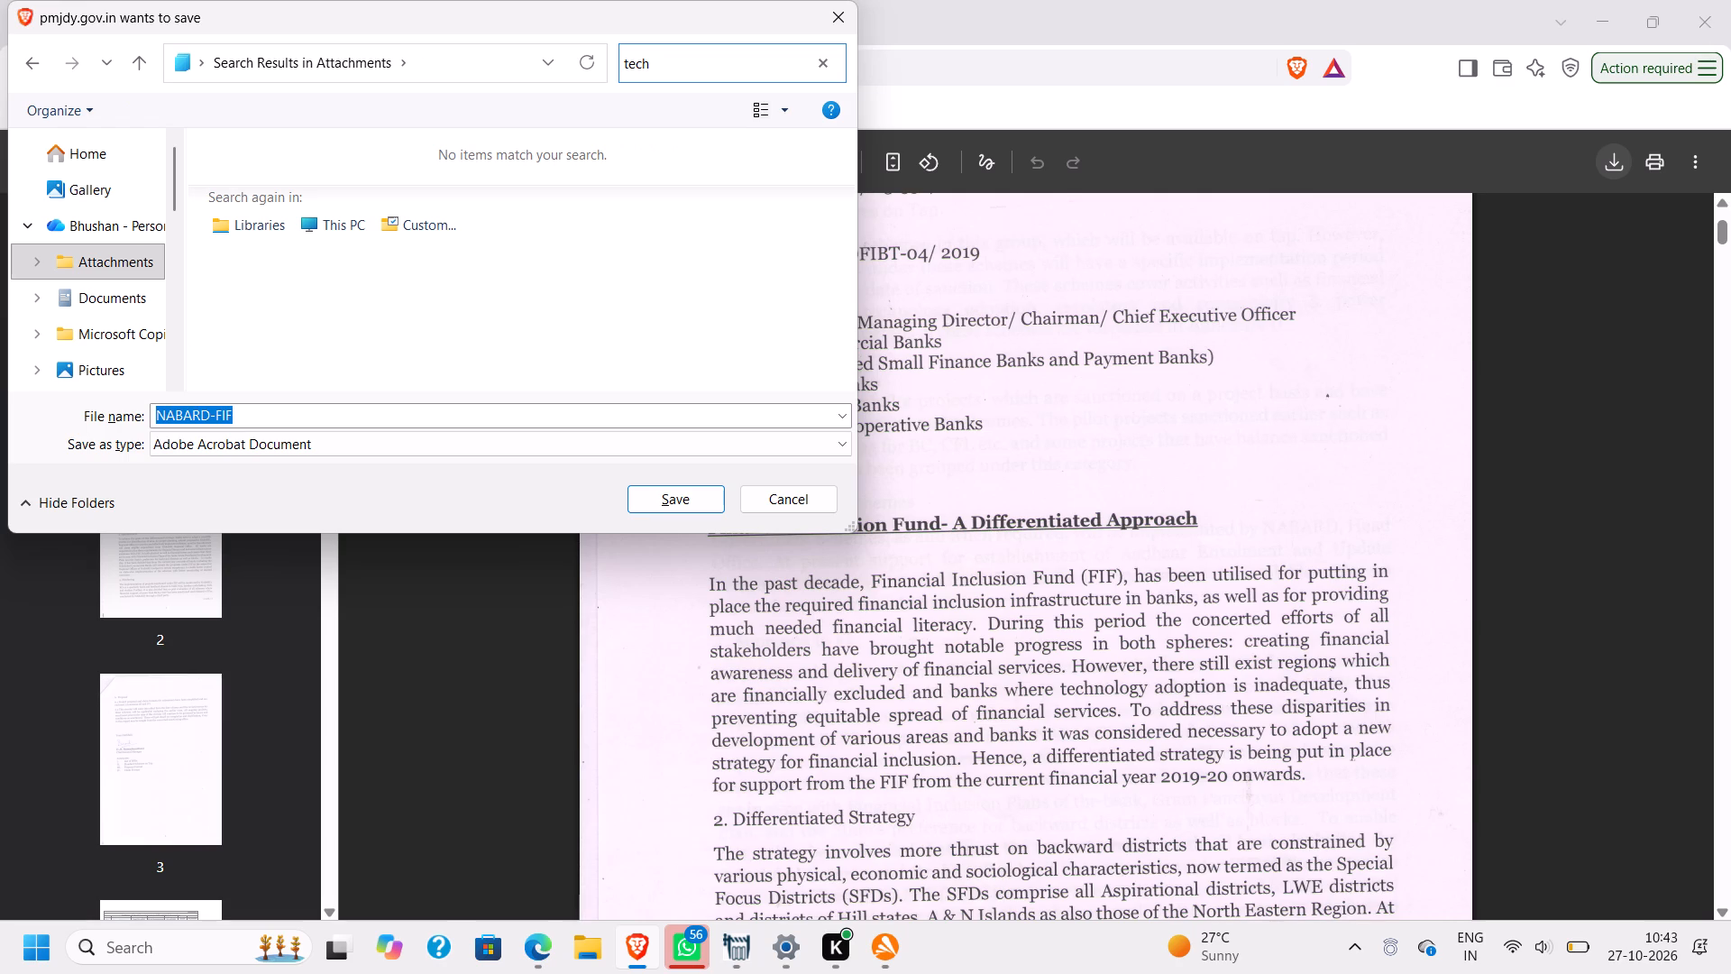
pyautogui.write('fest')
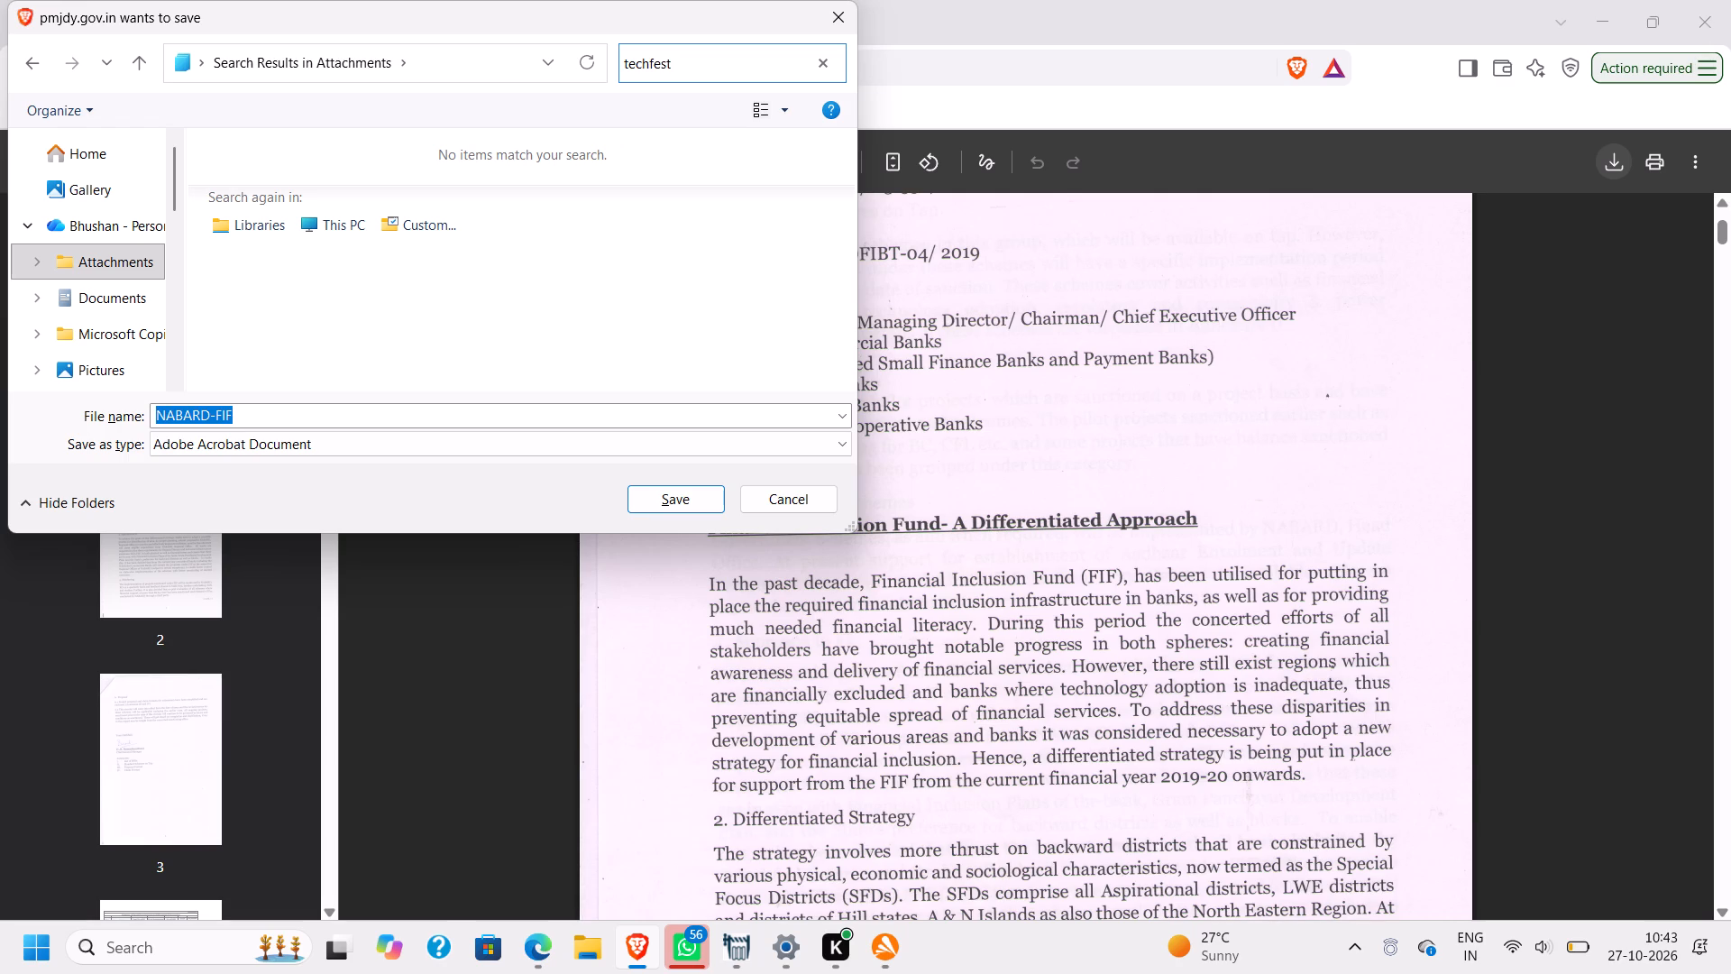
# Search the Home location for the copied term "techfest" and save the circular as NABARD-FIF in the Techfest folder.
pyautogui.click(655, 58)
pyautogui.moveTo(655, 58); pyautogui.dragTo(618, 60)
pyautogui.hotkey('ctrl', 'c')
pyautogui.click(105, 61)
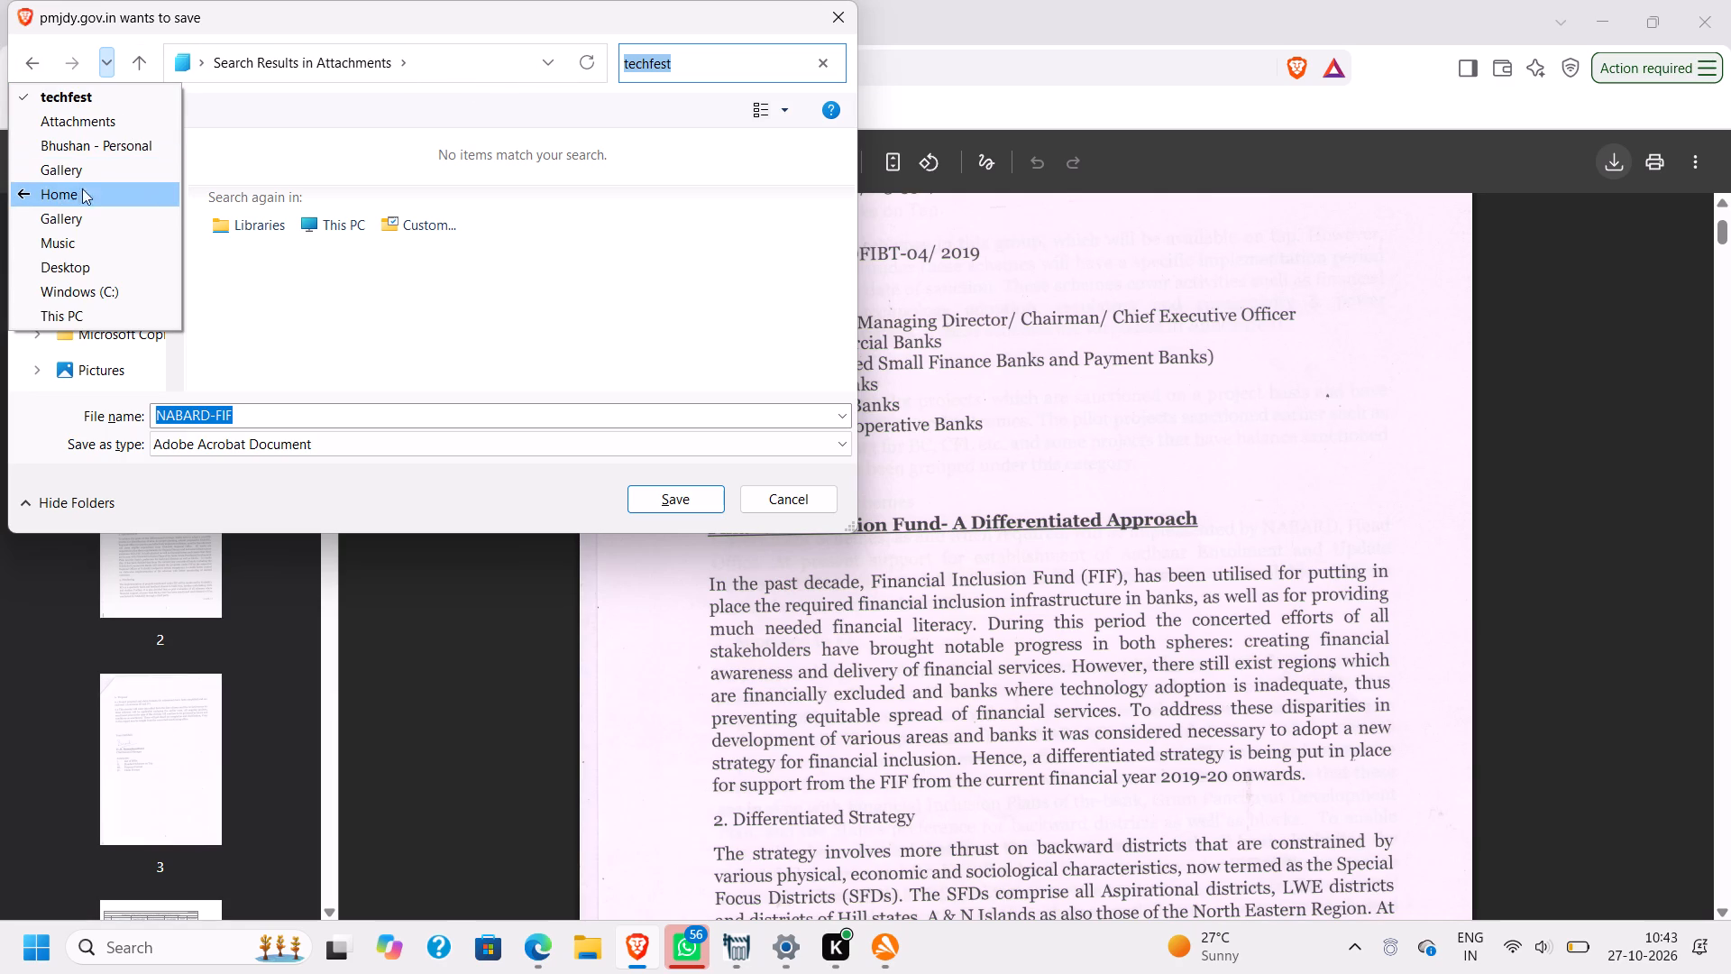
pyautogui.click(78, 194)
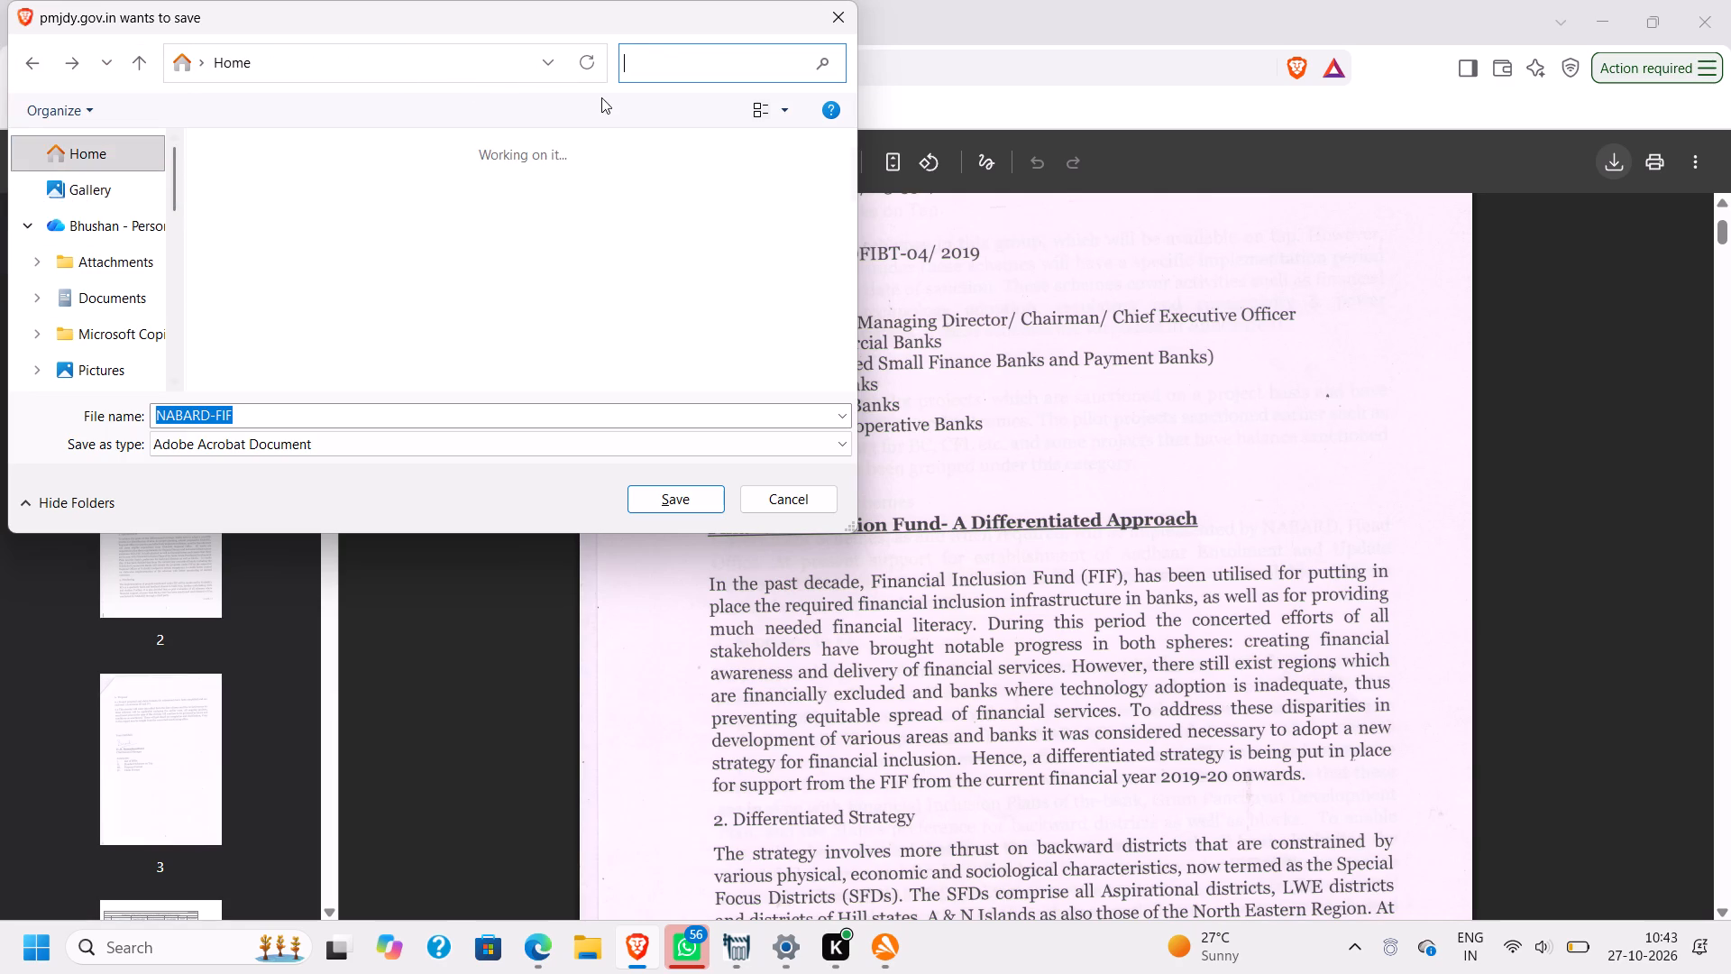
pyautogui.click(667, 57)
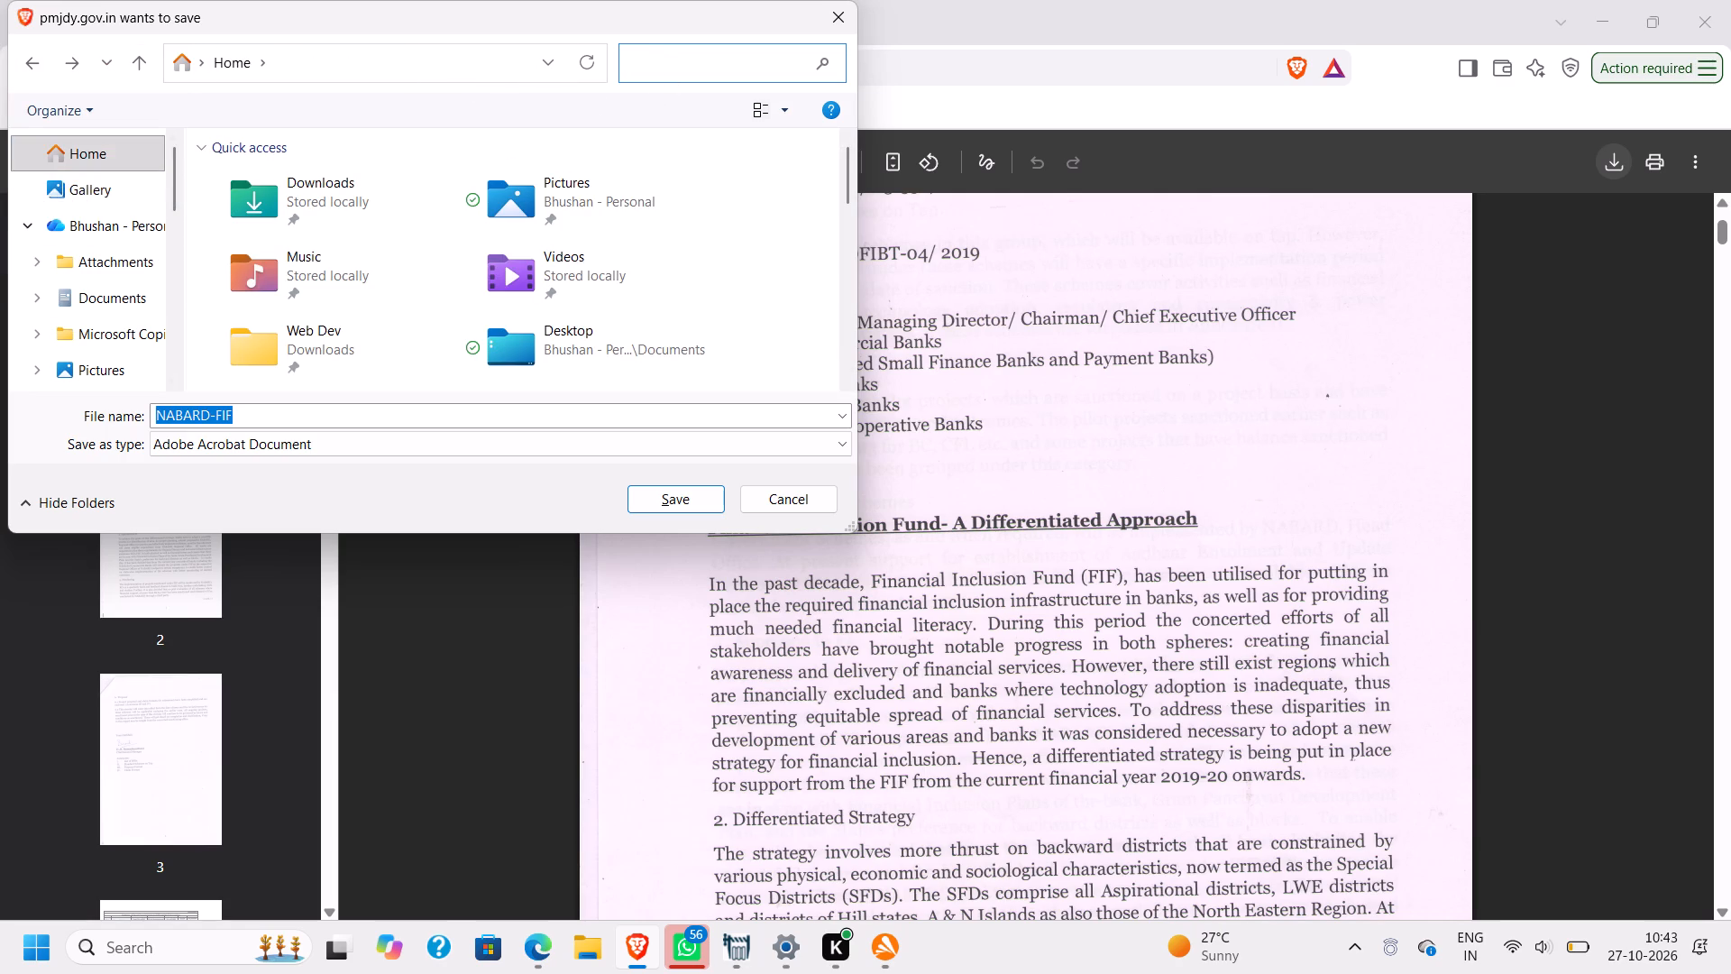
pyautogui.hotkey('ctrl', 'v')
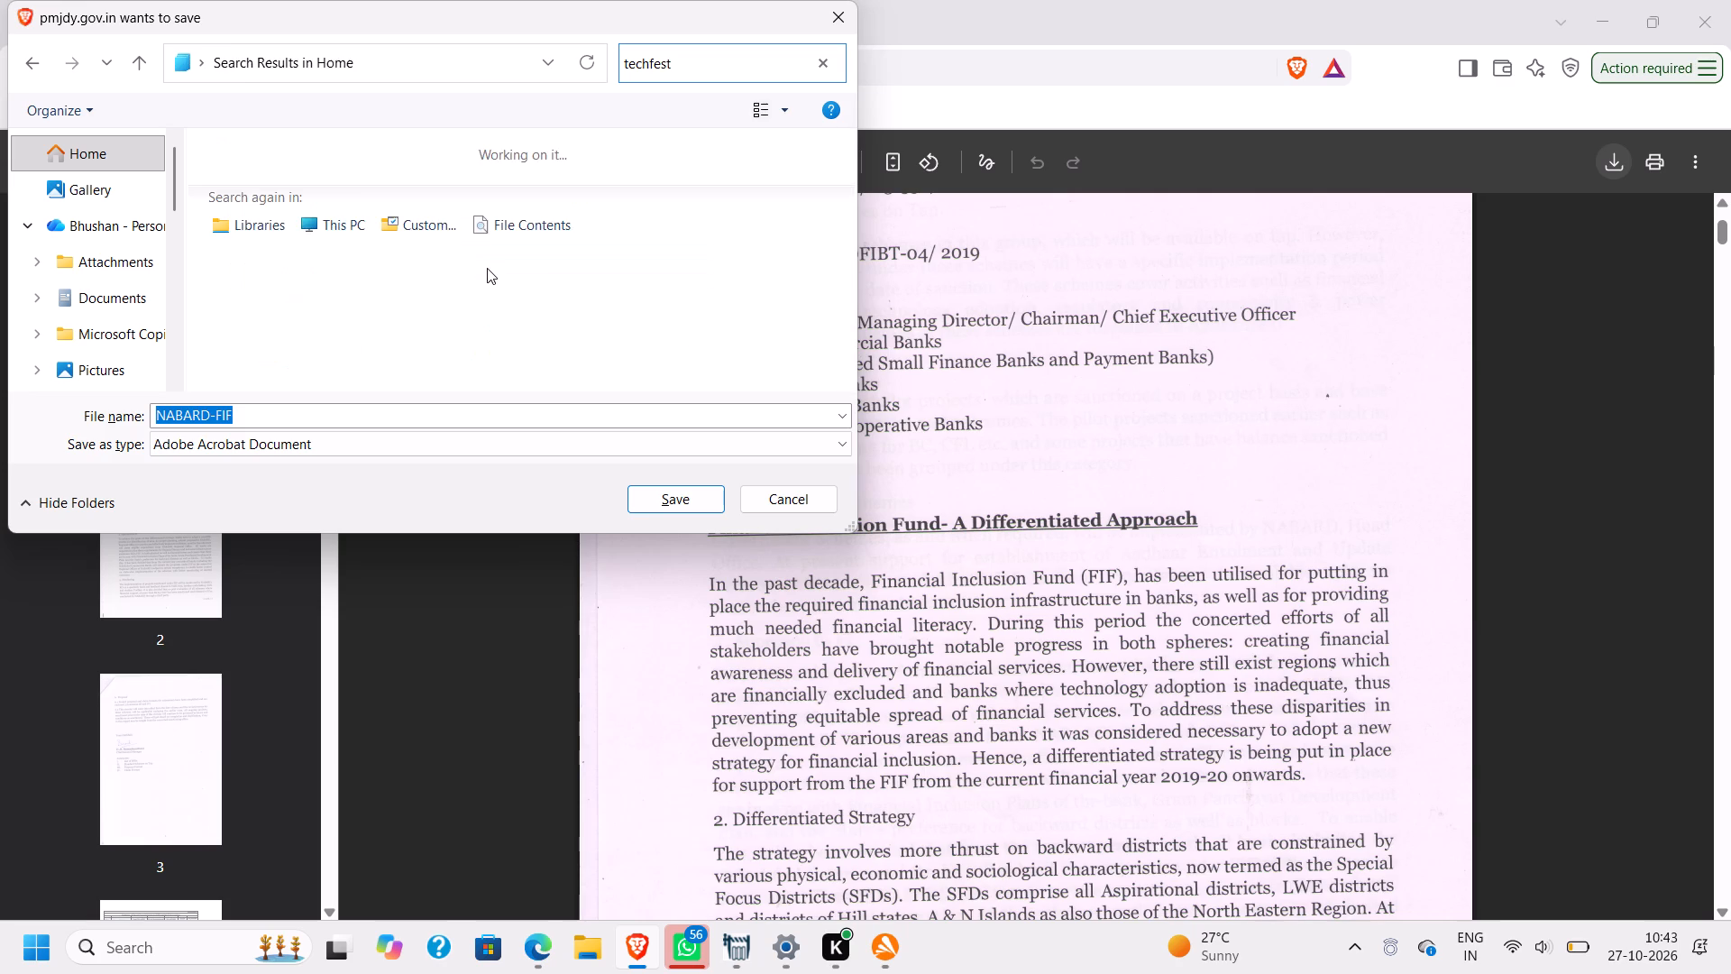
pyautogui.click(272, 161)
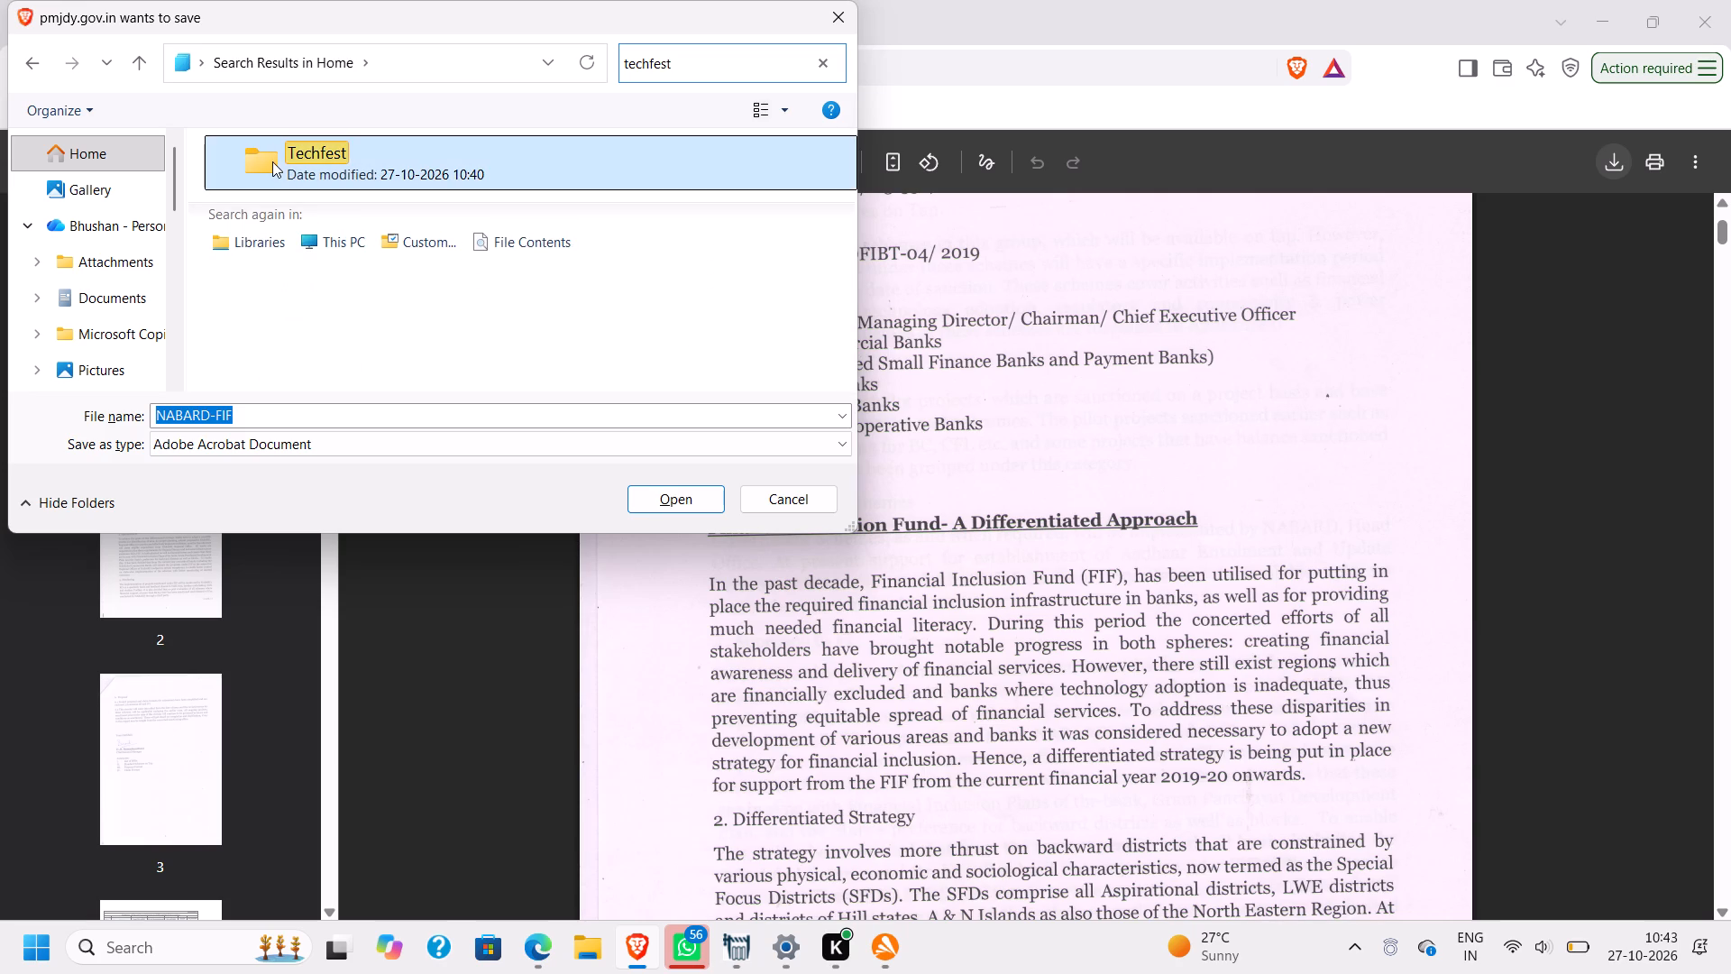
pyautogui.click(692, 501)
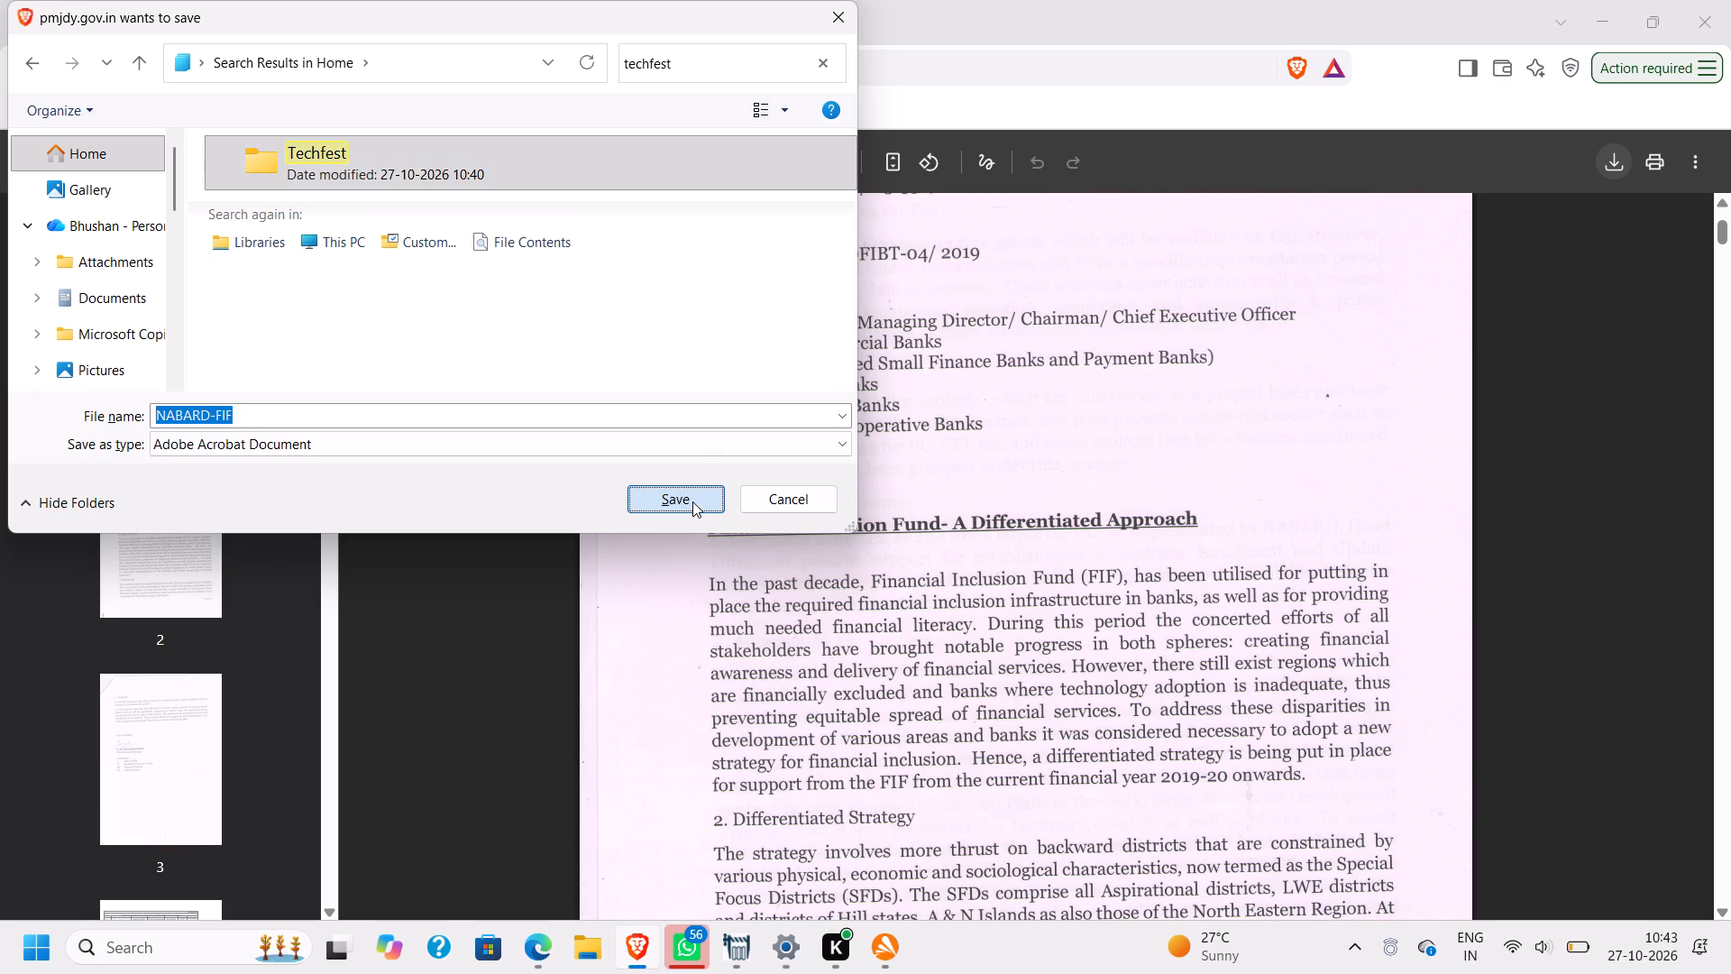
pyautogui.click(692, 501)
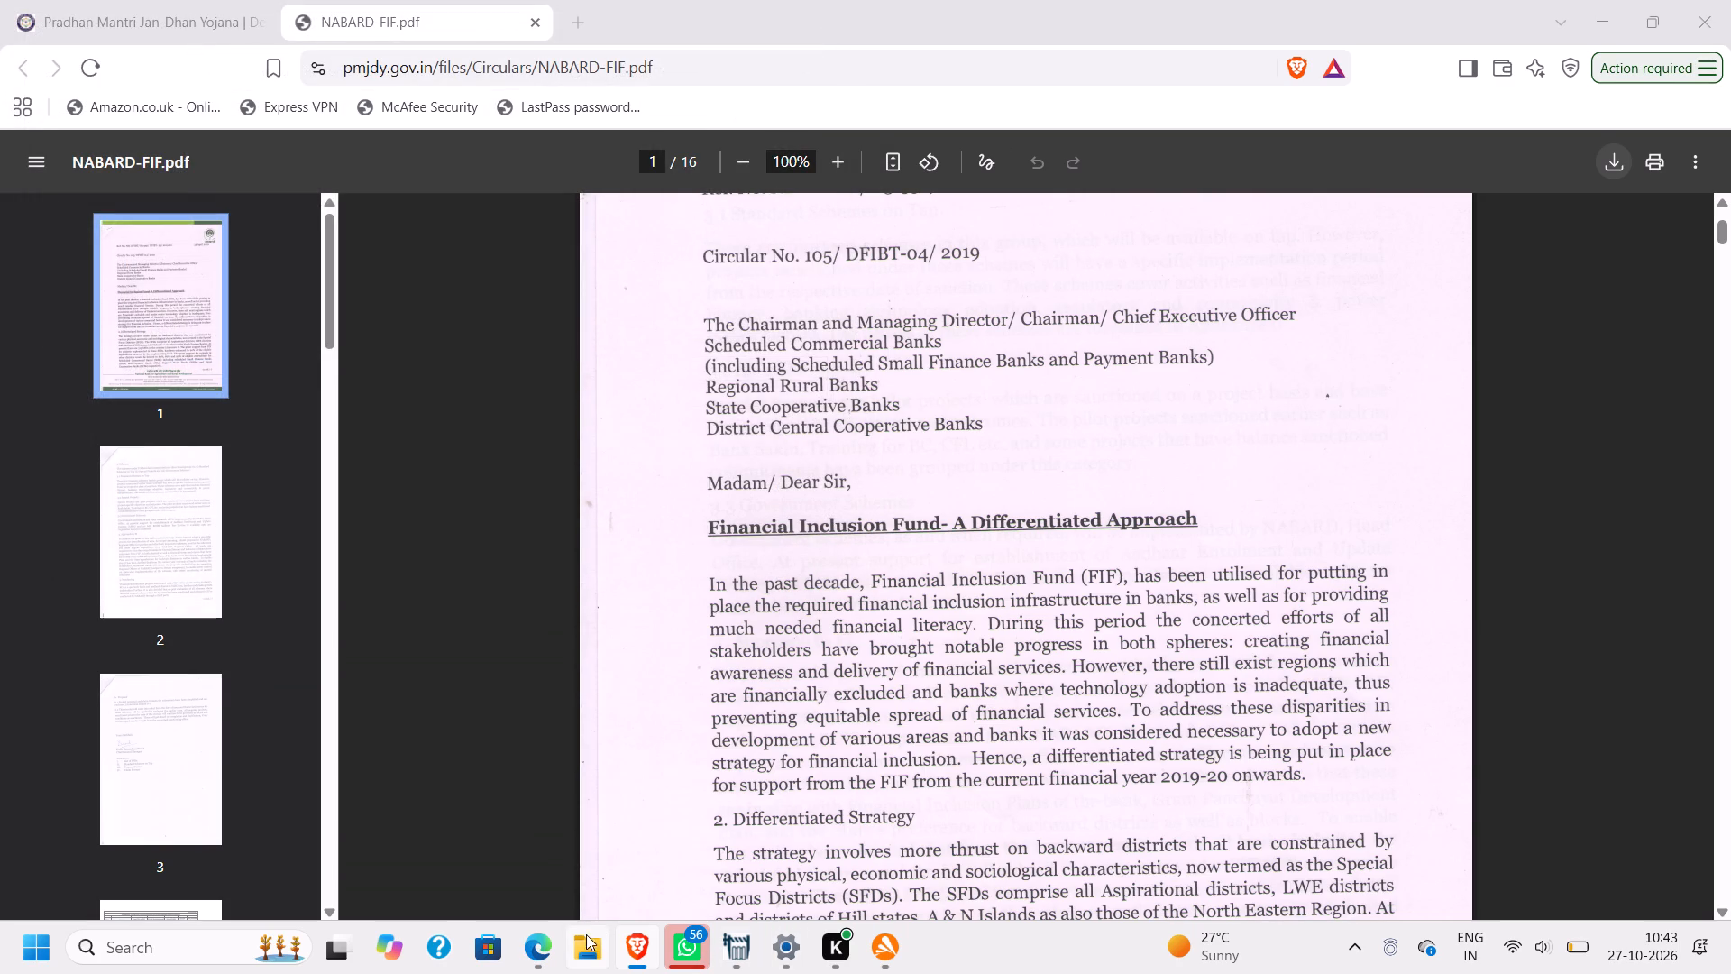
pyautogui.click(583, 942)
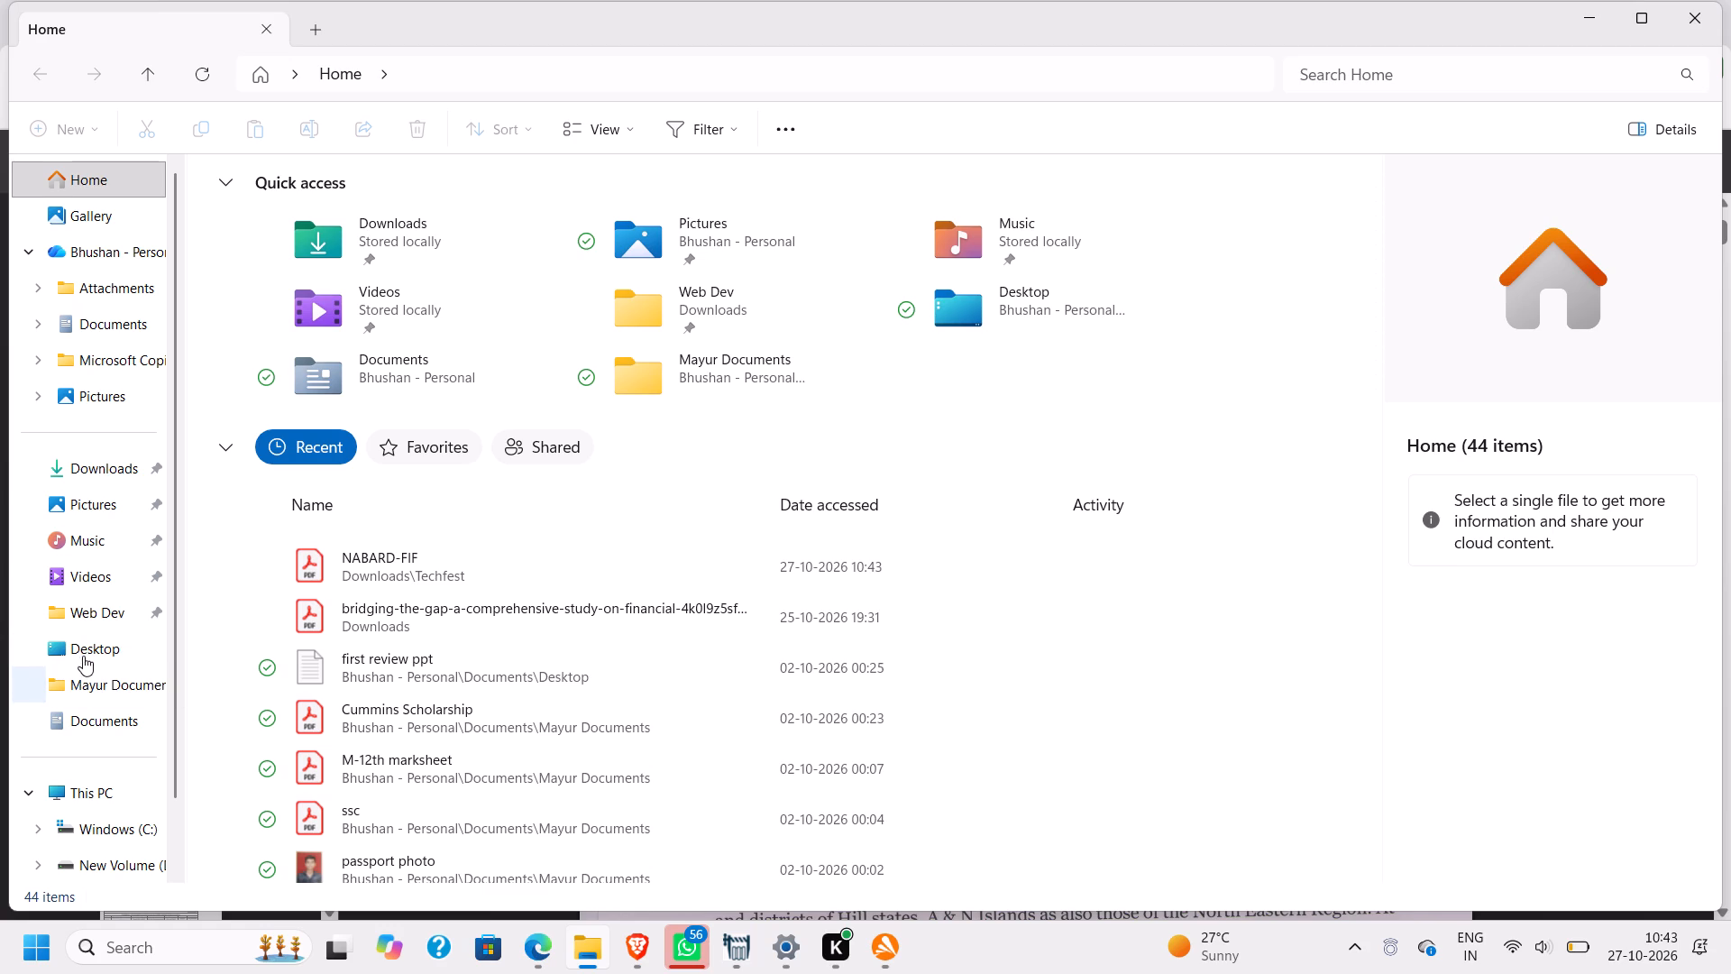
pyautogui.click(92, 283)
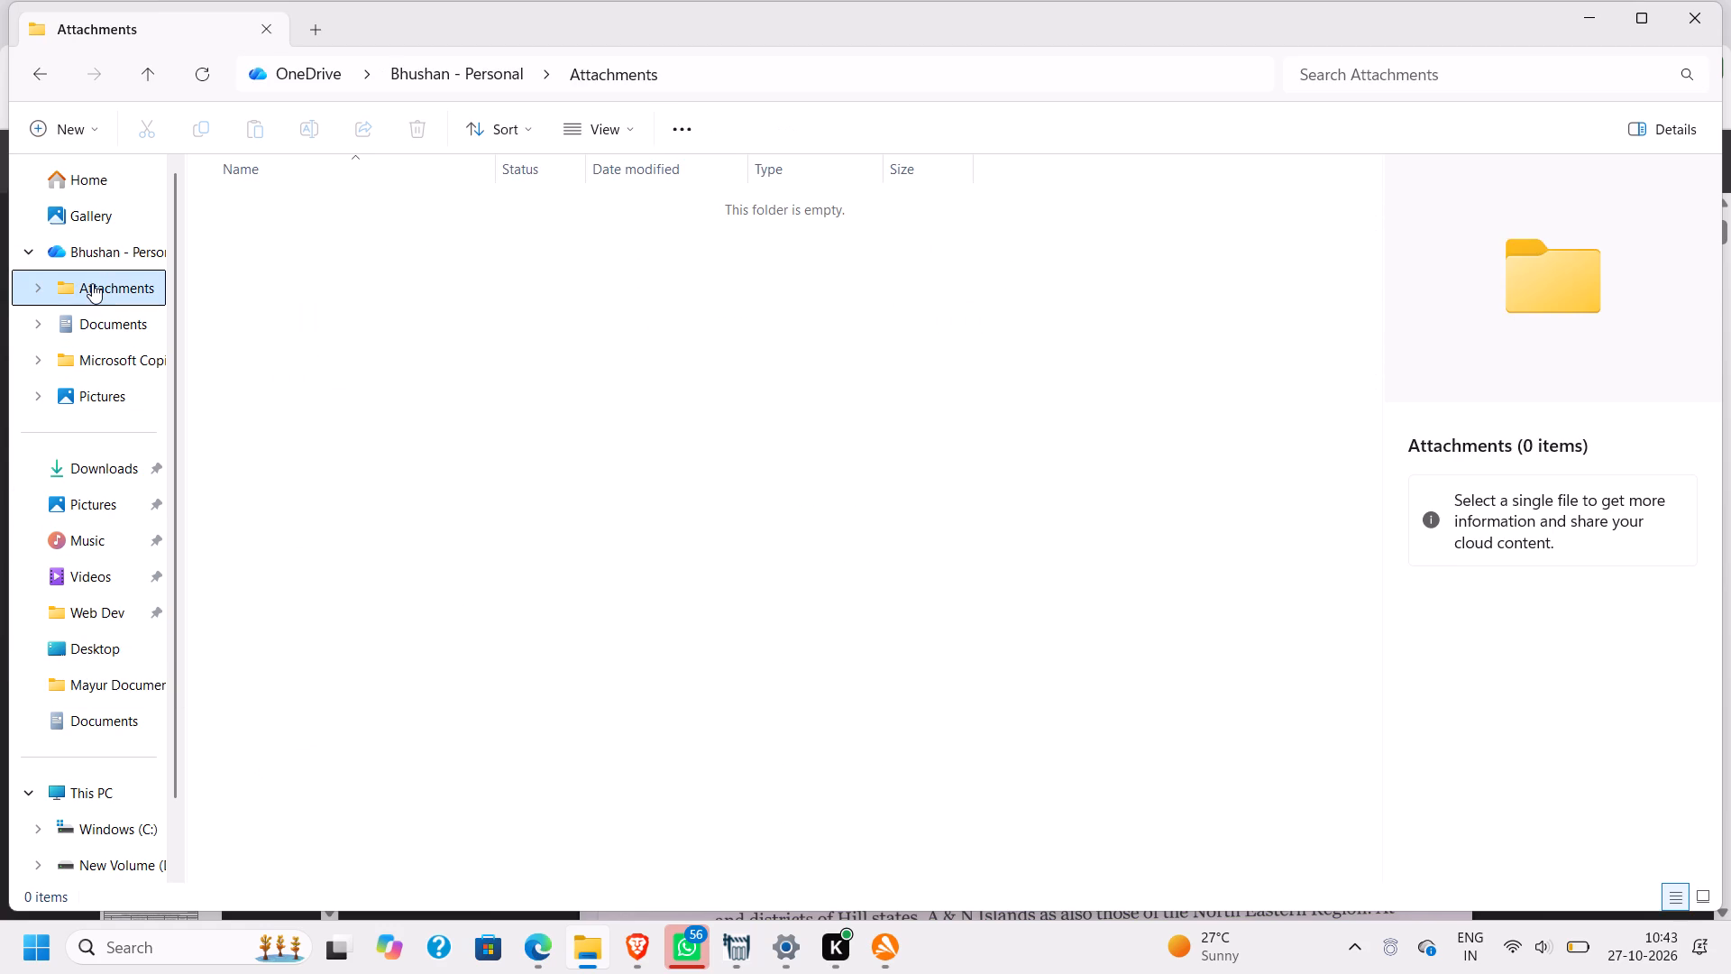
pyautogui.doubleClick(92, 283)
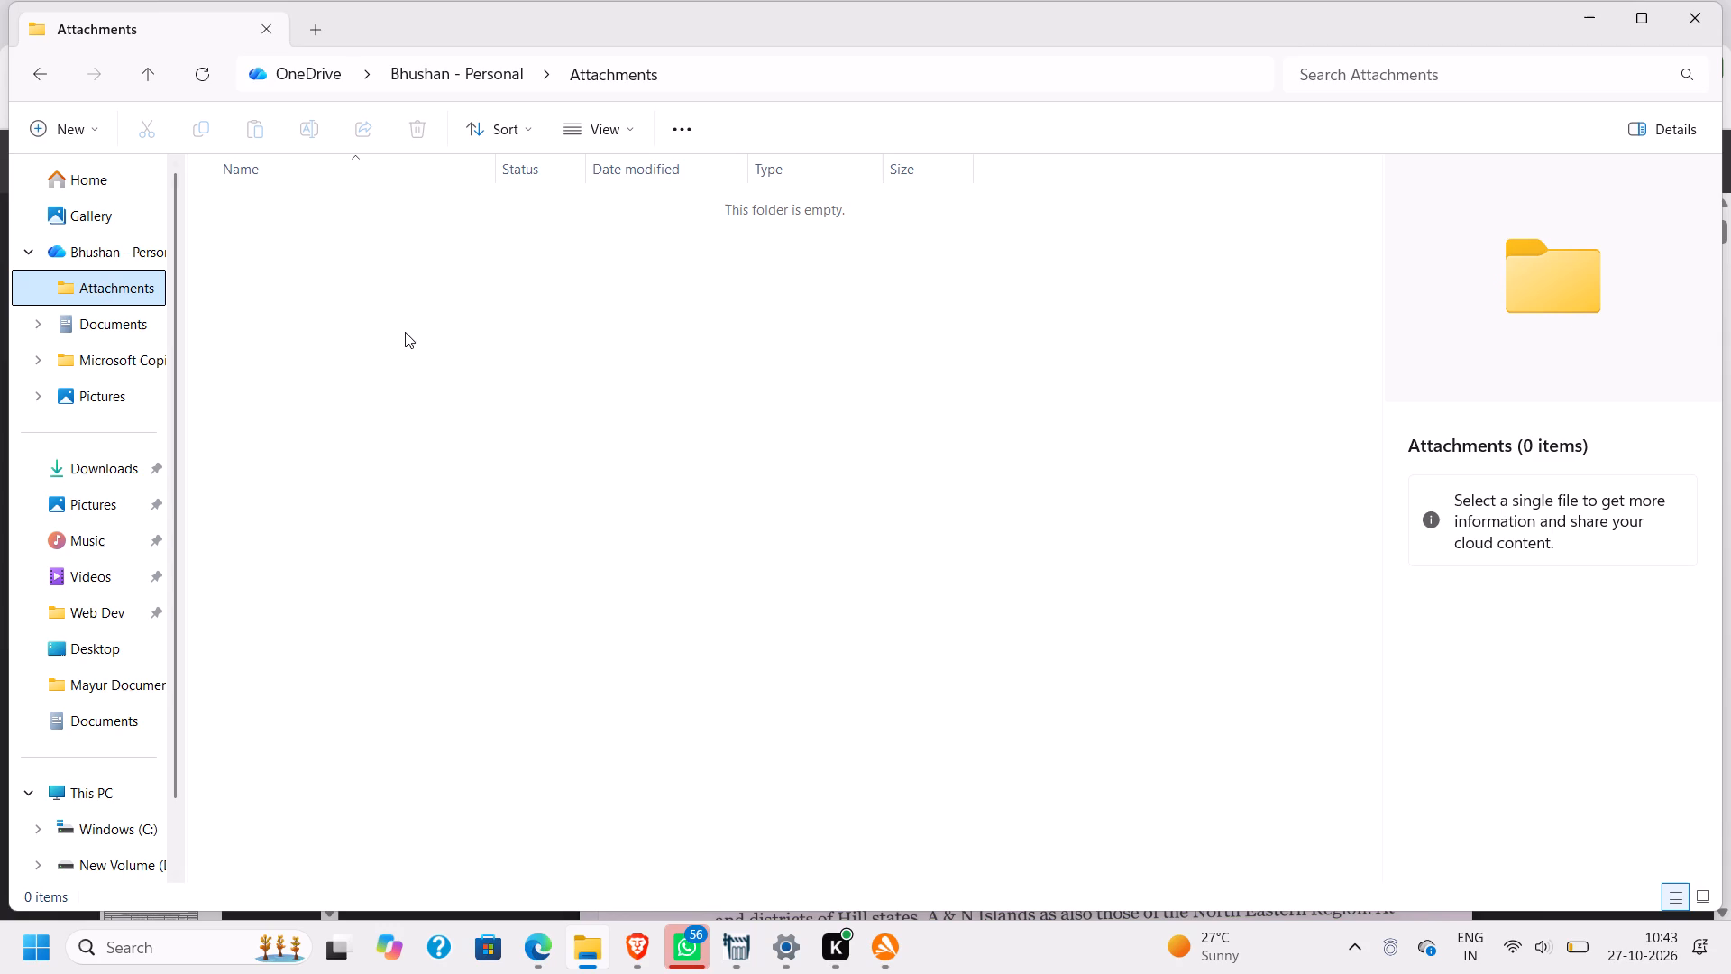
pyautogui.click(405, 332)
pyautogui.moveTo(405, 332); pyautogui.dragTo(124, 519)
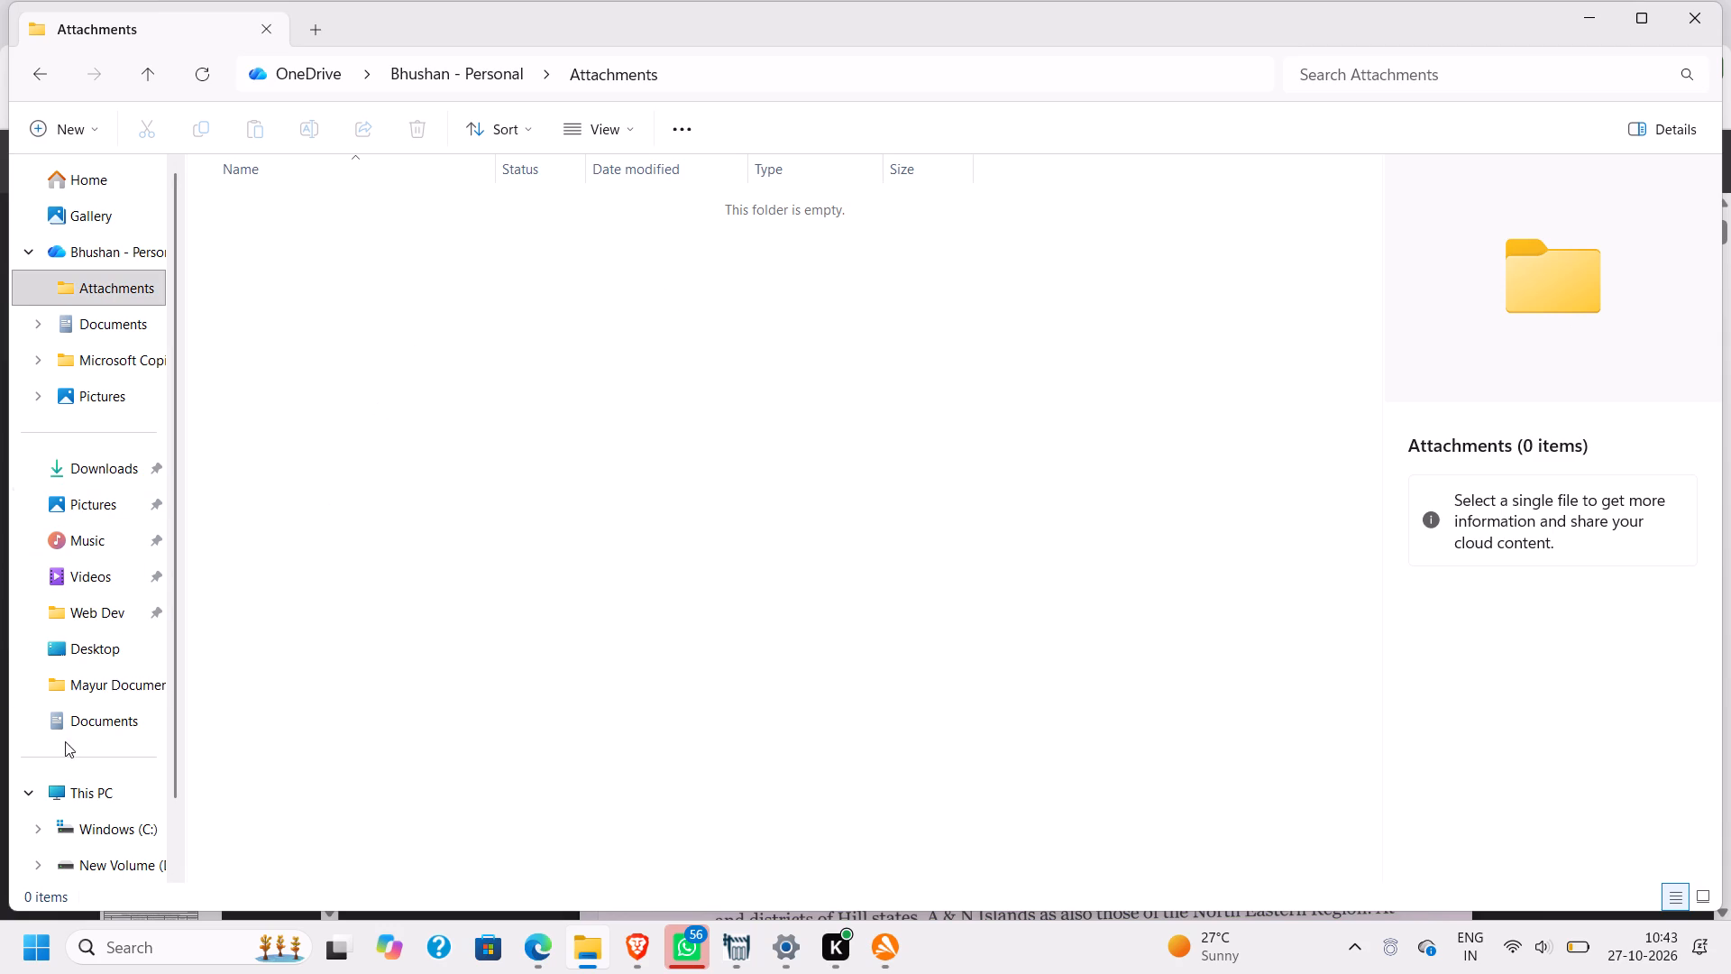
pyautogui.click(87, 616)
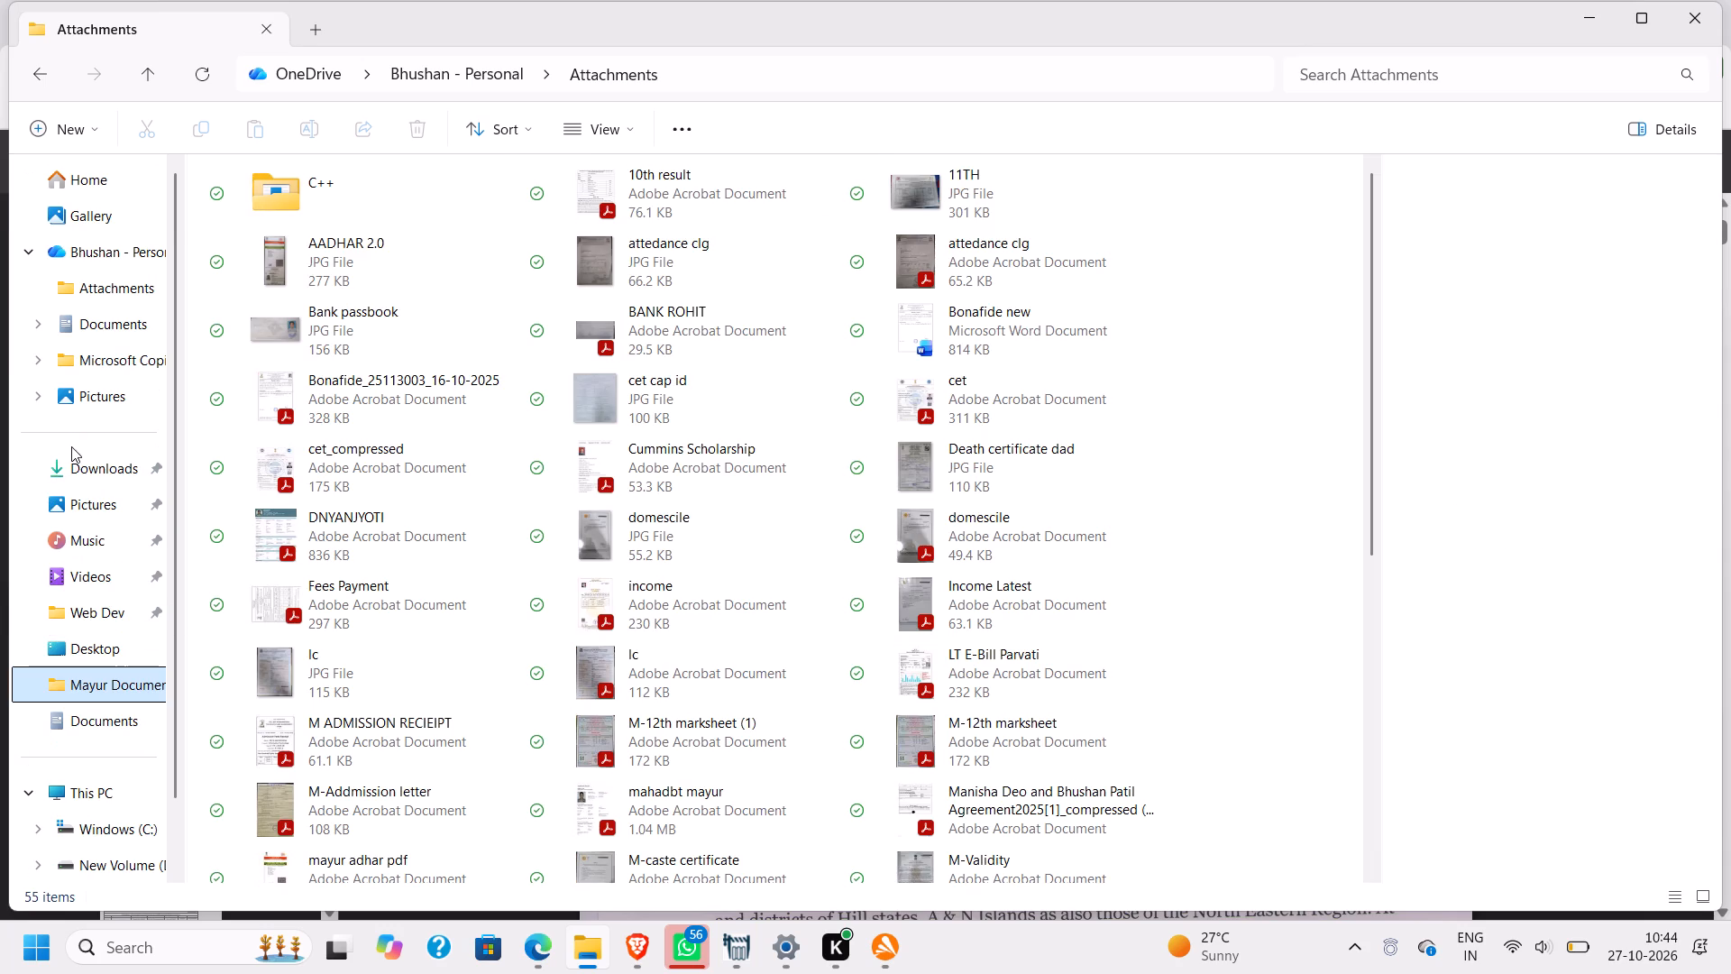
# Open the NABARD-FIF PDF from Home's recent files, check its first page, and minimise it.
pyautogui.click(84, 183)
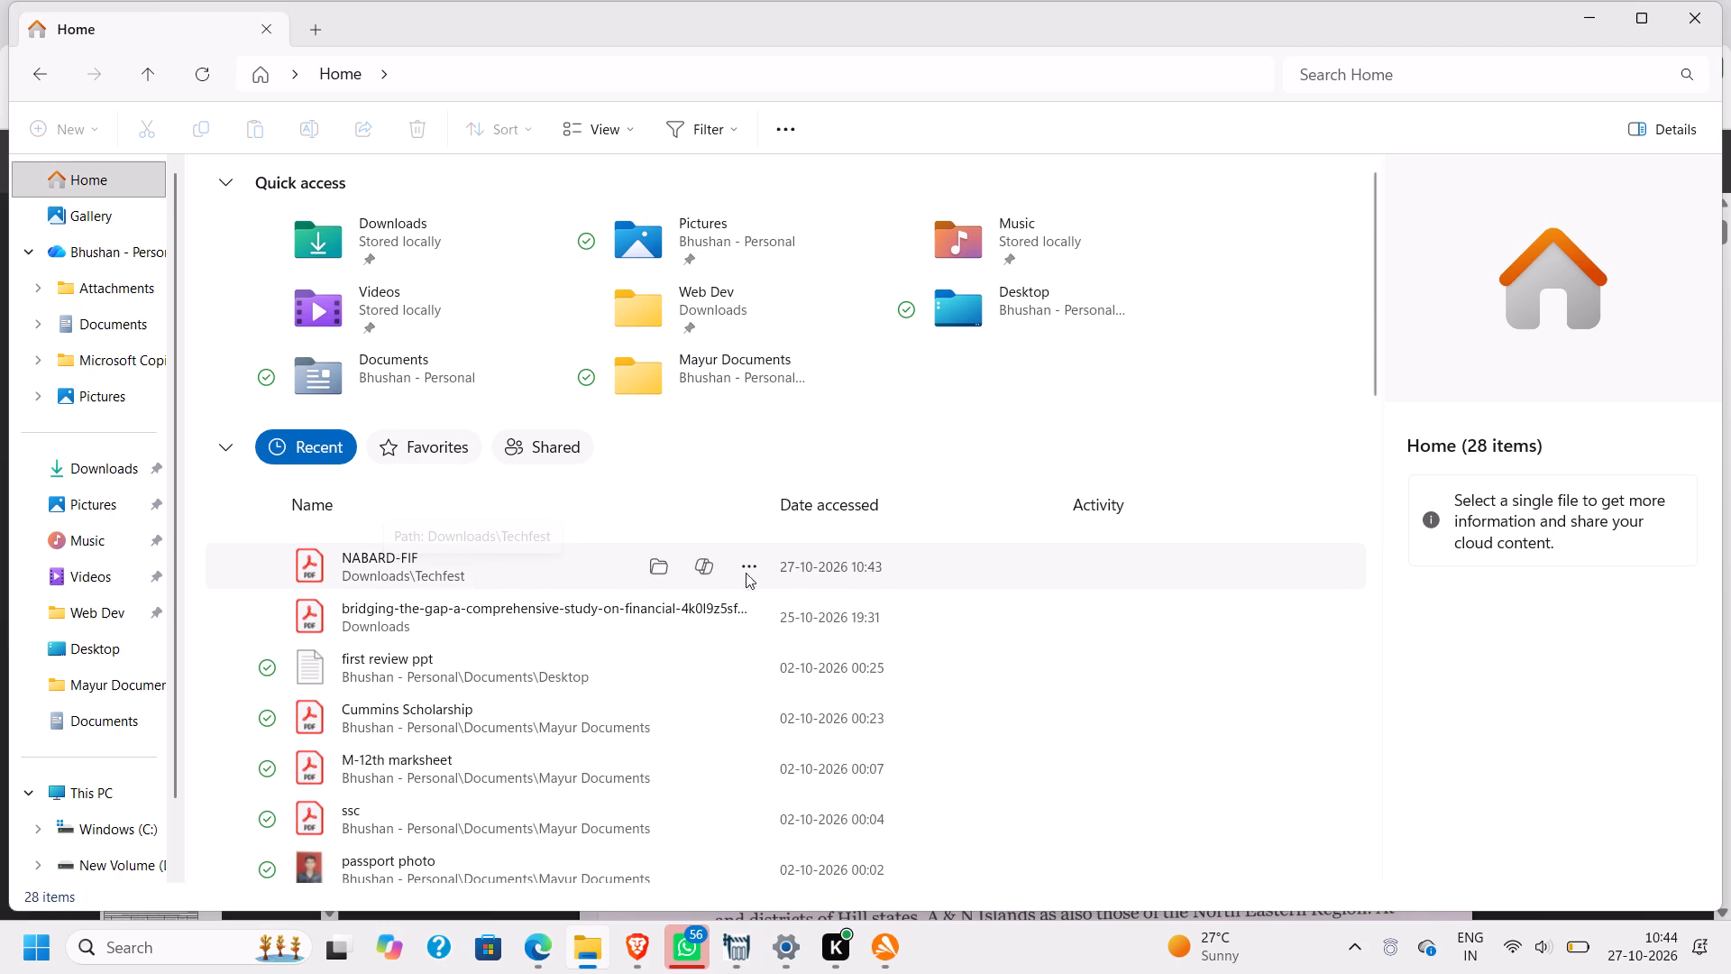
pyautogui.click(435, 574)
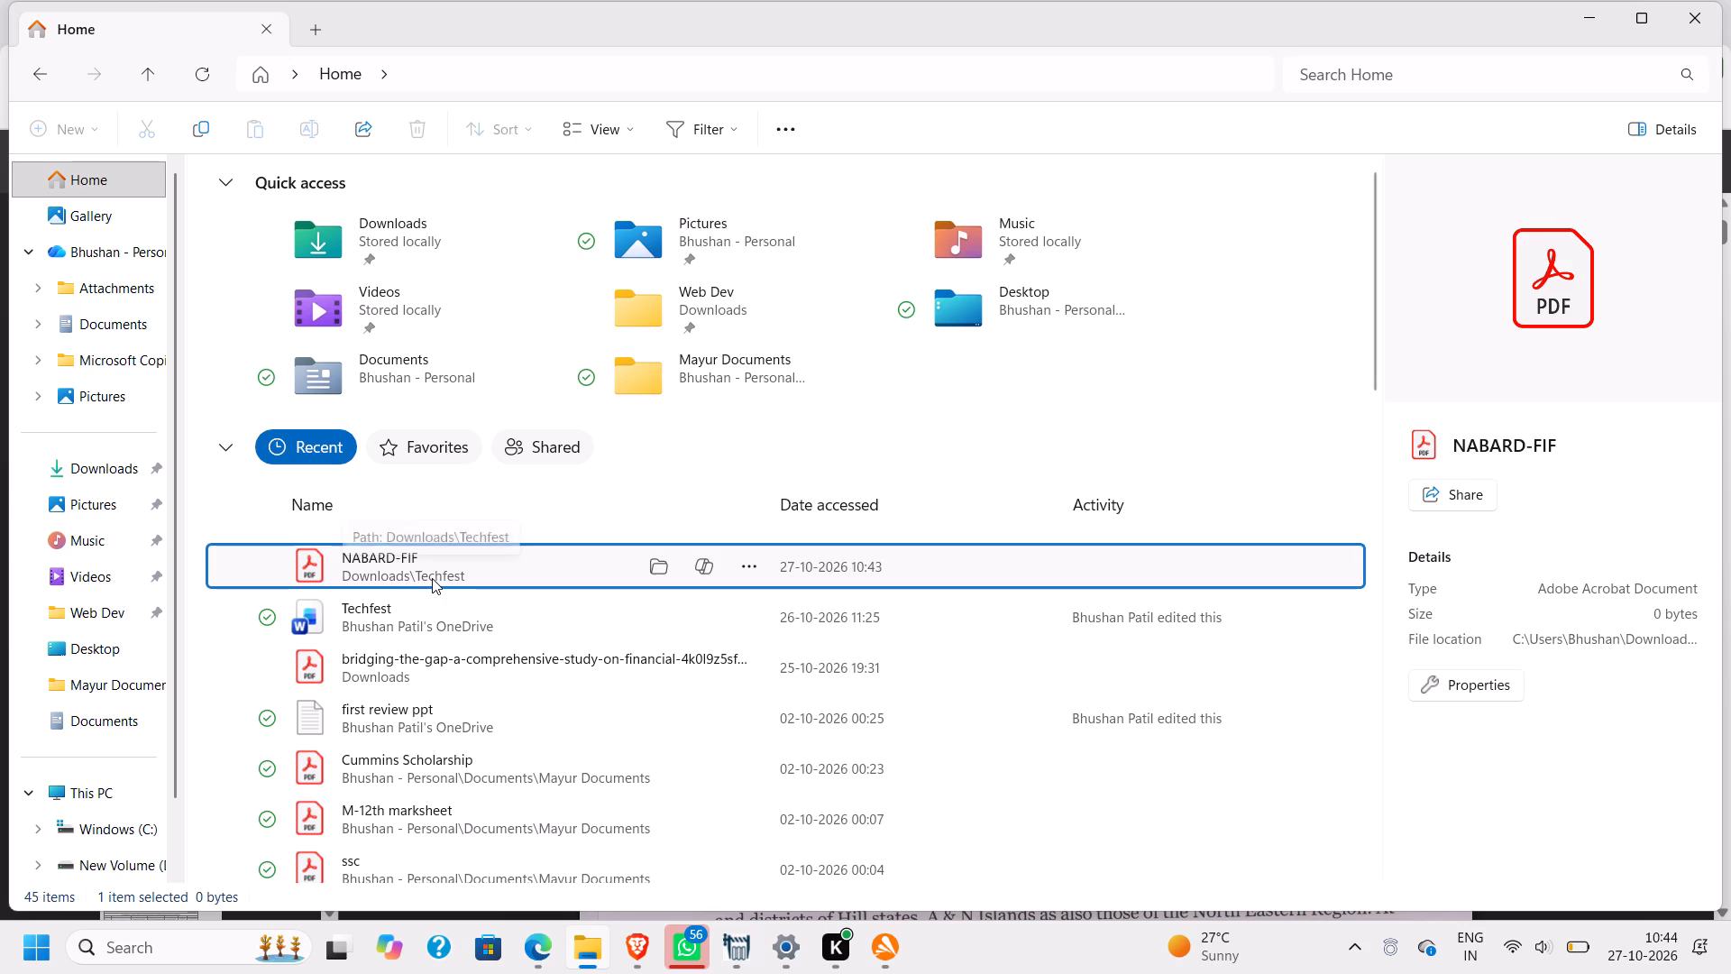
pyautogui.click(432, 578)
pyautogui.doubleClick(390, 574)
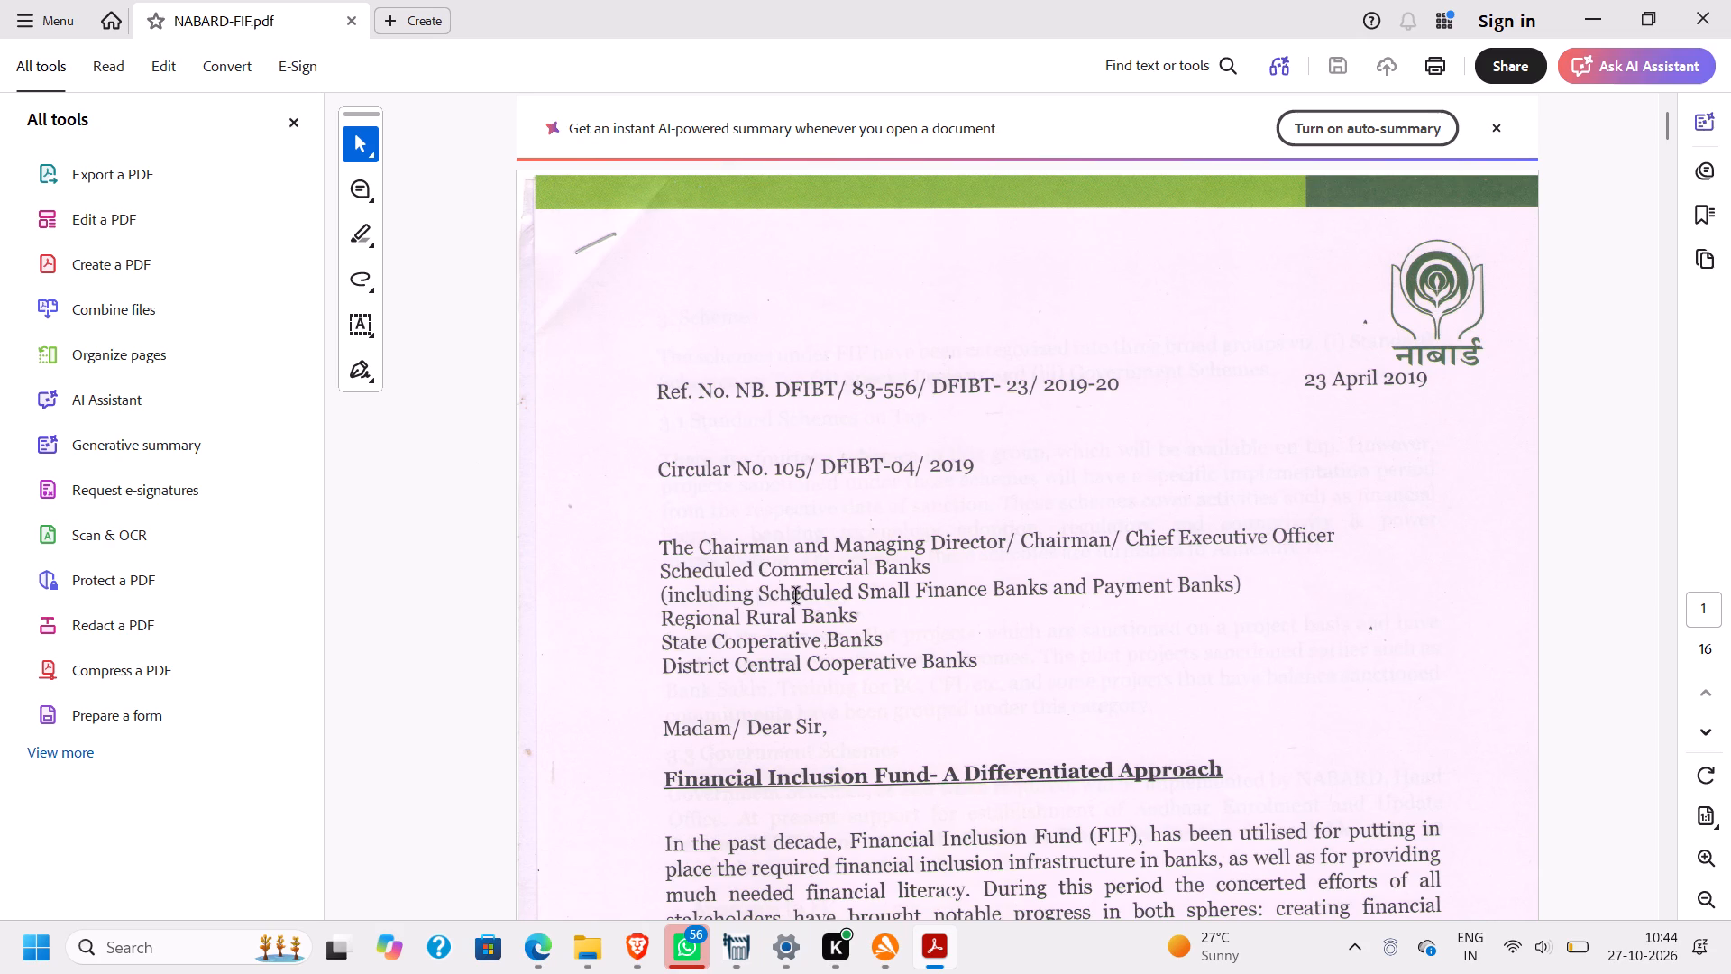
pyautogui.scroll(1, 796, 597)
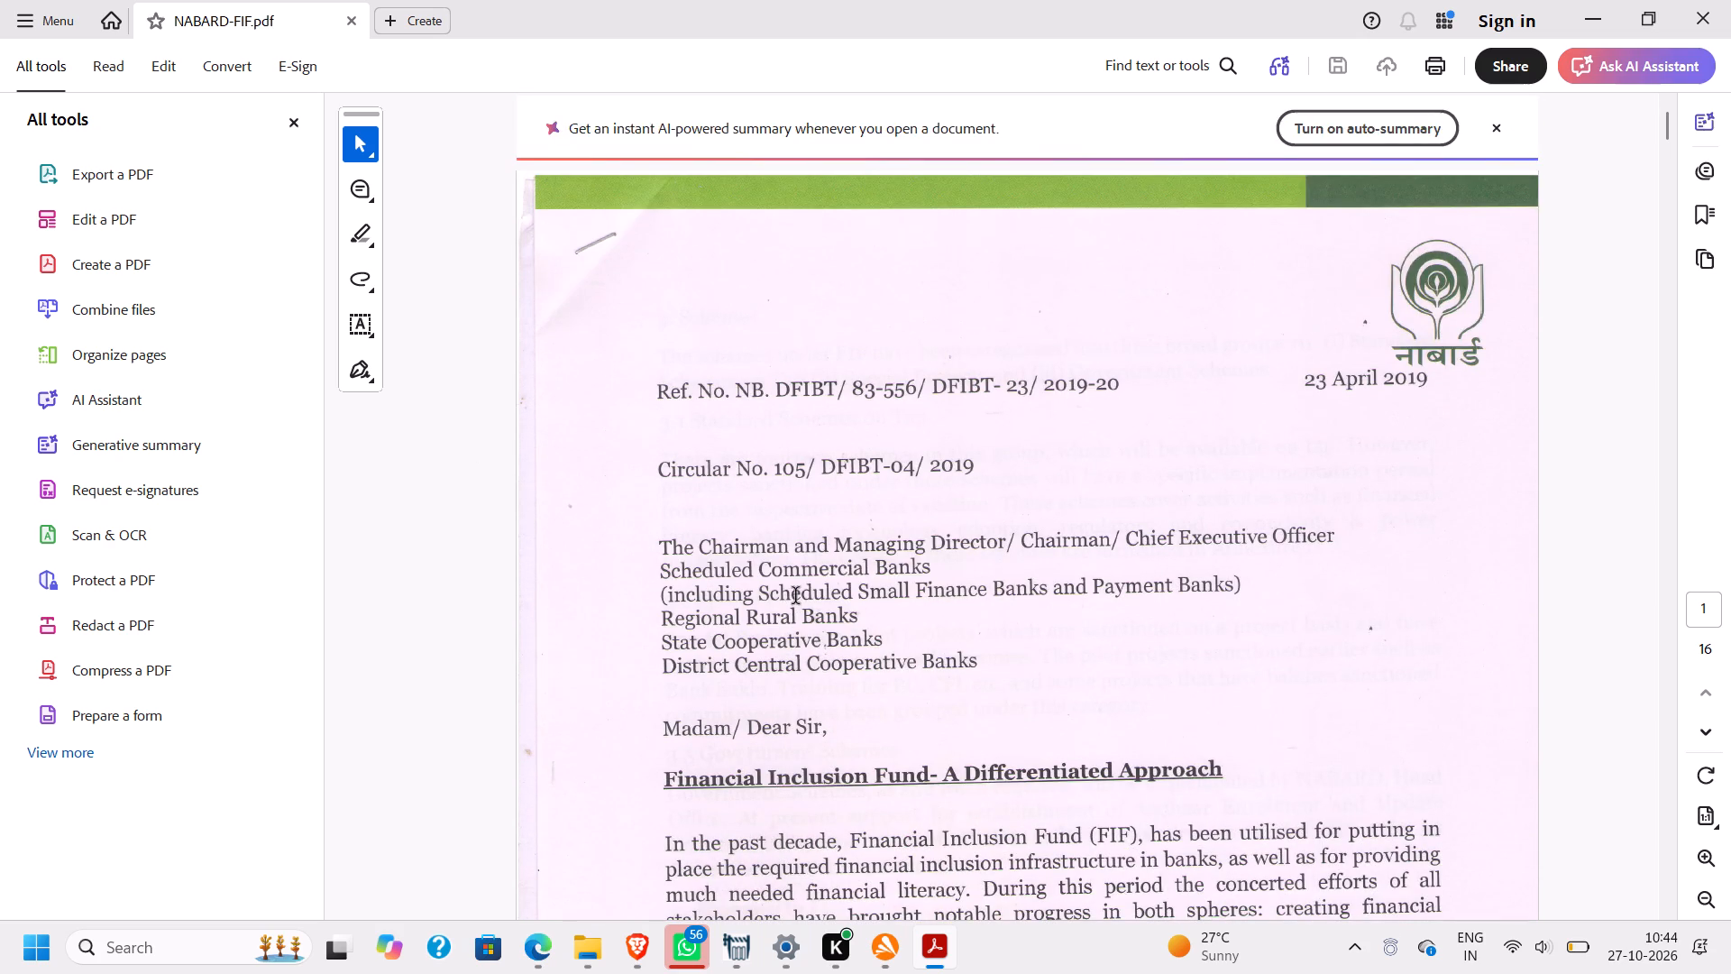
pyautogui.click(1587, 14)
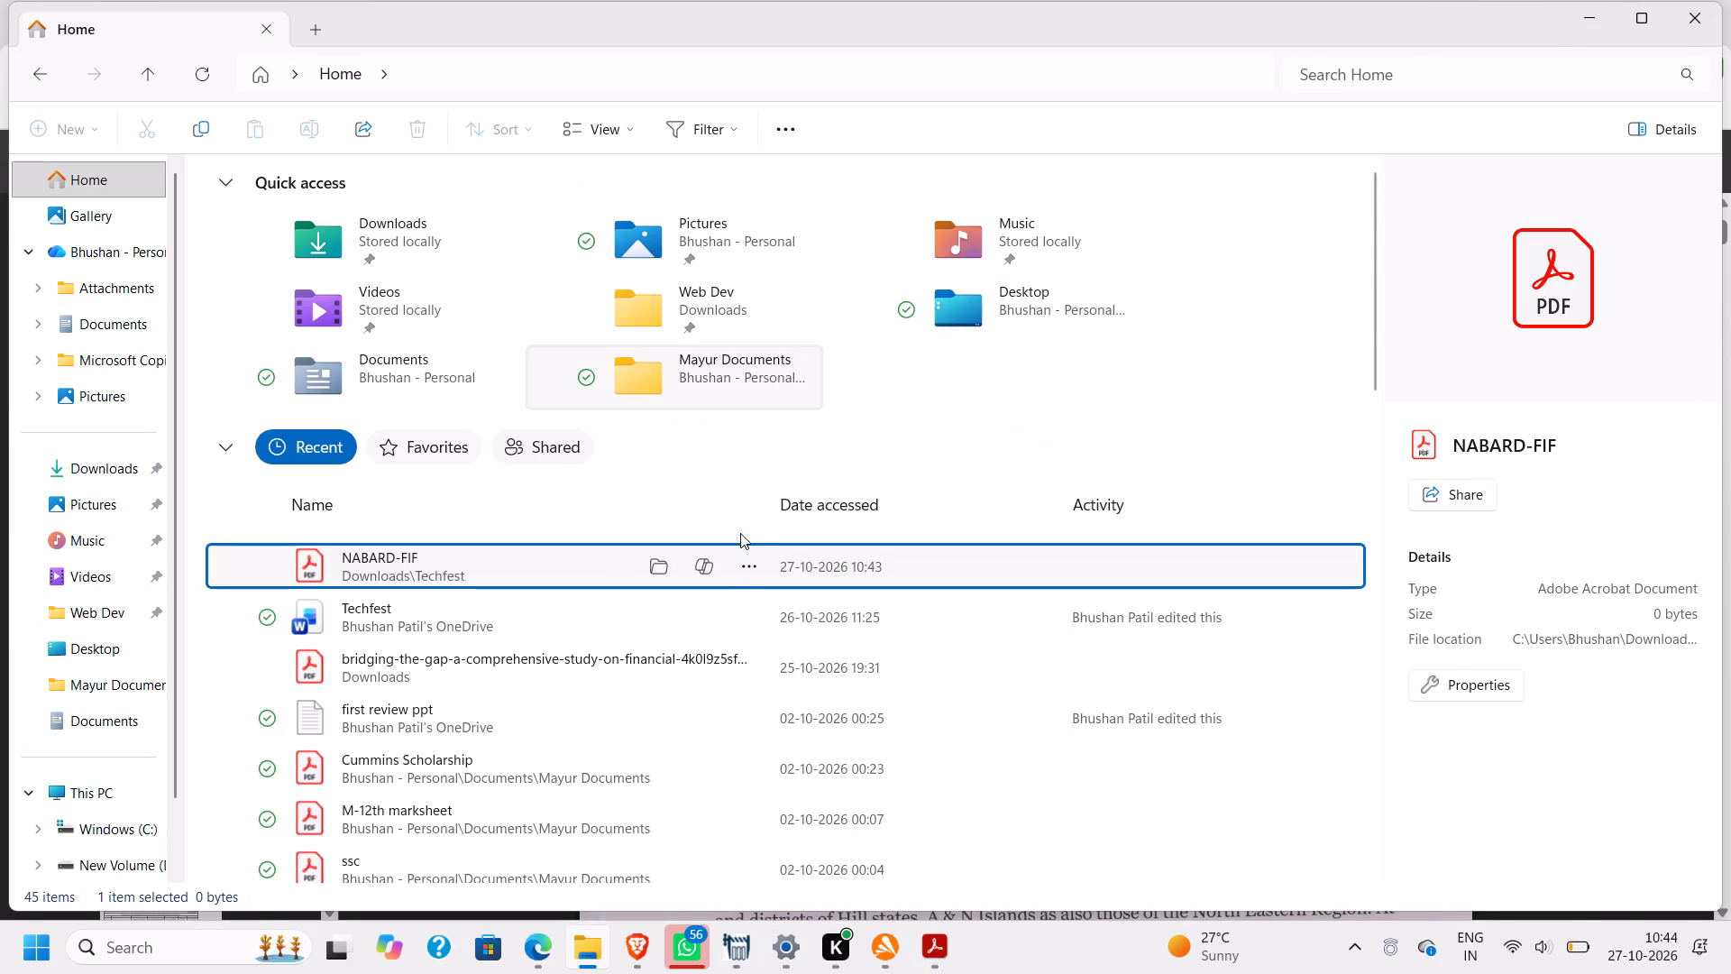
# Show the NABARD-FIF file in its containing Techfest folder and collapse the Today group.
pyautogui.click(659, 560)
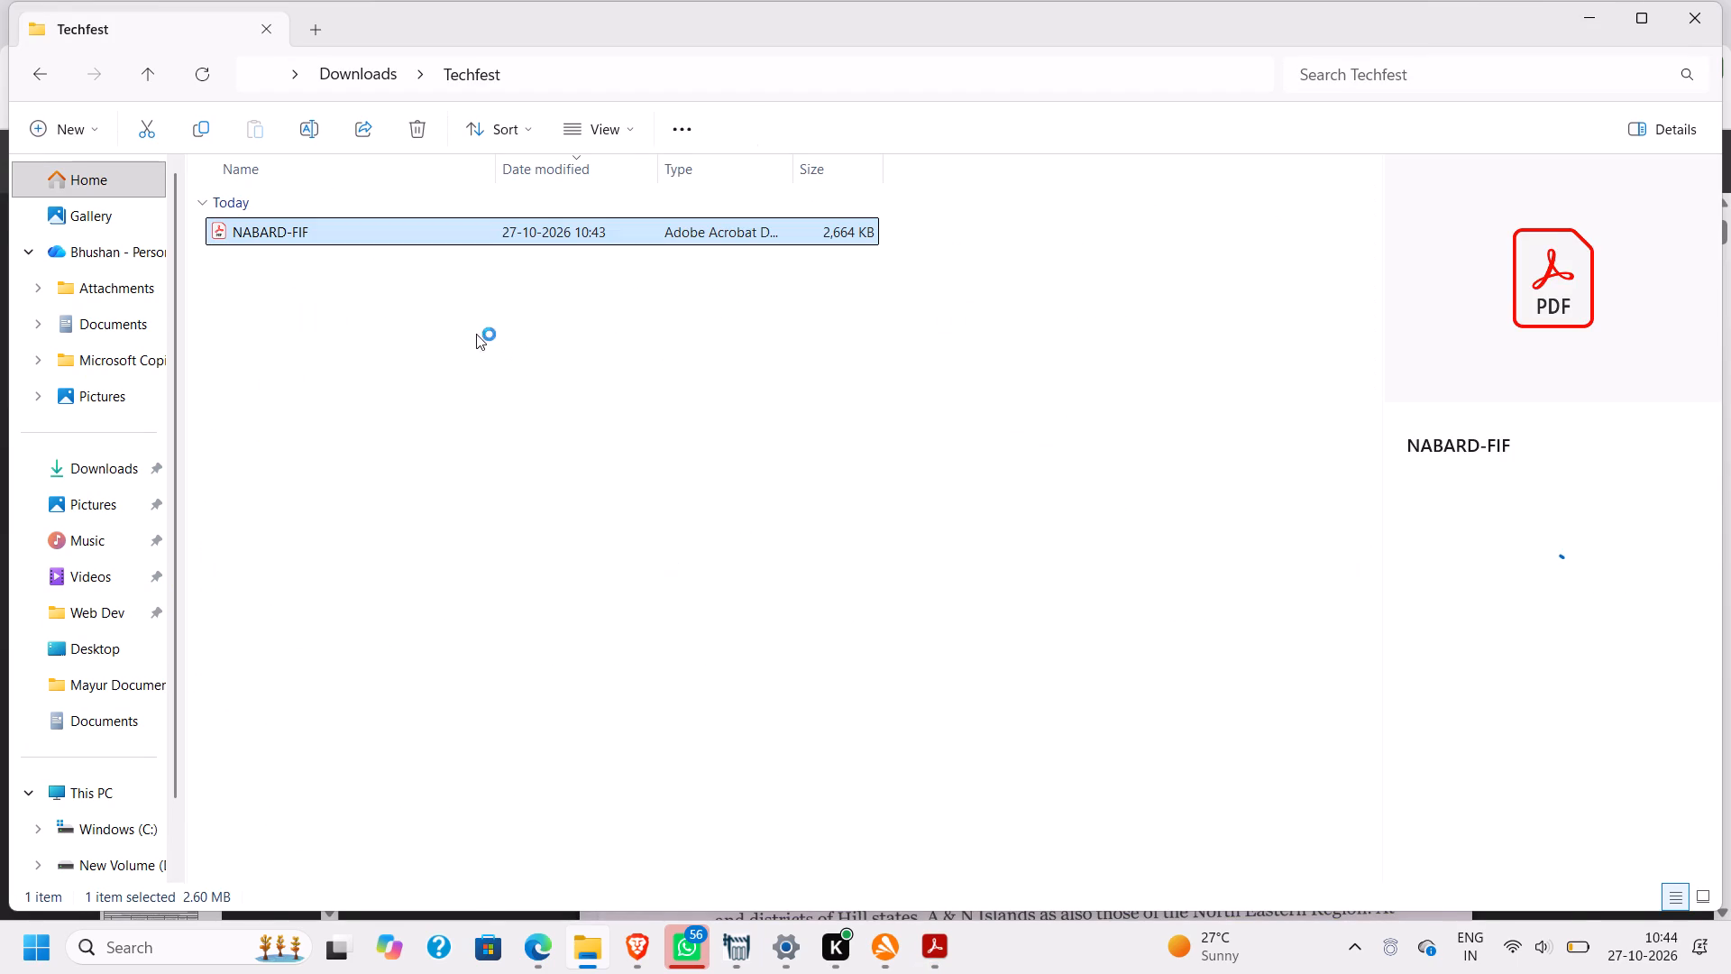
pyautogui.click(214, 200)
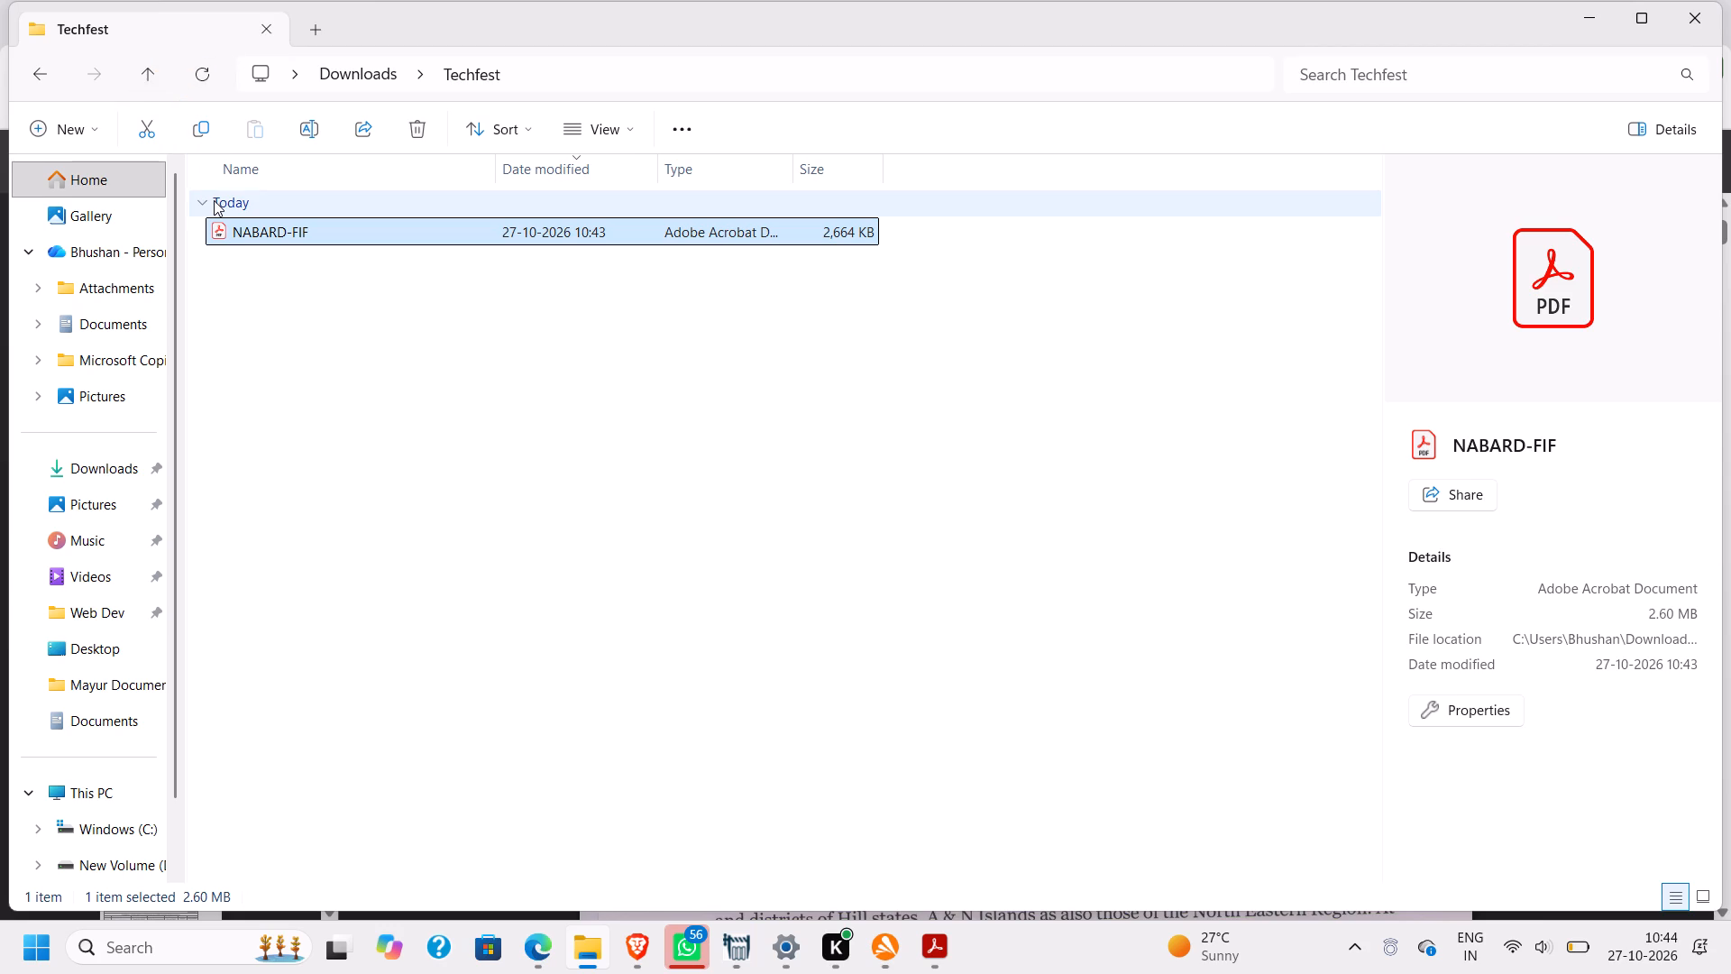
pyautogui.click(206, 202)
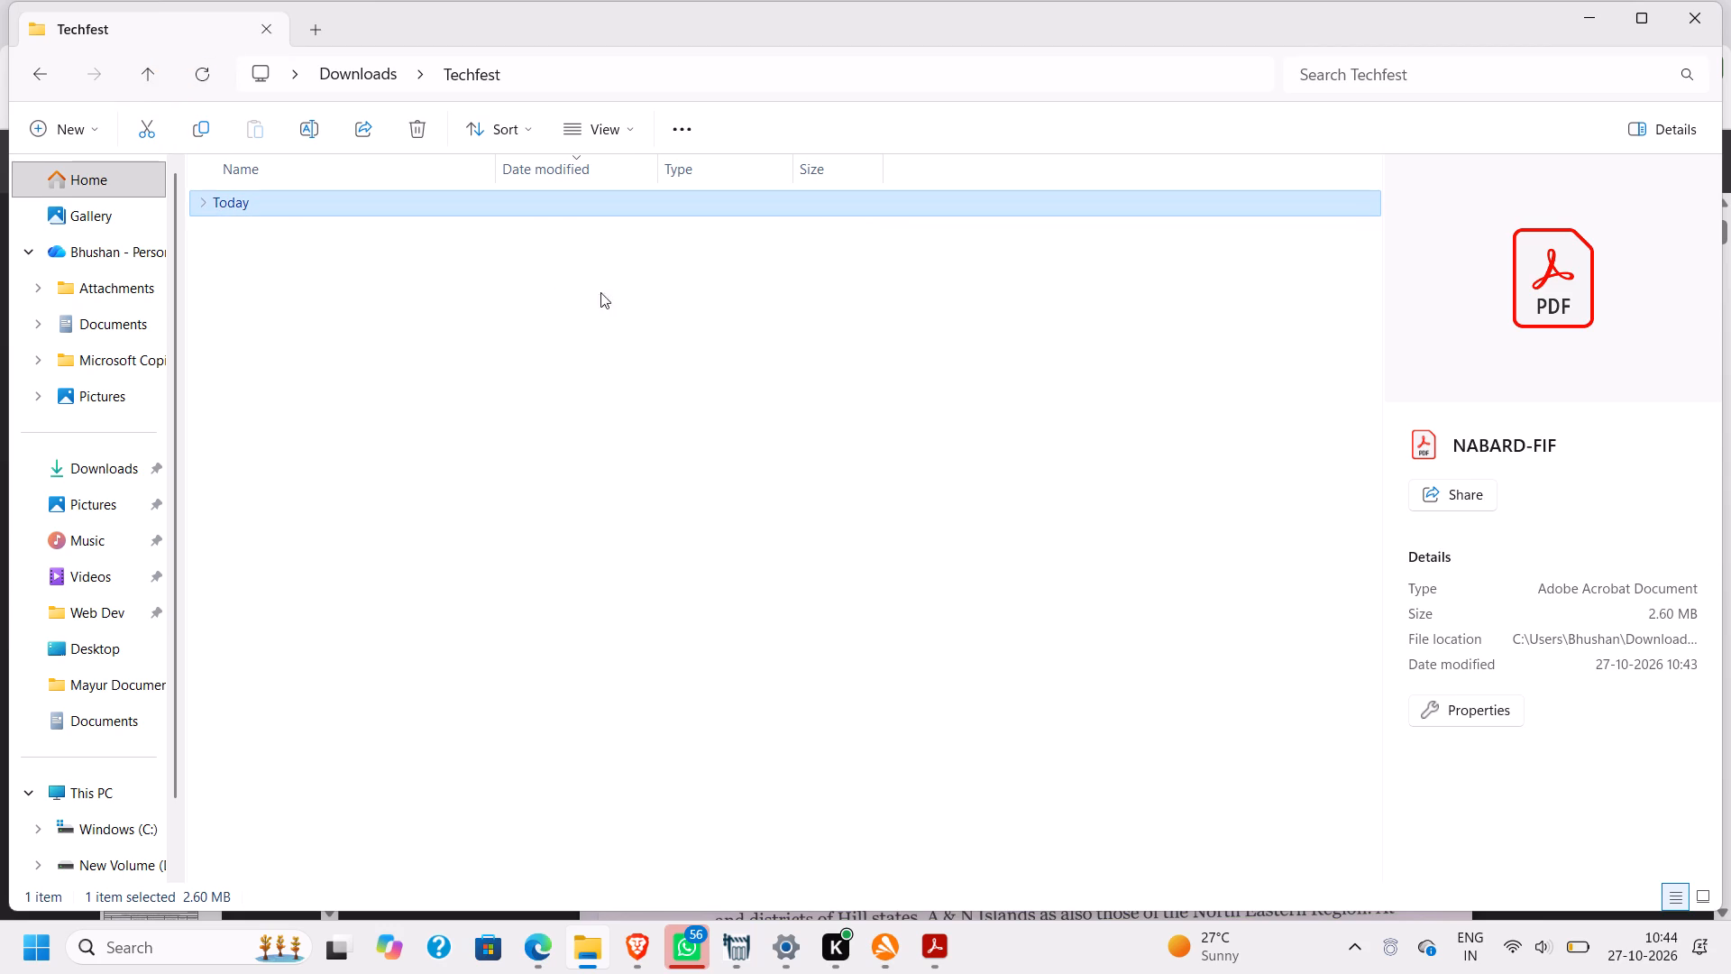
# Bring up the additional actions available in the Techfest folder.
pyautogui.click(28, 25)
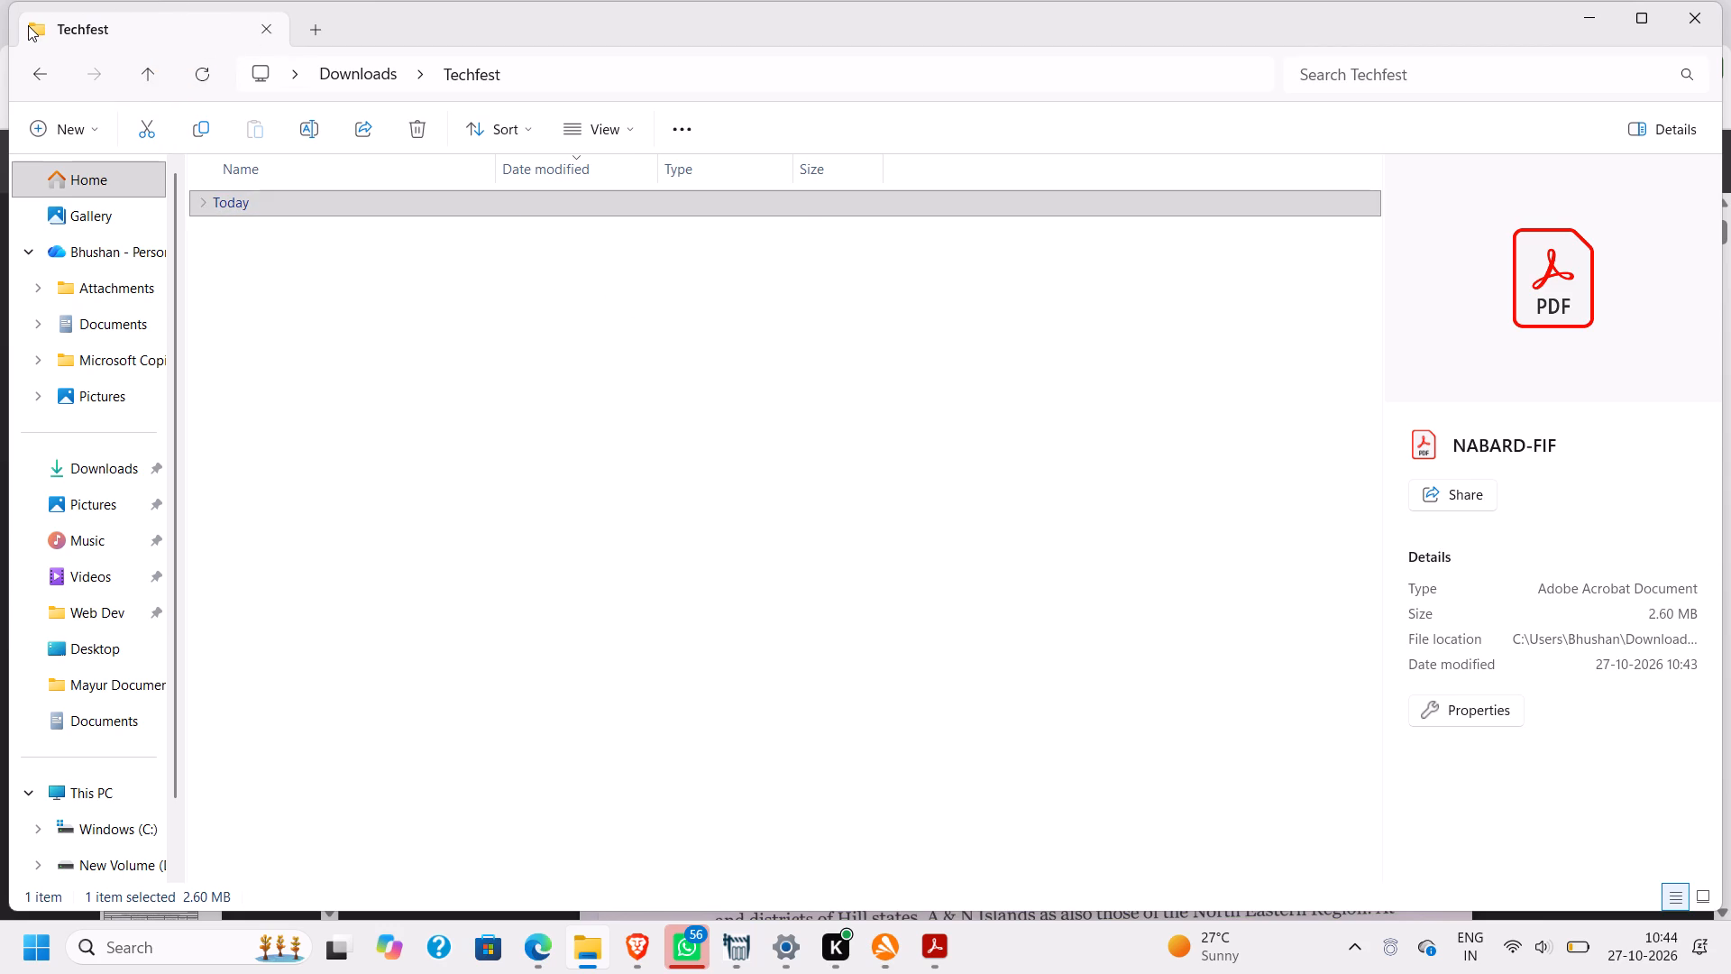
pyautogui.click(31, 28)
pyautogui.click(682, 131)
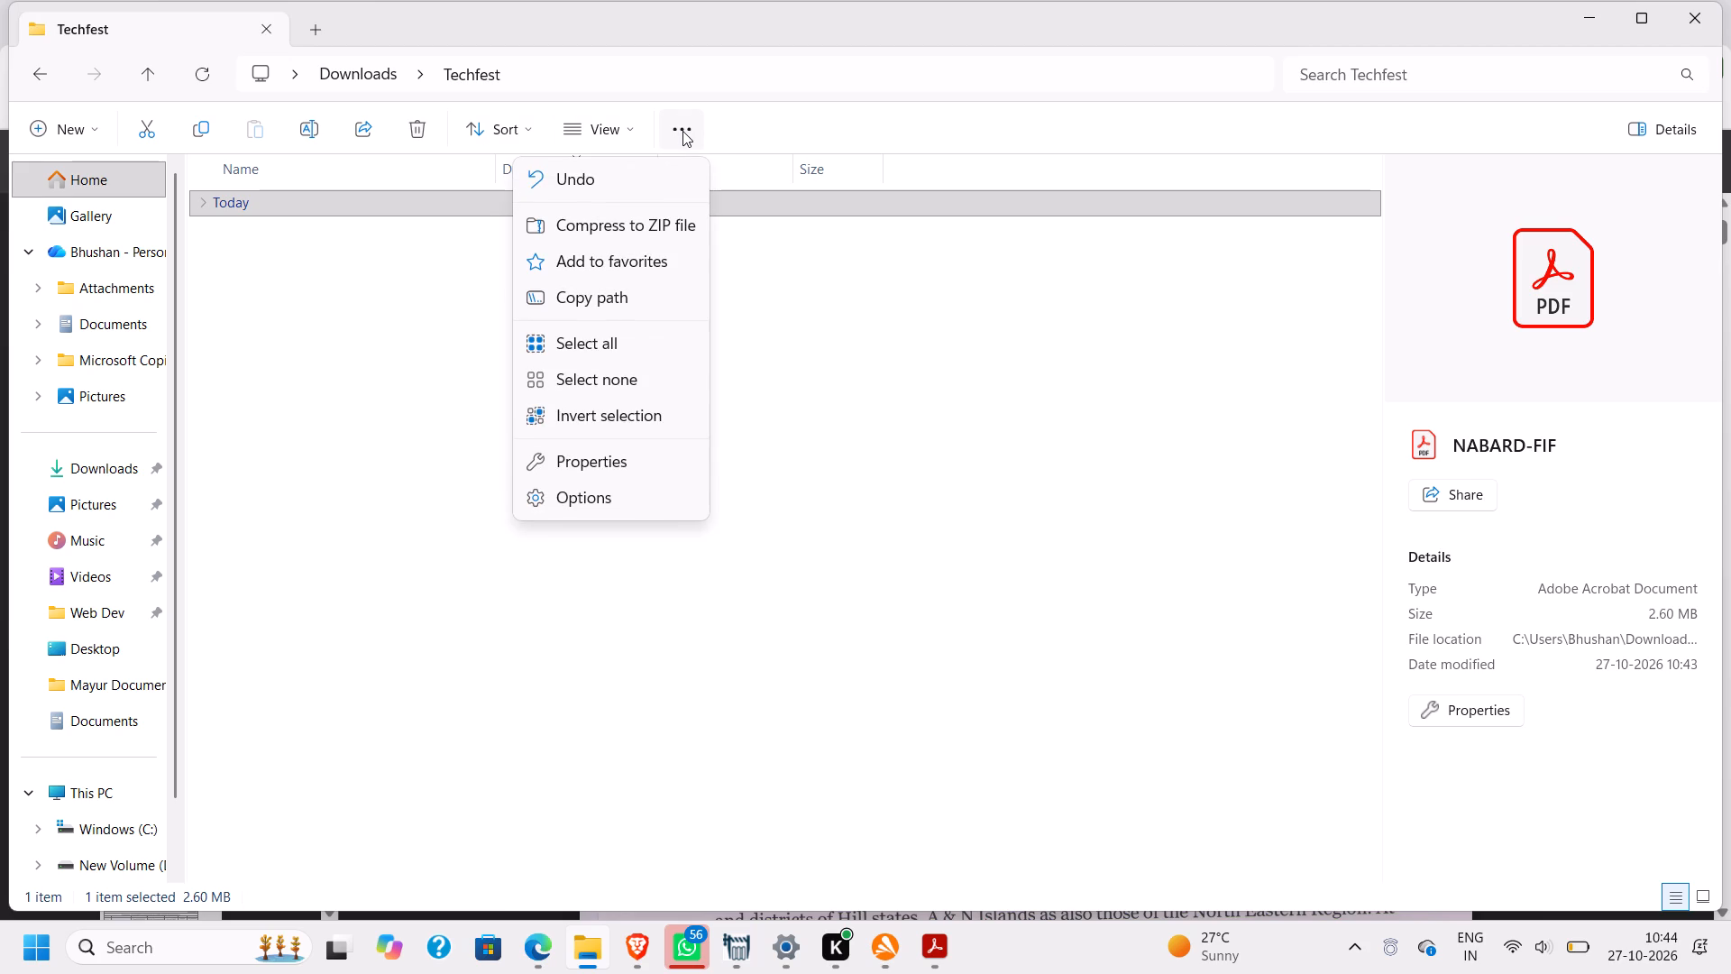
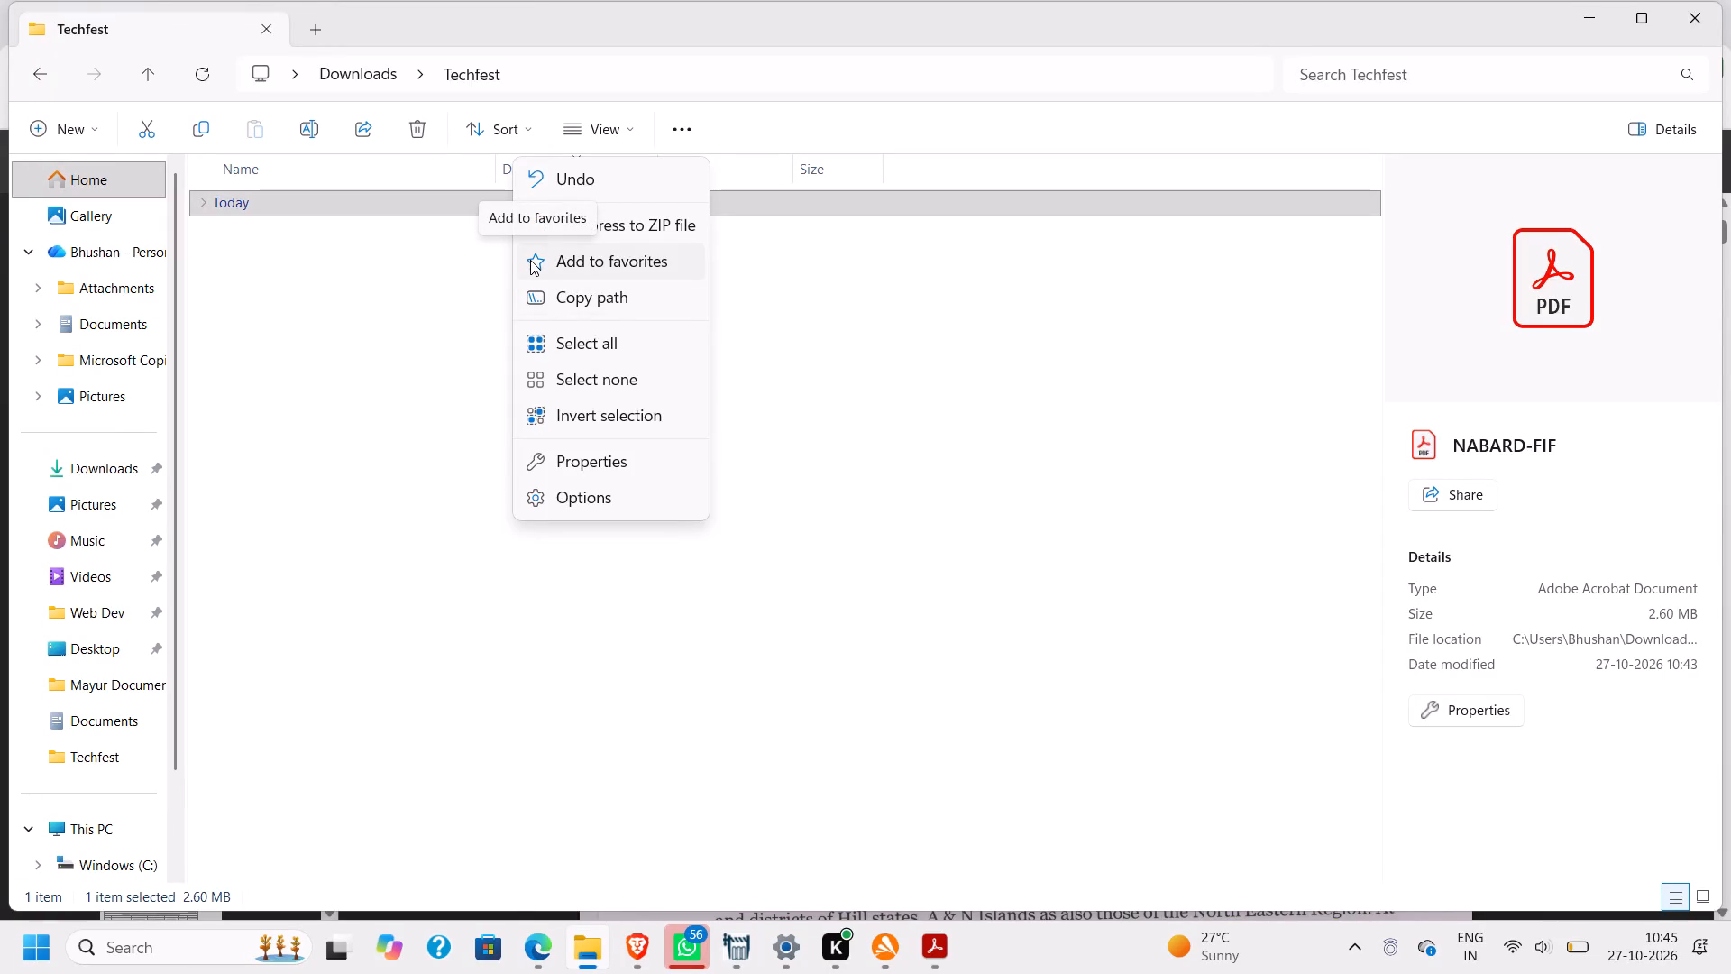
# Add the selected NABARD-FIF PDF to favorites and close the Techfest folder window.
pyautogui.click(530, 260)
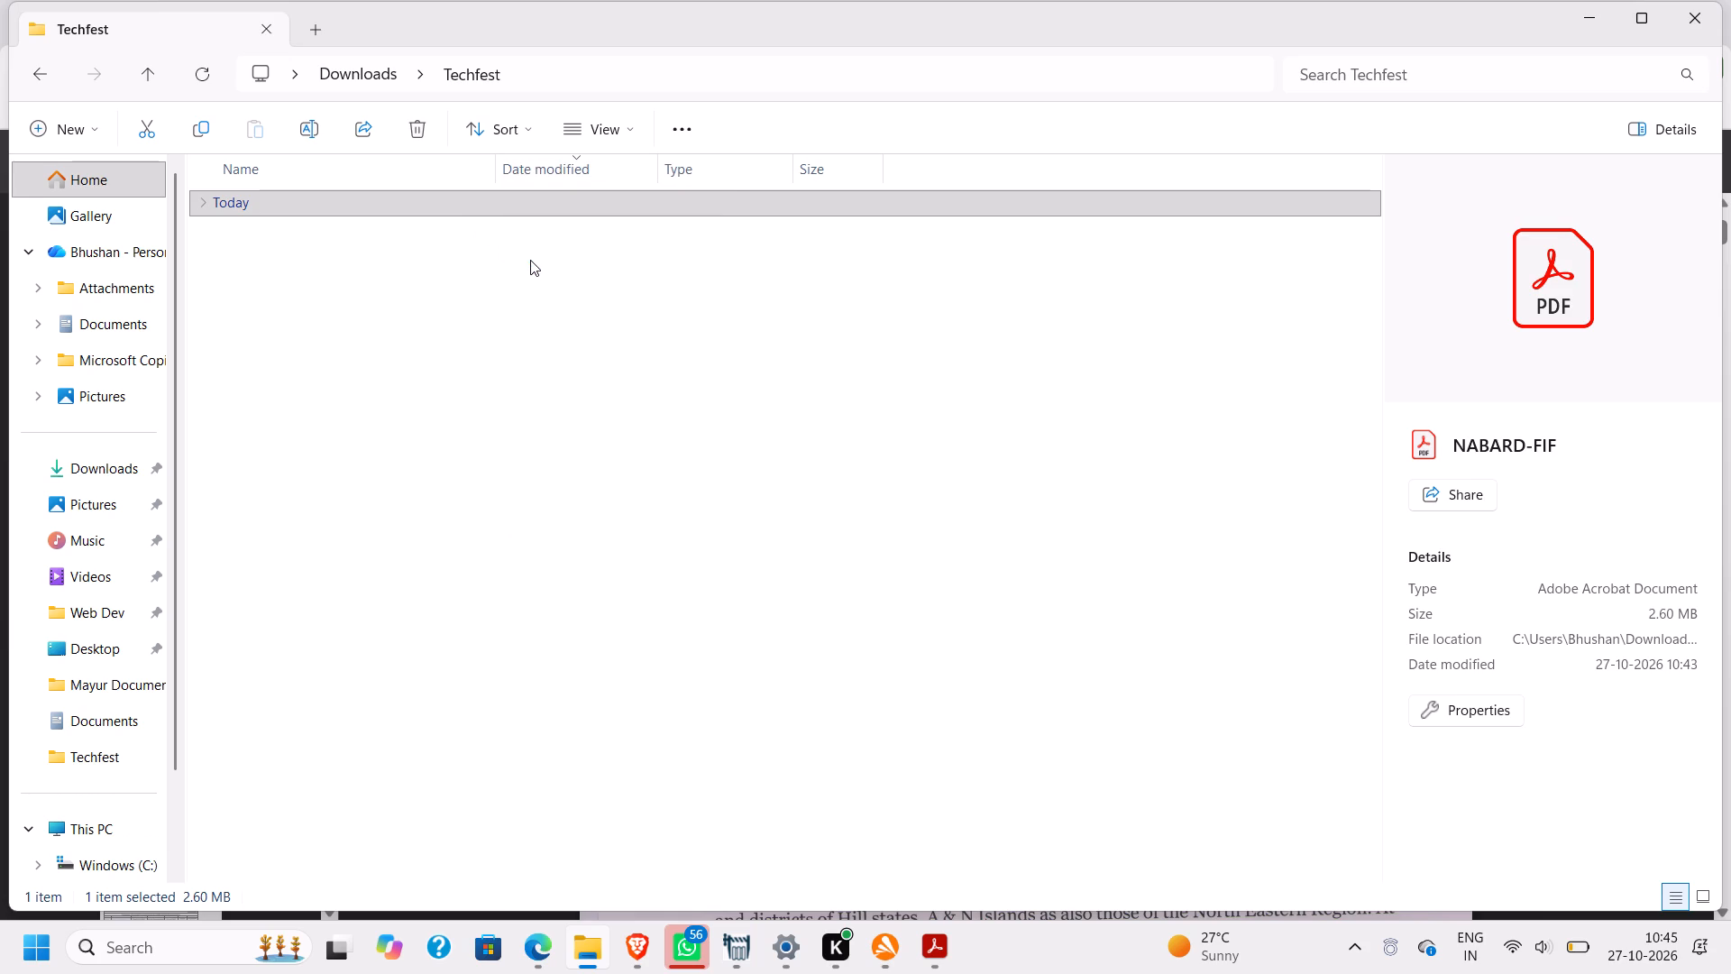
pyautogui.scroll(-1, 63, 642)
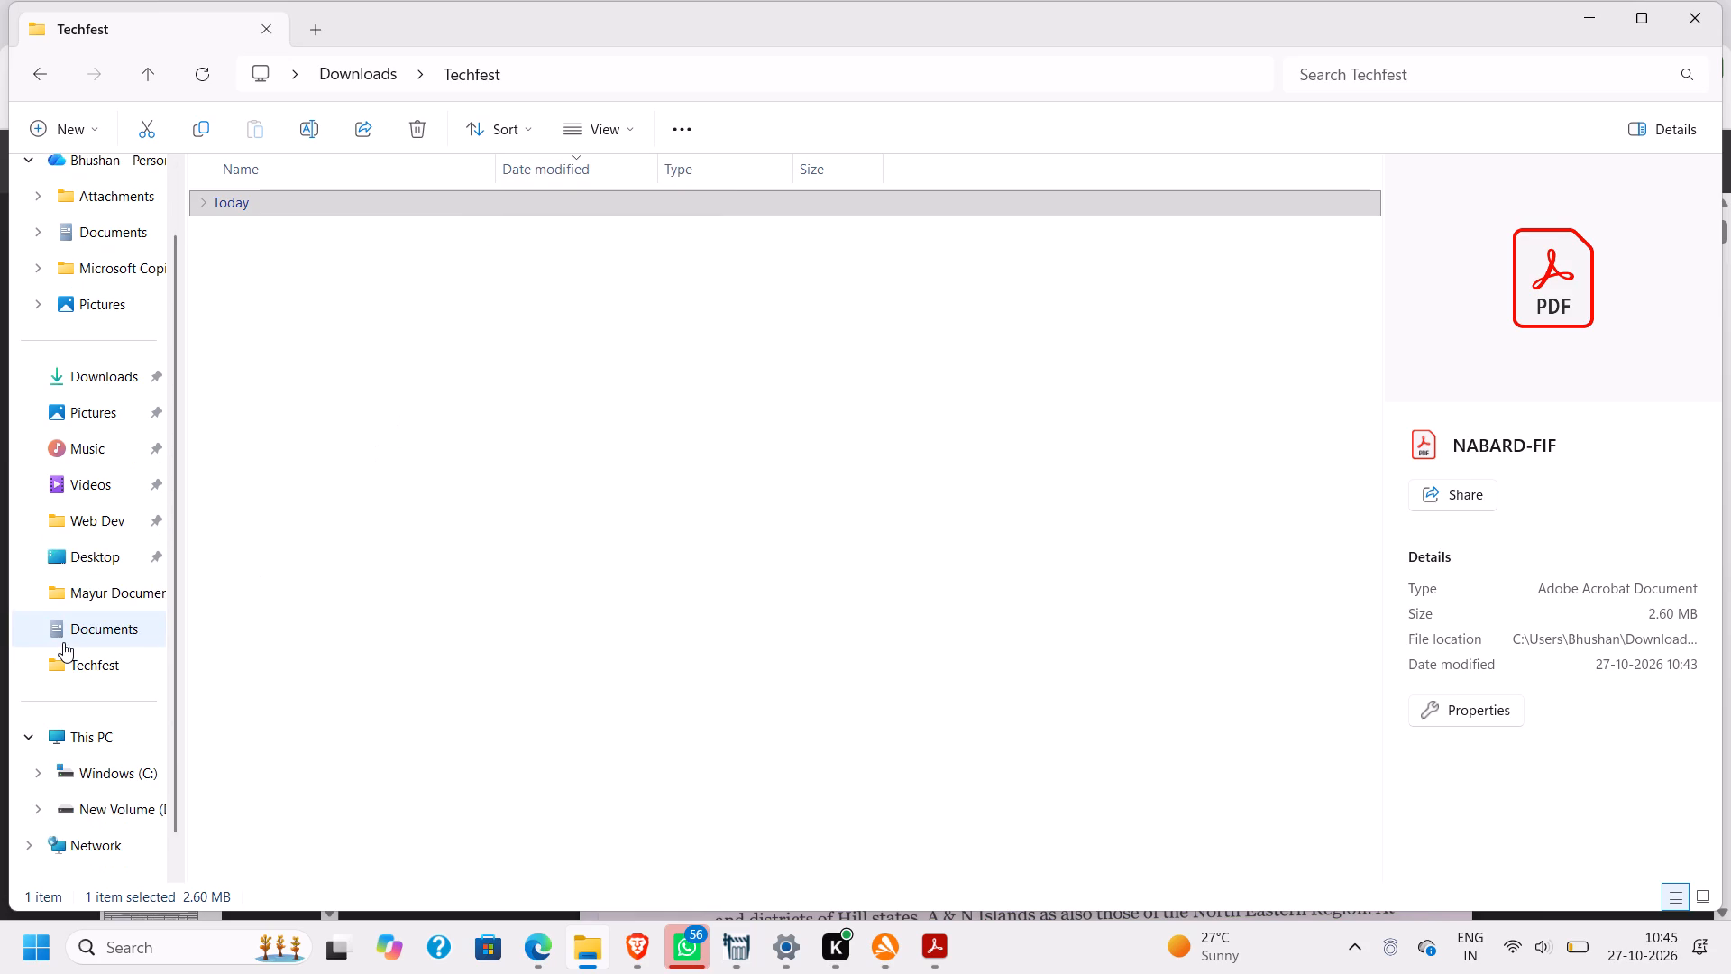
pyautogui.scroll(-1, 63, 642)
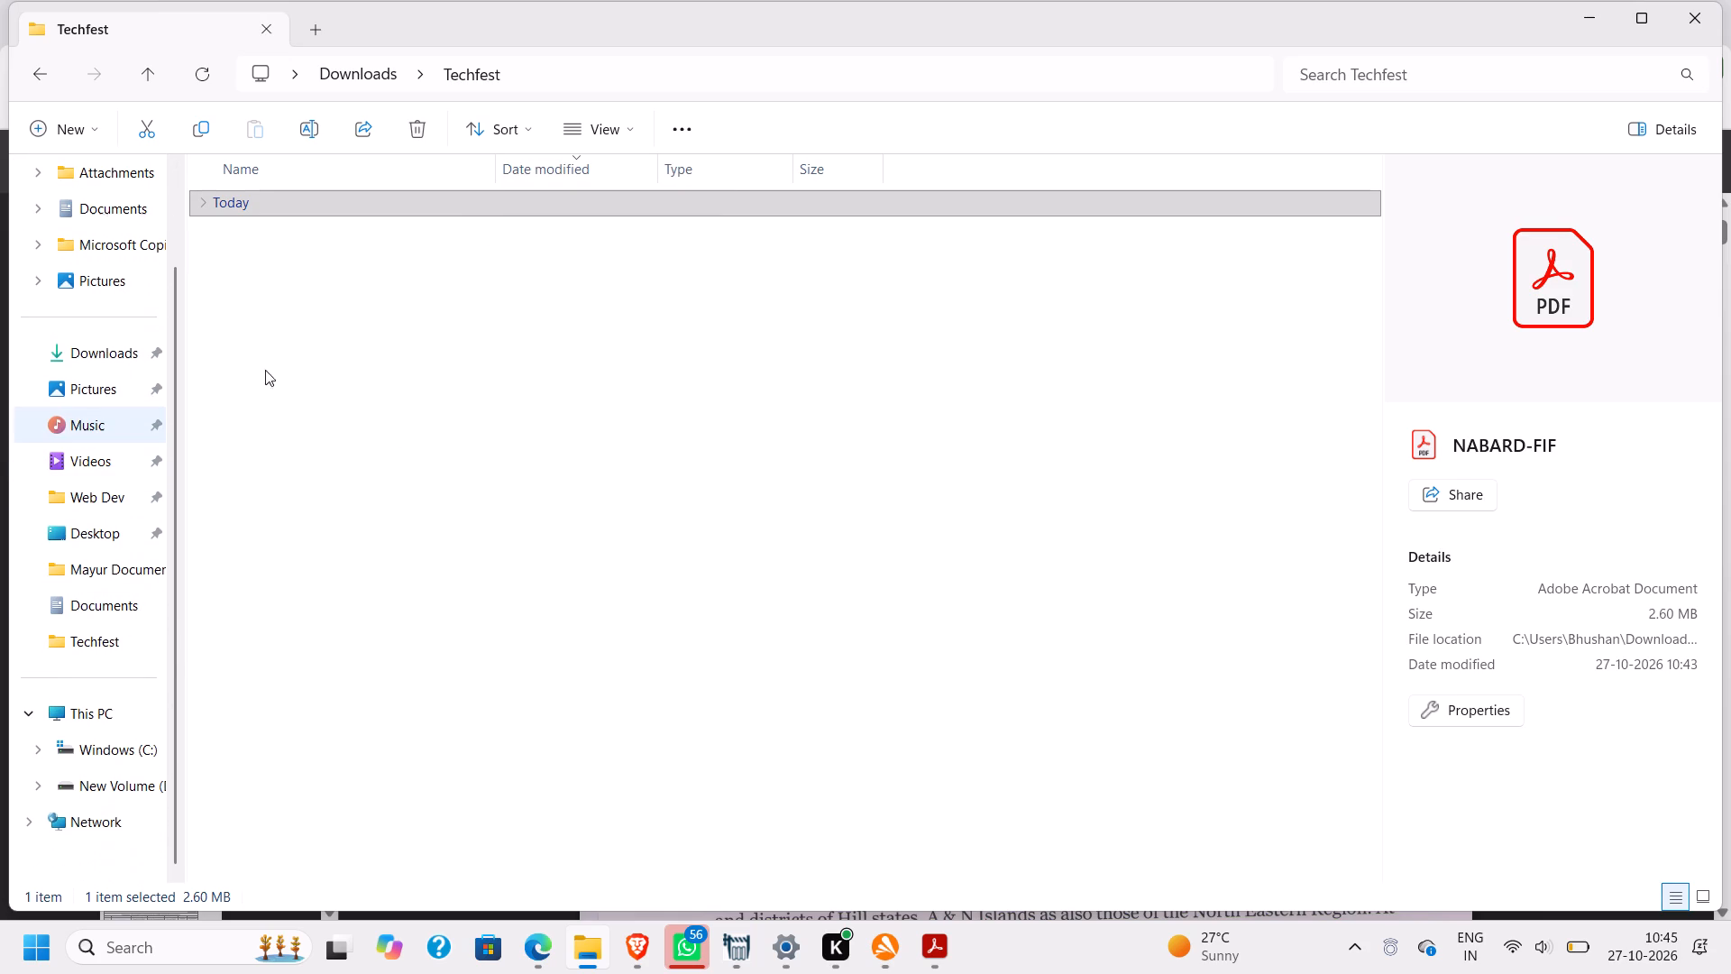
pyautogui.click(1687, 6)
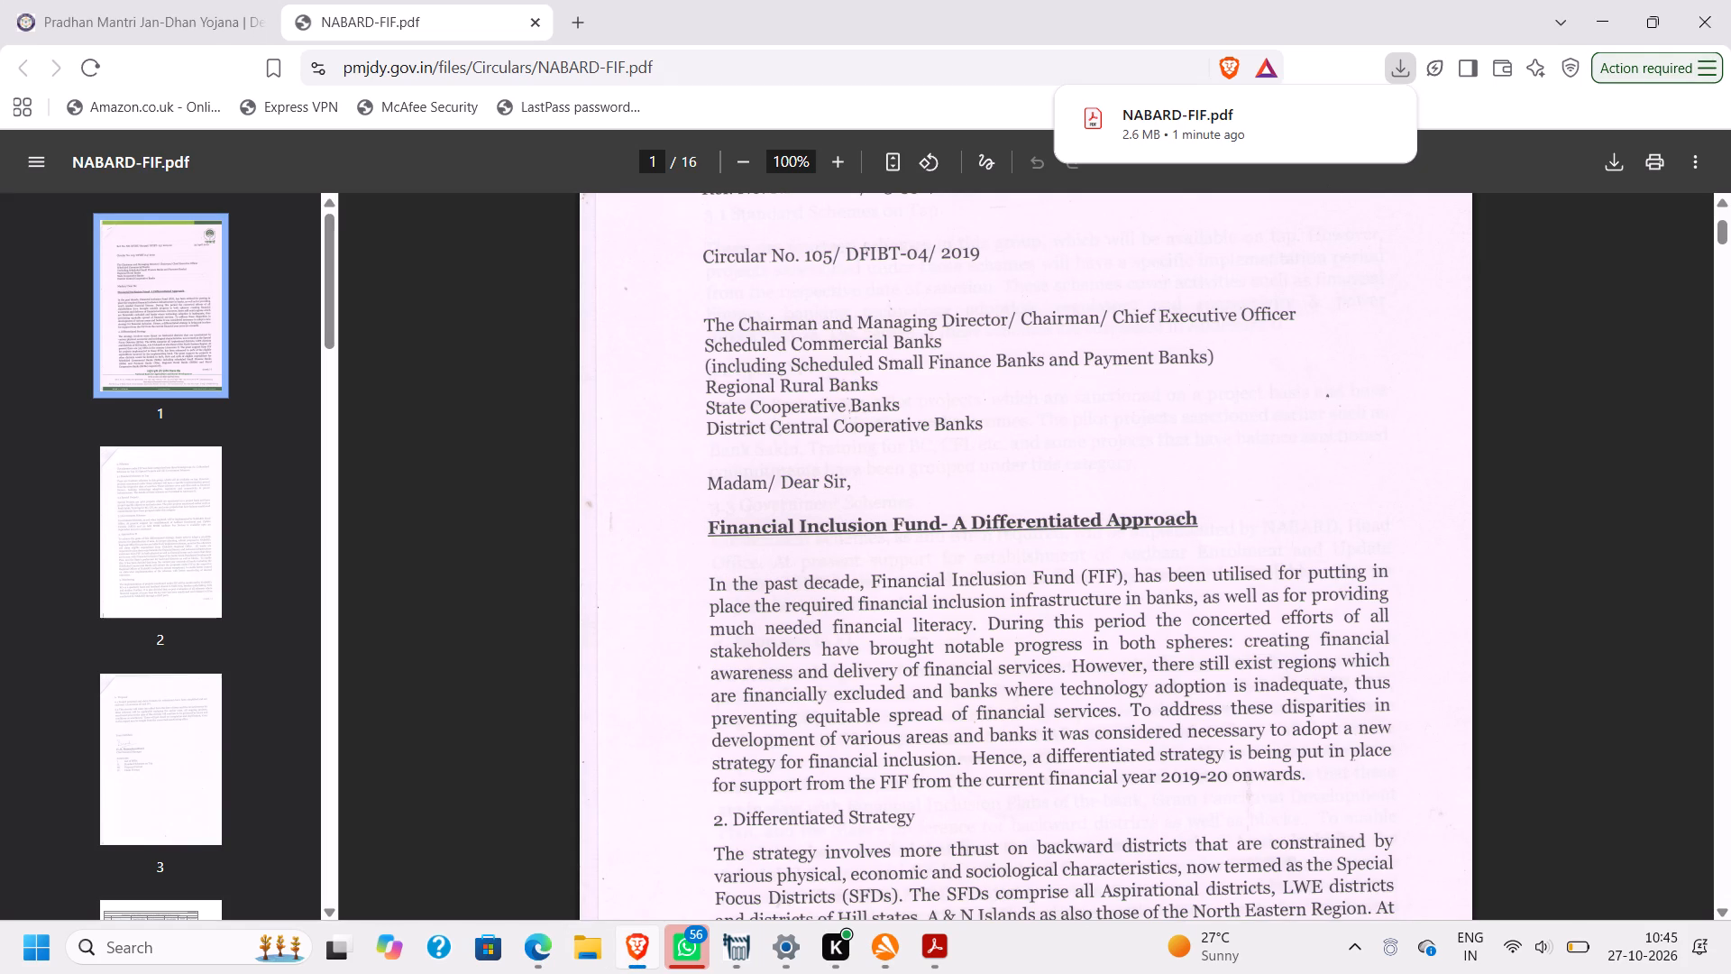
# Check the end of the NABARD-FIF circular's first page and minimise the browser window.
pyautogui.scroll(-4, 970, 413)
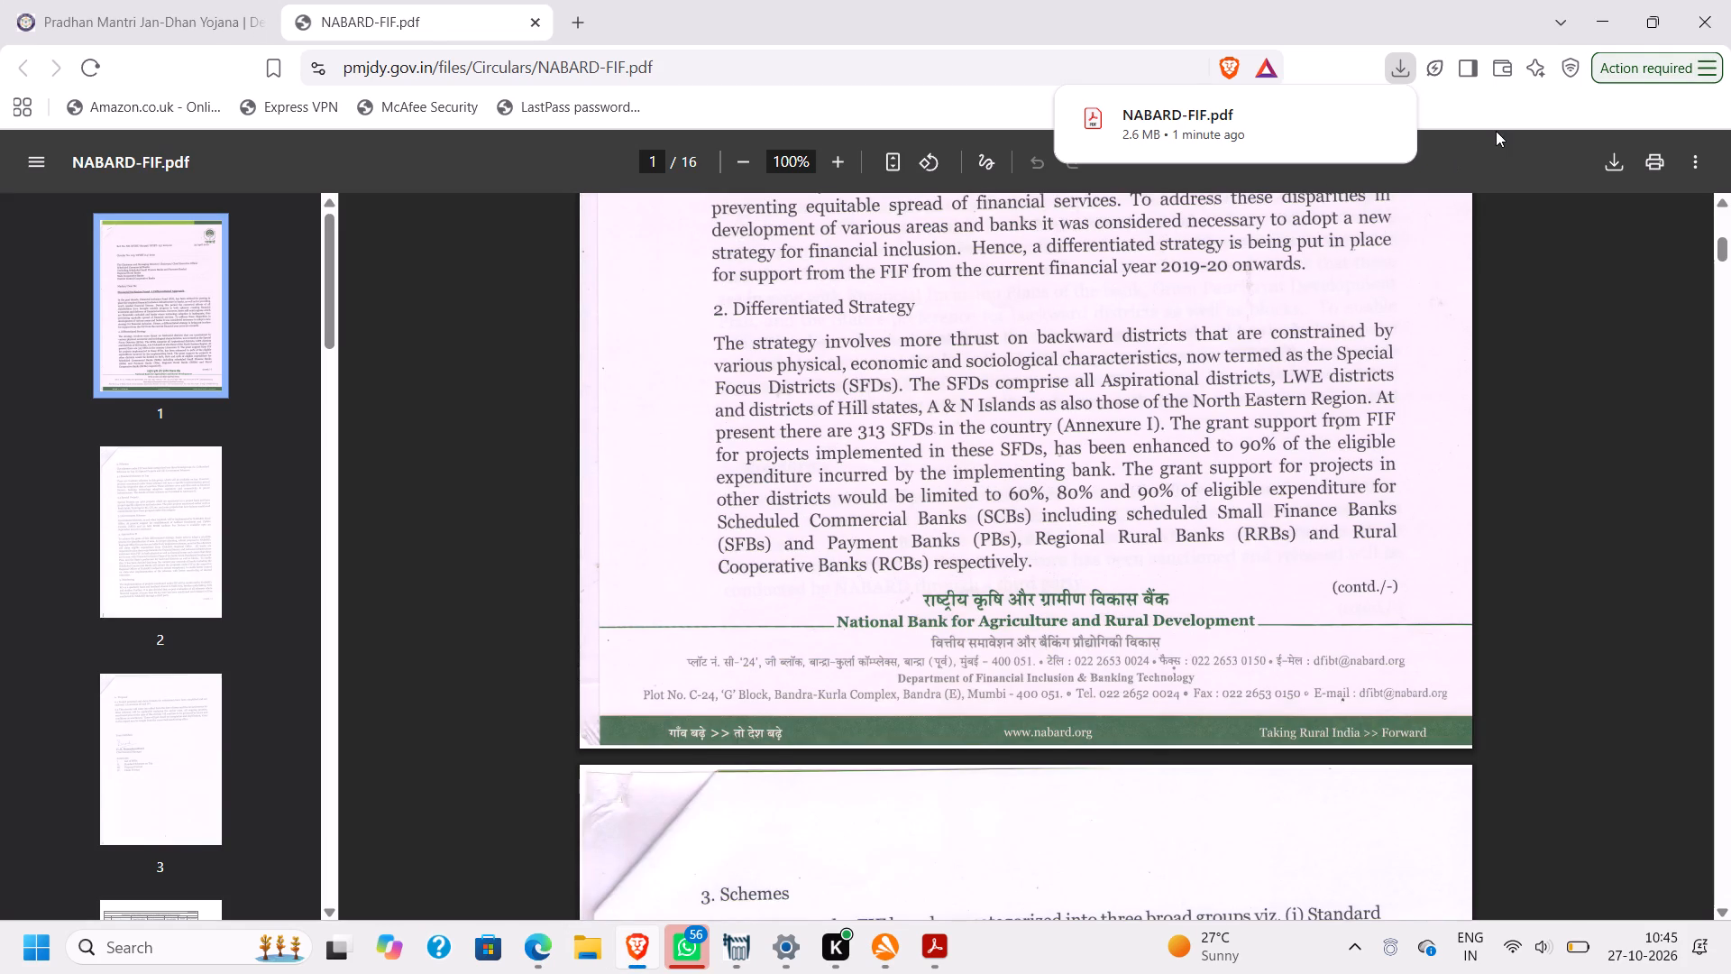
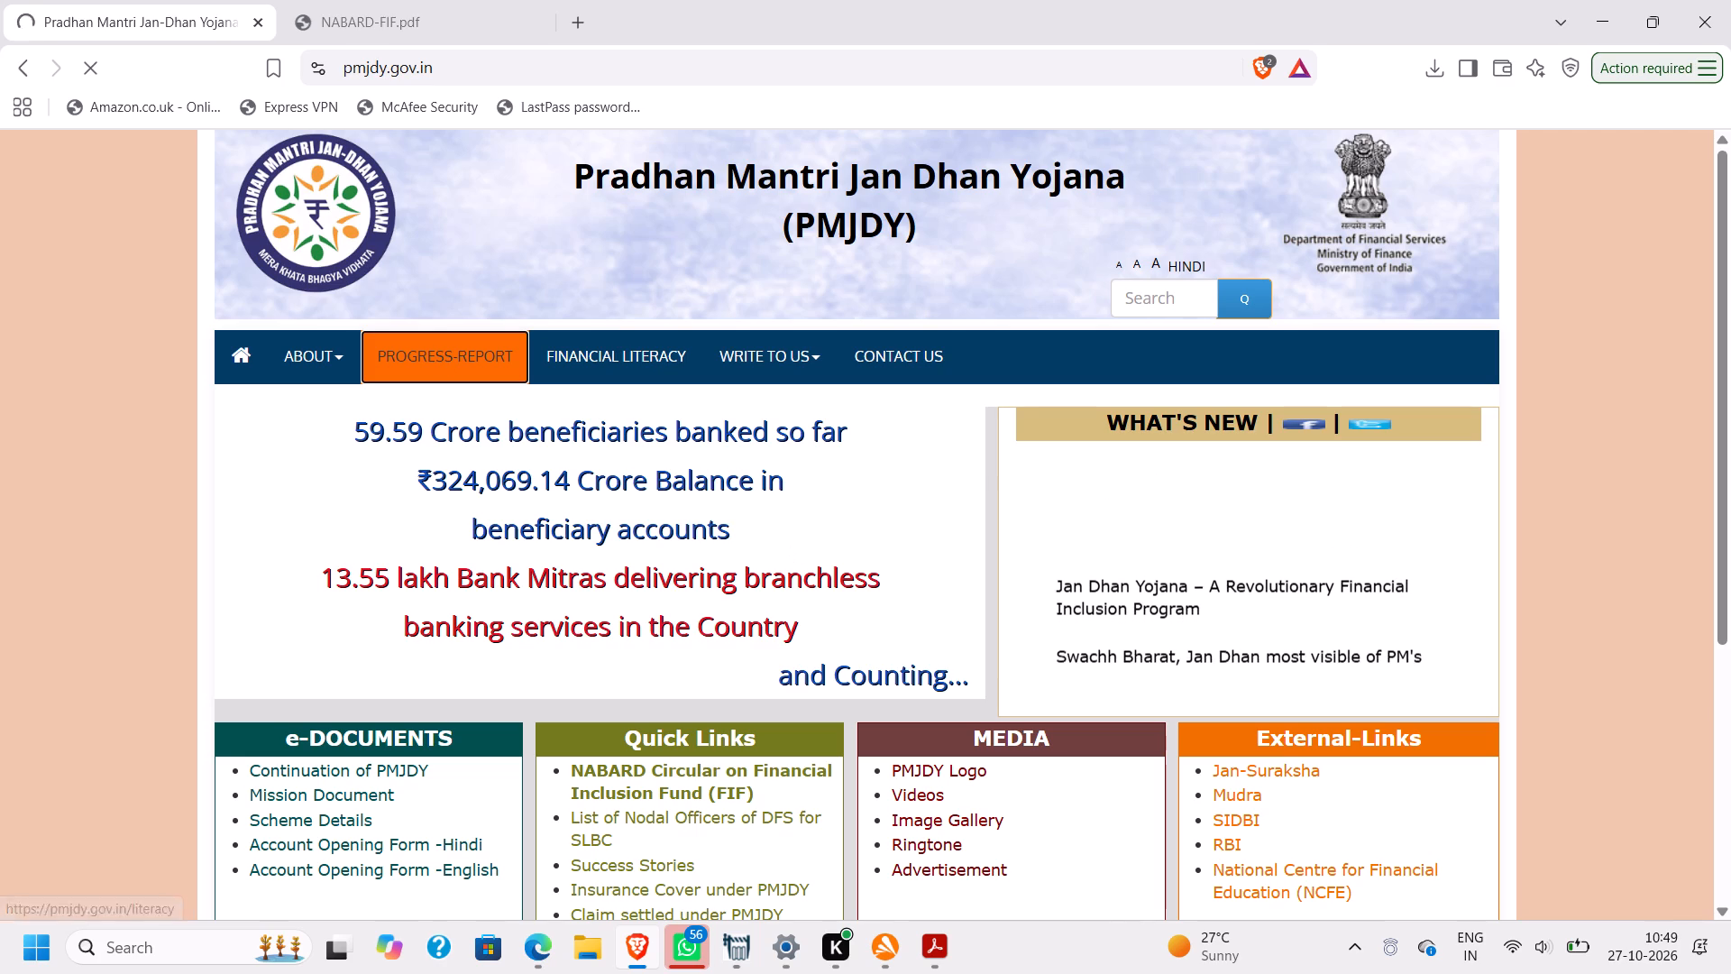
pyautogui.scroll(-4, 653, 658)
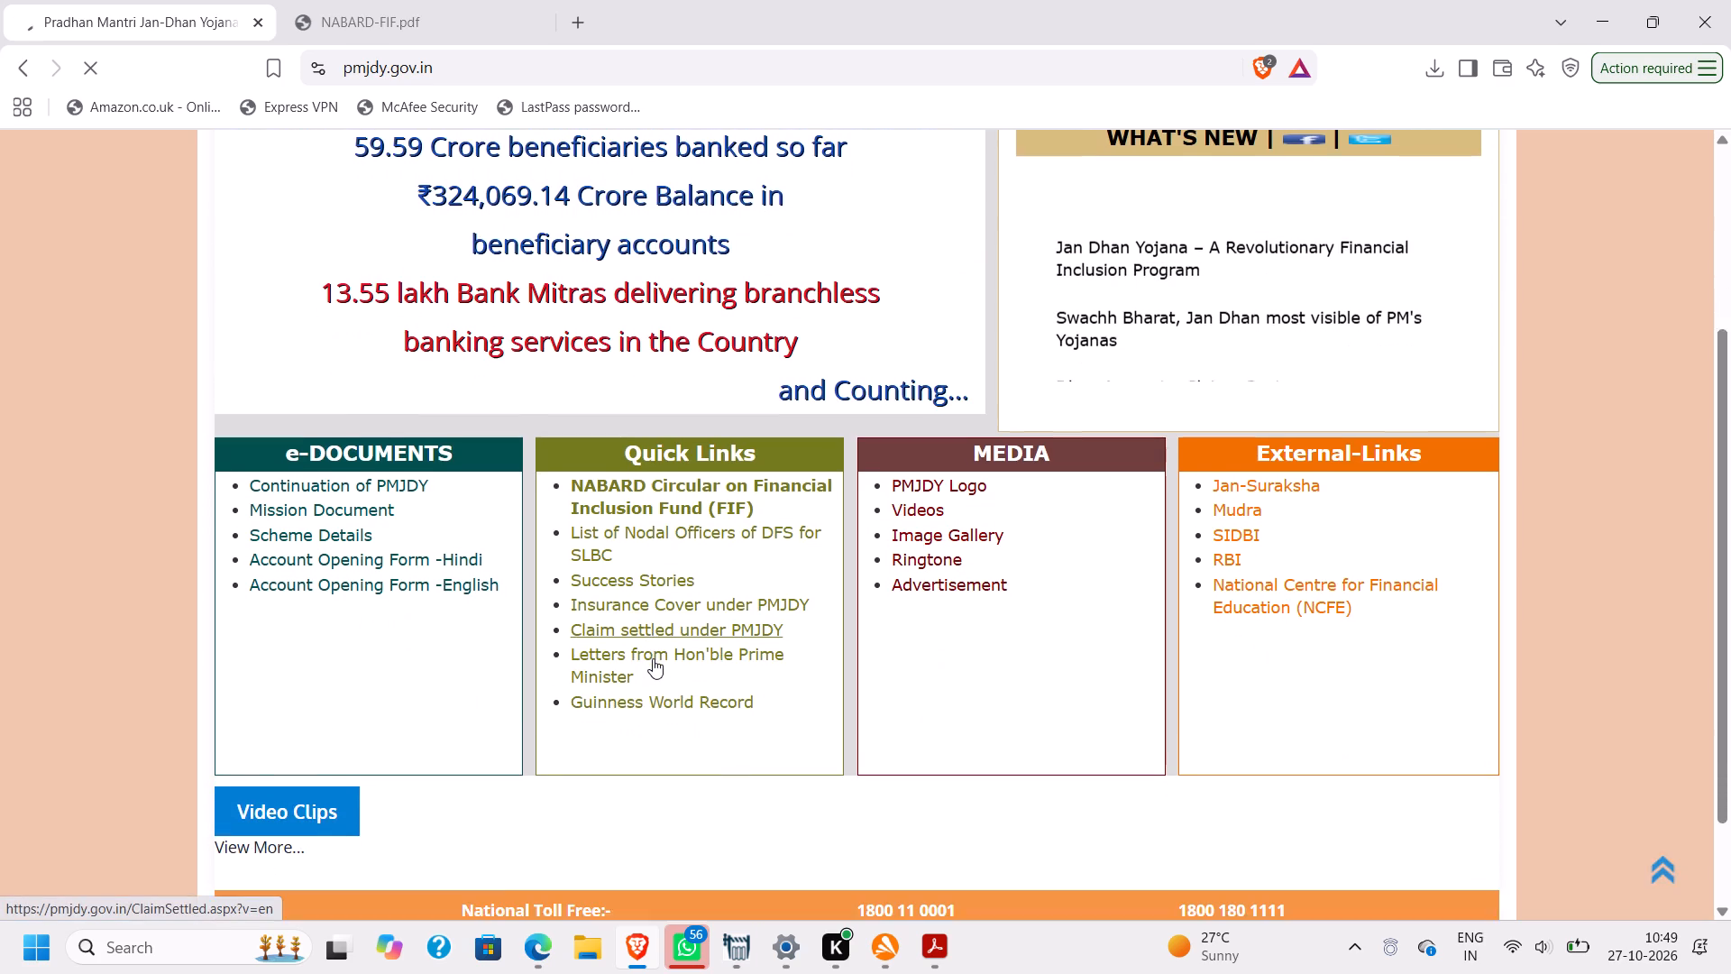
pyautogui.scroll(-2, 653, 658)
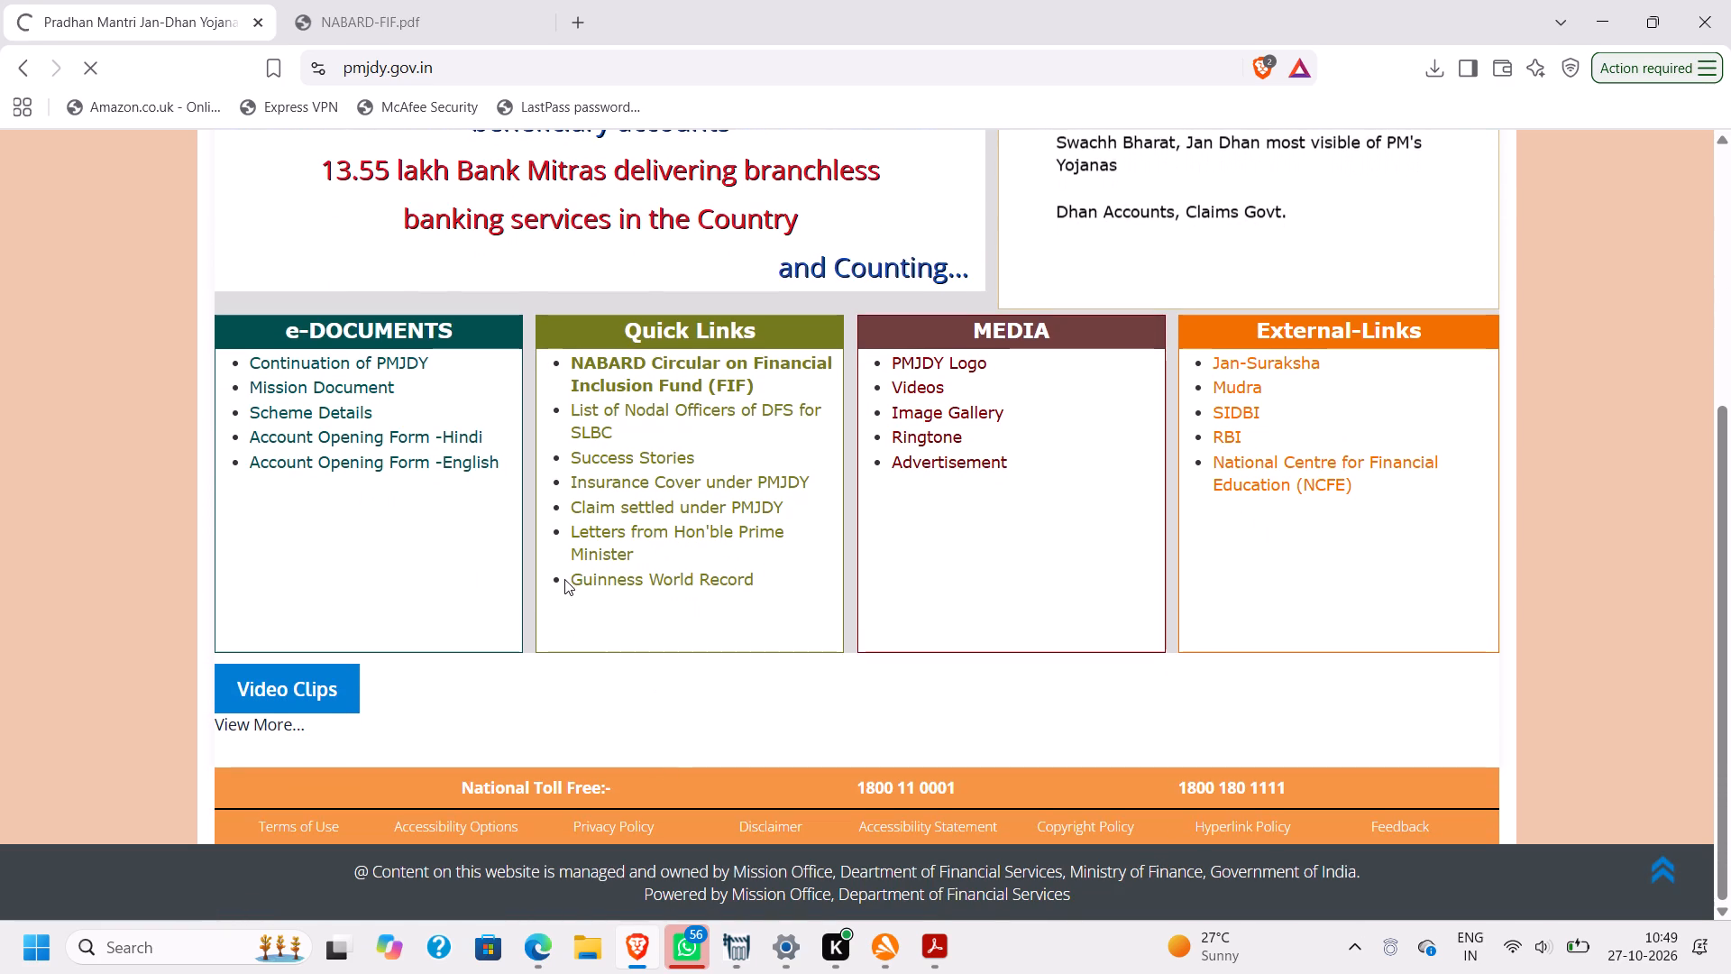
pyautogui.scroll(5, 564, 579)
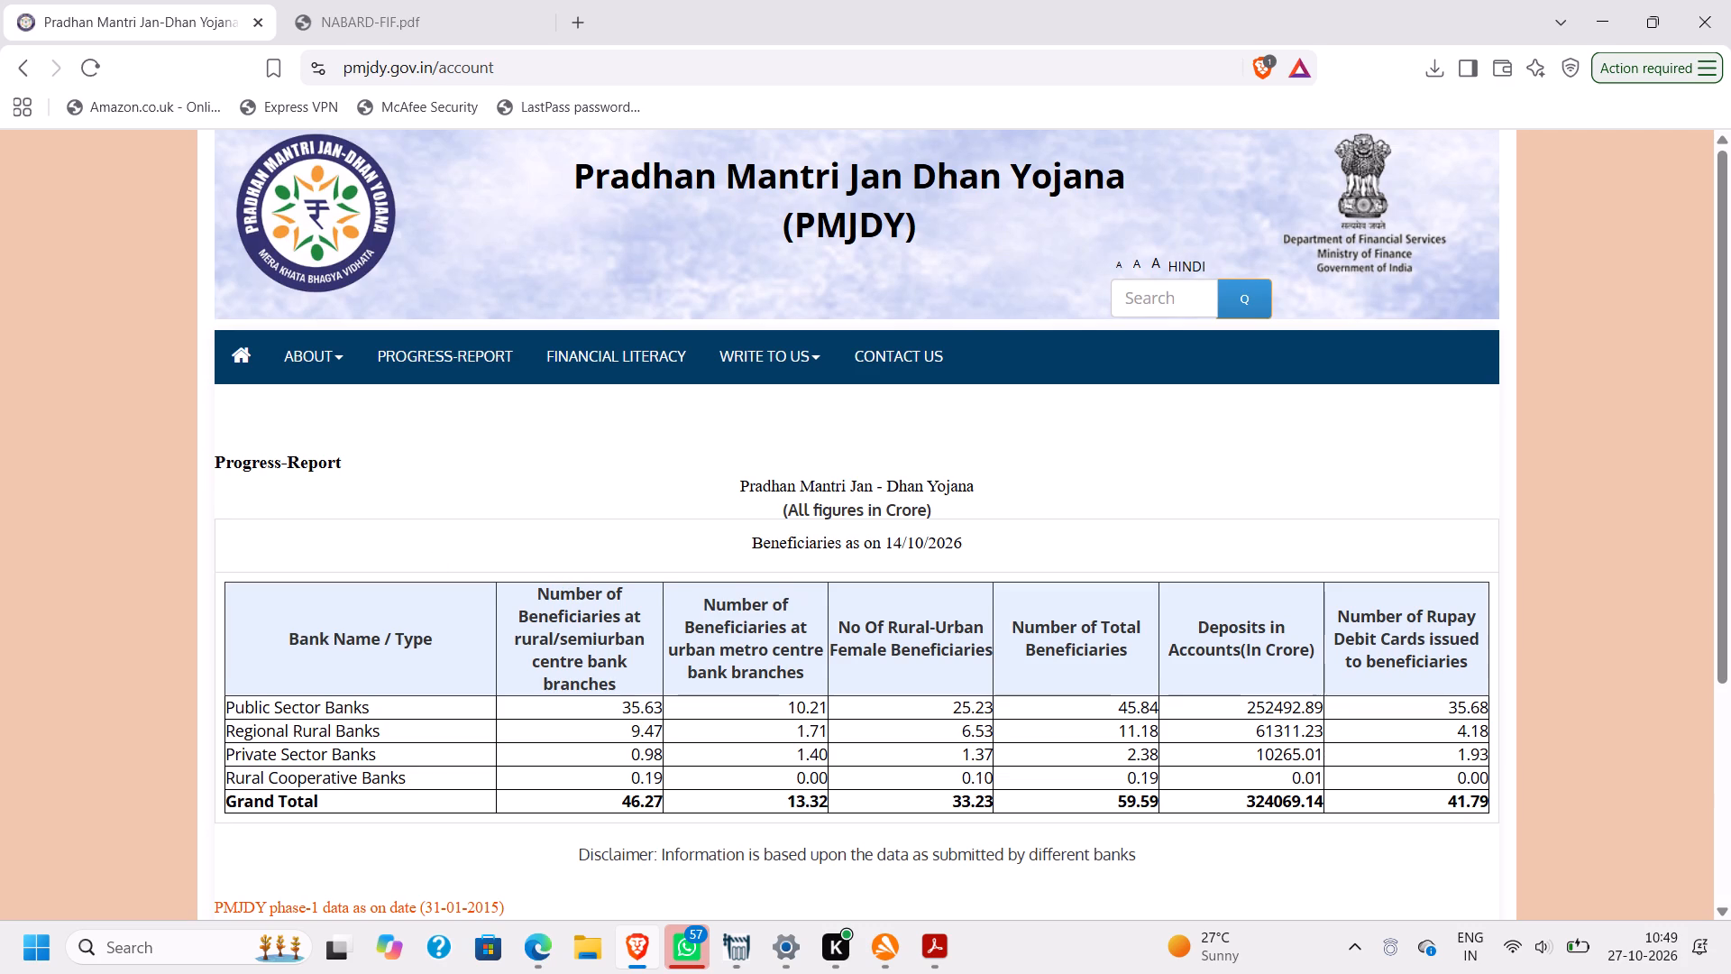
pyautogui.scroll(-5, 580, 645)
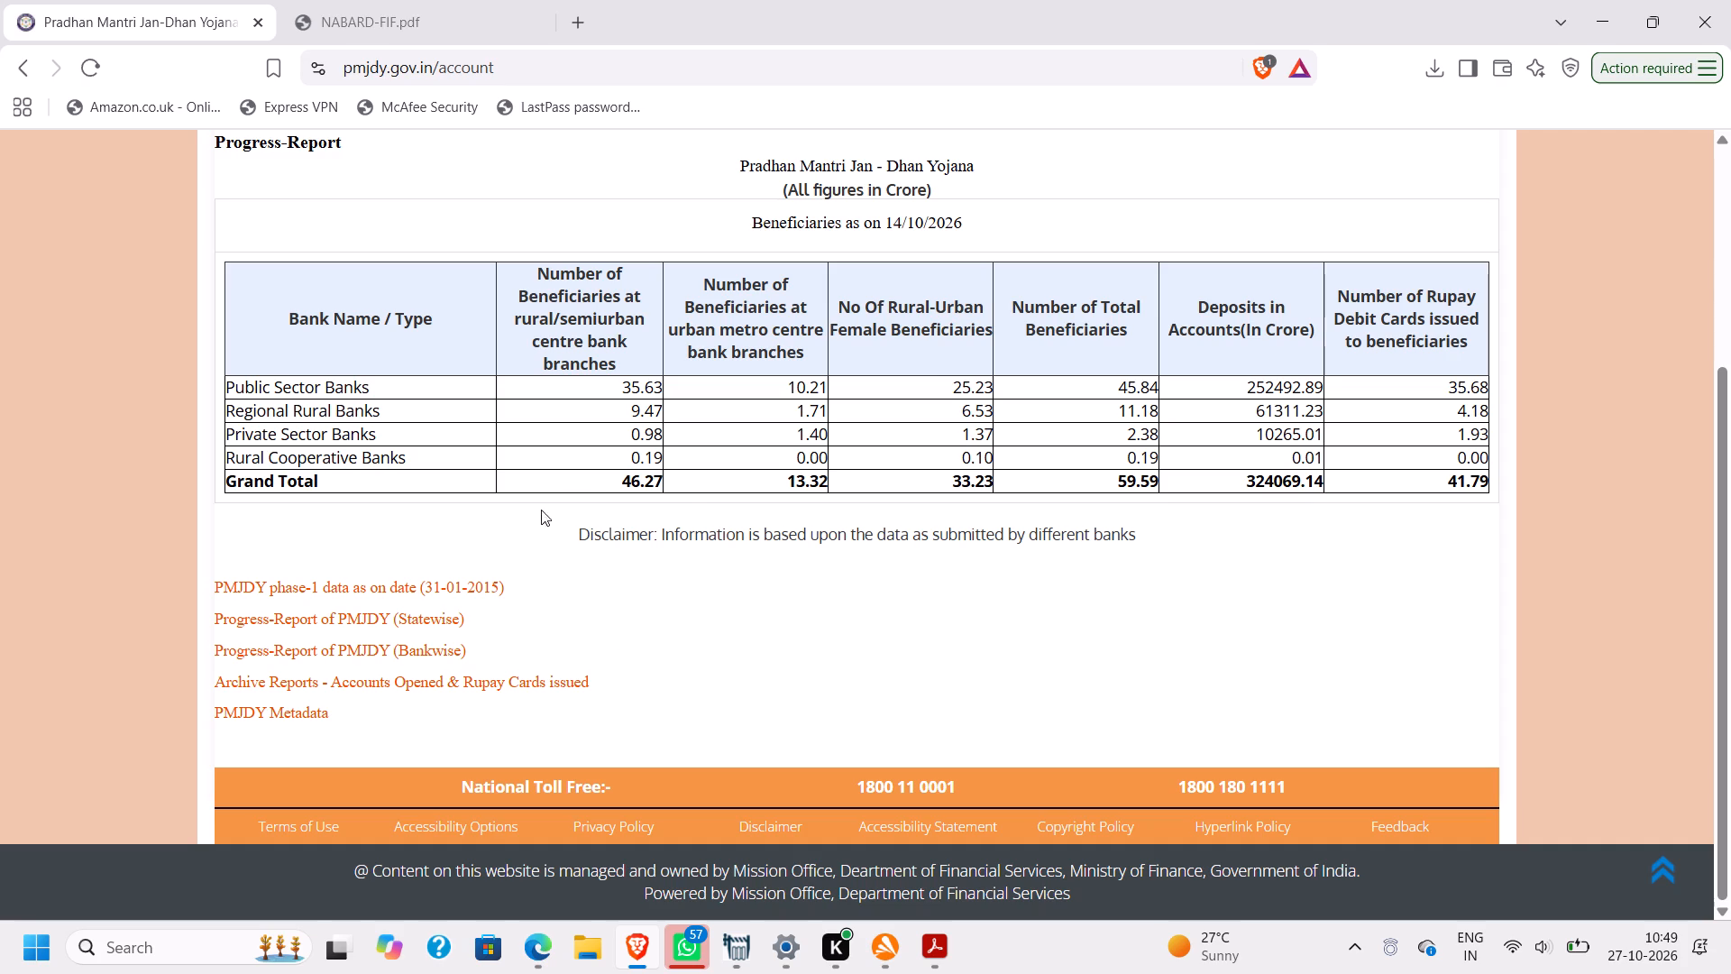
pyautogui.scroll(2, 847, 488)
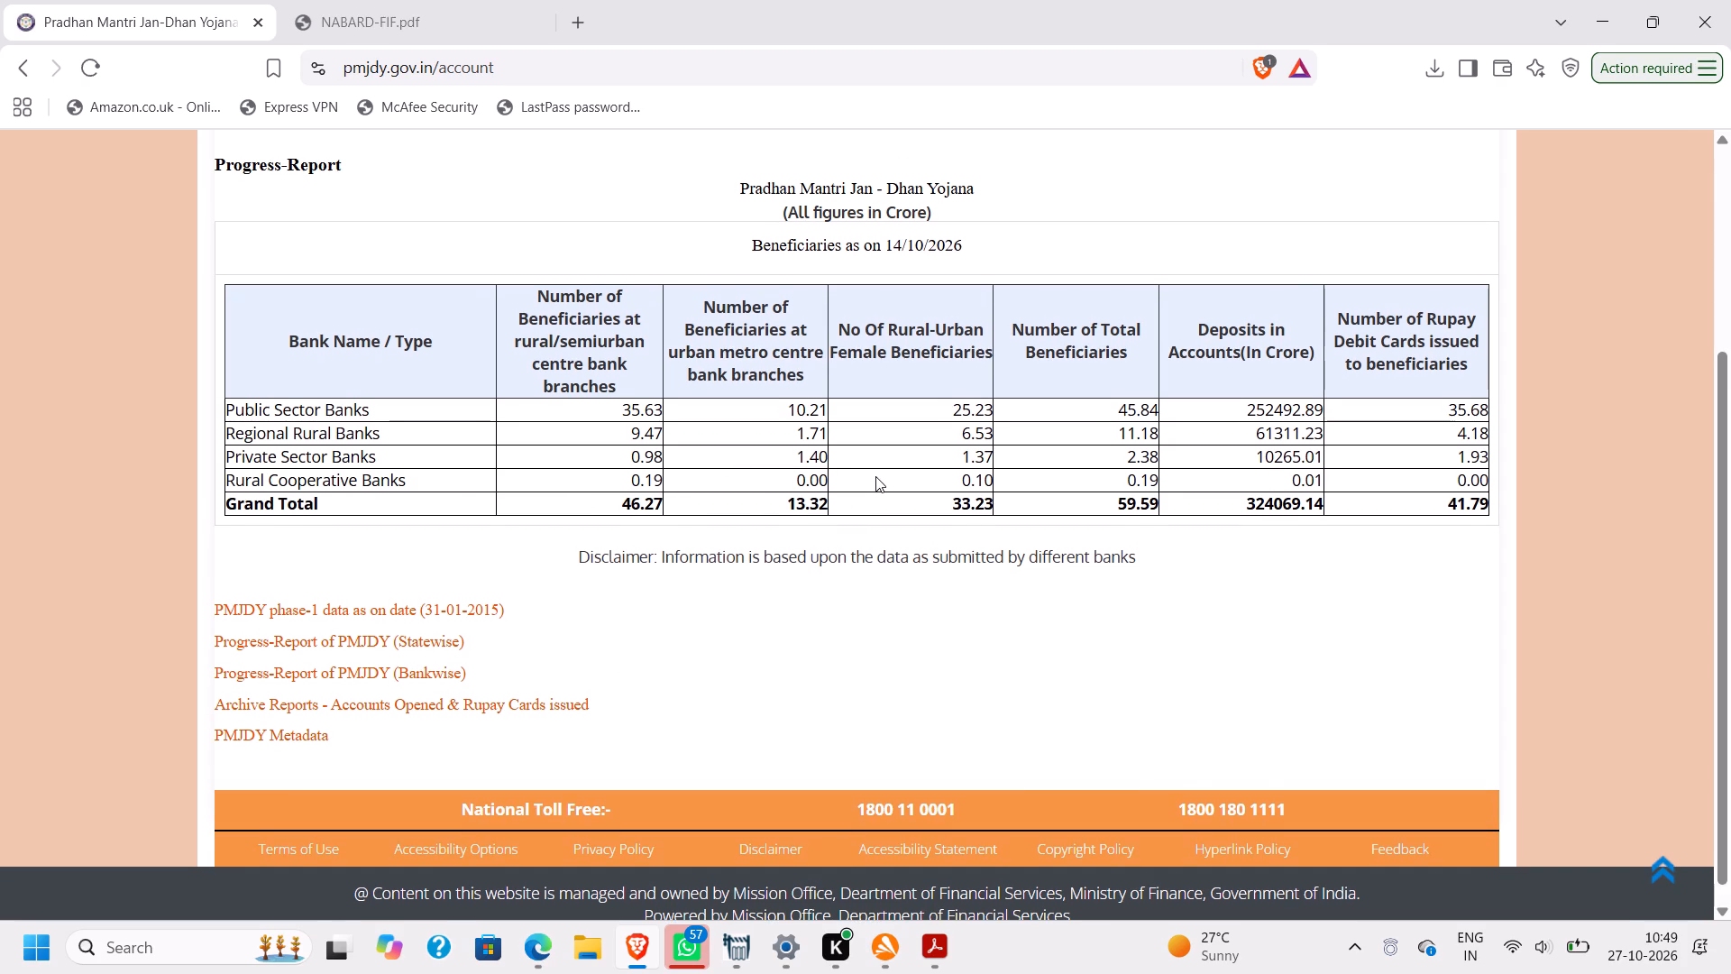
pyautogui.scroll(-1, 875, 476)
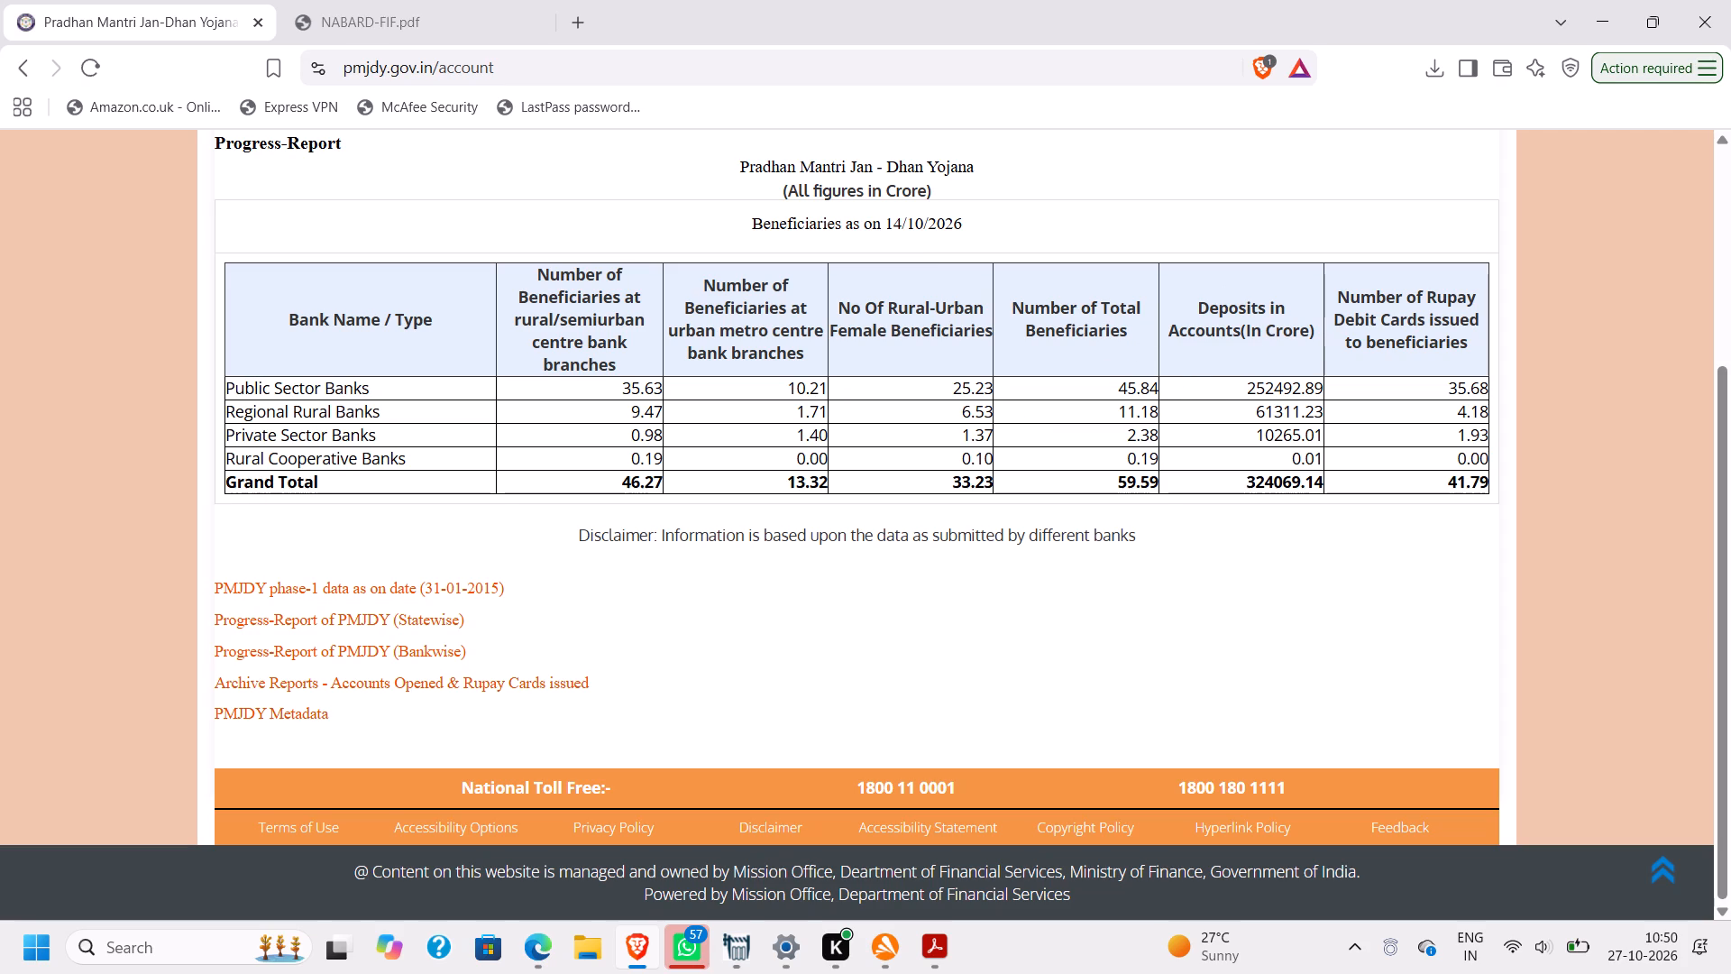
pyautogui.scroll(-1, 987, 416)
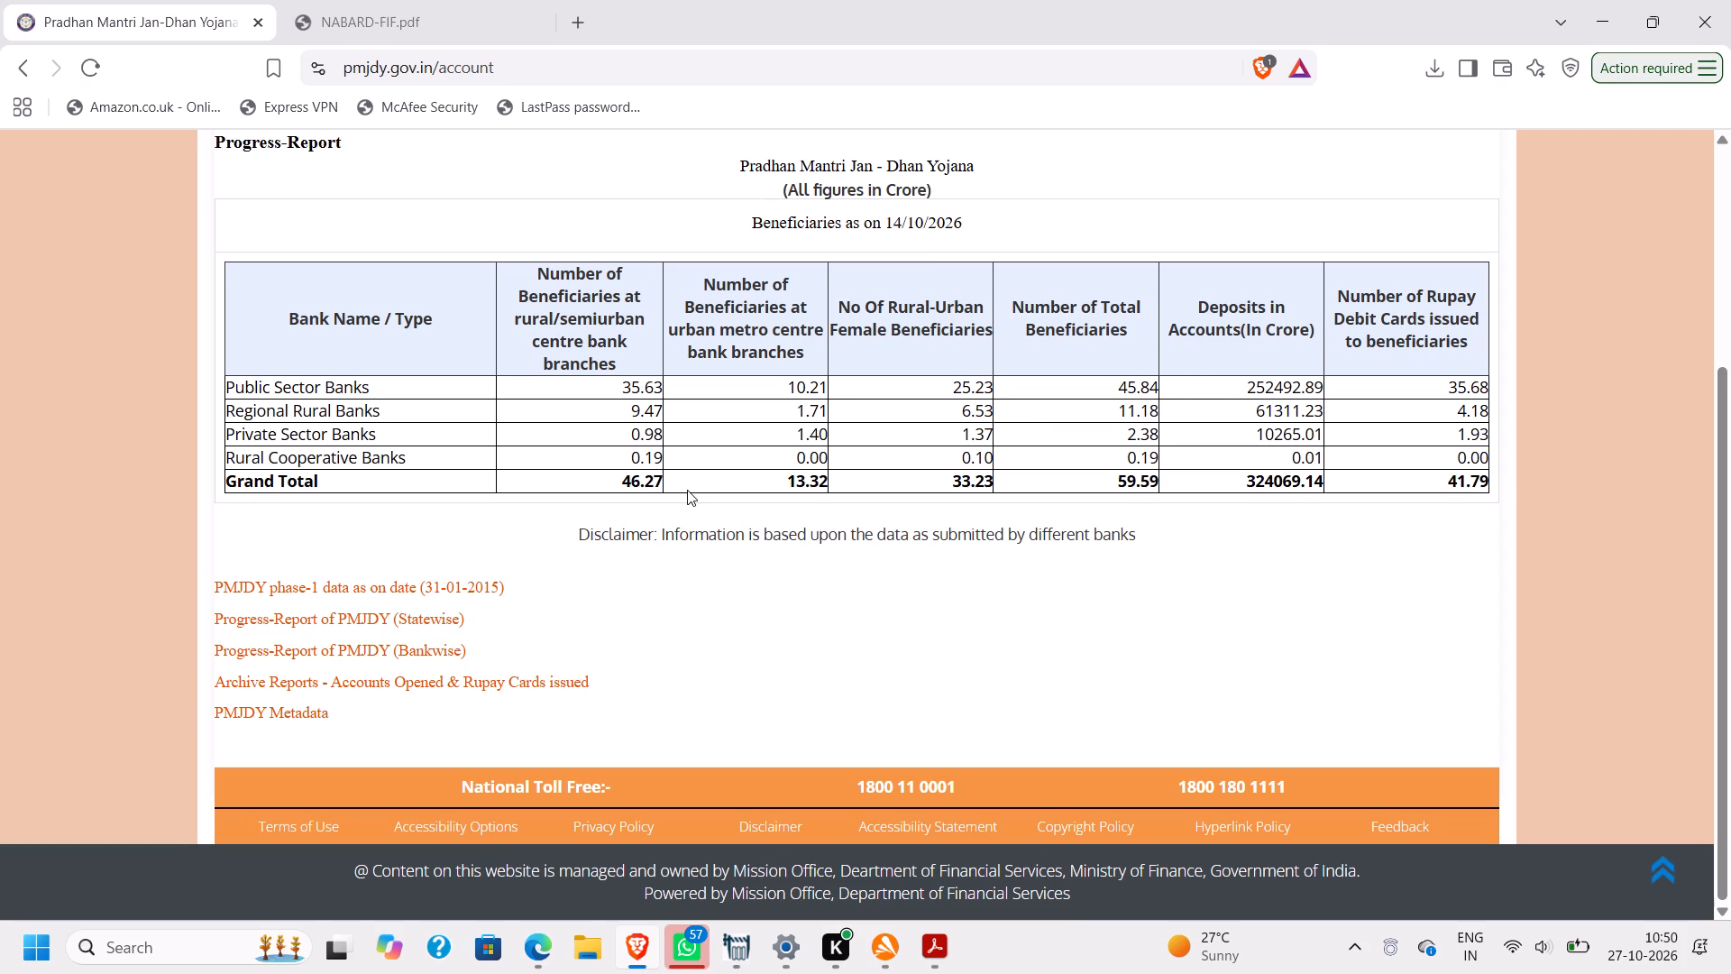
pyautogui.scroll(-2, 687, 490)
pyautogui.scroll(5, 687, 490)
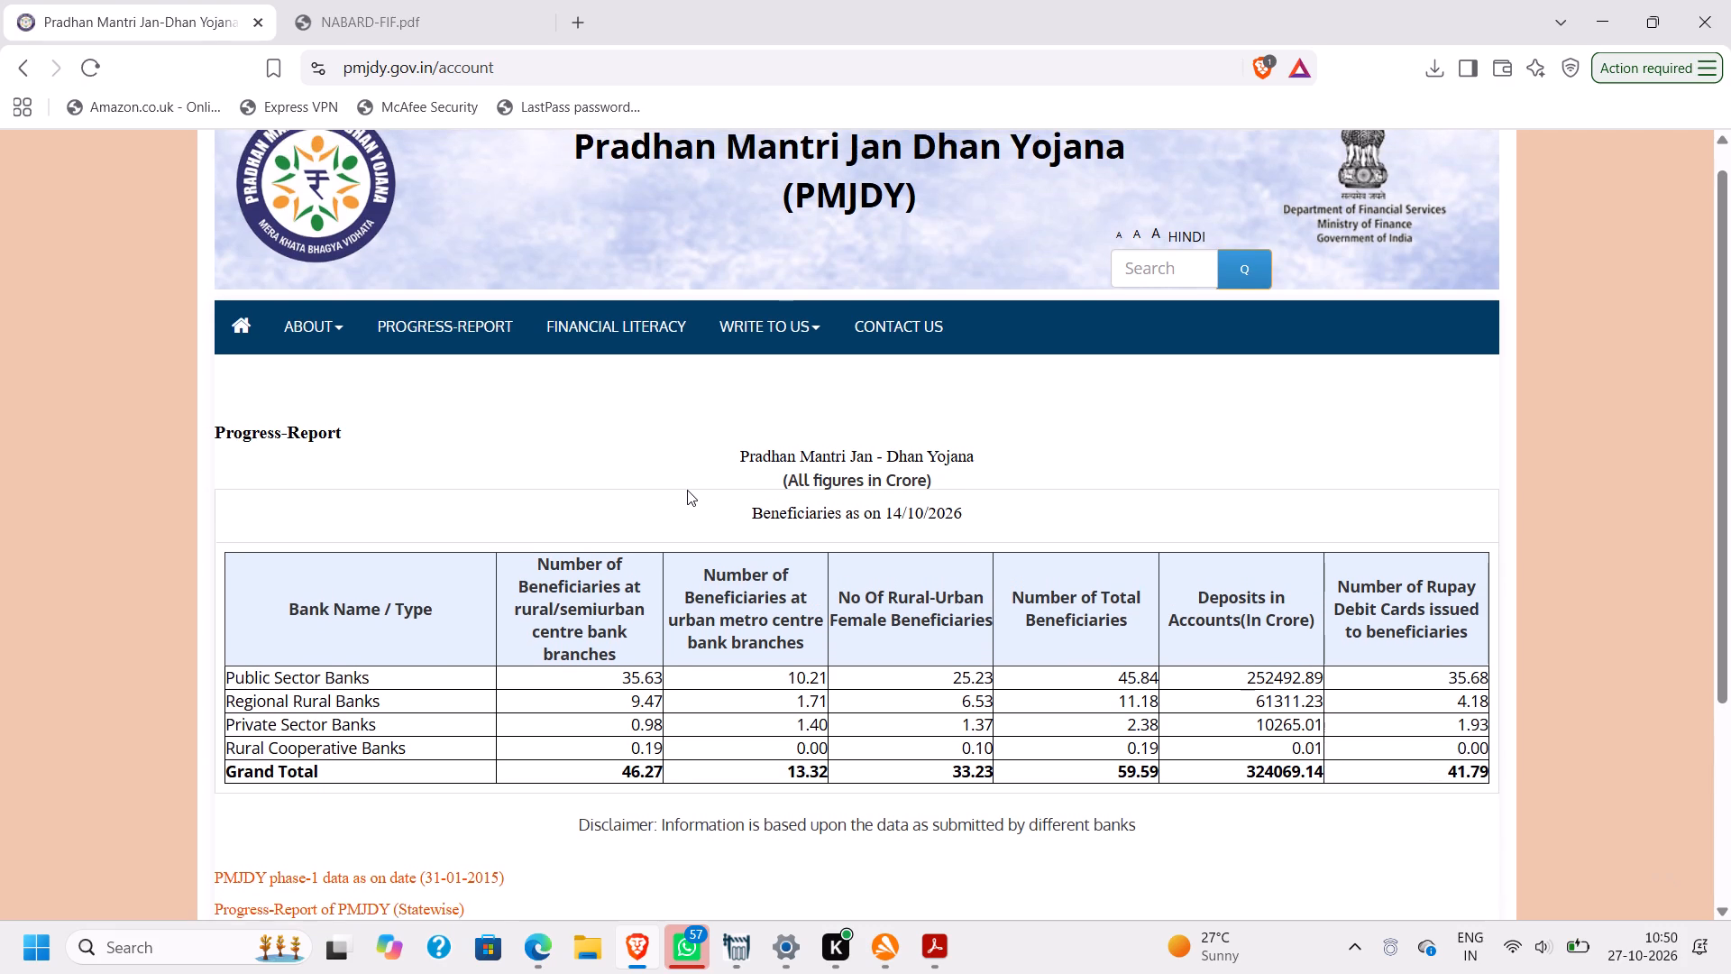
pyautogui.scroll(2, 687, 490)
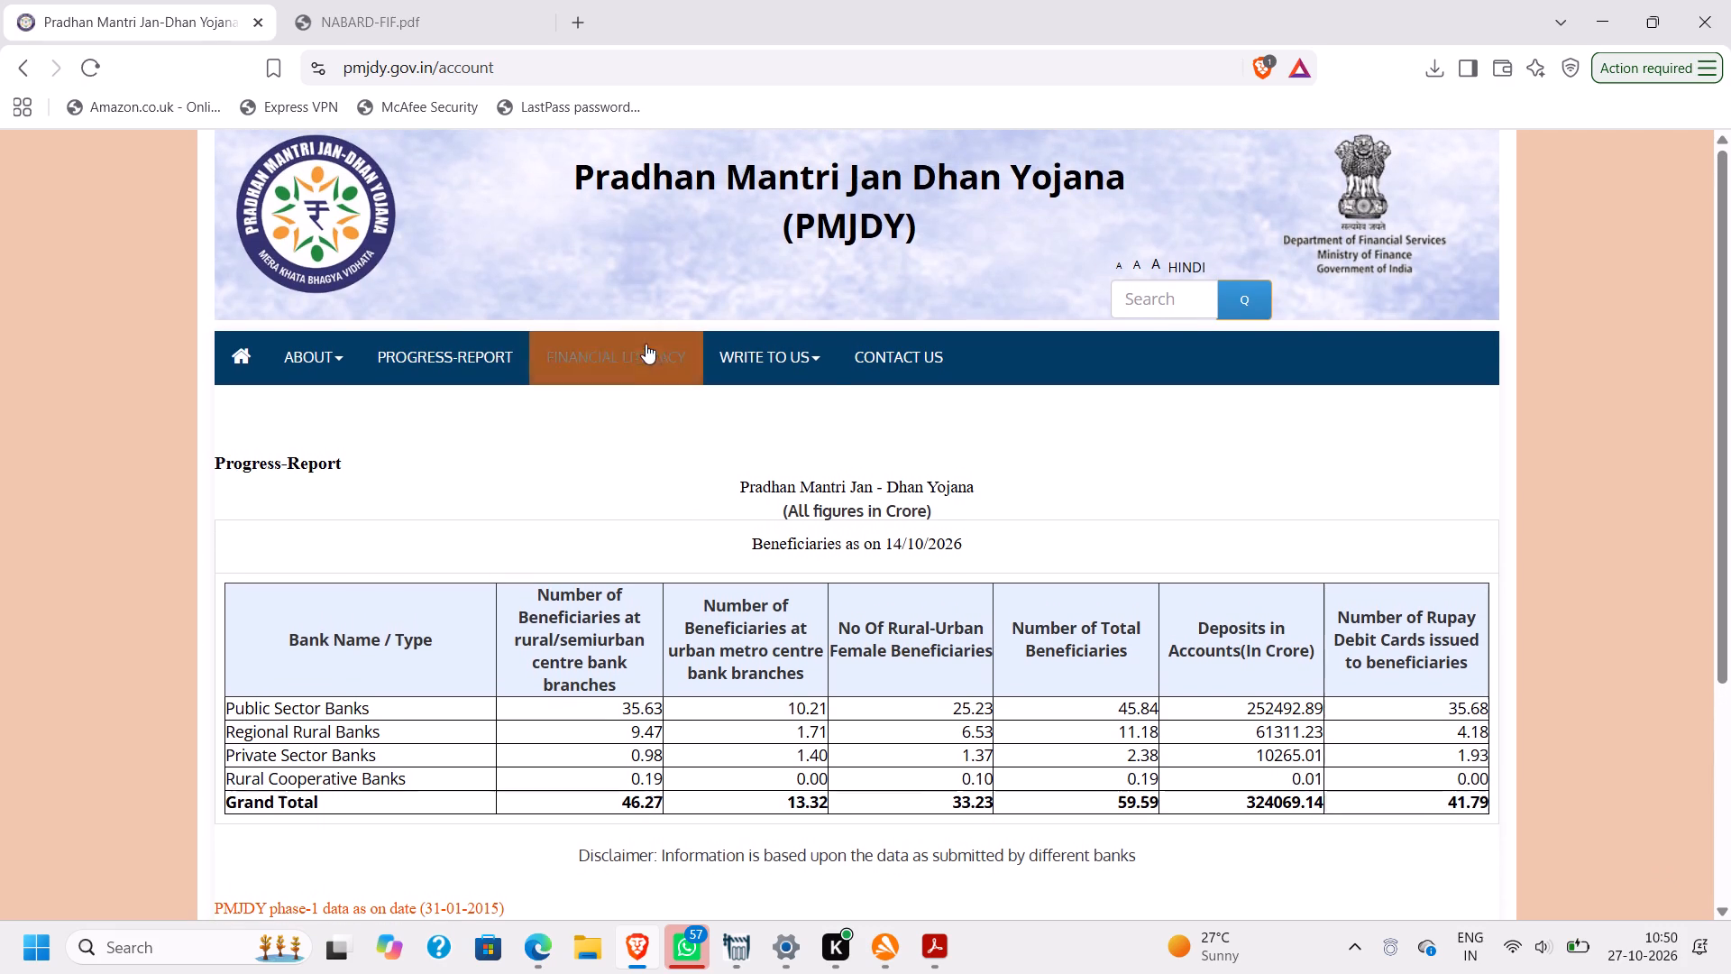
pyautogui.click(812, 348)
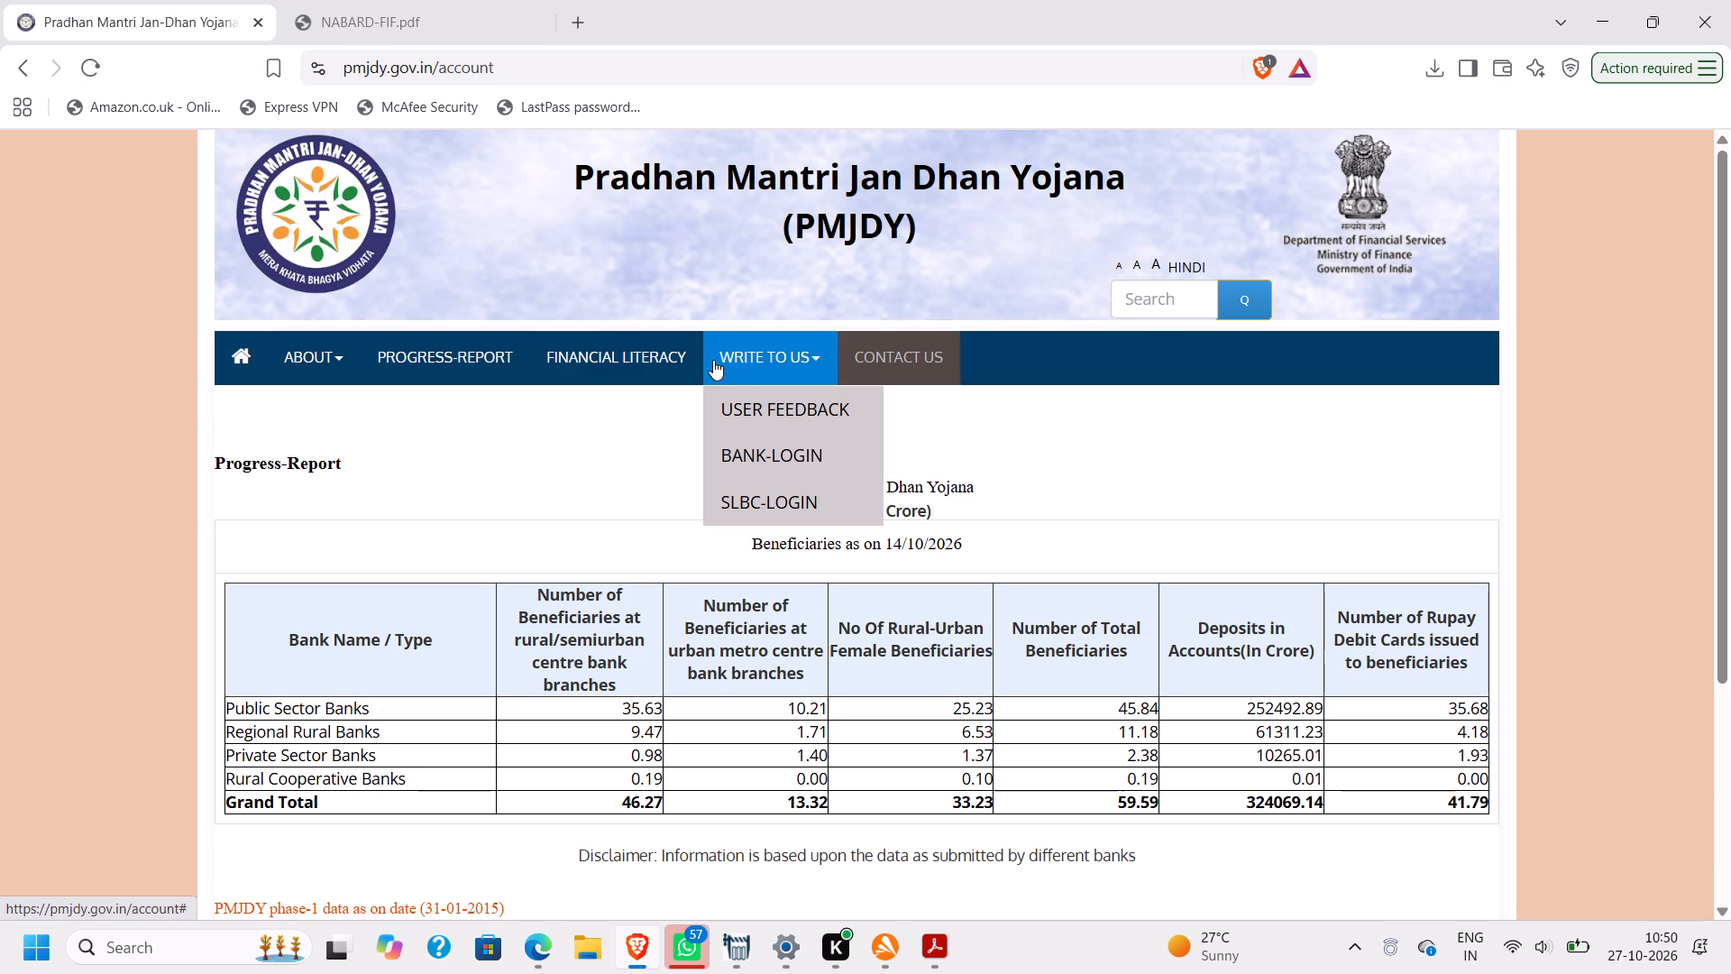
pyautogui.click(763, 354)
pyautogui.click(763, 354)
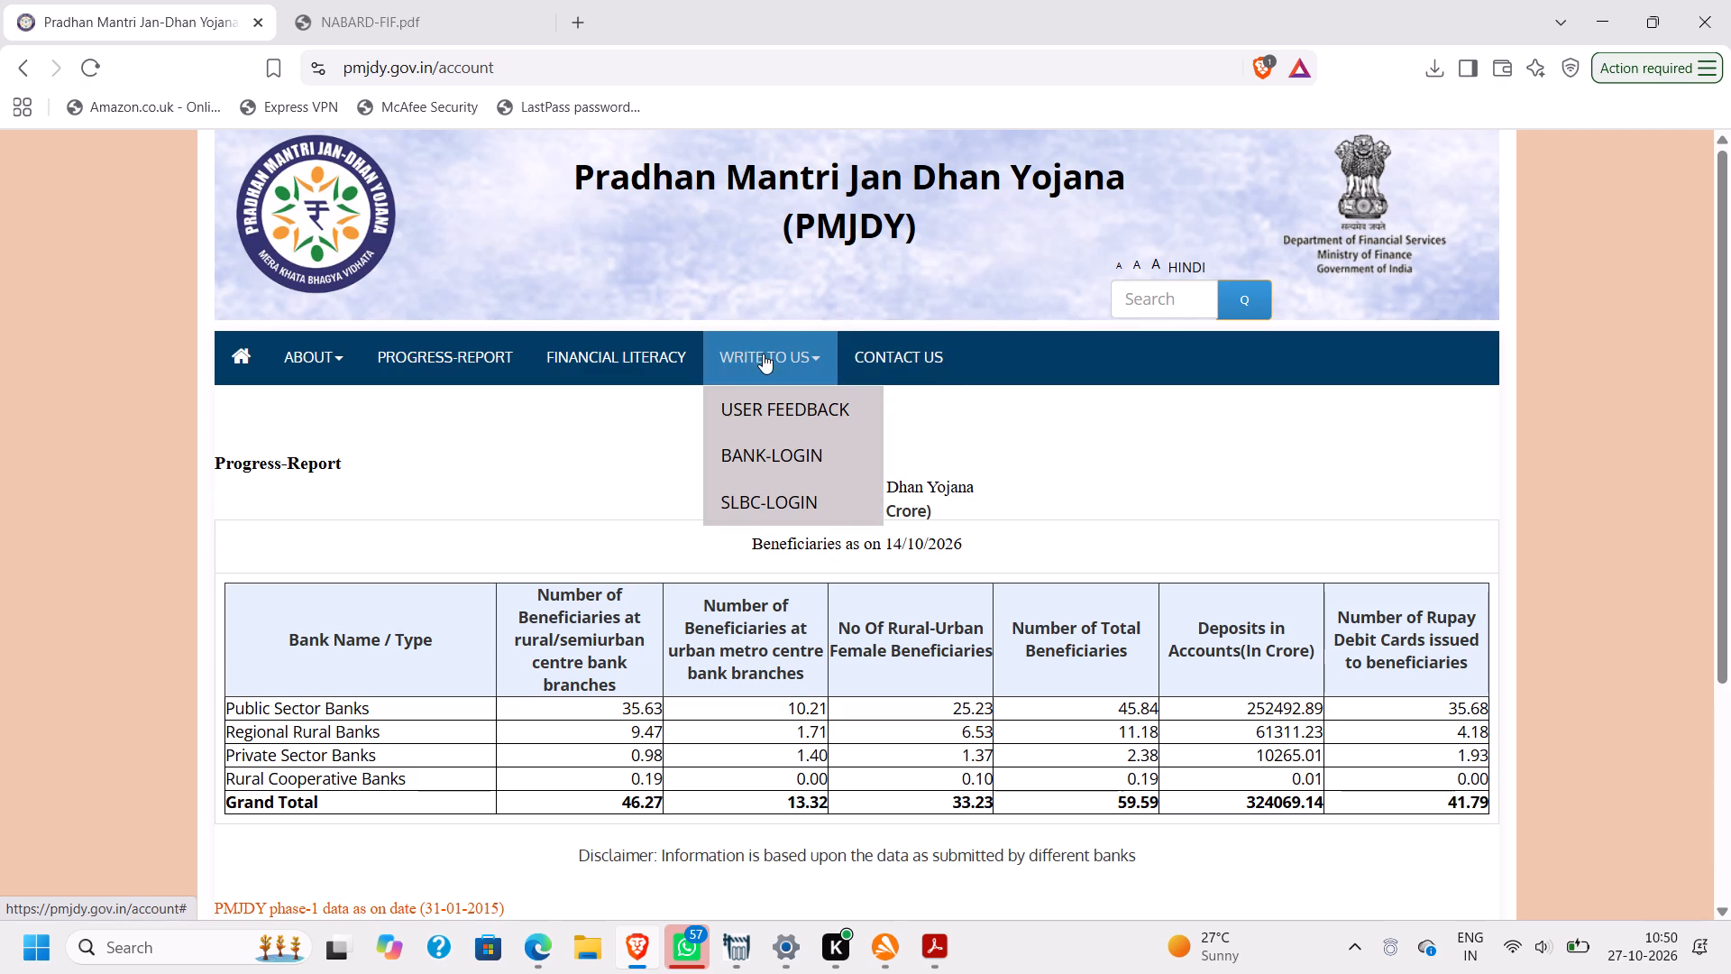
# Open the portal's Financial Literacy page and look through its regional-language materials, skilling-centre videos, Mission-Document and Animated Booklet.
pyautogui.click(638, 345)
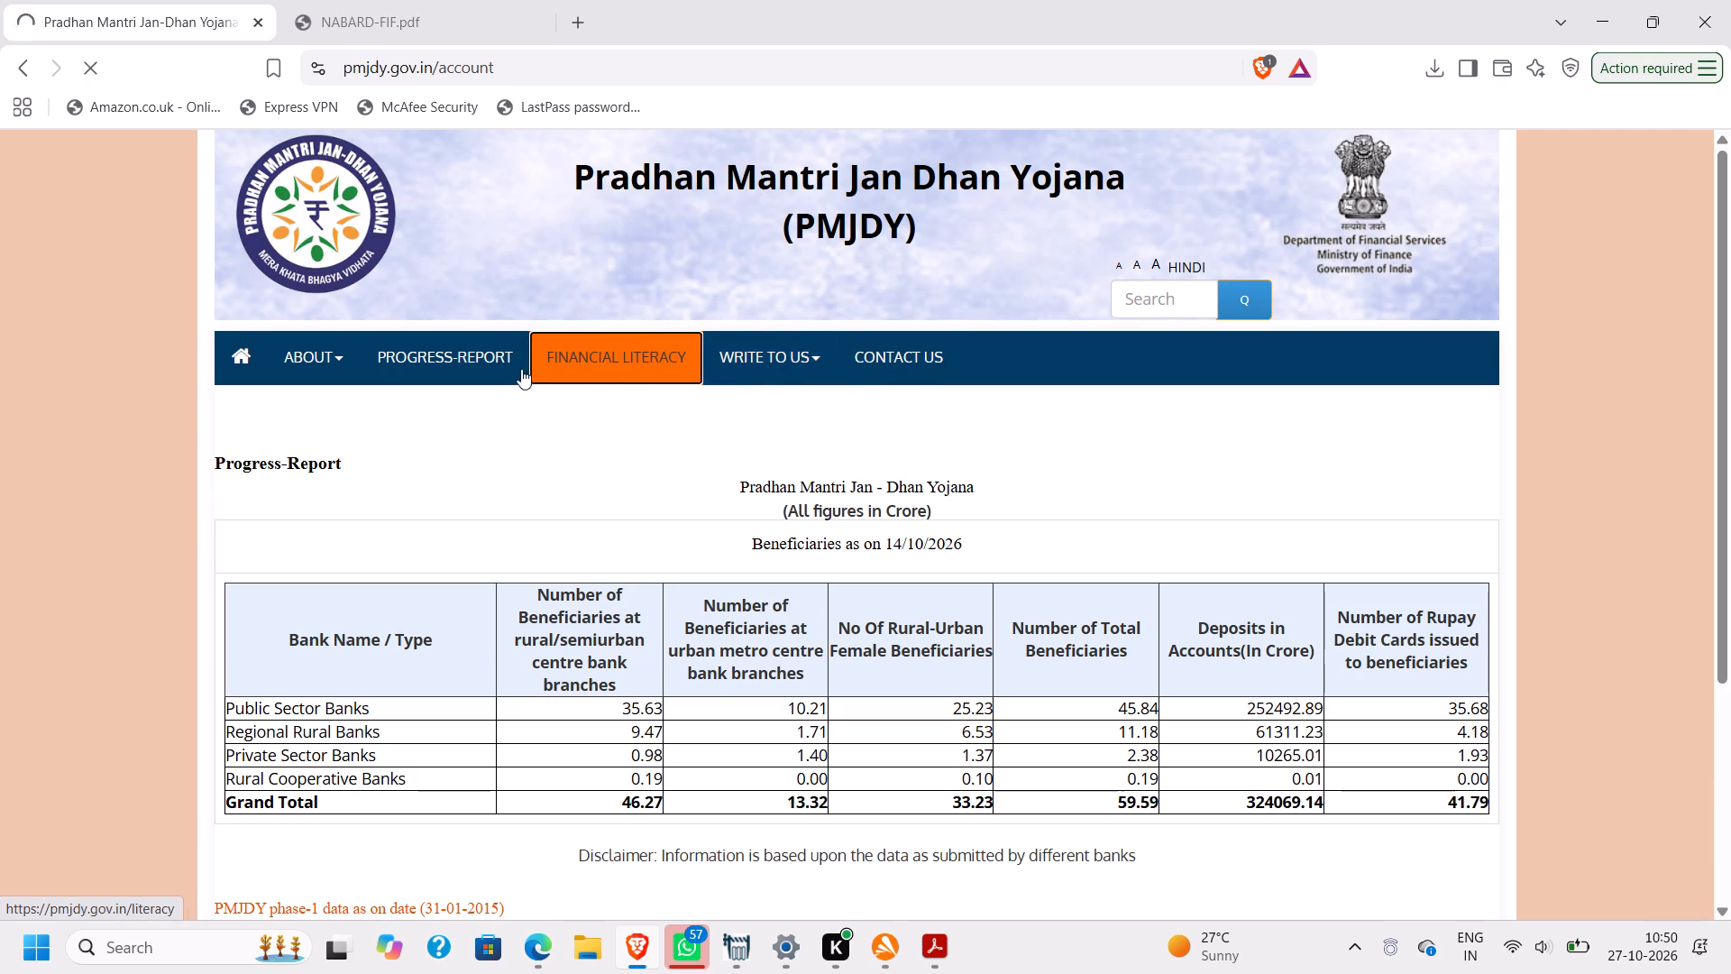
pyautogui.scroll(-1, 691, 610)
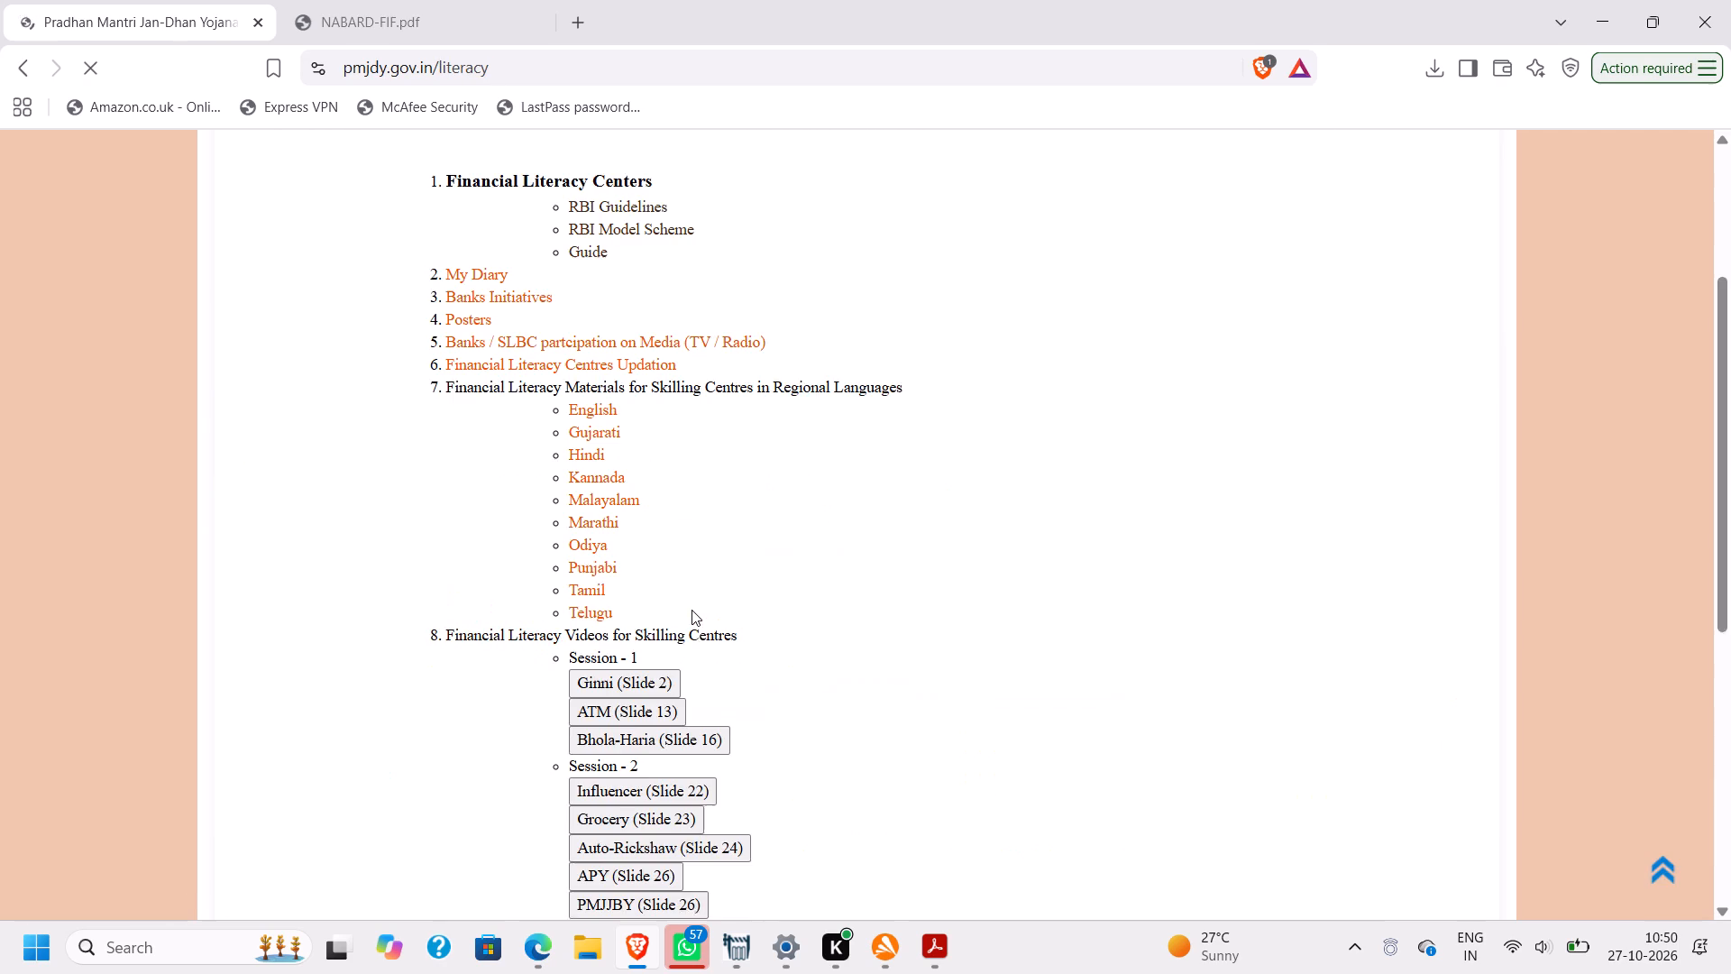
pyautogui.scroll(-1, 691, 610)
pyautogui.scroll(6, 691, 610)
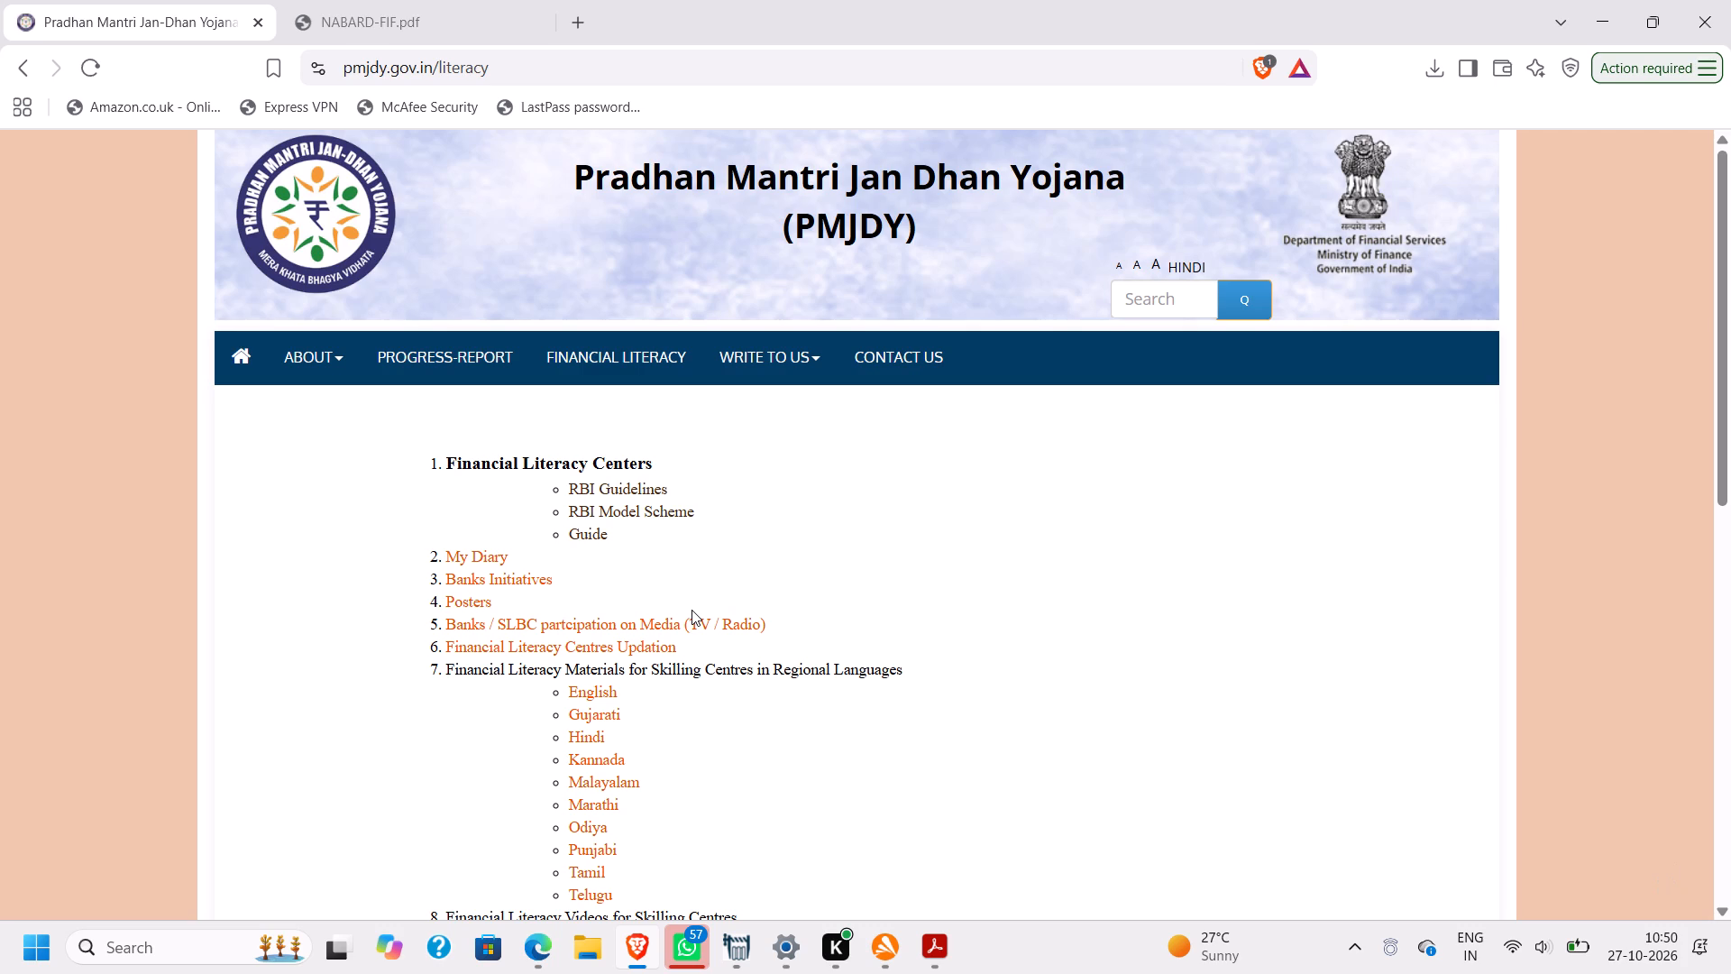
pyautogui.scroll(-2, 691, 610)
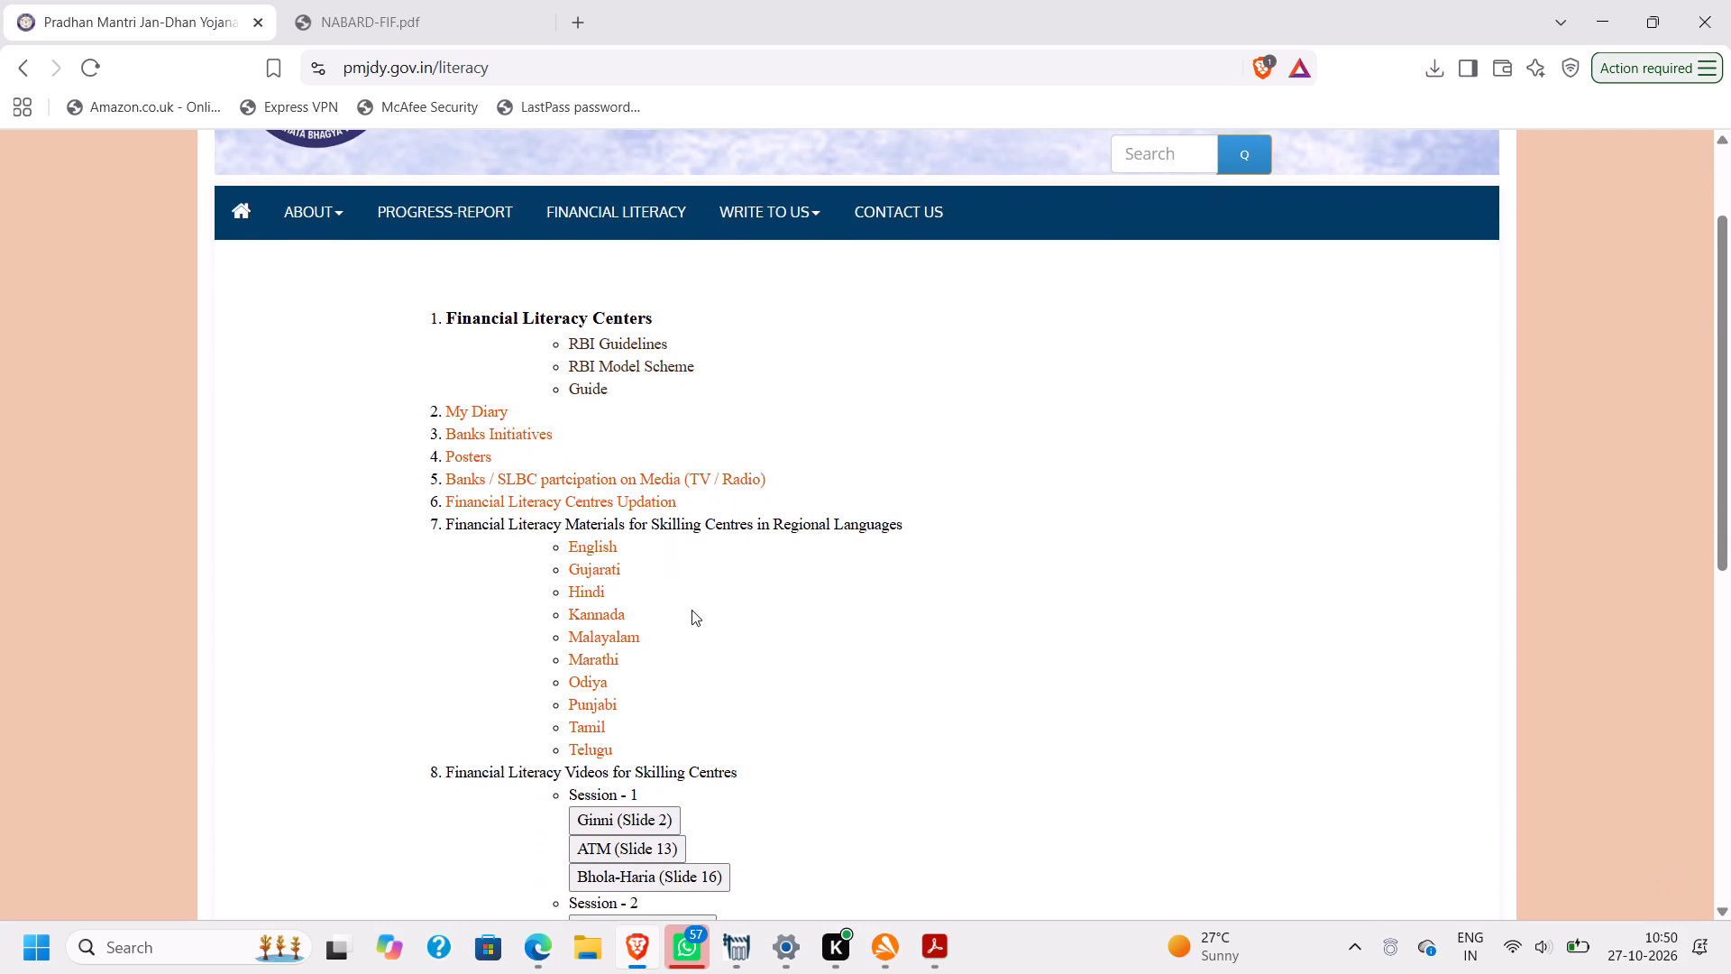
pyautogui.scroll(-2, 691, 610)
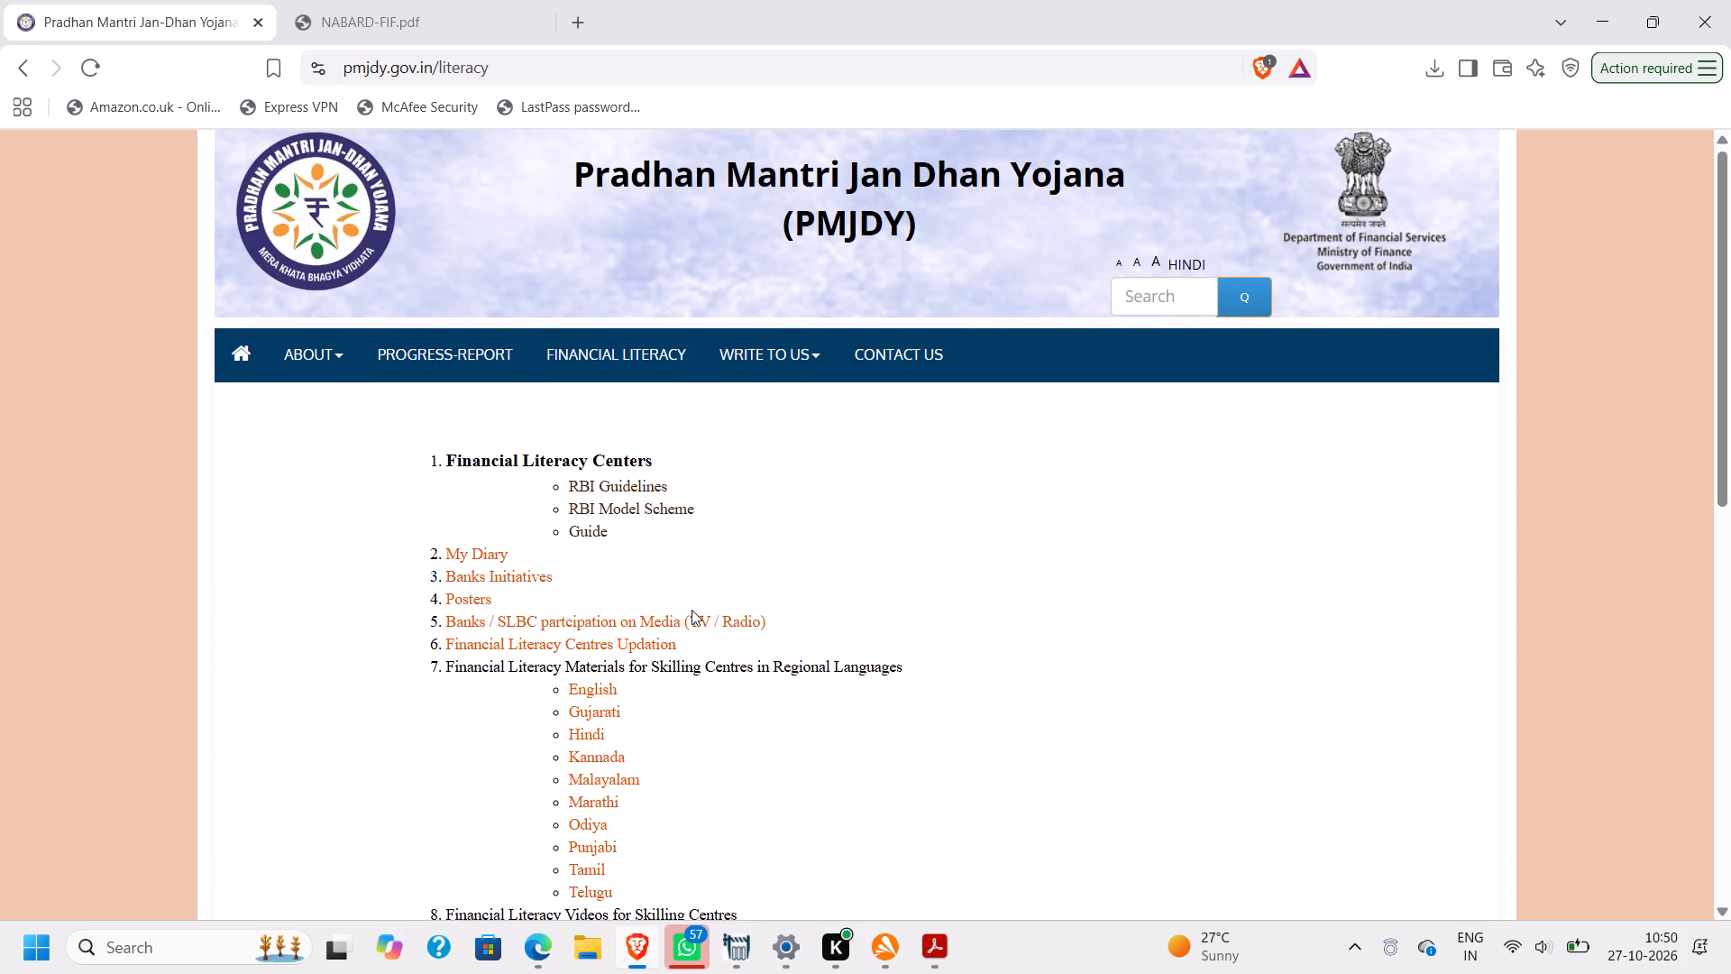
pyautogui.scroll(-4, 691, 610)
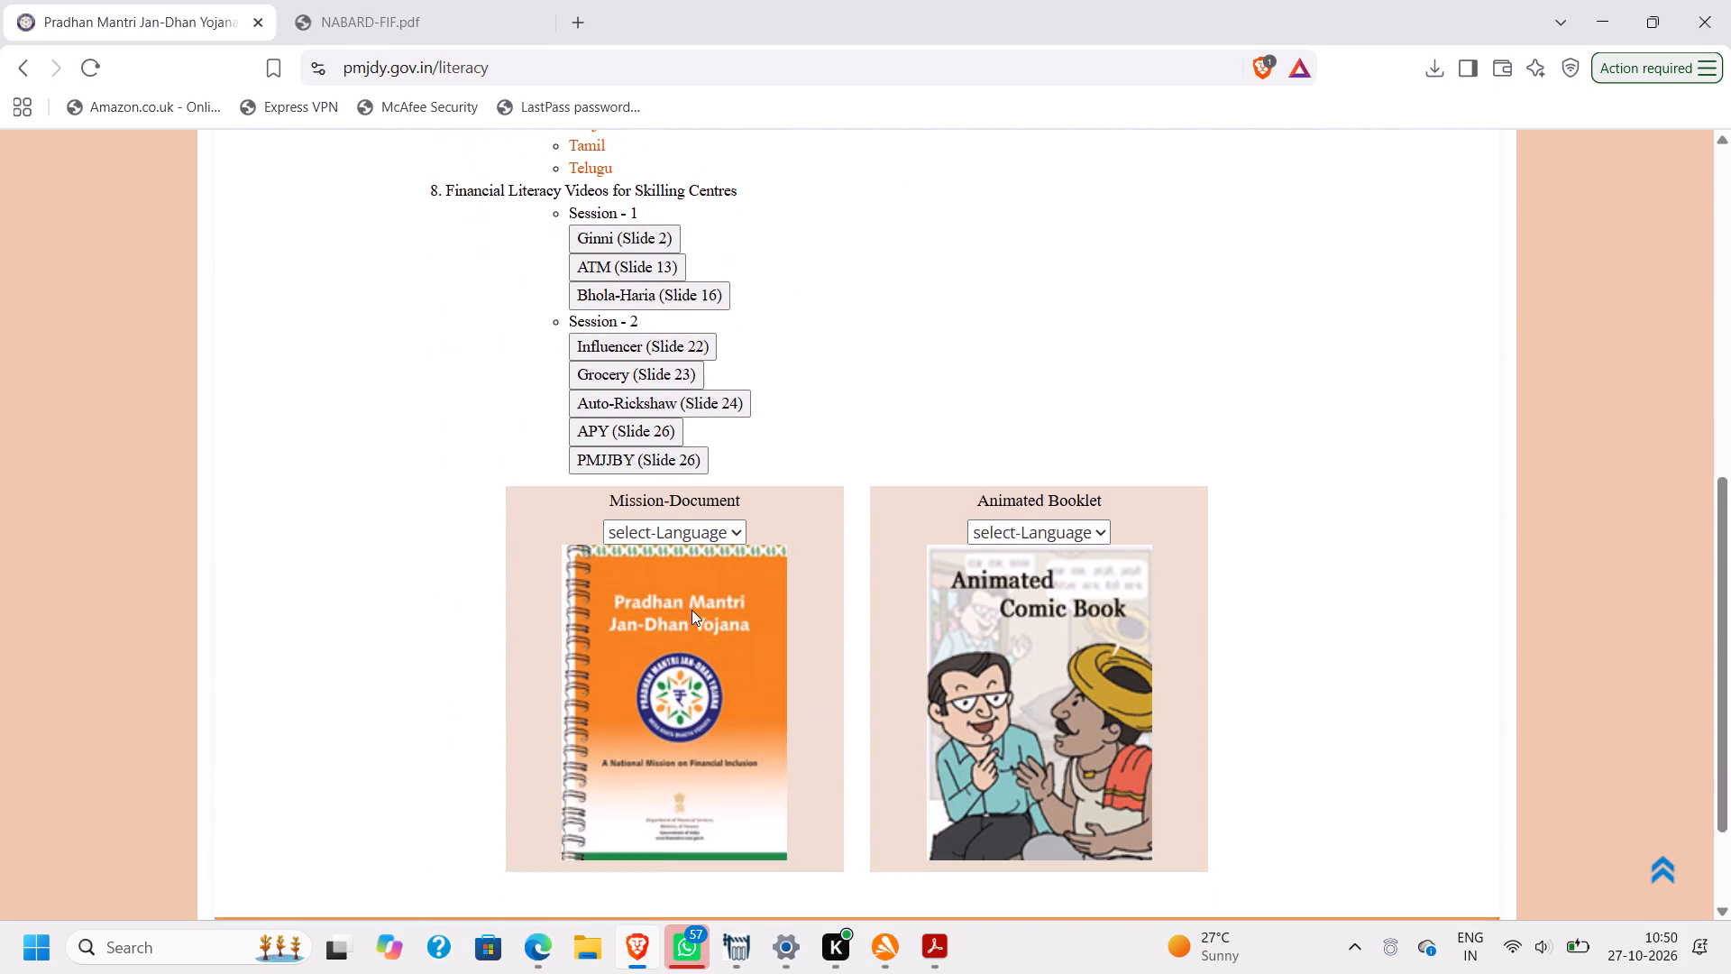
pyautogui.scroll(-2, 691, 610)
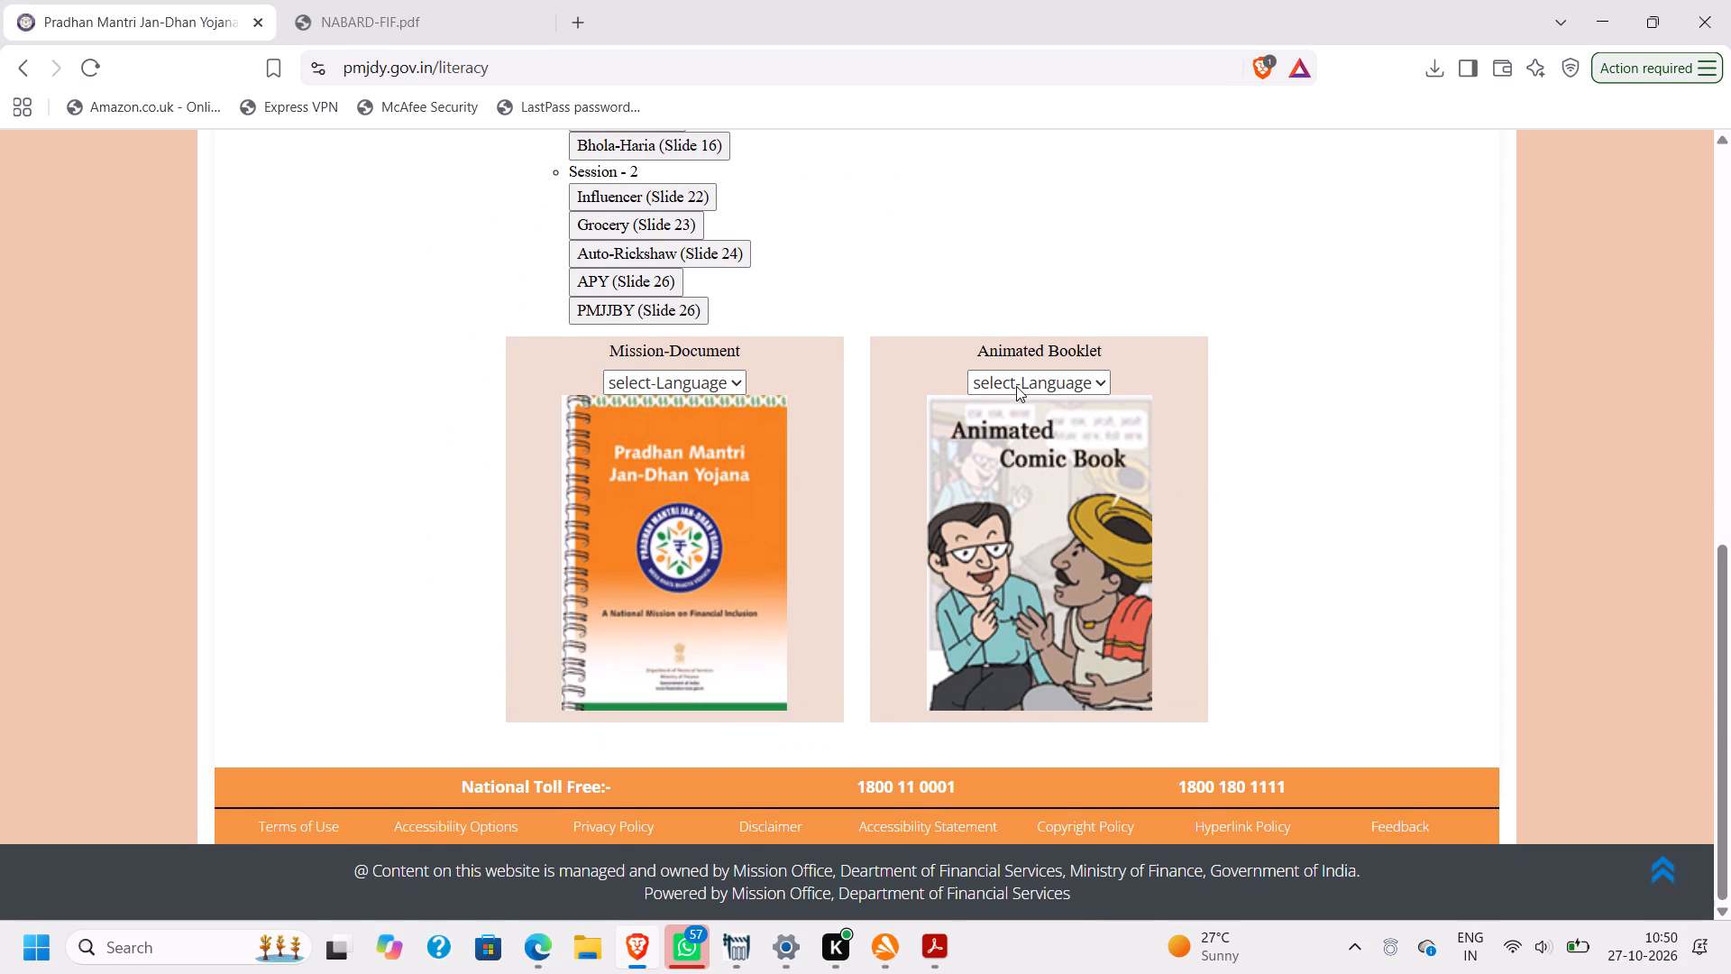
pyautogui.scroll(5, 657, 571)
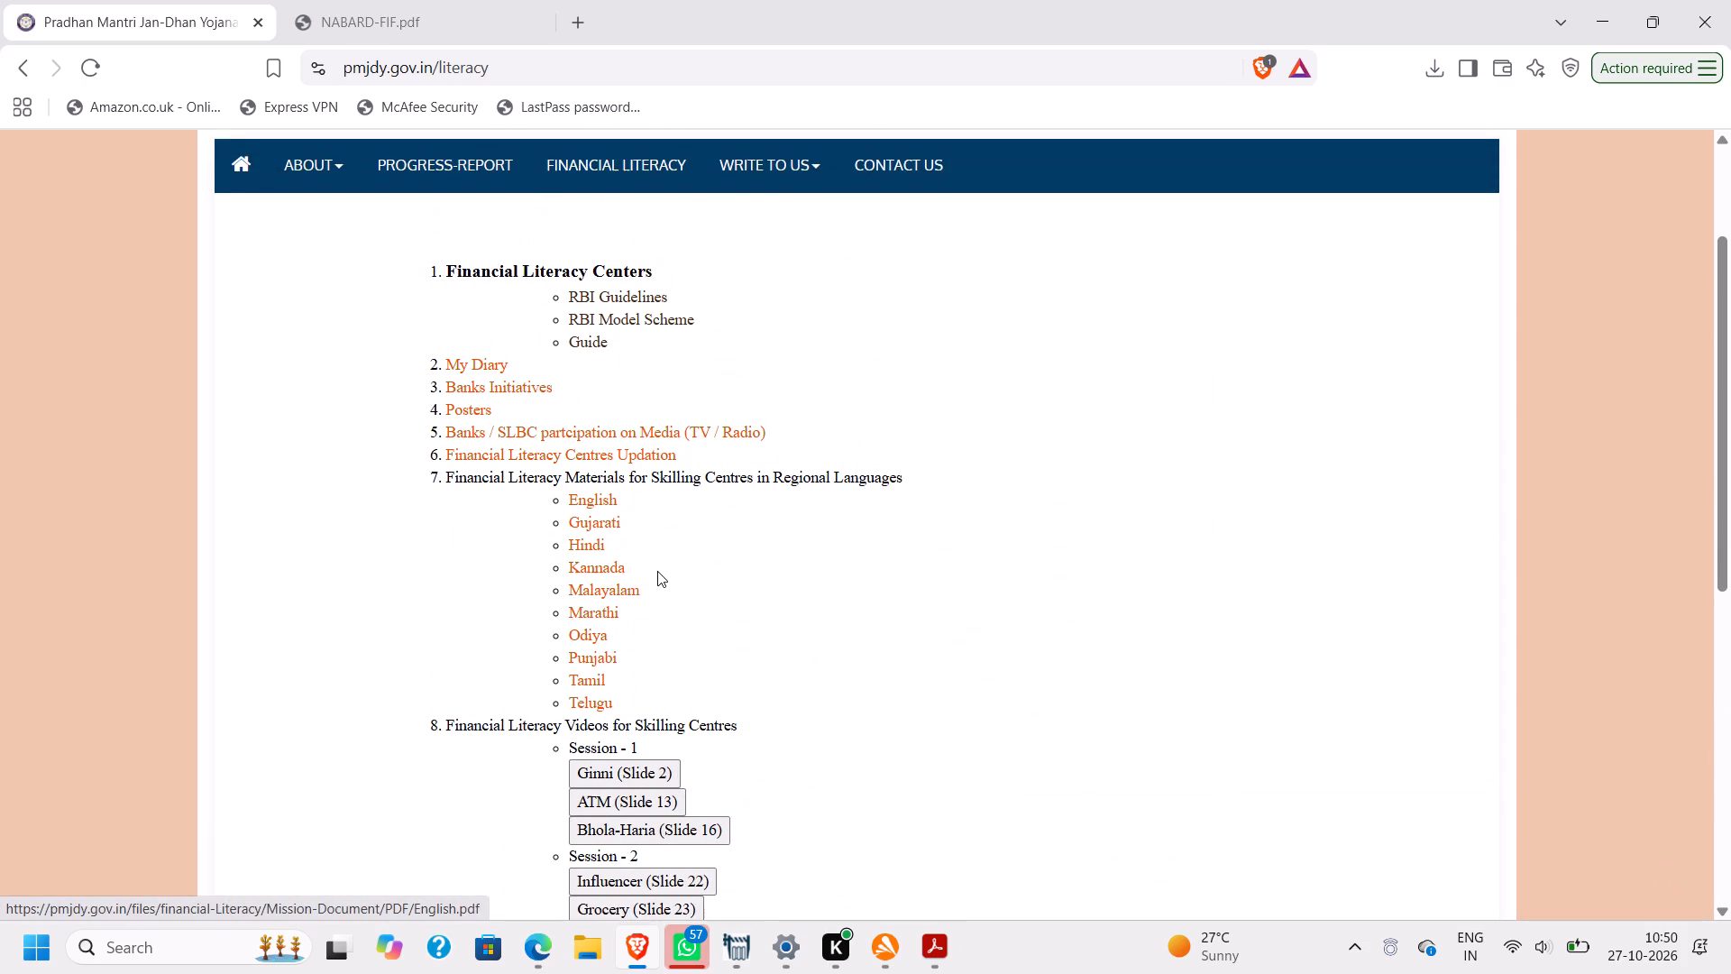
pyautogui.scroll(-1, 657, 571)
pyautogui.scroll(1, 657, 571)
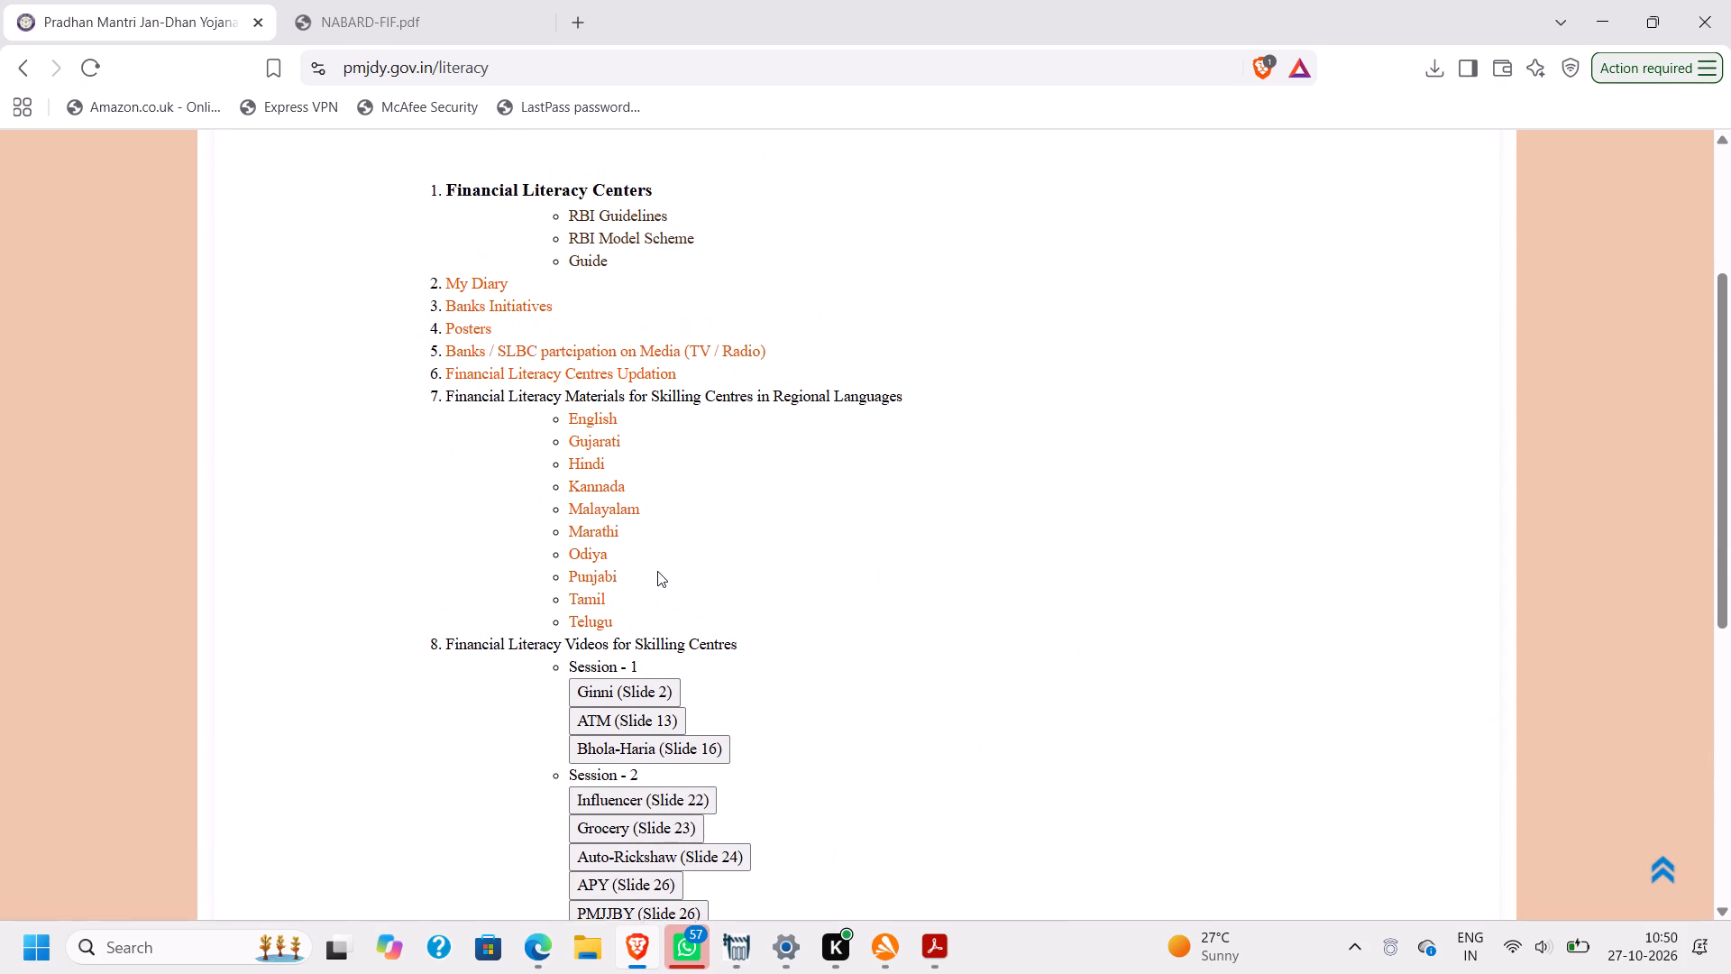
# Leave the Financial Literacy page and open the PMJDY page in the portal's About section.
pyautogui.scroll(2, 657, 571)
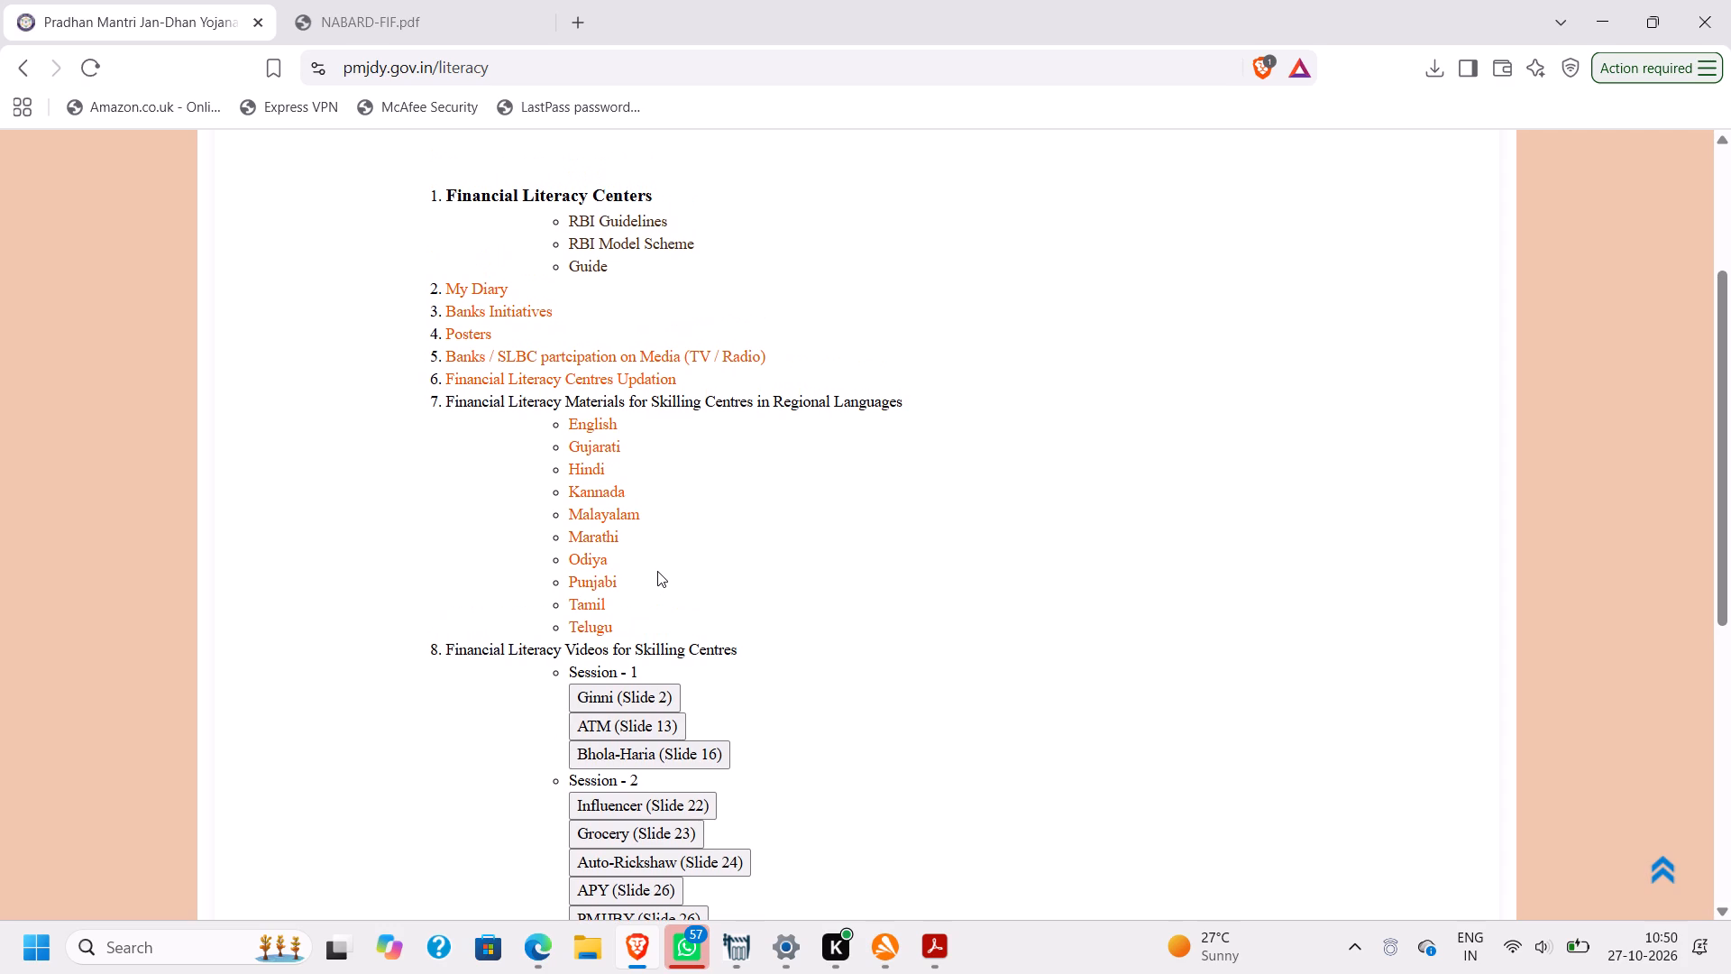
pyautogui.scroll(2, 657, 571)
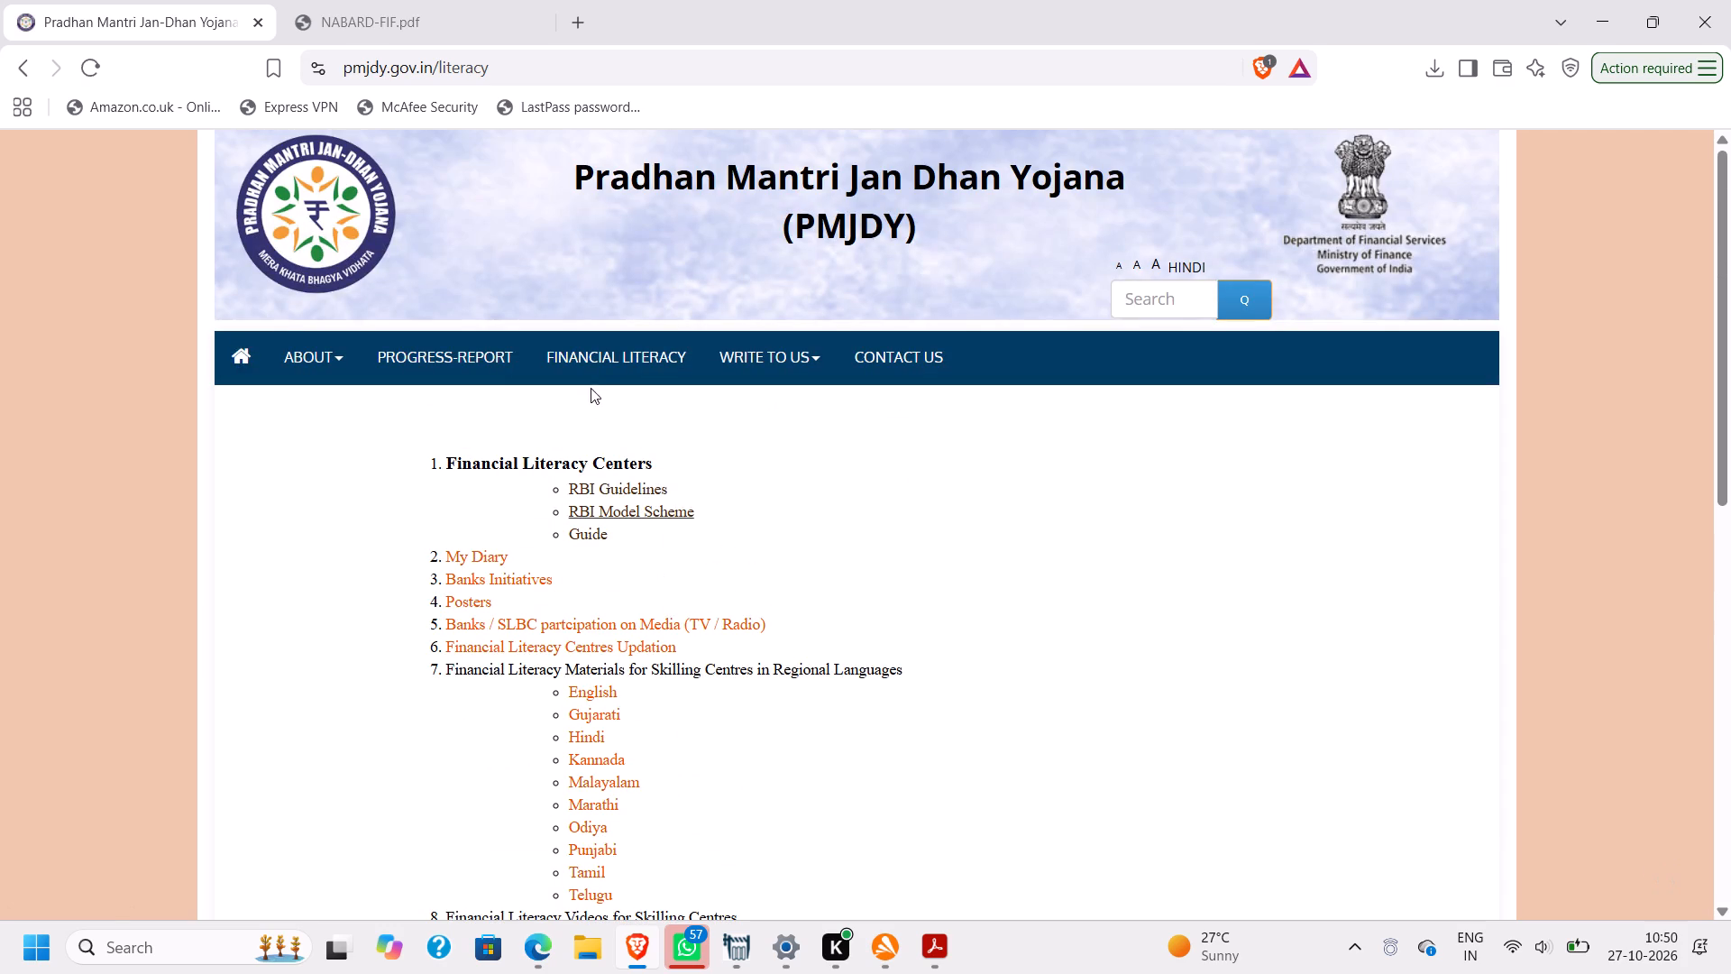
pyautogui.click(607, 348)
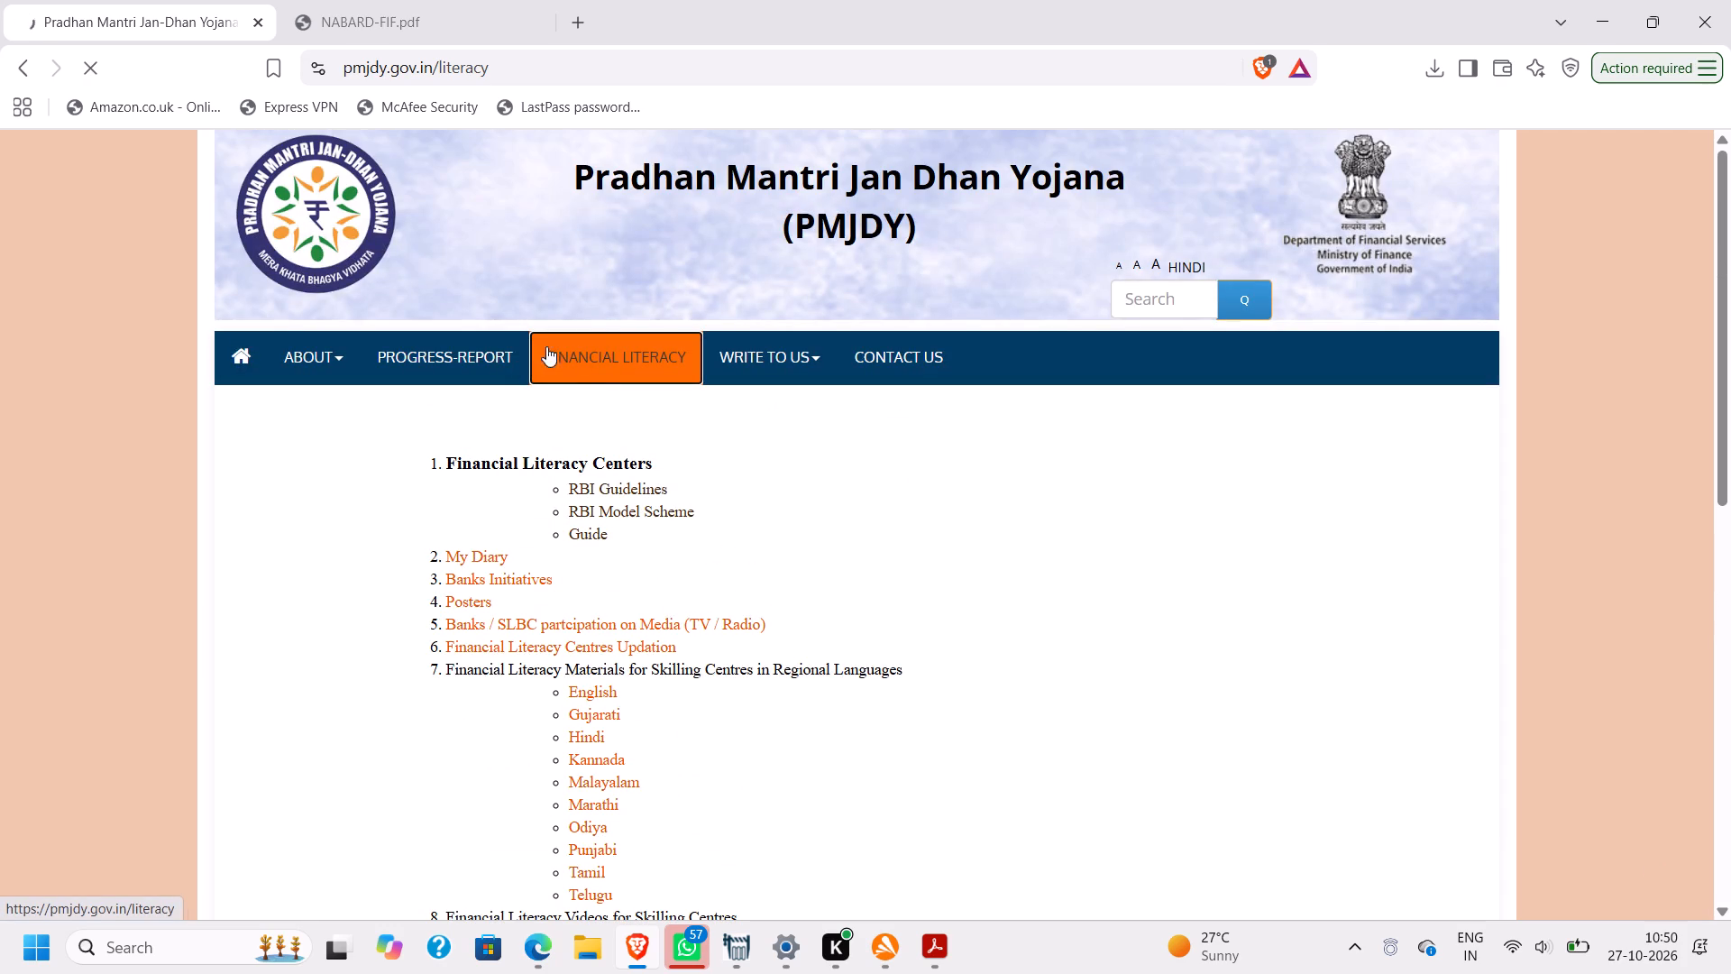
pyautogui.click(446, 364)
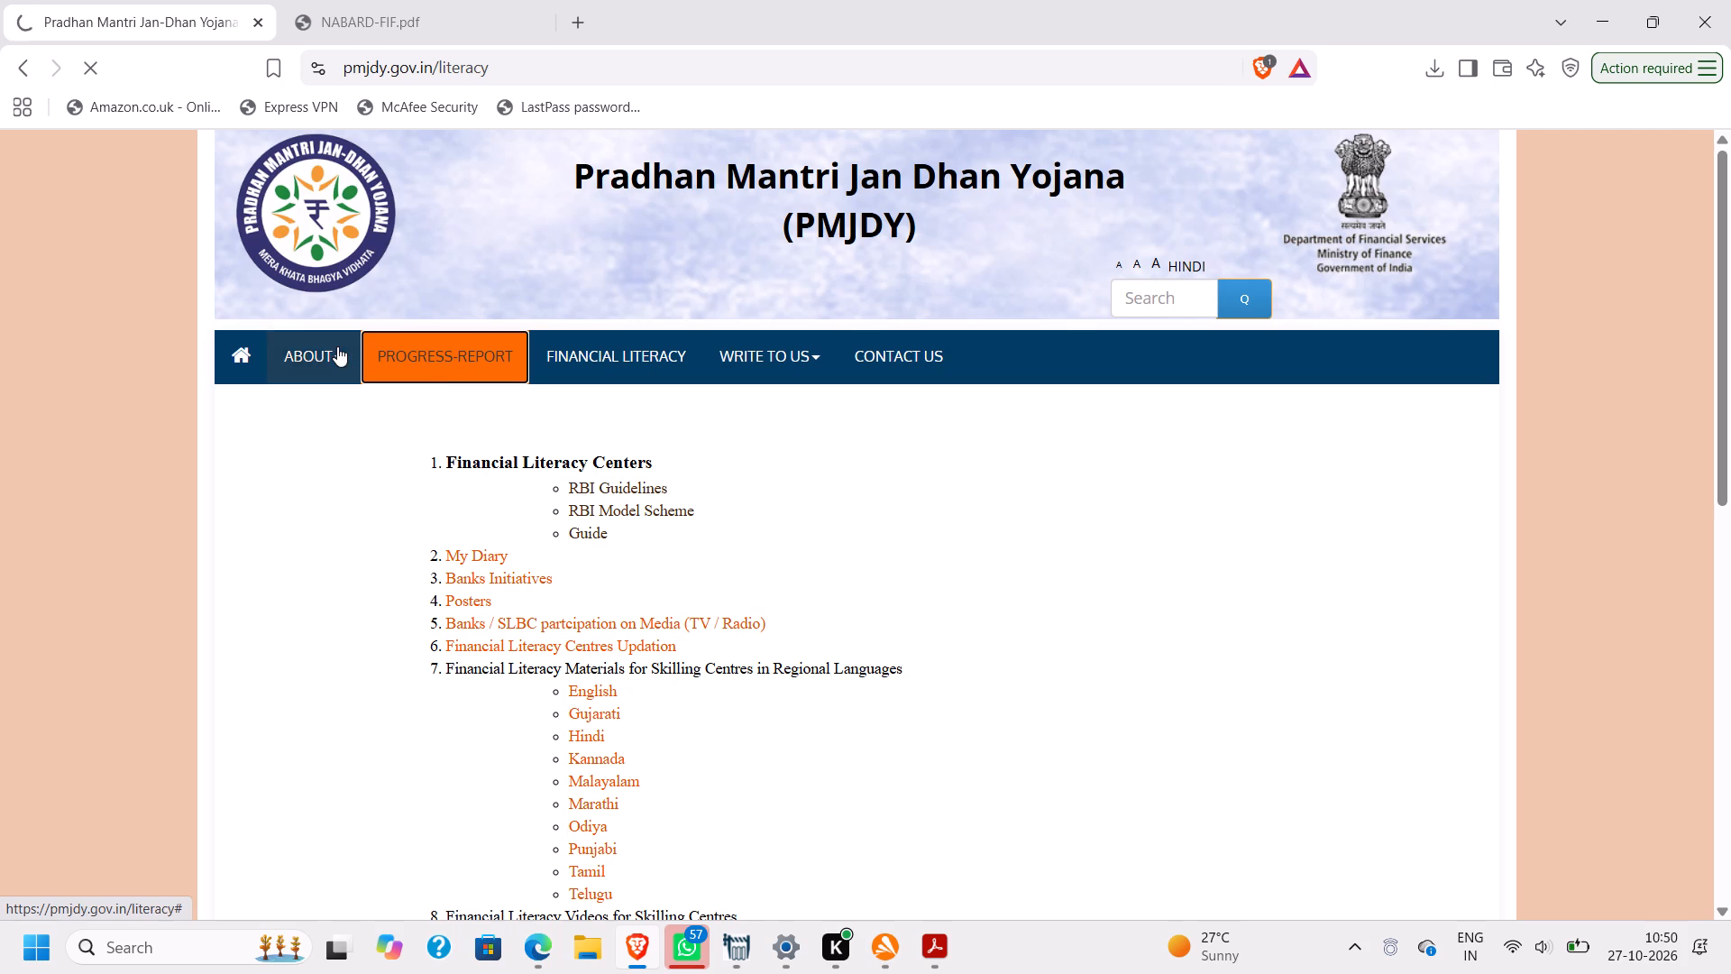
pyautogui.click(334, 348)
pyautogui.click(408, 356)
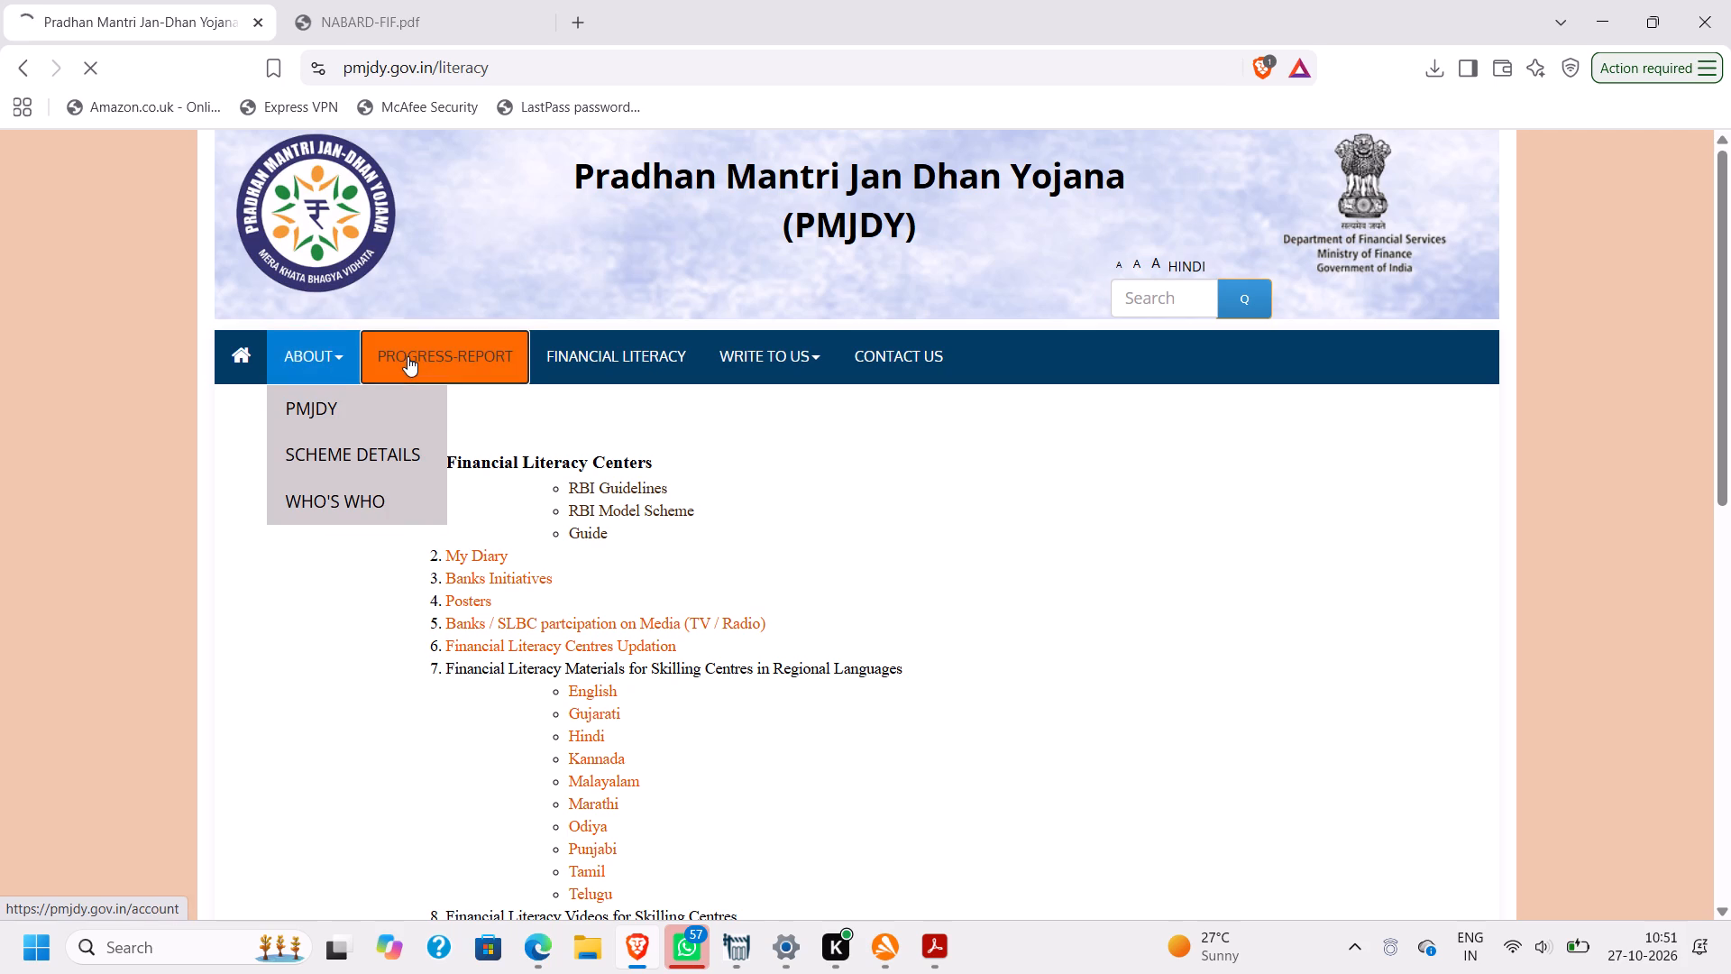
pyautogui.click(324, 357)
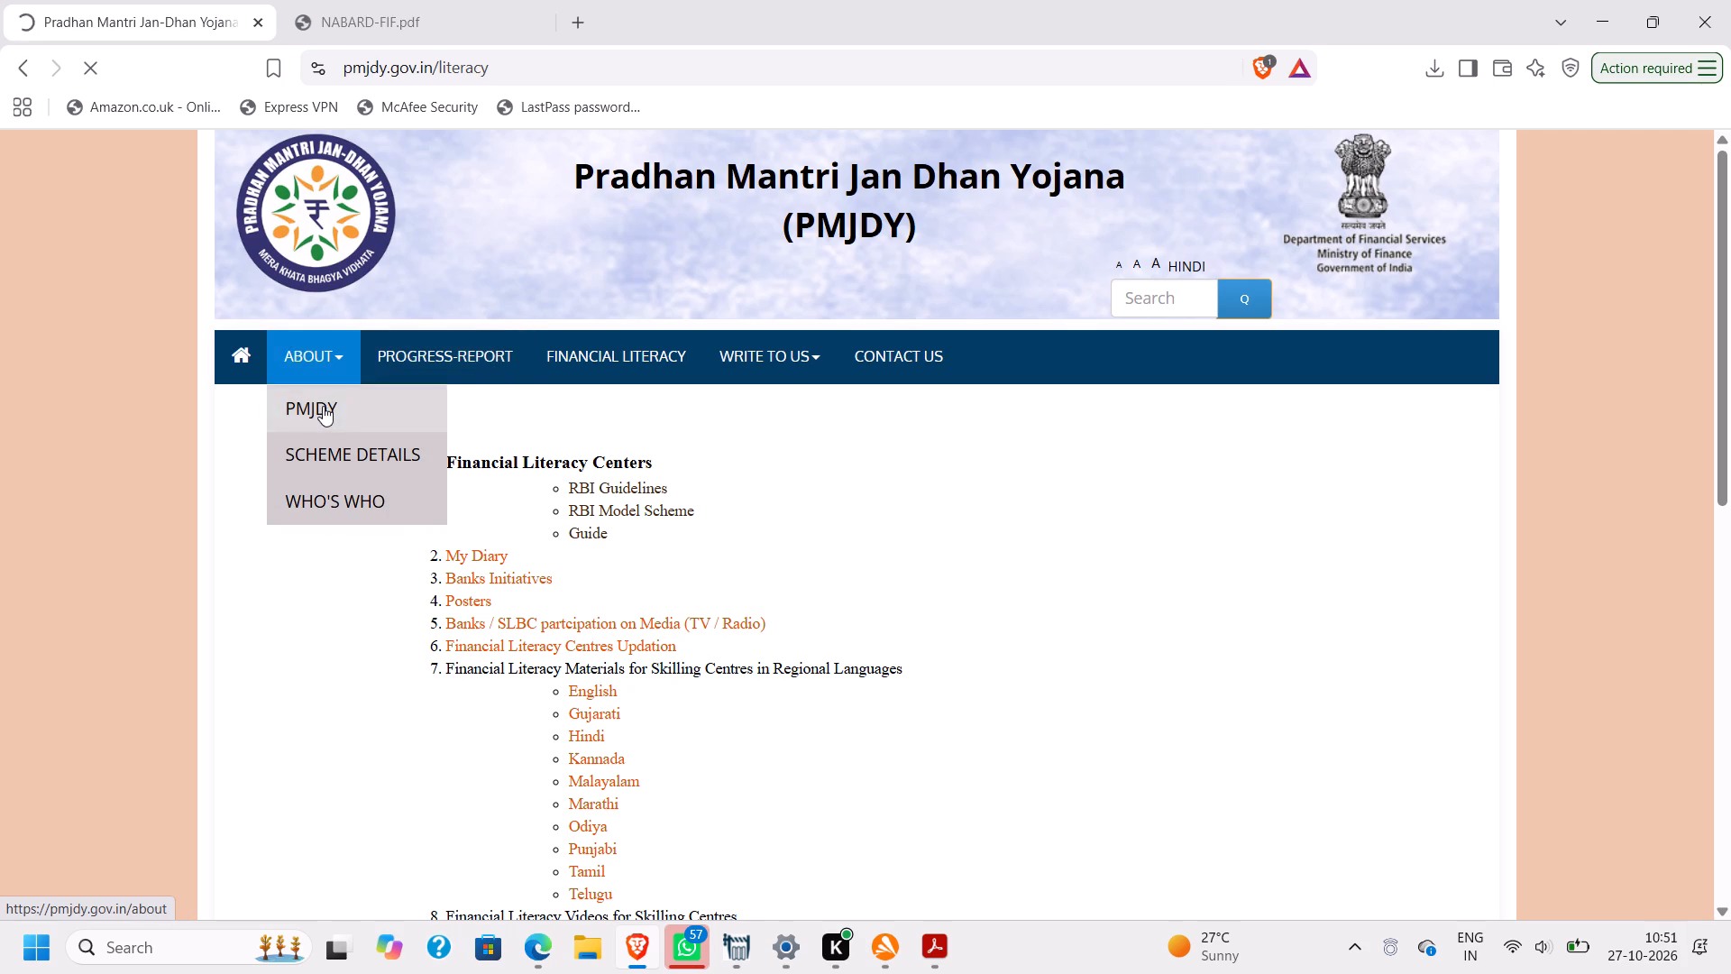
pyautogui.click(323, 406)
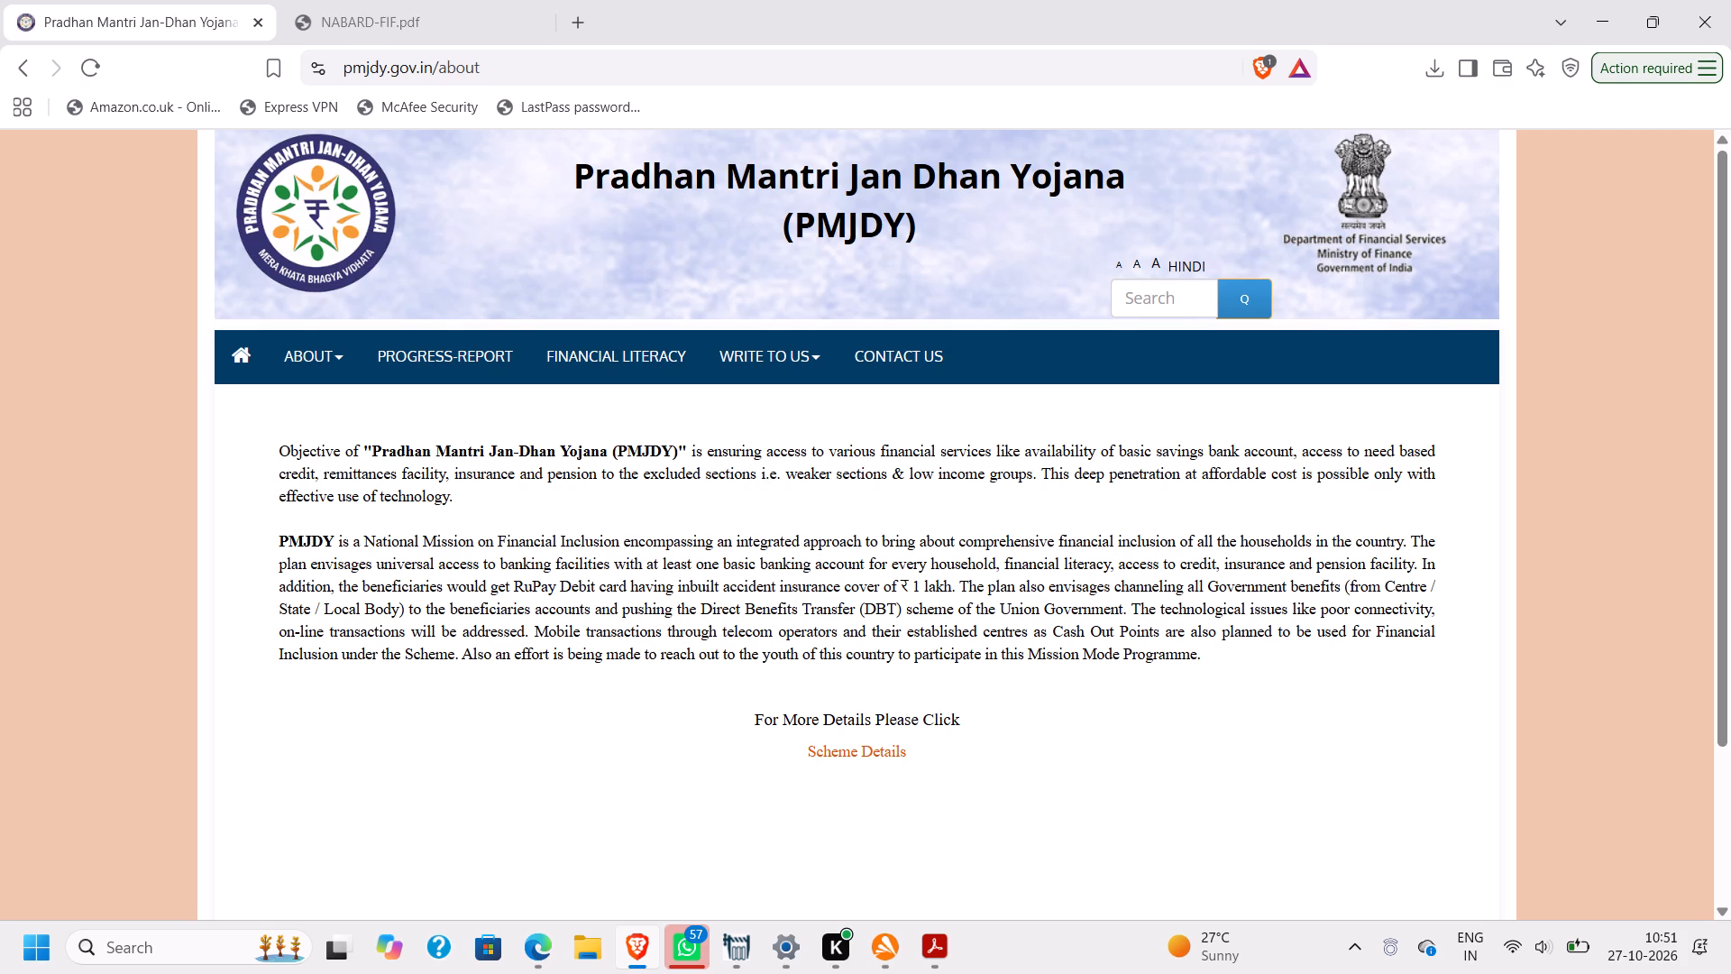
# Read the PMJDY objective, highlighting "weaker sections & low income groups." and "effective use of technology.", and look over the rest of the page.
pyautogui.click(818, 473)
pyautogui.moveTo(818, 473); pyautogui.dragTo(1064, 485)
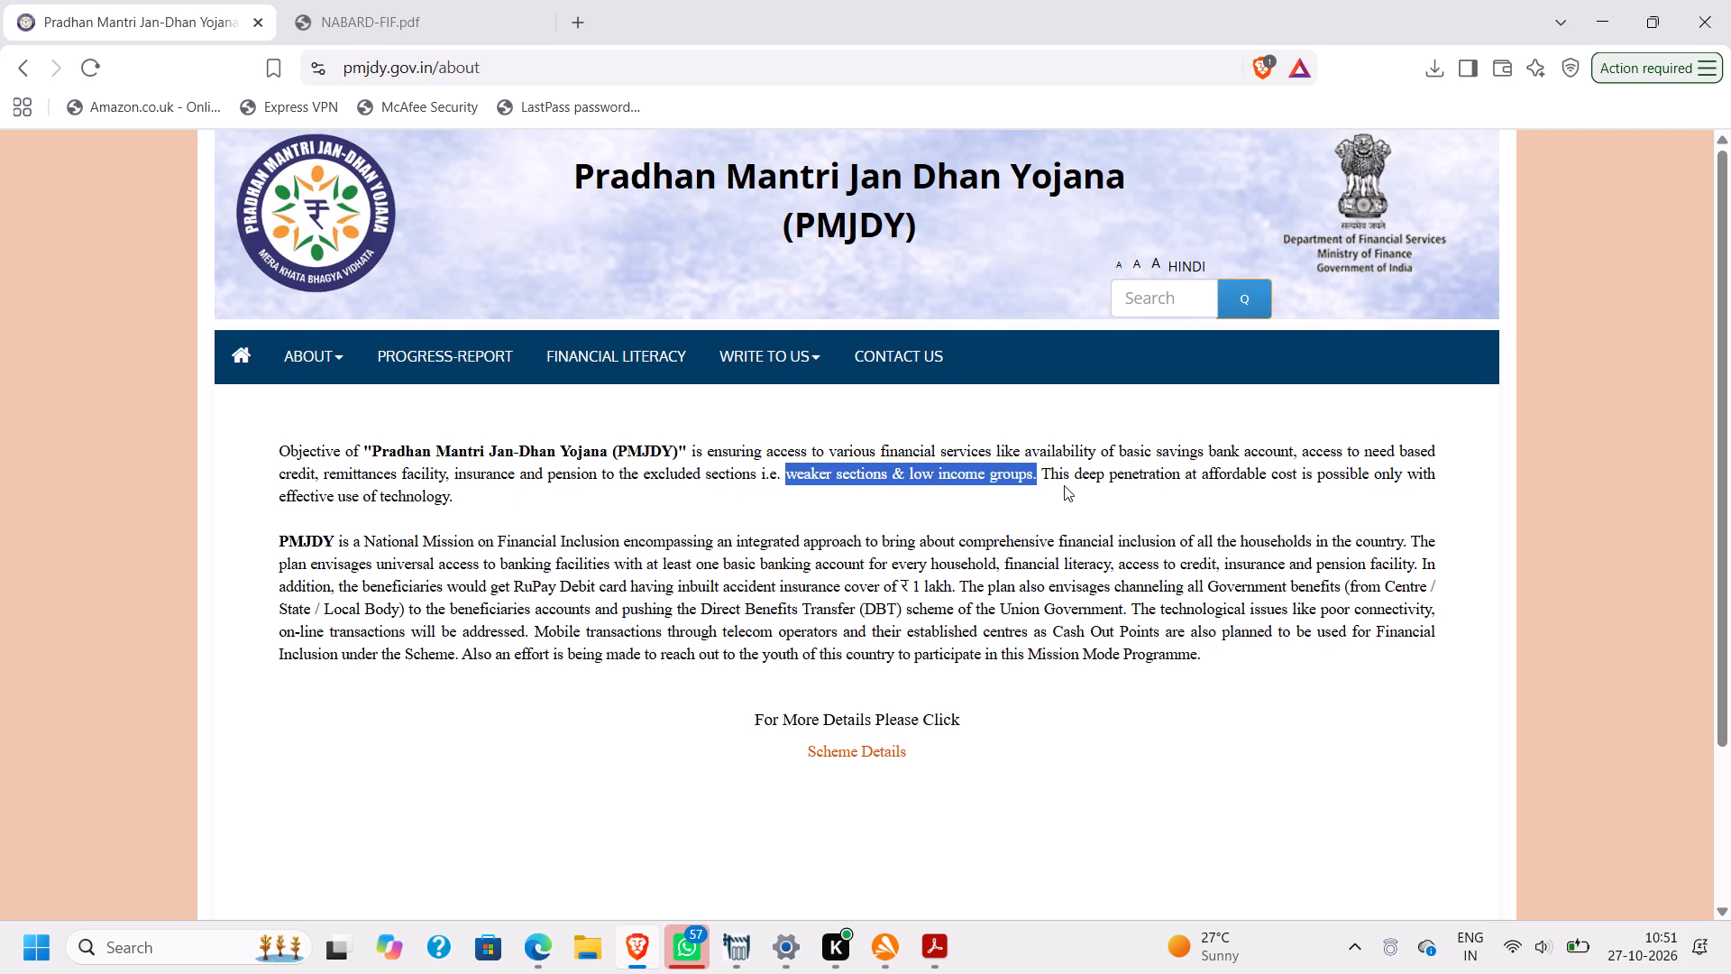
pyautogui.click(312, 488)
pyautogui.moveTo(312, 488); pyautogui.dragTo(490, 519)
pyautogui.scroll(-2, 506, 547)
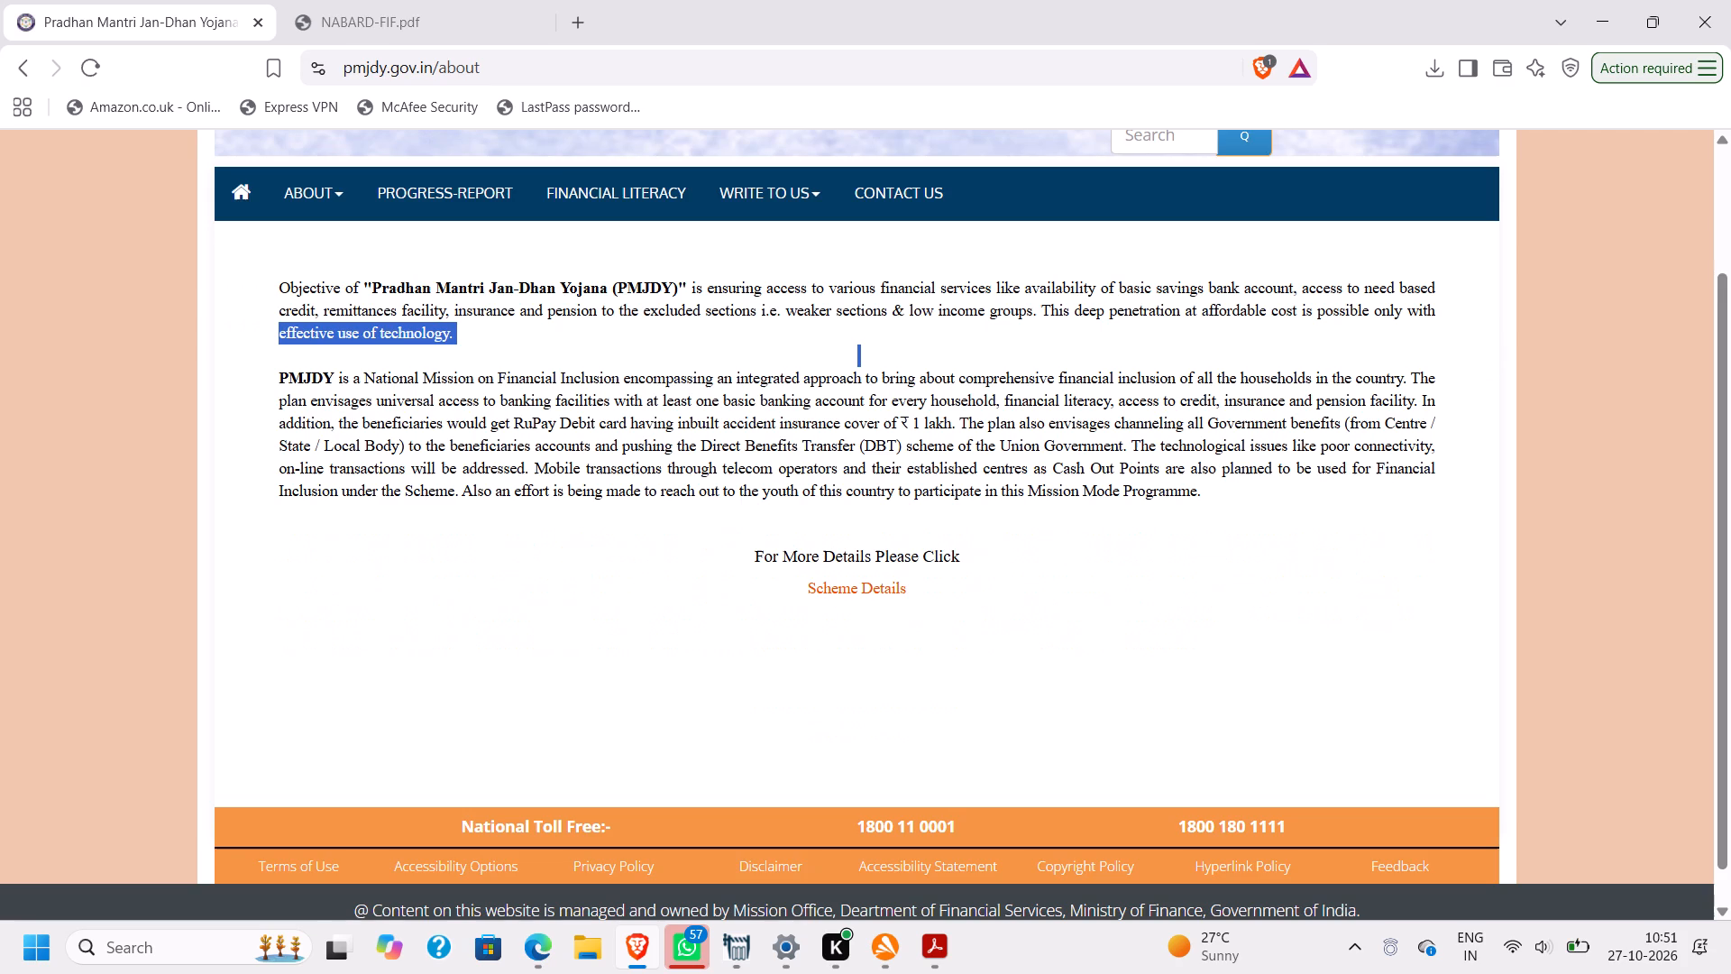
pyautogui.scroll(-2, 506, 547)
pyautogui.scroll(5, 506, 547)
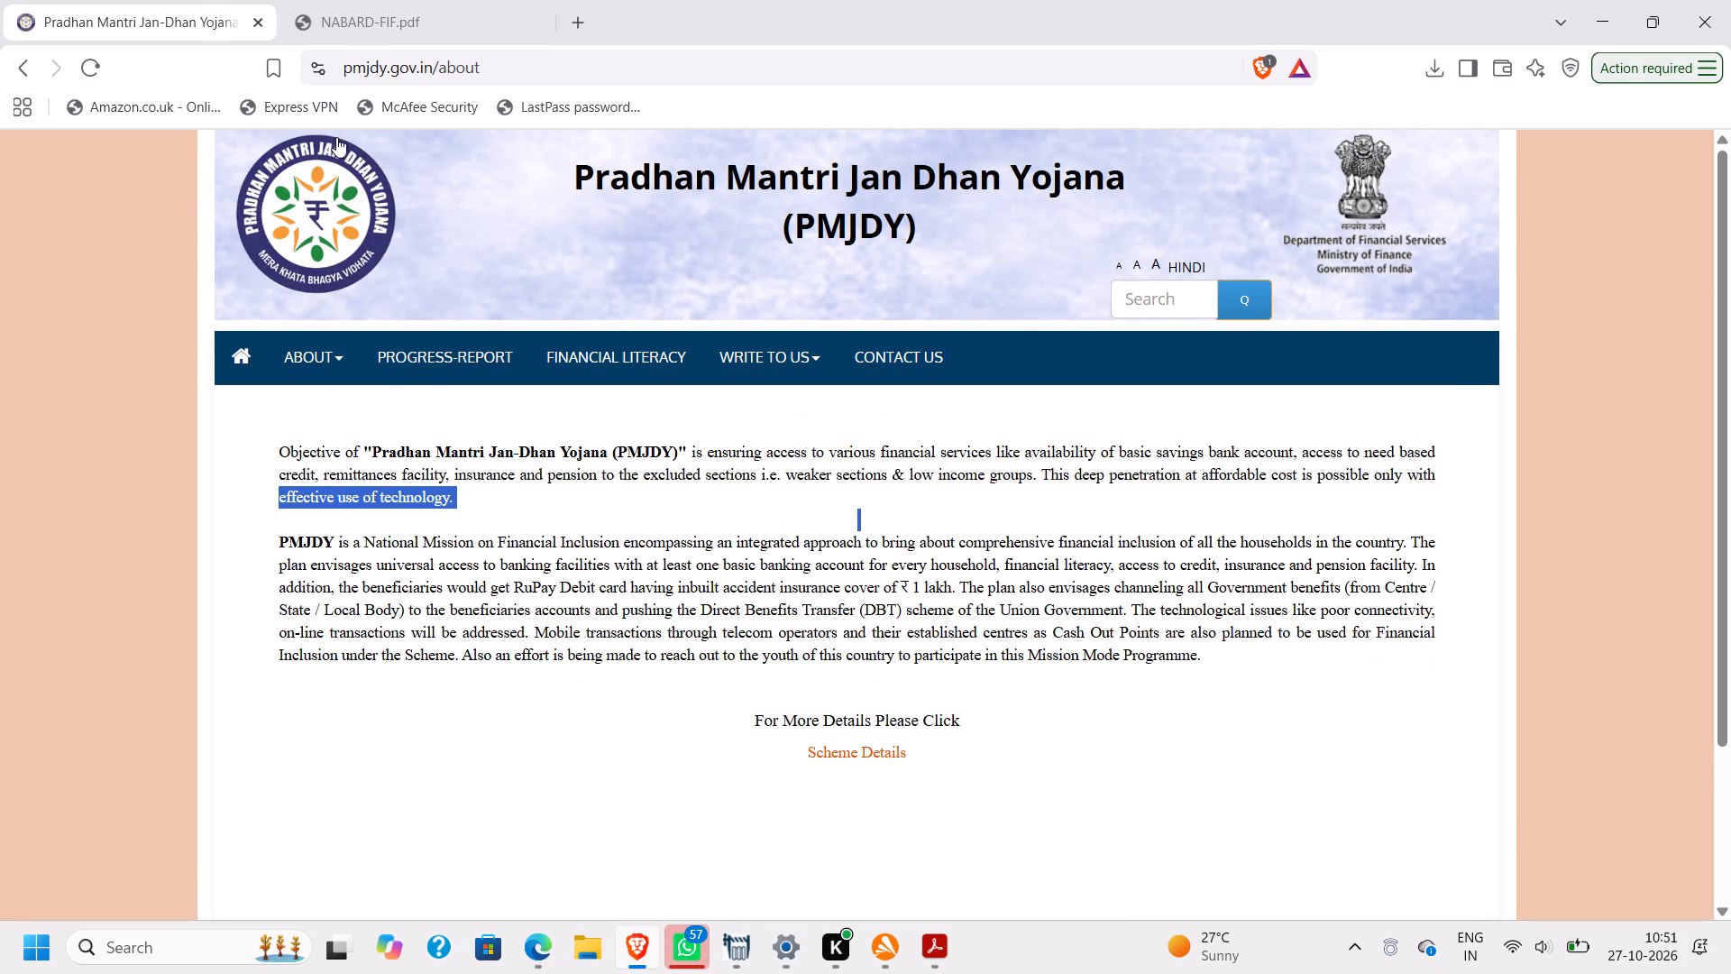
# Reopen the Progress-Report and examine the beneficiaries table by bank type and the report links below it.
pyautogui.click(458, 342)
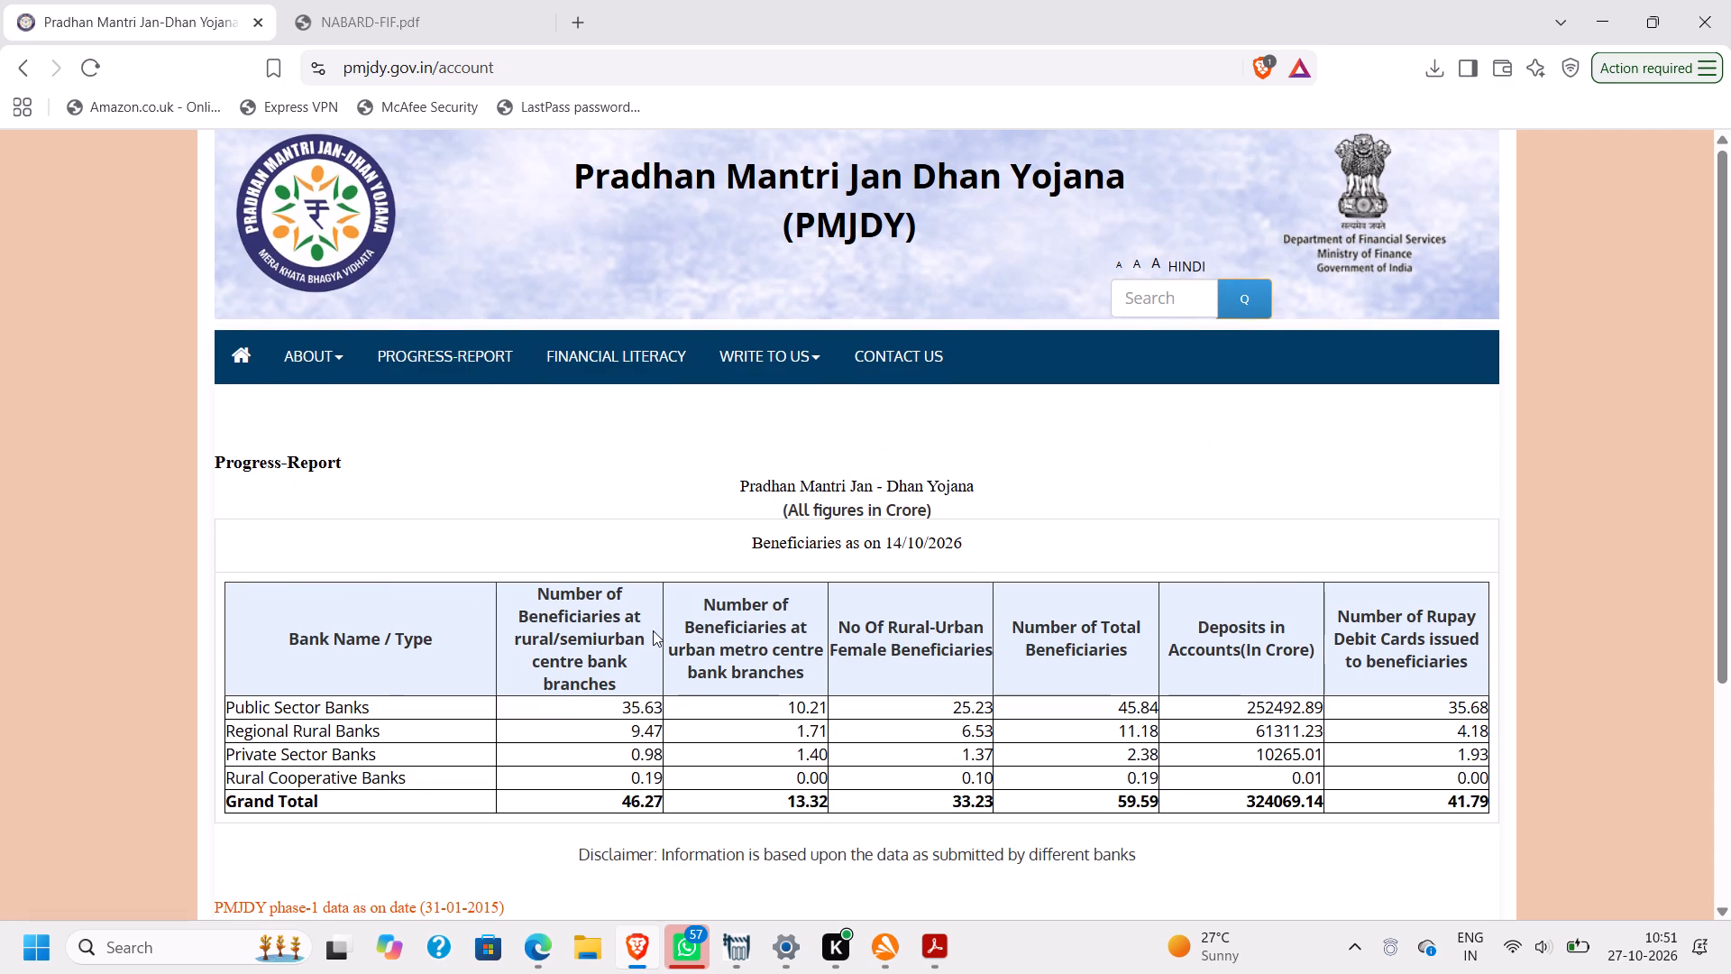
pyautogui.scroll(-4, 653, 630)
pyautogui.scroll(2, 653, 630)
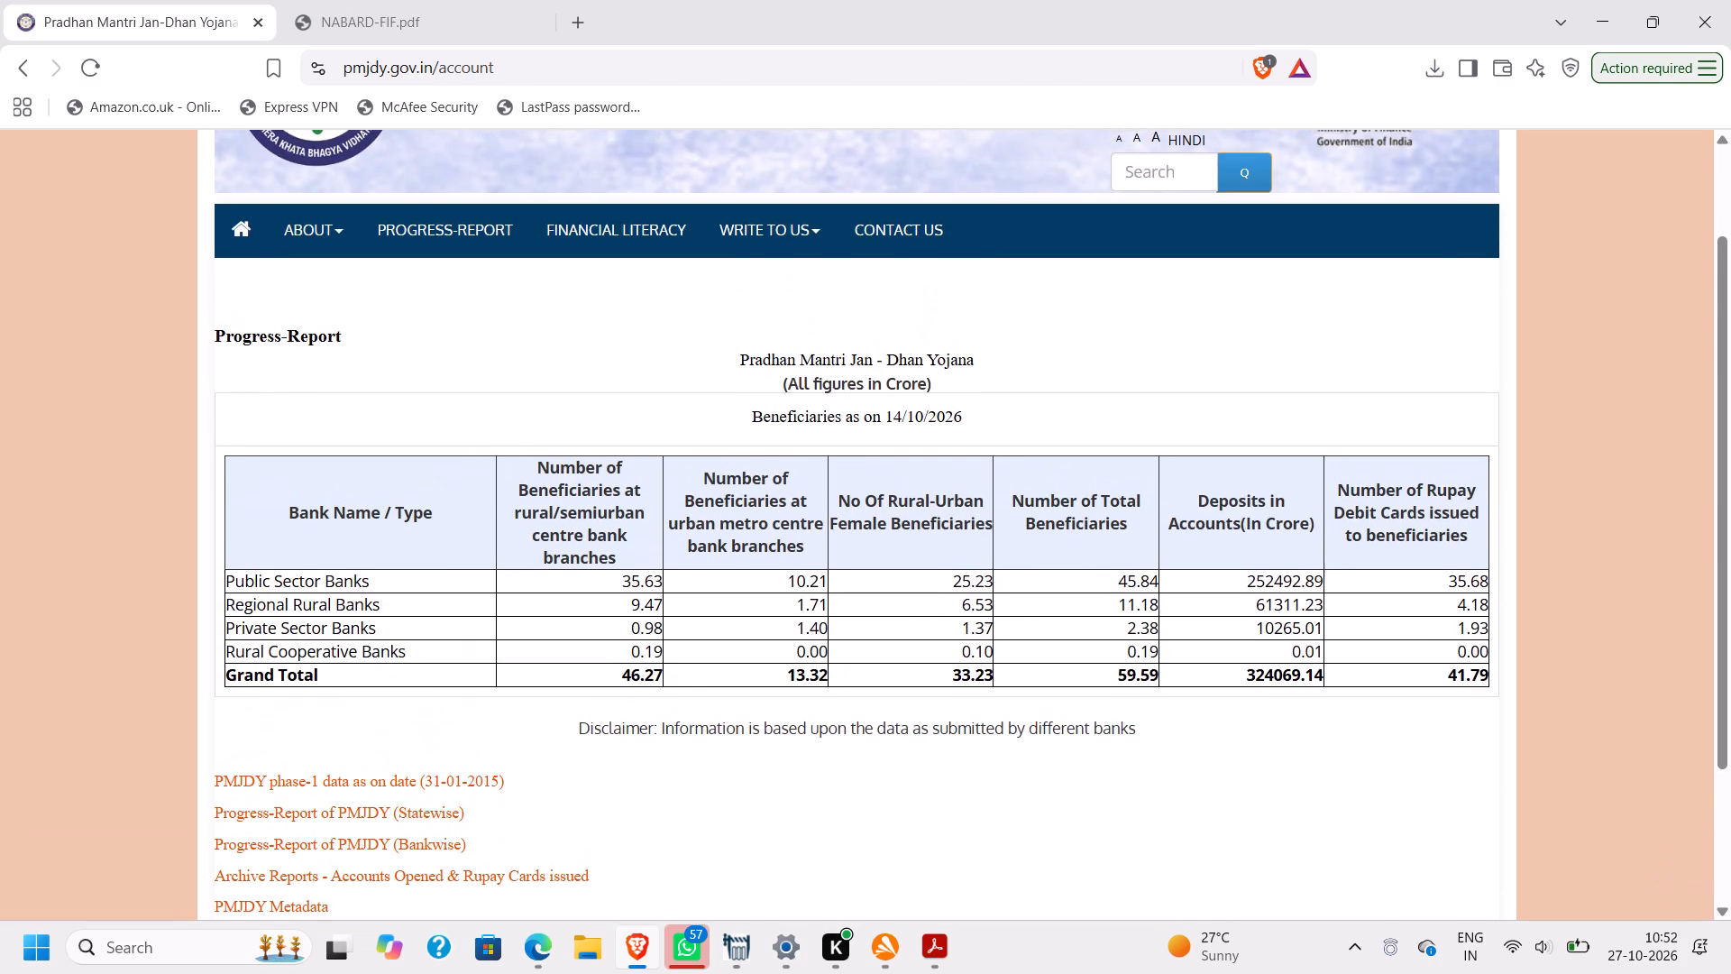
pyautogui.scroll(2, 653, 630)
pyautogui.scroll(-4, 653, 630)
pyautogui.scroll(4, 653, 630)
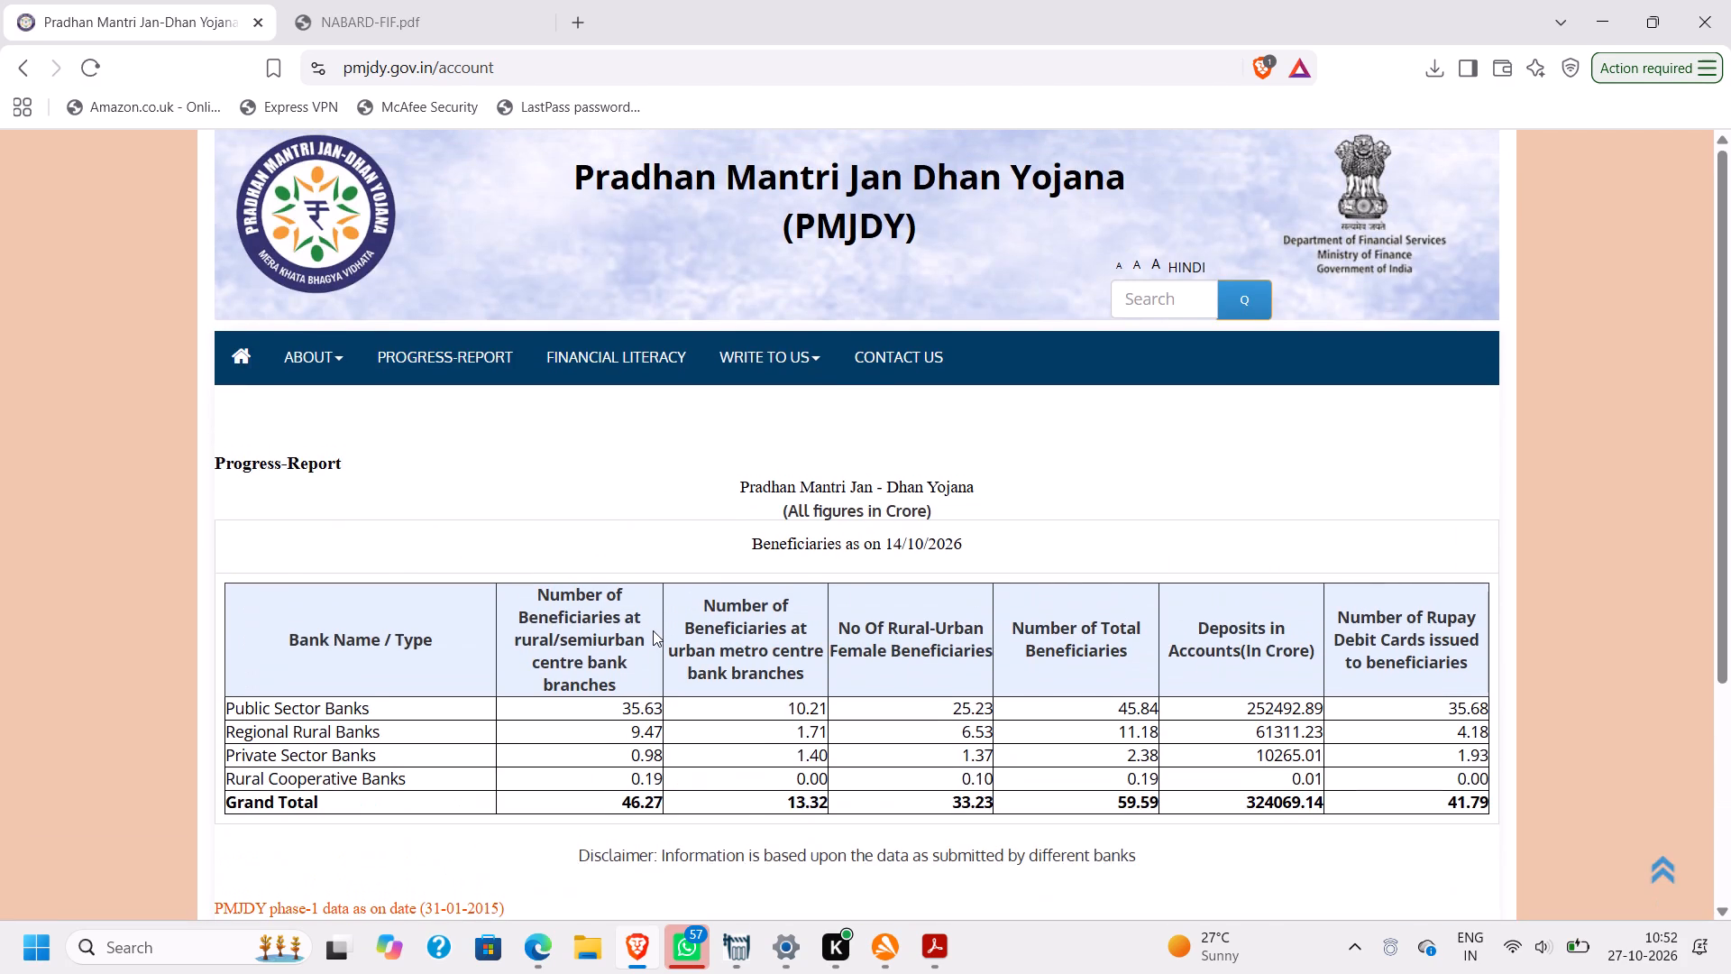
pyautogui.scroll(1, 653, 630)
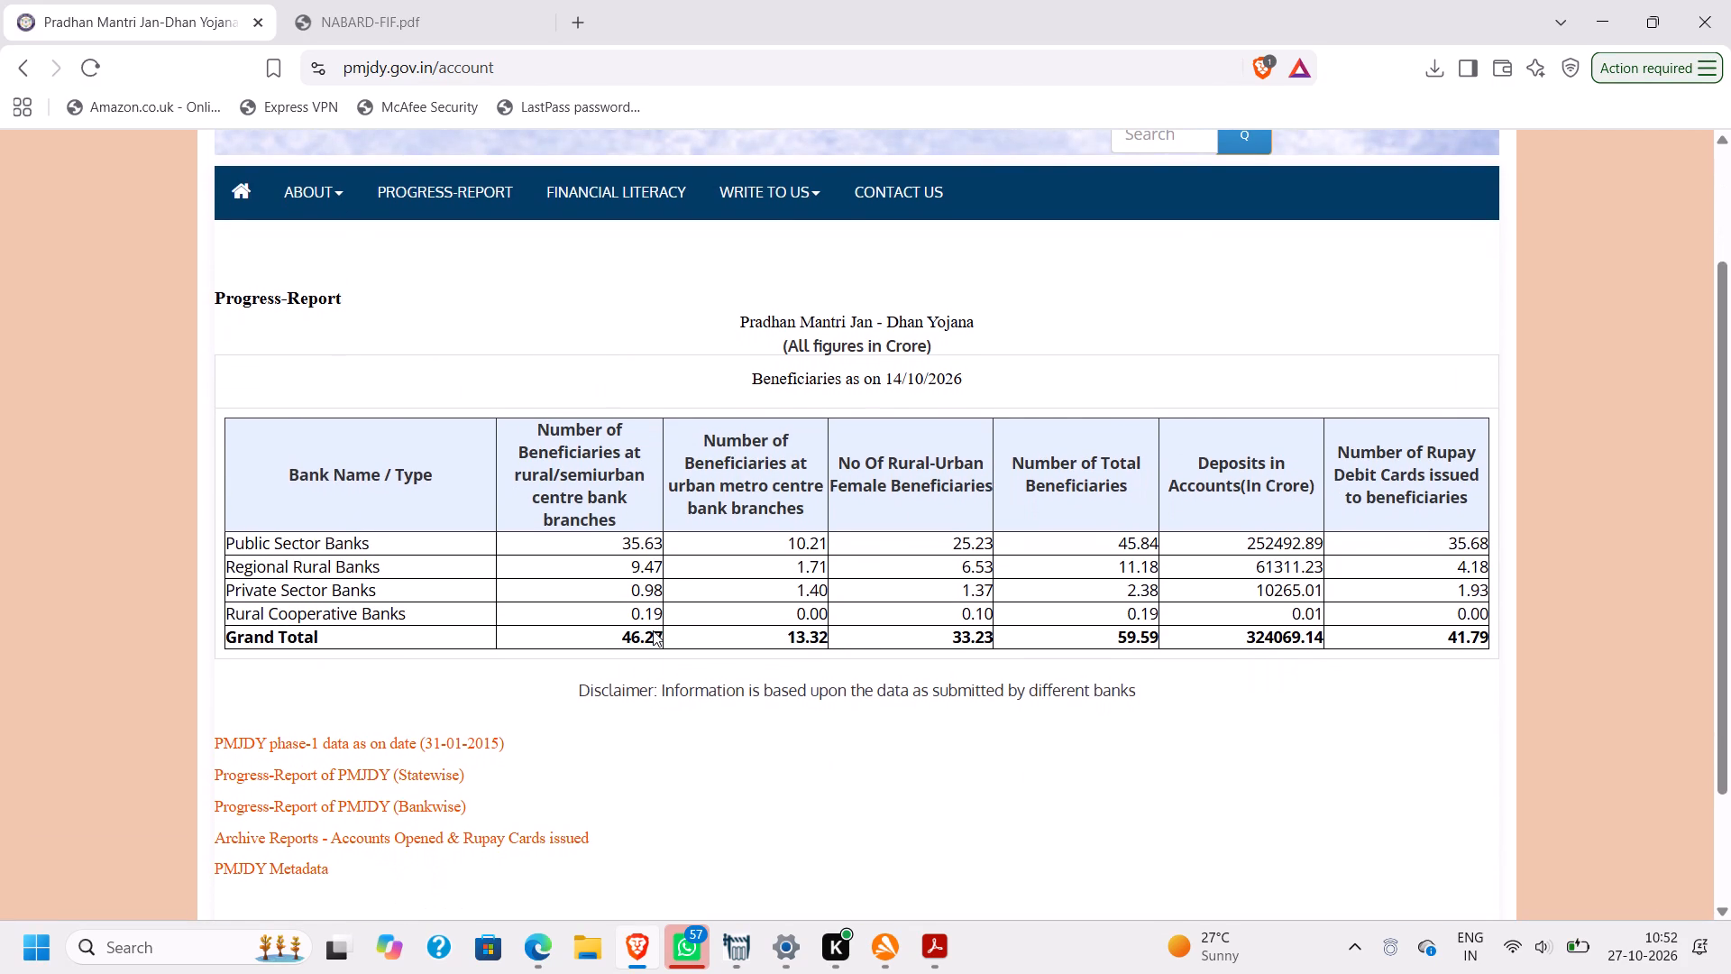
pyautogui.scroll(5, 653, 630)
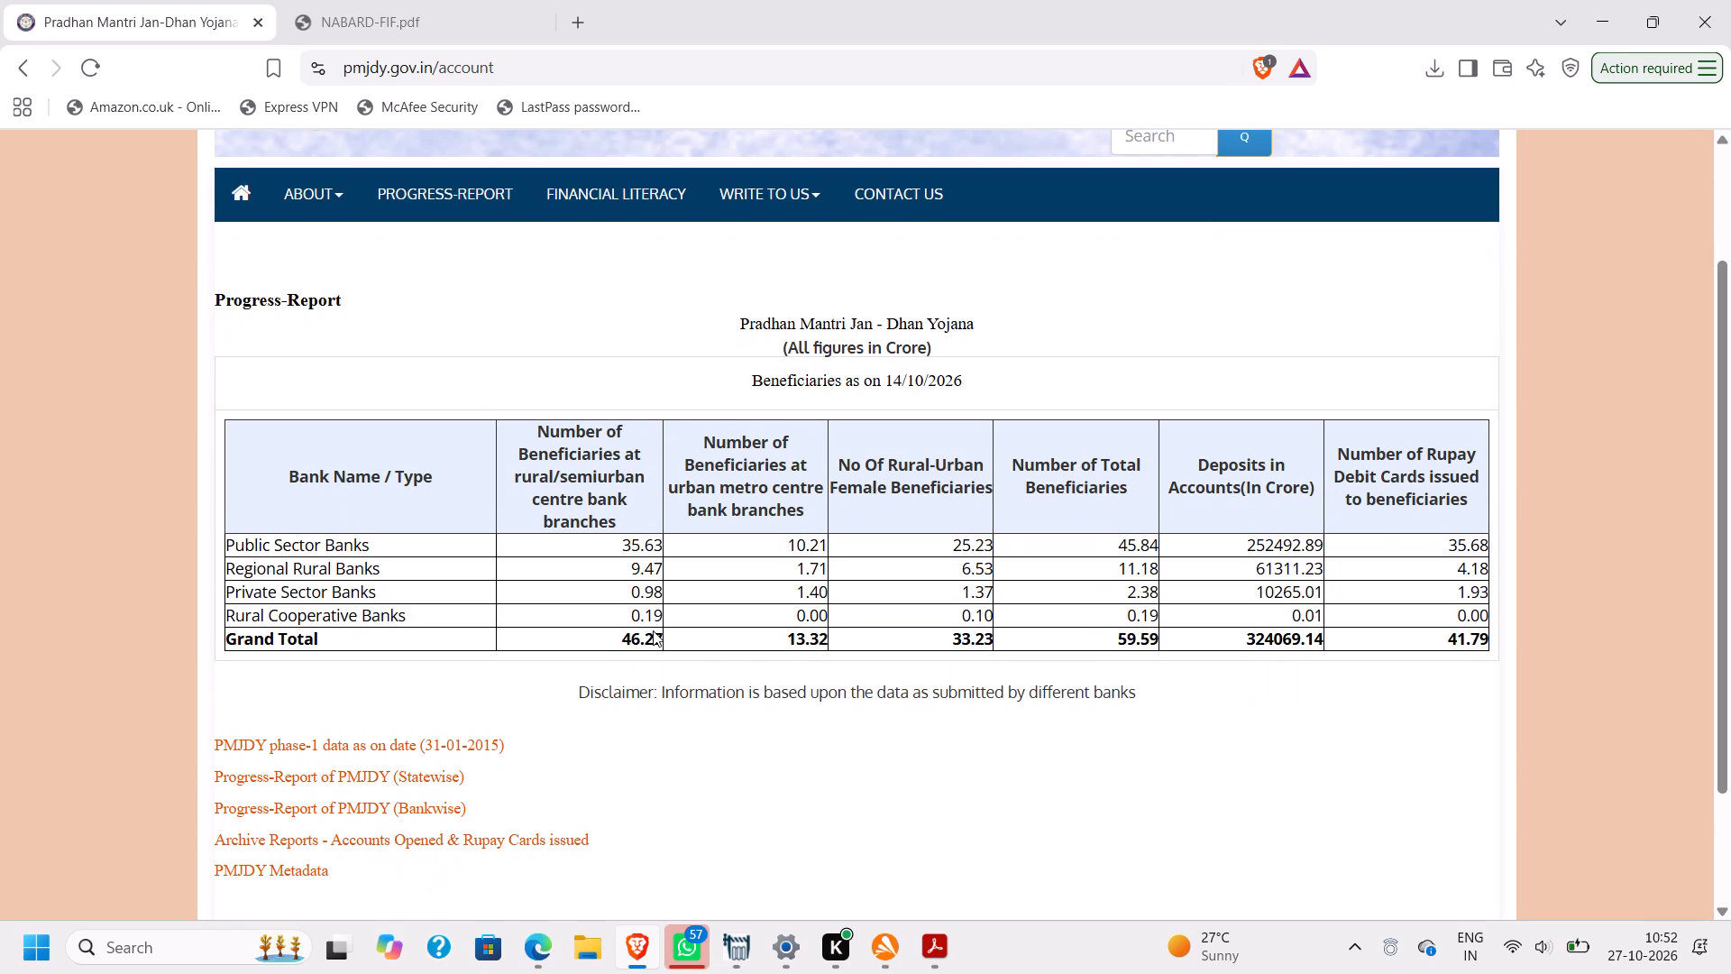
pyautogui.scroll(2, 653, 630)
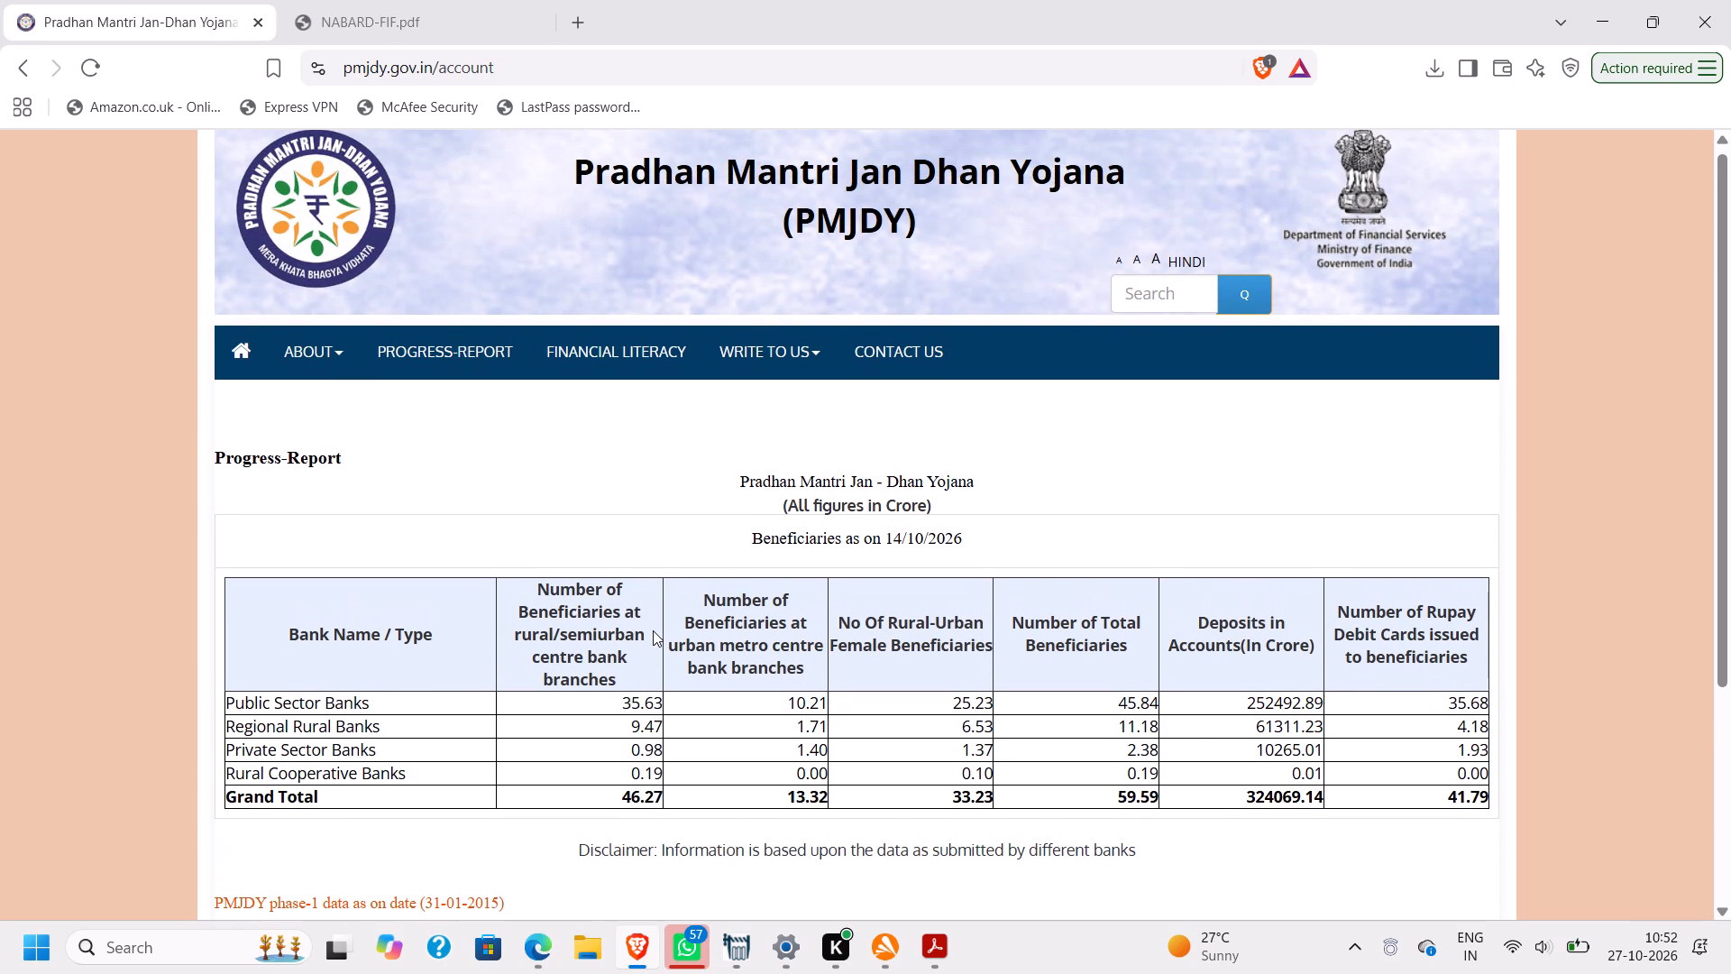
pyautogui.scroll(1, 653, 630)
# Start a screen snip of the Progress-Report page and open the choice of snipping area.
pyautogui.press('Print')
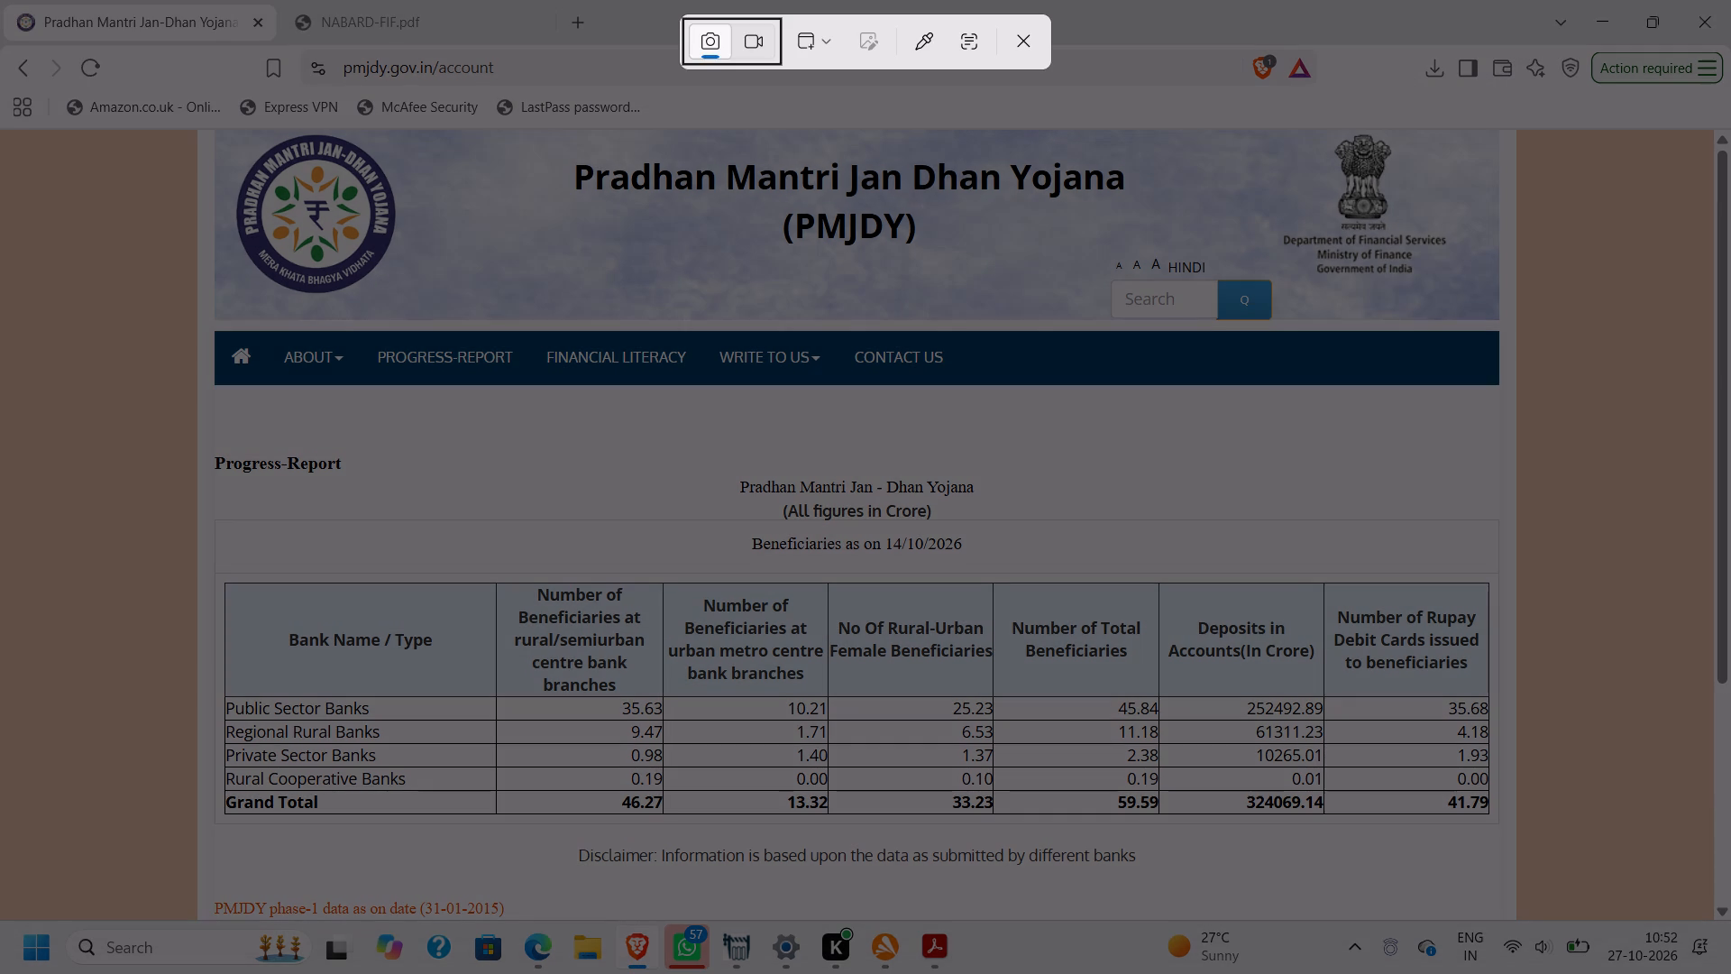
pyautogui.click(817, 32)
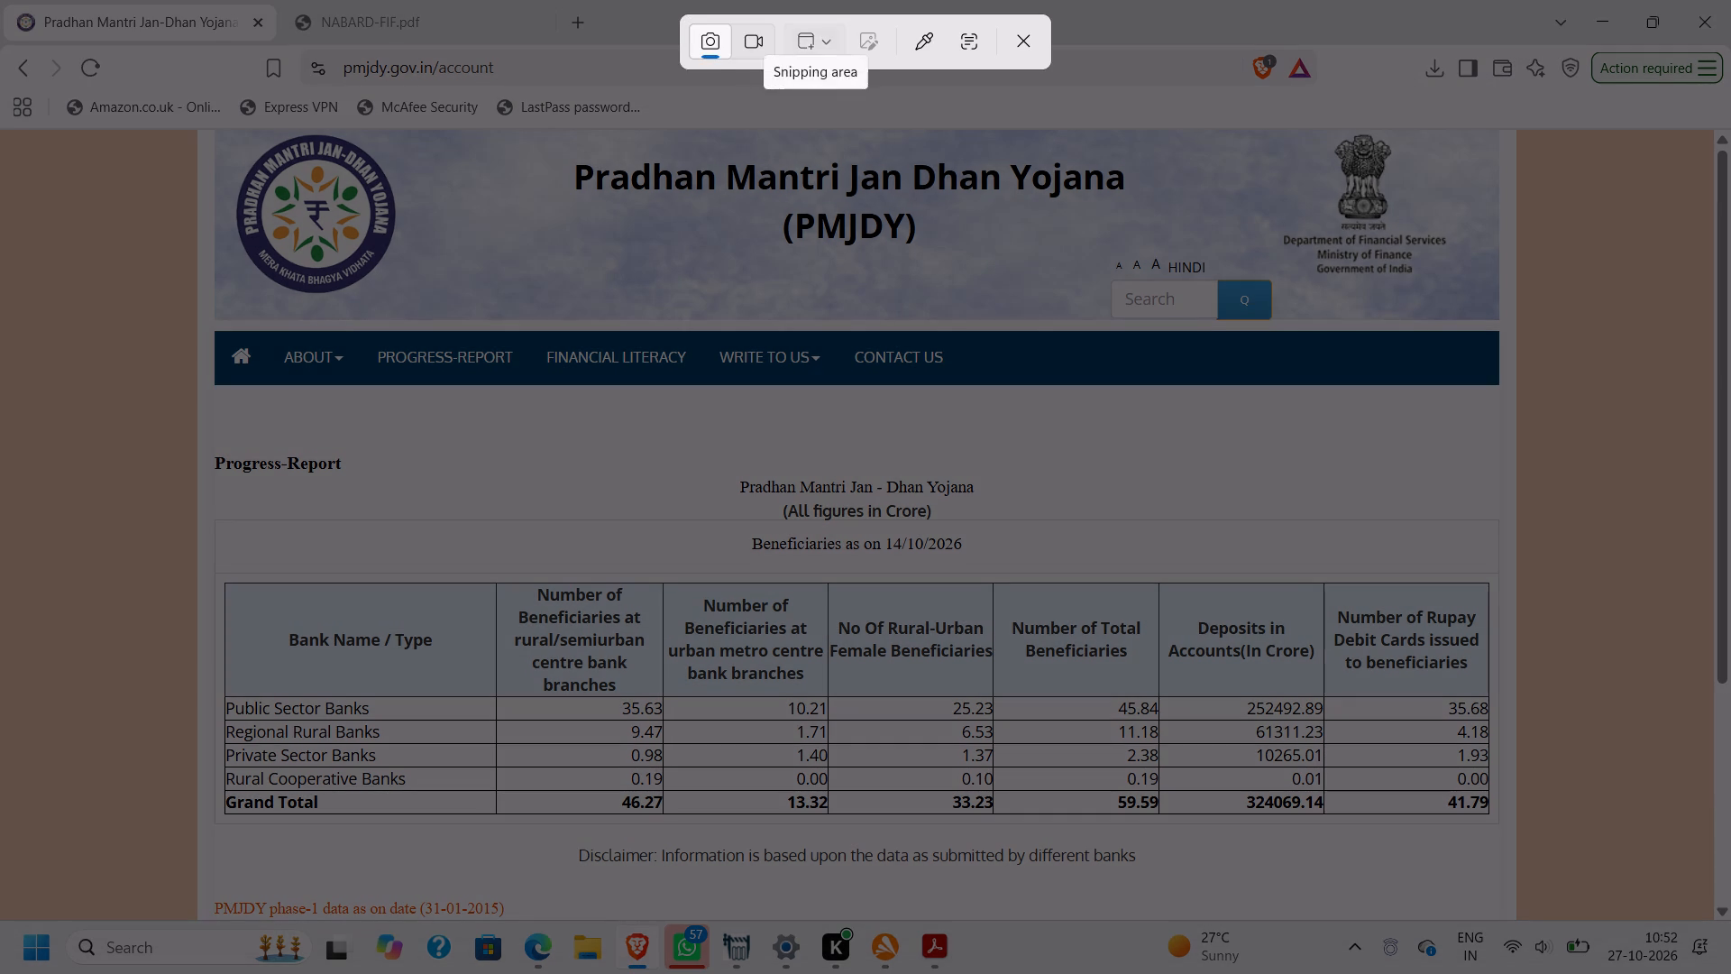
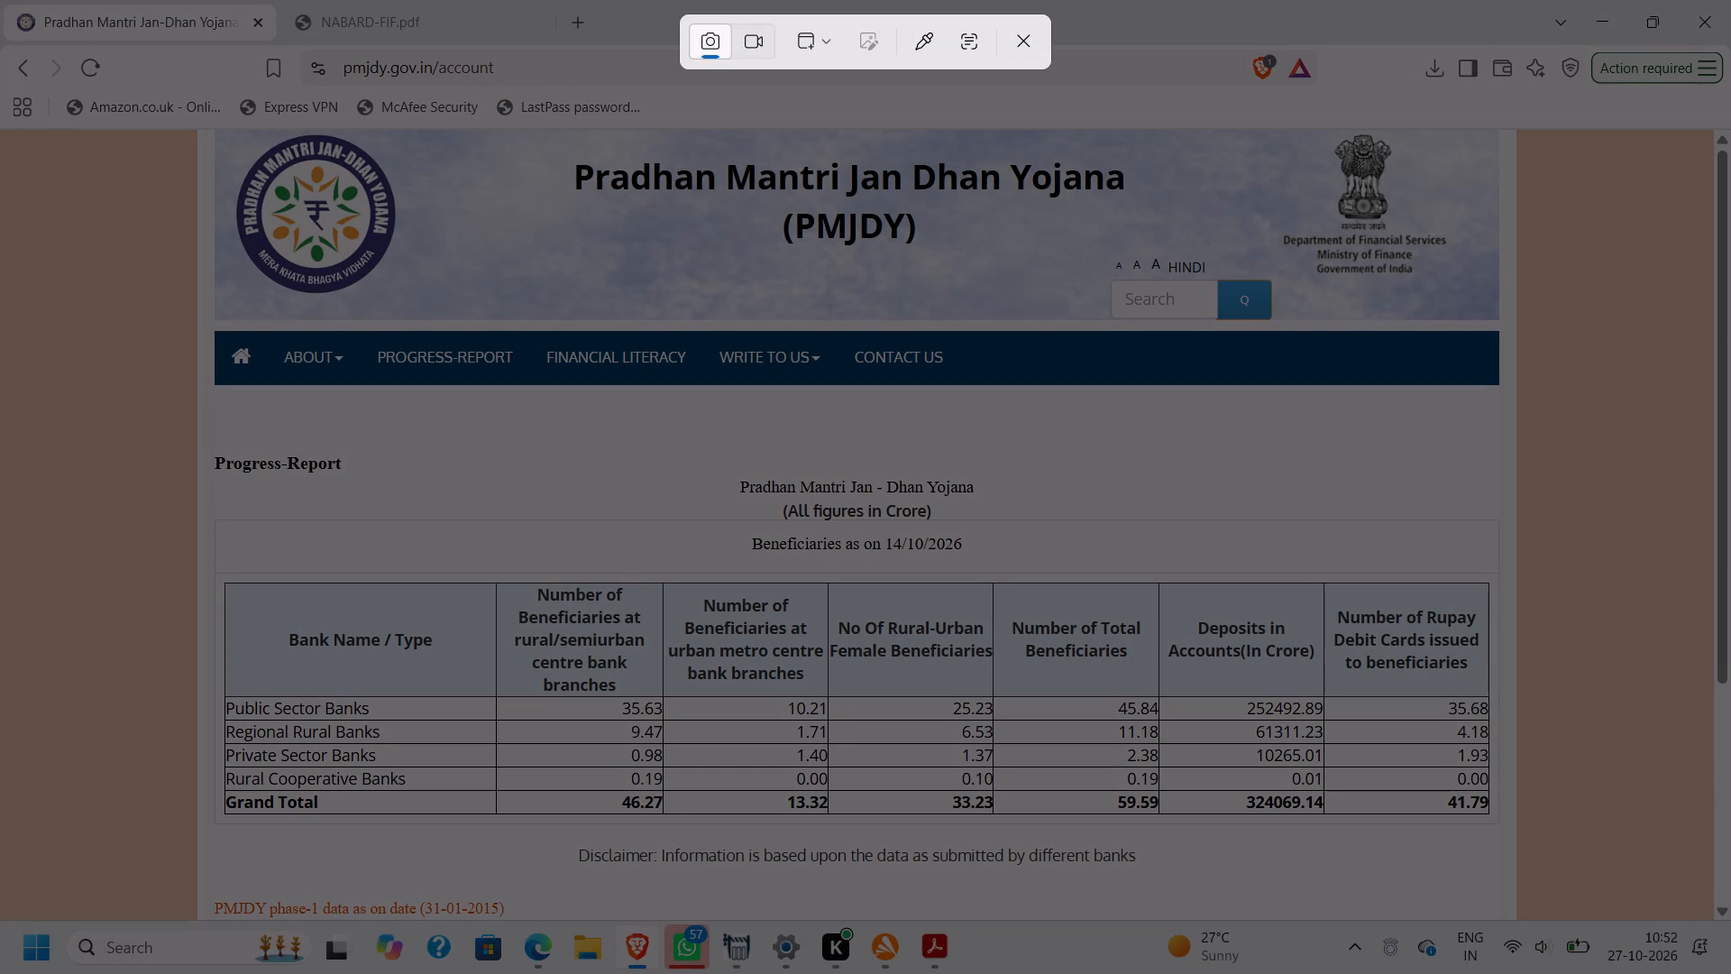
# Take the screen snip of the Progress-Report page with the beneficiaries table in view.
pyautogui.click(1243, 649)
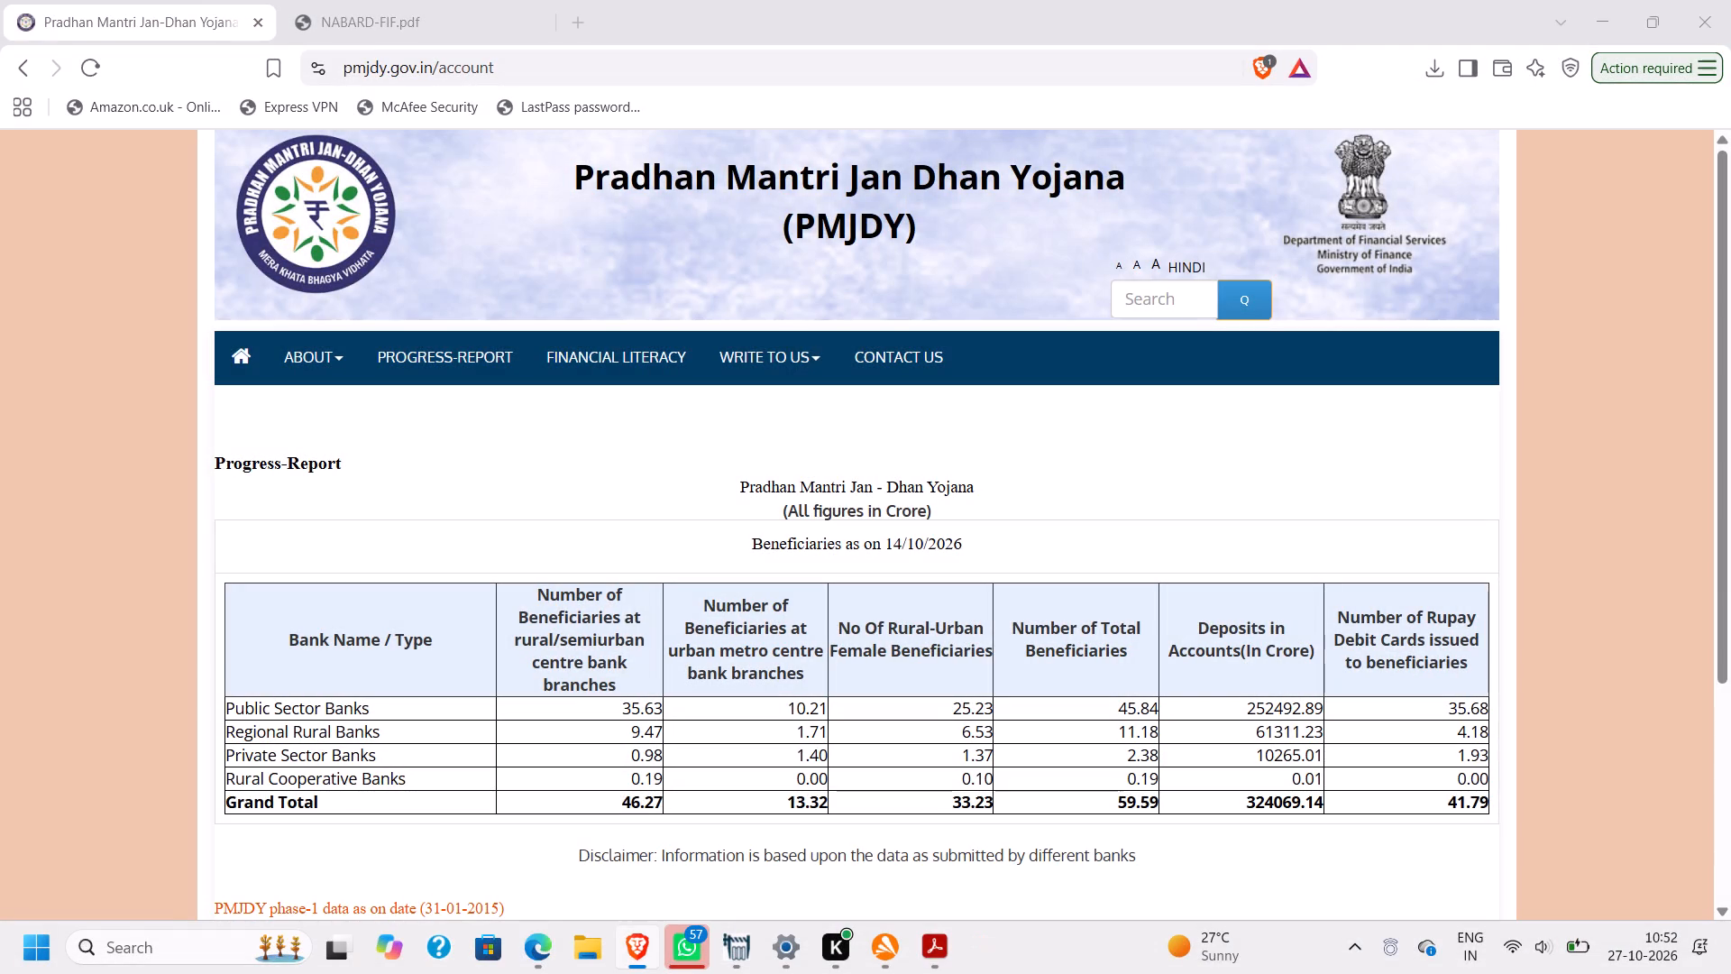
# Open the Progress-Report of PMJDY (Statewise) from the report links below the beneficiaries table.
pyautogui.scroll(-1, 679, 711)
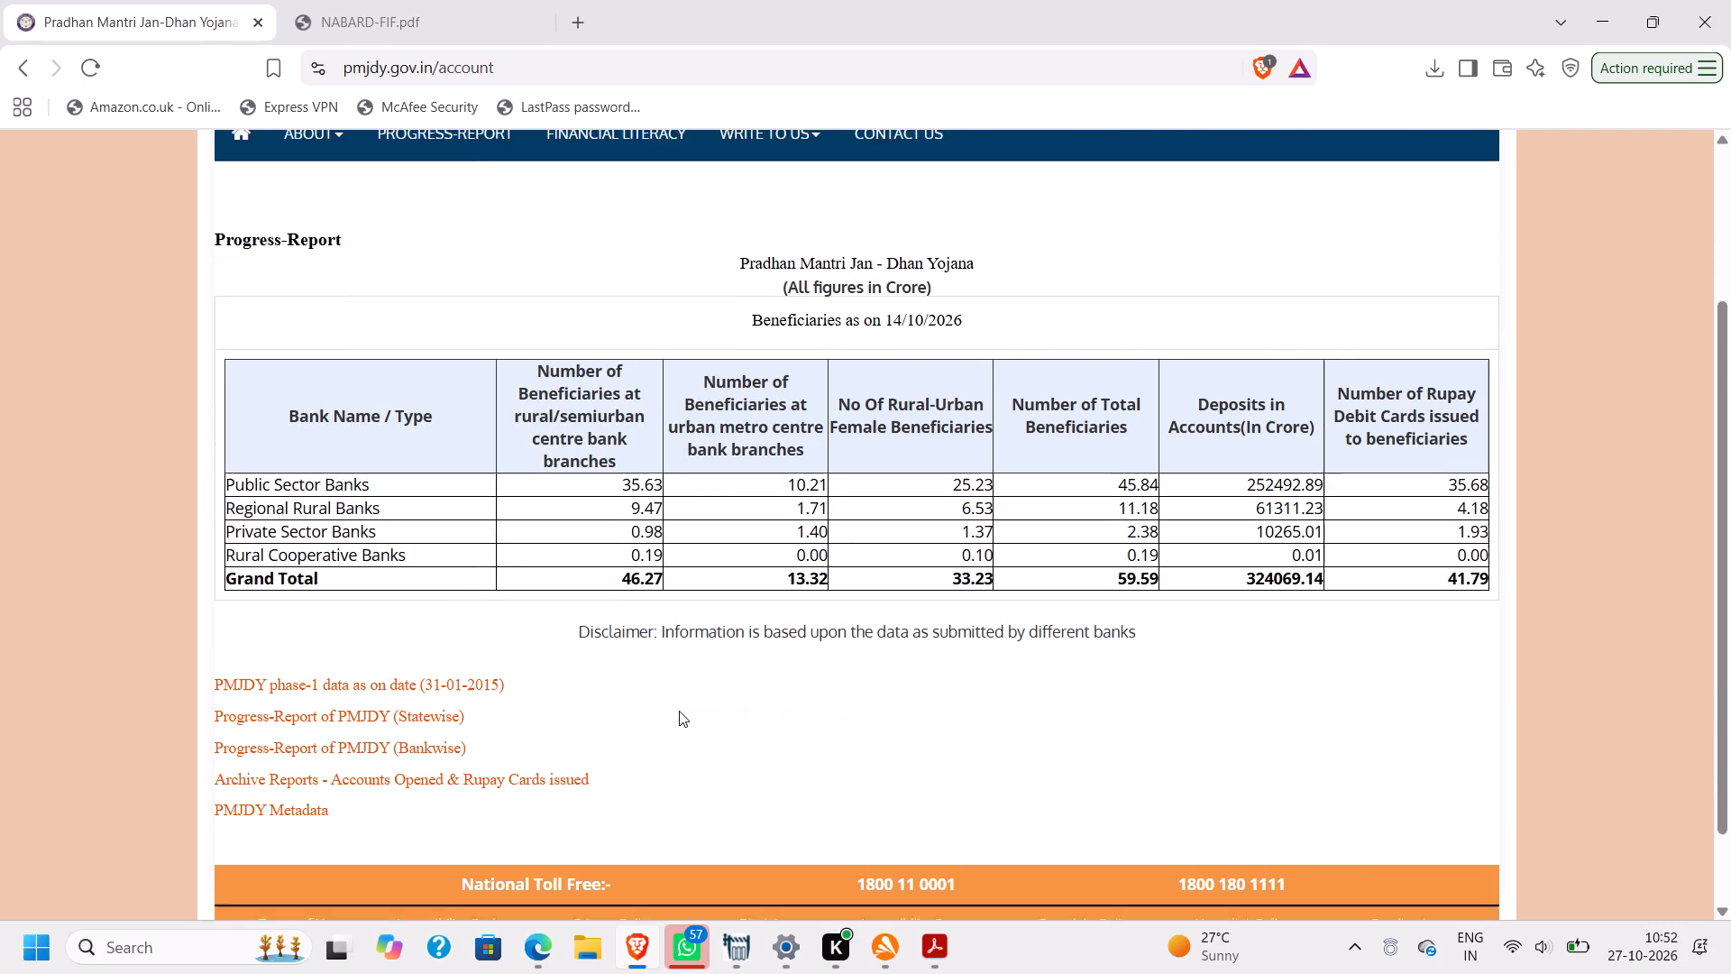
pyautogui.scroll(-1, 679, 711)
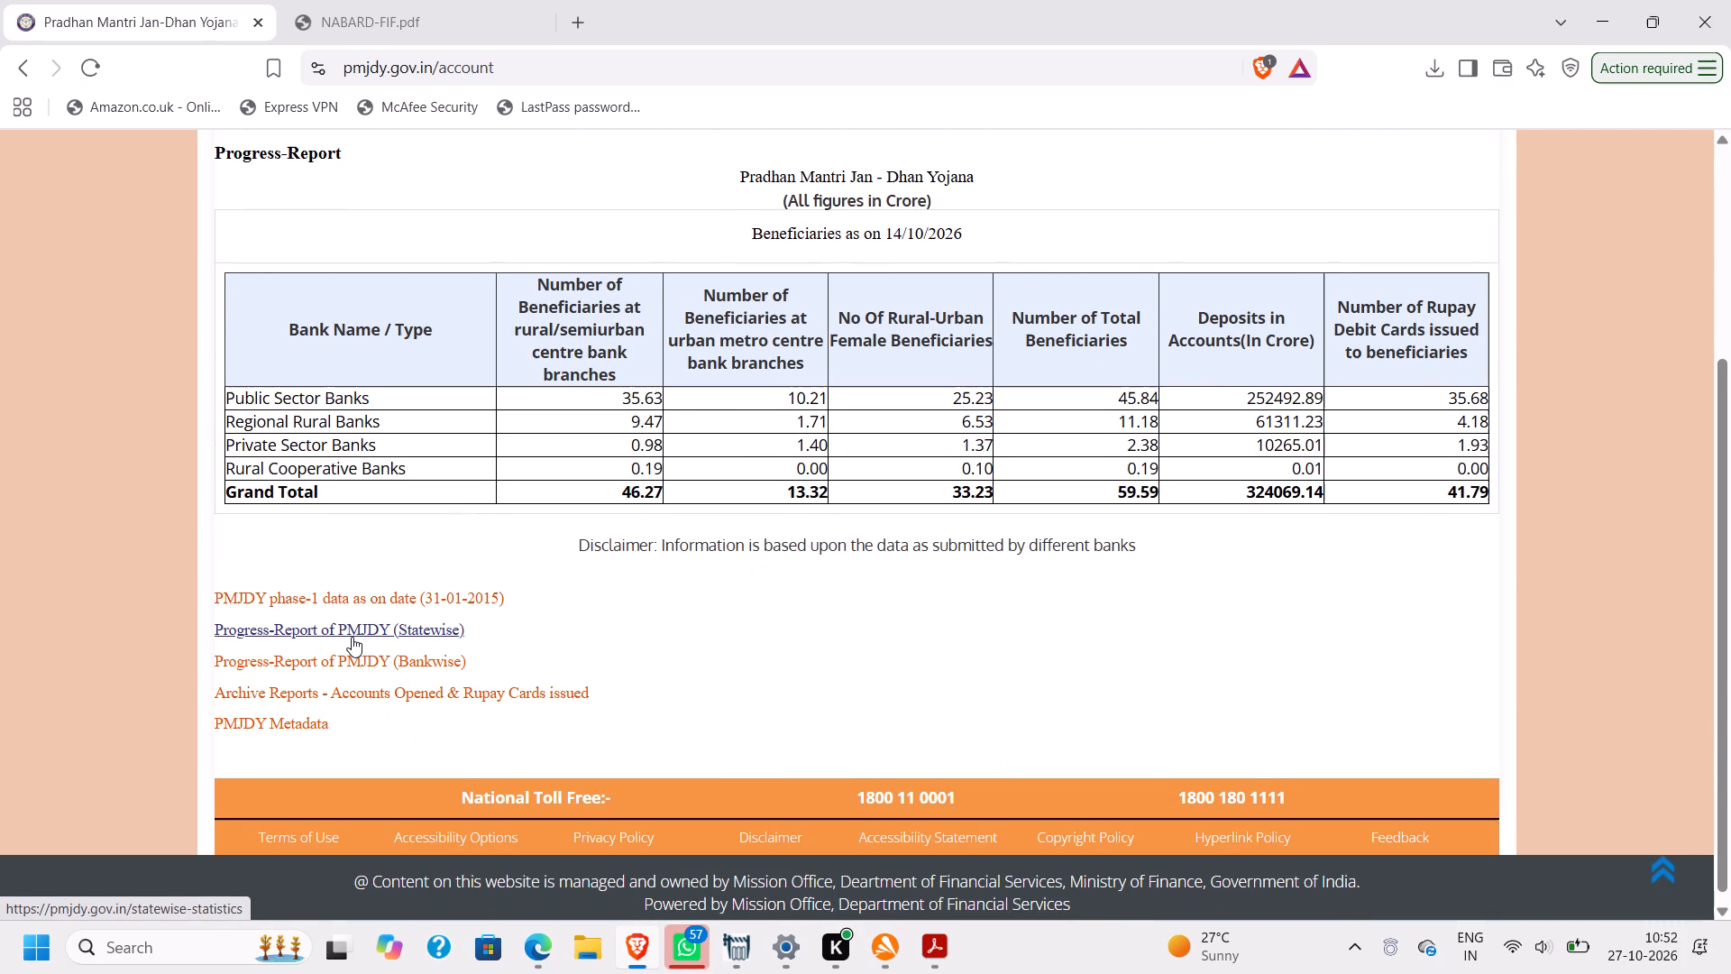
pyautogui.click(352, 637)
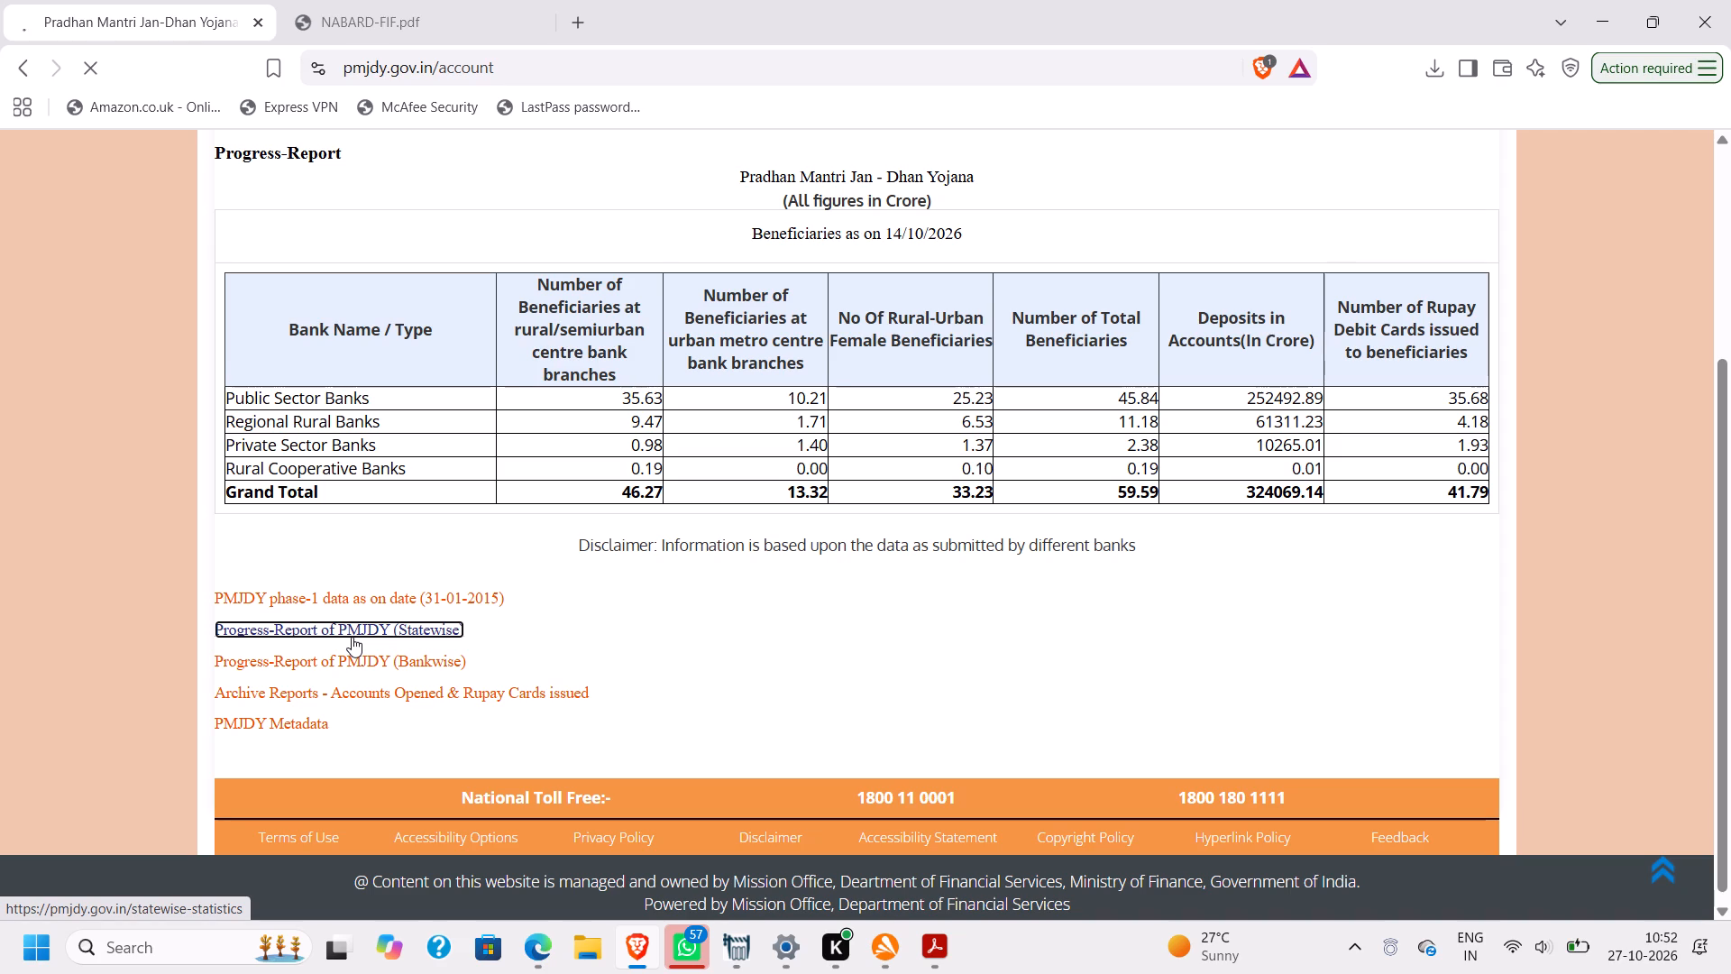
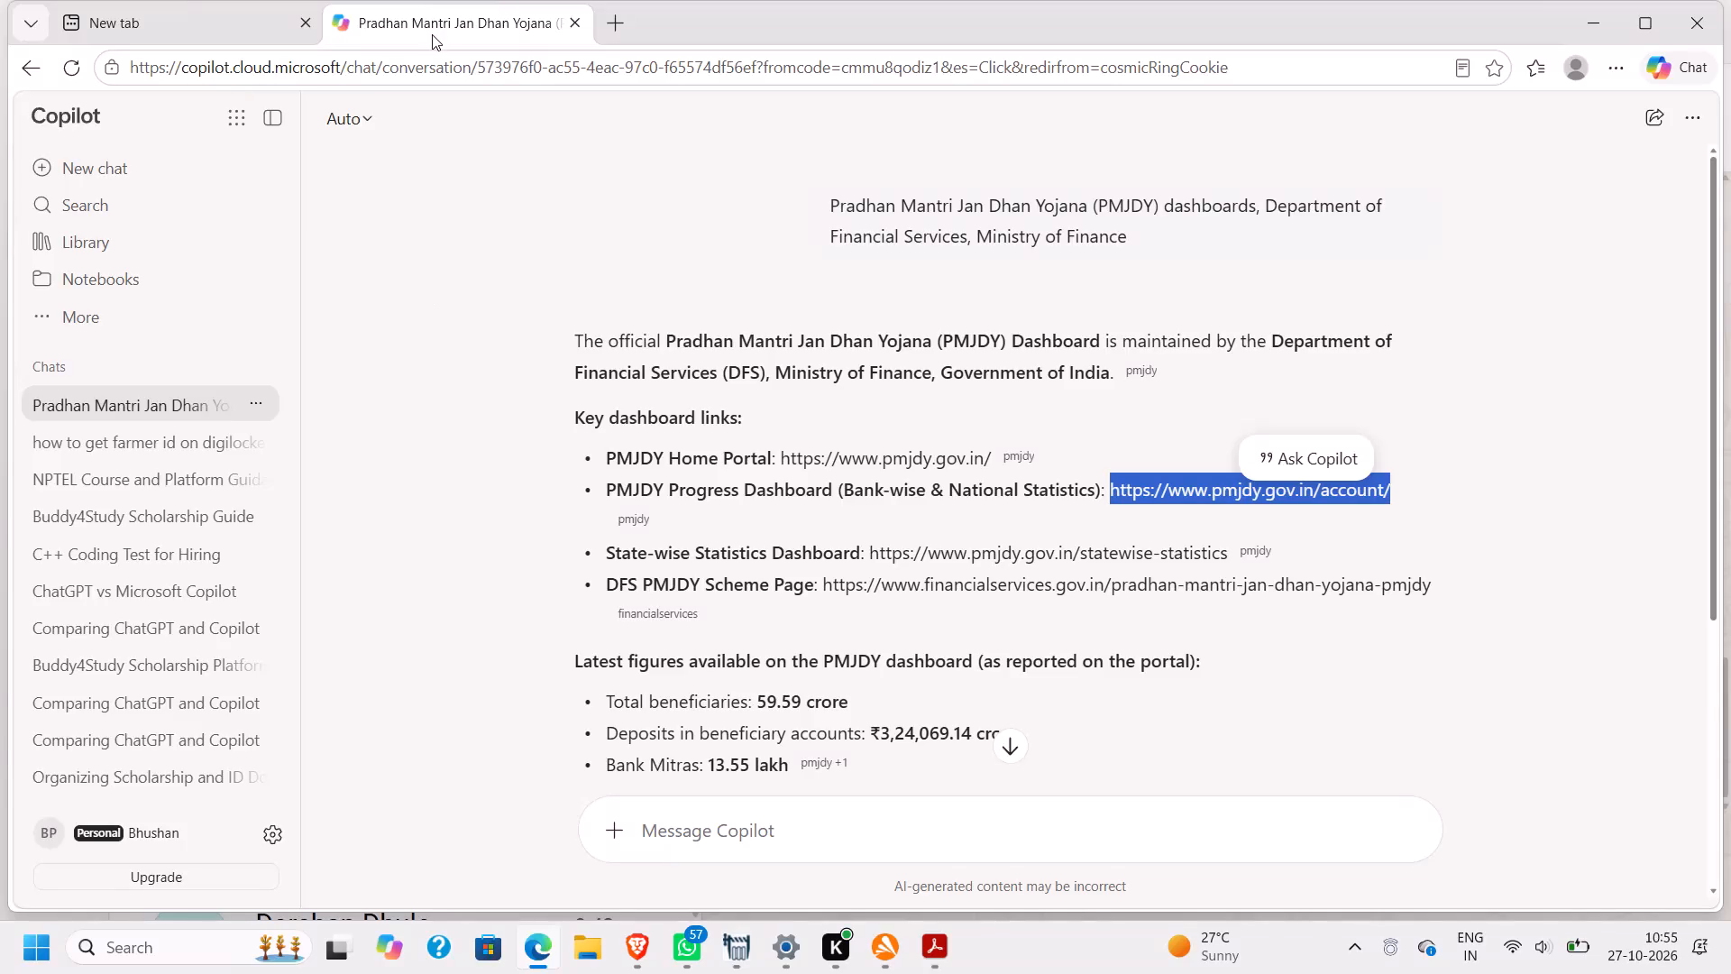
# Switch to Brave with the PMJDY statewise statistics page.
pyautogui.click(632, 942)
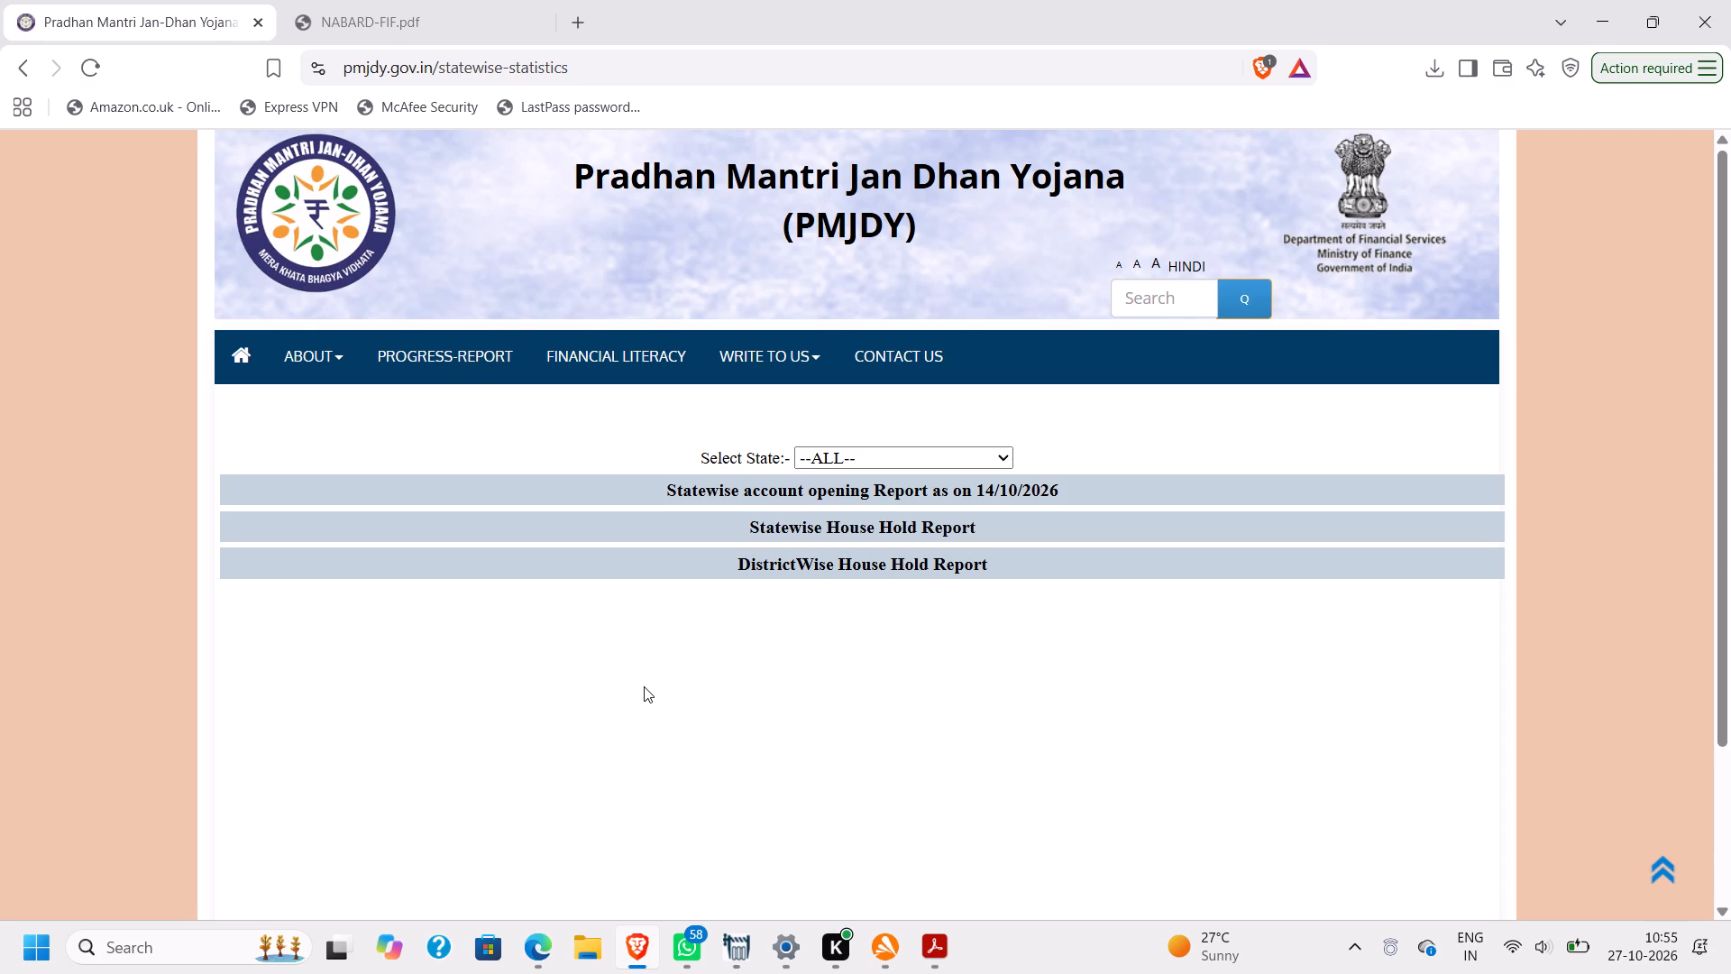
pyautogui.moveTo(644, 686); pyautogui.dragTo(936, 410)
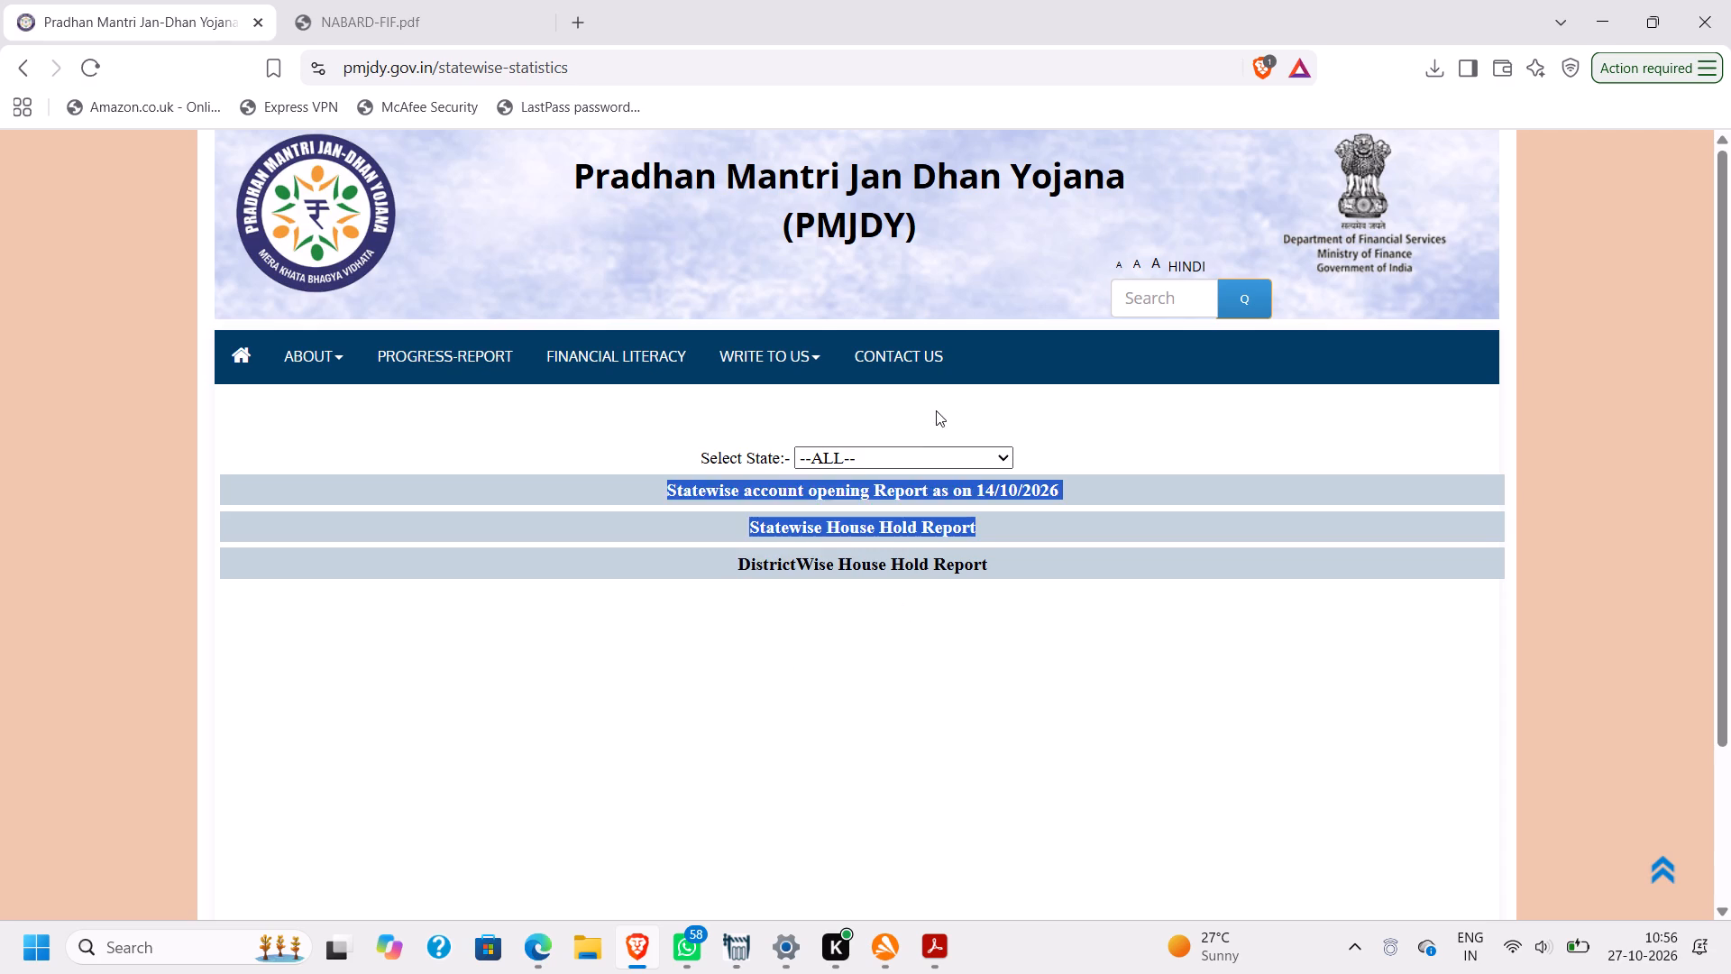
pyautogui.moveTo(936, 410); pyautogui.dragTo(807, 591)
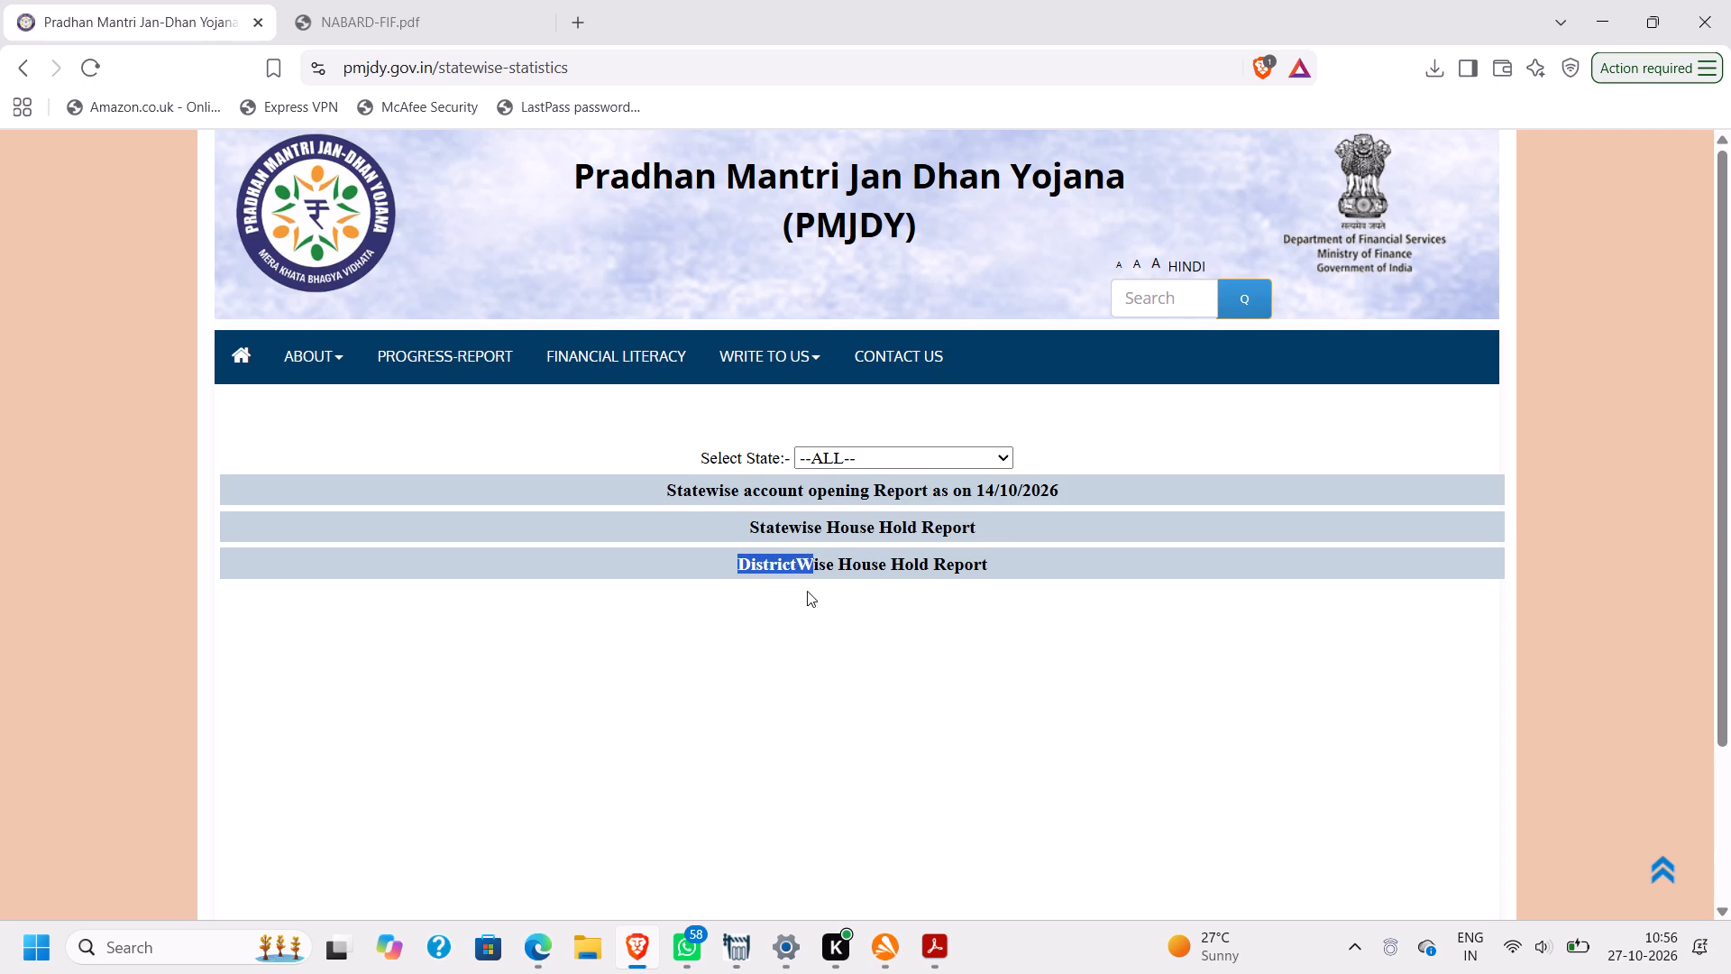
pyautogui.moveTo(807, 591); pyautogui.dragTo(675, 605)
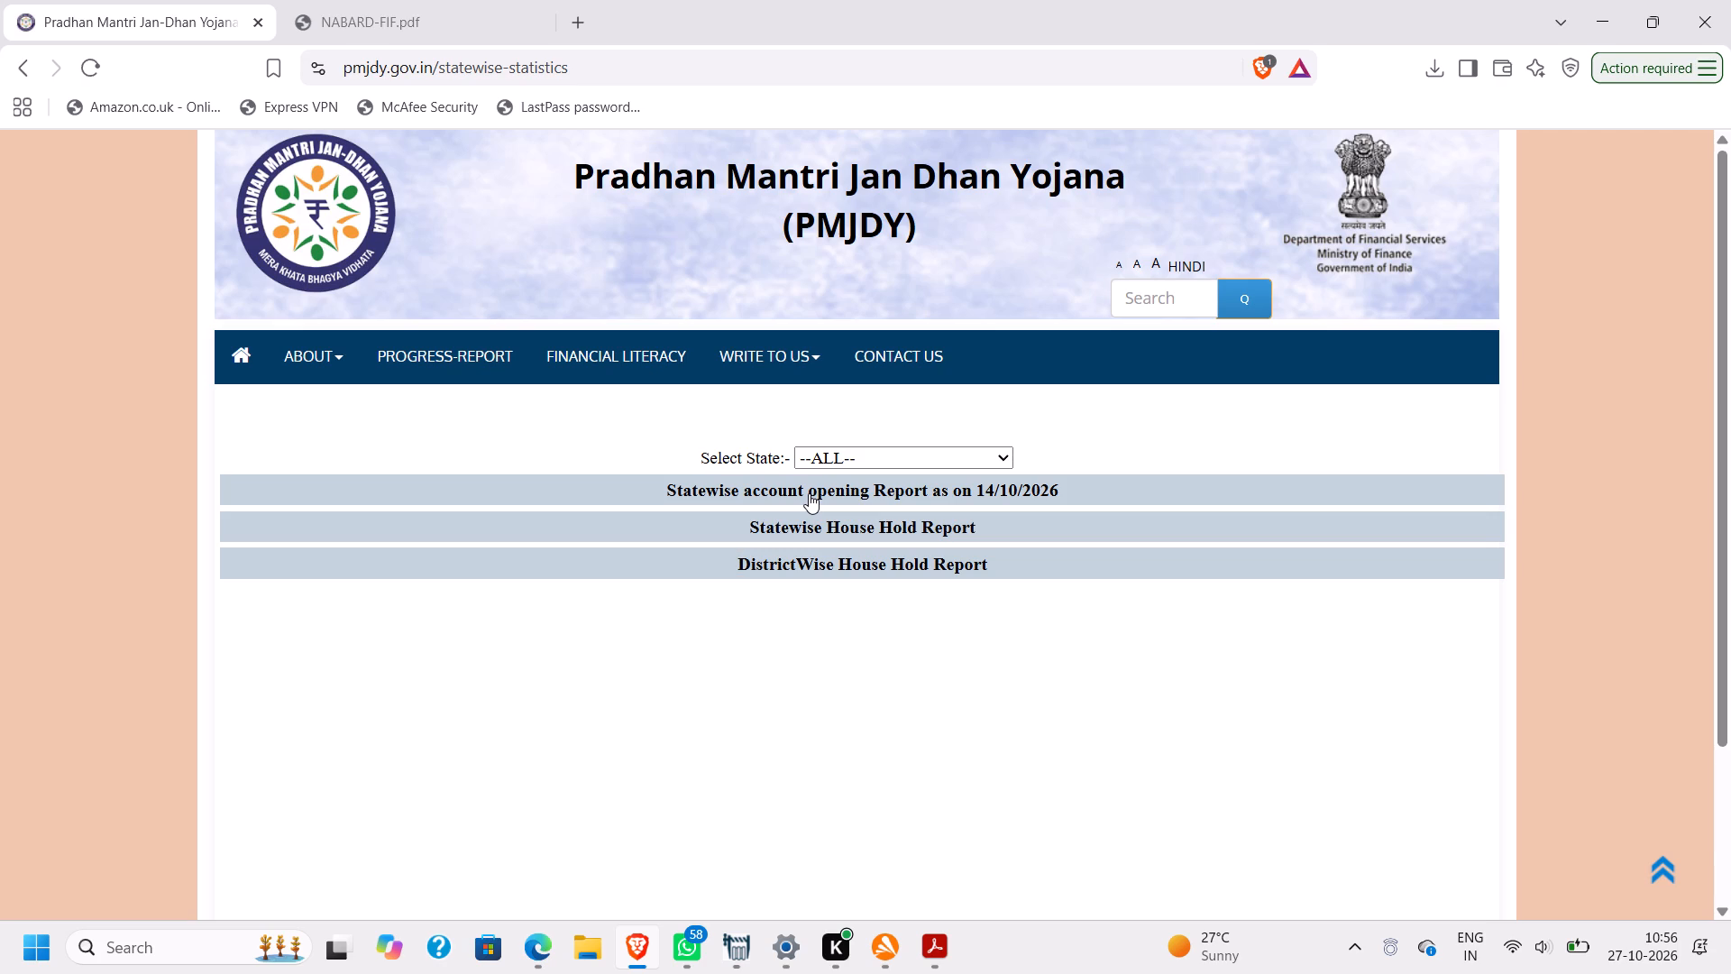
# Expand the Statewise account opening Report as on 14/10/2026 on the PMJDY statewise statistics page.
pyautogui.click(935, 486)
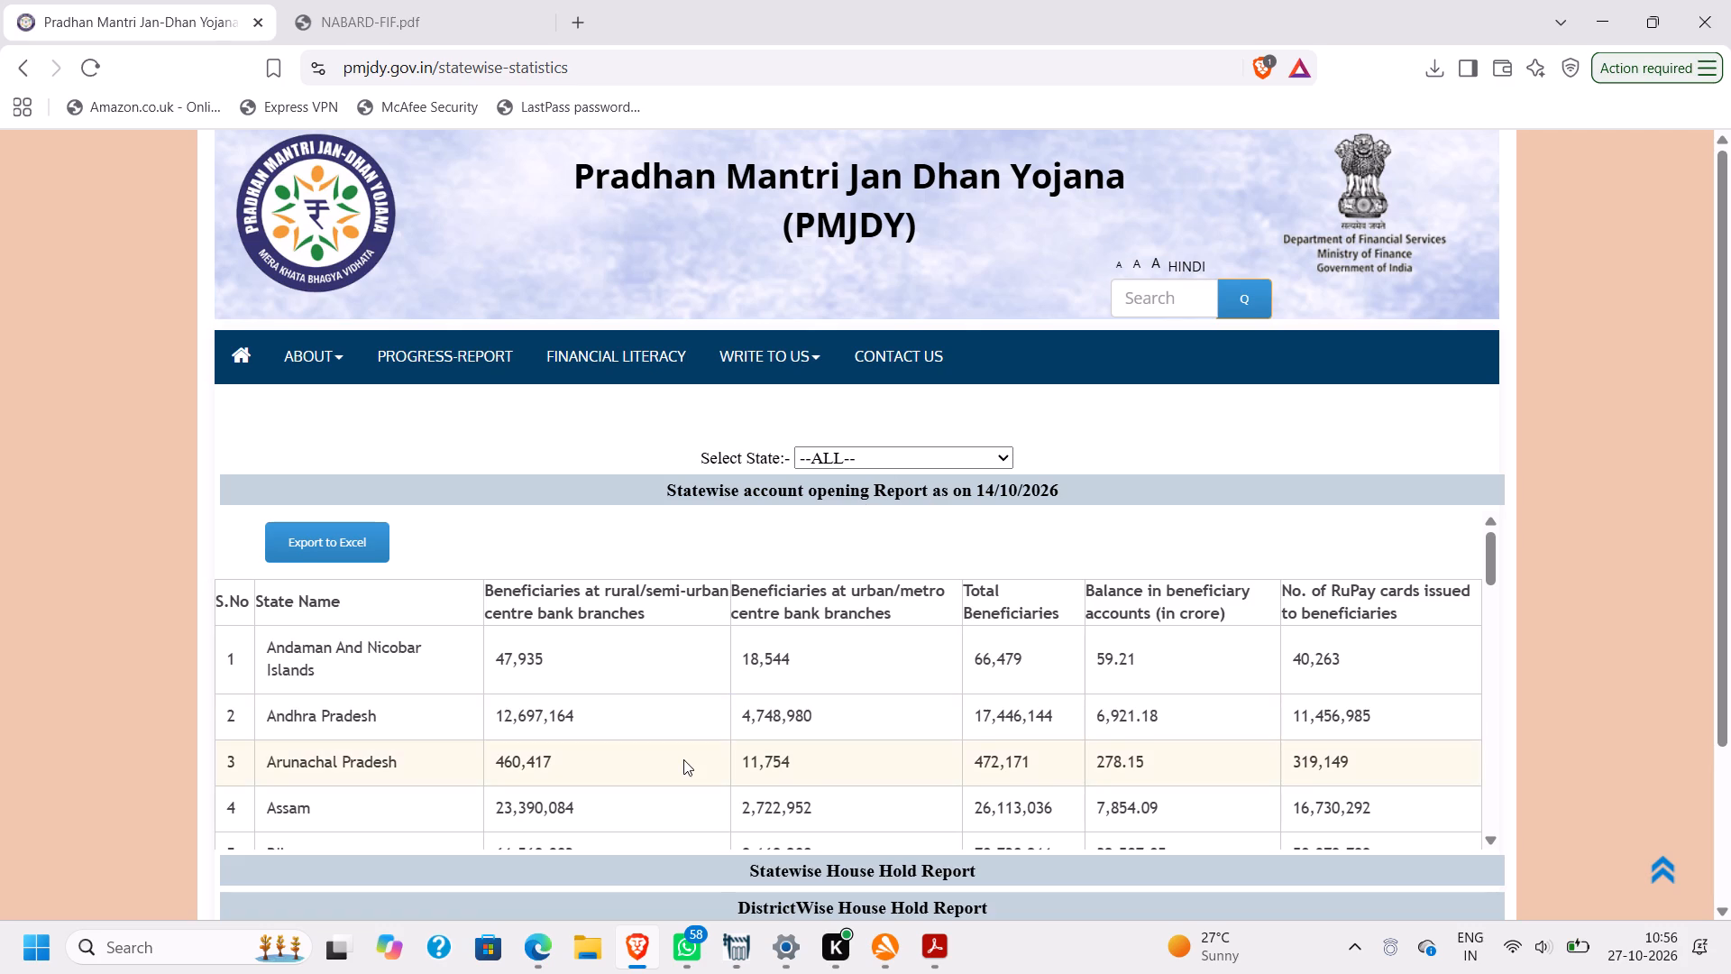
pyautogui.scroll(1, 683, 759)
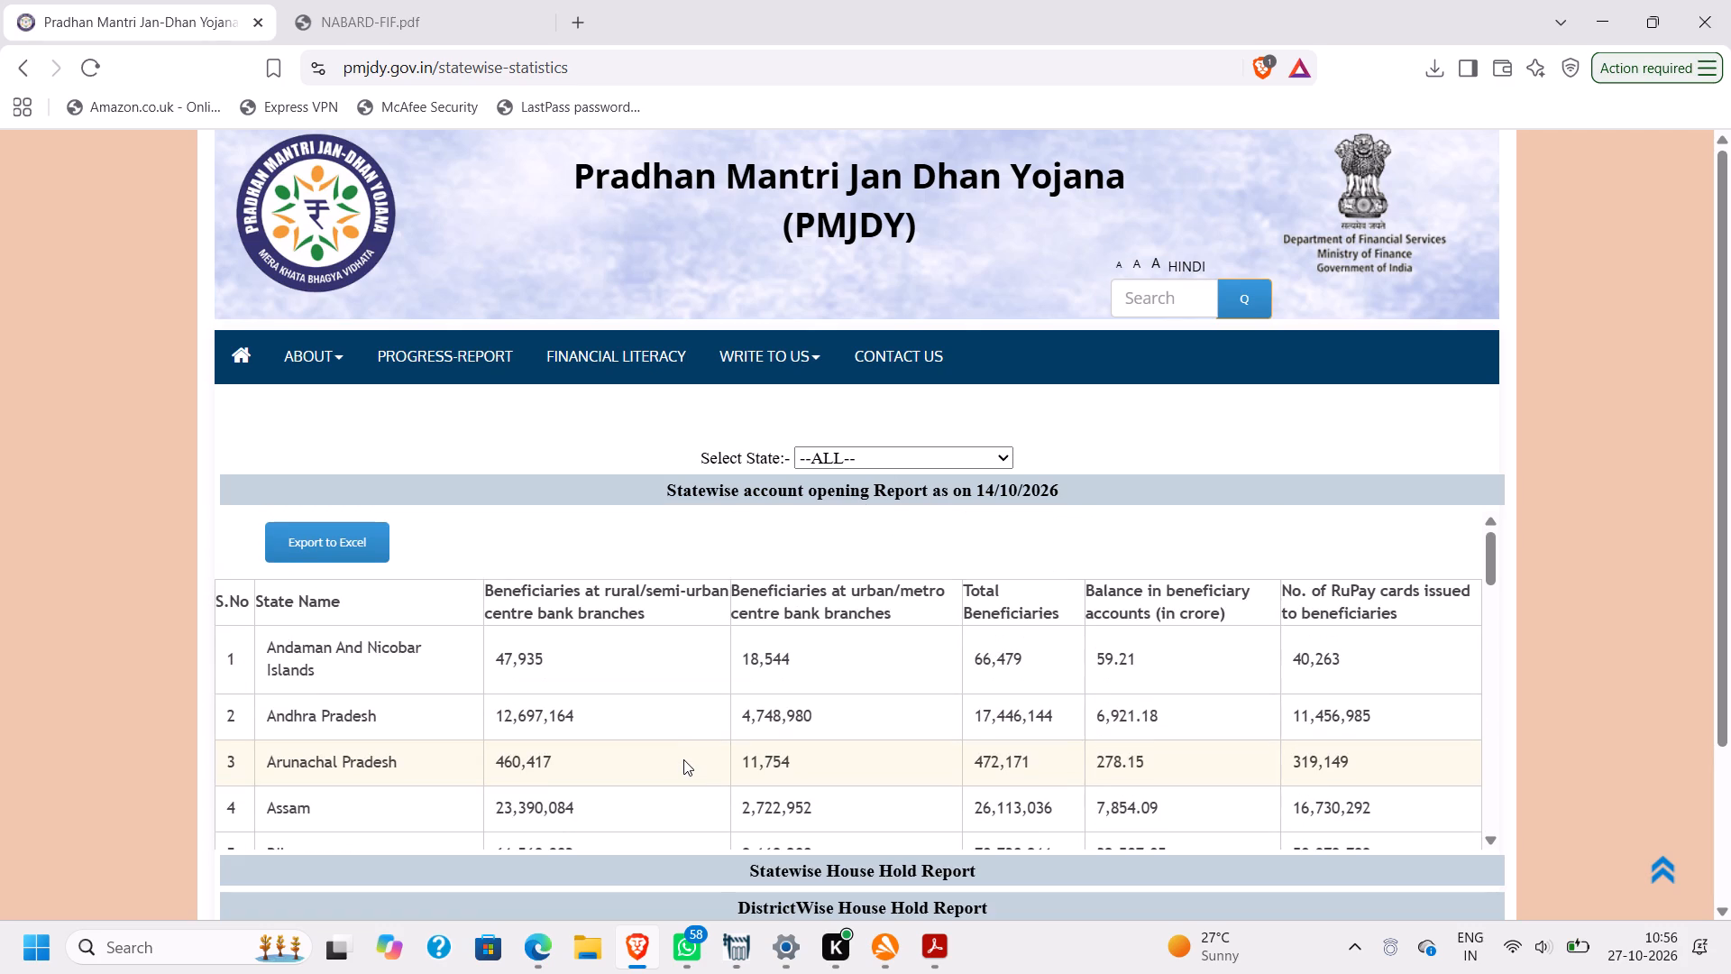
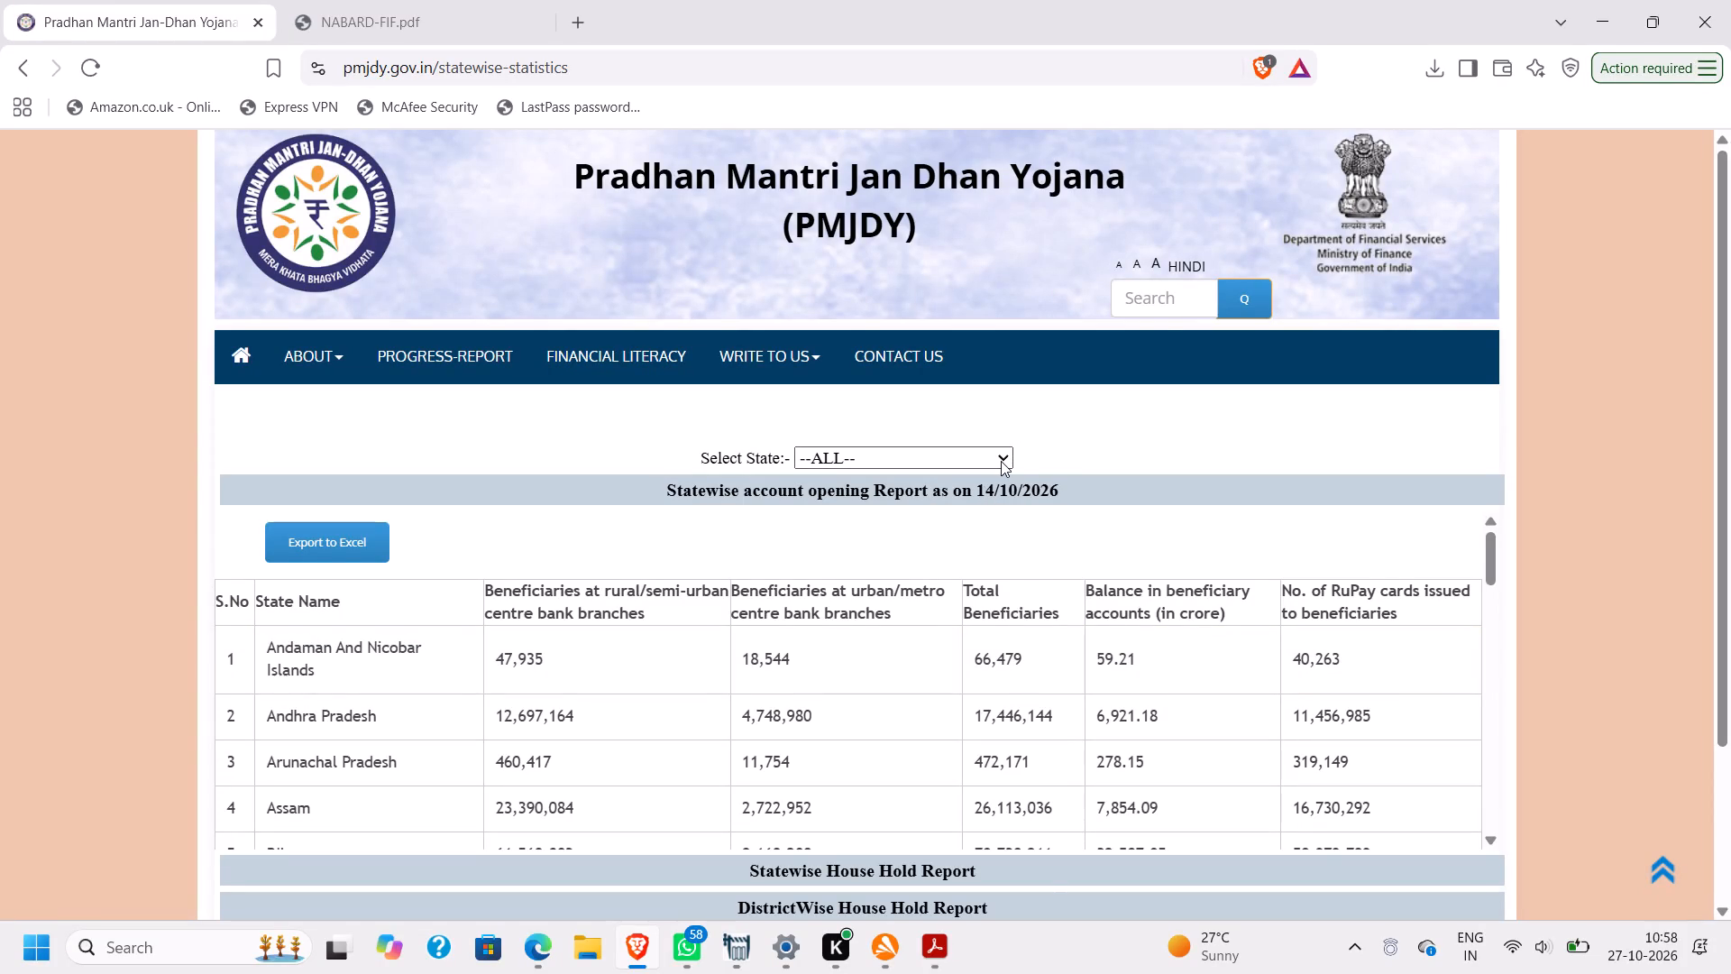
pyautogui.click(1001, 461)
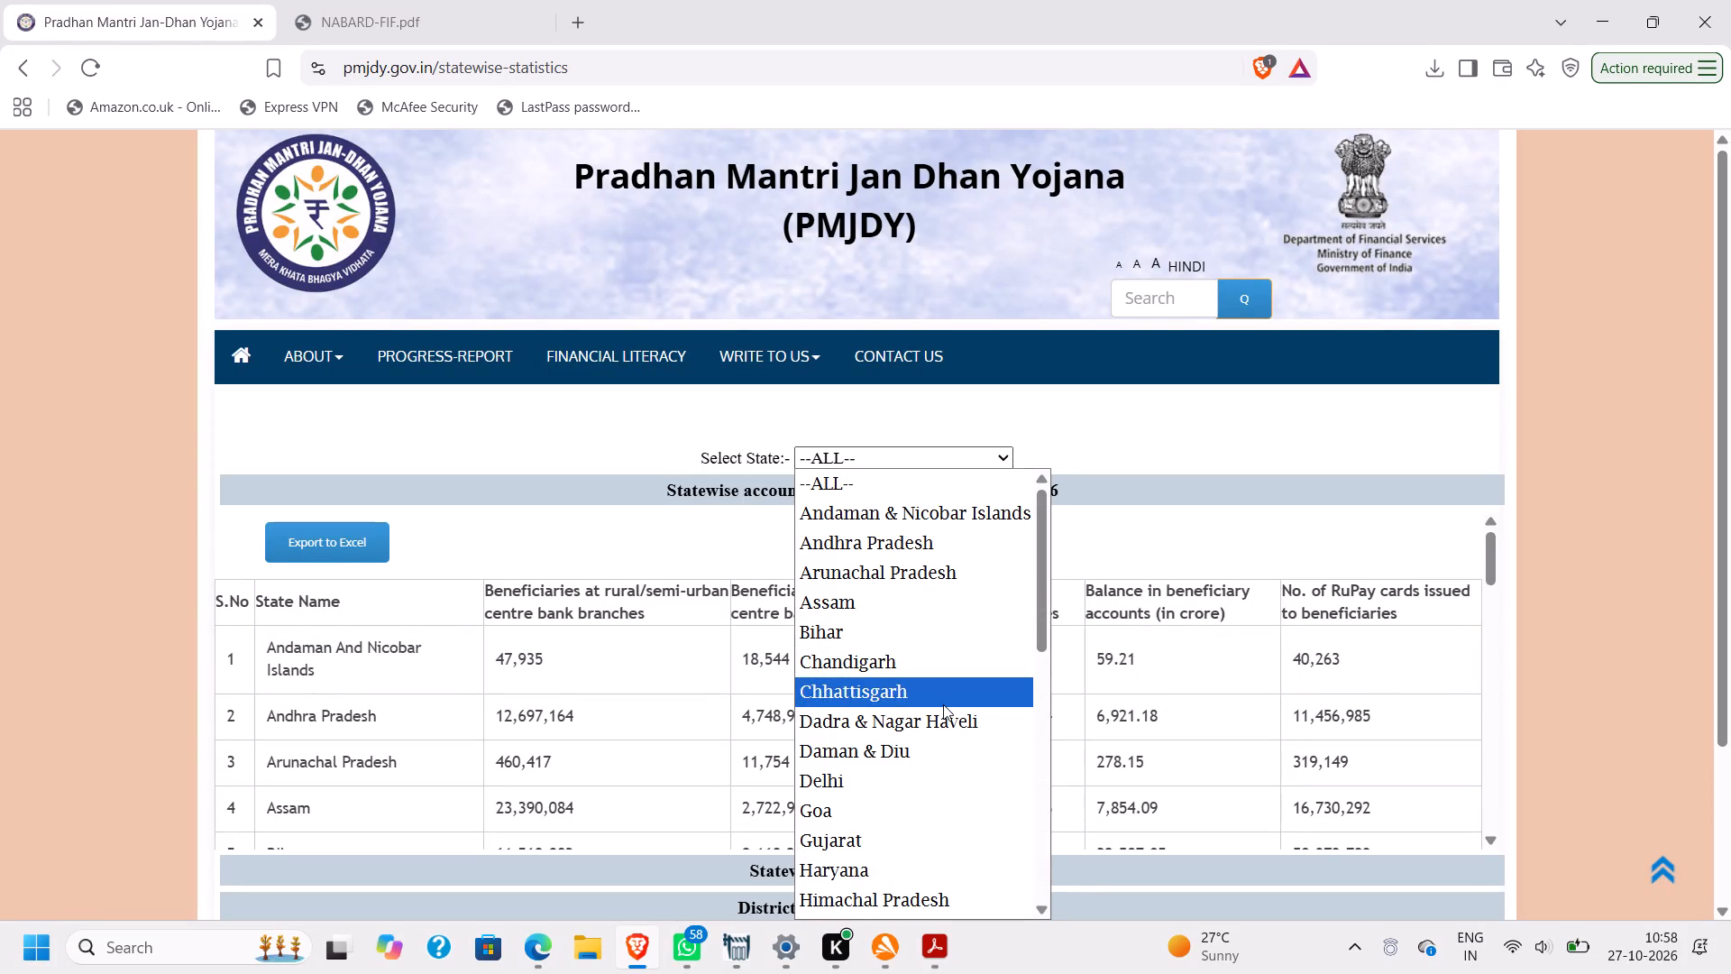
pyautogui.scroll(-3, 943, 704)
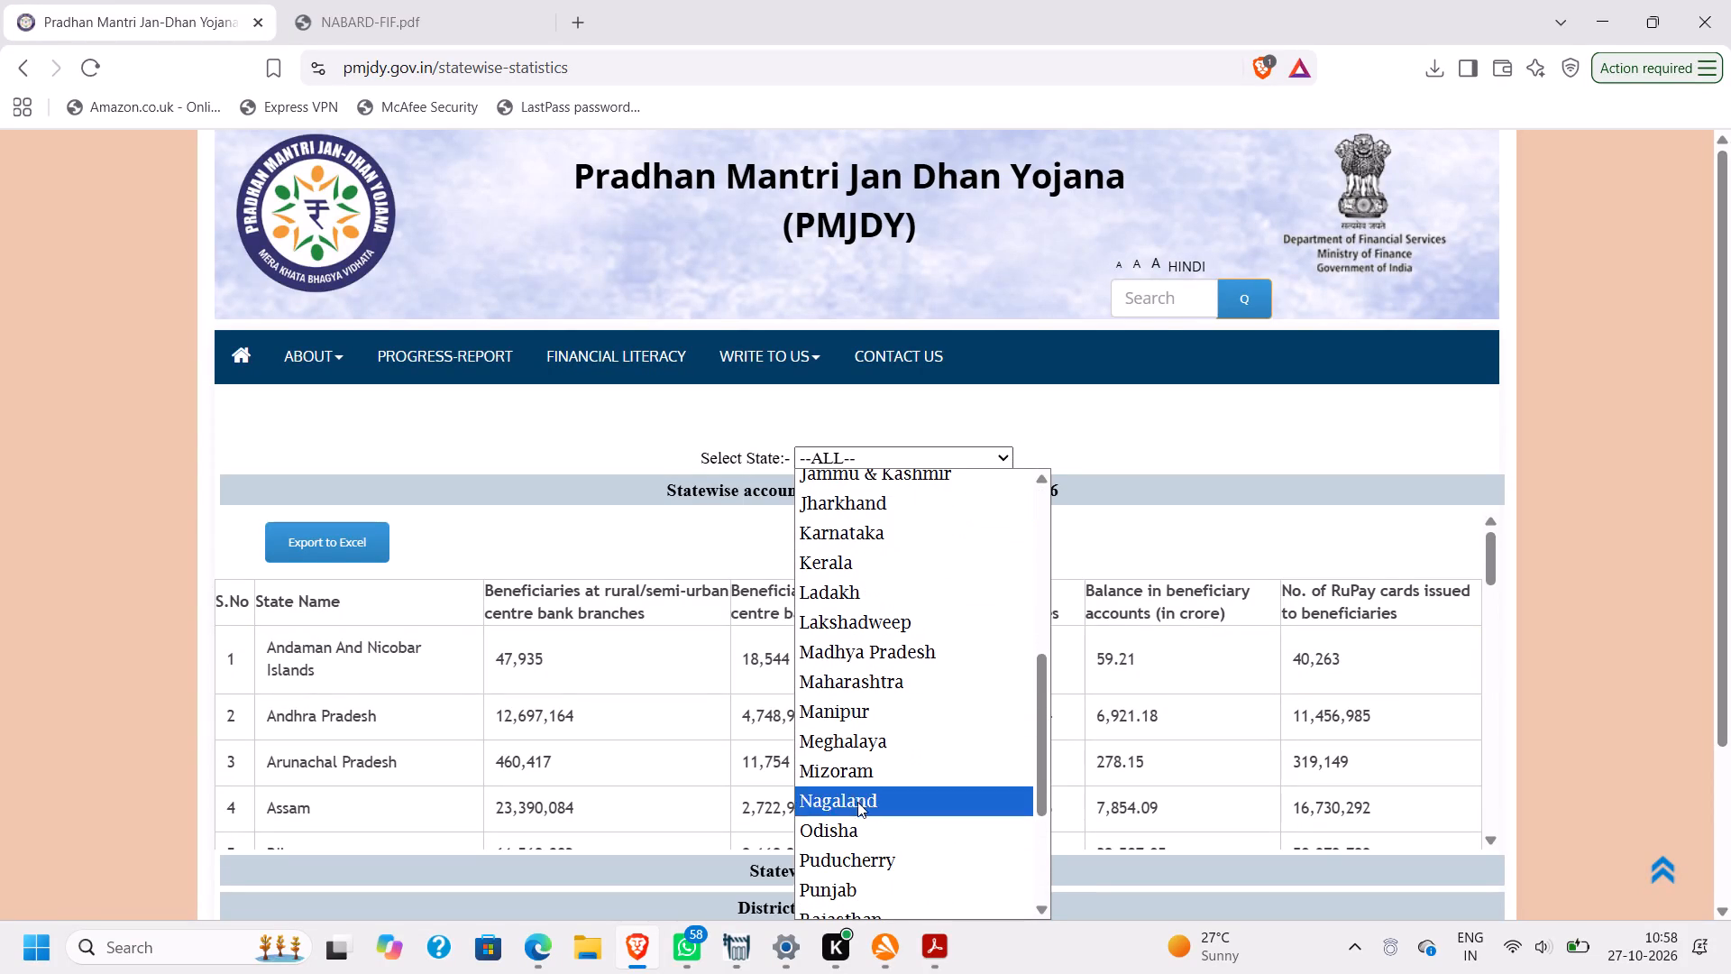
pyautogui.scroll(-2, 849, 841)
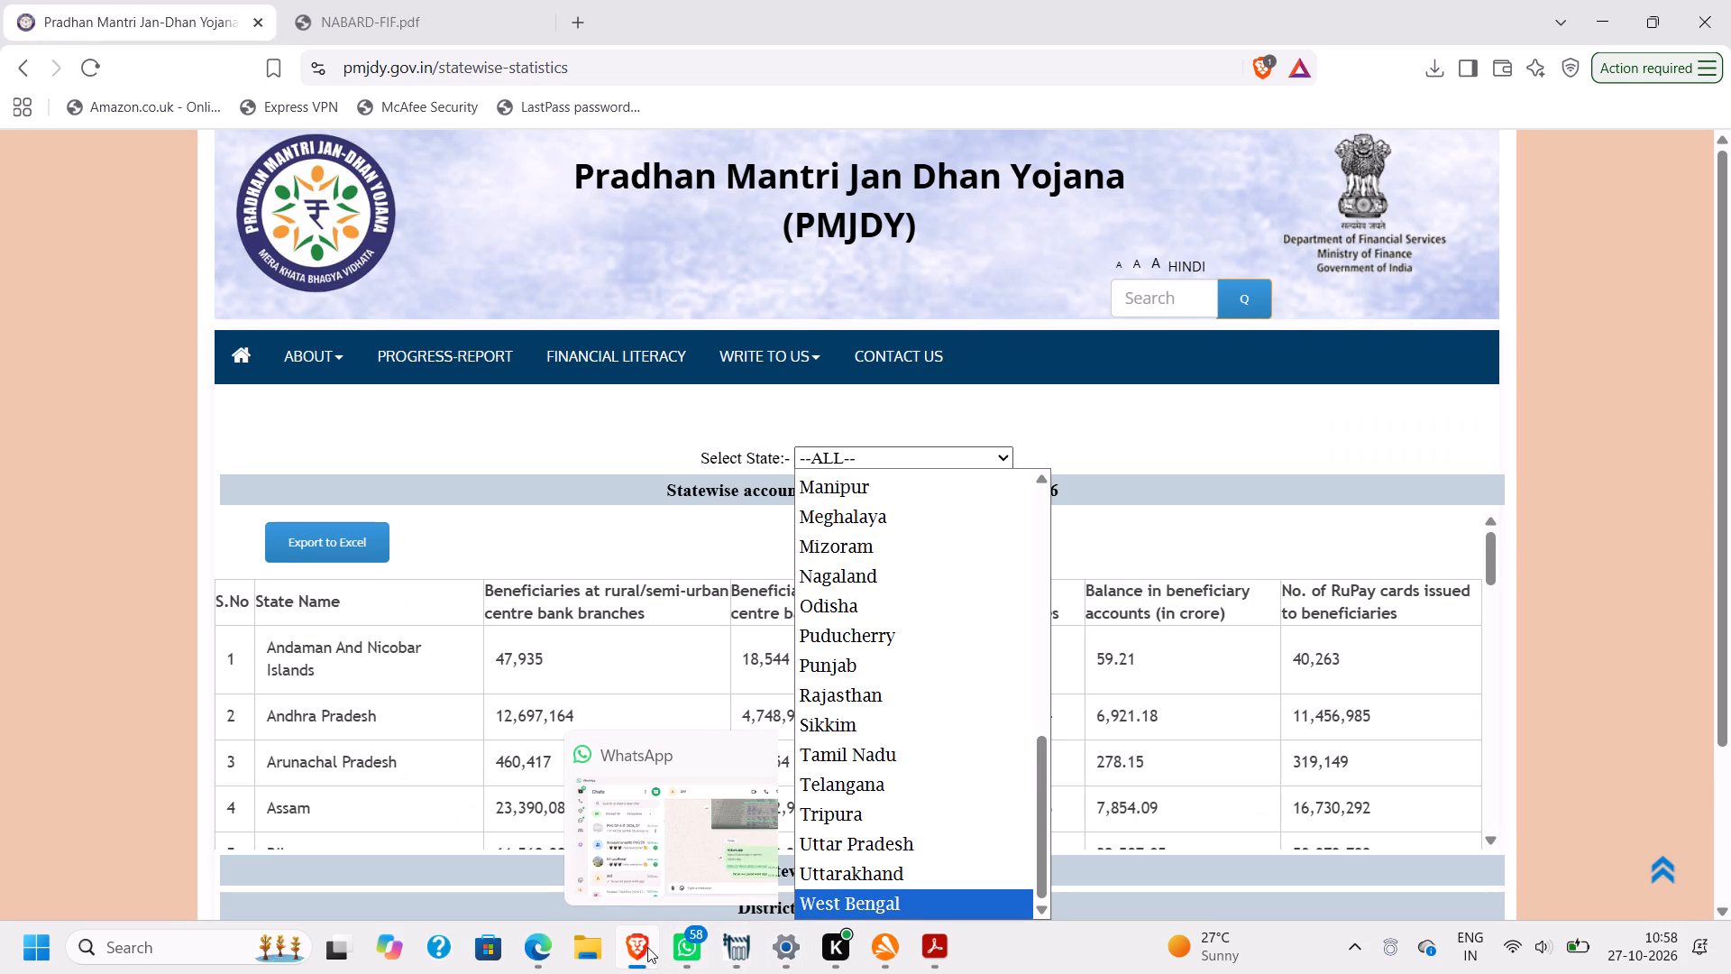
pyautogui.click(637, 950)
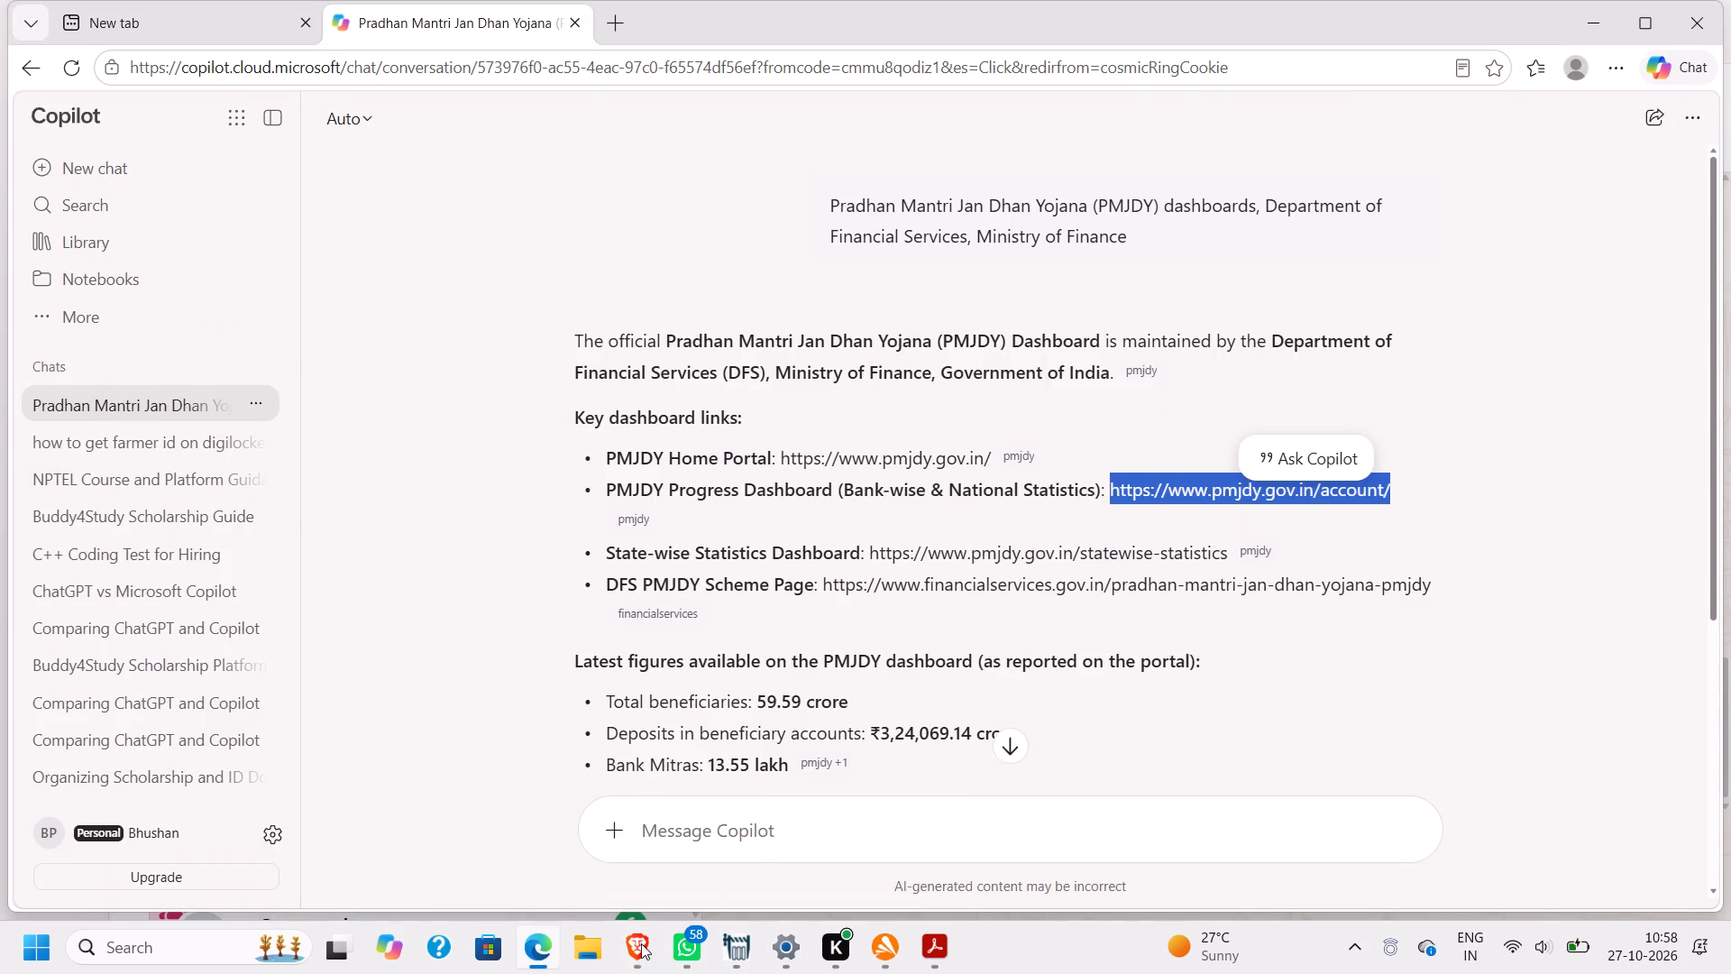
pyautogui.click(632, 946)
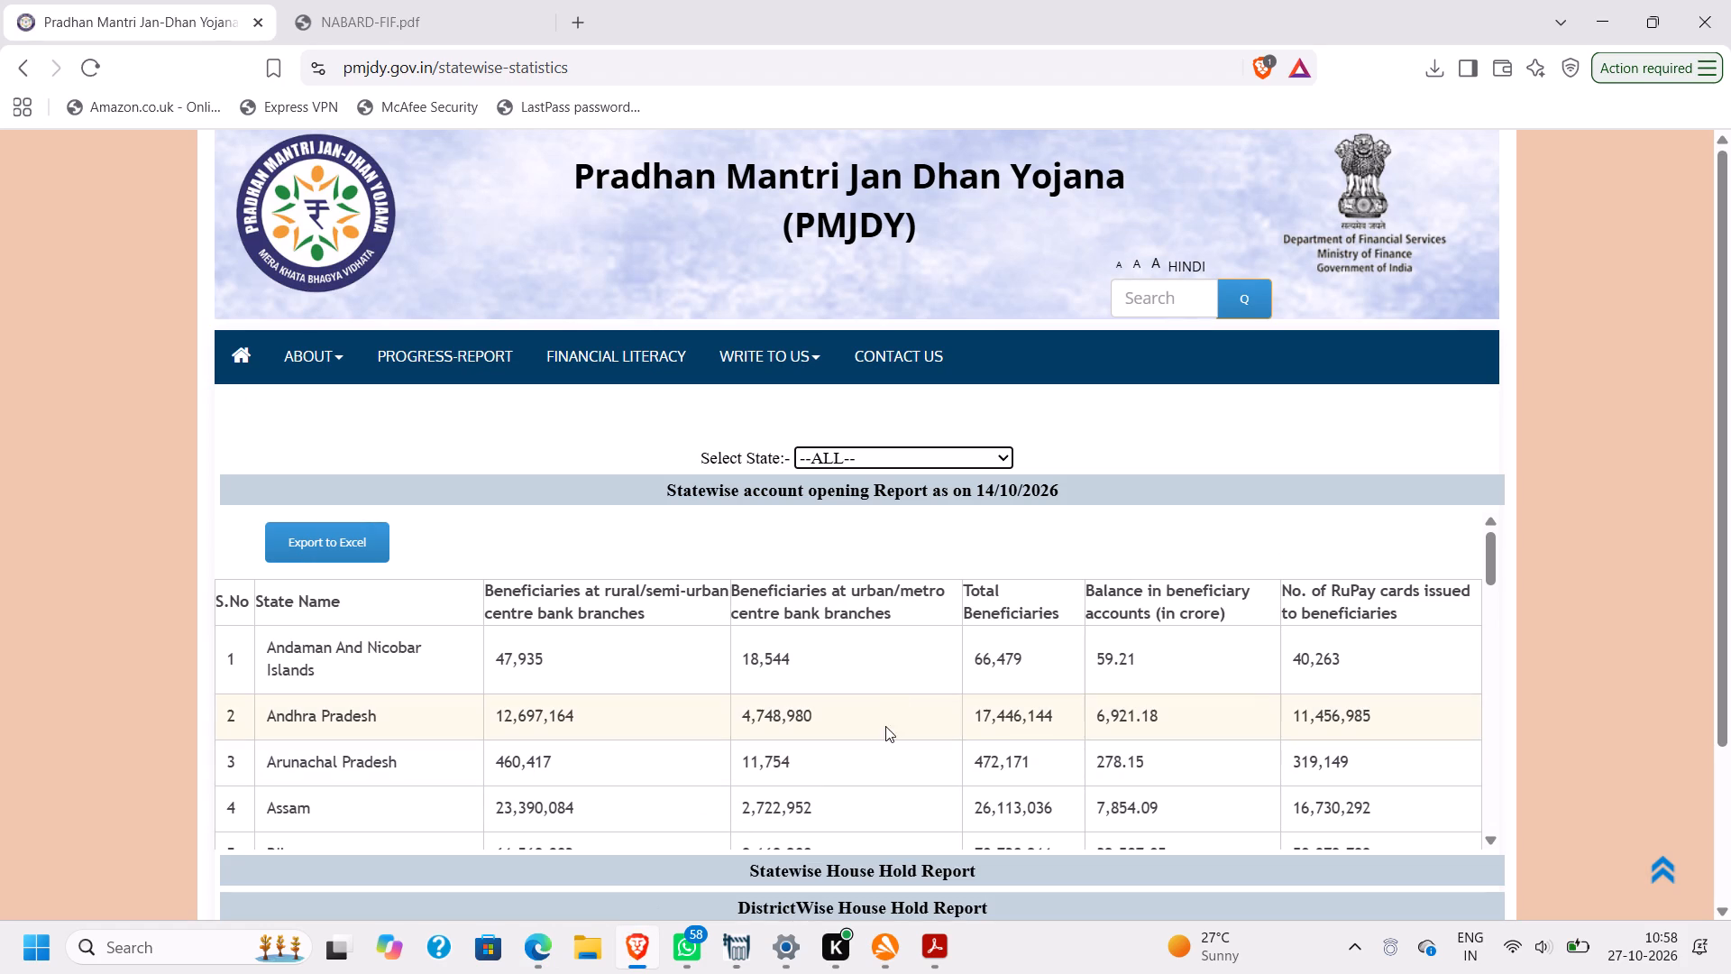
# Filter the statewise statistics to Maharashtra and expand its Statewise account opening Report as on 14/10/2026.
pyautogui.click(996, 452)
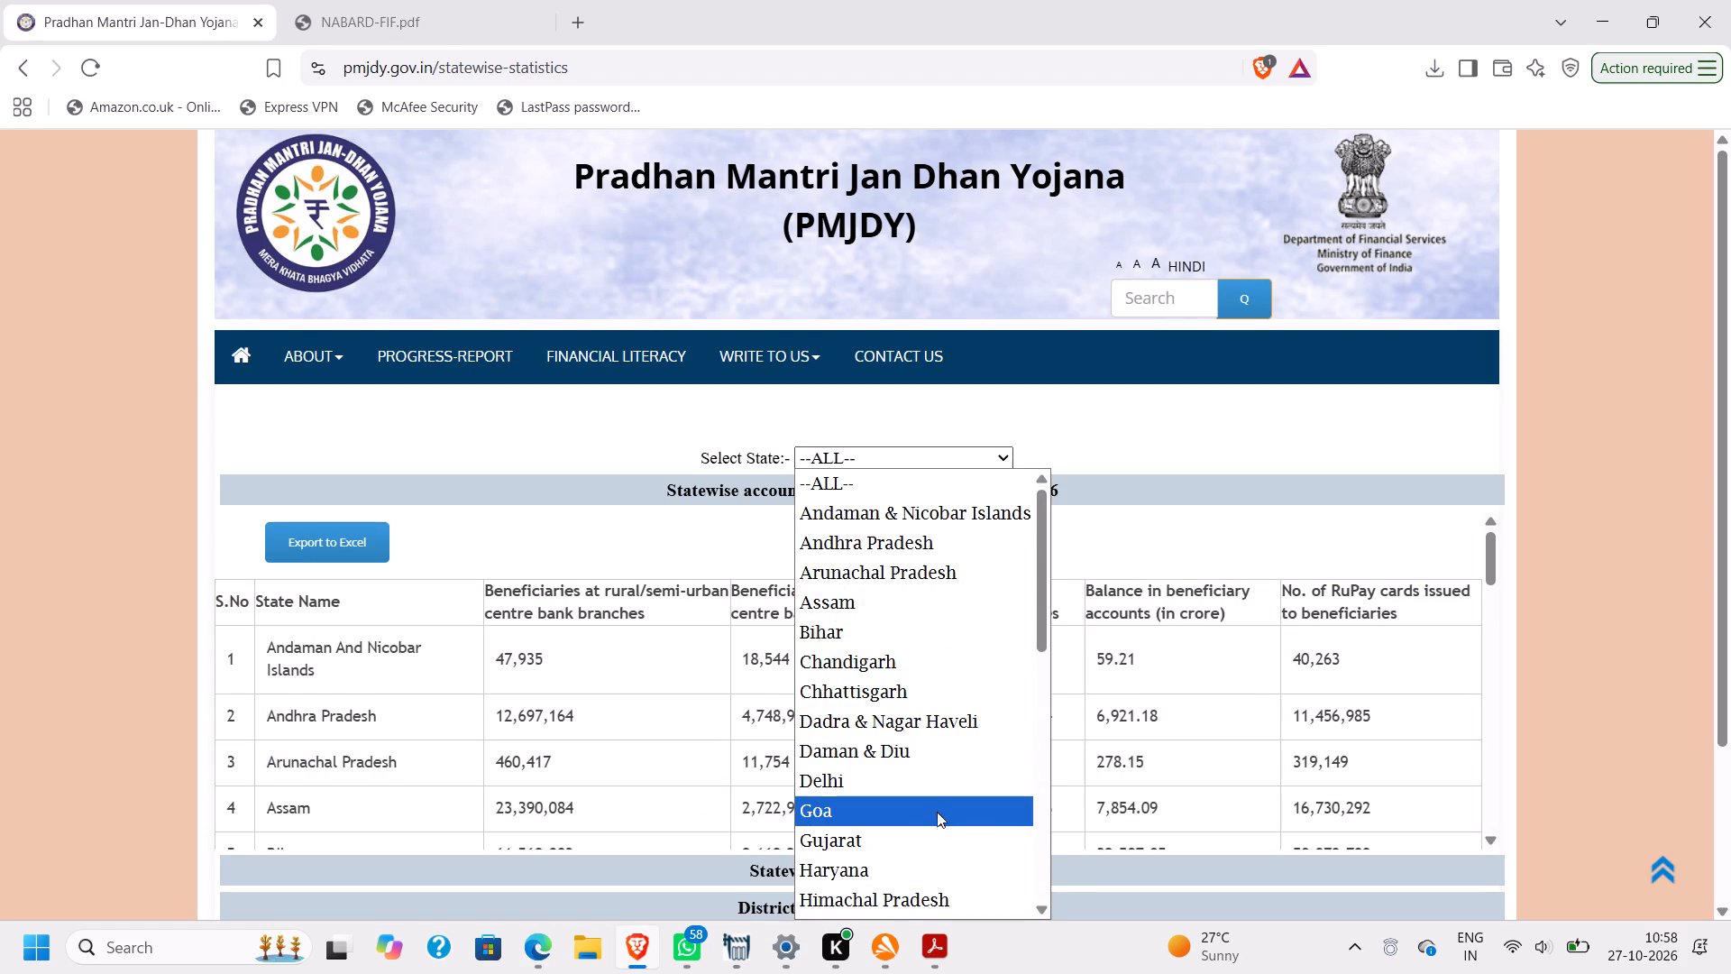
pyautogui.scroll(-2, 937, 817)
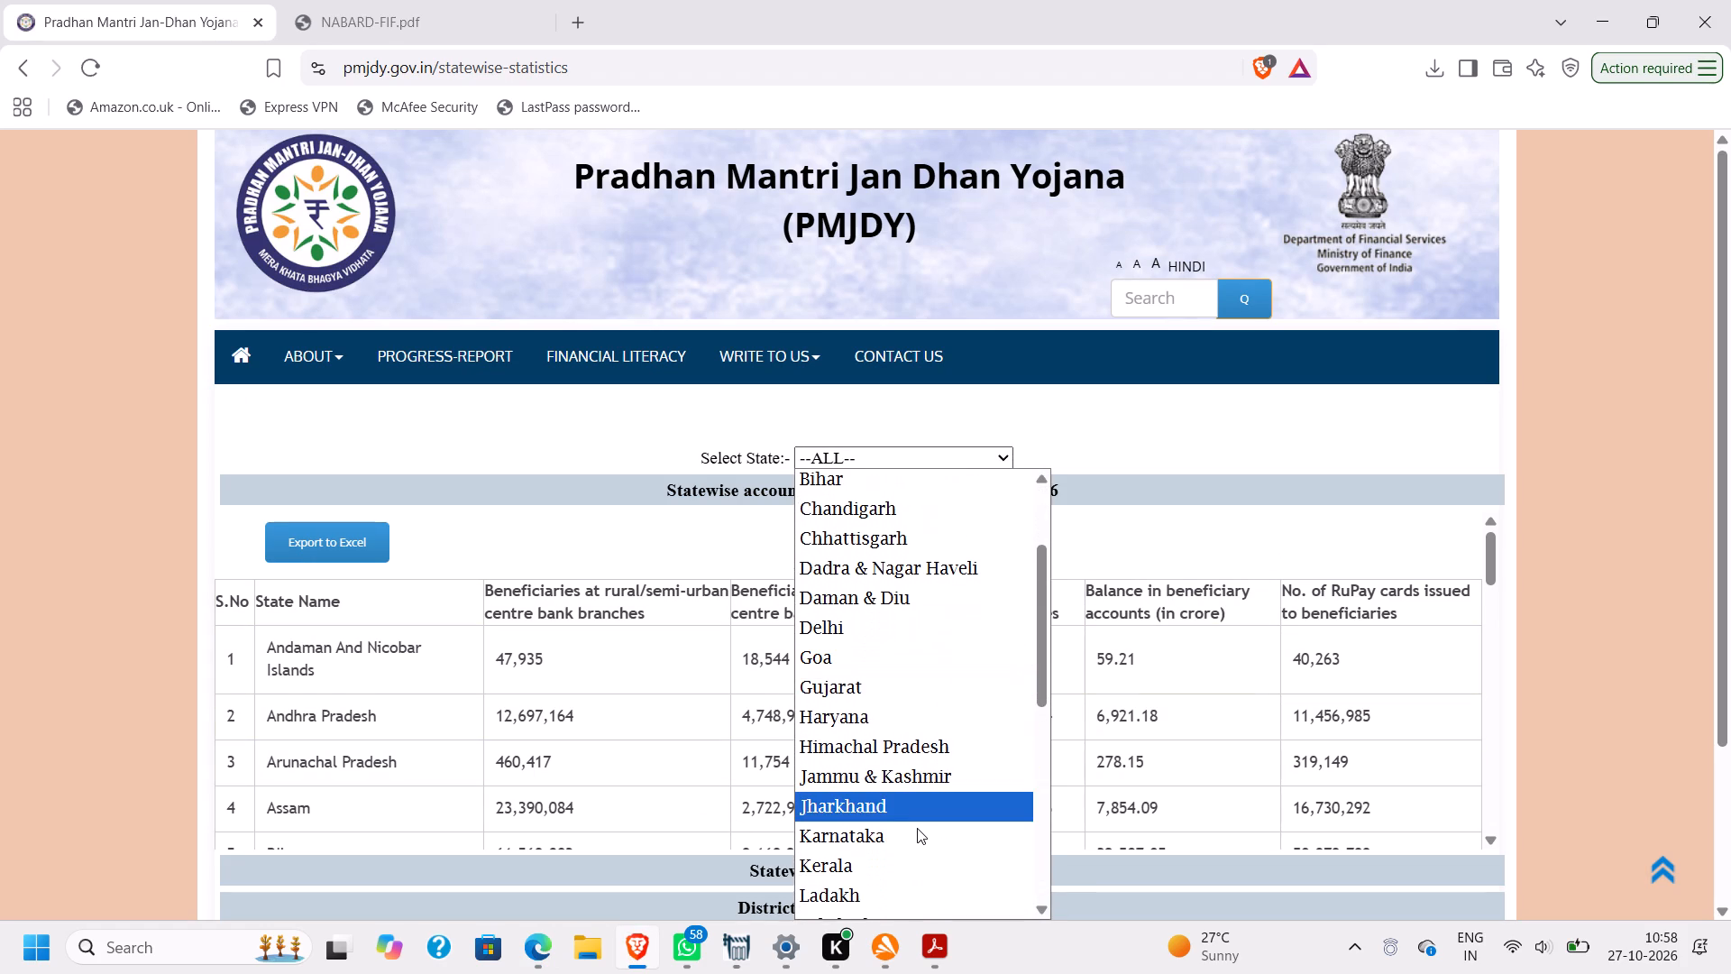
pyautogui.scroll(-2, 917, 828)
pyautogui.click(887, 788)
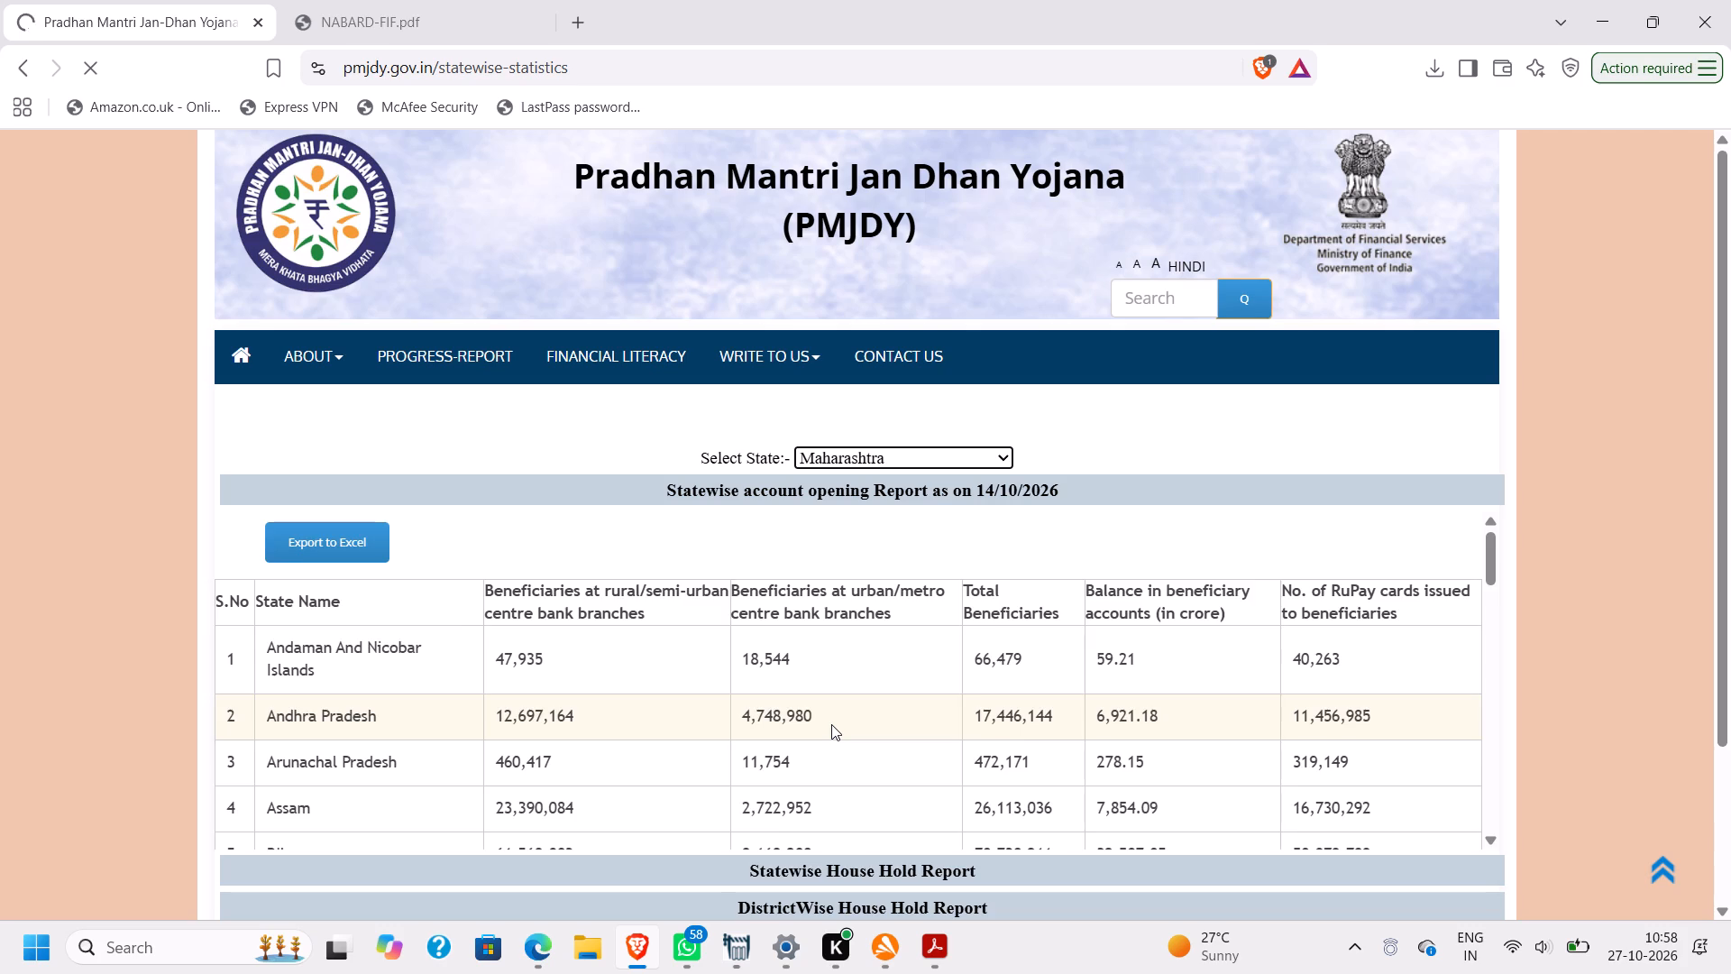
pyautogui.scroll(-9, 831, 724)
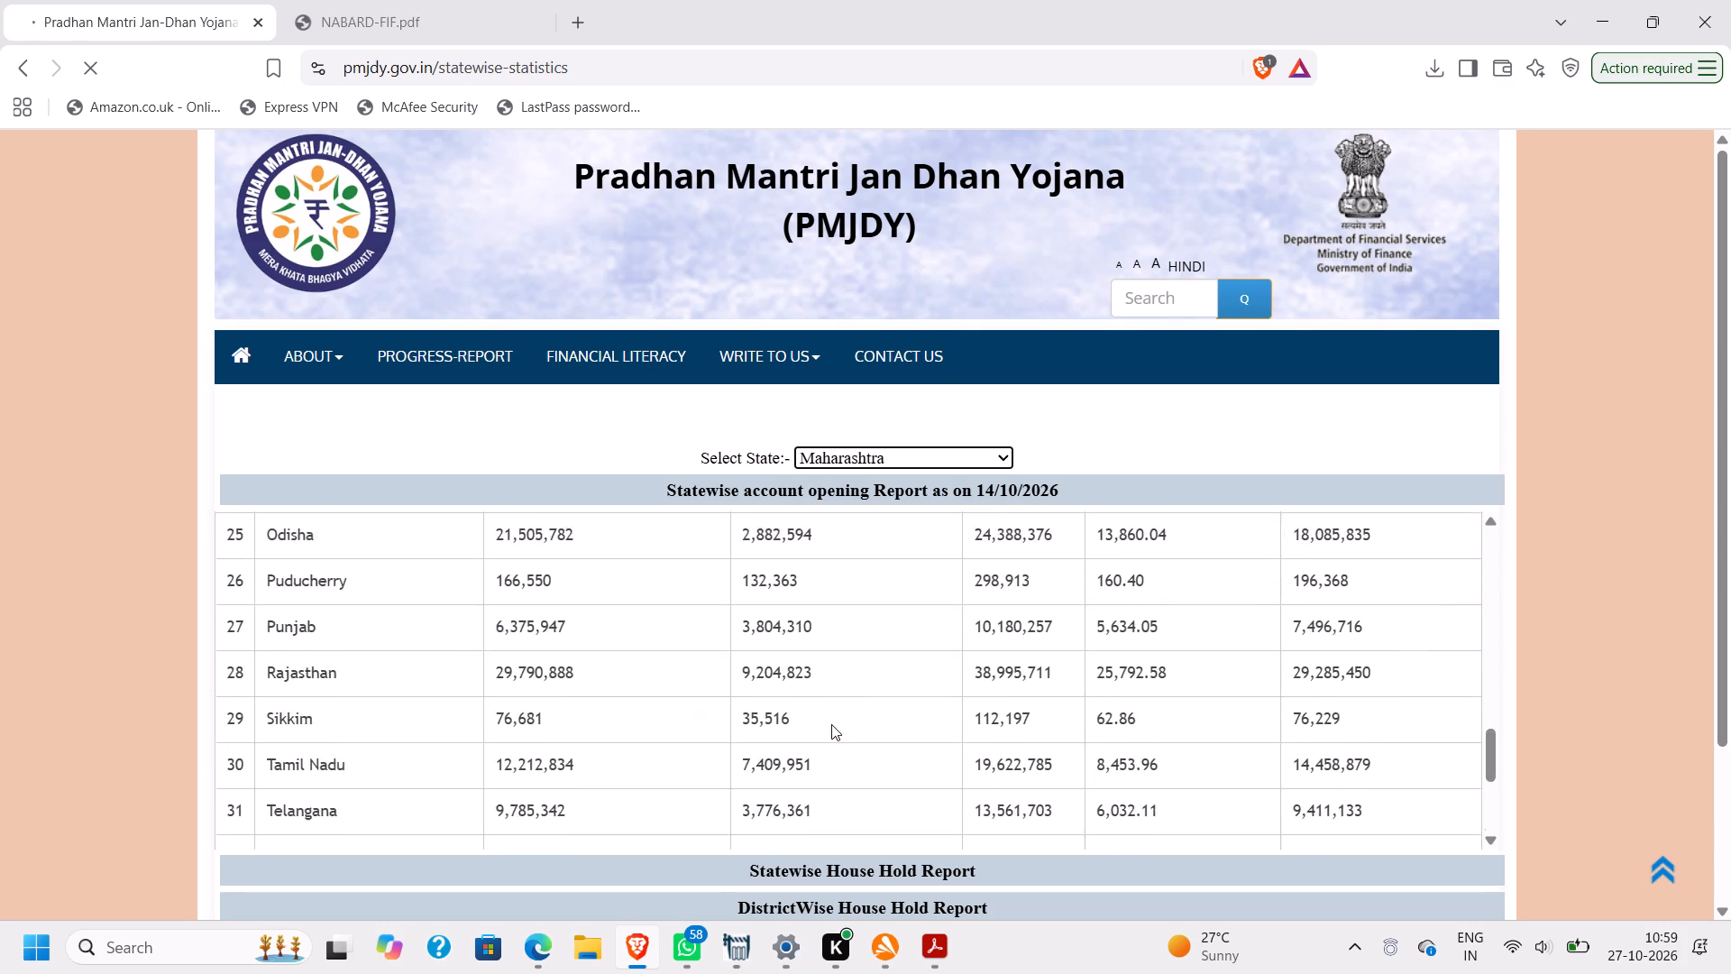
pyautogui.scroll(-4, 831, 724)
pyautogui.scroll(6, 831, 724)
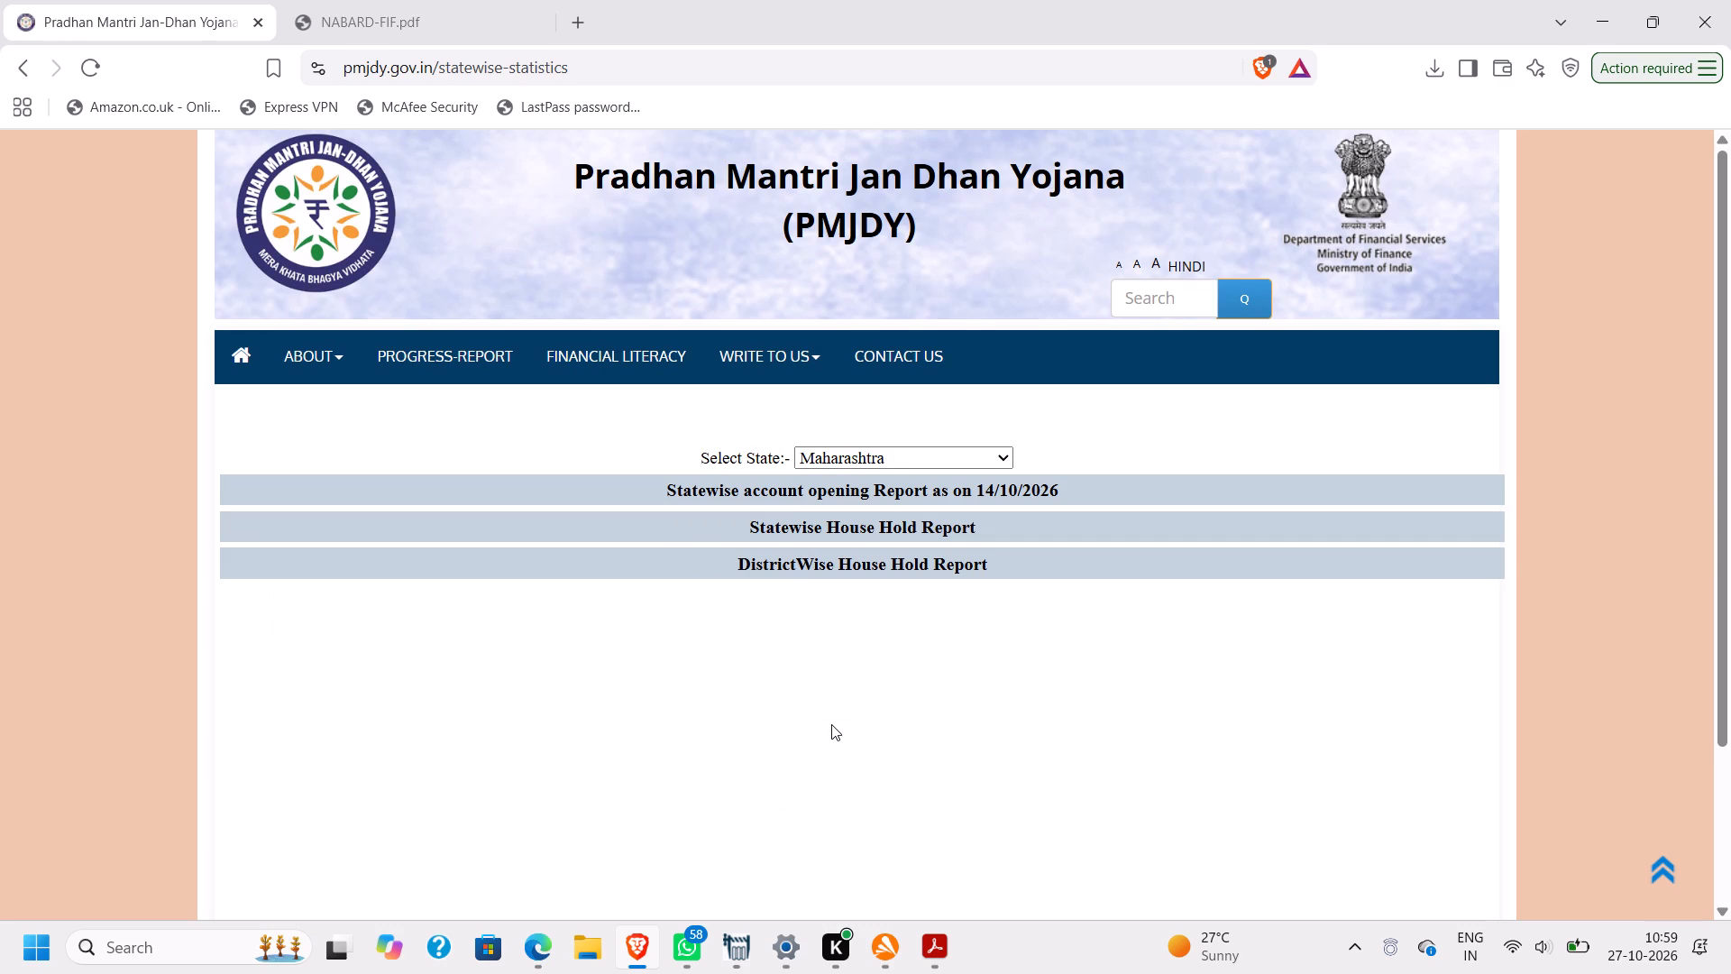
pyautogui.click(1002, 455)
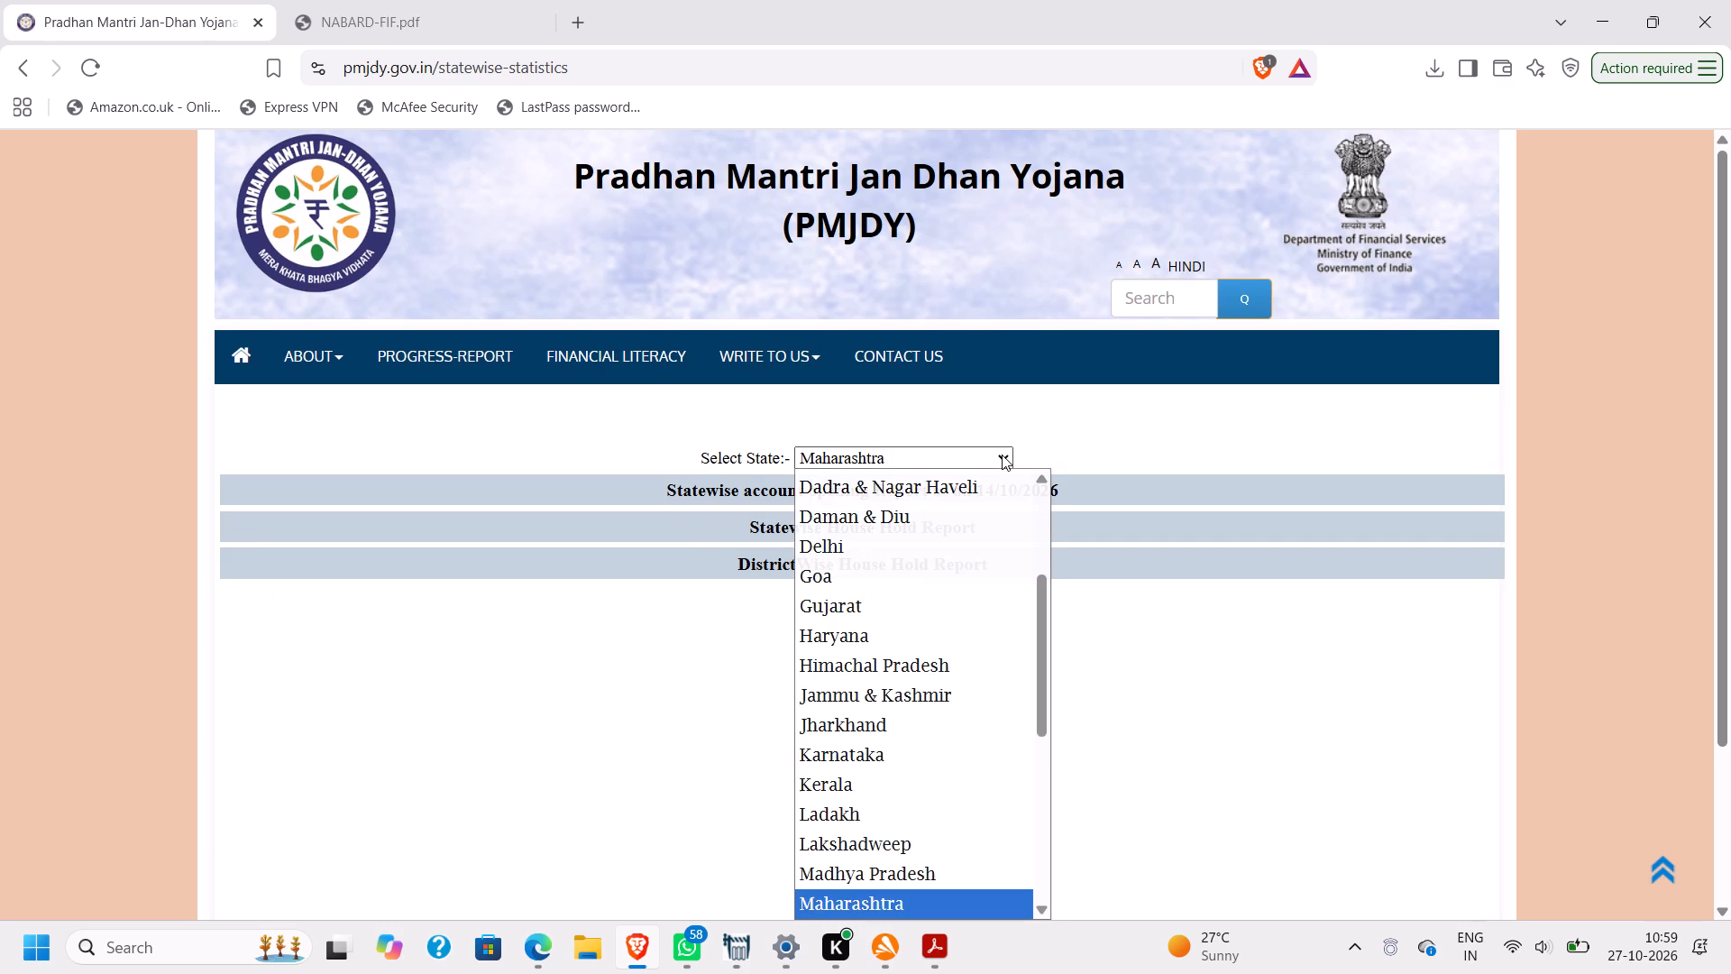
pyautogui.click(862, 896)
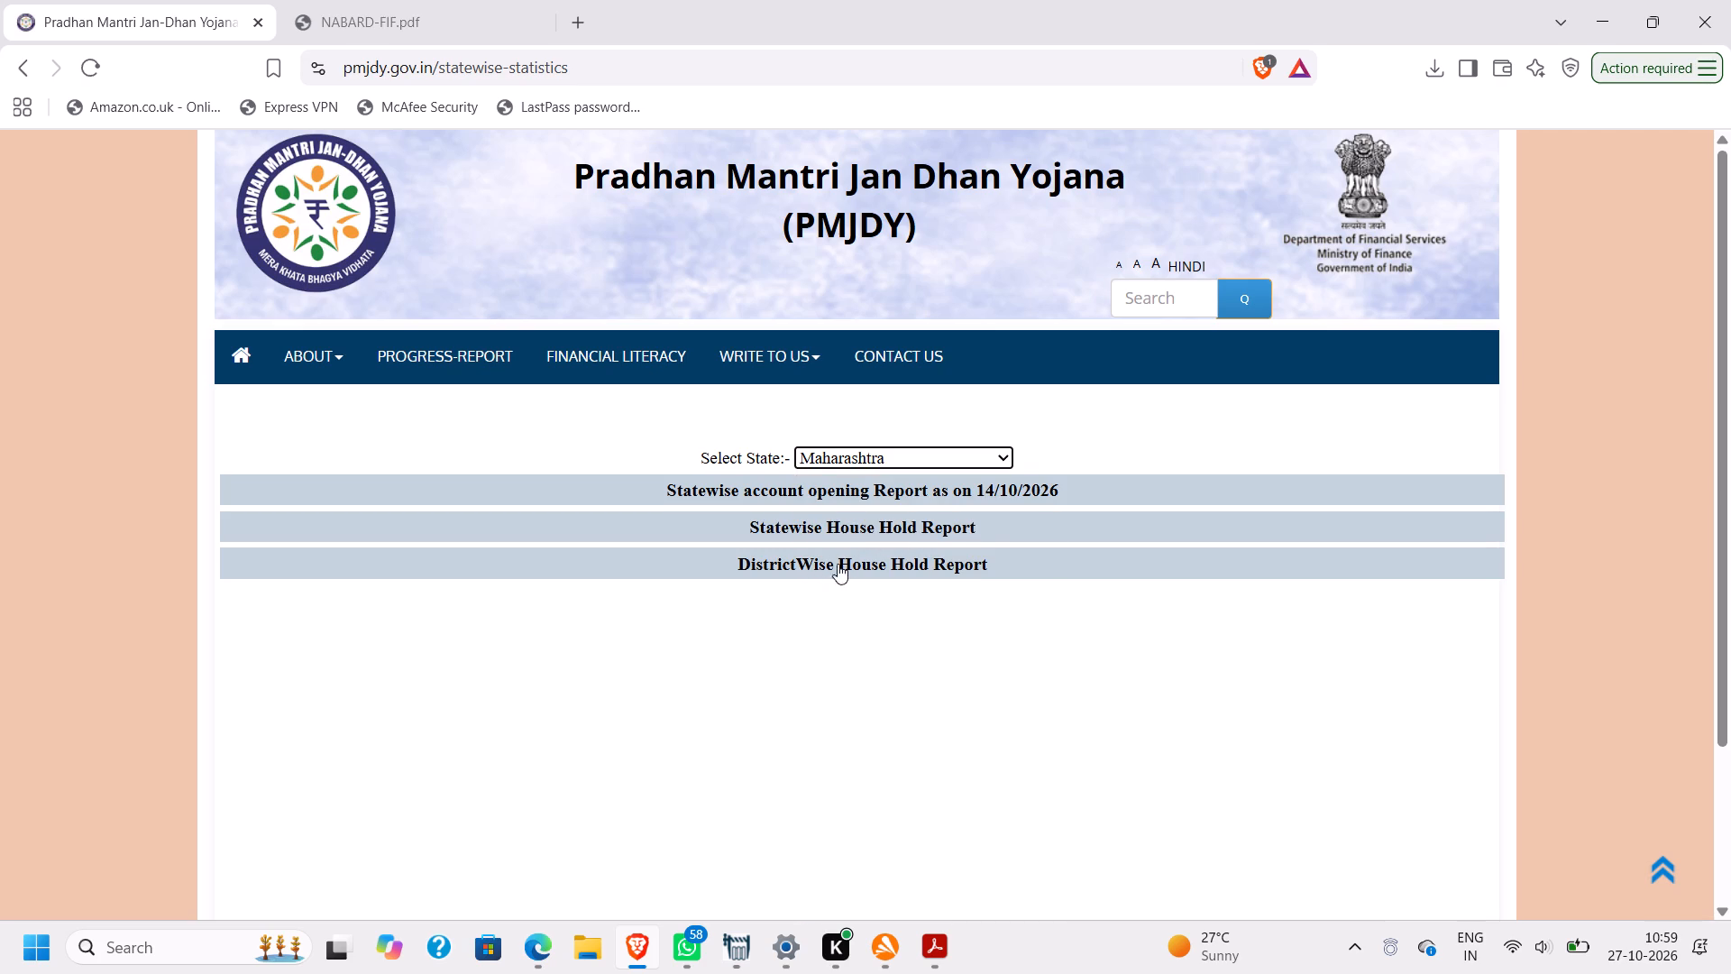
pyautogui.click(874, 491)
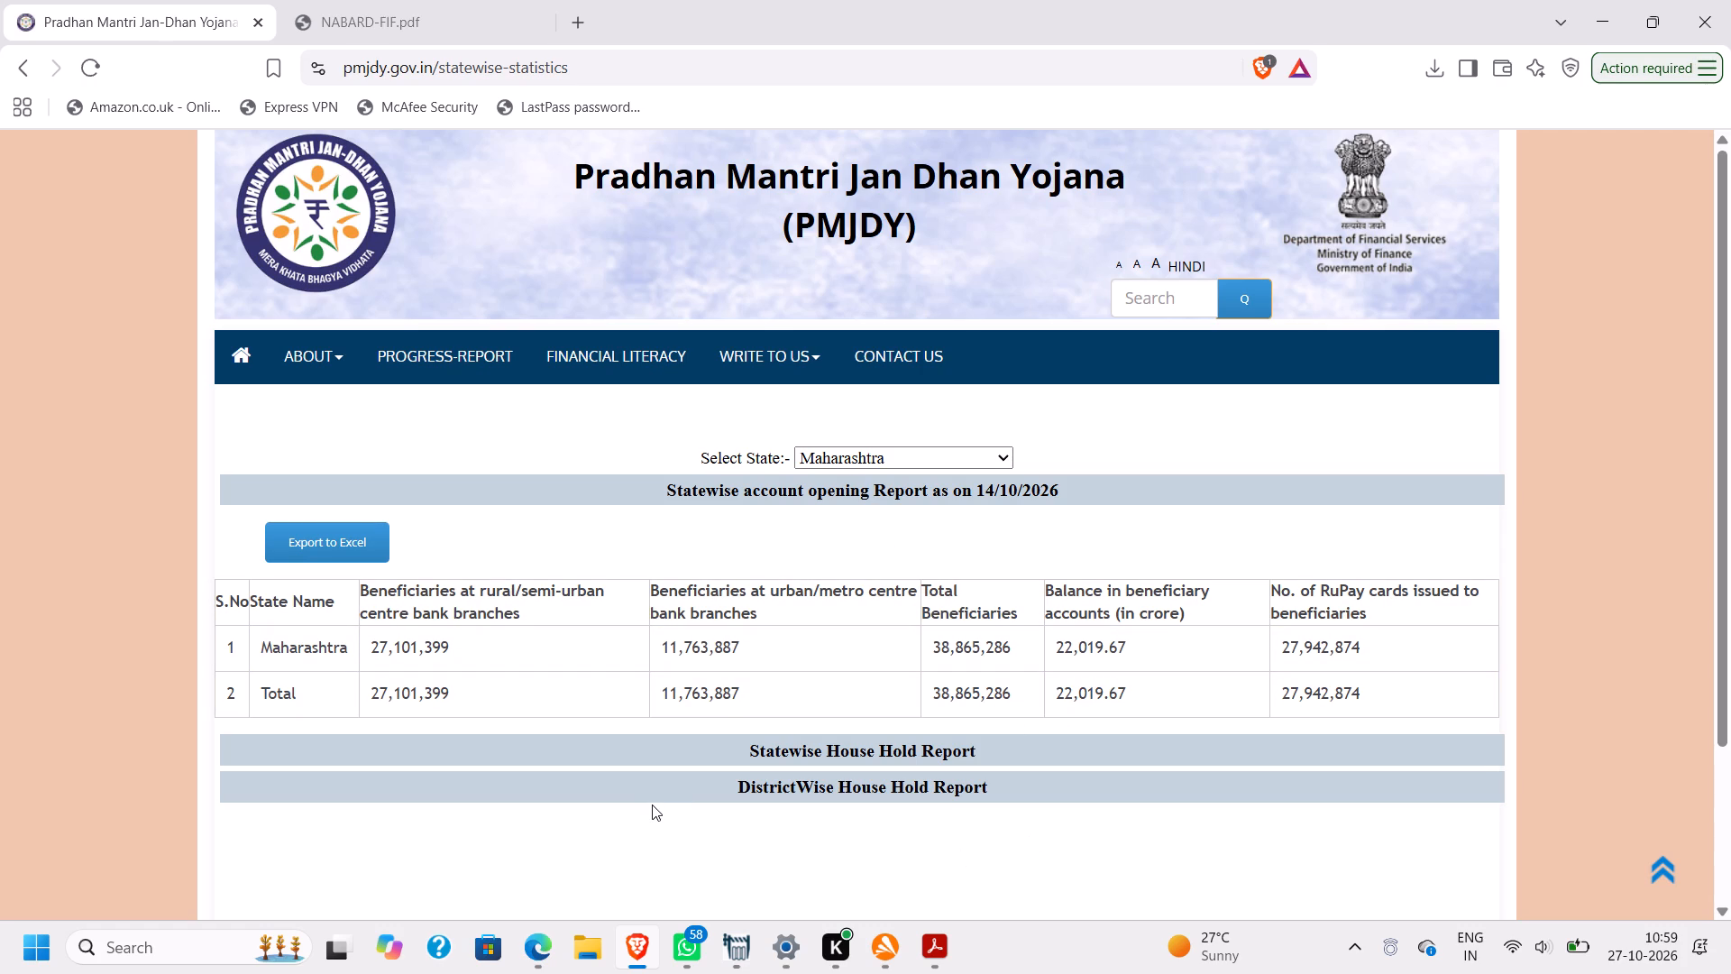
pyautogui.press('Print')
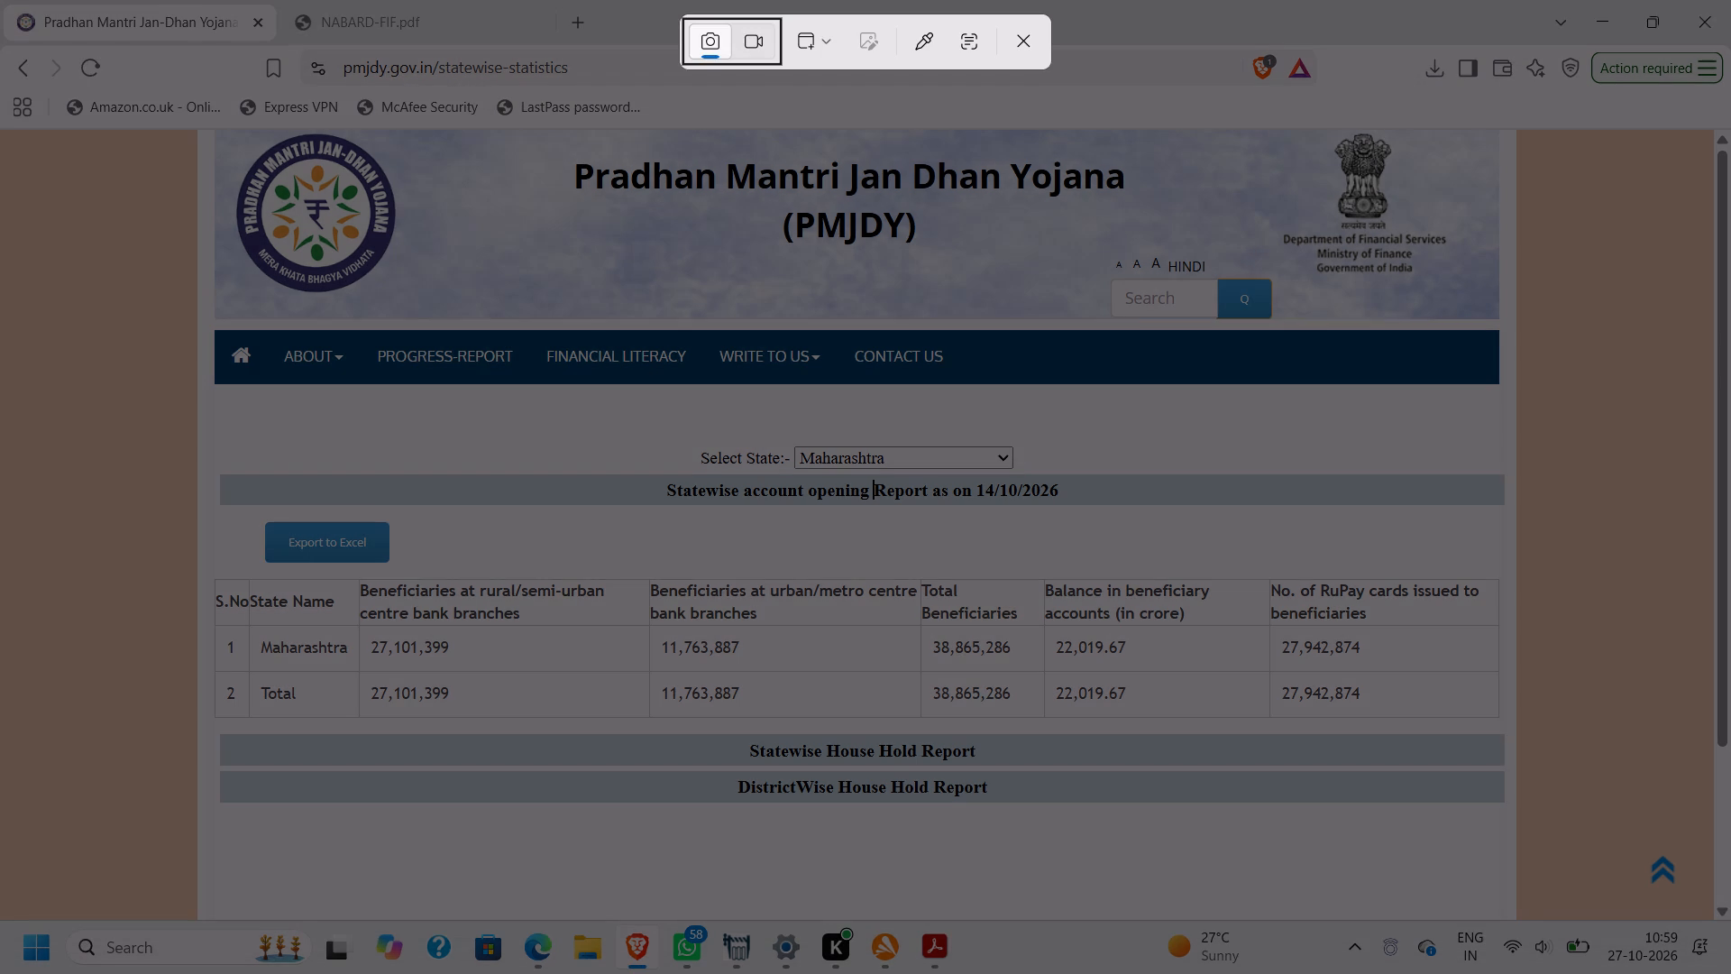
pyautogui.click(809, 43)
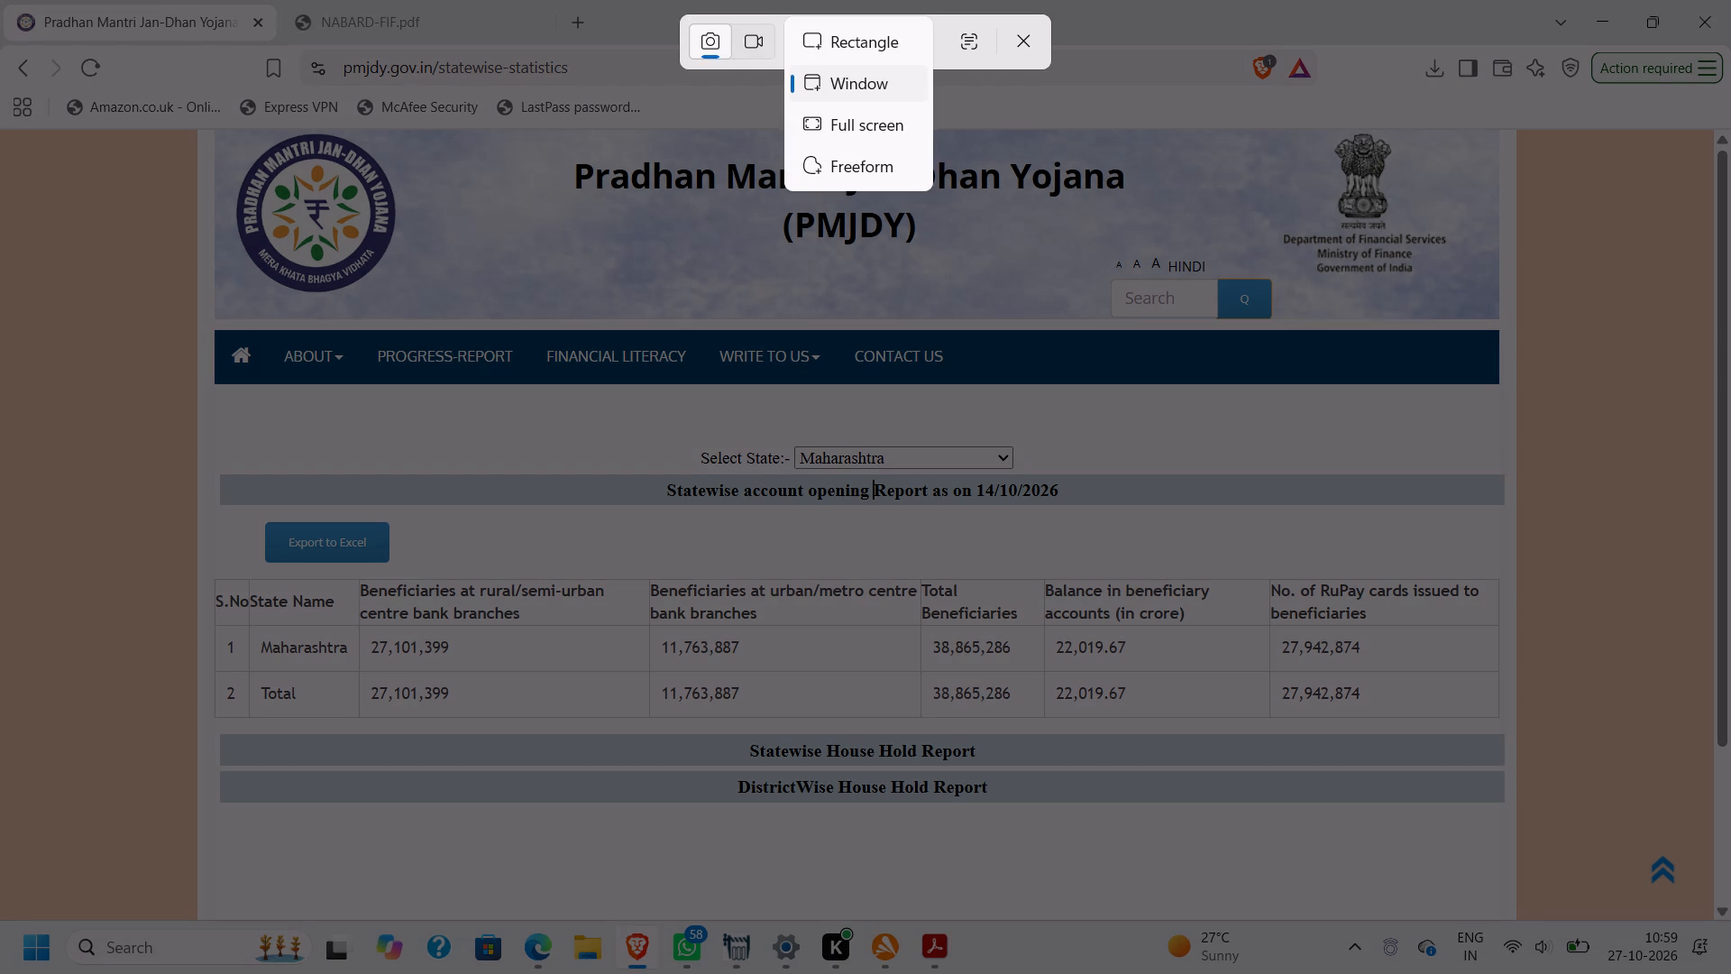
pyautogui.click(828, 81)
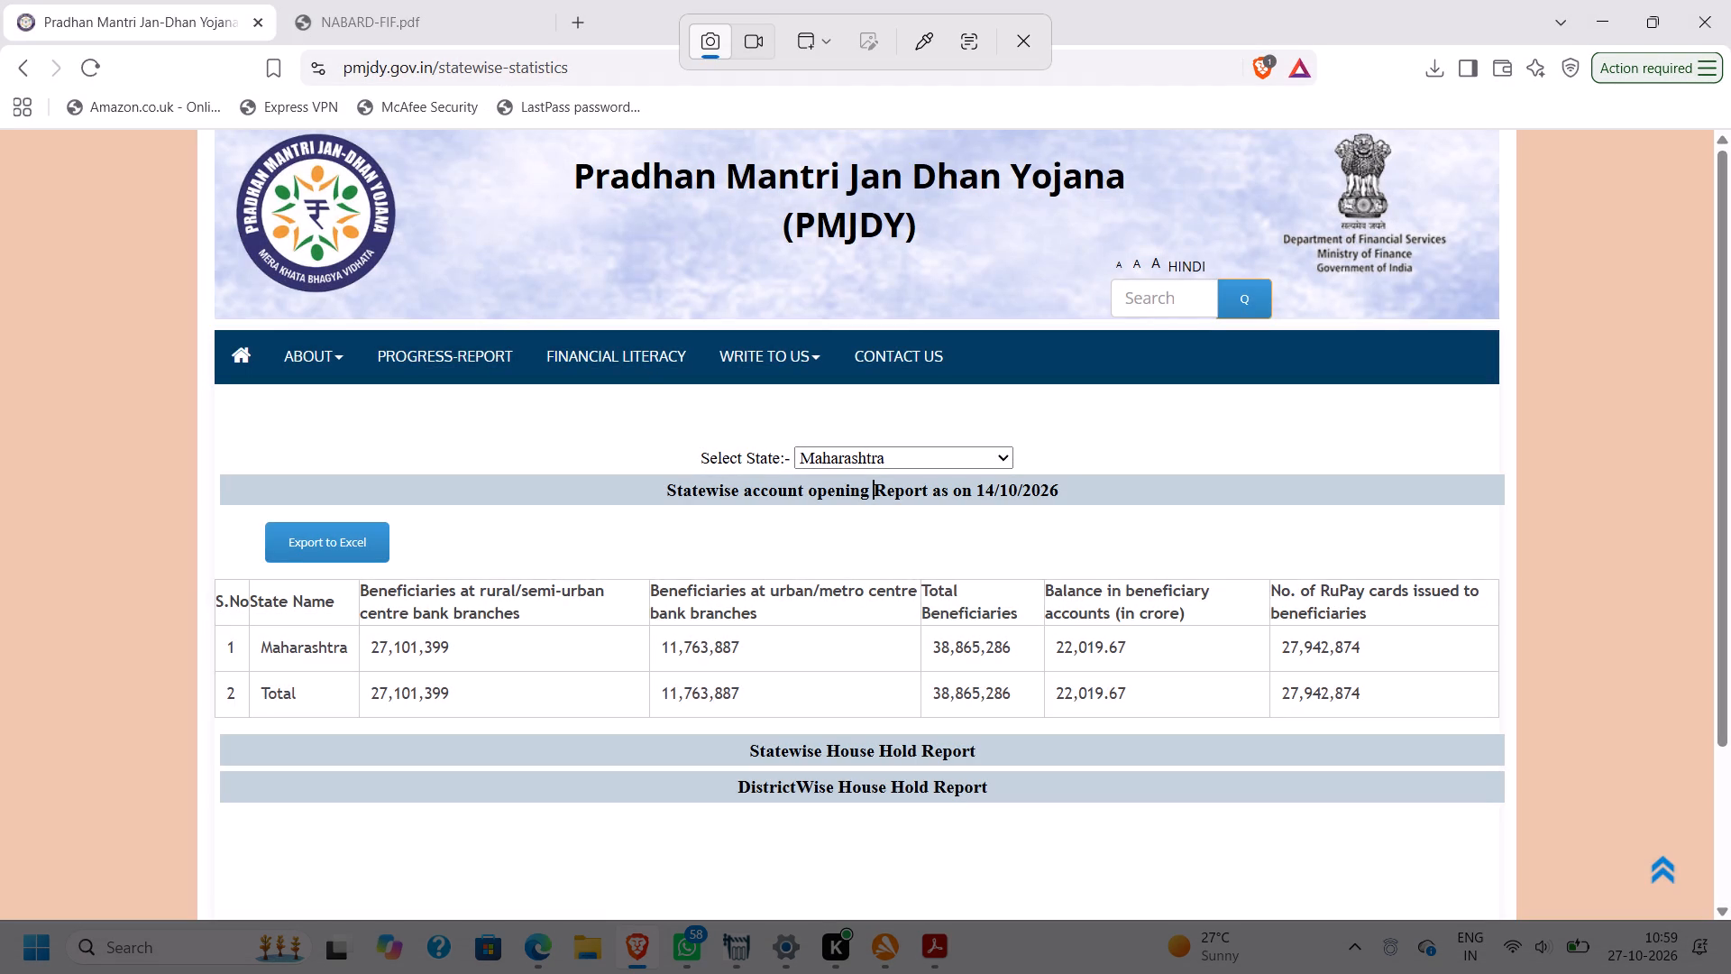
pyautogui.click(1536, 685)
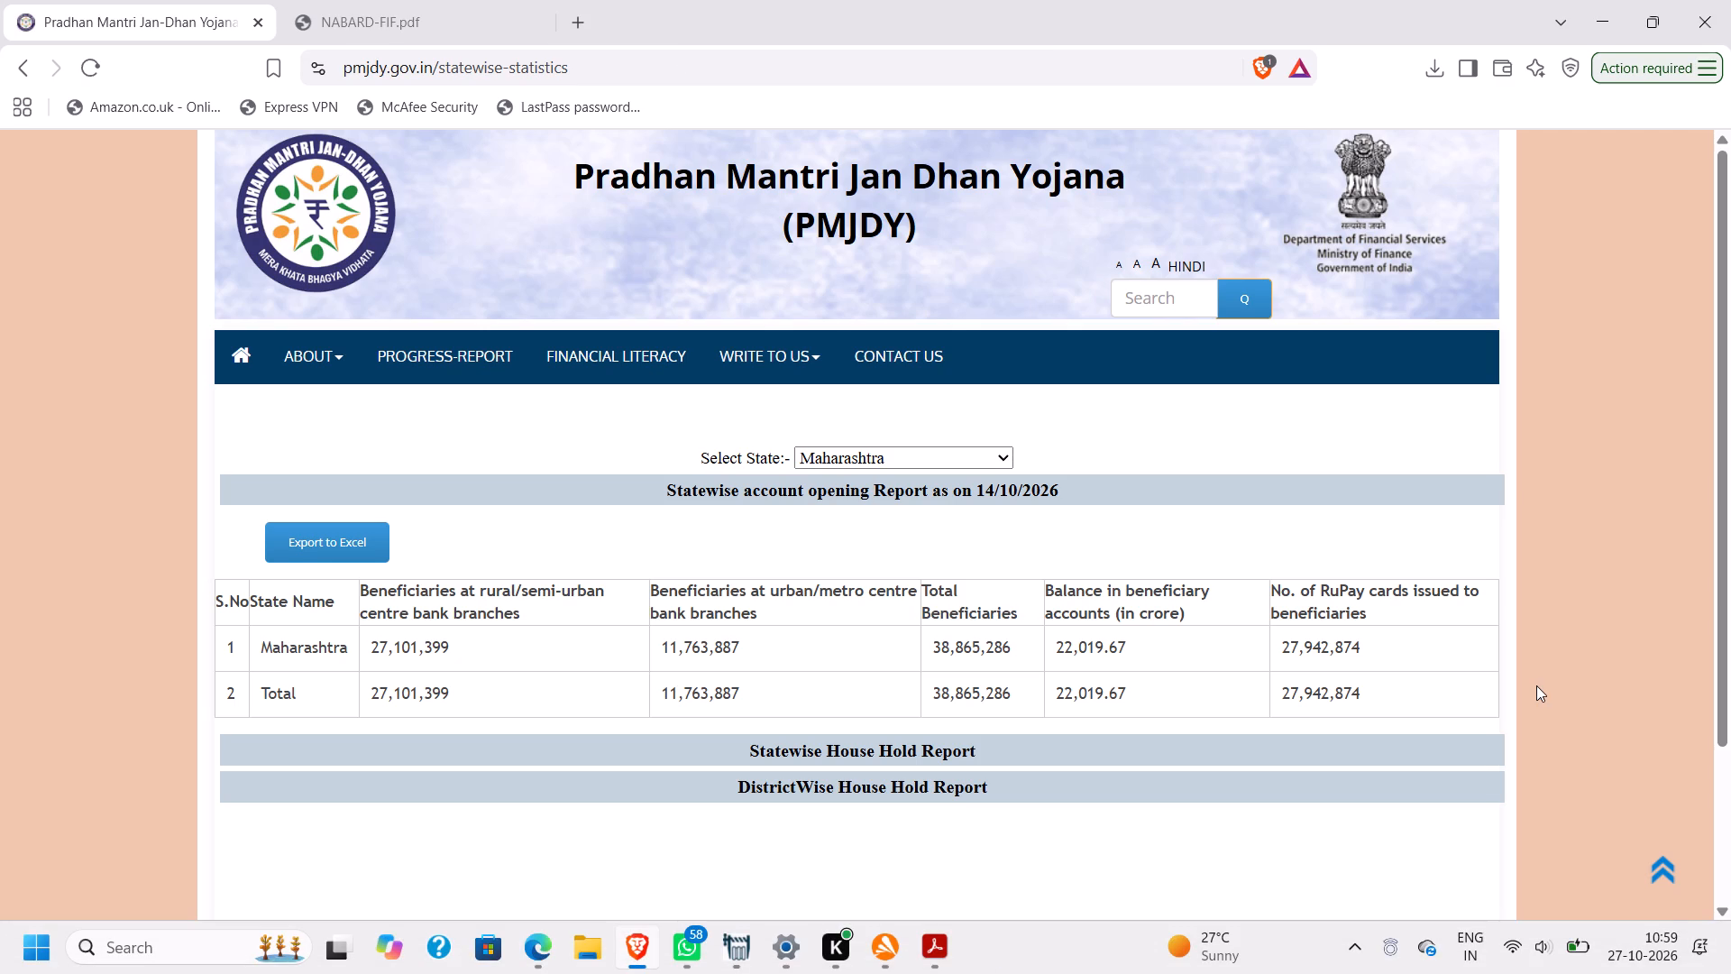
pyautogui.click(1166, 824)
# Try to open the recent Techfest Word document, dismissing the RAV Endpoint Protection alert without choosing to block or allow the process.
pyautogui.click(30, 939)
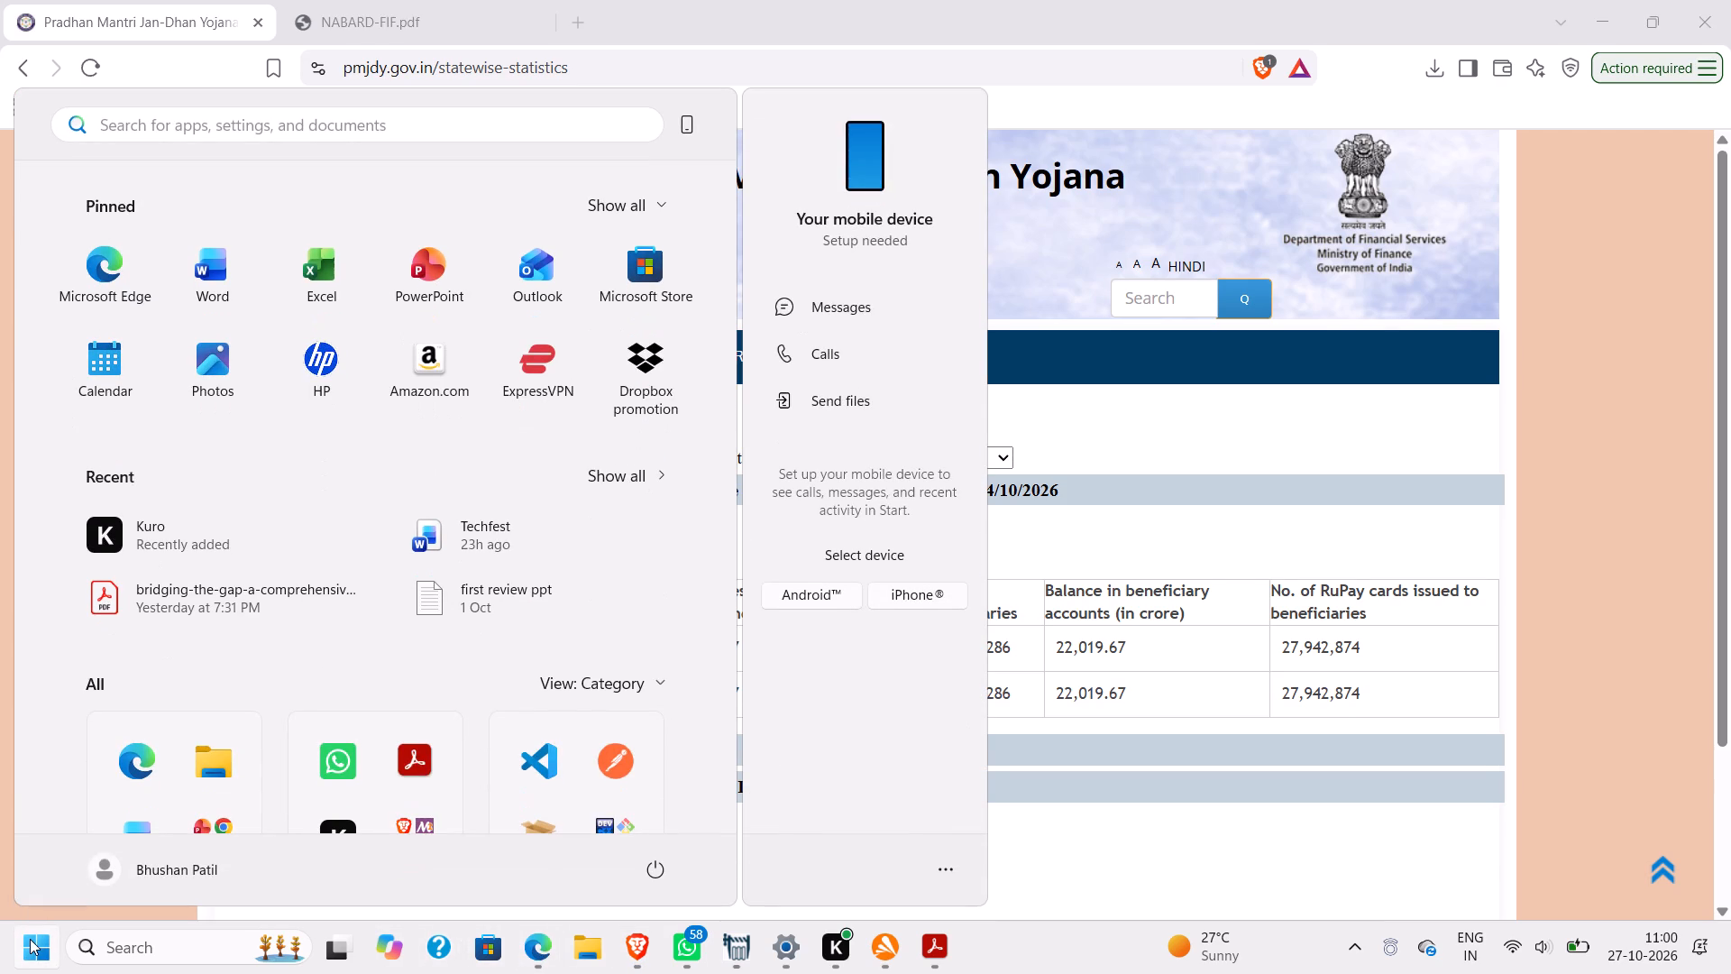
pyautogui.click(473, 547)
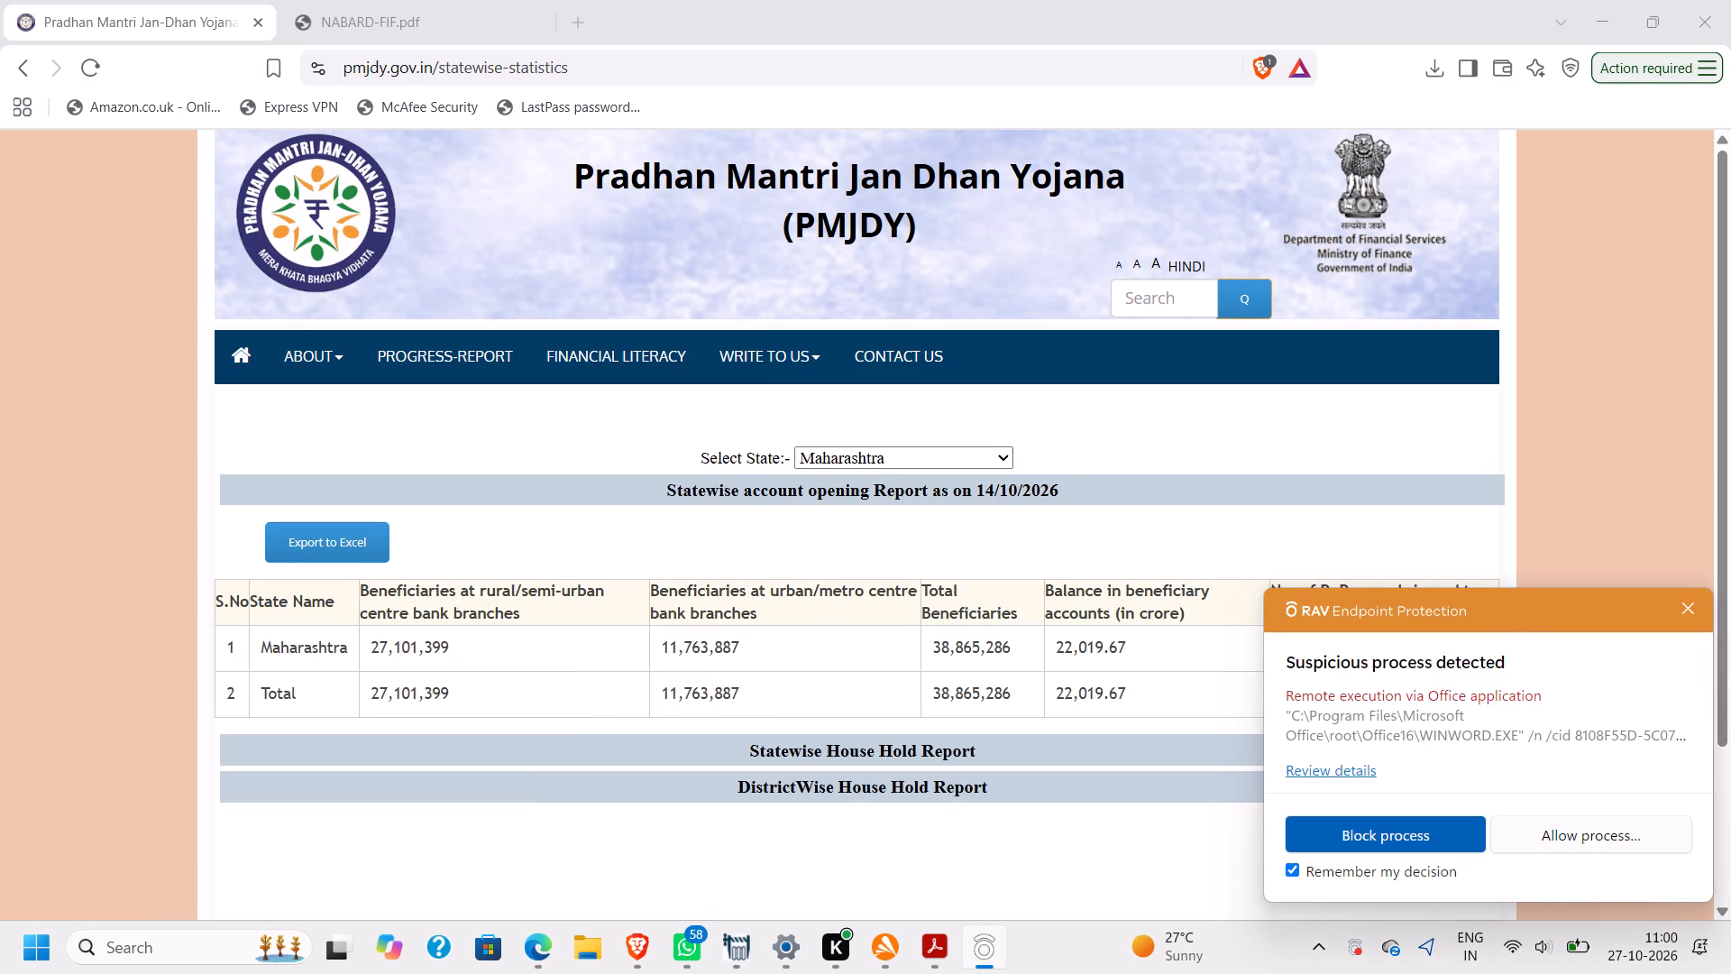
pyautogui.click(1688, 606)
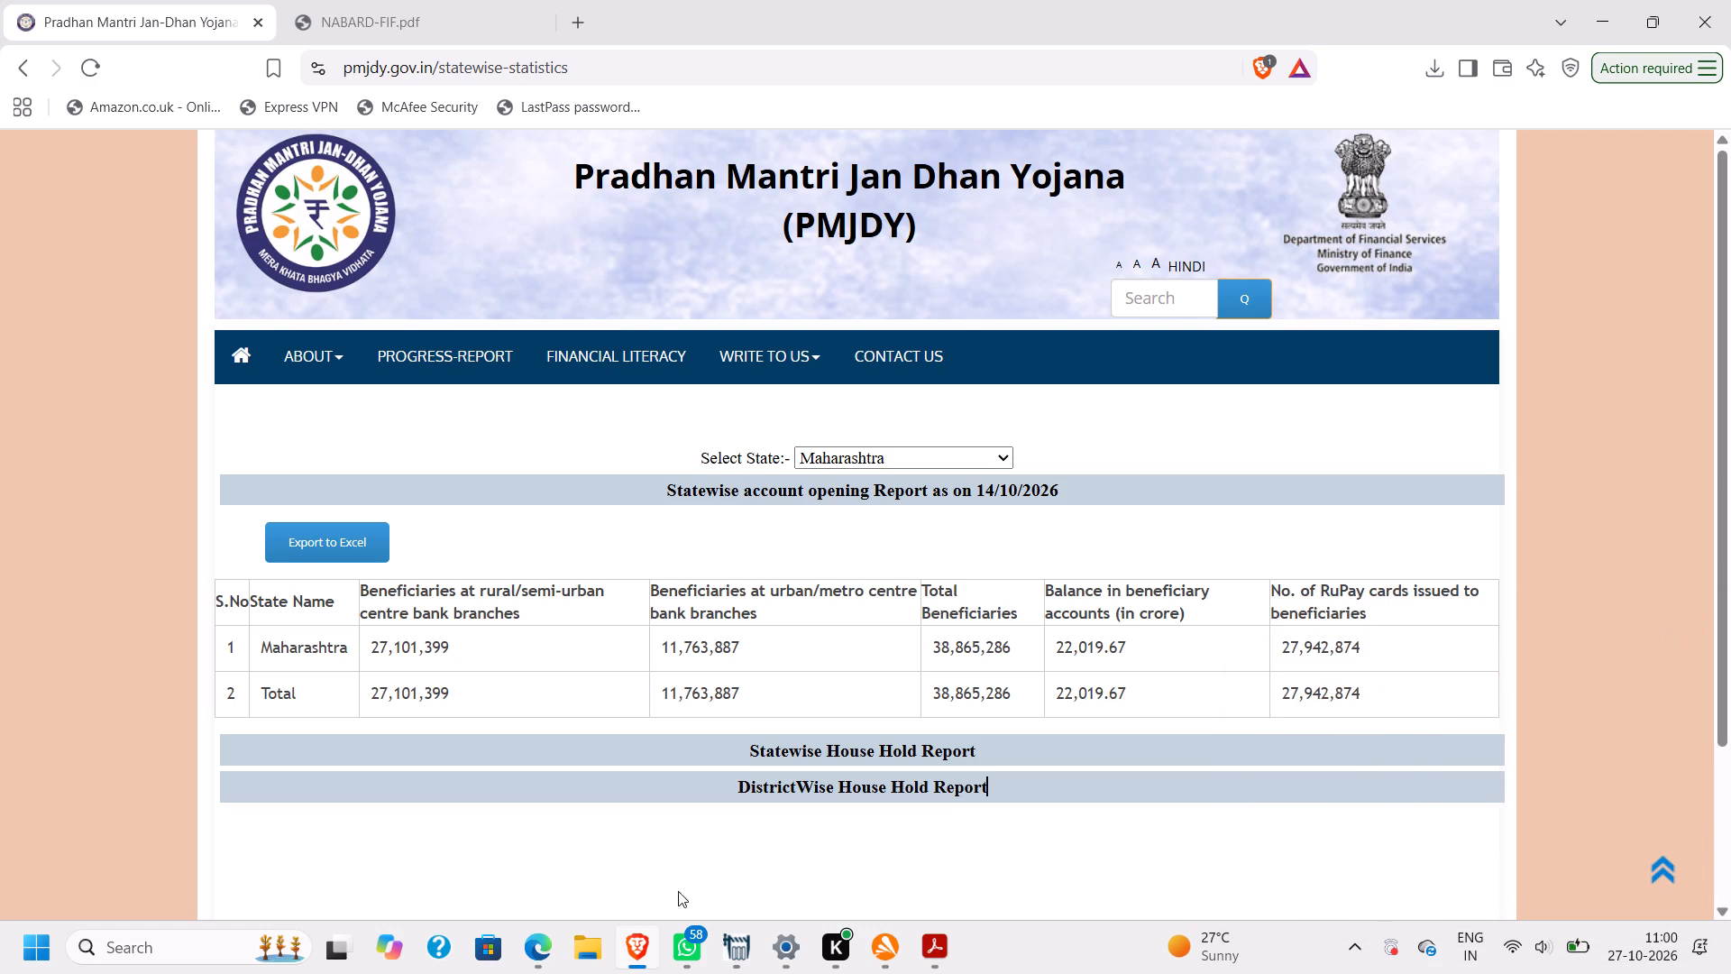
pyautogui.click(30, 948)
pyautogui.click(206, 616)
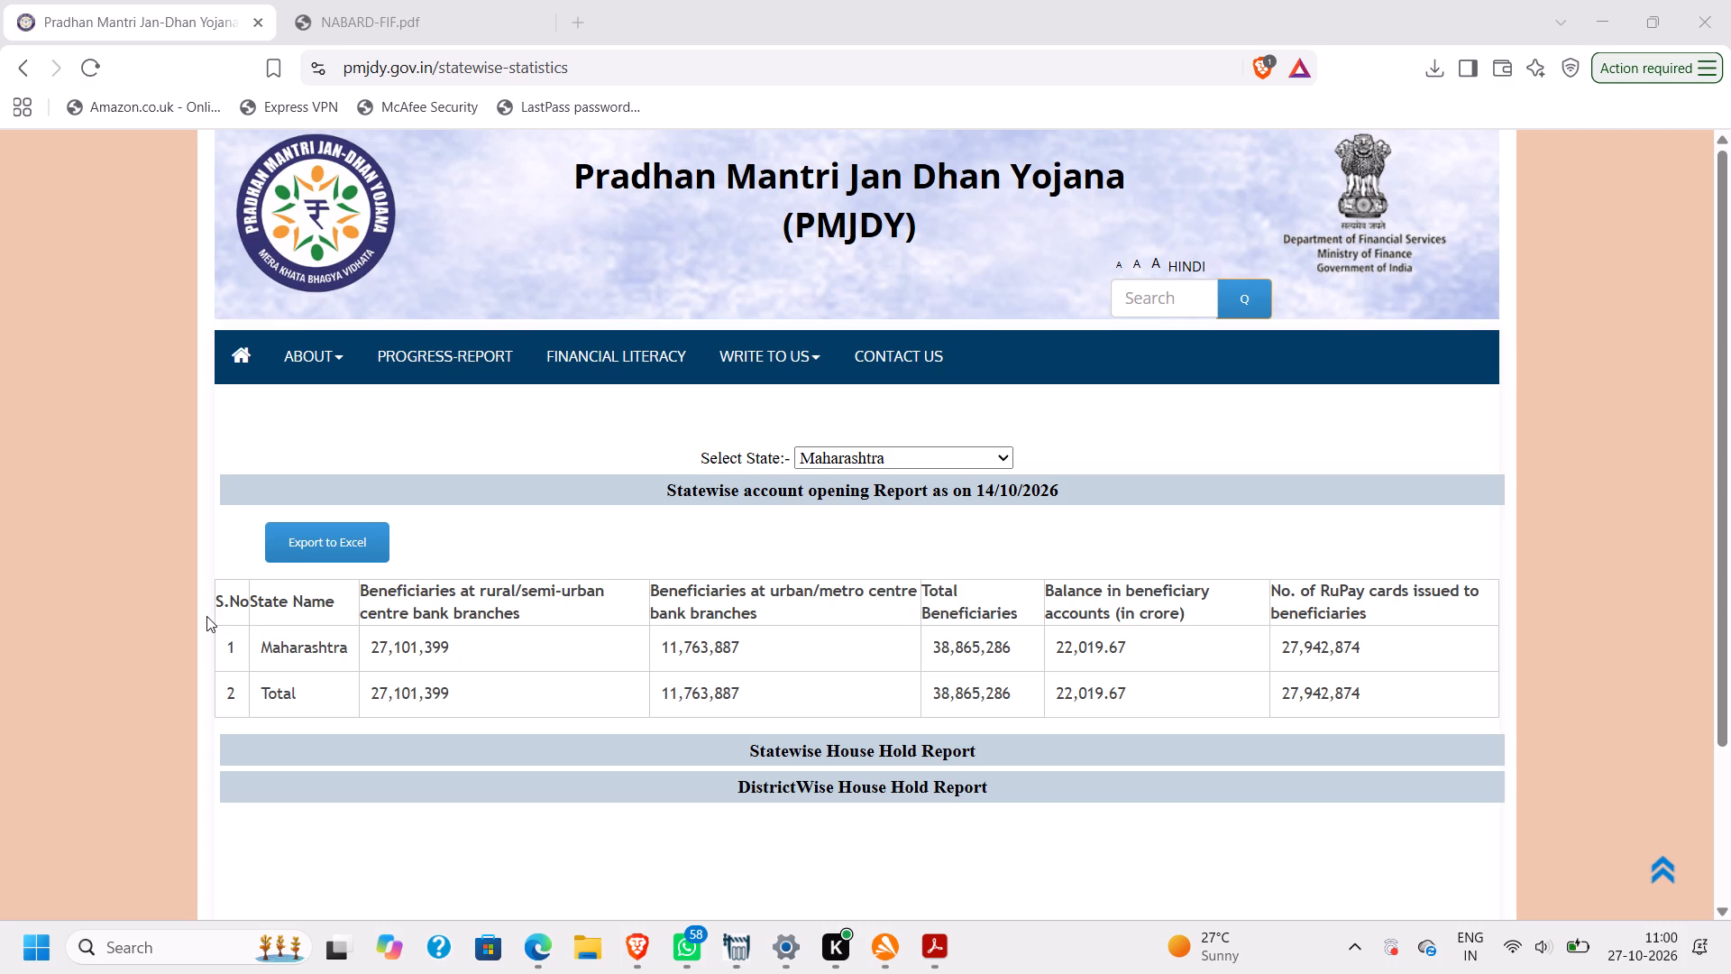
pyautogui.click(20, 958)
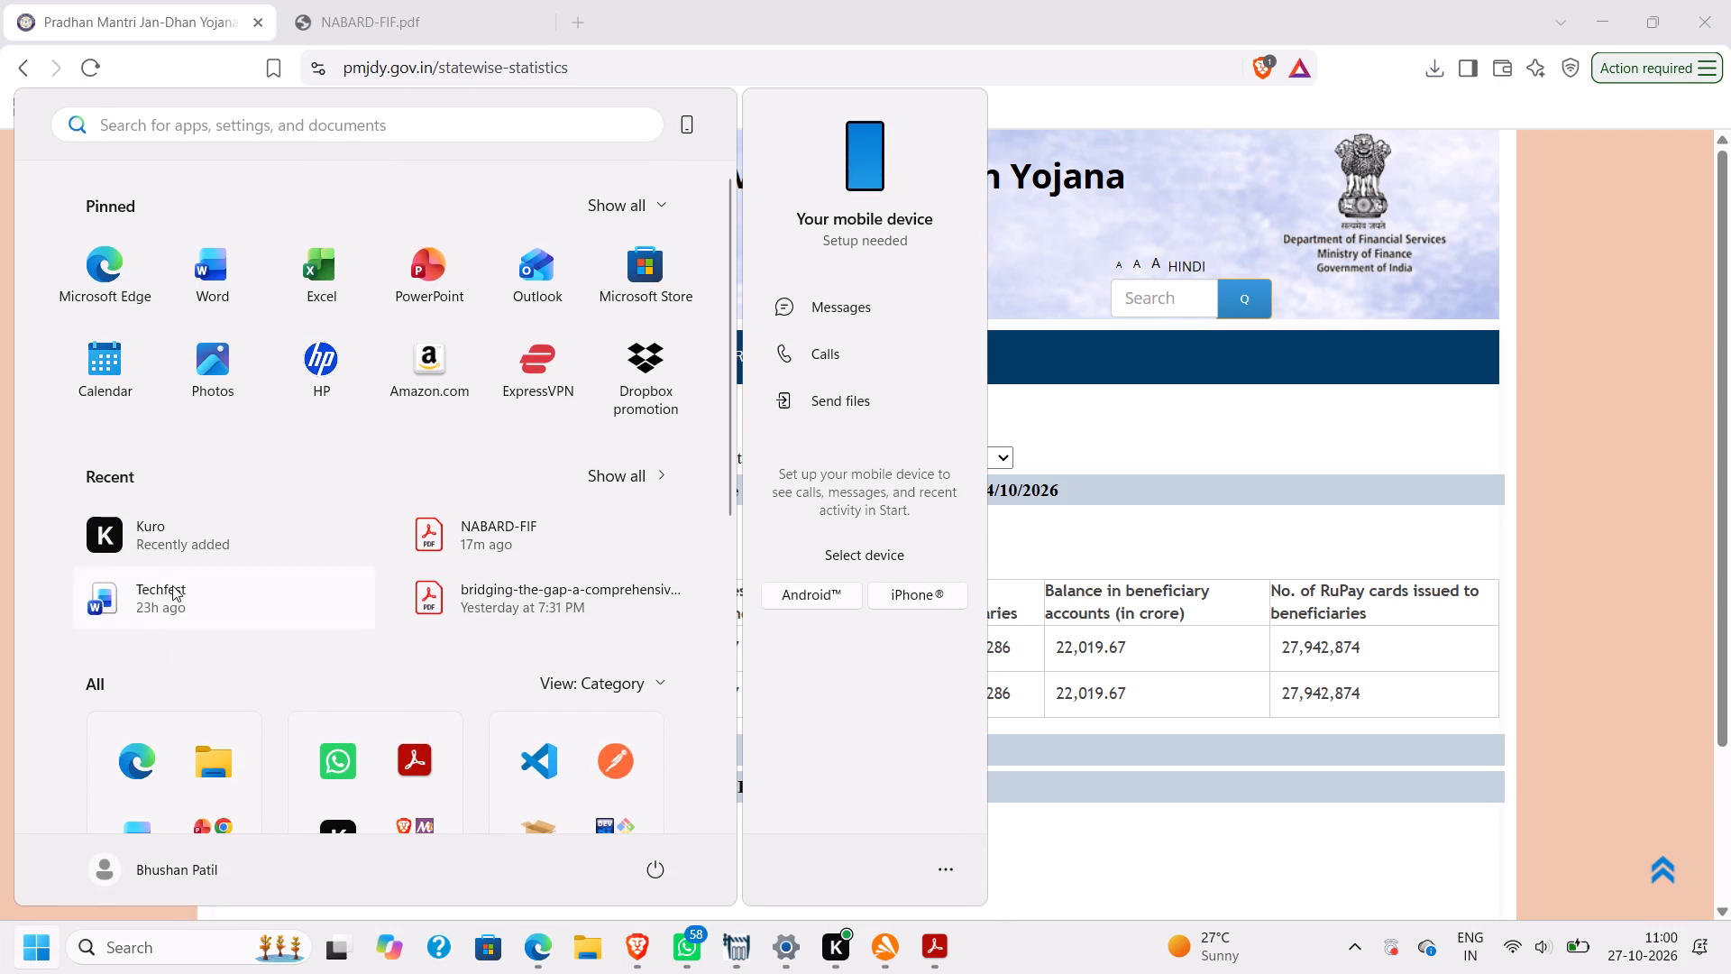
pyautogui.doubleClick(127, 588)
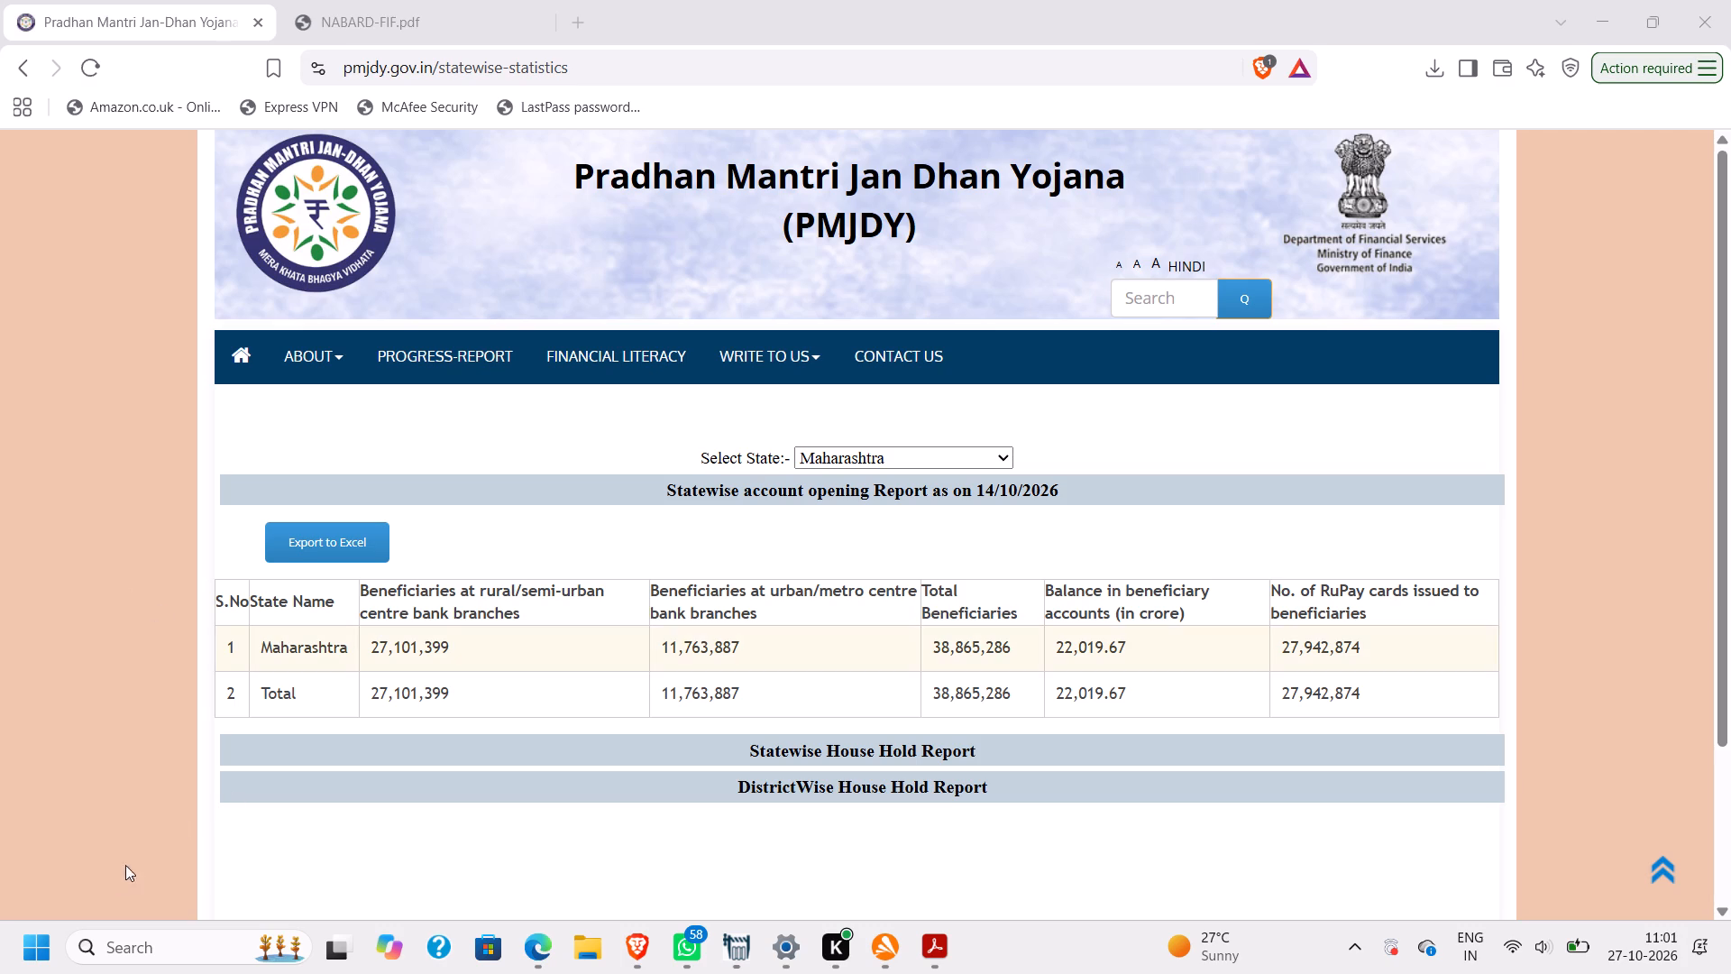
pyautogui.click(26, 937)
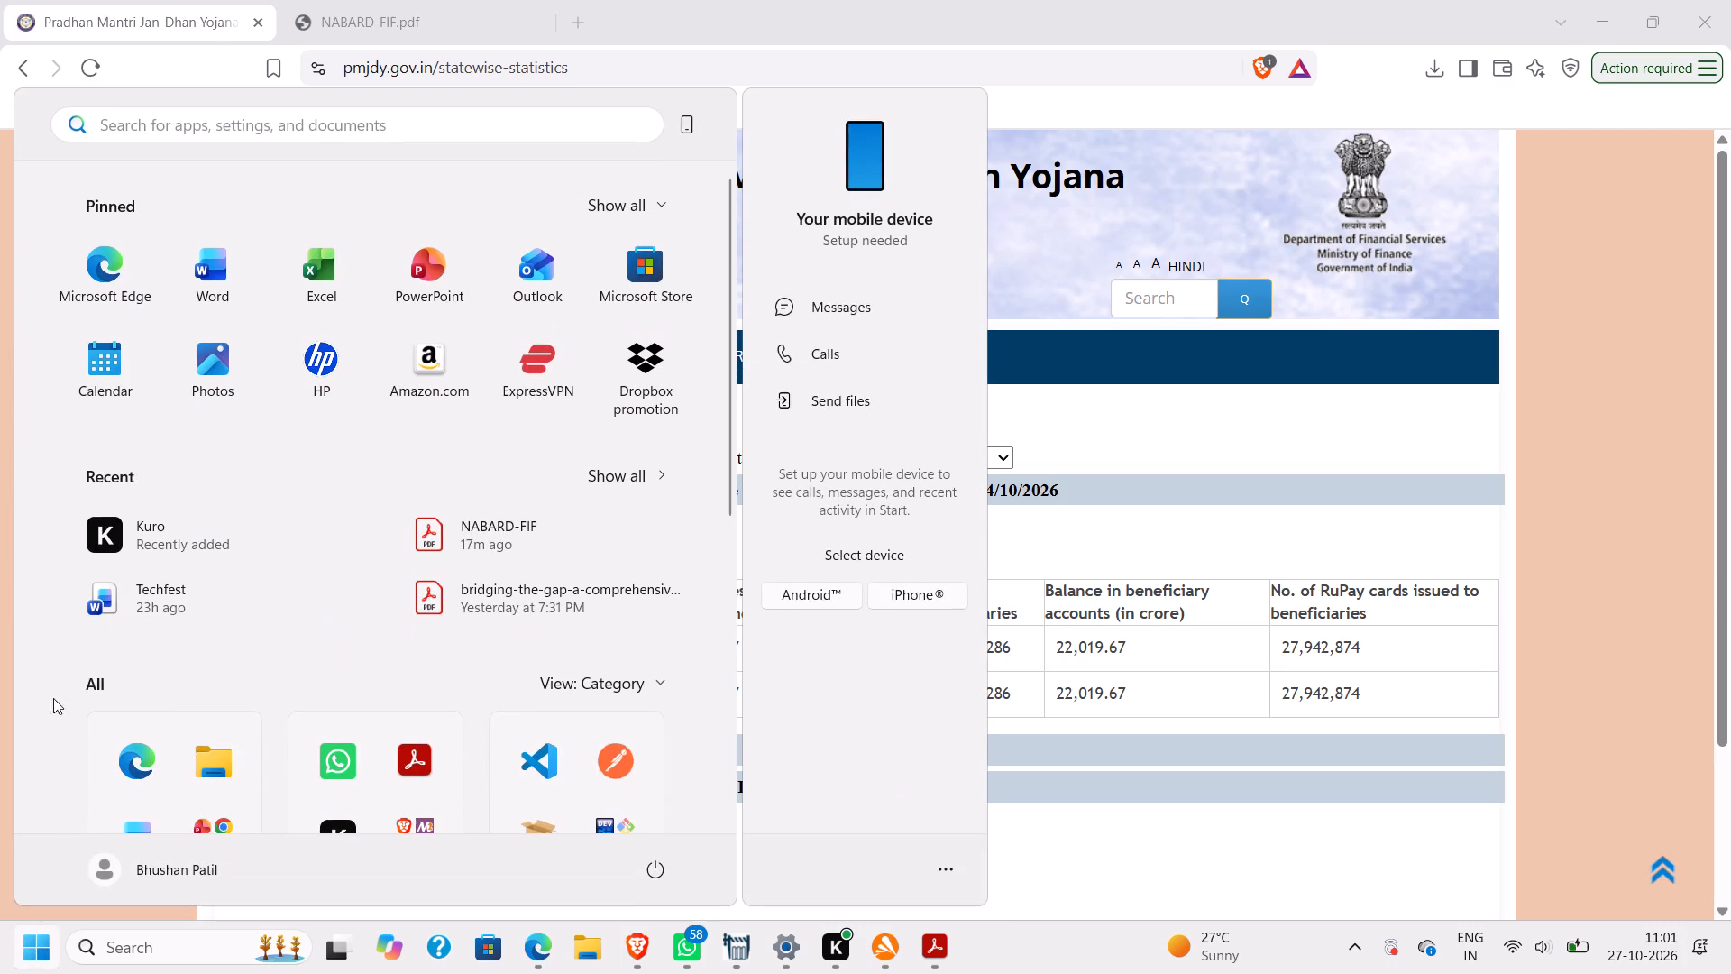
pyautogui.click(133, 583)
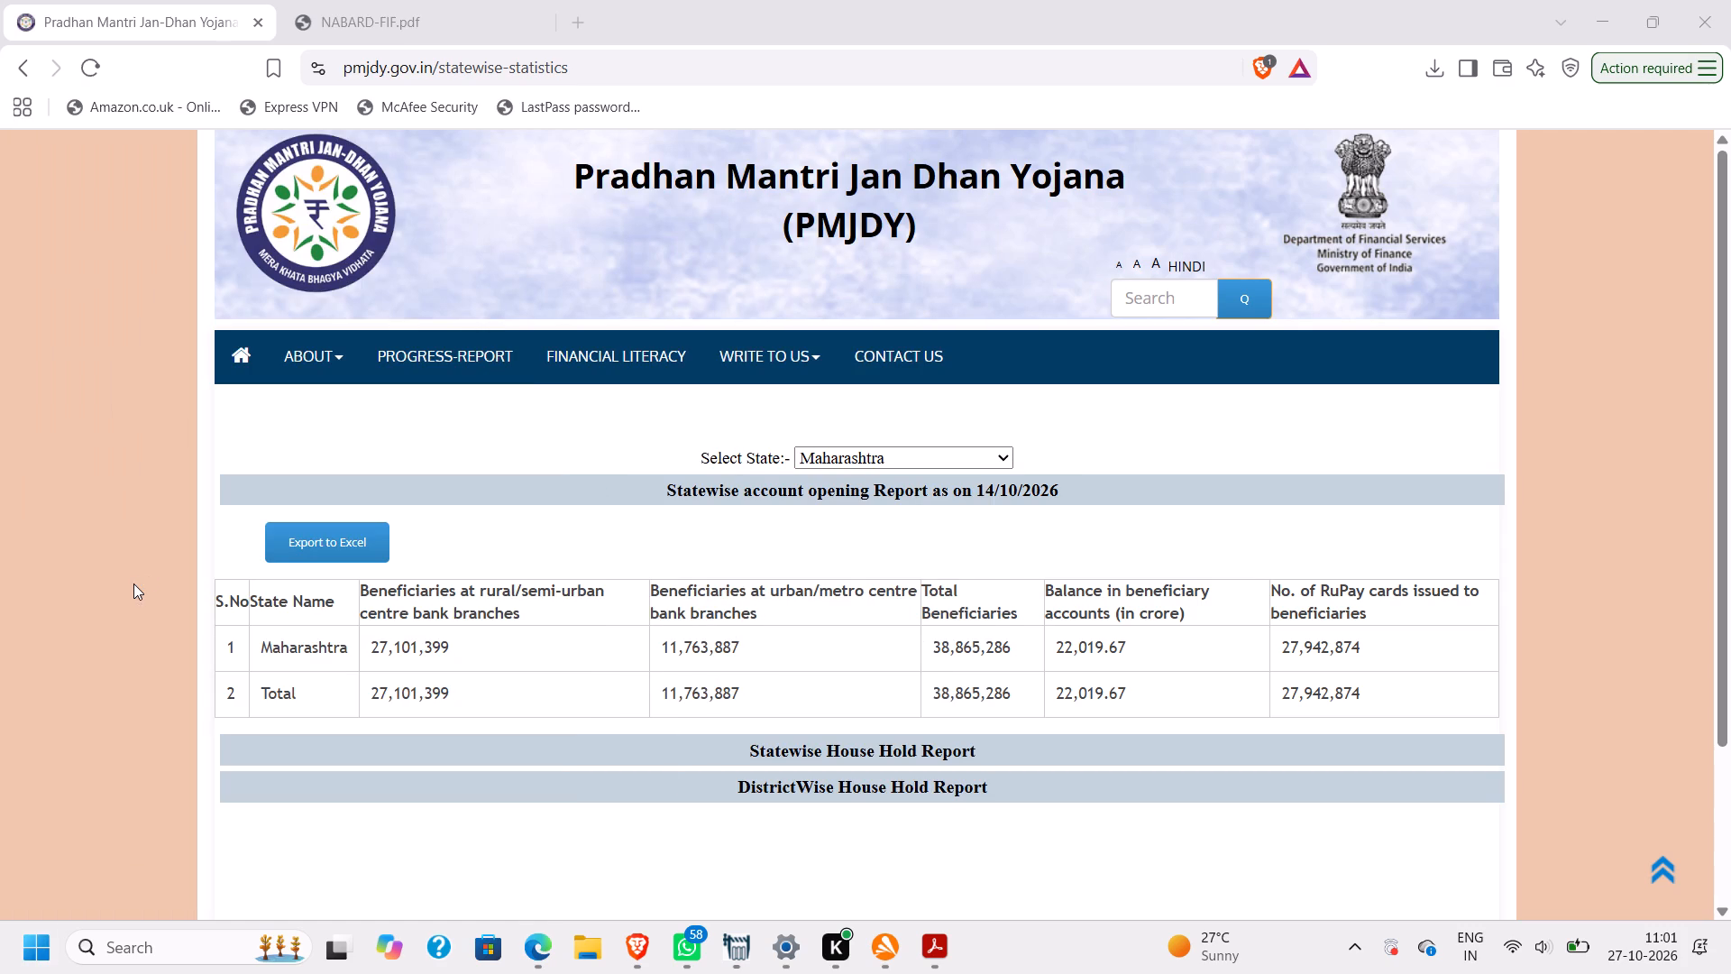
# Open the RBI Guidelines document under Financial Literacy Centers in the PMJDY site's Financial Literacy section.
pyautogui.scroll(-3, 637, 643)
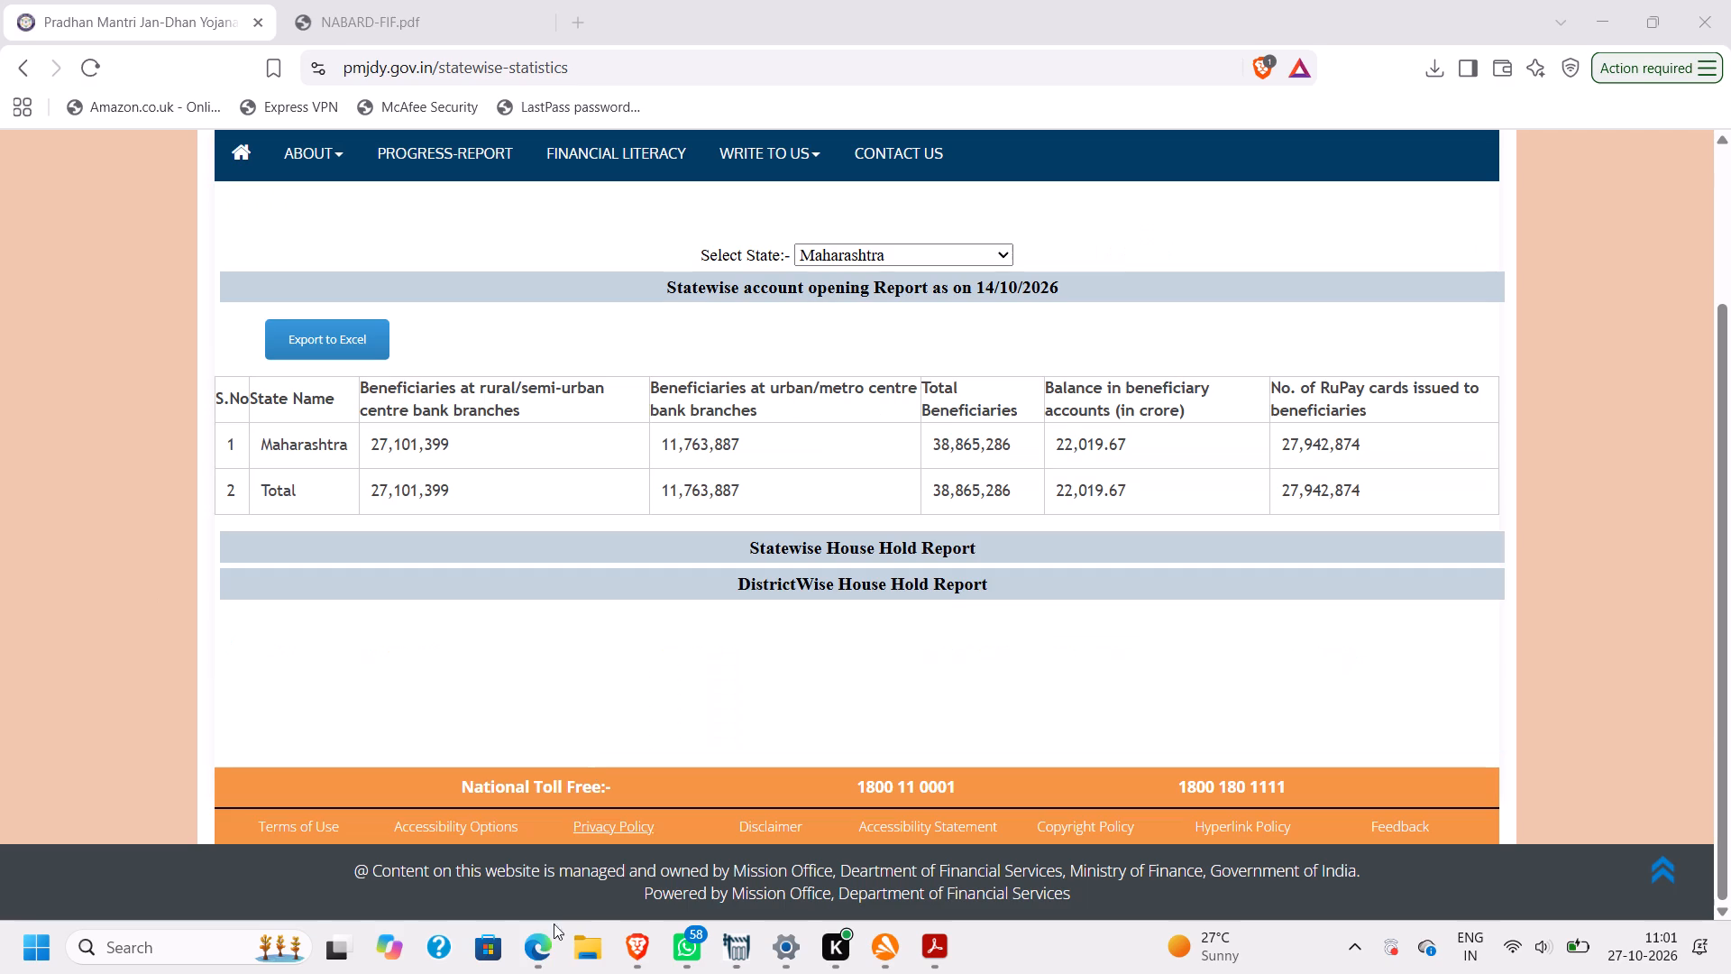
pyautogui.scroll(5, 630, 664)
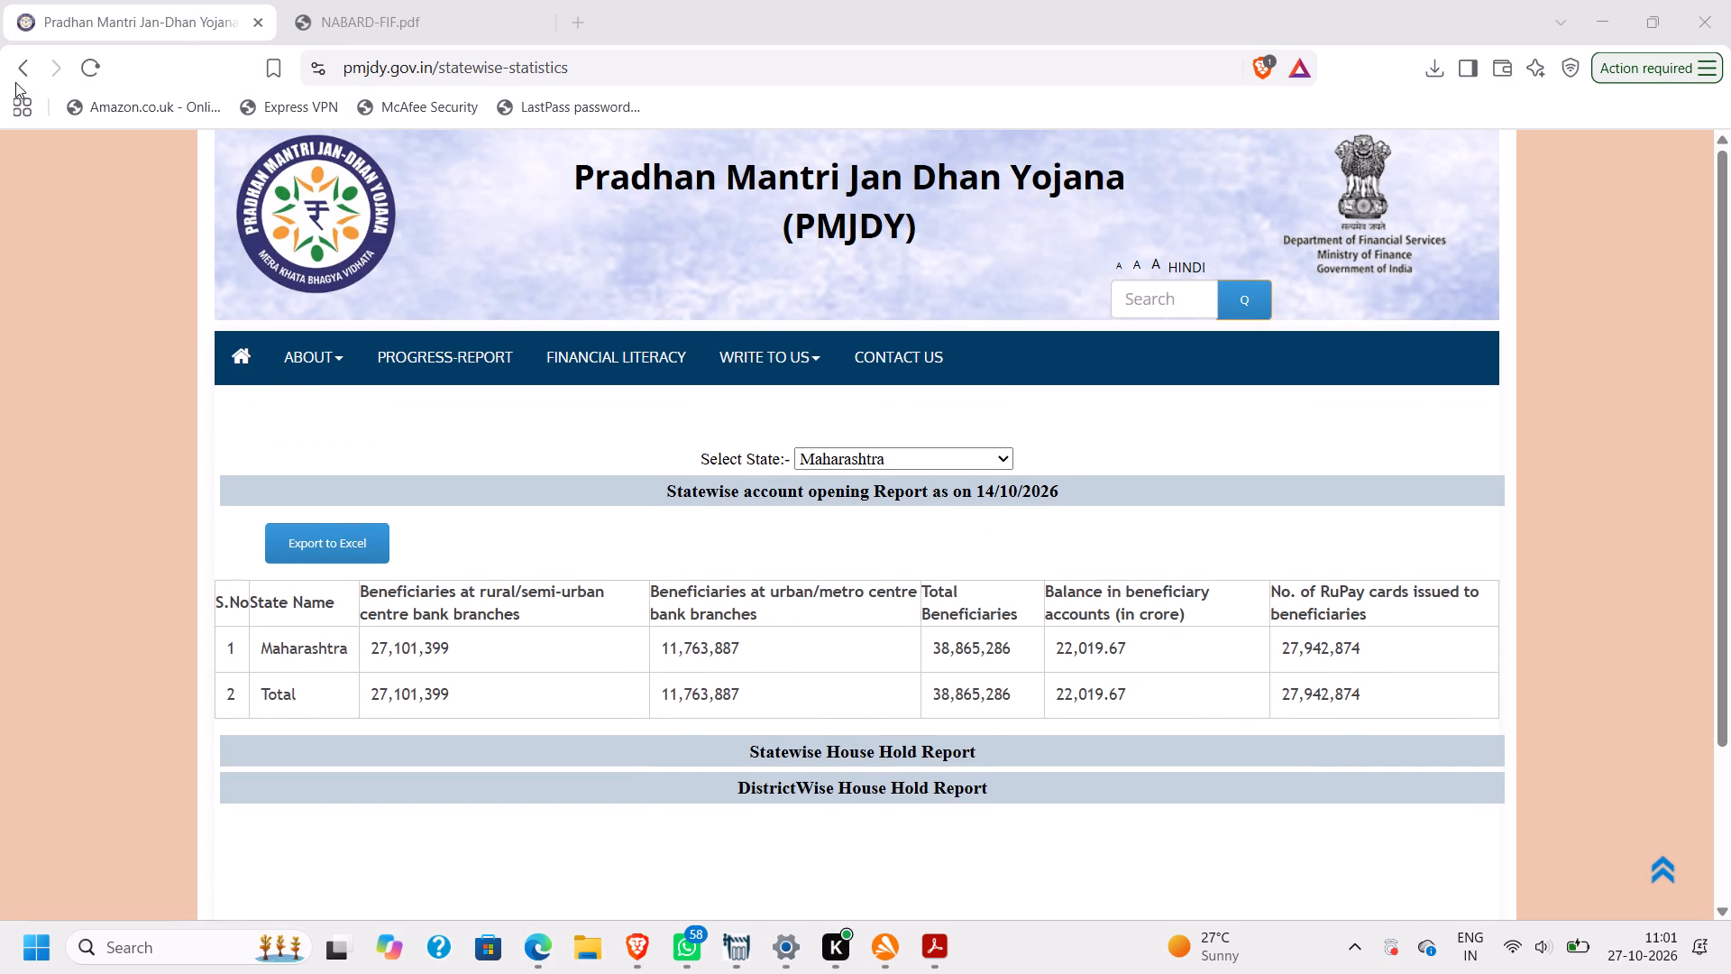
pyautogui.click(634, 353)
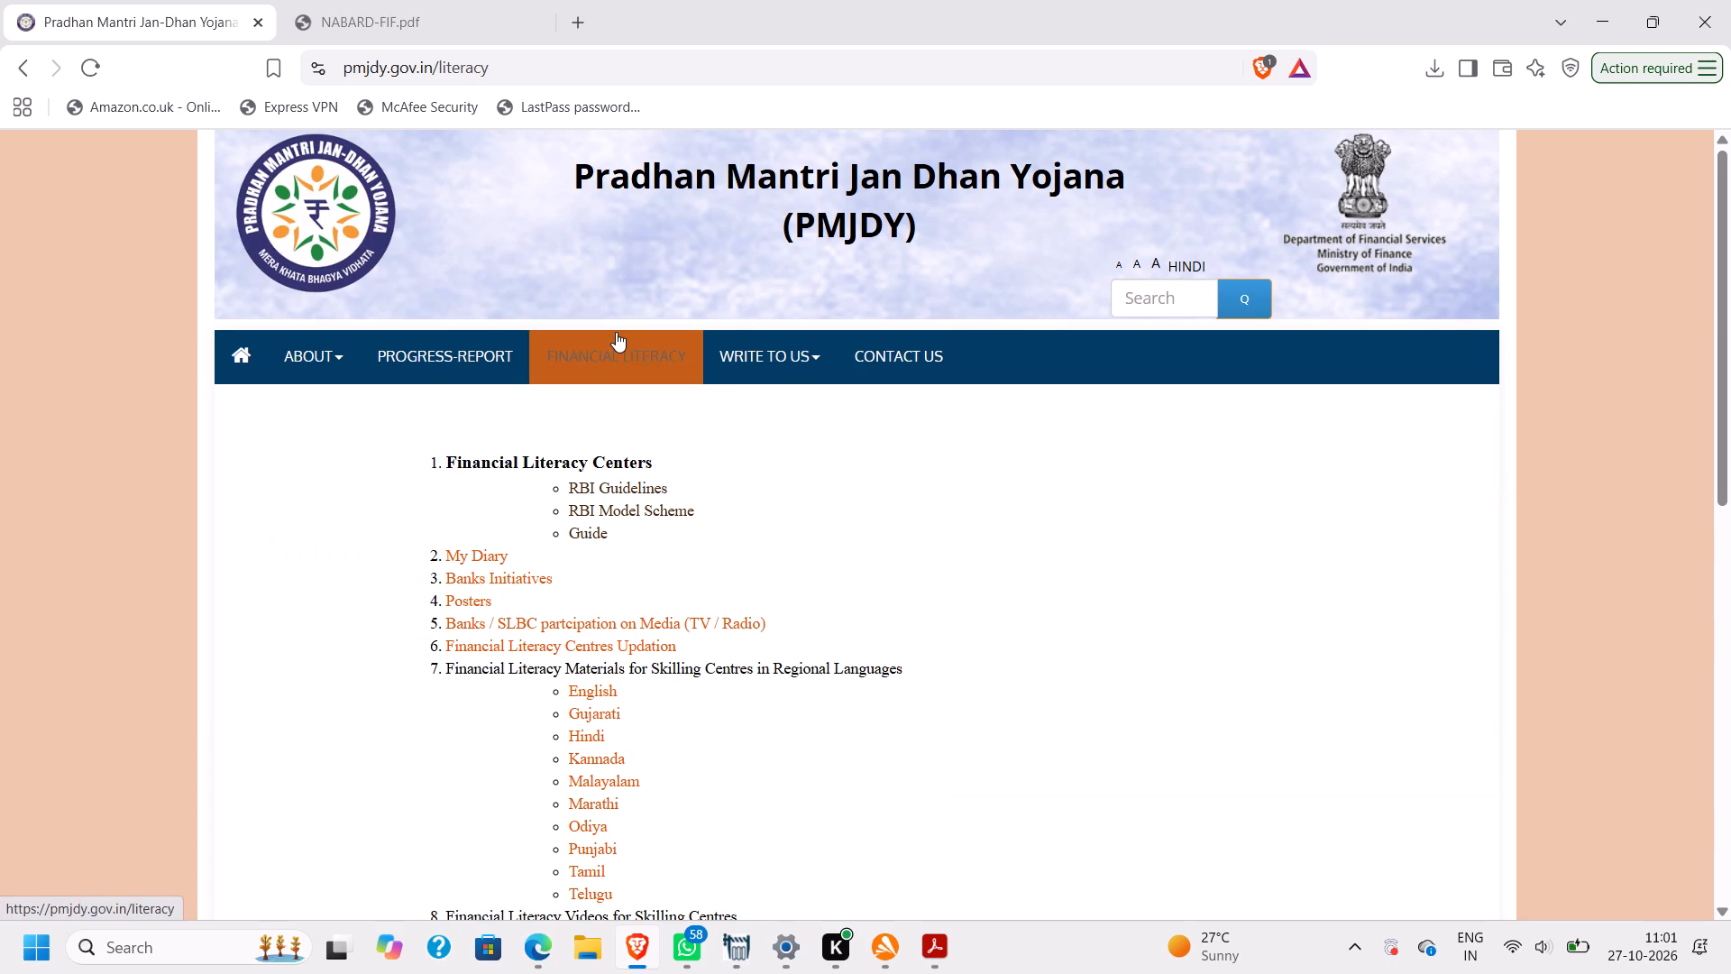
pyautogui.click(616, 332)
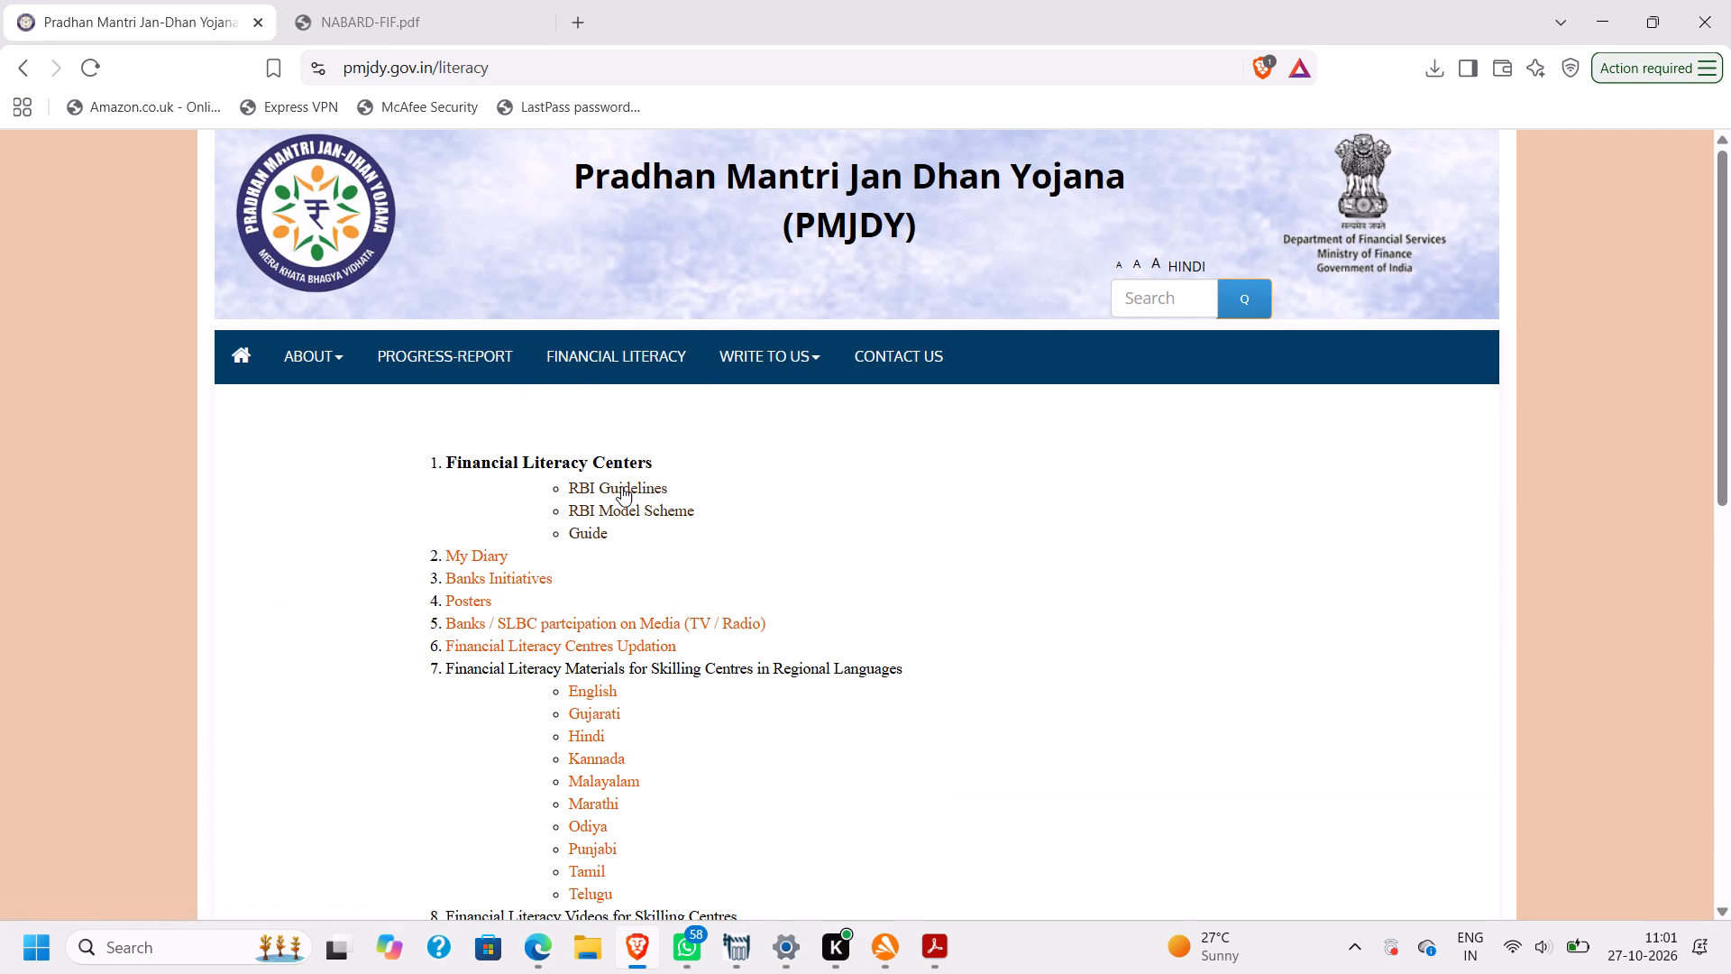
pyautogui.click(621, 486)
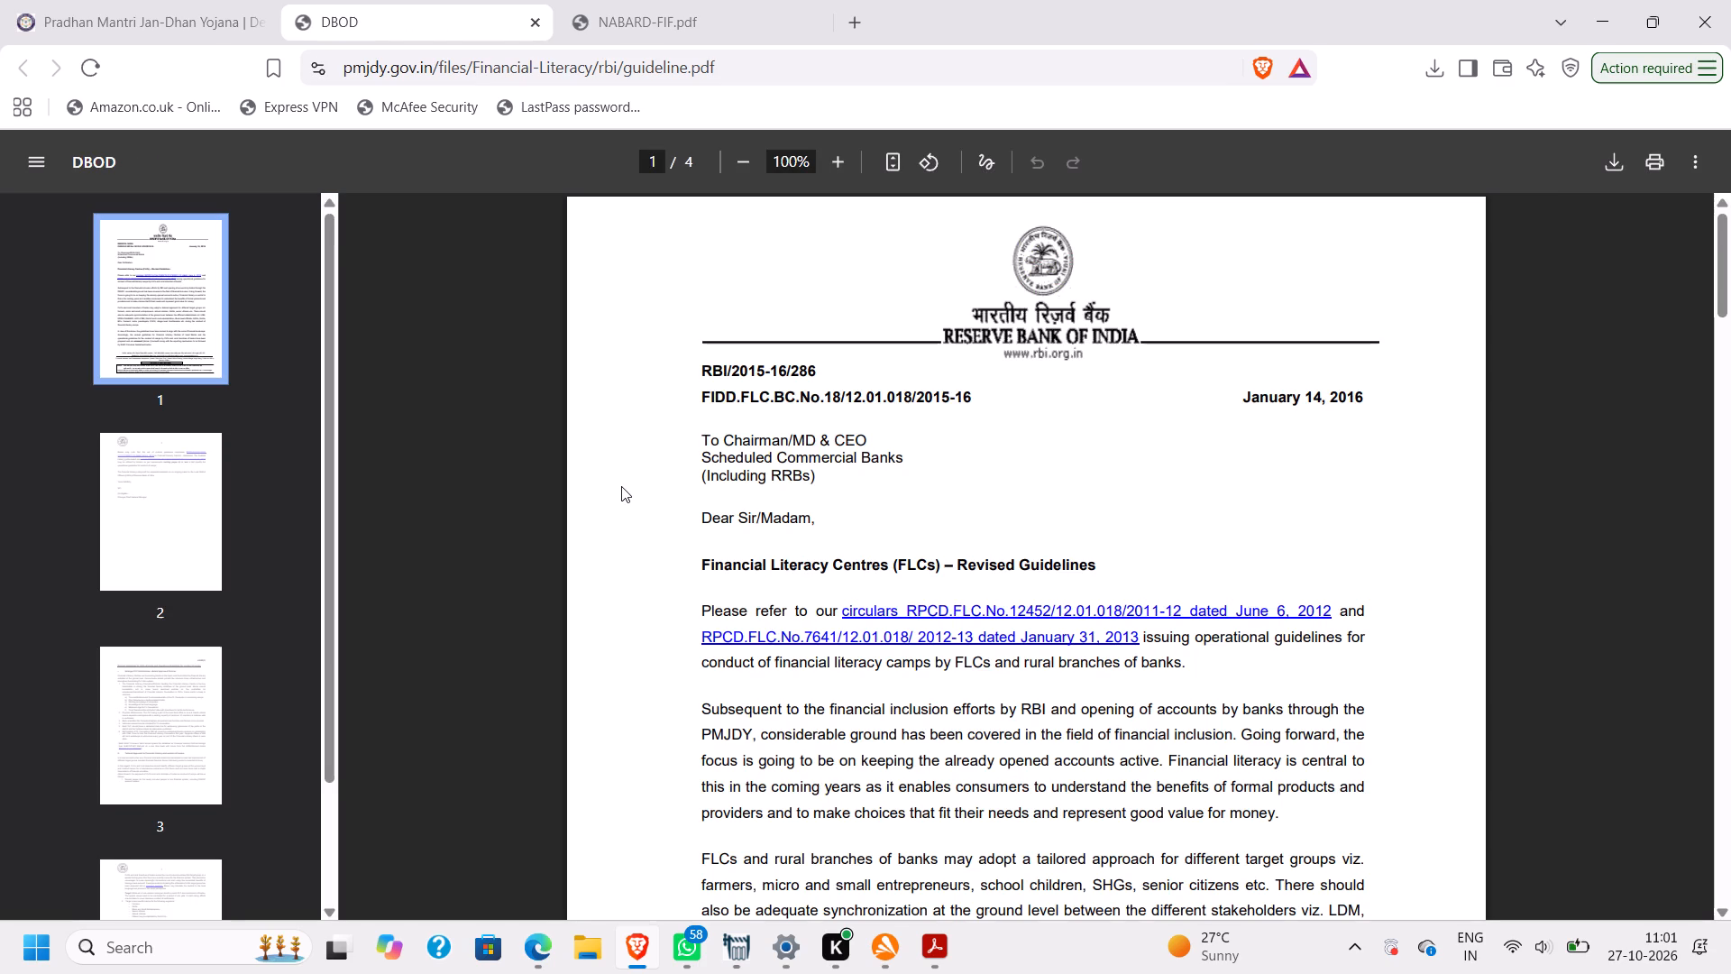
# Read the opening paragraphs of the RBI circular on Financial Literacy Centres (FLCs) – Revised Guidelines, following the PMJDY and financial inclusion passage.
pyautogui.scroll(-1, 803, 608)
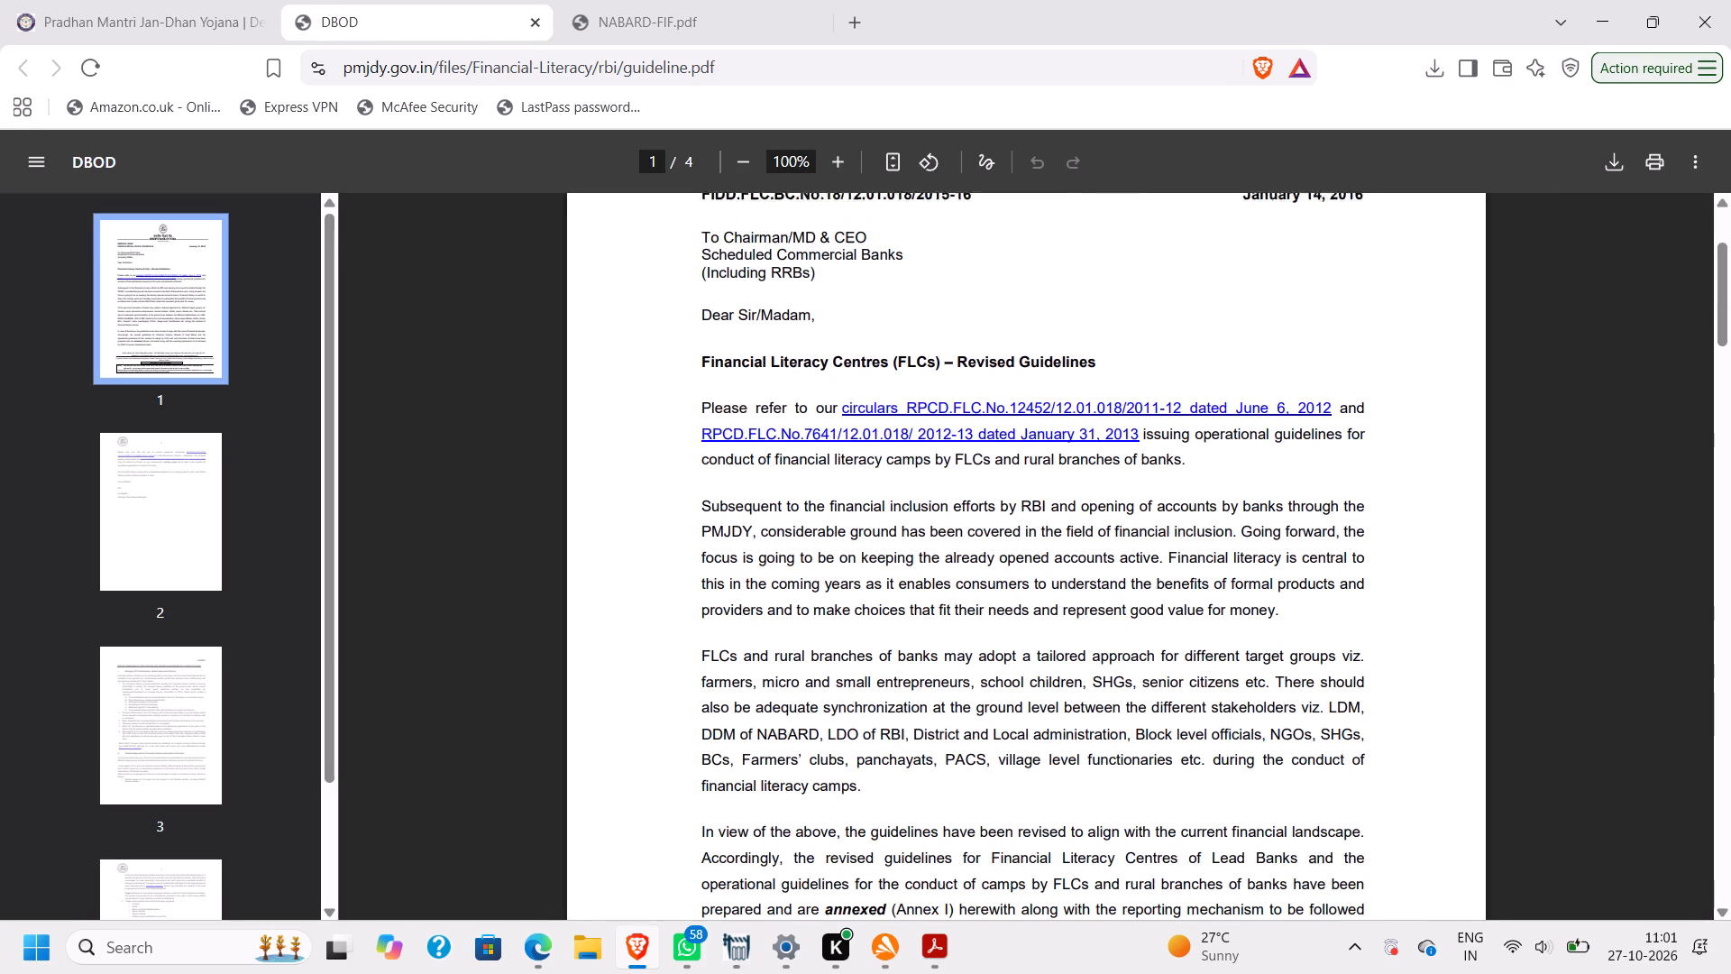
pyautogui.scroll(-1, 803, 608)
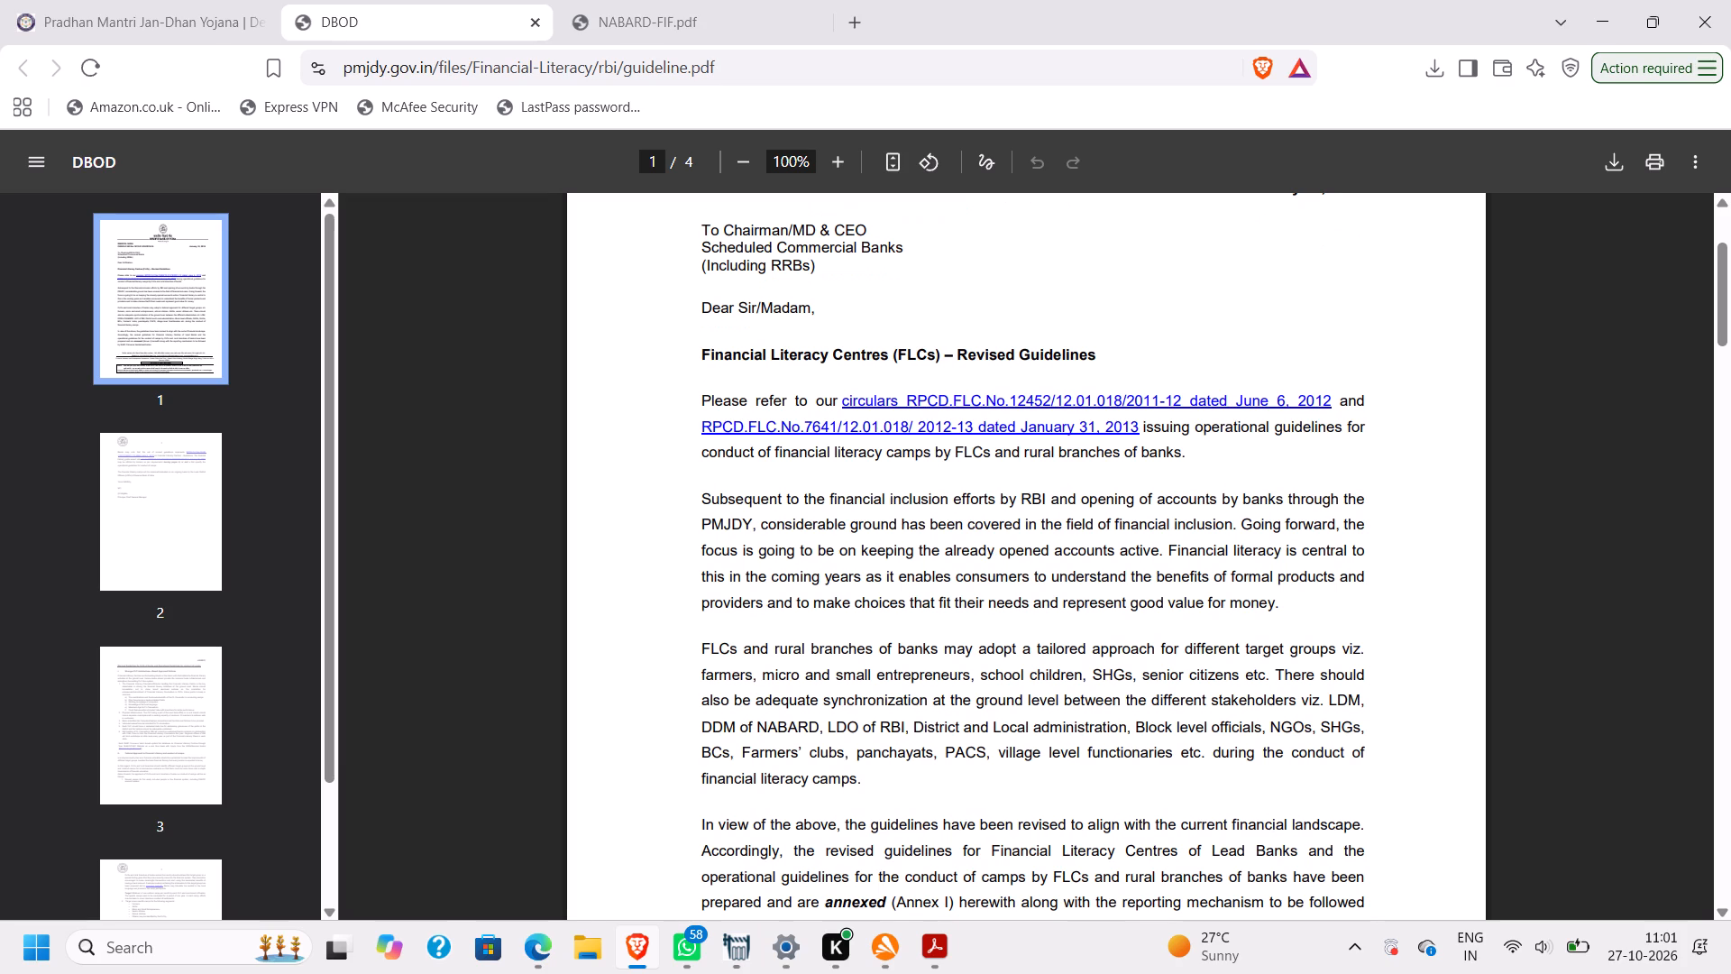
pyautogui.scroll(-1, 1186, 524)
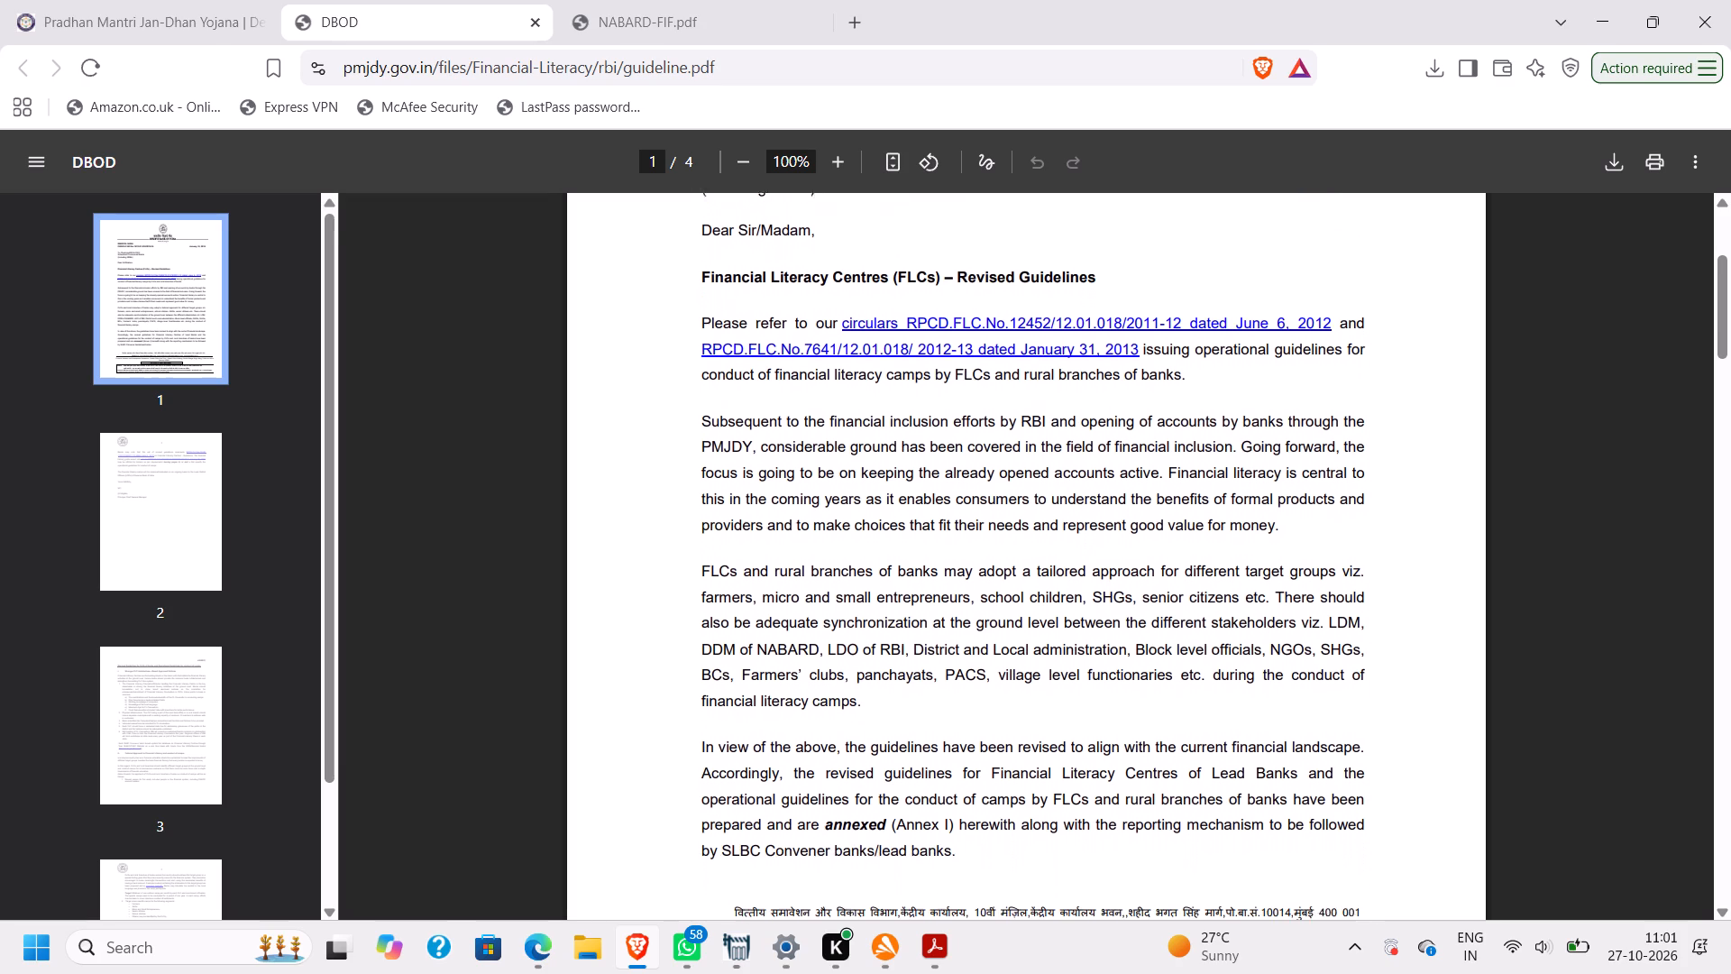
pyautogui.scroll(-1, 1186, 524)
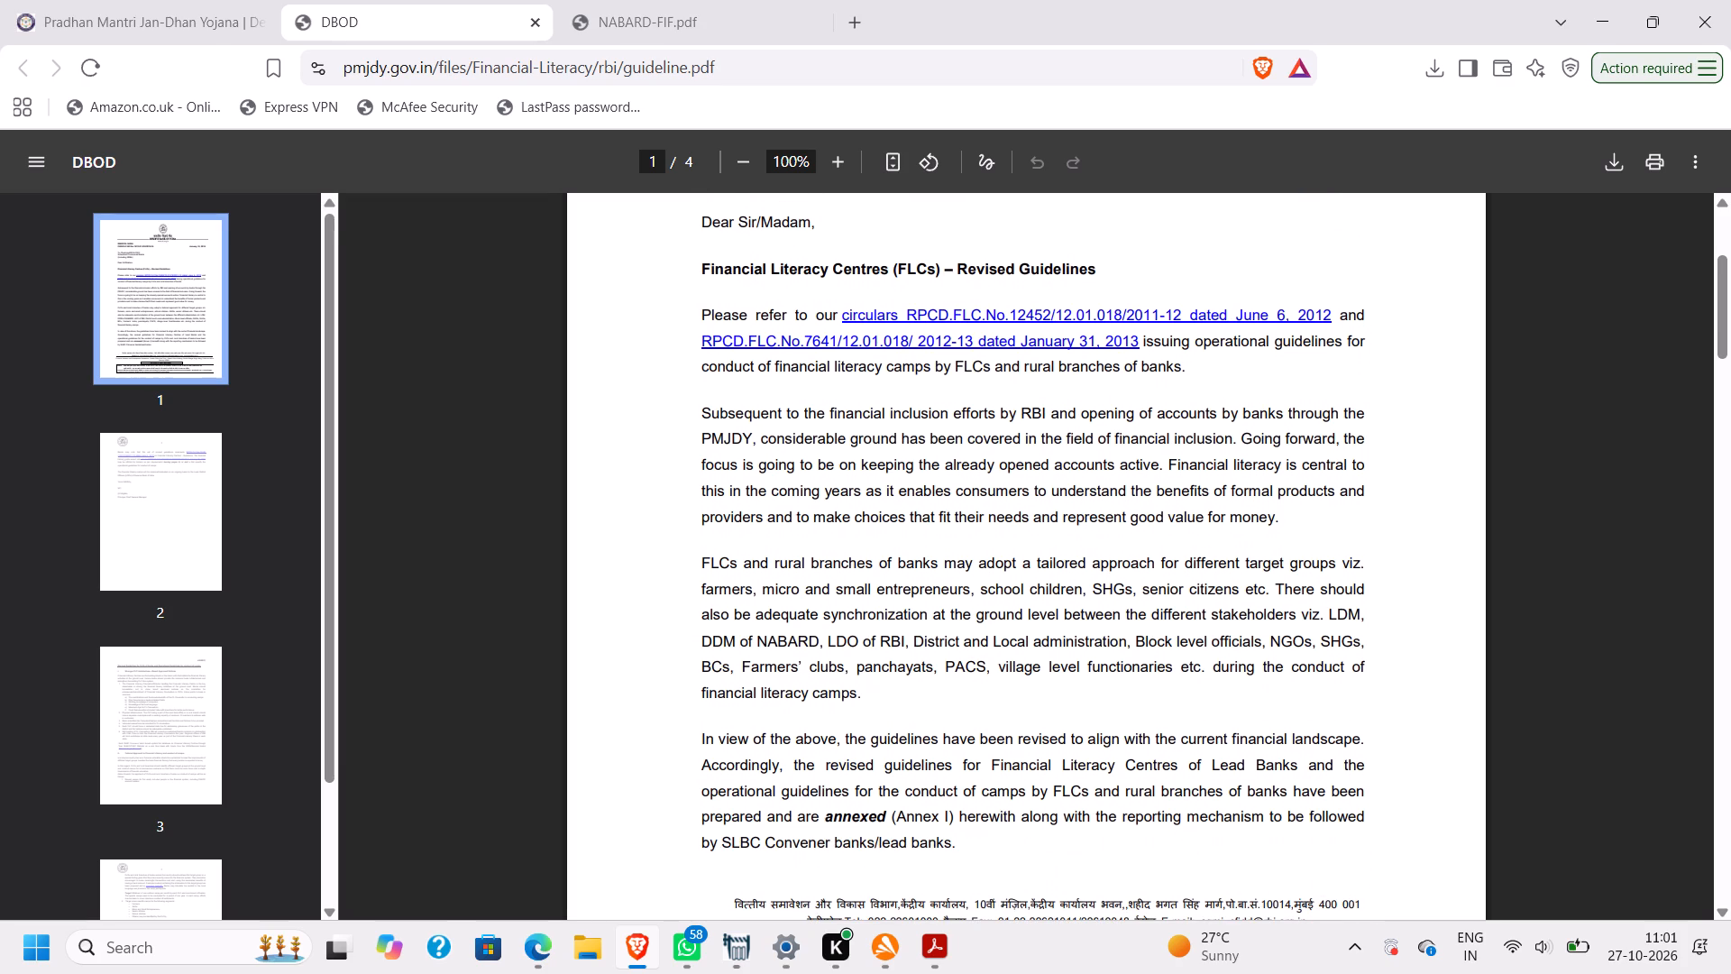
pyautogui.click(931, 464)
pyautogui.moveTo(931, 464); pyautogui.dragTo(939, 464)
pyautogui.moveTo(939, 464); pyautogui.dragTo(905, 472)
pyautogui.click(905, 472)
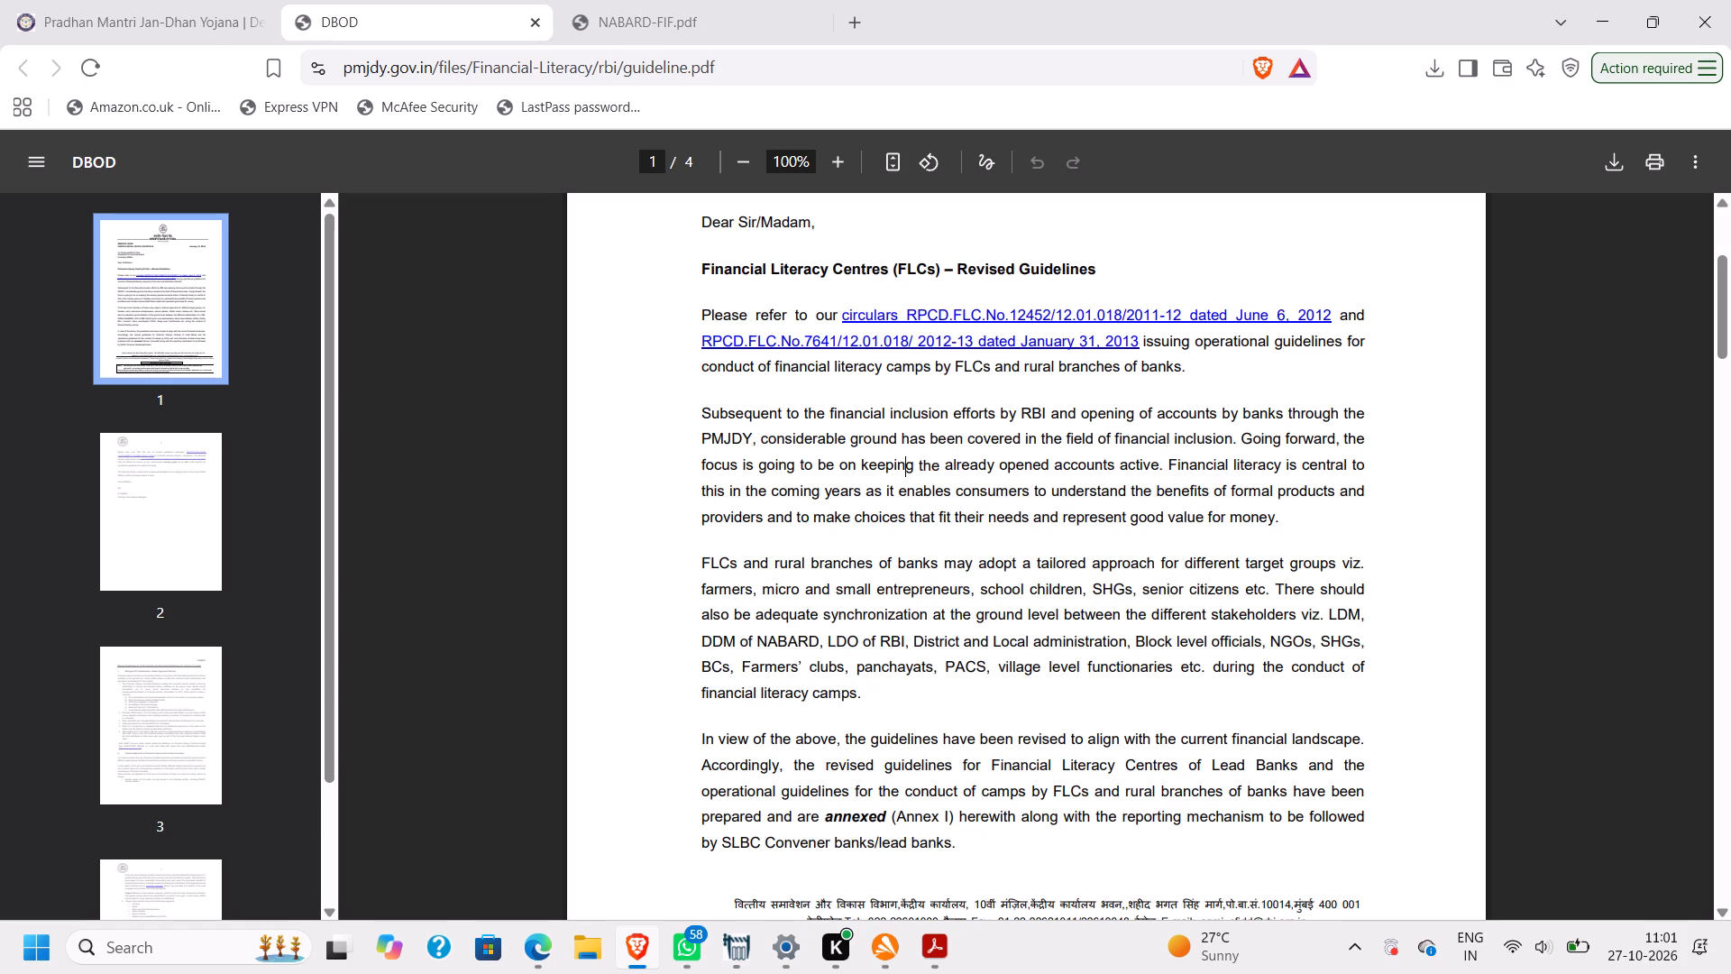
pyautogui.moveTo(905, 472); pyautogui.dragTo(1046, 469)
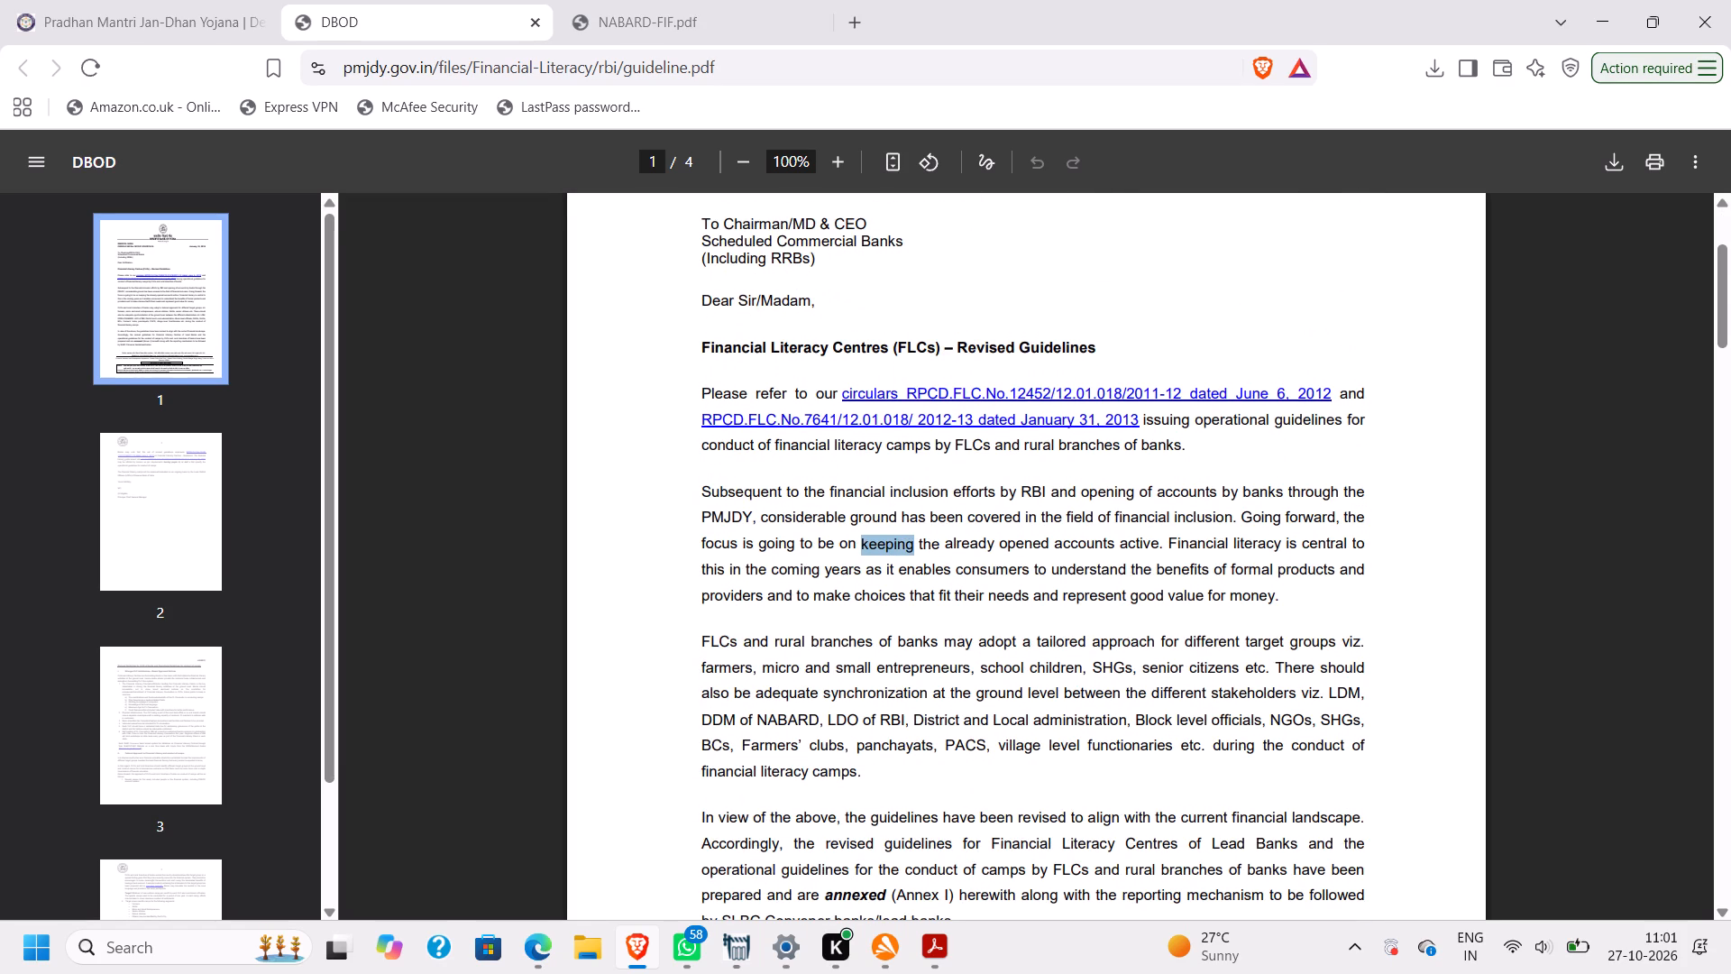
pyautogui.click(1043, 574)
pyautogui.moveTo(1043, 574); pyautogui.dragTo(1169, 585)
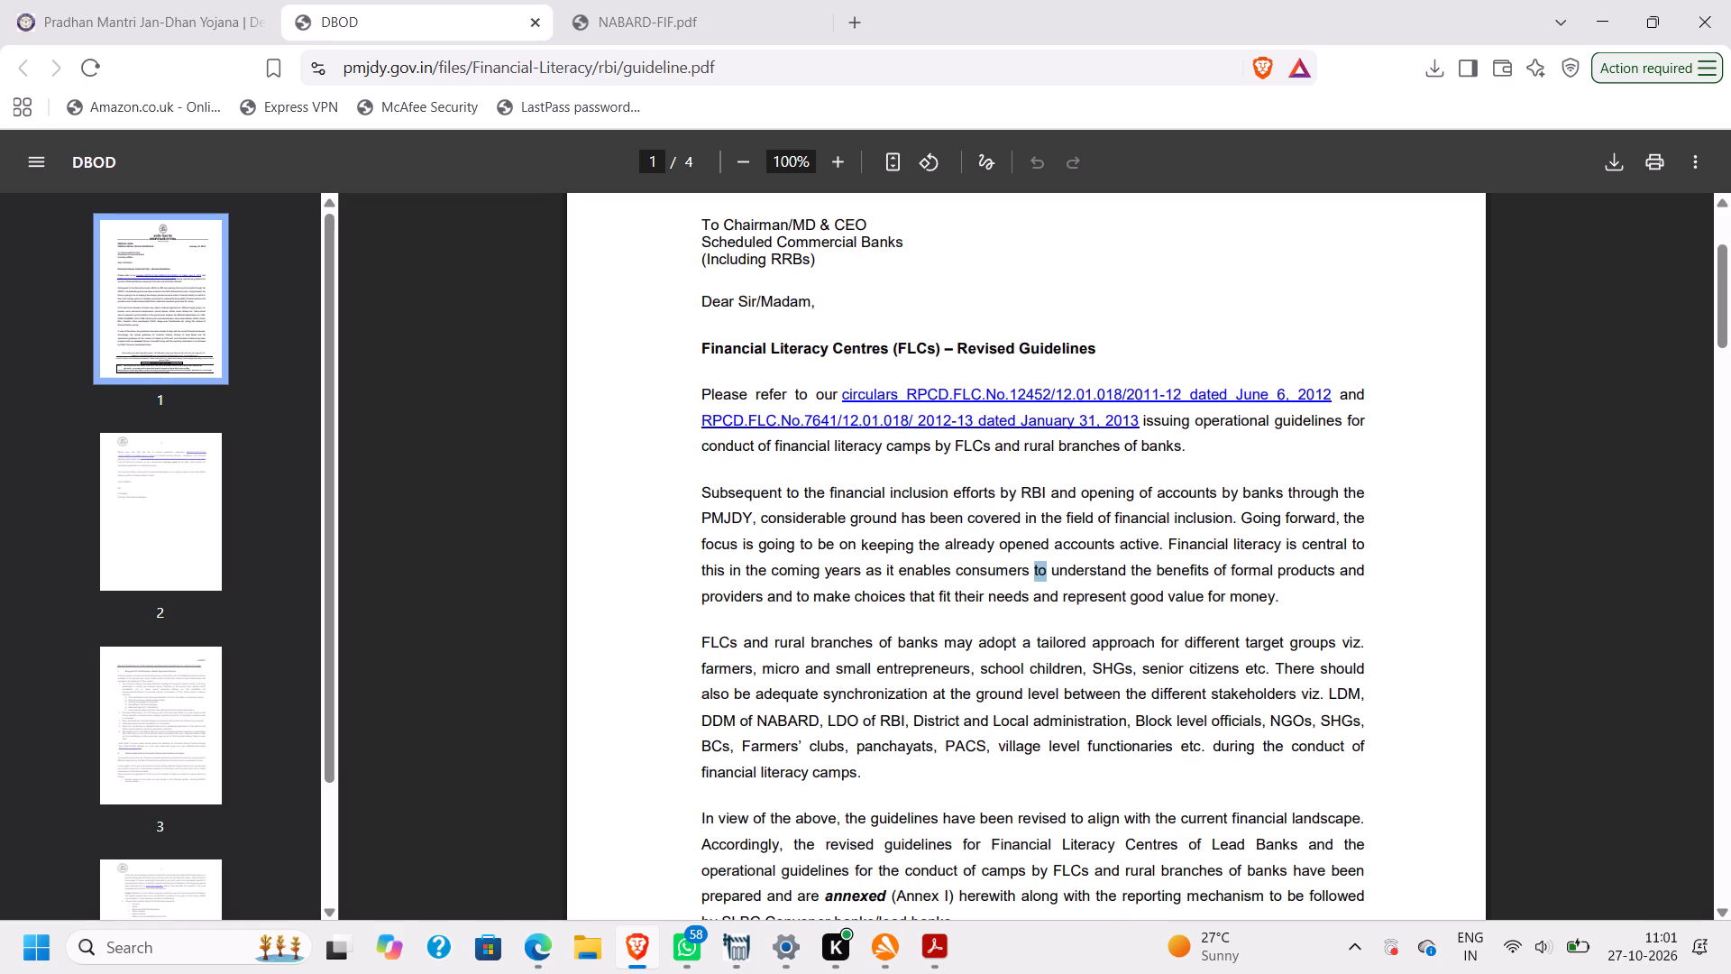
pyautogui.click(985, 595)
pyautogui.moveTo(985, 595); pyautogui.dragTo(1173, 606)
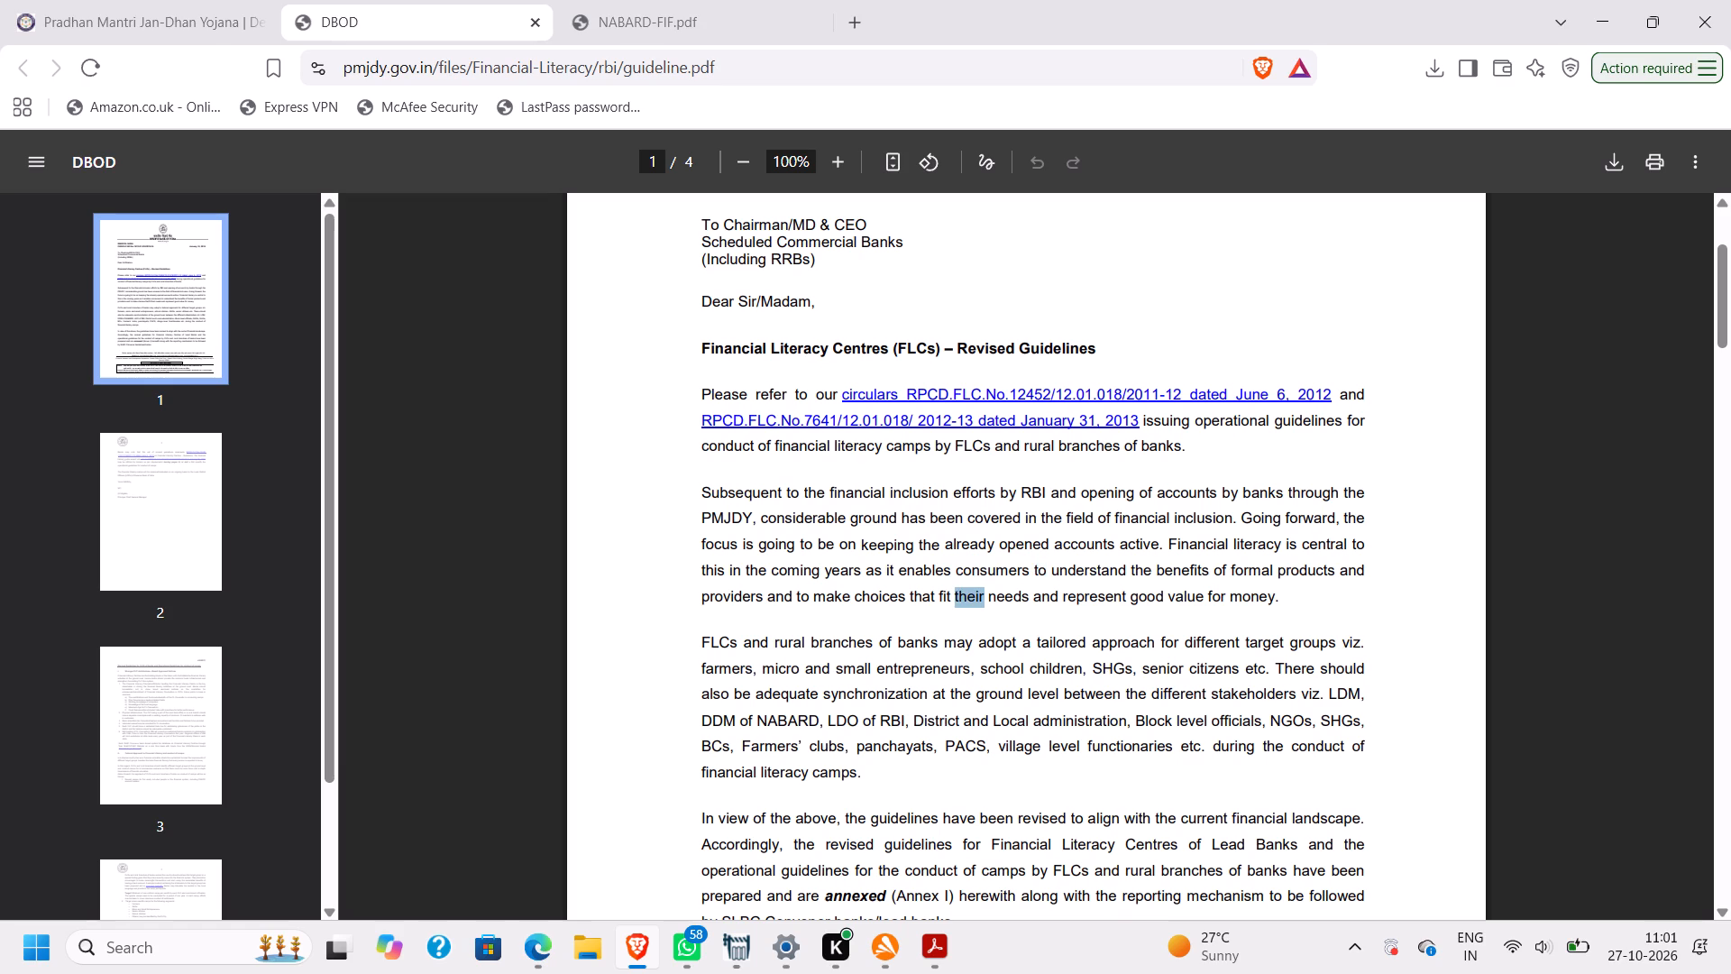
pyautogui.click(694, 638)
pyautogui.moveTo(694, 638); pyautogui.dragTo(914, 623)
# Read the rest of the circular's covering letter, from the paragraph on FLCs and rural branches through the end of page 2.
pyautogui.scroll(-1, 1186, 655)
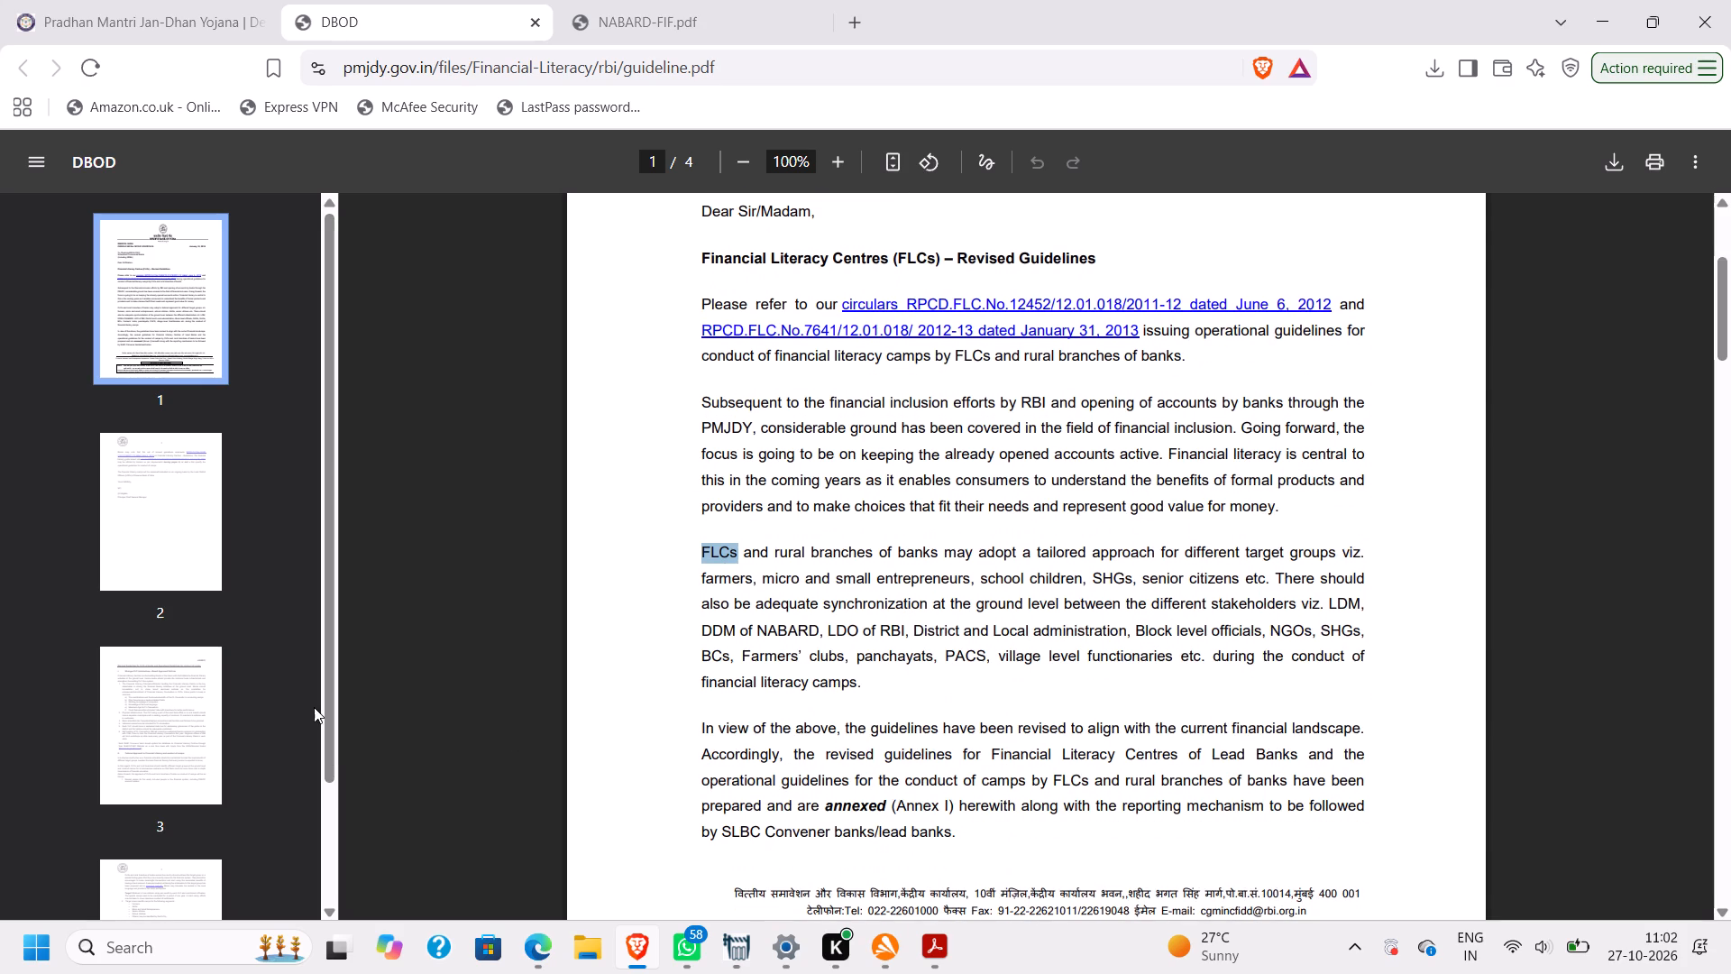
pyautogui.scroll(-6, 114, 688)
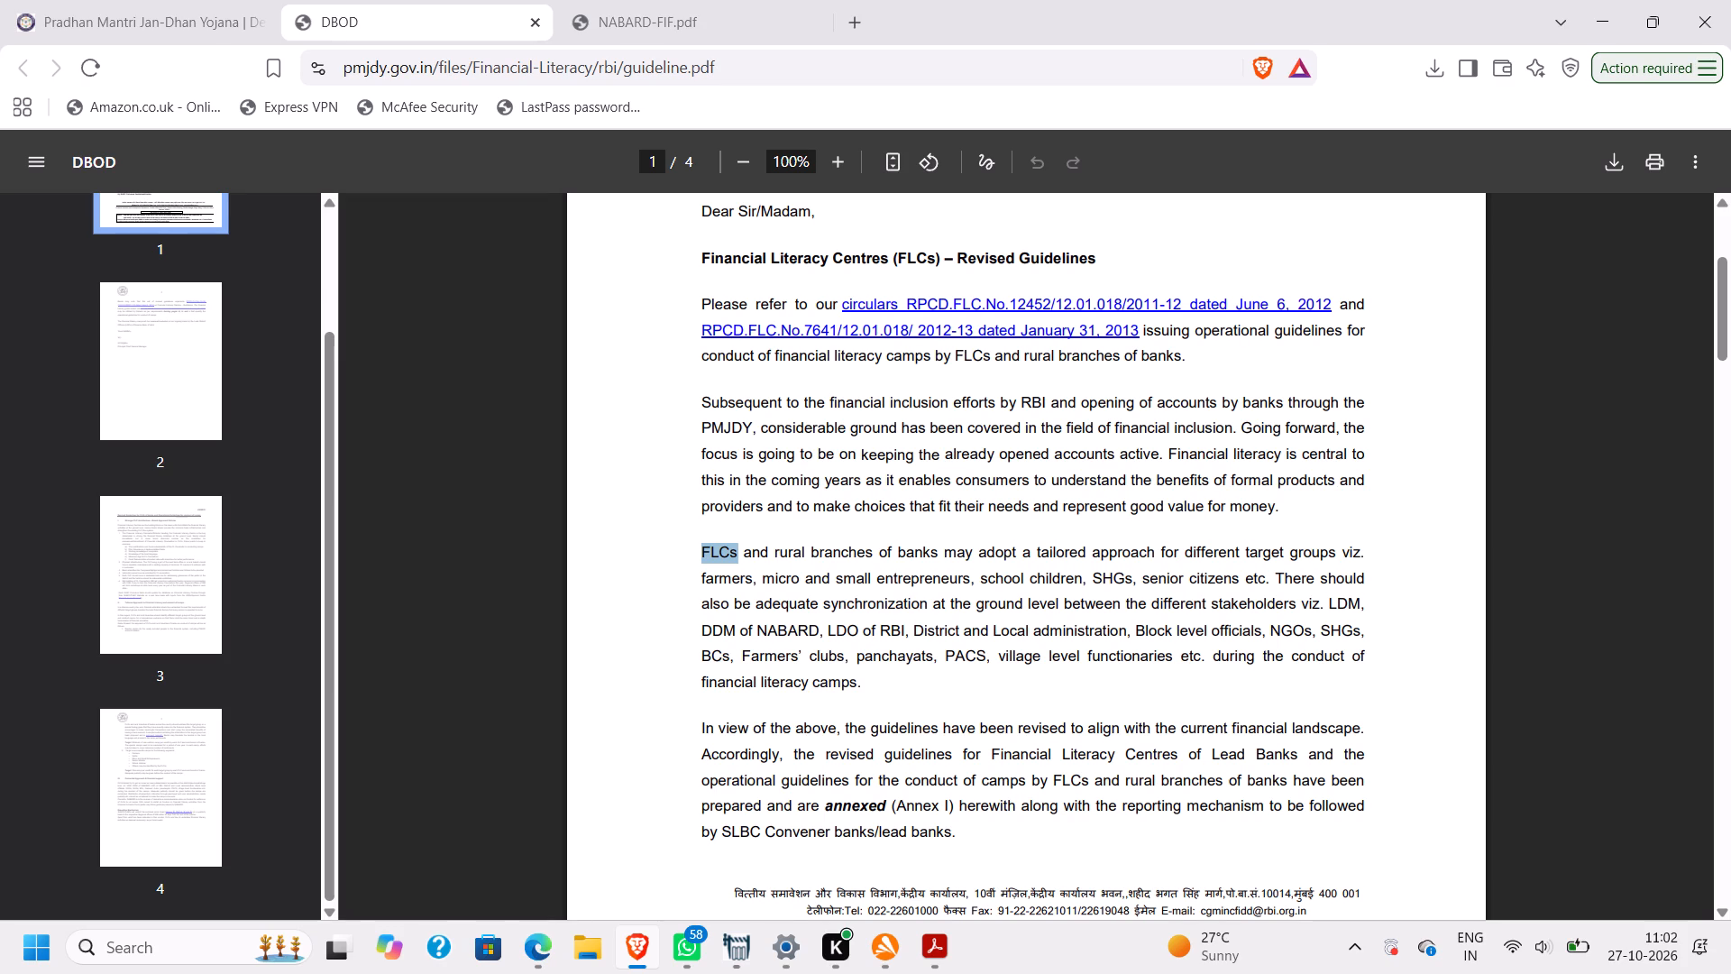
pyautogui.scroll(-2, 875, 700)
pyautogui.scroll(-3, 824, 776)
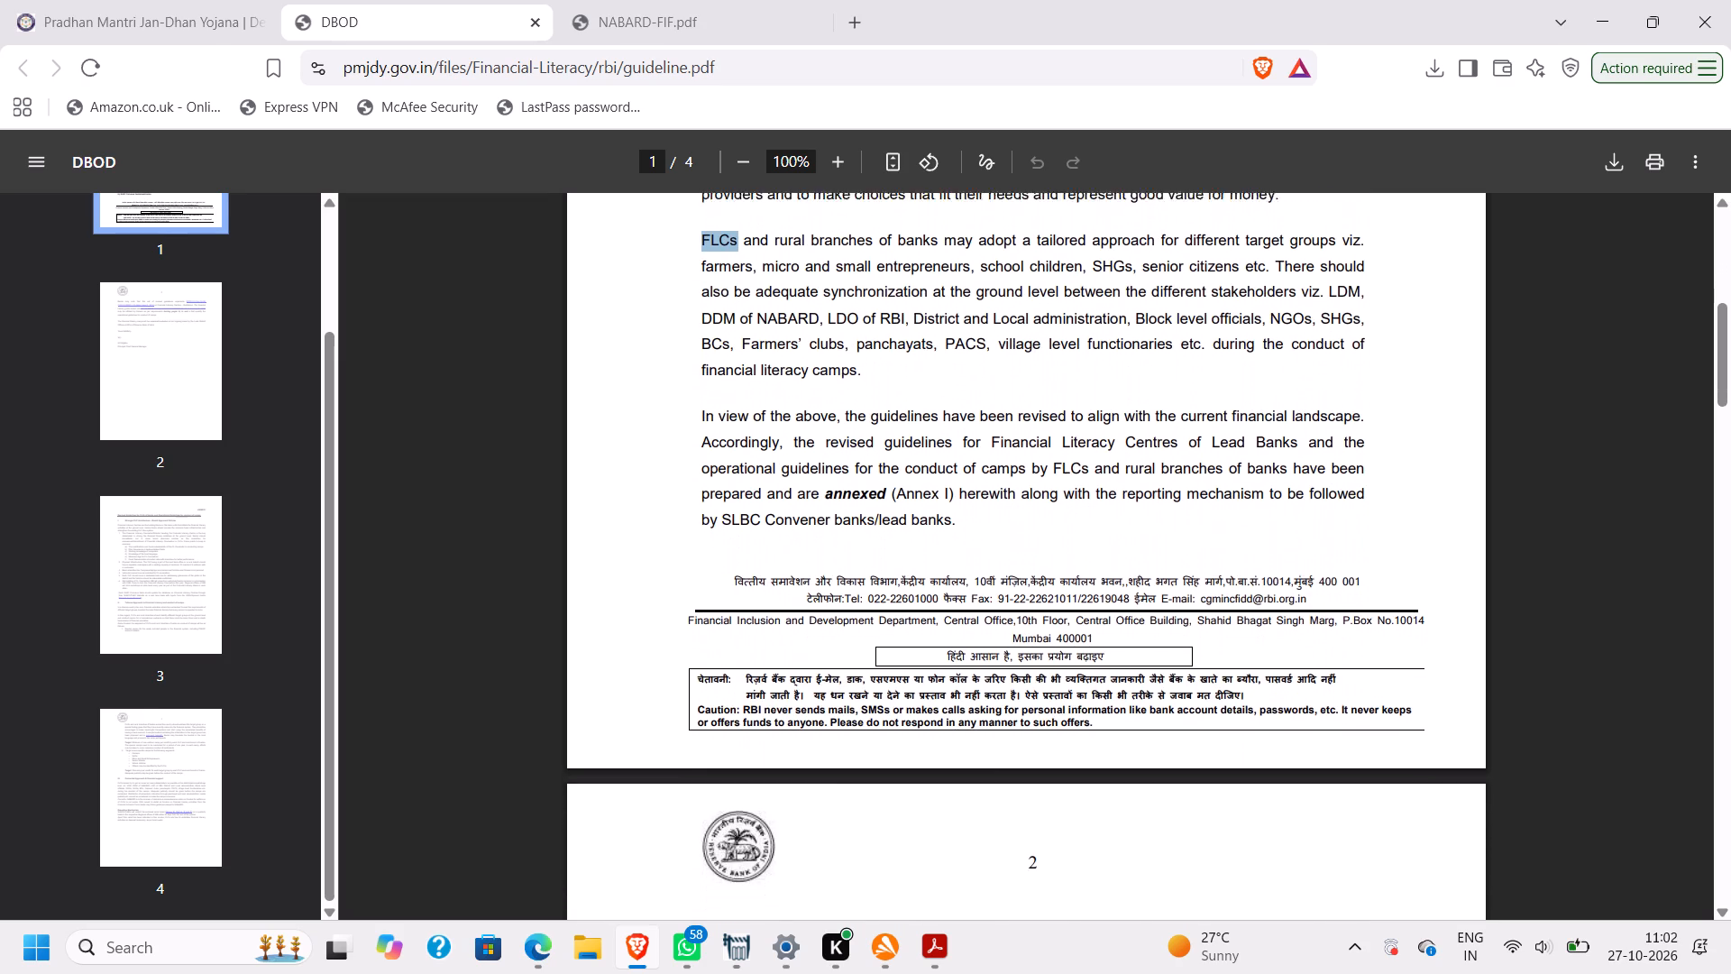
pyautogui.scroll(-1, 824, 776)
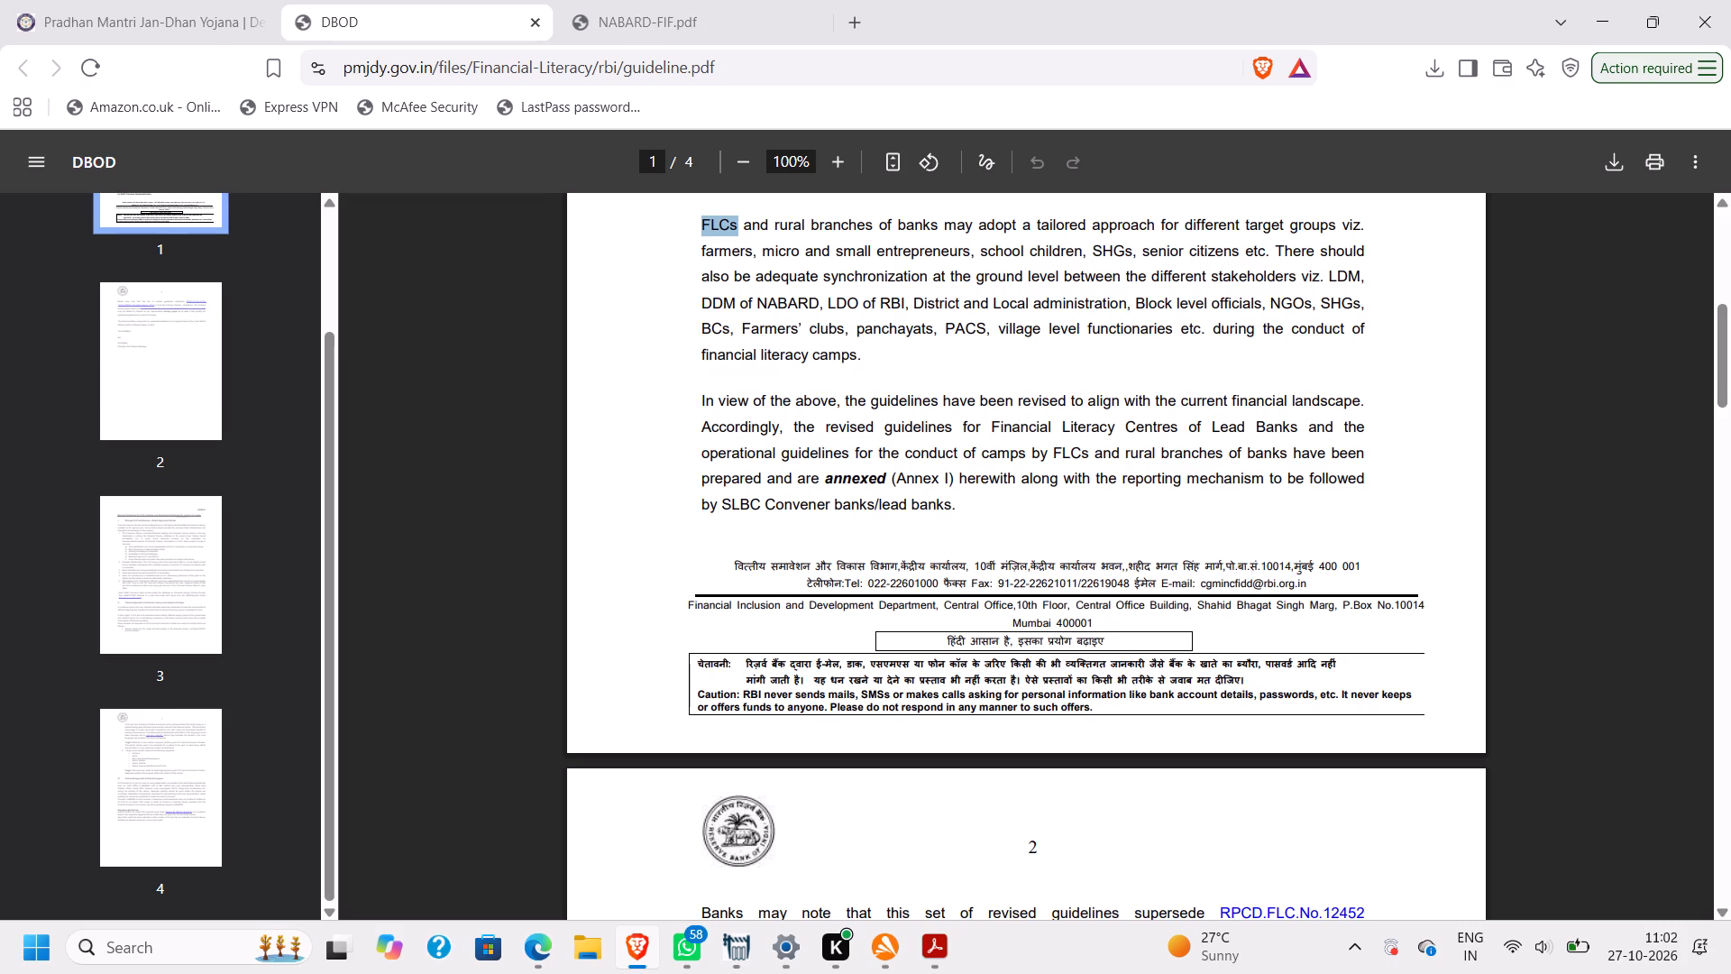
pyautogui.scroll(-3, 834, 706)
pyautogui.scroll(-3, 683, 703)
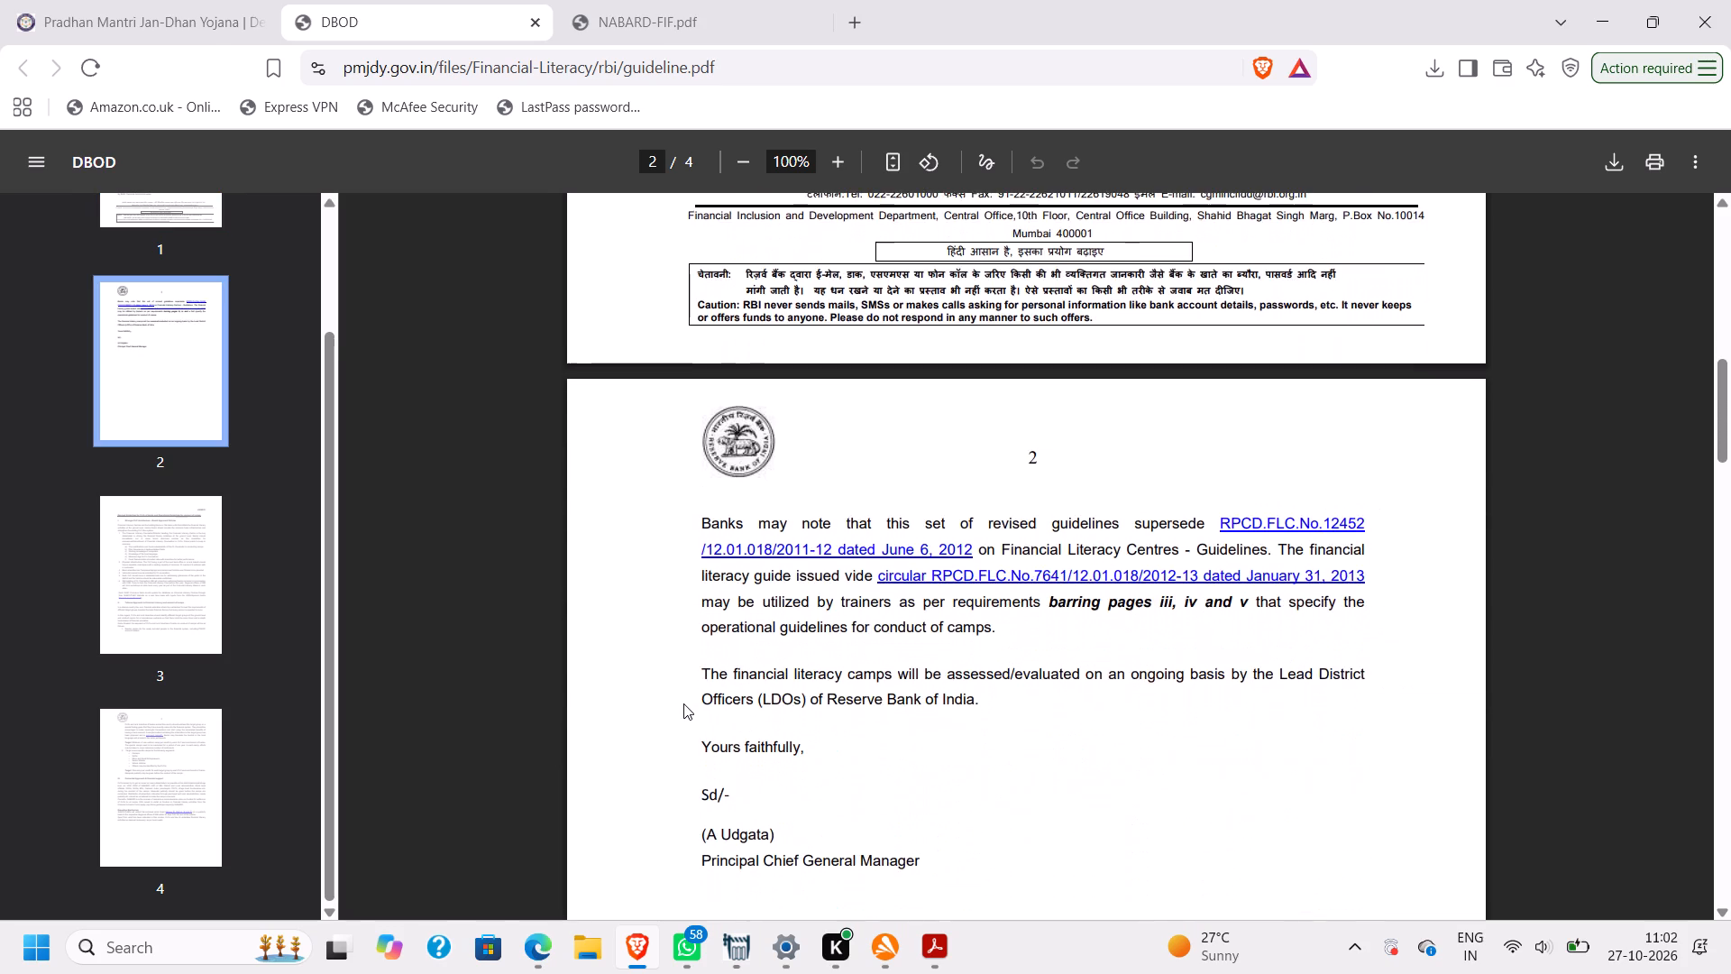
pyautogui.scroll(-2, 683, 703)
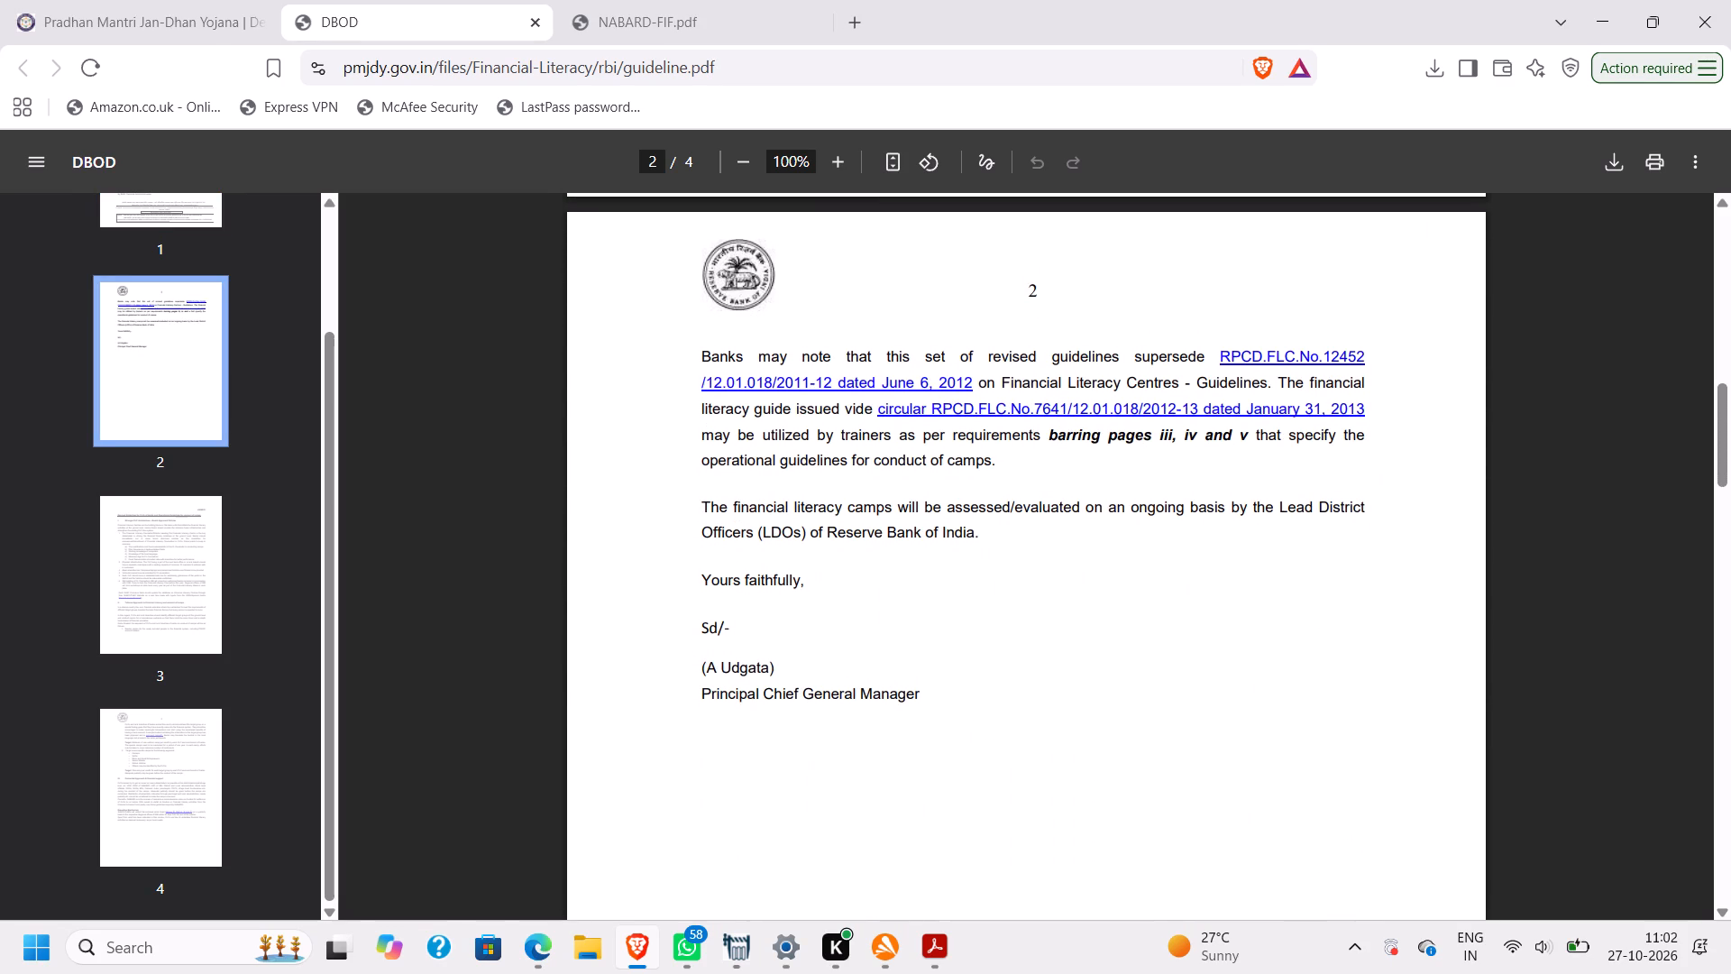
pyautogui.scroll(-2, 822, 492)
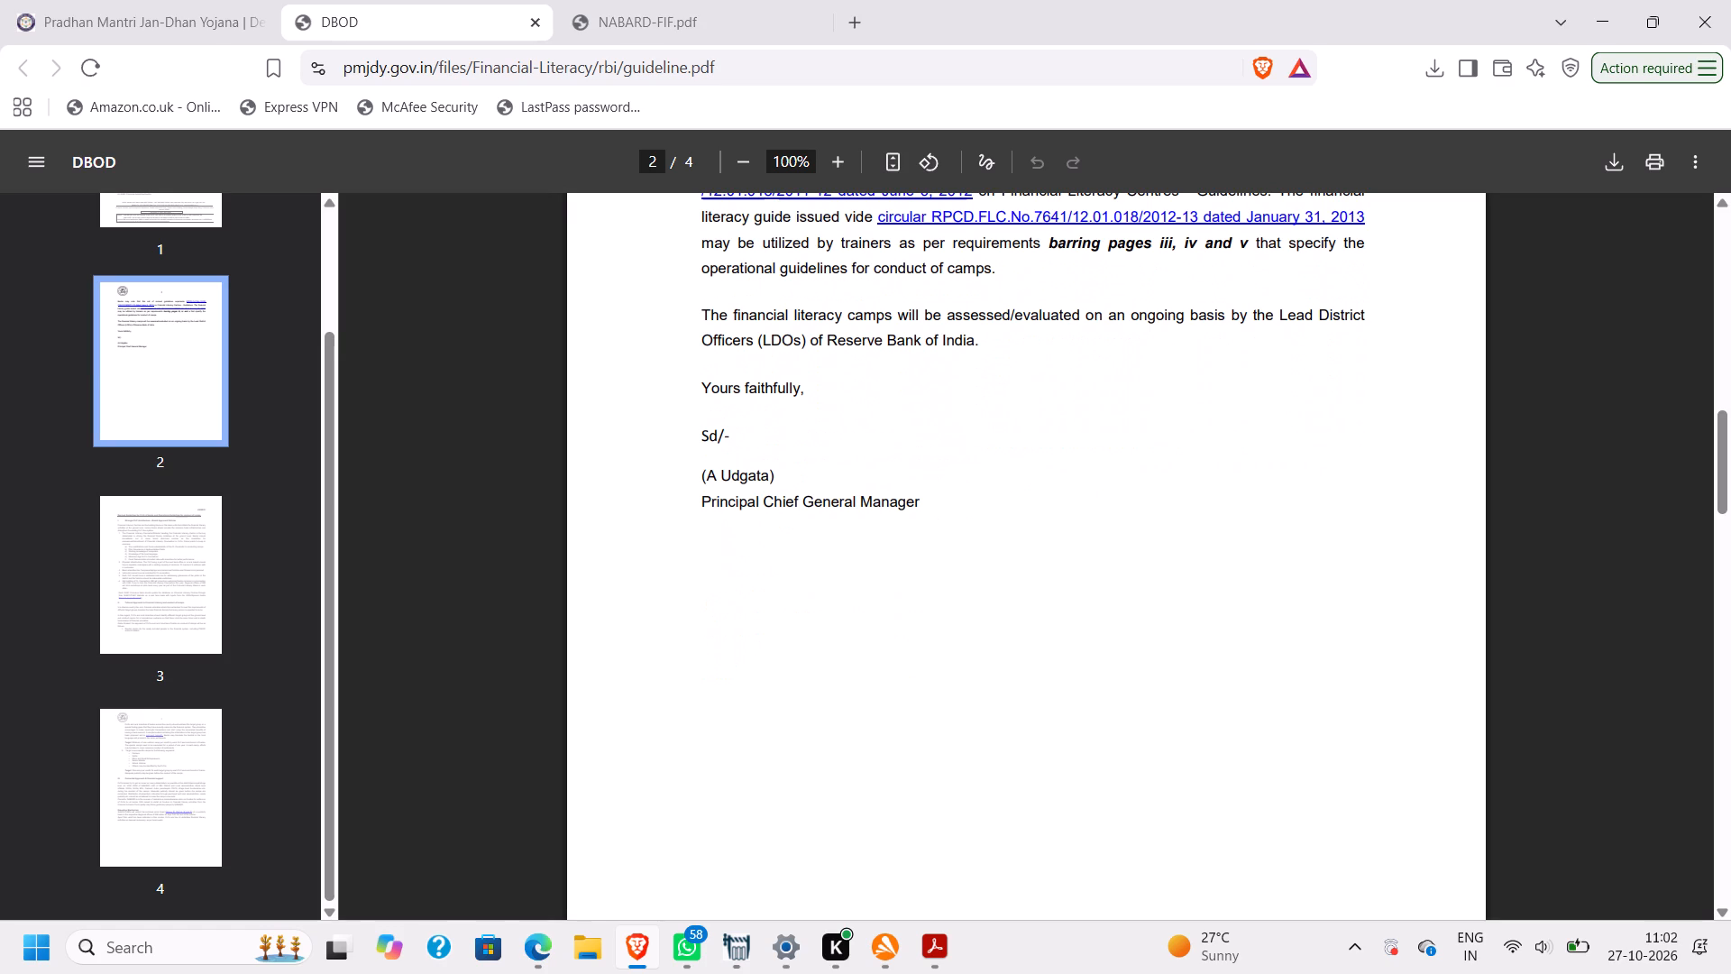
pyautogui.scroll(-4, 822, 492)
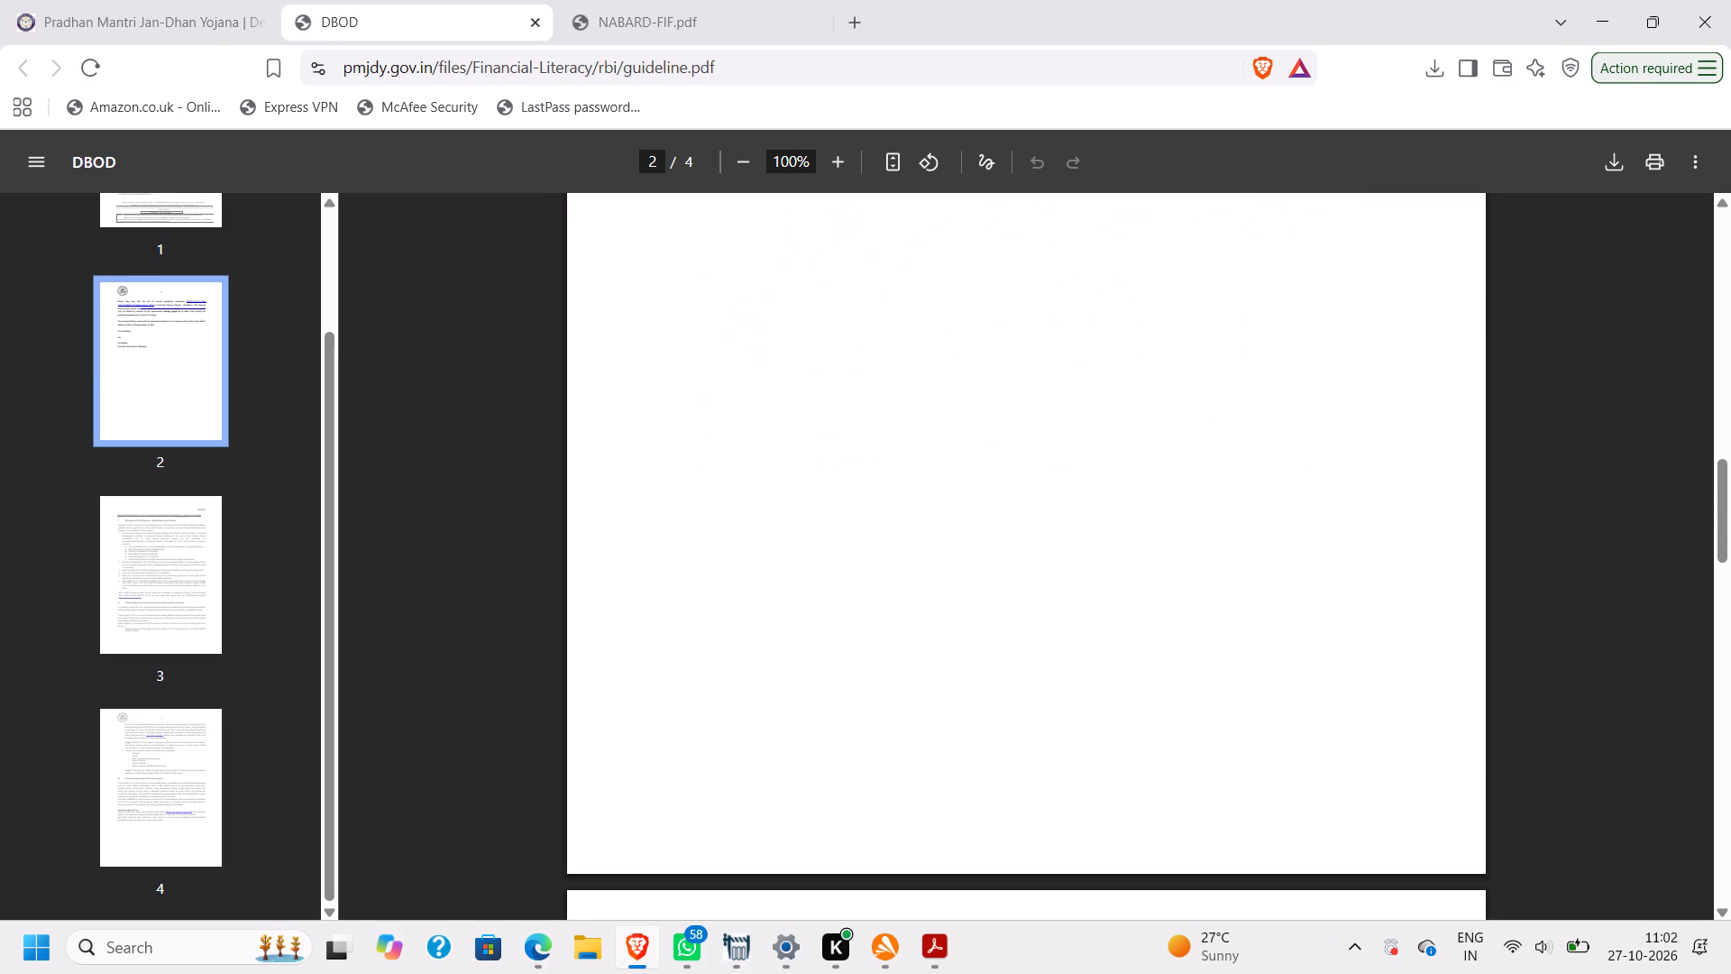
# Read Annex I of the circular, covering Stronger FLC Architecture – Board Approved Policies.
pyautogui.scroll(-5, 822, 492)
pyautogui.scroll(1, 822, 492)
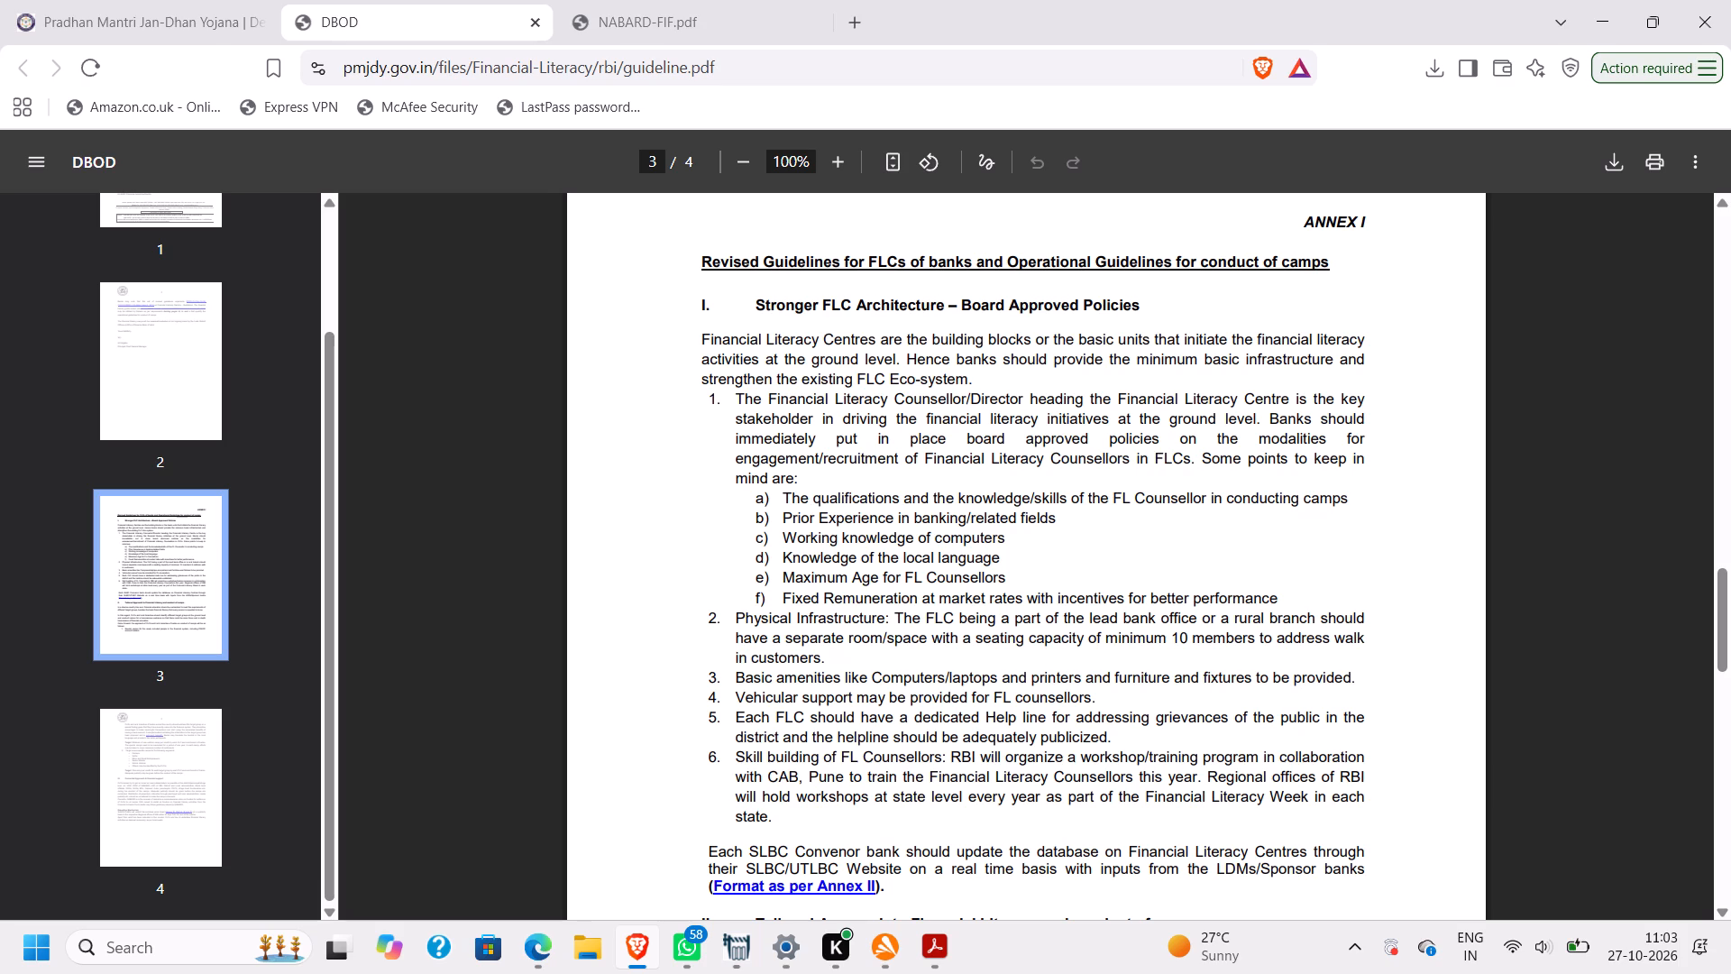
pyautogui.scroll(-1, 889, 427)
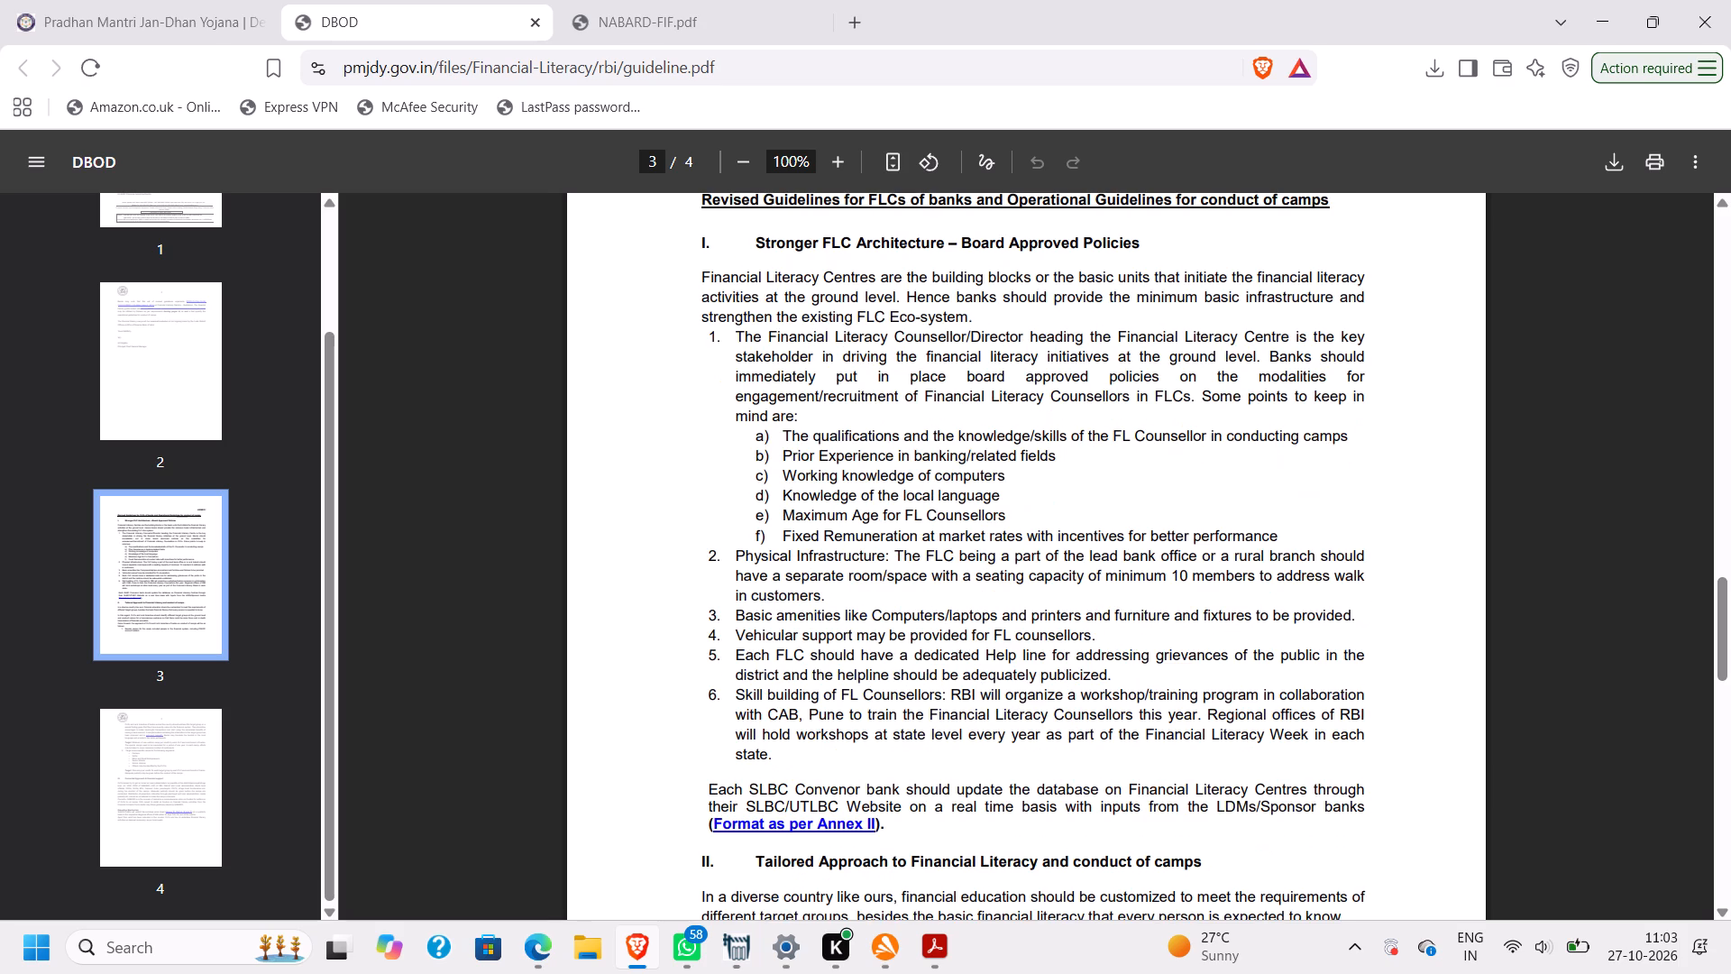
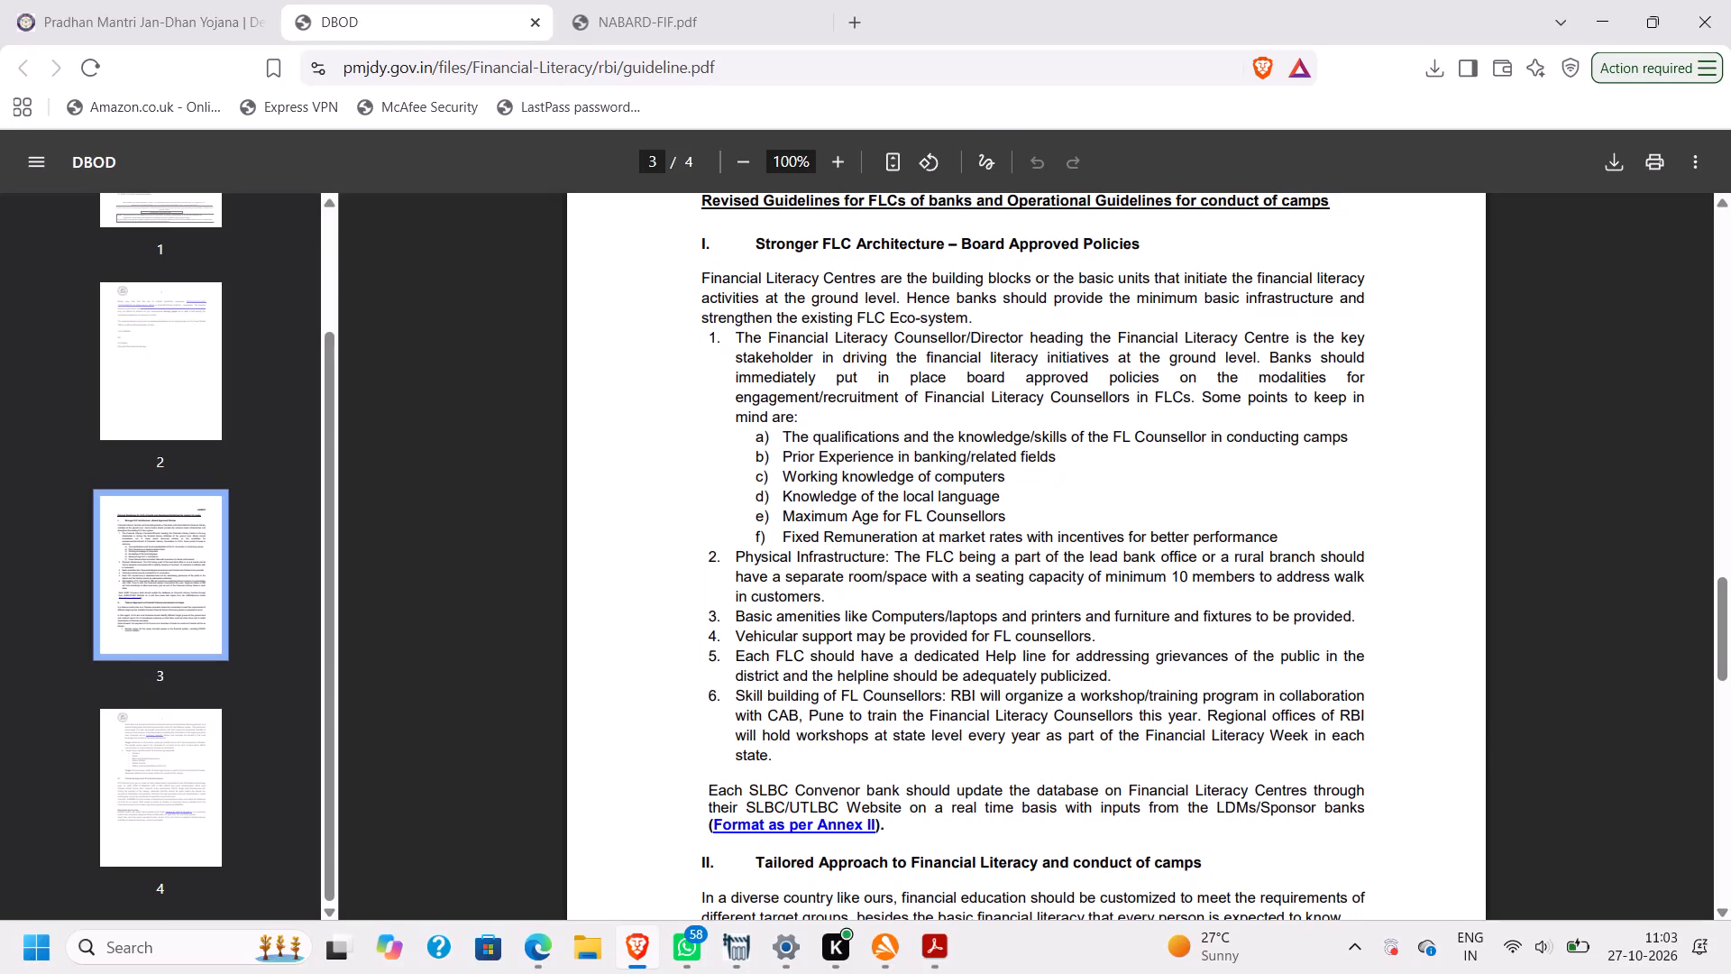
# Read Section II of the circular, Tailored Approach to Financial Literacy and conduct of camps, including the target group specific camps.
pyautogui.scroll(-2, 998, 715)
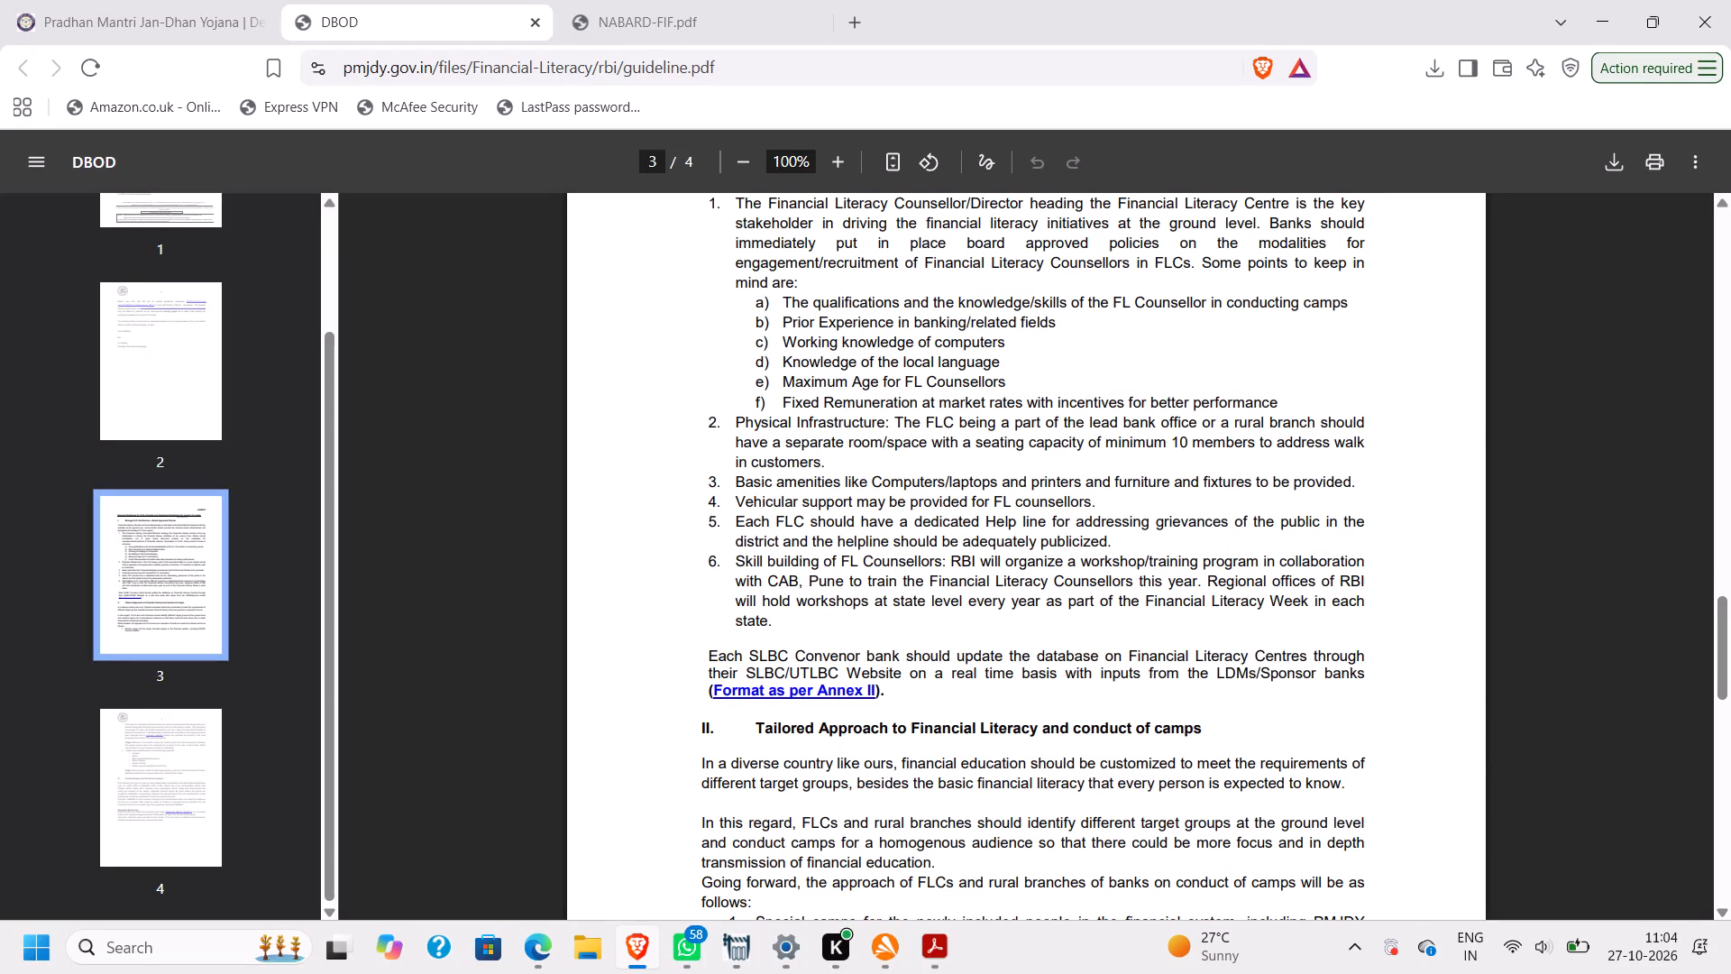
pyautogui.scroll(-1, 1216, 727)
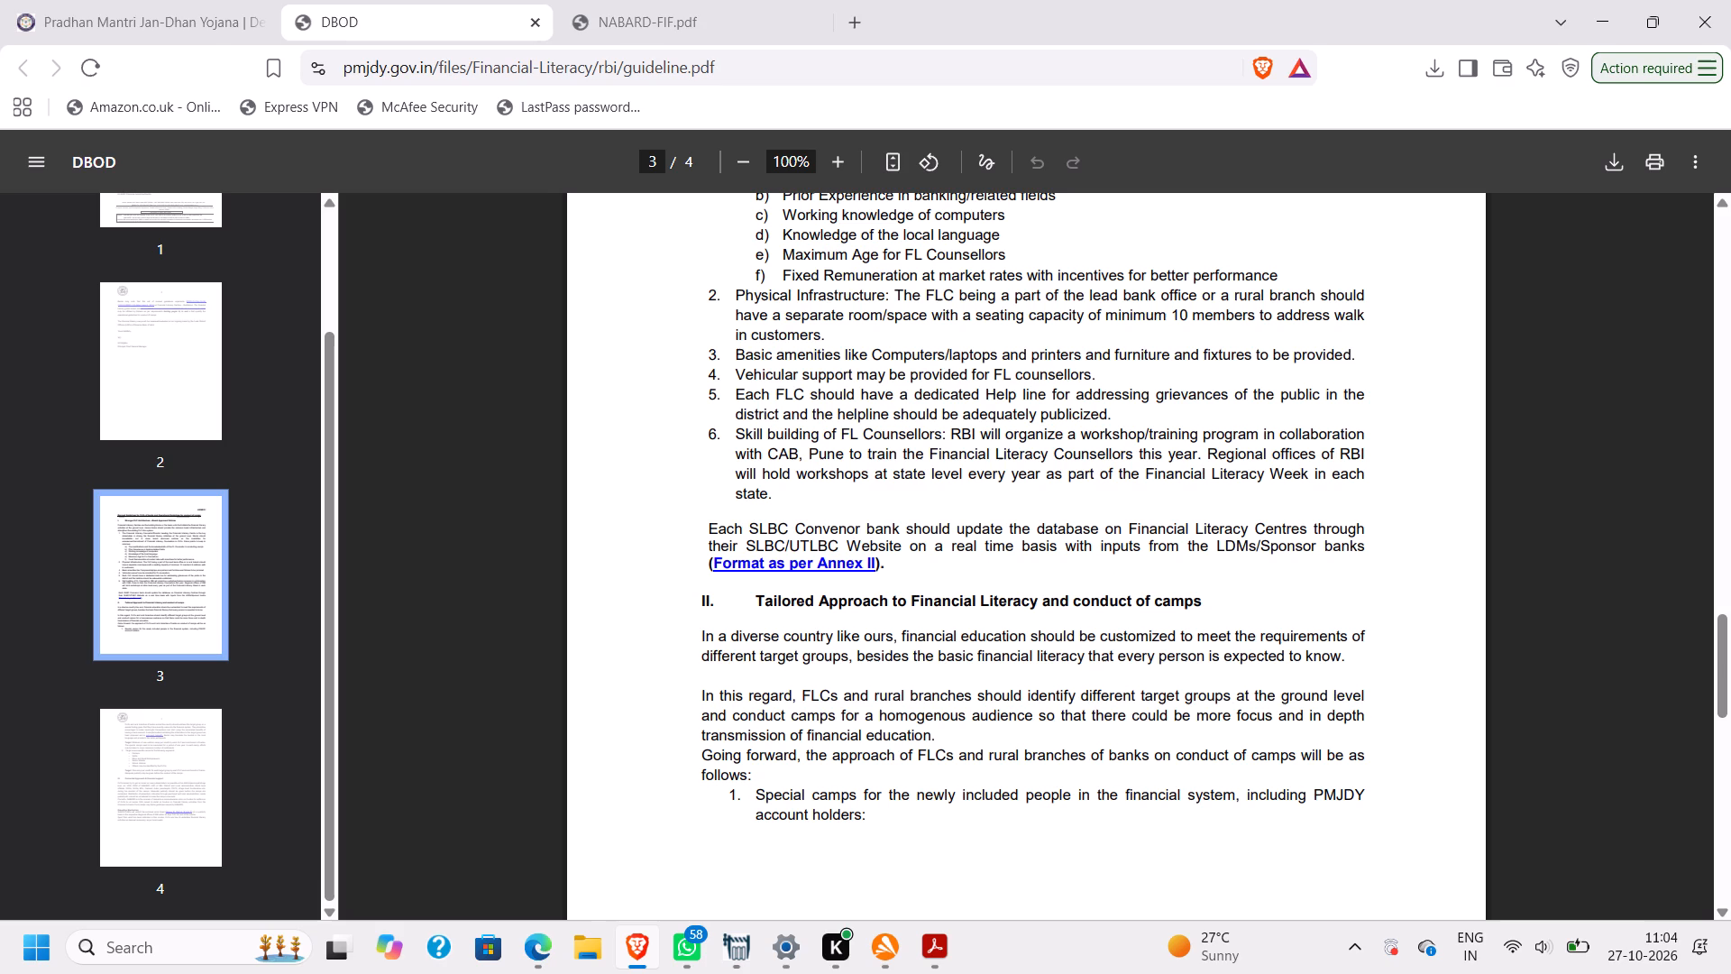
pyautogui.scroll(-2, 959, 528)
pyautogui.scroll(-1, 842, 620)
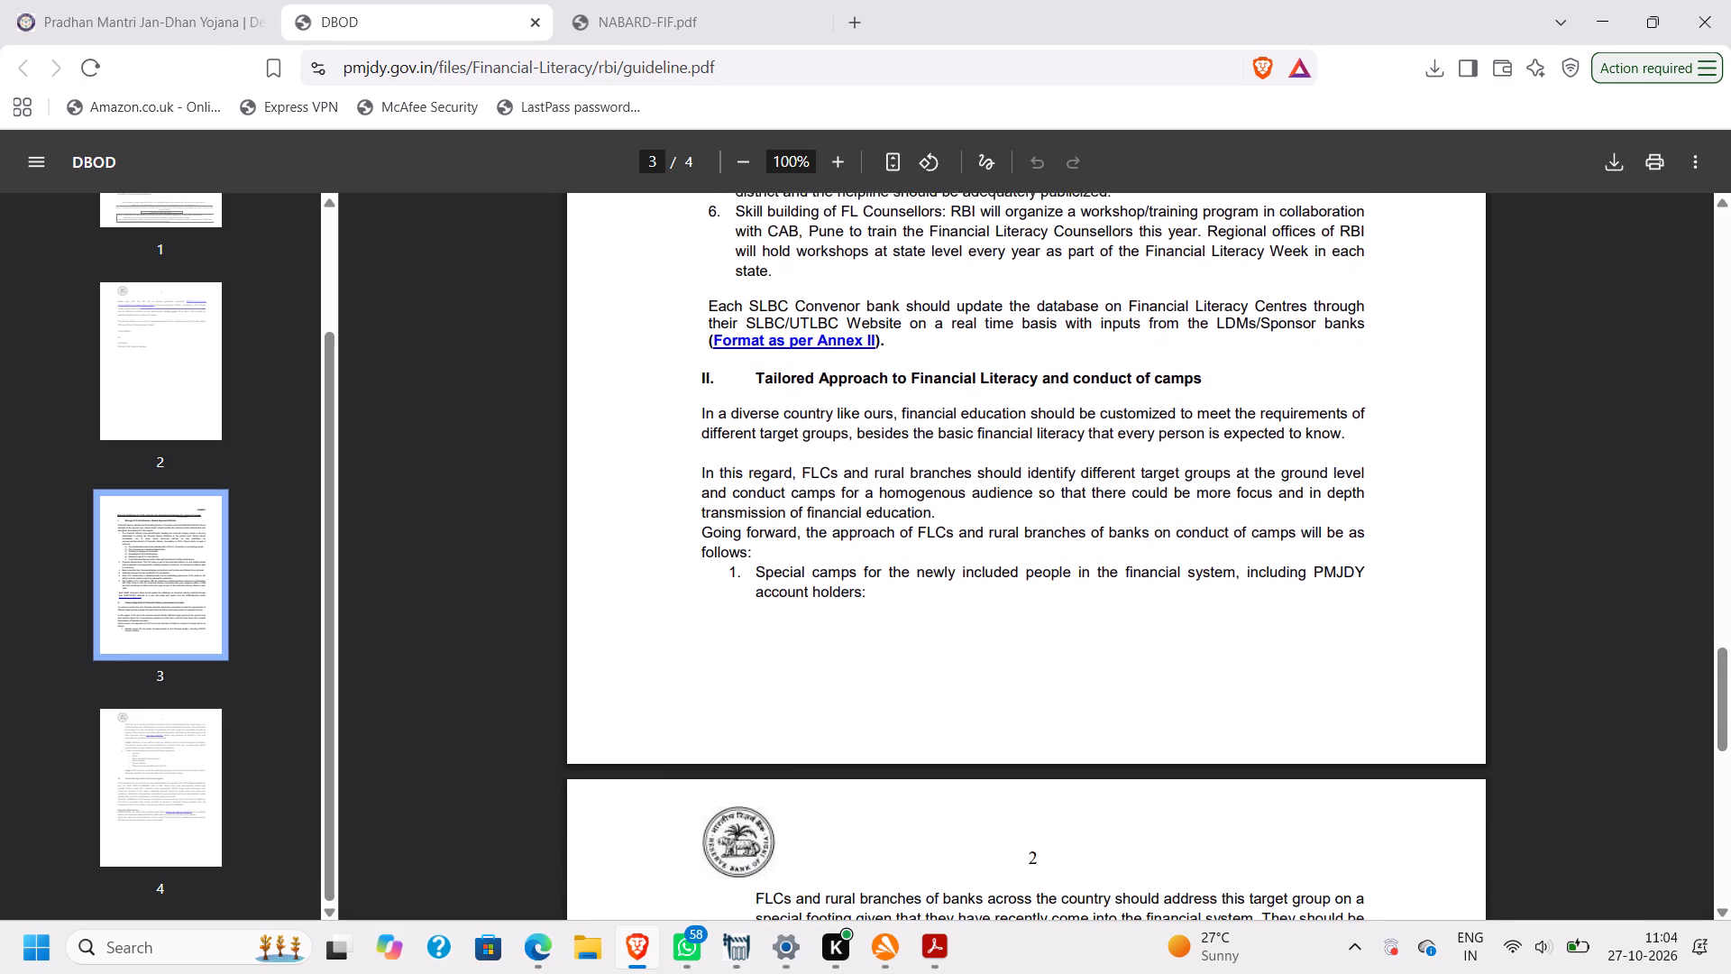
pyautogui.scroll(-2, 842, 620)
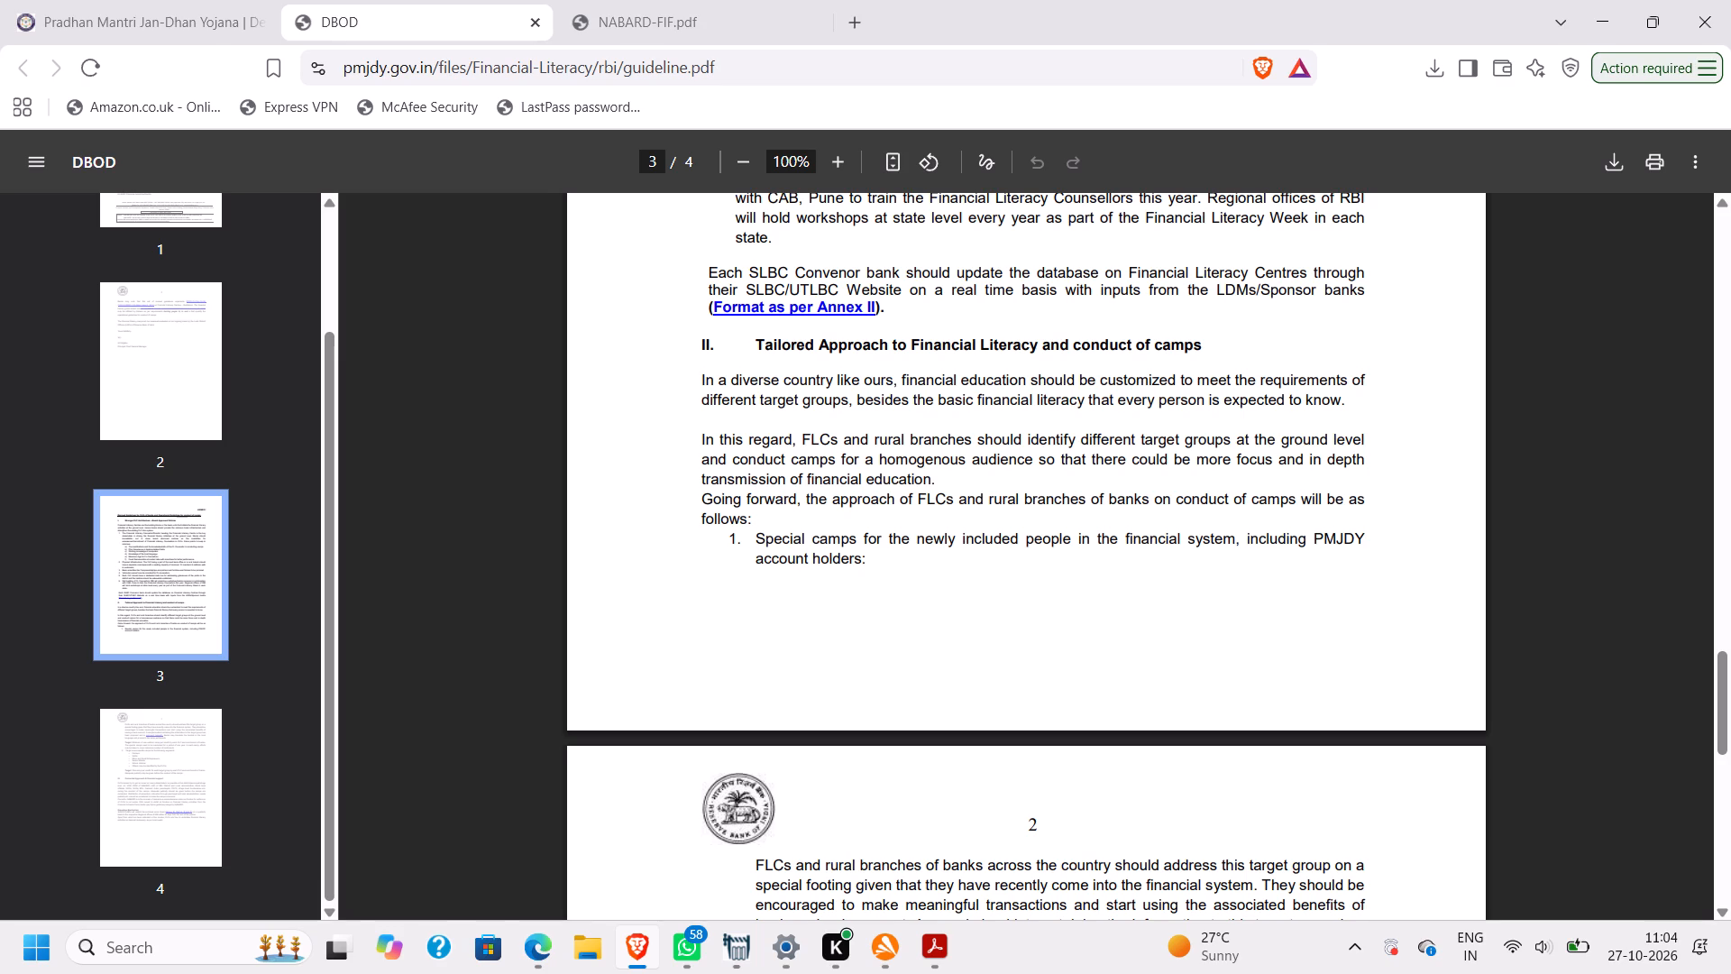
pyautogui.scroll(-2, 836, 523)
pyautogui.scroll(-1, 1016, 590)
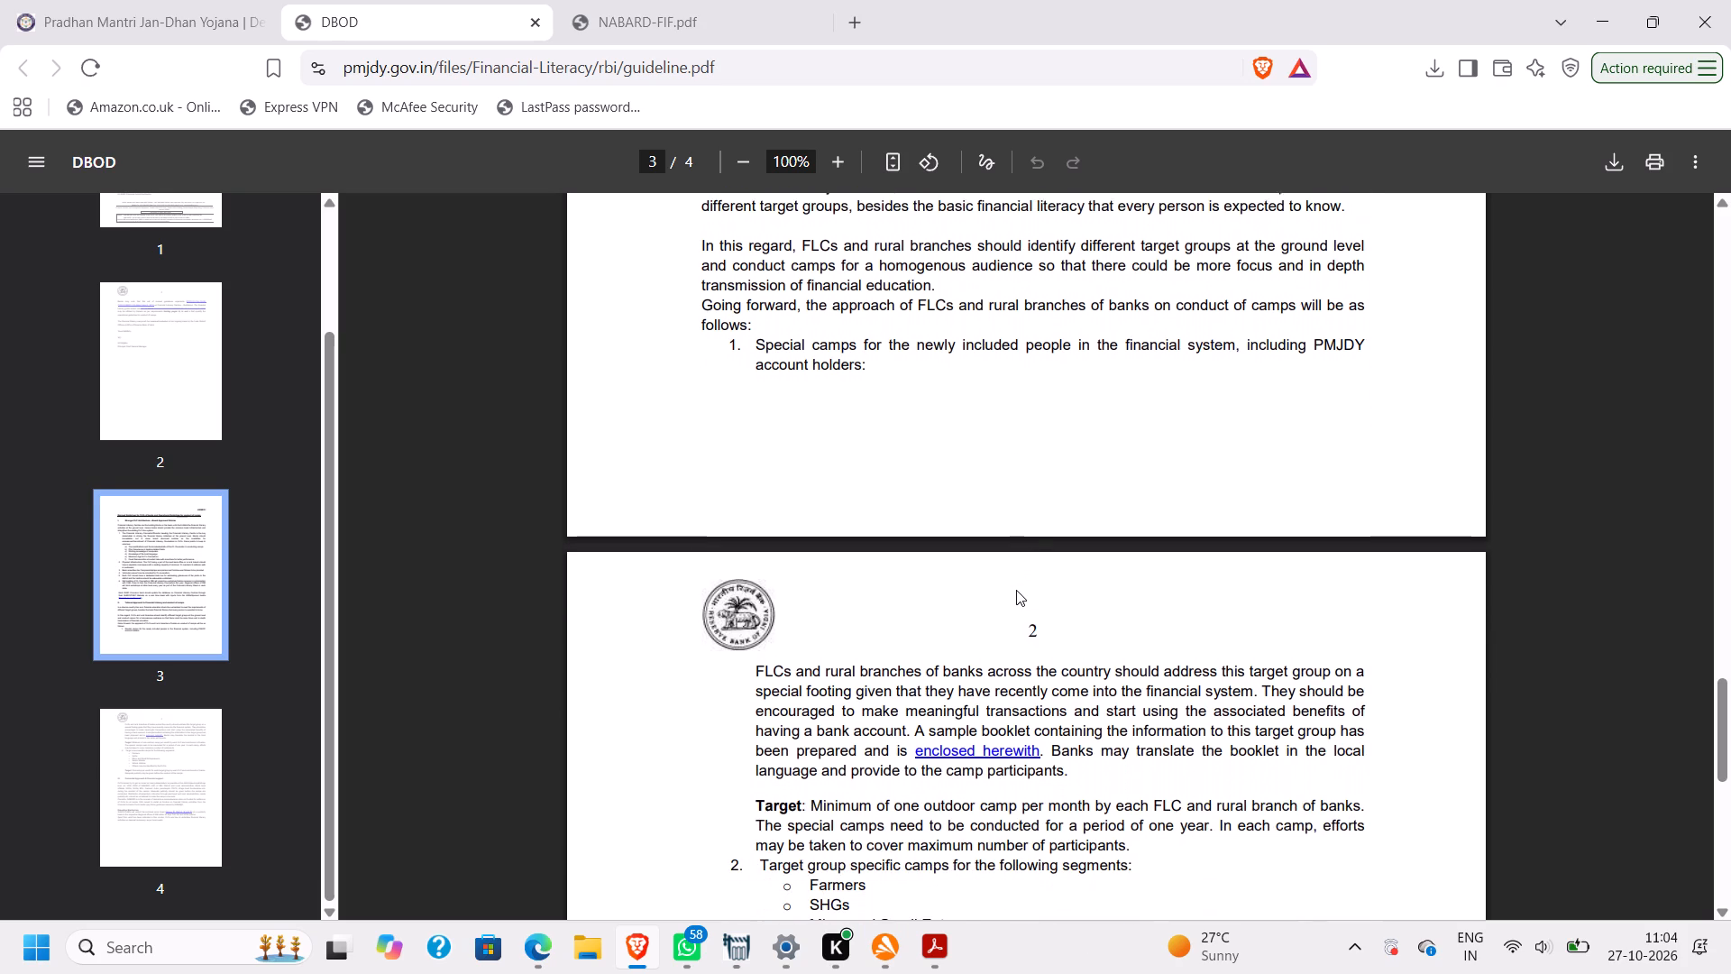
pyautogui.scroll(-2, 1016, 590)
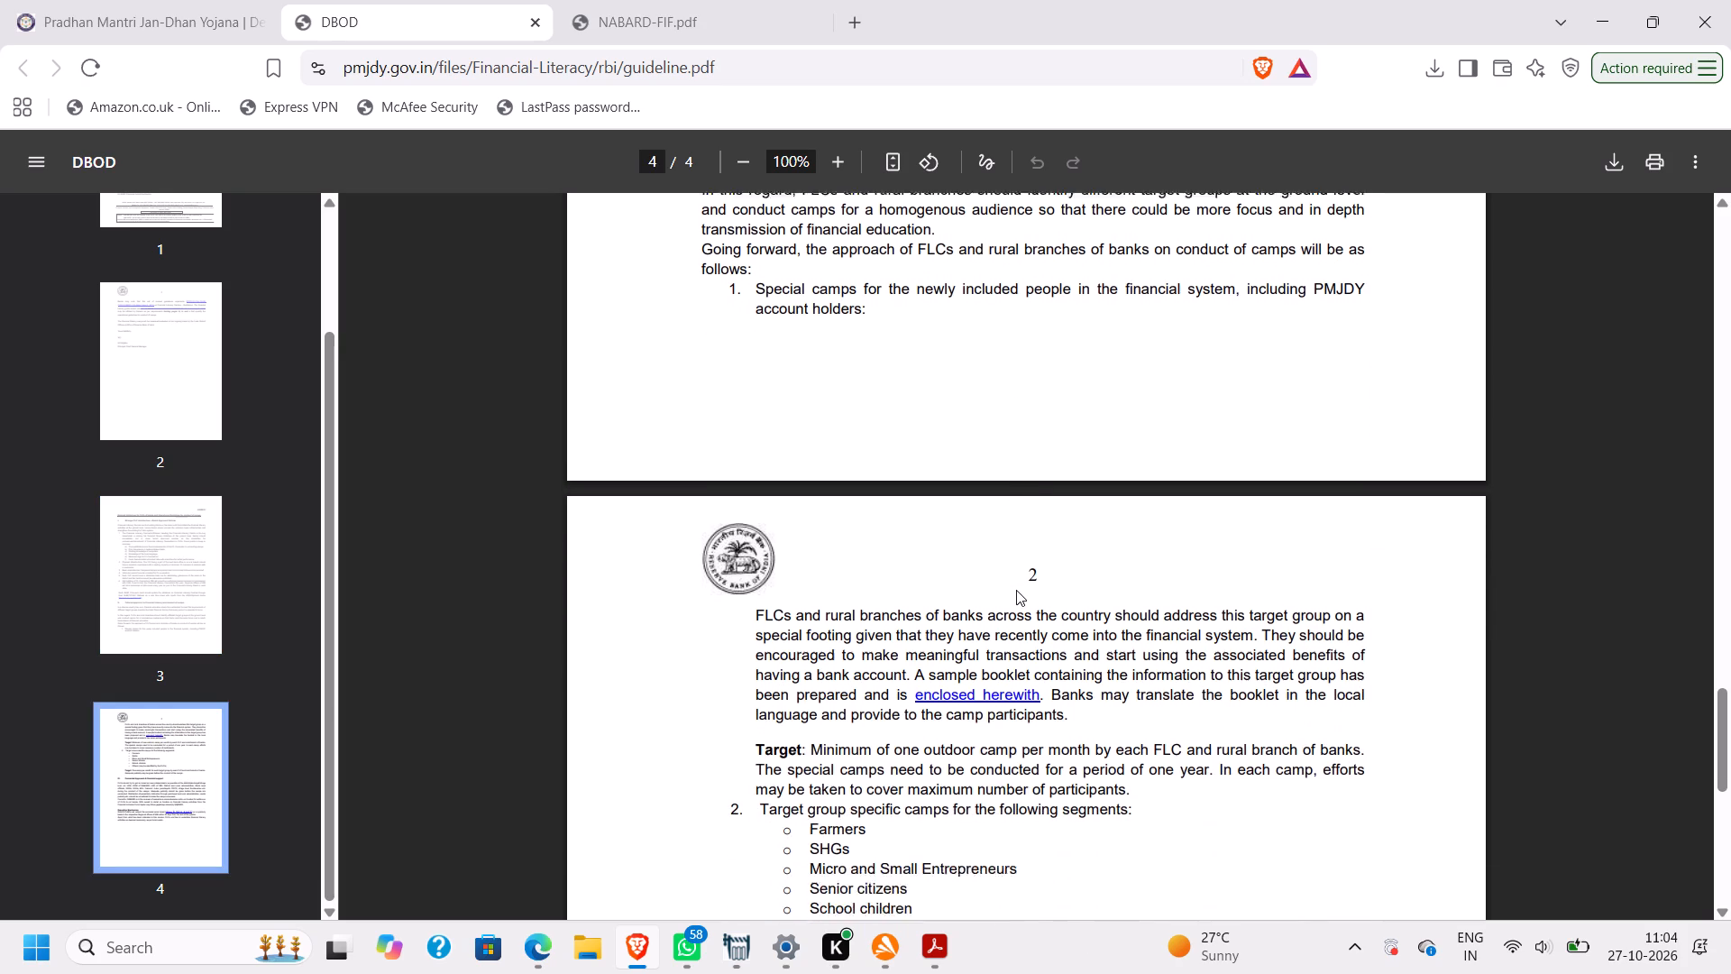
pyautogui.scroll(-1, 1016, 590)
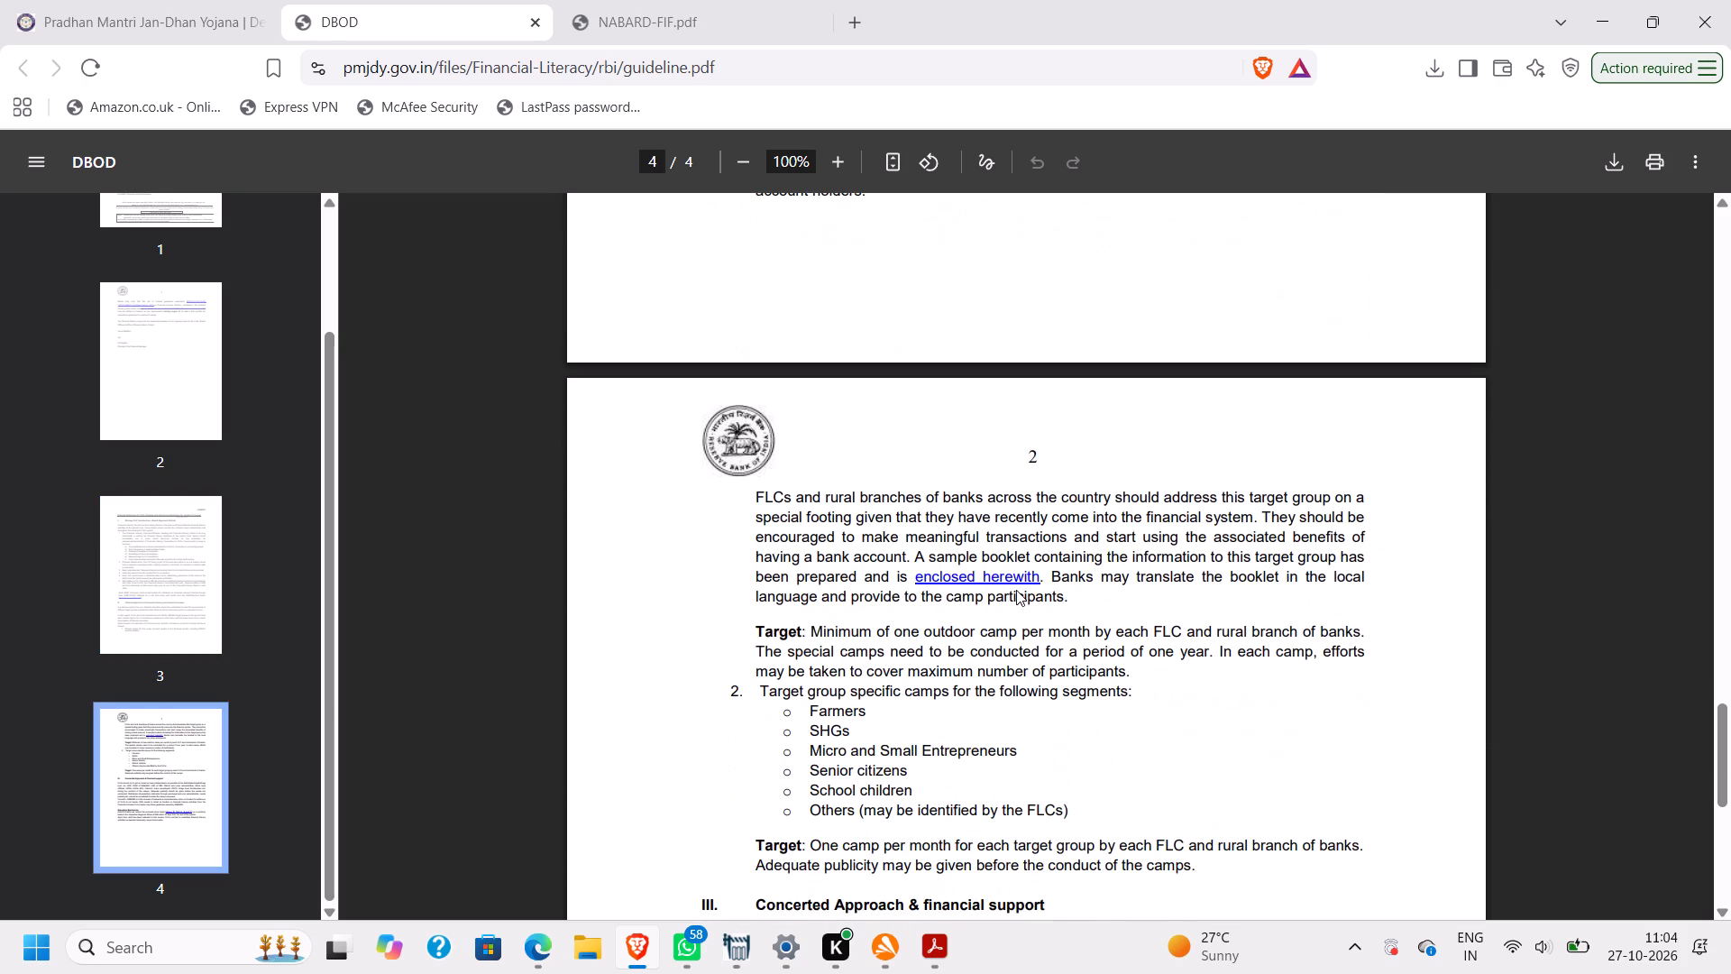
pyautogui.scroll(-1, 999, 675)
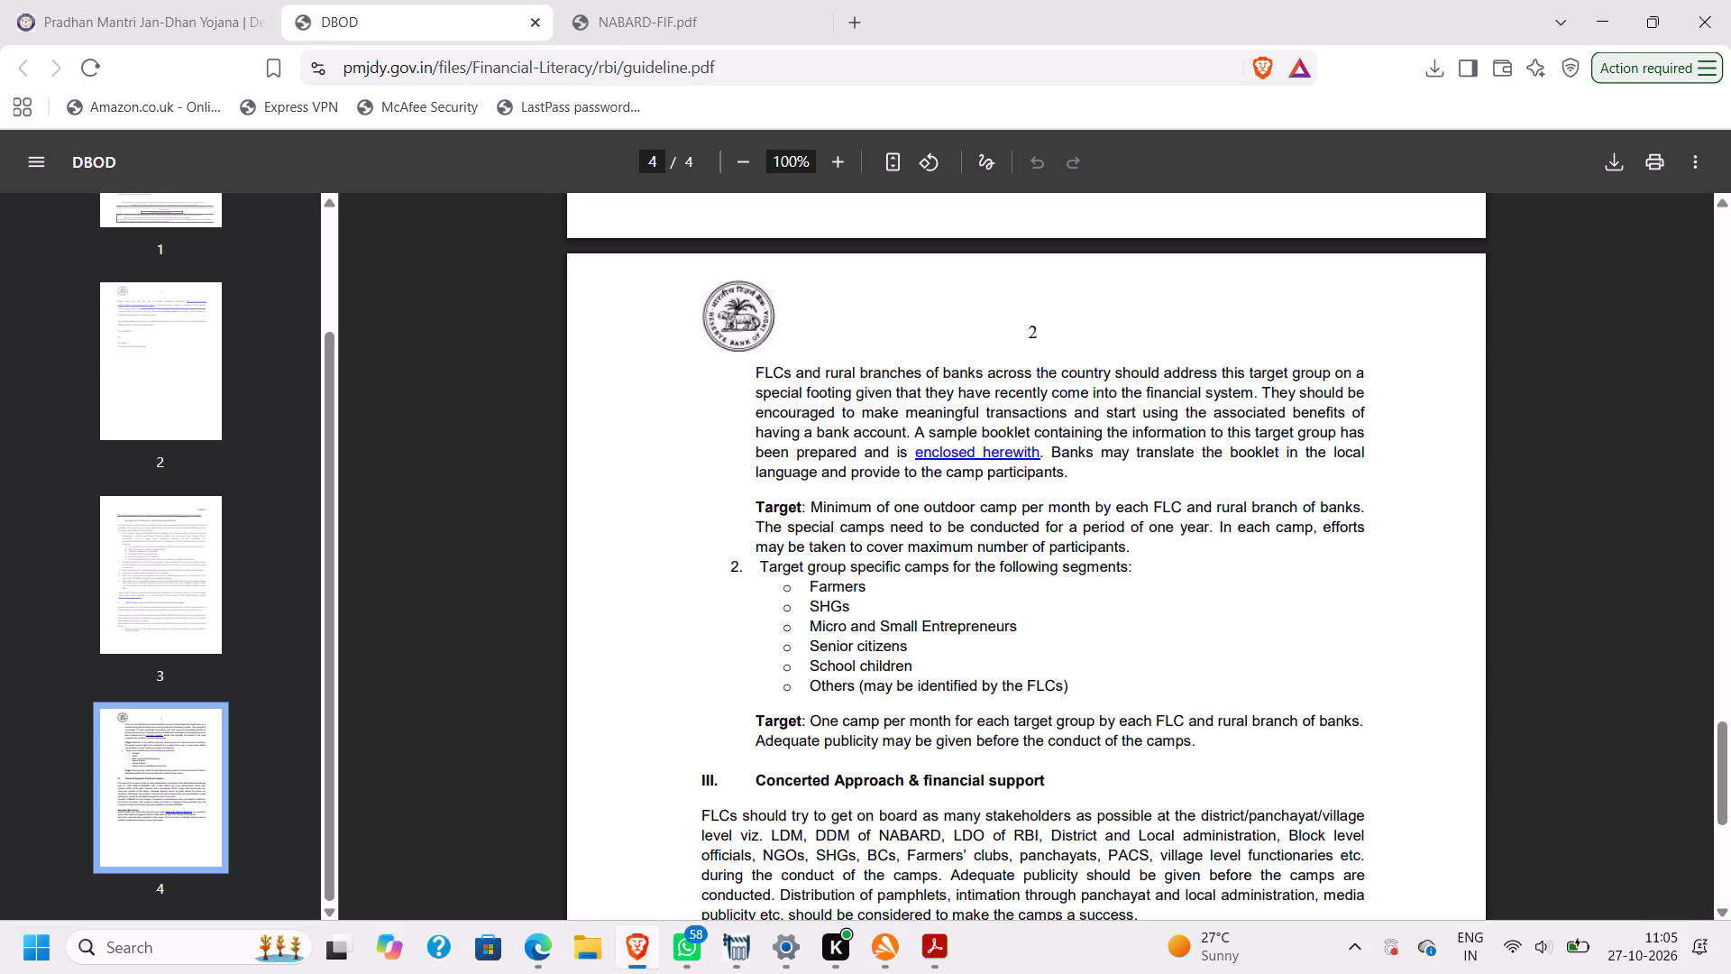
# Read Section III, Concerted Approach & financial support, and the Reporting Mechanism through the end of page 4.
pyautogui.scroll(-2, 982, 698)
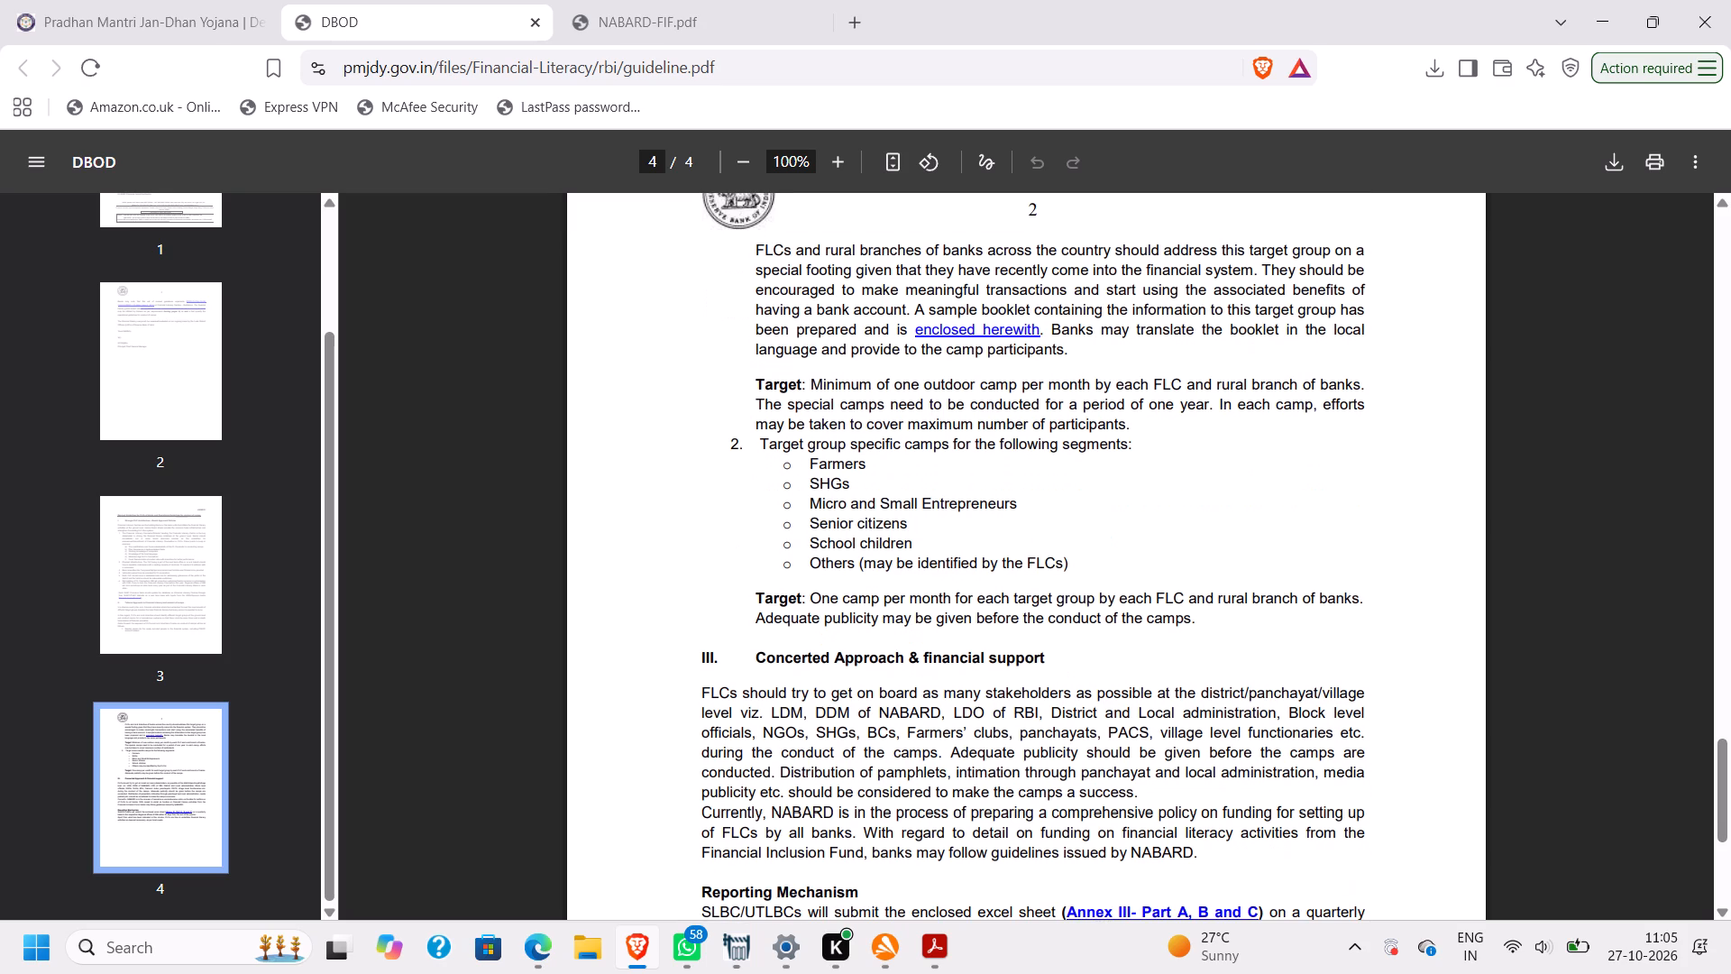
pyautogui.scroll(-2, 976, 659)
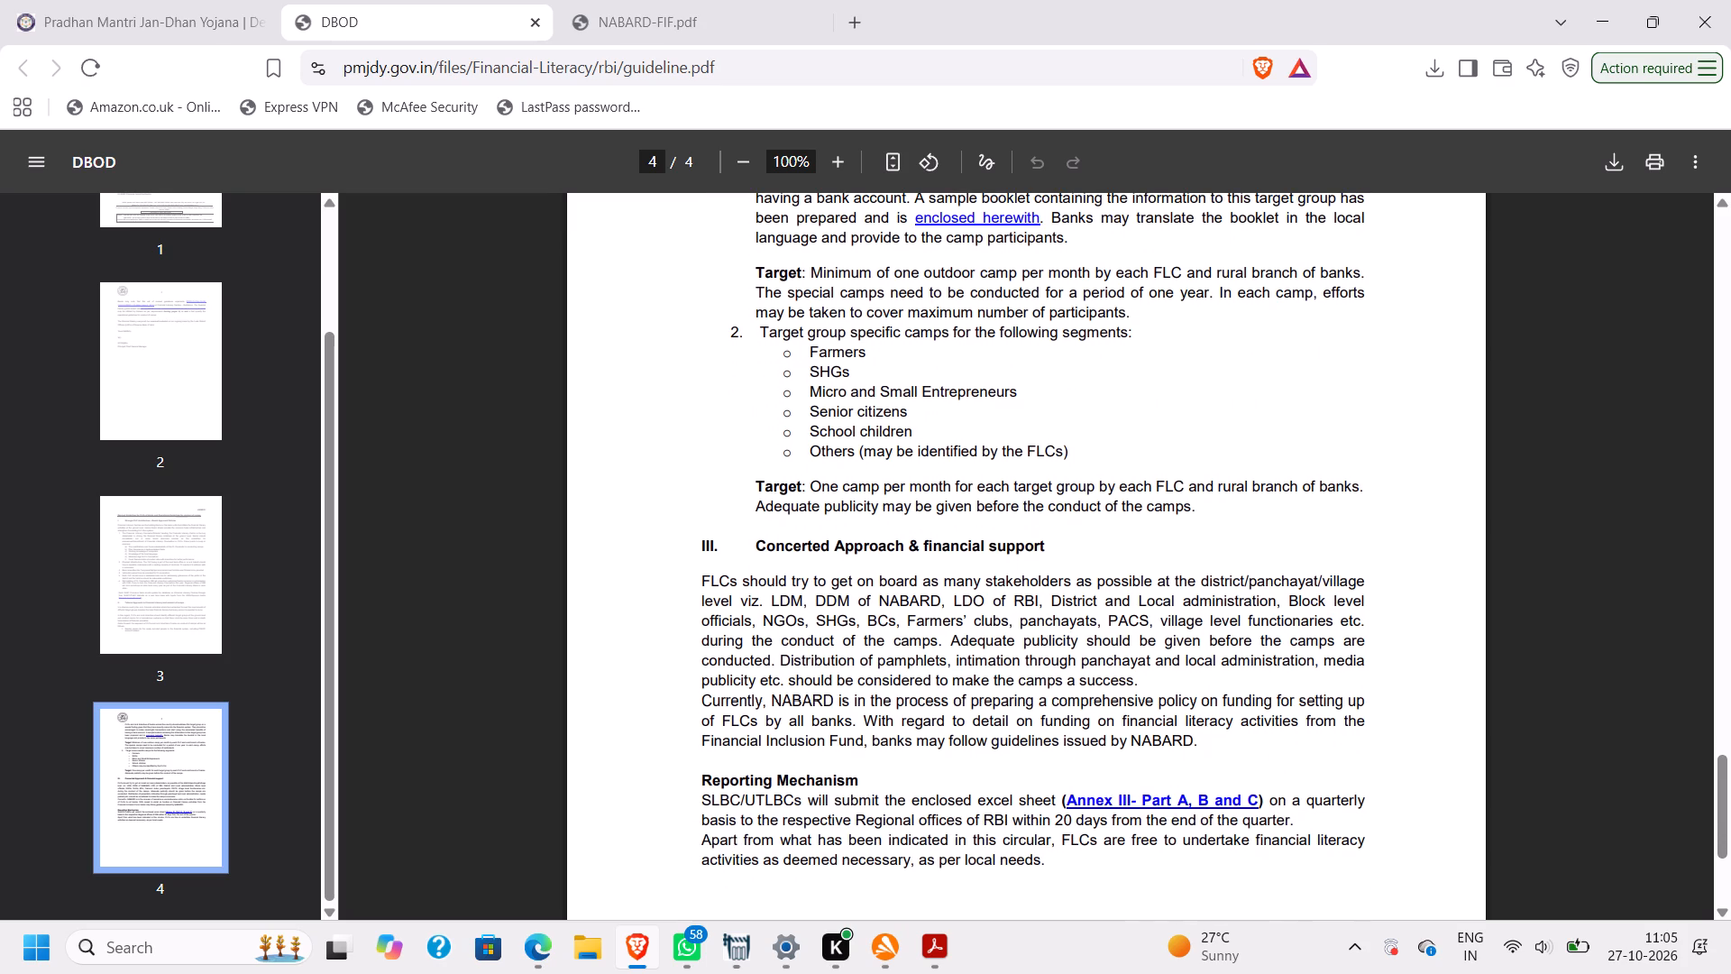
pyautogui.scroll(-3, 976, 659)
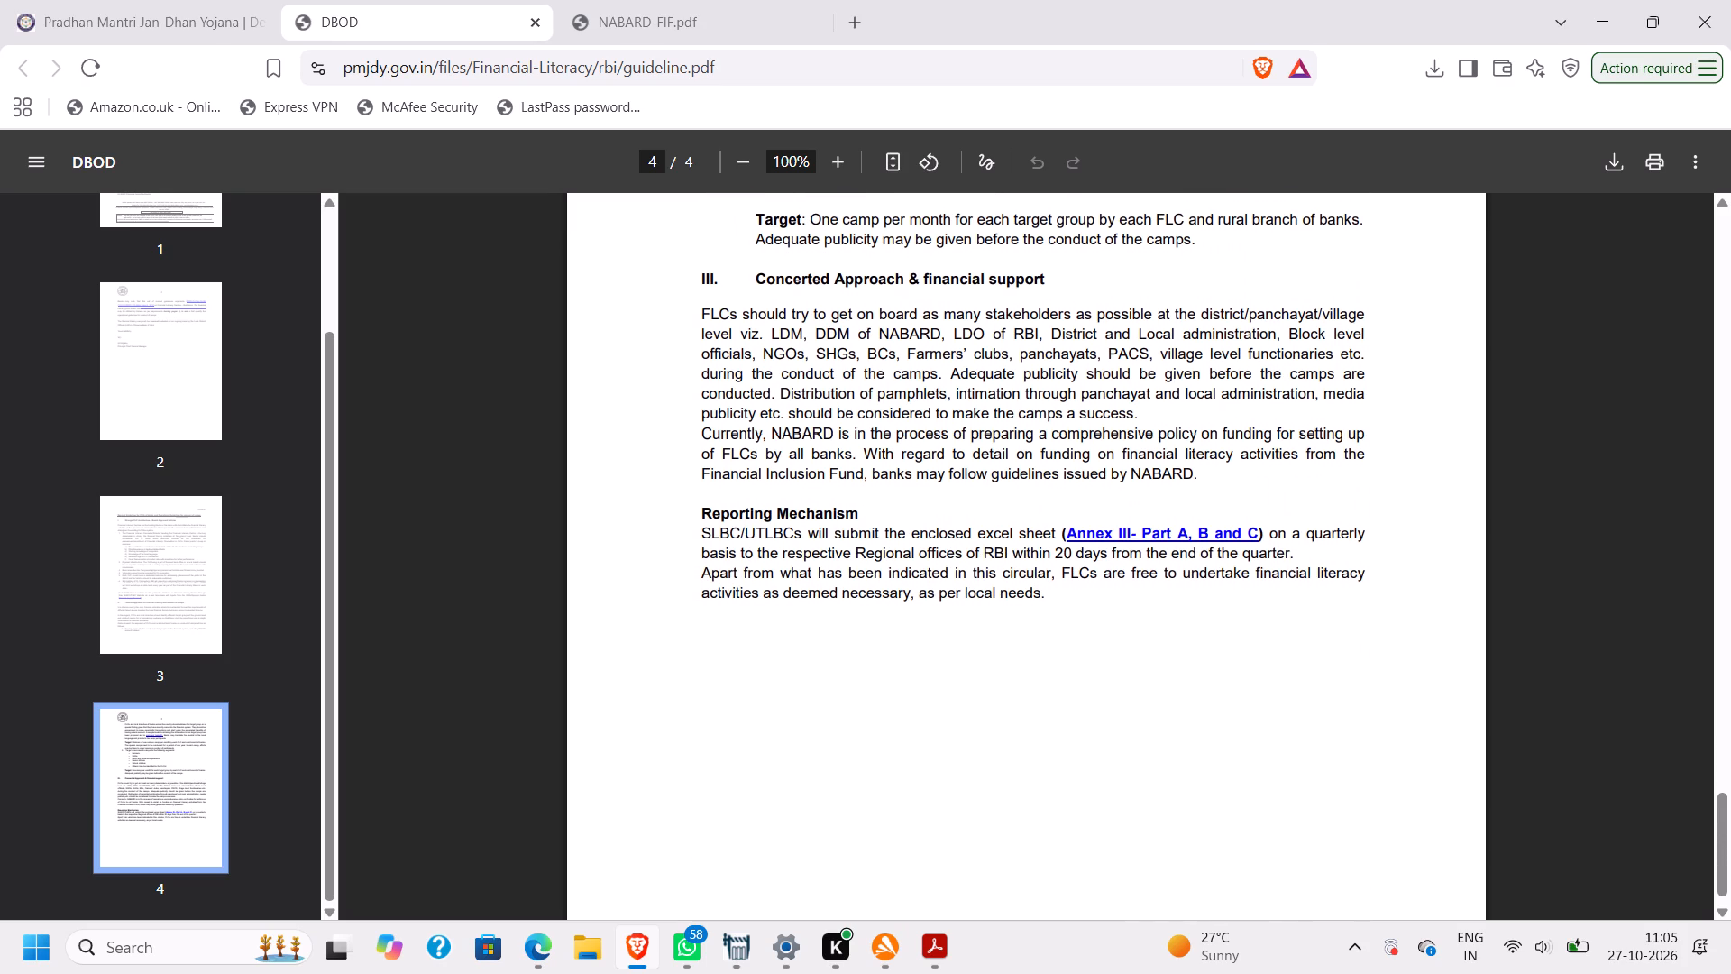
pyautogui.scroll(-1, 976, 659)
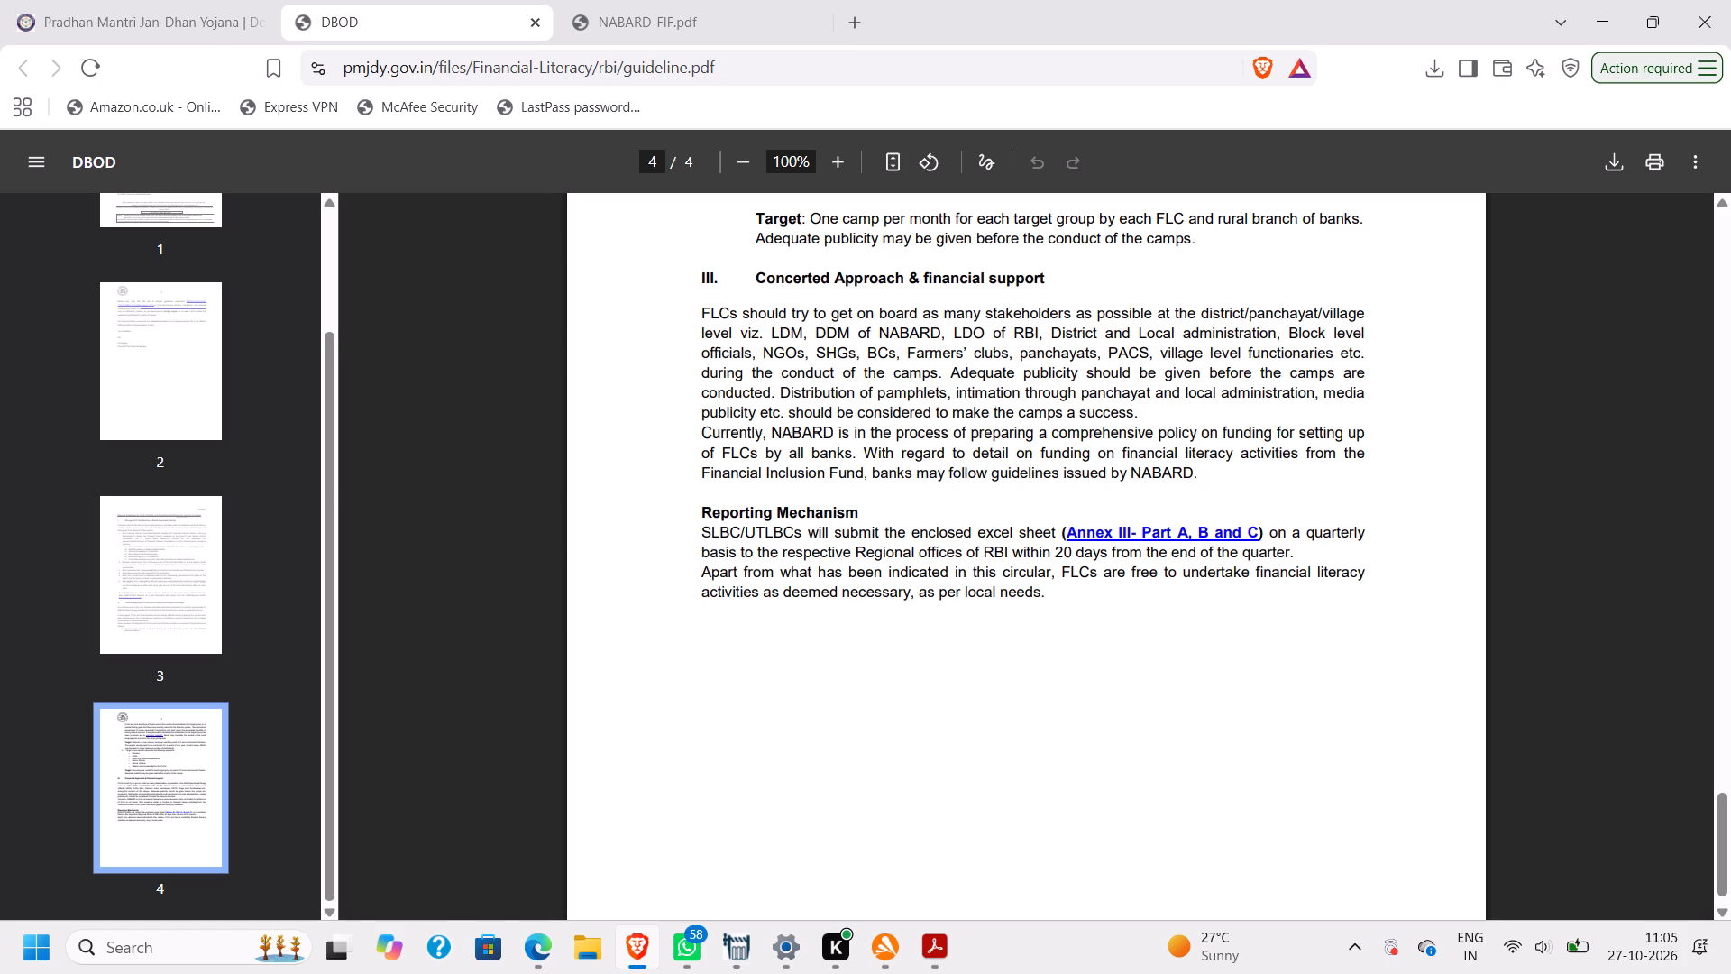
pyautogui.scroll(-8, 1004, 400)
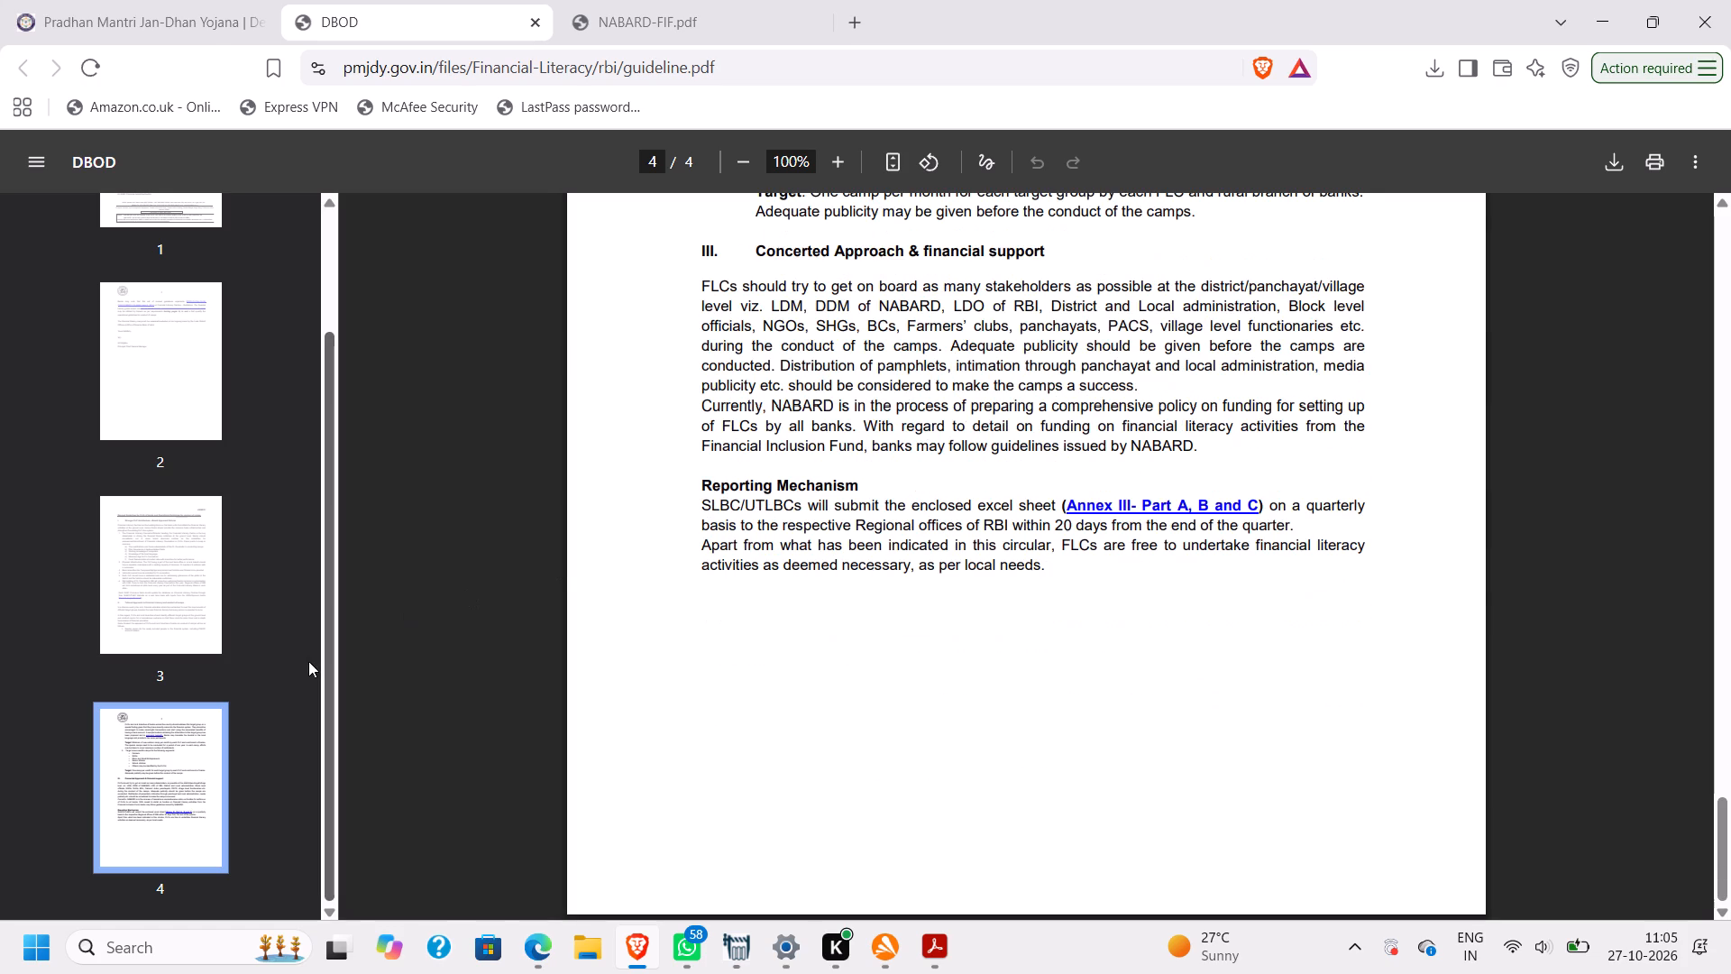
# Switch to Word, open the recent Techfest document and maximize its window.
pyautogui.click(29, 945)
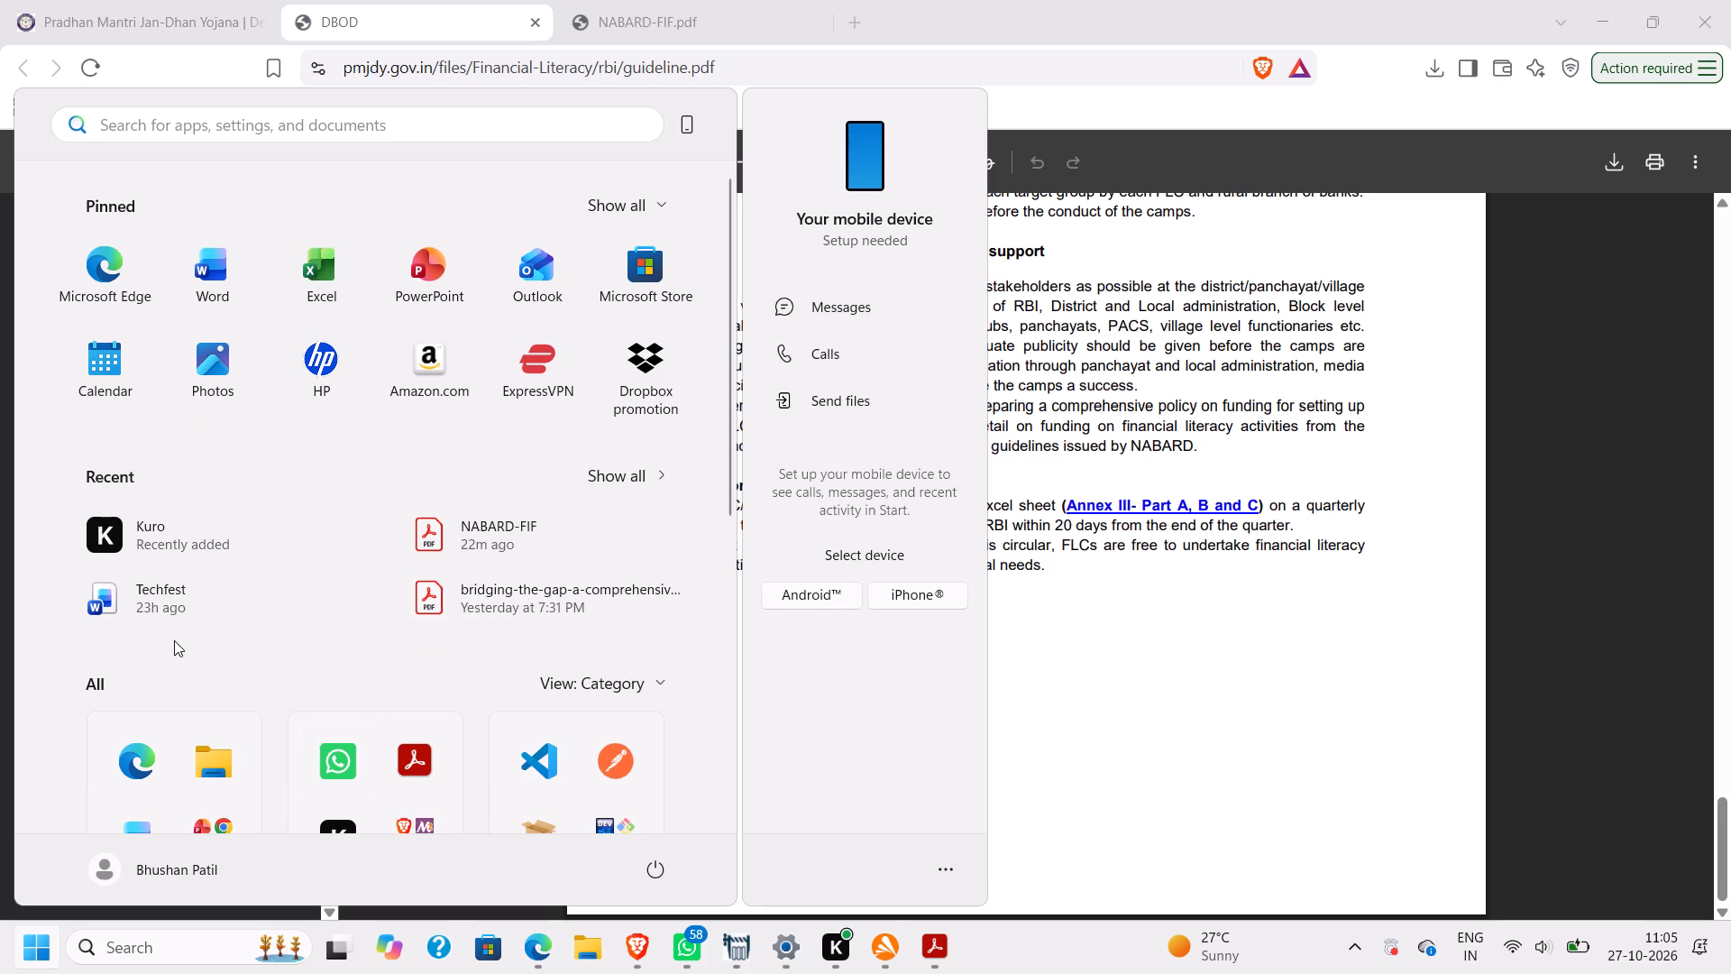
pyautogui.click(179, 602)
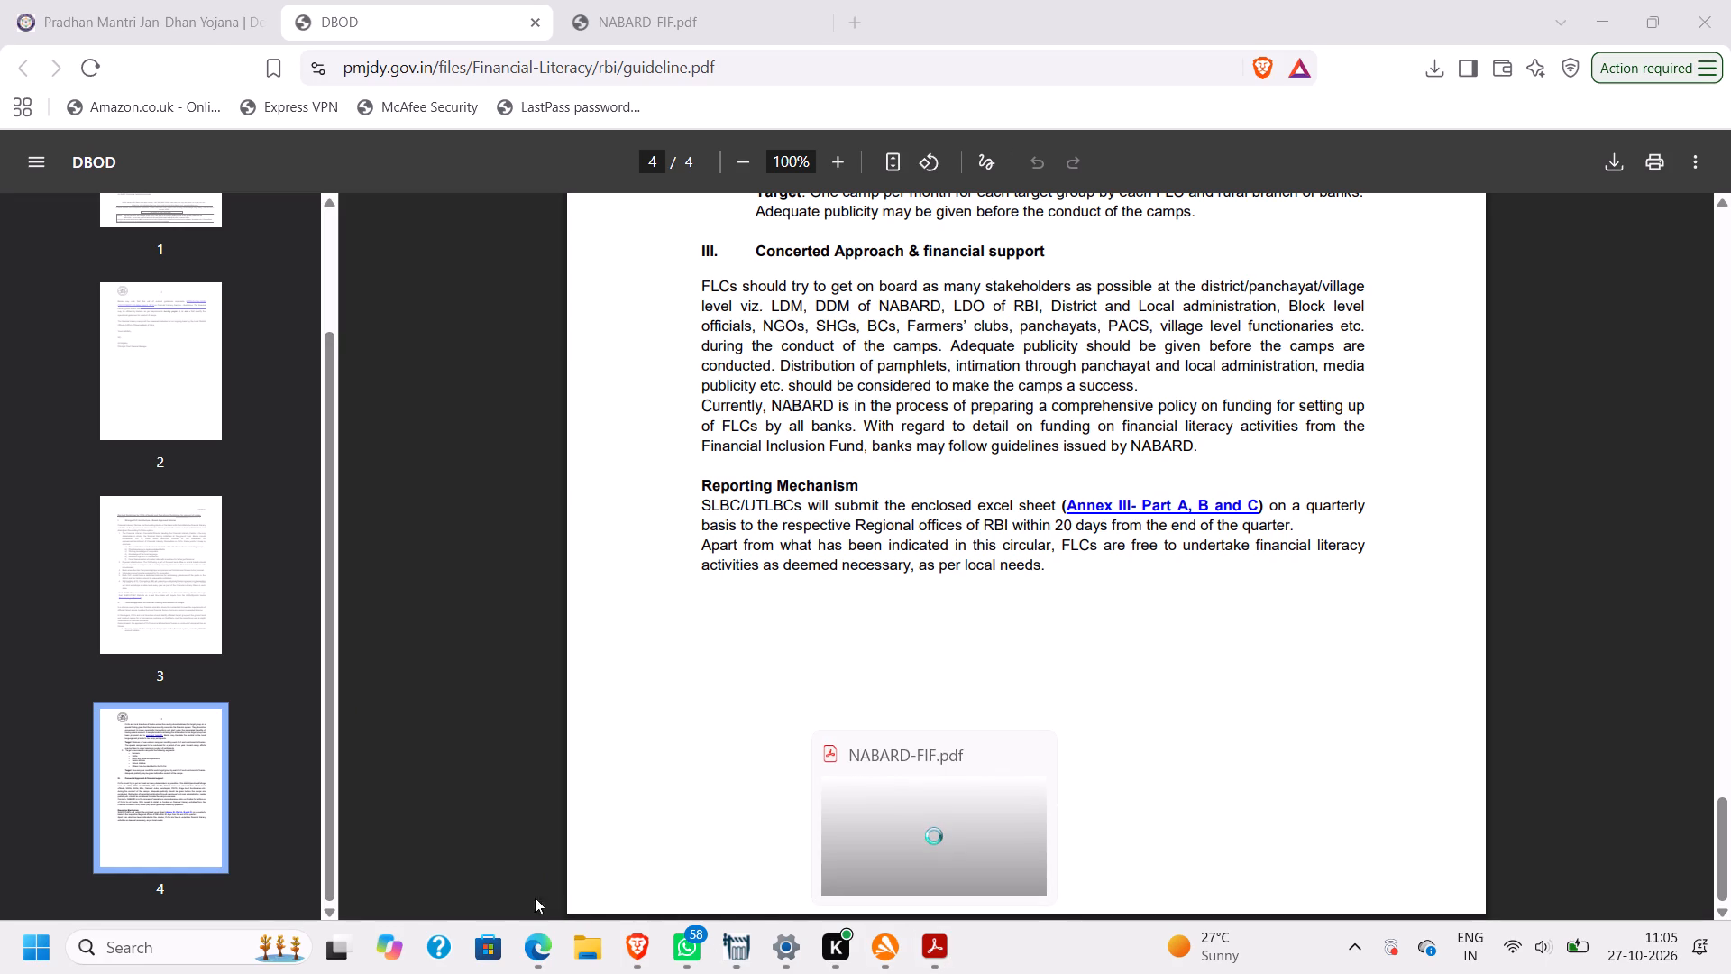
pyautogui.doubleClick(49, 949)
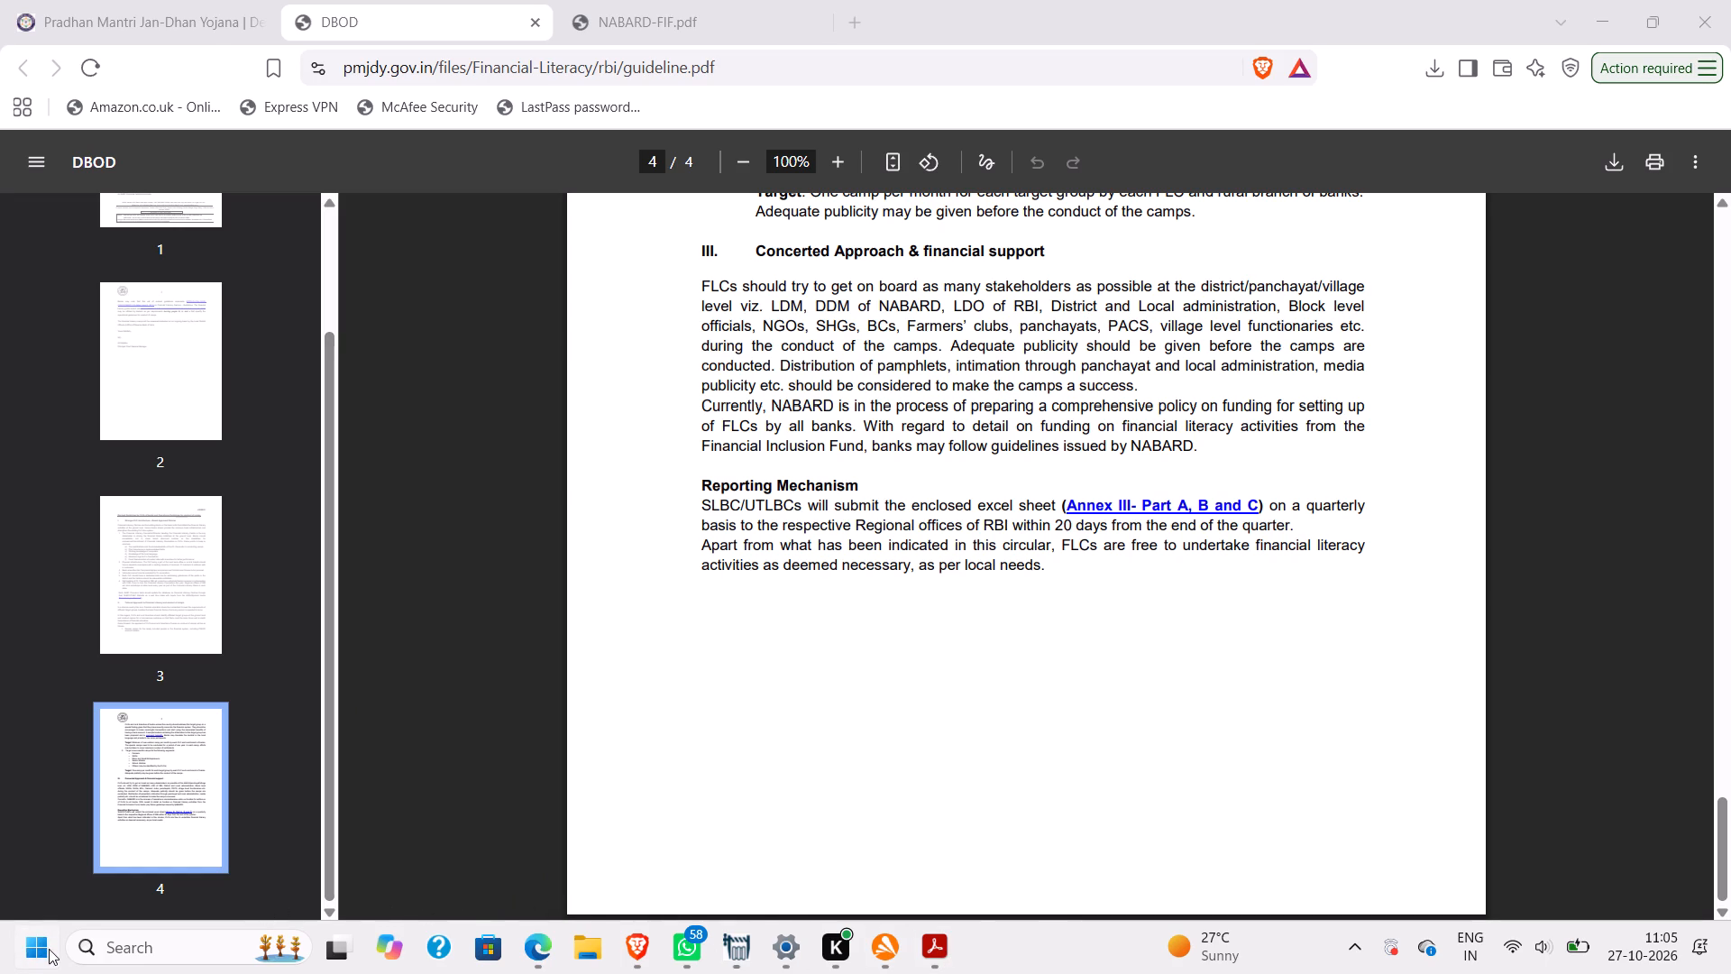
pyautogui.click(35, 950)
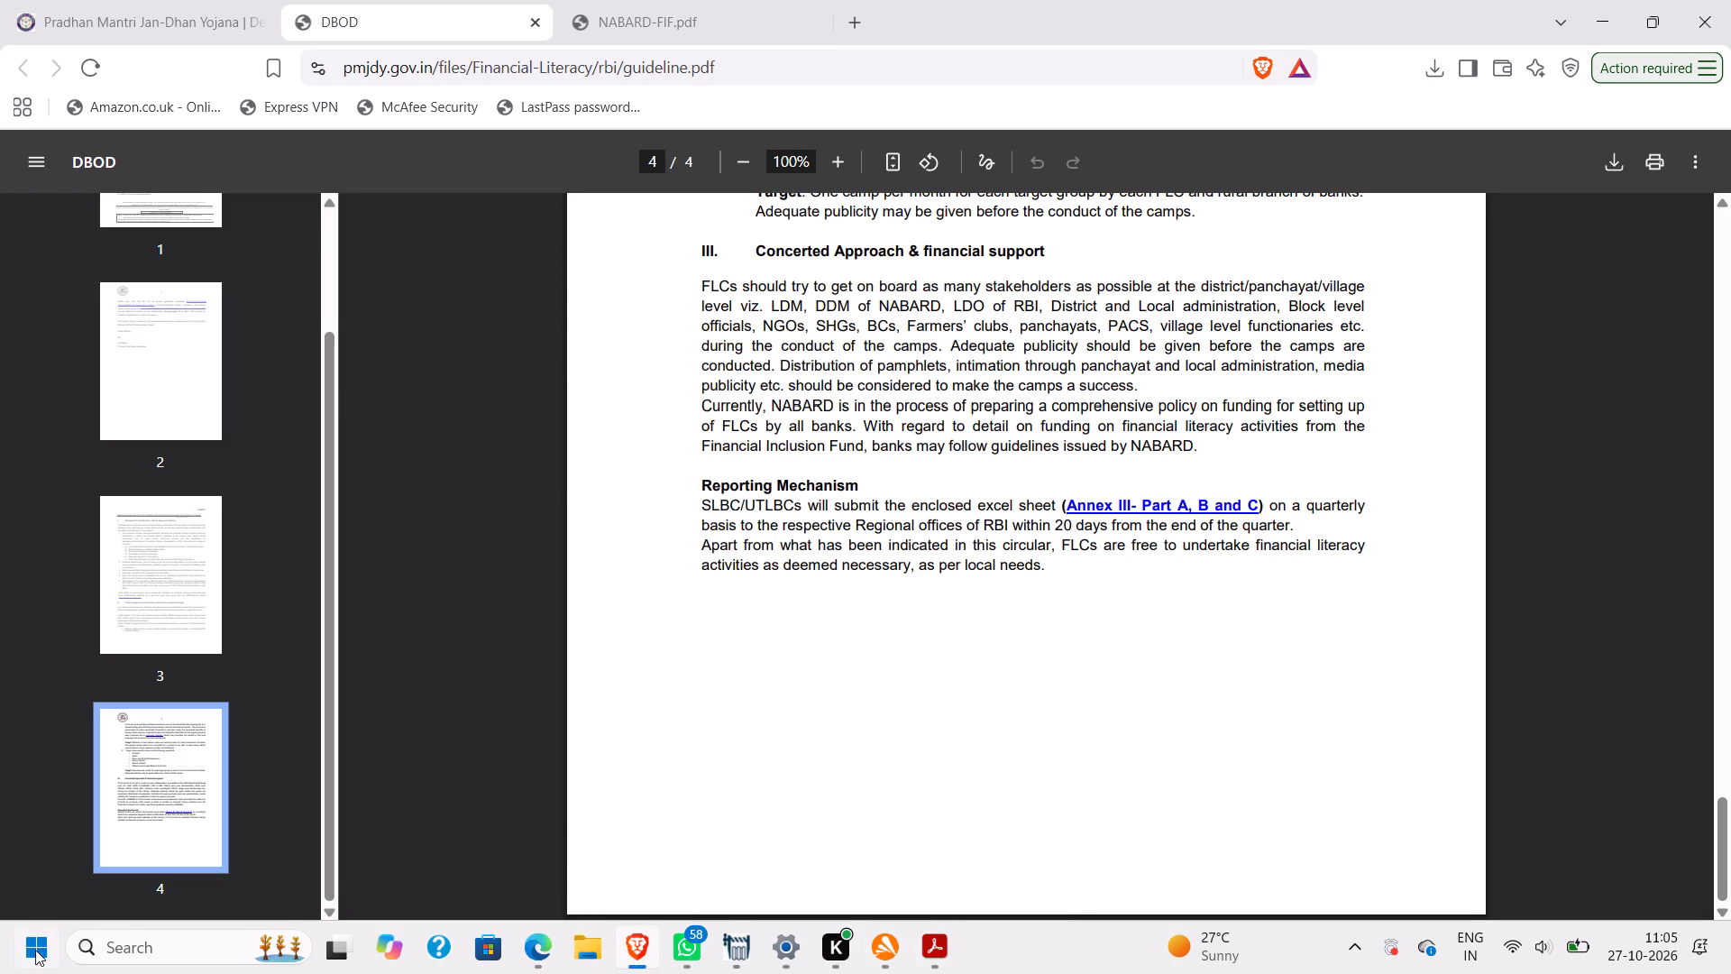
pyautogui.scroll(-2, 553, 762)
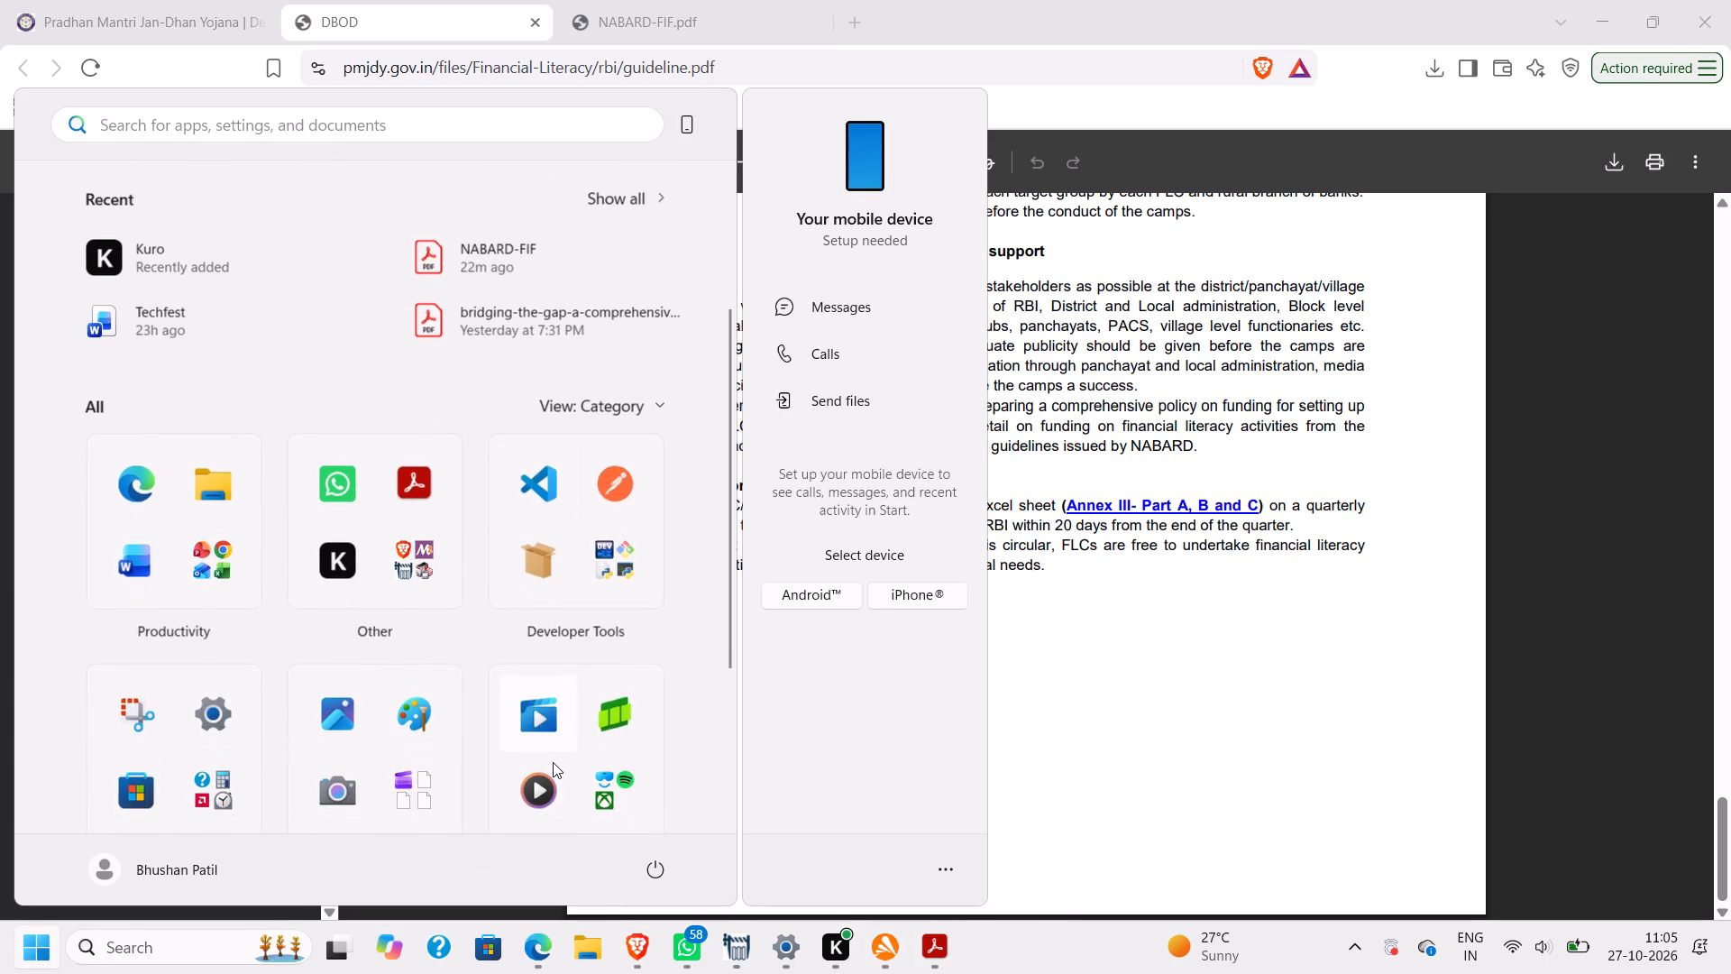
pyautogui.scroll(-2, 553, 762)
pyautogui.scroll(1, 313, 500)
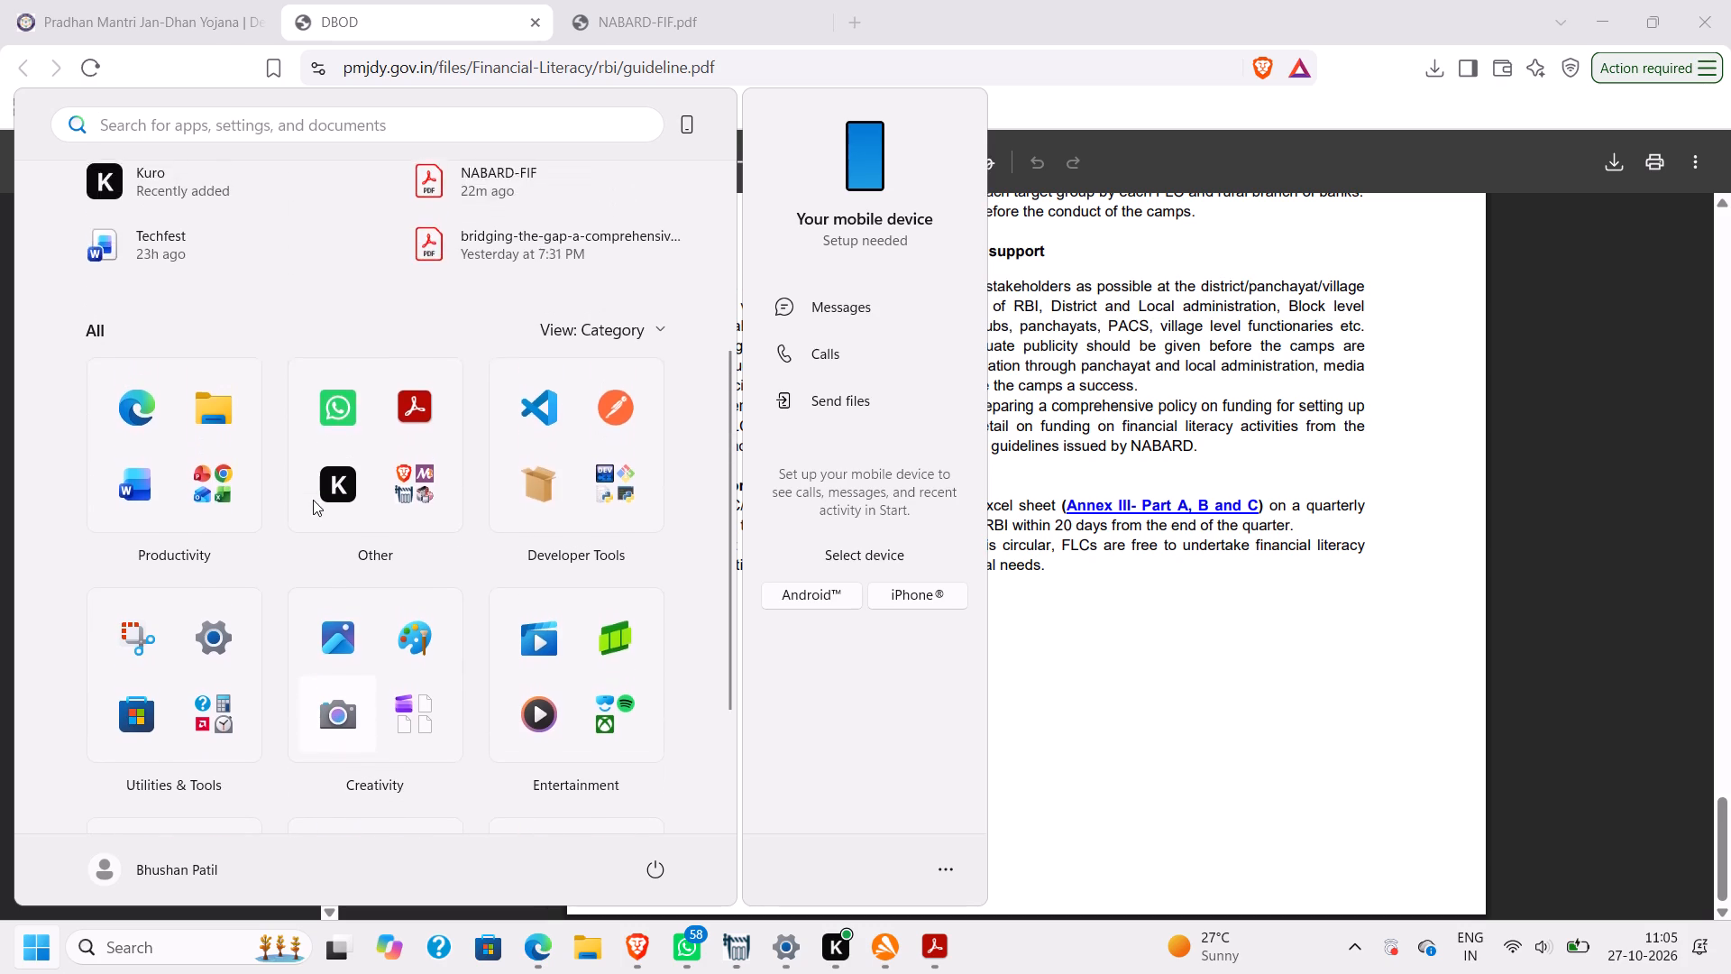
pyautogui.scroll(1, 313, 500)
pyautogui.click(144, 356)
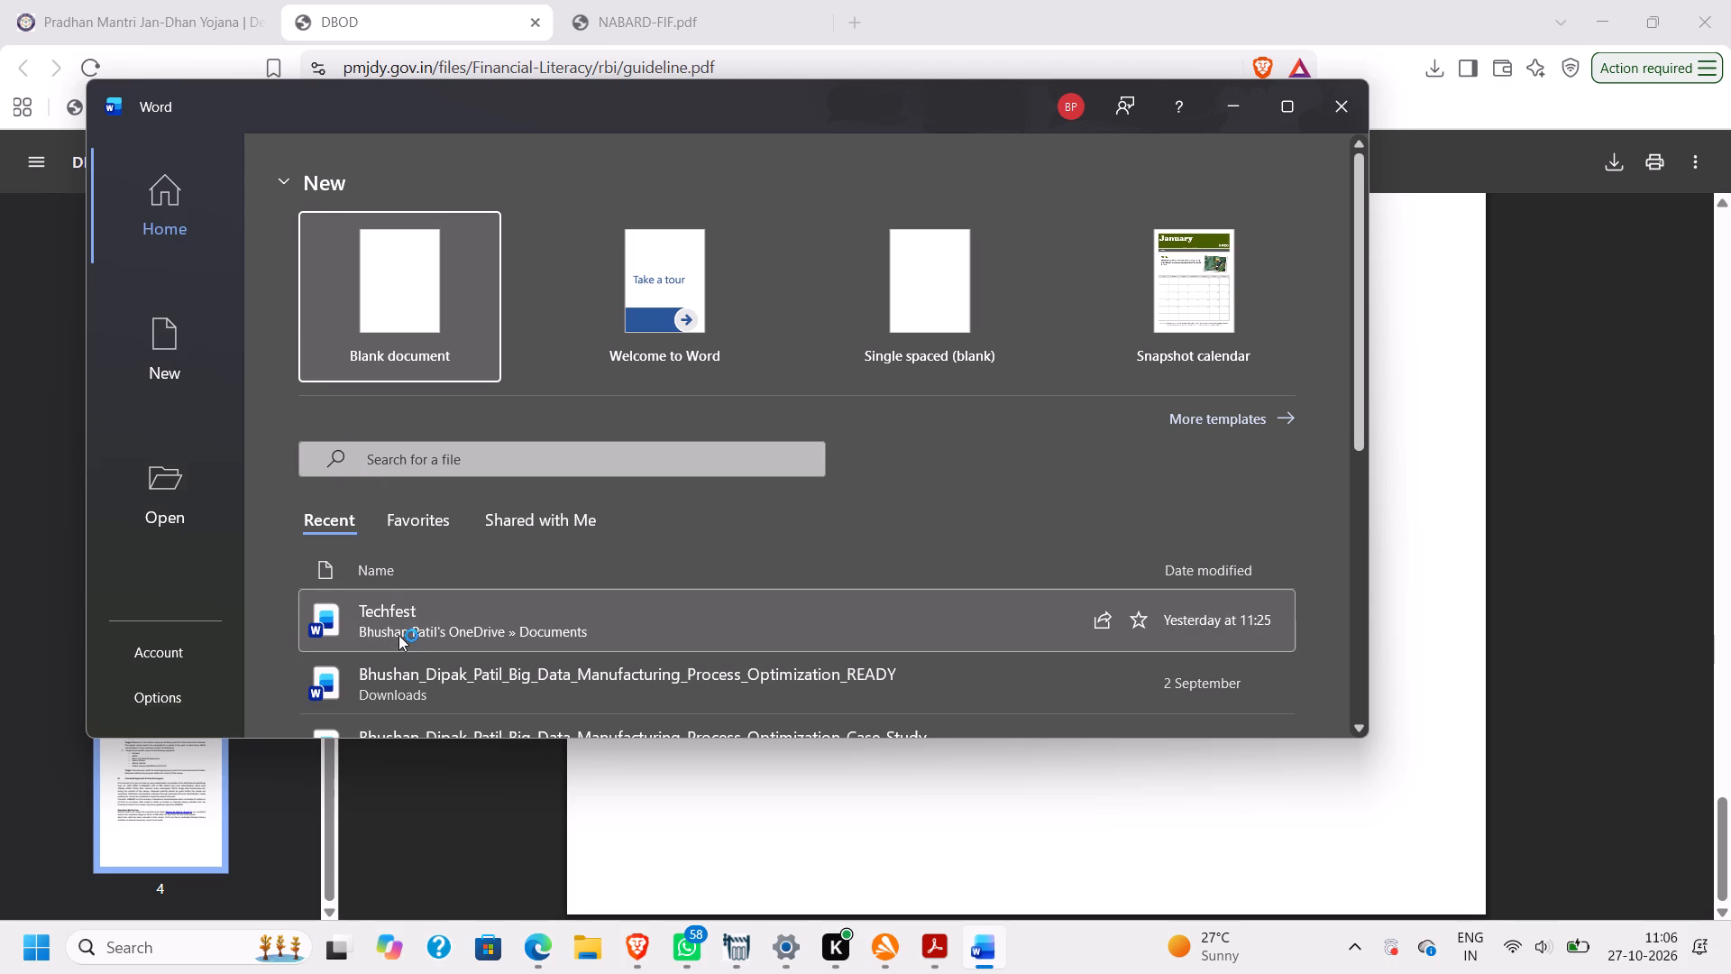
pyautogui.click(398, 635)
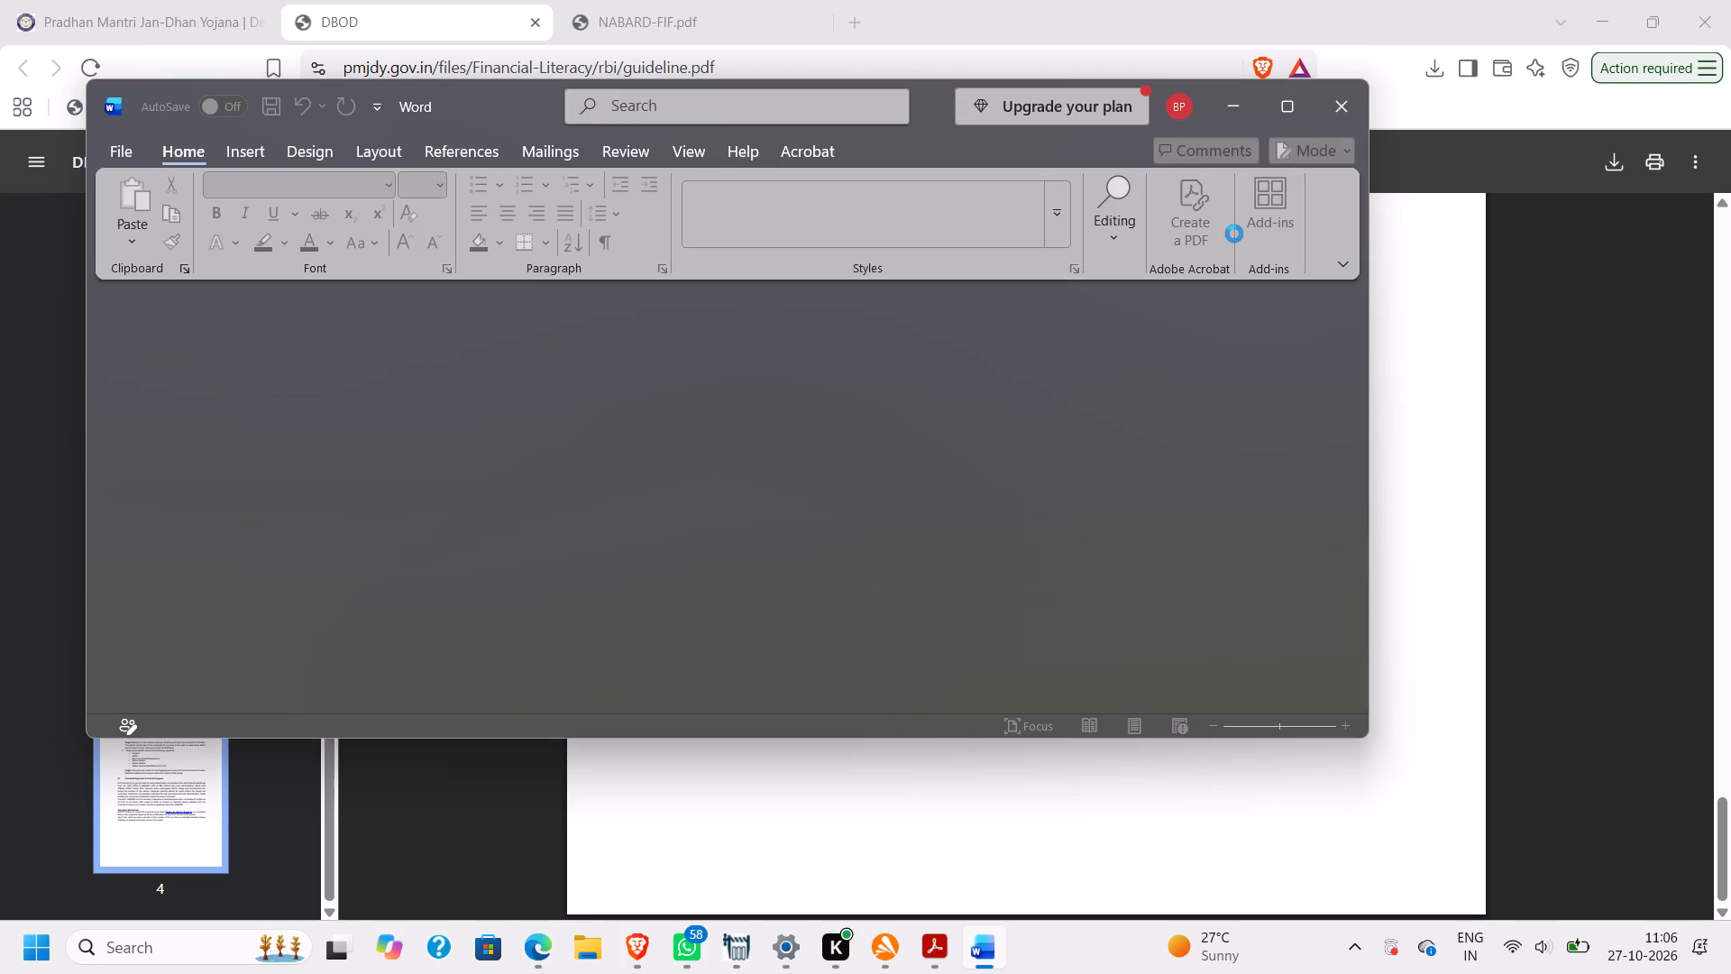
pyautogui.click(1291, 100)
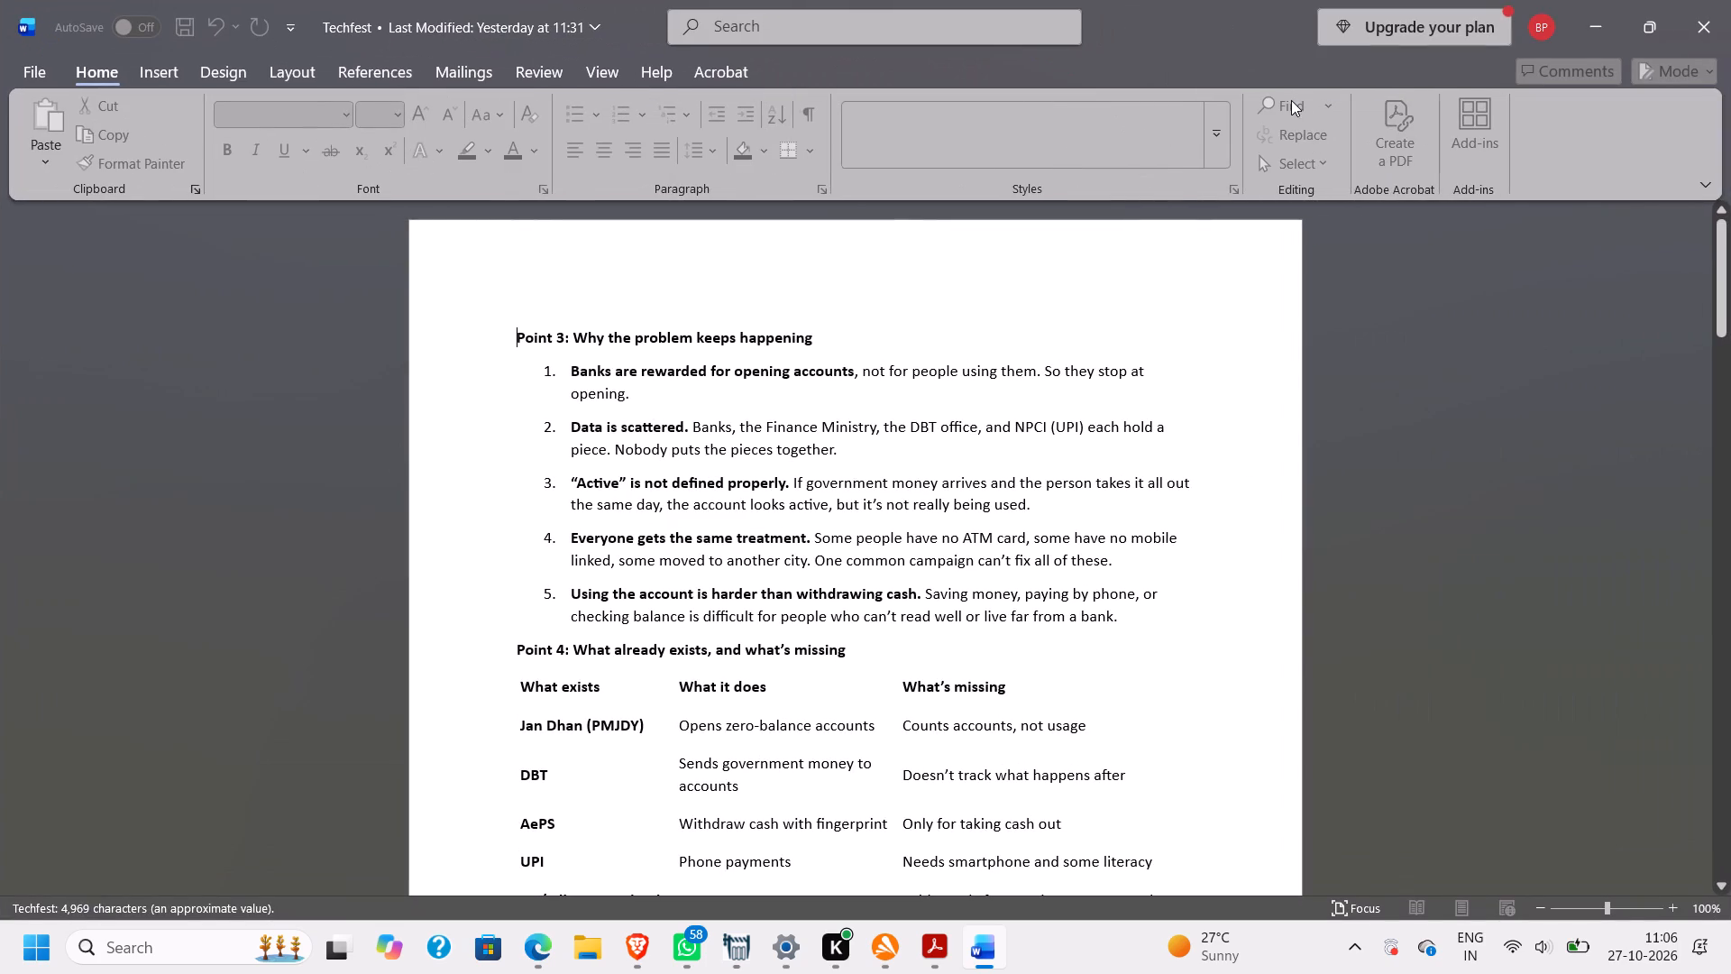
# Insert a blank page in the Techfest document, ahead of the heading "Point 3: Why the problem keeps happening".
pyautogui.scroll(-8, 724, 400)
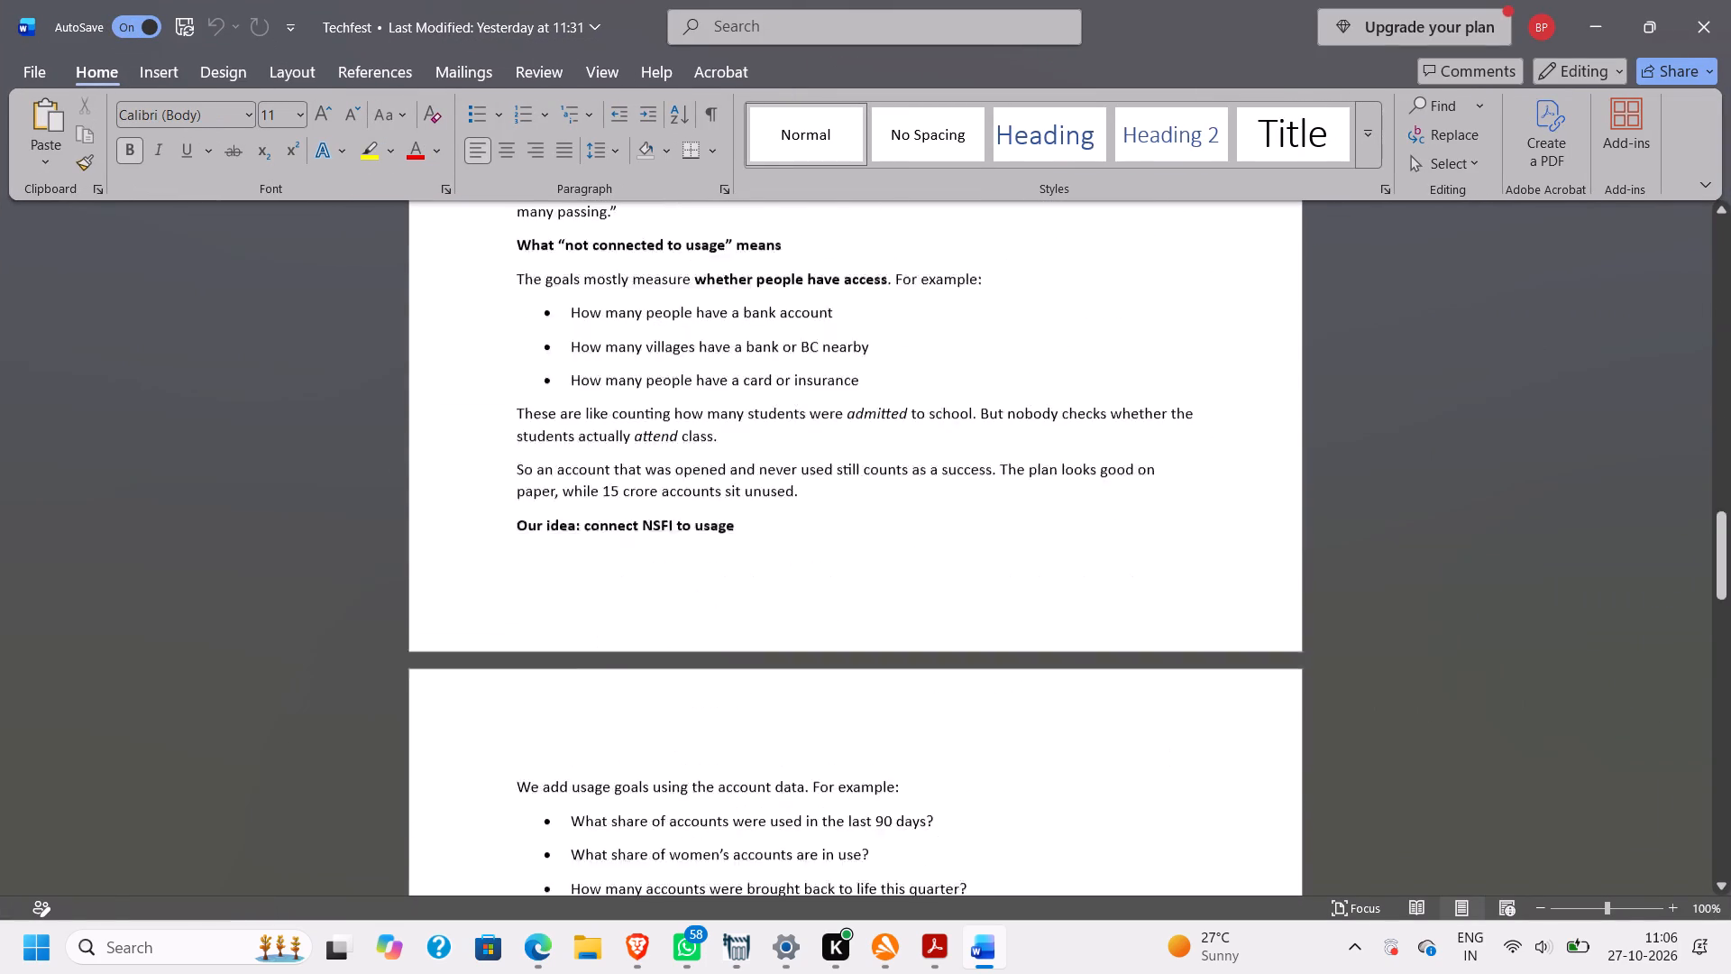
pyautogui.scroll(-3, 724, 400)
pyautogui.hscroll(1, 724, 400)
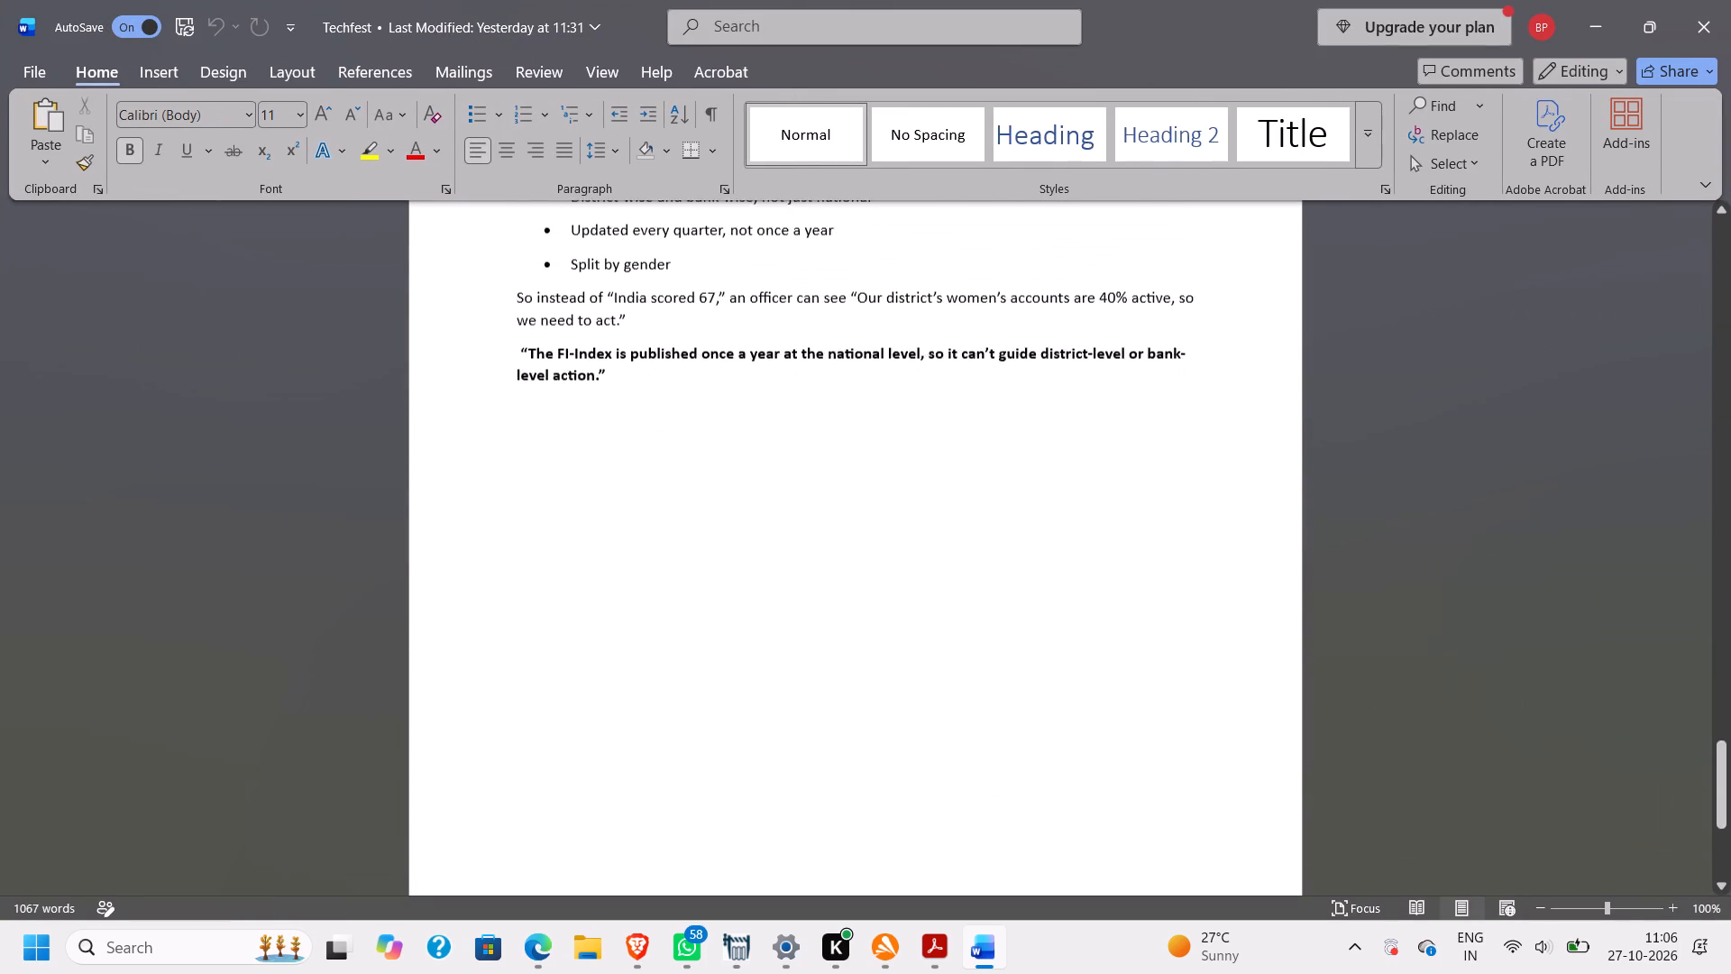
pyautogui.hscroll(1, 724, 400)
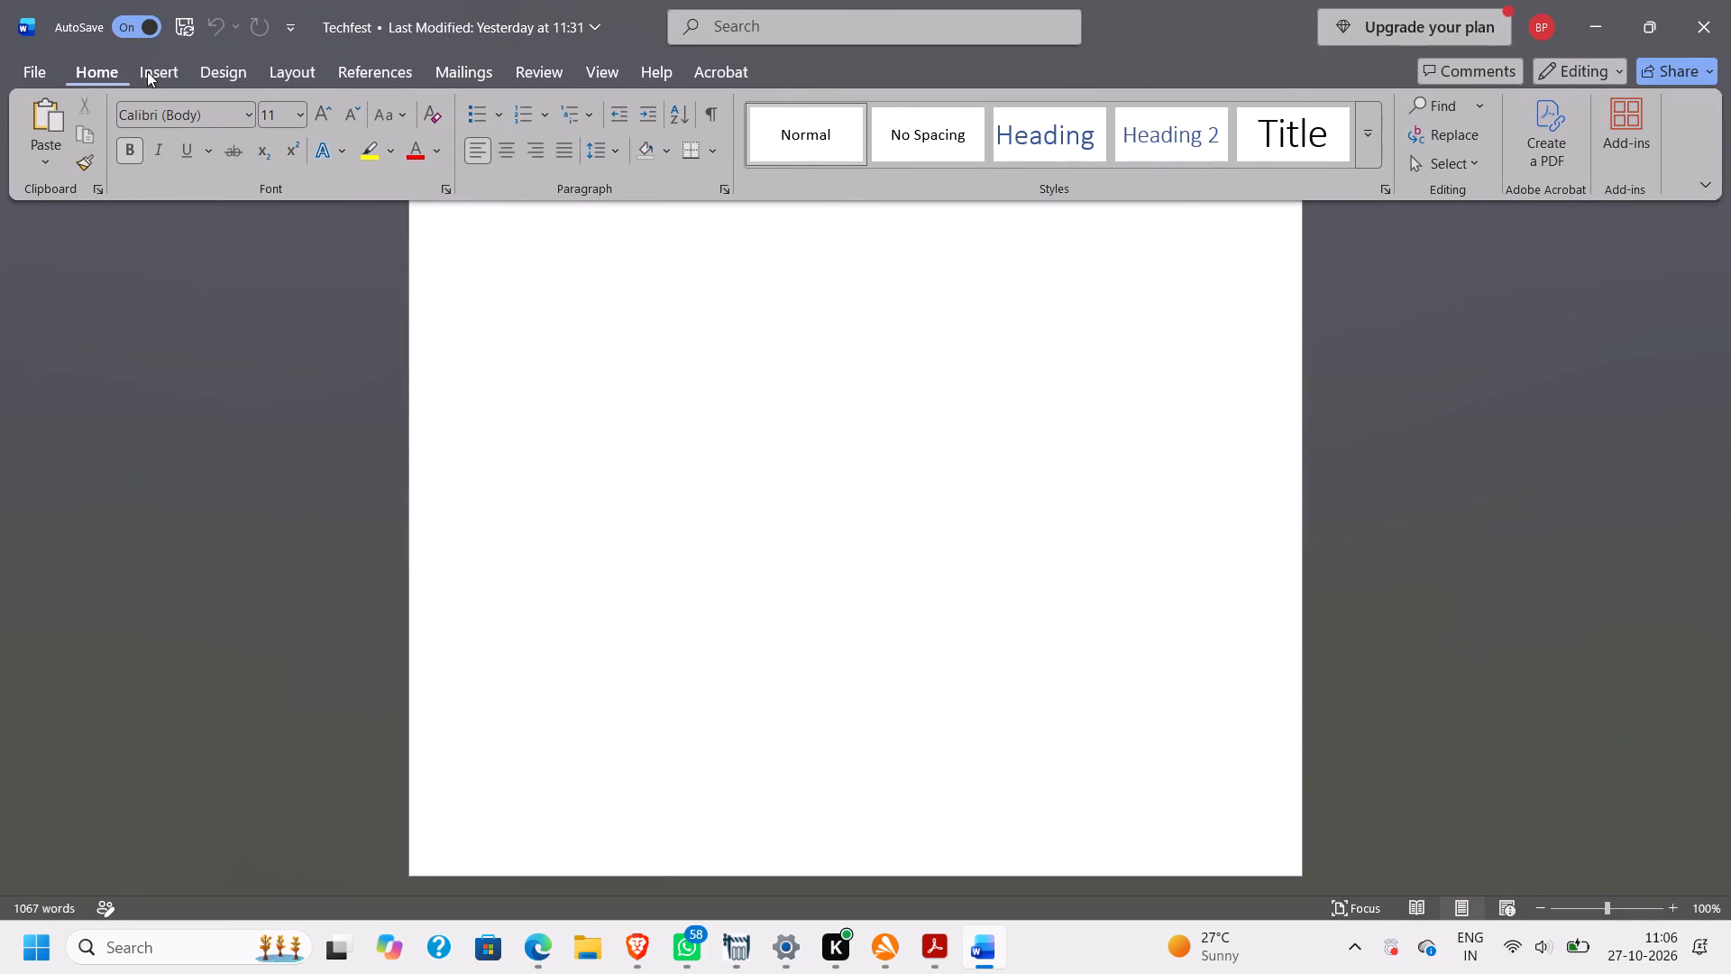
pyautogui.click(163, 71)
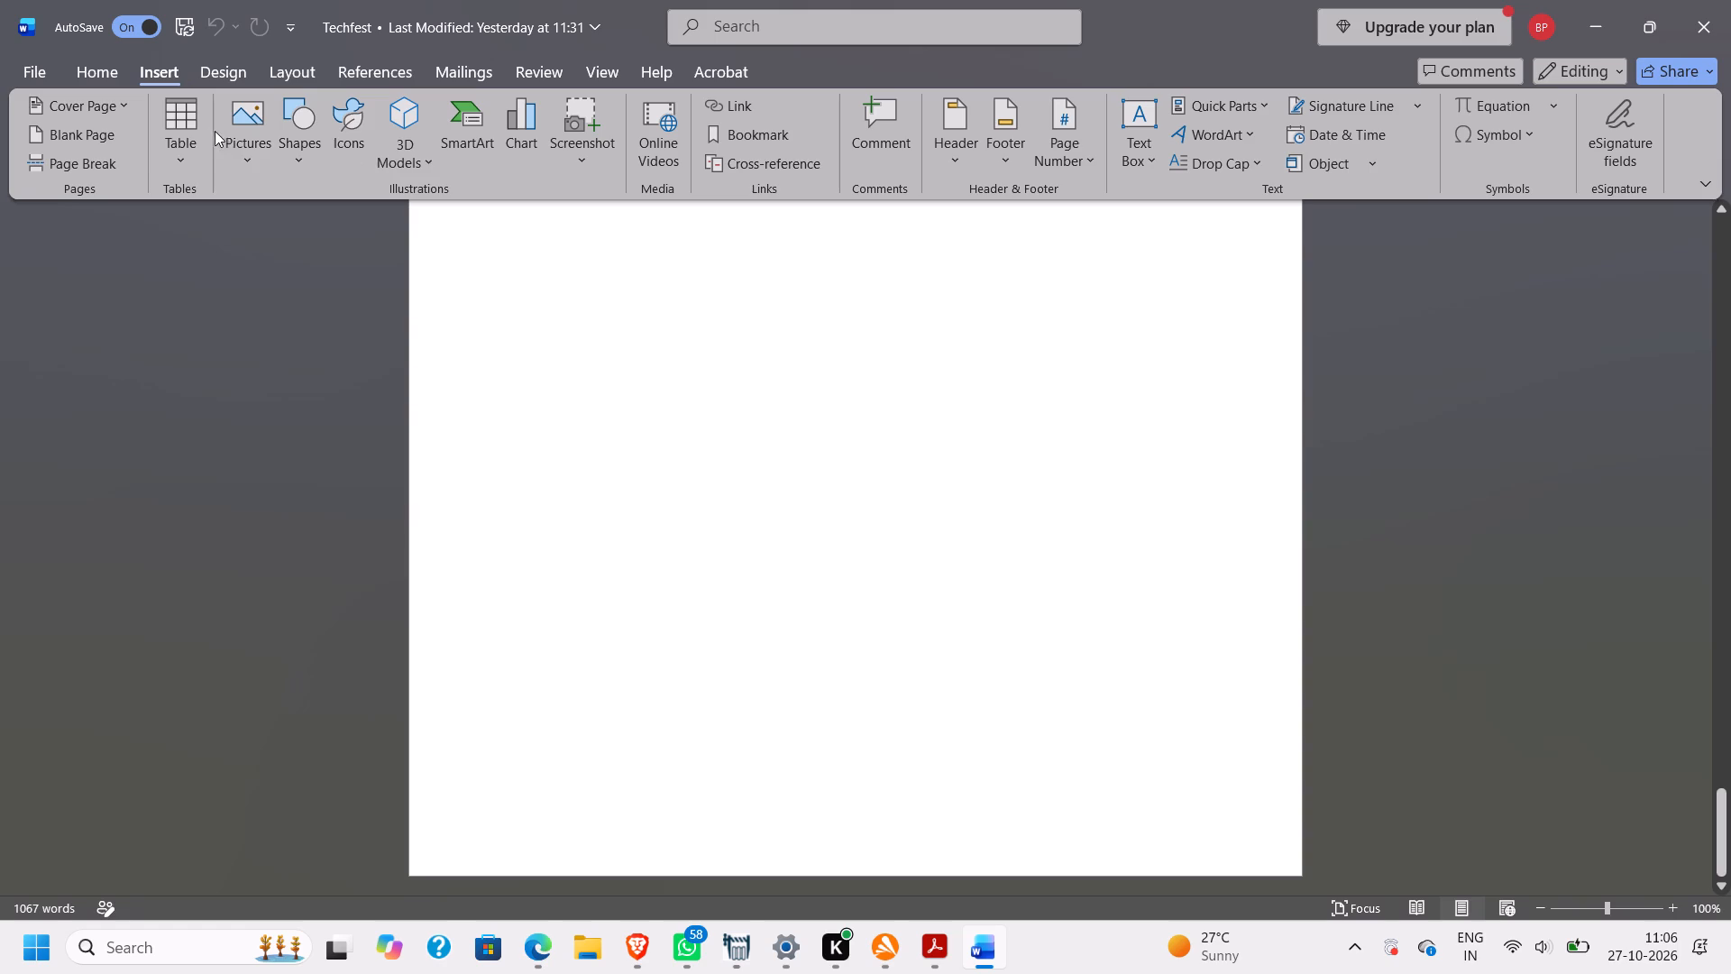
pyautogui.click(82, 131)
# Look through the Techfest document's pages to locate the inserted blank page relative to the existing content.
pyautogui.scroll(-2, 862, 526)
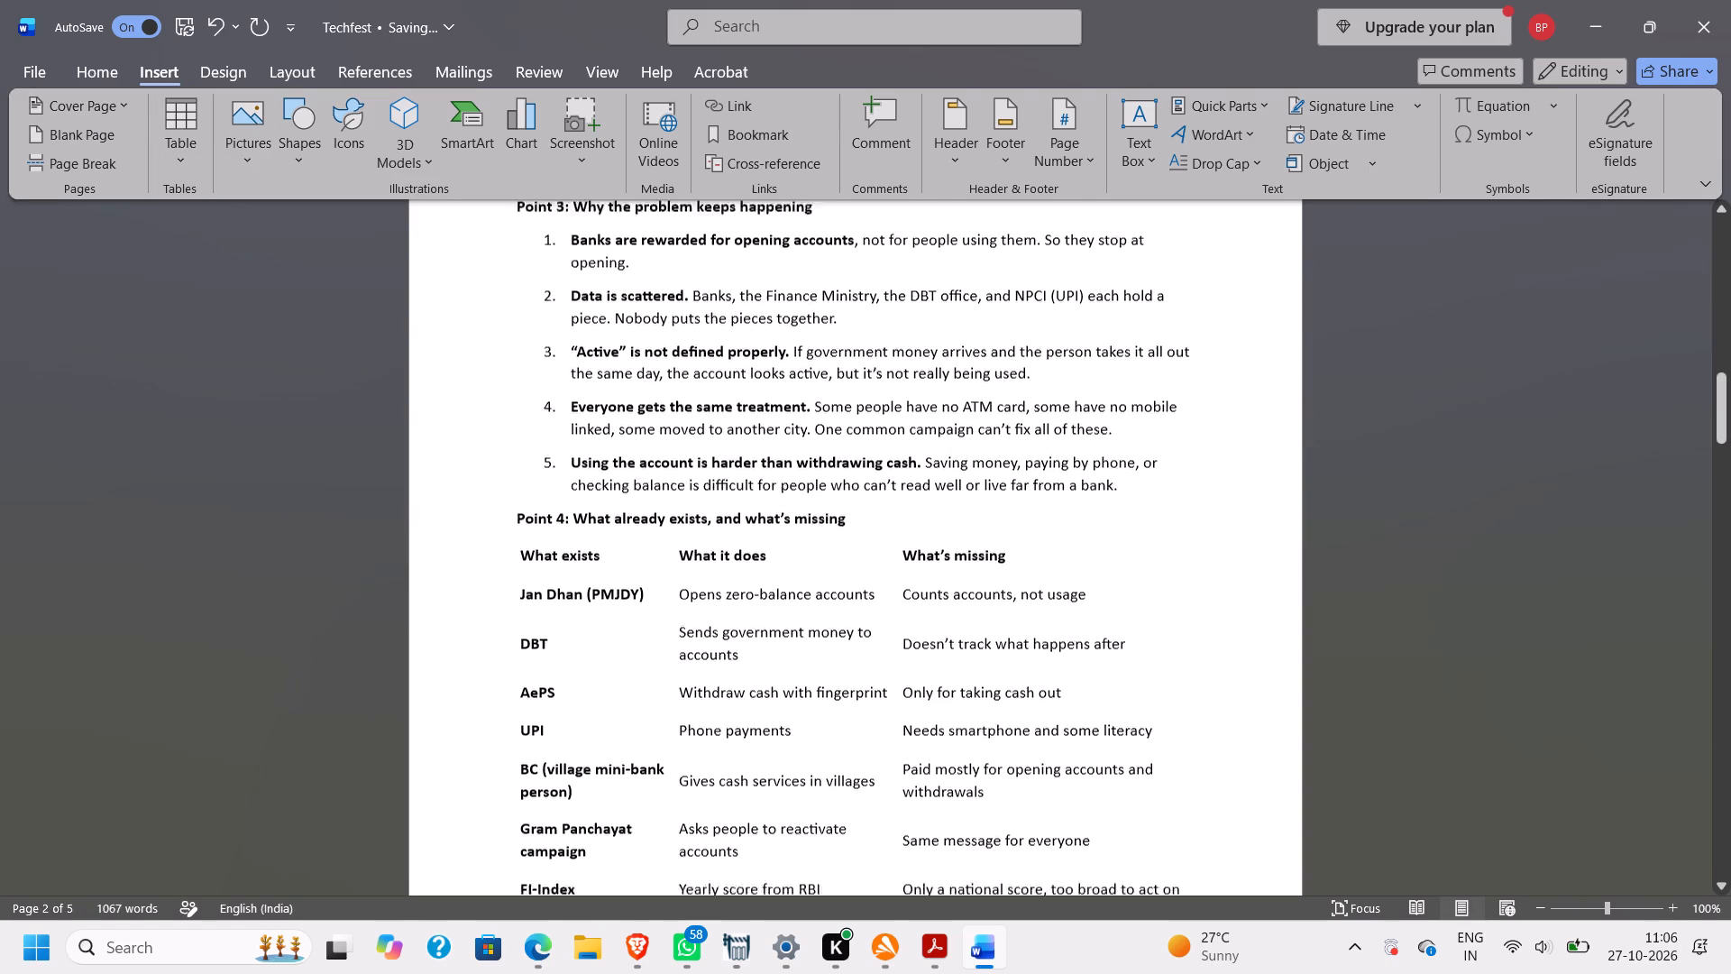
pyautogui.scroll(-9, 862, 526)
pyautogui.scroll(1, 822, 482)
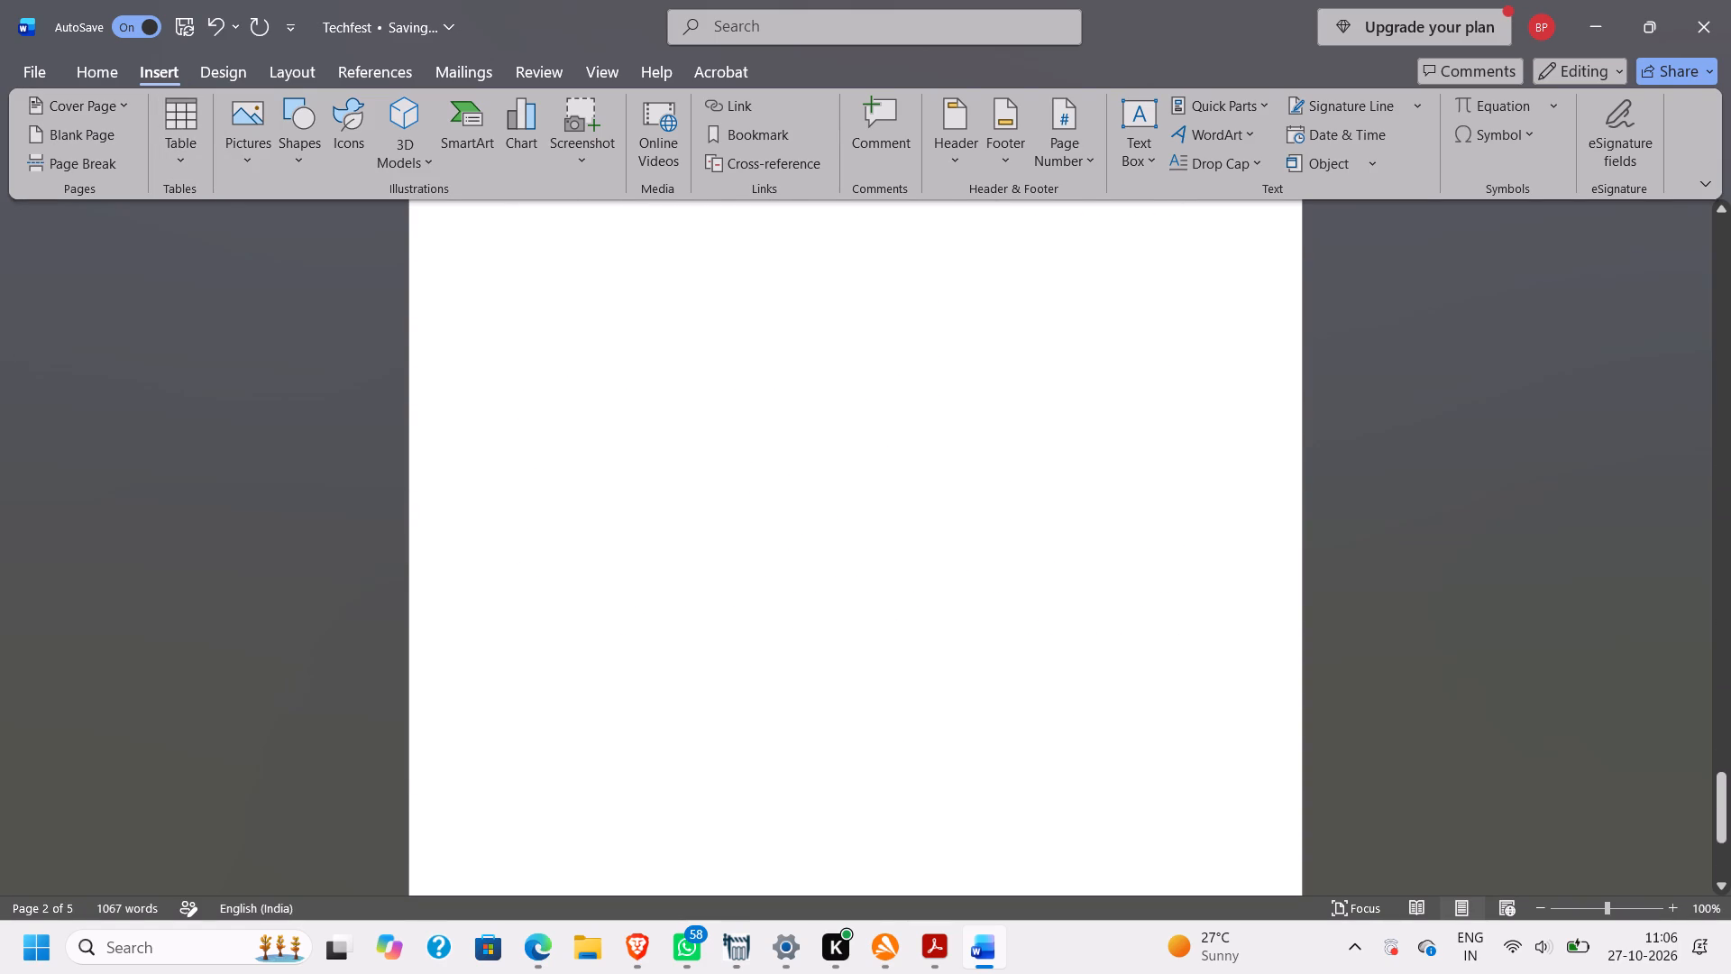
pyautogui.scroll(1, 822, 482)
pyautogui.scroll(-8, 822, 482)
pyautogui.scroll(17, 822, 482)
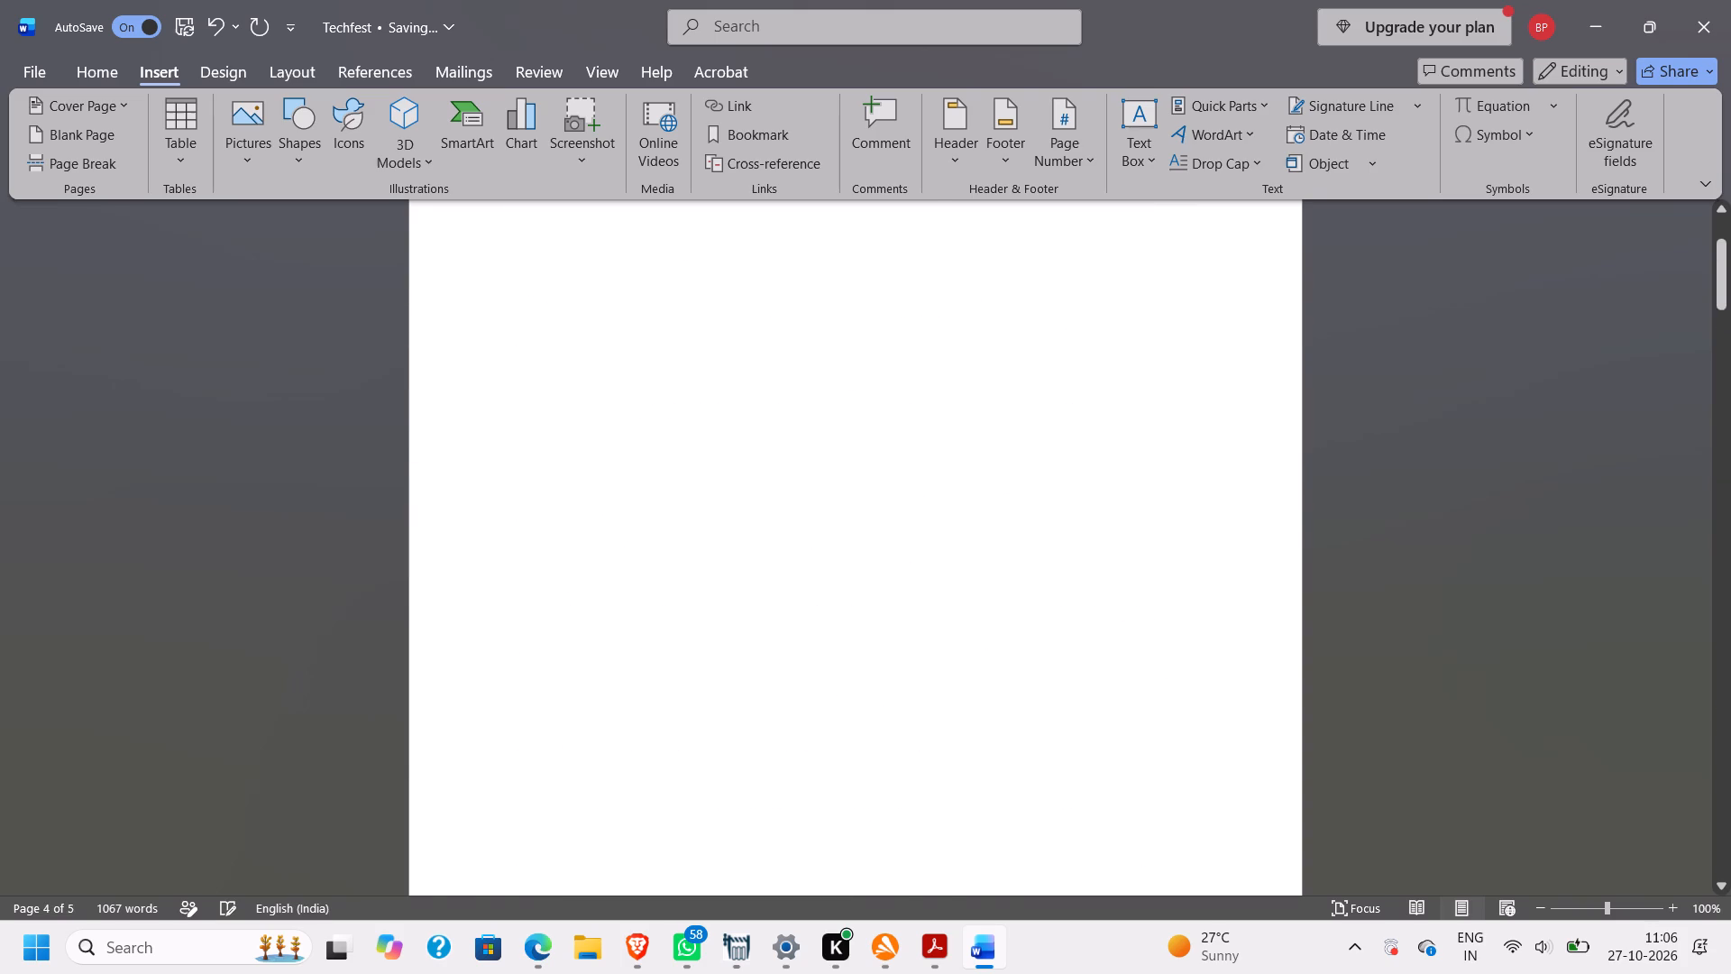
pyautogui.scroll(5, 822, 482)
pyautogui.scroll(-4, 822, 482)
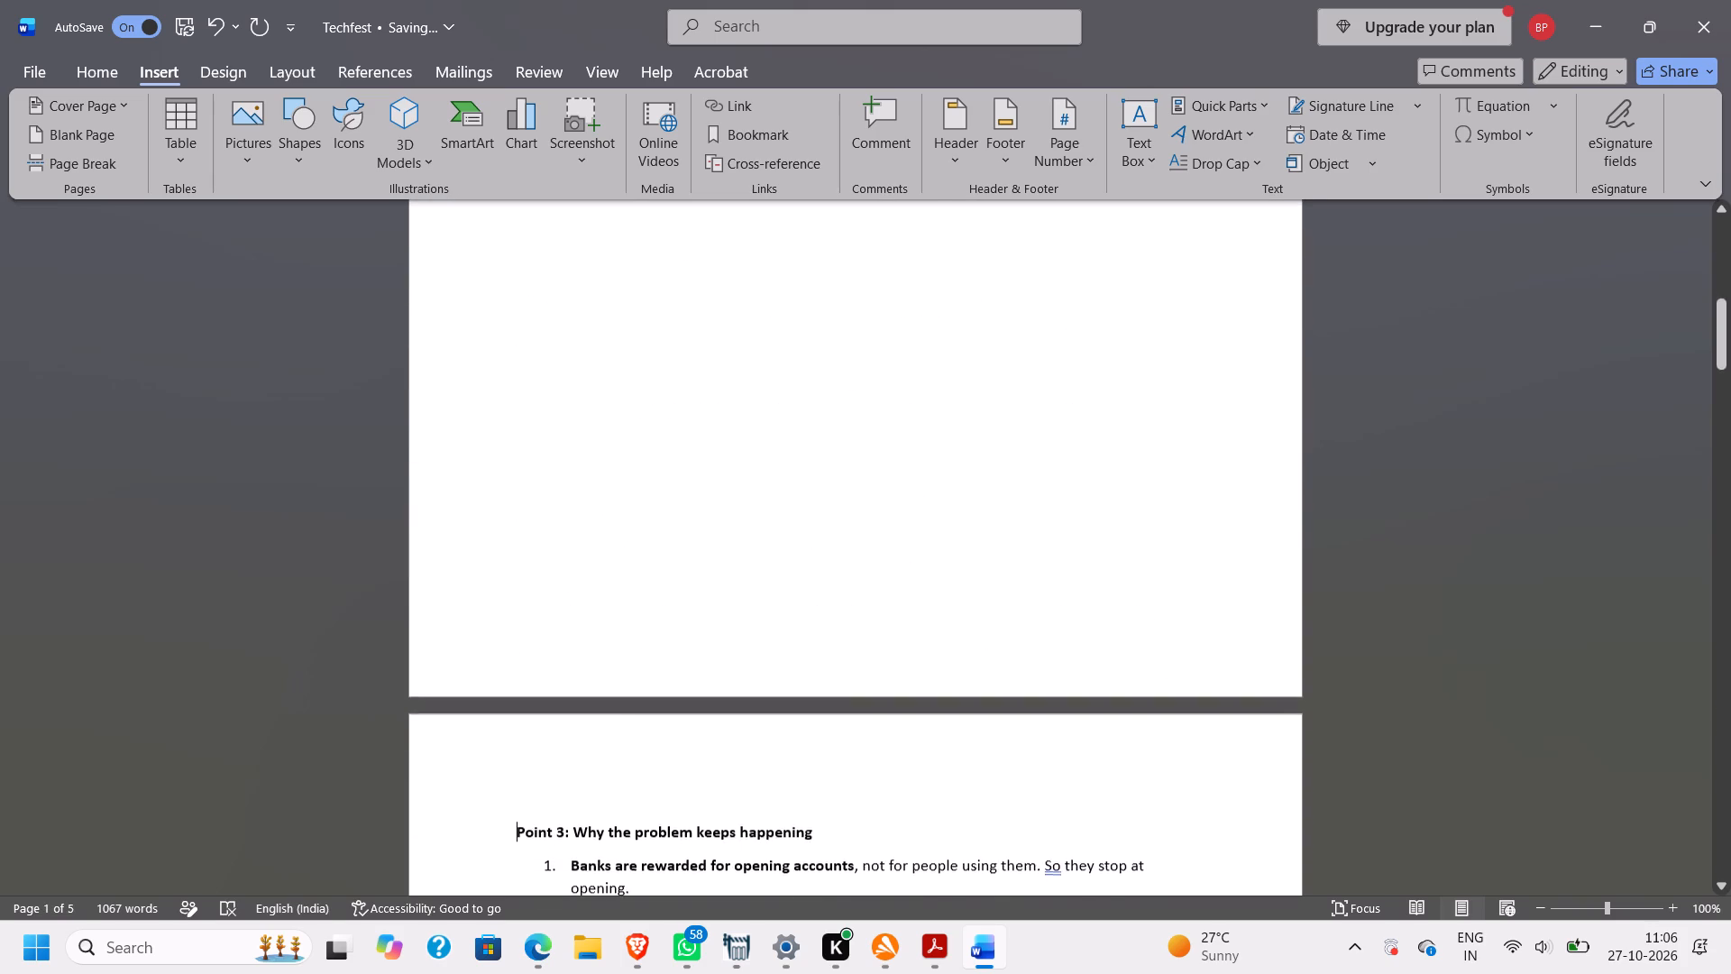
pyautogui.scroll(-2, 822, 482)
pyautogui.scroll(9, 822, 482)
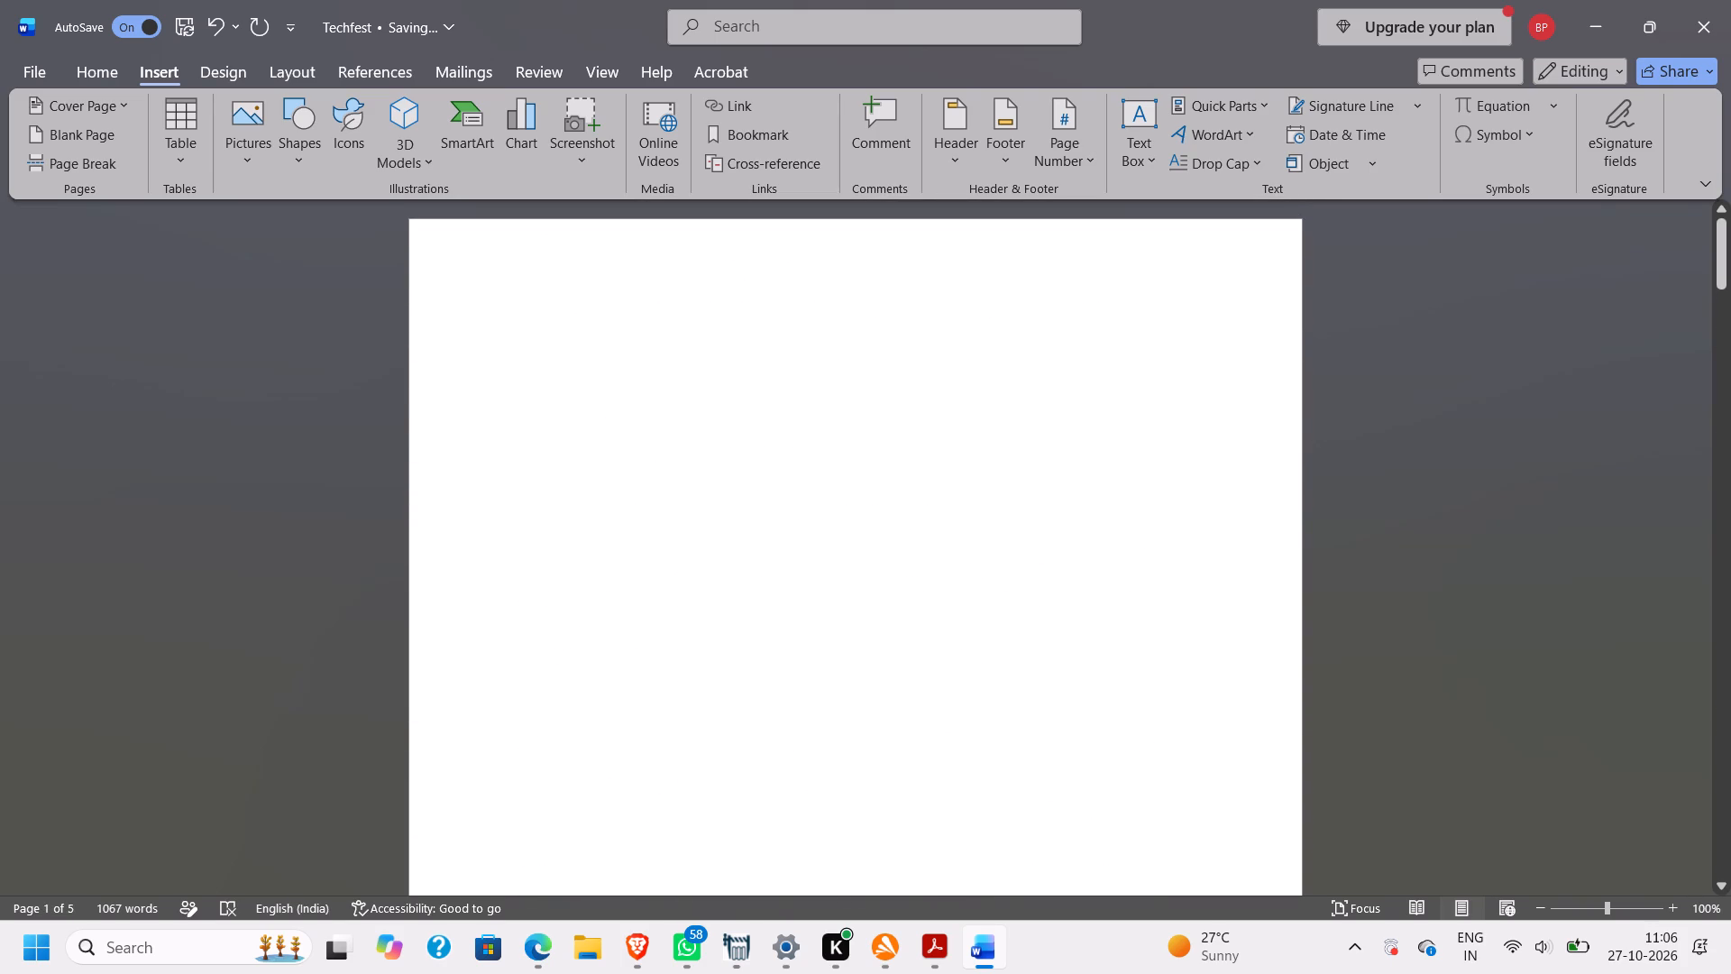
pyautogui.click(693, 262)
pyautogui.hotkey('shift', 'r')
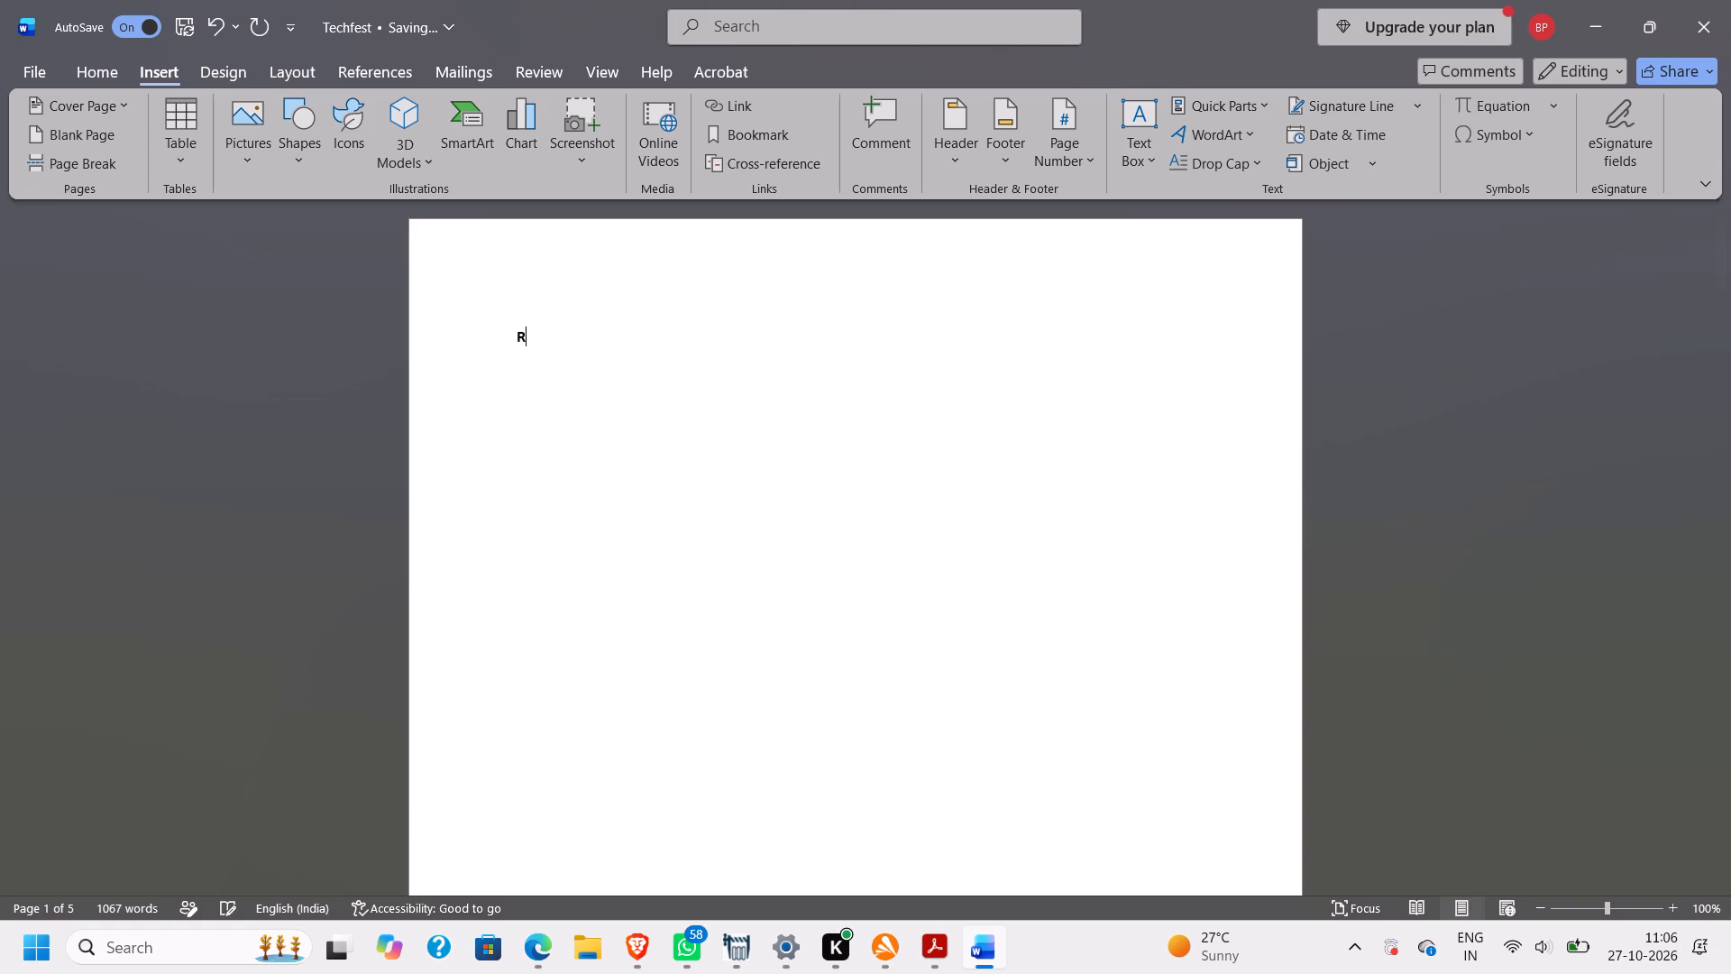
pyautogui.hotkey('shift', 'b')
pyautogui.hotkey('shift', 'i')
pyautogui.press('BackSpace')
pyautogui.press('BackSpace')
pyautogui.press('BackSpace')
# Apply the document style set with the centred, uppercase title to the Techfest document.
pyautogui.click(230, 62)
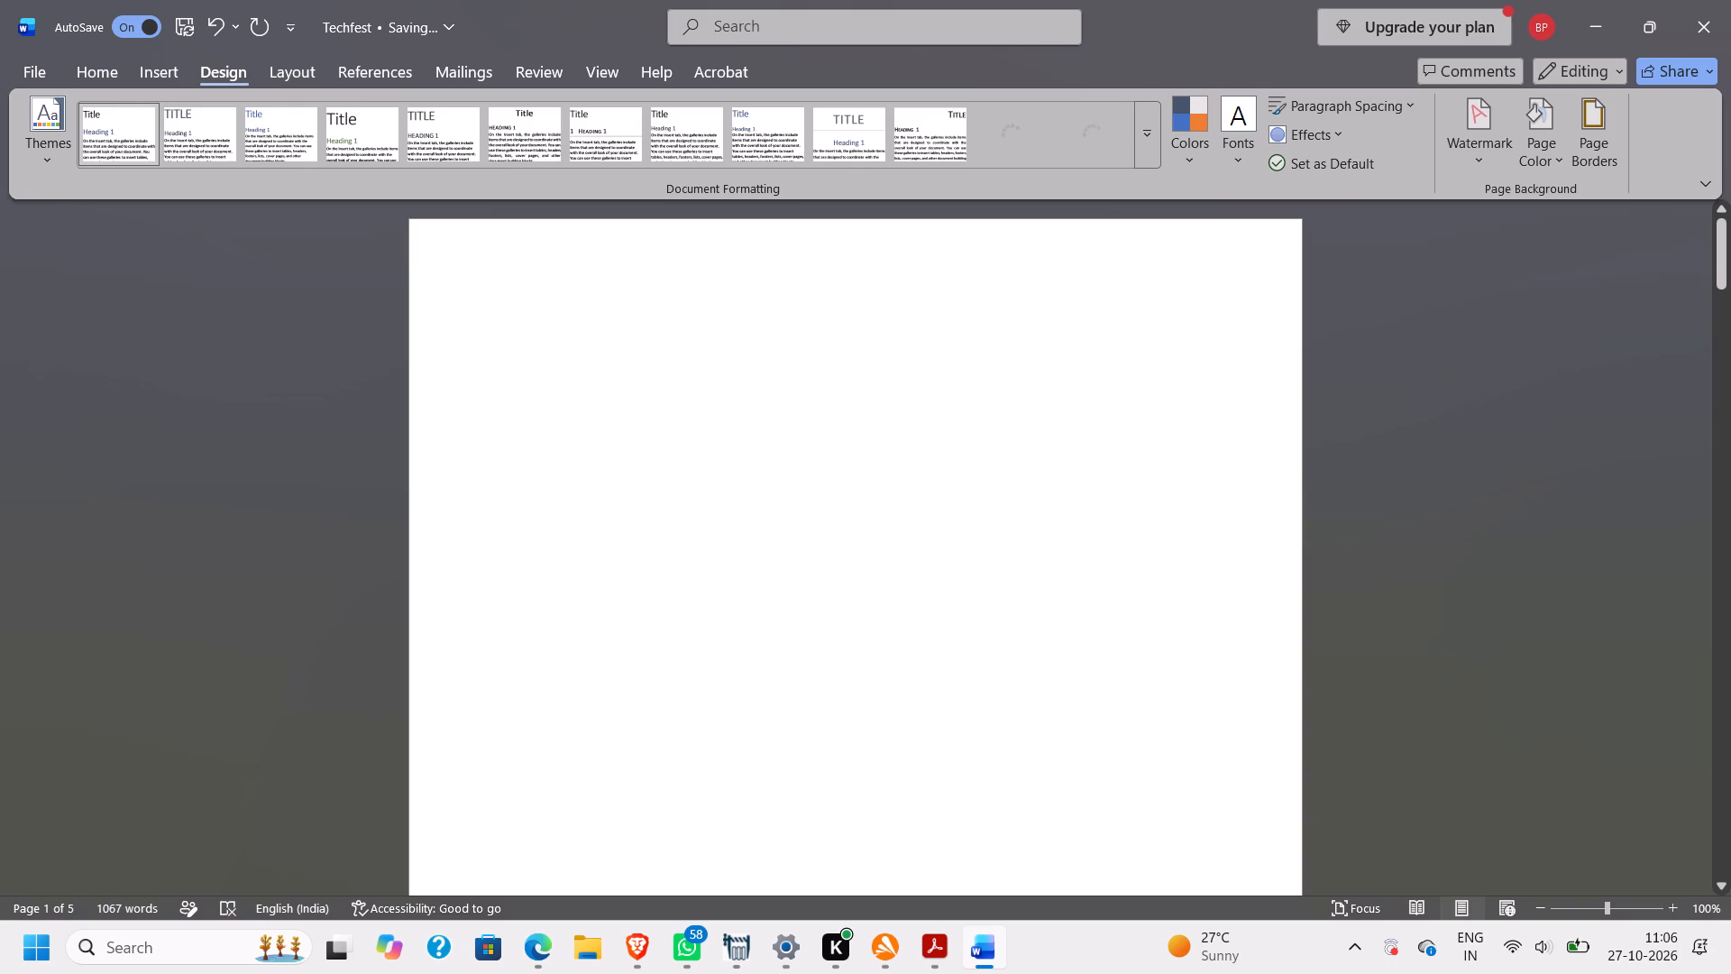
pyautogui.click(852, 114)
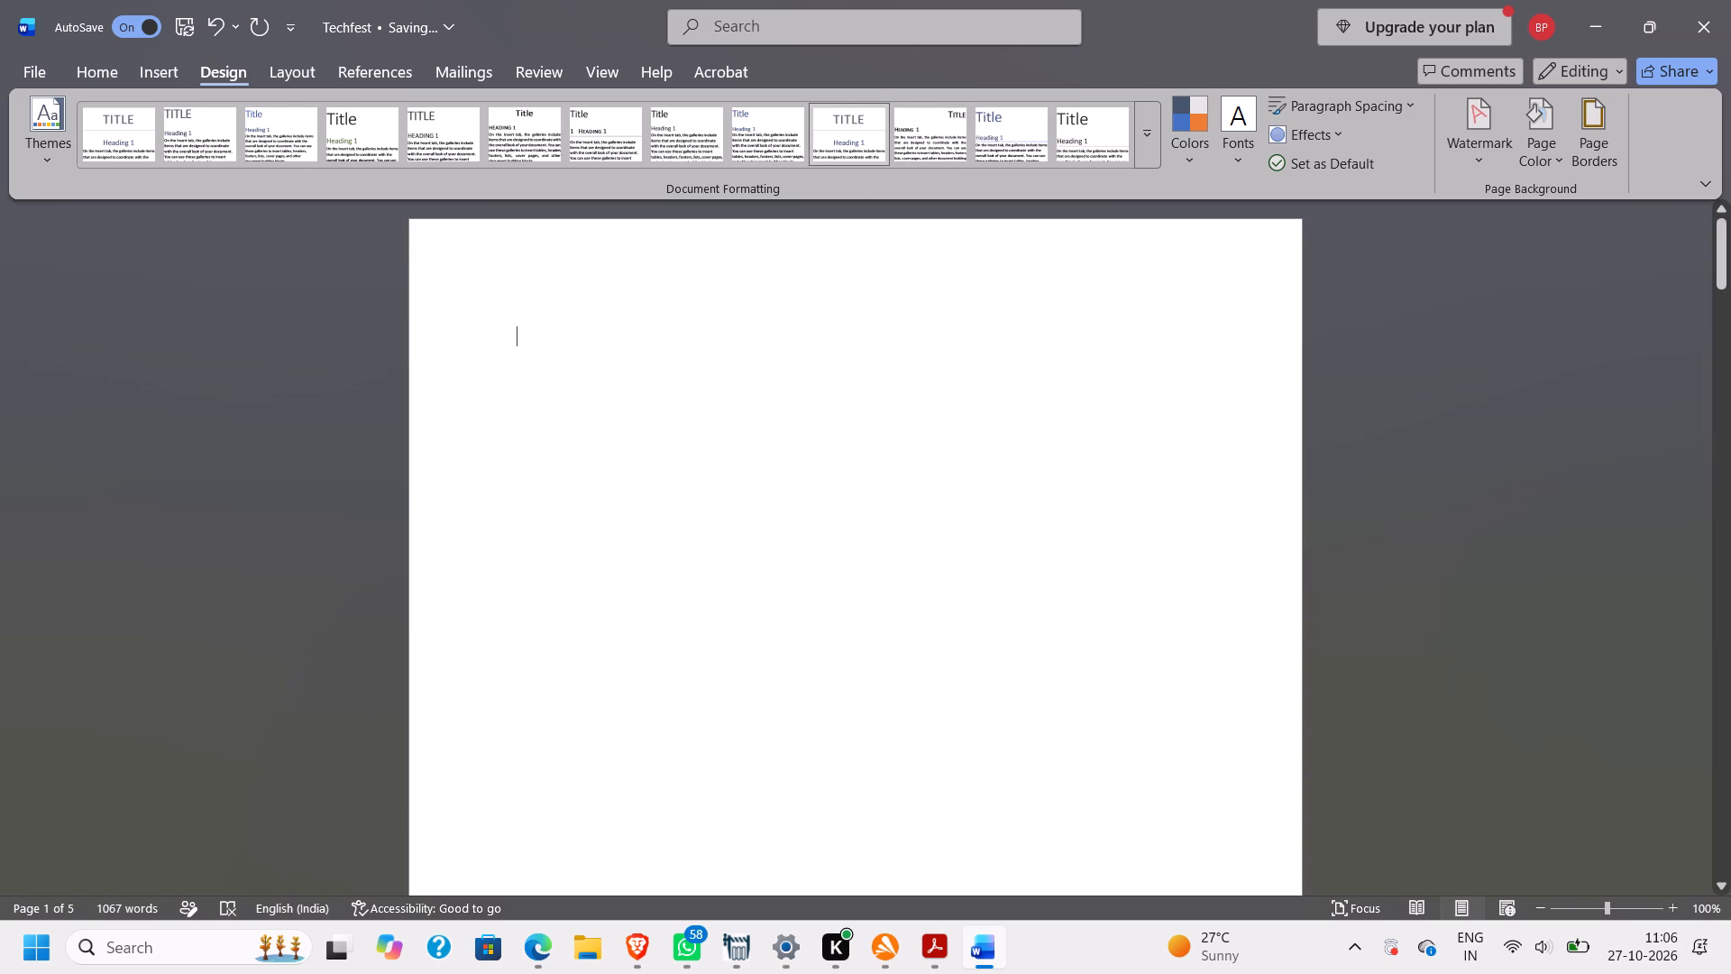
pyautogui.click(102, 124)
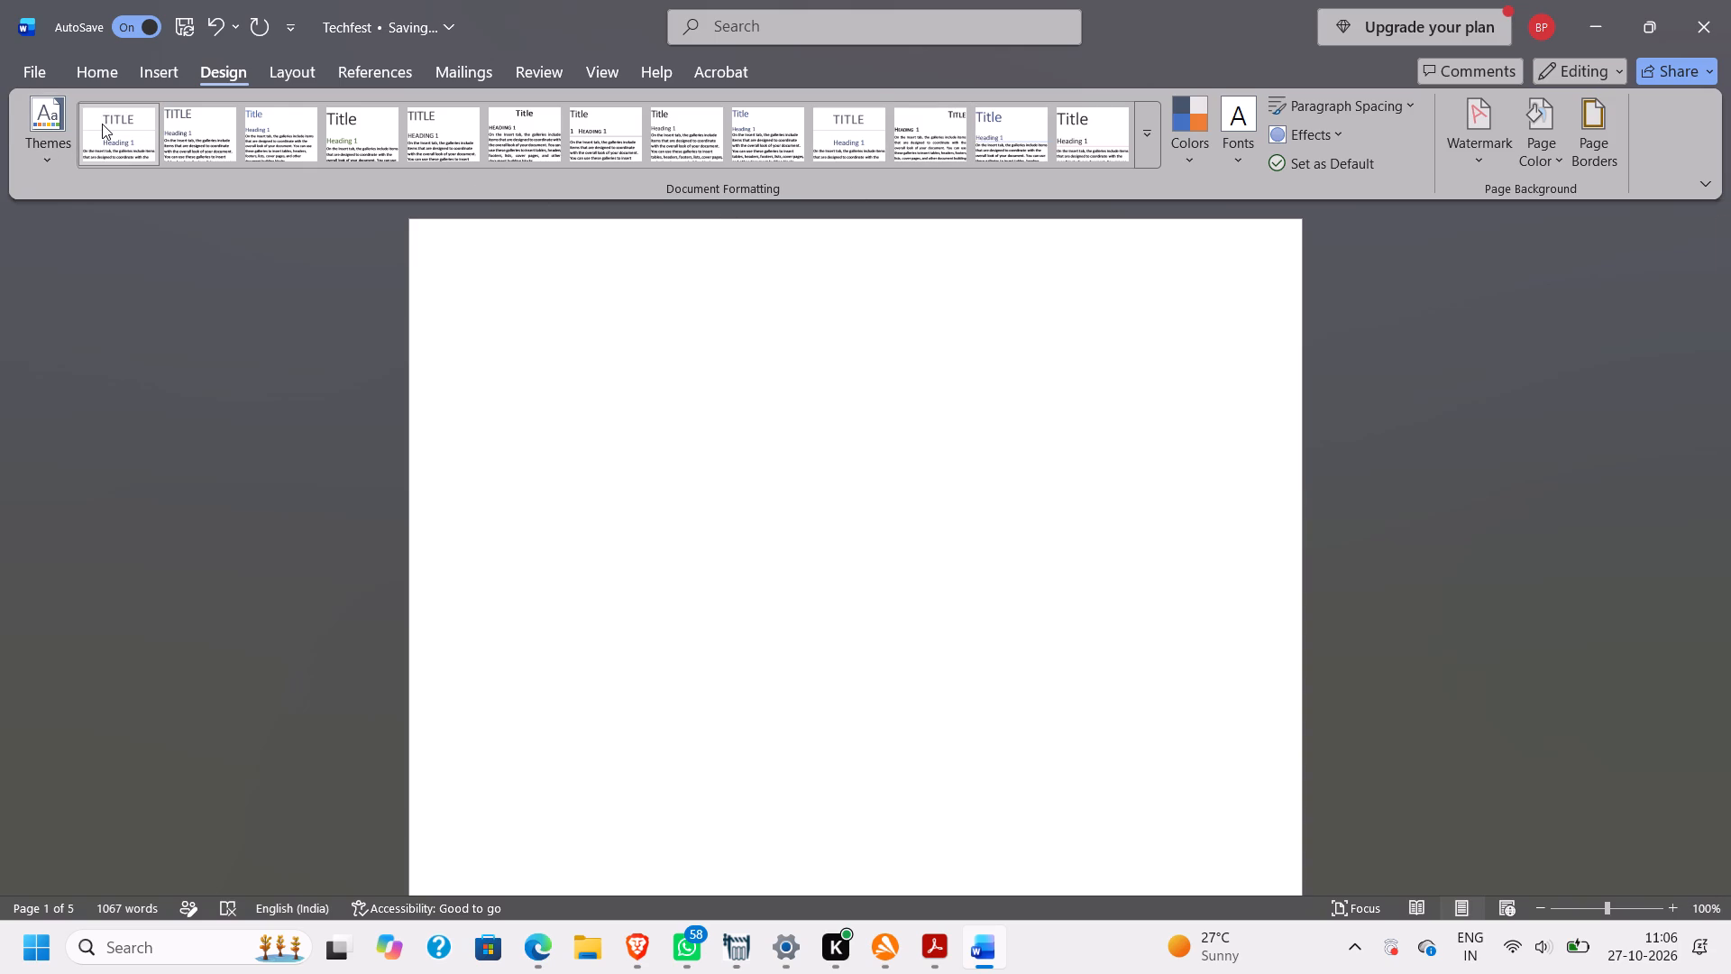
# Enter the heading "RBI Guidelines" at the top of the blank first page.
pyautogui.click(691, 281)
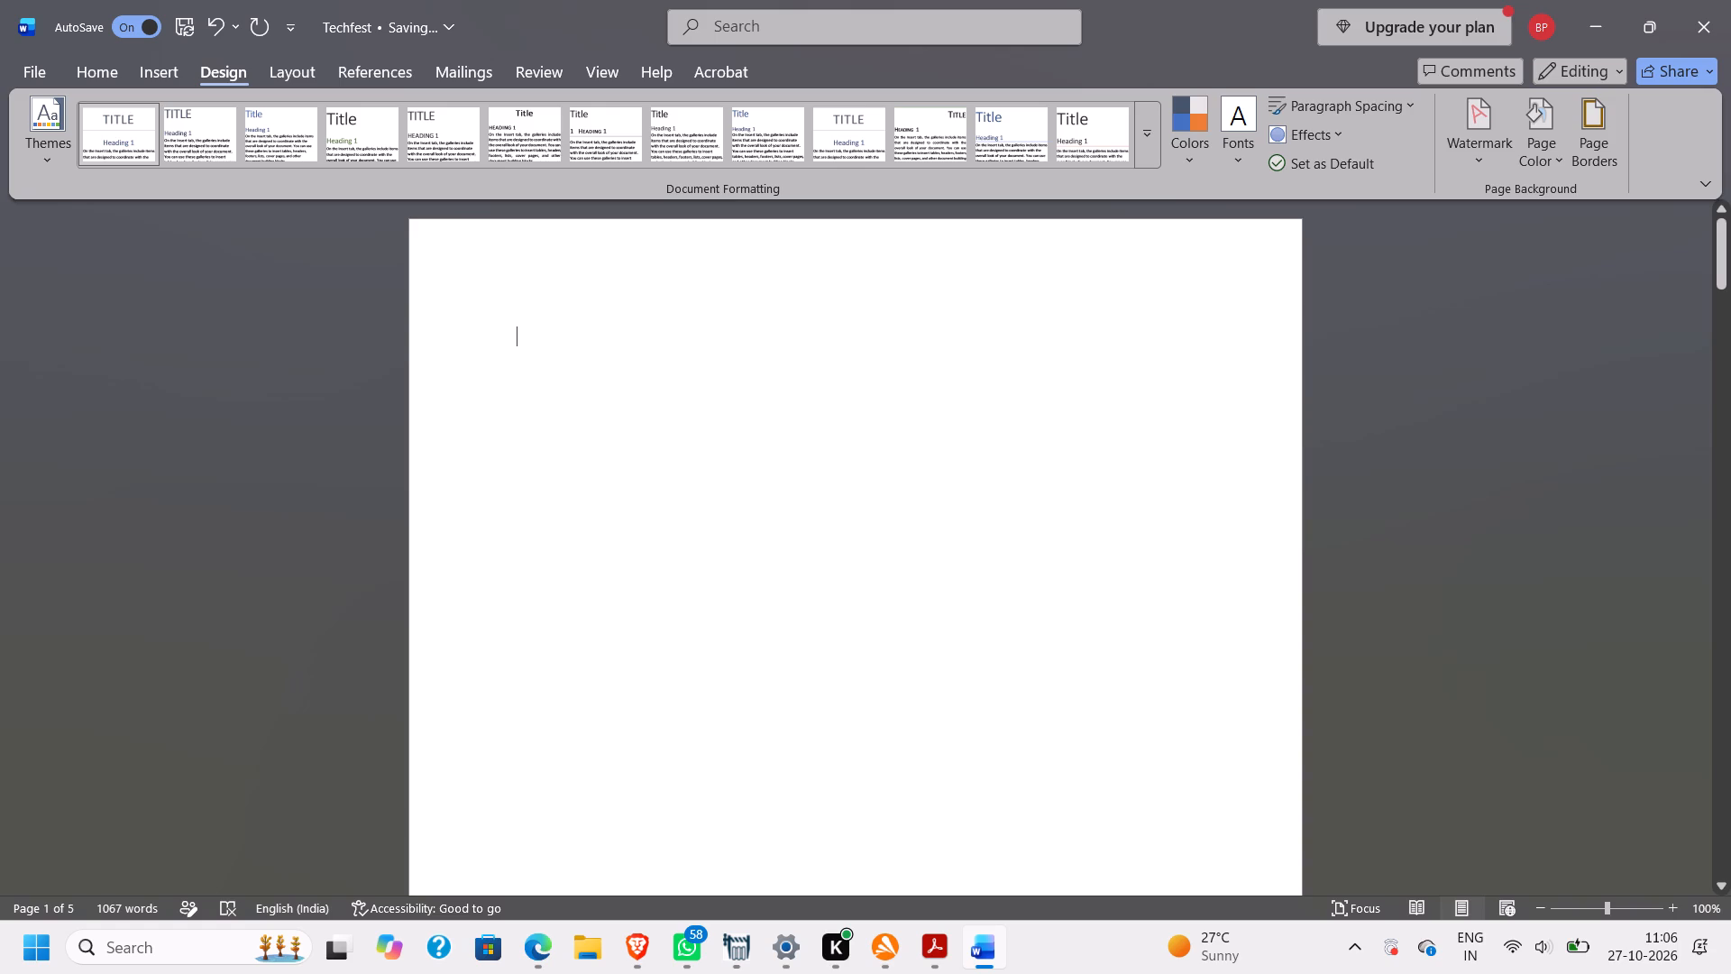
pyautogui.hotkey('shift', 'r')
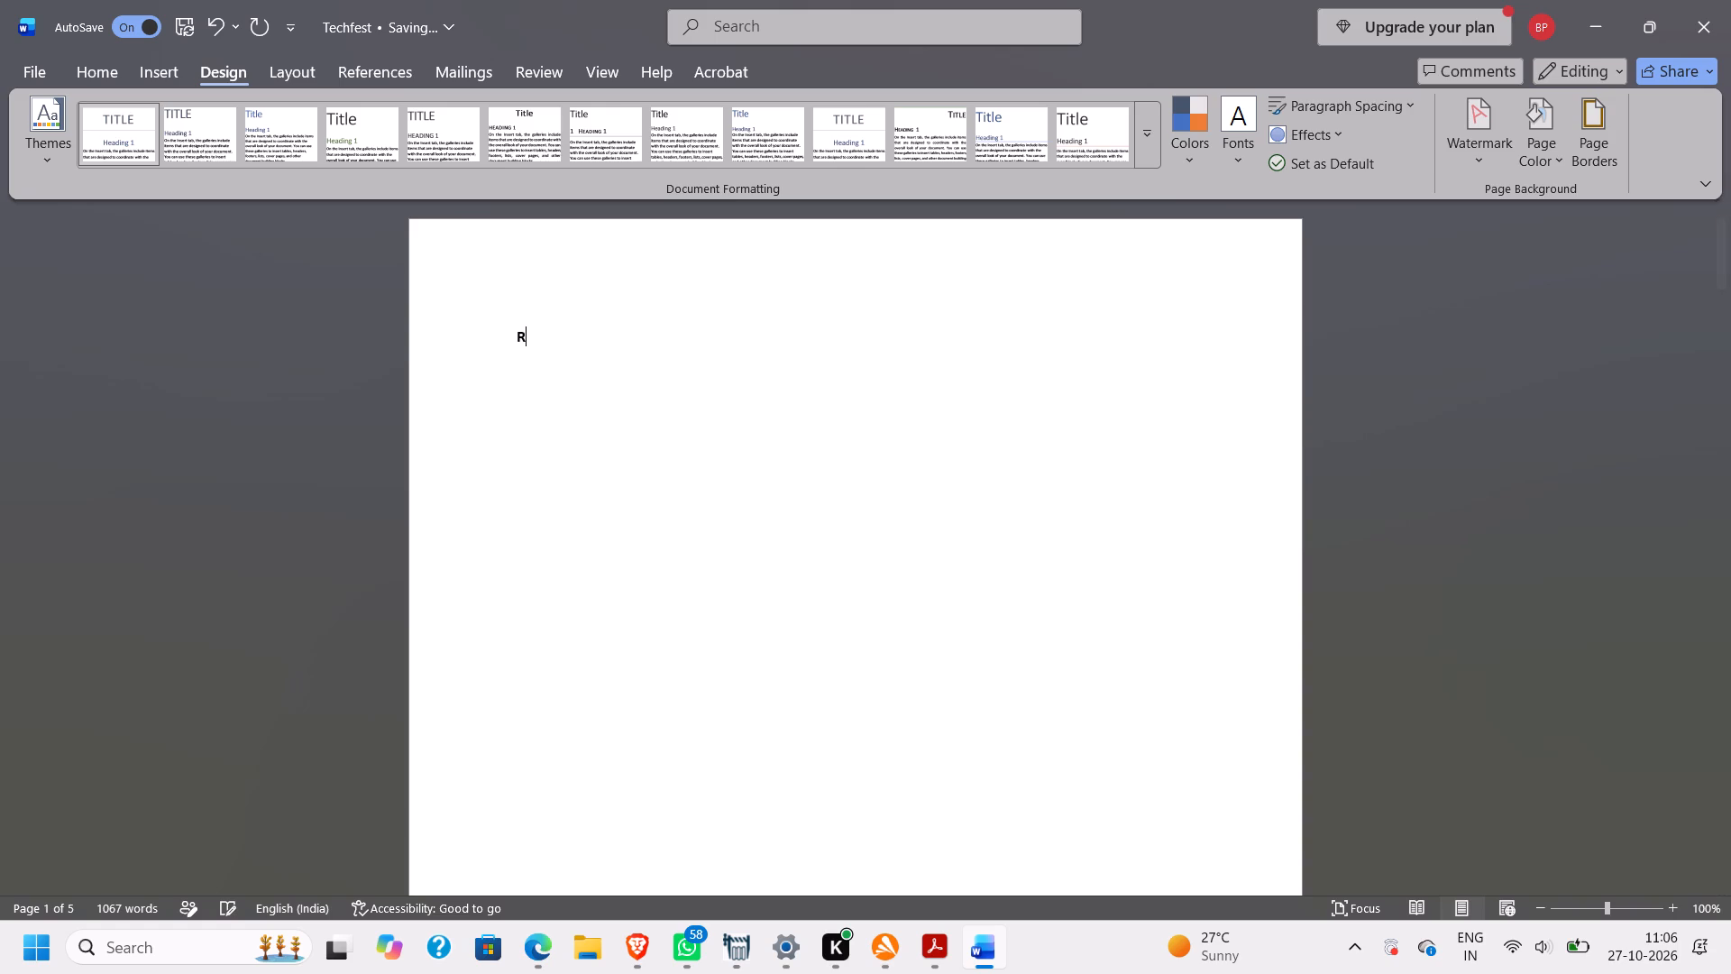
pyautogui.write('BI')
pyautogui.press('space')
pyautogui.write('Gui')
pyautogui.write('delines')
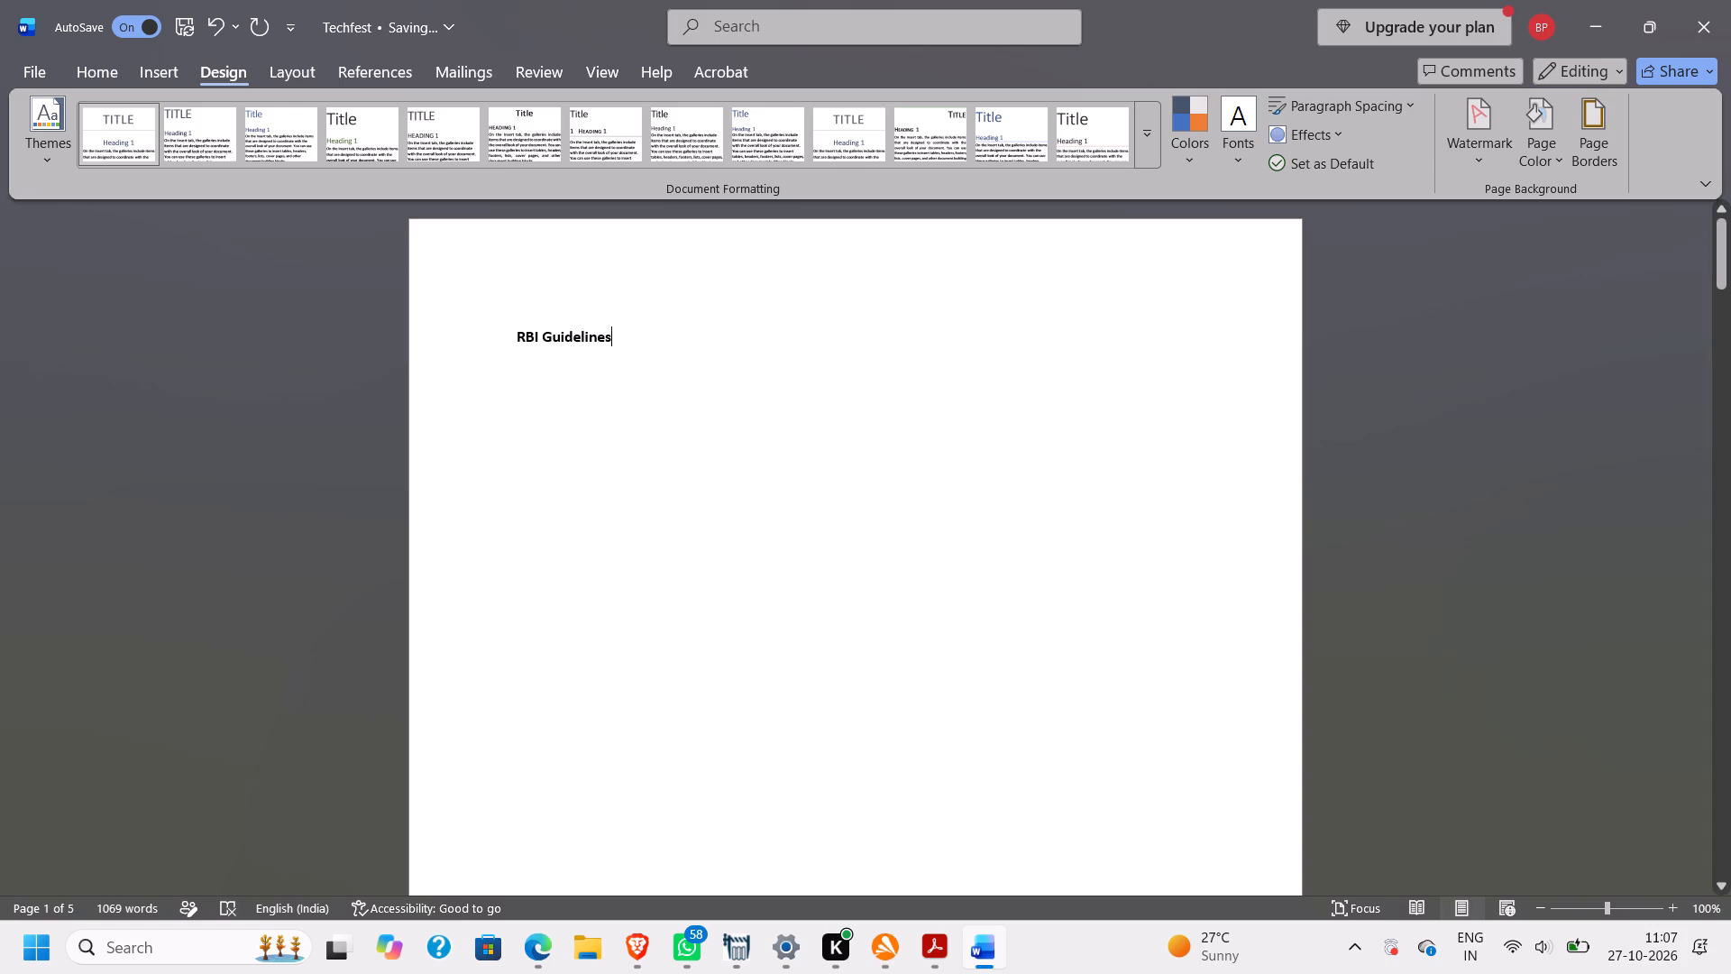
# Set the document's theme fonts to the Calibri pair.
pyautogui.click(1231, 160)
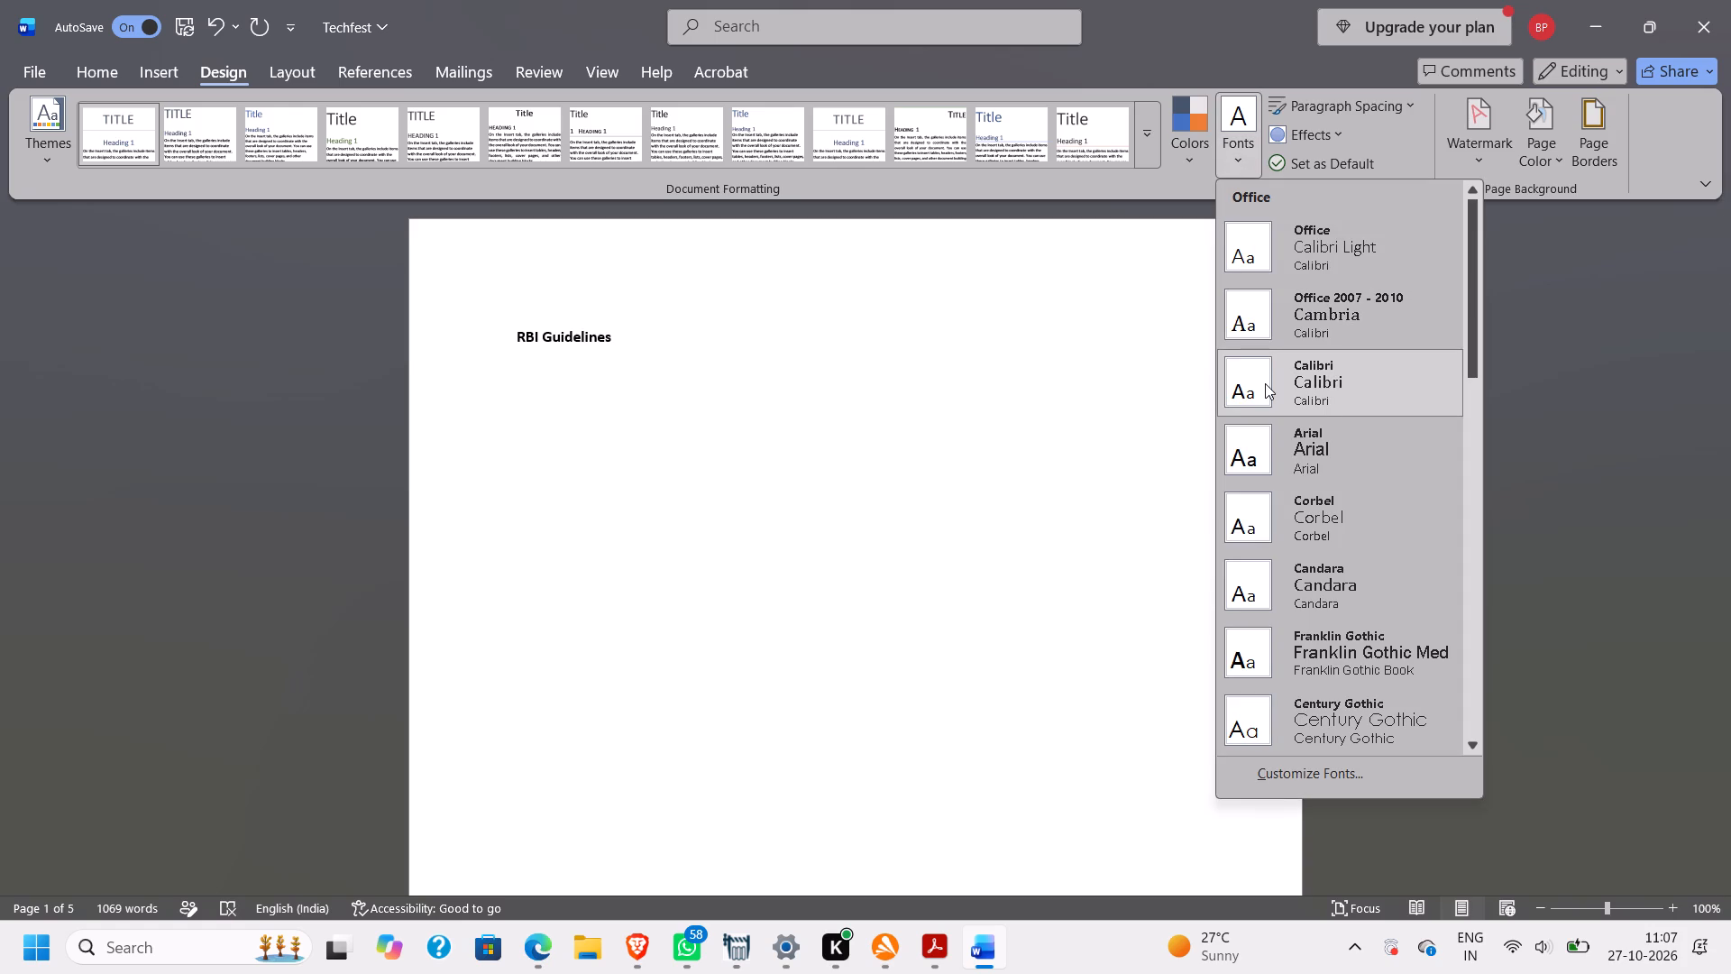
pyautogui.click(1265, 383)
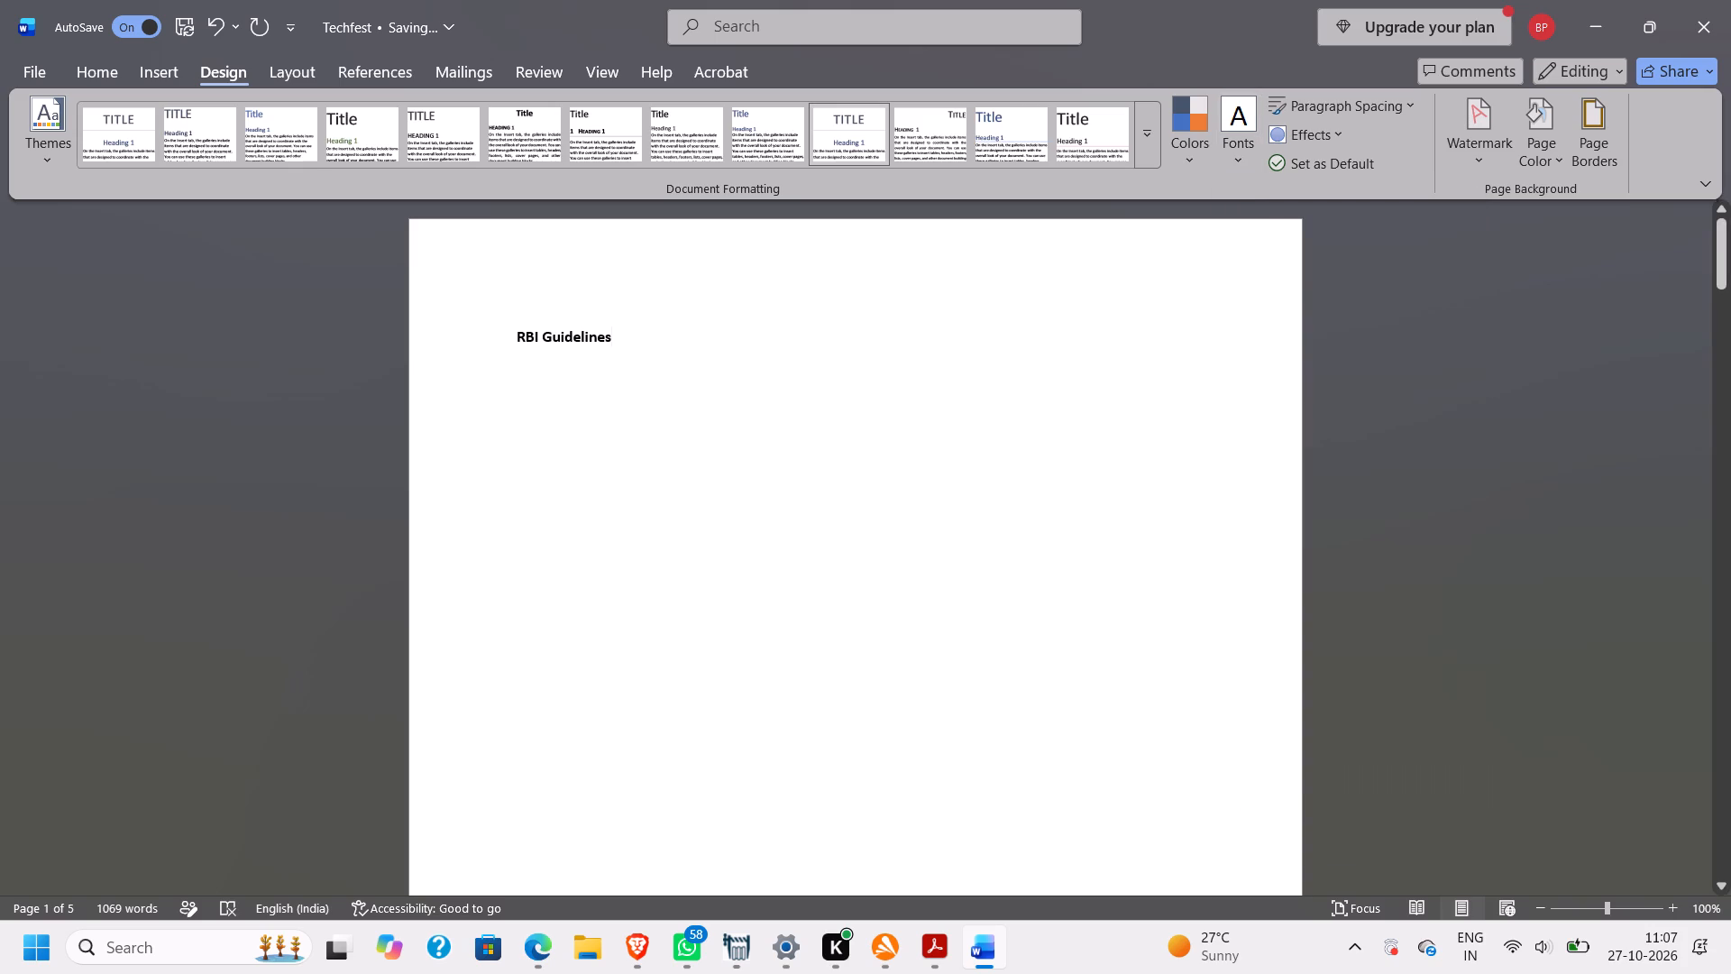
# Apply the Title style to the "RBI Guidelines" heading and place the cursor on the line below it.
pyautogui.click(726, 352)
pyautogui.click(618, 341)
pyautogui.press('space')
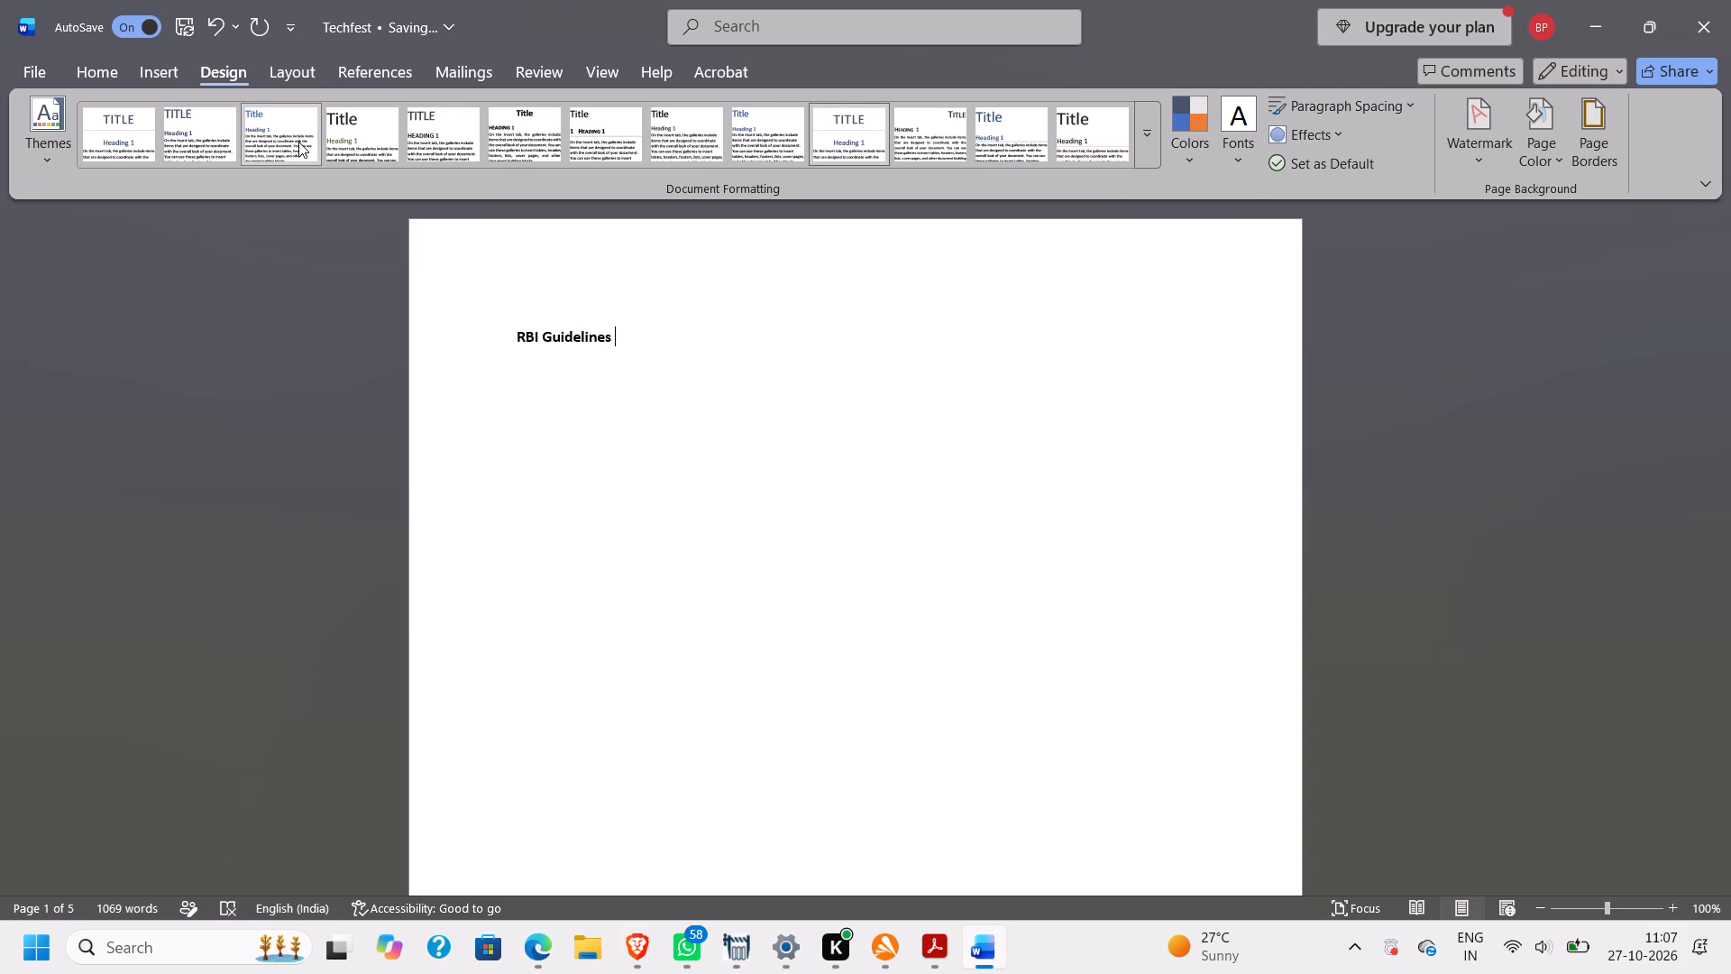
pyautogui.click(106, 69)
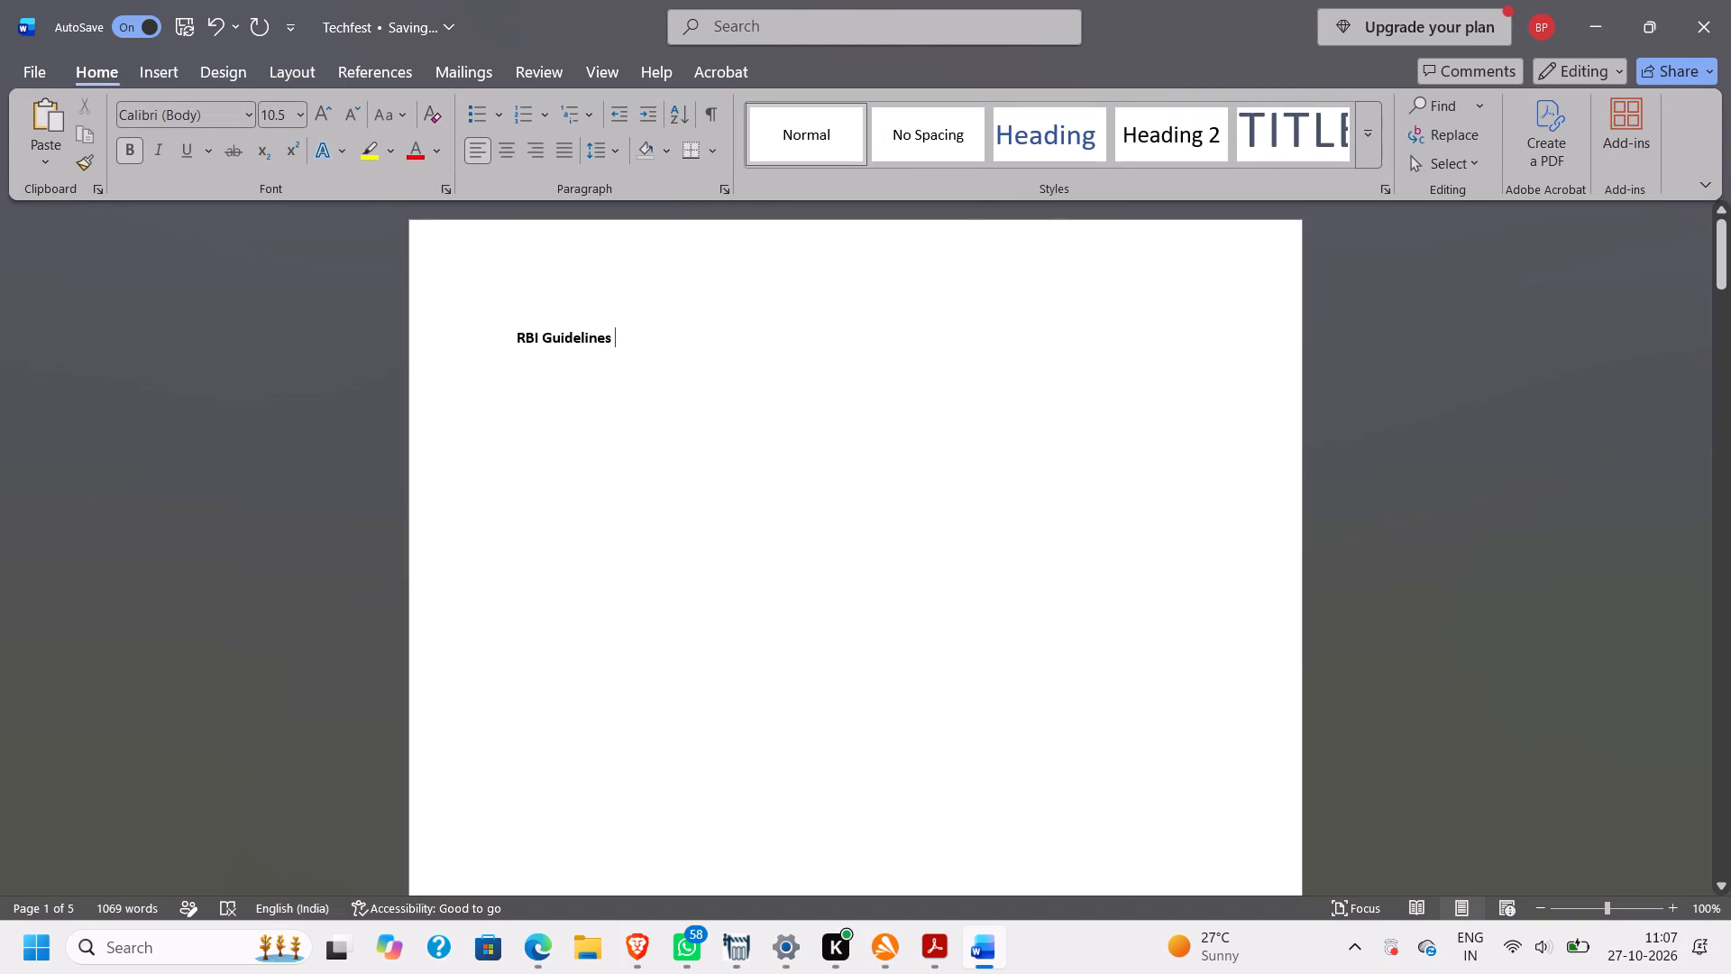
pyautogui.click(1296, 128)
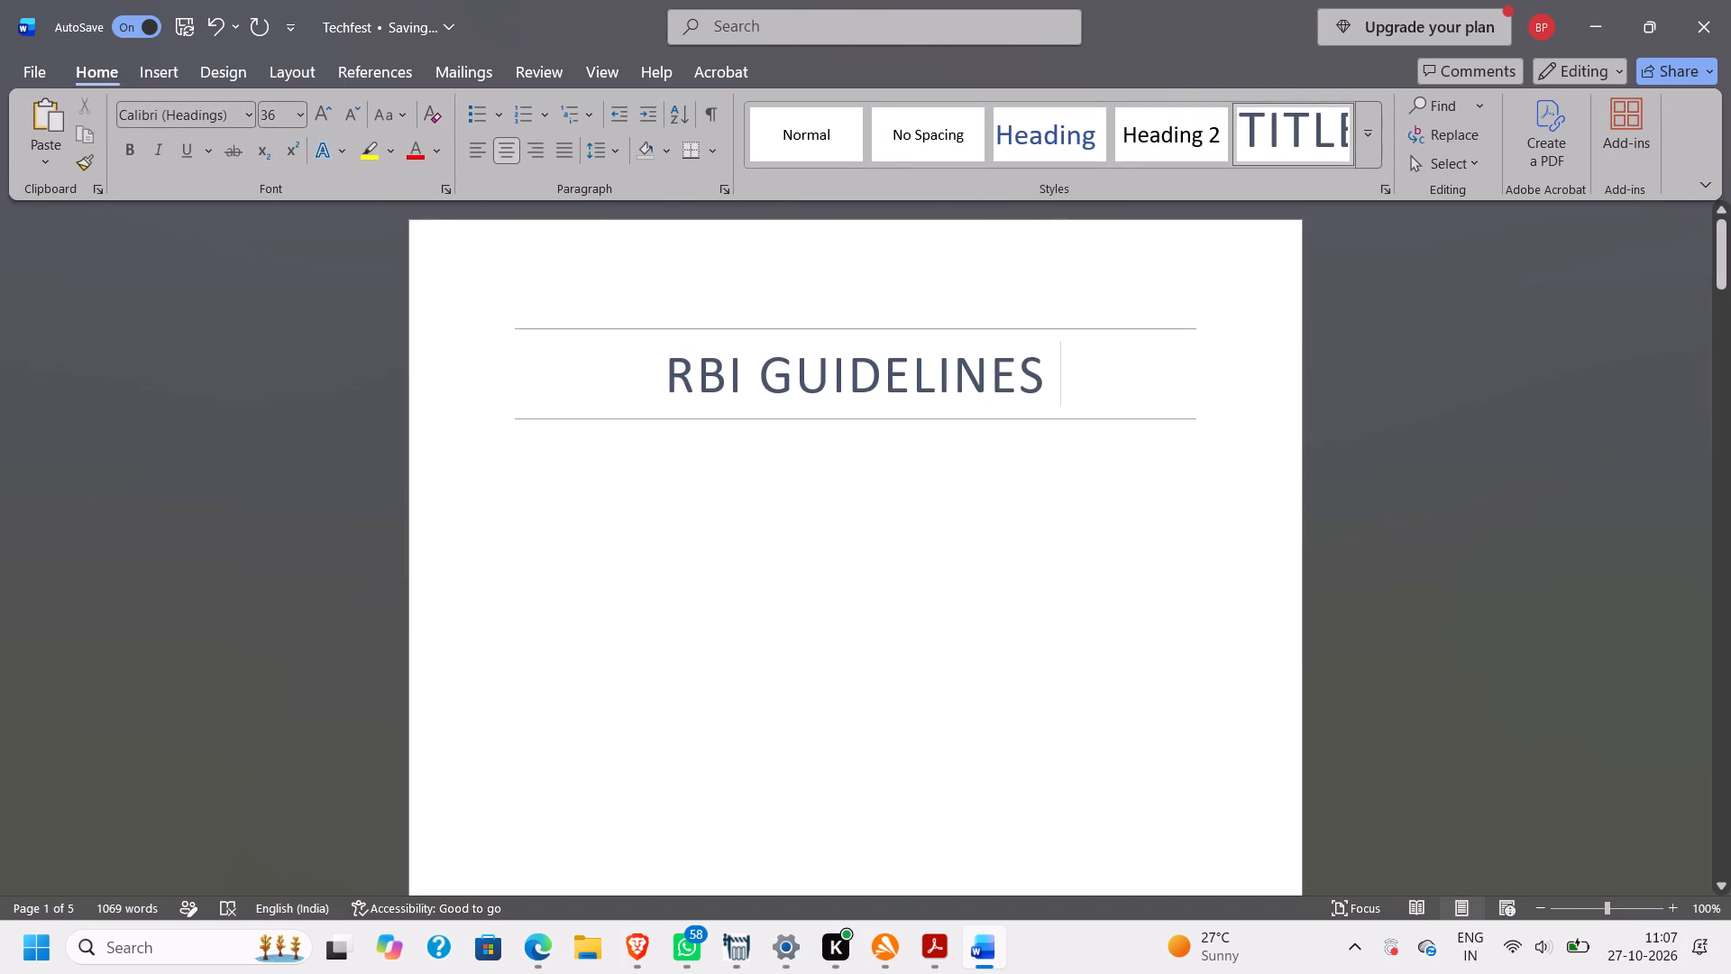
pyautogui.click(752, 594)
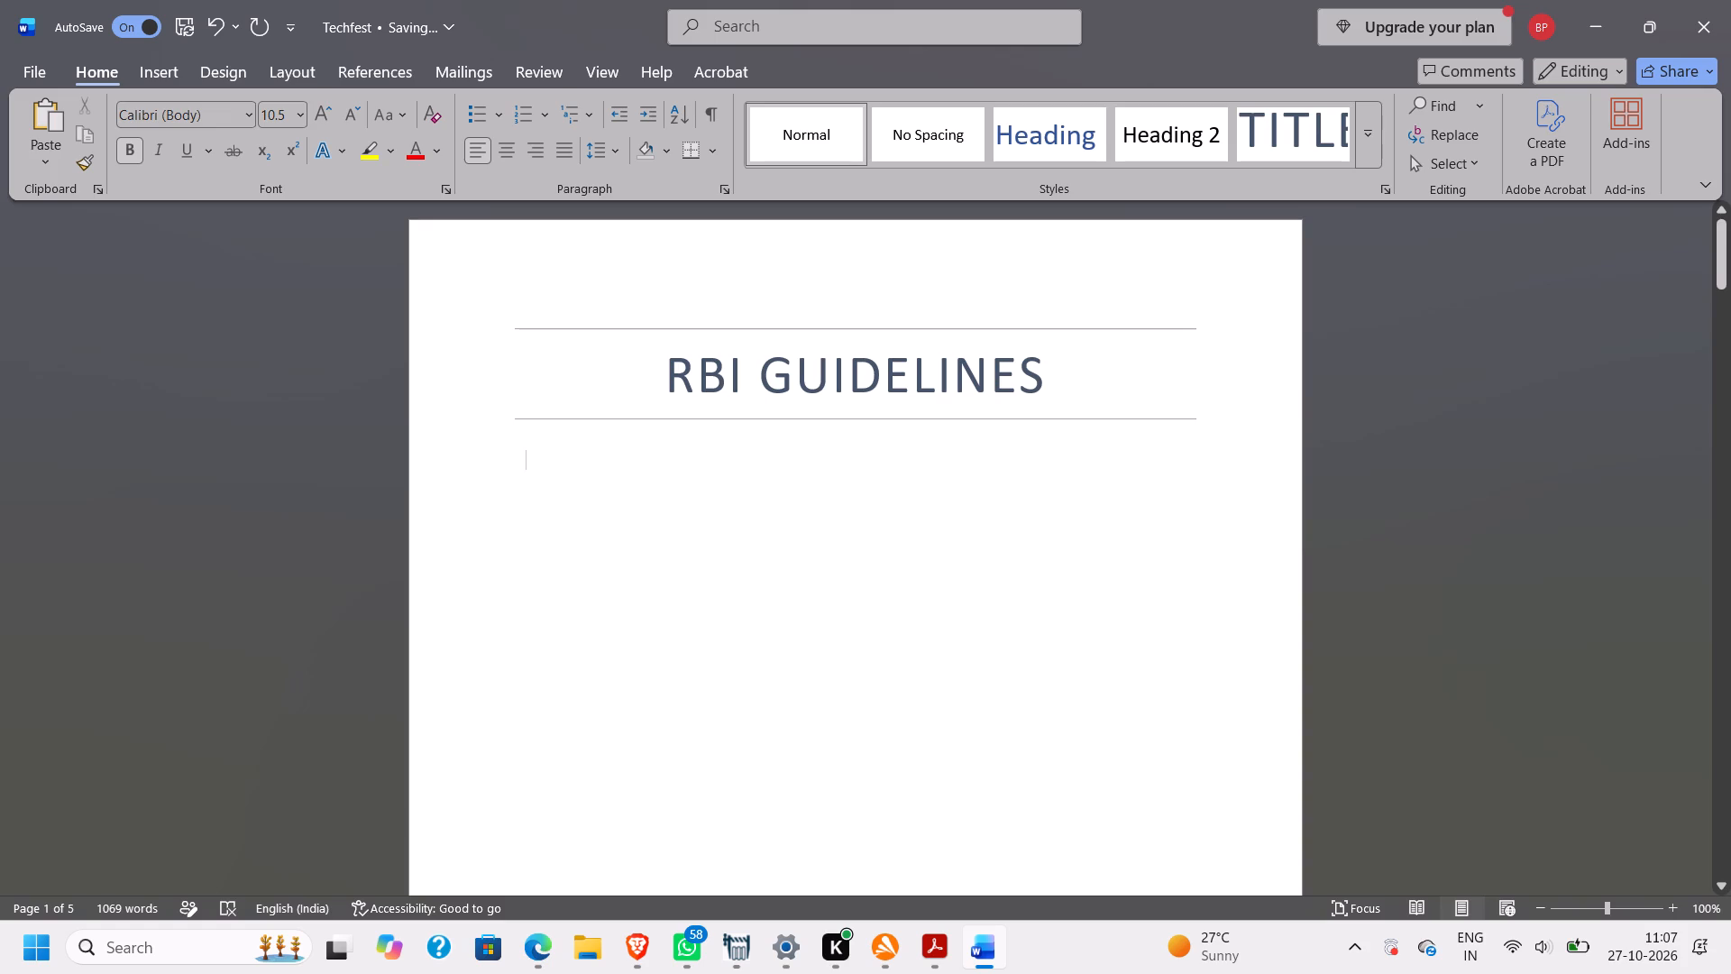
pyautogui.click(571, 469)
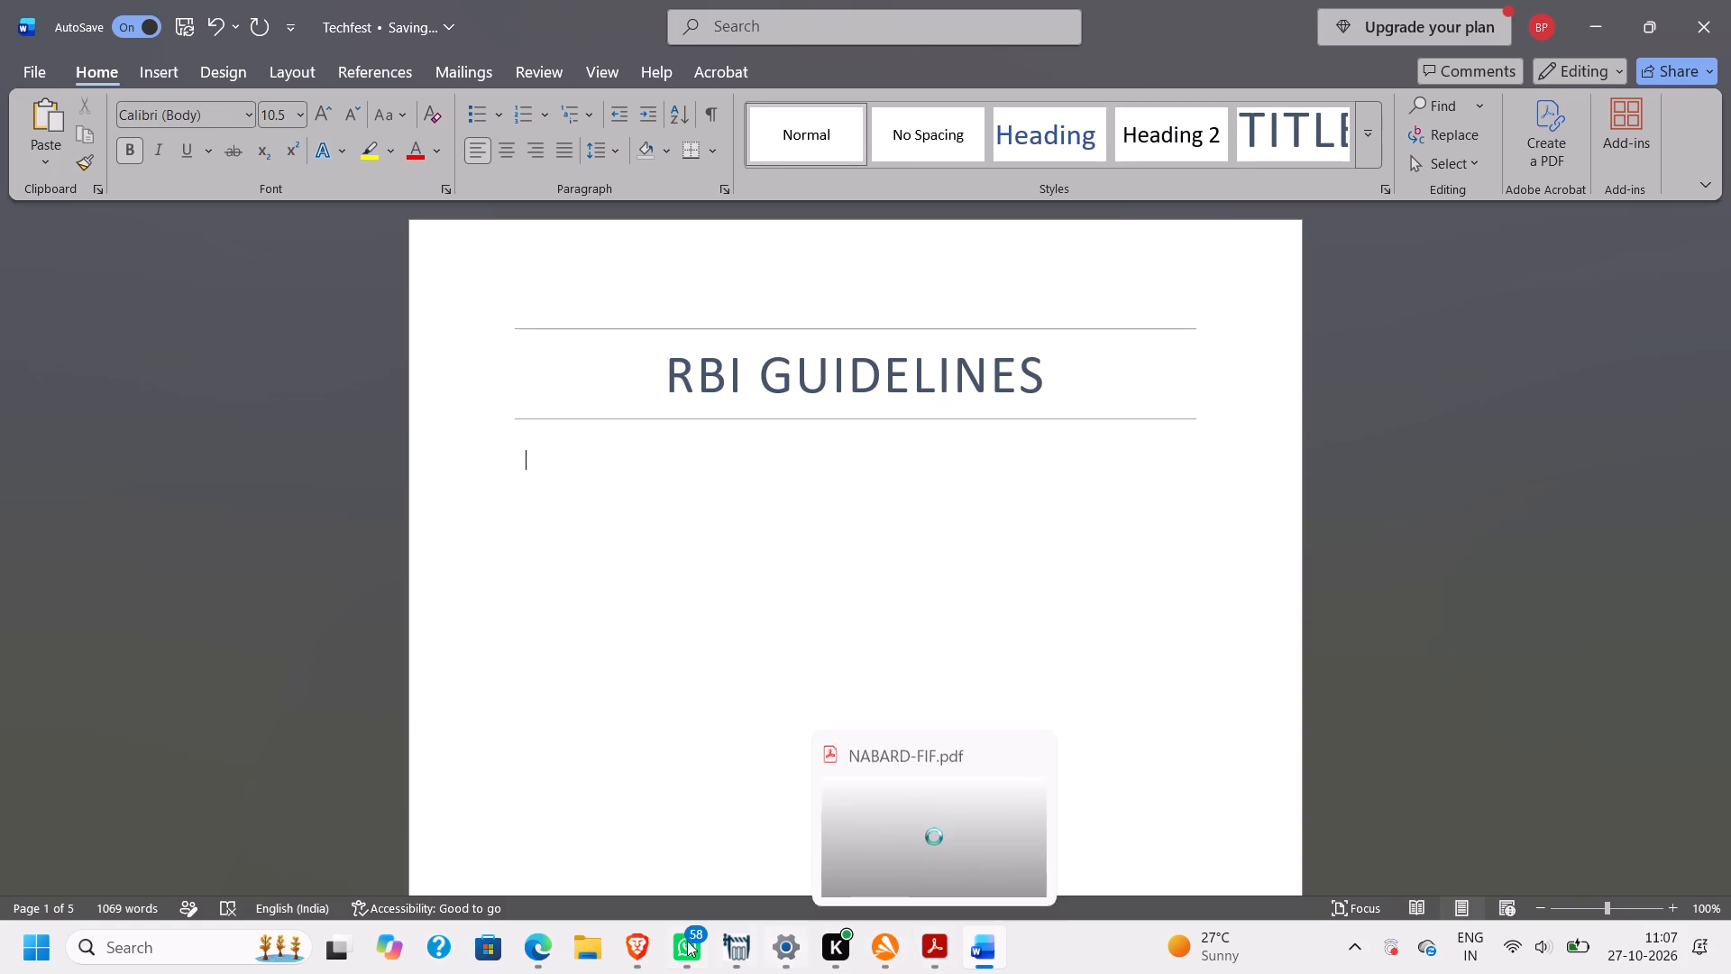
# Switch to the RBI guideline PDF in Brave and select page 1's passage from "Subsequent to the financial inclusion efforts" through "already opened accounts active".
pyautogui.click(637, 942)
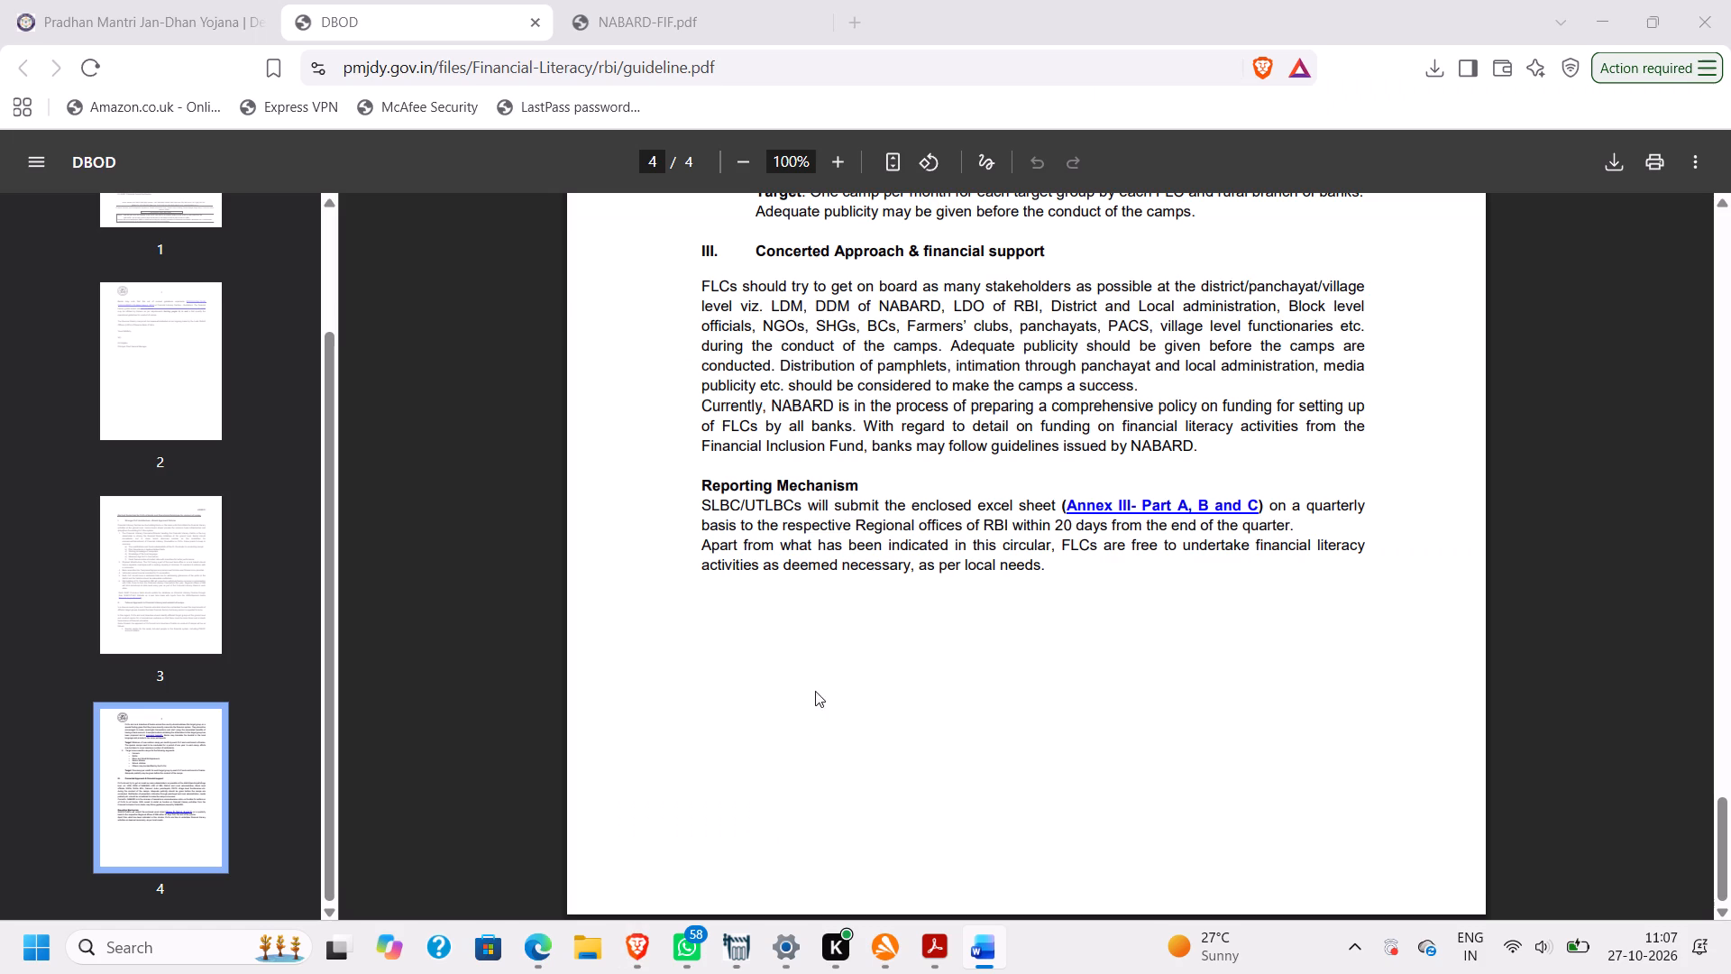
pyautogui.scroll(11, 914, 464)
pyautogui.scroll(16, 908, 380)
pyautogui.scroll(-1, 908, 380)
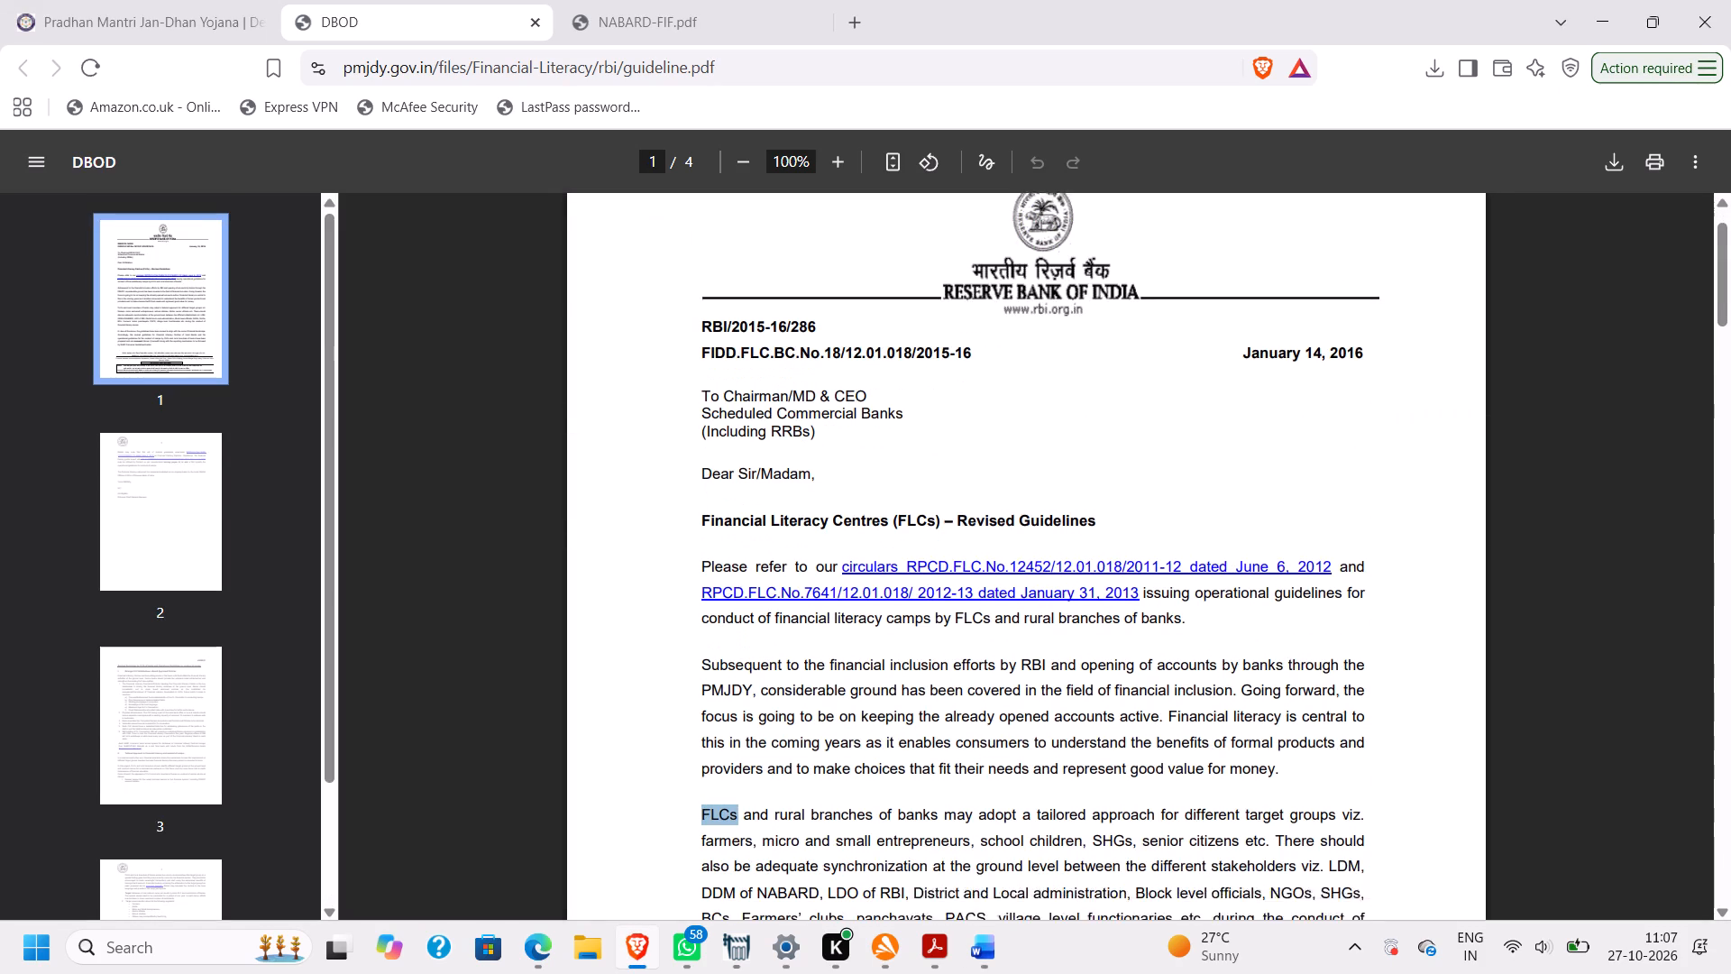
pyautogui.scroll(-2, 908, 380)
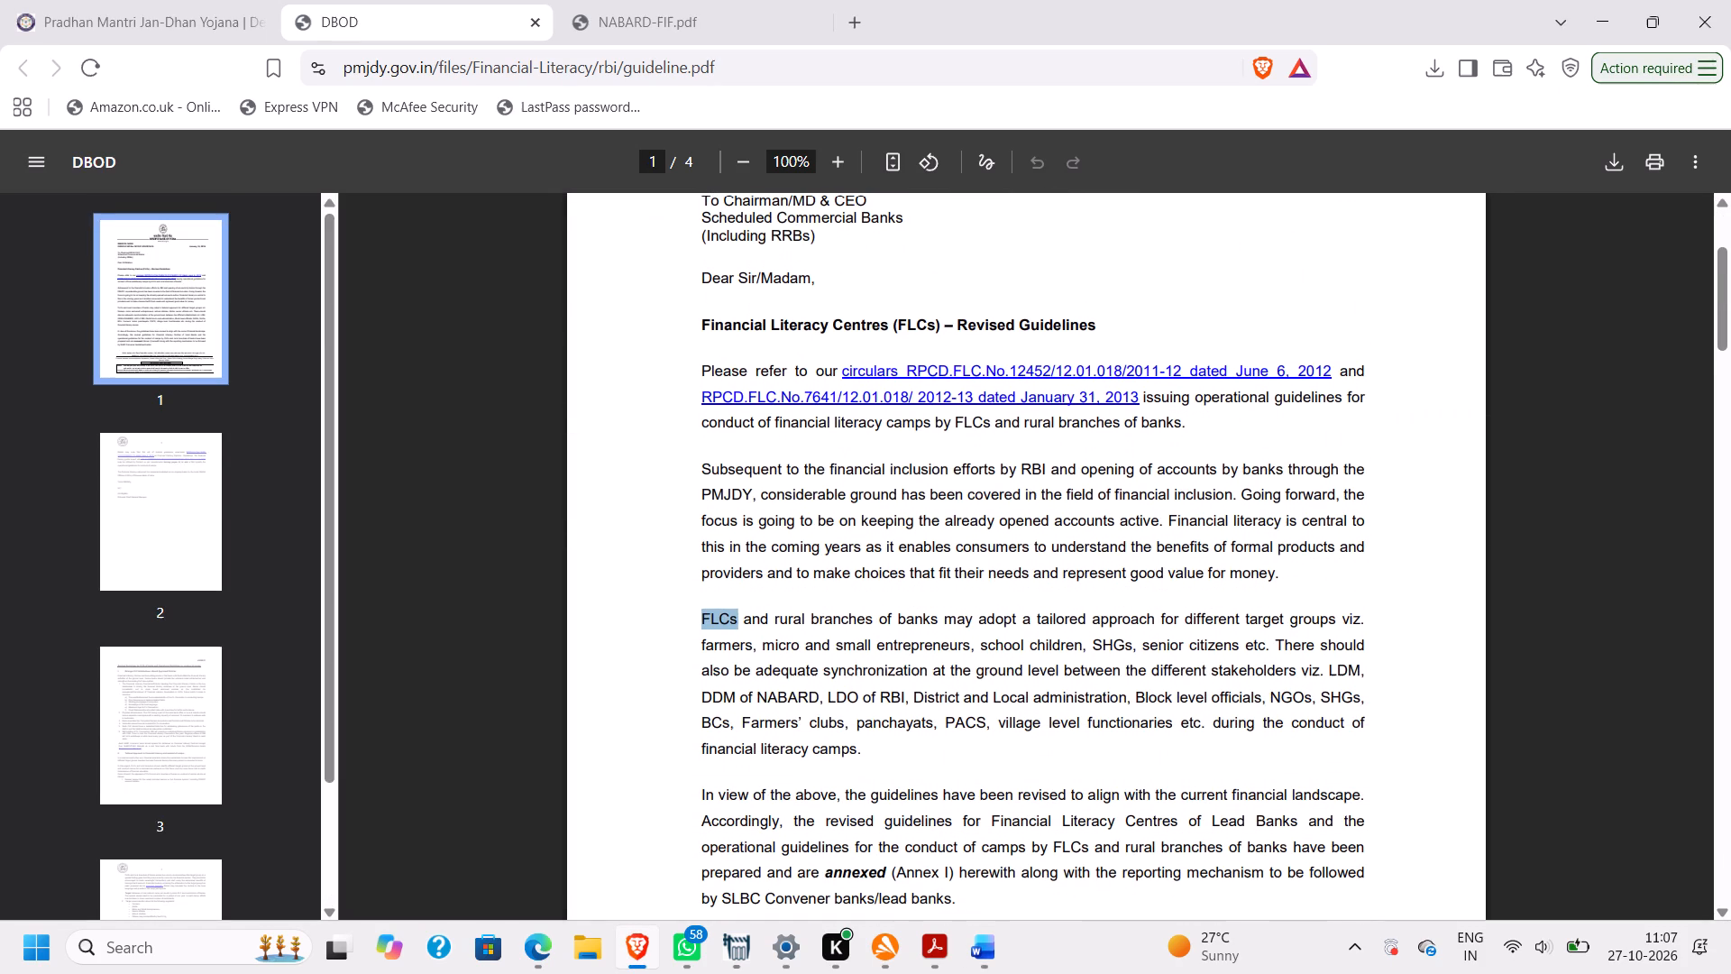
pyautogui.click(740, 473)
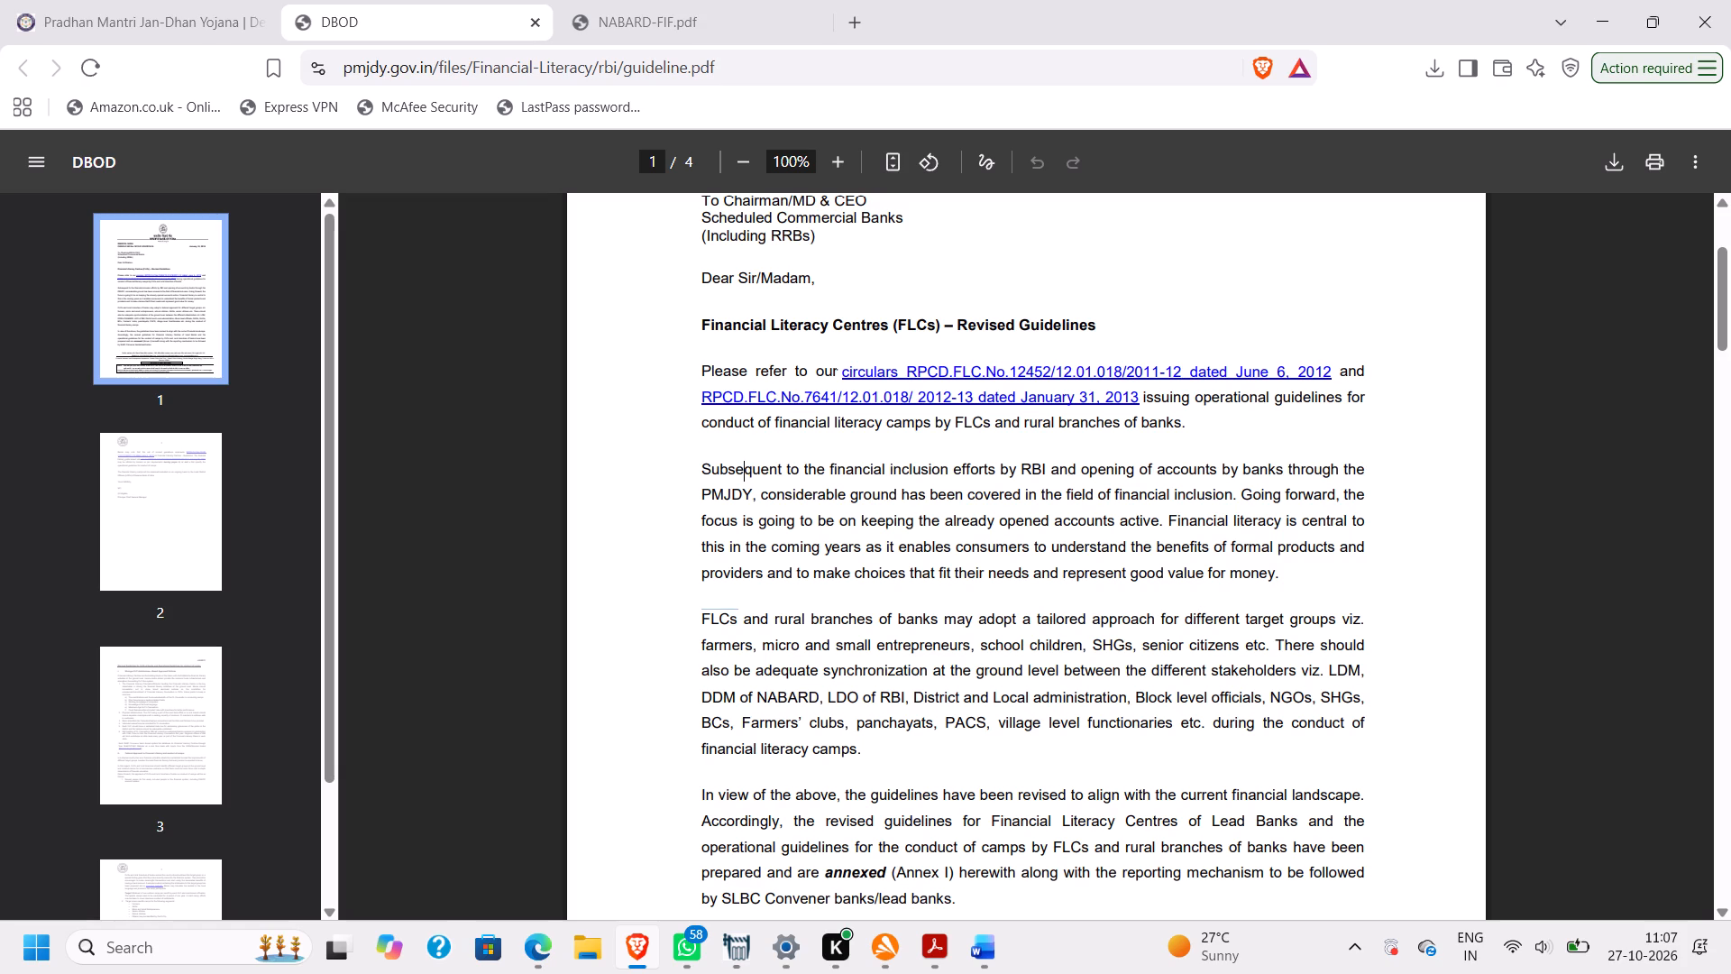
pyautogui.click(701, 469)
pyautogui.moveTo(701, 469); pyautogui.dragTo(1067, 465)
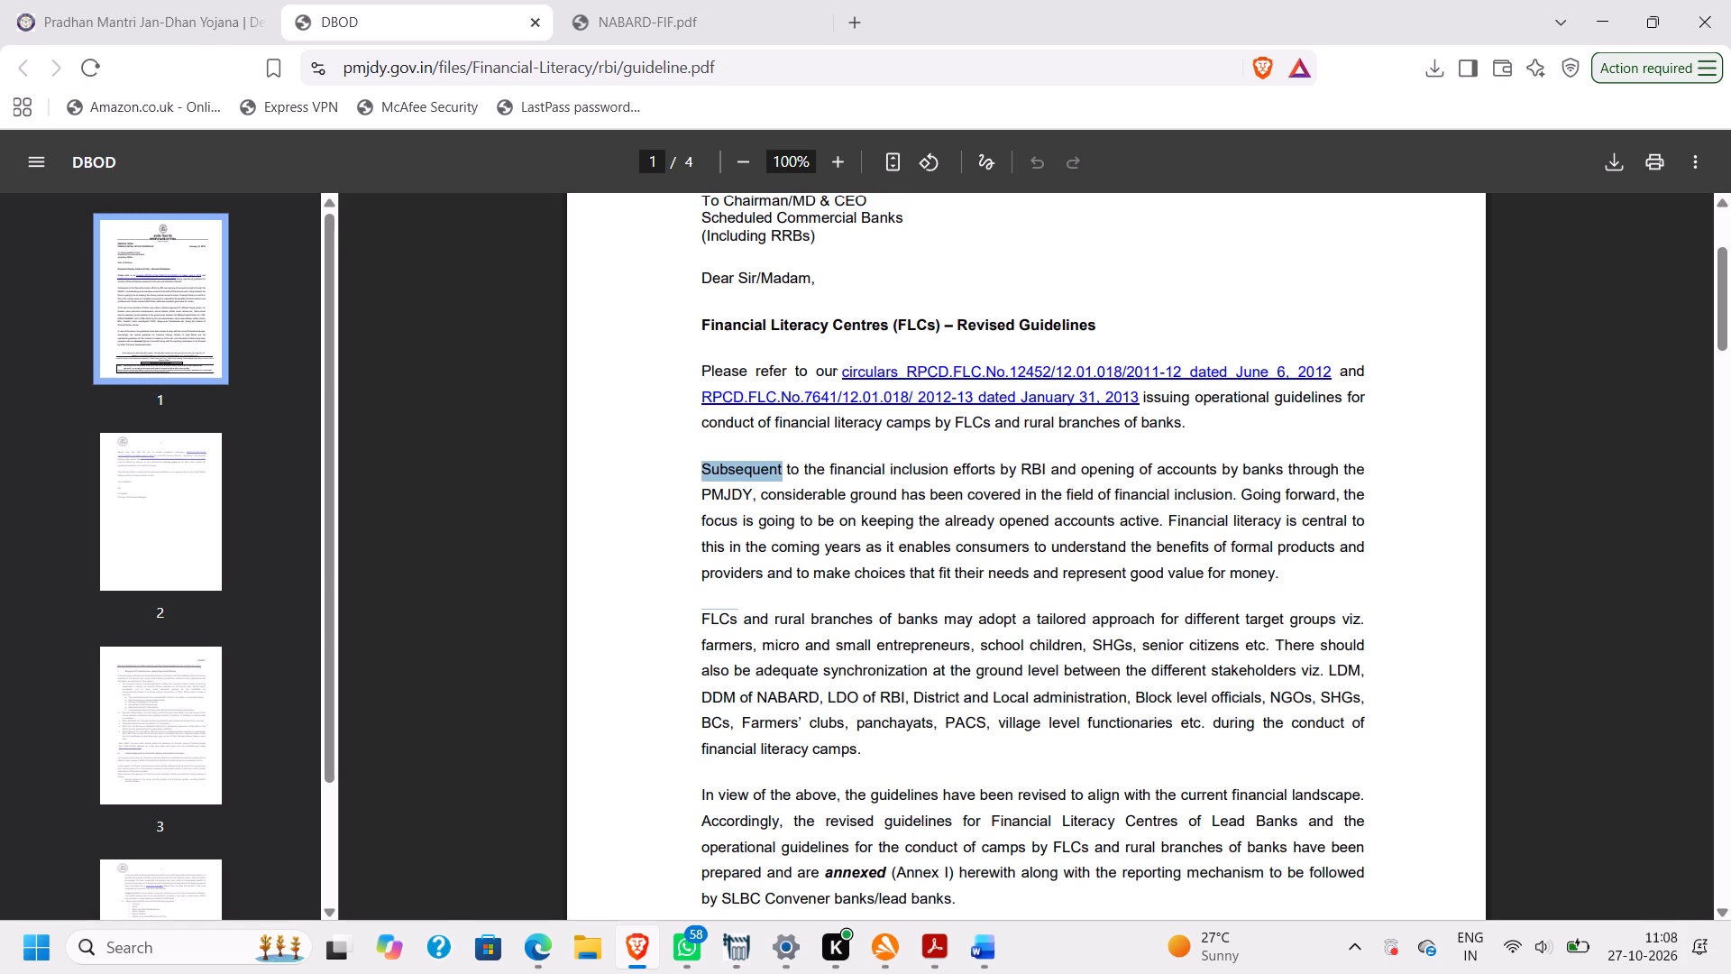
pyautogui.moveTo(1067, 465); pyautogui.dragTo(783, 457)
pyautogui.click(783, 457)
pyautogui.moveTo(783, 457); pyautogui.dragTo(824, 466)
pyautogui.moveTo(824, 466); pyautogui.dragTo(710, 454)
pyautogui.moveTo(710, 454); pyautogui.dragTo(697, 467)
pyautogui.moveTo(697, 467); pyautogui.dragTo(1300, 487)
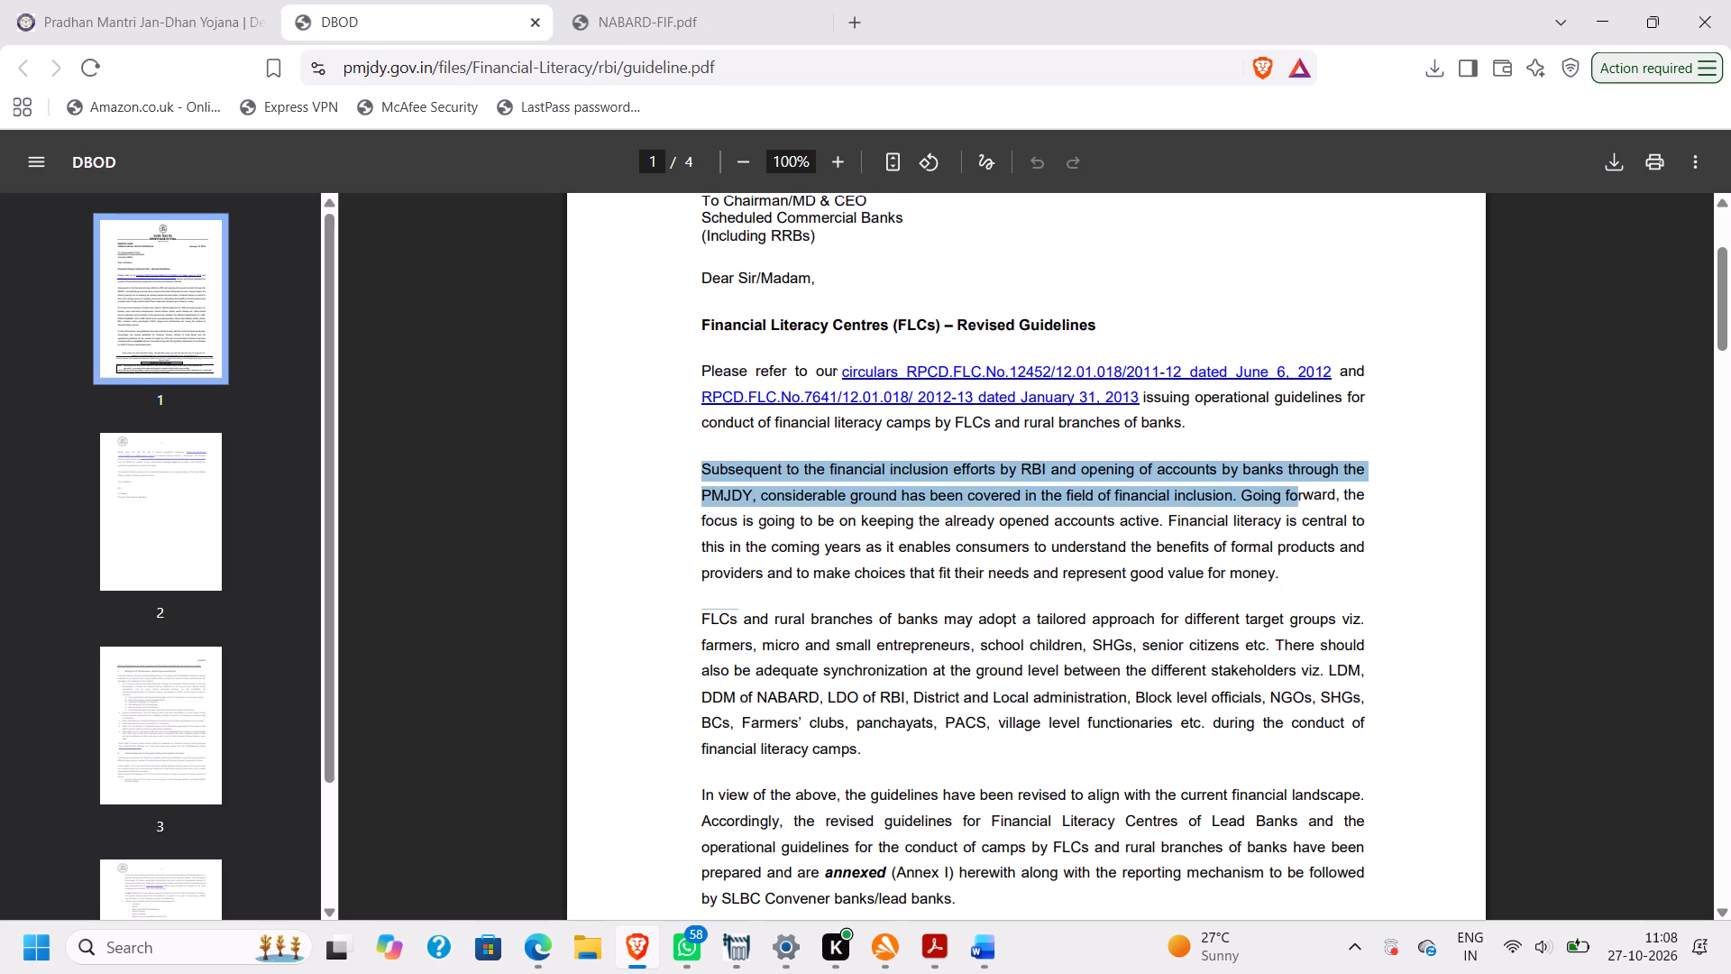
pyautogui.moveTo(1300, 487); pyautogui.dragTo(1206, 524)
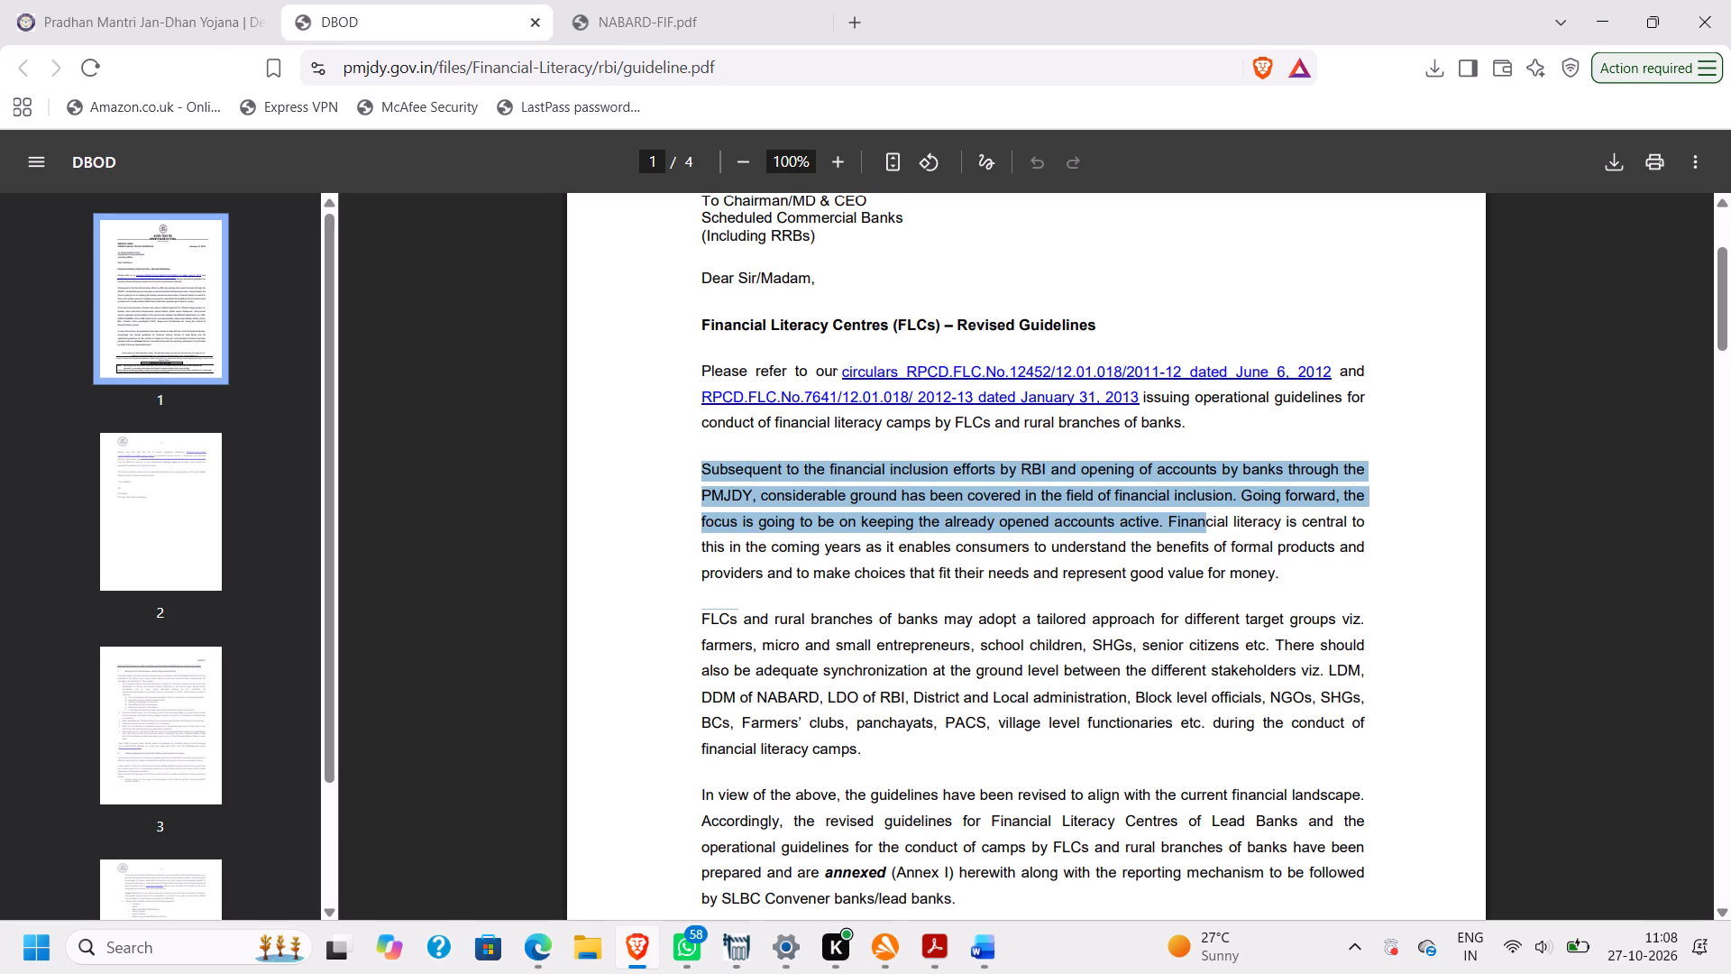
pyautogui.moveTo(1206, 524); pyautogui.dragTo(1158, 523)
pyautogui.hotkey('ctrl', 'v')
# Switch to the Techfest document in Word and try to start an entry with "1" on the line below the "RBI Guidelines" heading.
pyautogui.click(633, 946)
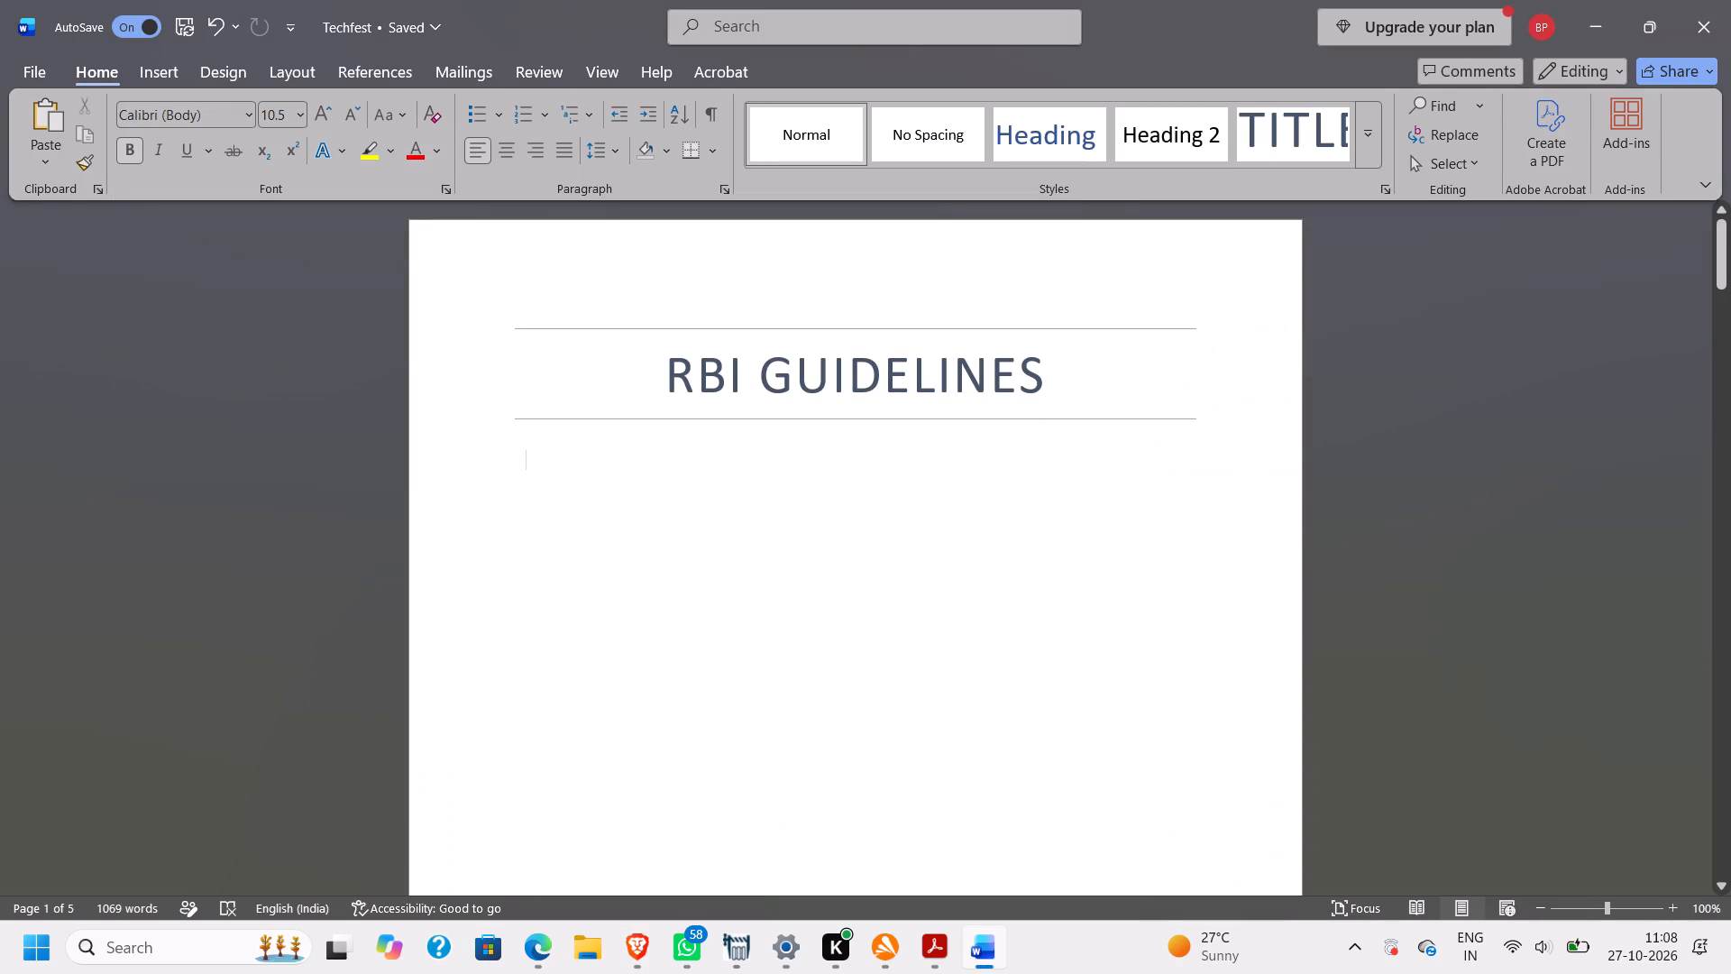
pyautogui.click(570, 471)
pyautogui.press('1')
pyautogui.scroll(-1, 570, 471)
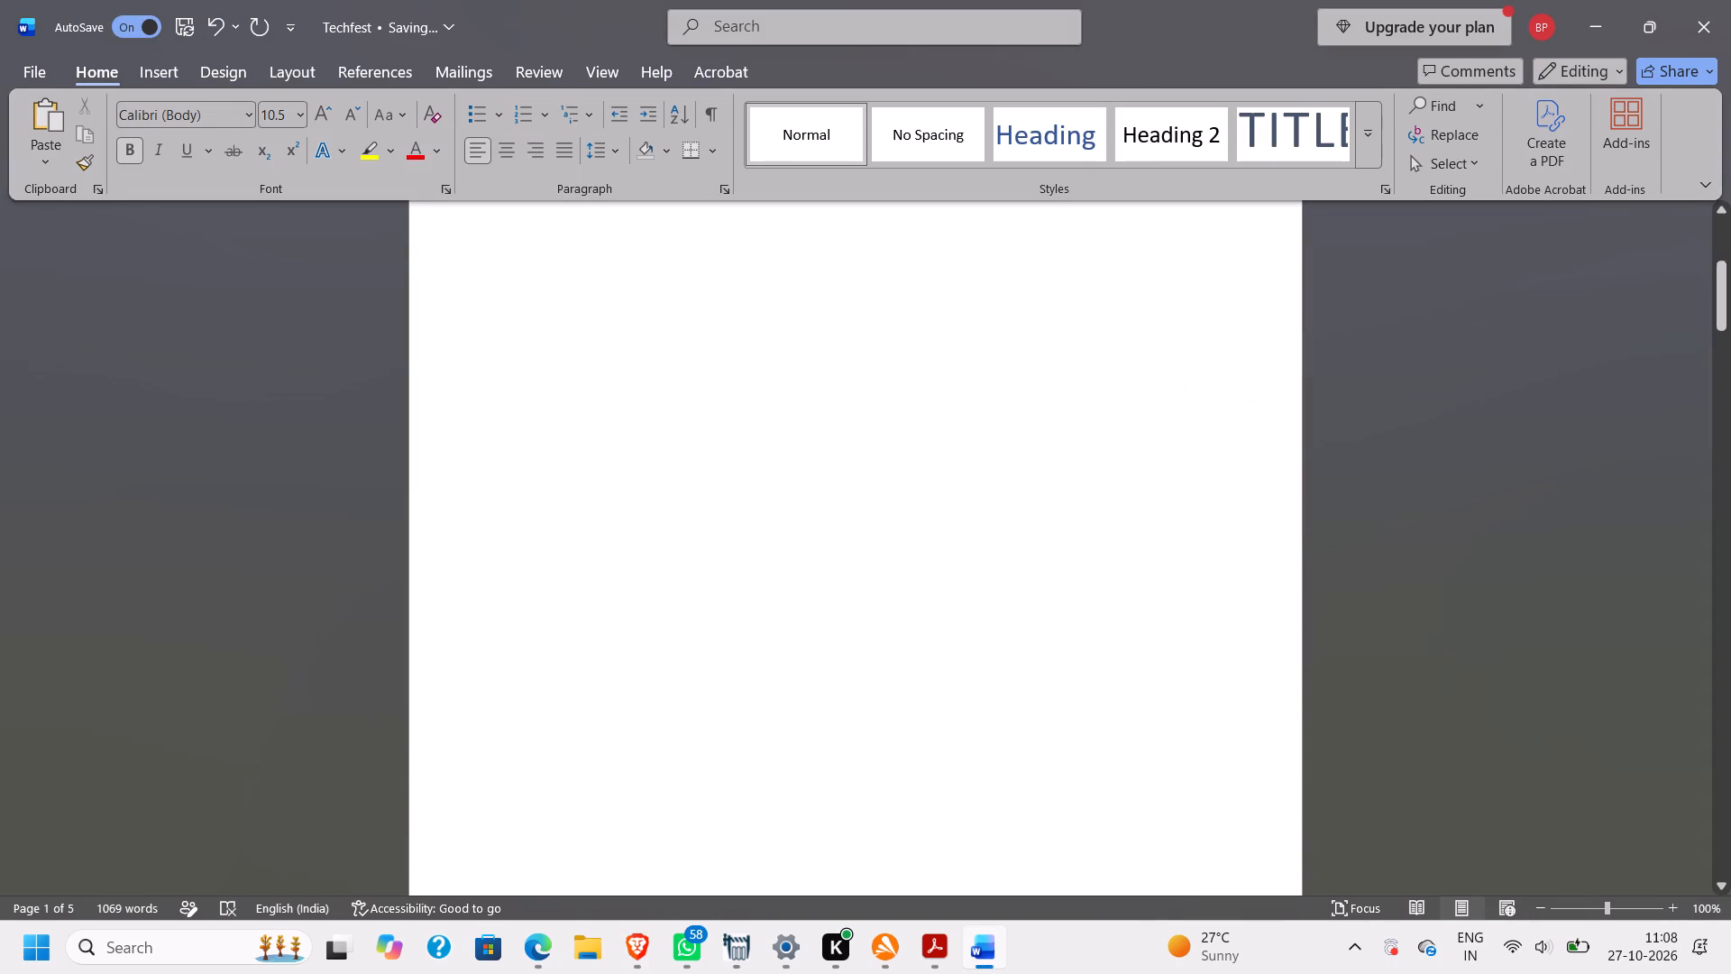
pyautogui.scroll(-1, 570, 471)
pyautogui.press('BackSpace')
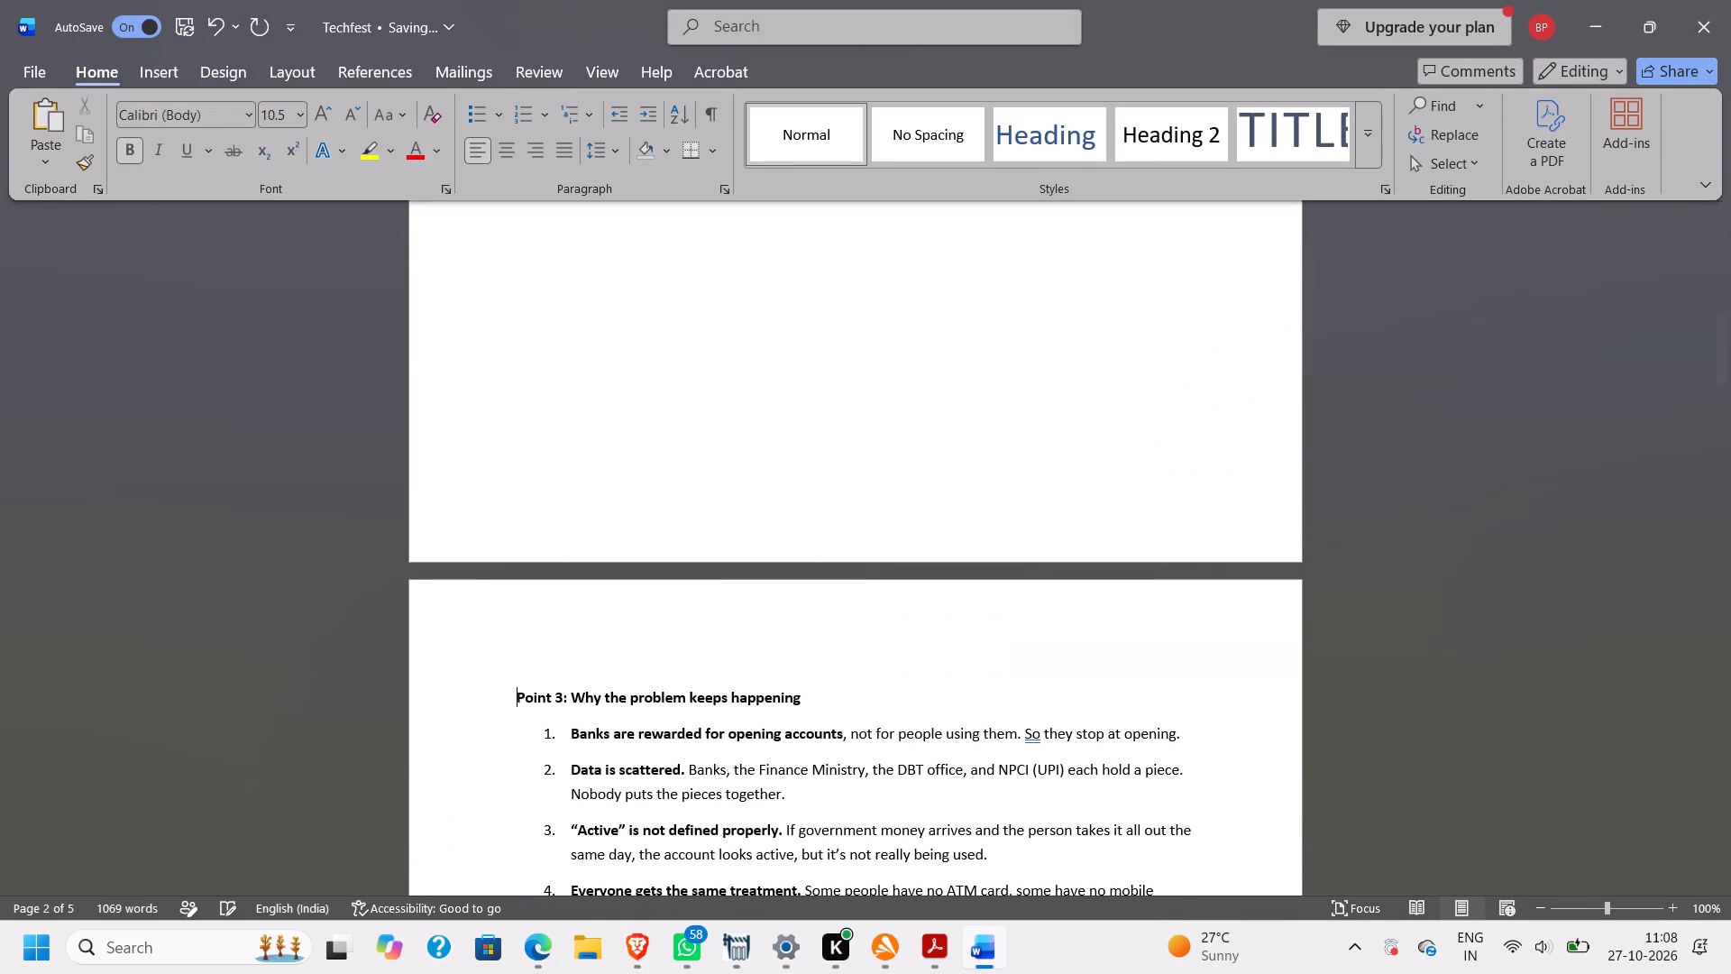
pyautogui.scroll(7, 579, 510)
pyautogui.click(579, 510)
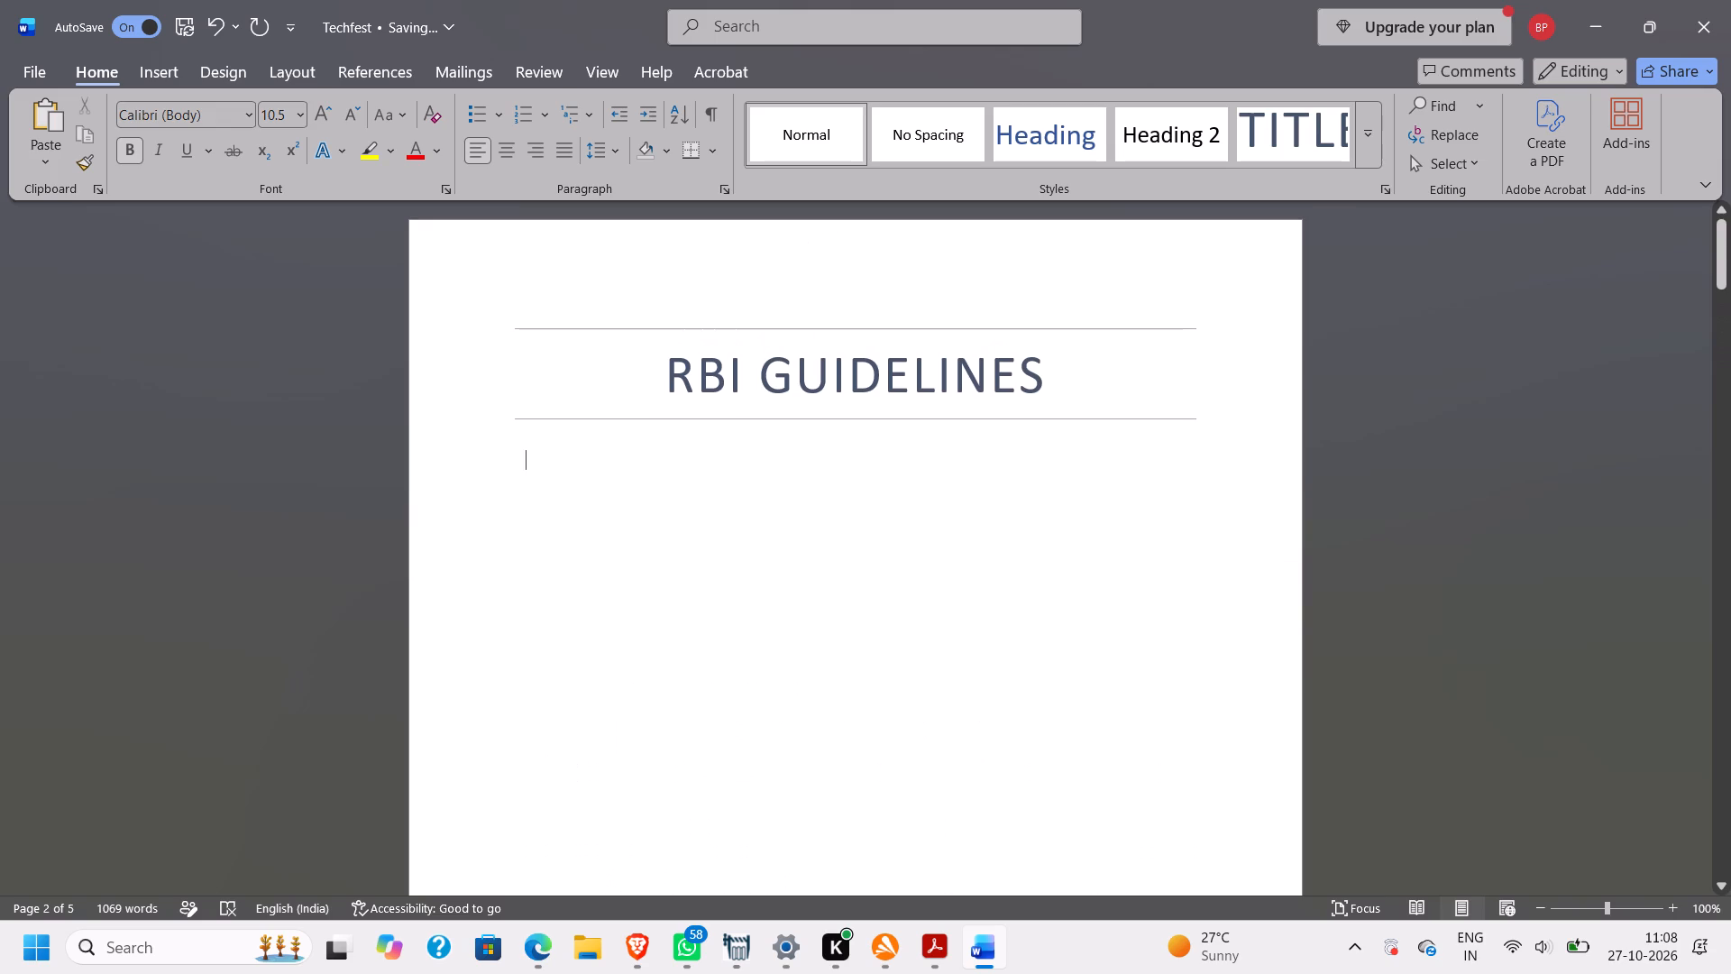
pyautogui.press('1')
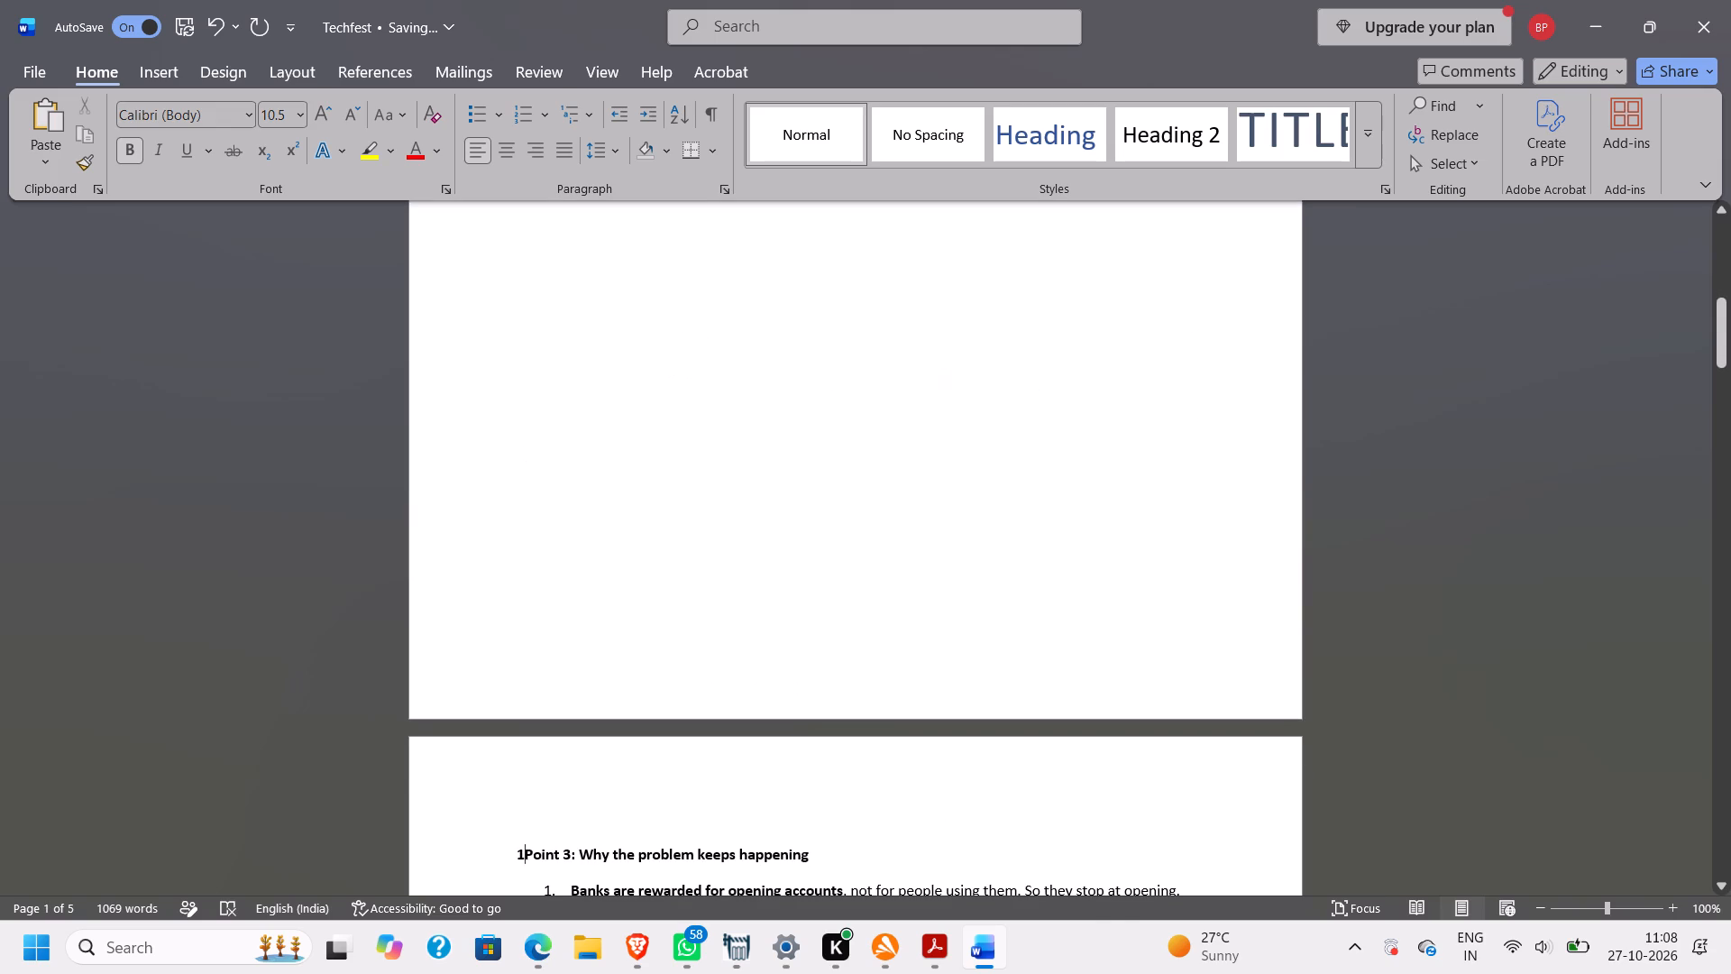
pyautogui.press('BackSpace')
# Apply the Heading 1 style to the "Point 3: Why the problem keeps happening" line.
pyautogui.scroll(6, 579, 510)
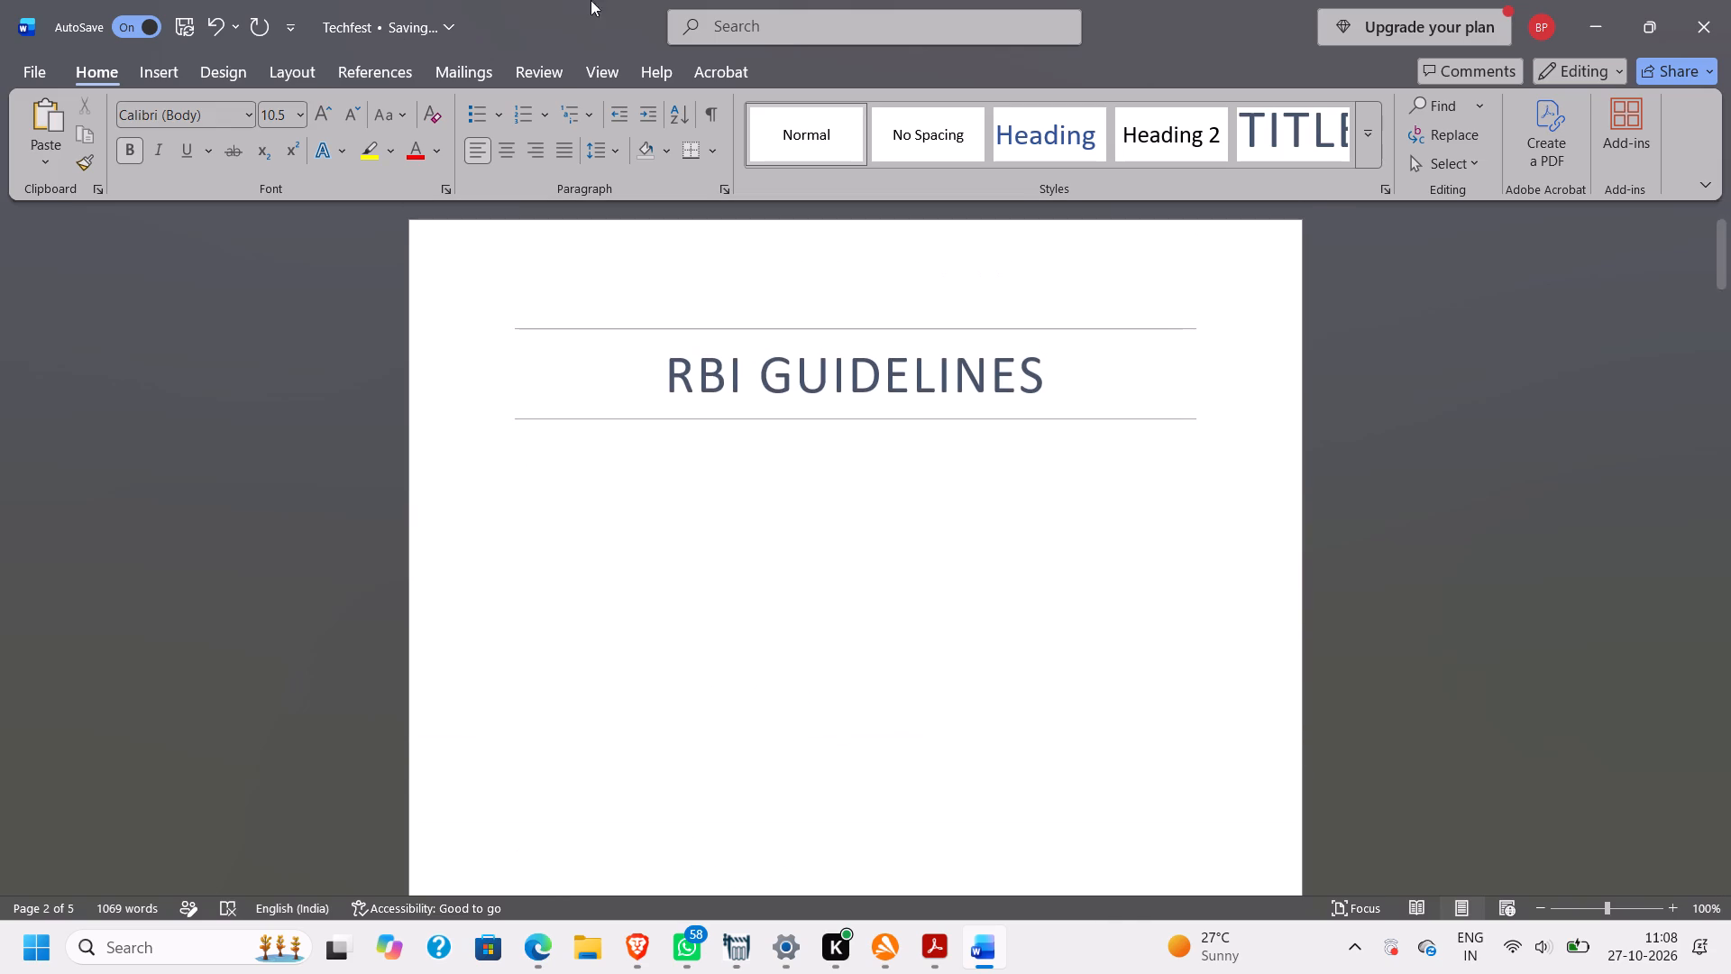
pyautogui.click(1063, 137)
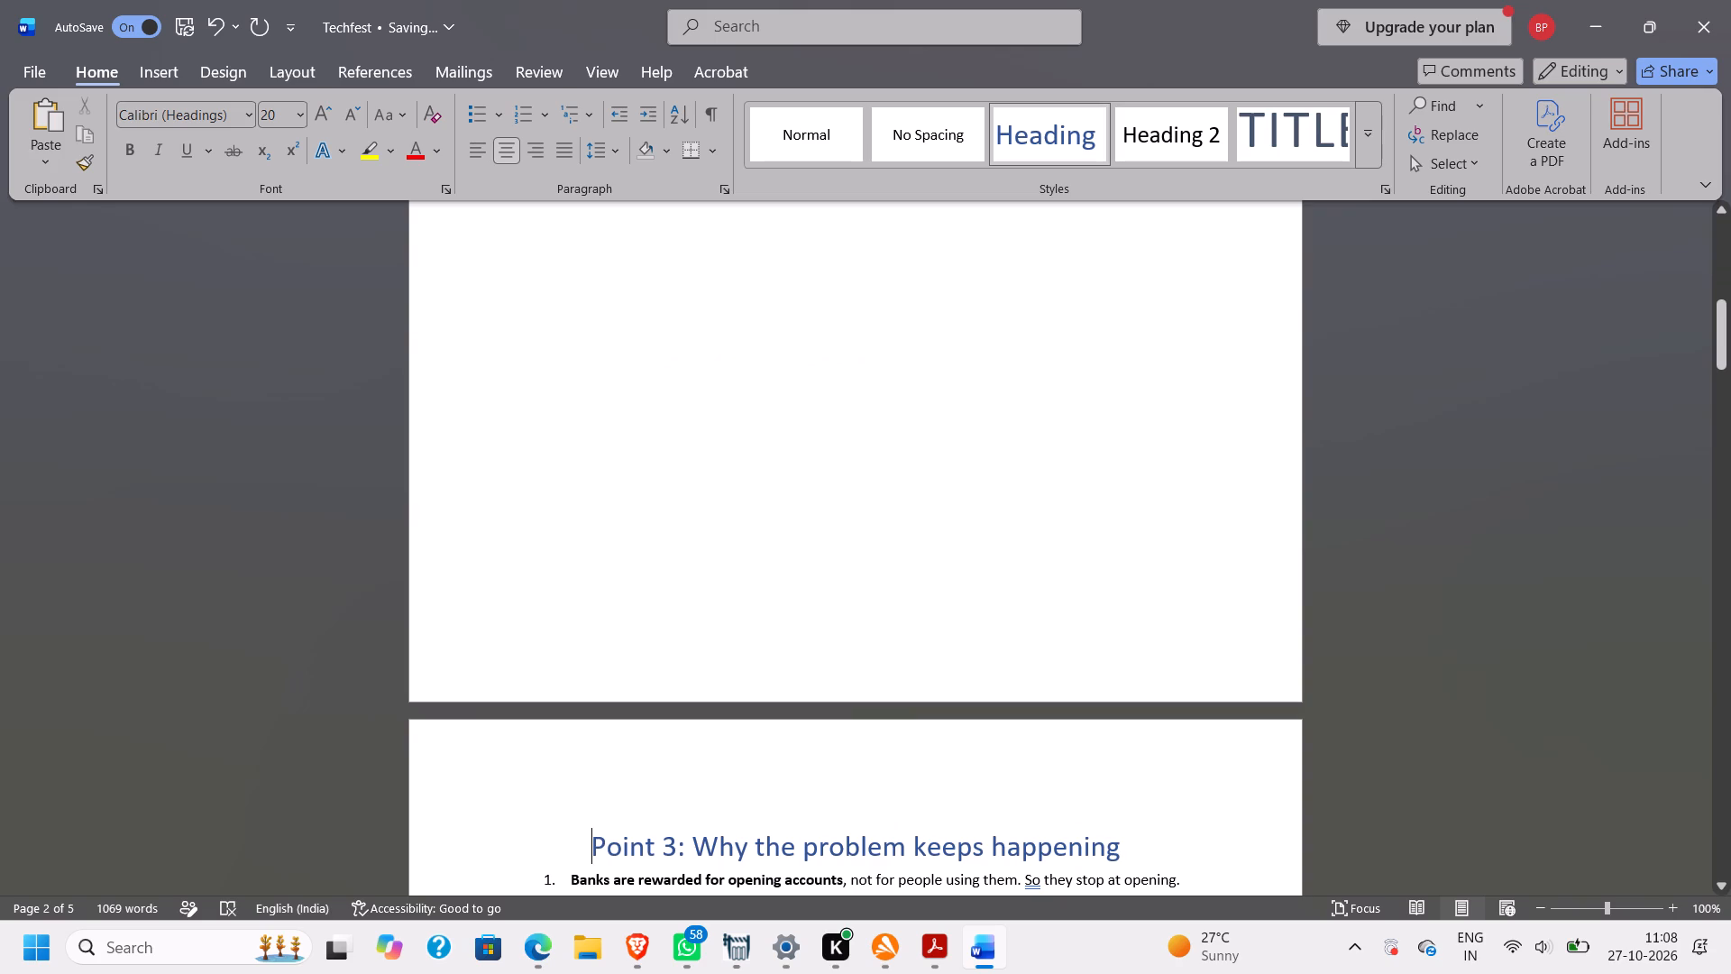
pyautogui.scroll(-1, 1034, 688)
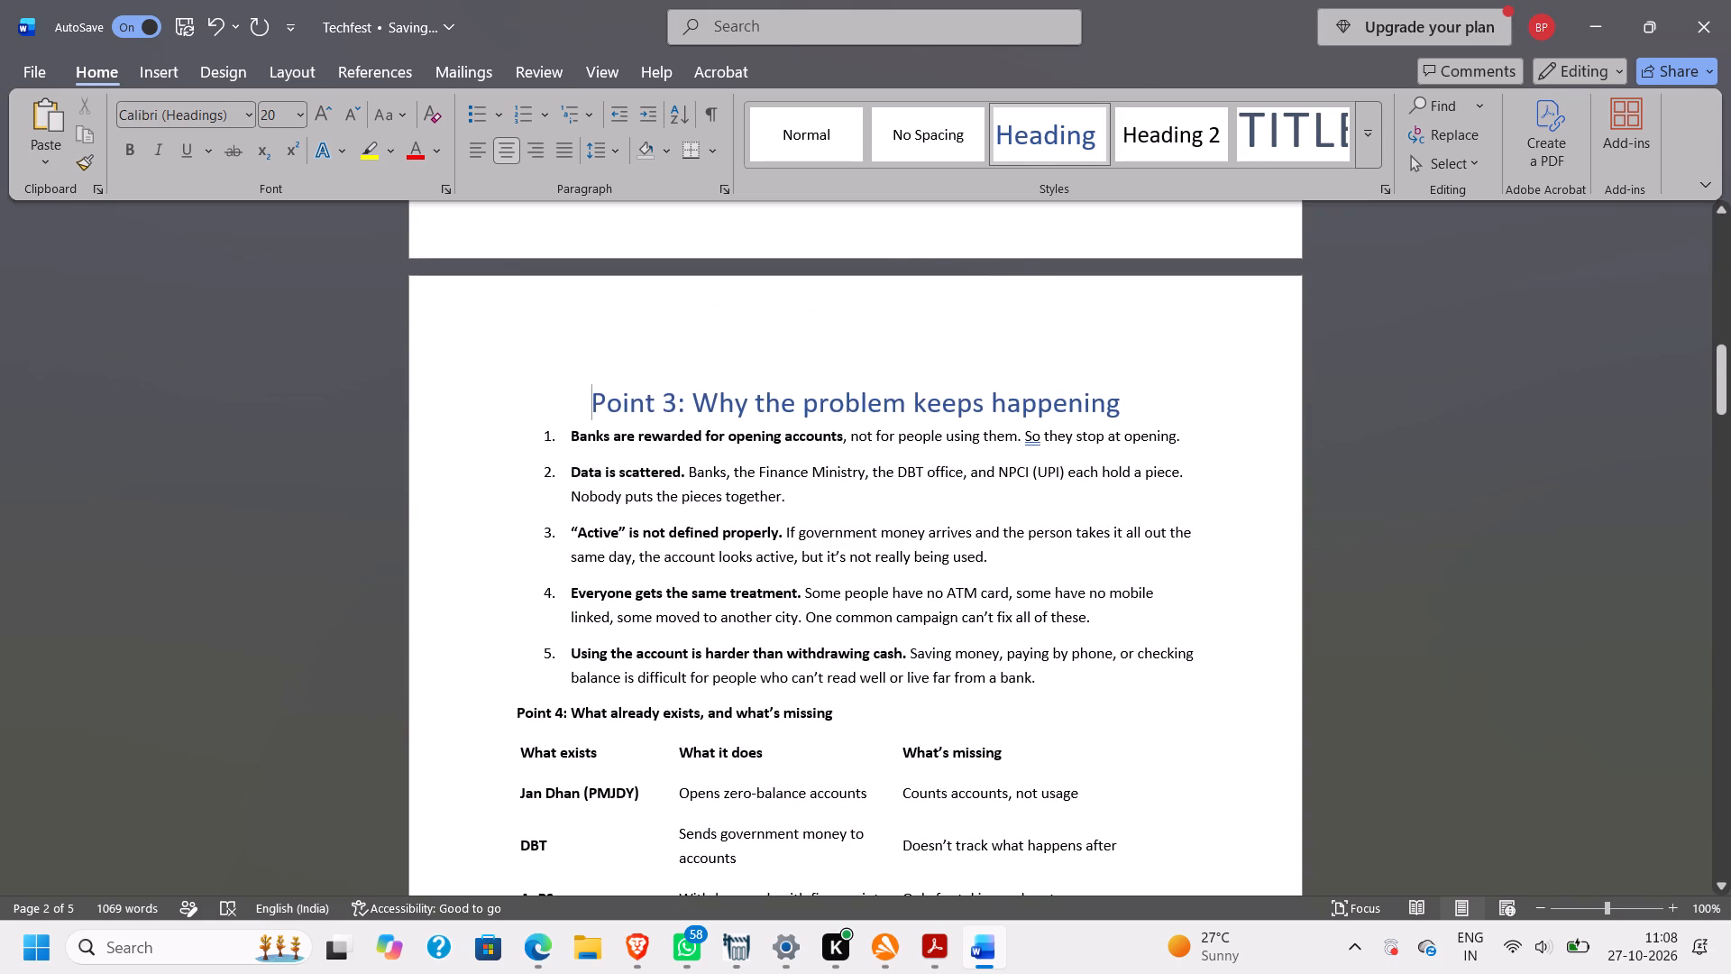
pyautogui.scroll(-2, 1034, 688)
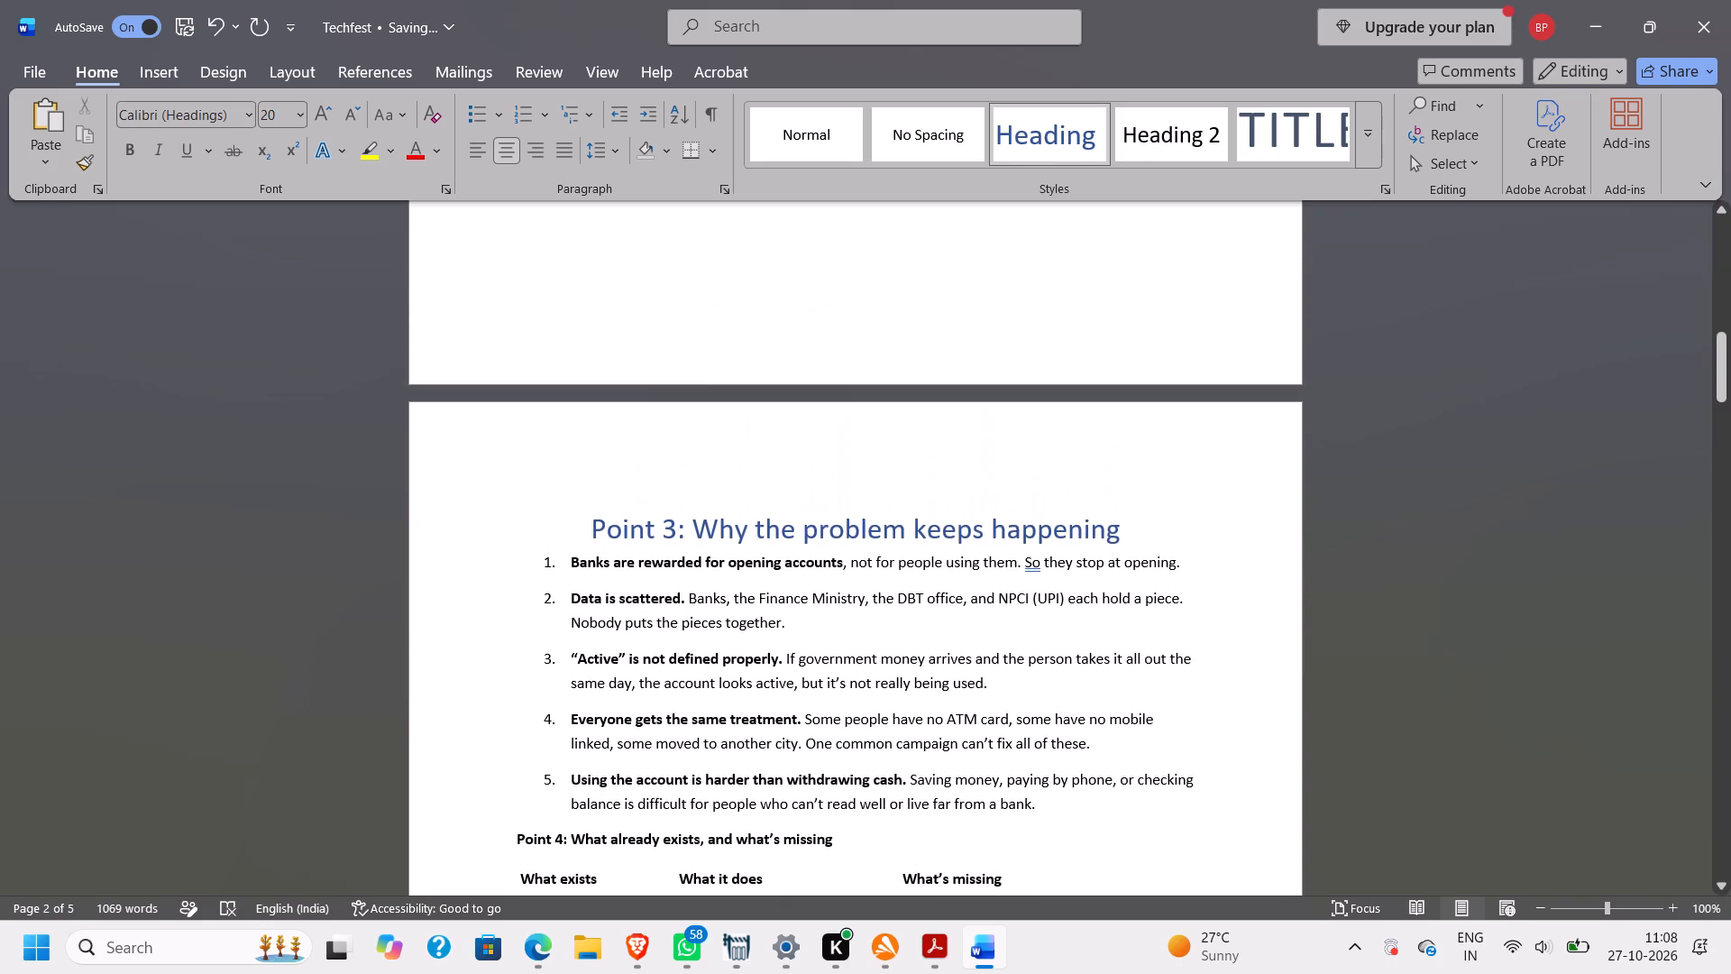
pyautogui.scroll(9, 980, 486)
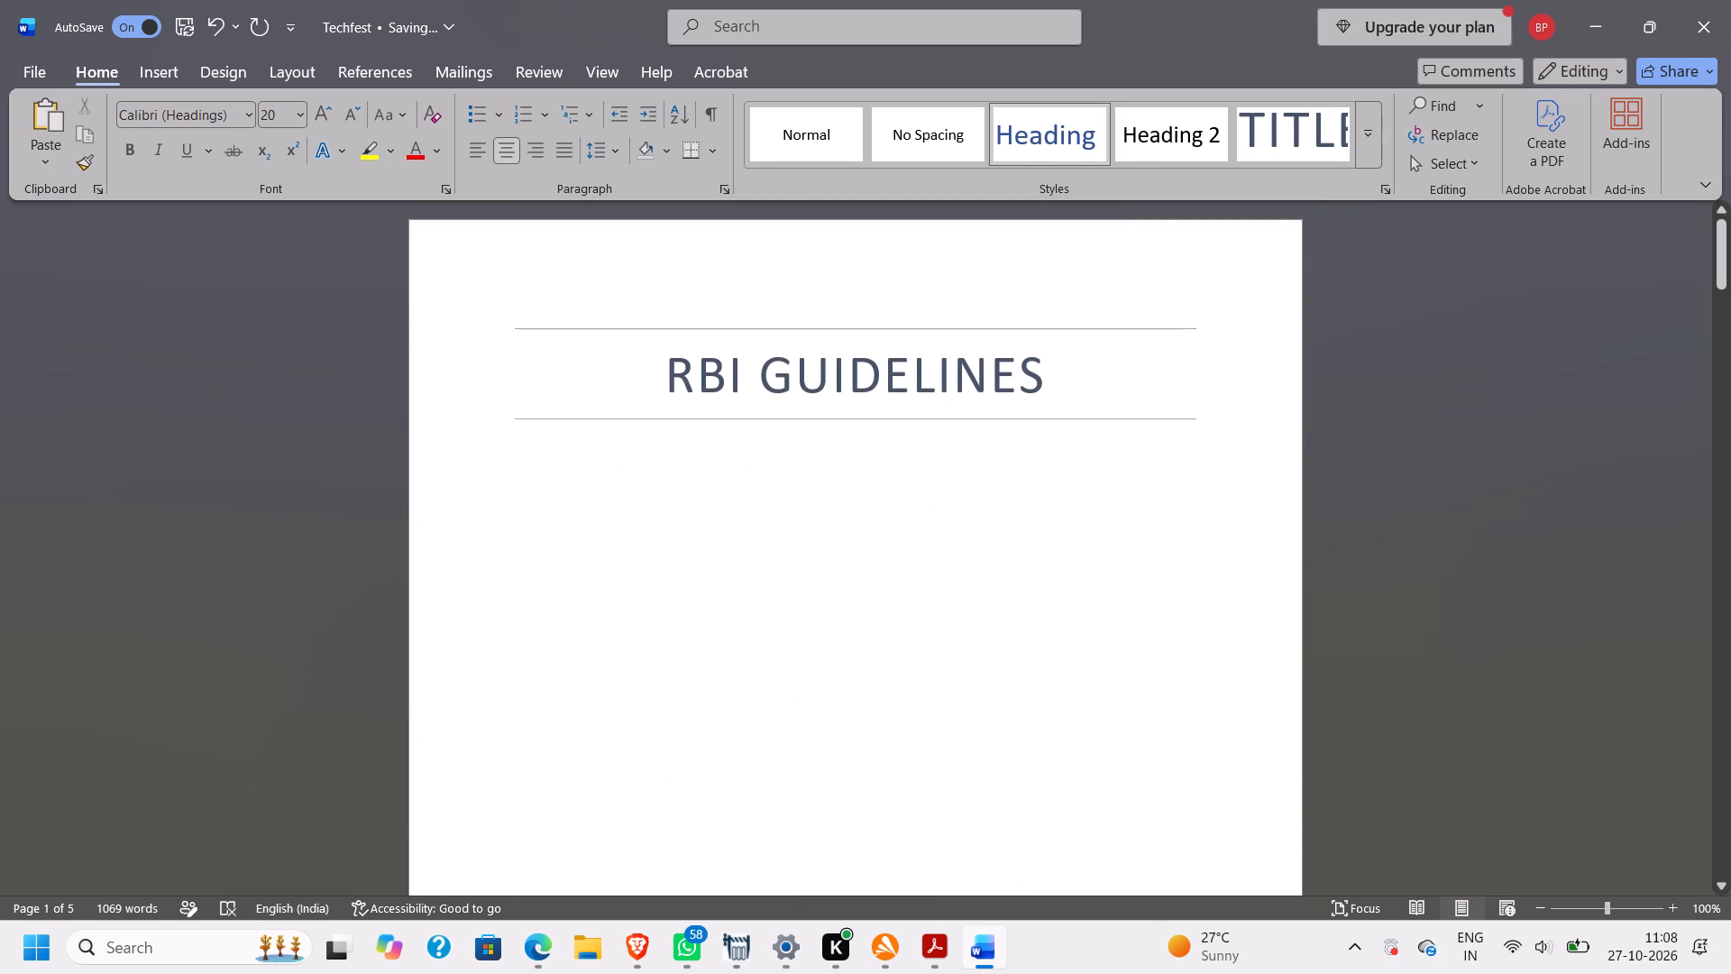
# Apply the Normal style to the "Point 3: Why the problem keeps happening" line.
pyautogui.click(778, 456)
pyautogui.click(811, 131)
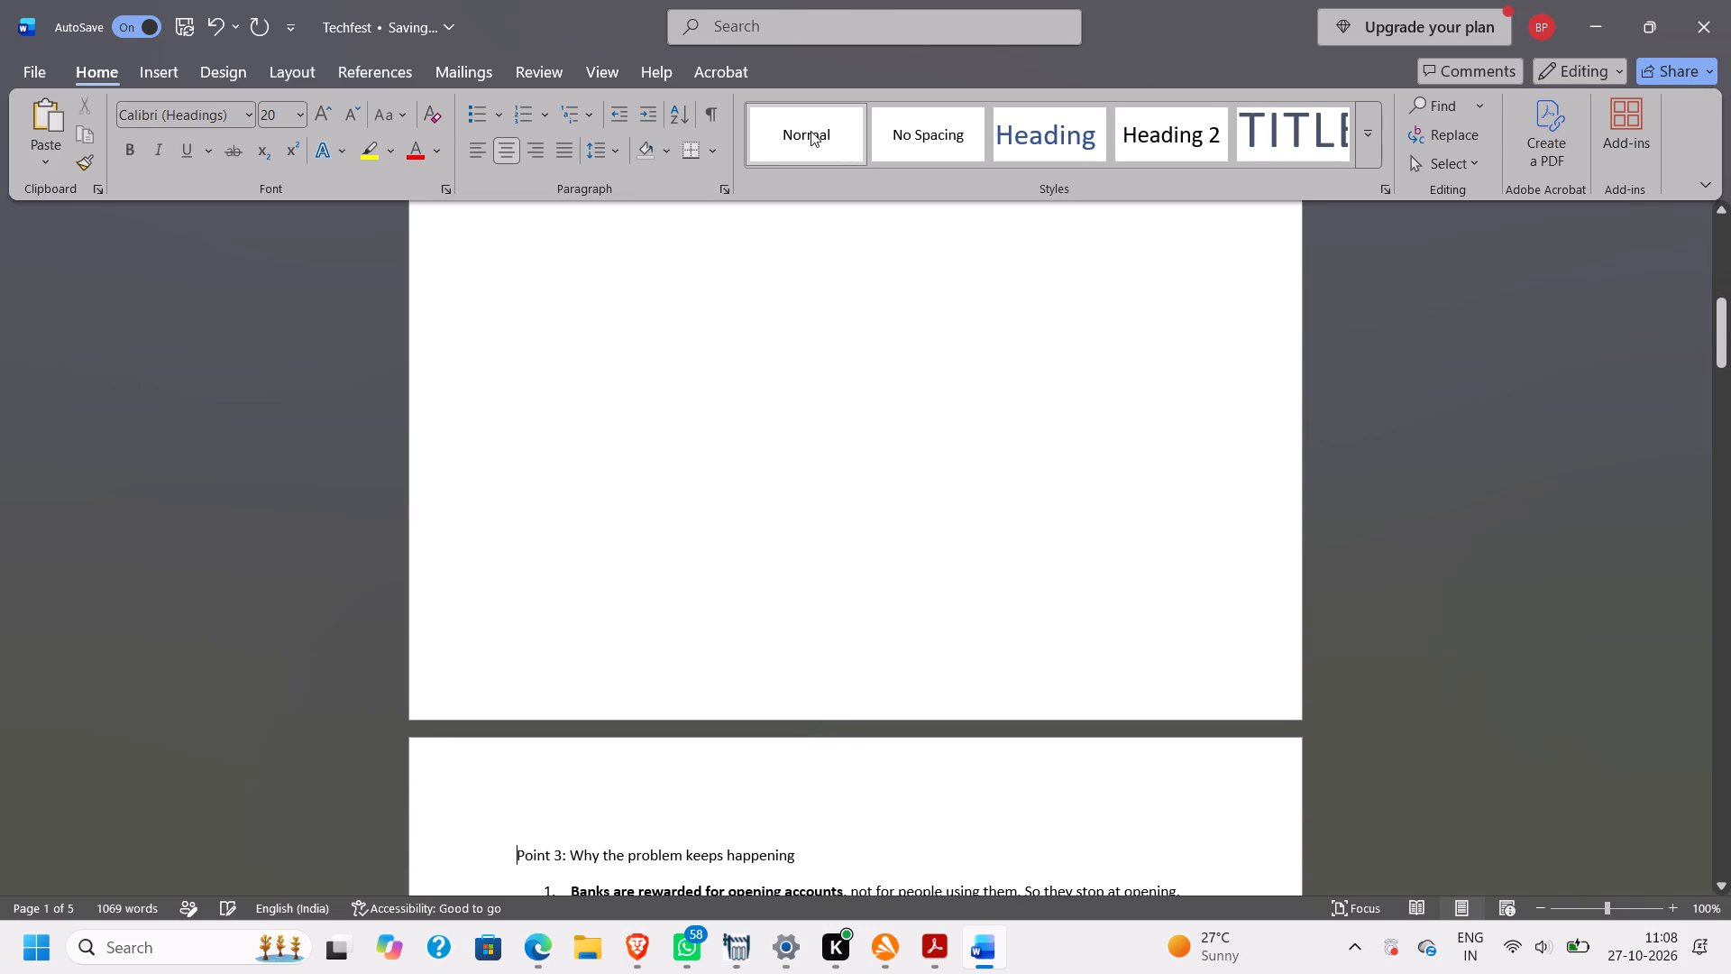
pyautogui.scroll(5, 811, 131)
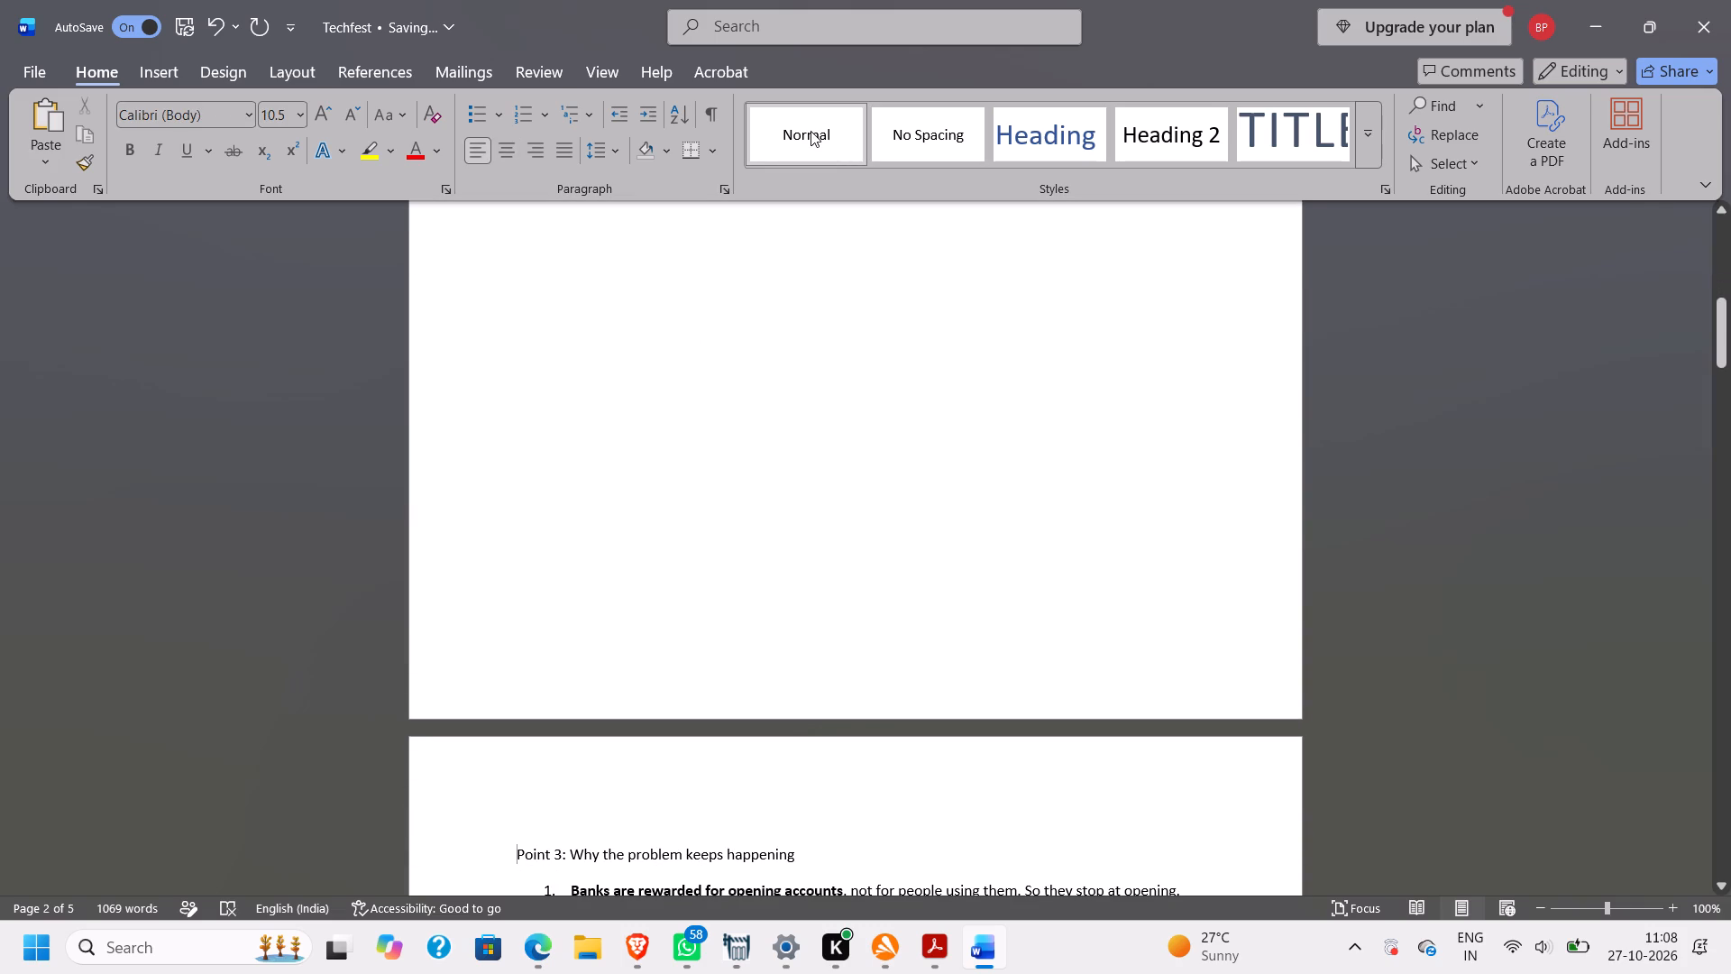
pyautogui.scroll(5, 811, 131)
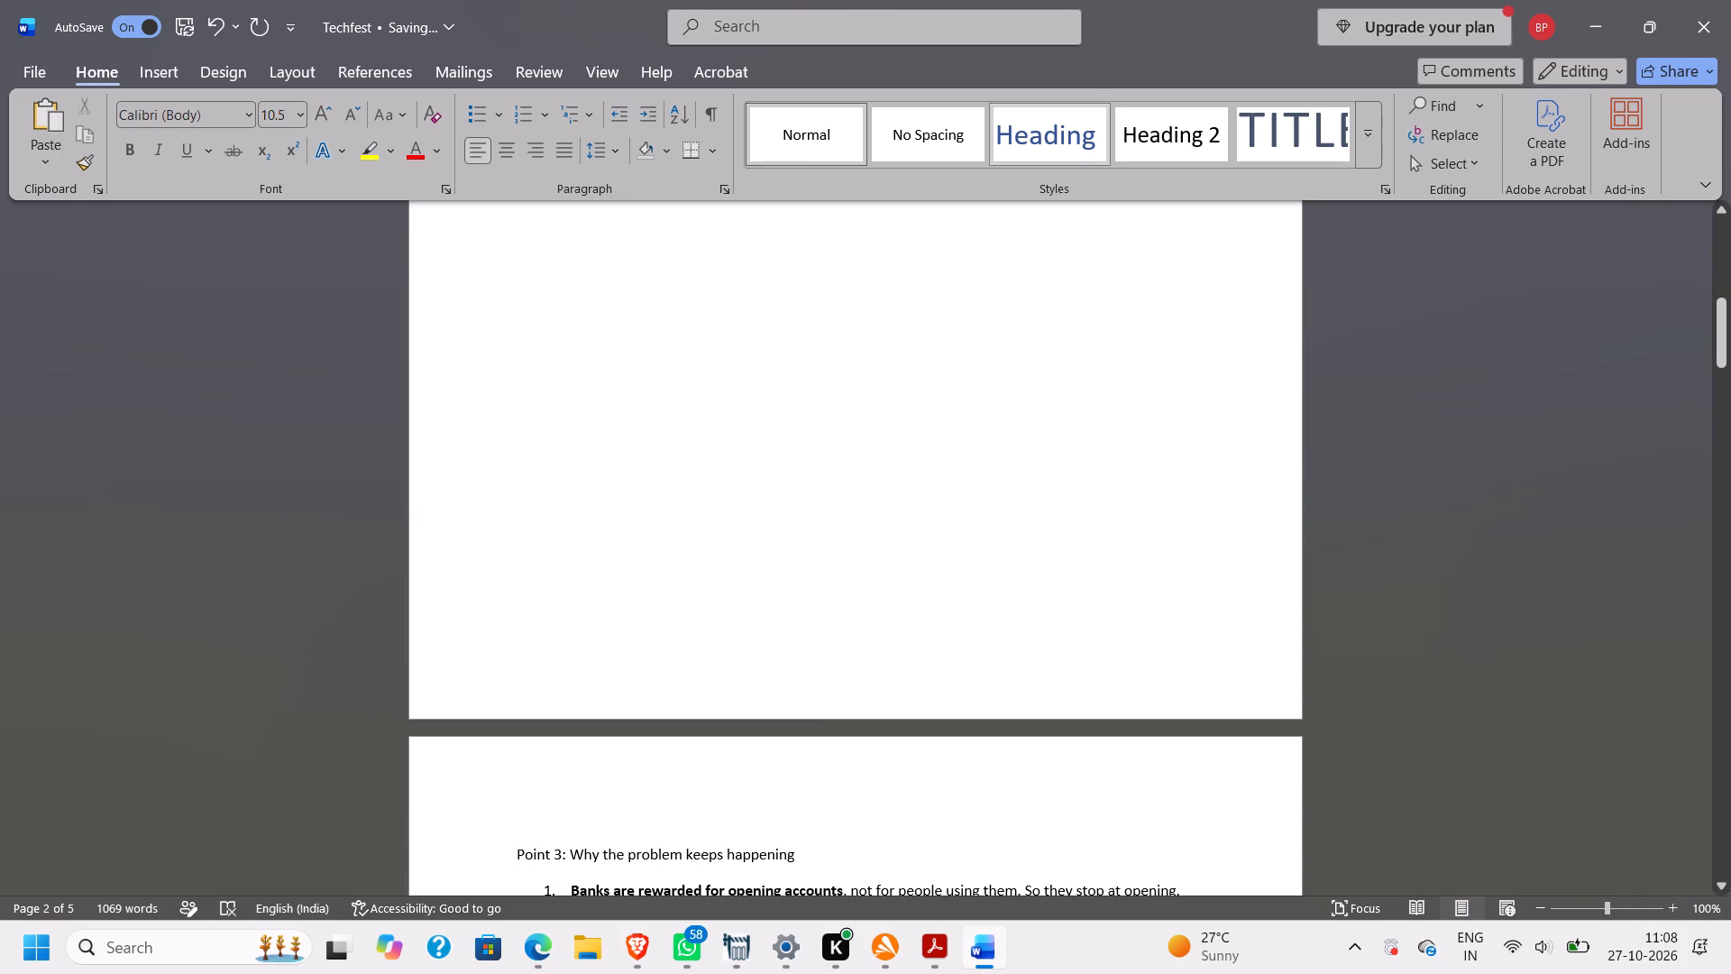
pyautogui.scroll(4, 952, 516)
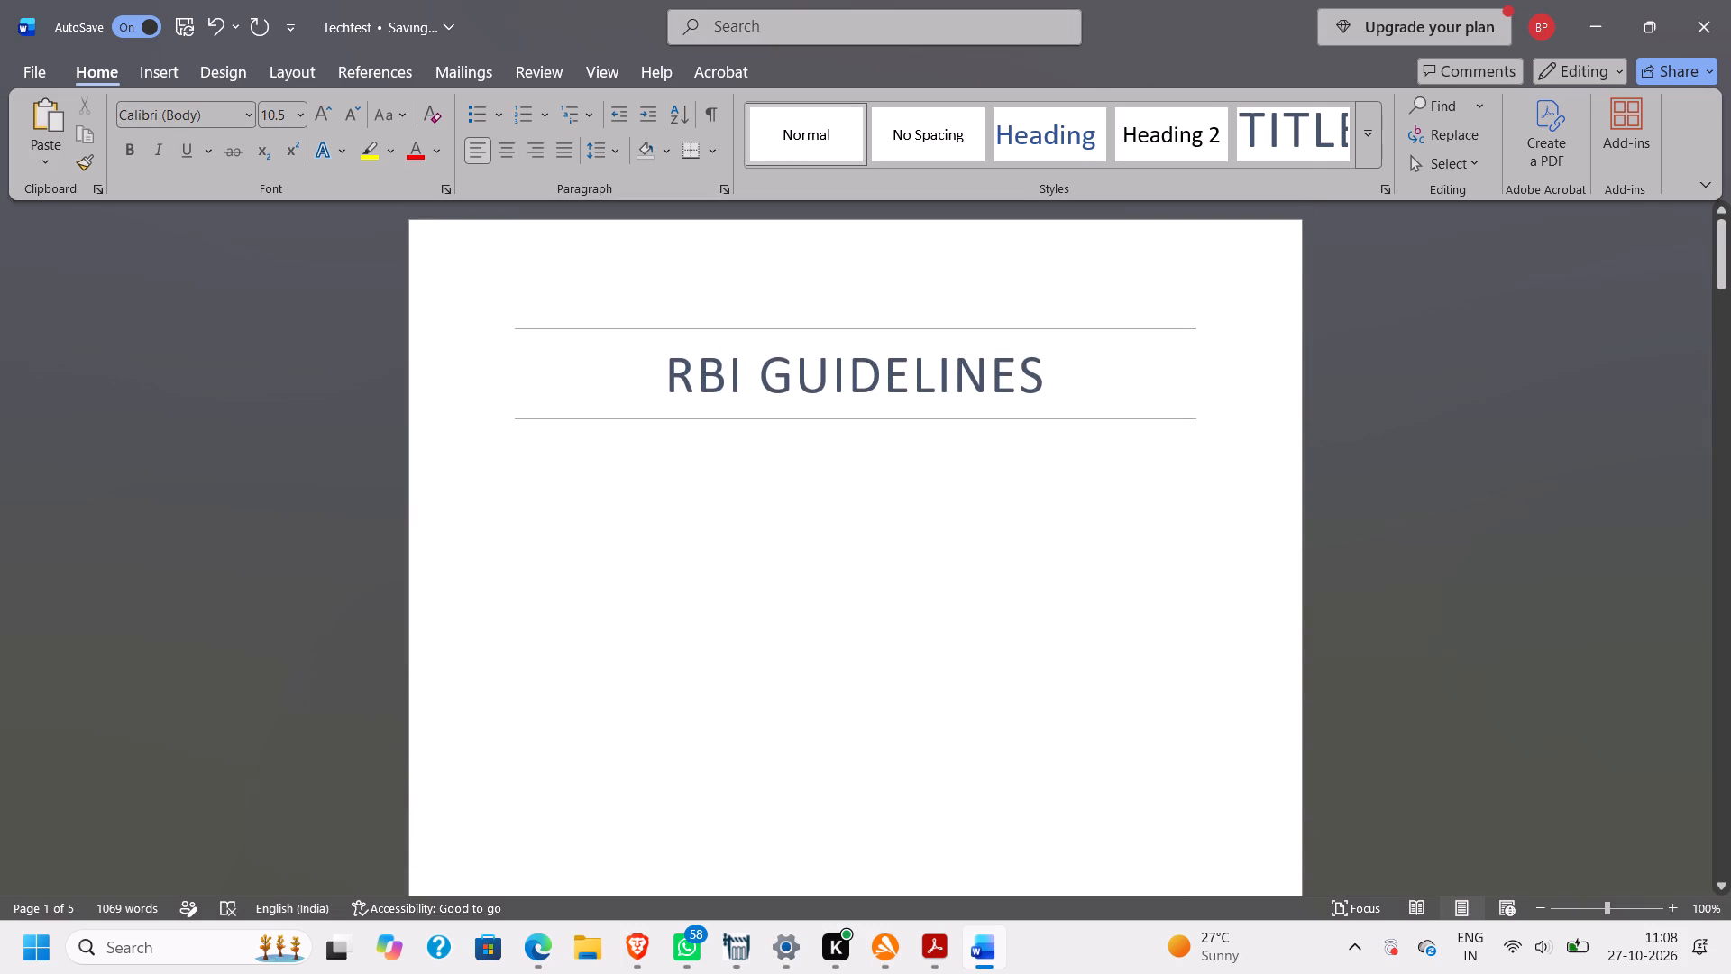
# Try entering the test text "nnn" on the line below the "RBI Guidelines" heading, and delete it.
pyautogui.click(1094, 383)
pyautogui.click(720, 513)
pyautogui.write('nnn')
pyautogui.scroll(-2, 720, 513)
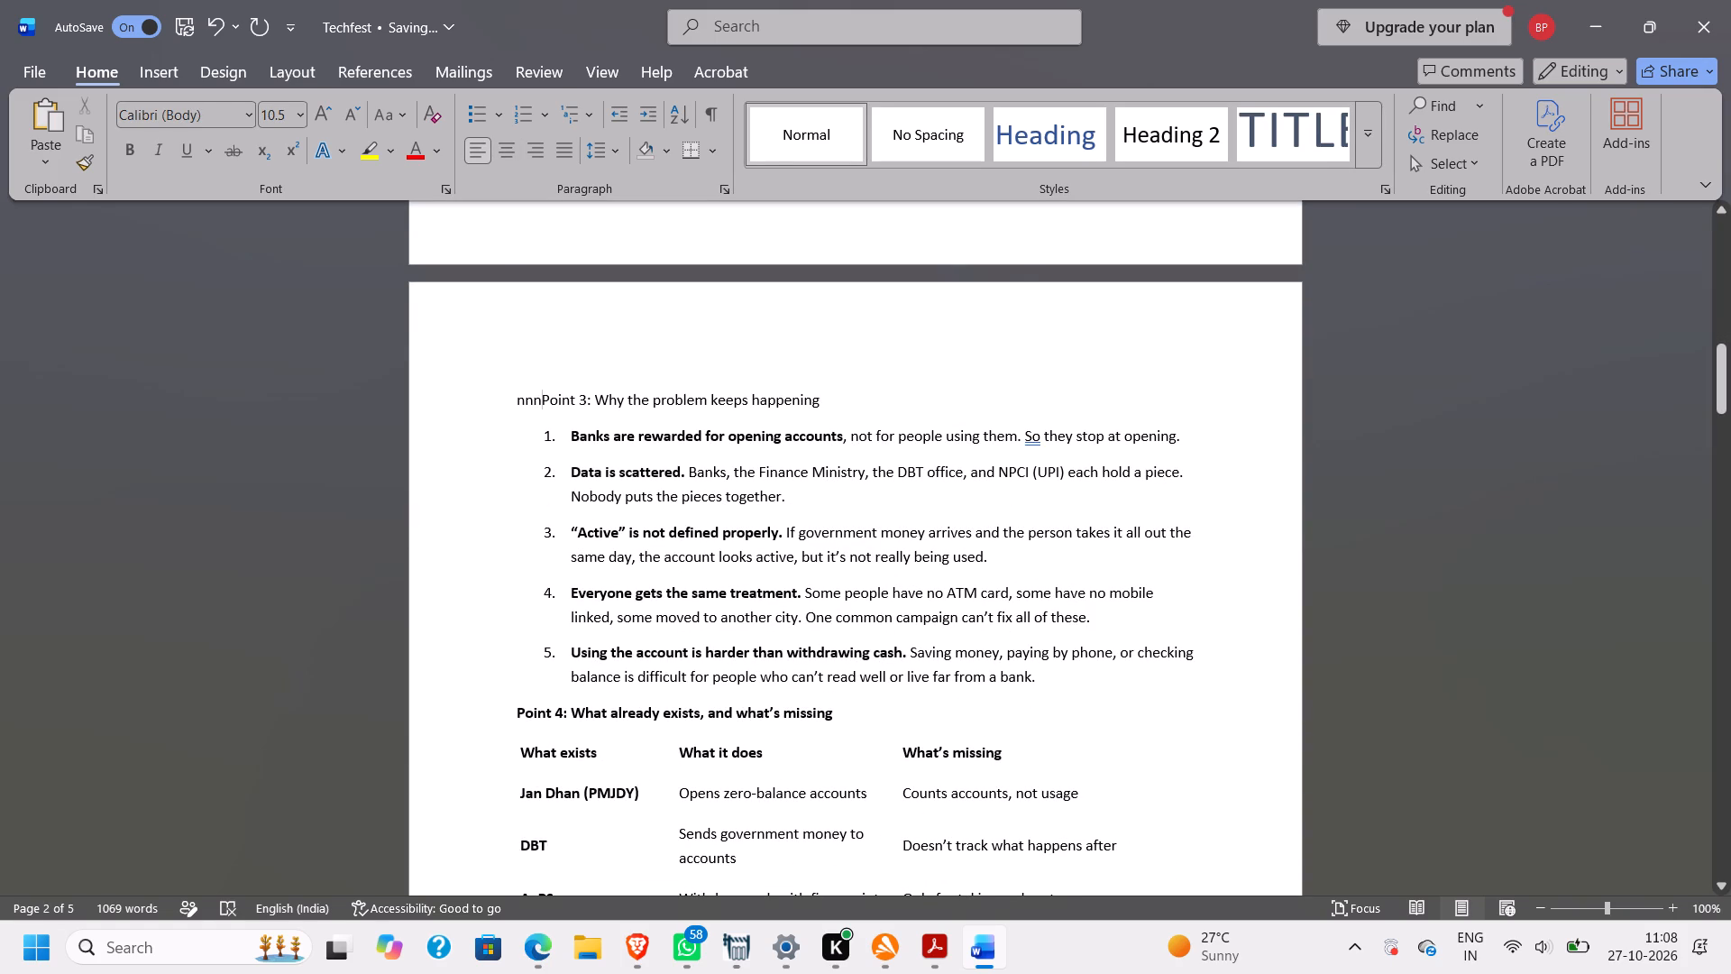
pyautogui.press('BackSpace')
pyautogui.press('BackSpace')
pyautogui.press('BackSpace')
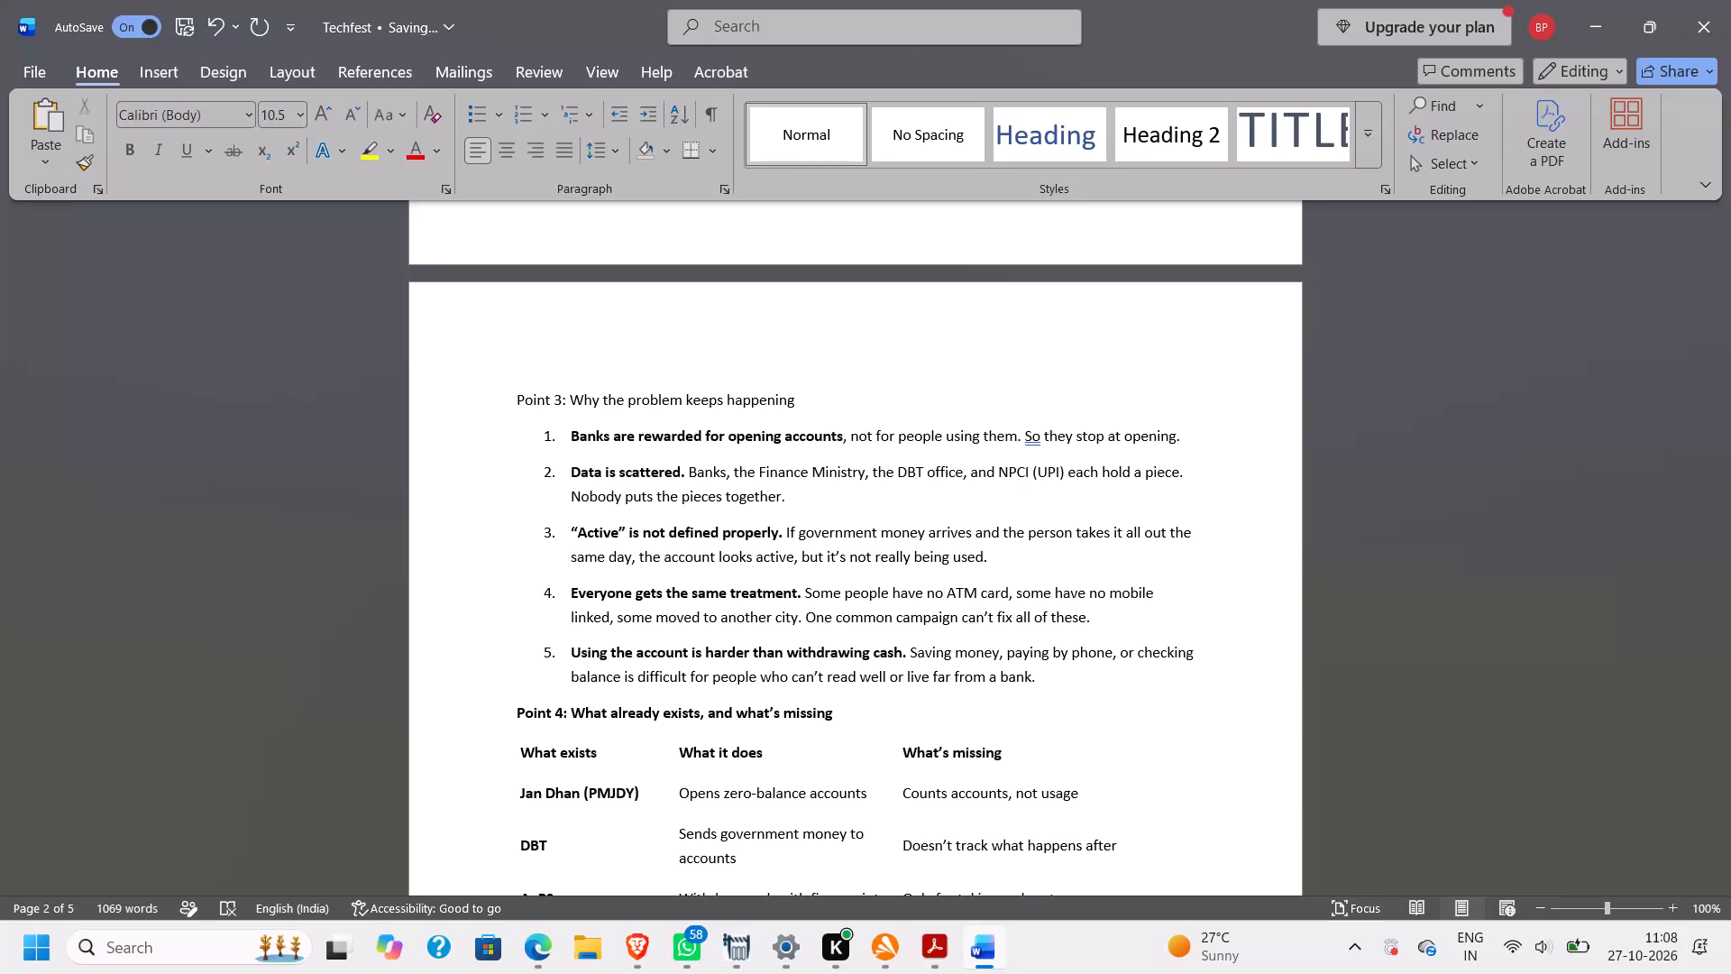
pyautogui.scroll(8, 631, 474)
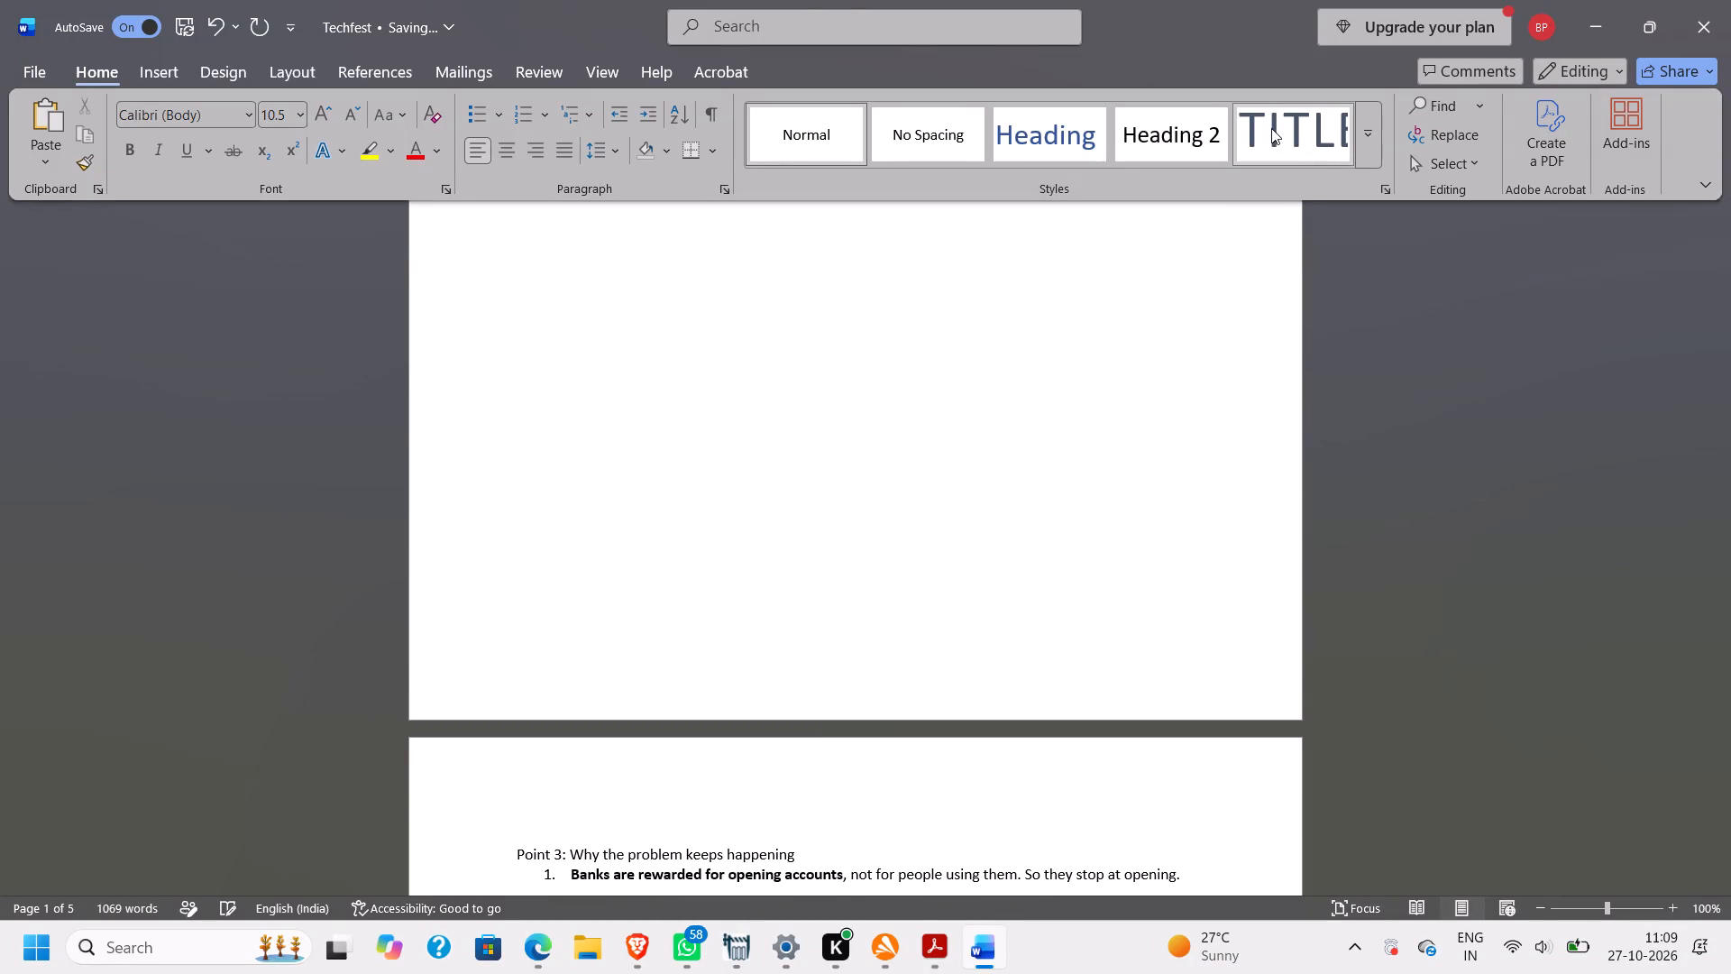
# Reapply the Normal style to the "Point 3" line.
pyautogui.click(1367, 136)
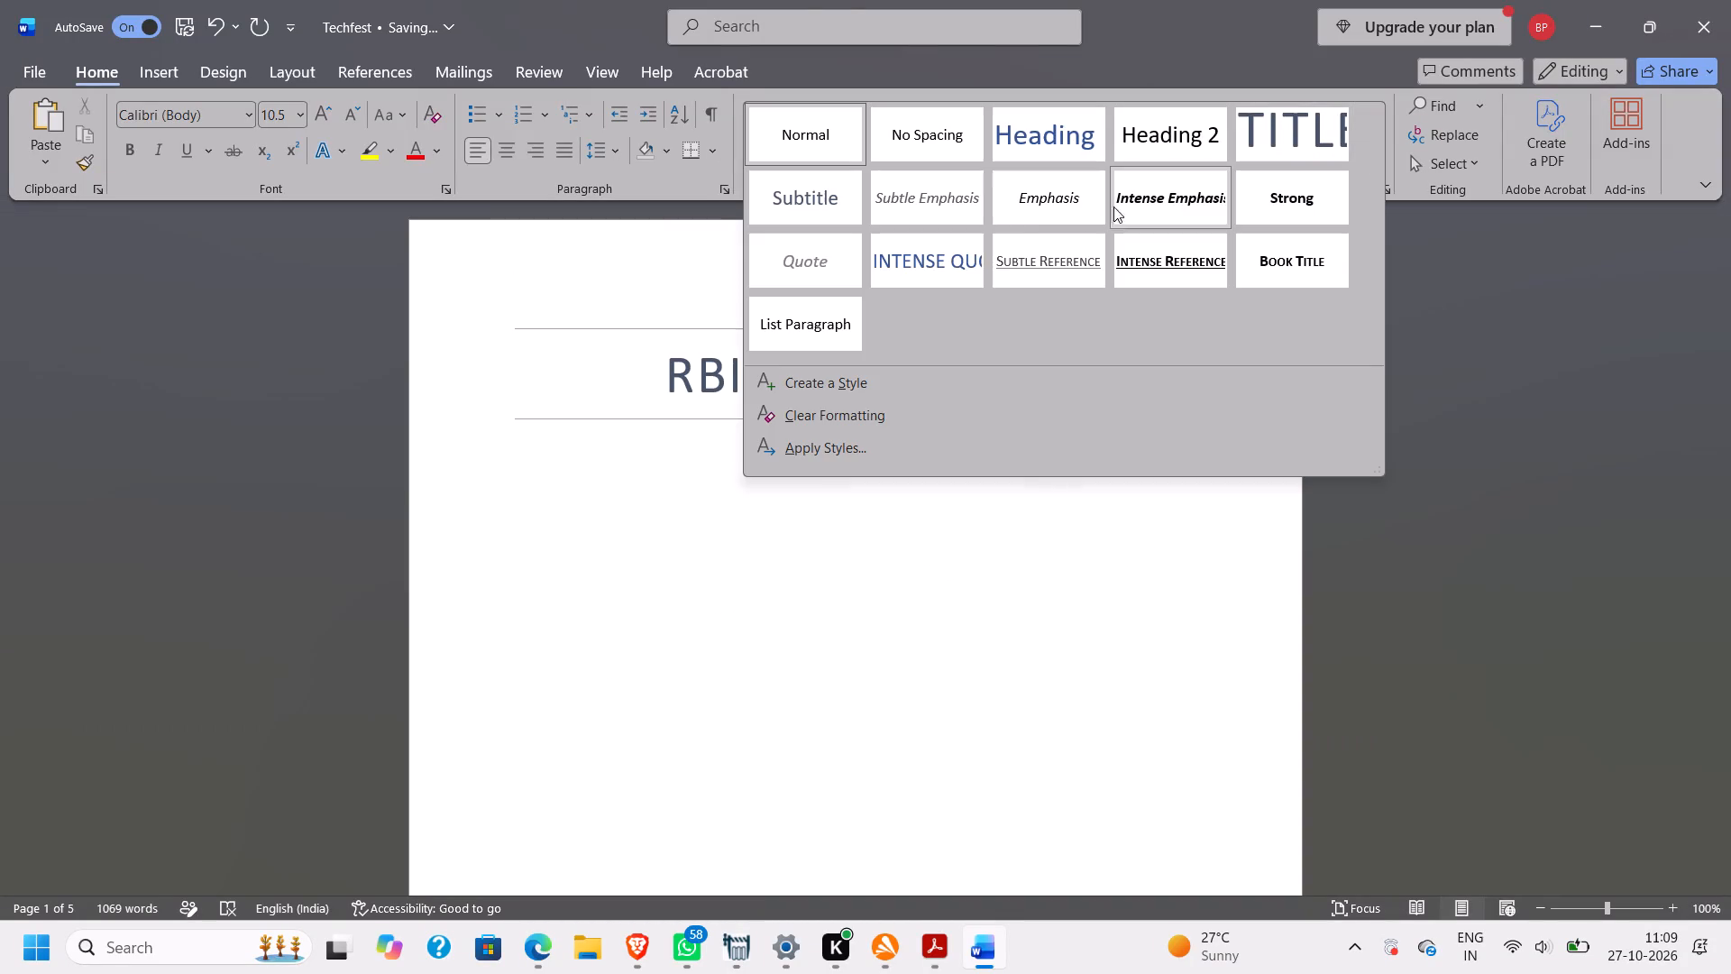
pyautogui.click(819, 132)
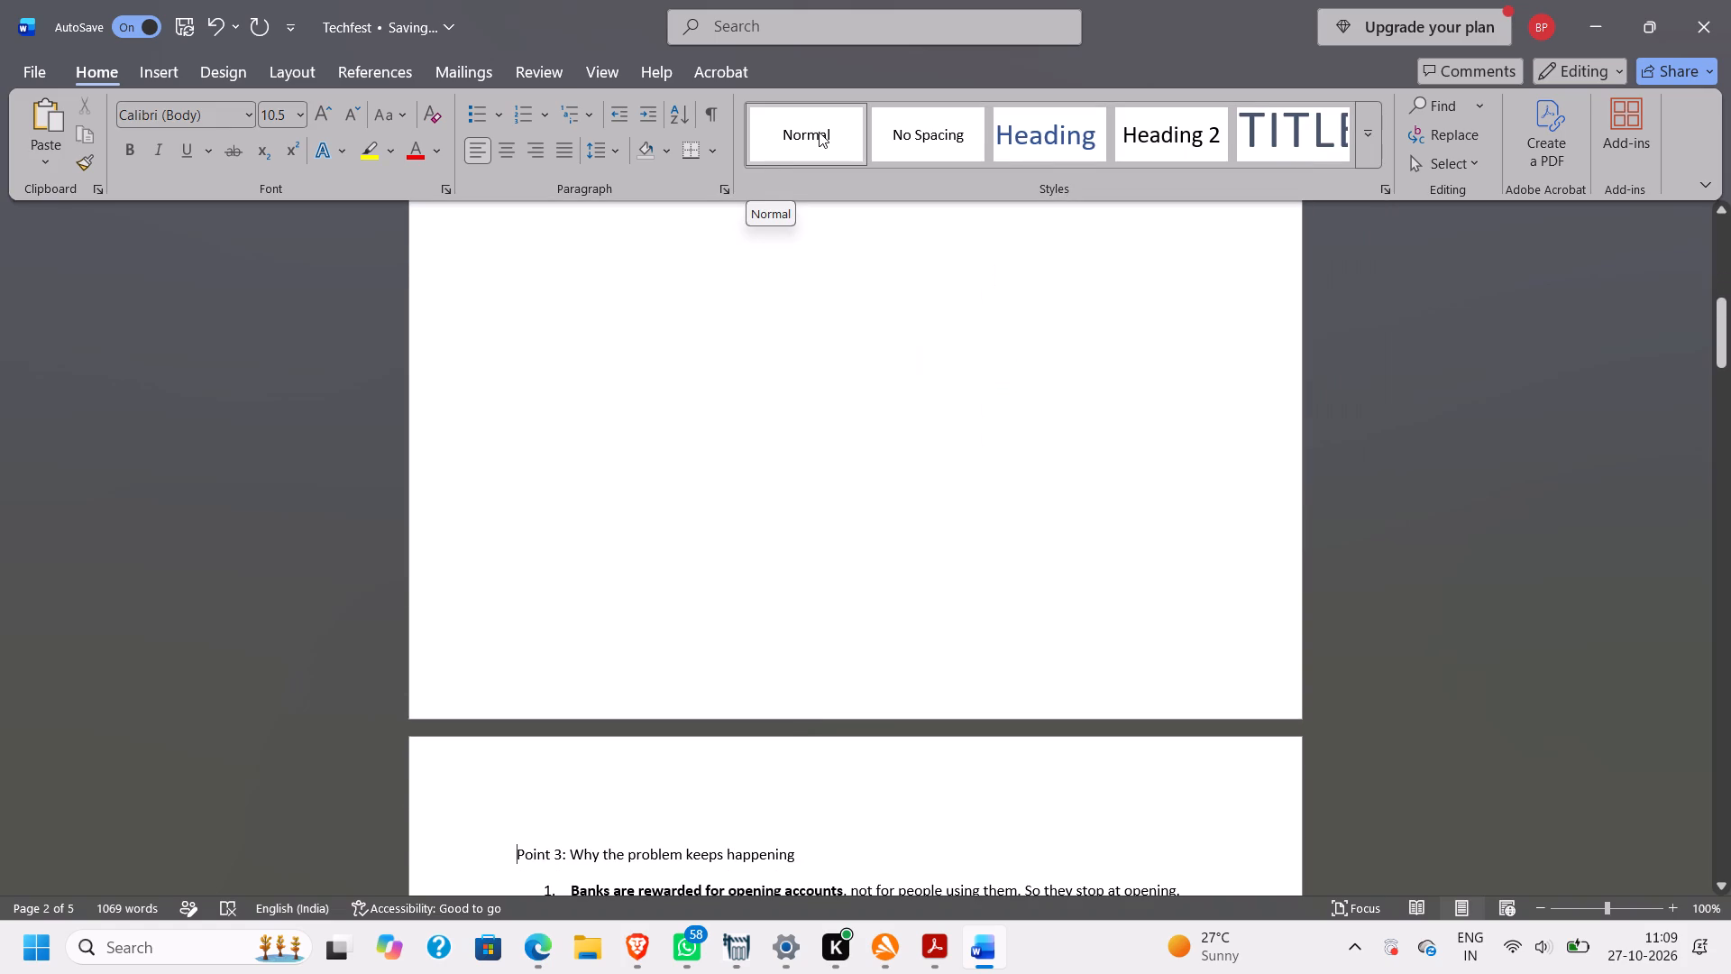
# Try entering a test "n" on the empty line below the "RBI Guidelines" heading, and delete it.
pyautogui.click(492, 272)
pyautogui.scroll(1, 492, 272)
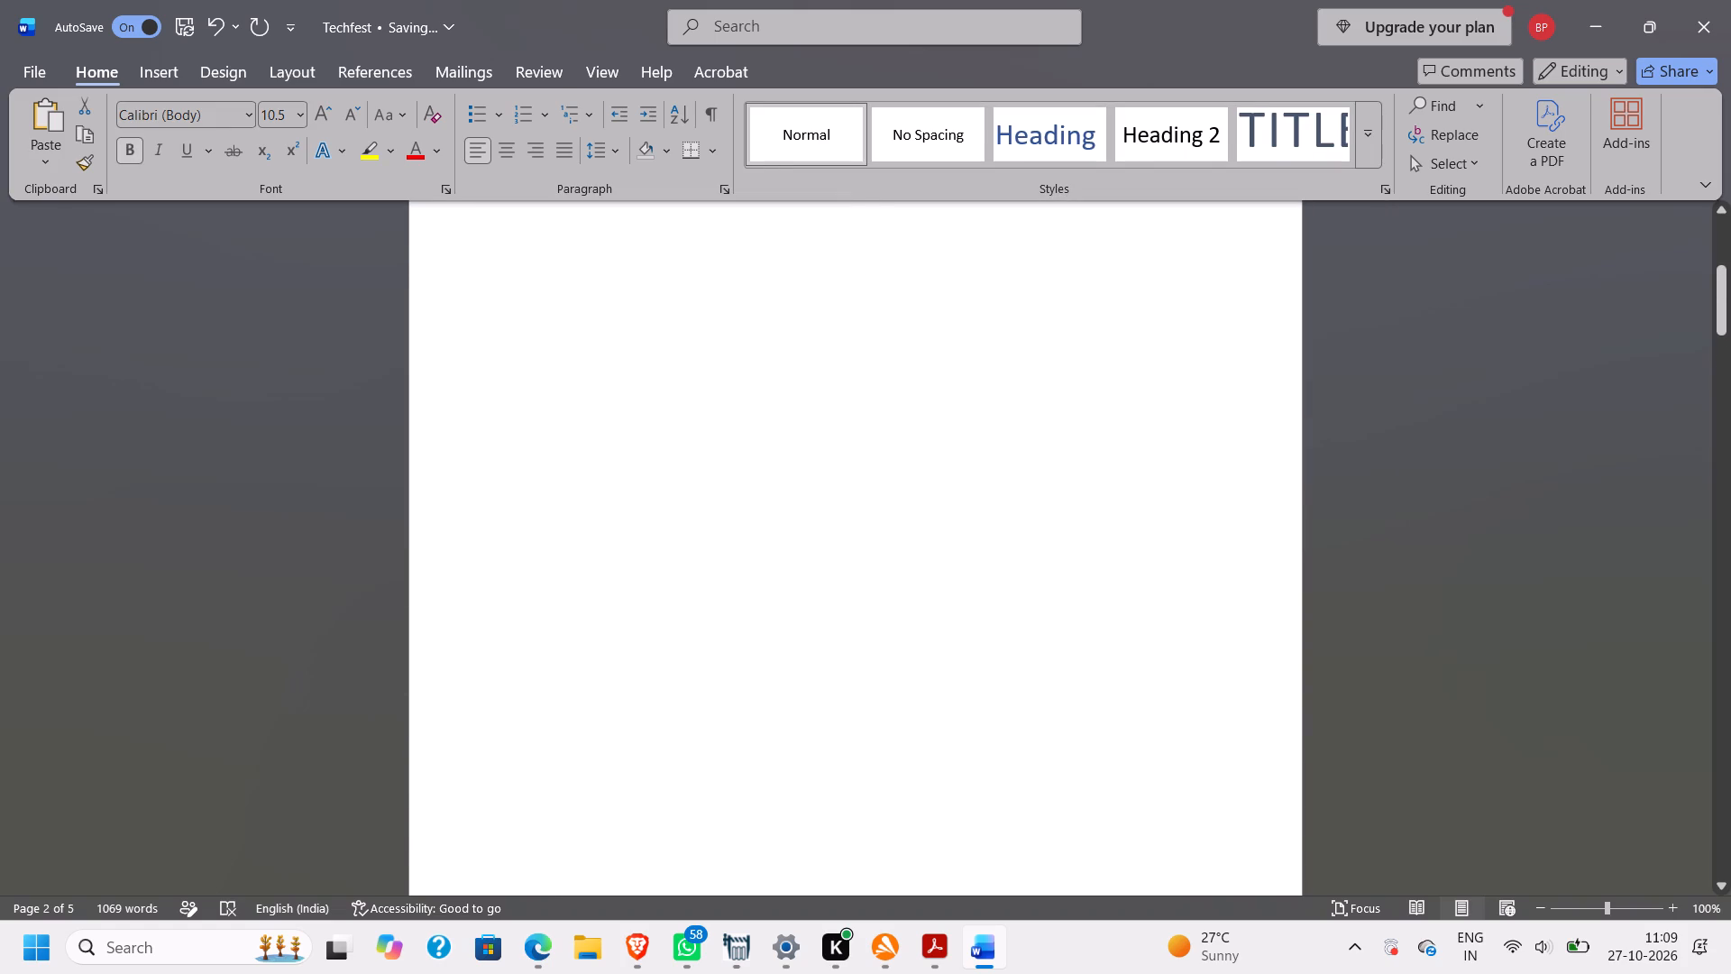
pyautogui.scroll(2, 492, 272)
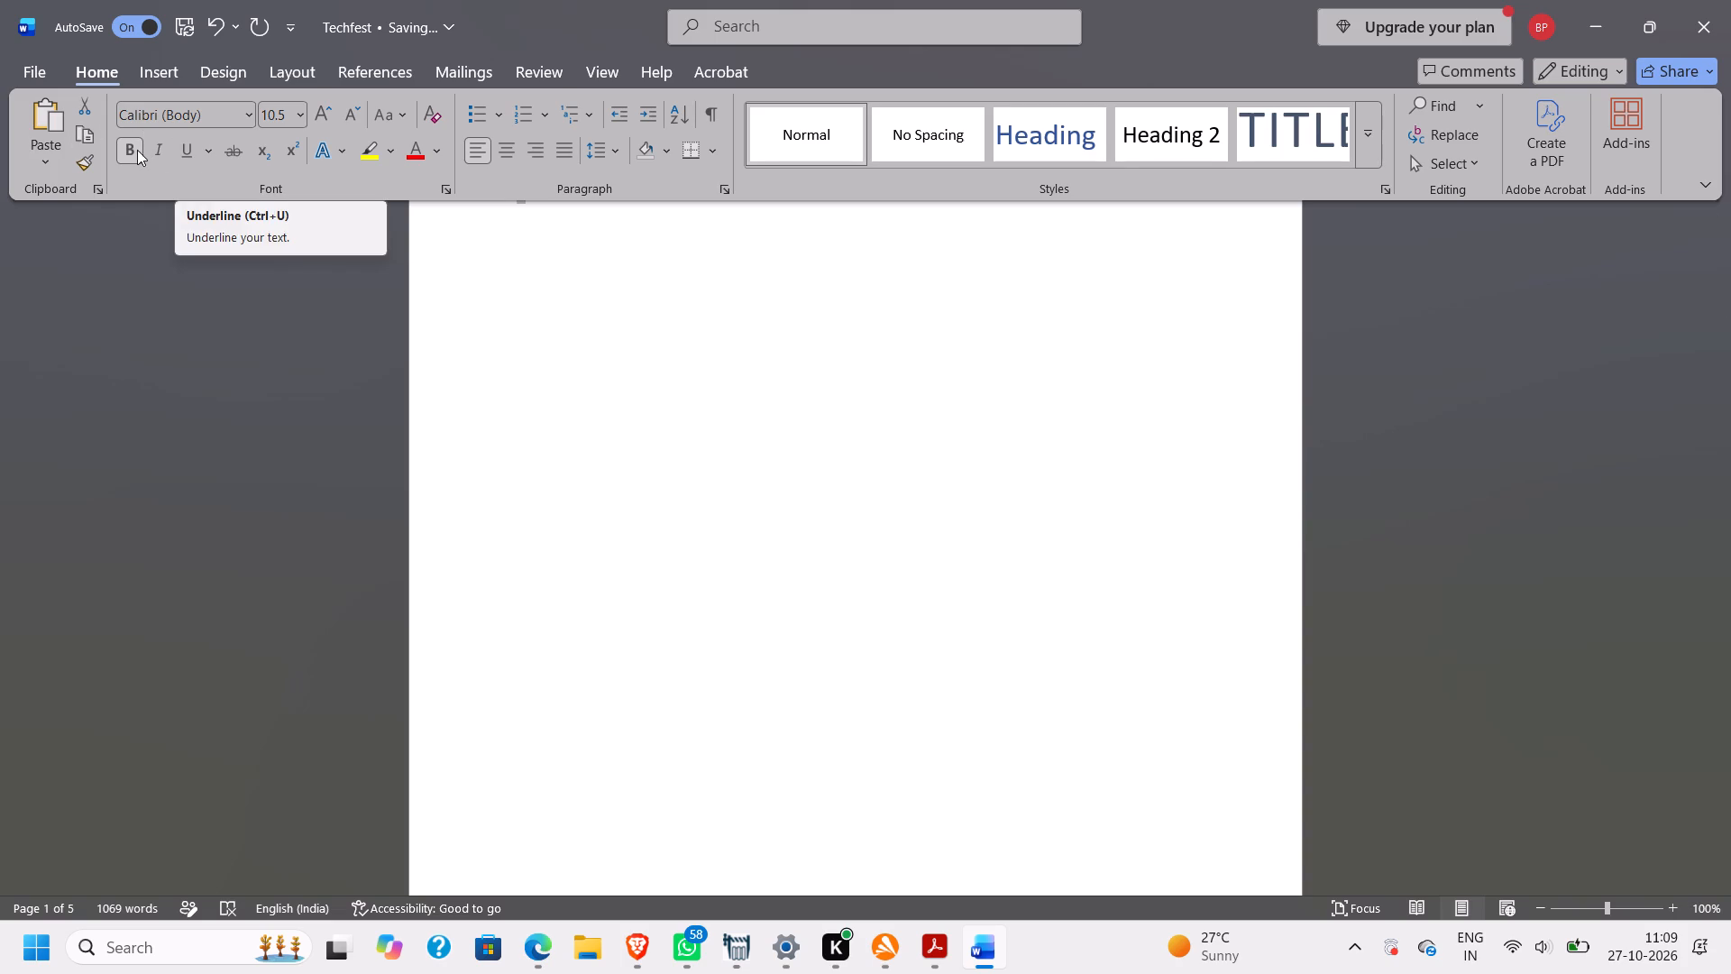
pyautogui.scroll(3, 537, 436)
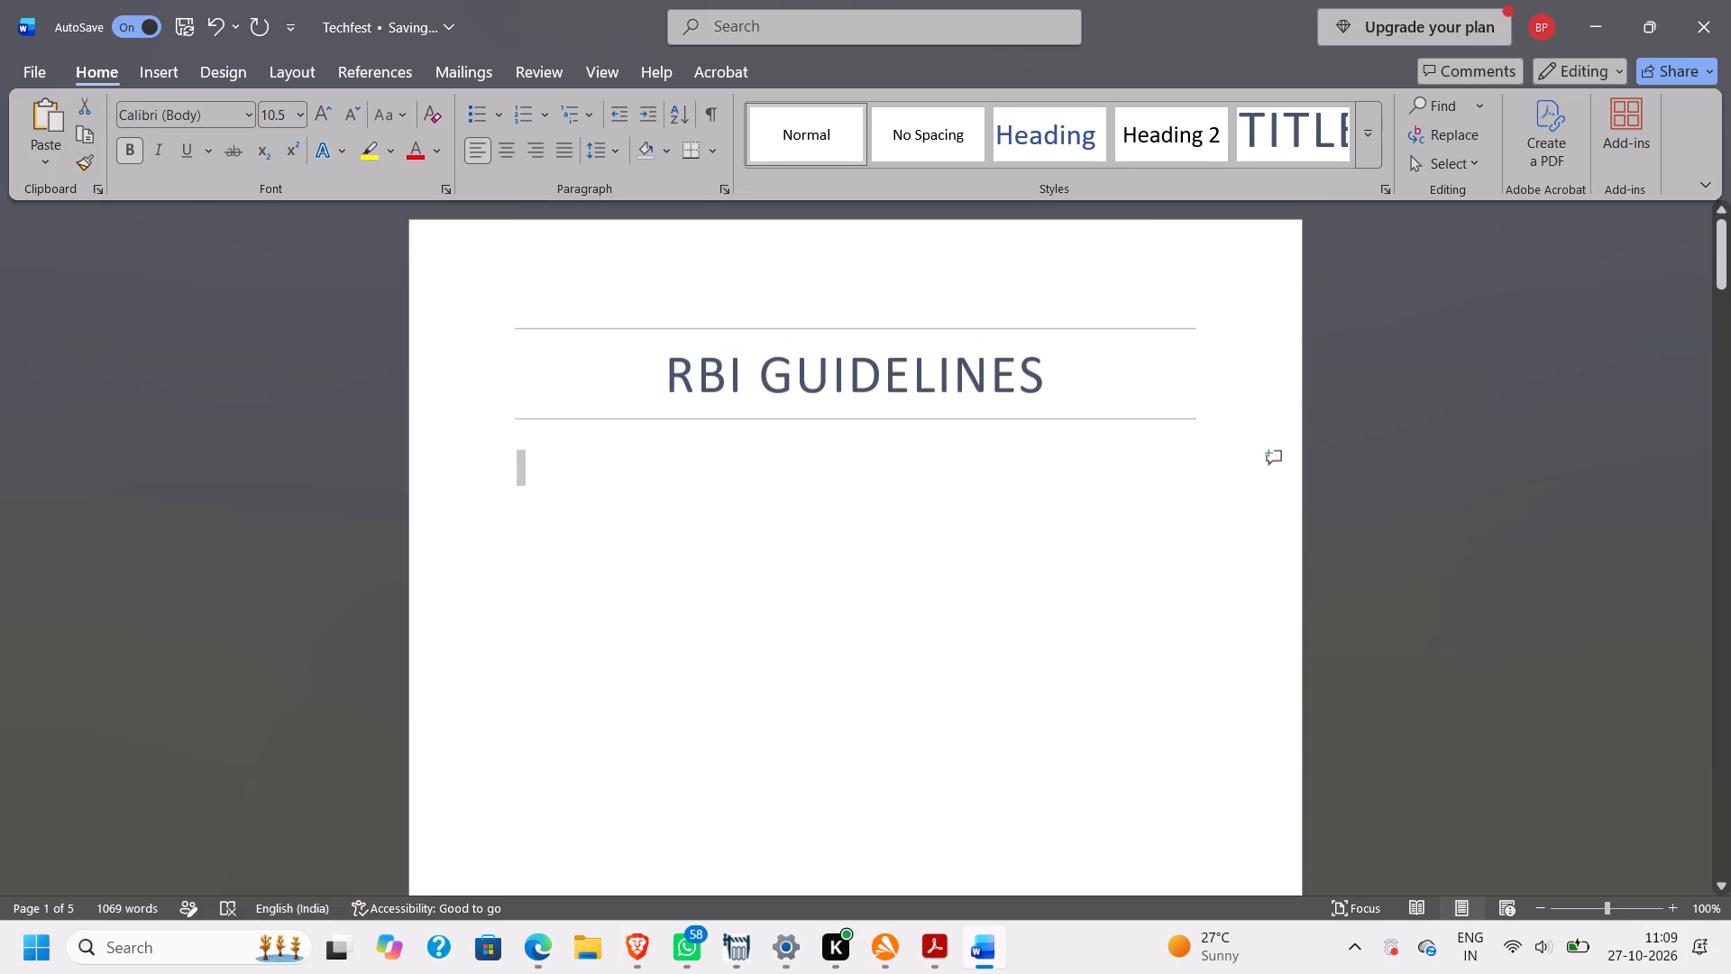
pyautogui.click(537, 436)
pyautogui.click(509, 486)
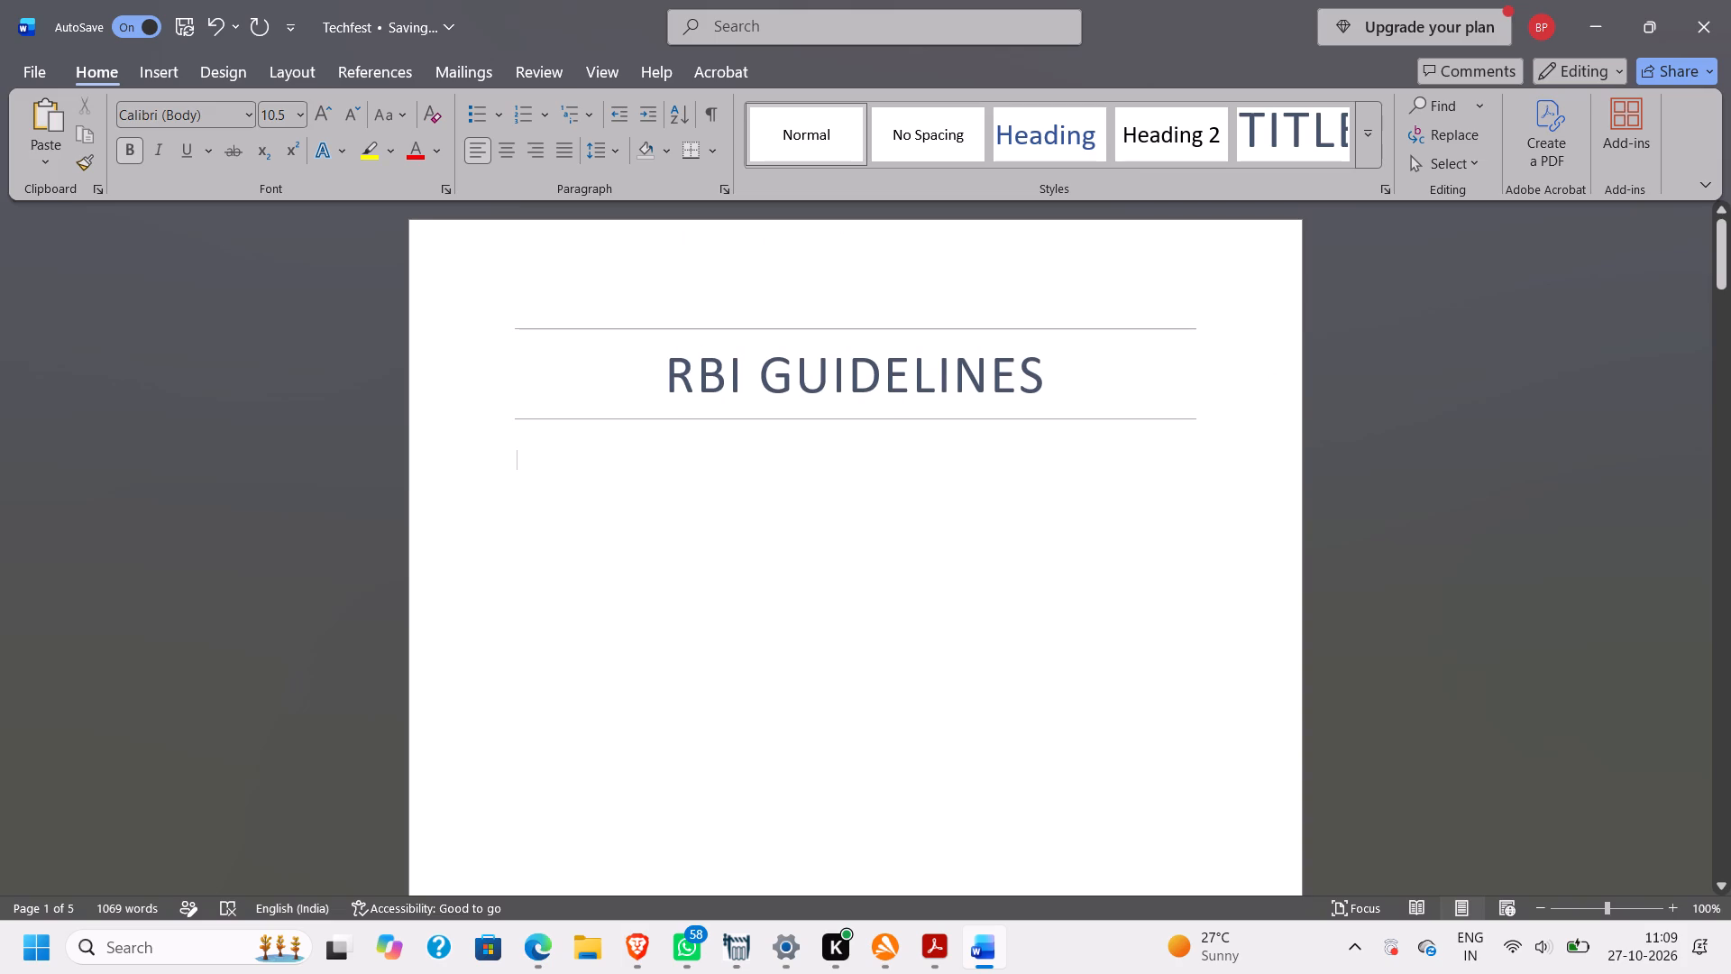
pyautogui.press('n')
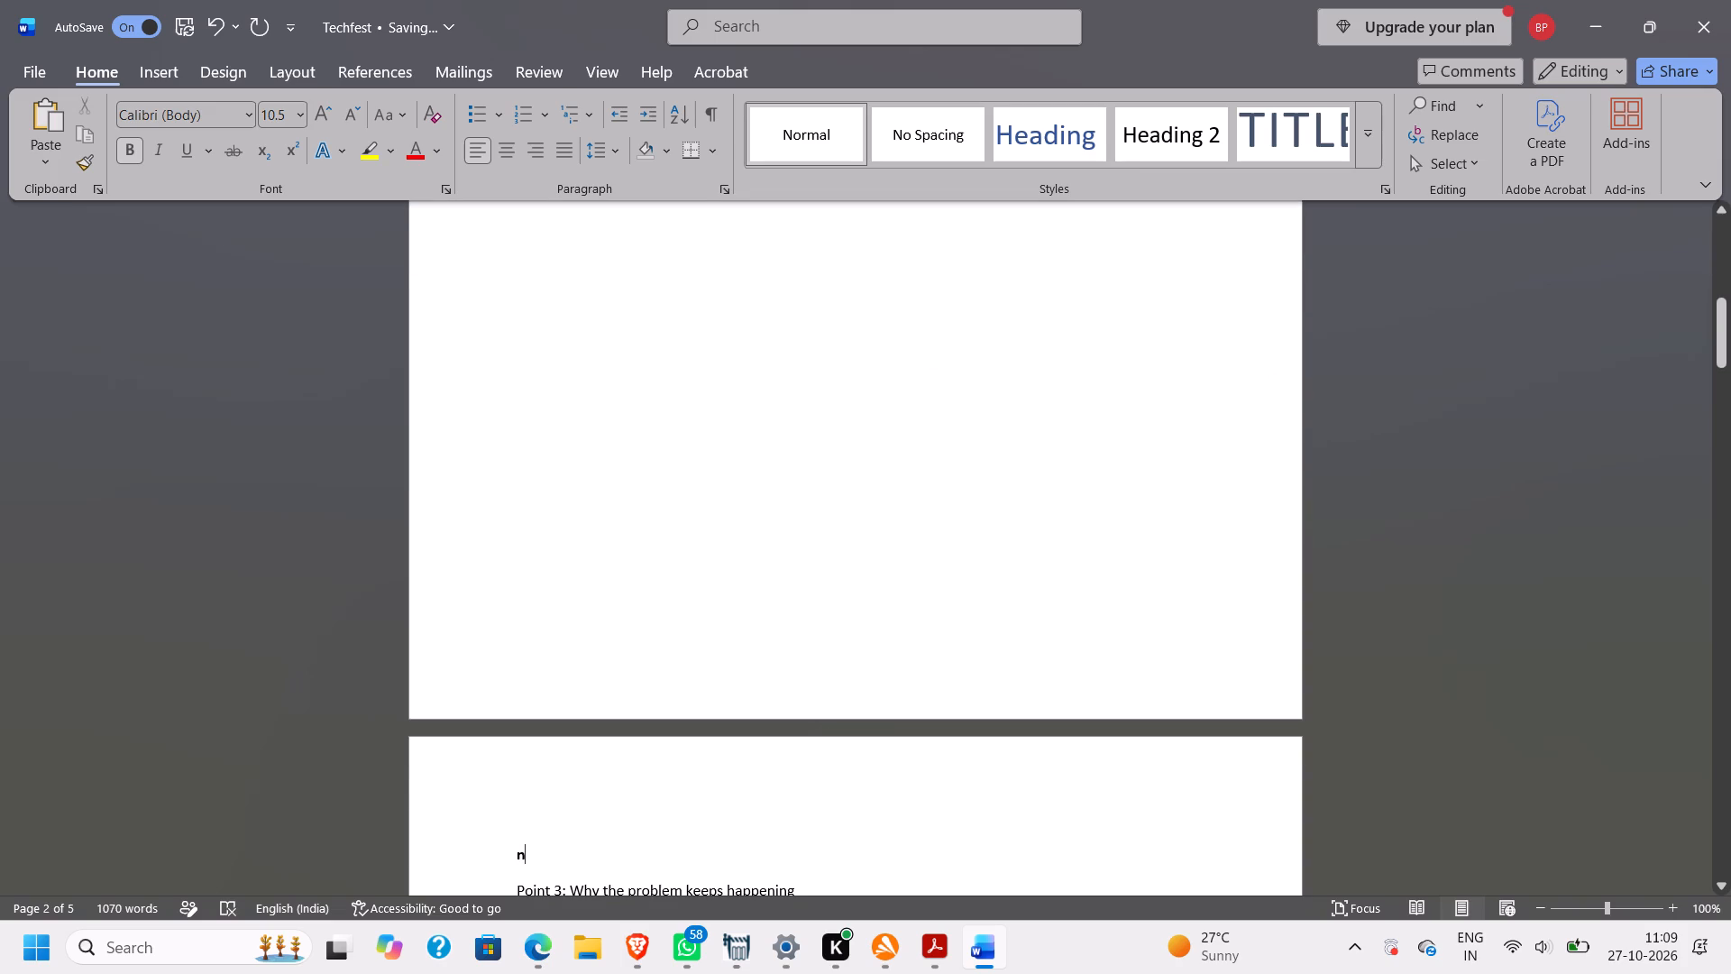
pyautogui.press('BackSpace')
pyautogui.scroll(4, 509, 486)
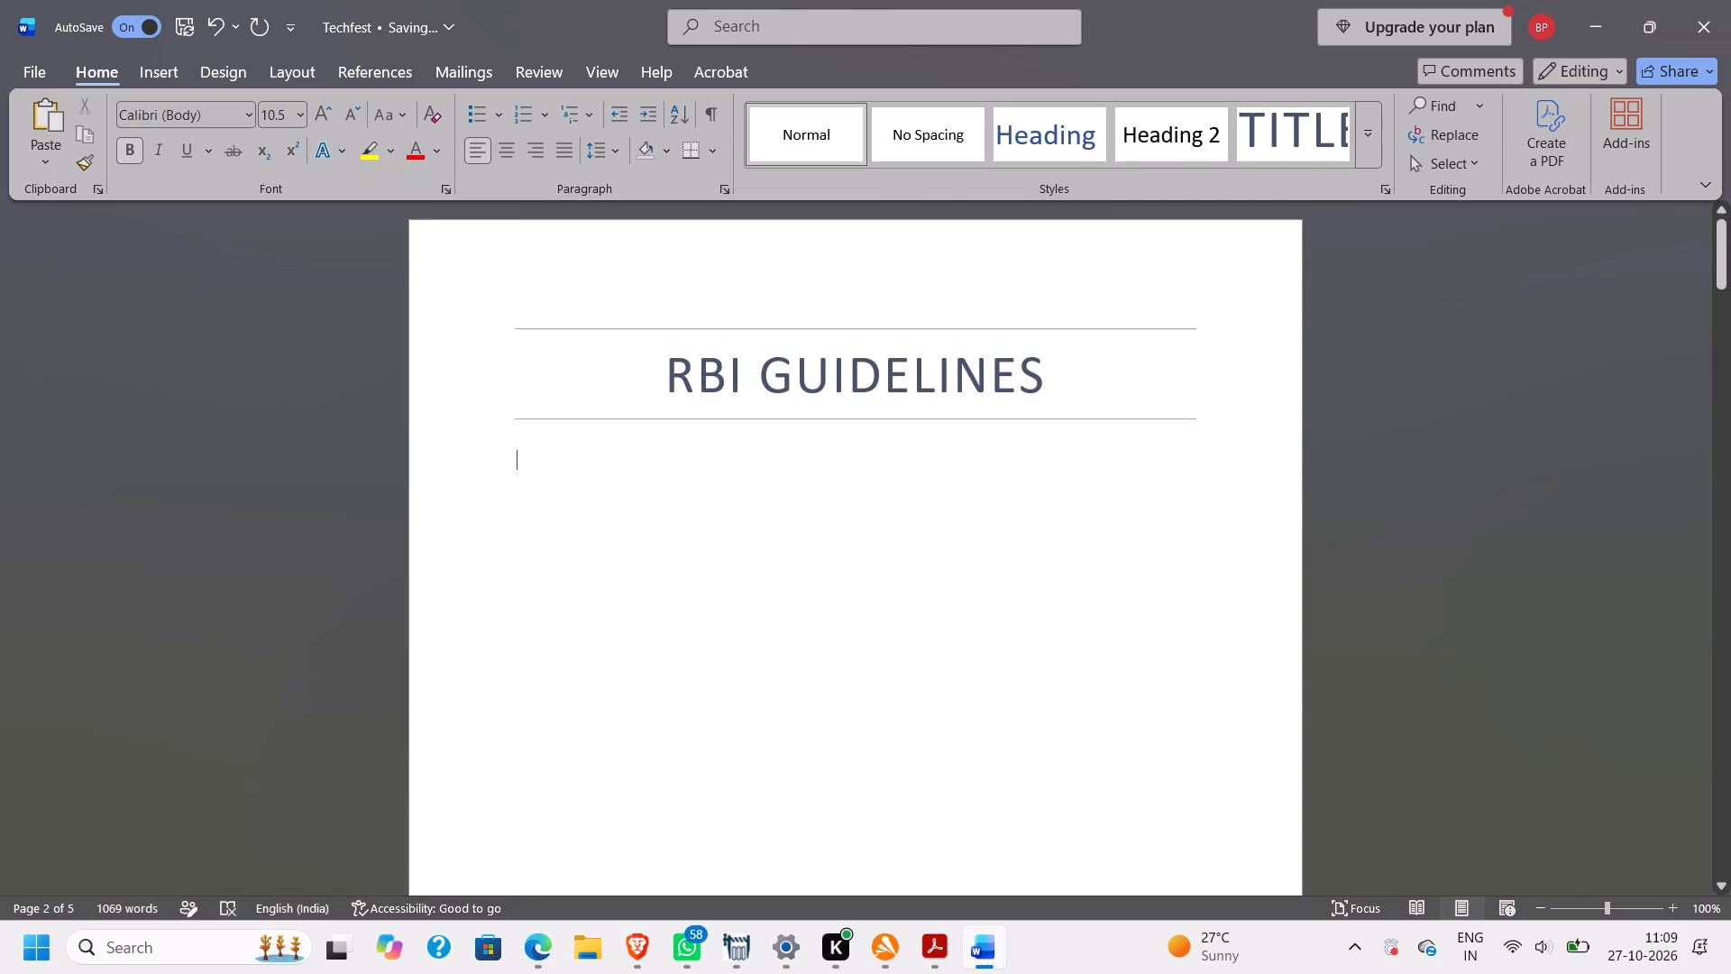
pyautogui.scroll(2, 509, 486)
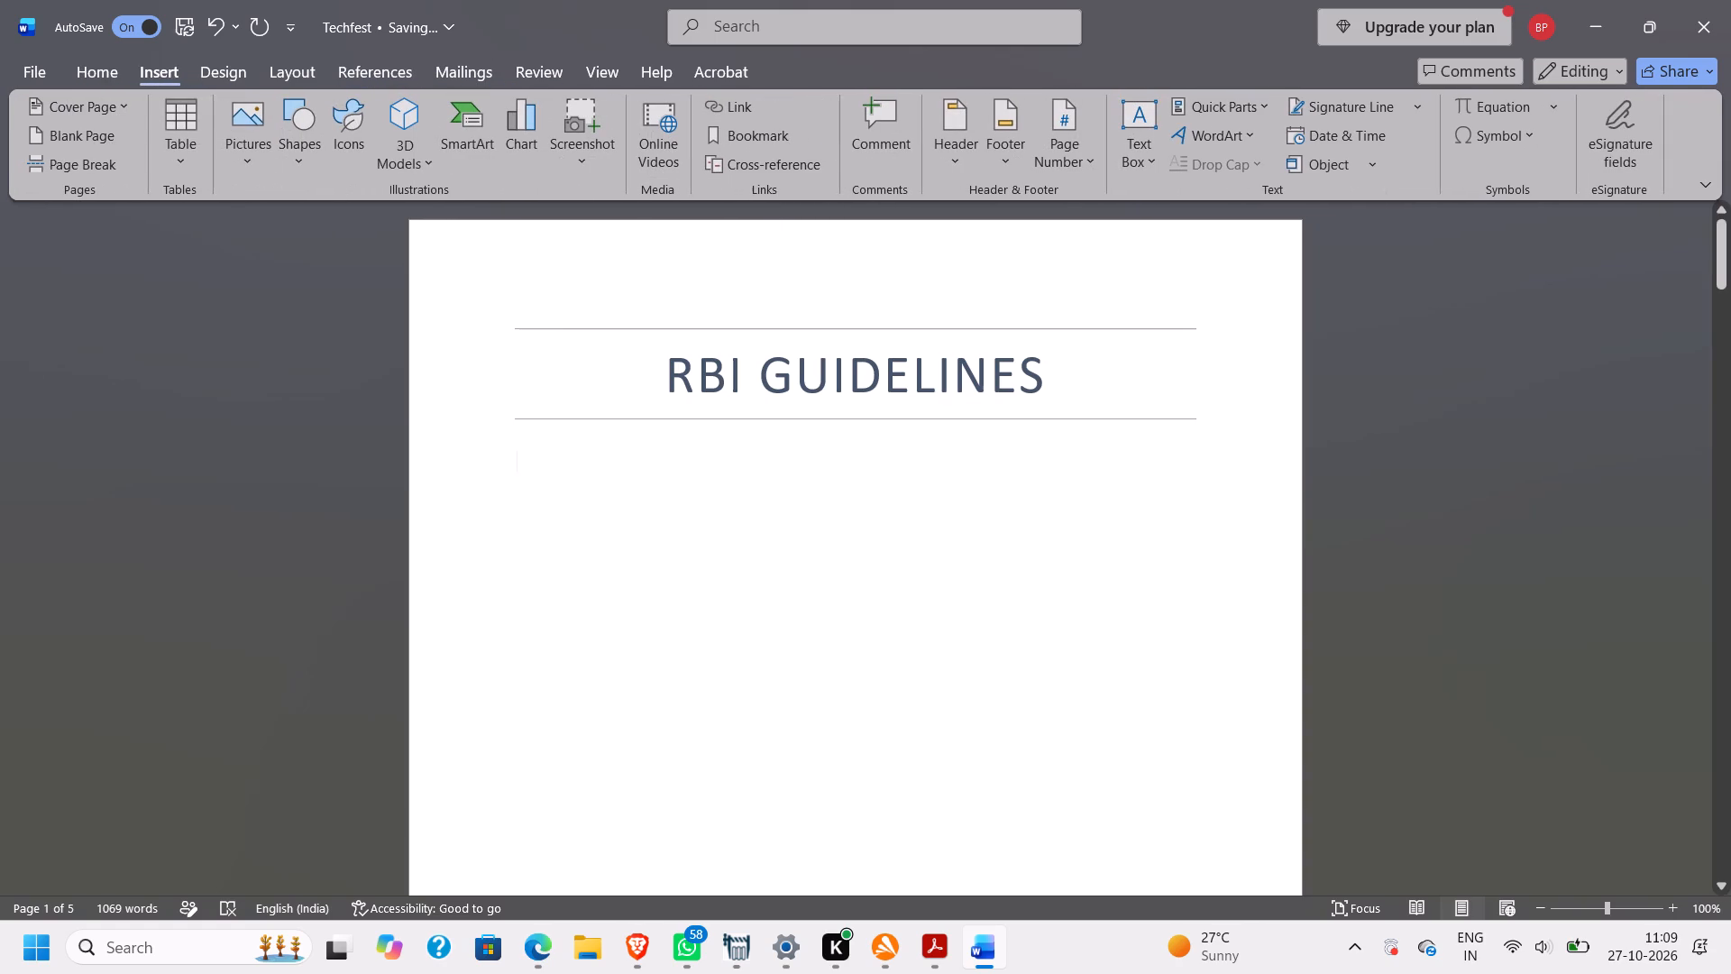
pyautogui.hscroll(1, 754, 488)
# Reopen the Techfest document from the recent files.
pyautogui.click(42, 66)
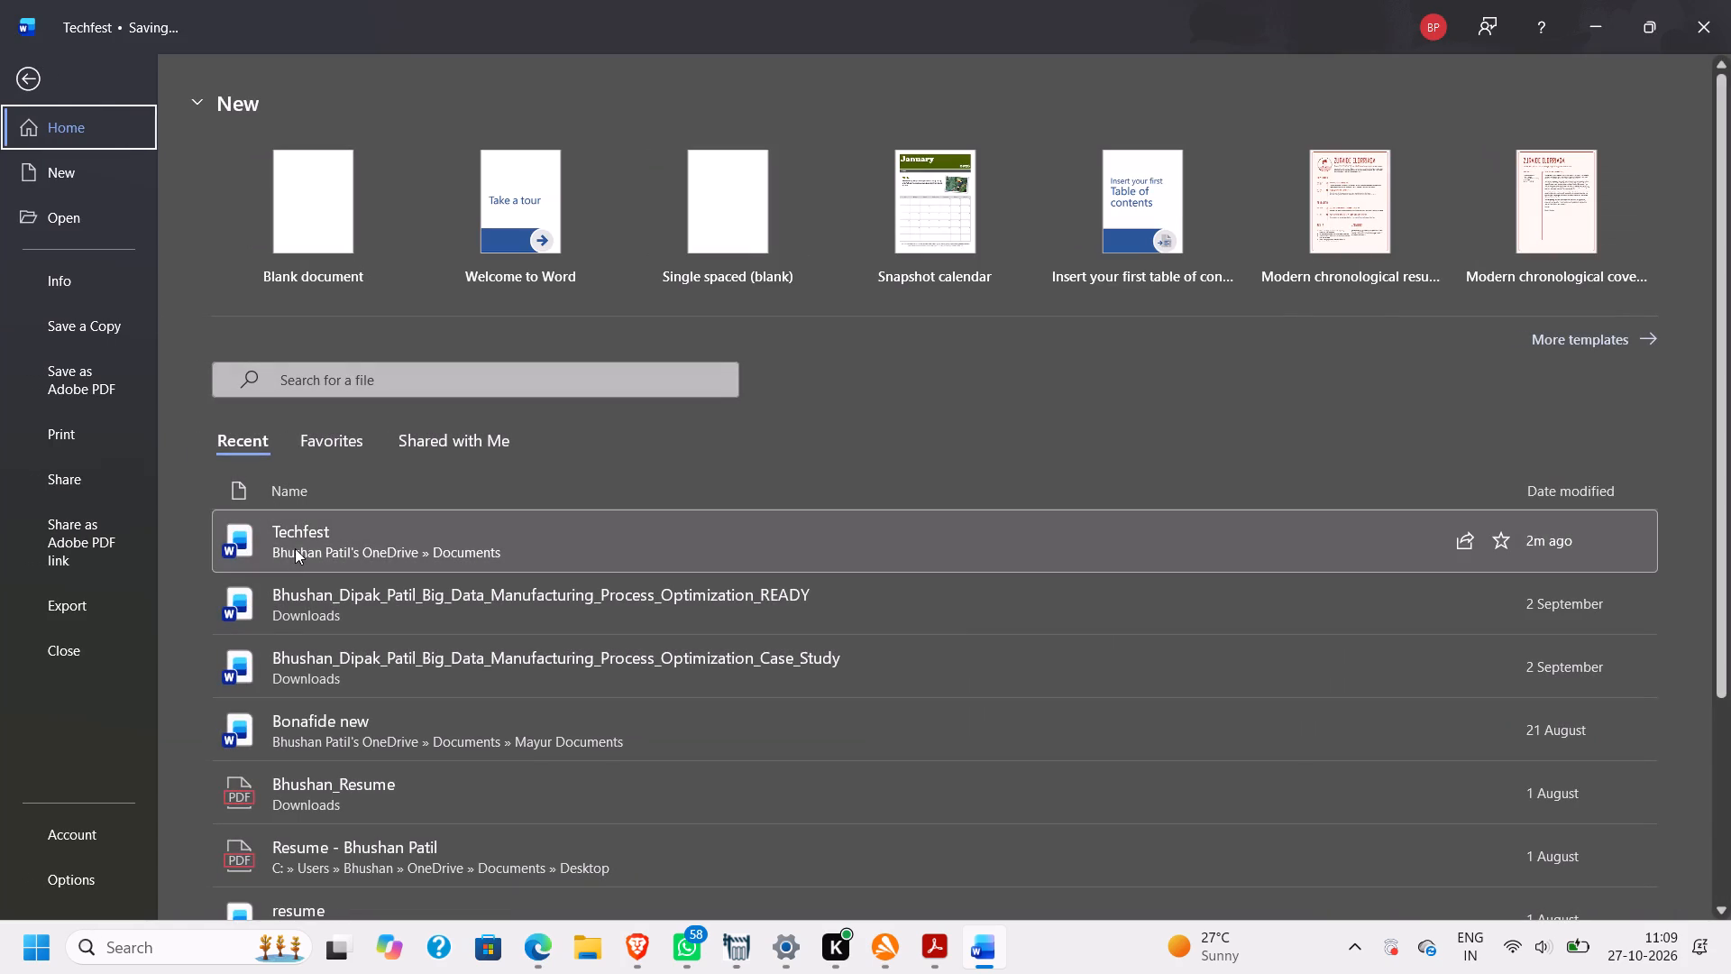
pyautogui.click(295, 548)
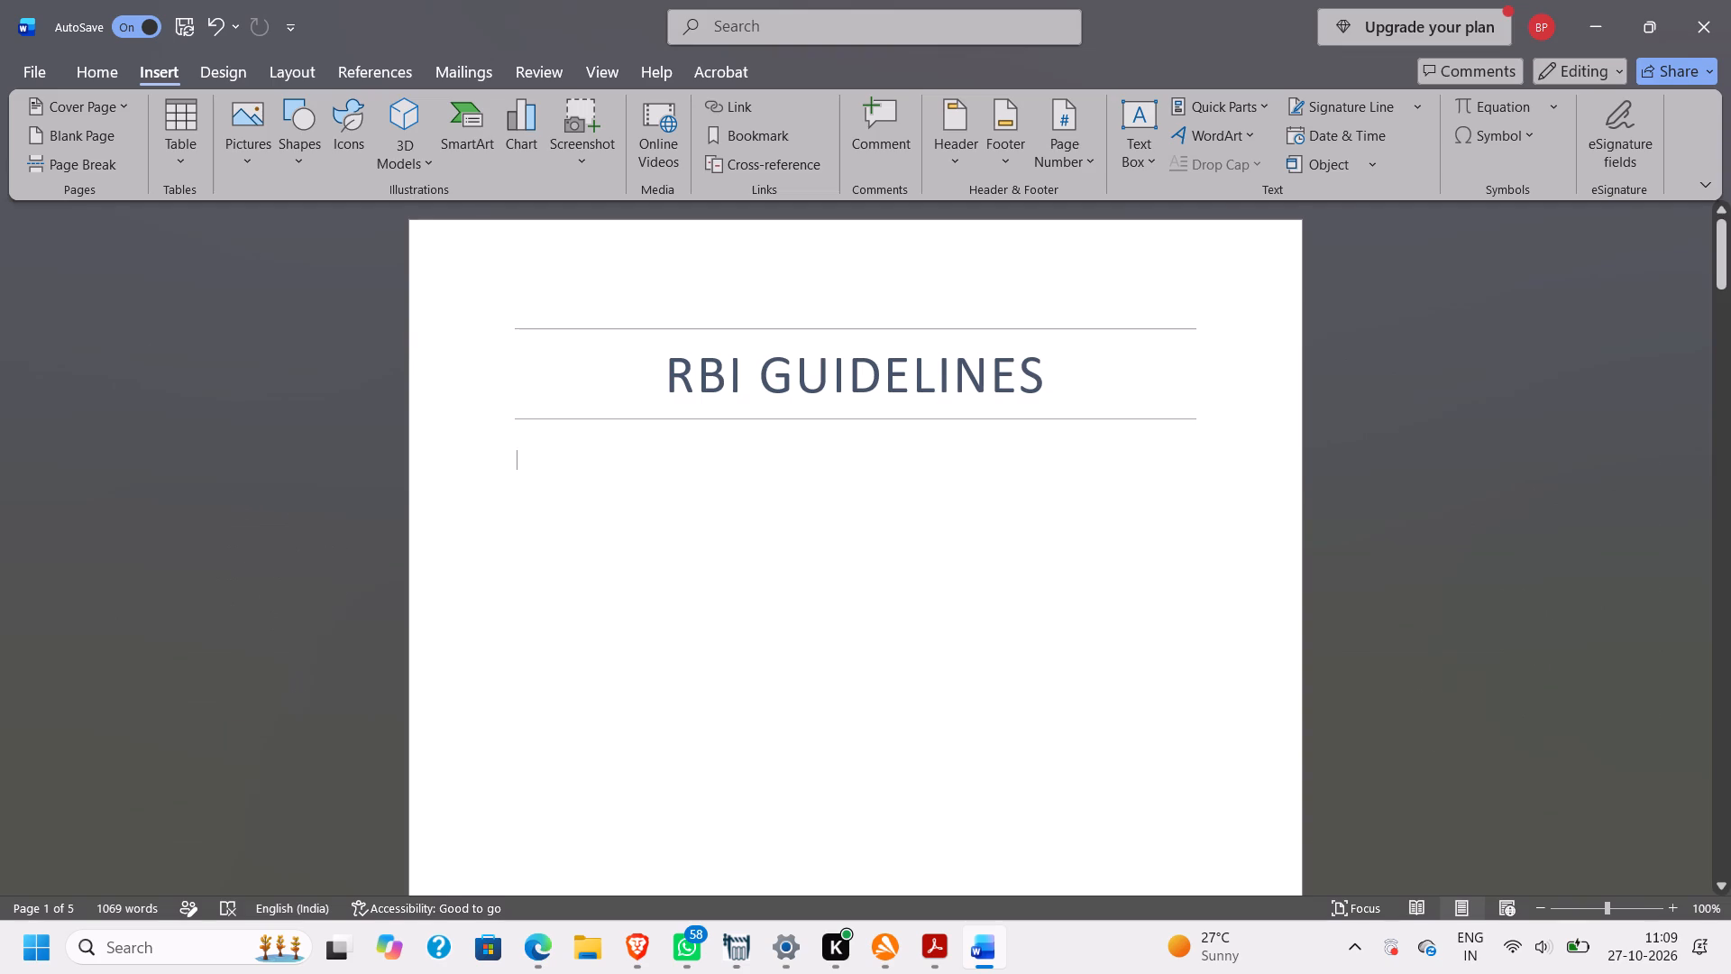
# Remove the page break between the "RBI Guidelines" heading and the "Point 3" line, bringing the Point 3 text directly beneath the heading.
pyautogui.click(536, 461)
pyautogui.press('t')
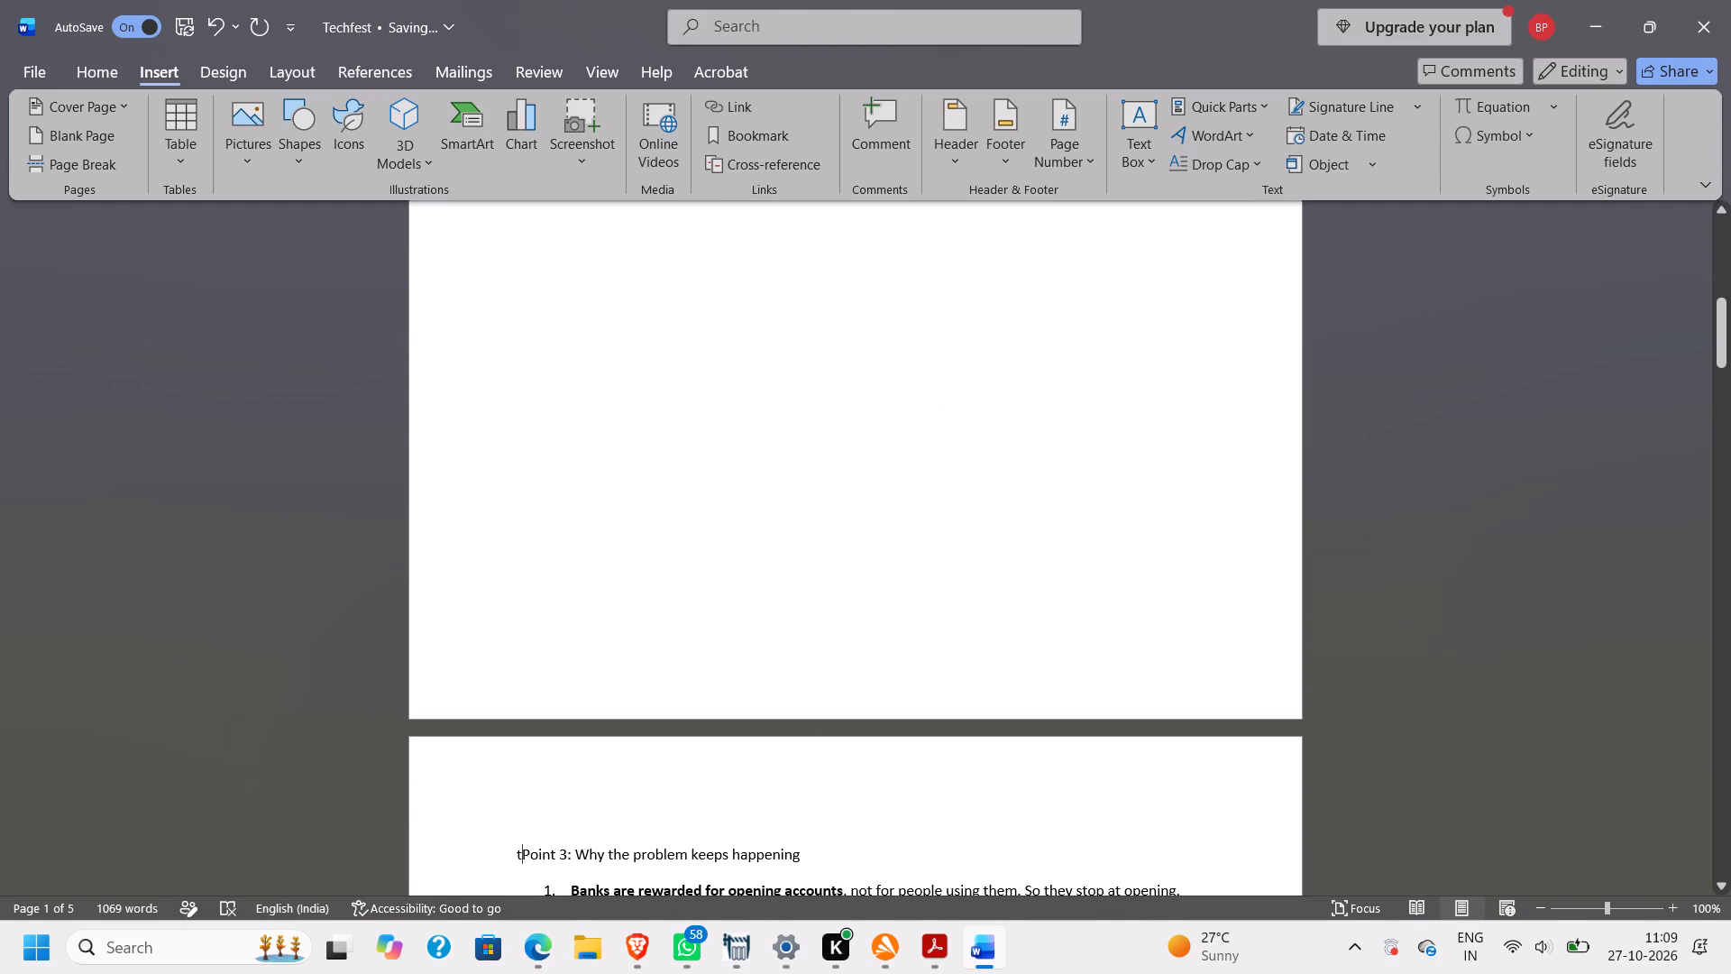
pyautogui.press('BackSpace')
pyautogui.press('BackSpace')
pyautogui.press('BackSpace')
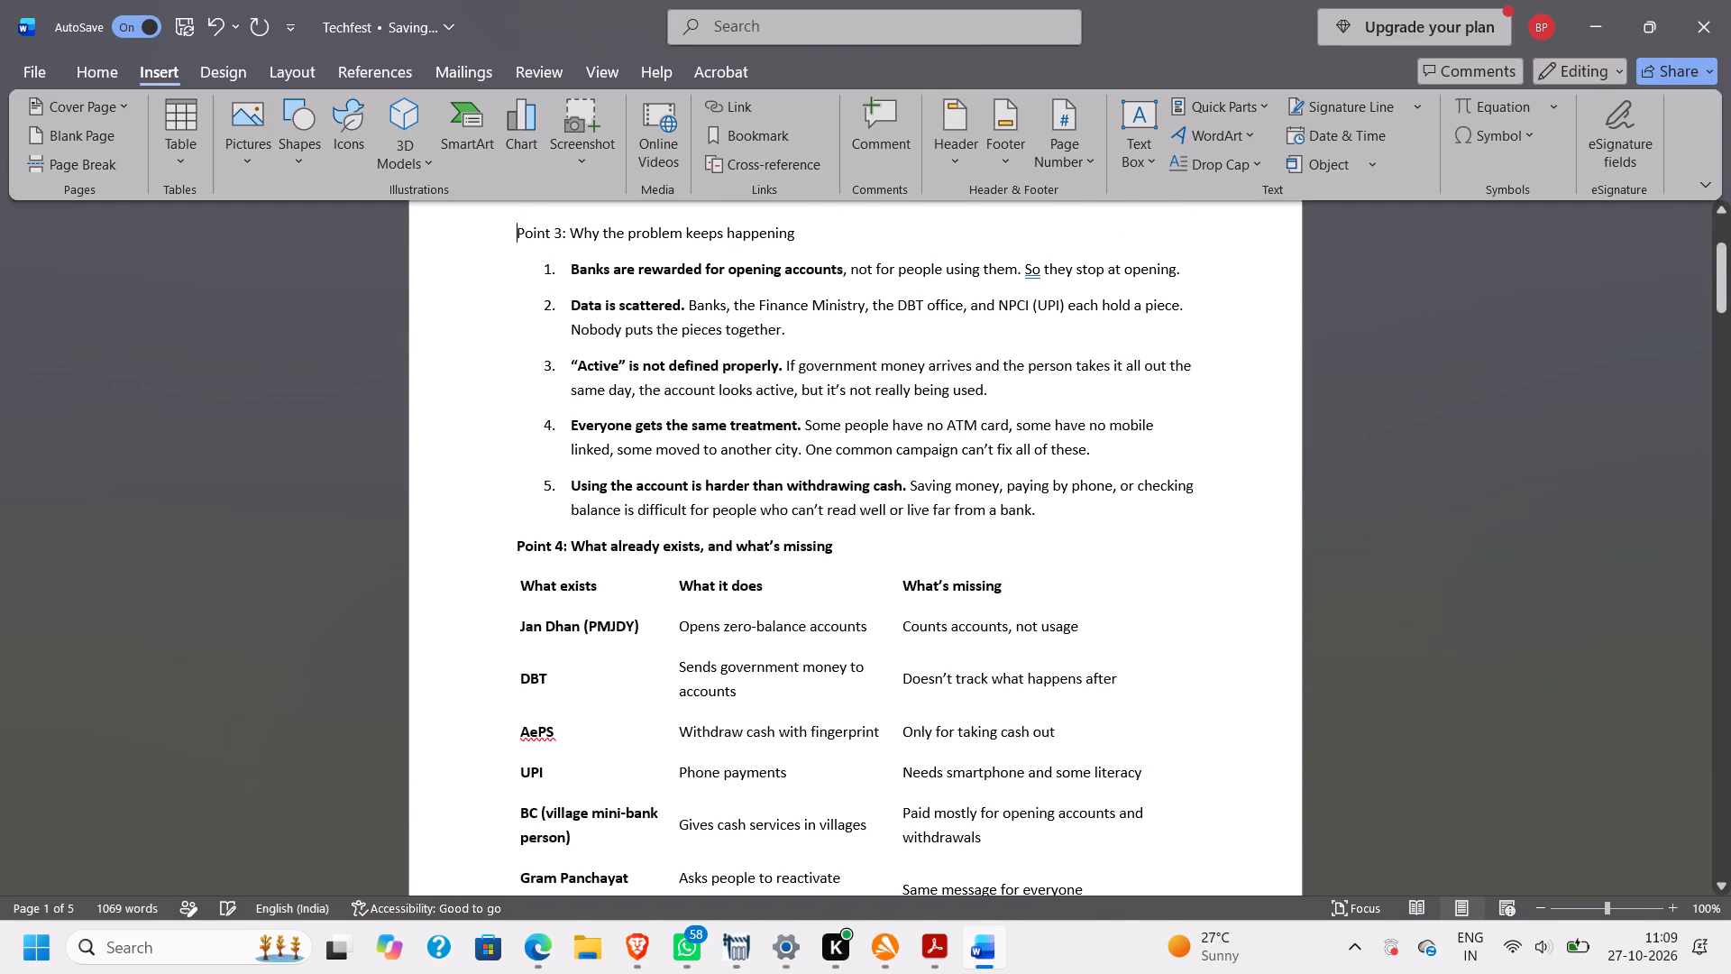
pyautogui.scroll(18, 780, 535)
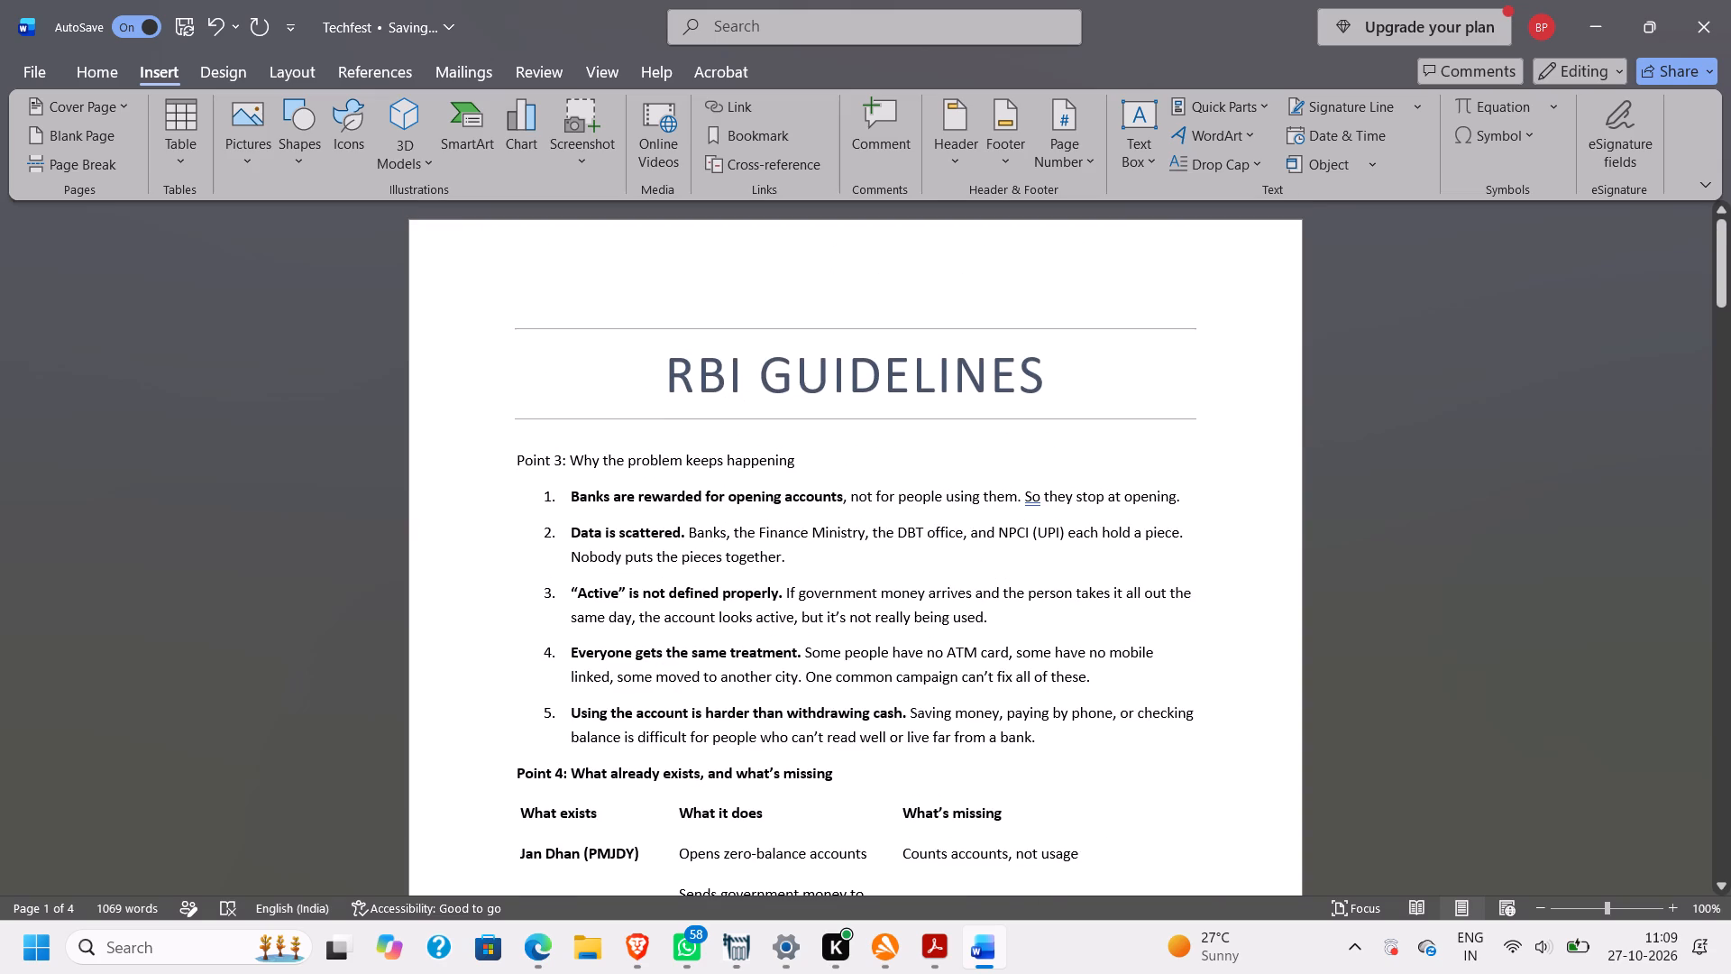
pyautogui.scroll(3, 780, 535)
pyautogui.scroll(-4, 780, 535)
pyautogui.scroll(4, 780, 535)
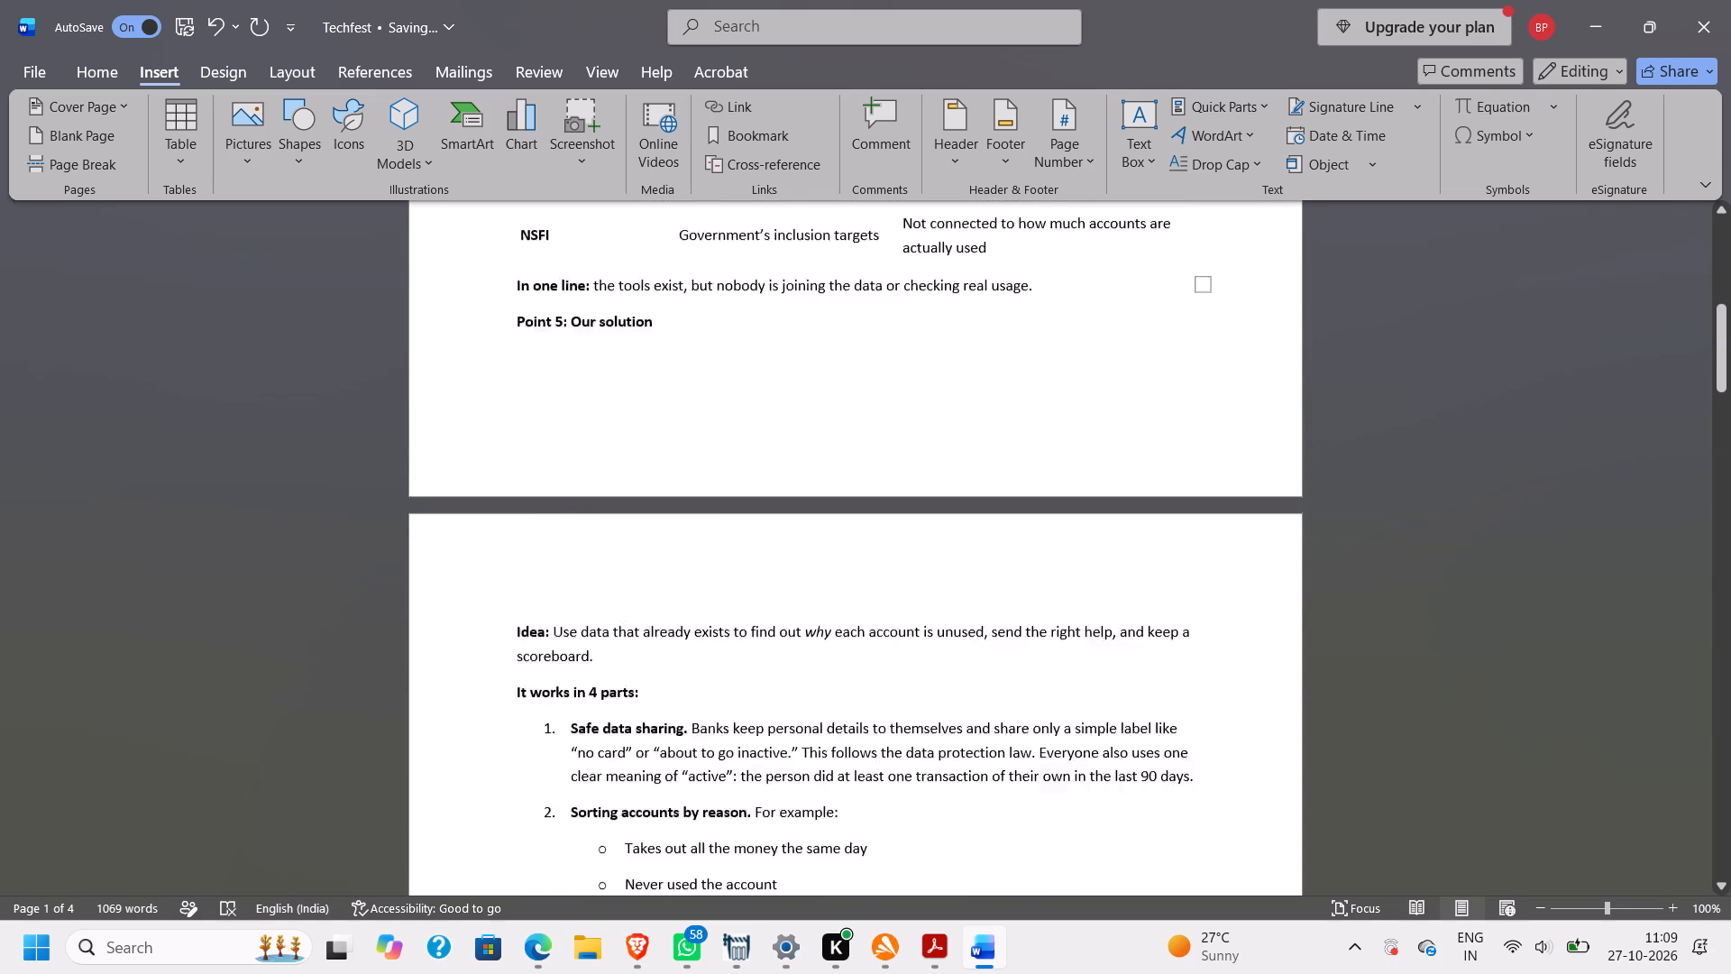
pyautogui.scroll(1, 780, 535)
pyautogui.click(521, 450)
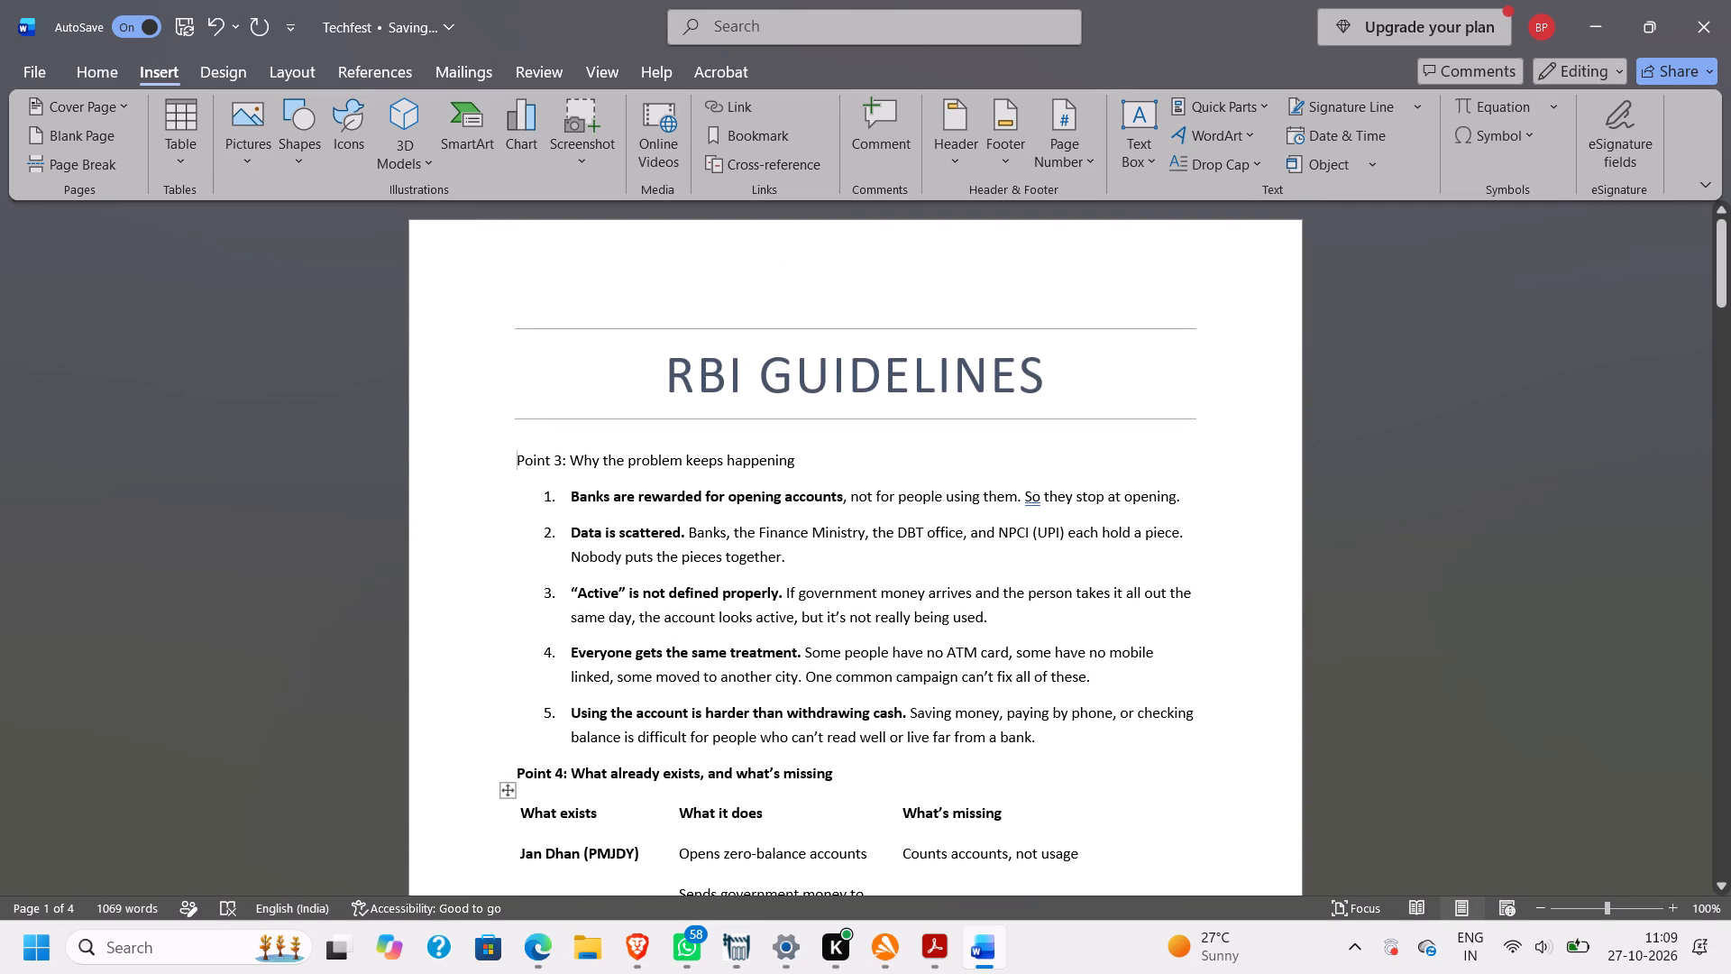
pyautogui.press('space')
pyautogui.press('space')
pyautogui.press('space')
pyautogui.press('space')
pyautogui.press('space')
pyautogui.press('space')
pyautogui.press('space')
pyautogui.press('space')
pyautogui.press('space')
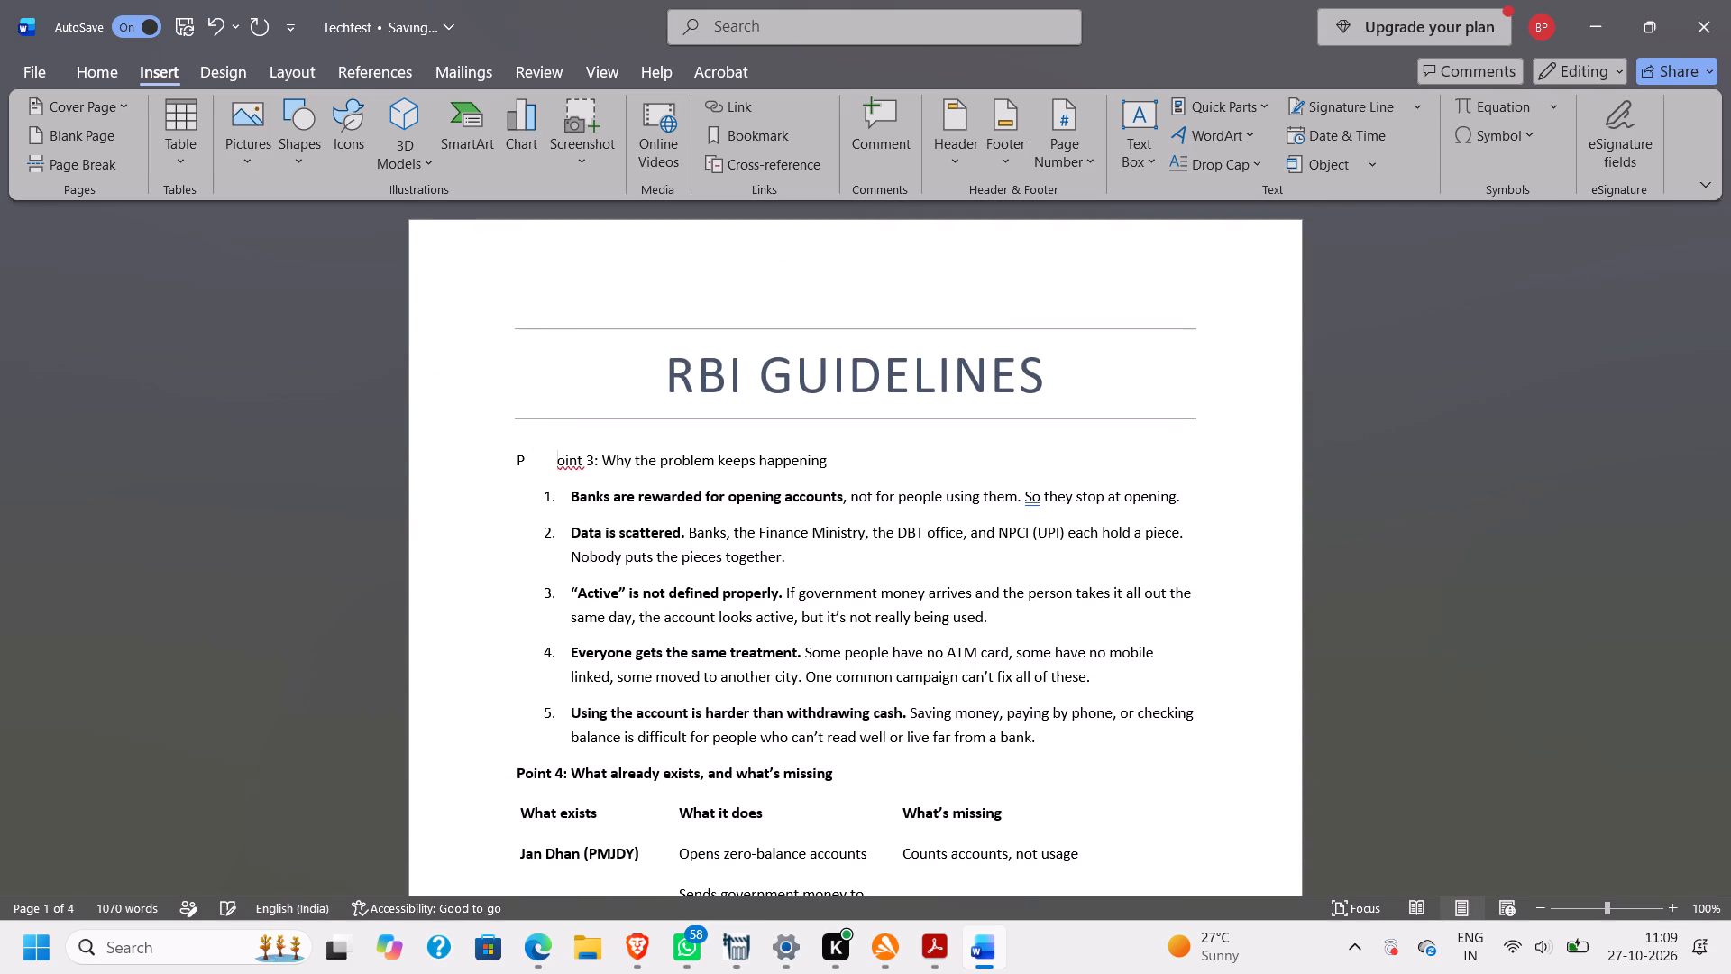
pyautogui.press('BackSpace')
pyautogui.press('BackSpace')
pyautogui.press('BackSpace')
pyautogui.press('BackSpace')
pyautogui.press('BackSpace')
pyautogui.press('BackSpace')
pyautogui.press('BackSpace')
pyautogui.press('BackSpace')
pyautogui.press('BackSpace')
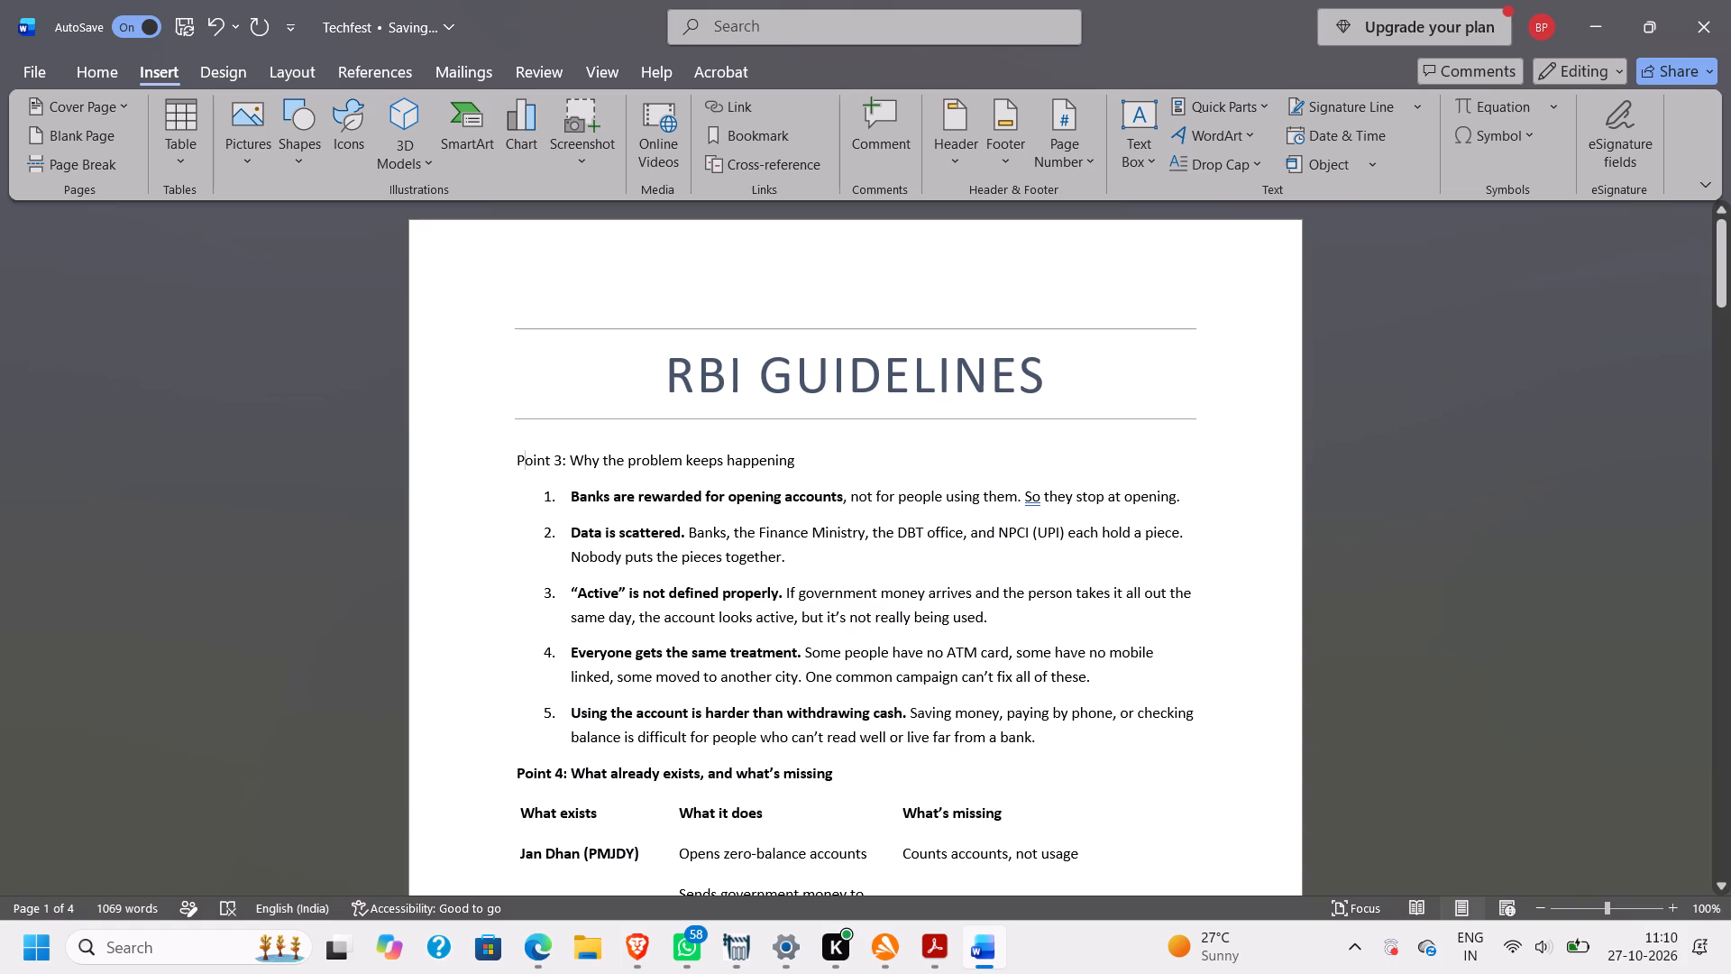
# Insert empty lines after the "RBI Guidelines" heading until the "Point 3" line moves onto the second page.
pyautogui.click(517, 453)
pyautogui.press('Left')
pyautogui.press('space')
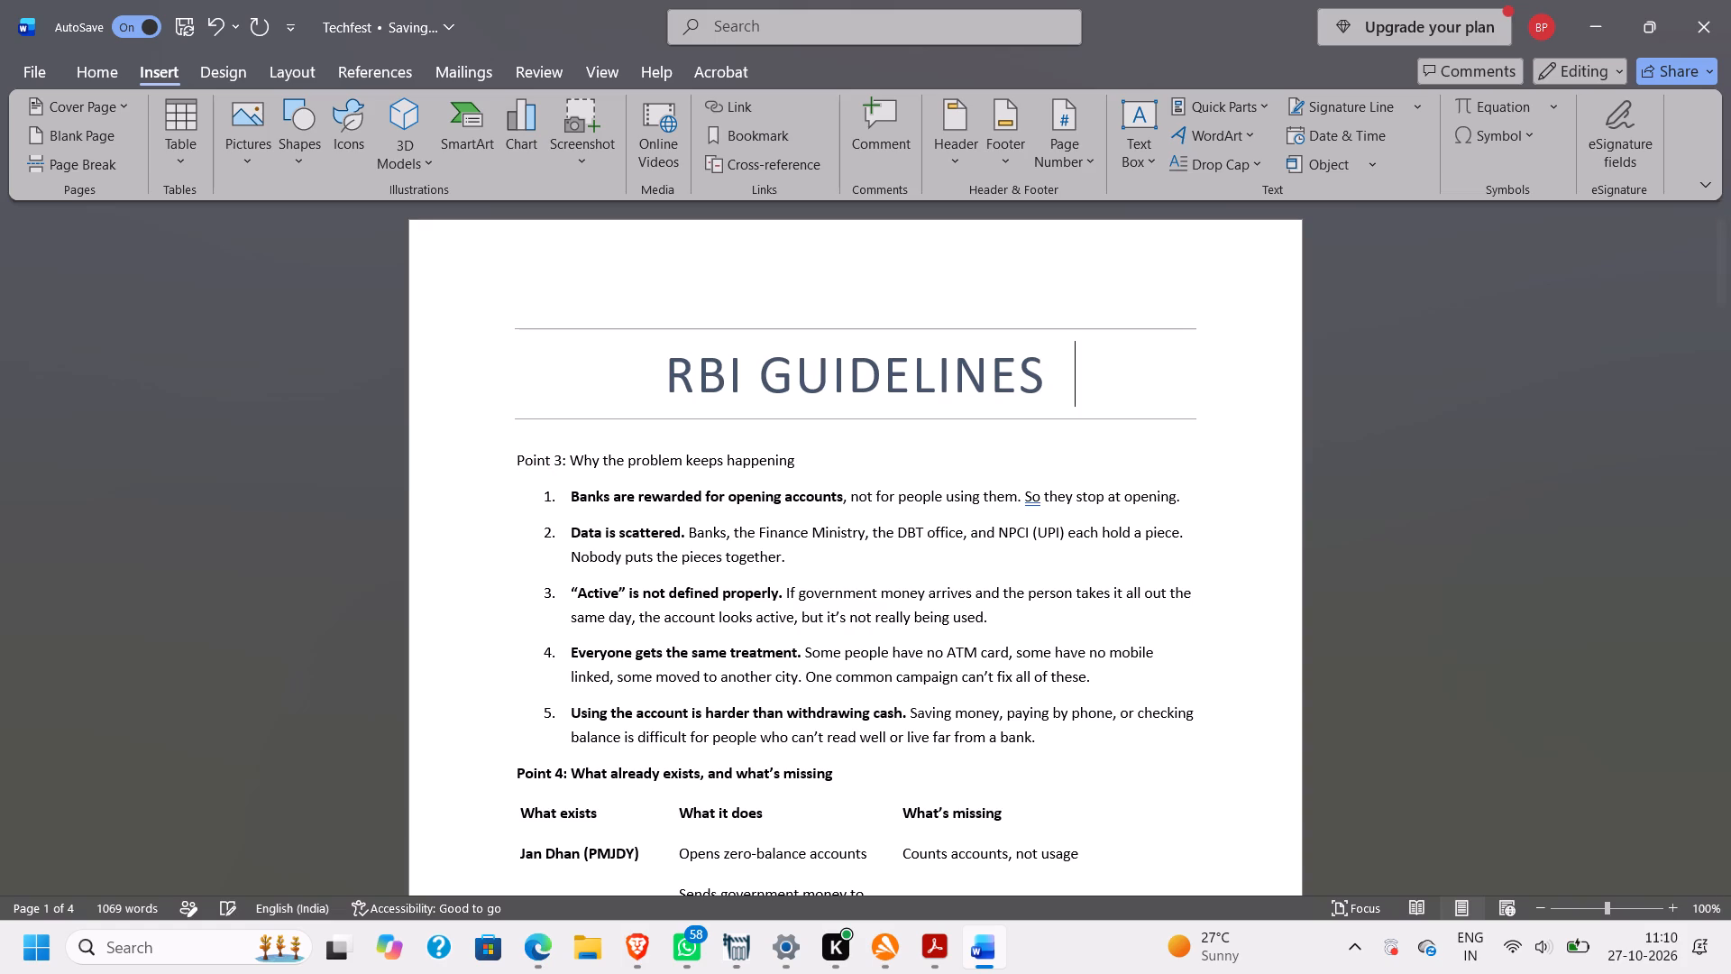
pyautogui.press('Return')
pyautogui.press('Return')
pyautogui.press('Return')
pyautogui.press('Return')
pyautogui.press('Return')
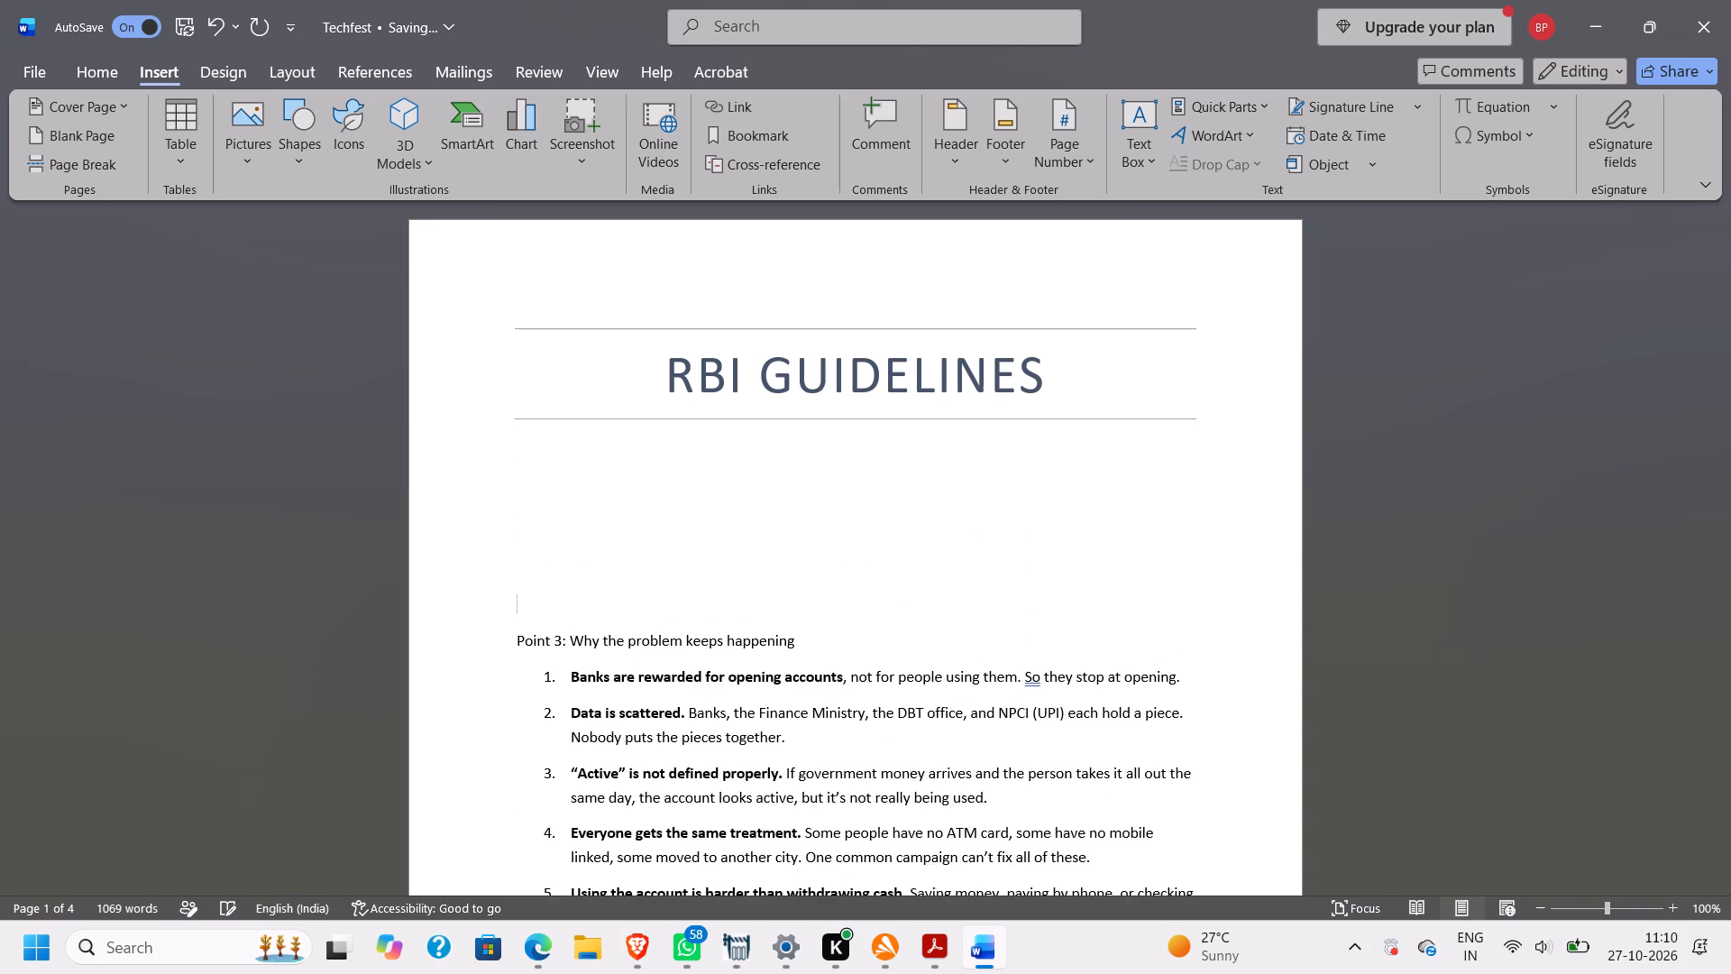
pyautogui.press('Return')
pyautogui.press('Return')
pyautogui.press('Return')
pyautogui.press('Return')
pyautogui.press('Return')
pyautogui.press('Return')
pyautogui.press('Return')
pyautogui.scroll(-1, 517, 453)
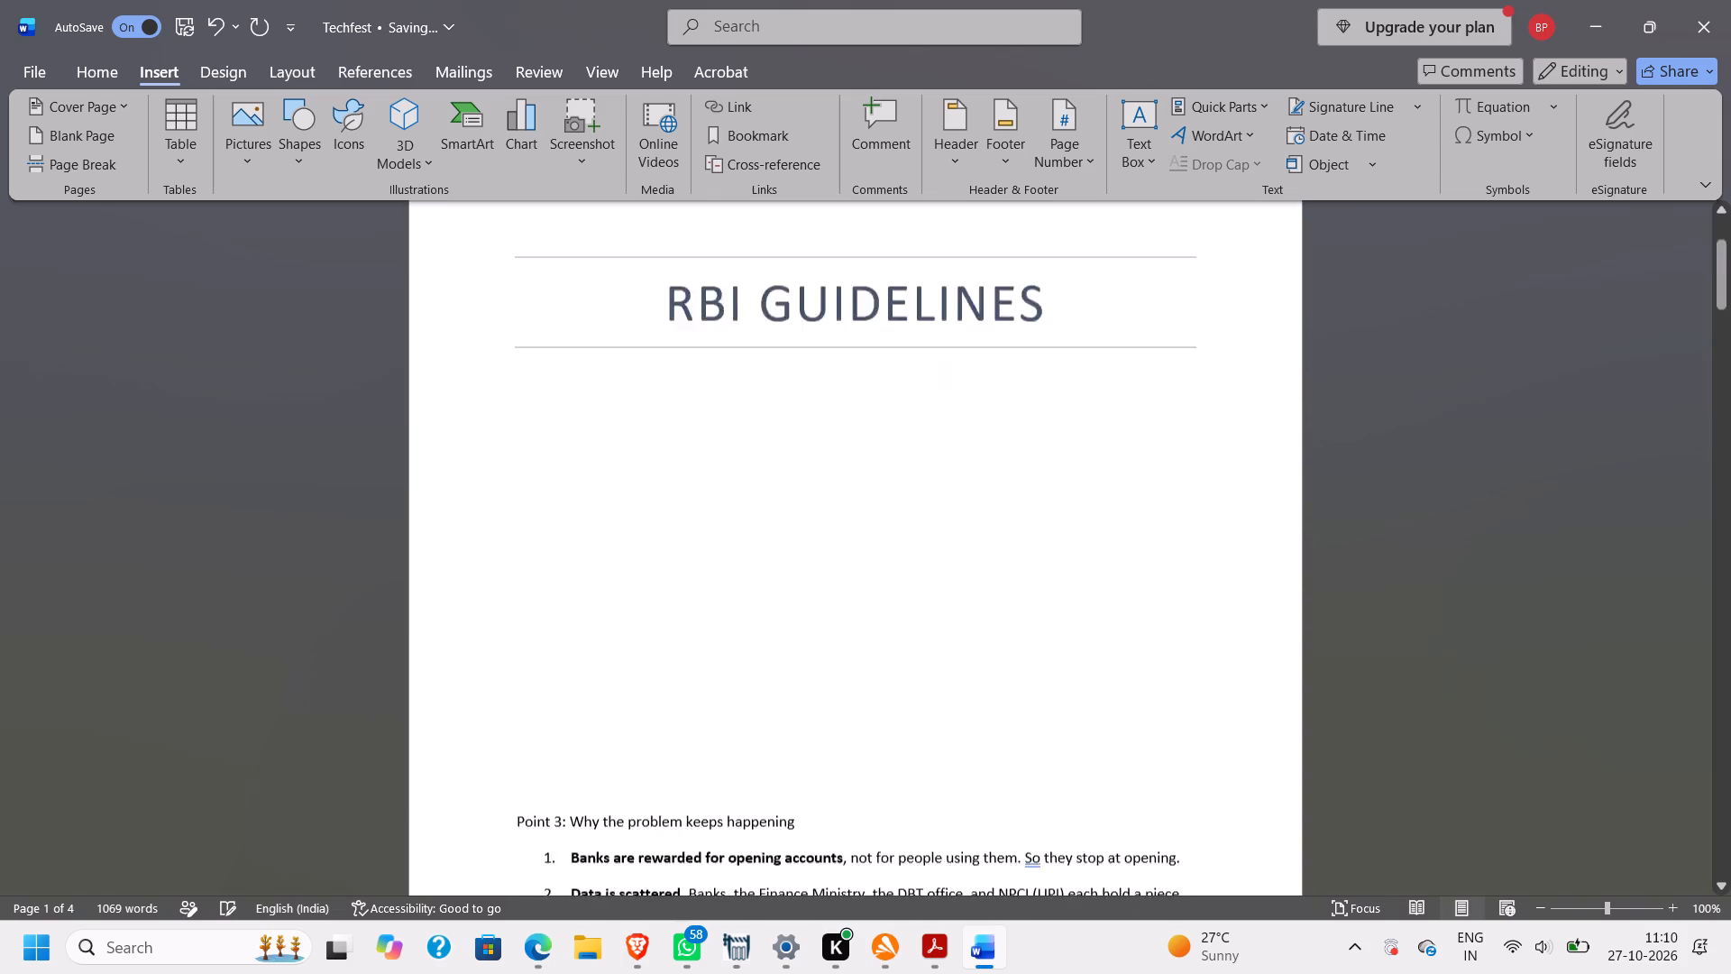
pyautogui.scroll(-1, 517, 453)
pyautogui.press('Return')
pyautogui.press('Return')
pyautogui.press('Return')
pyautogui.press('Return')
pyautogui.press('Return')
pyautogui.press('Return')
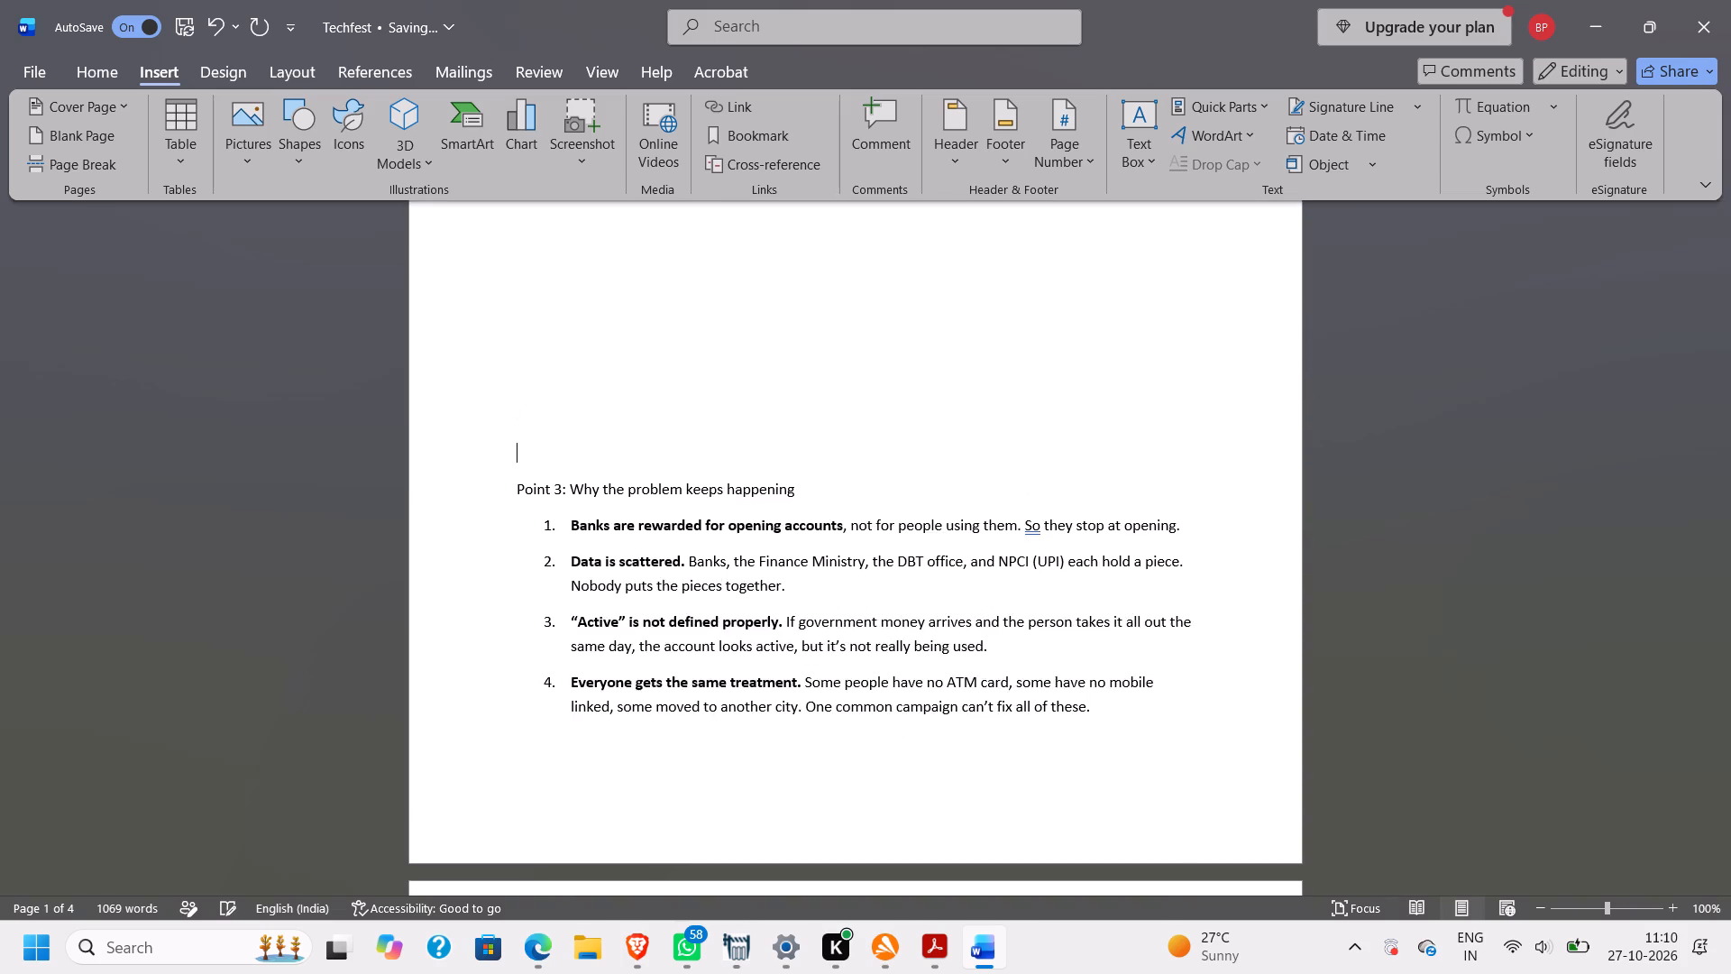
pyautogui.press('Return')
pyautogui.press('Return')
pyautogui.press('Return')
pyautogui.press('Return')
pyautogui.press('Return')
pyautogui.press('Return')
pyautogui.press('Return')
pyautogui.press('Return')
pyautogui.press('Return')
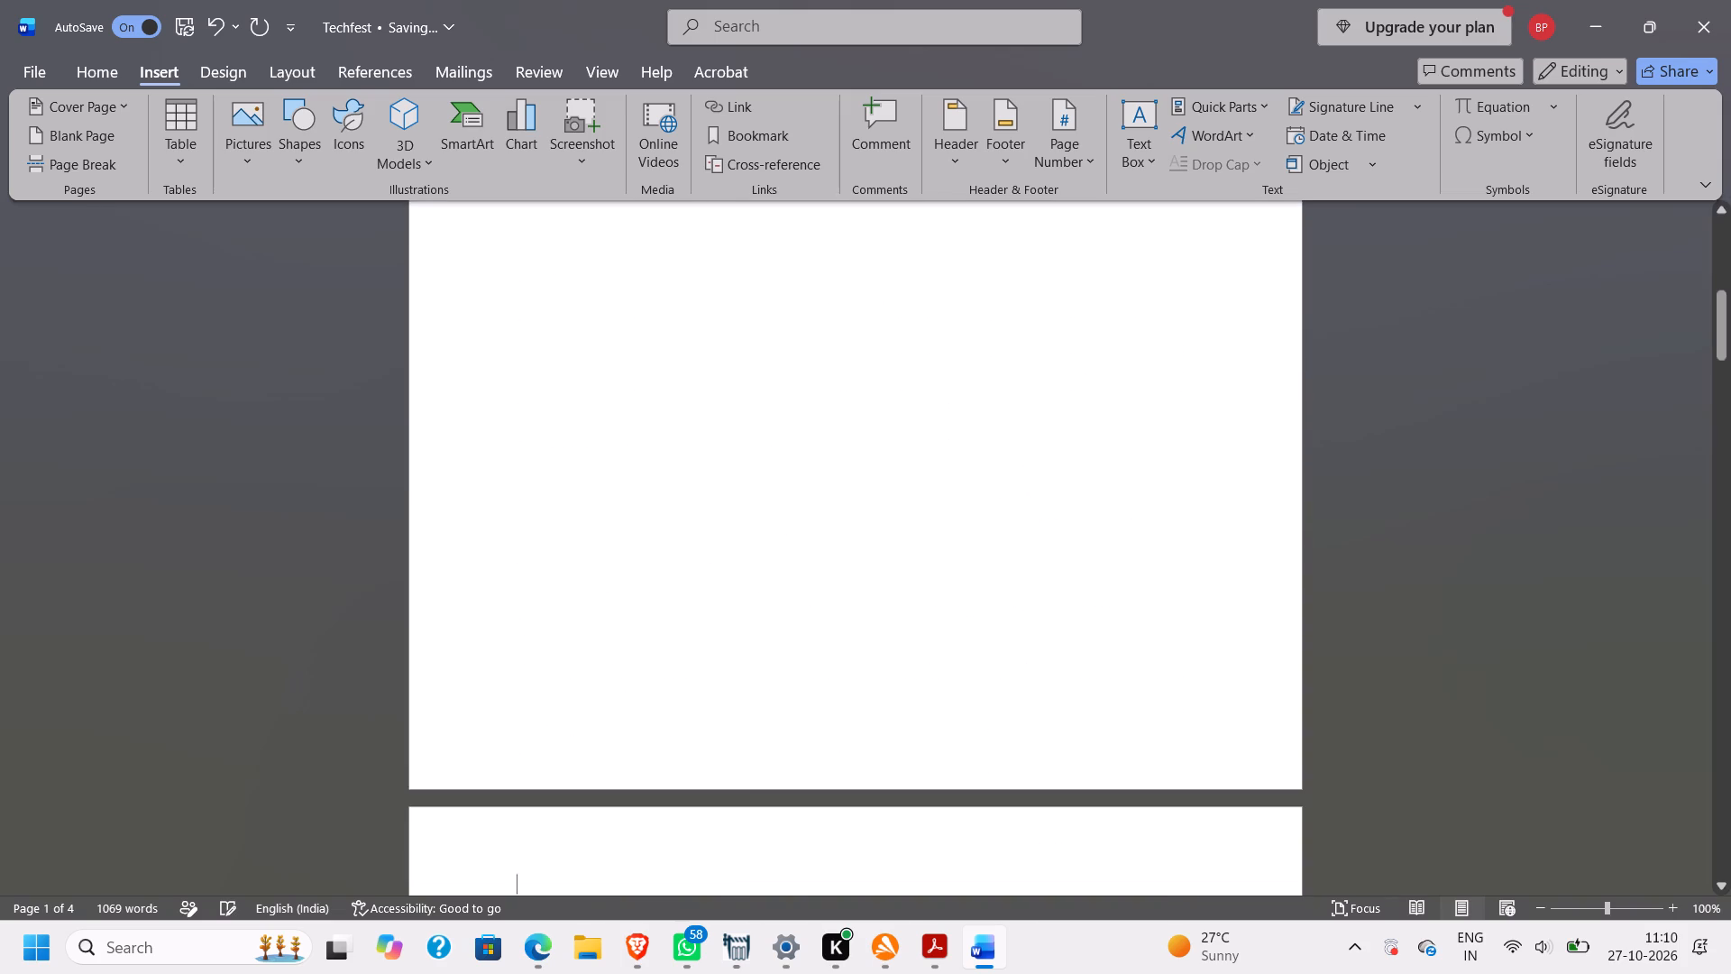
# Start a numbered list at "1." on the first empty line below the "RBI Guidelines" heading.
pyautogui.scroll(1, 677, 133)
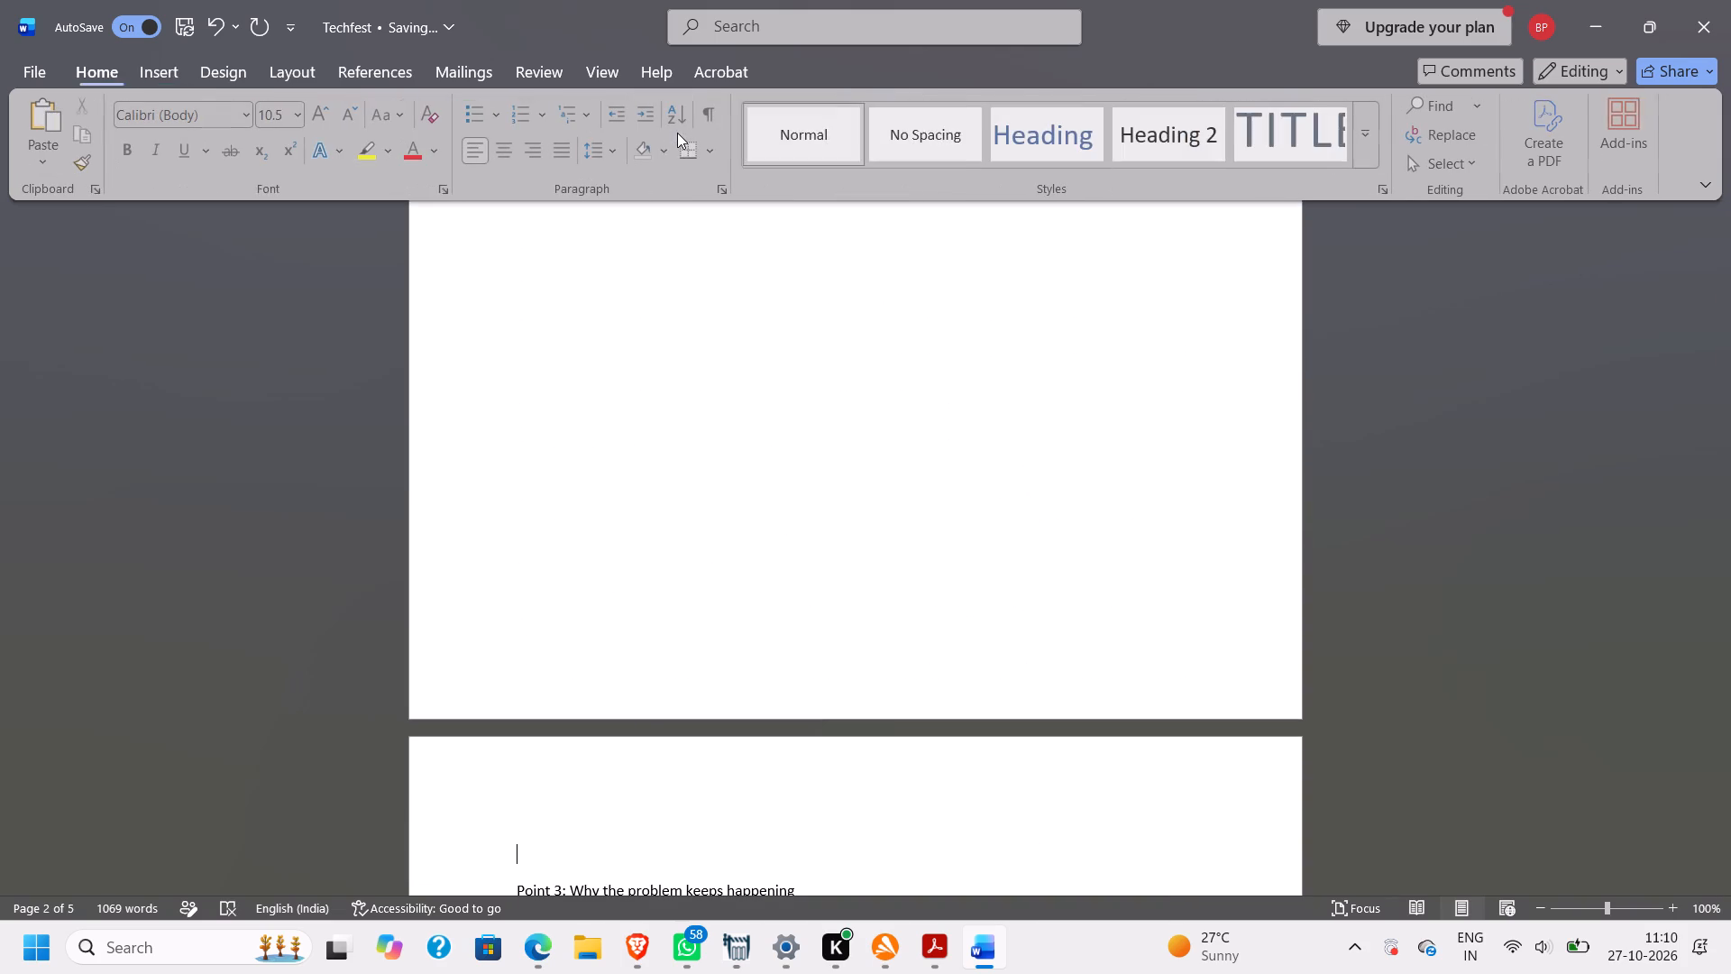
pyautogui.scroll(1, 677, 133)
pyautogui.scroll(5, 718, 341)
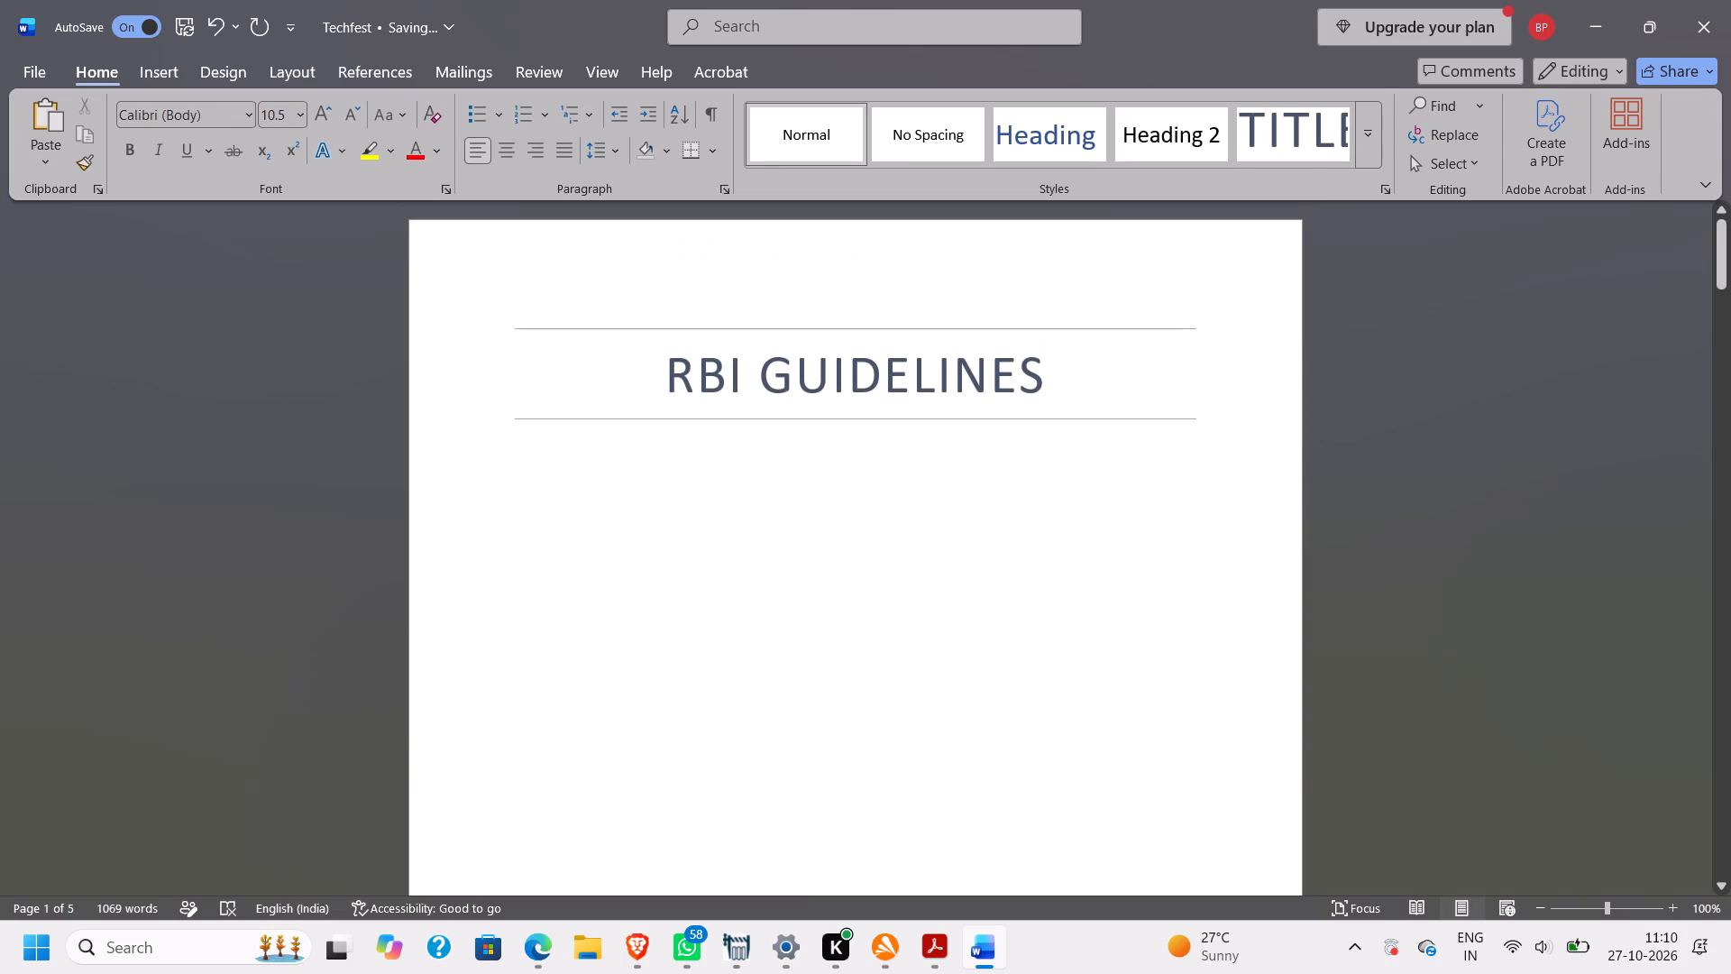
pyautogui.click(532, 458)
pyautogui.press('o')
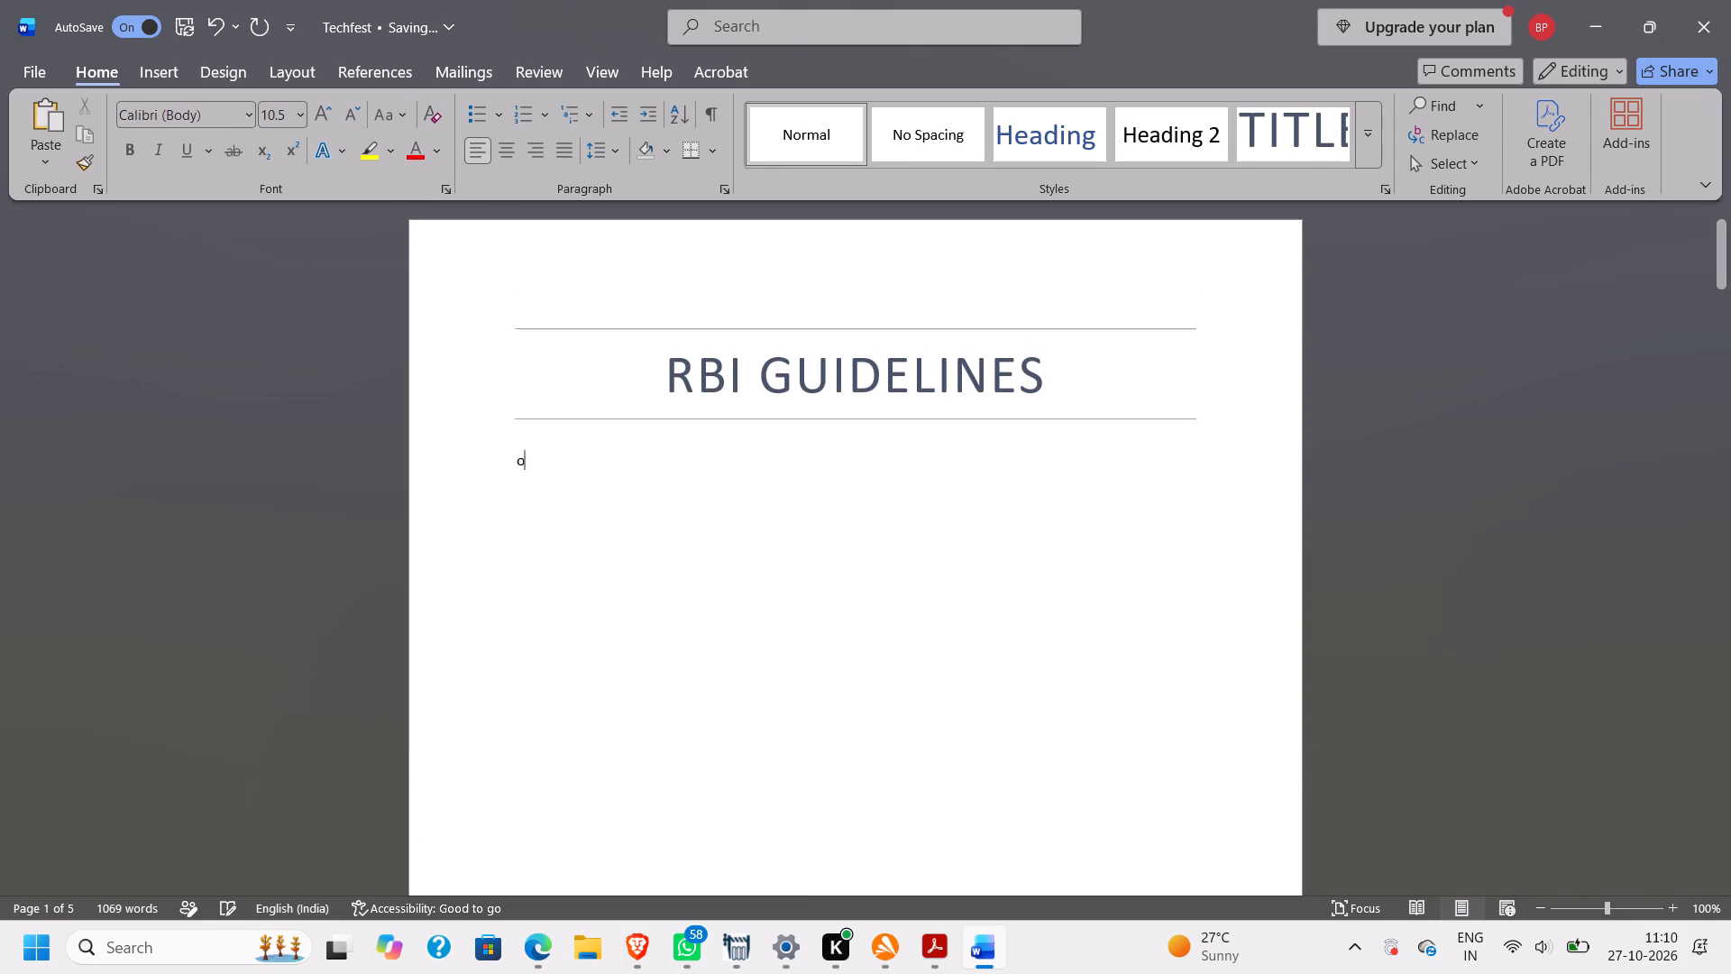
pyautogui.press('BackSpace')
pyautogui.write('1,')
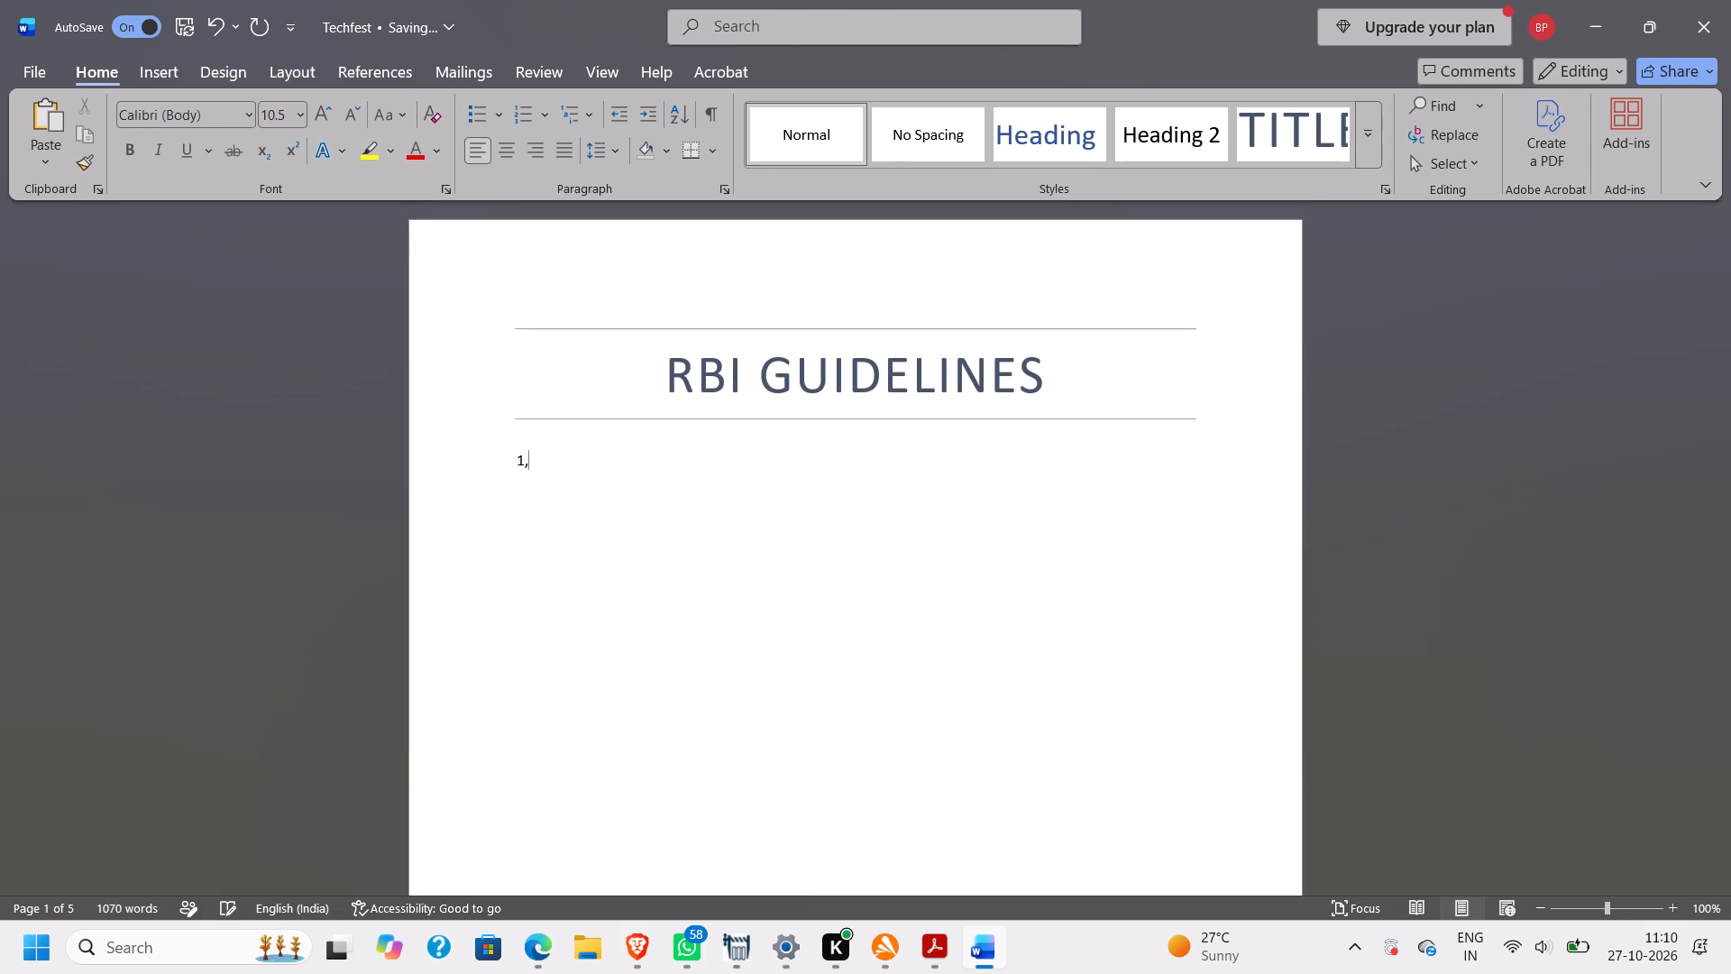
pyautogui.press('BackSpace')
pyautogui.write('.')
pyautogui.press('space')
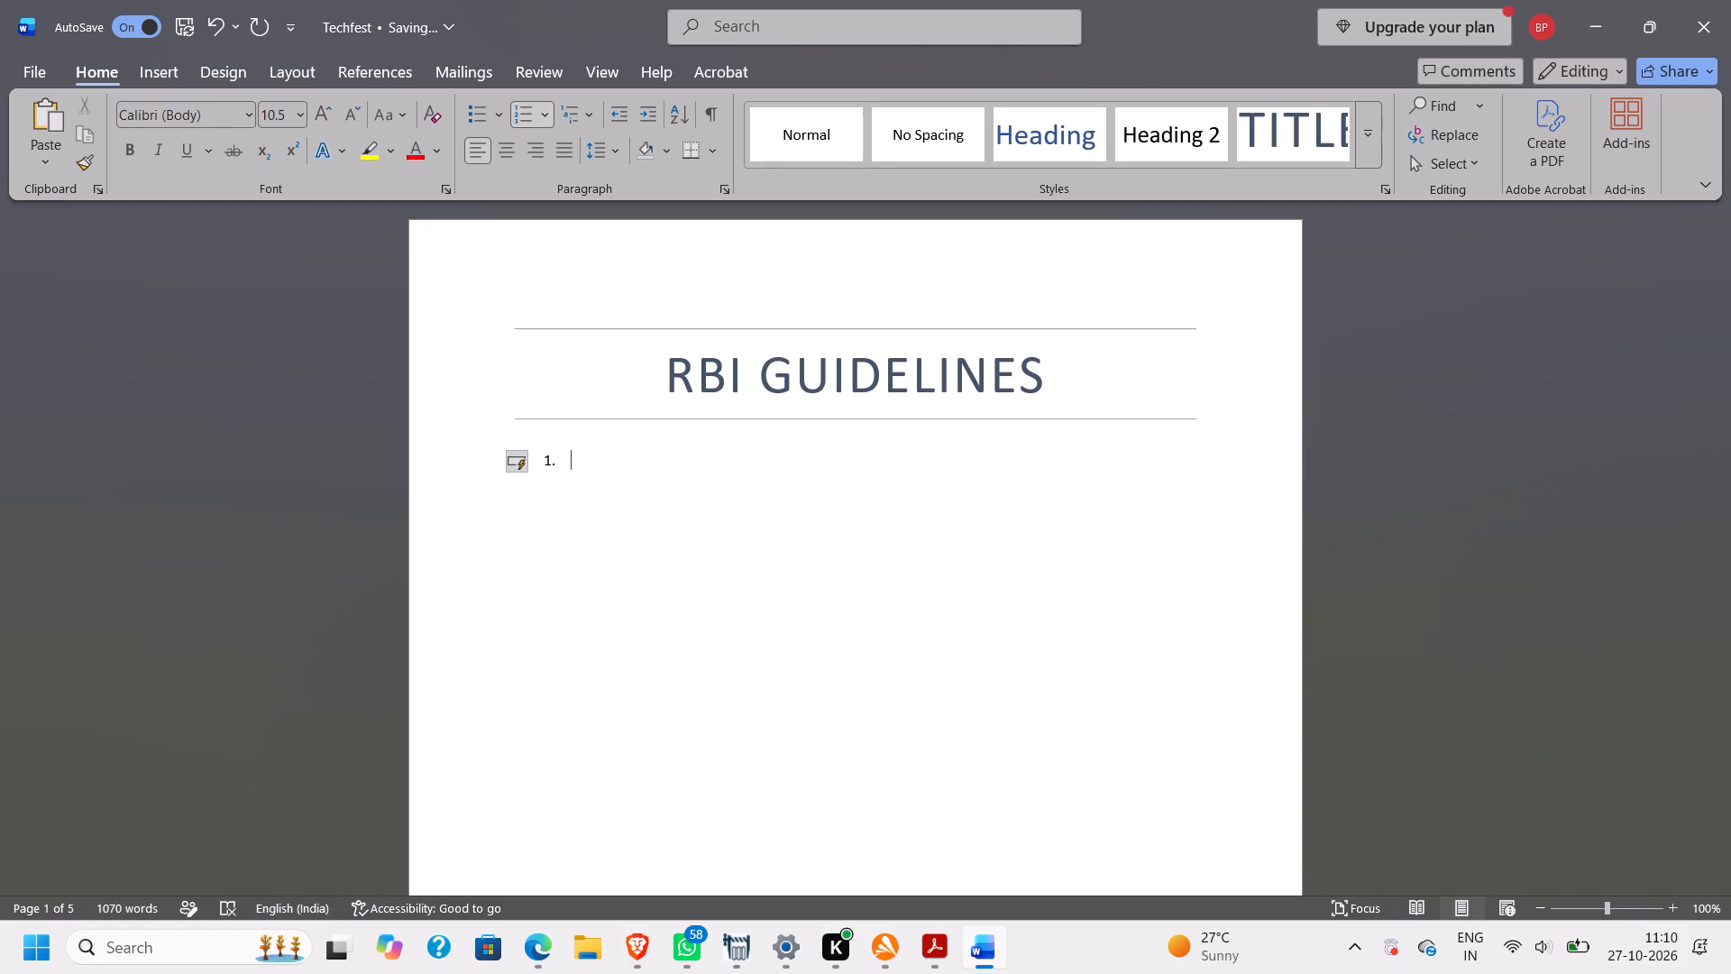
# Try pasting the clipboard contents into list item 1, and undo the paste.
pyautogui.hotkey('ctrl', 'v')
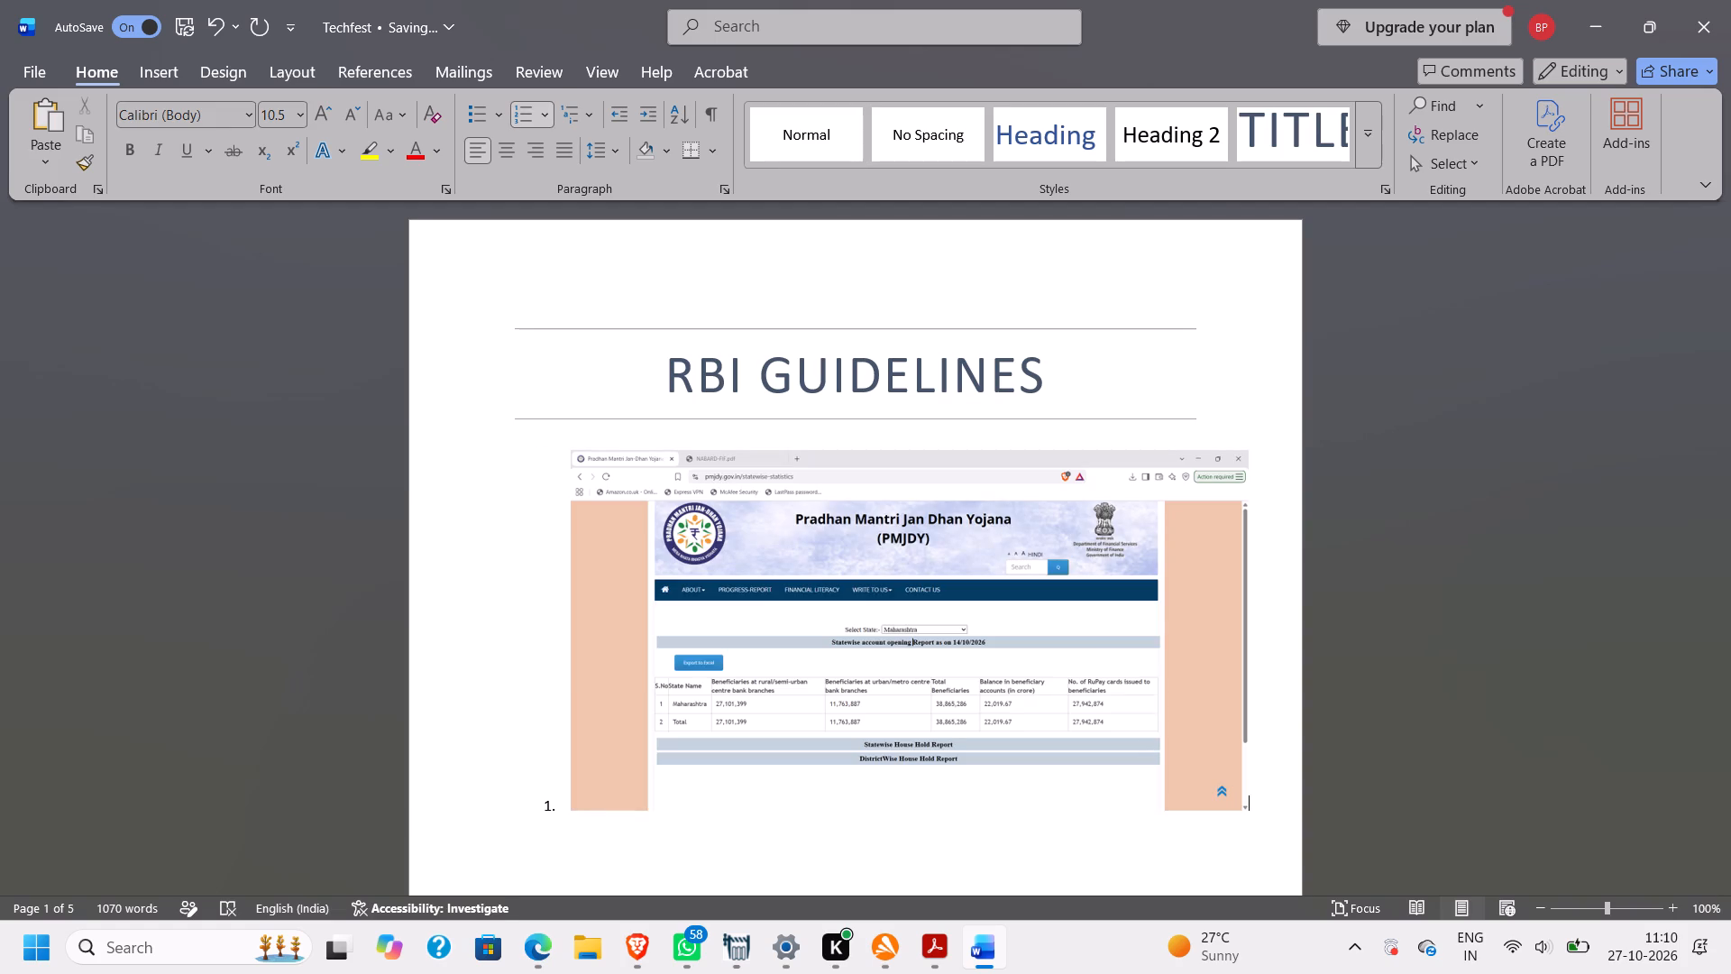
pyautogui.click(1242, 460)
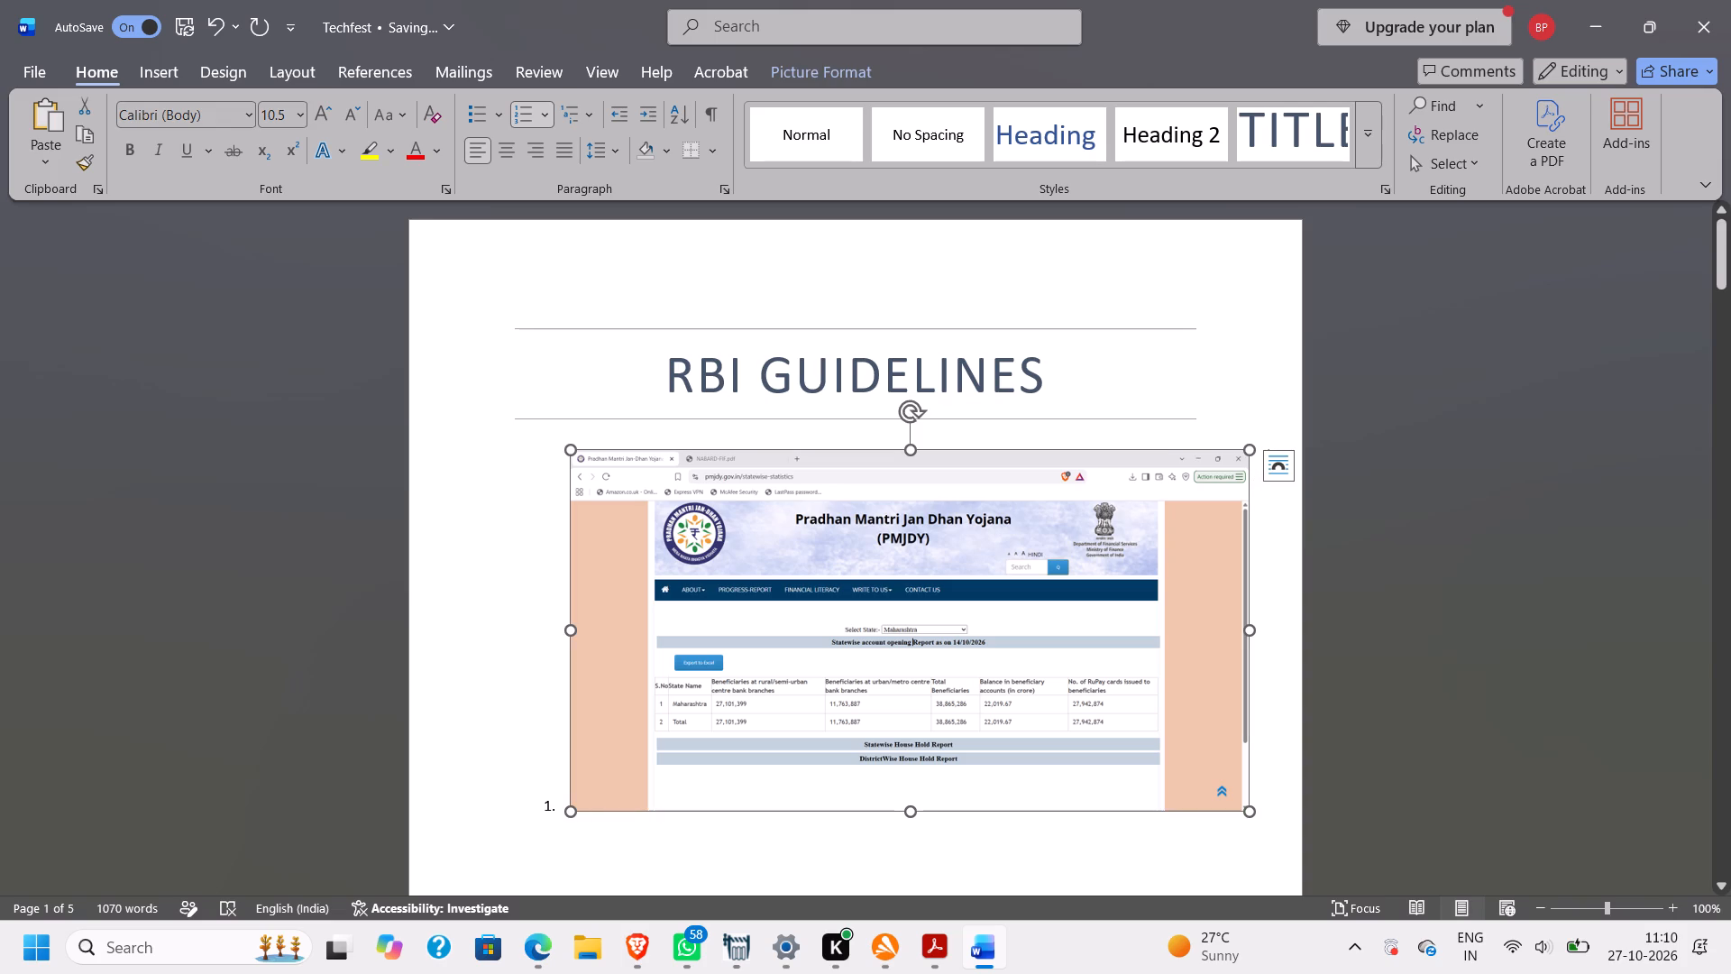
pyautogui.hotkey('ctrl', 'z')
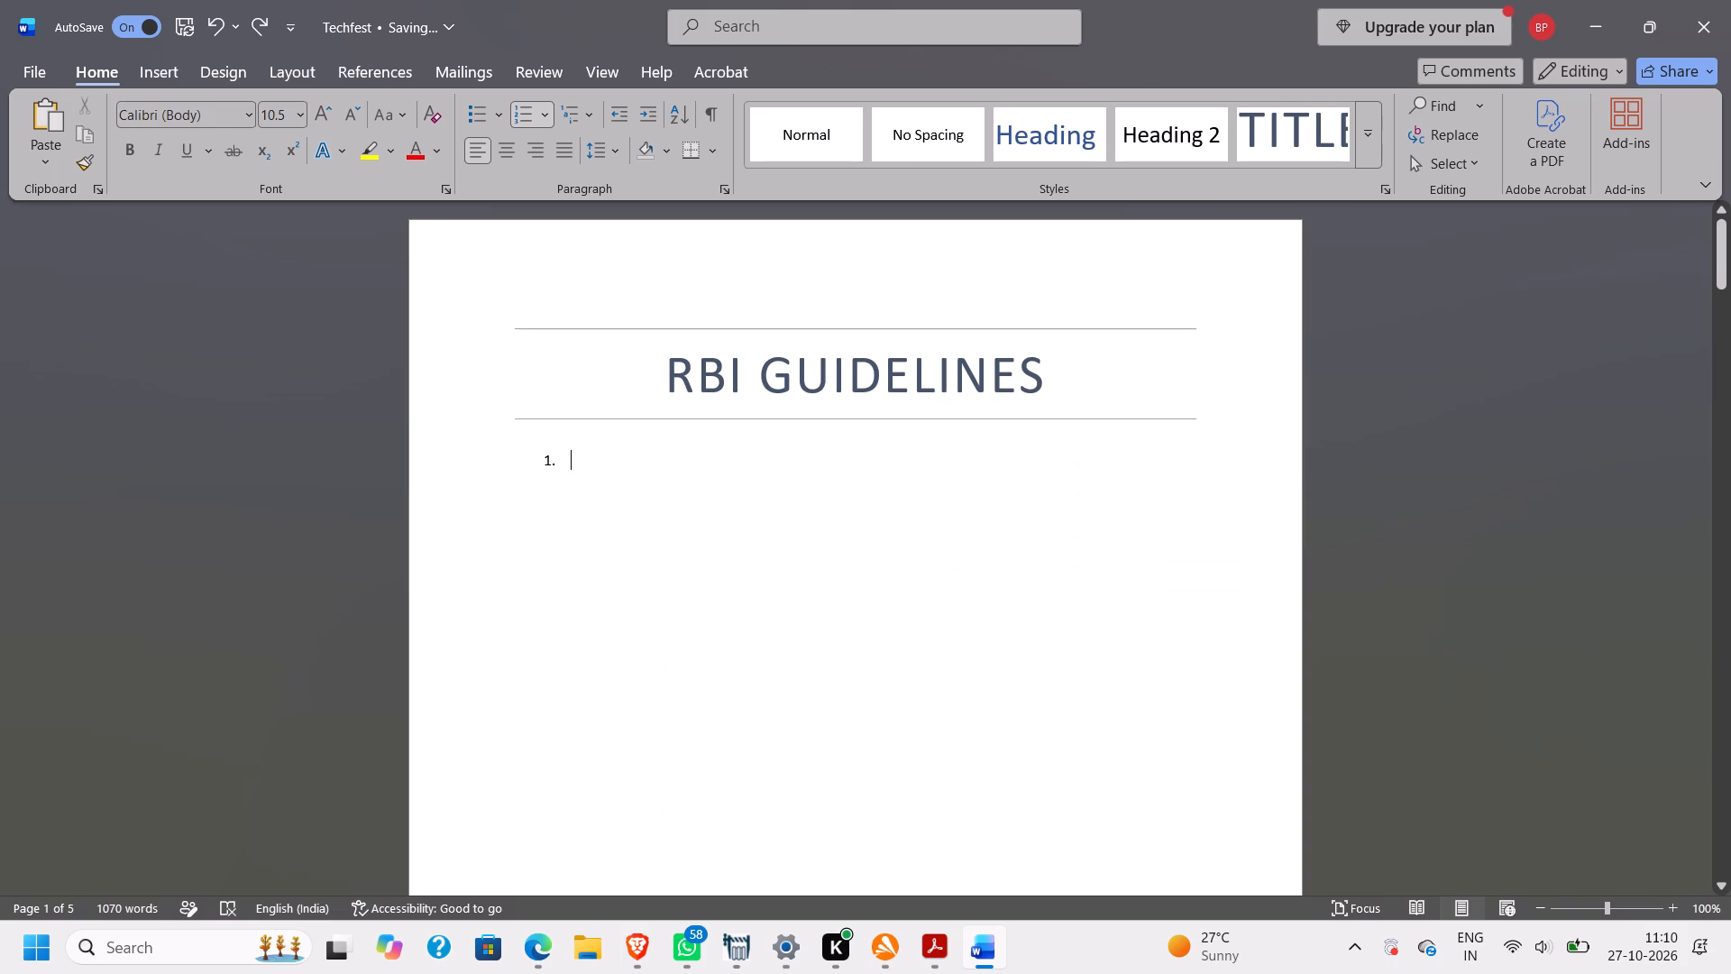
# Switch to the RBI guideline PDF in Brave and clear the existing text selection.
pyautogui.click(641, 943)
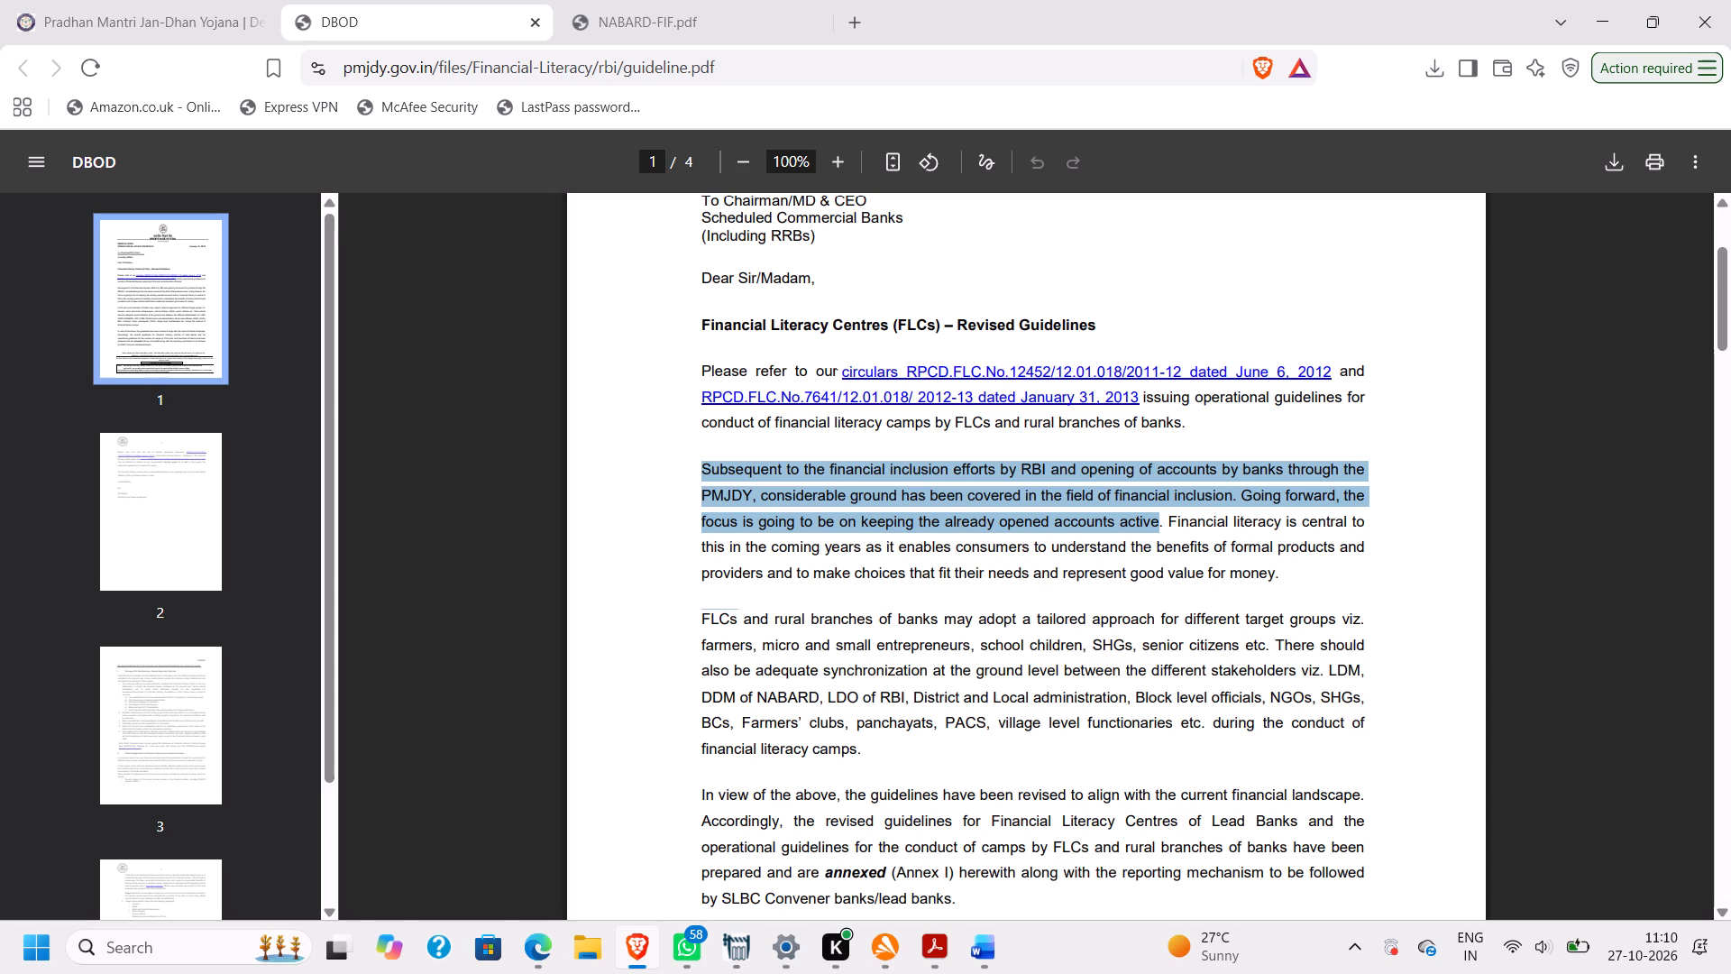
pyautogui.click(750, 600)
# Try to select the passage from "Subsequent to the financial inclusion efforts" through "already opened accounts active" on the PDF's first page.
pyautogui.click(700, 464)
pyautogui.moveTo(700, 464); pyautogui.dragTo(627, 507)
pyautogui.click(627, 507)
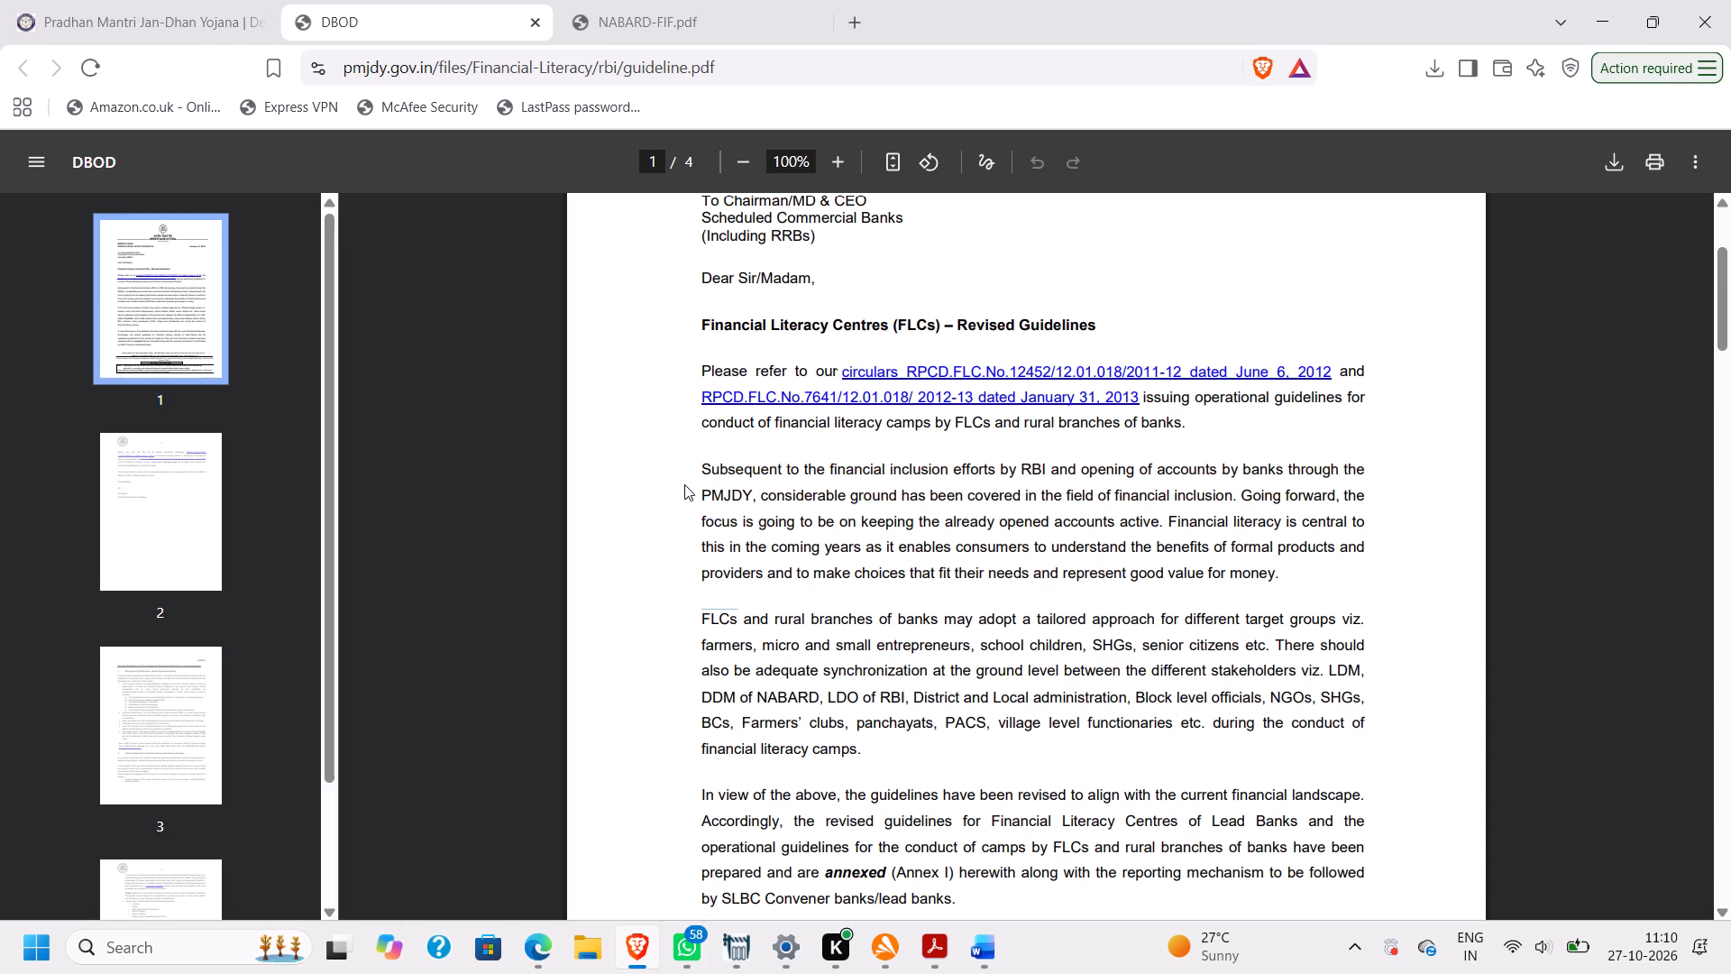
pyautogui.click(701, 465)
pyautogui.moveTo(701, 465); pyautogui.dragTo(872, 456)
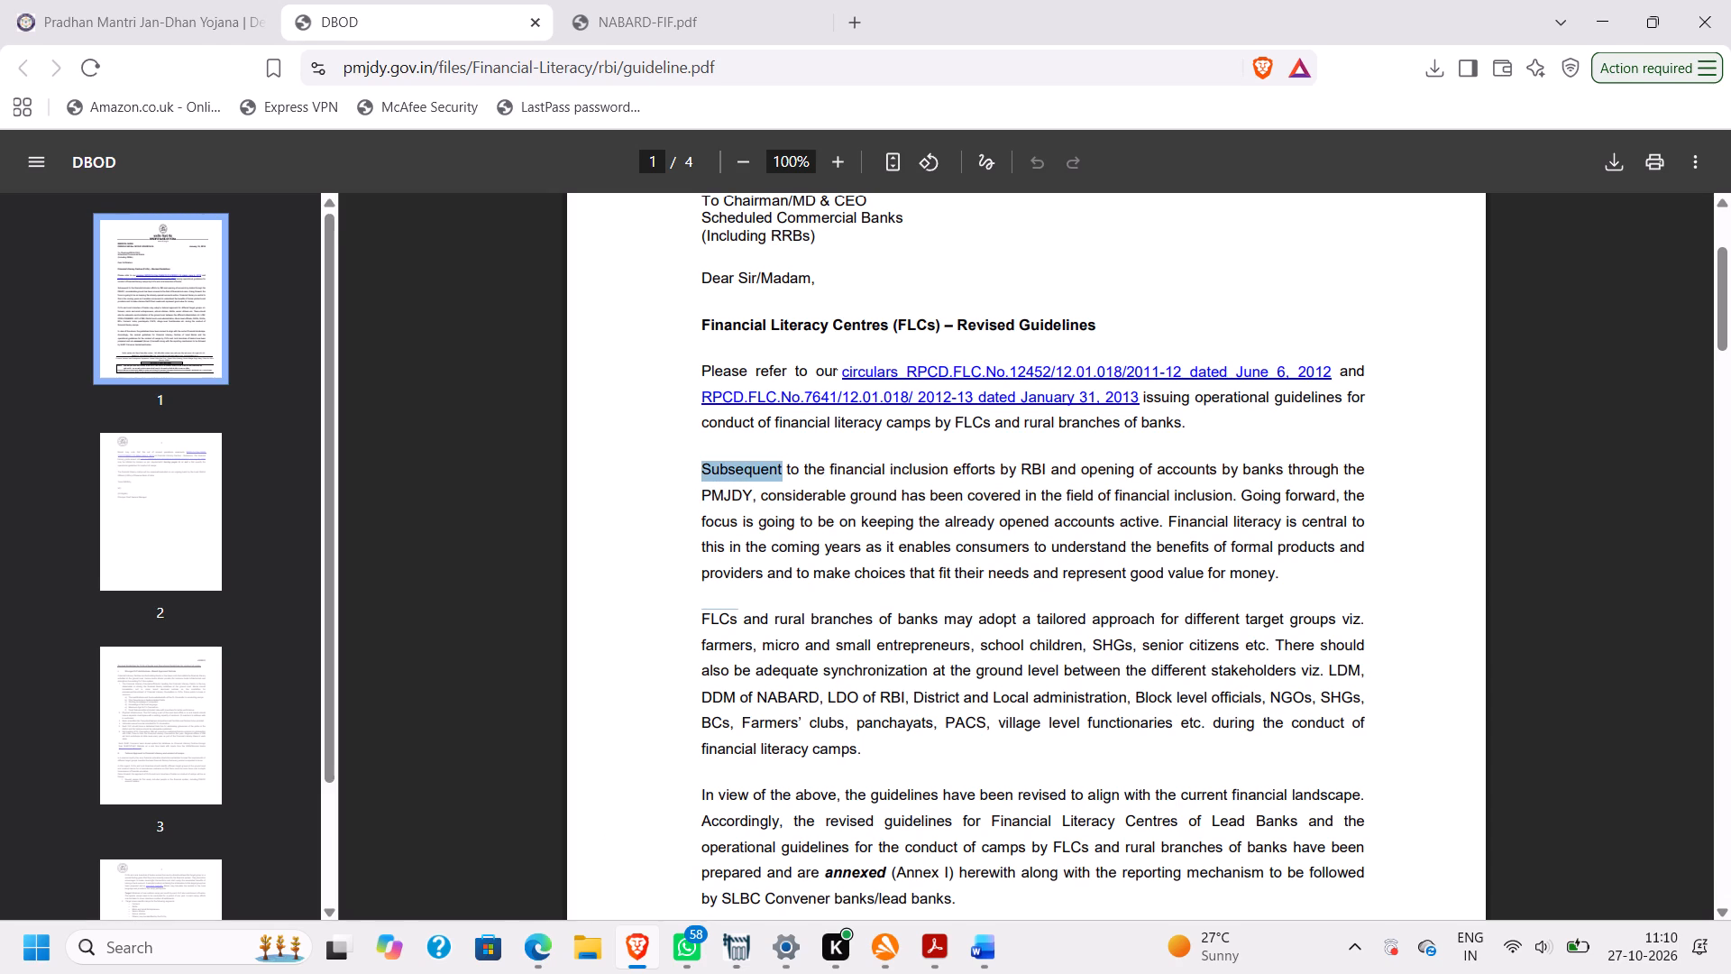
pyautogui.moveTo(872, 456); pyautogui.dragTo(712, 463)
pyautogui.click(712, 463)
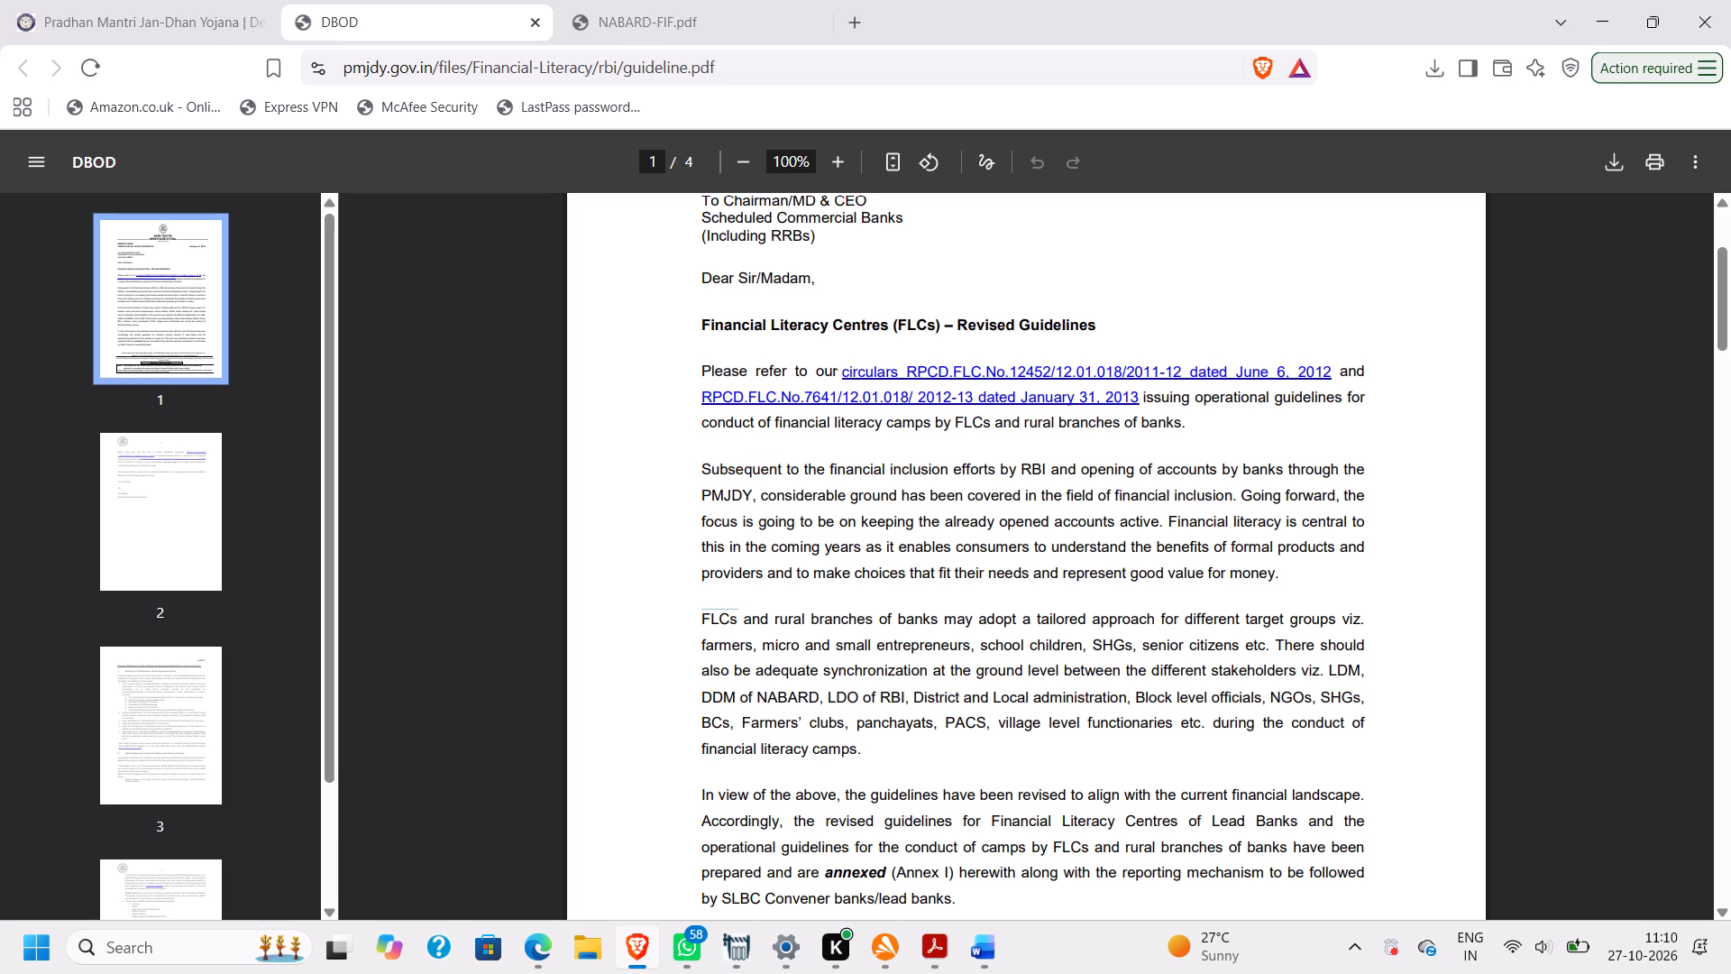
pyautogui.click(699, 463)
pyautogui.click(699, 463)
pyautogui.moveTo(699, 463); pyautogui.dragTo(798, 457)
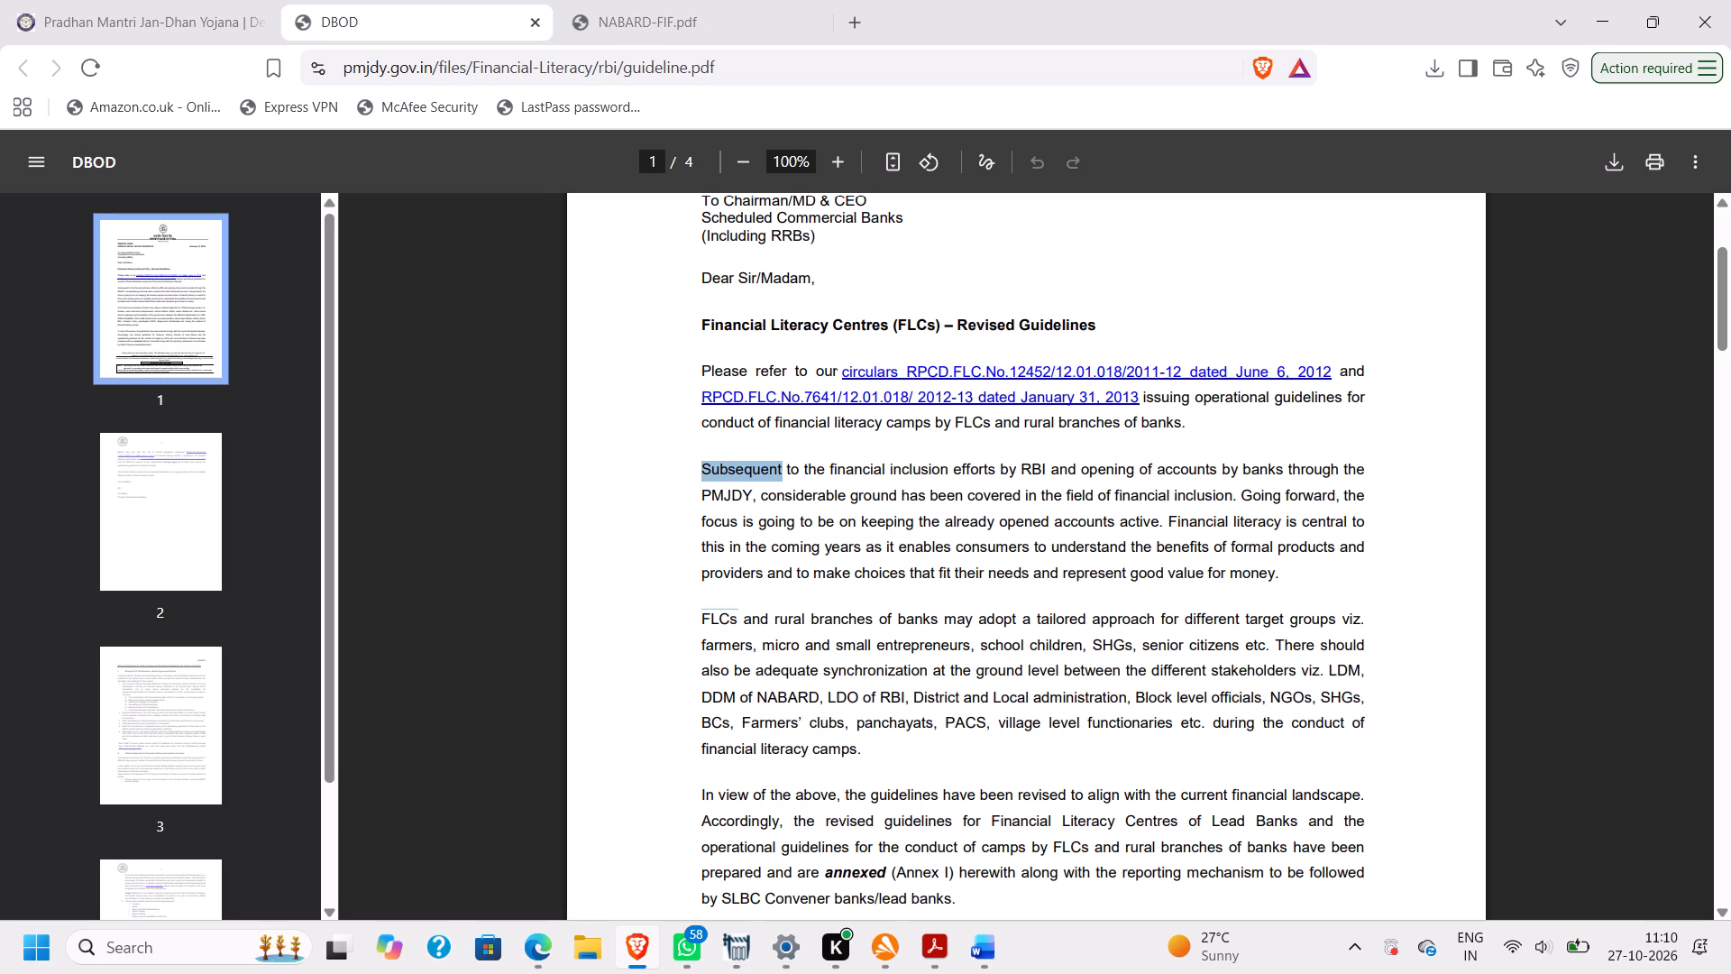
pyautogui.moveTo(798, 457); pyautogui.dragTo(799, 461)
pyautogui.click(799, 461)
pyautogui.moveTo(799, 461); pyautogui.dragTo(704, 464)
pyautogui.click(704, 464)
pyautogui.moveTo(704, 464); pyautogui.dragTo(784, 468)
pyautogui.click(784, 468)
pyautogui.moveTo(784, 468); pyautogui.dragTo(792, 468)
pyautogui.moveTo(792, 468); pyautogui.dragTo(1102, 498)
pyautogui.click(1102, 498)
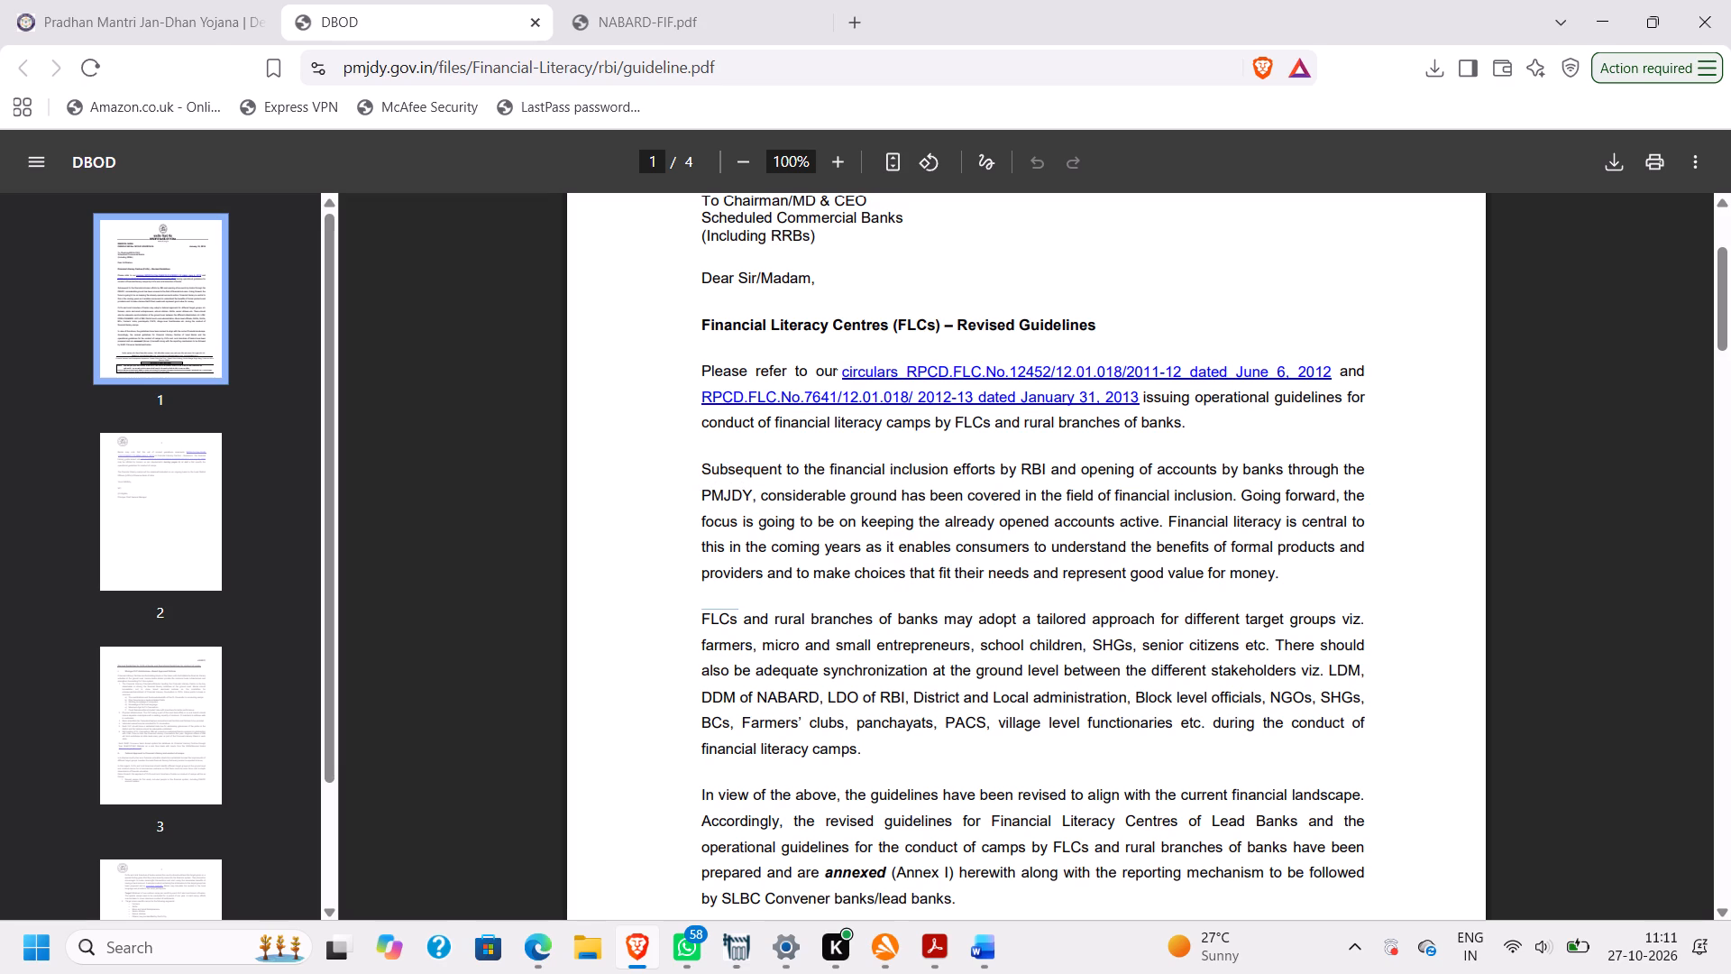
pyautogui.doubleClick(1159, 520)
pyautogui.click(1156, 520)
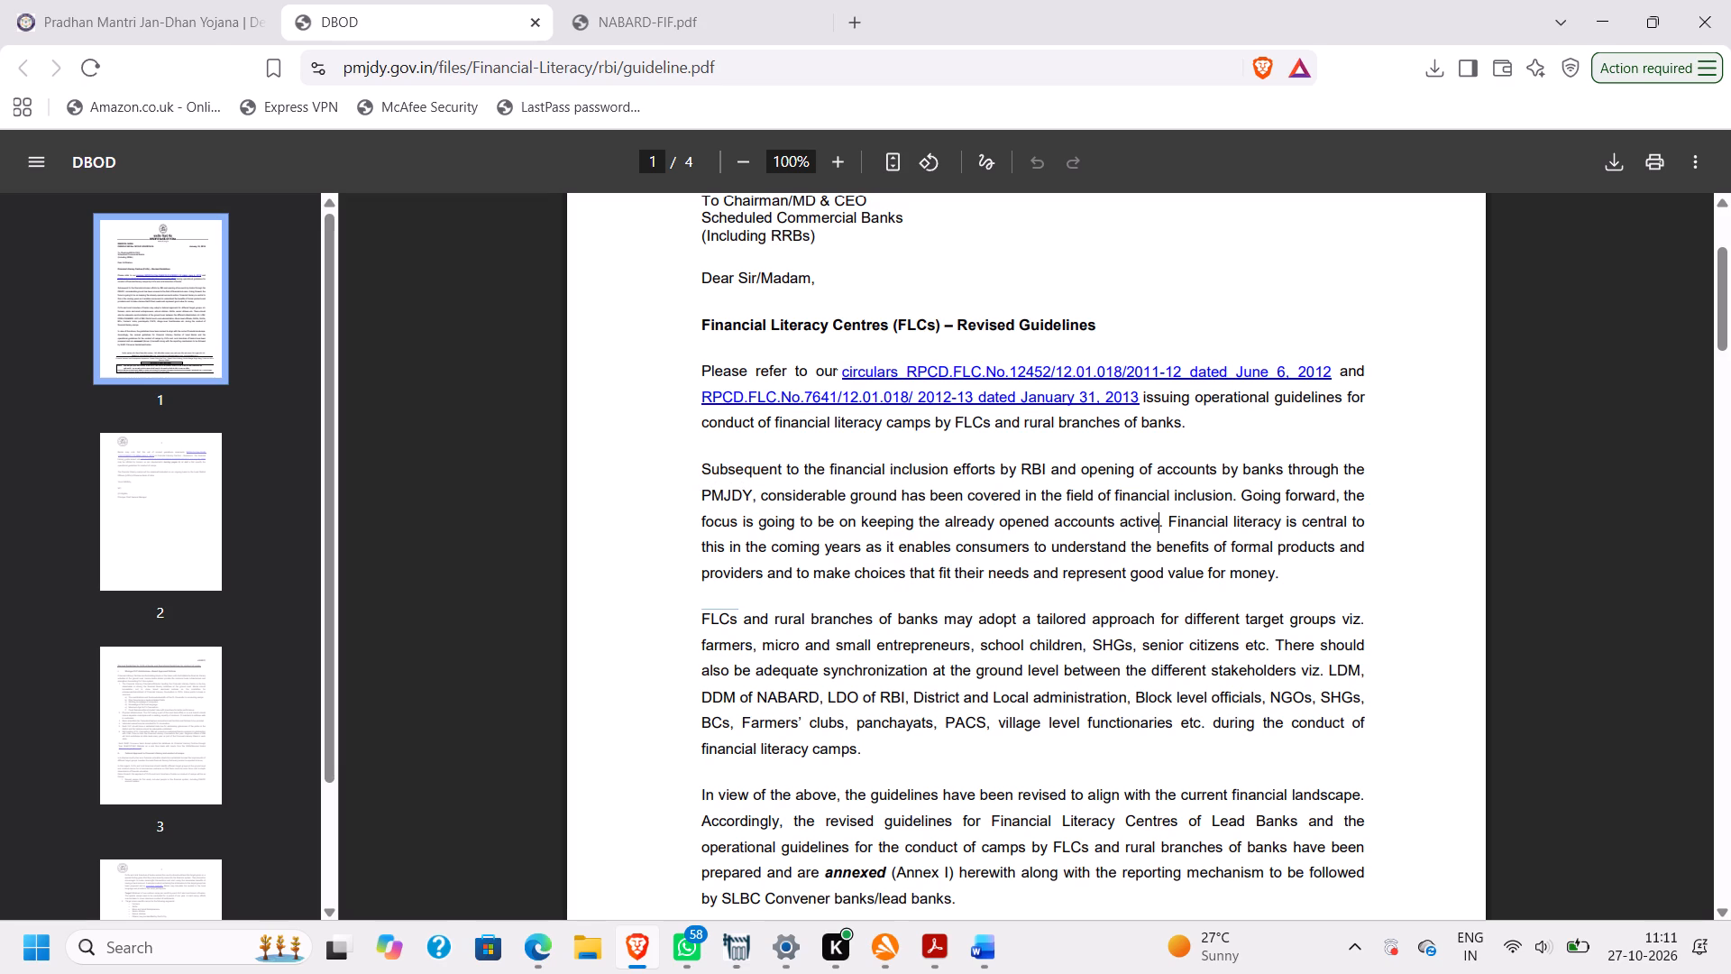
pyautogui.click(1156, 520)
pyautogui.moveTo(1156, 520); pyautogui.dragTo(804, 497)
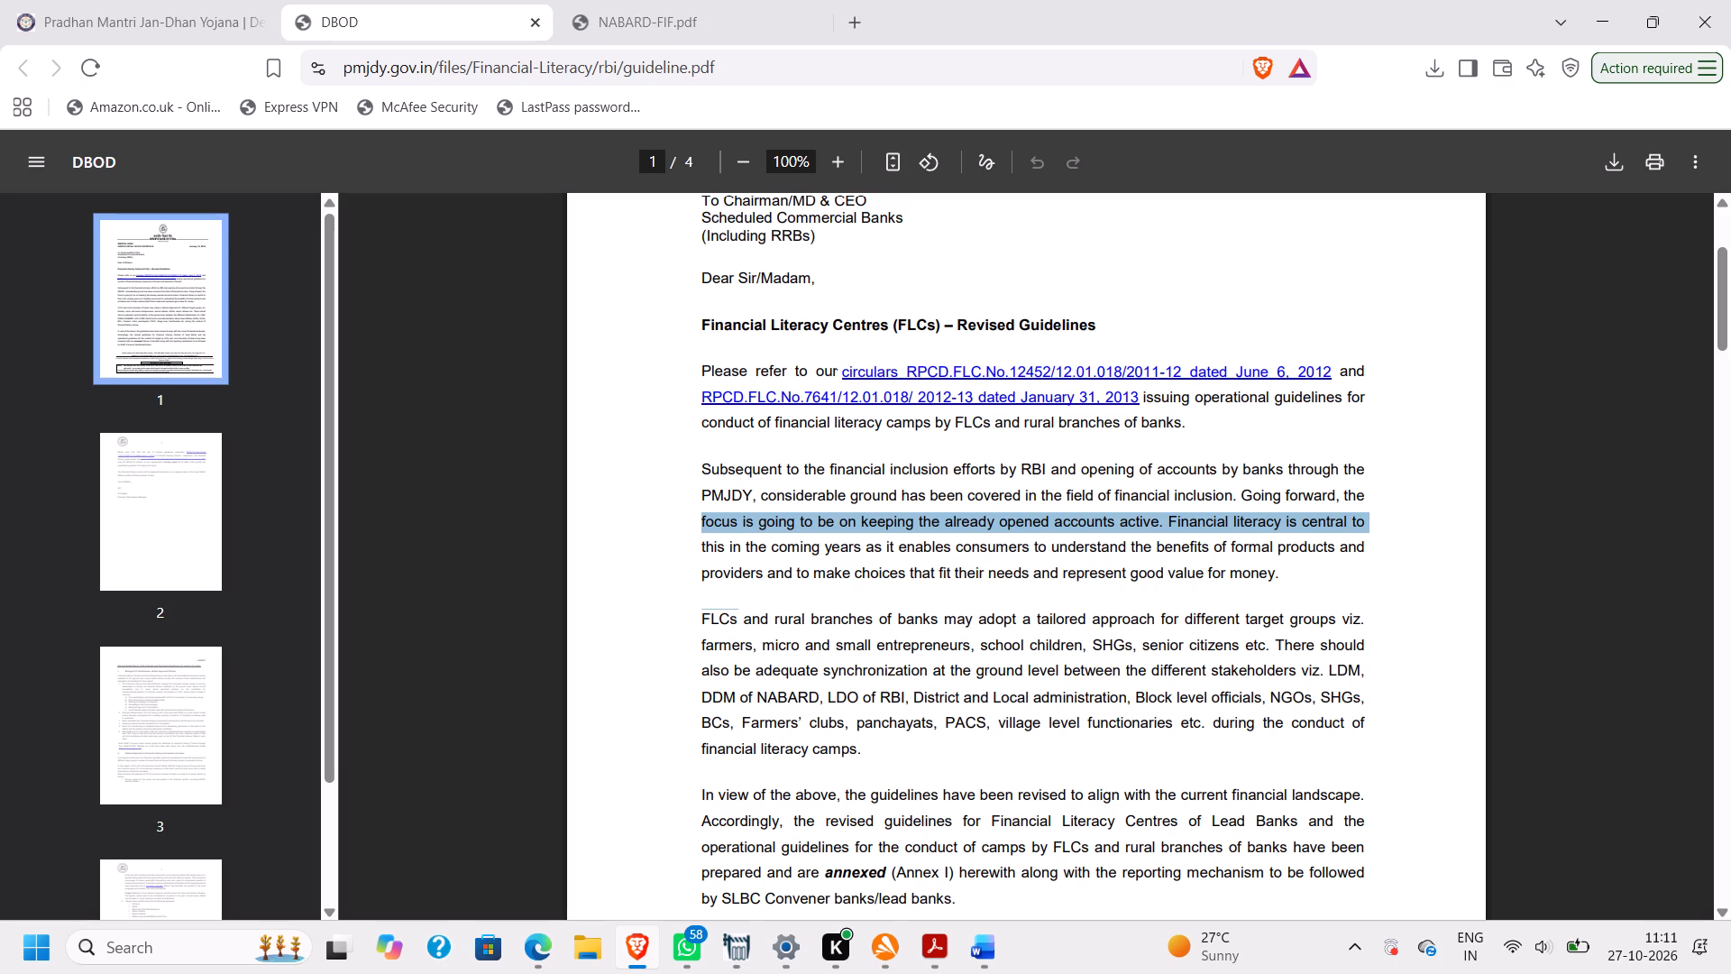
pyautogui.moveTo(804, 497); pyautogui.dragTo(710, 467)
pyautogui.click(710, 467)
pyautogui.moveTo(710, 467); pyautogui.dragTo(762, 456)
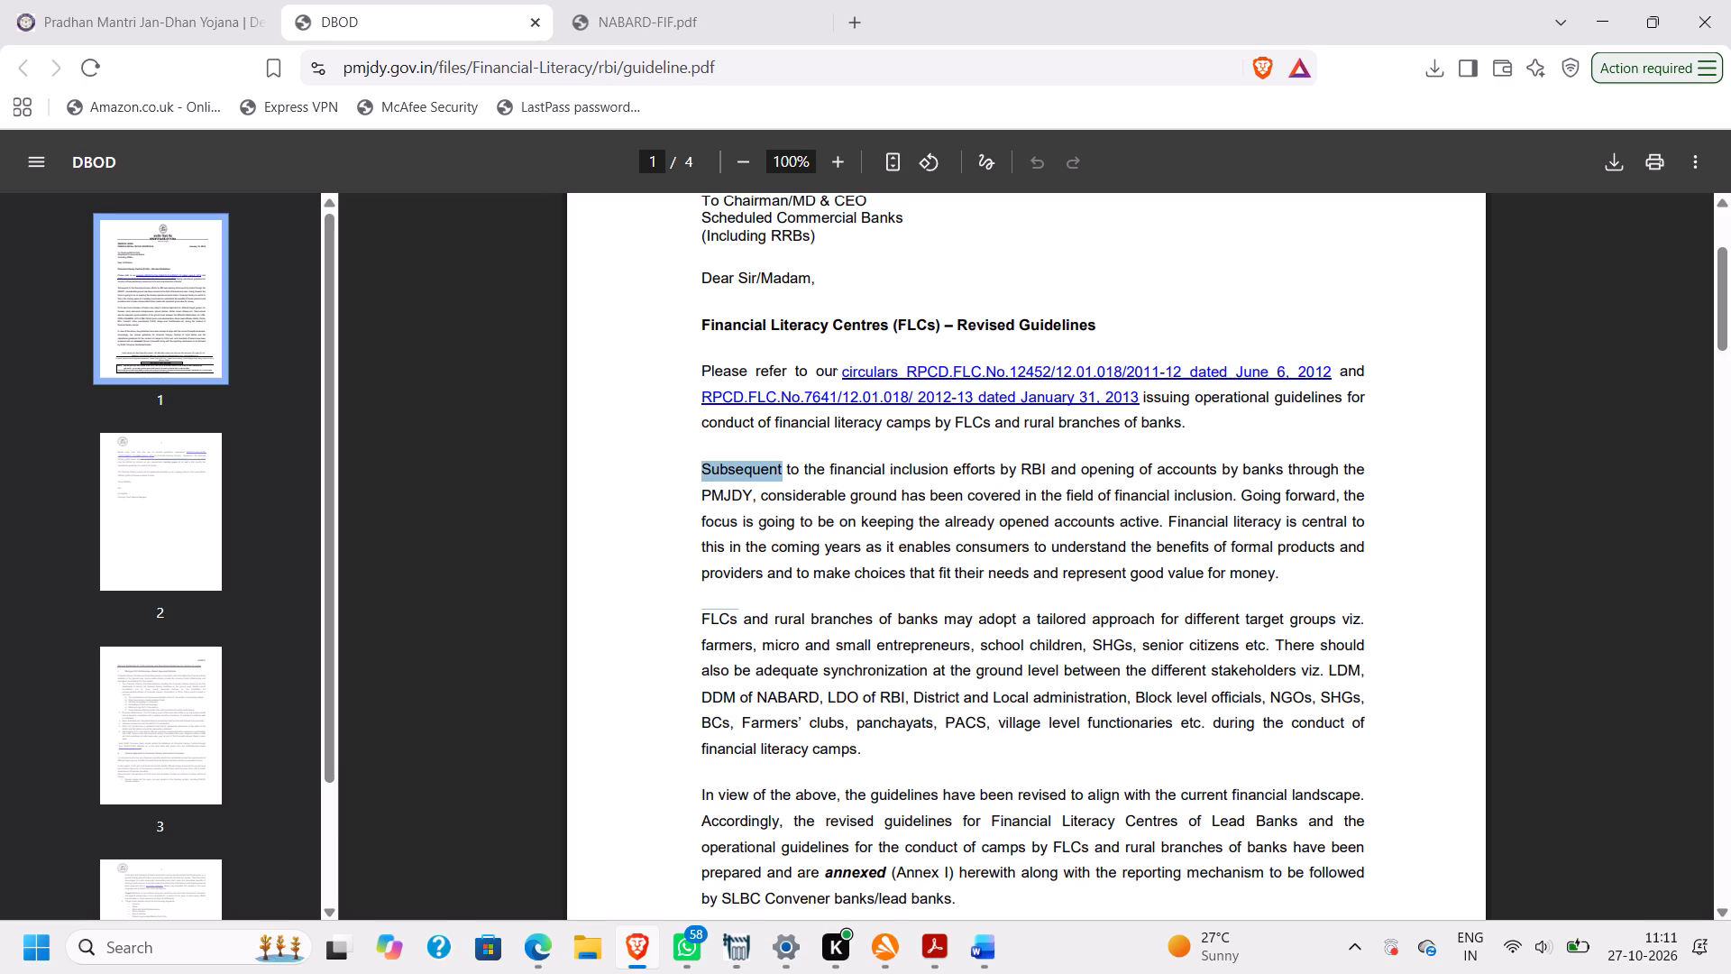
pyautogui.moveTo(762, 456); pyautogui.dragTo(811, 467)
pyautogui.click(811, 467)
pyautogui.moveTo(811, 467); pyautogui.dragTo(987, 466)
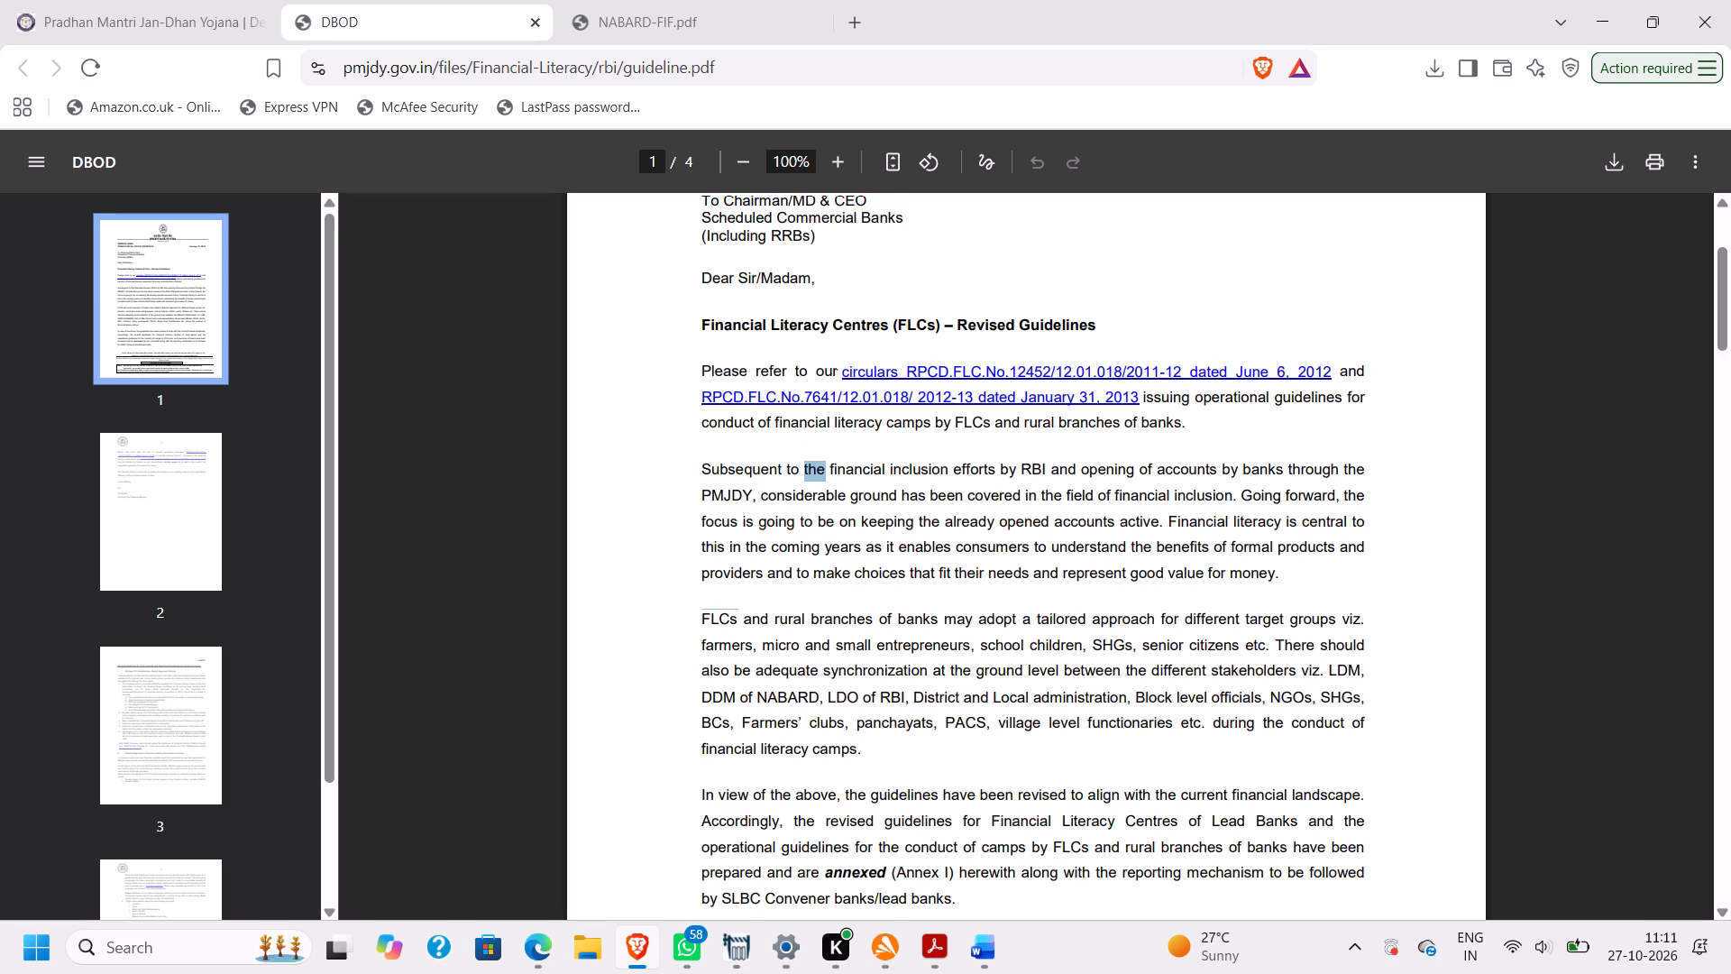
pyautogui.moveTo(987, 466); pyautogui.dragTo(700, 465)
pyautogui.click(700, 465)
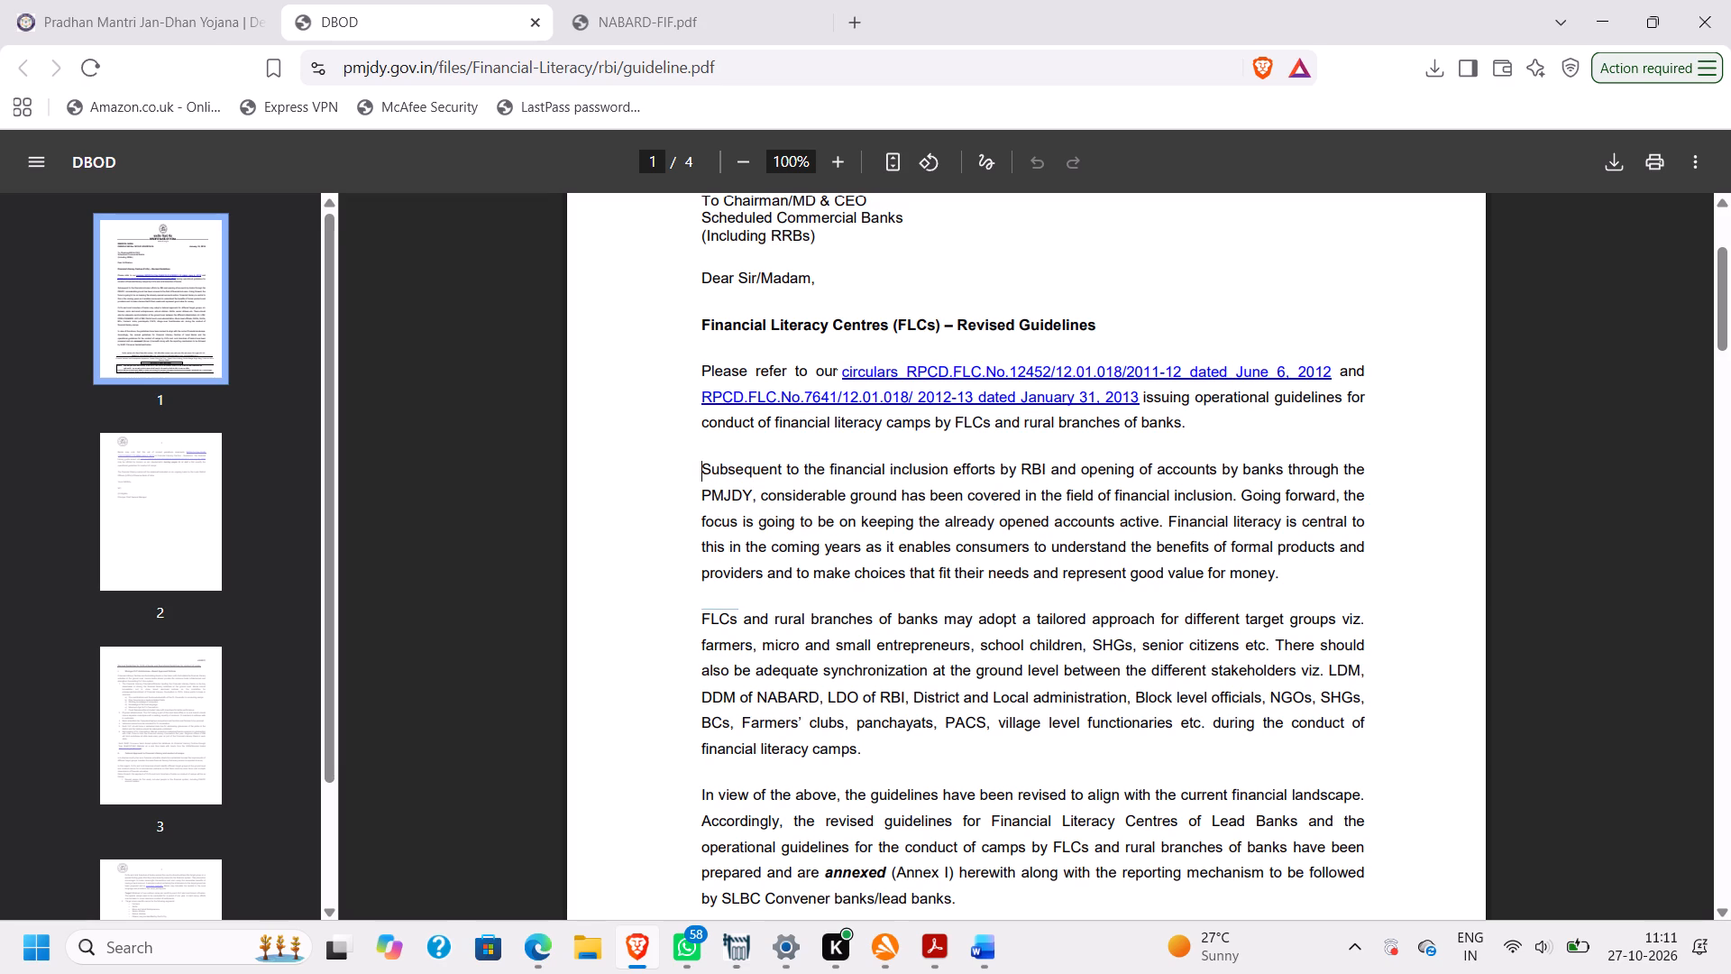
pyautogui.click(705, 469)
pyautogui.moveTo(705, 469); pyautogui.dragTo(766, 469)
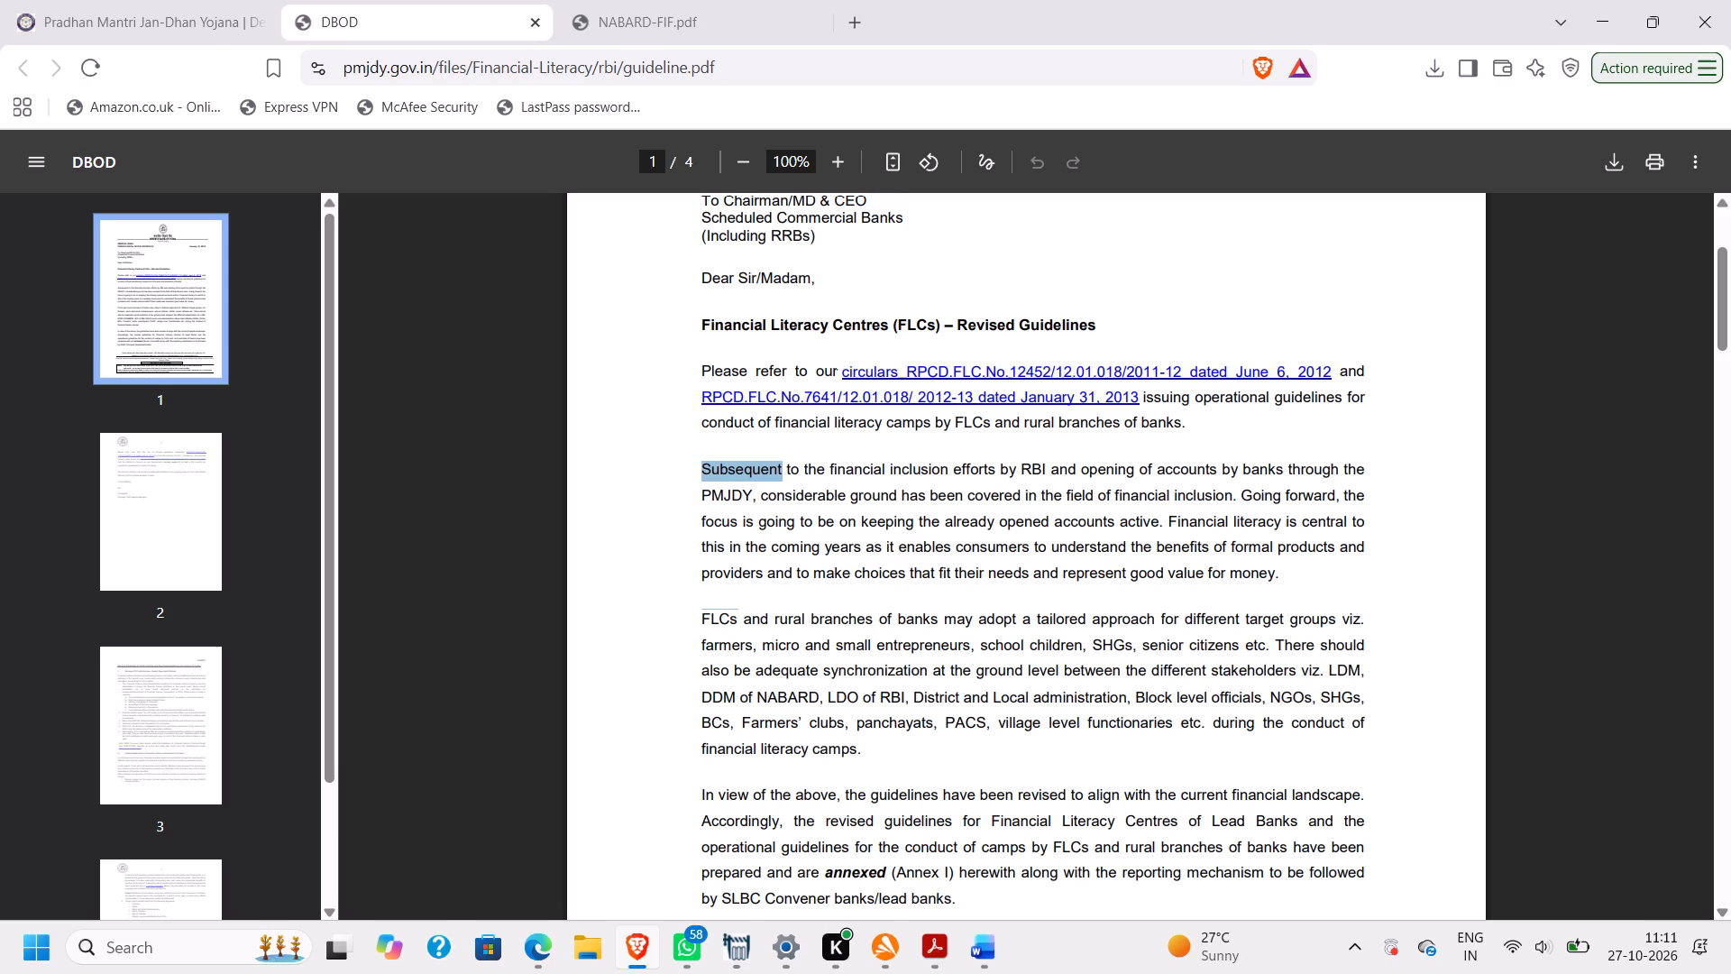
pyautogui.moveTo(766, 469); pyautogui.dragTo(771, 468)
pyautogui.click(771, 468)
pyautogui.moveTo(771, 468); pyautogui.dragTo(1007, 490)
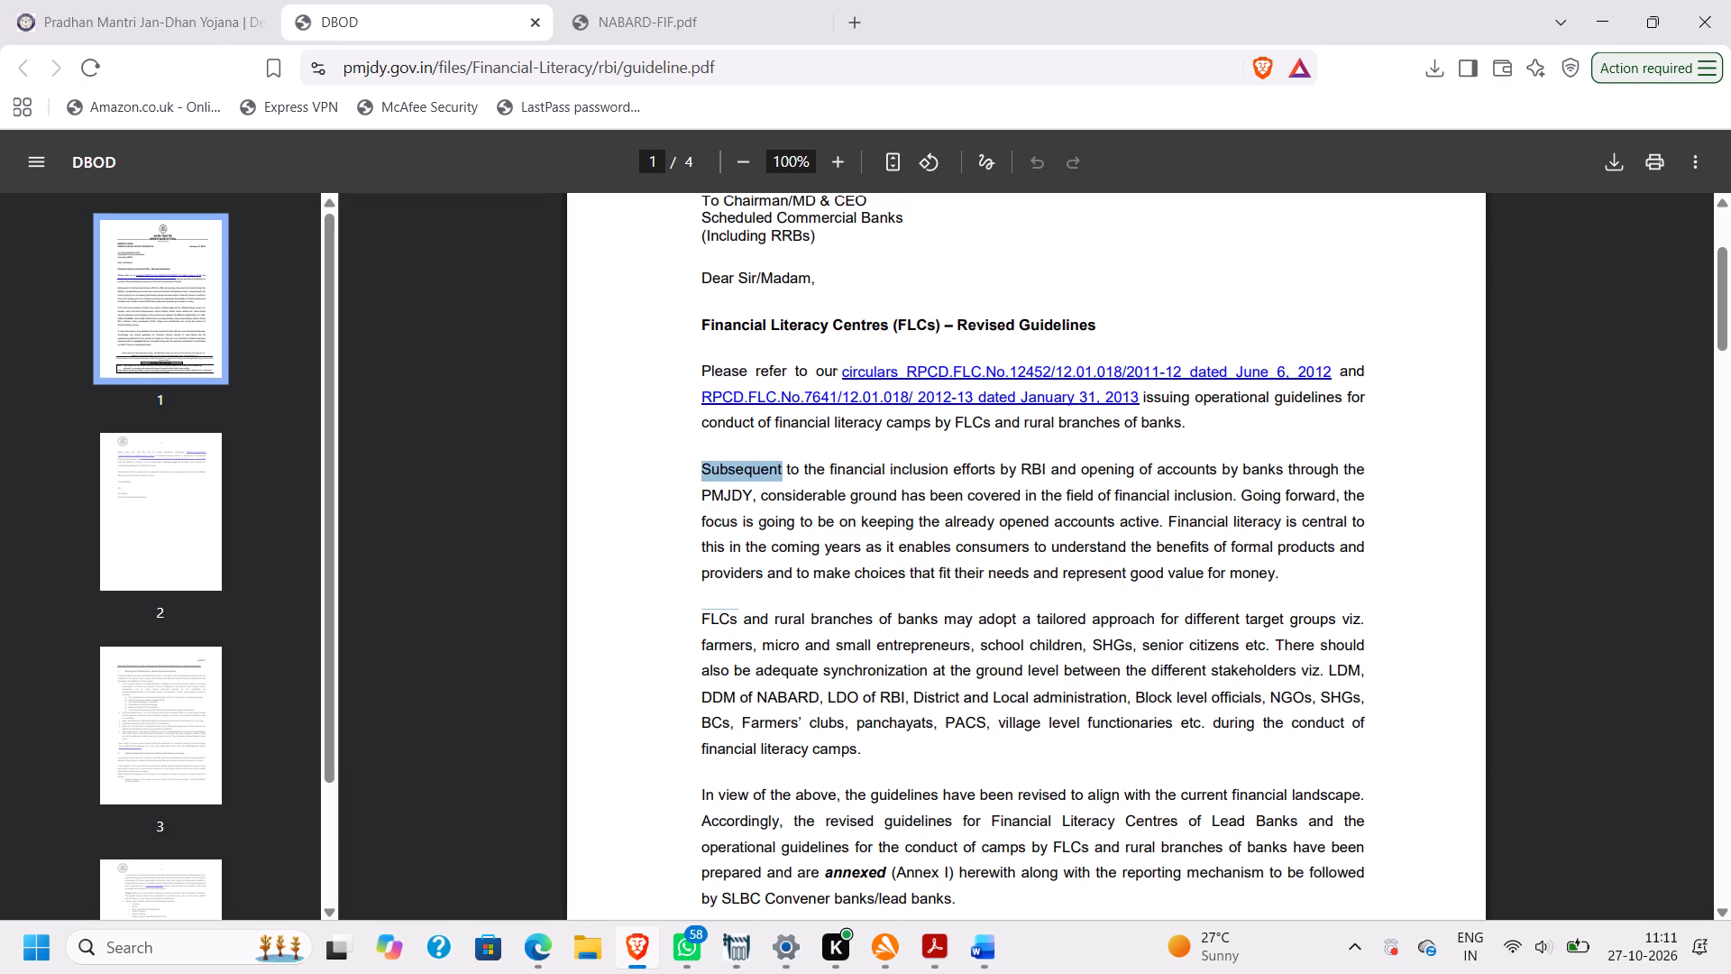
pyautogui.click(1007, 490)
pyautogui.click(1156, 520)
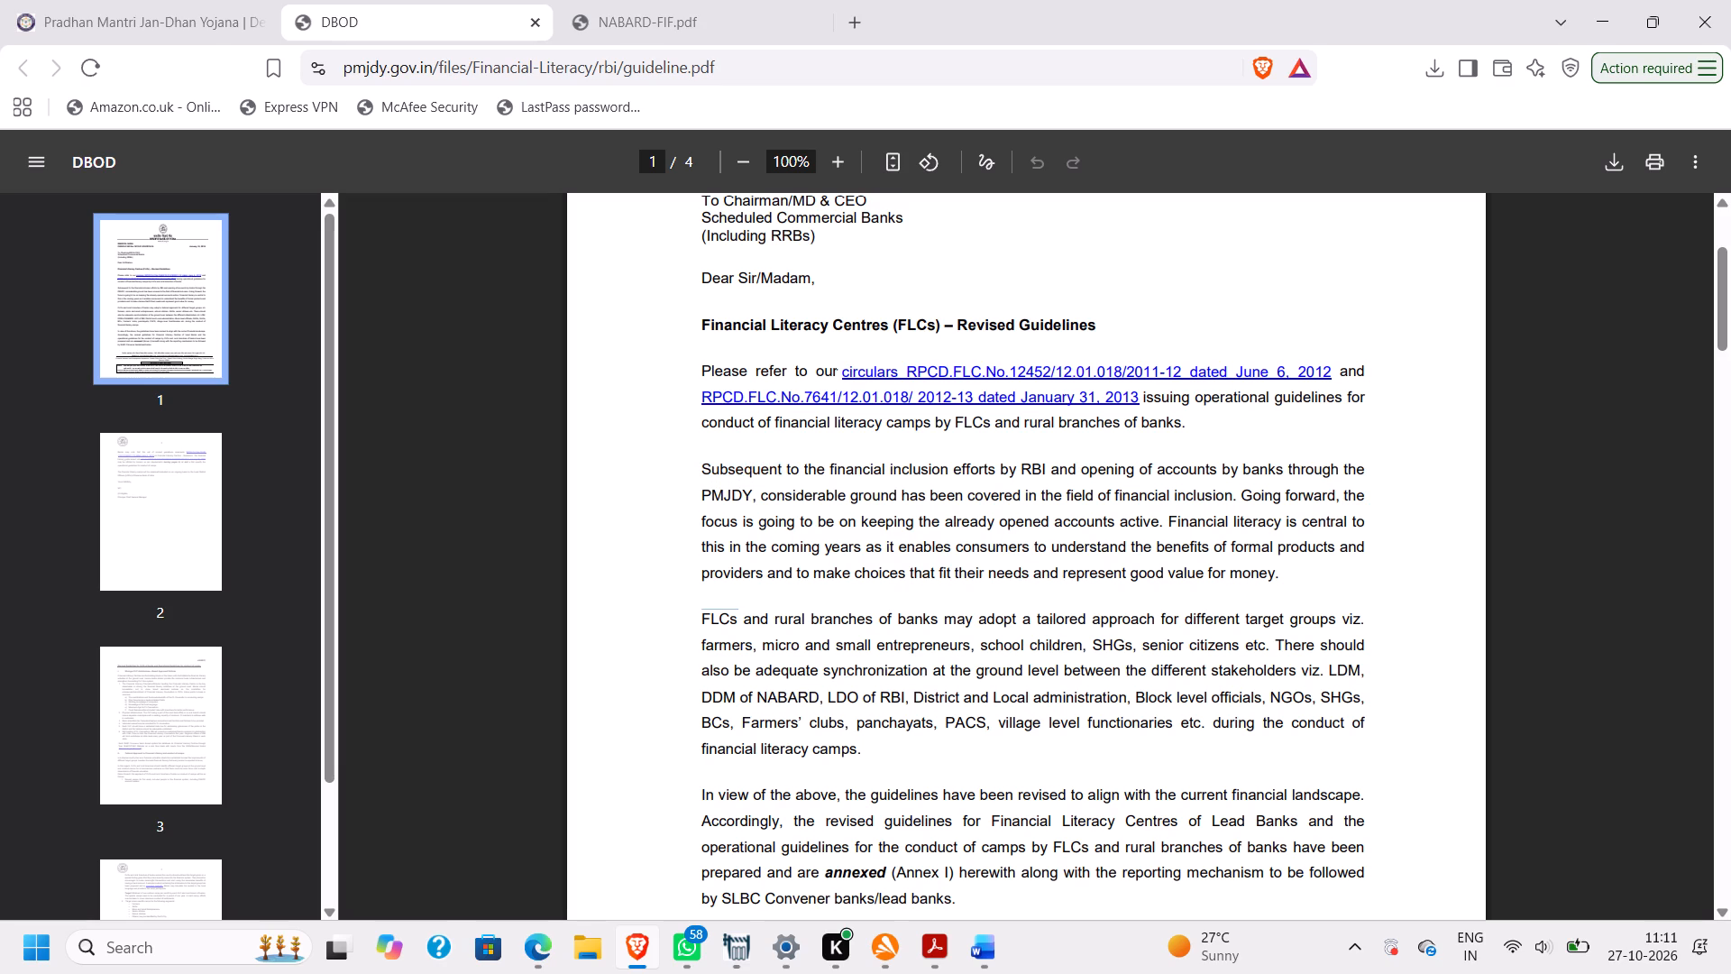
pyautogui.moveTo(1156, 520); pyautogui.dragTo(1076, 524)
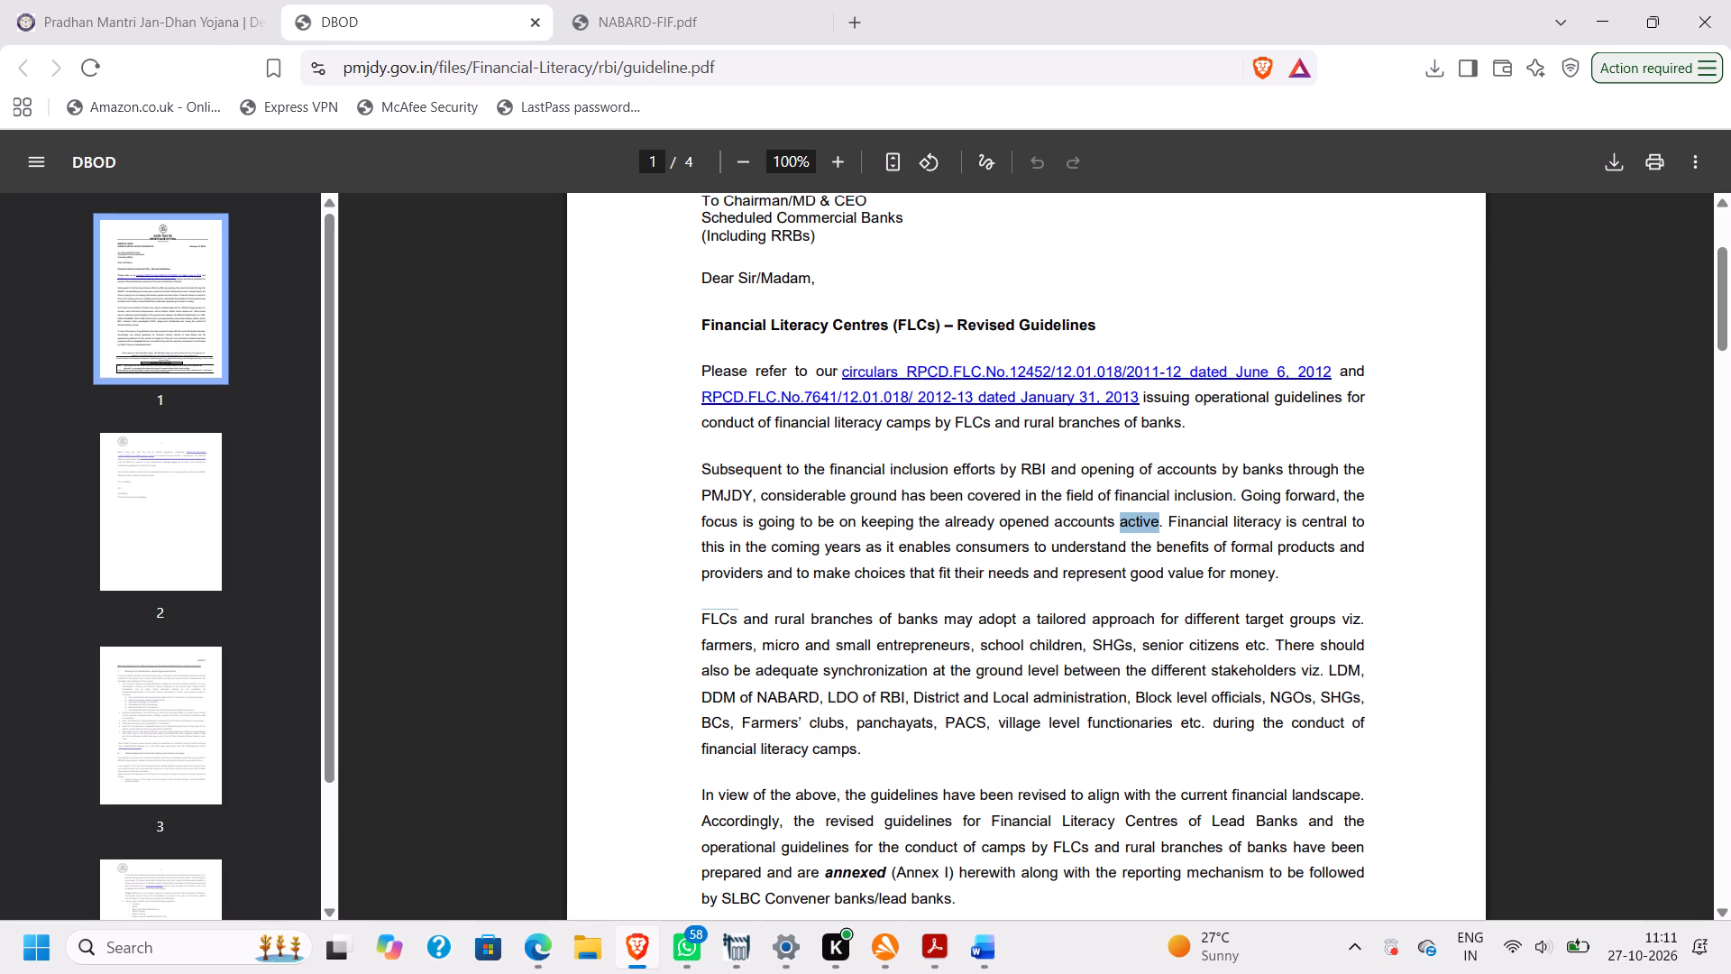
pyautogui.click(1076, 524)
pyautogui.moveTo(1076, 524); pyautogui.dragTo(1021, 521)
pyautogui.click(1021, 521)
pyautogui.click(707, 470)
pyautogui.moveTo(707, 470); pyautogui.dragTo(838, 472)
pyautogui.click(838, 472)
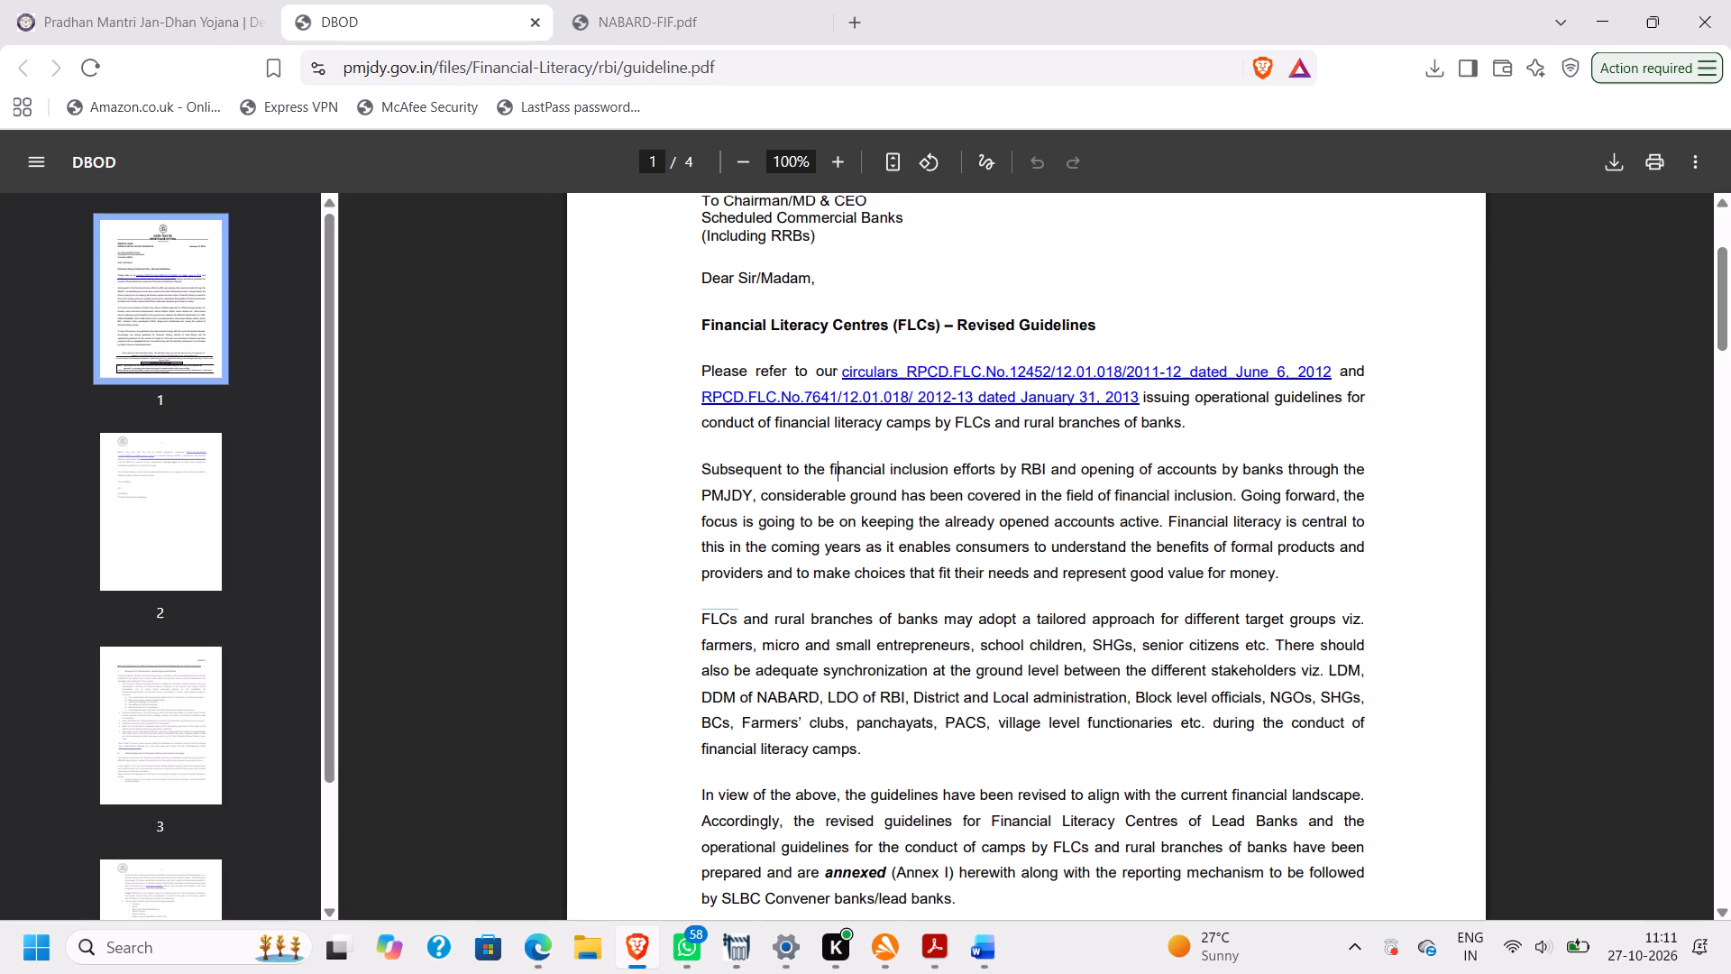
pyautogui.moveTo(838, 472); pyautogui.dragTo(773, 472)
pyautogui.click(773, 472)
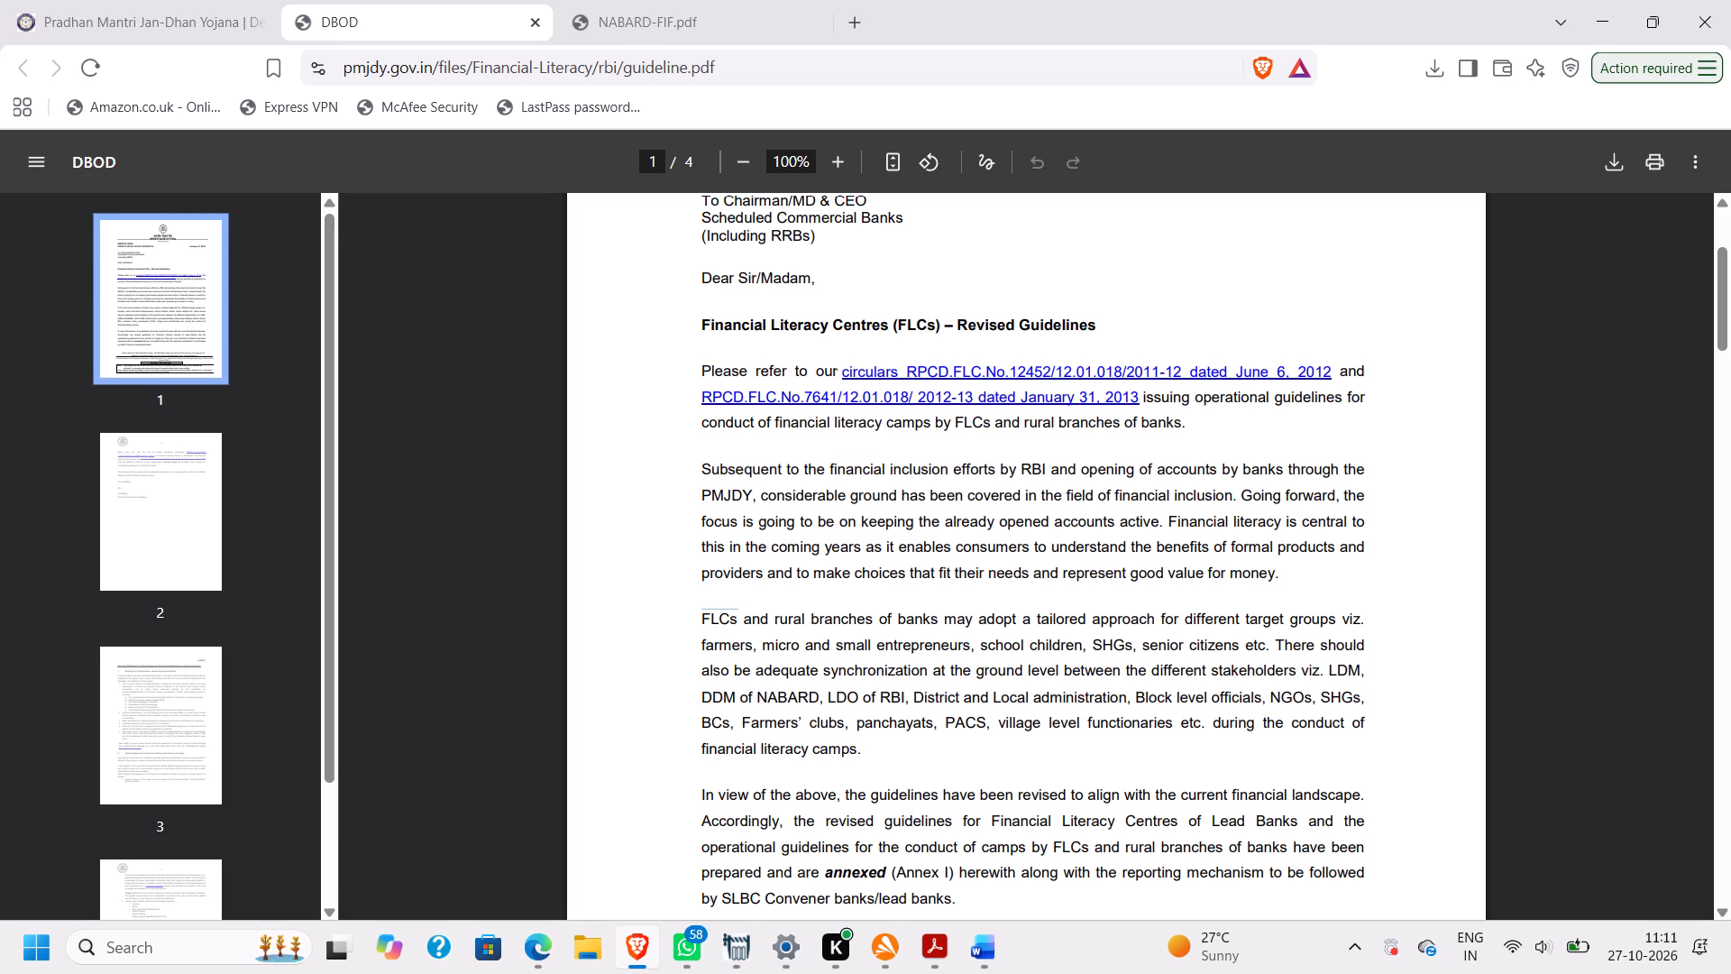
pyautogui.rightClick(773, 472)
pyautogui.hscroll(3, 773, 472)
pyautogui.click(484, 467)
# Select the PDF passage on financial inclusion efforts and PMJDY accounts, ending at "keeping the already opened accounts active".
pyautogui.click(702, 471)
pyautogui.moveTo(711, 472); pyautogui.dragTo(721, 472)
pyautogui.moveTo(721, 472); pyautogui.dragTo(1131, 509)
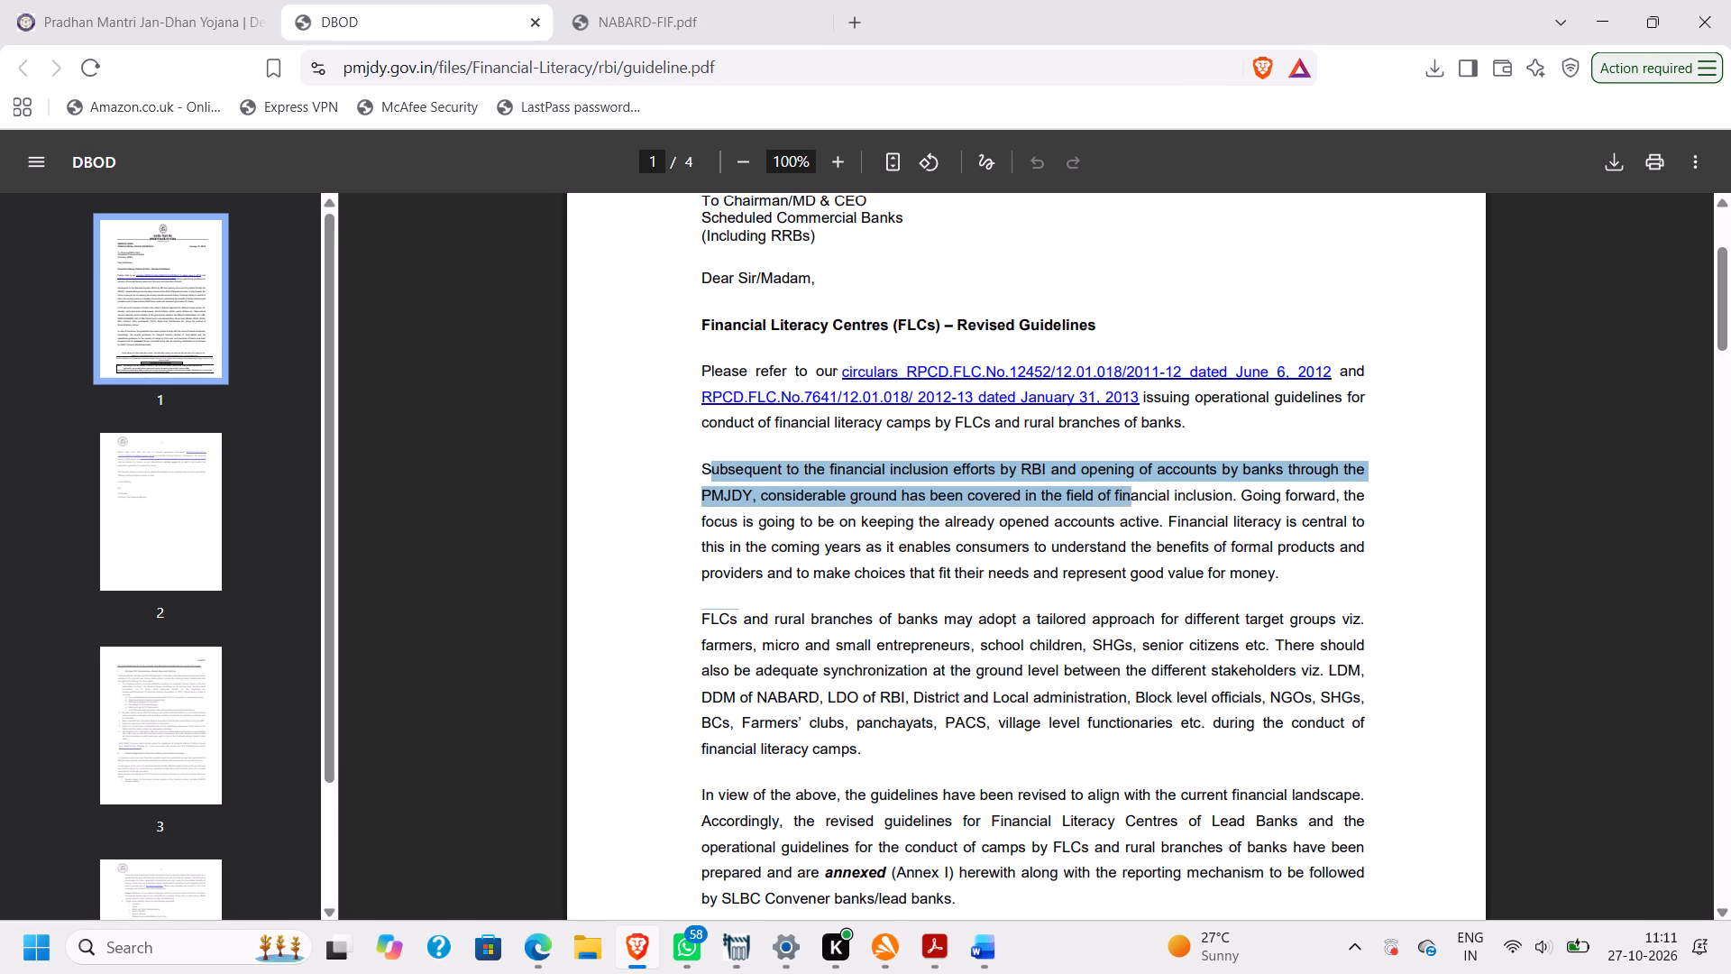
pyautogui.moveTo(1131, 509); pyautogui.dragTo(1161, 518)
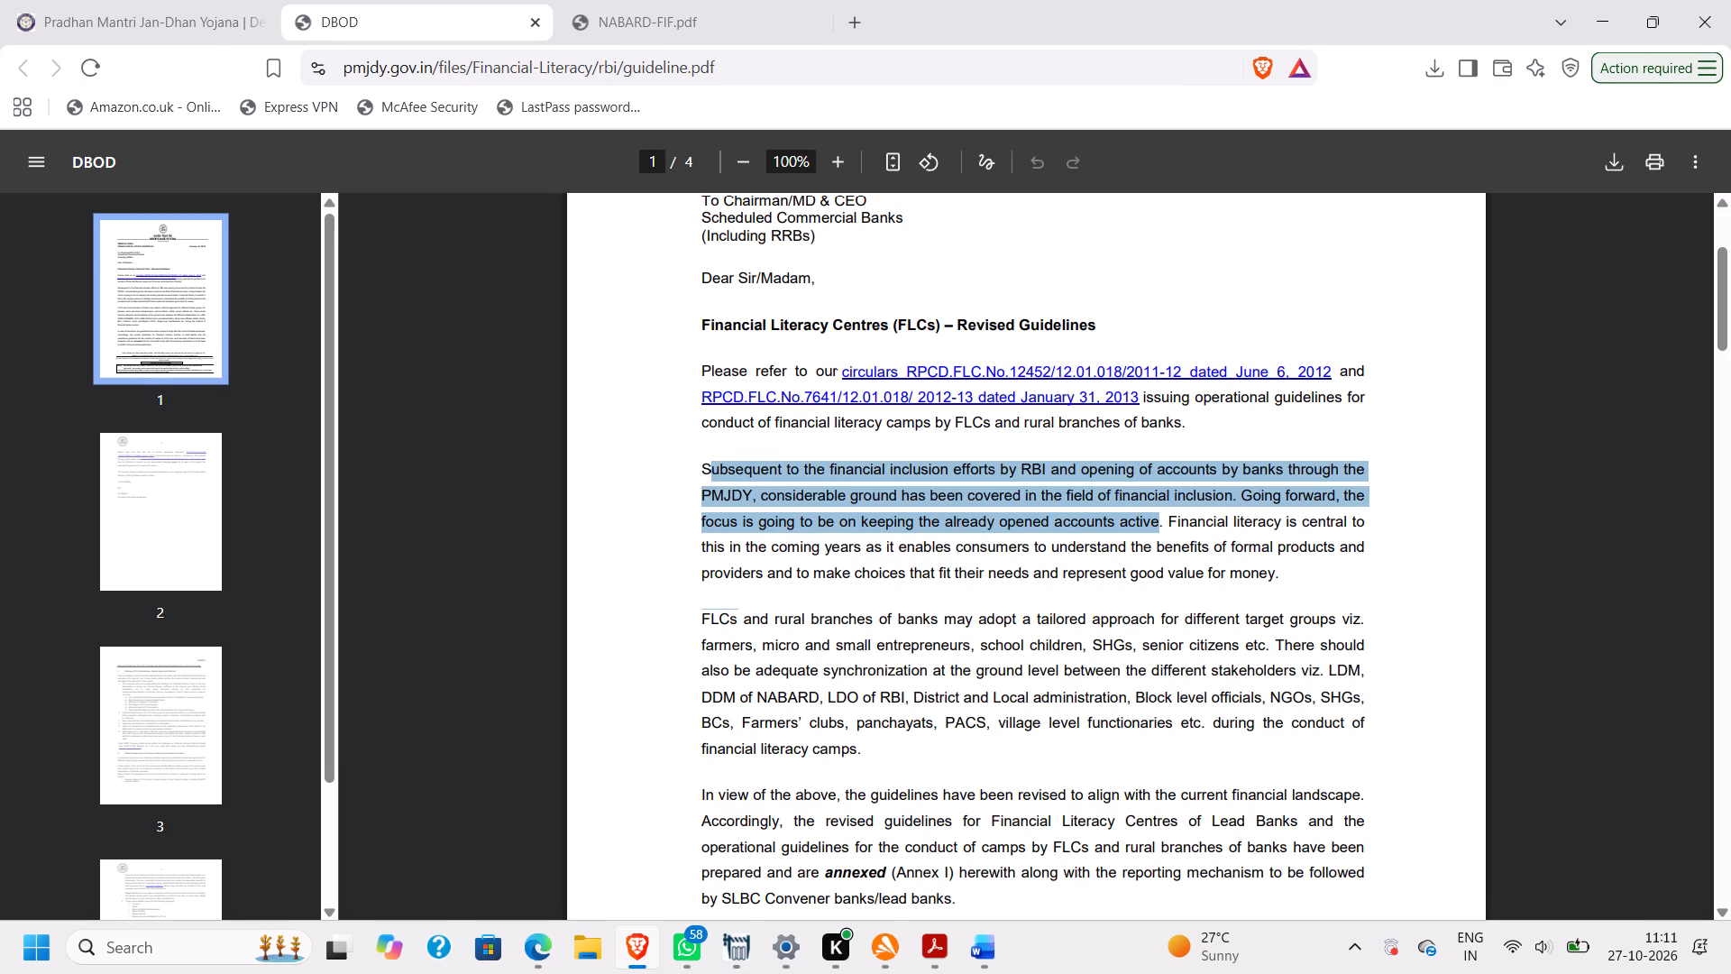
pyautogui.hotkey('ctrl', 'v')
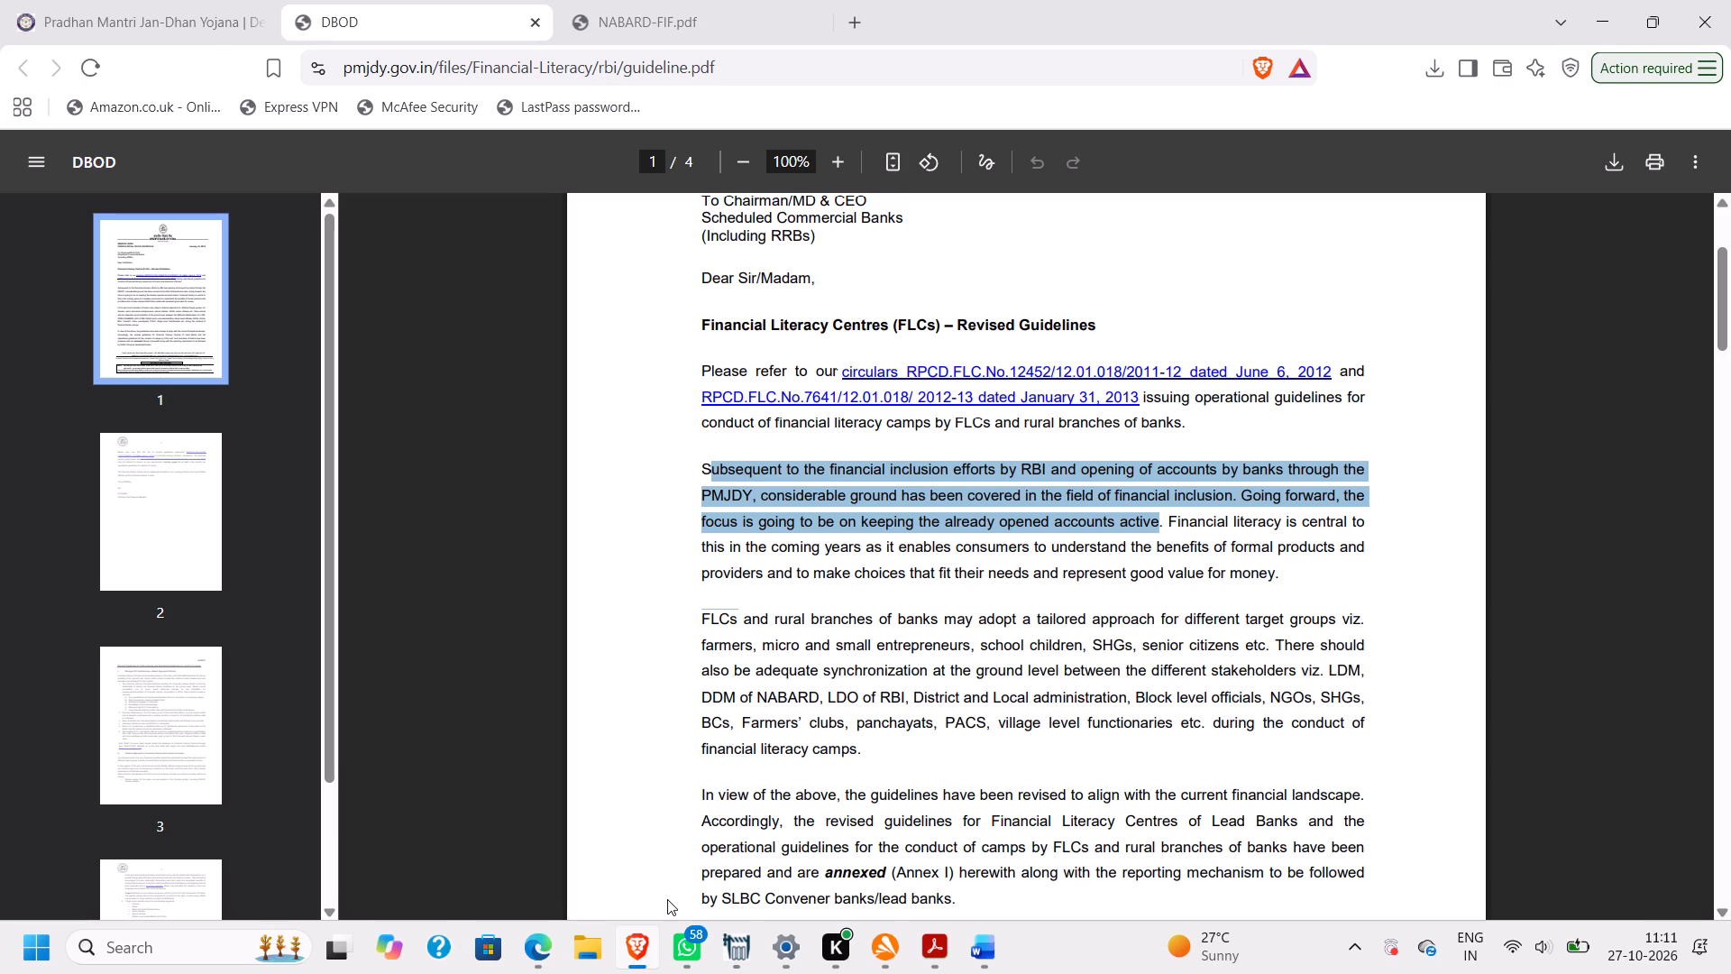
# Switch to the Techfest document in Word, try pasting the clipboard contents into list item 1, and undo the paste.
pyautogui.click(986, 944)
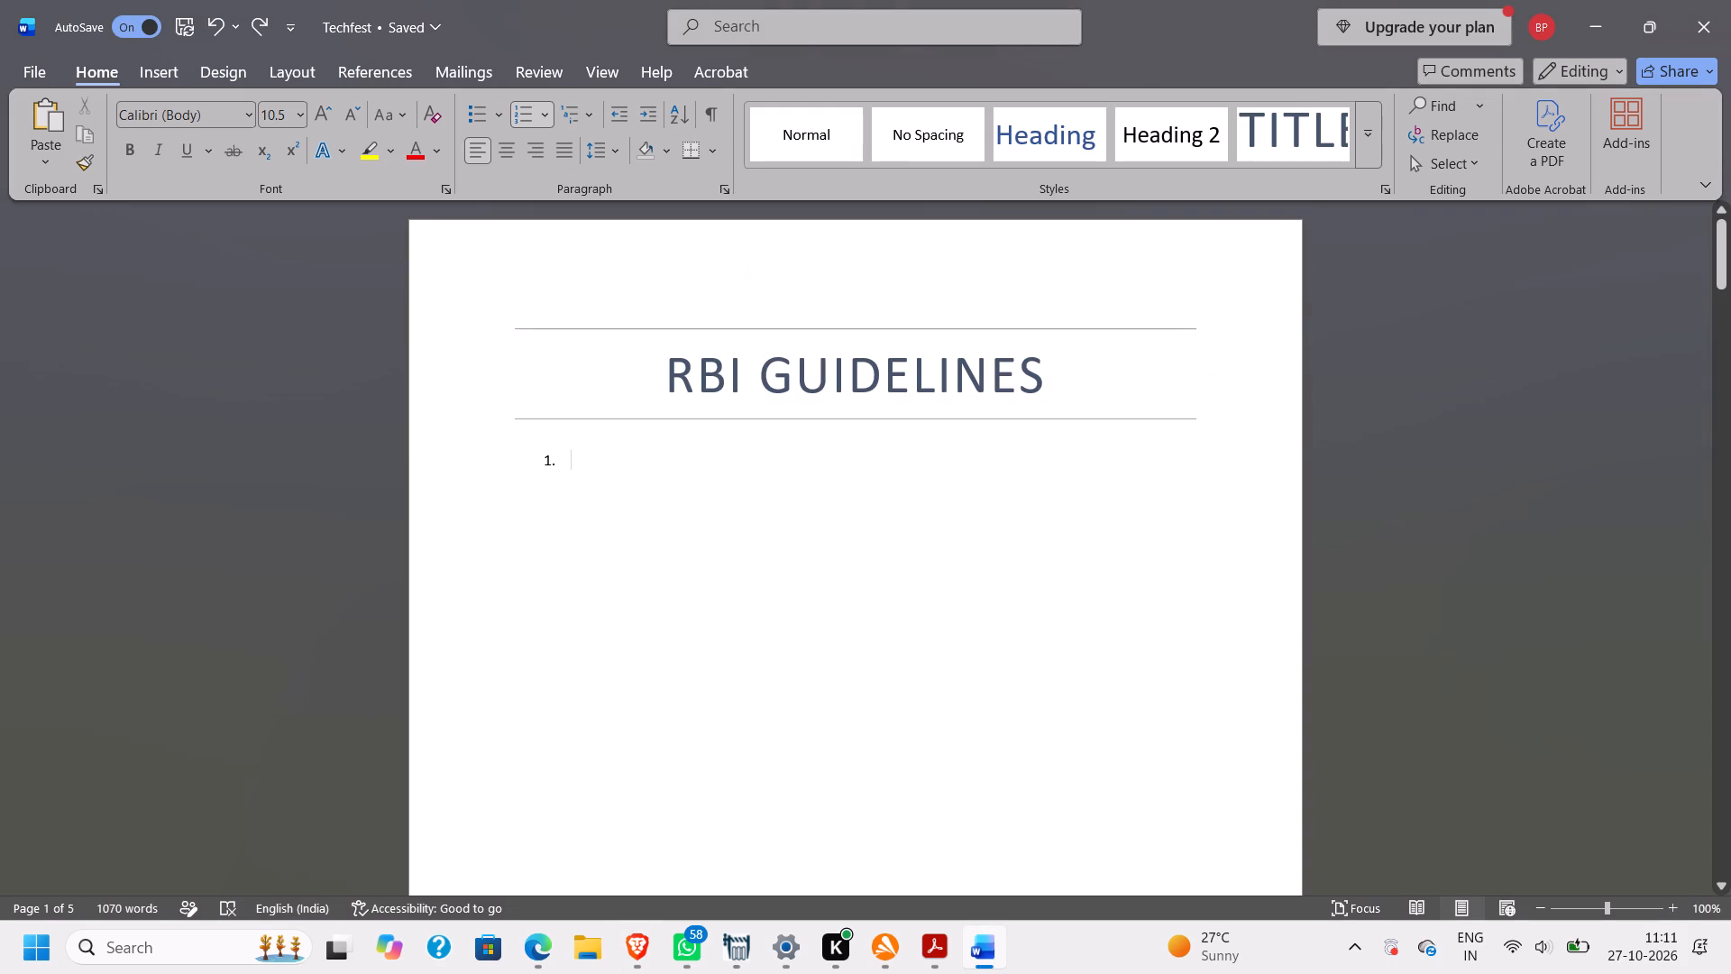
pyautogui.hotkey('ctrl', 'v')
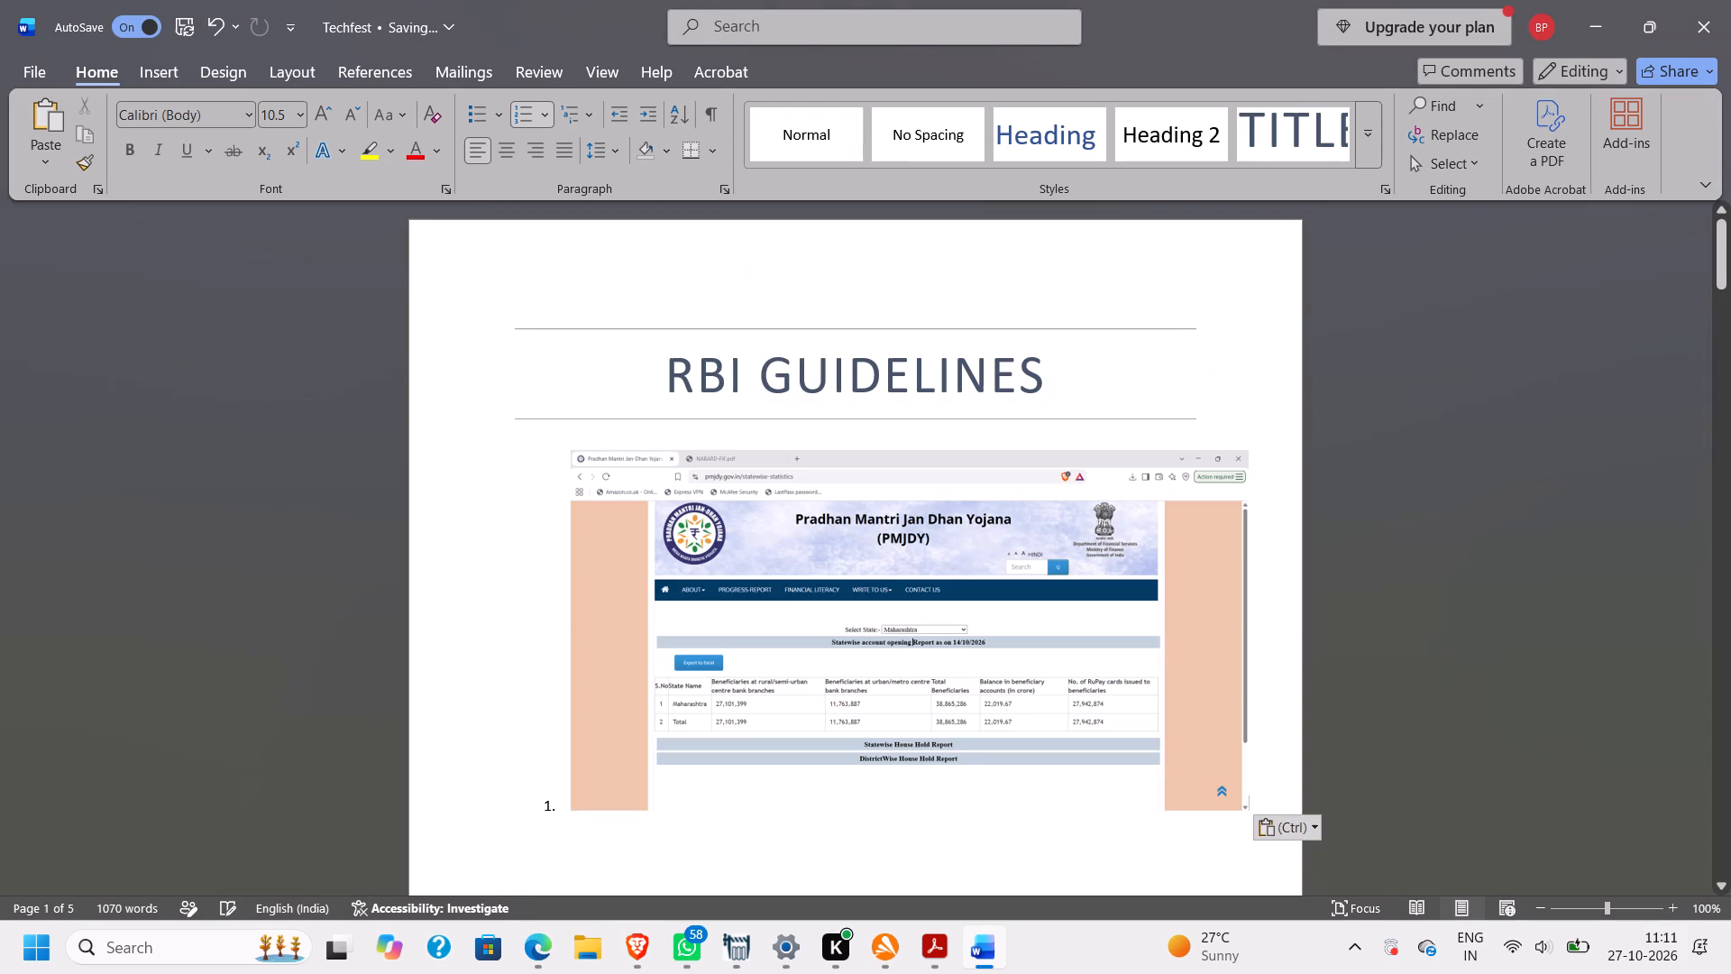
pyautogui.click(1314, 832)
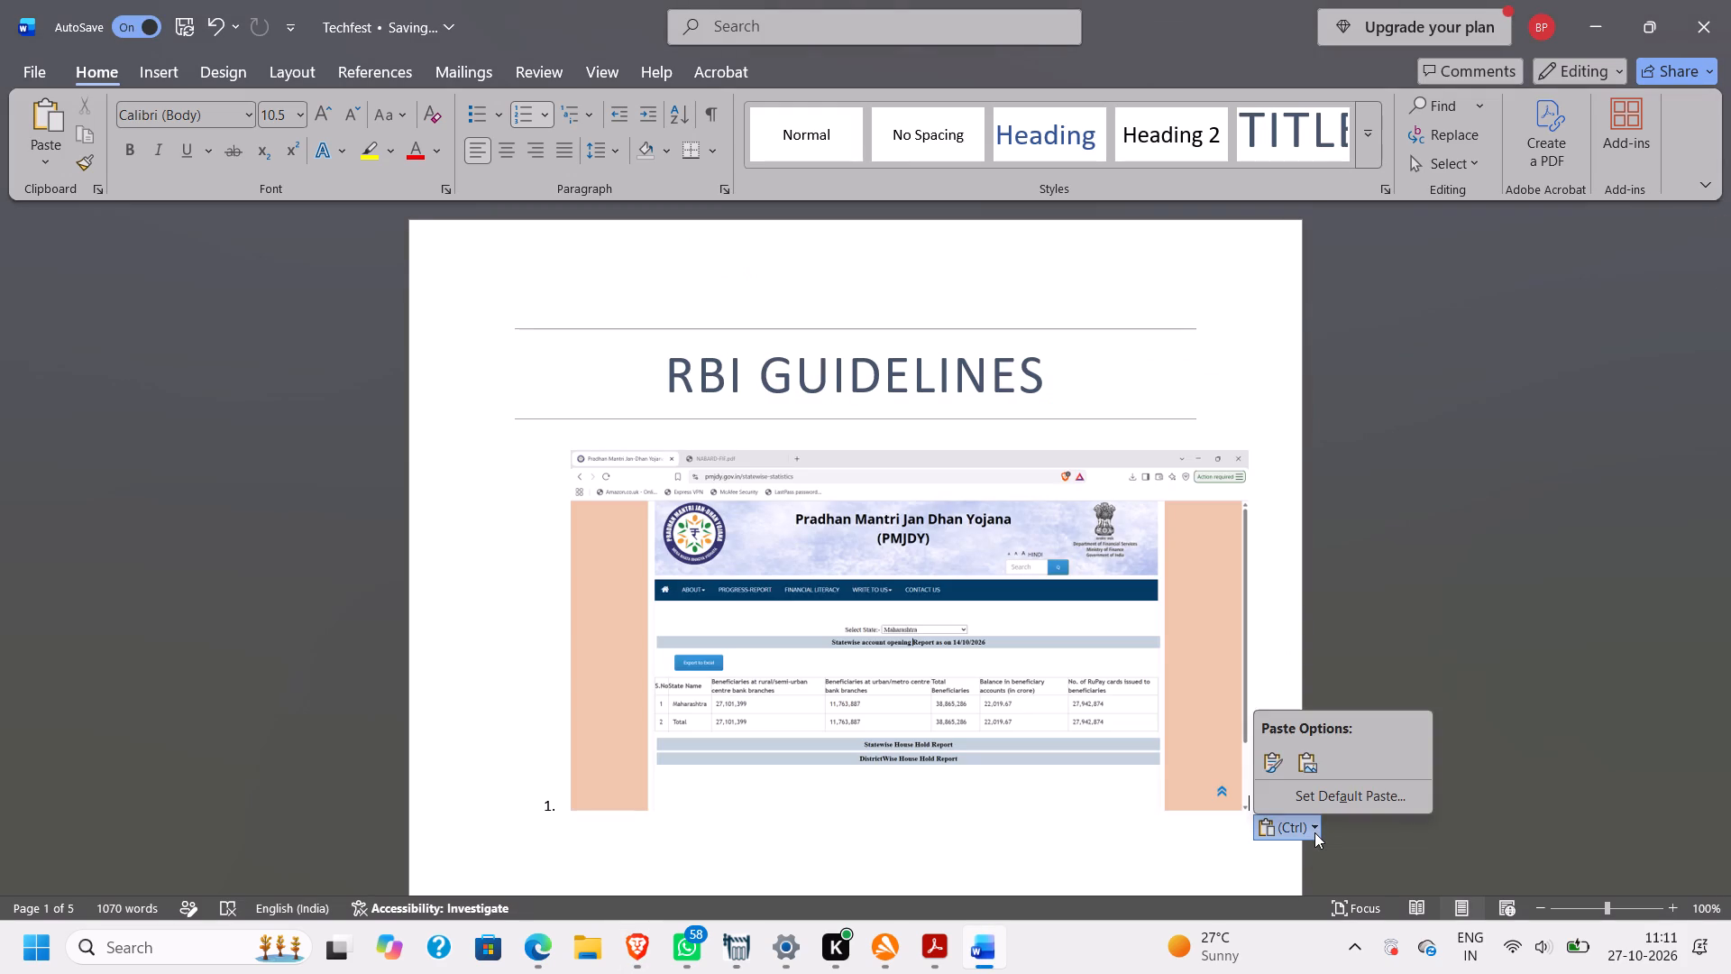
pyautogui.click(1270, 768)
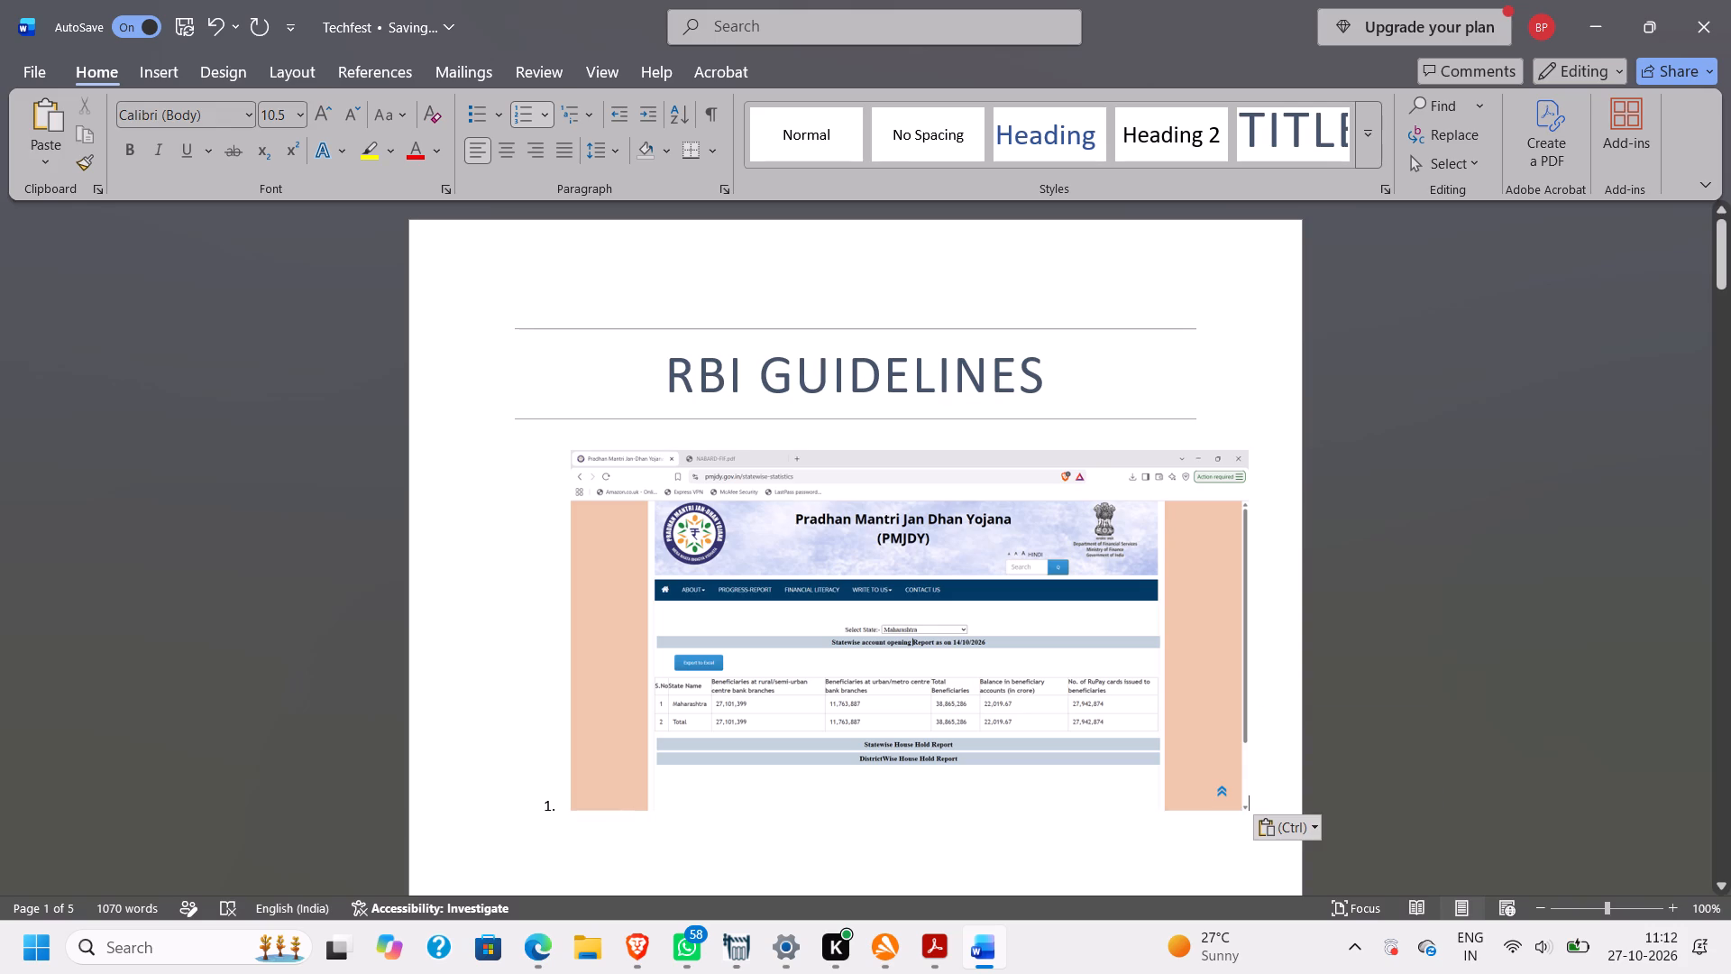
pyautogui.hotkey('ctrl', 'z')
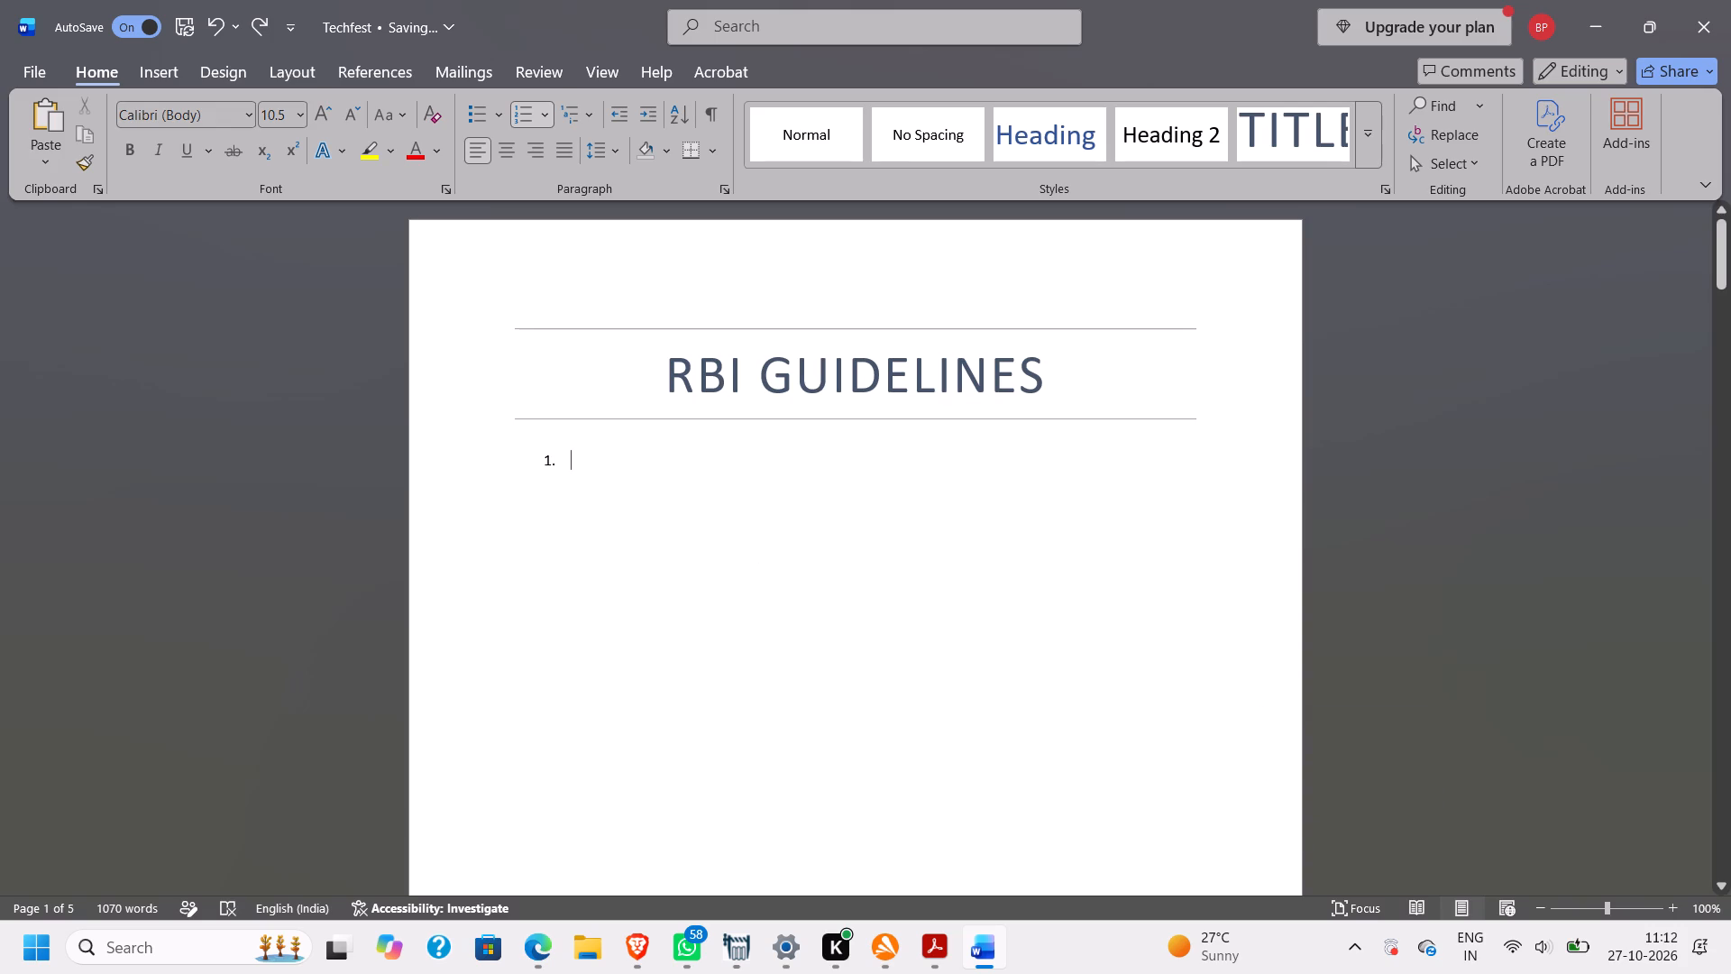
# Paste the clipboard contents into list item 1 under "RBI Guidelines" using the Picture paste option.
pyautogui.hotkey('ctrl', 'v')
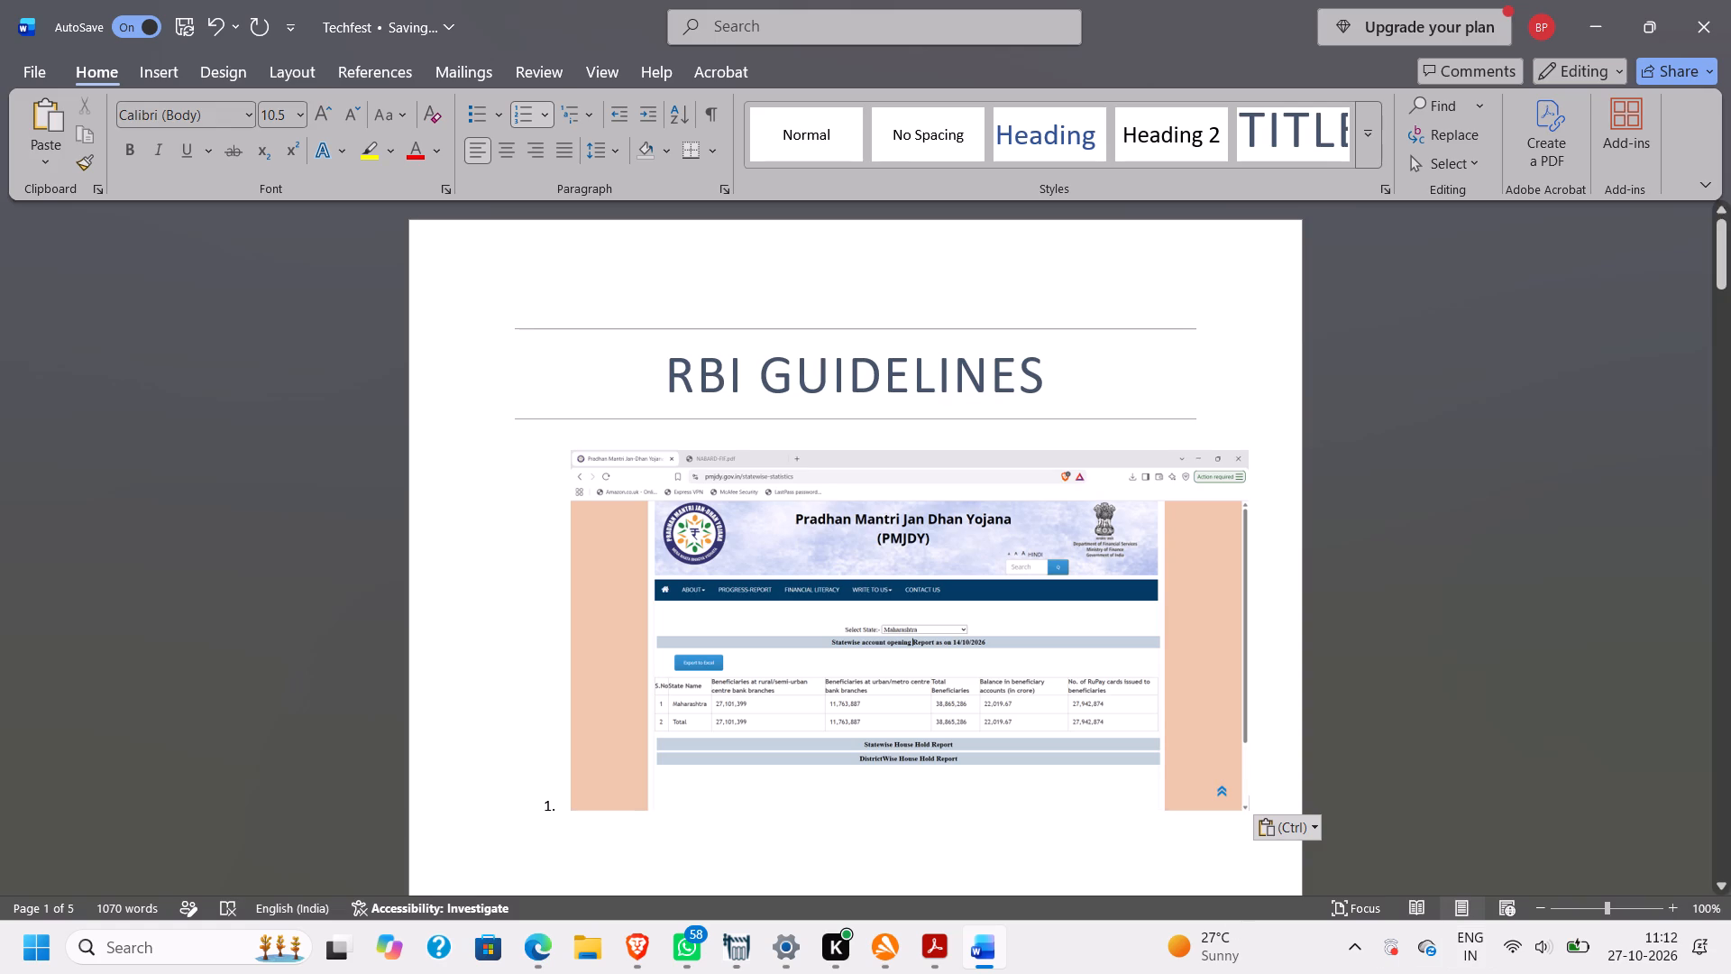
pyautogui.click(1313, 830)
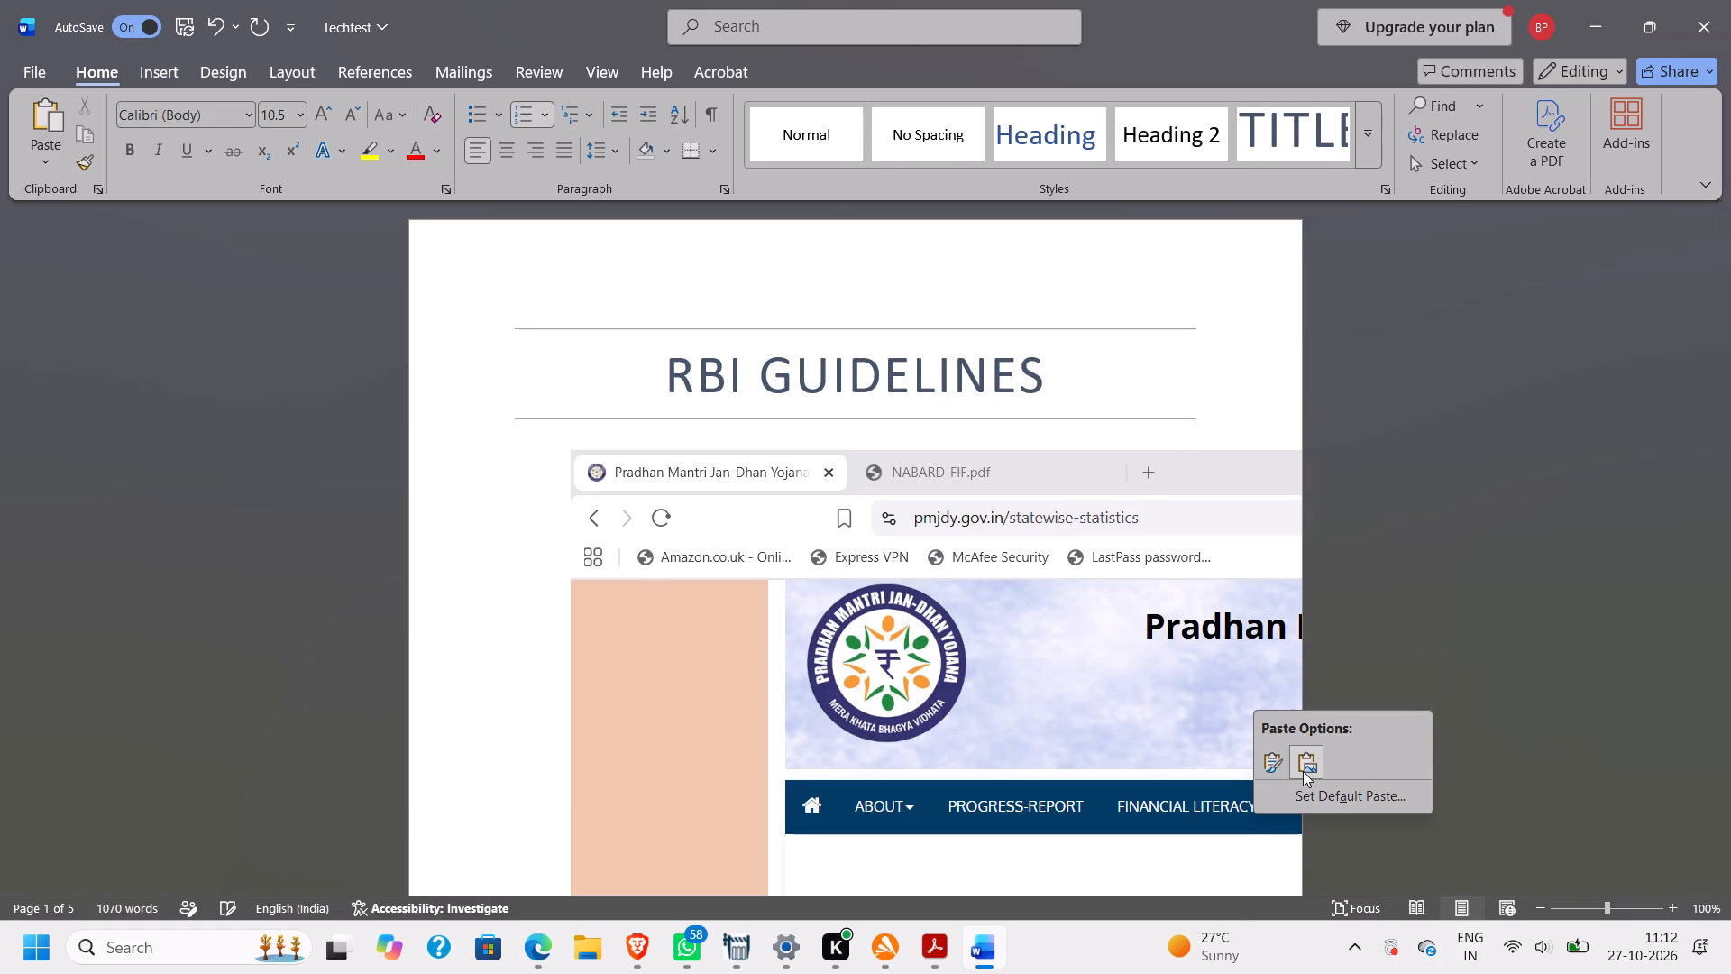
pyautogui.click(1303, 771)
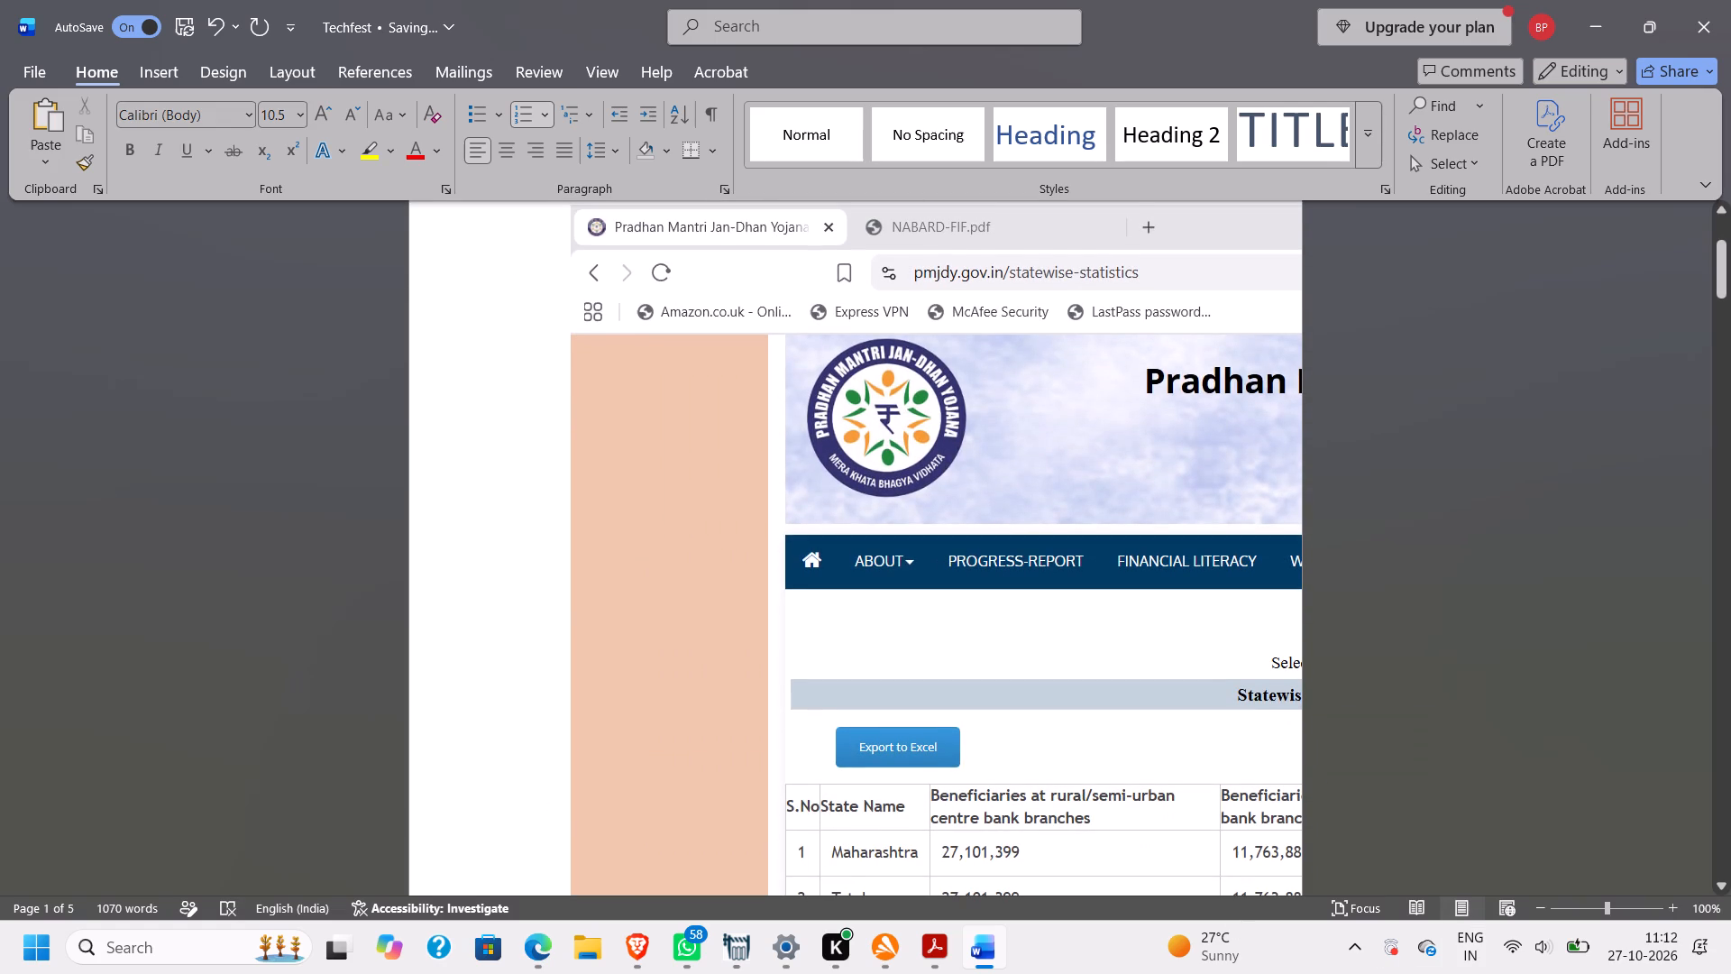
# Undo the picture paste in list item 1 under "RBI Guidelines".
pyautogui.scroll(3, 1049, 684)
pyautogui.scroll(-6, 961, 633)
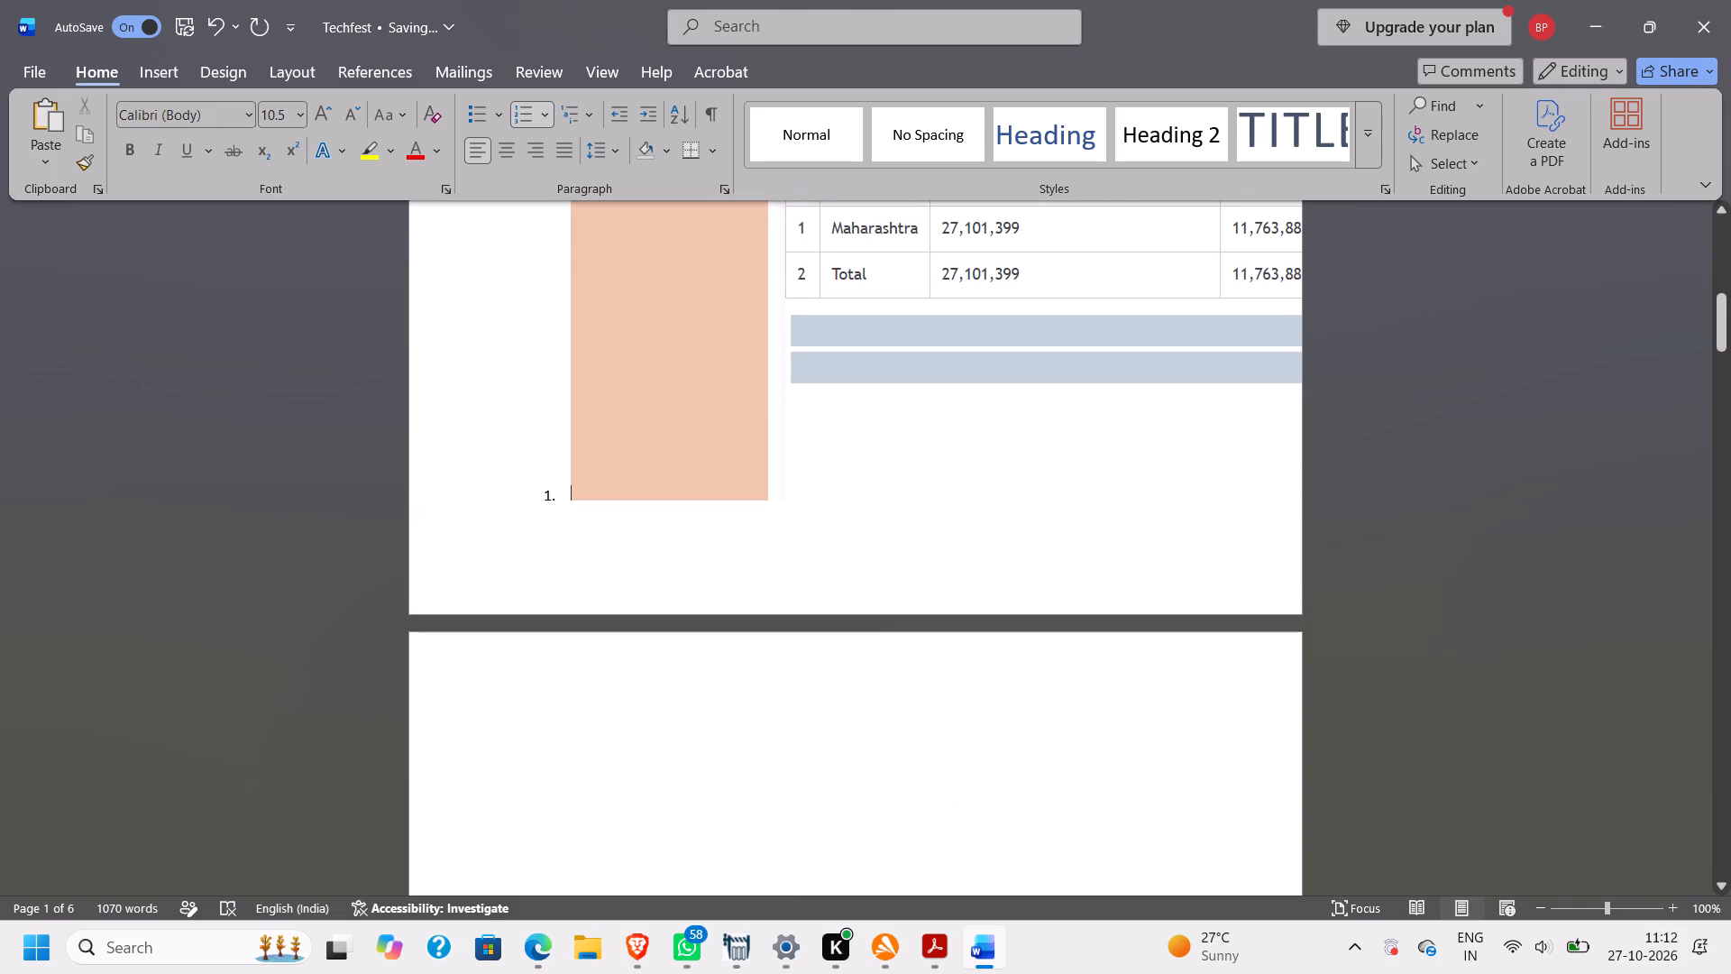
pyautogui.hotkey('ctrl', 'z')
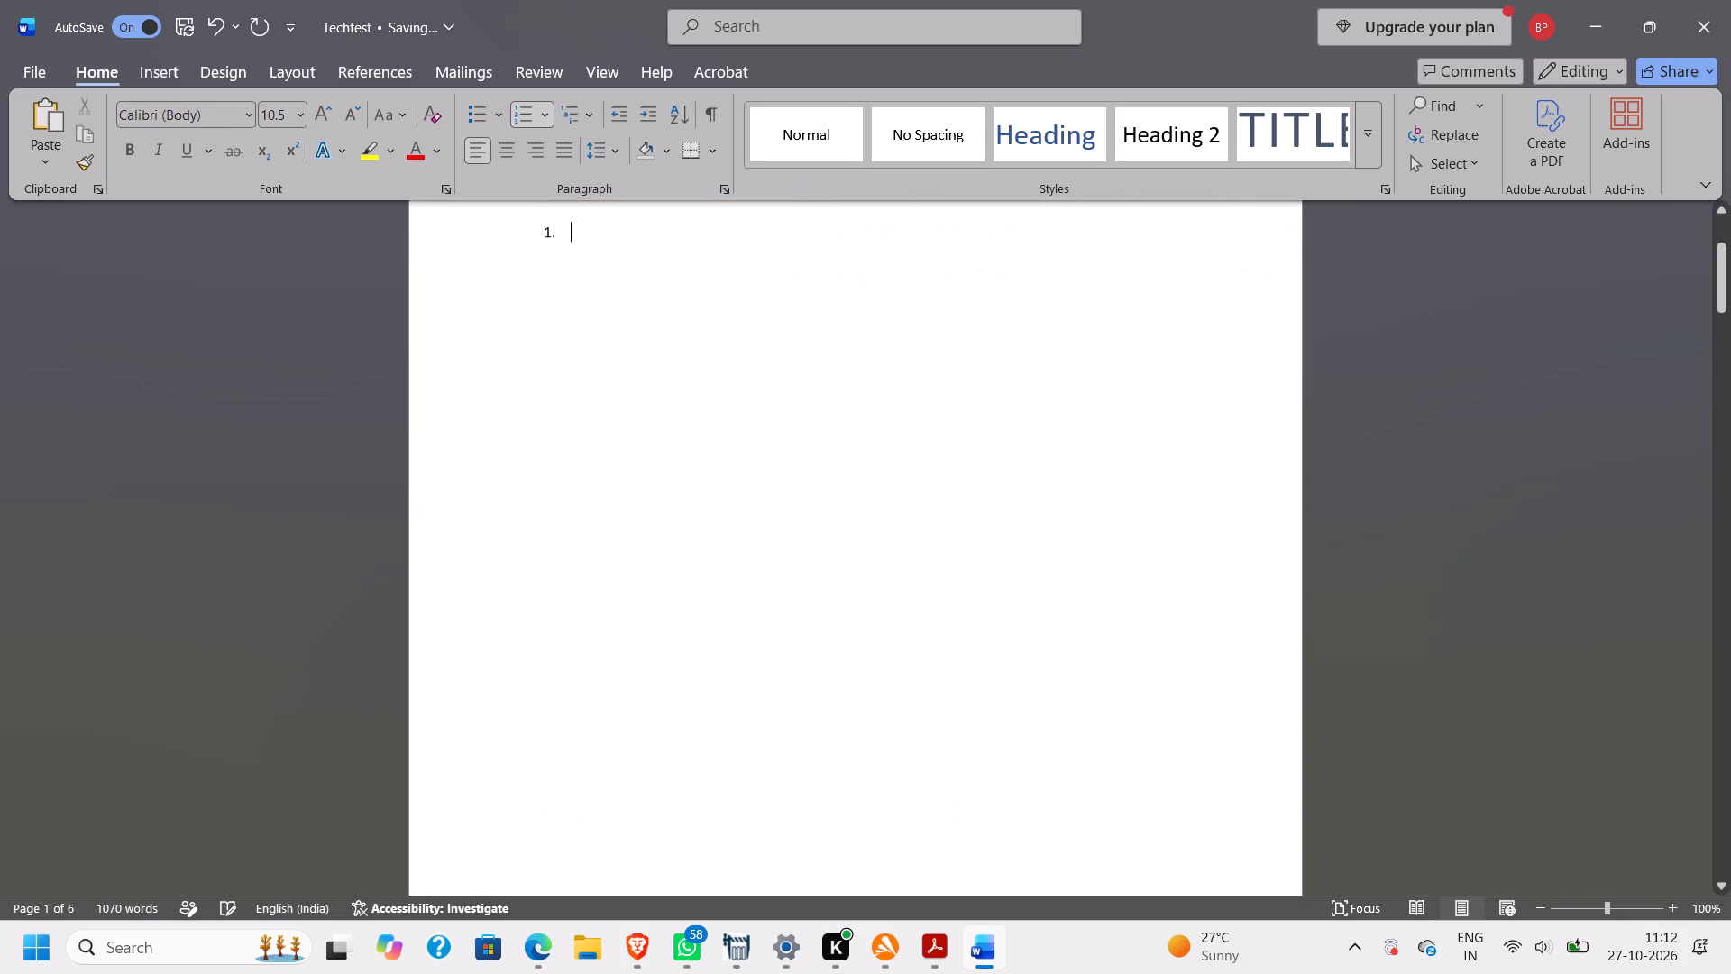
pyautogui.scroll(3, 961, 633)
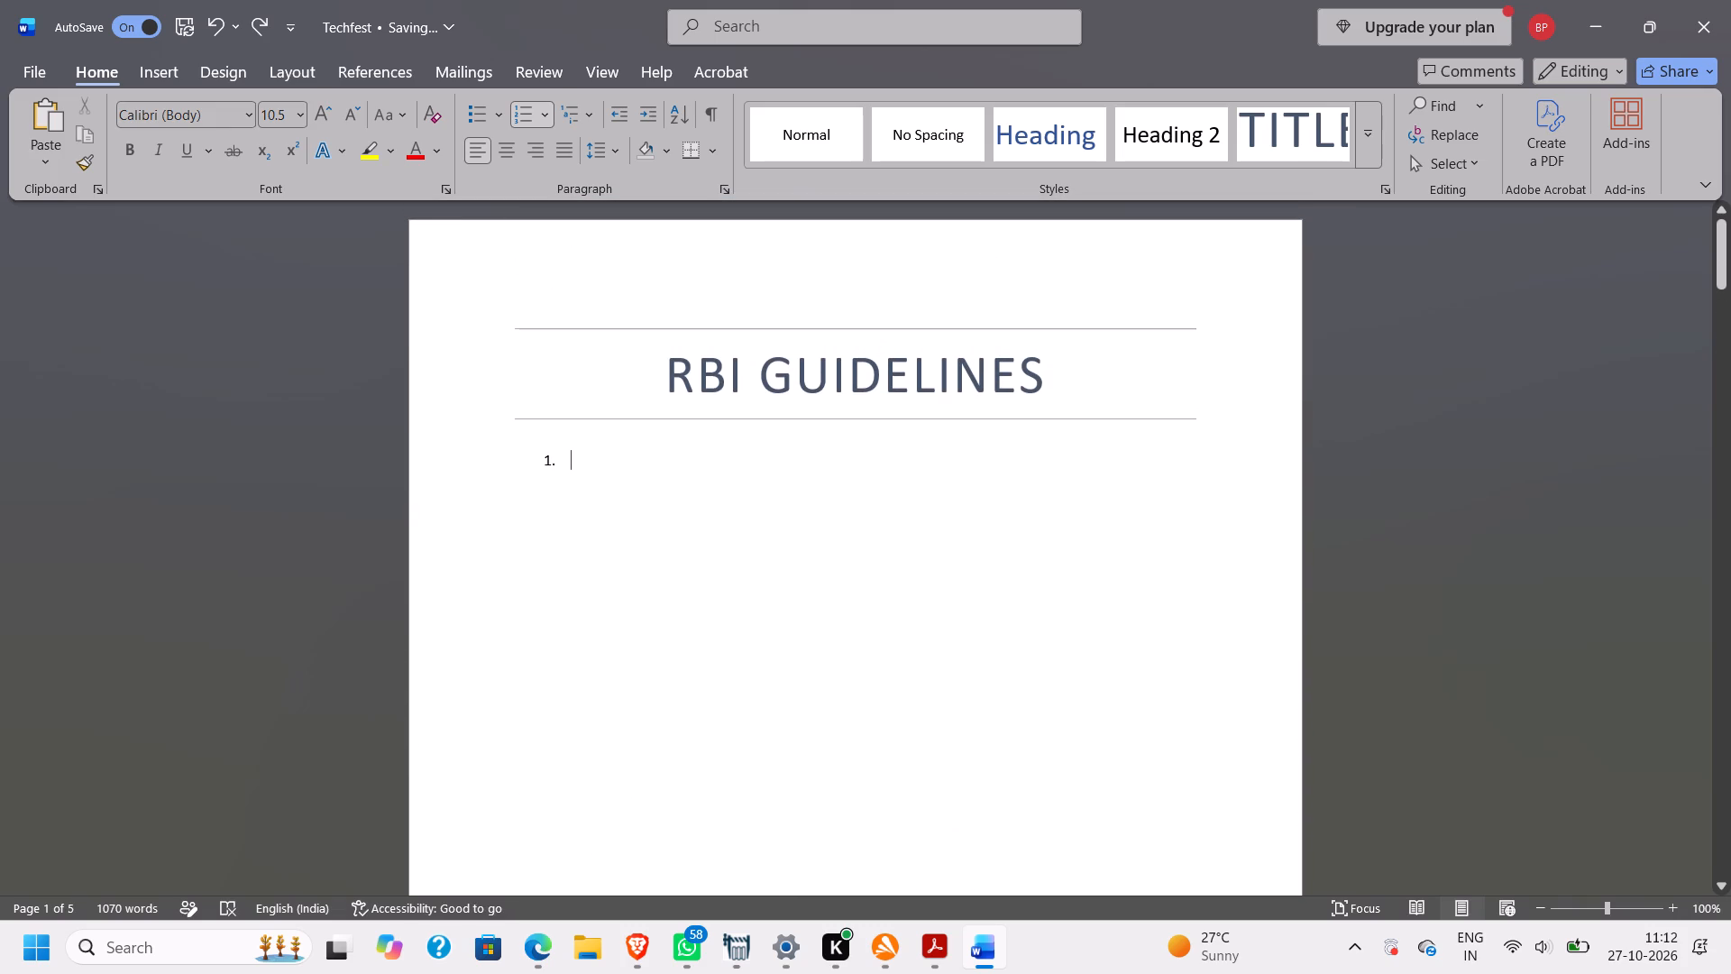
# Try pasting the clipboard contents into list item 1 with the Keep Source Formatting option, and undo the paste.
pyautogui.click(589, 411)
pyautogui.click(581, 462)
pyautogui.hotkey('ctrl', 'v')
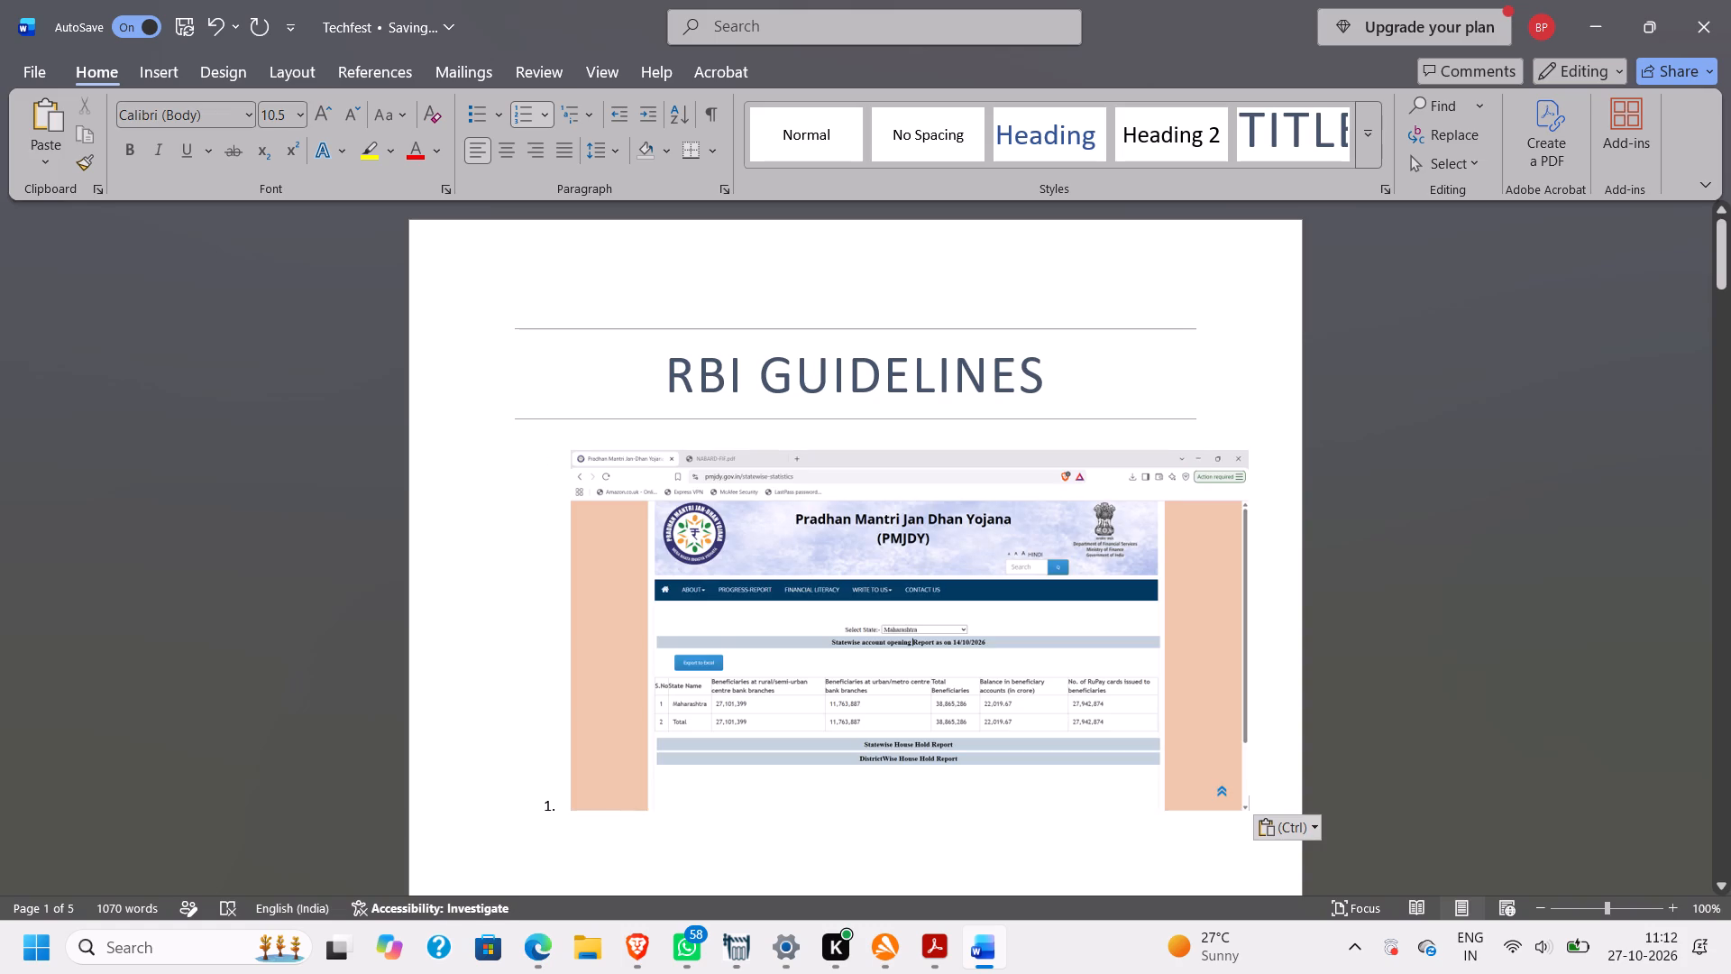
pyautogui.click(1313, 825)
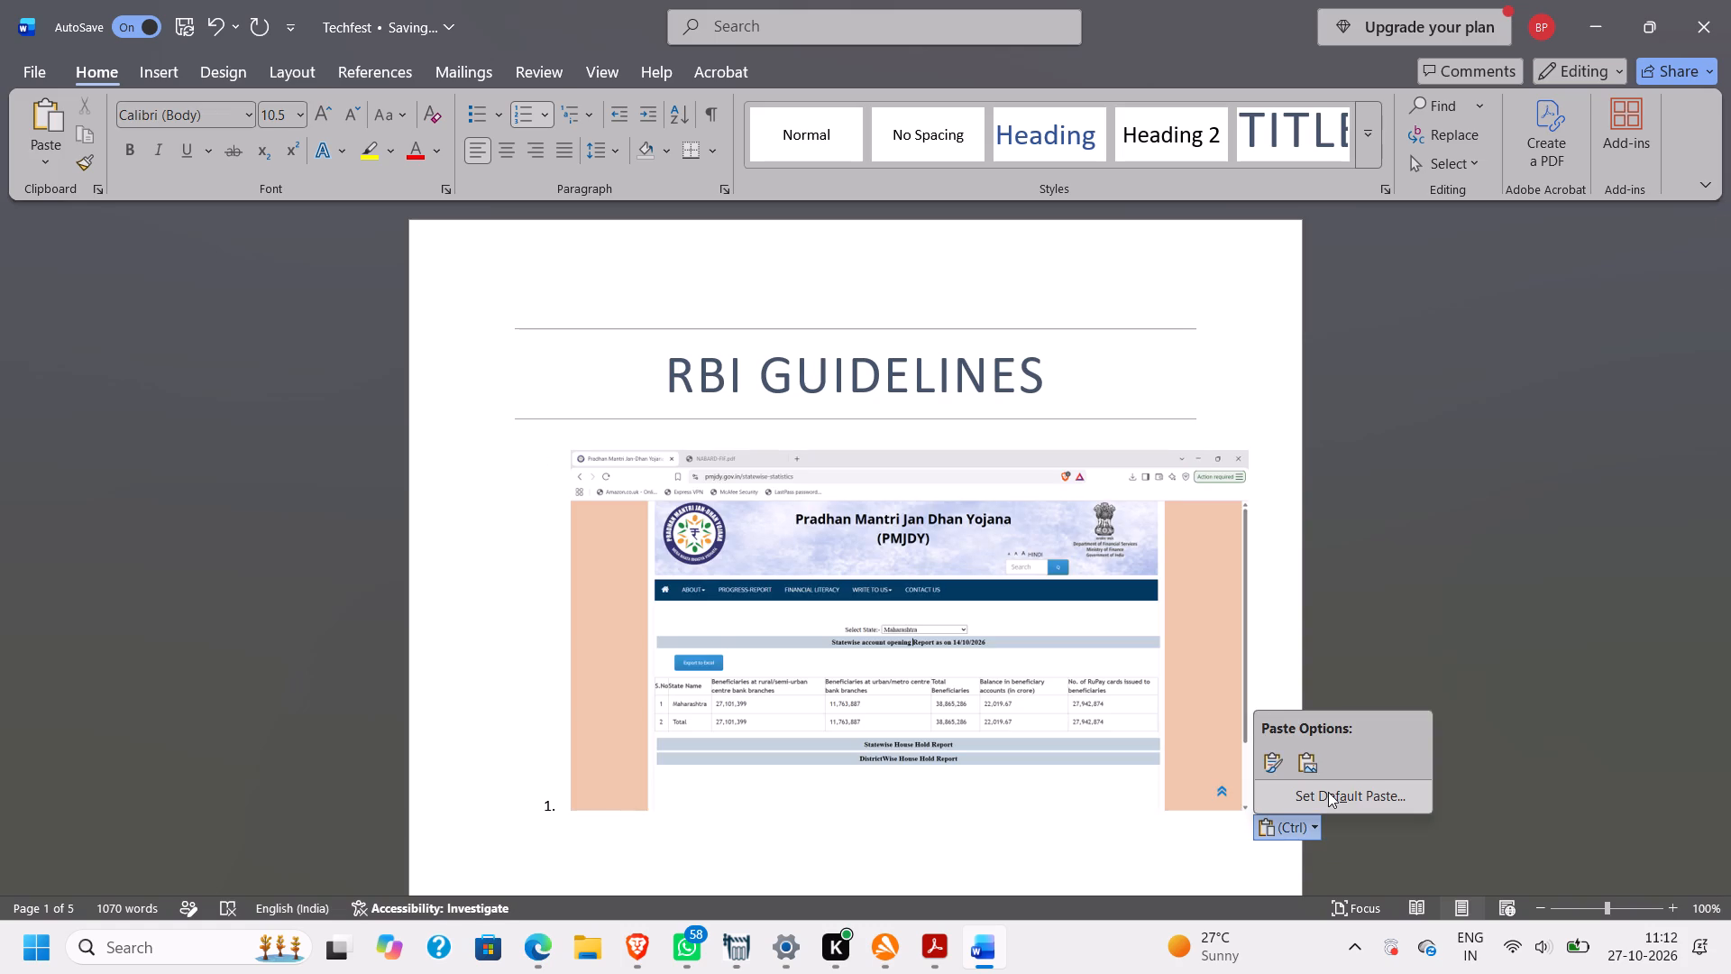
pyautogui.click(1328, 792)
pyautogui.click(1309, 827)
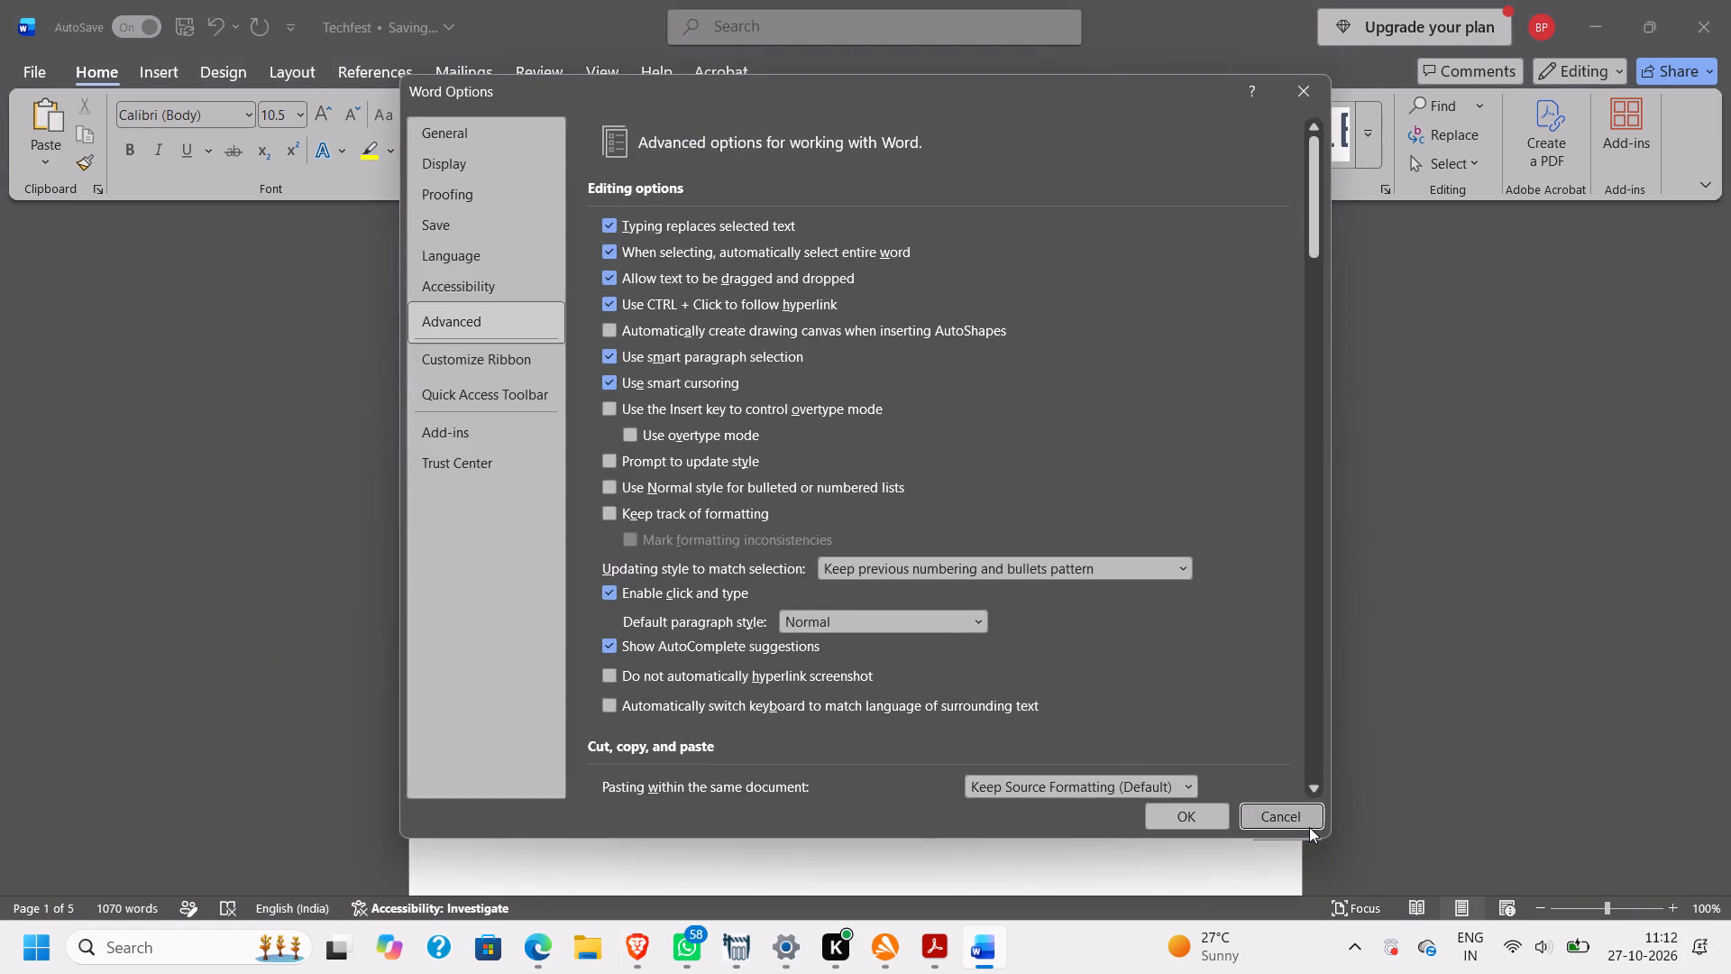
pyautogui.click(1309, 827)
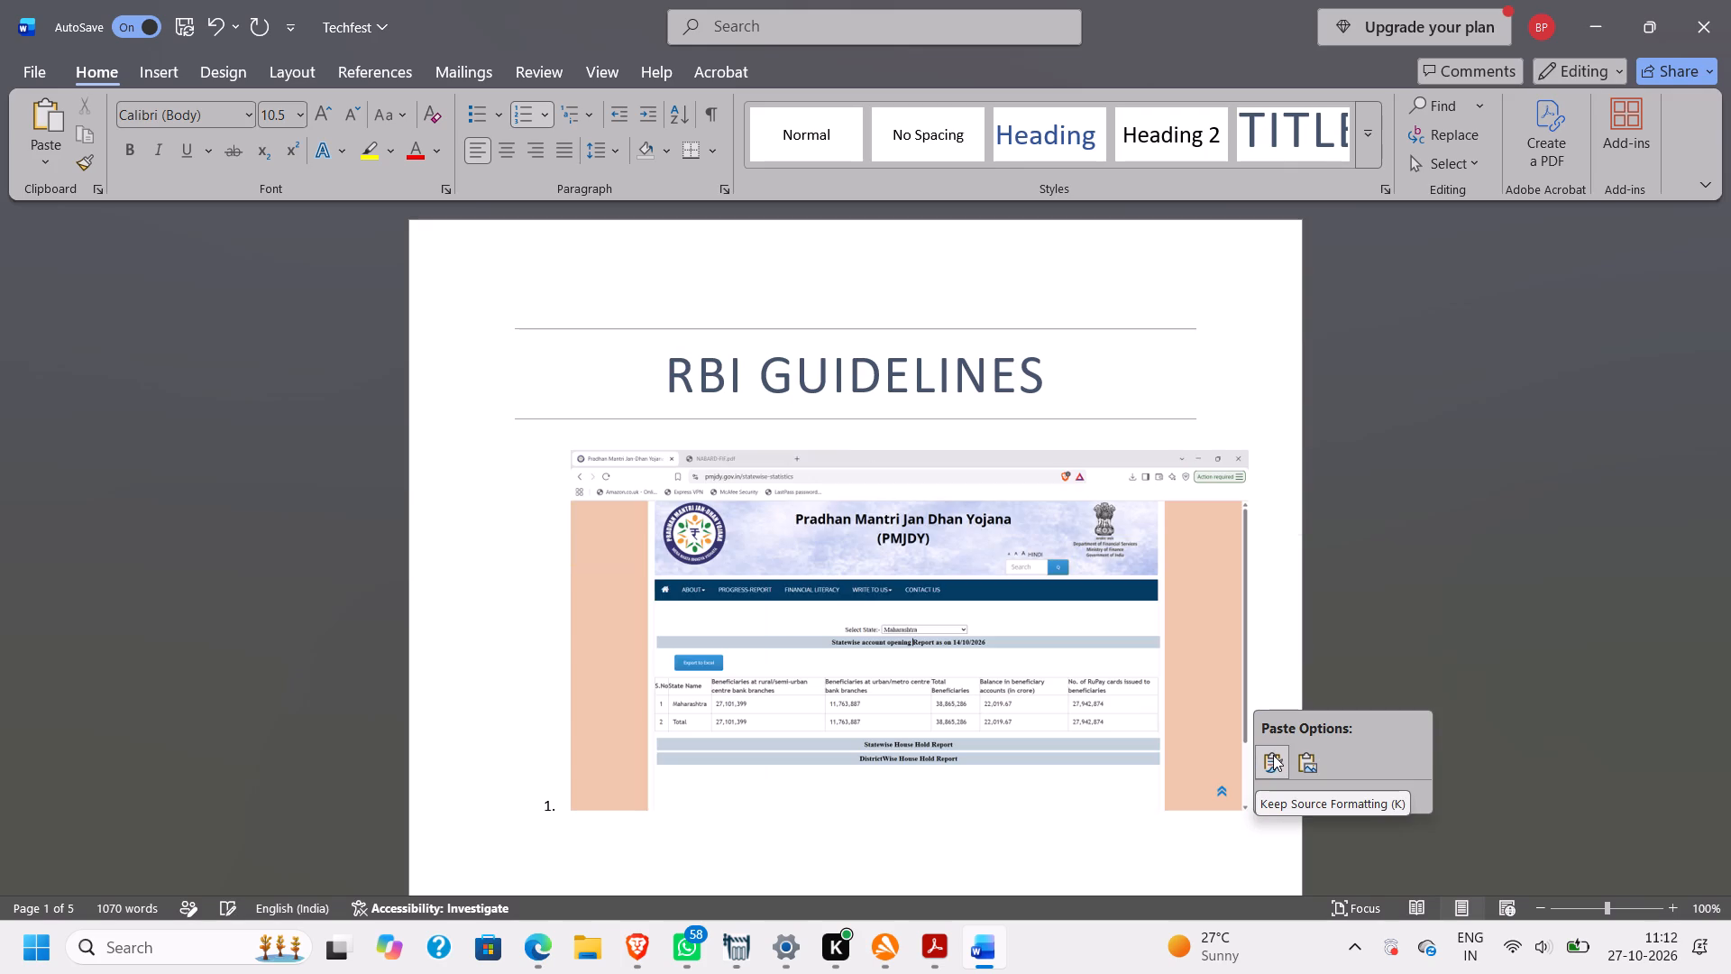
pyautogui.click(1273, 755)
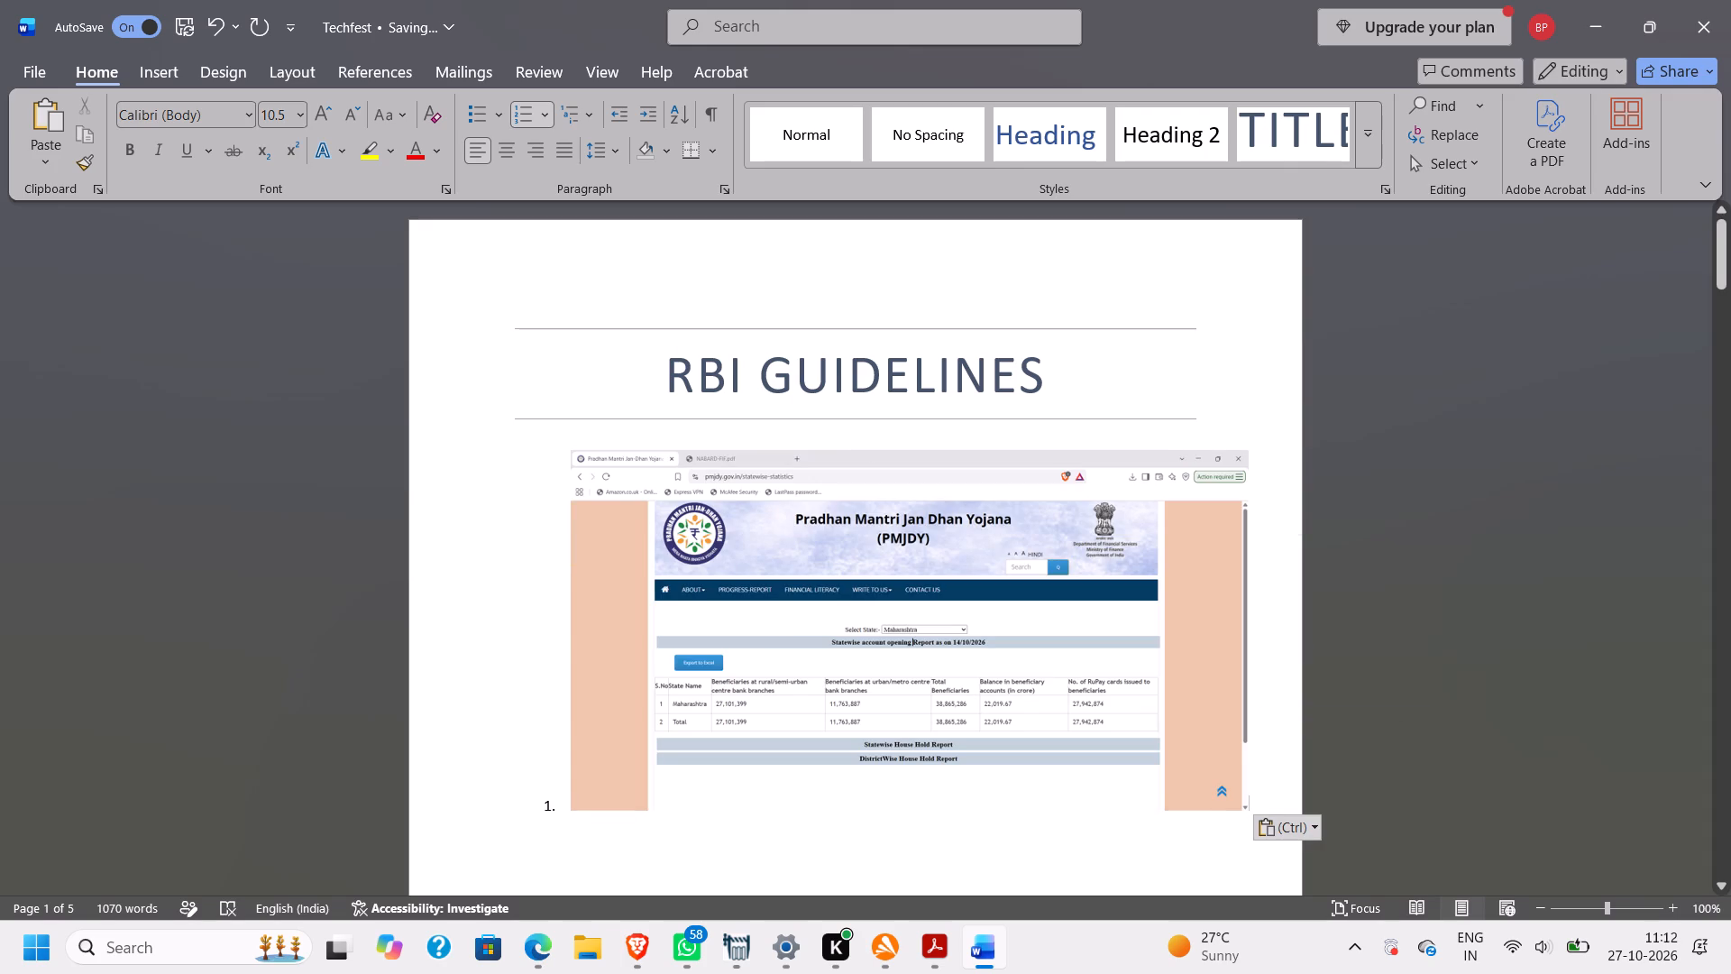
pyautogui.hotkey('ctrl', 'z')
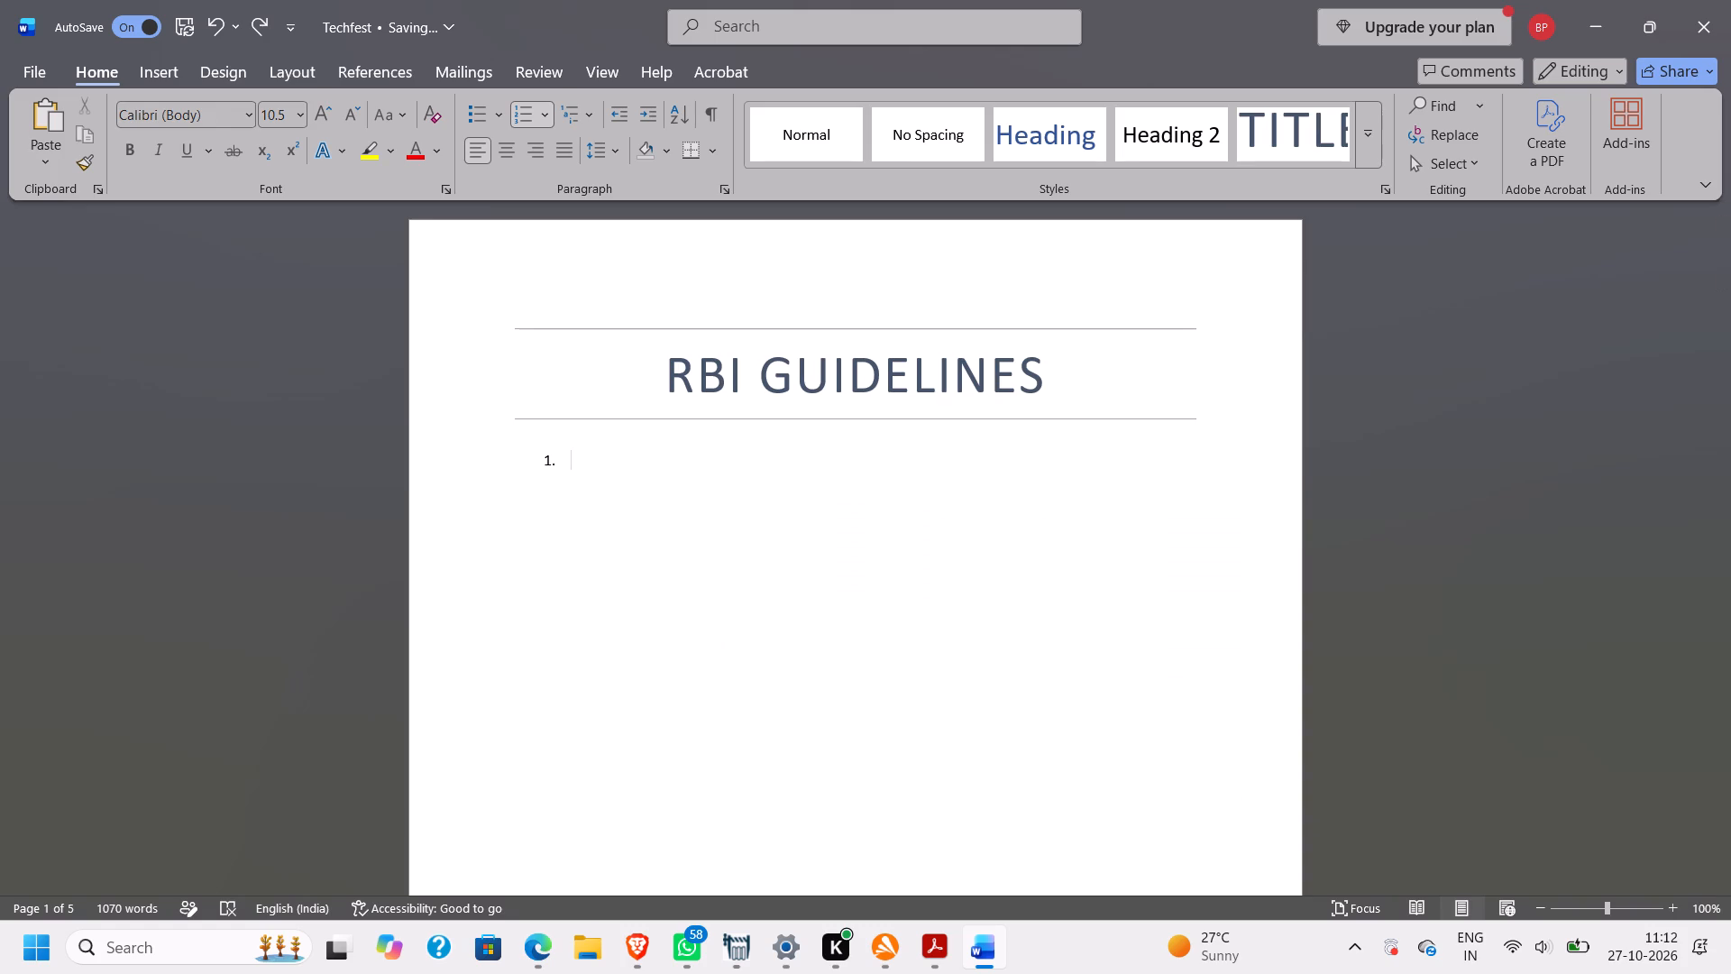
# Delete the empty list item 1 and restart the numbered list with "1." one line further below the "RBI Guidelines" title.
pyautogui.hotkey('ctrl', 'BackSpace')
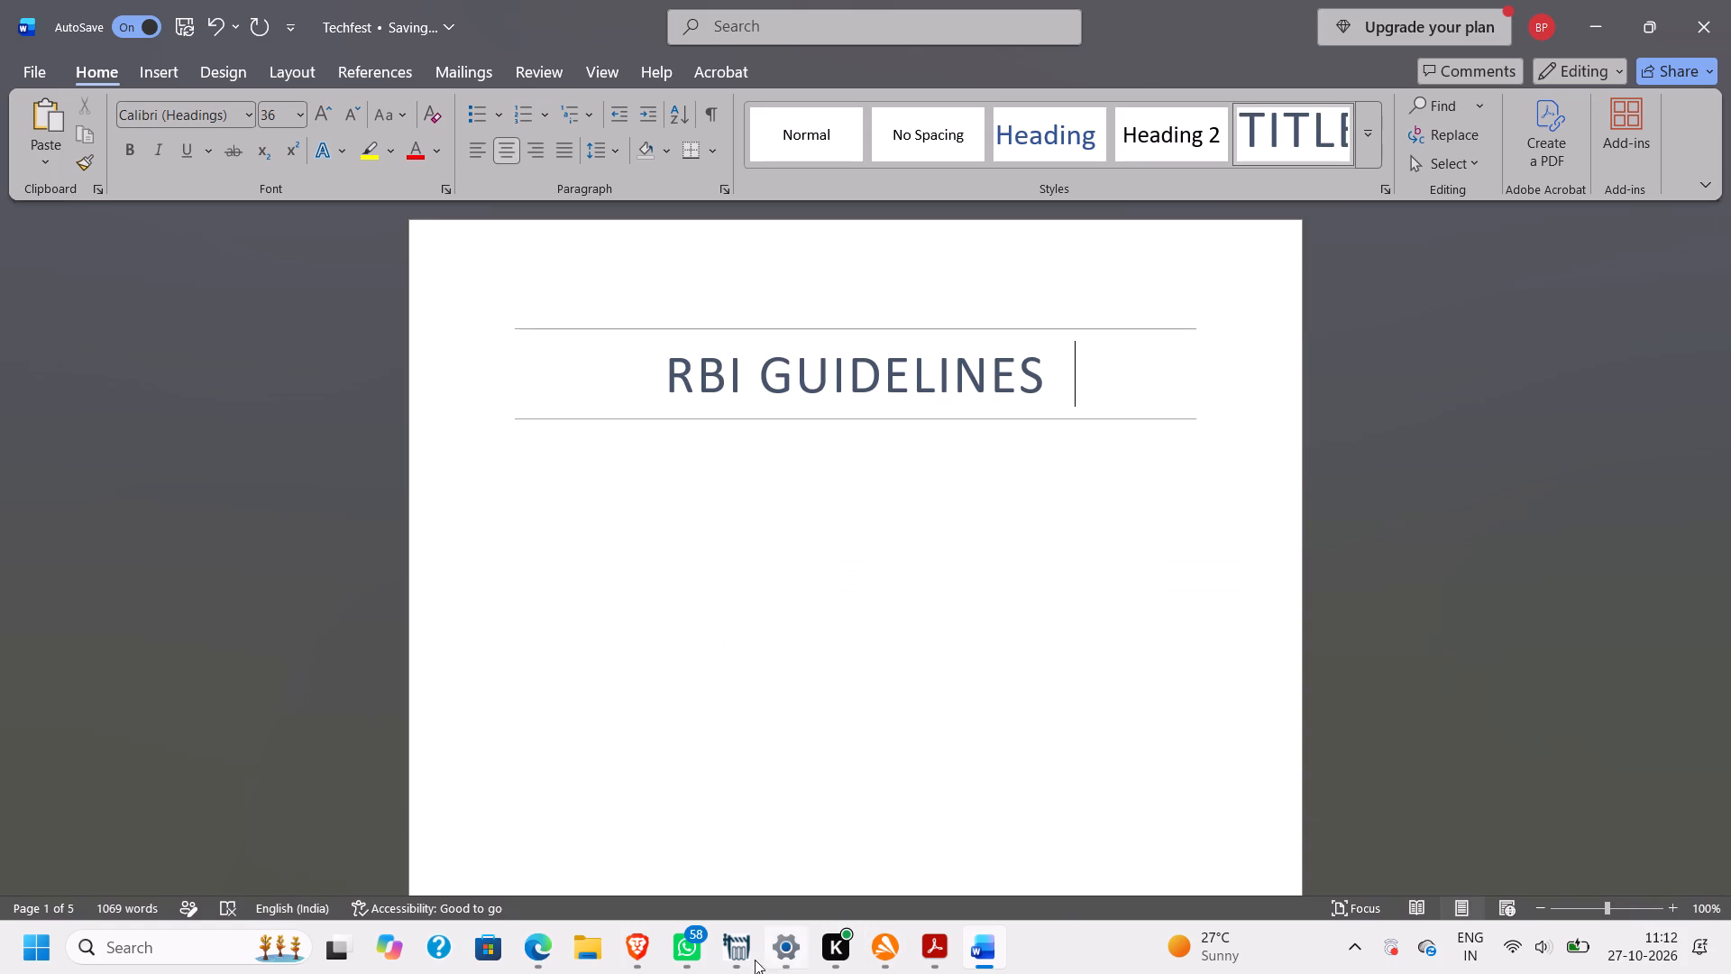
pyautogui.click(574, 496)
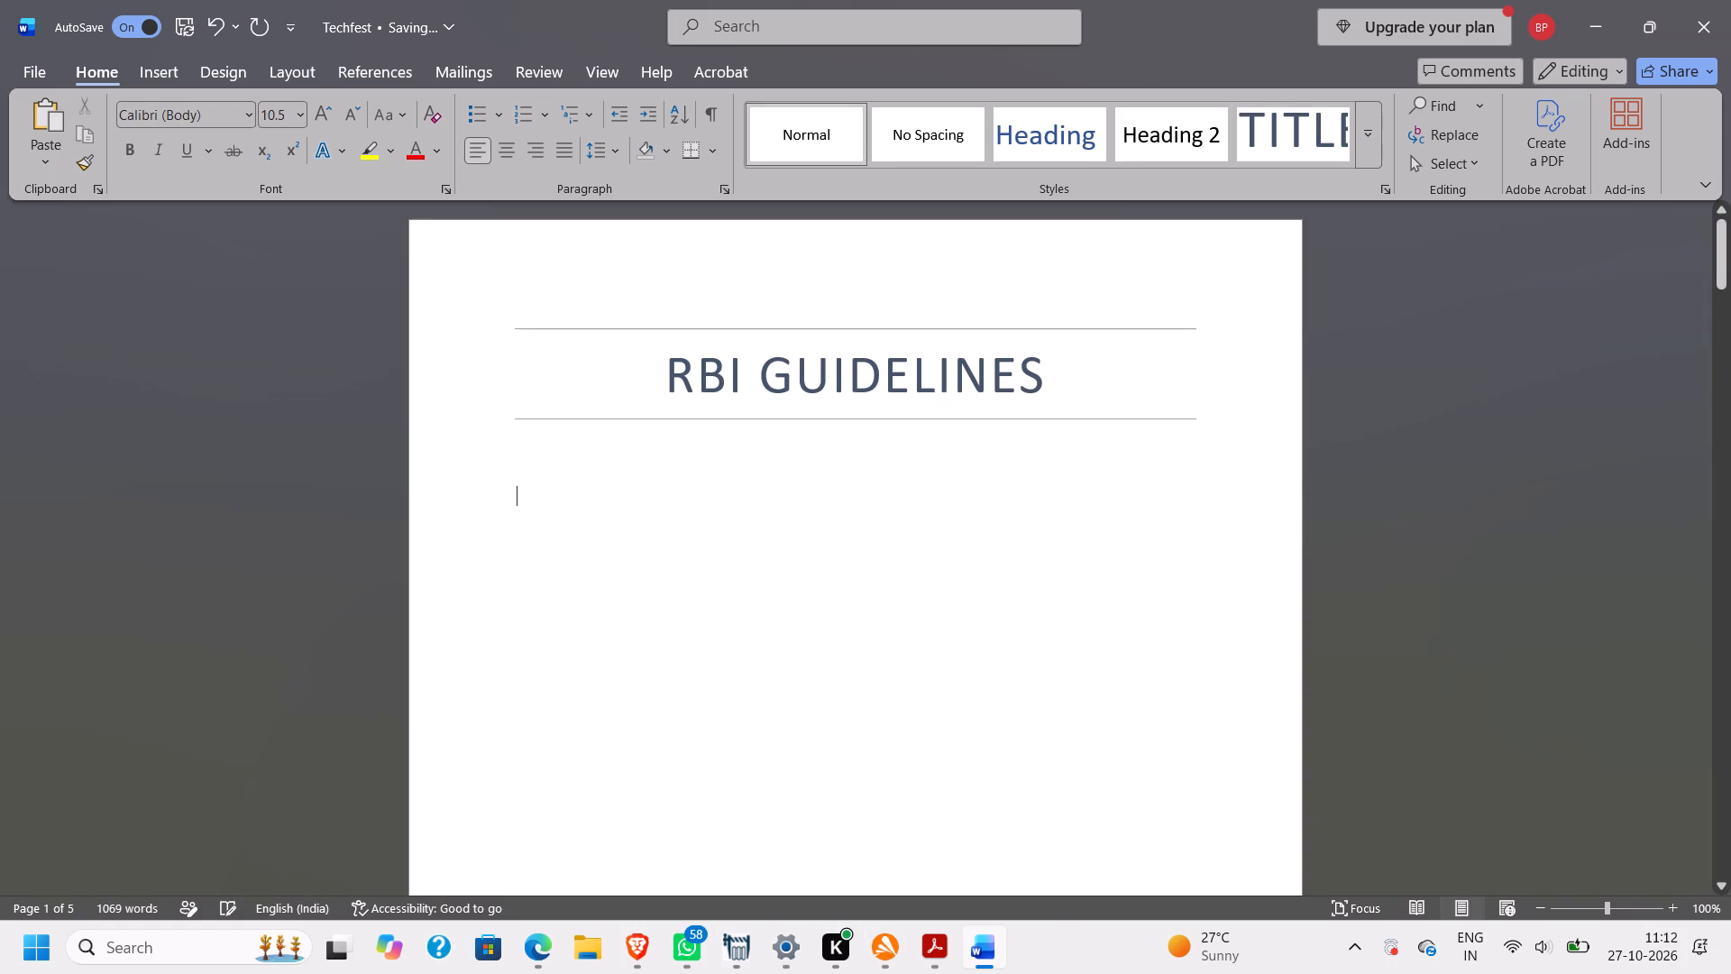
pyautogui.press('F1')
pyautogui.press('1')
pyautogui.doubleClick(525, 500)
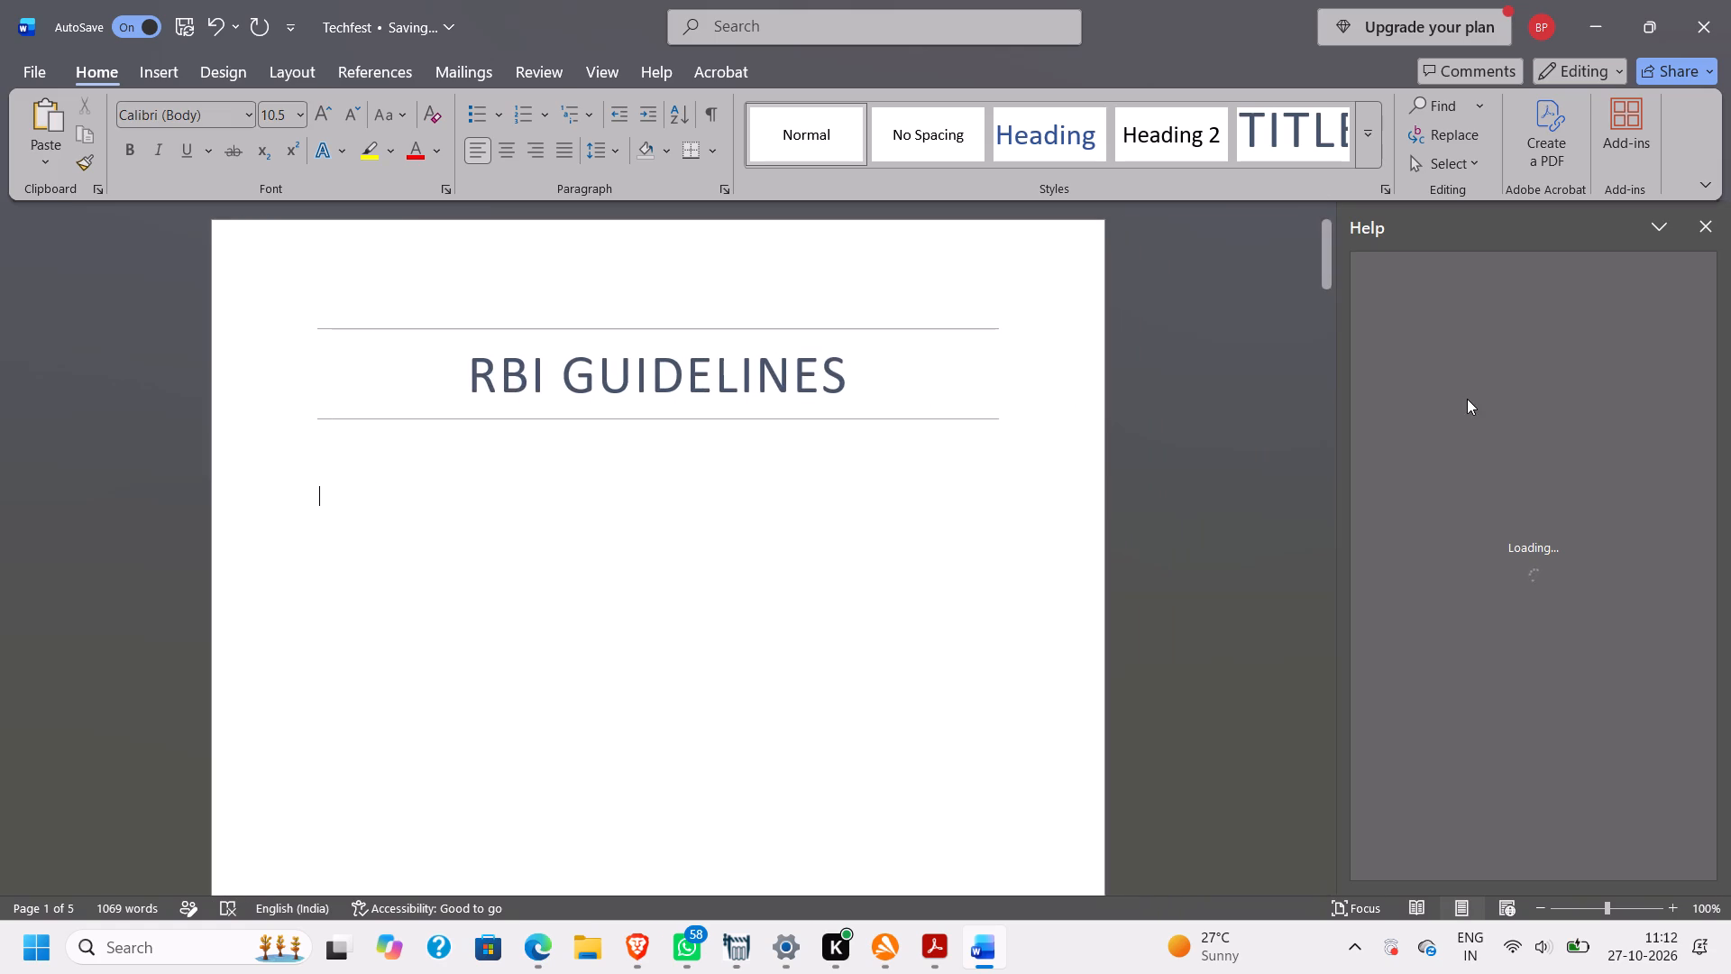
pyautogui.click(1699, 227)
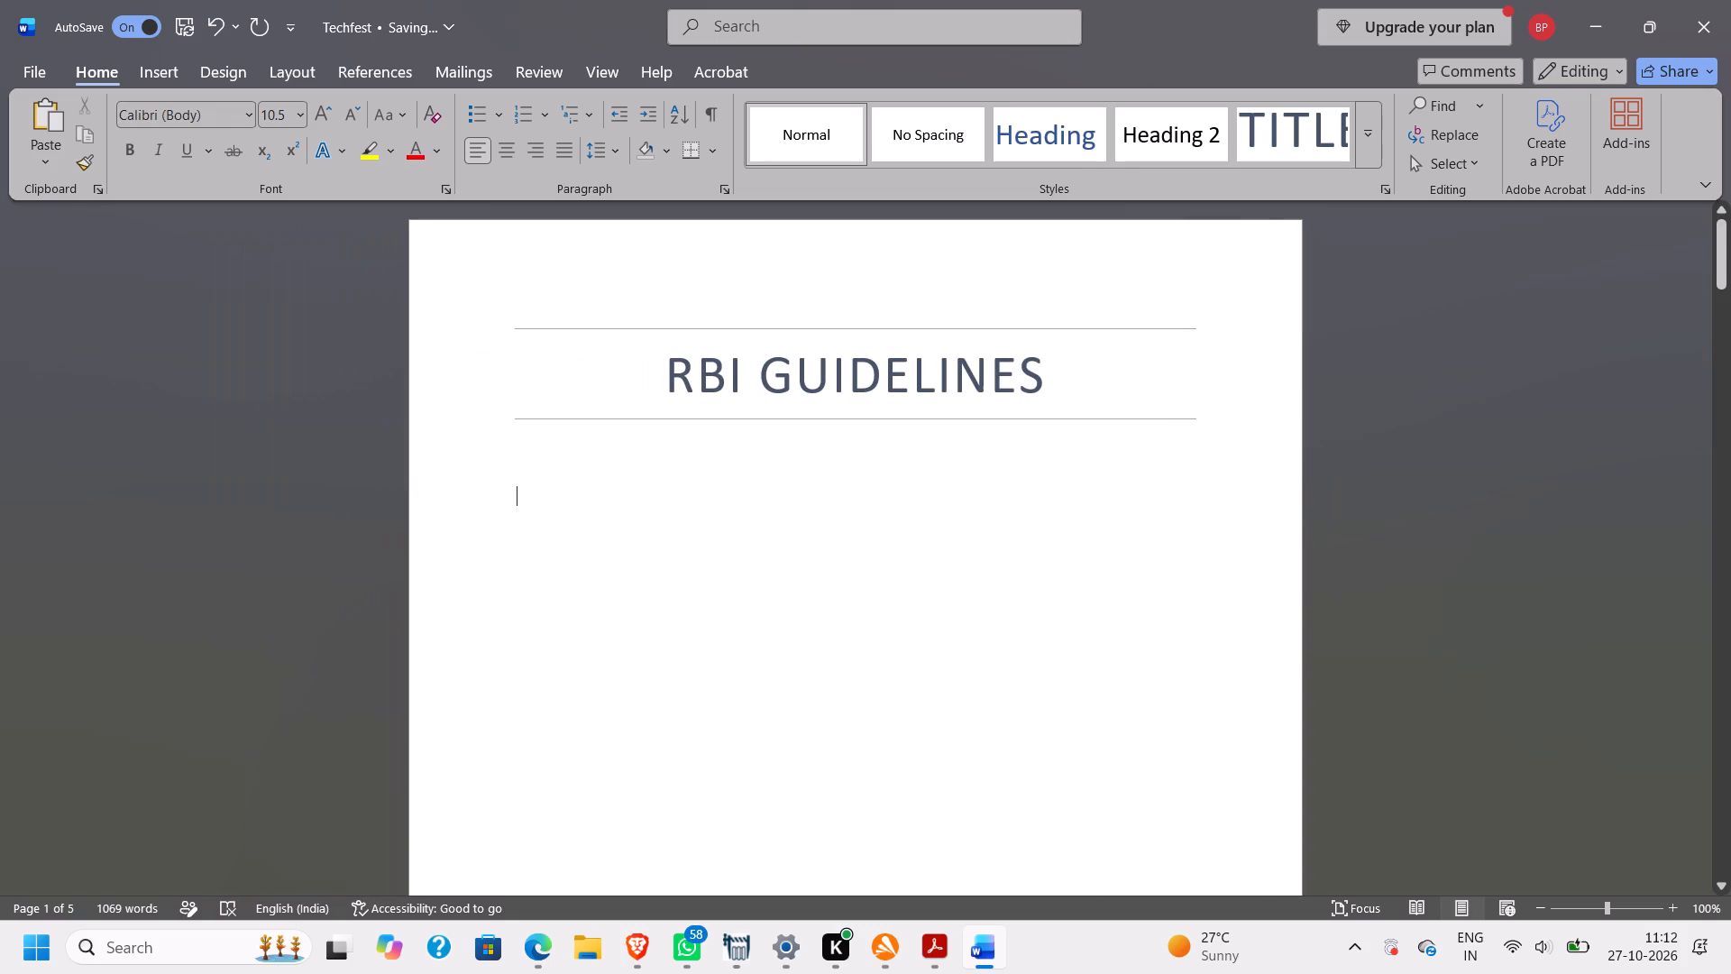
pyautogui.press('1')
pyautogui.write('.')
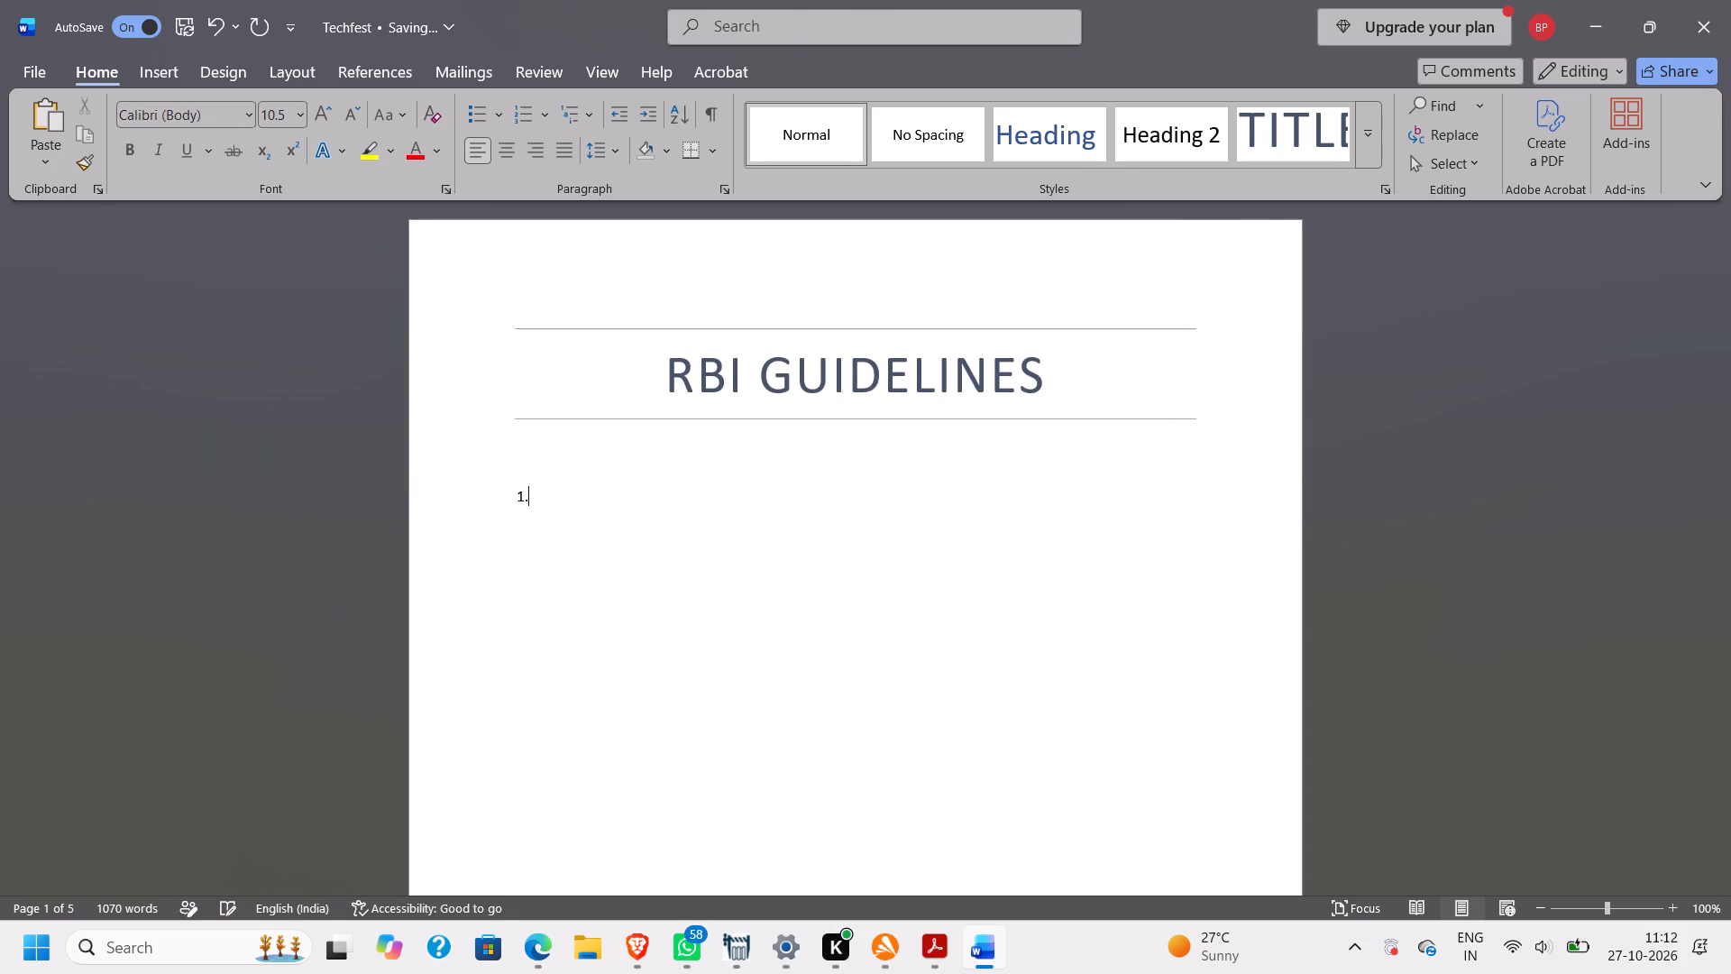
pyautogui.press('space')
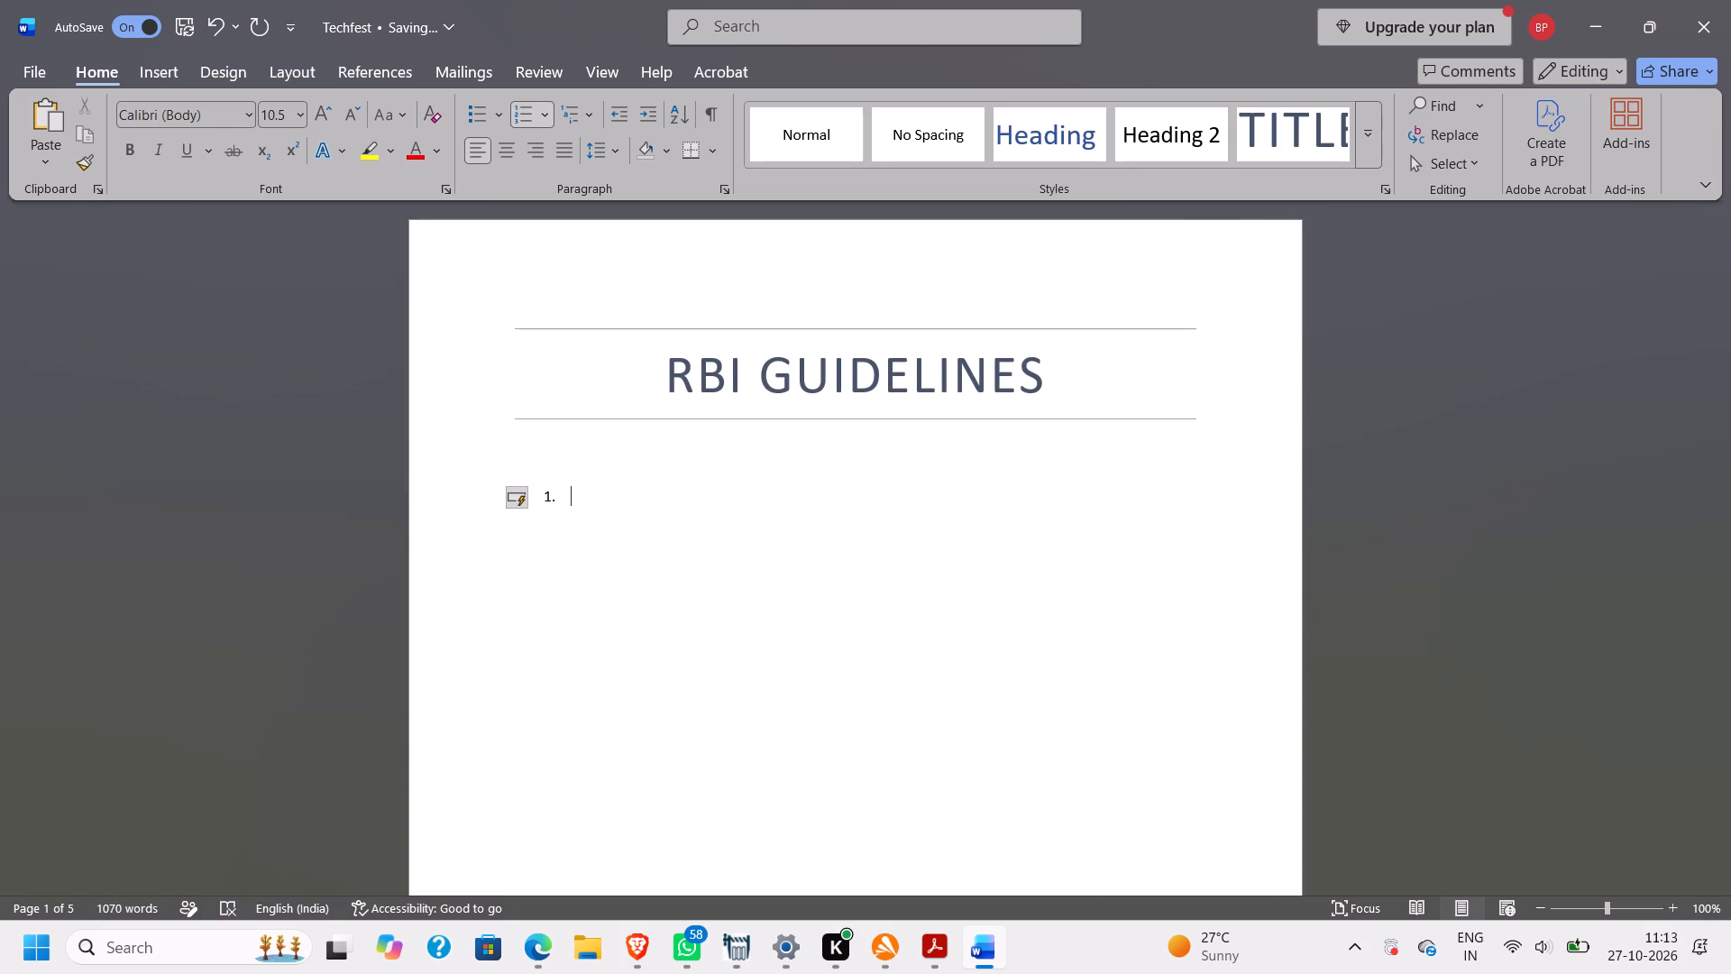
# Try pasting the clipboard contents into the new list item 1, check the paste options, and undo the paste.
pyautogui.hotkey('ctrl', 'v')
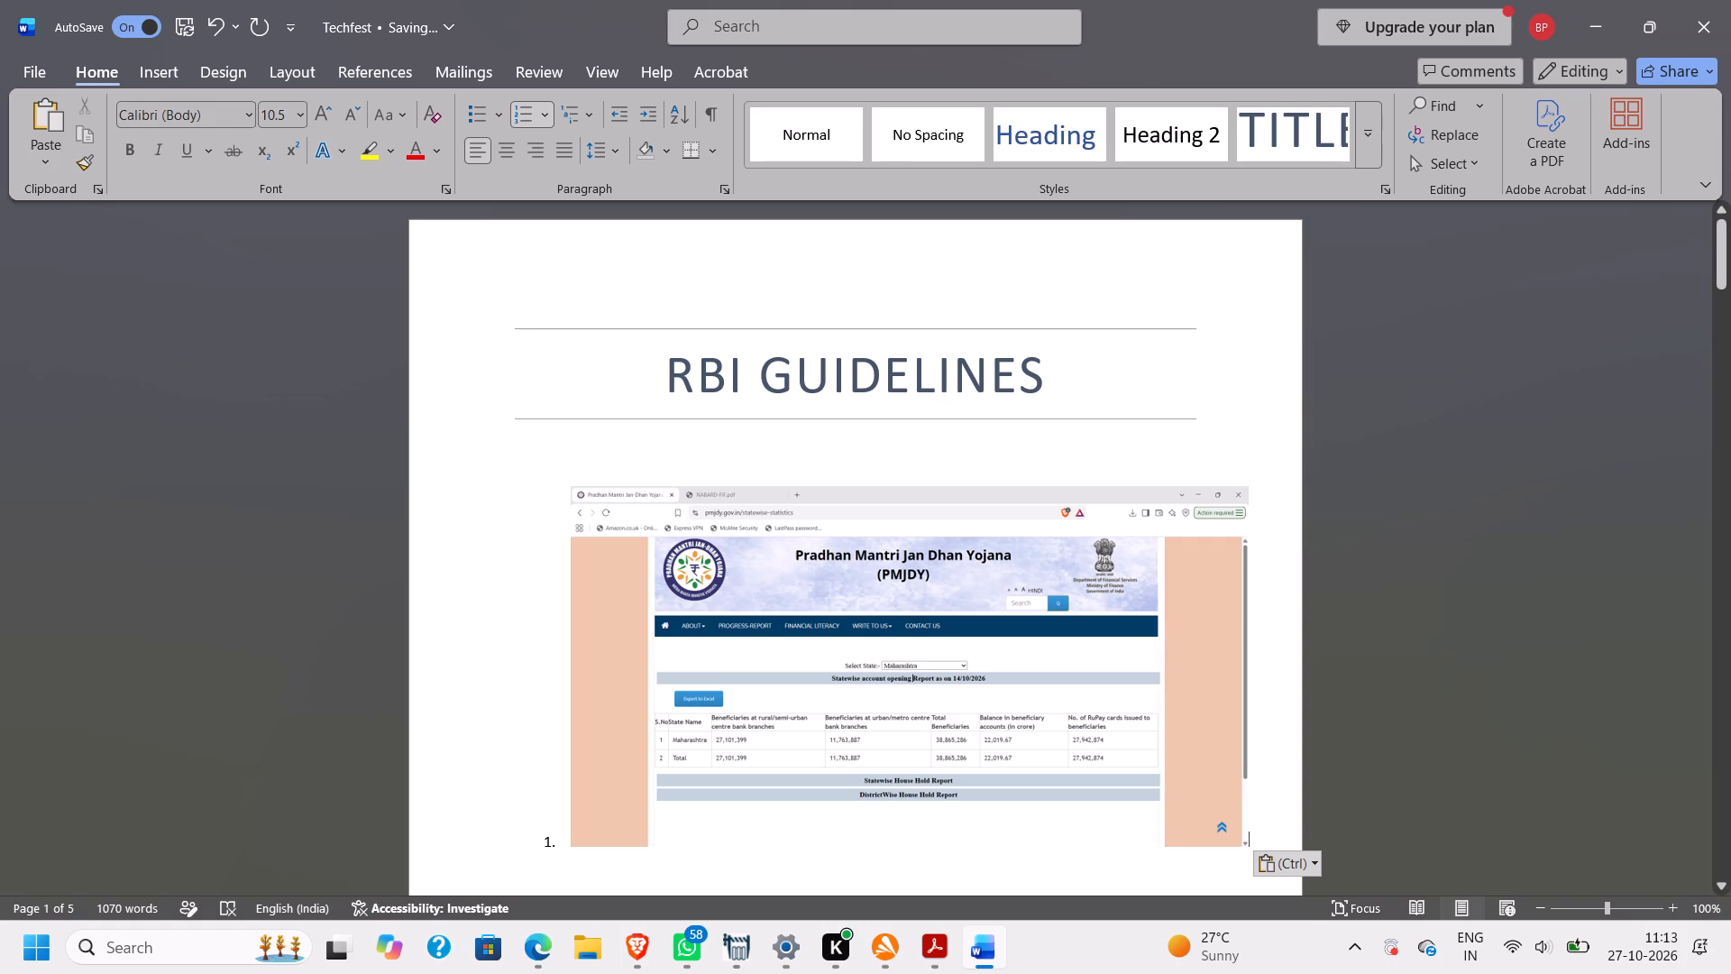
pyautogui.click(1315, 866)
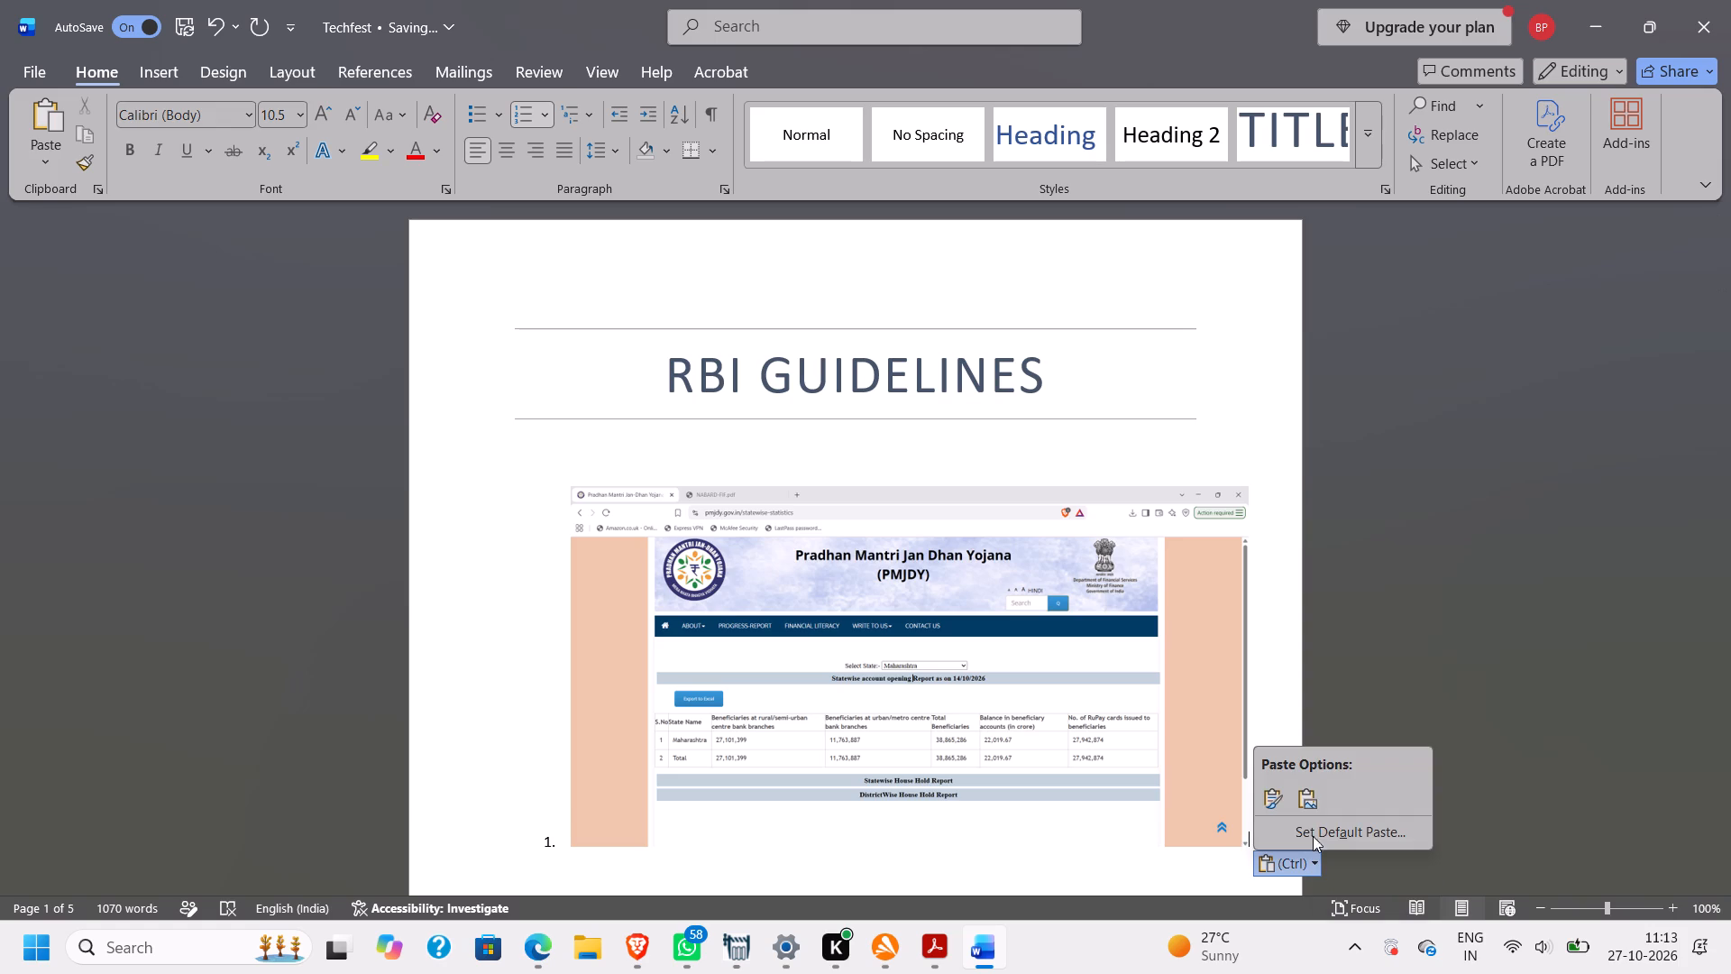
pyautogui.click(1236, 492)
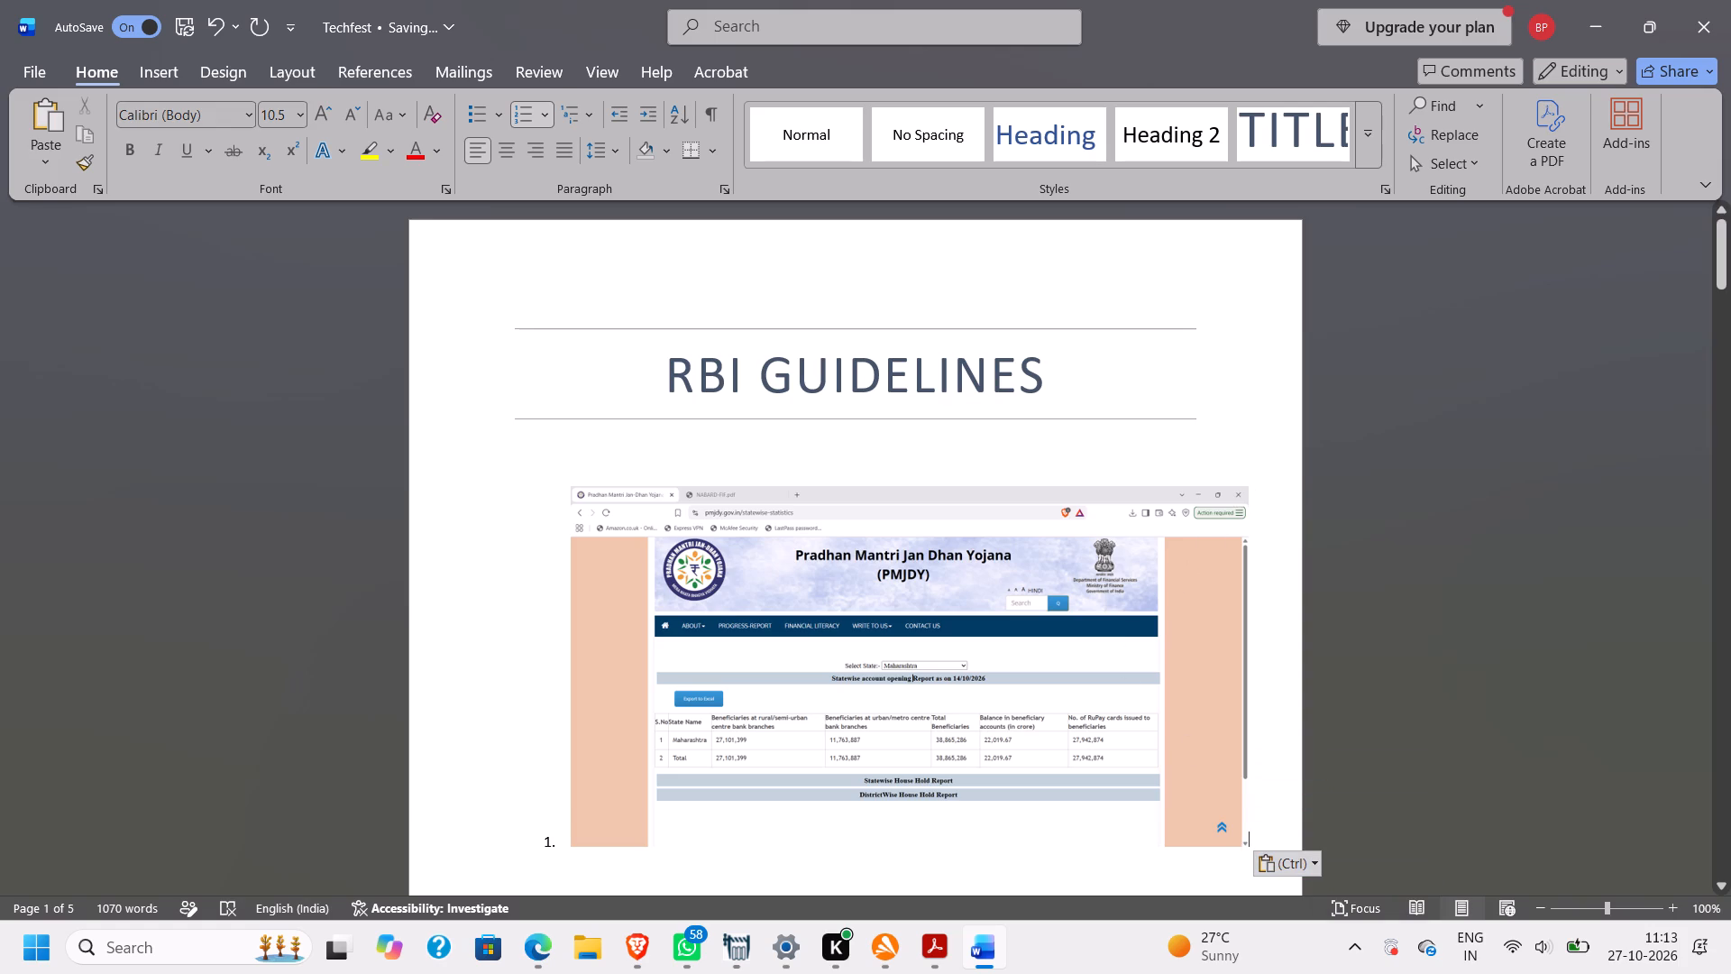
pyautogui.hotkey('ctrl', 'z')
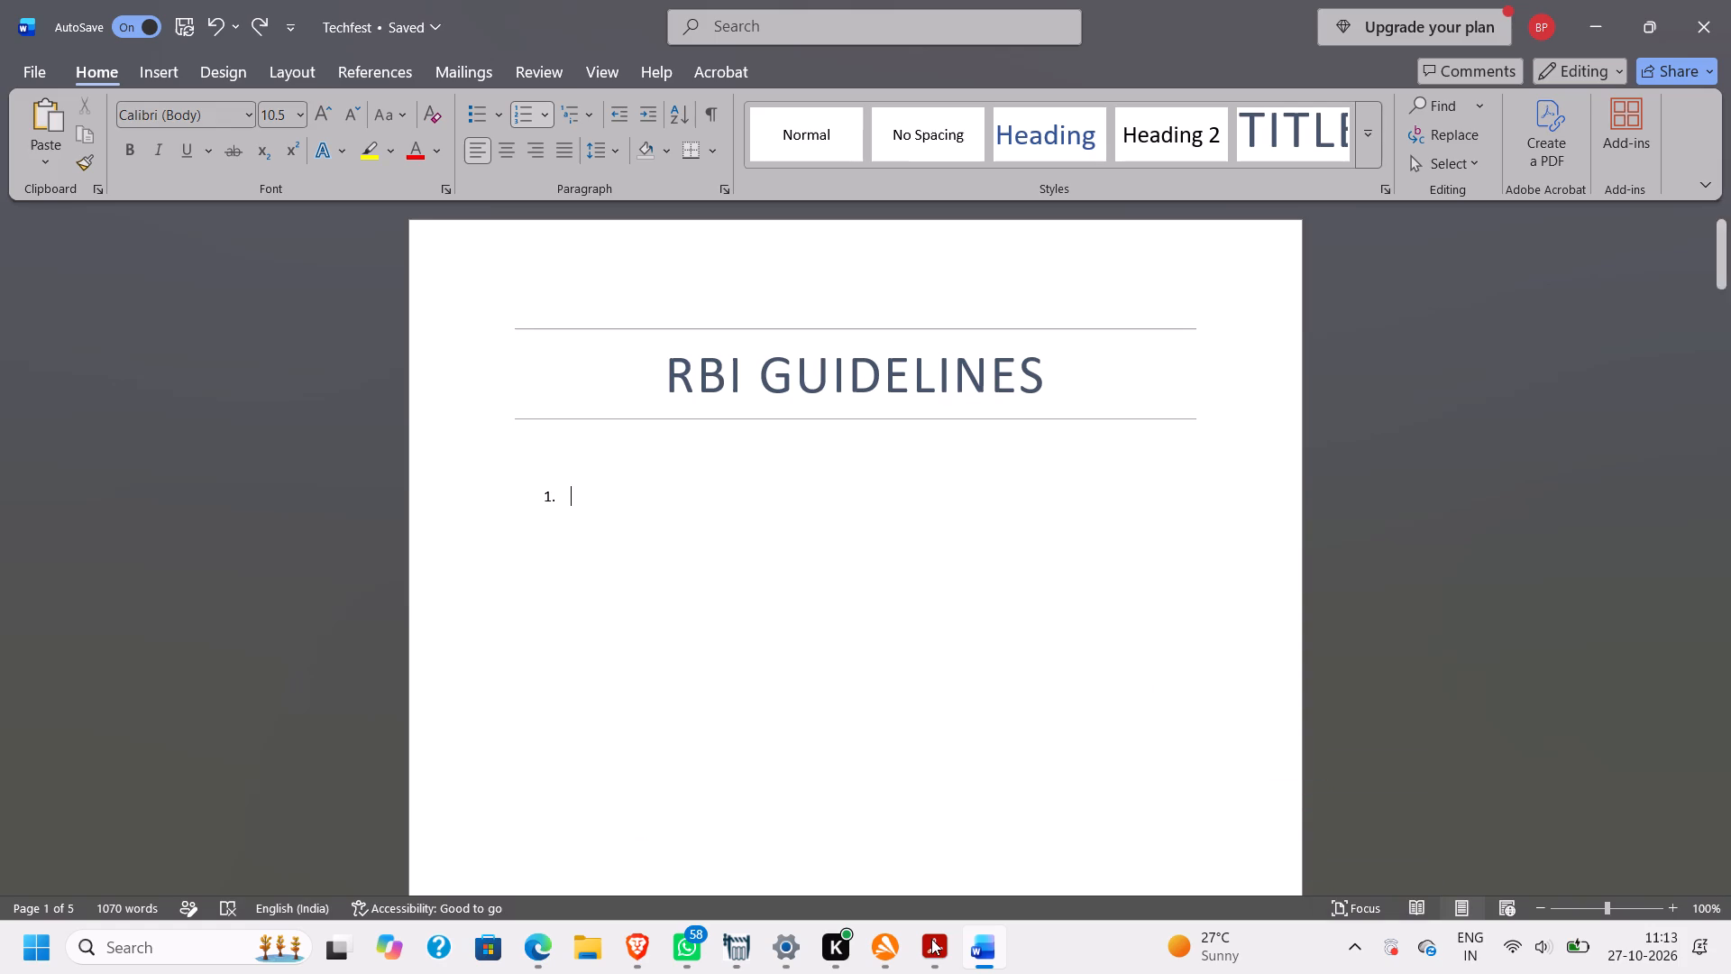
# Copy the selected financial inclusion passage from the guideline PDF in Brave and paste it into list item 1 in Word.
pyautogui.click(641, 947)
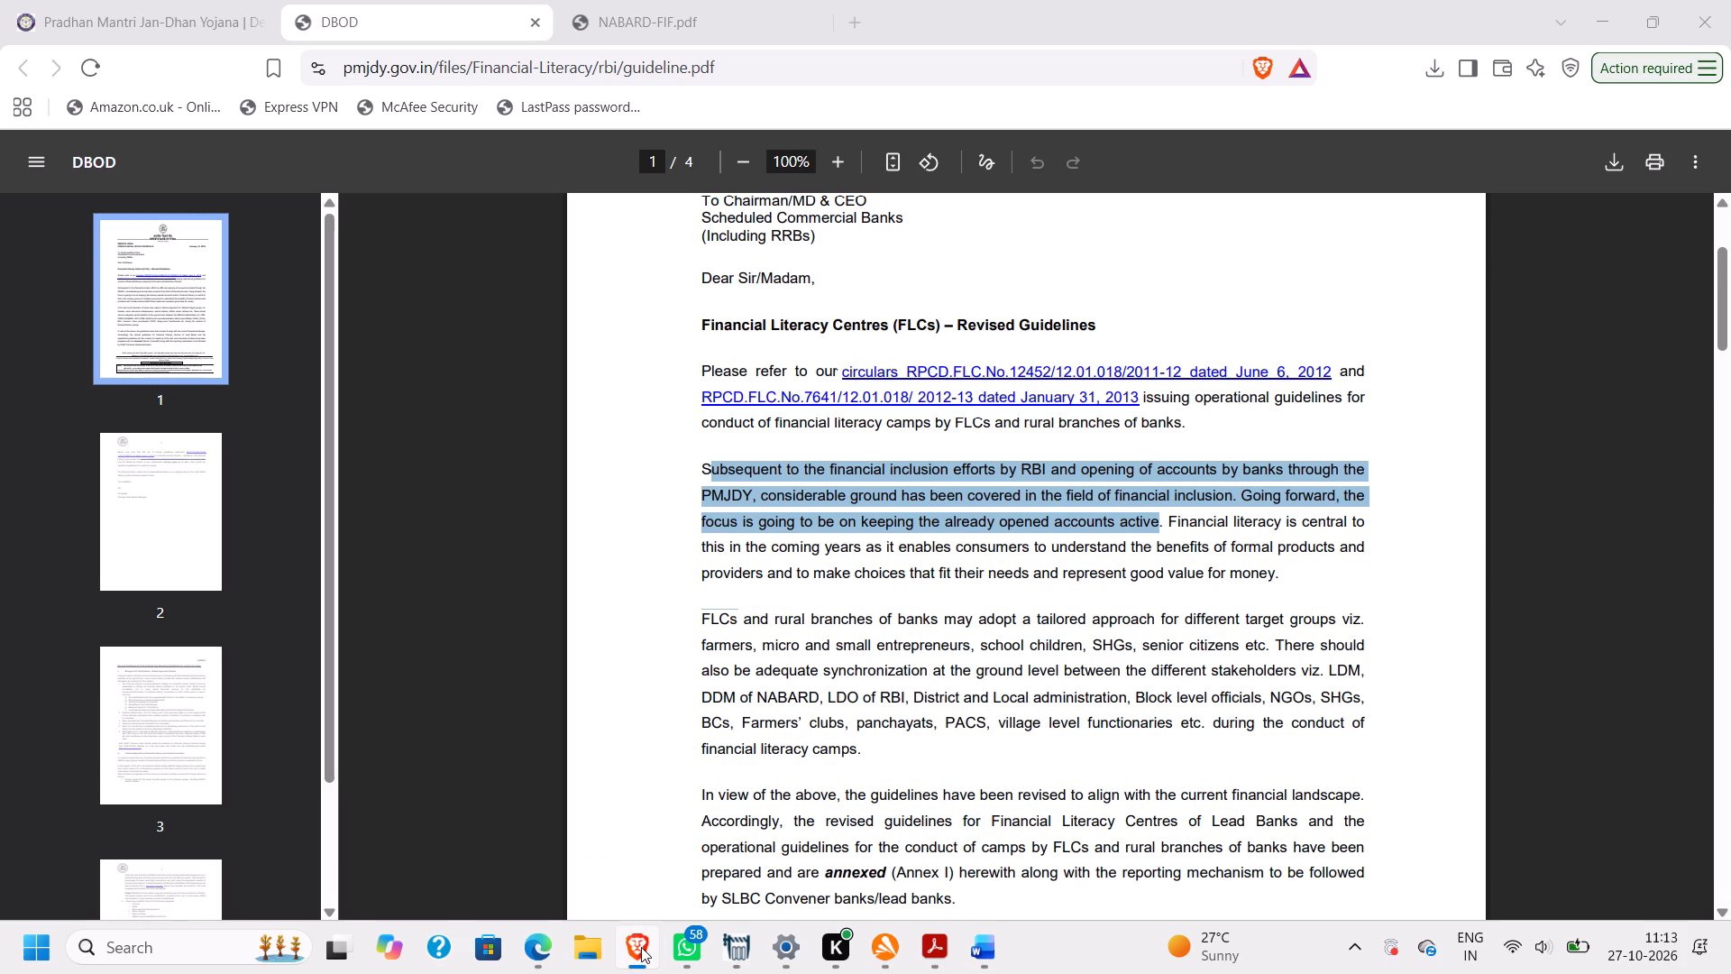
pyautogui.hotkey('ctrl', 'c')
pyautogui.press('c')
pyautogui.click(979, 949)
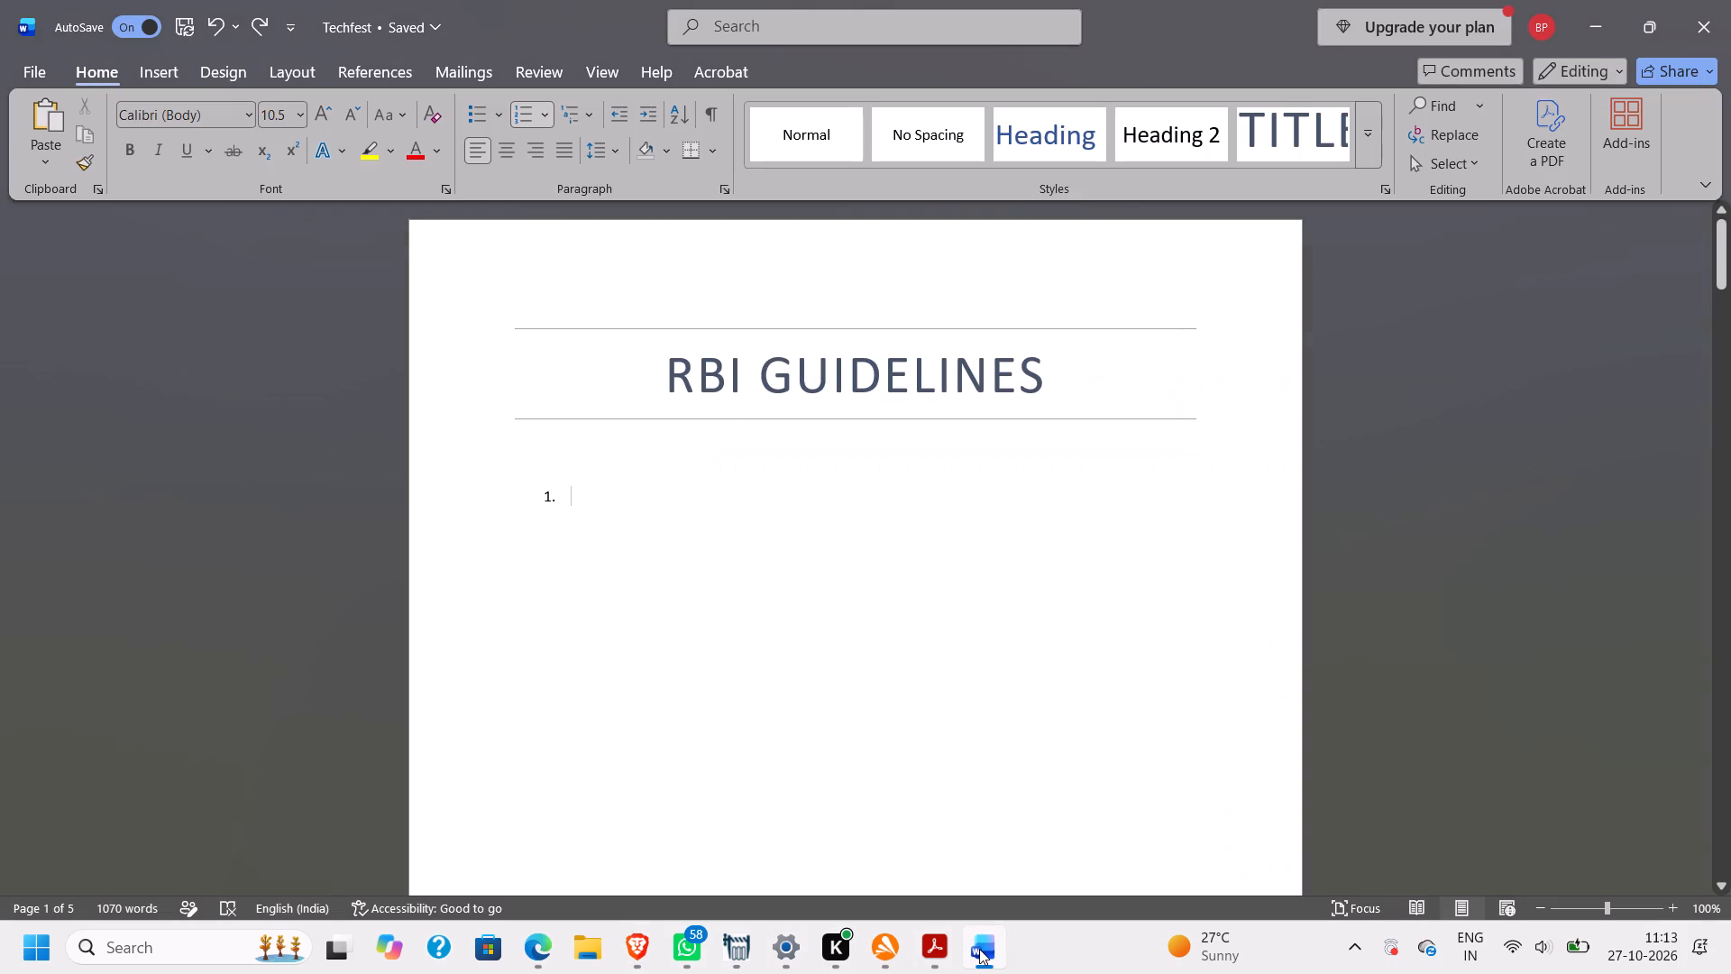
pyautogui.hotkey('ctrl', 'v')
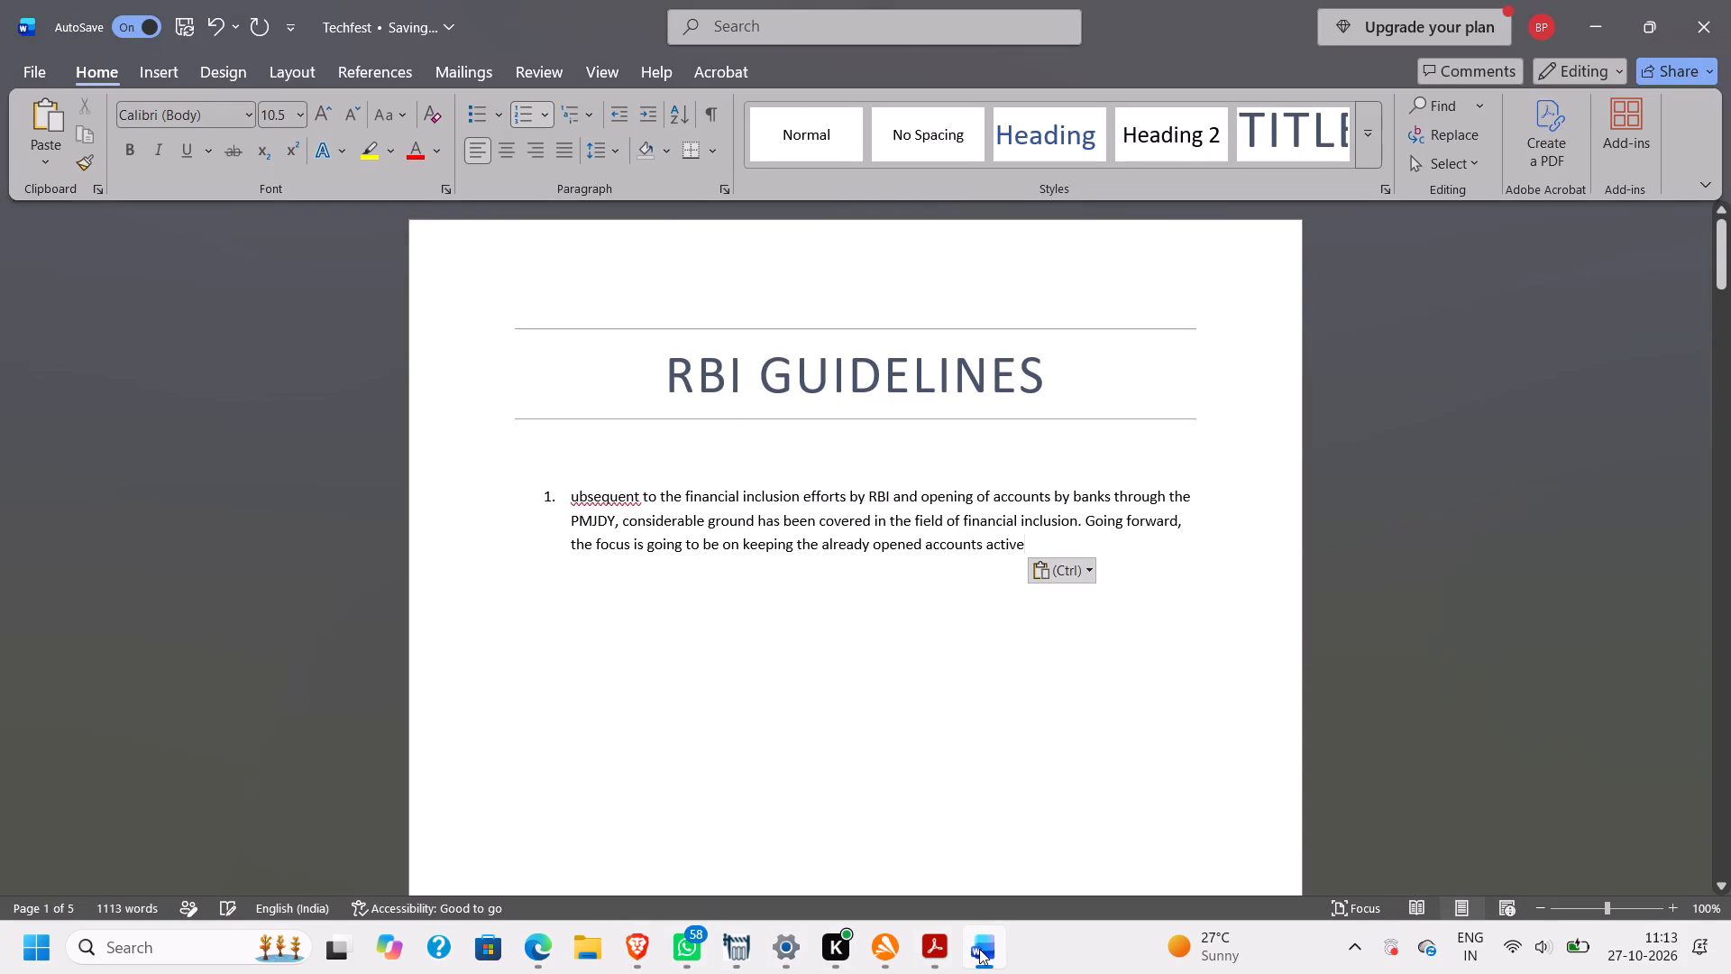
# Add the missing "s" at the start of list item 1 so the first word reads "subsequent".
pyautogui.click(567, 499)
pyautogui.press('s')
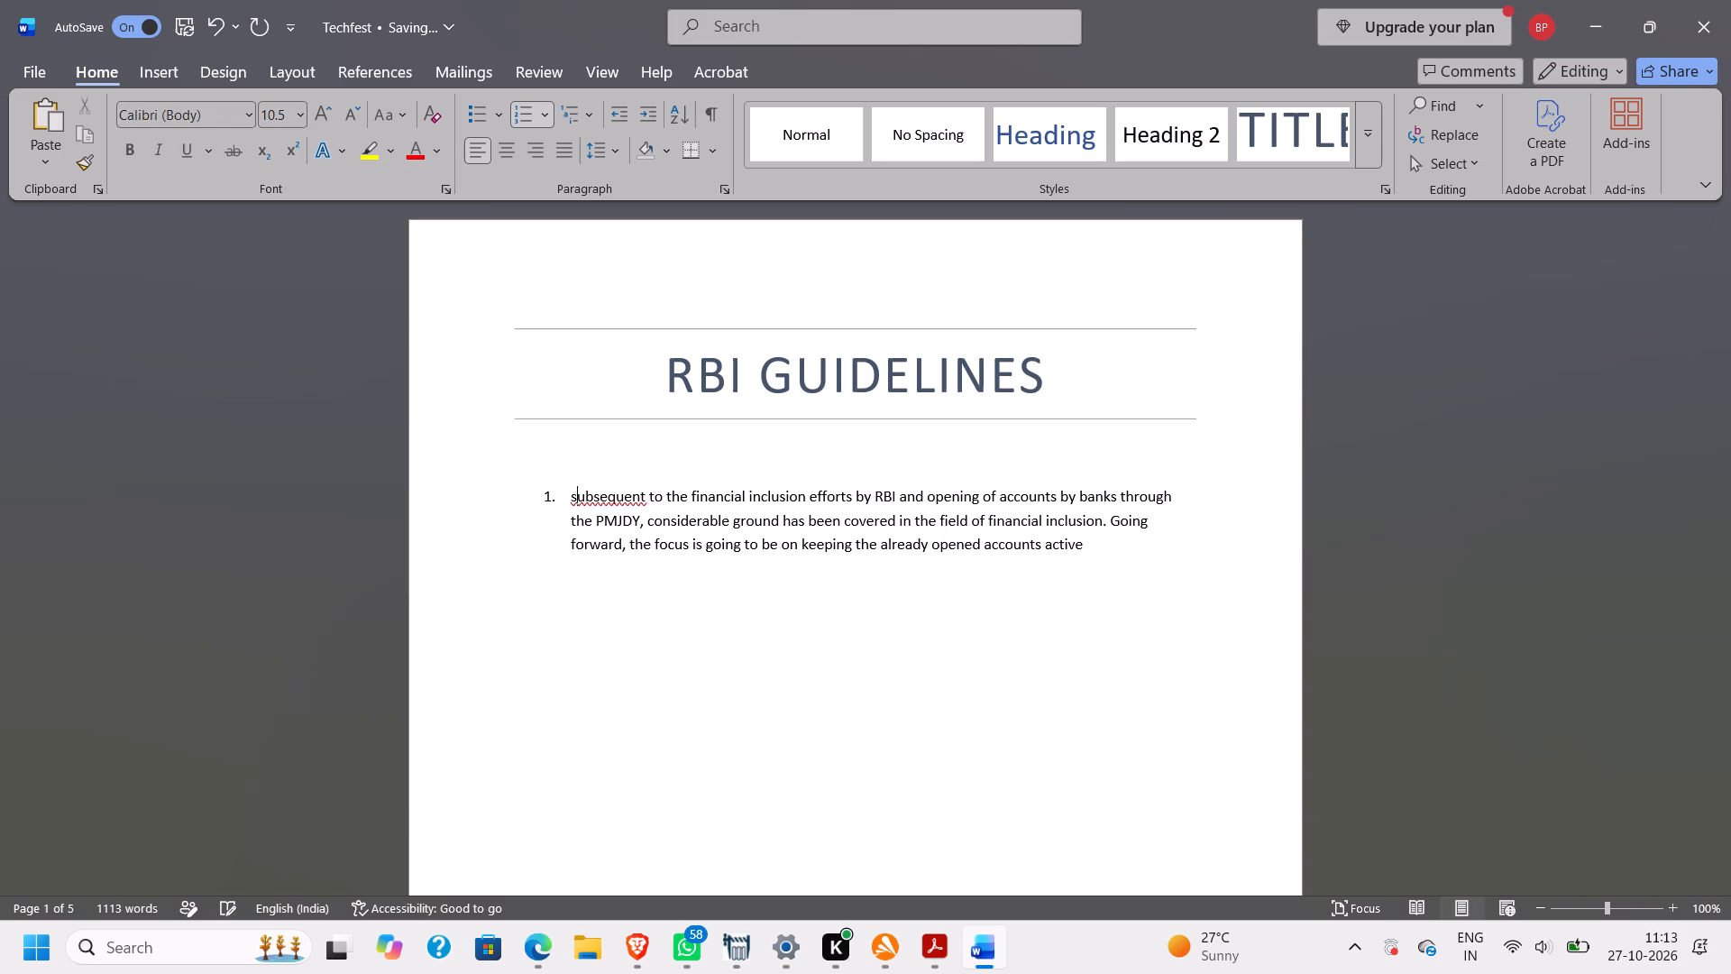
# Start a new line below list item 1 and indent it with seven spaces.
pyautogui.click(1084, 538)
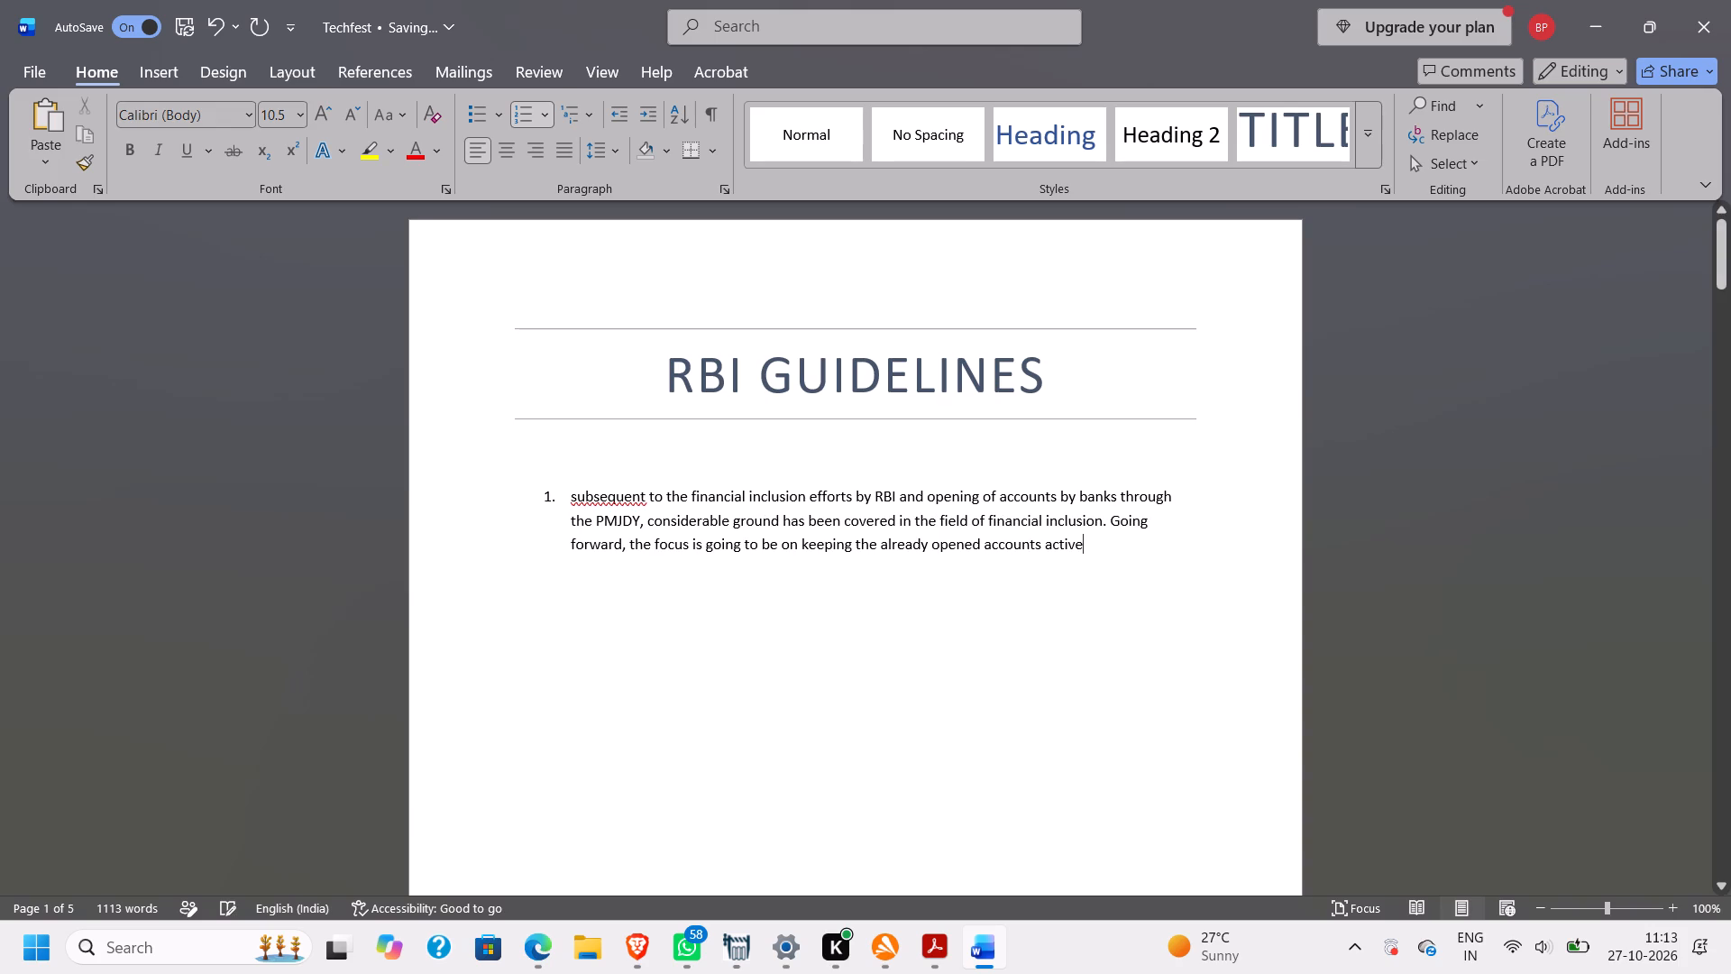
pyautogui.click(544, 563)
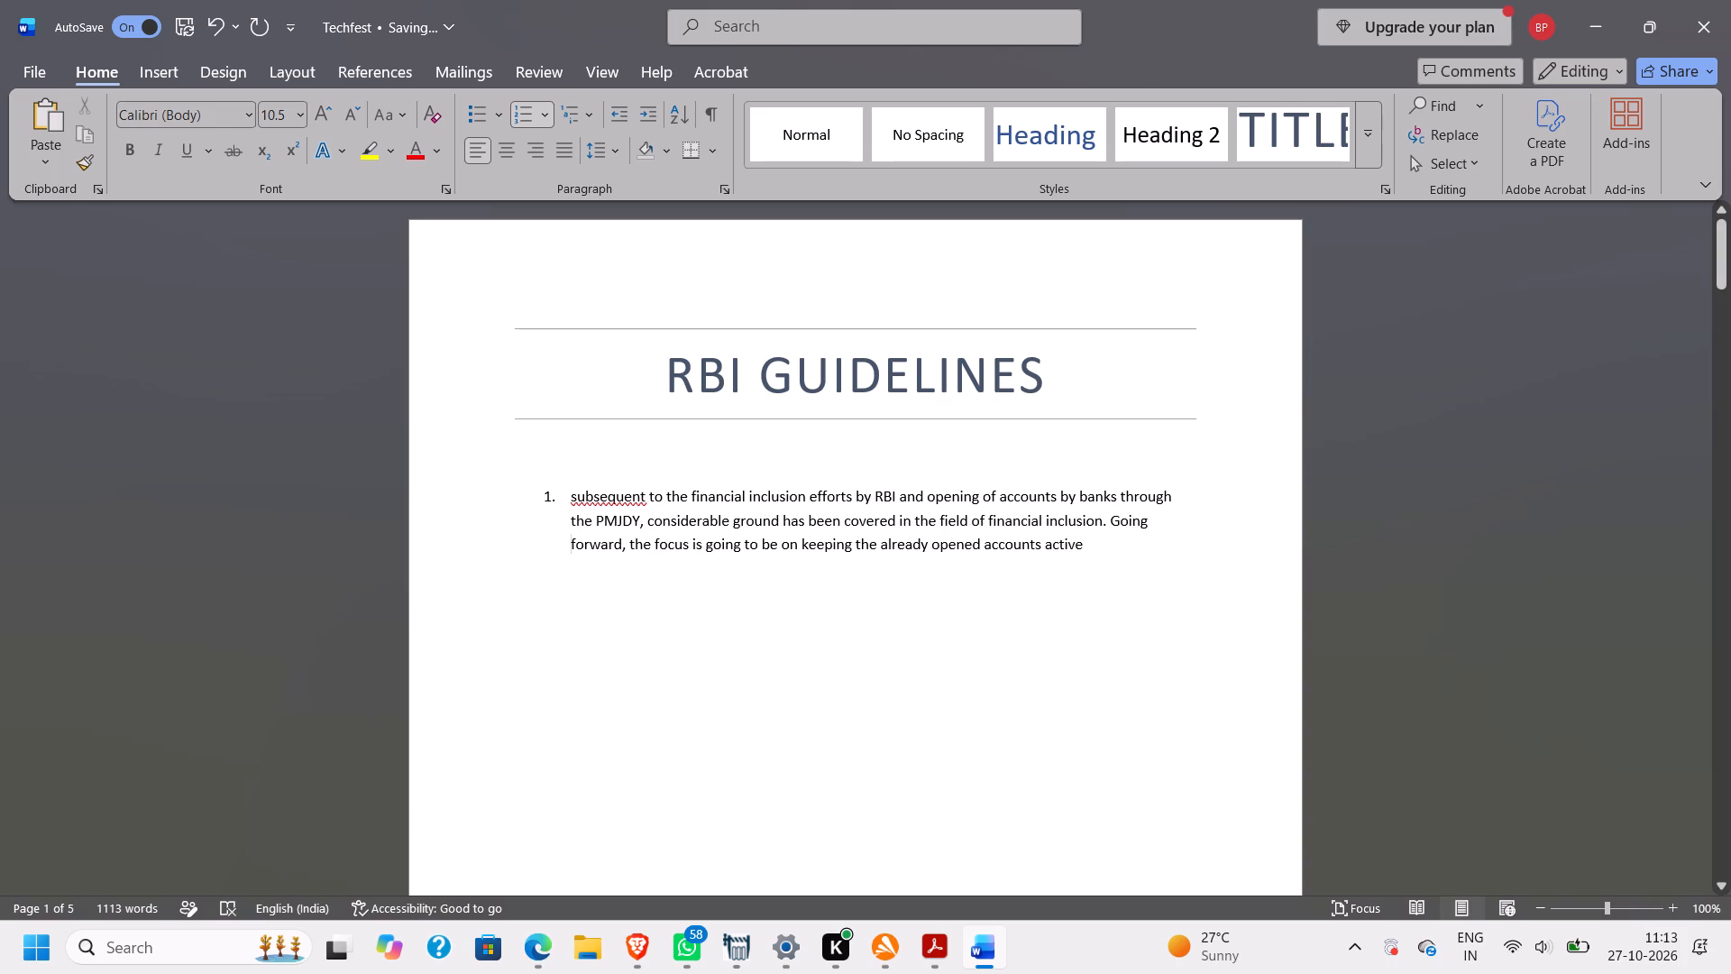
pyautogui.click(536, 585)
pyautogui.click(536, 585)
pyautogui.press('space')
pyautogui.press('space')
pyautogui.press('space')
pyautogui.press('space')
pyautogui.press('space')
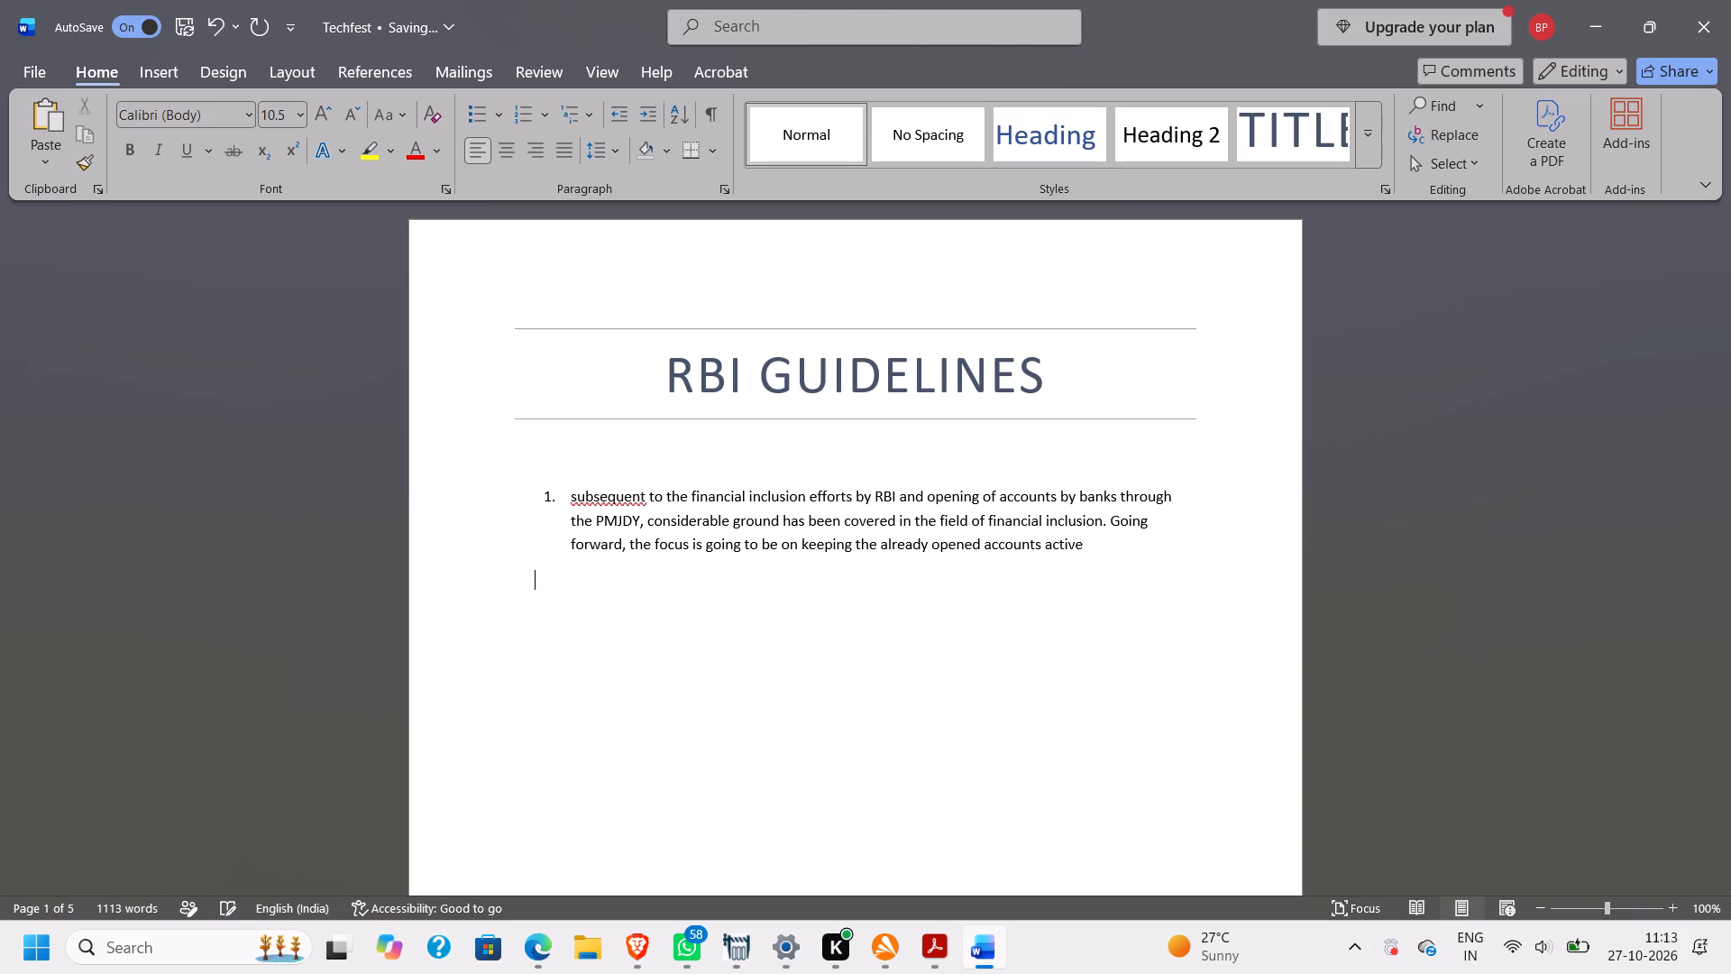
pyautogui.press('space')
pyautogui.press('space')
# Switch to the guideline PDF in Brave and look through its pages up to Annex I on page 3 for further key points.
pyautogui.click(628, 945)
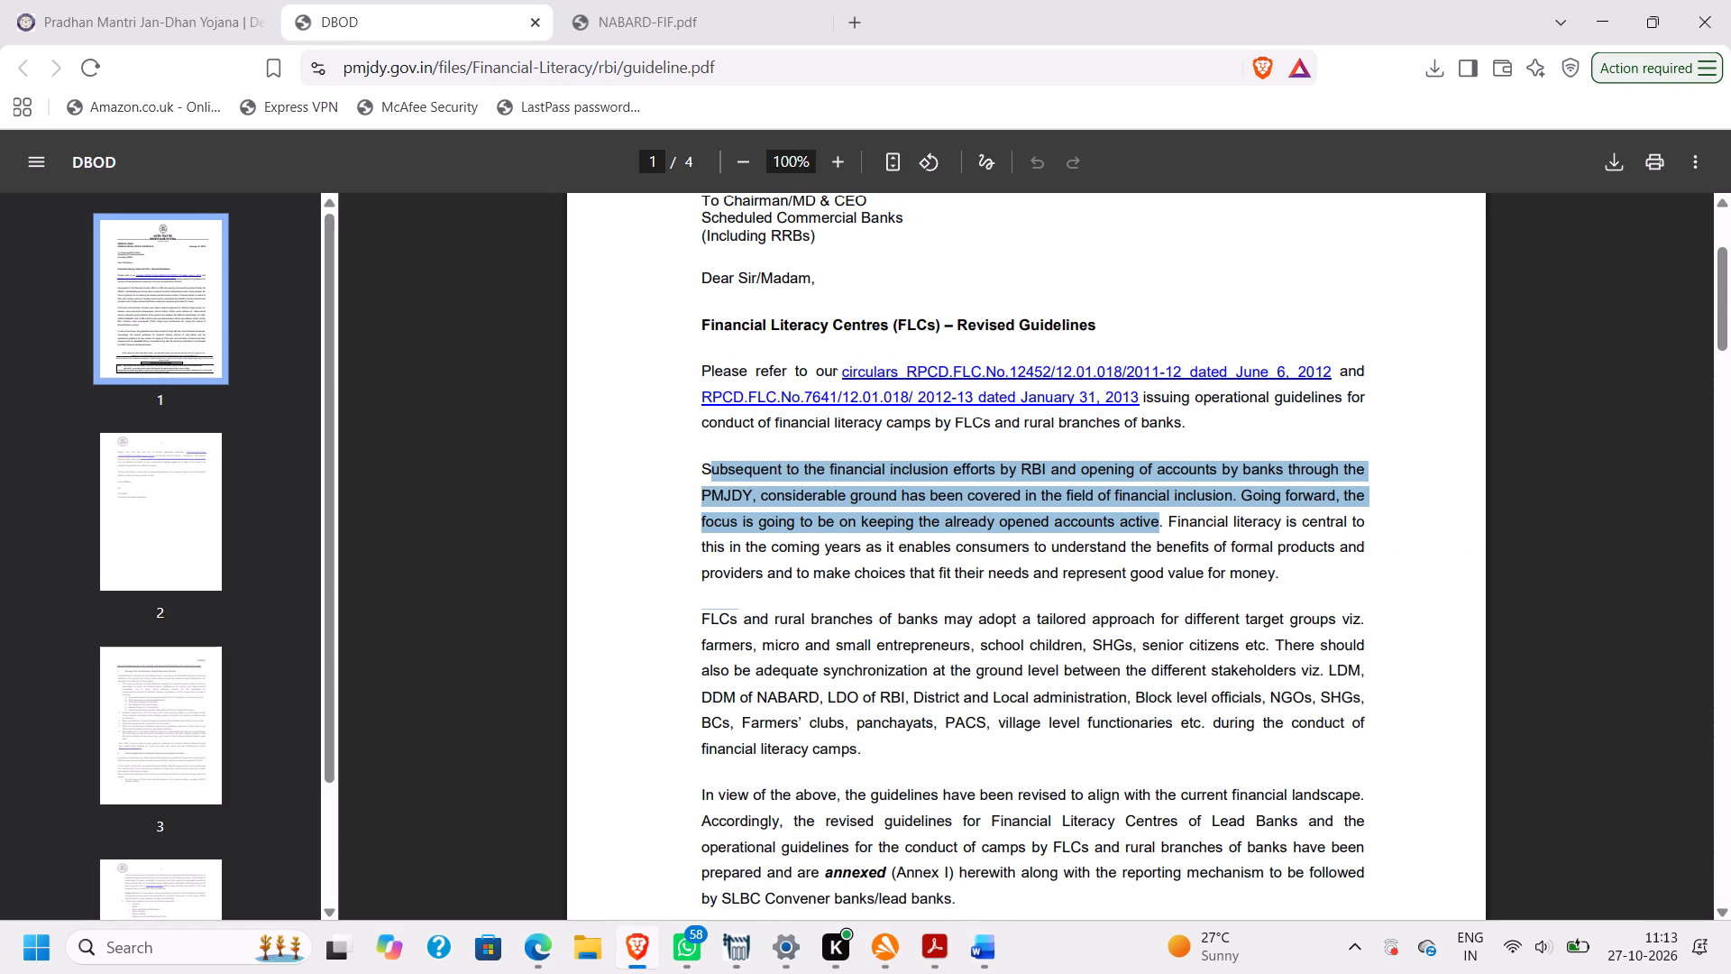
pyautogui.scroll(-4, 911, 721)
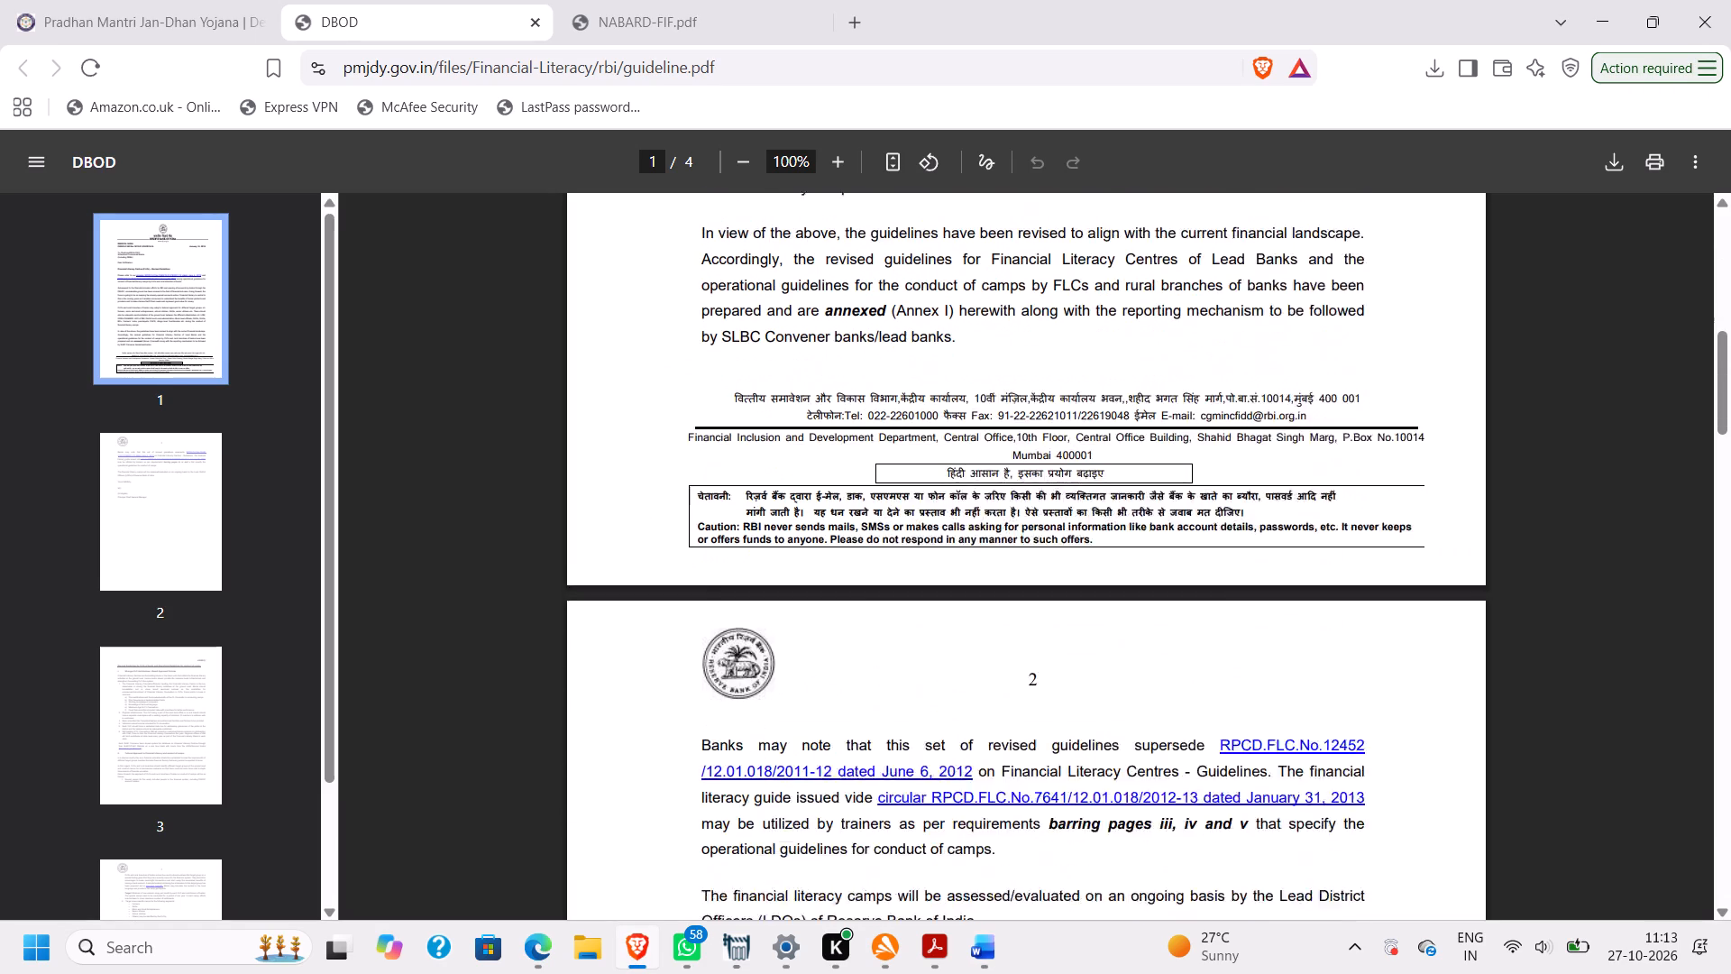
pyautogui.scroll(-8, 911, 721)
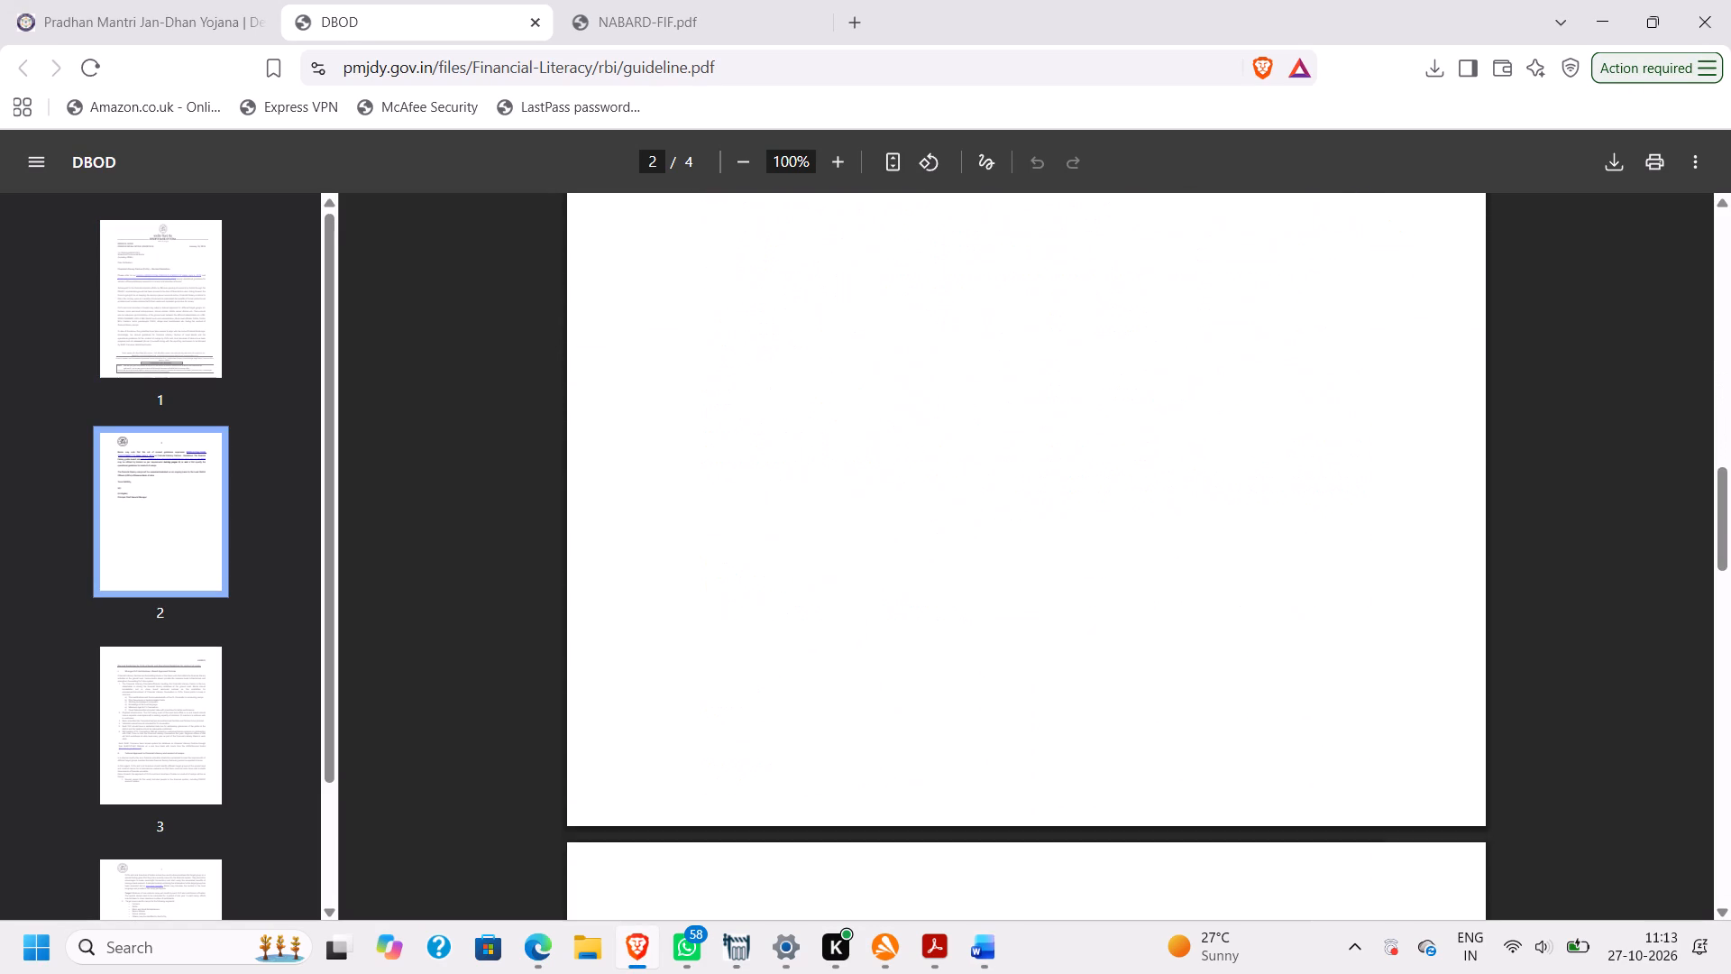
pyautogui.scroll(-7, 911, 721)
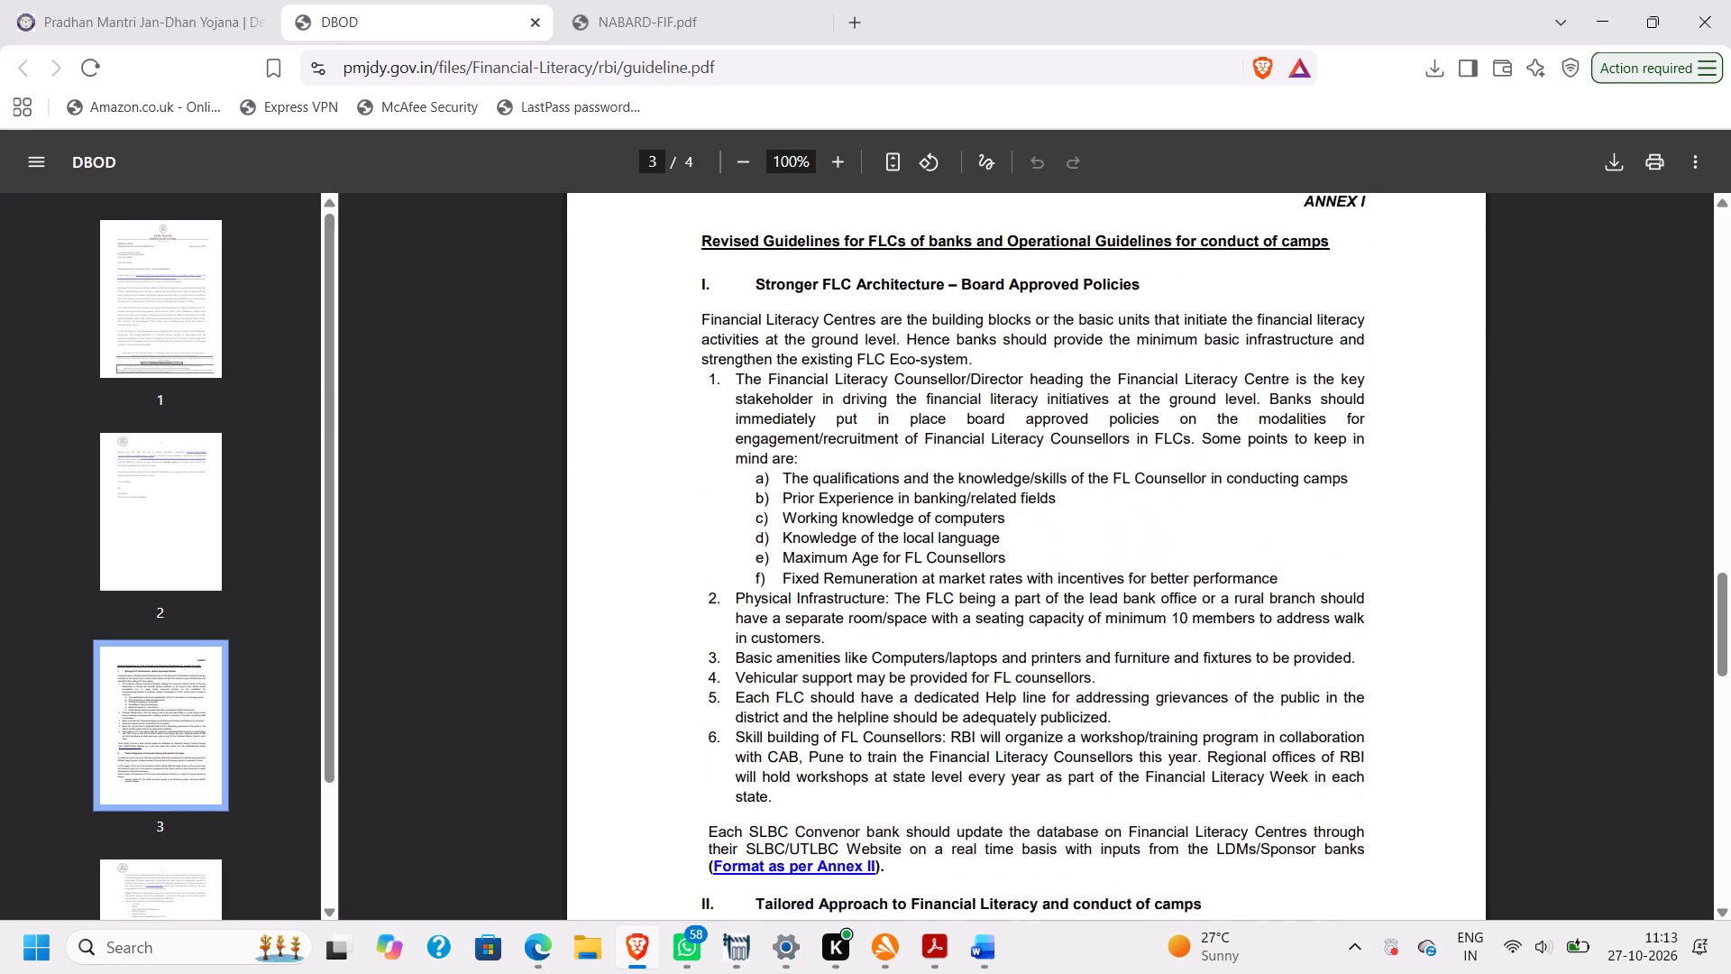
pyautogui.scroll(-1, 911, 721)
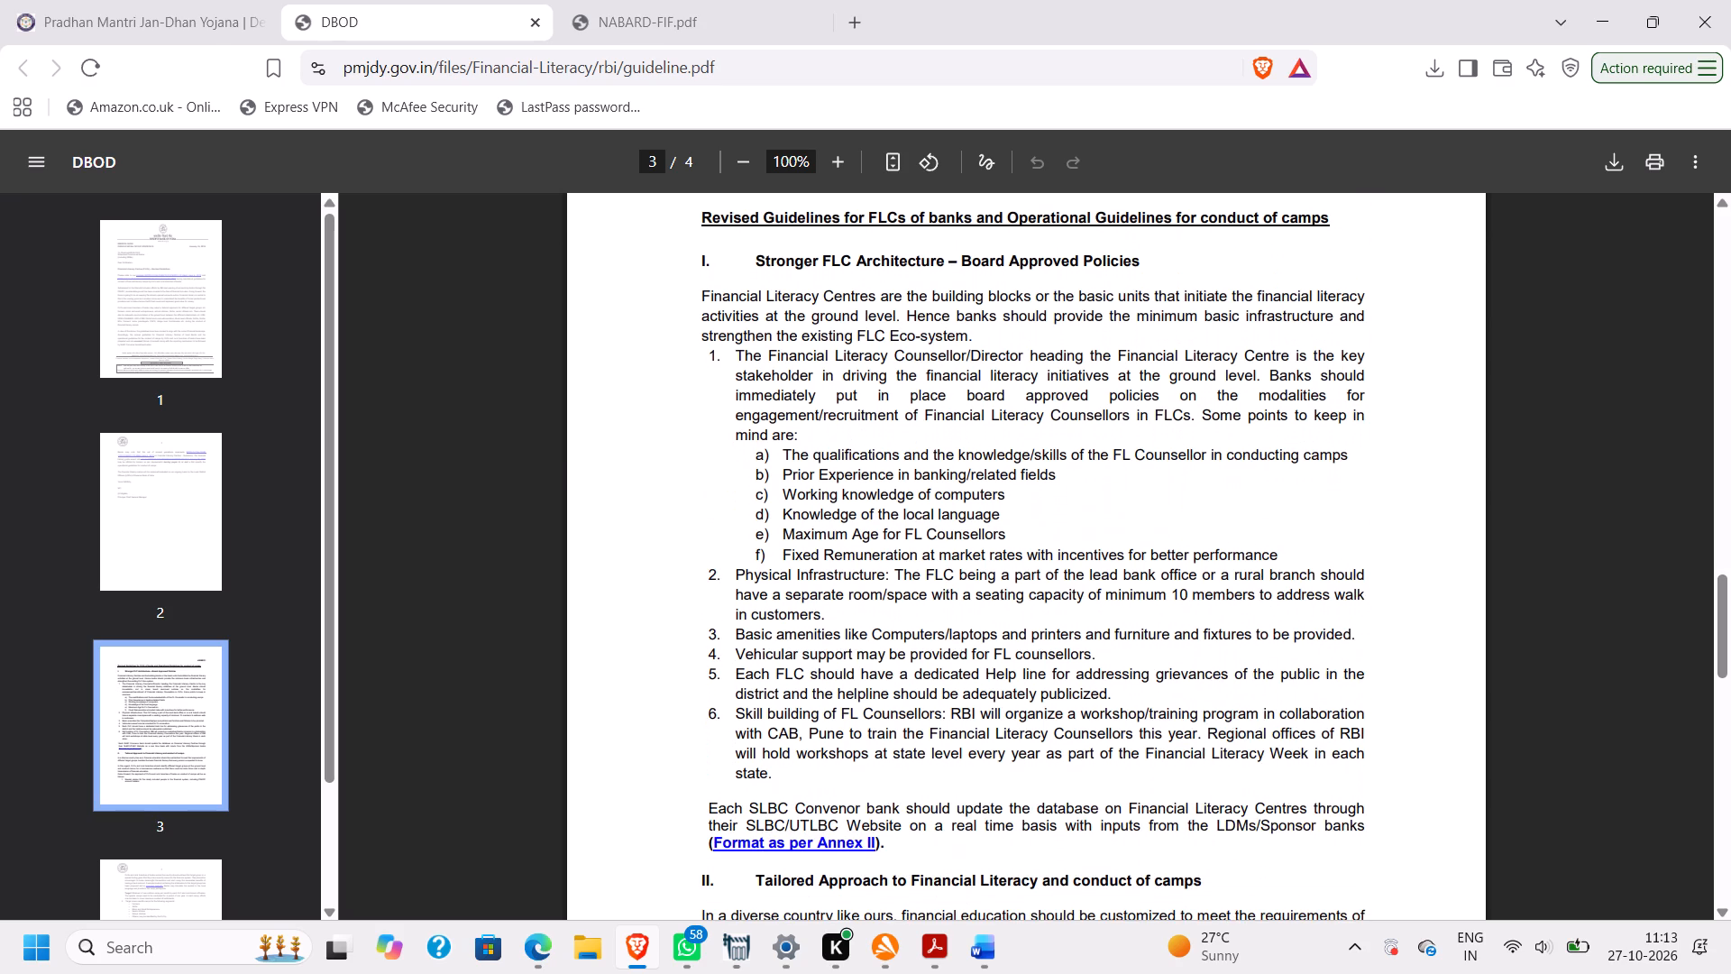
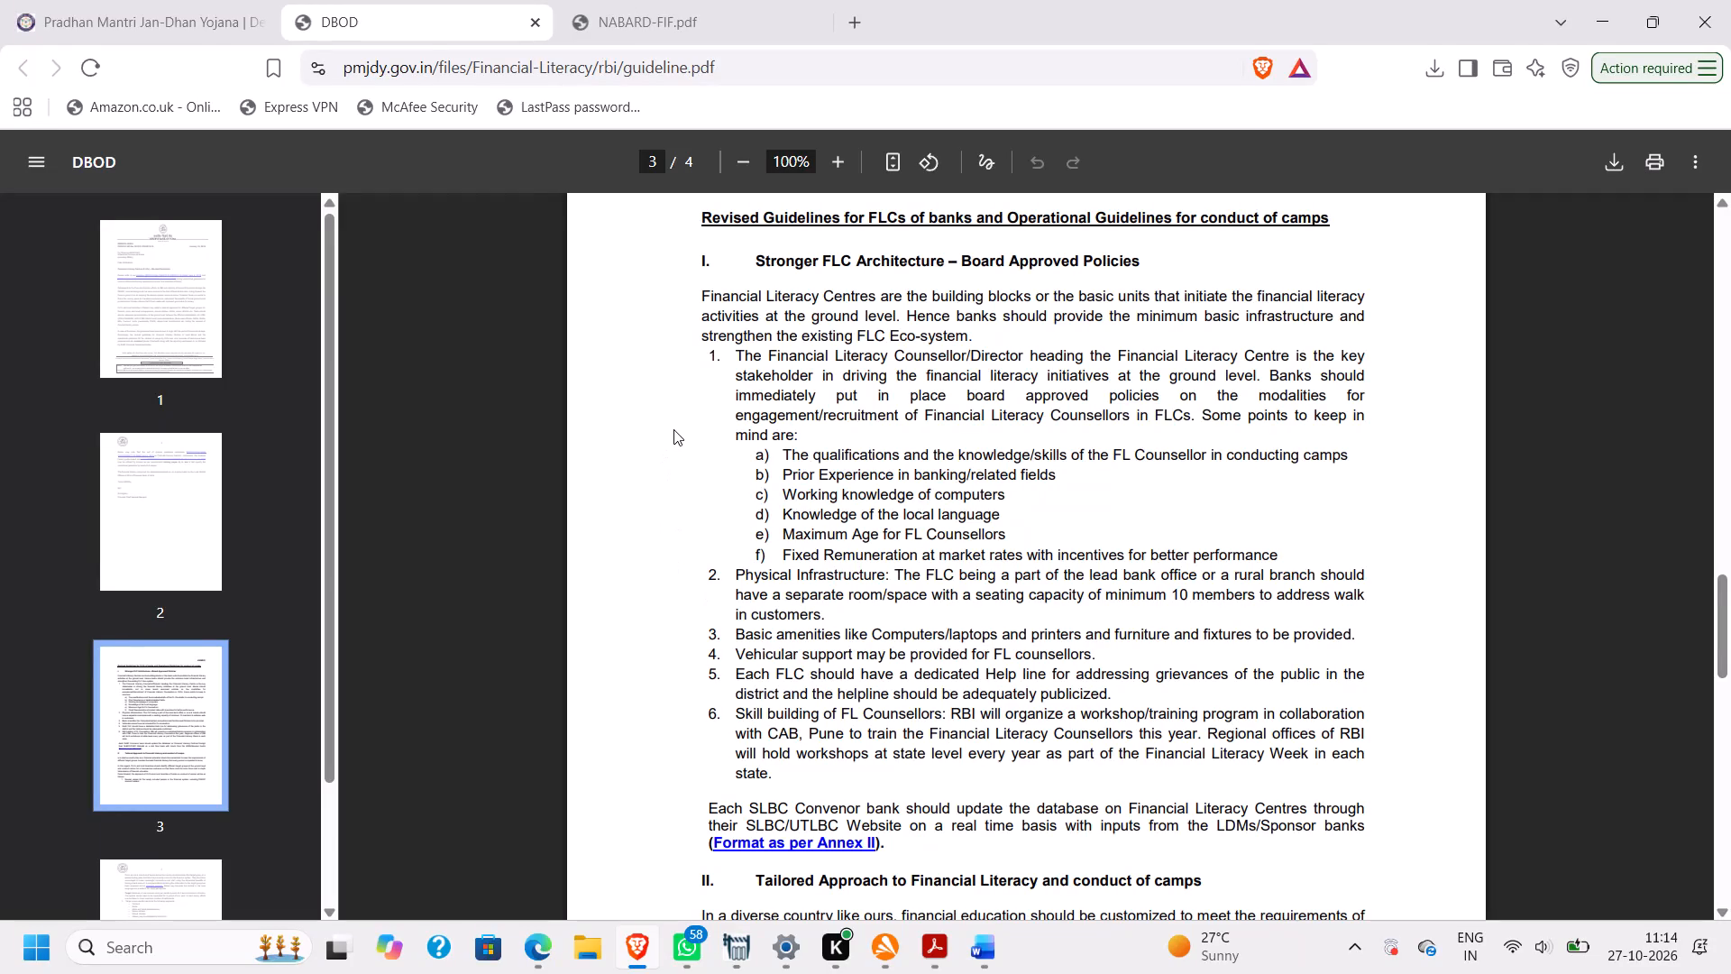
# Look through the Annex I guidelines on pages 3 and 4 of the guideline PDF for further key points.
pyautogui.scroll(-8, 673, 429)
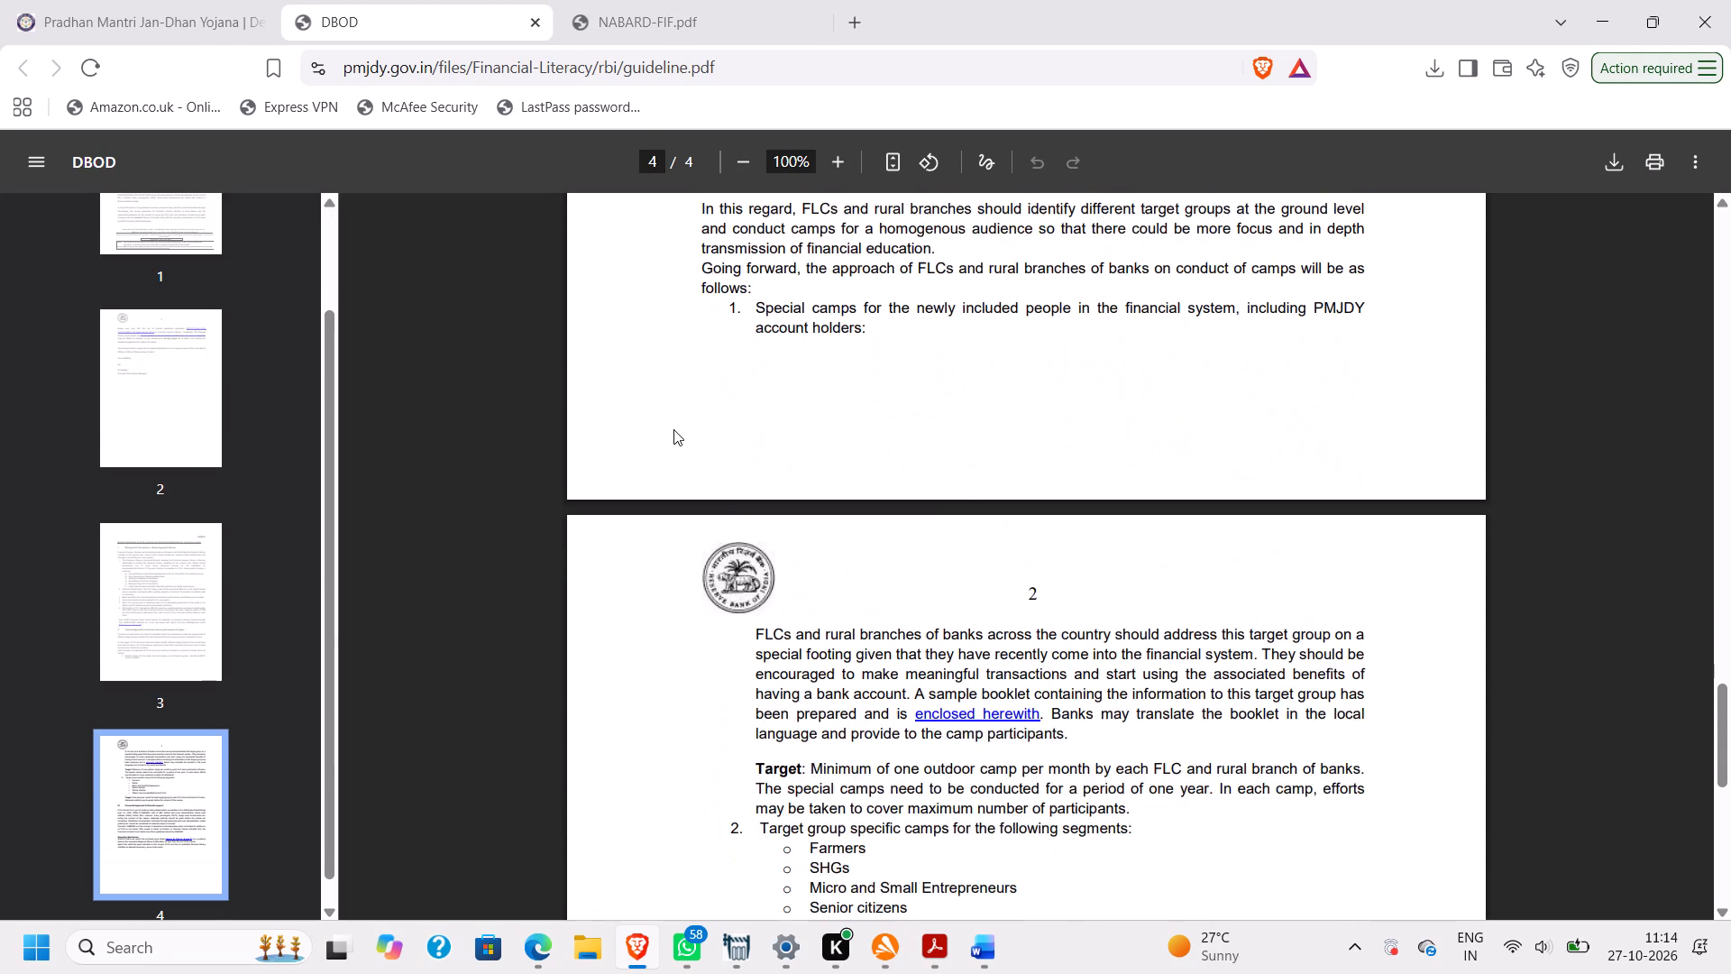
pyautogui.scroll(-5, 673, 429)
pyautogui.scroll(6, 673, 429)
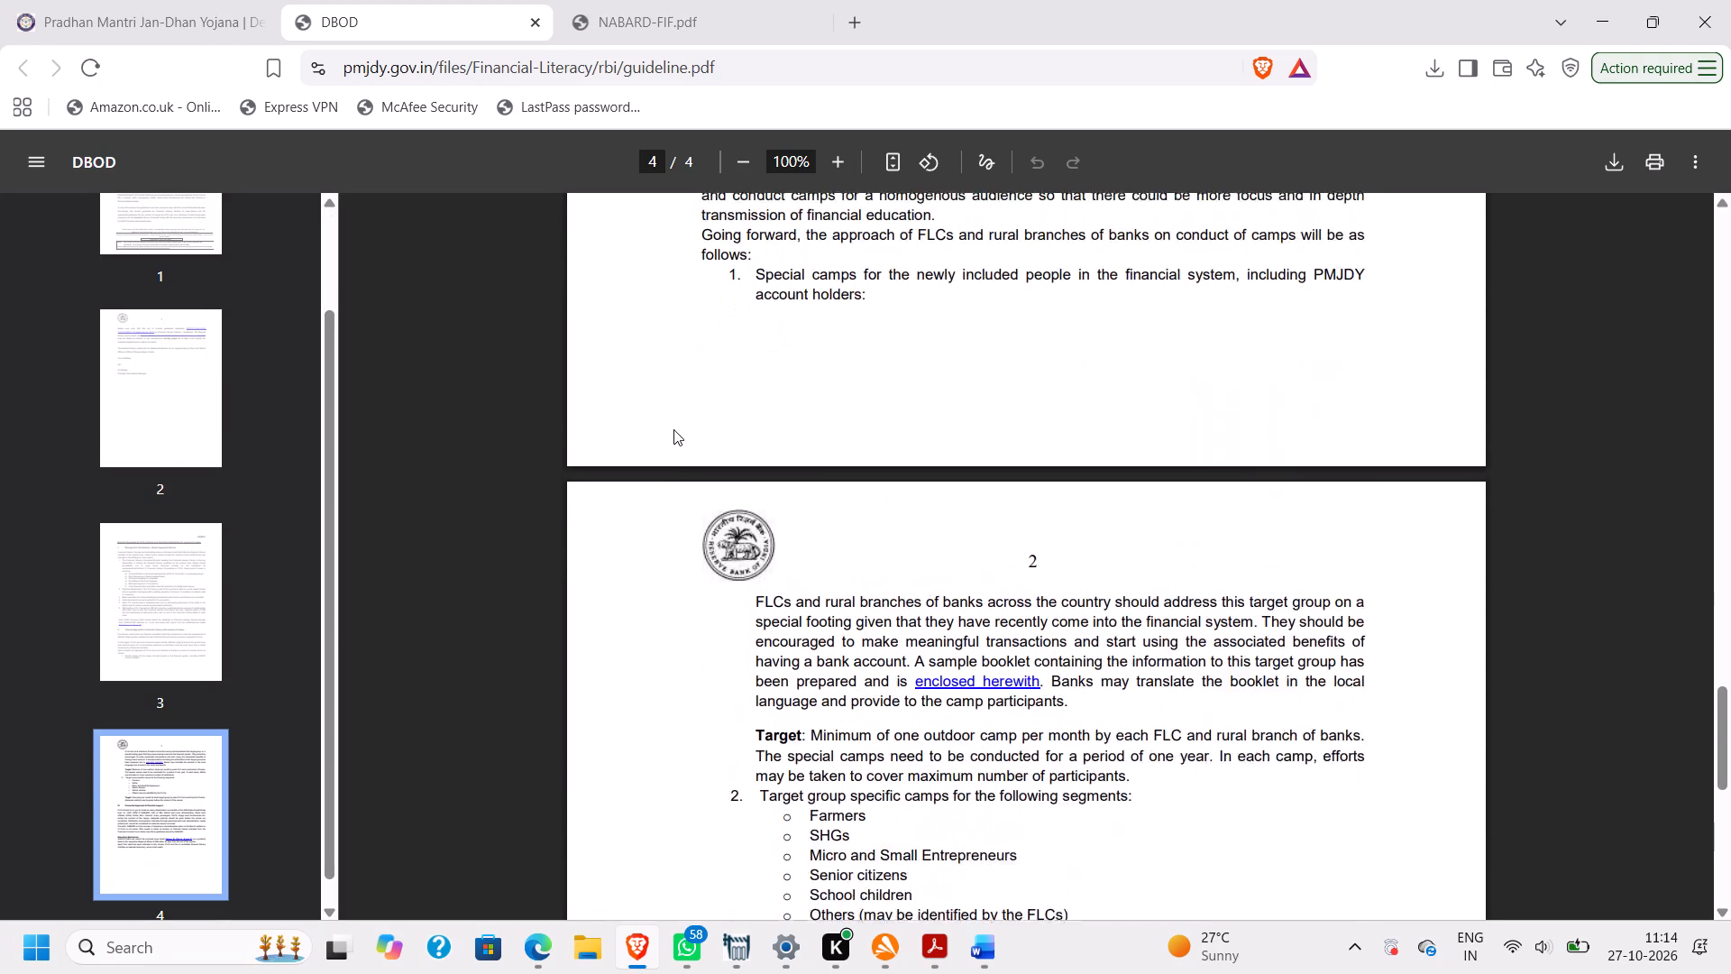
pyautogui.scroll(5, 673, 429)
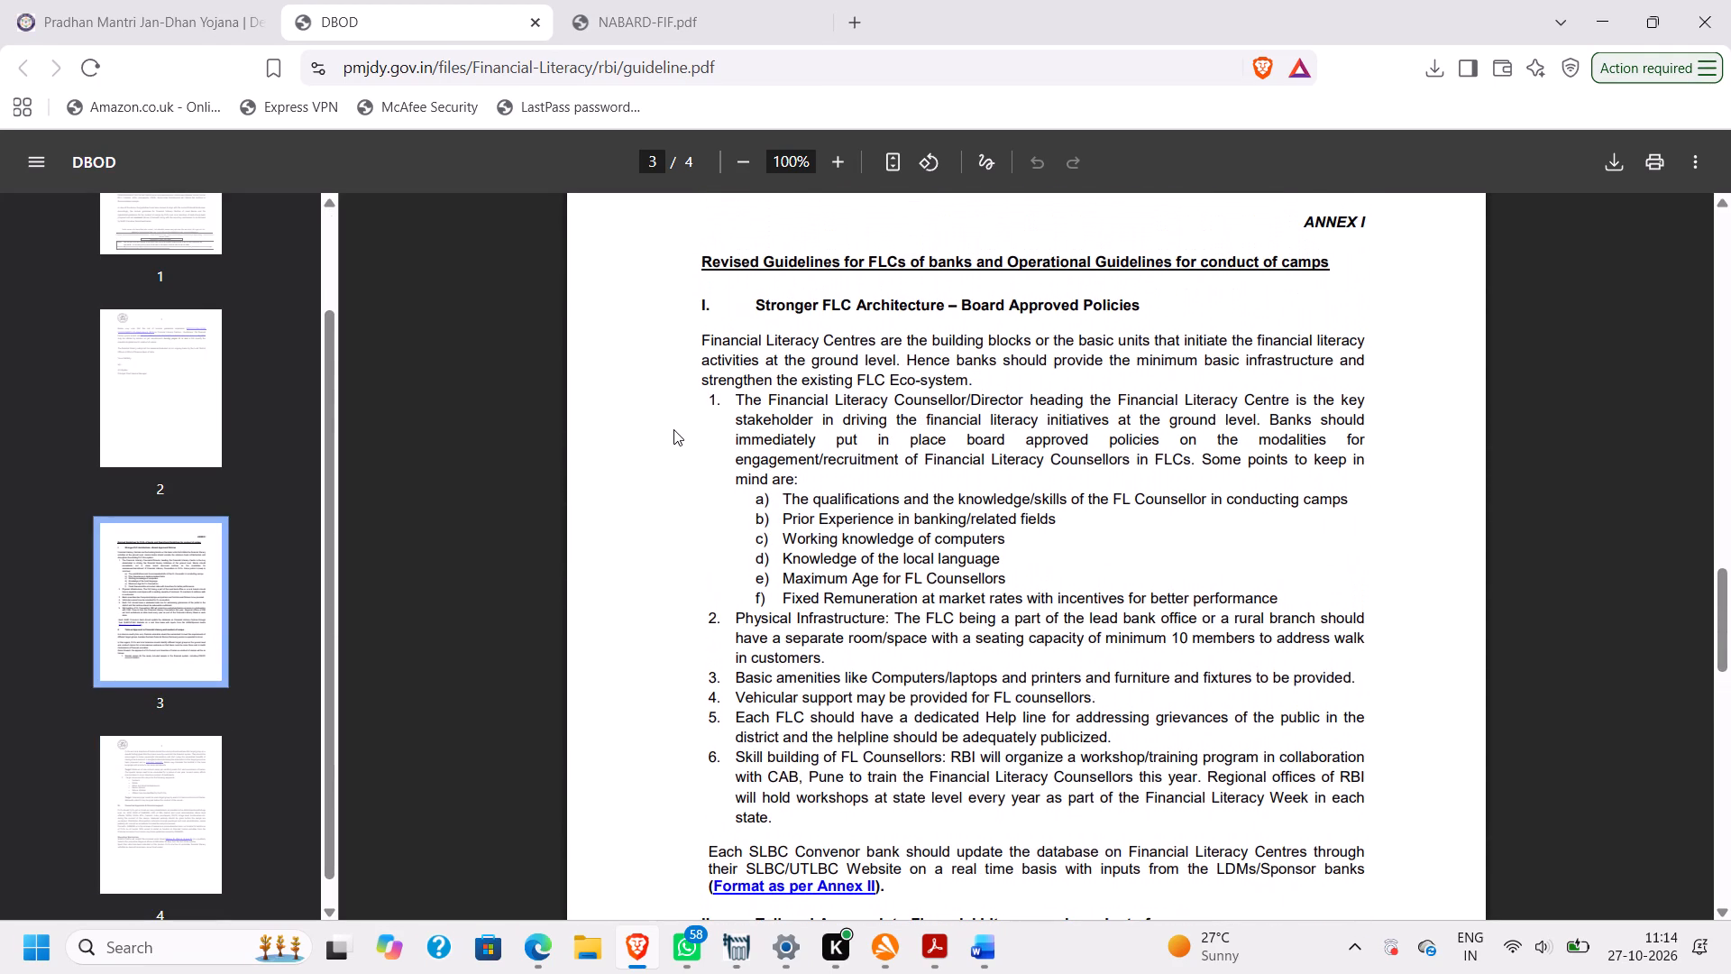
pyautogui.scroll(2, 673, 429)
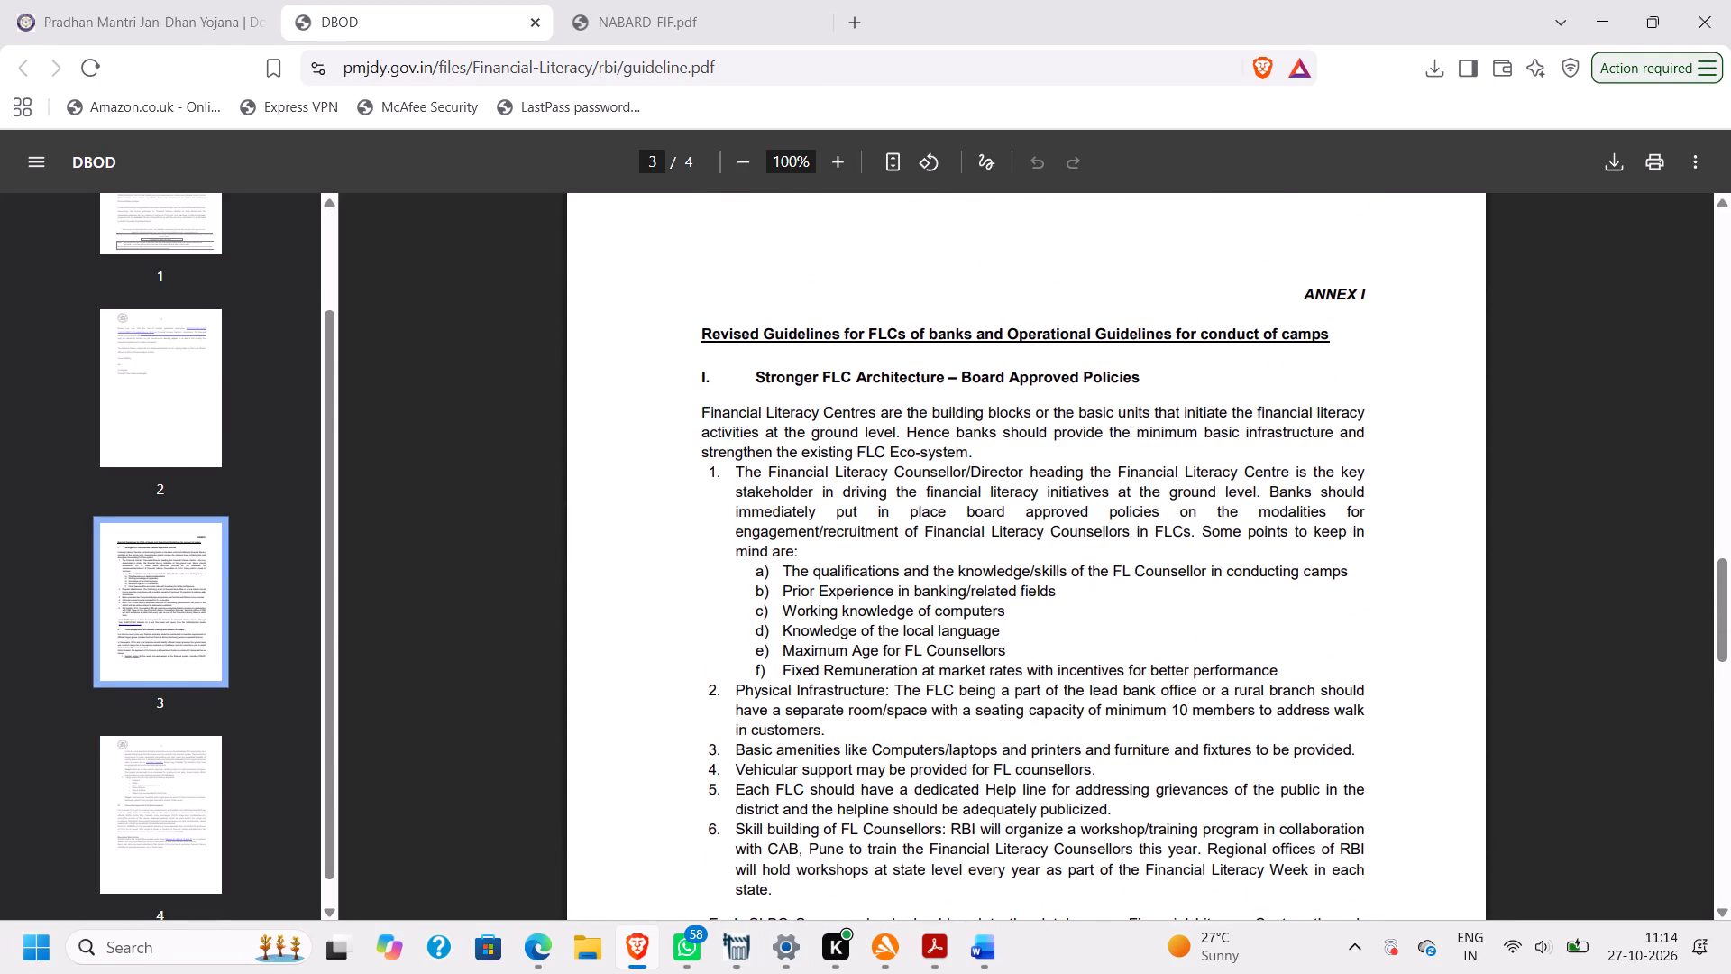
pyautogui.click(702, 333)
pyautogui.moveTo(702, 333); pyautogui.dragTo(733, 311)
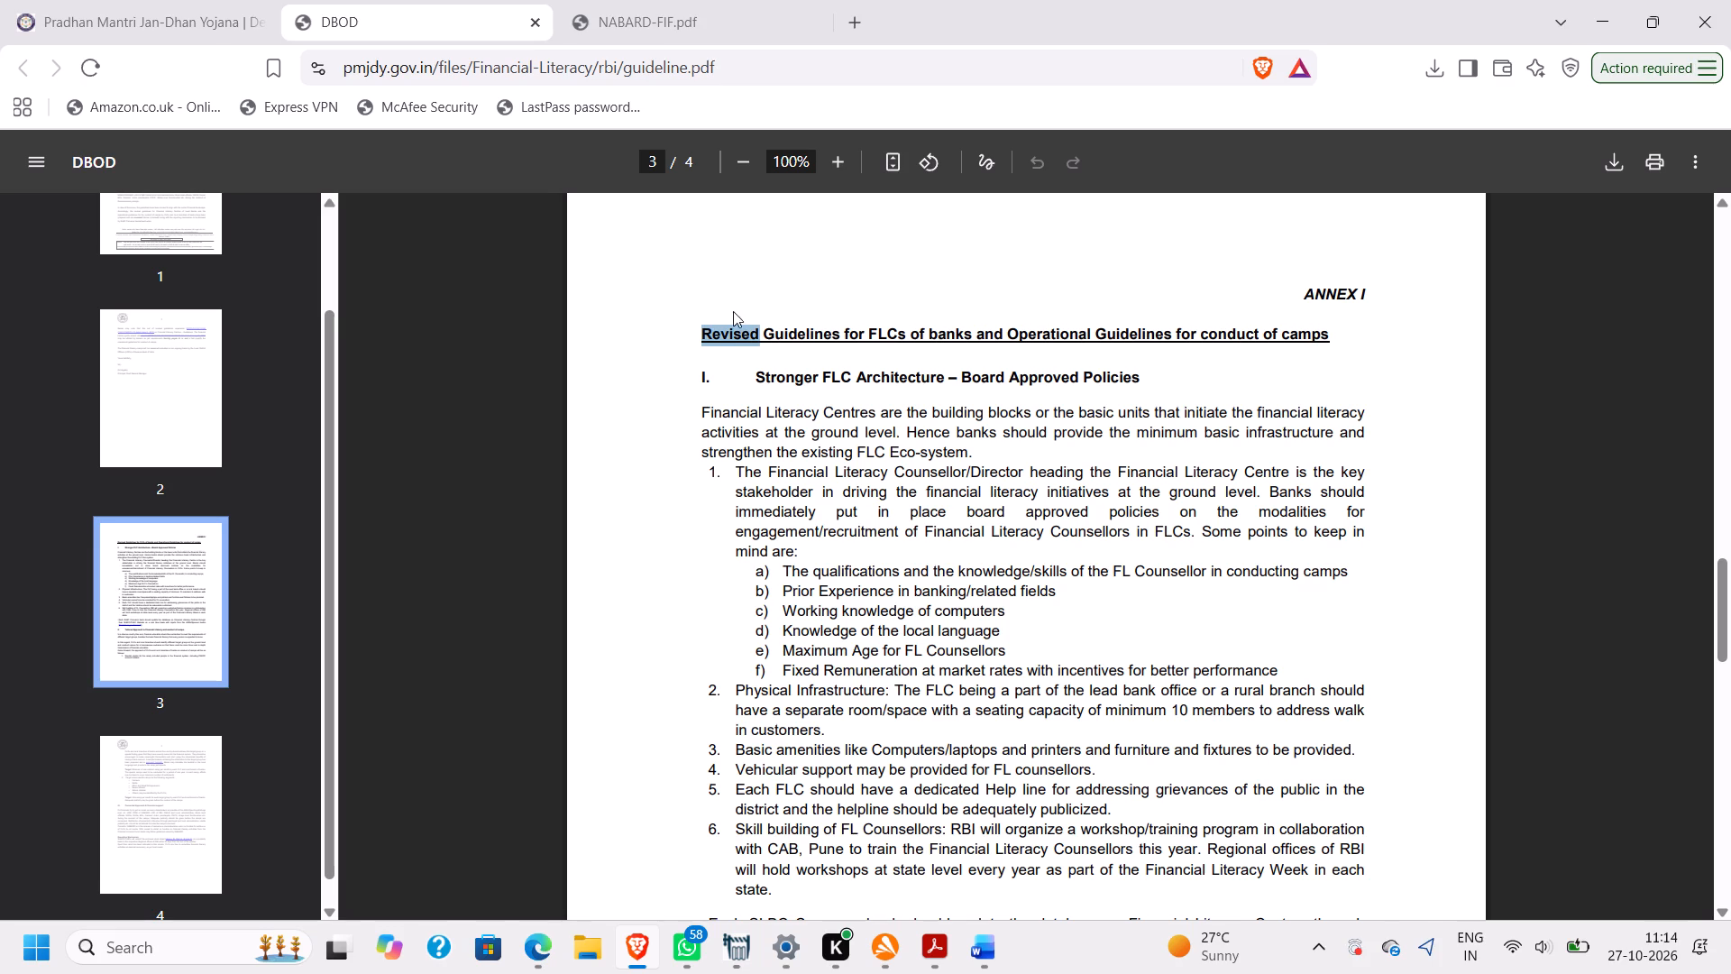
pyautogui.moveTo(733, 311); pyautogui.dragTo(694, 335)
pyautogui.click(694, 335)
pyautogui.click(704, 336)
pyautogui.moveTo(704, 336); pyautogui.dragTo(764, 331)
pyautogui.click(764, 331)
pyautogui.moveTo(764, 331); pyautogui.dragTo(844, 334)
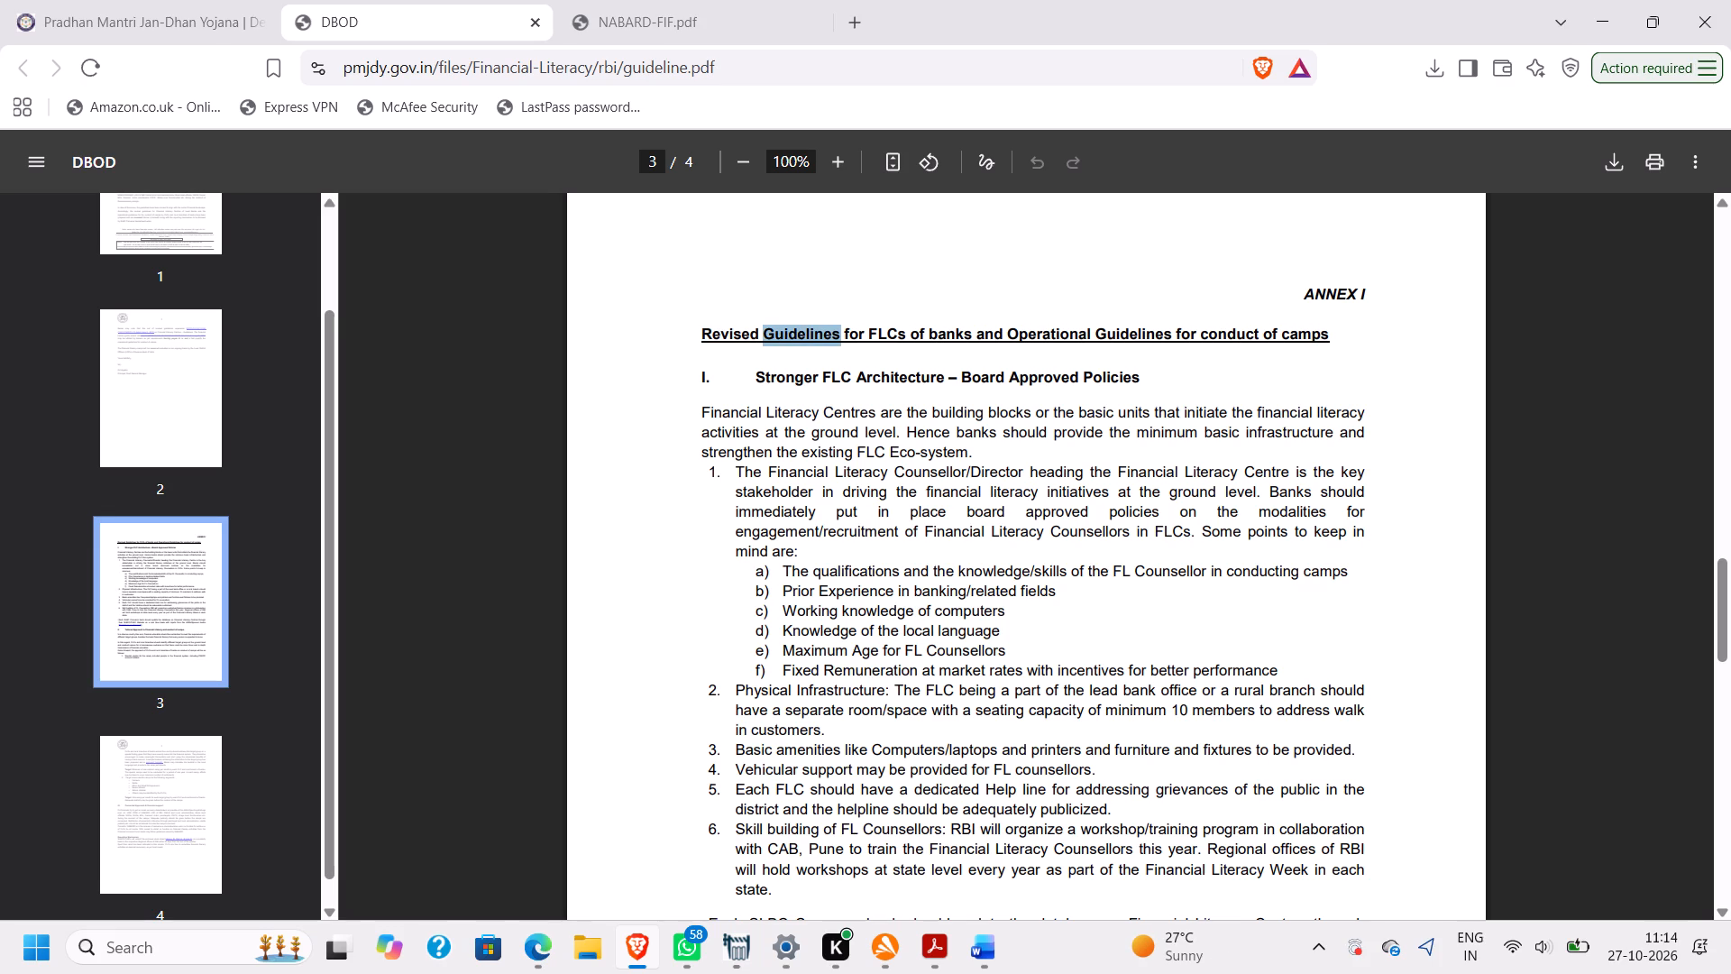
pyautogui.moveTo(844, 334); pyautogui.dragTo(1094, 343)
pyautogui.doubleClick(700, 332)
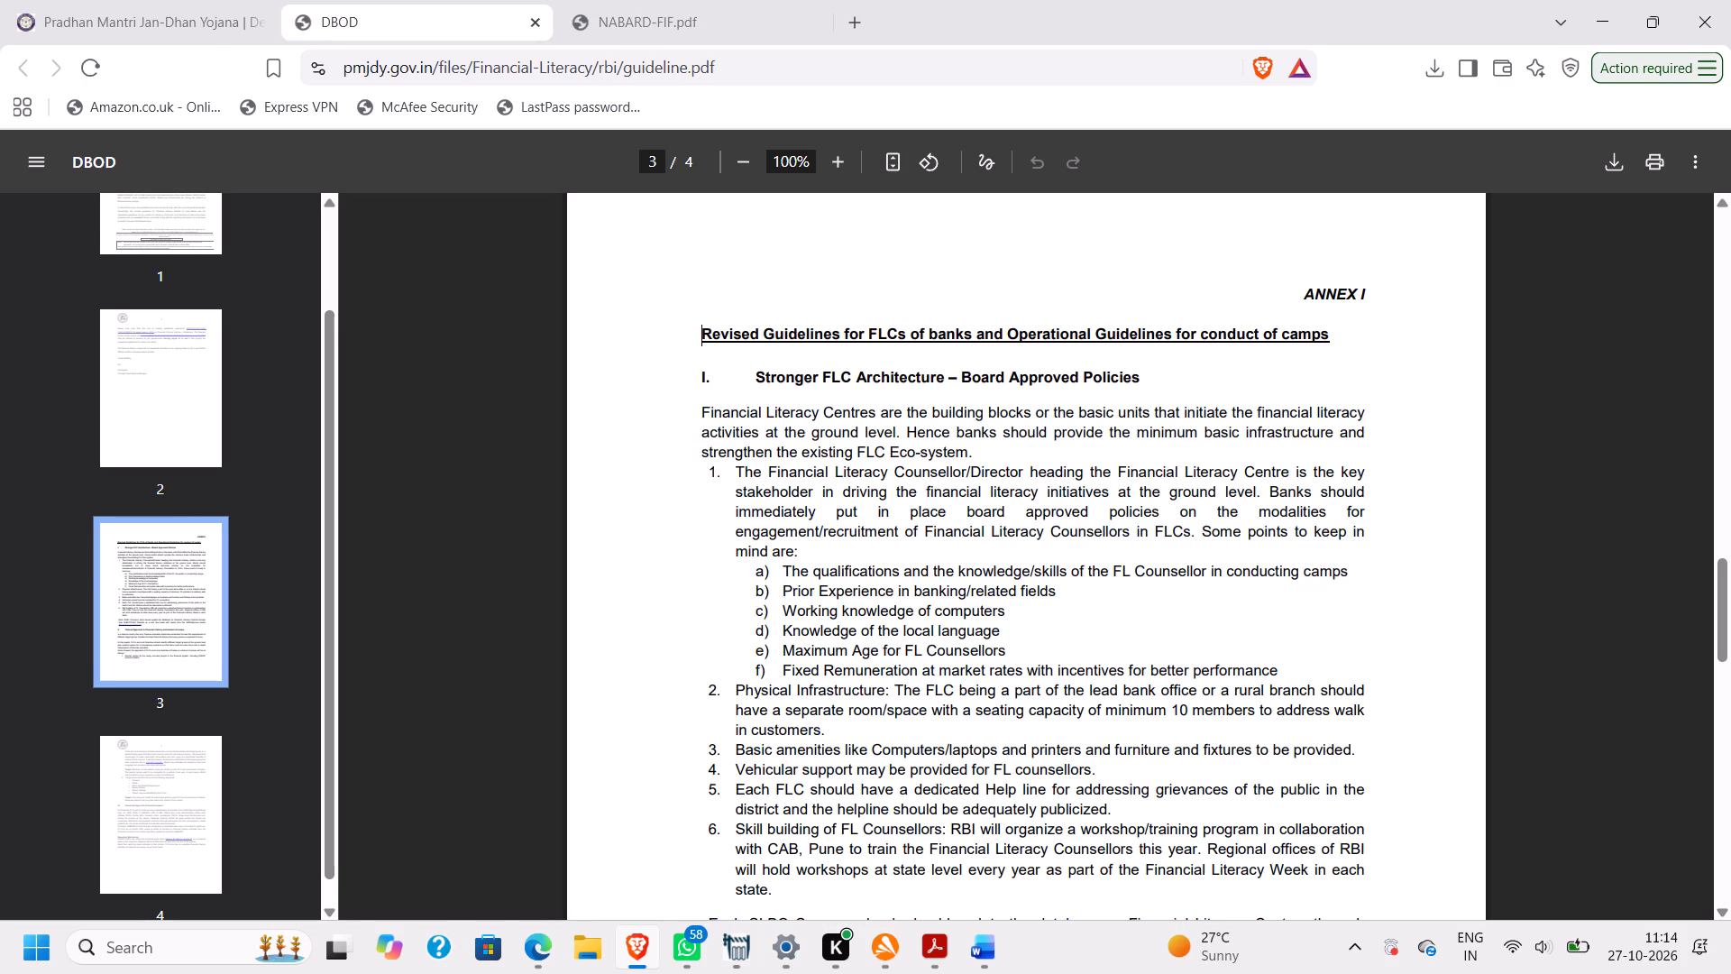
# Copy Annex I from "Revised Guidelines for FLCs" through "members to address walk" and paste it on the indented line below list item 1 in Word.
pyautogui.moveTo(682, 333); pyautogui.dragTo(702, 331)
pyautogui.moveTo(702, 331); pyautogui.dragTo(738, 333)
pyautogui.moveTo(738, 333); pyautogui.dragTo(1187, 611)
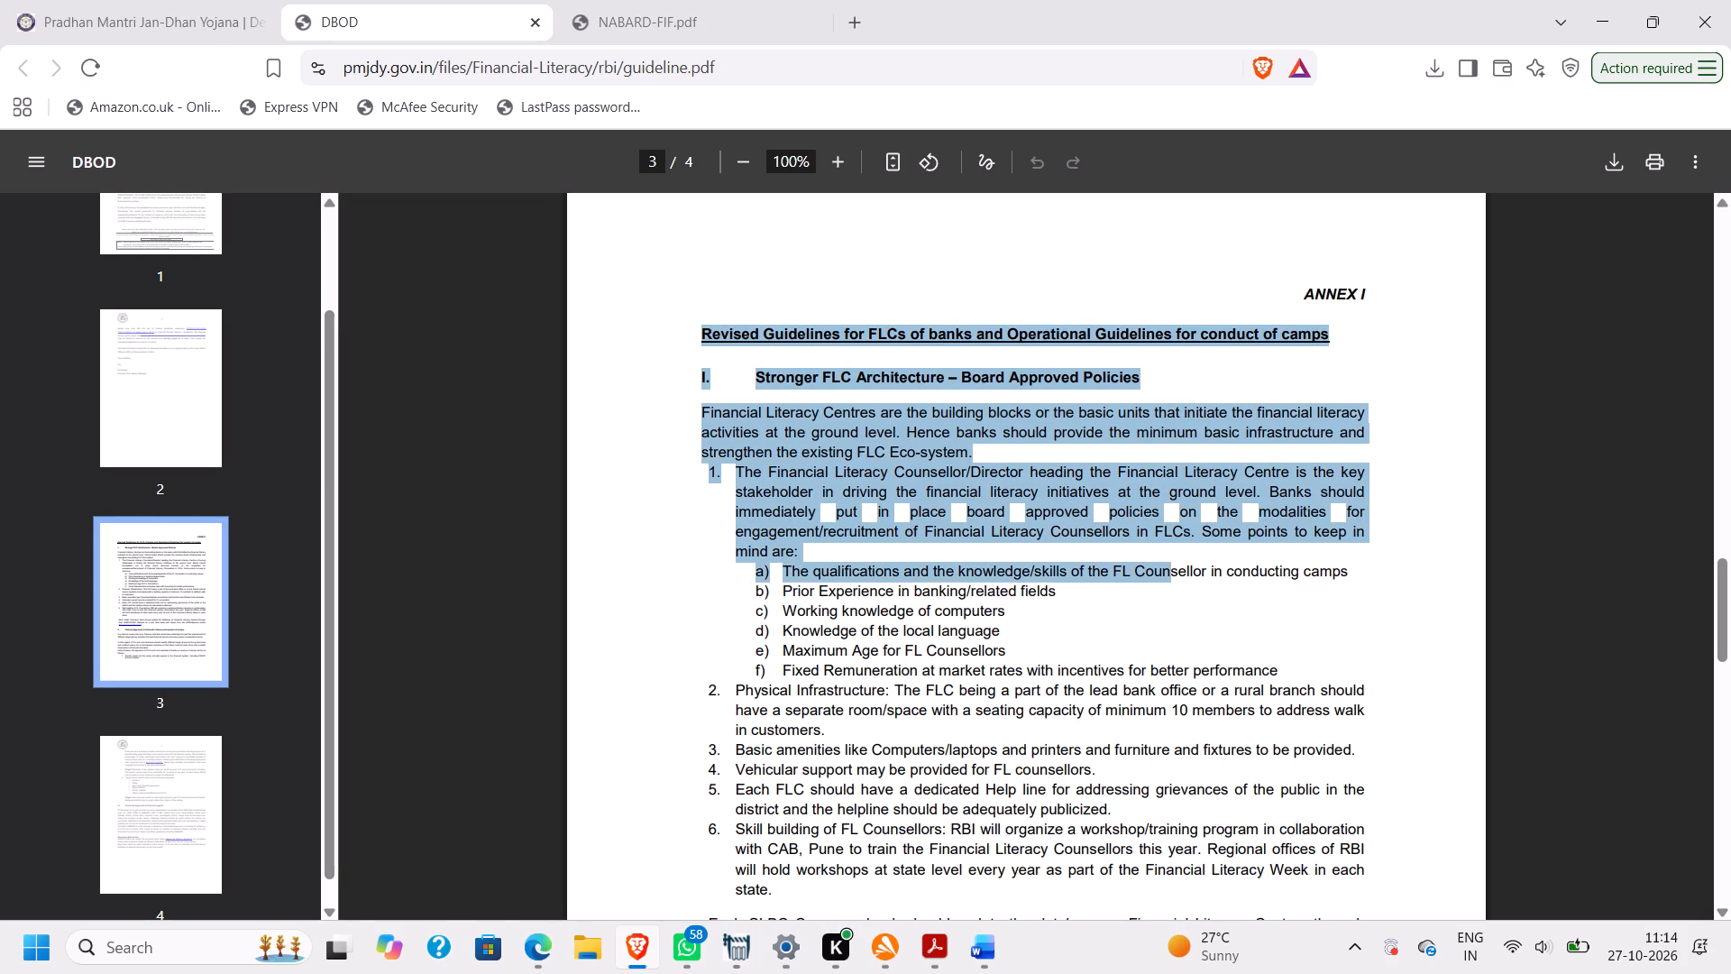
pyautogui.moveTo(1187, 611); pyautogui.dragTo(1259, 726)
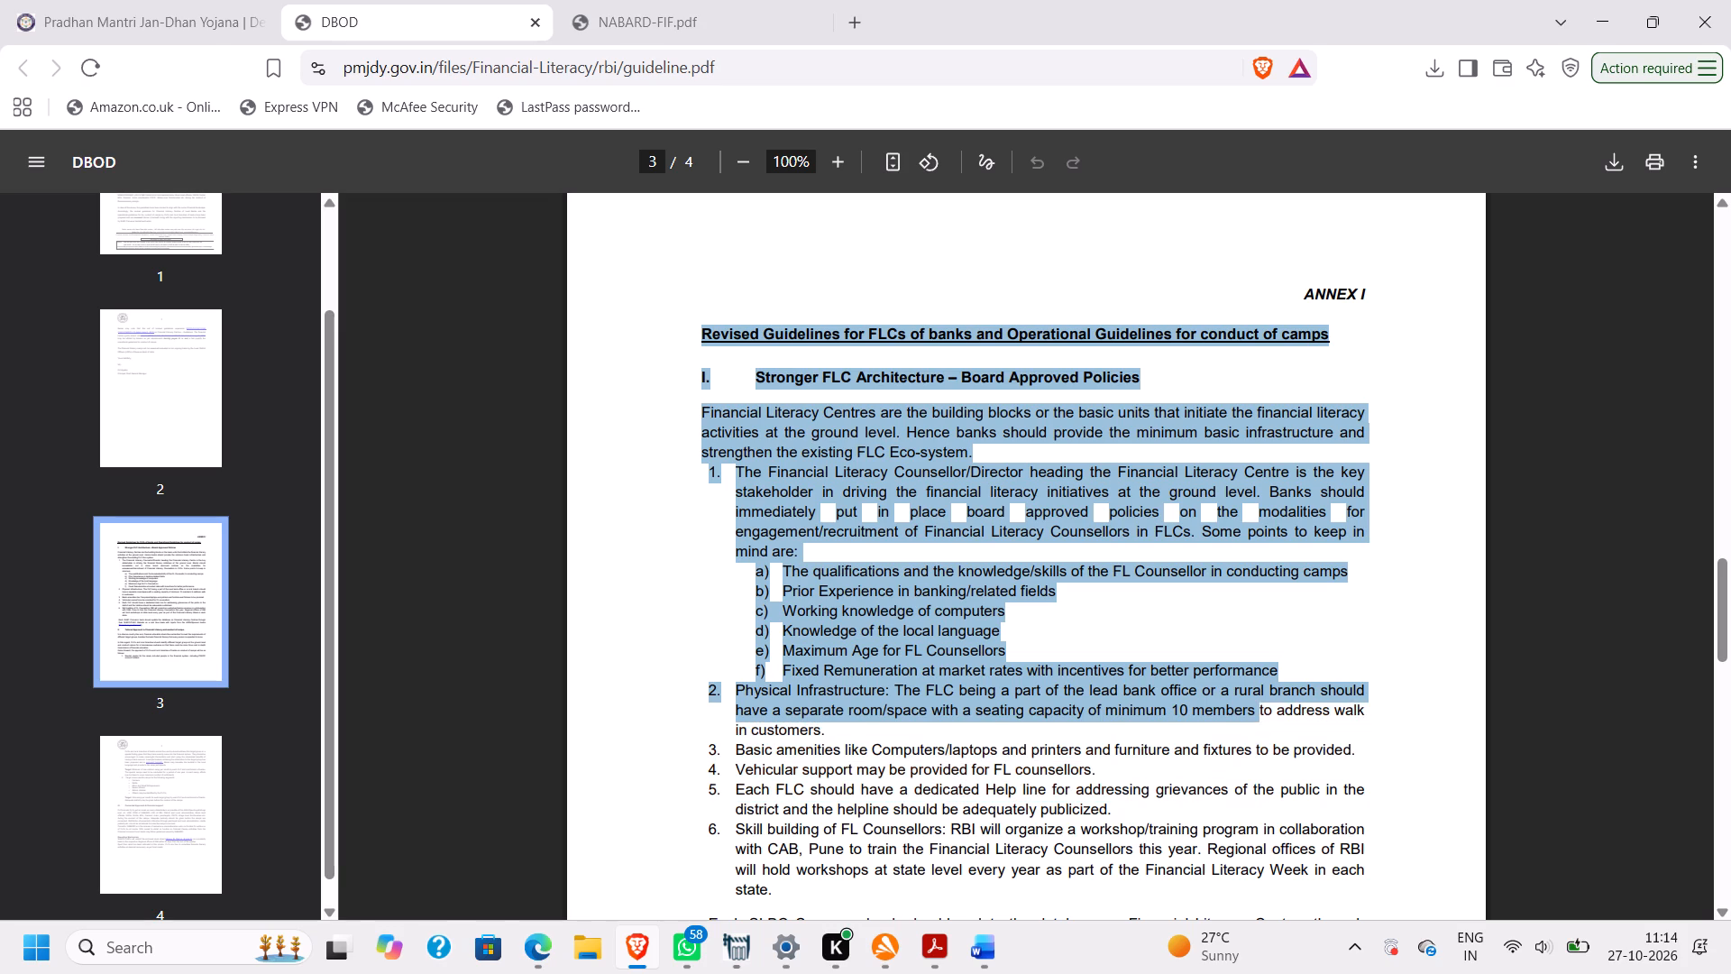
pyautogui.moveTo(1259, 726); pyautogui.dragTo(1277, 703)
pyautogui.moveTo(1277, 703); pyautogui.dragTo(1302, 734)
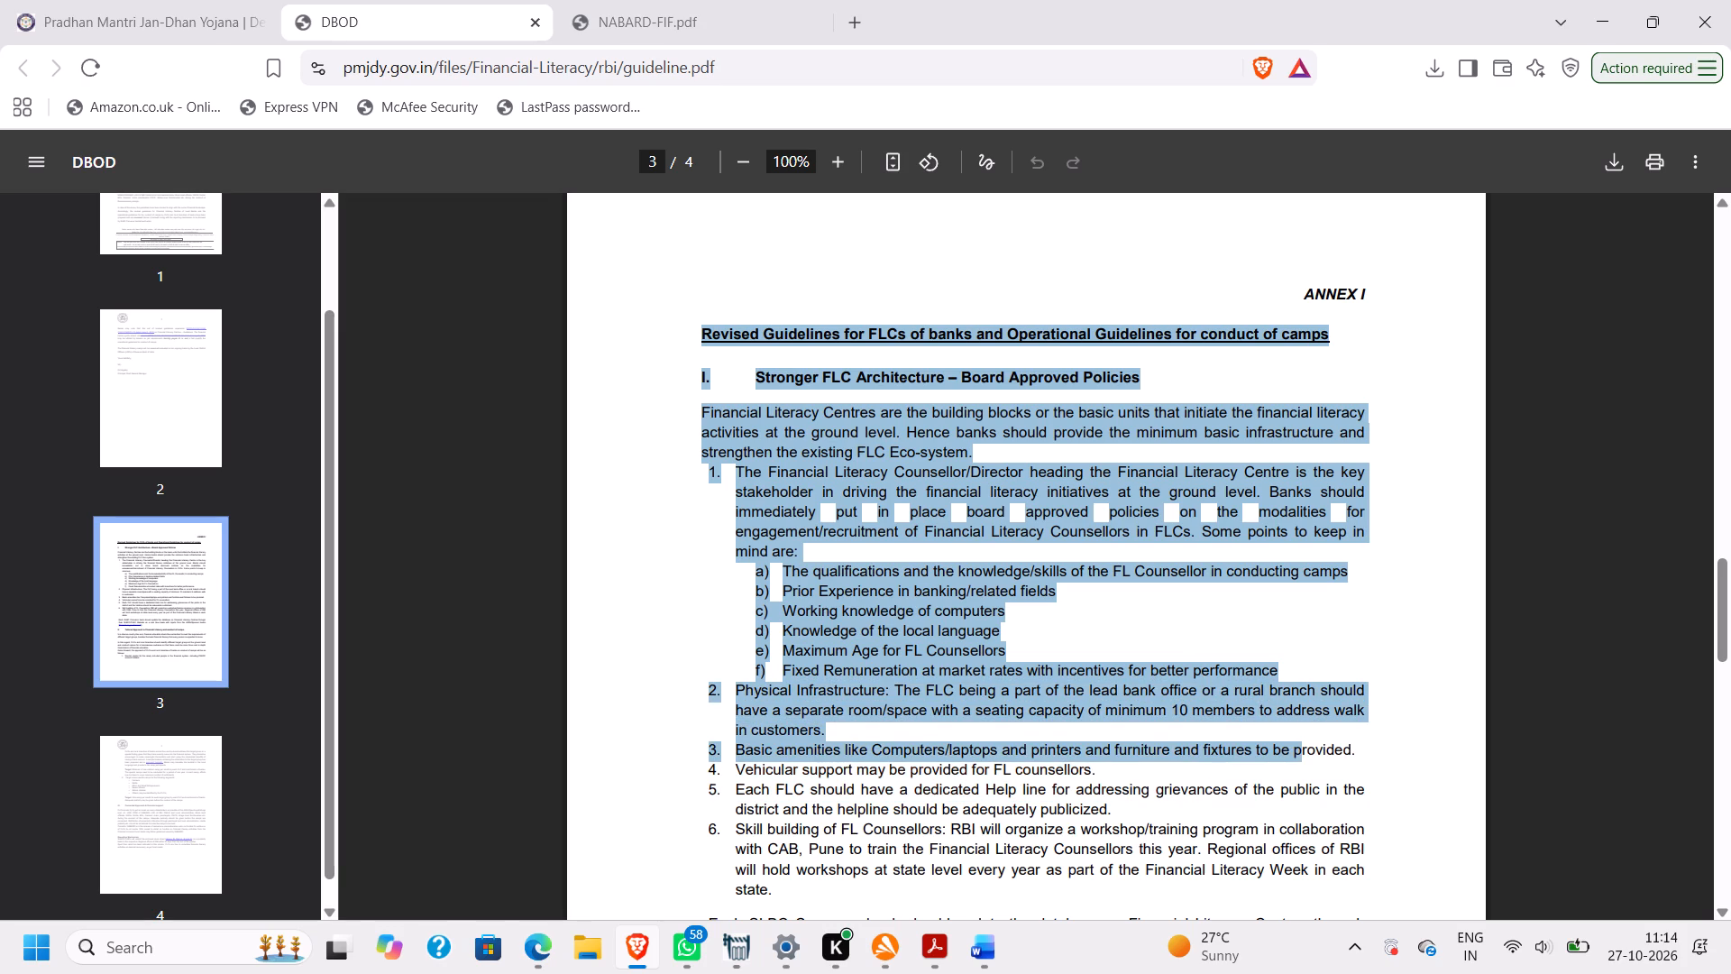
pyautogui.moveTo(1302, 734); pyautogui.dragTo(1312, 736)
pyautogui.moveTo(1312, 736); pyautogui.dragTo(1464, 733)
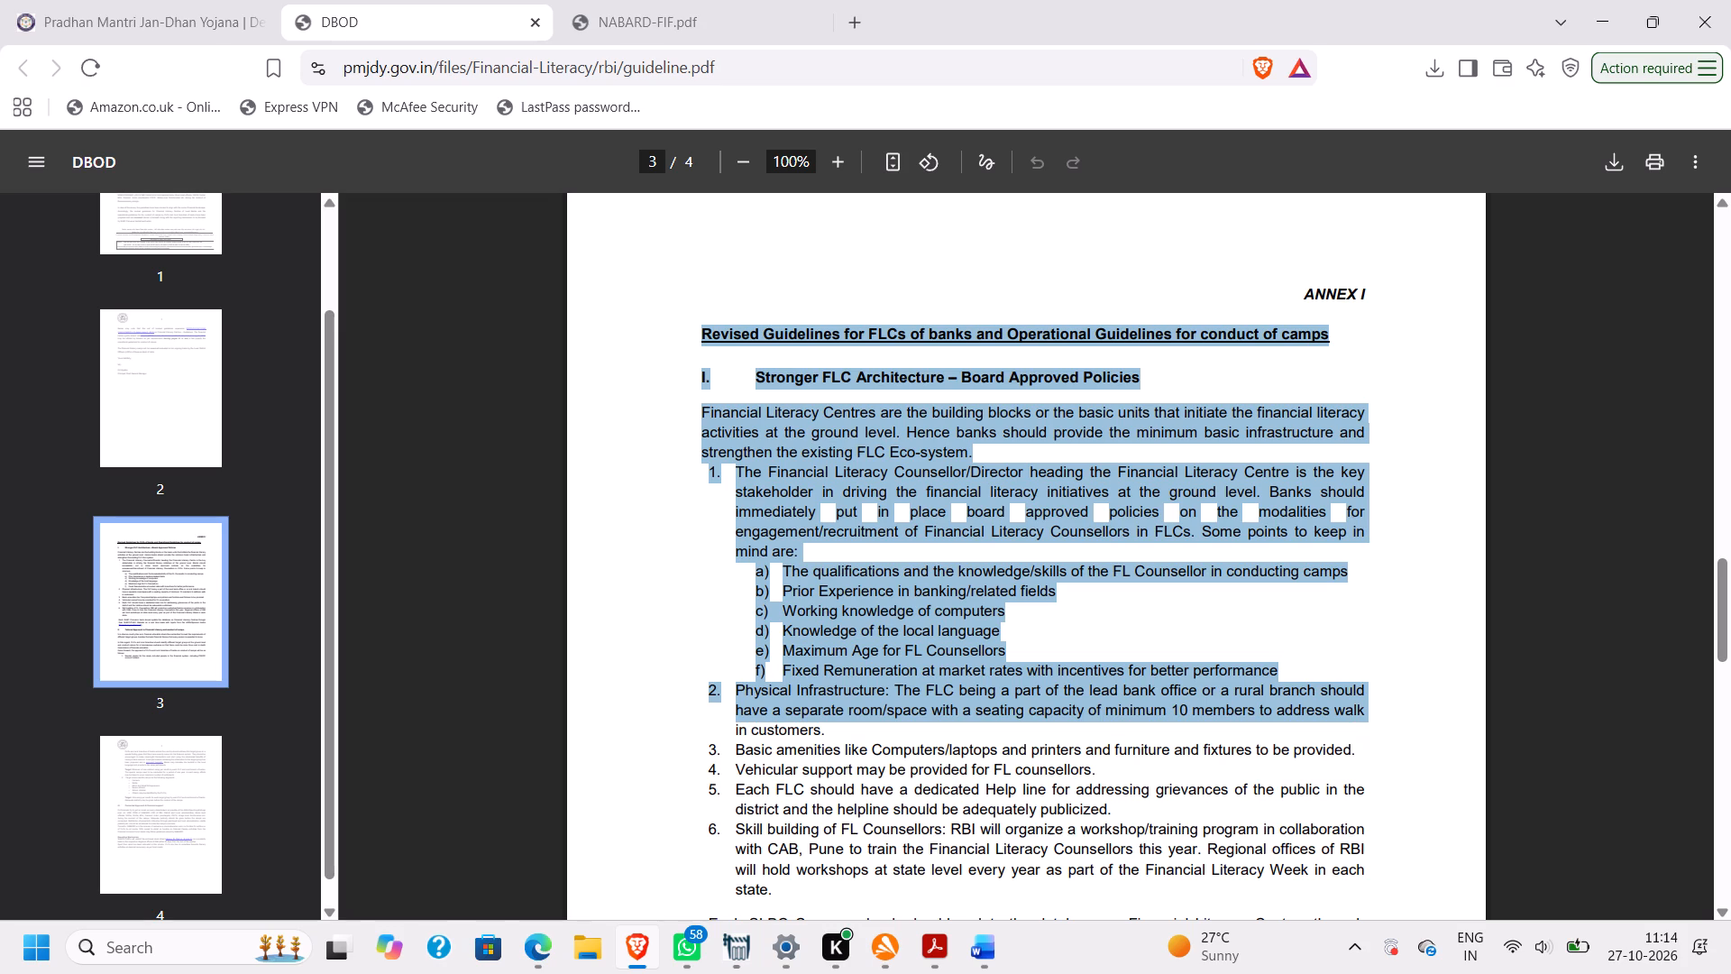
pyautogui.moveTo(1464, 733); pyautogui.dragTo(1358, 738)
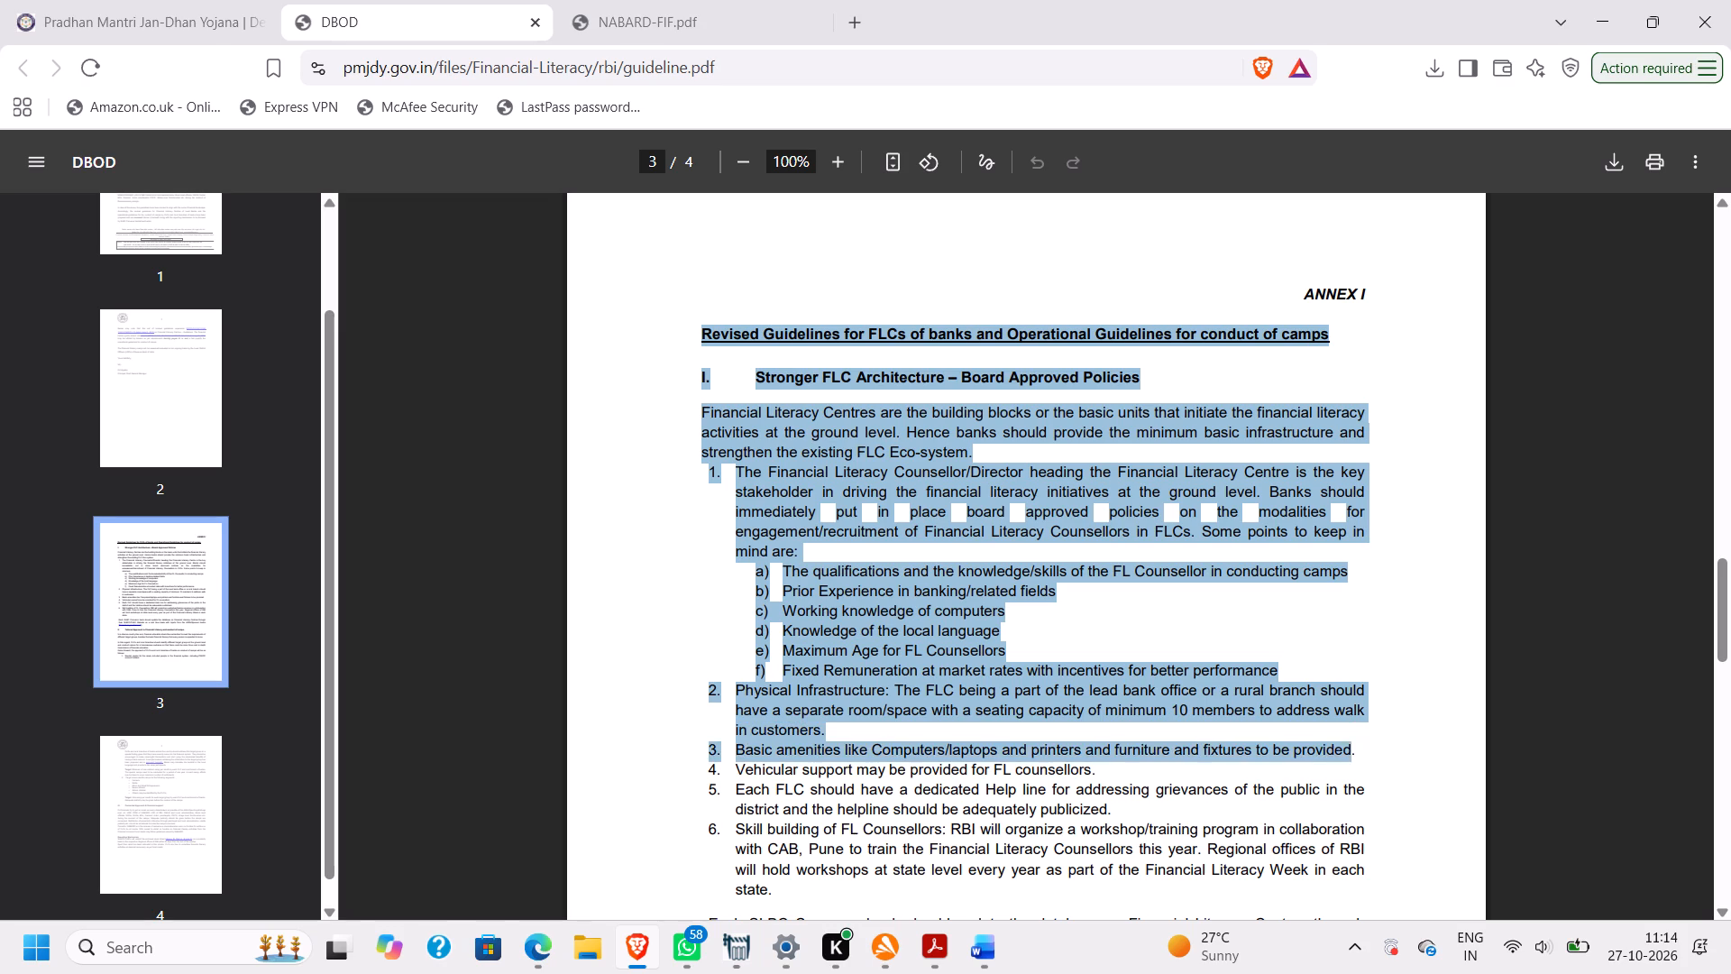
pyautogui.moveTo(1358, 738); pyautogui.dragTo(1371, 724)
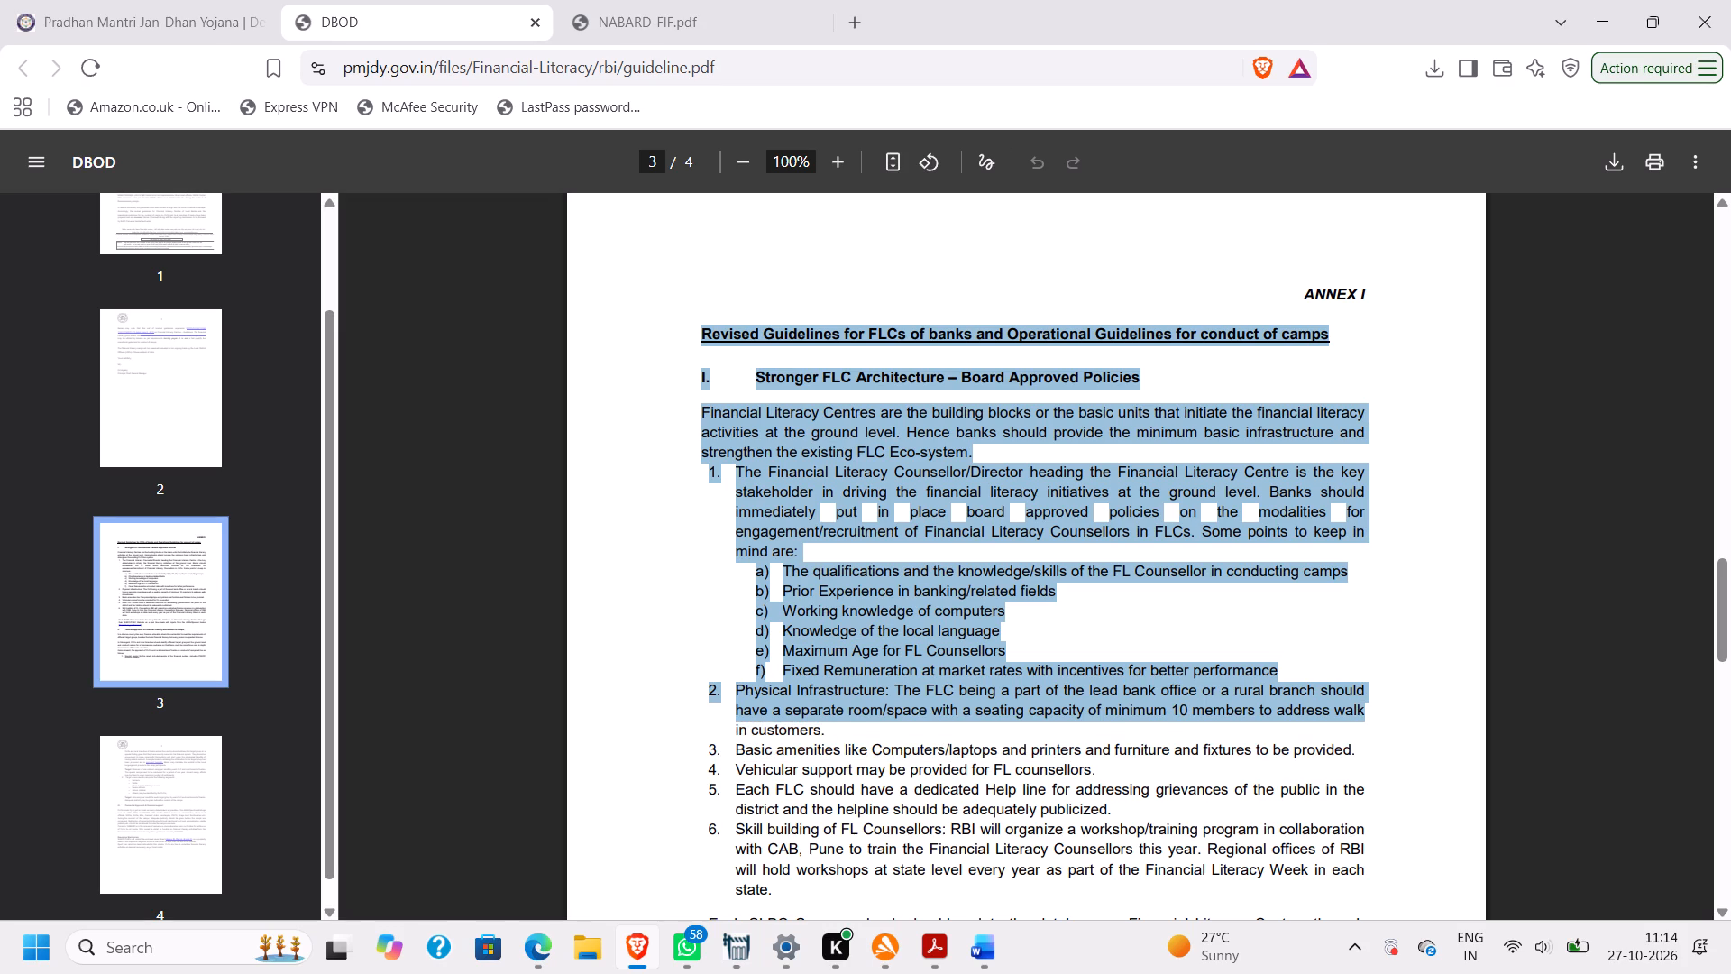
pyautogui.moveTo(1371, 724); pyautogui.dragTo(1369, 726)
pyautogui.hotkey('ctrl', 'c')
pyautogui.click(631, 951)
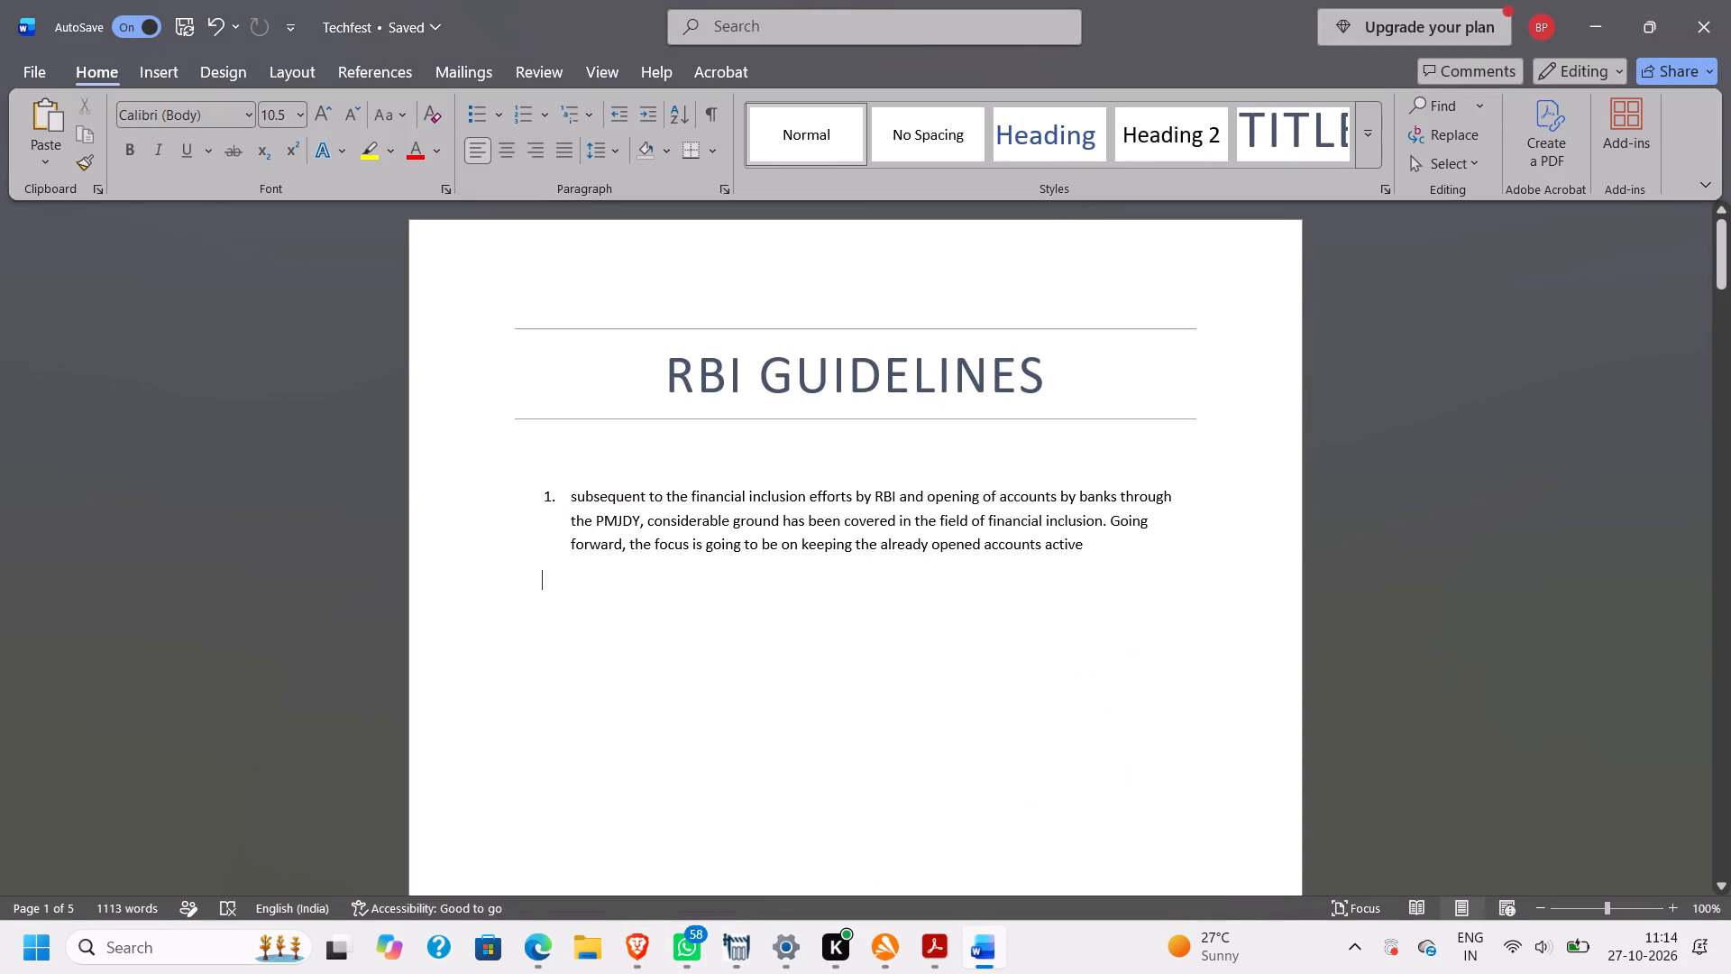
pyautogui.hotkey('ctrl', 'v')
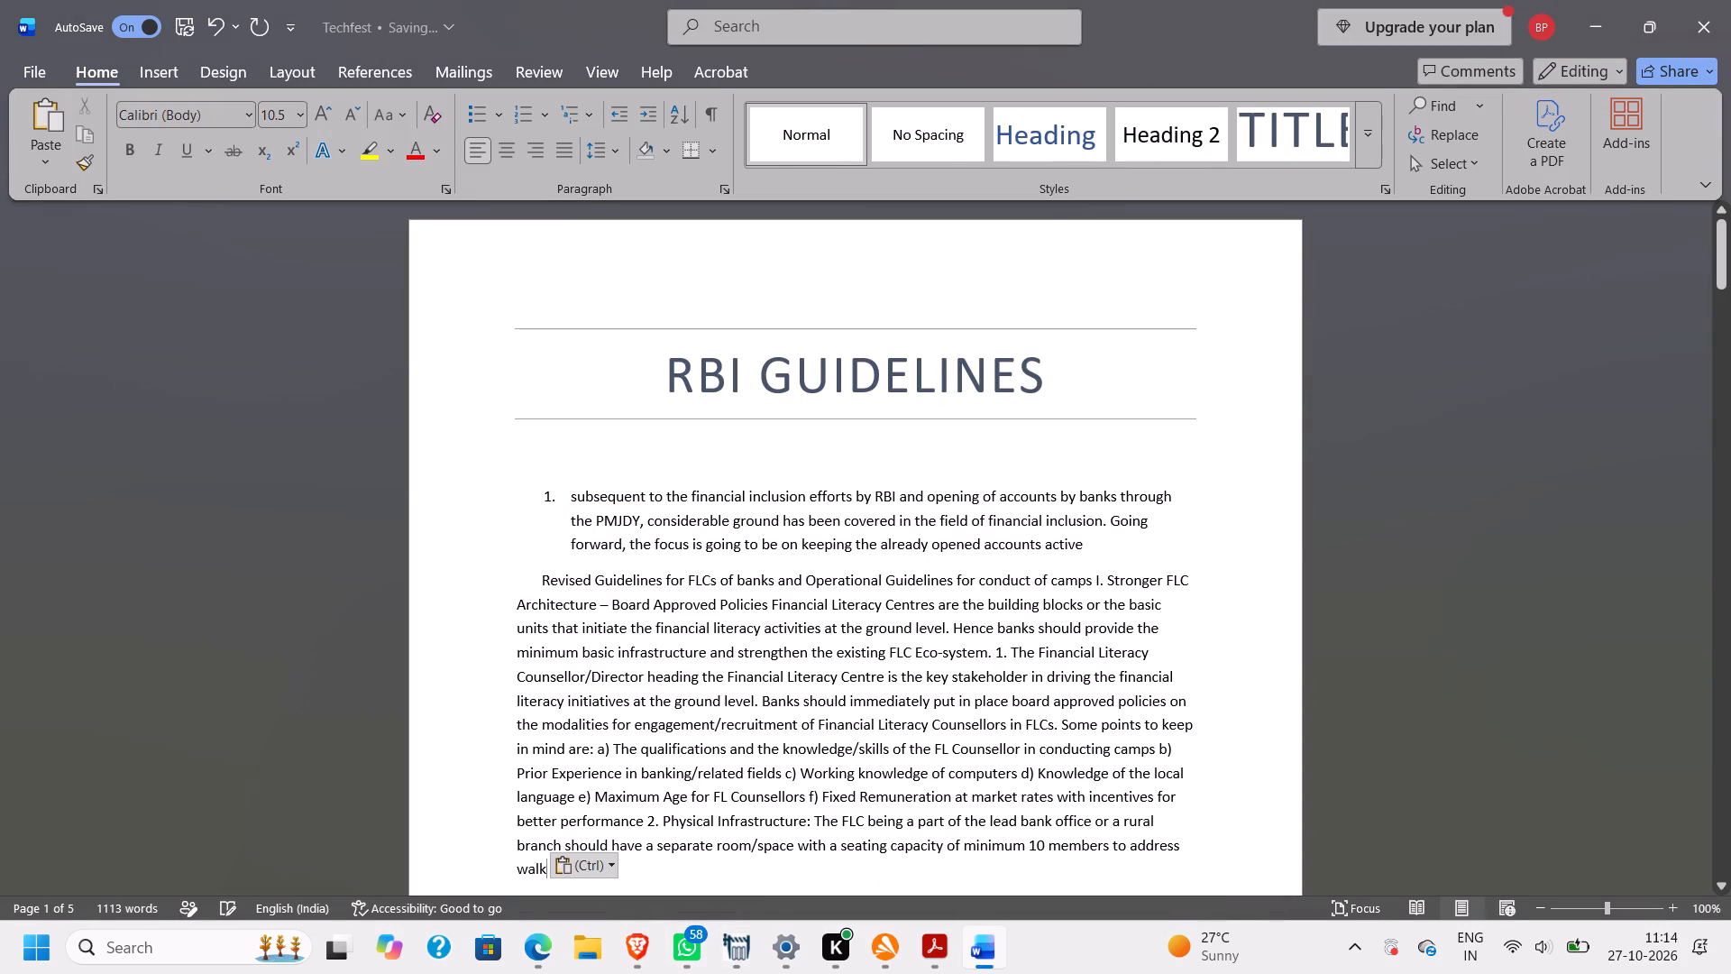
# Break the pasted text after "conduct of camps" so that "I. Stronger FLC Architecture" starts a new paragraph.
pyautogui.scroll(-1, 747, 684)
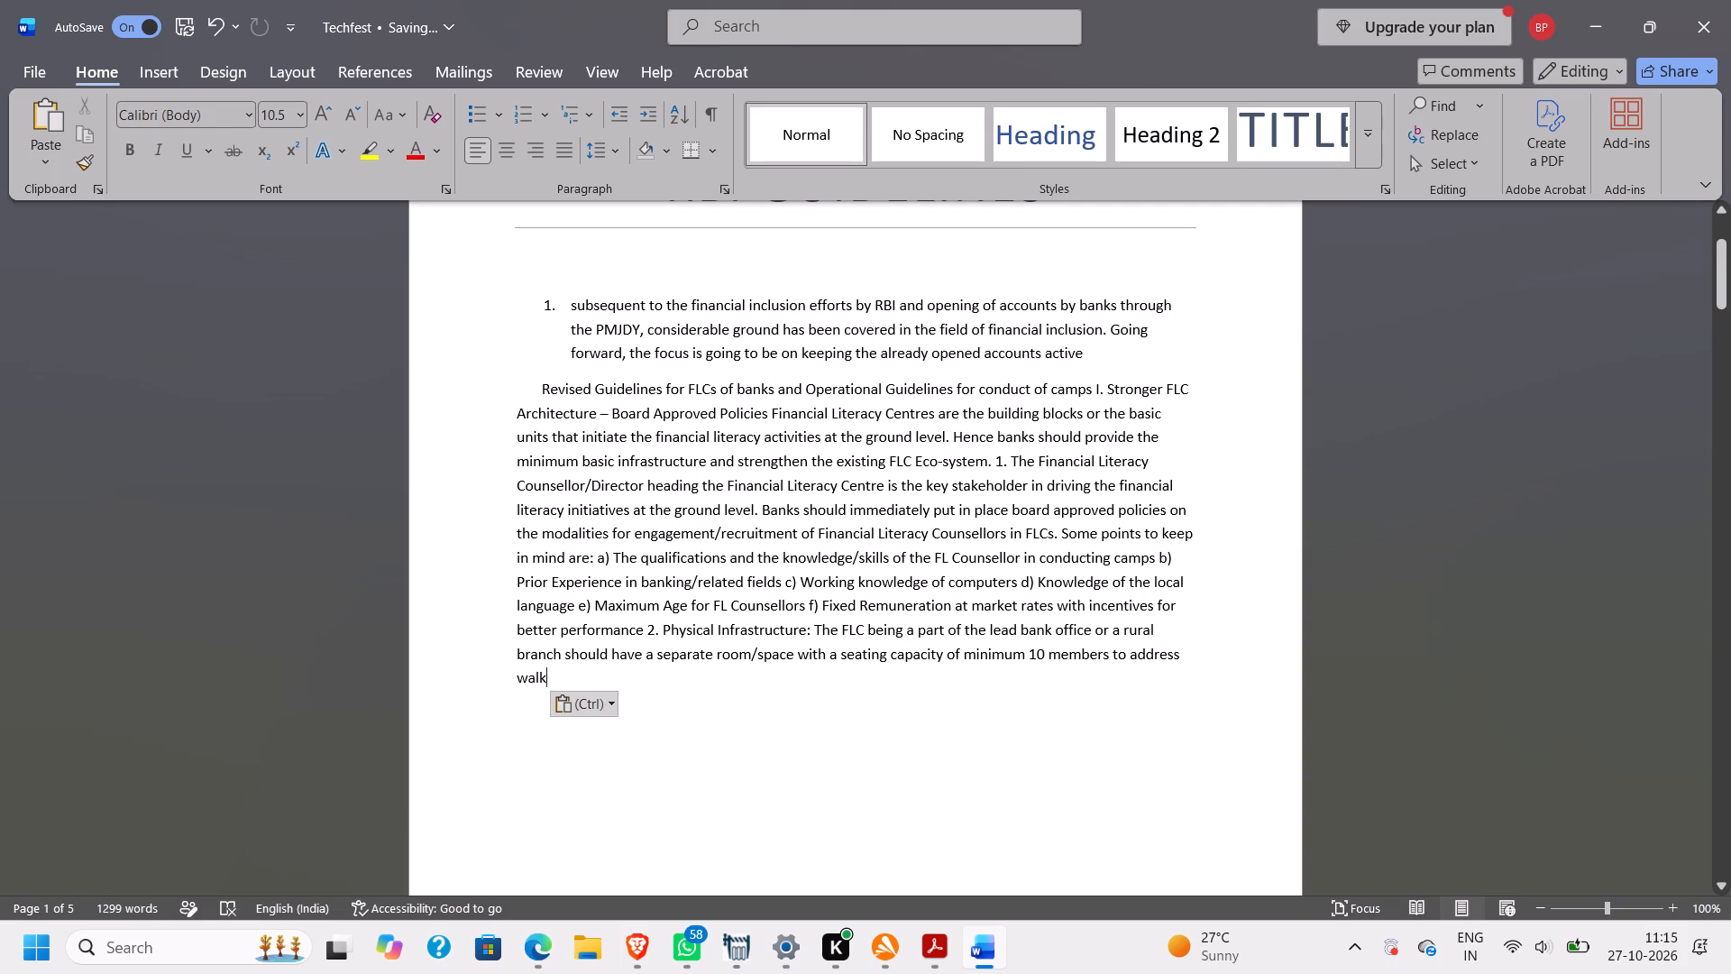
pyautogui.click(1092, 388)
pyautogui.press('Return')
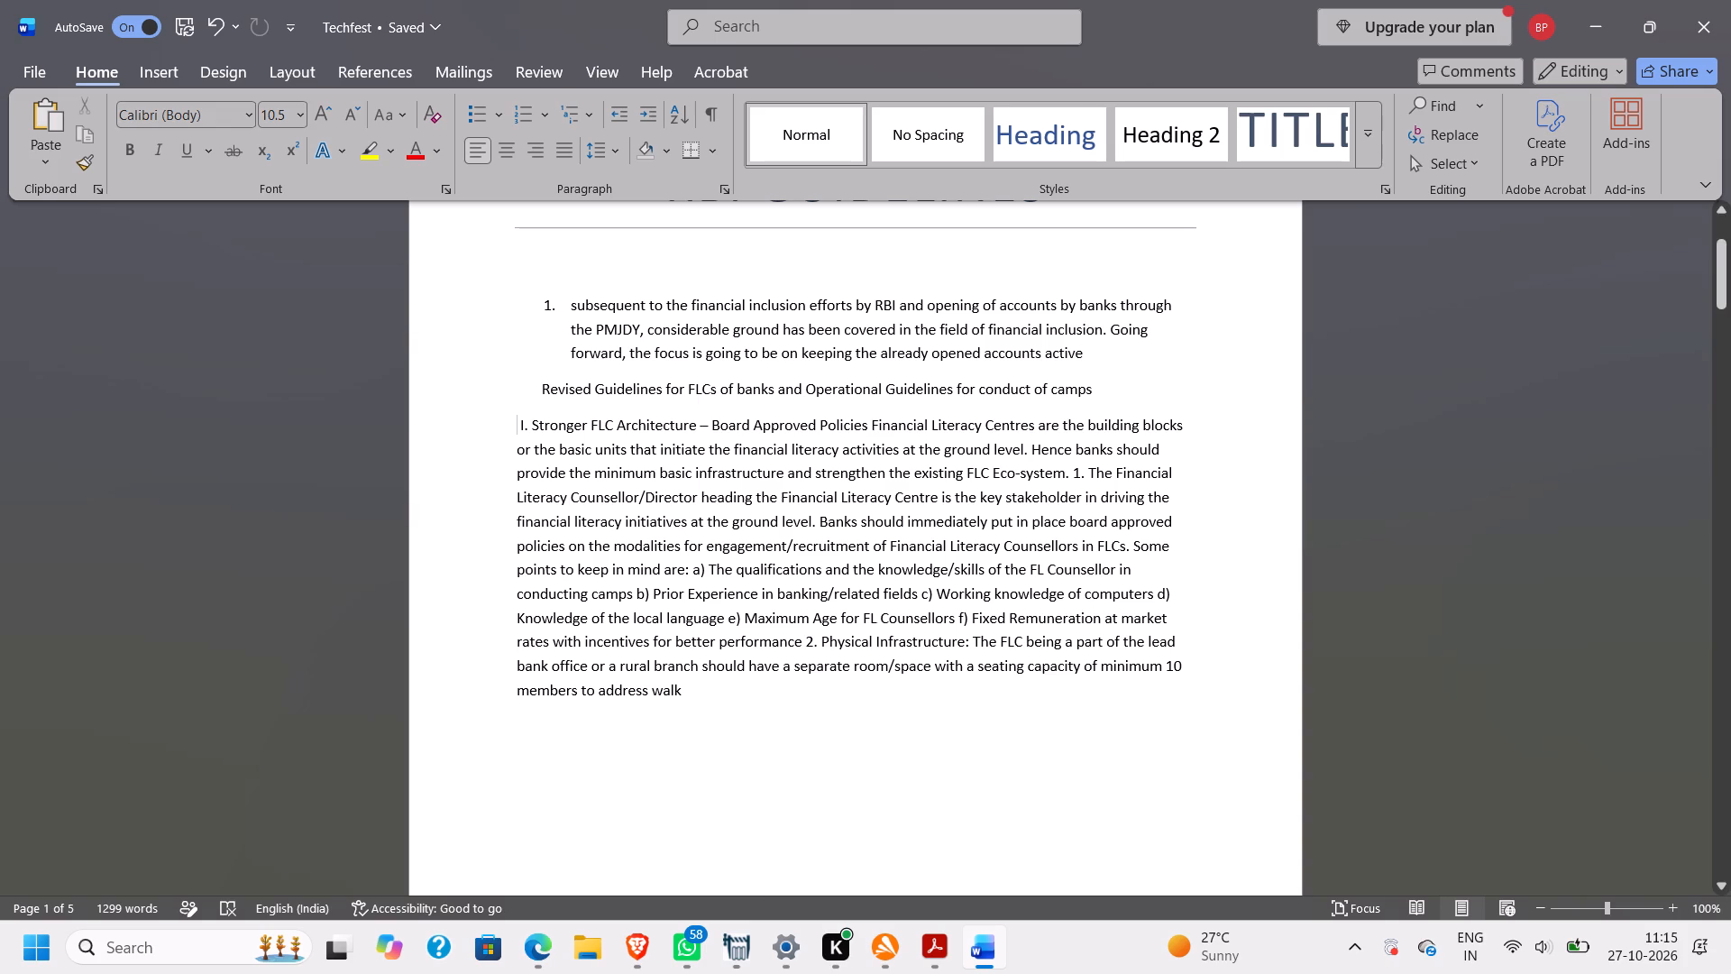
# Switch to Brave and look through the NABARD-FIF.pdf circular on the Financial Inclusion Fund and its annexed district tables.
pyautogui.click(646, 944)
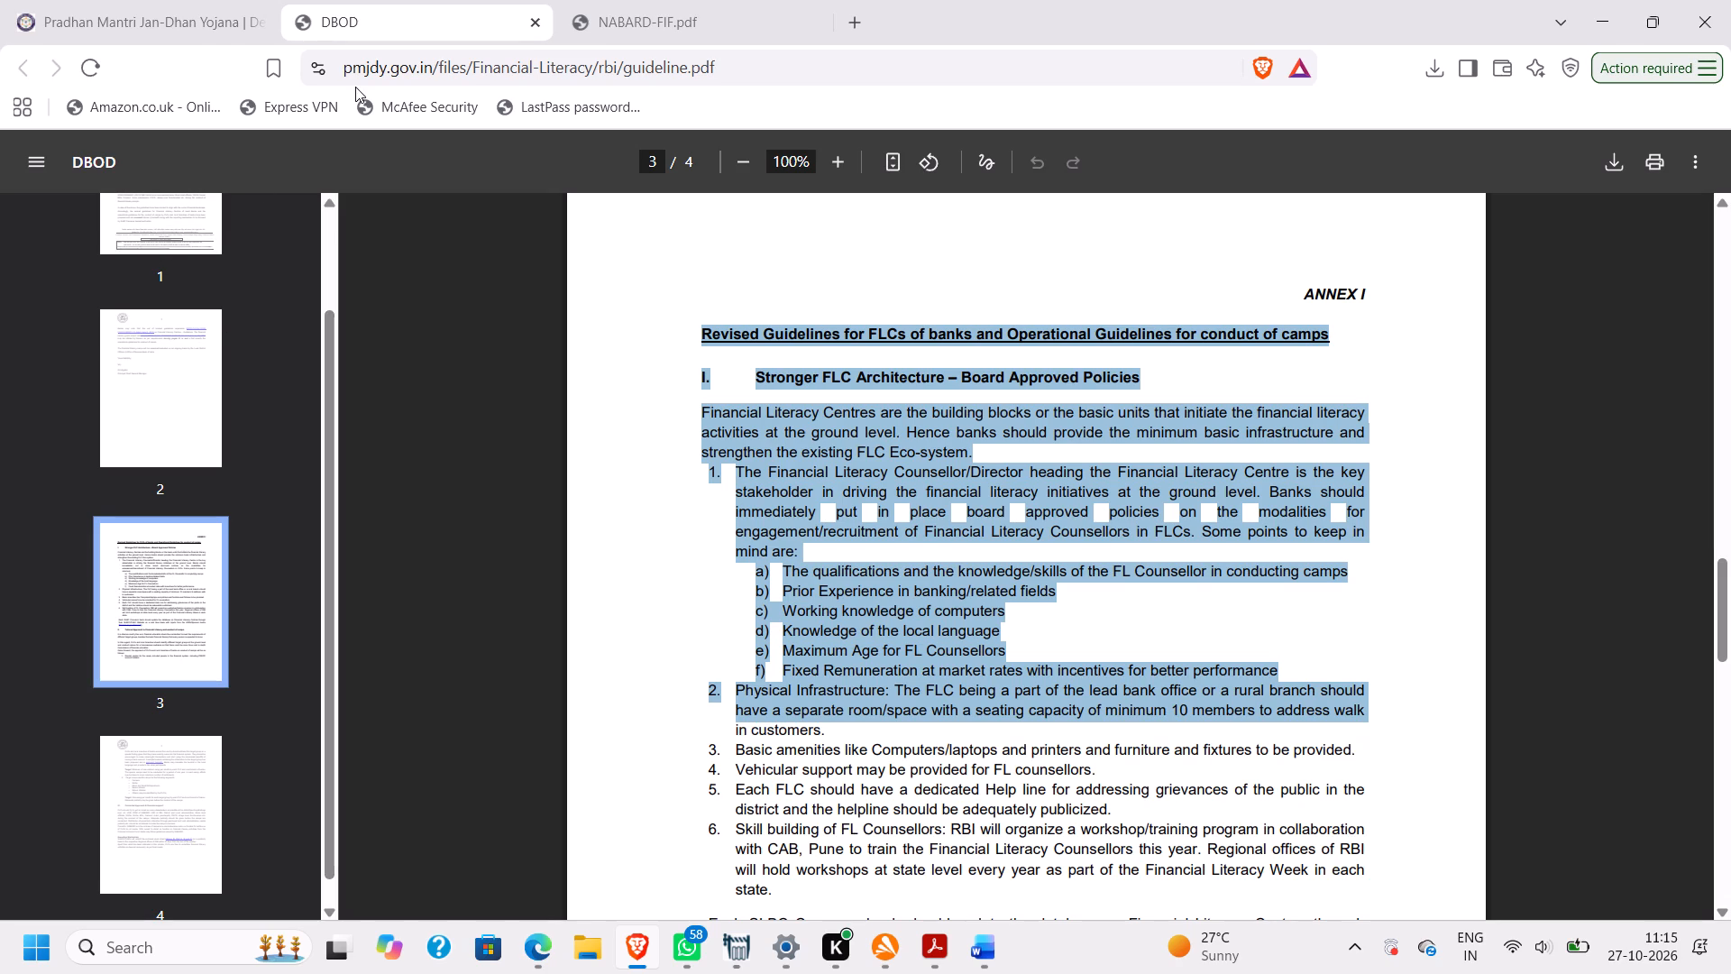
pyautogui.click(182, 9)
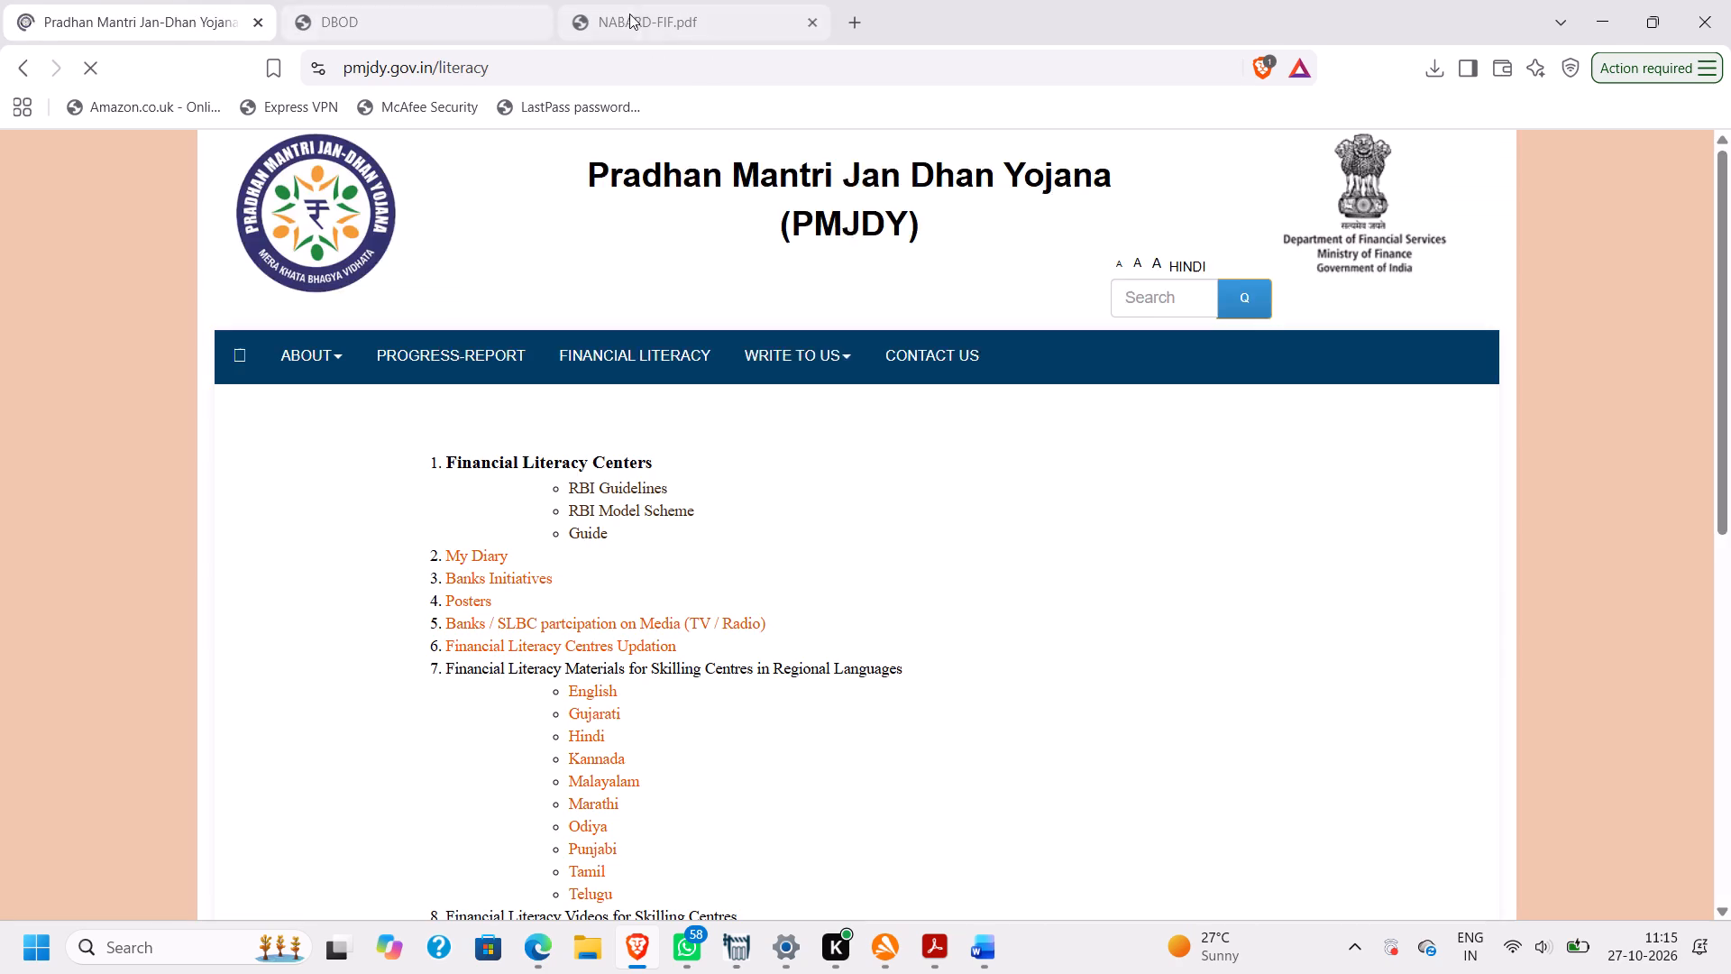
pyautogui.click(649, 14)
pyautogui.scroll(2, 858, 460)
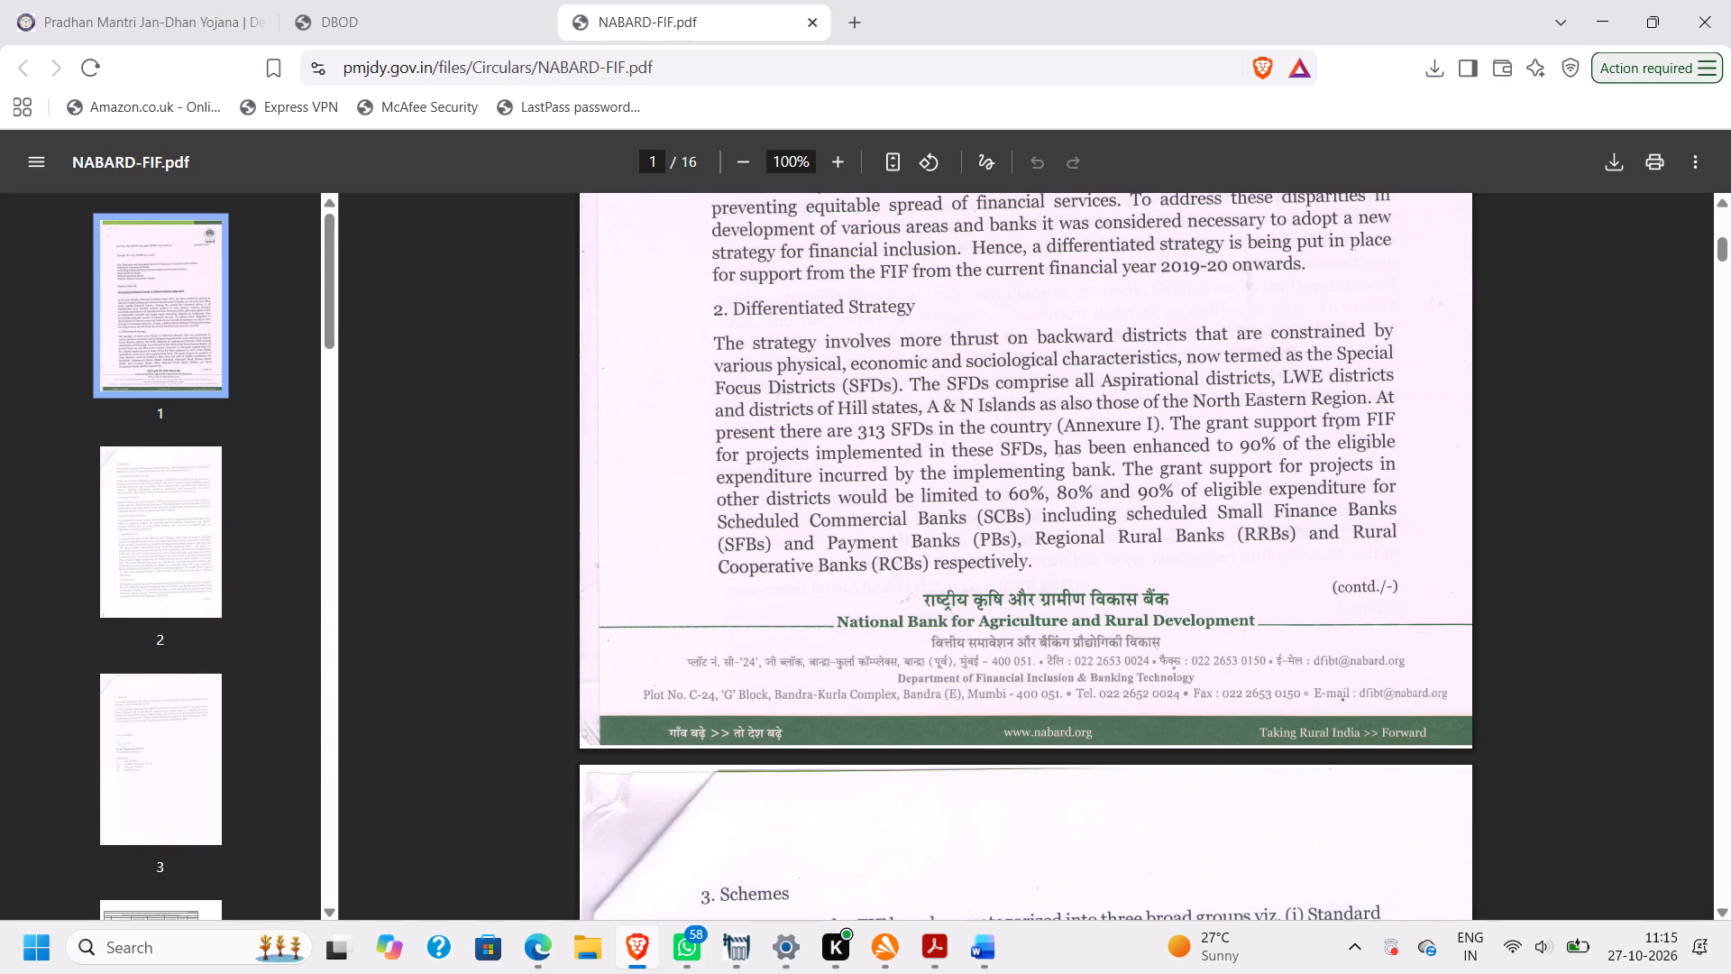
pyautogui.scroll(9, 858, 460)
pyautogui.scroll(-10, 858, 460)
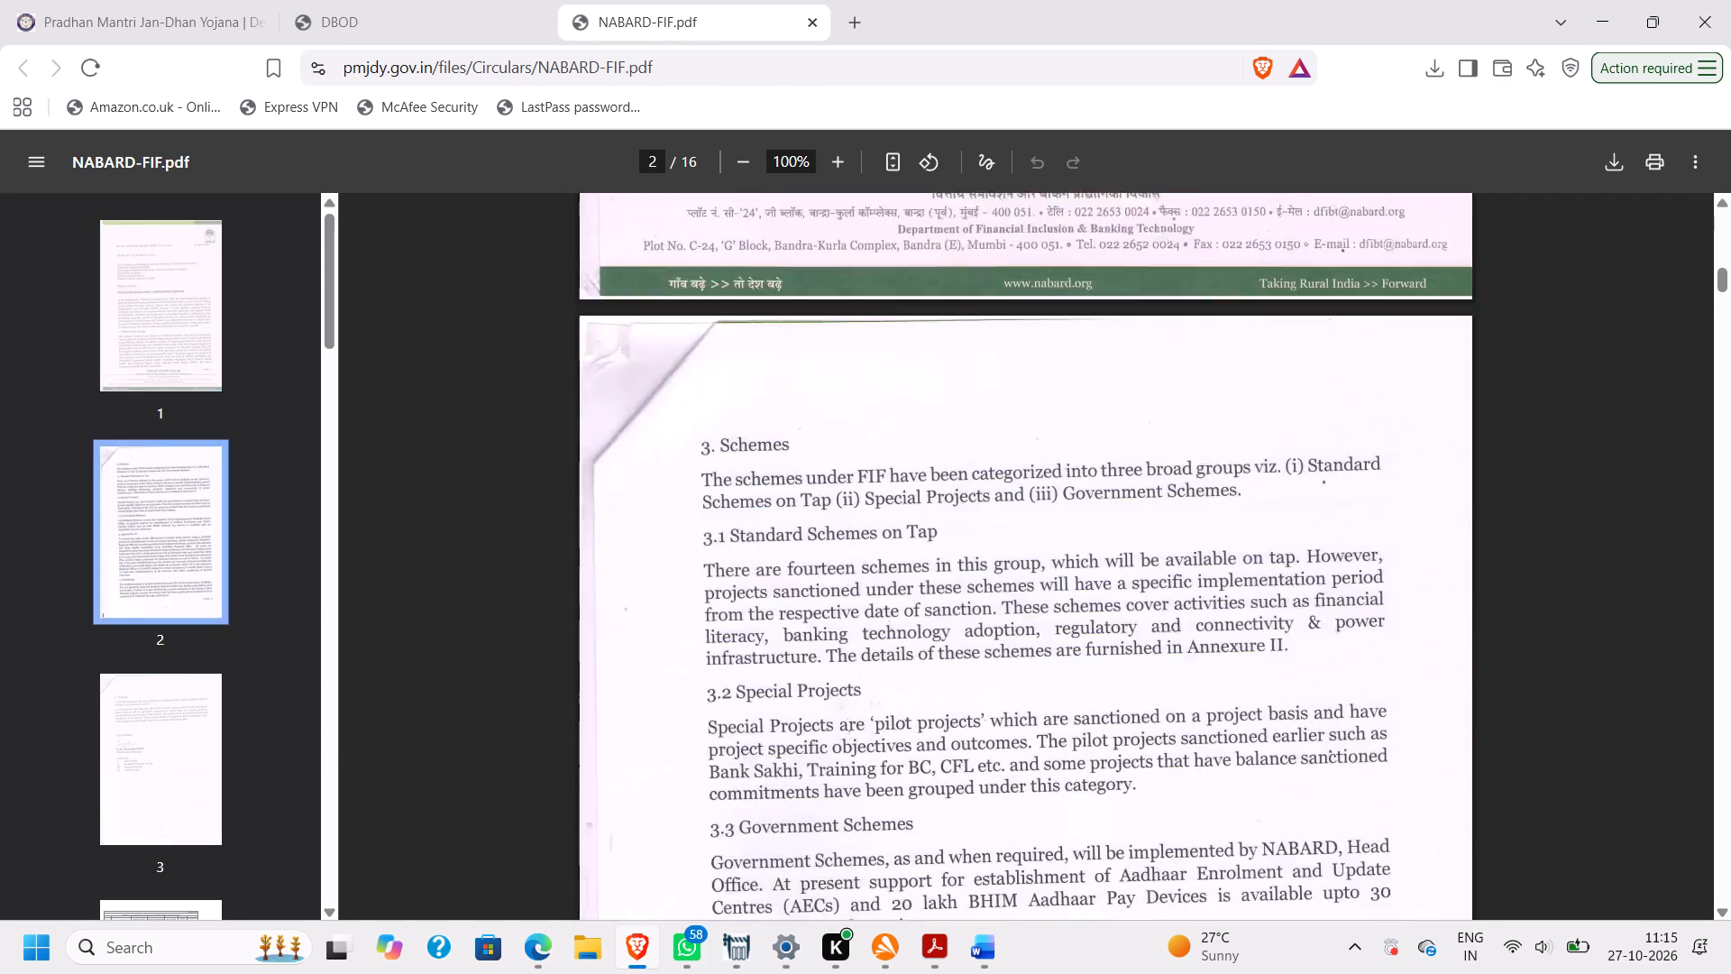
pyautogui.scroll(-4, 858, 460)
pyautogui.scroll(2, 858, 460)
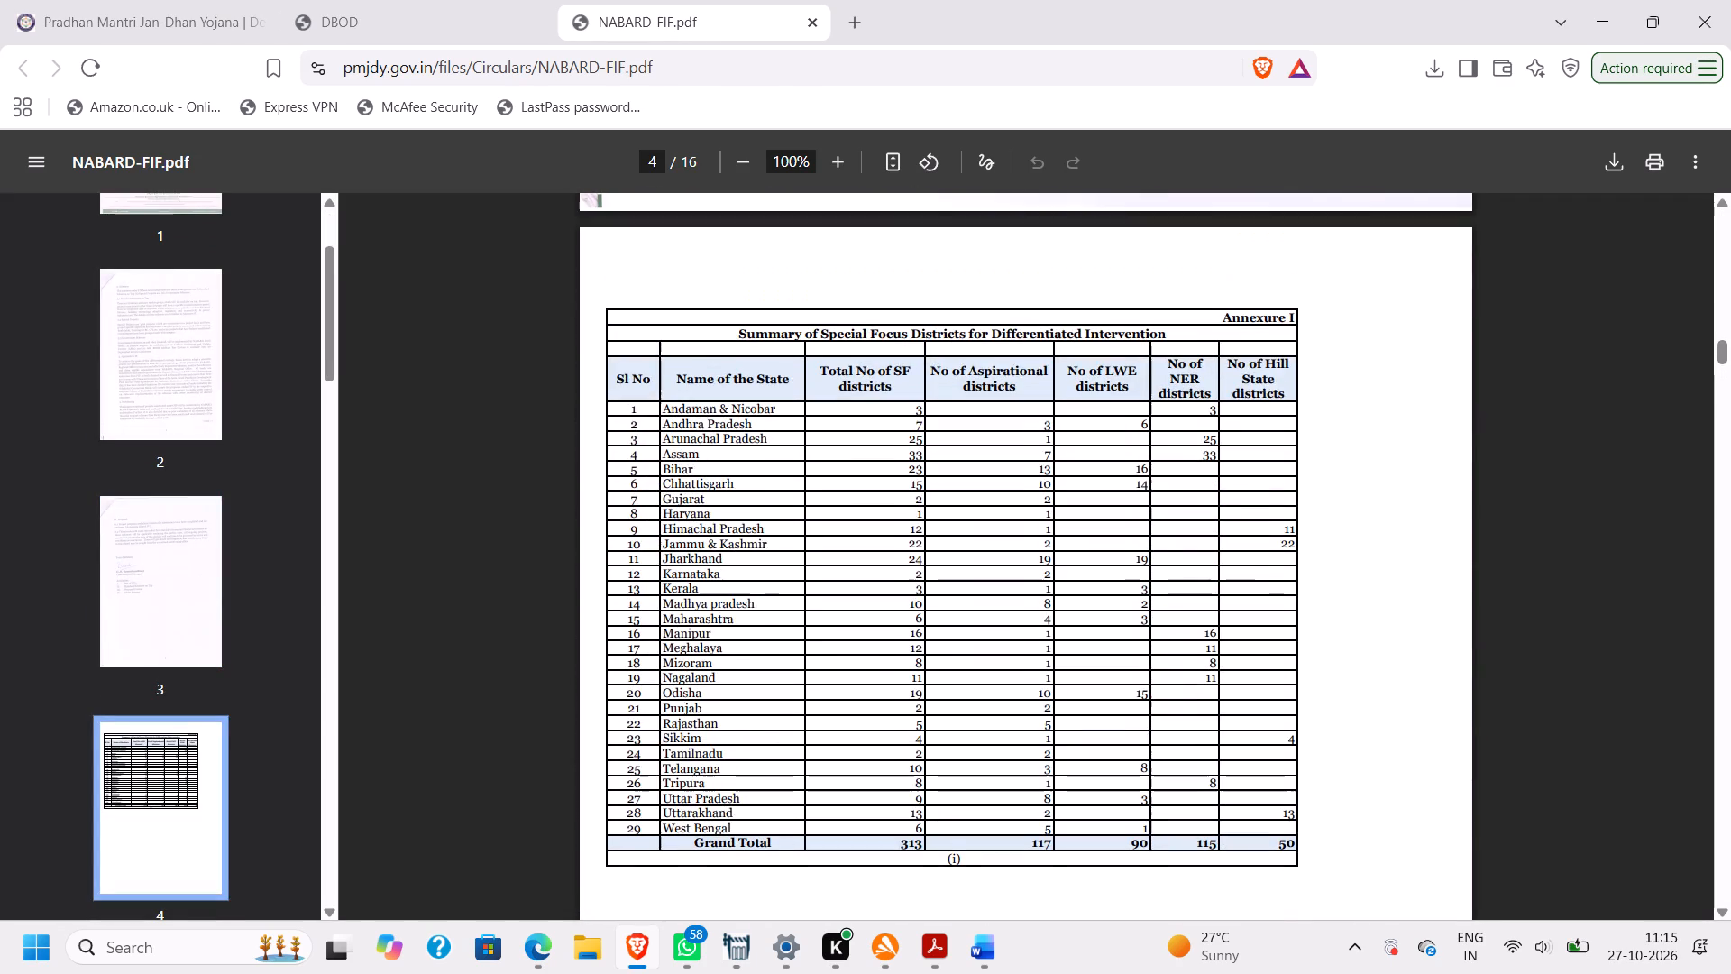
pyautogui.scroll(10, 858, 460)
pyautogui.scroll(-16, 858, 460)
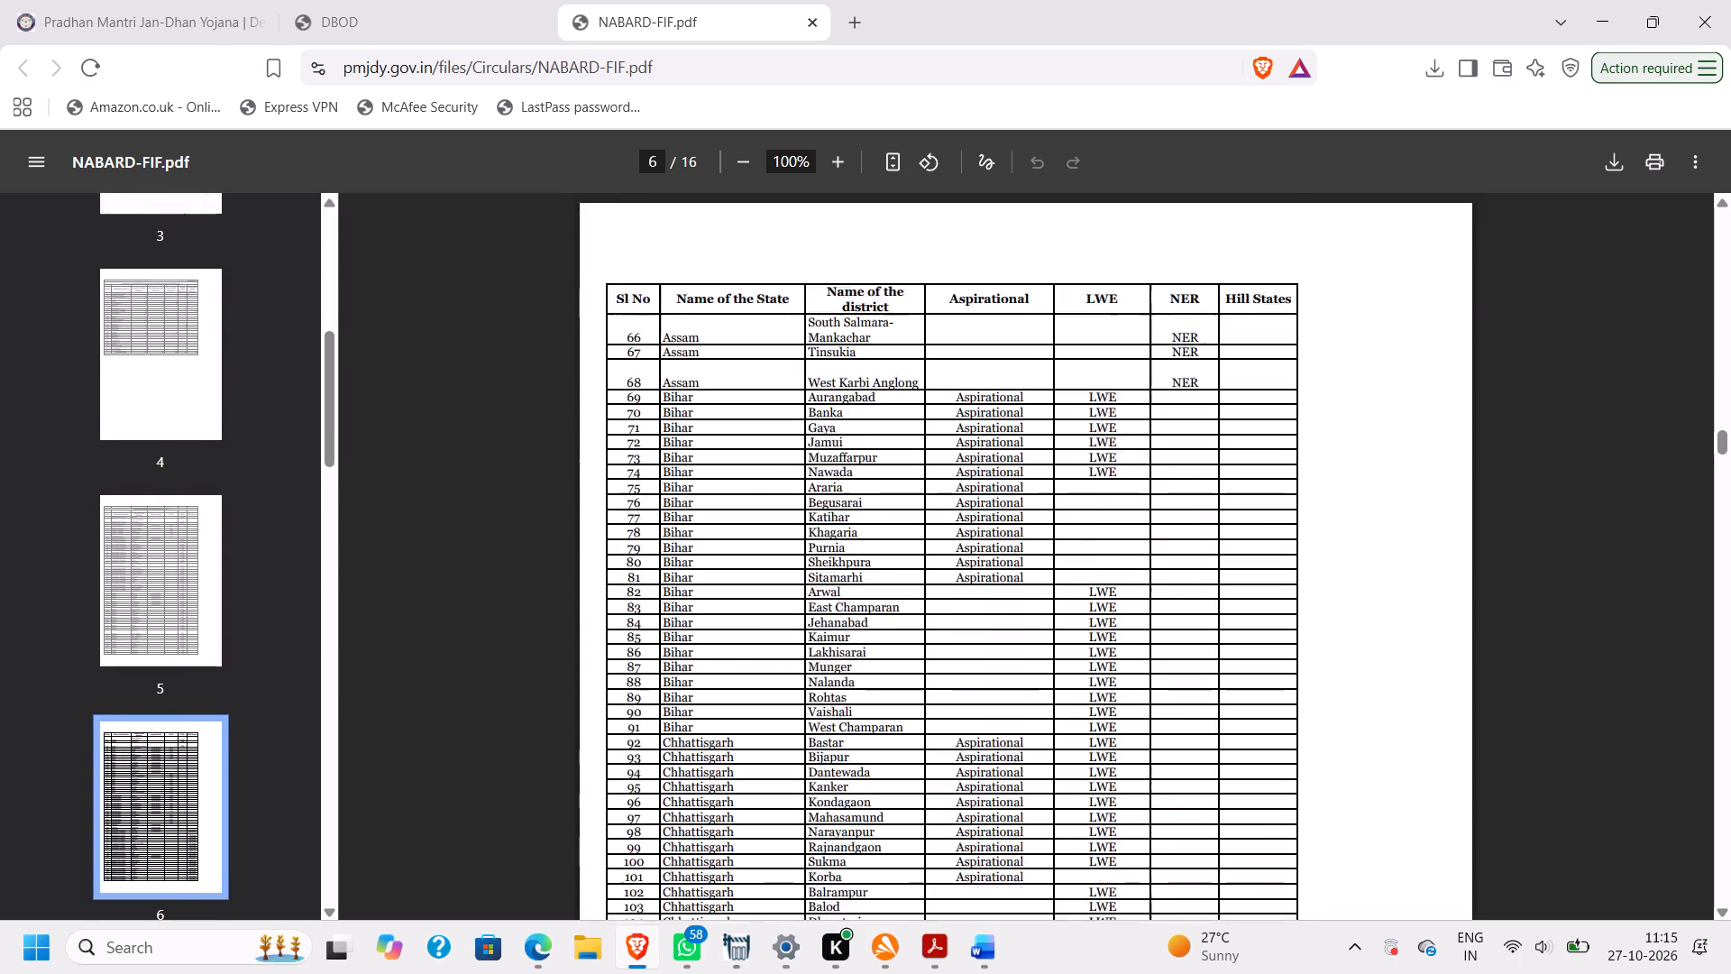
pyautogui.scroll(-20, 858, 460)
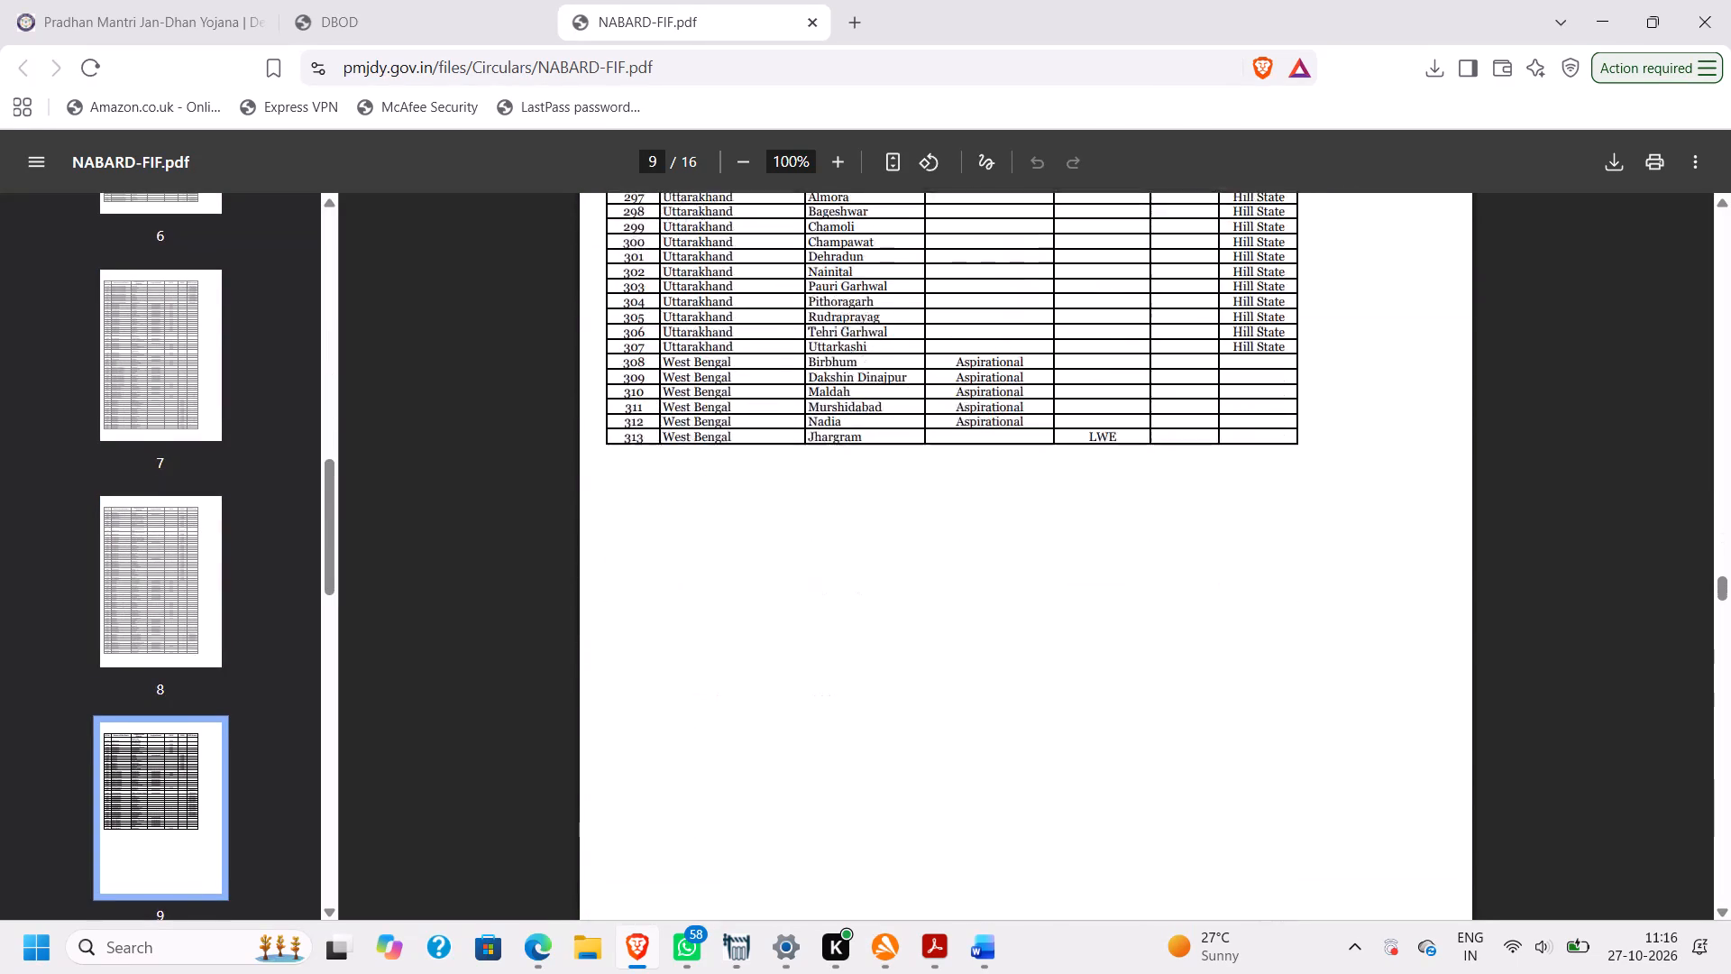
pyautogui.scroll(-6, 858, 460)
pyautogui.scroll(16, 858, 460)
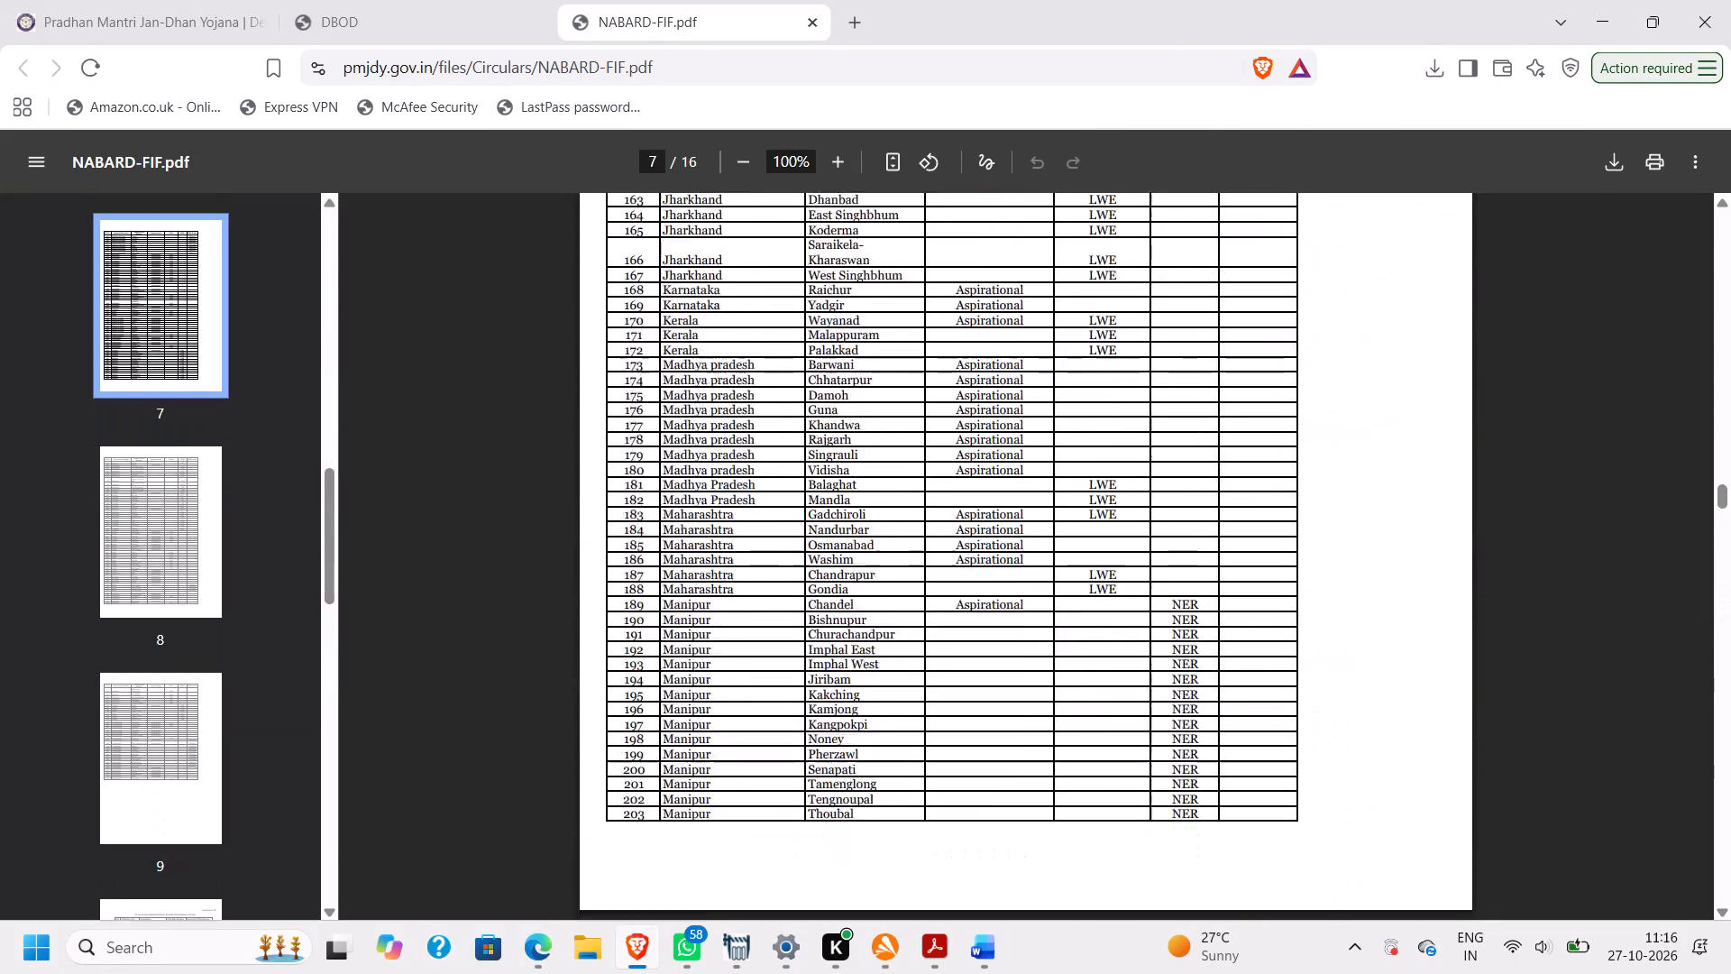
pyautogui.scroll(8, 858, 460)
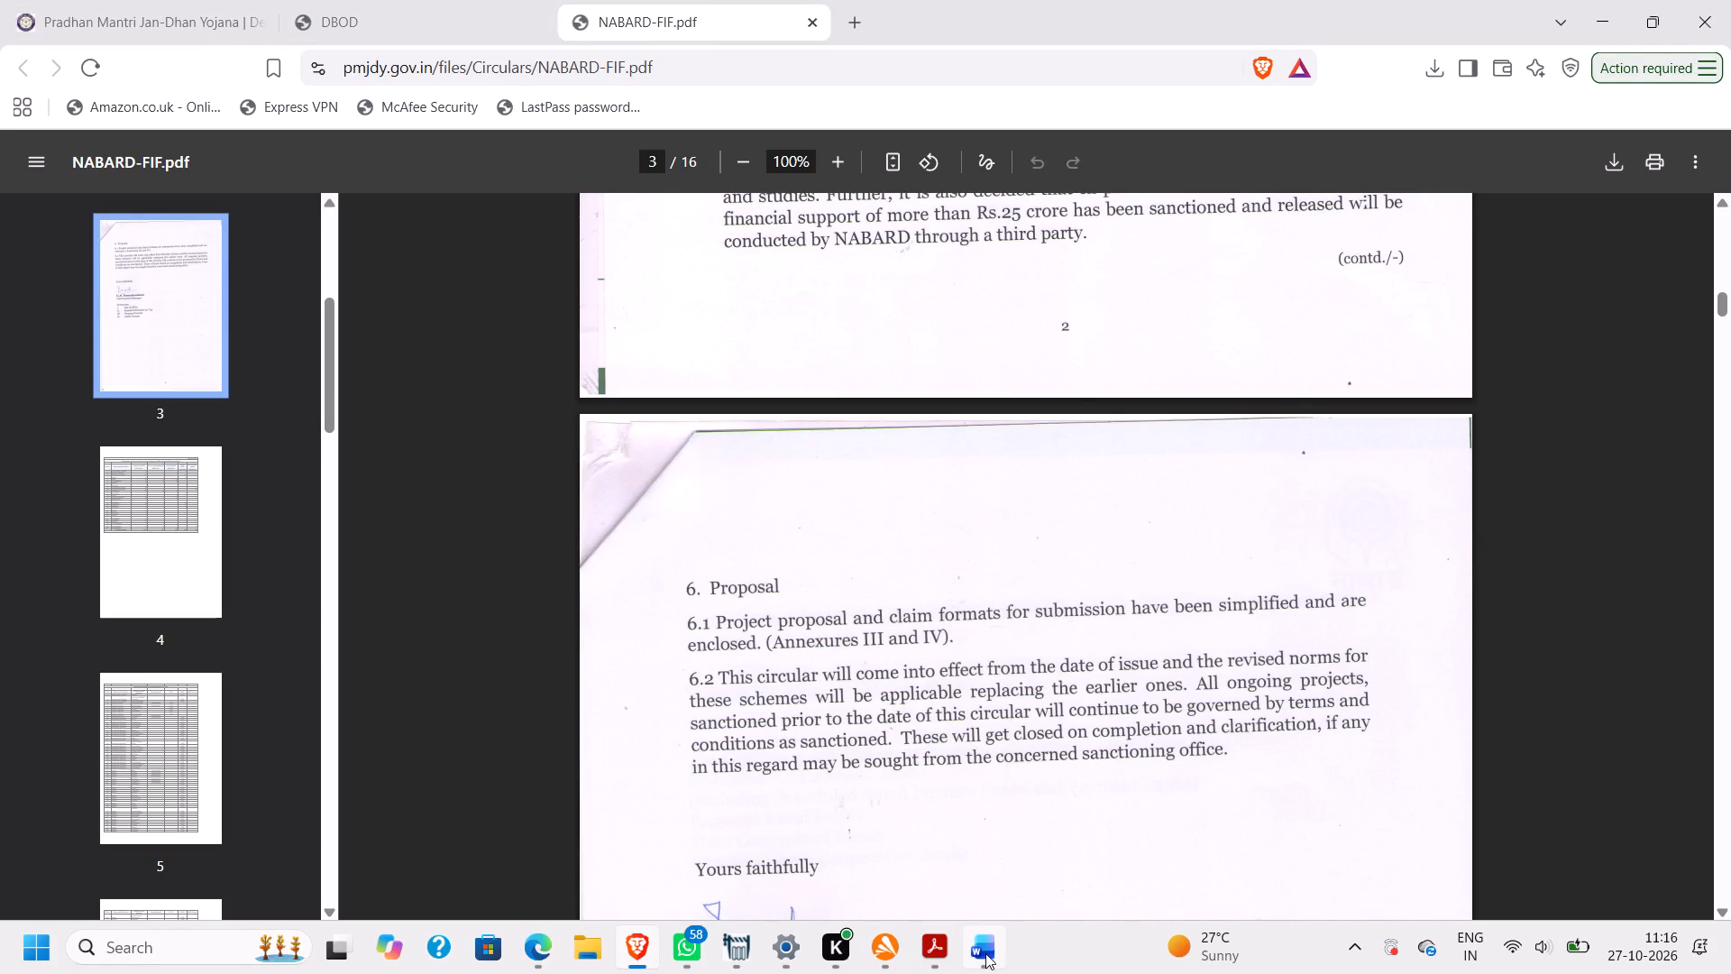
pyautogui.scroll(14, 949, 555)
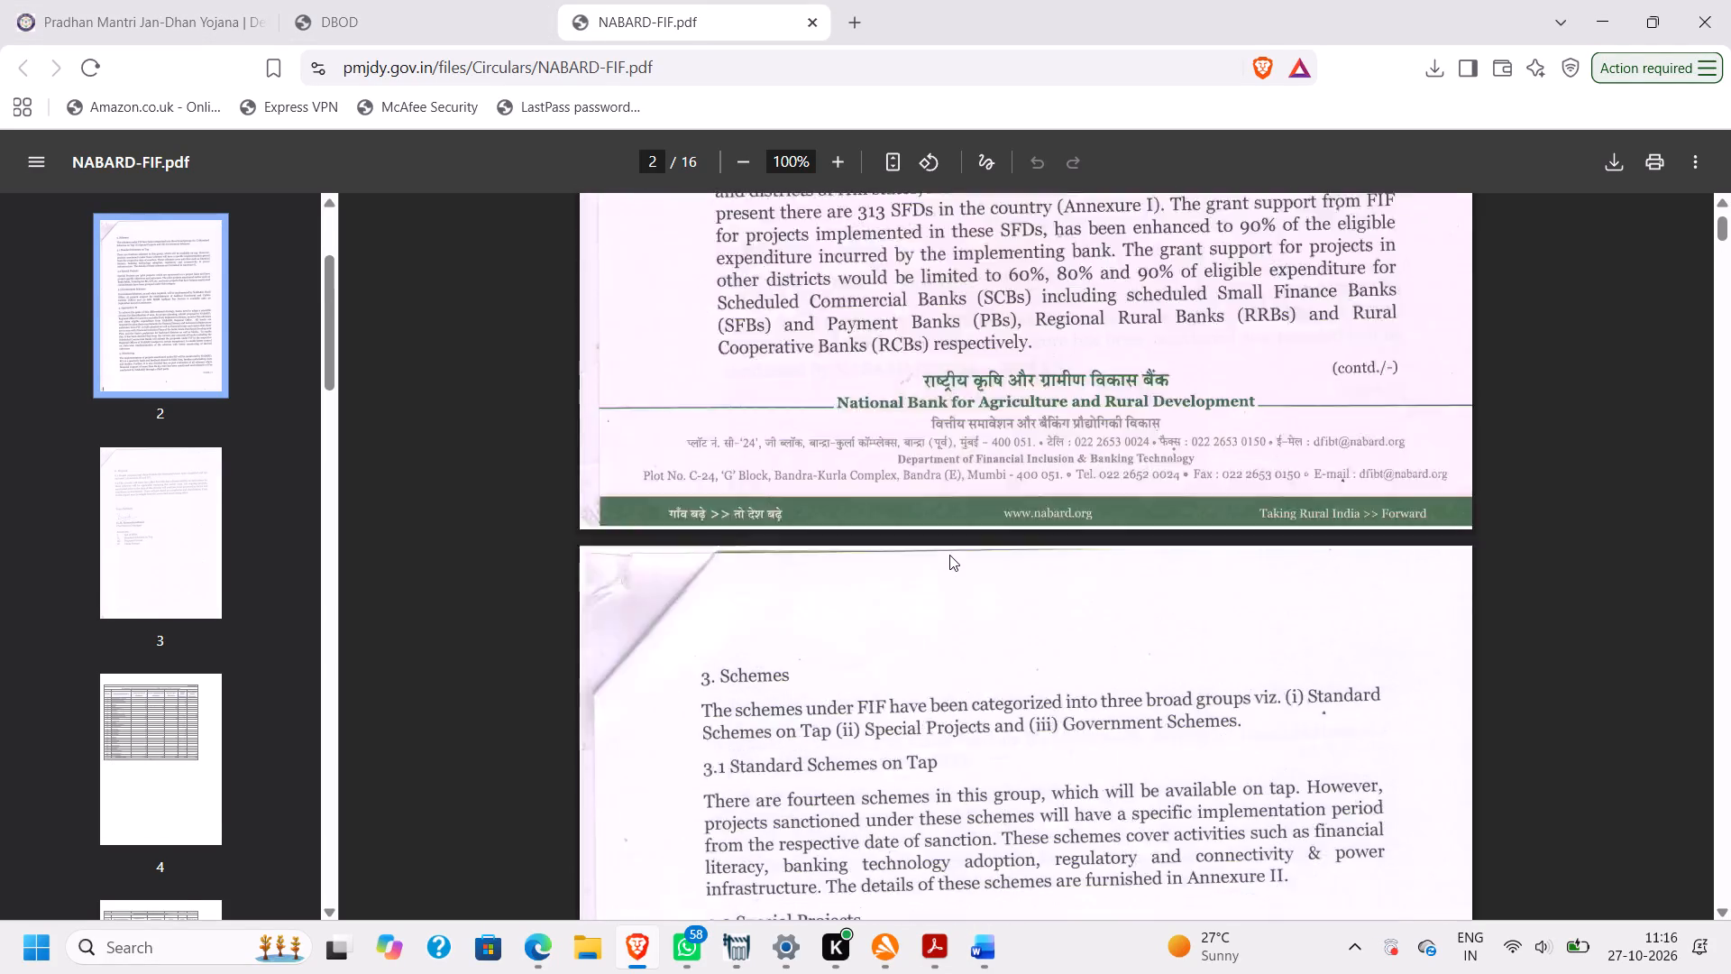
pyautogui.scroll(-3, 949, 555)
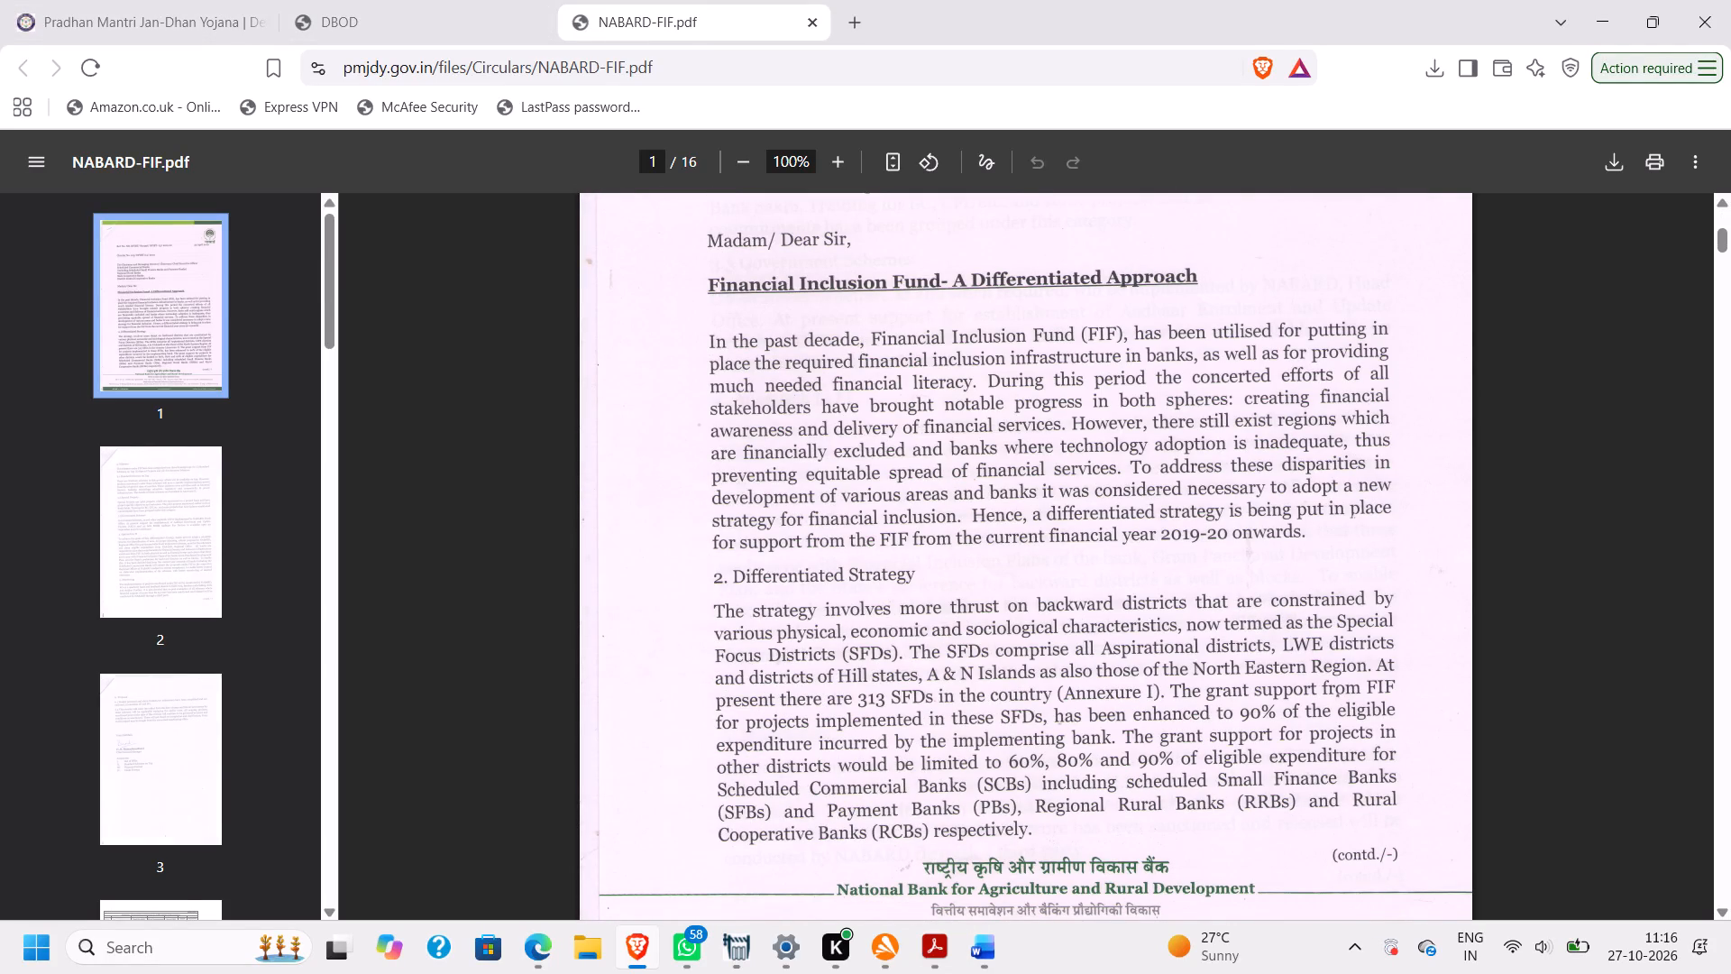
# Switch to Word and number the "Revised Guidelines for FLCs of banks" line as "2.".
pyautogui.click(971, 946)
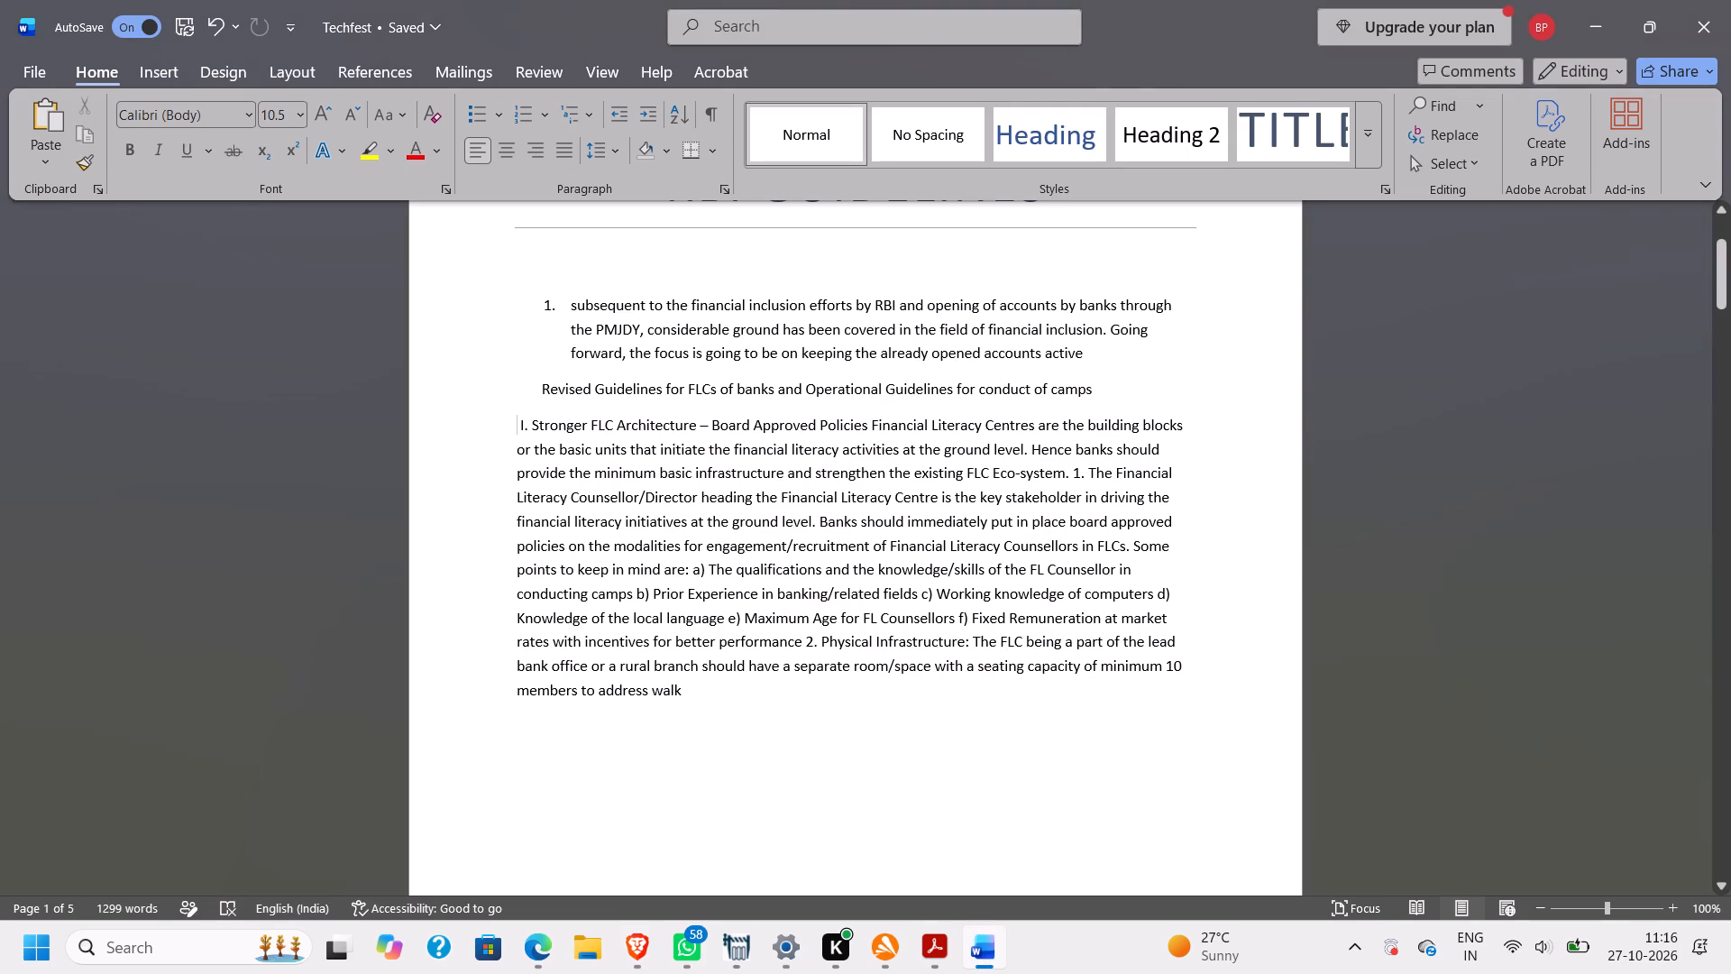
pyautogui.click(527, 742)
pyautogui.click(538, 388)
pyautogui.press('Left')
pyautogui.press('2')
pyautogui.press('.')
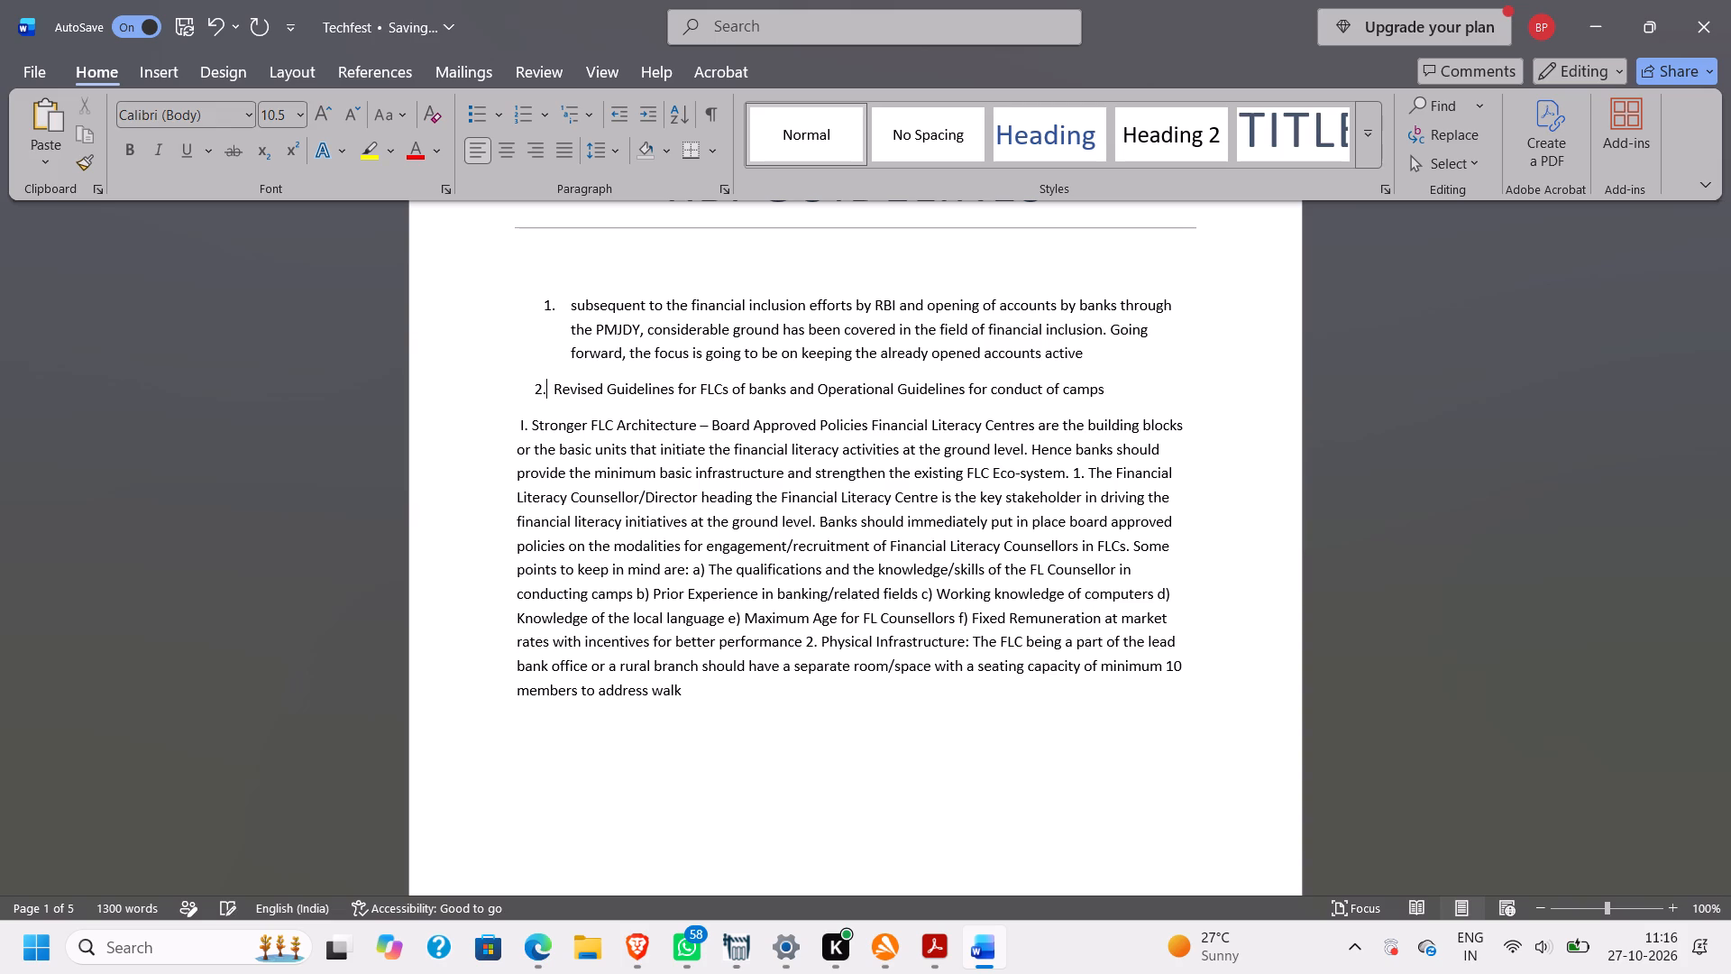
# Add the heading "3.NABARD :" on the empty line below the pasted FLC guidelines paragraph.
pyautogui.click(517, 732)
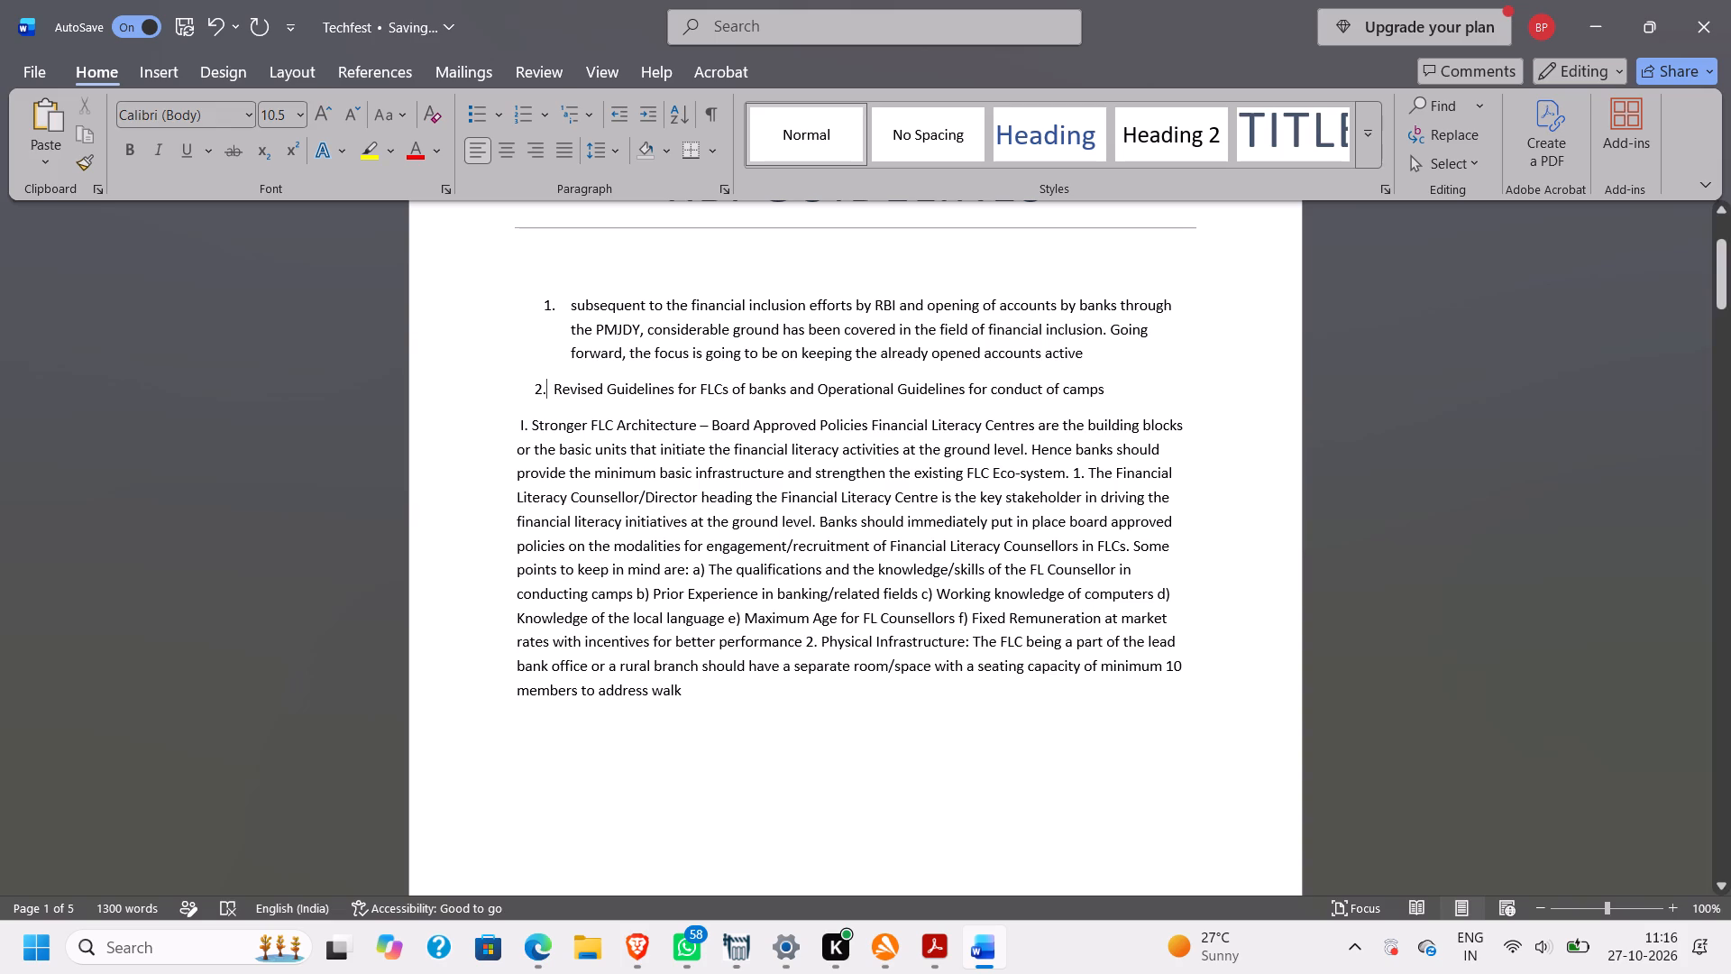
pyautogui.press('3')
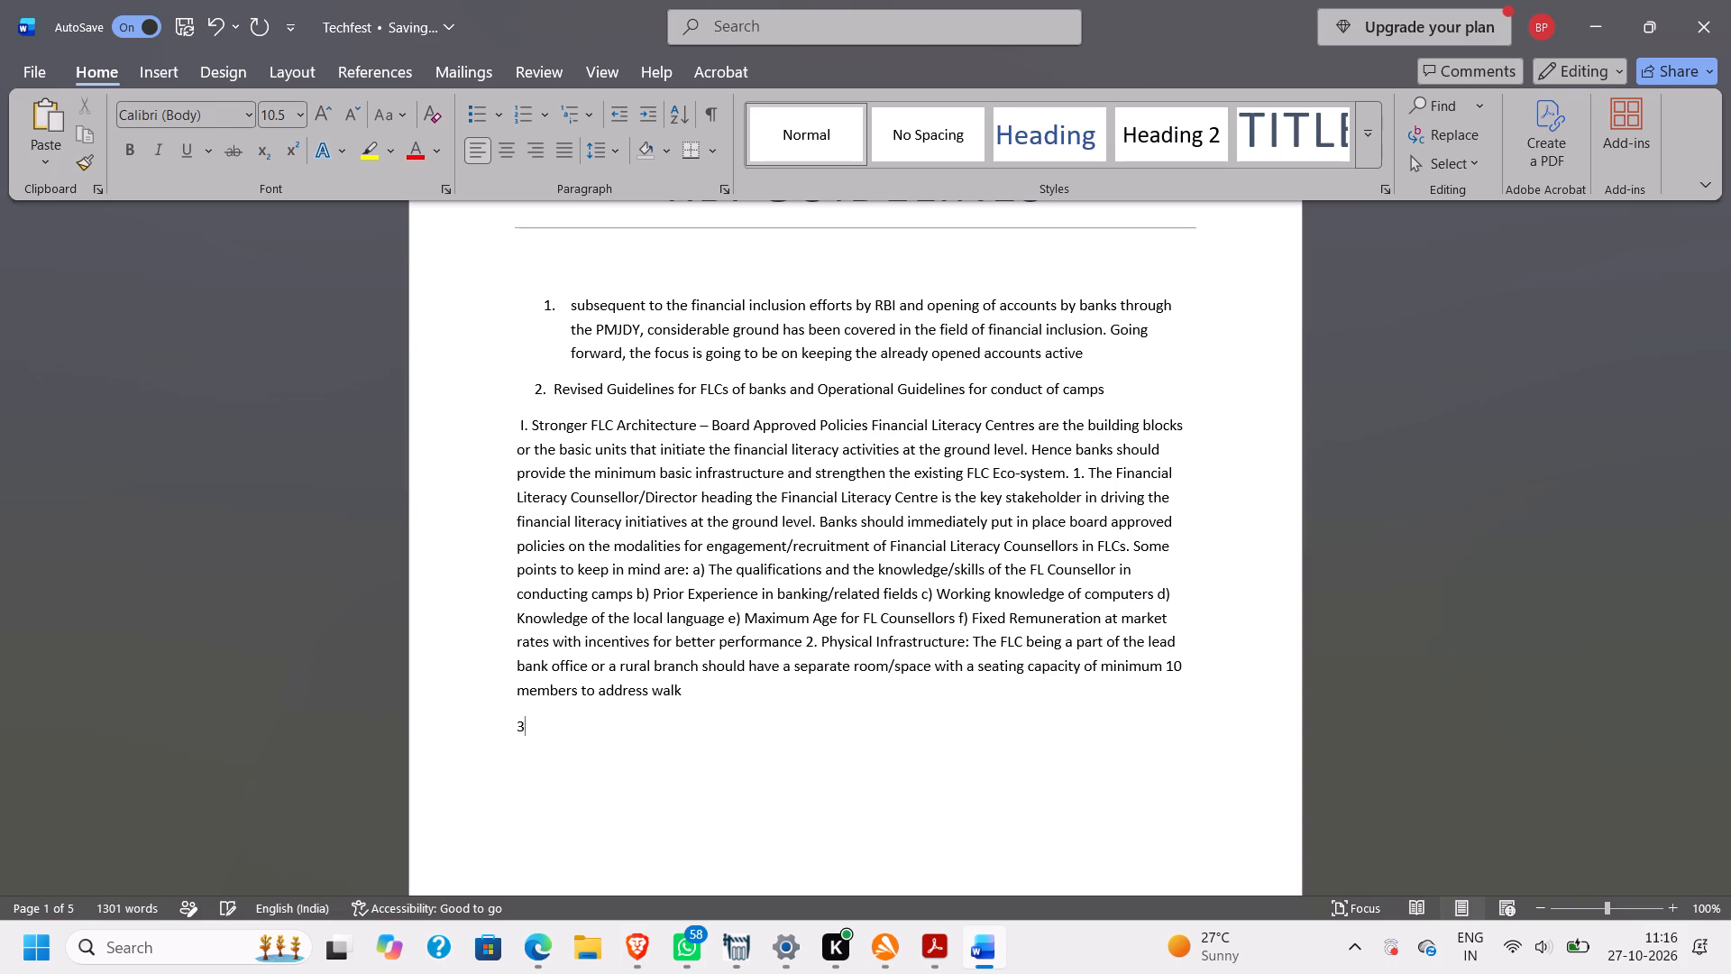
pyautogui.press('.')
pyautogui.hotkey('shift', 'n')
pyautogui.write('ABARD')
pyautogui.press('space')
pyautogui.hotkey('shift', ':')
pyautogui.press('space')
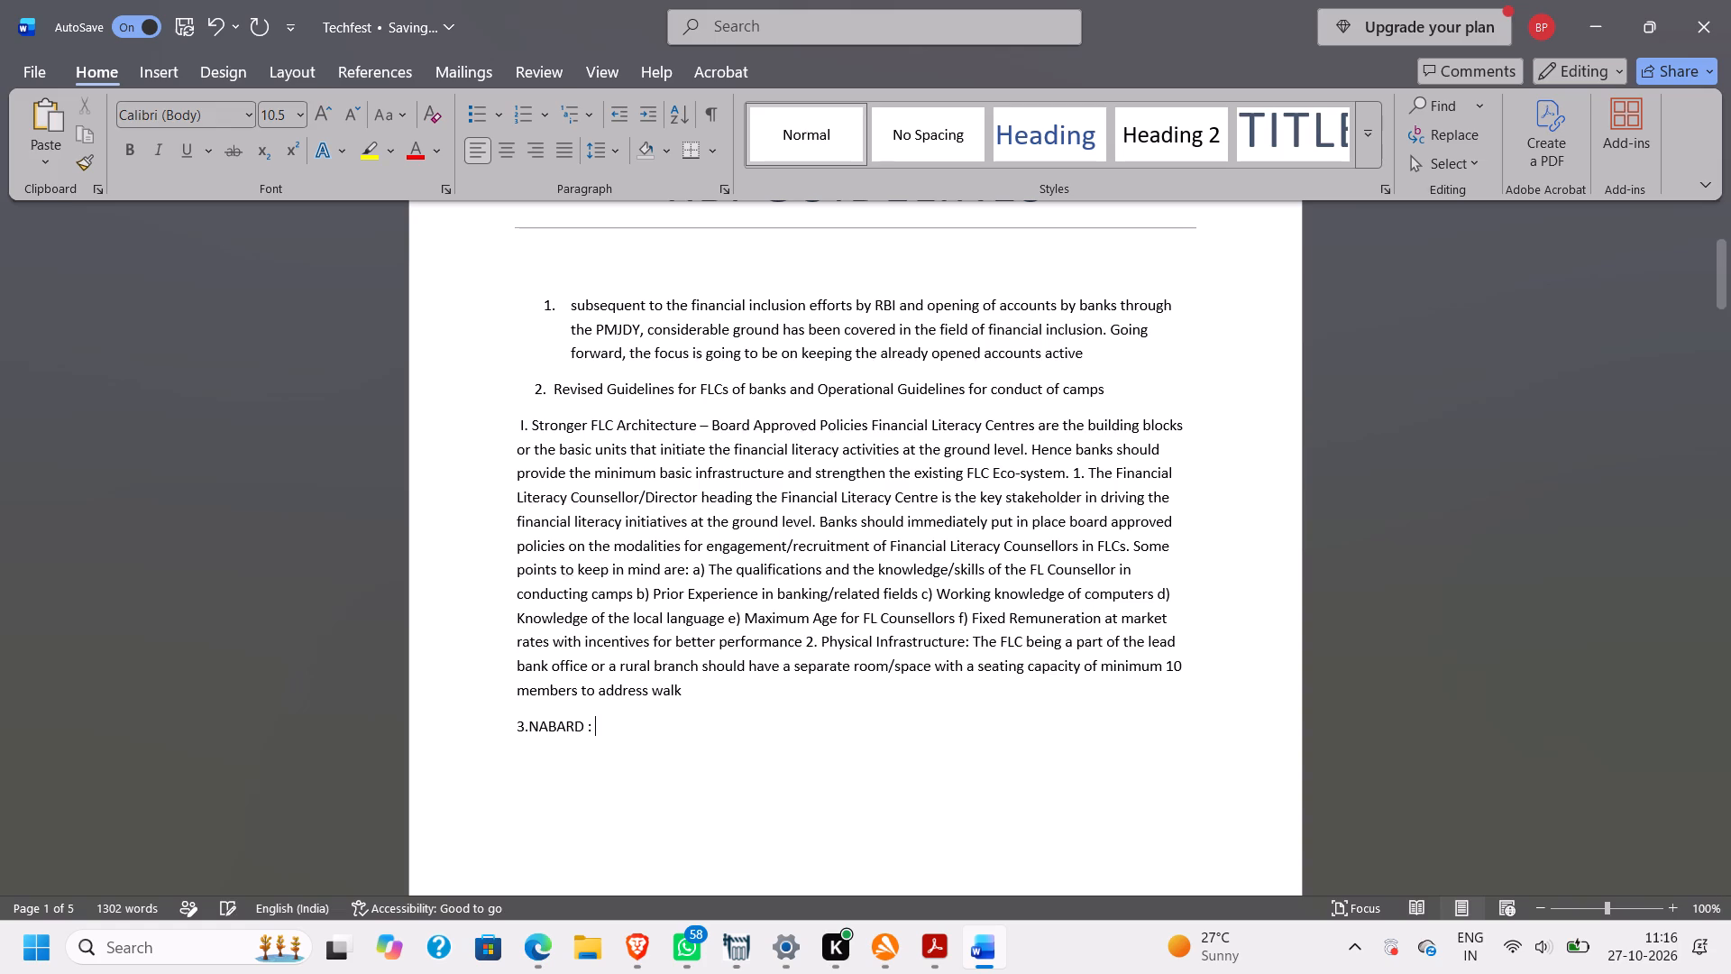
# Add the label "SFD :" on its own line below the NABARD heading.
pyautogui.write('SF')
pyautogui.hotkey('shift', 'd')
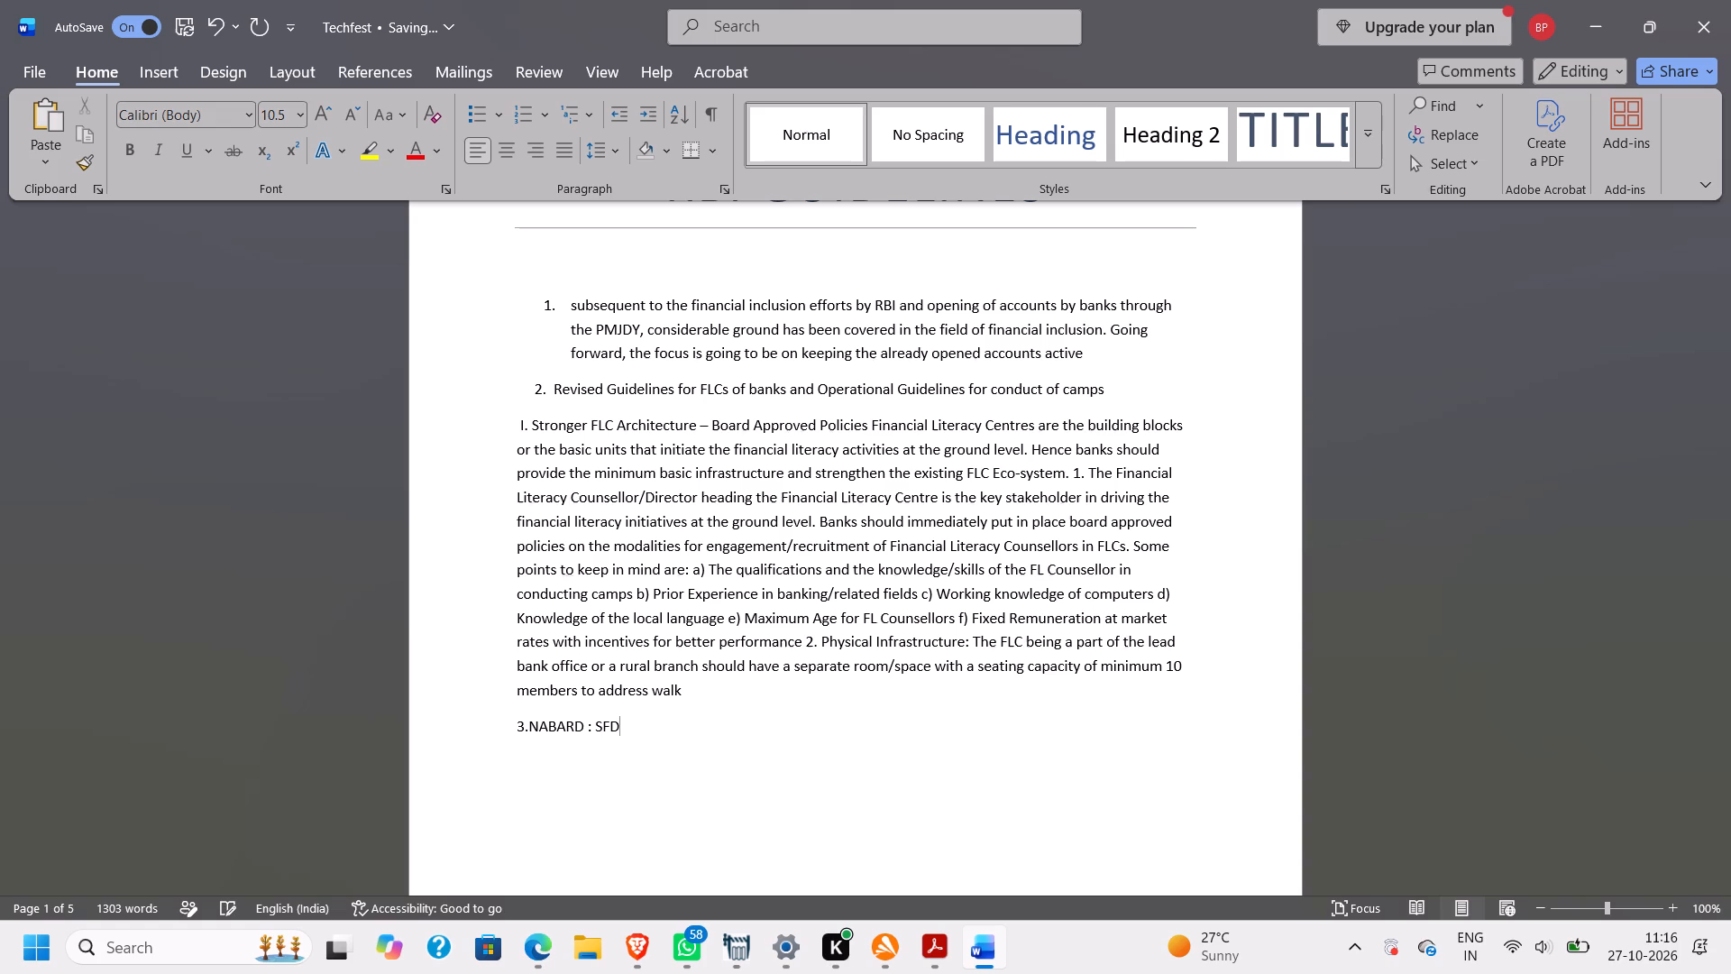
pyautogui.press('space')
pyautogui.press('Left')
pyautogui.press('Left')
pyautogui.press('Left')
pyautogui.press('Left')
pyautogui.press('Return')
pyautogui.press('Right')
pyautogui.press('Right')
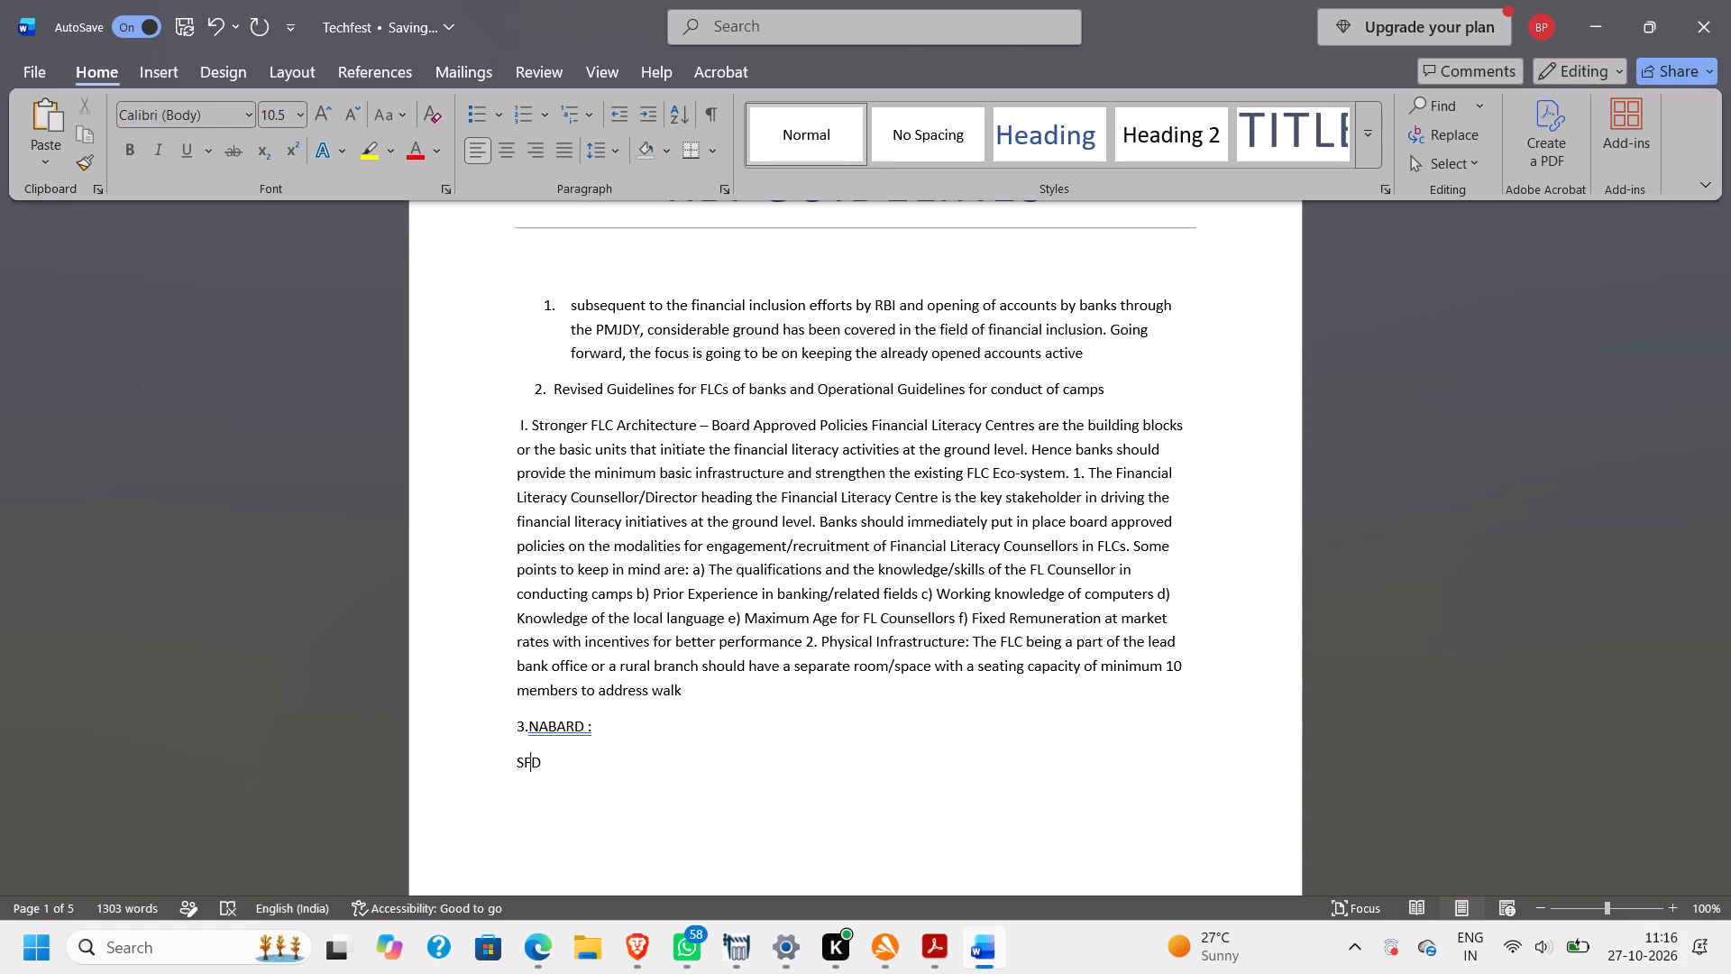
pyautogui.press('Right')
pyautogui.press('Right')
pyautogui.hotkey('shift', ':')
pyautogui.press('space')
# Write "Super Focused Discricts they have classified" after the SFD label.
pyautogui.hotkey('shift', 's')
pyautogui.write('uper')
pyautogui.press('space')
pyautogui.write('Focused')
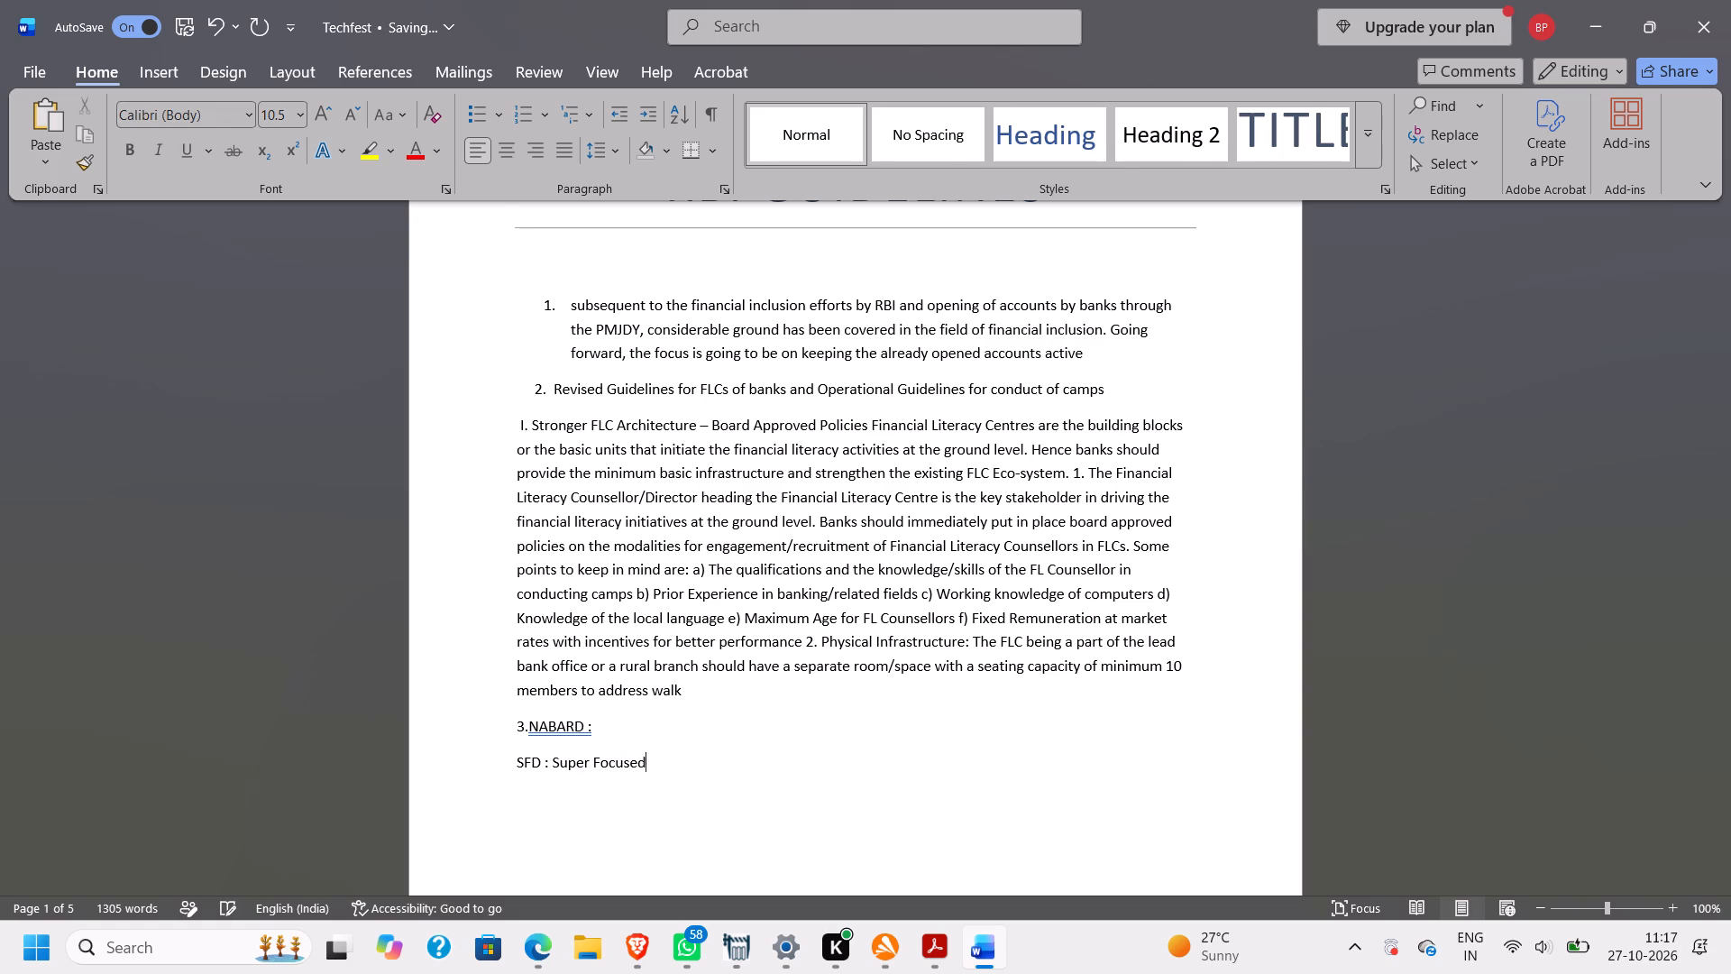
pyautogui.press('space')
pyautogui.write('Discricts')
pyautogui.press('space')
pyautogui.write('they have')
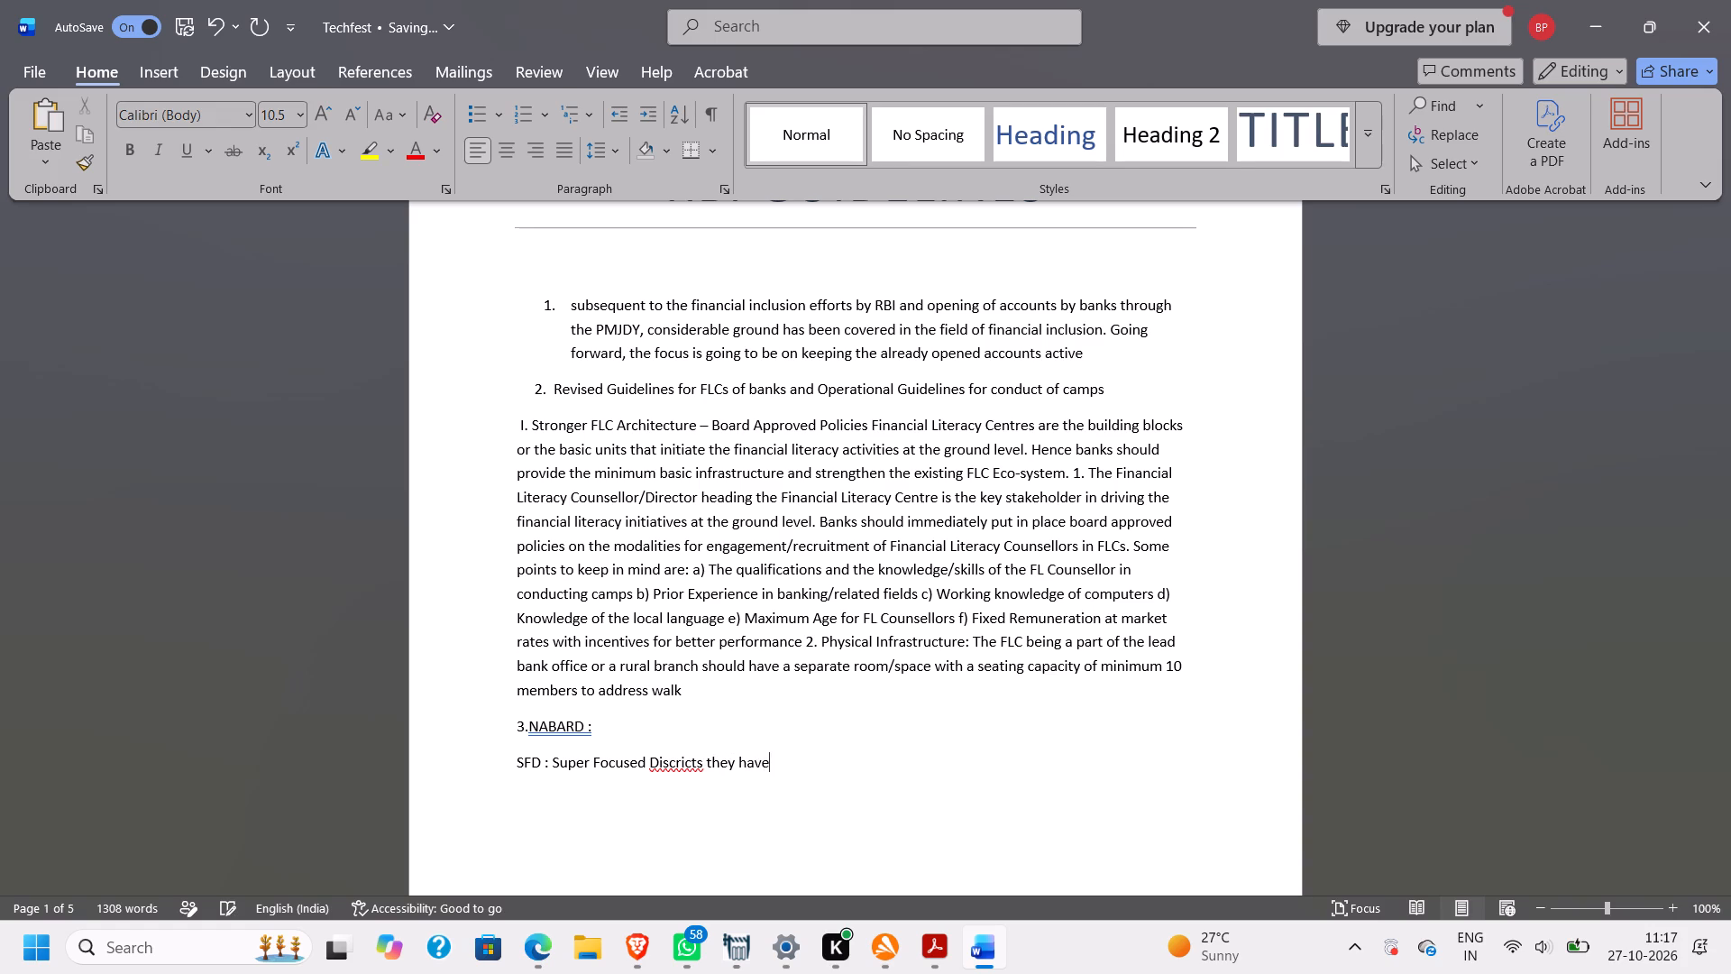
pyautogui.press('space')
pyautogui.write('class')
pyautogui.write('ified')
pyautogui.press('space')
# Continue the SFD note with "but its just like how many accounts open".
pyautogui.write('but its just like')
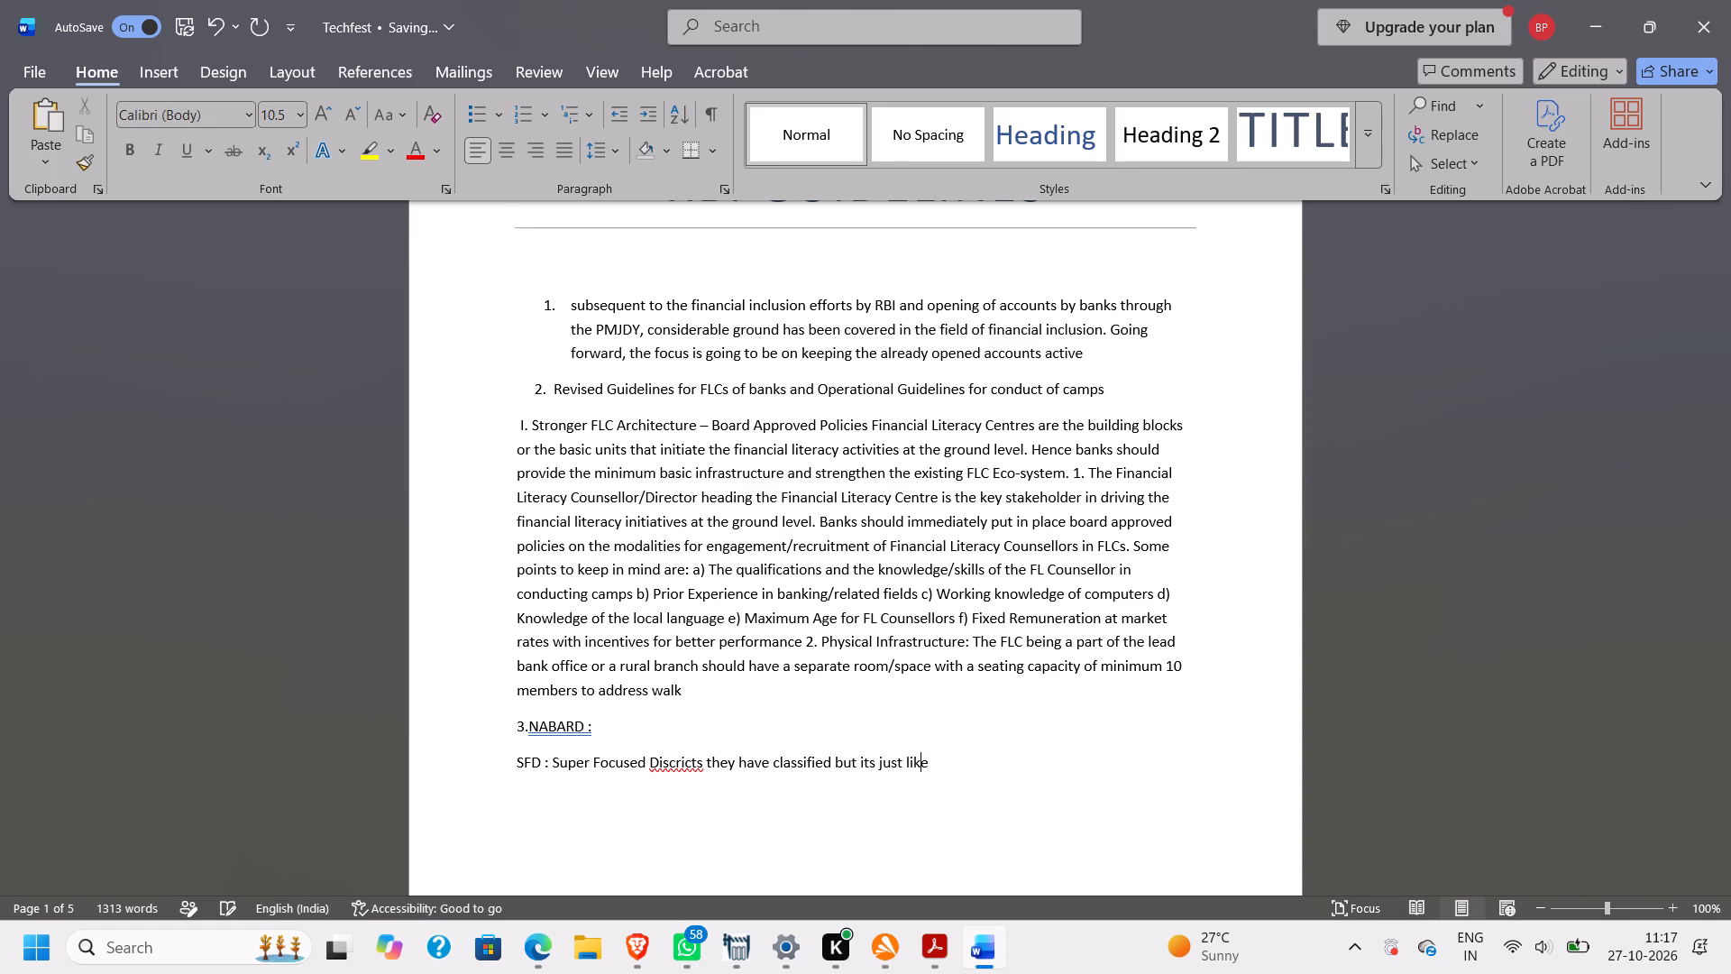
pyautogui.press('space')
pyautogui.write('how amny')
pyautogui.press('space')
pyautogui.press('BackSpace')
pyautogui.press('BackSpace')
pyautogui.press('BackSpace')
pyautogui.press('BackSpace')
pyautogui.press('BackSpace')
pyautogui.write('many accounts')
pyautogui.press('space')
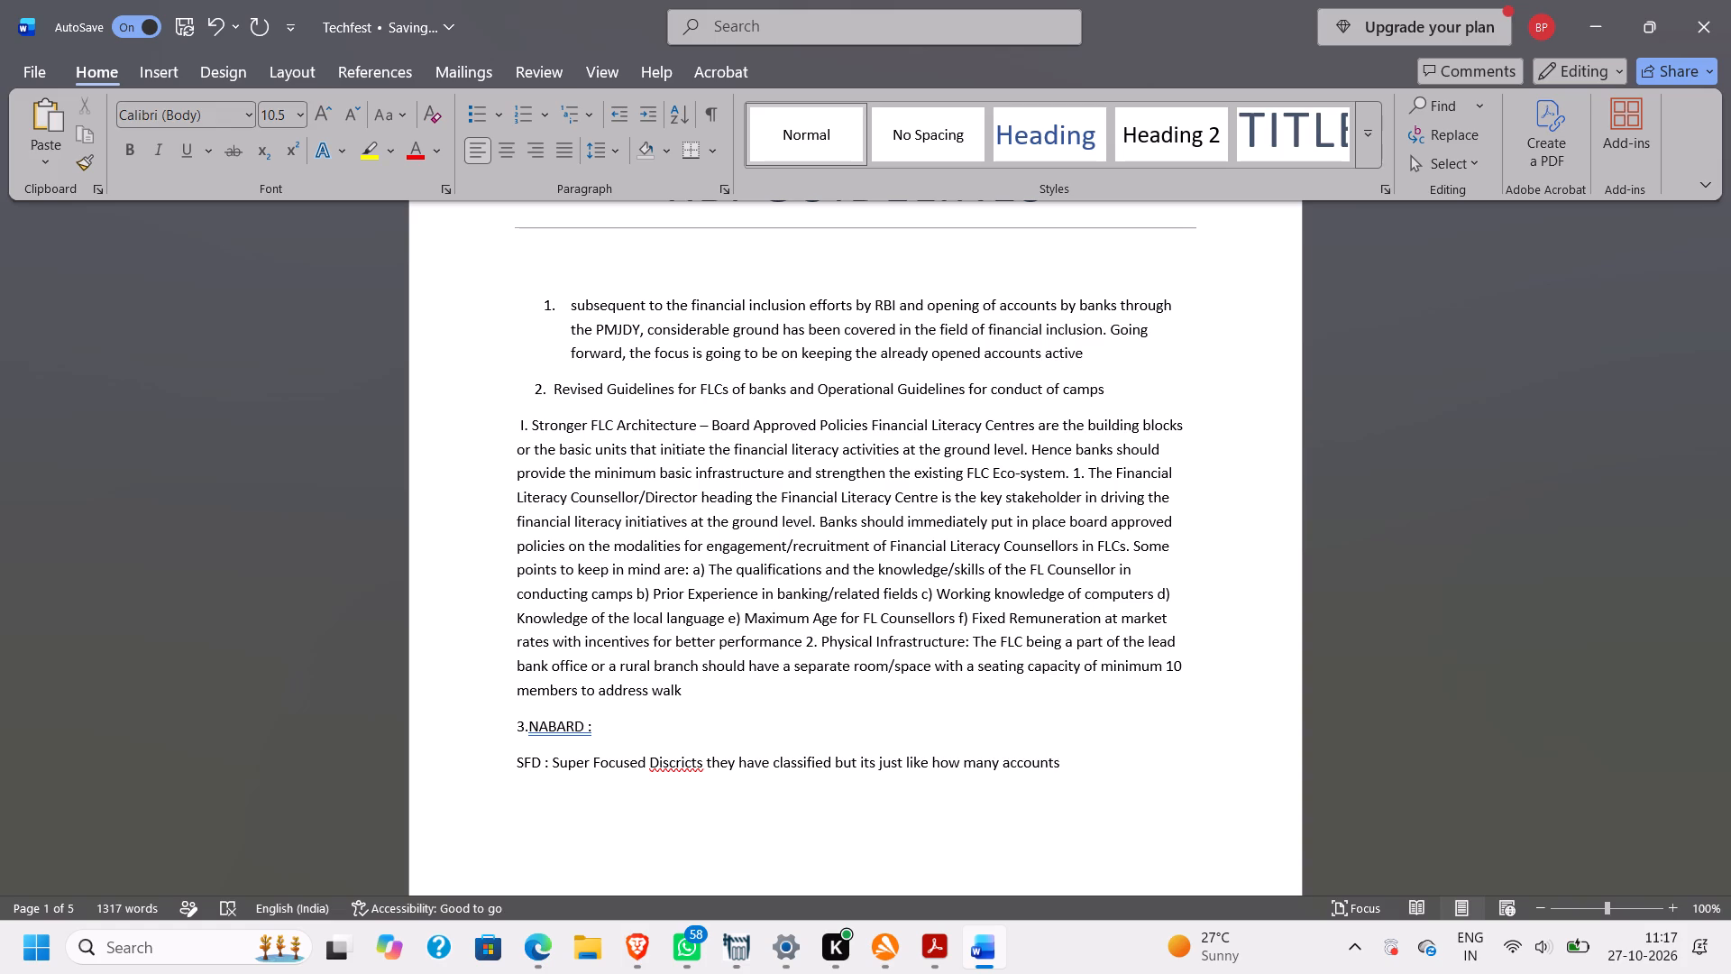
pyautogui.write('open')
pyautogui.press('space')
# Continue the SFD note with "in rural , urban , gender wise".
pyautogui.write('in')
pyautogui.press('space')
pyautogui.write('rural')
pyautogui.press('space')
pyautogui.write(', urban')
pyautogui.press('space')
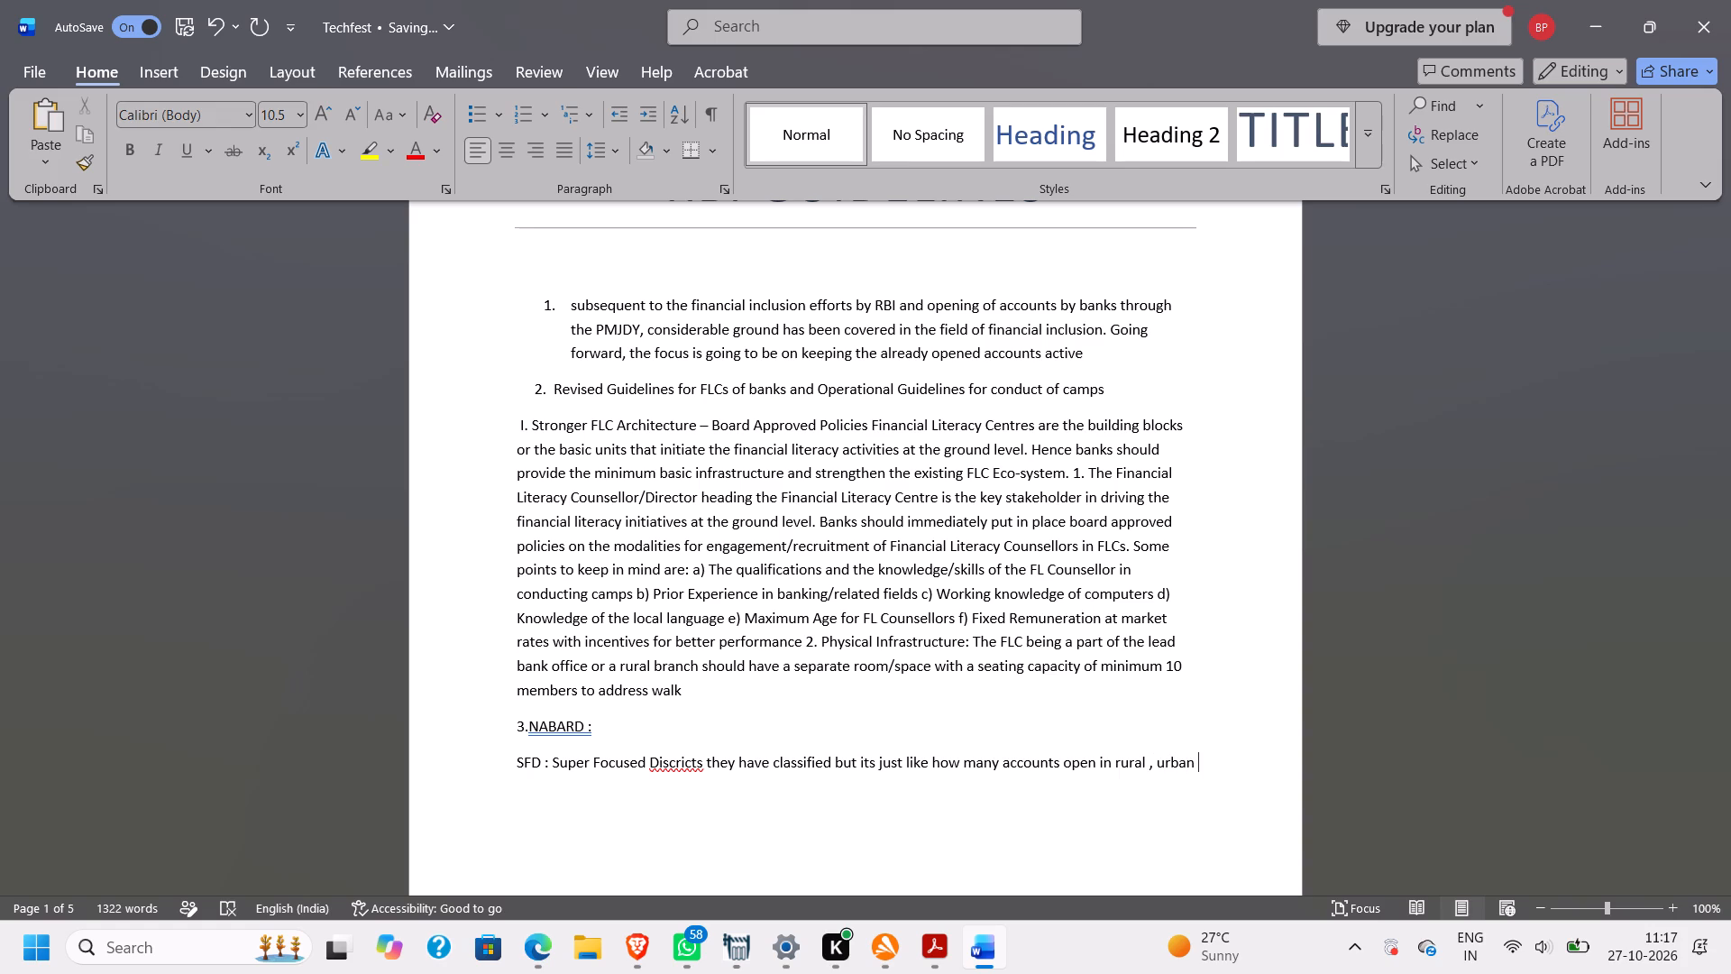
pyautogui.press('.')
pyautogui.press(',')
pyautogui.press('BackSpace')
pyautogui.press('BackSpace')
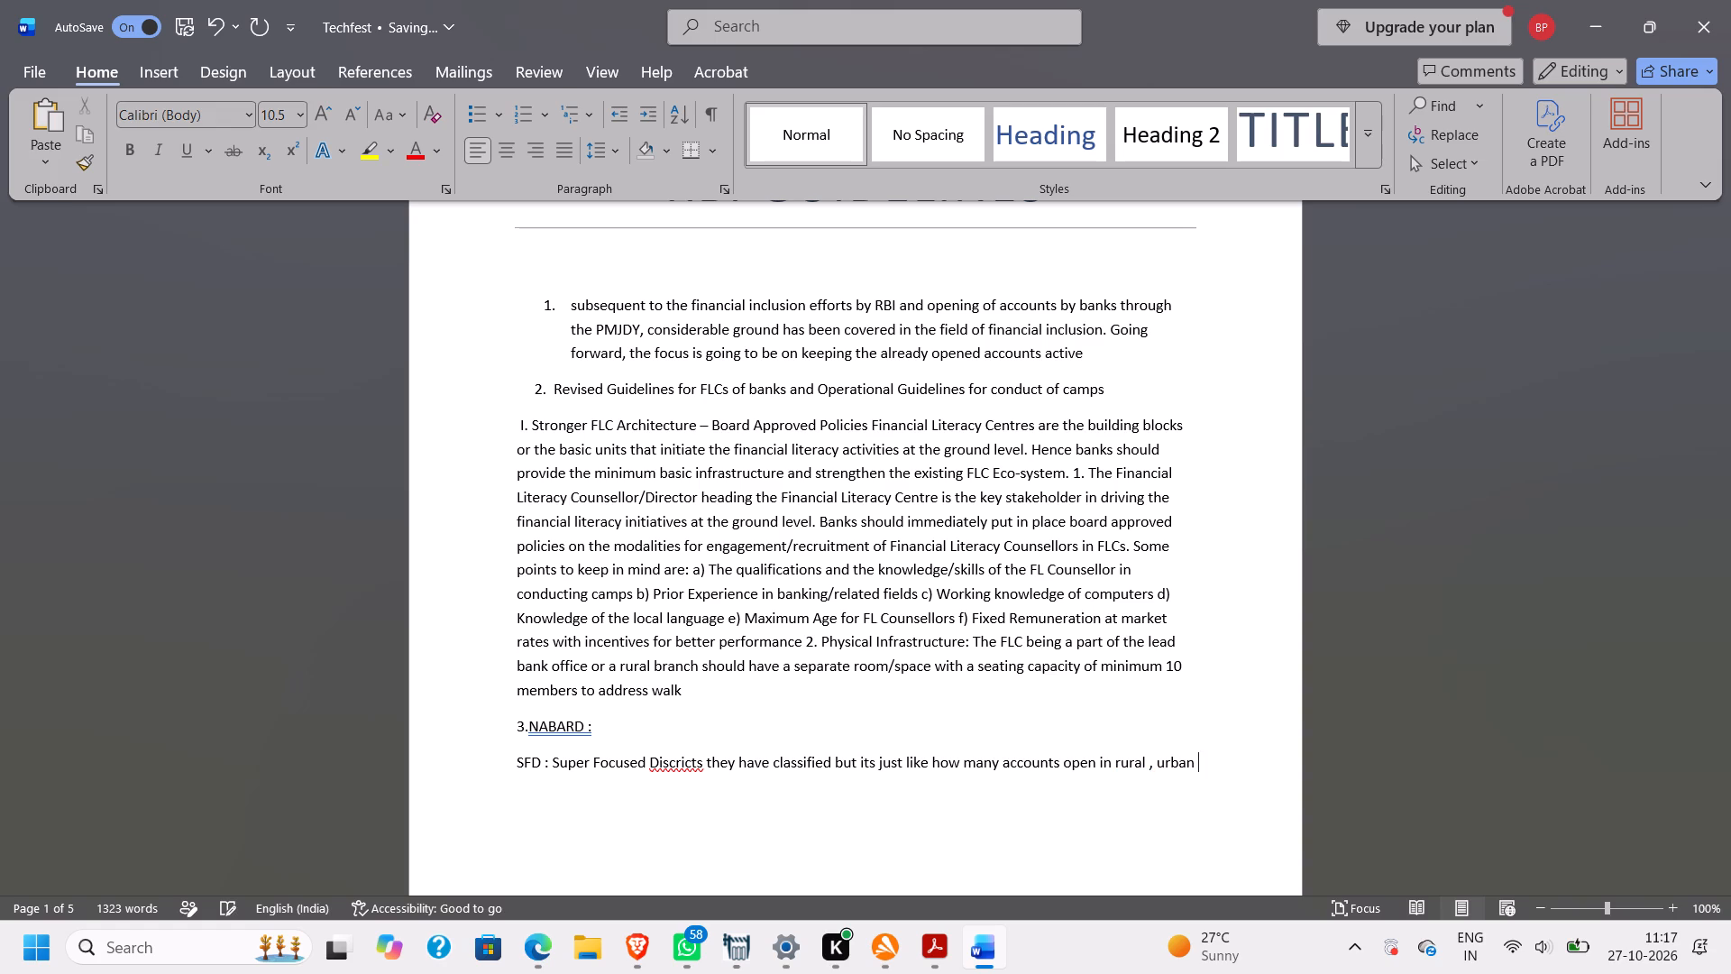
pyautogui.write(',')
pyautogui.press('space')
pyautogui.write('gender wise')
pyautogui.press('space')
# Extend the SFD note with "but why closed ya not active its not their".
pyautogui.write('but why')
pyautogui.press('space')
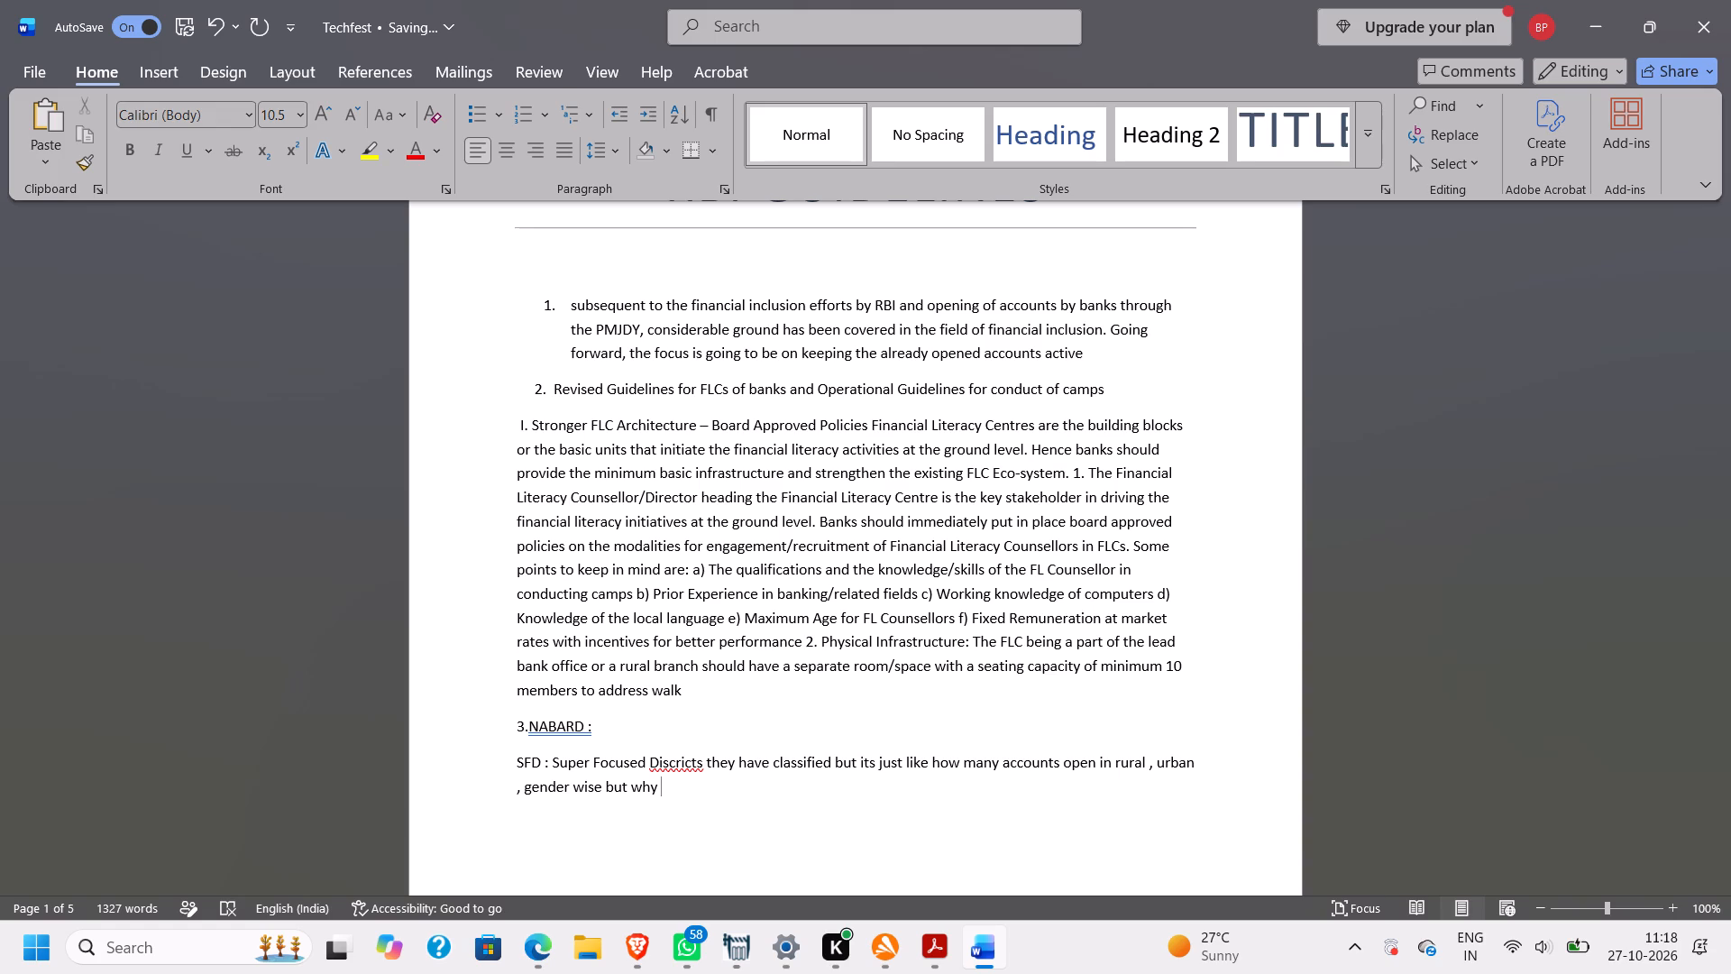
pyautogui.write('closed ya not active its not teh')
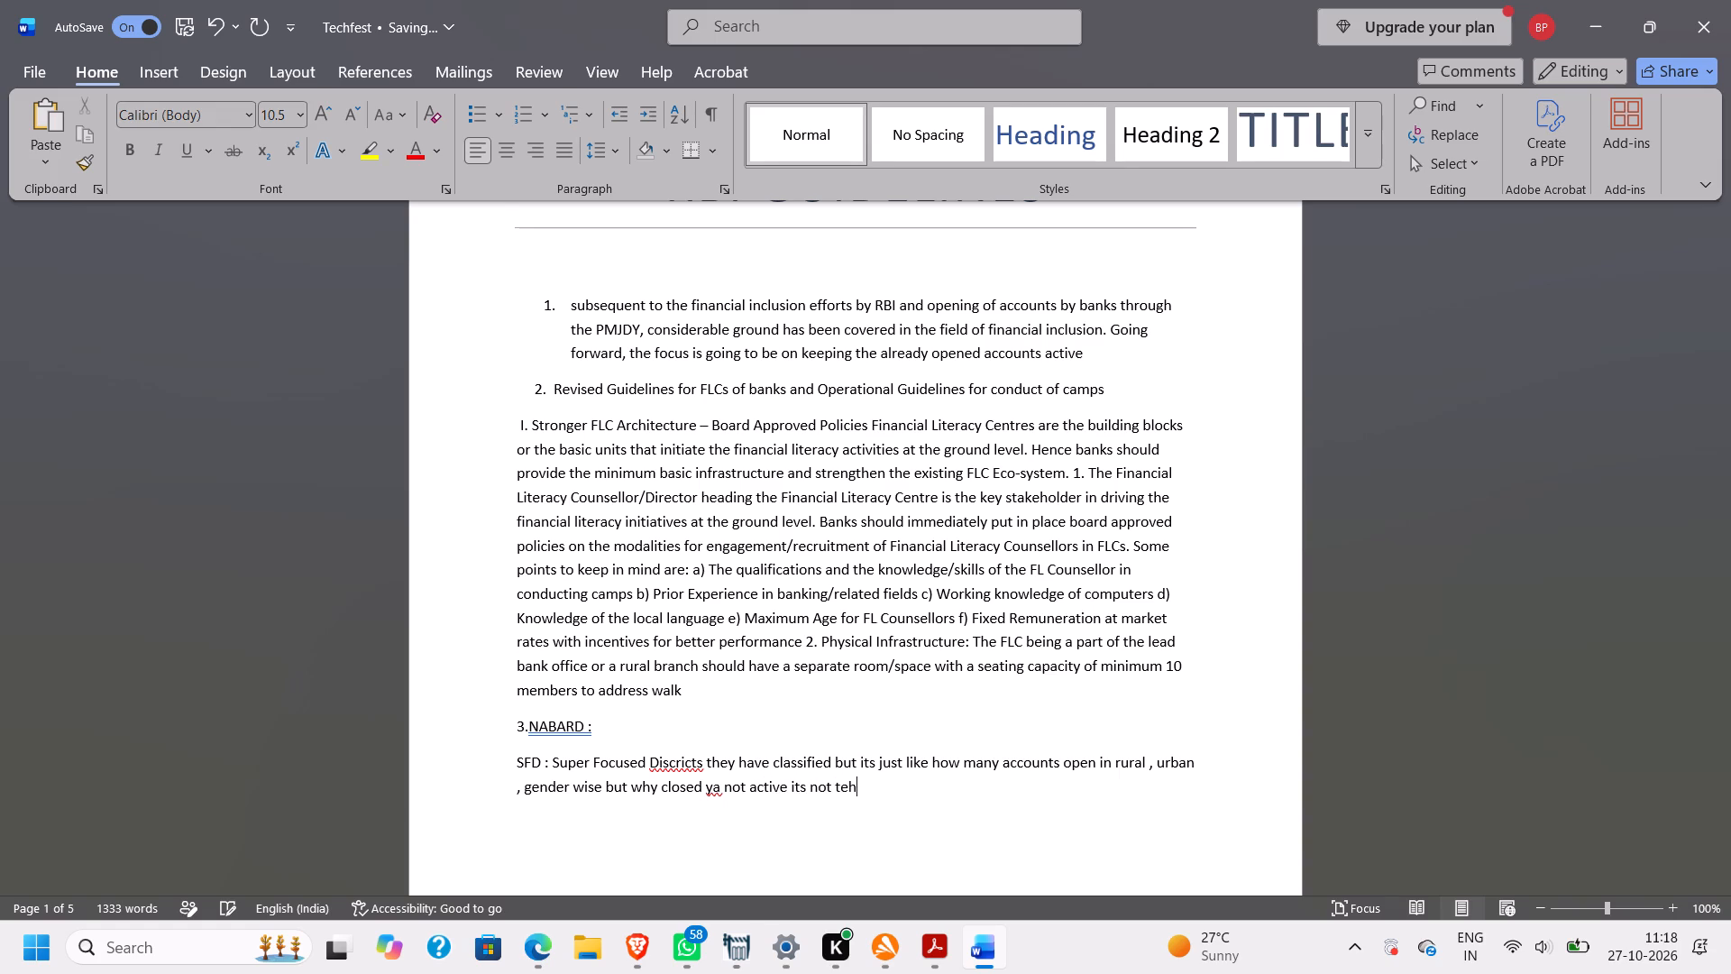
pyautogui.press('BackSpace')
pyautogui.press('BackSpace')
pyautogui.write('heir')
pyautogui.press('space')
# Correct the misspelled word after "Super Focused" in the SFD note to "Districts".
pyautogui.click(672, 764)
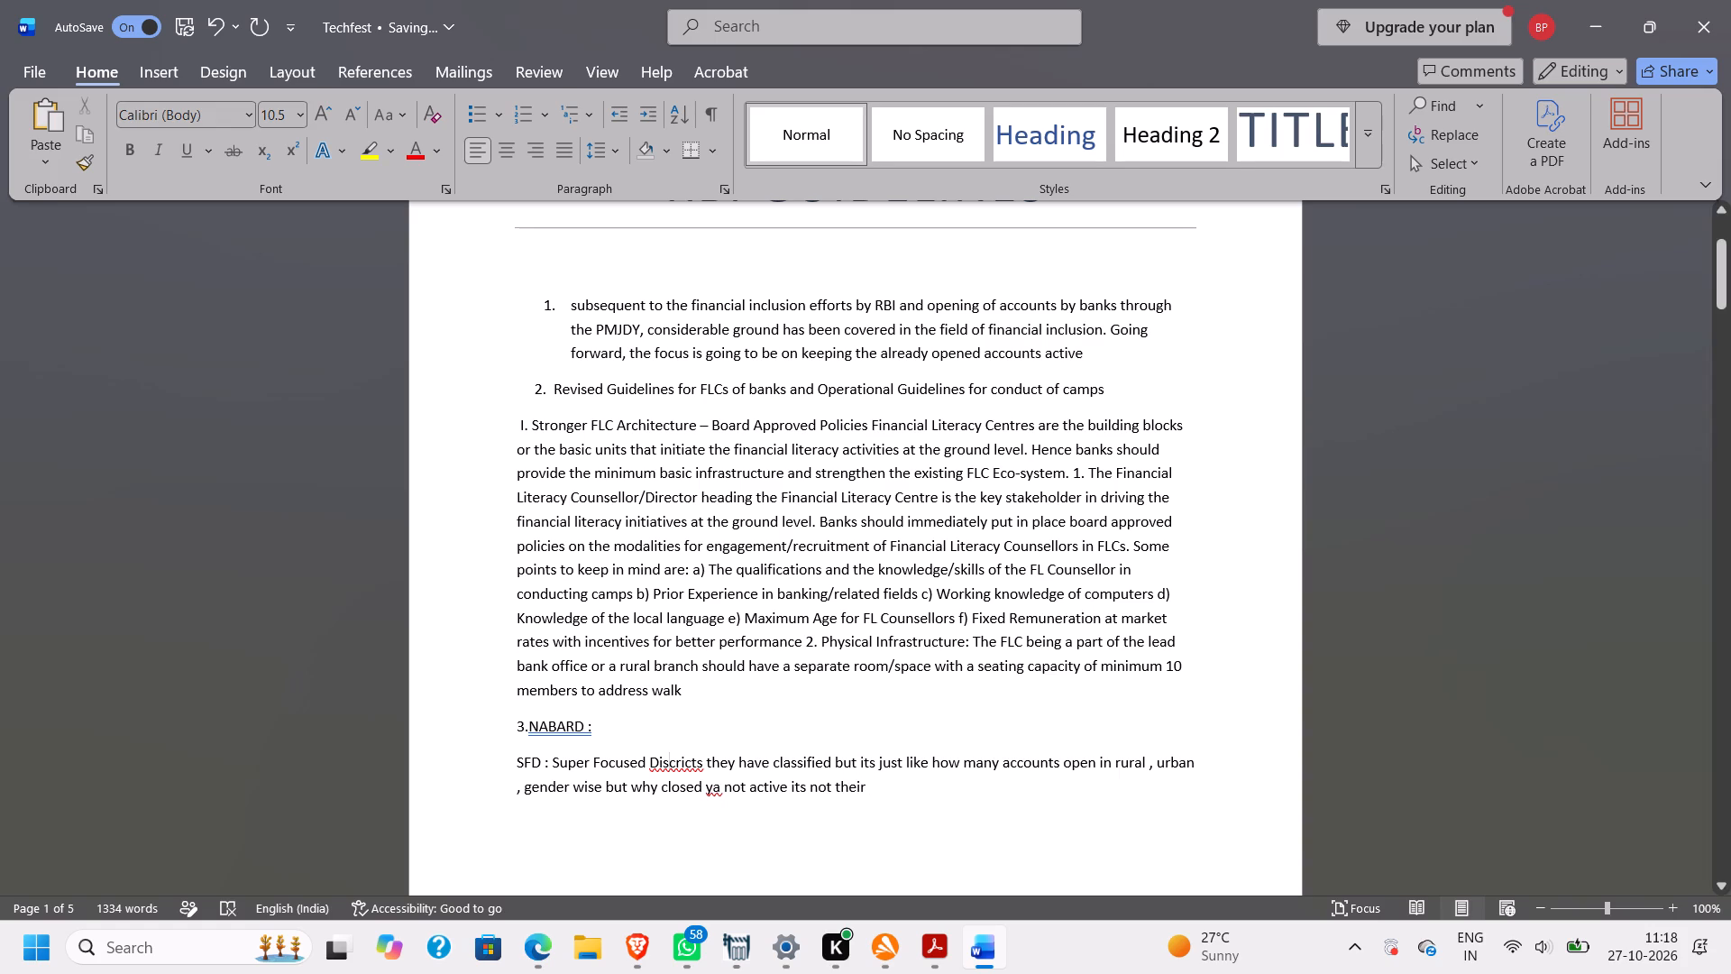
pyautogui.press('Right')
pyautogui.press('BackSpace')
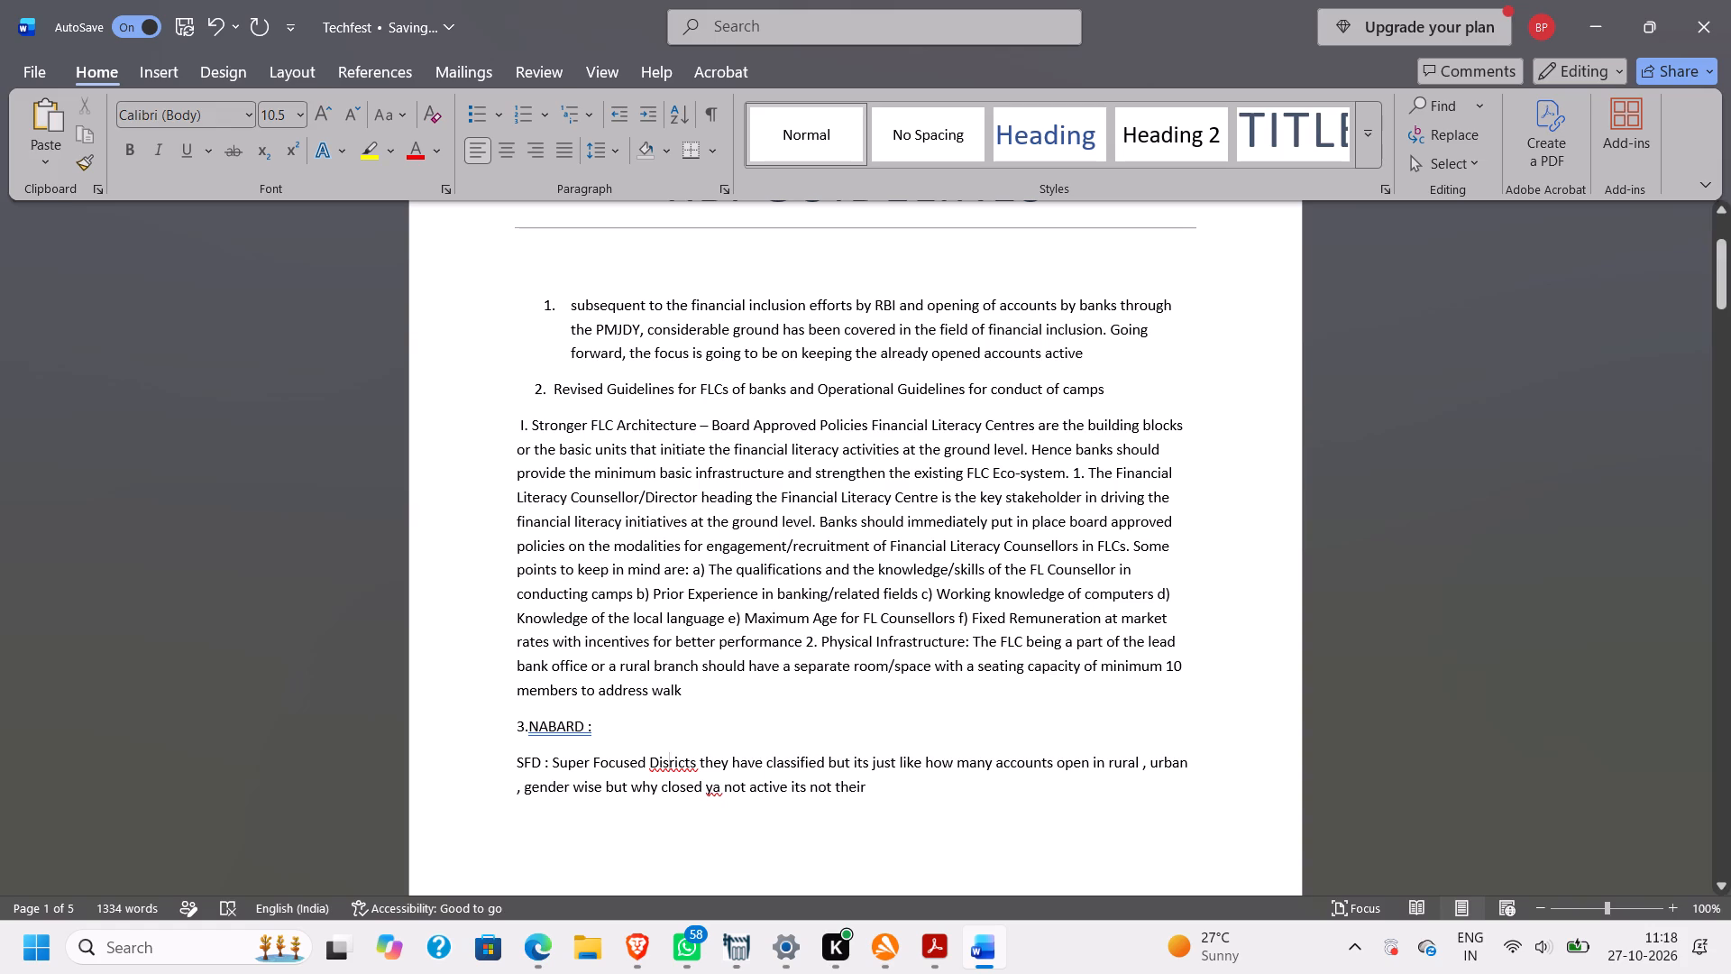
pyautogui.click(686, 767)
pyautogui.press('BackSpace')
pyautogui.press('BackSpace')
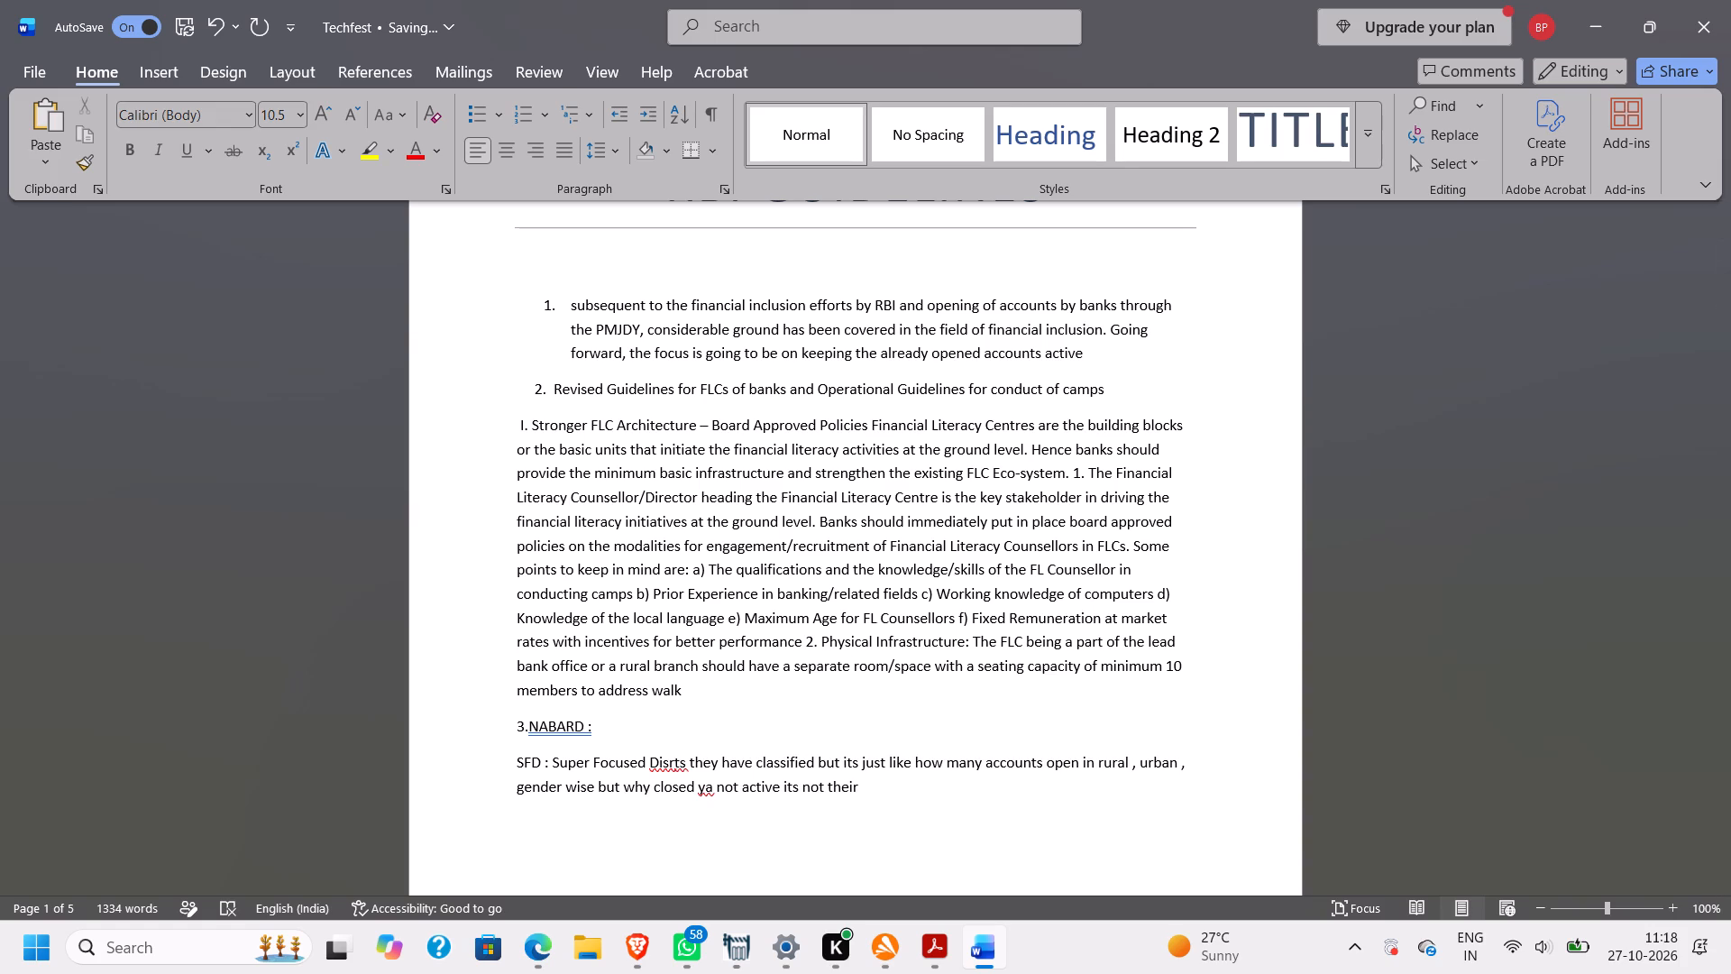
pyautogui.press('BackSpace')
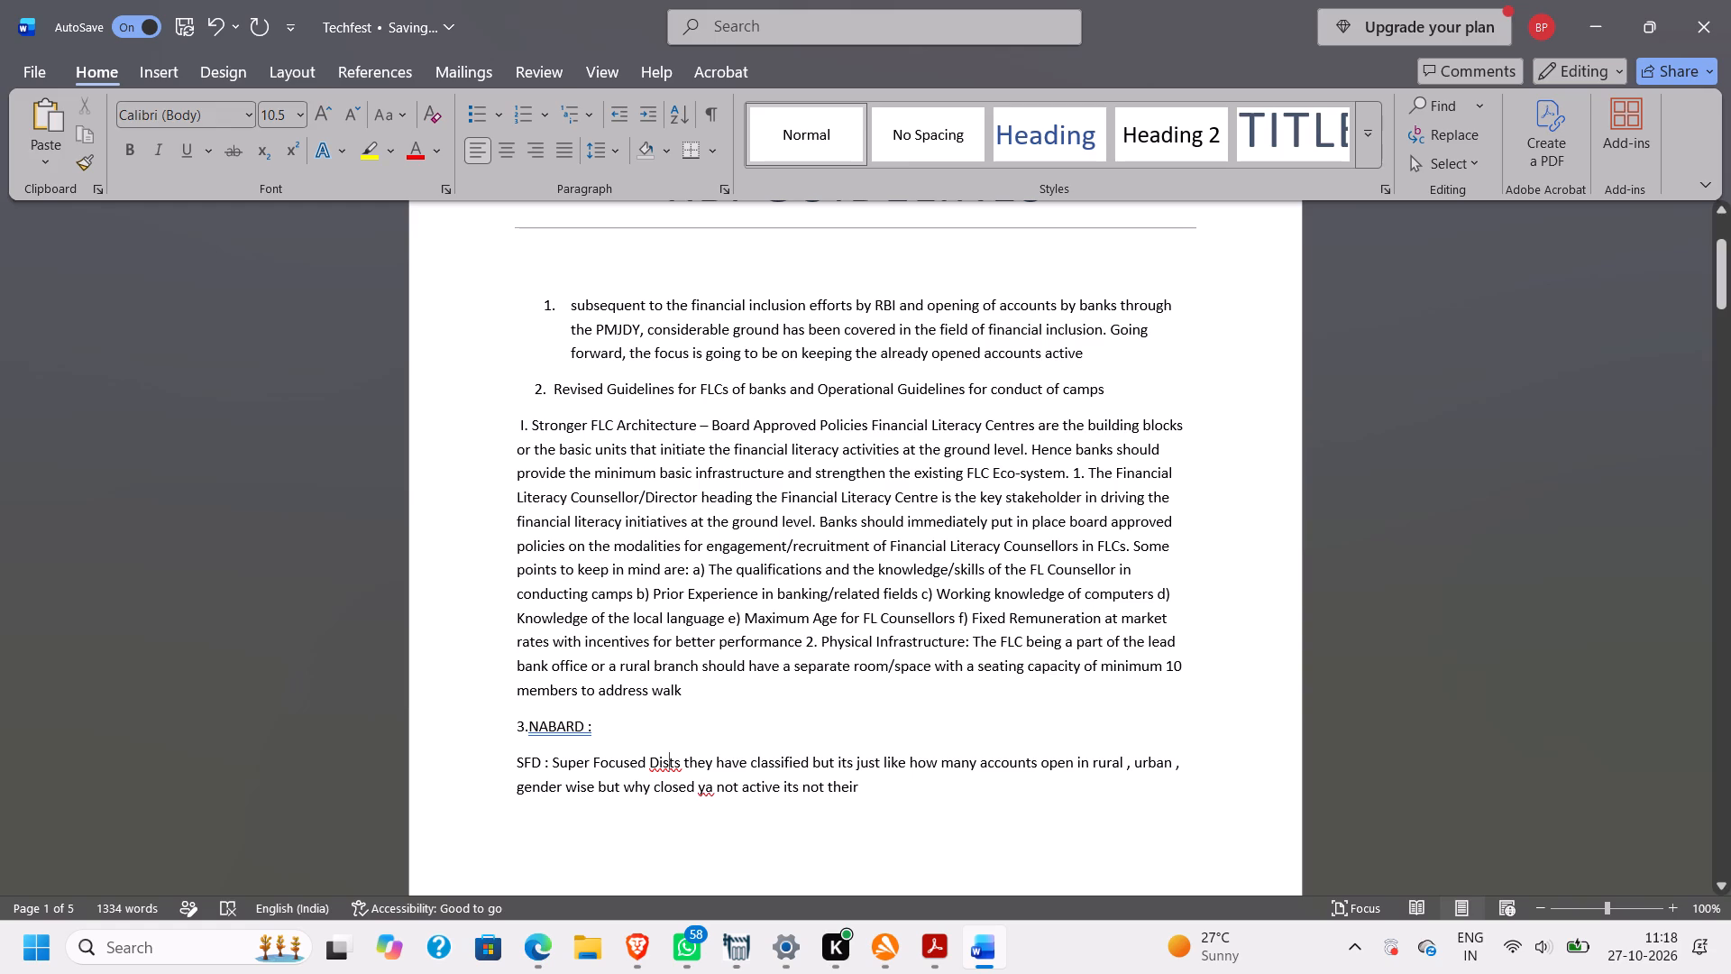
pyautogui.click(673, 761)
pyautogui.write('ric')
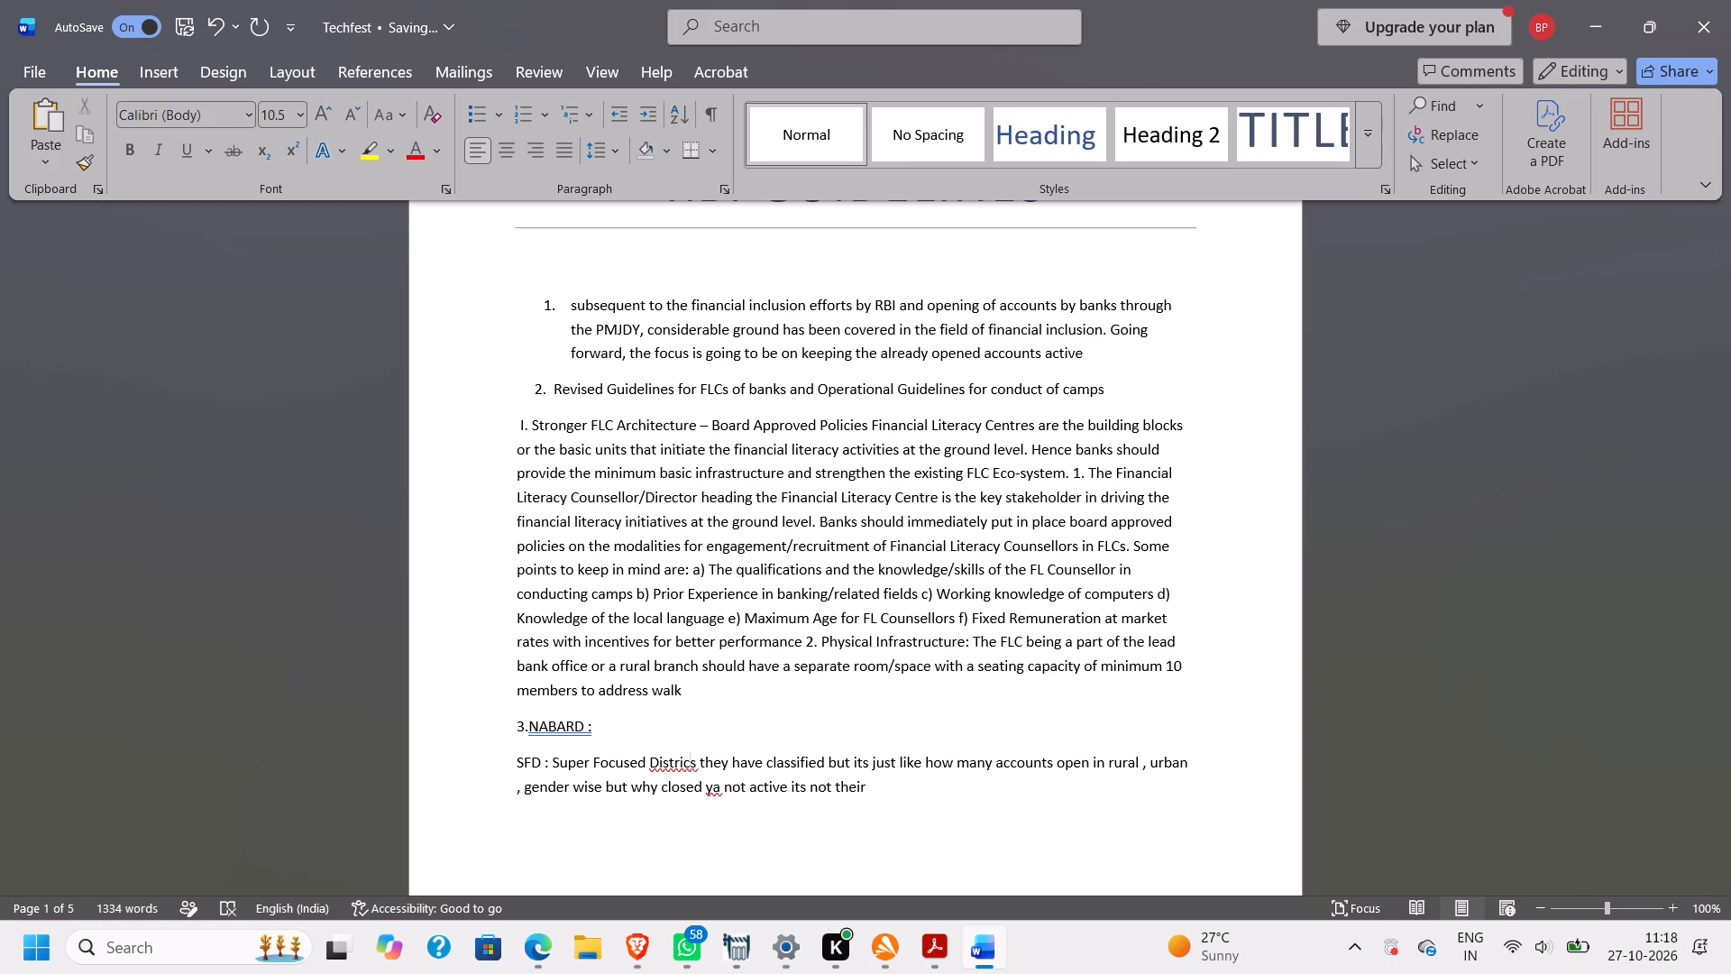
pyautogui.press('t')
pyautogui.click(902, 803)
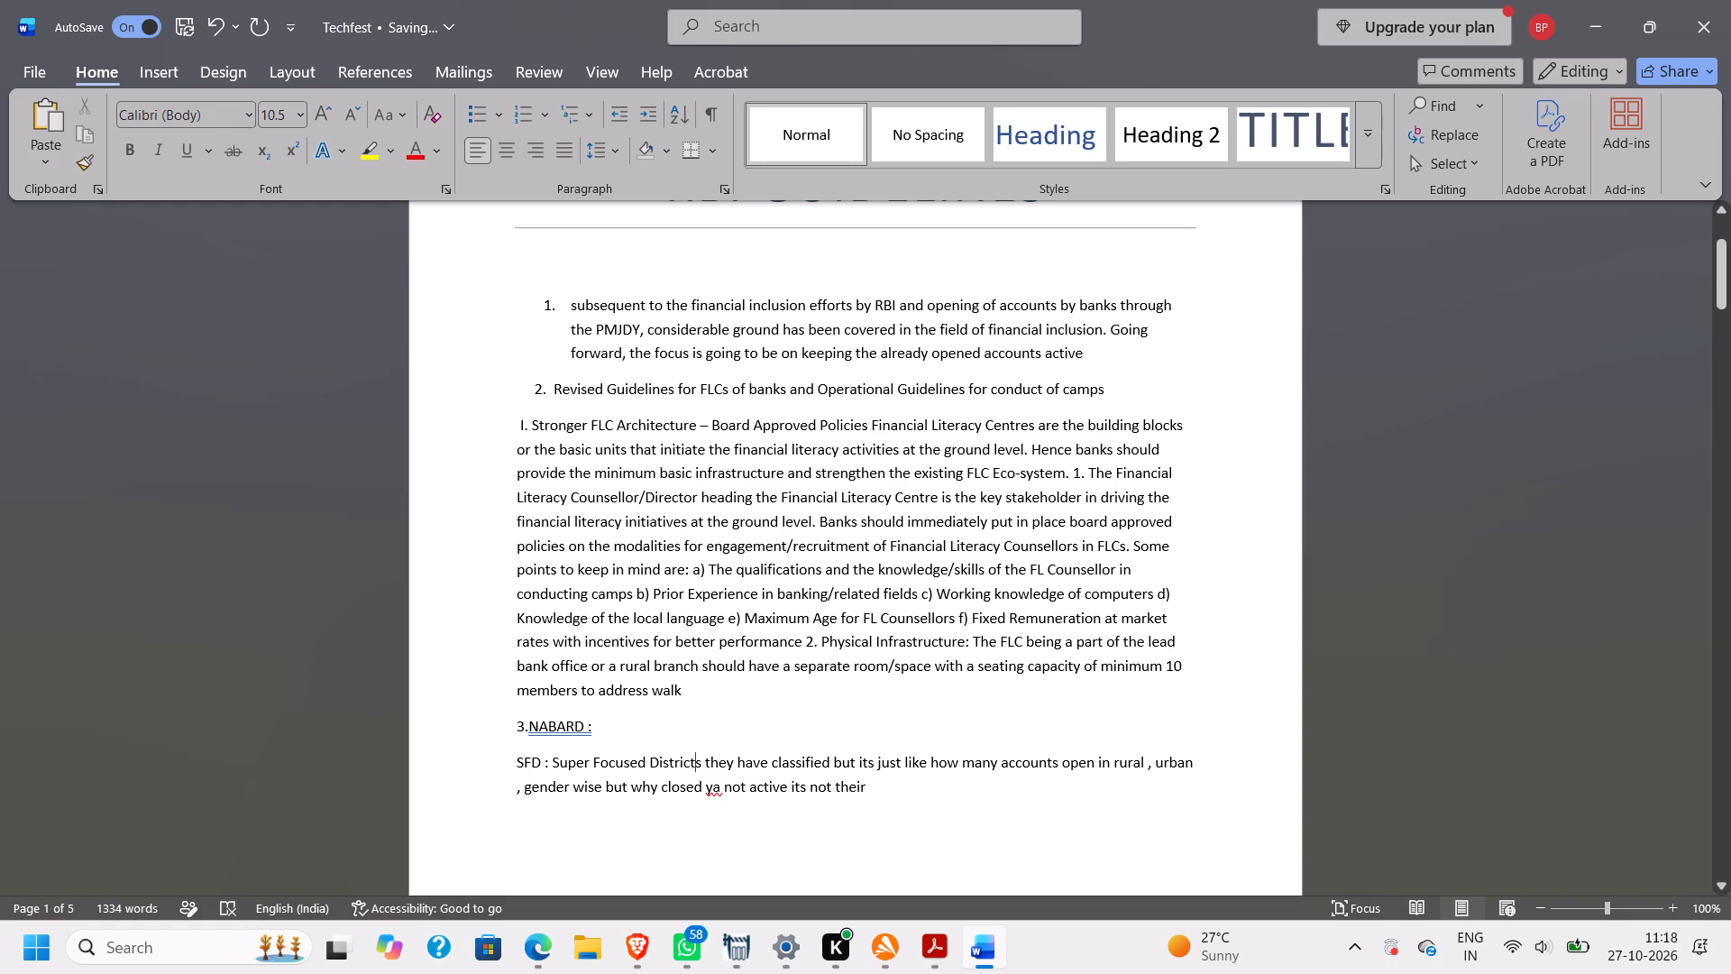
# Delete the blank lines above "Point 3: Why the problem keeps happening" to bring that heading to the top of page 2.
pyautogui.scroll(-1, 665, 859)
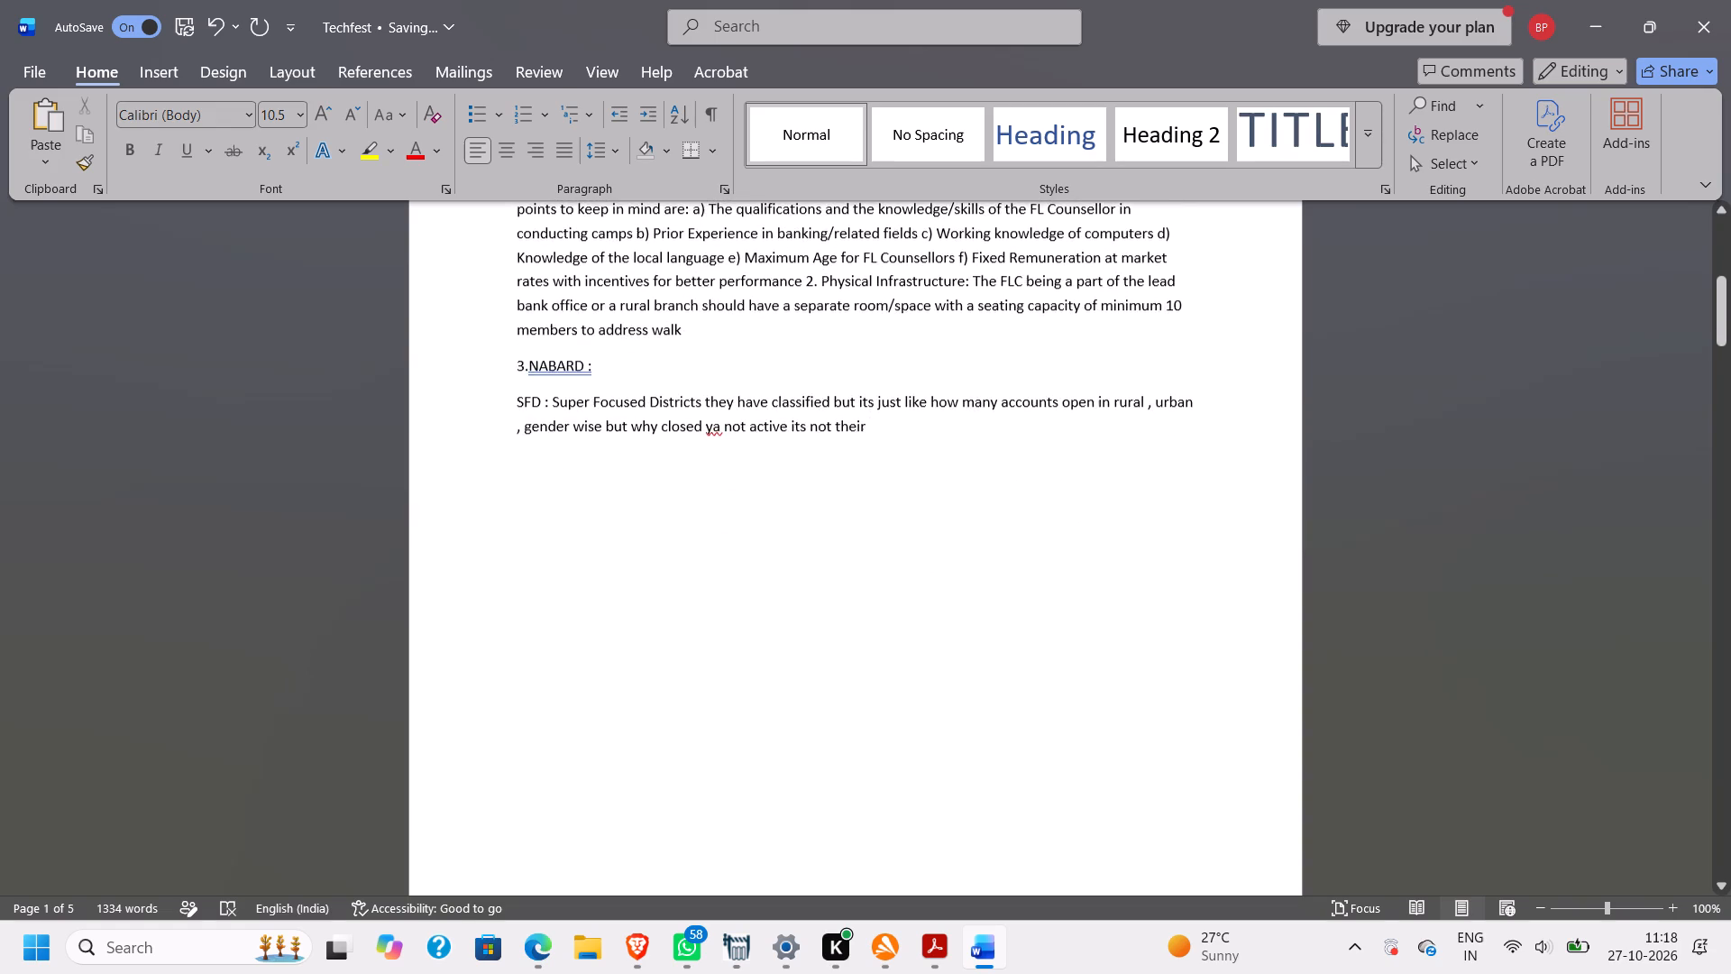
pyautogui.scroll(-6, 665, 859)
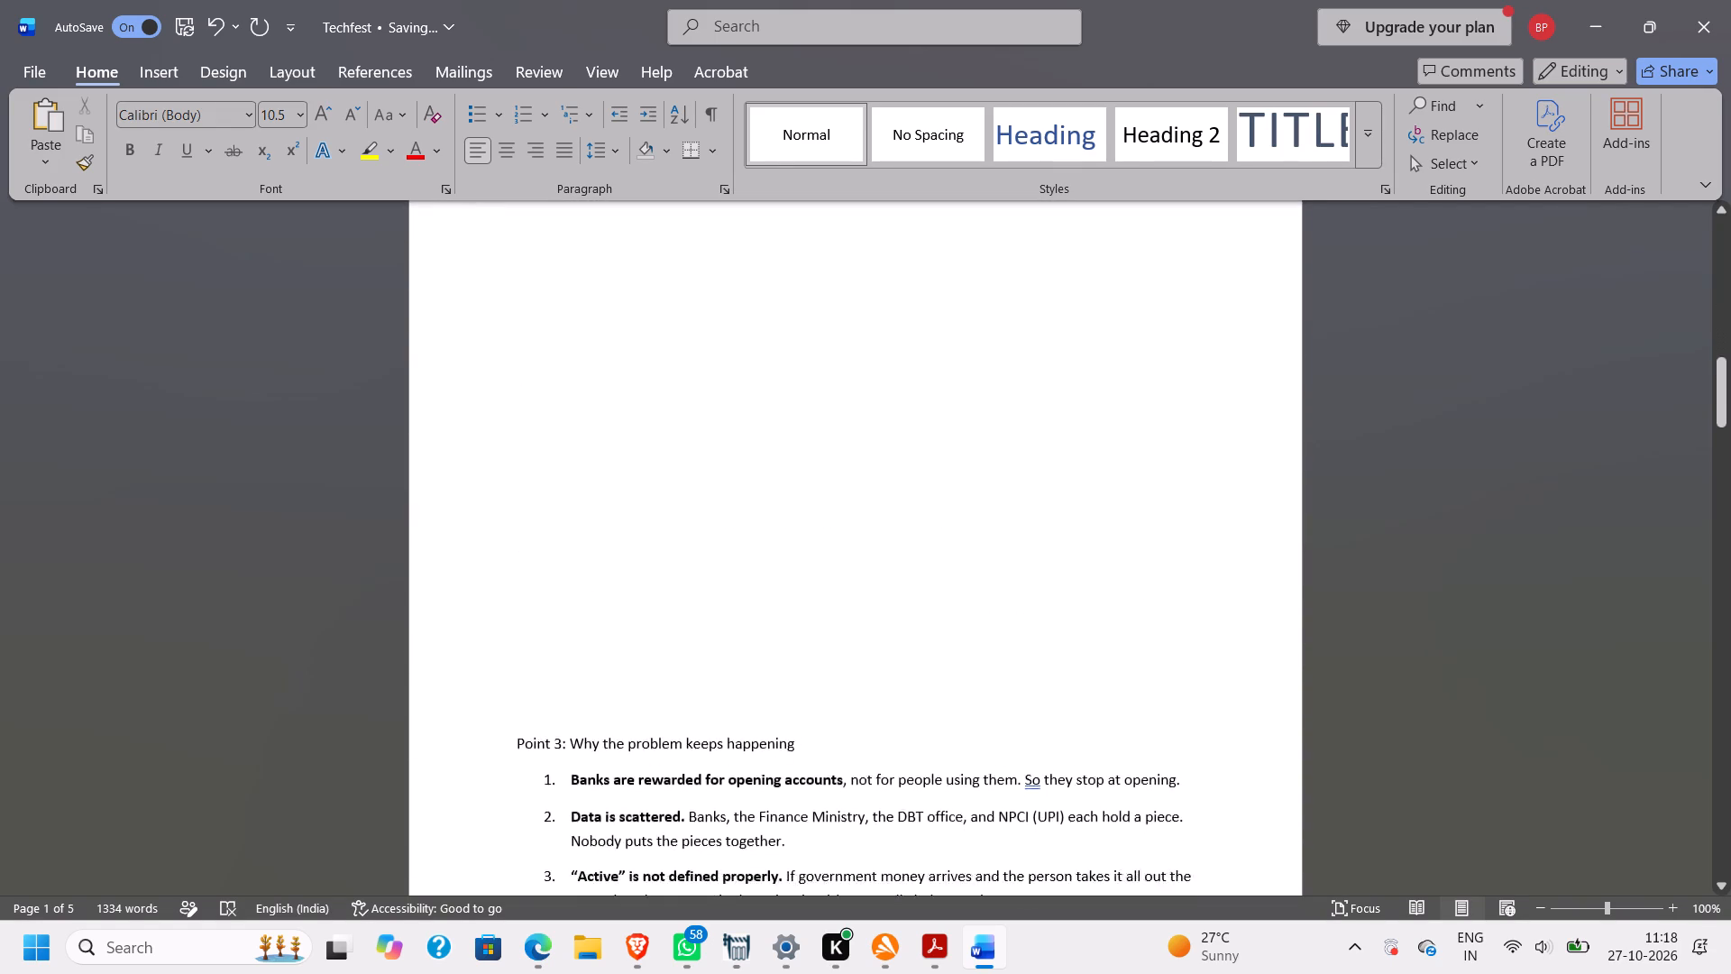
pyautogui.scroll(-1, 665, 859)
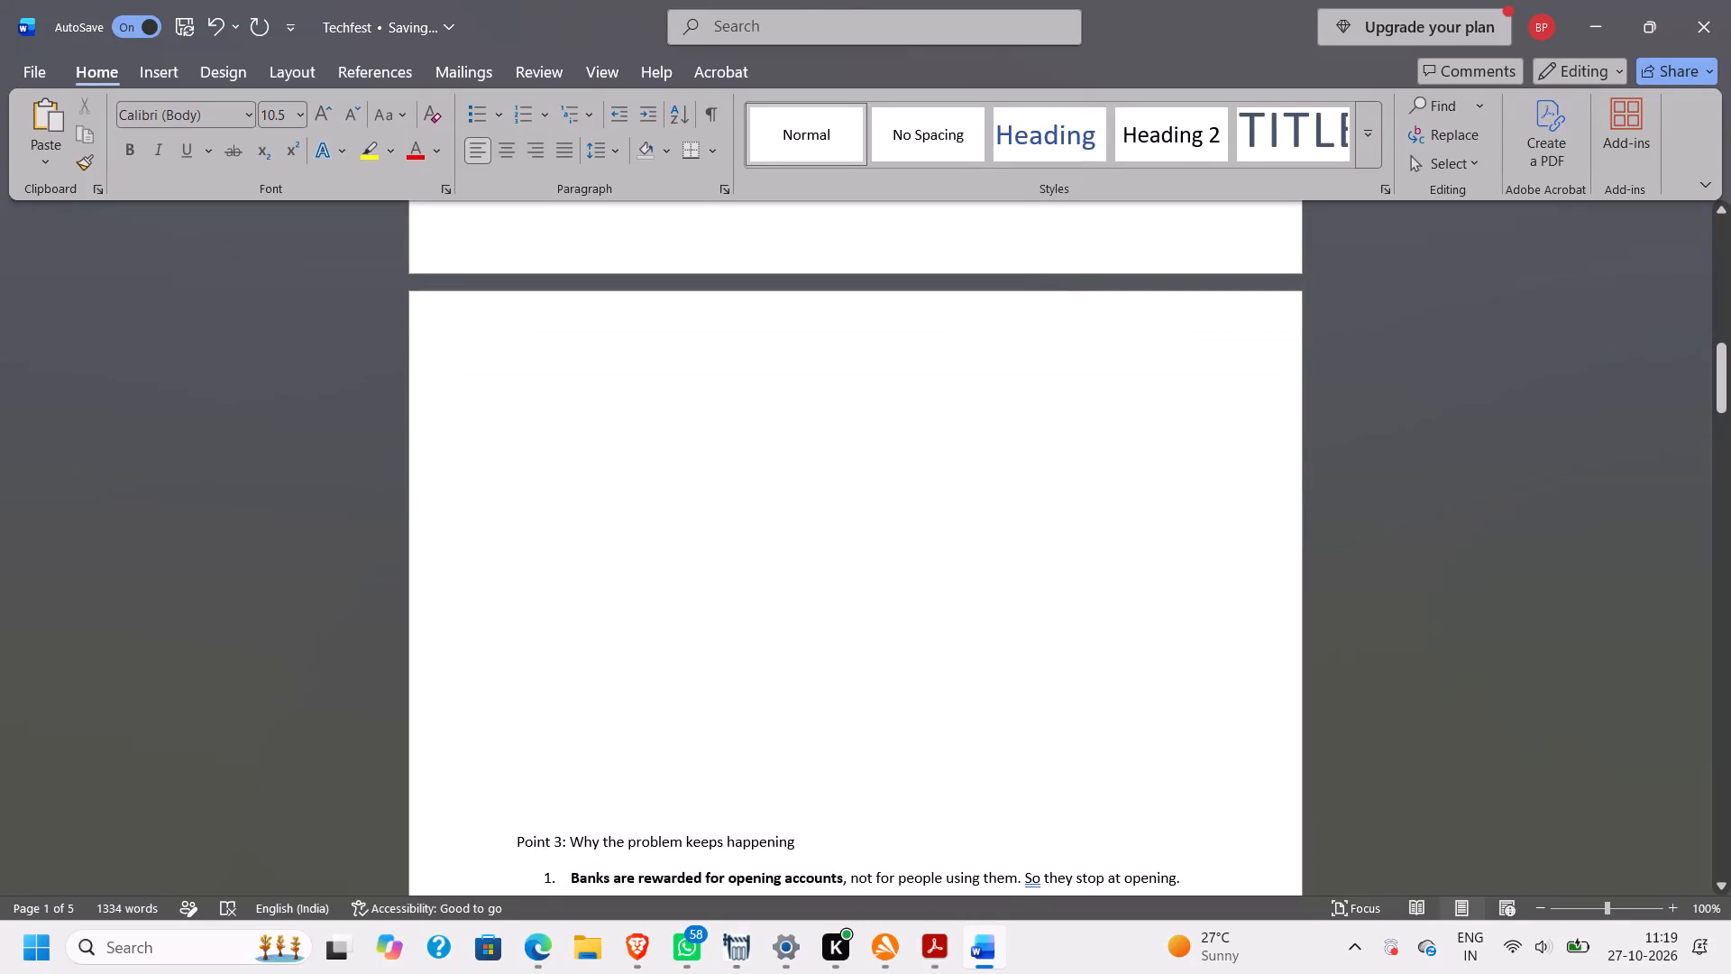
pyautogui.click(583, 790)
pyautogui.press('BackSpace')
pyautogui.press('BackSpace')
pyautogui.press('BackSpace')
pyautogui.press('BackSpace')
pyautogui.press('BackSpace')
pyautogui.press('BackSpace')
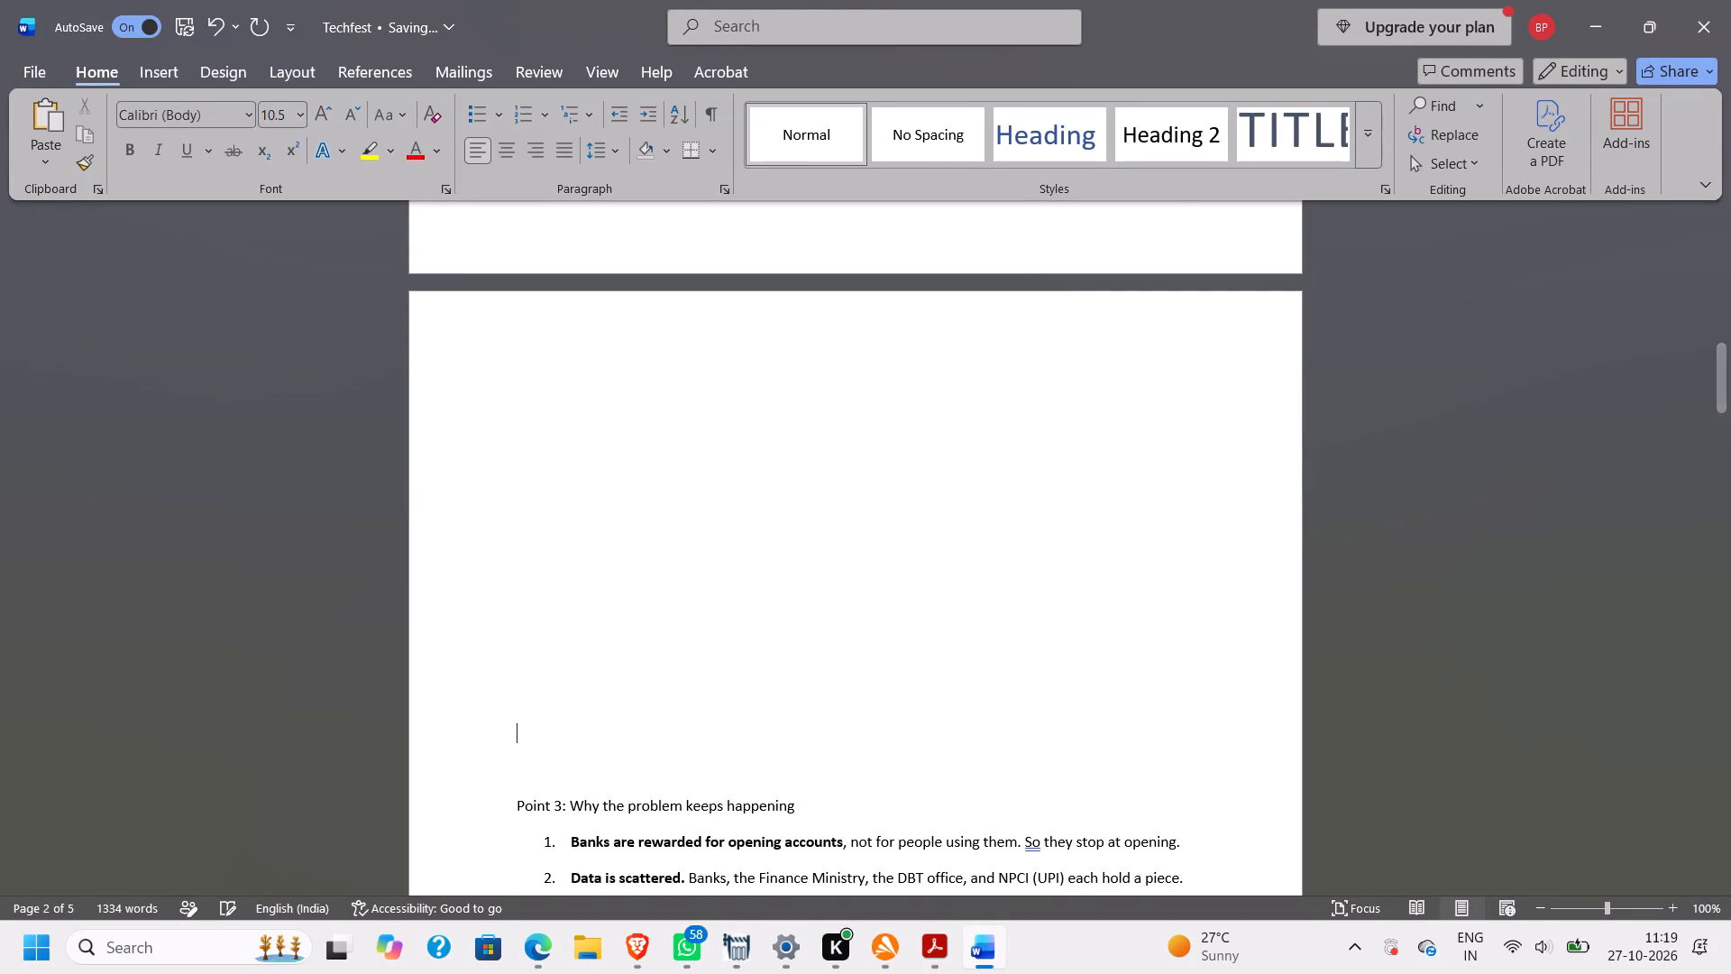
pyautogui.press('BackSpace')
pyautogui.press('BackSpace')
pyautogui.press('BackSpace')
pyautogui.press('BackSpace')
pyautogui.press('BackSpace')
pyautogui.press('BackSpace')
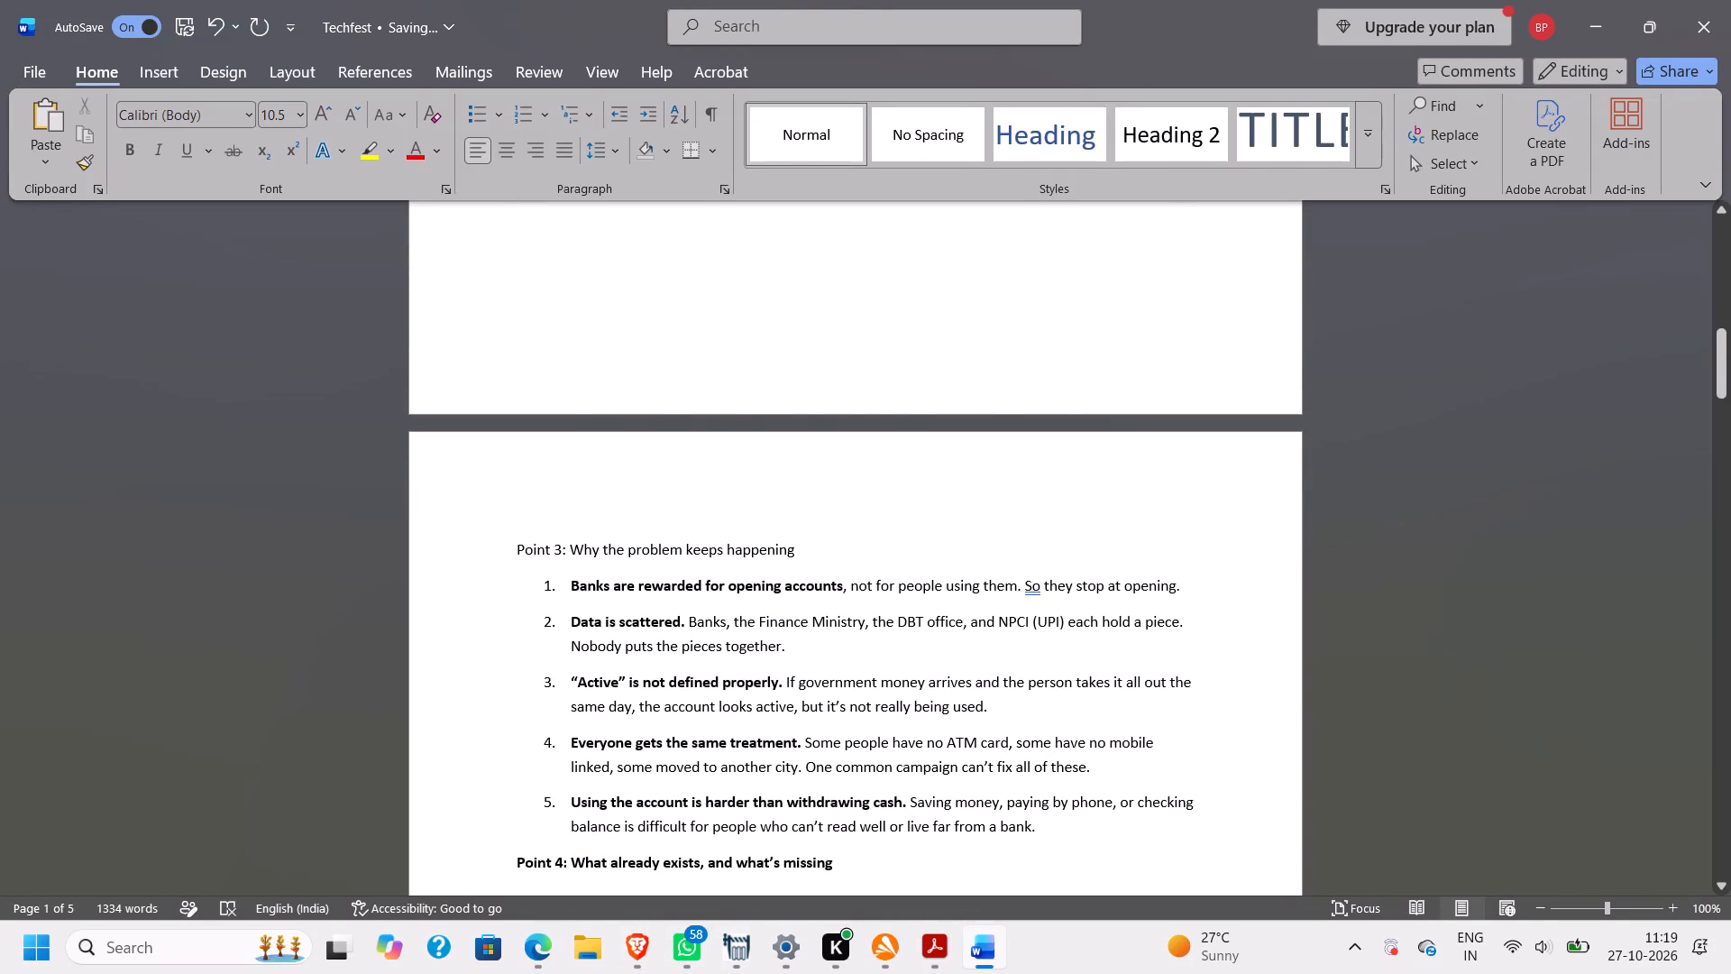
# Review the rest of the document, from the Point 4 table through the solution, NSFI and FI-Index sections.
pyautogui.scroll(-2, 774, 663)
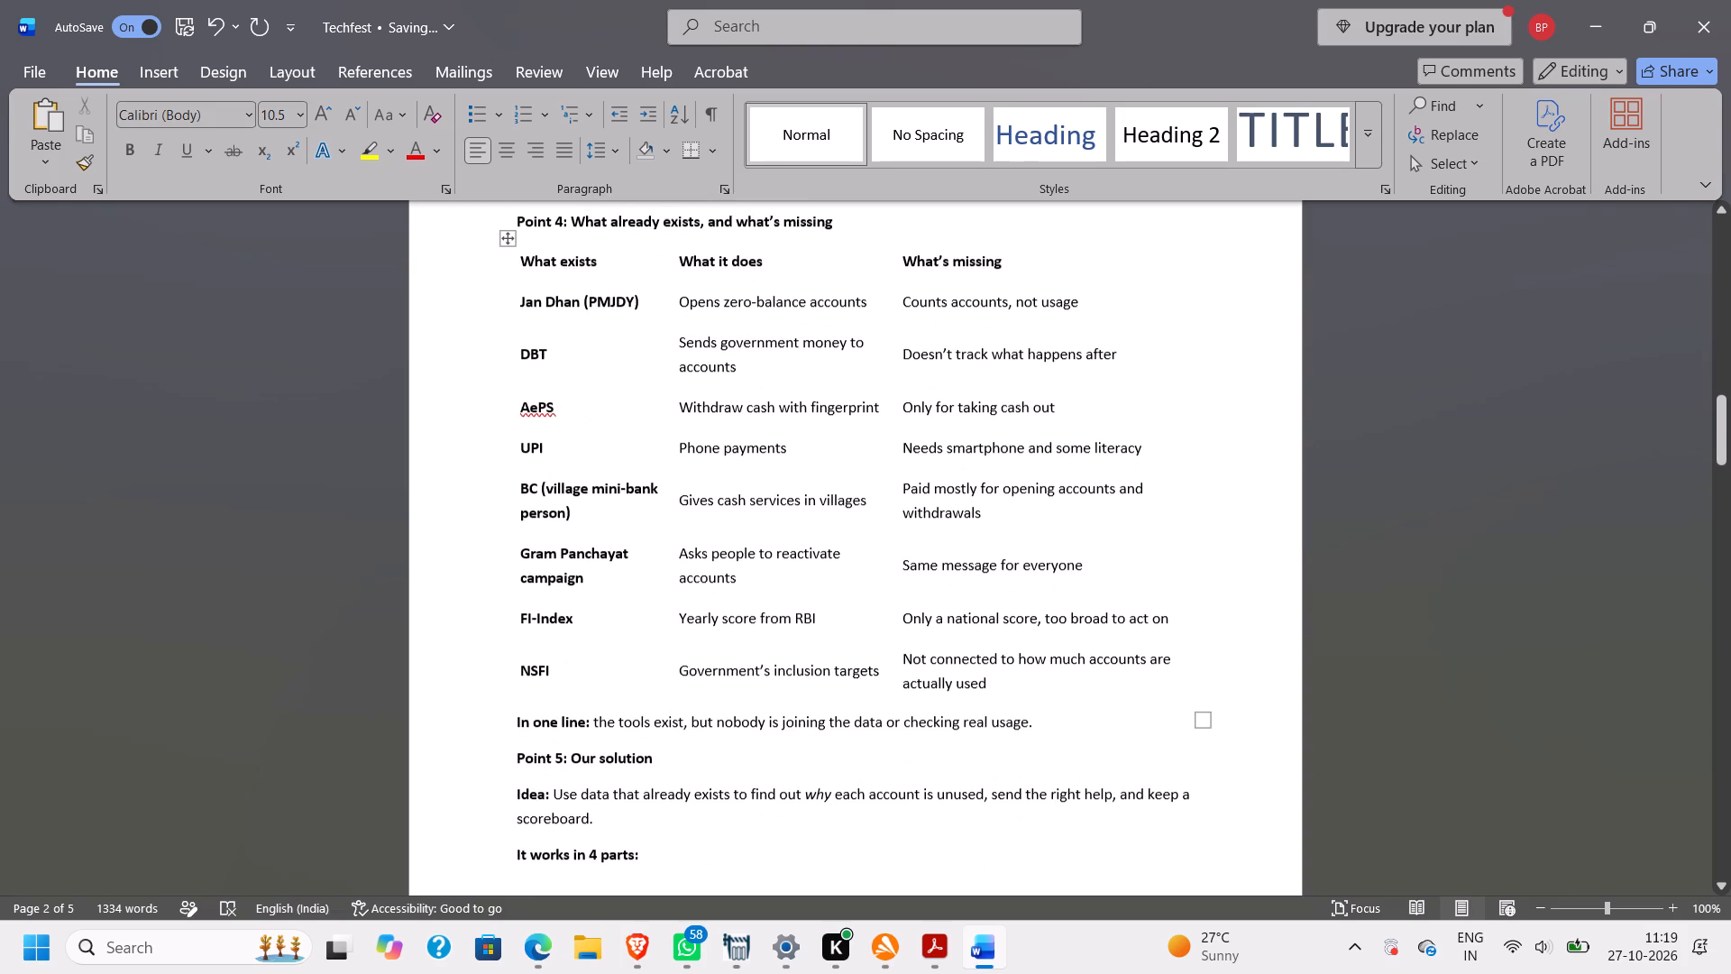
pyautogui.scroll(-5, 774, 663)
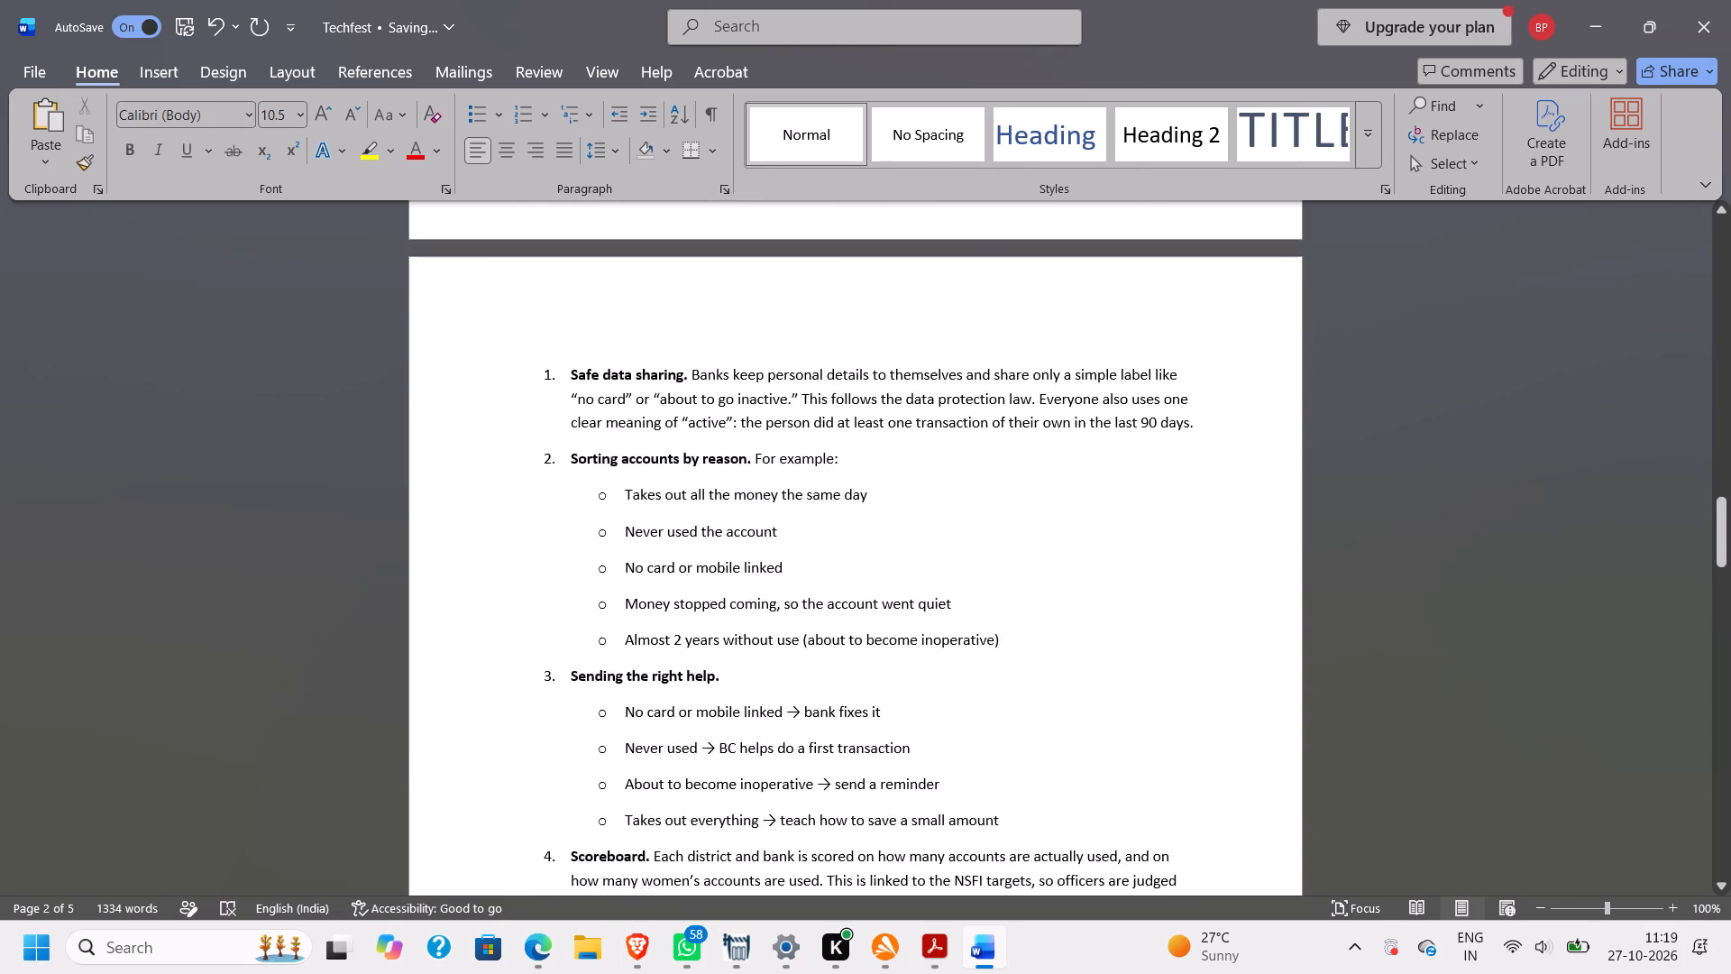
pyautogui.scroll(-4, 774, 663)
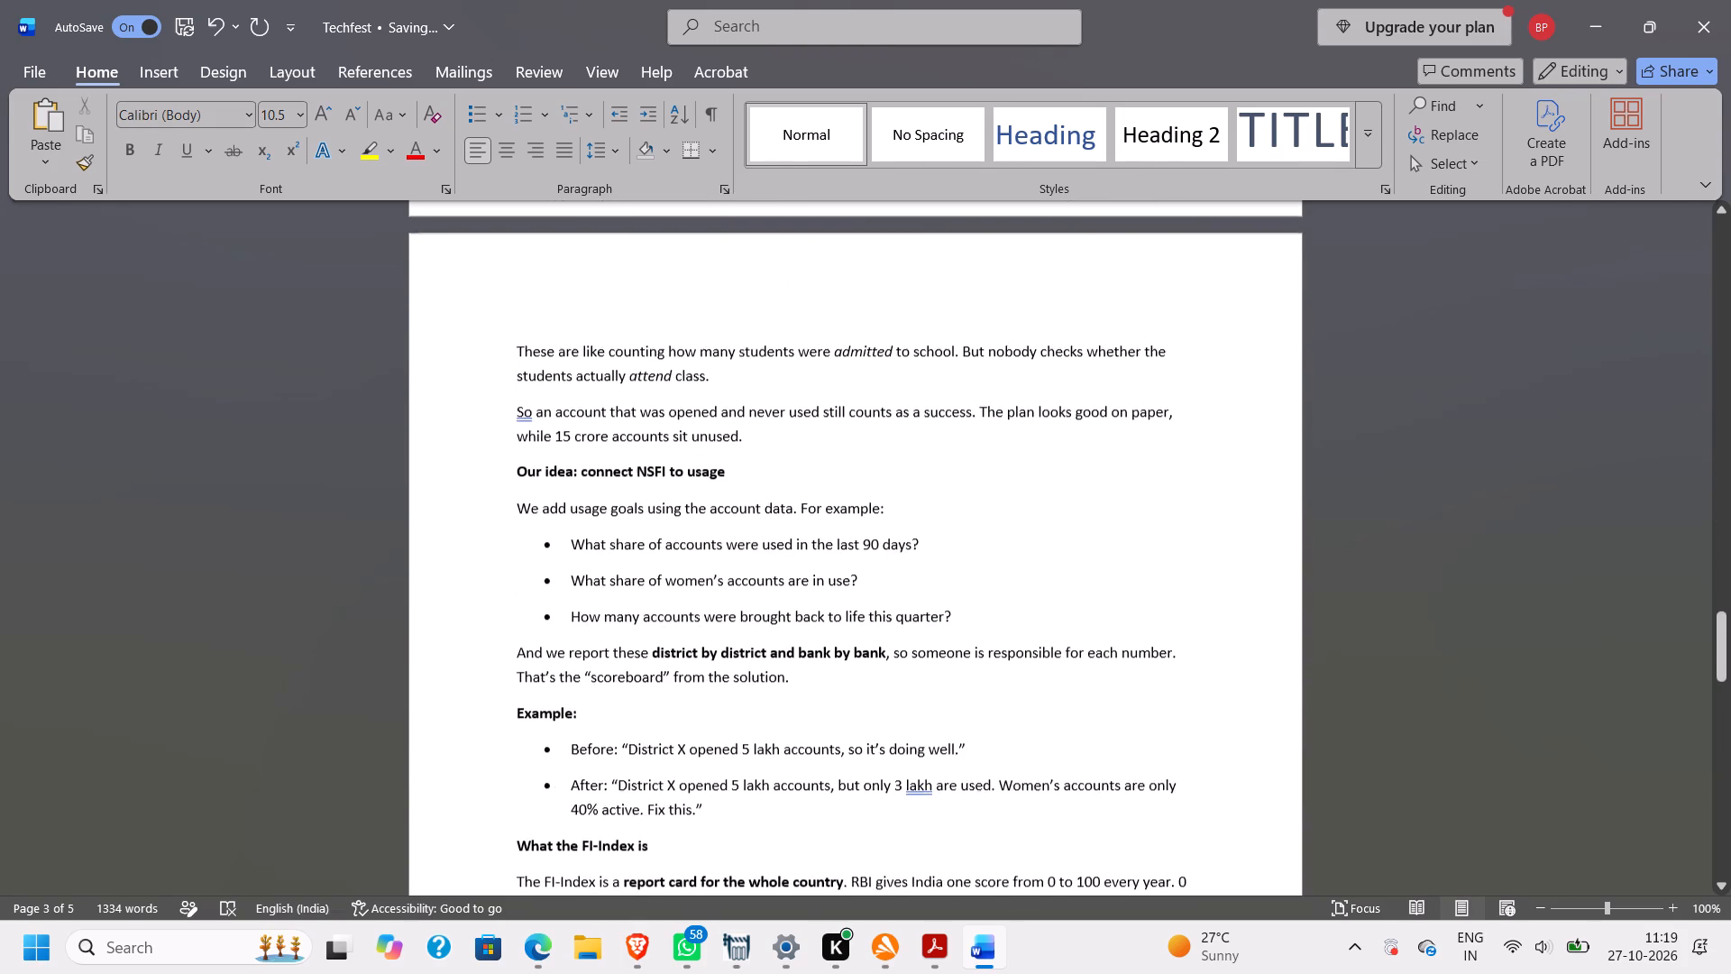
pyautogui.scroll(-4, 774, 663)
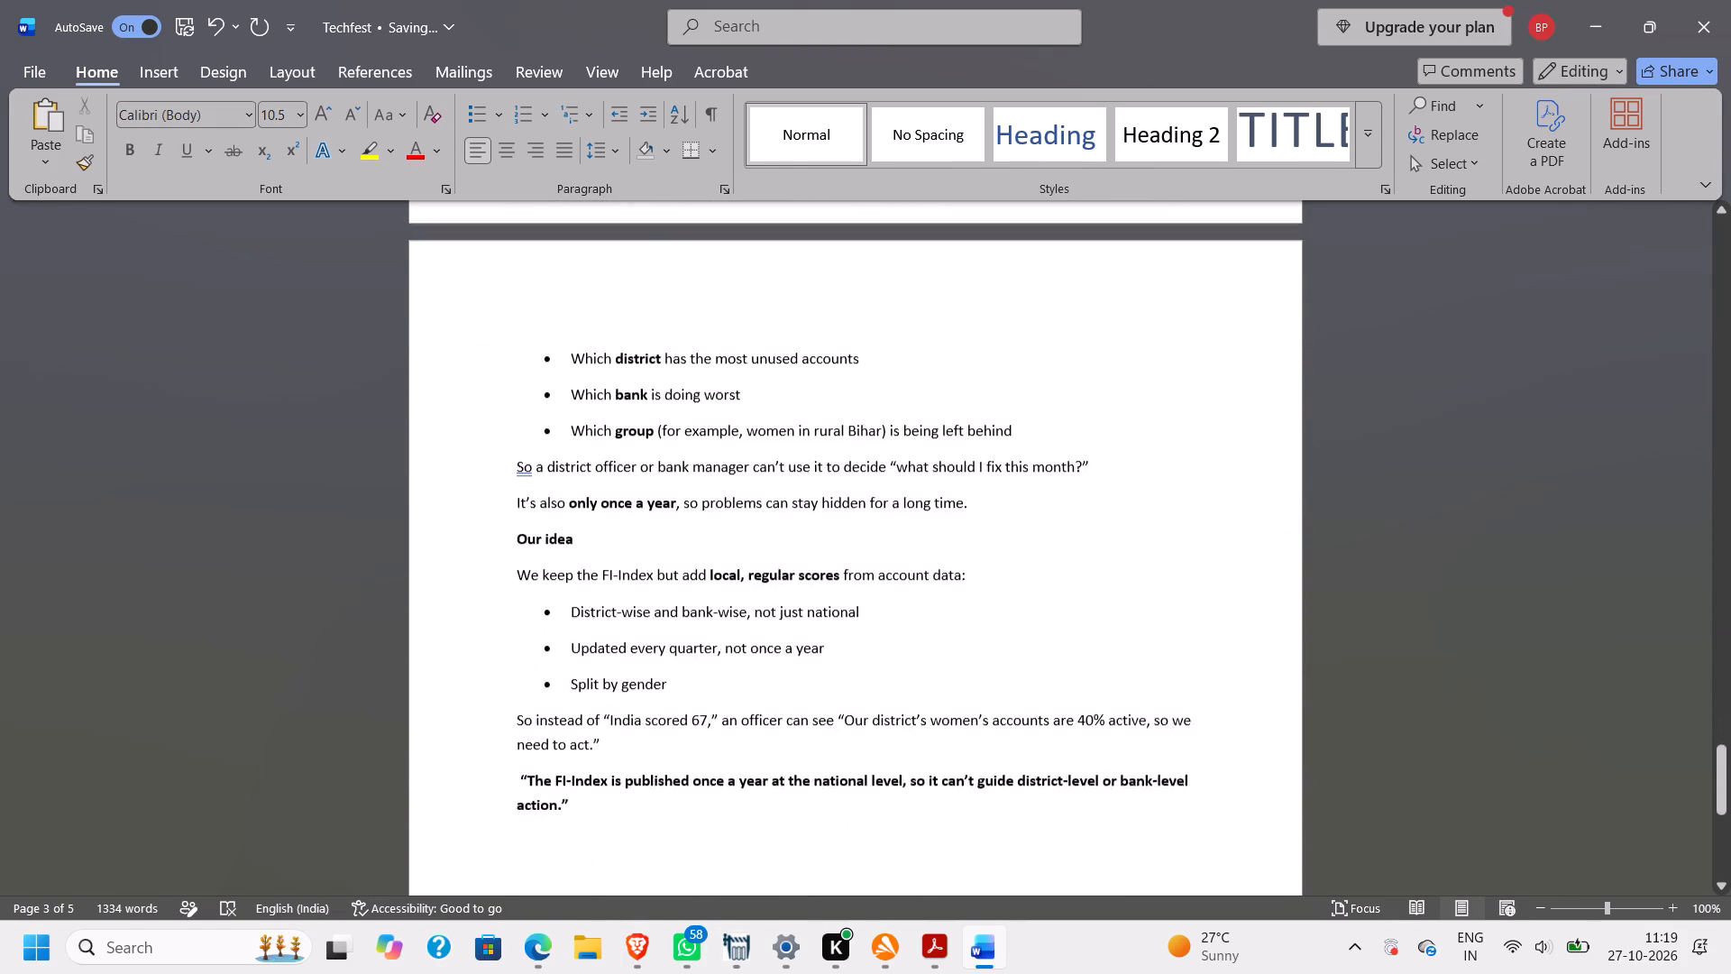
pyautogui.scroll(-2, 774, 663)
# Add the note "also body like DBT etc" after the "3.NABARD :" heading.
pyautogui.scroll(15, 774, 663)
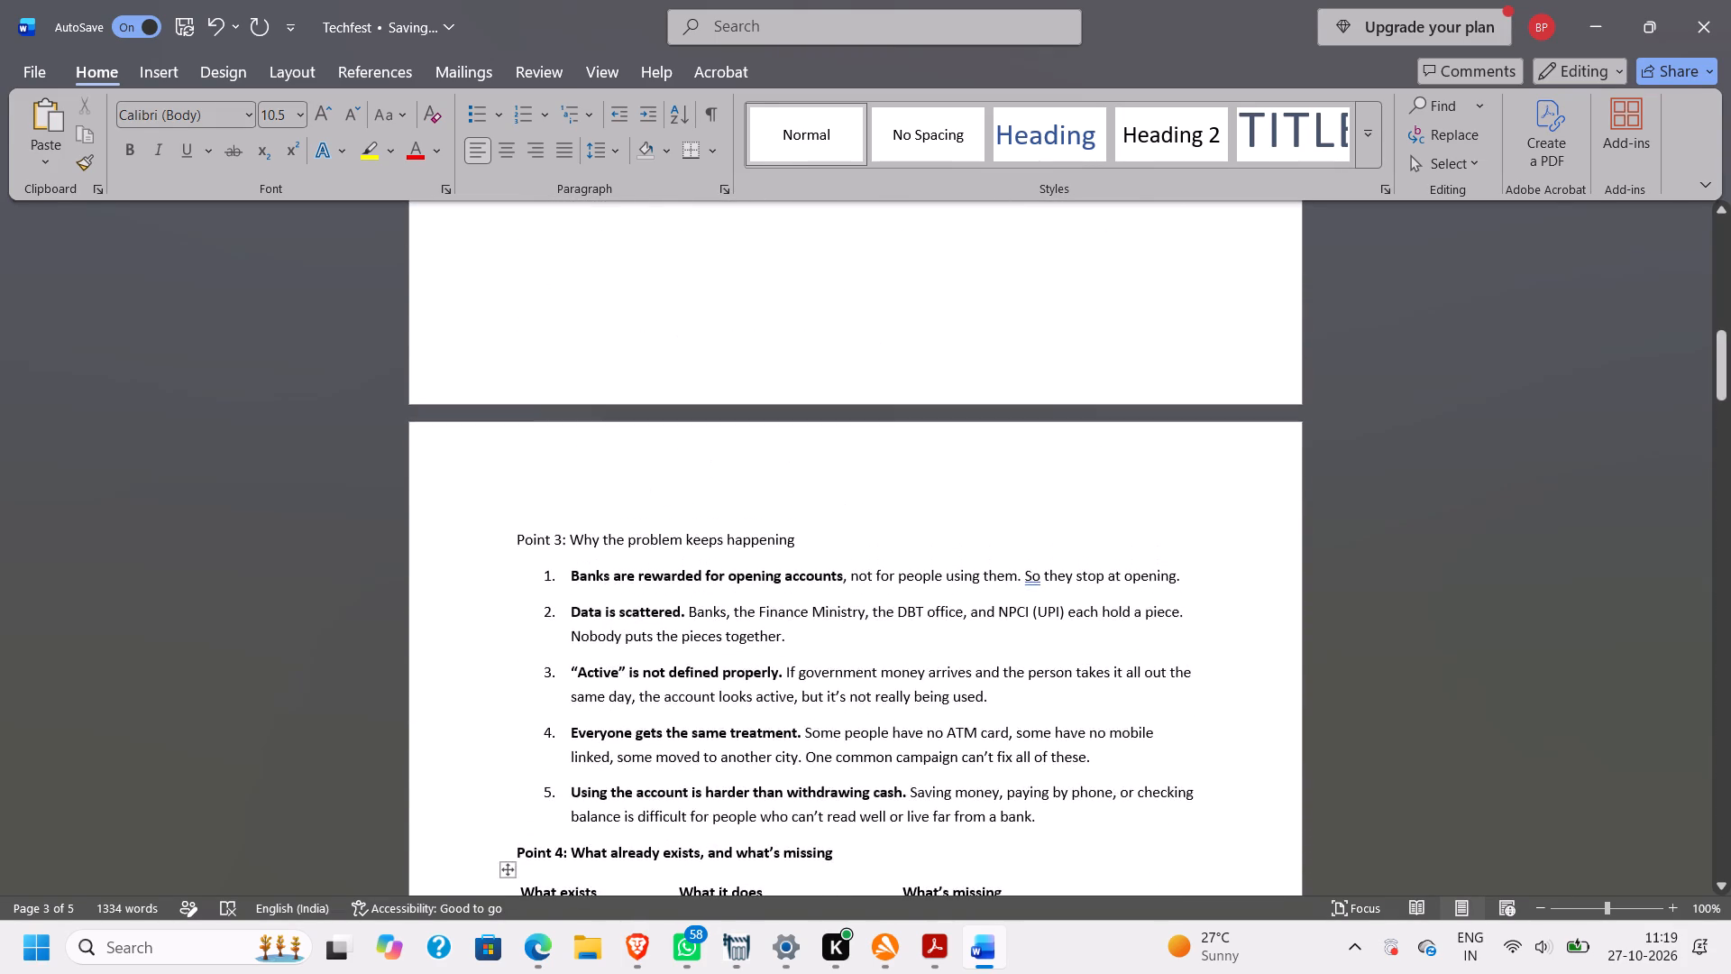
pyautogui.scroll(5, 774, 663)
pyautogui.scroll(-2, 774, 663)
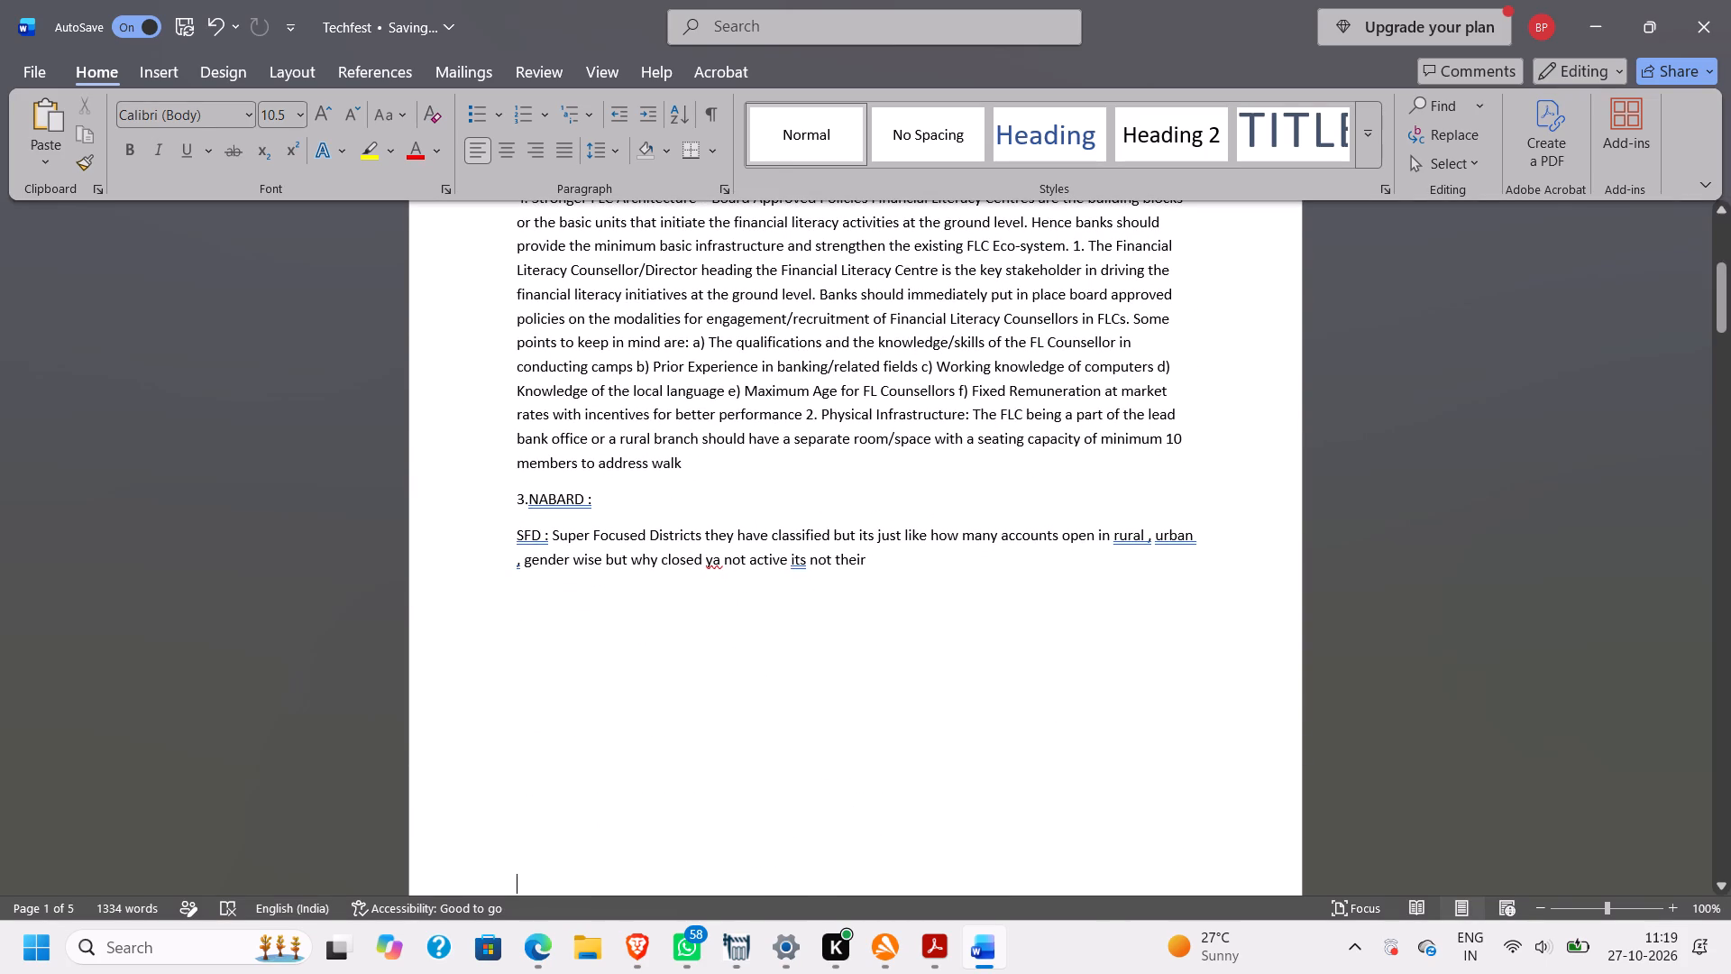
pyautogui.click(646, 507)
pyautogui.press('space')
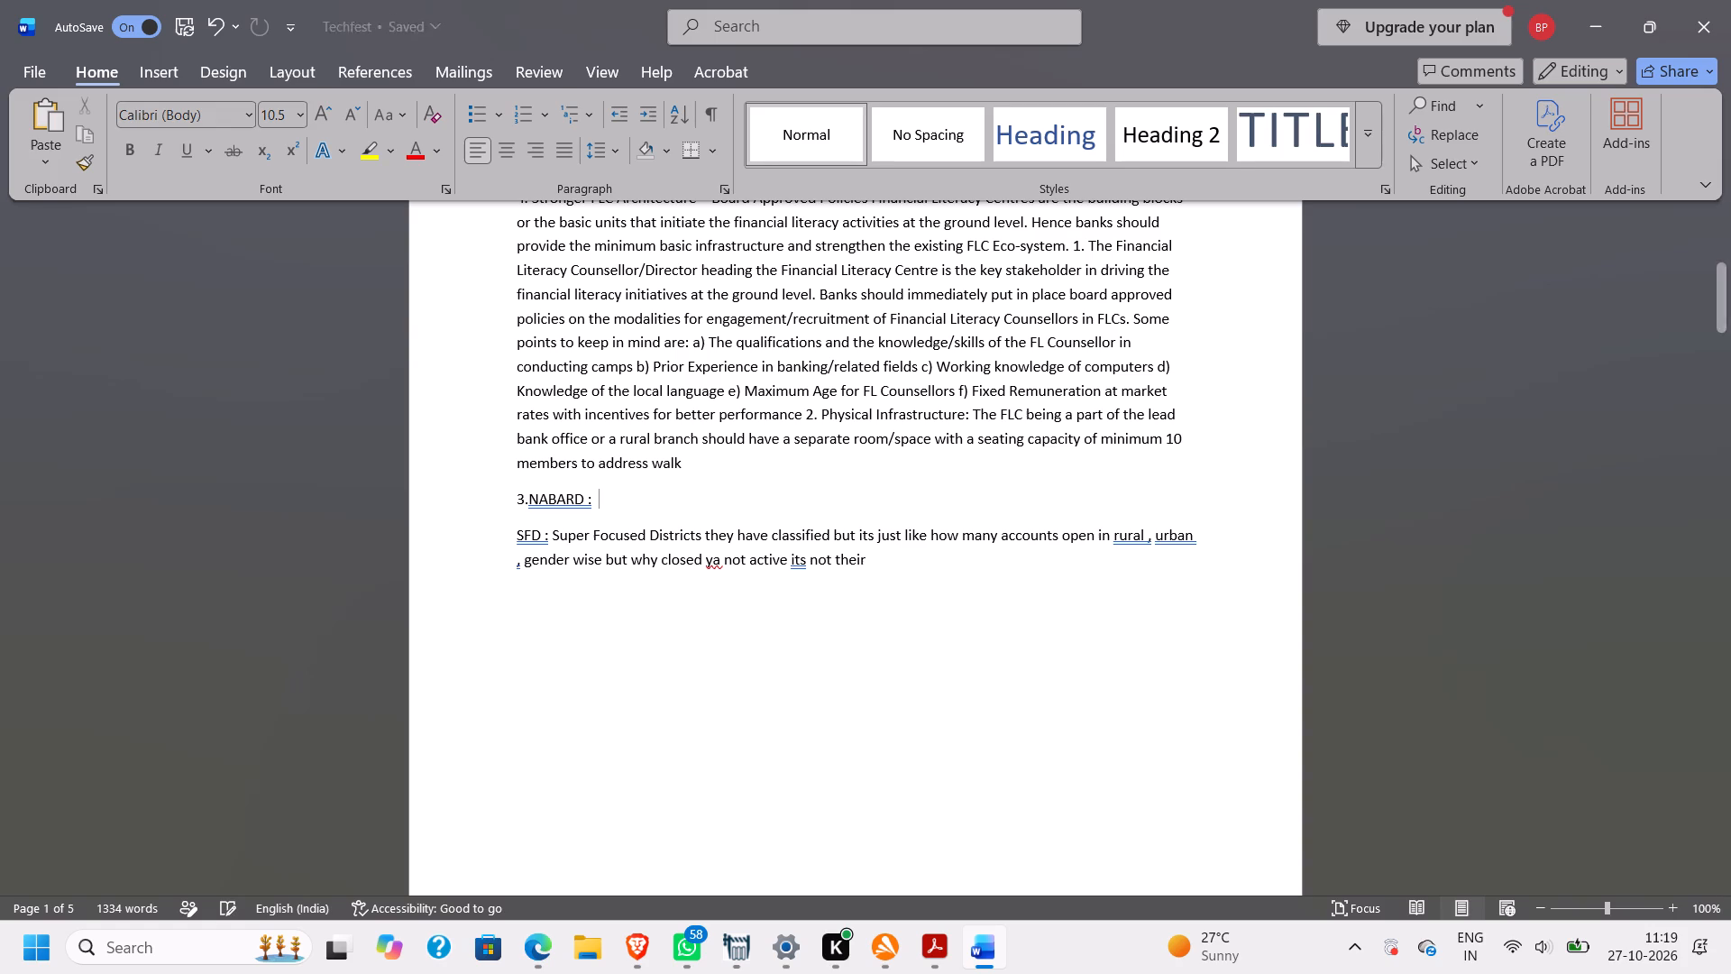
pyautogui.write('also')
pyautogui.press('space')
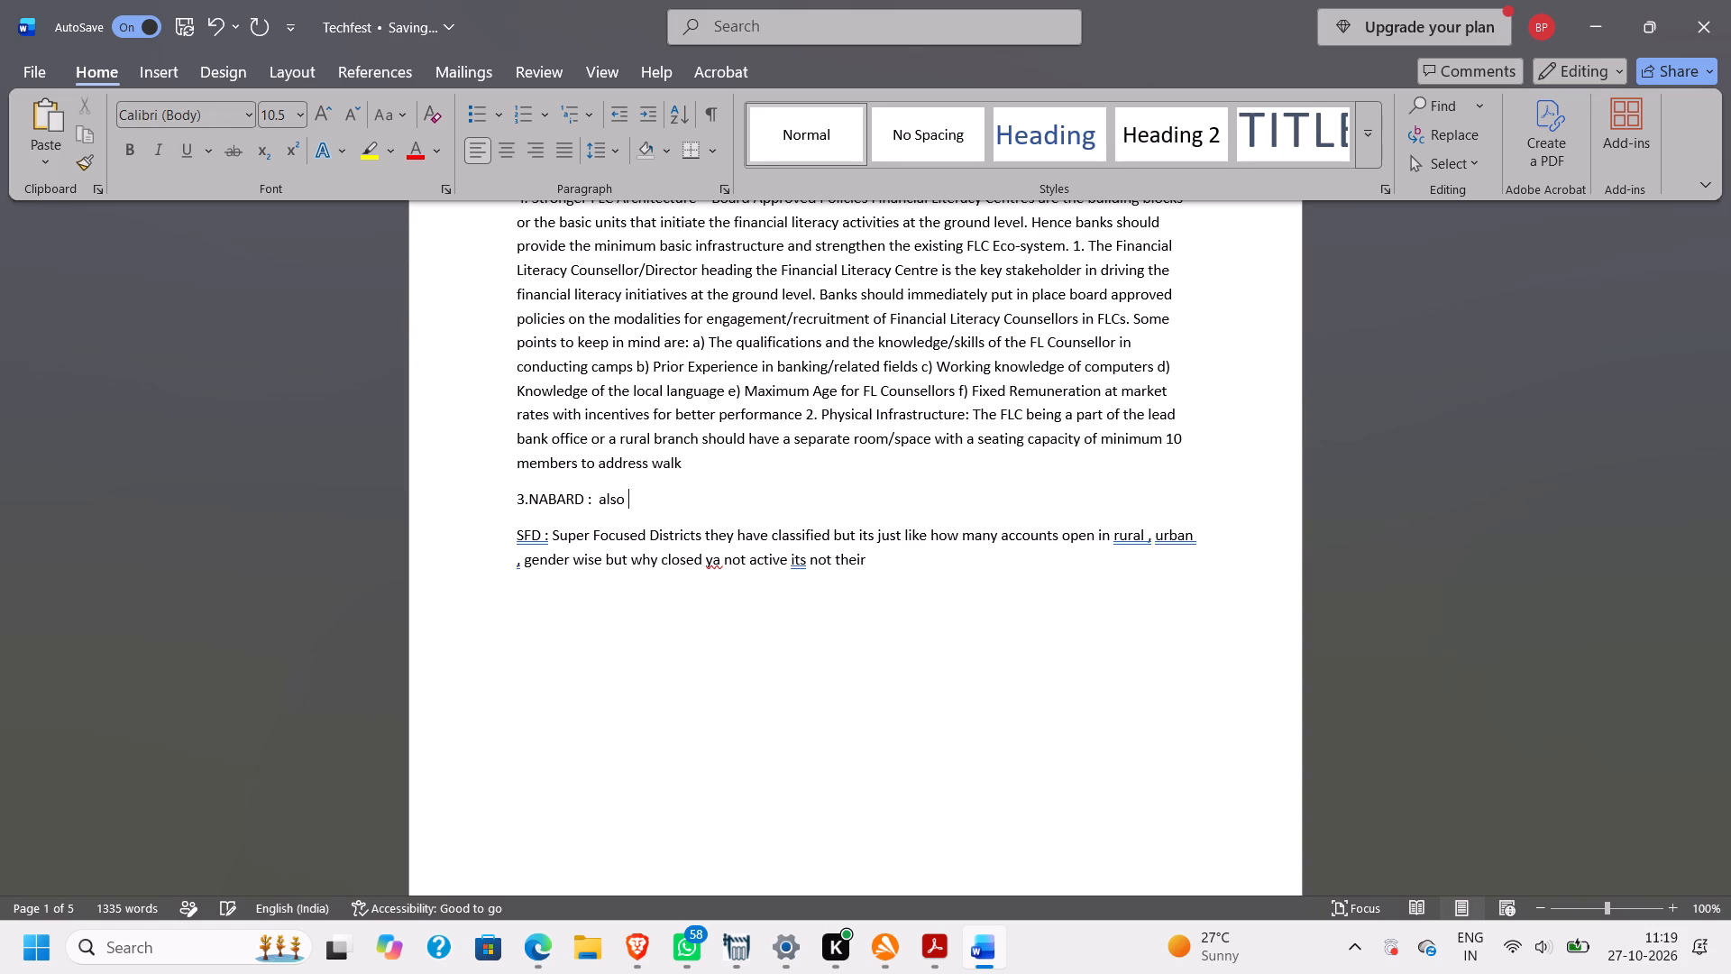
pyautogui.write('body')
pyautogui.press('space')
pyautogui.write('like')
pyautogui.press('space')
pyautogui.write('DBT')
pyautogui.press('space')
pyautogui.write('etc')
# Extend the "3.NABARD :" note after "also body like DBT etc" with "but not mention in our theme".
pyautogui.press('space')
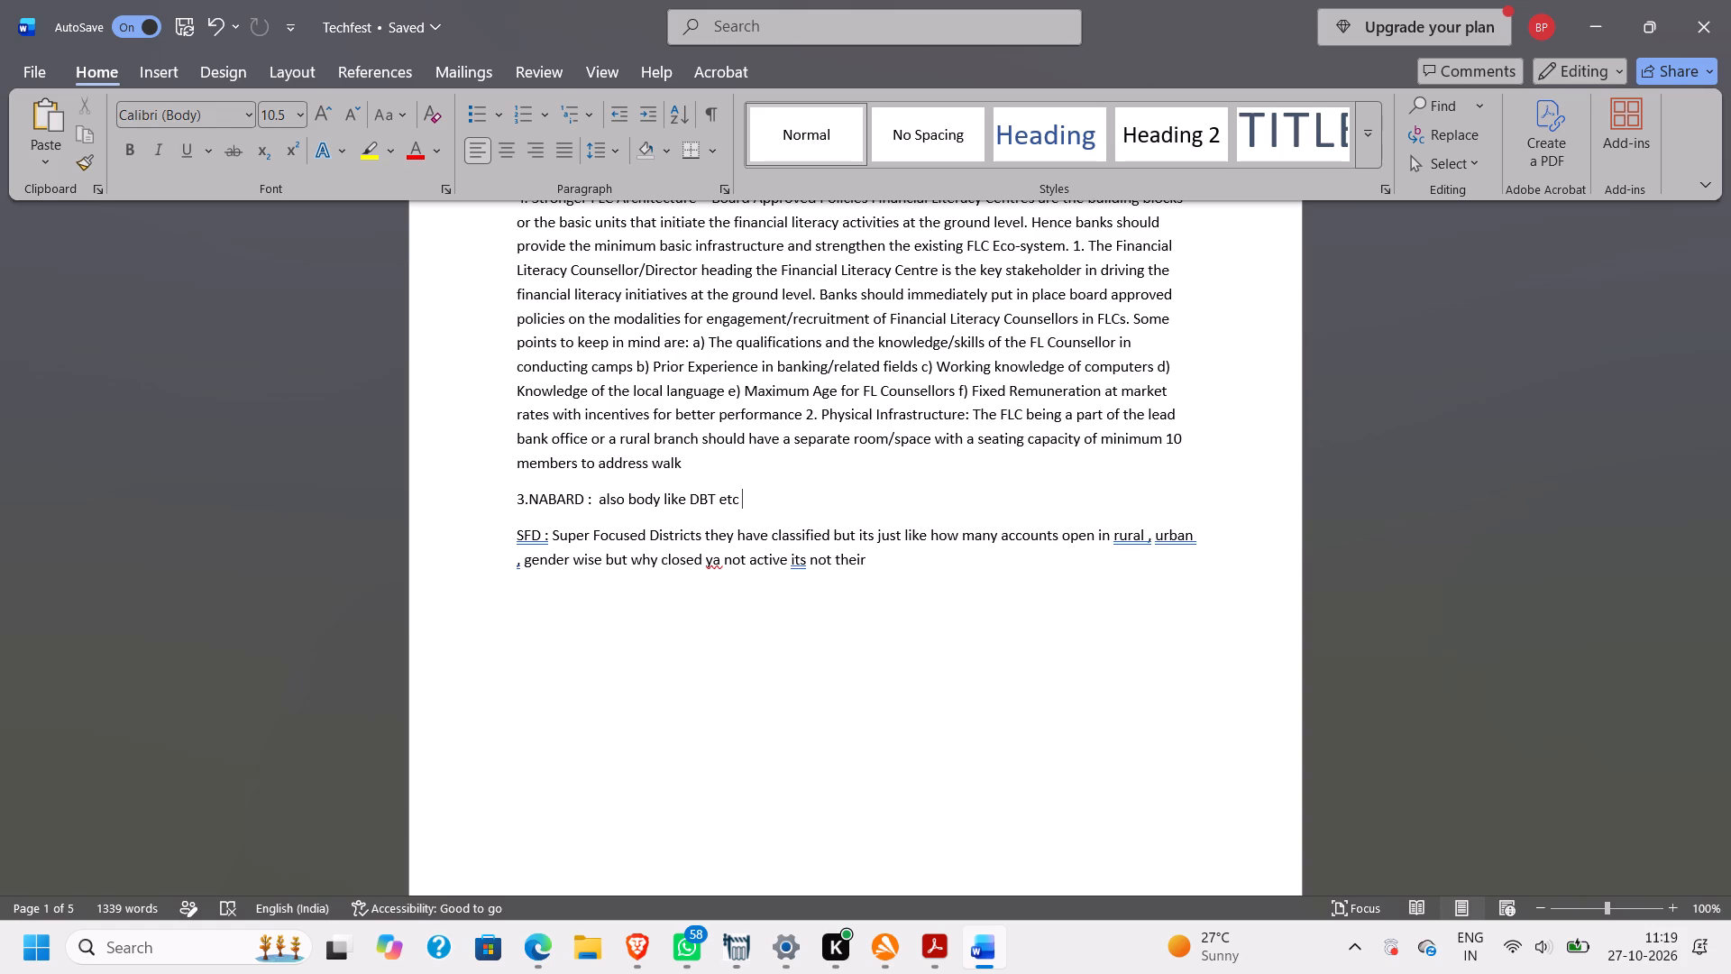
pyautogui.write('but')
pyautogui.press('space')
pyautogui.write('not mention in our theme')
pyautogui.press('space')
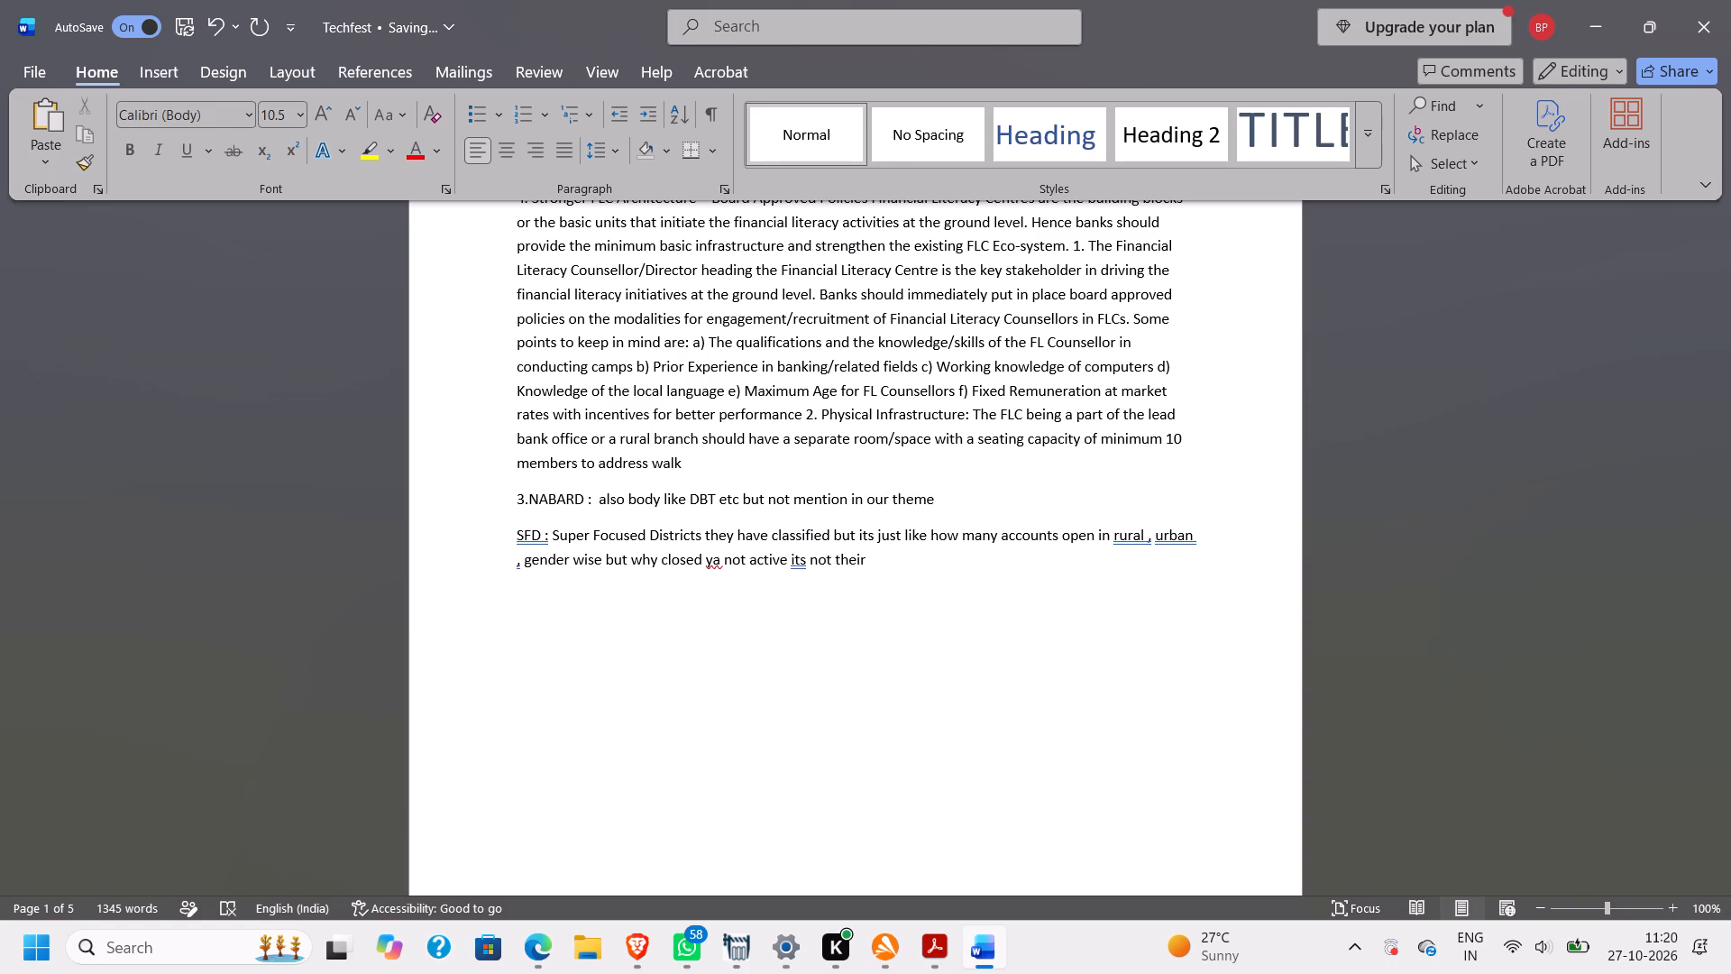
pyautogui.scroll(1, 739, 552)
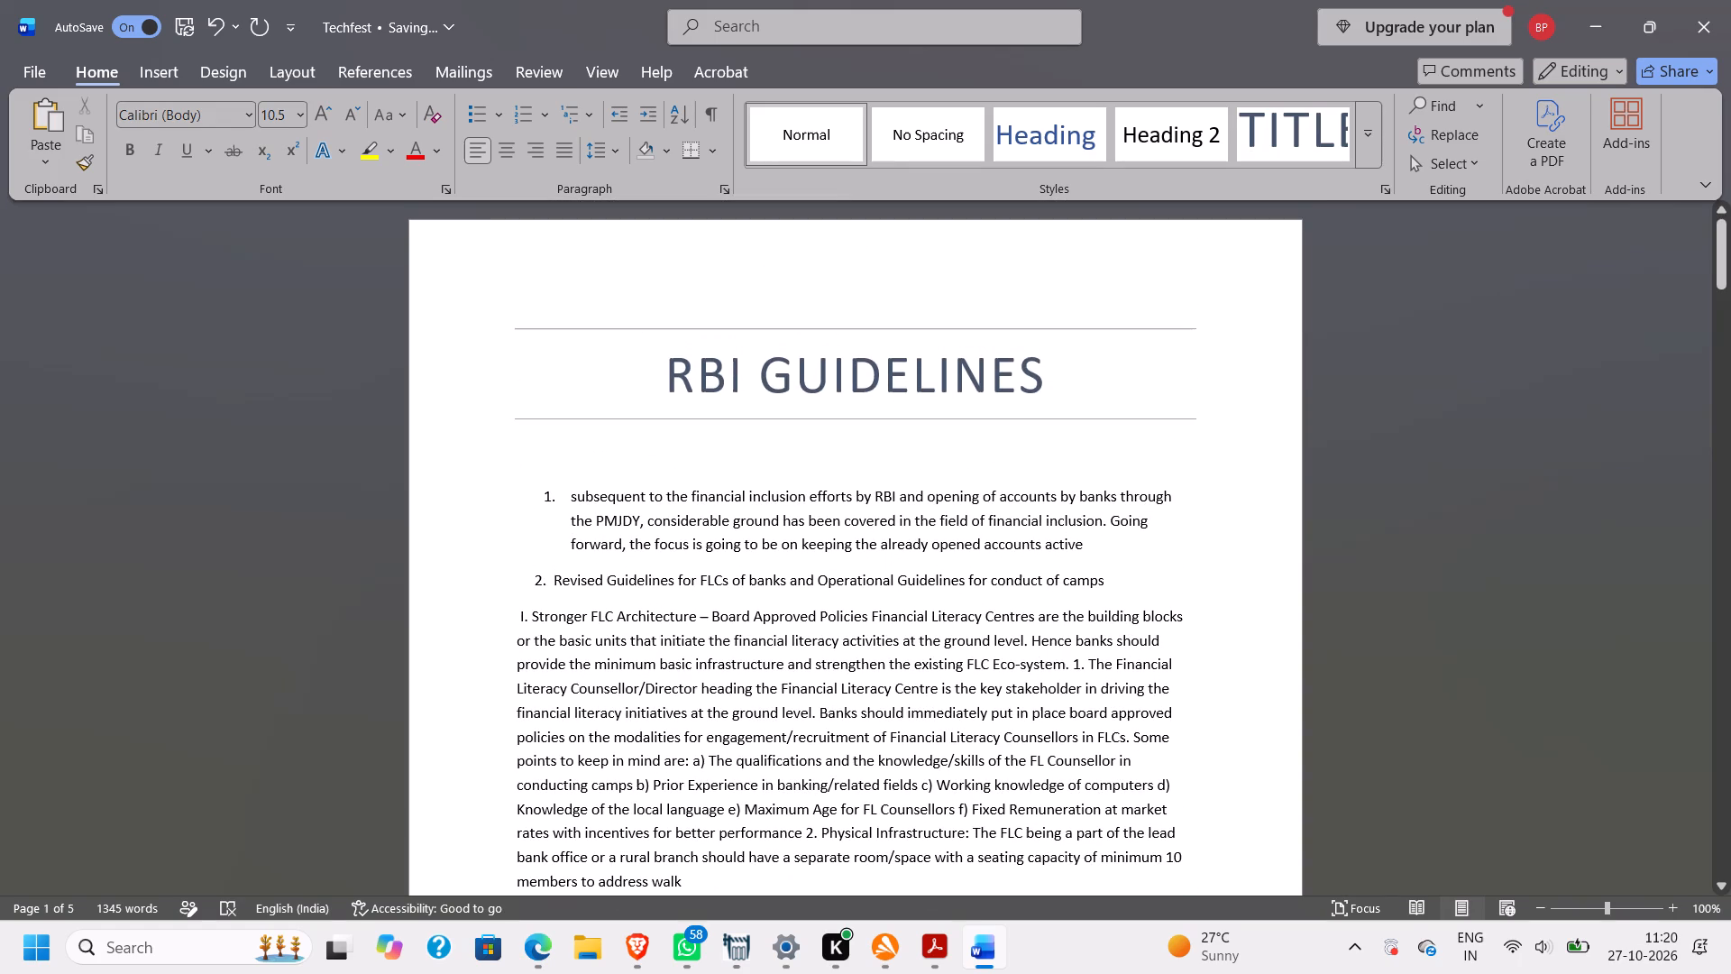
pyautogui.scroll(-3, 739, 552)
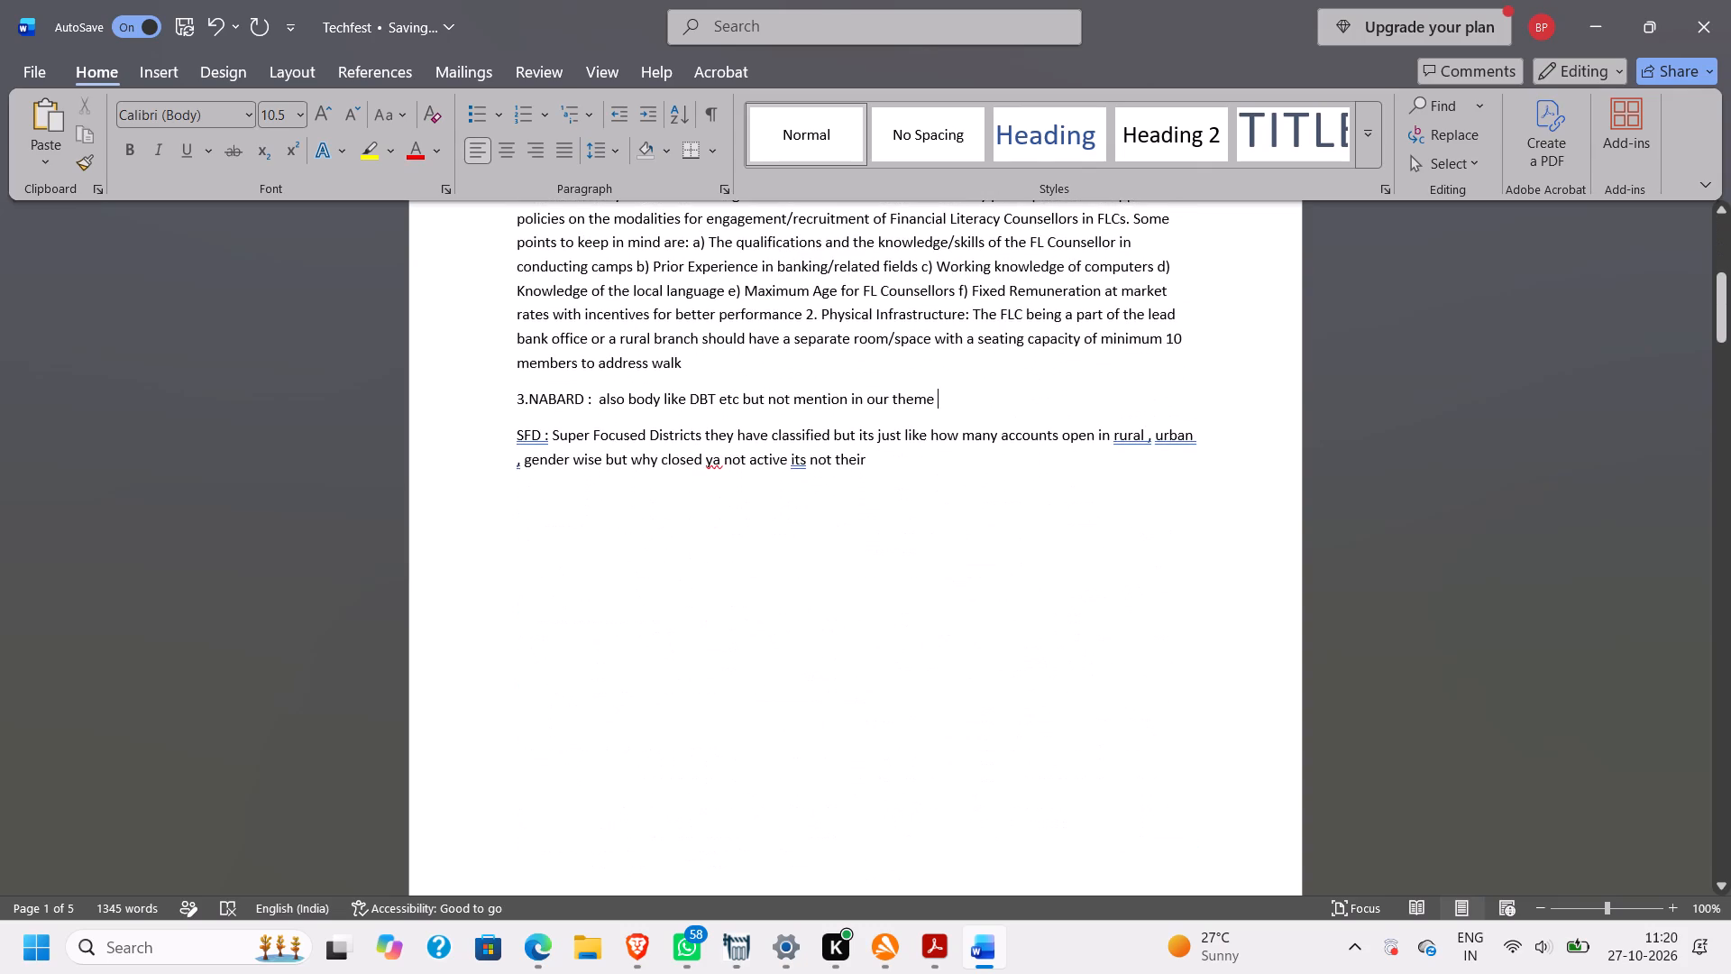
pyautogui.scroll(1, 739, 552)
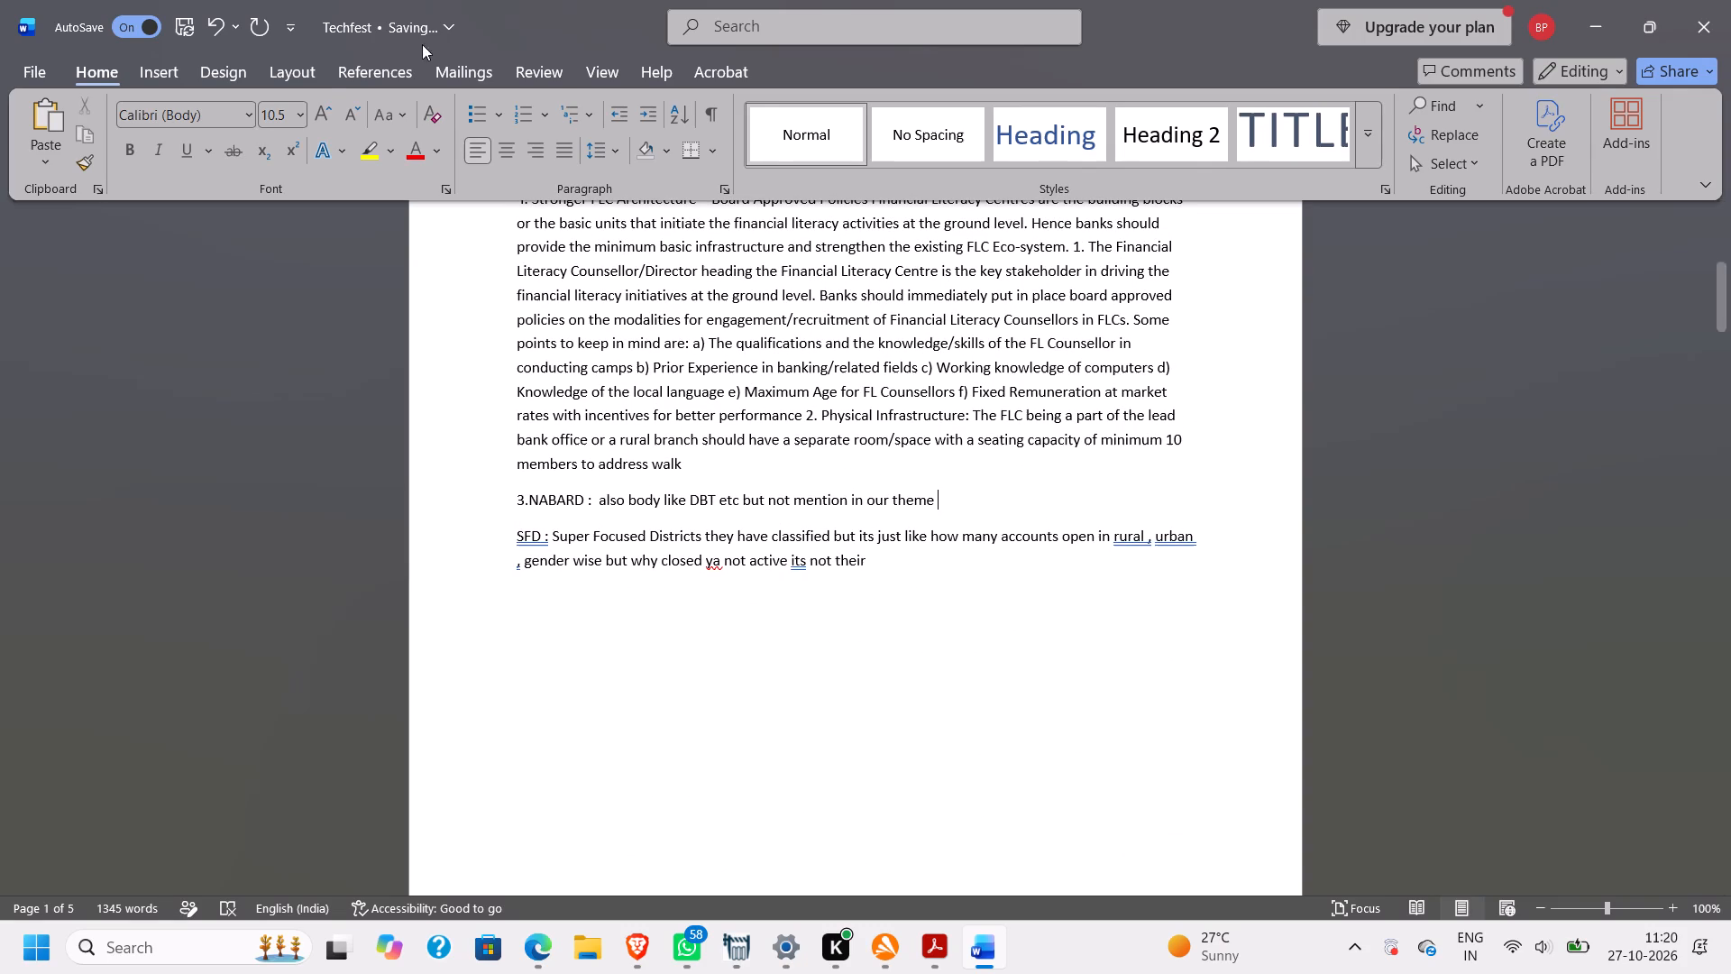
# Switch to Brave and try the Contact Us, Progress-Report, About and Financial Literacy sections of the PMJDY site.
pyautogui.click(633, 939)
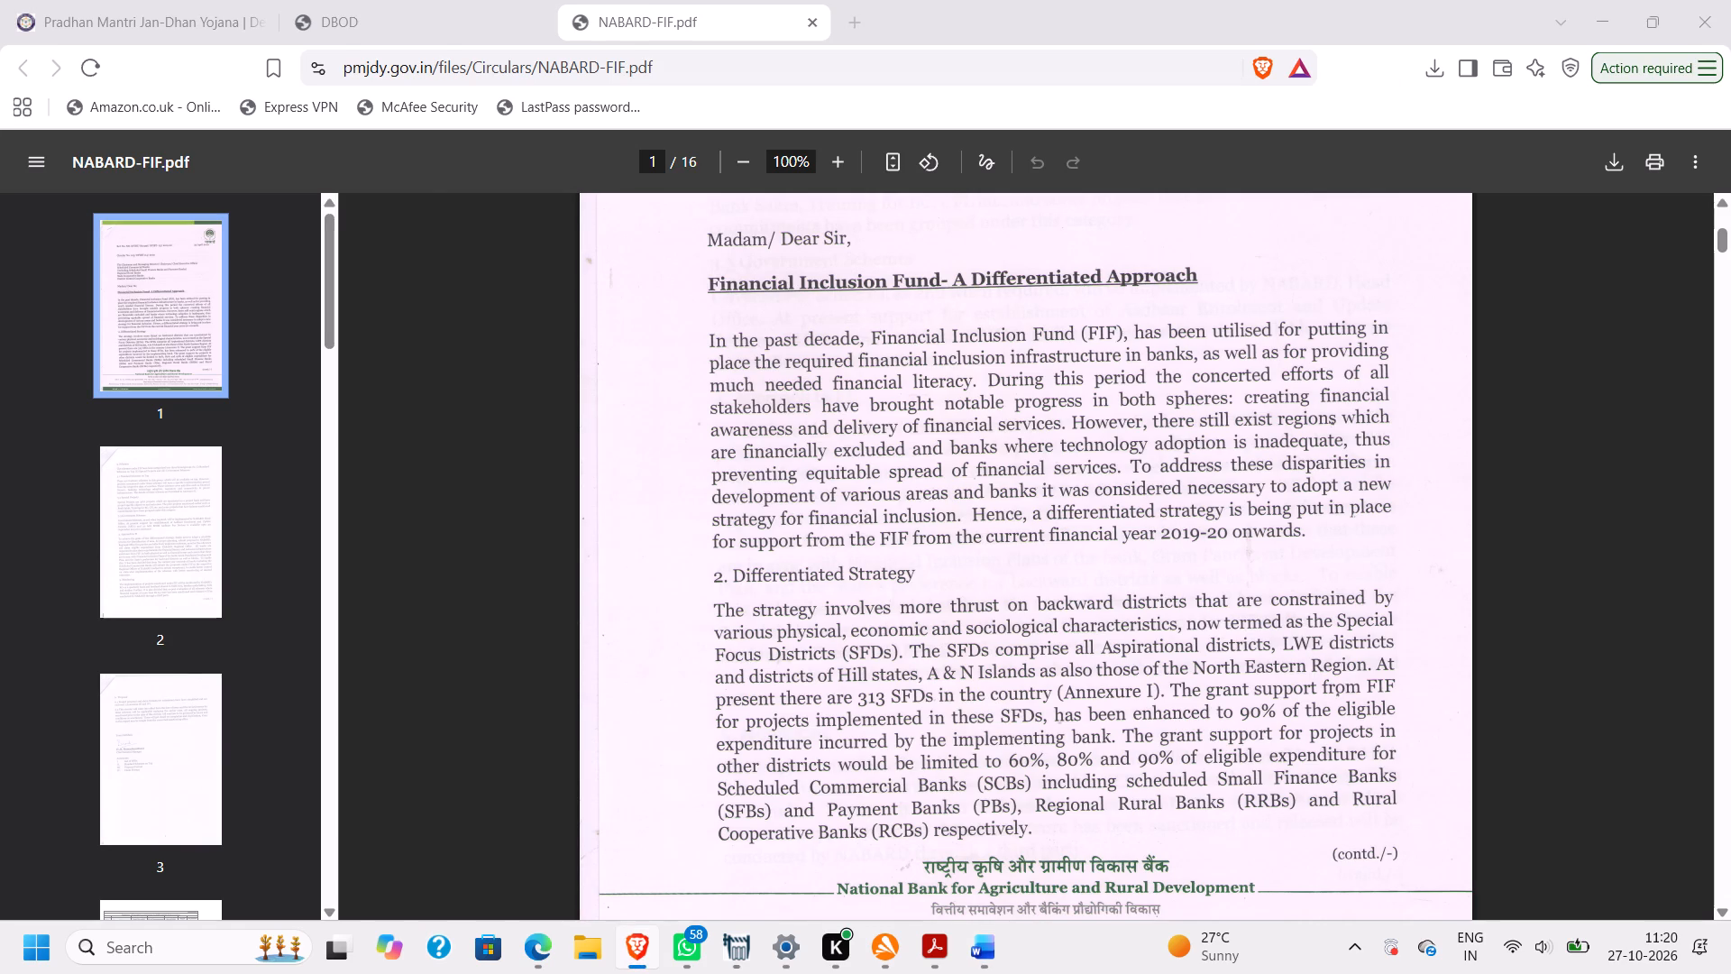
pyautogui.click(182, 34)
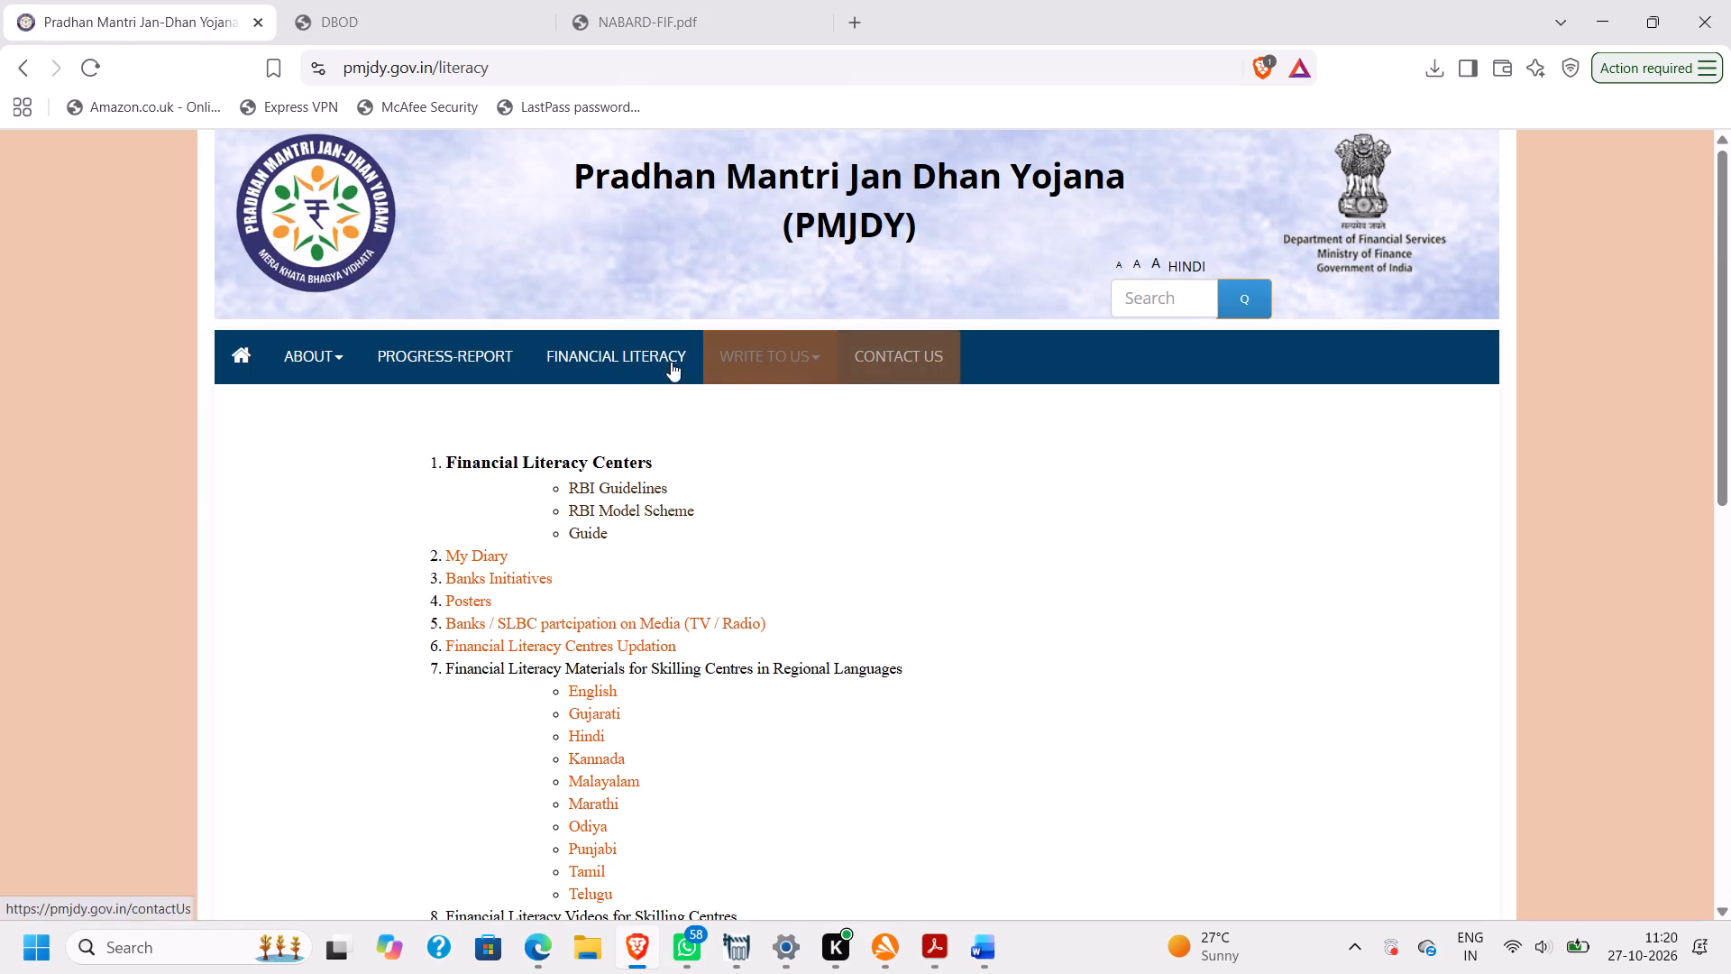
pyautogui.click(895, 374)
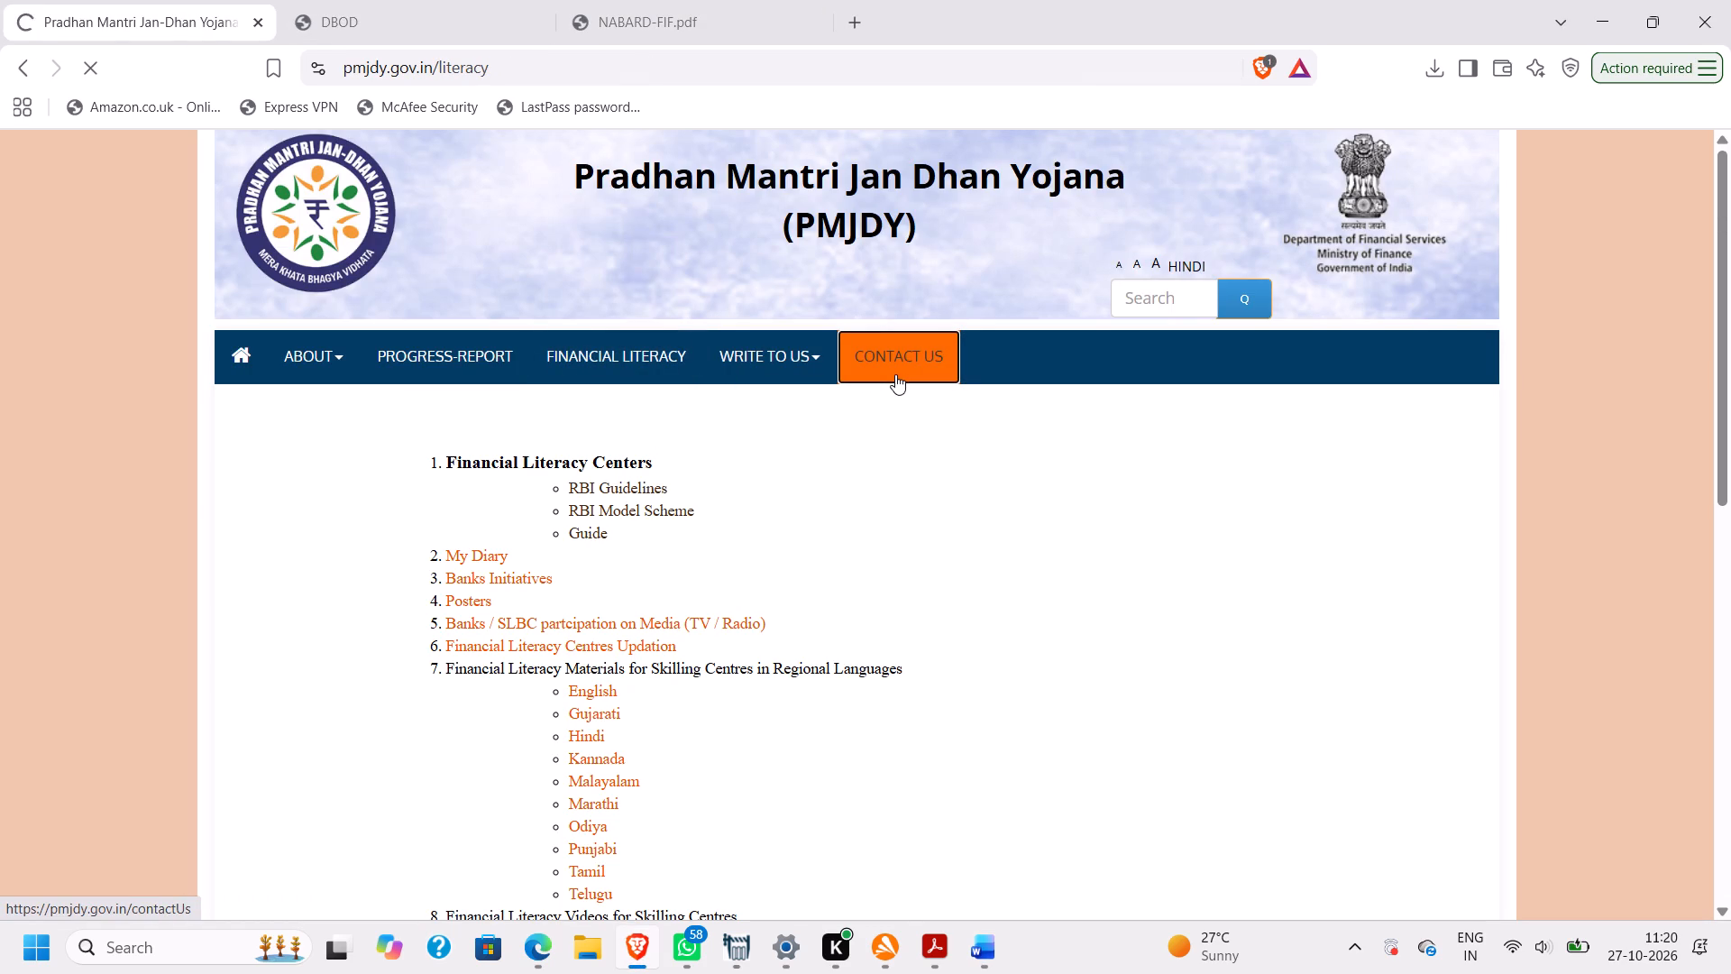
pyautogui.click(444, 355)
pyautogui.click(320, 359)
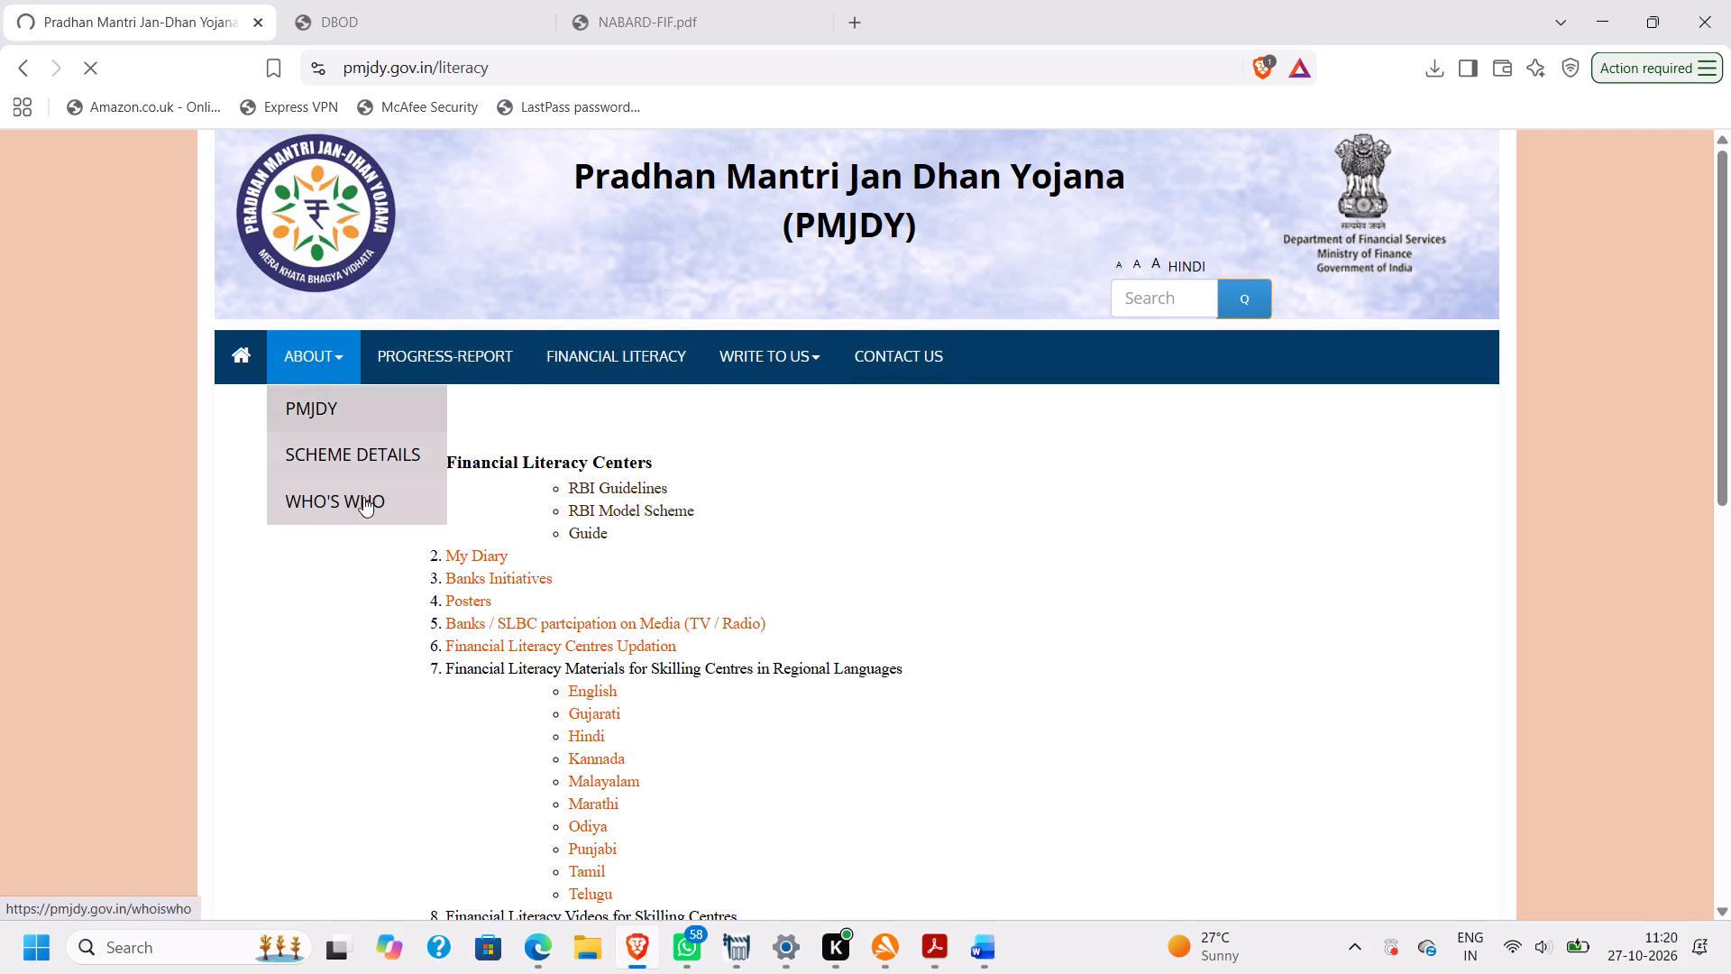
pyautogui.click(576, 357)
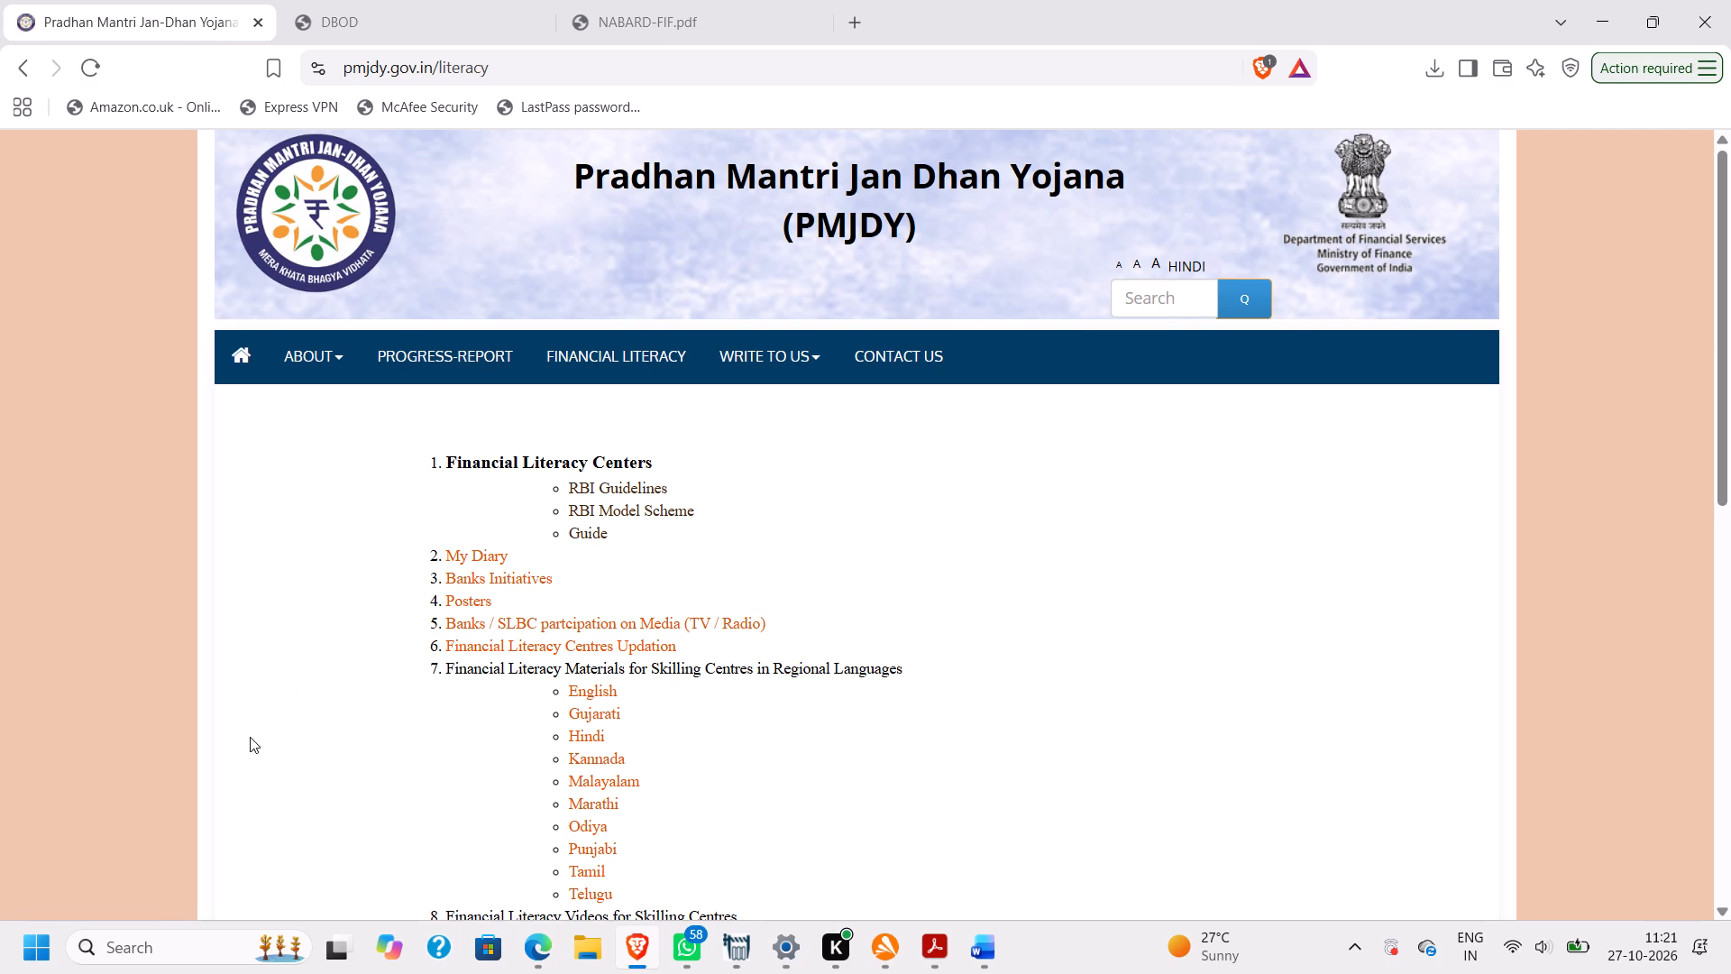
# Return to the Techfest document in Word and insert a blank page after the "3.NABARD :" note.
pyautogui.click(986, 954)
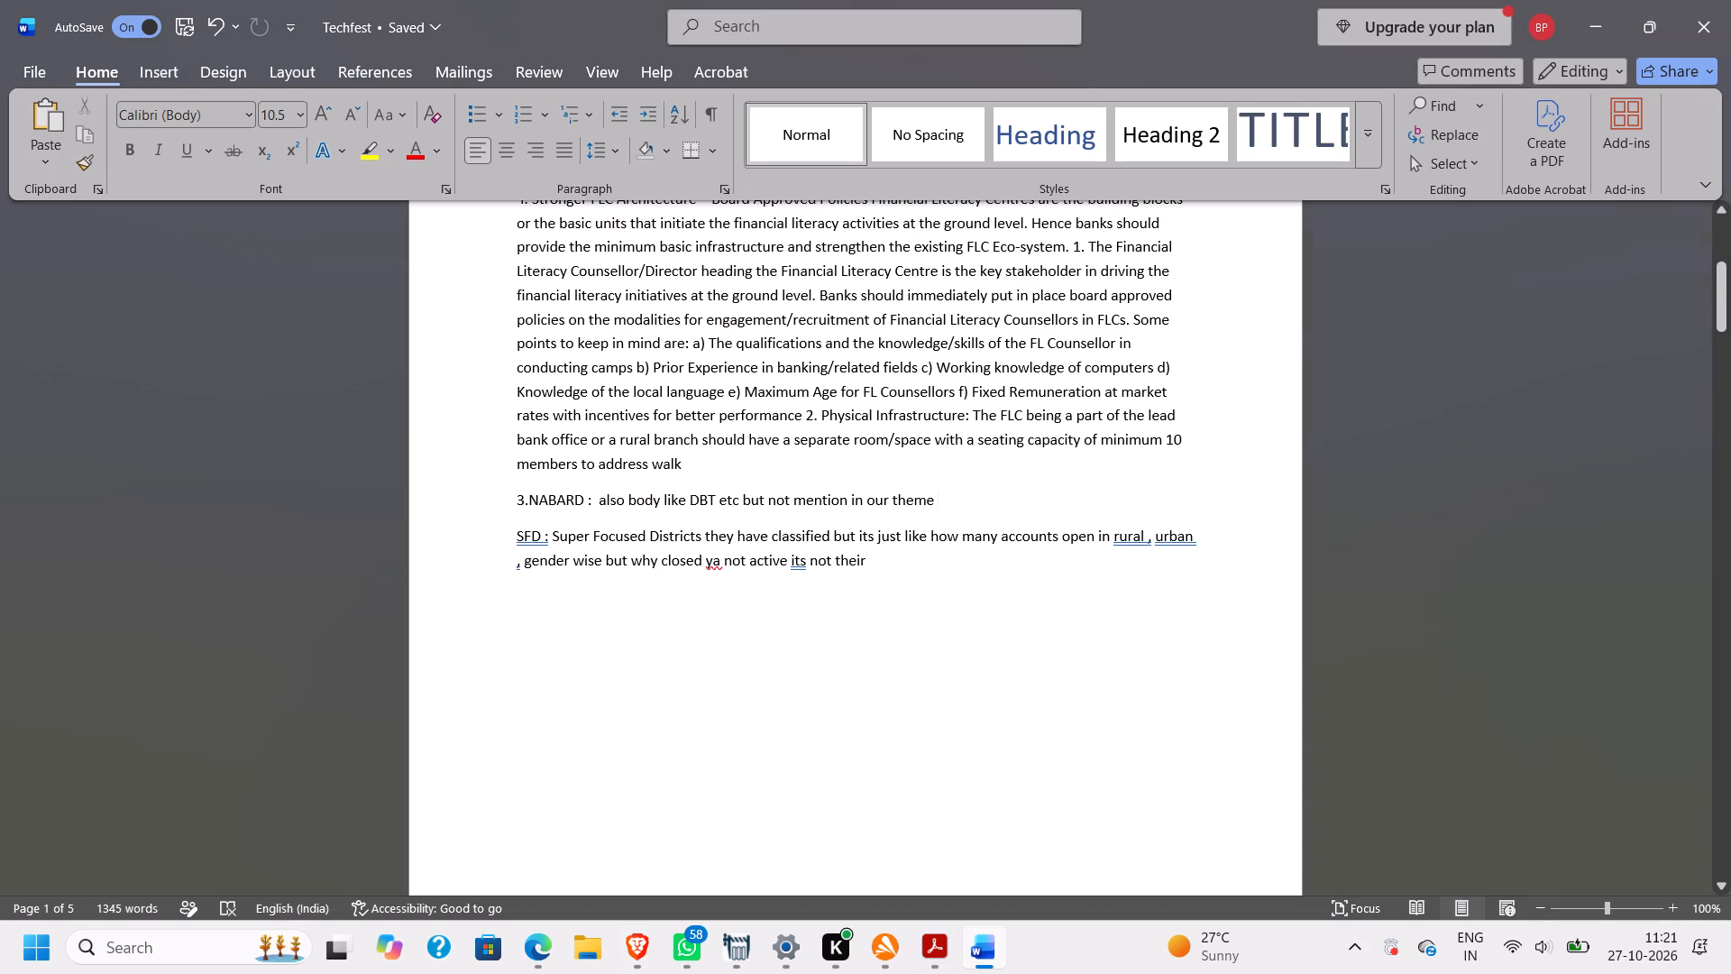
pyautogui.click(165, 69)
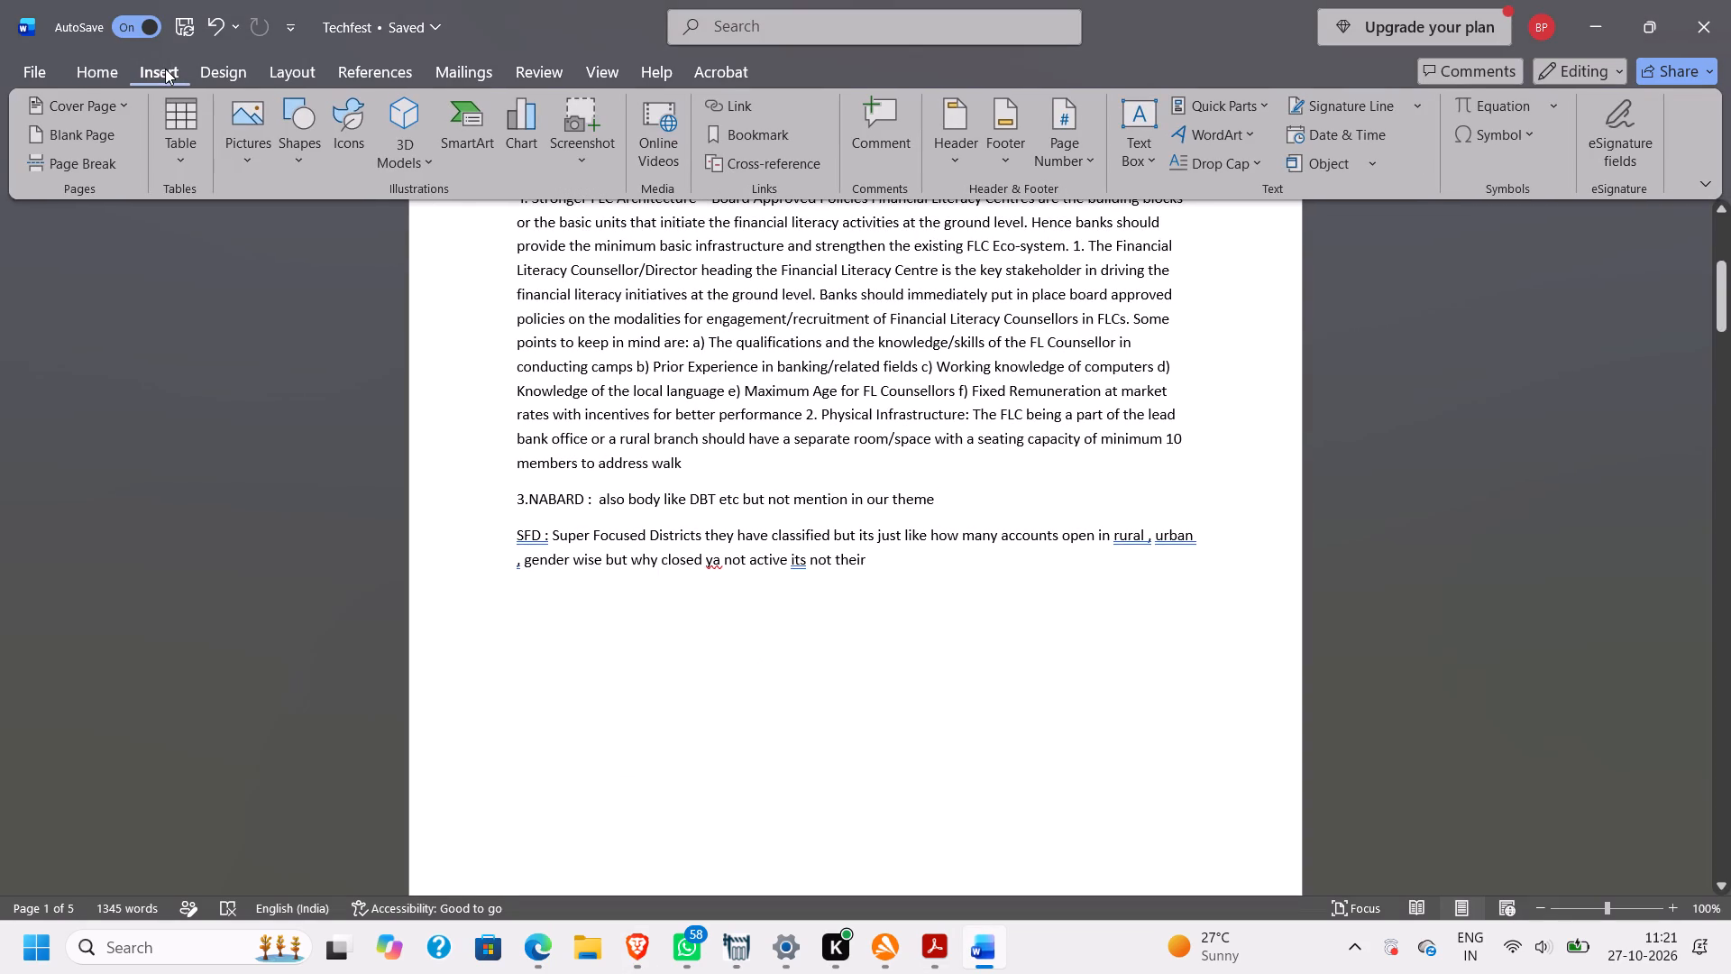
pyautogui.click(60, 129)
pyautogui.scroll(-1, 727, 500)
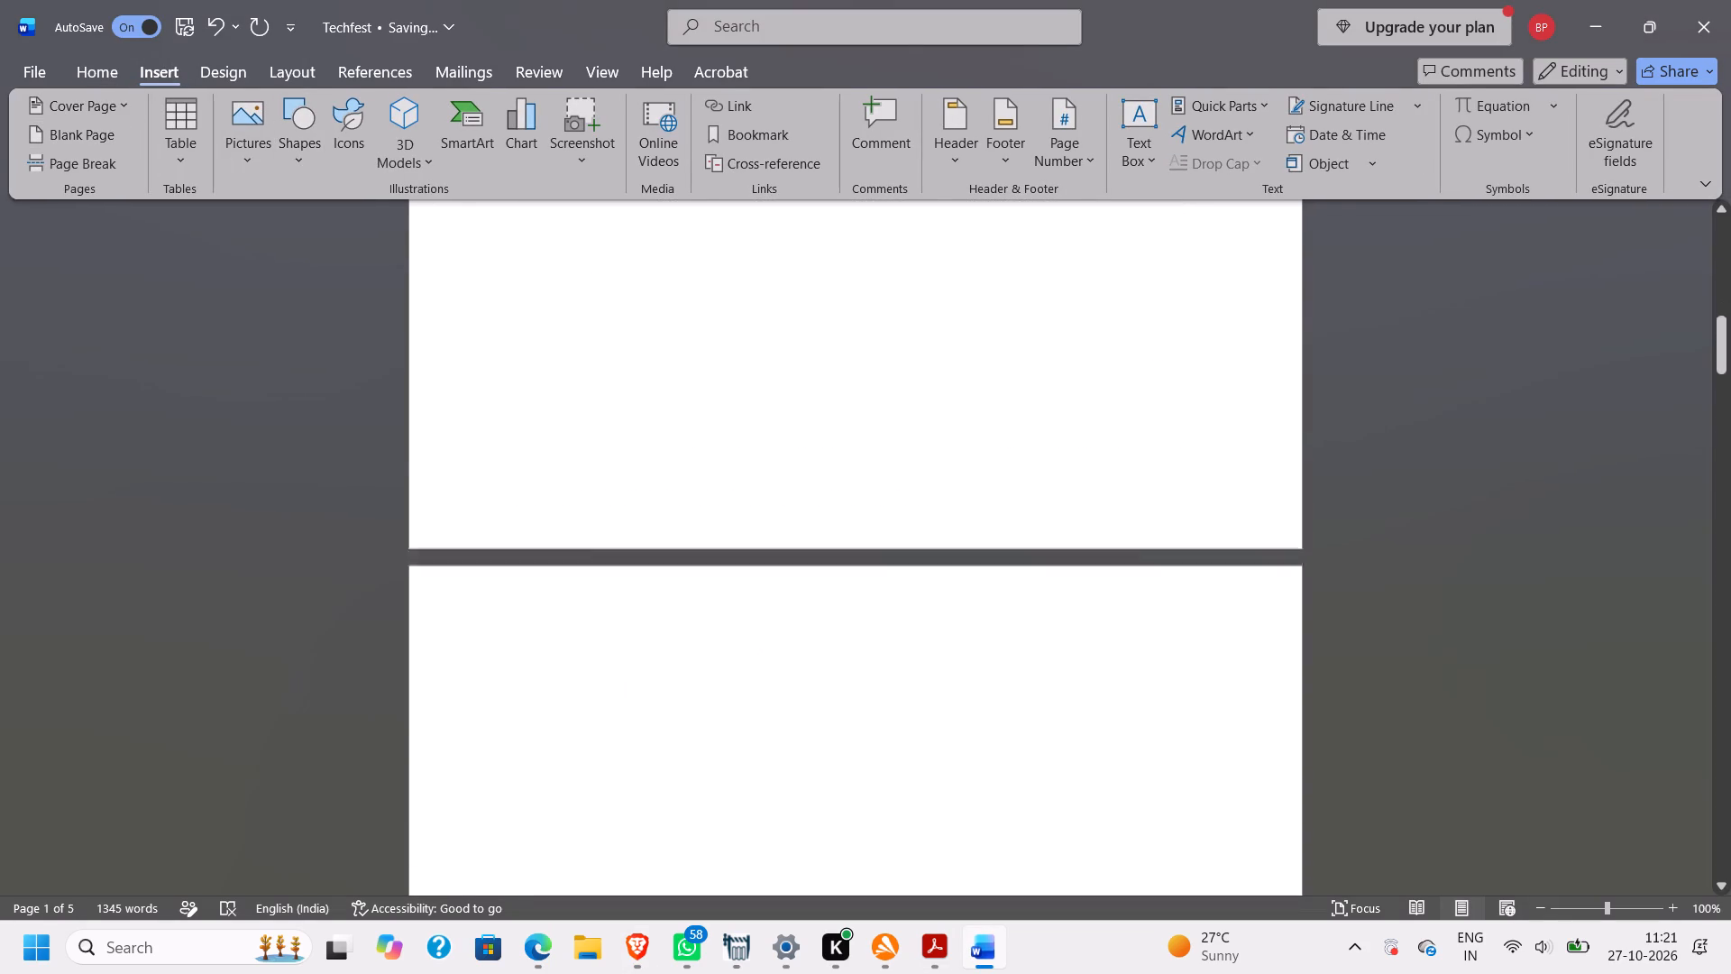
pyautogui.scroll(-1, 727, 500)
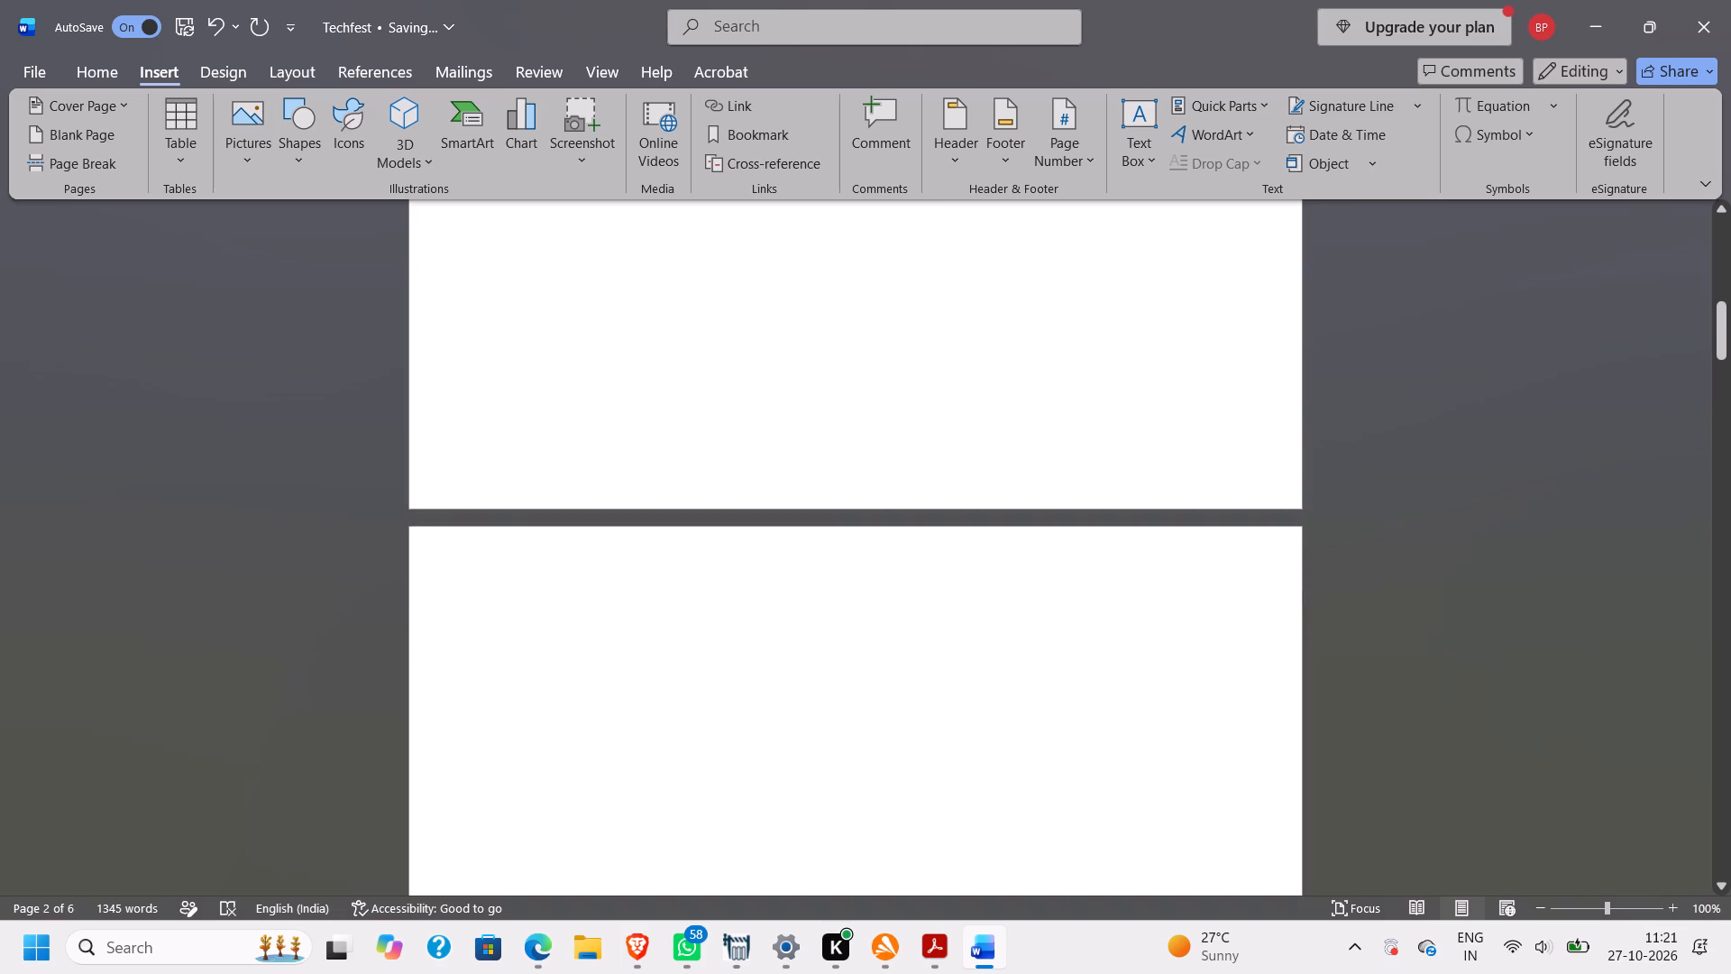
# Start inserting pictures from this device on the blank page and search the Screenshots and Home folders for the PMJDY captures.
pyautogui.click(536, 648)
pyautogui.click(247, 138)
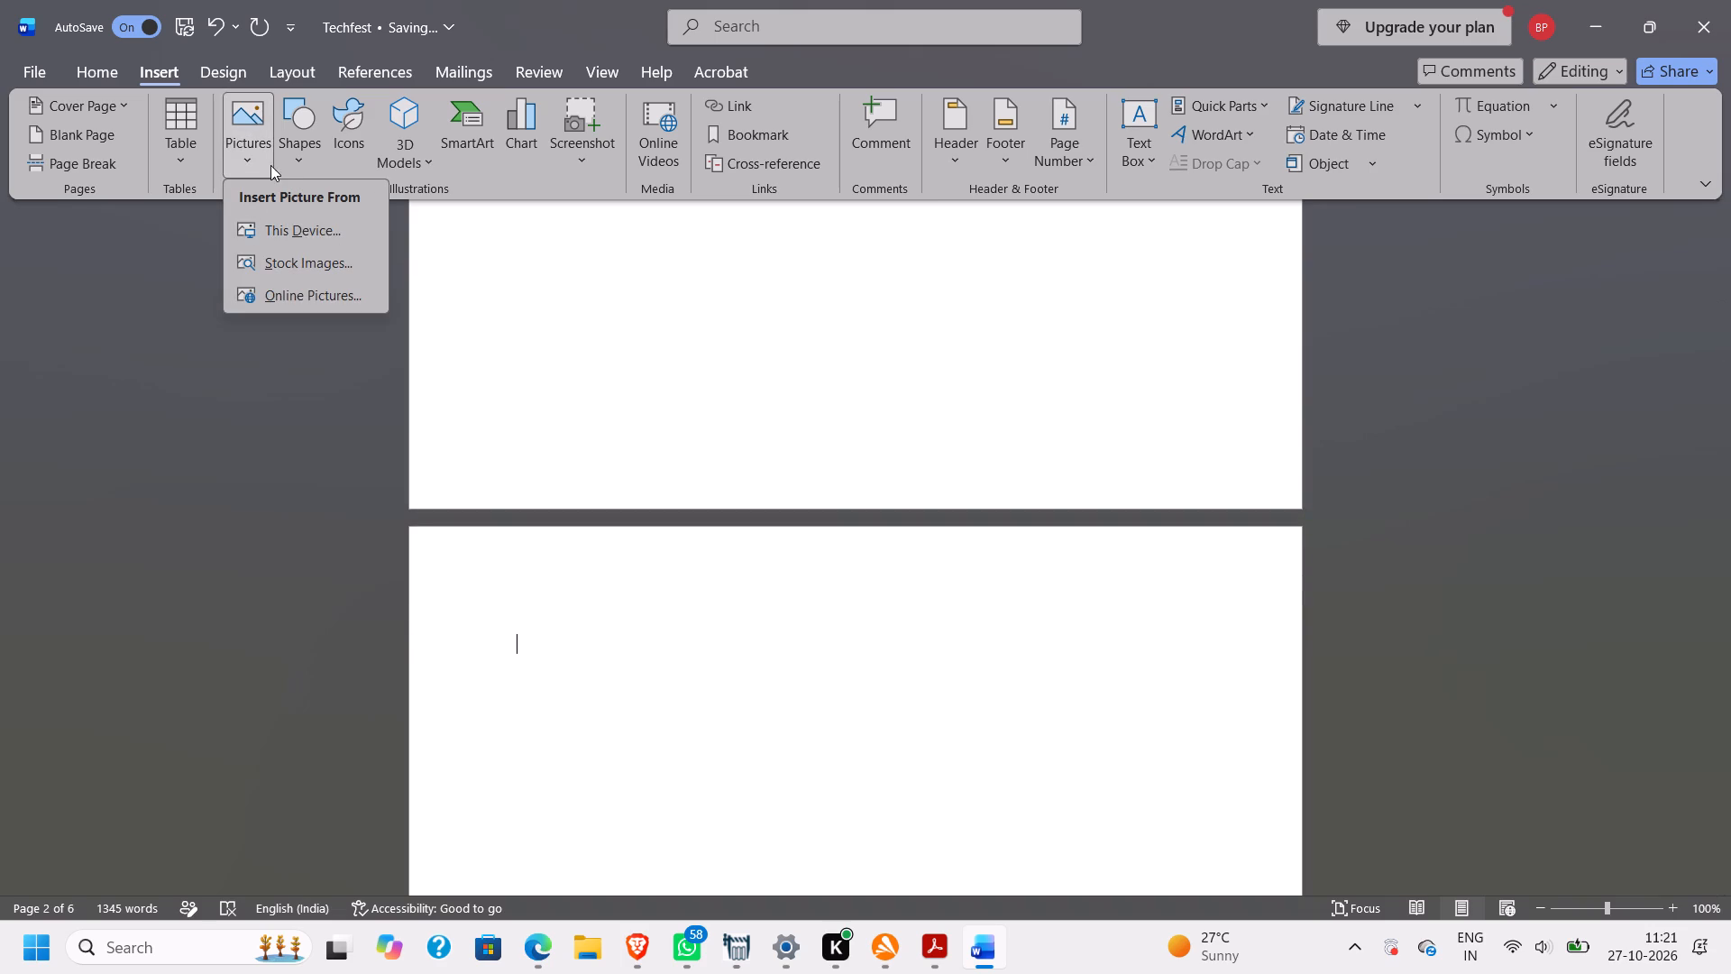
pyautogui.click(297, 225)
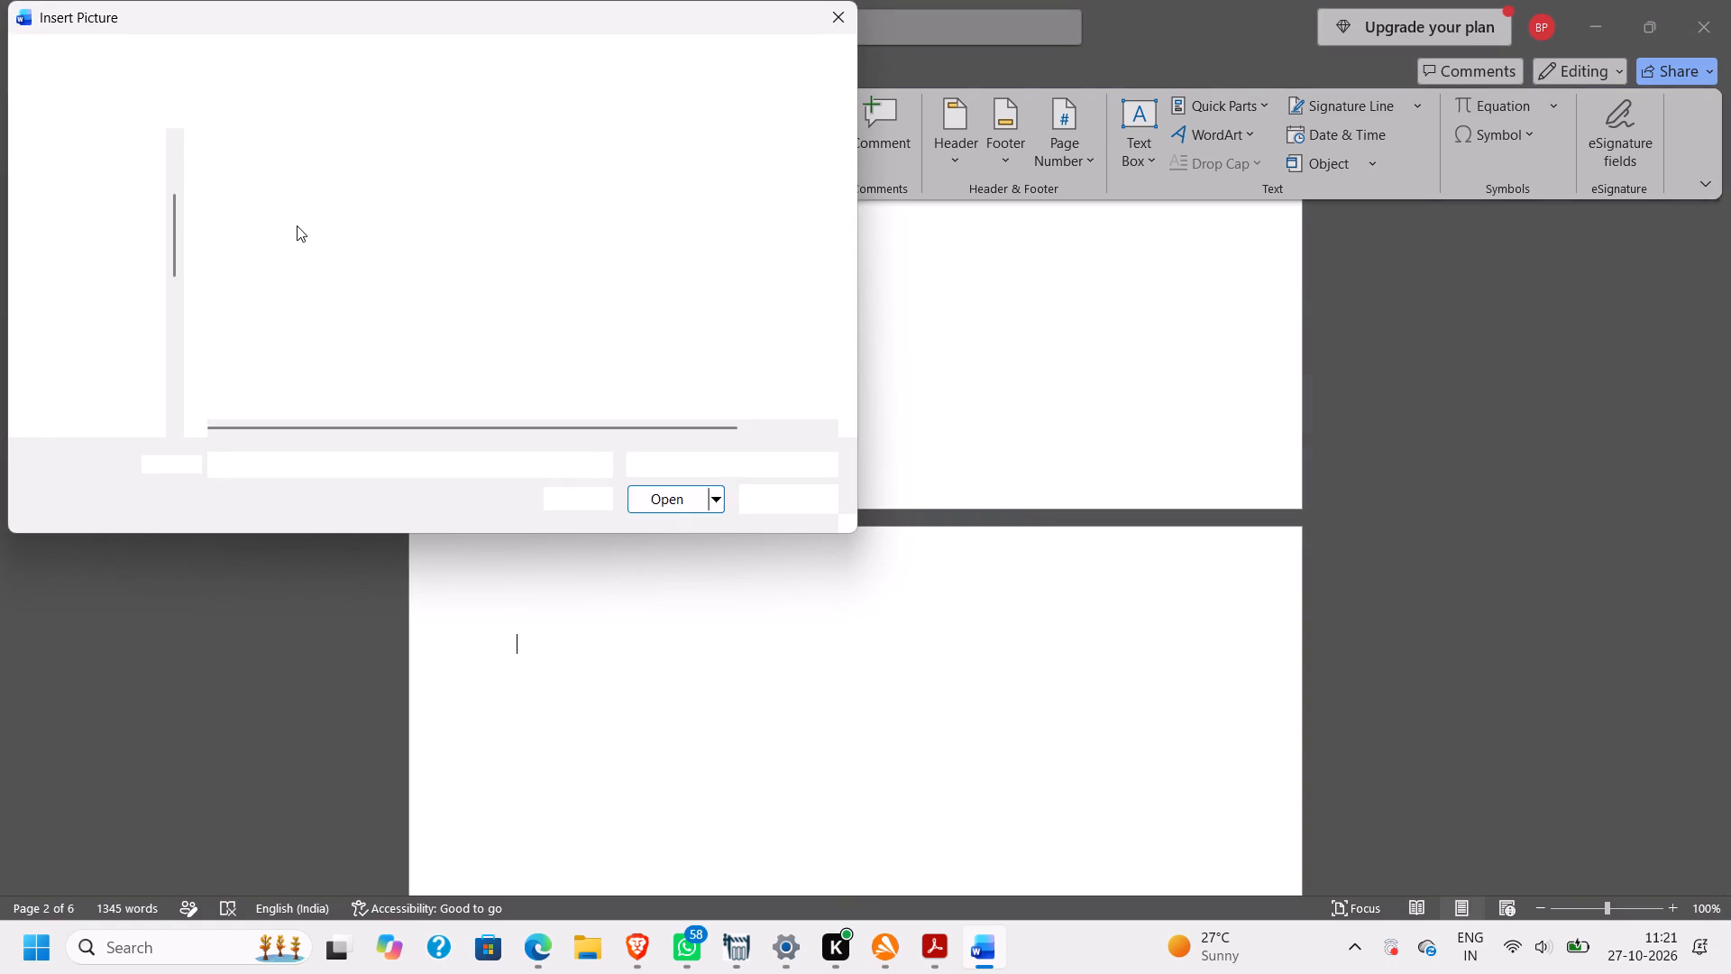
pyautogui.click(121, 320)
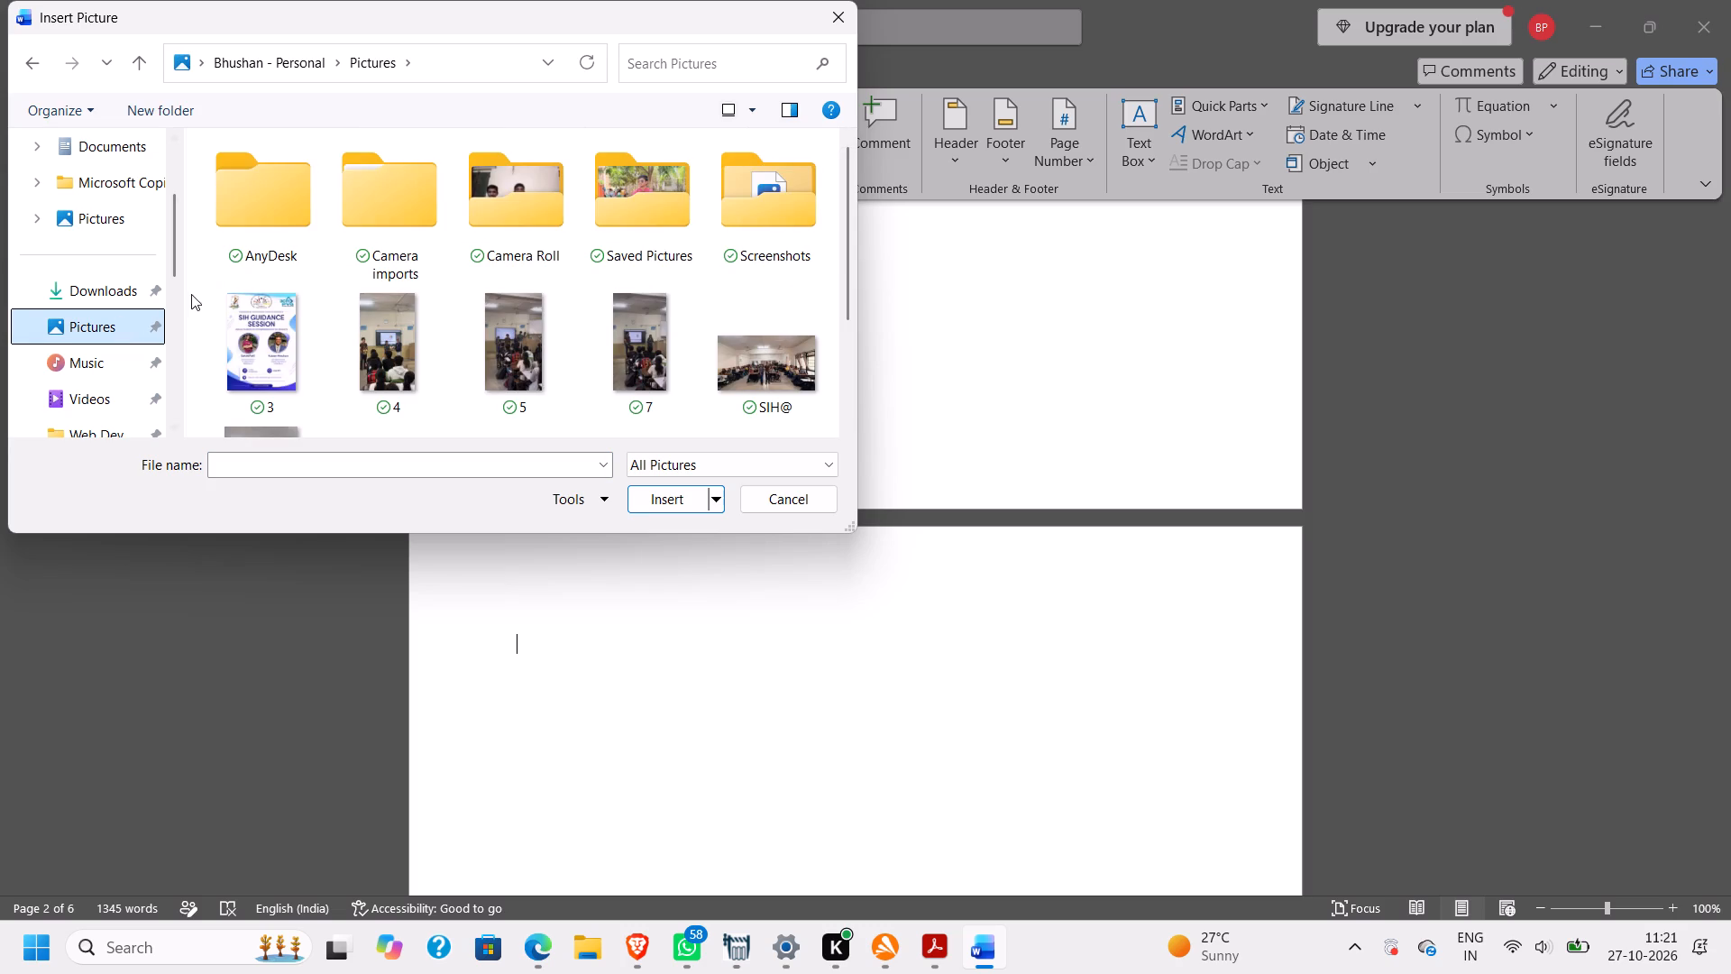
pyautogui.doubleClick(773, 210)
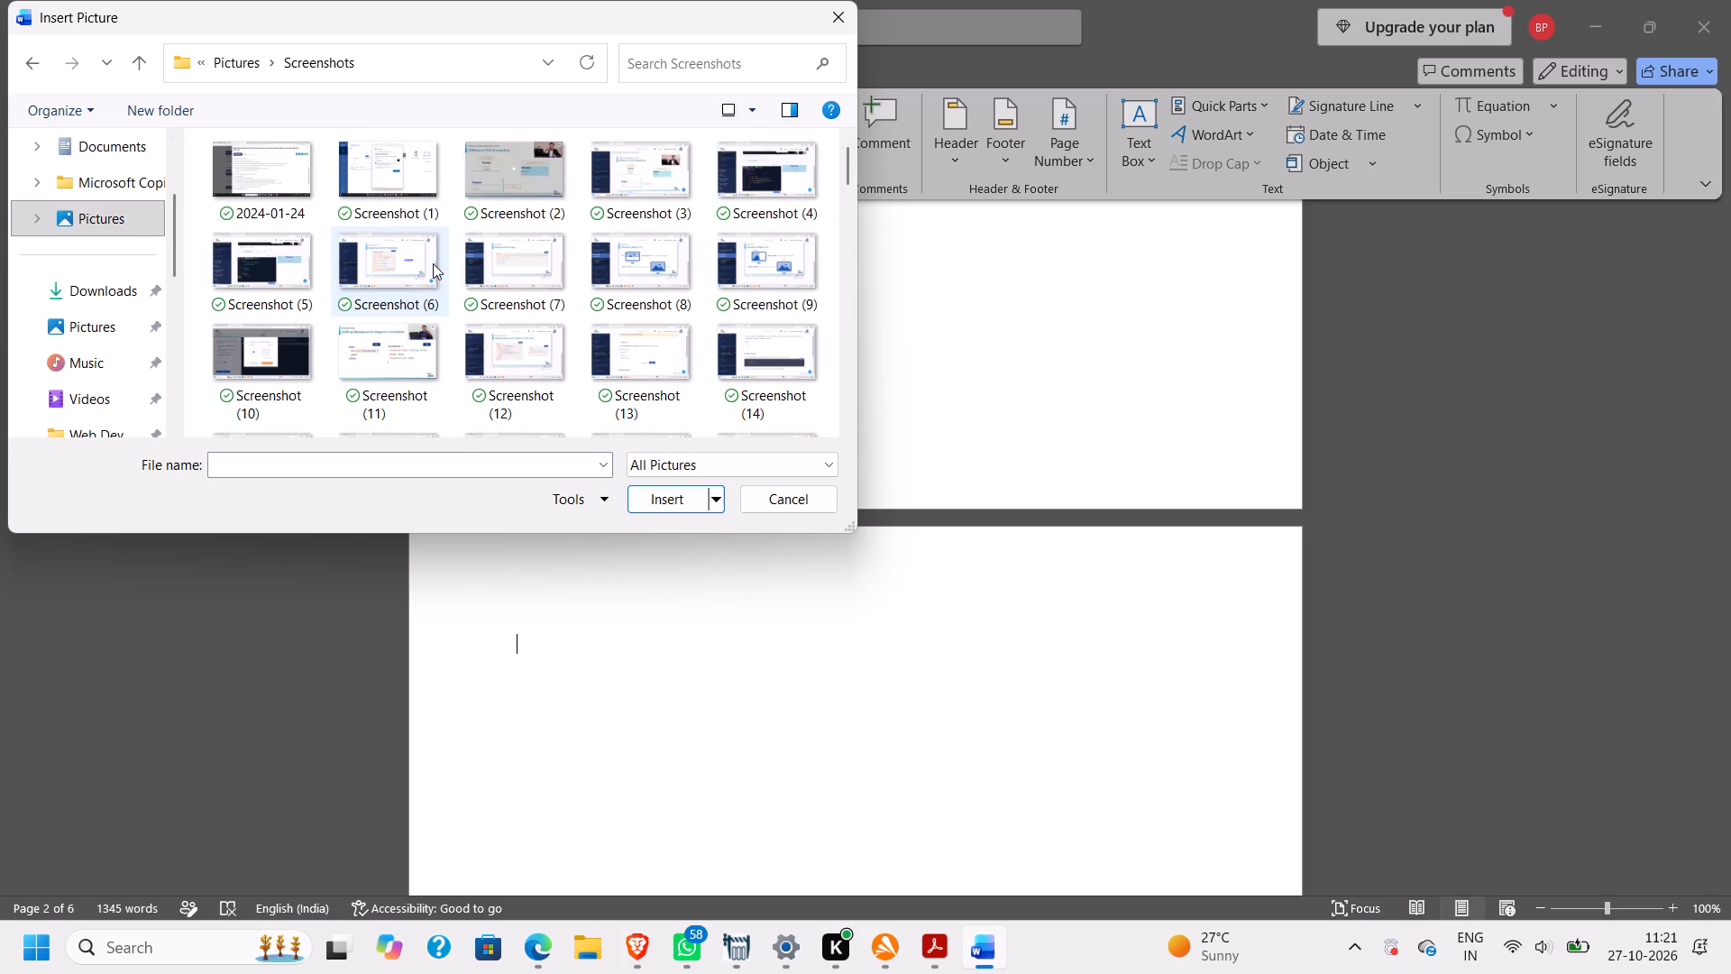
pyautogui.scroll(-5, 433, 263)
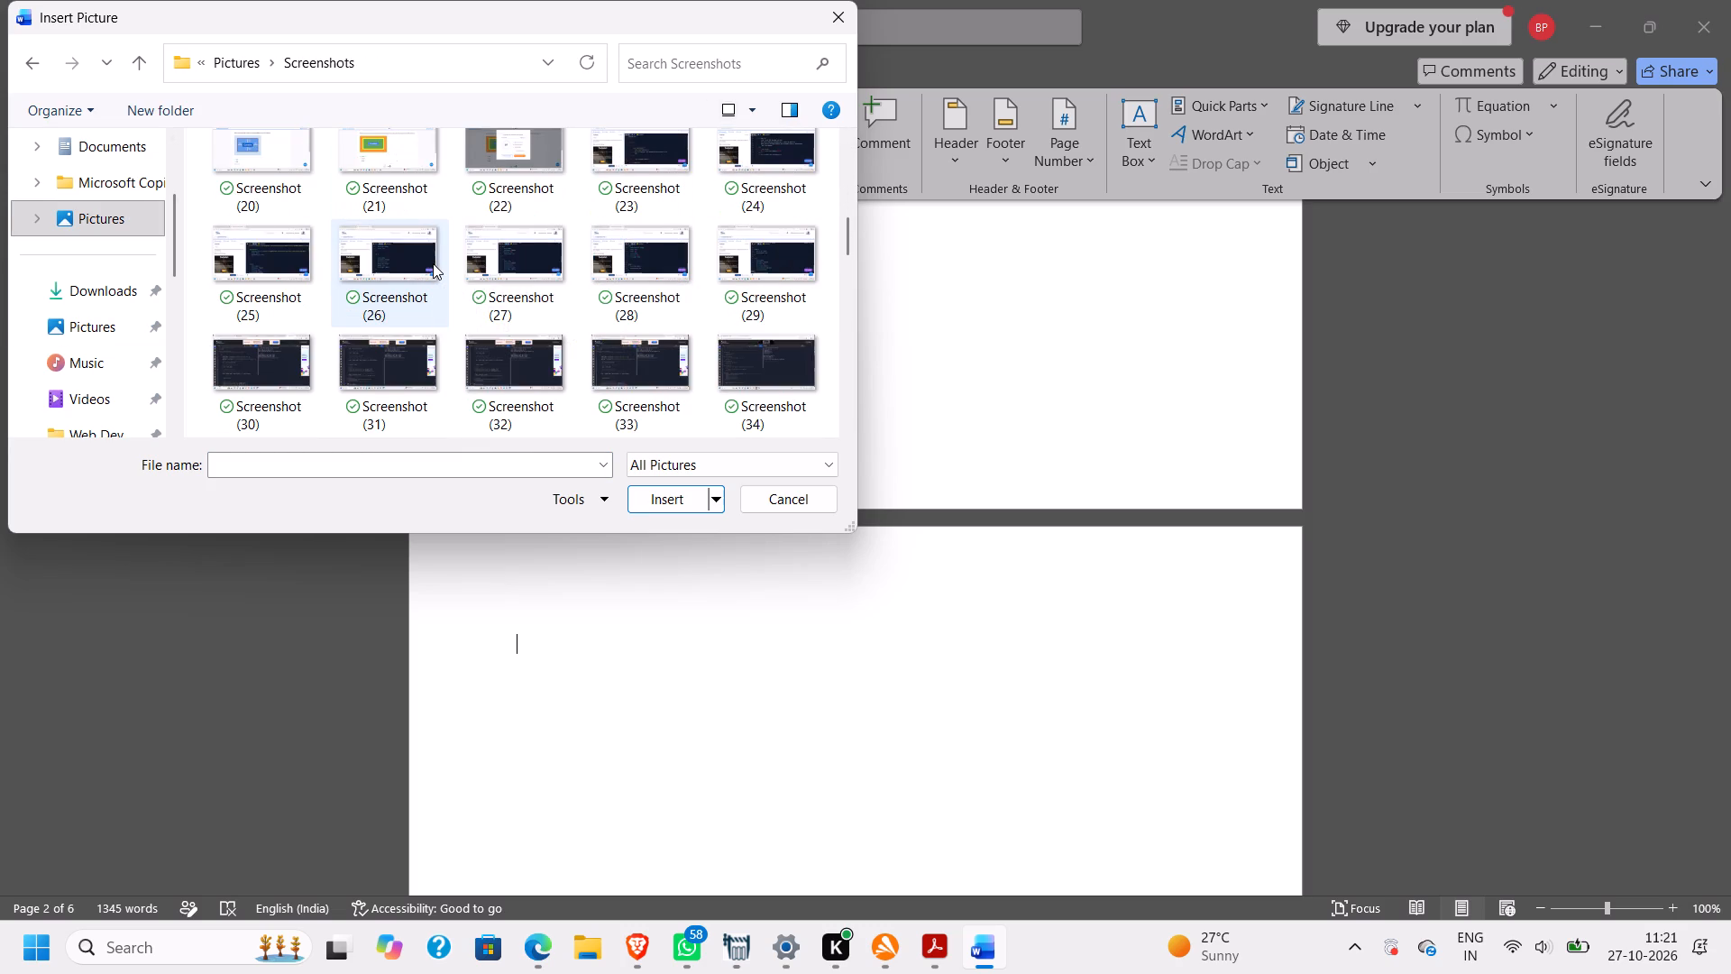
pyautogui.scroll(-2, 433, 263)
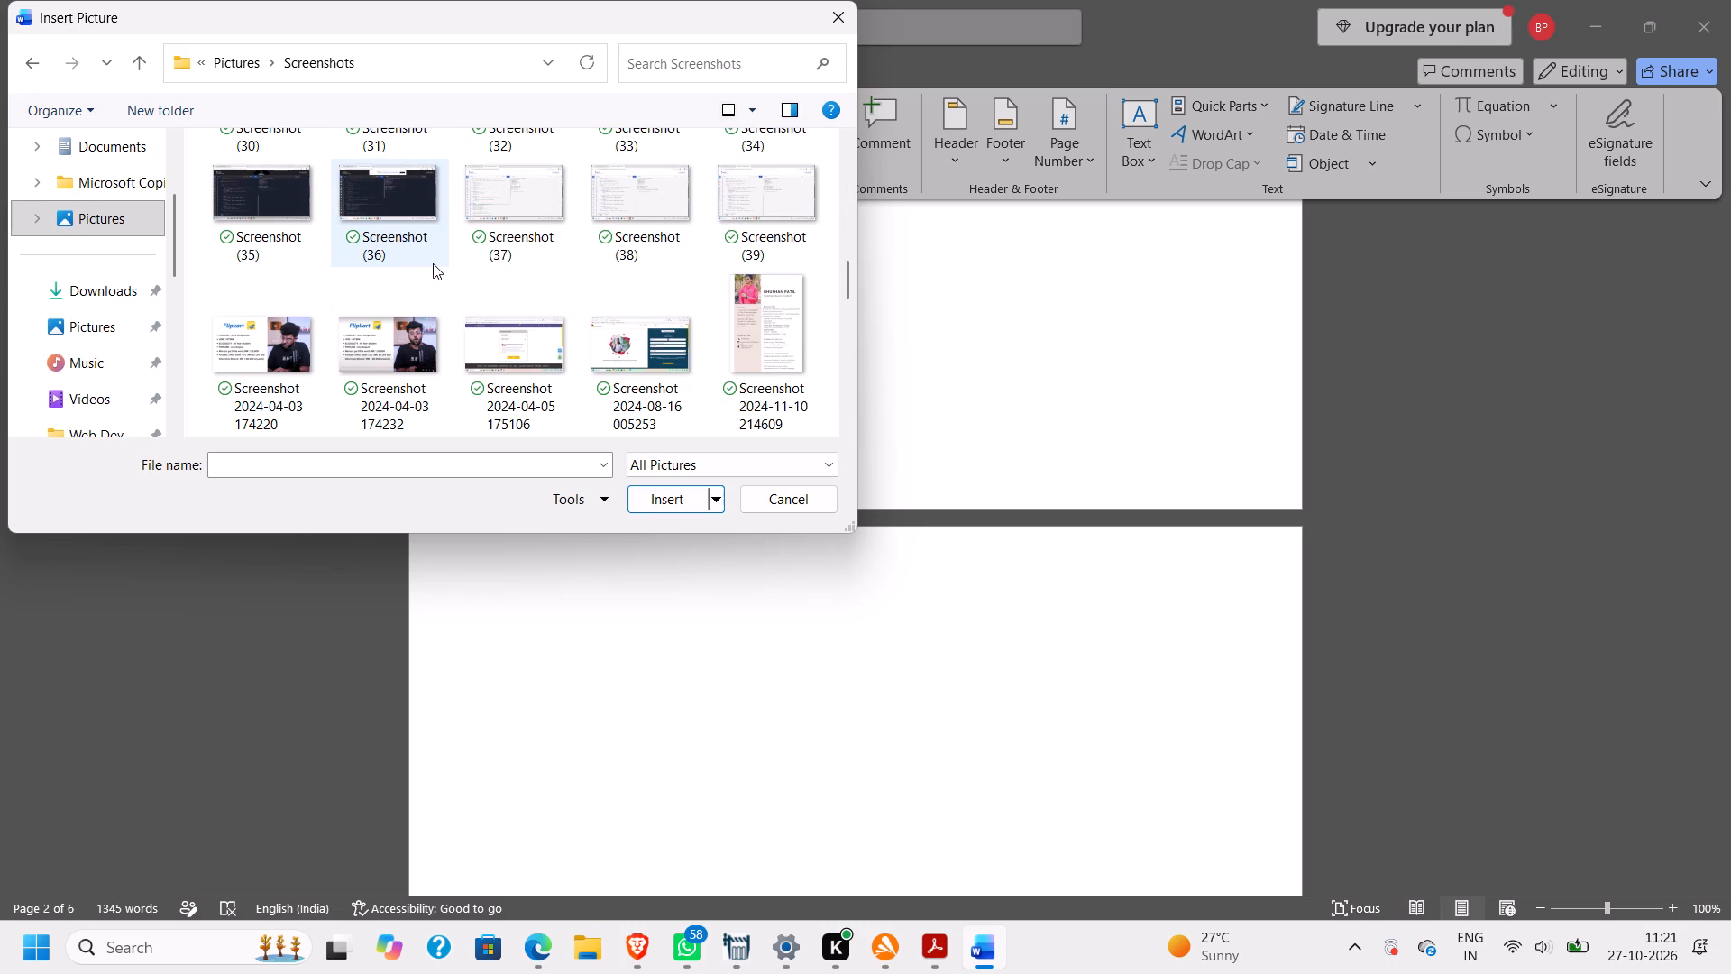
pyautogui.scroll(-4, 433, 263)
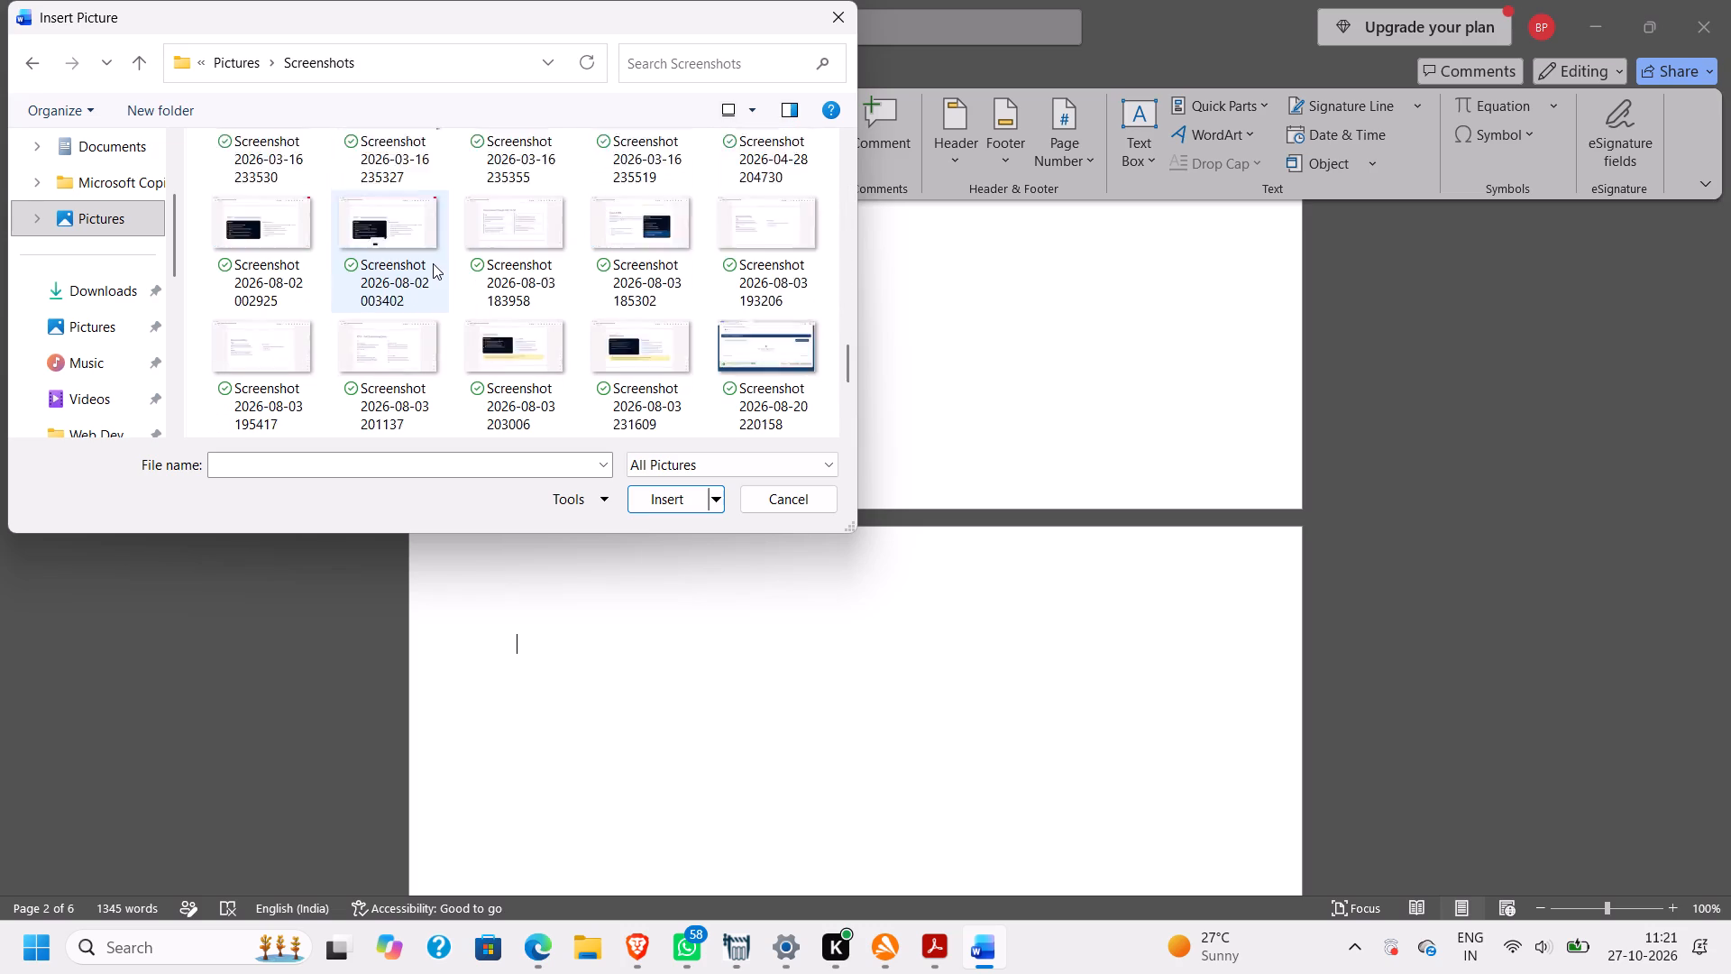
pyautogui.scroll(-1, 433, 263)
pyautogui.scroll(2, 49, 183)
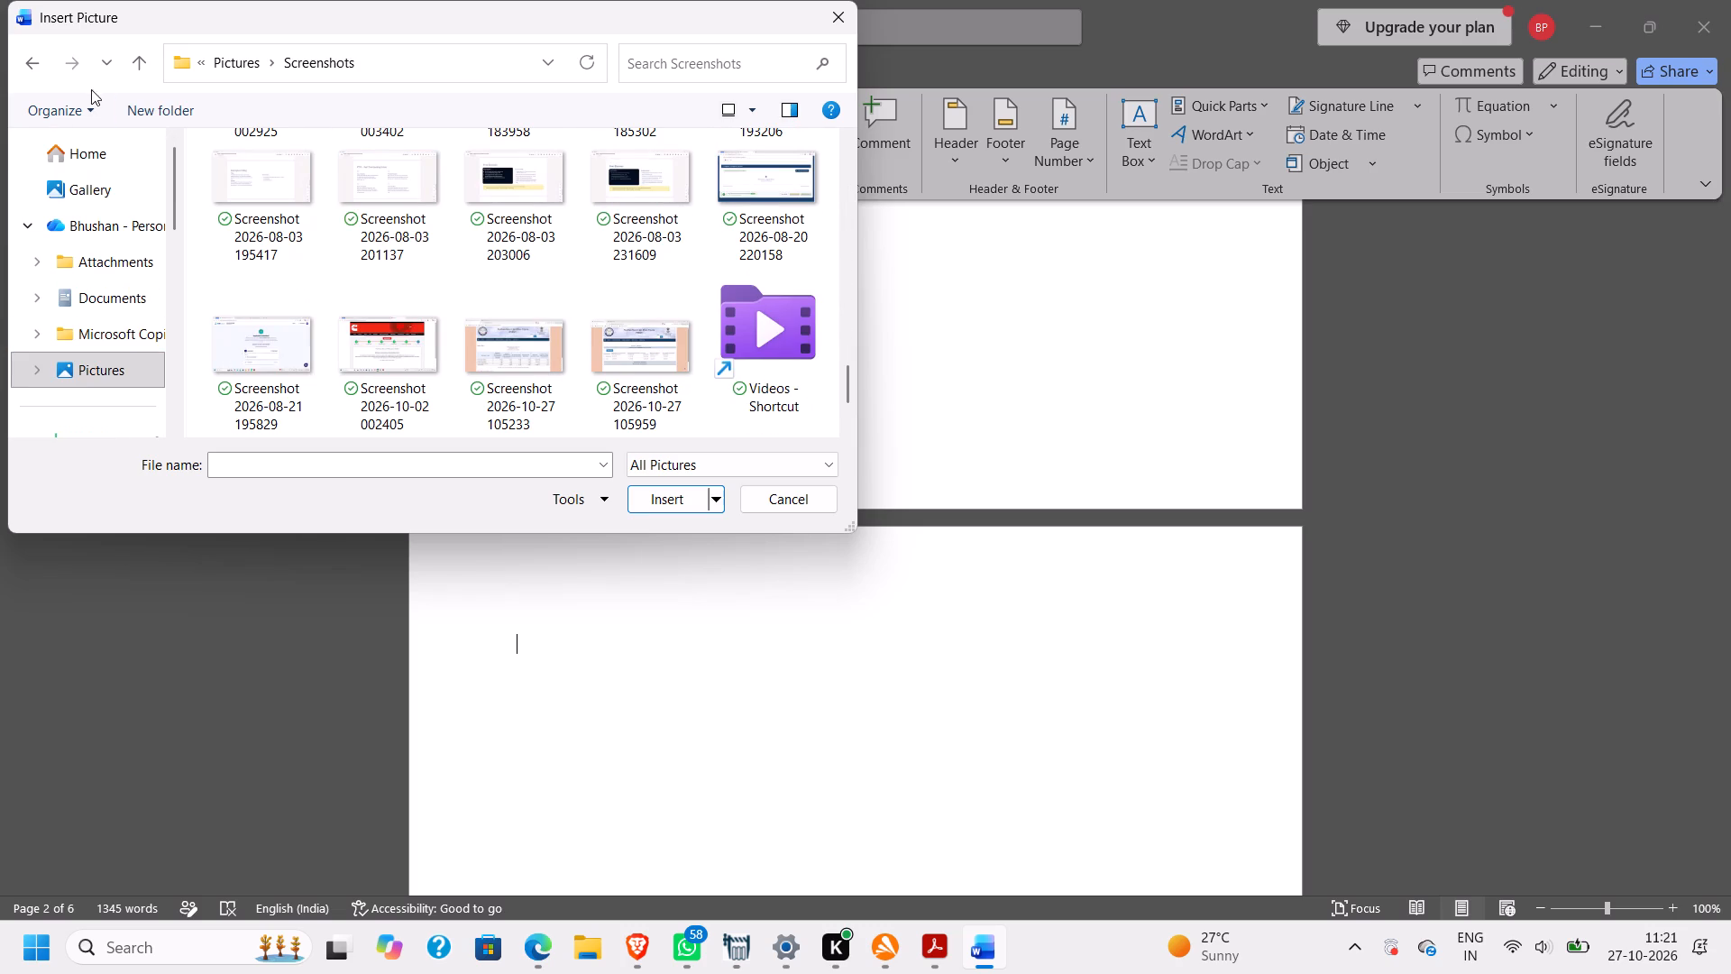
pyautogui.click(96, 146)
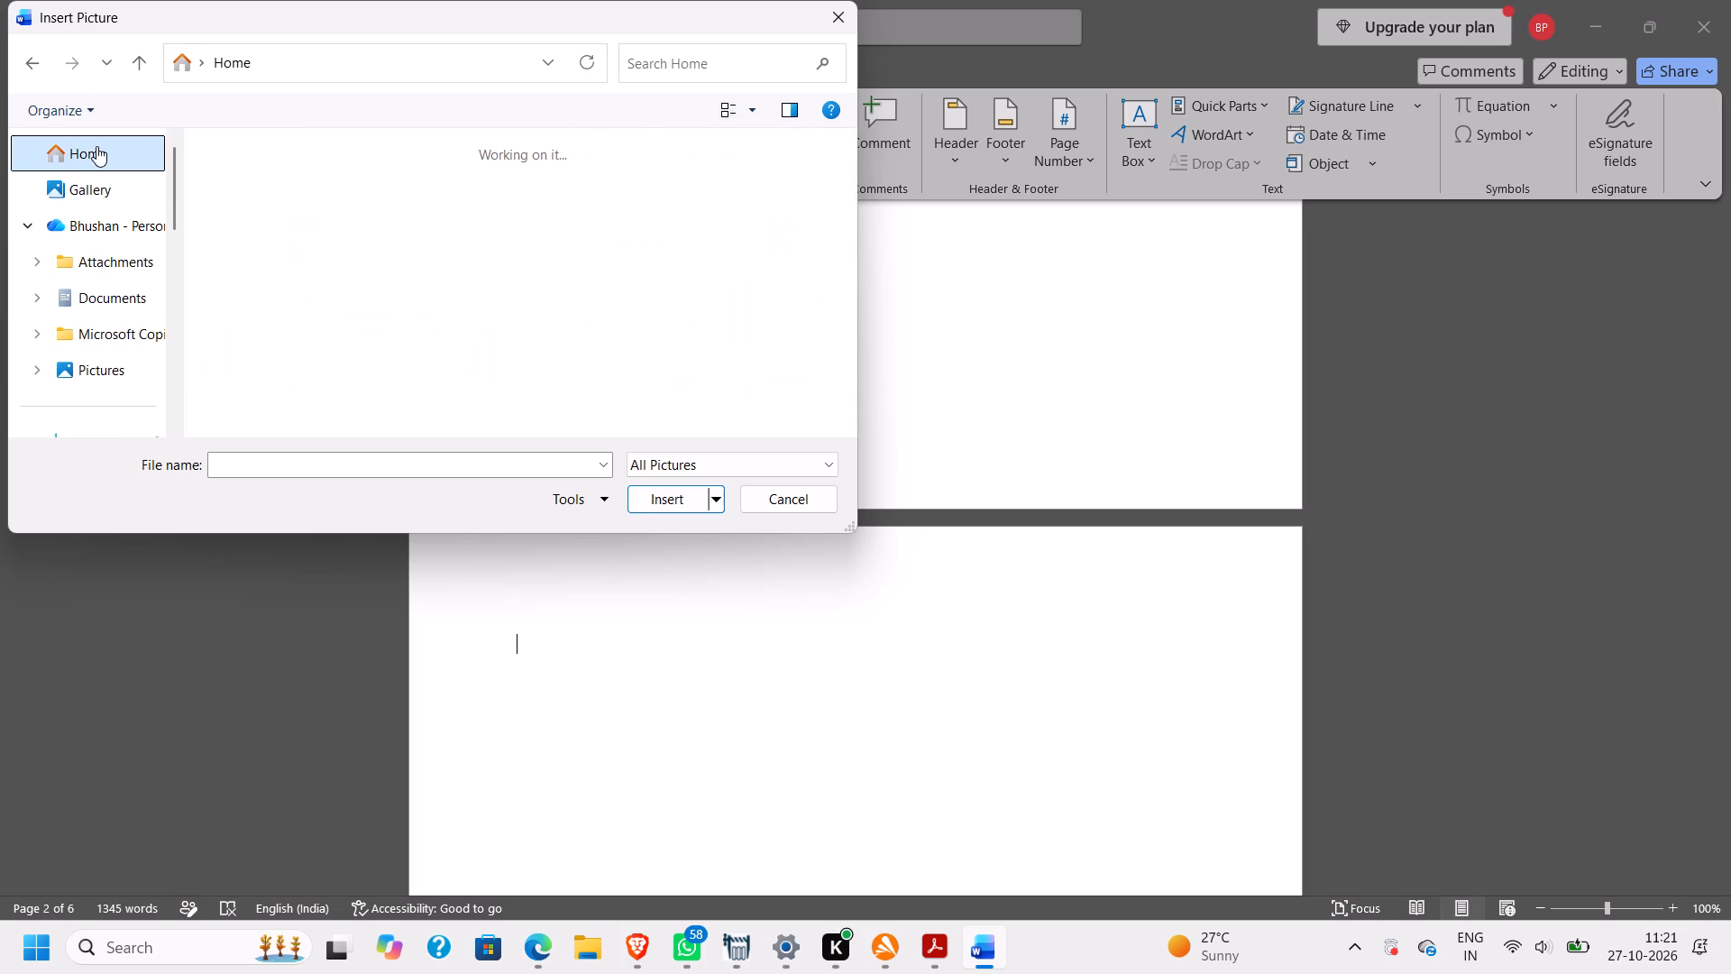
pyautogui.scroll(-2, 413, 335)
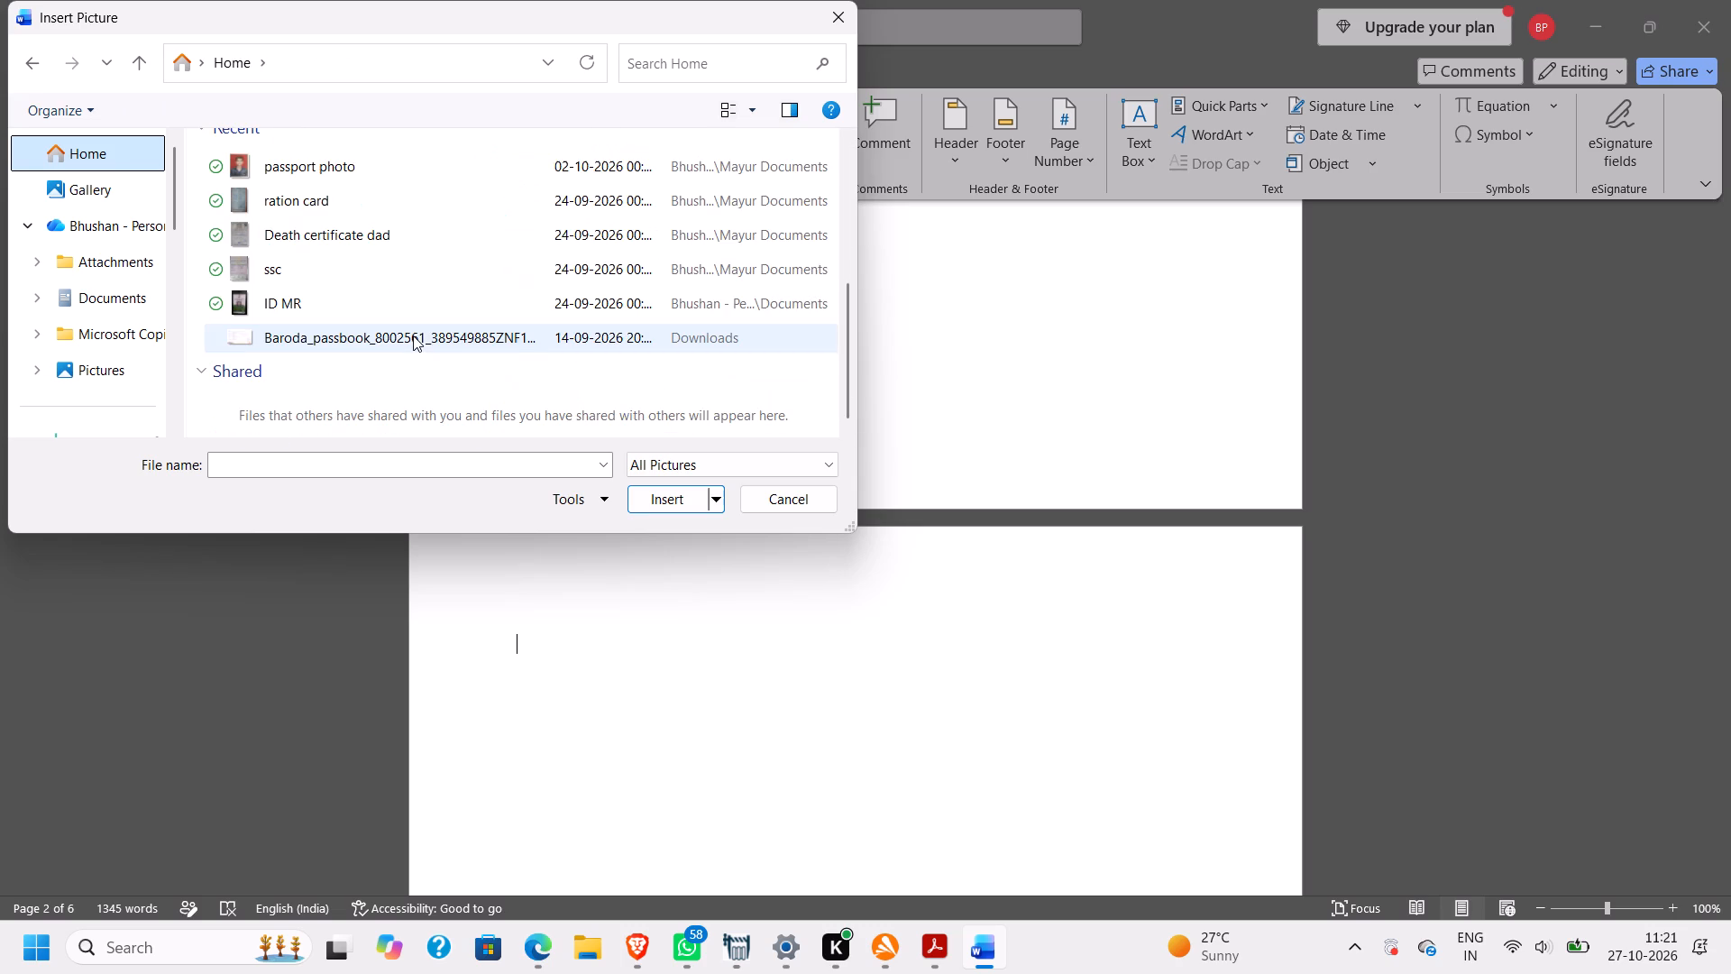
pyautogui.scroll(-1, 386, 339)
pyautogui.scroll(1, 386, 339)
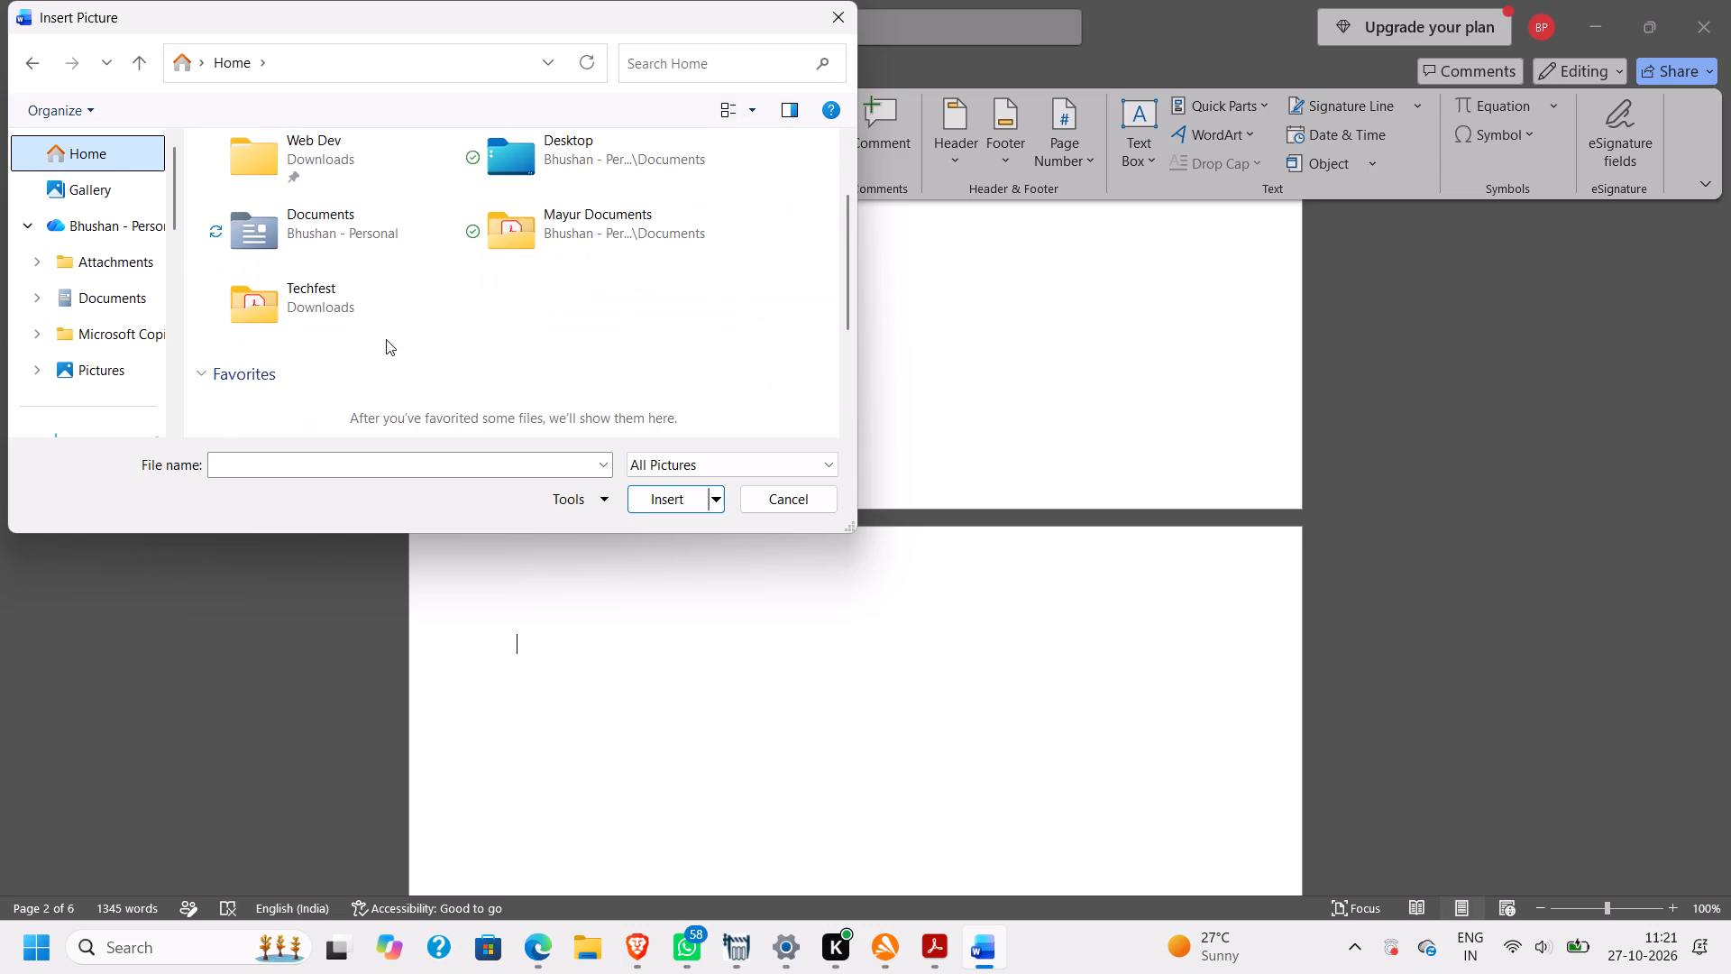
pyautogui.scroll(1, 386, 339)
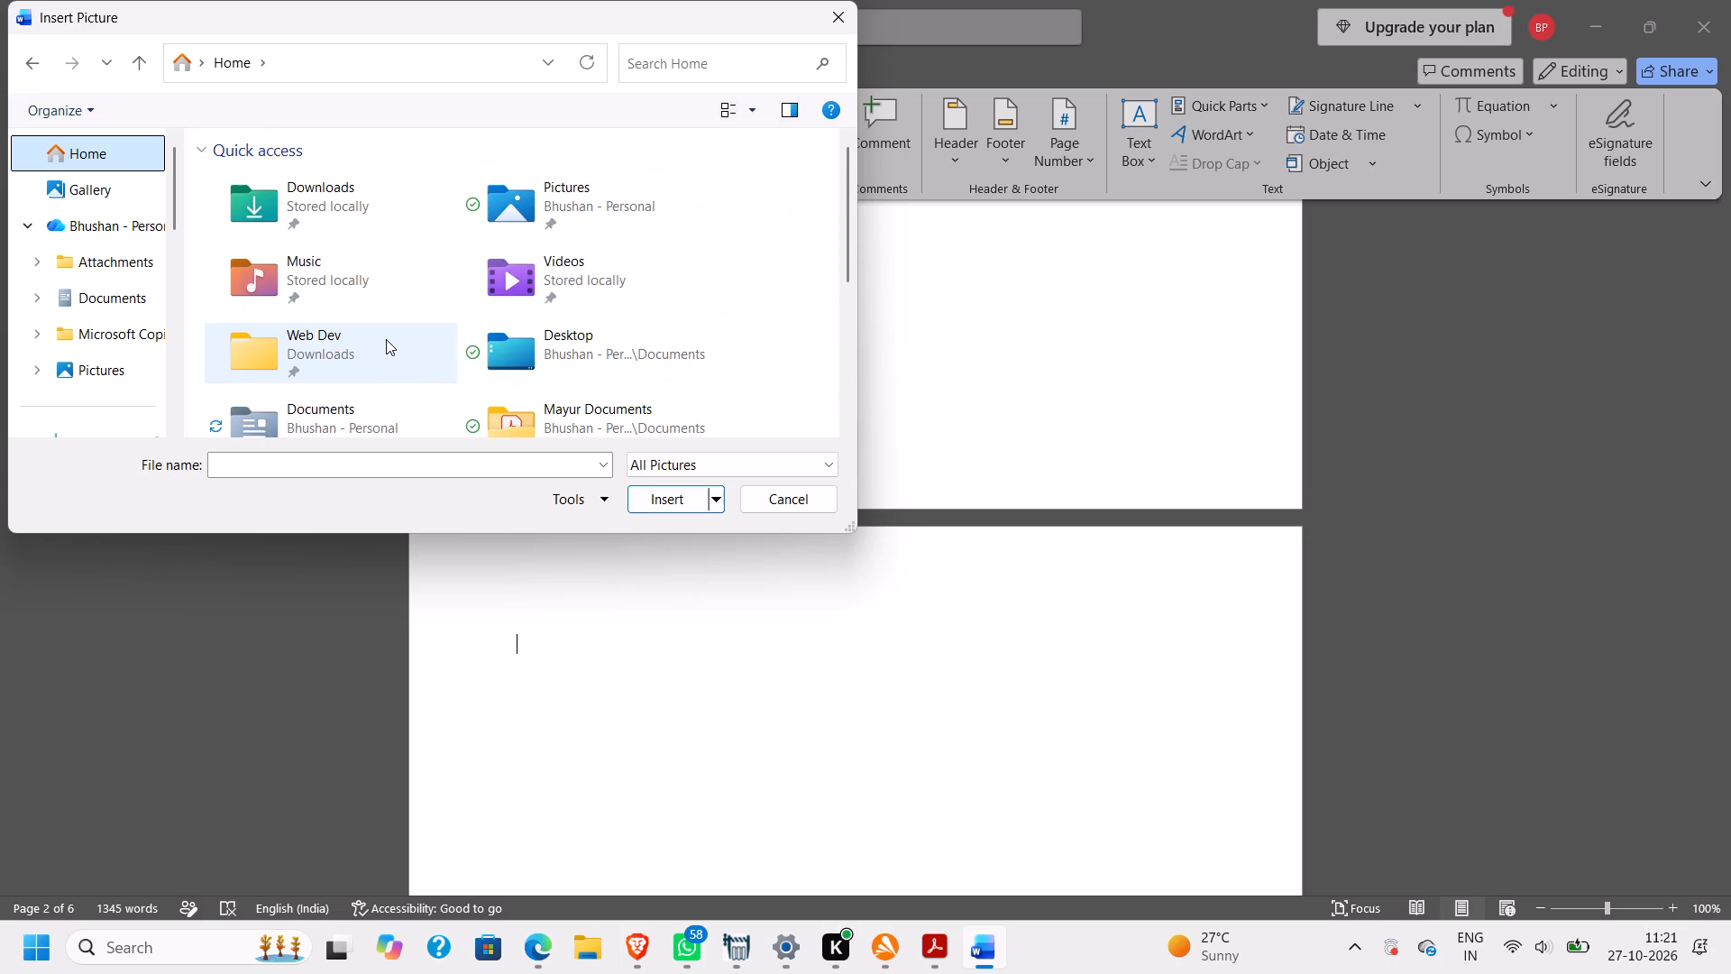
pyautogui.scroll(3, 386, 339)
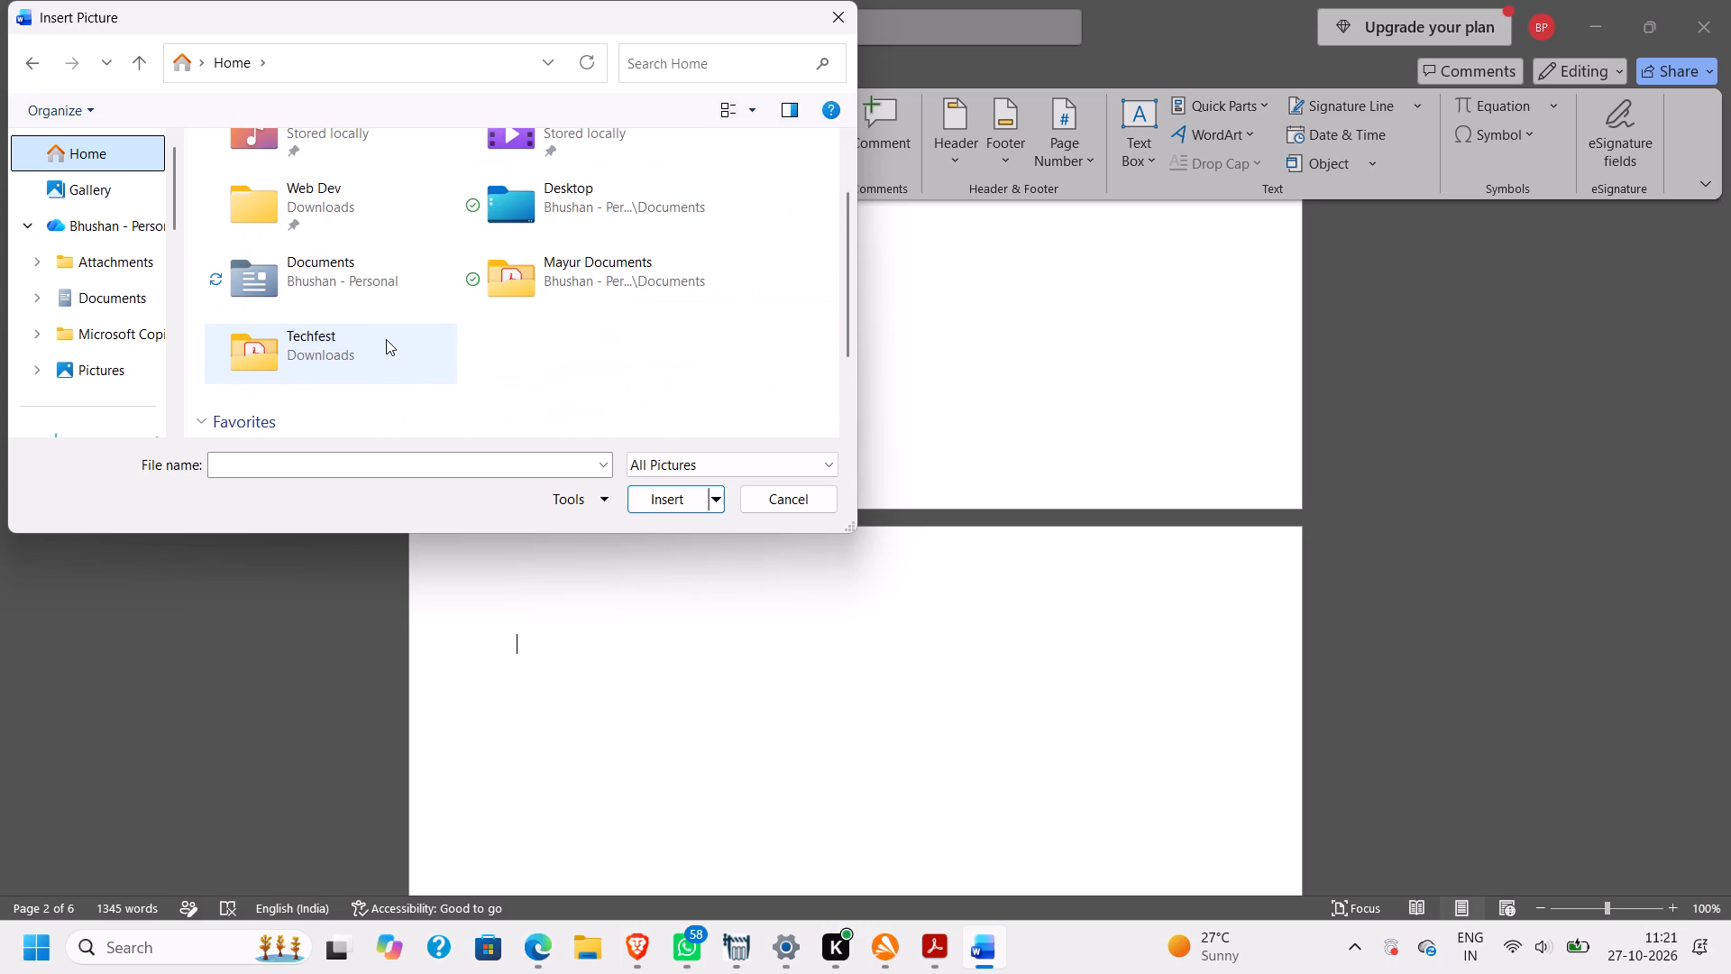
pyautogui.scroll(1, 386, 339)
pyautogui.scroll(-1, 133, 344)
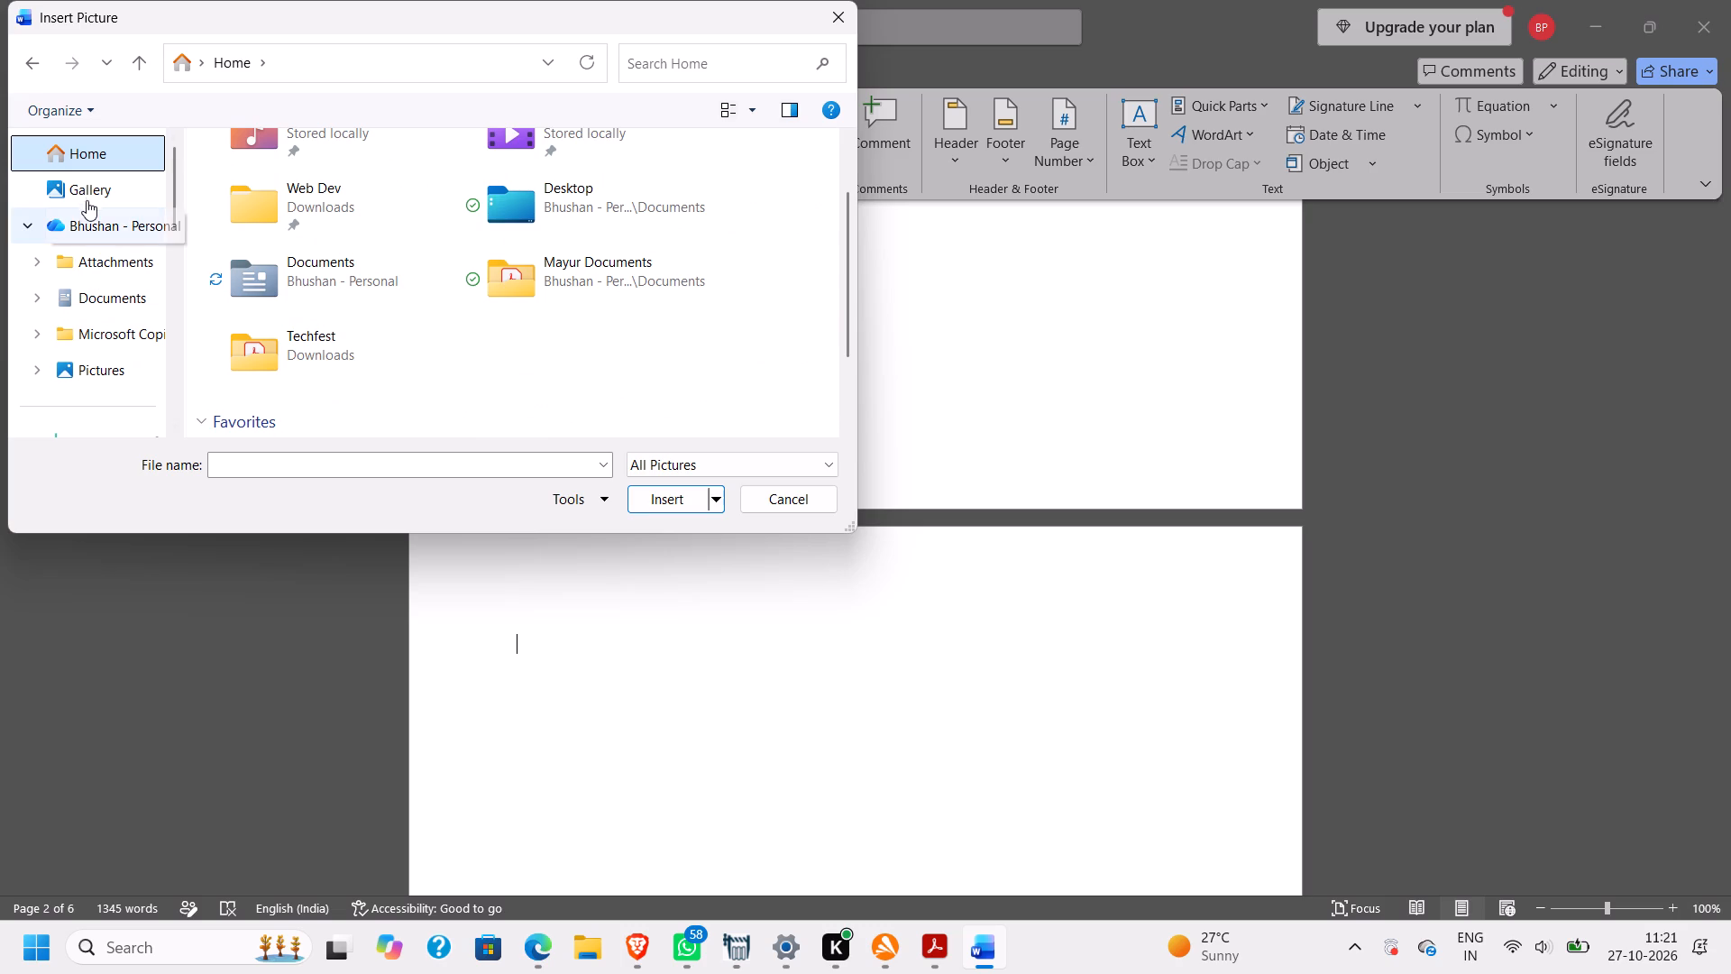
# Insert the three 2026-10-27 screenshots from Gallery, two of 105959 and one of 105233, on the blank page.
pyautogui.click(87, 199)
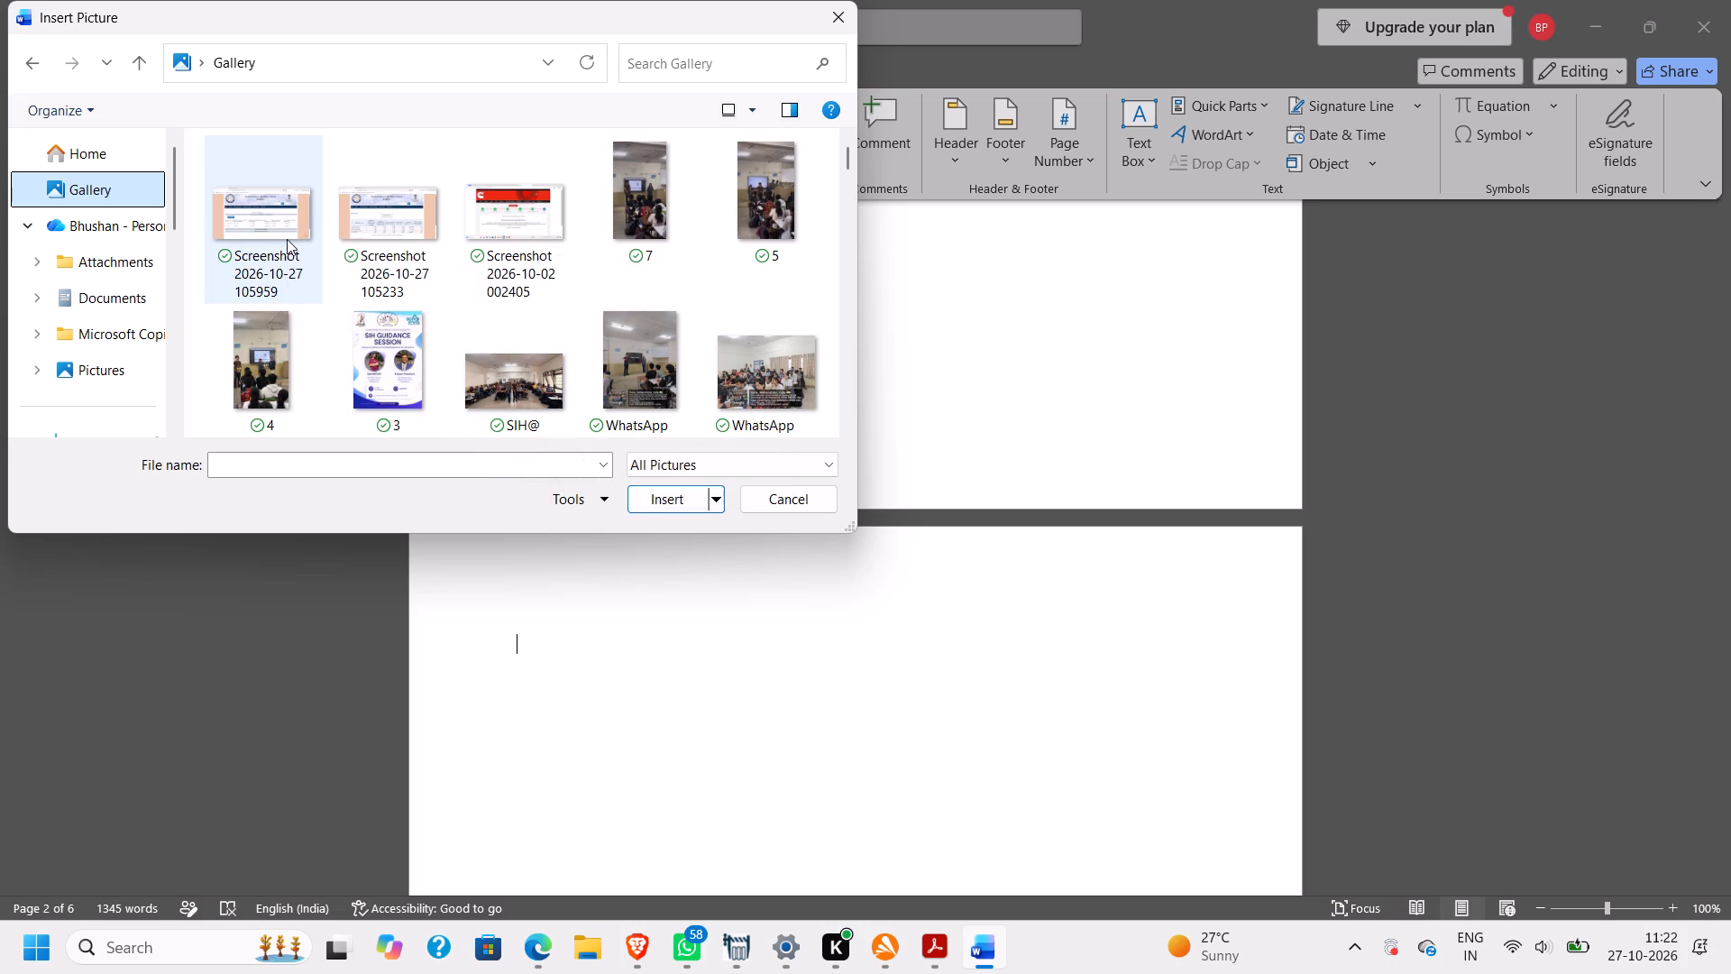
pyautogui.keyDown('ctrl'); pyautogui.moveTo(287, 239); pyautogui.dragTo(397, 227); pyautogui.keyUp('ctrl')
pyautogui.keyDown('ctrl'); pyautogui.click(397, 227); pyautogui.keyUp('ctrl')
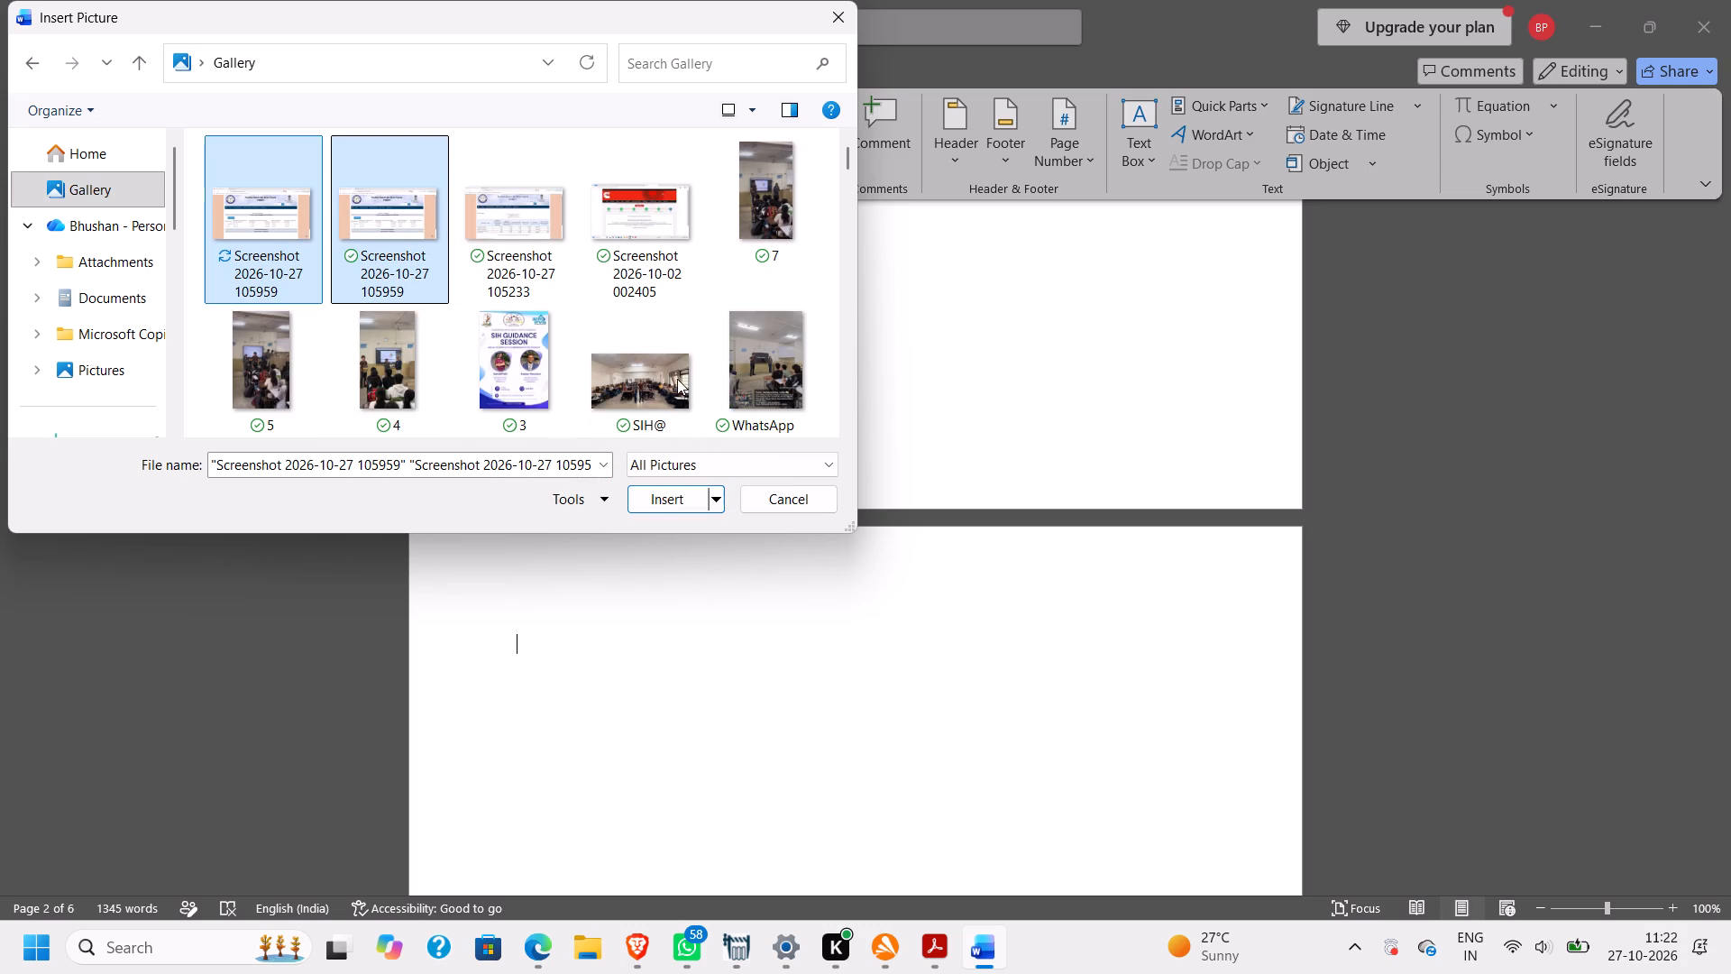
pyautogui.keyDown('ctrl'); pyautogui.click(517, 239); pyautogui.keyUp('ctrl')
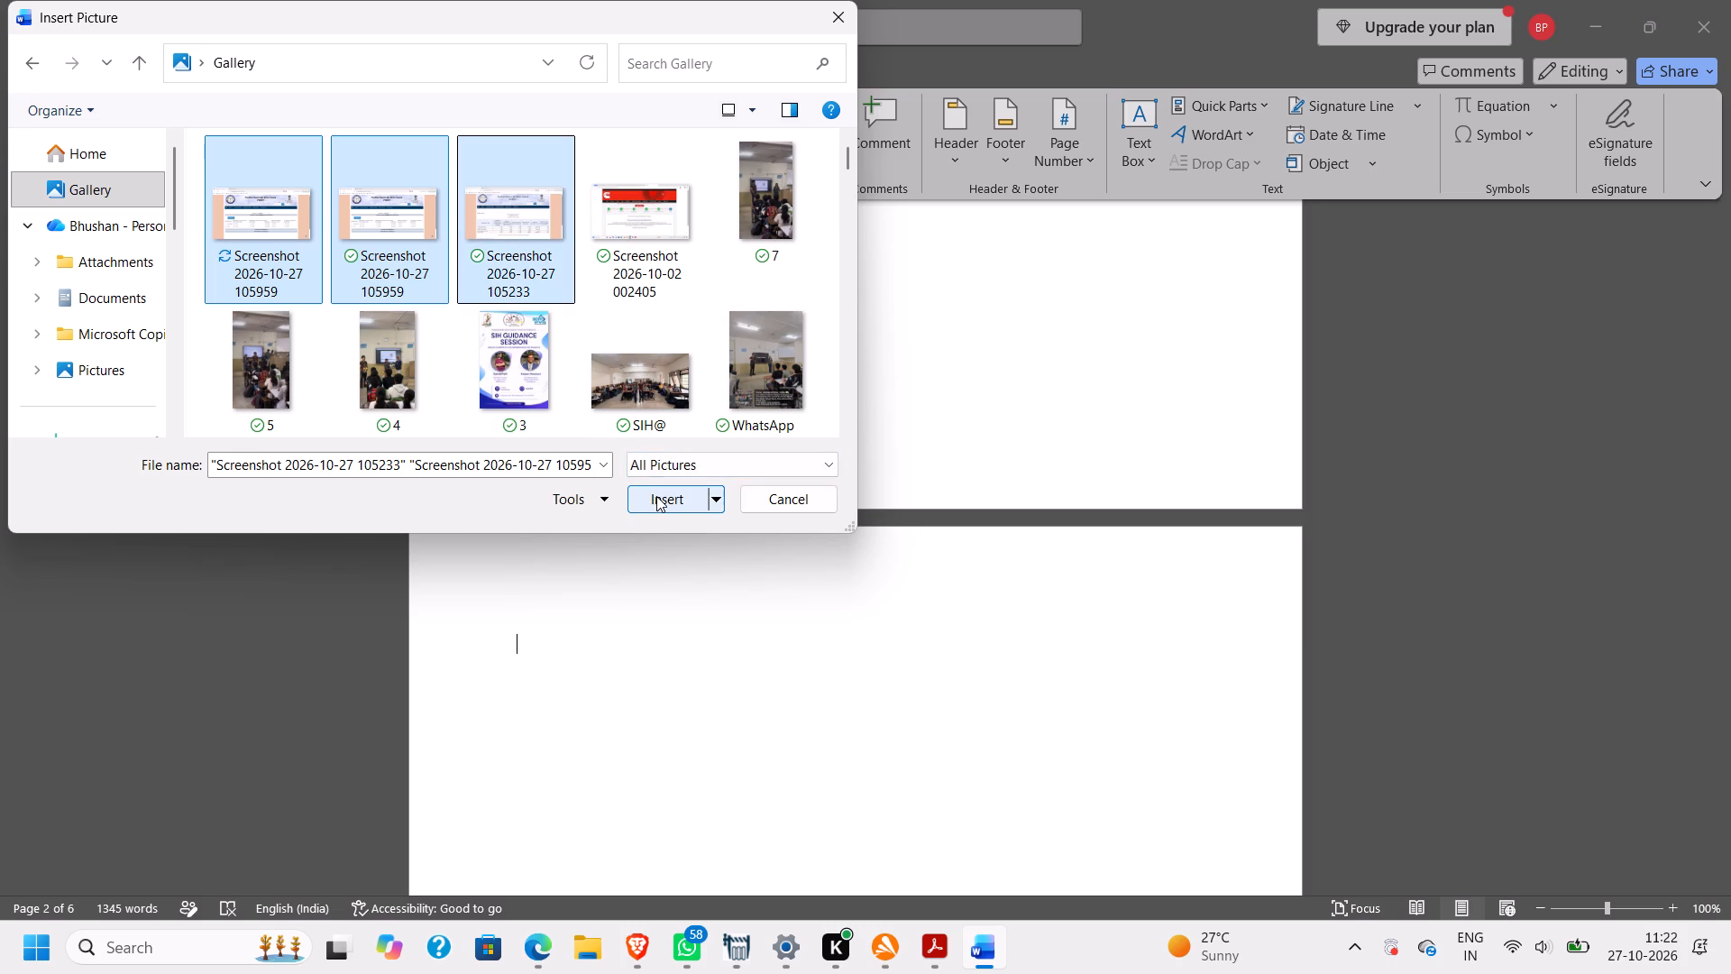
pyautogui.click(656, 496)
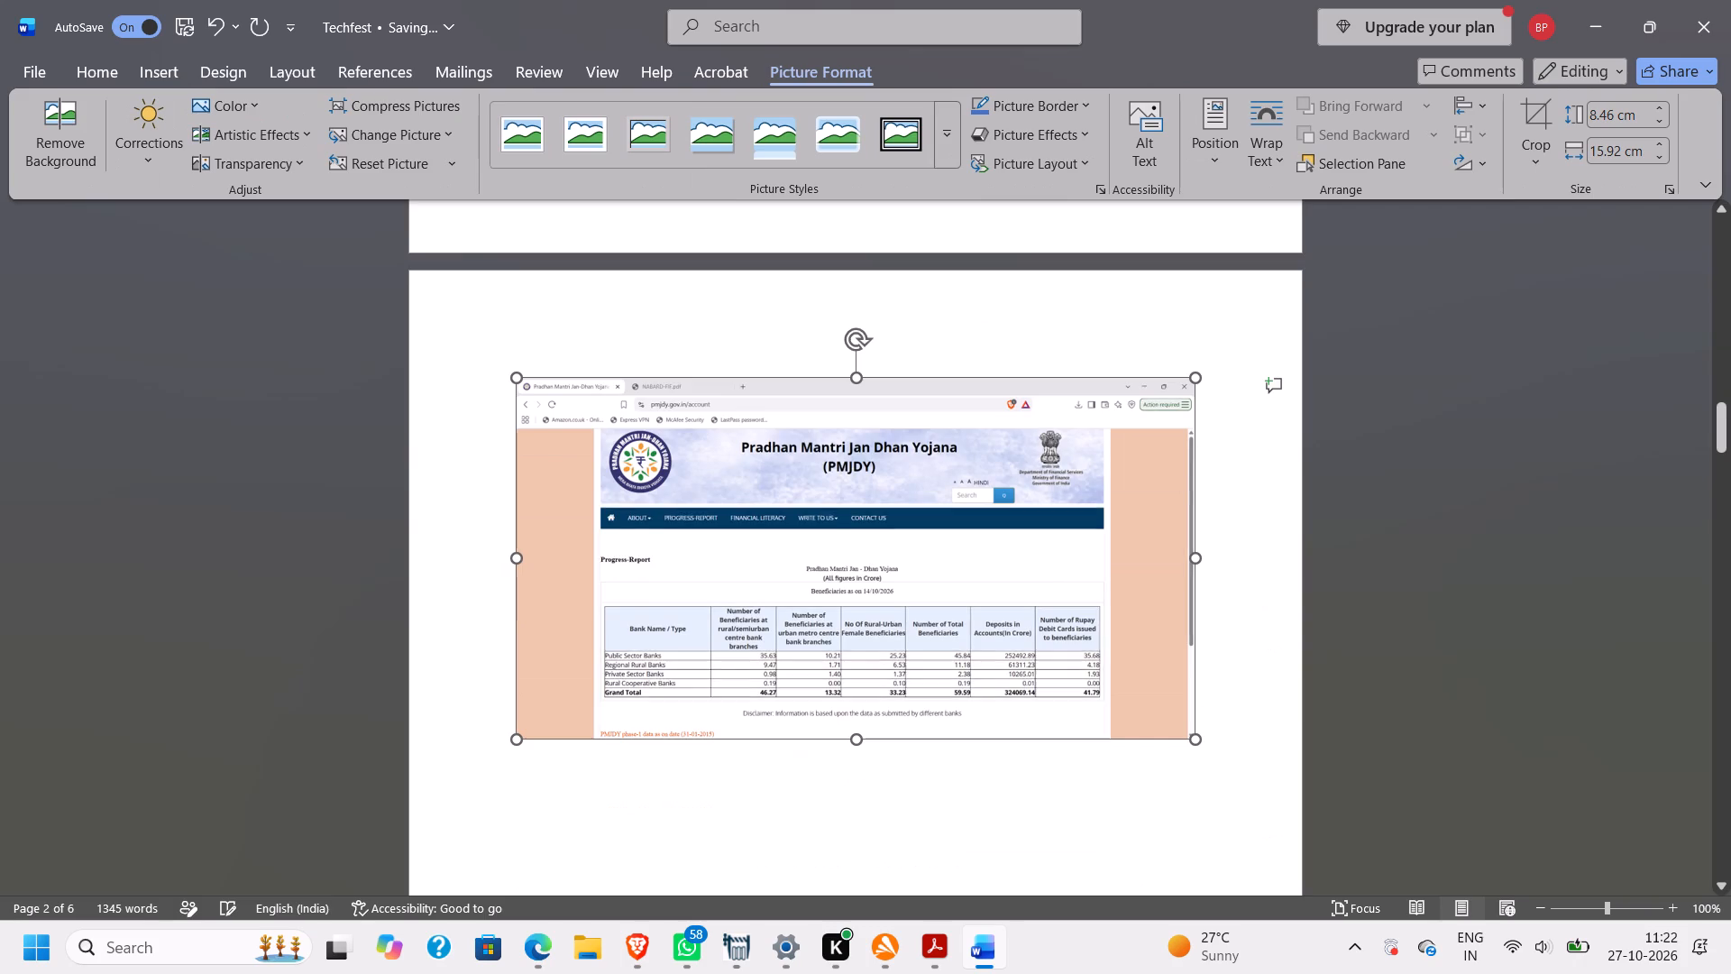
# Delete the first of the two duplicate Maharashtra statewise account opening screenshots from the picture page.
pyautogui.scroll(-6, 656, 496)
pyautogui.scroll(2, 656, 496)
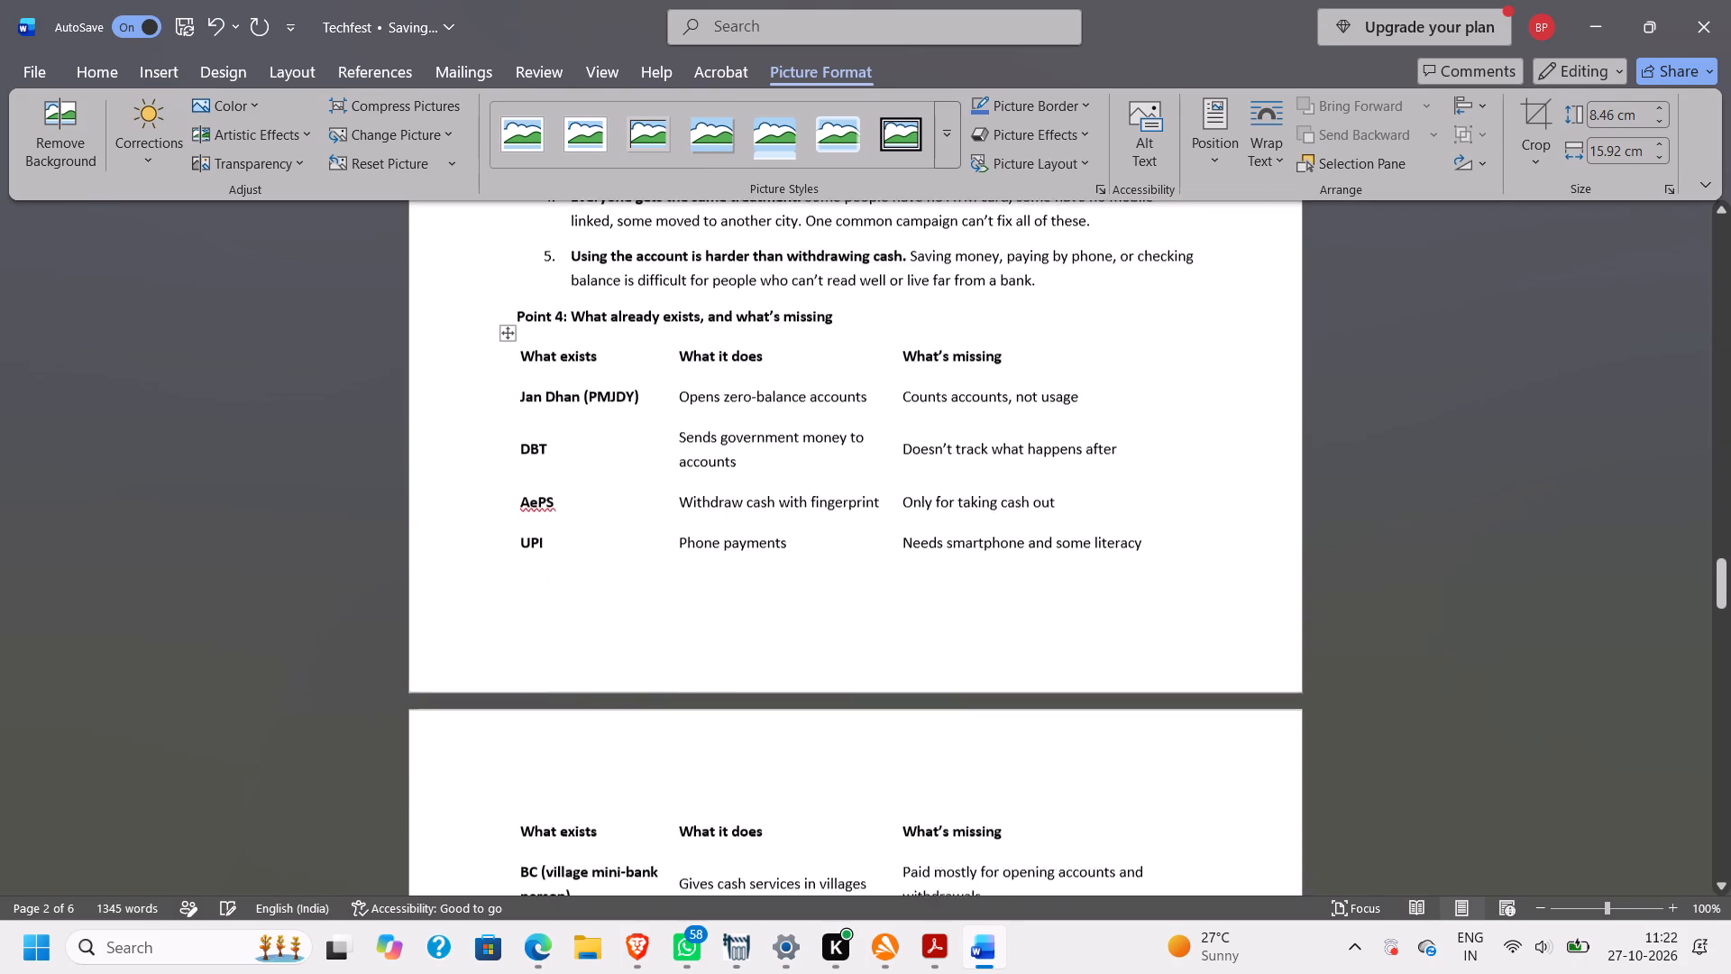
pyautogui.scroll(3, 656, 496)
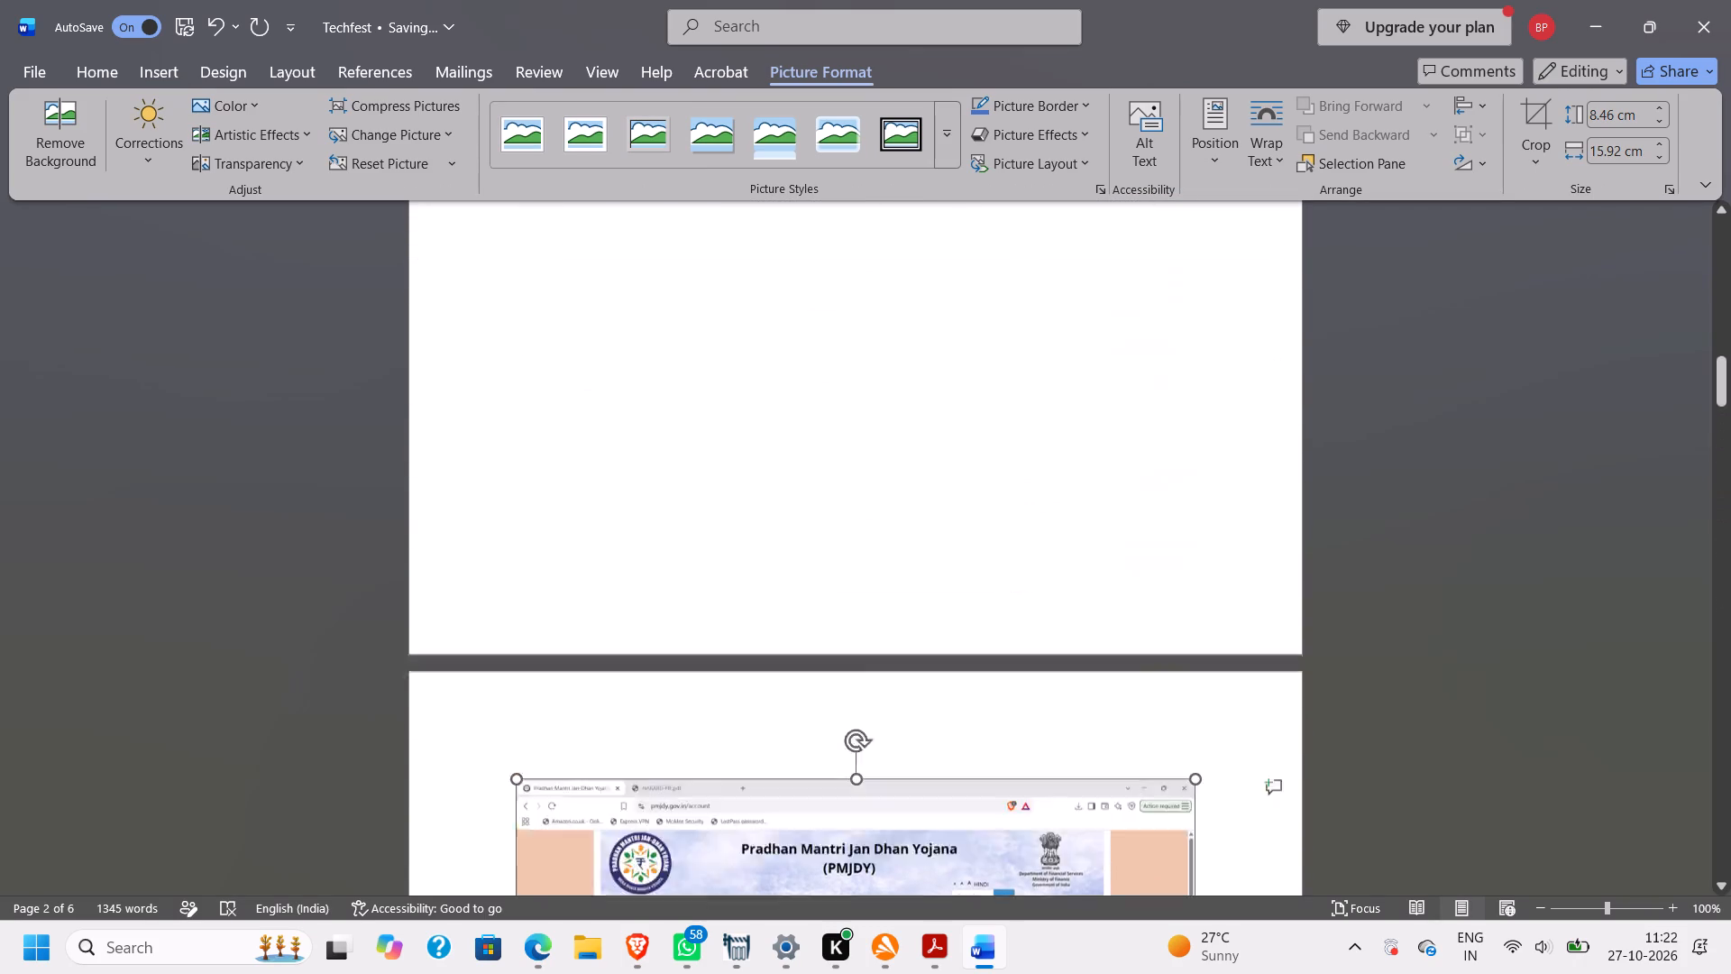
pyautogui.scroll(6, 656, 496)
pyautogui.scroll(-1, 656, 496)
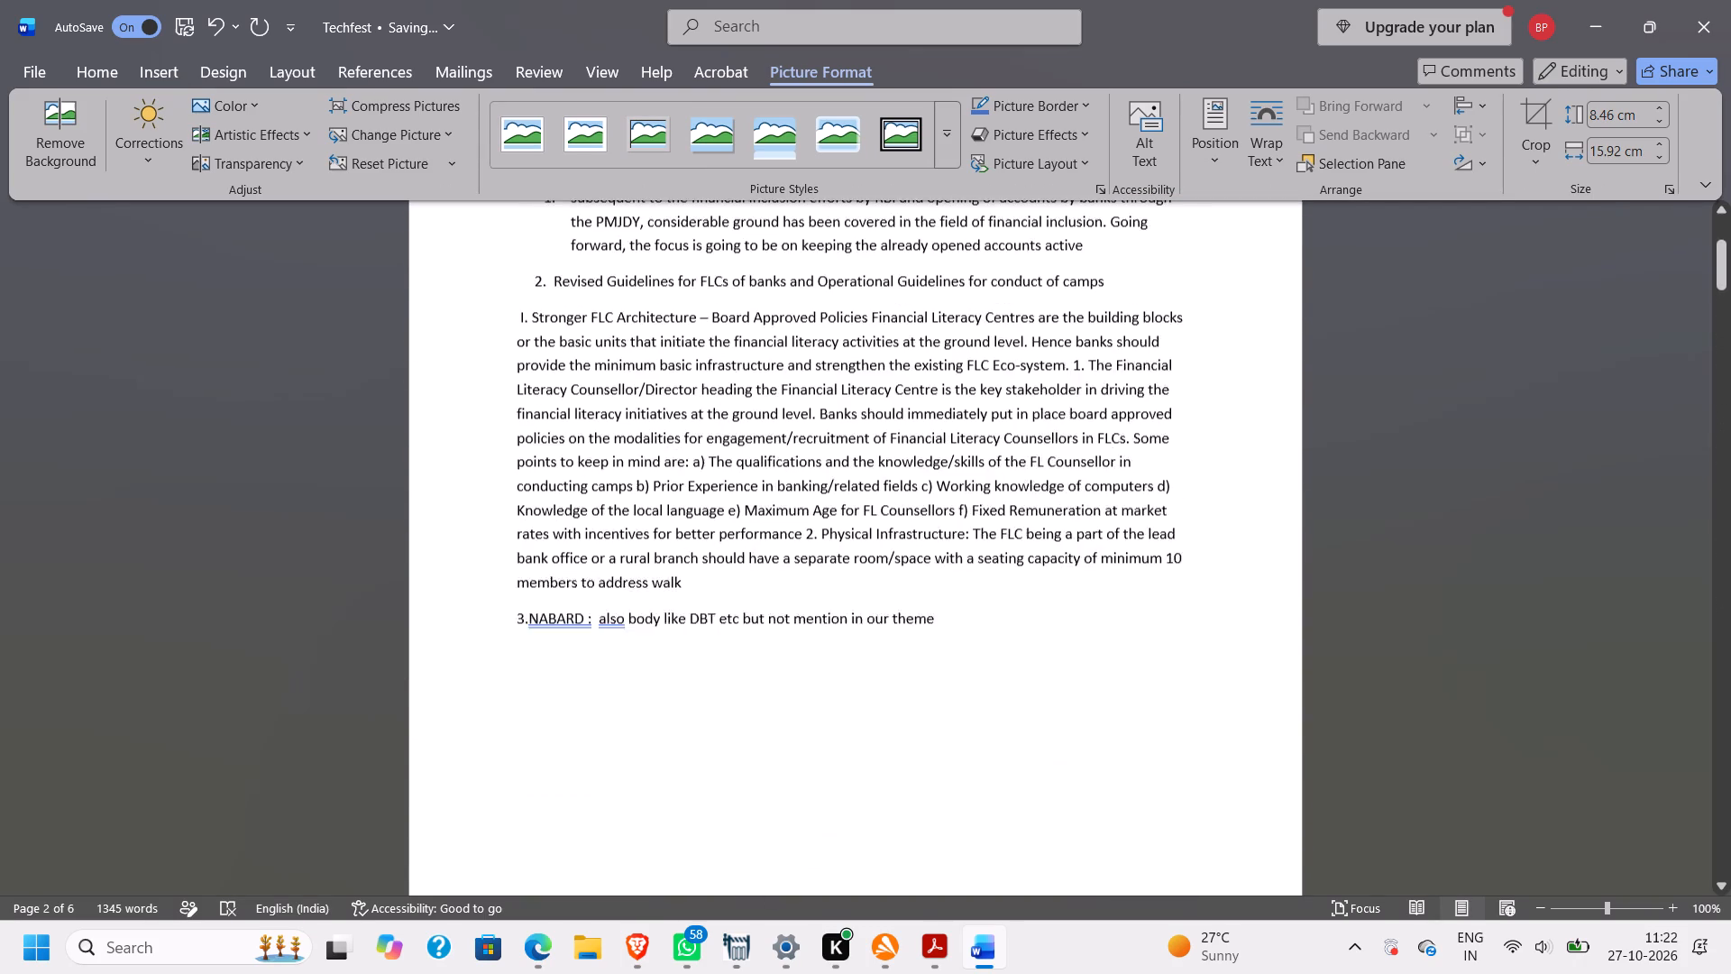
pyautogui.scroll(-1, 656, 496)
pyautogui.scroll(1, 656, 496)
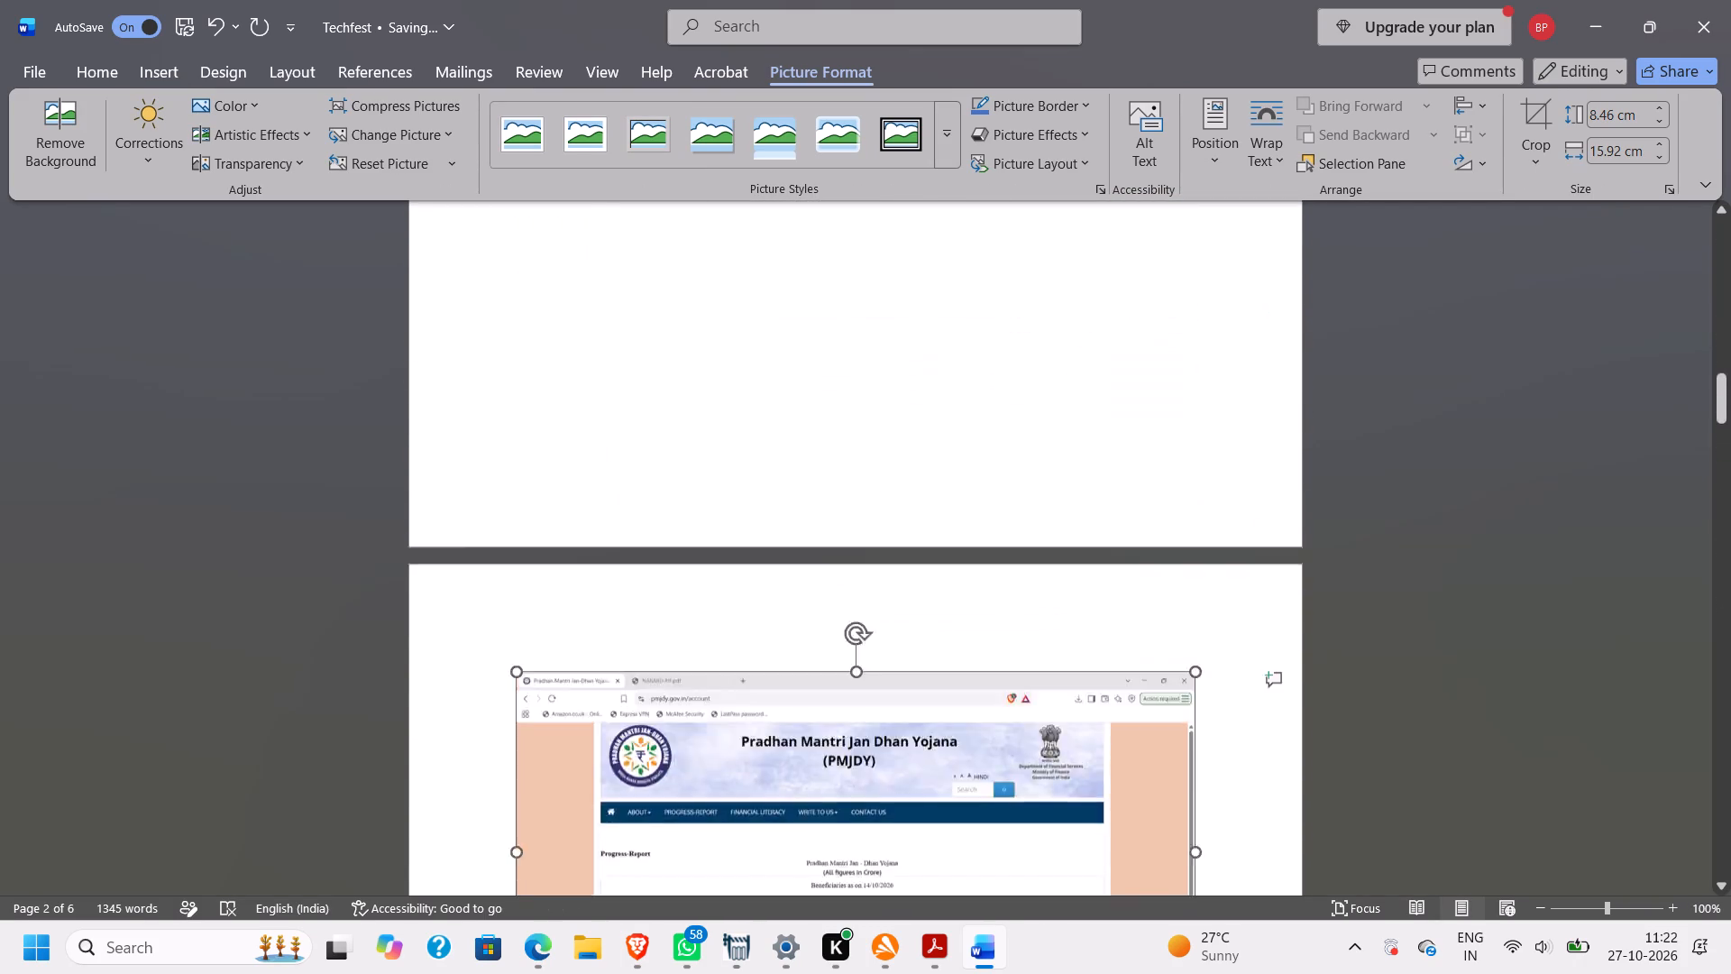
pyautogui.scroll(3, 656, 496)
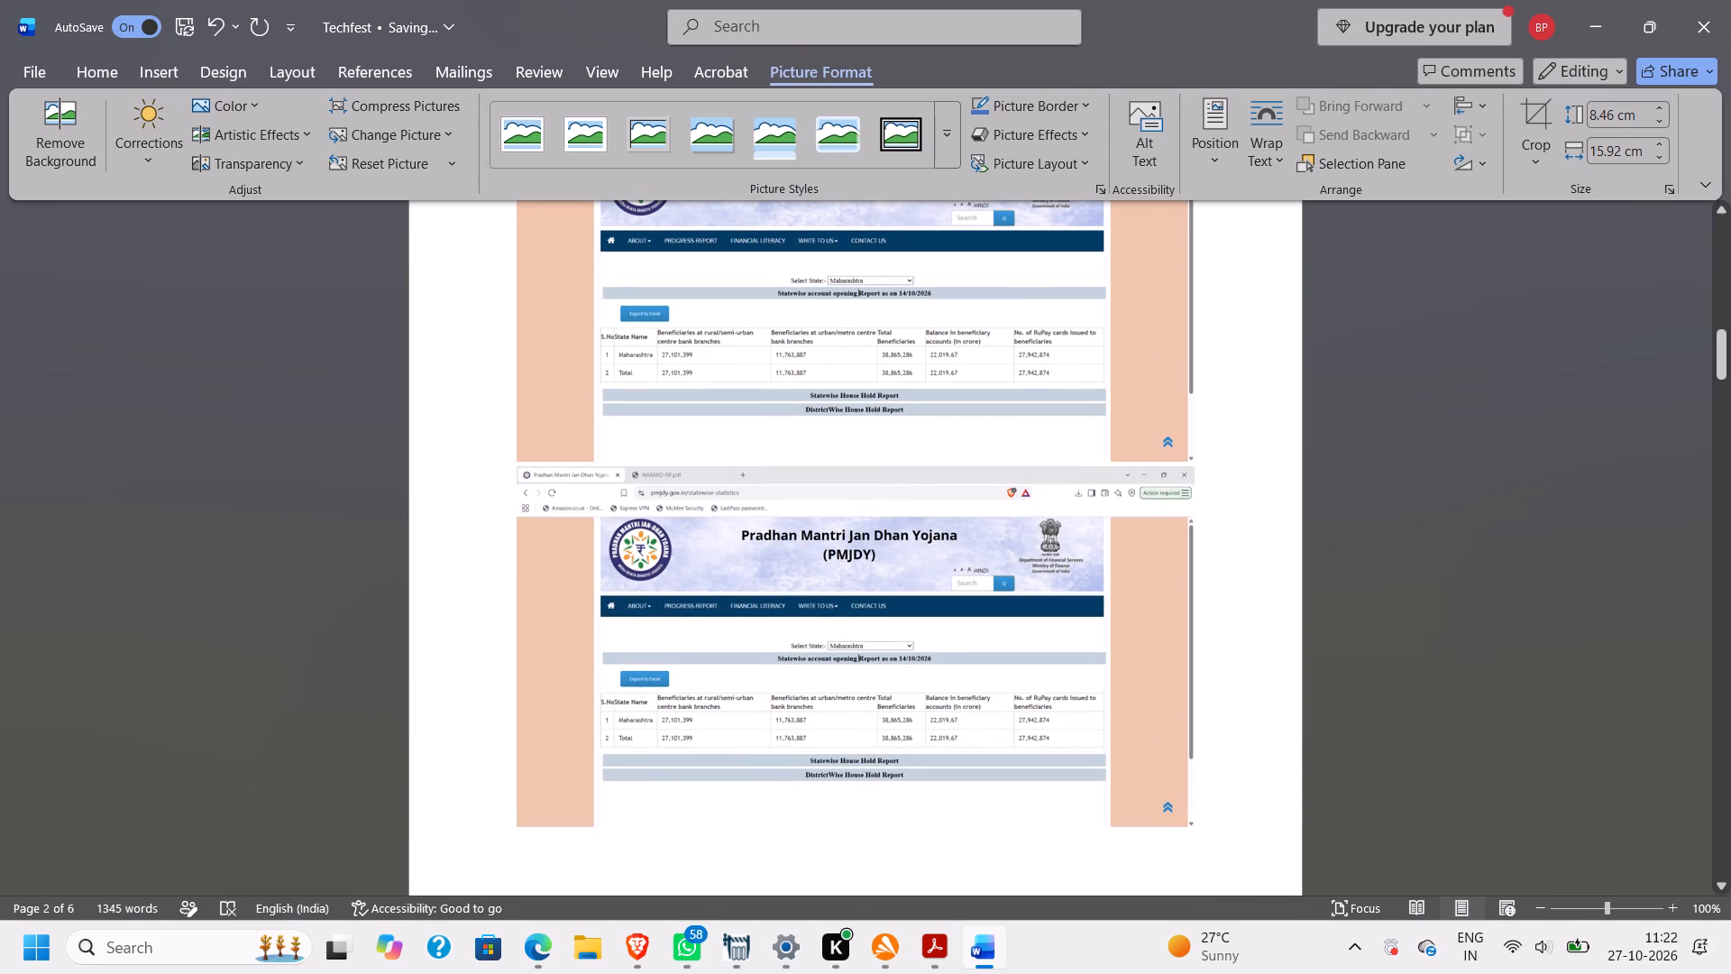
pyautogui.scroll(1, 656, 496)
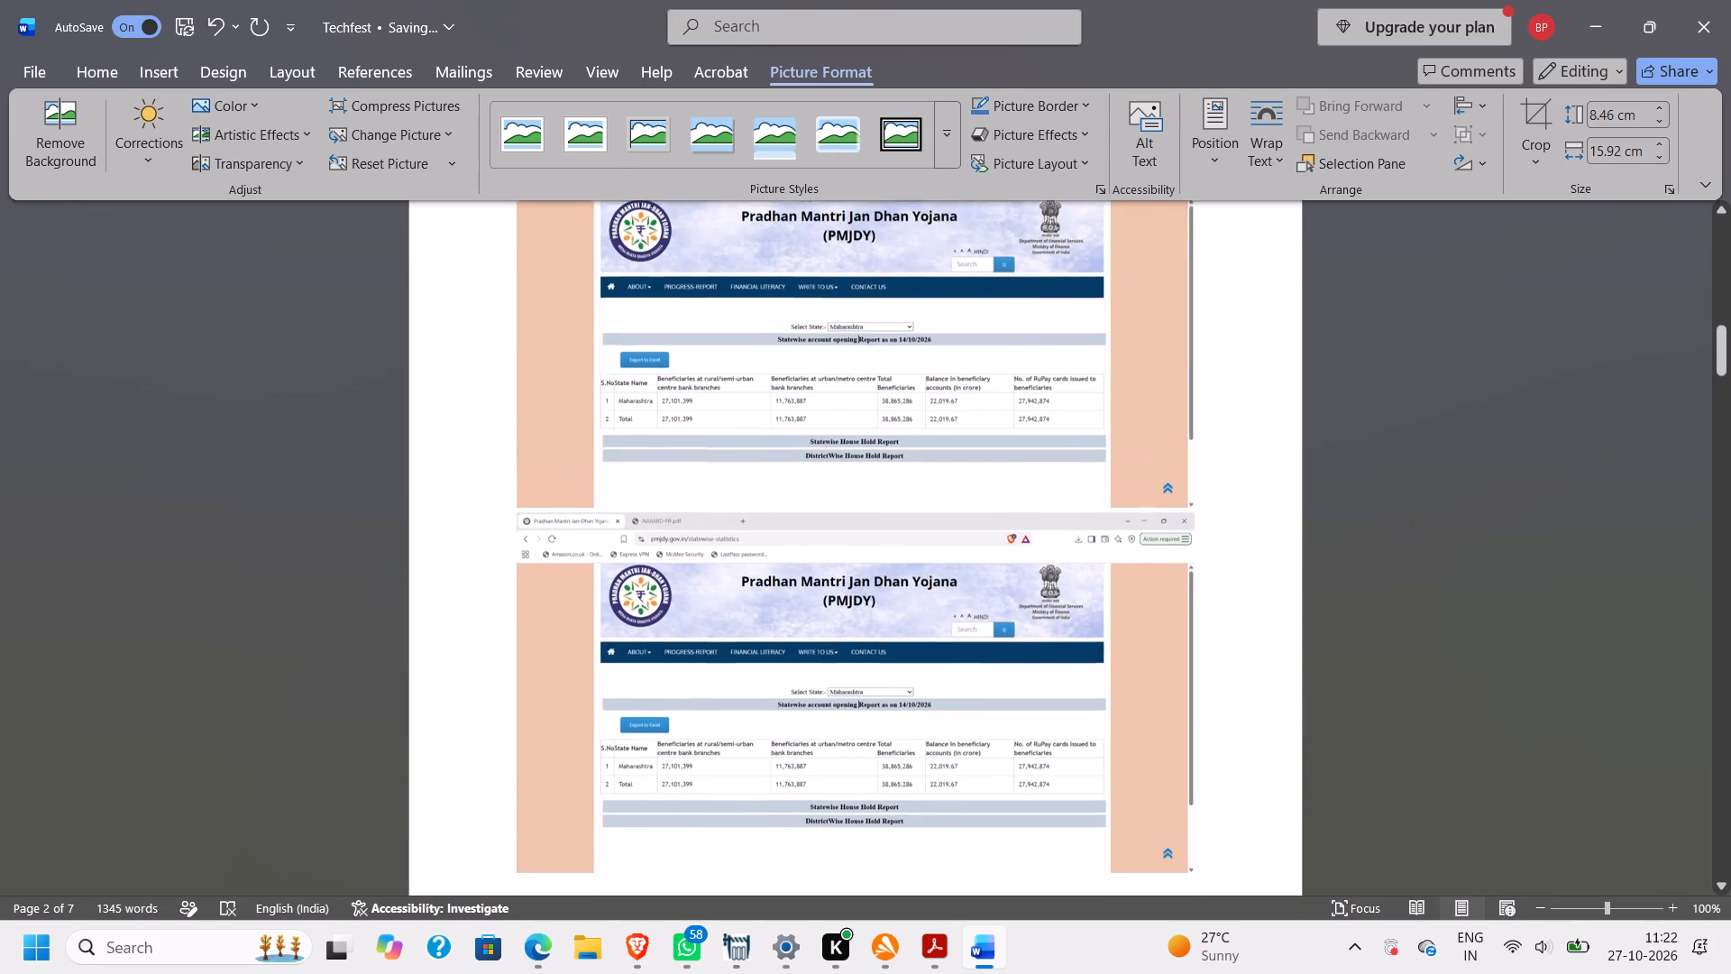
pyautogui.scroll(1, 656, 496)
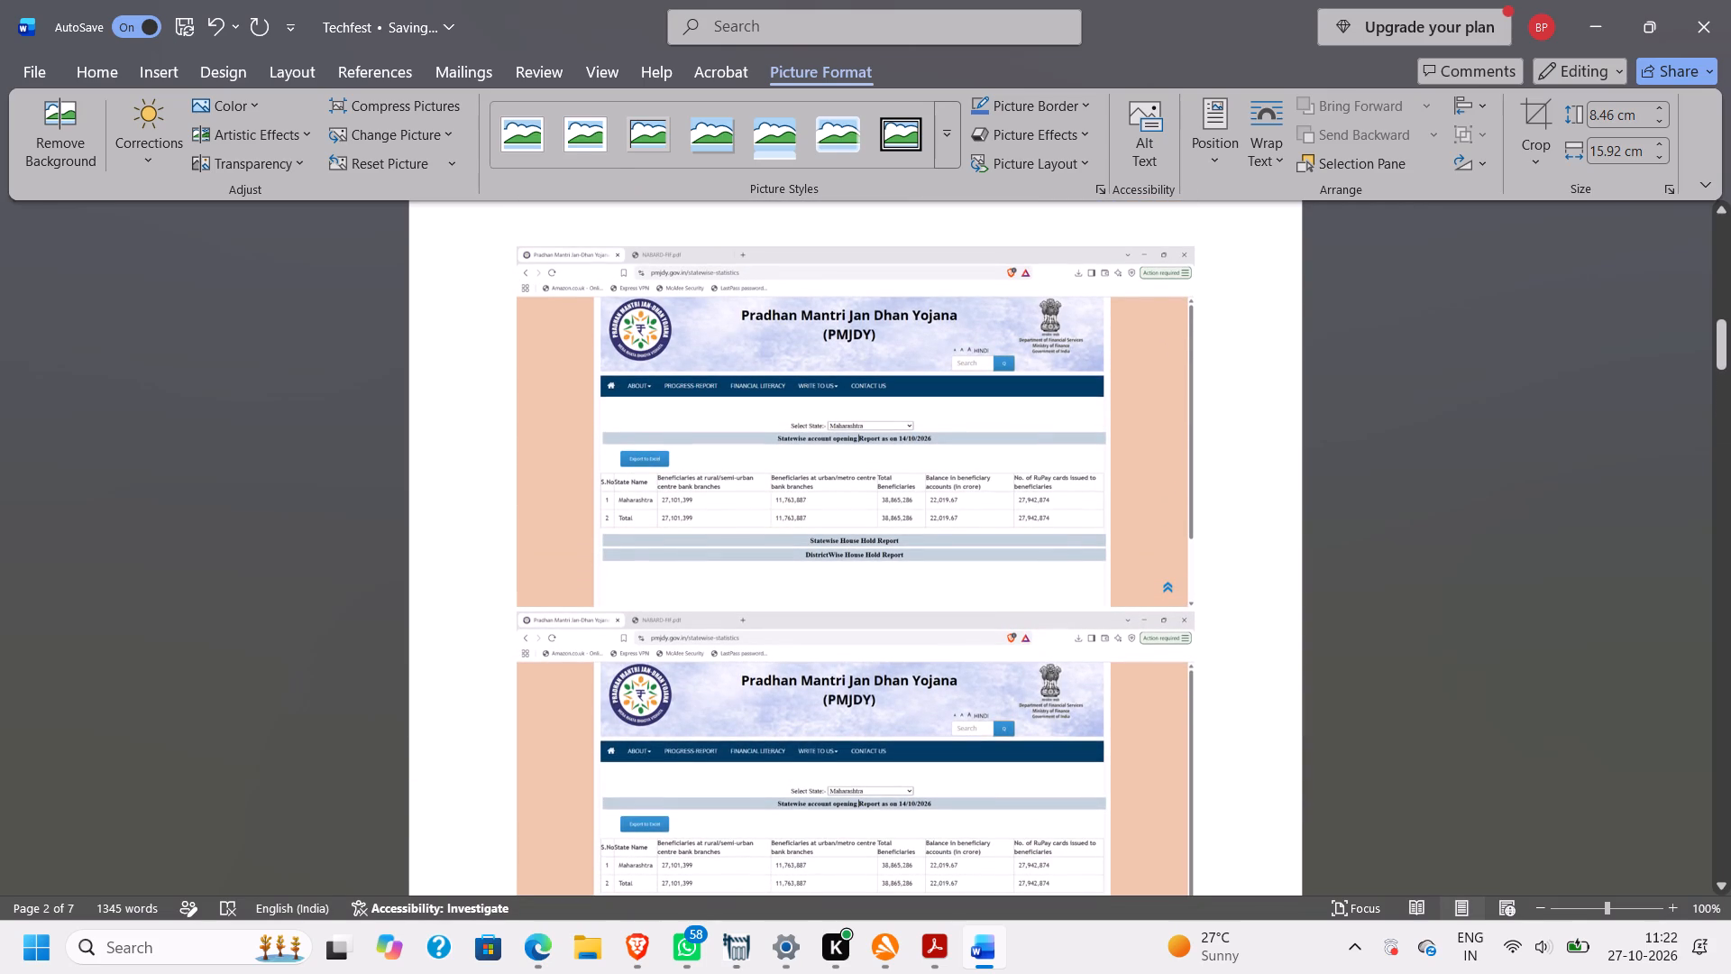
pyautogui.click(1180, 250)
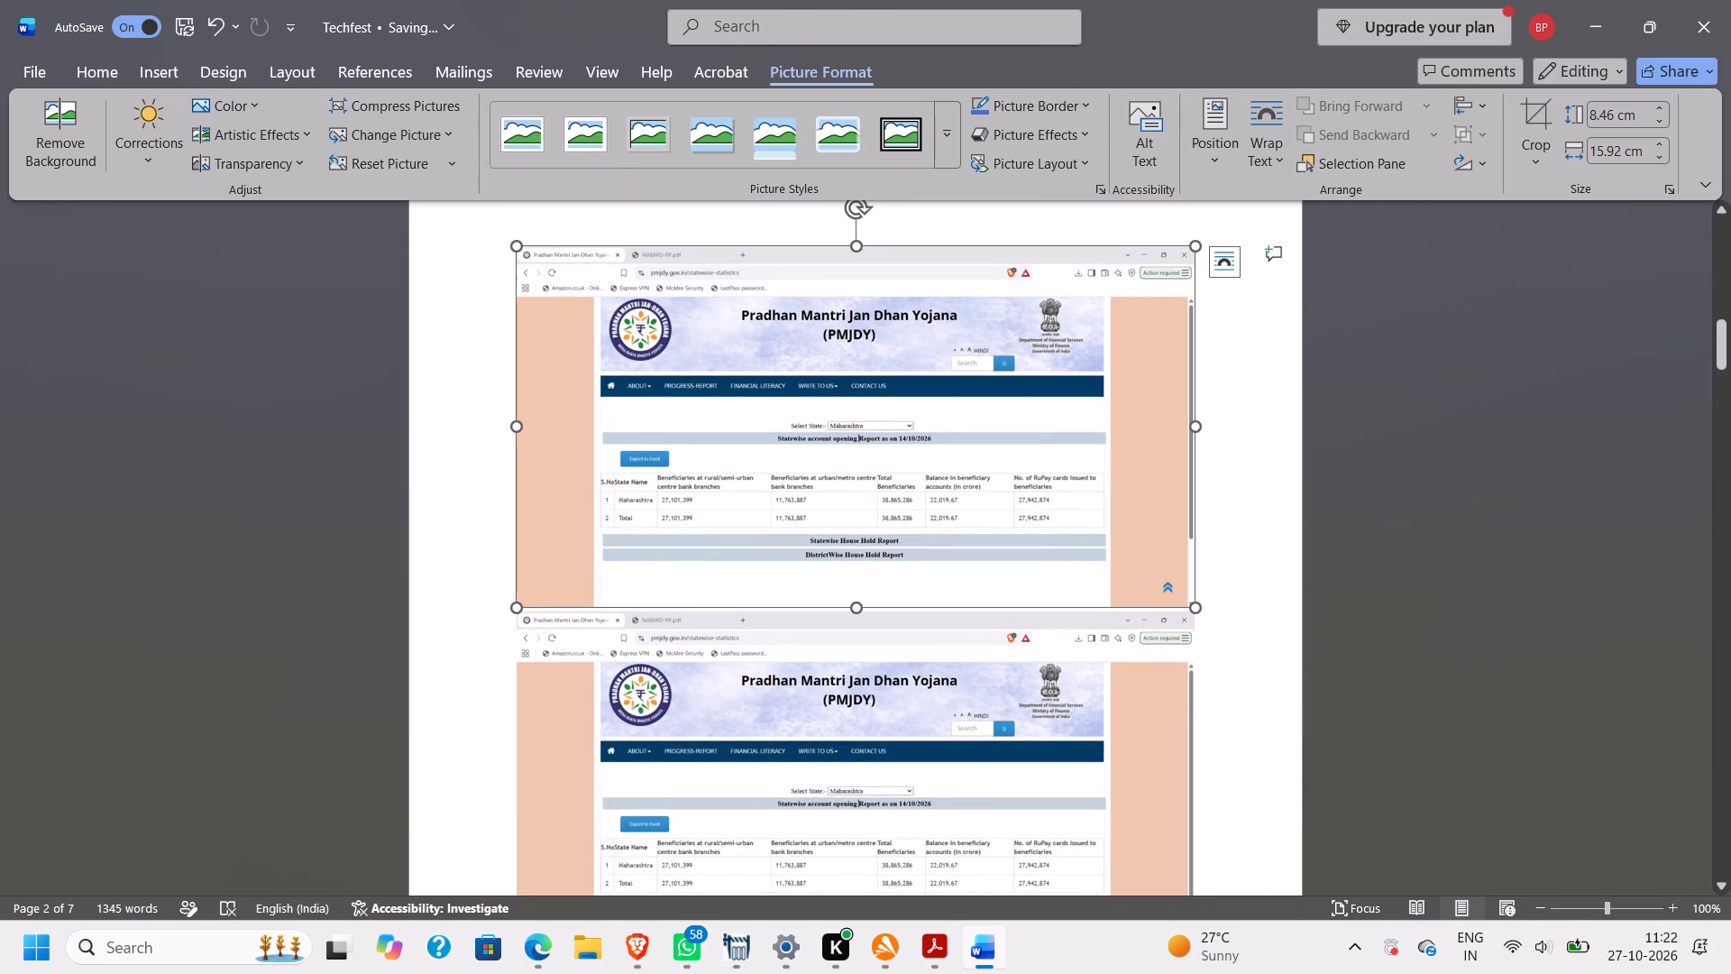
pyautogui.press('BackSpace')
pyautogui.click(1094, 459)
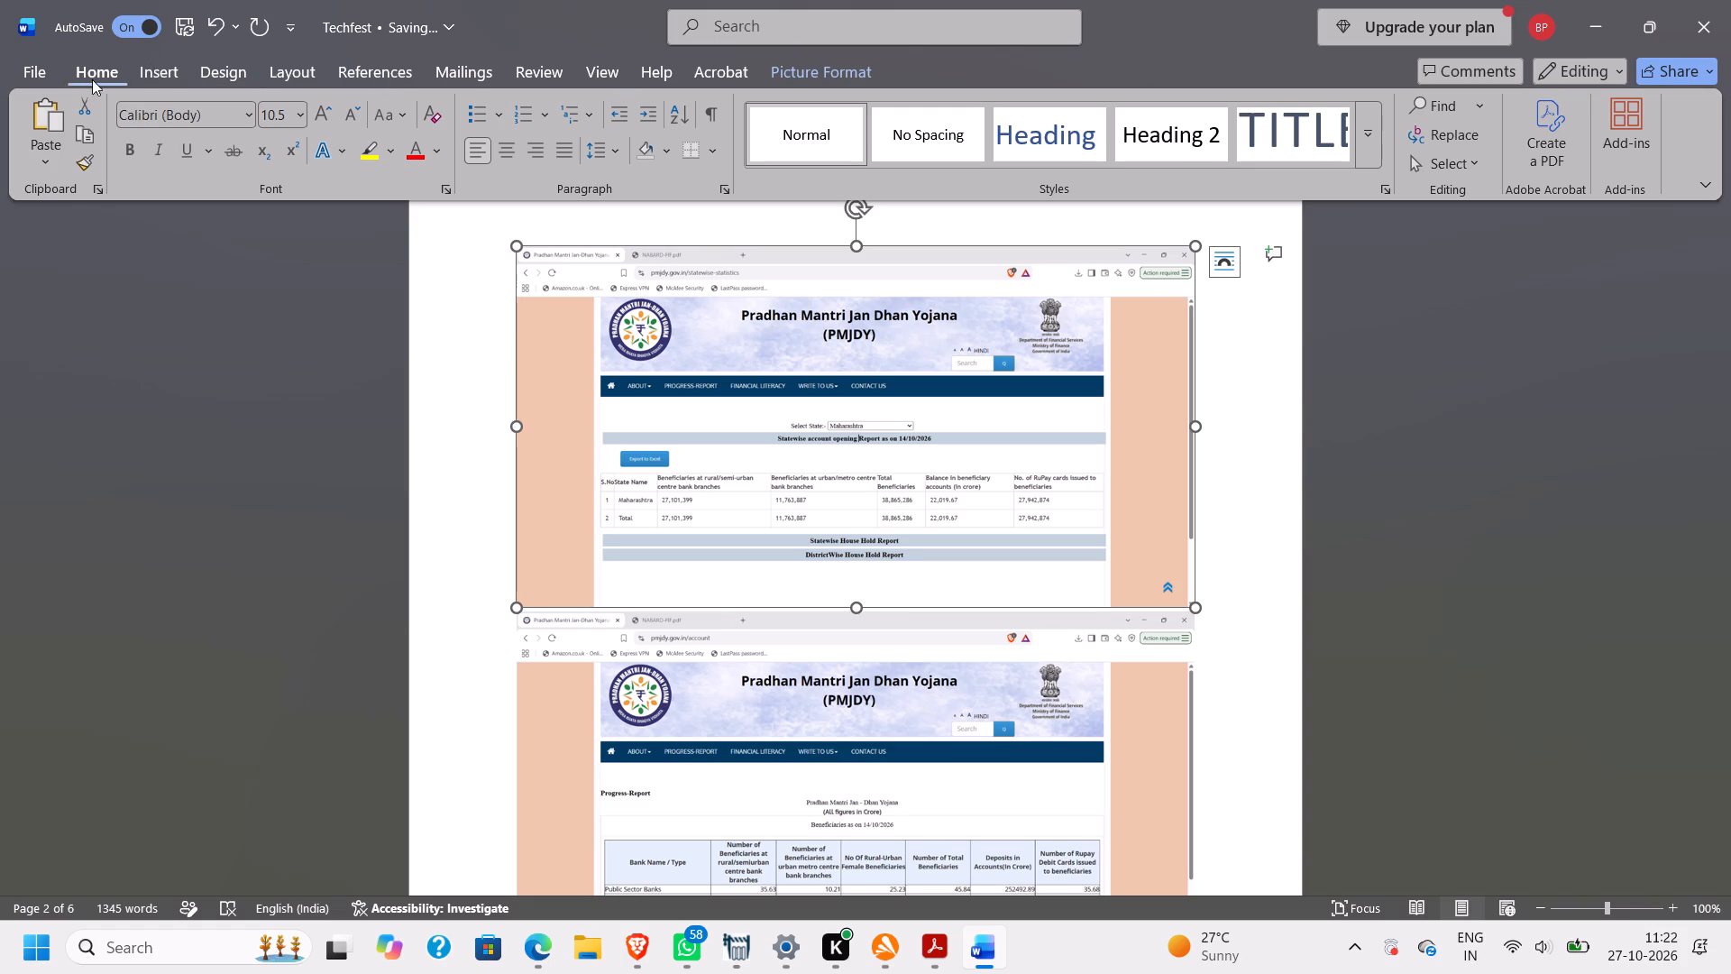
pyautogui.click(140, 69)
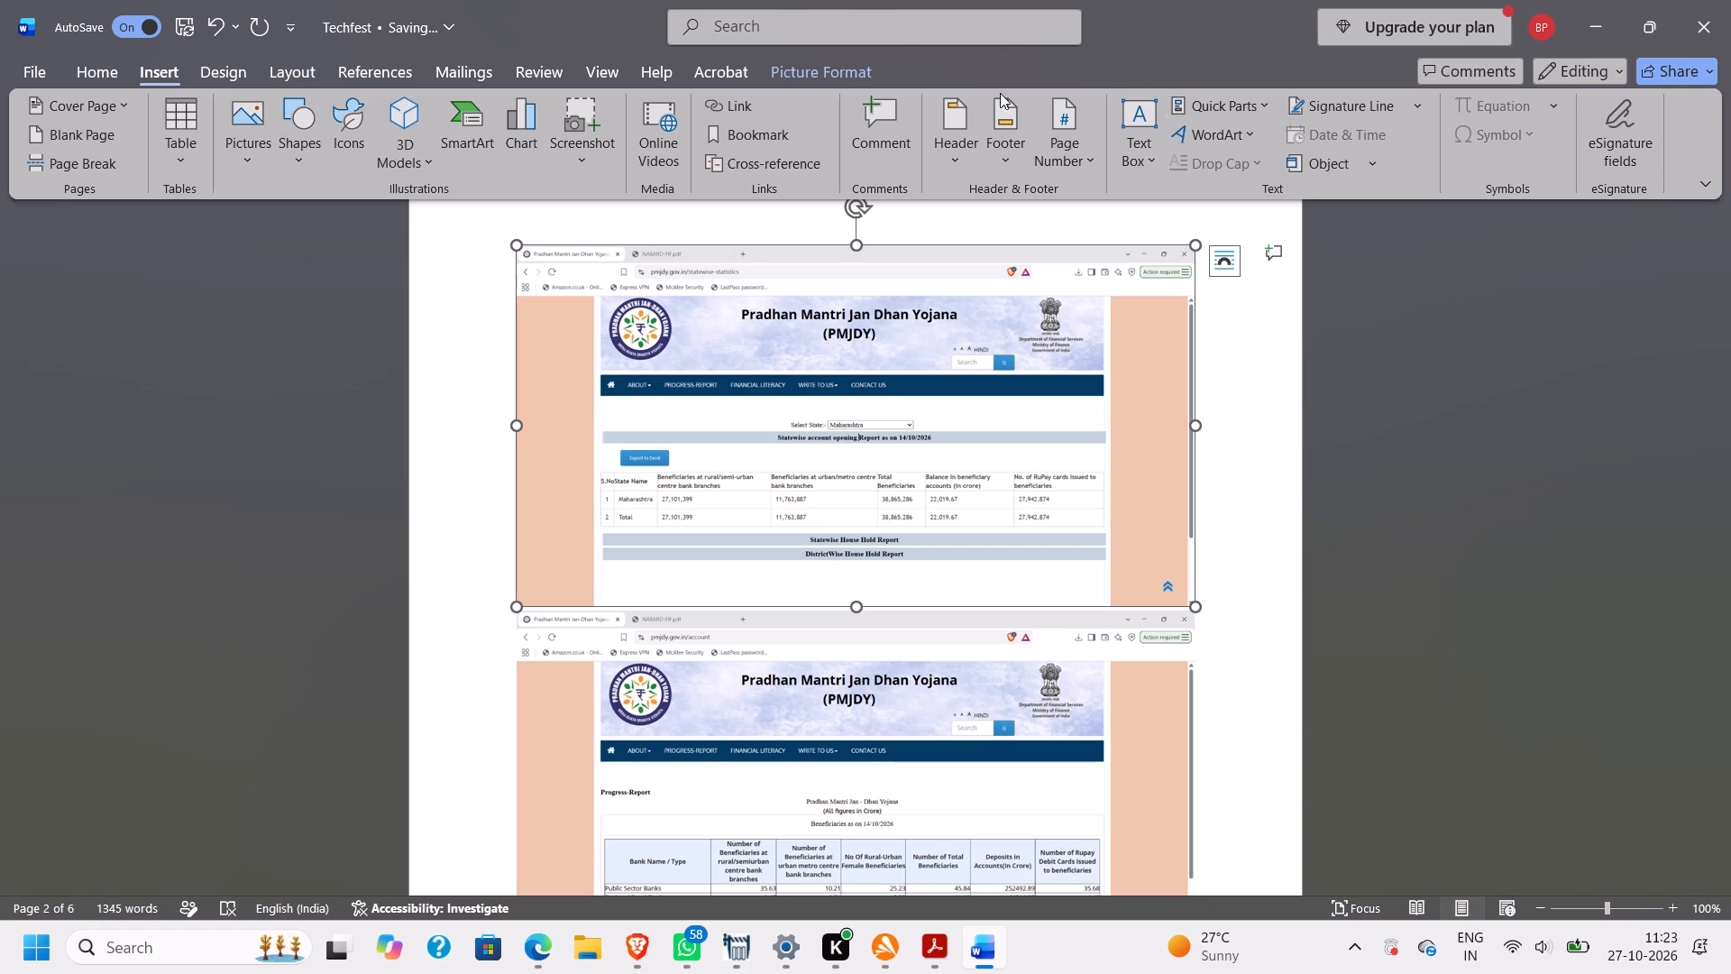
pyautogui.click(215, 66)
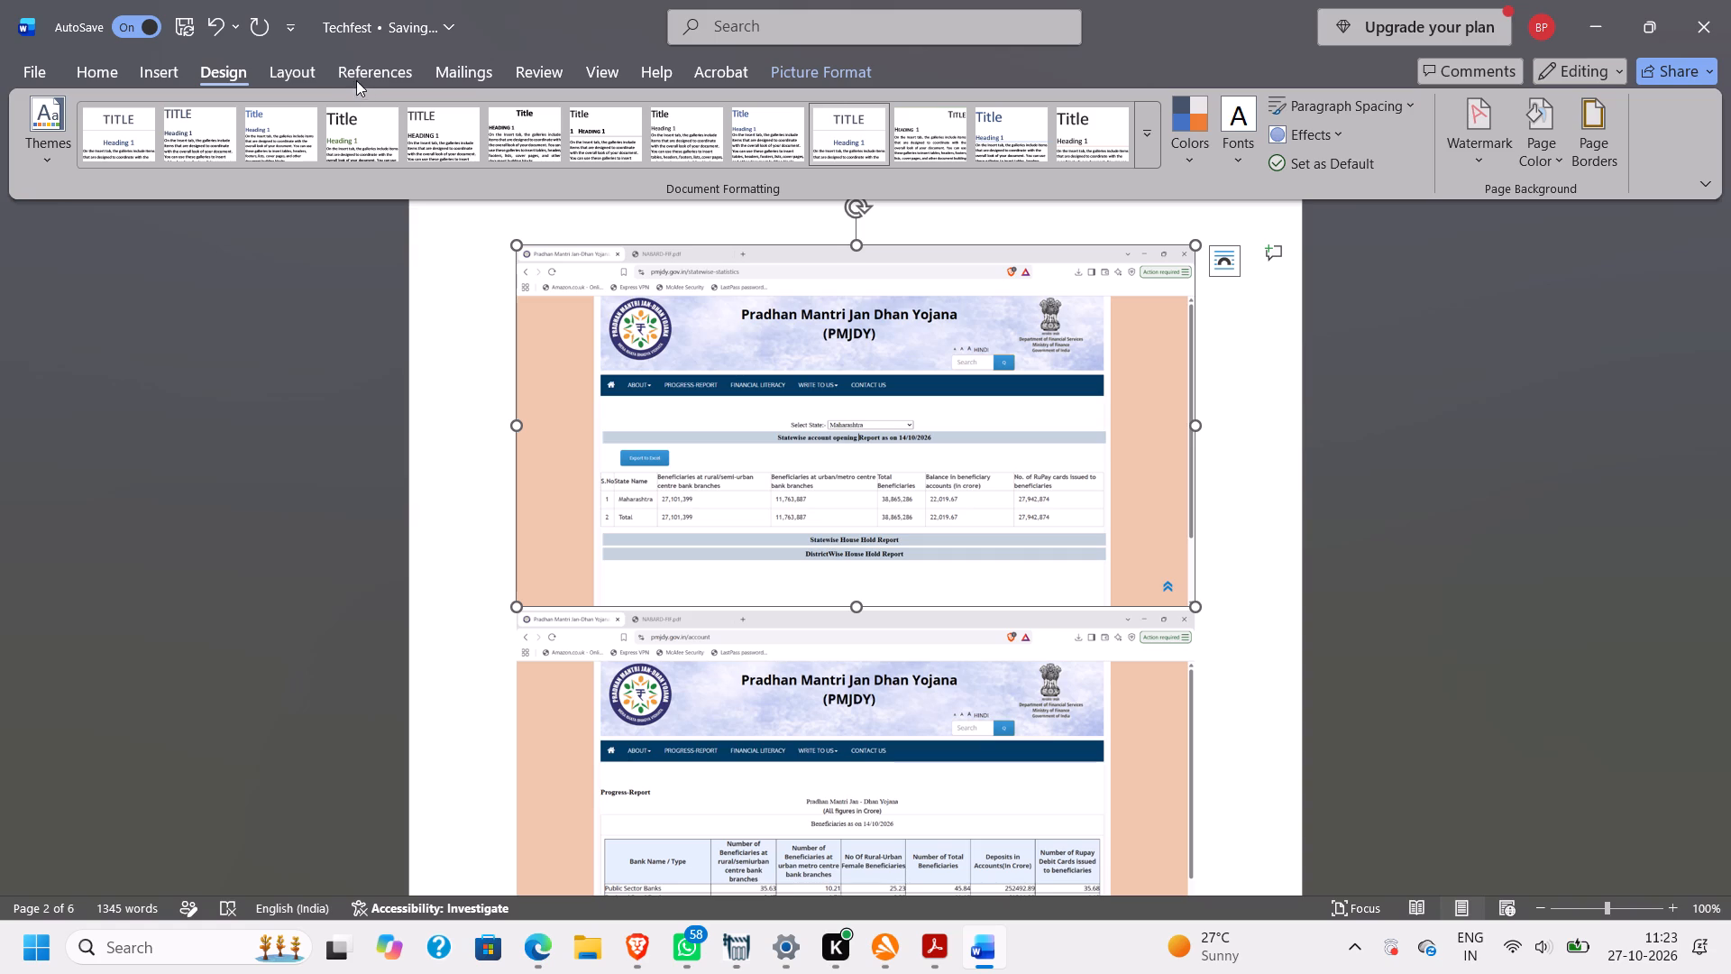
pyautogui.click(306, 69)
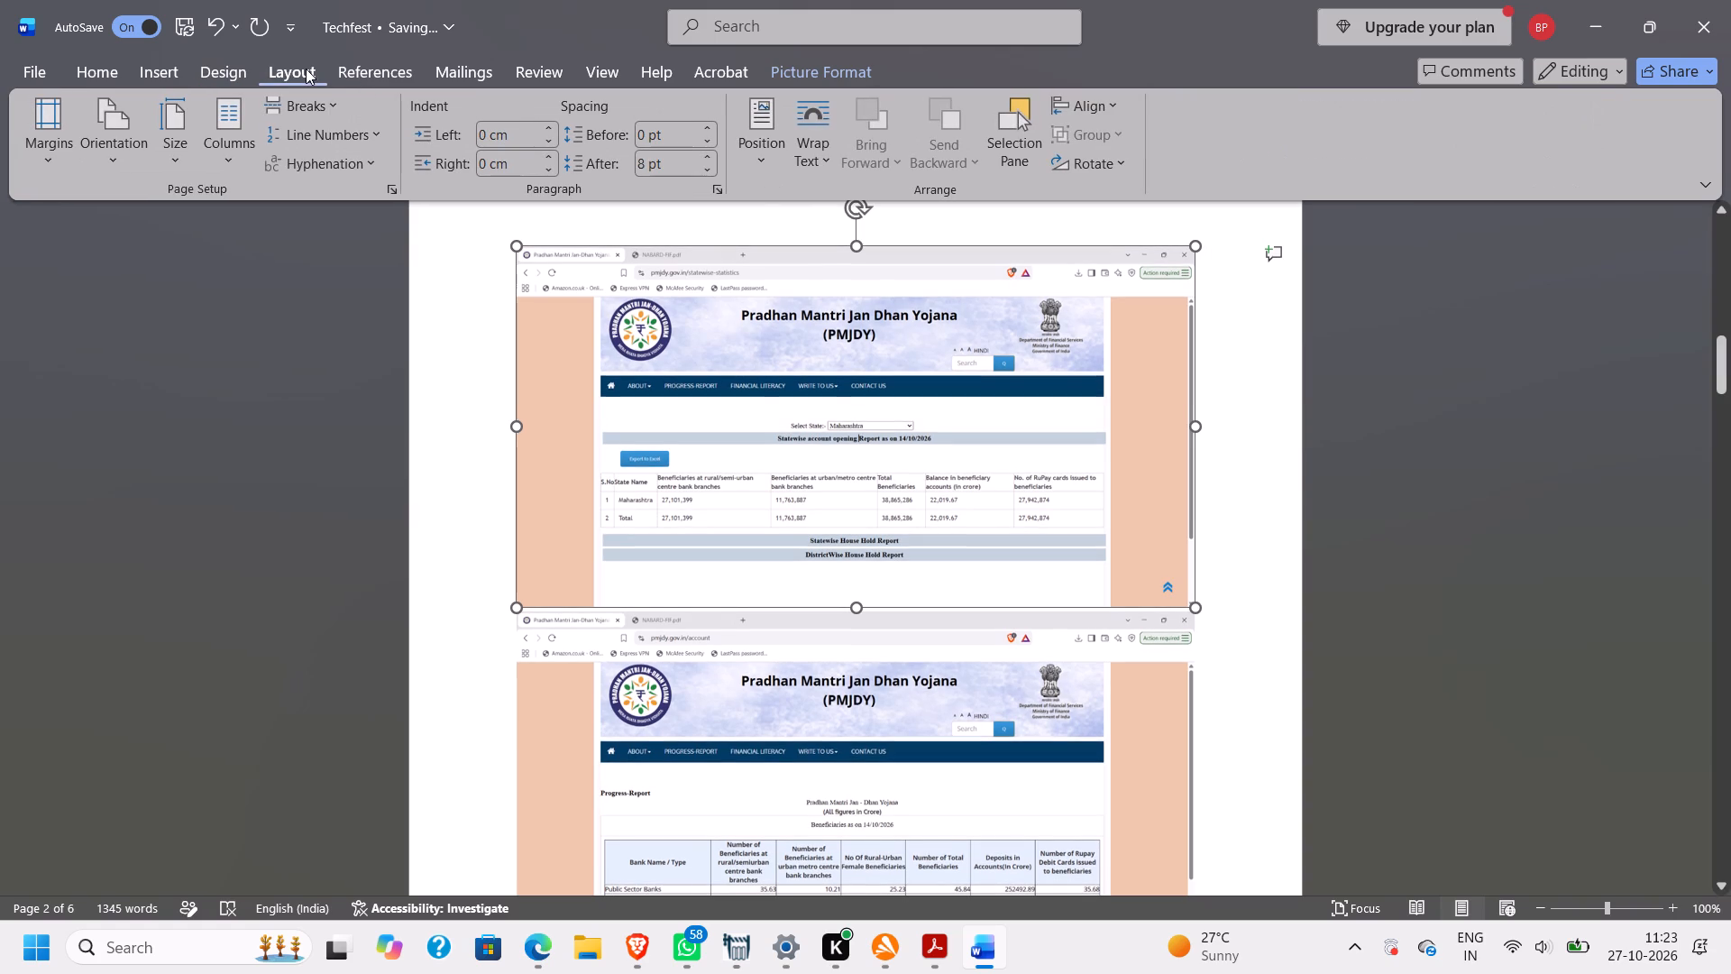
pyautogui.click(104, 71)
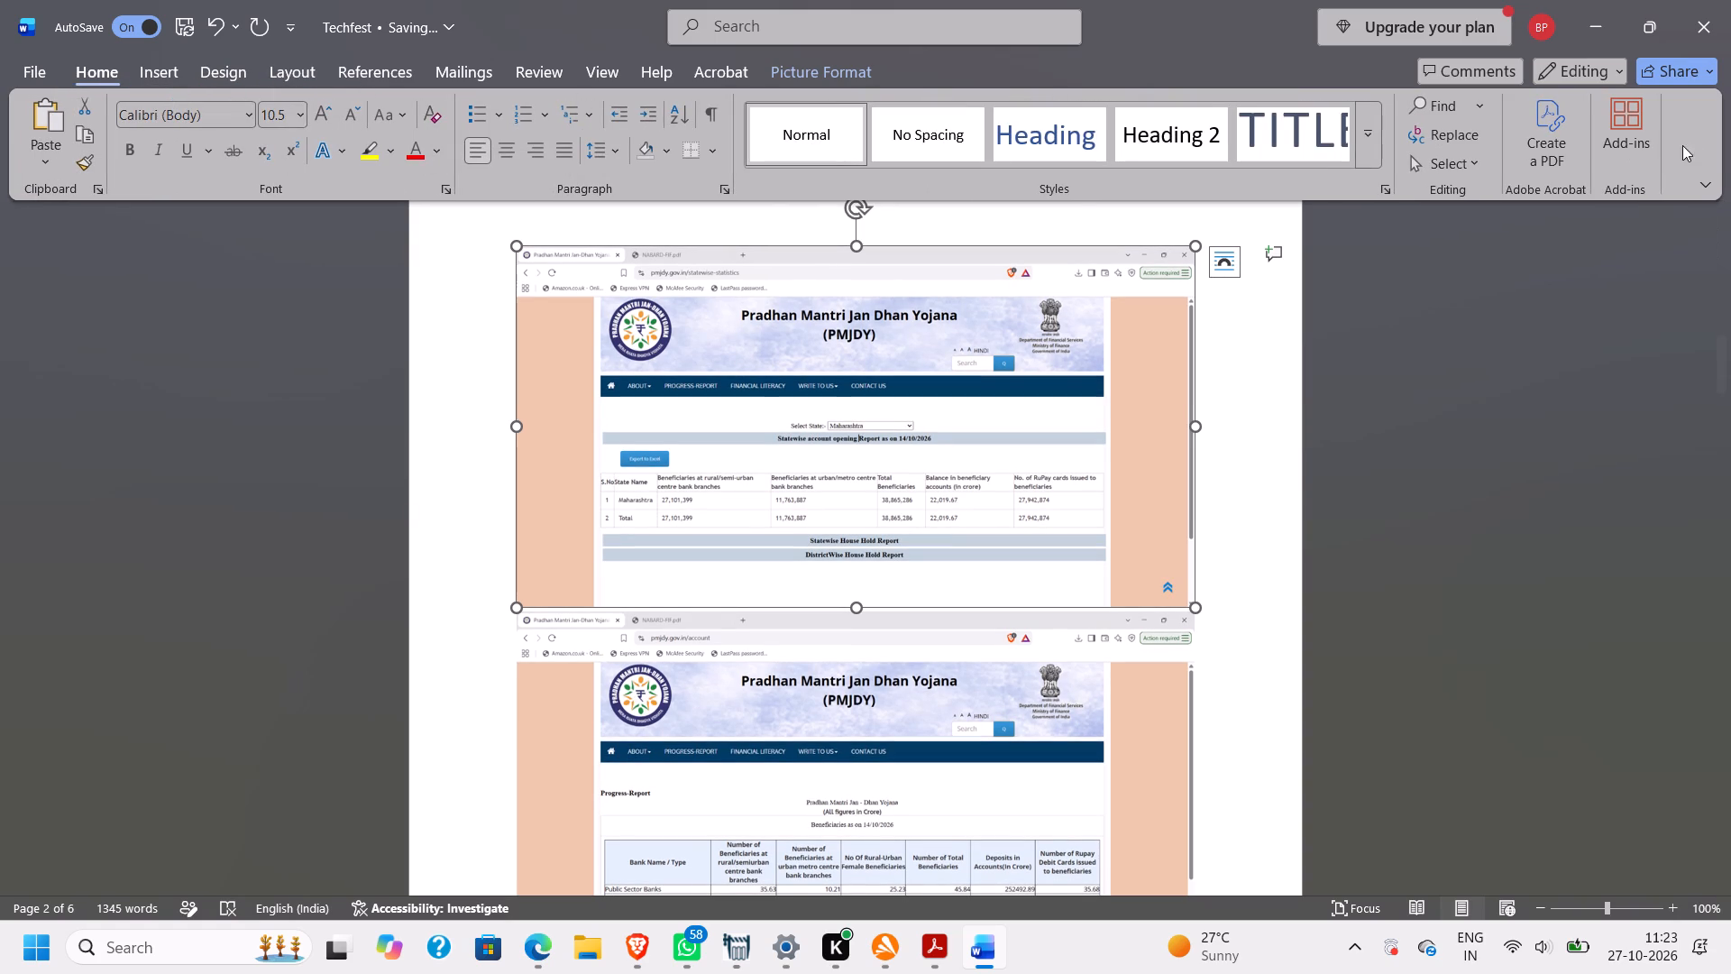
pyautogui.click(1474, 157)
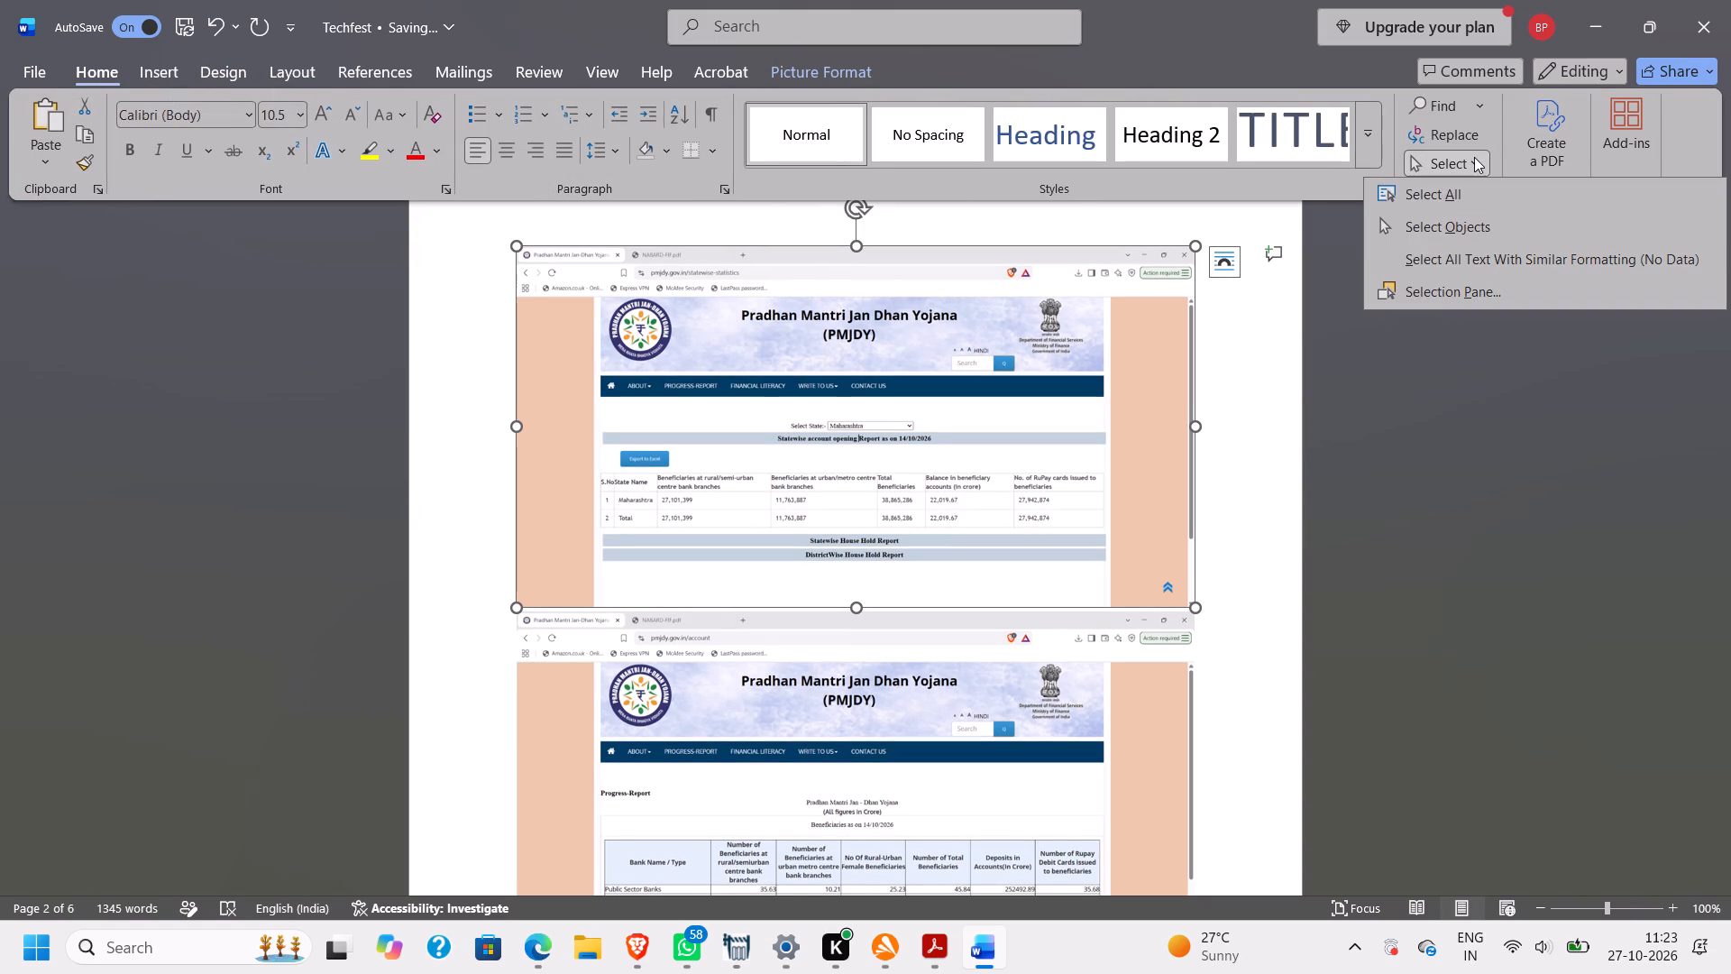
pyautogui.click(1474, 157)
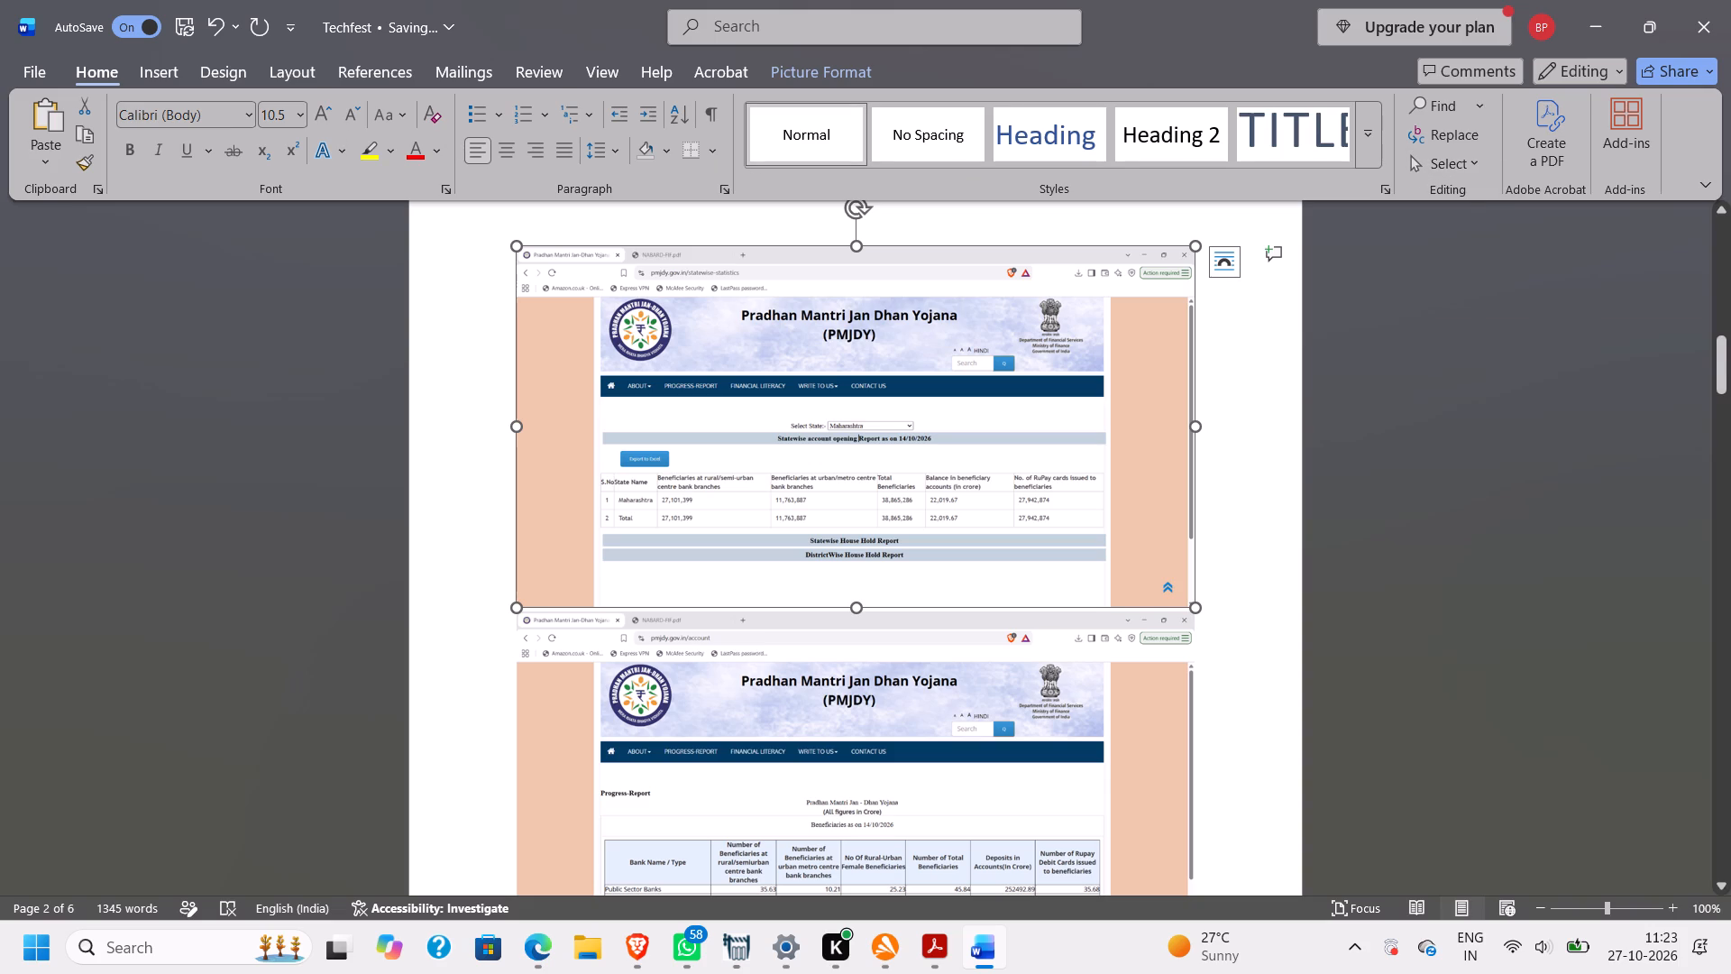
# Cut the PMJDY Progress Report screenshot with the bank-type table from below the Maharashtra screenshot.
pyautogui.scroll(-6, 966, 667)
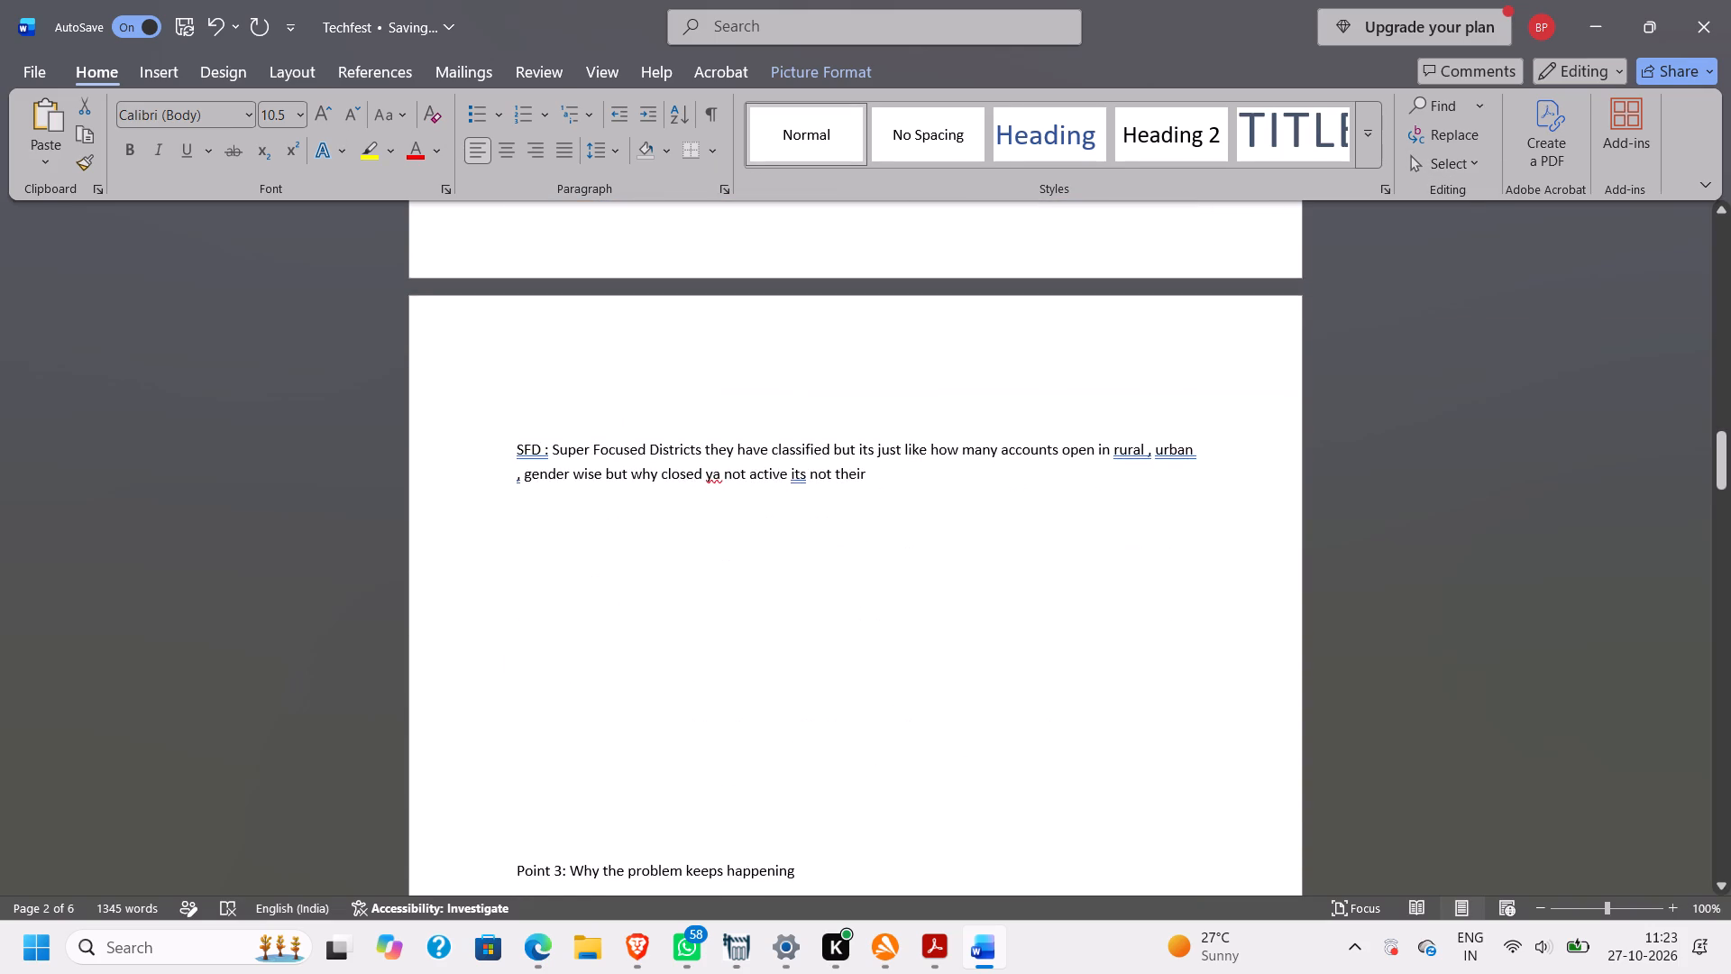
pyautogui.scroll(-8, 966, 667)
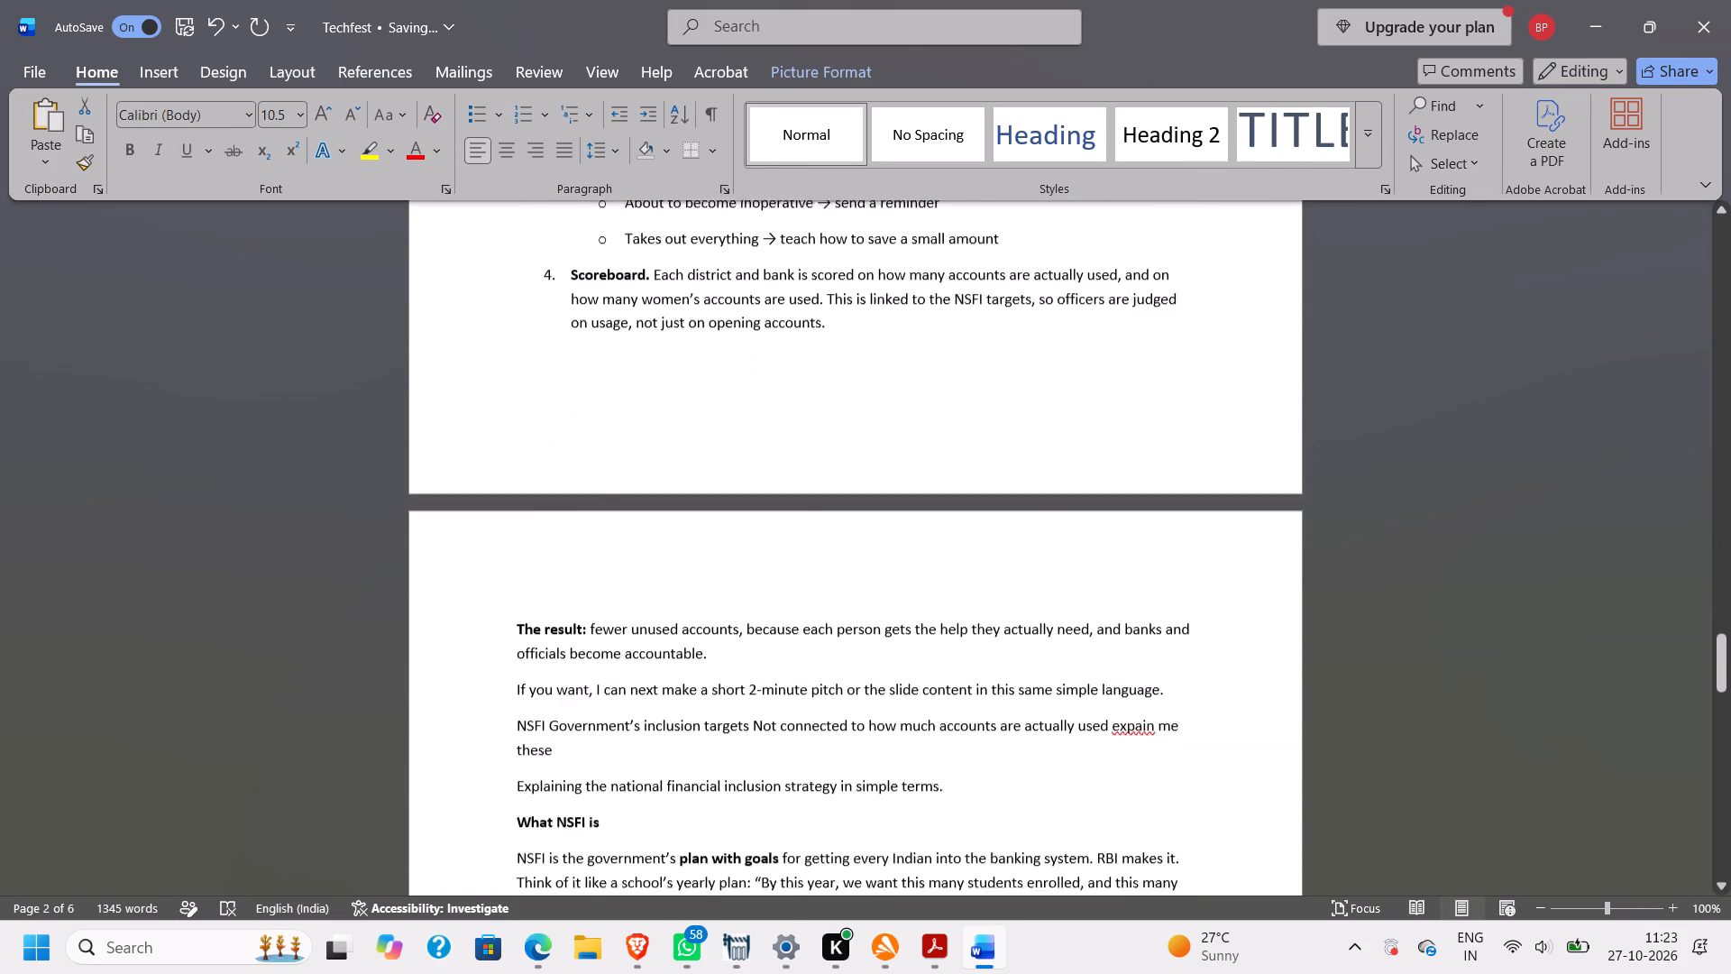
pyautogui.scroll(-13, 966, 667)
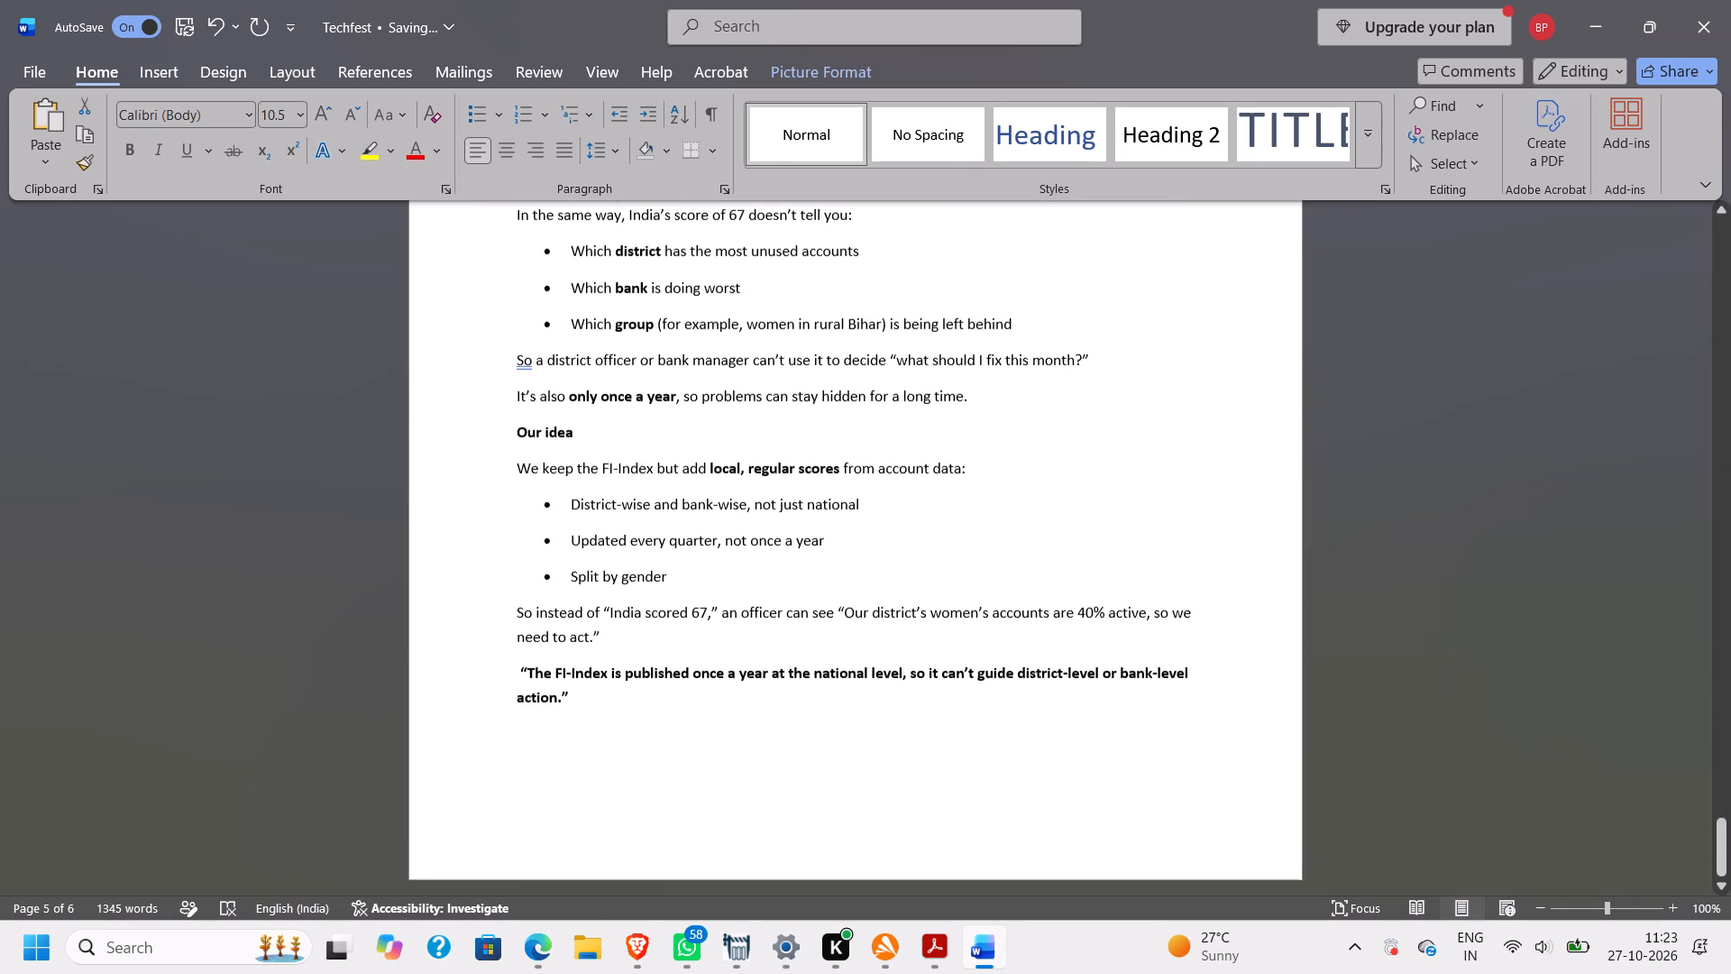
pyautogui.scroll(-6, 966, 667)
pyautogui.scroll(19, 966, 667)
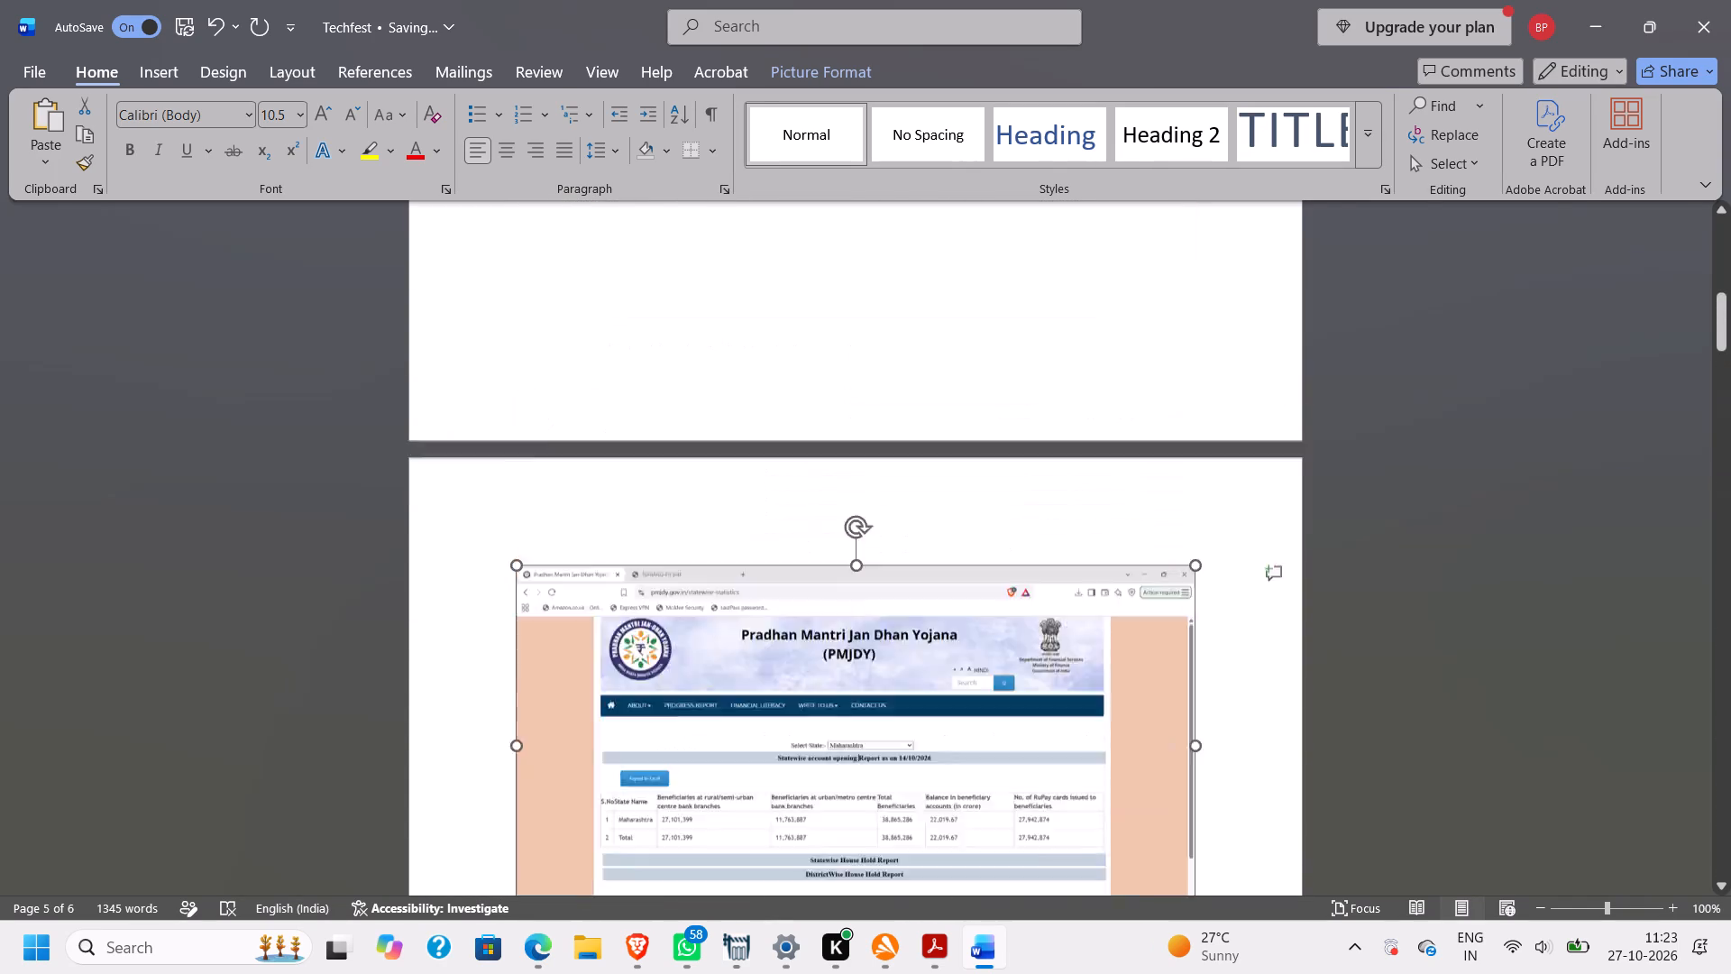
pyautogui.scroll(-6, 966, 667)
pyautogui.scroll(2, 966, 667)
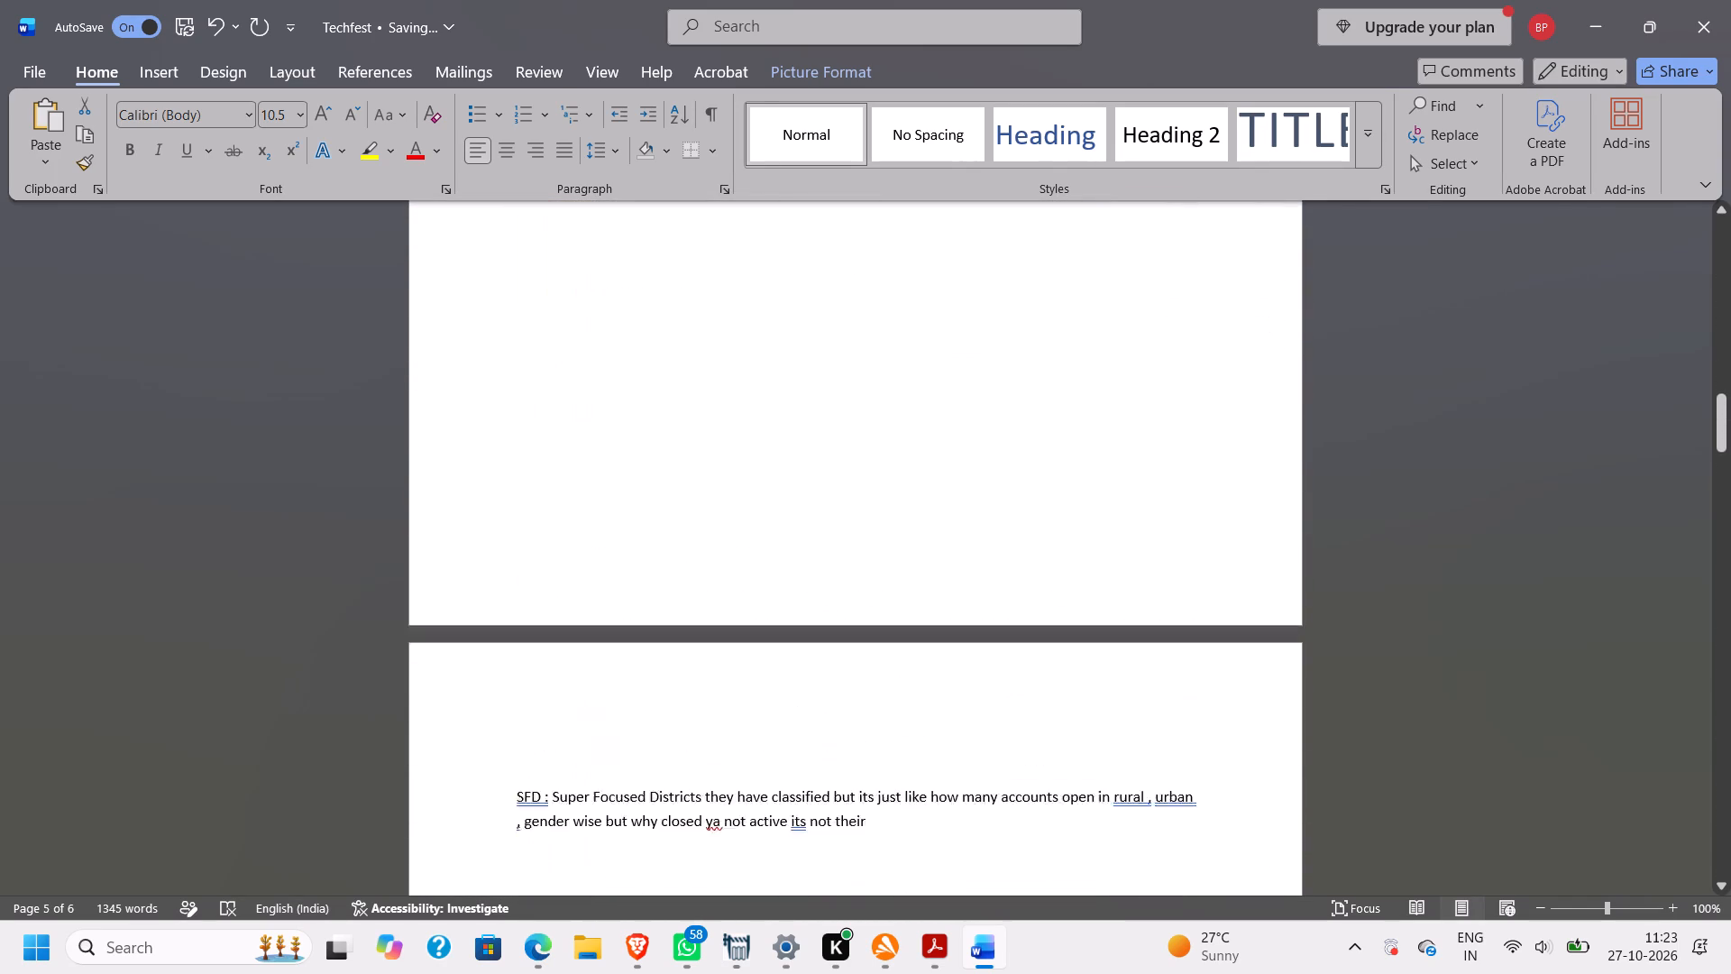
pyautogui.scroll(3, 966, 667)
pyautogui.click(966, 667)
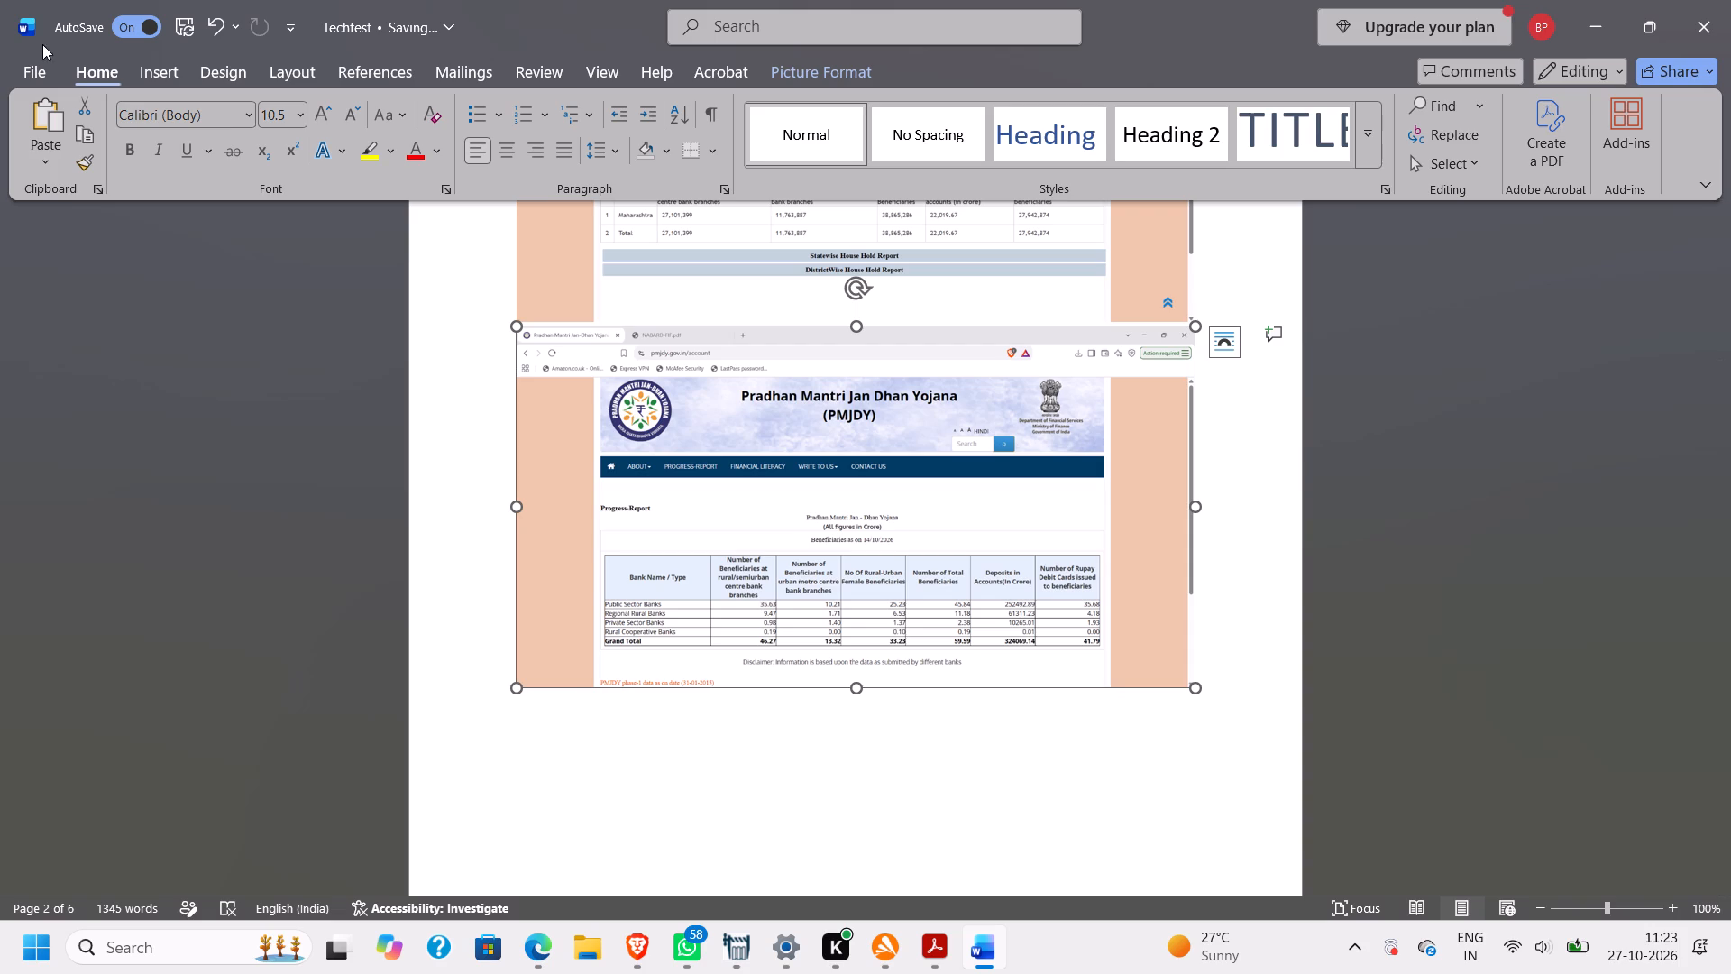
pyautogui.click(86, 108)
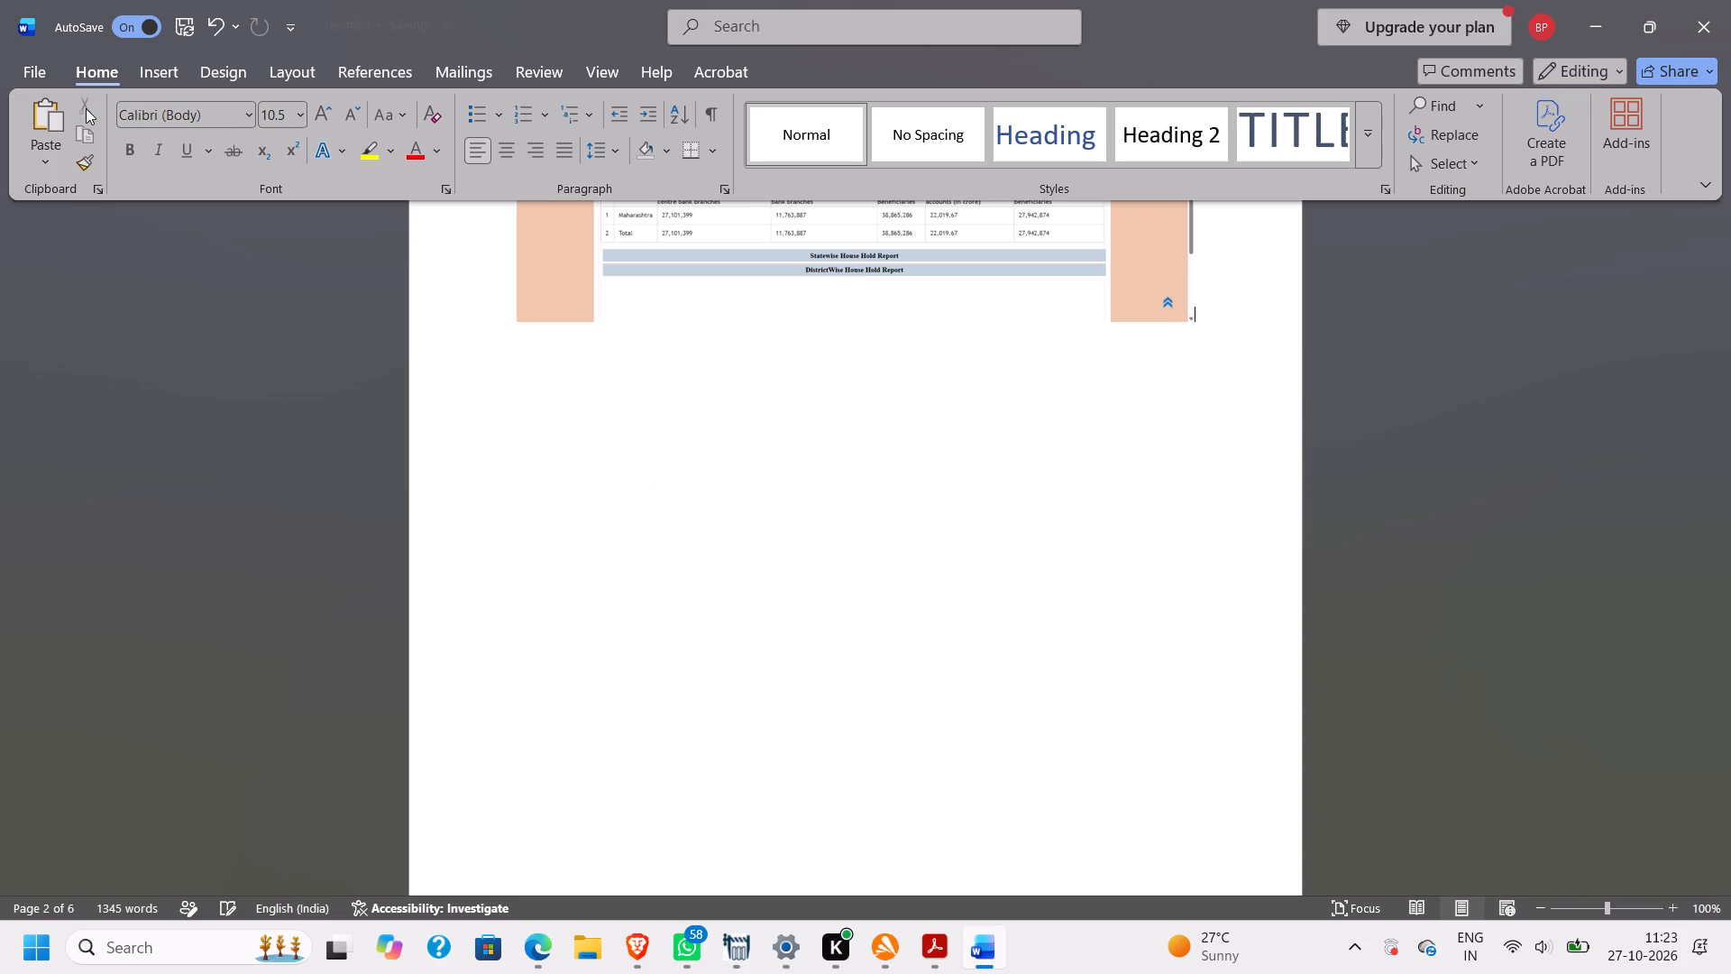
# Copy the "SFD : Super Focused Districts" paragraph and paste it after the "3.NABARD :" note, ahead of the Maharashtra screenshot.
pyautogui.scroll(-5, 725, 375)
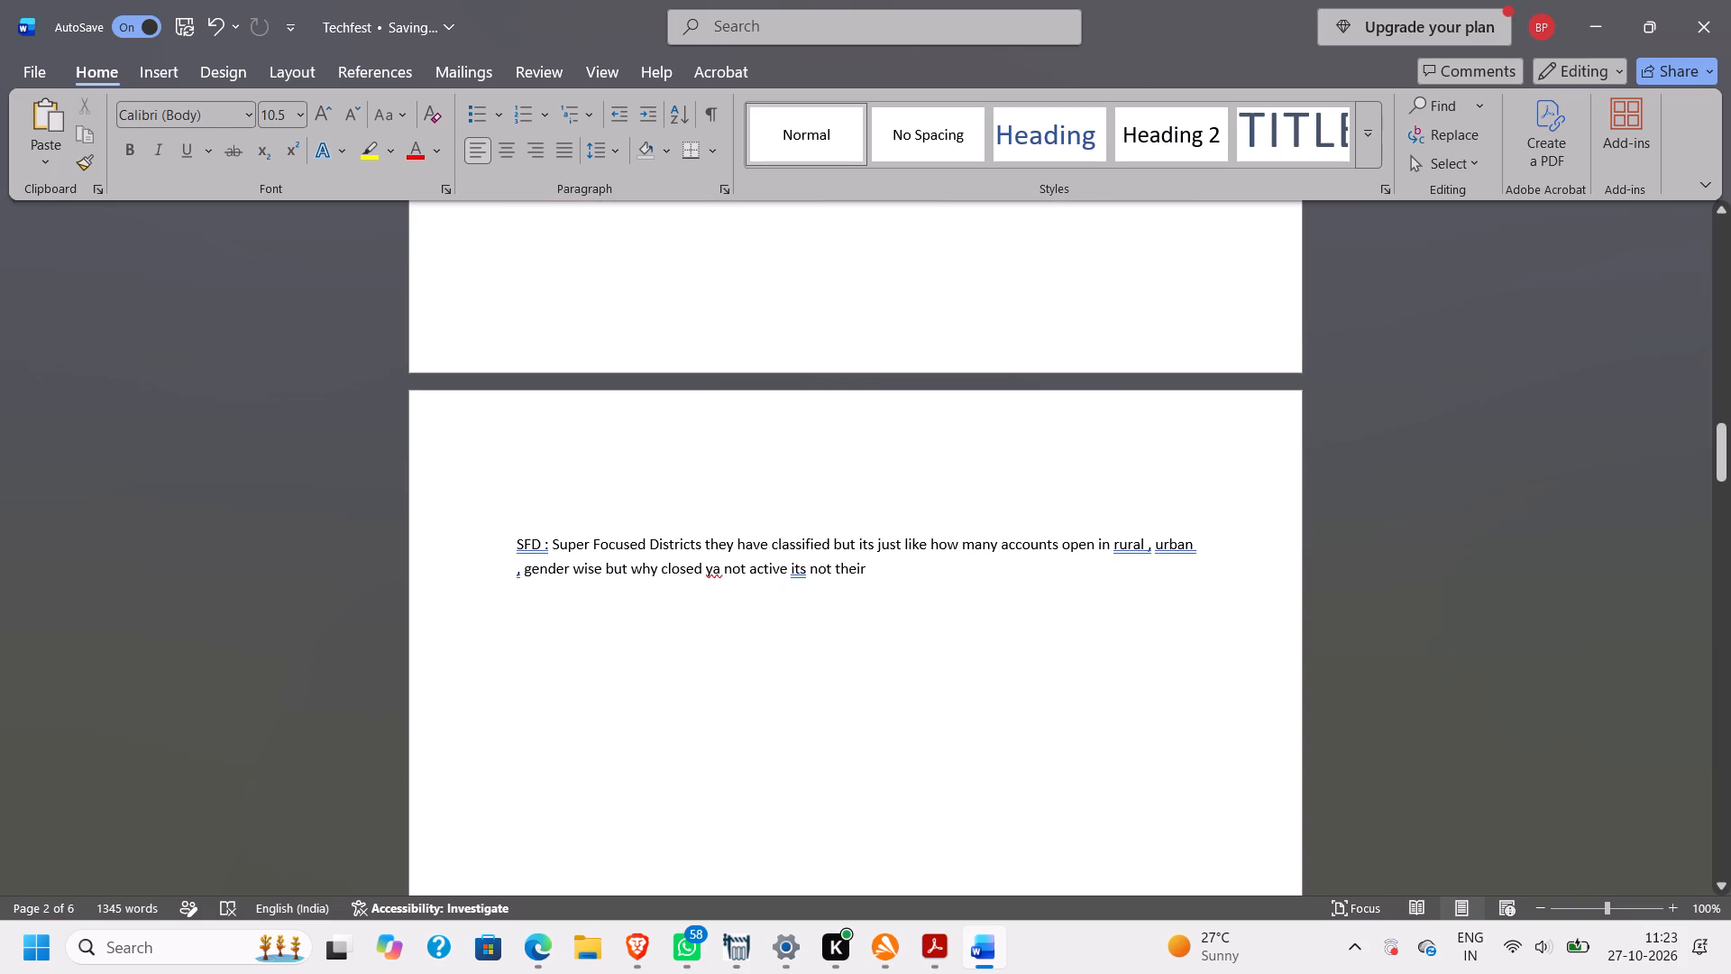
pyautogui.click(516, 538)
pyautogui.moveTo(516, 538); pyautogui.dragTo(1031, 521)
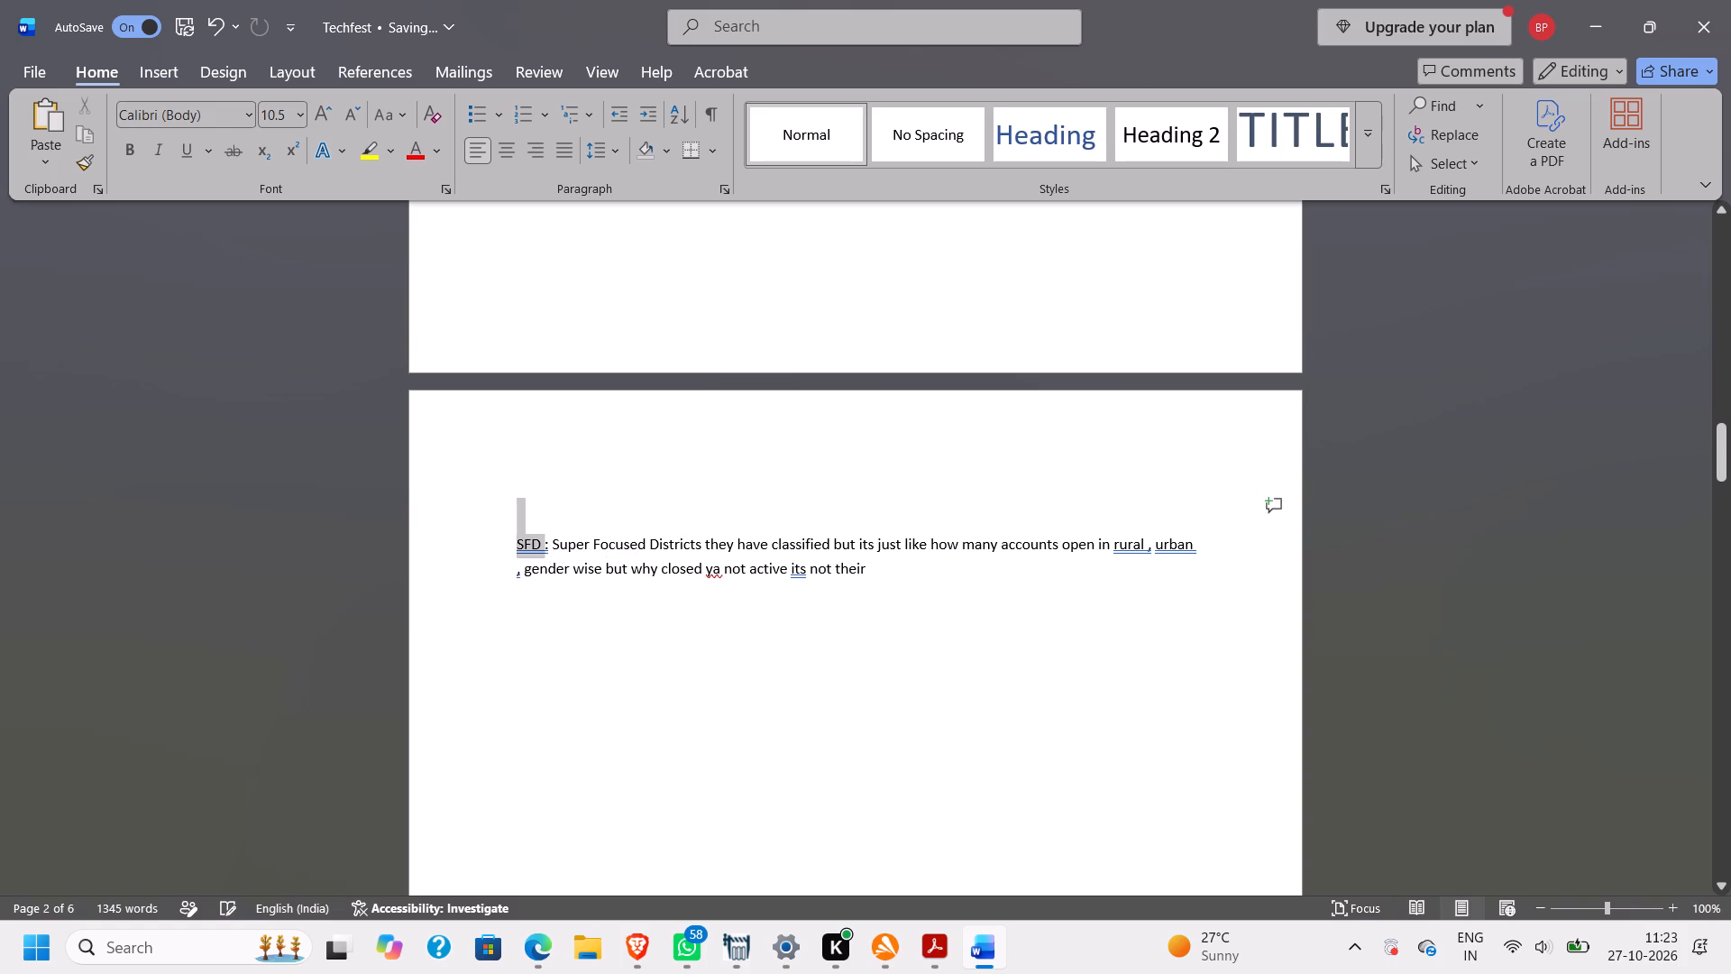
pyautogui.moveTo(1031, 521); pyautogui.dragTo(1135, 592)
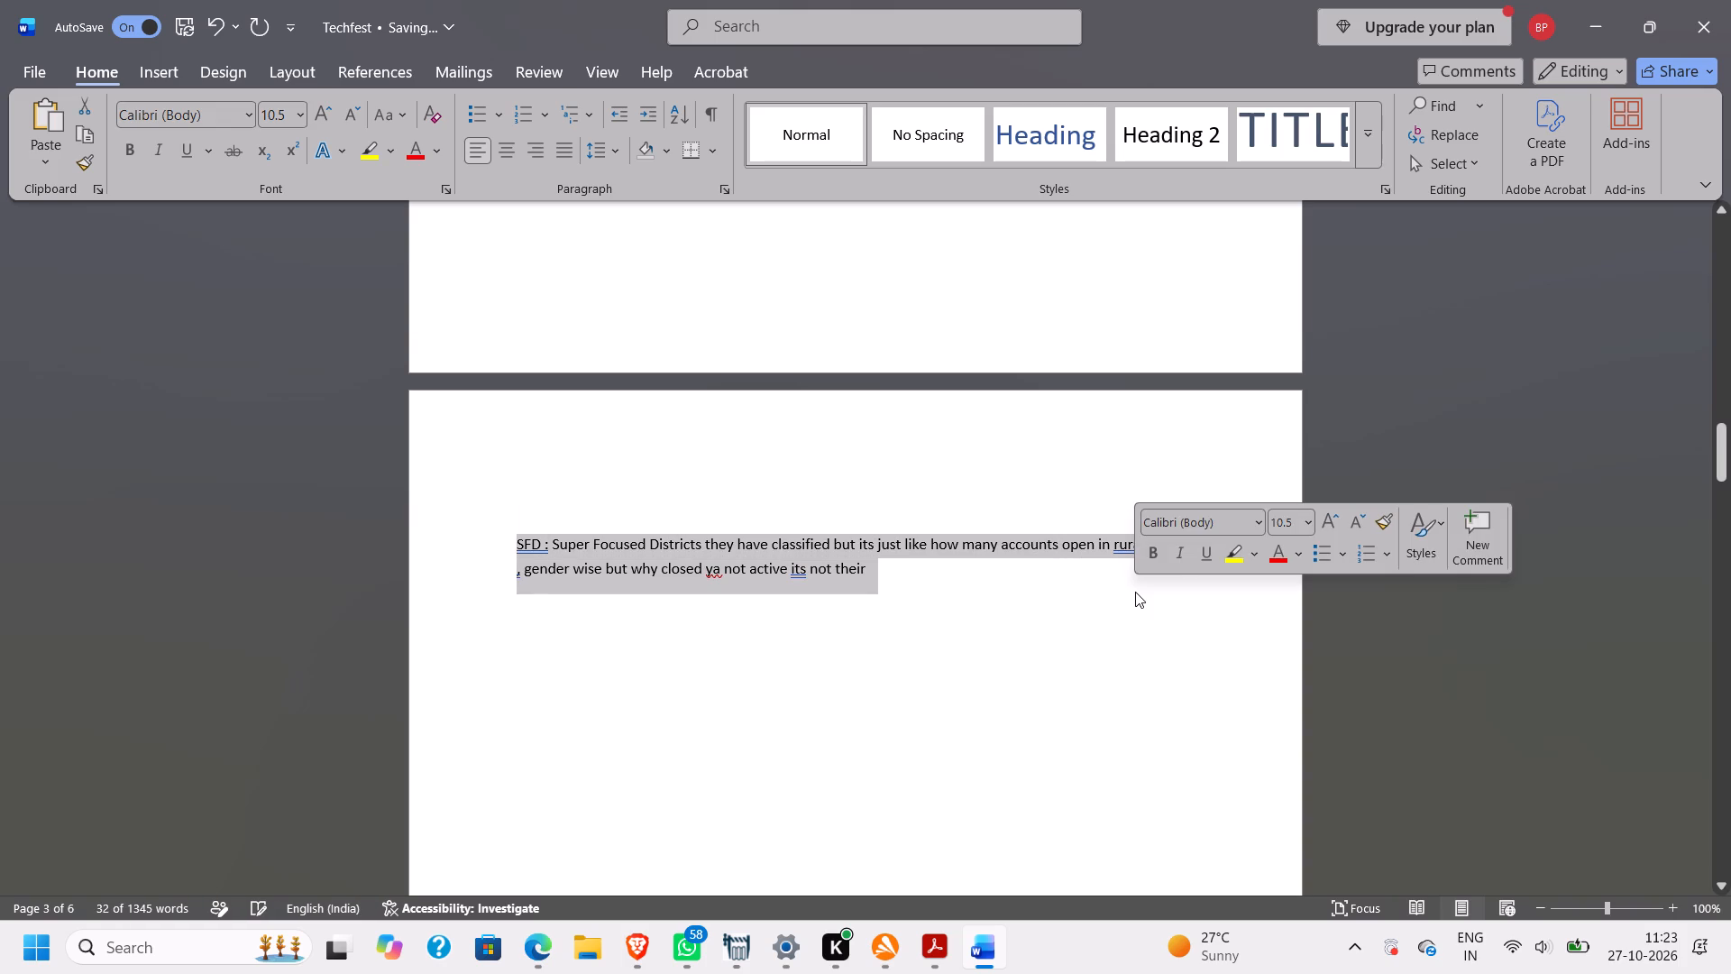
pyautogui.hotkey('ctrl', 'c')
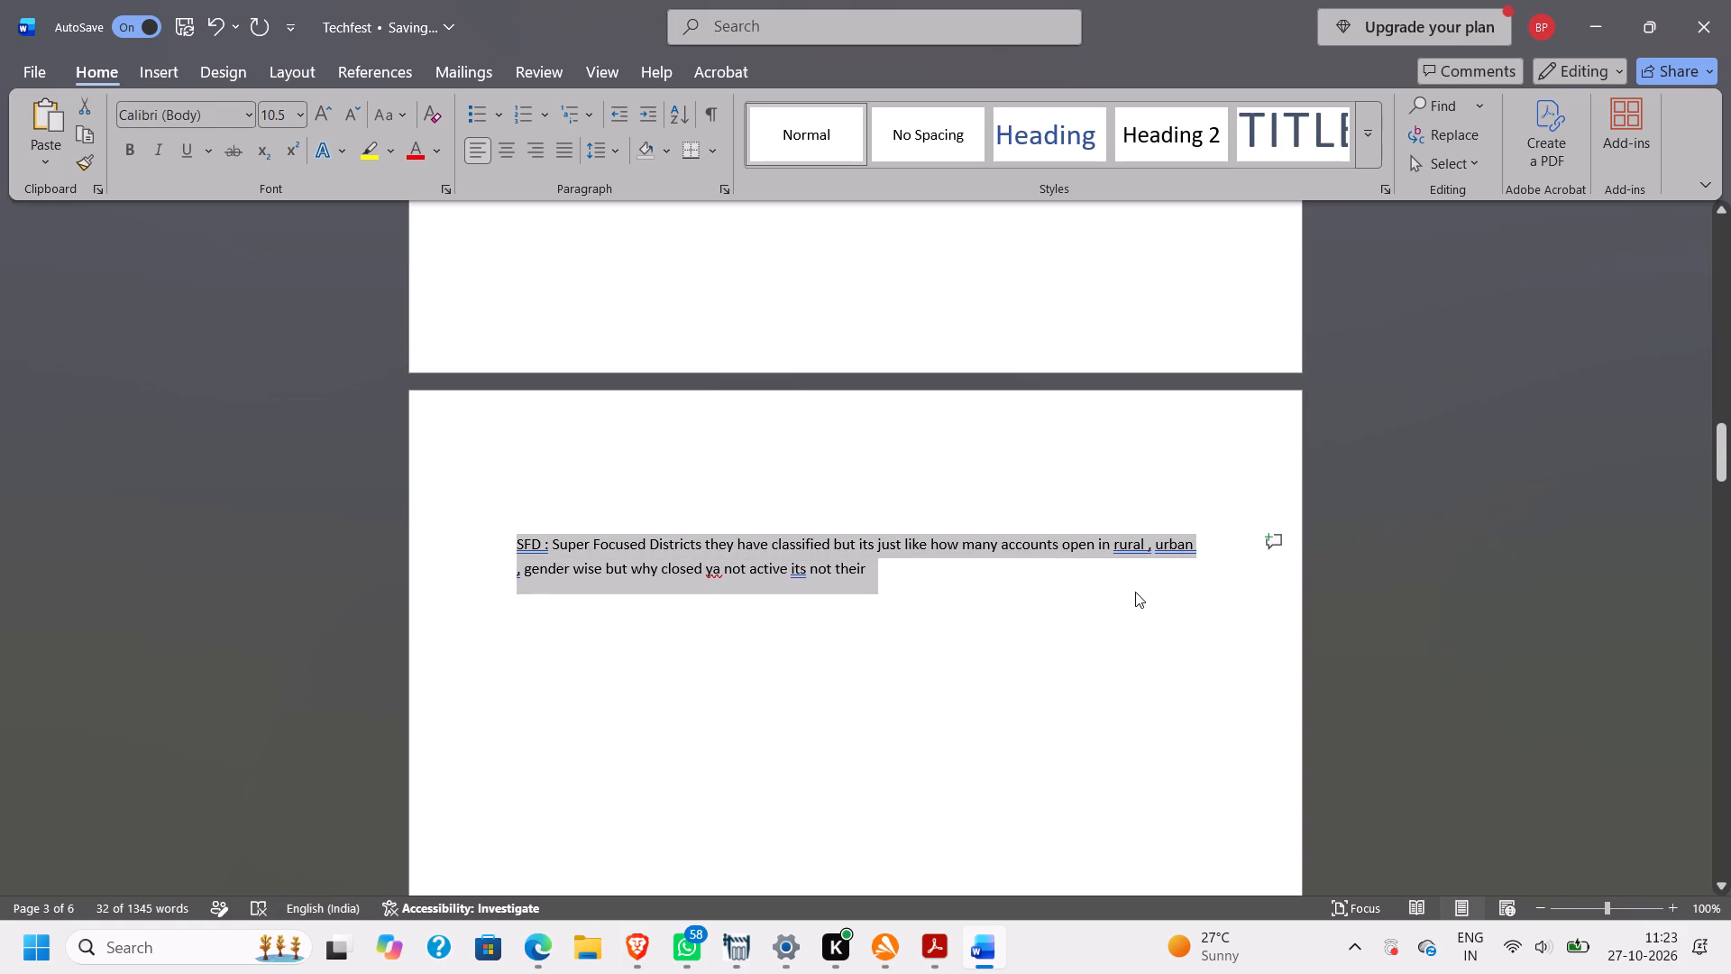
pyautogui.scroll(8, 1135, 592)
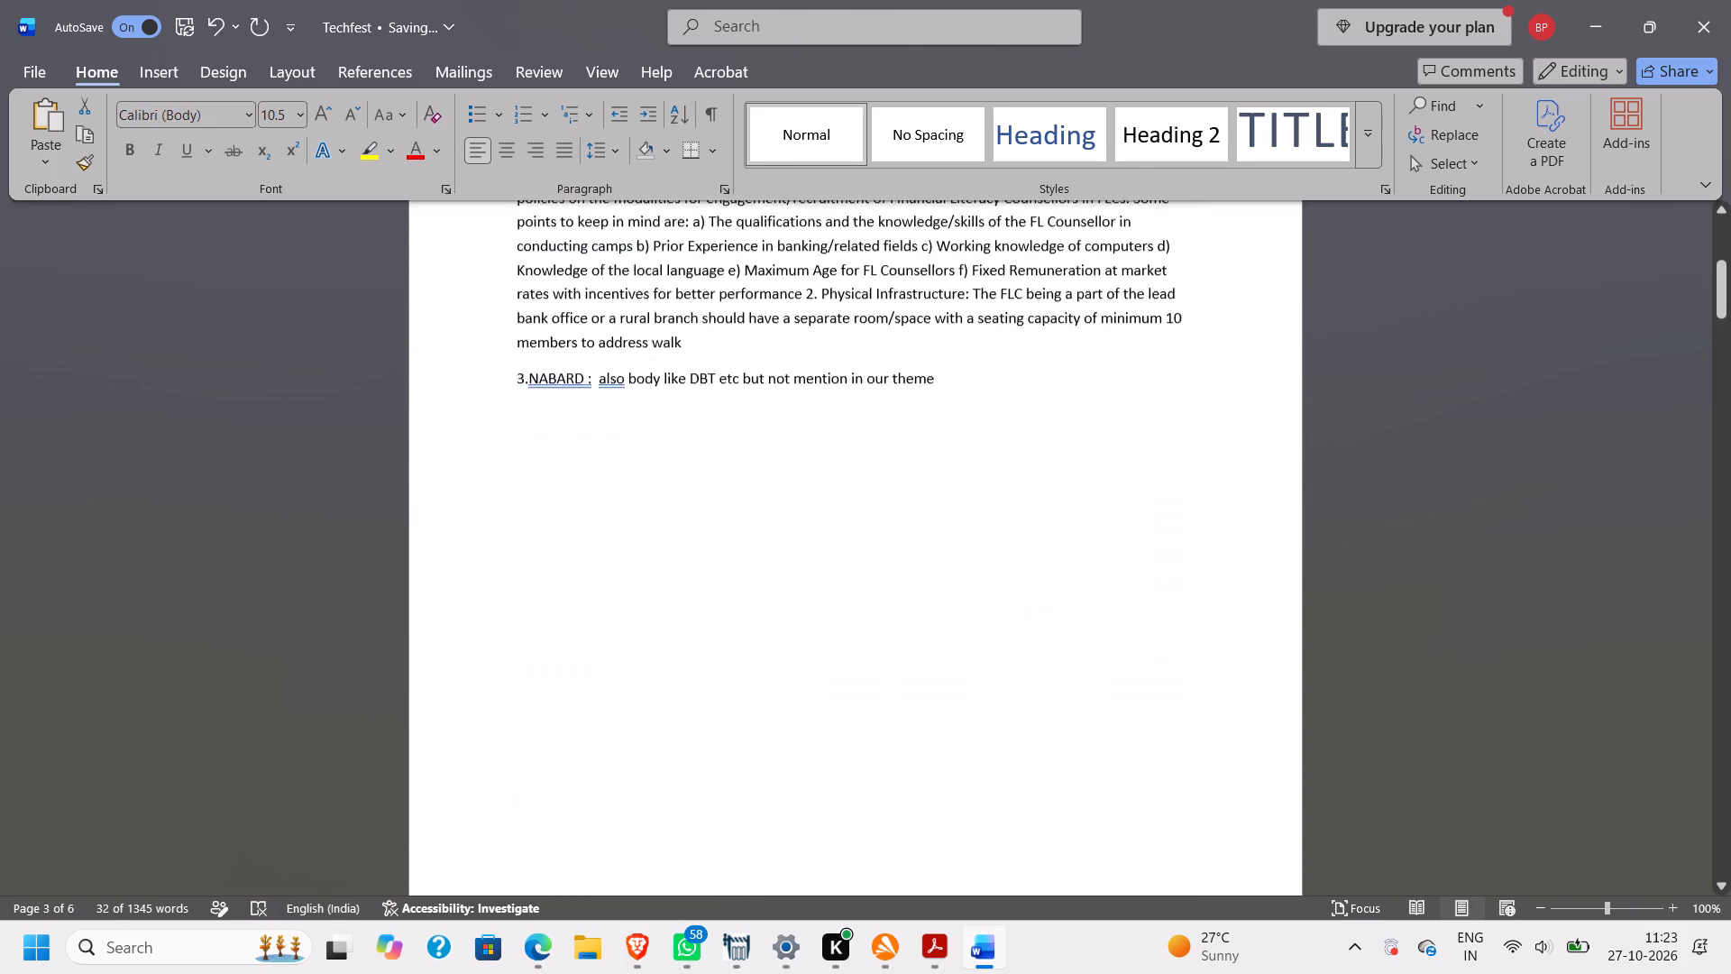
pyautogui.scroll(1, 1135, 592)
pyautogui.click(637, 538)
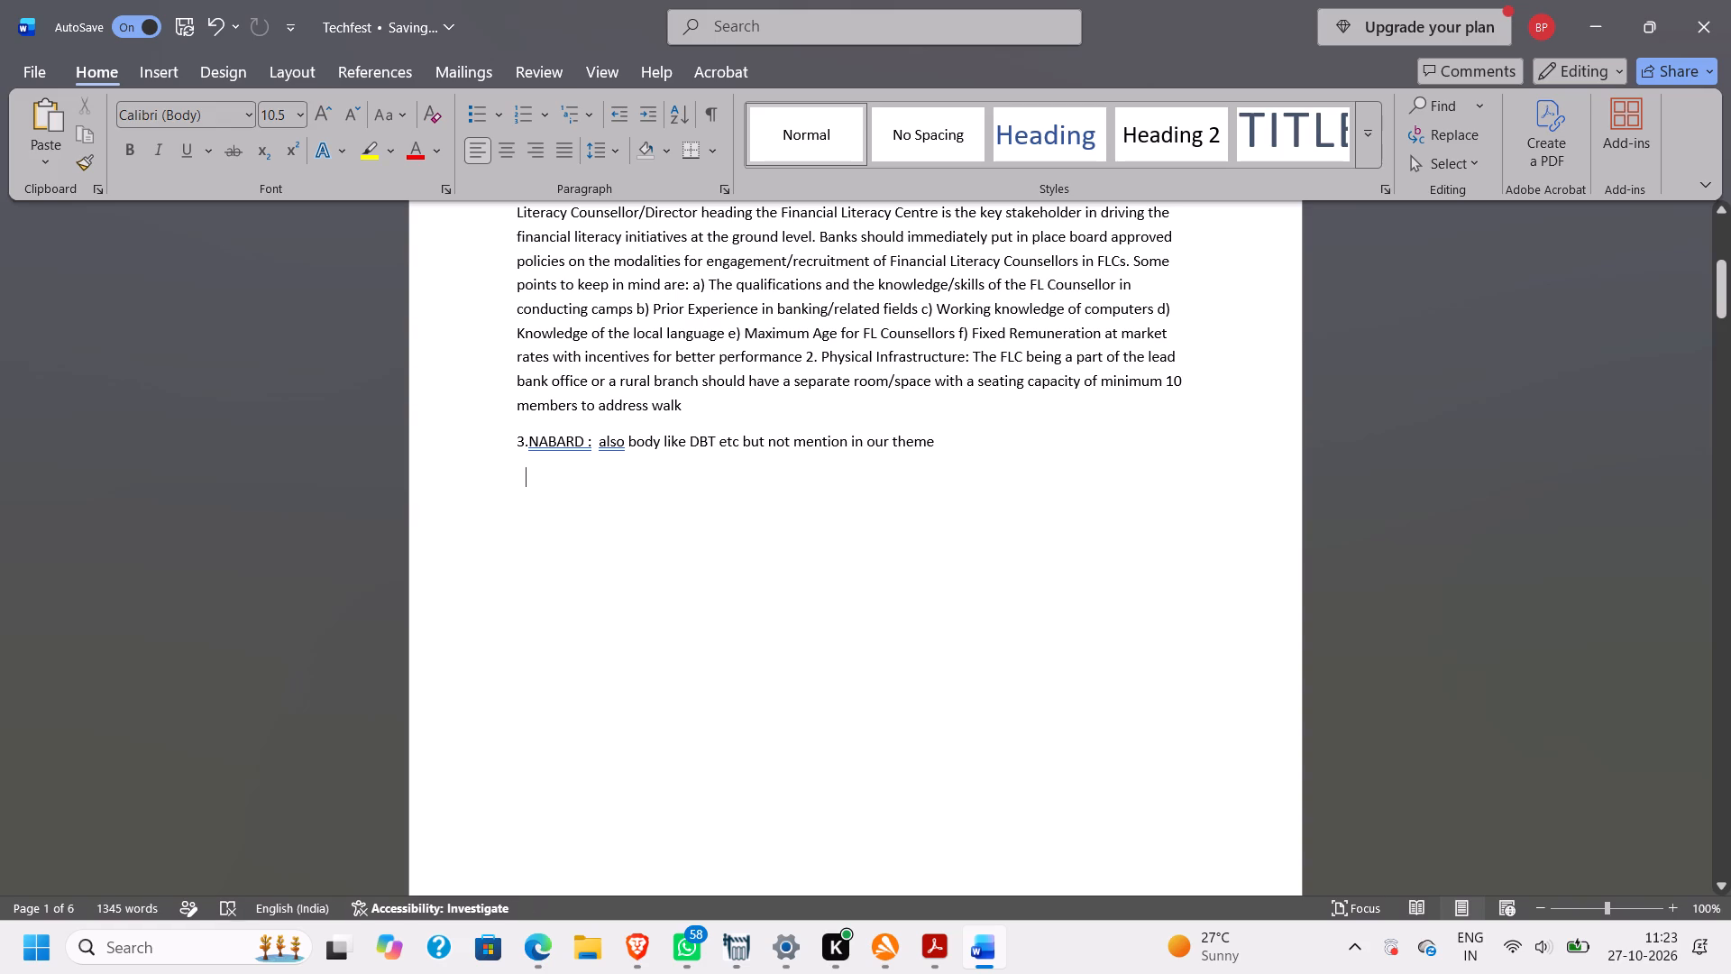
pyautogui.hotkey('ctrl', 'v')
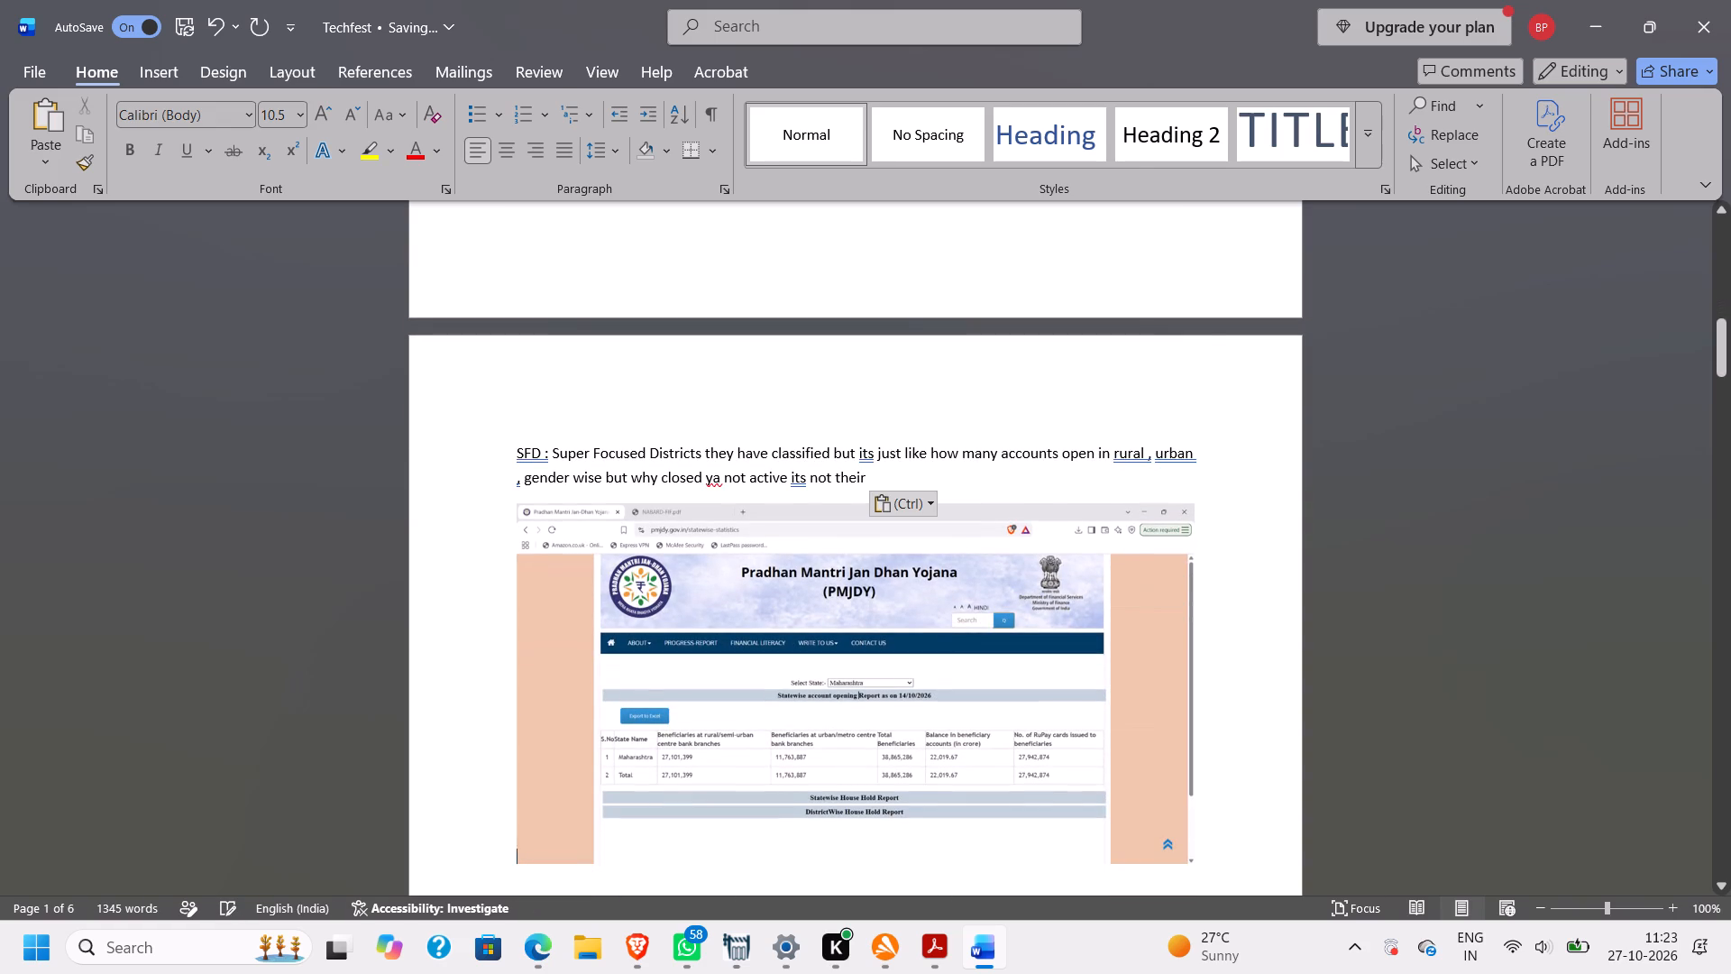
# Close the gap before the pasted SFD paragraph so it follows the NABARD note, keeping "theme" and a space between them.
pyautogui.click(505, 446)
pyautogui.press('BackSpace')
pyautogui.press('BackSpace')
pyautogui.press('BackSpace')
pyautogui.press('BackSpace')
pyautogui.press('BackSpace')
pyautogui.press('BackSpace')
pyautogui.press('BackSpace')
pyautogui.press('BackSpace')
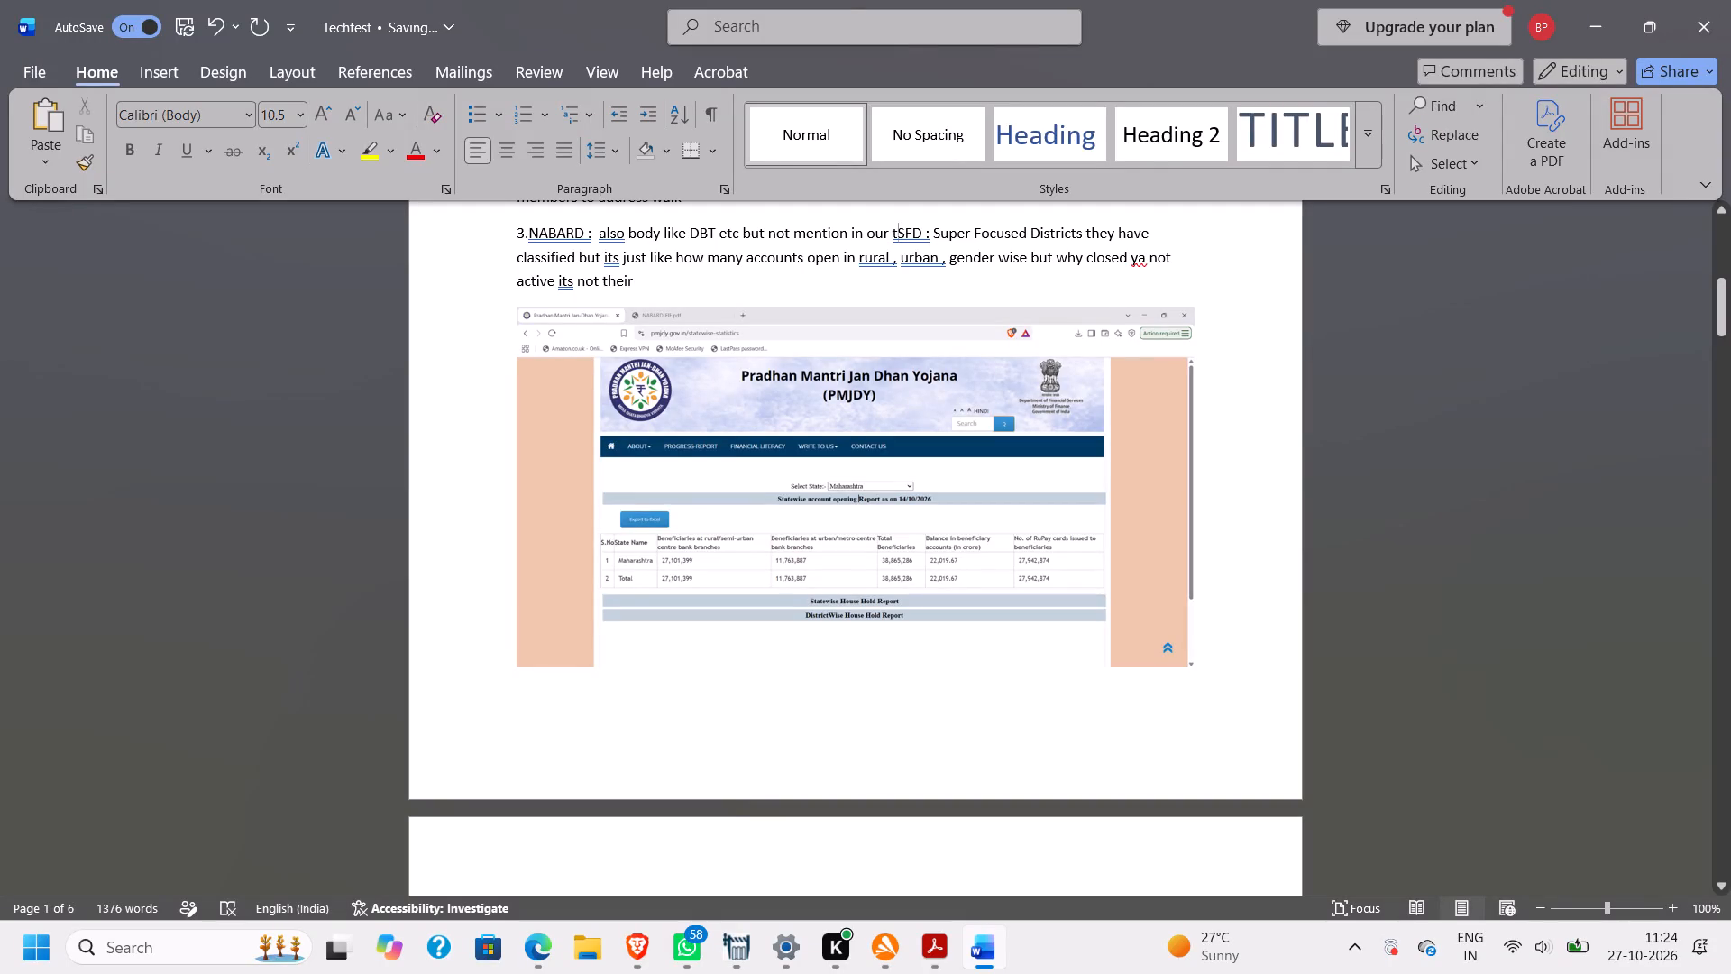
pyautogui.press('space')
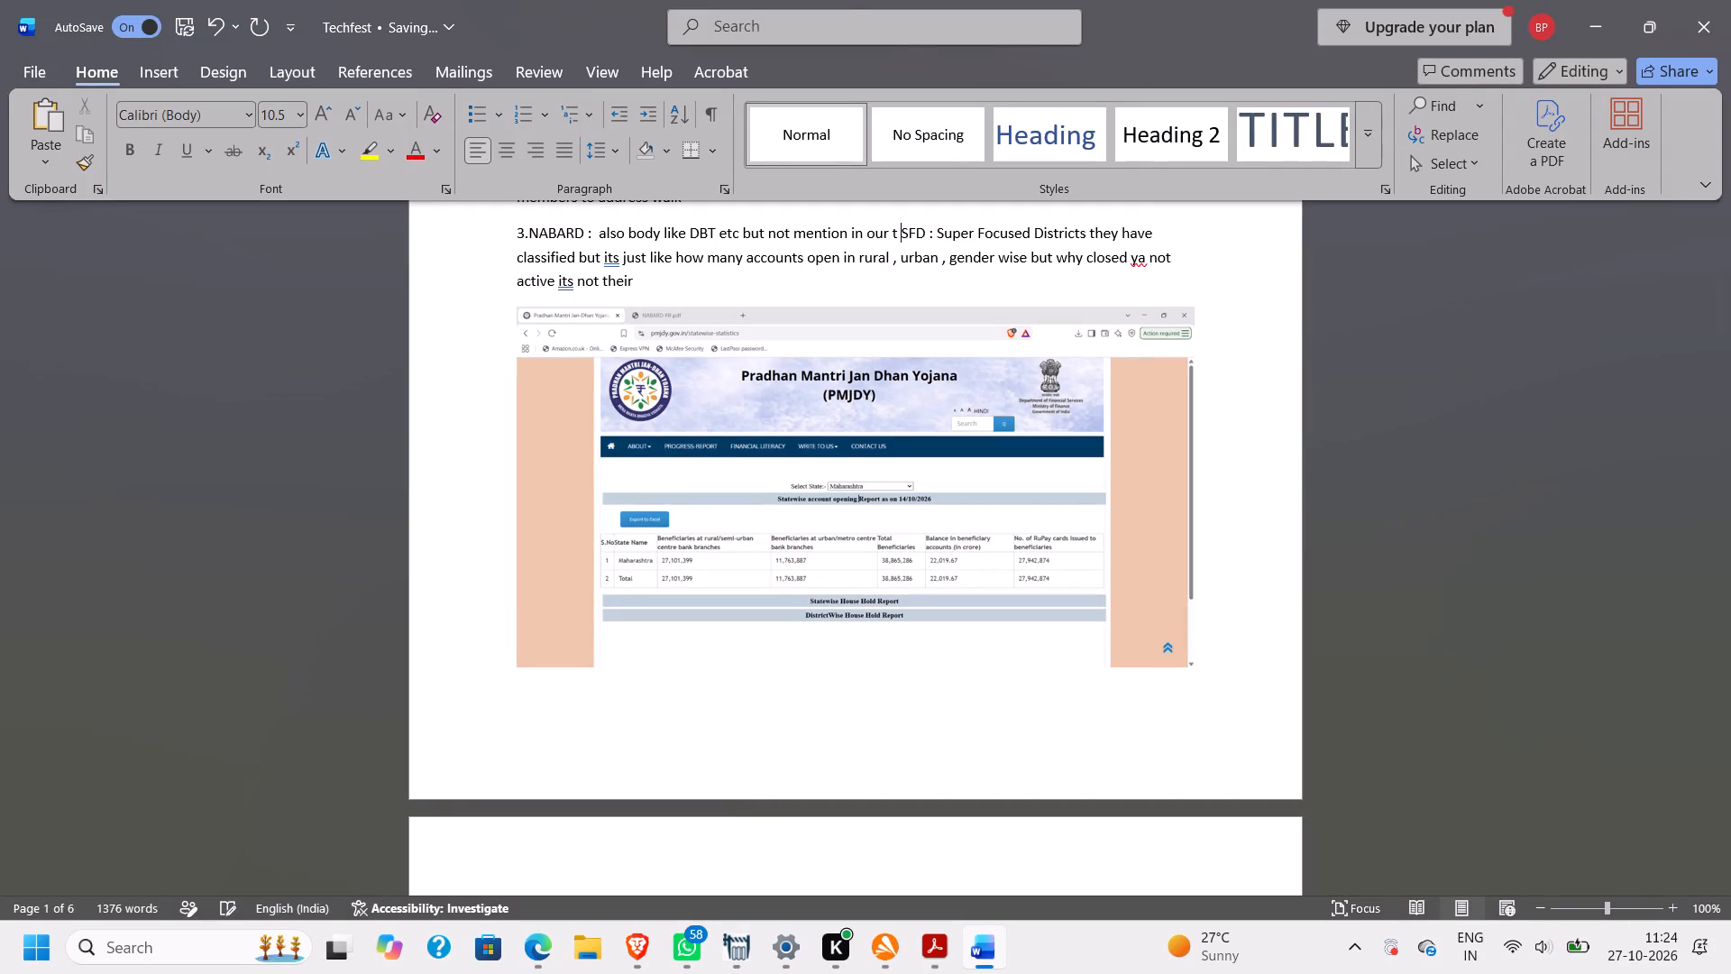
pyautogui.press('BackSpace')
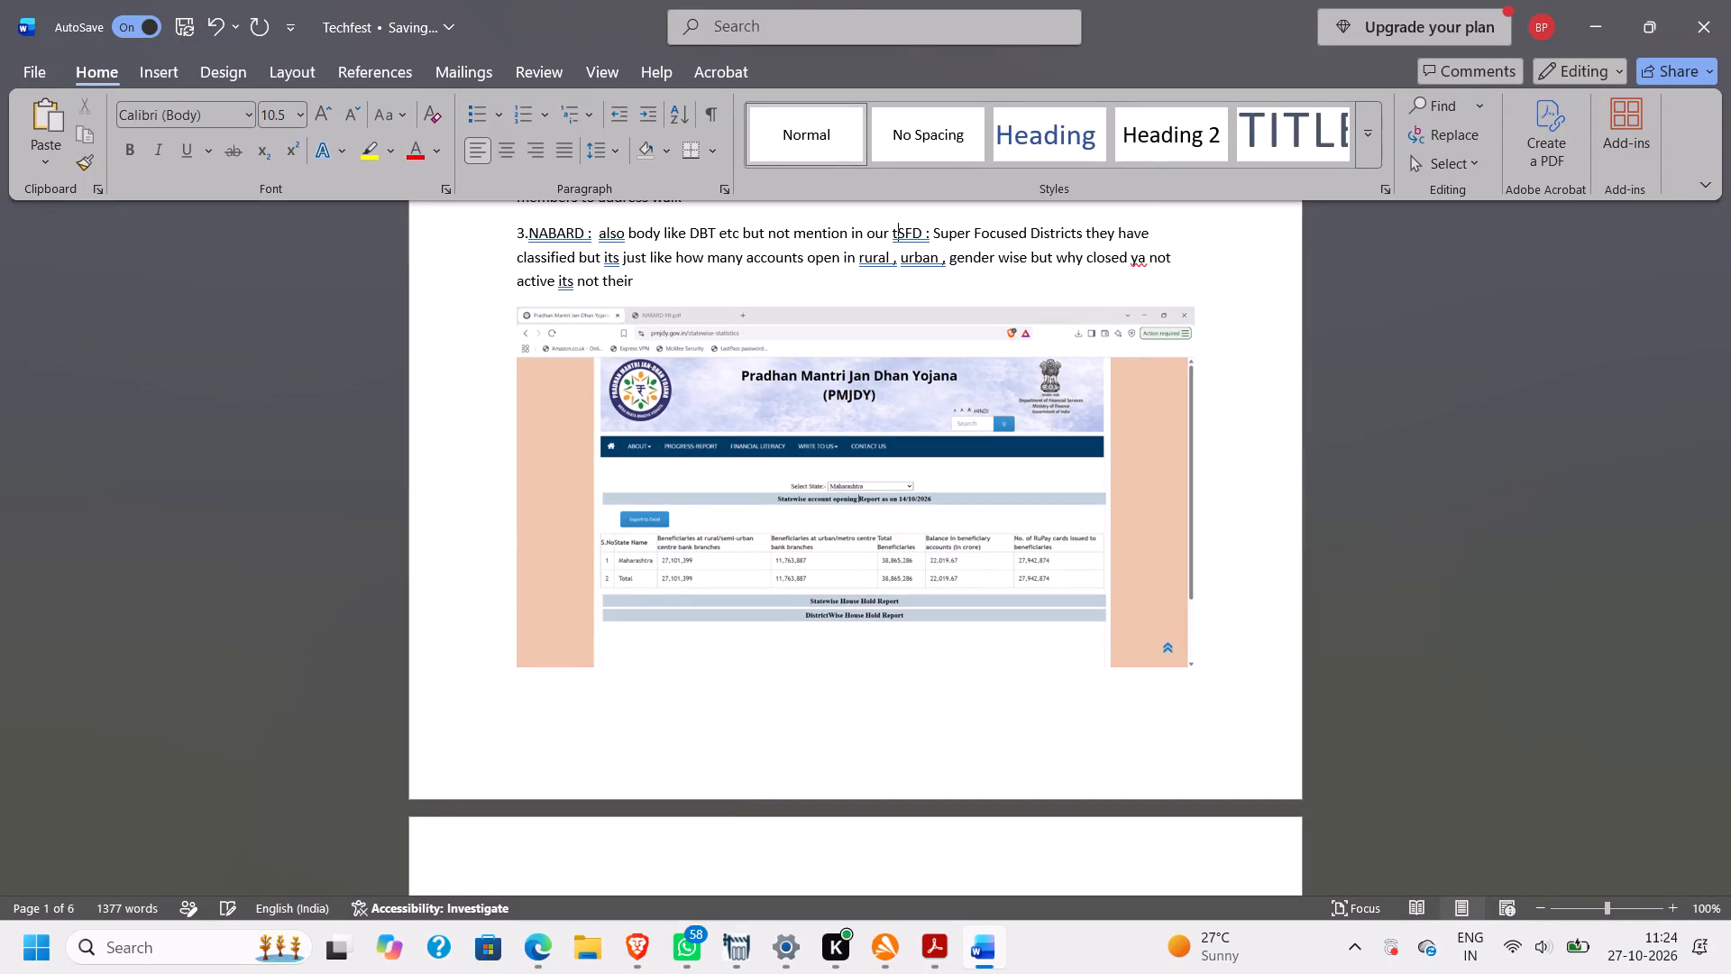
pyautogui.write('heme')
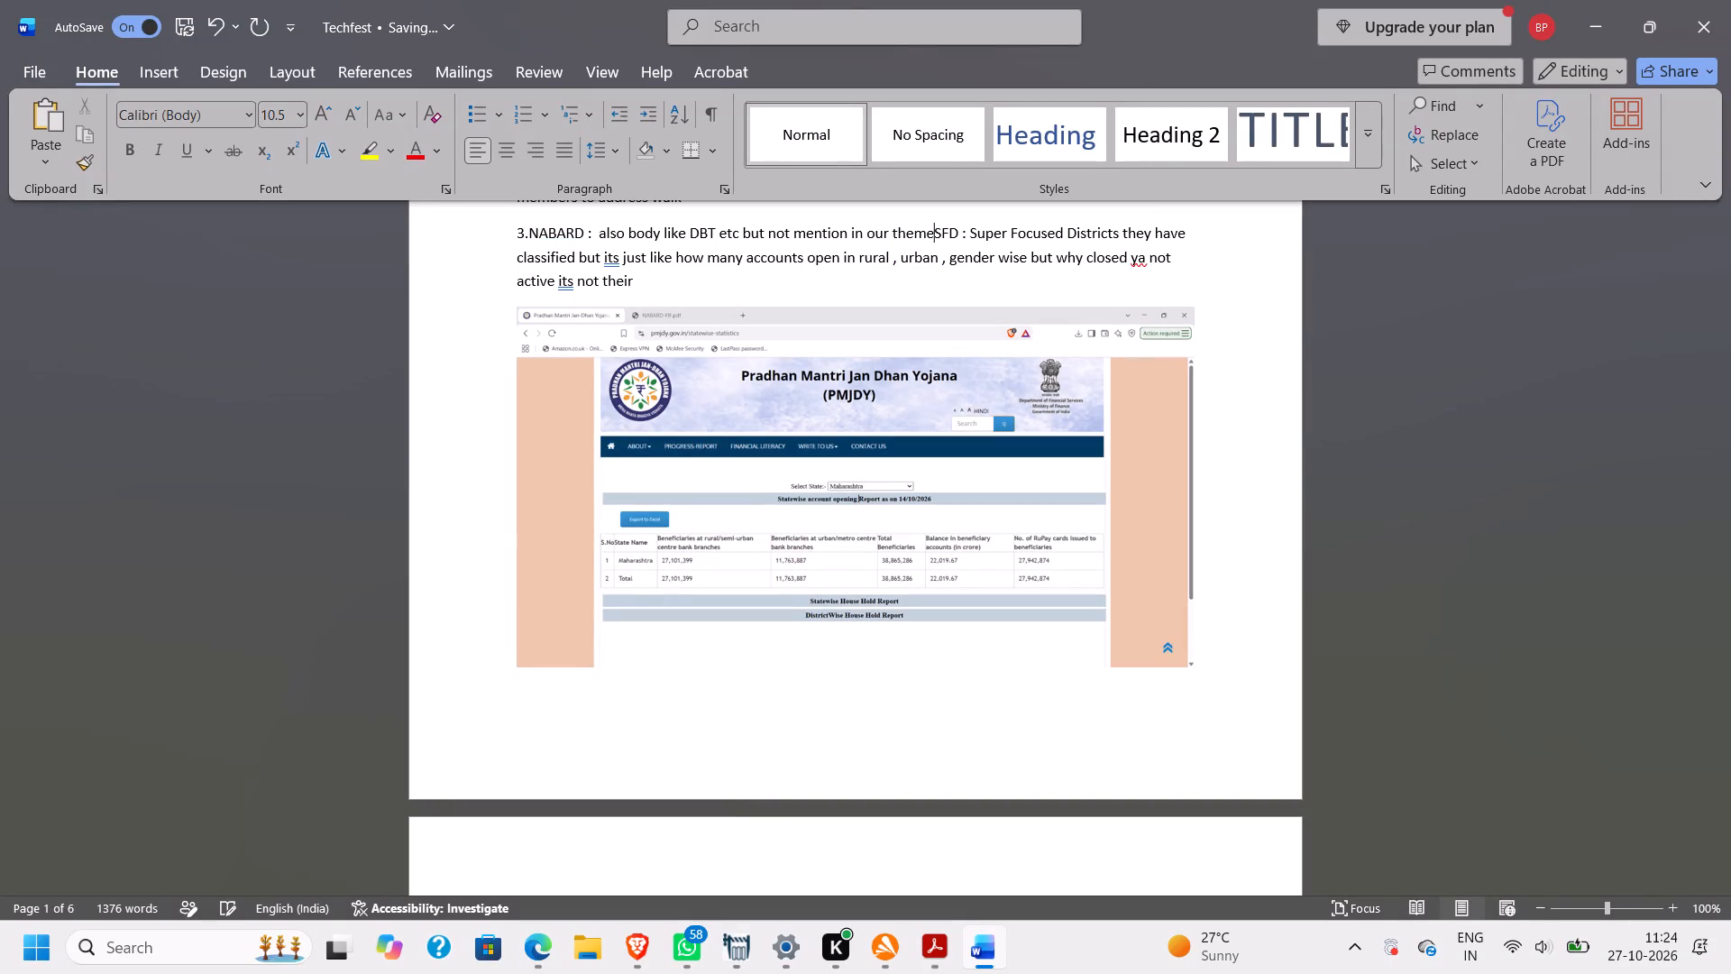
pyautogui.press('space')
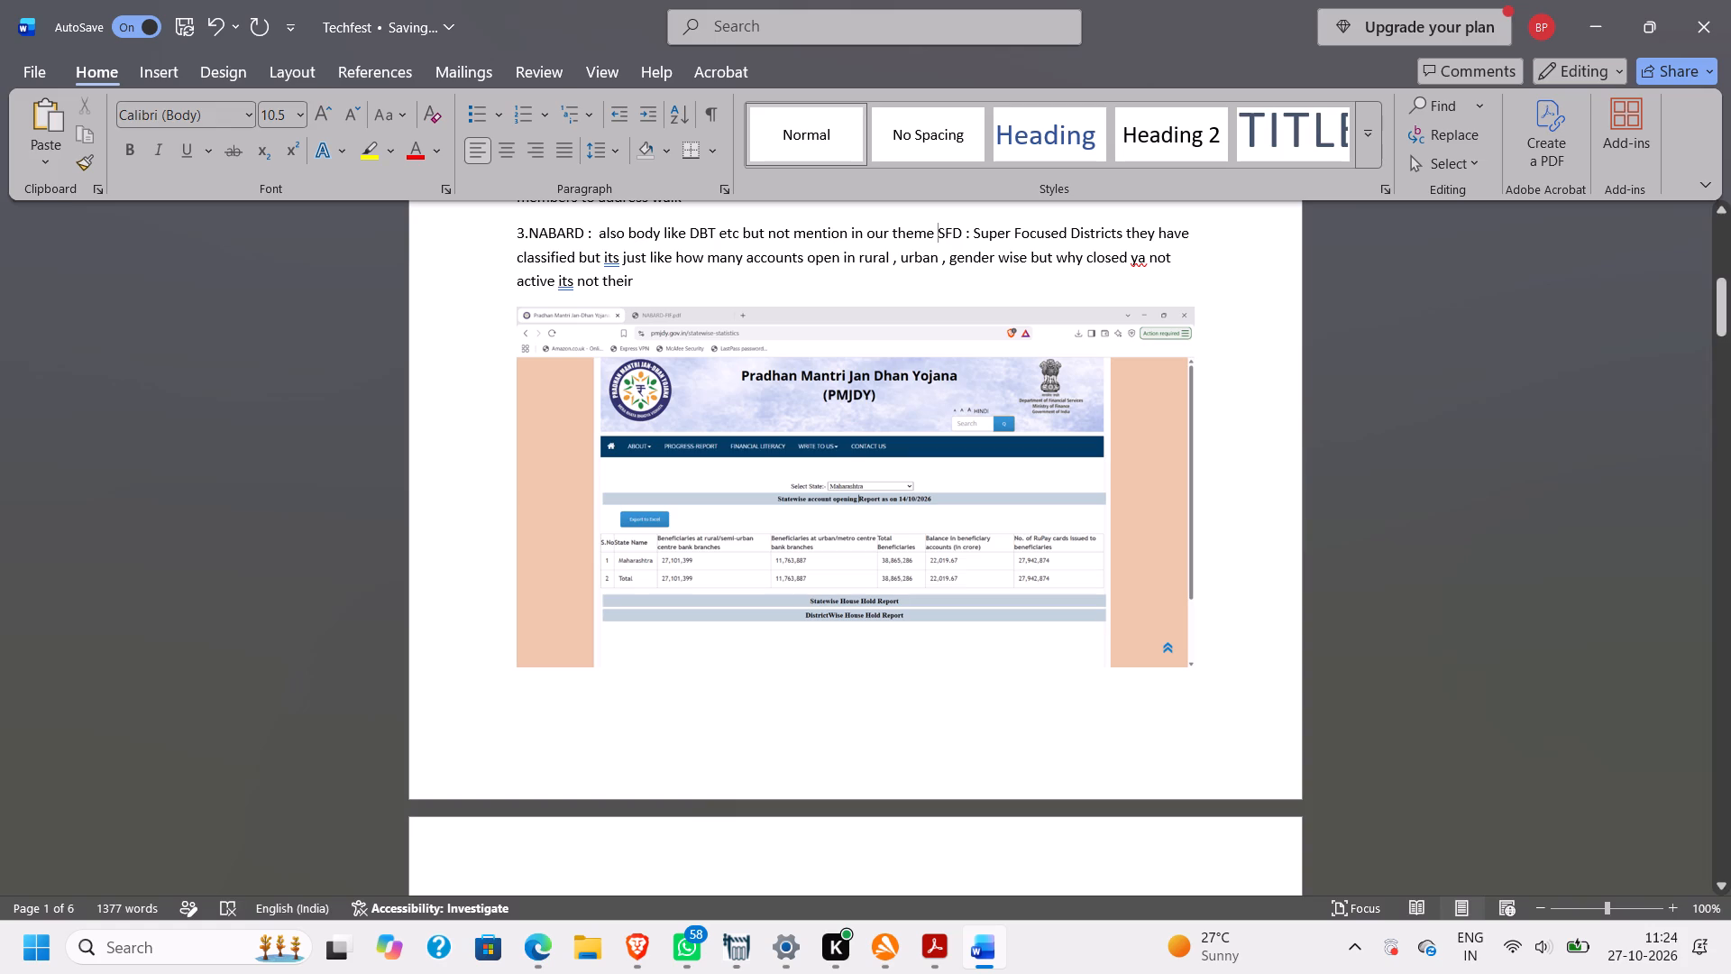
# Delete the original "SFD : Super Focused Districts" paragraph left on the page above "Point 3: Why the problem keeps happening".
pyautogui.keyDown('ctrl'); pyautogui.scroll(3, 697, 552); pyautogui.keyUp('ctrl')
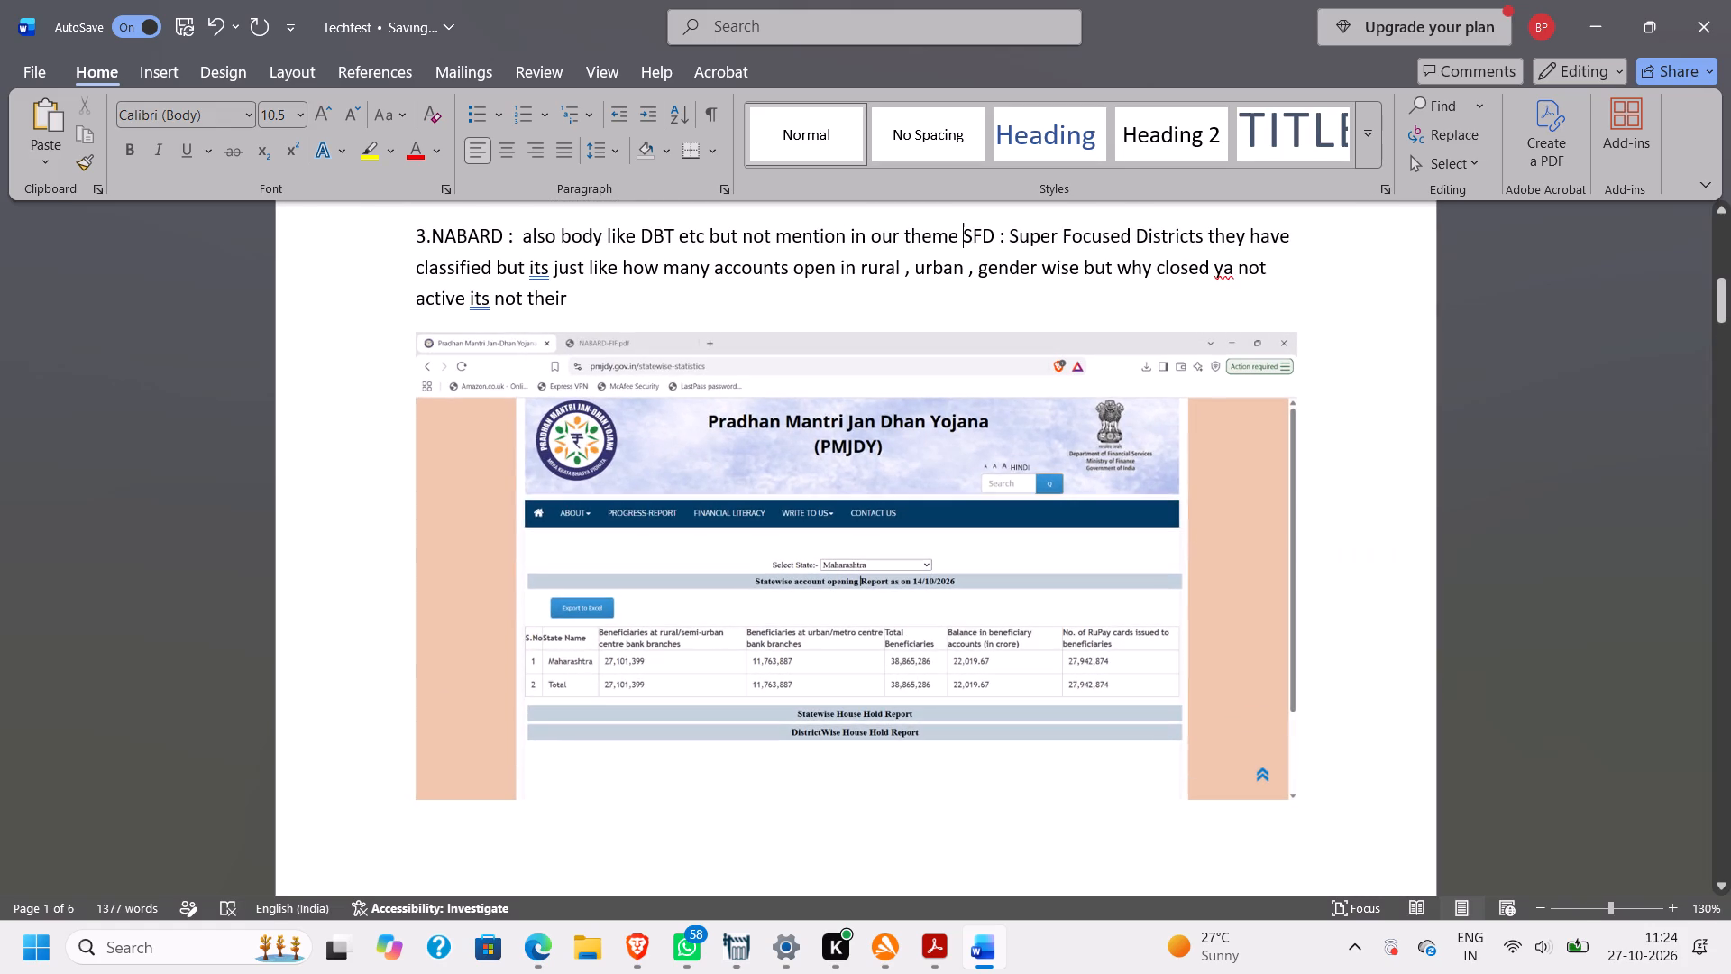
pyautogui.keyDown('ctrl'); pyautogui.scroll(-4, 697, 552); pyautogui.keyUp('ctrl')
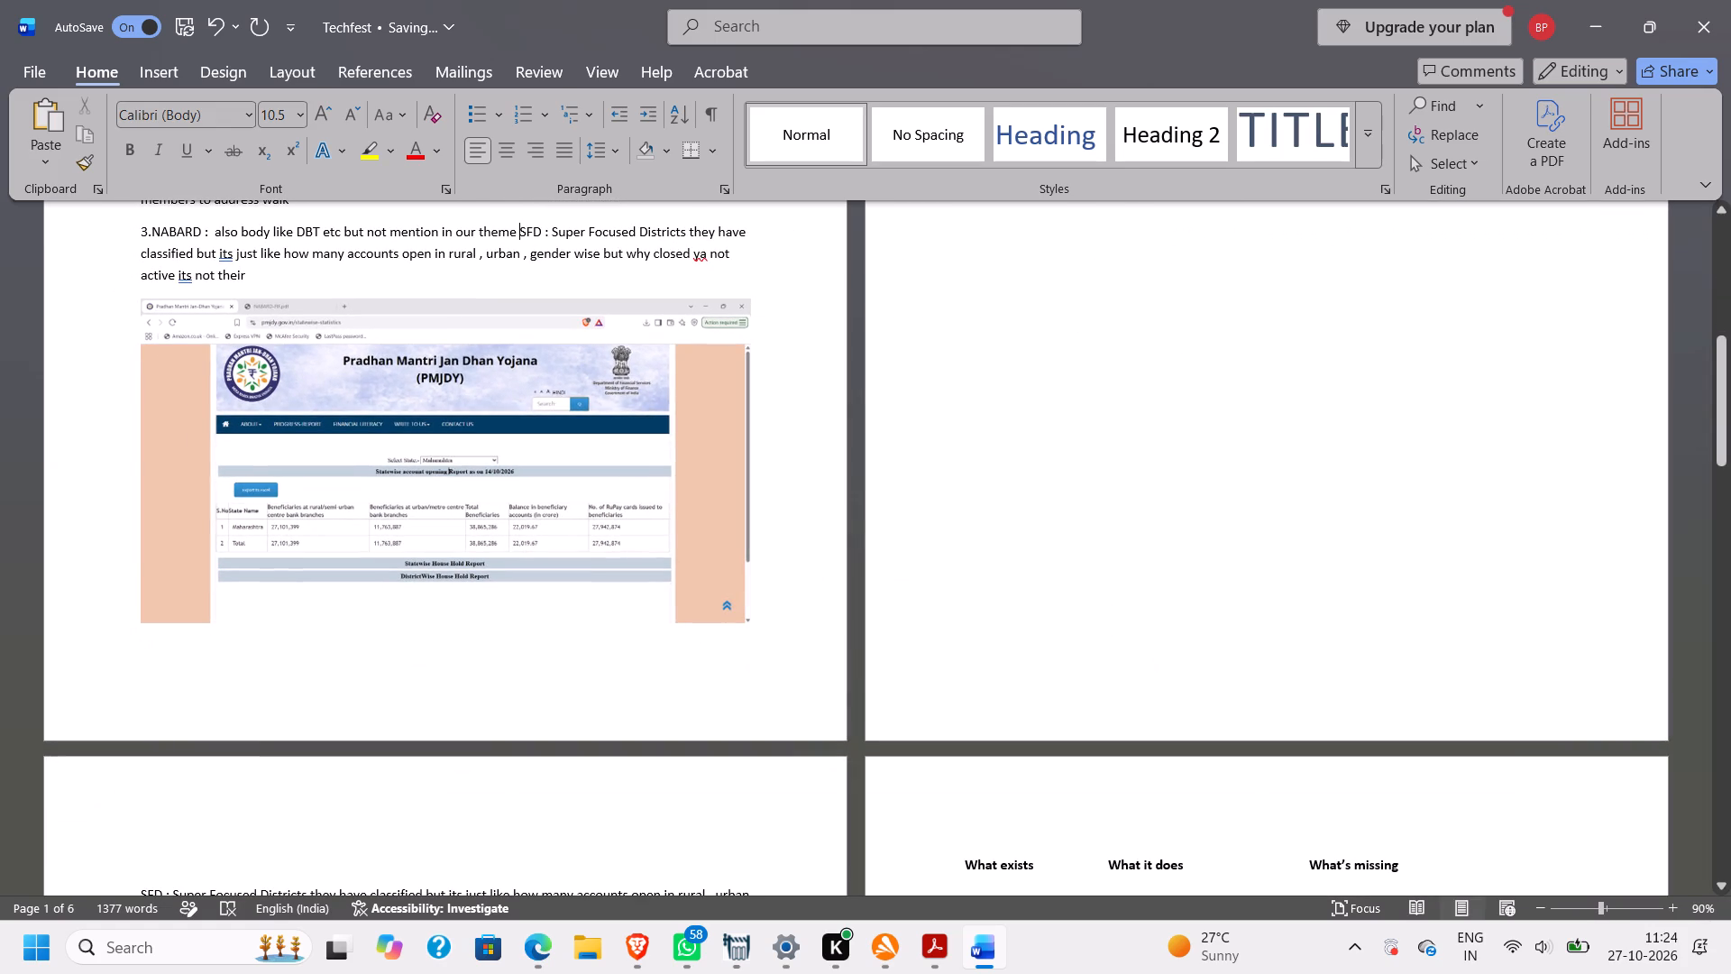
pyautogui.scroll(-3, 697, 552)
pyautogui.scroll(1, 697, 552)
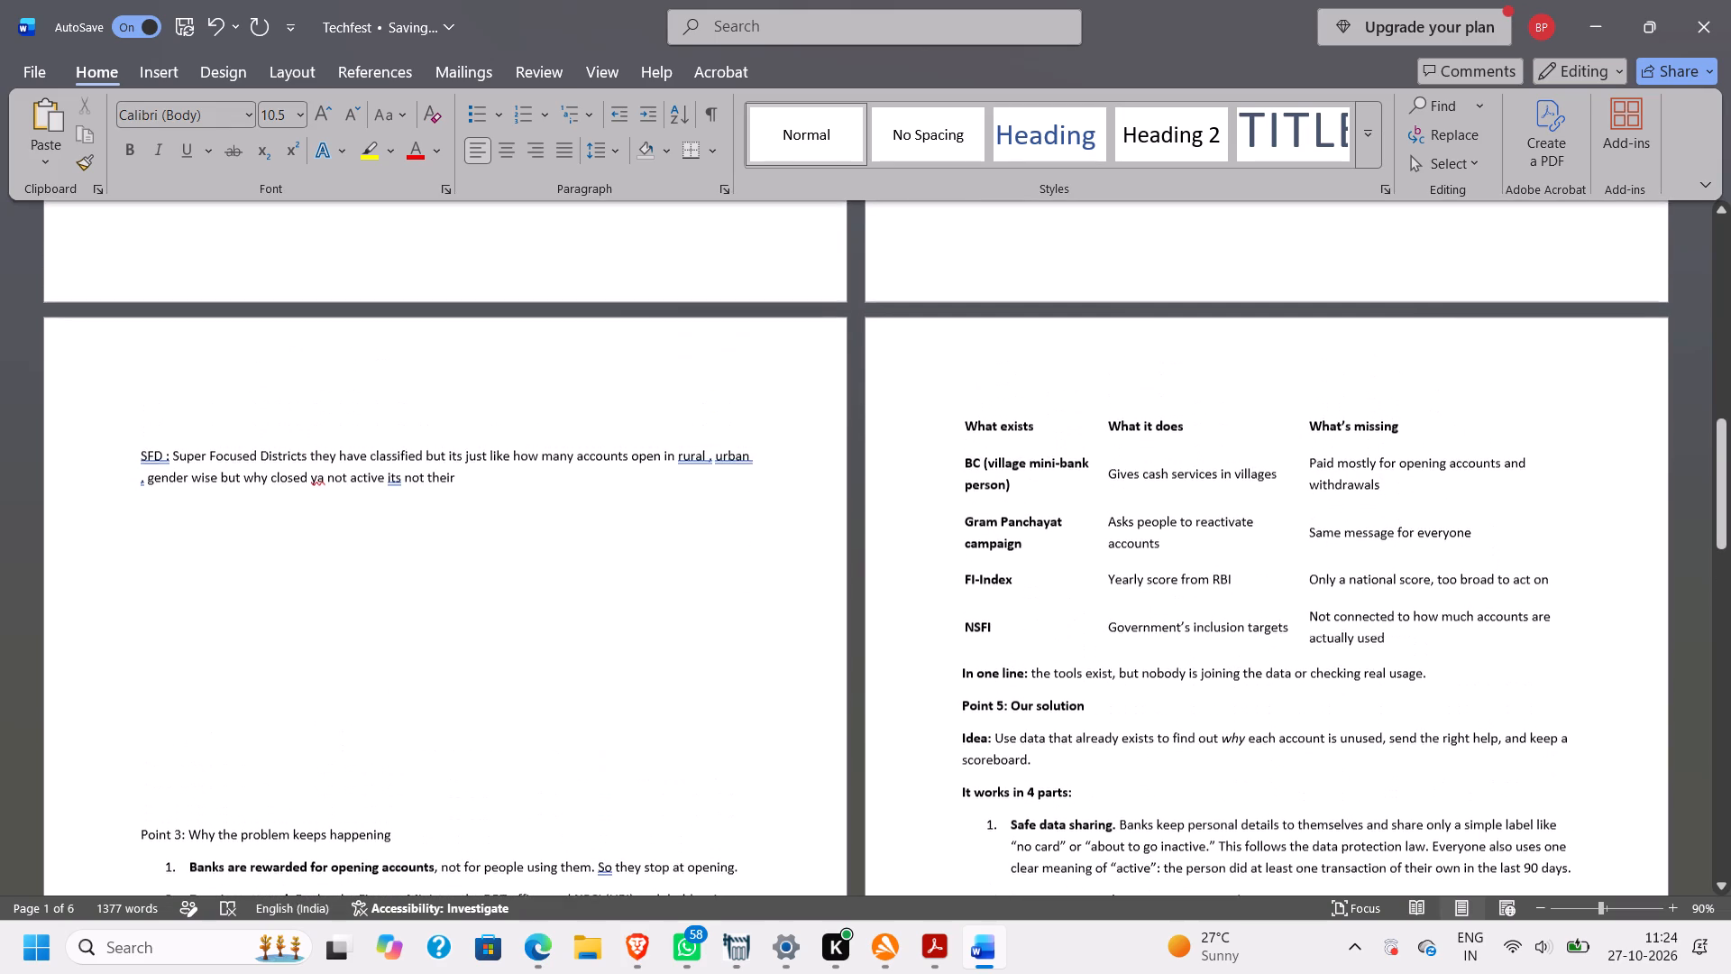
pyautogui.click(134, 451)
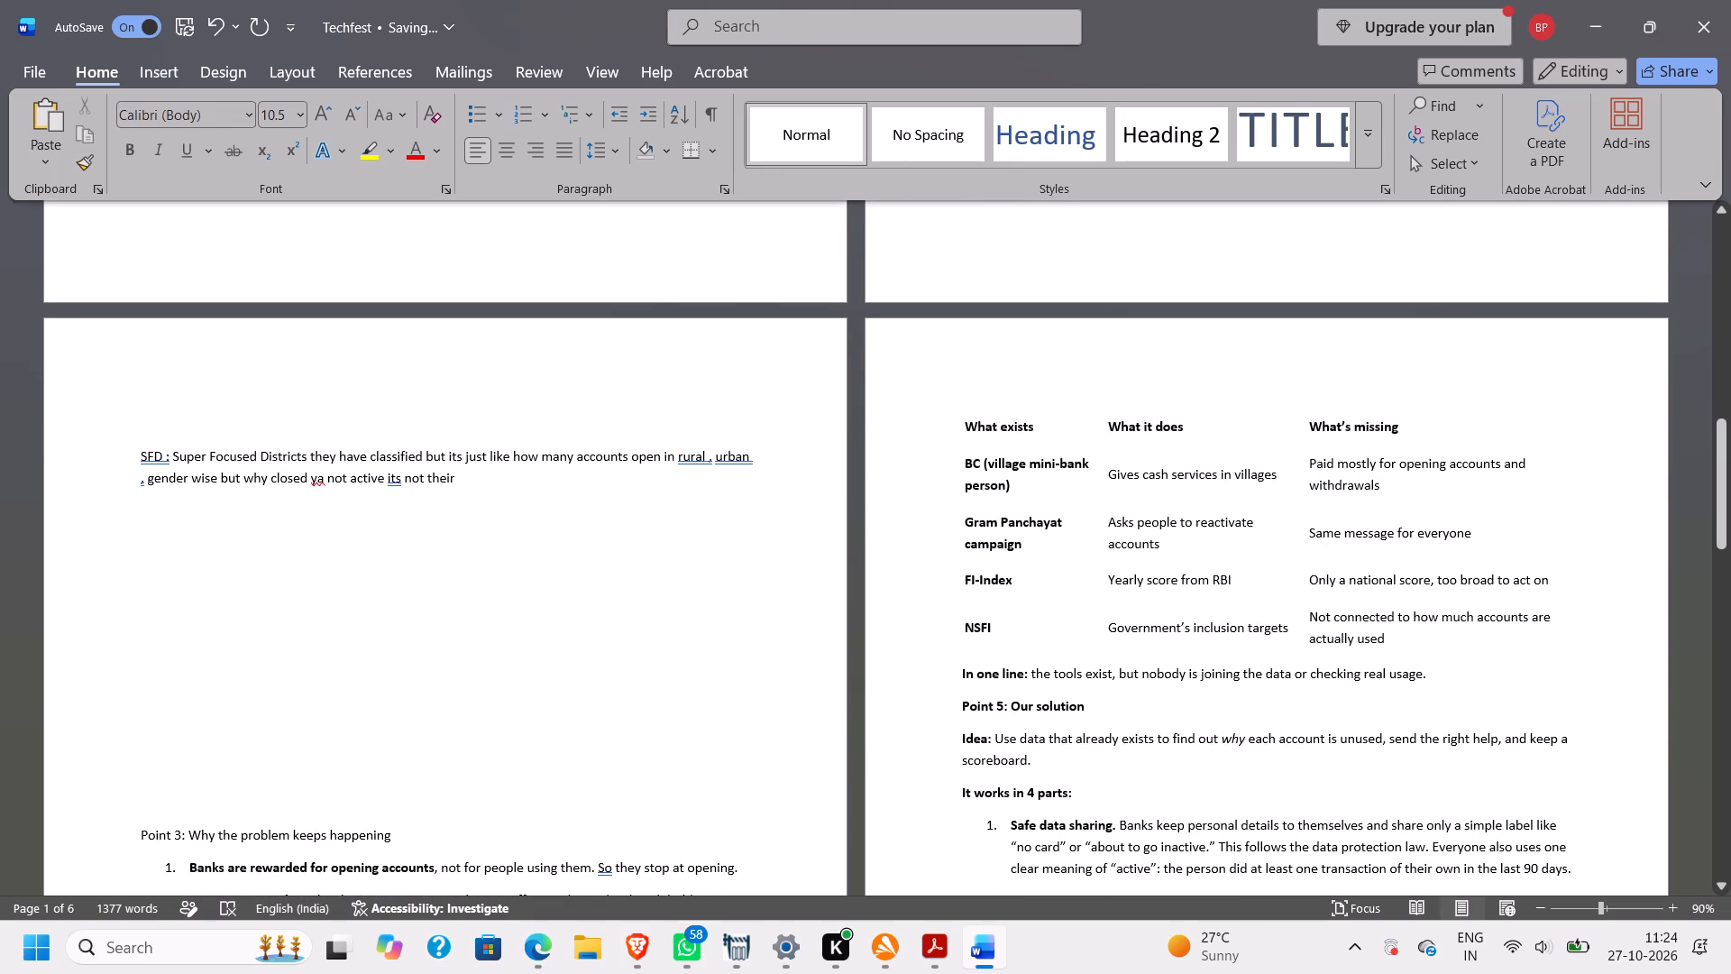
pyautogui.moveTo(134, 451); pyautogui.dragTo(610, 489)
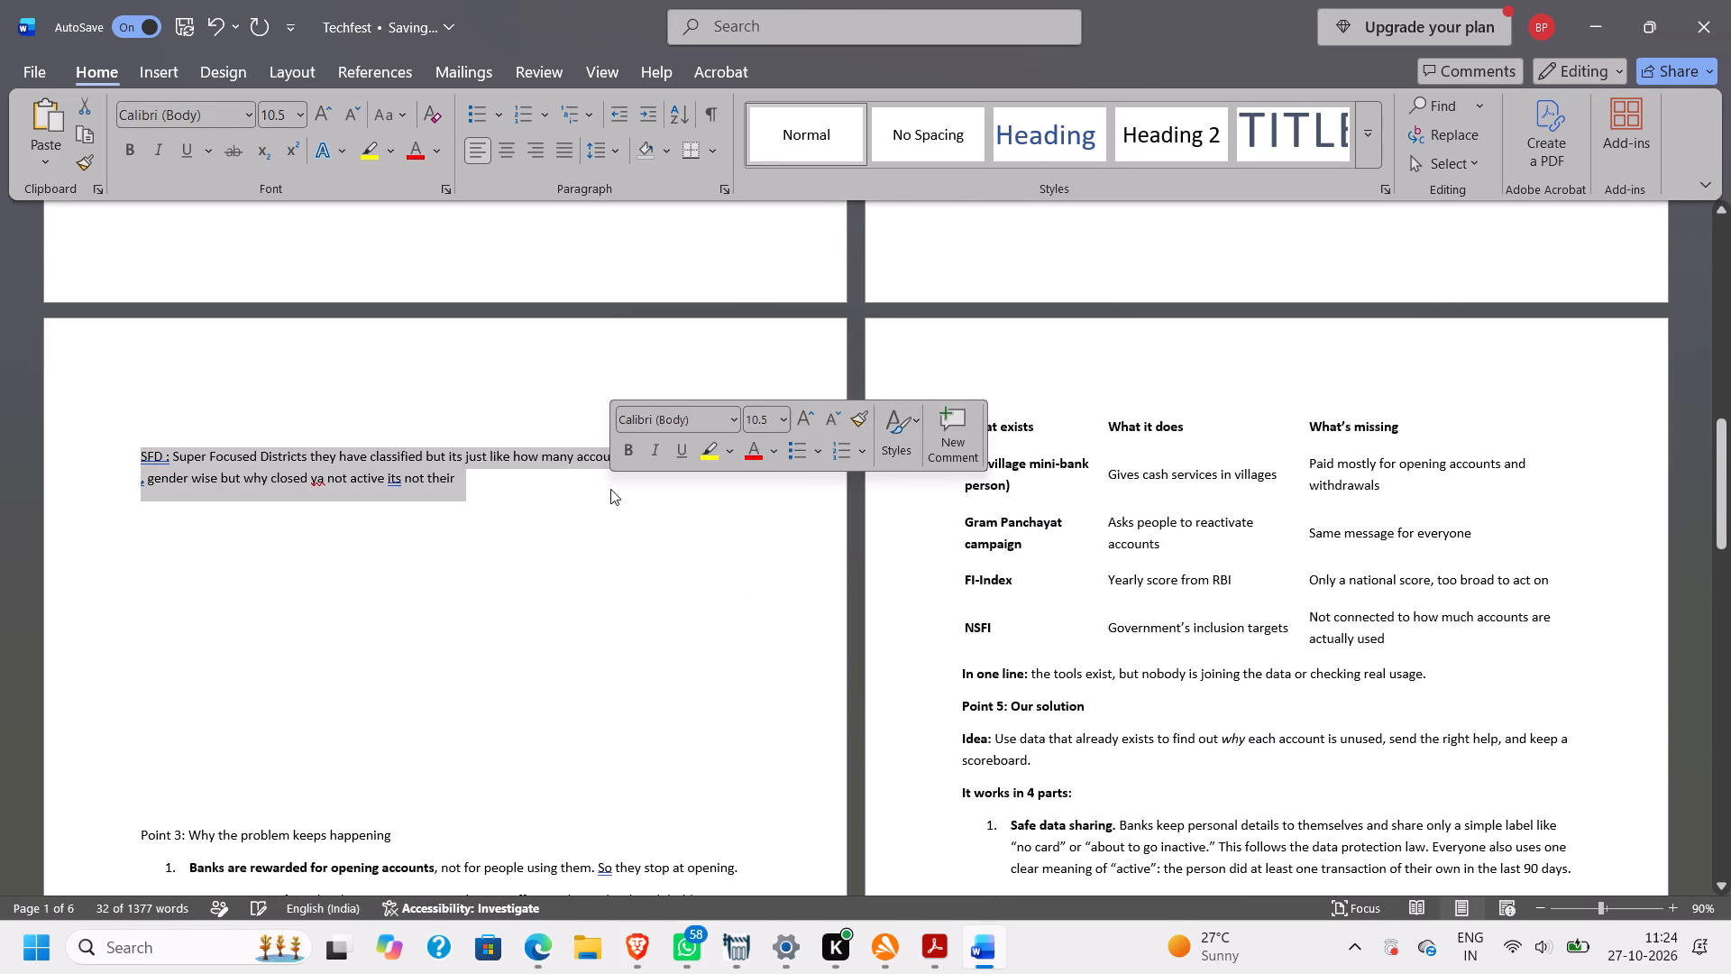
pyautogui.press('BackSpace')
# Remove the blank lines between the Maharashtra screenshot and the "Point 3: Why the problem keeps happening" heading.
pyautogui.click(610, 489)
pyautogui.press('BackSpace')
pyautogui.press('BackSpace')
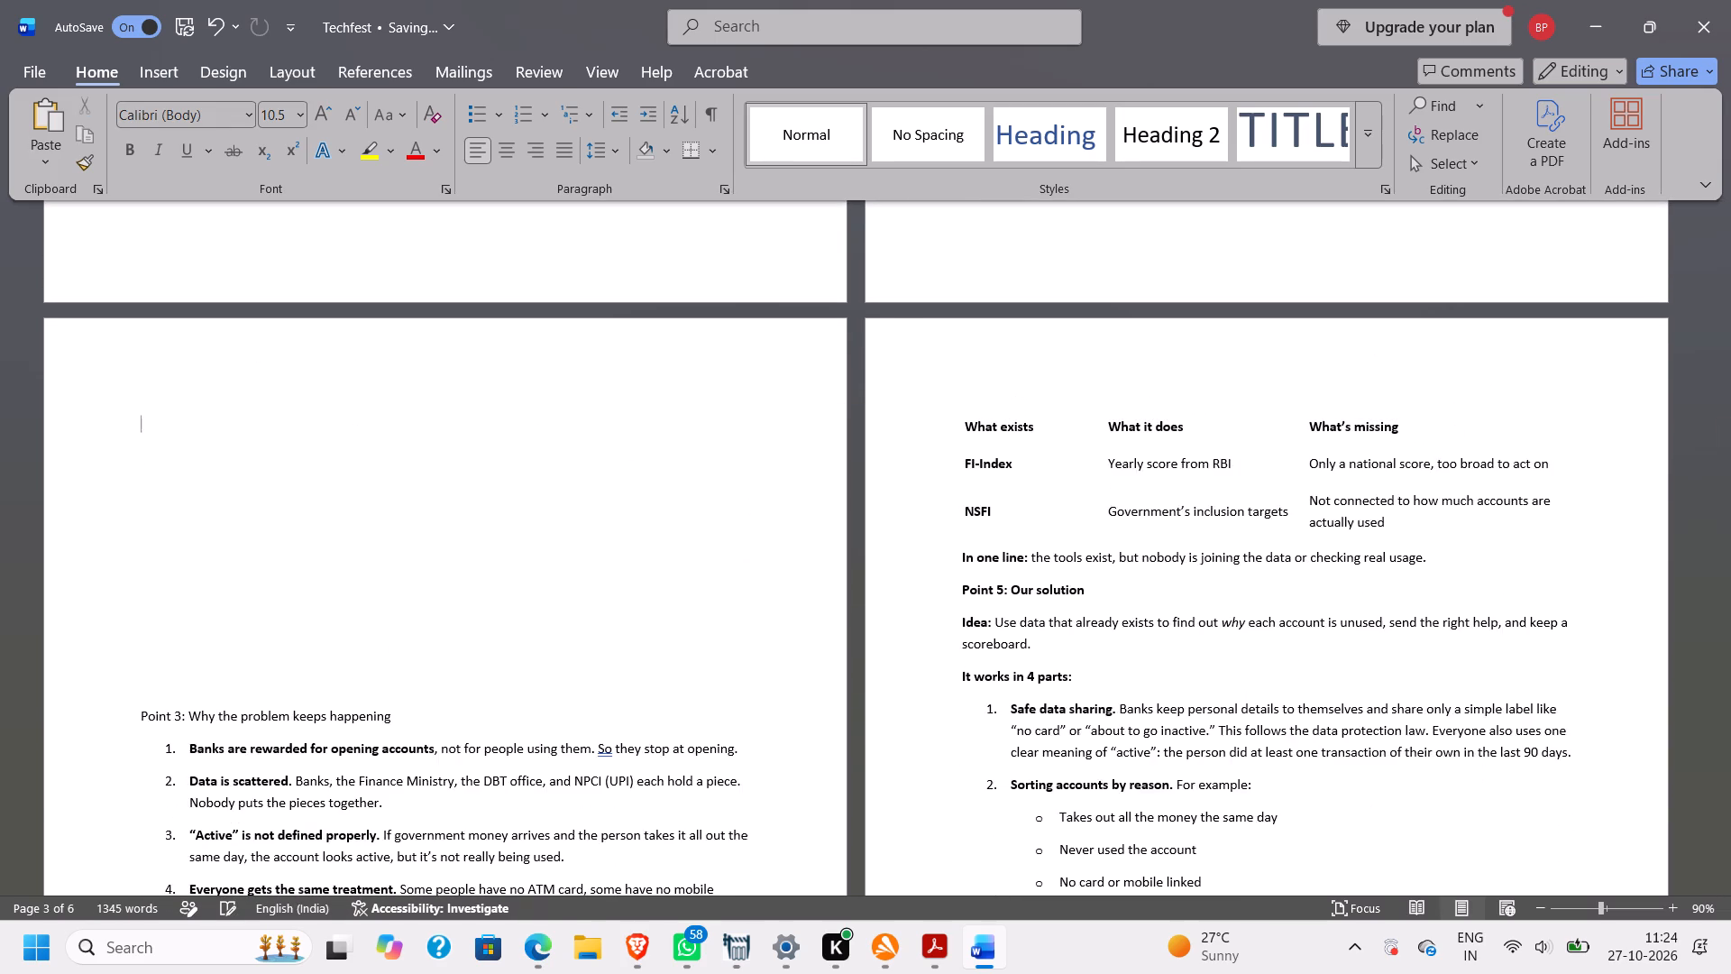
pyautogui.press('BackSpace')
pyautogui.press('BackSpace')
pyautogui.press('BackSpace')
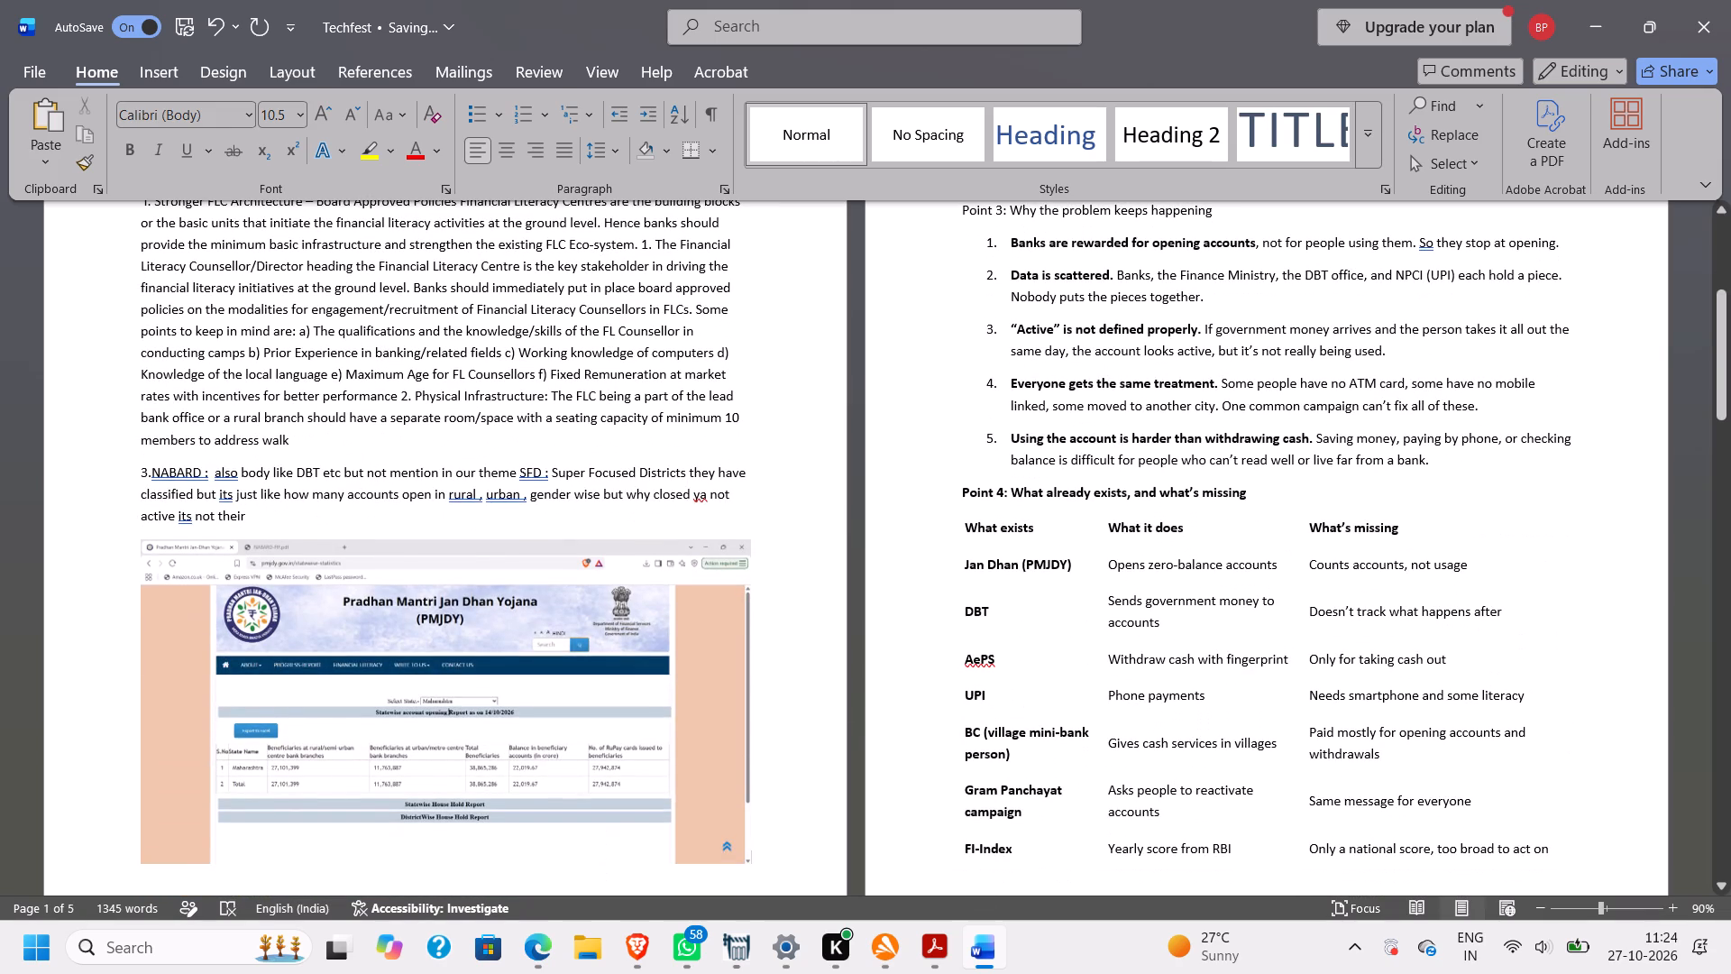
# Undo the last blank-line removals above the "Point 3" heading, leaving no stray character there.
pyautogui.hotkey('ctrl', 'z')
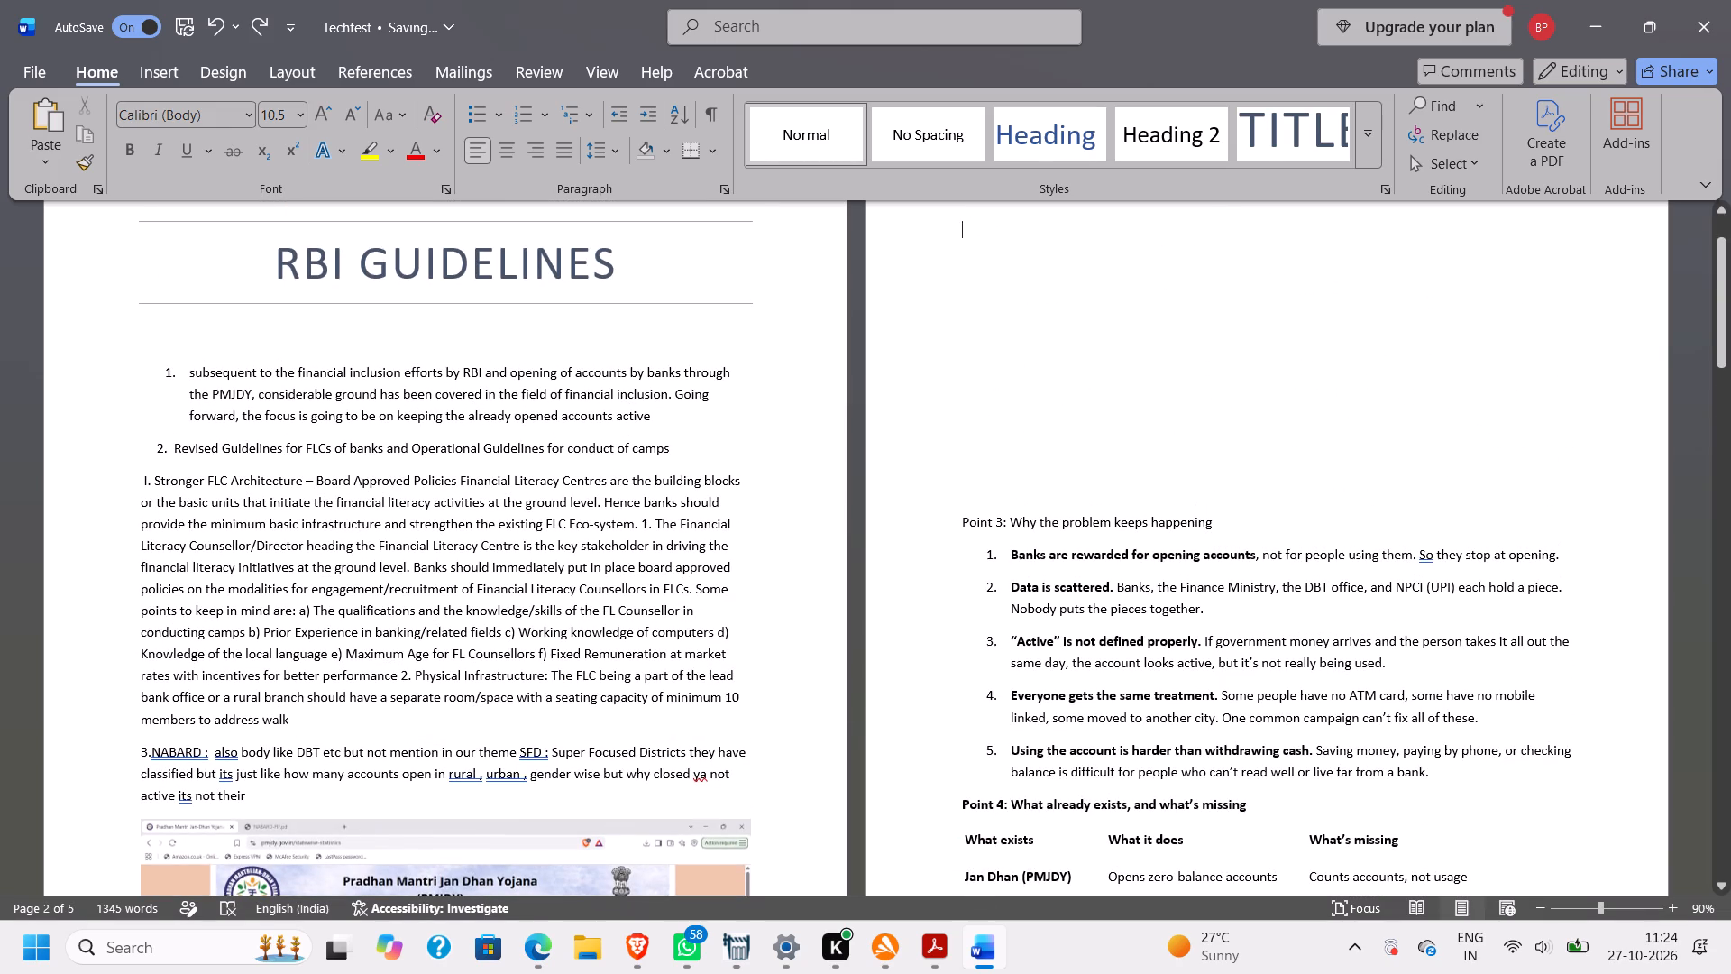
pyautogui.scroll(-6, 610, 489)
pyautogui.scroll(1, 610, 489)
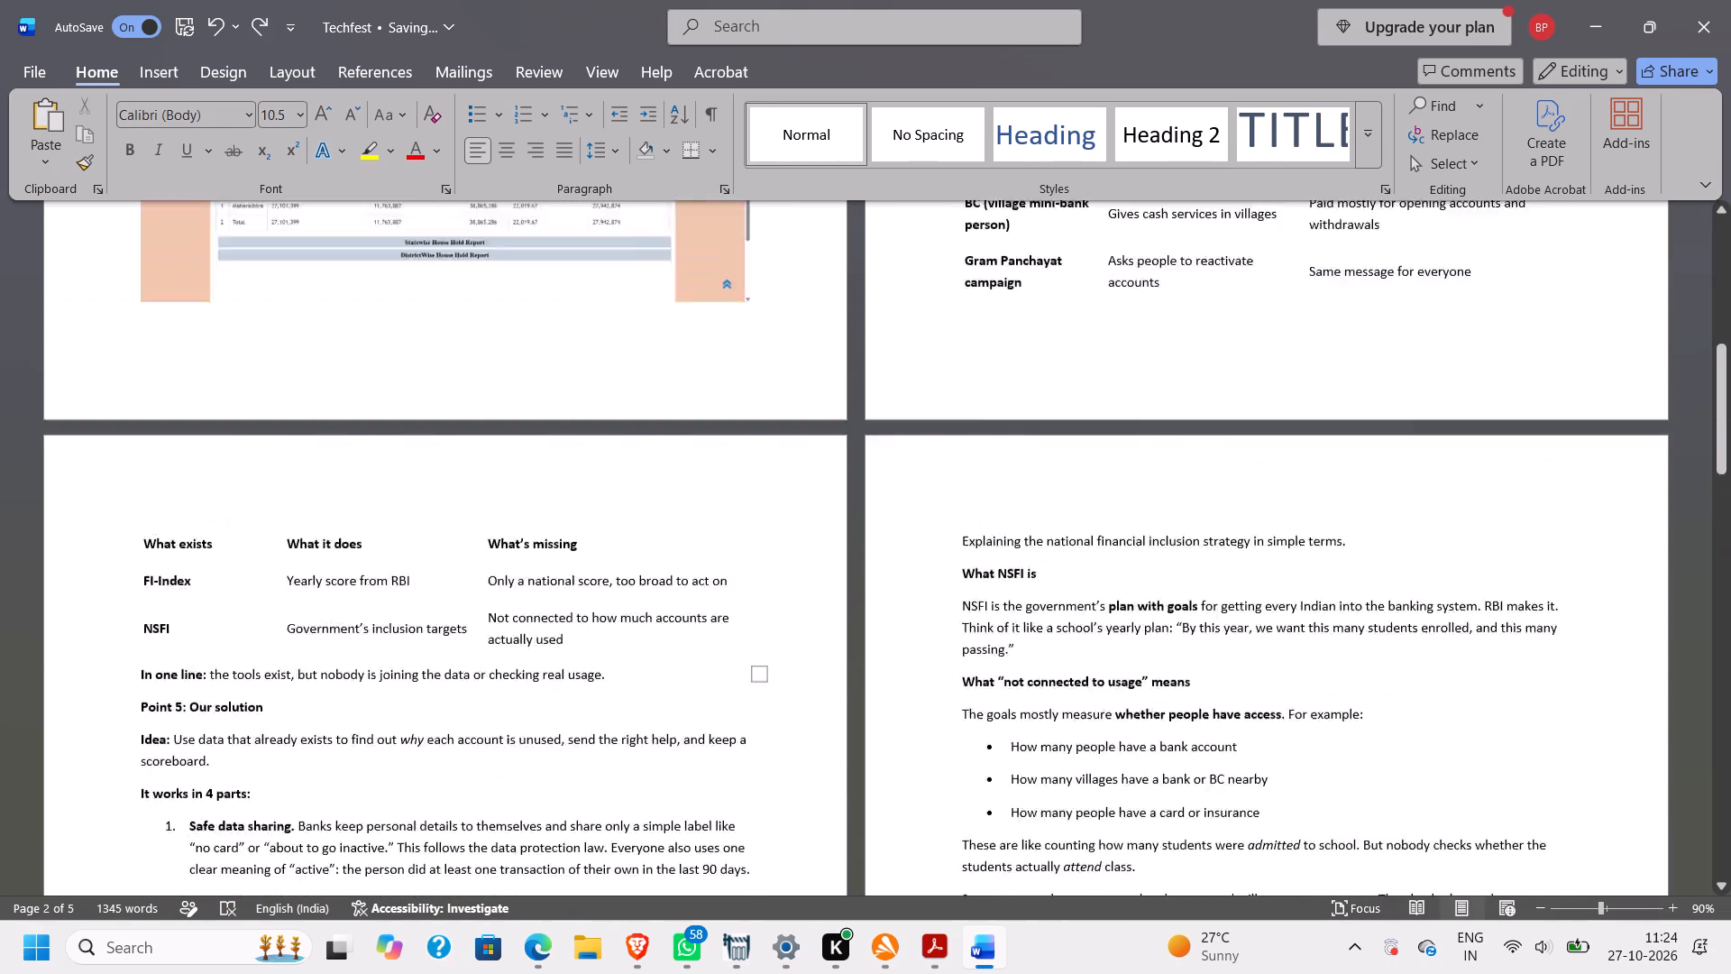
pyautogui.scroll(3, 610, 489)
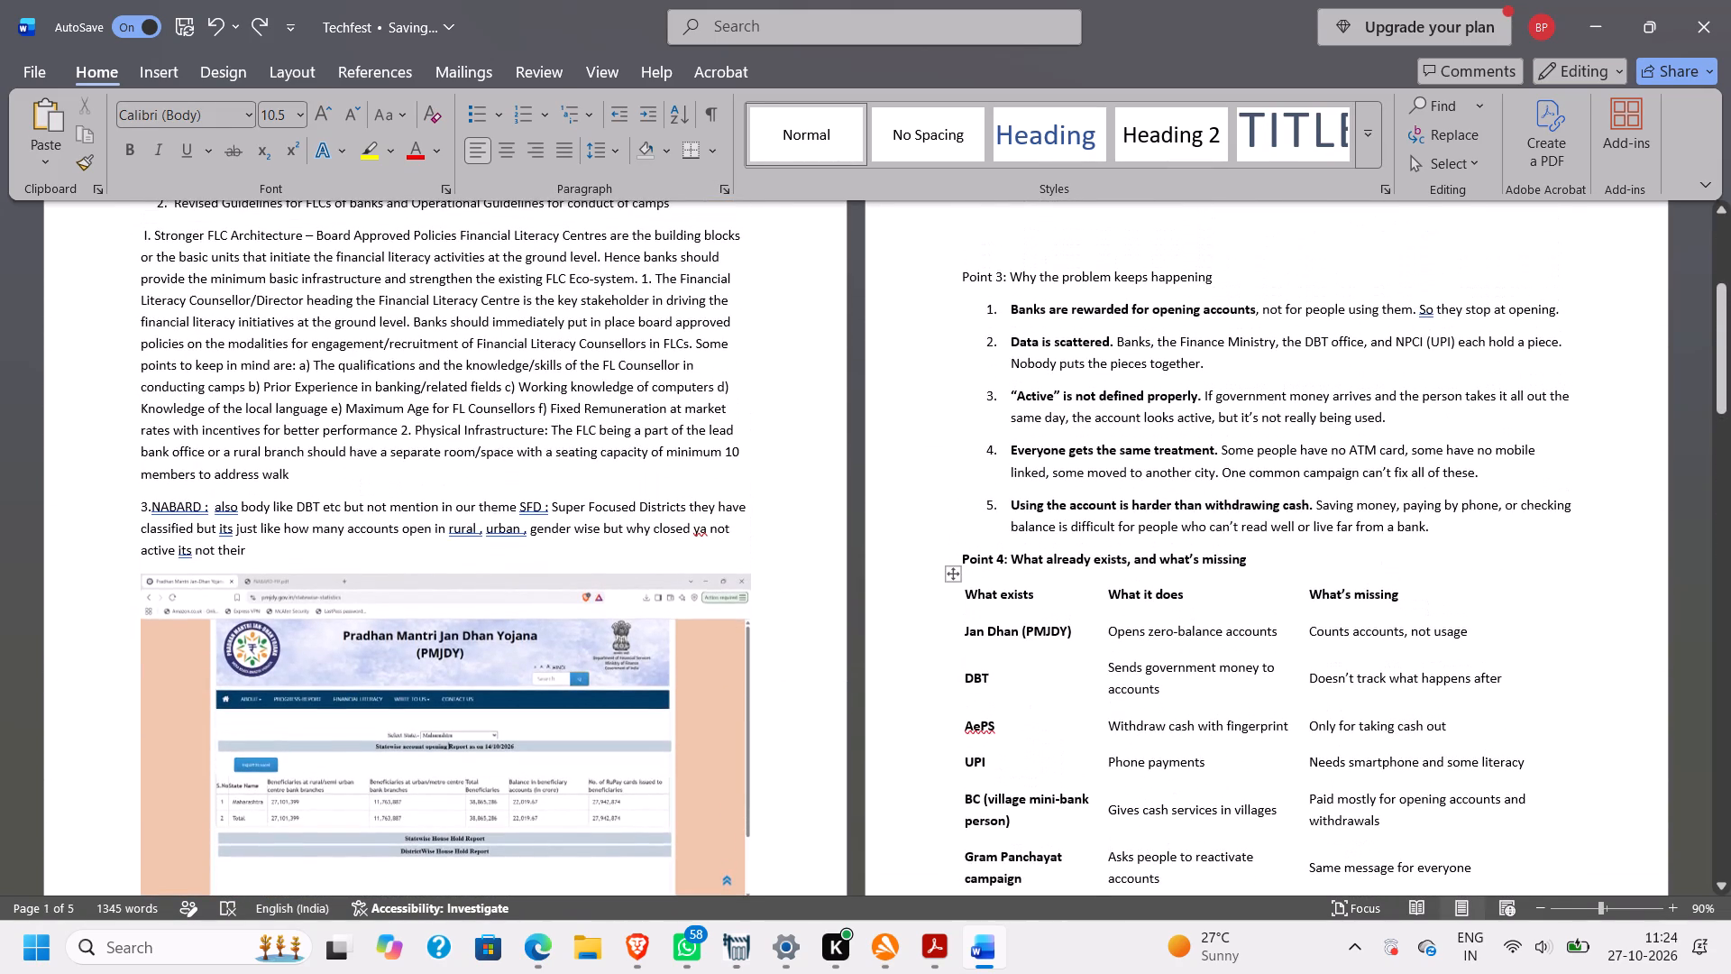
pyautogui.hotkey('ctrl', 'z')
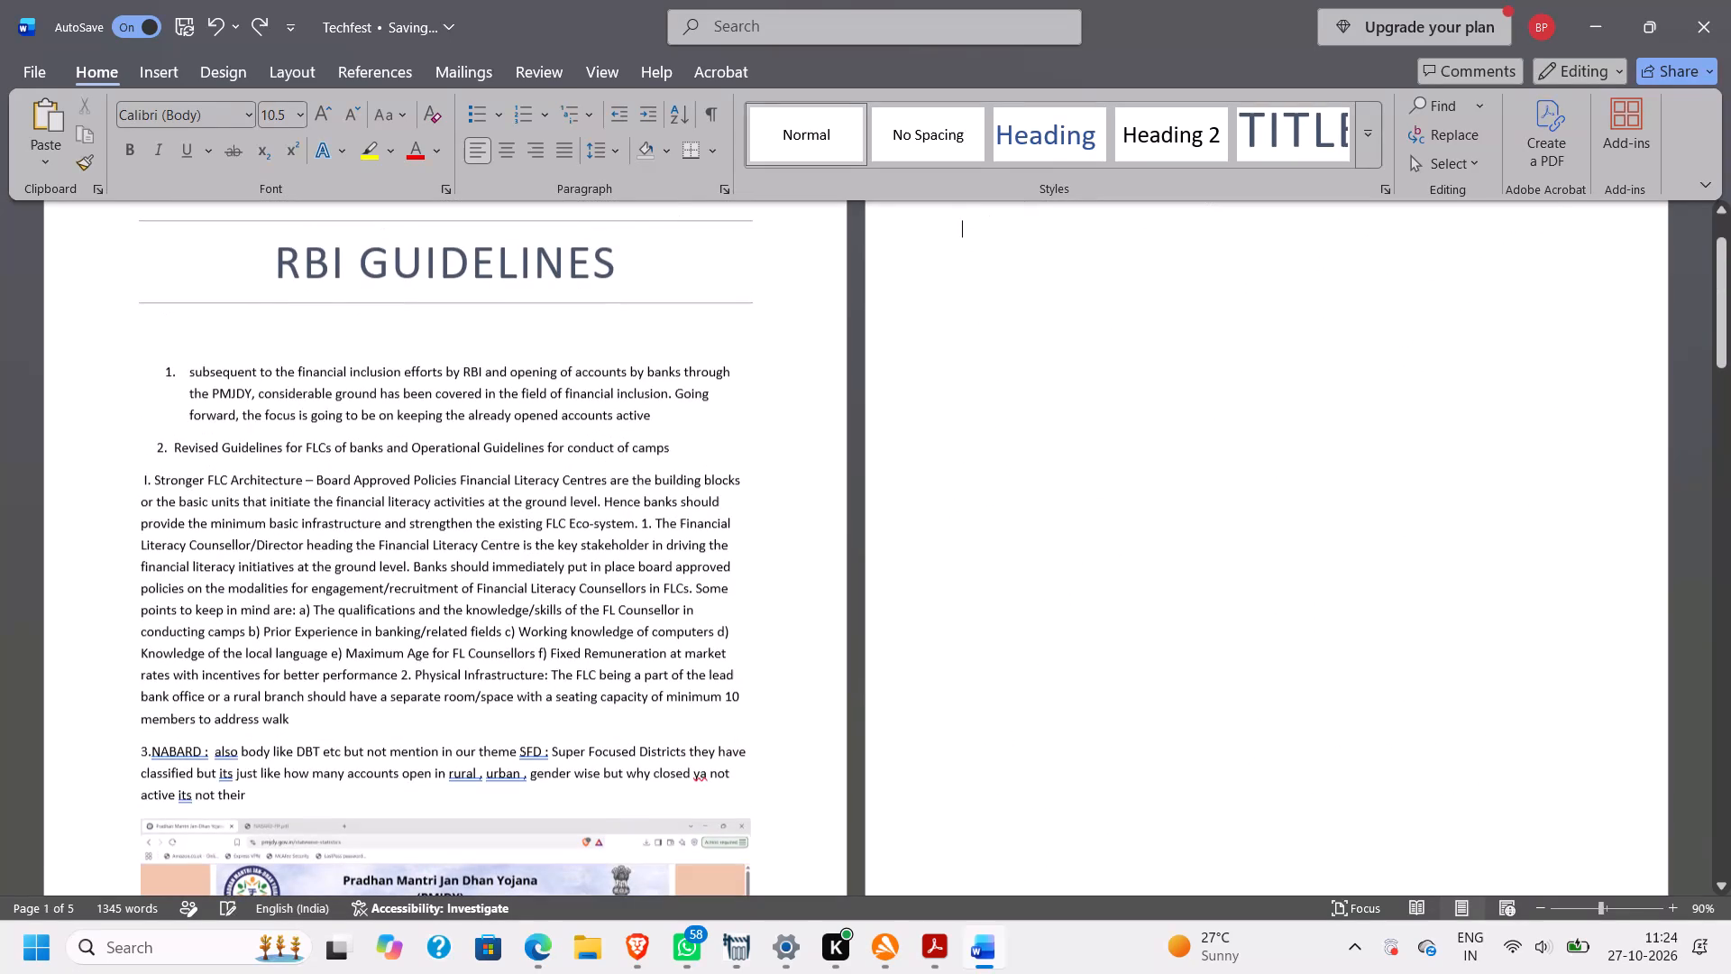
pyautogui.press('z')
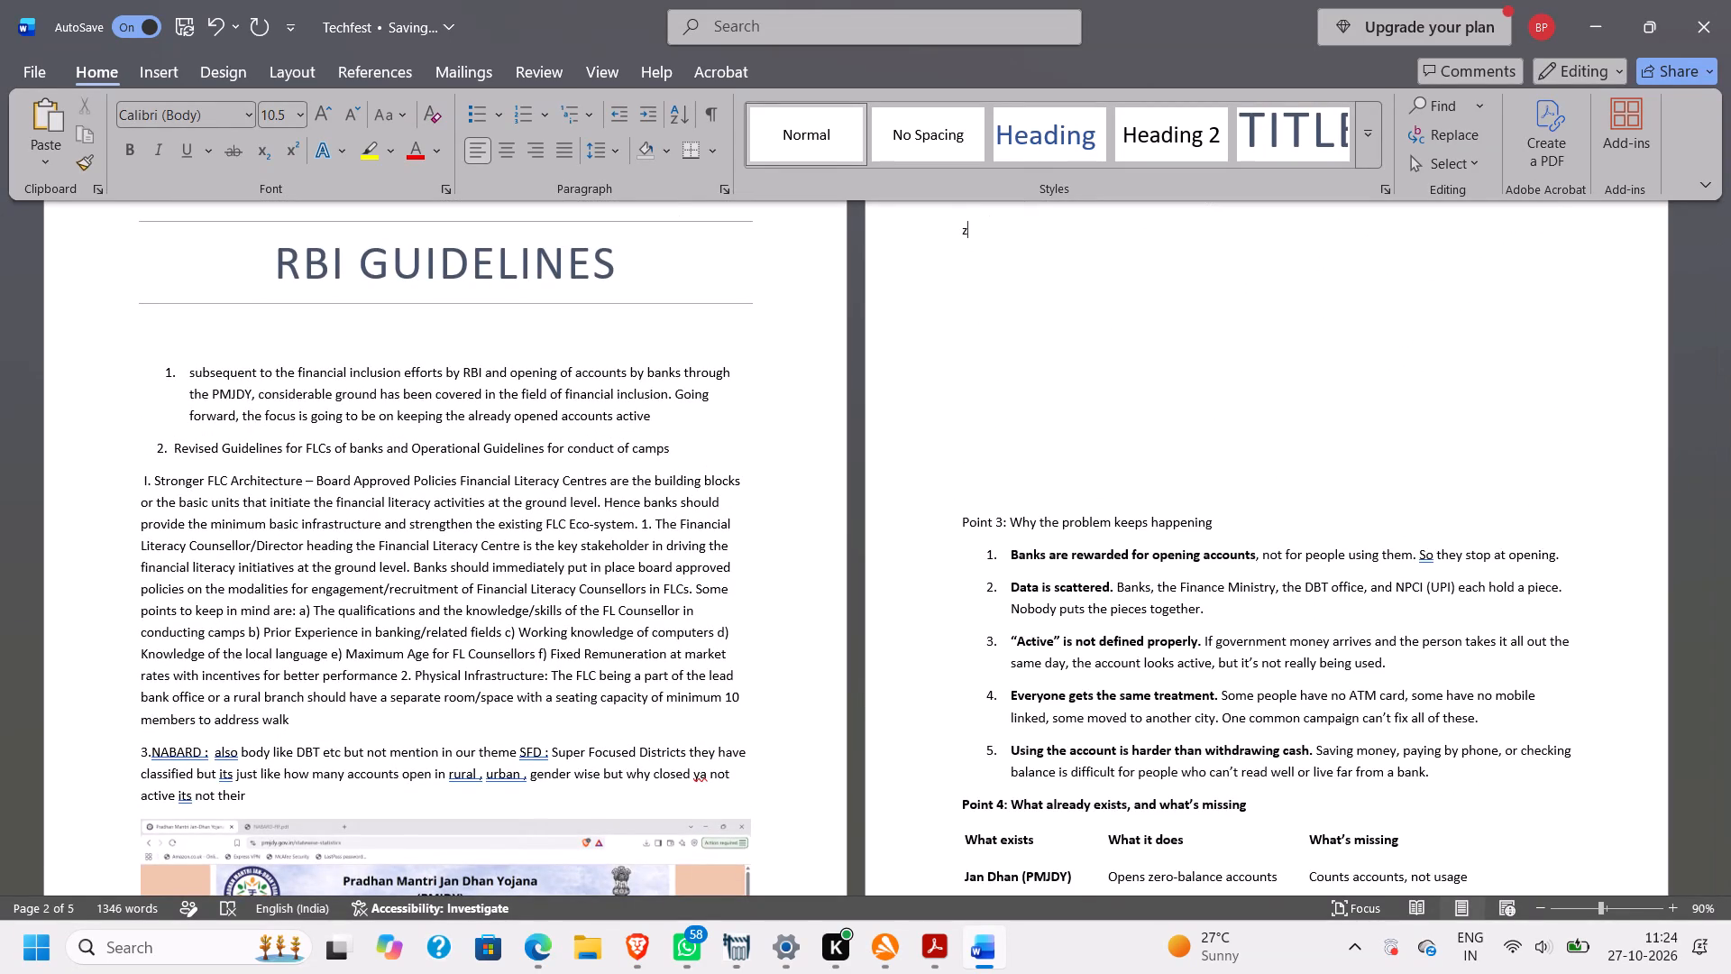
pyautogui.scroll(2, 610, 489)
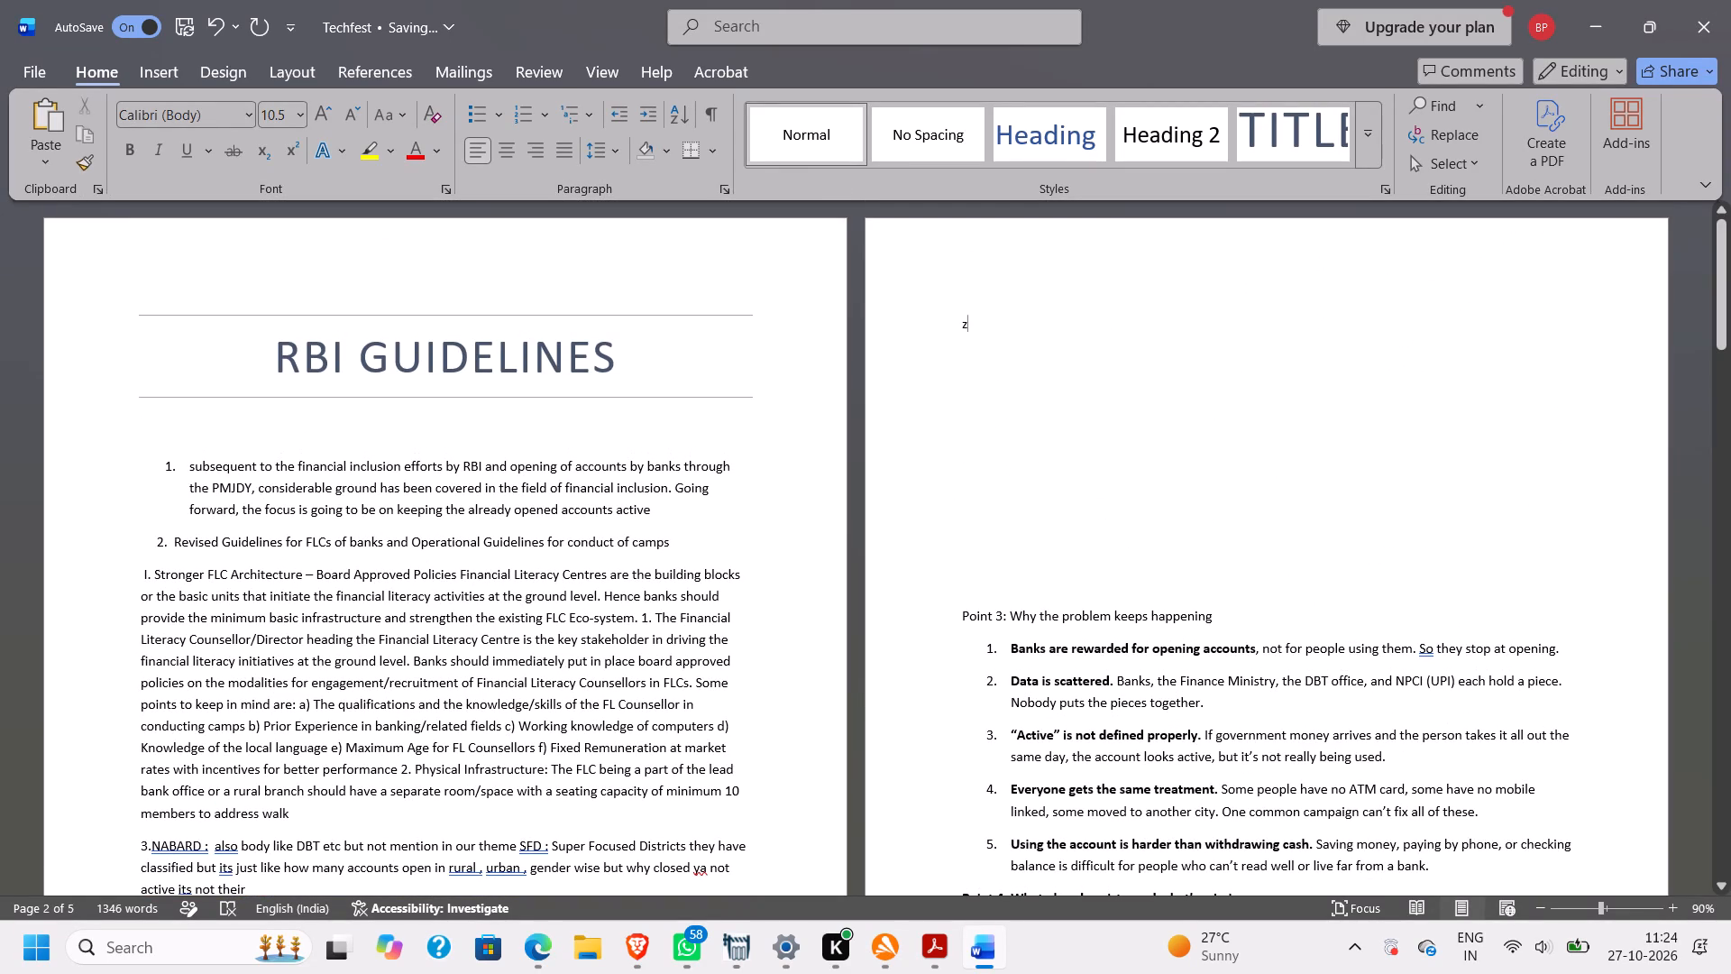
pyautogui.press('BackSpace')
# Look over all the document's pages, examining the empty space between the Maharashtra screenshot and the Point 3 section.
pyautogui.scroll(-5, 610, 489)
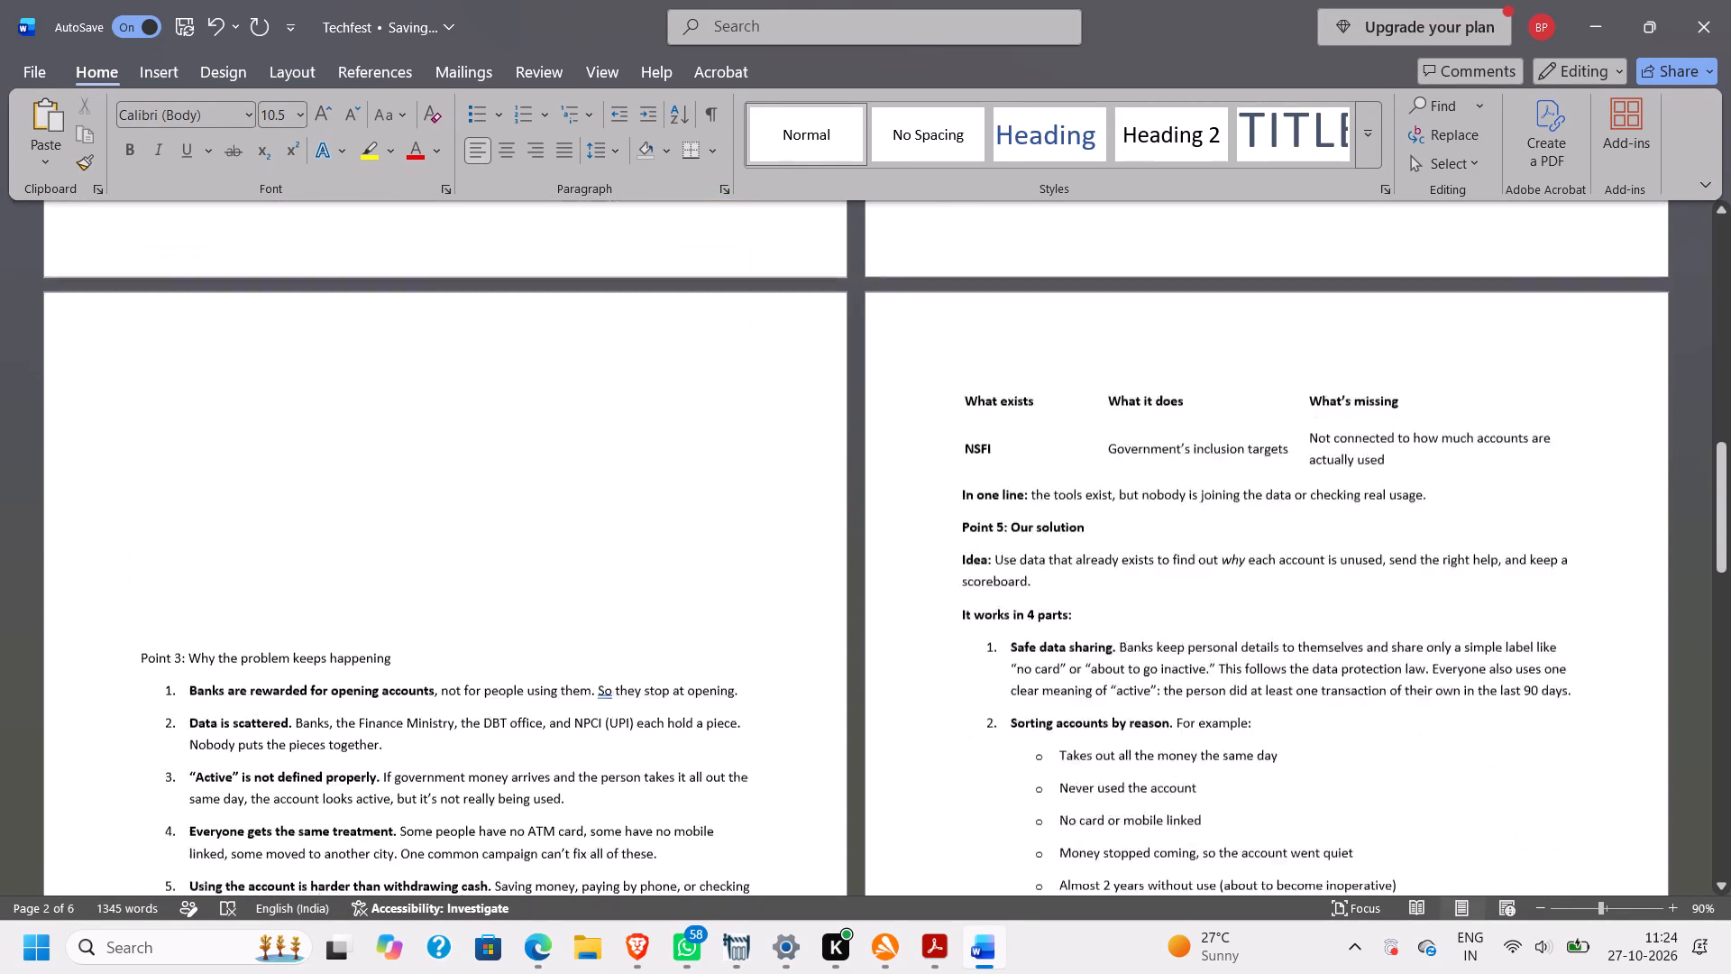
pyautogui.scroll(-1, 610, 489)
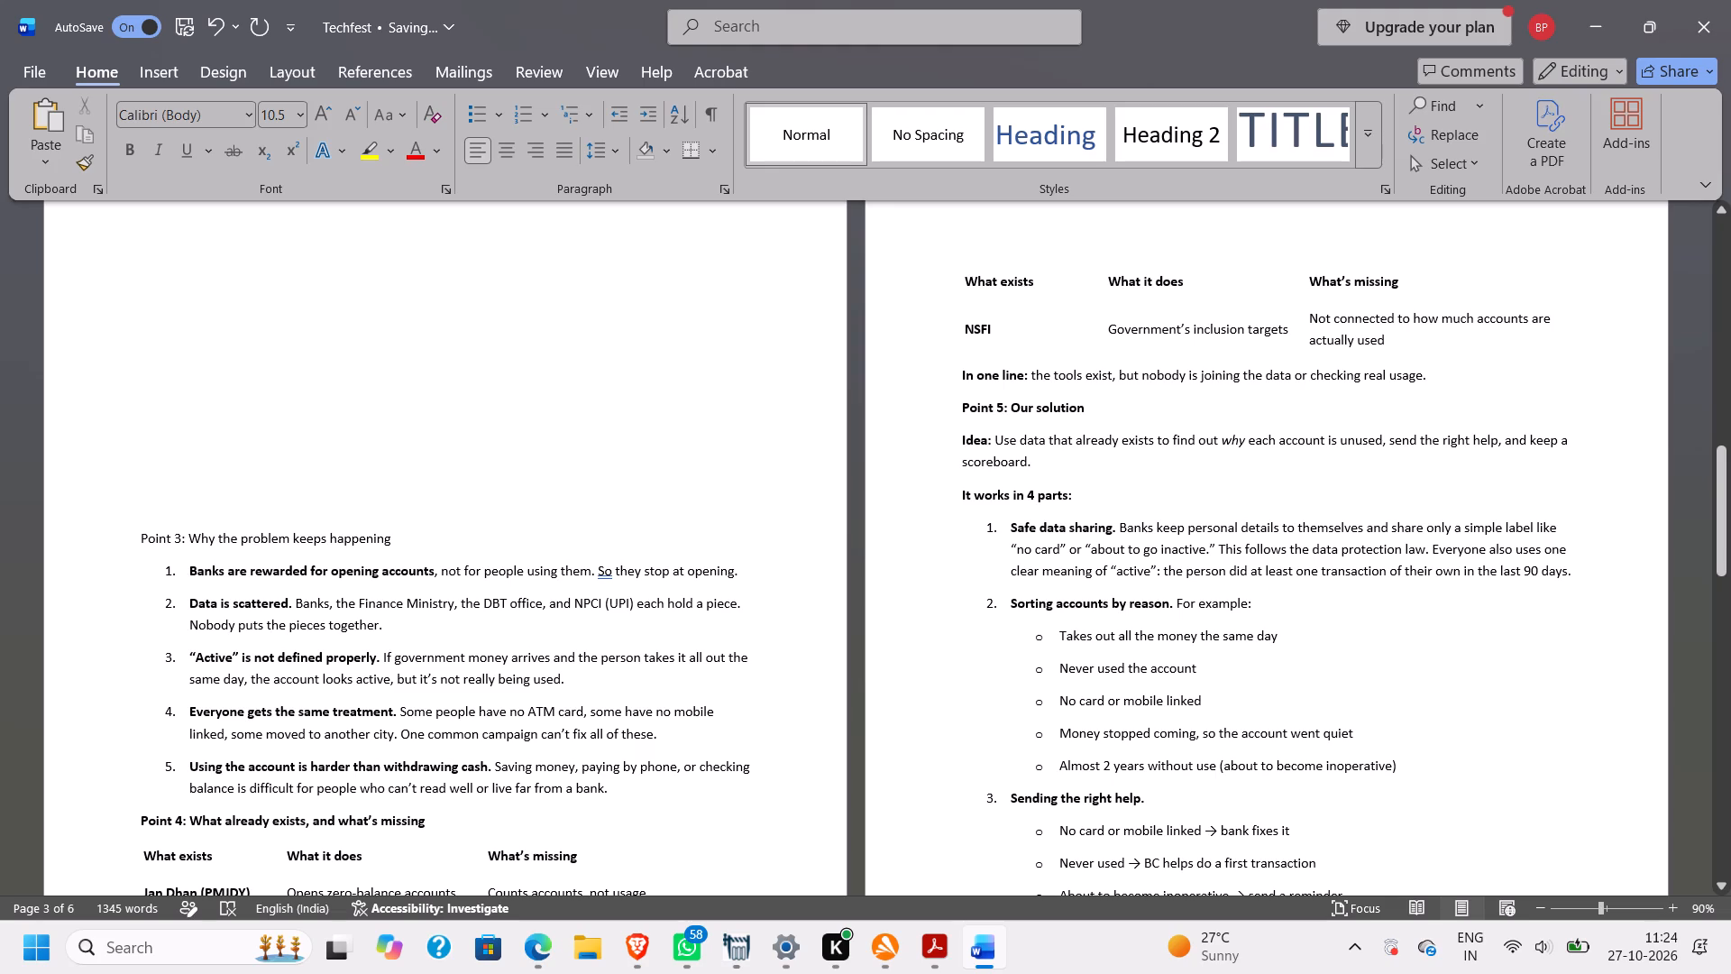
pyautogui.scroll(9, 229, 452)
pyautogui.keyDown('ctrl'); pyautogui.scroll(4, 229, 452); pyautogui.keyUp('ctrl')
pyautogui.keyDown('ctrl'); pyautogui.scroll(-3, 229, 452); pyautogui.keyUp('ctrl')
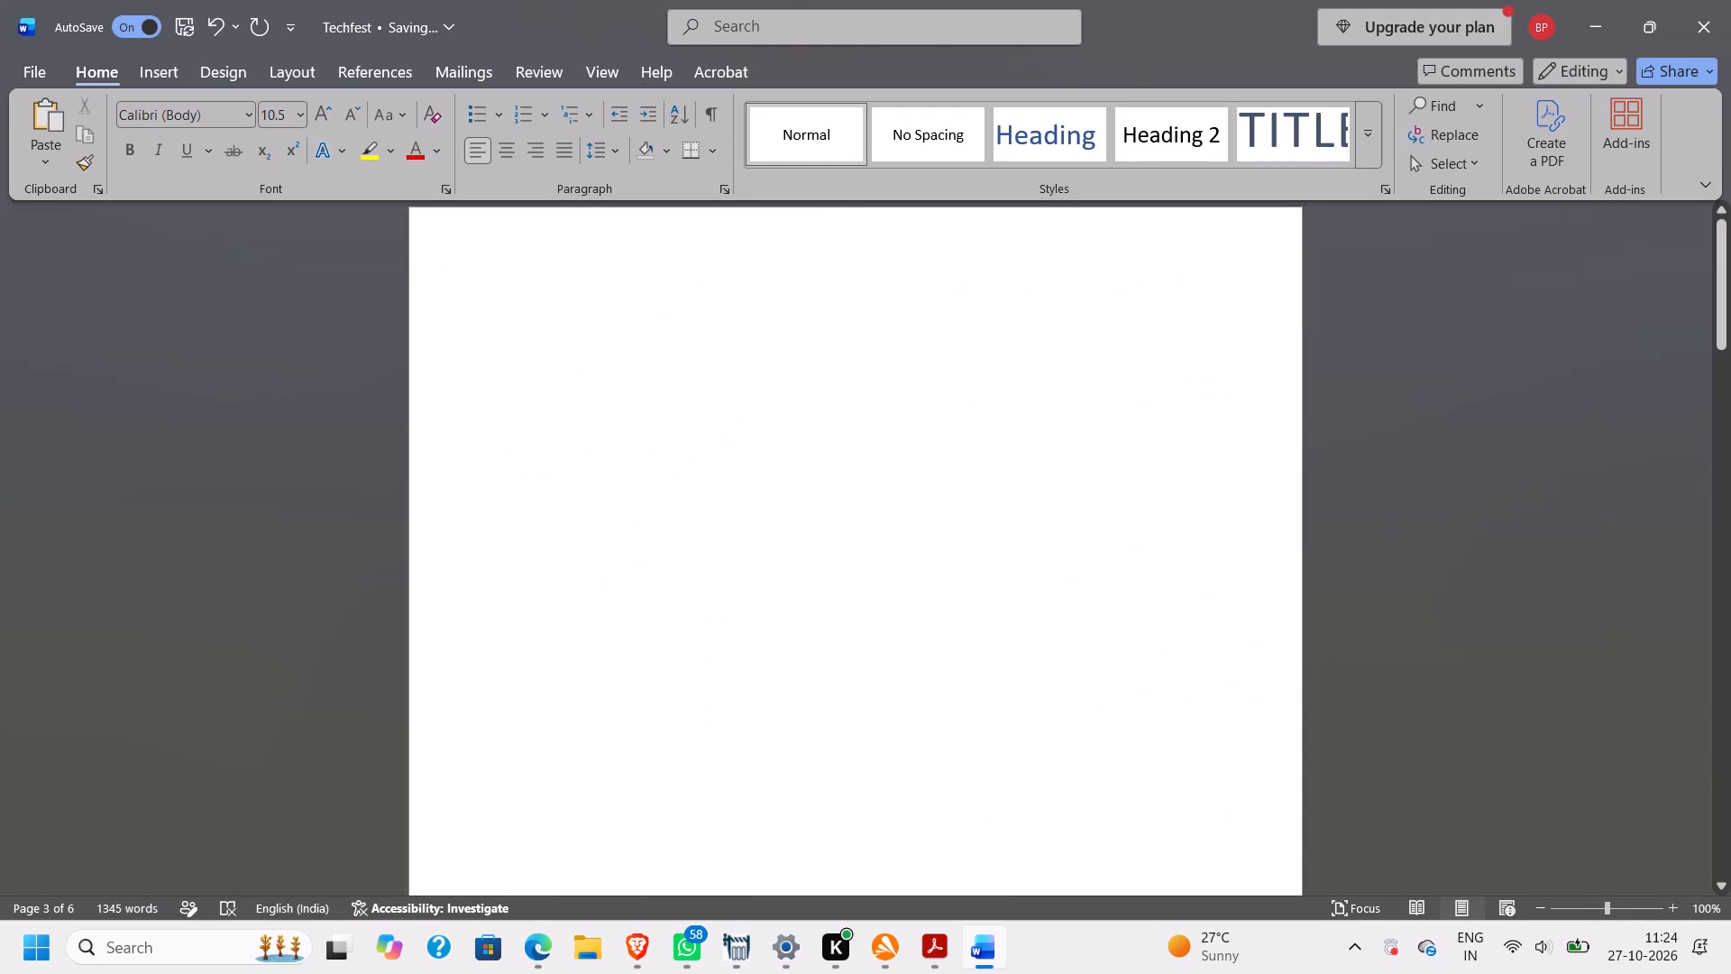
pyautogui.keyDown('ctrl'); pyautogui.scroll(-4, 229, 452); pyautogui.keyUp('ctrl')
pyautogui.keyDown('ctrl'); pyautogui.scroll(-5, 941, 510); pyautogui.keyUp('ctrl')
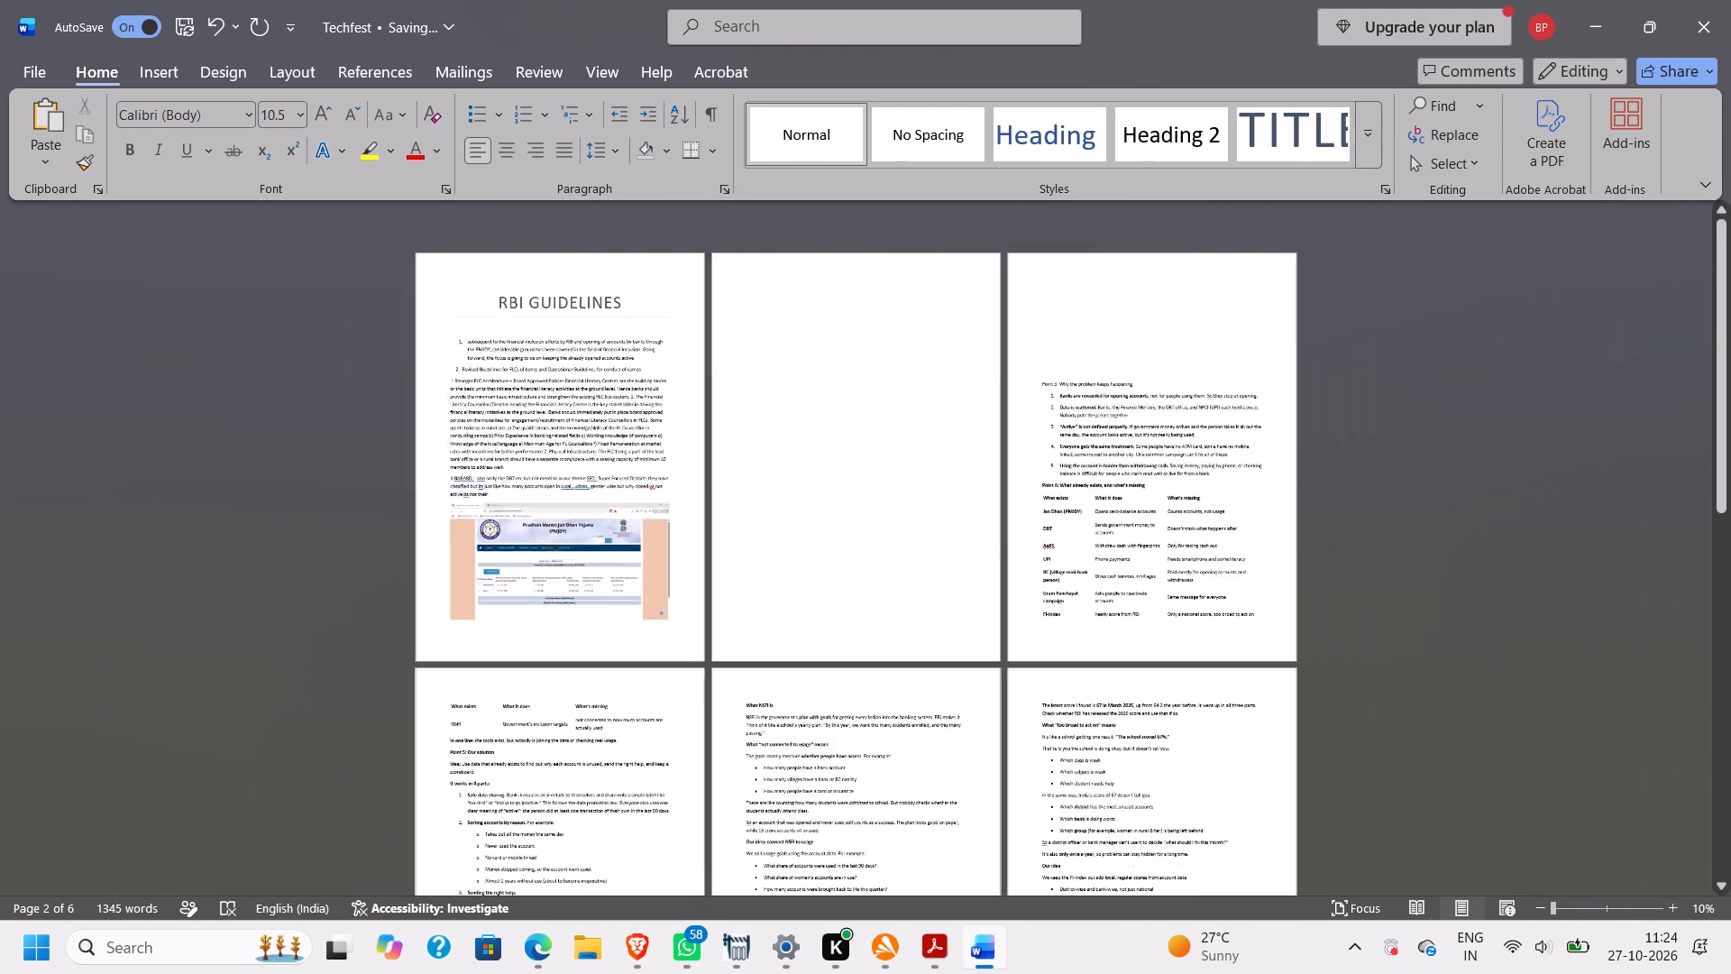
pyautogui.keyDown('ctrl'); pyautogui.scroll(-1, 941, 510); pyautogui.keyUp('ctrl')
pyautogui.keyDown('ctrl'); pyautogui.scroll(6, 941, 510); pyautogui.keyUp('ctrl')
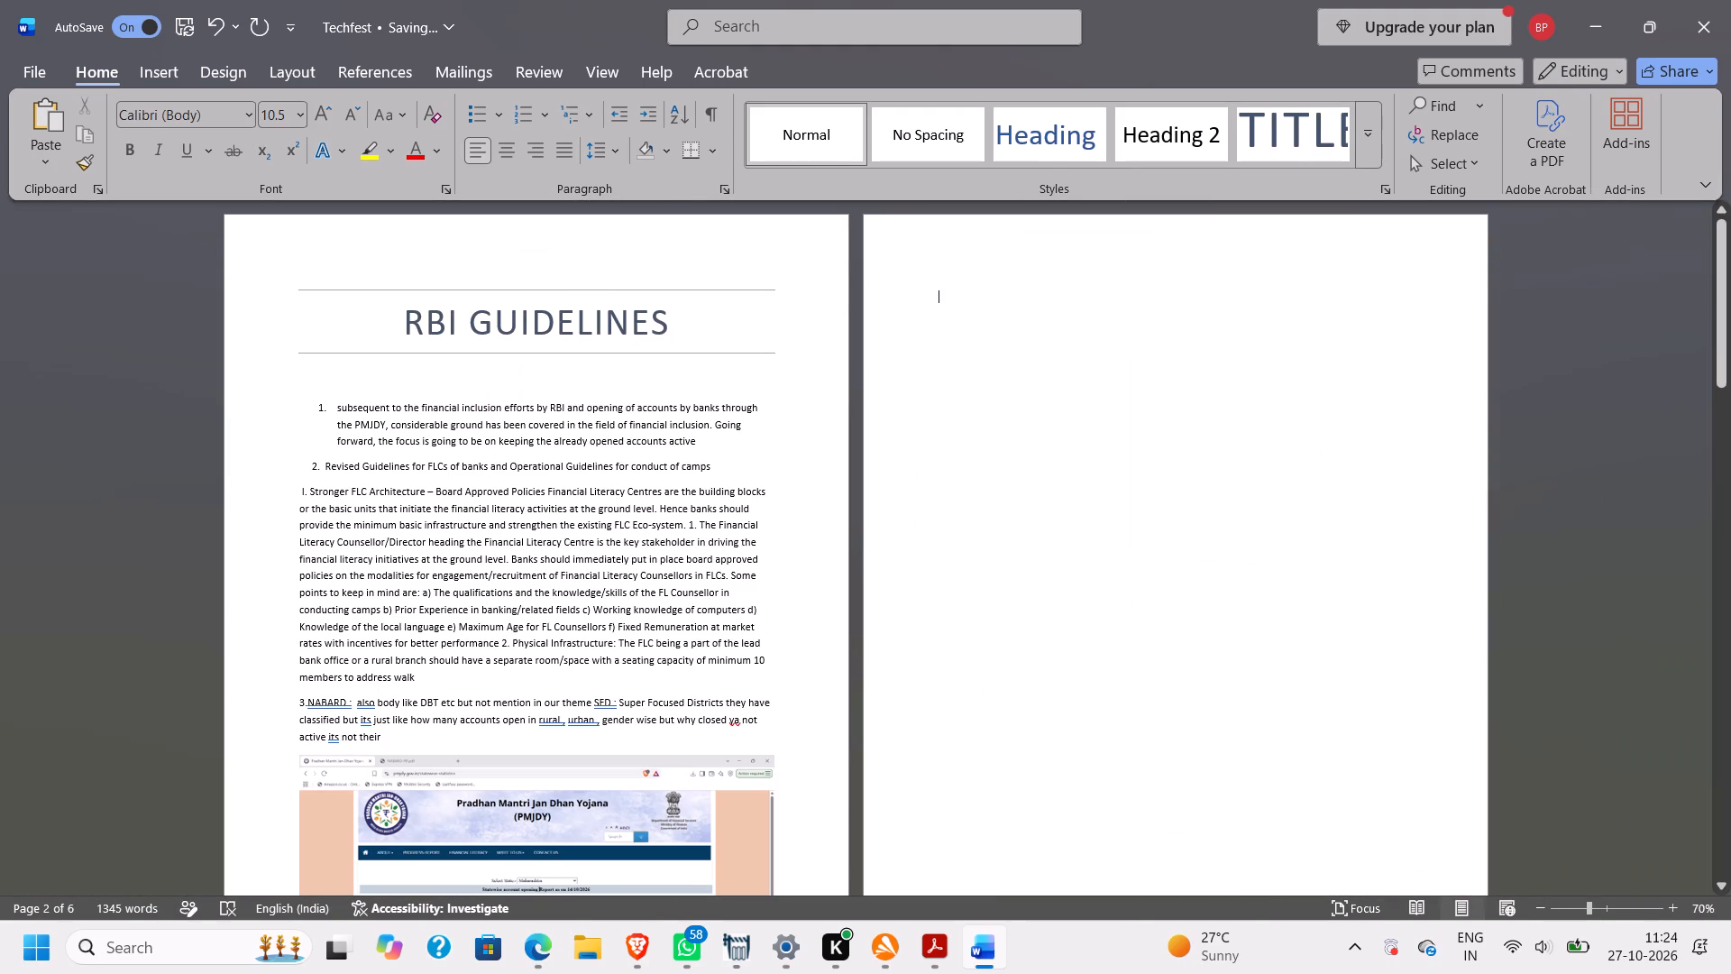
pyautogui.hscroll(1, 719, 500)
pyautogui.keyDown('ctrl'); pyautogui.scroll(1, 719, 500); pyautogui.keyUp('ctrl')
pyautogui.keyDown('ctrl'); pyautogui.hscroll(1, 719, 500); pyautogui.keyUp('ctrl')
pyautogui.keyDown('ctrl'); pyautogui.scroll(1, 719, 500); pyautogui.keyUp('ctrl')
pyautogui.keyDown('ctrl'); pyautogui.hscroll(1, 719, 500); pyautogui.keyUp('ctrl')
pyautogui.keyDown('ctrl'); pyautogui.scroll(3, 719, 500); pyautogui.keyUp('ctrl')
pyautogui.hscroll(1, 719, 500)
pyautogui.keyDown('ctrl'); pyautogui.scroll(1, 719, 500); pyautogui.keyUp('ctrl')
pyautogui.keyDown('ctrl'); pyautogui.hscroll(1, 719, 500); pyautogui.keyUp('ctrl')
pyautogui.keyDown('ctrl'); pyautogui.scroll(1, 719, 500); pyautogui.keyUp('ctrl')
pyautogui.keyDown('ctrl'); pyautogui.hscroll(1, 719, 500); pyautogui.keyUp('ctrl')
pyautogui.scroll(11, 719, 500)
pyautogui.scroll(-3, 719, 500)
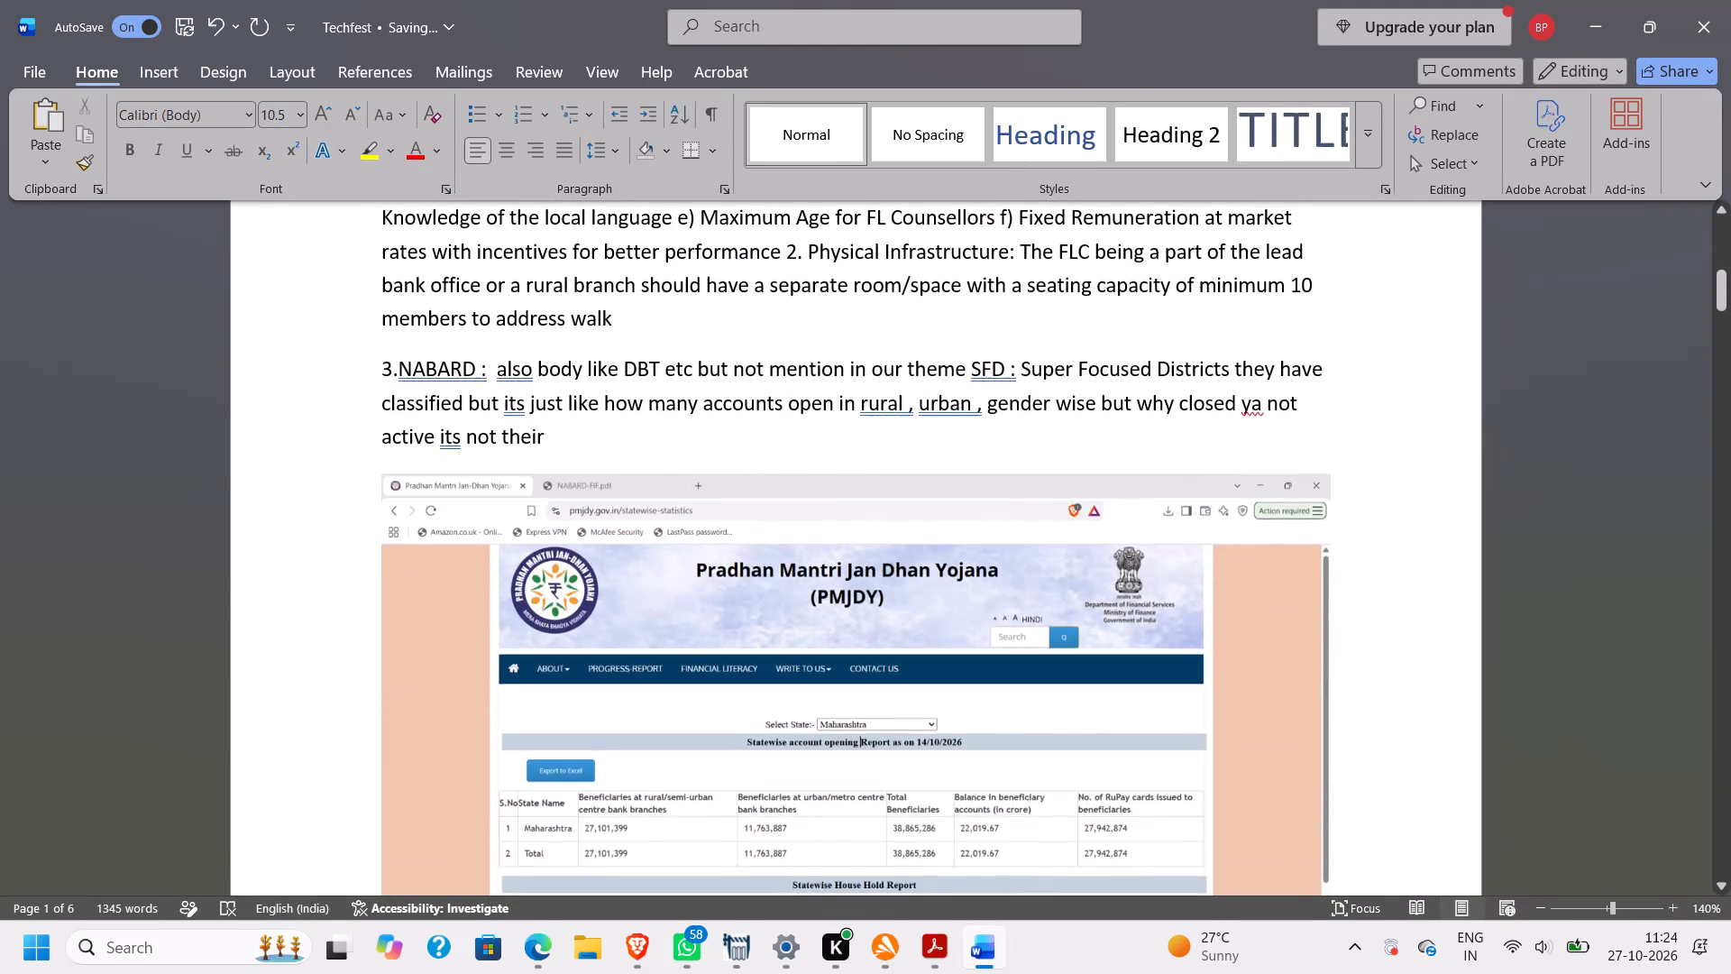
# Delete the blank lines above "Point 3: Why the problem keeps happening" to close the empty space after the Maharashtra screenshot.
pyautogui.keyDown('ctrl'); pyautogui.scroll(-4, 719, 500); pyautogui.keyUp('ctrl')
pyautogui.scroll(-5, 719, 500)
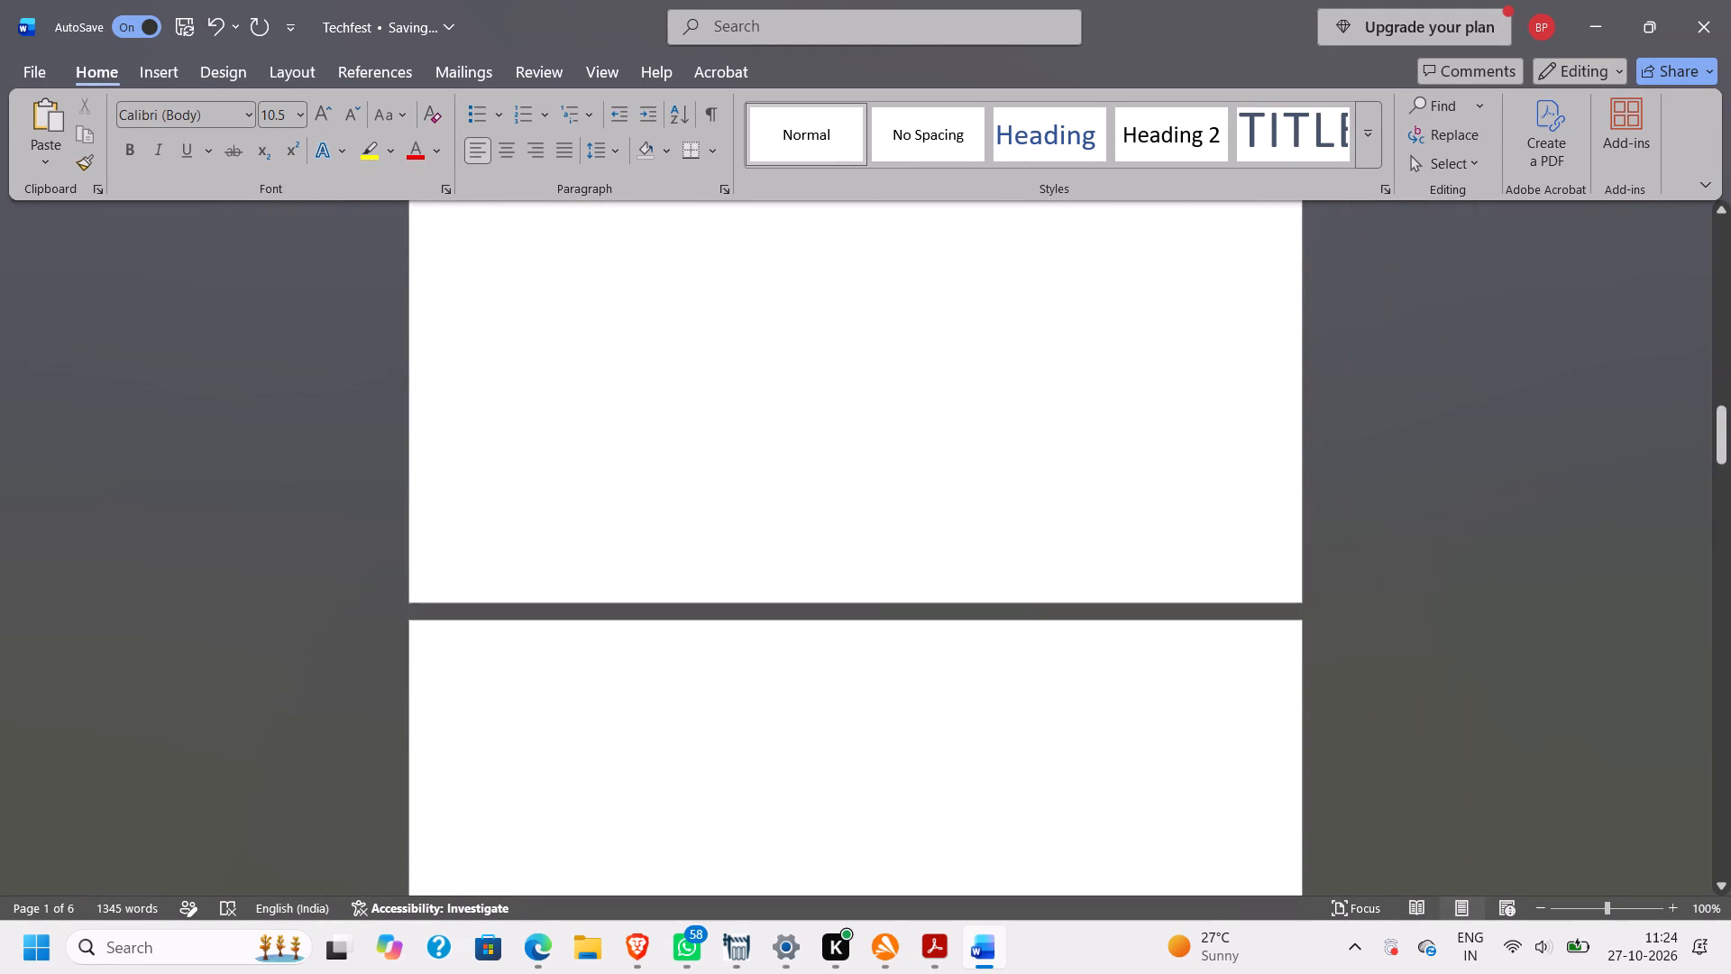
pyautogui.scroll(-2, 719, 500)
pyautogui.click(686, 432)
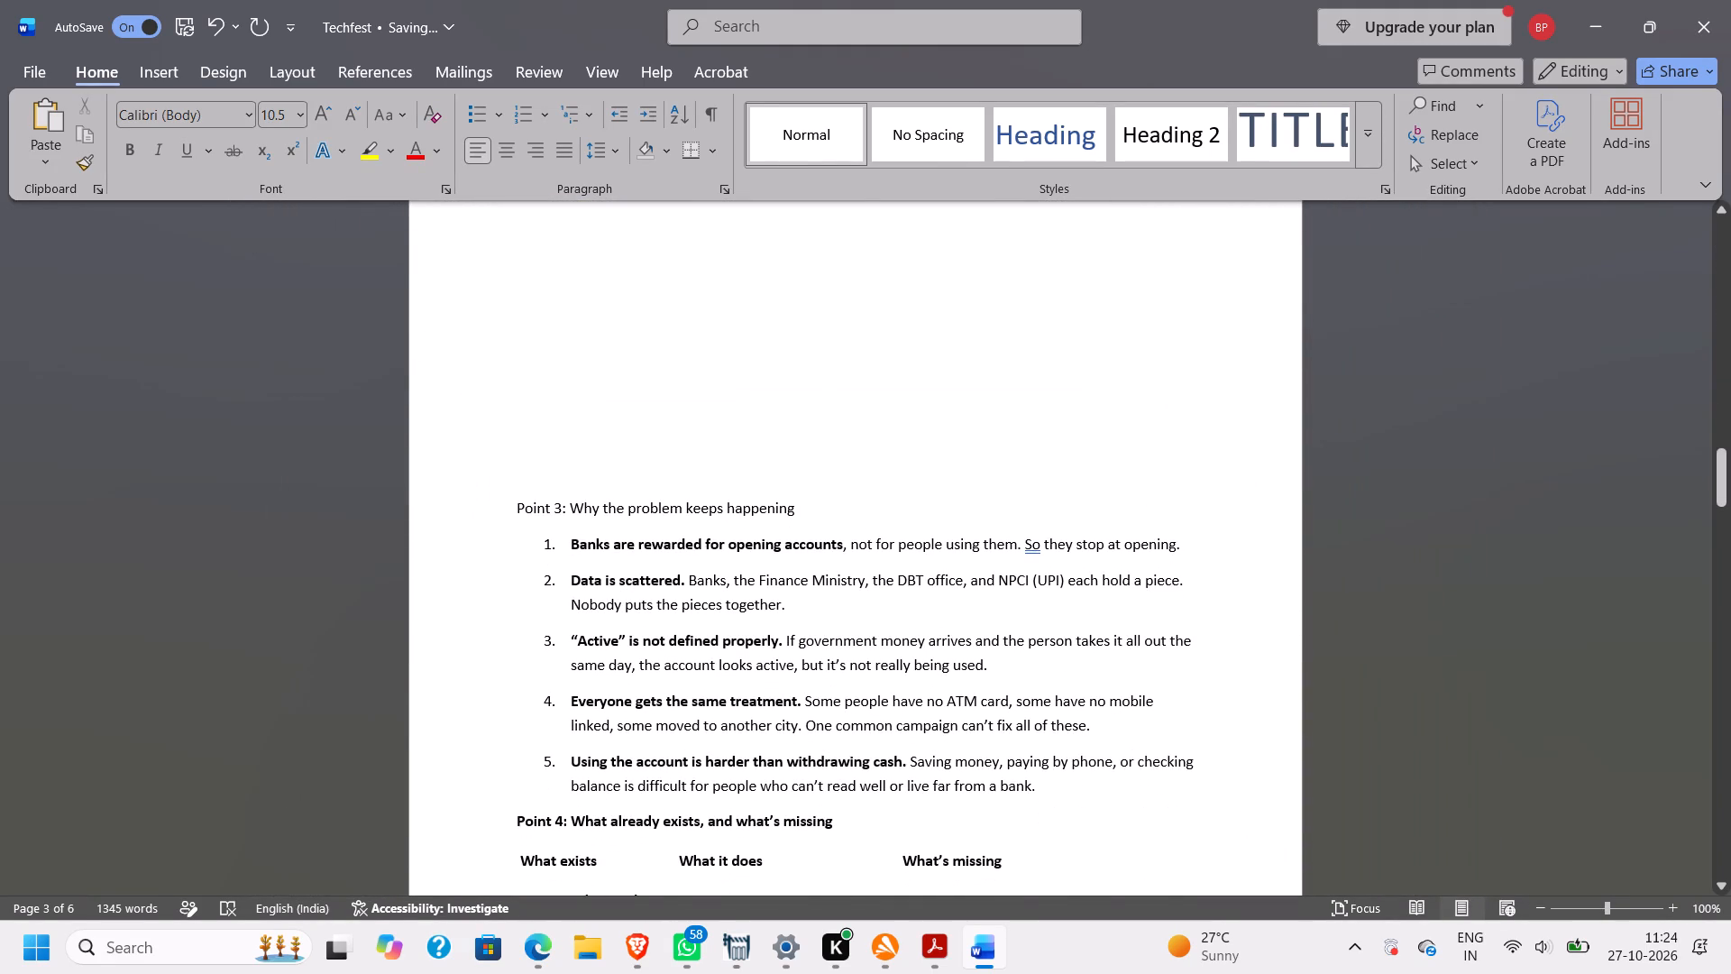
pyautogui.press('BackSpace')
pyautogui.press('BackSpace')
pyautogui.press('BackSpace')
pyautogui.press('BackSpace')
pyautogui.press('BackSpace')
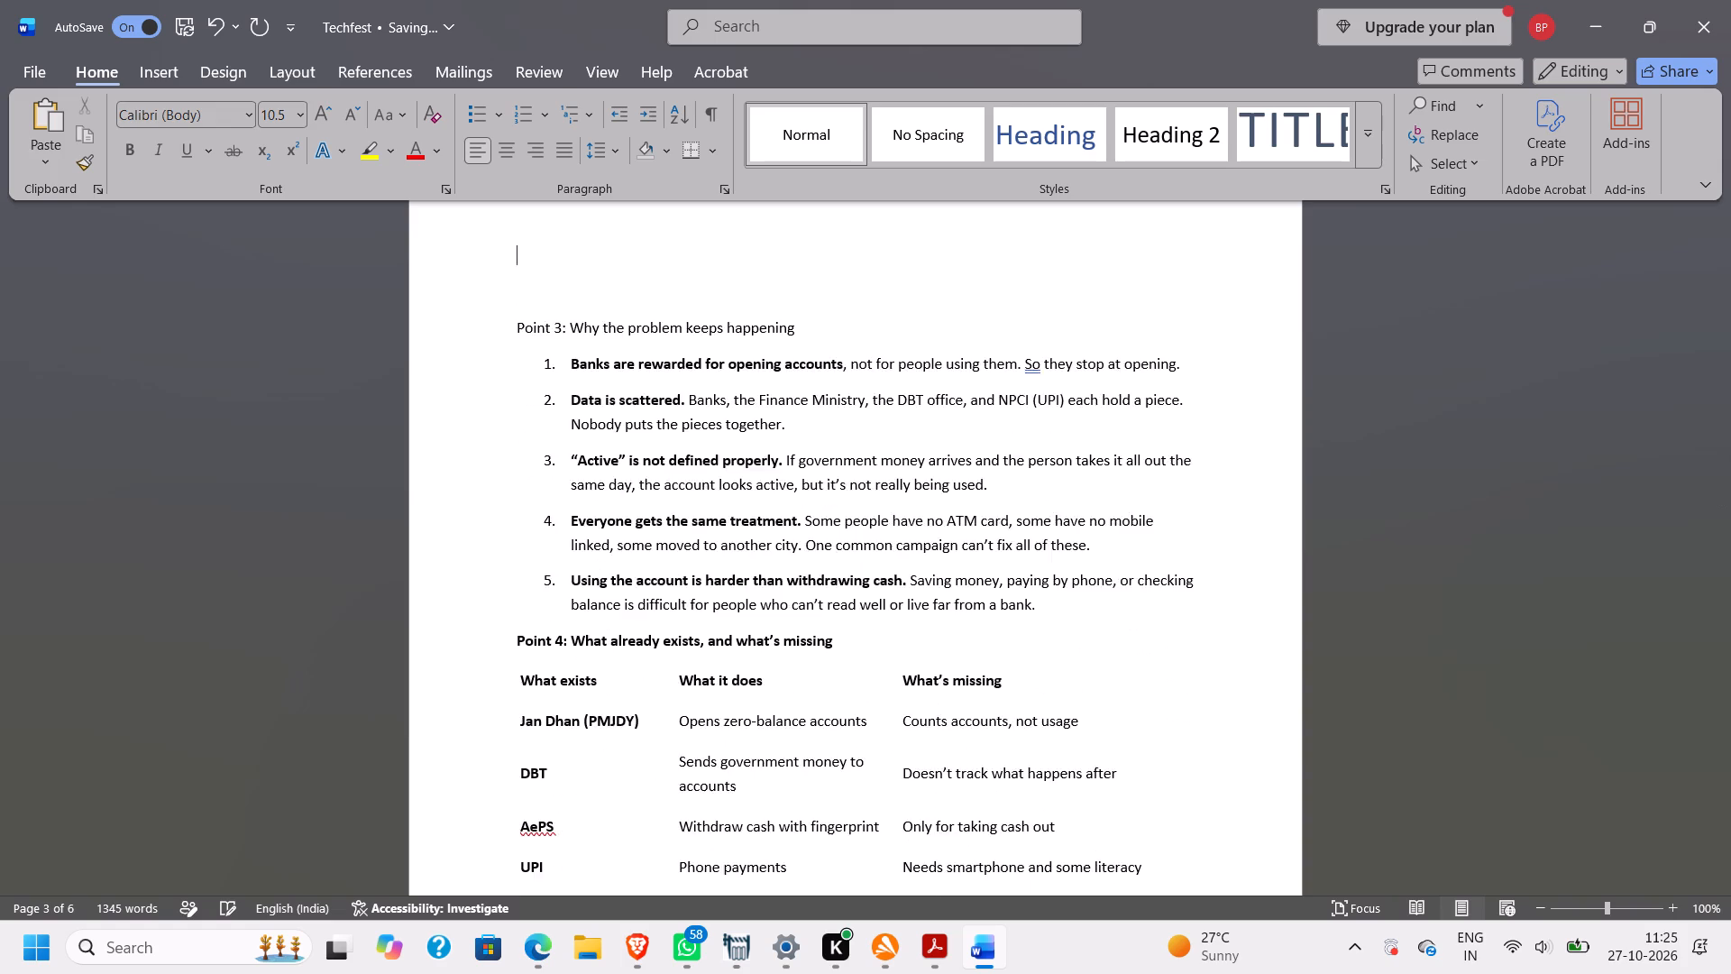
pyautogui.press('BackSpace')
pyautogui.press('BackSpace')
pyautogui.press('BackSpace')
# Split the NABARD note after "theme" so the SFD text starts its own paragraph, with one blank line between them.
pyautogui.scroll(3, 686, 432)
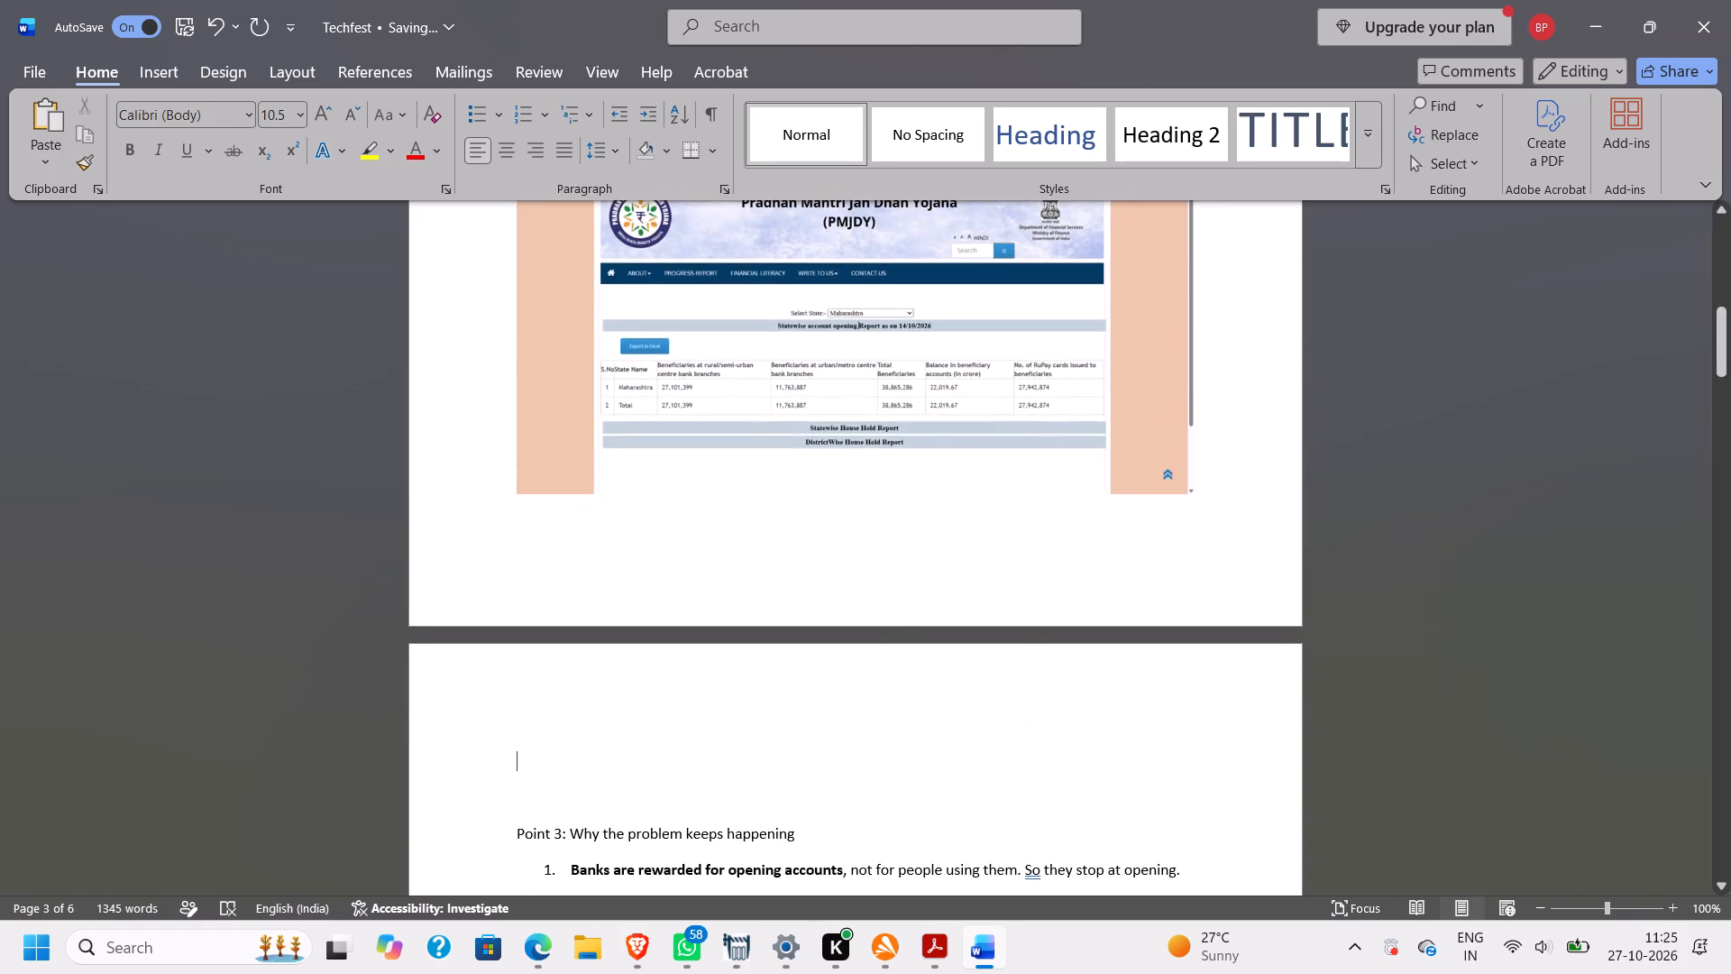
pyautogui.scroll(2, 686, 432)
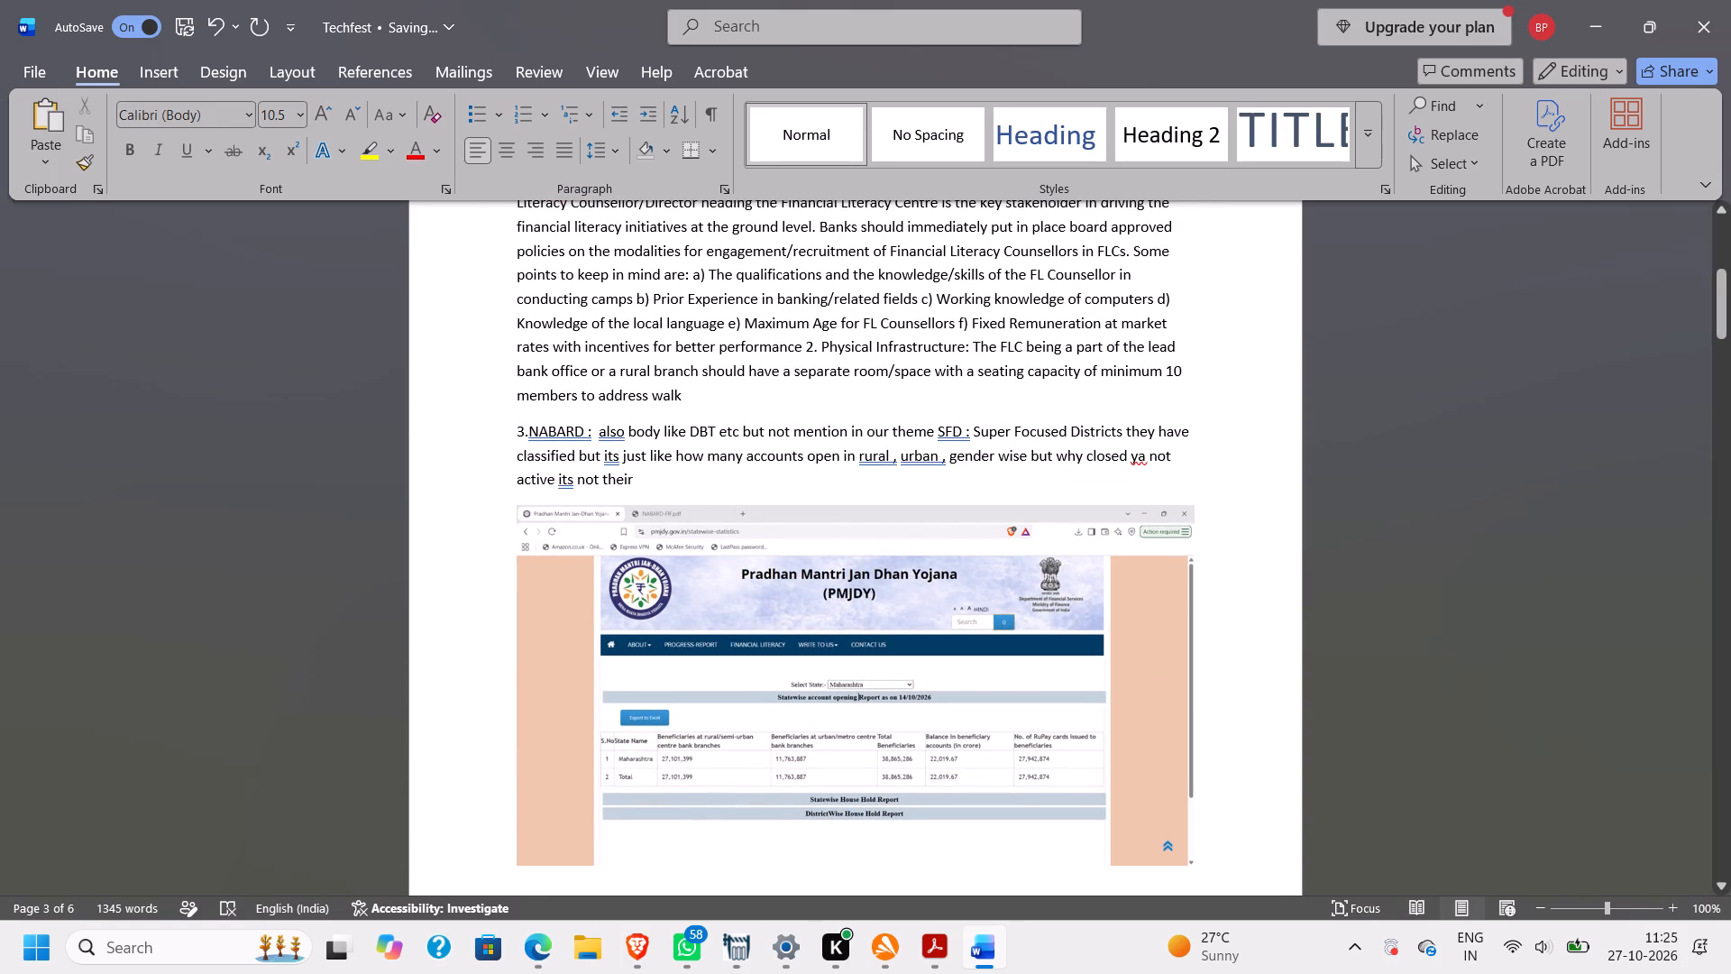
pyautogui.click(929, 431)
pyautogui.press('Right')
pyautogui.press('Return')
pyautogui.press('Return')
# Check how the NABARD note, SFD paragraph, Maharashtra screenshot and Point 3 section are laid out across the pages.
pyautogui.scroll(-1, 929, 431)
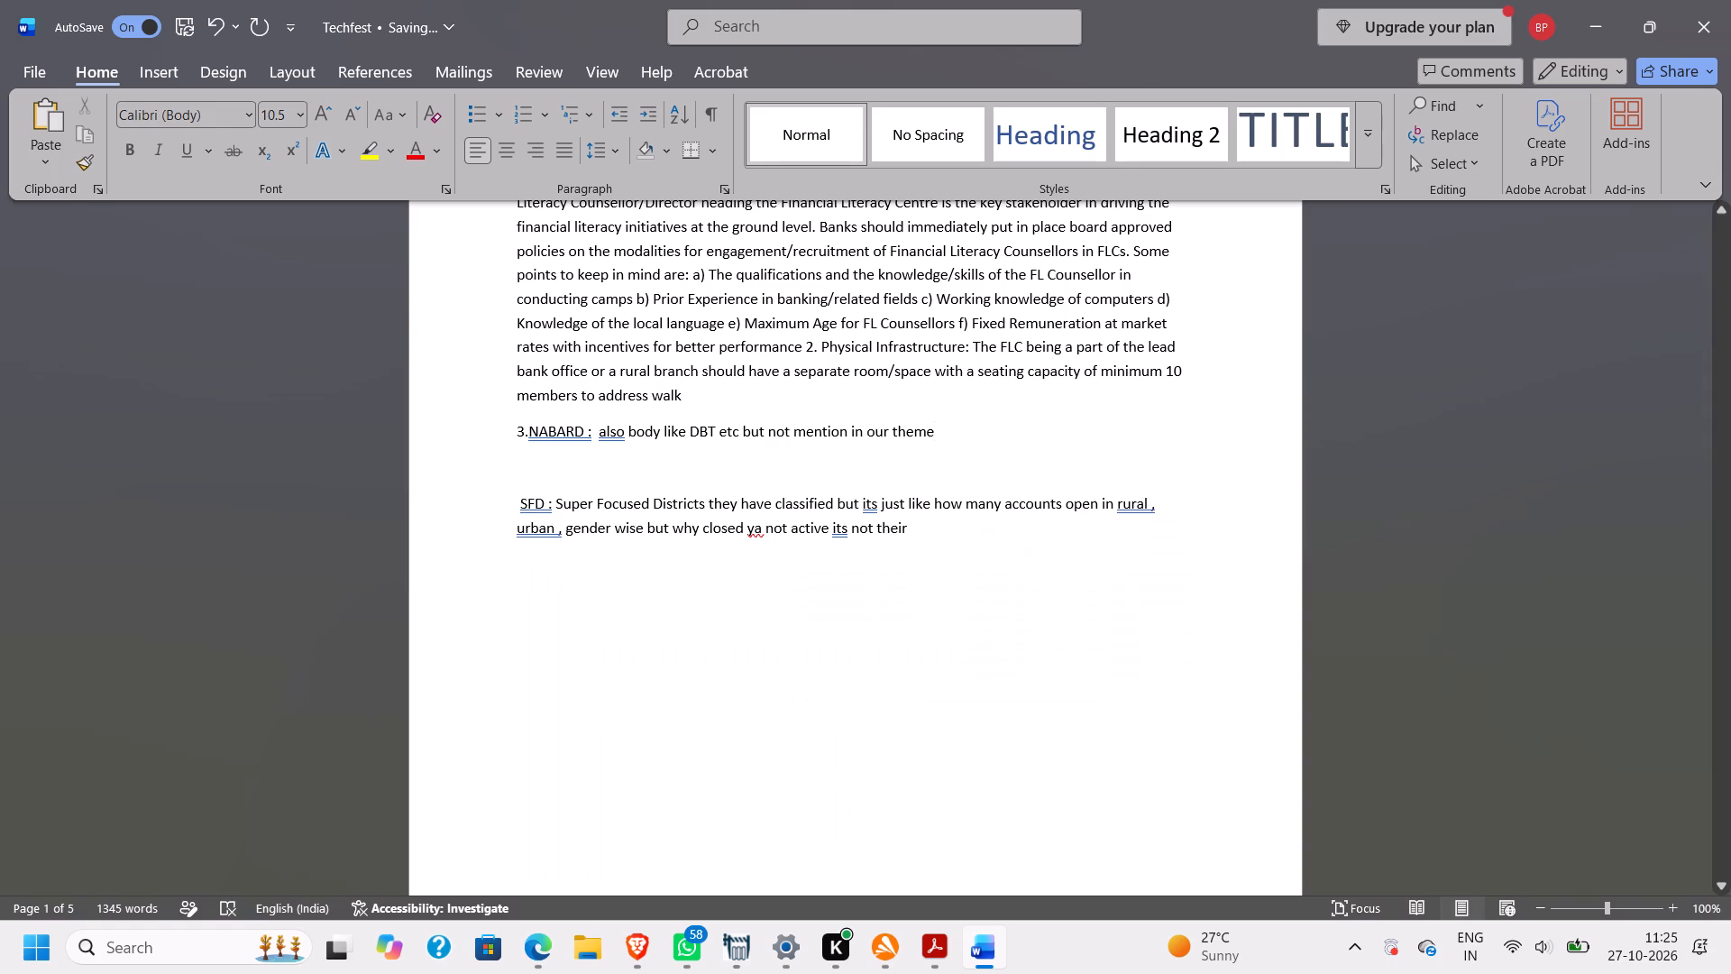
pyautogui.scroll(-3, 929, 431)
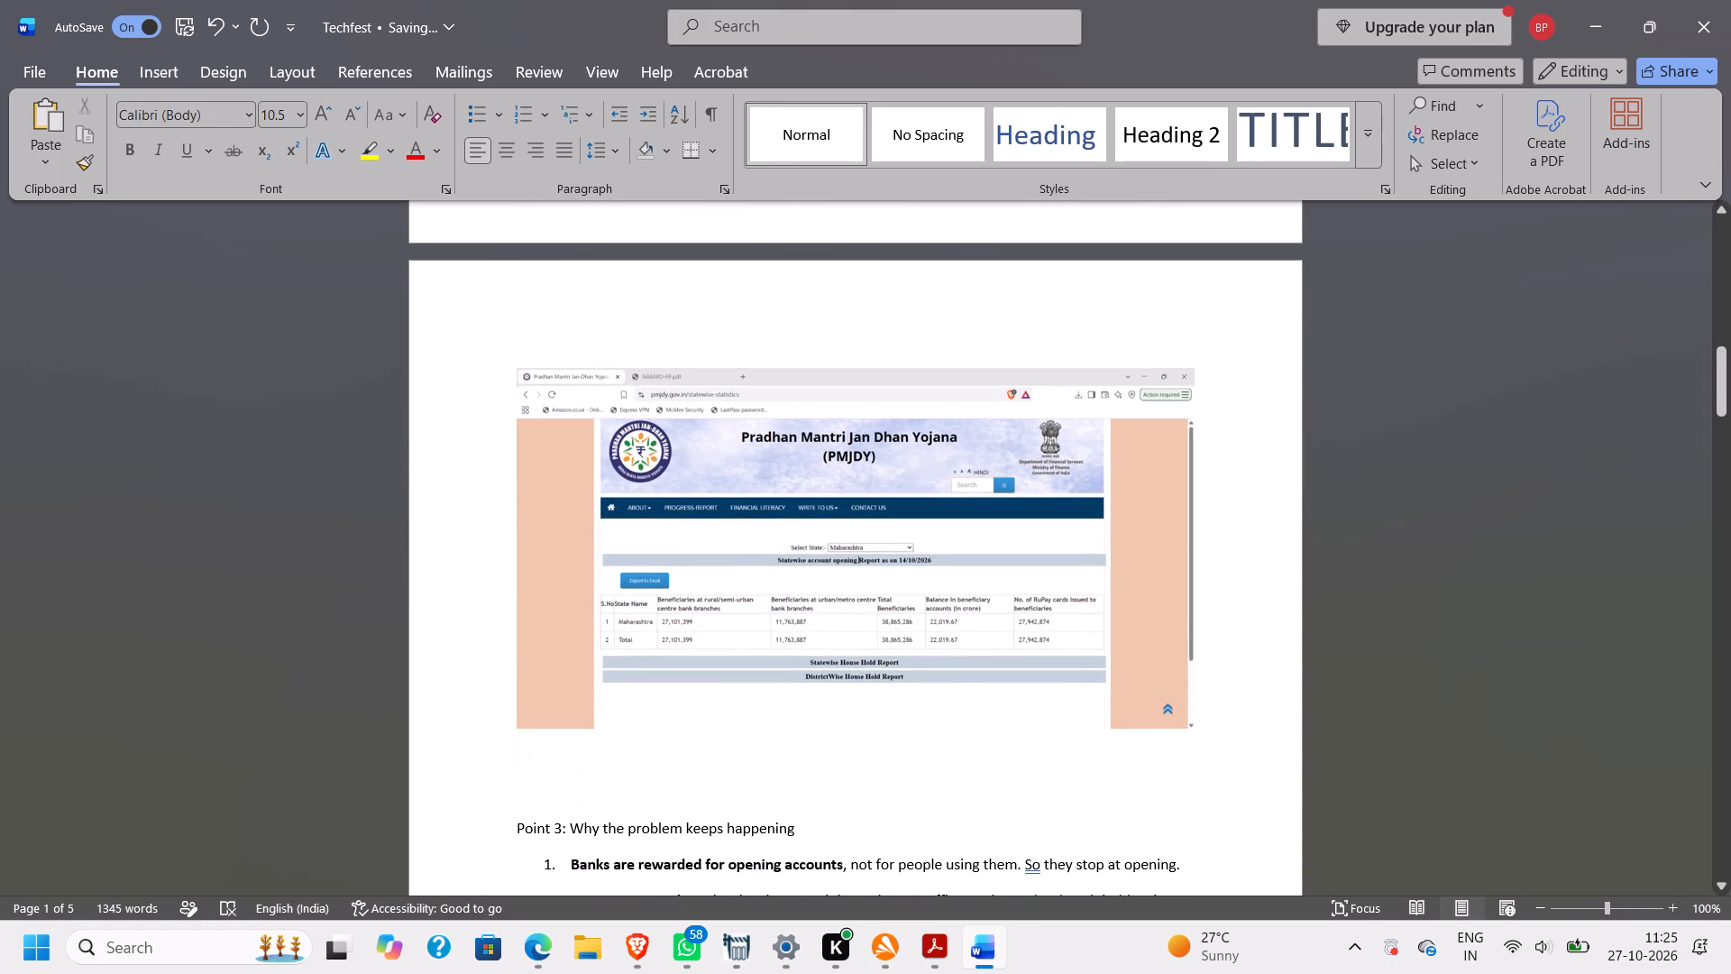
pyautogui.scroll(4, 1070, 458)
pyautogui.scroll(-1, 1070, 458)
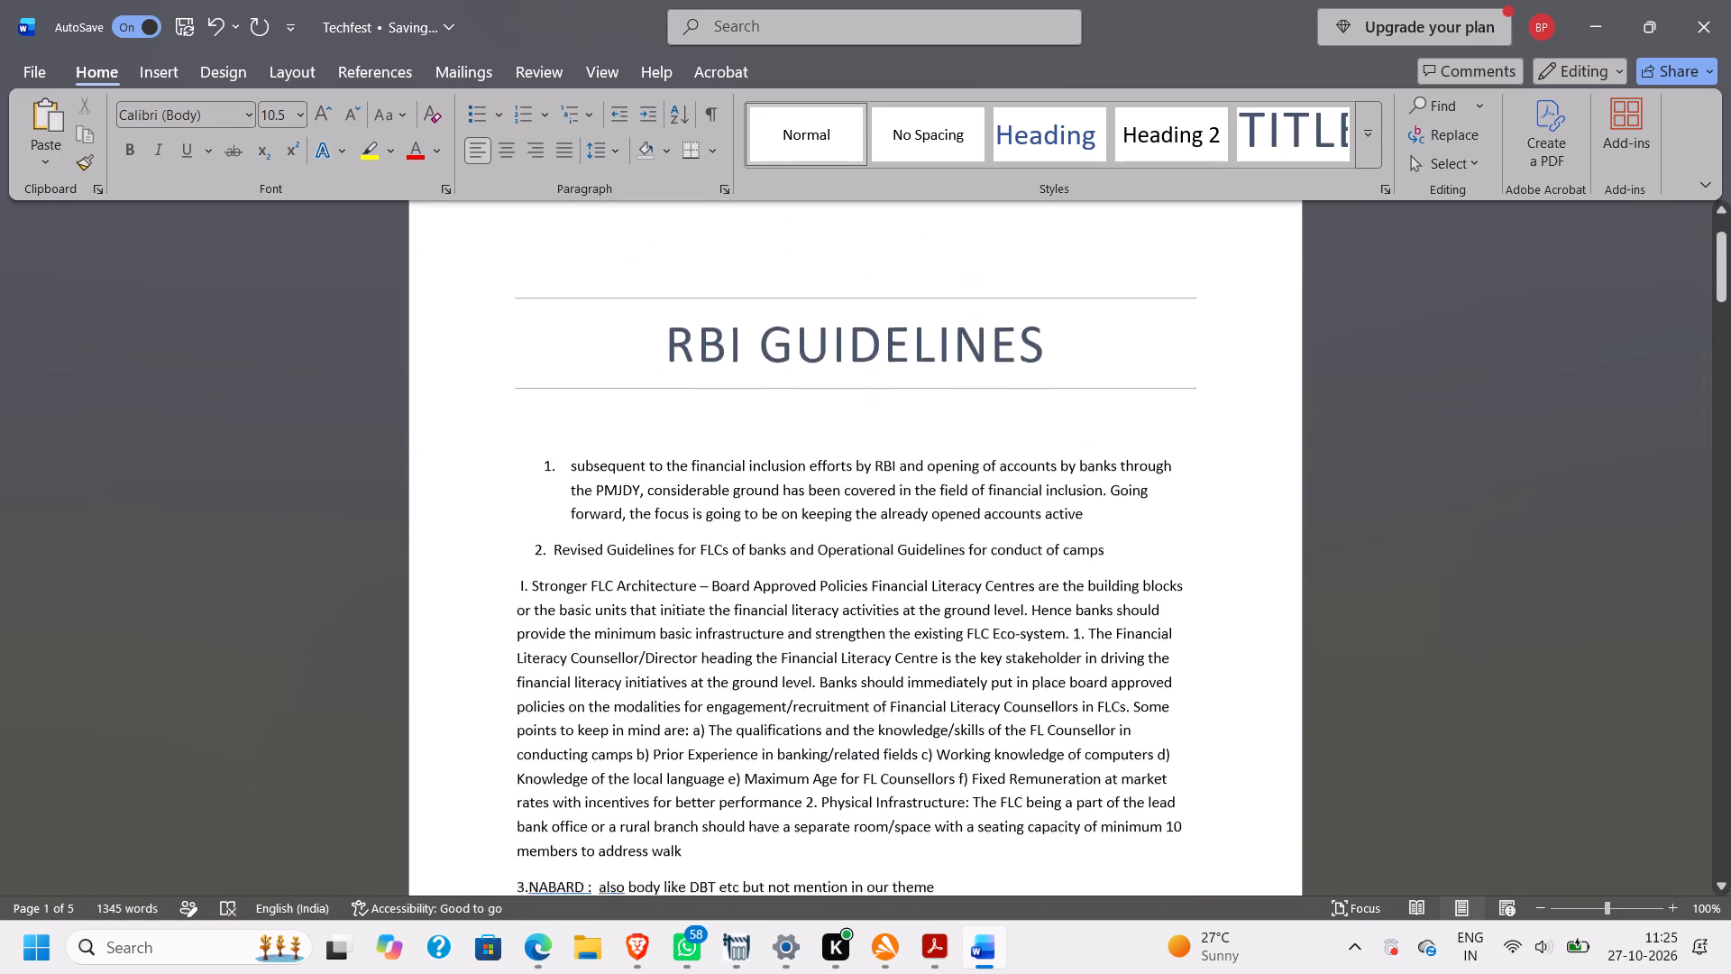
pyautogui.scroll(-4, 1070, 458)
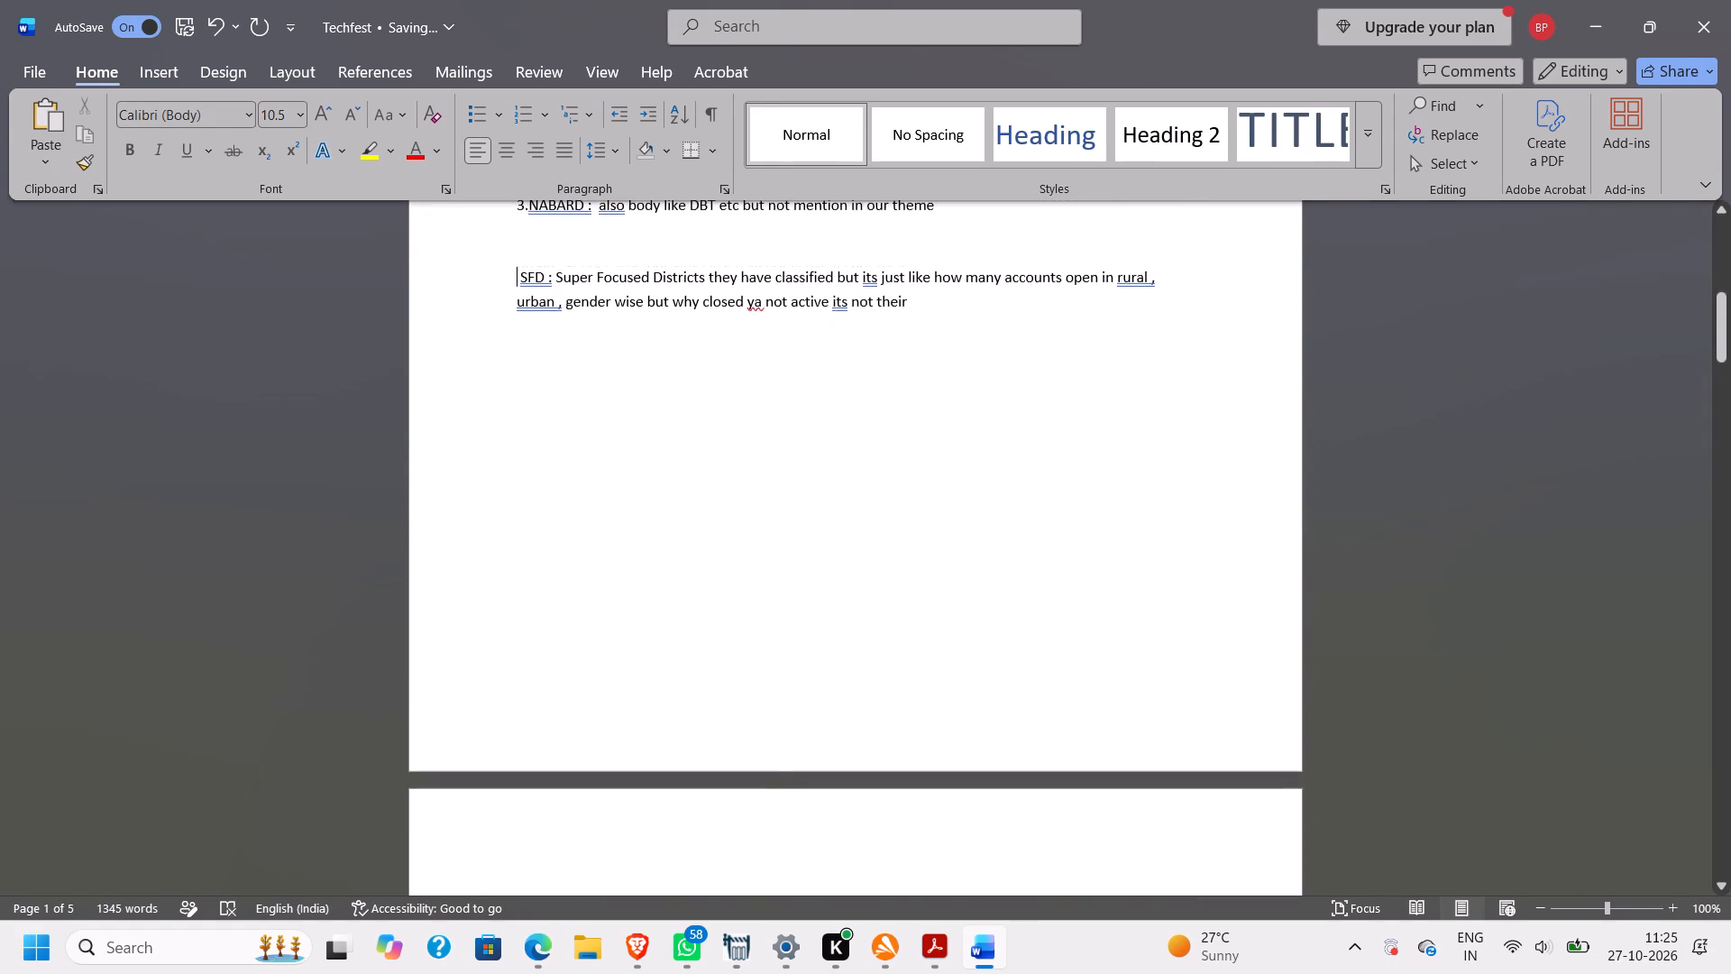
pyautogui.scroll(-2, 1070, 458)
pyautogui.scroll(-2, 638, 657)
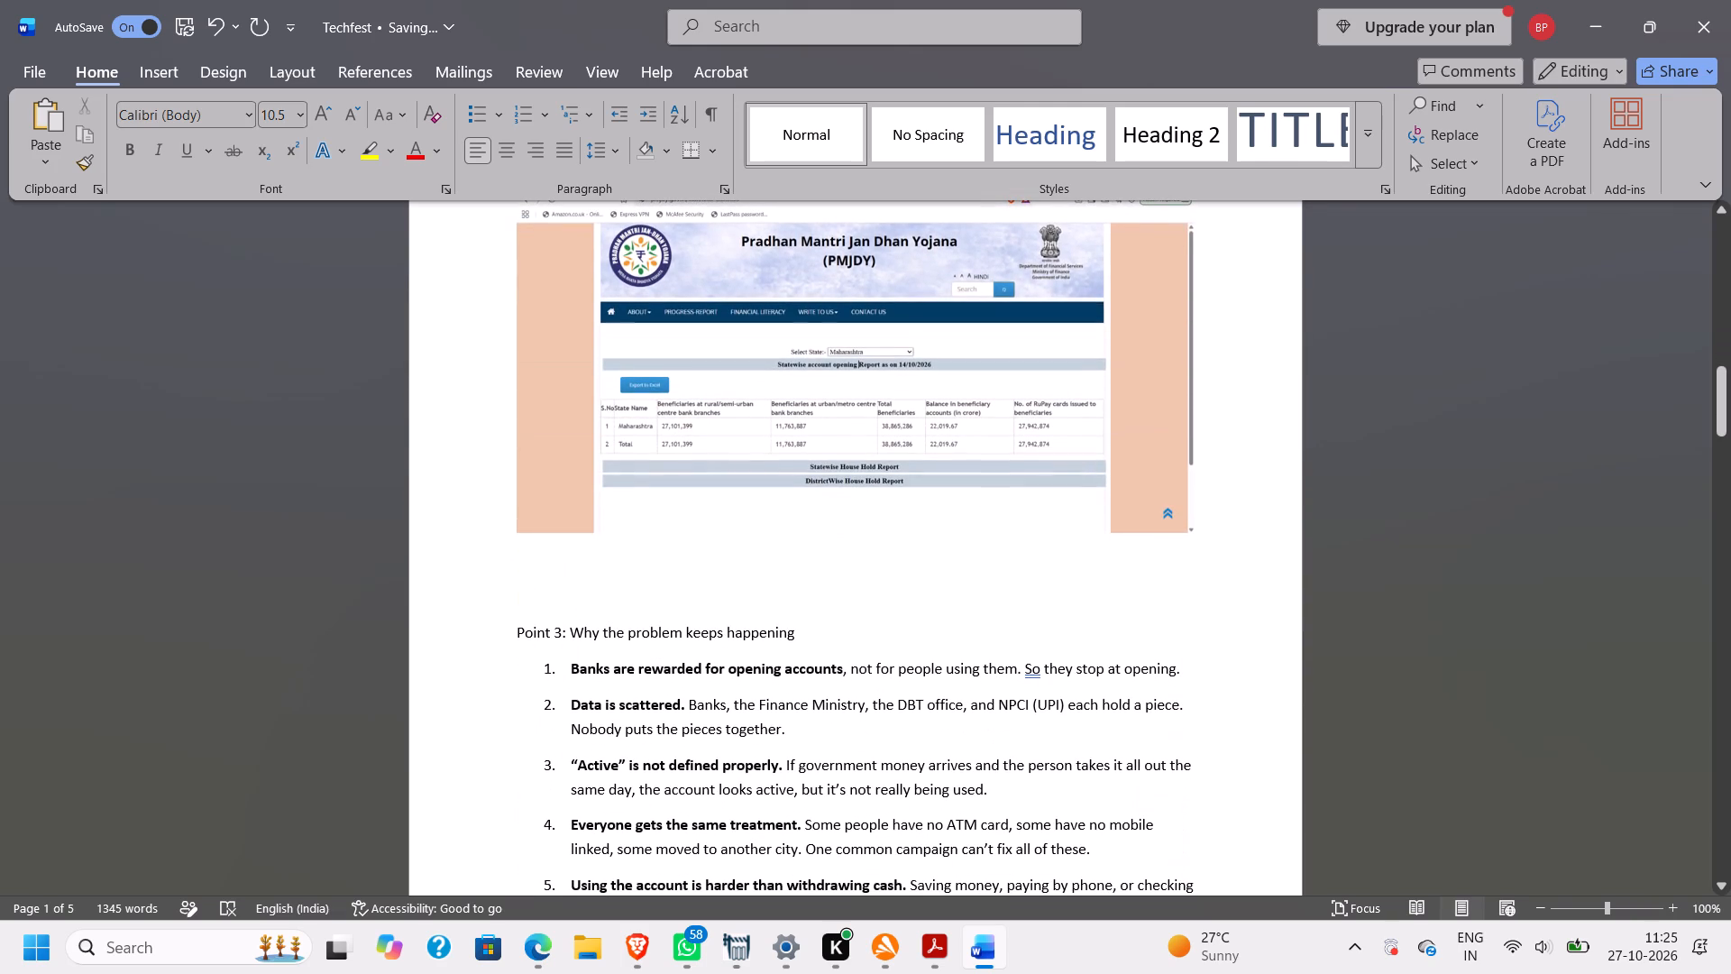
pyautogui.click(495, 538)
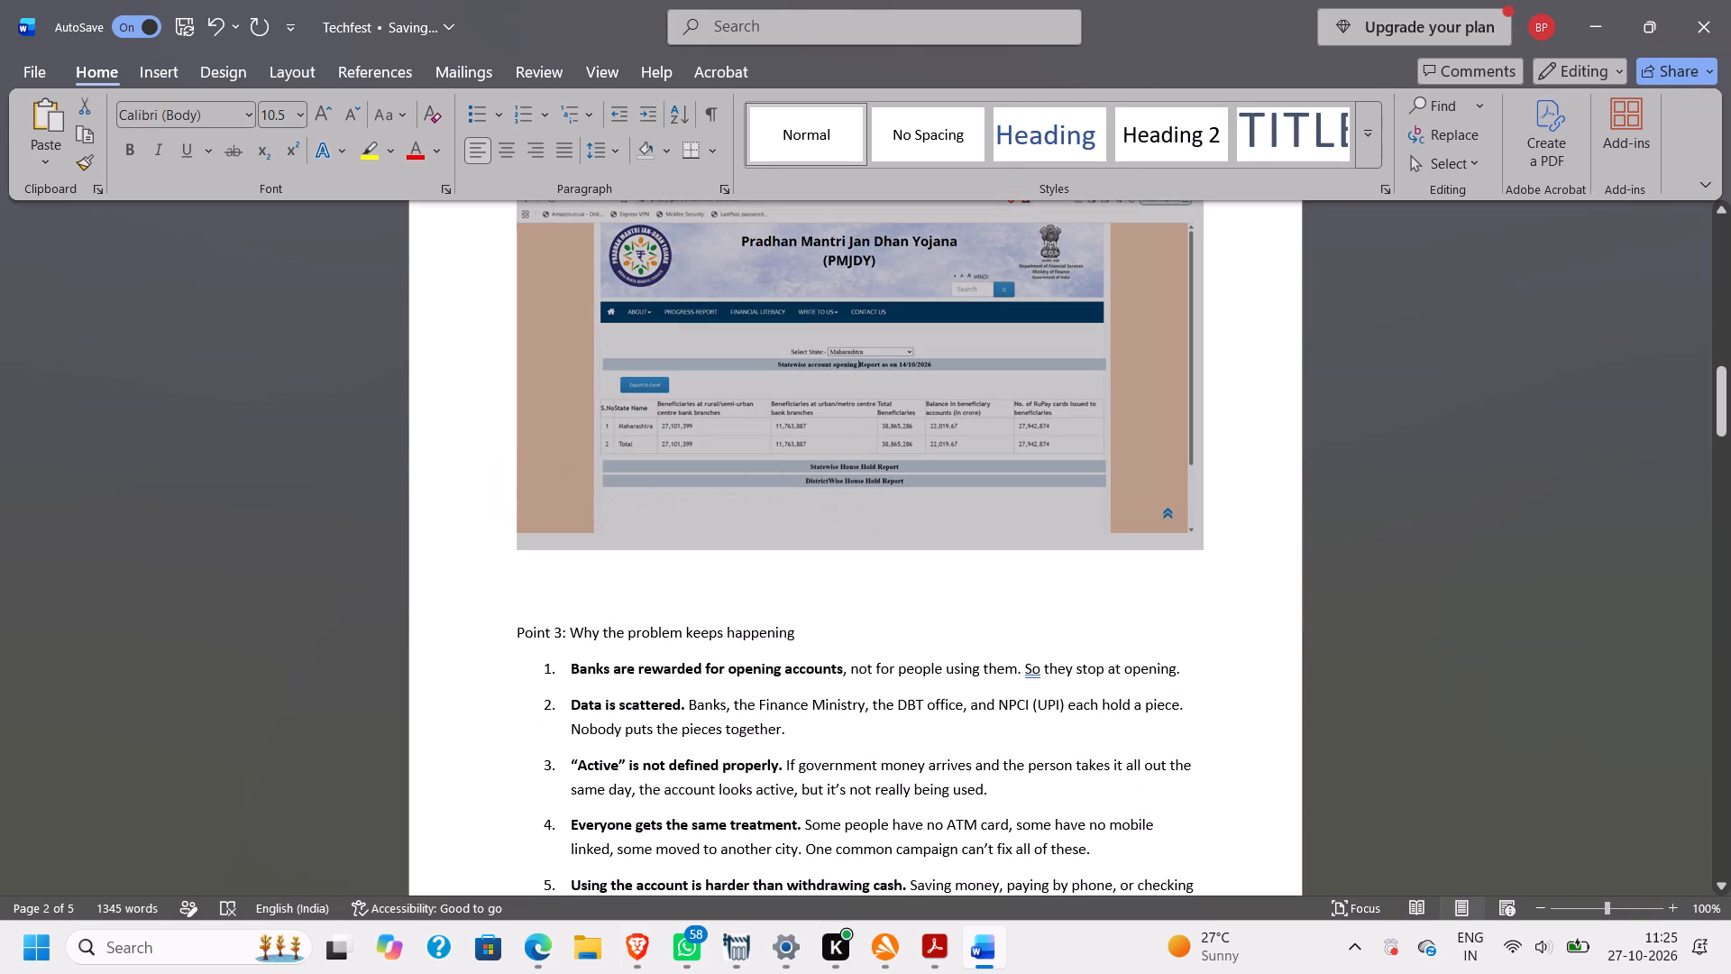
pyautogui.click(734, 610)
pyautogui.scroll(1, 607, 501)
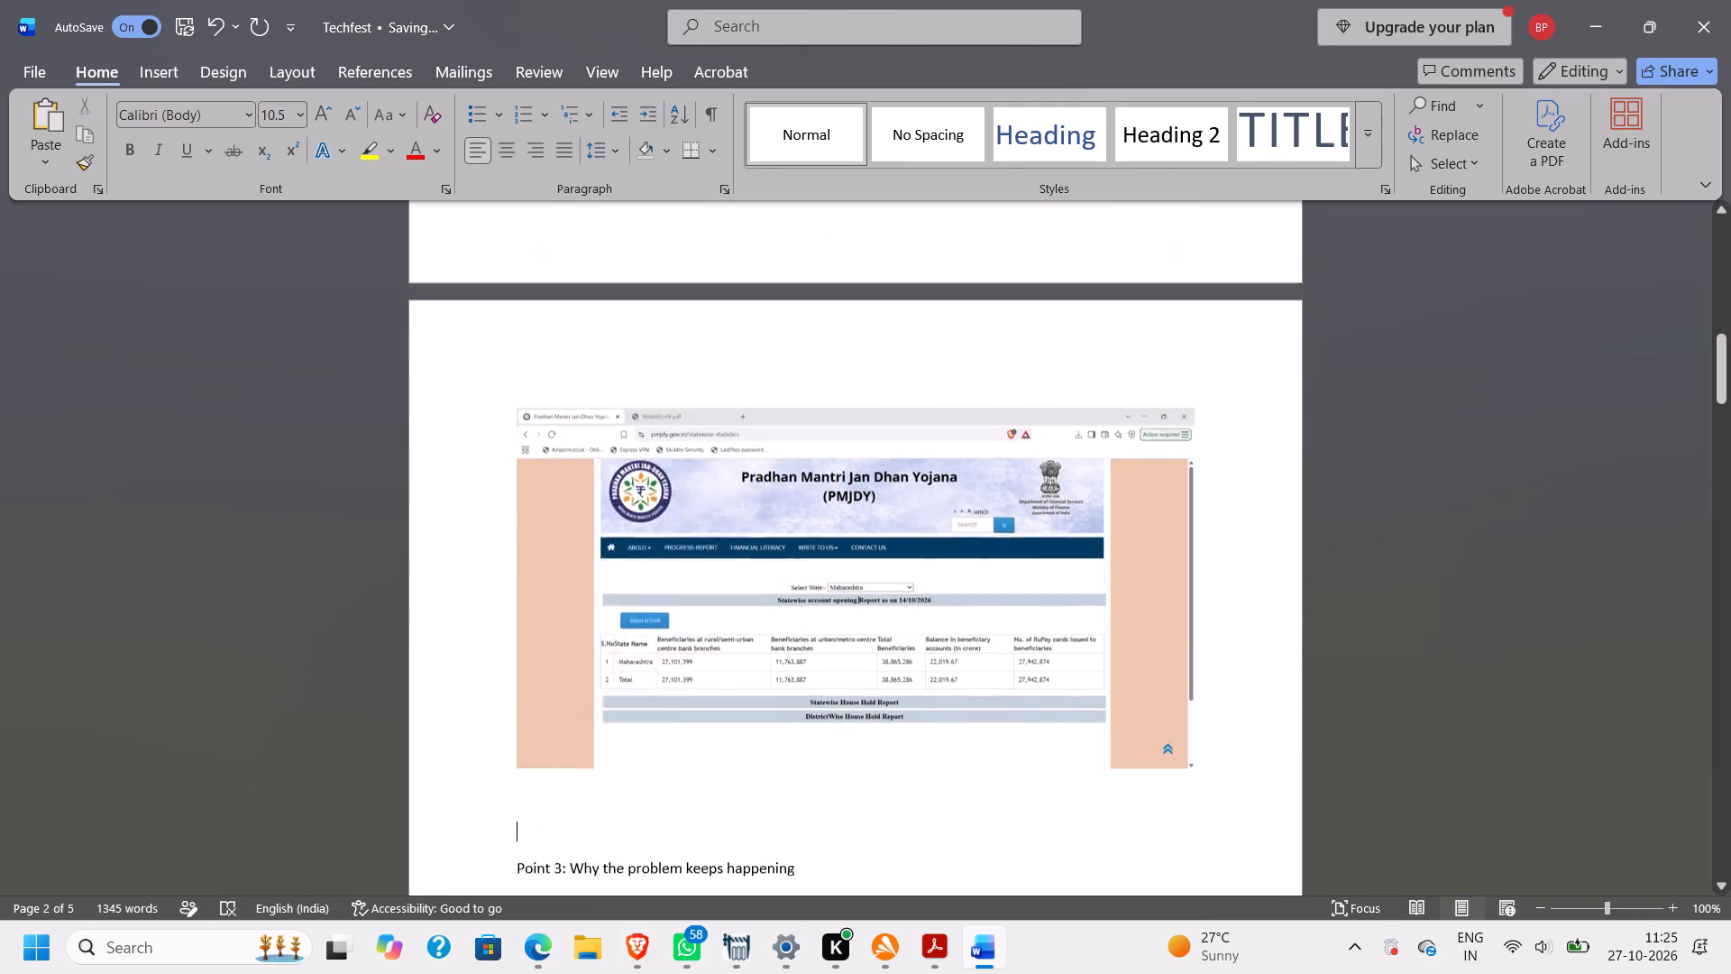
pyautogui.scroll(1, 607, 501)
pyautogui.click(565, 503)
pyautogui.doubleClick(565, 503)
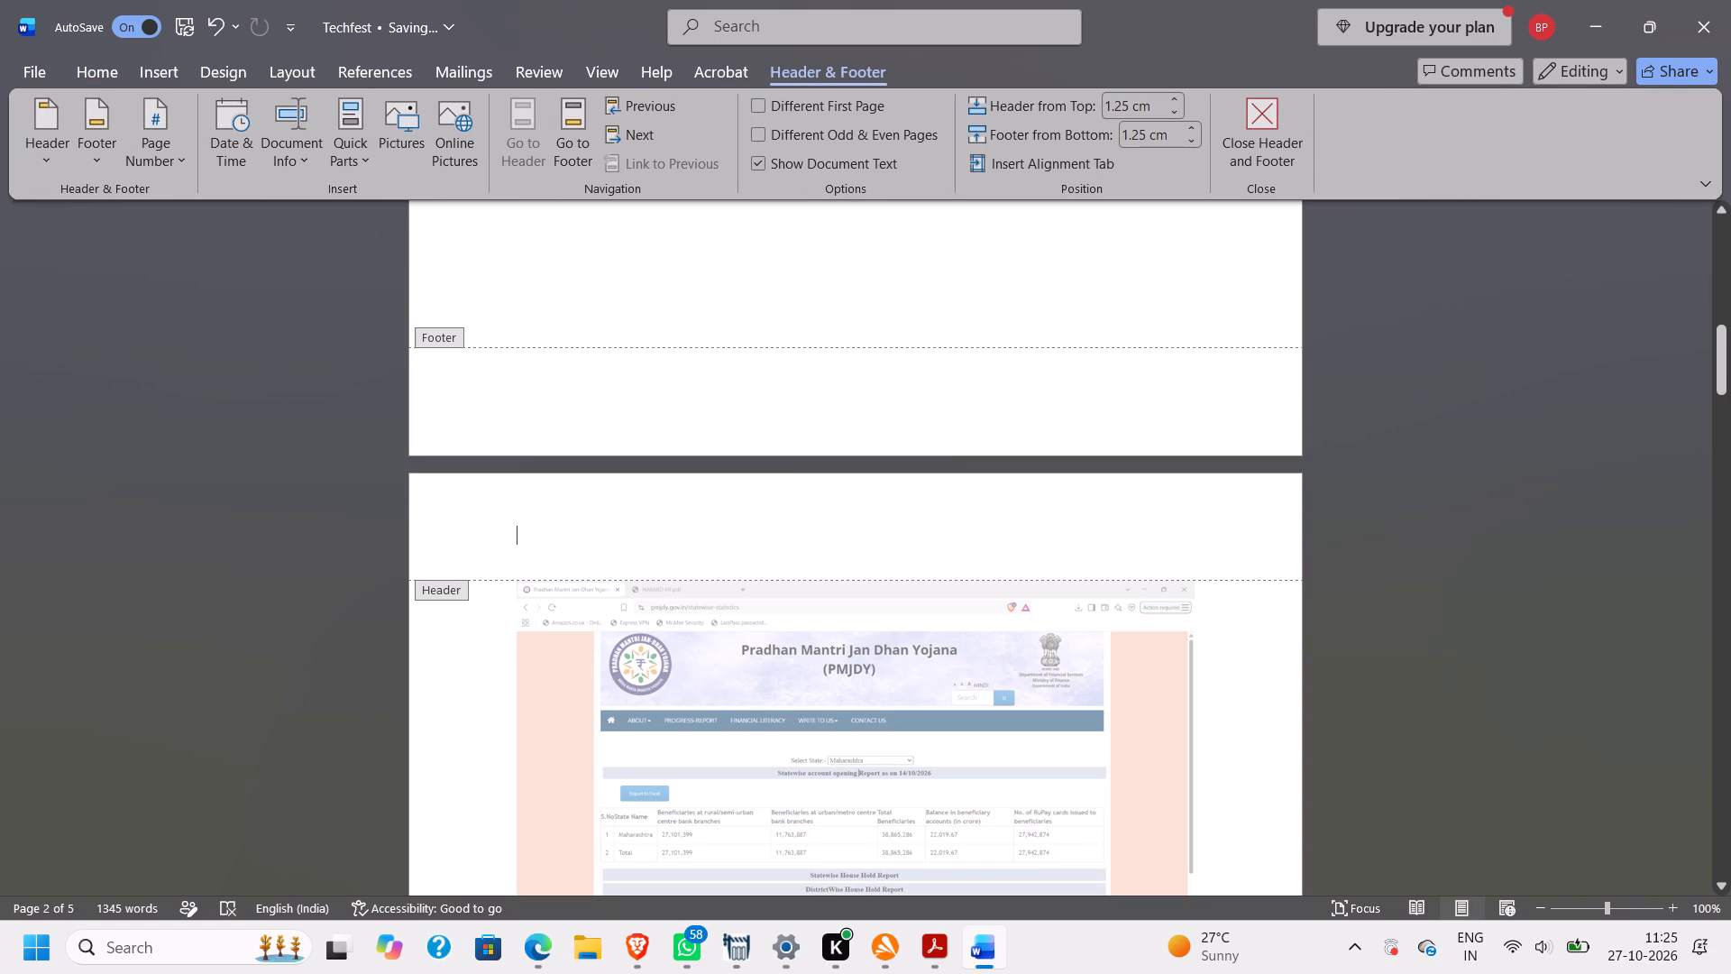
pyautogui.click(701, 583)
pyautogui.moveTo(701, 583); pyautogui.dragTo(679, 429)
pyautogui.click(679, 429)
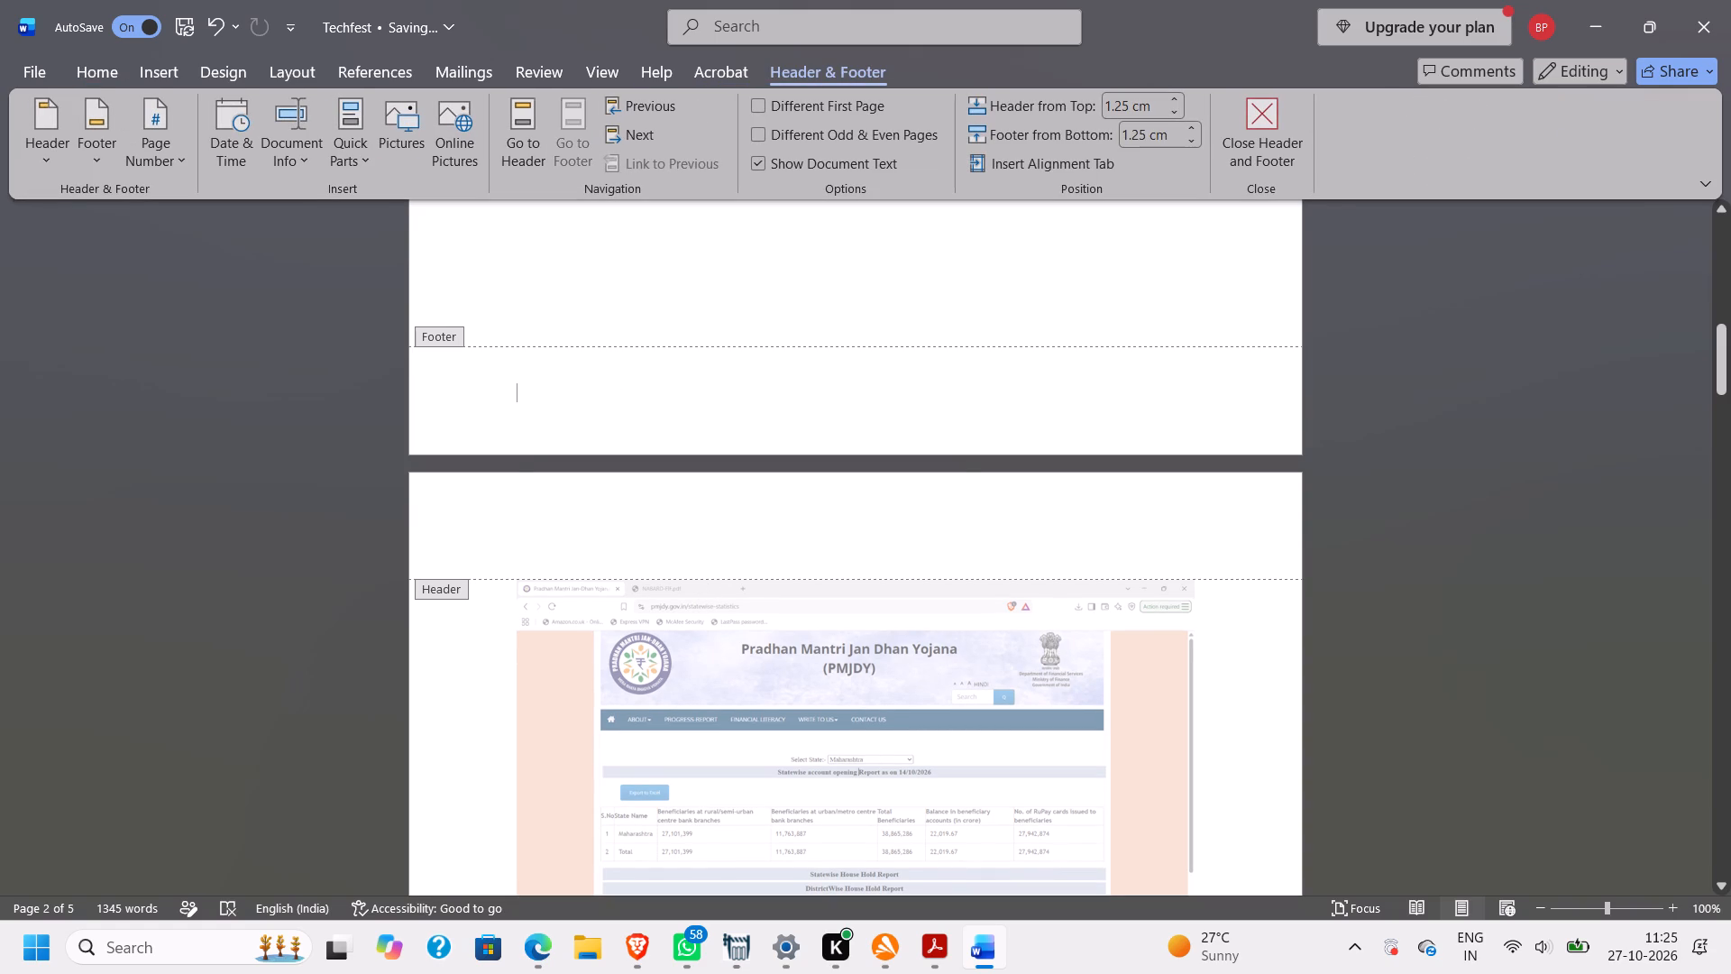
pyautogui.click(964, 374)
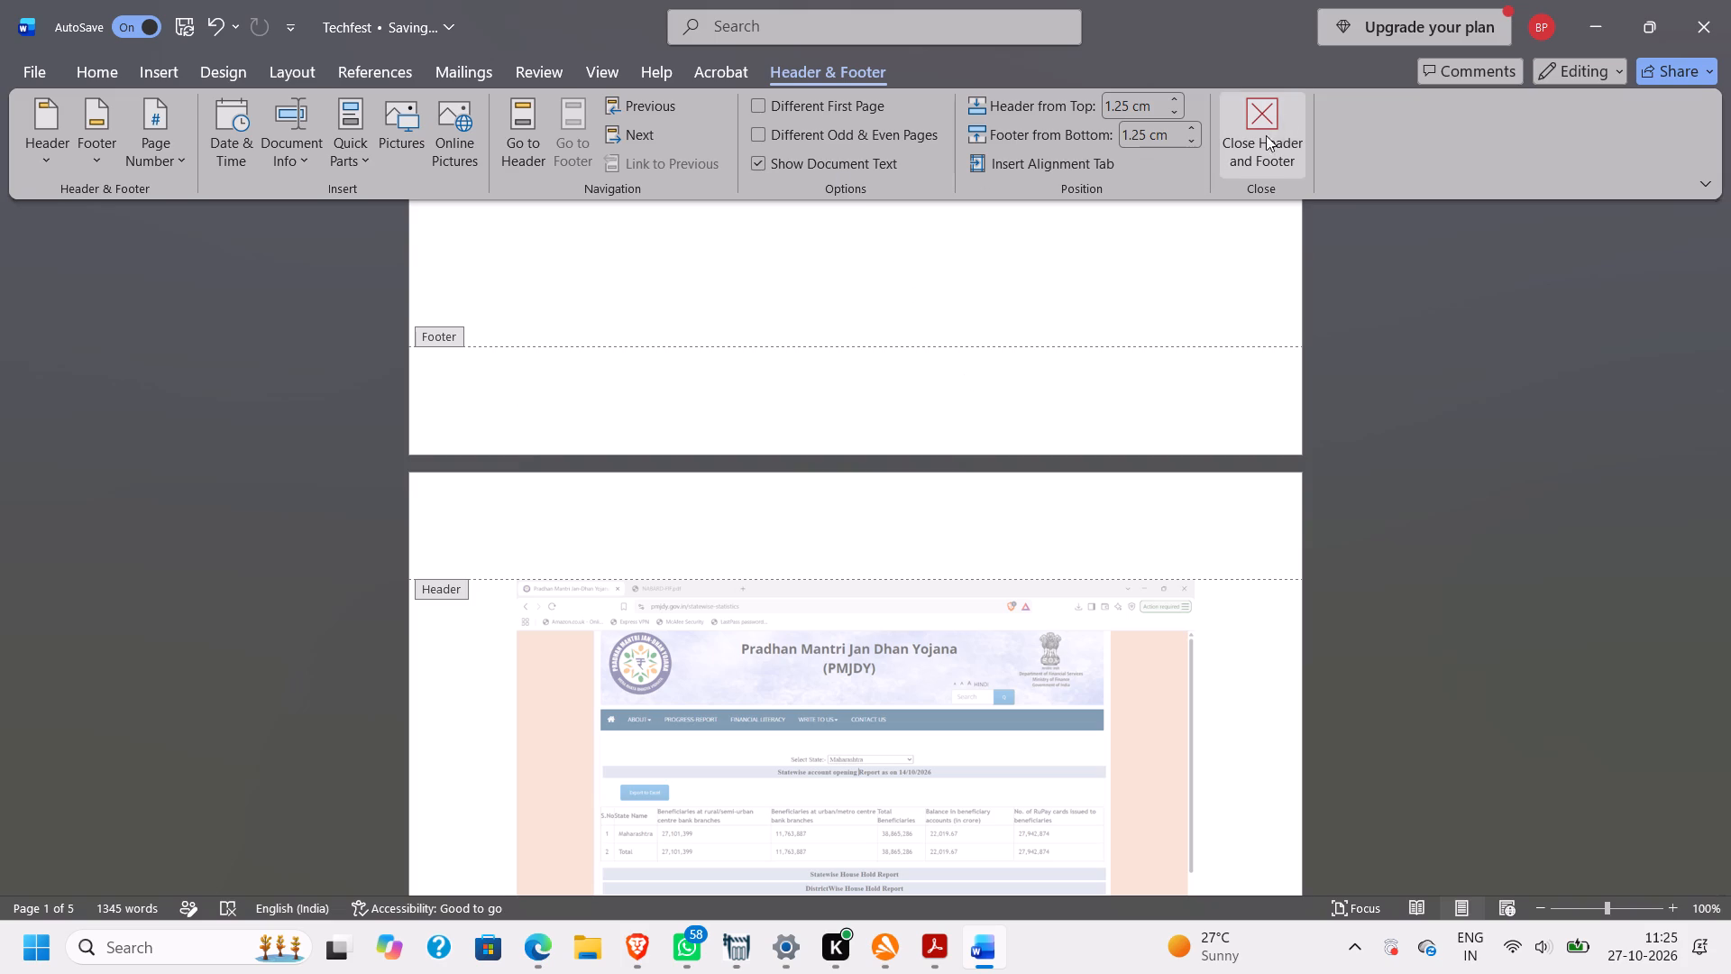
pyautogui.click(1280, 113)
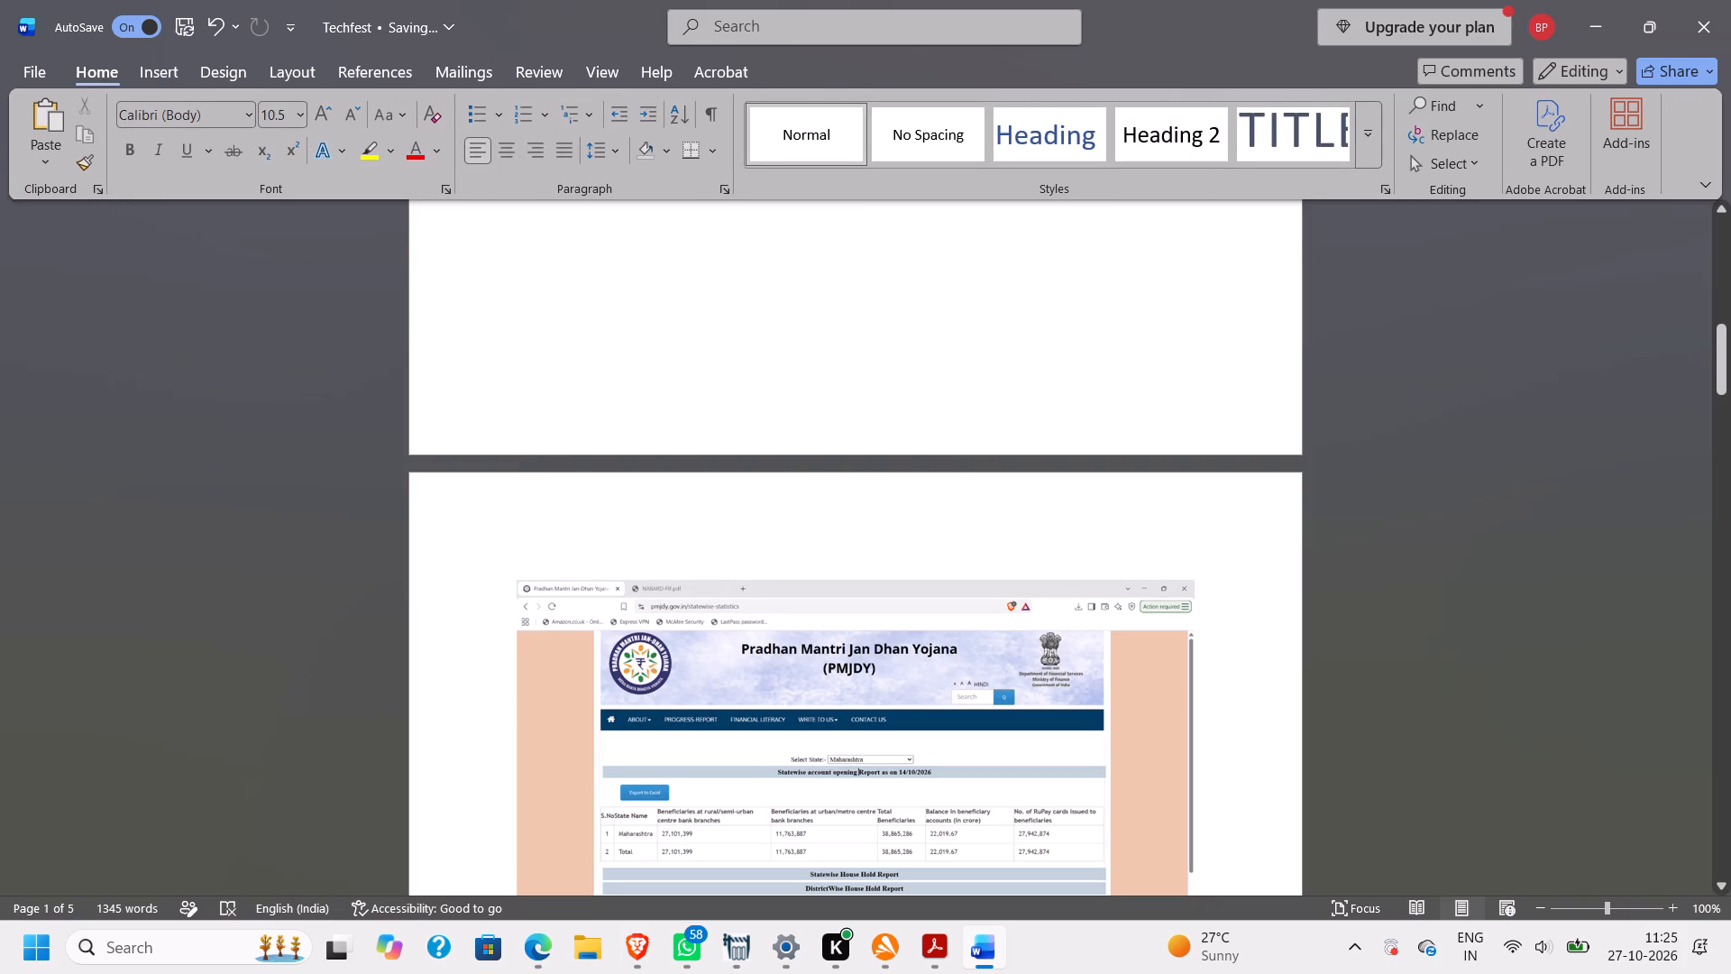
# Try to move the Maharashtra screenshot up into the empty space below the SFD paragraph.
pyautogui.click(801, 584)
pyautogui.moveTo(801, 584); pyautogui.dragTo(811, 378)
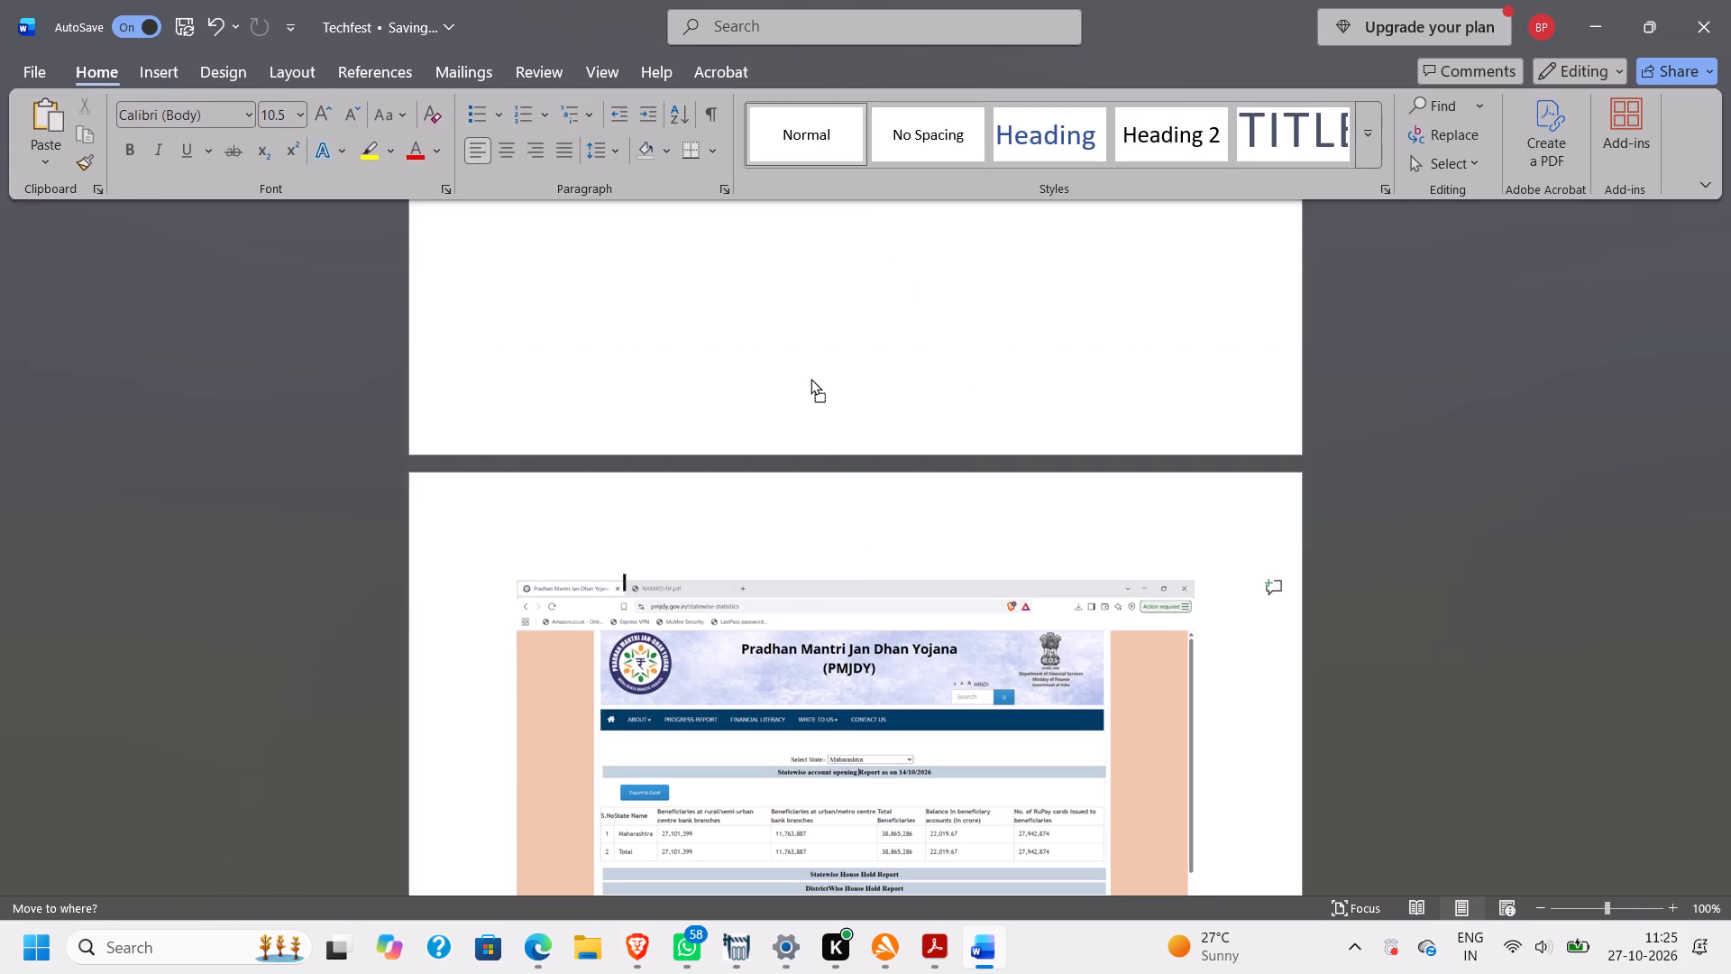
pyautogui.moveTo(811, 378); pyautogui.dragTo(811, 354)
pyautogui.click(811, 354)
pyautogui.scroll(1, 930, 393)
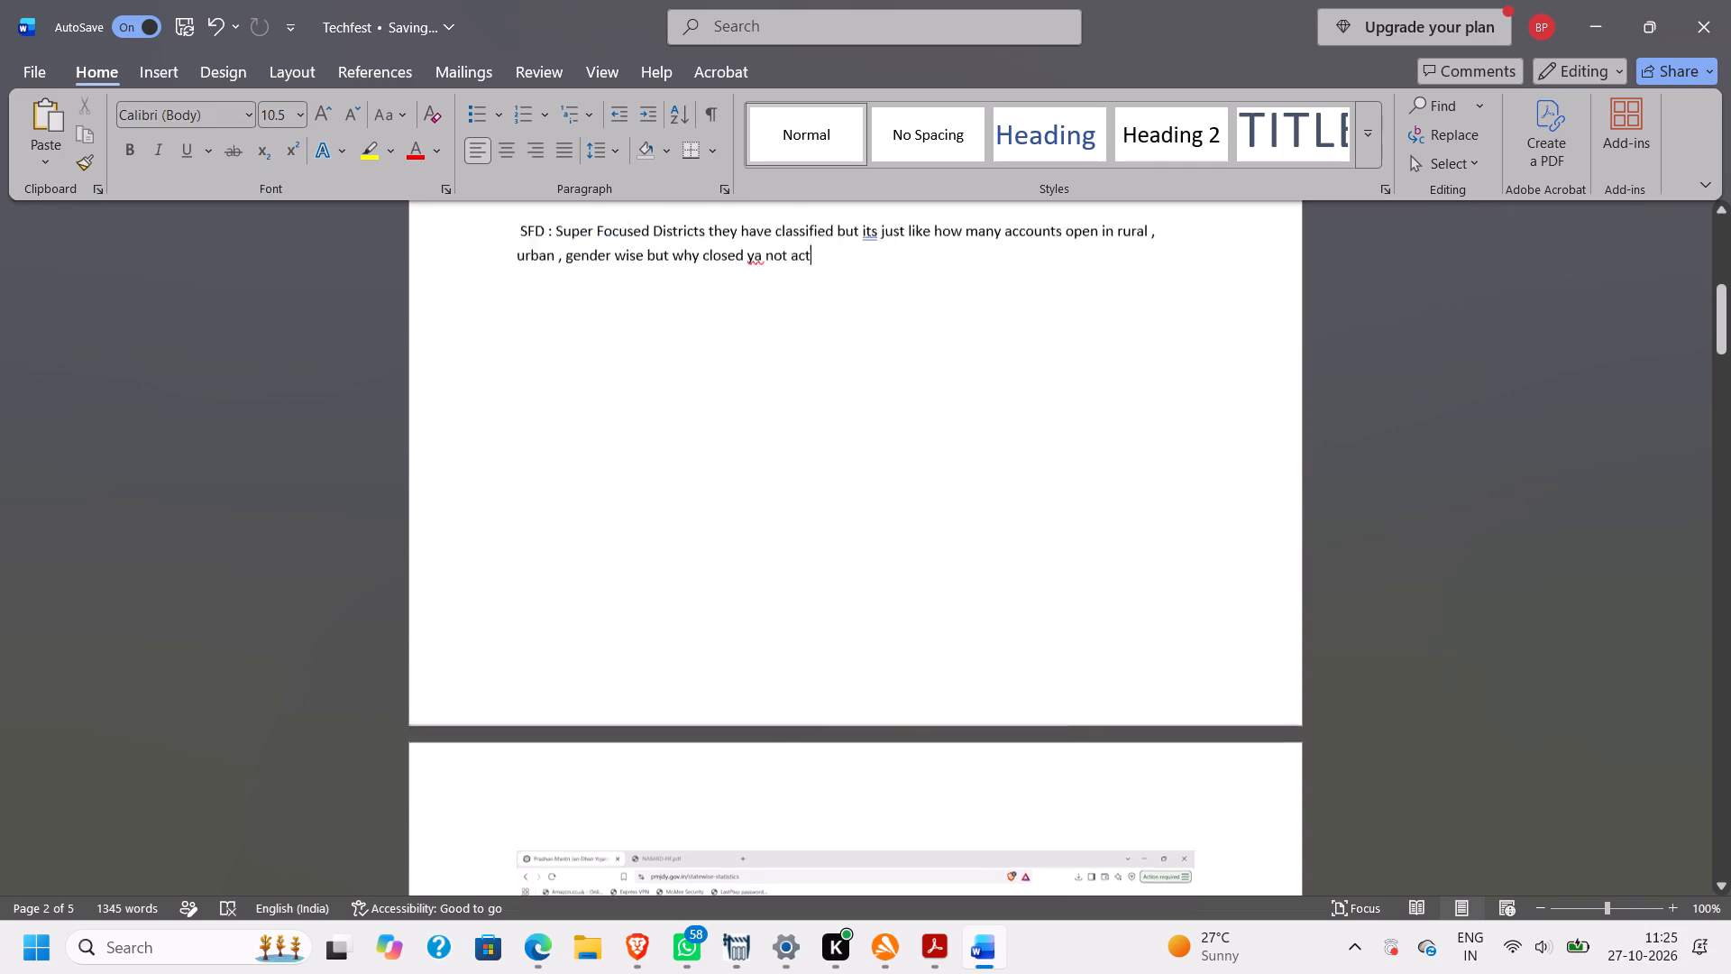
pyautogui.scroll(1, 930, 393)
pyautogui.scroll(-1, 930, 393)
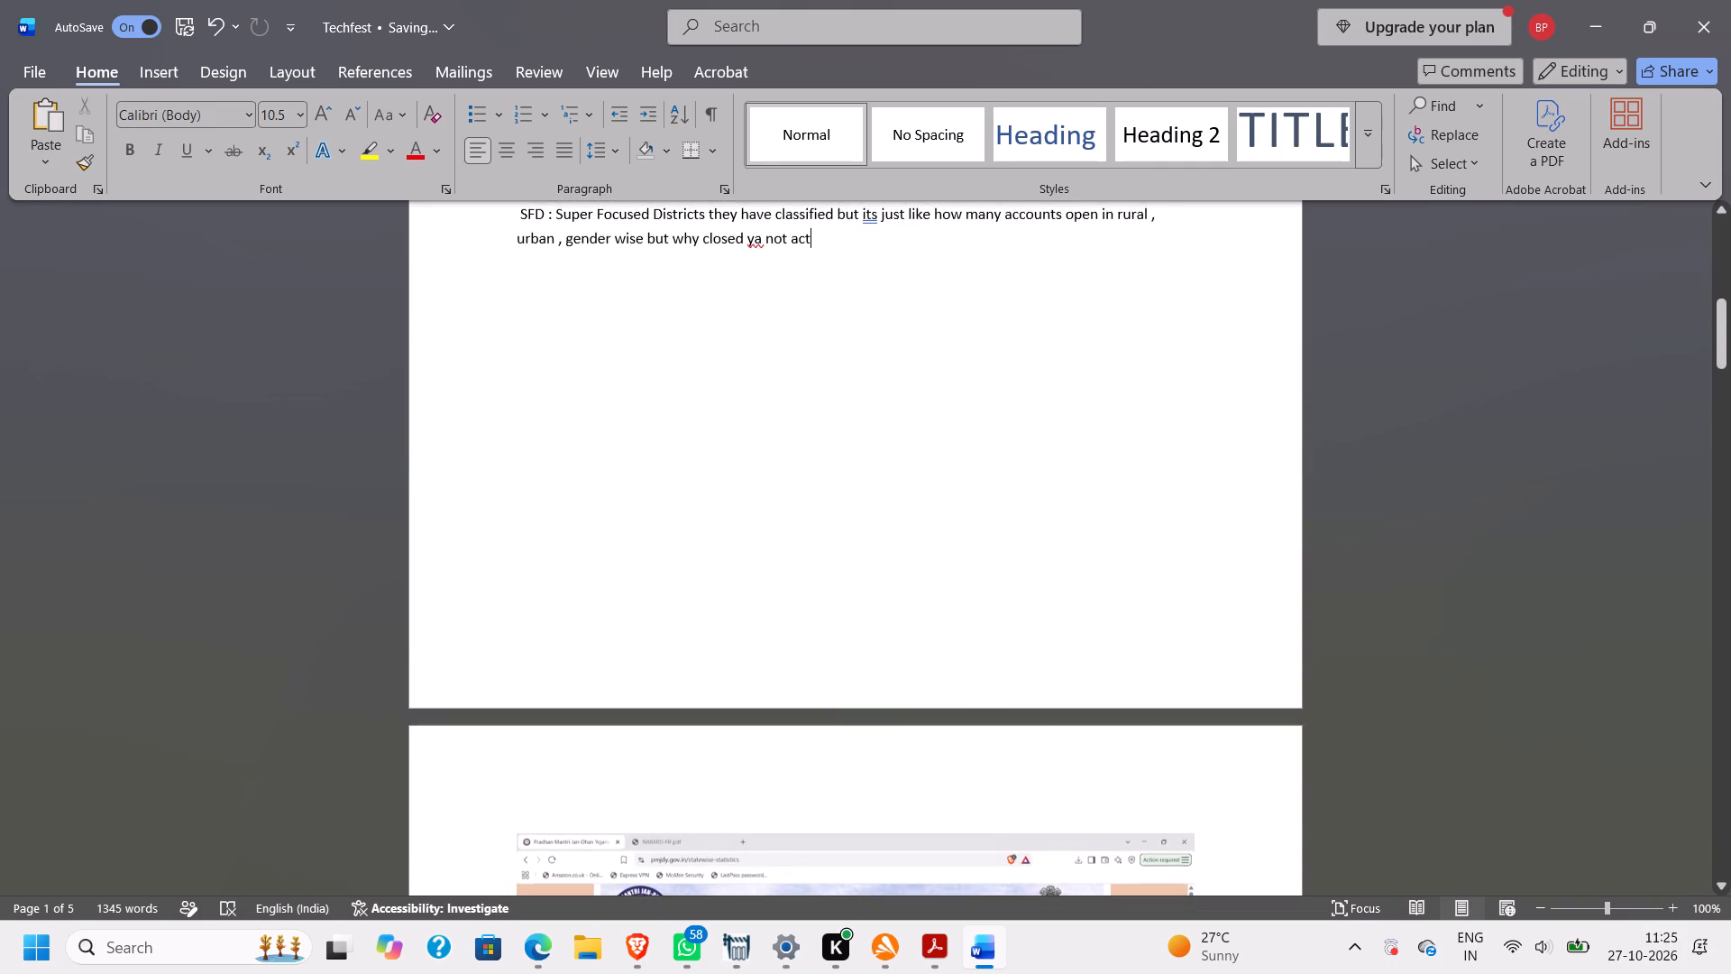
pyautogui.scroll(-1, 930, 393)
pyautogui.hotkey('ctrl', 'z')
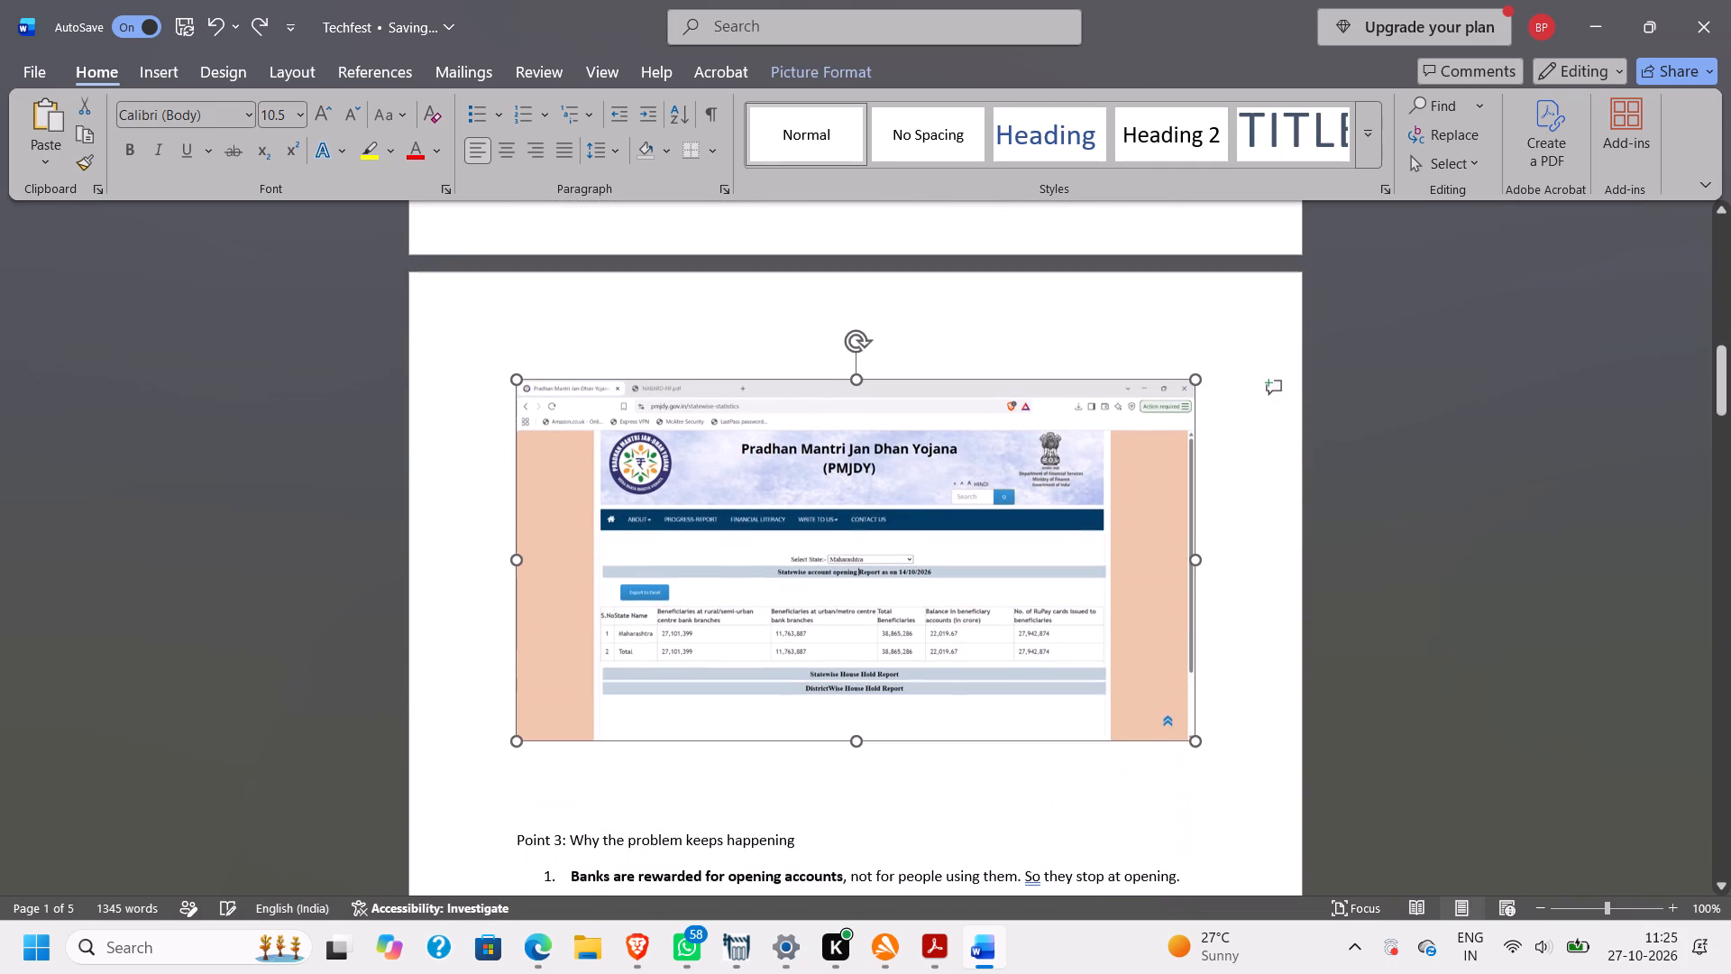
# Undo the earlier paragraph split and start the SFD text in a new paragraph directly after "theme", without a blank line.
pyautogui.hotkey('ctrl', 'z')
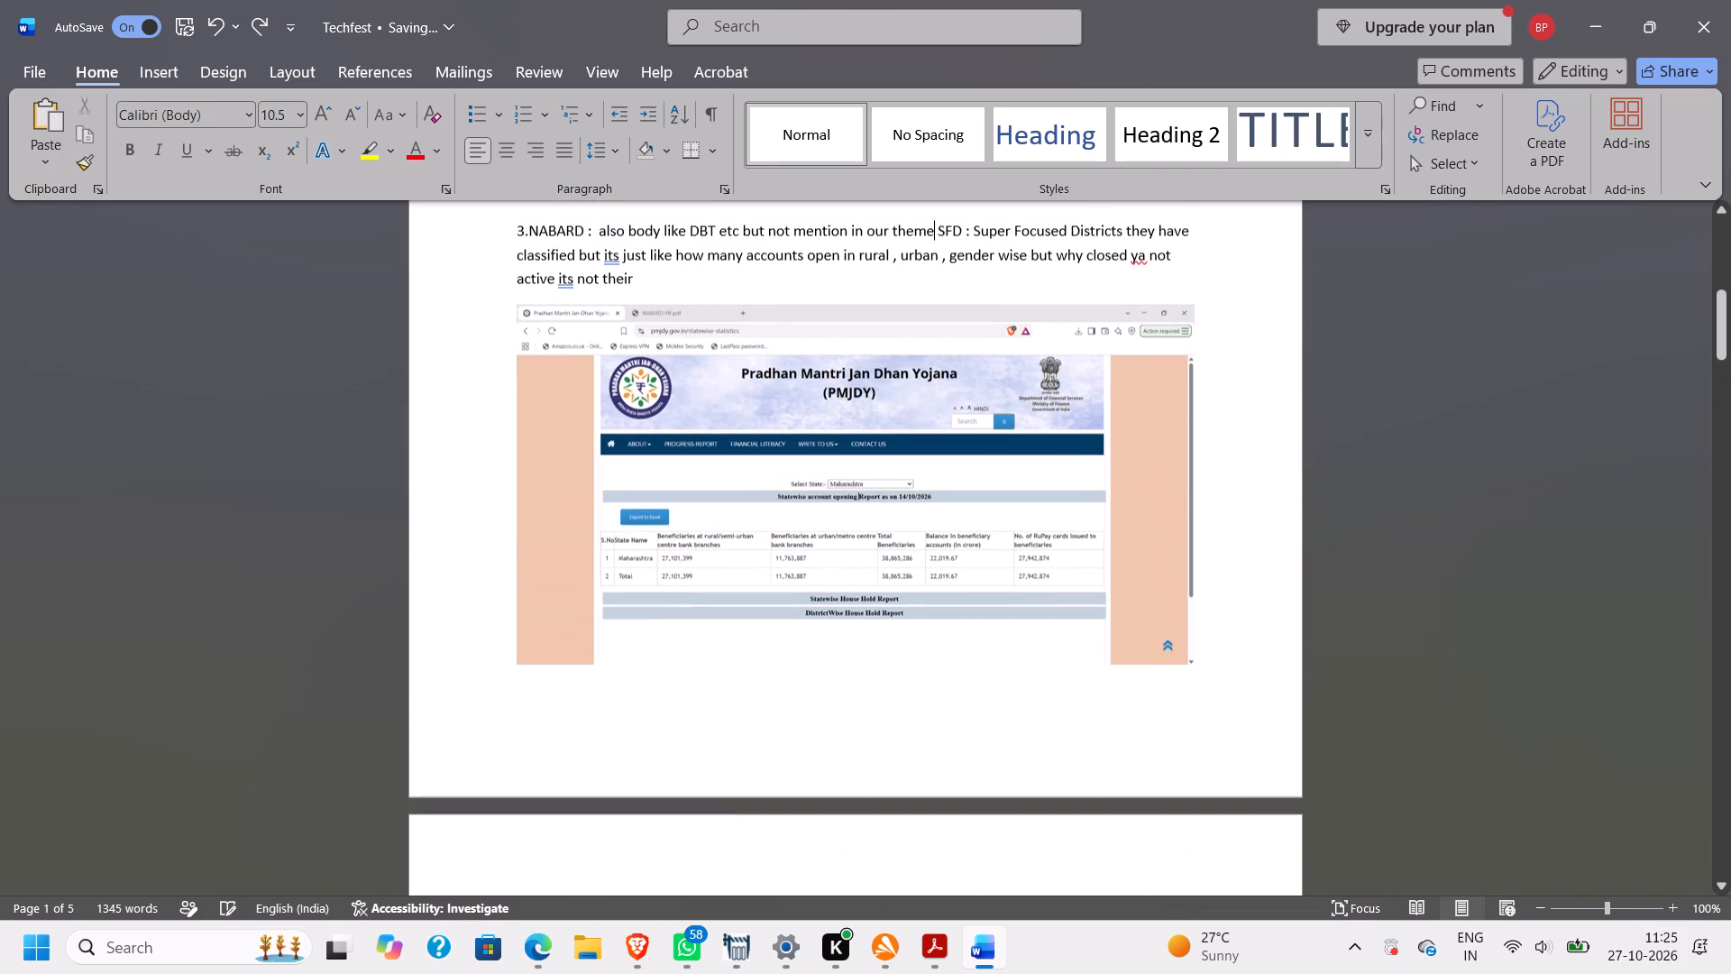
pyautogui.press('Return')
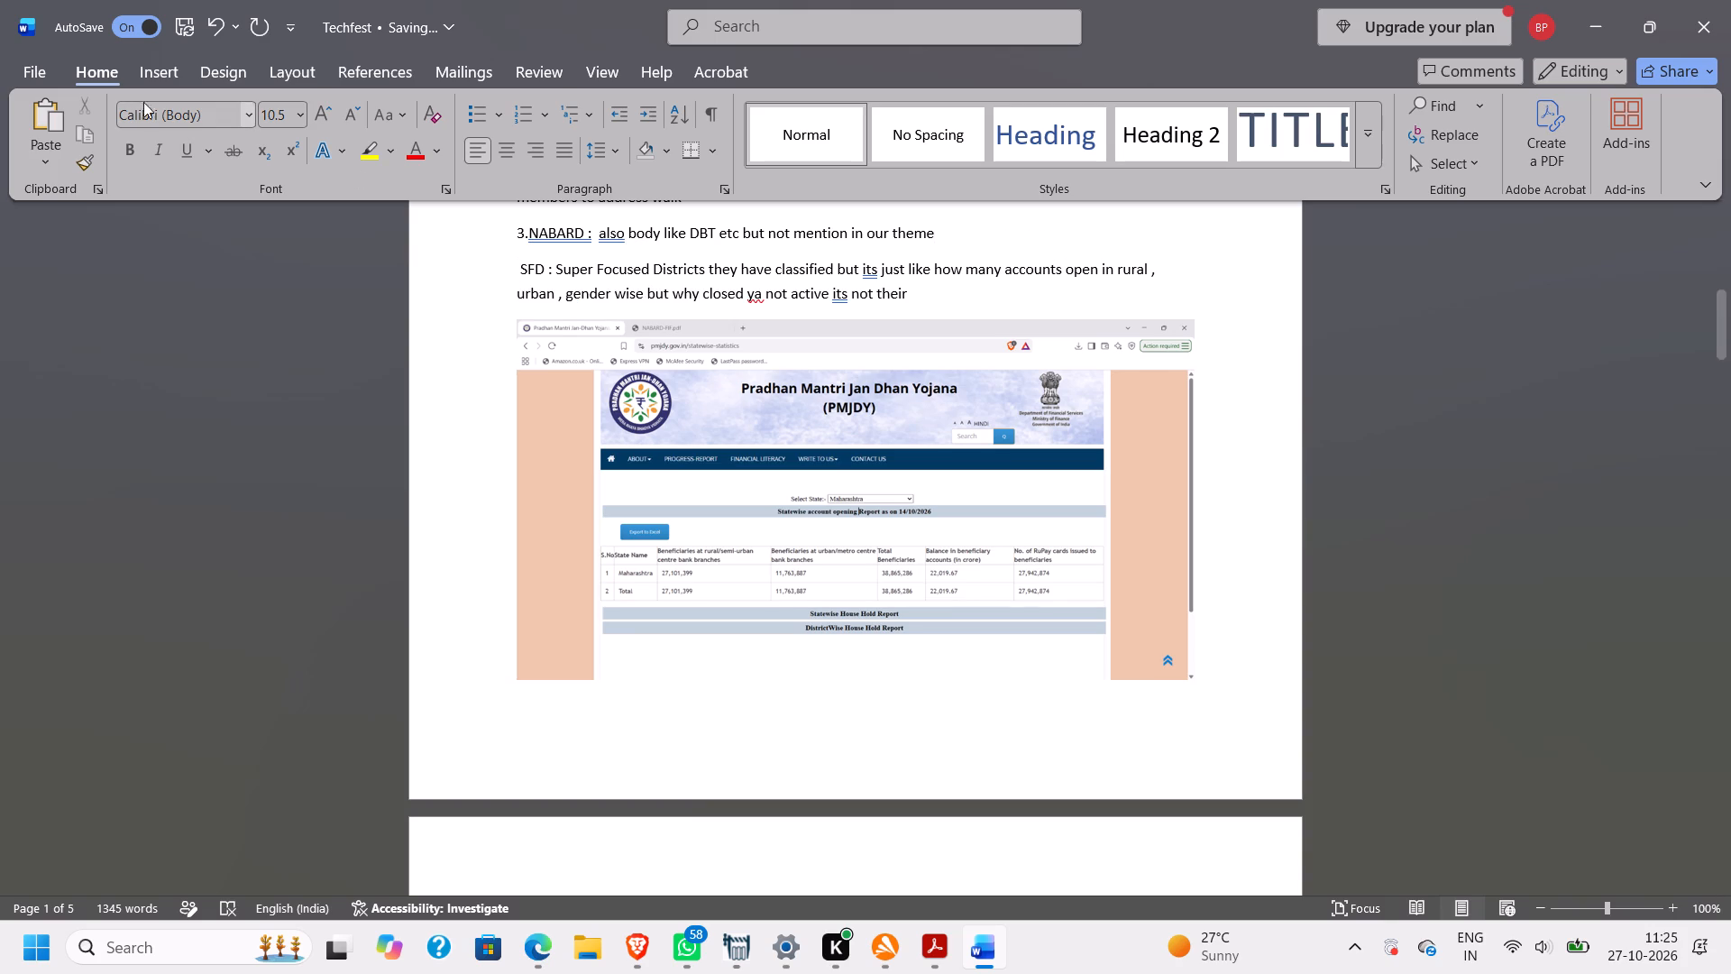
# Look through the Gallery in File Explorer for the PMJDY screenshots, and return to the Techfest document.
pyautogui.click(587, 958)
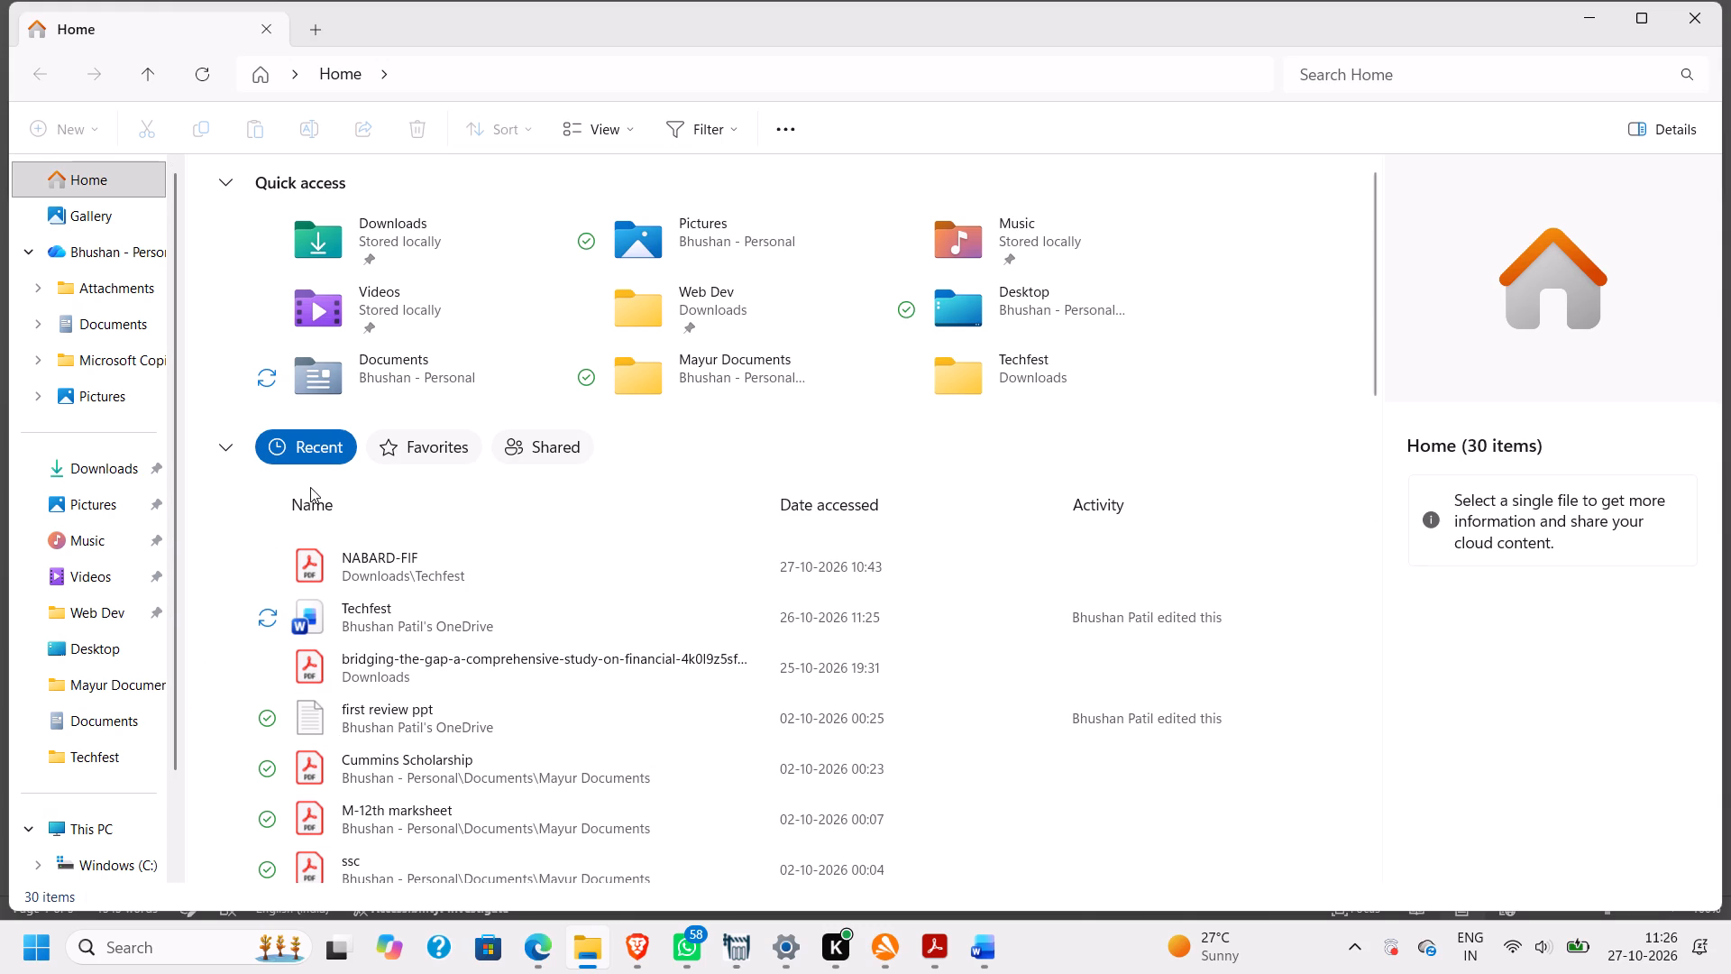
pyautogui.doubleClick(56, 227)
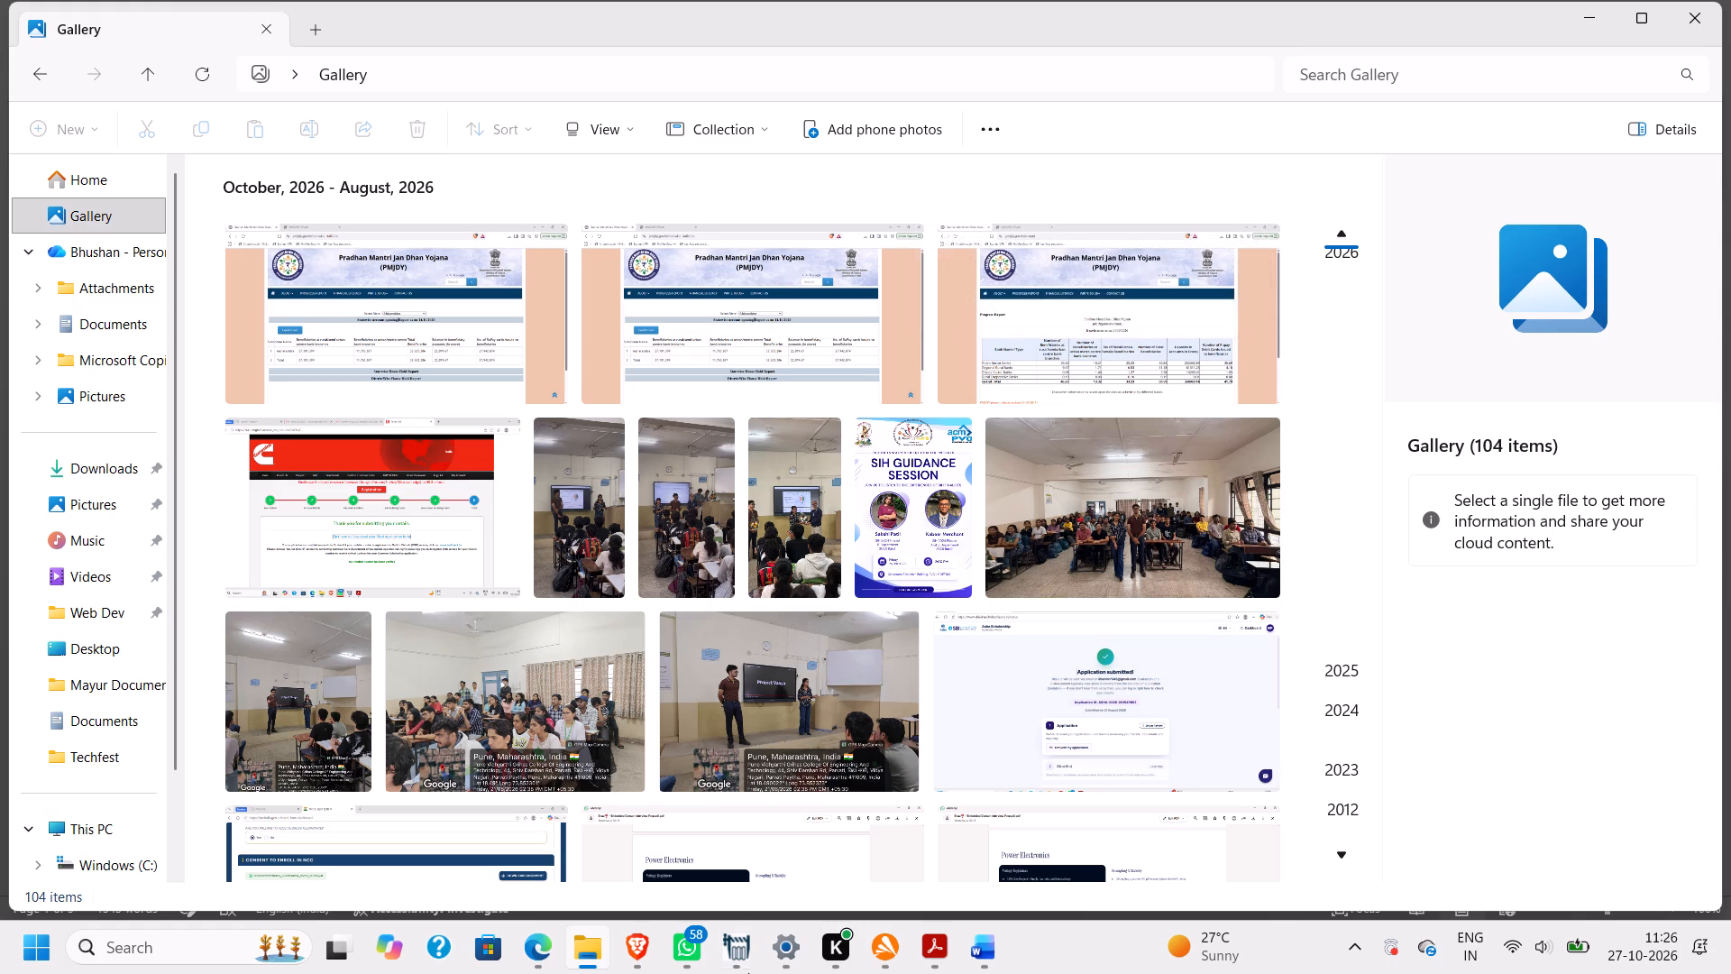
pyautogui.click(987, 947)
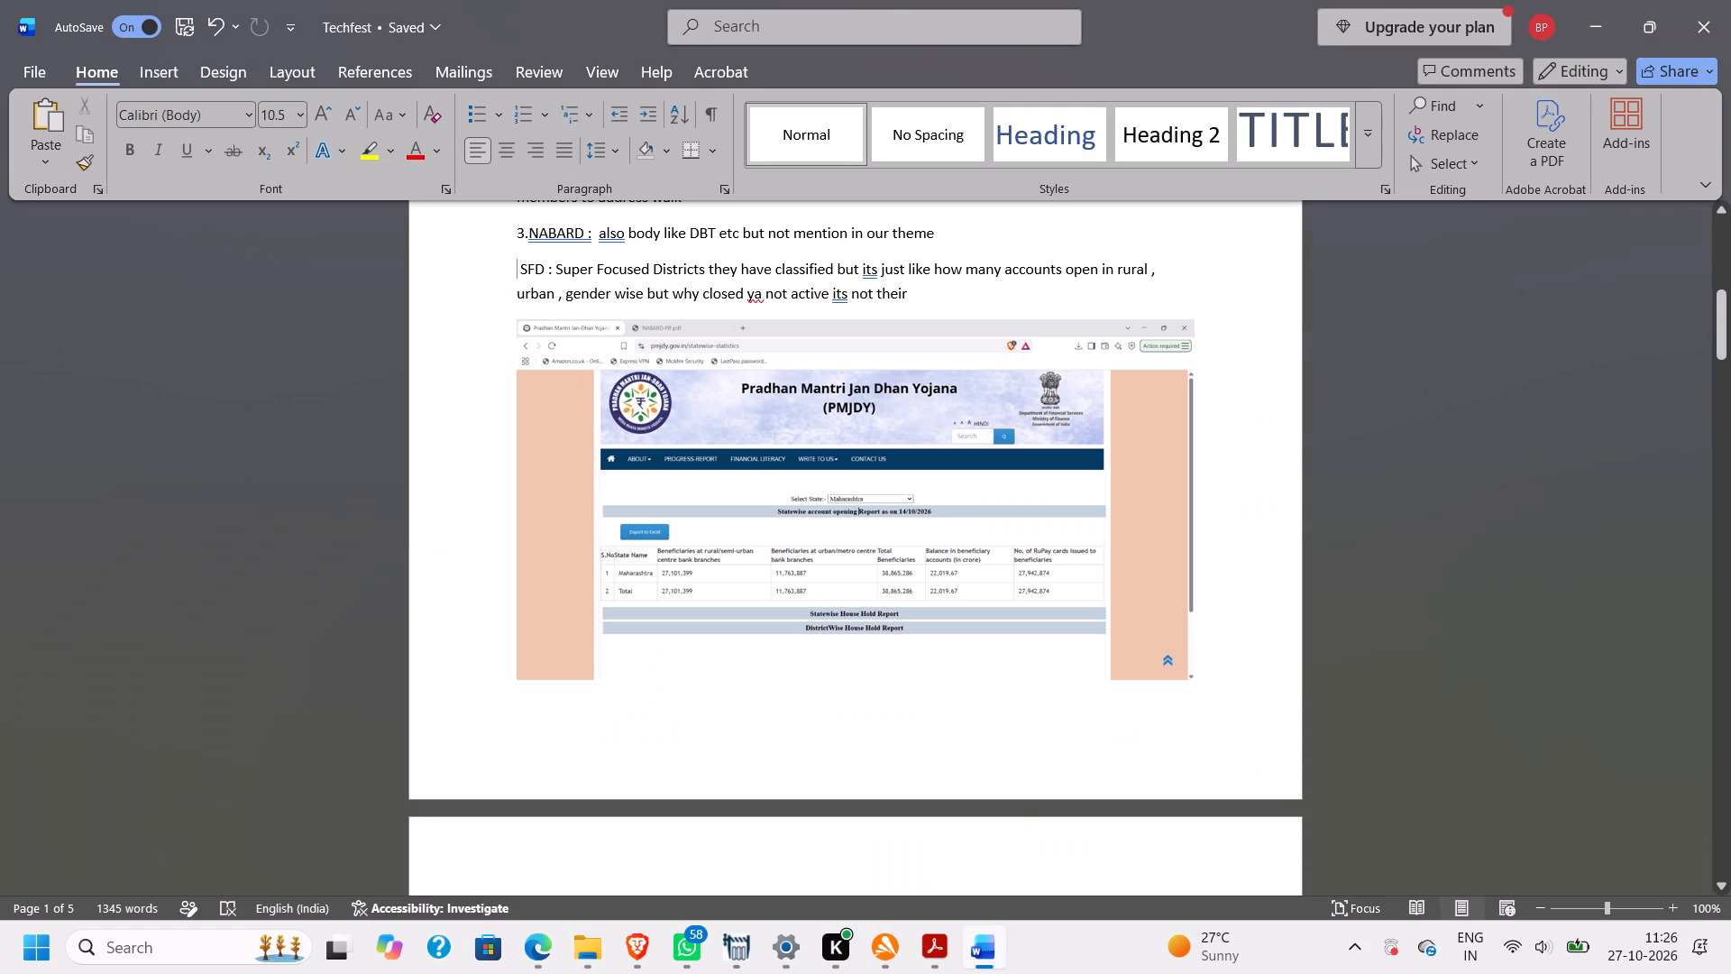
# Insert a blank page between the SFD paragraph and the Maharashtra screenshot.
pyautogui.scroll(-6, 683, 559)
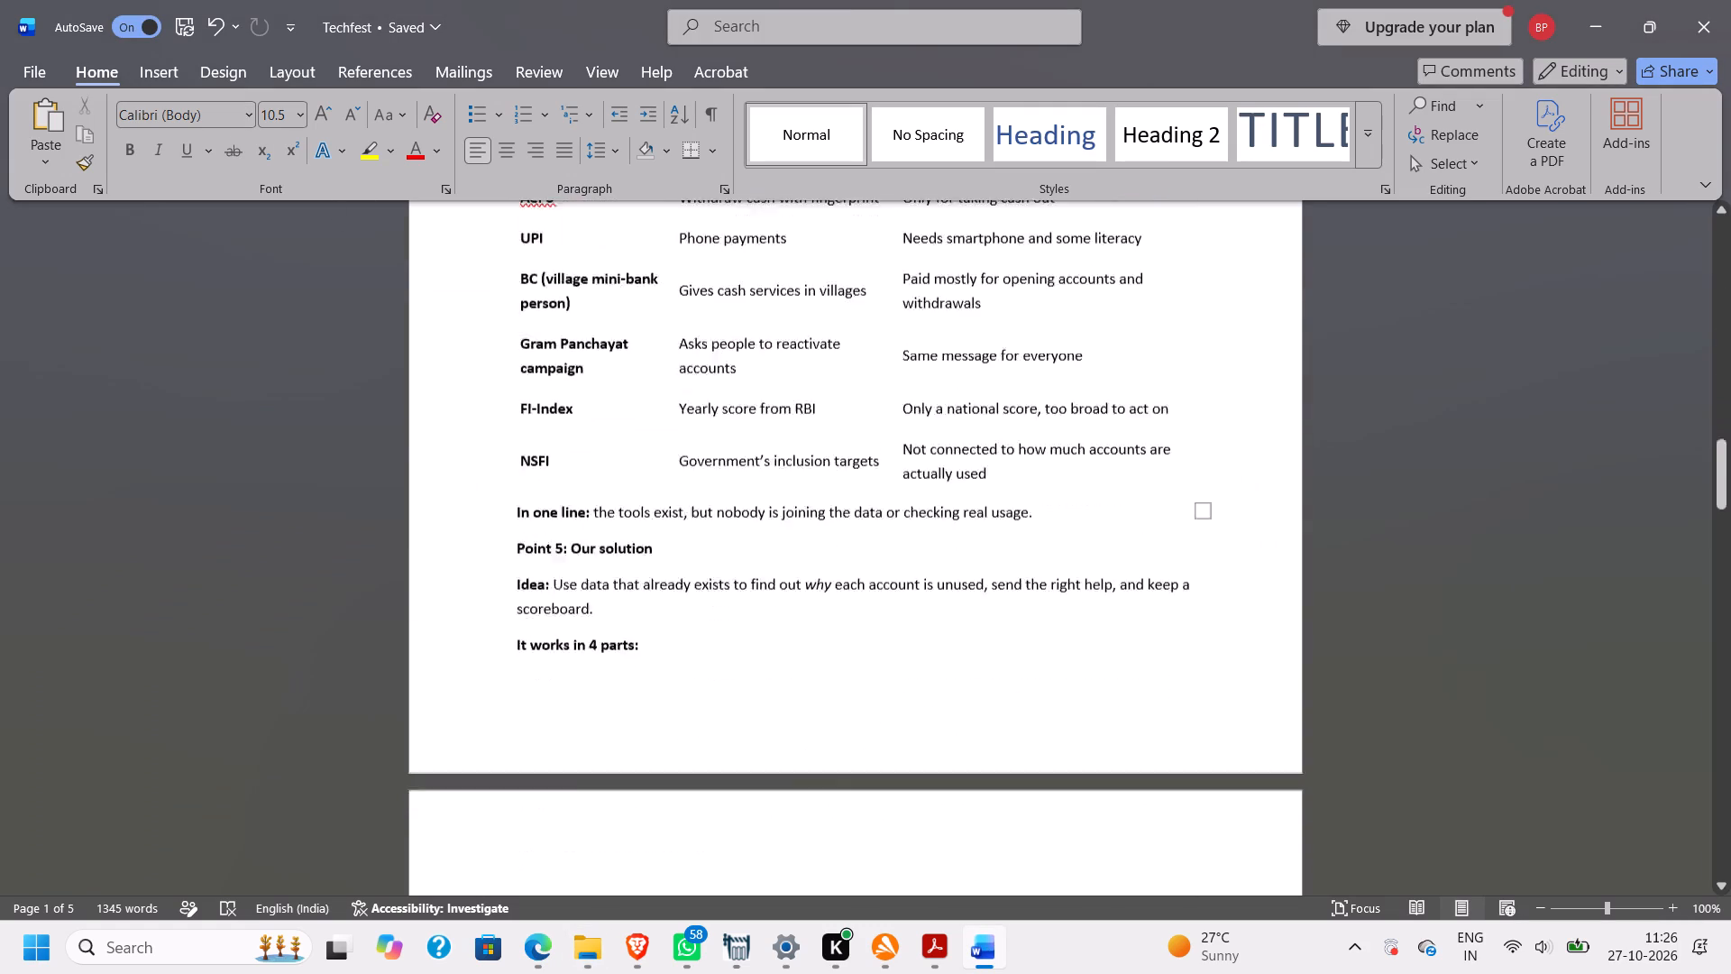
pyautogui.scroll(-20, 683, 559)
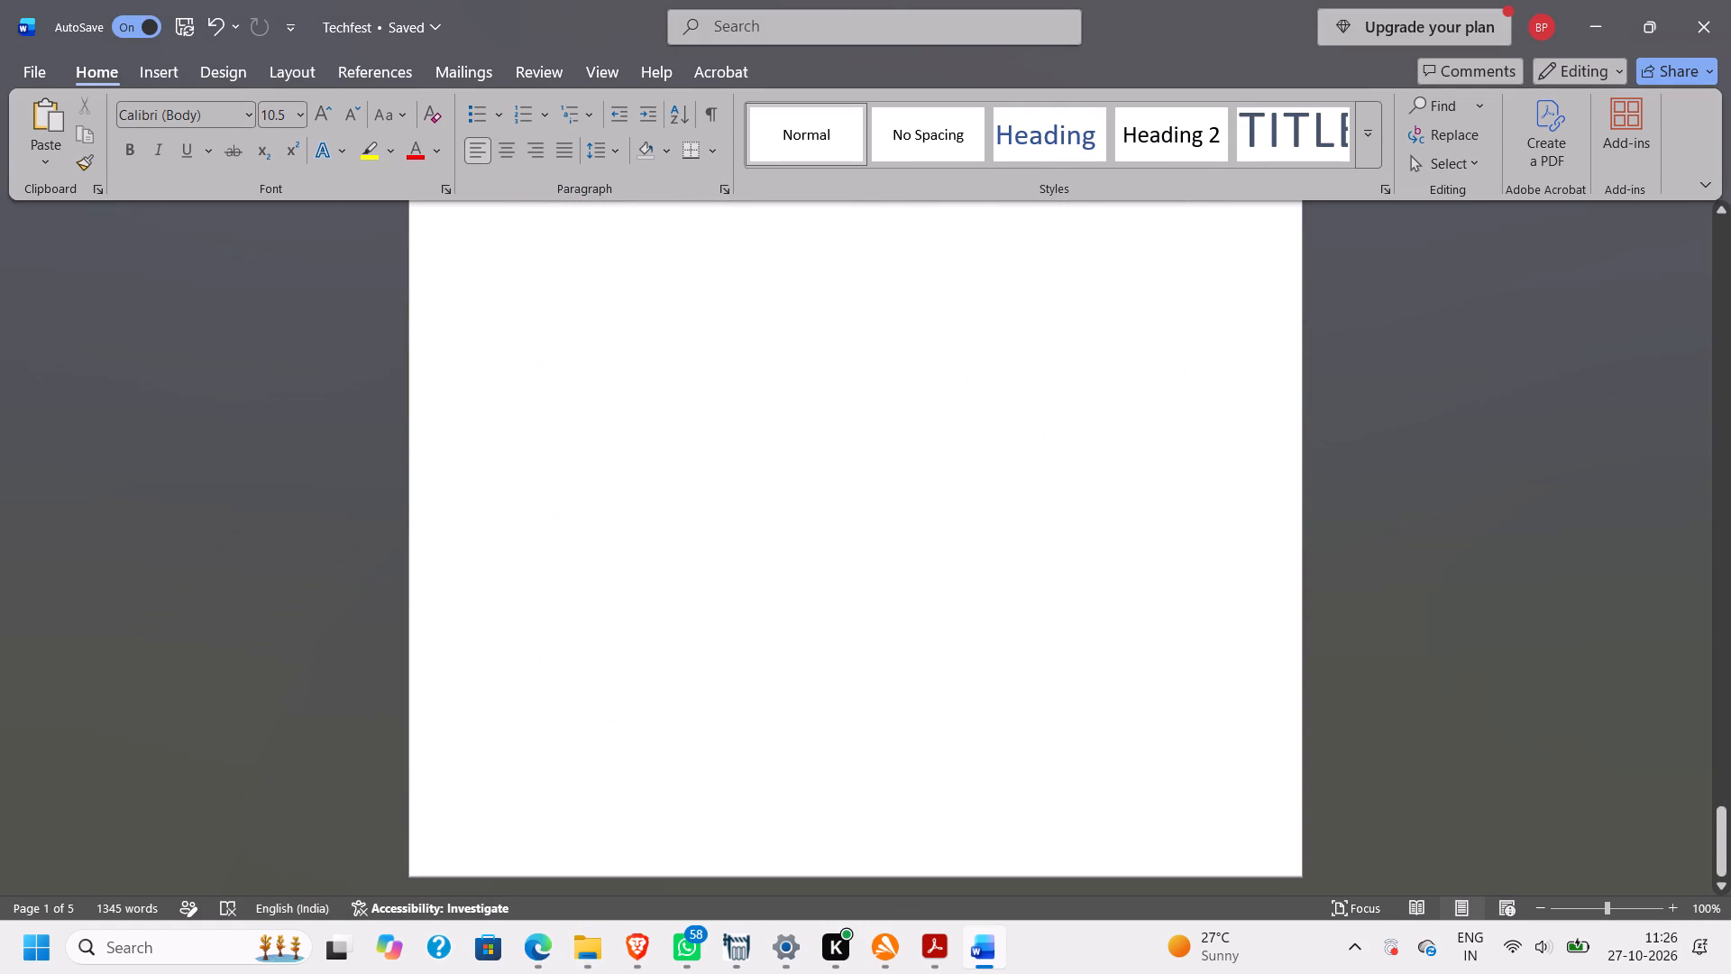
pyautogui.scroll(-3, 683, 559)
pyautogui.scroll(19, 683, 559)
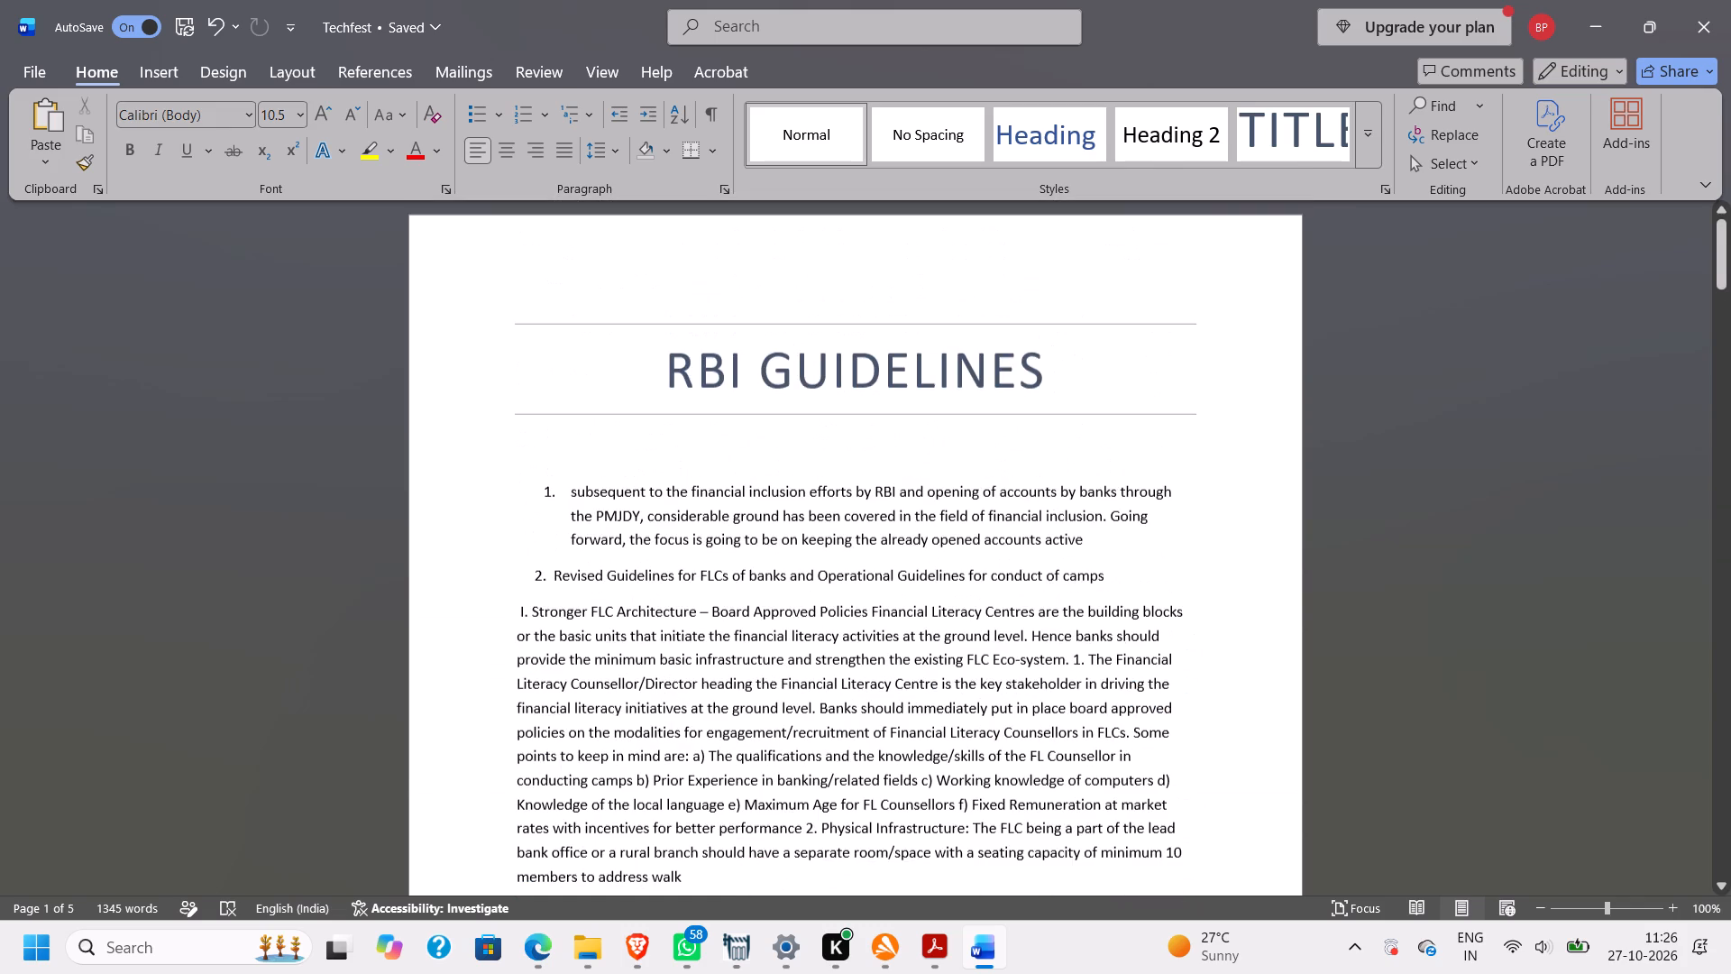
pyautogui.scroll(-4, 683, 559)
pyautogui.click(683, 559)
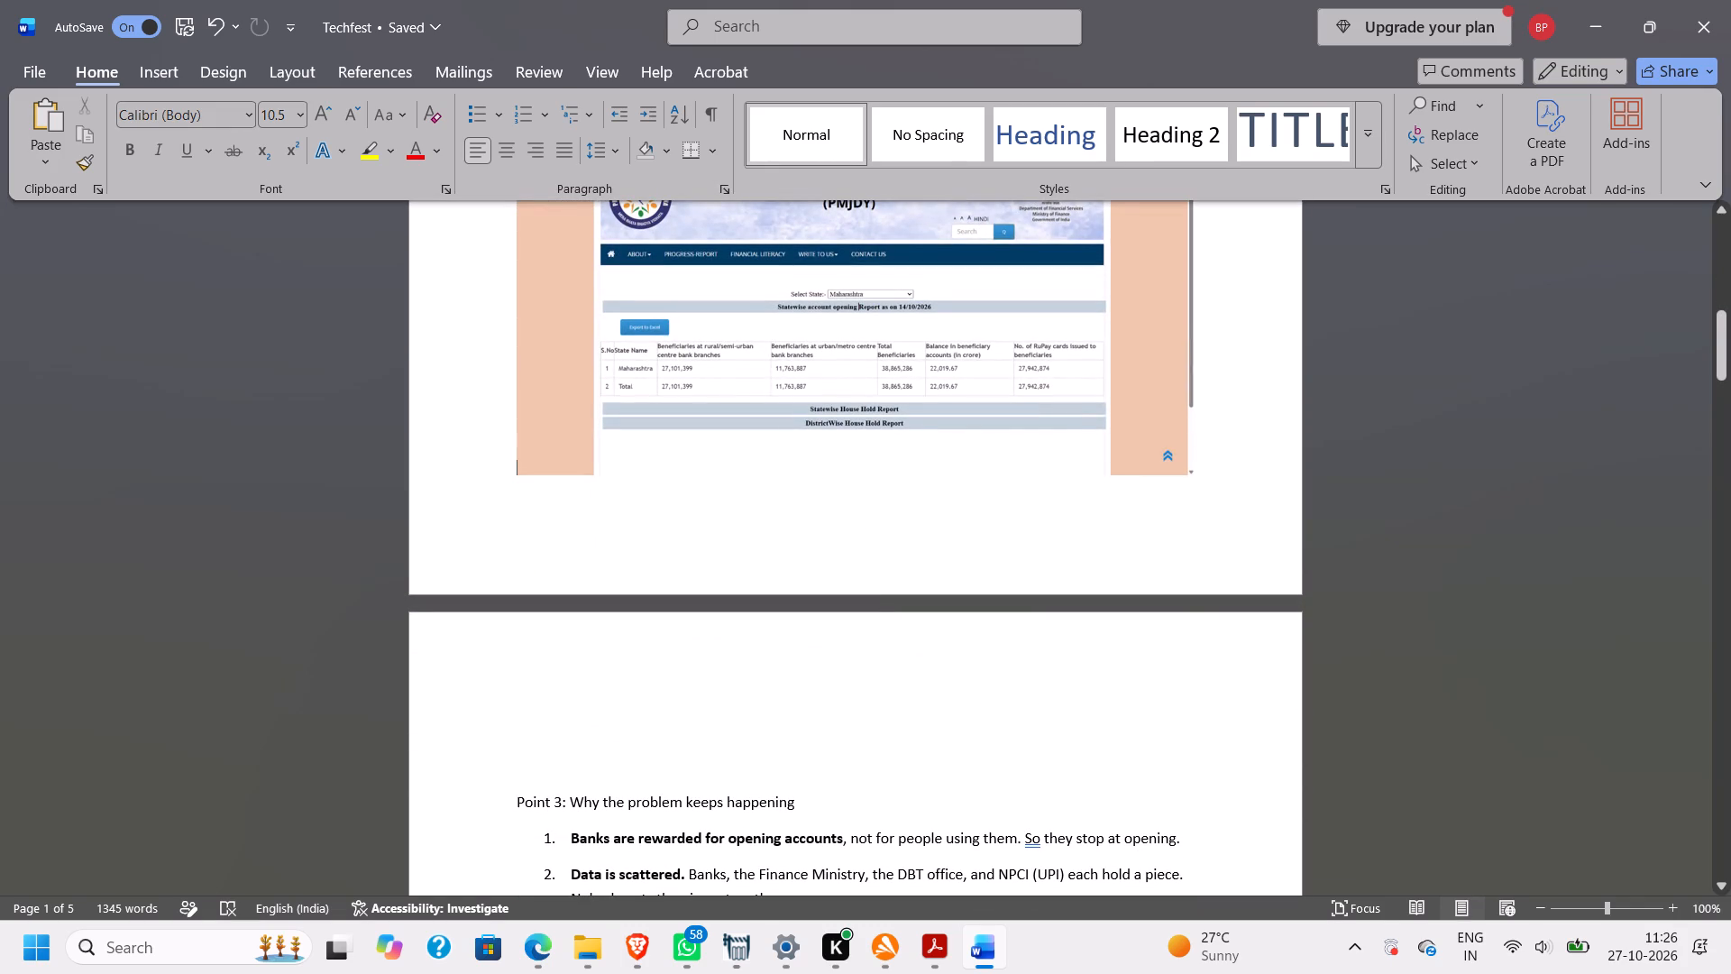
pyautogui.scroll(2, 325, 331)
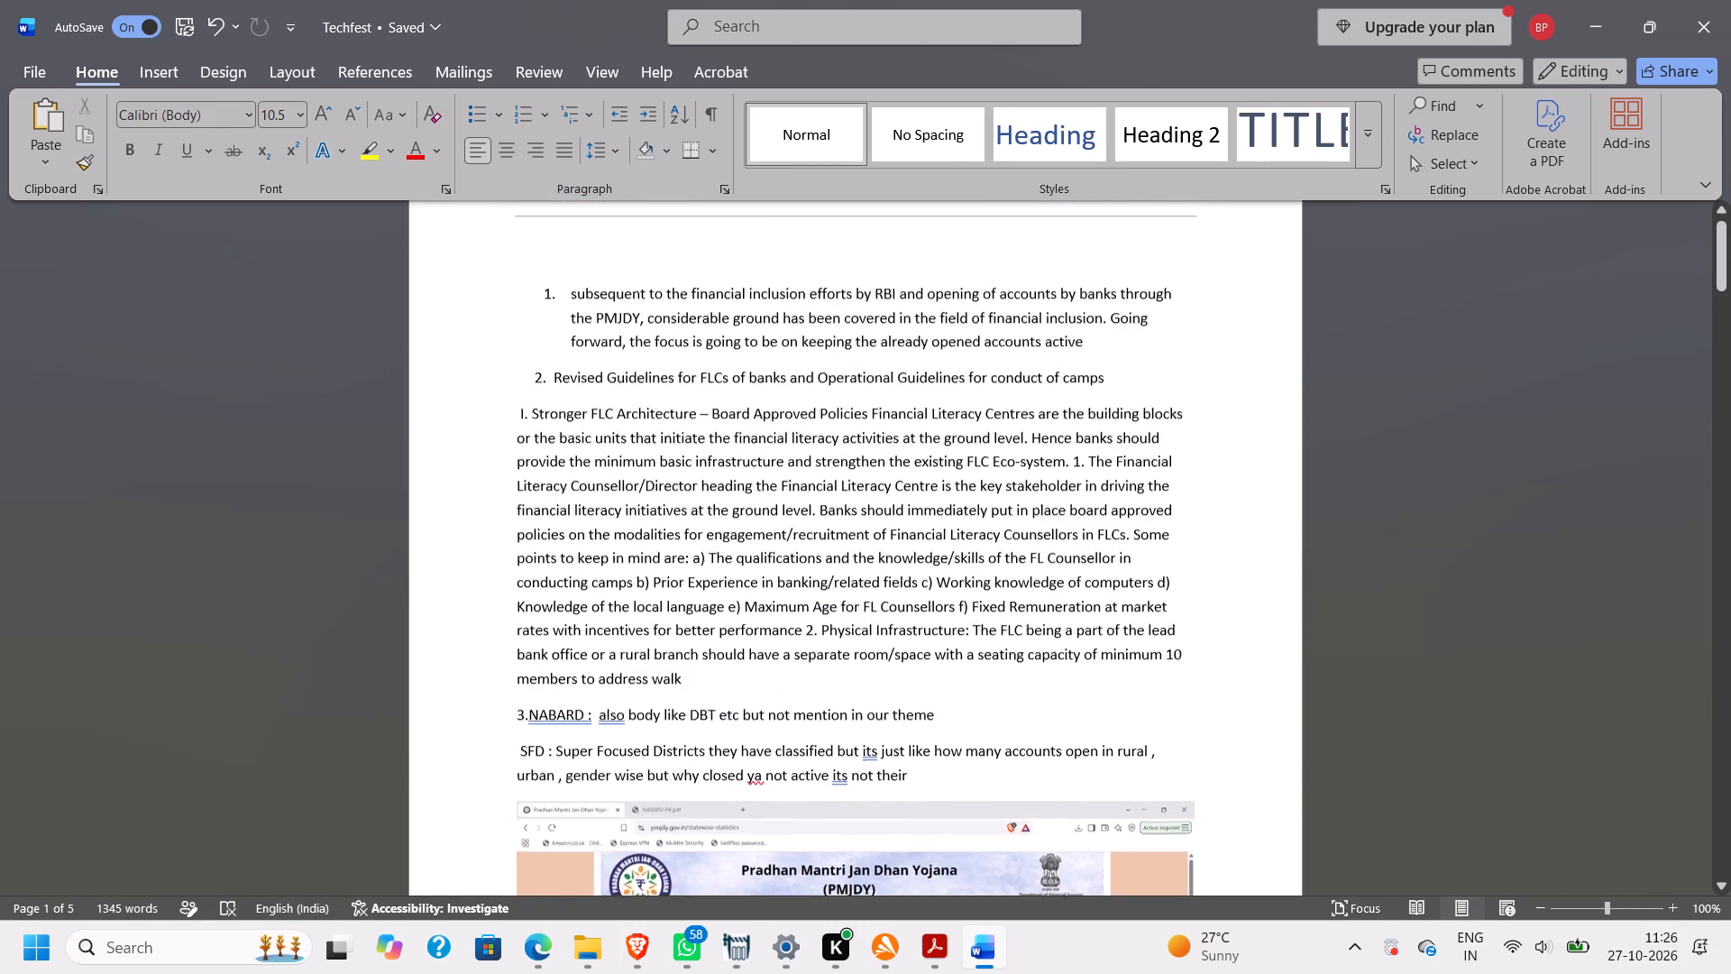
pyautogui.scroll(1, 325, 331)
pyautogui.scroll(-2, 325, 331)
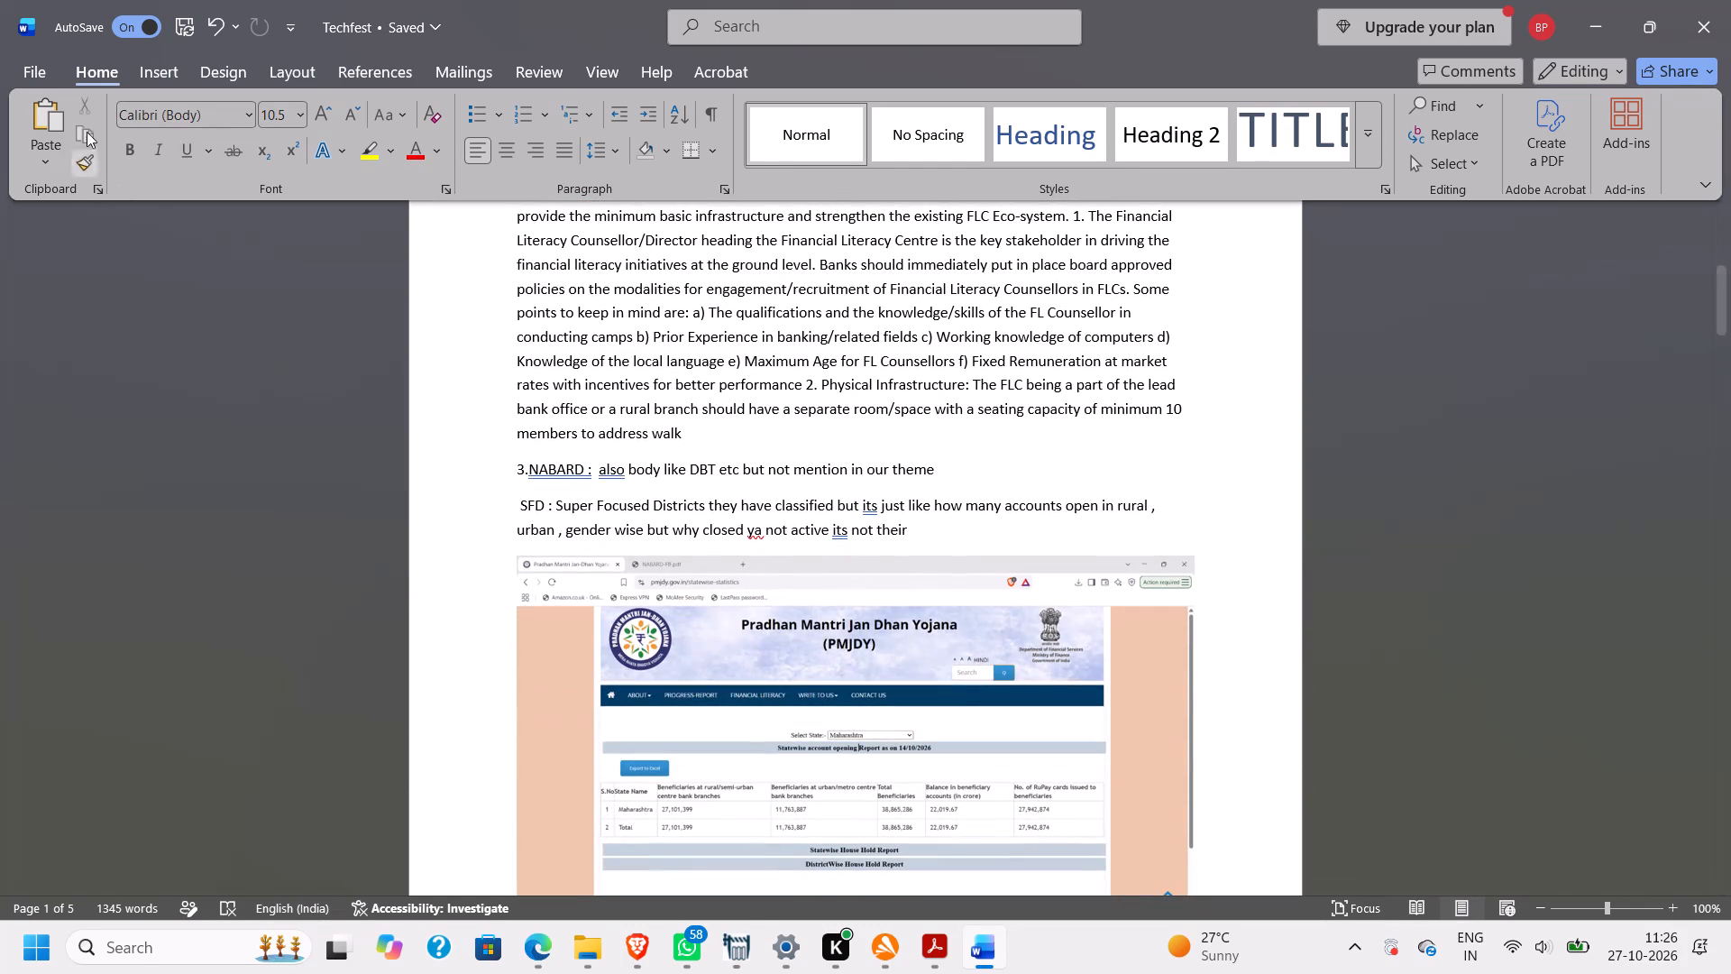
pyautogui.click(142, 70)
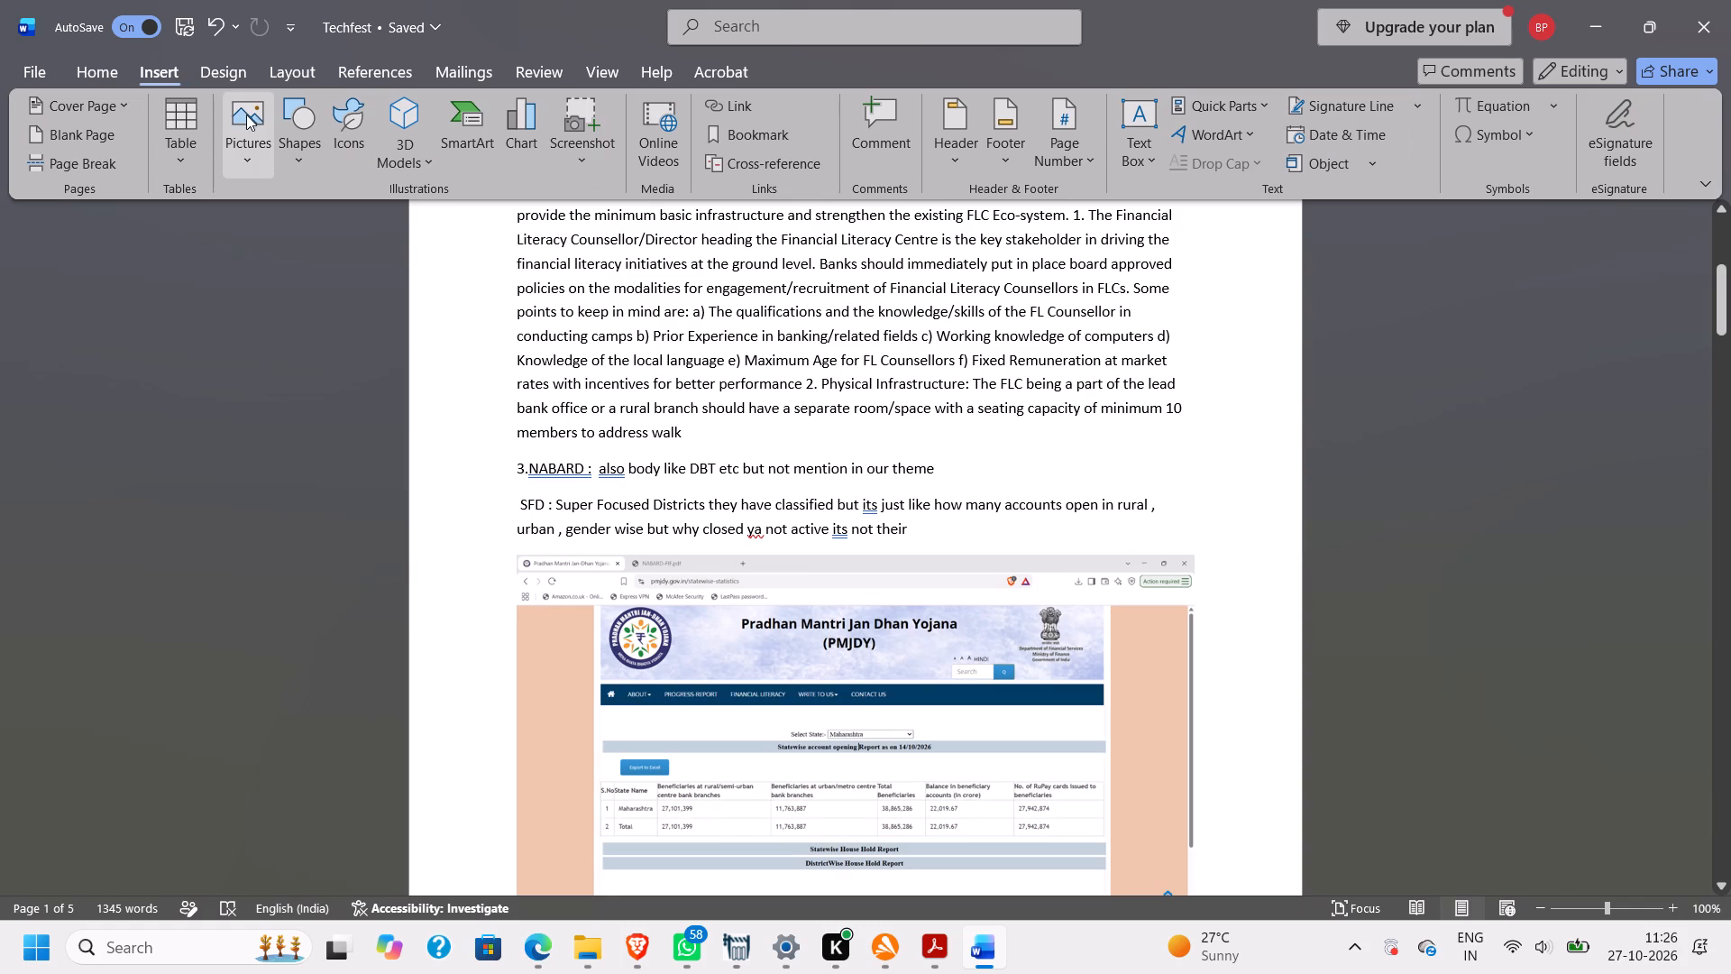
pyautogui.click(63, 133)
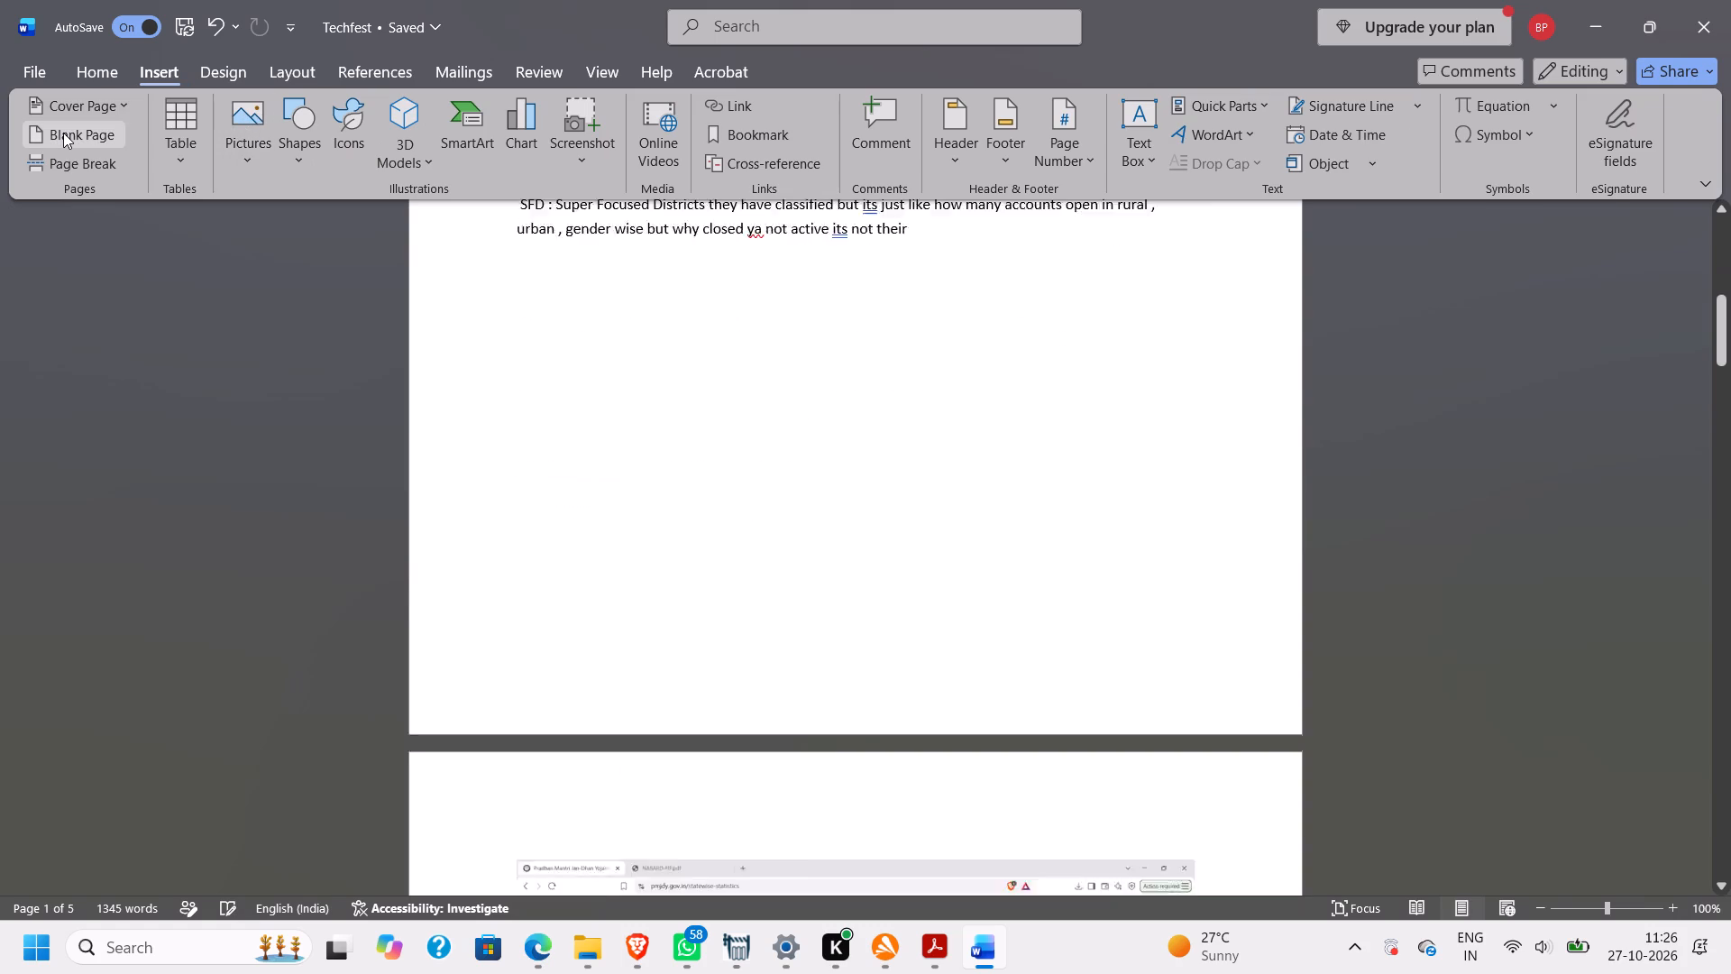
pyautogui.scroll(3, 689, 297)
pyautogui.scroll(-4, 689, 297)
pyautogui.scroll(3, 689, 297)
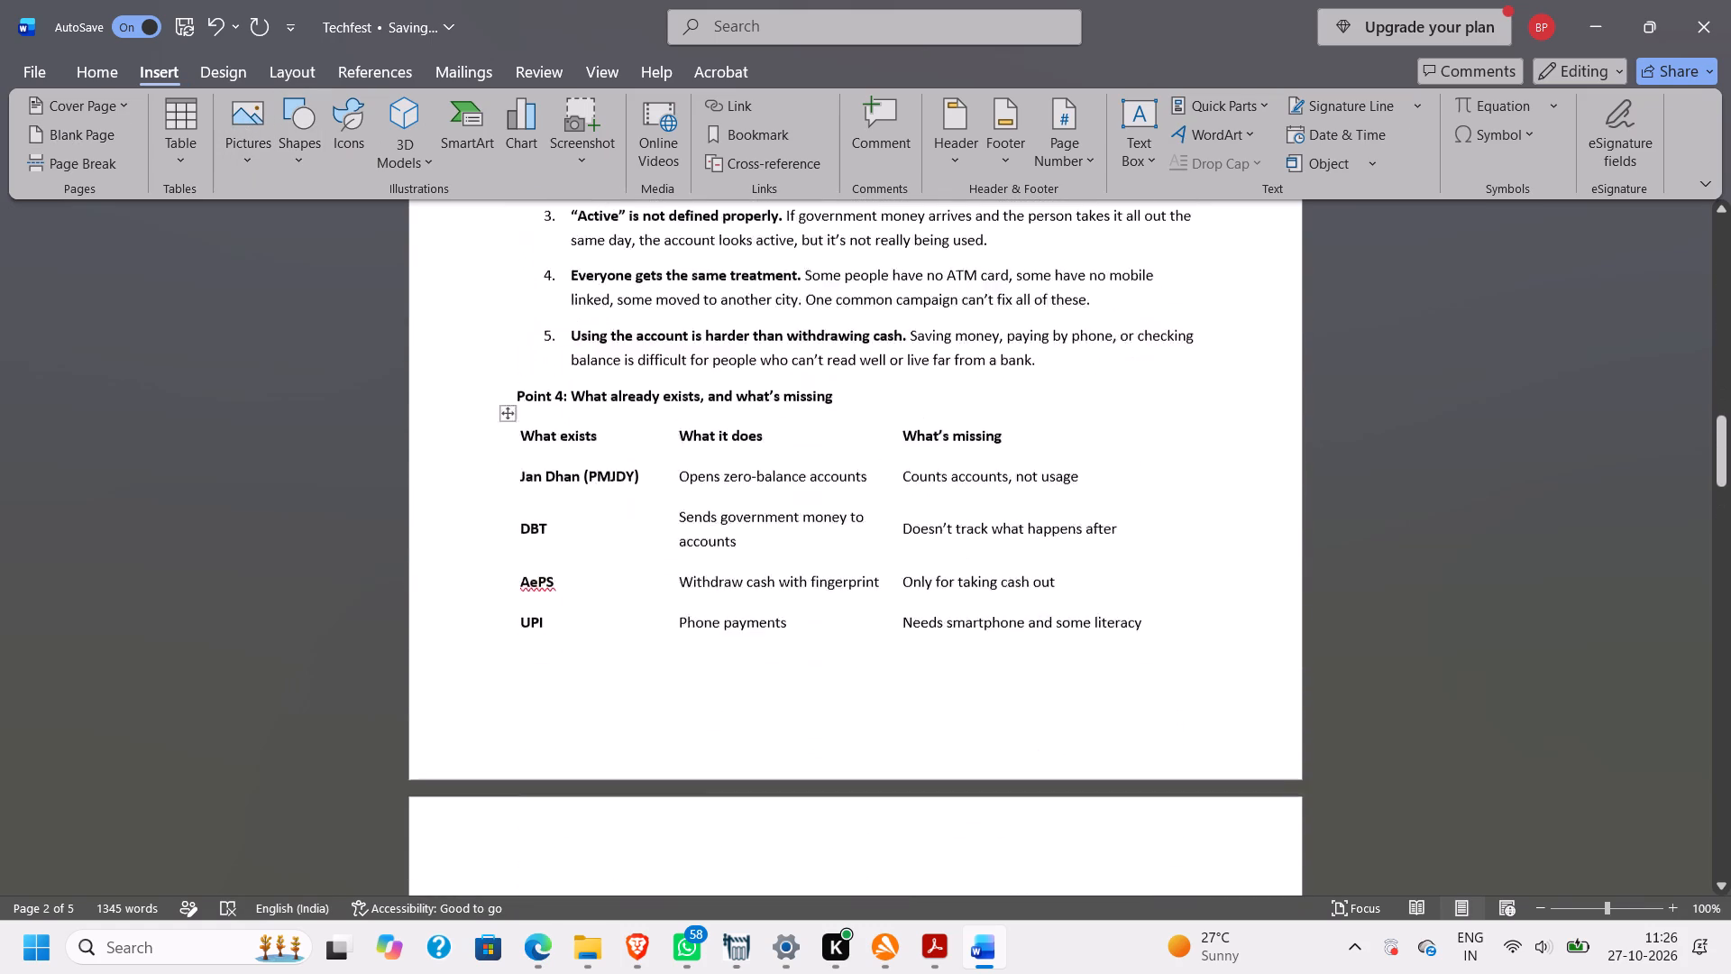
pyautogui.scroll(4, 689, 297)
pyautogui.click(689, 297)
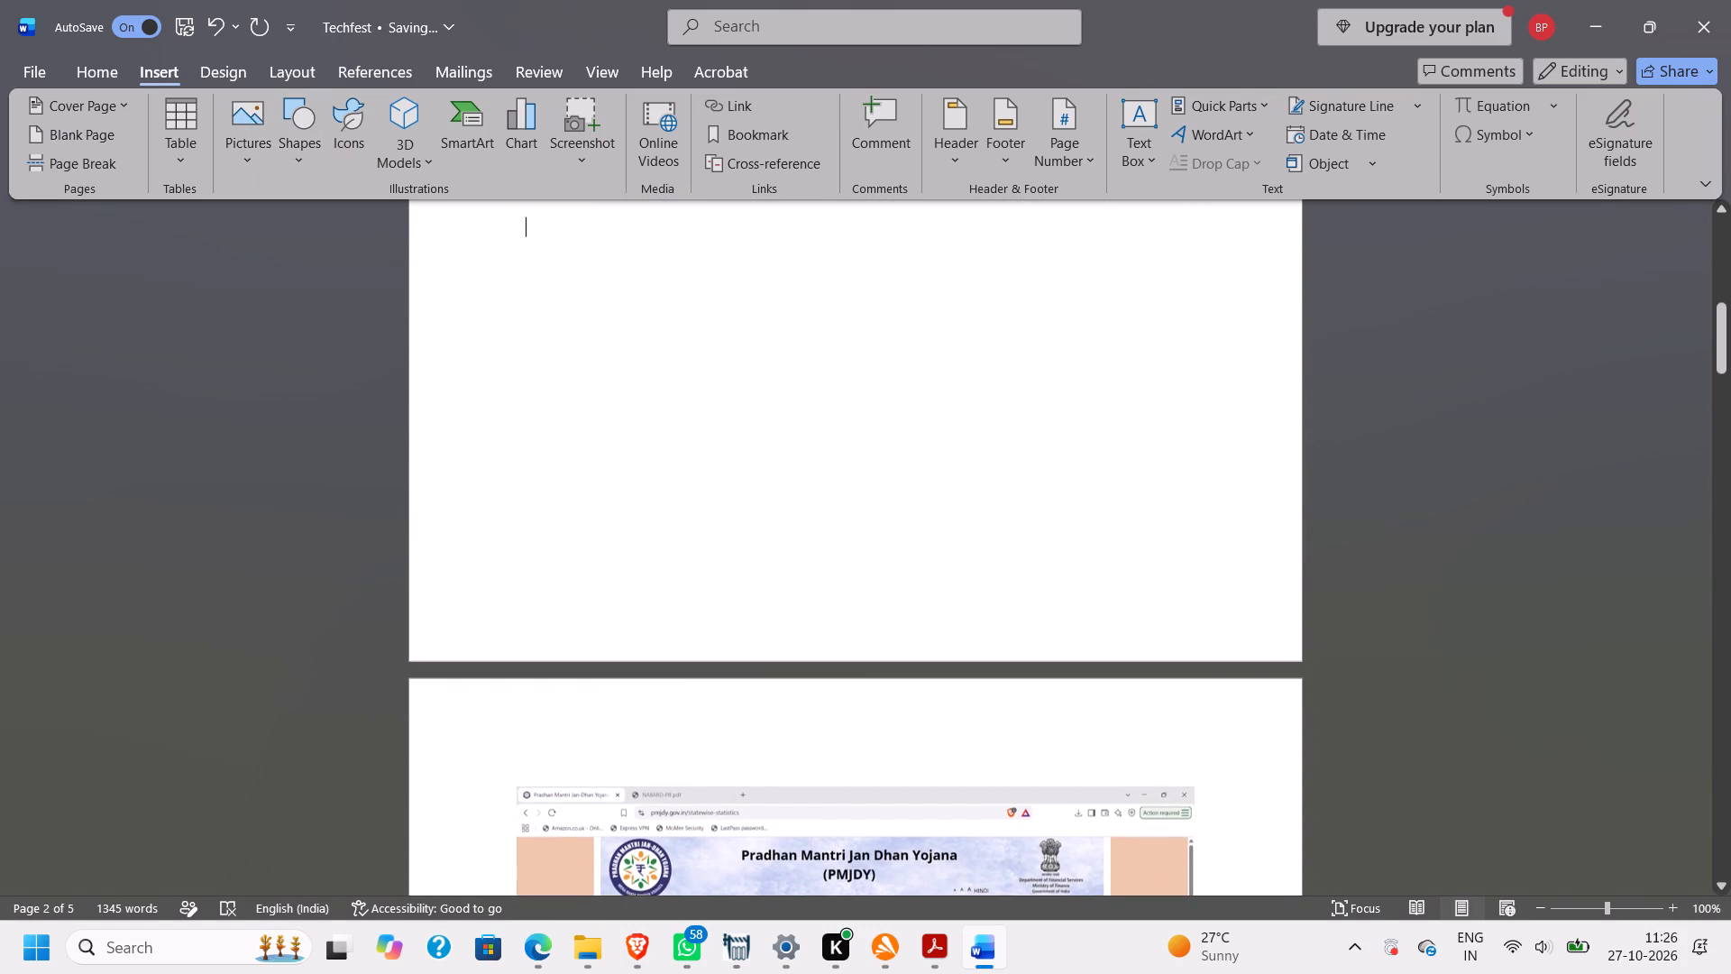
pyautogui.click(242, 121)
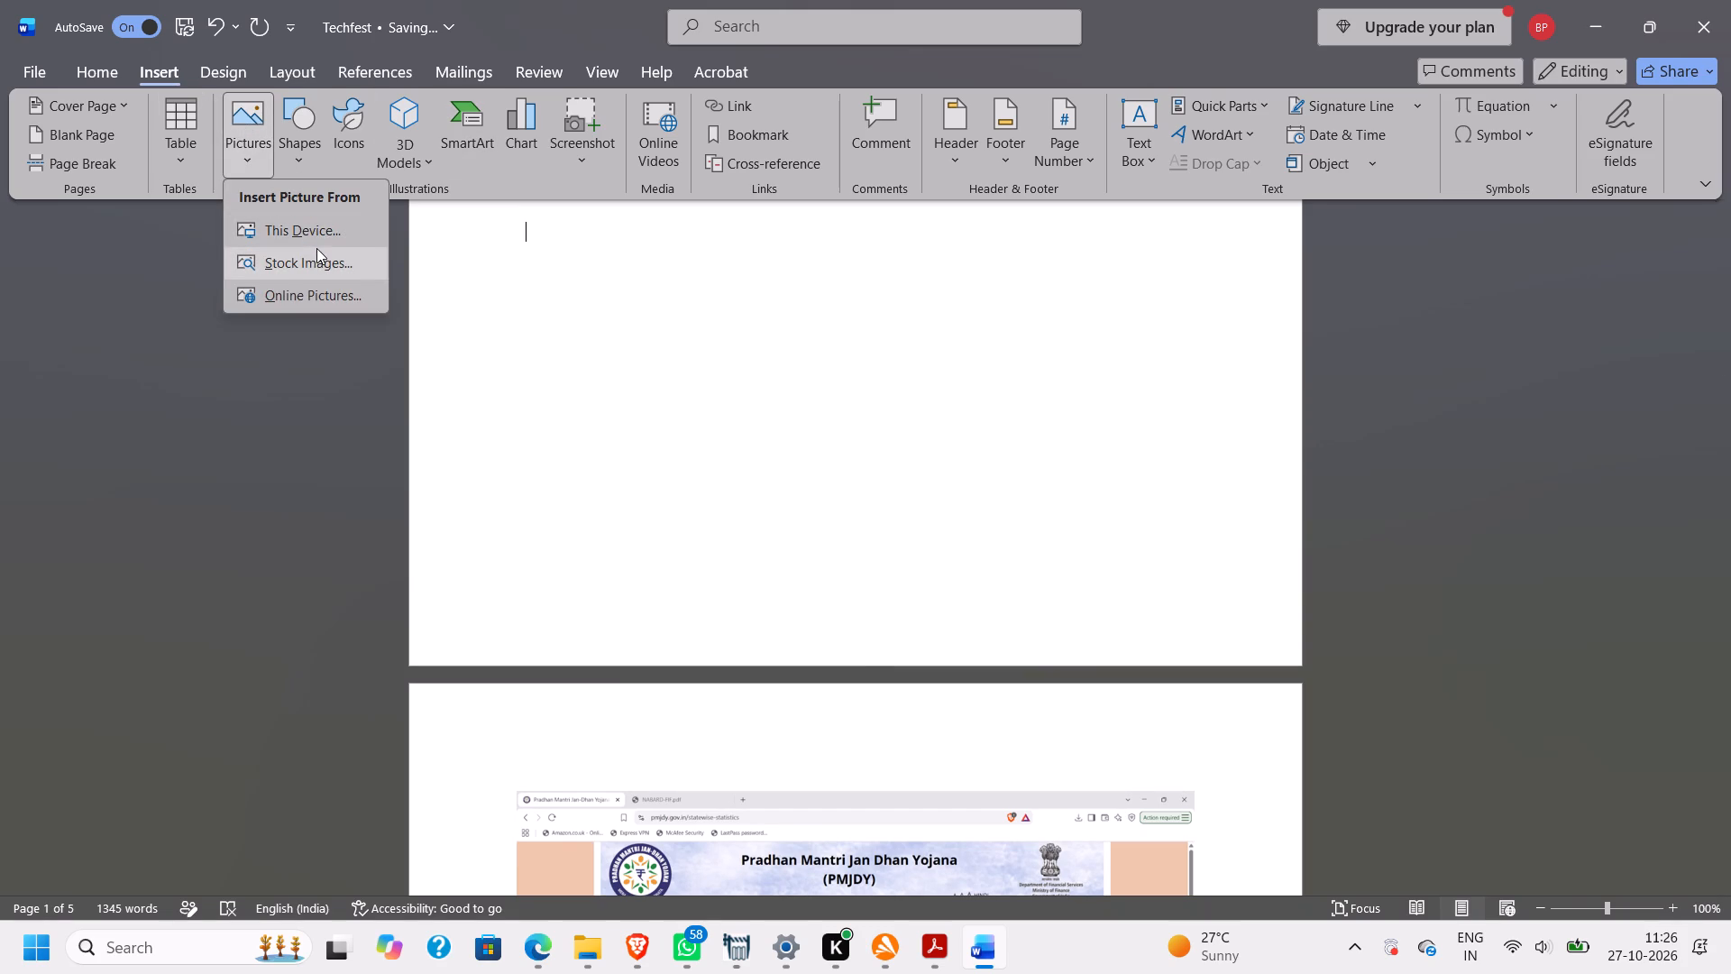
pyautogui.click(307, 218)
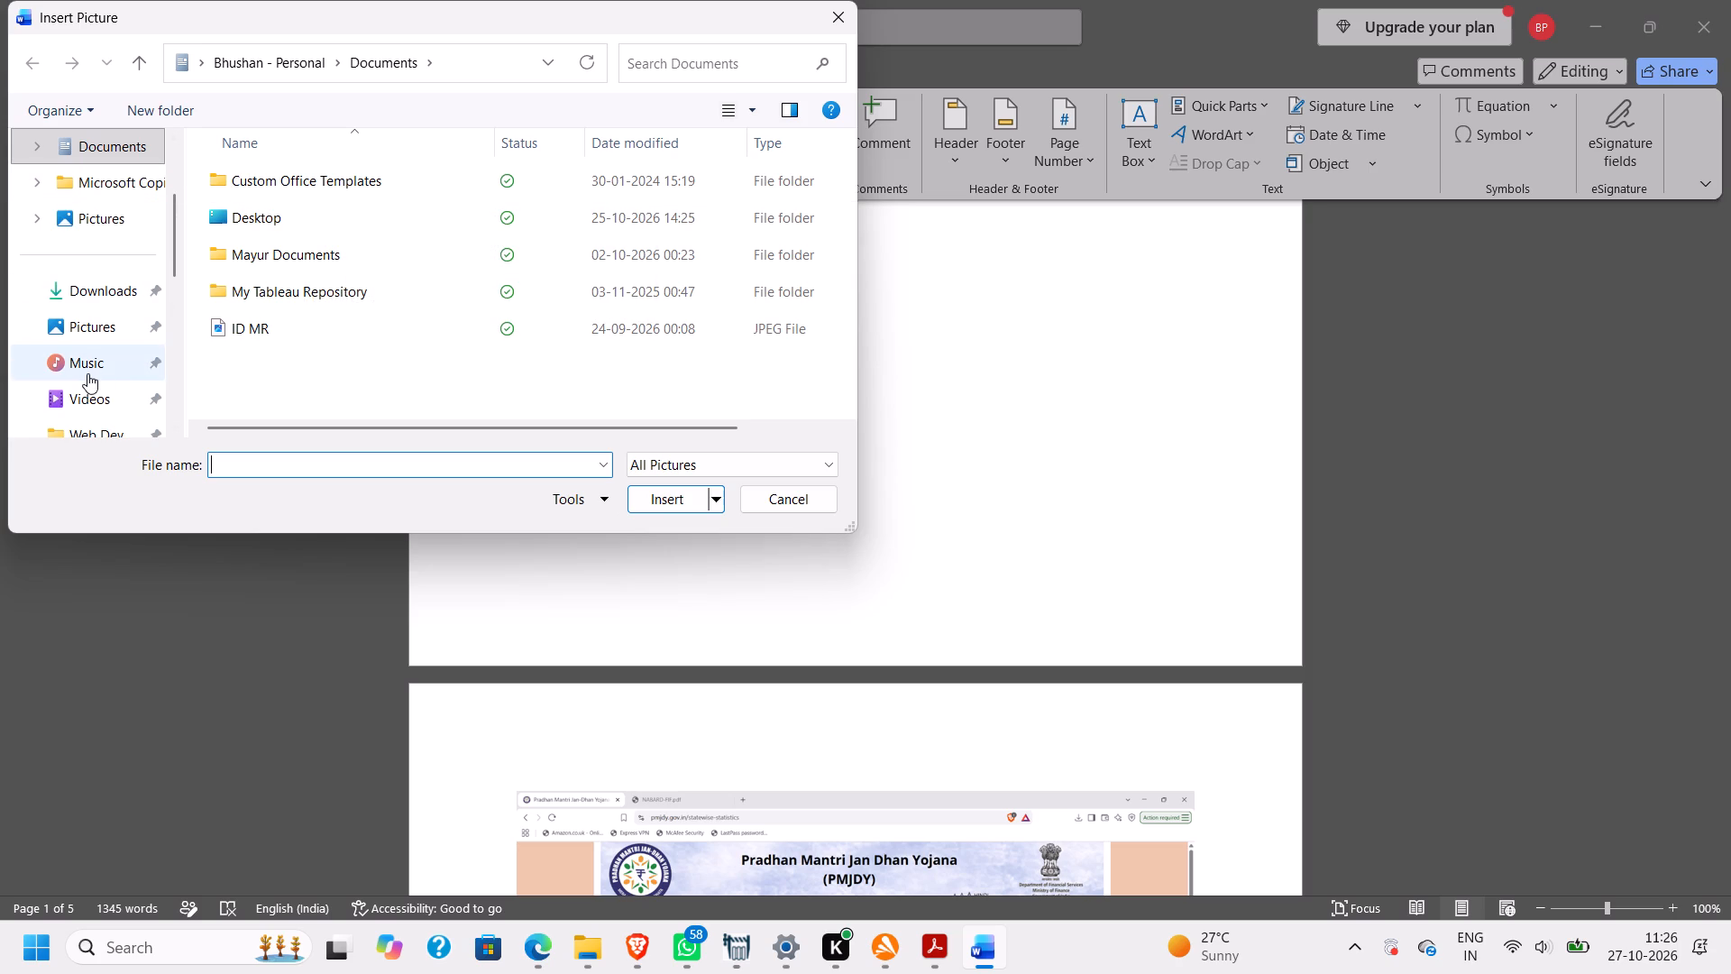
pyautogui.scroll(1, 87, 373)
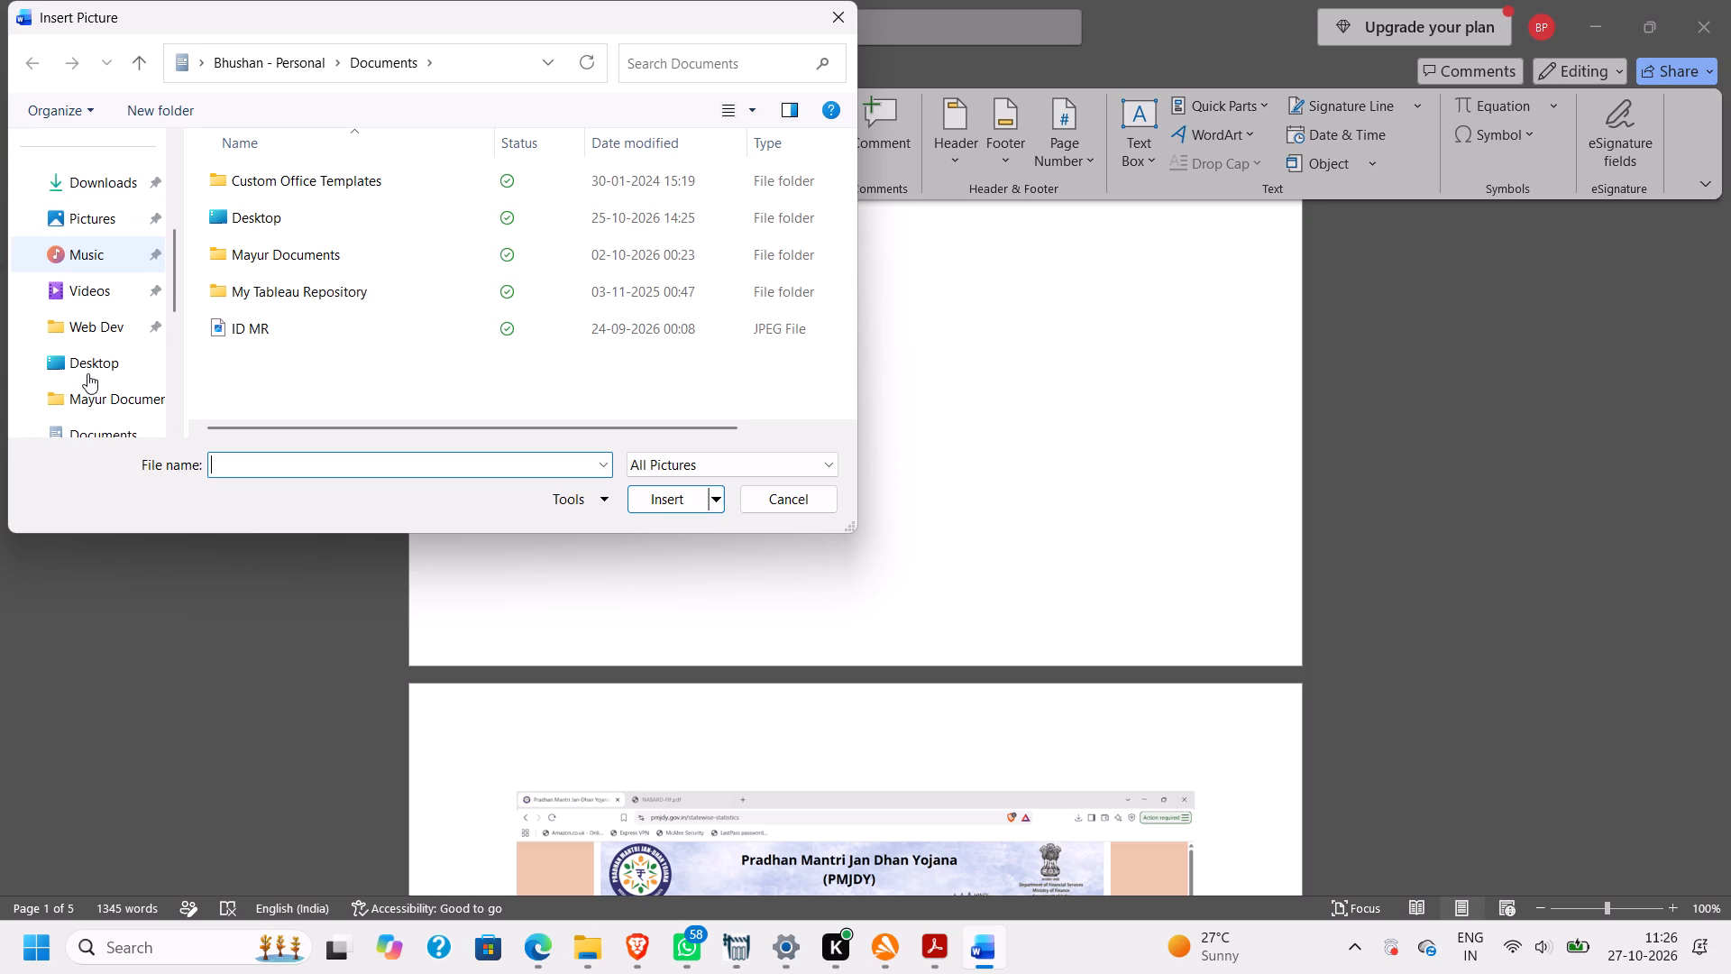
pyautogui.scroll(1, 87, 373)
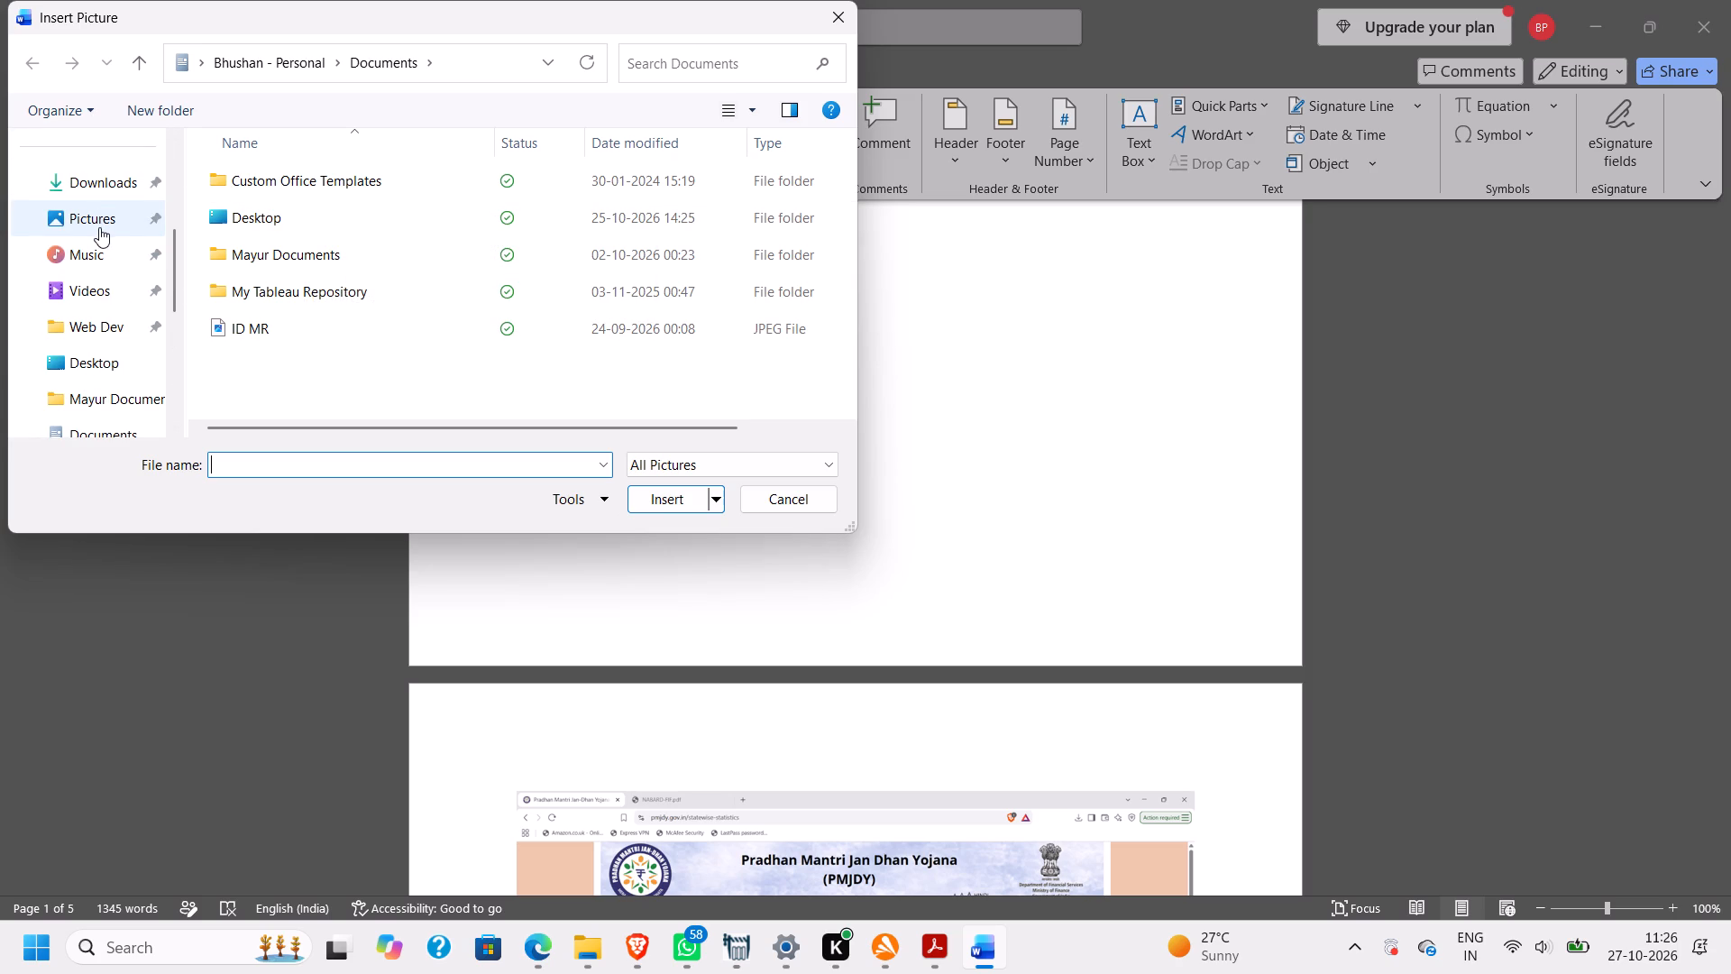
pyautogui.doubleClick(99, 227)
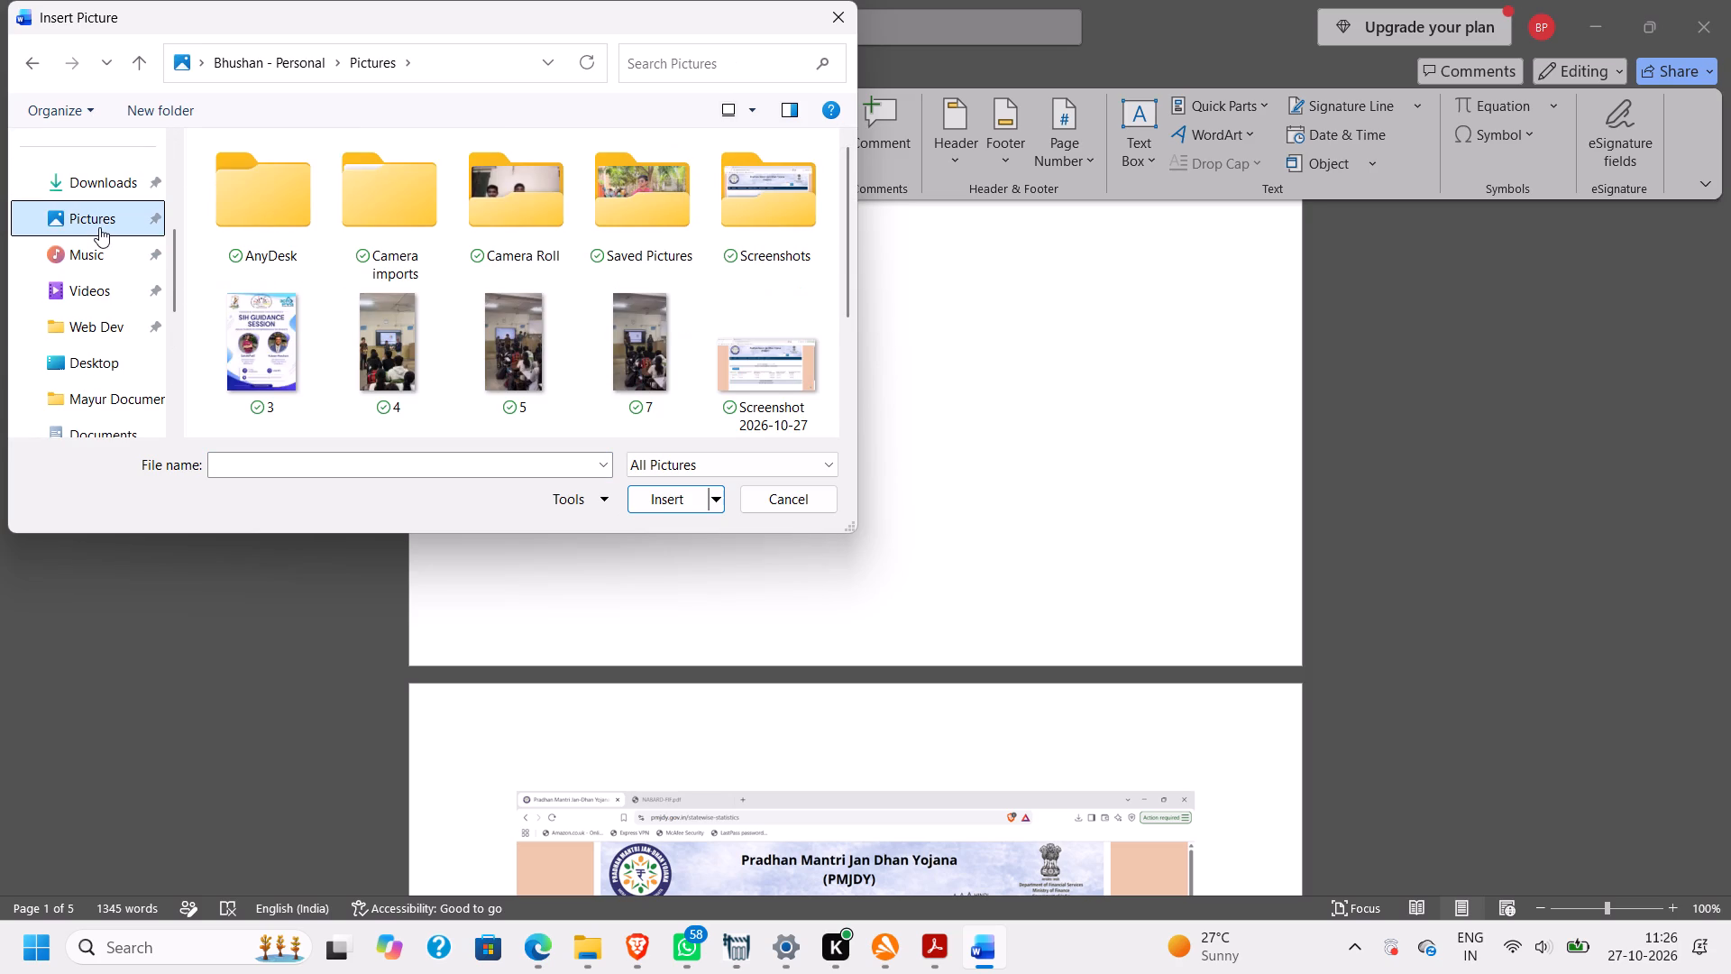
pyautogui.scroll(1, 487, 286)
pyautogui.scroll(-2, 487, 286)
pyautogui.scroll(1, 487, 286)
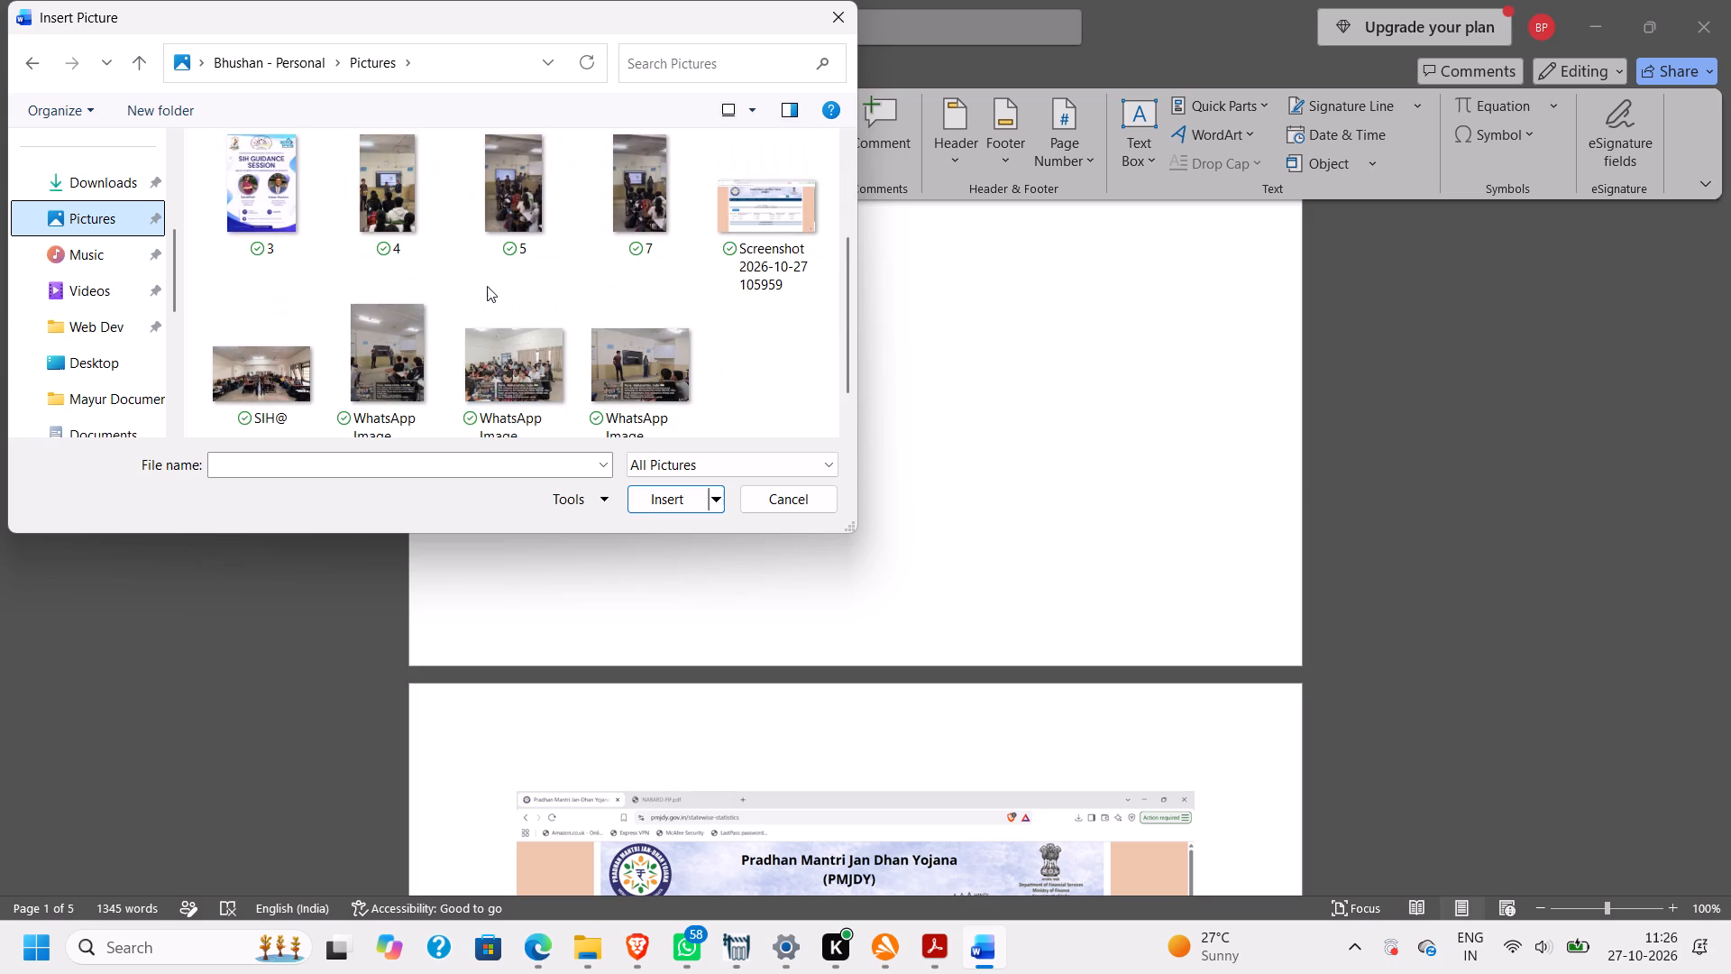
pyautogui.scroll(1, 487, 286)
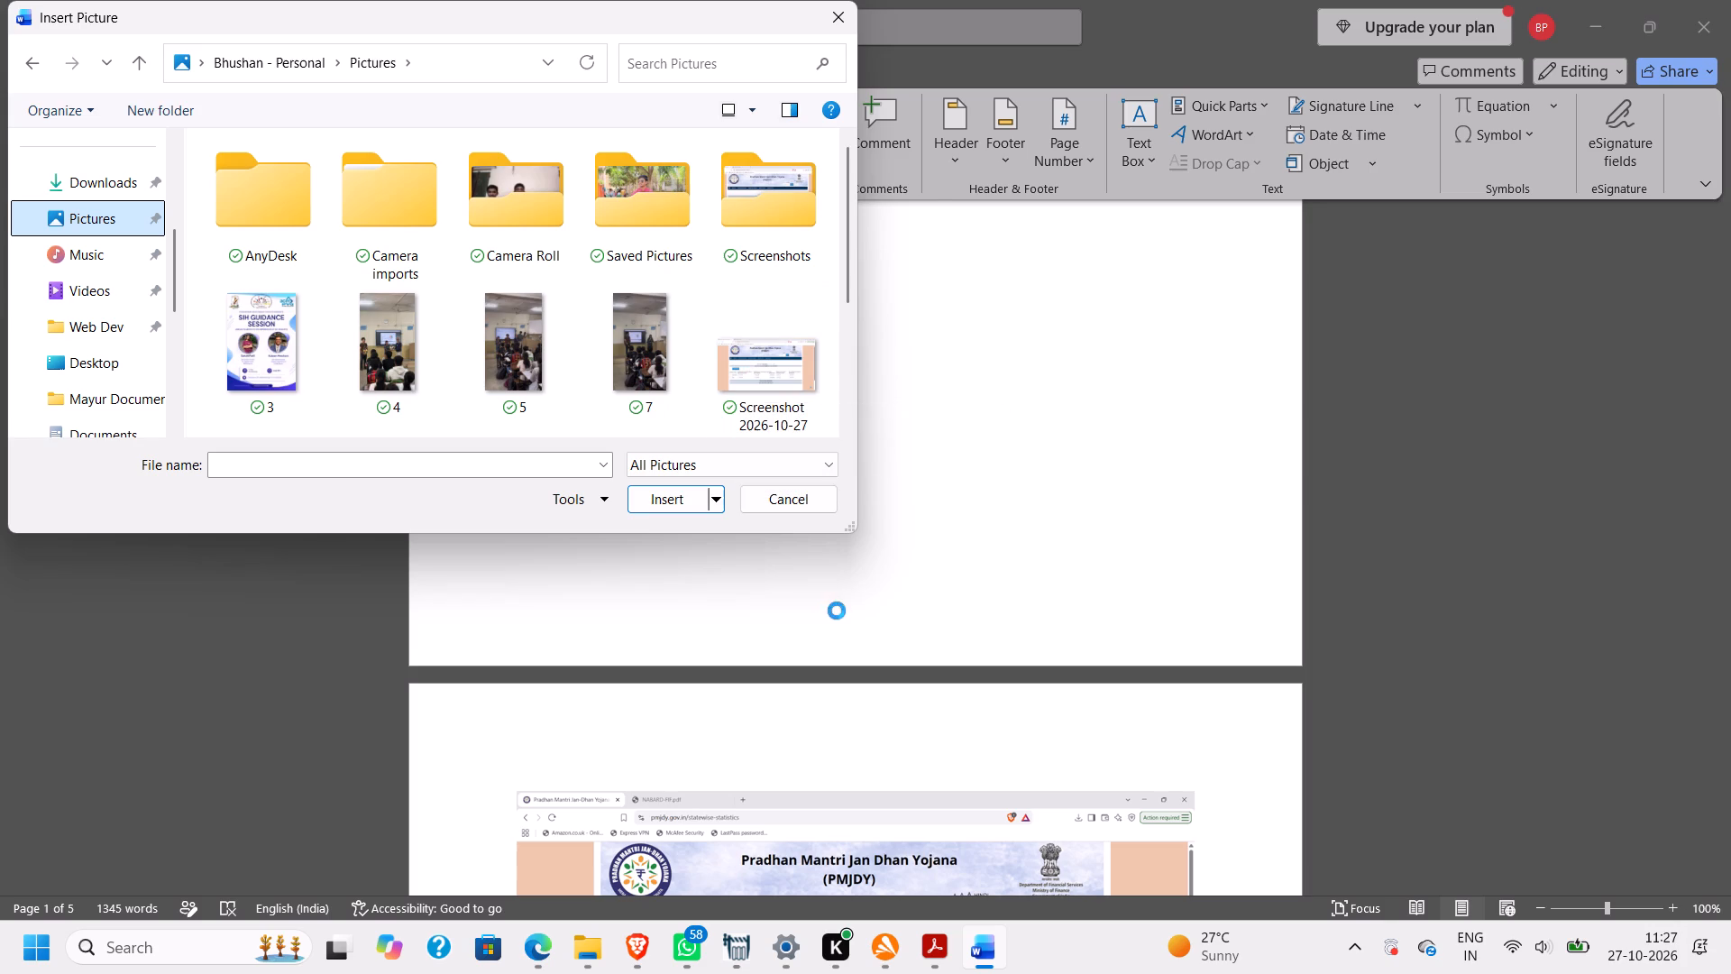
pyautogui.scroll(-1, 846, 748)
pyautogui.scroll(1, 133, 273)
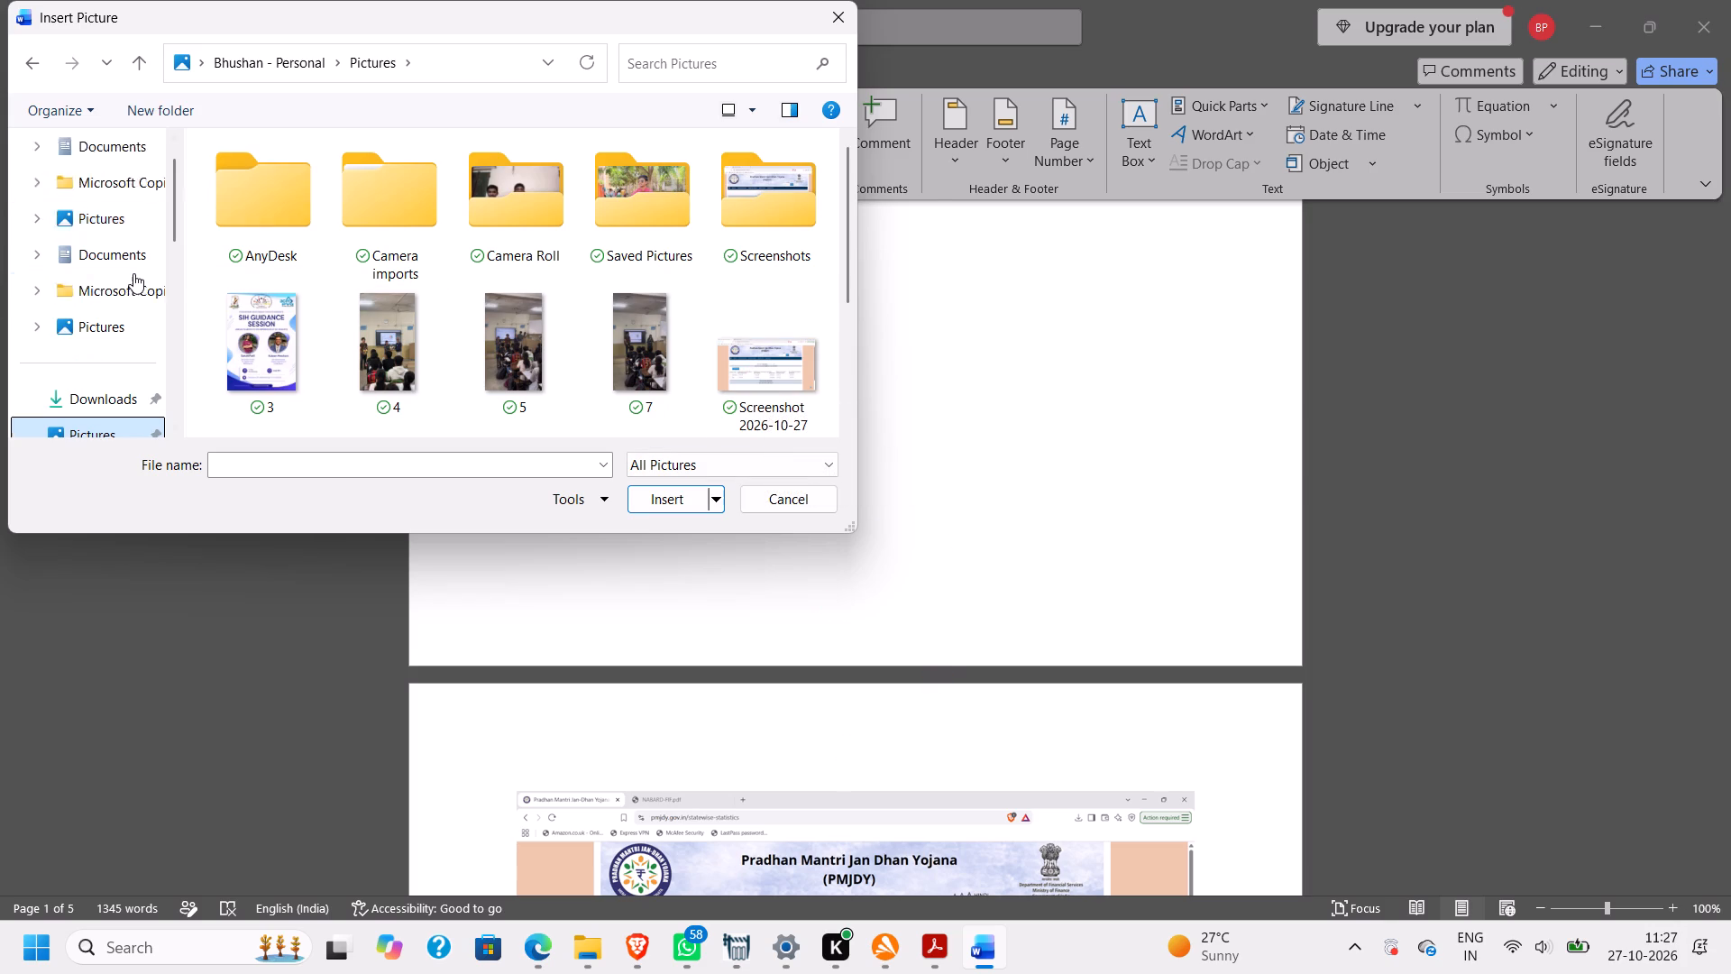
pyautogui.scroll(1, 133, 273)
pyautogui.doubleClick(72, 189)
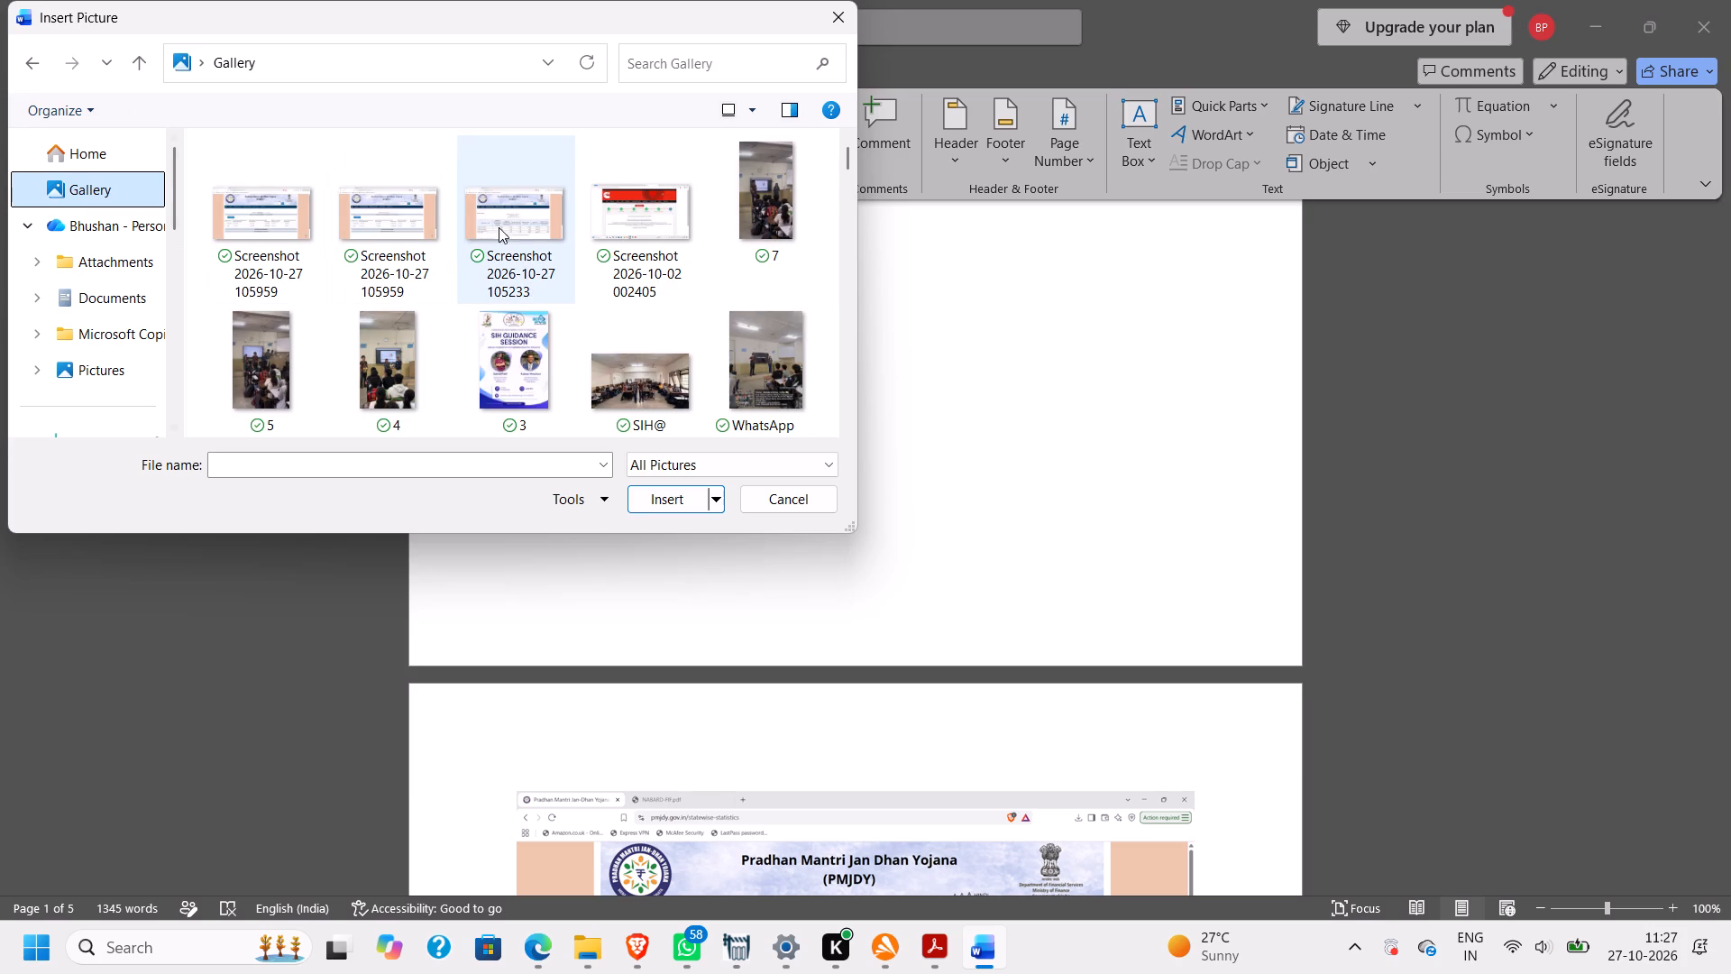
pyautogui.click(527, 228)
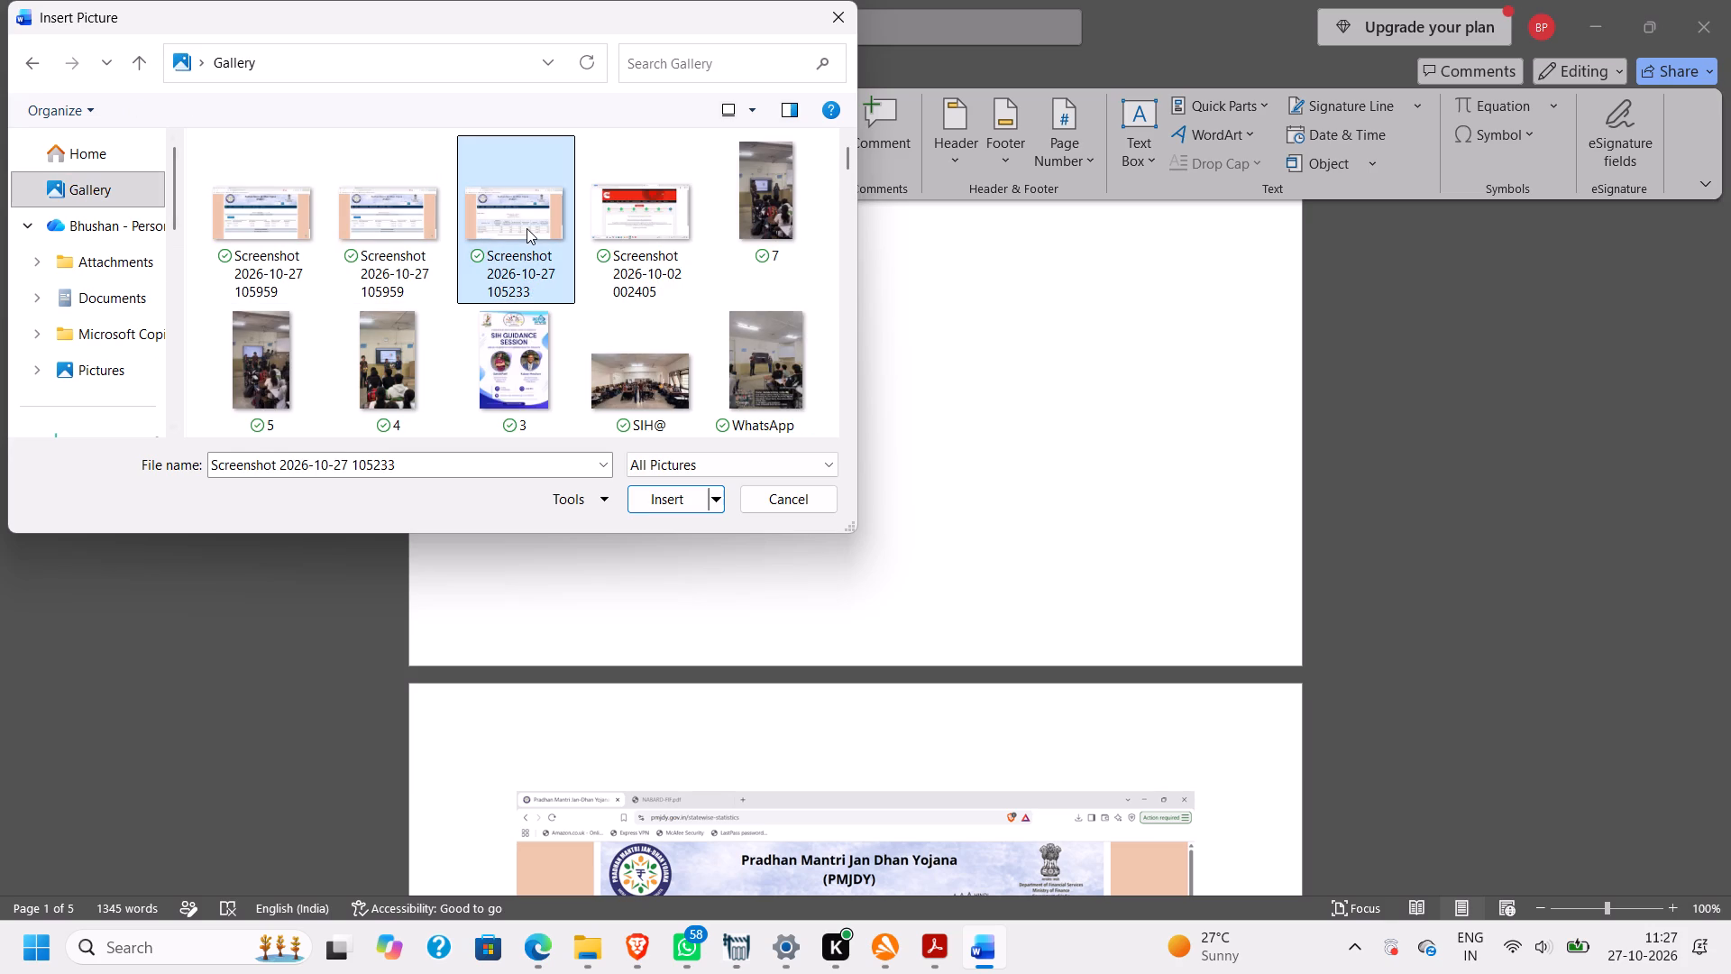
pyautogui.click(675, 501)
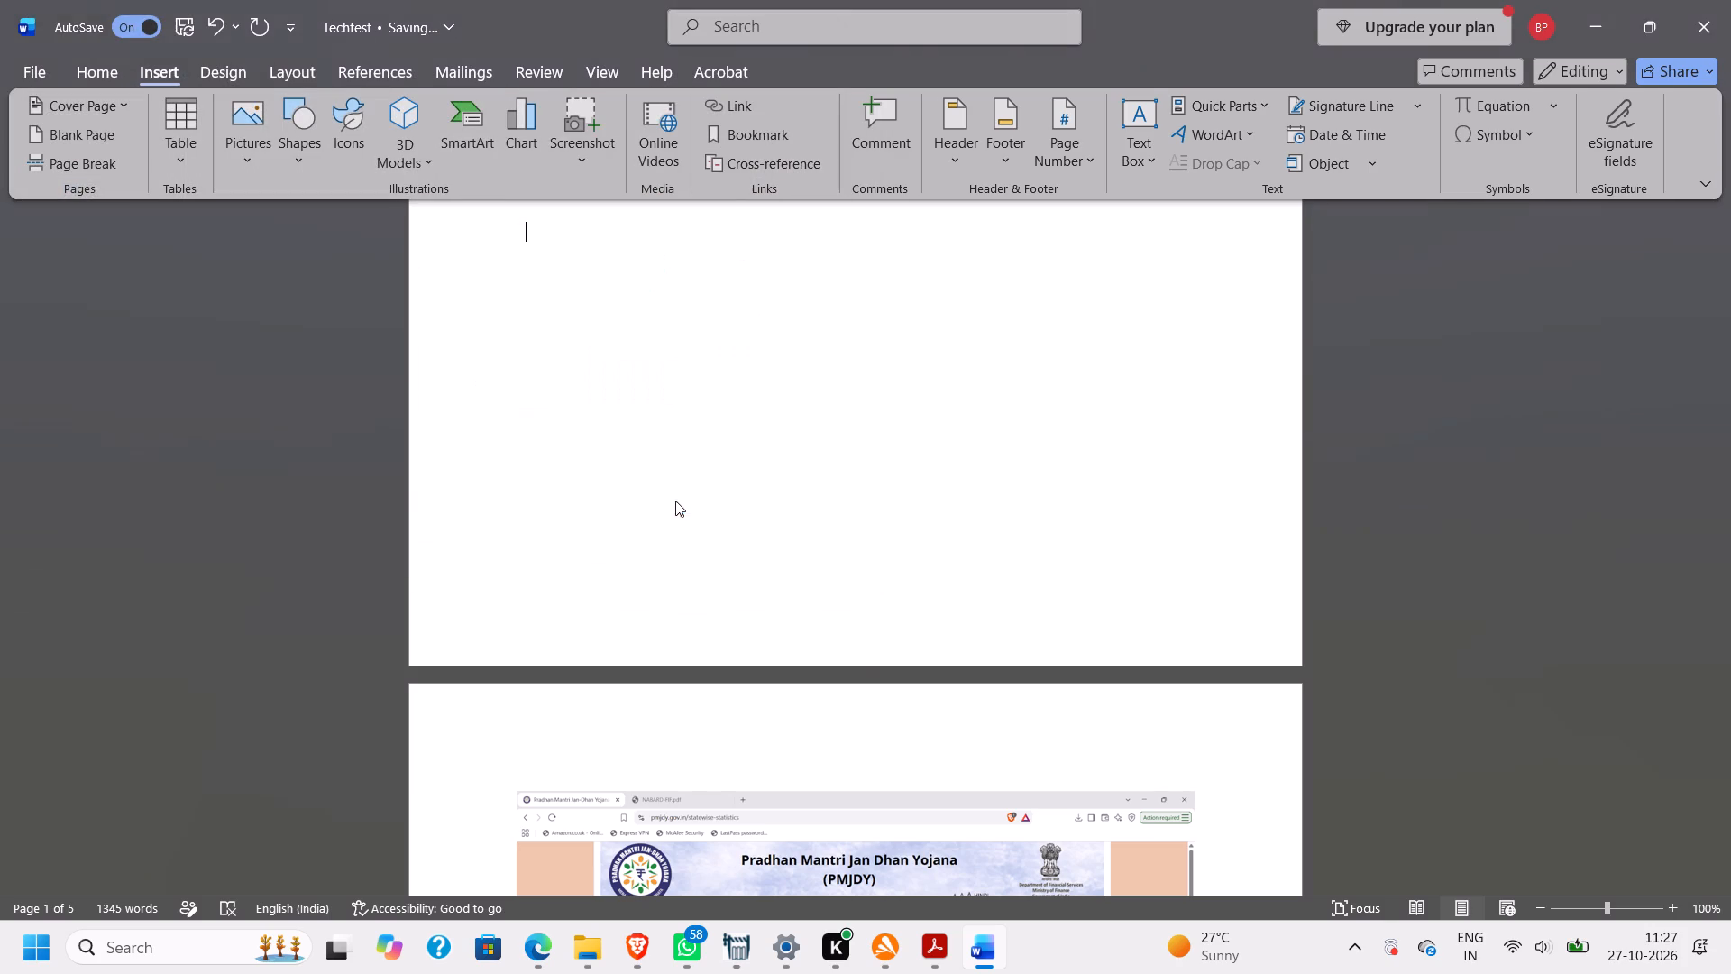
# Stretch the inserted progress-report screenshot vertically to a height of about 8.74 cm.
pyautogui.scroll(-1, 675, 501)
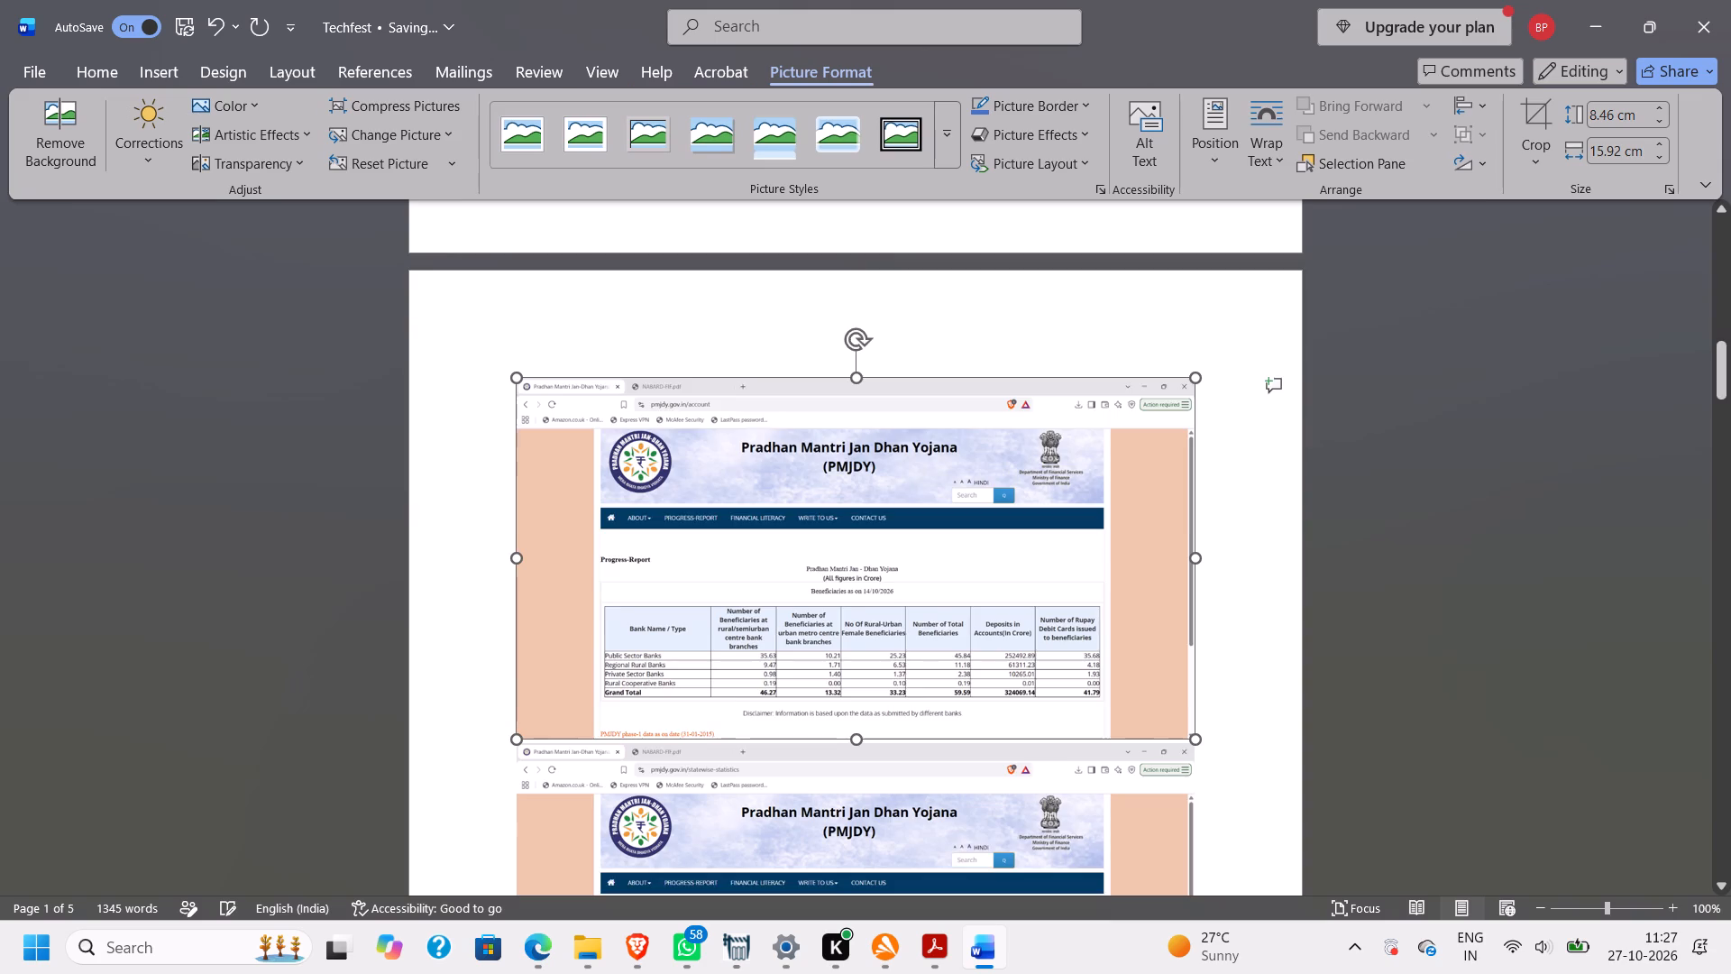
pyautogui.scroll(-1, 675, 501)
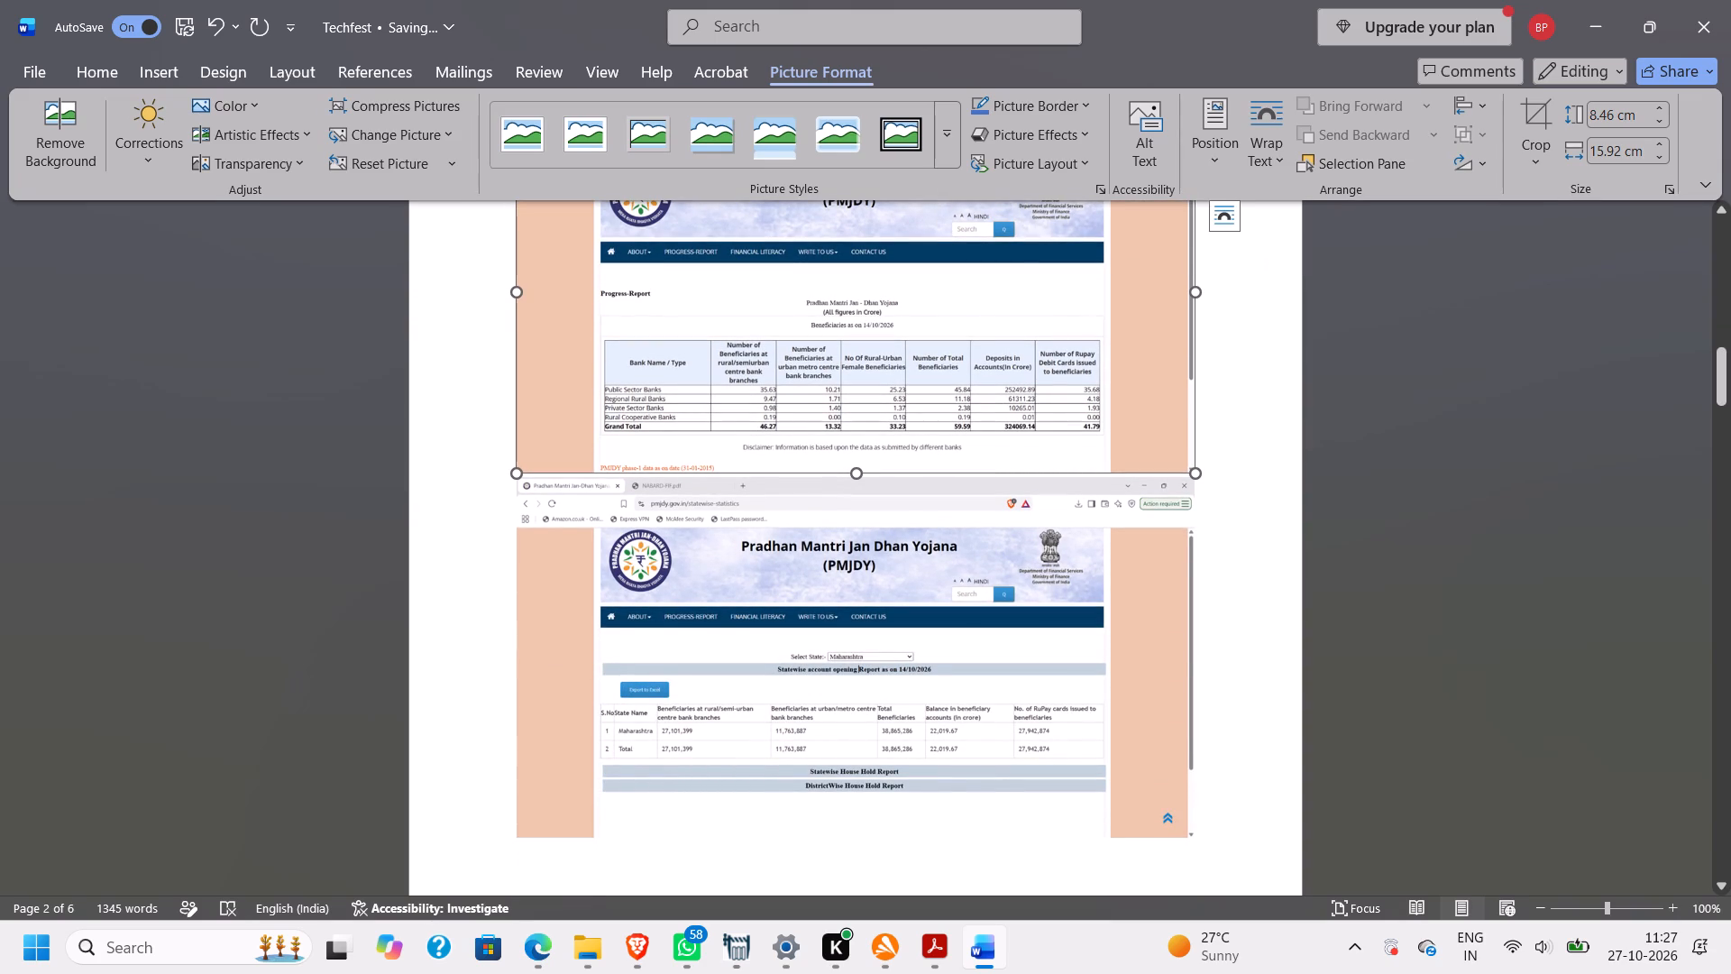
pyautogui.click(856, 474)
pyautogui.moveTo(856, 474); pyautogui.dragTo(851, 463)
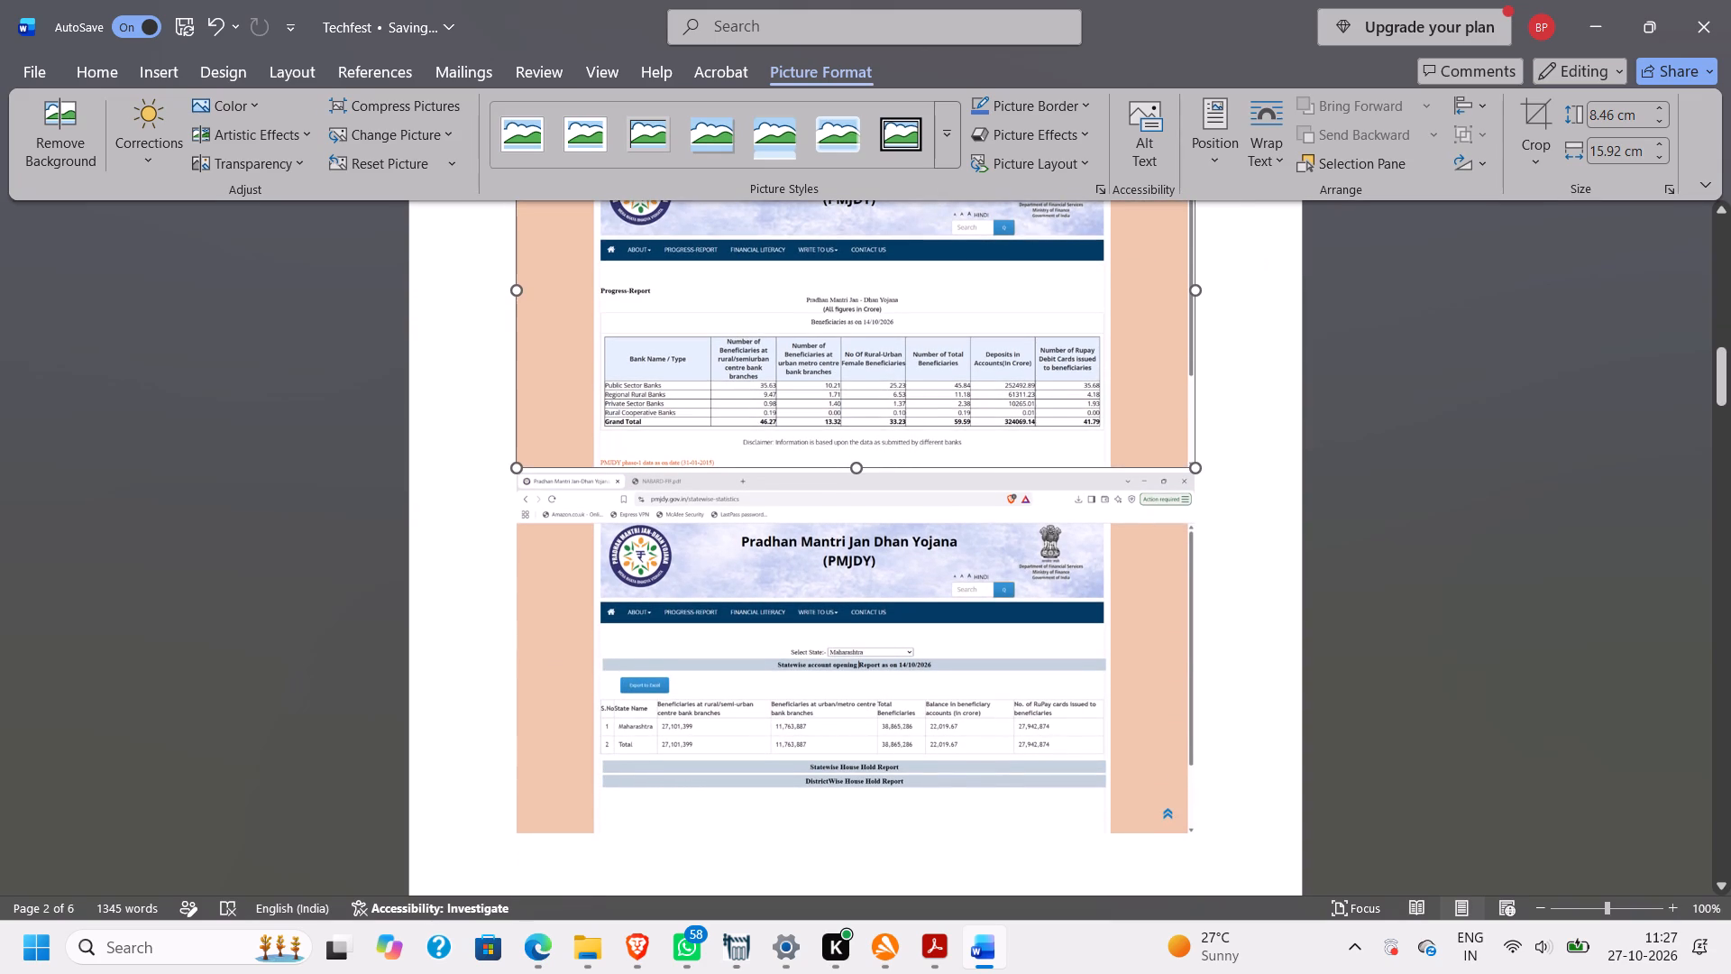
pyautogui.moveTo(851, 463); pyautogui.dragTo(853, 482)
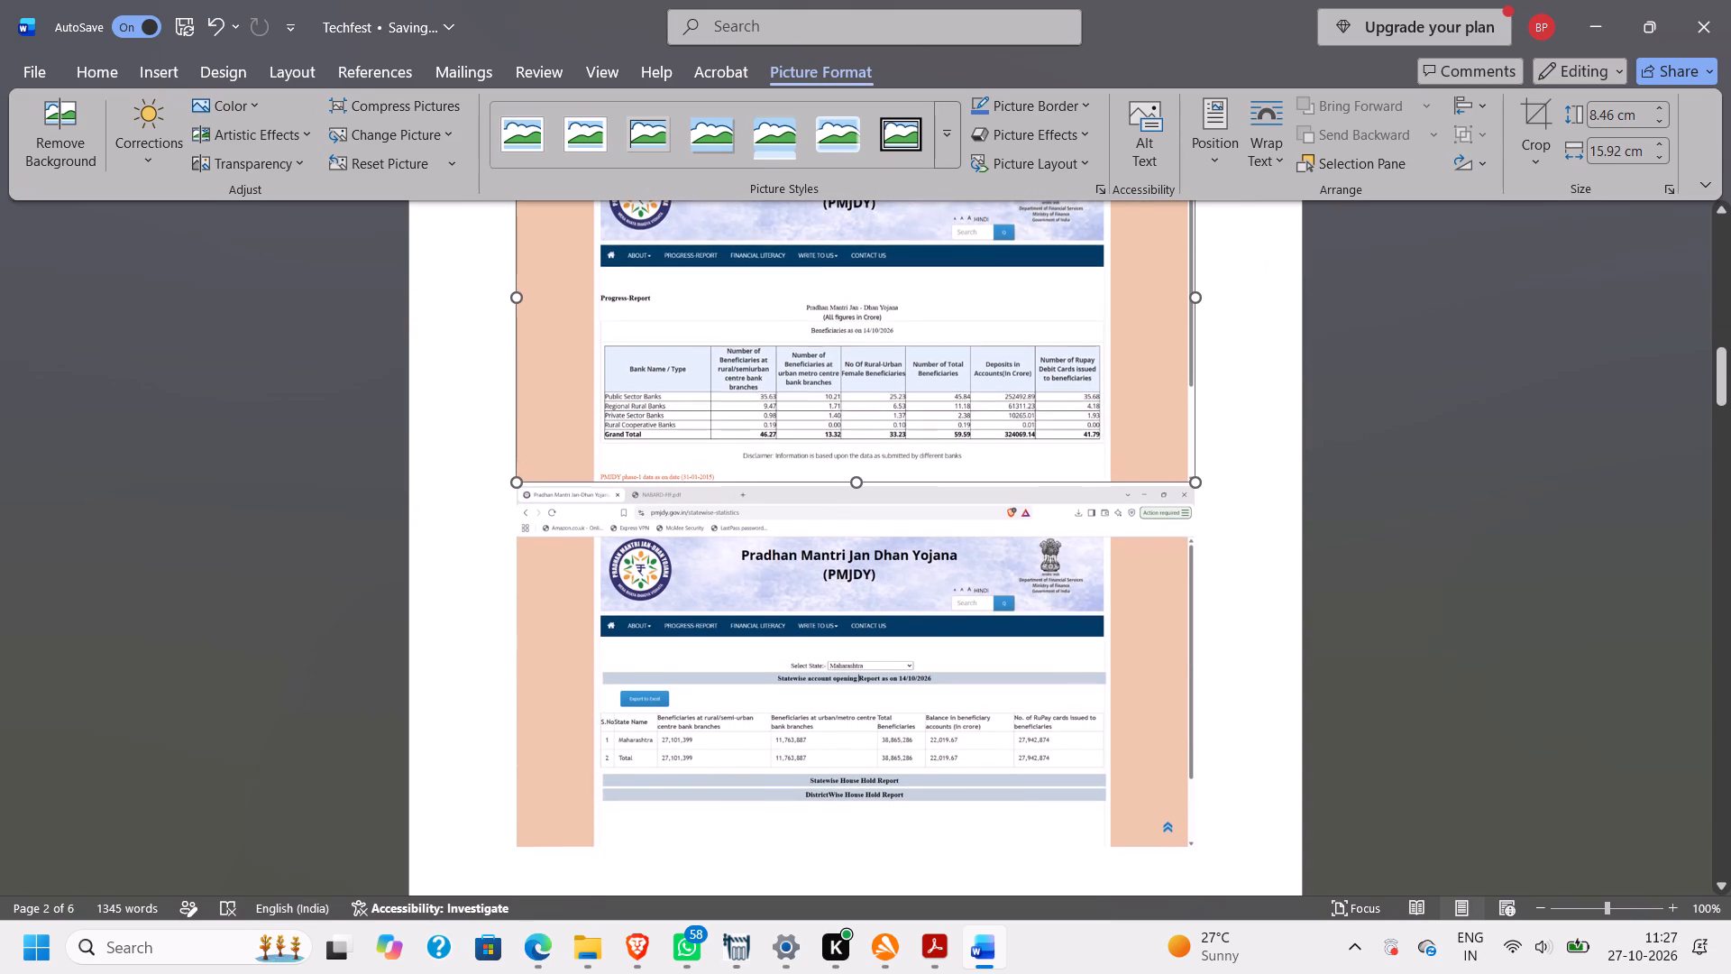
pyautogui.moveTo(853, 482); pyautogui.dragTo(853, 484)
# Add seven blank lines before the heading "Point 3: Why the problem keeps happening" to move it onto the next page.
pyautogui.scroll(-2, 444, 603)
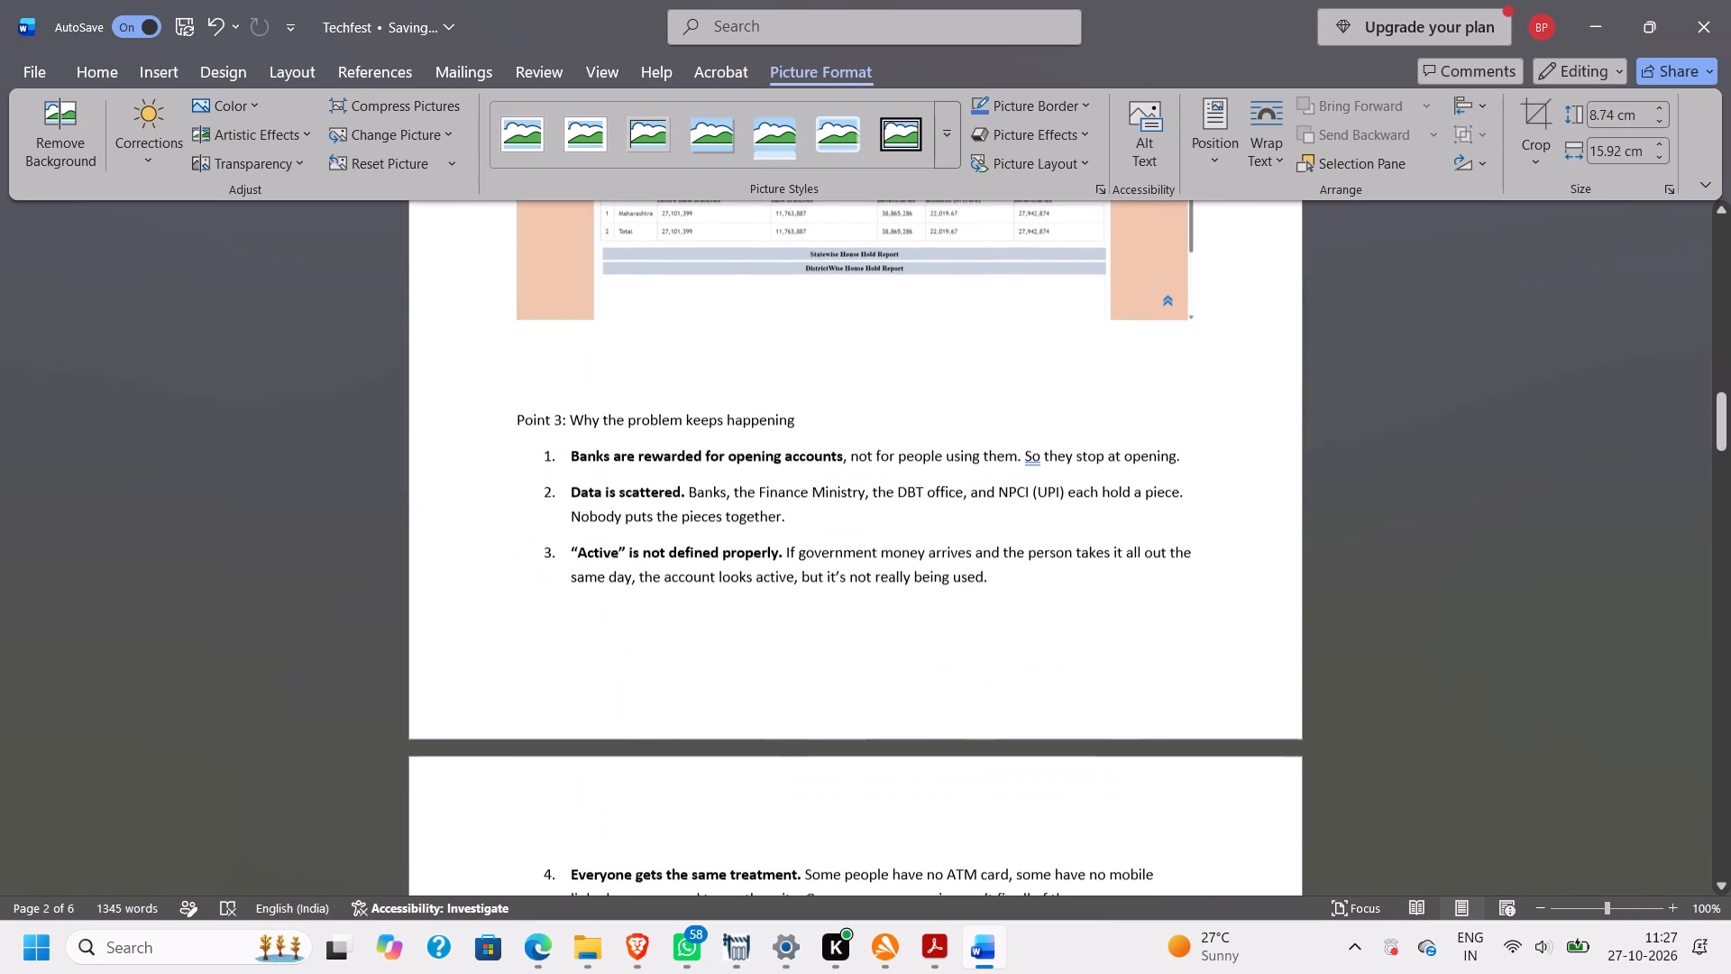
pyautogui.click(509, 422)
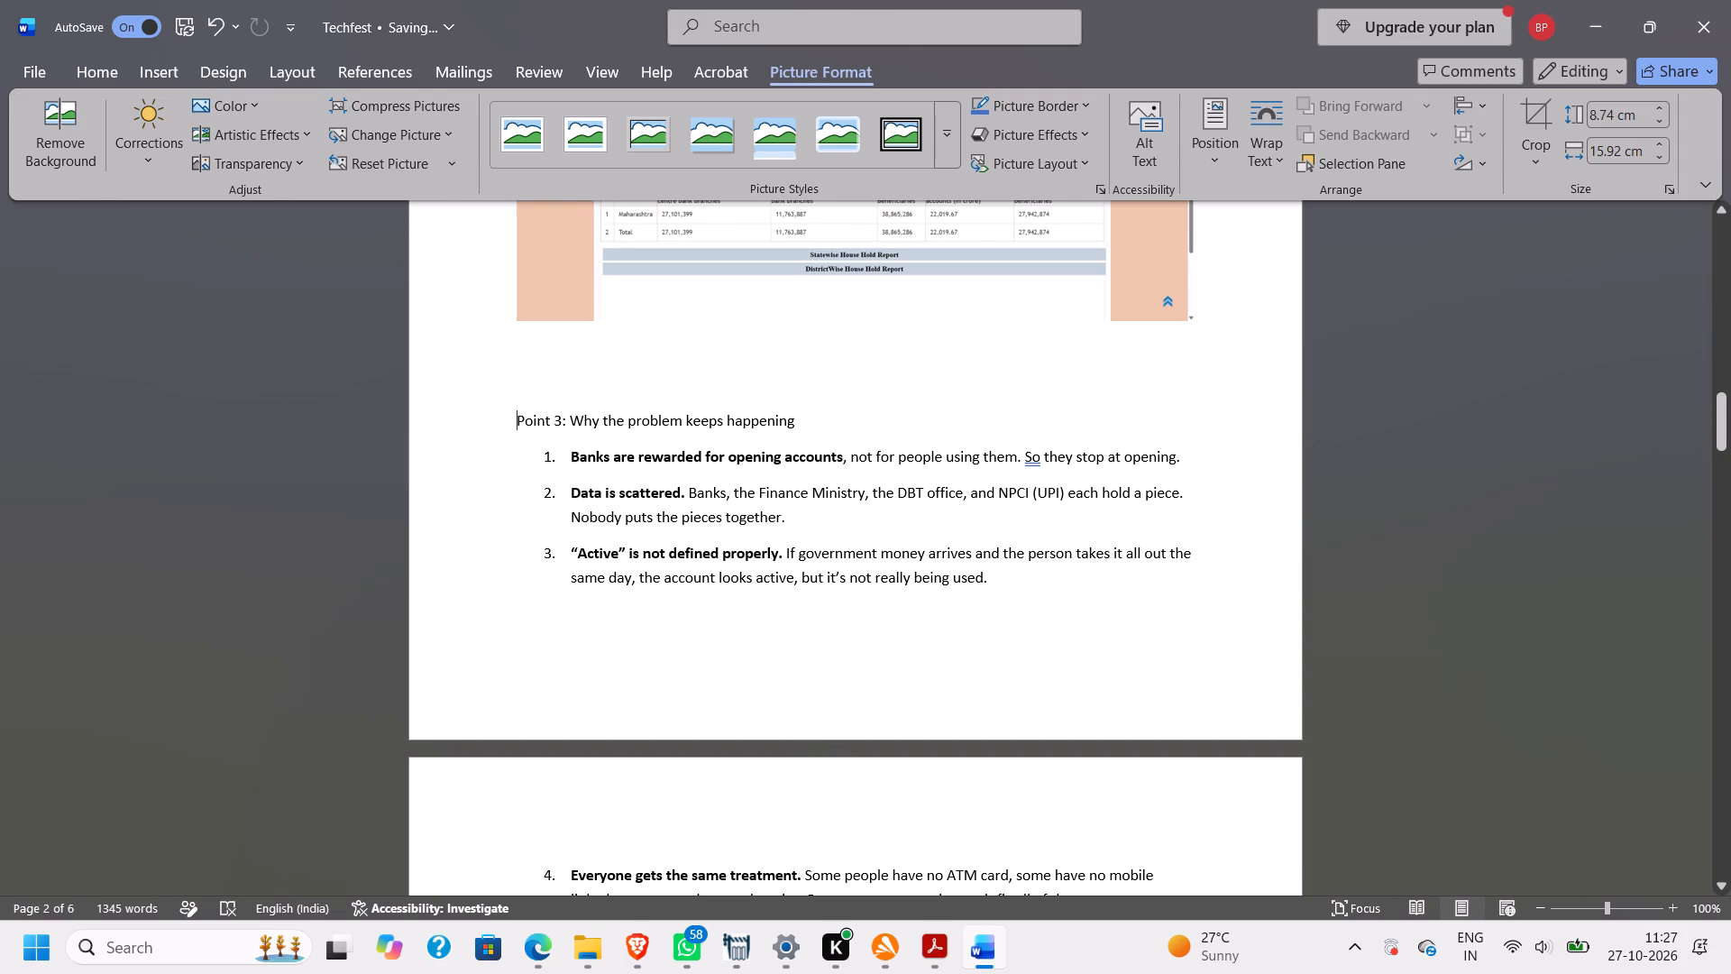
pyautogui.press('Return')
pyautogui.press('Return')
pyautogui.press('Return')
pyautogui.press('Return')
pyautogui.press('Return')
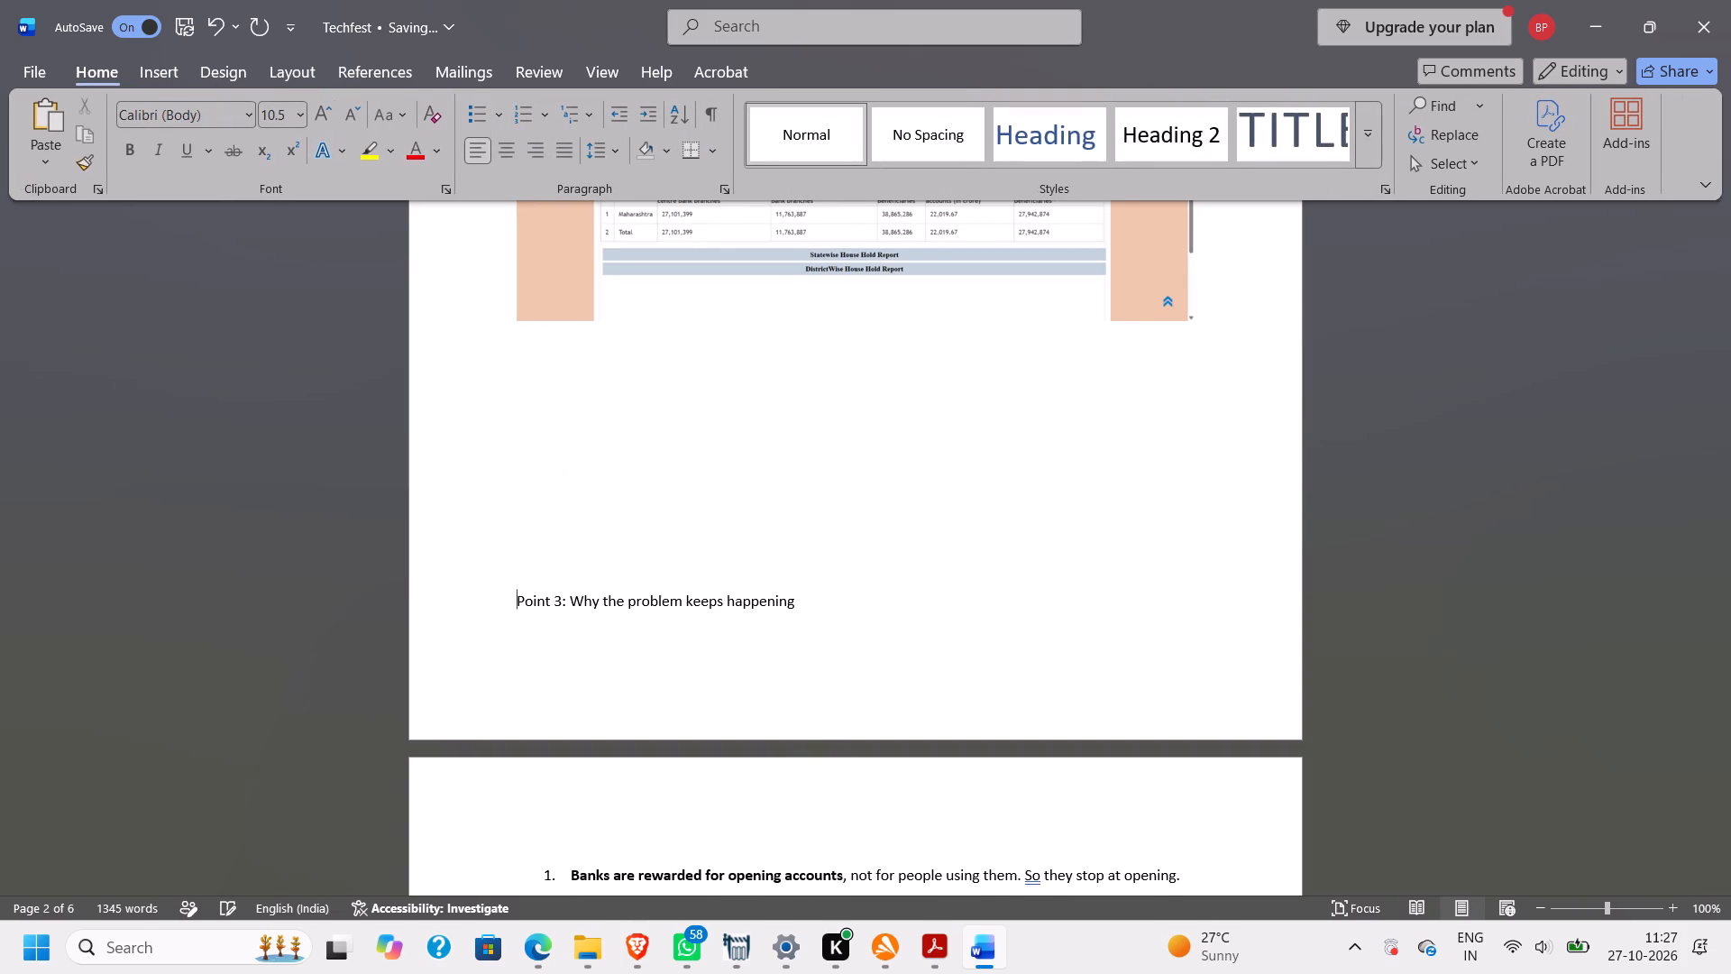
pyautogui.press('Return')
pyautogui.press('Return')
# Look through the whole Techfest document to check the page layout of the text, tables and screenshots.
pyautogui.scroll(-4, 509, 422)
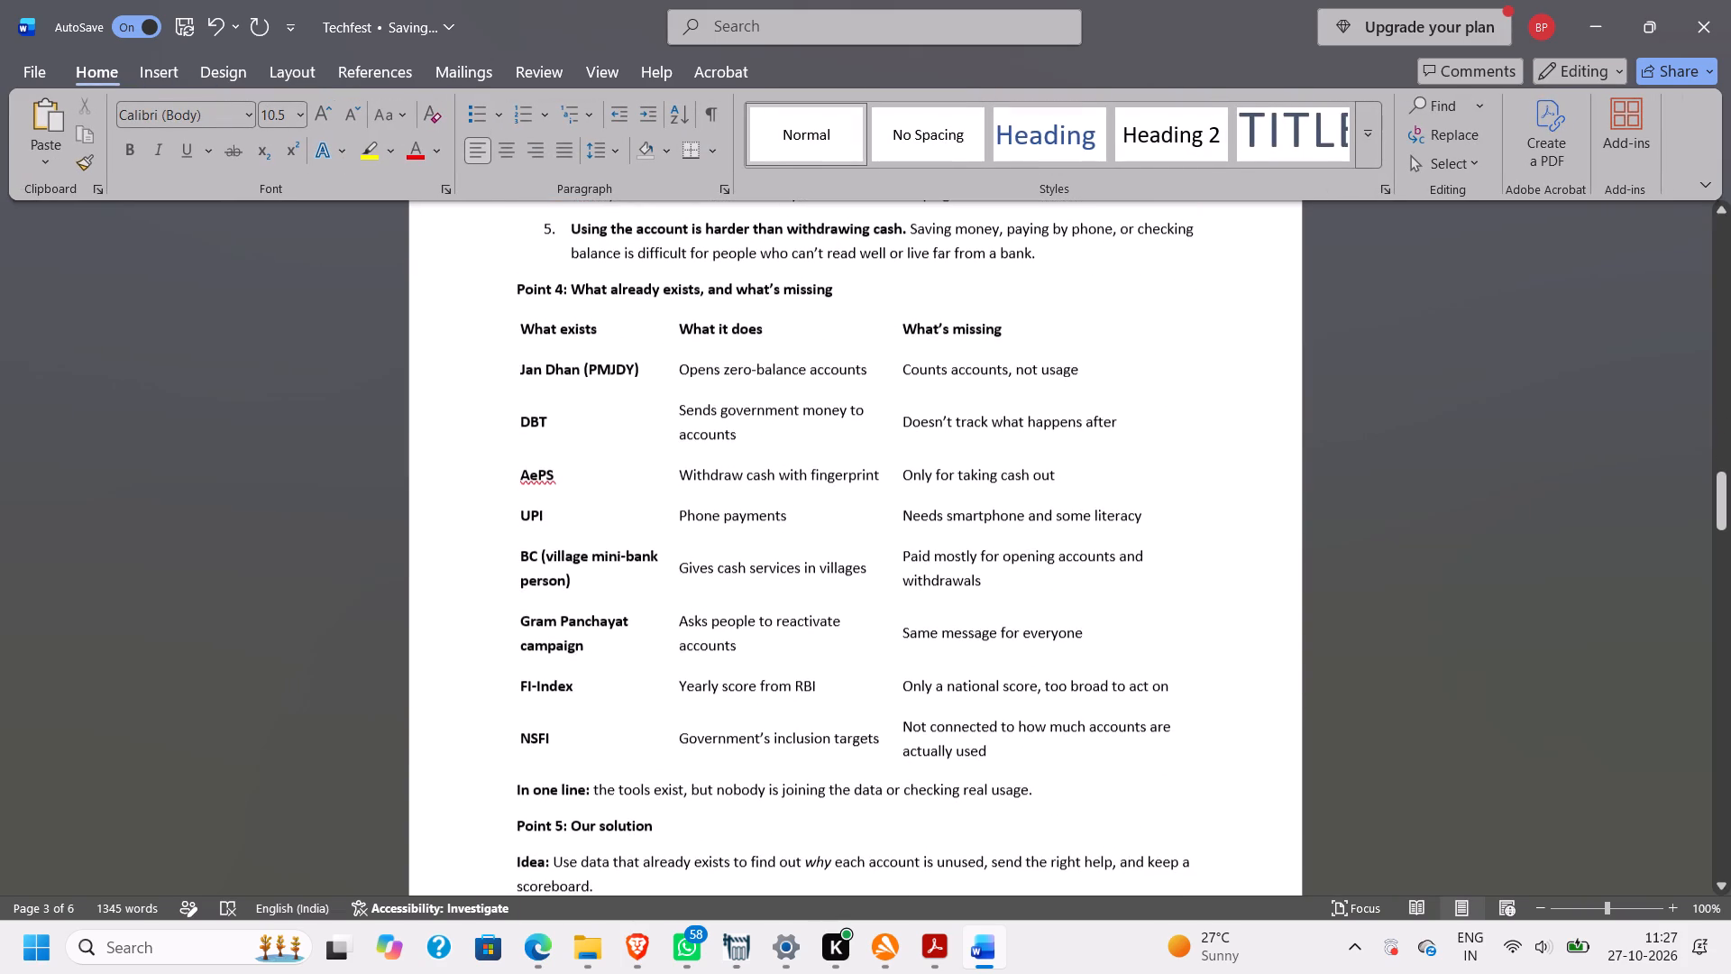
pyautogui.scroll(2, 509, 422)
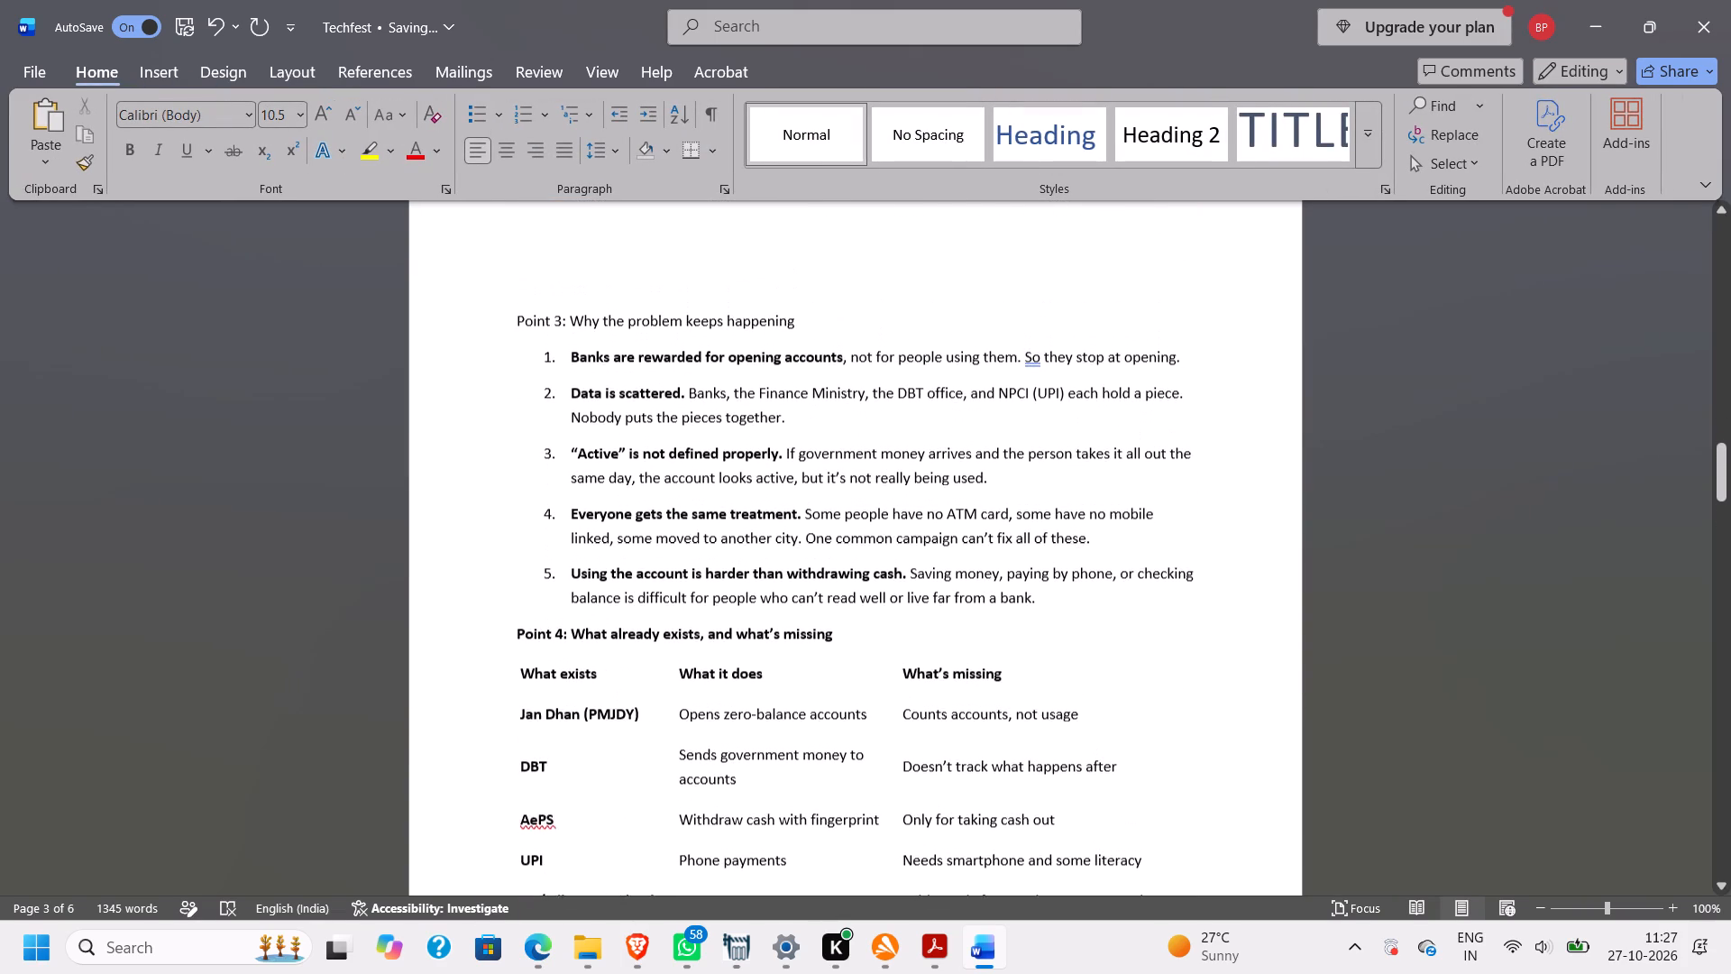
pyautogui.scroll(1, 509, 422)
pyautogui.scroll(-1, 687, 580)
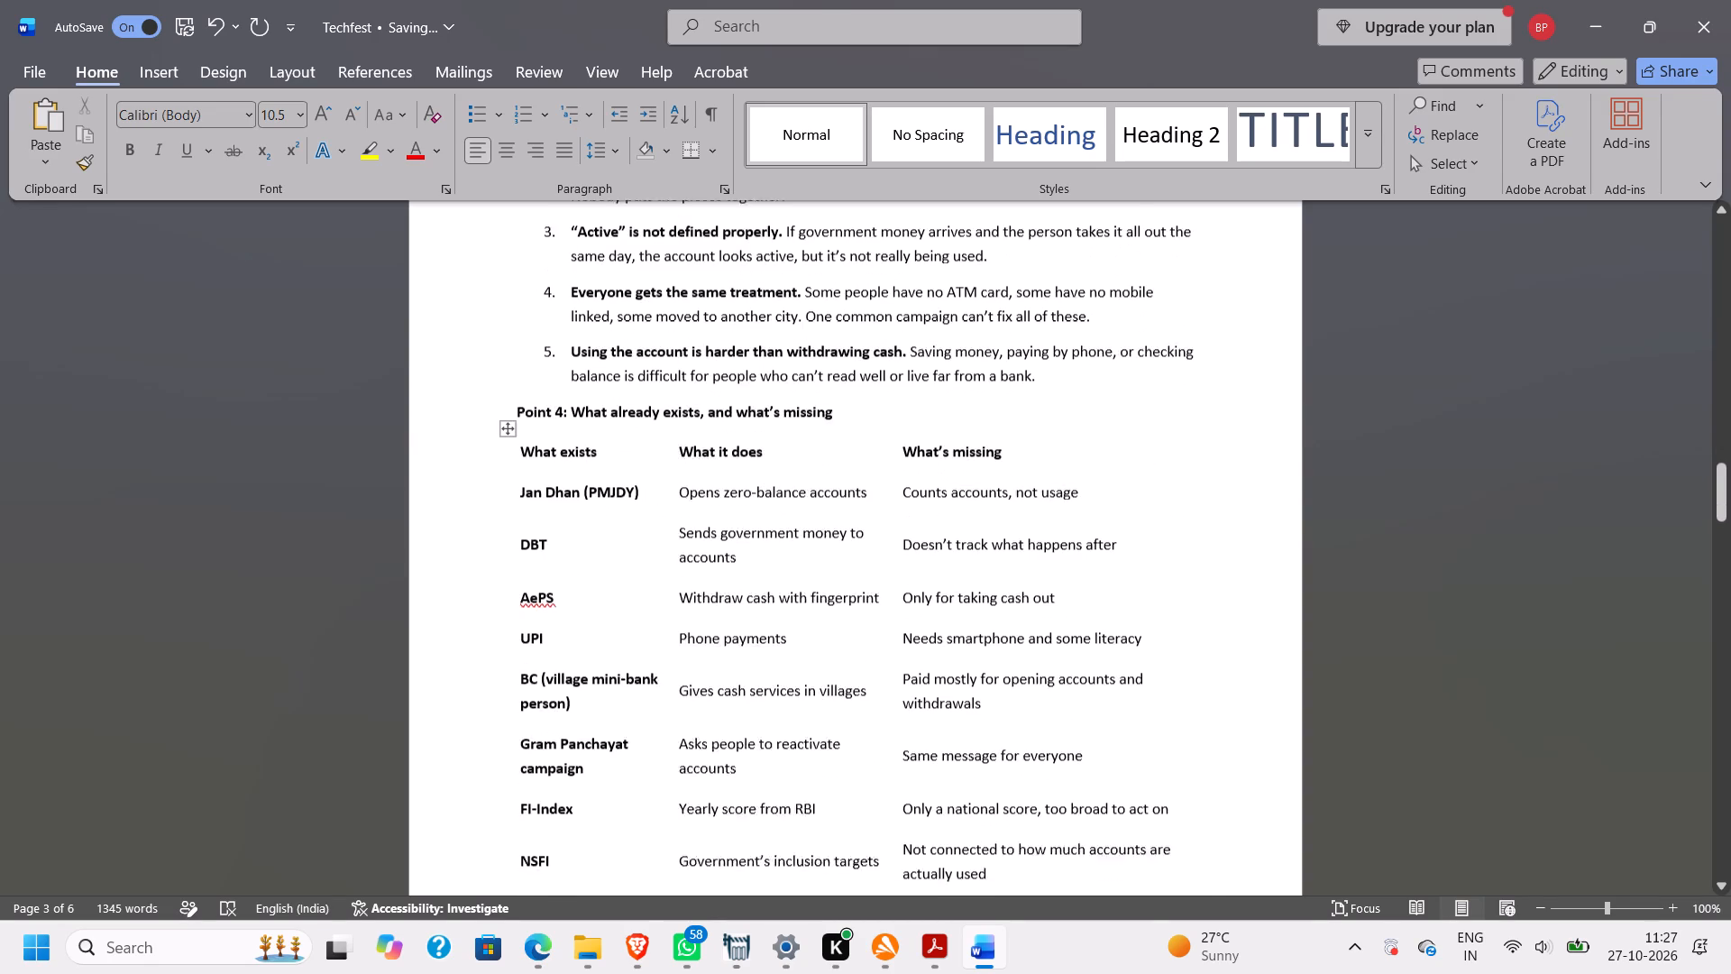
pyautogui.scroll(-1, 687, 580)
pyautogui.scroll(-5, 701, 732)
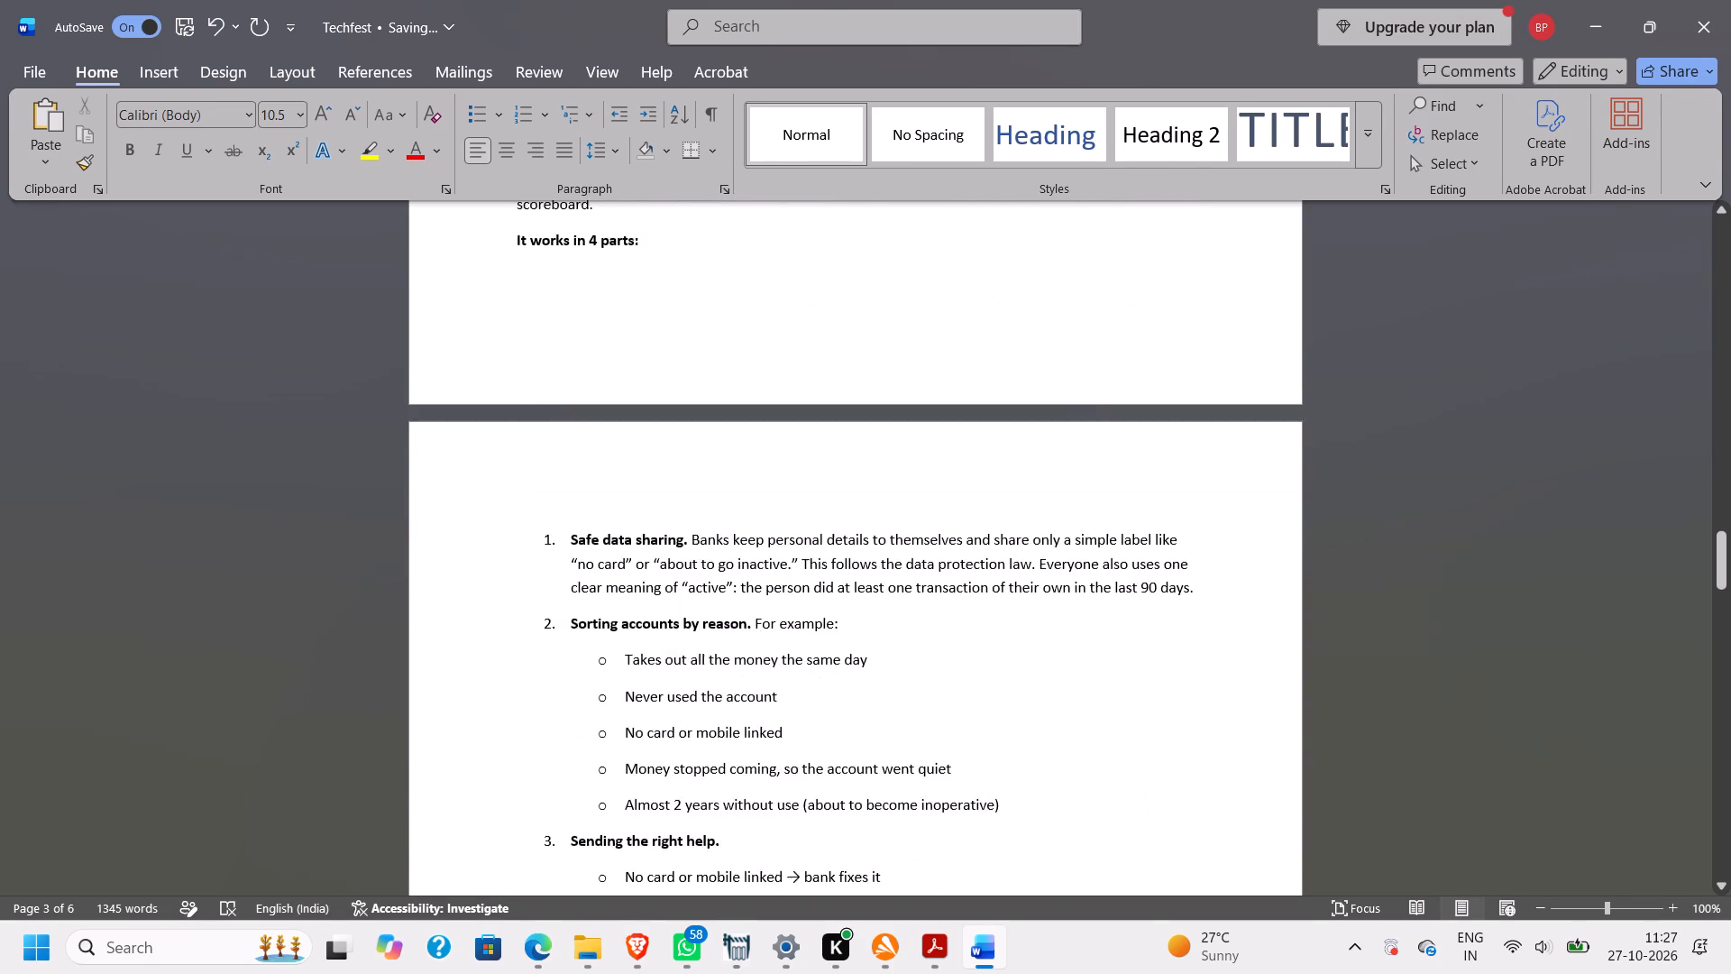
pyautogui.scroll(-8, 701, 732)
pyautogui.scroll(7, 701, 732)
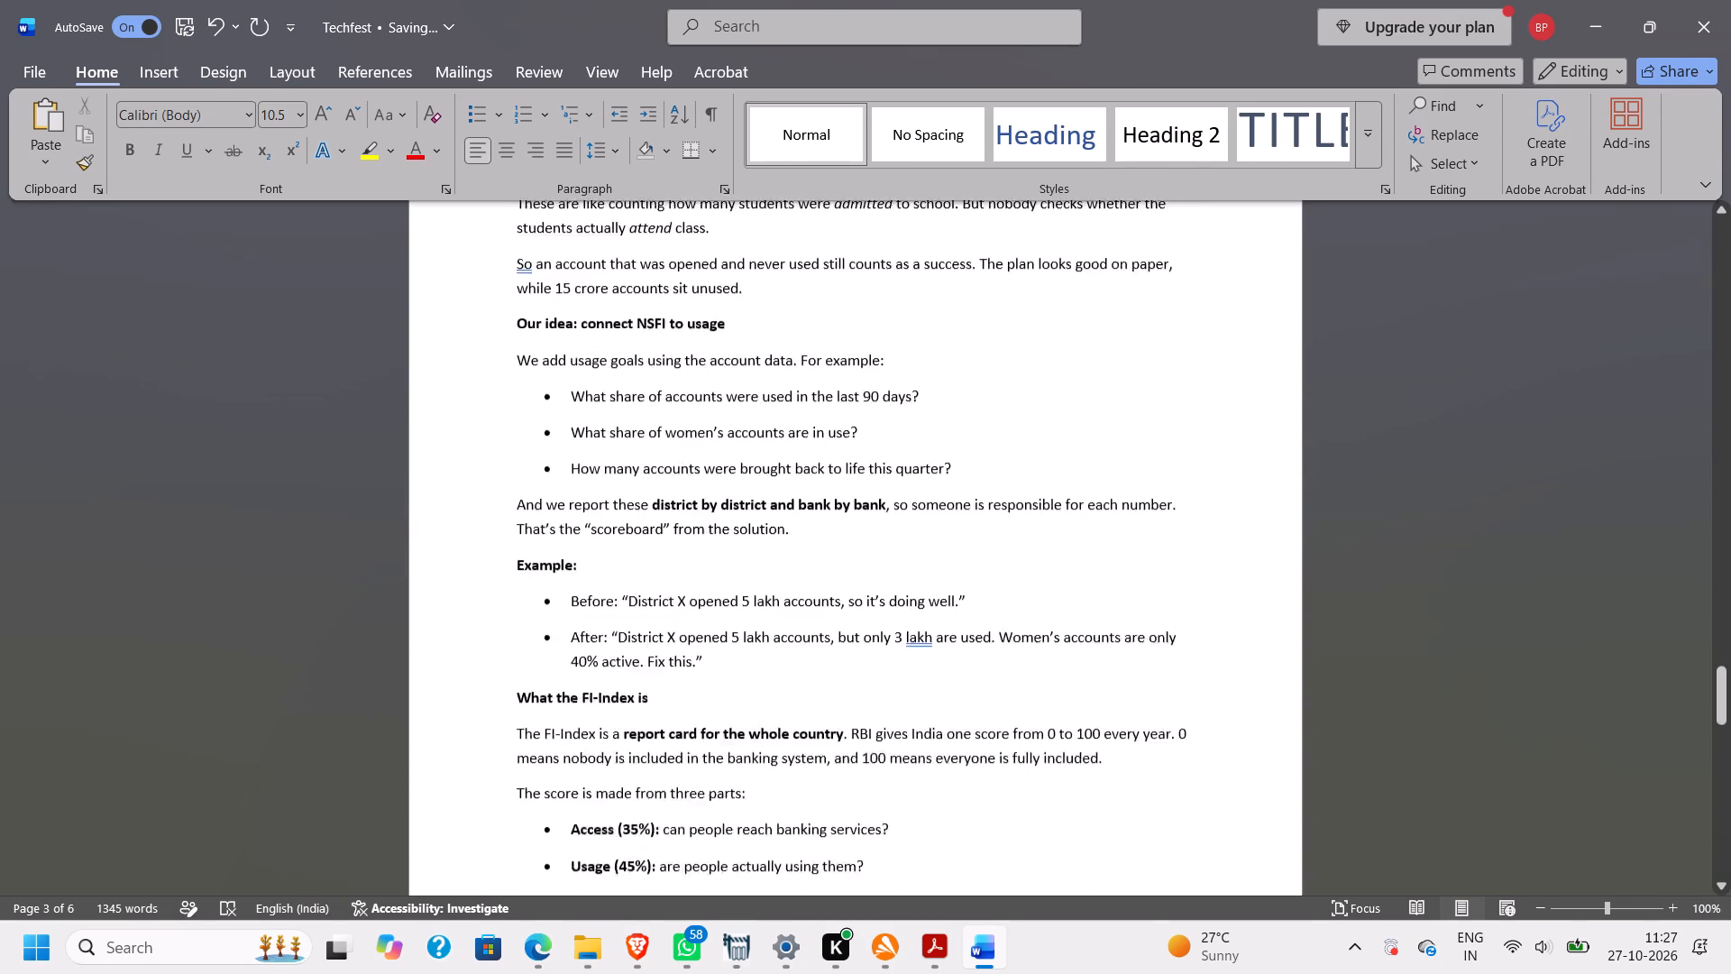
pyautogui.scroll(12, 701, 732)
pyautogui.scroll(-2, 701, 732)
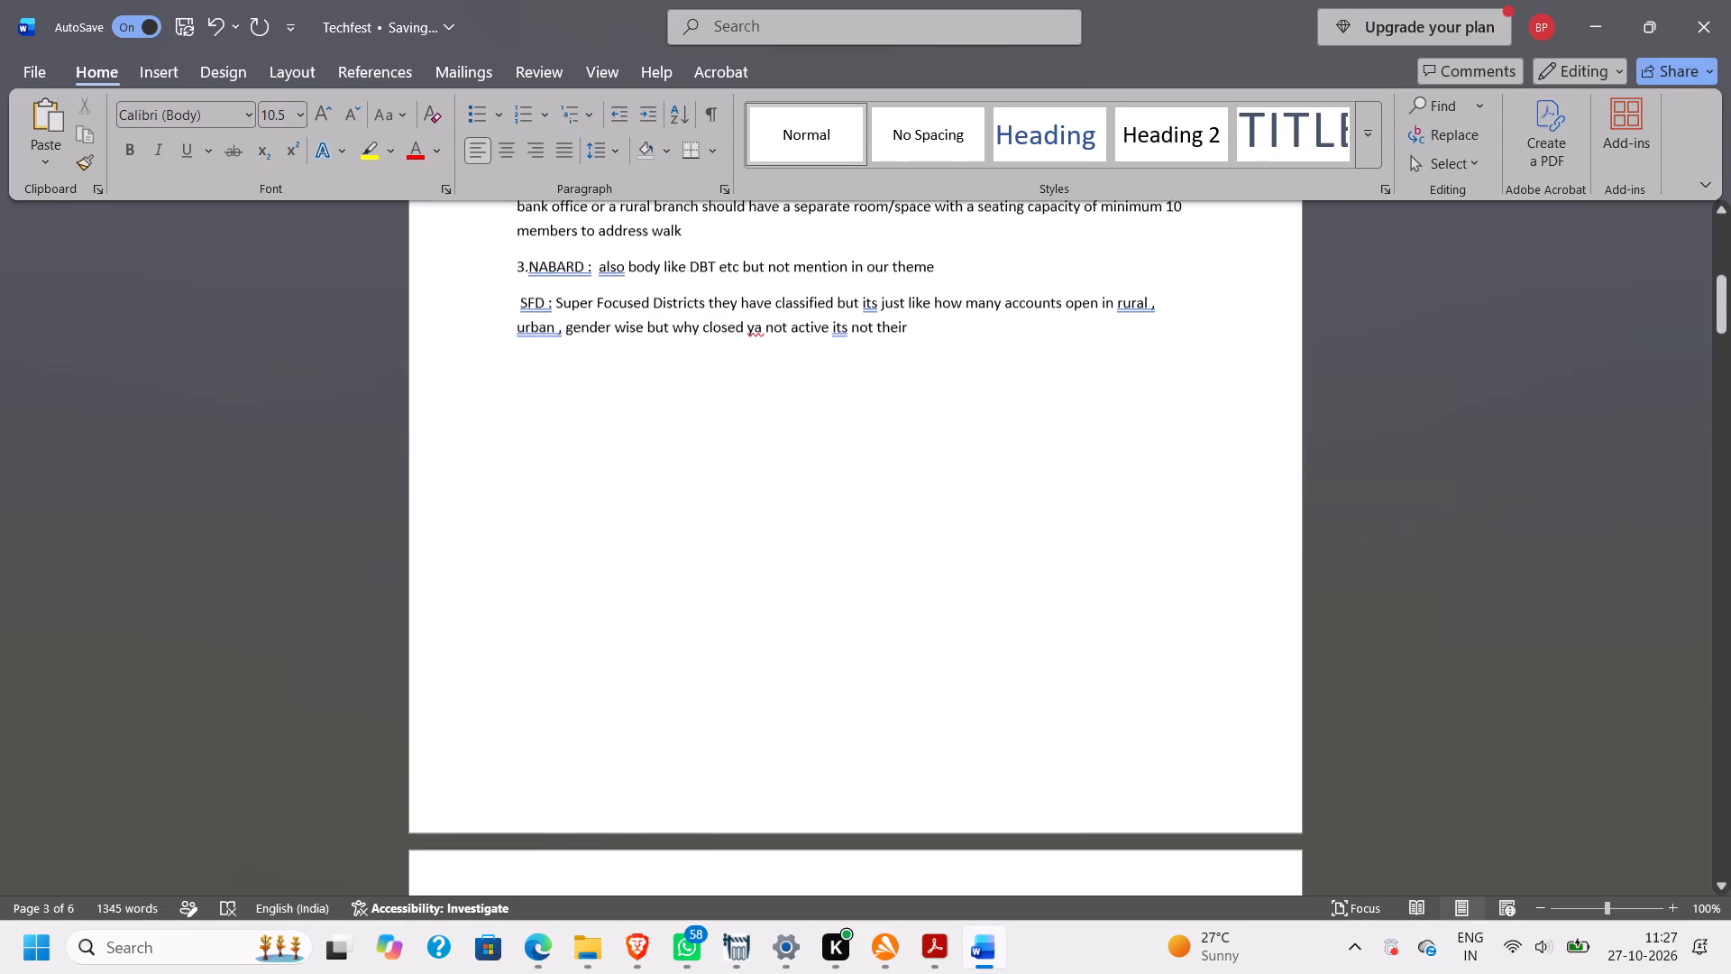
pyautogui.scroll(-4, 701, 732)
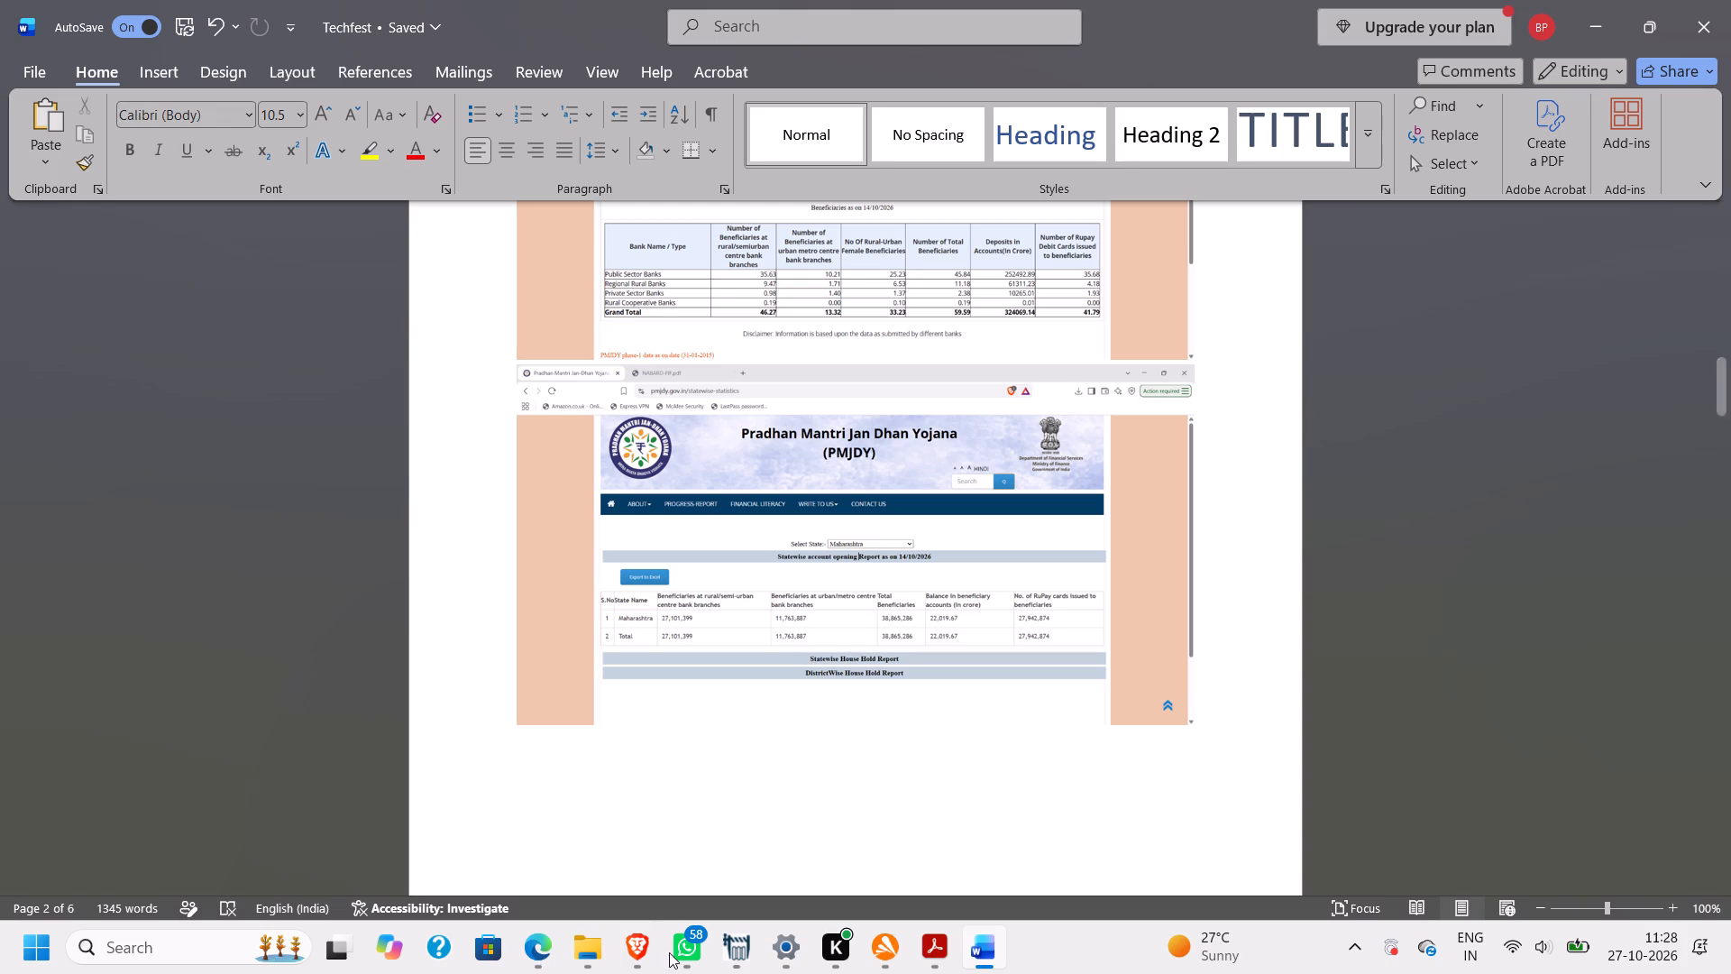
# Switch to Brave, open the PMJDY site's Progress-Report page, and examine its beneficiary table and report links.
pyautogui.click(640, 956)
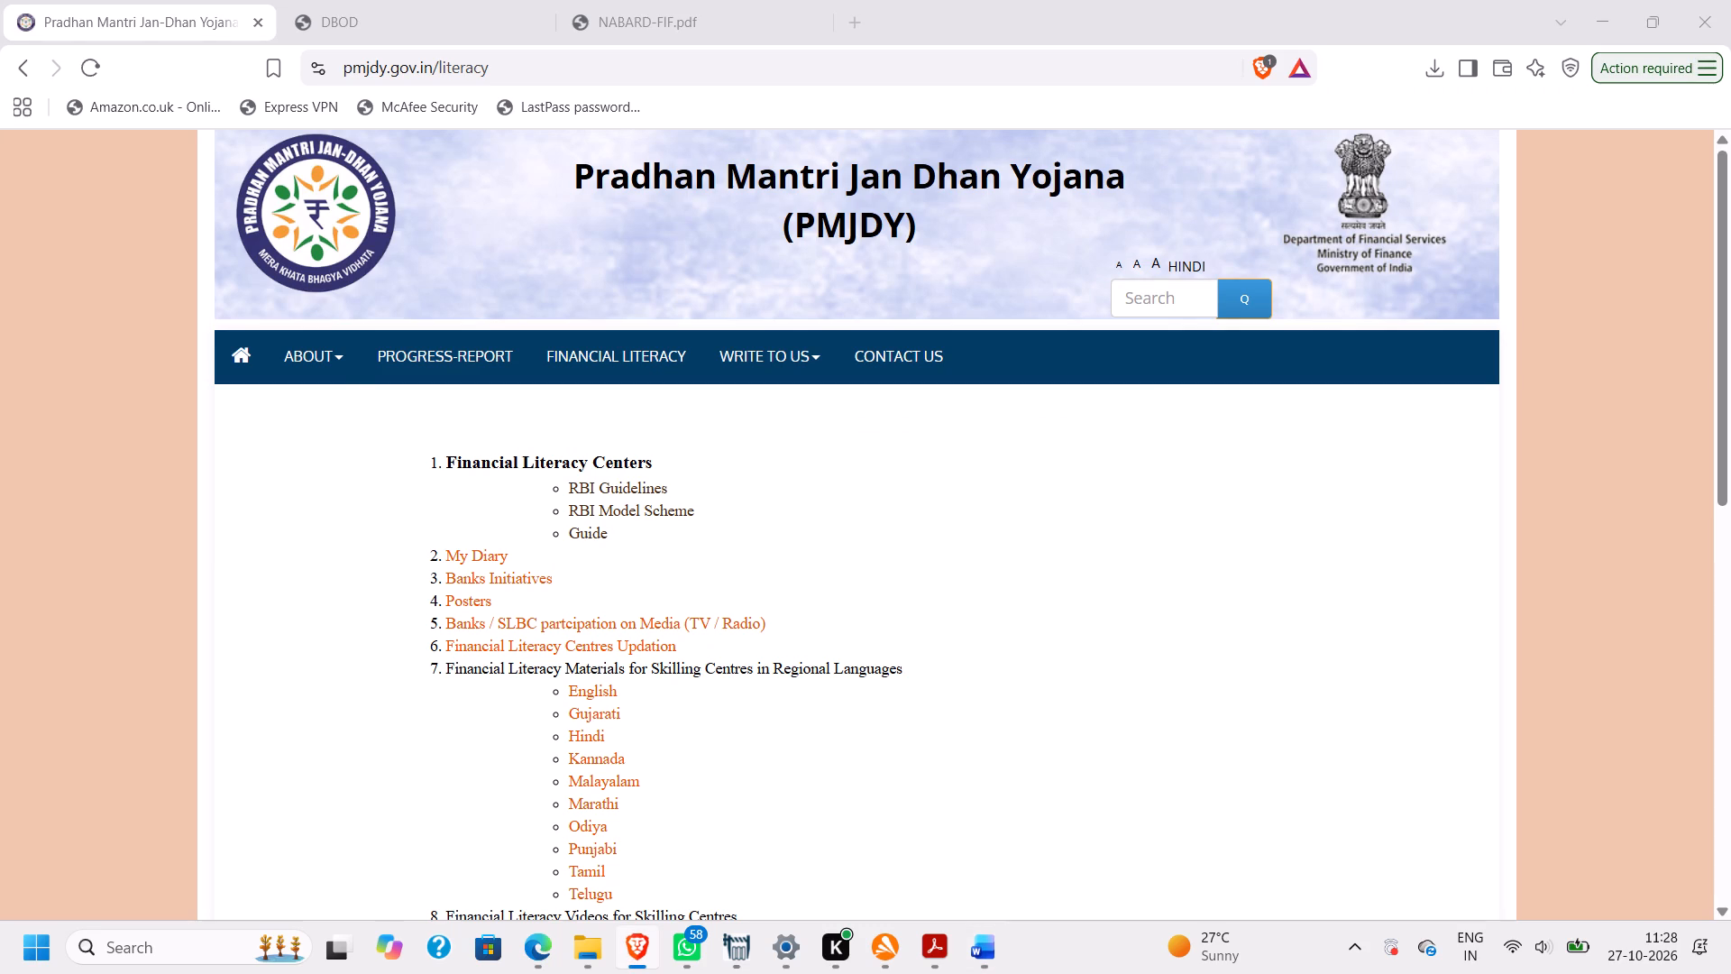
pyautogui.click(448, 343)
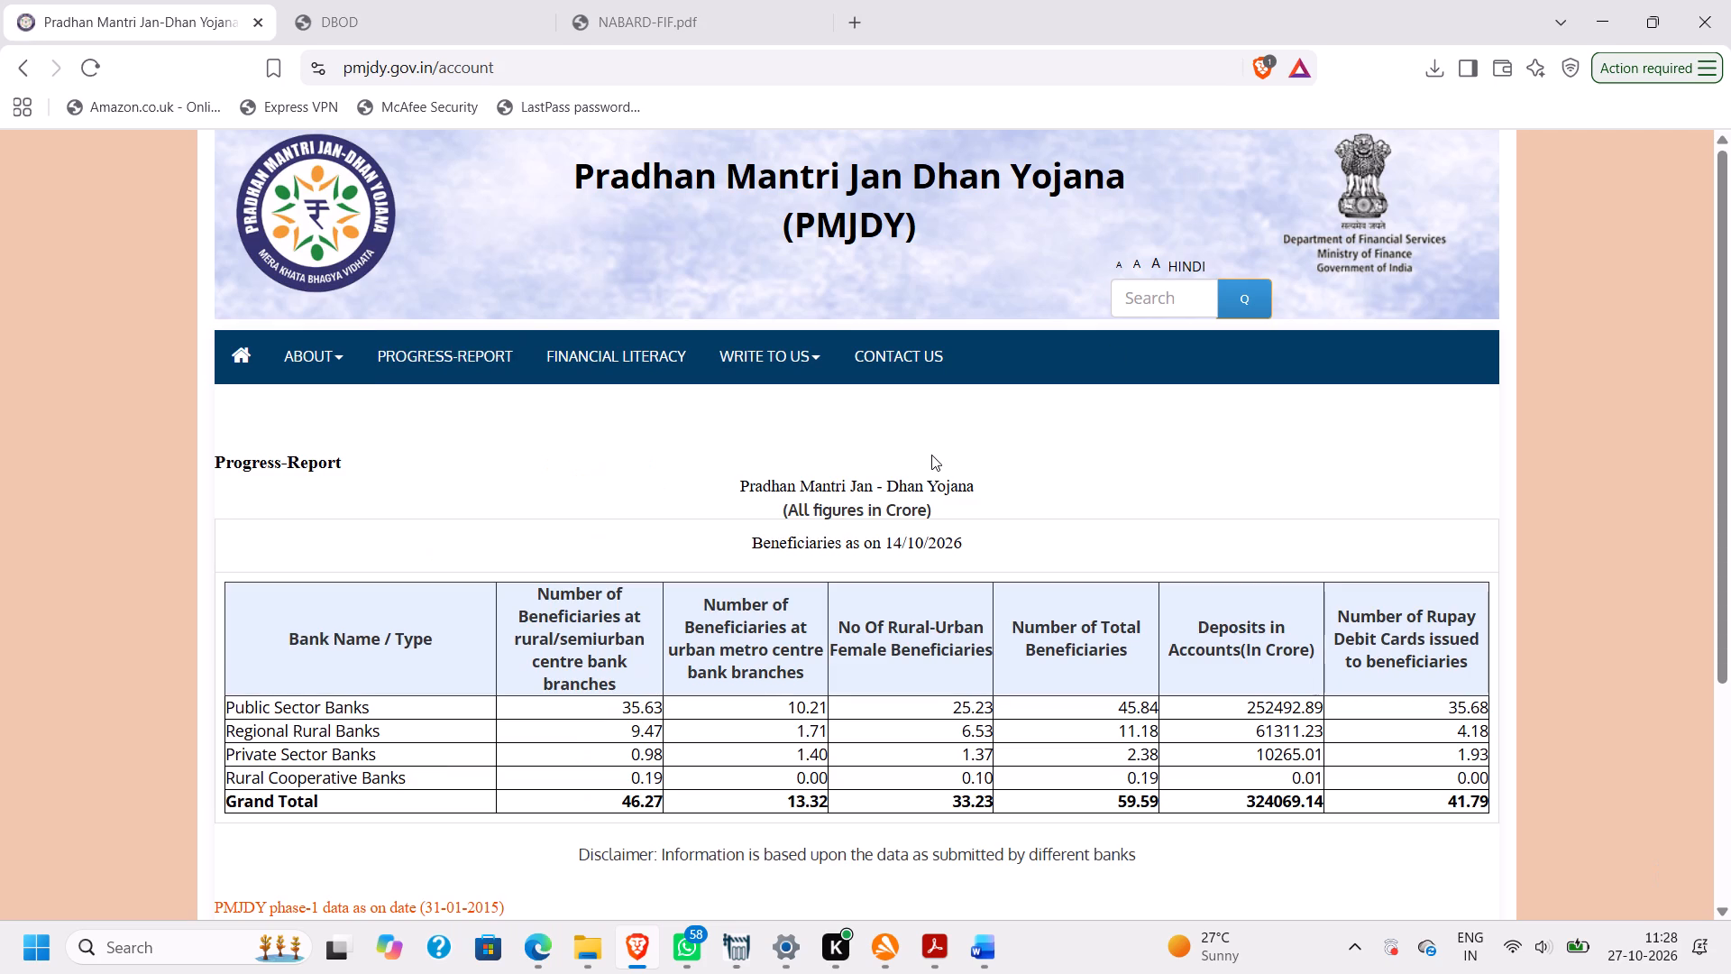
pyautogui.scroll(-1, 812, 654)
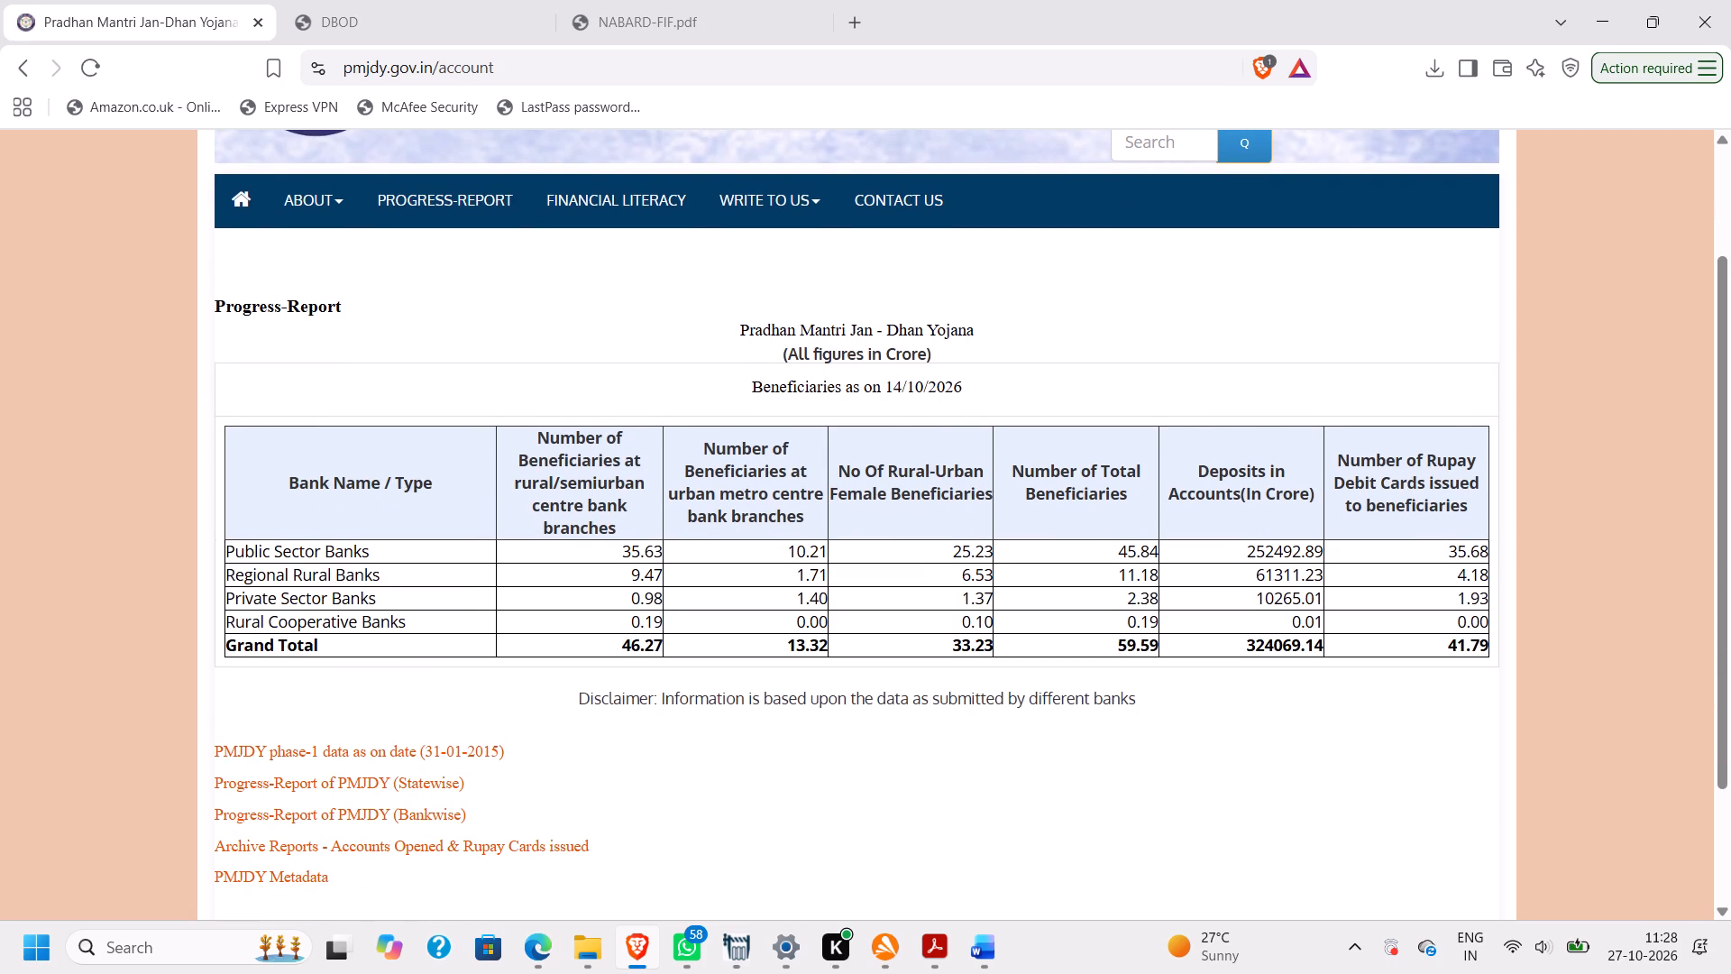
pyautogui.scroll(-2, 812, 654)
pyautogui.scroll(5, 812, 654)
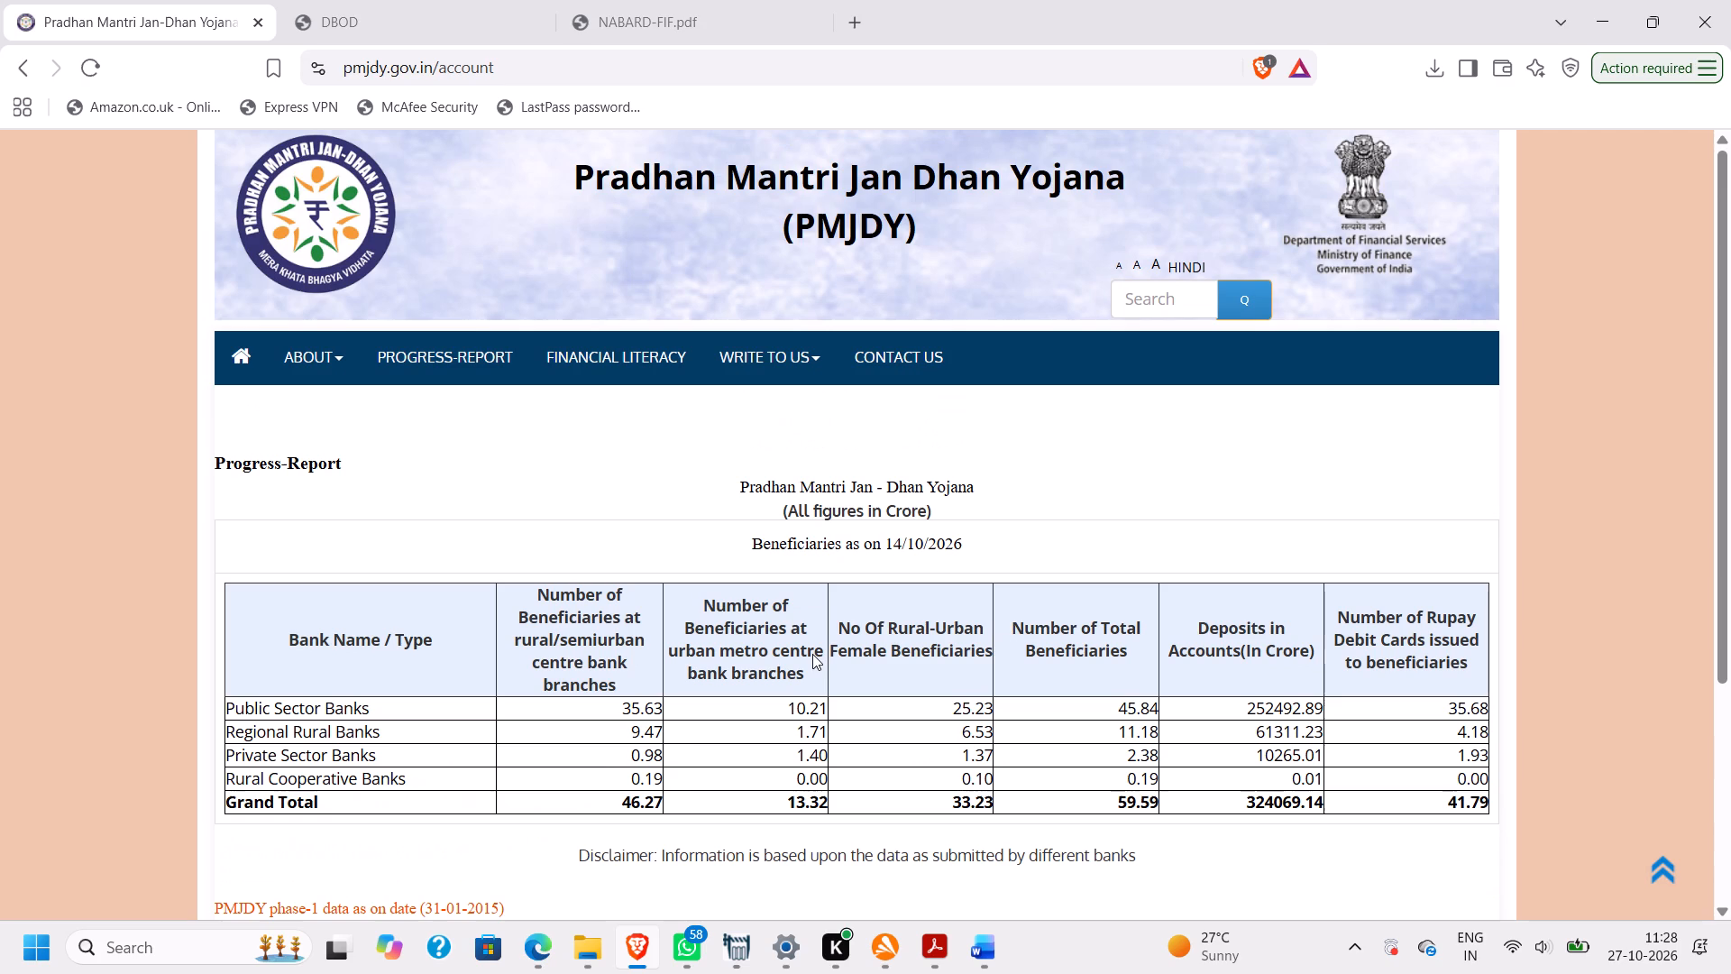
pyautogui.scroll(1, 812, 654)
# Search the PMJDY site for "we have live number of accounts open" and look through the results and their sorting options.
pyautogui.click(1143, 296)
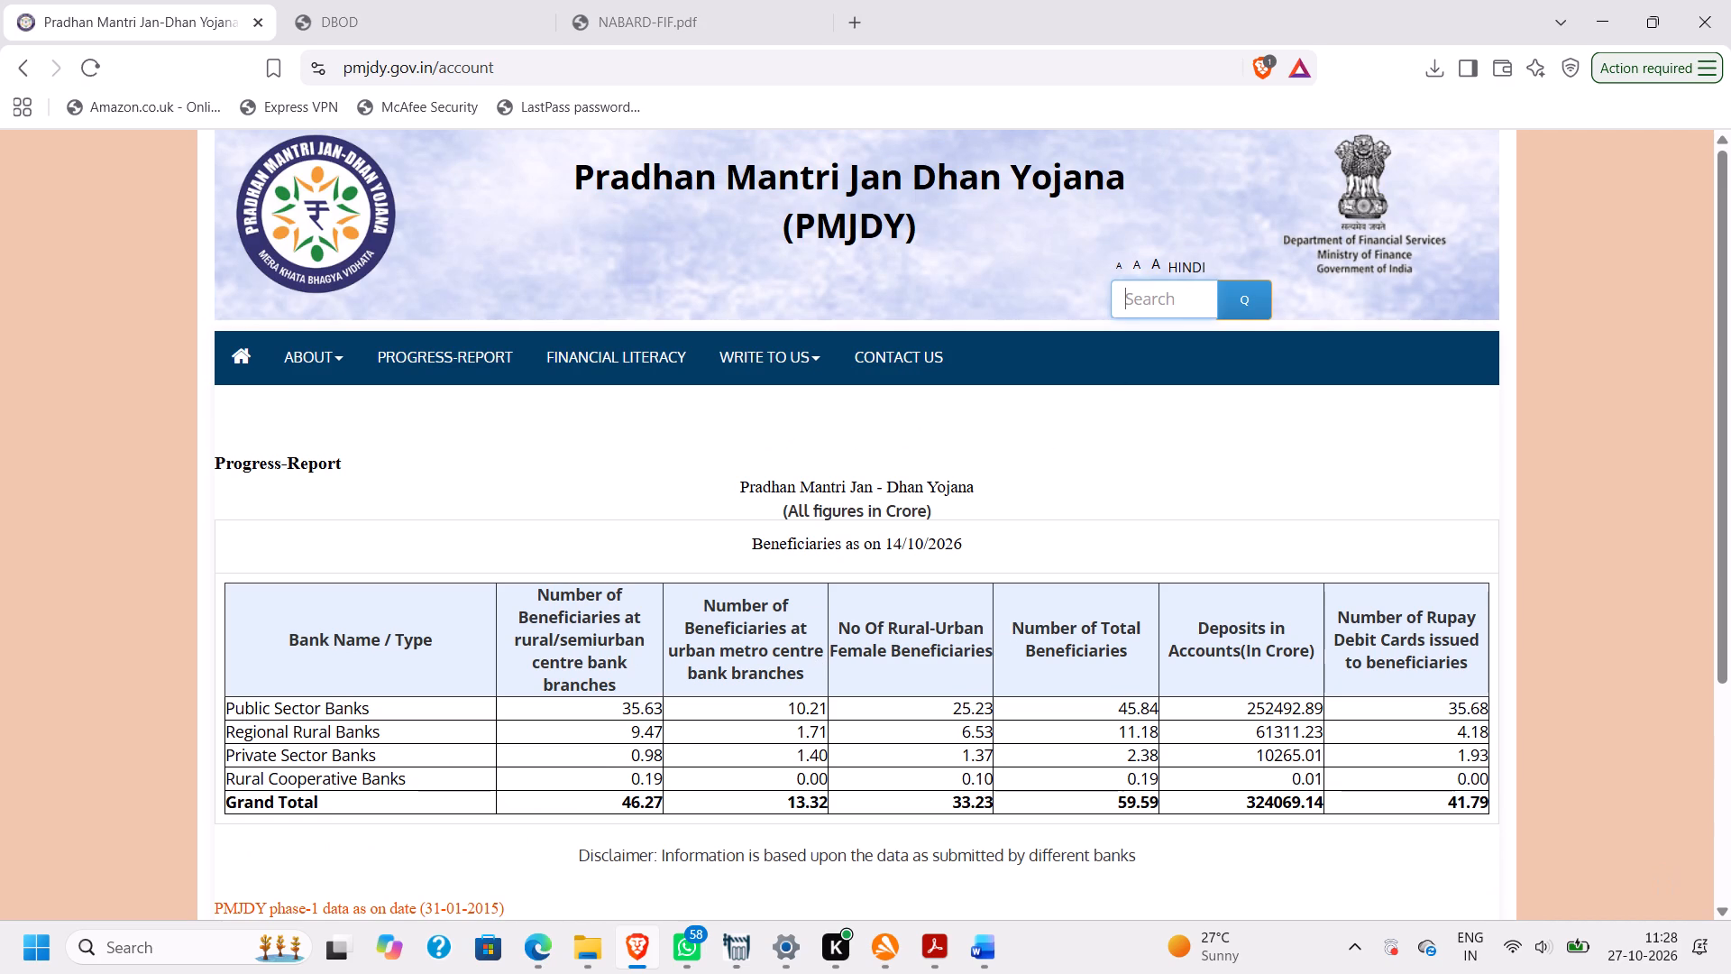
pyautogui.write('da')
pyautogui.press('BackSpace')
pyautogui.press('BackSpace')
pyautogui.write('we')
pyautogui.press('space')
pyautogui.write('have')
pyautogui.press('space')
pyautogui.write('live')
pyautogui.press('space')
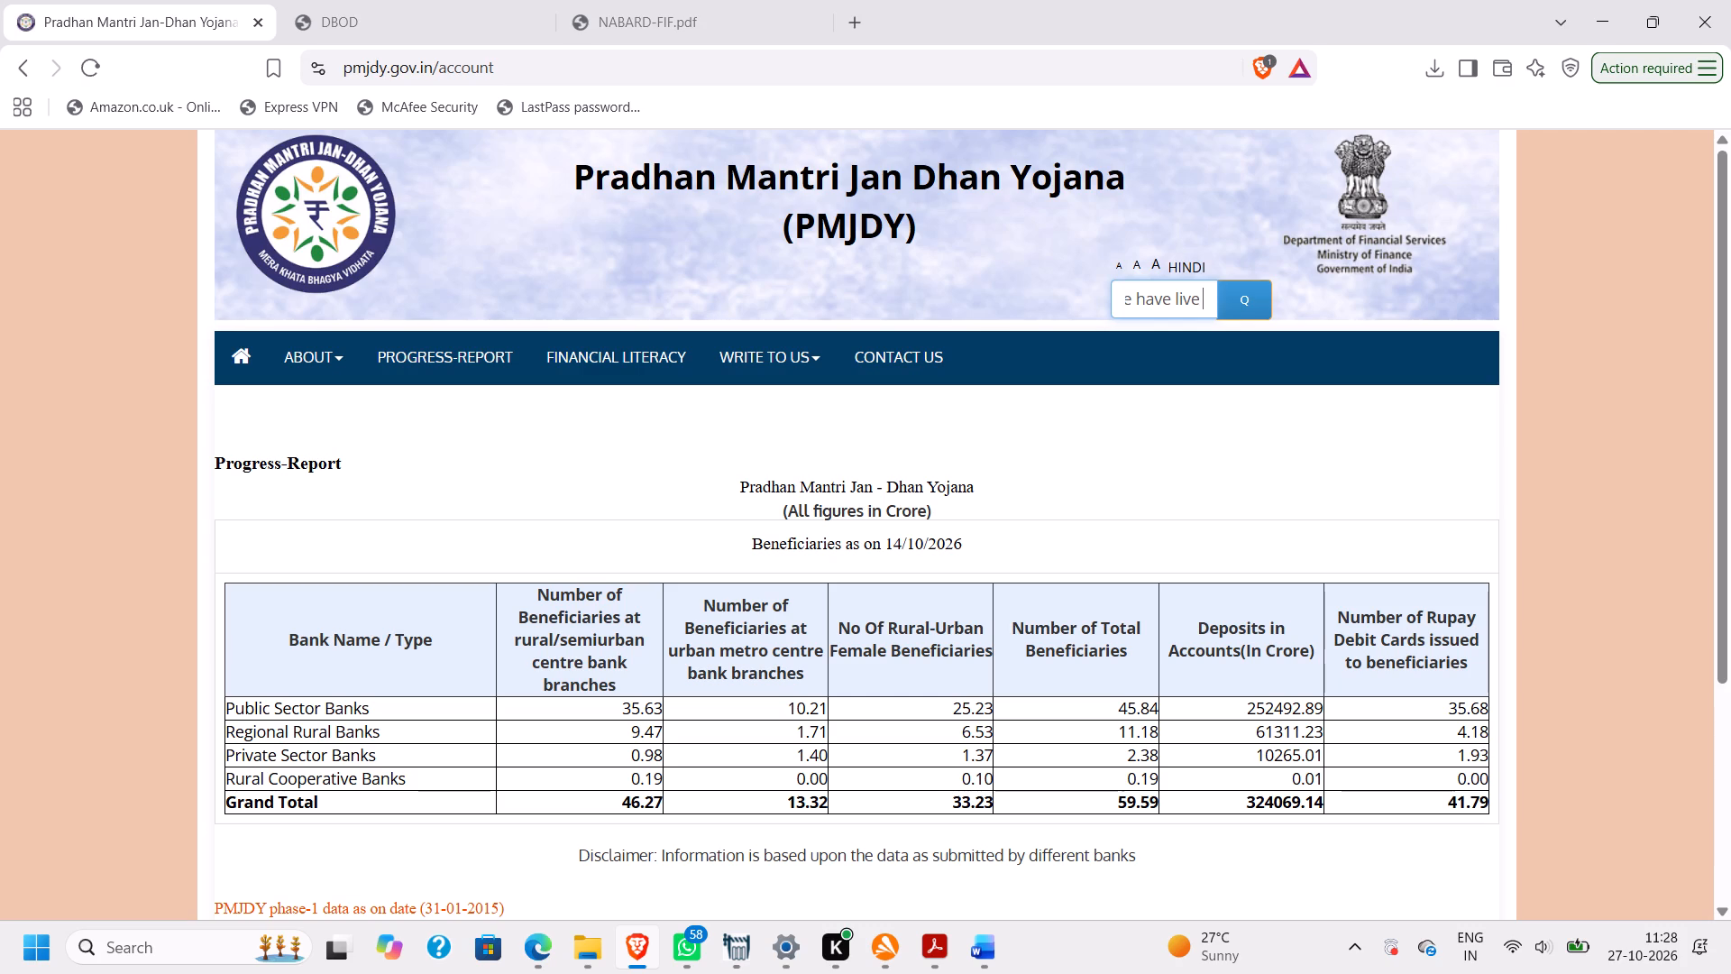
pyautogui.write('number')
pyautogui.press('space')
pyautogui.write('of accounts open')
pyautogui.press('Return')
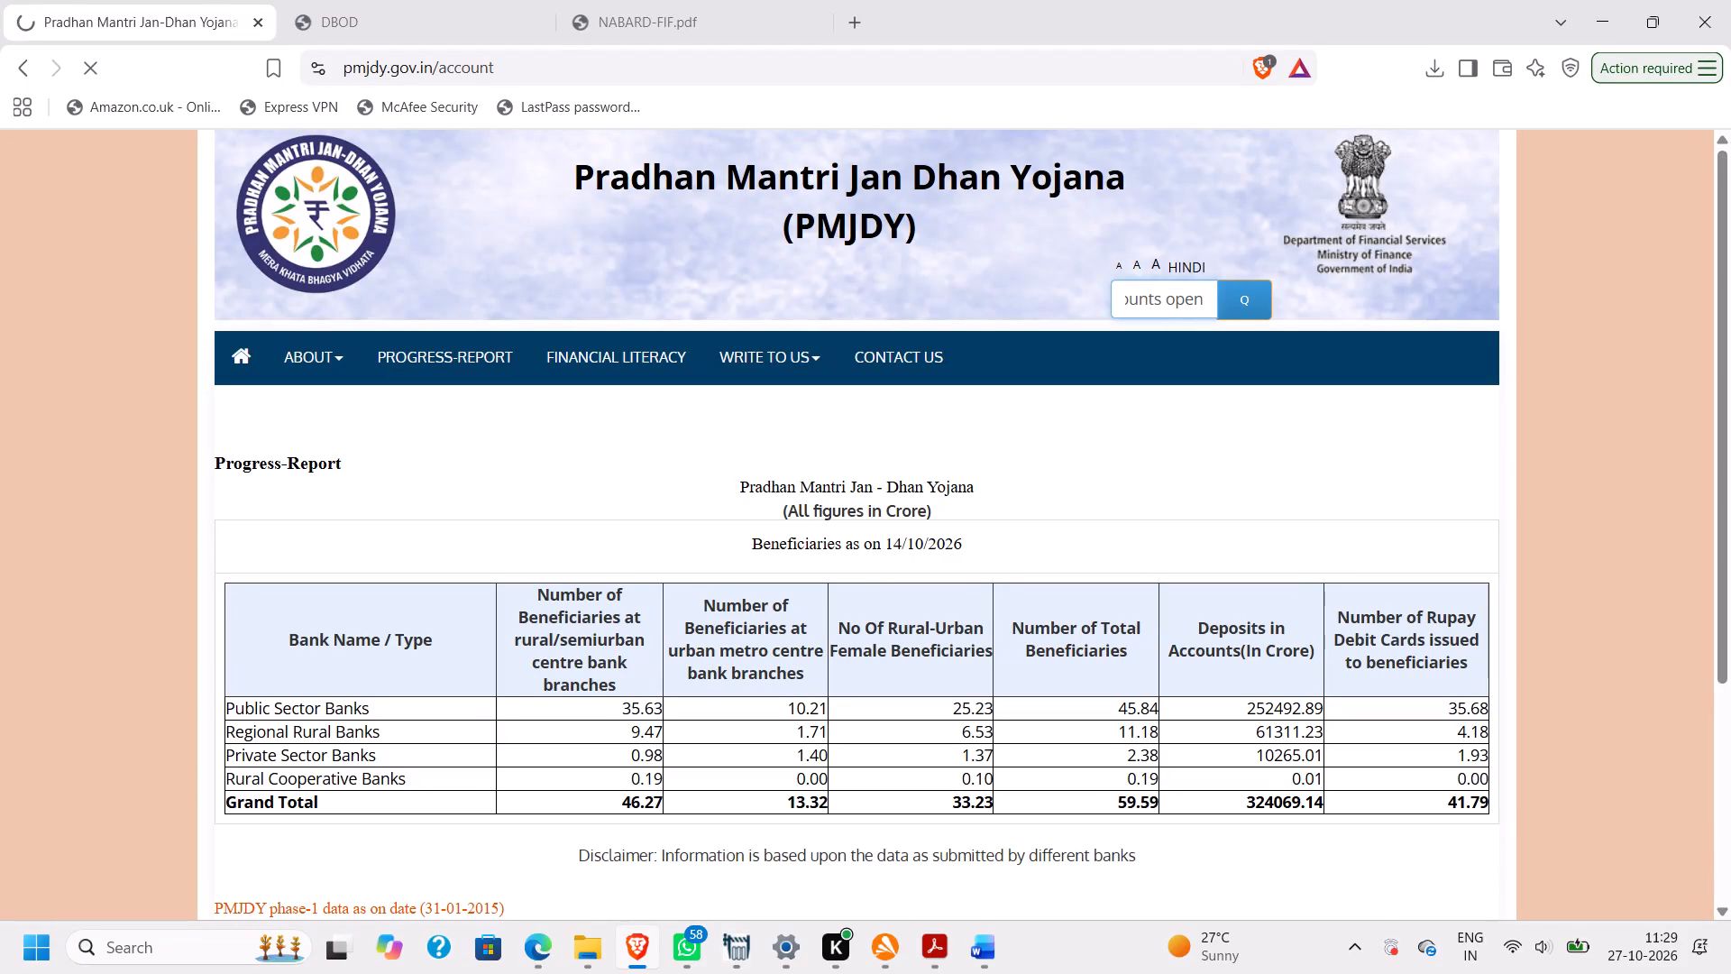
pyautogui.click(1244, 296)
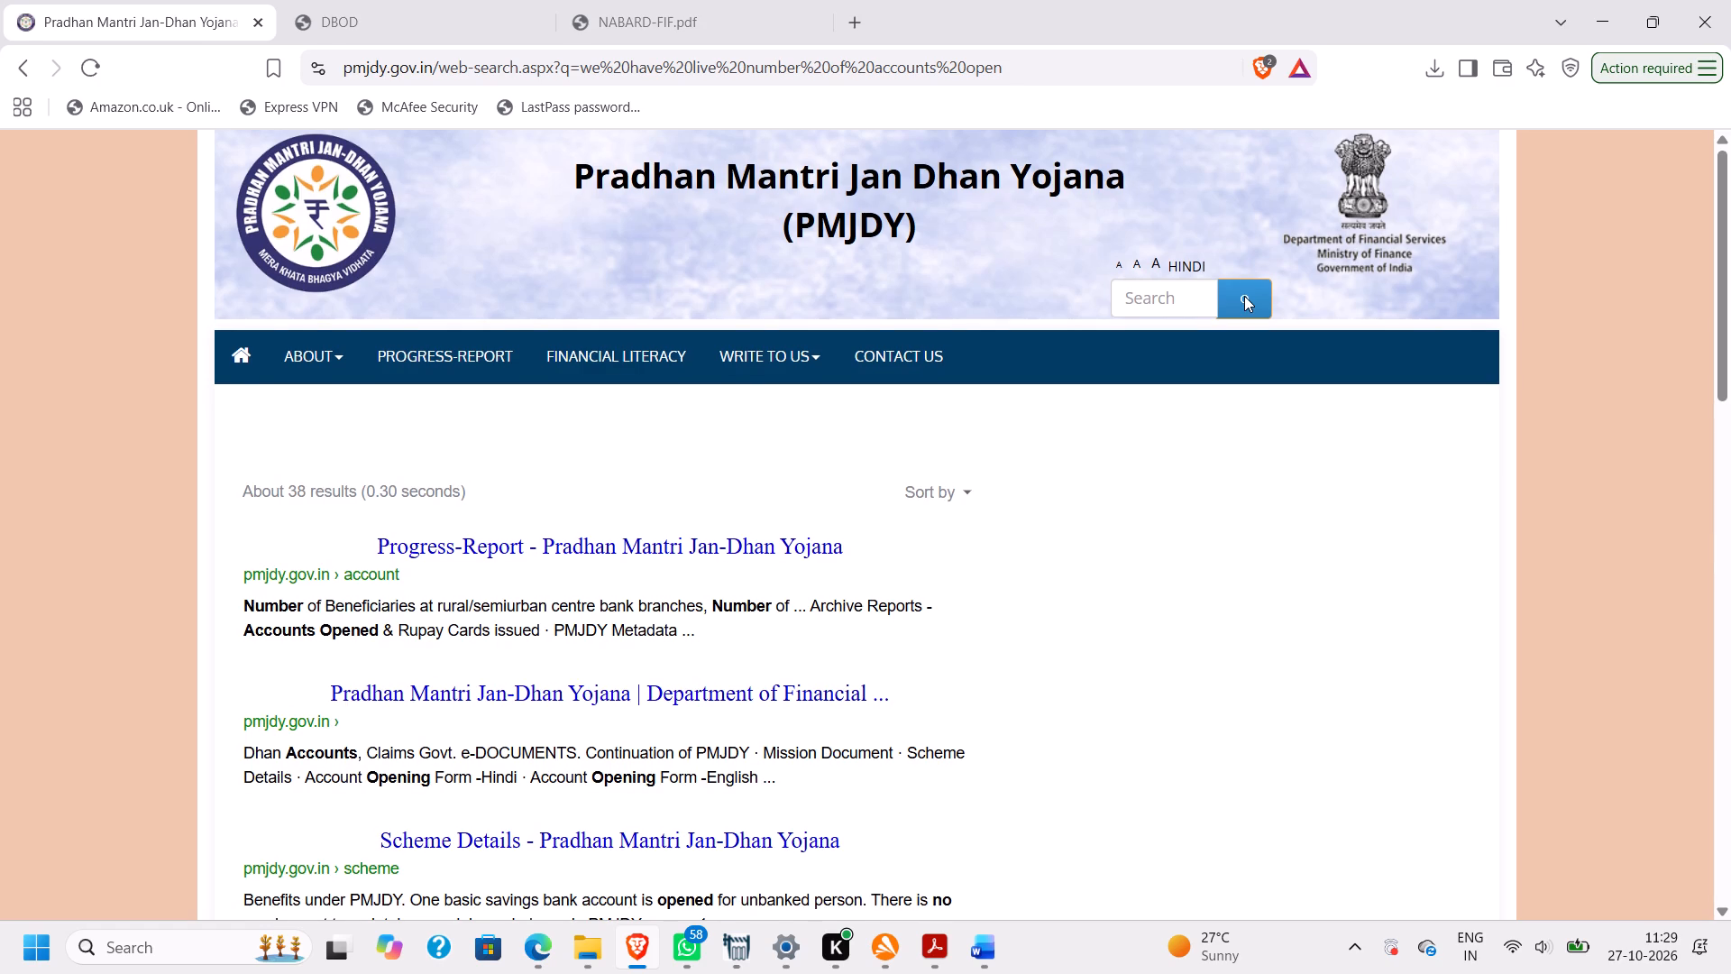
pyautogui.scroll(-1, 670, 693)
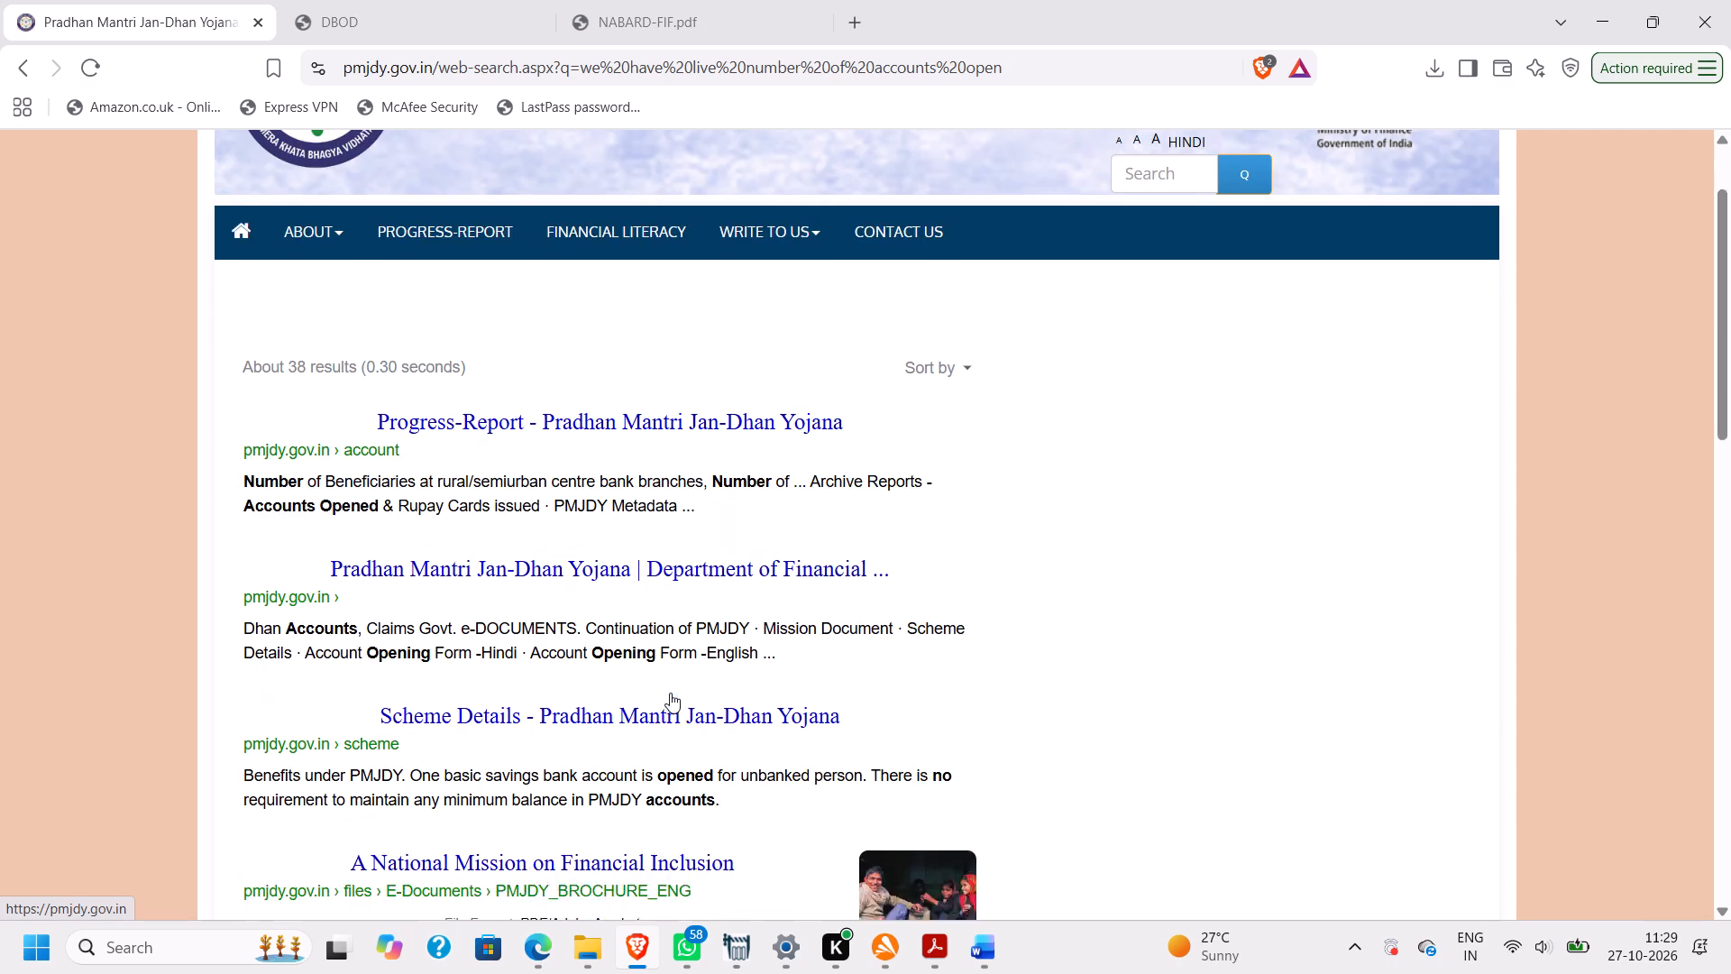
pyautogui.scroll(-2, 670, 693)
pyautogui.scroll(1, 670, 693)
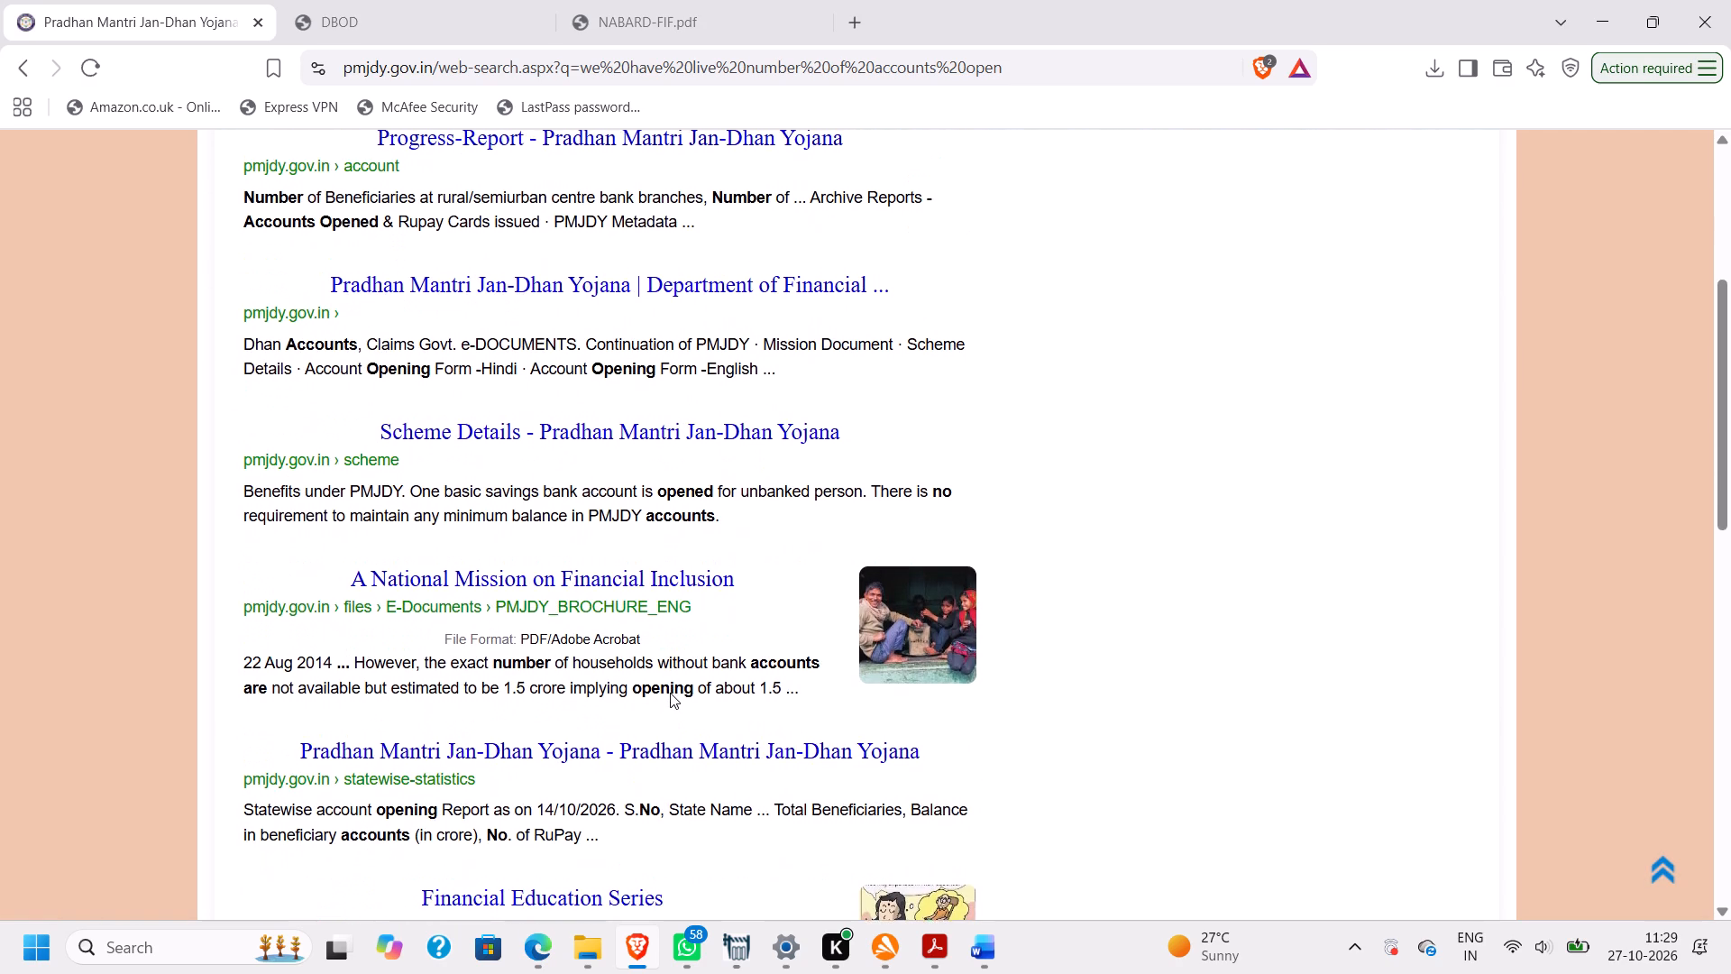
pyautogui.scroll(1, 670, 693)
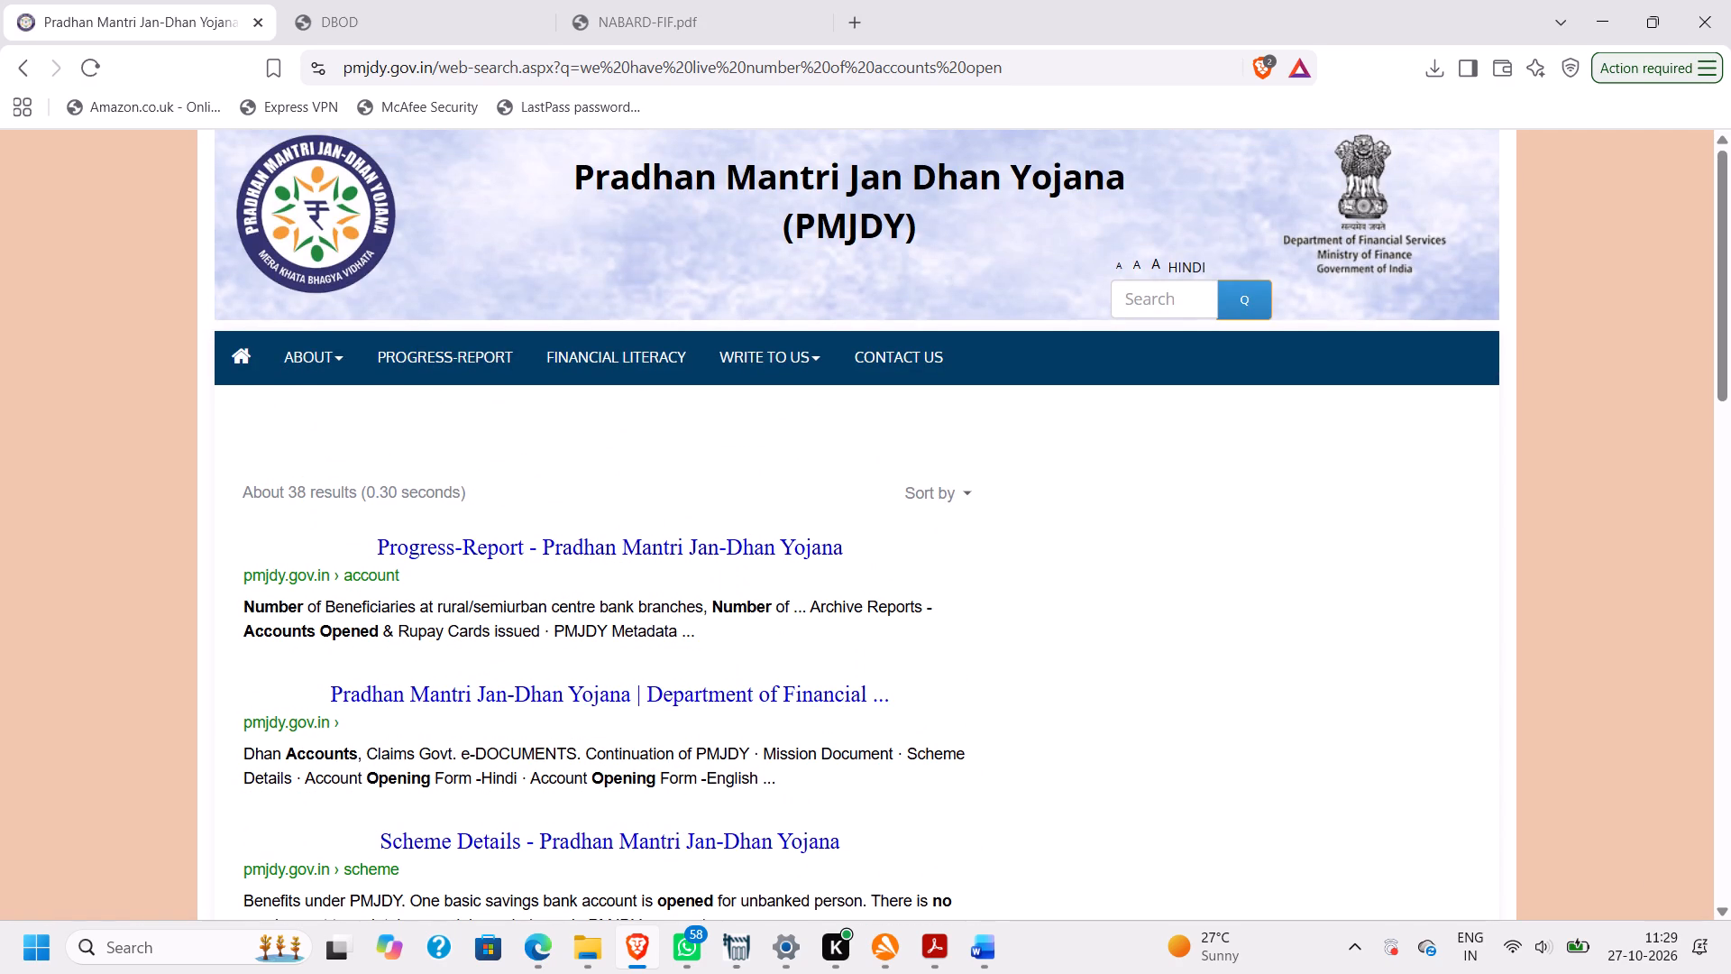
pyautogui.click(966, 491)
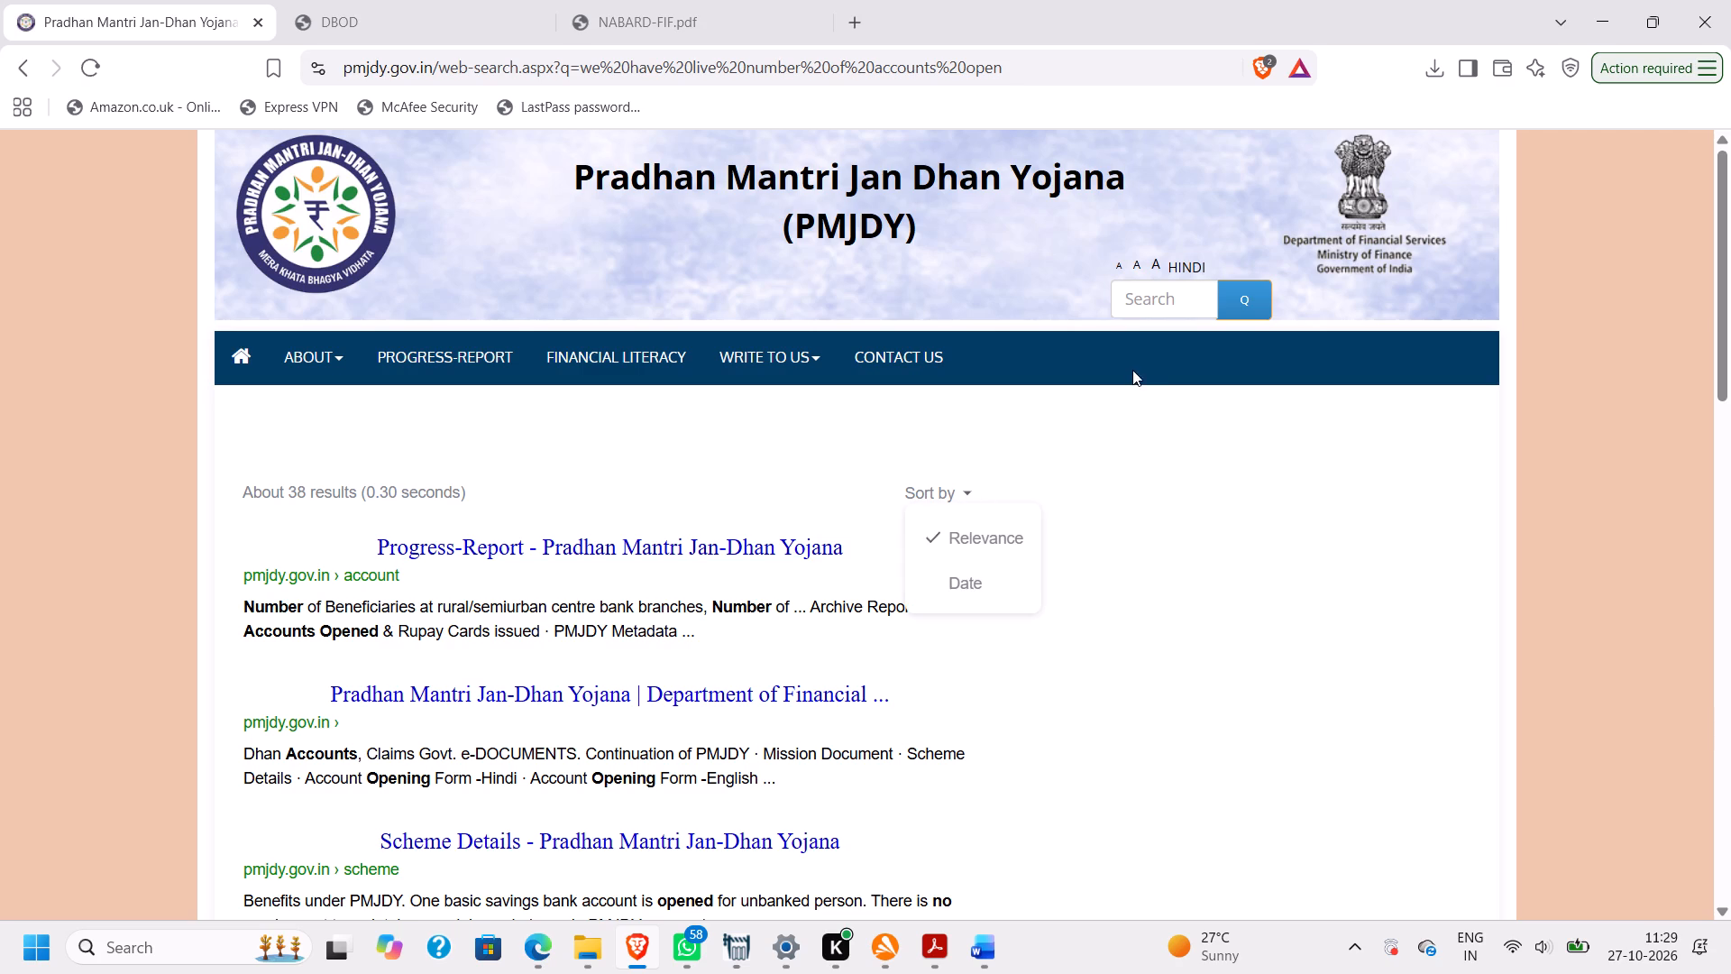
# Search the PMJDY site for "how many accounts actively used of pmjdy" and look through the results.
pyautogui.click(1153, 300)
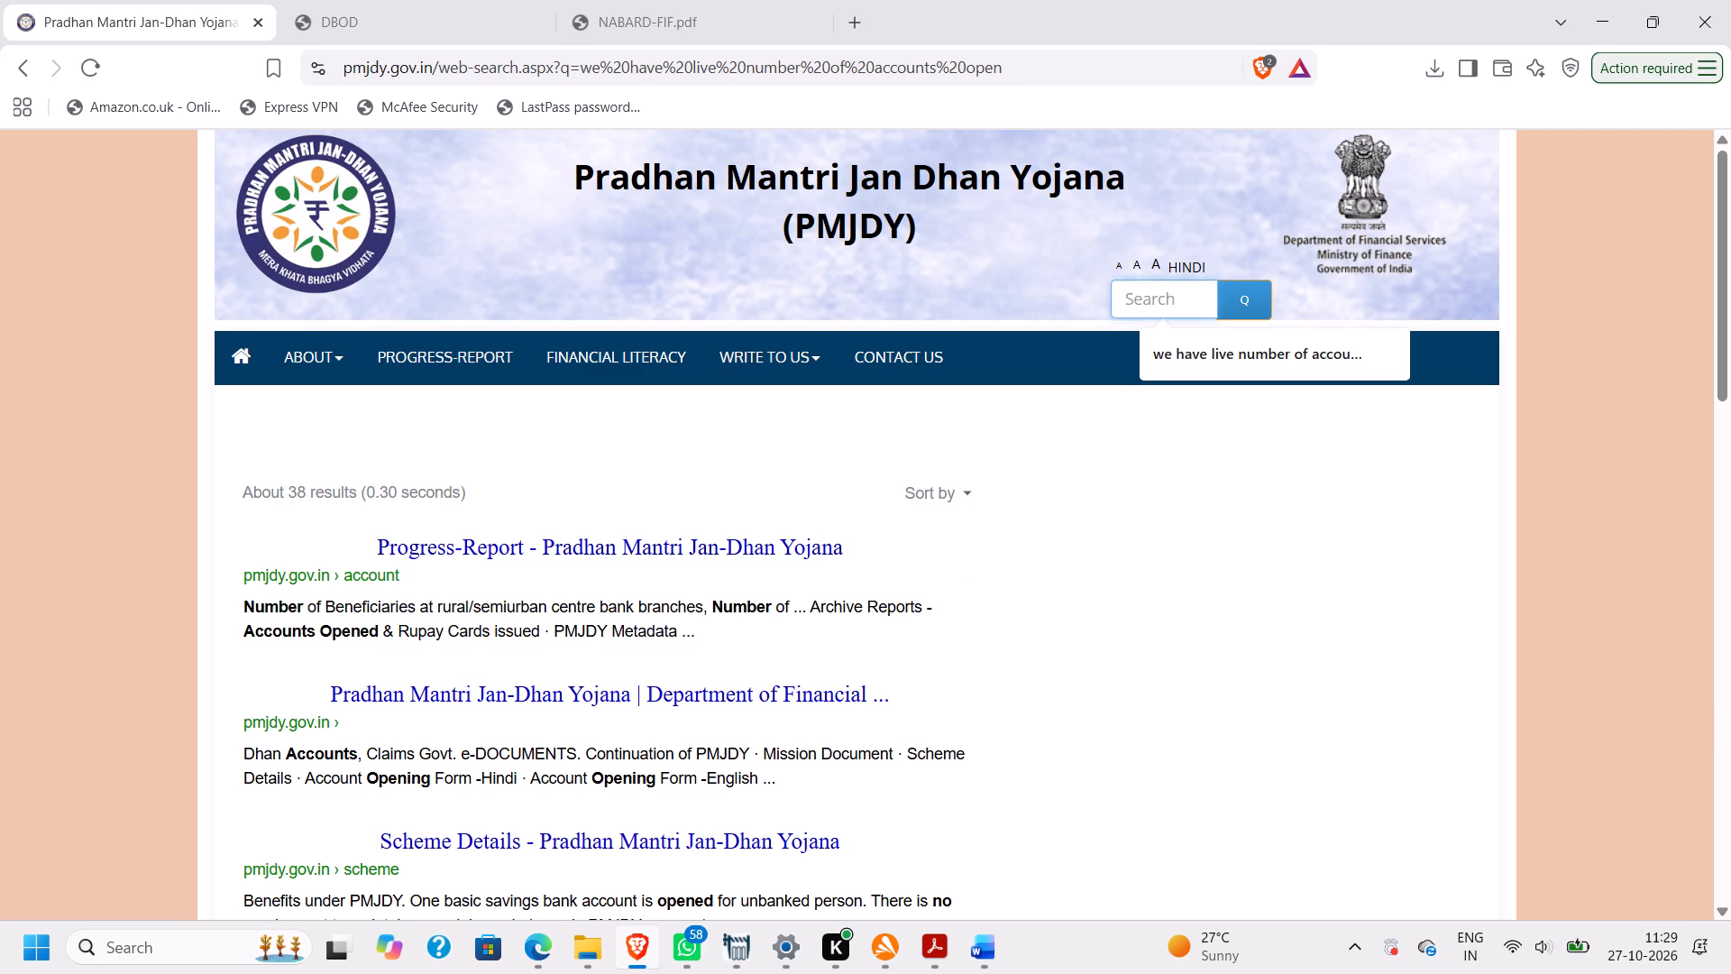
pyautogui.write('how many accounts actively')
pyautogui.press('space')
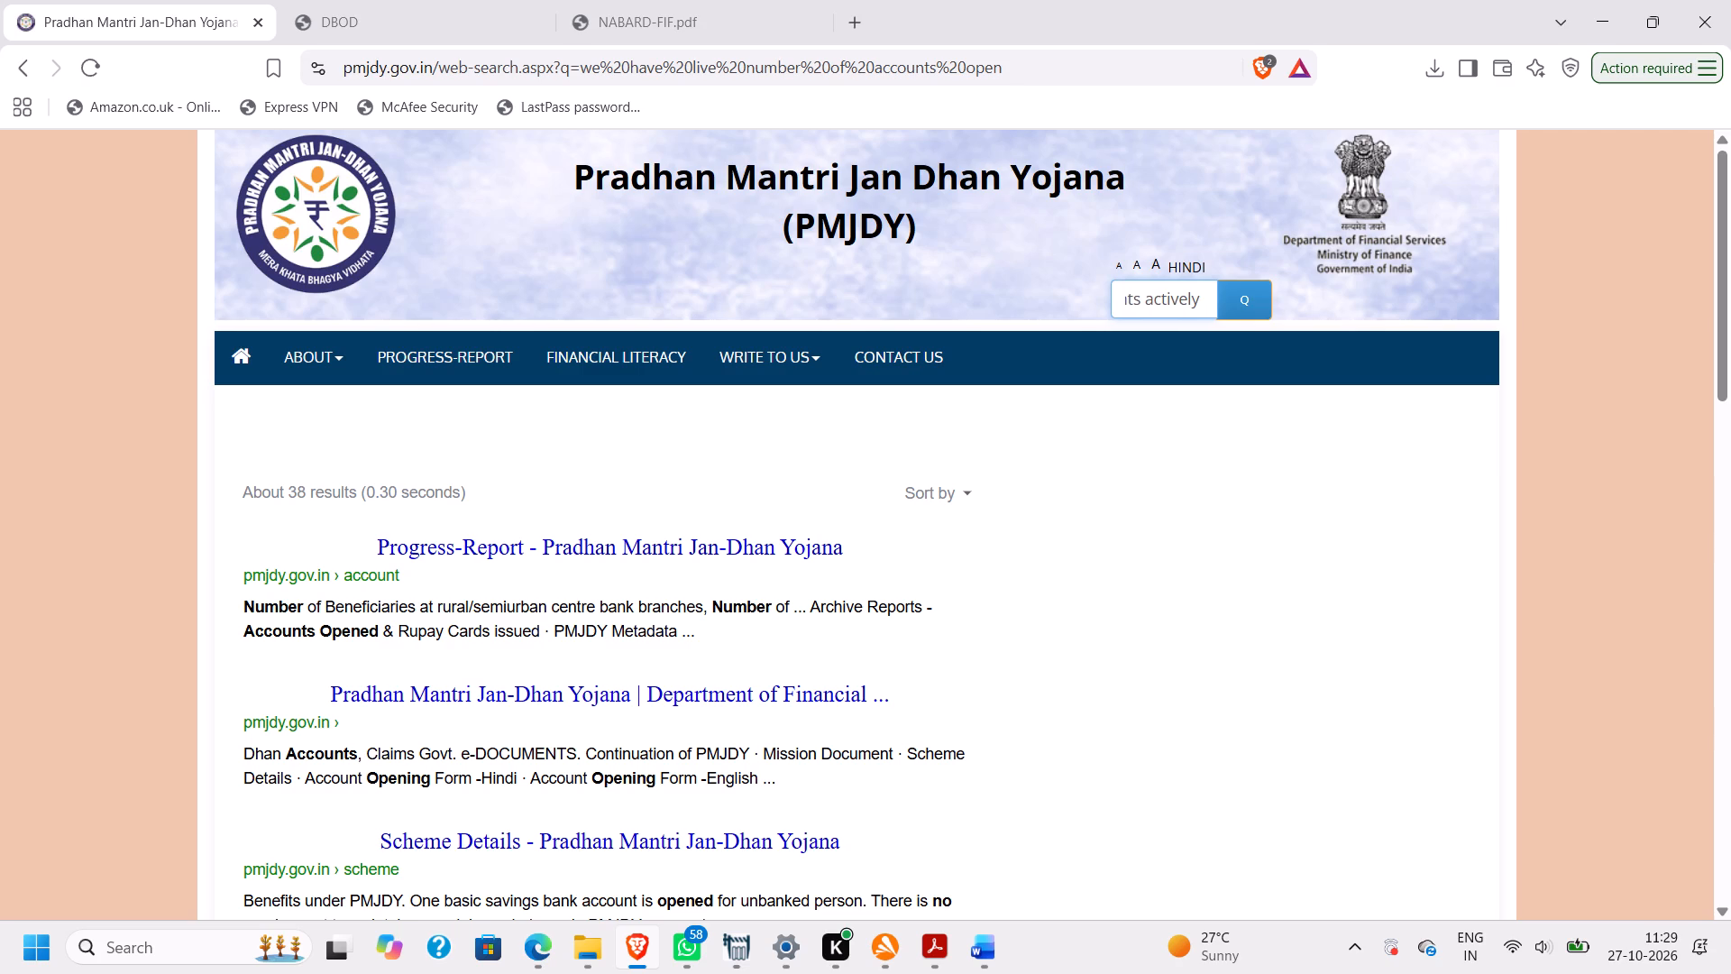
pyautogui.write('used')
pyautogui.press('space')
pyautogui.write('of')
pyautogui.press('space')
pyautogui.write('pmjdy')
pyautogui.press('Return')
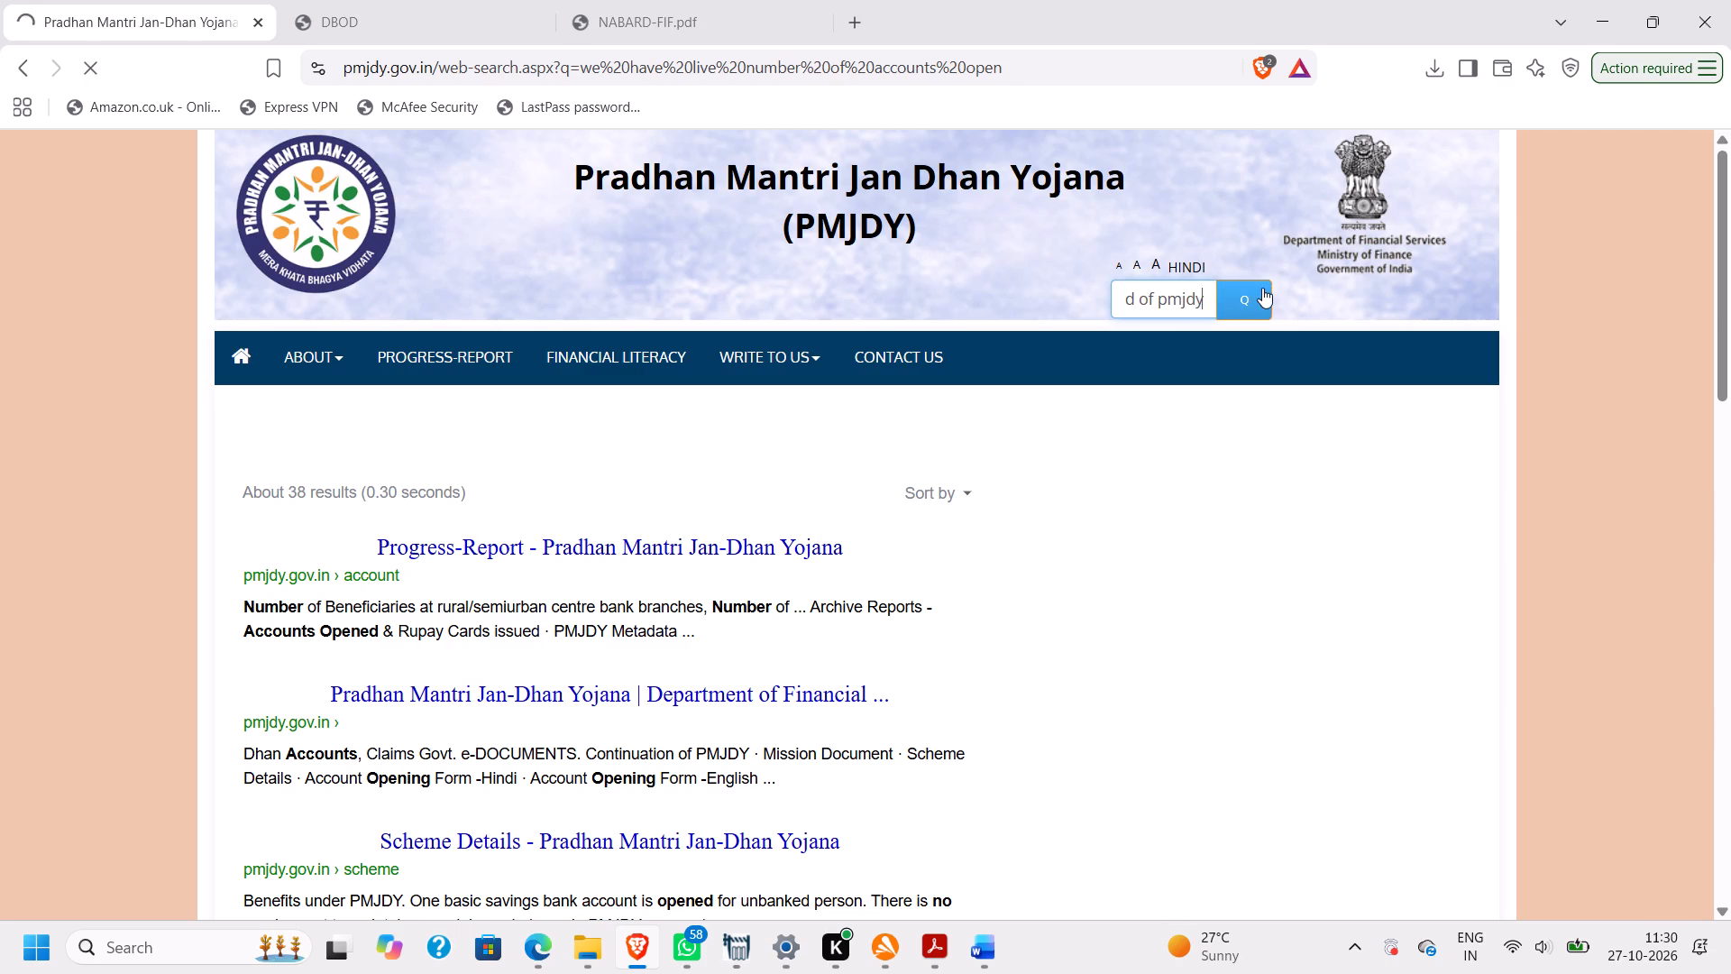
pyautogui.click(1260, 288)
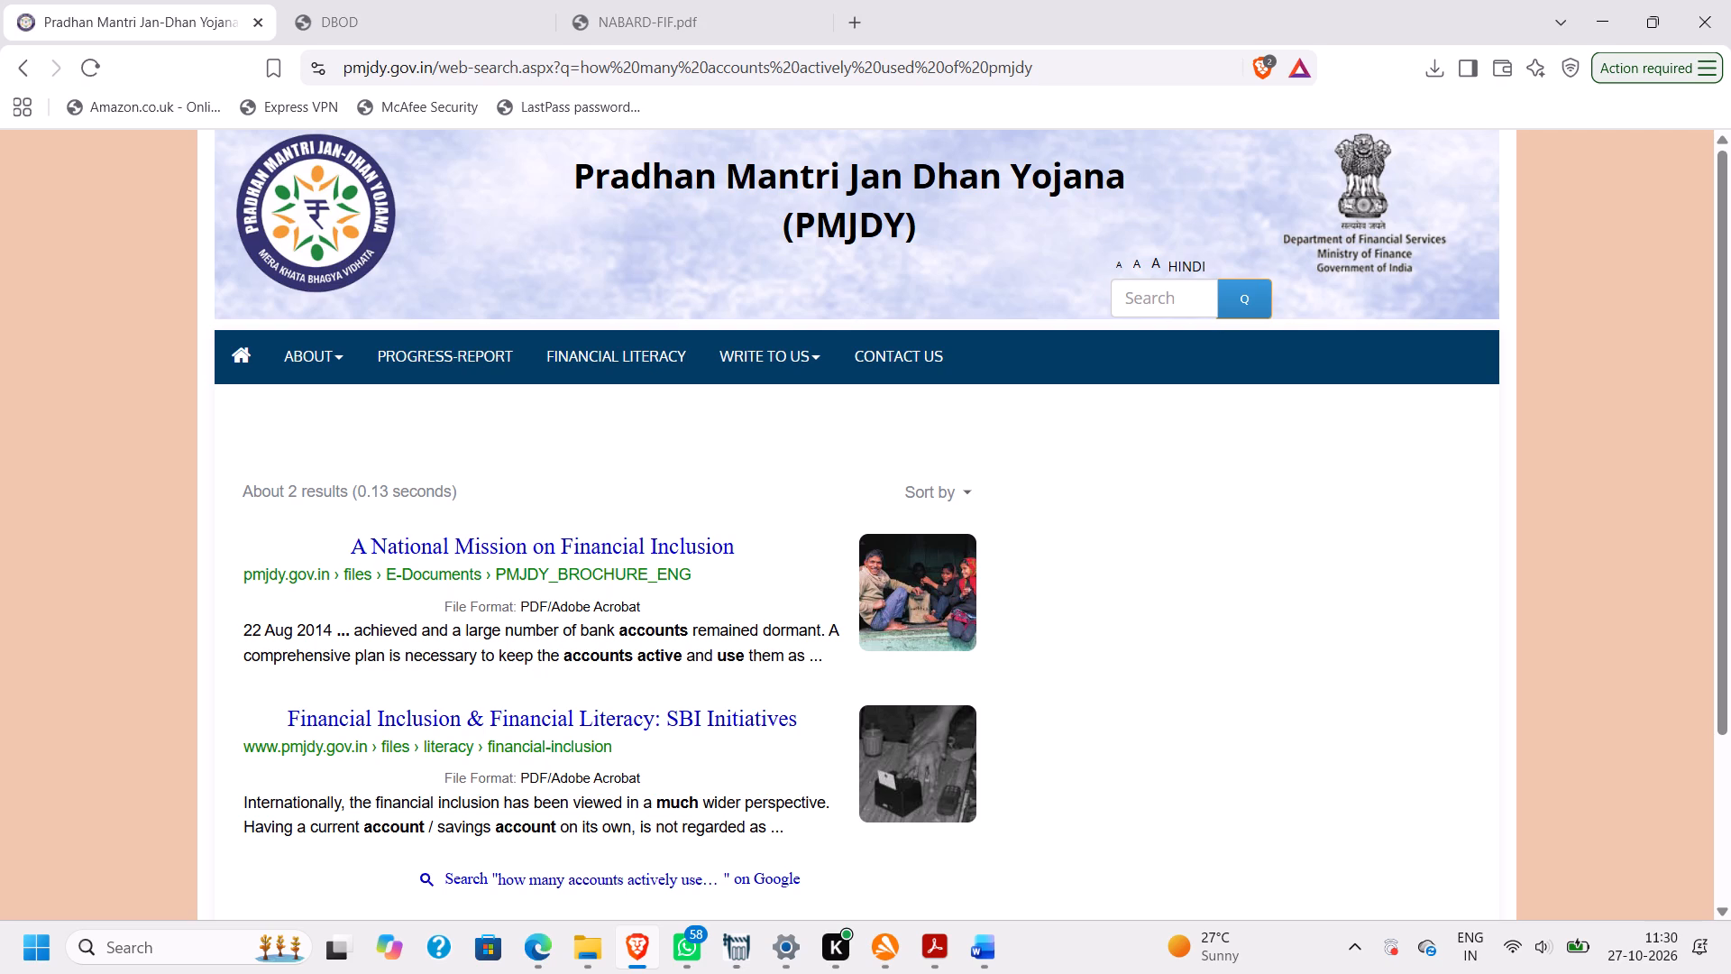
pyautogui.scroll(-2, 670, 728)
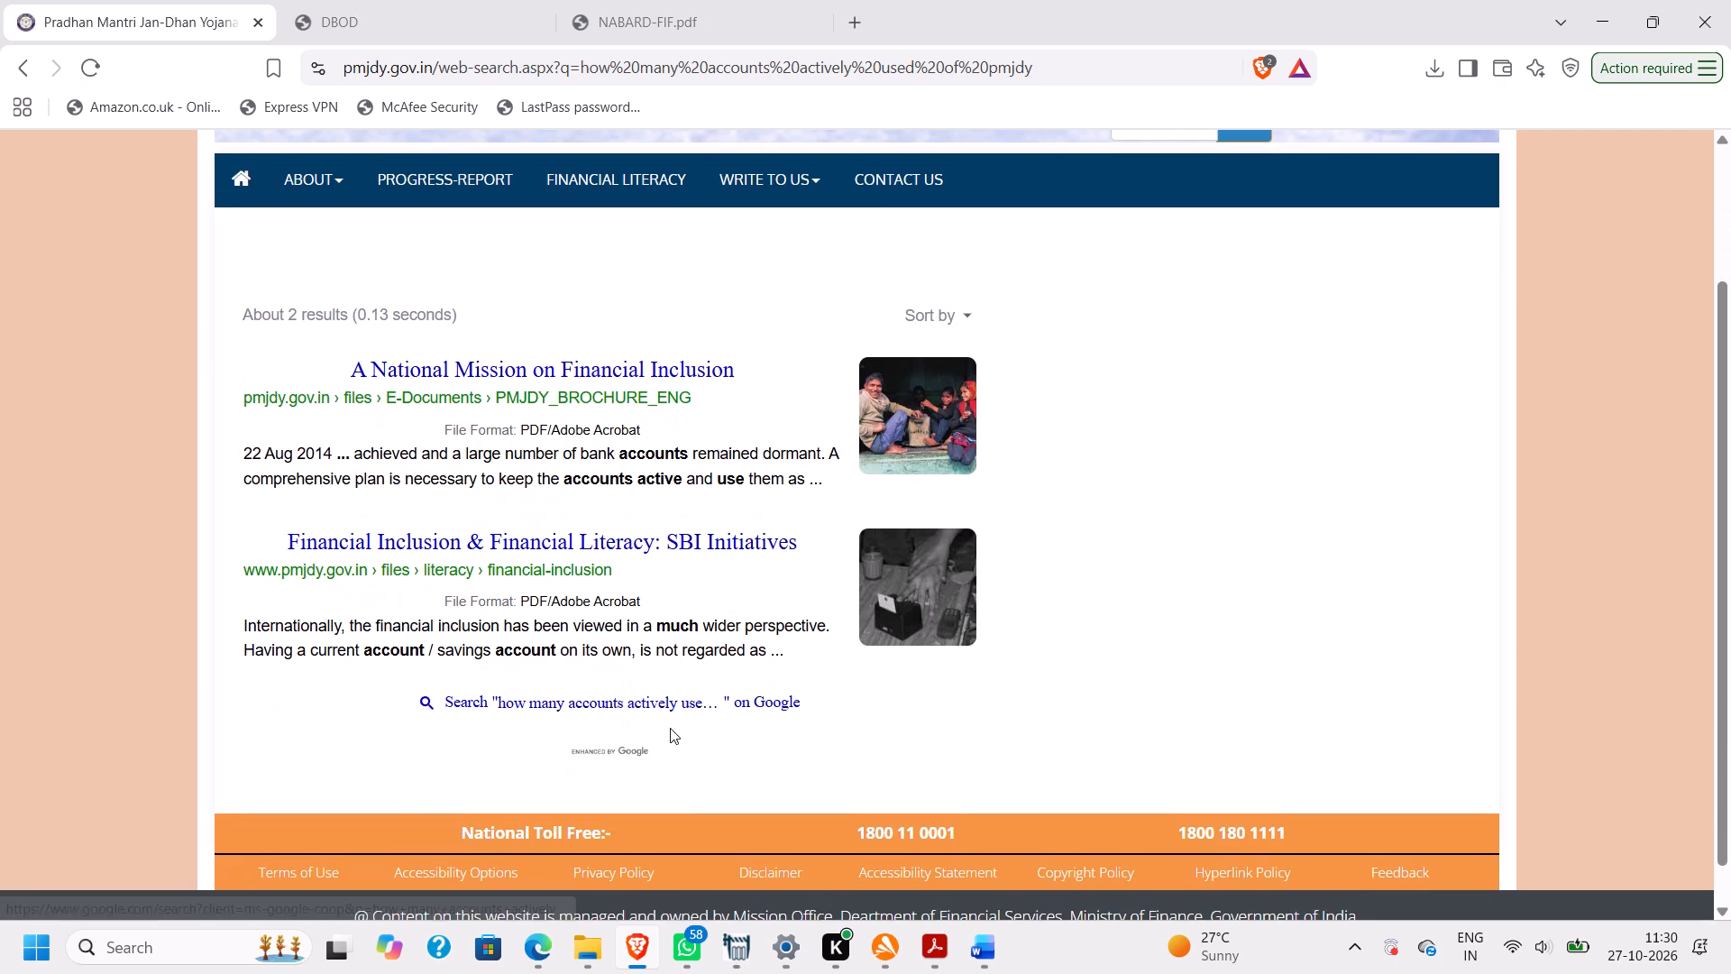
pyautogui.scroll(-2, 670, 728)
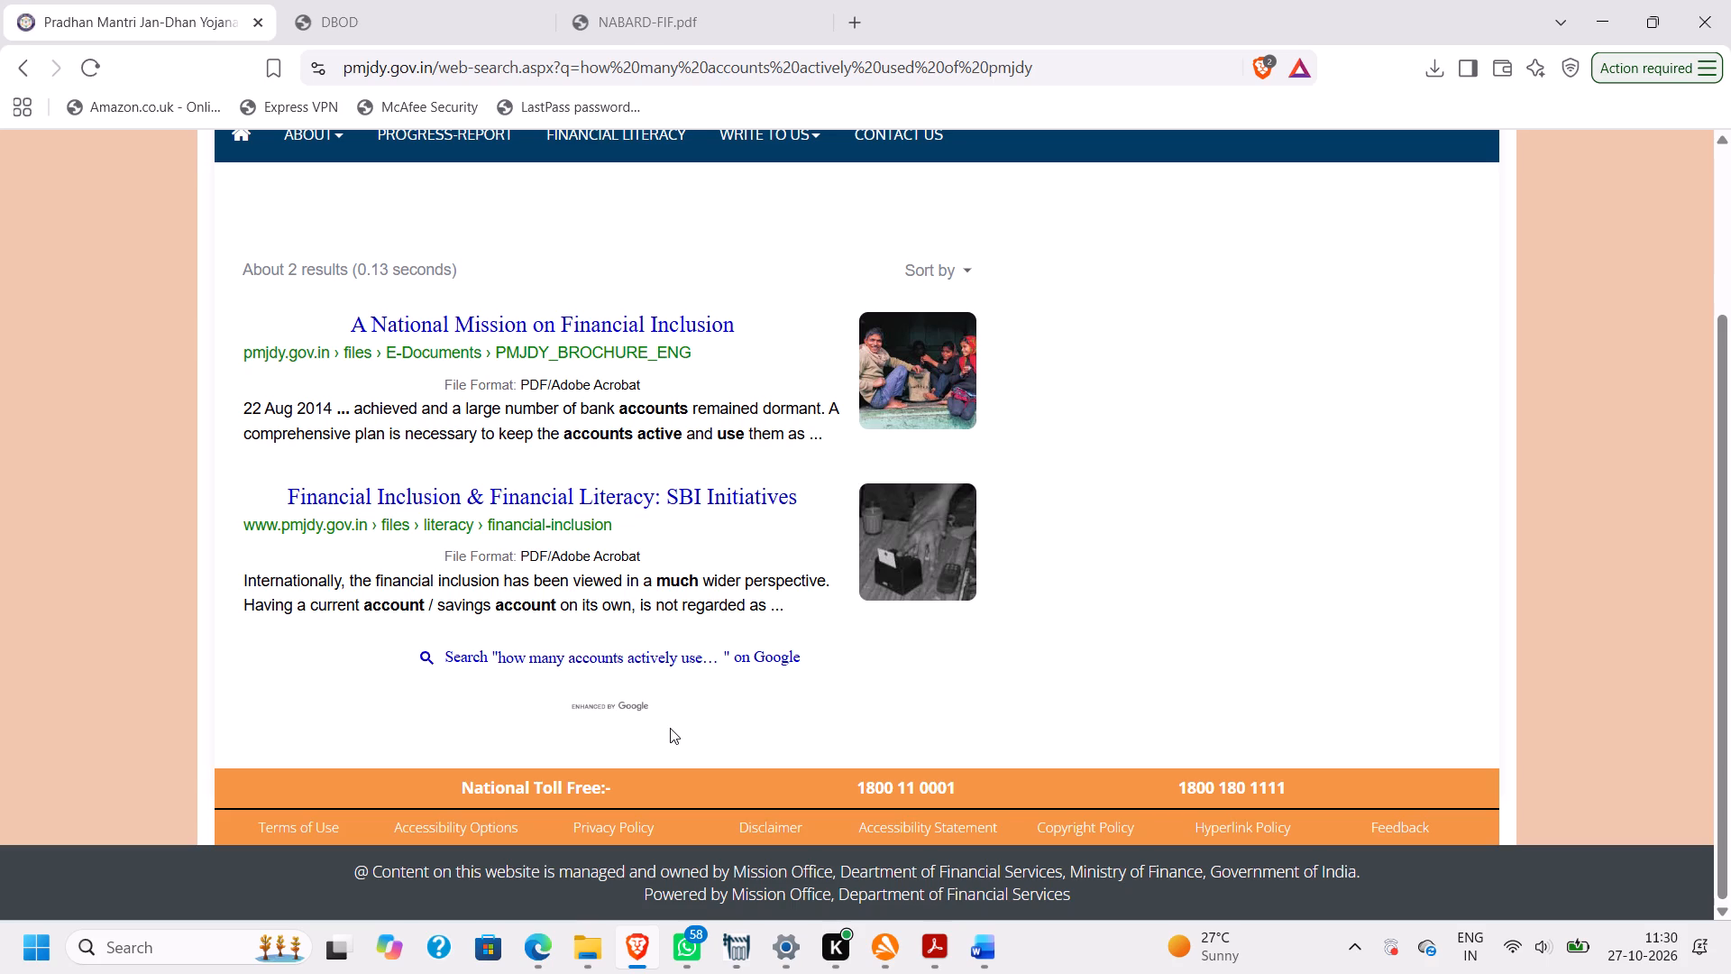
pyautogui.scroll(-2, 717, 577)
pyautogui.scroll(2, 717, 577)
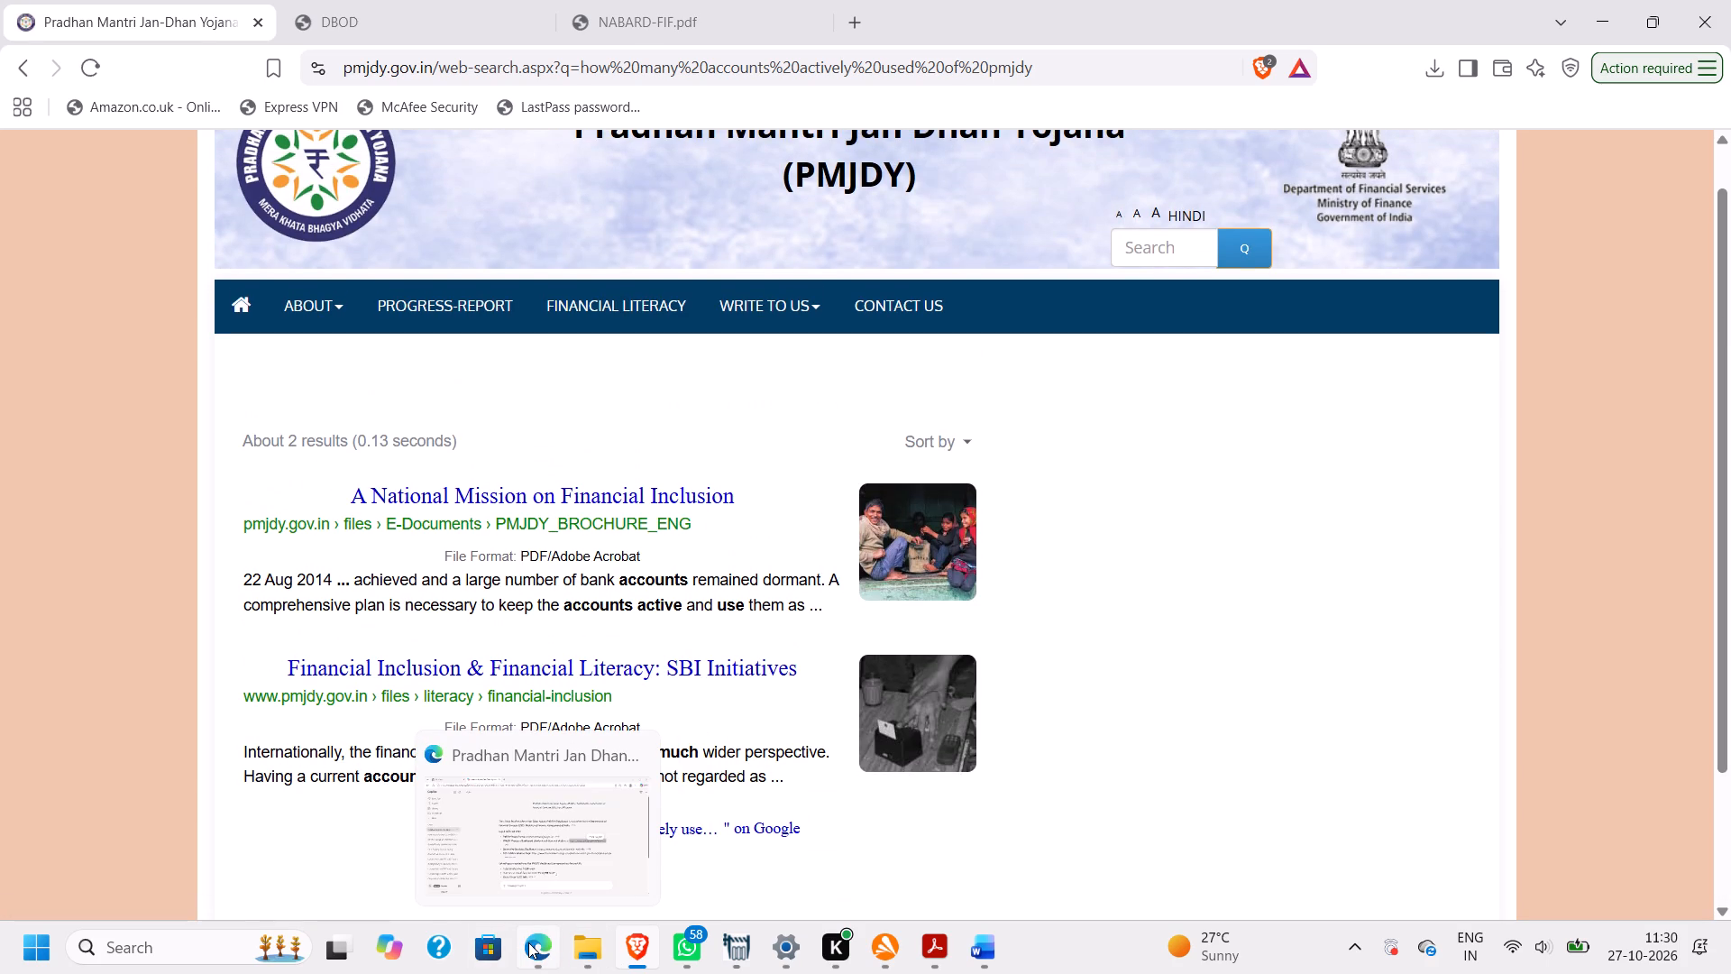
# Switch to the Techfest document in Word and place the cursor on the empty line below the SFD note.
pyautogui.click(979, 946)
pyautogui.scroll(4, 756, 669)
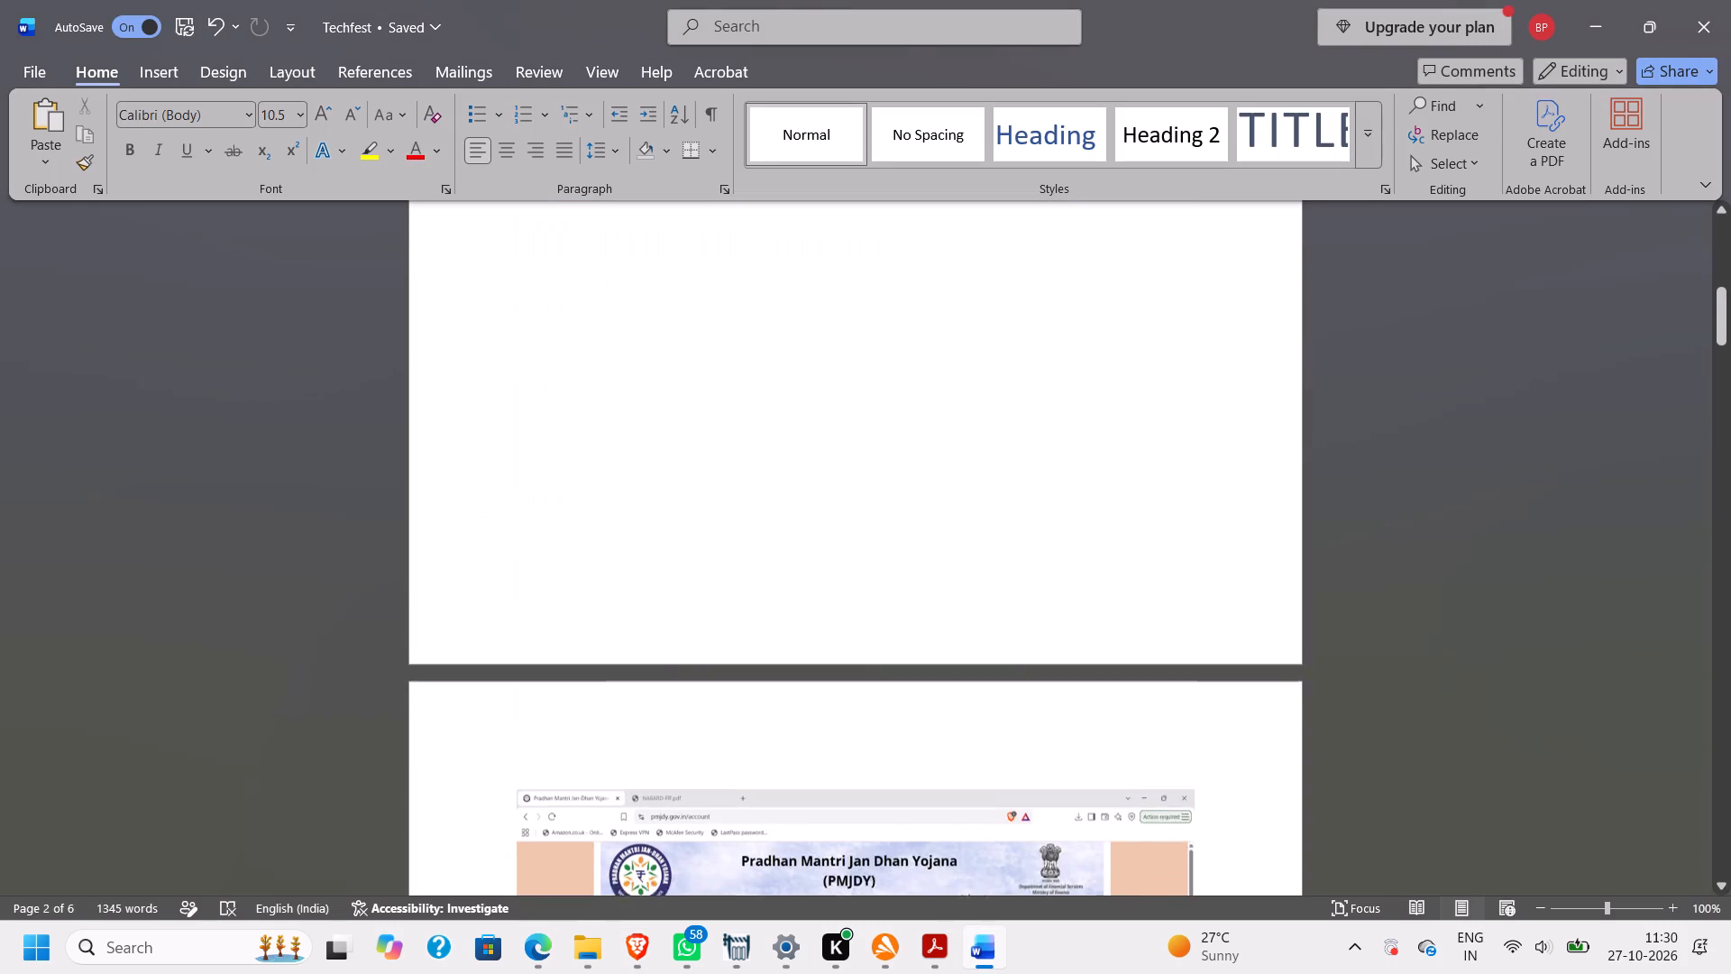
pyautogui.scroll(2, 756, 669)
pyautogui.scroll(-2, 756, 669)
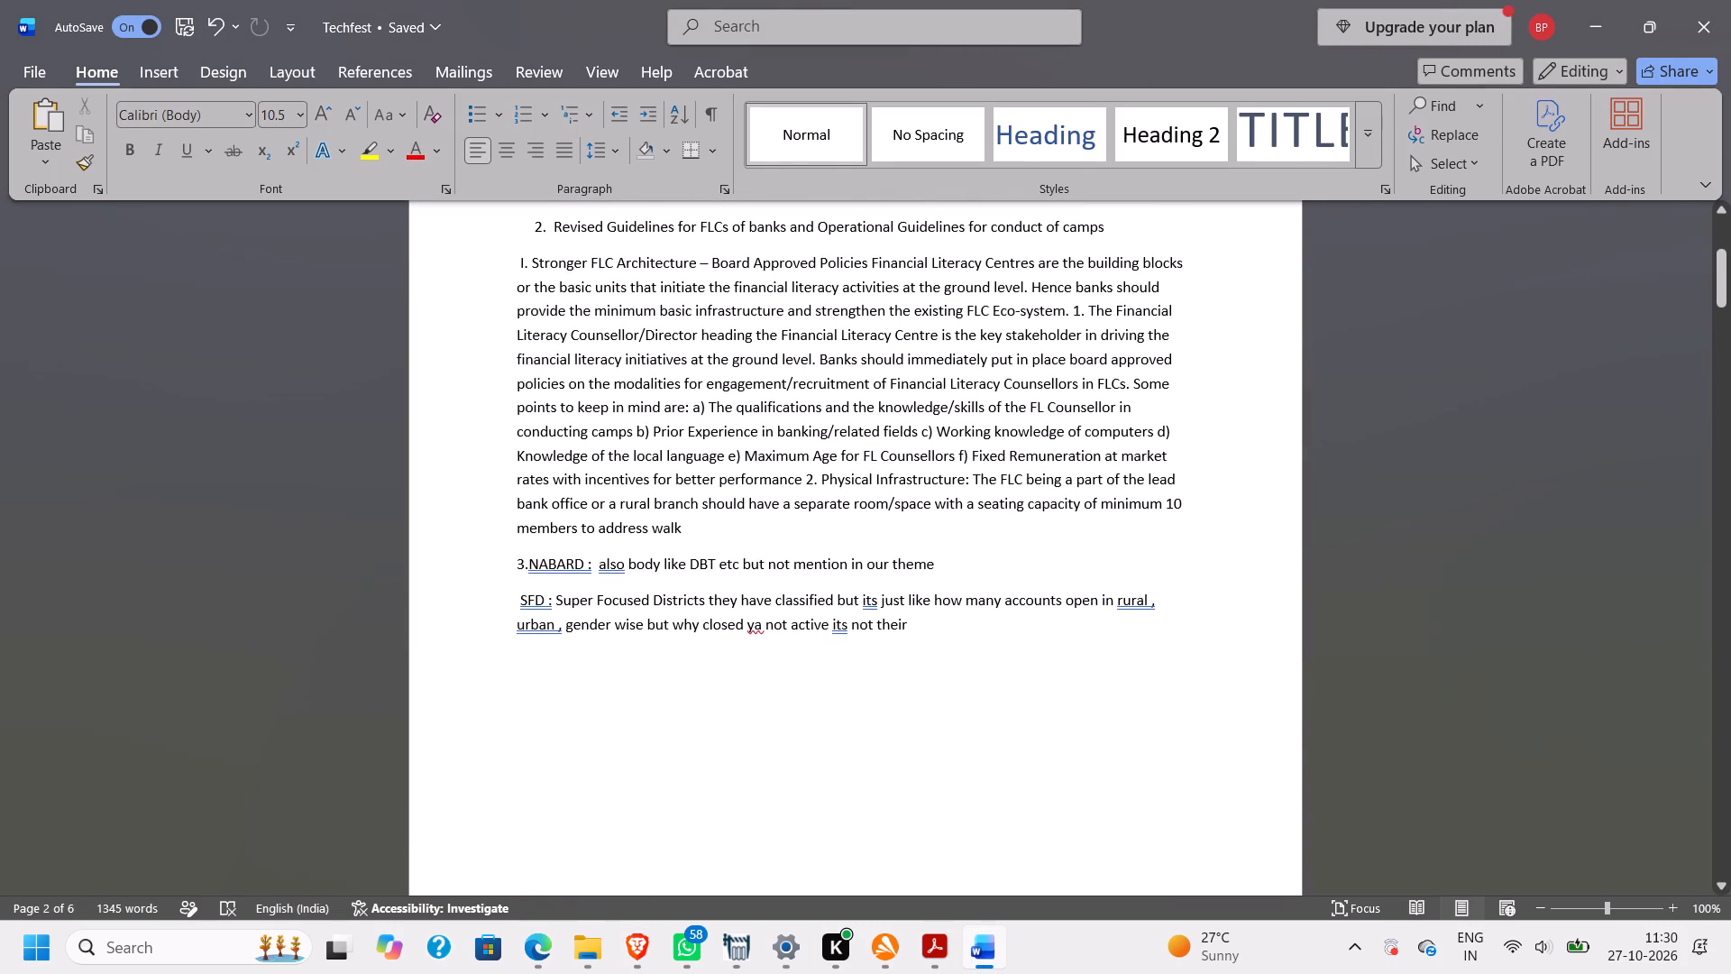
pyautogui.click(527, 680)
pyautogui.scroll(-2, 527, 680)
pyautogui.scroll(1, 527, 680)
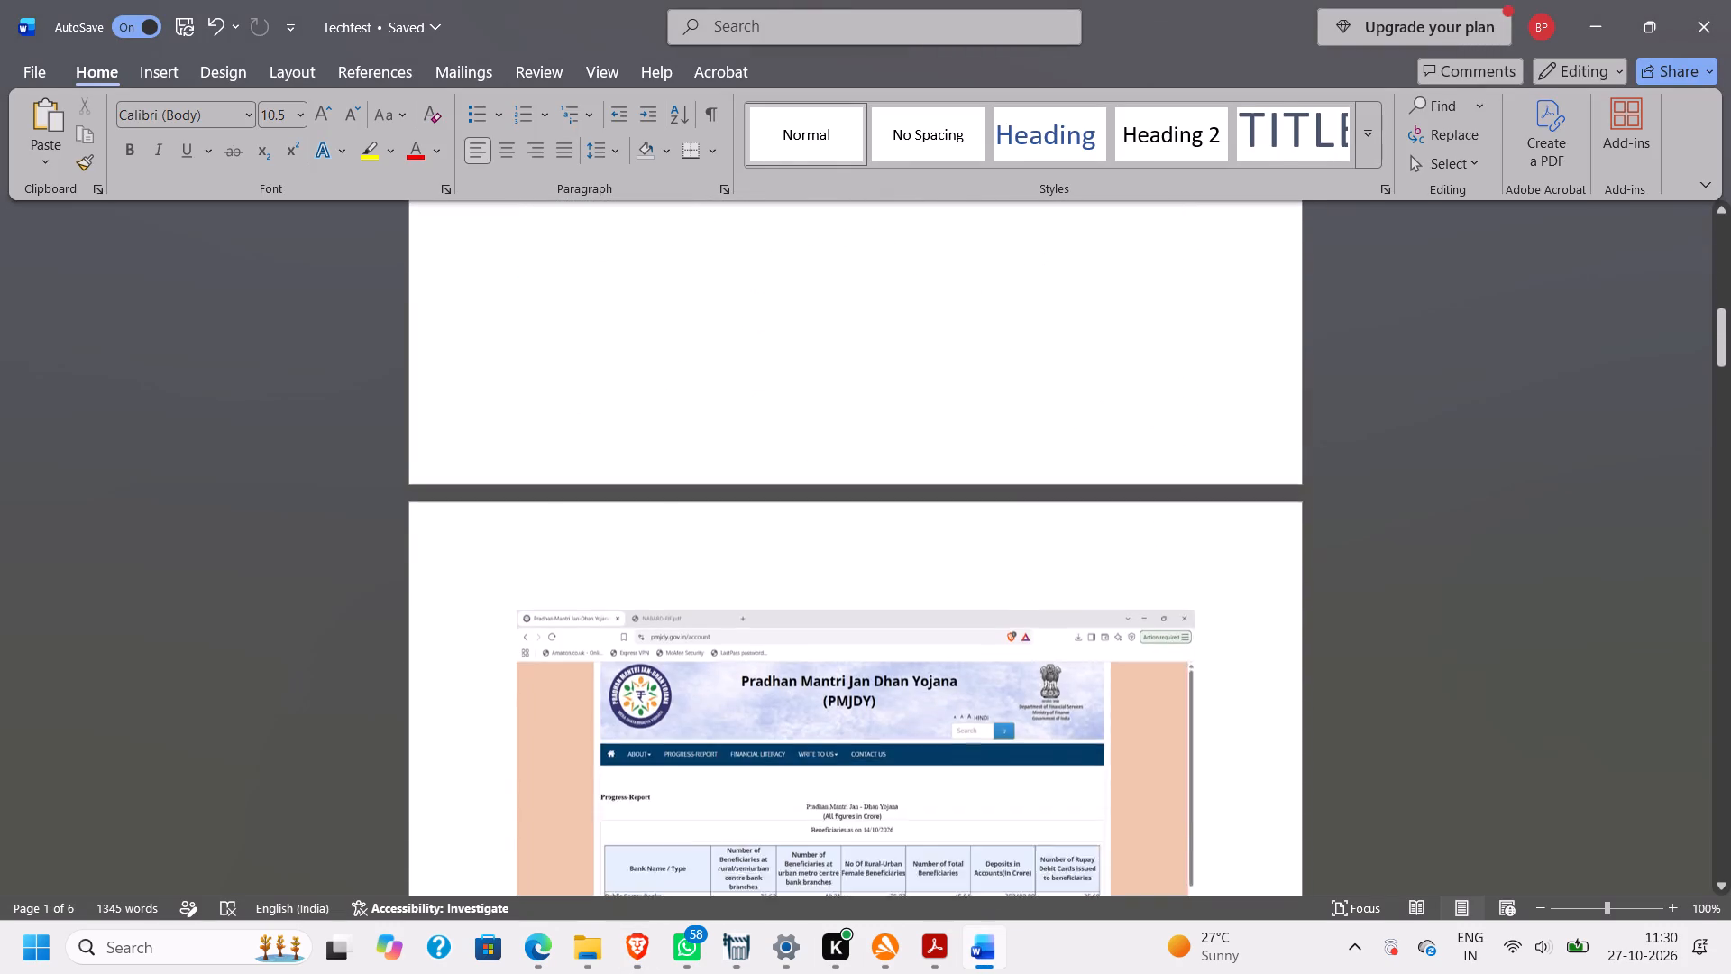
pyautogui.scroll(1, 527, 680)
pyautogui.scroll(-1, 527, 680)
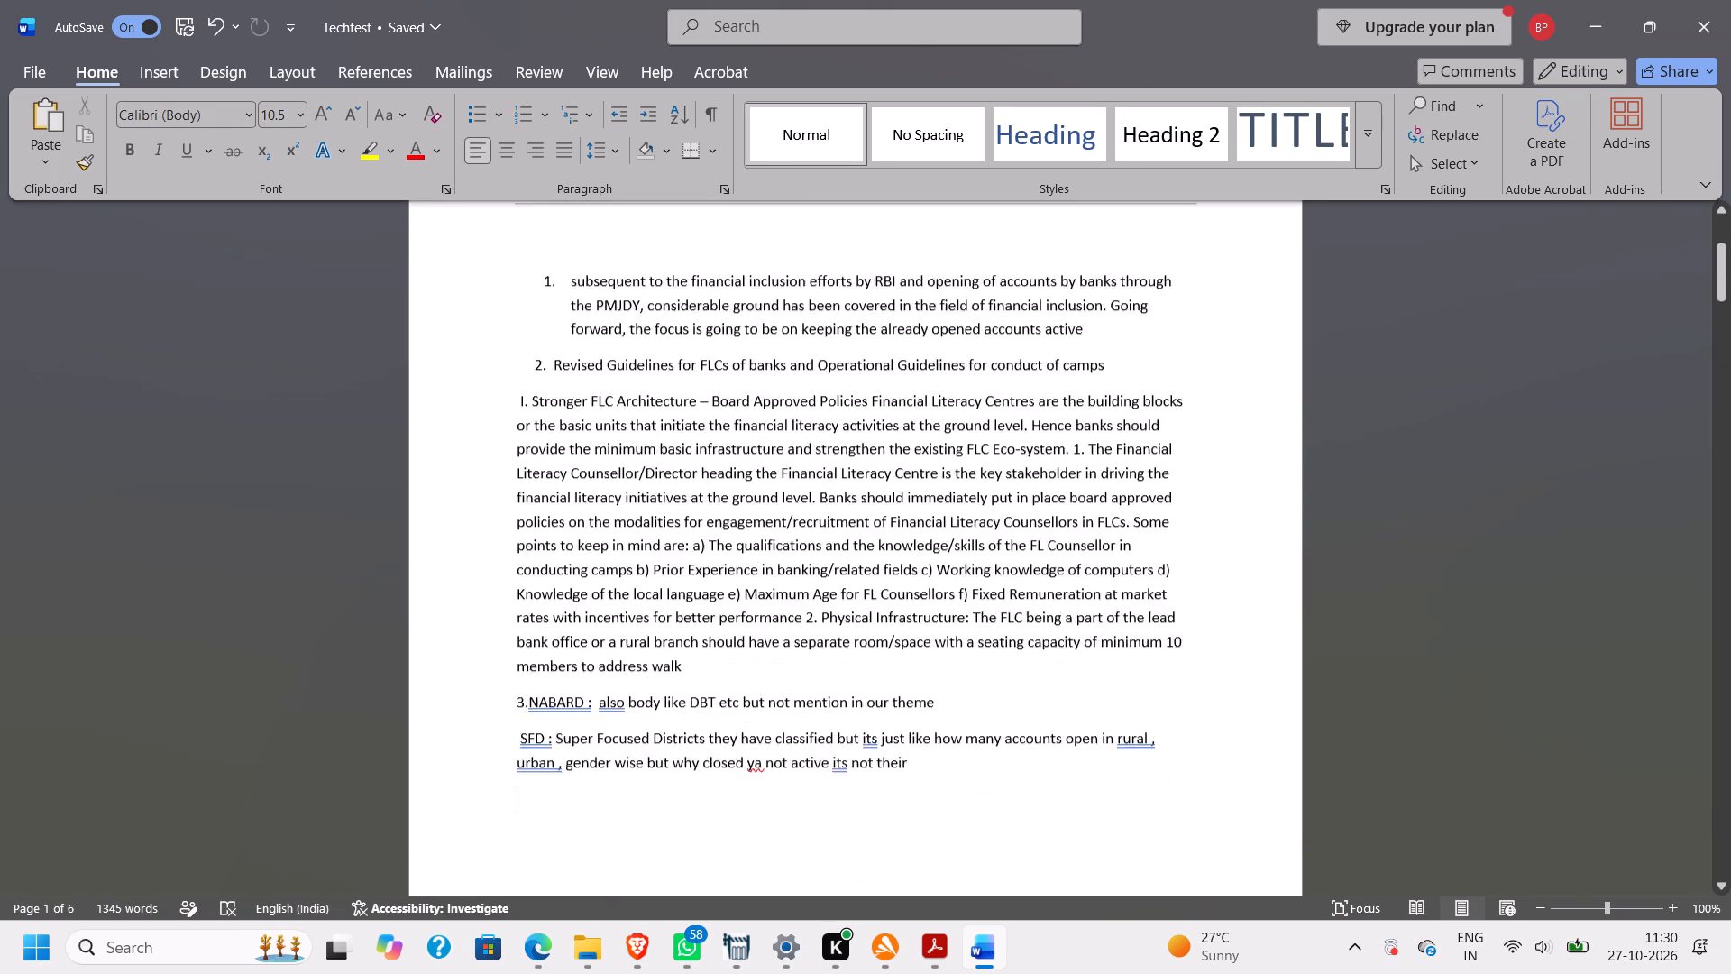
pyautogui.scroll(-1, 527, 680)
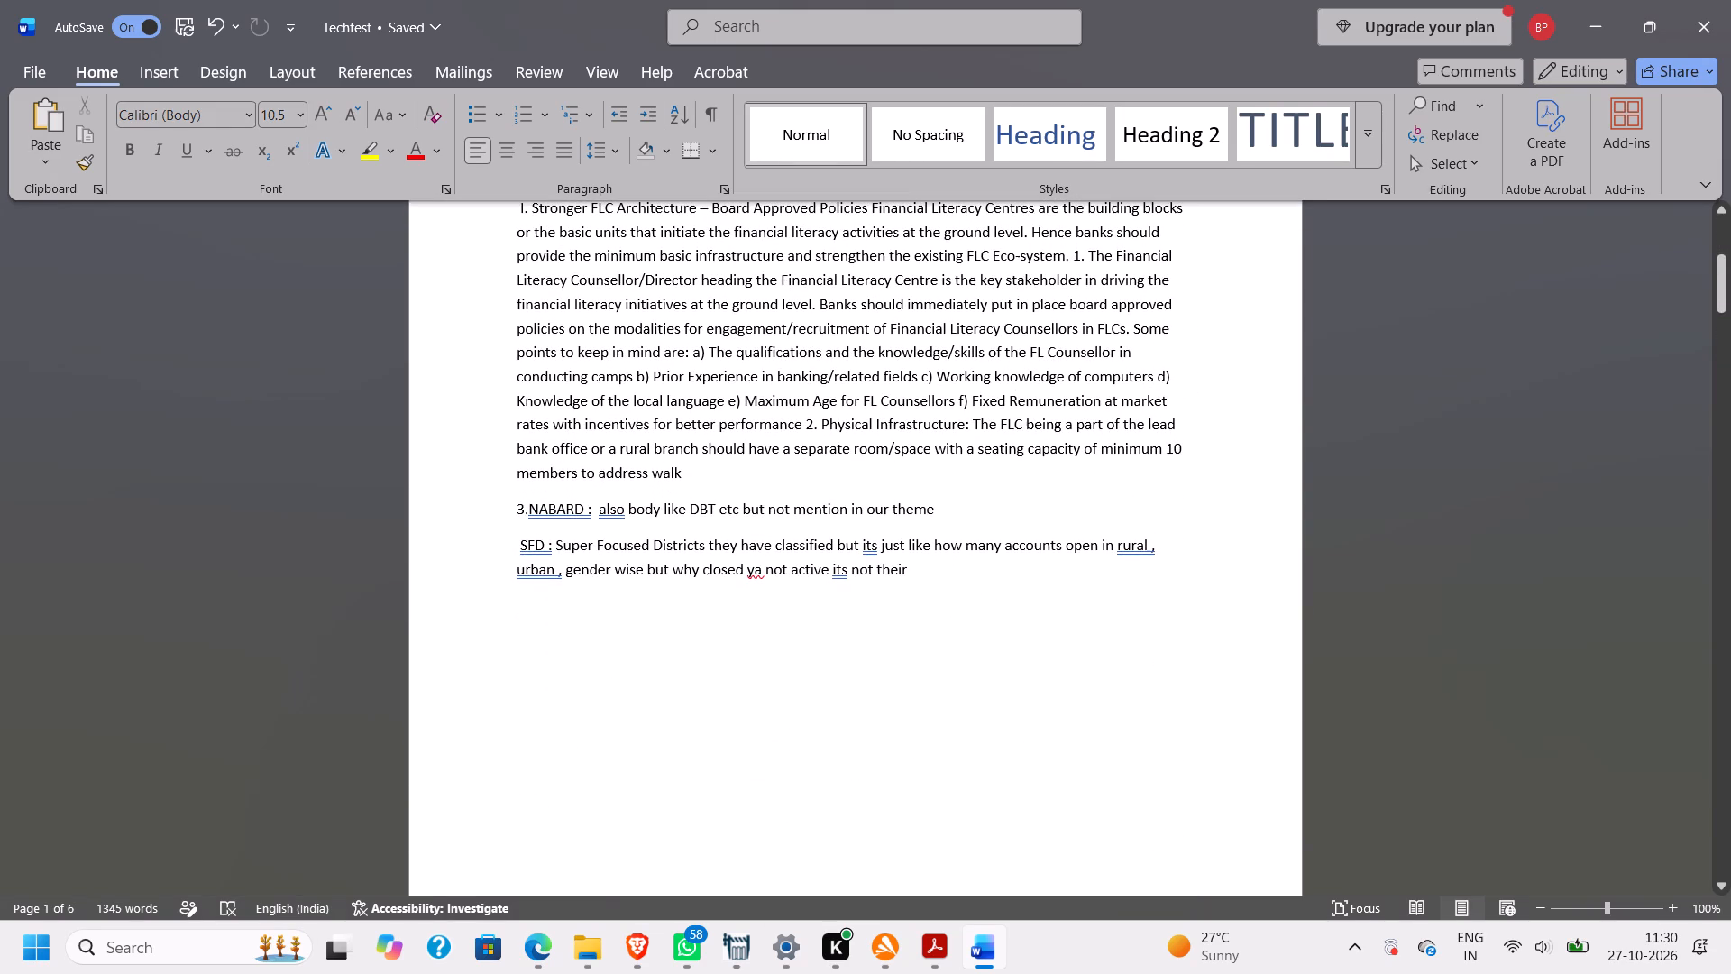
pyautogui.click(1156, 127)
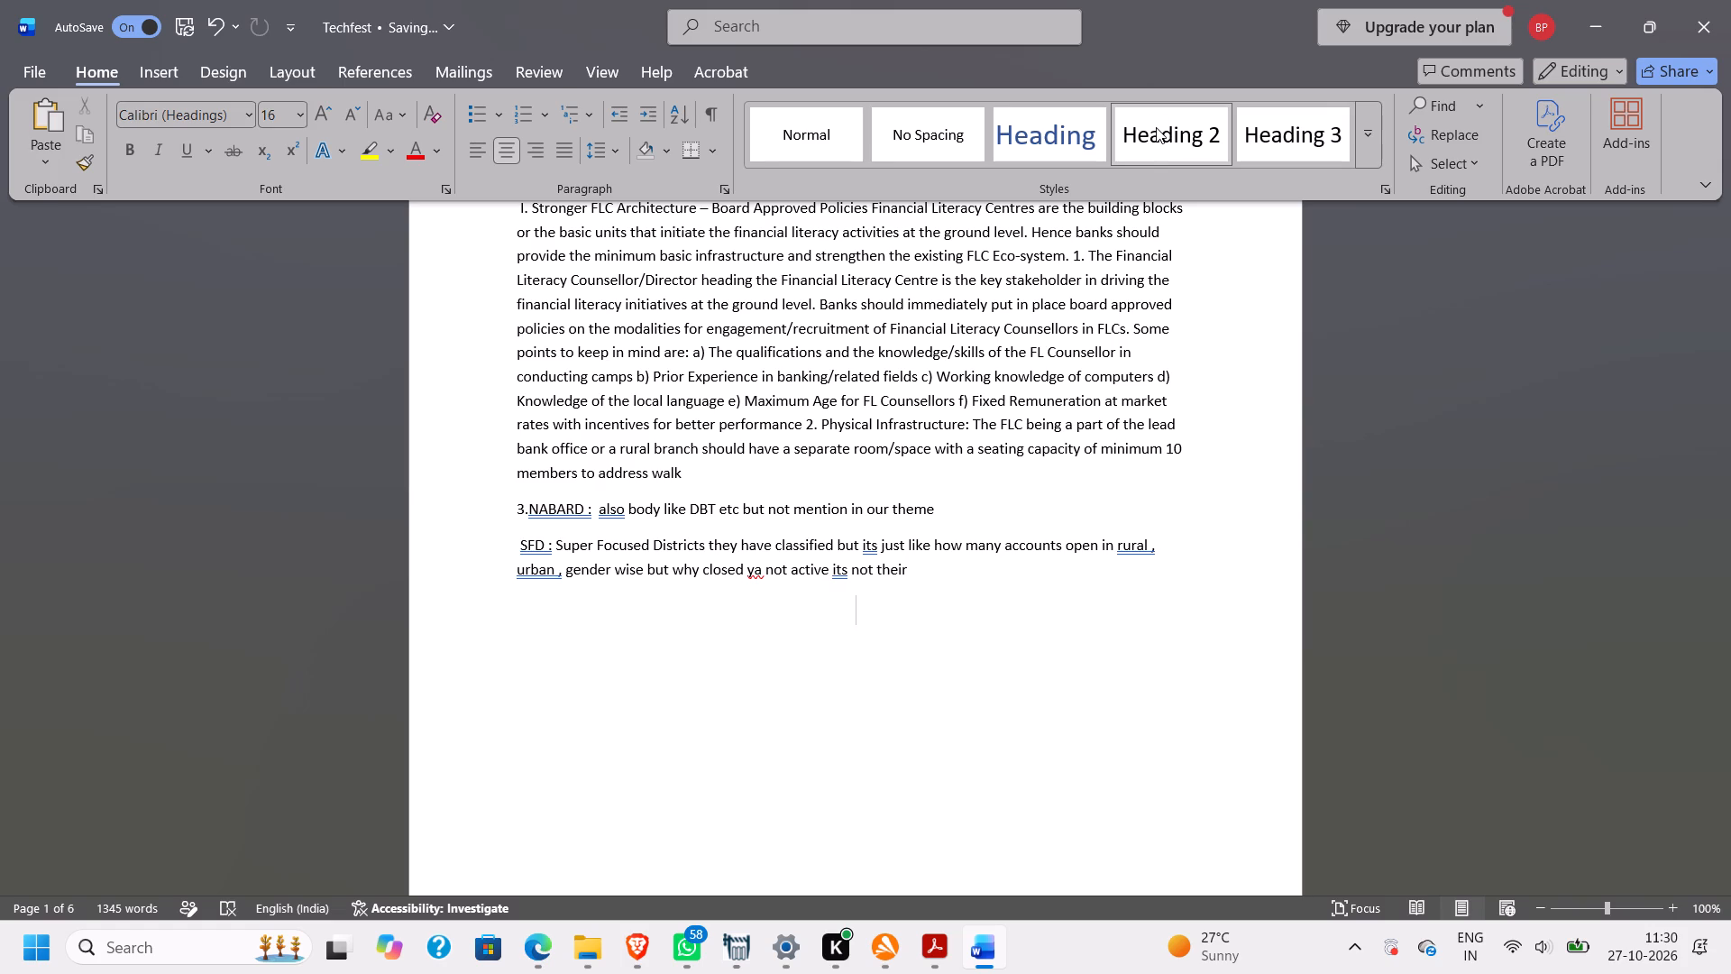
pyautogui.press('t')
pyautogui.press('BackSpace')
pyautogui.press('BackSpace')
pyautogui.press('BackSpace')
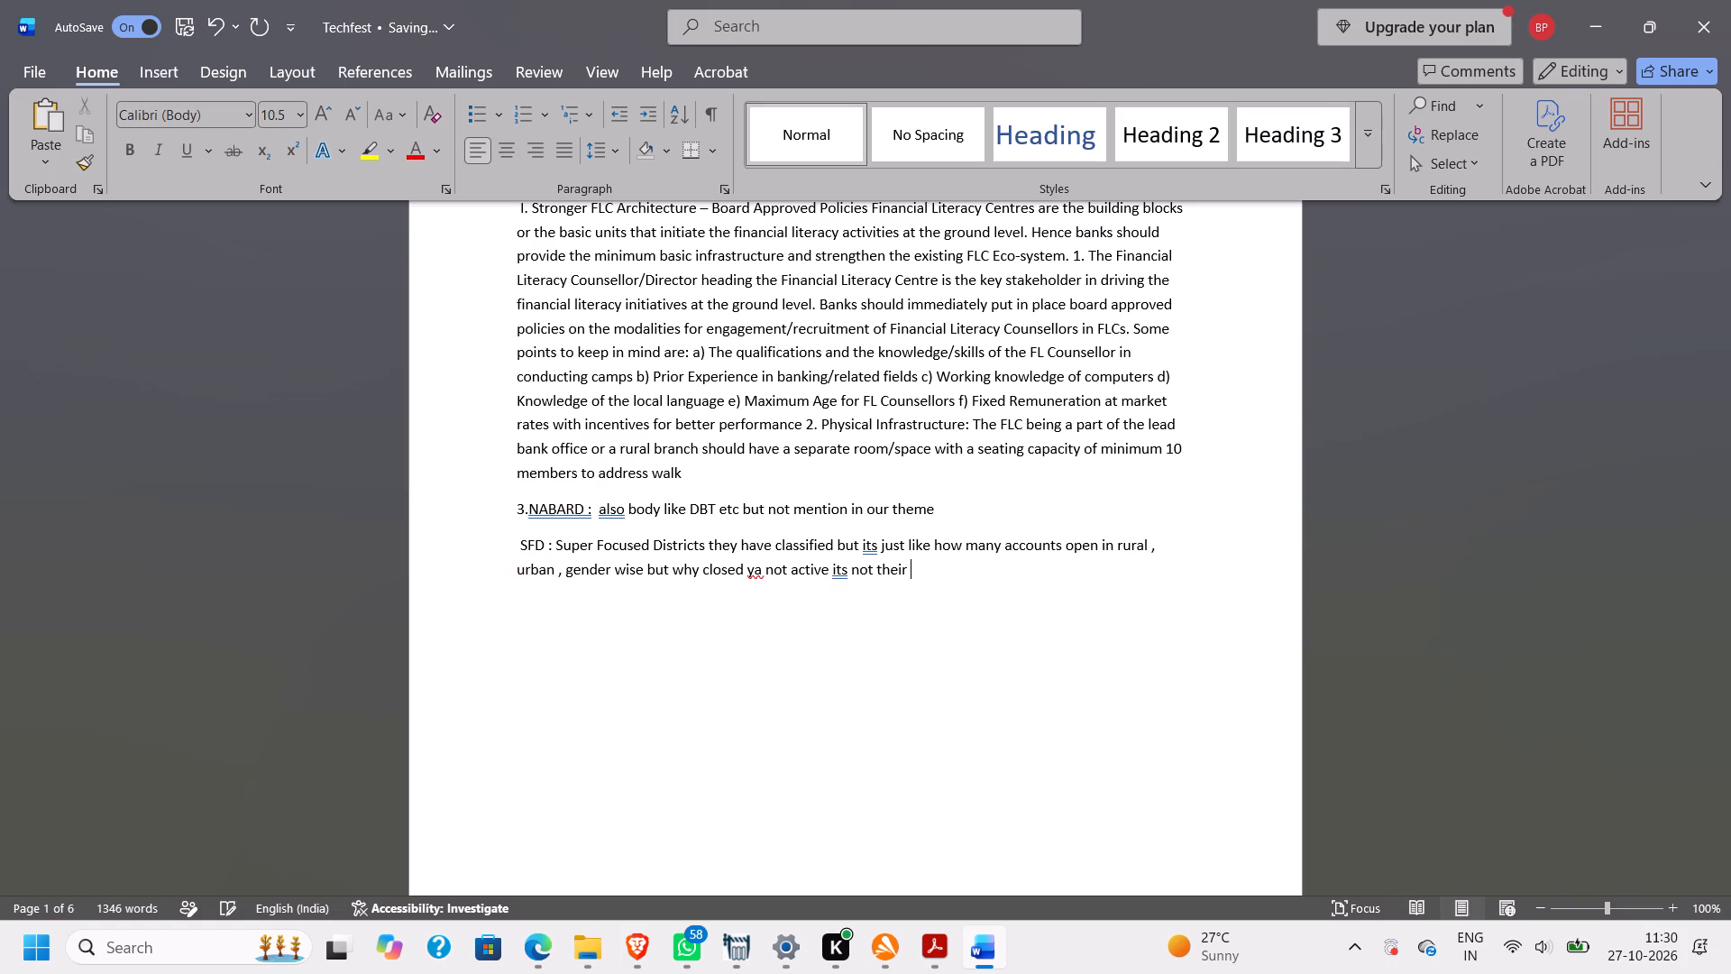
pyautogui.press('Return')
# Add the heading "Points to note" in the Heading 1 style on the line below the SFD note.
pyautogui.click(1072, 121)
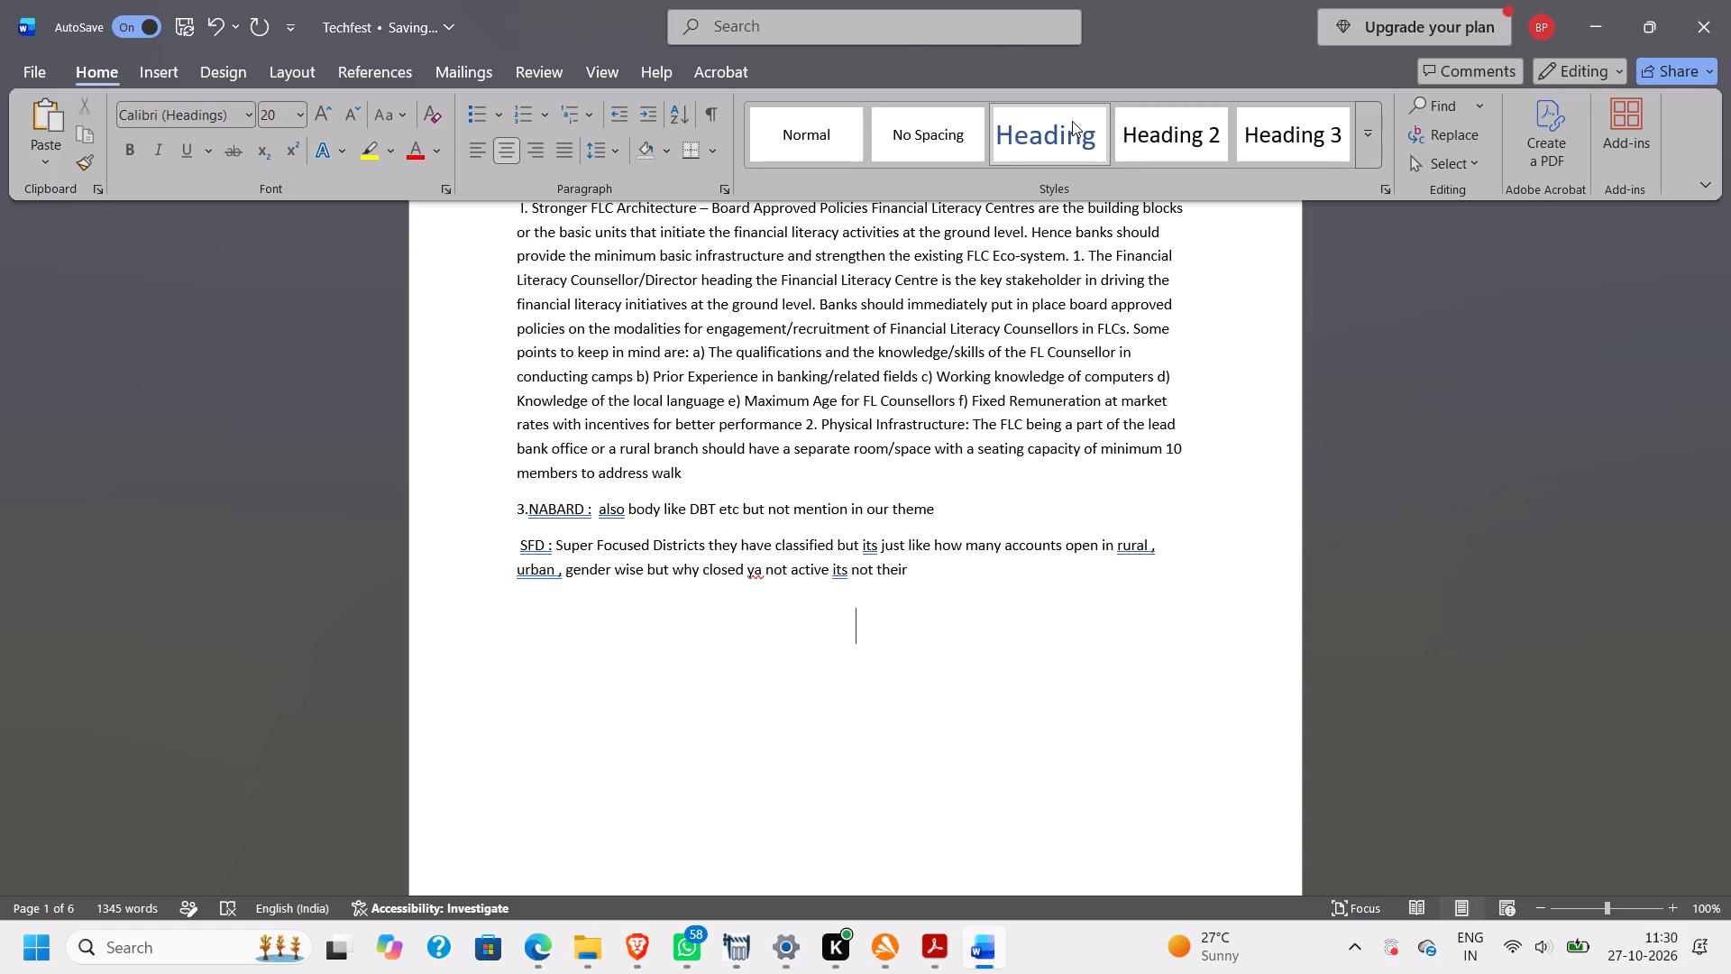
pyautogui.write('Th')
pyautogui.write('ings')
pyautogui.press('BackSpace')
pyautogui.press('BackSpace')
pyautogui.press('BackSpace')
pyautogui.press('BackSpace')
pyautogui.press('BackSpace')
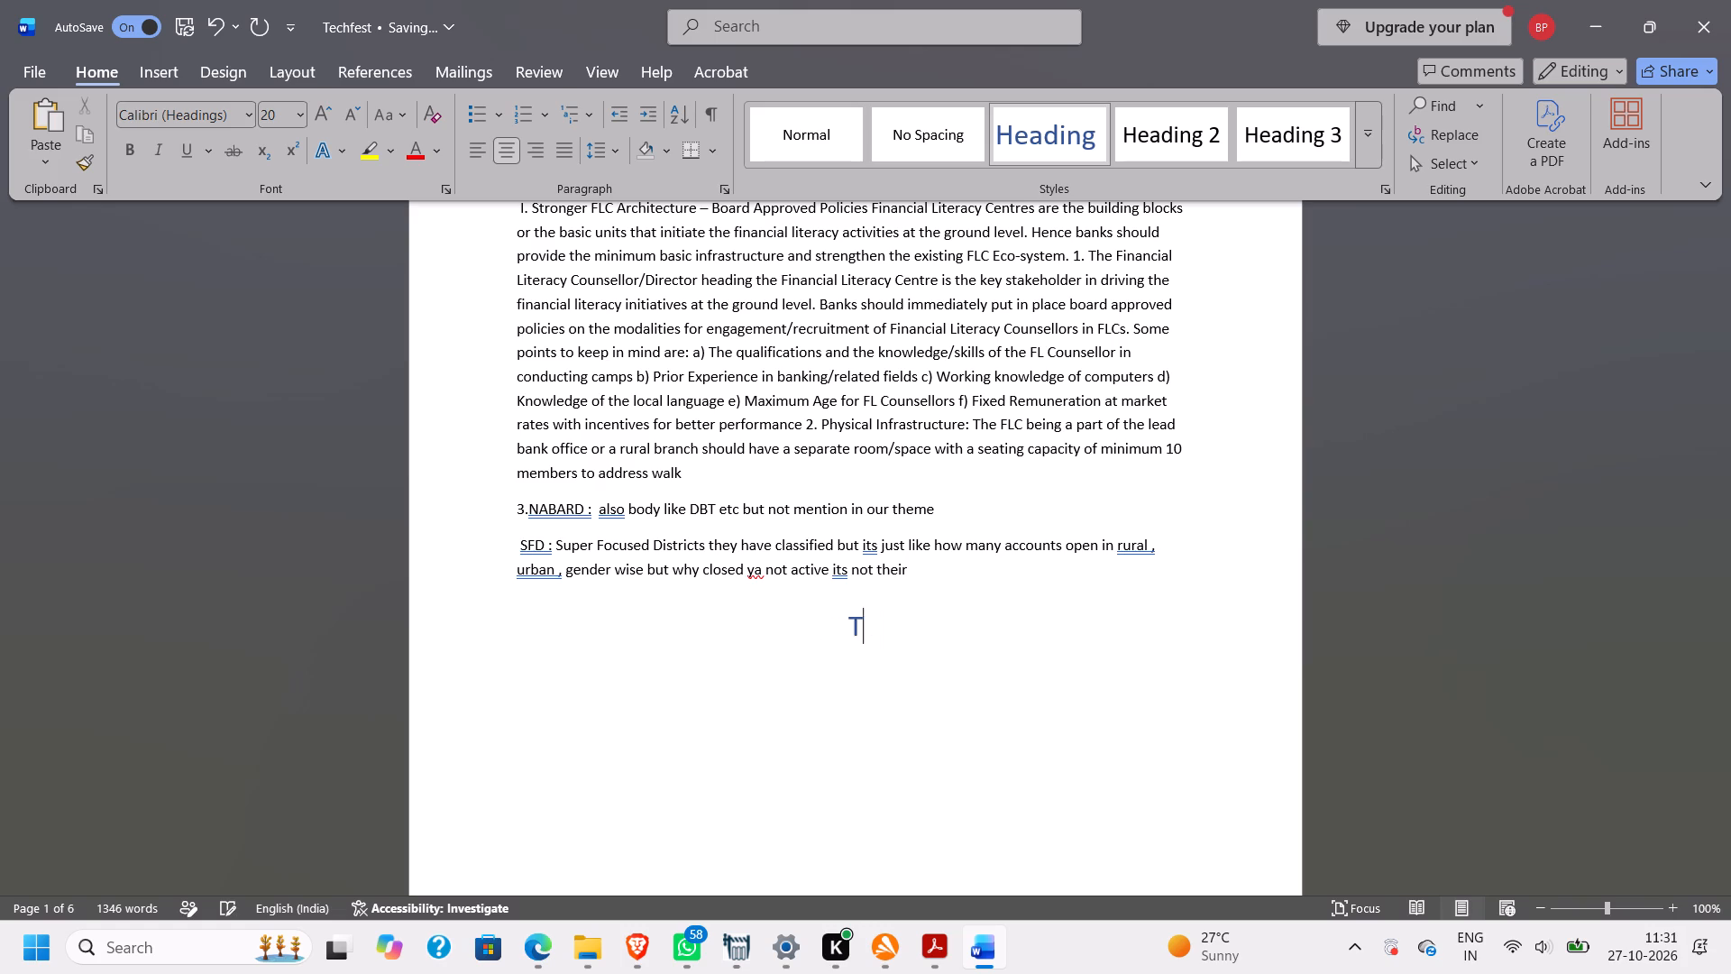
pyautogui.press('BackSpace')
pyautogui.hotkey('shift', 'p')
pyautogui.write('oints')
pyautogui.press('space')
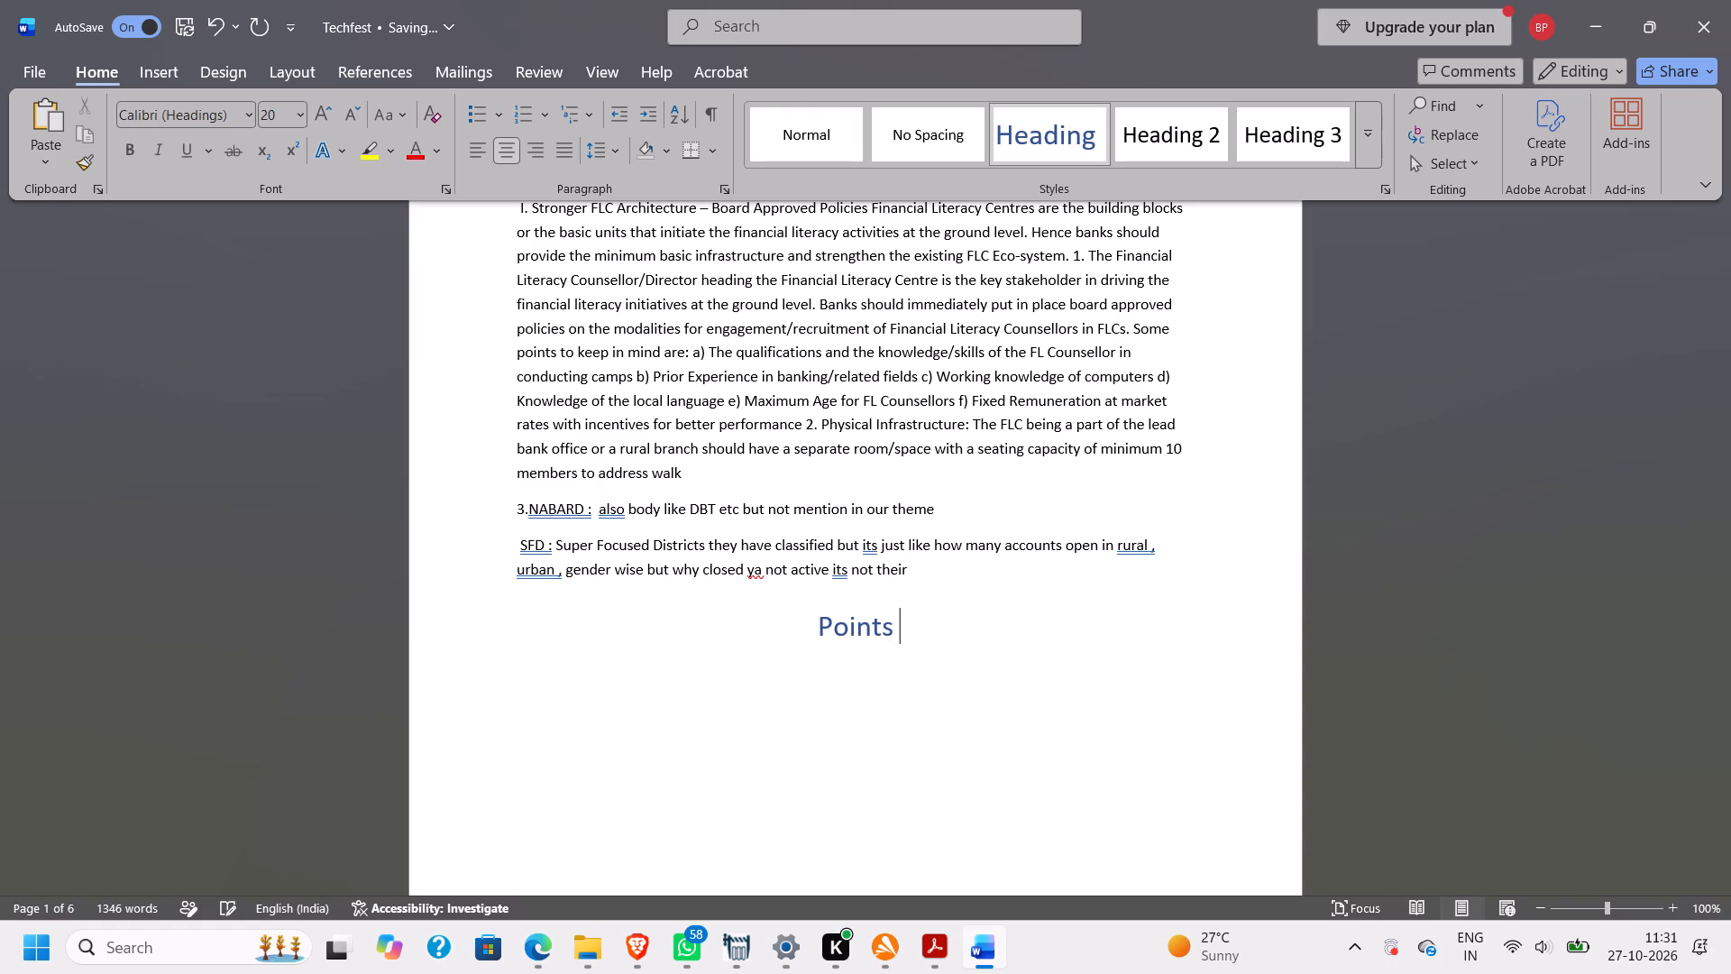
pyautogui.write('to note')
pyautogui.press('space')
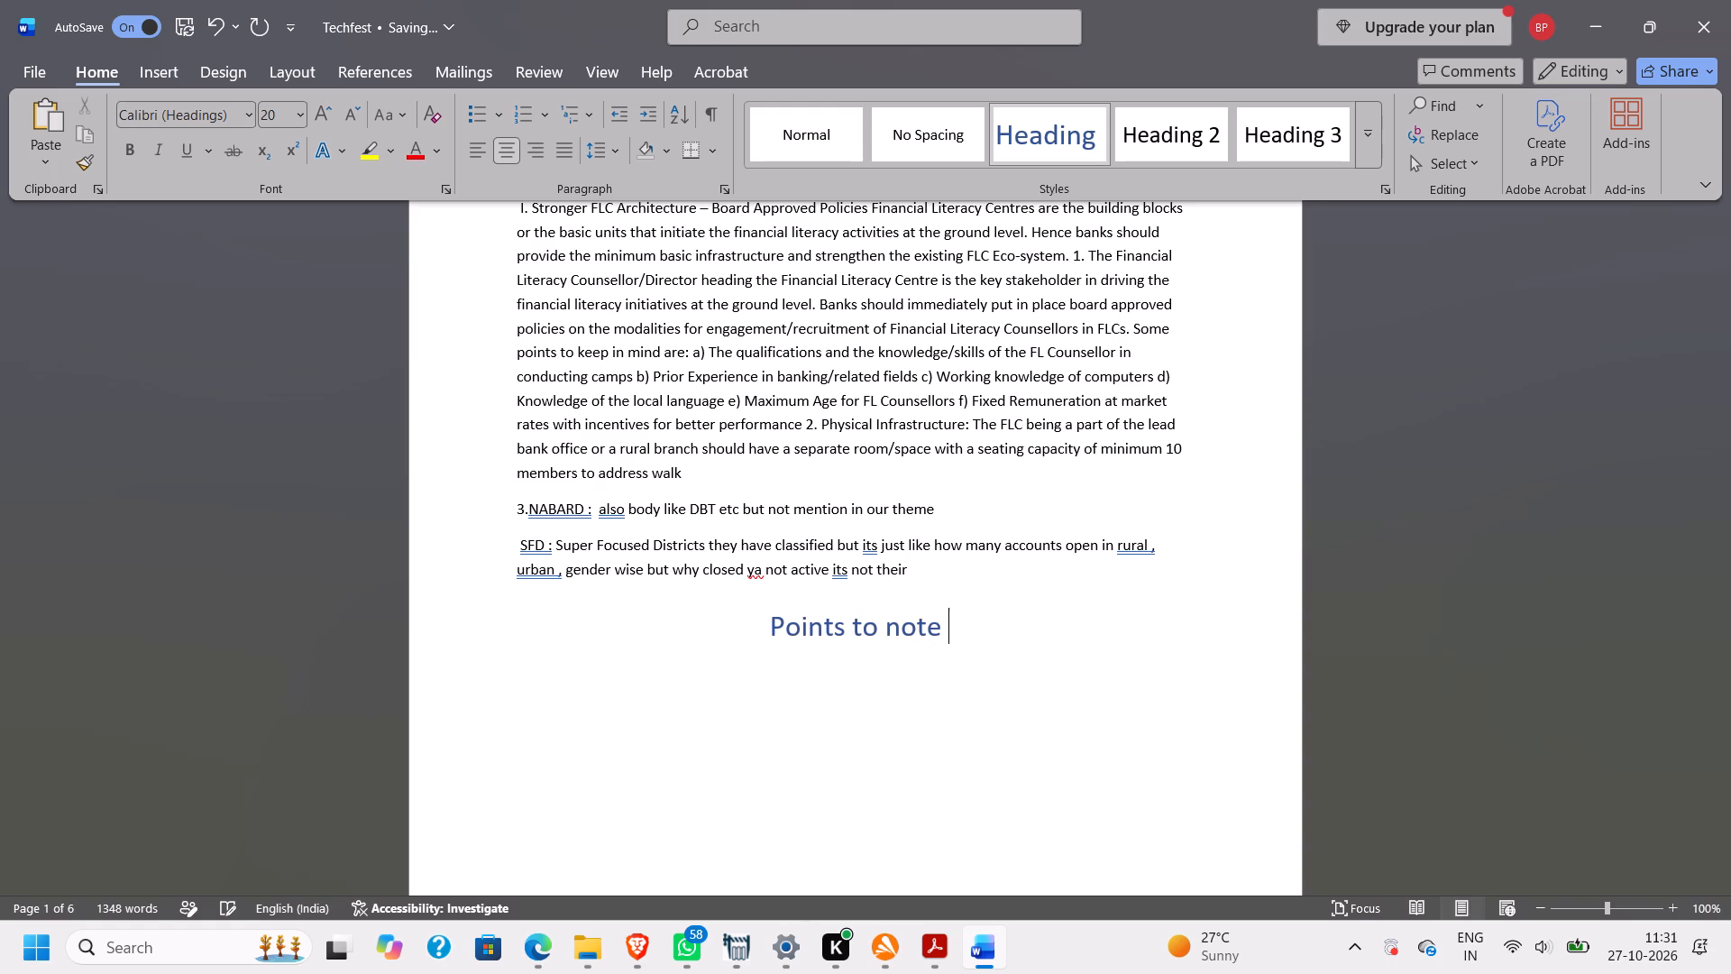
# Extend the "Points to note" heading with "from PMJDY".
pyautogui.write('from')
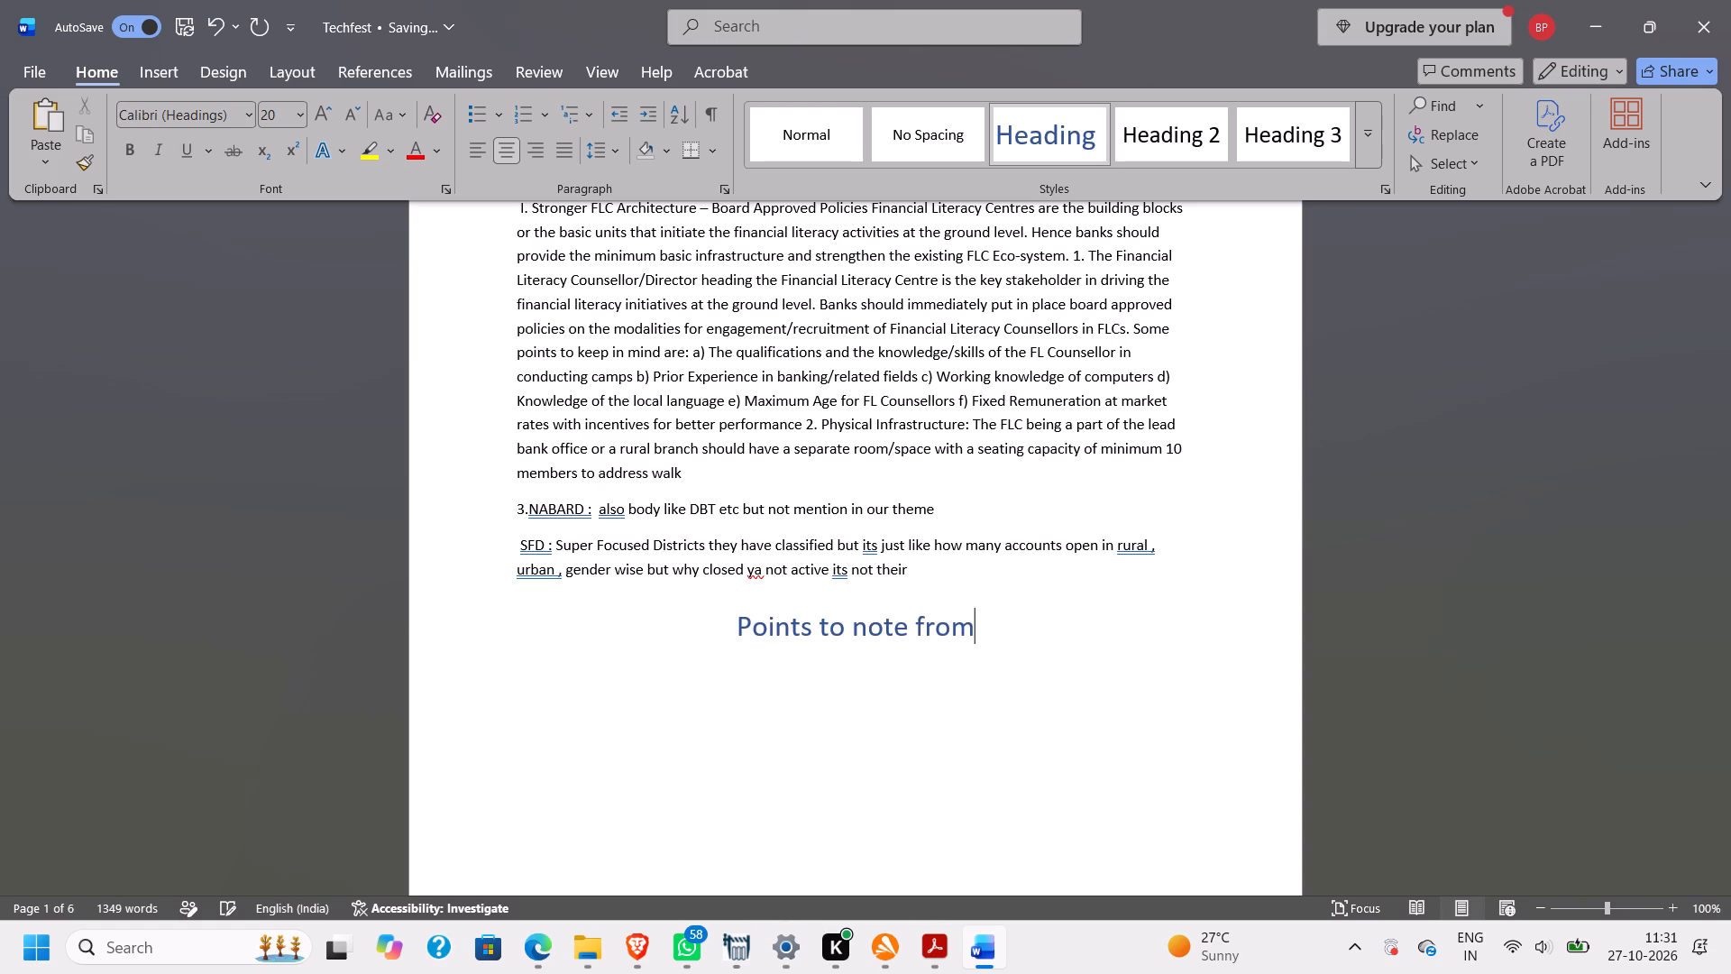
pyautogui.press('space')
pyautogui.hotkey('shift', 'p')
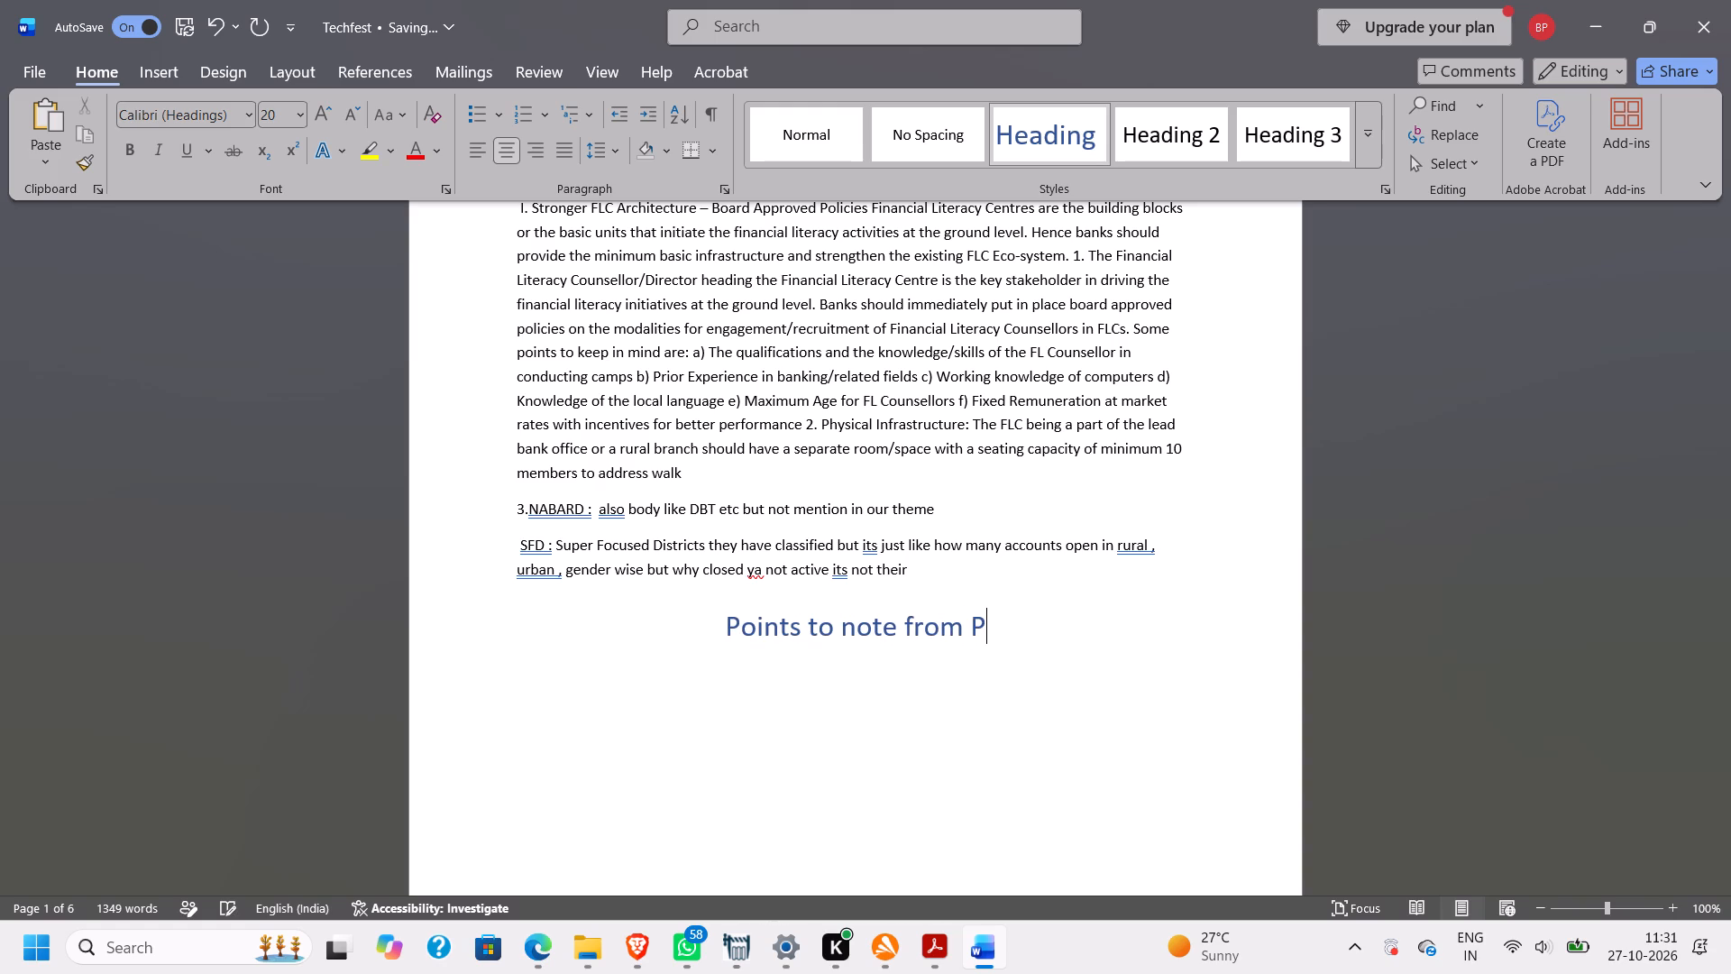
pyautogui.hotkey('shift', 'm')
pyautogui.hotkey('shift', 'j')
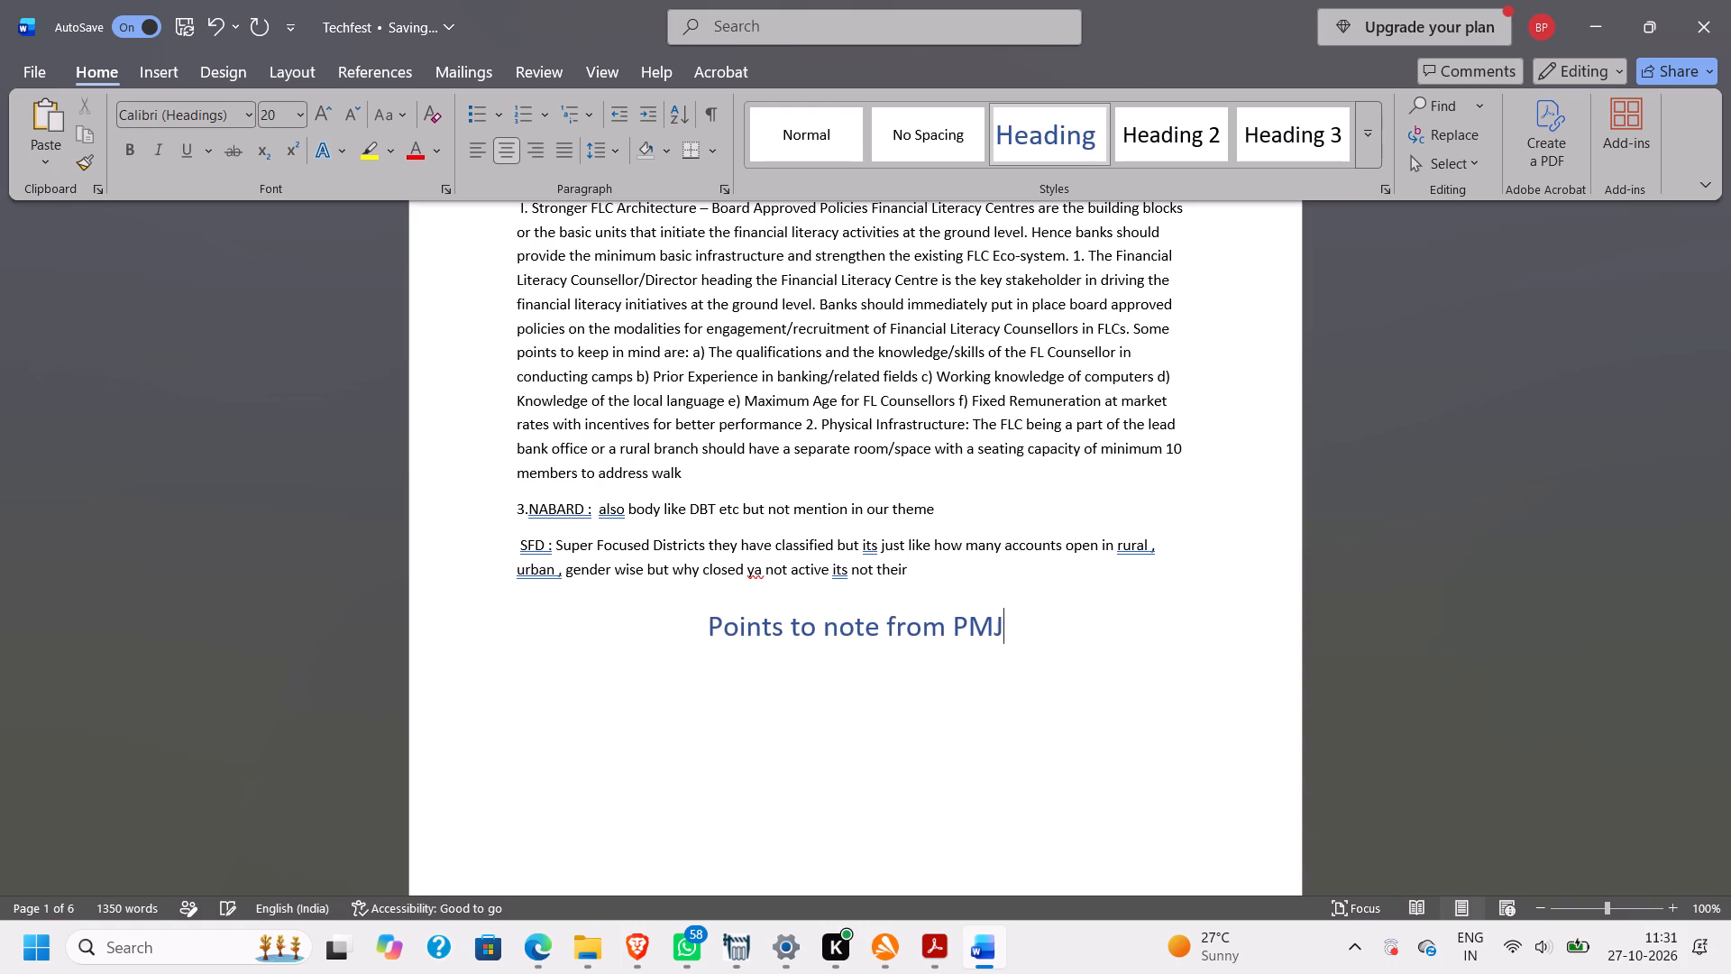
pyautogui.hotkey('shift', 'd')
pyautogui.hotkey('shift', 'y')
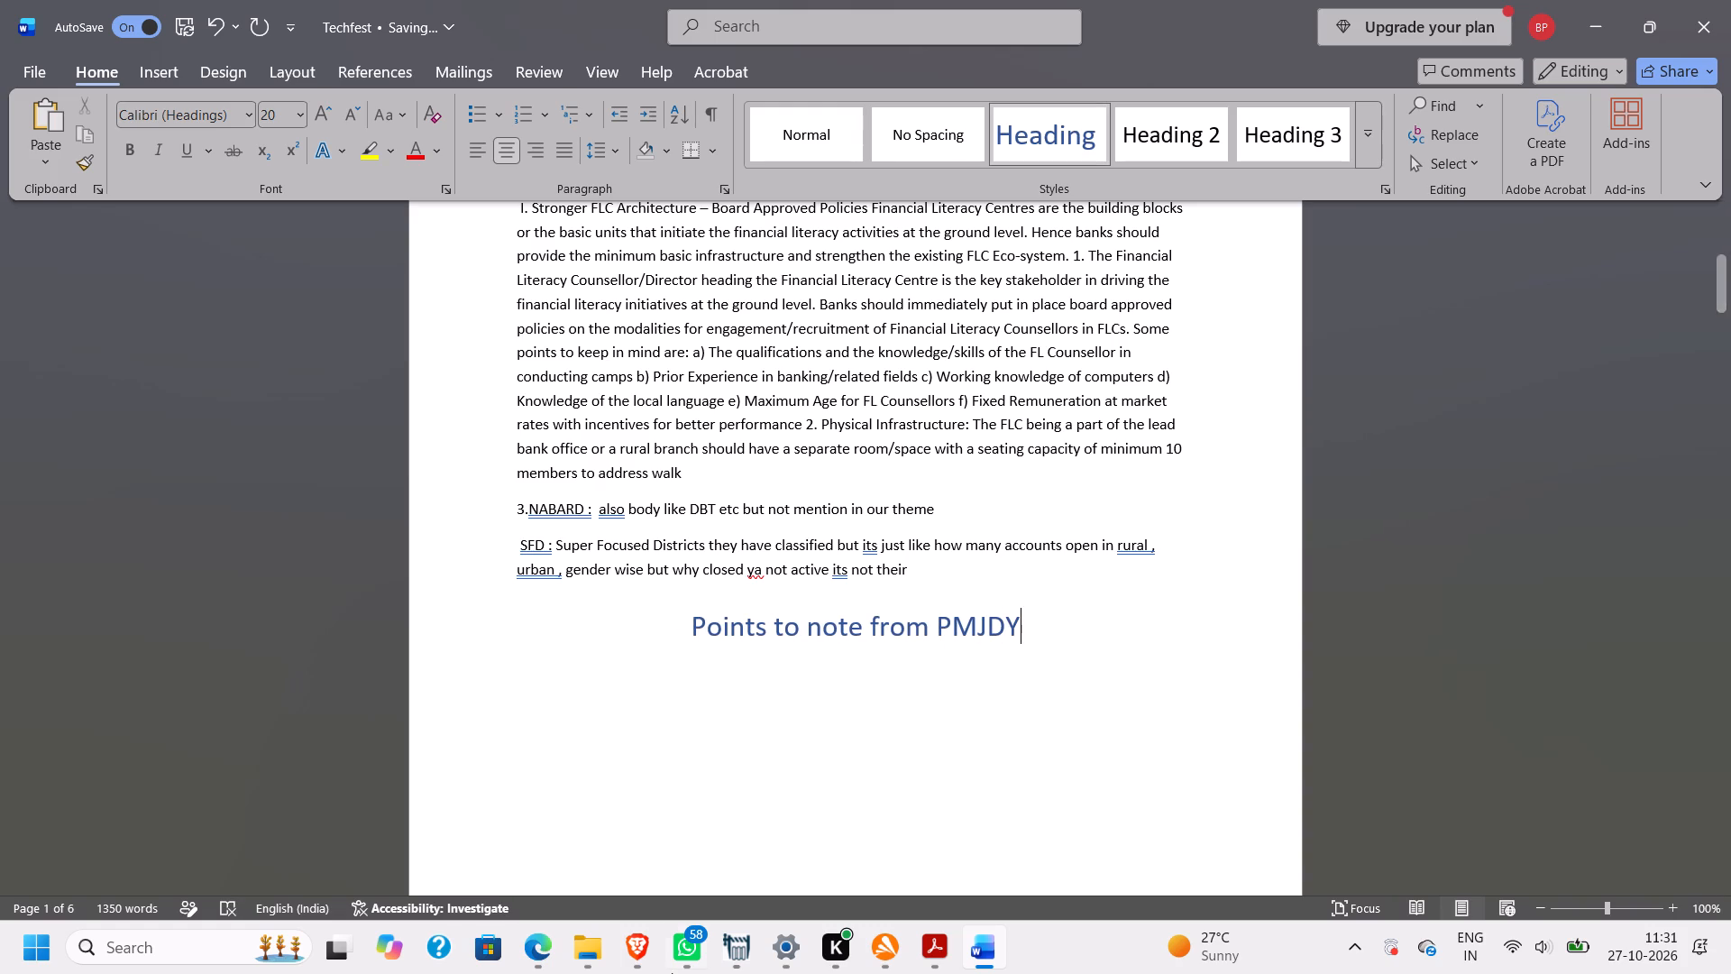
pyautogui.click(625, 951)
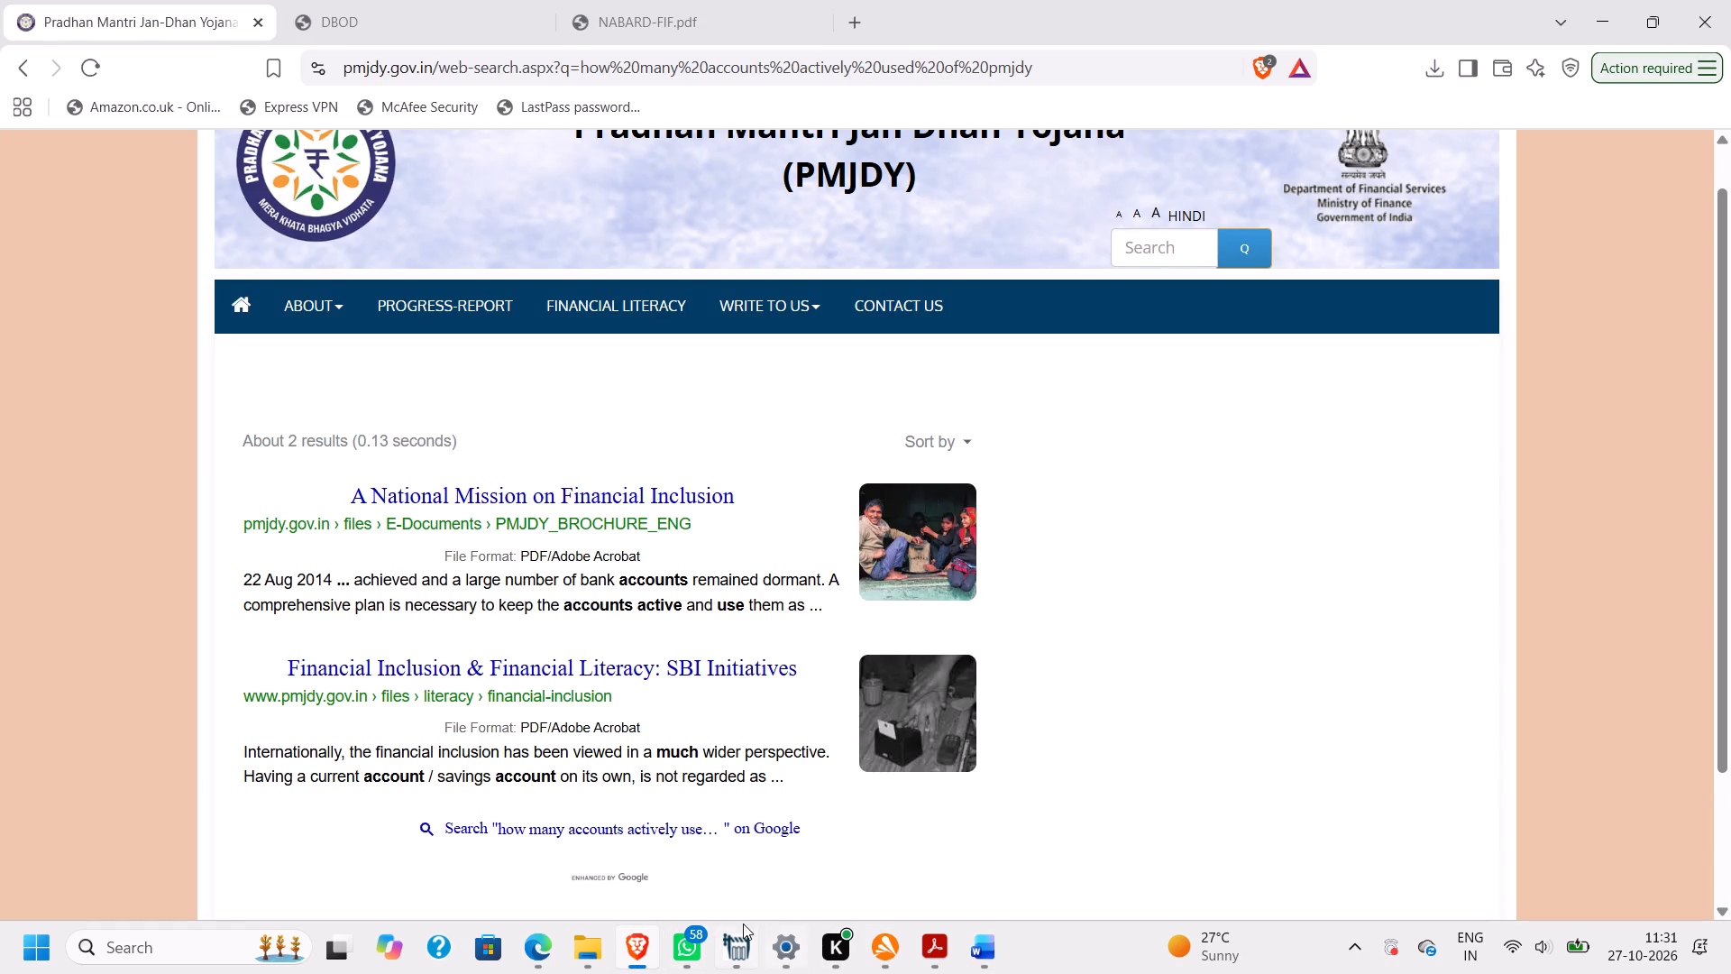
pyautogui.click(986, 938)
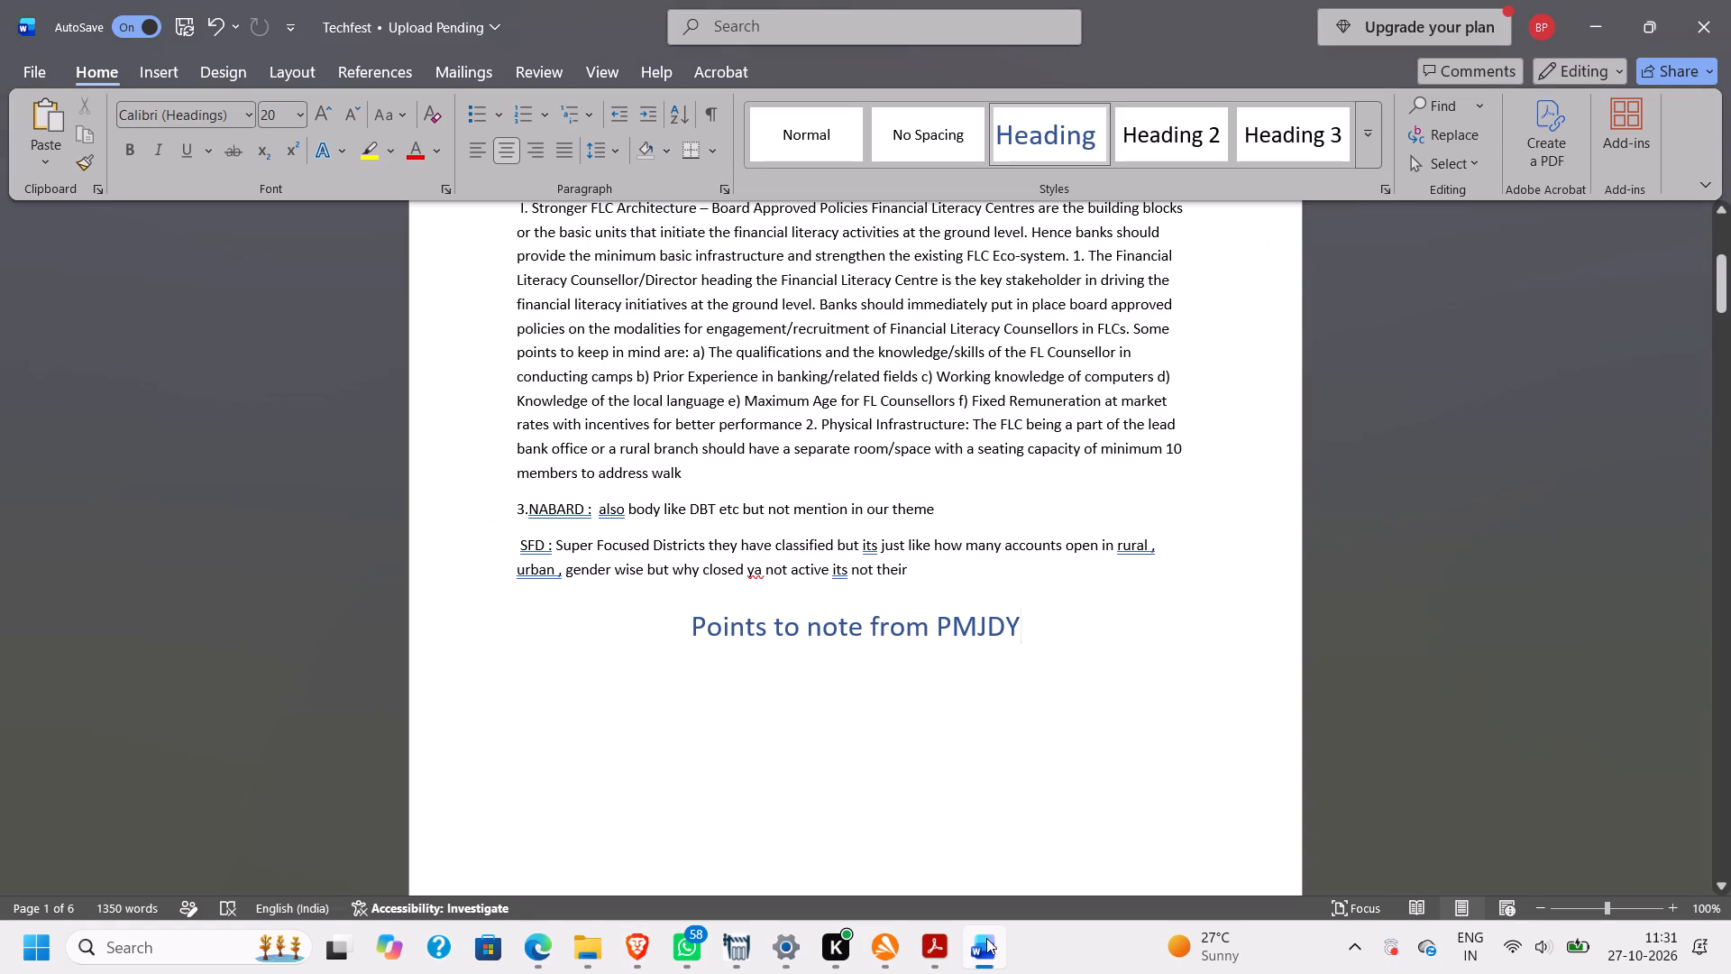
# Leave a blank line below the heading and start a numbered list with the point "No Live method of how many accounts open".
pyautogui.press('Return')
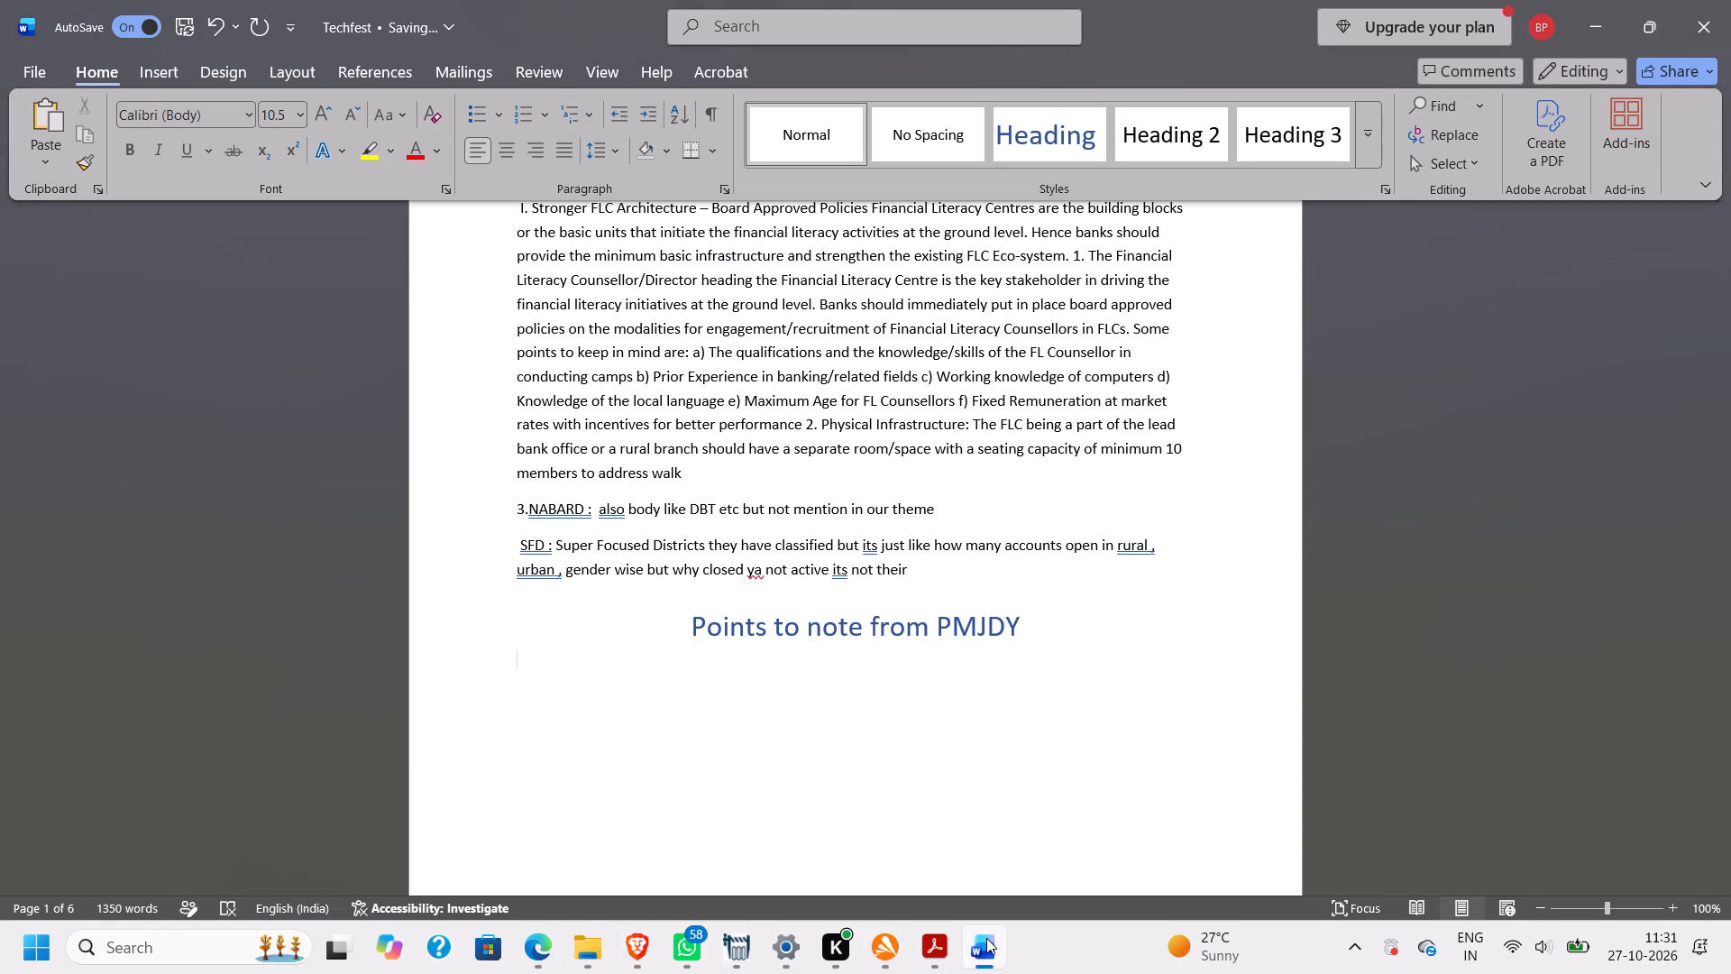
pyautogui.press('Return')
pyautogui.press('1')
pyautogui.write('.')
pyautogui.press('space')
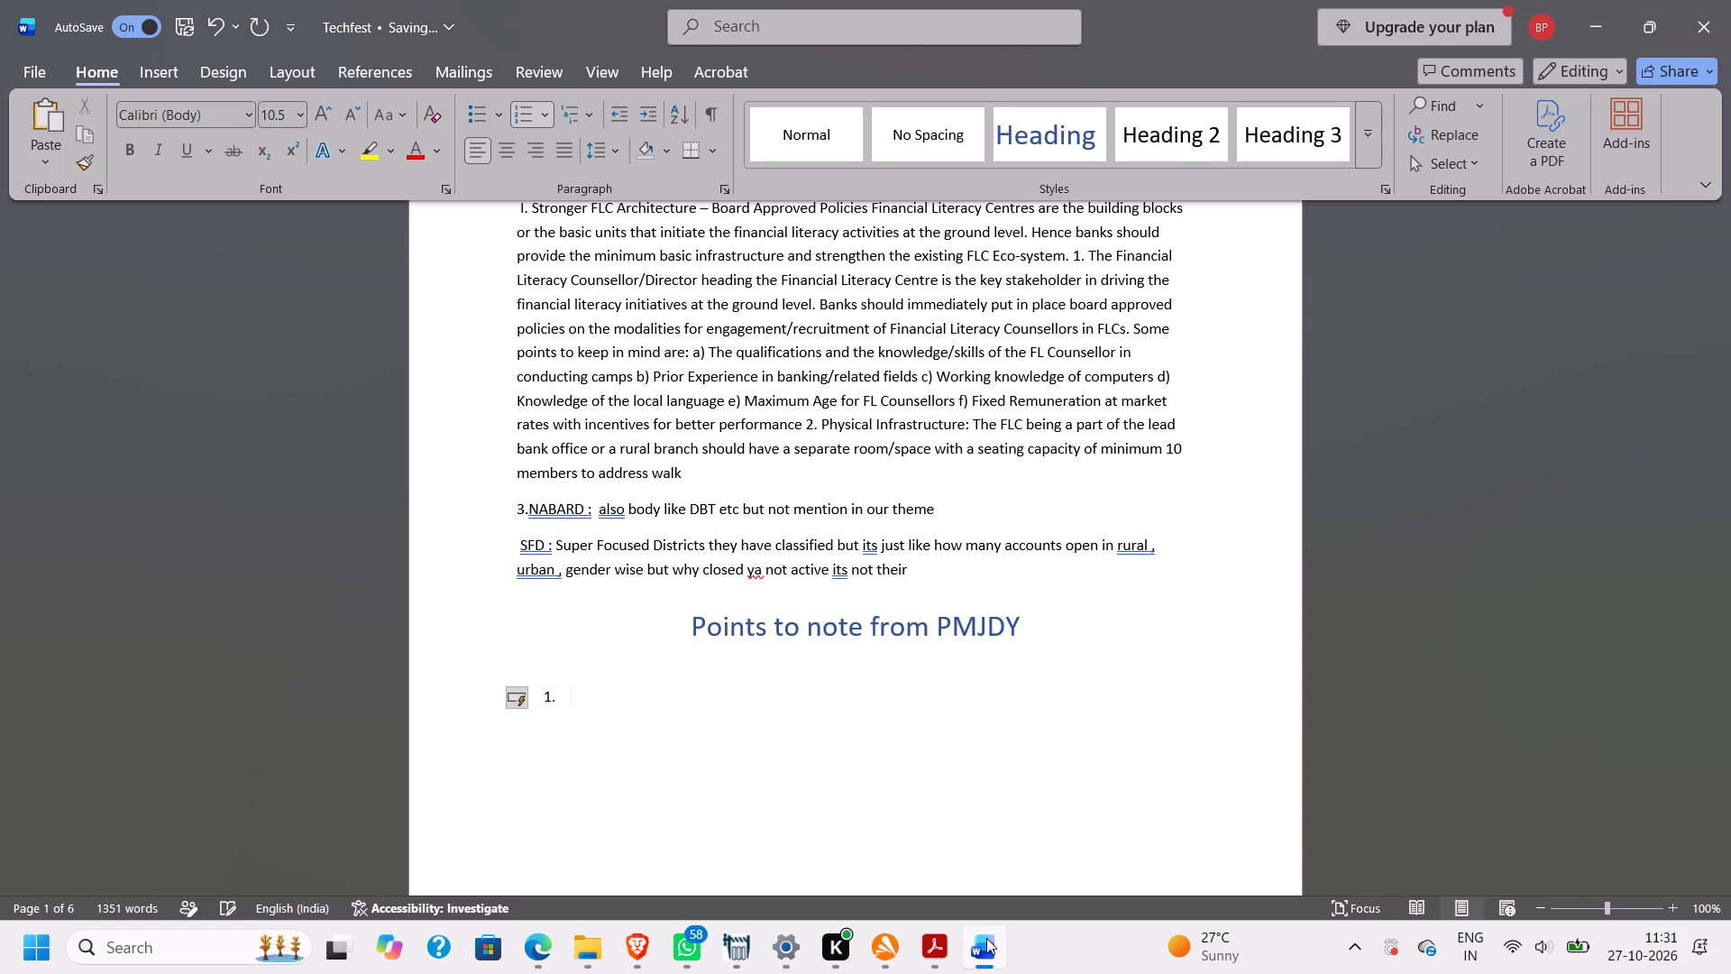
pyautogui.write('No')
pyautogui.press('space')
pyautogui.hotkey('shift', 'l')
pyautogui.write('ive')
pyautogui.press('space')
pyautogui.write('method')
pyautogui.press('space')
pyautogui.write('of j')
pyautogui.press('BackSpace')
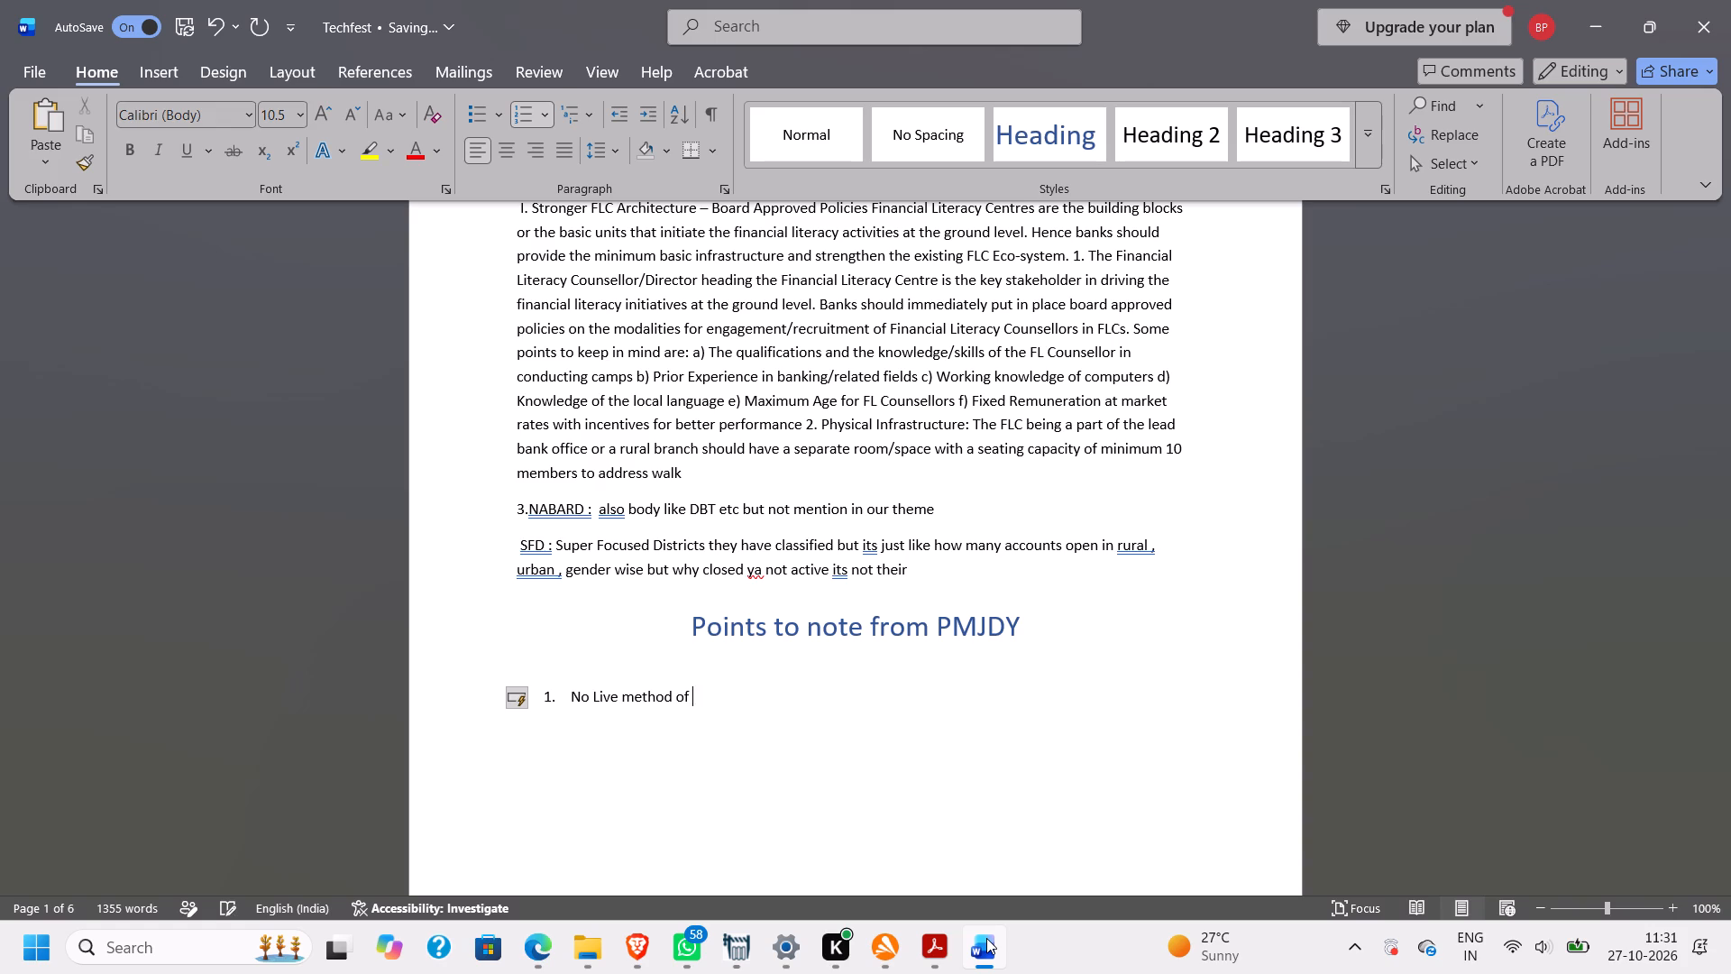
pyautogui.write('ho')
pyautogui.write('w')
pyautogui.press('space')
pyautogui.write('many acco')
pyautogui.write('unts')
pyautogui.press('space')
pyautogui.write('open')
pyautogui.press('space')
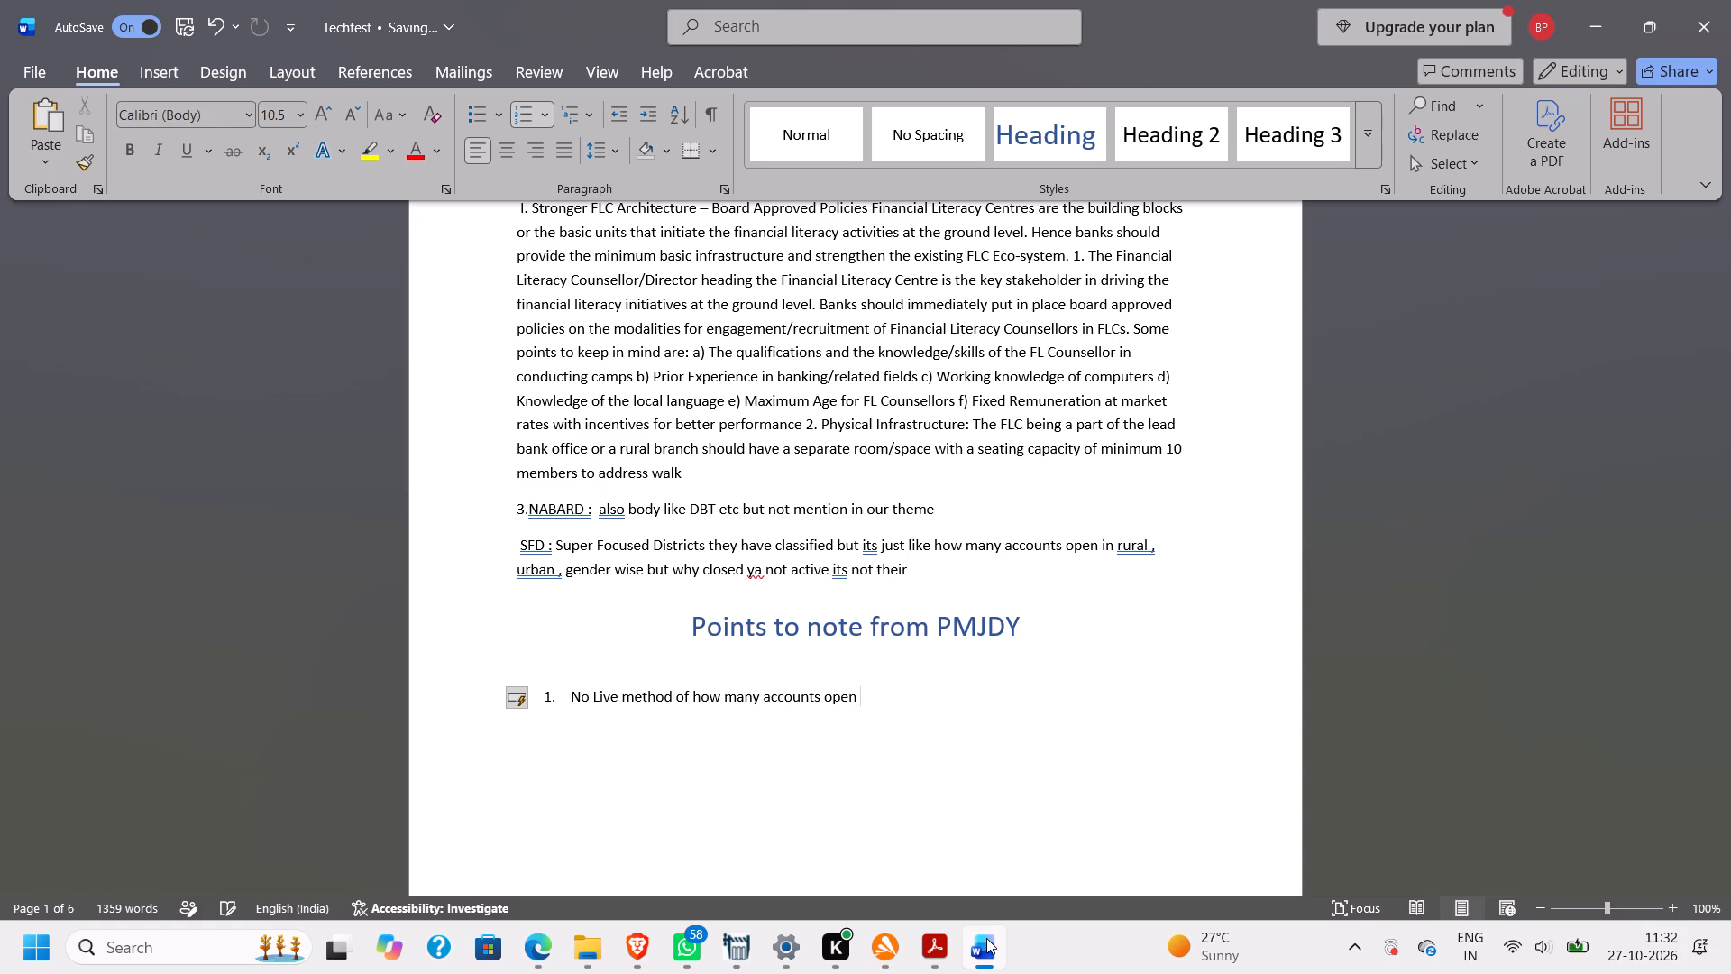
# Continue the first point with "i.e just yearly so we have to wait whole year for data".
pyautogui.write('i.e')
pyautogui.press('space')
pyautogui.write('jus')
pyautogui.write('t yr')
pyautogui.press('BackSpace')
pyautogui.write('early')
pyautogui.press('space')
pyautogui.write('so we')
pyautogui.press('space')
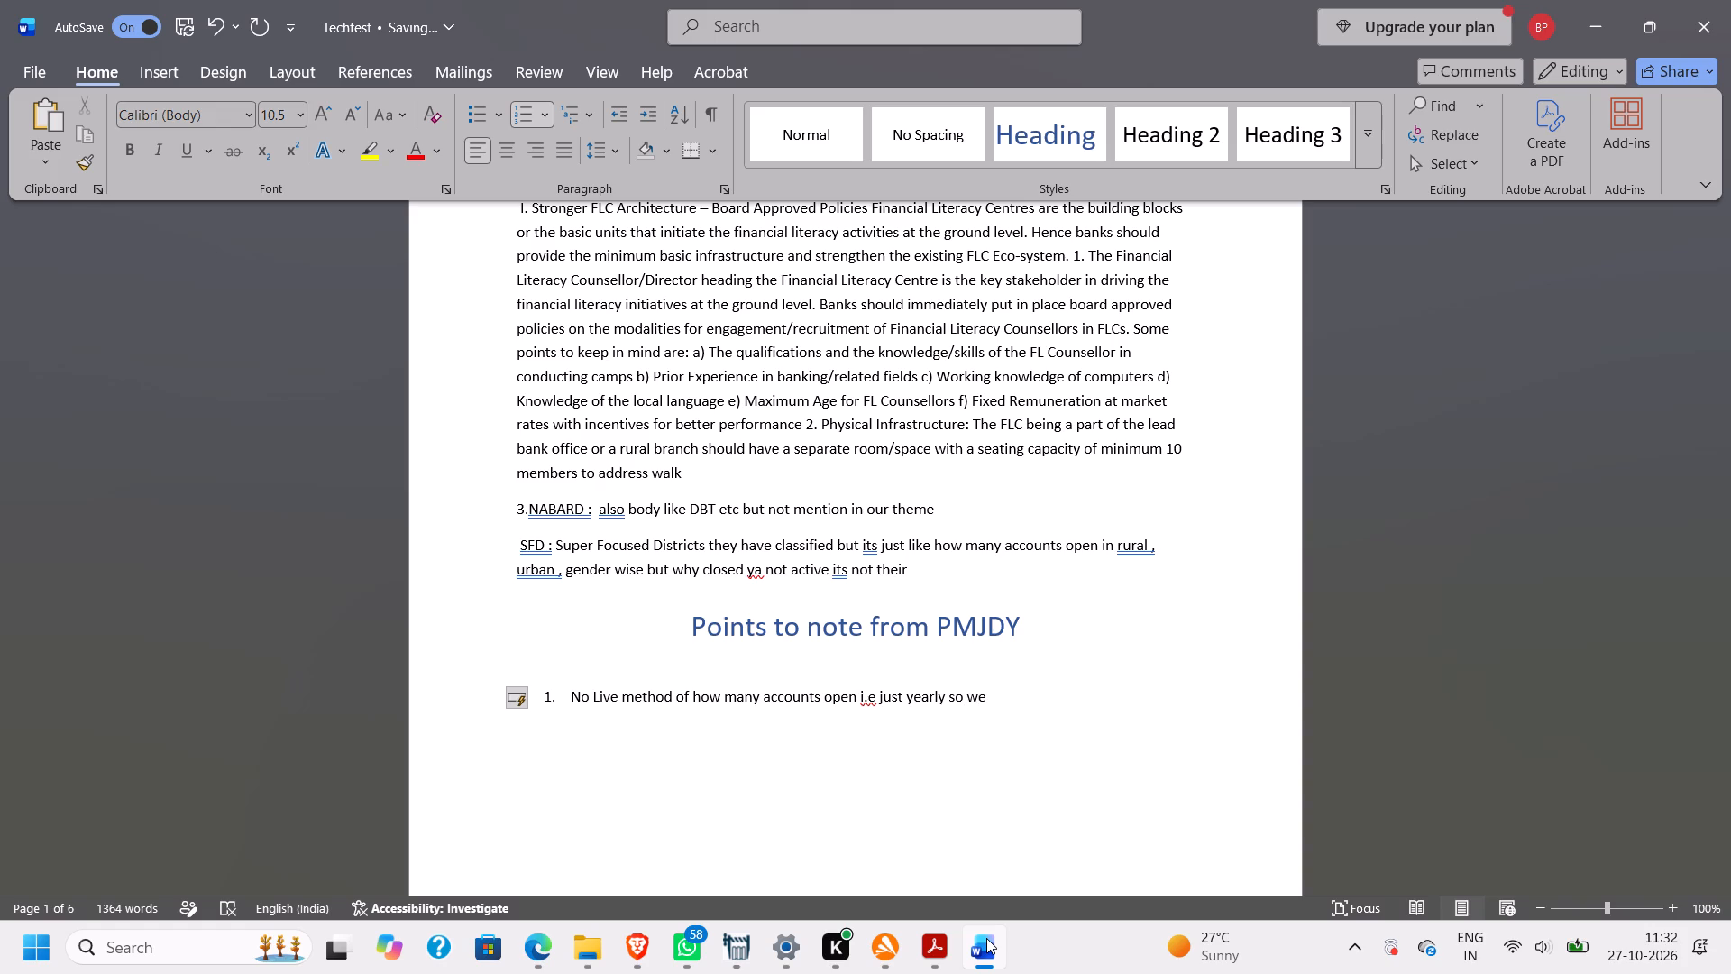
pyautogui.write('have to wait')
pyautogui.press('space')
pyautogui.write('yea')
pyautogui.press('BackSpace')
pyautogui.press('BackSpace')
pyautogui.press('BackSpace')
pyautogui.write('whole')
pyautogui.press('space')
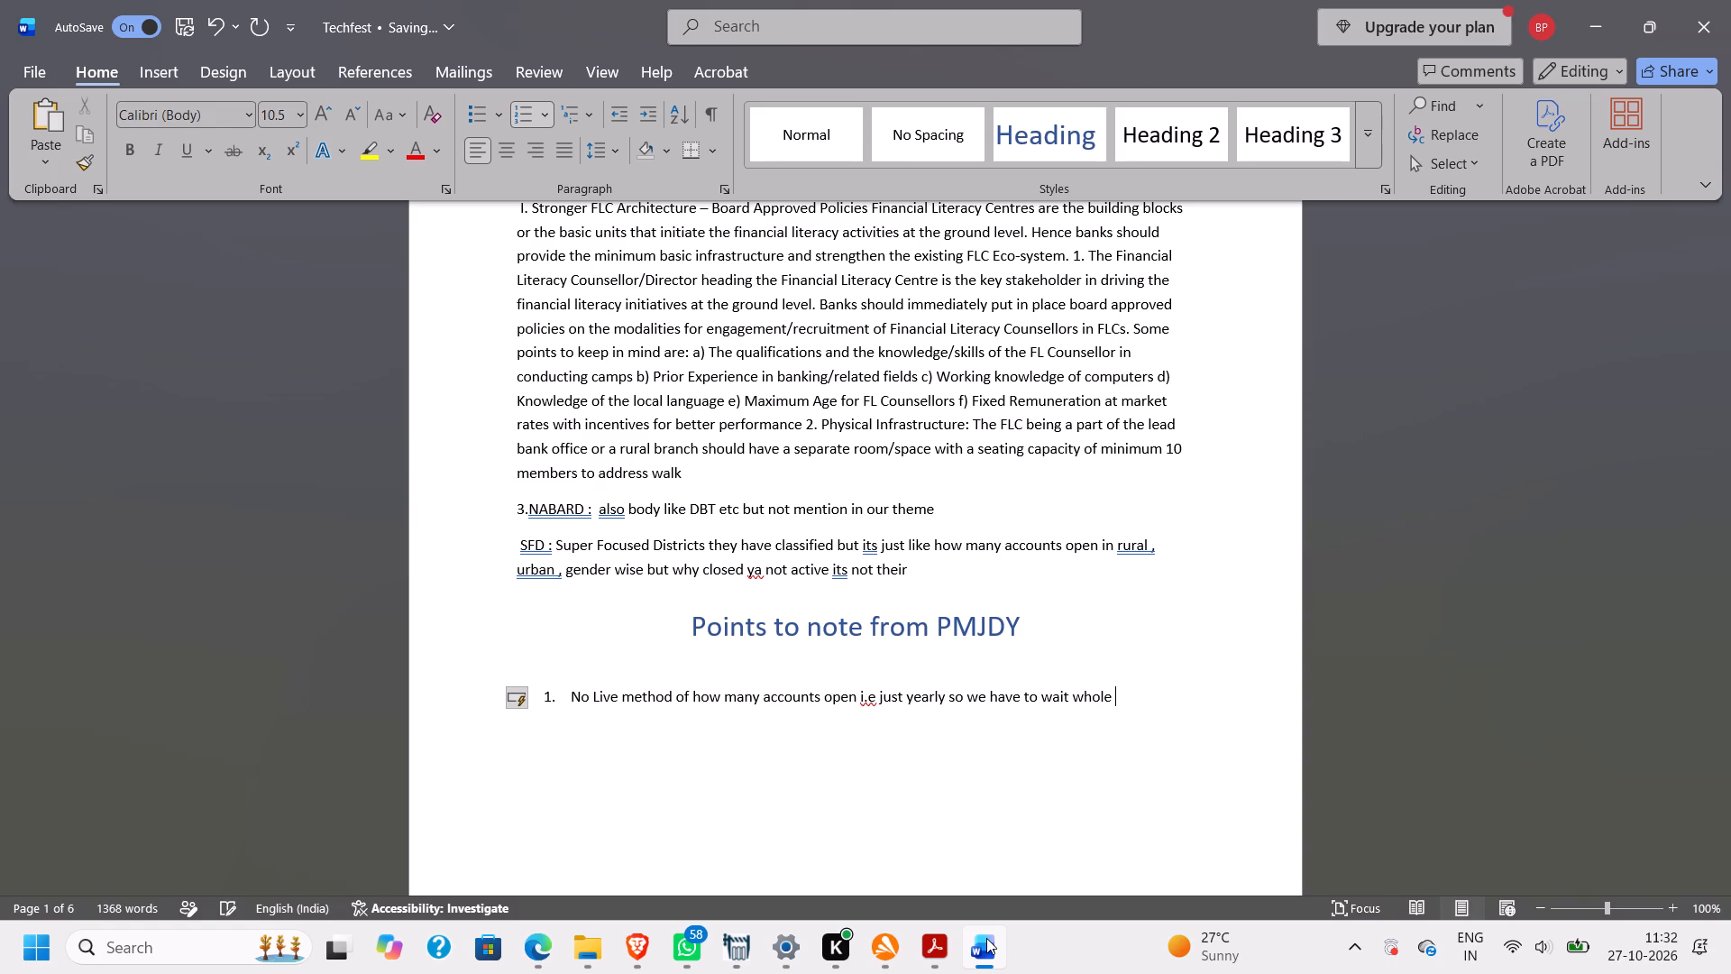
pyautogui.write('yes')
pyautogui.press('BackSpace')
pyautogui.write('ar')
pyautogui.press('space')
pyautogui.write('for')
pyautogui.press('space')
pyautogui.write('data')
pyautogui.press('space')
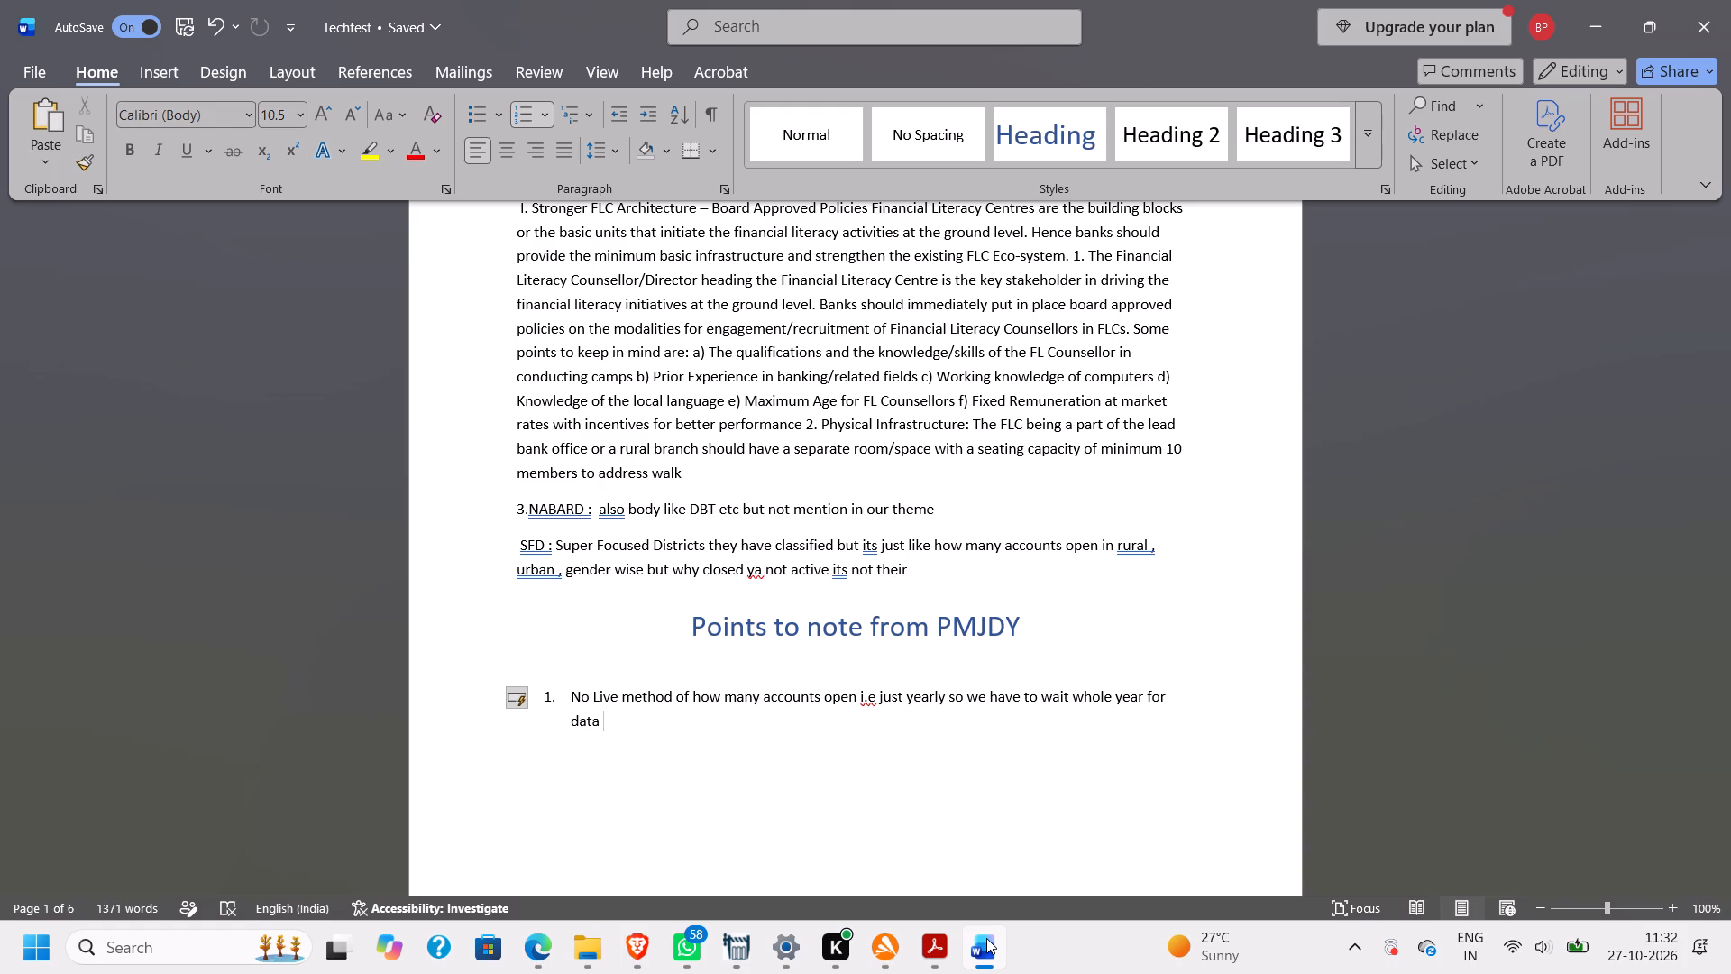
# Add the second numbered point "Its just focused on opening accounts not its active usage".
pyautogui.press('Return')
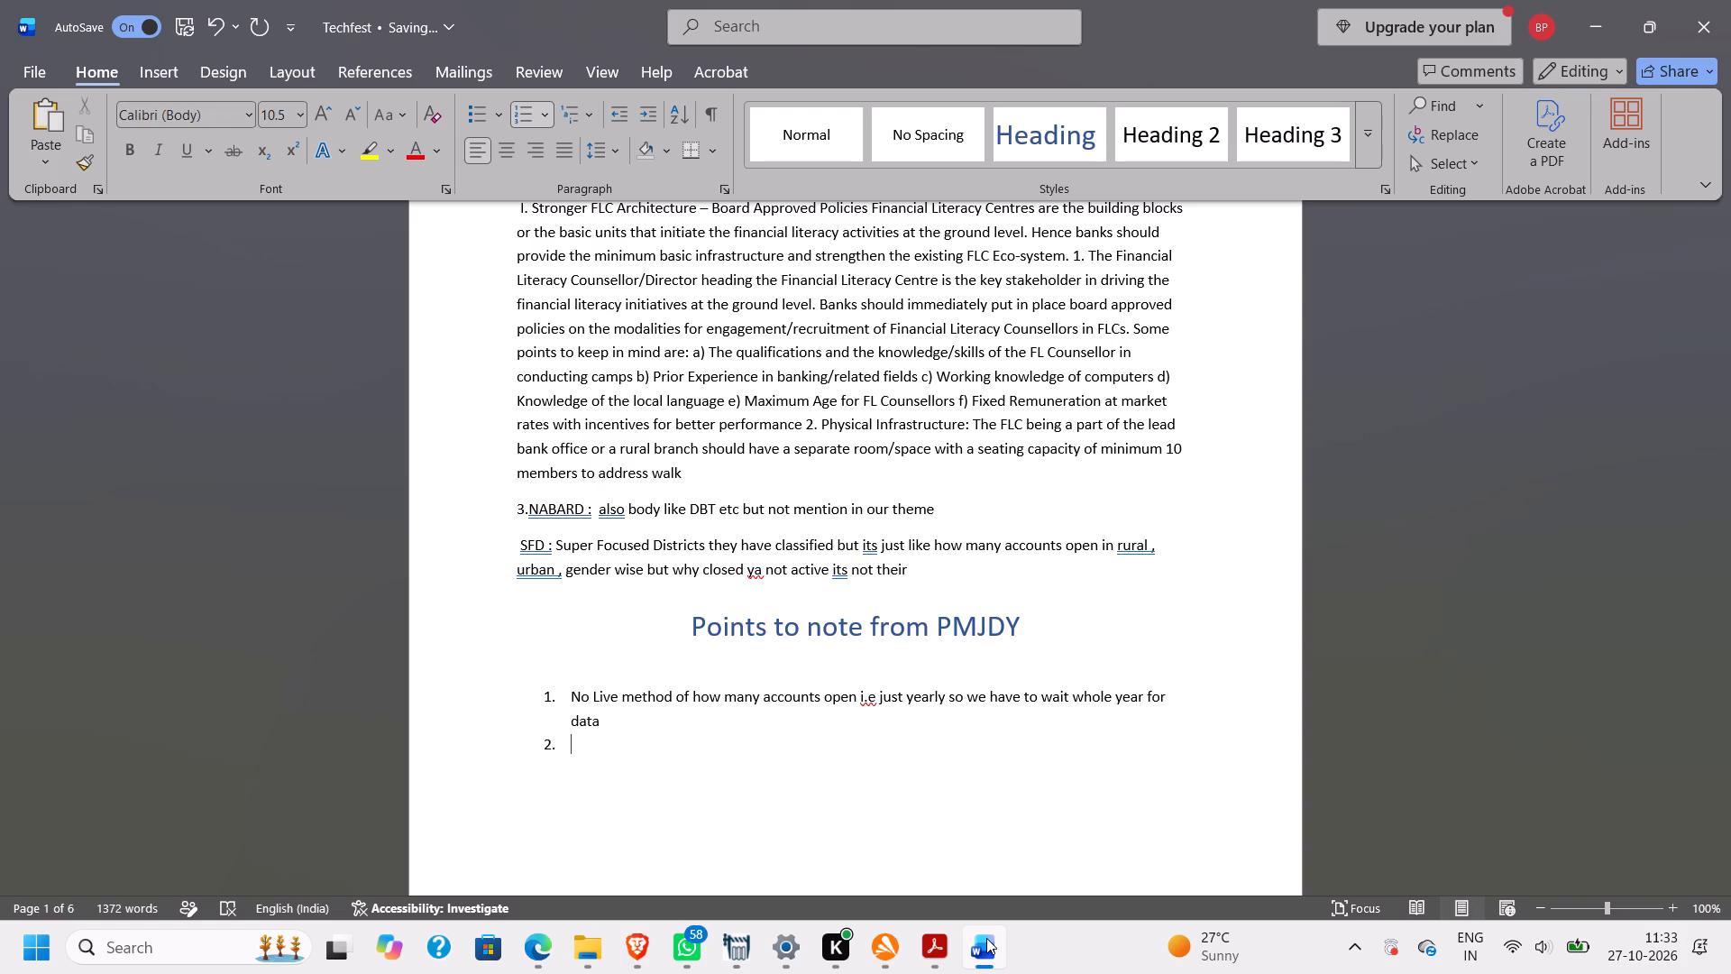
pyautogui.write('it')
pyautogui.write('s')
pyautogui.press('space')
pyautogui.write('just')
pyautogui.press('space')
pyautogui.write('focus')
pyautogui.write('ed not')
pyautogui.press('BackSpace')
pyautogui.press('BackSpace')
pyautogui.press('BackSpace')
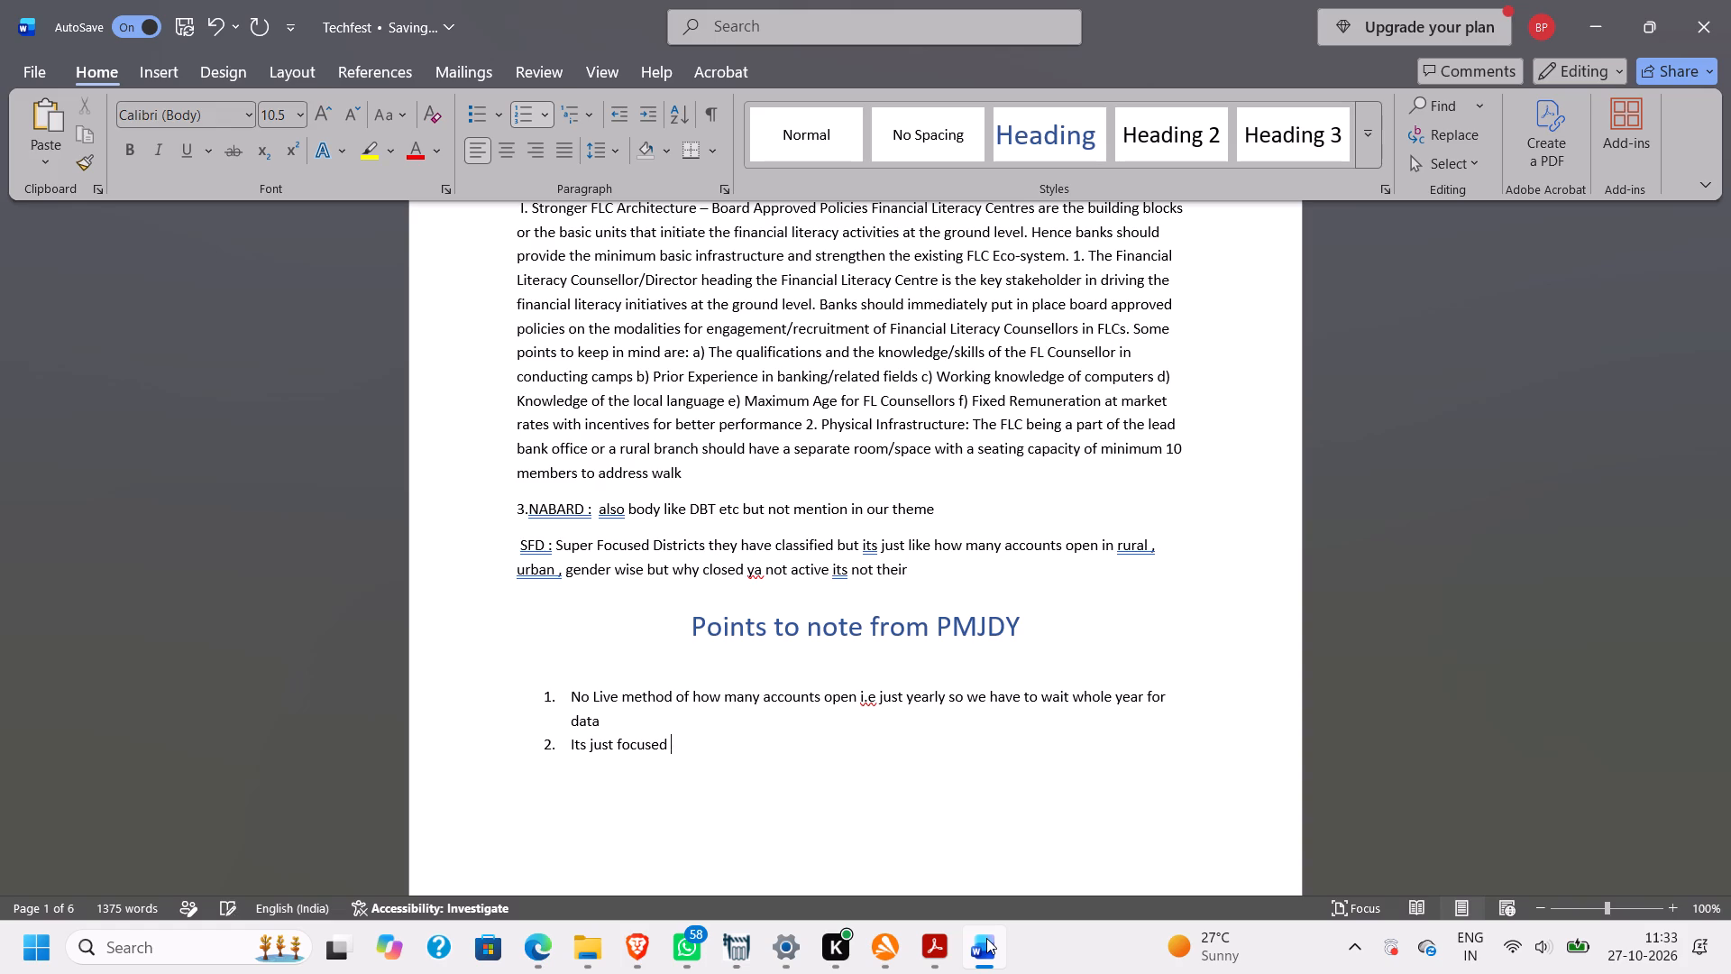
pyautogui.write('on opening acc')
pyautogui.write('ounts')
pyautogui.press('space')
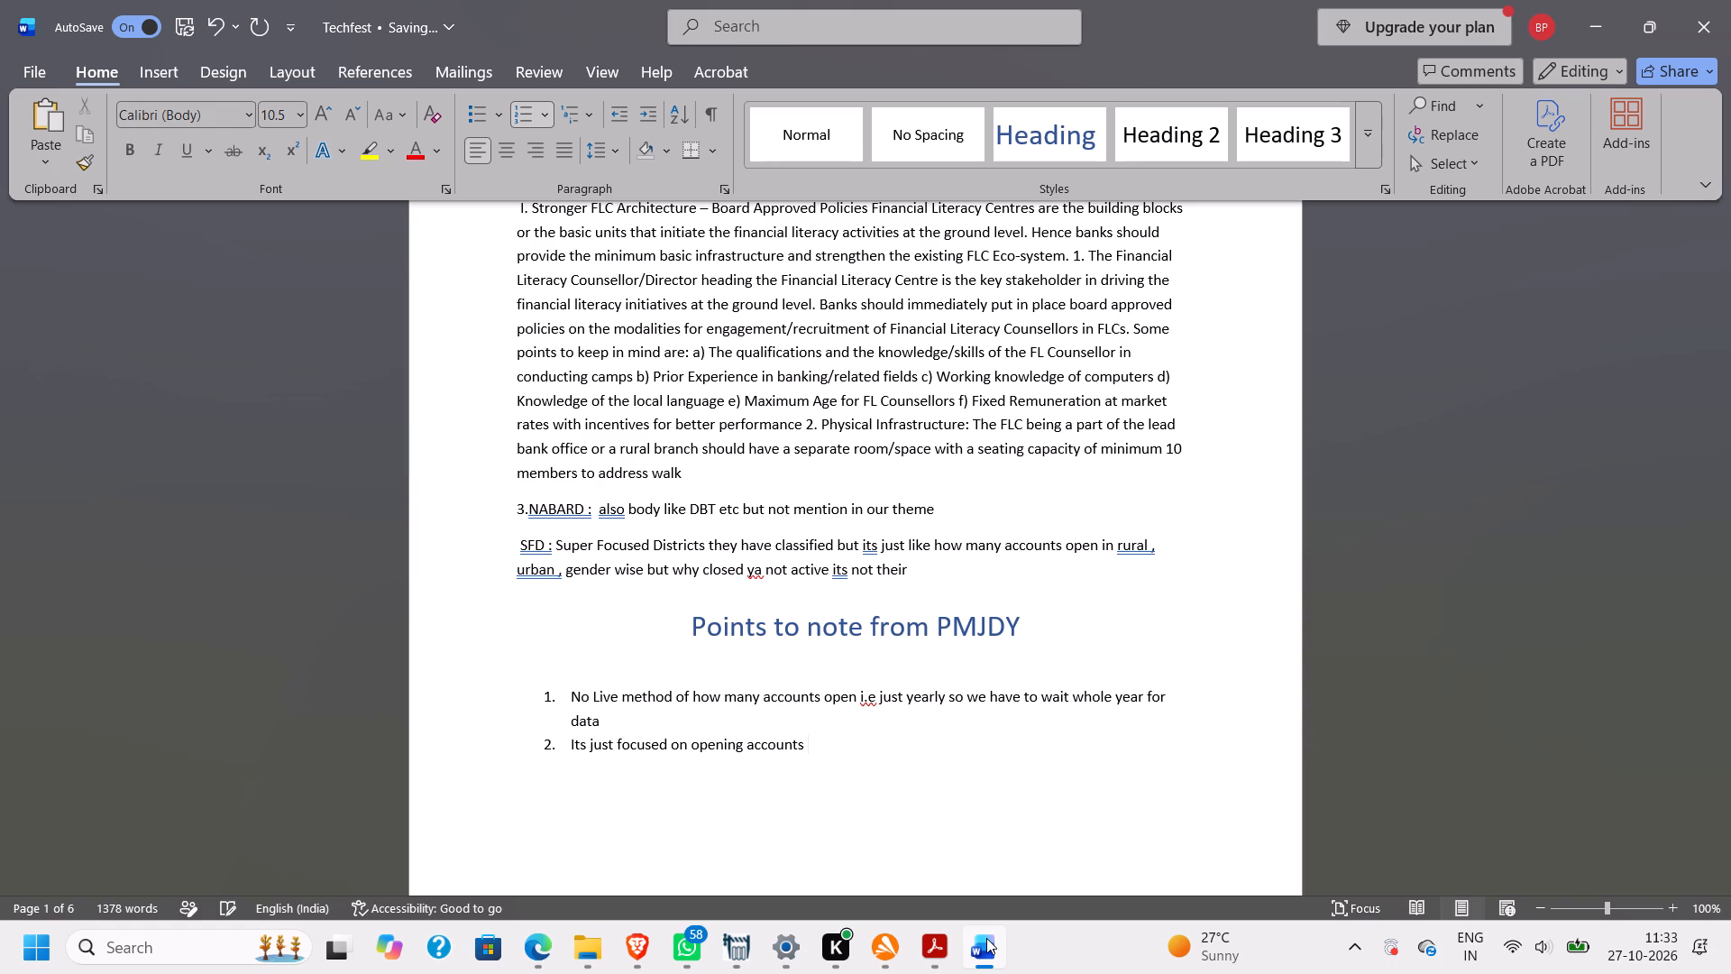
pyautogui.write('not its active usage')
pyautogui.press('space')
# Start a third numbered point in the PMJDY list with "Its not just single body there many".
pyautogui.press('Return')
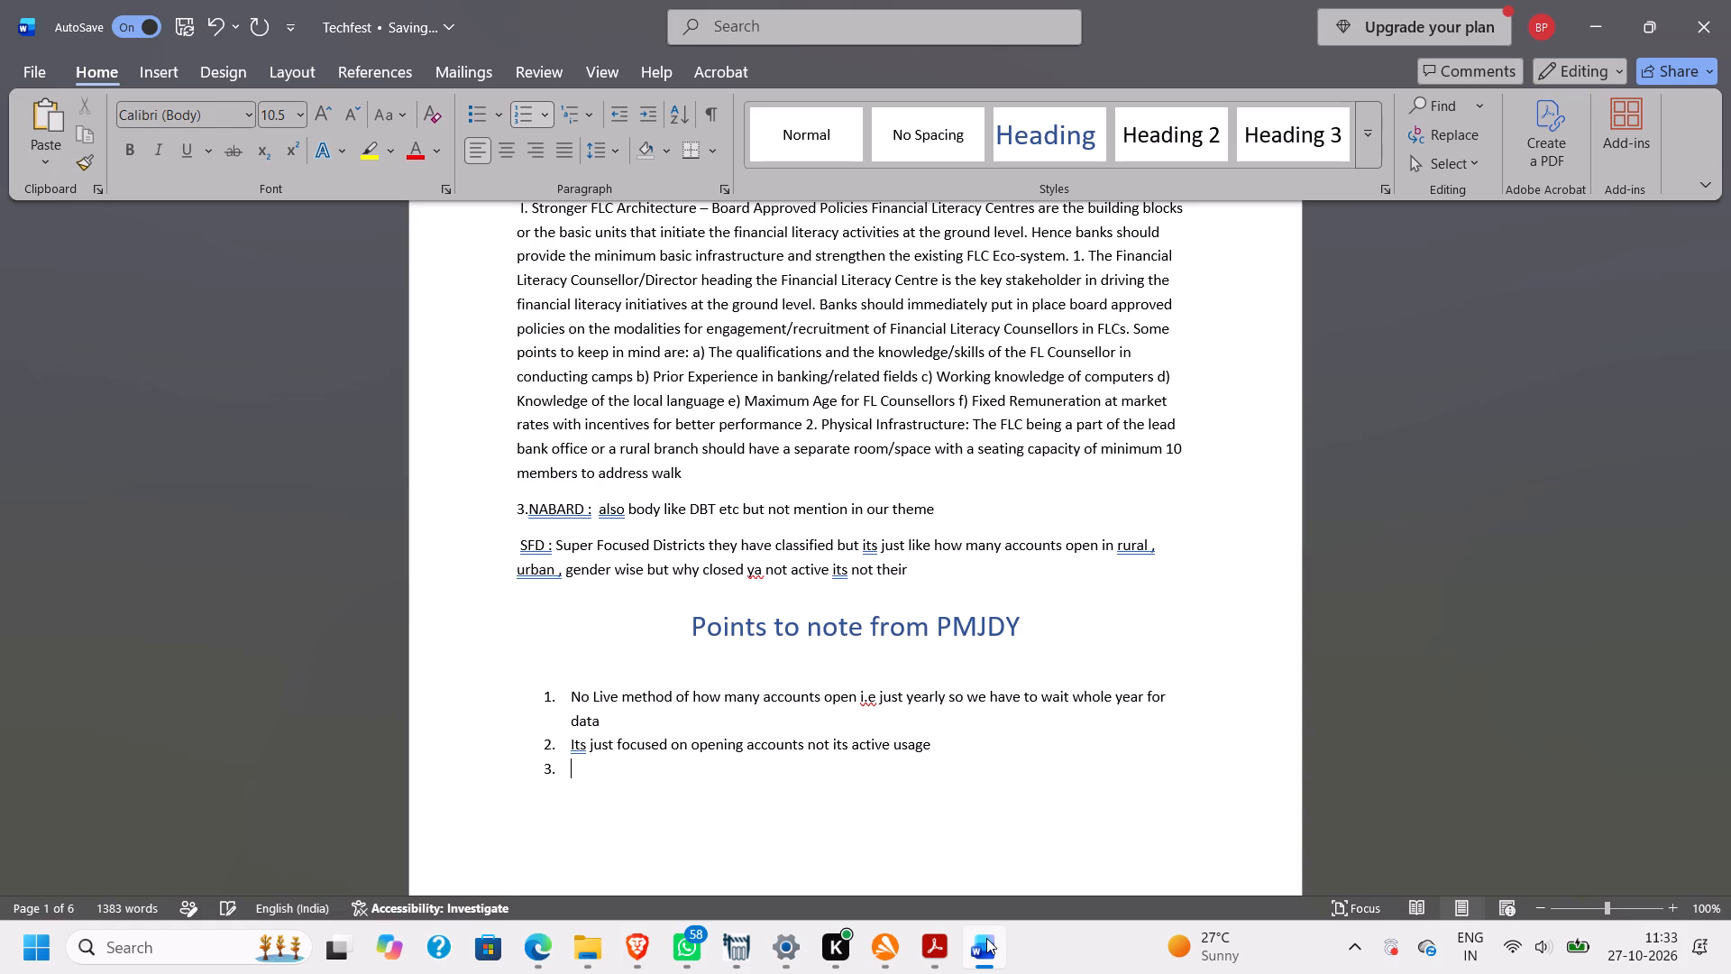
pyautogui.write('ita')
pyautogui.press('BackSpace')
pyautogui.write('s not just single')
pyautogui.press('space')
pyautogui.write('body there many')
pyautogui.press('space')
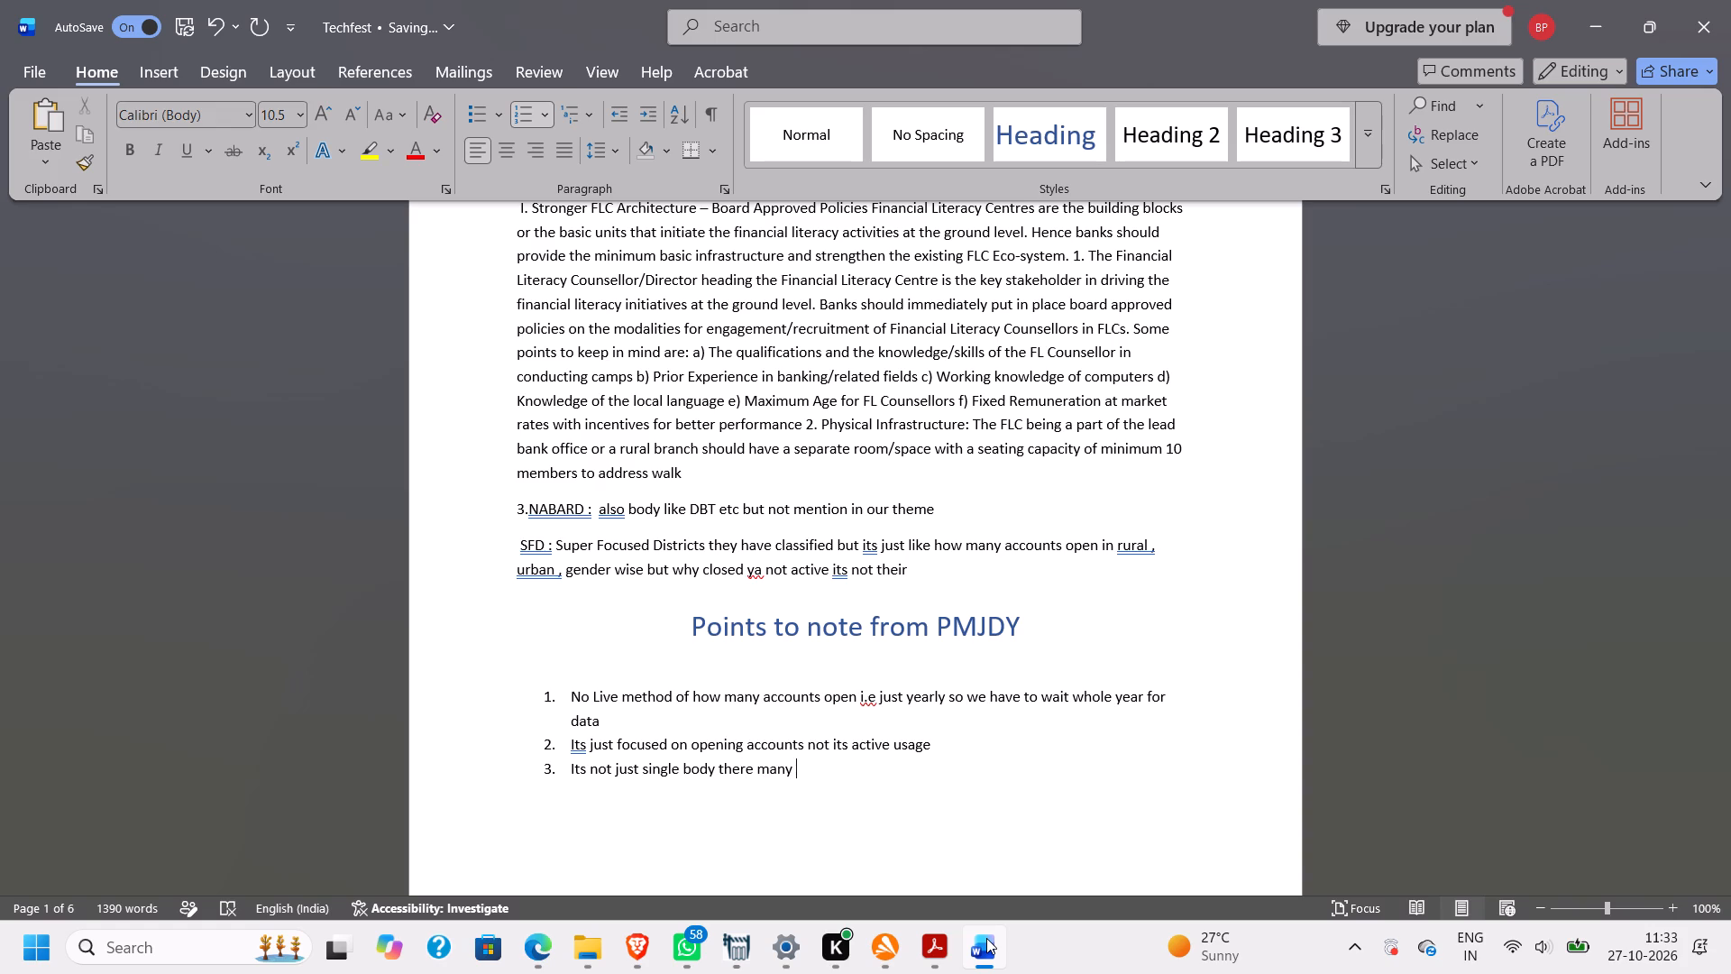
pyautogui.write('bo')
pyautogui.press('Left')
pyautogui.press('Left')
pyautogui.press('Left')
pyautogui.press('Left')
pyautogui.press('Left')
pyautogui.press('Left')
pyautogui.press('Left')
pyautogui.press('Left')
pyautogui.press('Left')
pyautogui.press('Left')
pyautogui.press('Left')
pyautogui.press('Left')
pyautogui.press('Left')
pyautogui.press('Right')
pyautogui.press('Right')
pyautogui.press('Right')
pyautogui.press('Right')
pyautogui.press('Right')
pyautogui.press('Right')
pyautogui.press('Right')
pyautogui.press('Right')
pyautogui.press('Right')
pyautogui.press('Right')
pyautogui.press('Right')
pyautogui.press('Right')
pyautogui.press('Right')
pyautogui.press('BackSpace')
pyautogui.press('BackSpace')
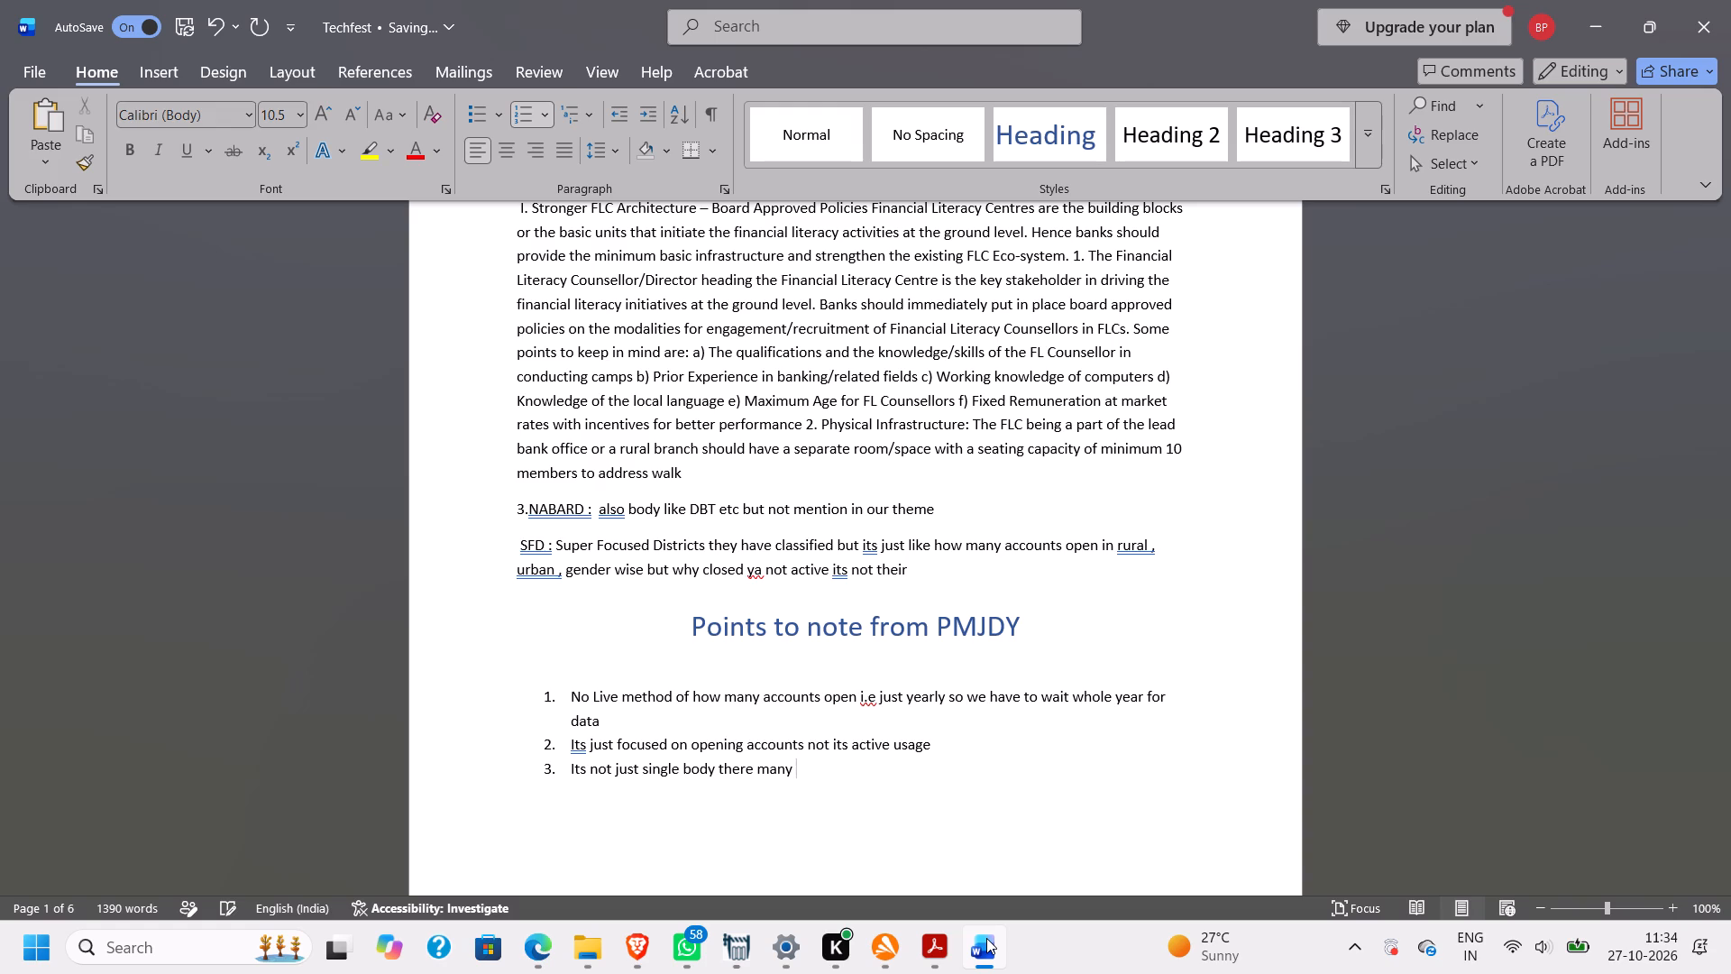
# Continue the third point with the example bodies "like dbt , nabard".
pyautogui.write('like dbt')
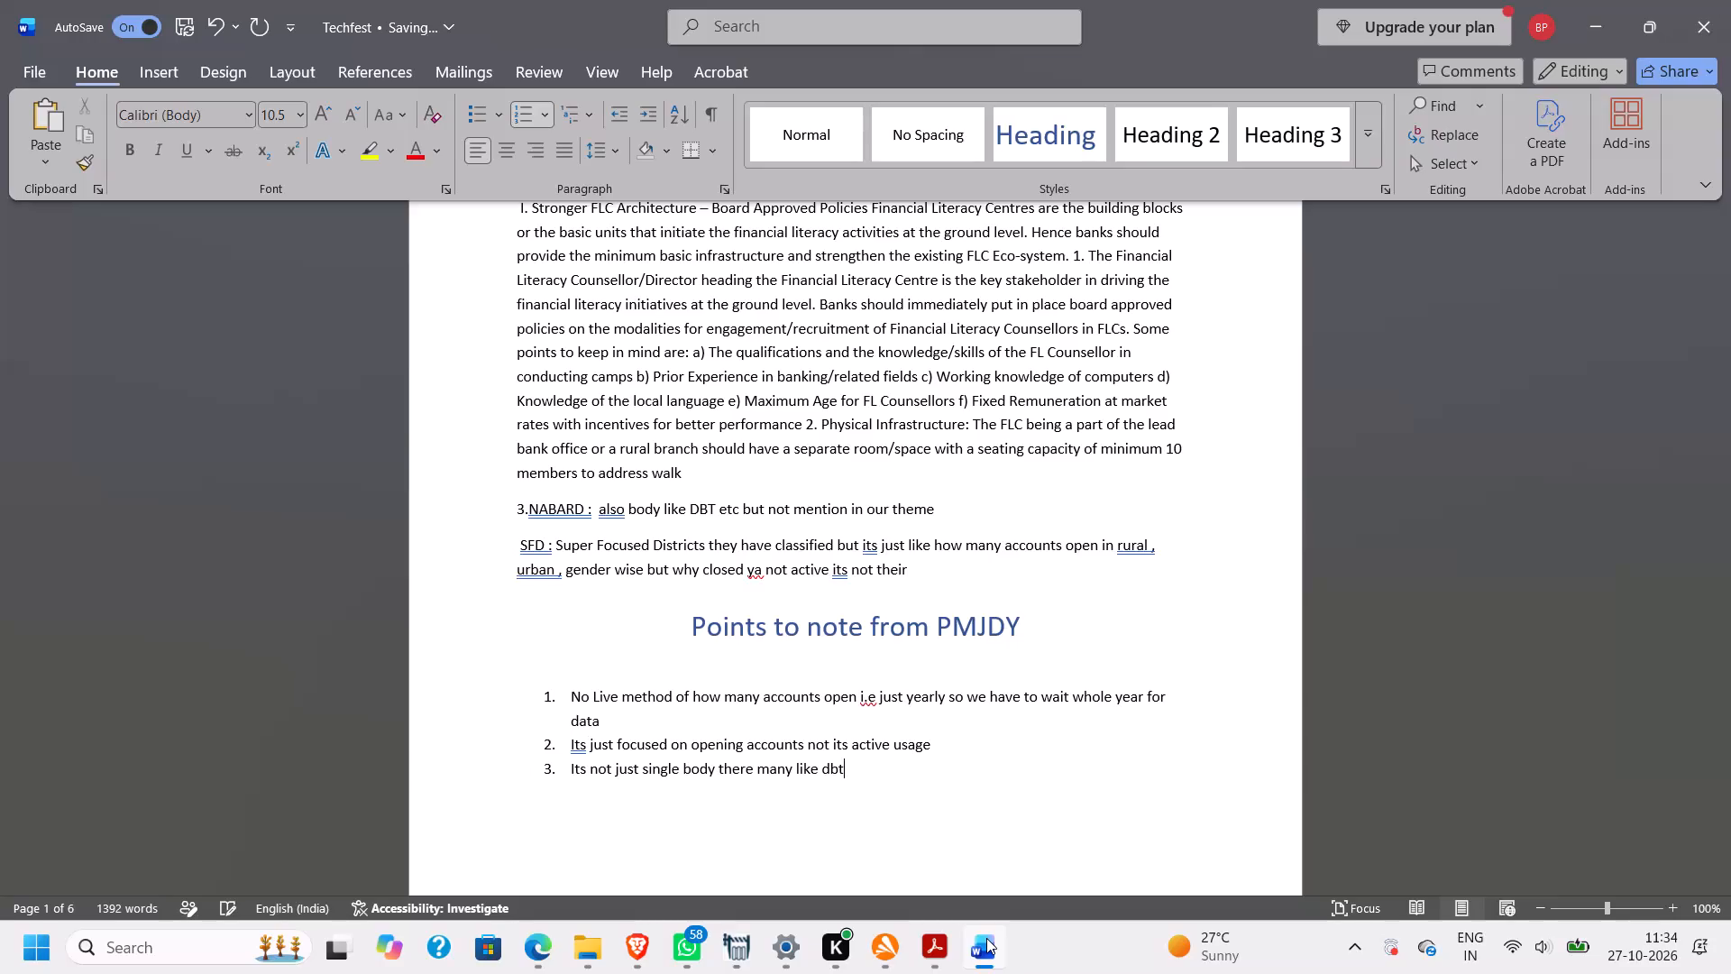
pyautogui.press('space')
pyautogui.write(',')
pyautogui.press('space')
pyautogui.write('nabard')
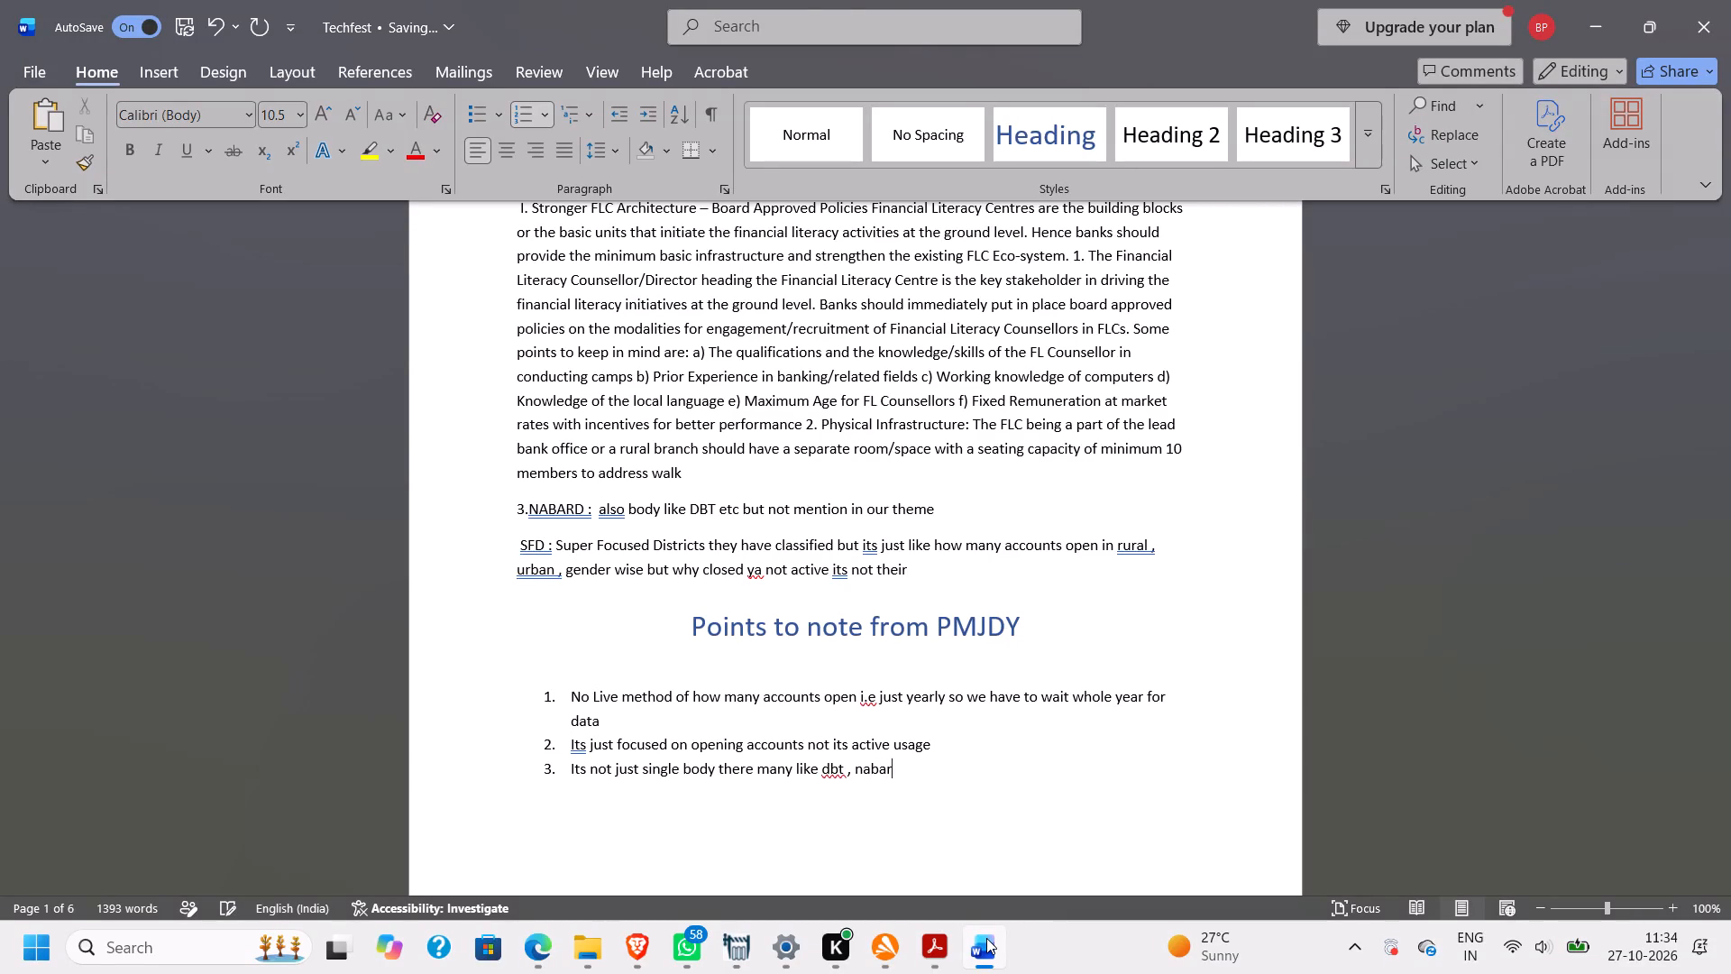
# Complete the third point with "under it so process become more complex".
pyautogui.press('space')
pyautogui.write('under it so')
pyautogui.press('space')
pyautogui.write('process')
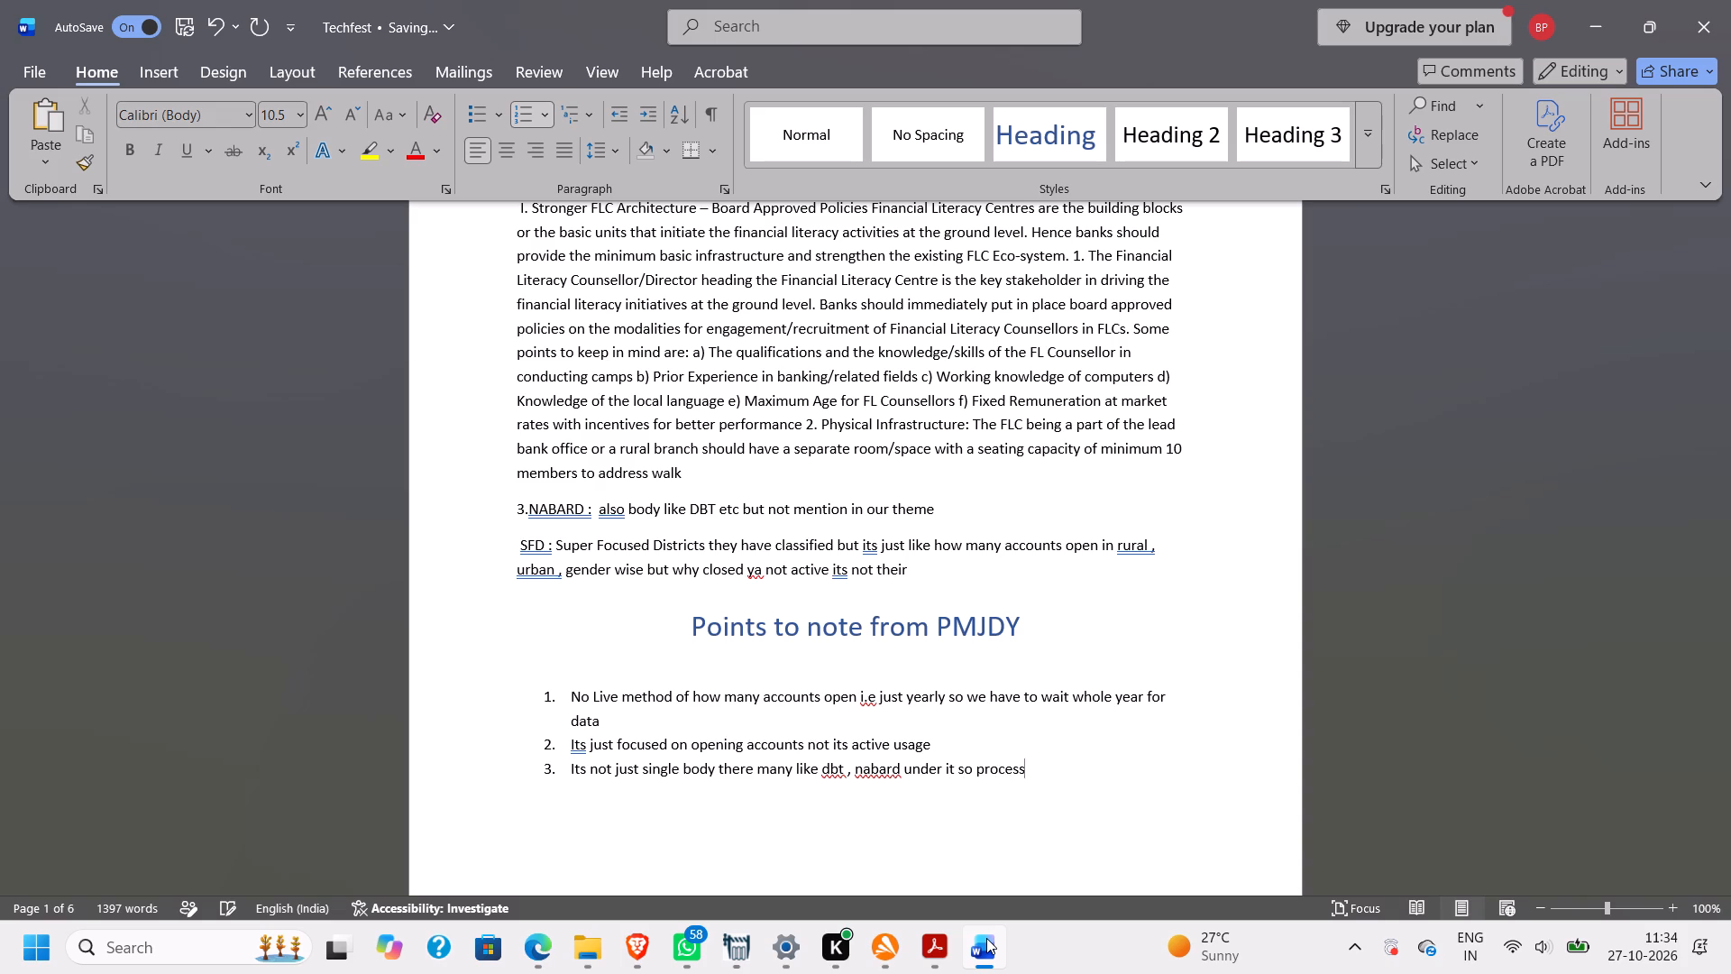
pyautogui.press('space')
pyautogui.write('become more')
pyautogui.press('space')
pyautogui.write('cpmle')
pyautogui.press('BackSpace')
pyautogui.press('BackSpace')
pyautogui.press('BackSpace')
pyautogui.press('BackSpace')
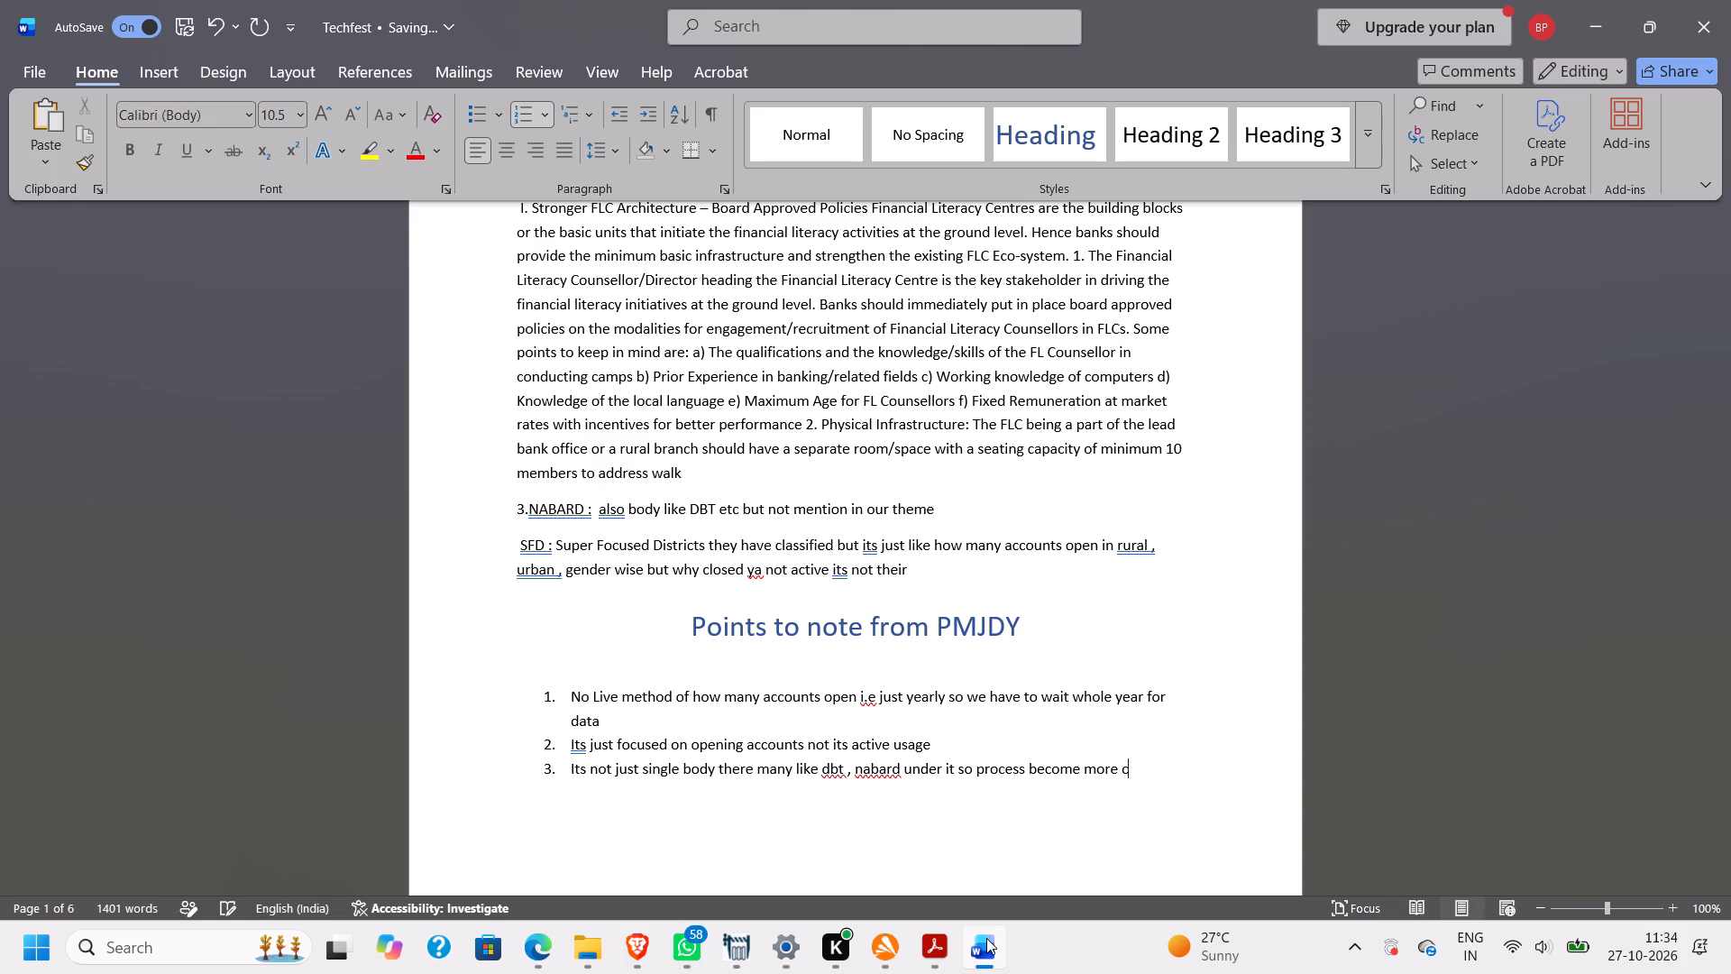
pyautogui.write('omplex')
pyautogui.press('space')
# Add a fourth numbered point beginning "It has district wise data".
pyautogui.press('Return')
pyautogui.write('it')
pyautogui.press('space')
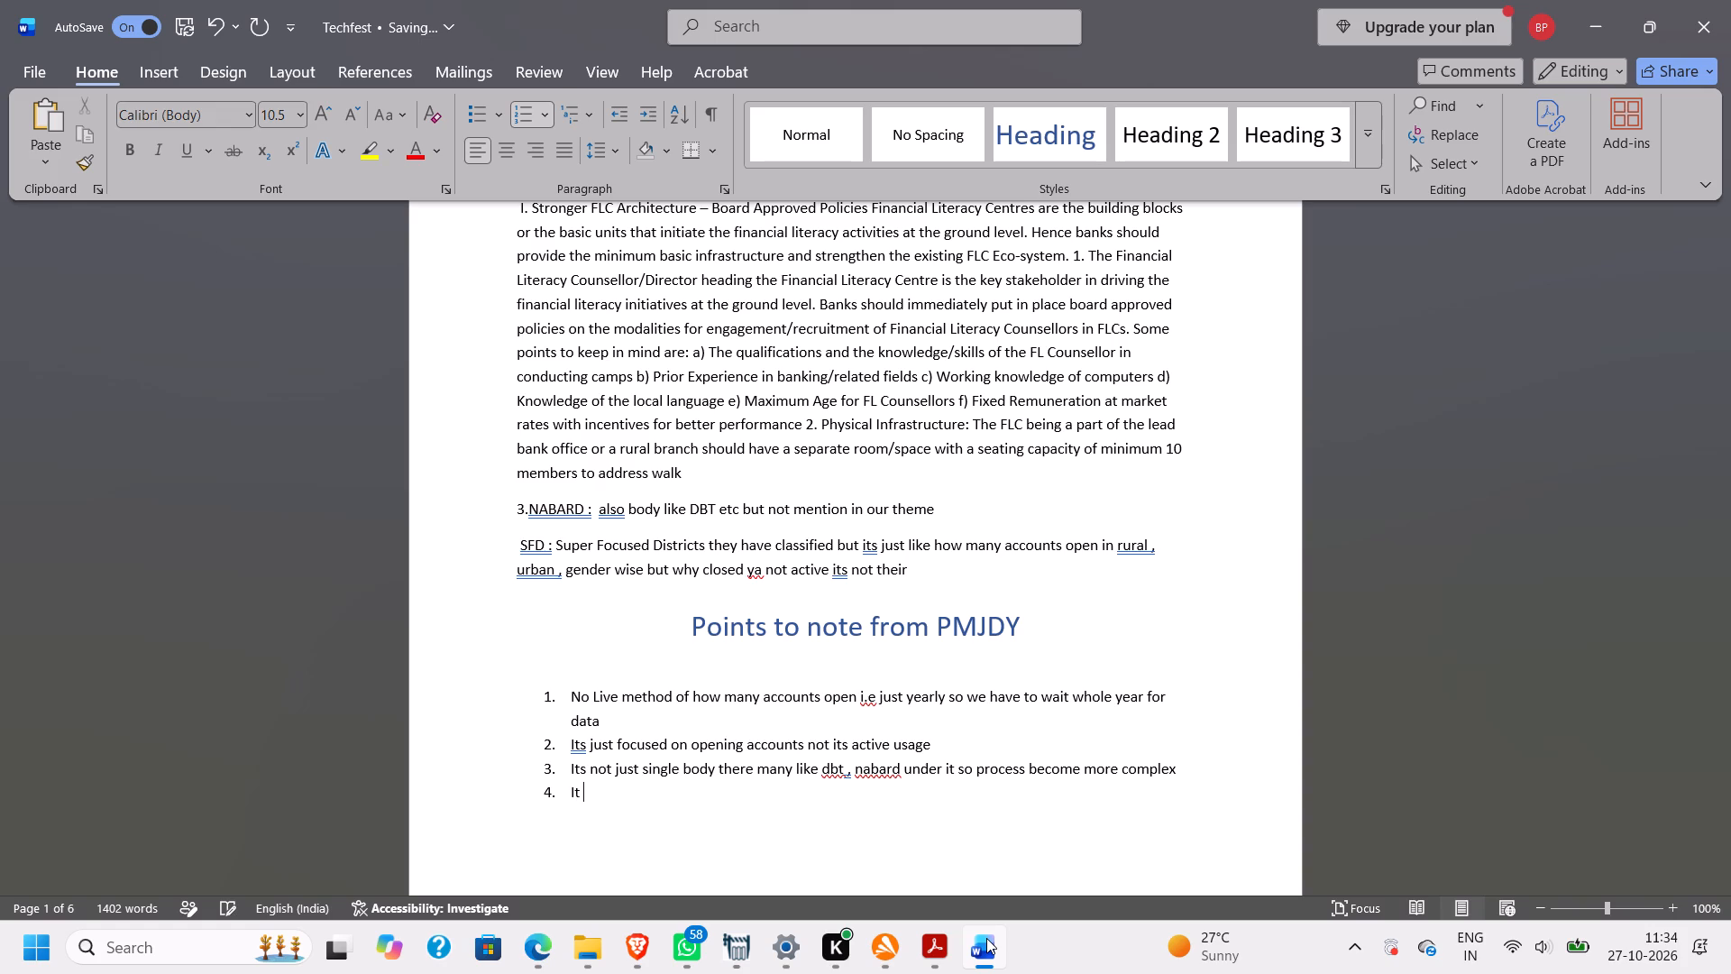
pyautogui.write('has')
pyautogui.press('space')
pyautogui.write('distric')
pyautogui.press('space')
pyautogui.press('BackSpace')
pyautogui.press('BackSpace')
pyautogui.write('ct')
pyautogui.press('space')
pyautogui.write('wise dst')
pyautogui.press('BackSpace')
pyautogui.press('BackSpace')
pyautogui.write('atab')
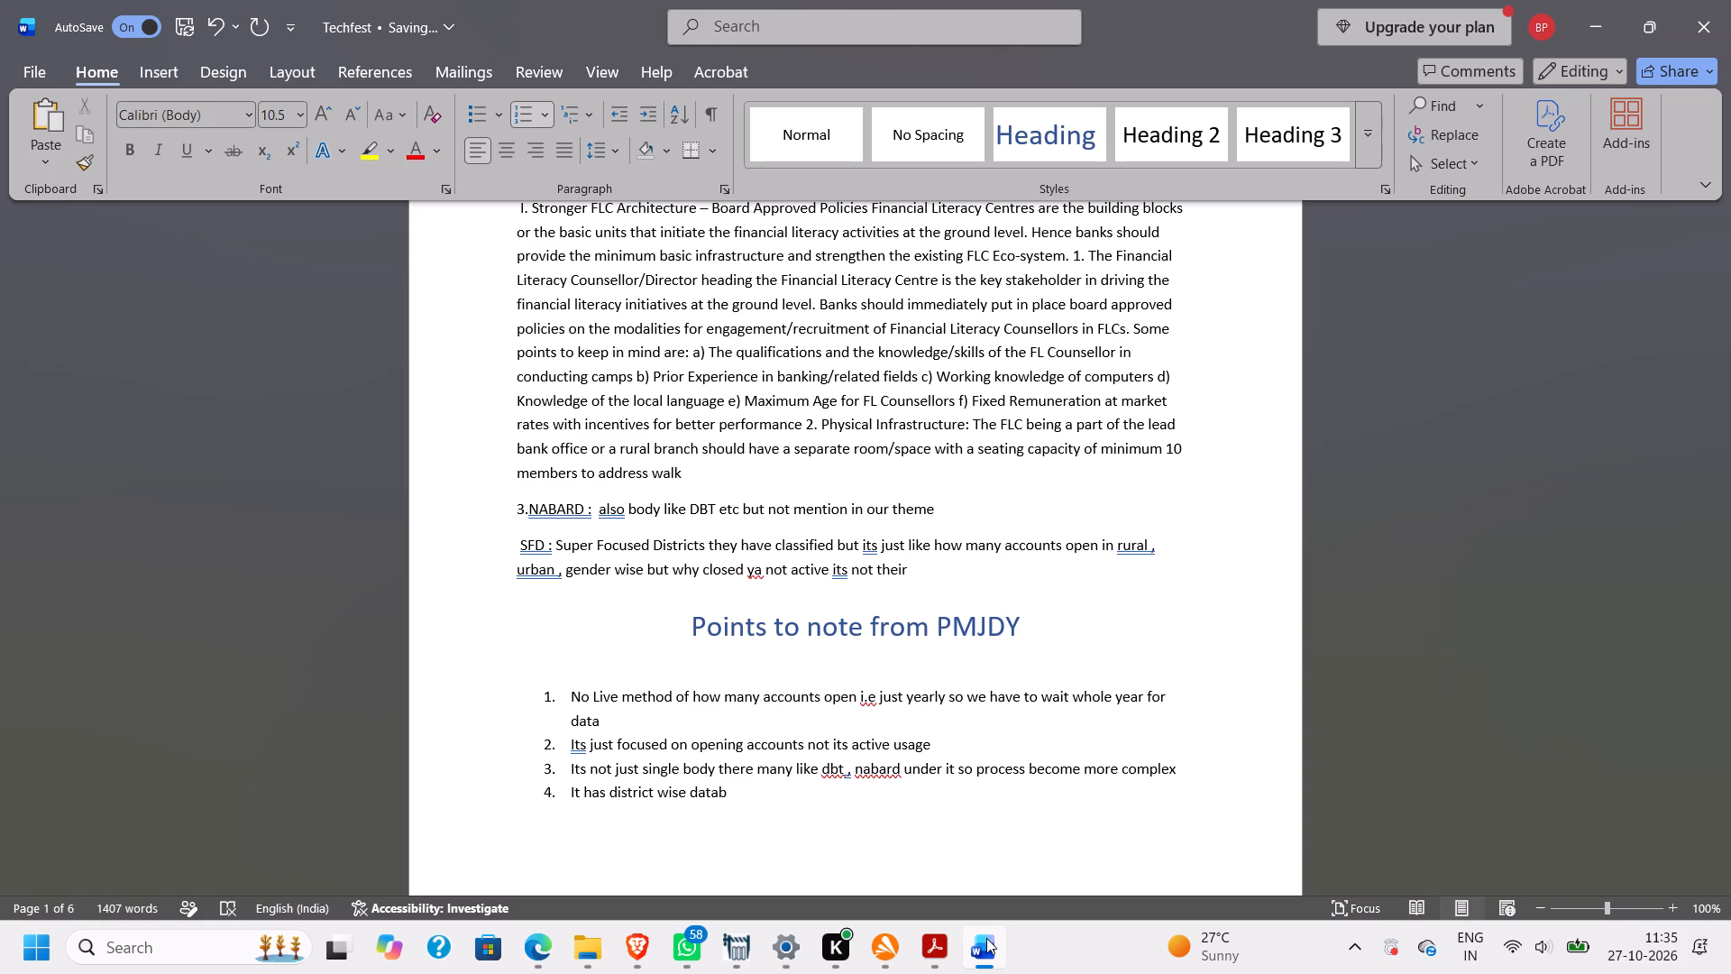
pyautogui.press('BackSpace')
pyautogui.press('space')
# Continue the fourth point with "but just of those district".
pyautogui.write('butn')
pyautogui.press('BackSpace')
pyautogui.press('space')
pyautogui.write('just')
pyautogui.press('space')
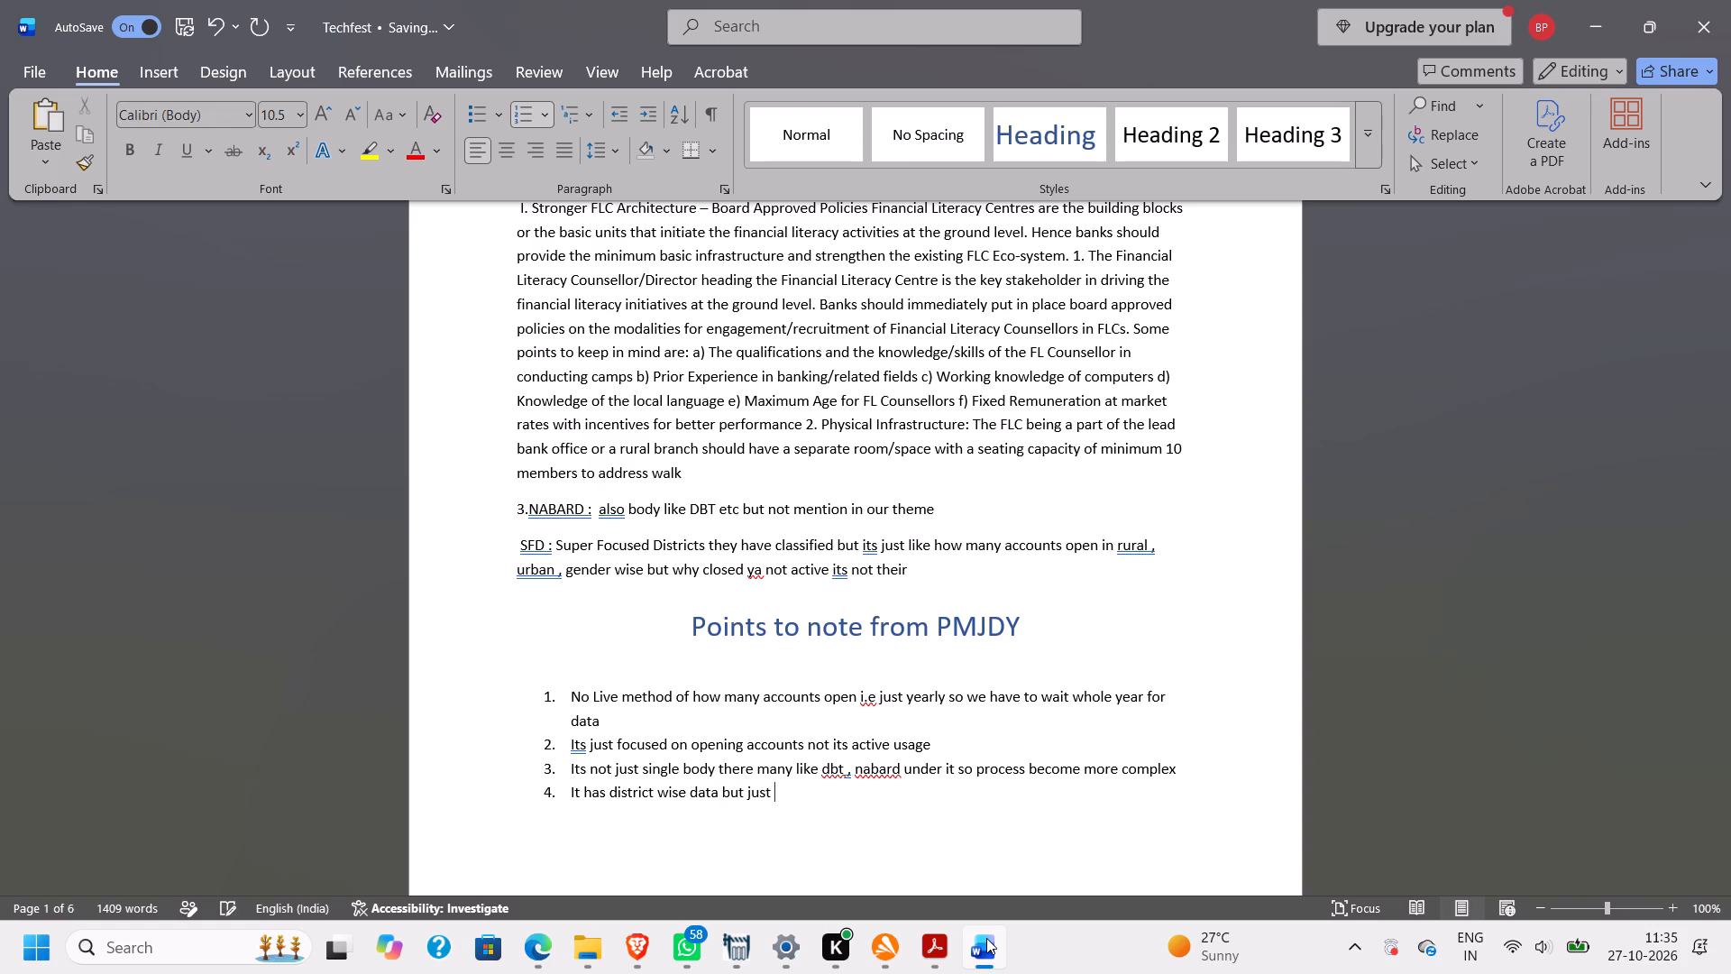
pyautogui.write('of those distric')
pyautogui.press('space')
pyautogui.press('BackSpace')
pyautogui.write('t')
pyautogui.press('space')
# Complete the fourth numbered point with "which are lacking to open accounts".
pyautogui.write('which are')
pyautogui.press('space')
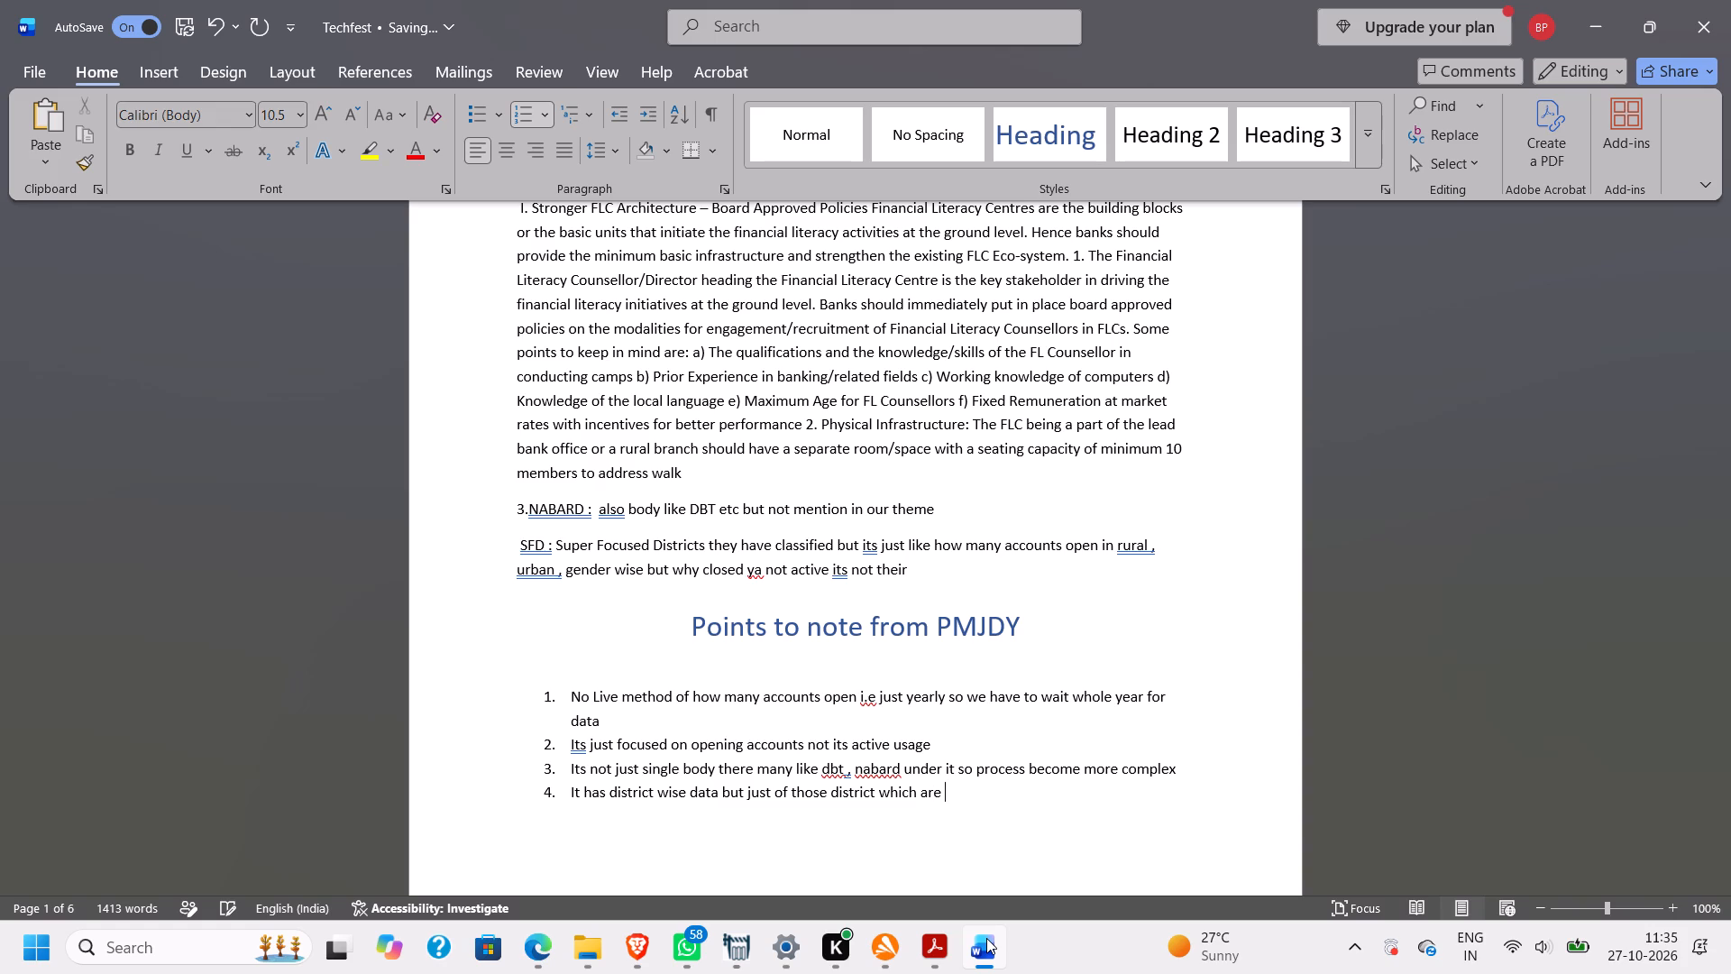
pyautogui.write('lackin')
pyautogui.write('g')
pyautogui.press('space')
pyautogui.write('to')
pyautogui.press('space')
pyautogui.write('open')
pyautogui.press('space')
pyautogui.write('accounts')
pyautogui.press('space')
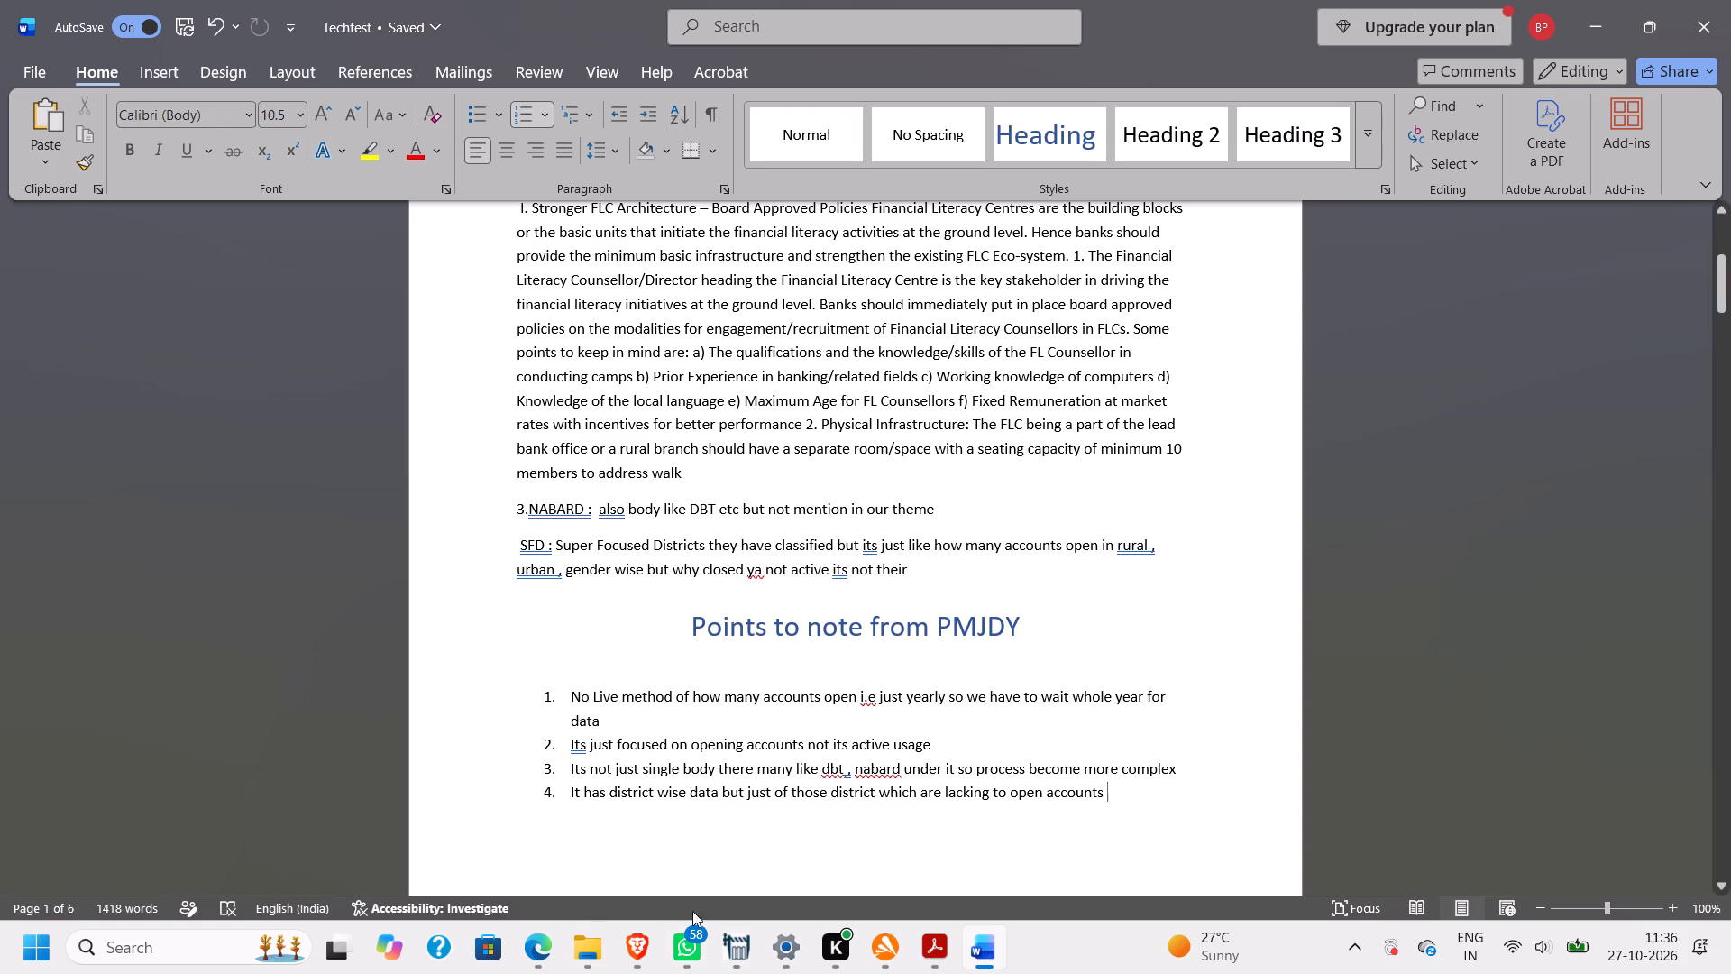
# Switch to Brave and open the Statewise progress report from the PMJDY site's Progress-Report page.
pyautogui.click(638, 950)
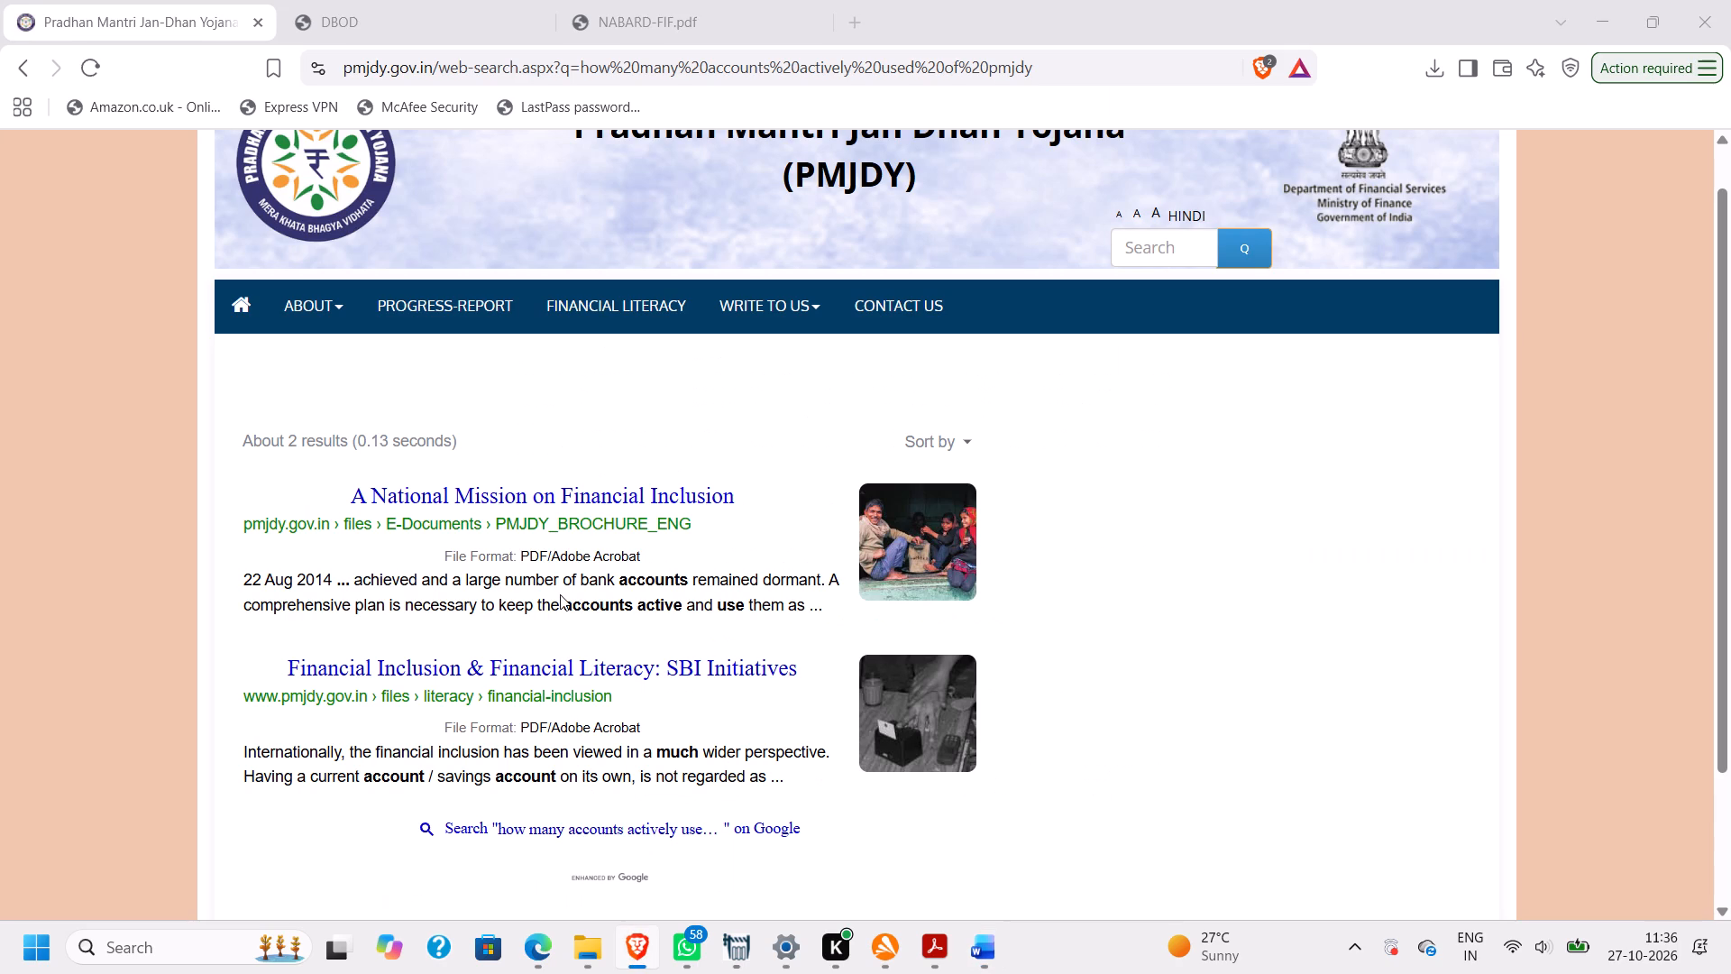
pyautogui.click(443, 309)
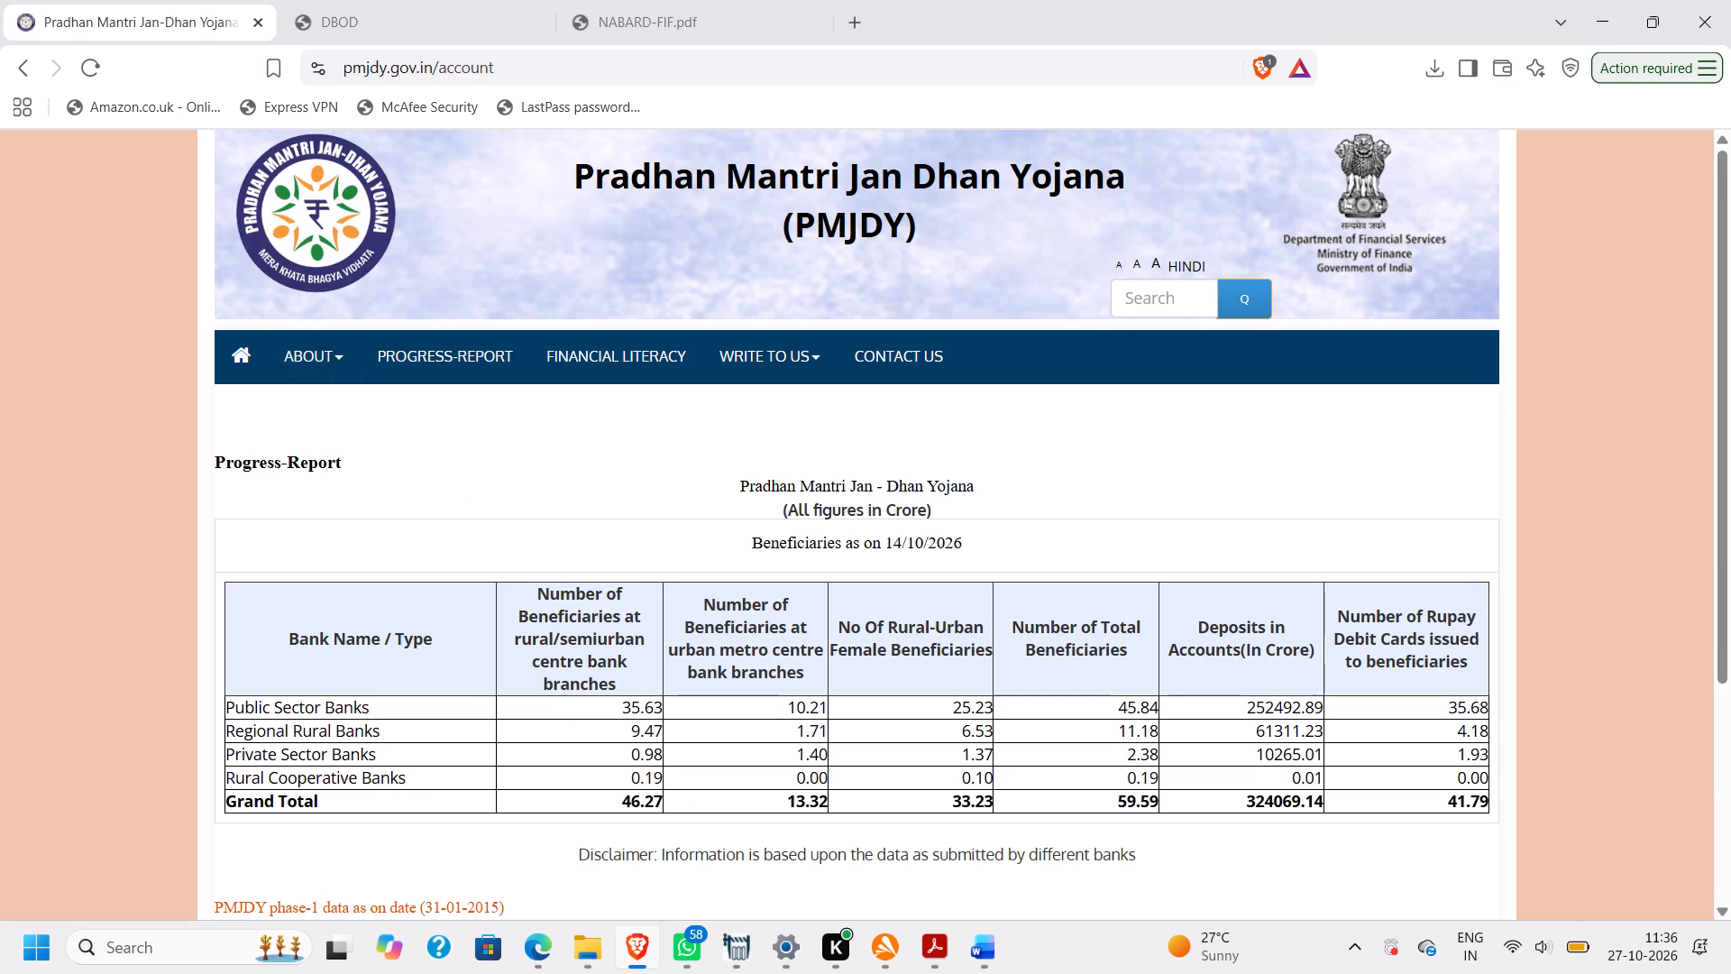
pyautogui.scroll(-3, 554, 666)
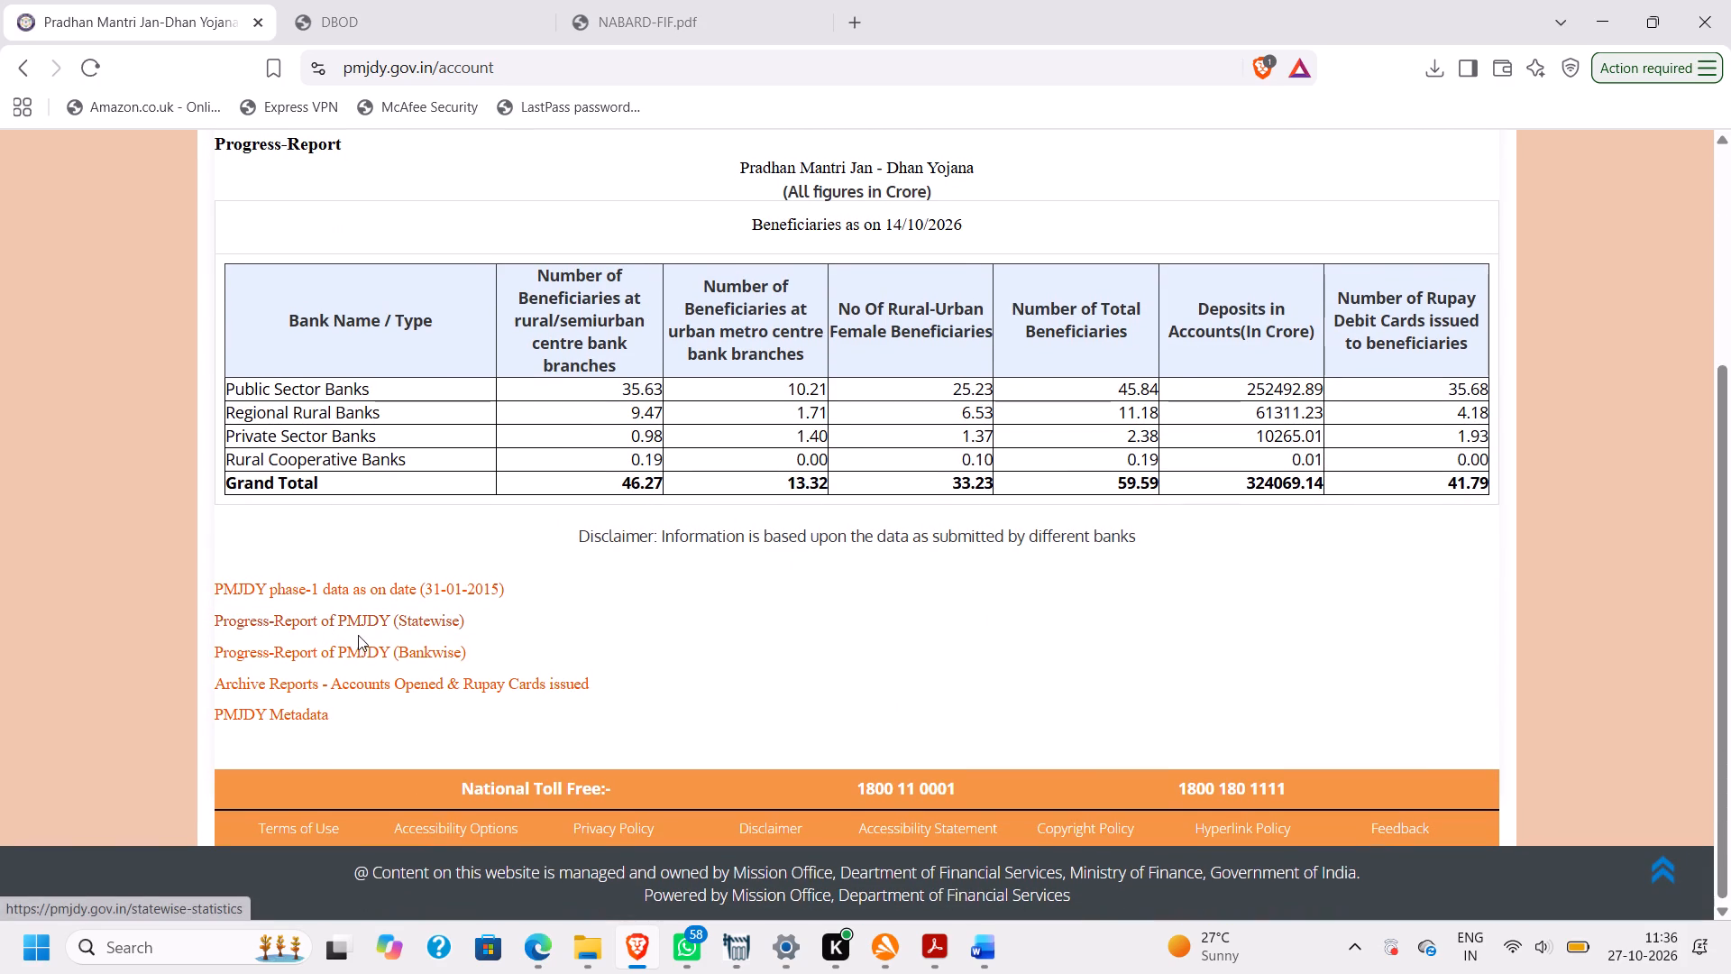
pyautogui.click(338, 621)
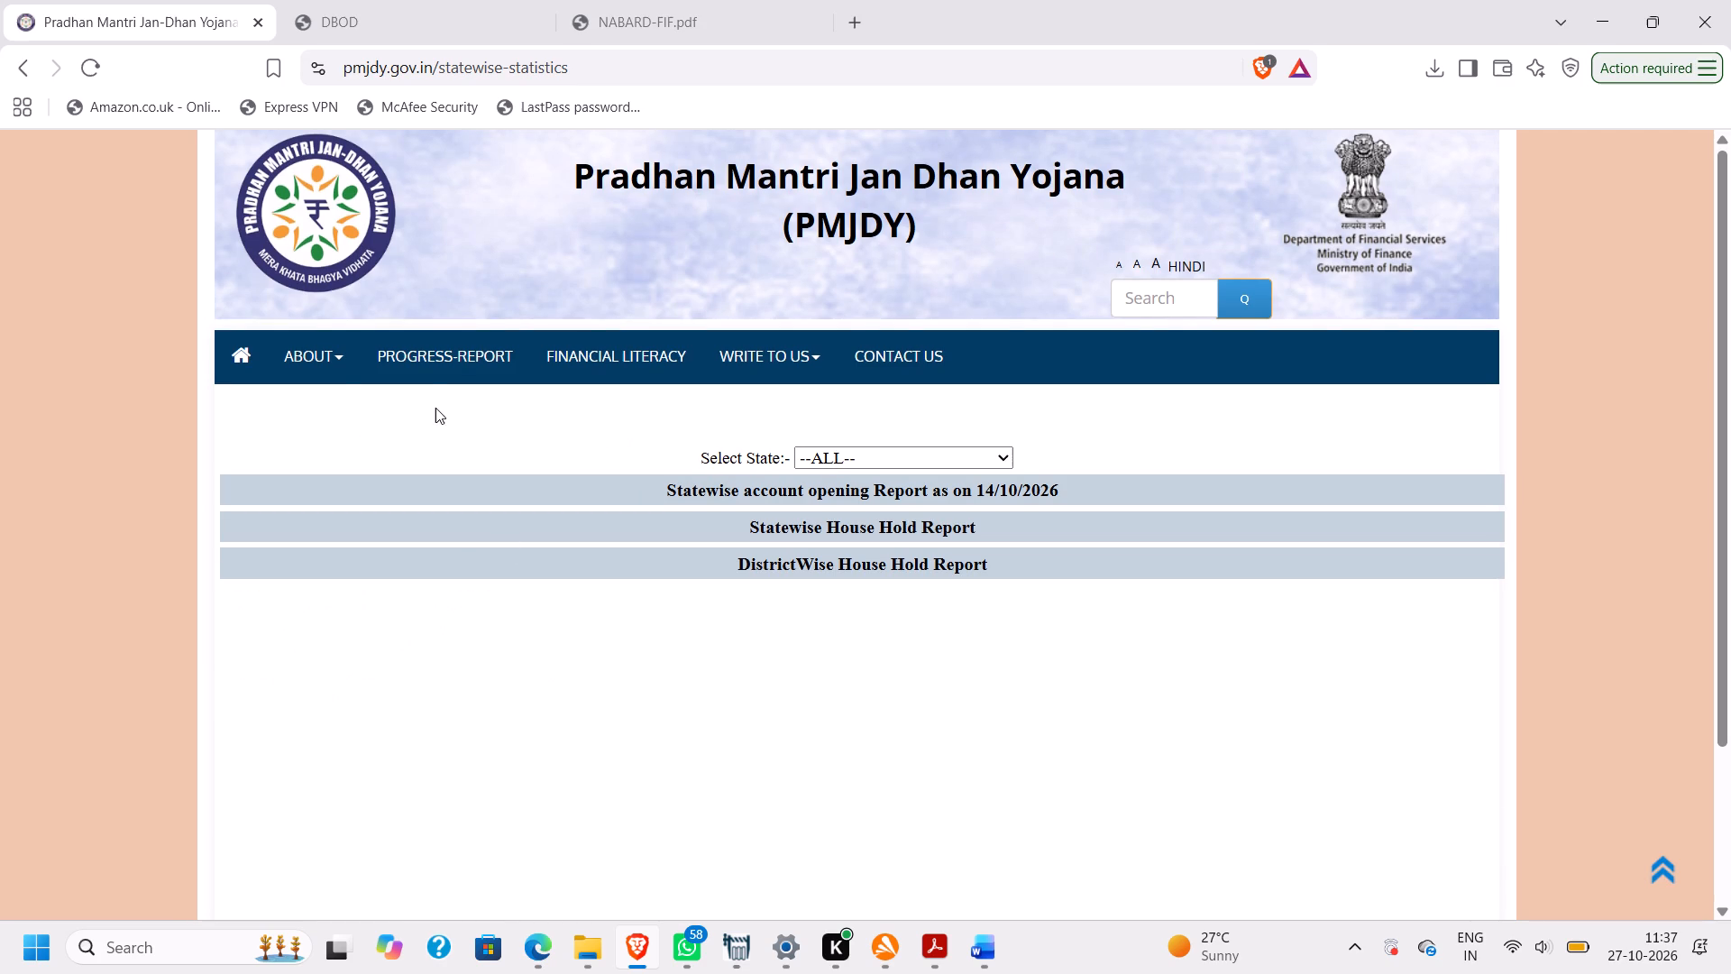
# Return to the Progress-Report page, open the Bankwise PMJDY report and generate it for 07/10/2026.
pyautogui.click(434, 354)
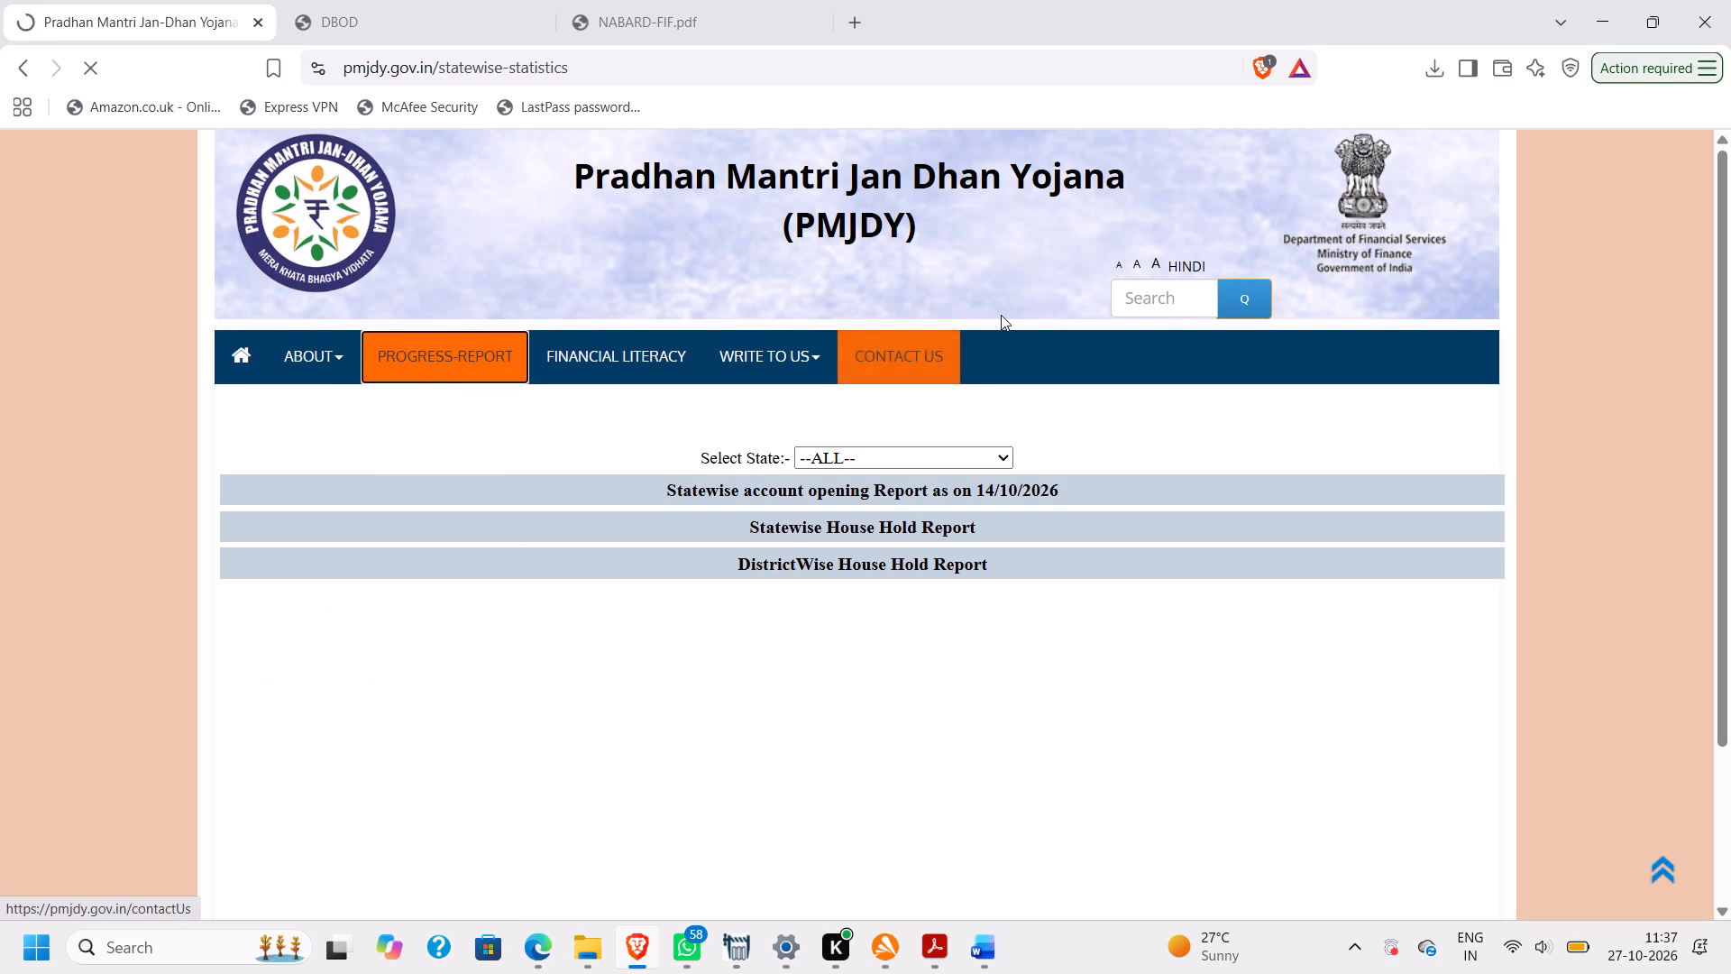
pyautogui.click(1162, 286)
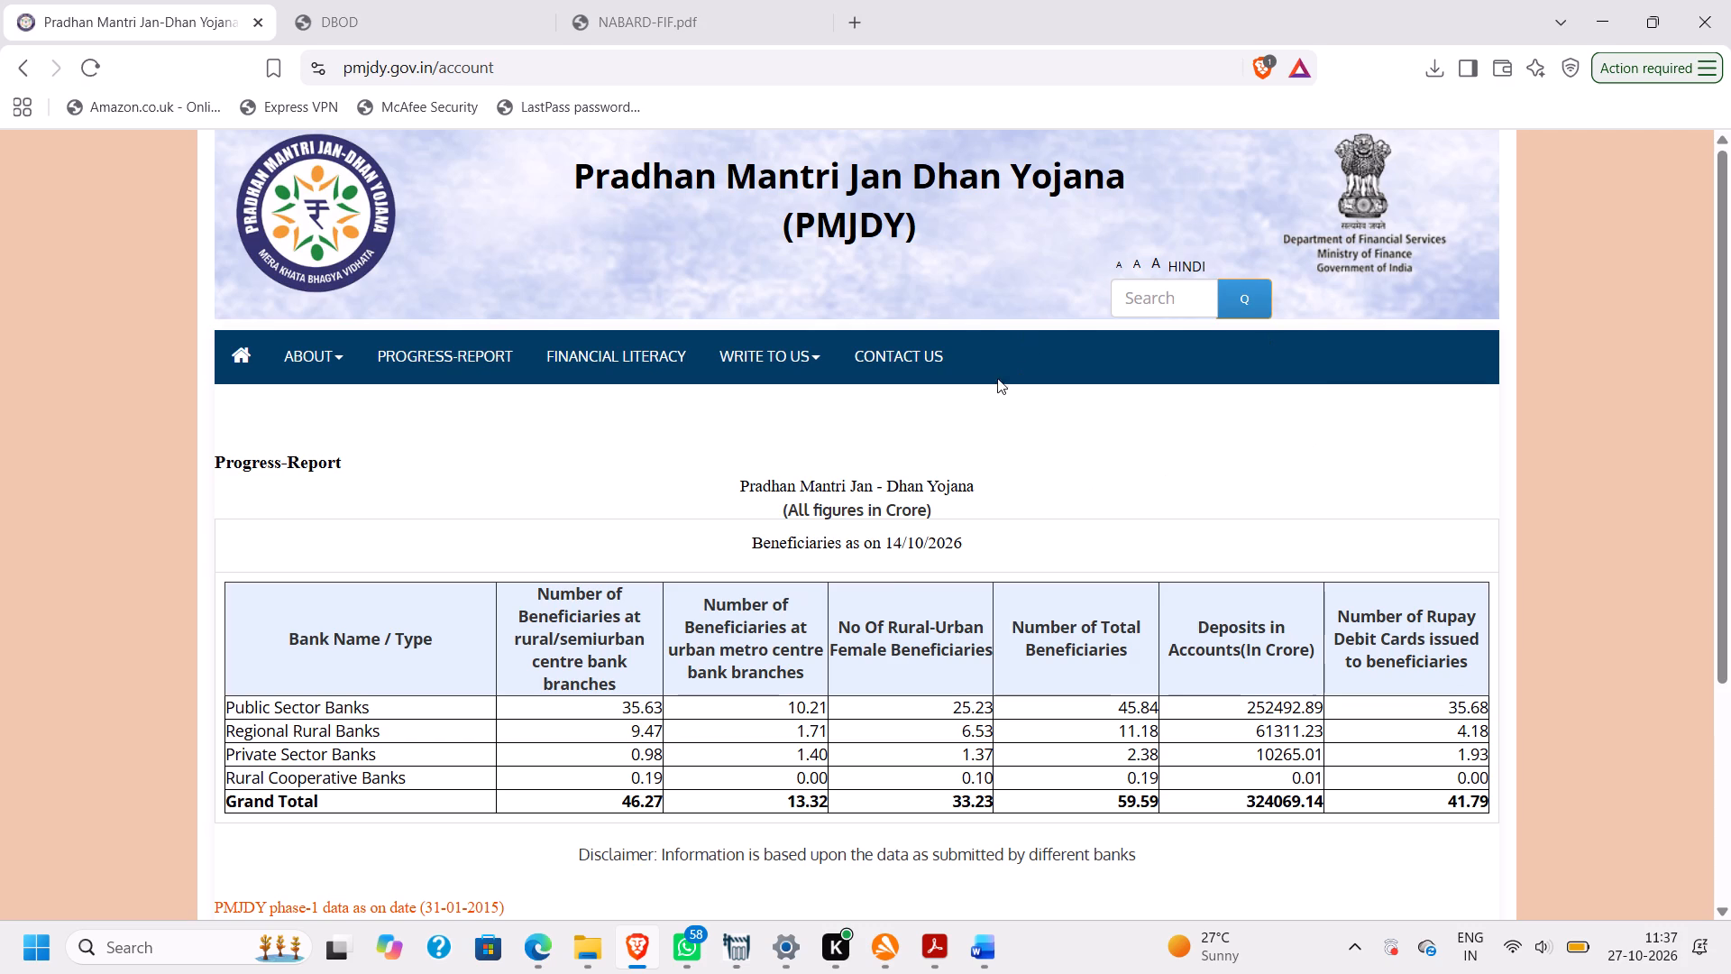
pyautogui.scroll(-3, 639, 720)
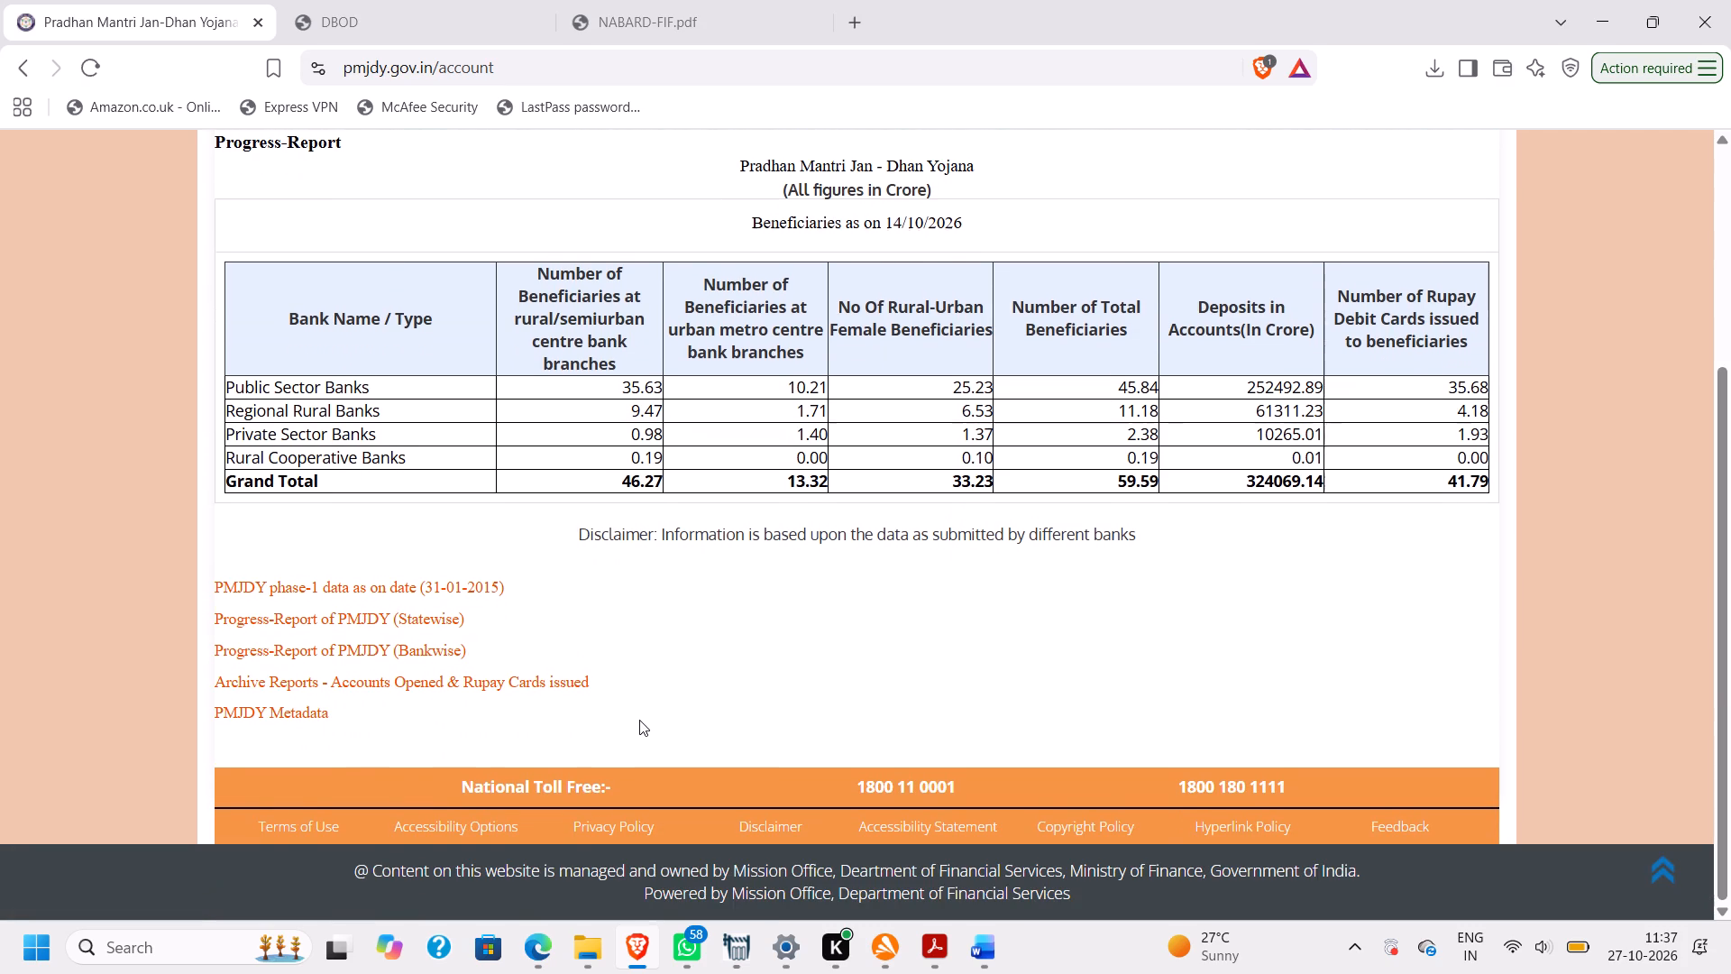
pyautogui.scroll(-1, 639, 720)
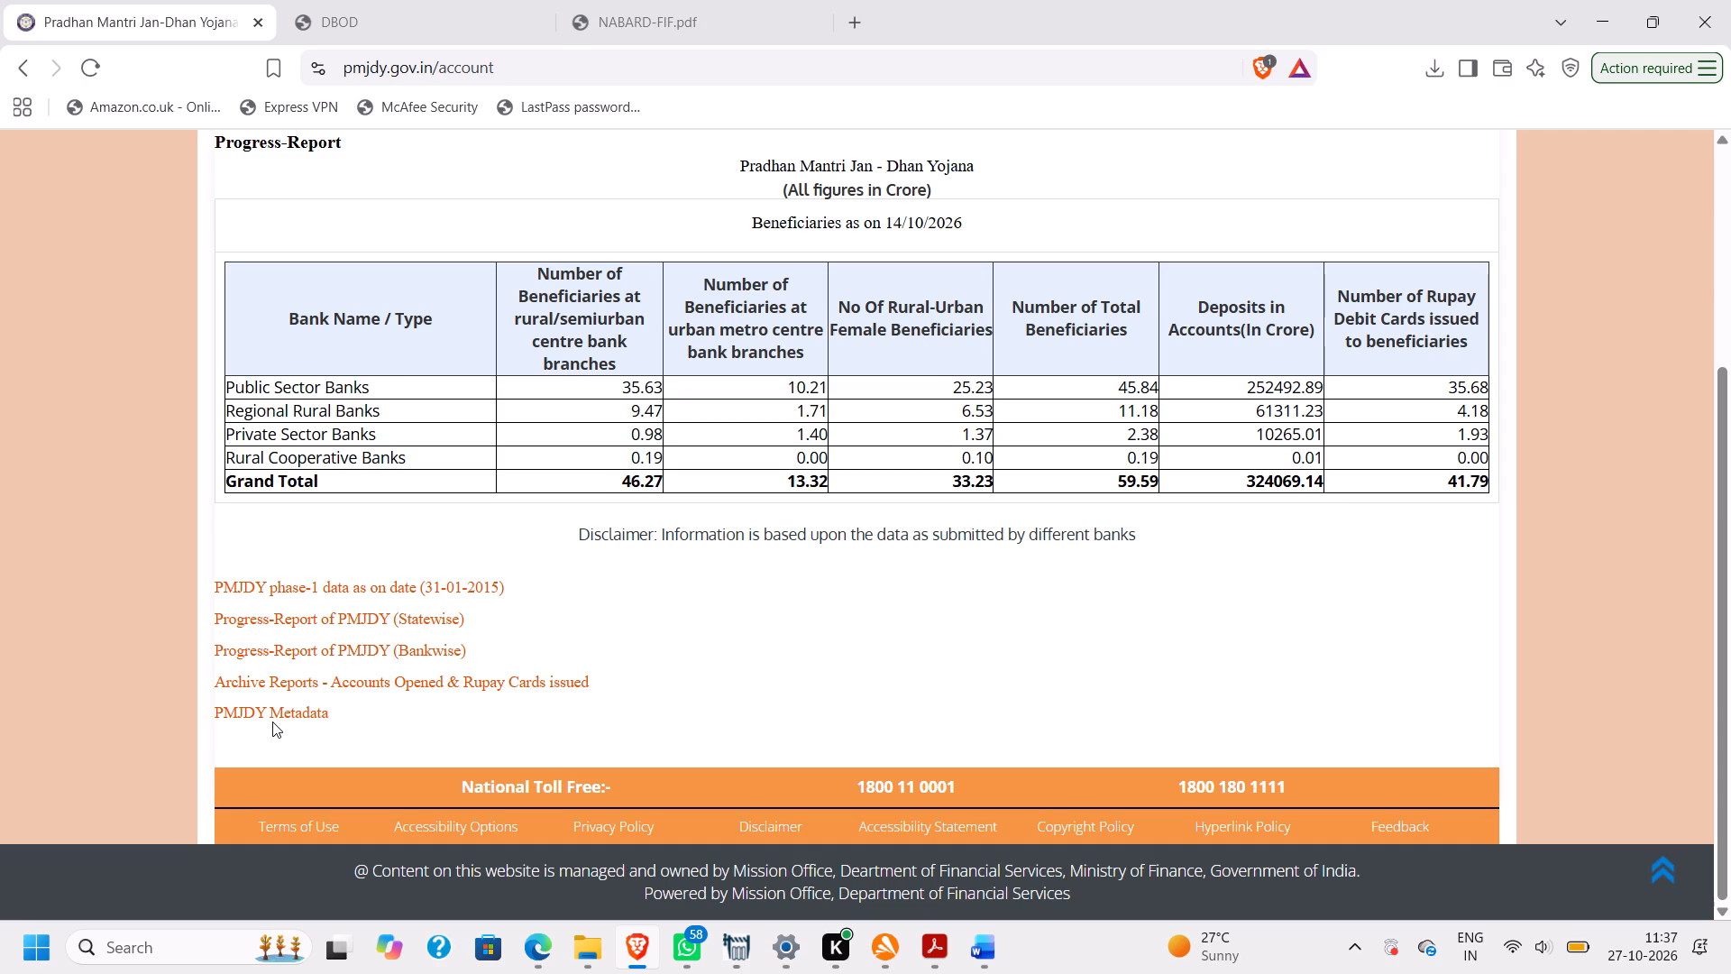
pyautogui.click(358, 648)
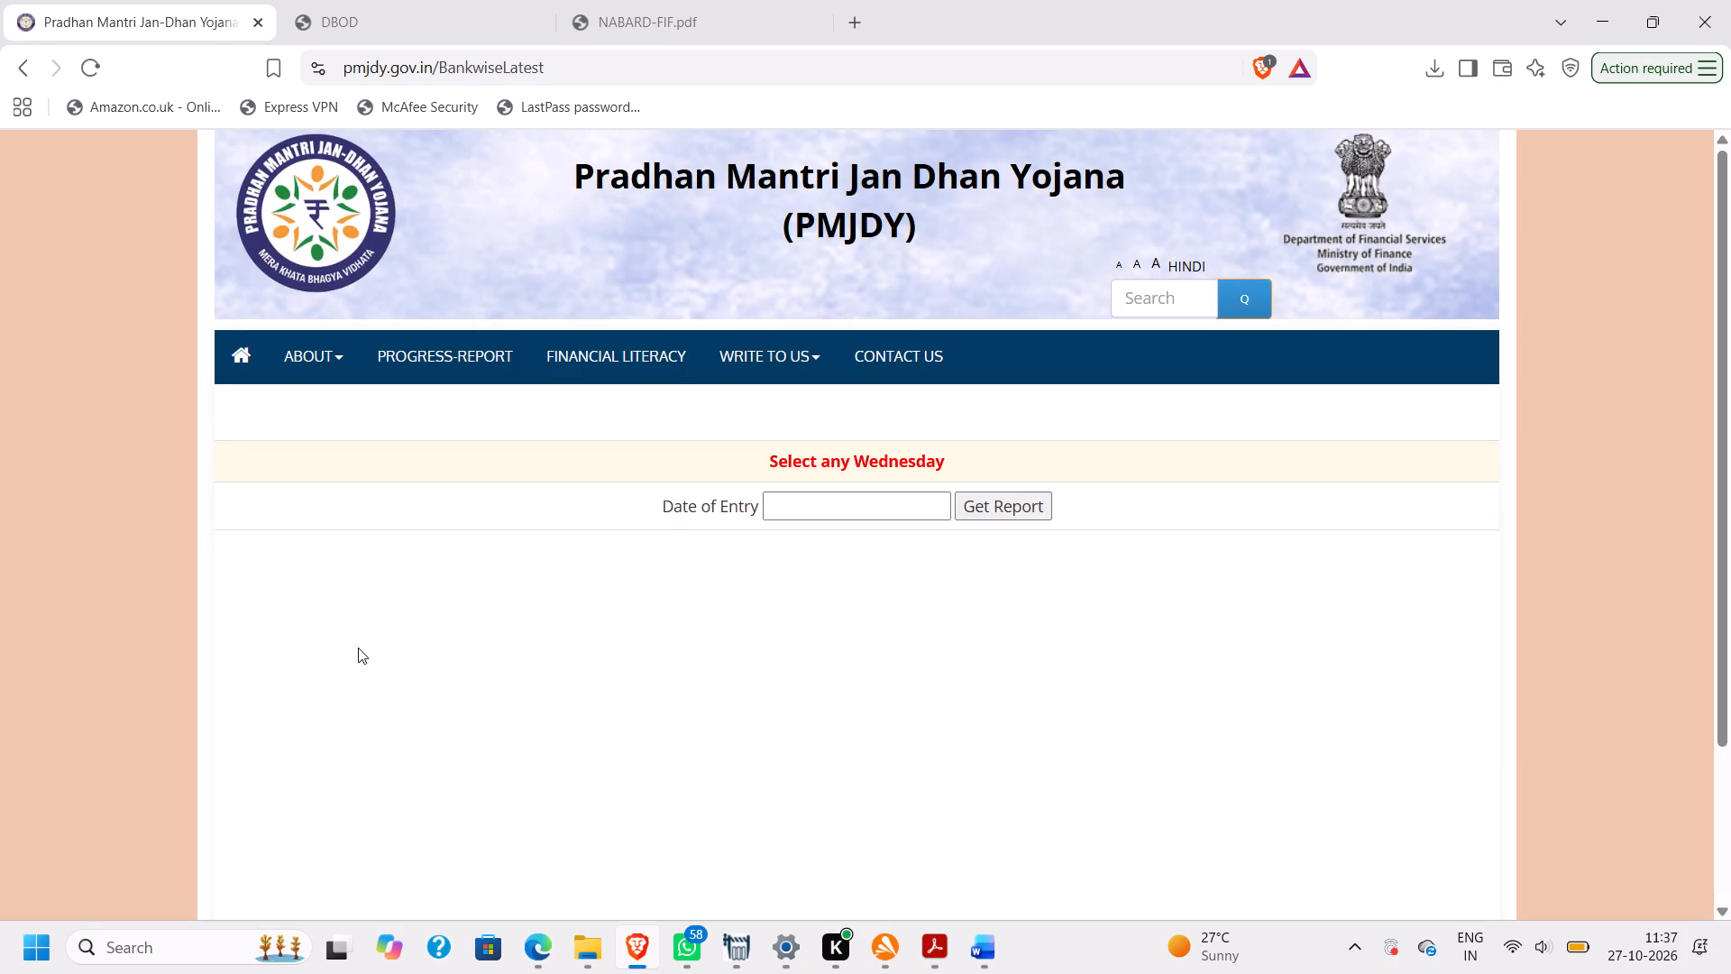
pyautogui.click(808, 508)
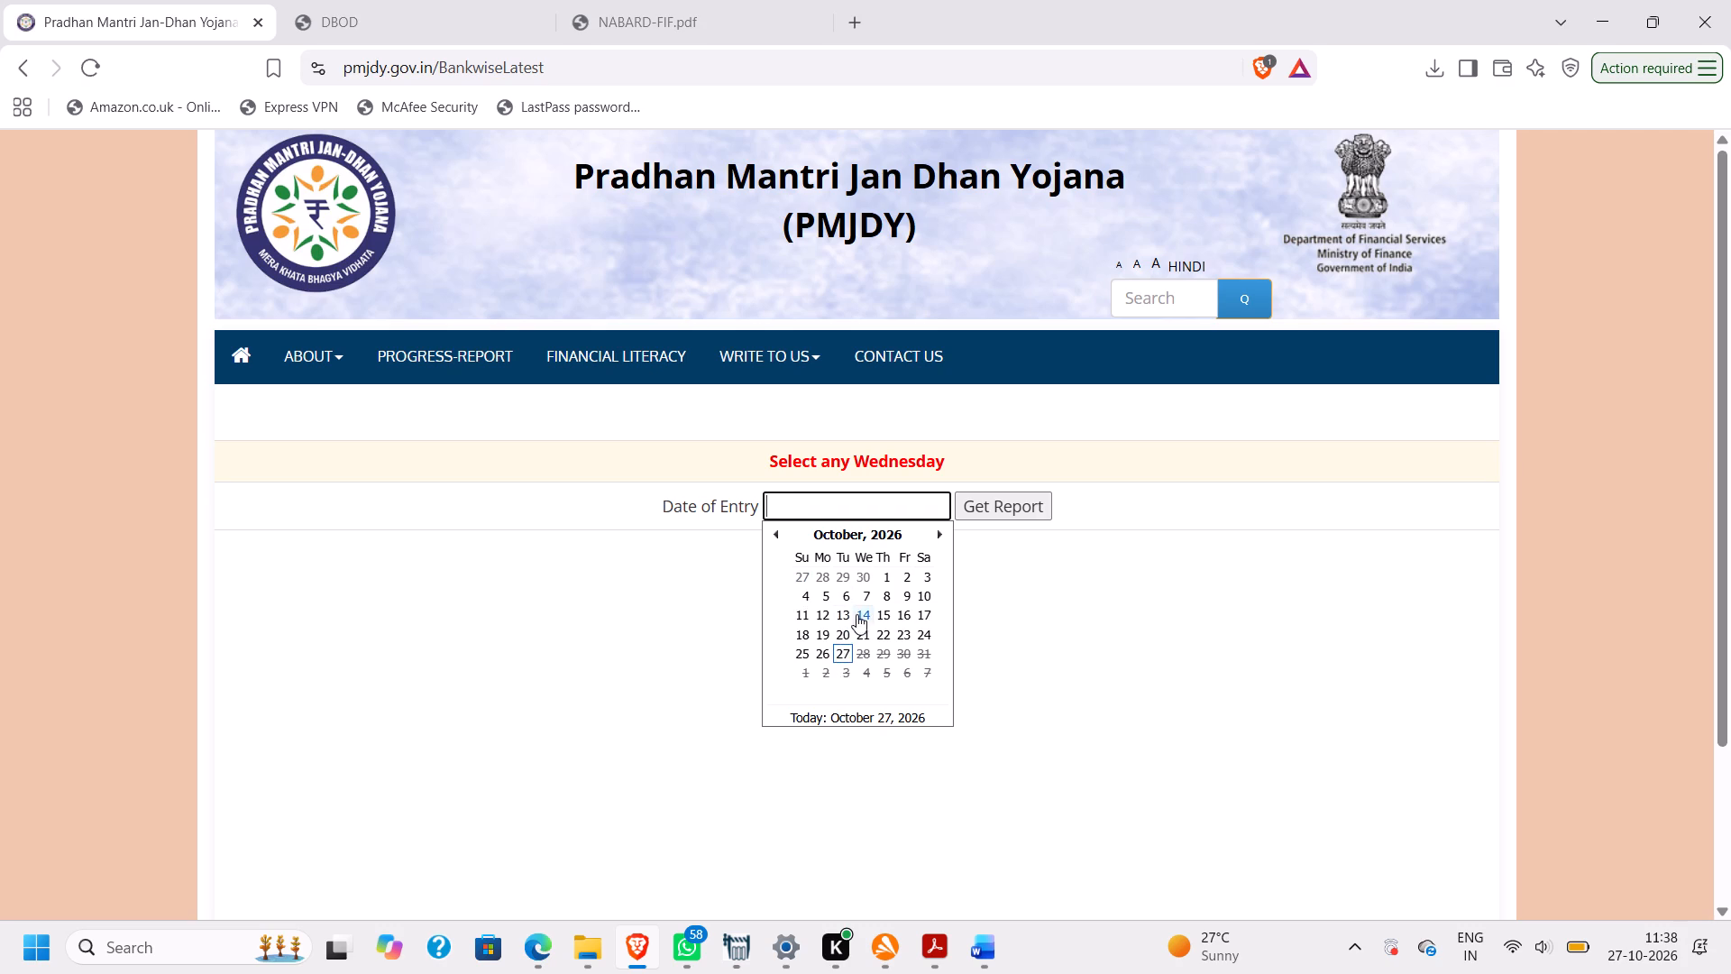
pyautogui.click(865, 602)
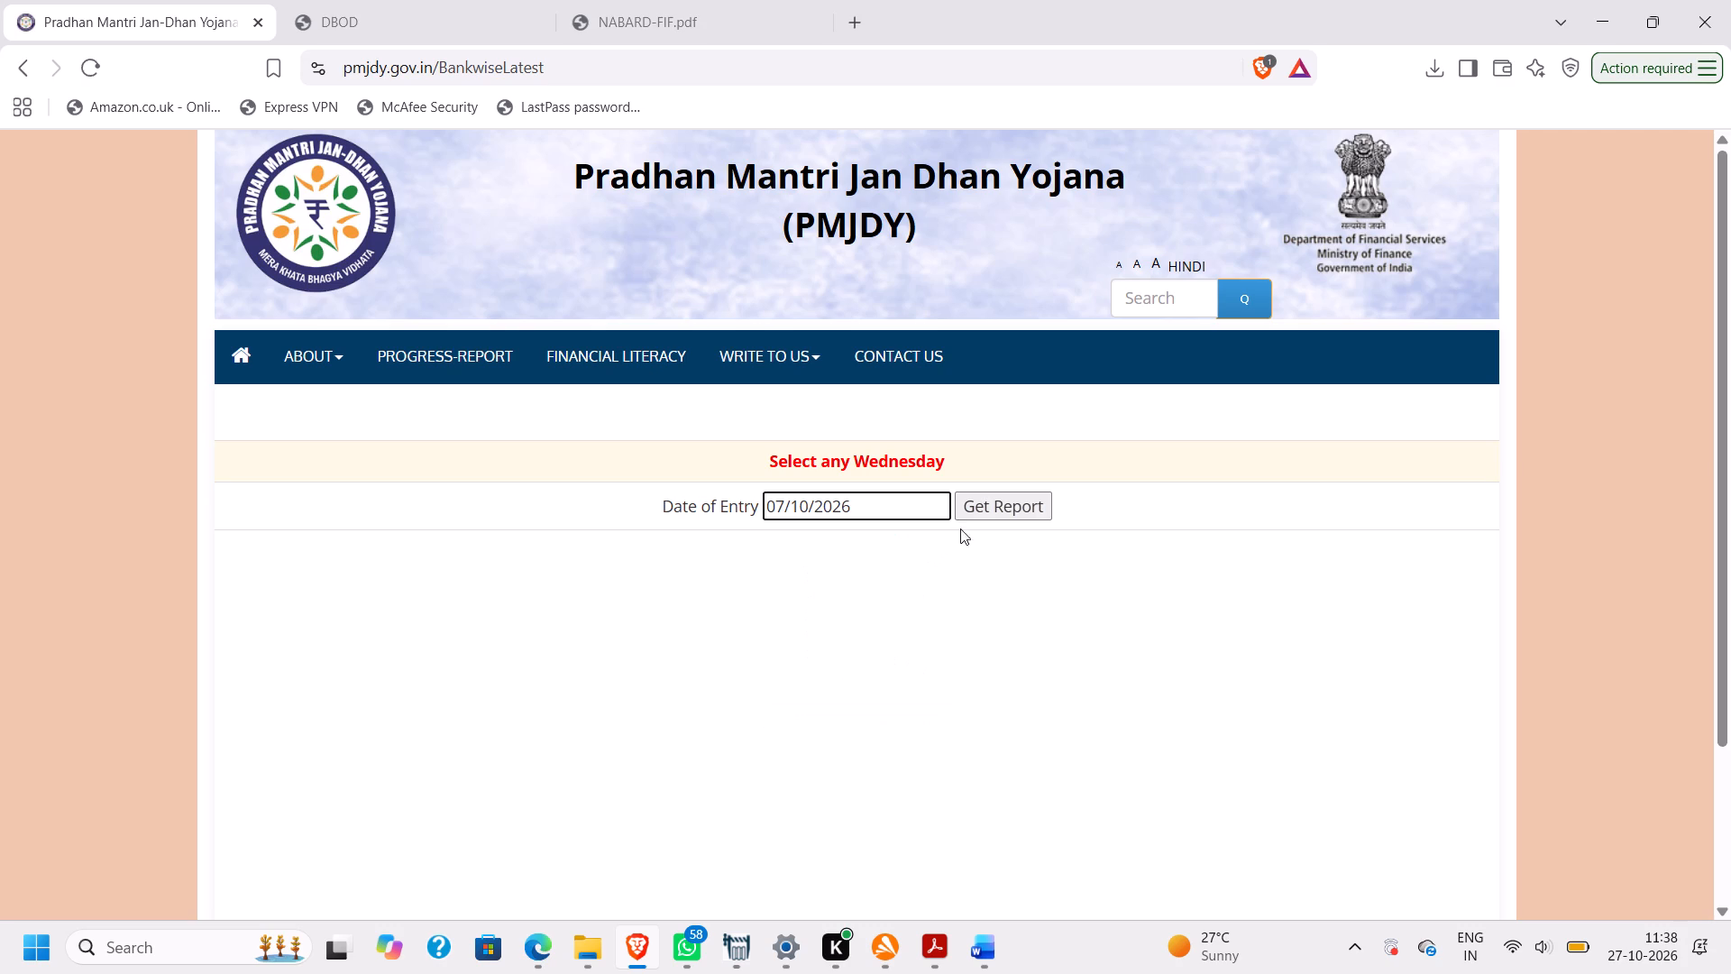
pyautogui.click(998, 509)
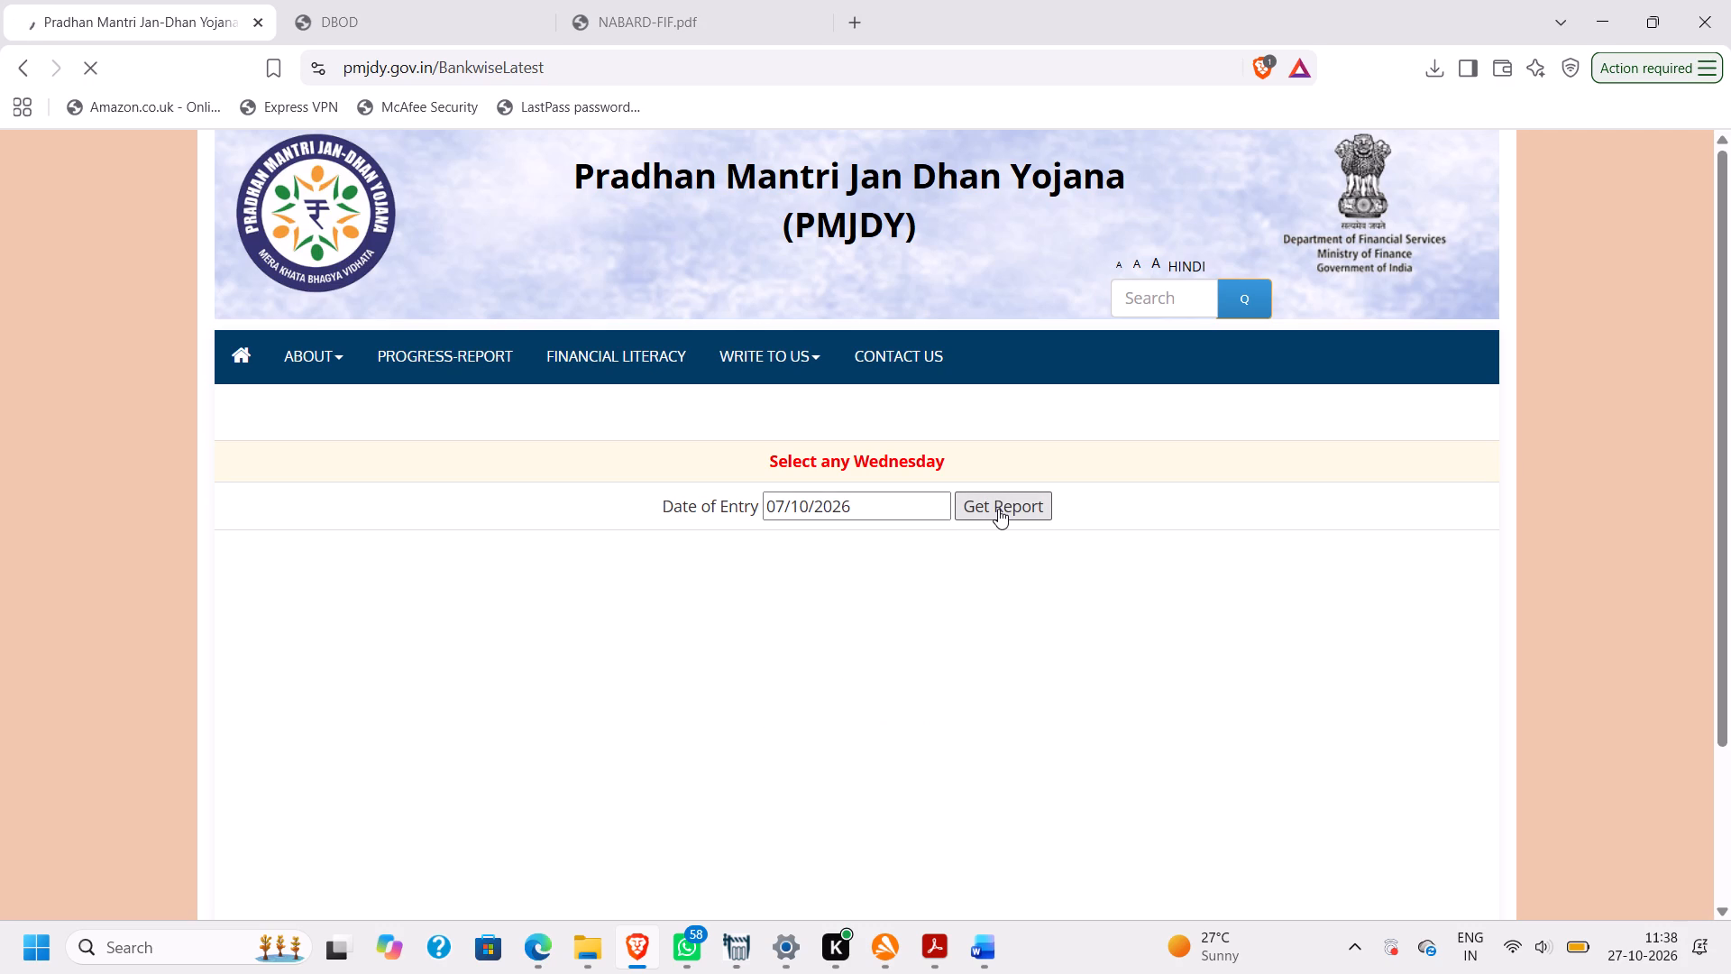
pyautogui.click(854, 501)
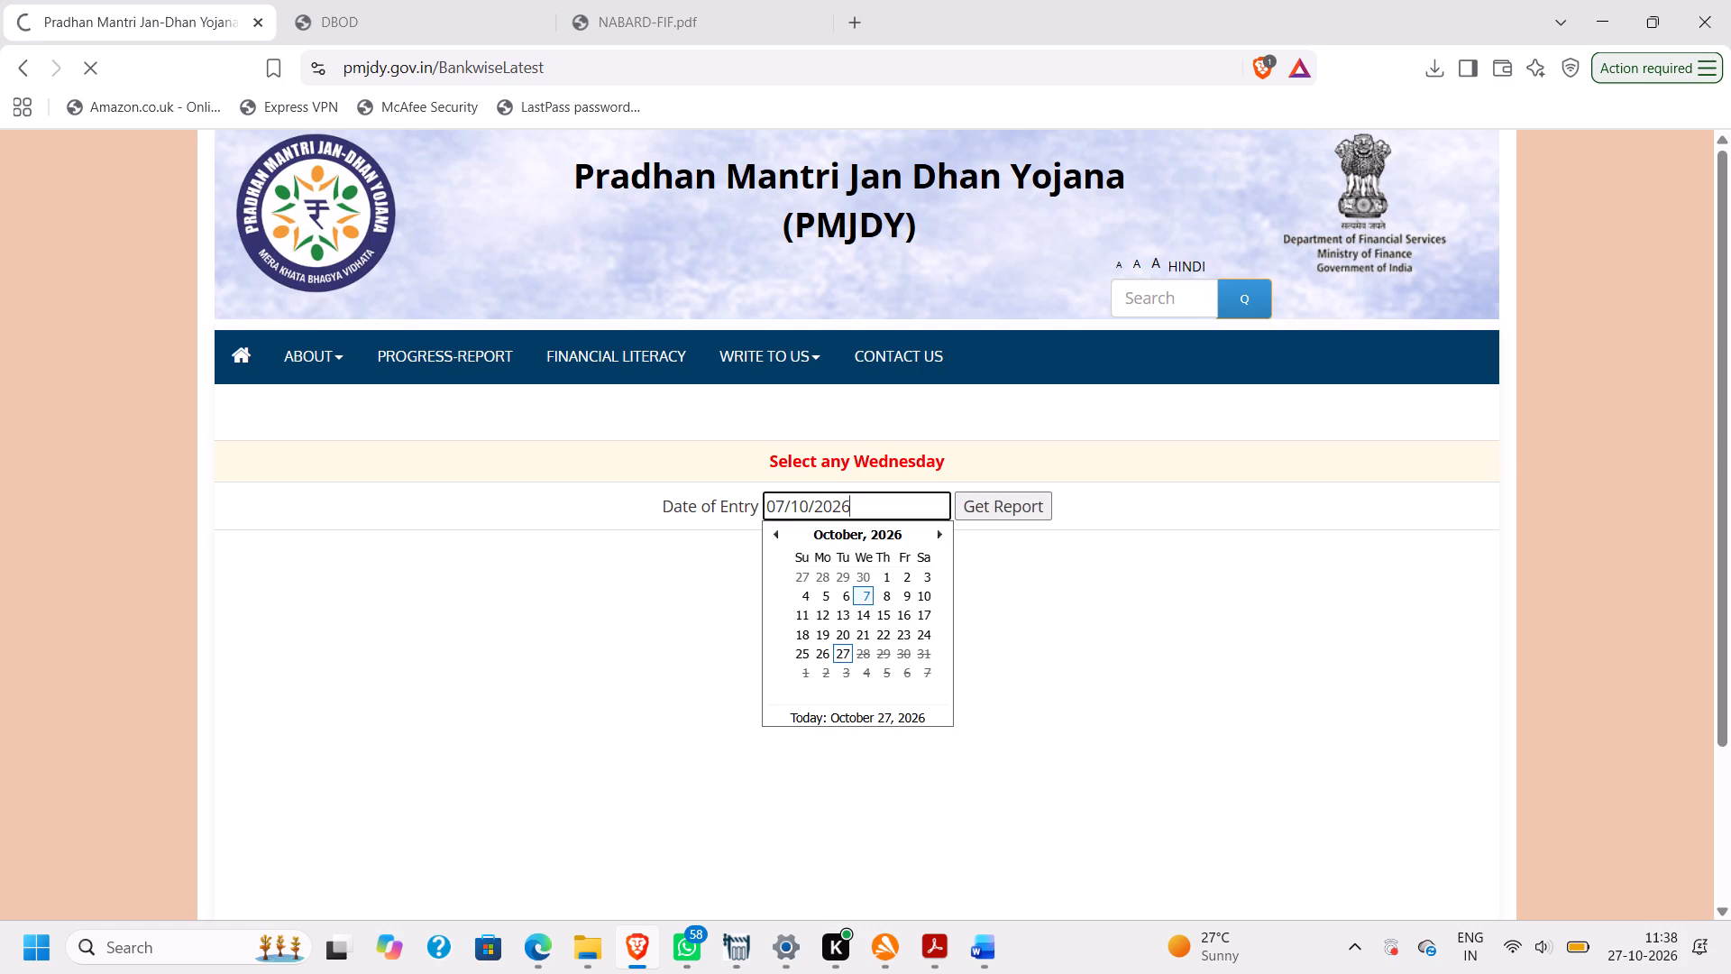
pyautogui.click(991, 512)
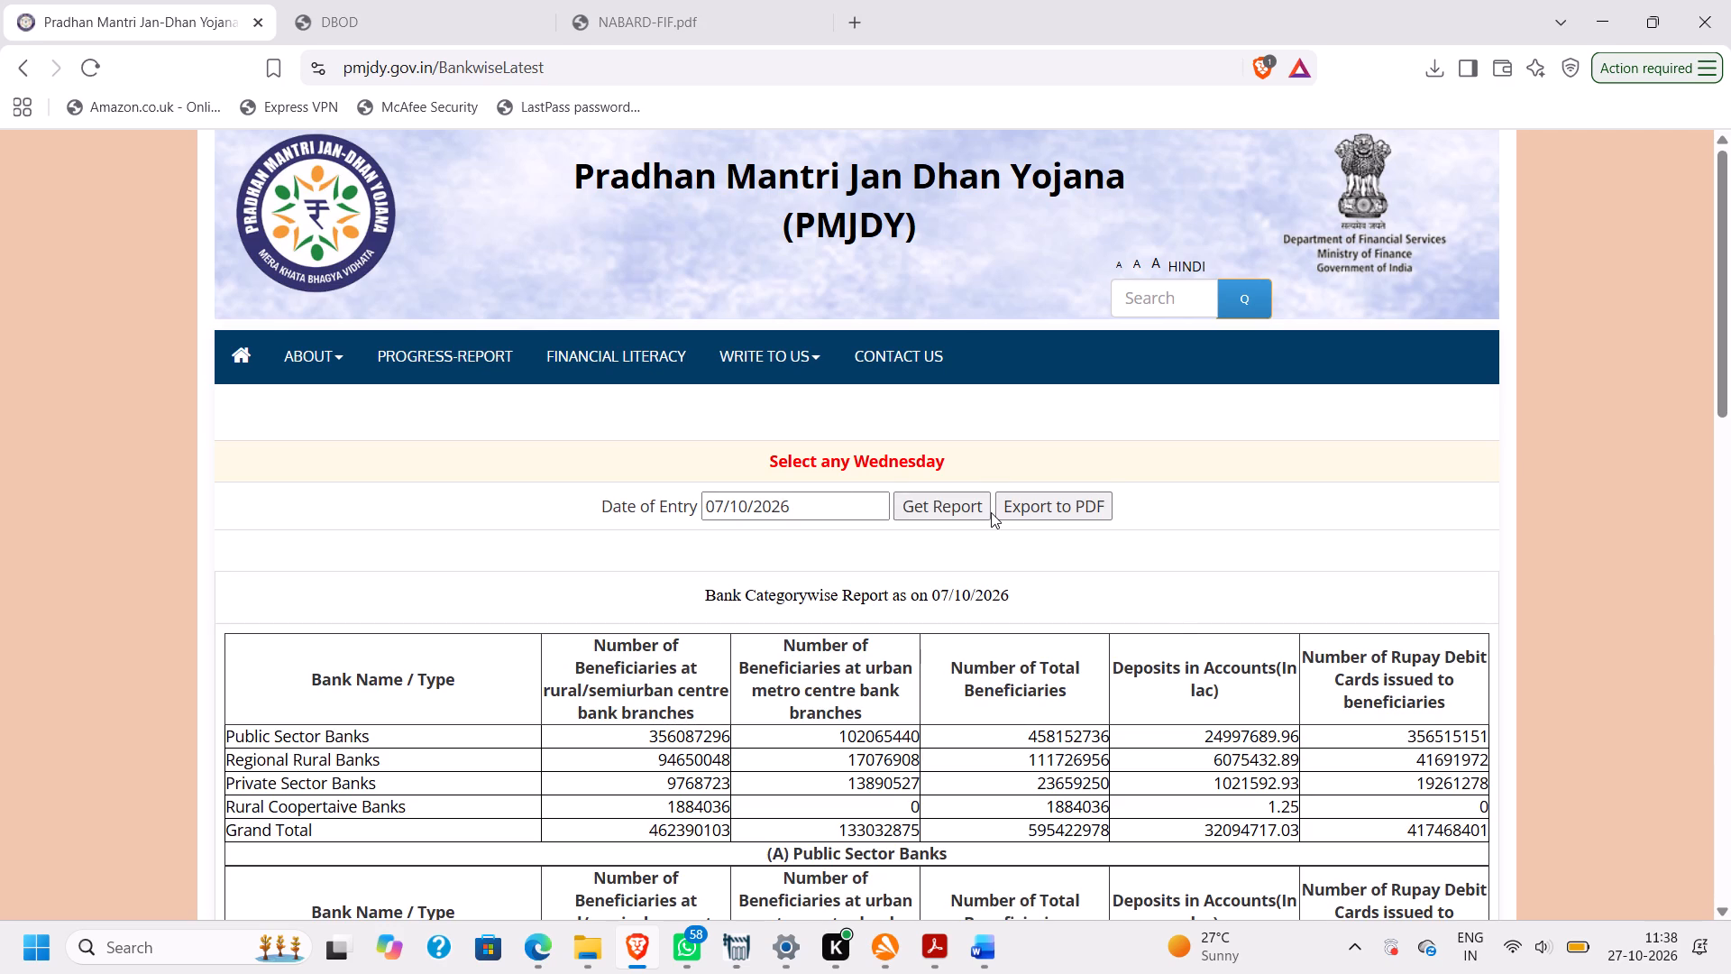
# Examine the bankwise report's category summary and its public sector, regional rural and major private bank tables.
pyautogui.scroll(-2, 1149, 723)
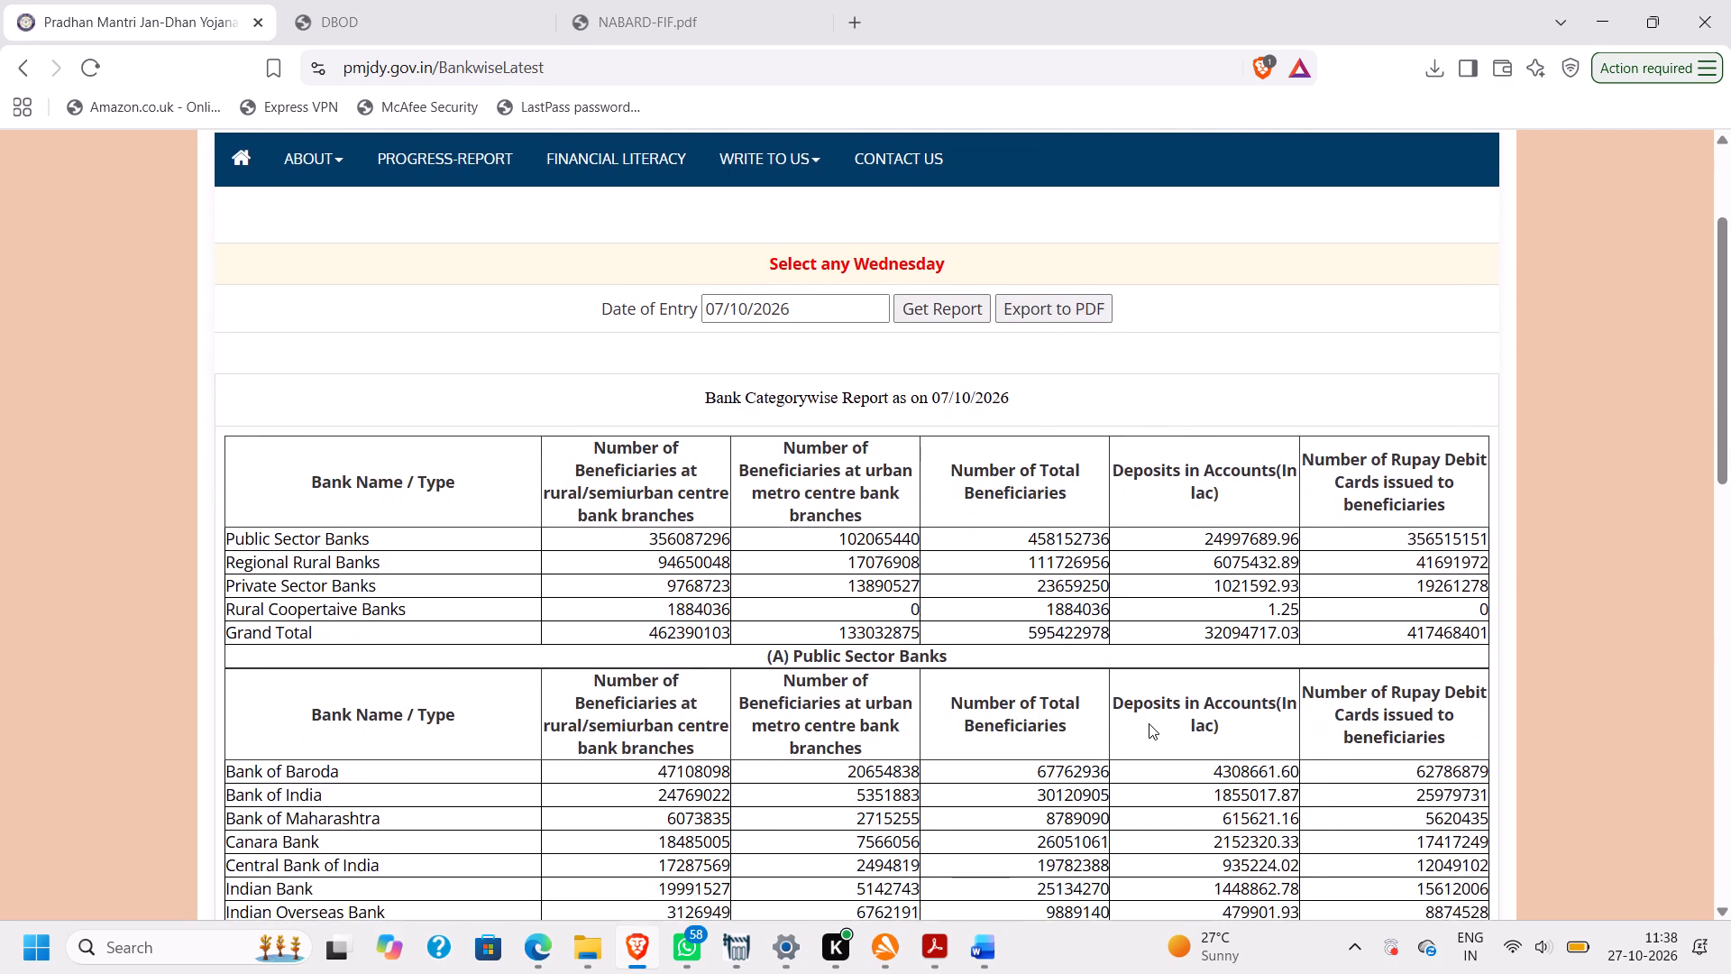
pyautogui.scroll(-1, 1149, 723)
pyautogui.scroll(-2, 904, 631)
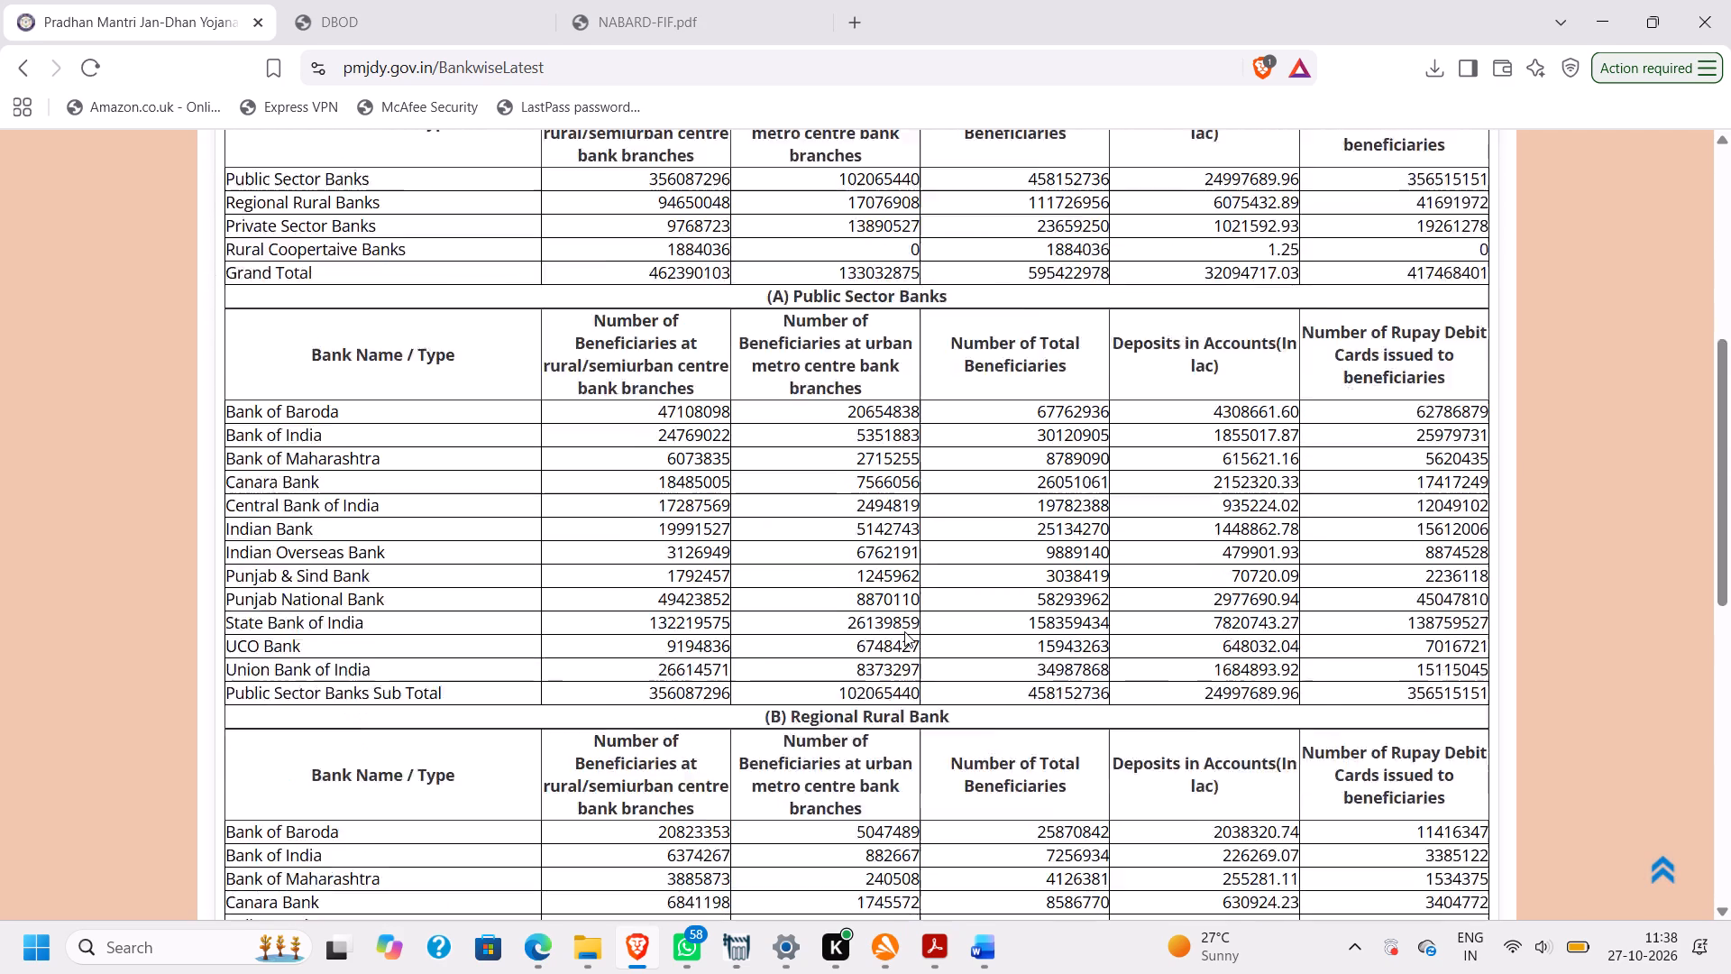
pyautogui.scroll(-7, 904, 631)
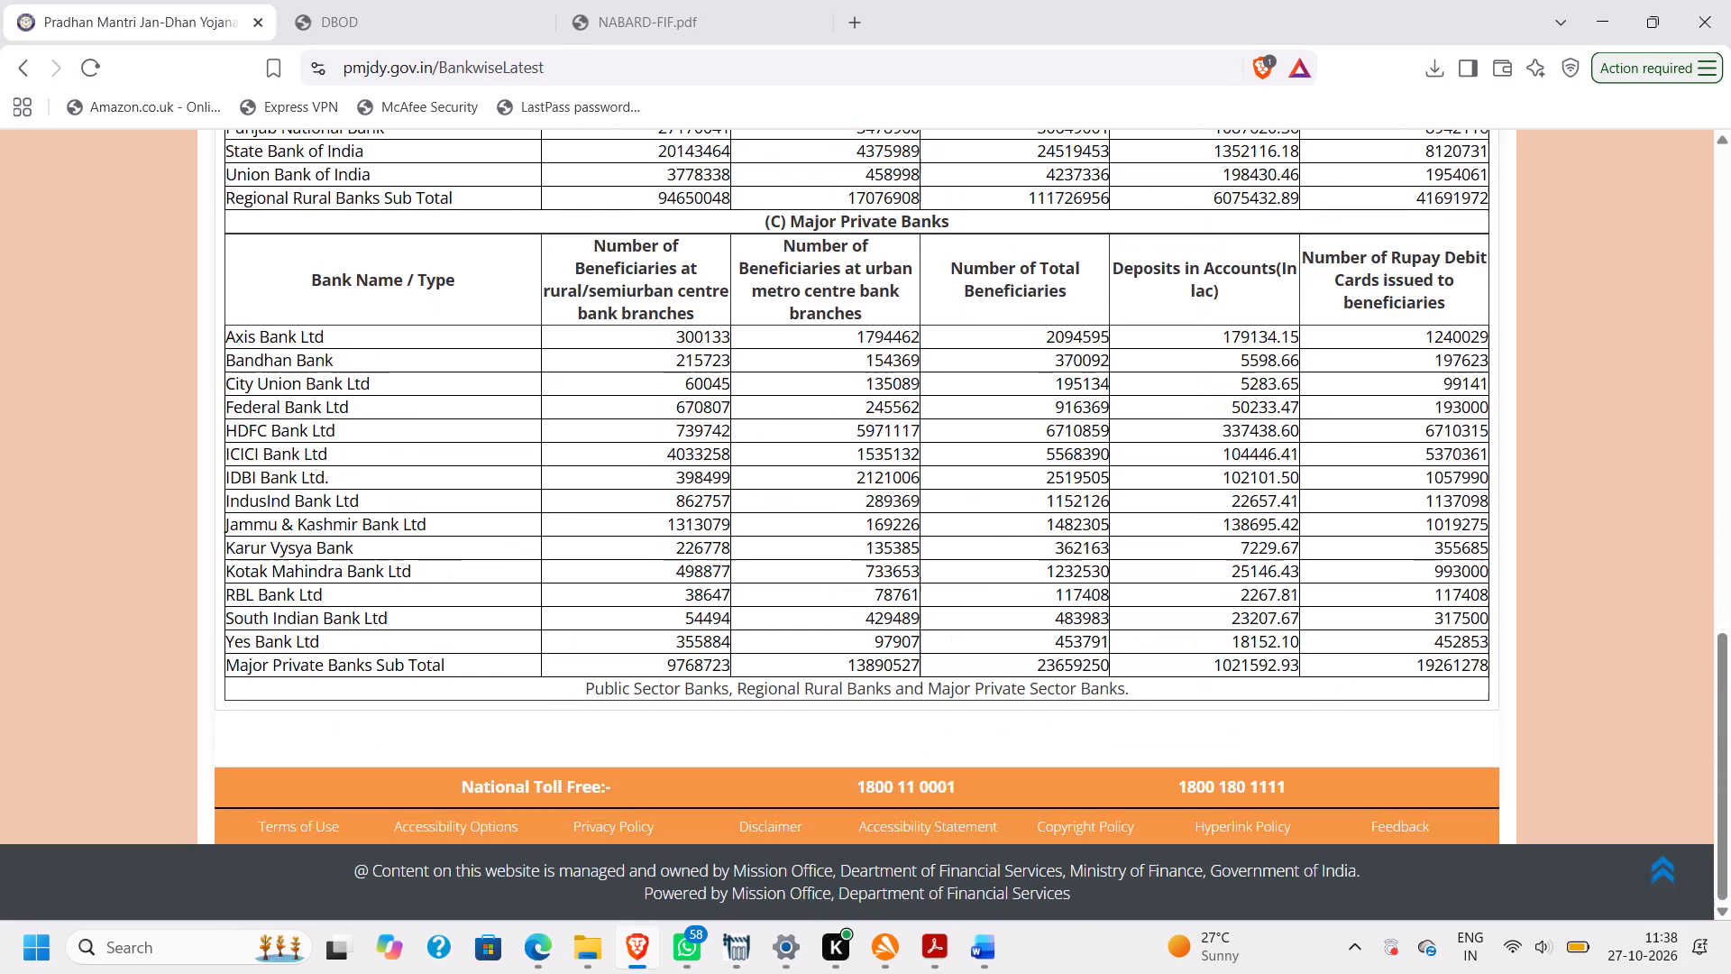
pyautogui.scroll(5, 904, 631)
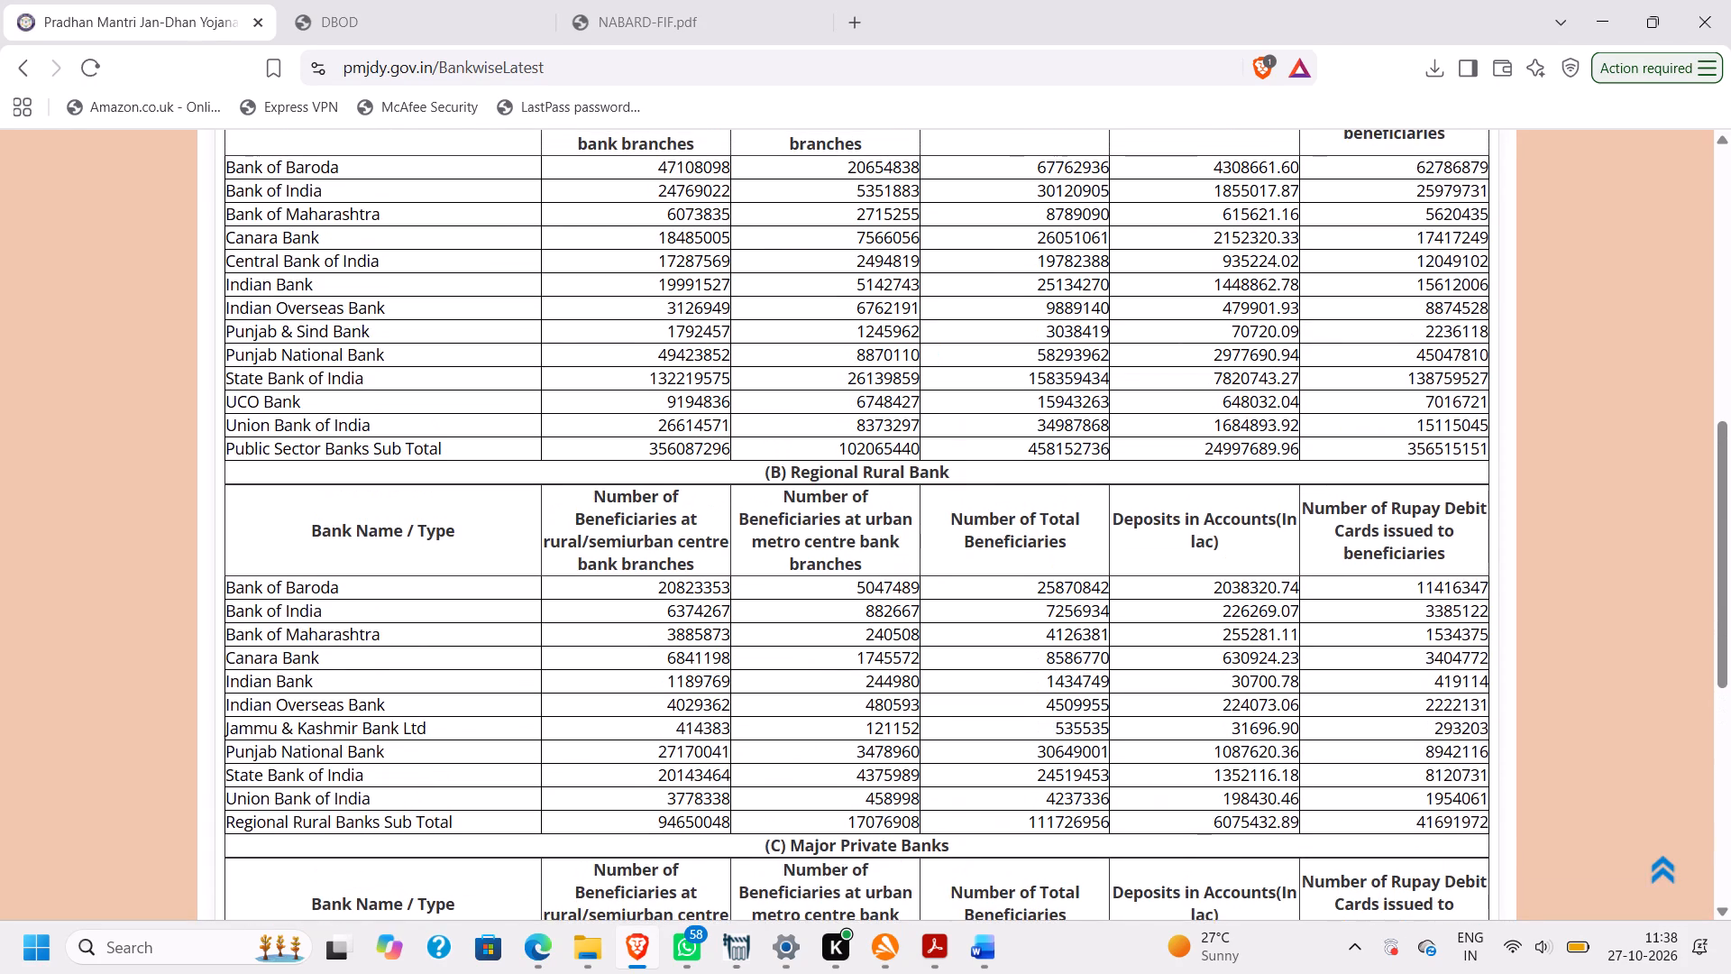
pyautogui.scroll(7, 904, 631)
pyautogui.scroll(-1, 904, 631)
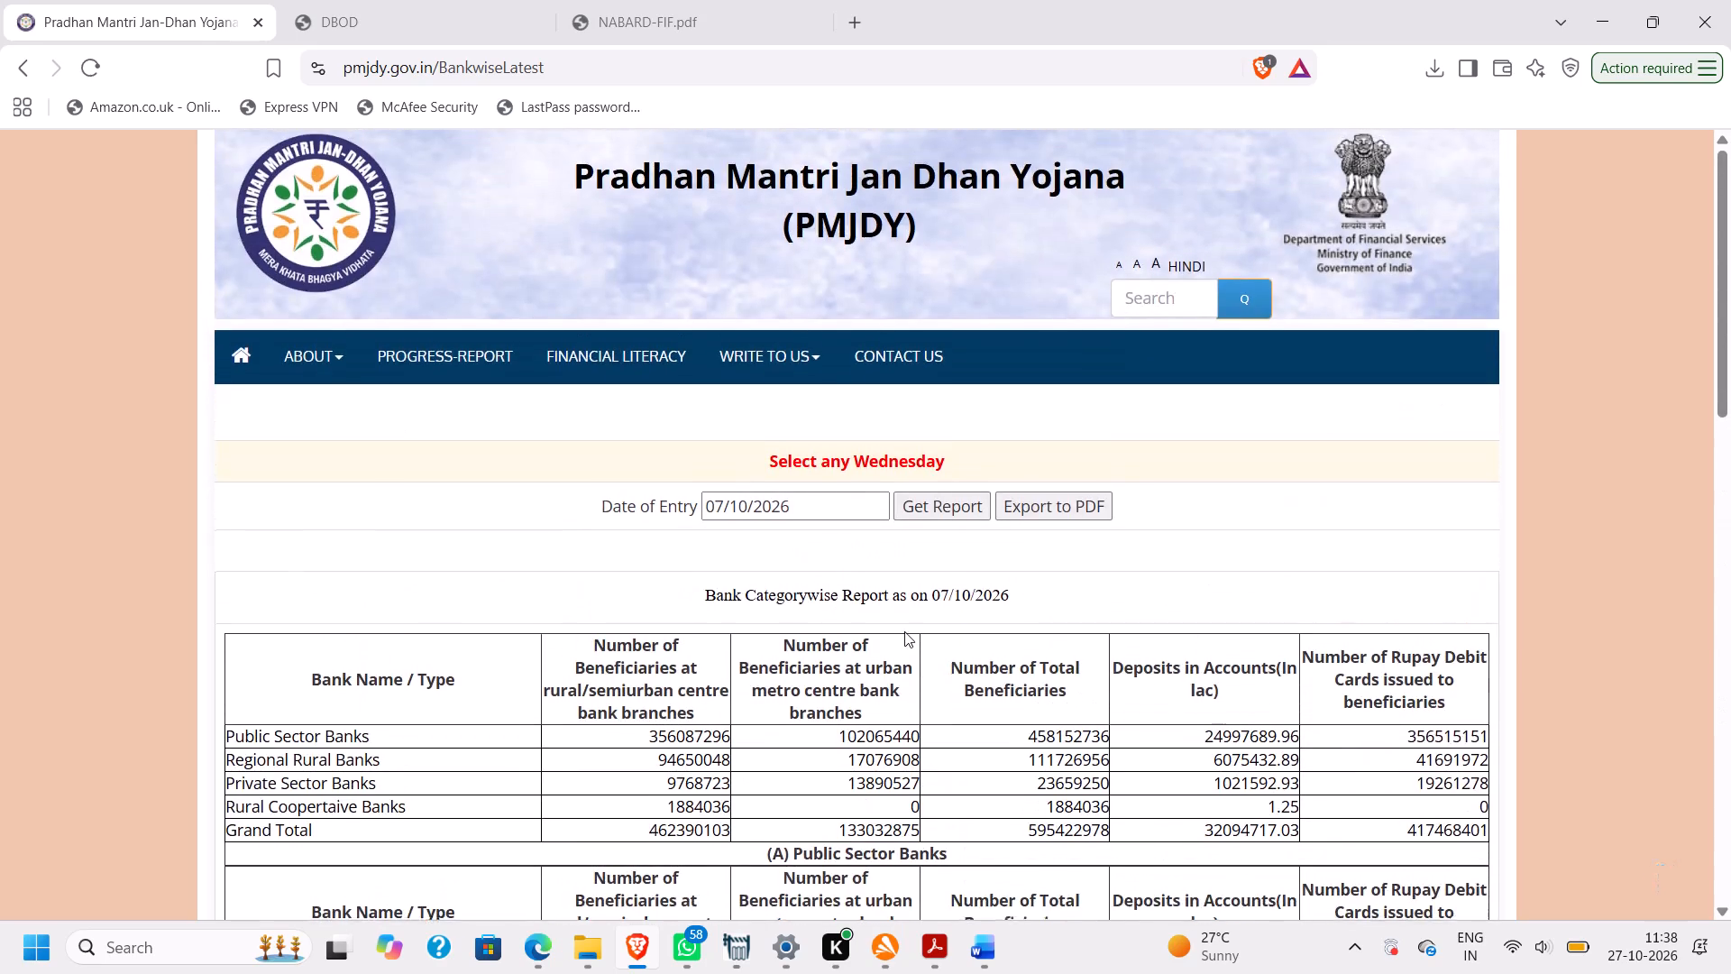
pyautogui.scroll(-5, 904, 631)
pyautogui.scroll(8, 904, 631)
pyautogui.scroll(-1, 904, 631)
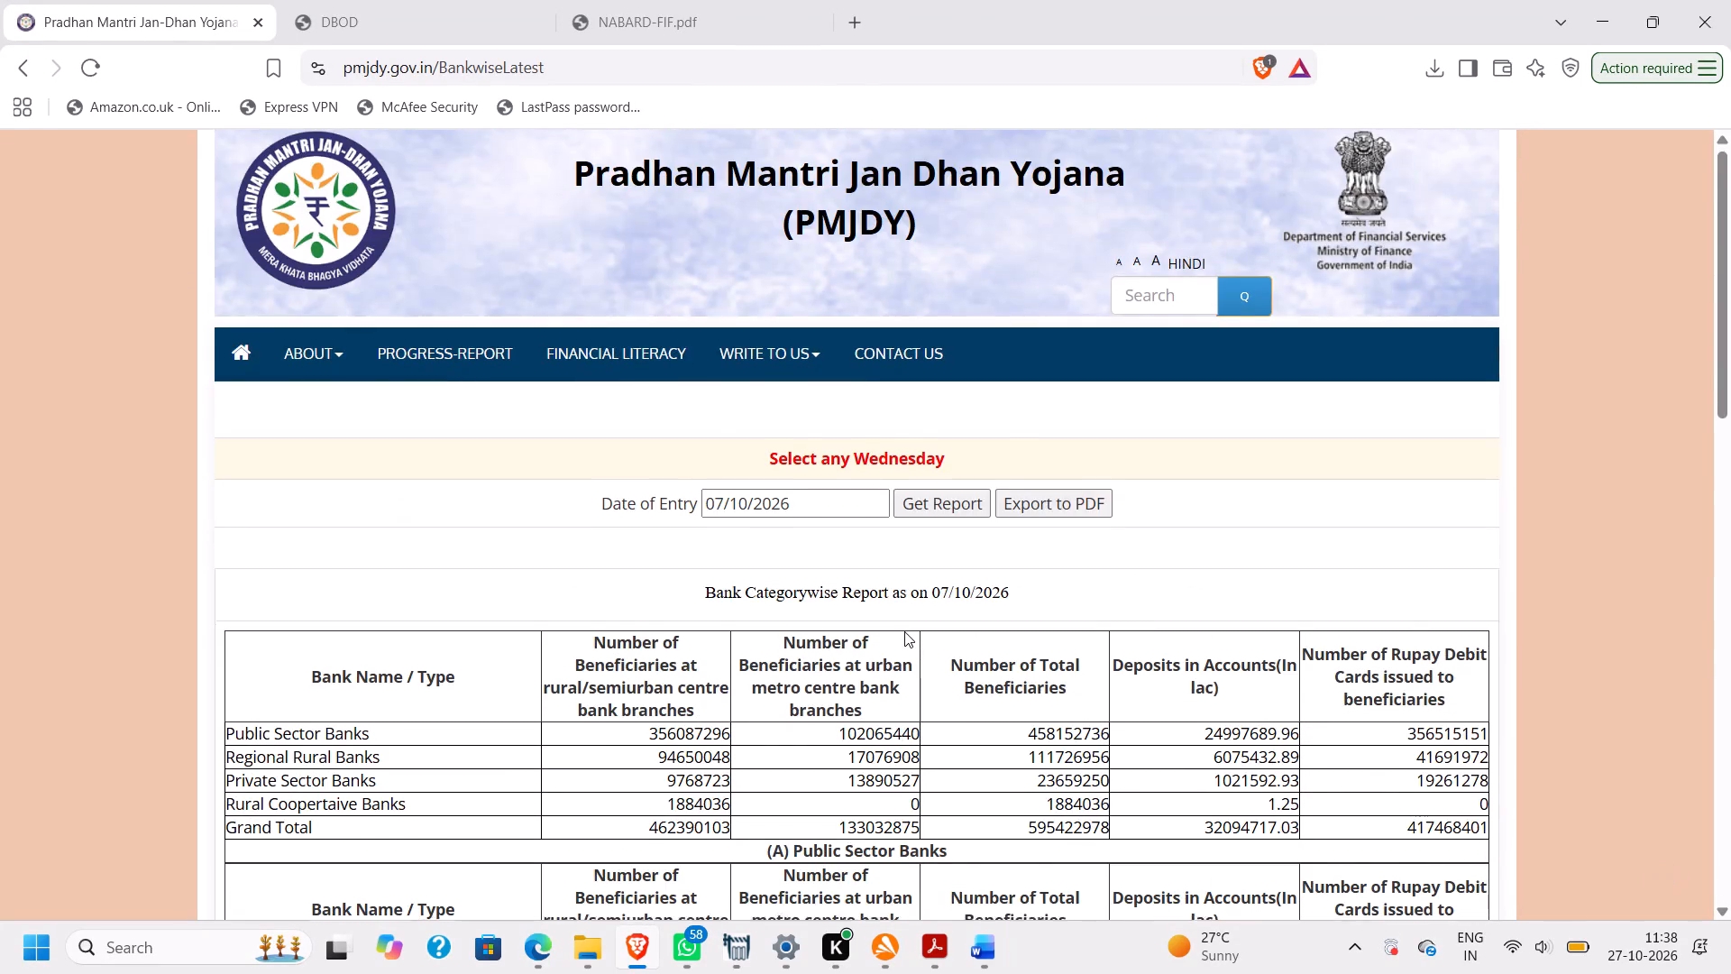
pyautogui.scroll(-4, 904, 631)
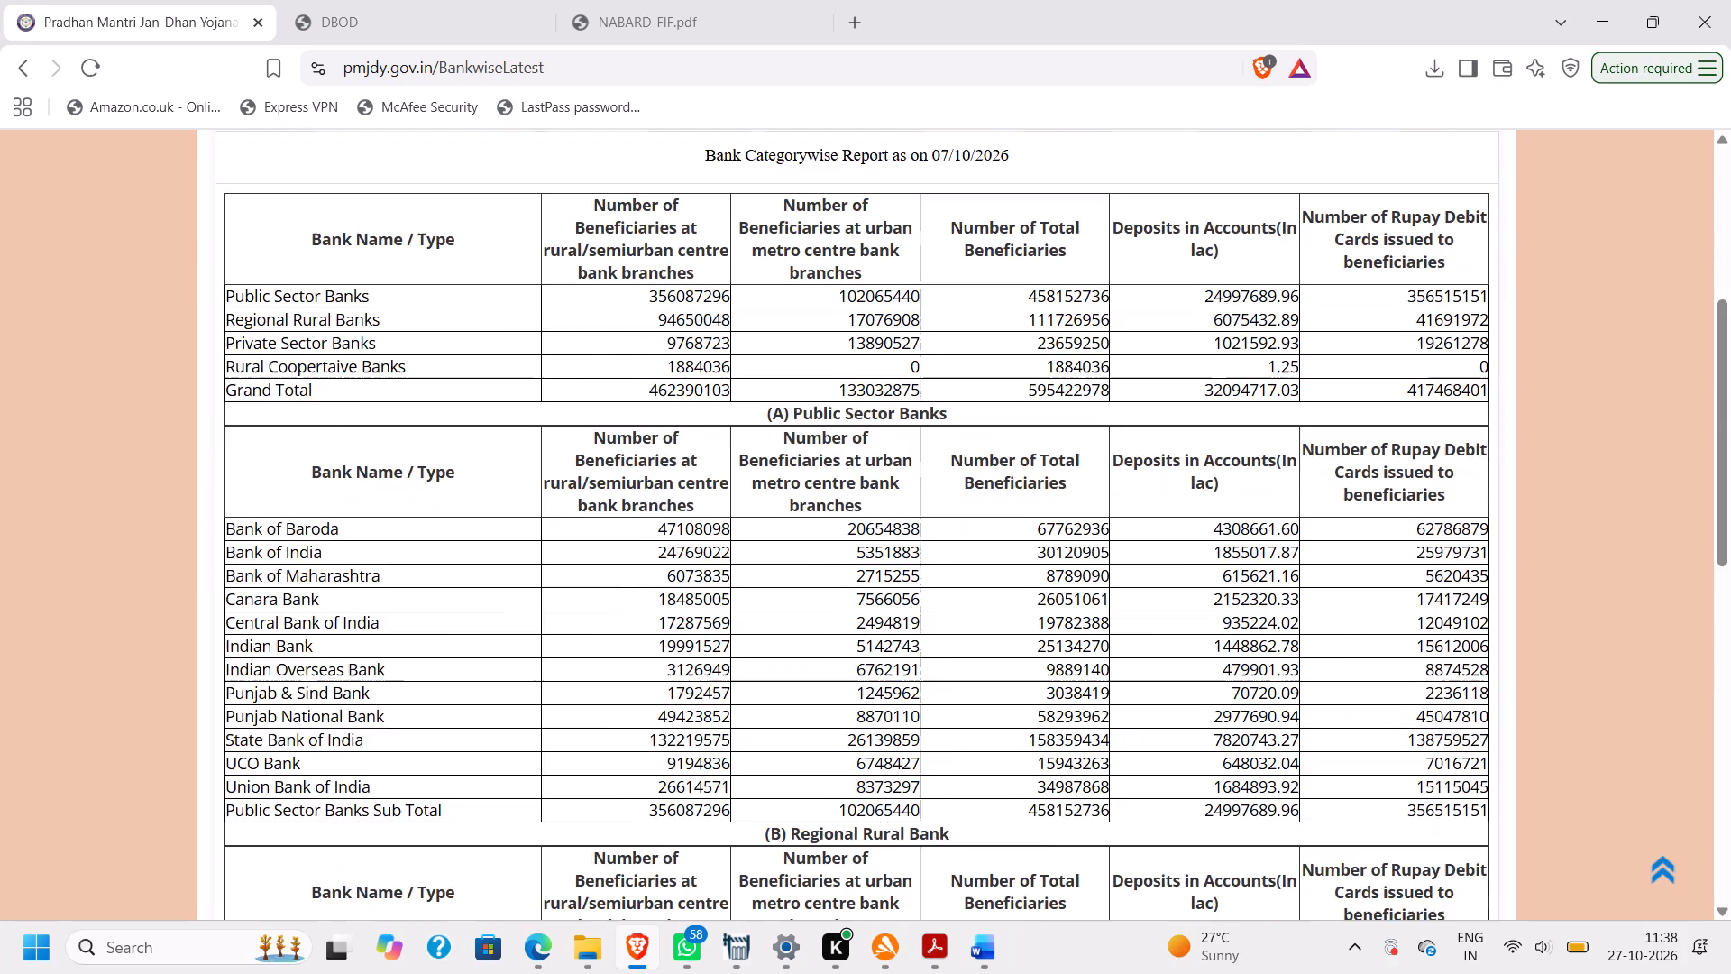
pyautogui.scroll(-4, 904, 631)
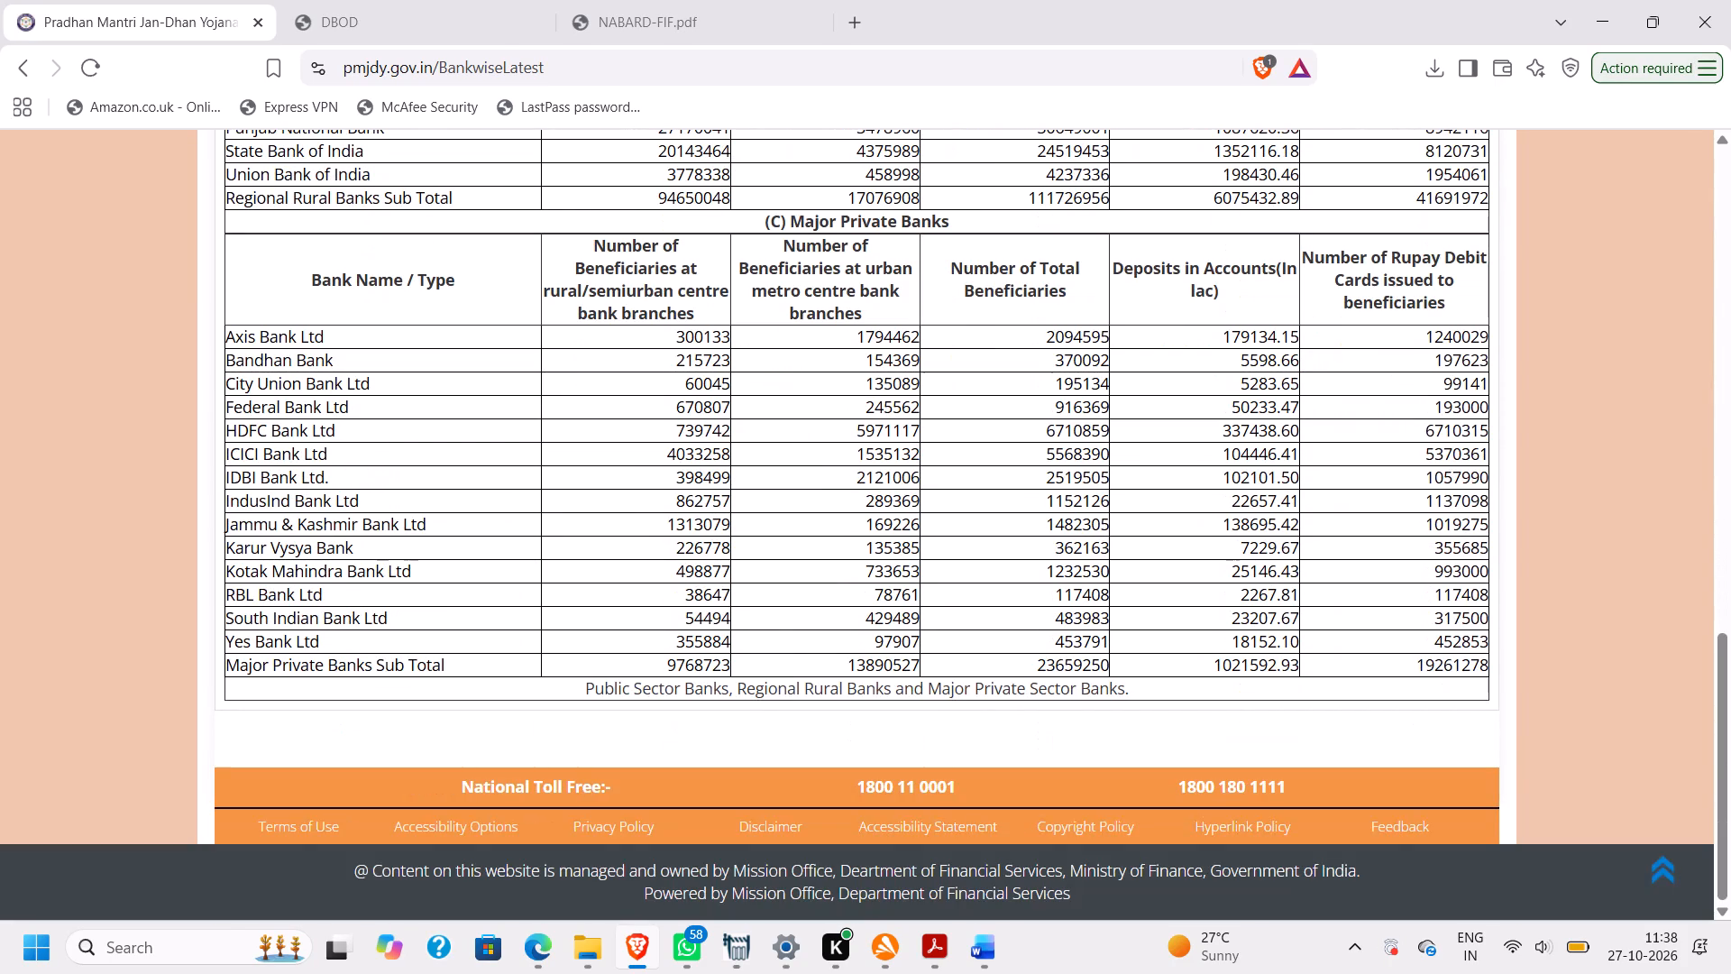
pyautogui.scroll(4, 904, 631)
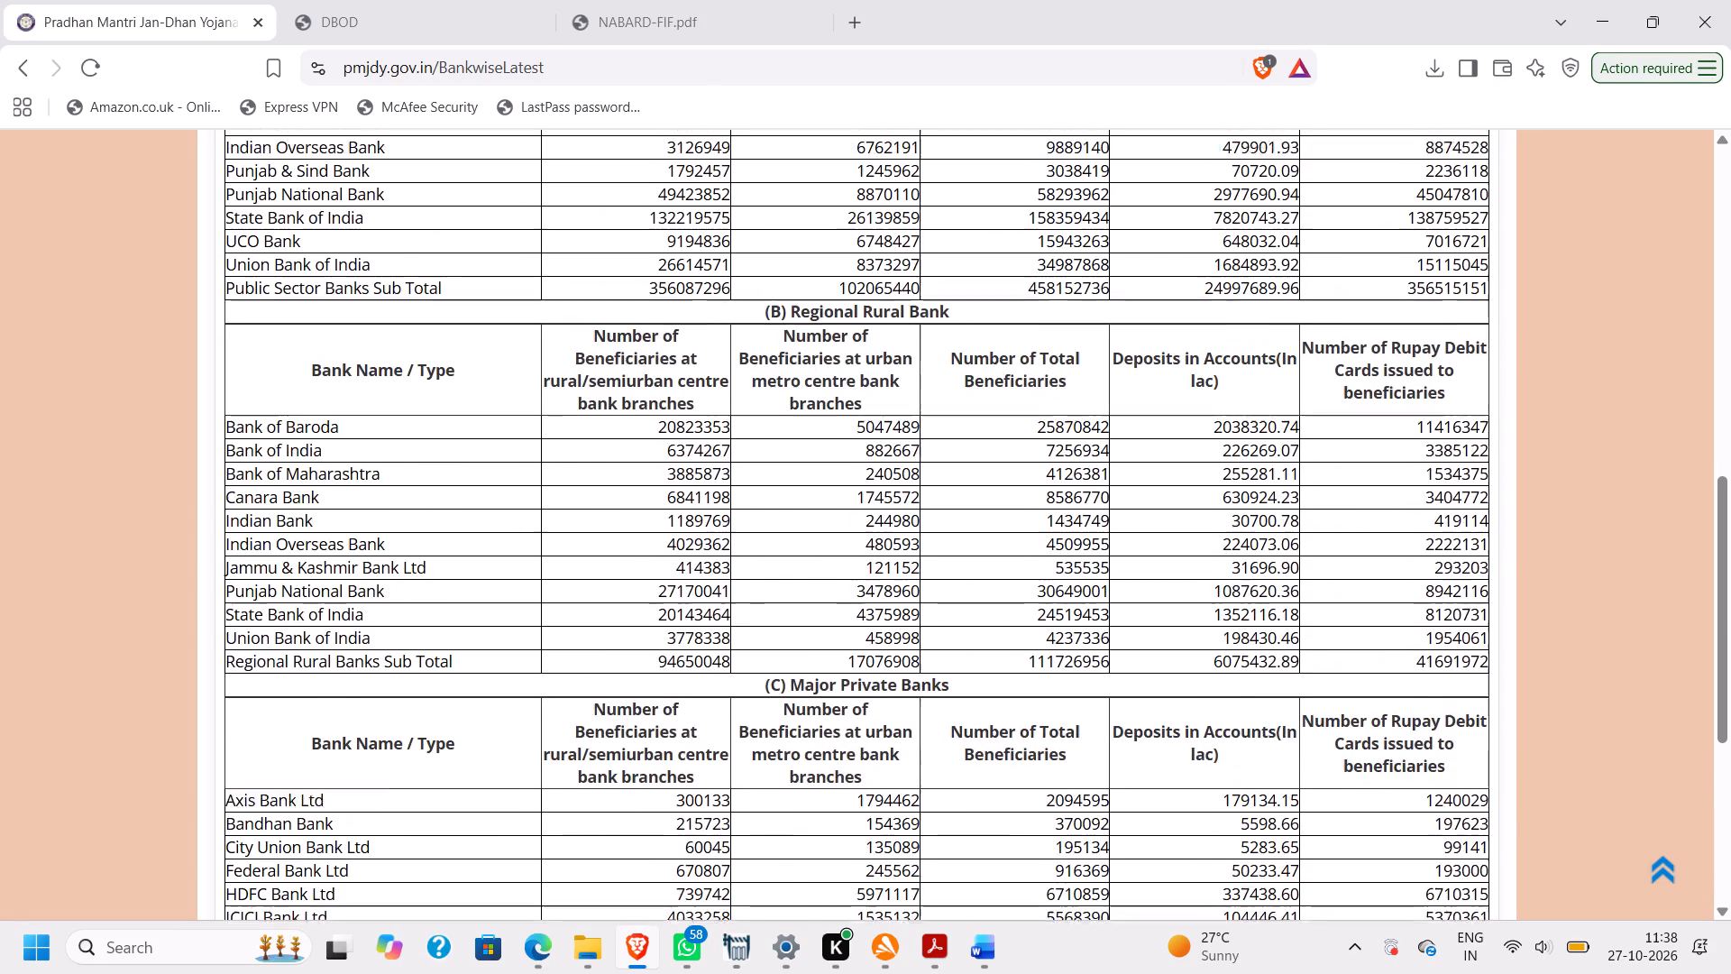
pyautogui.scroll(4, 904, 631)
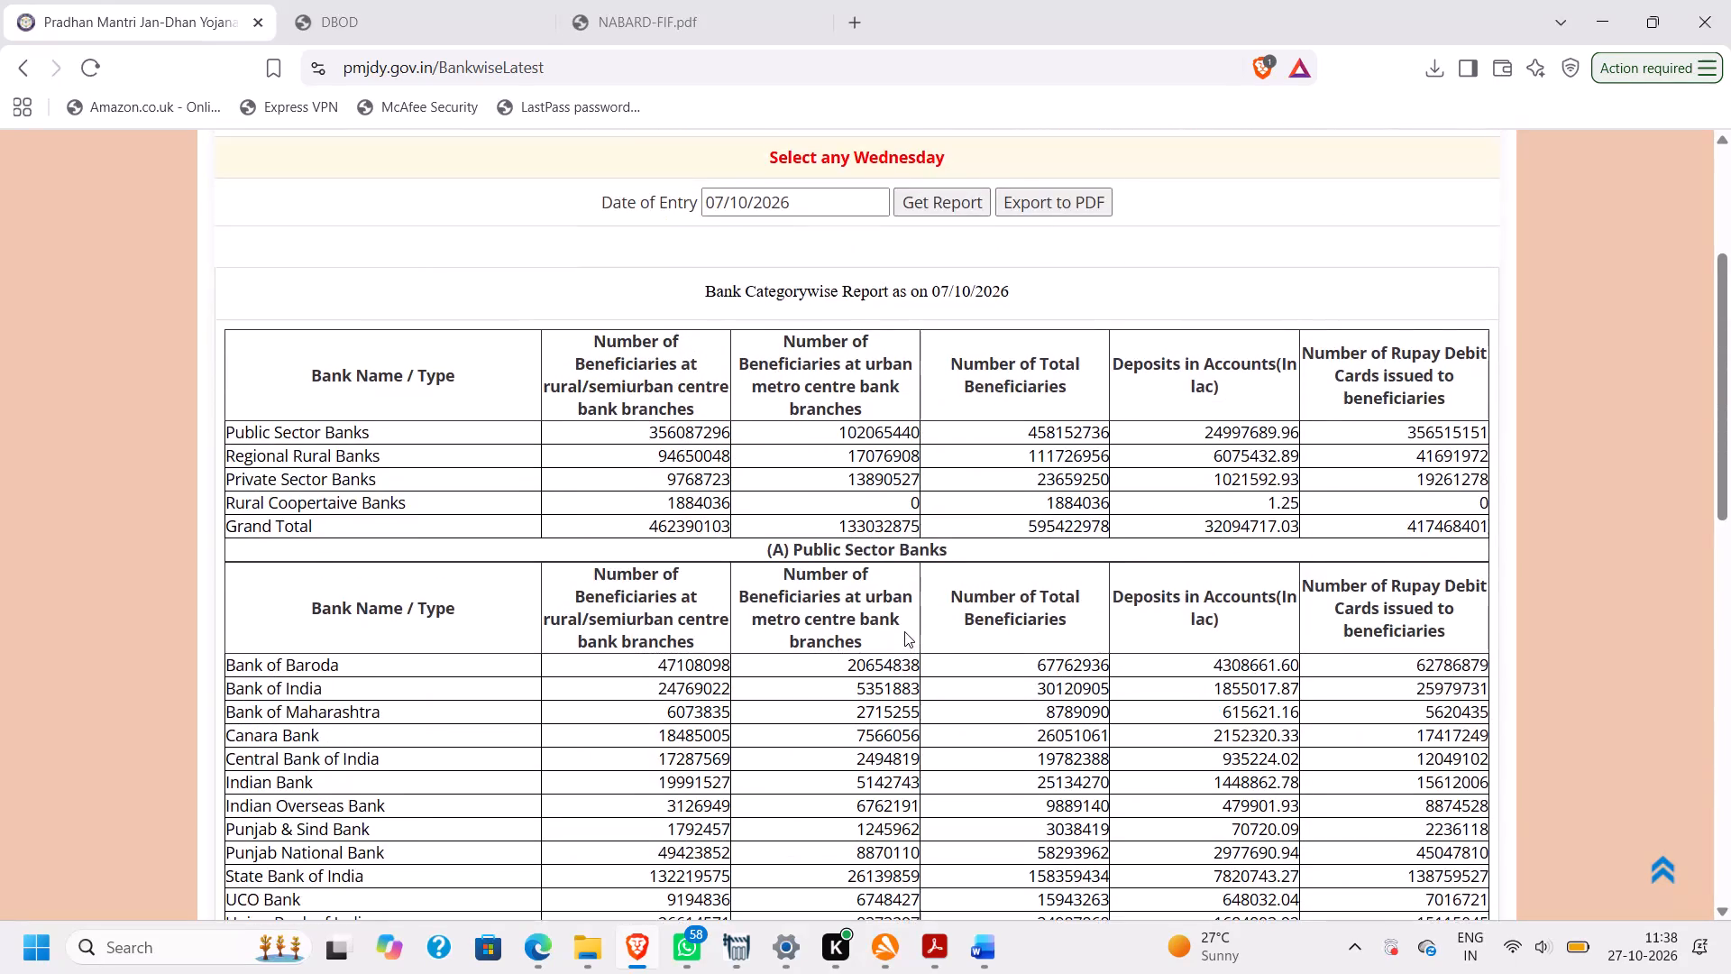
pyautogui.scroll(5, 904, 631)
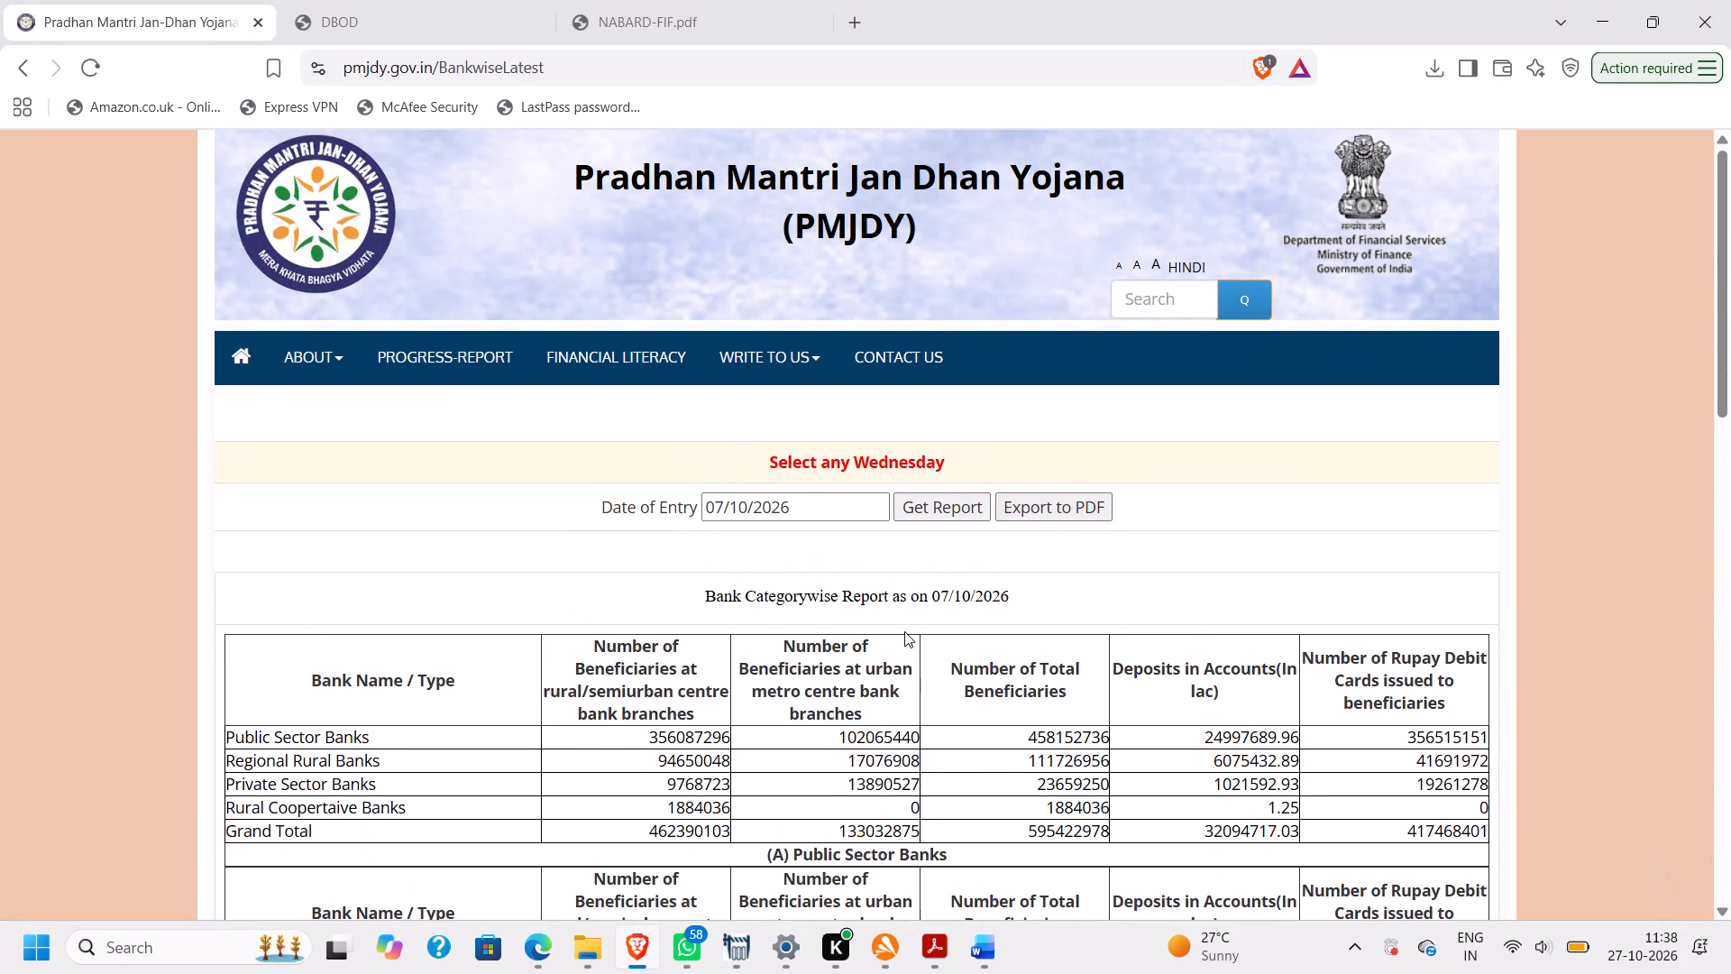
pyautogui.scroll(1, 904, 631)
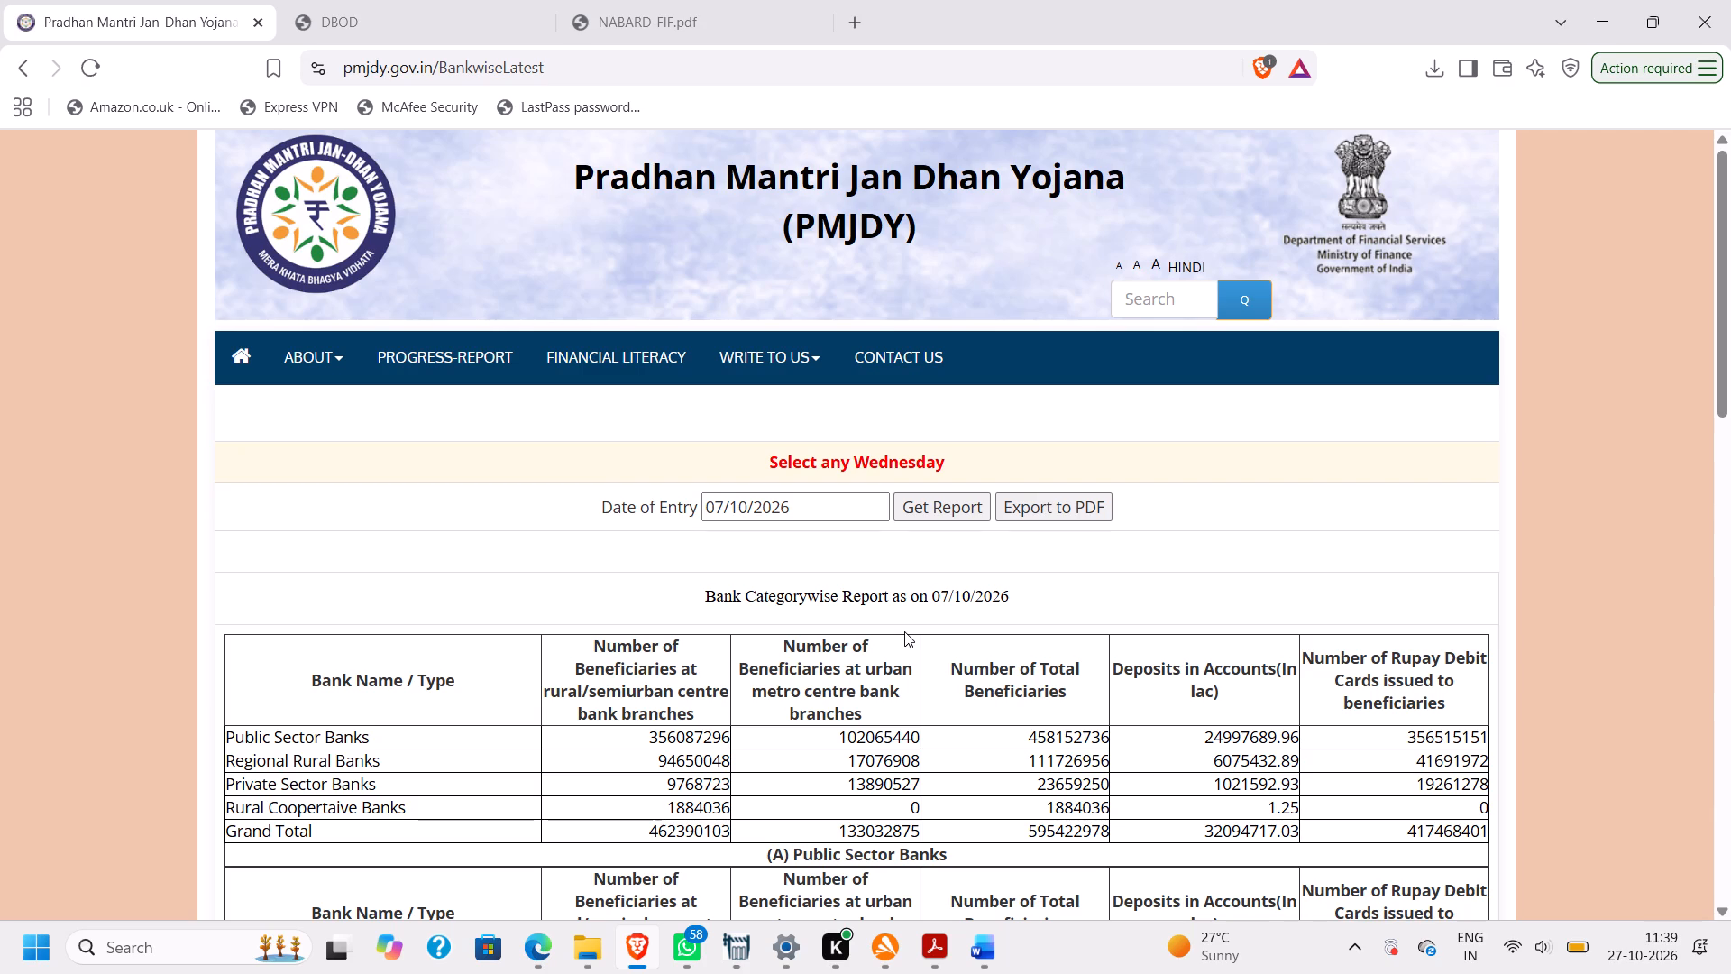
# Capture a window screenshot of the Bank Categorywise Report as on 07/10/2026.
pyautogui.press('Print')
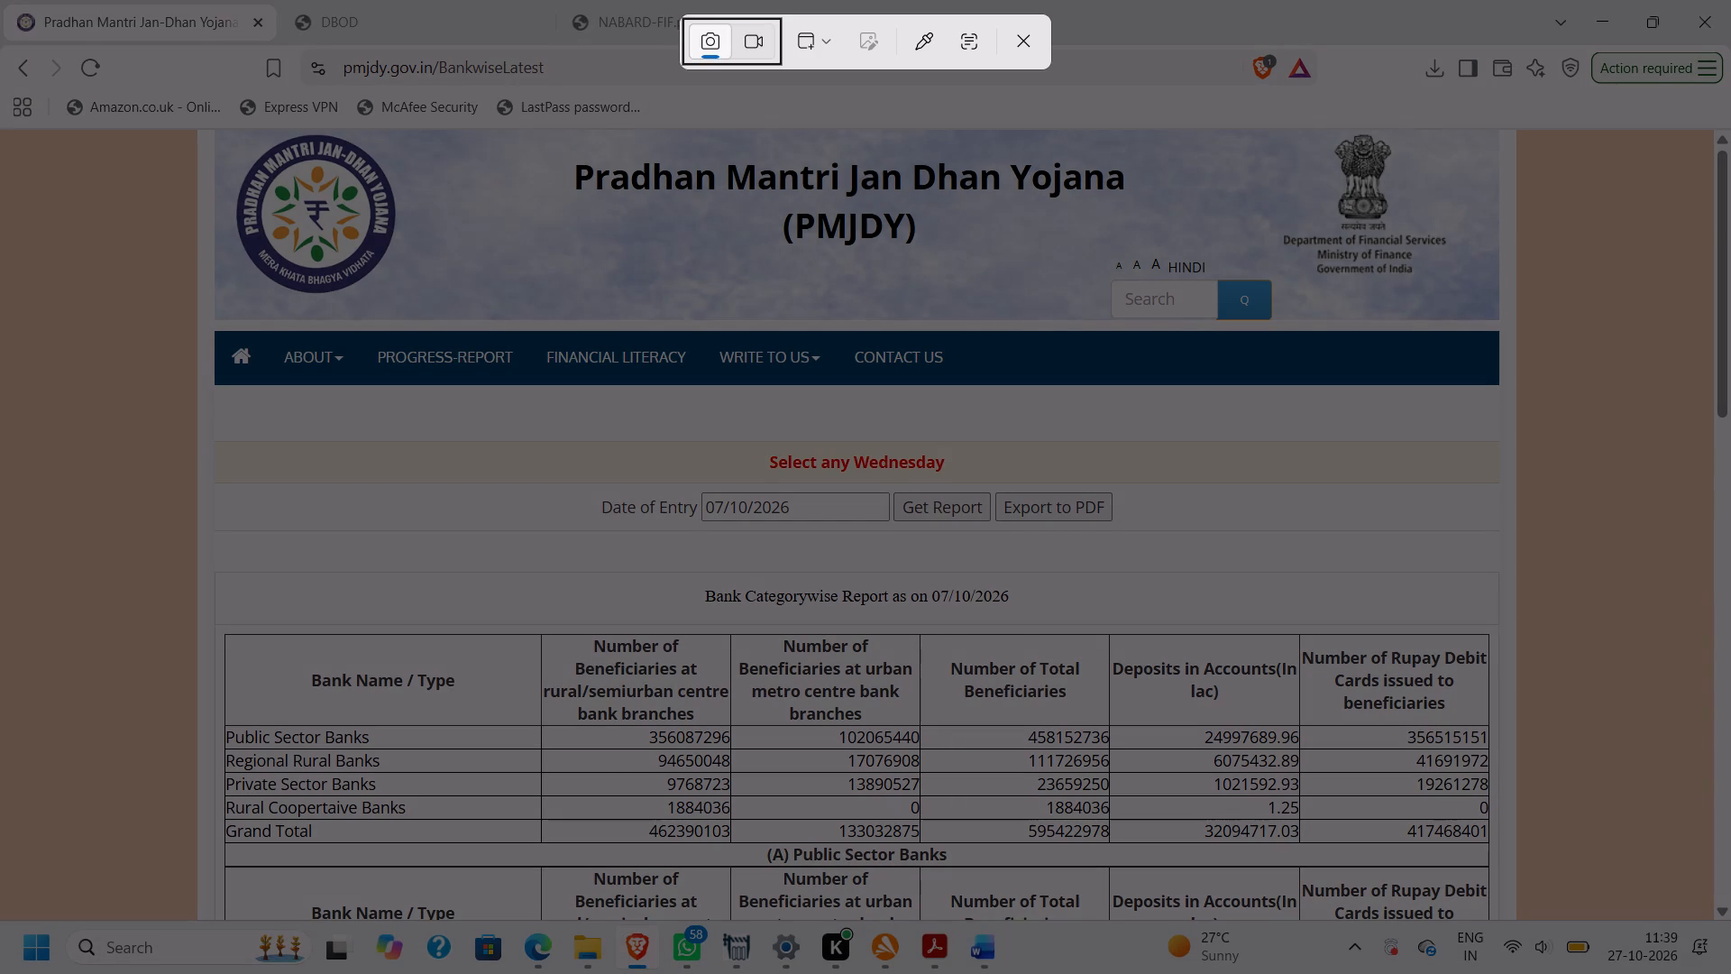
pyautogui.click(803, 50)
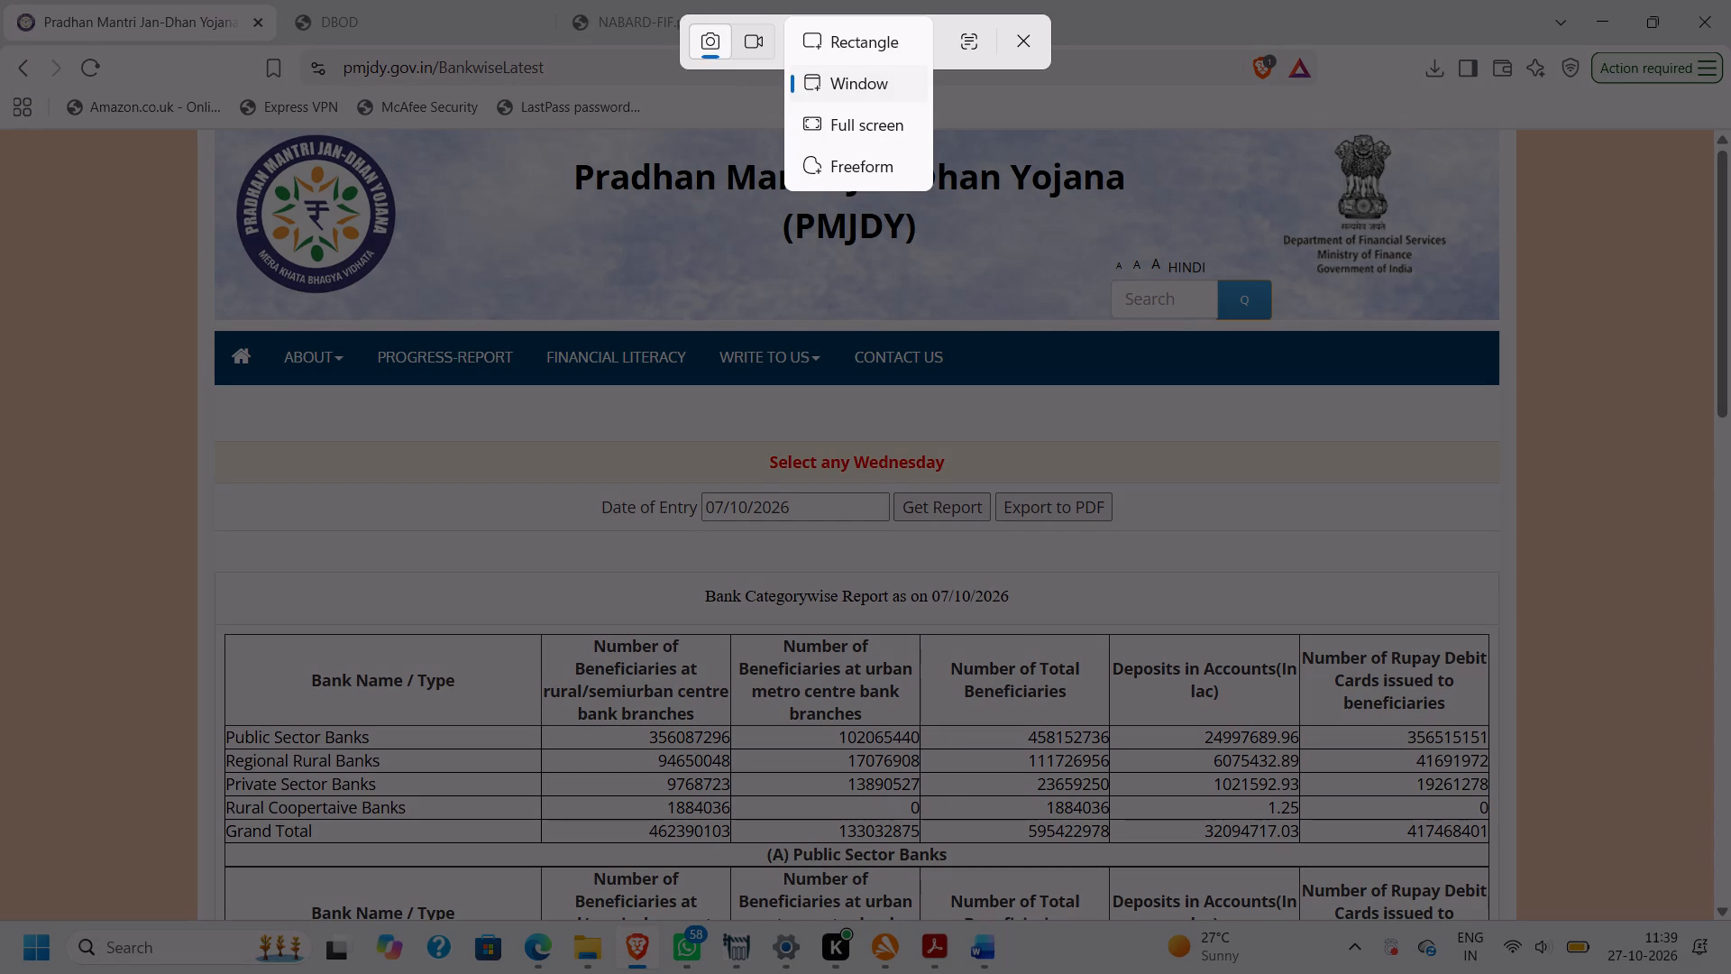
pyautogui.click(838, 79)
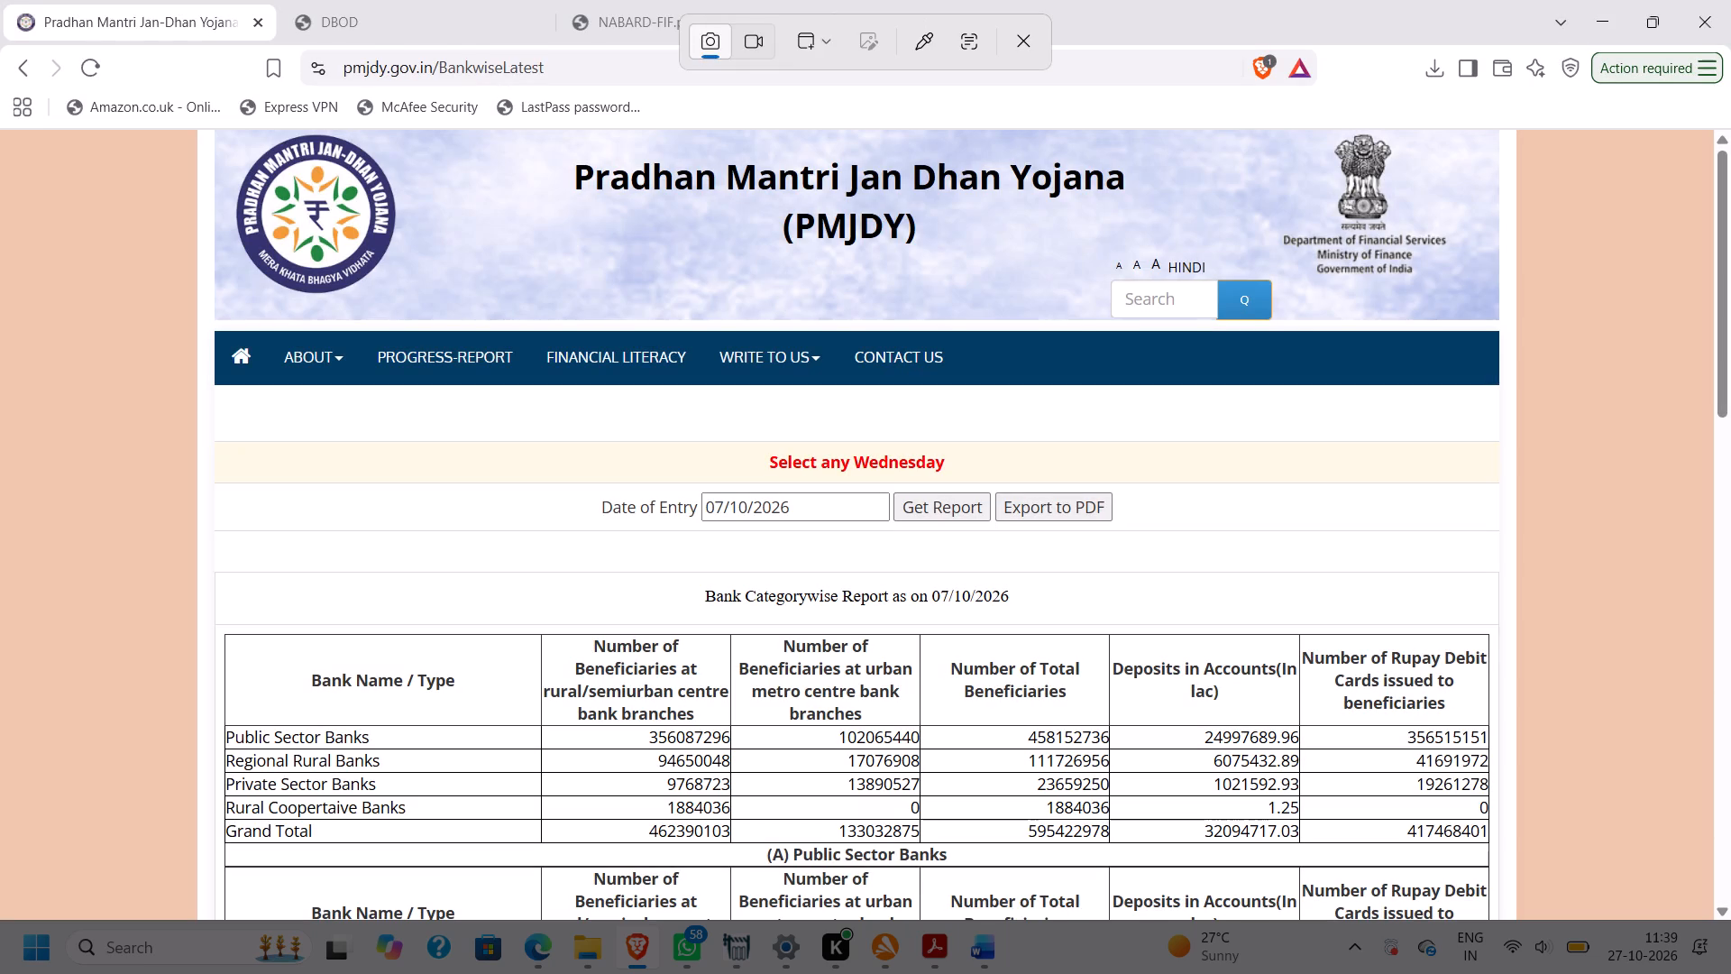
pyautogui.click(1553, 465)
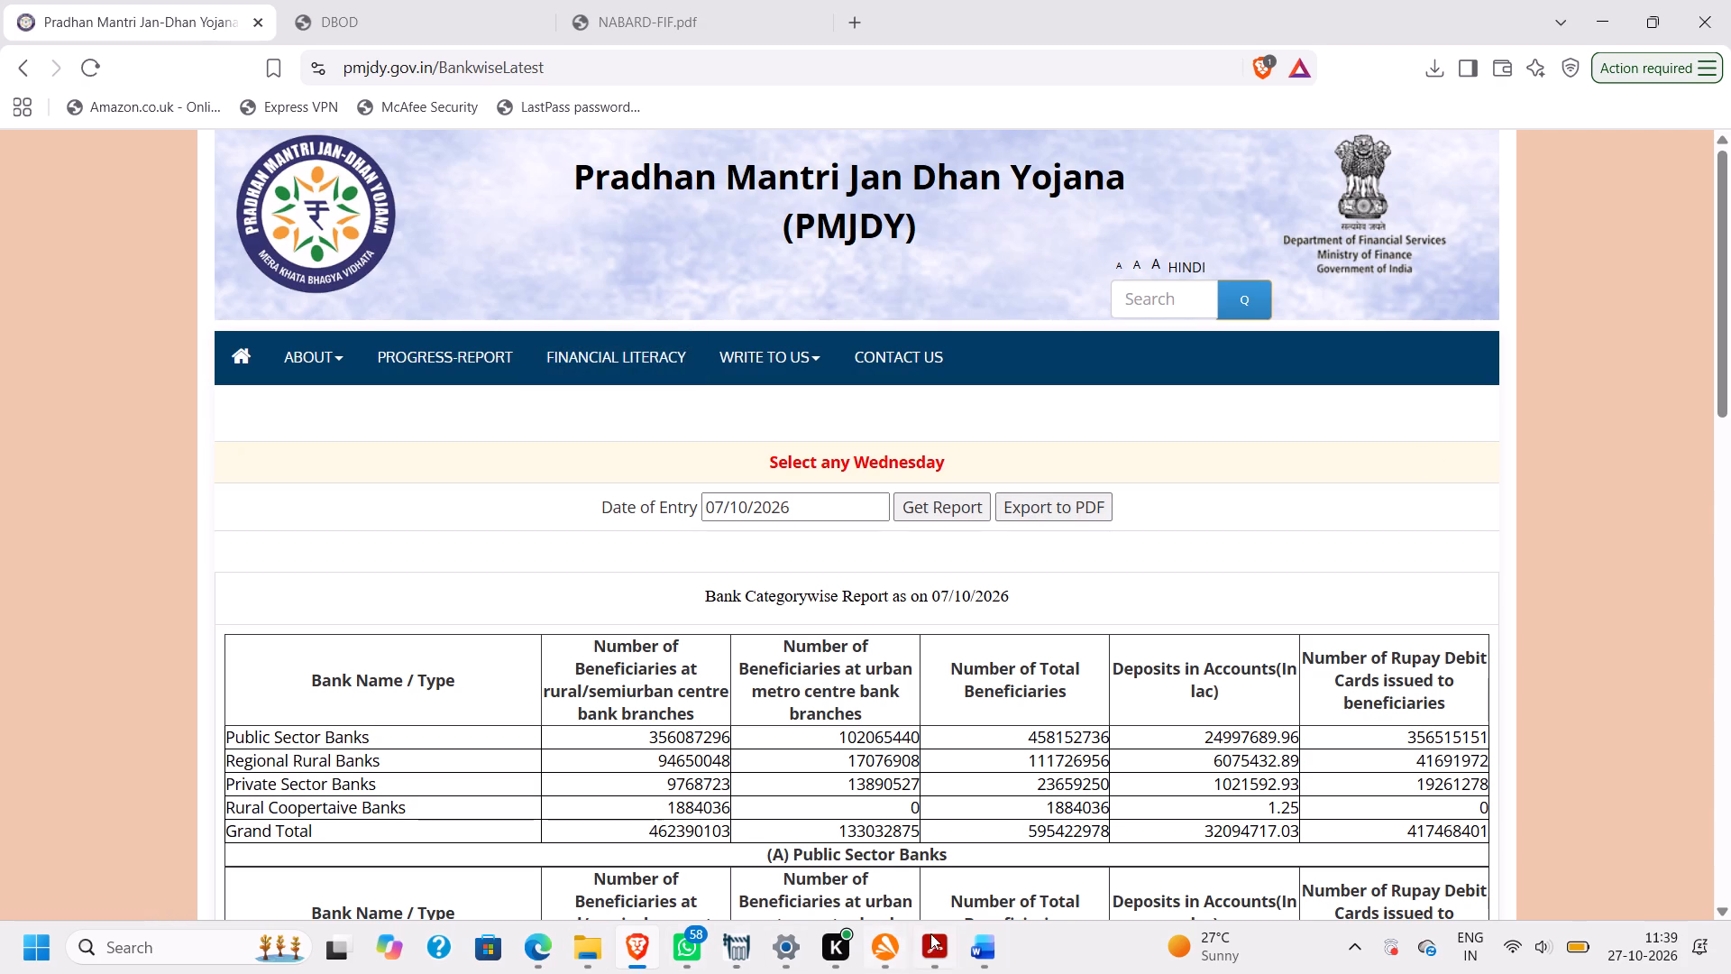
# Switch to the Techfest document in Word and place the insertion point after "data" in the first PMJDY point.
pyautogui.click(975, 948)
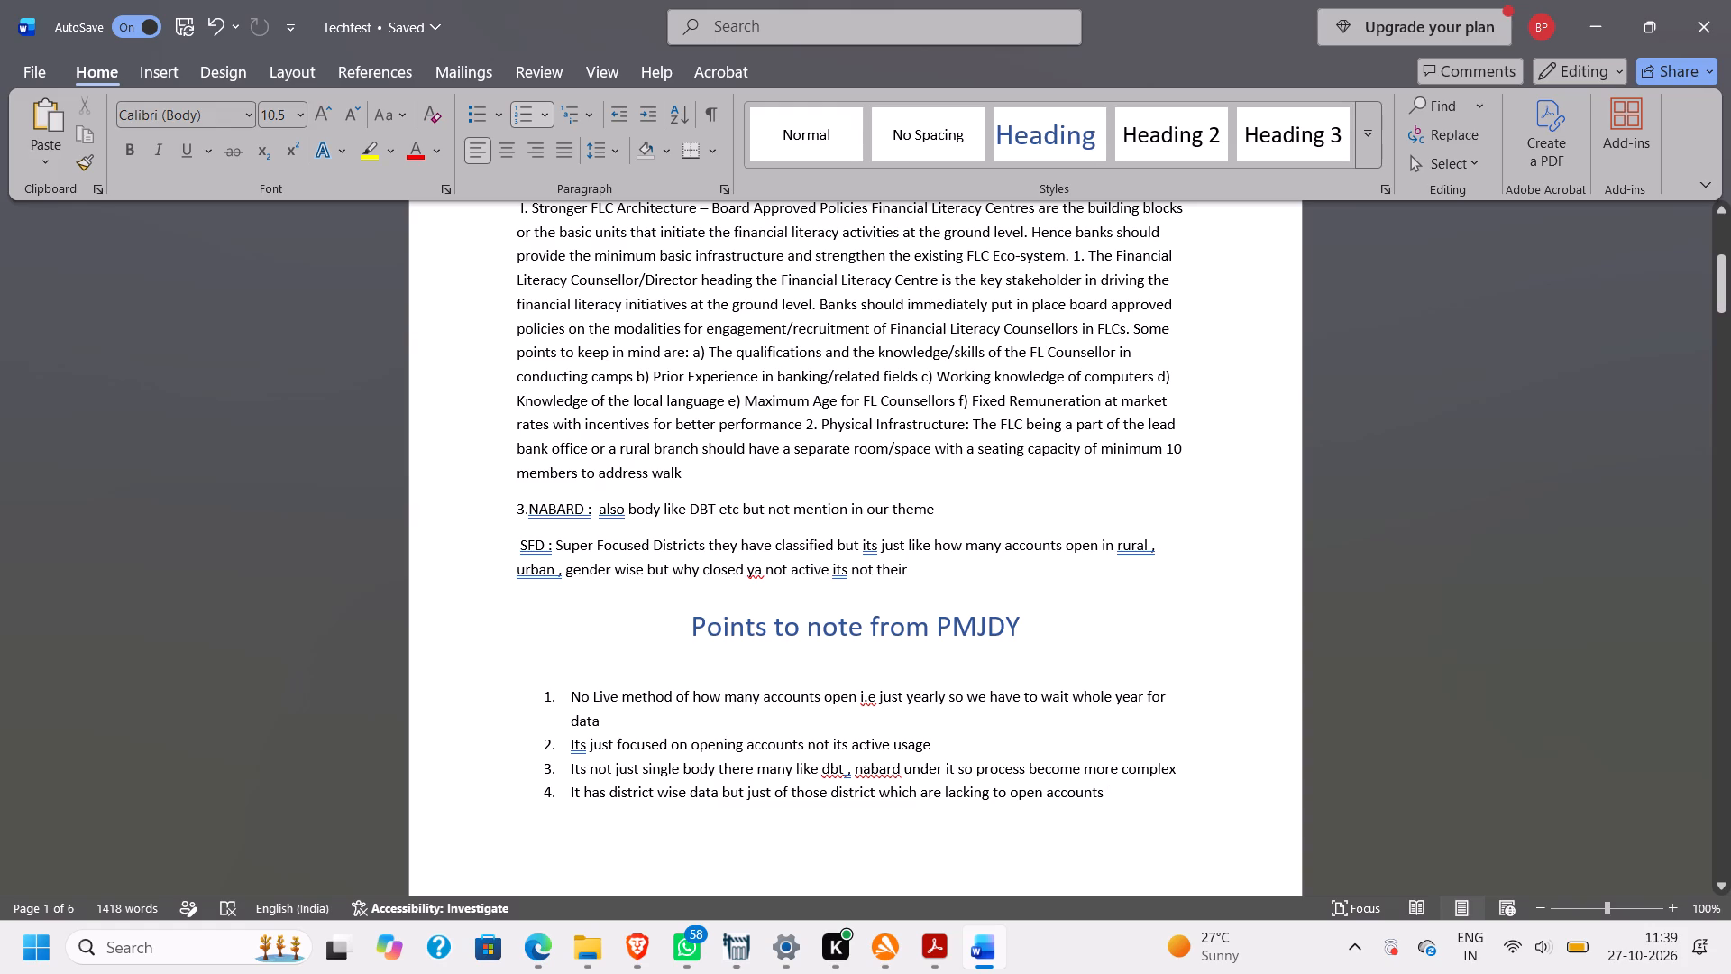
pyautogui.click(605, 723)
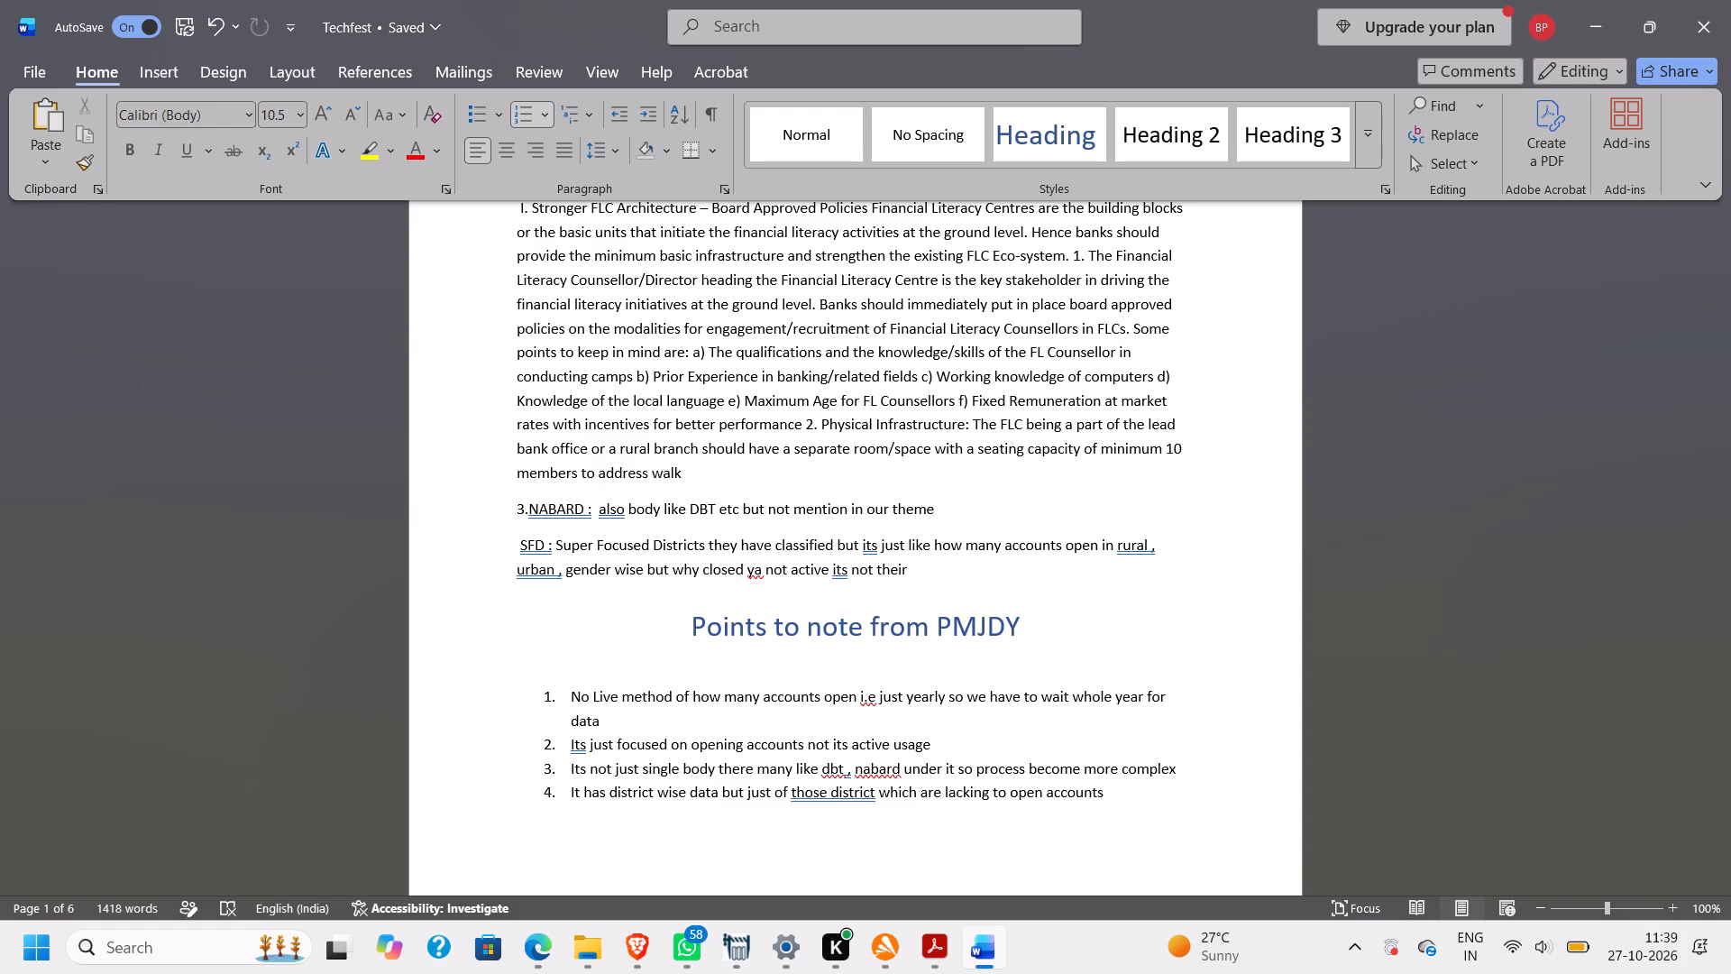
# Switch to Brave and examine the bankwise report's category summary and its public sector, regional rural and major private bank tables.
pyautogui.click(625, 957)
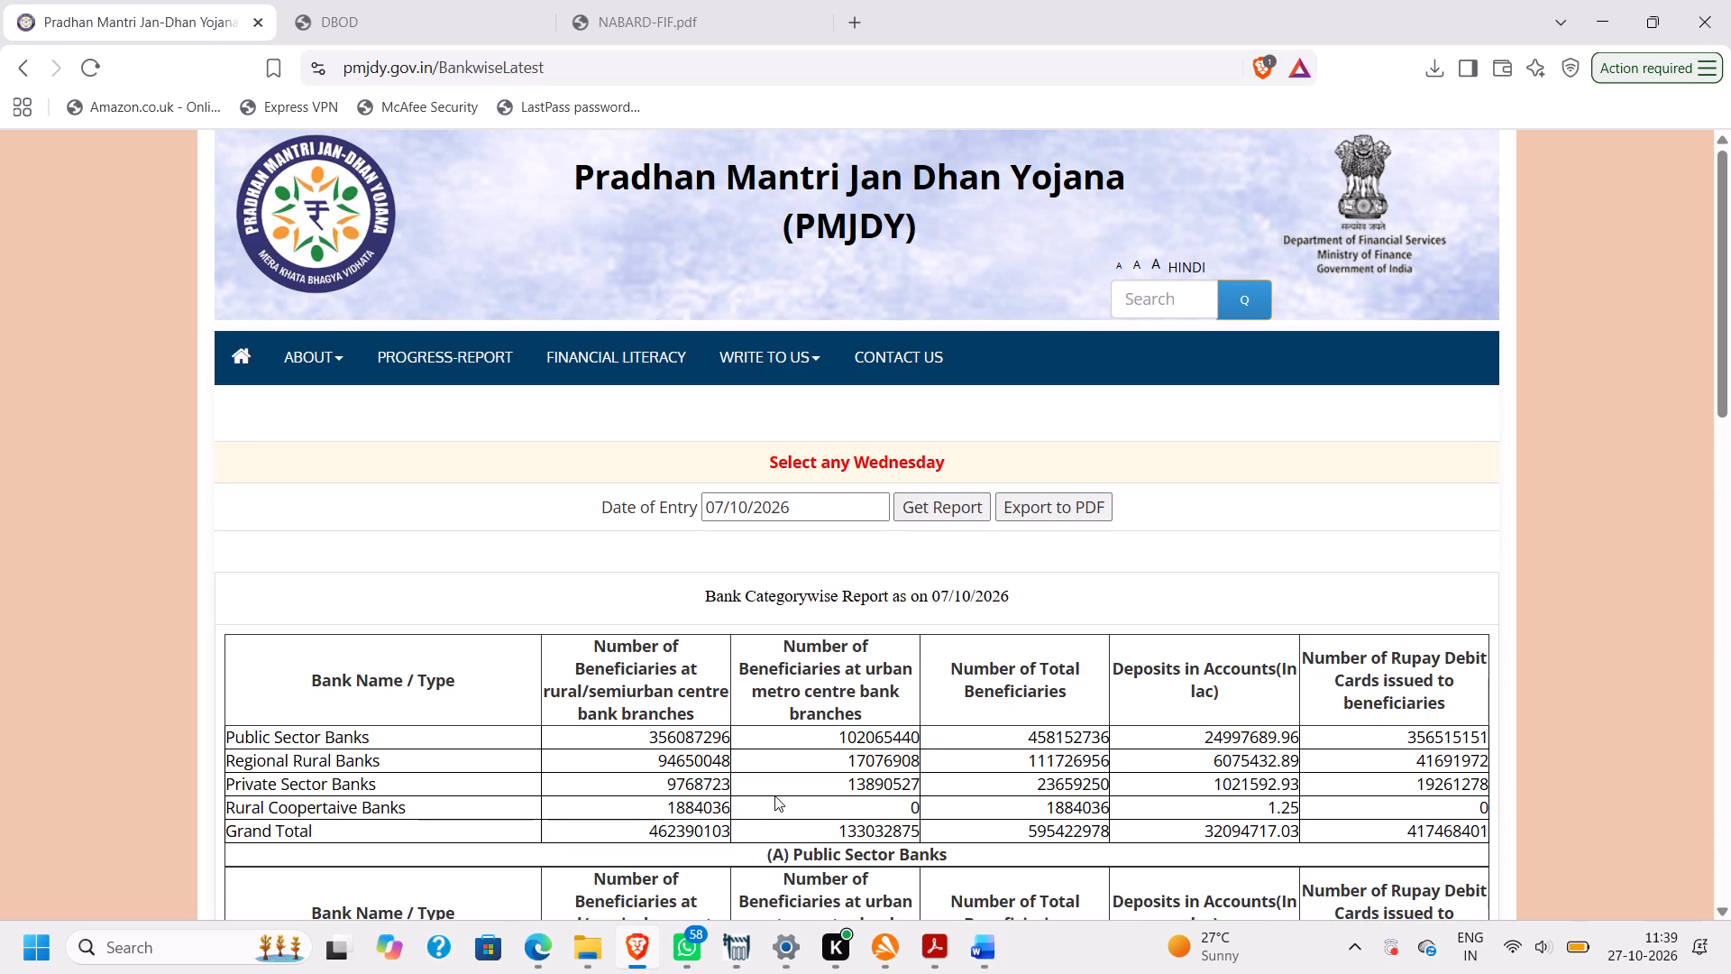
pyautogui.scroll(-2, 774, 795)
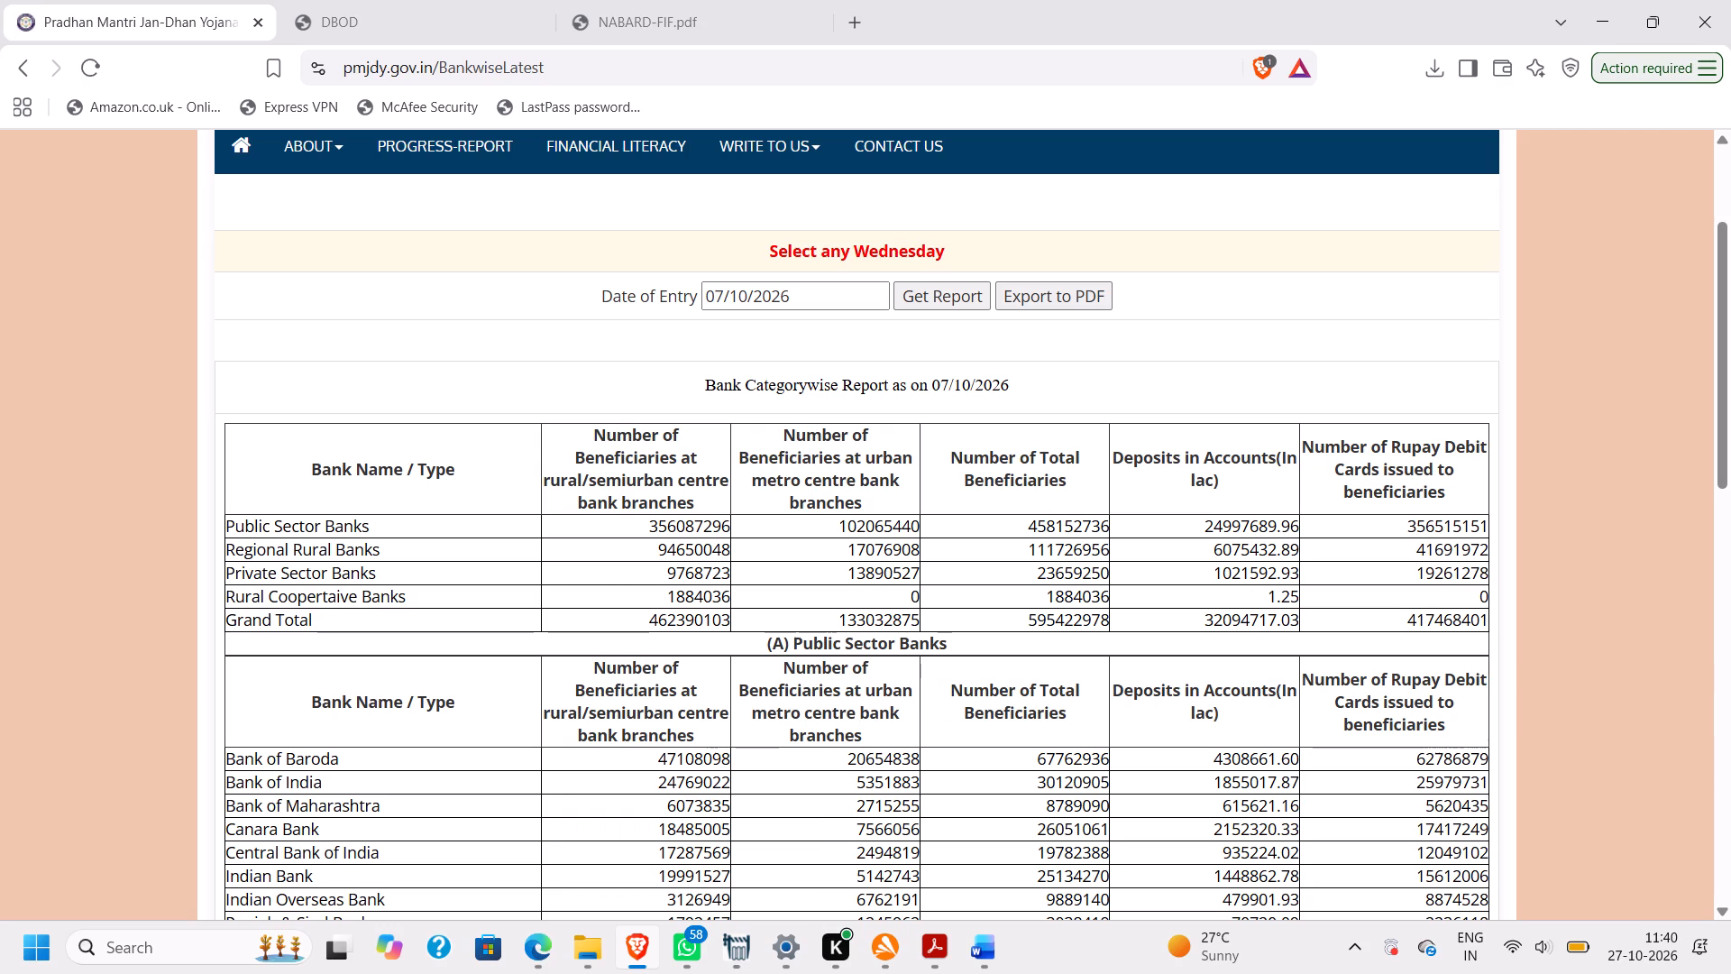
pyautogui.scroll(-2, 968, 721)
pyautogui.scroll(-1, 962, 622)
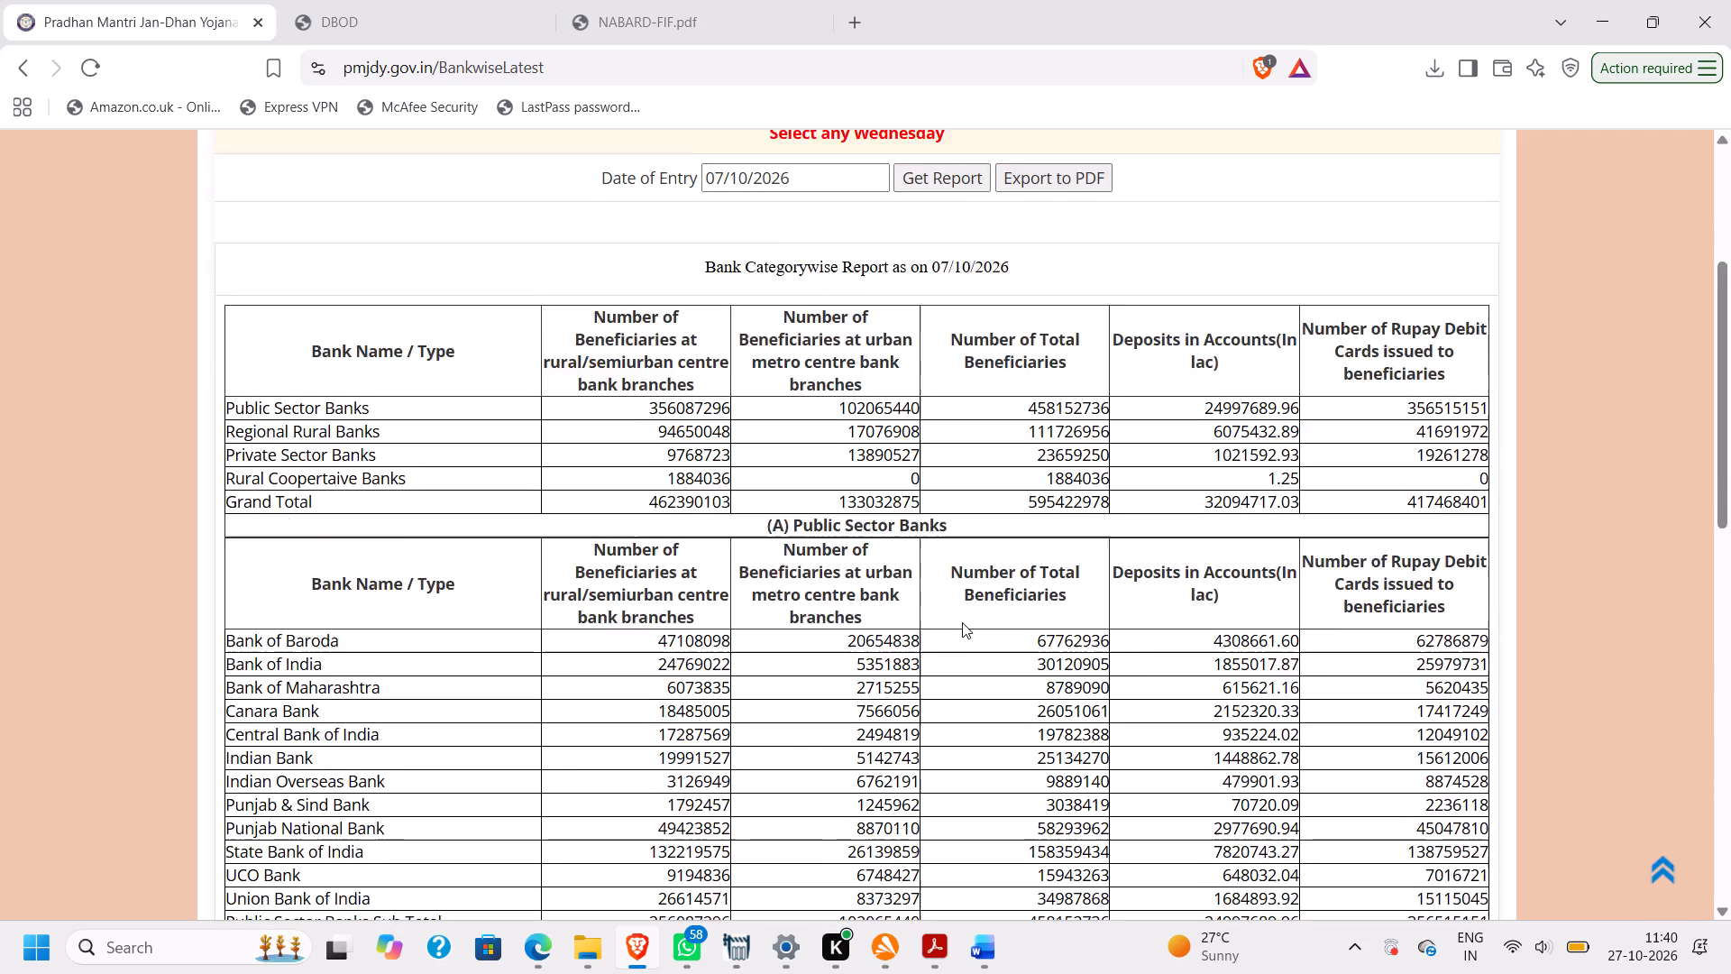
pyautogui.scroll(-1, 962, 622)
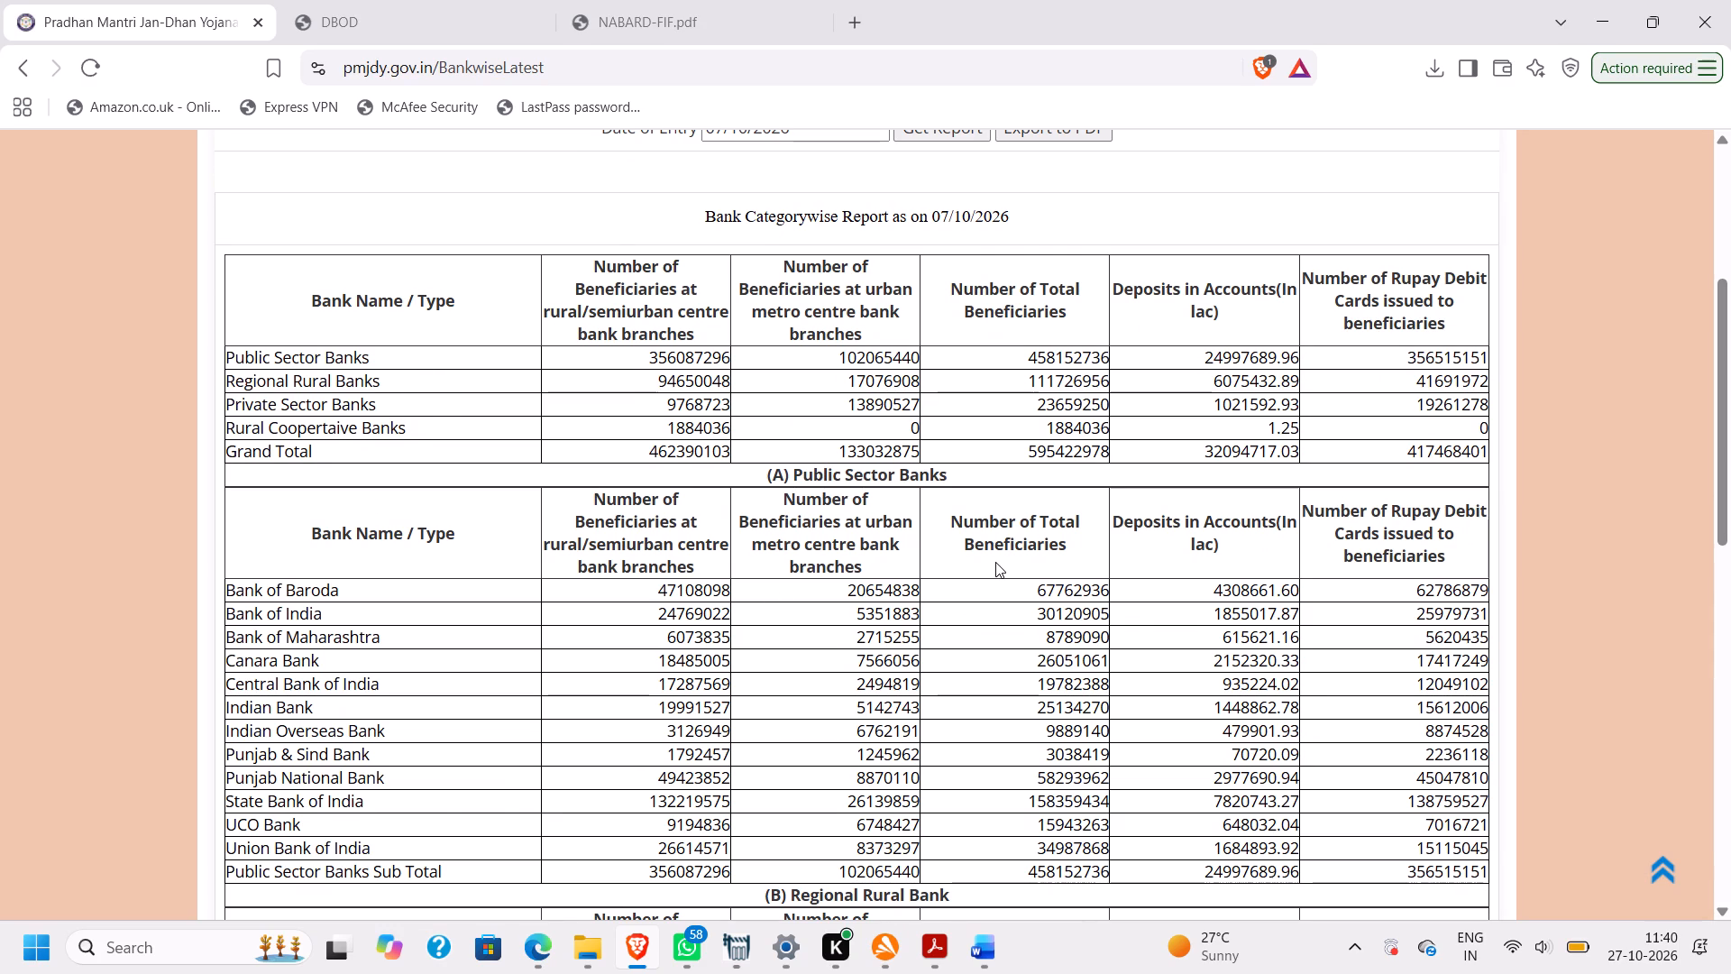
pyautogui.scroll(3, 995, 562)
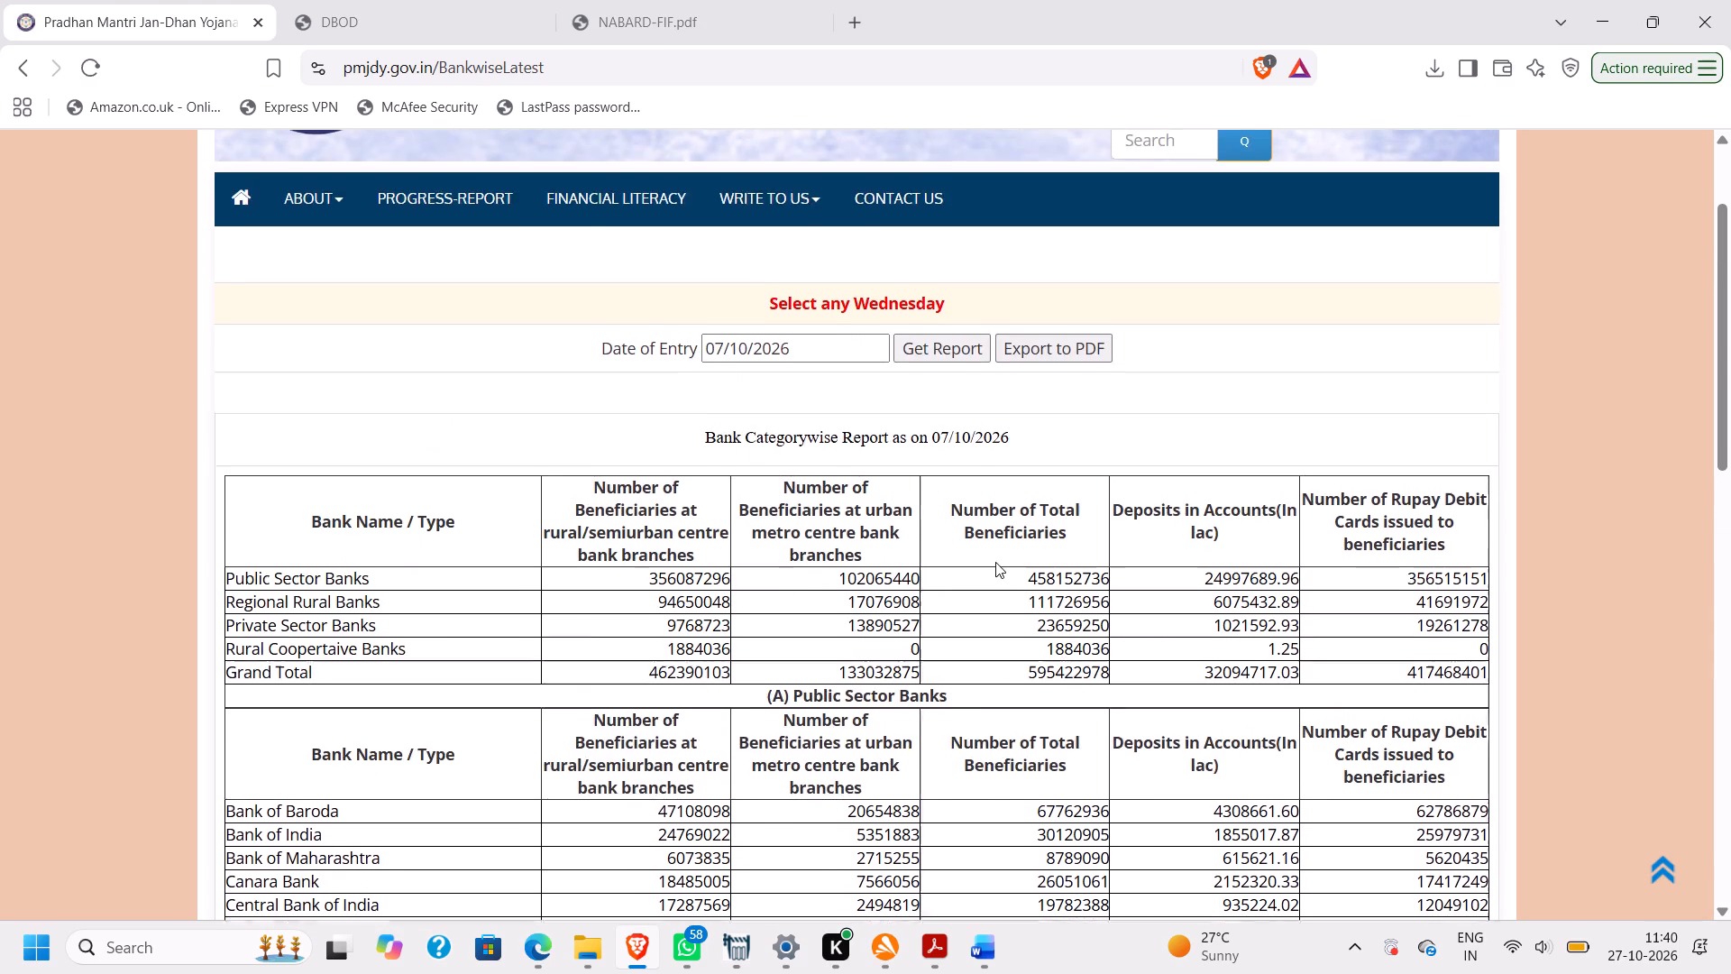
pyautogui.scroll(1, 995, 562)
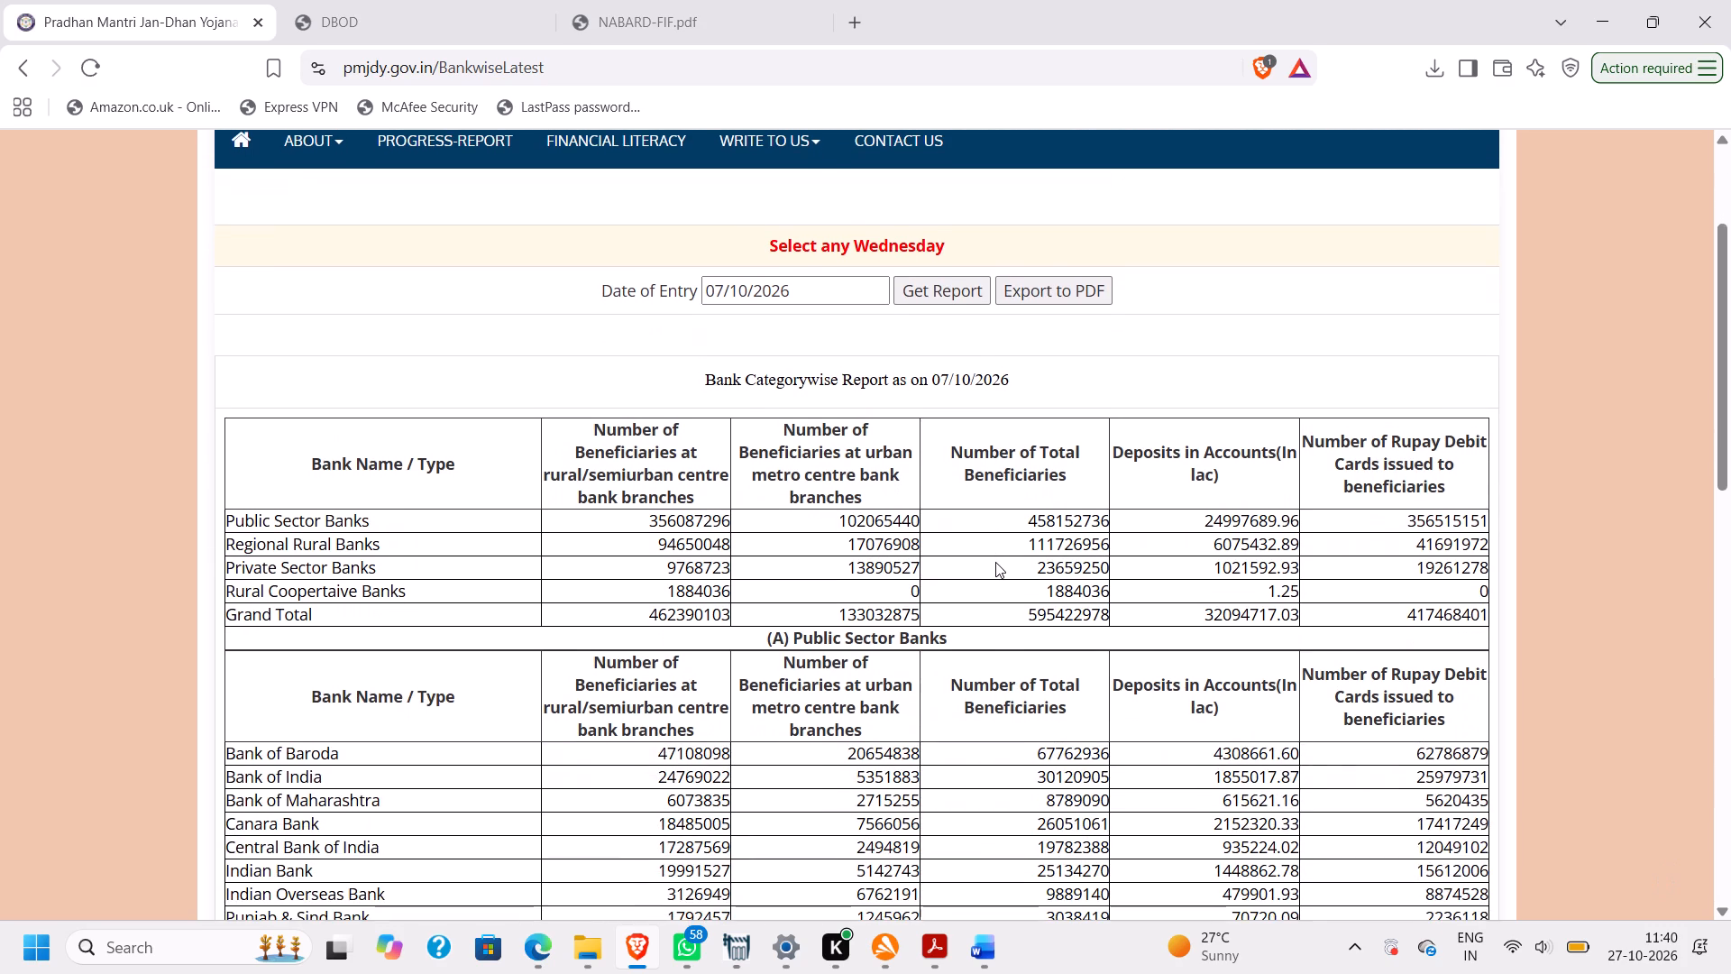
pyautogui.scroll(-1, 995, 562)
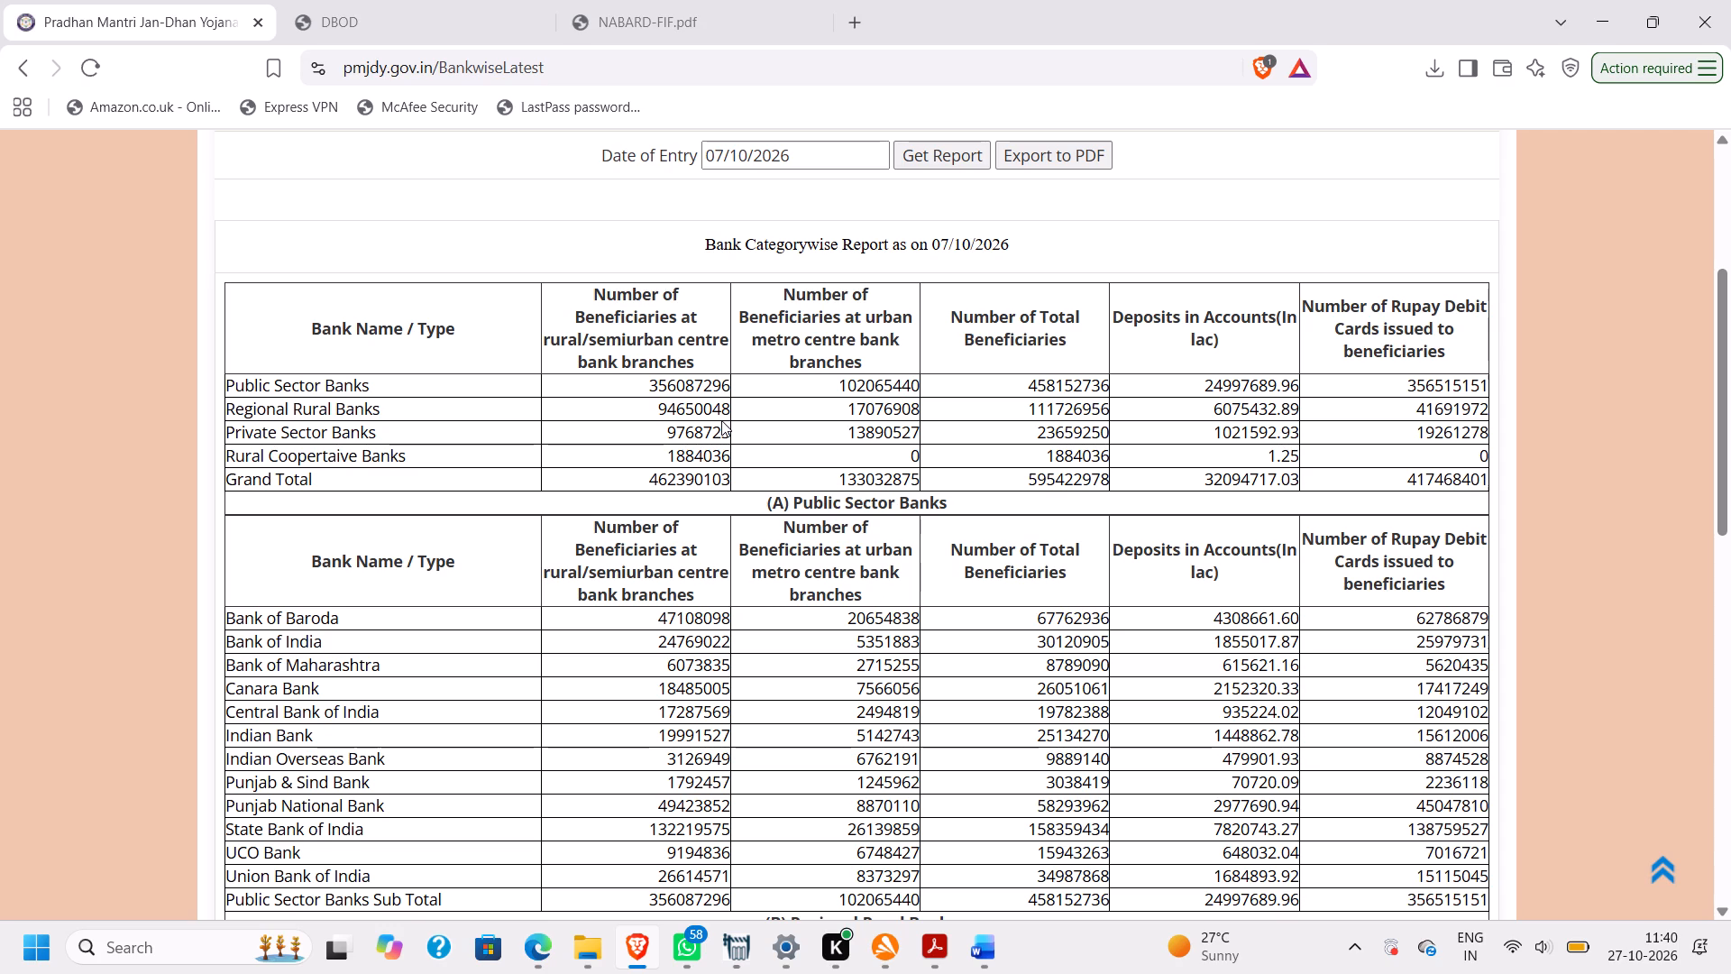
pyautogui.scroll(-2, 721, 420)
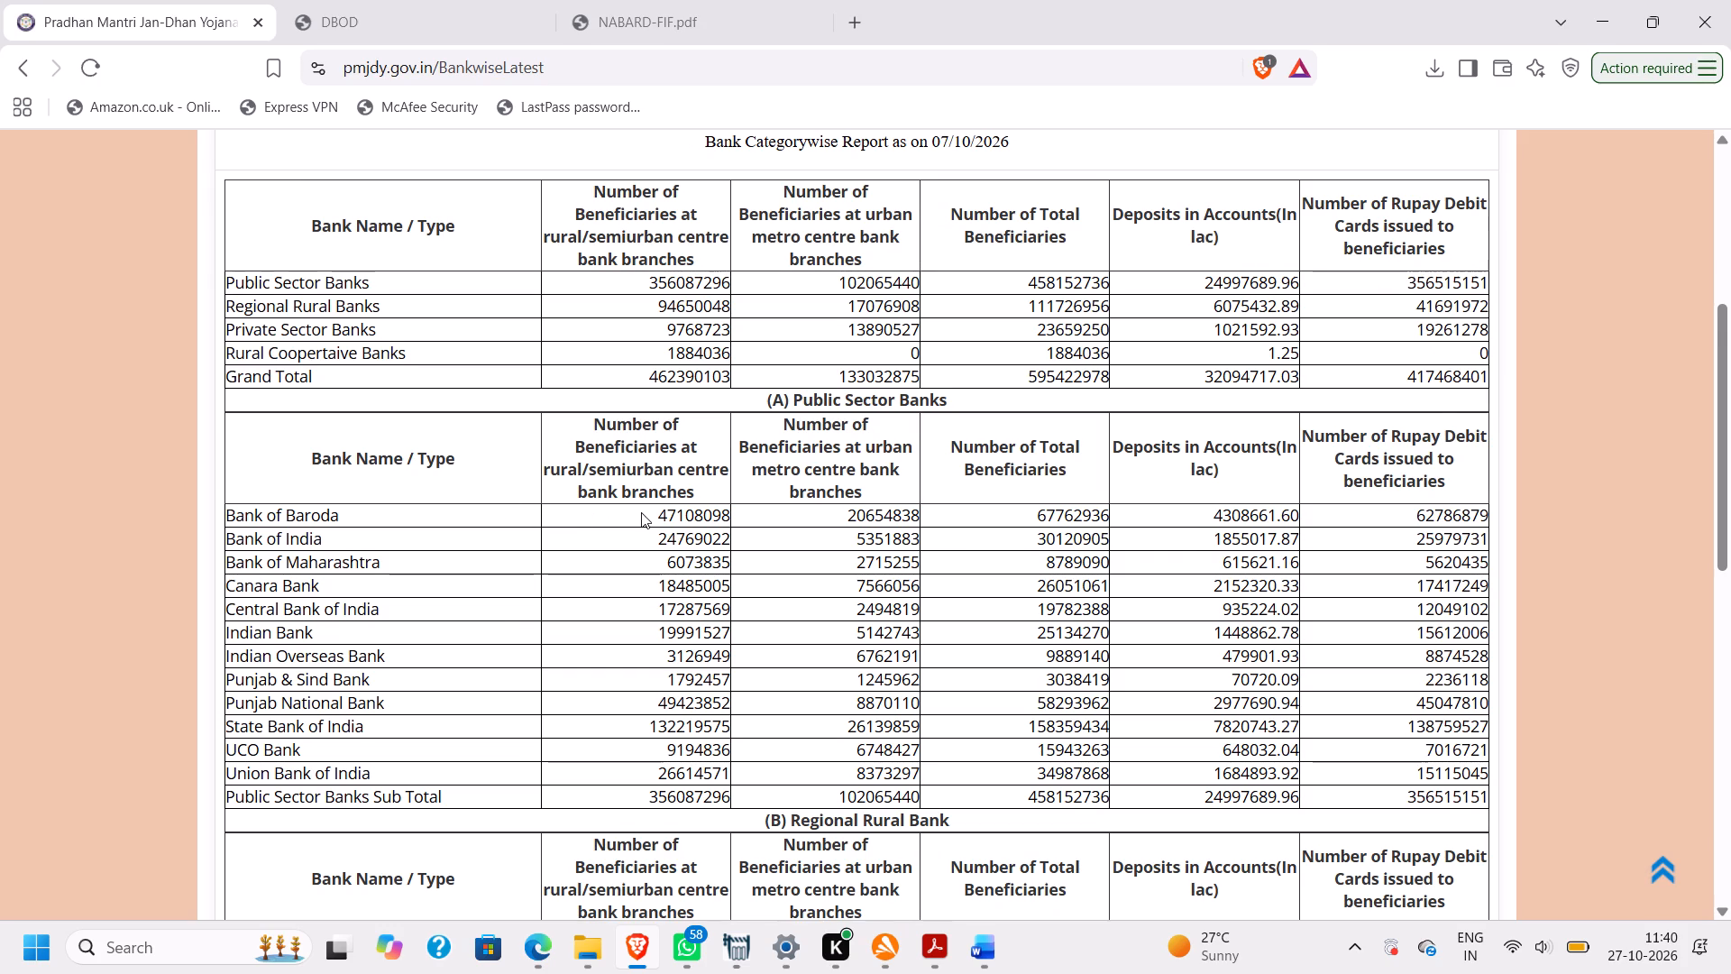
pyautogui.scroll(-2, 641, 512)
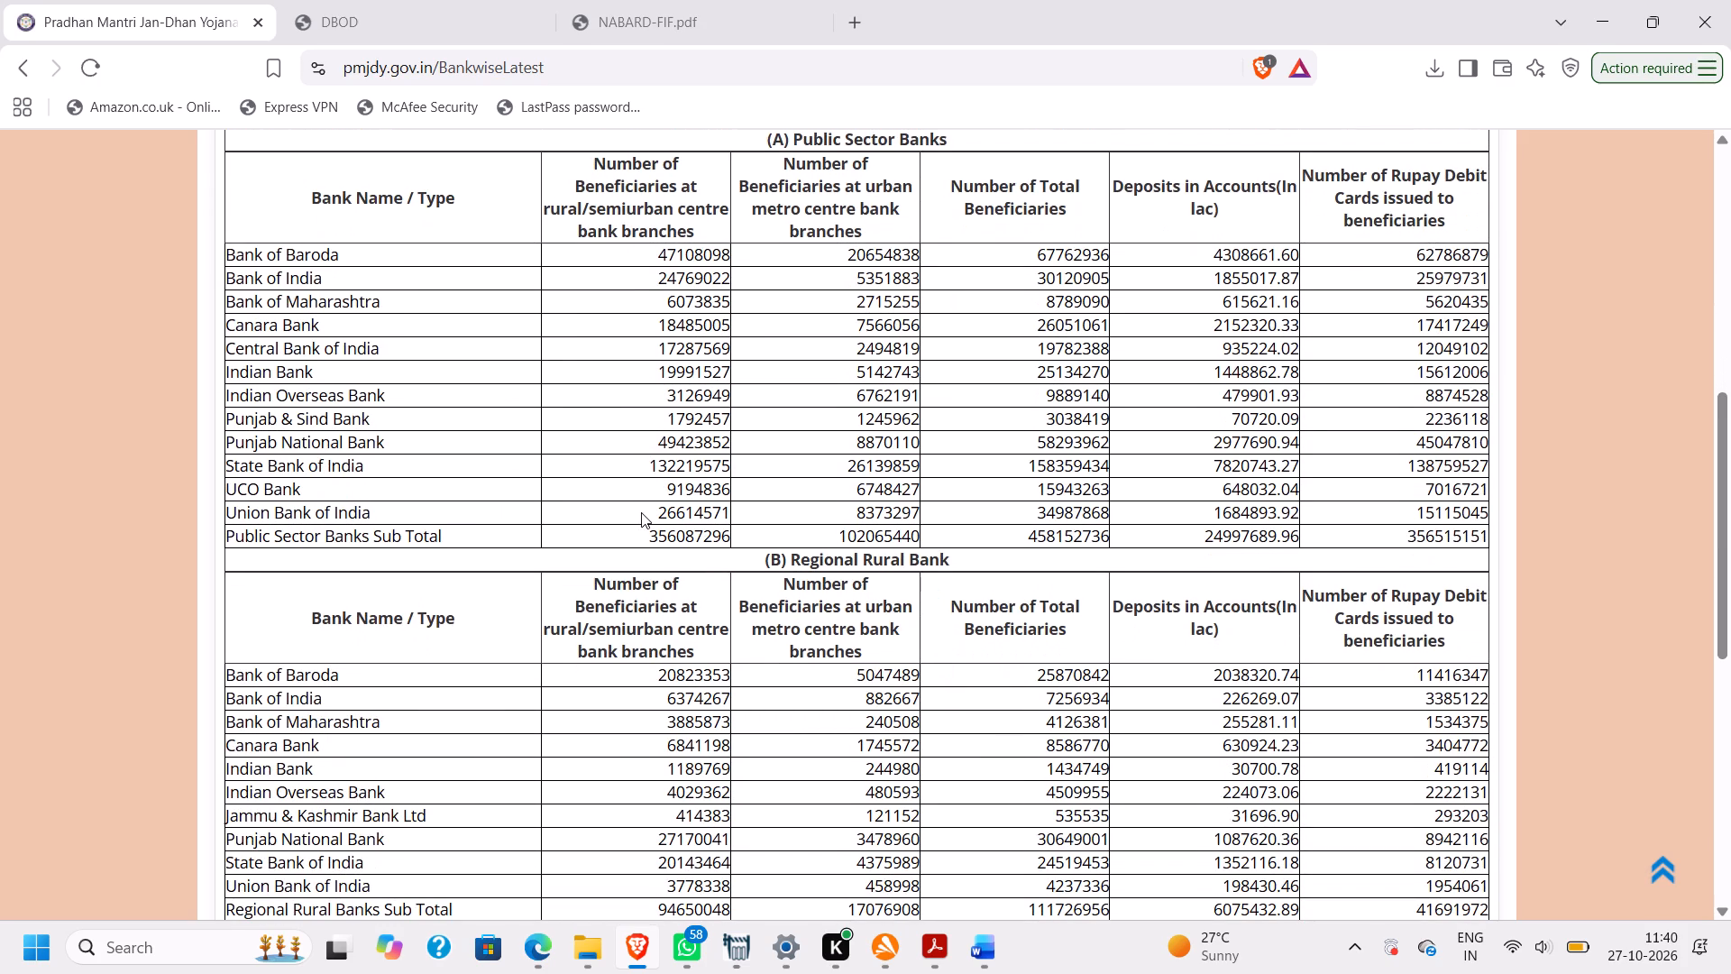
pyautogui.scroll(4, 641, 512)
pyautogui.scroll(-2, 641, 512)
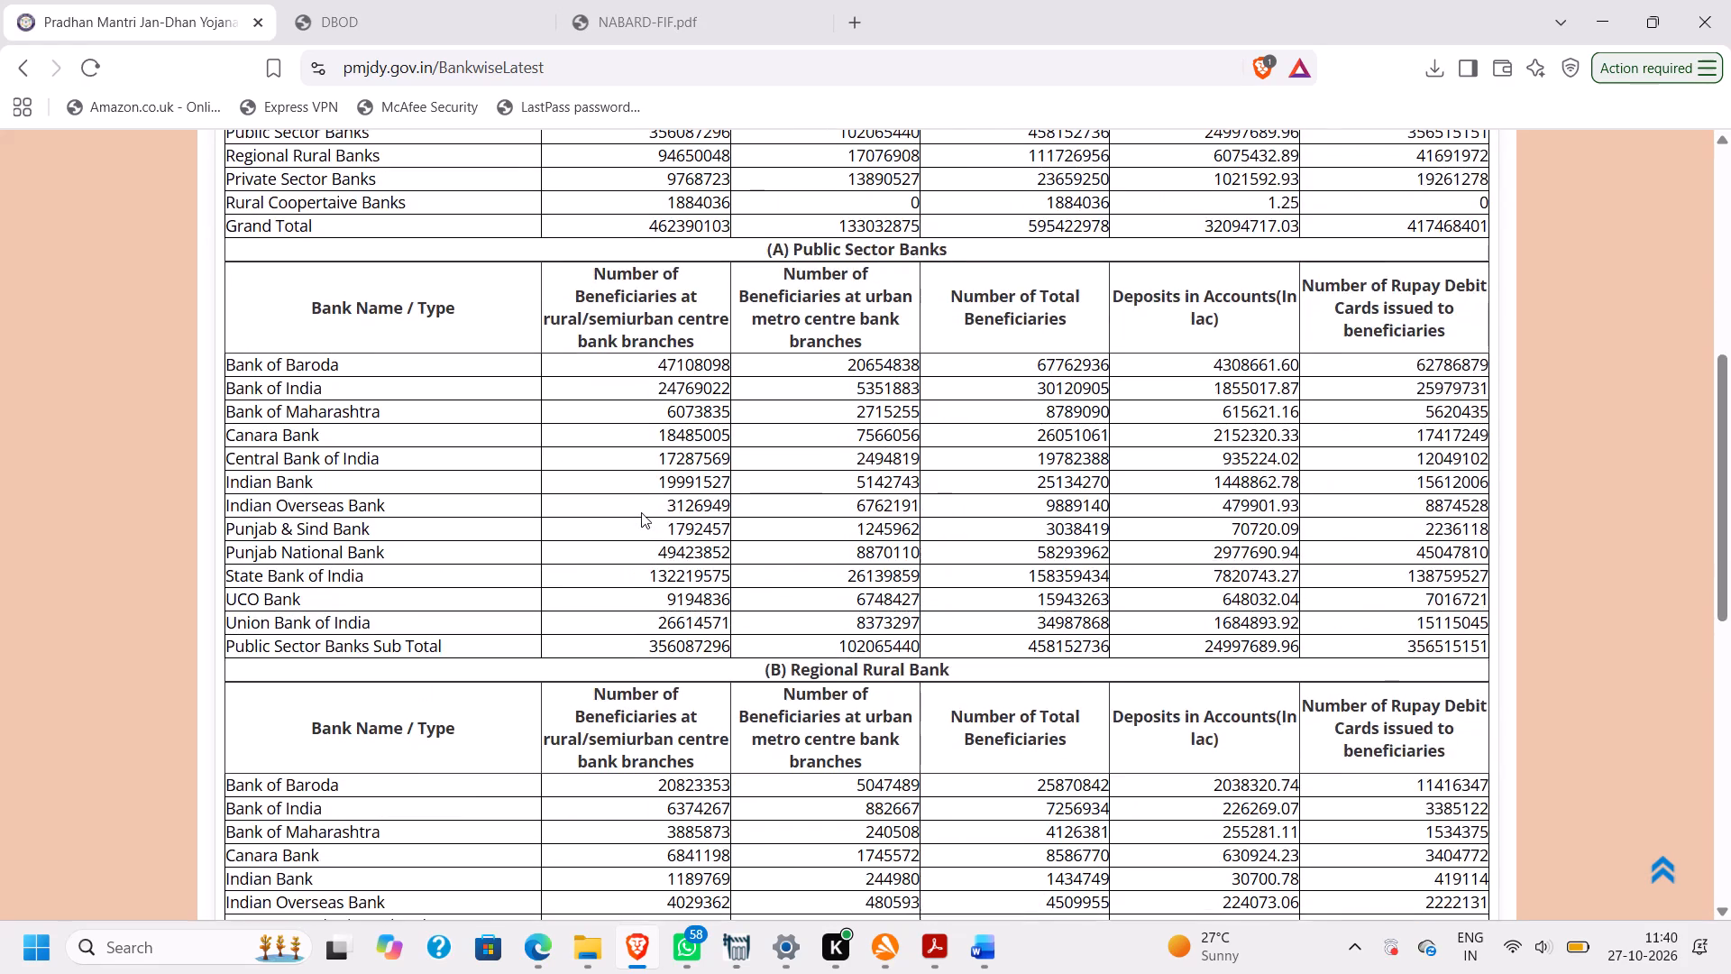
pyautogui.scroll(-7, 641, 512)
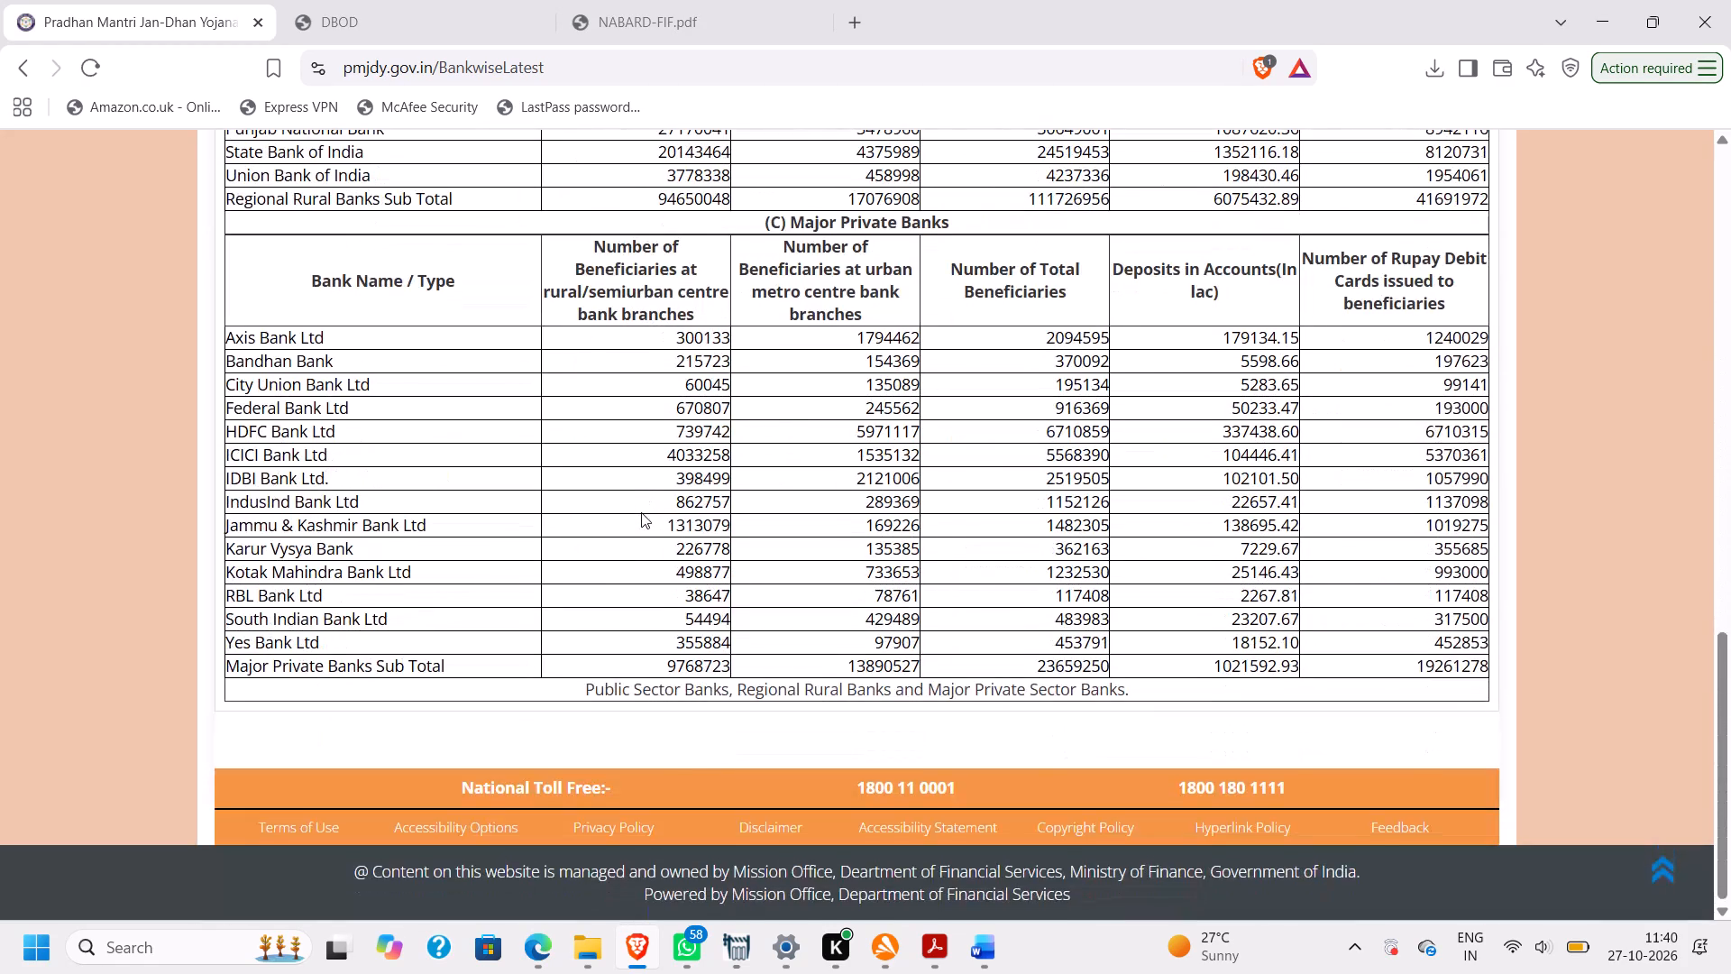
pyautogui.scroll(9, 641, 512)
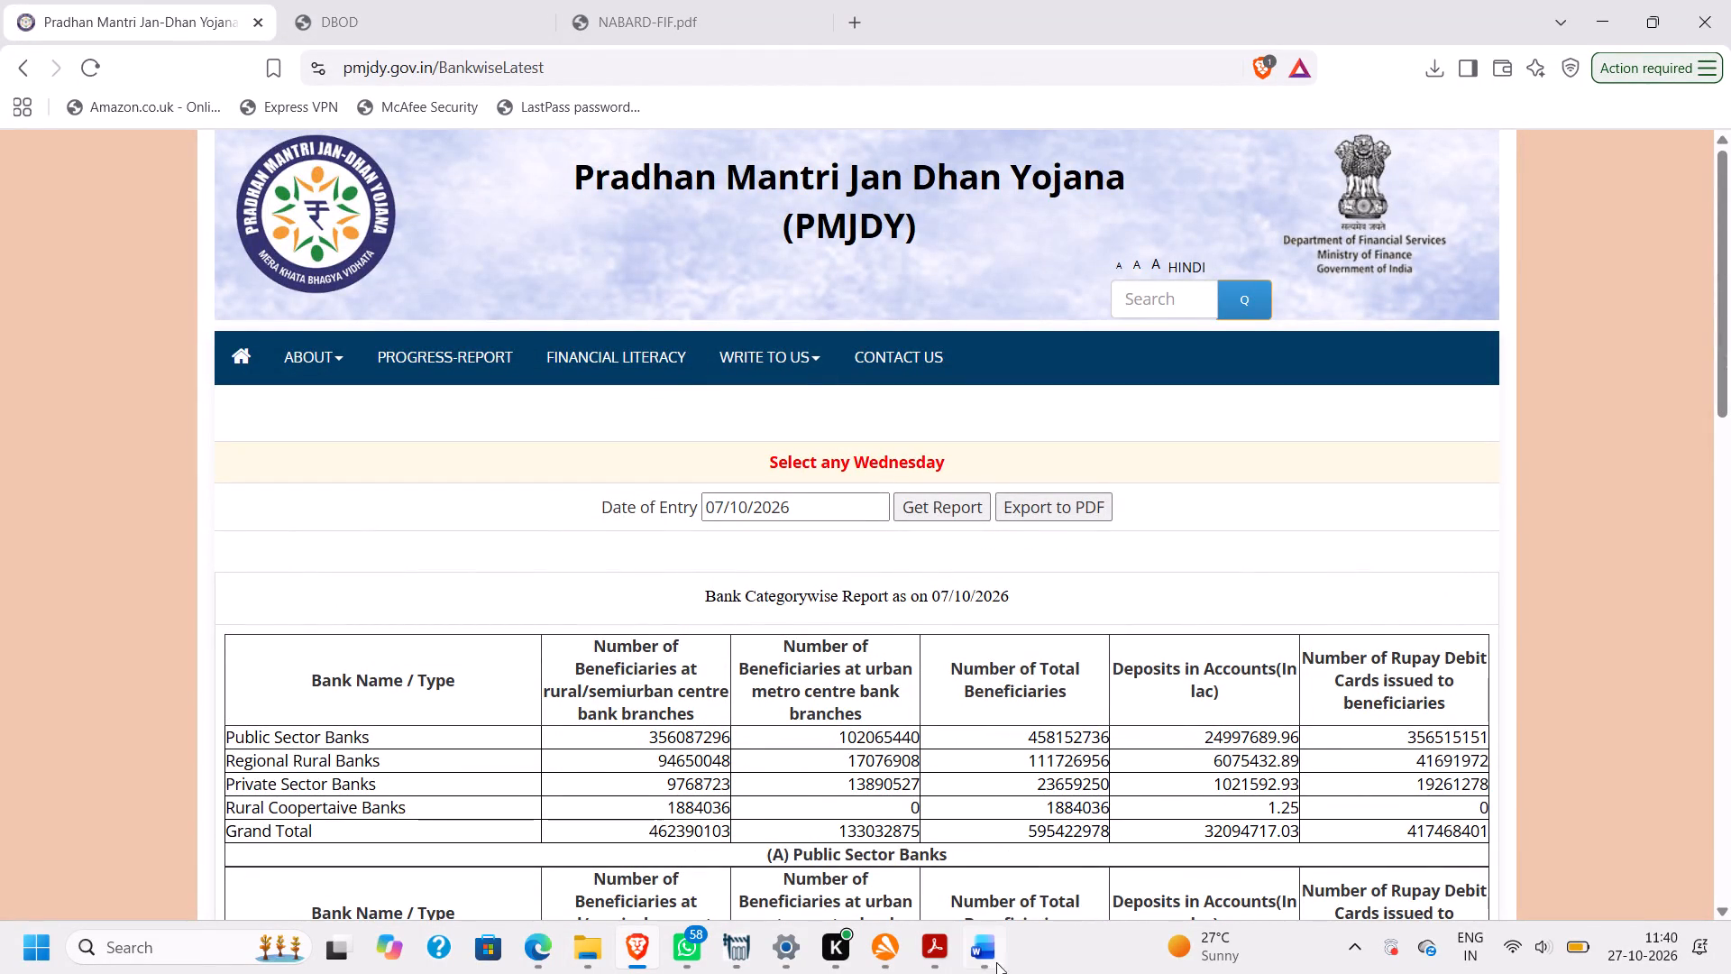
# Switch to Word and add ", correction its like weekwise not yearly" at the end of the first point under "Points to note from PMJDY".
pyautogui.click(977, 950)
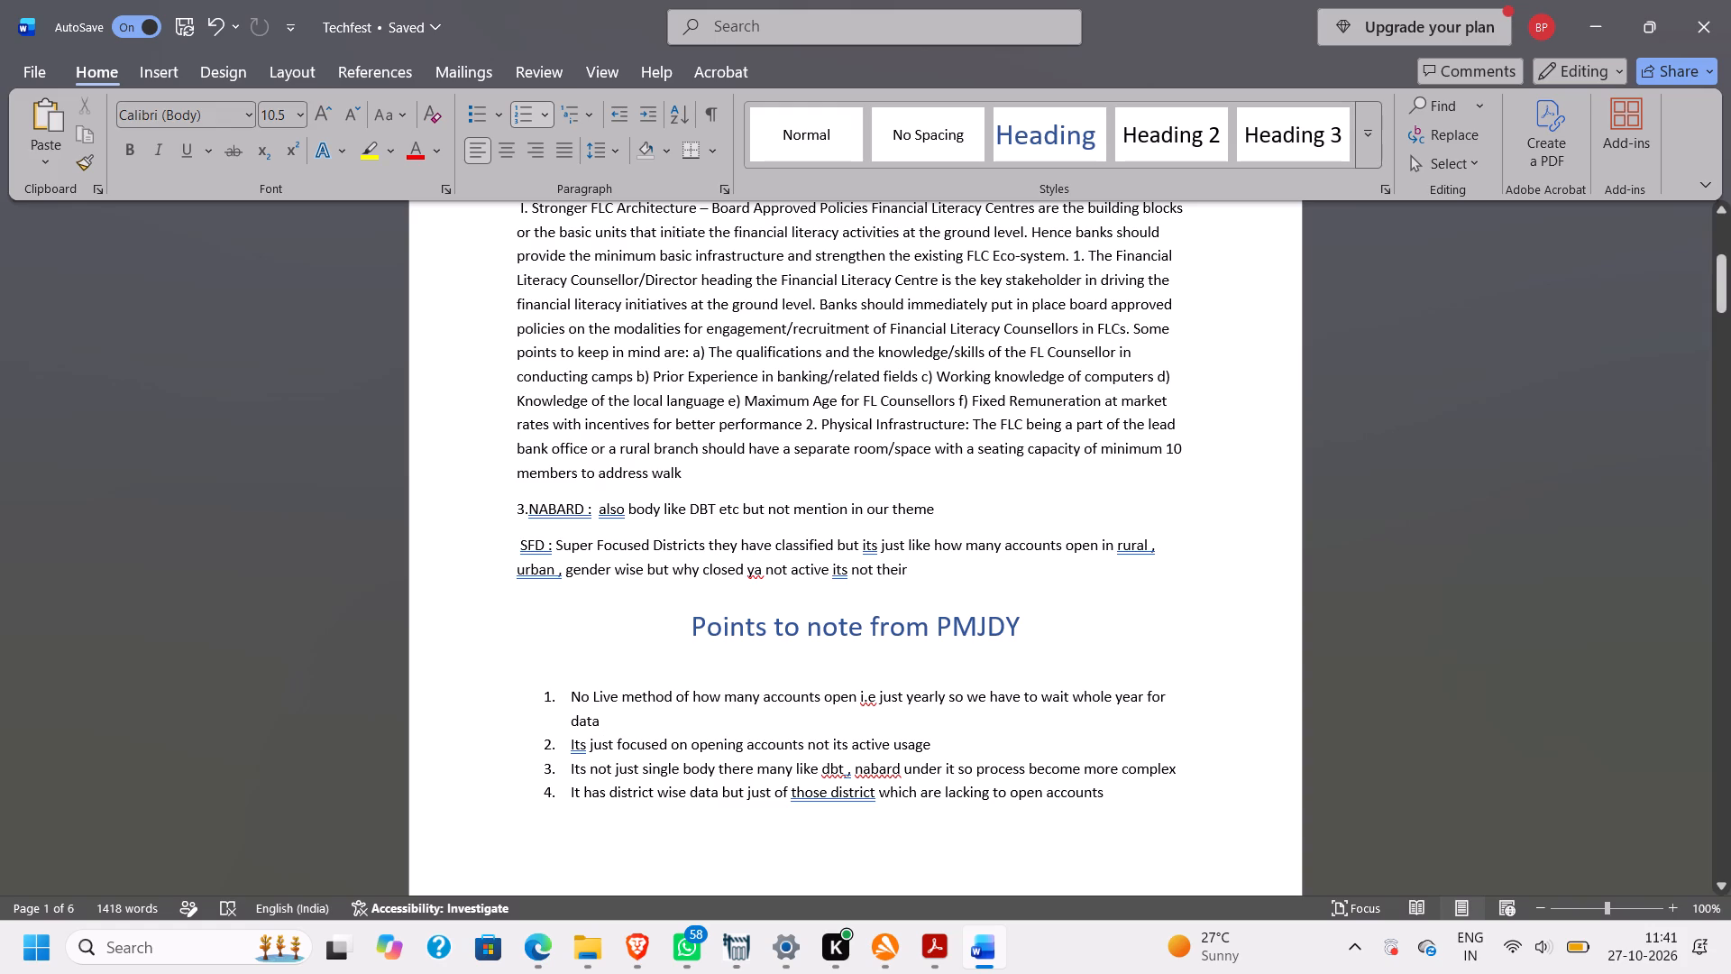
pyautogui.write(',')
pyautogui.press('space')
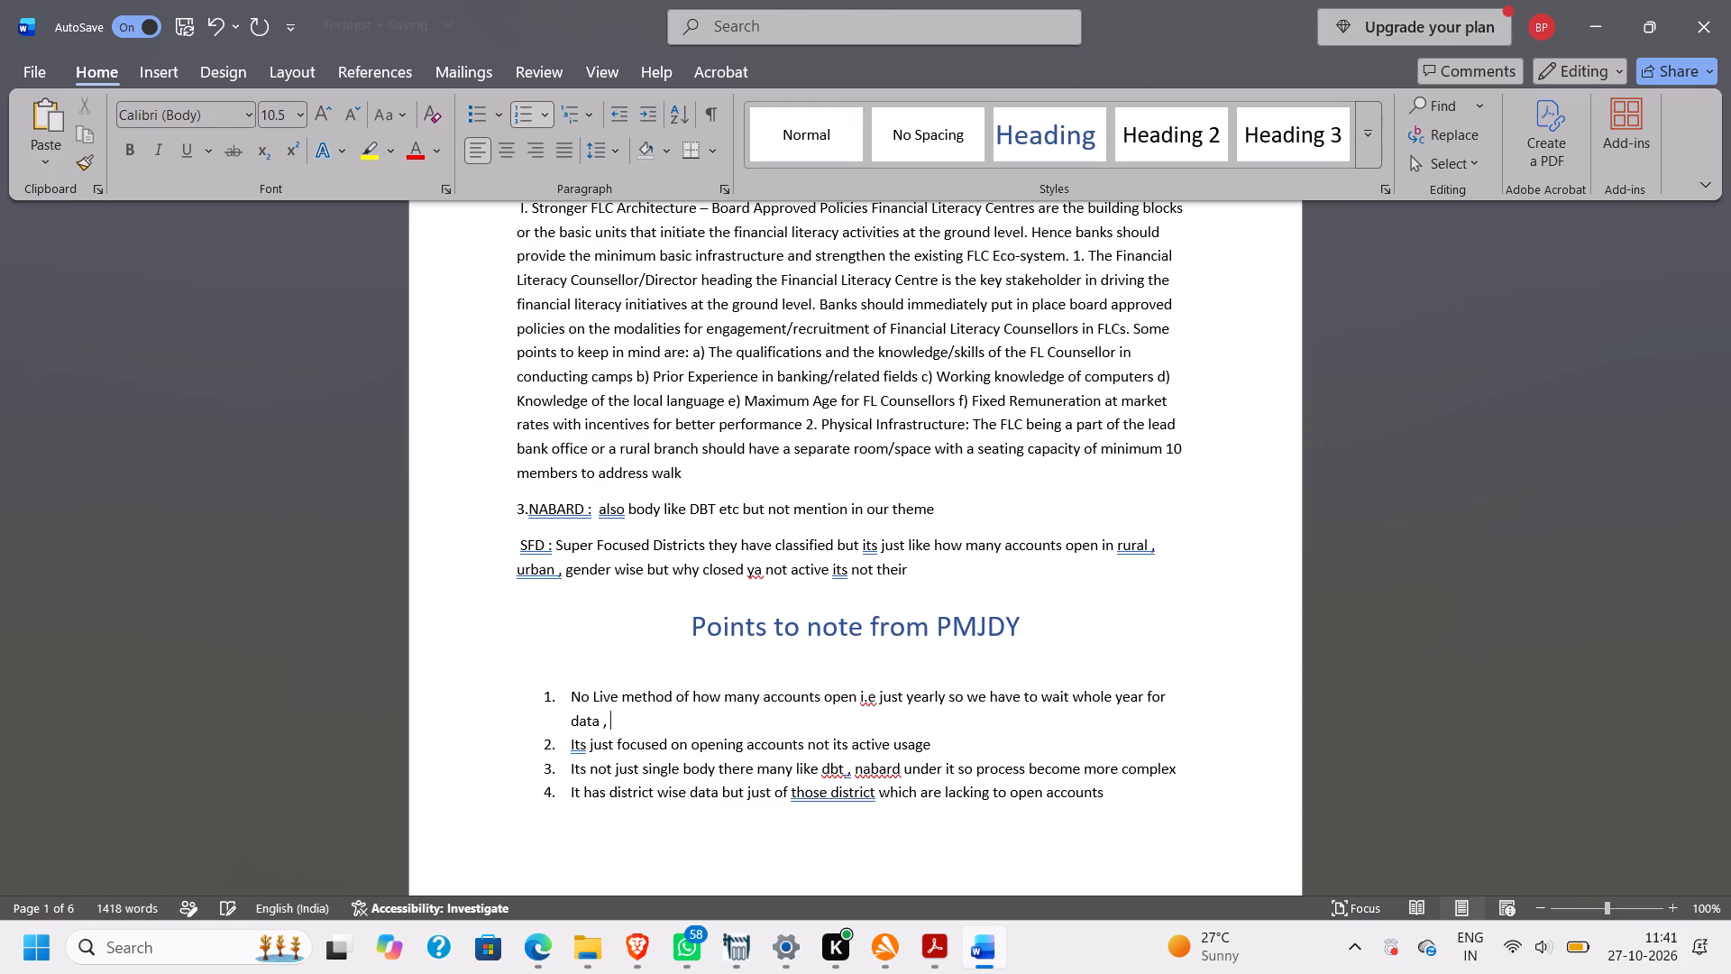
pyautogui.write('correctio')
pyautogui.write('n')
pyautogui.press('space')
pyautogui.write('its')
pyautogui.press('space')
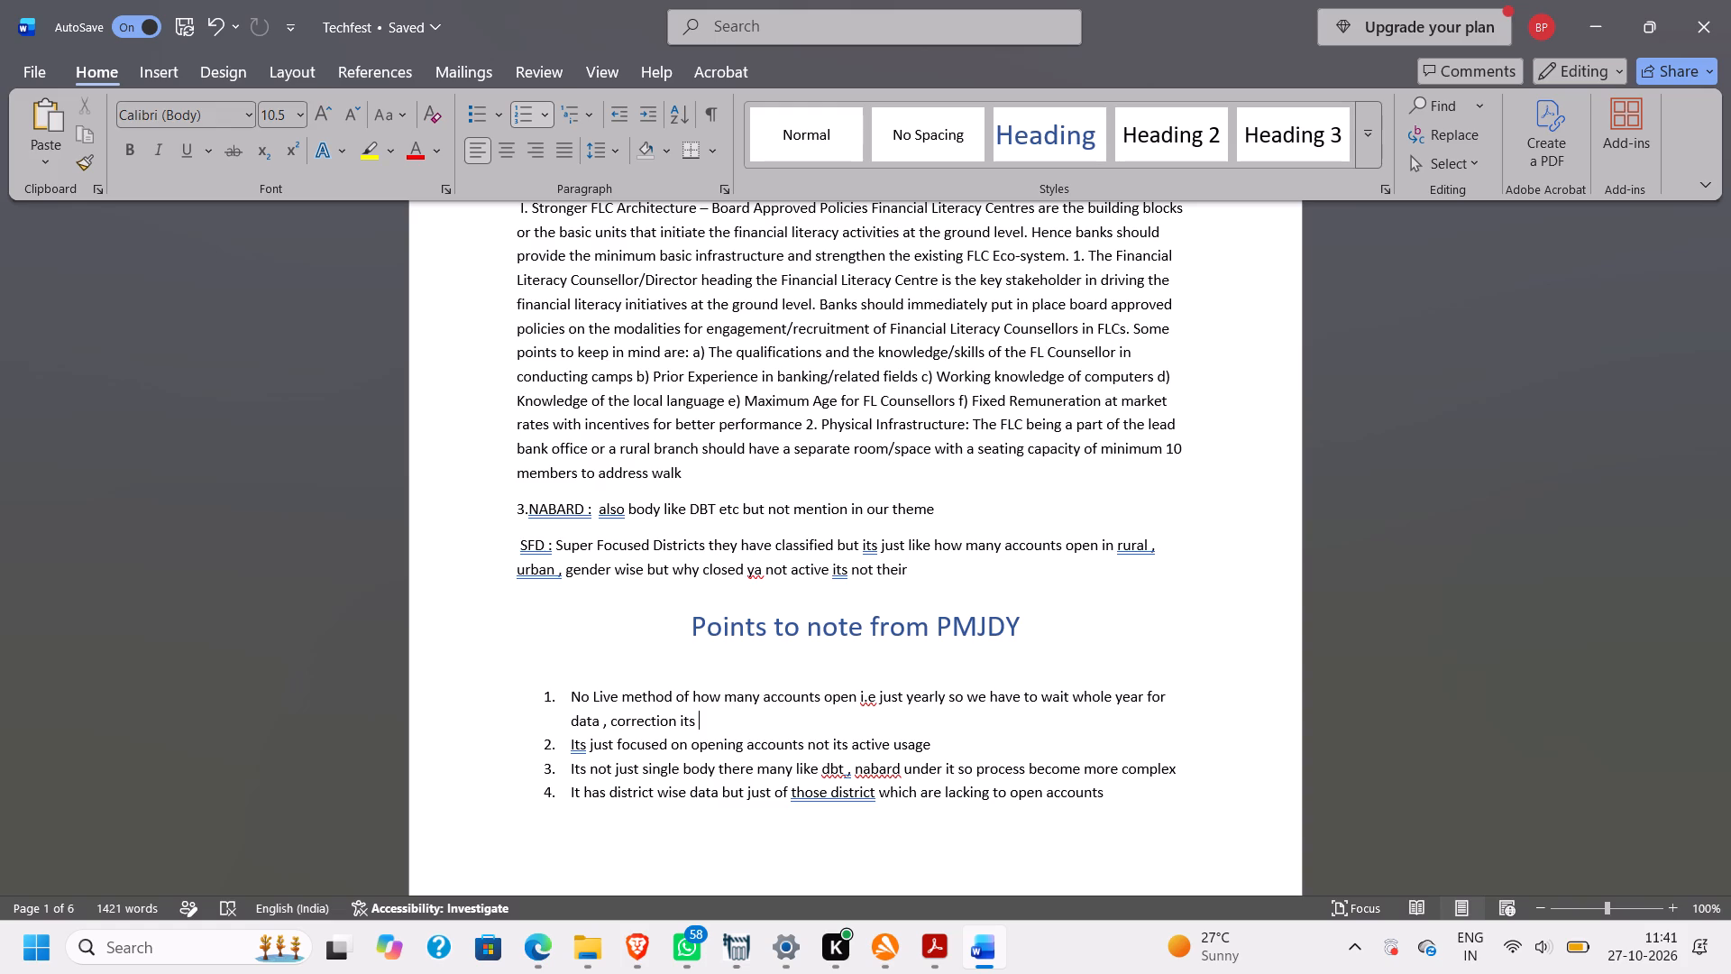
pyautogui.write('like')
pyautogui.press('space')
pyautogui.write('wee')
pyautogui.write('kwise')
pyautogui.press('space')
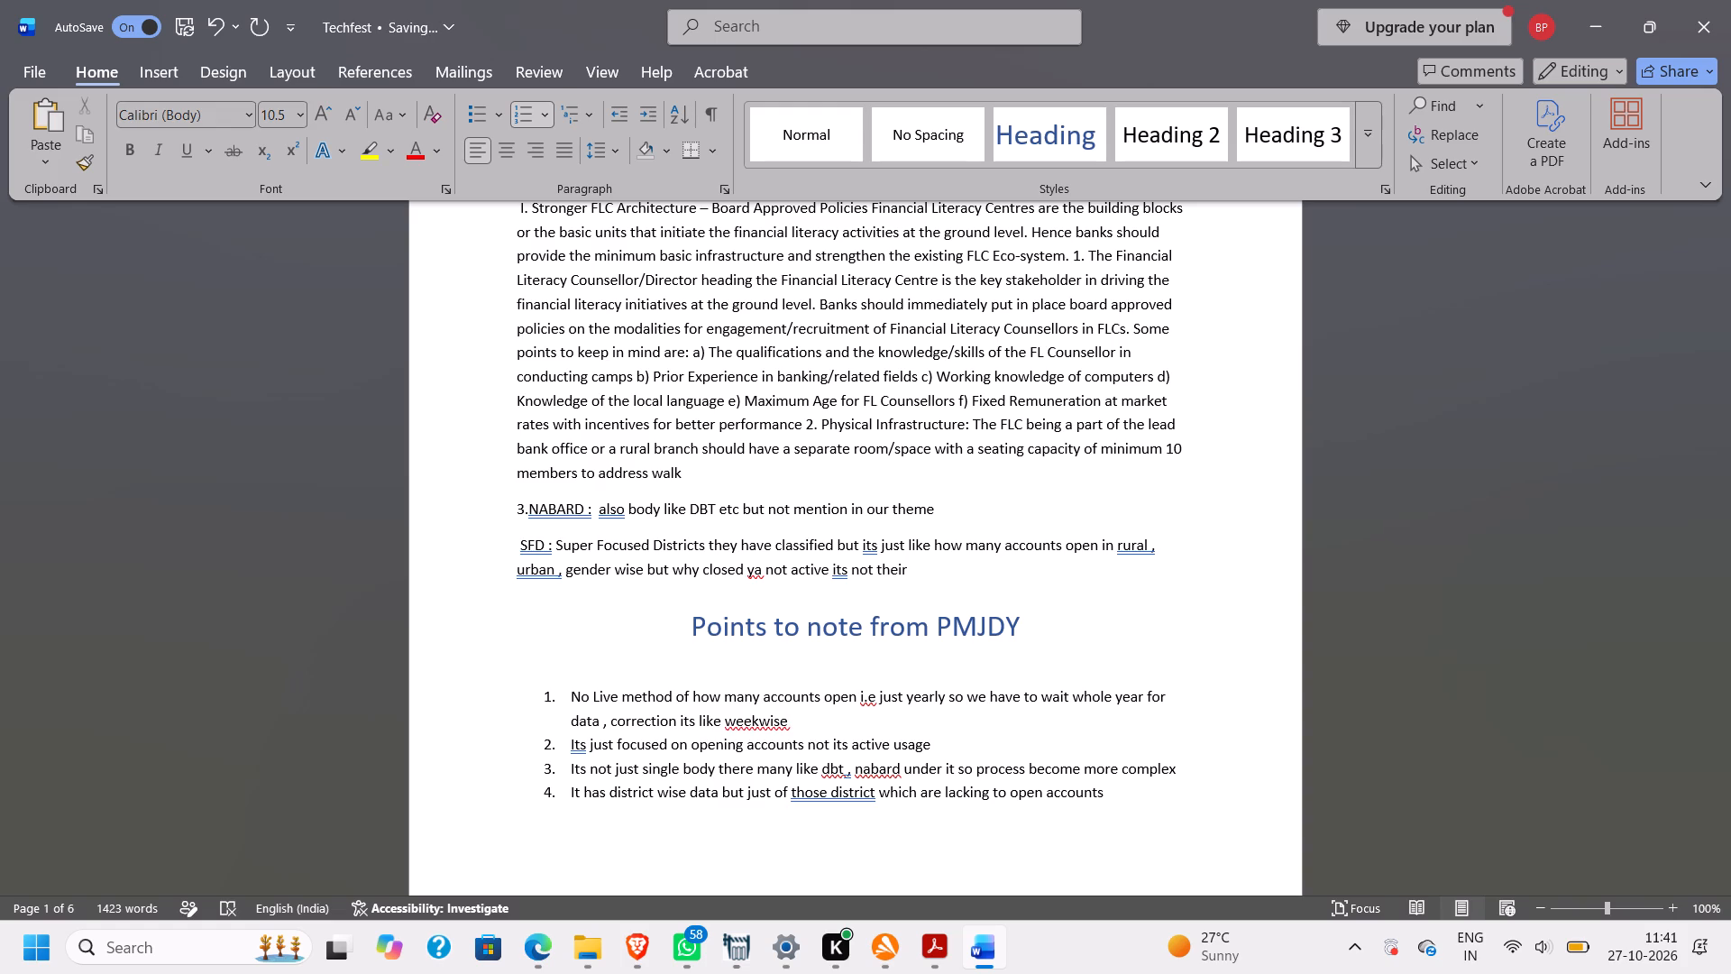
pyautogui.write('not')
pyautogui.press('space')
pyautogui.write('yearly')
pyautogui.press('space')
# Continue the first PMJDY point with "but still not classified like gender and all of that stuff", leaving no empty list item after it.
pyautogui.write('but sti')
pyautogui.press('l')
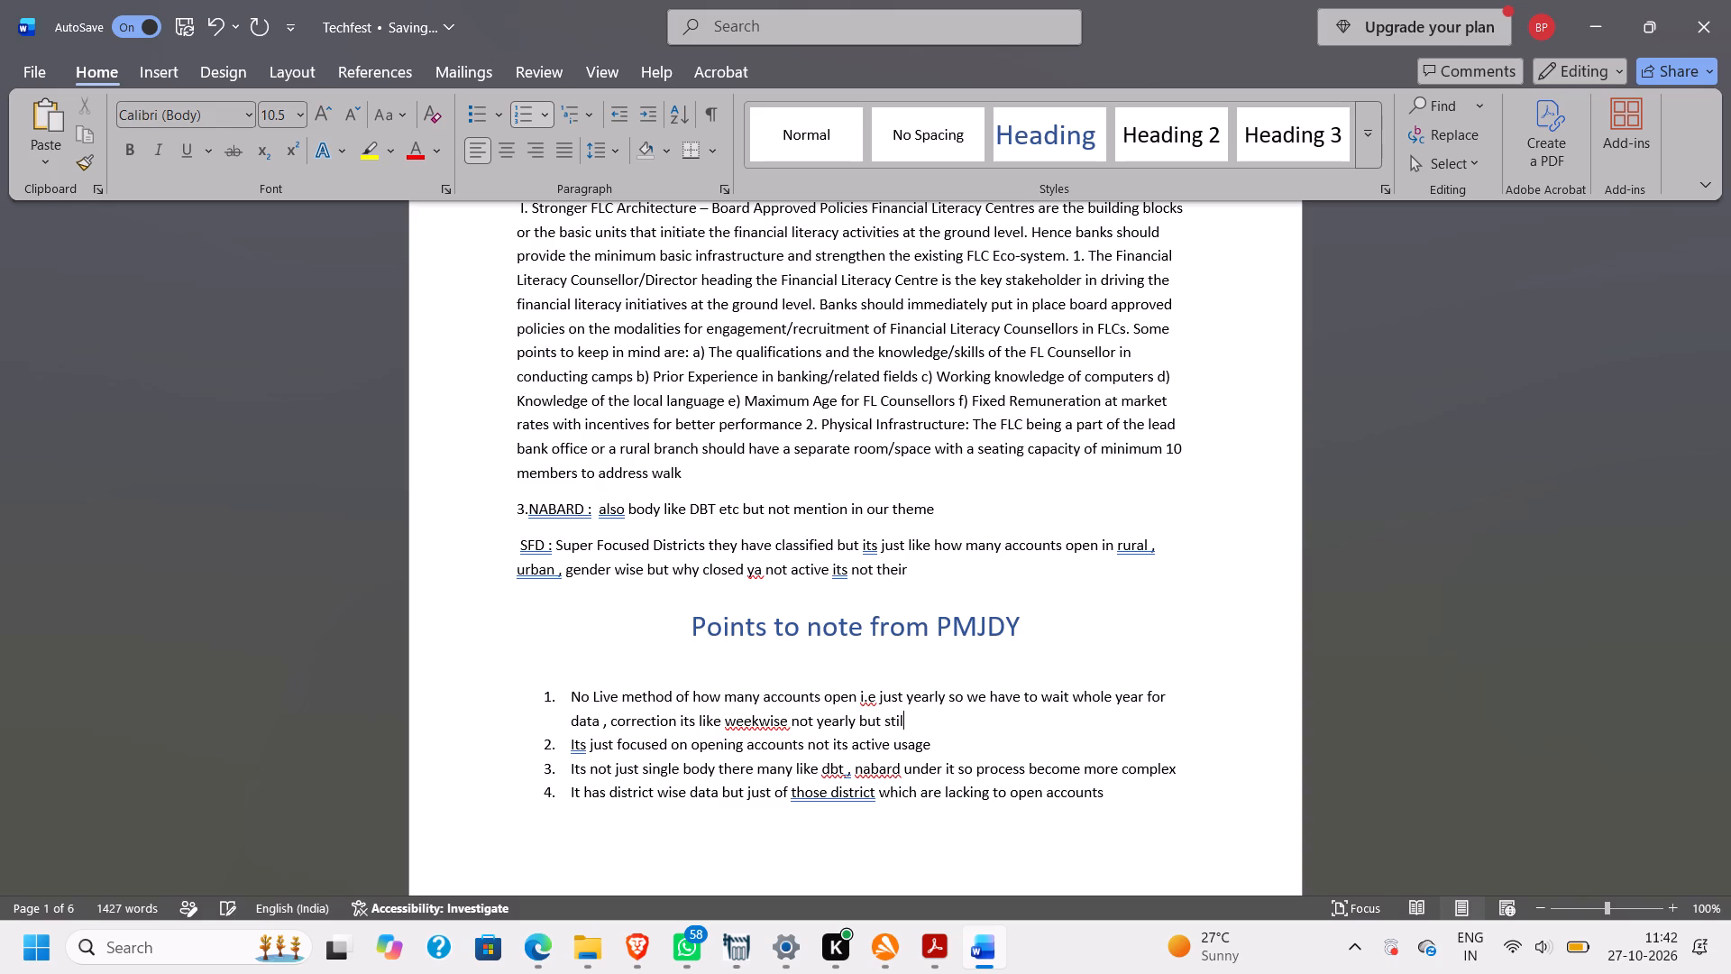
pyautogui.write('l')
pyautogui.press('space')
pyautogui.write('not')
pyautogui.press('space')
pyautogui.write('classified')
pyautogui.press('space')
pyautogui.write('like')
pyautogui.press('space')
pyautogui.write('gender')
pyautogui.press('space')
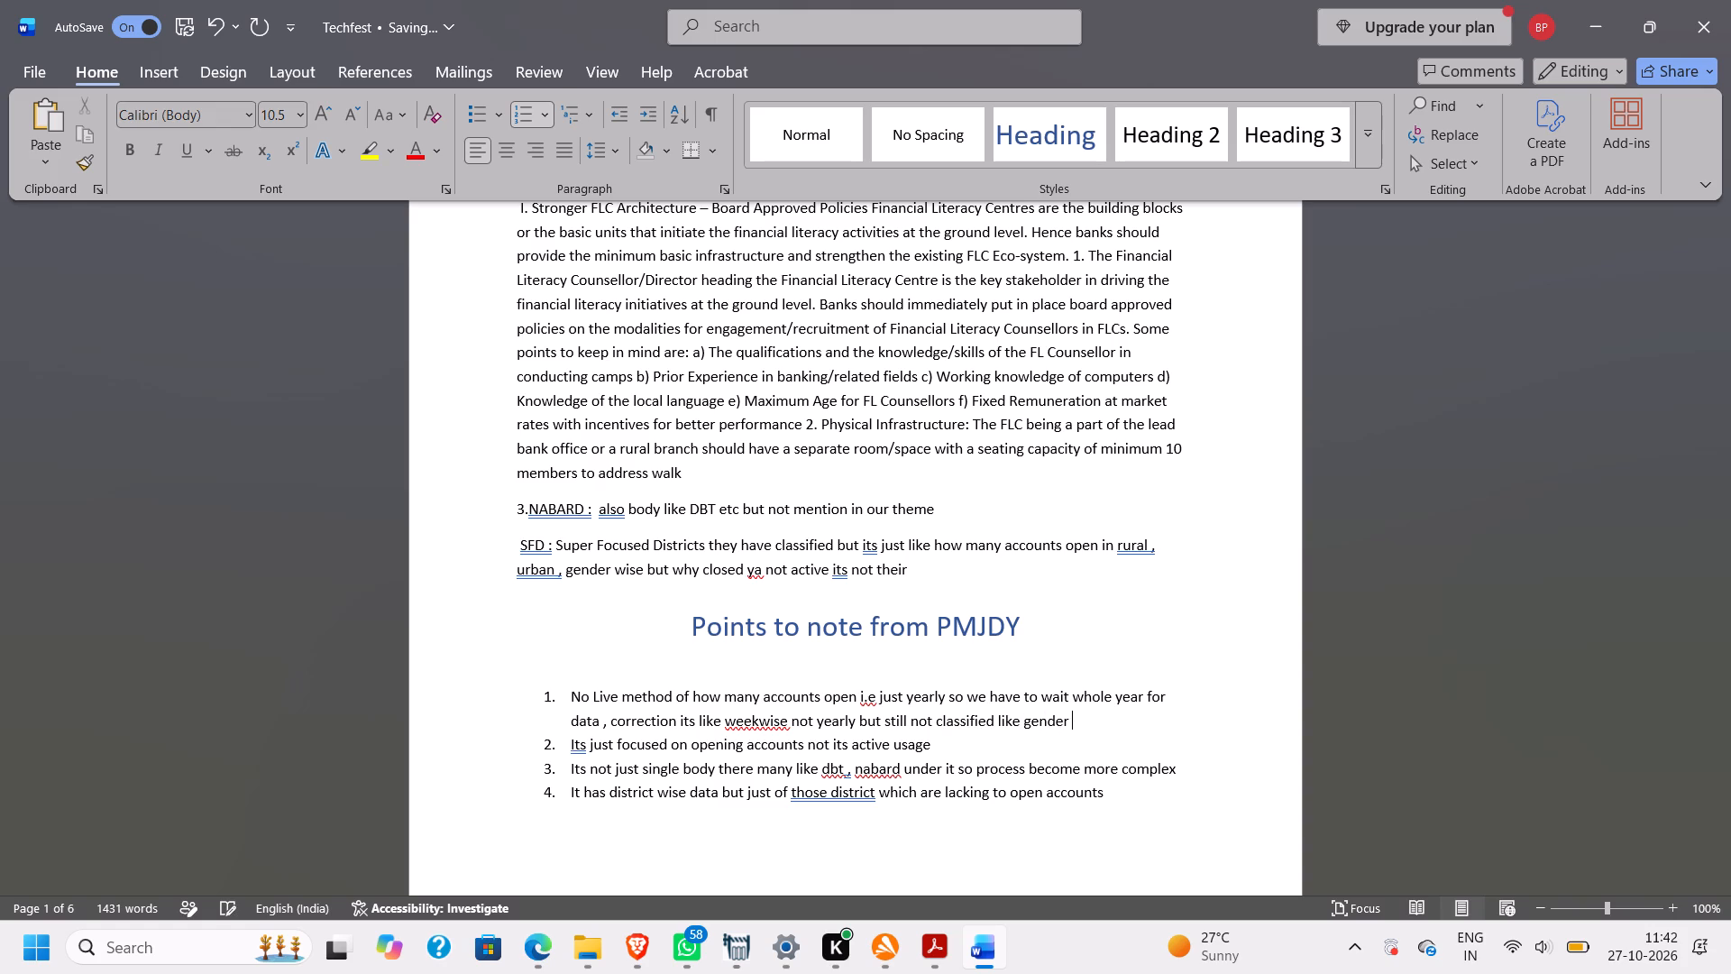
pyautogui.press('a')
pyautogui.write('nd')
pyautogui.press('space')
pyautogui.write('all')
pyautogui.press('space')
pyautogui.write('of that stuff')
pyautogui.press('Return')
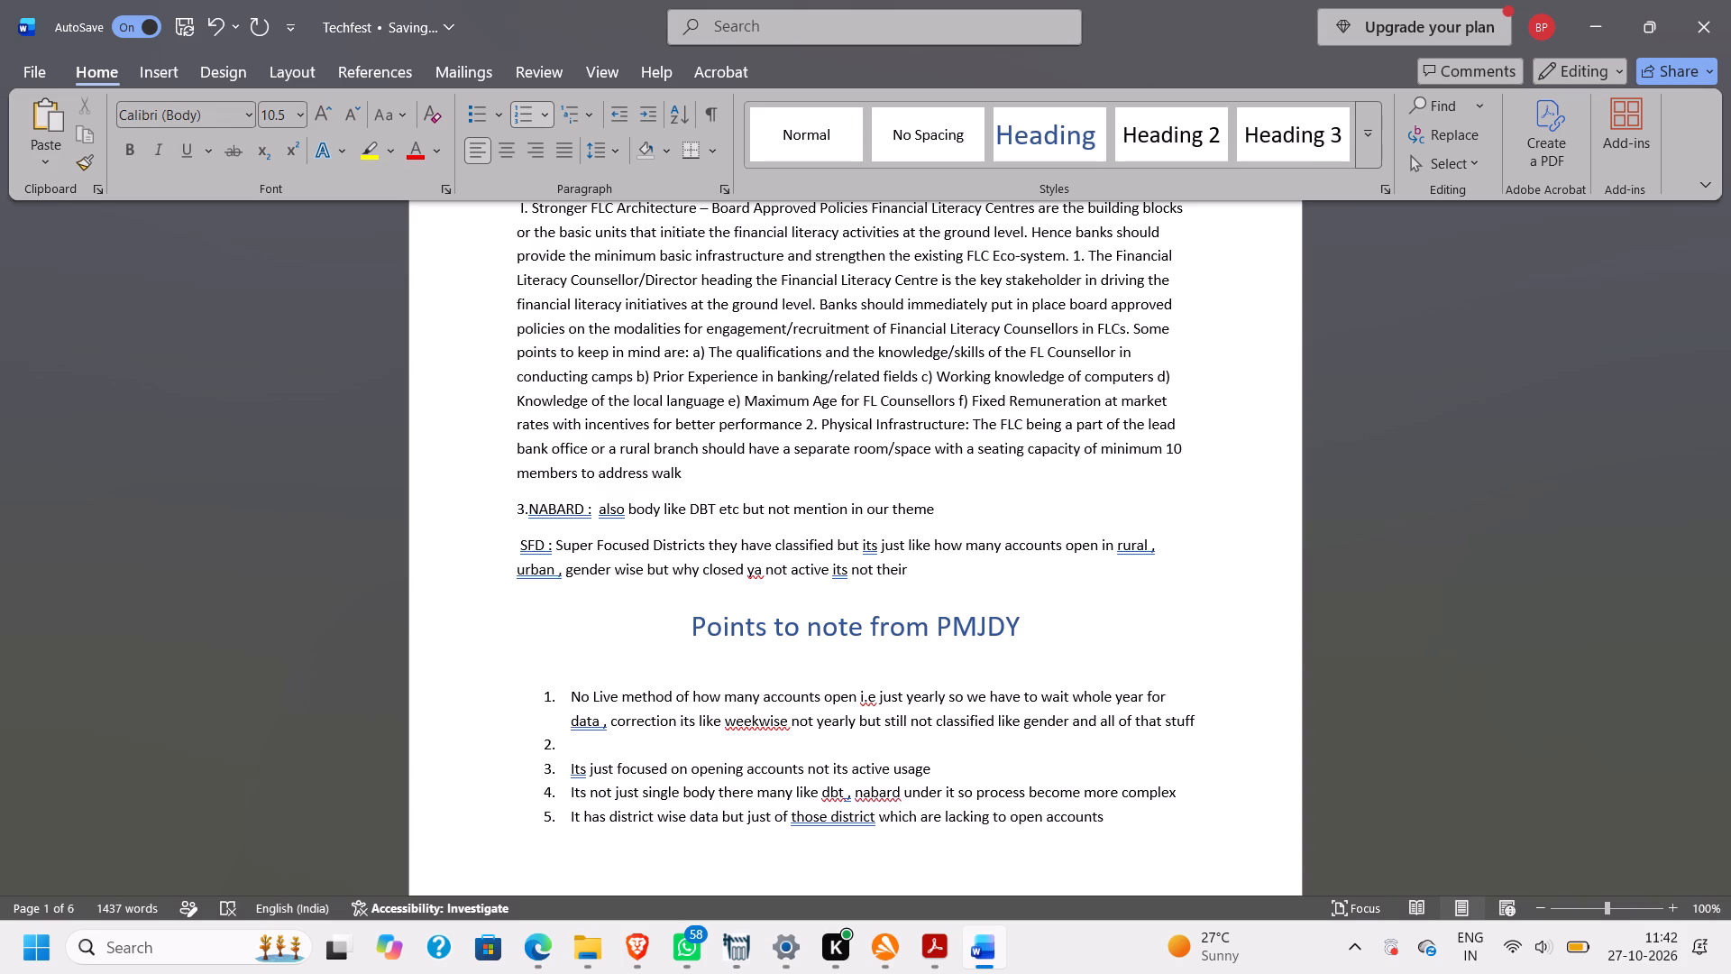
pyautogui.press('BackSpace')
pyautogui.press('BackSpace')
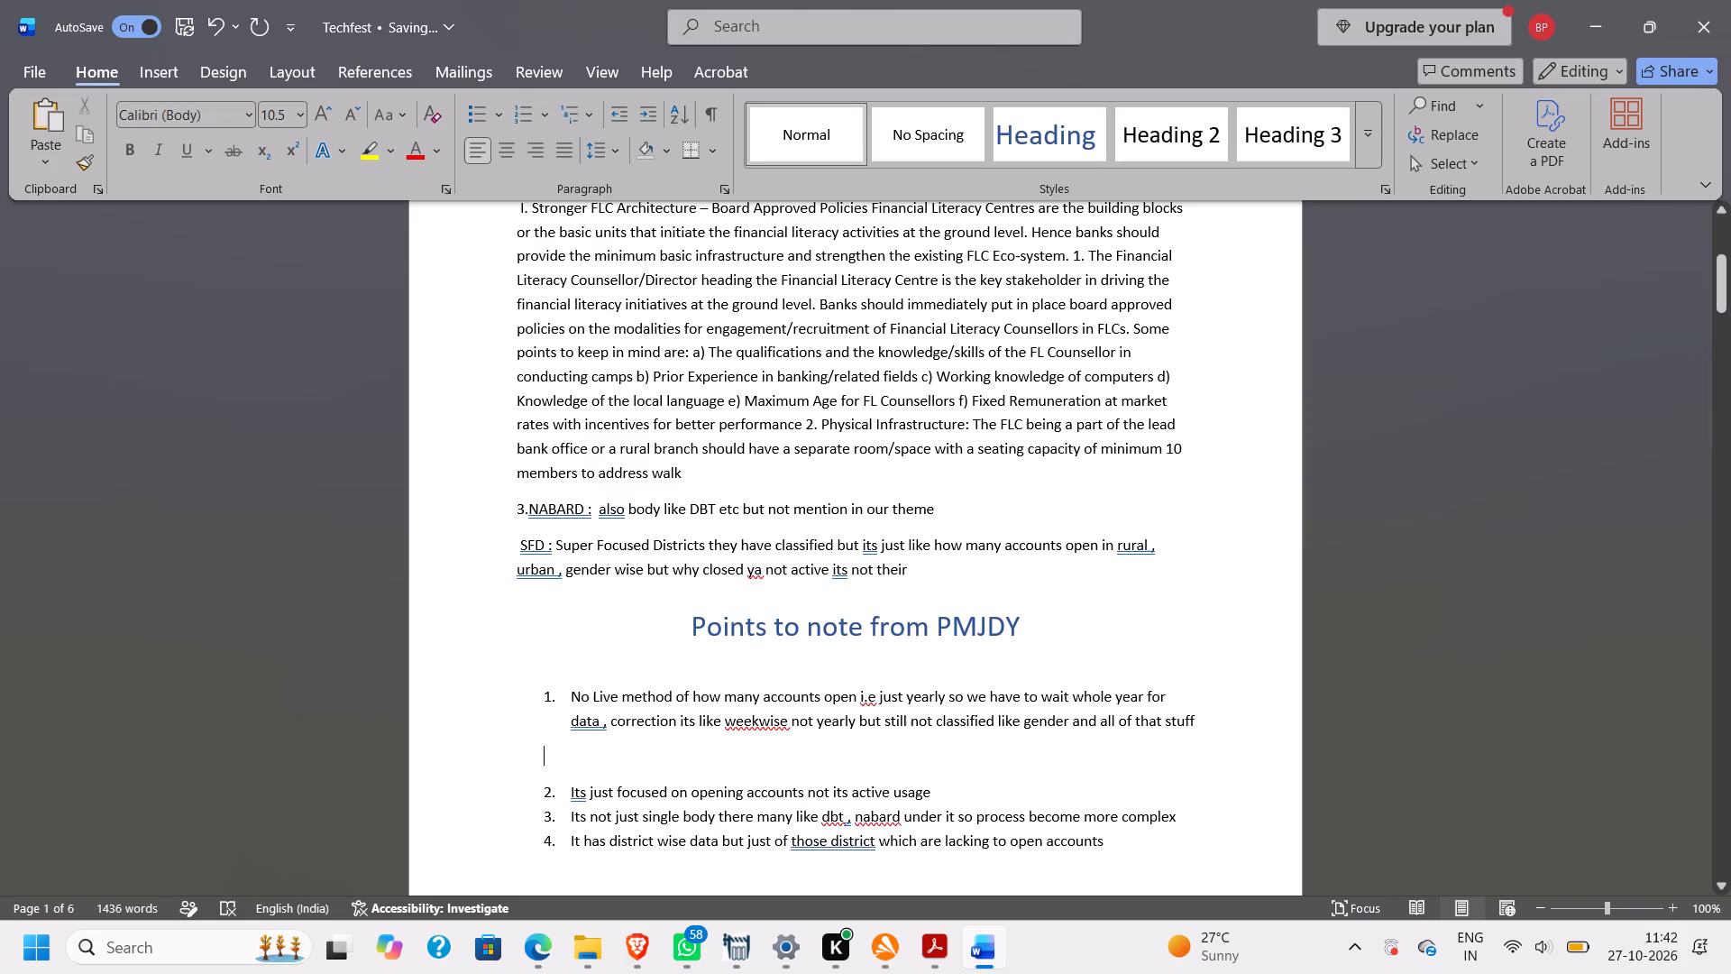
pyautogui.press('BackSpace')
pyautogui.press('BackSpace')
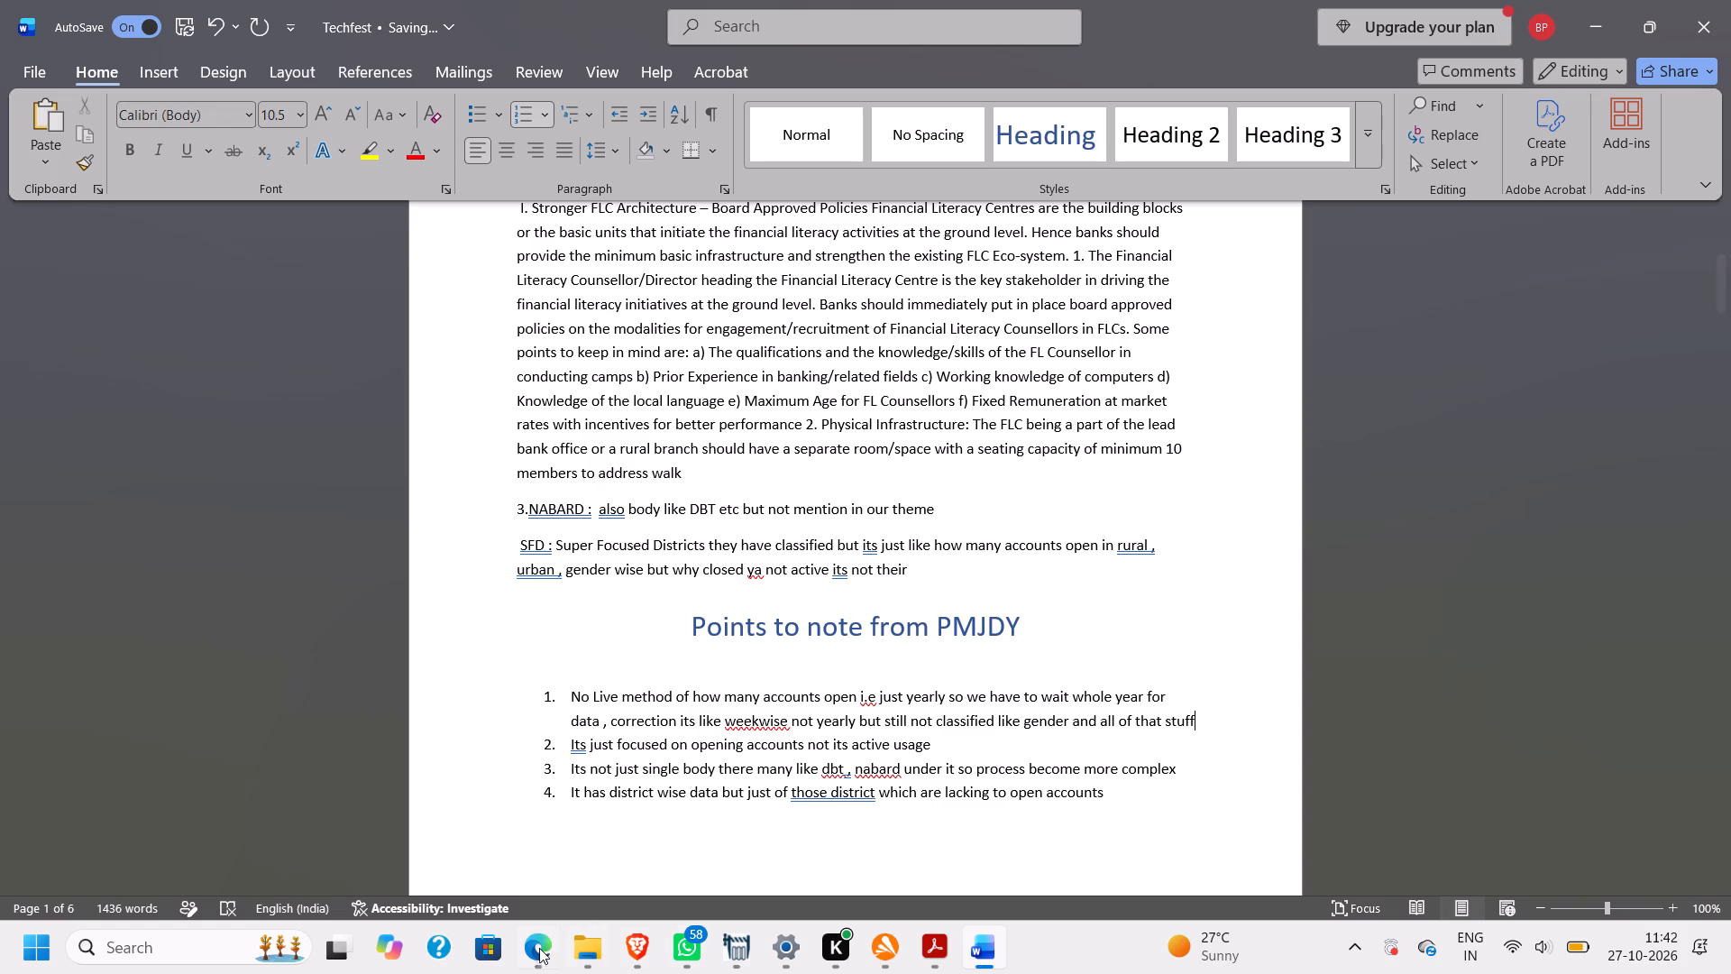
# Switch to Brave and go from the bankwise report to the PMJDY site's Progress-Report page.
pyautogui.click(873, 938)
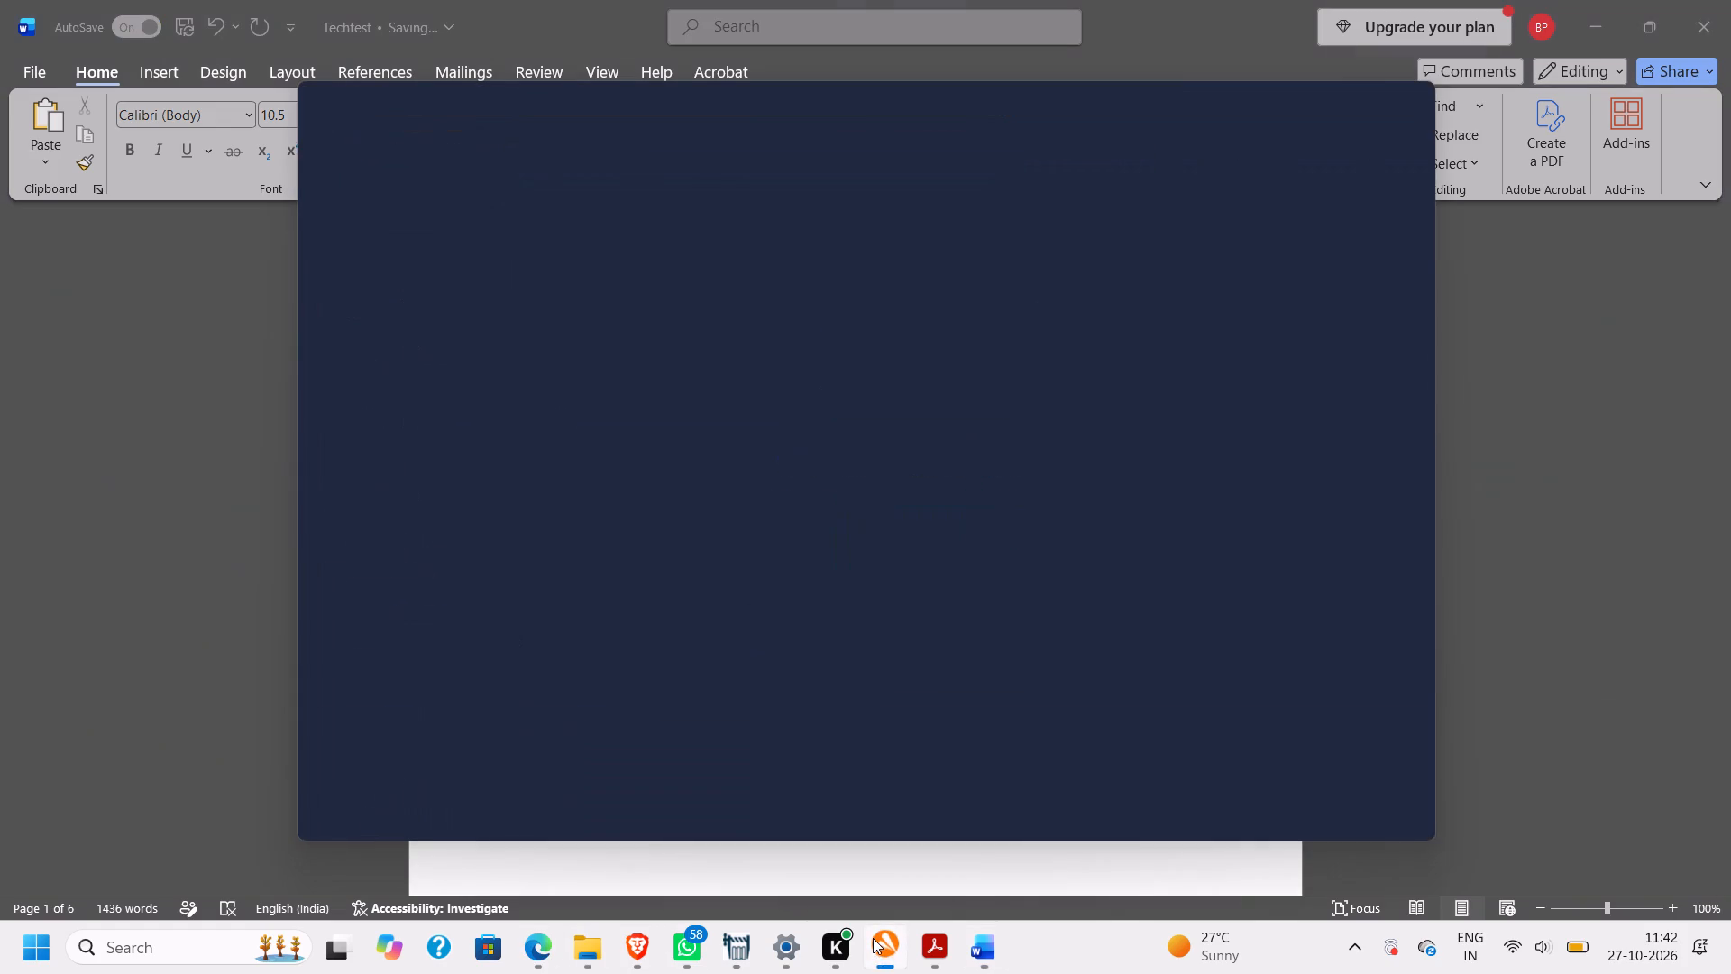
pyautogui.click(1420, 102)
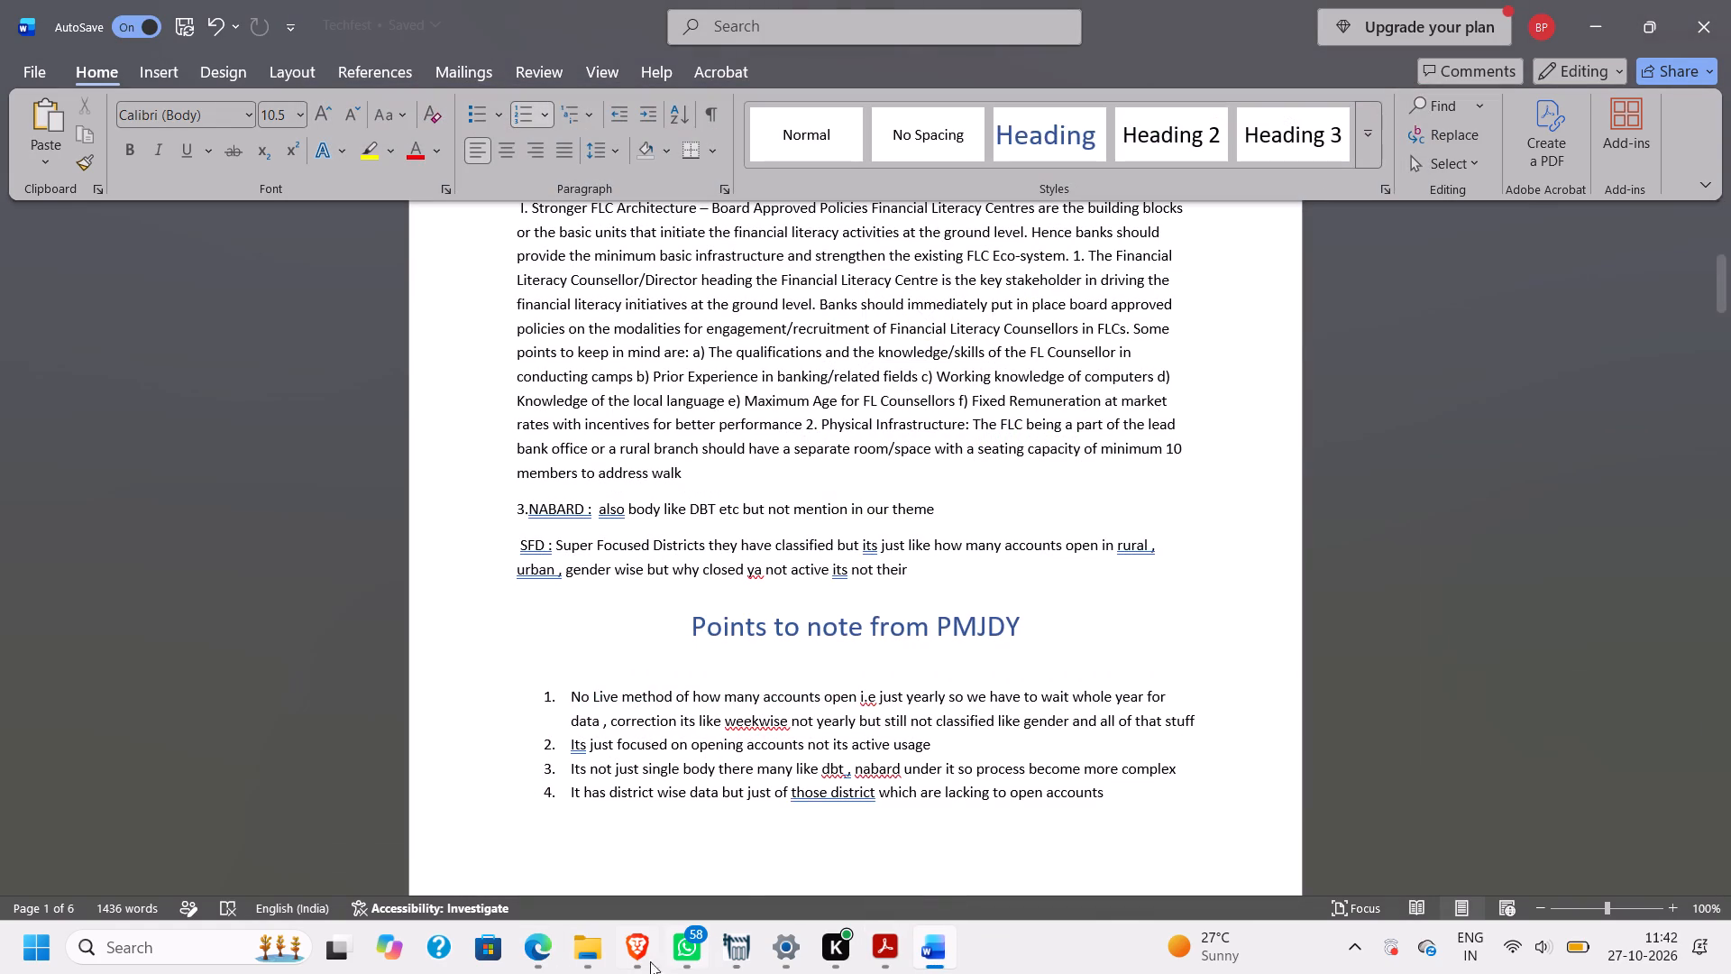
pyautogui.click(635, 949)
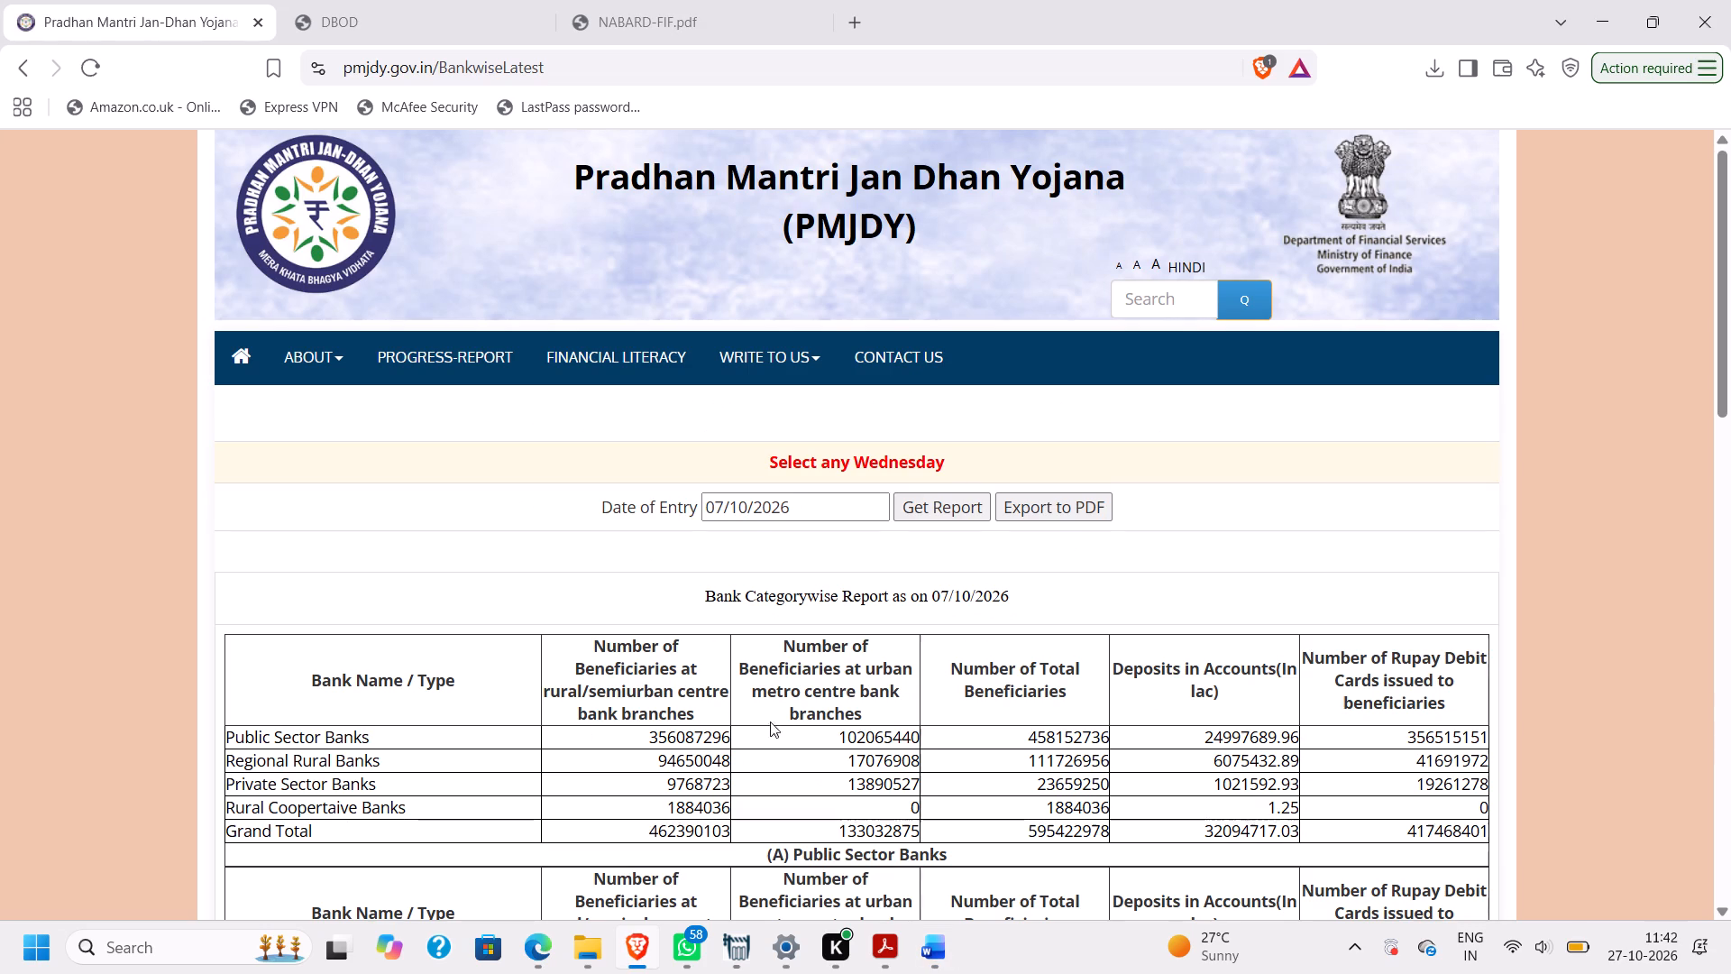
pyautogui.scroll(-11, 692, 703)
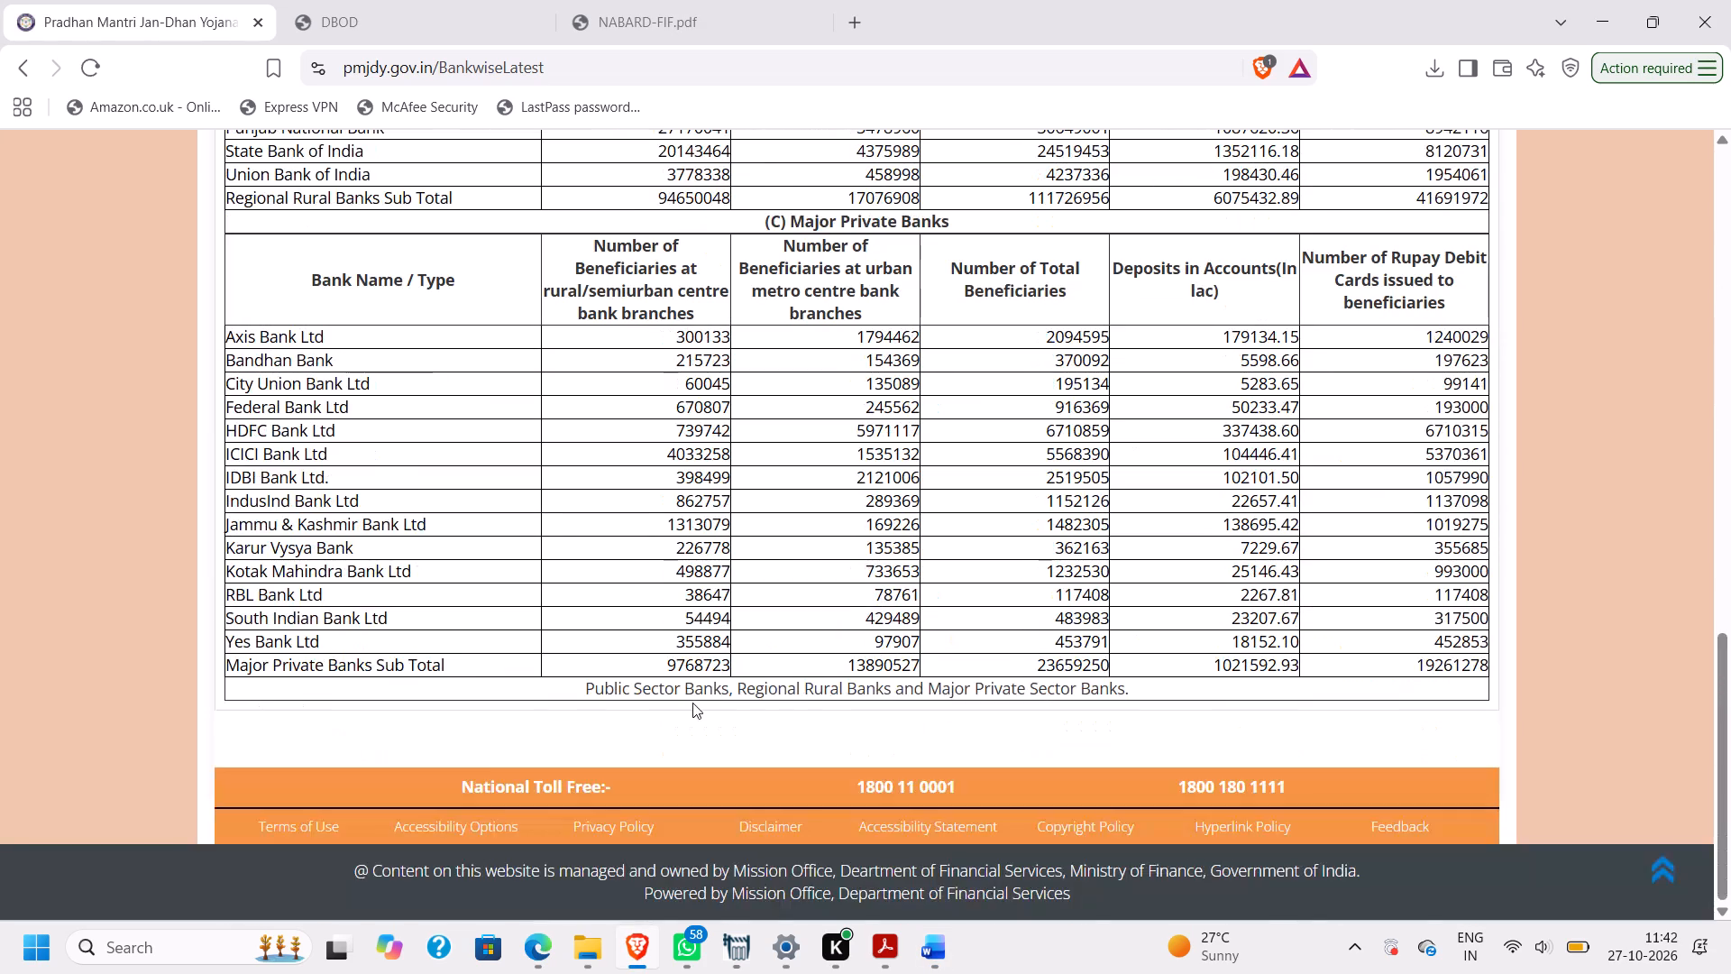
pyautogui.scroll(8, 692, 703)
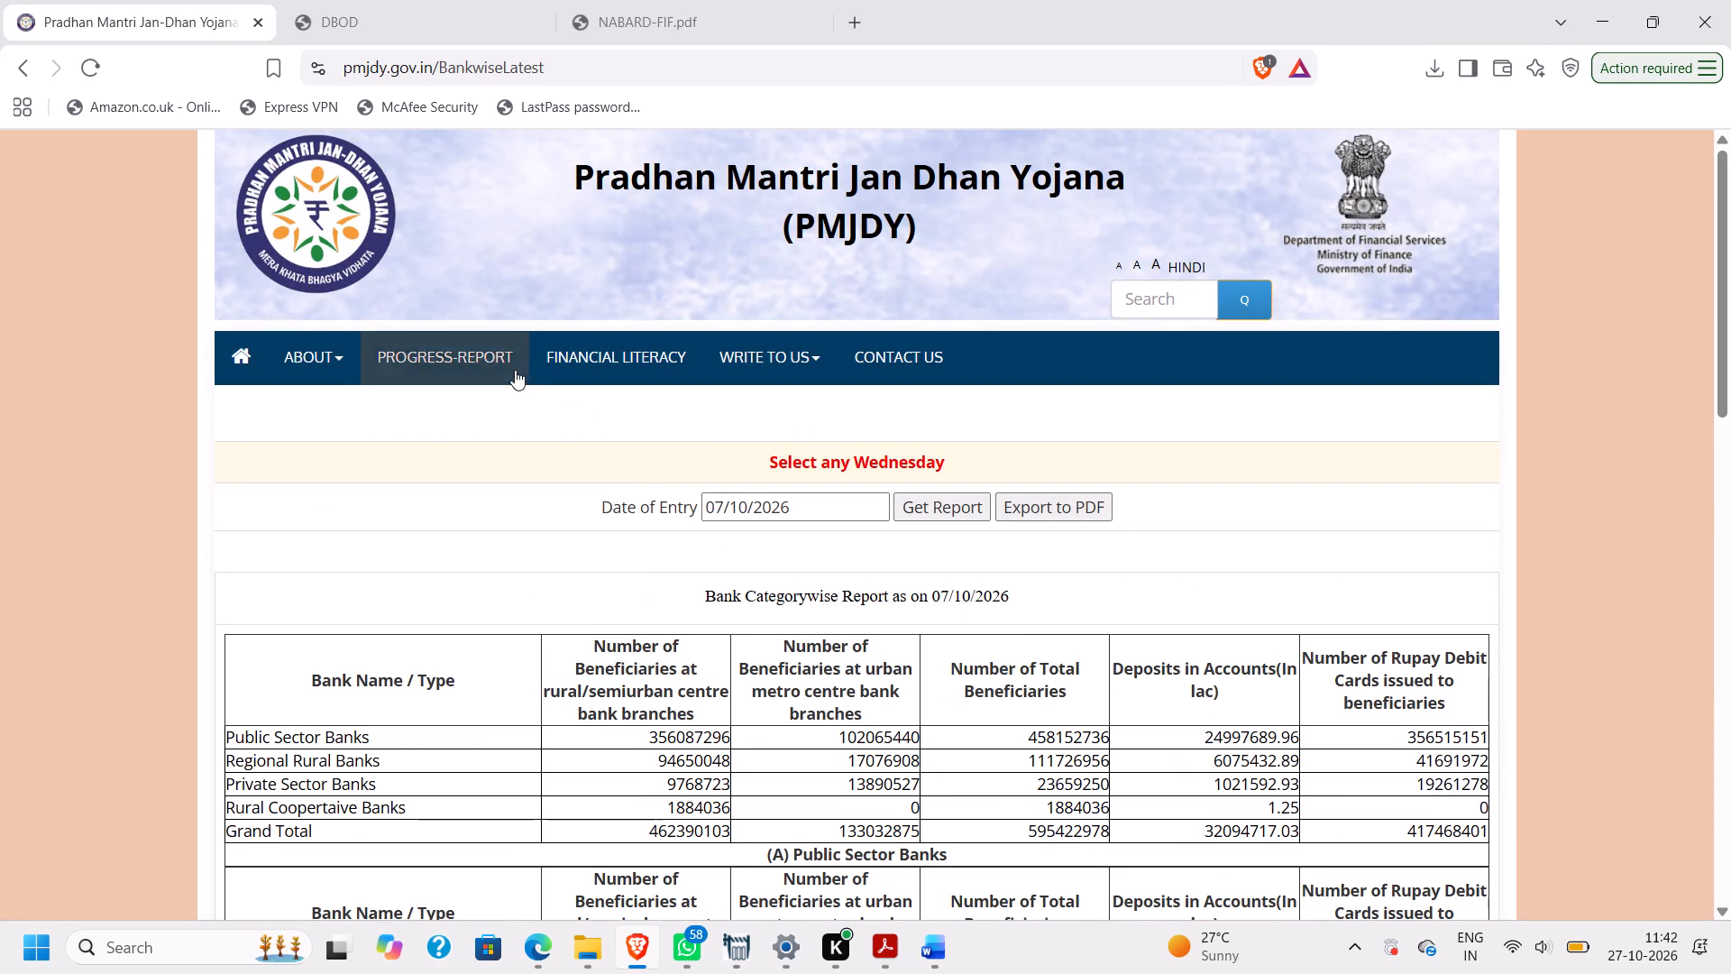
pyautogui.click(455, 352)
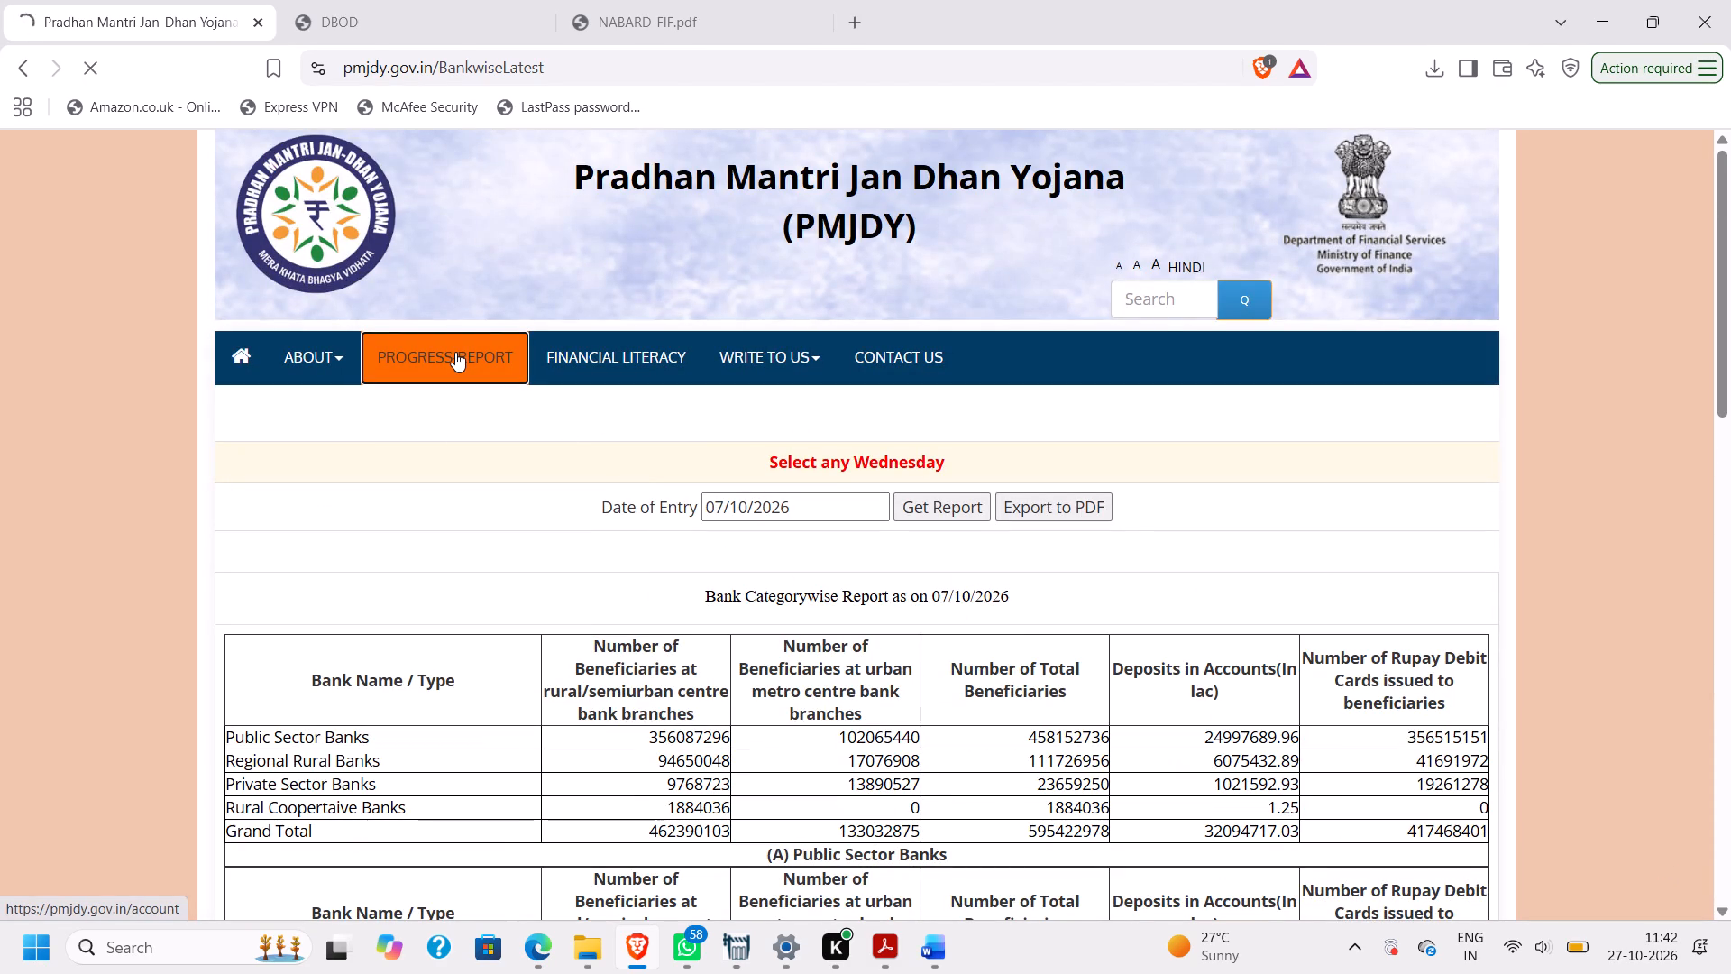
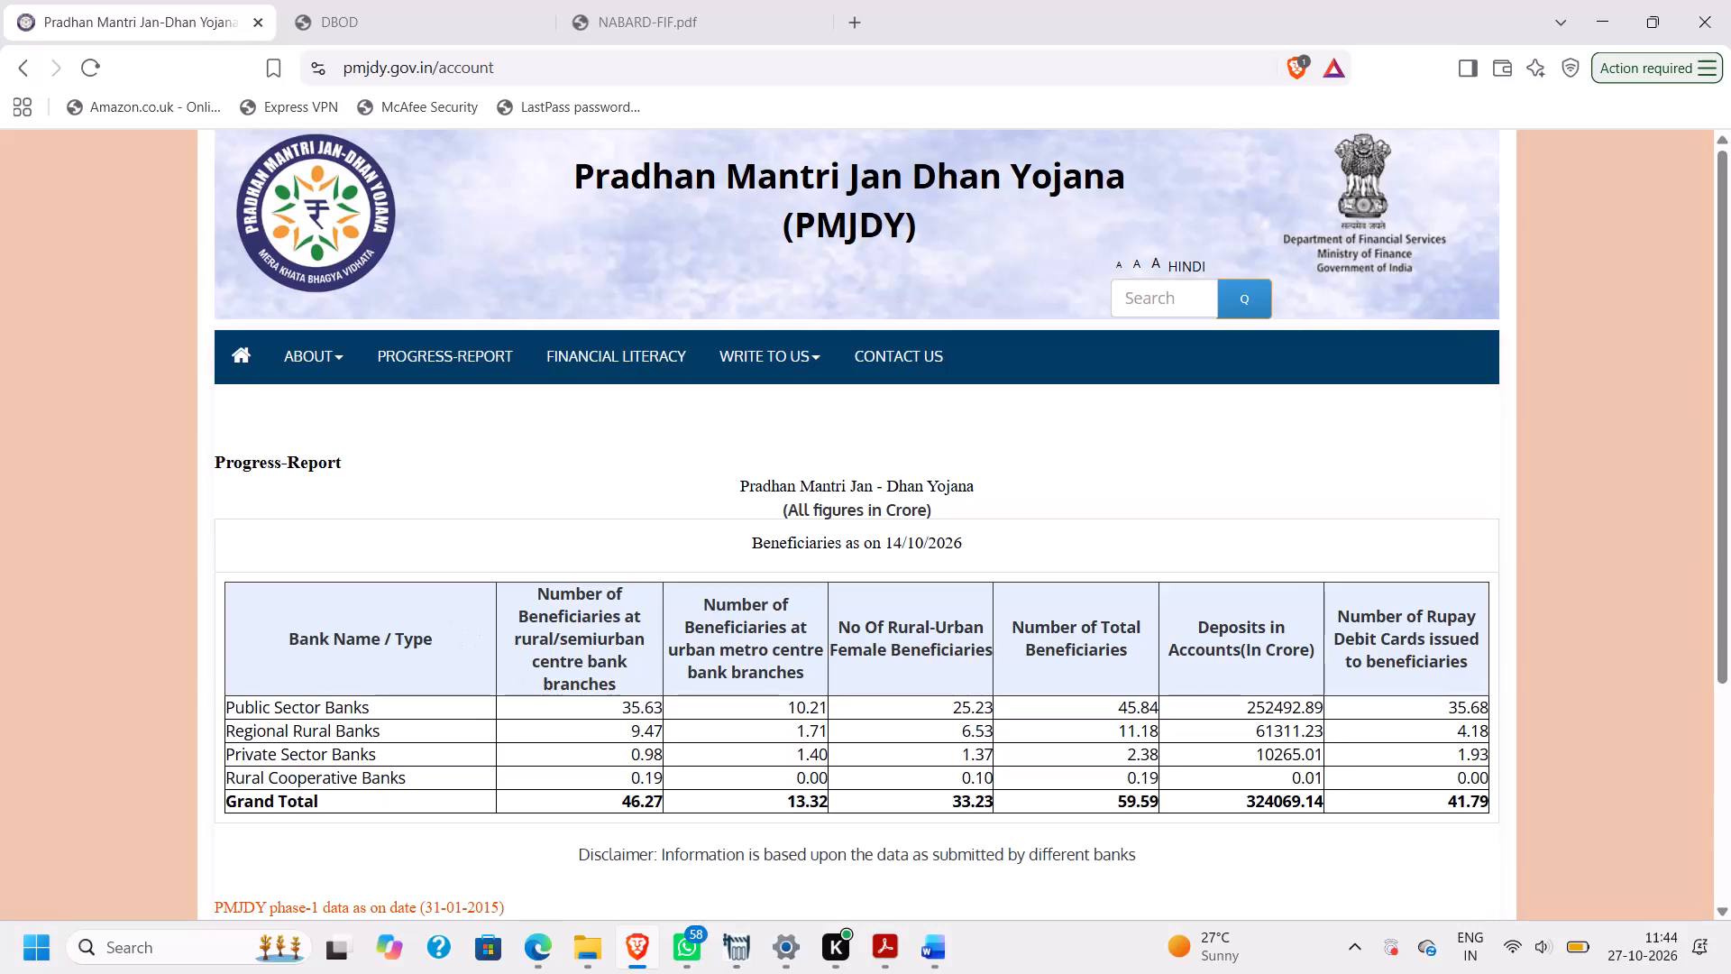
# Open the PMJDY Metadata document linked below the Progress-Report table on the PMJDY site.
pyautogui.scroll(-2, 546, 677)
pyautogui.scroll(1, 546, 677)
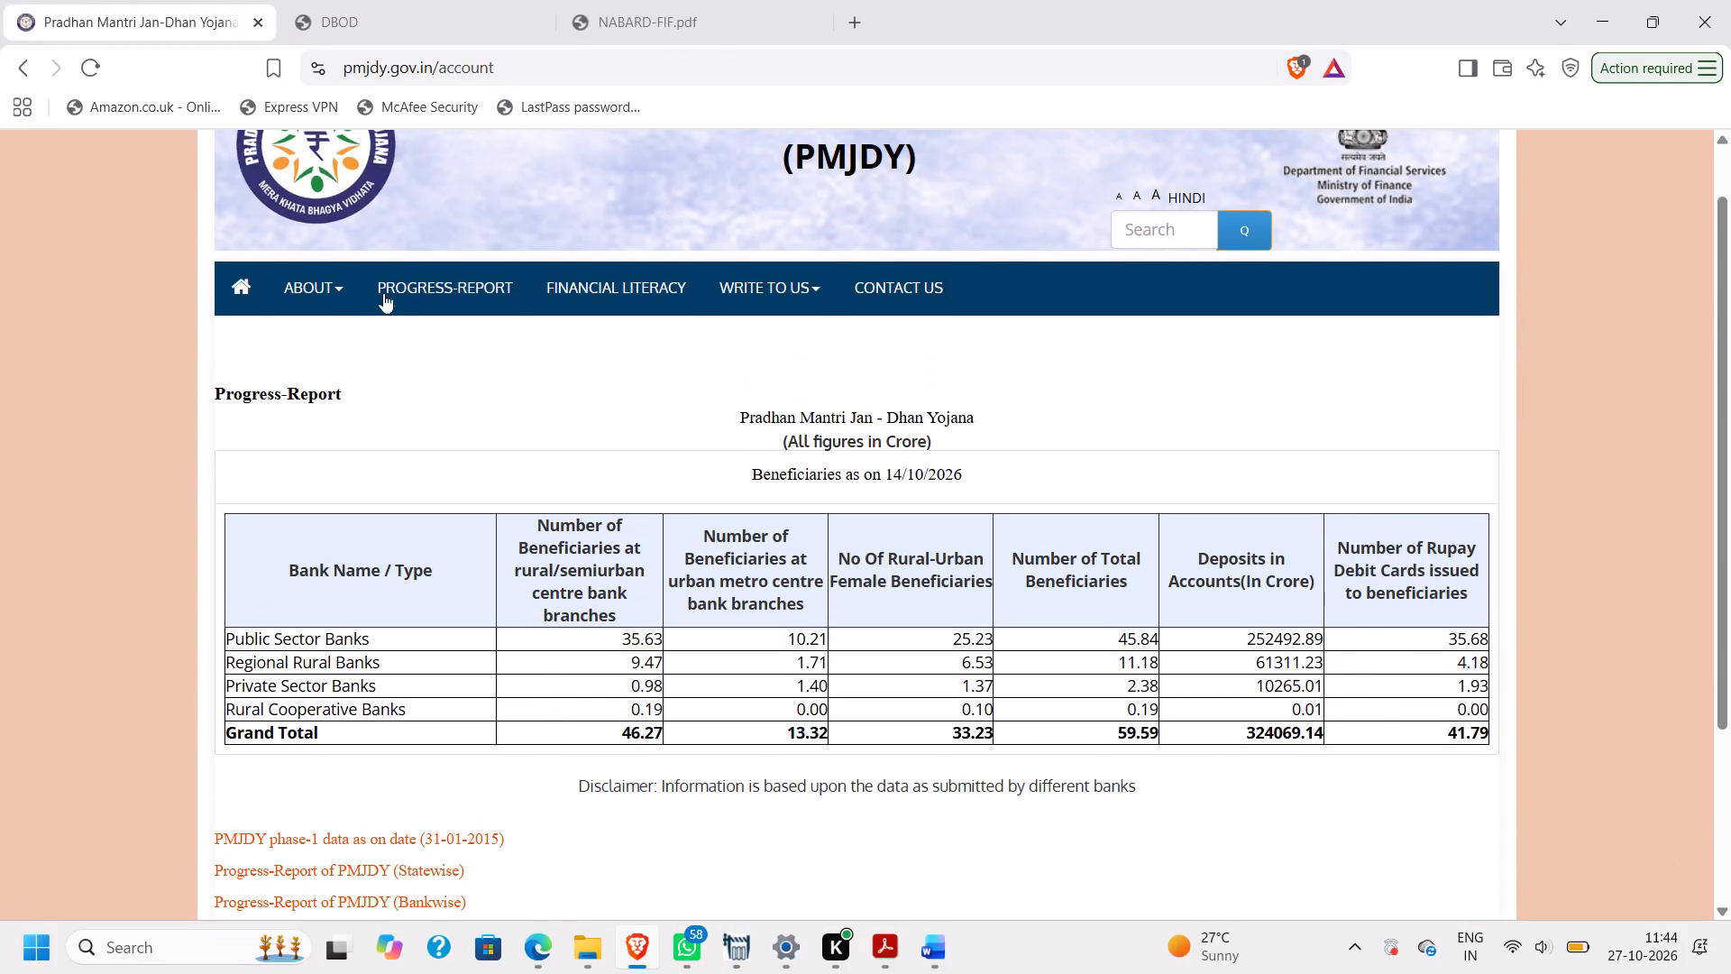
pyautogui.click(423, 278)
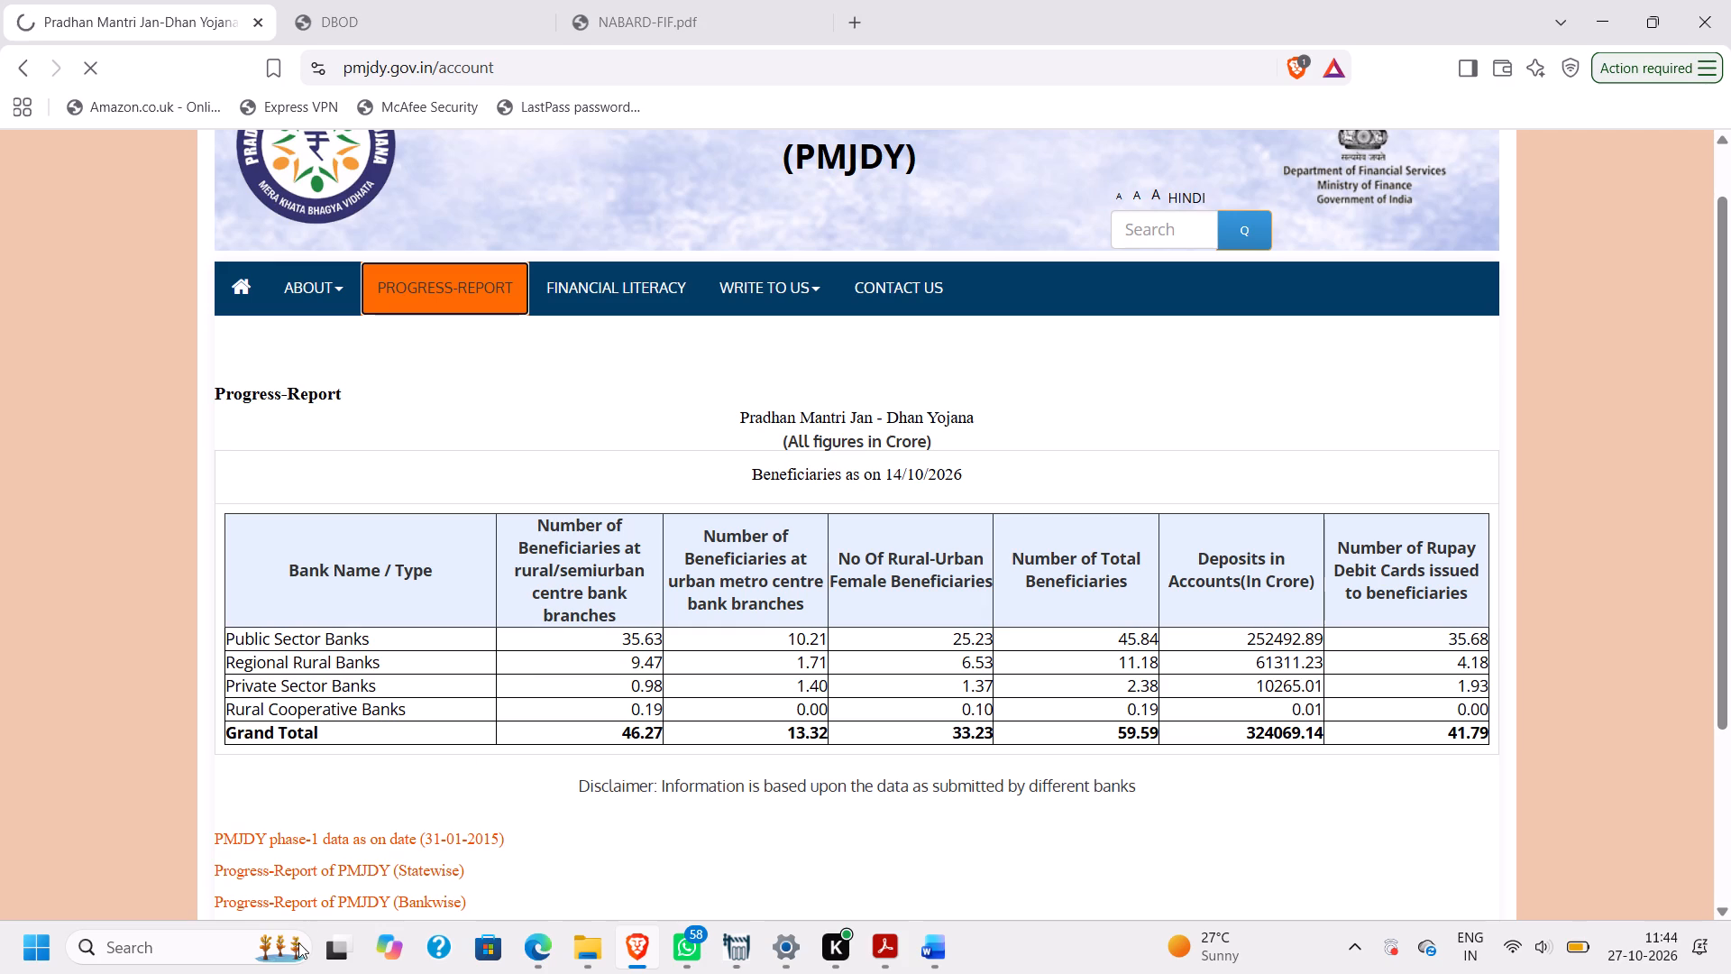
pyautogui.scroll(-1, 299, 942)
pyautogui.scroll(-1, 379, 888)
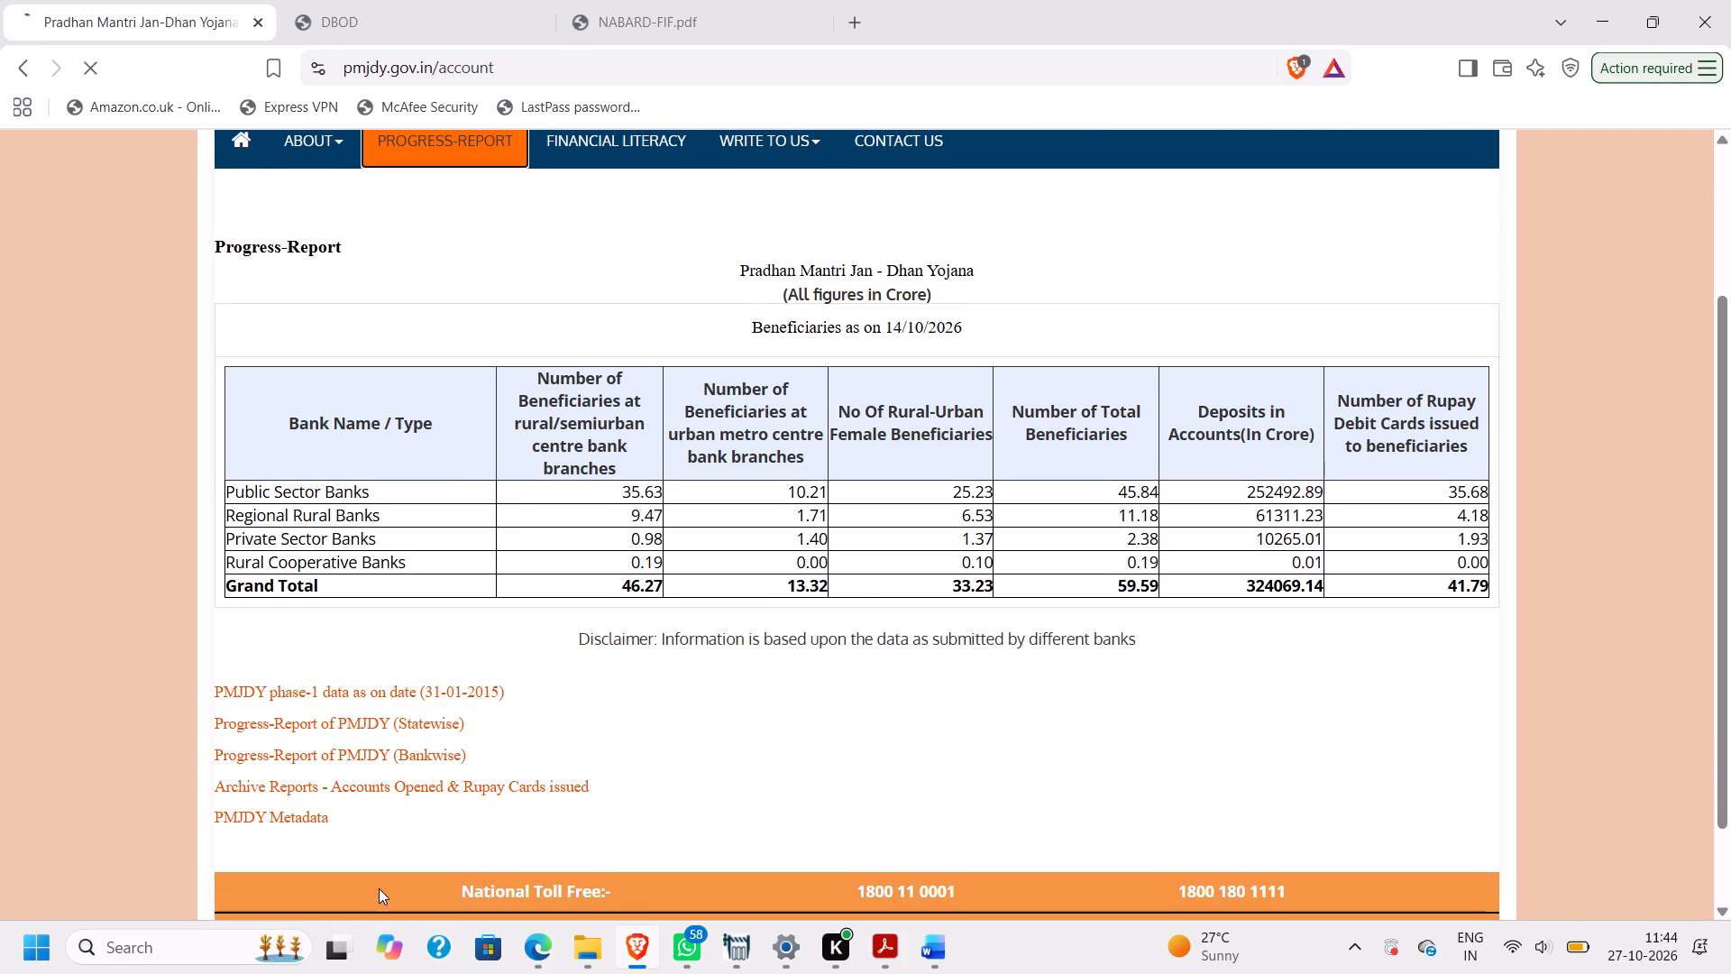
pyautogui.click(277, 810)
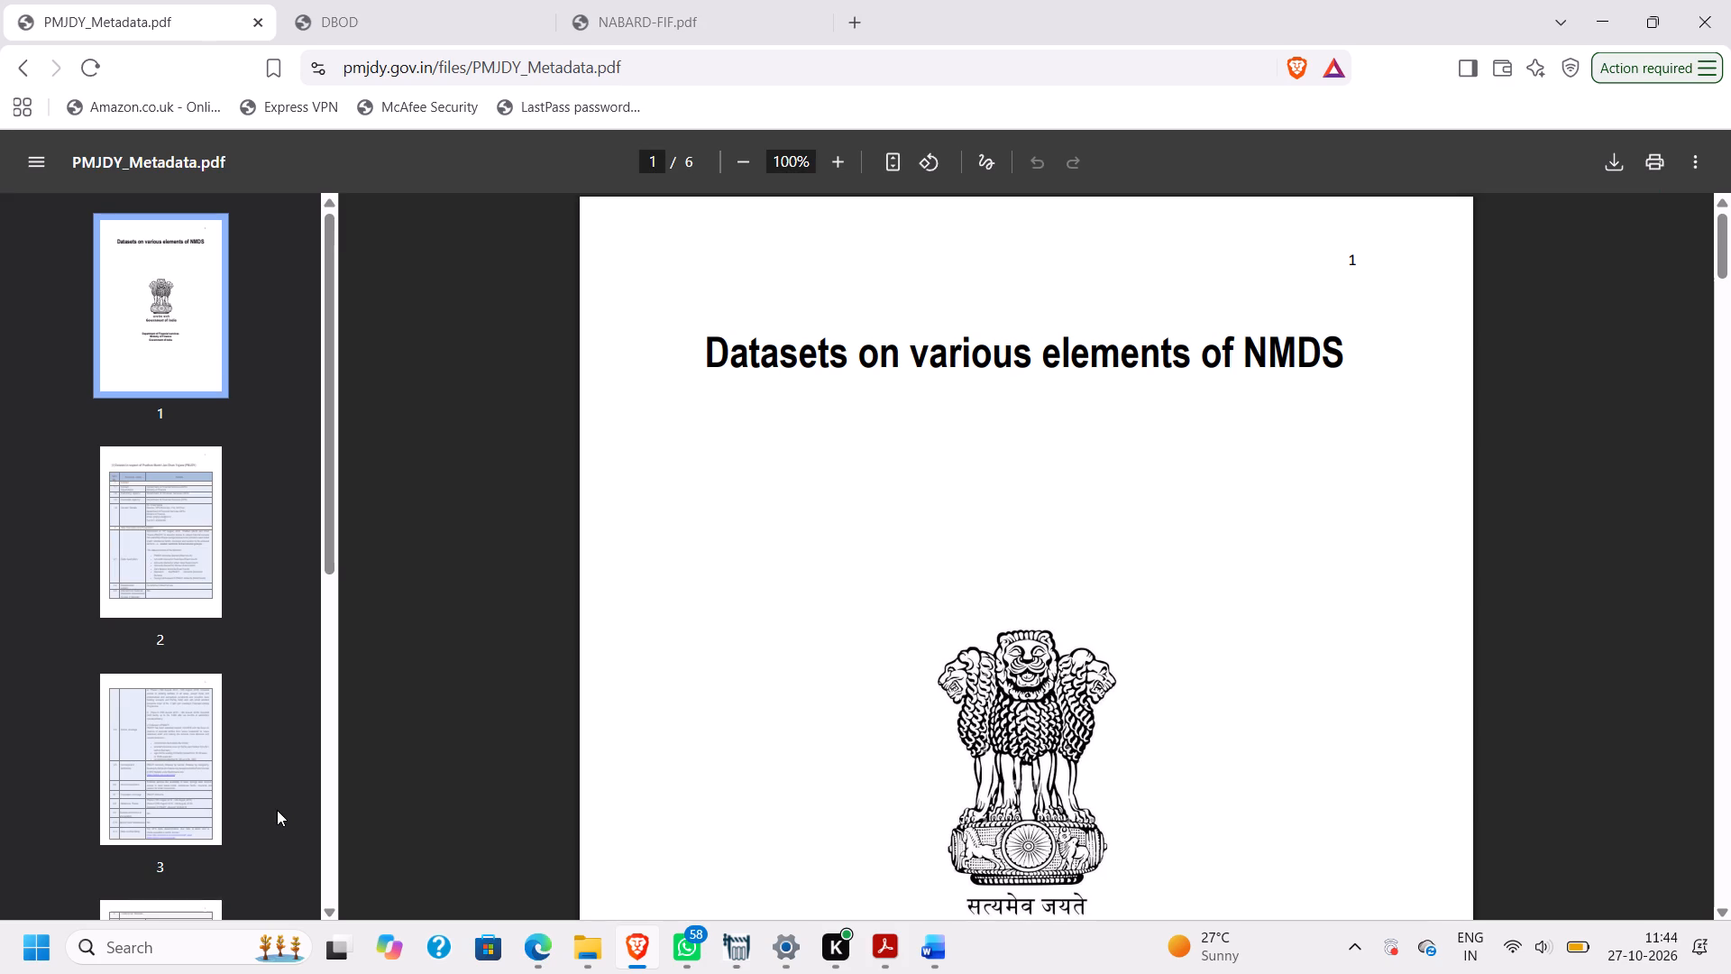
# Read through the PMJDY metadata PDF to its last page, examining the data description, sector coverage, data sharing and timeliness entries.
pyautogui.scroll(-9, 856, 776)
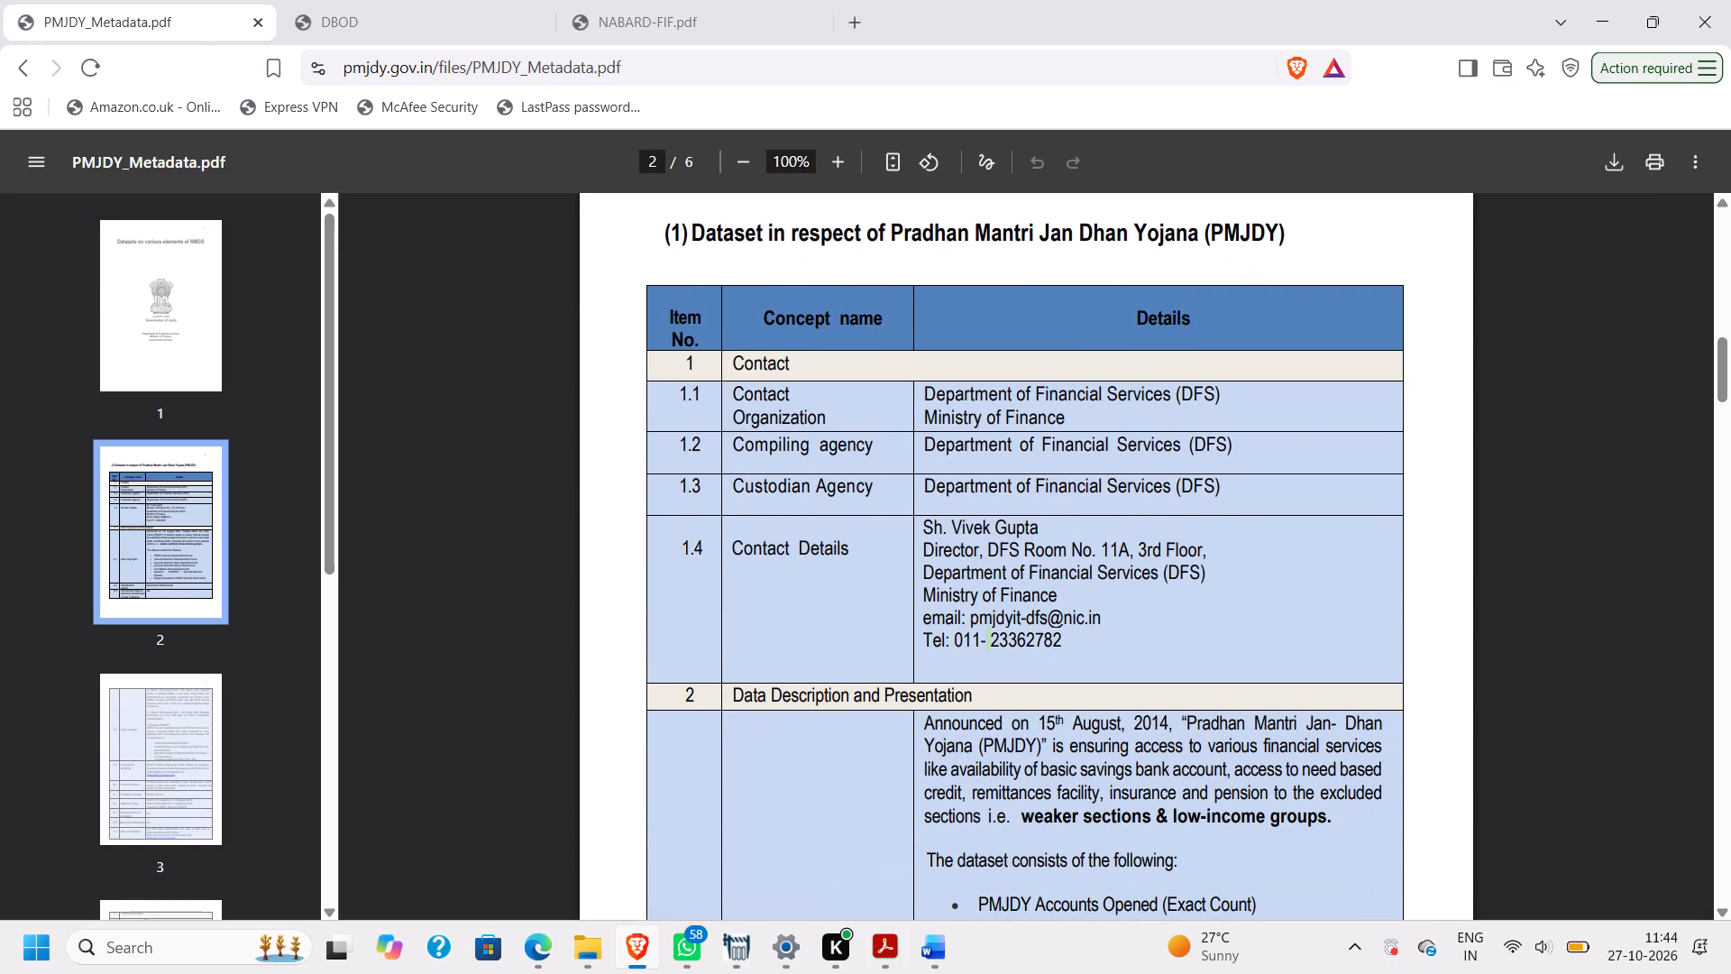
pyautogui.scroll(-3, 996, 566)
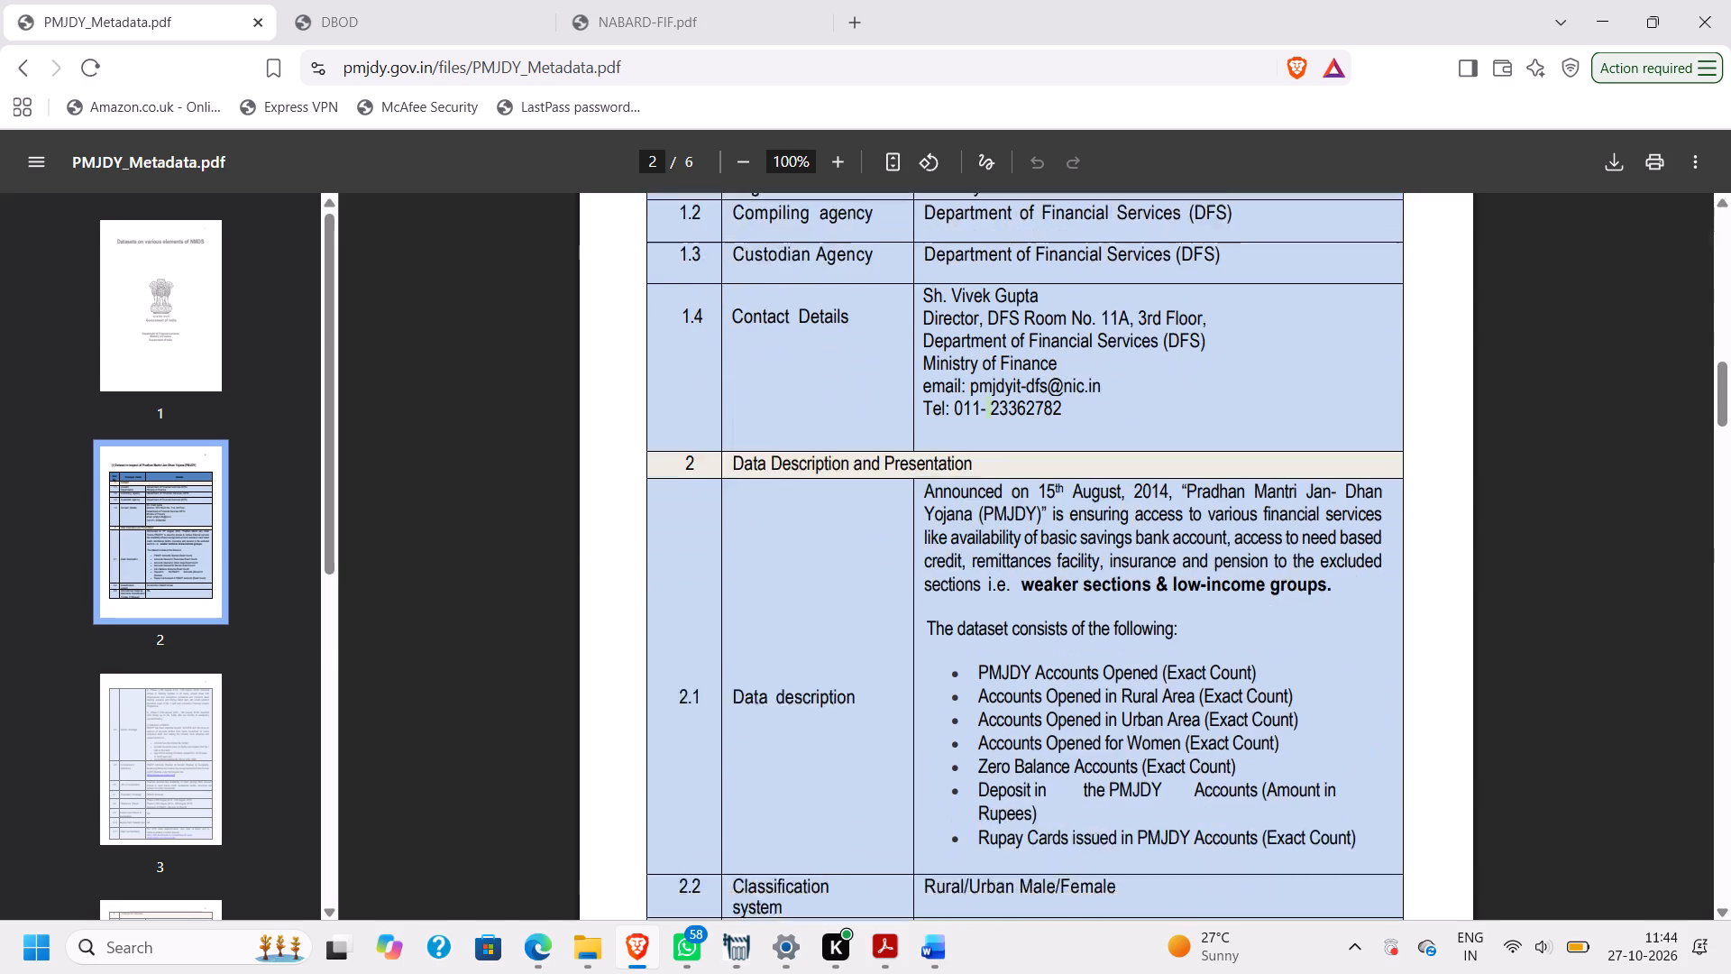
pyautogui.scroll(-2, 996, 566)
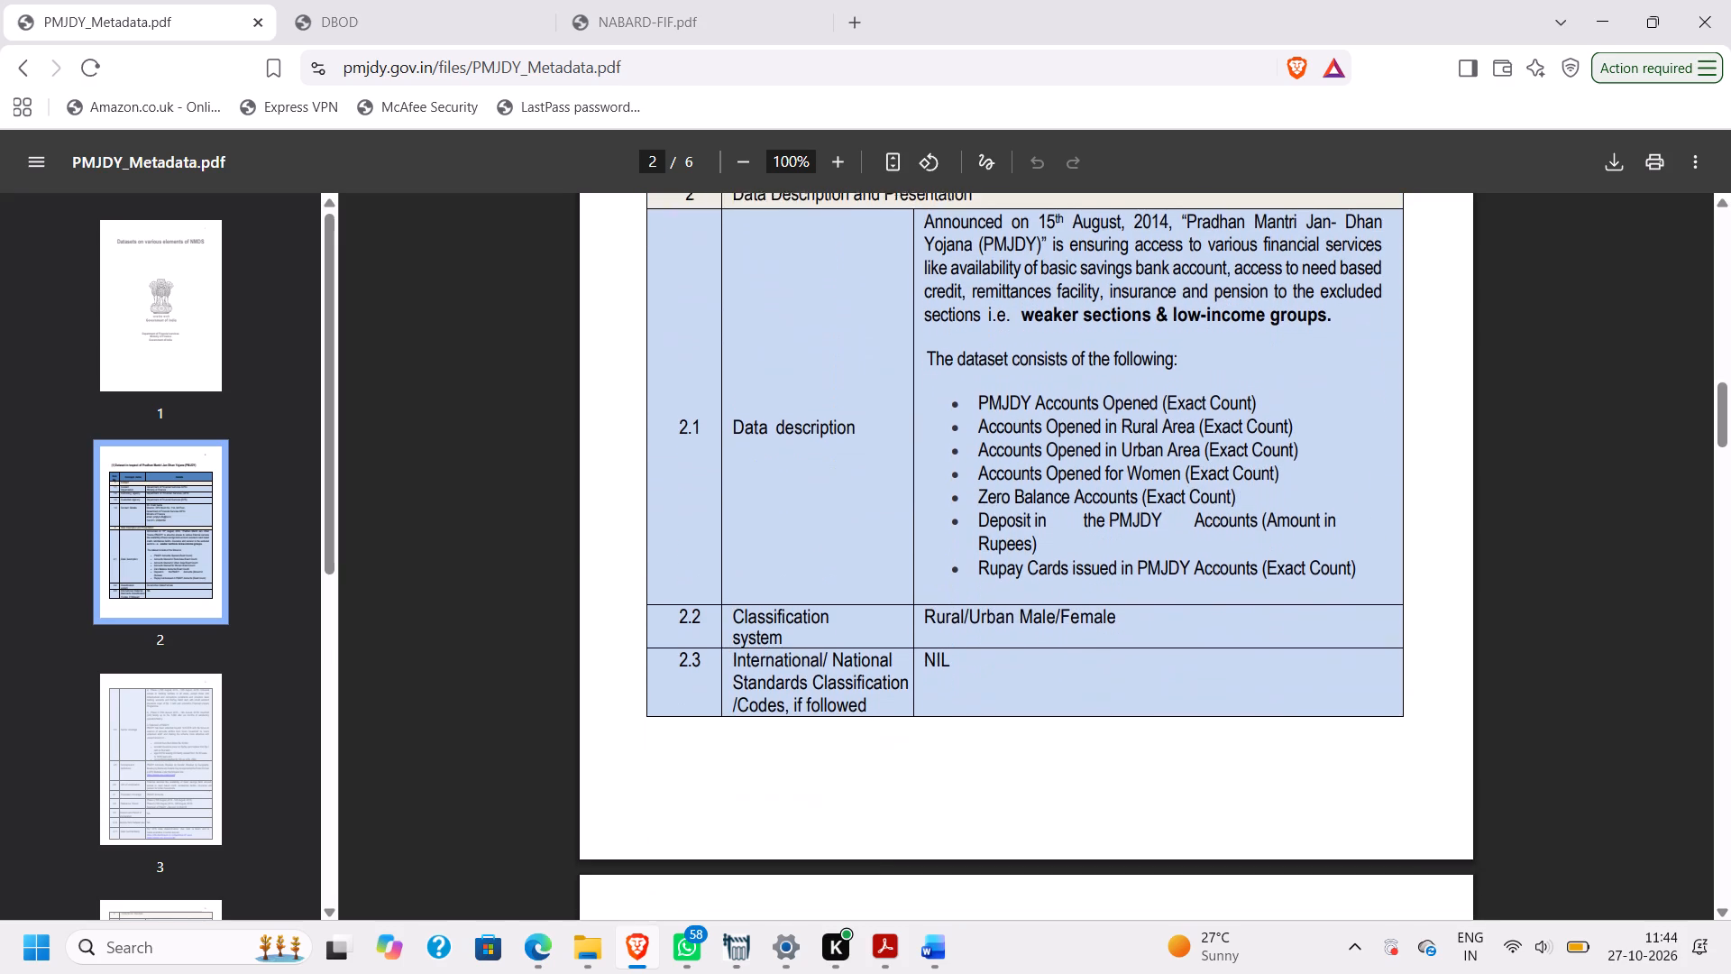
pyautogui.scroll(-1, 996, 566)
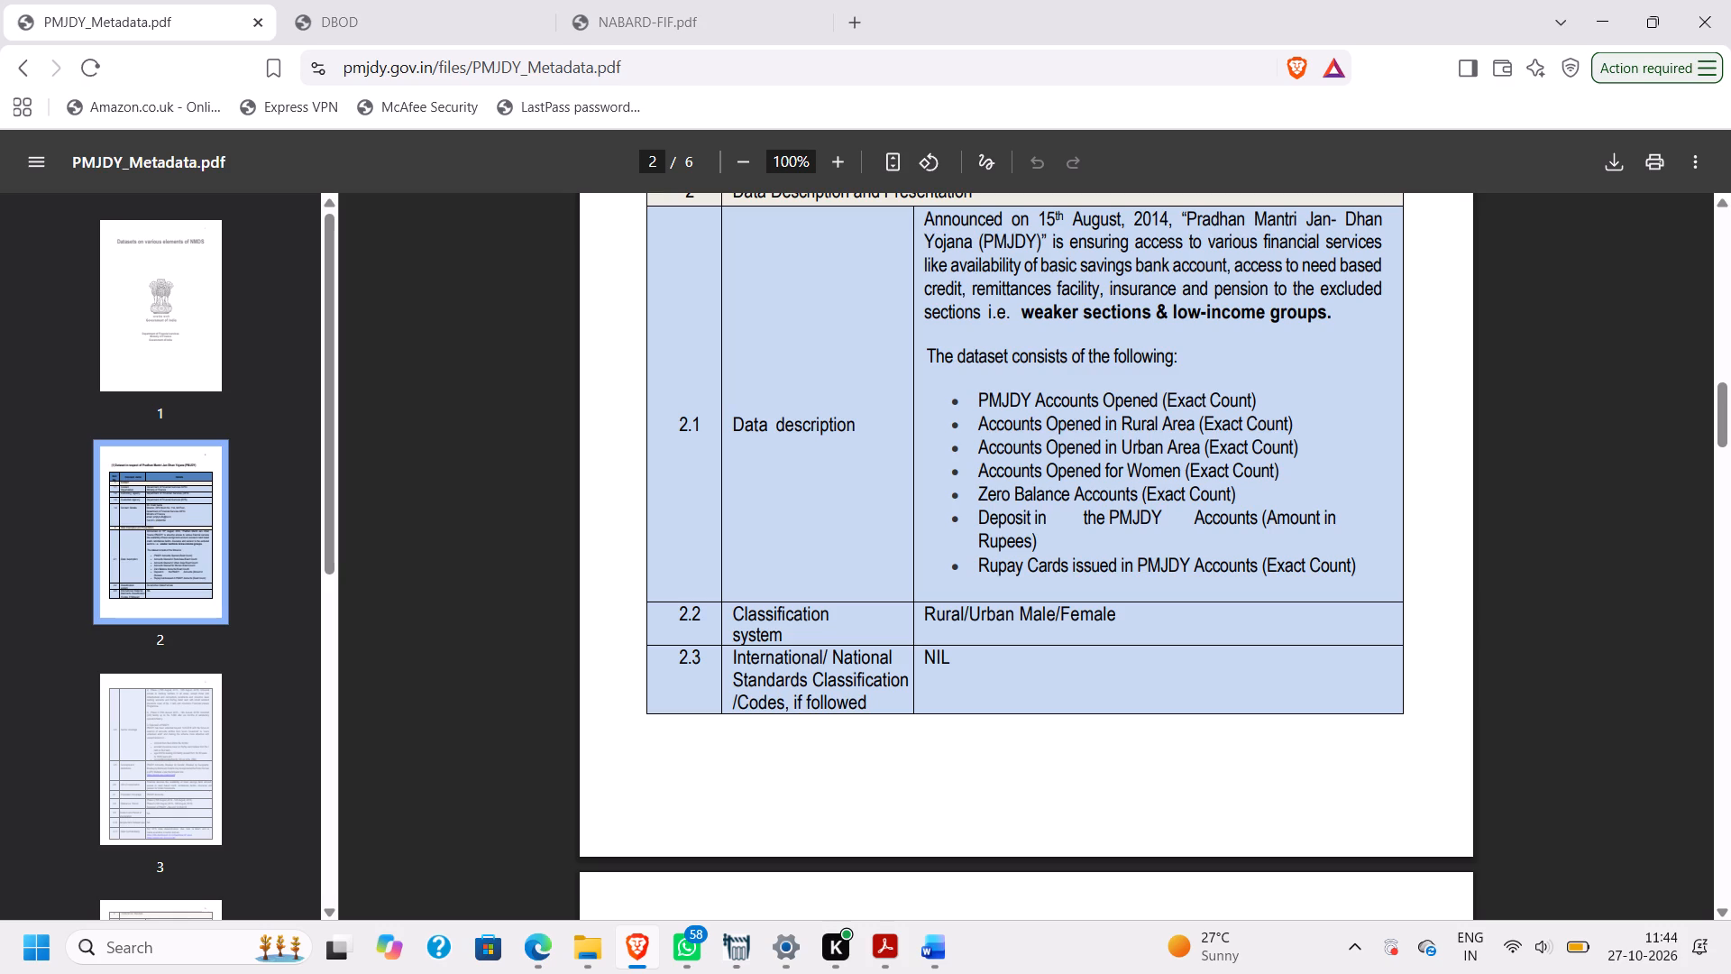
pyautogui.scroll(-4, 977, 651)
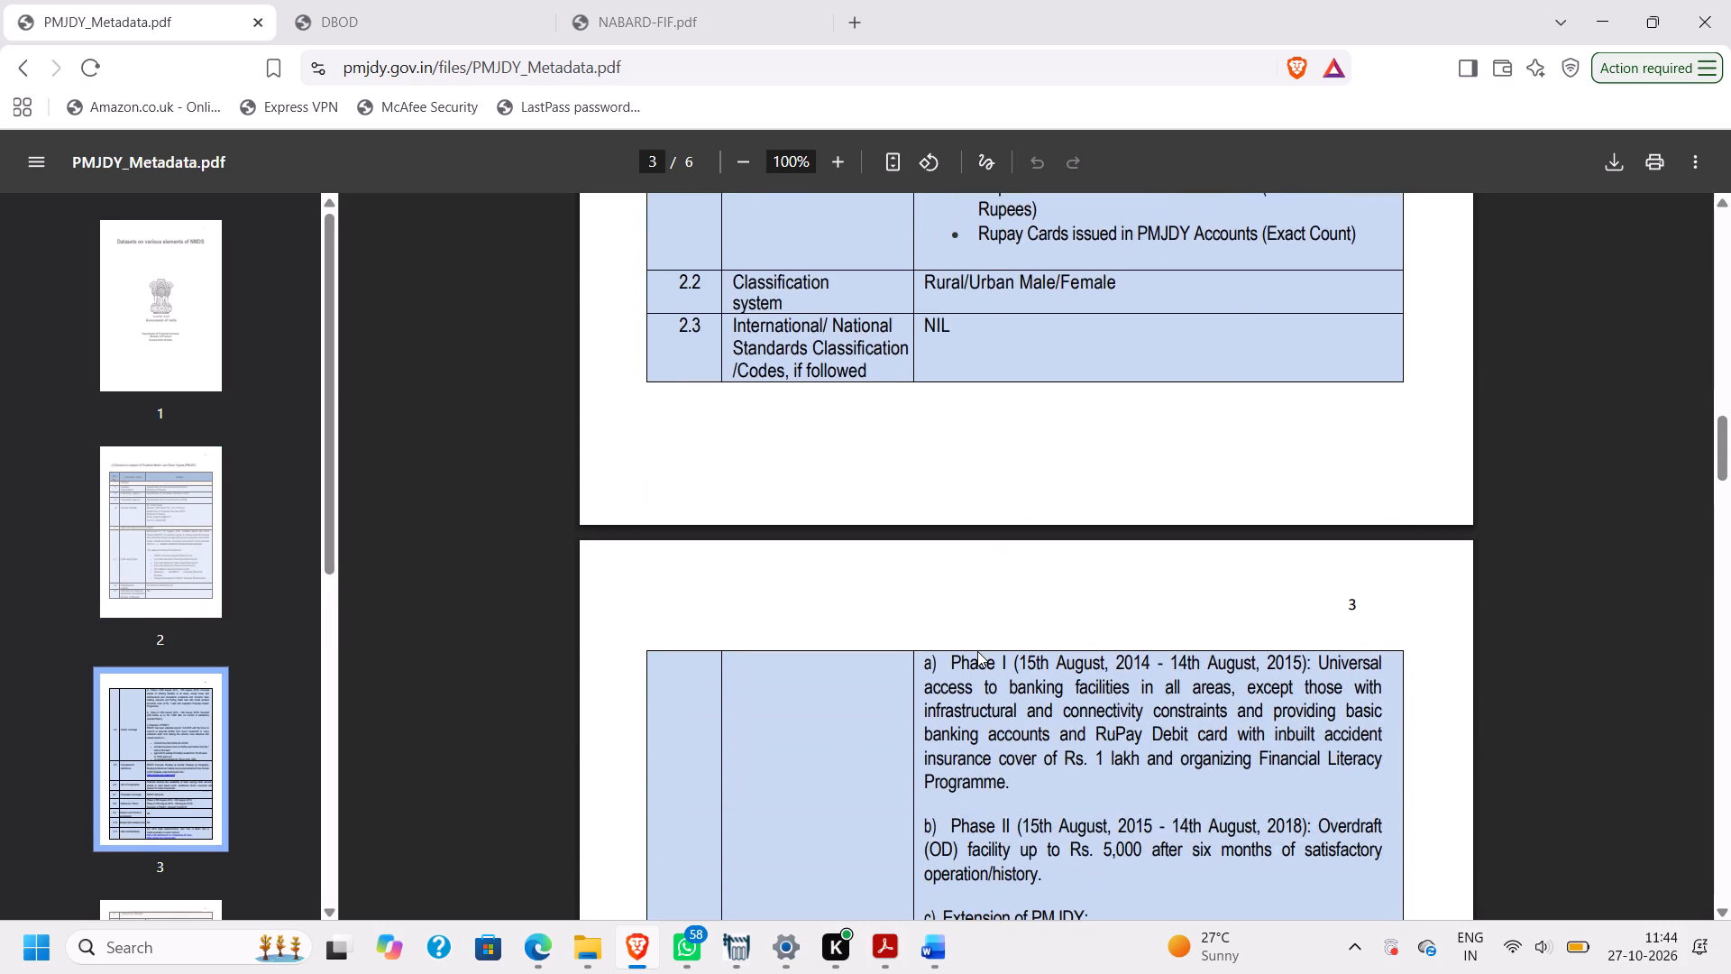
pyautogui.scroll(-3, 977, 651)
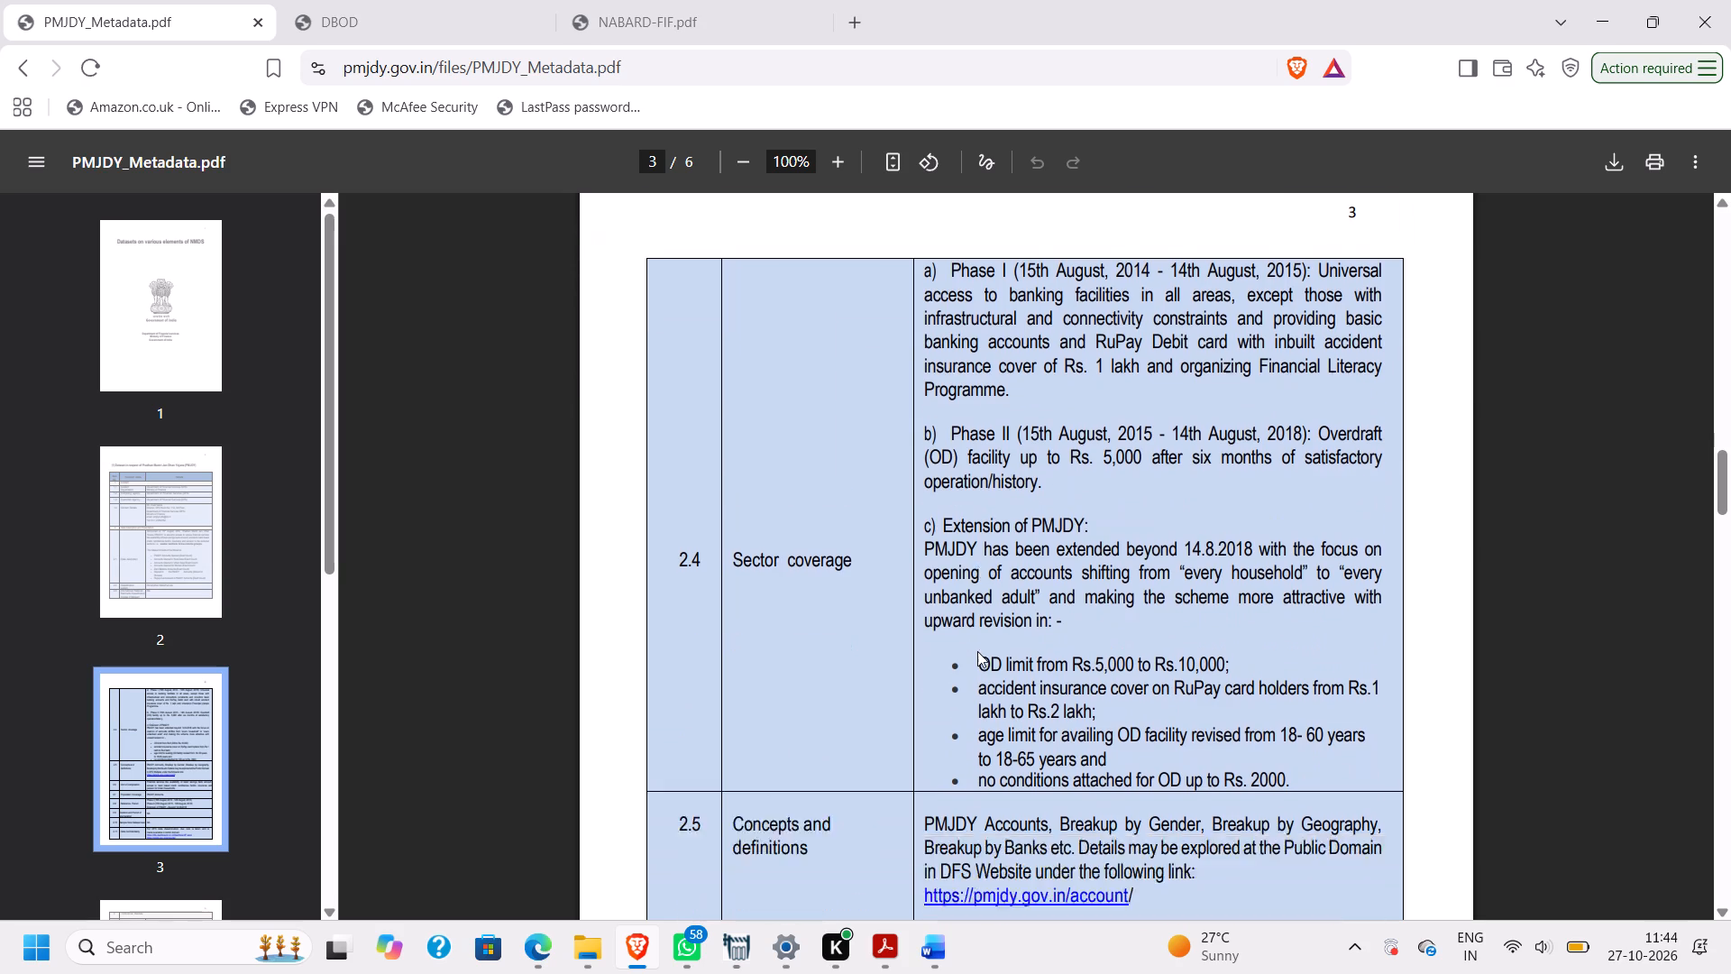
pyautogui.scroll(-6, 977, 651)
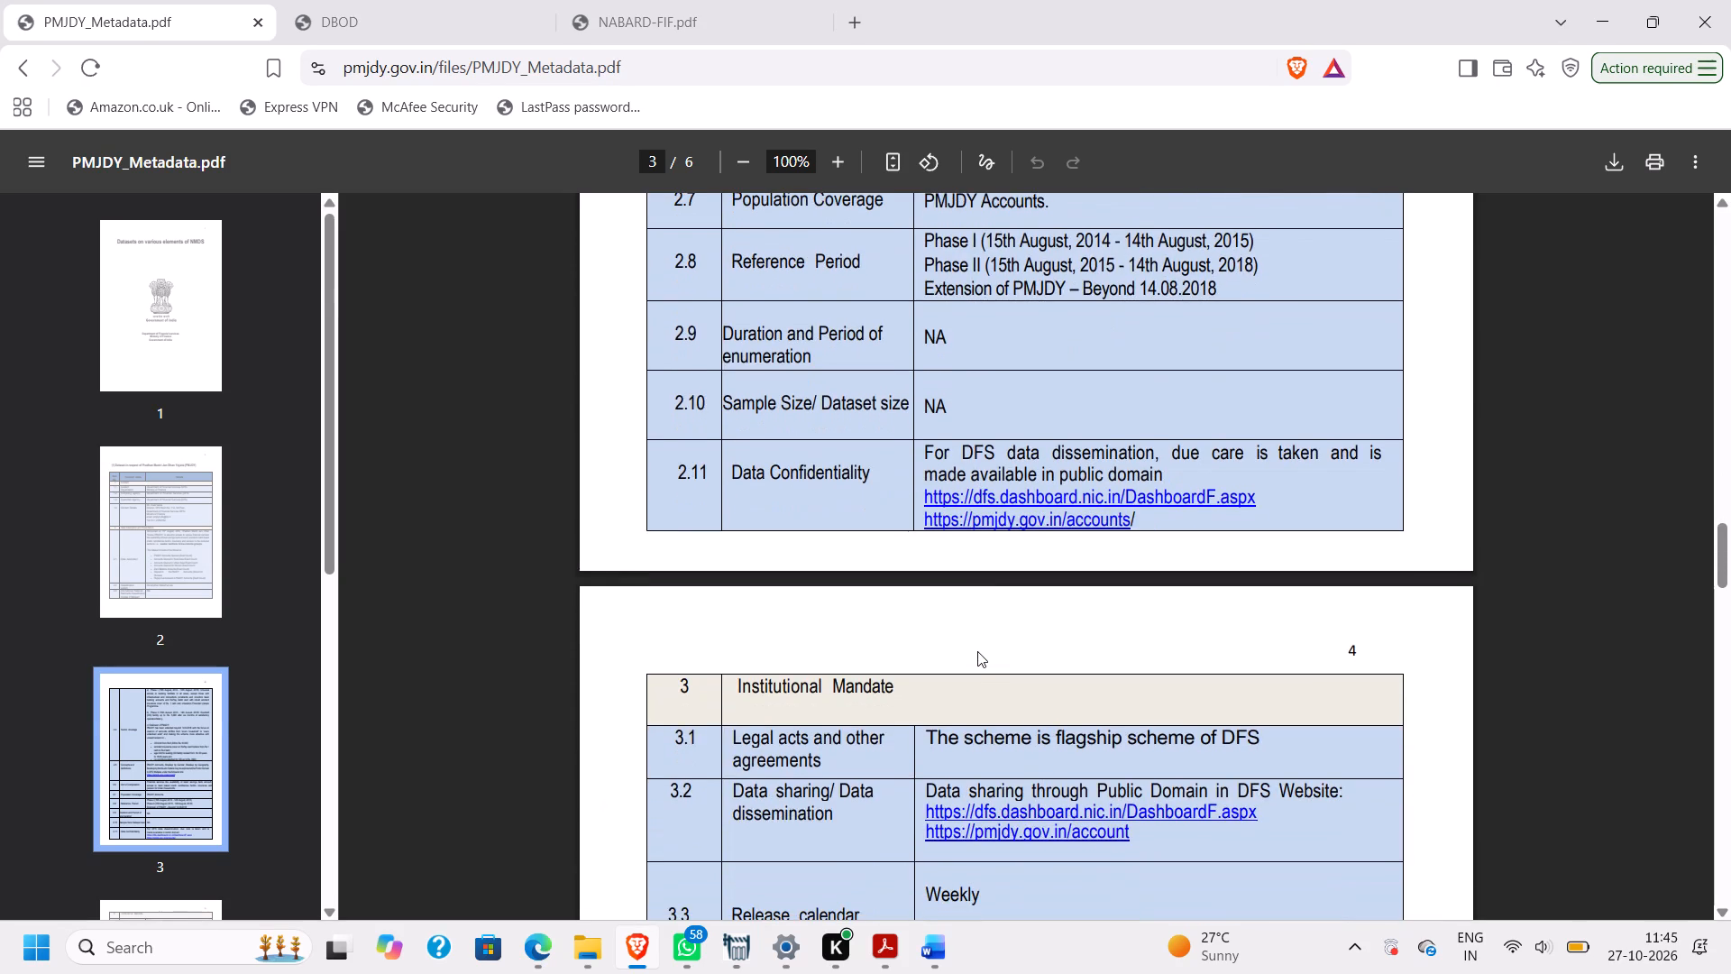
pyautogui.scroll(-12, 977, 651)
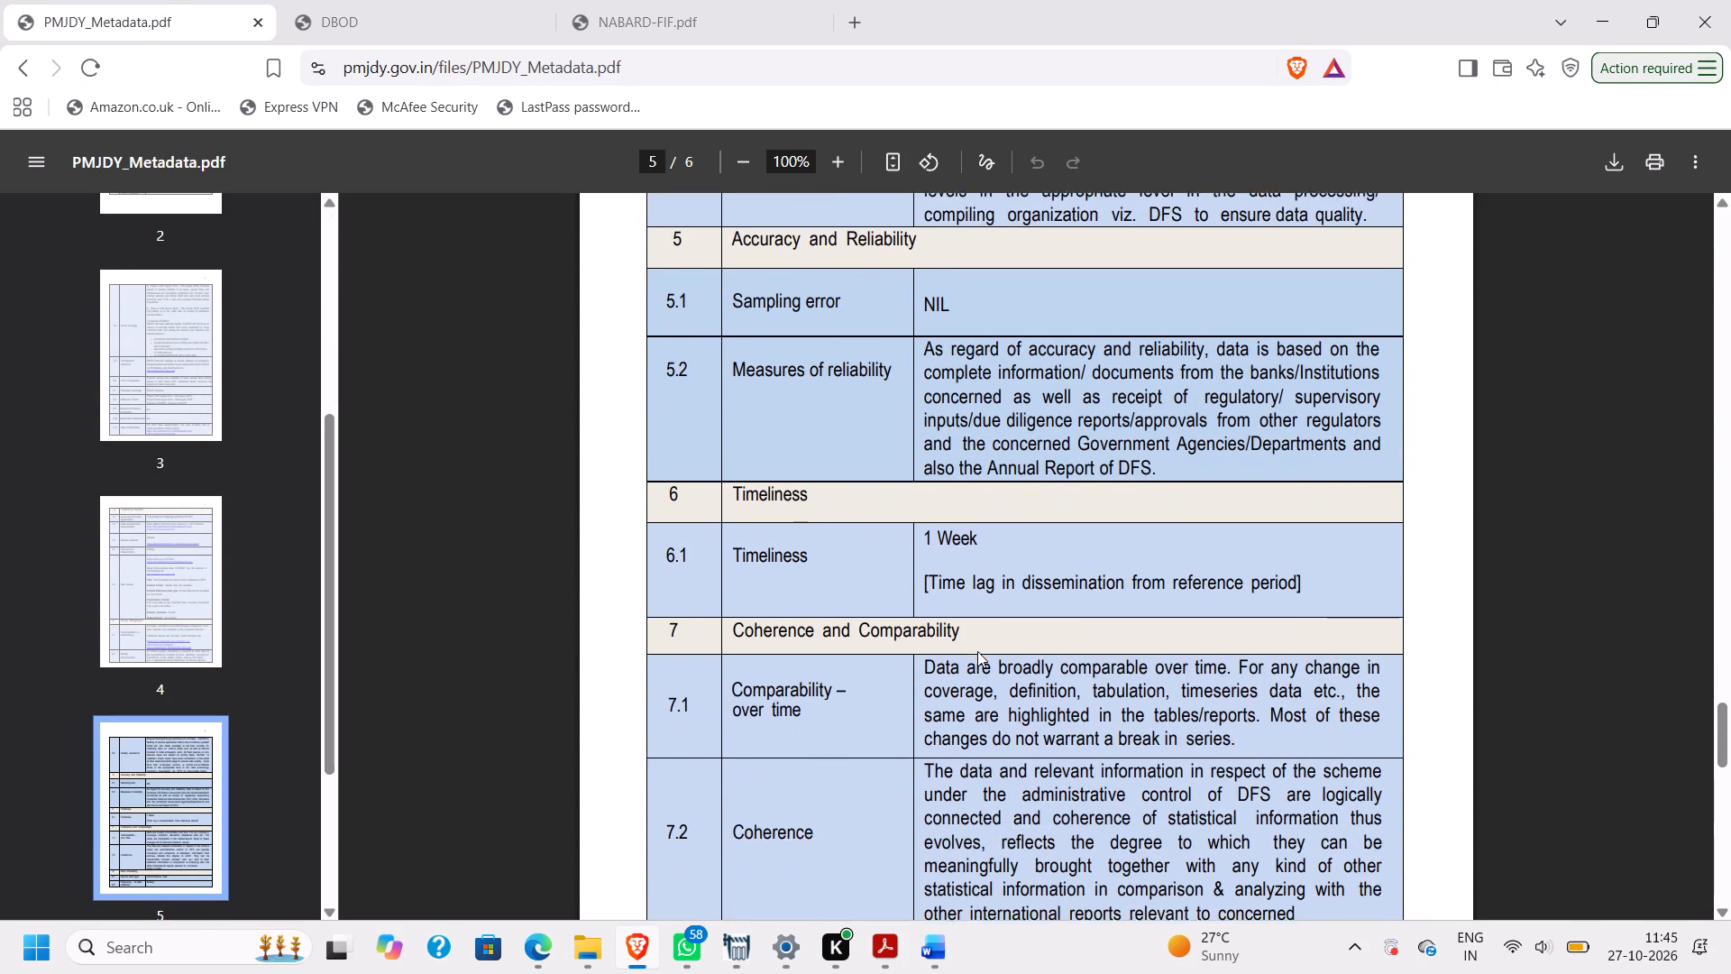
pyautogui.scroll(-11, 977, 651)
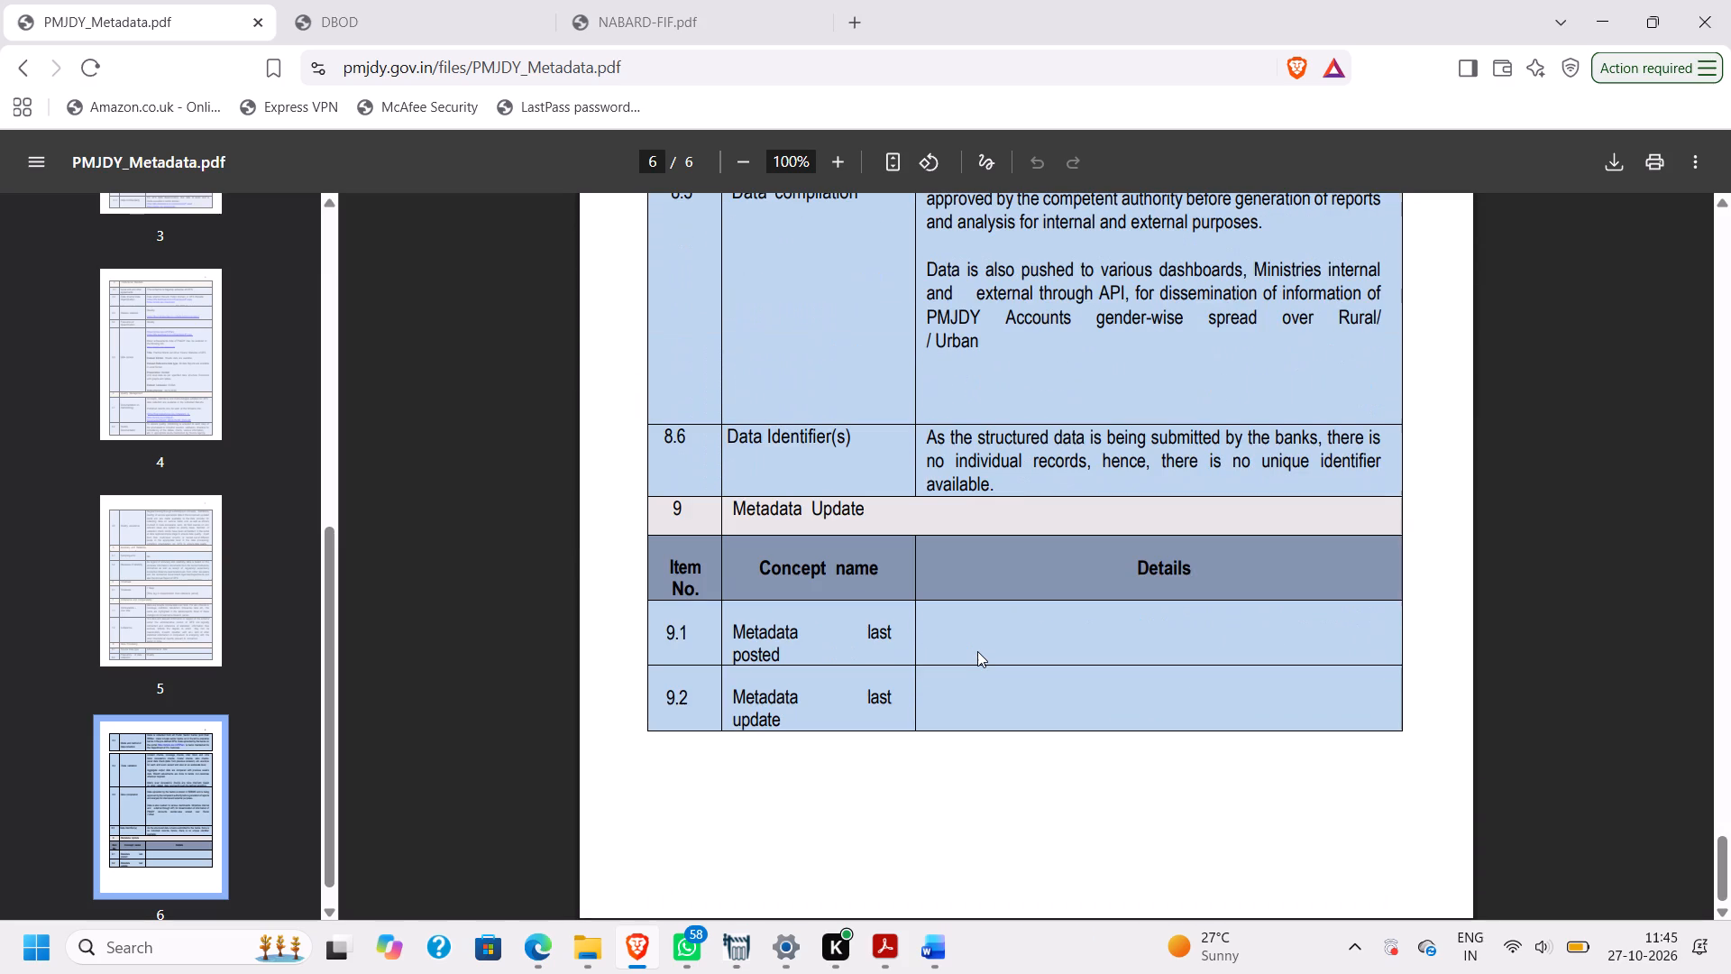
# Capture a window screenshot of the PMJDY metadata PDF showing the Data description entry 2.1 on page 2.
pyautogui.scroll(14, 977, 651)
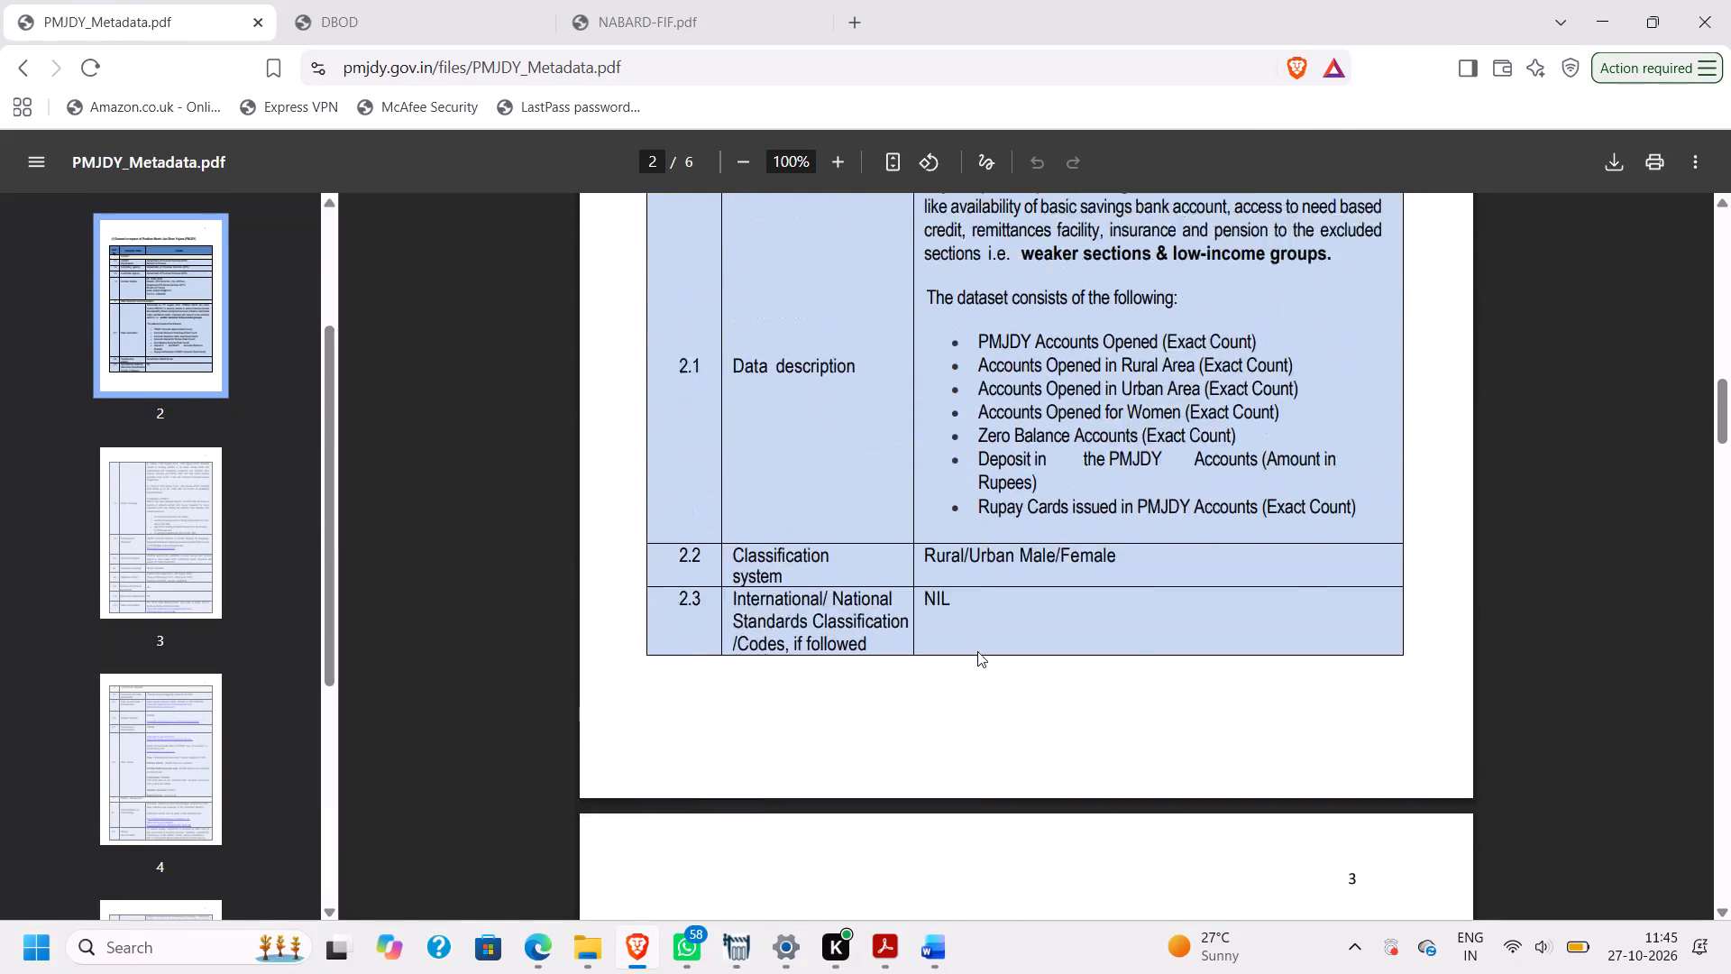
pyautogui.scroll(7, 977, 651)
pyautogui.scroll(-1, 977, 651)
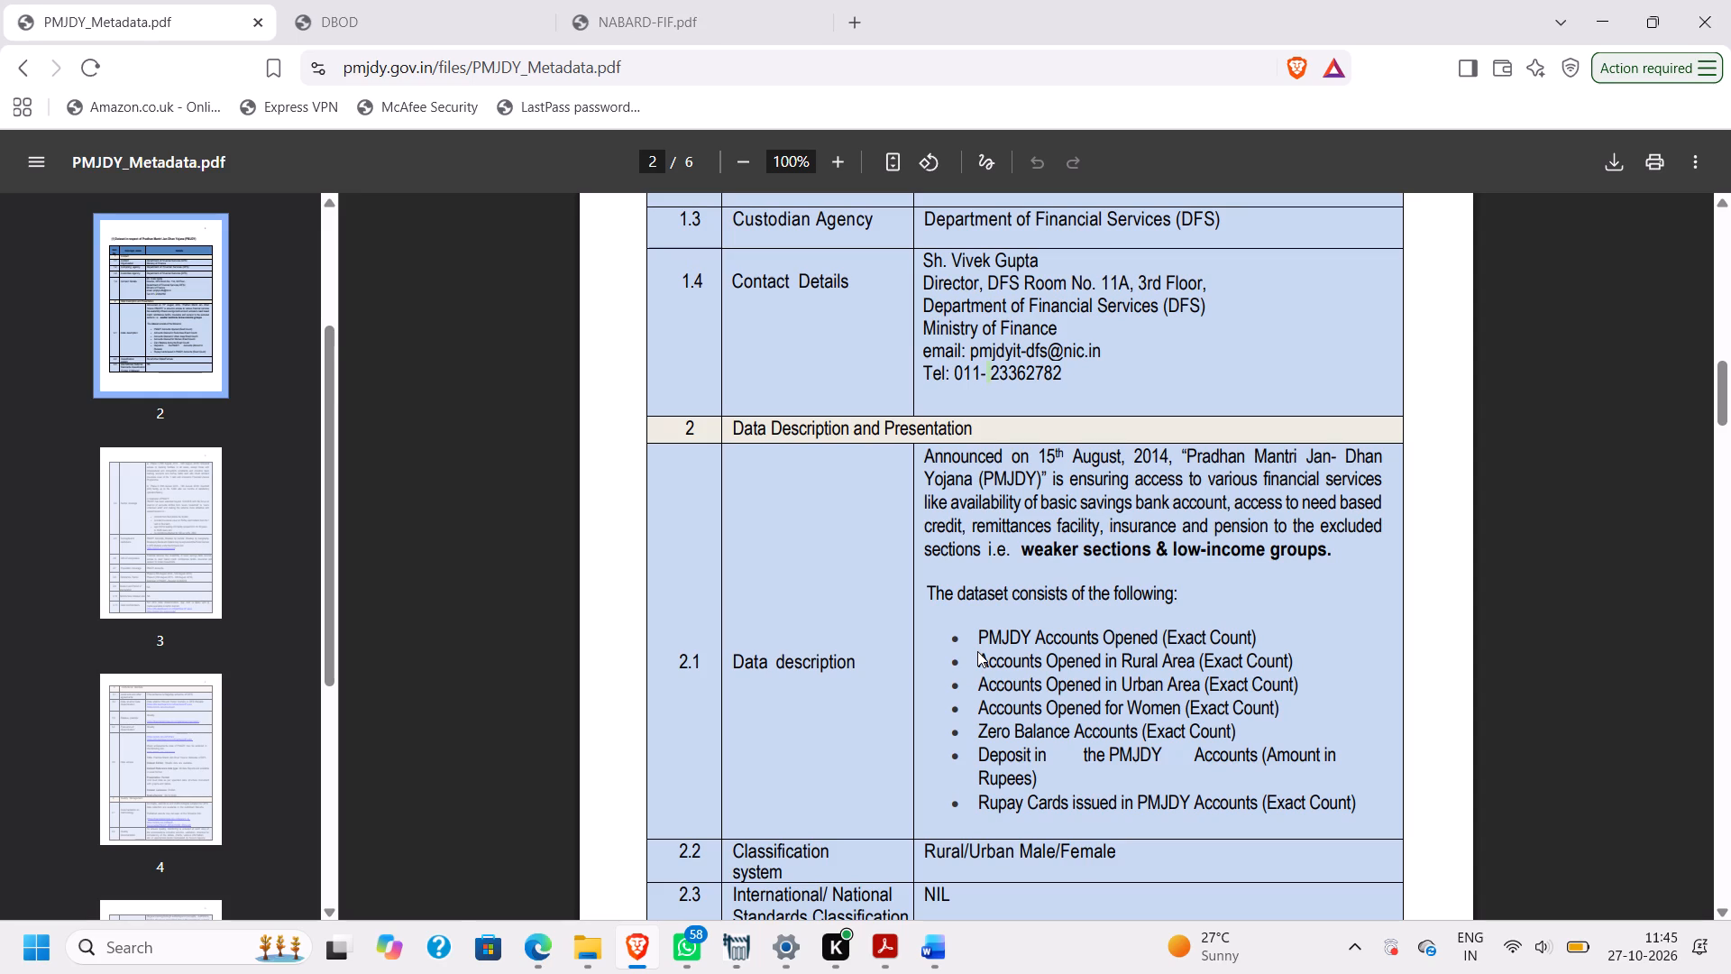
pyautogui.press('Print')
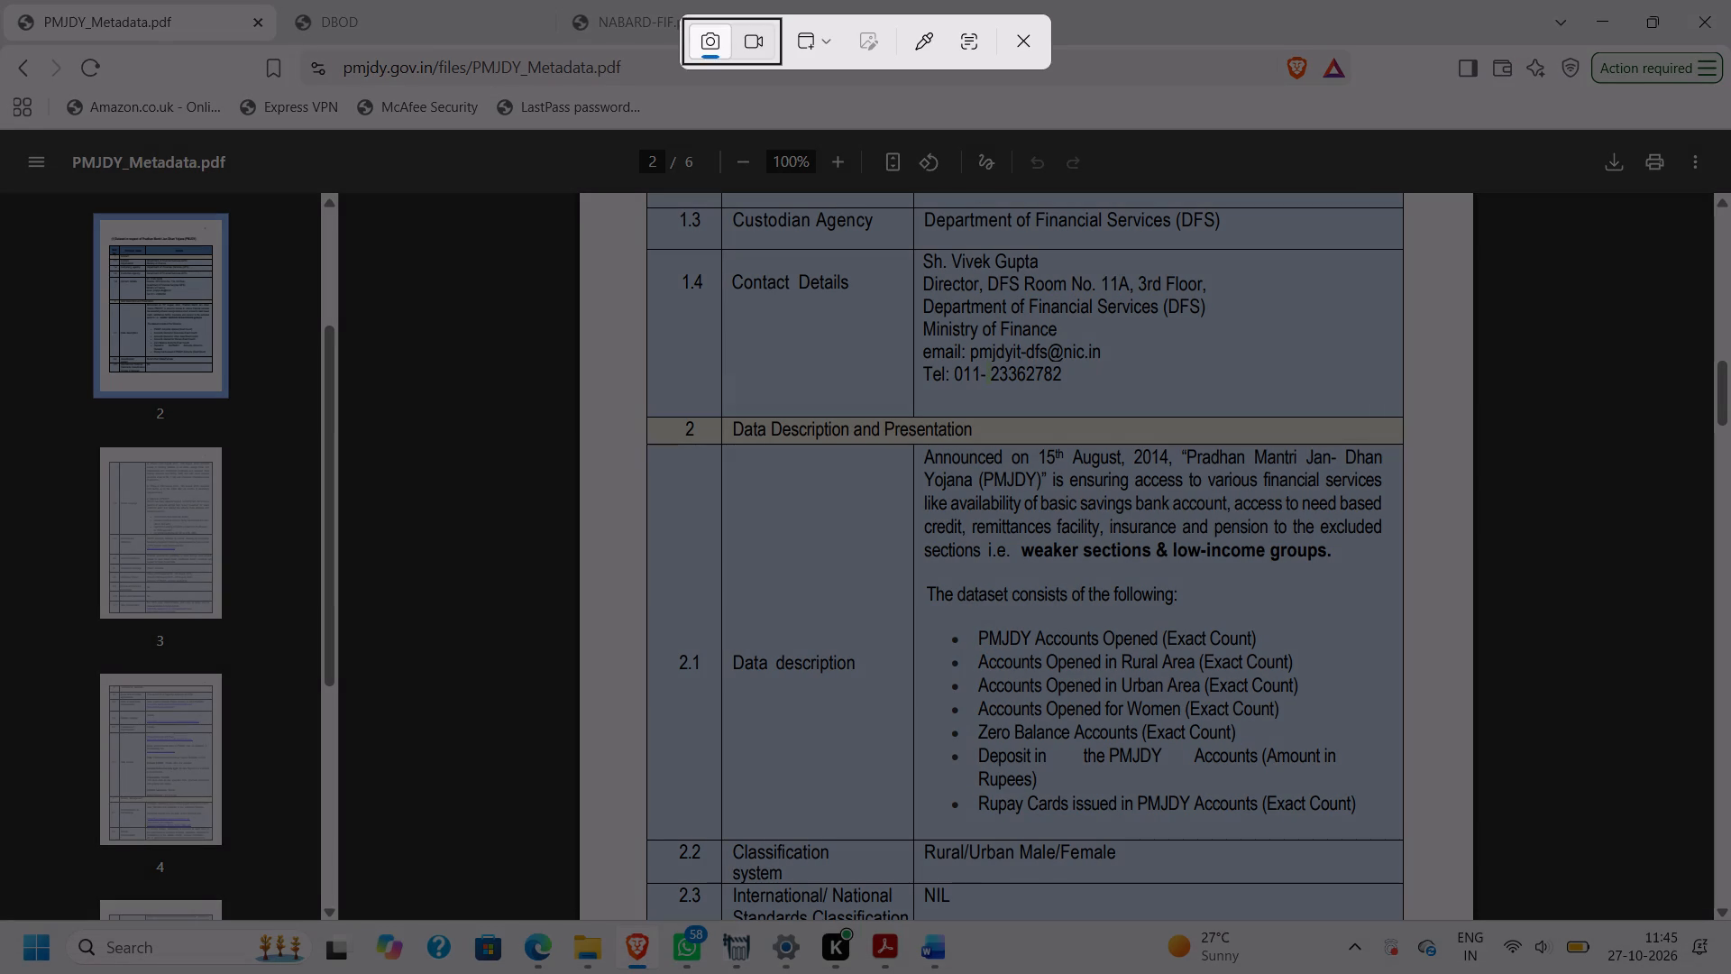
pyautogui.click(808, 46)
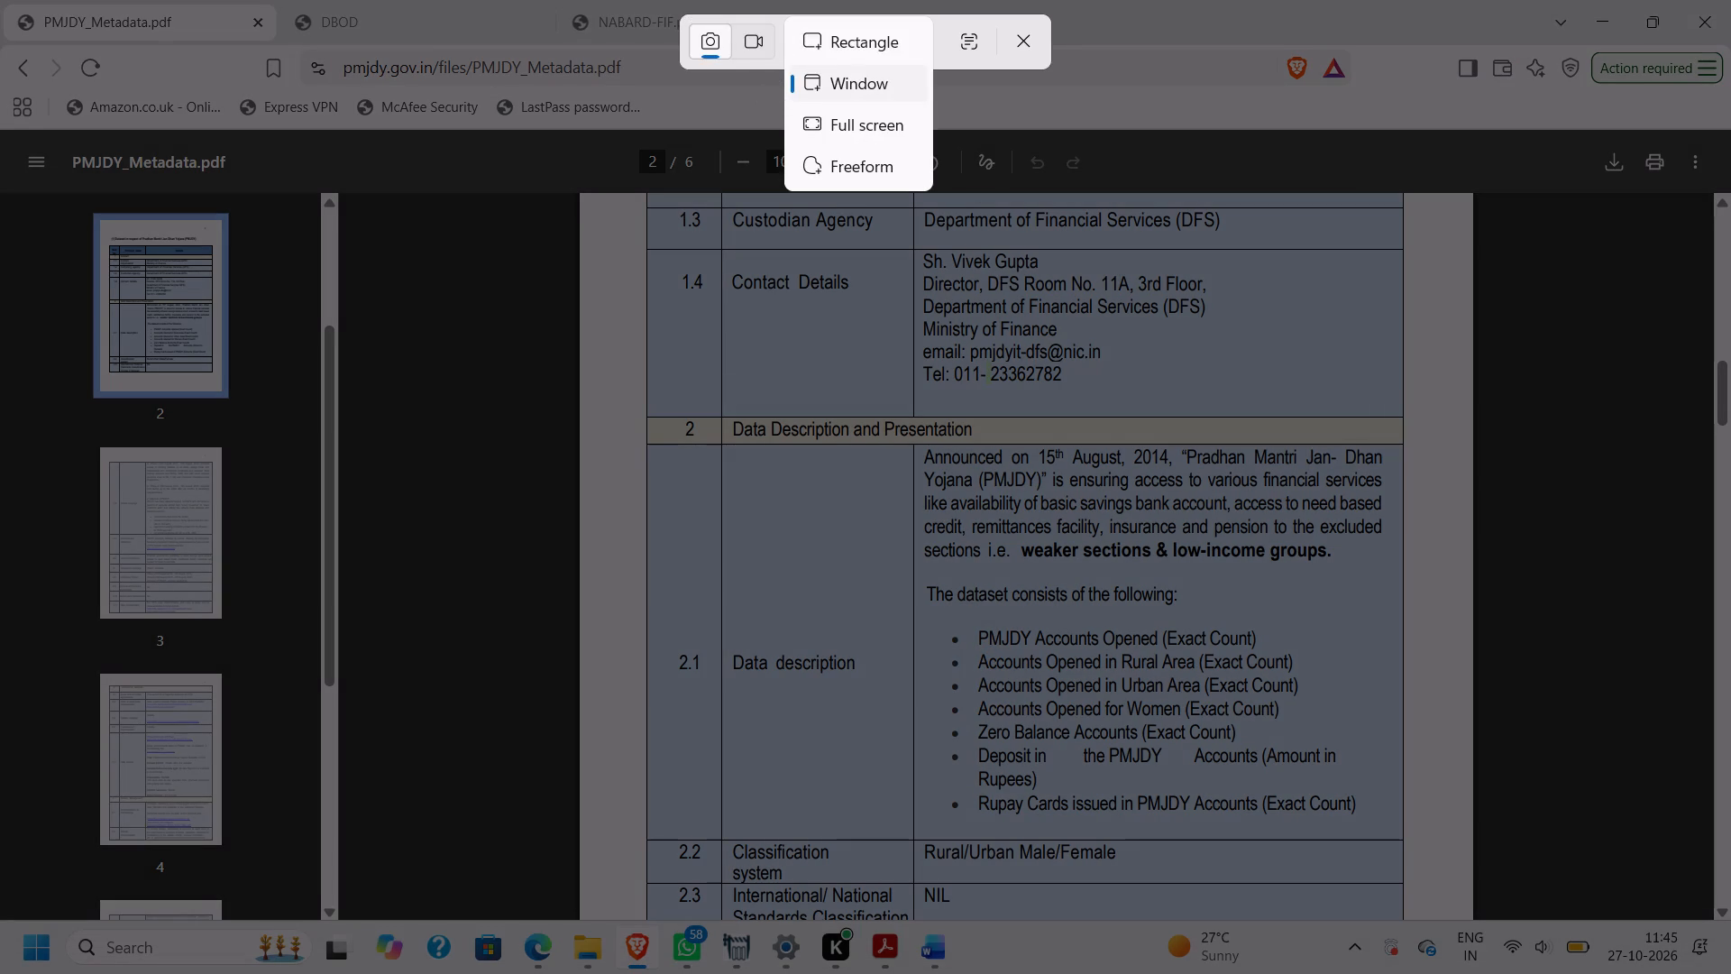
pyautogui.click(839, 78)
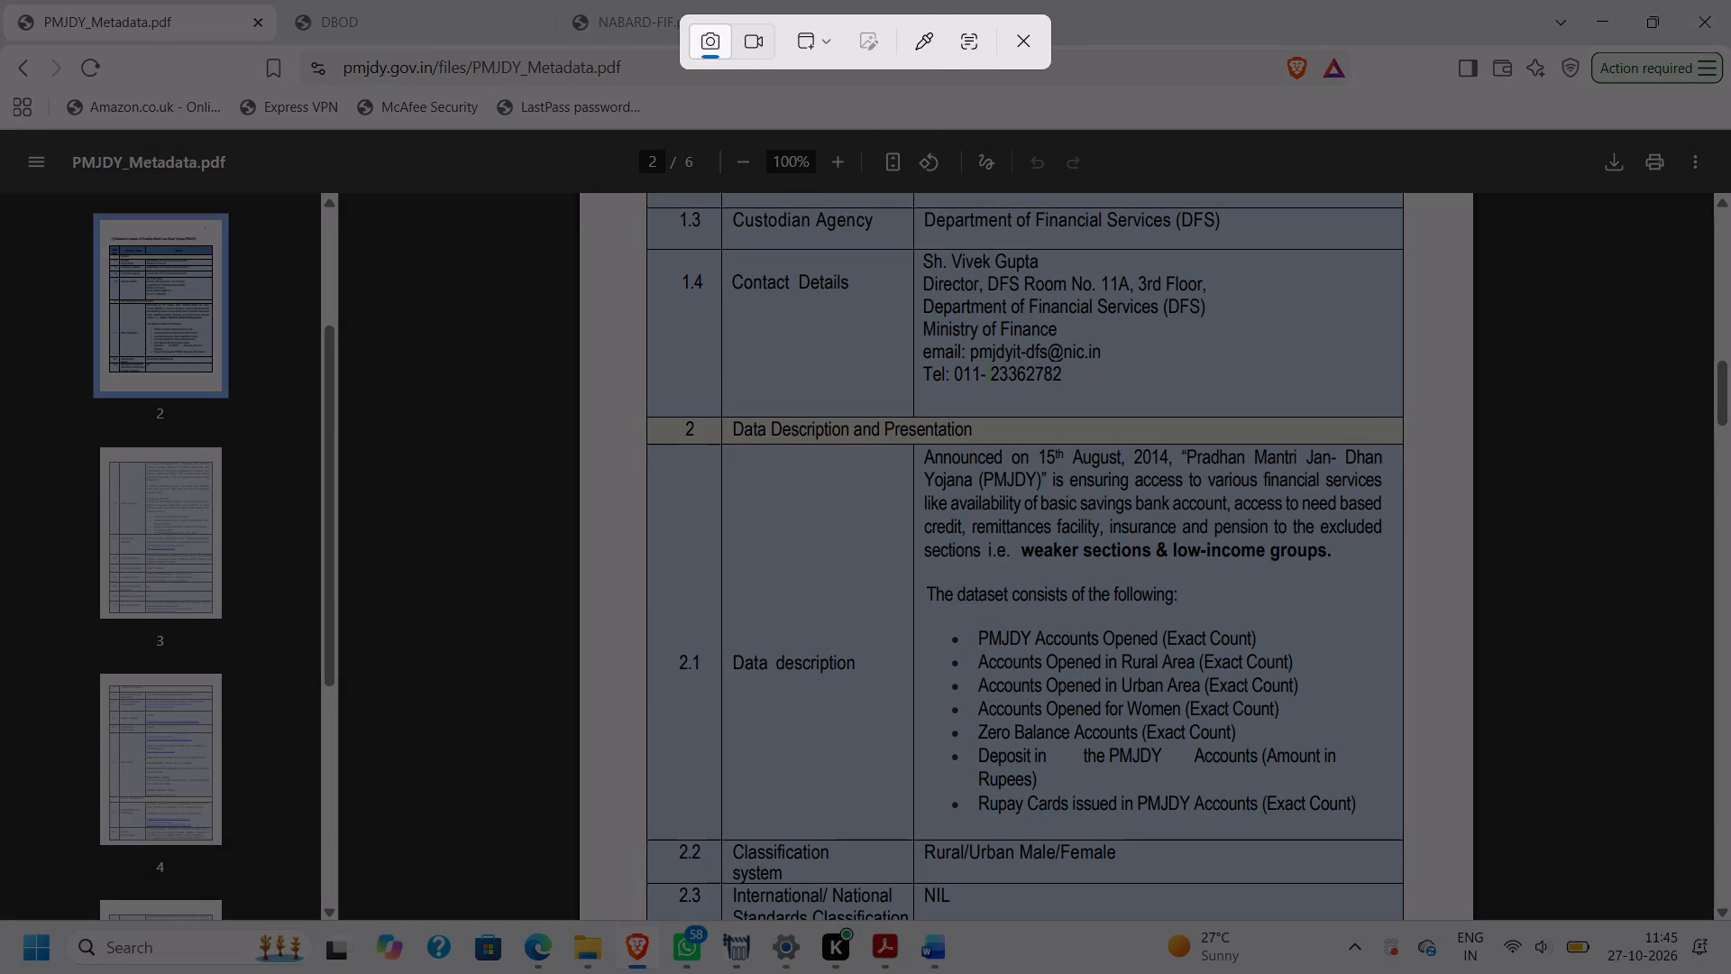
pyautogui.click(1480, 501)
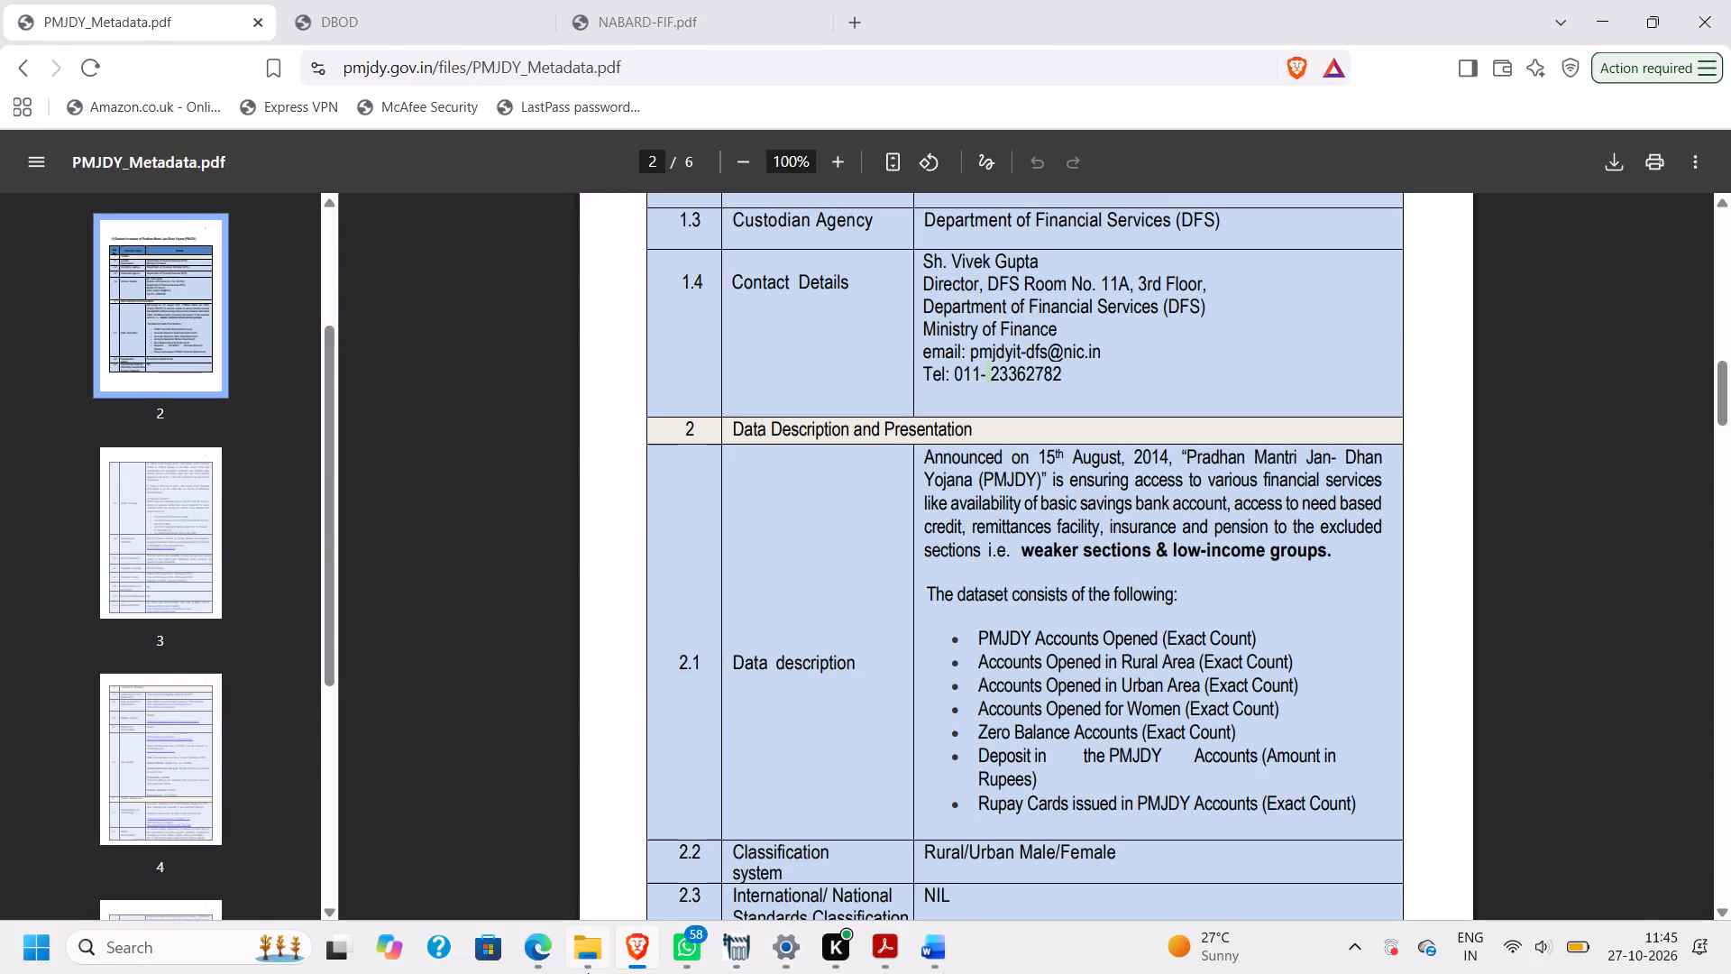
# In the Techfest Word document, append ", its is mention in pmldy" to point 1 under "Points to note from PMJDY".
pyautogui.click(637, 944)
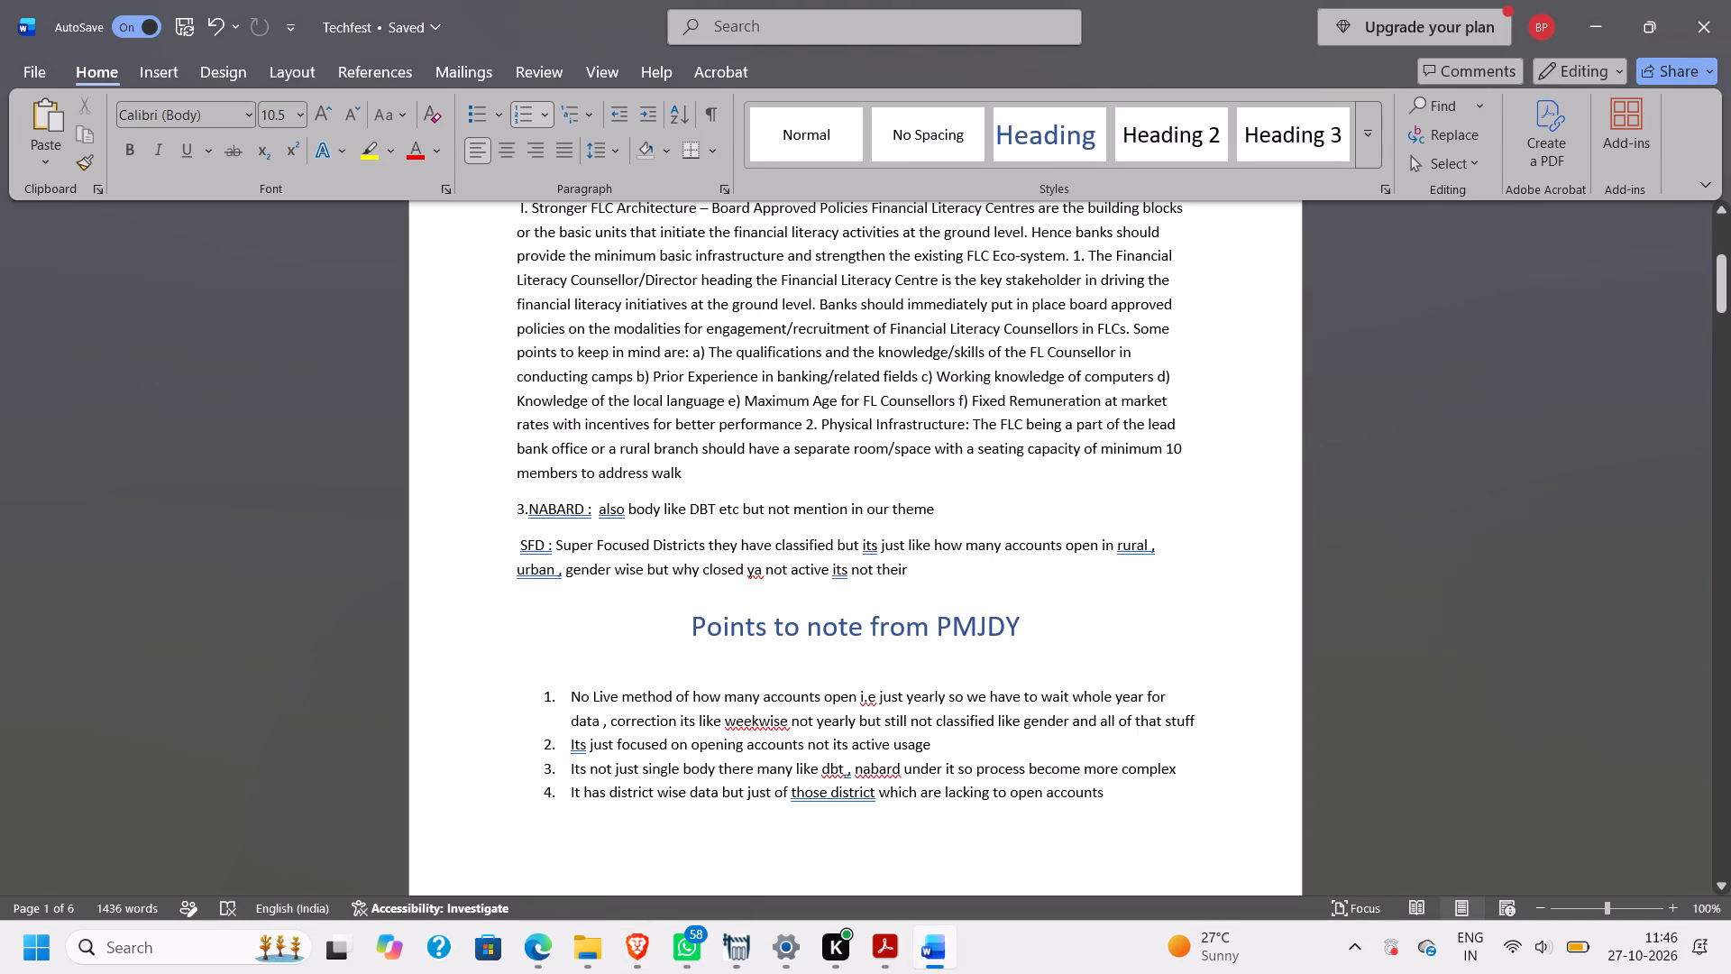
pyautogui.click(1205, 723)
pyautogui.press('space')
pyautogui.press(',')
pyautogui.press('space')
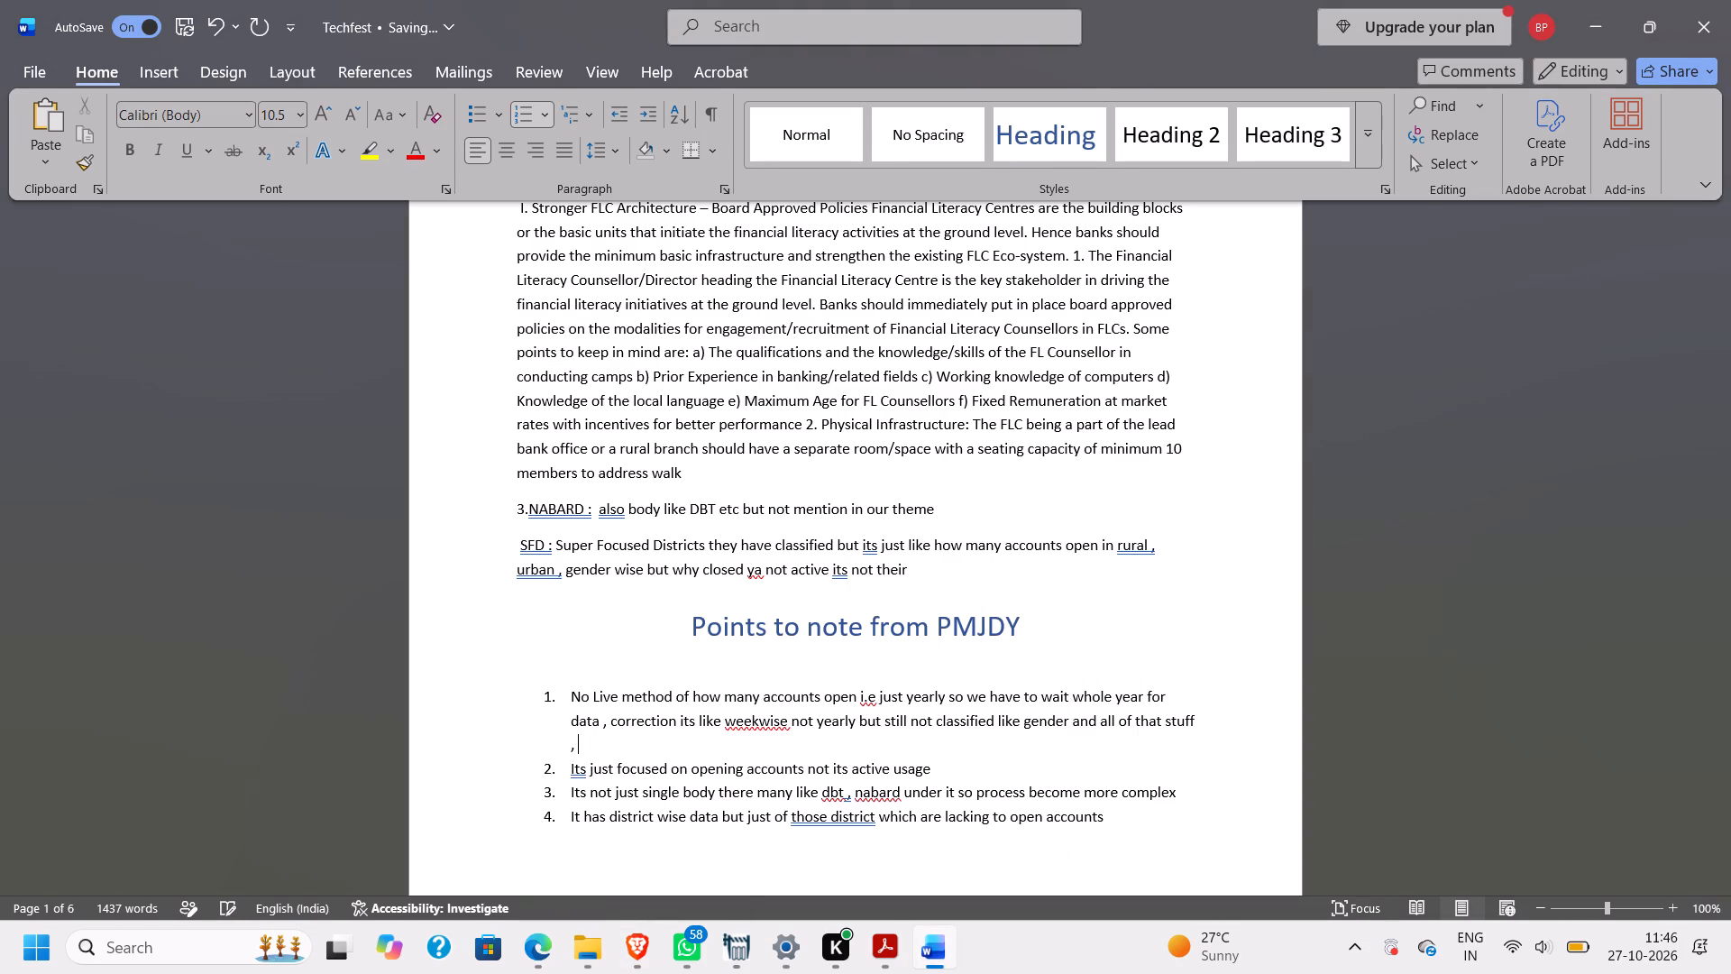
pyautogui.write('there')
pyautogui.press('space')
pyautogui.press('BackSpace')
pyautogui.press('BackSpace')
pyautogui.press('BackSpace')
pyautogui.press('BackSpace')
pyautogui.press('BackSpace')
pyautogui.press('BackSpace')
pyautogui.write('its')
pyautogui.press('space')
pyautogui.write('is mentio')
pyautogui.write('n in pm')
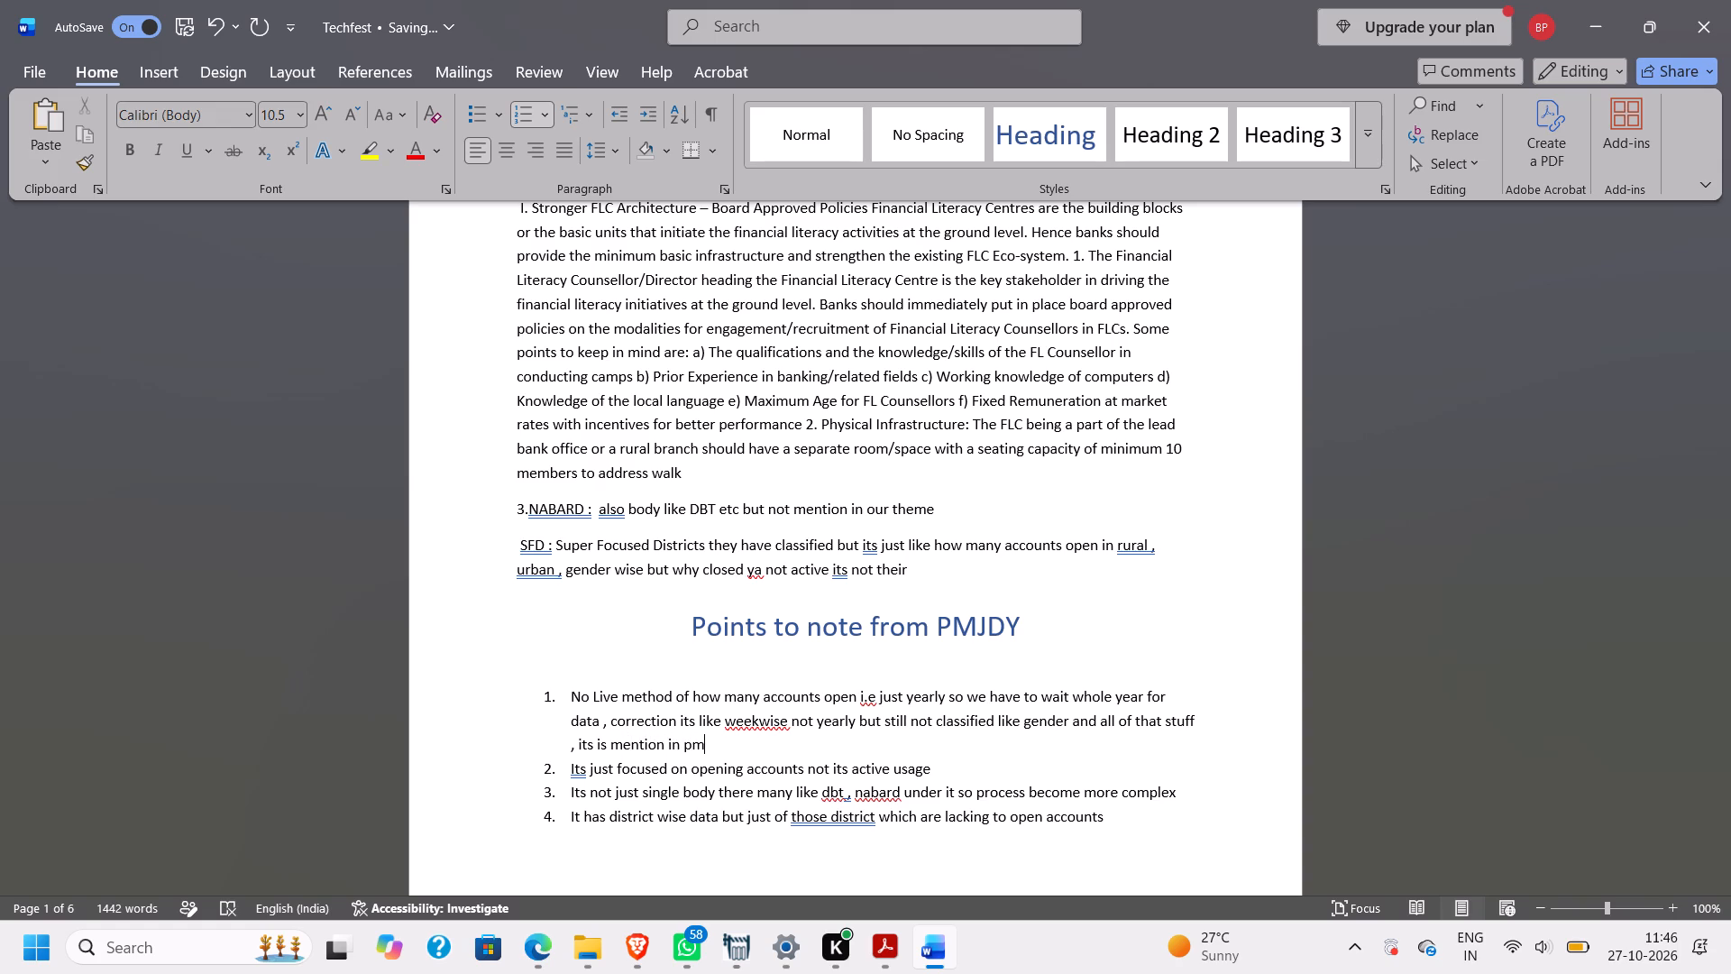
pyautogui.write('ldy')
pyautogui.press('space')
pyautogui.press('BackSpace')
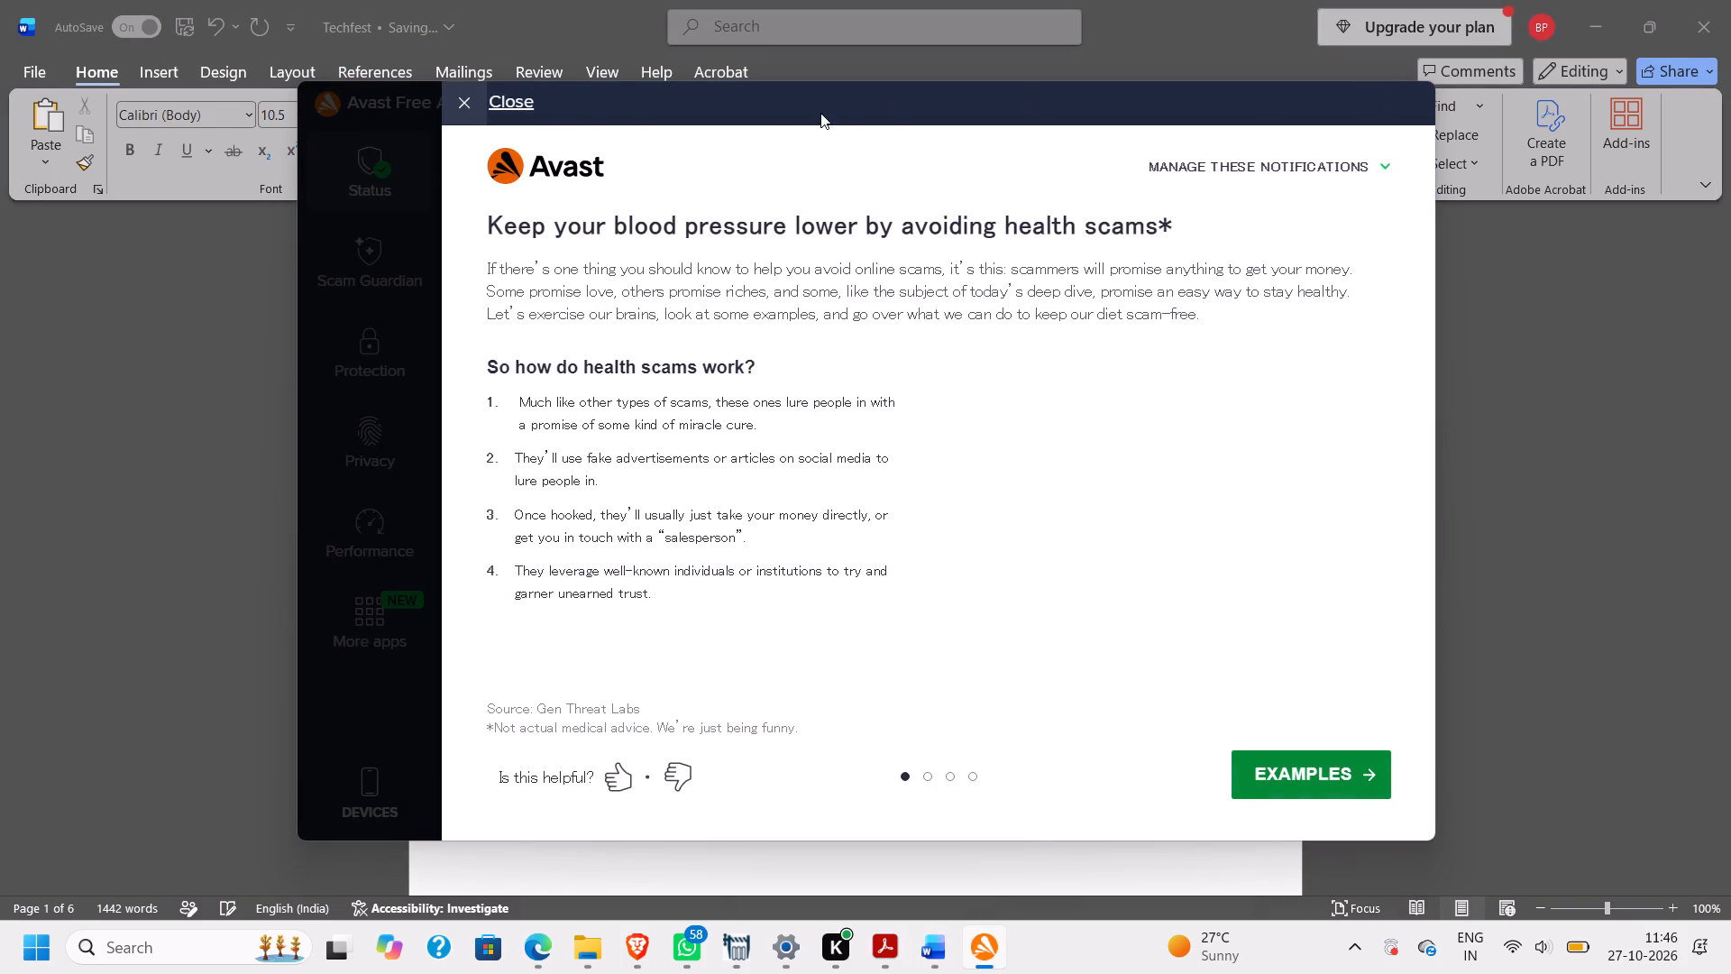
# Dismiss the Avast health scams notification and close the Avast window.
pyautogui.click(459, 94)
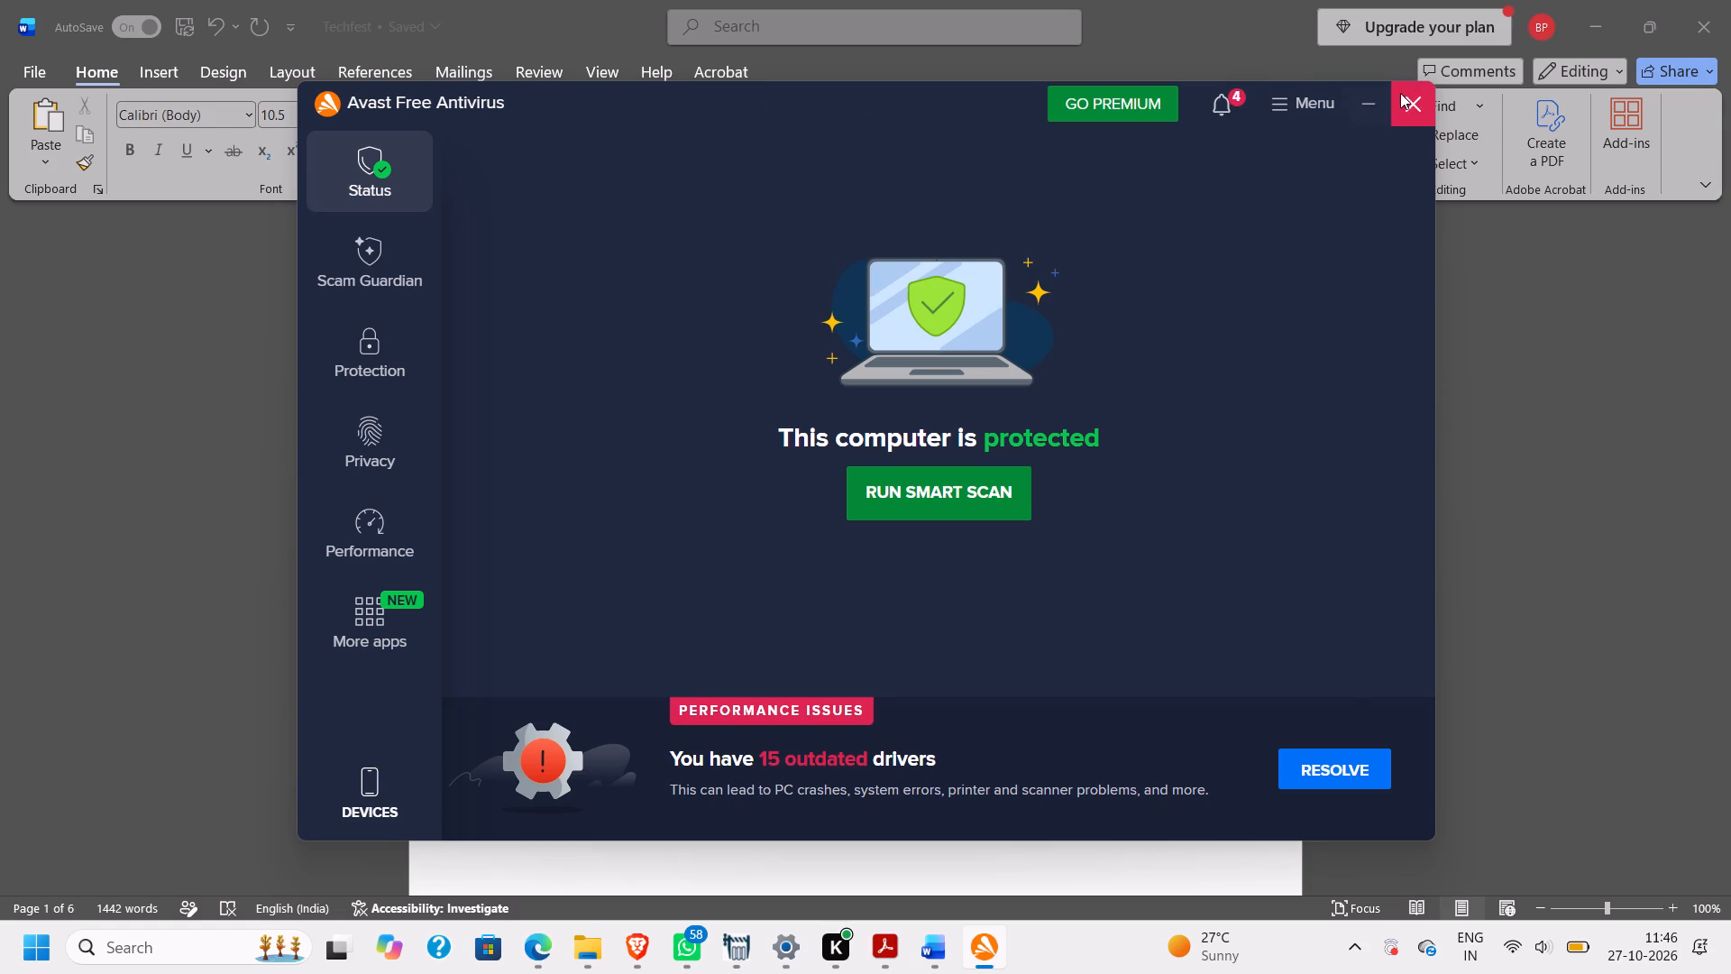
pyautogui.click(1402, 96)
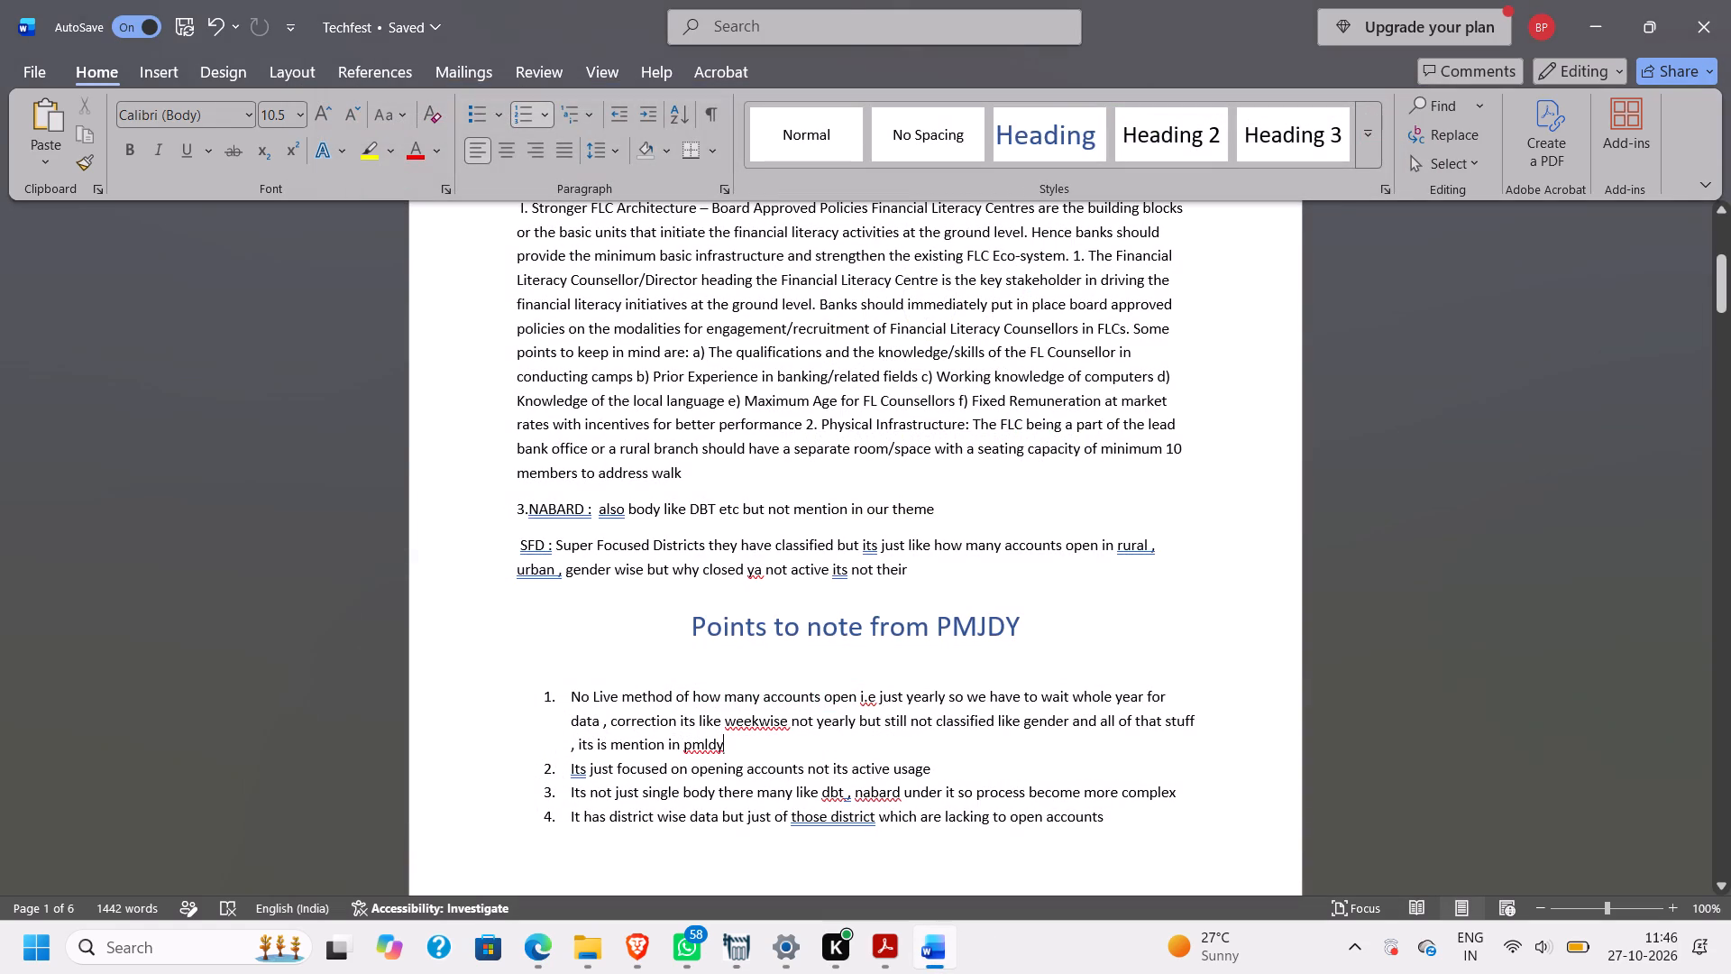
# Correct the last word of point 1 under "Points to note from PMJDY" to "pmjdy".
pyautogui.click(731, 747)
pyautogui.press('BackSpace')
pyautogui.press('BackSpace')
pyautogui.press('BackSpace')
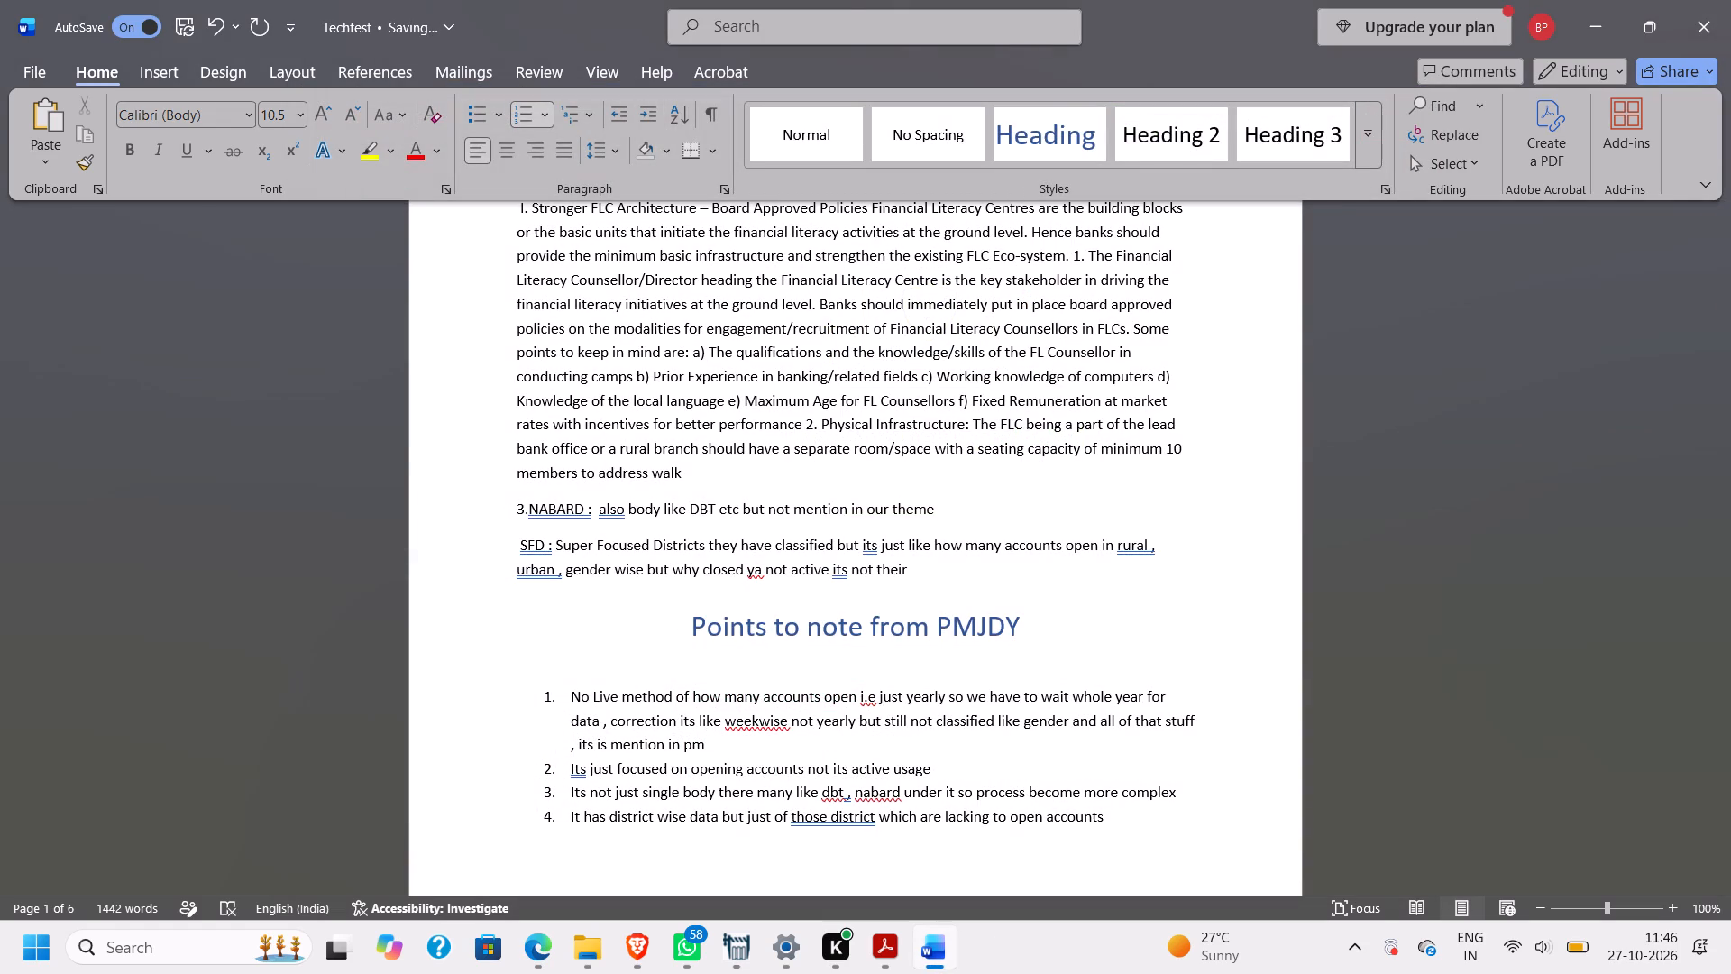
pyautogui.write('jdy')
pyautogui.press('space')
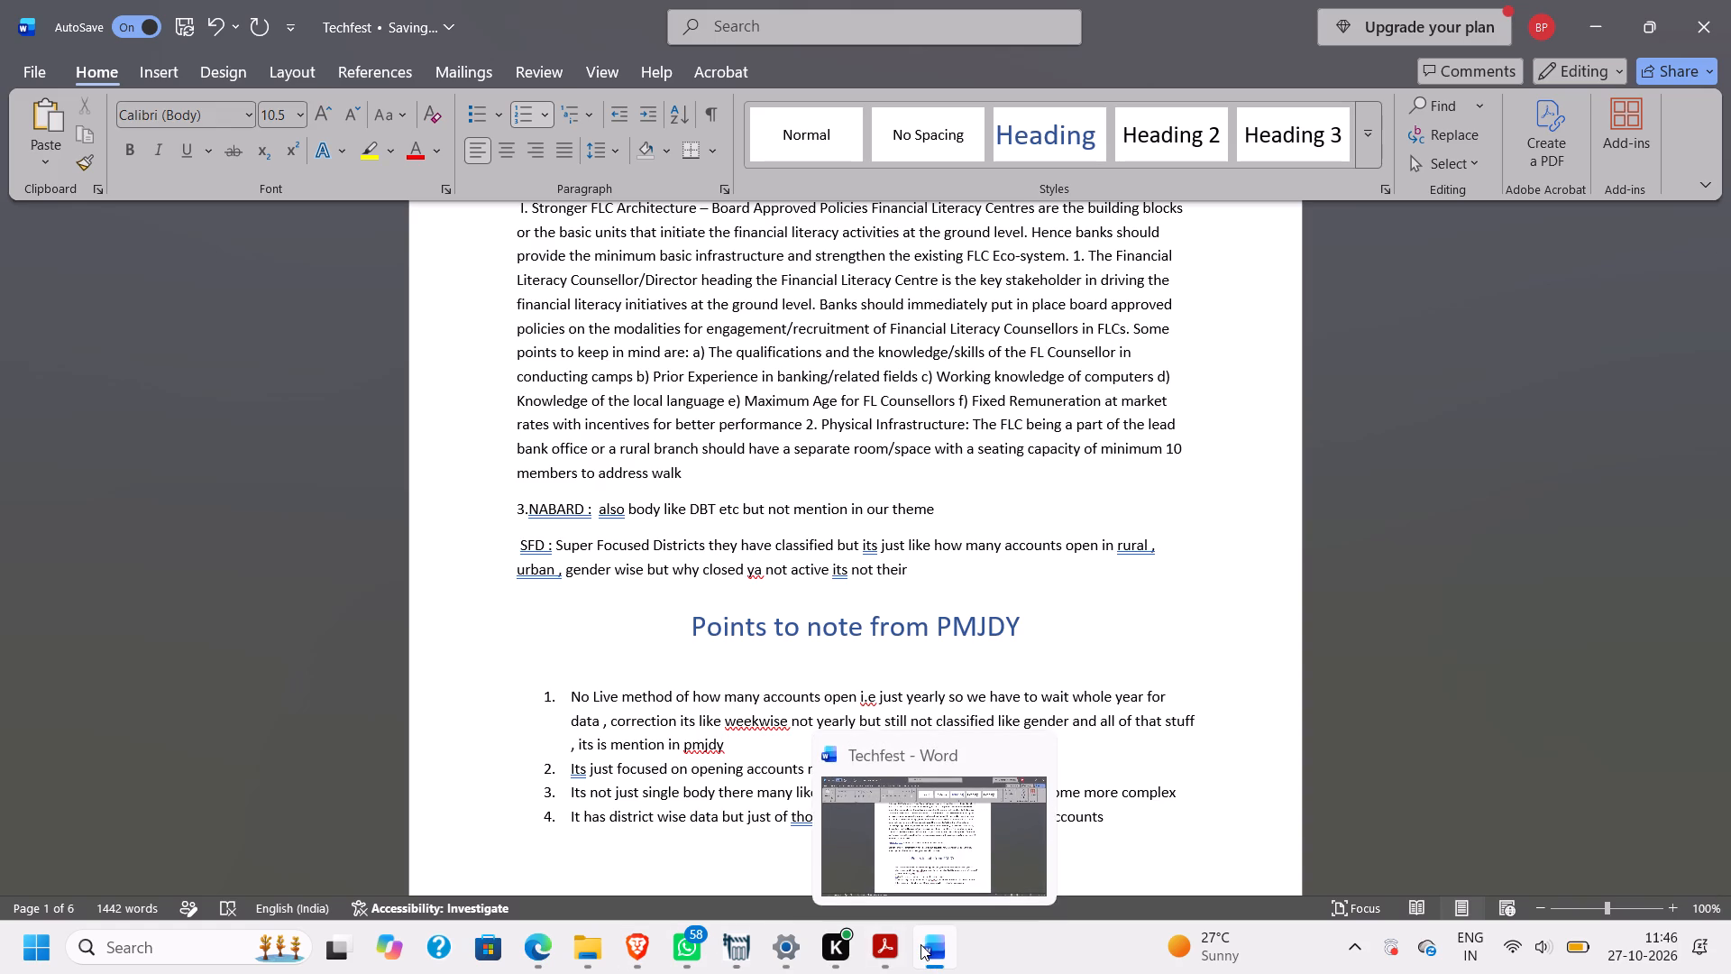
# After rechecking the PMJDY metadata PDF in Brave, append "meta data pdf exact count of women" to point 1 in the Techfest Word document.
pyautogui.click(641, 934)
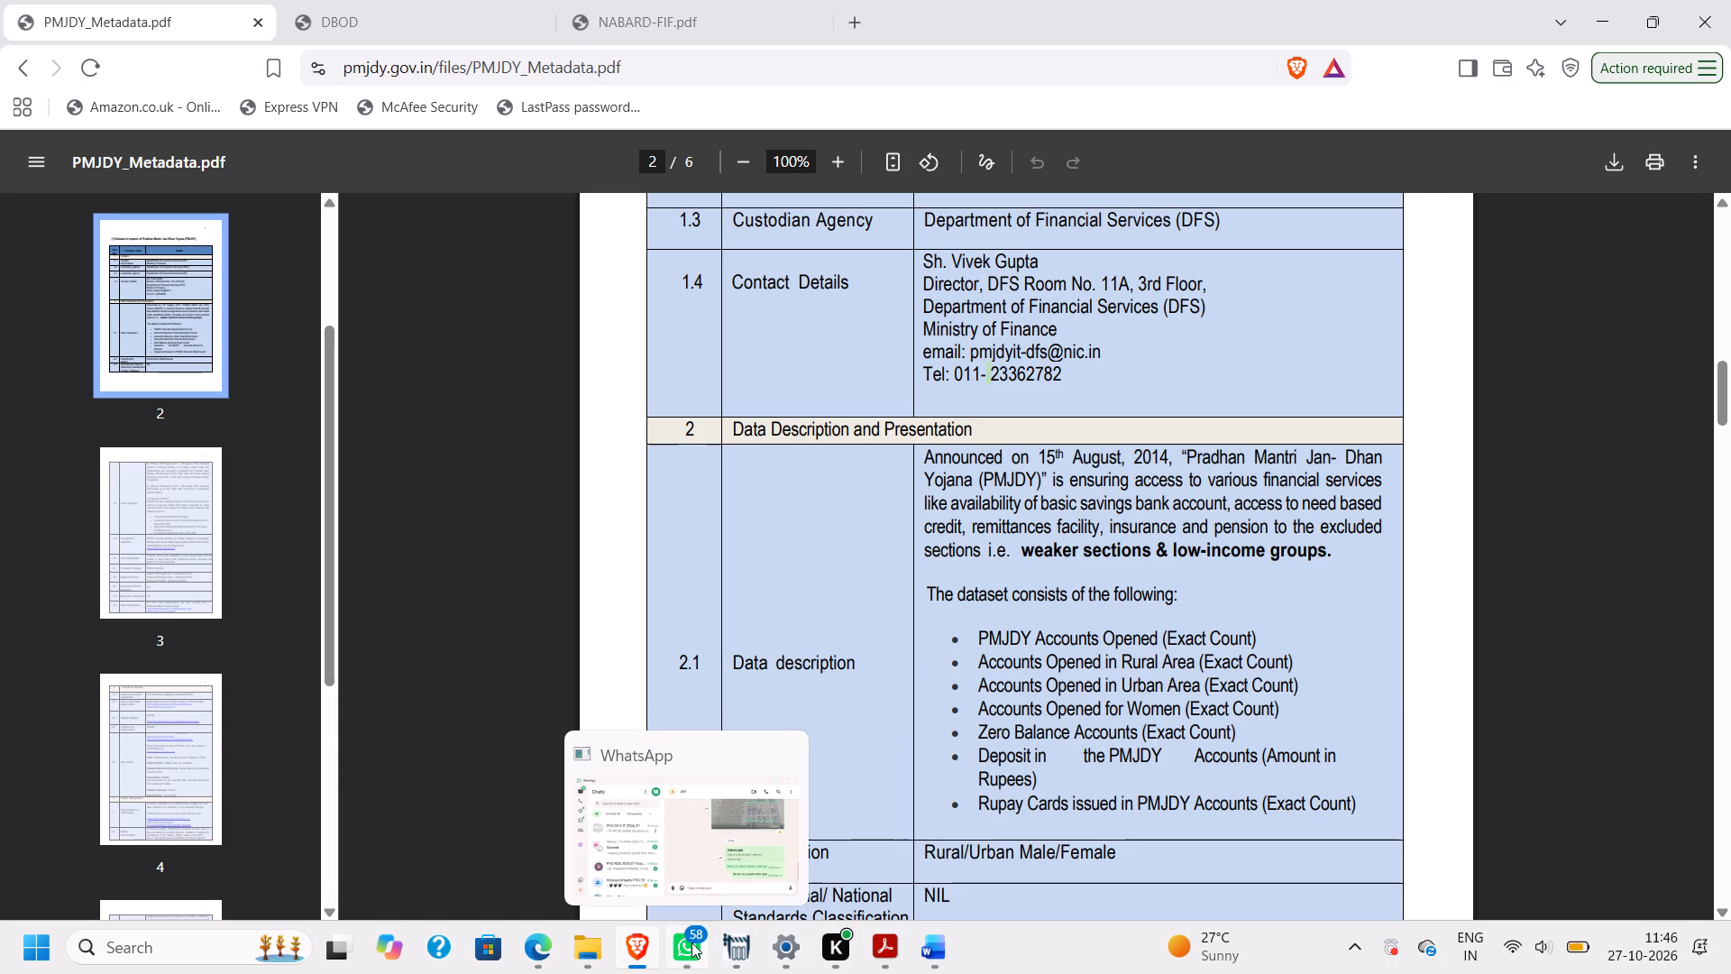
pyautogui.click(925, 943)
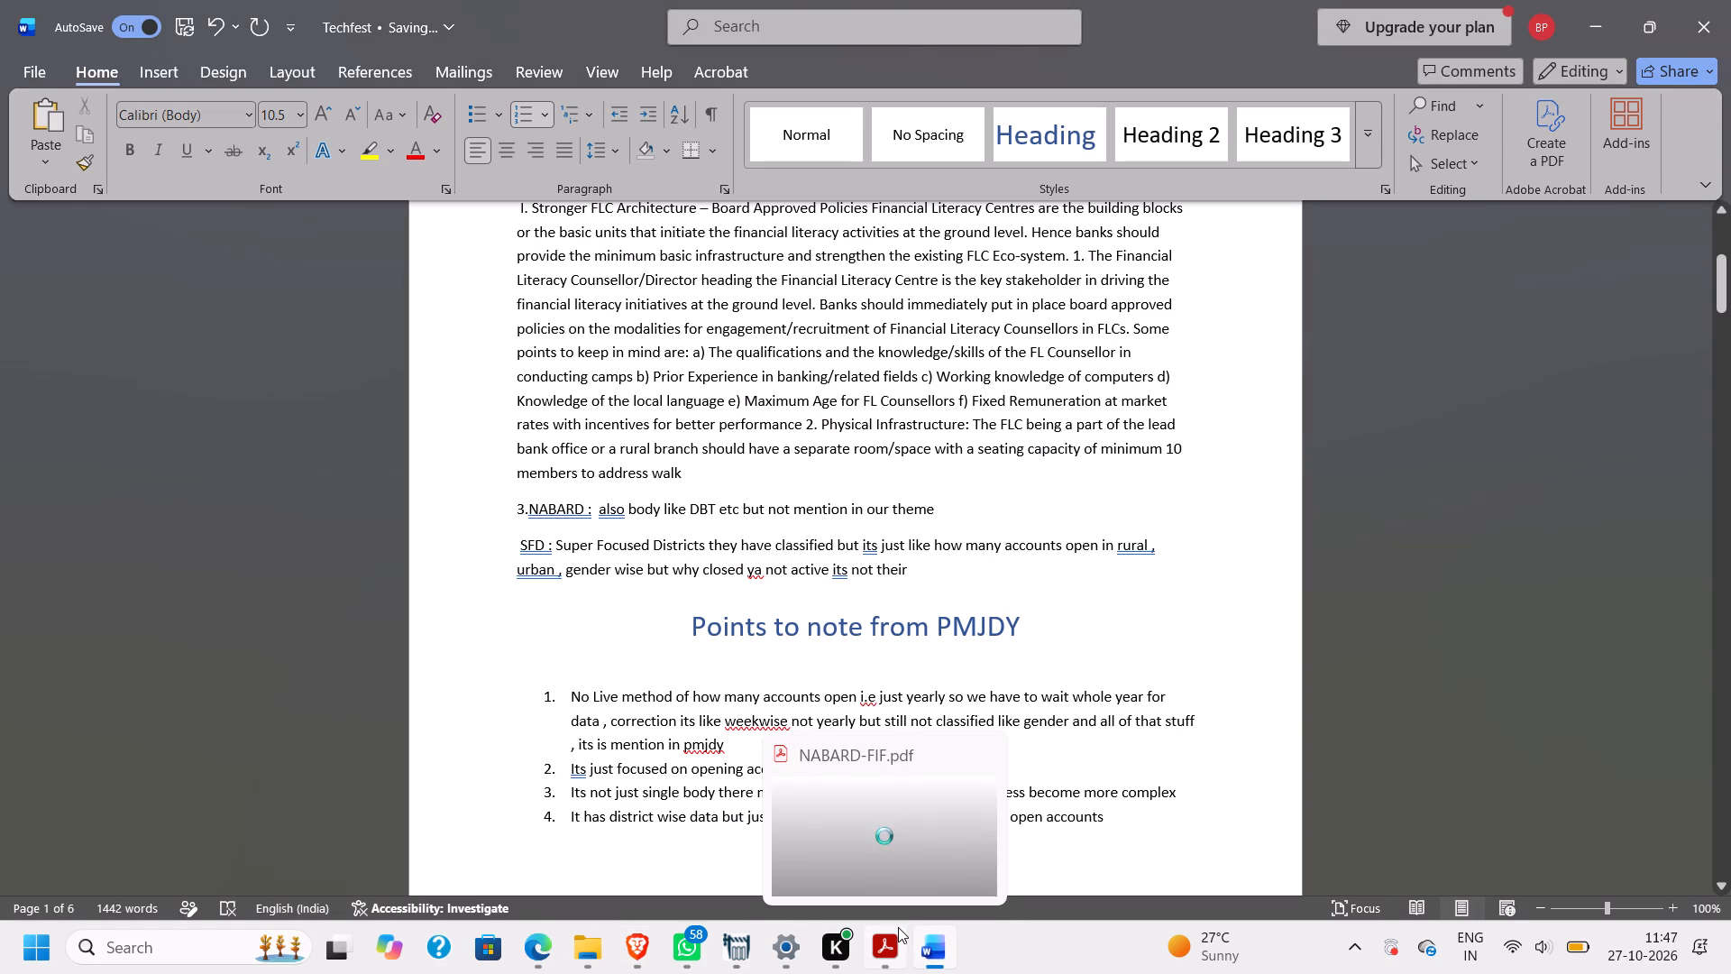
pyautogui.click(745, 739)
pyautogui.write('meta')
pyautogui.press('space')
pyautogui.write('date')
pyautogui.write('pdf')
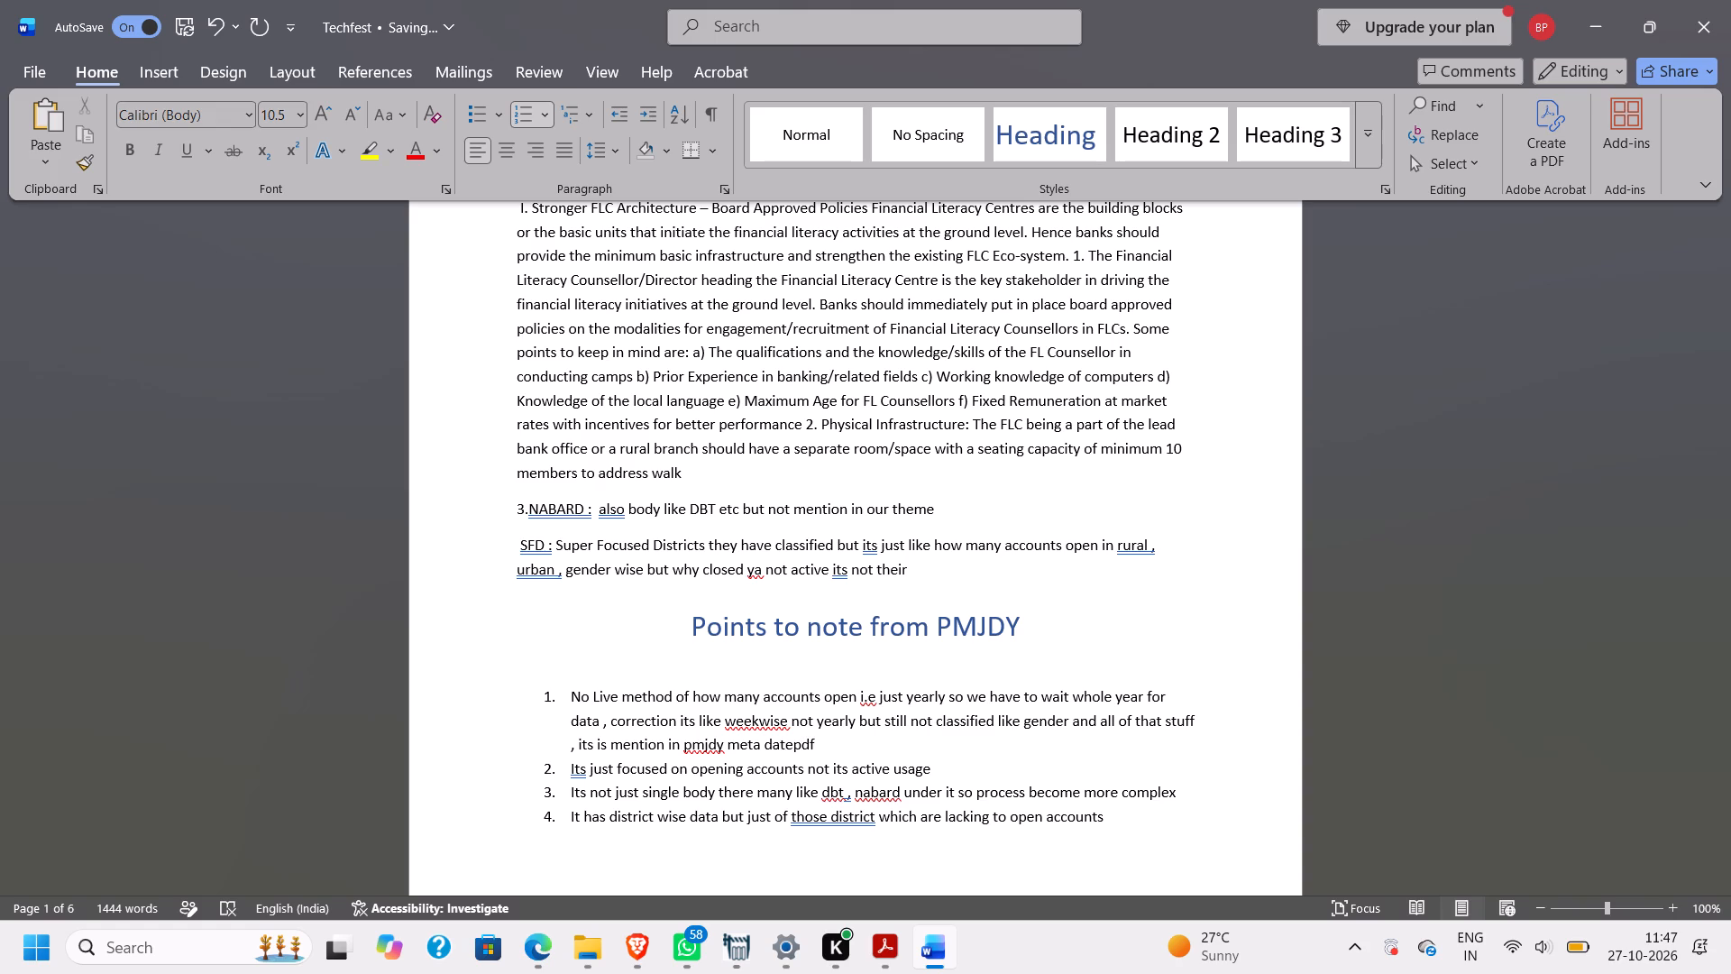
pyautogui.press('BackSpace')
pyautogui.press('BackSpace')
pyautogui.press('BackSpace')
pyautogui.press('BackSpace')
pyautogui.write('a pdf exact')
pyautogui.press('space')
pyautogui.write('count of')
pyautogui.press('space')
pyautogui.write('women')
pyautogui.press('space')
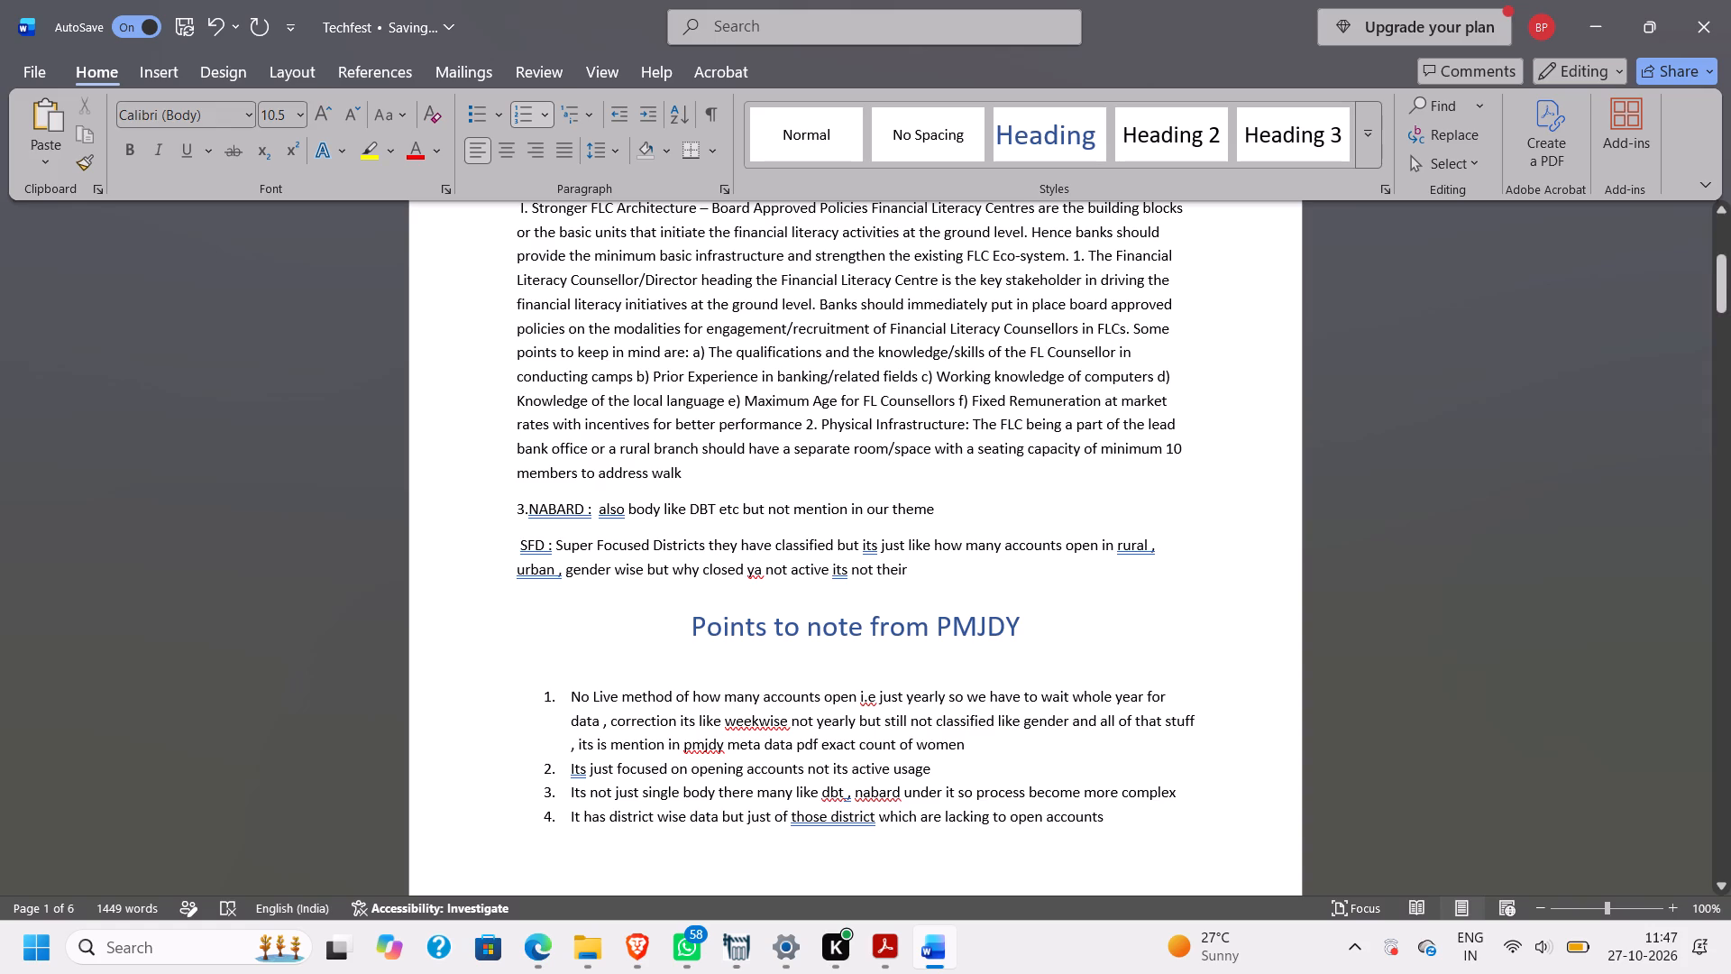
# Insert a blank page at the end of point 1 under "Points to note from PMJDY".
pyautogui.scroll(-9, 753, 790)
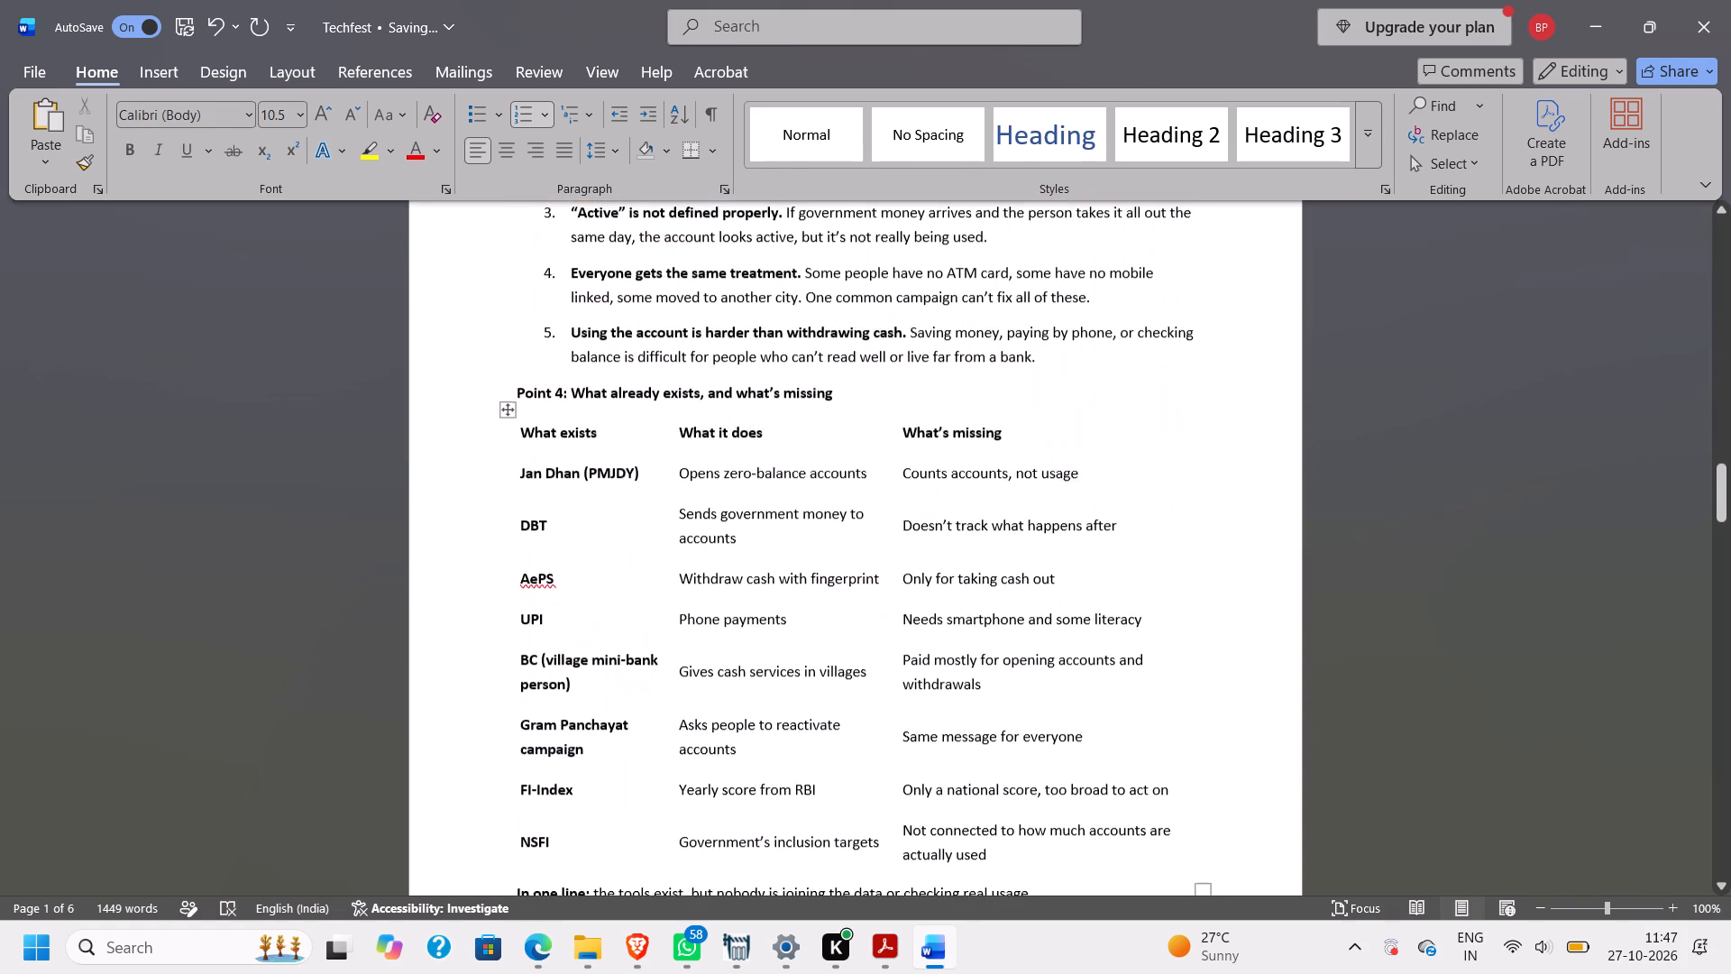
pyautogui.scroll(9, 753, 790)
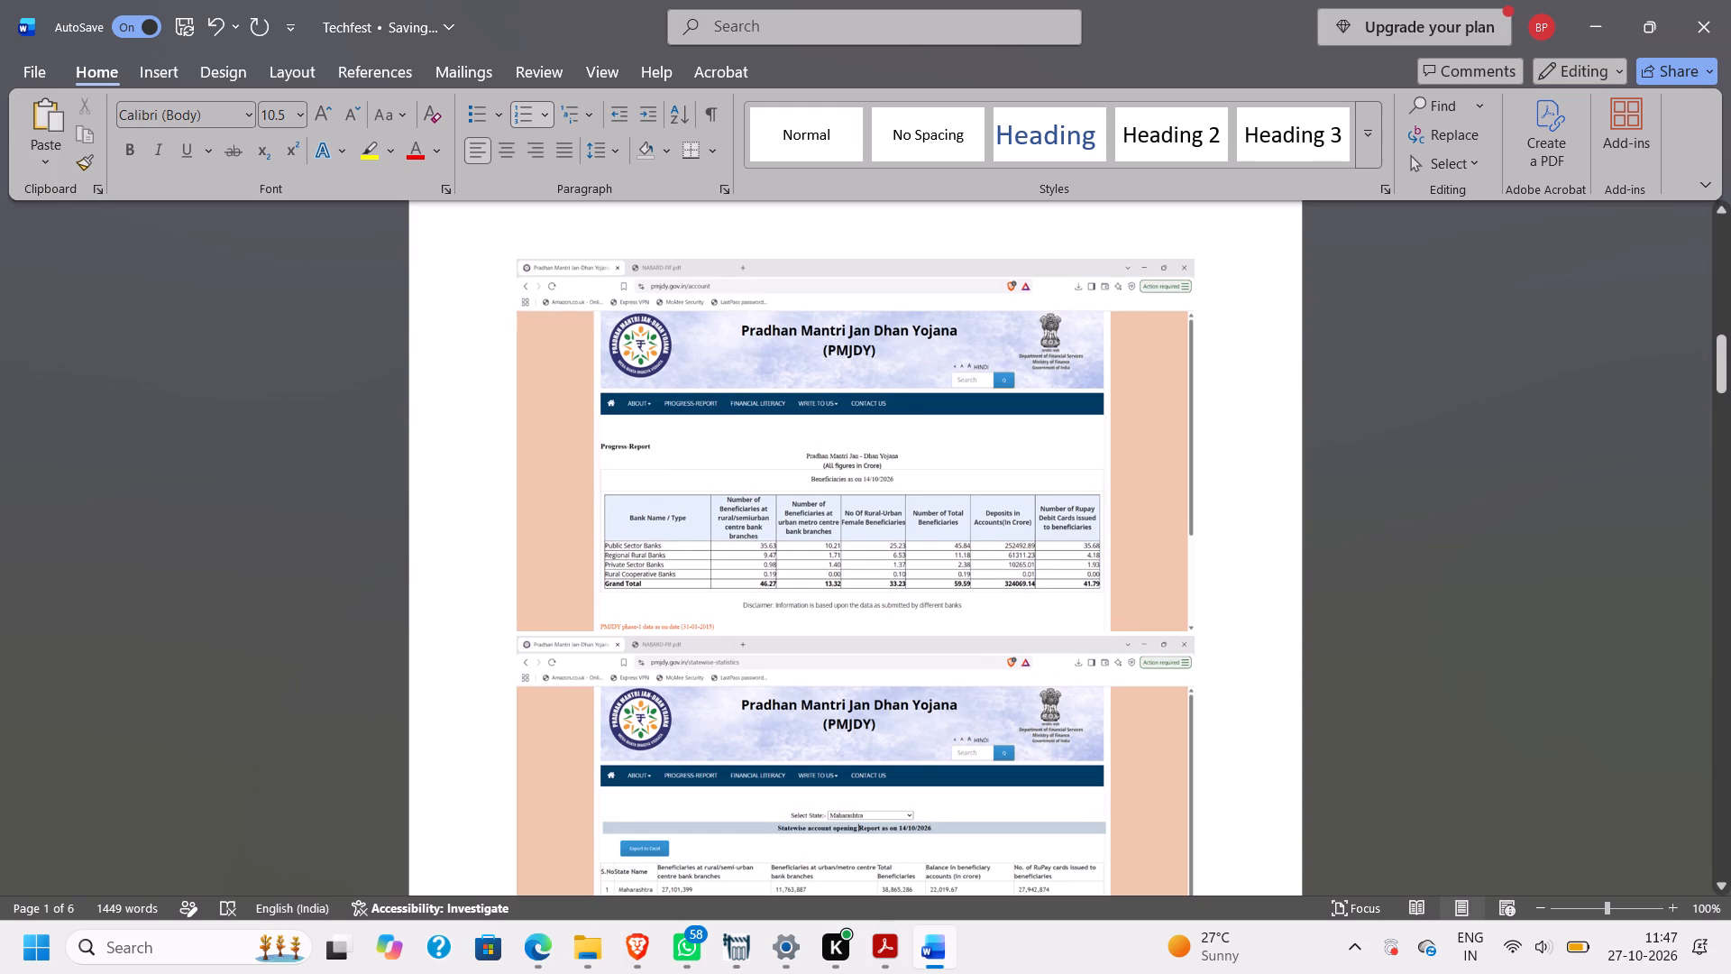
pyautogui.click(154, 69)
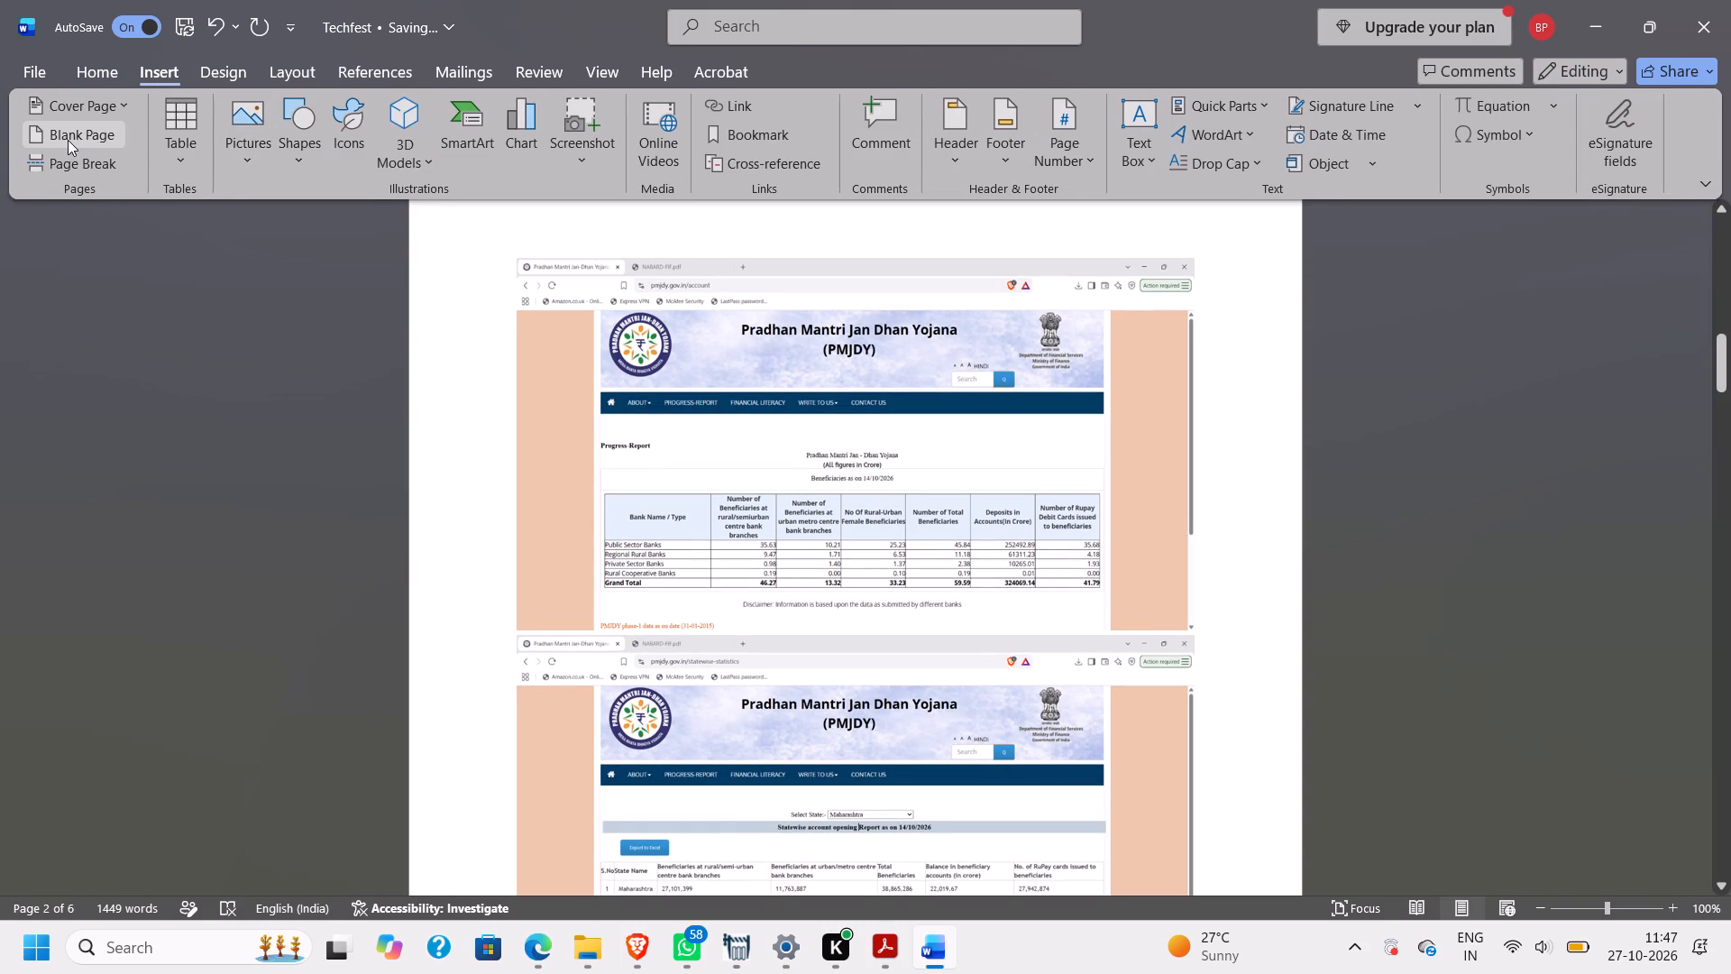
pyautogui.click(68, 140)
# Examine how the inserted blank page splits the numbered points and where the PMJDY screenshots now sit.
pyautogui.scroll(4, 557, 358)
pyautogui.scroll(-3, 557, 358)
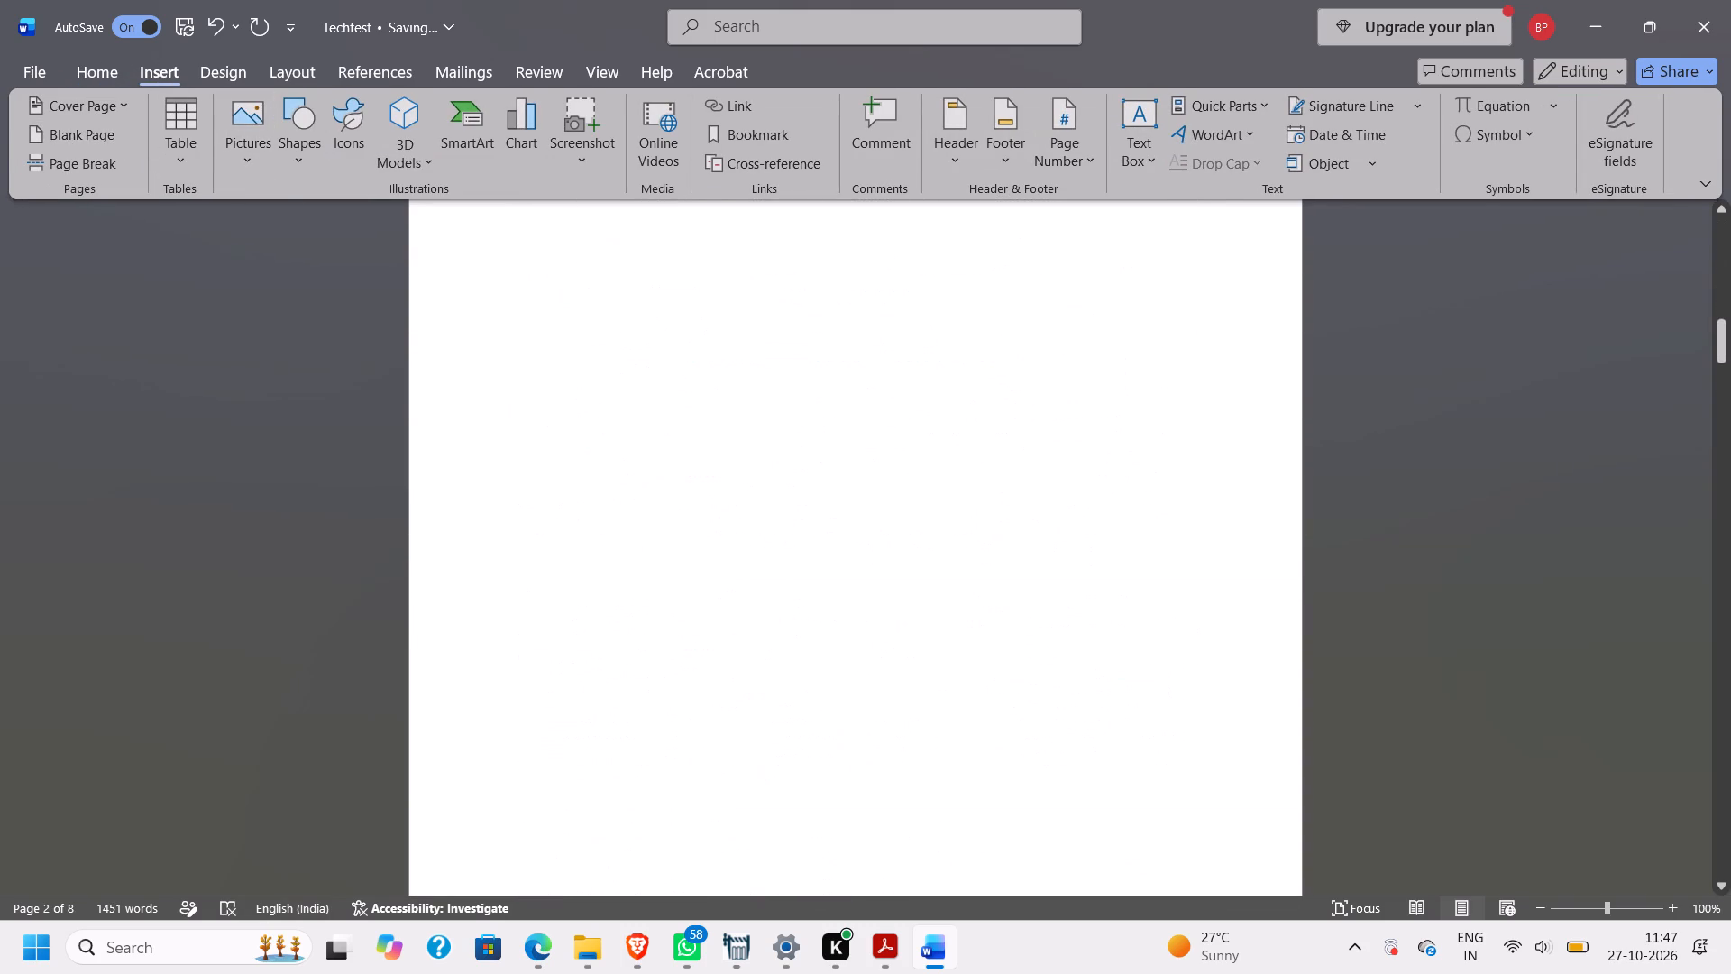
pyautogui.scroll(2, 557, 358)
pyautogui.scroll(-1, 557, 358)
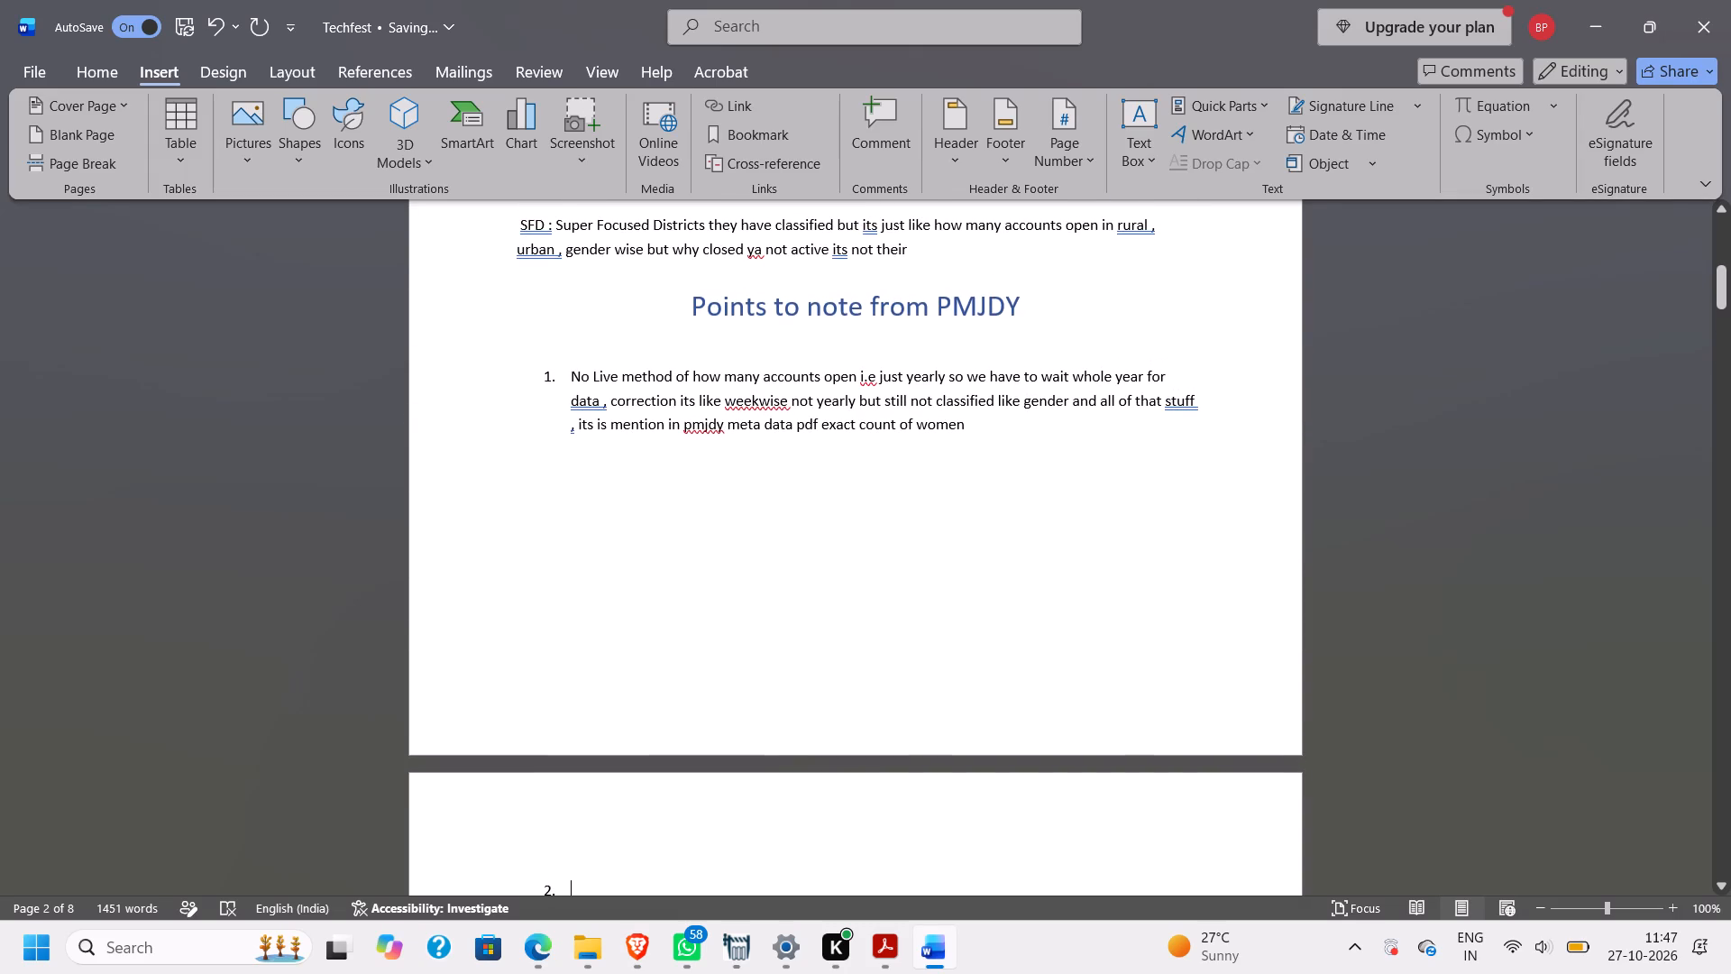
pyautogui.scroll(-3, 557, 358)
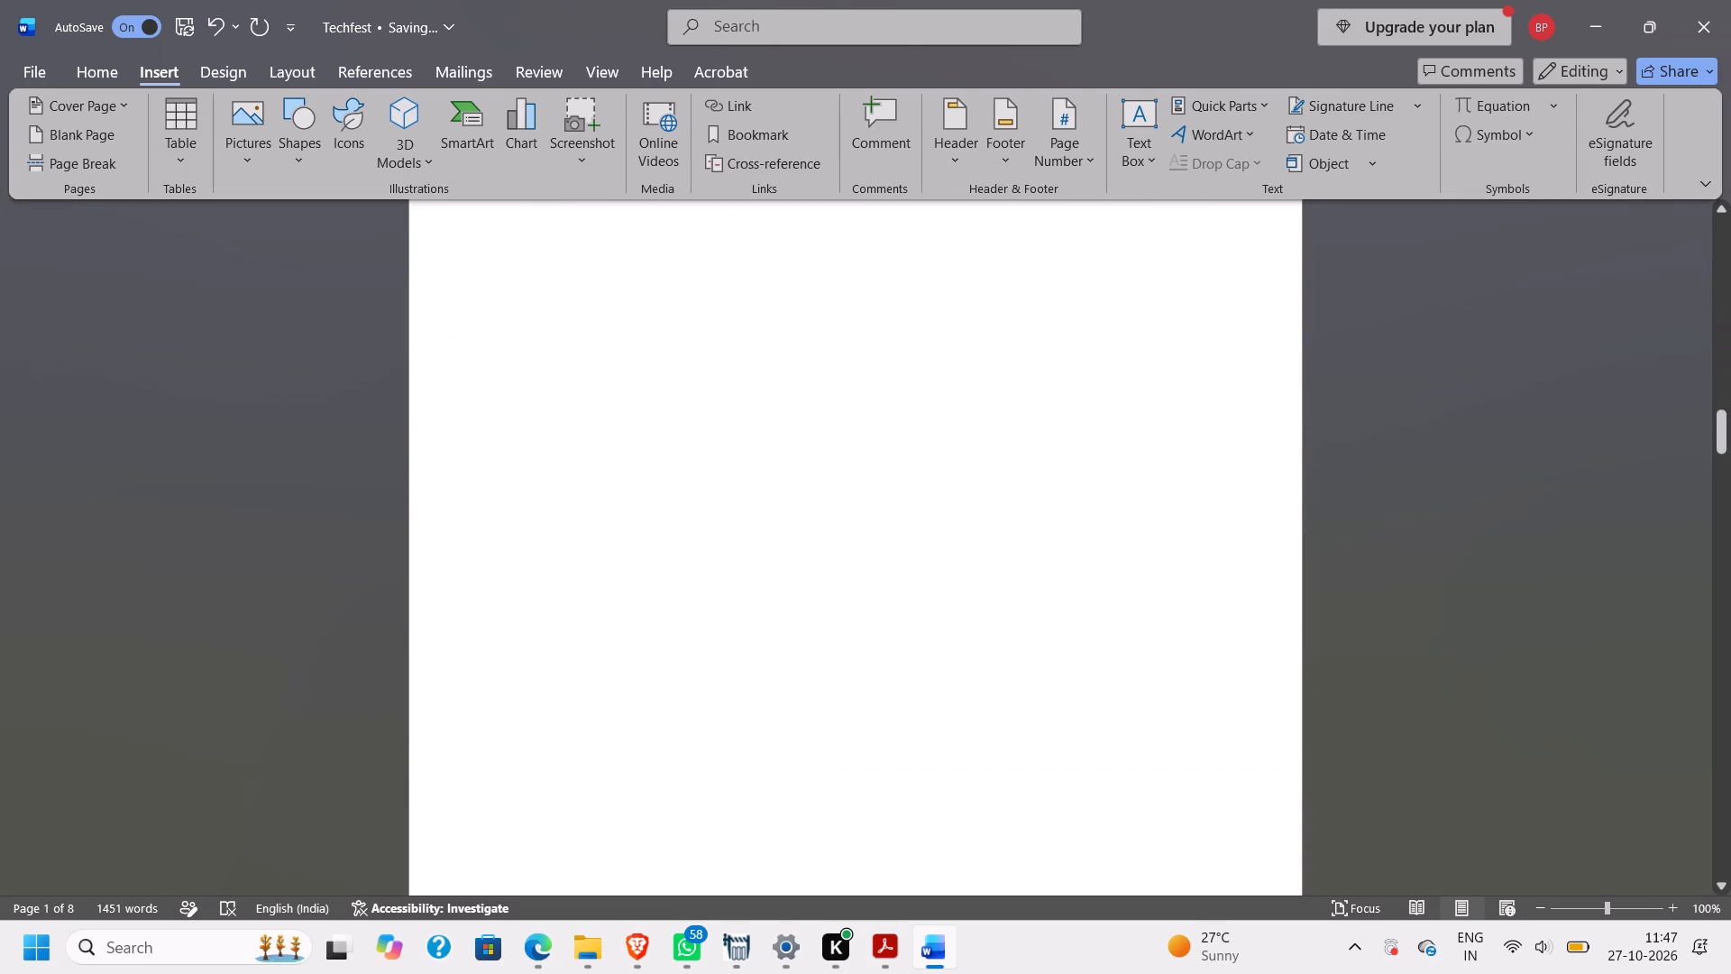
pyautogui.scroll(-2, 557, 358)
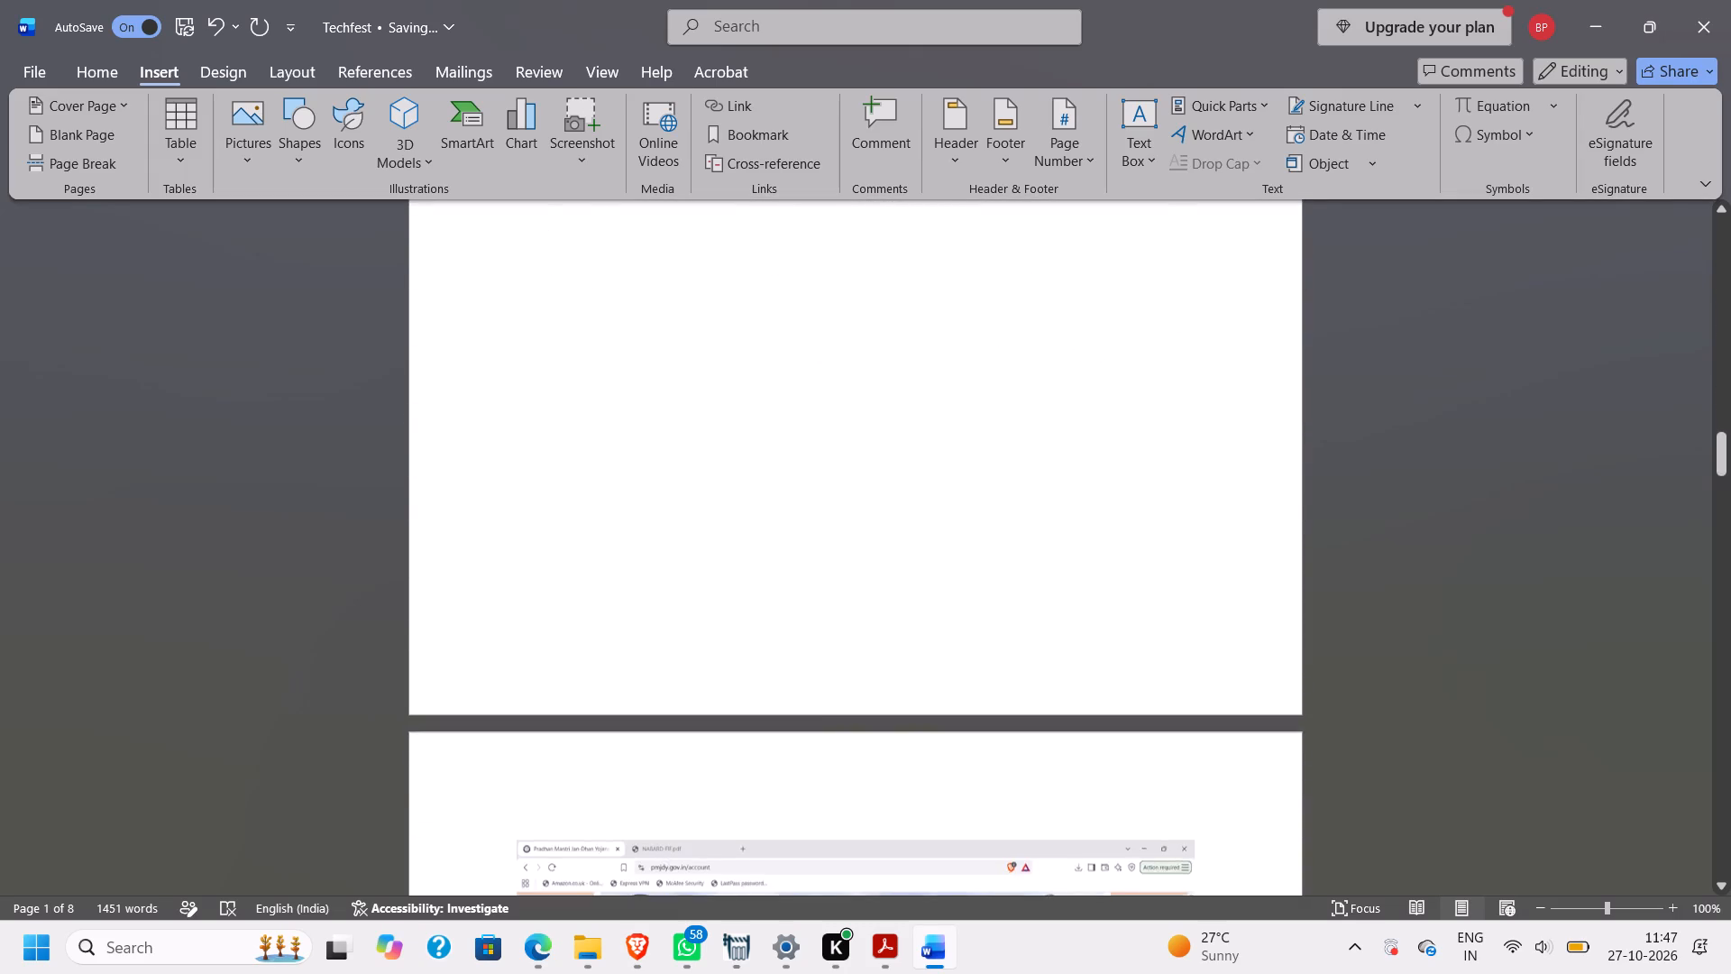
pyautogui.scroll(3, 557, 358)
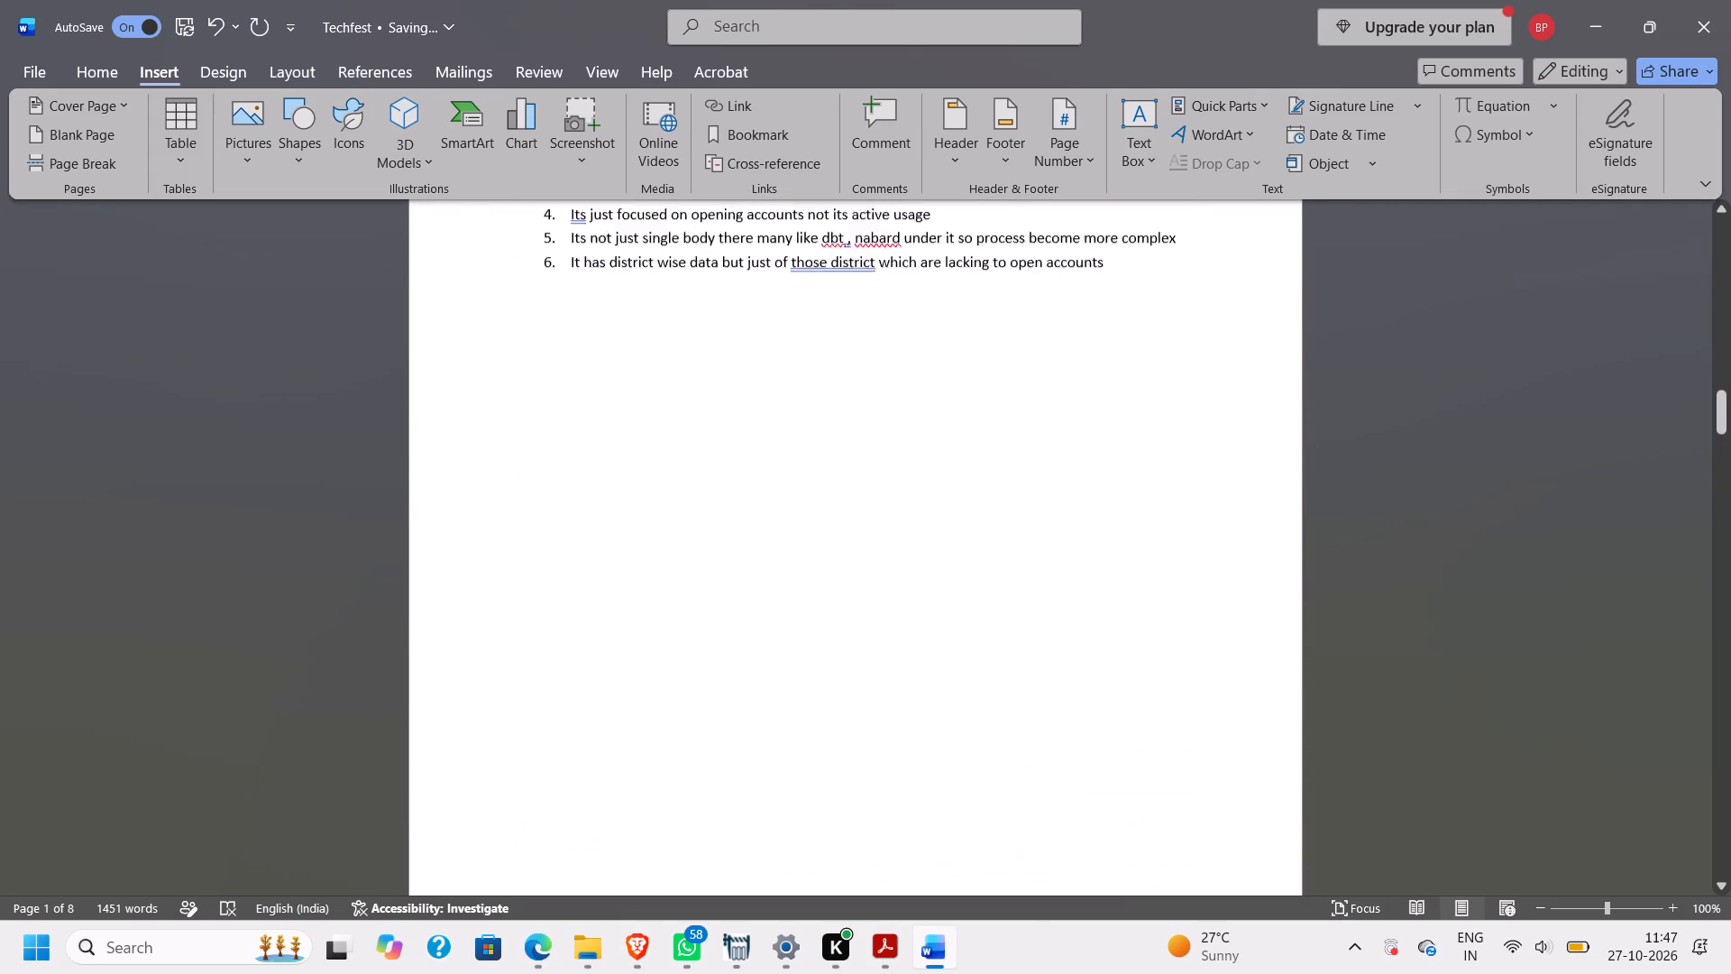
pyautogui.scroll(1, 557, 358)
pyautogui.scroll(-2, 557, 356)
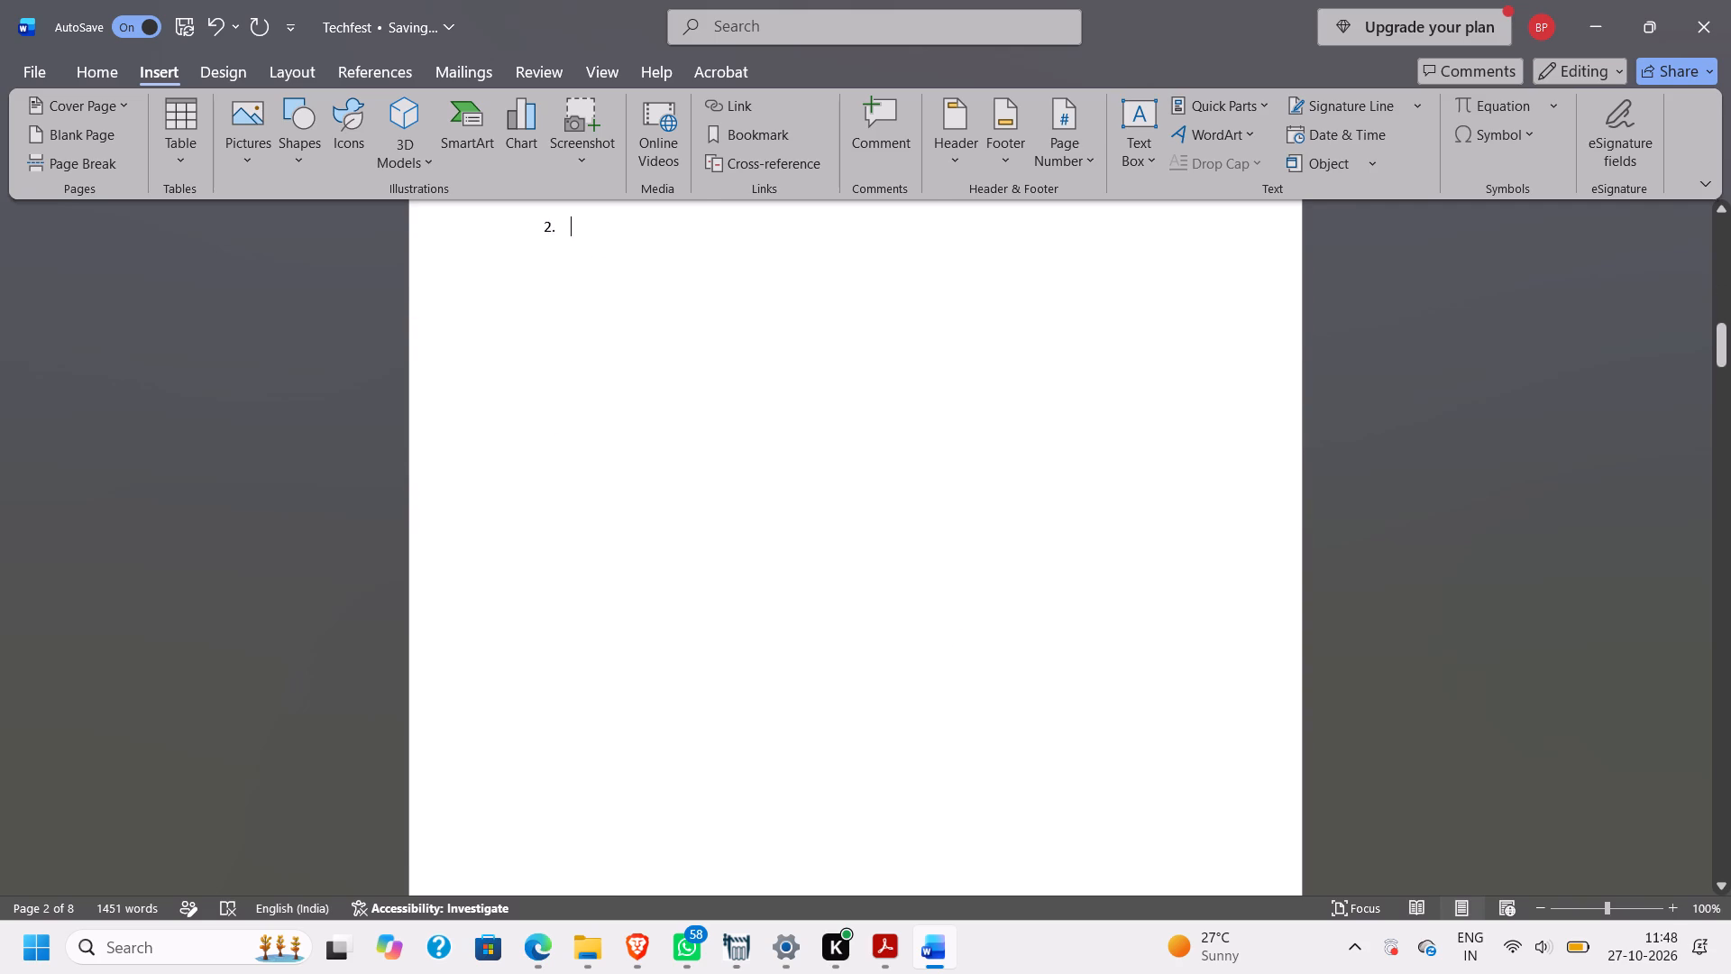
pyautogui.scroll(-2, 557, 356)
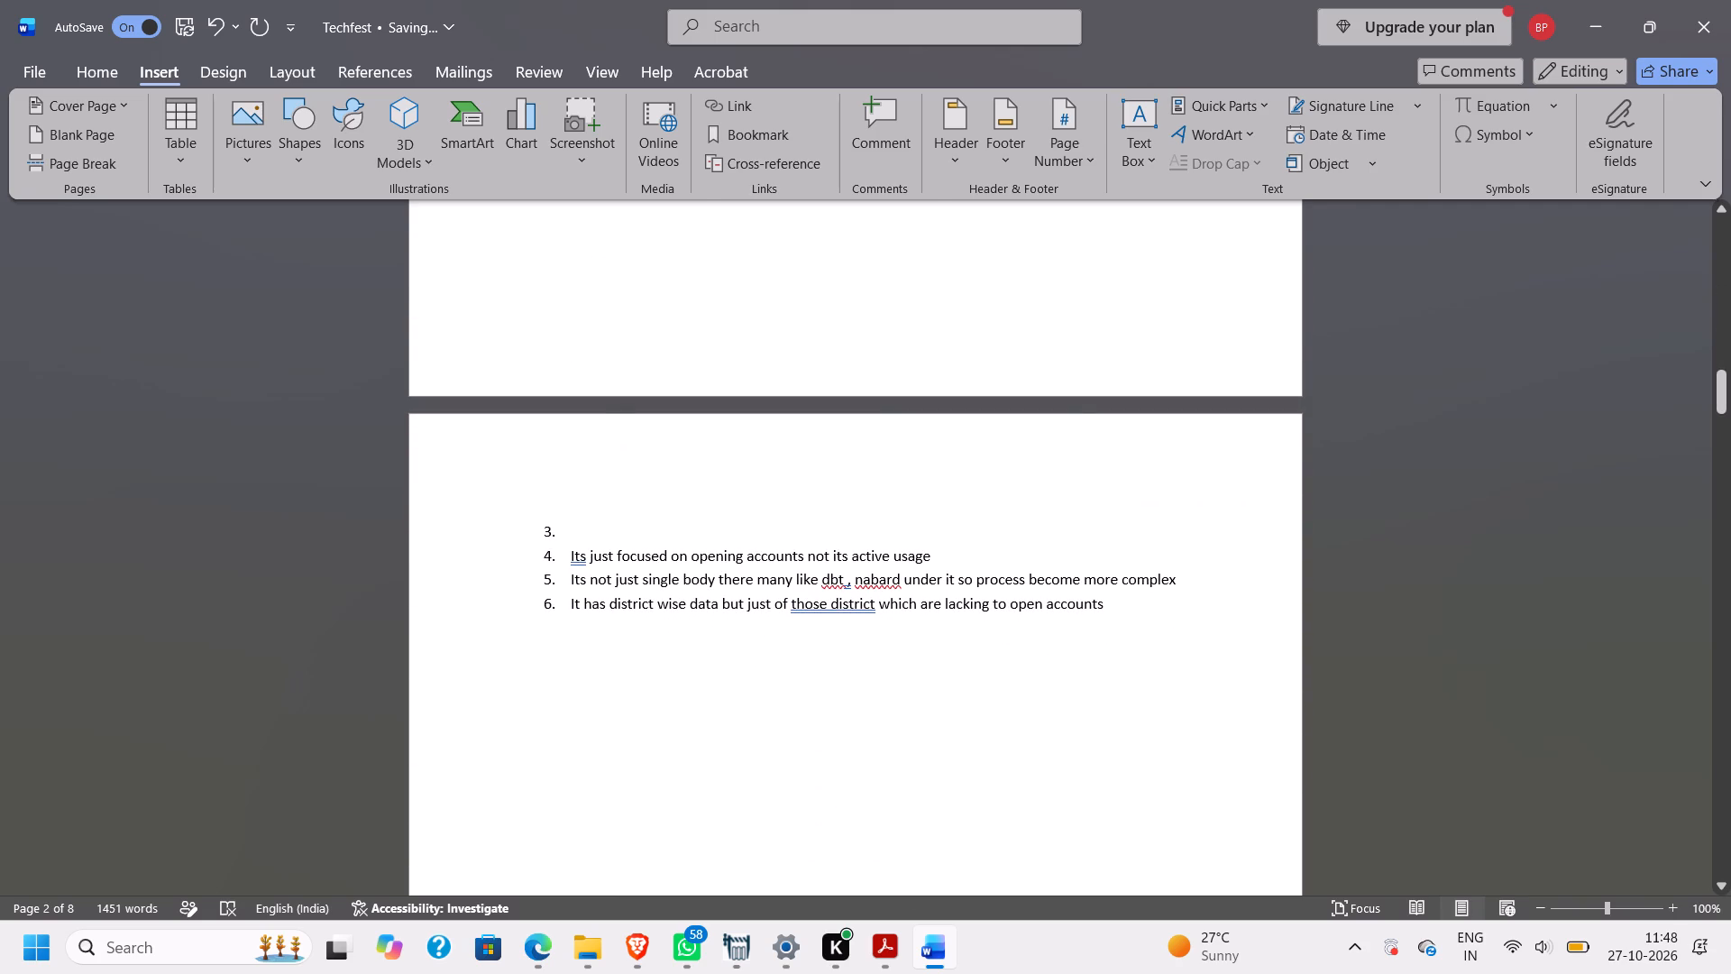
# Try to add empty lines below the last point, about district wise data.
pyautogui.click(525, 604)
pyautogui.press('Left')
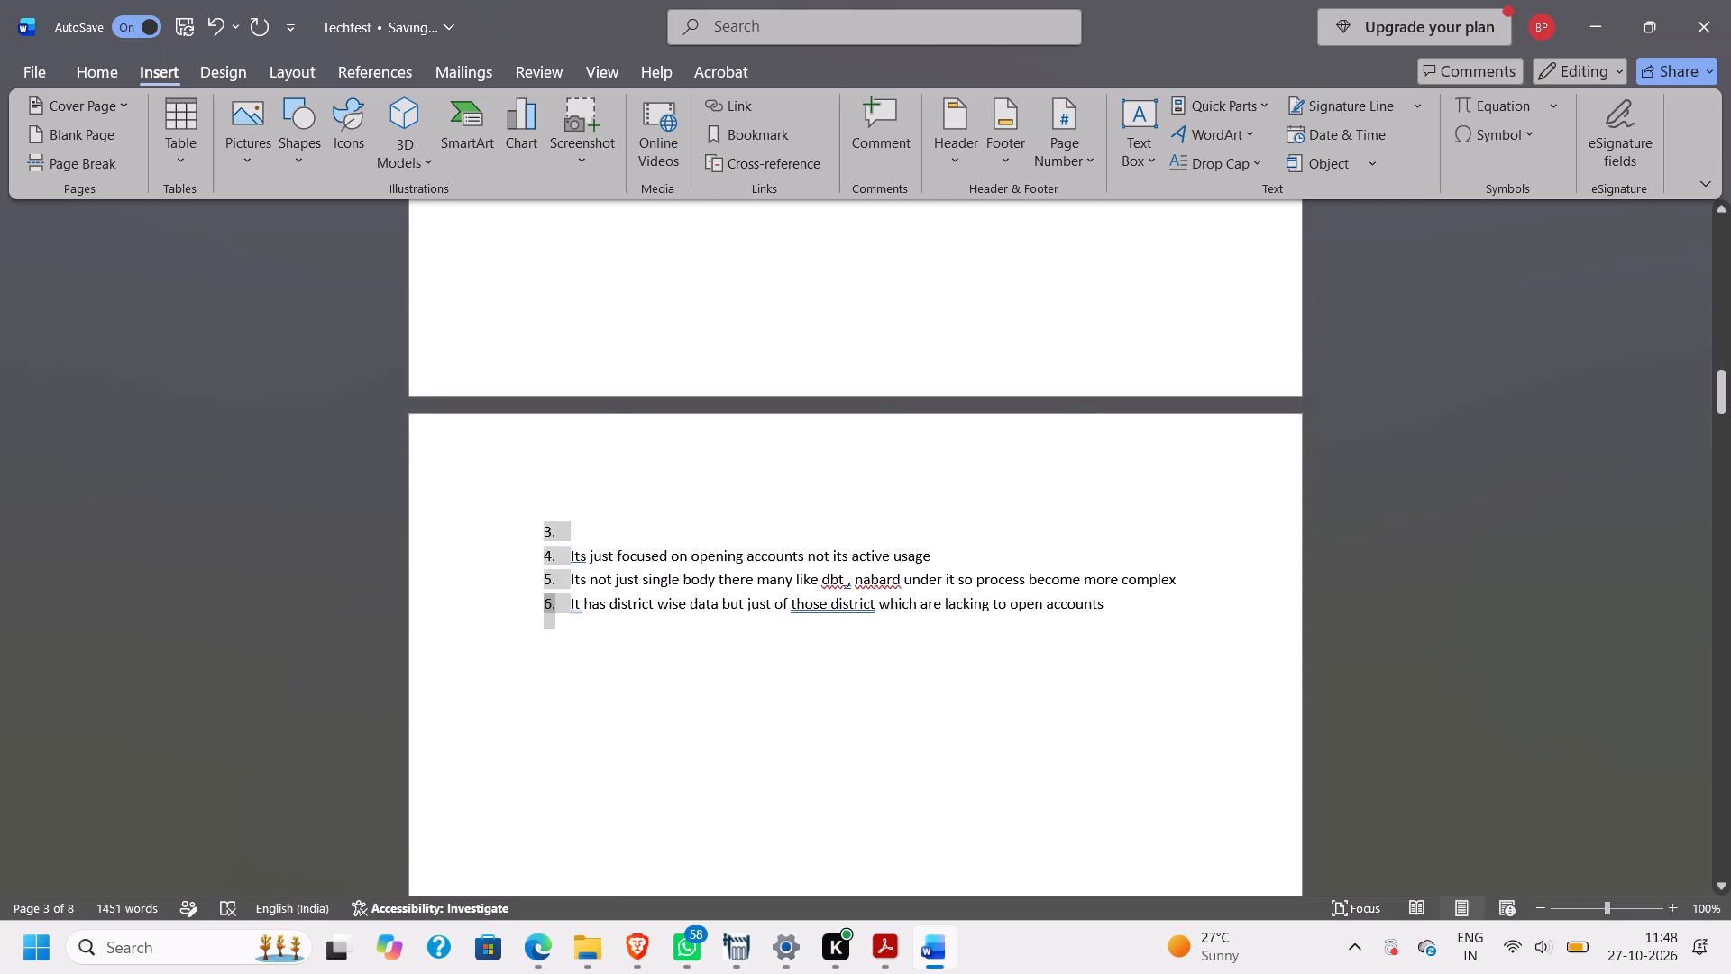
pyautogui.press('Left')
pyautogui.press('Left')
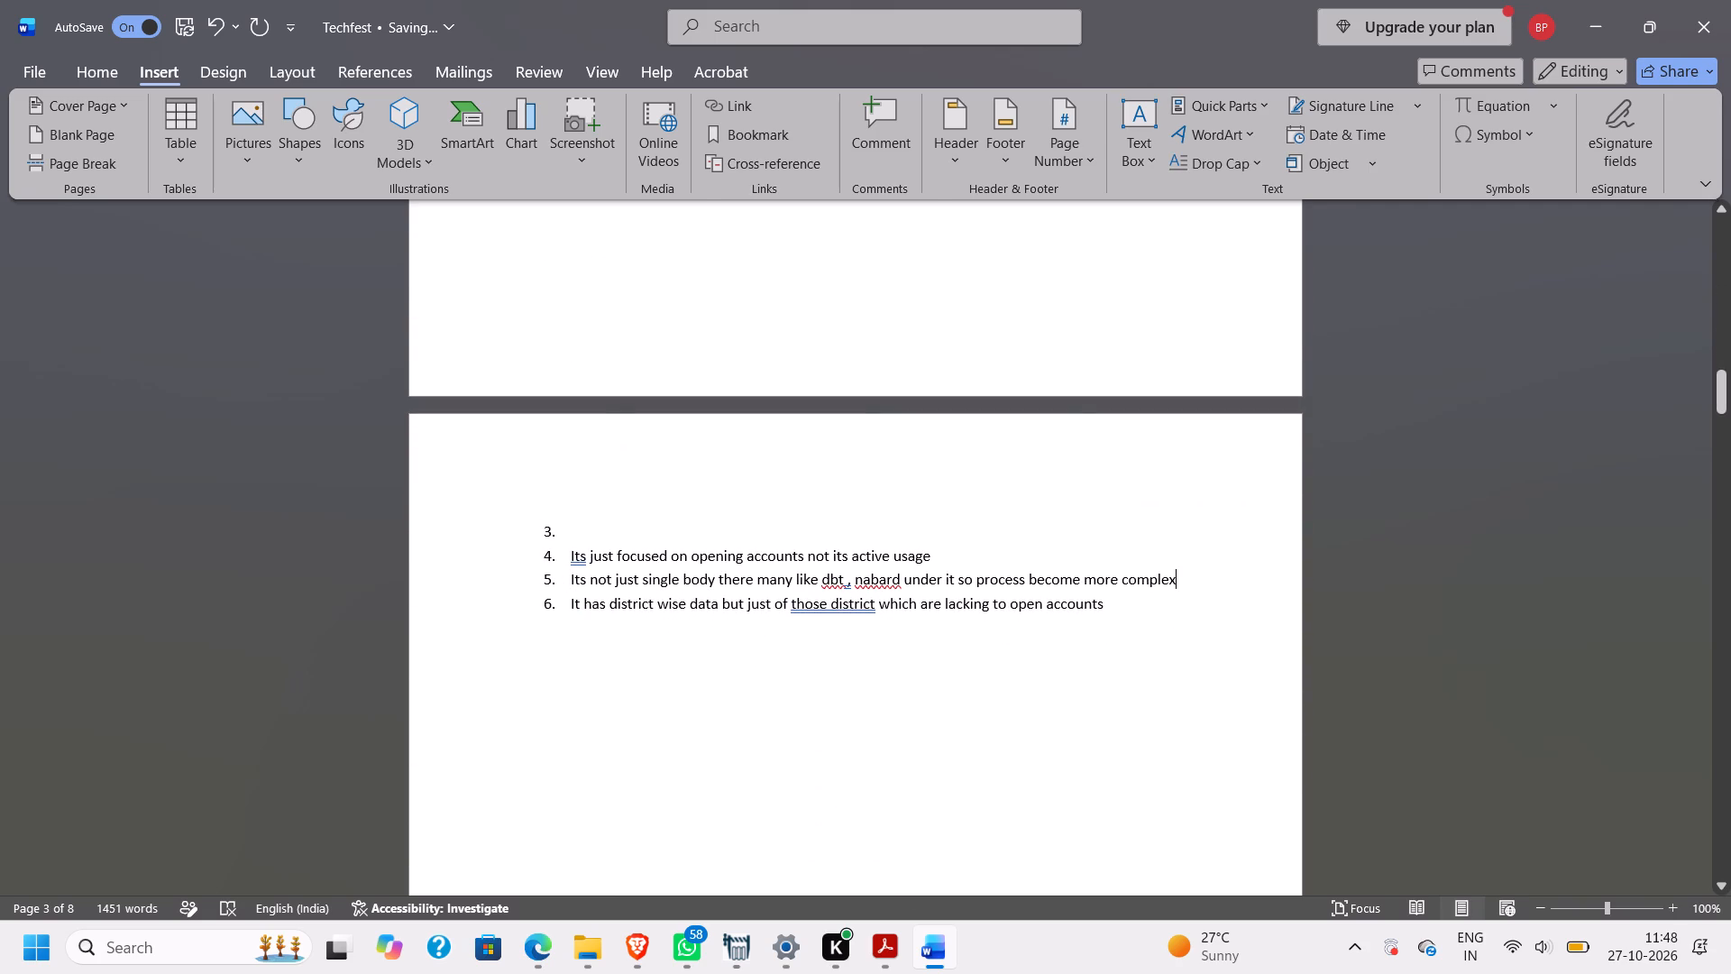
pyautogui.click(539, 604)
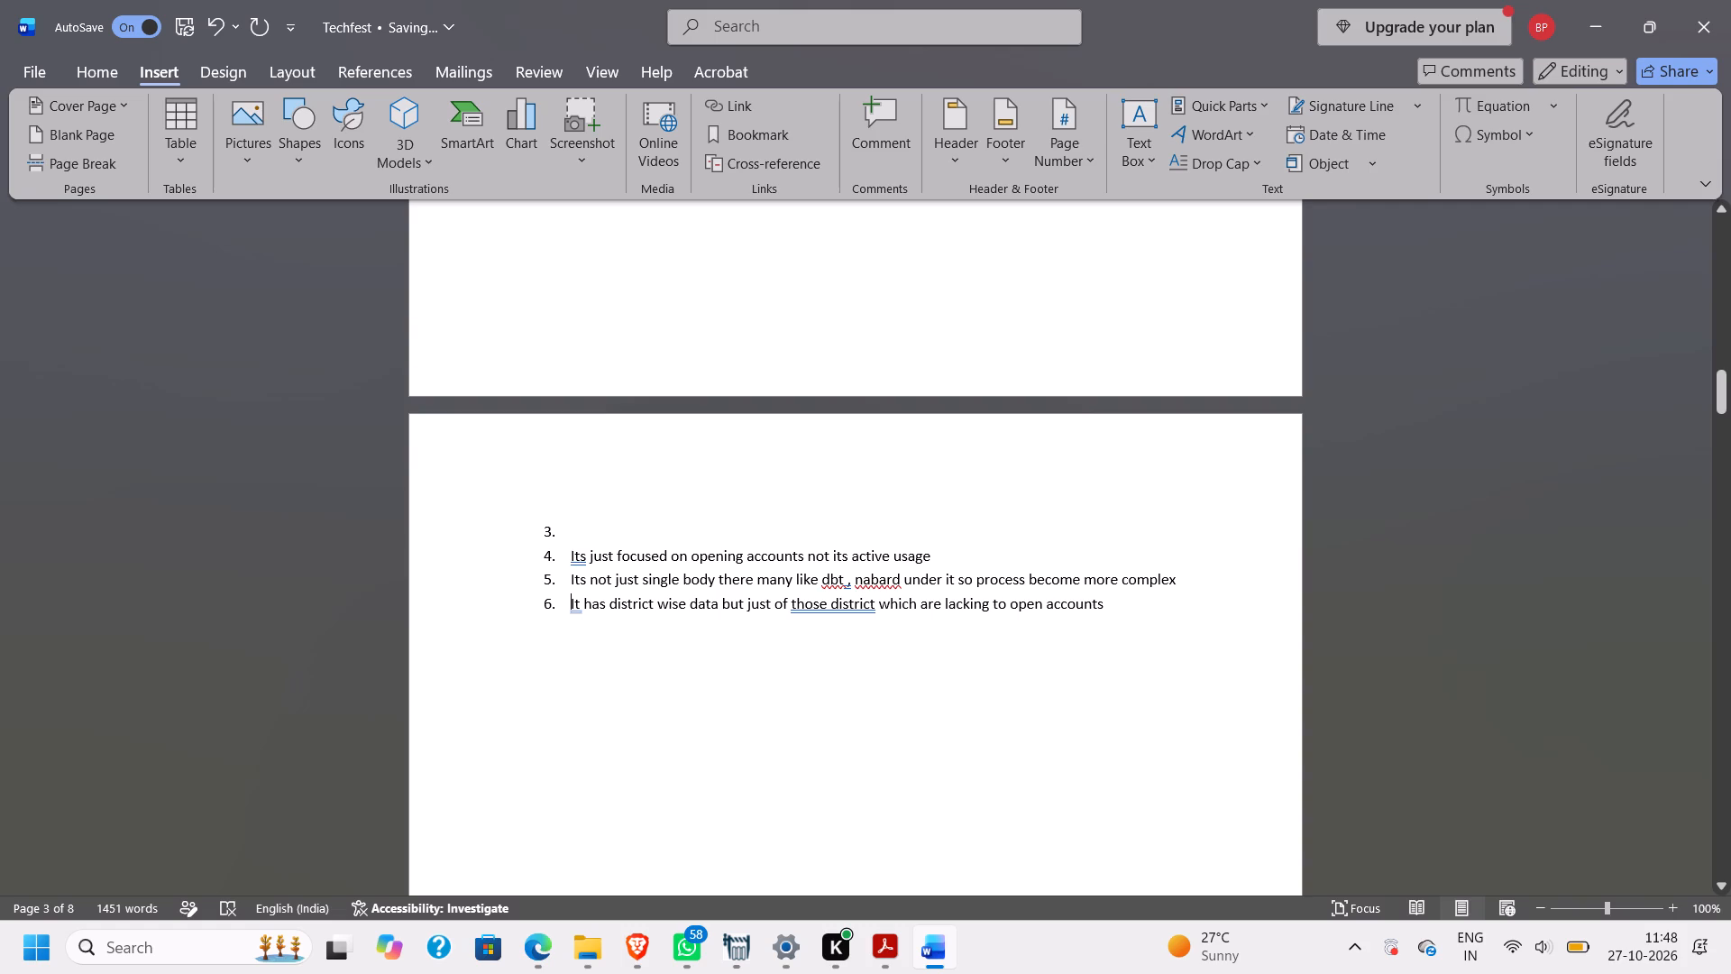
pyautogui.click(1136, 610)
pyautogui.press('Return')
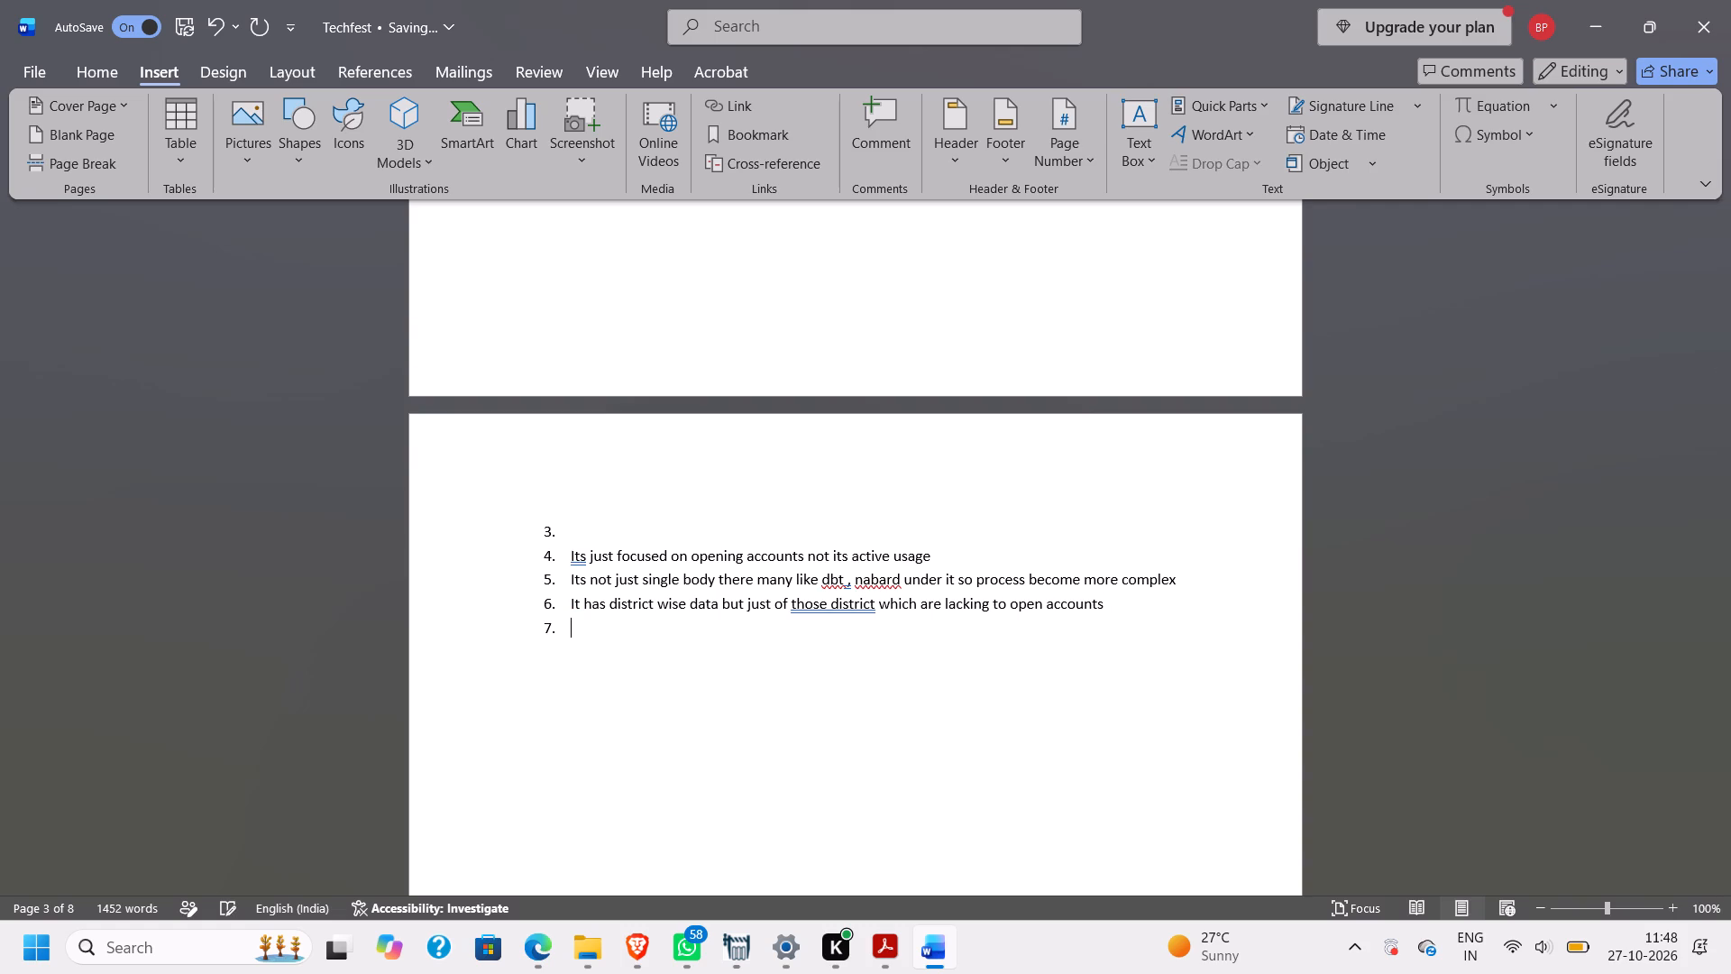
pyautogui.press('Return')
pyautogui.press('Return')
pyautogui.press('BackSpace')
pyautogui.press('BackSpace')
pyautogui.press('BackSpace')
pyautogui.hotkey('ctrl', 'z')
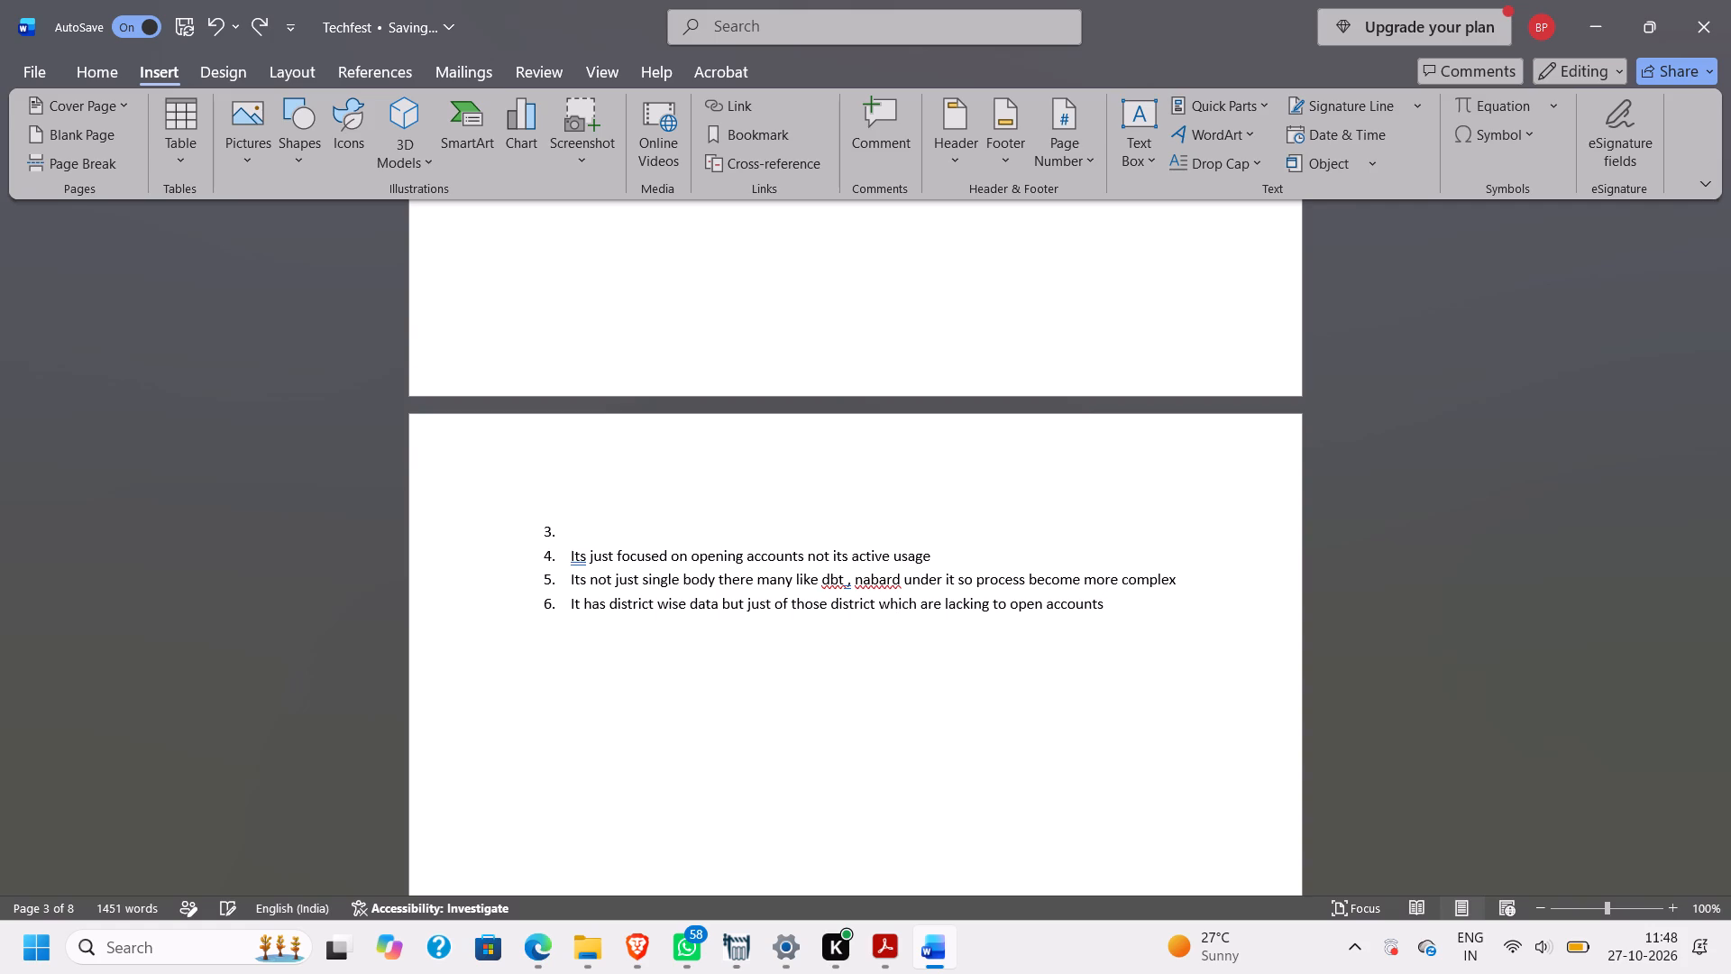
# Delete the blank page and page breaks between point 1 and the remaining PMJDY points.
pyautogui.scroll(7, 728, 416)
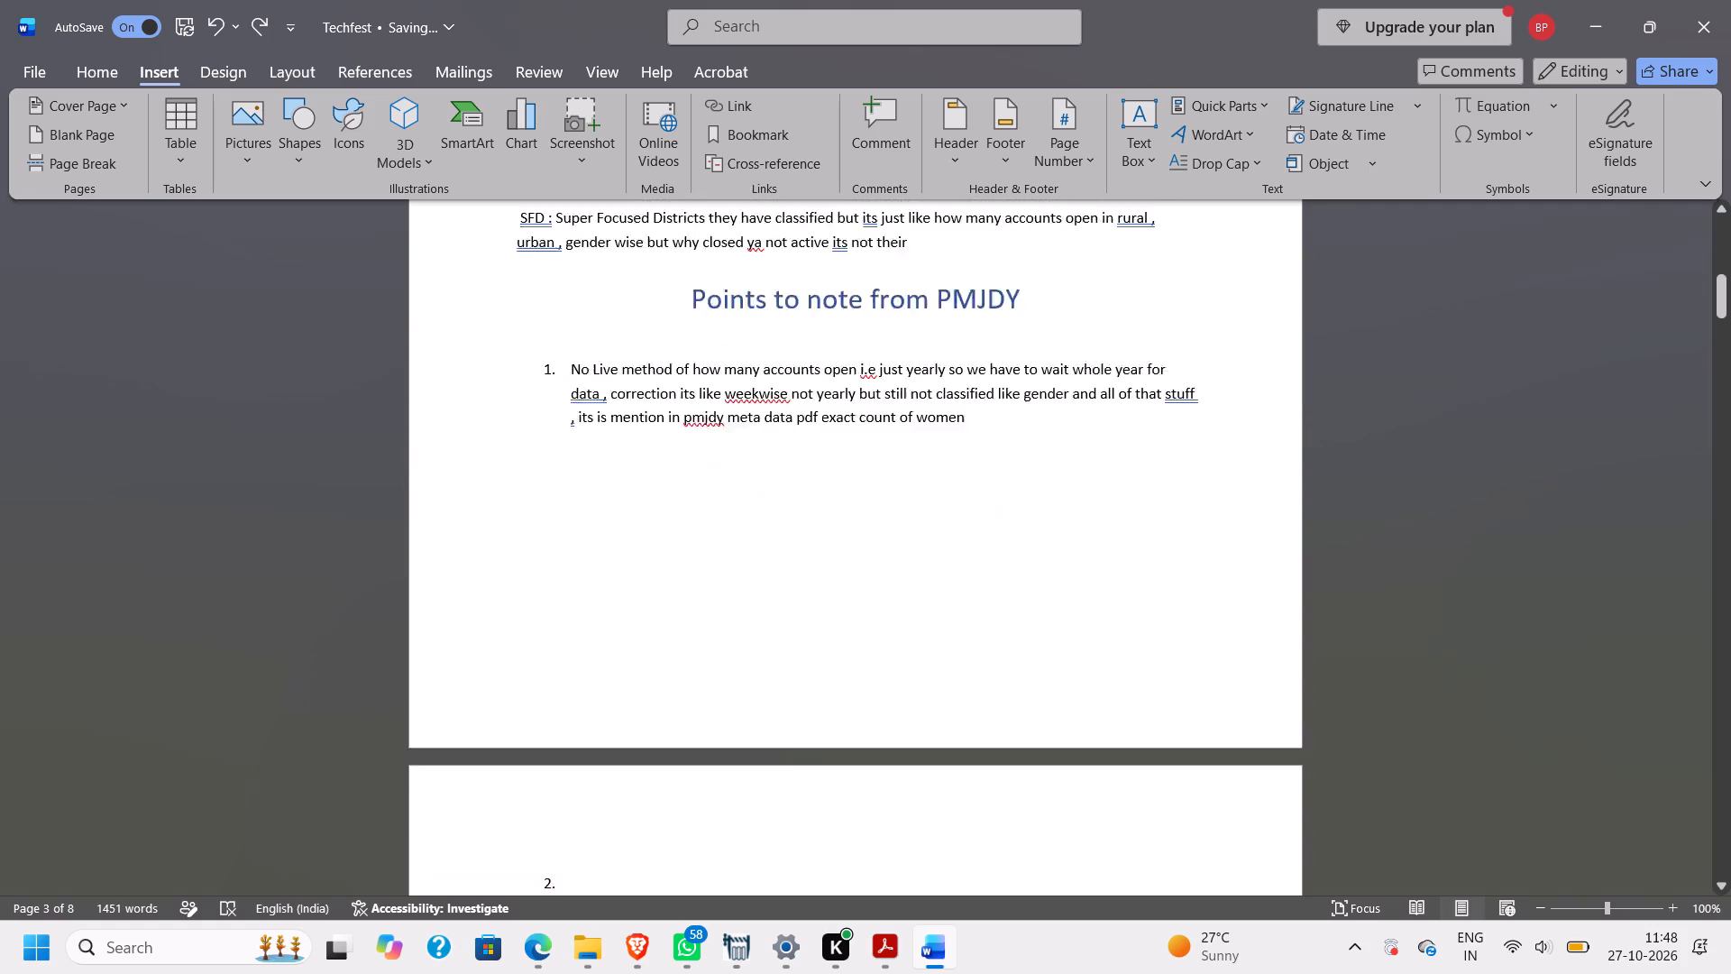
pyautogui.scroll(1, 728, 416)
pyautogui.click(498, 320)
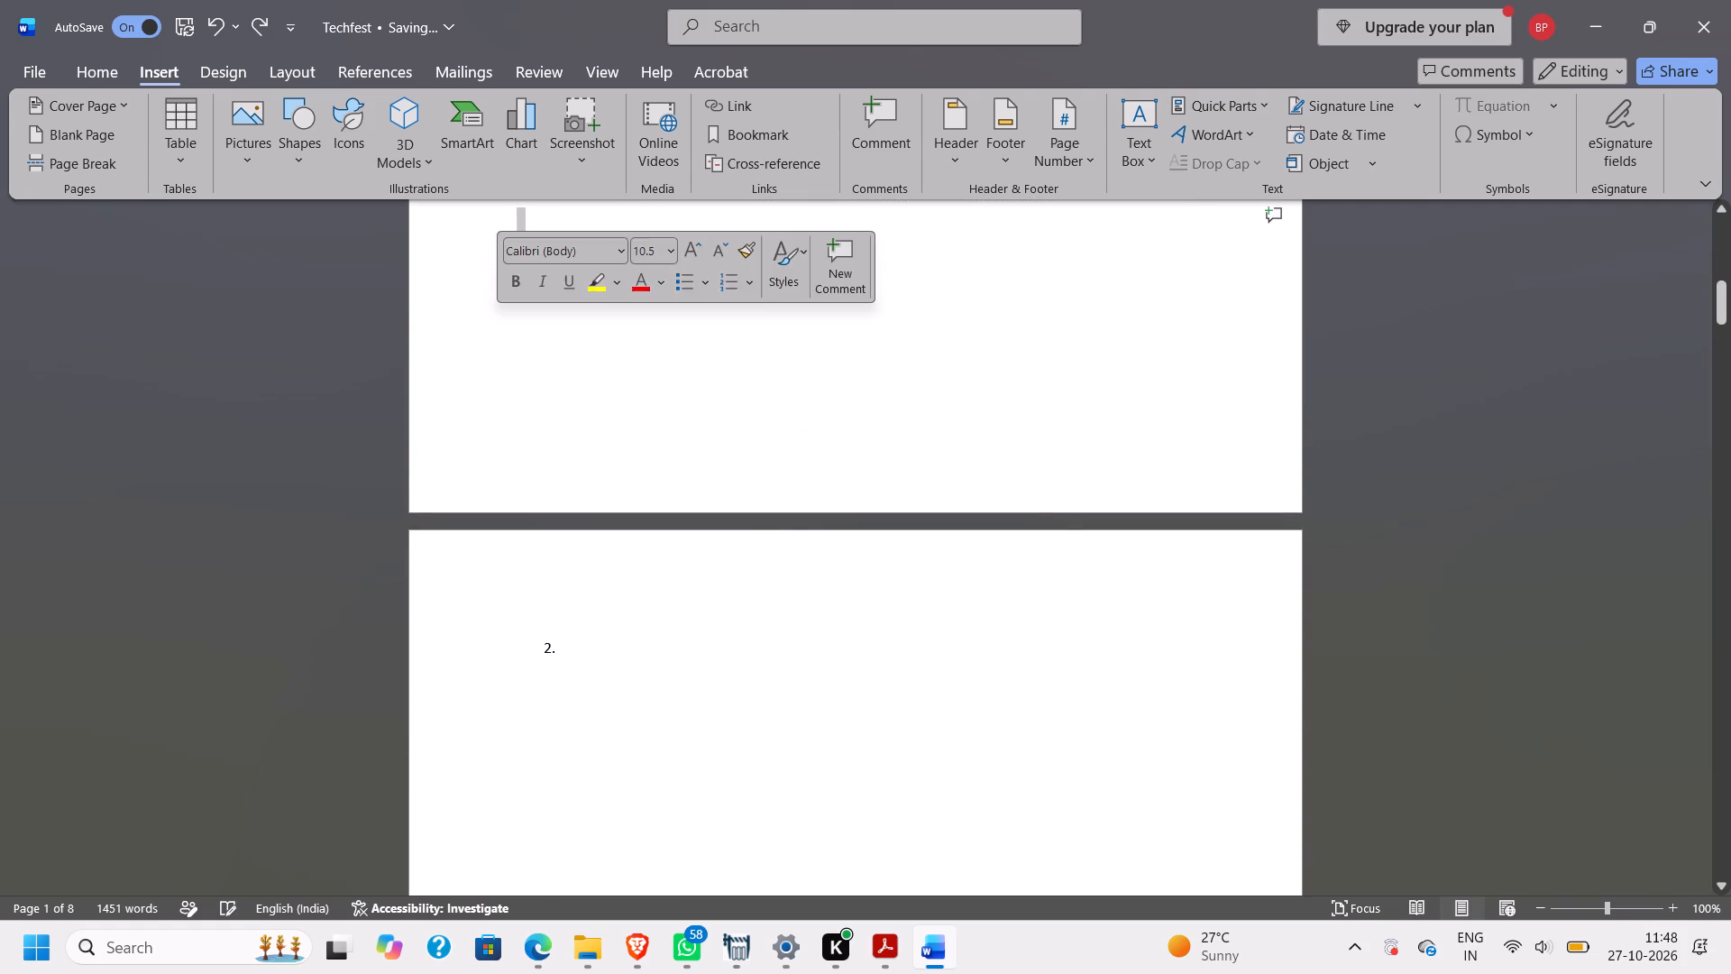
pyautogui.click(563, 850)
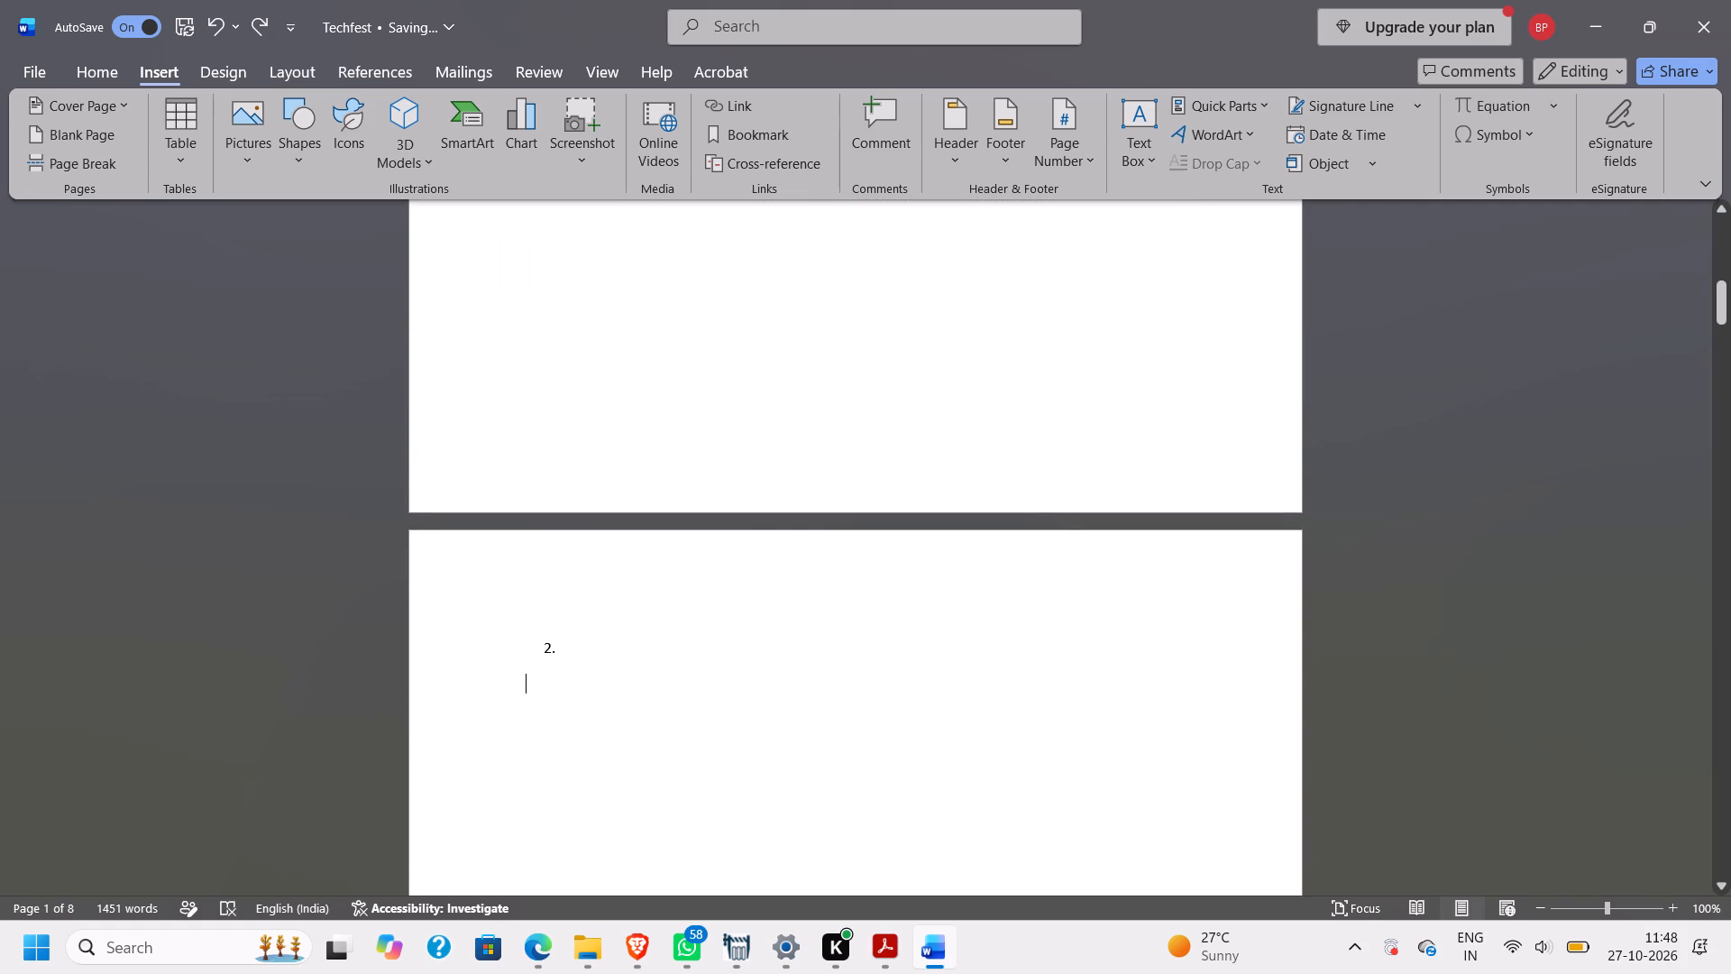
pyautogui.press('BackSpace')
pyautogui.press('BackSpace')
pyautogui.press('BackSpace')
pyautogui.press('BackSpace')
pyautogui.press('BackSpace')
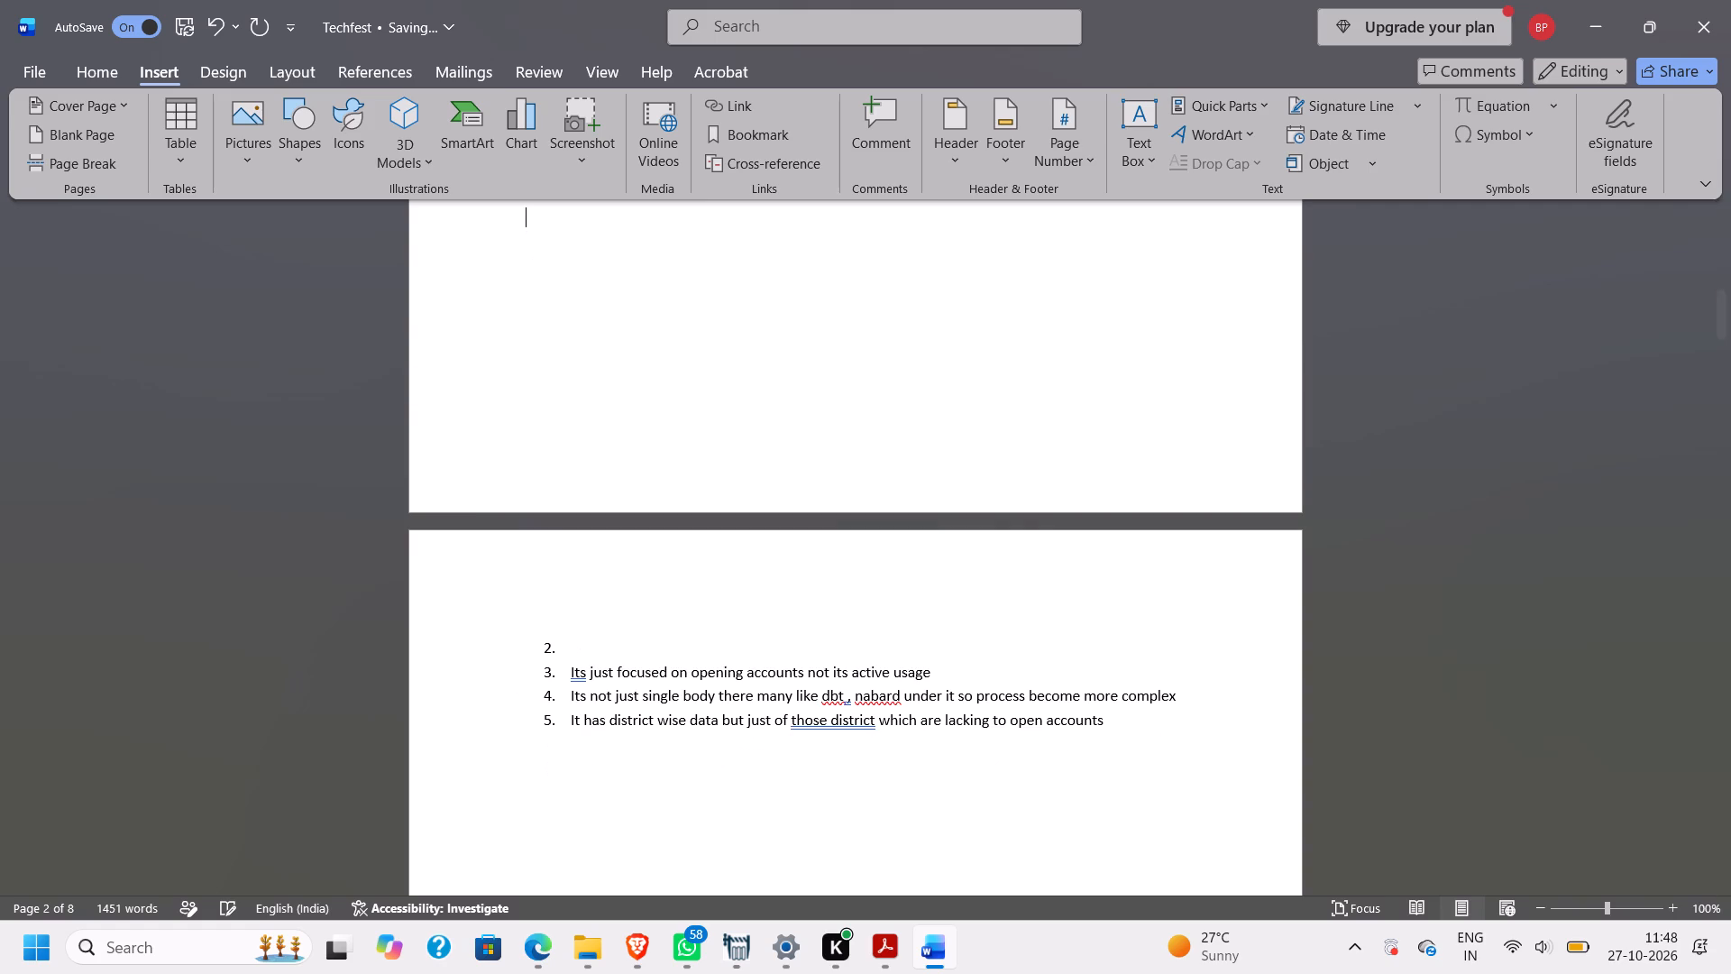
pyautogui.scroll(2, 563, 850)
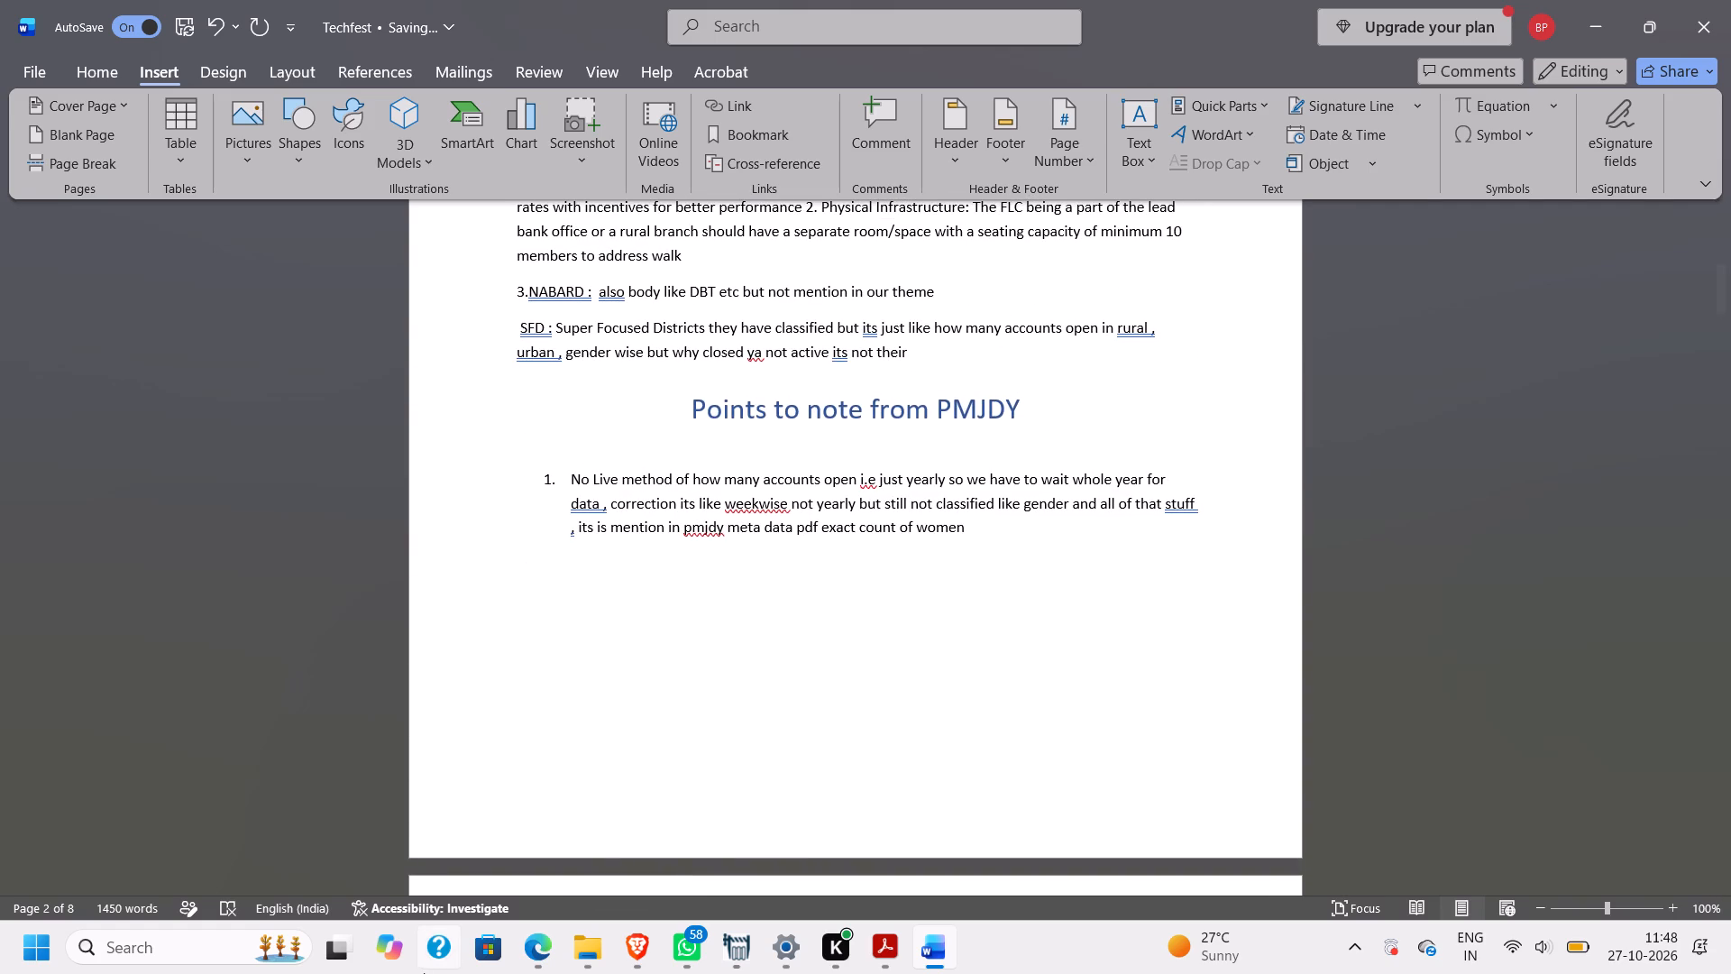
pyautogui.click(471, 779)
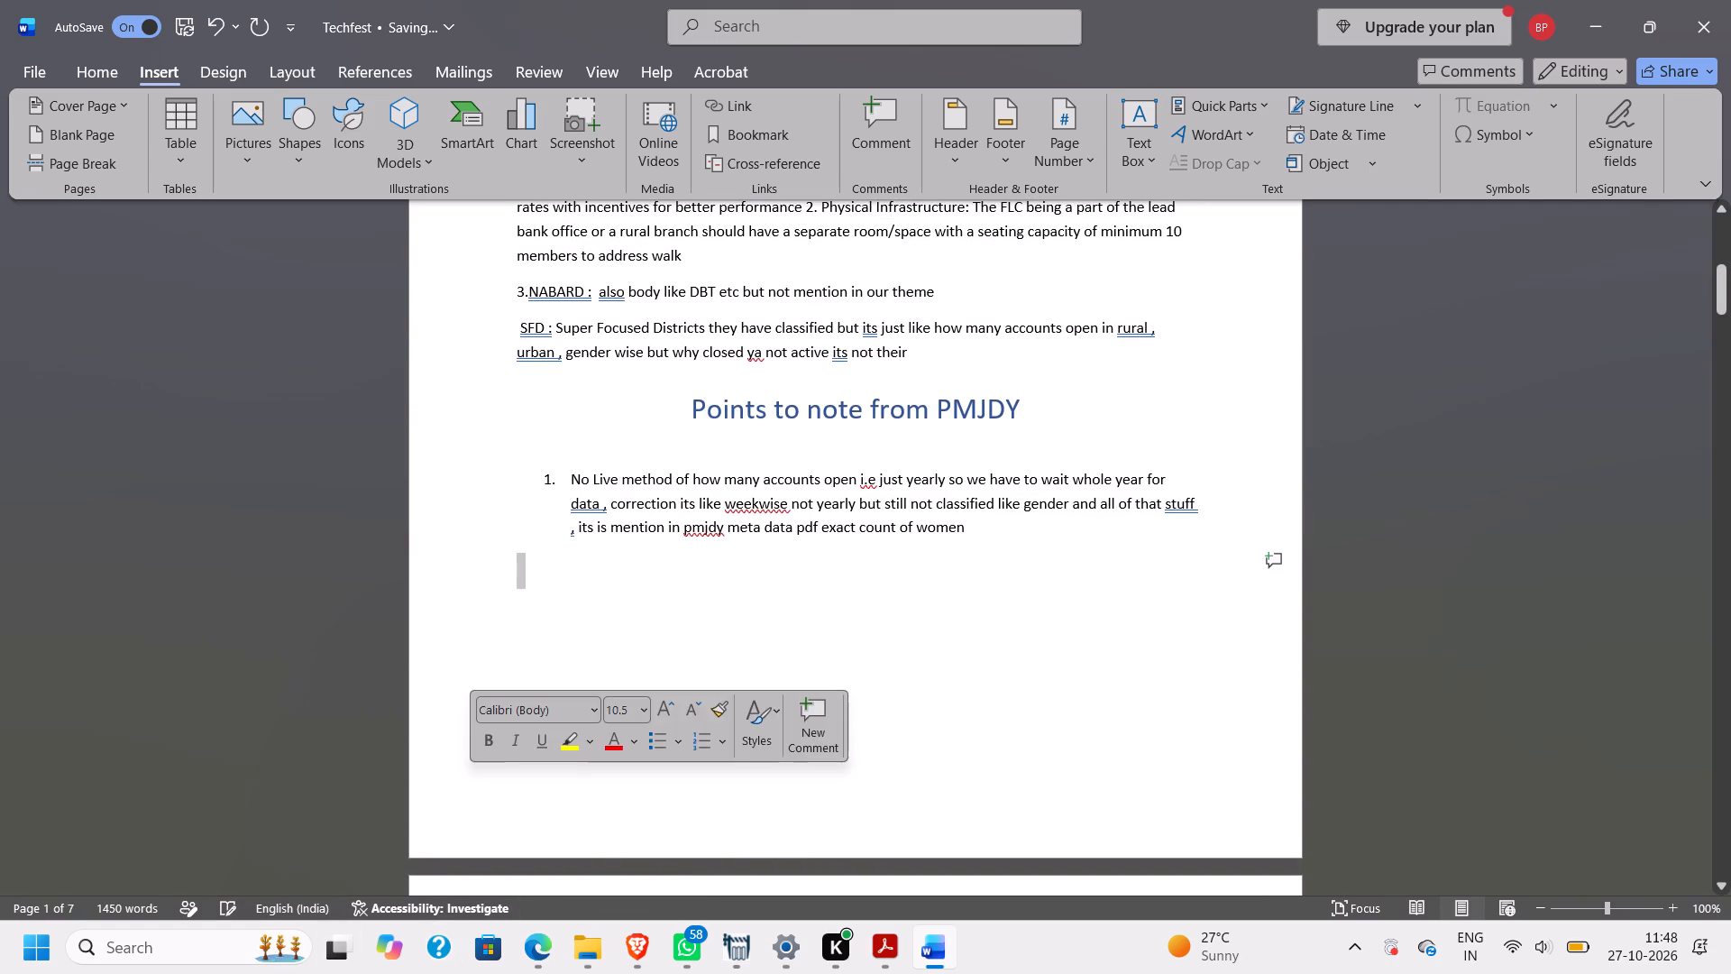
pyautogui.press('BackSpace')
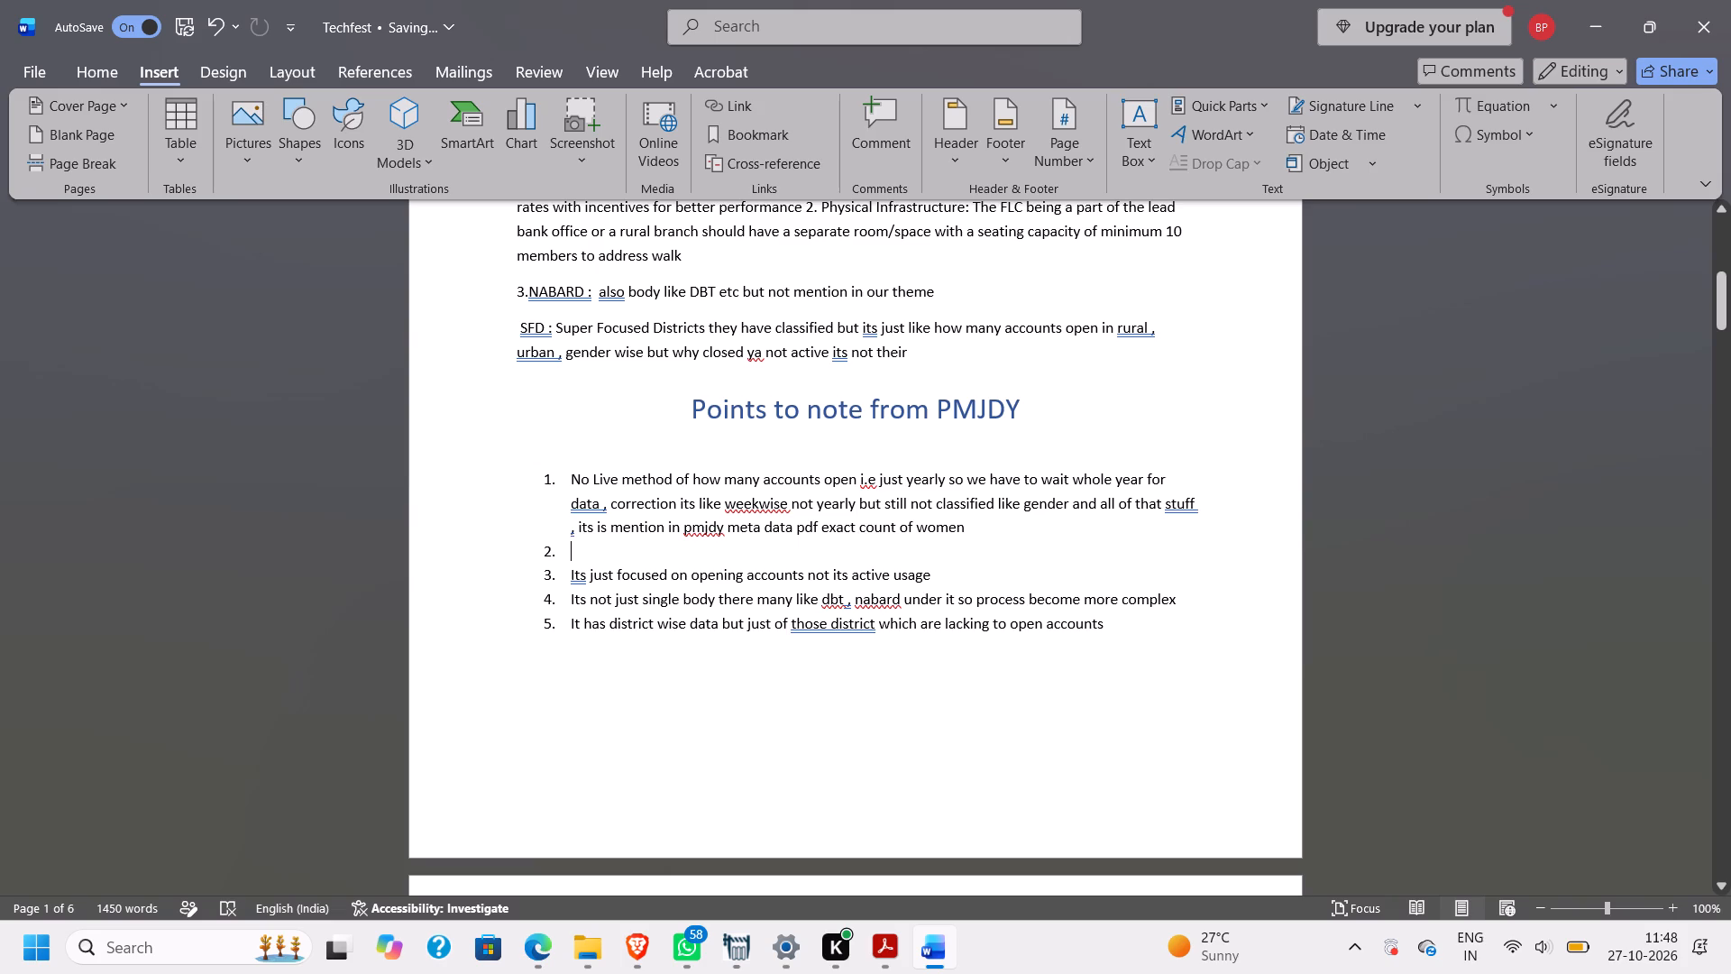
# Undo the page-break, blank-line and blank-page edits, and the text after "meta dat" in point 1.
pyautogui.hotkey('ctrl', 'z')
pyautogui.hotkey('ctrl', 'z')
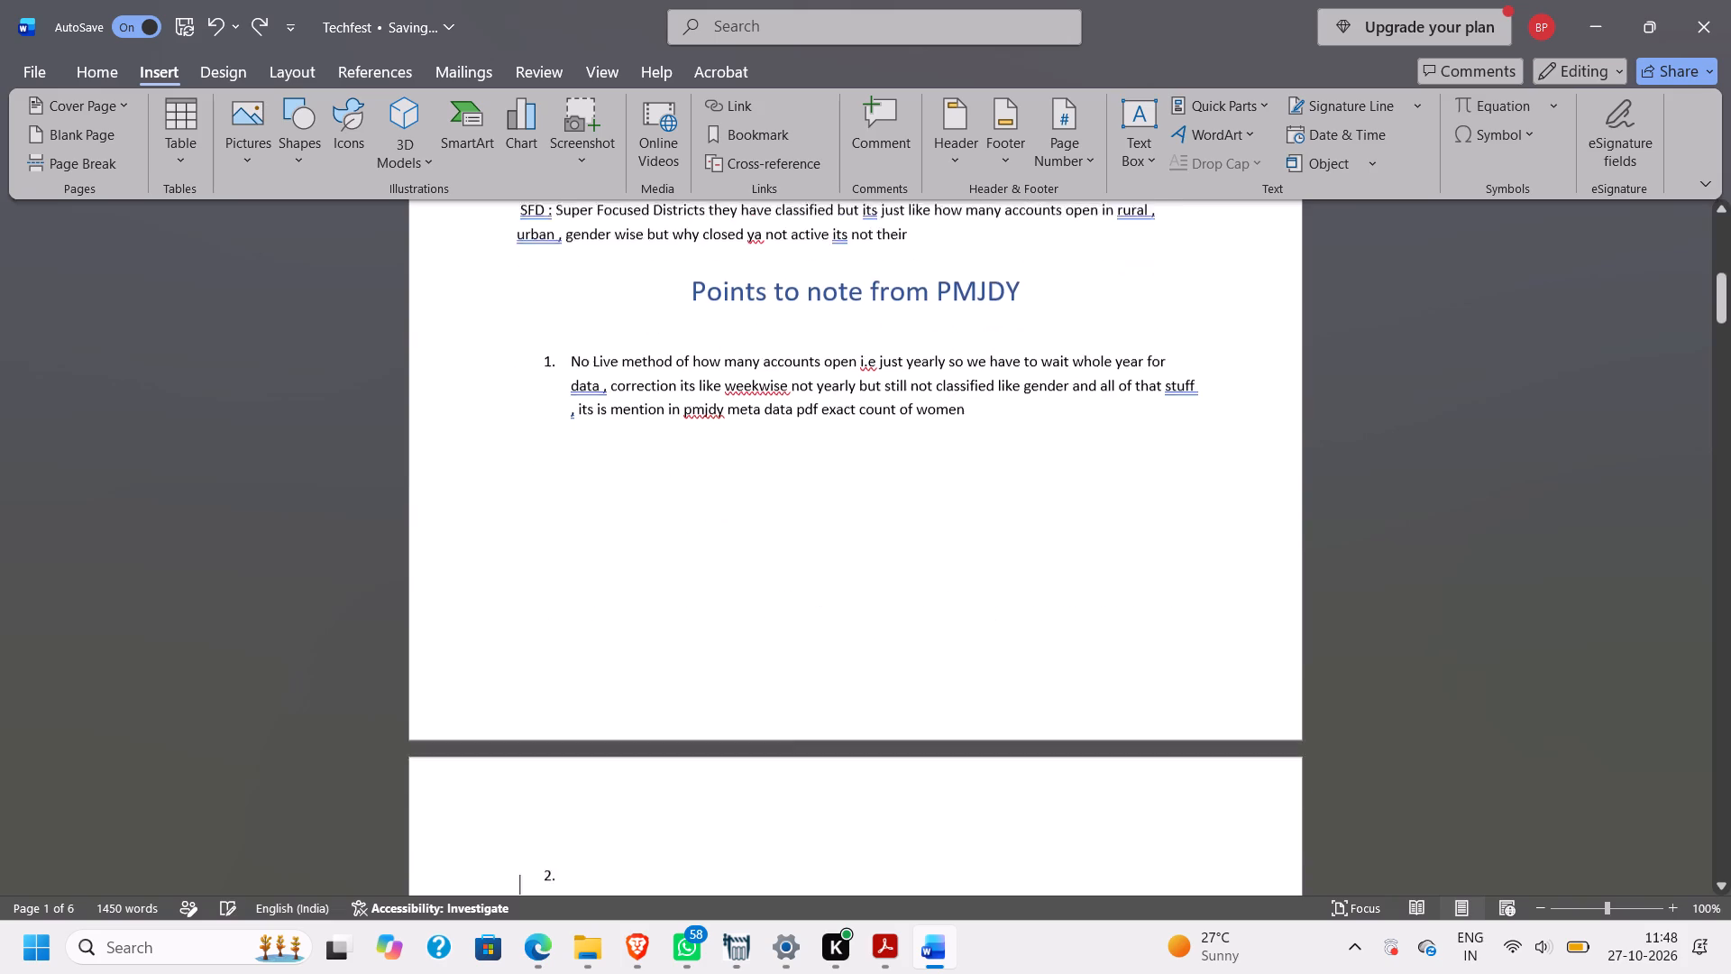
pyautogui.hotkey('ctrl', 'z')
pyautogui.hotkey('ctrl', 'z')
pyautogui.hotkey('ctrl', 'z')
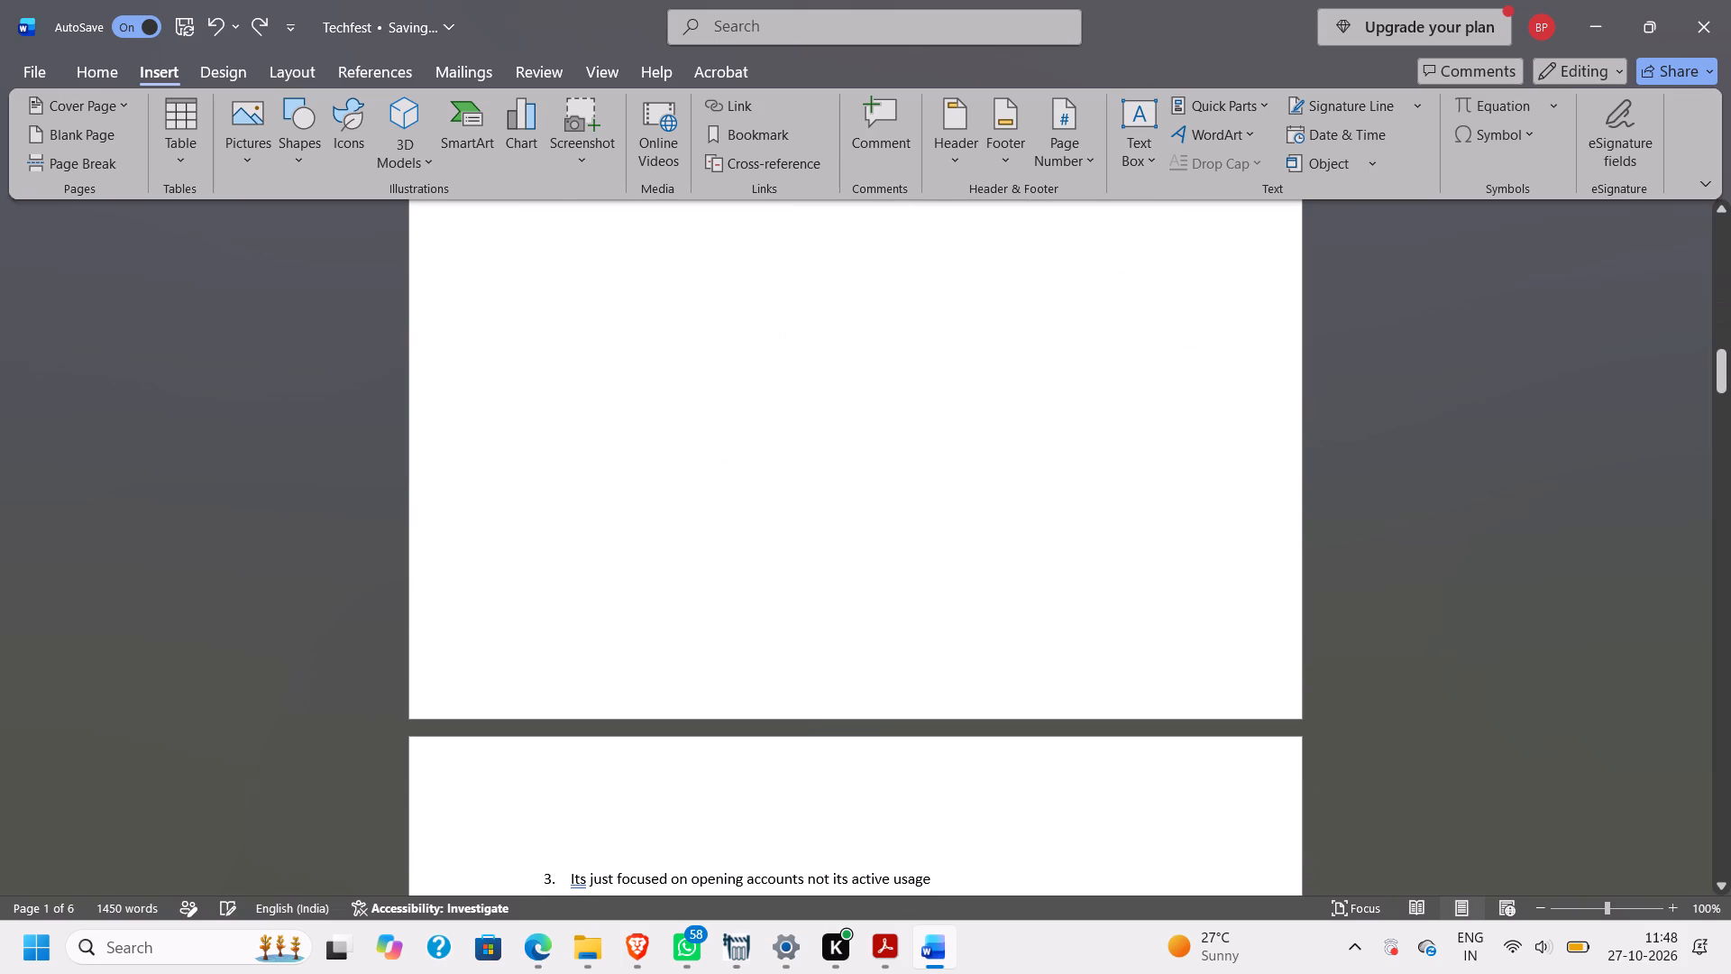
pyautogui.hotkey('ctrl', 'z')
pyautogui.hotkey('ctrl', 'z')
pyautogui.hotkey('ctrl', 'z')
pyautogui.hotkey('ctrl', 'z')
pyautogui.hotkey('ctrl', 'z')
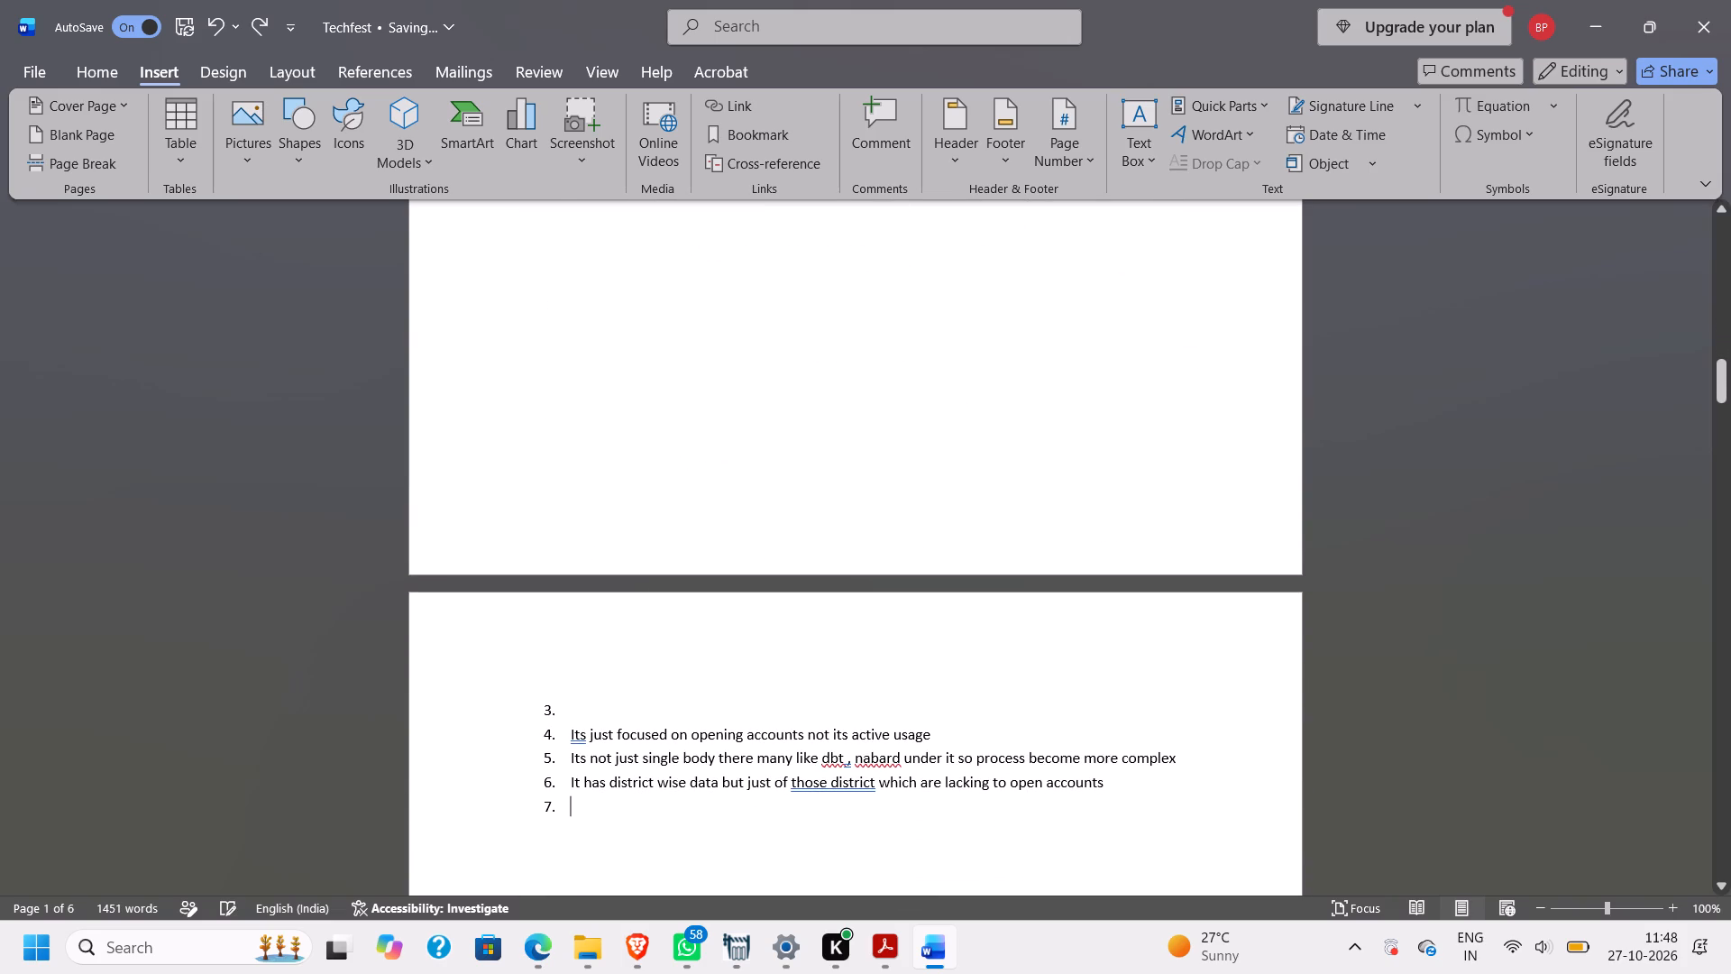
pyautogui.hotkey('ctrl', 'z')
pyautogui.hotkey('ctrl', 'z')
pyautogui.hotkey('ctrl', 'z')
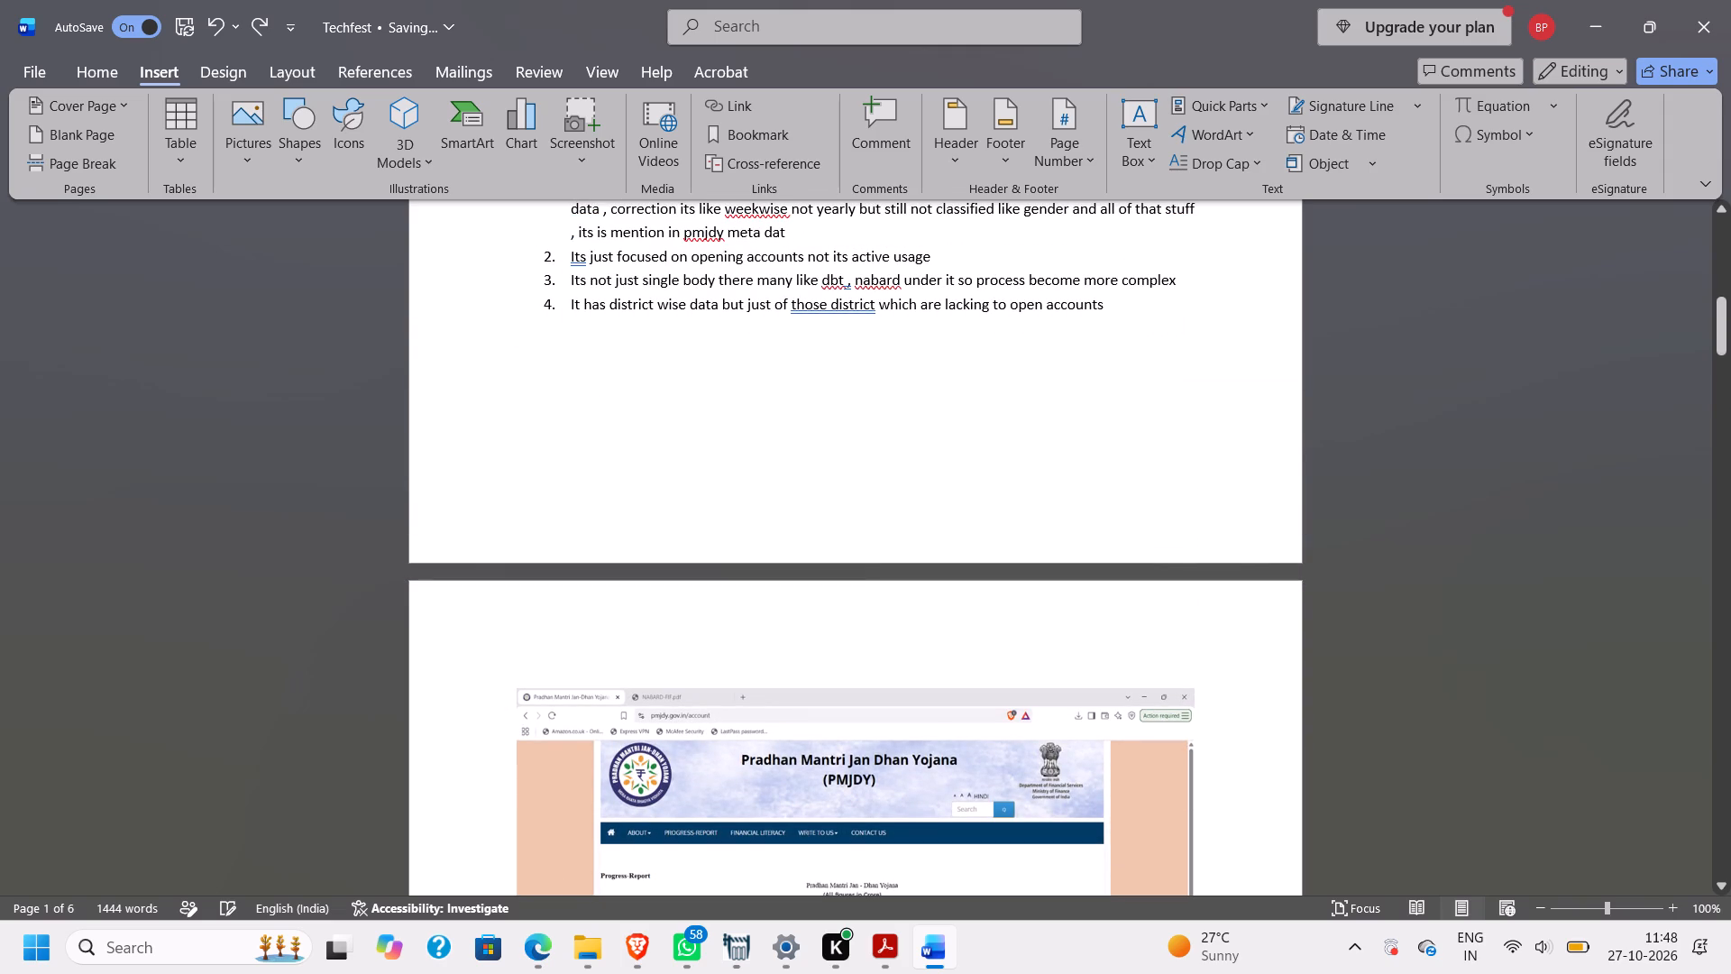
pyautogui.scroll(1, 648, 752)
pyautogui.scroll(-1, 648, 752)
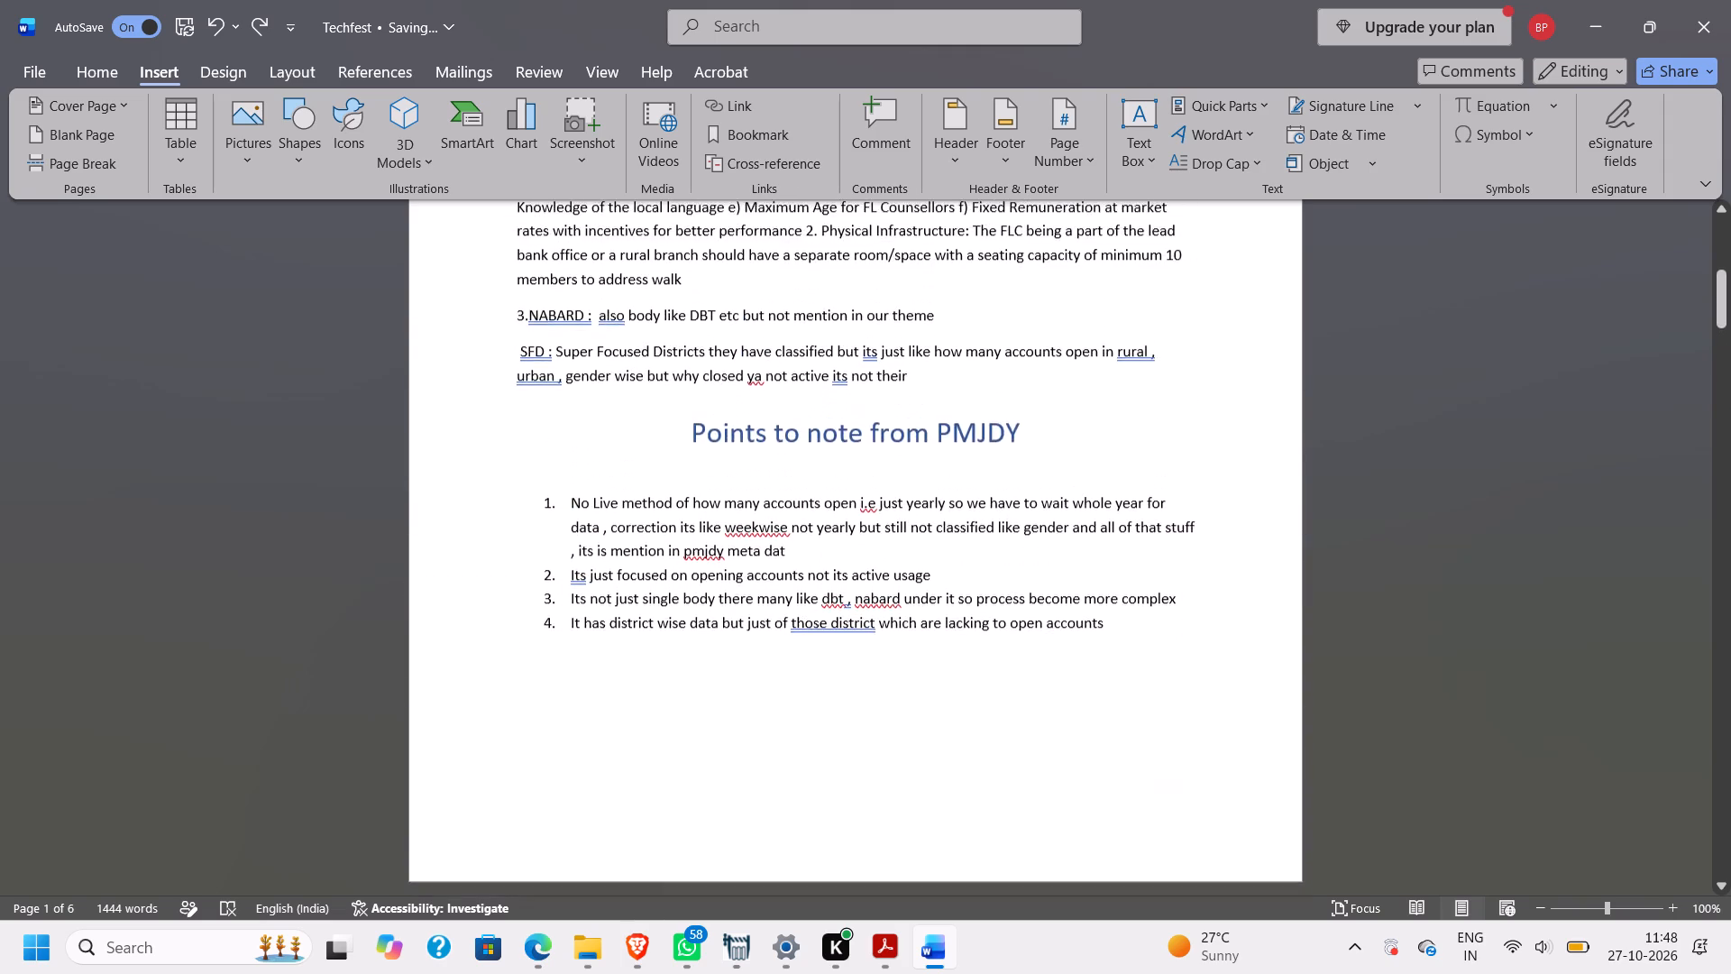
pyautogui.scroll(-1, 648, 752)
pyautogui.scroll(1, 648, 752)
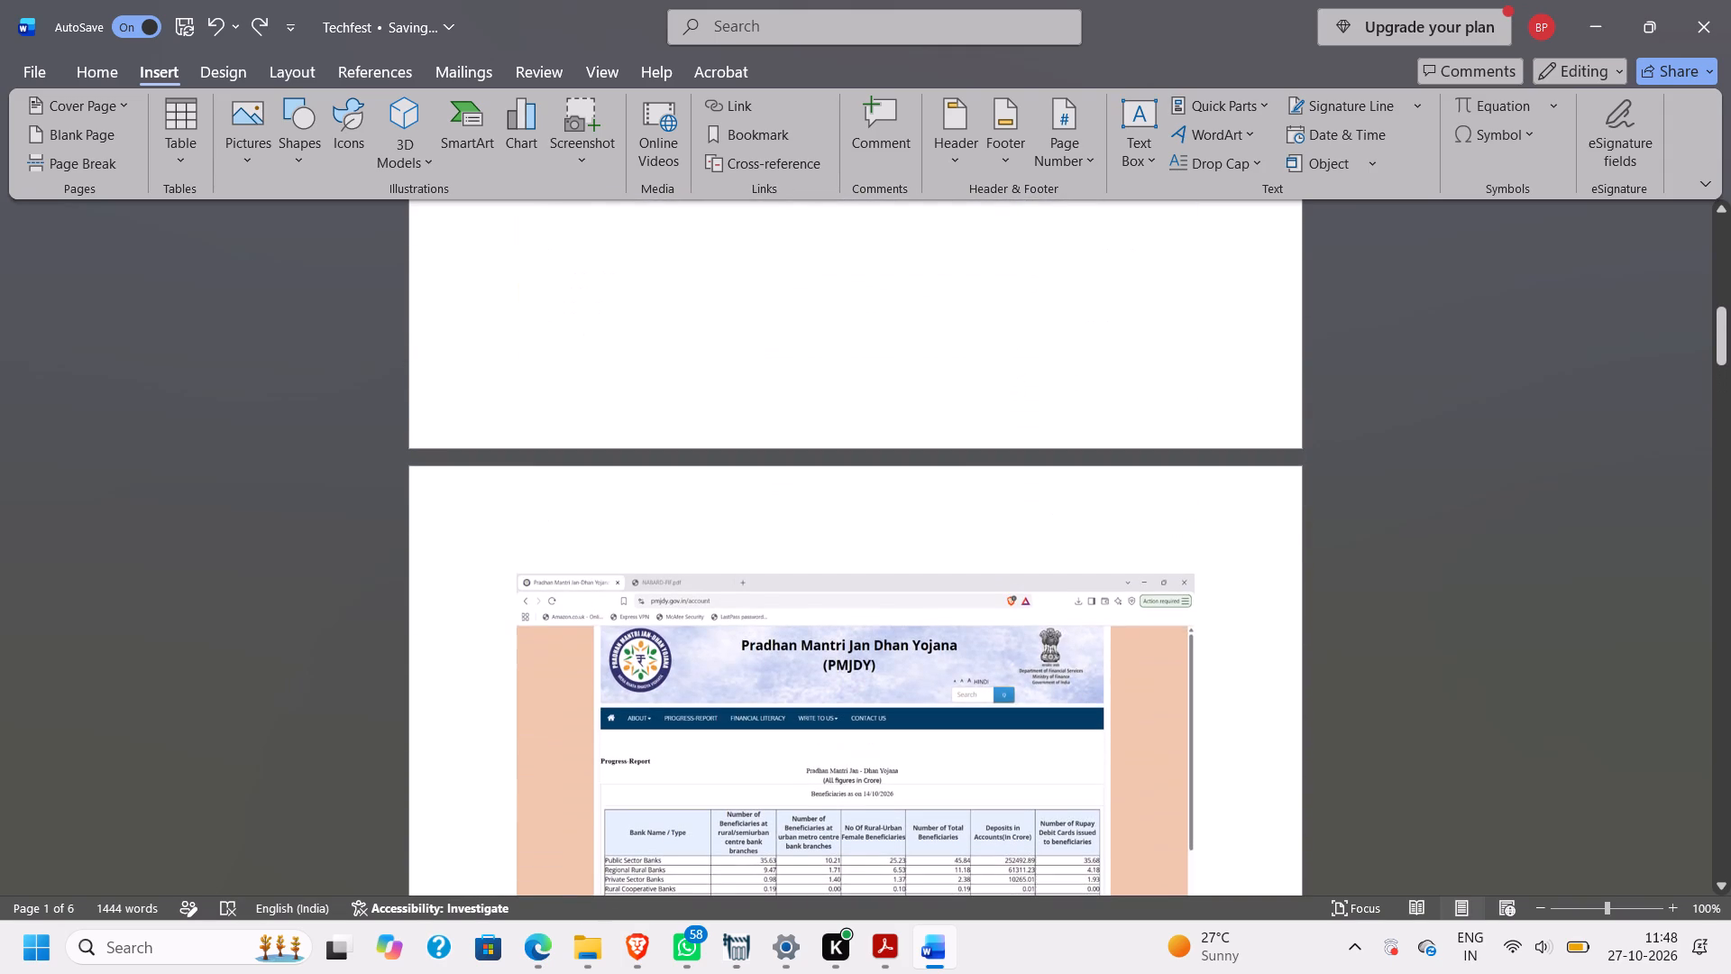
# Insert a blank page after the PMJDY screenshot of the Maharashtra statewise account opening report.
pyautogui.scroll(-4, 544, 721)
pyautogui.click(544, 721)
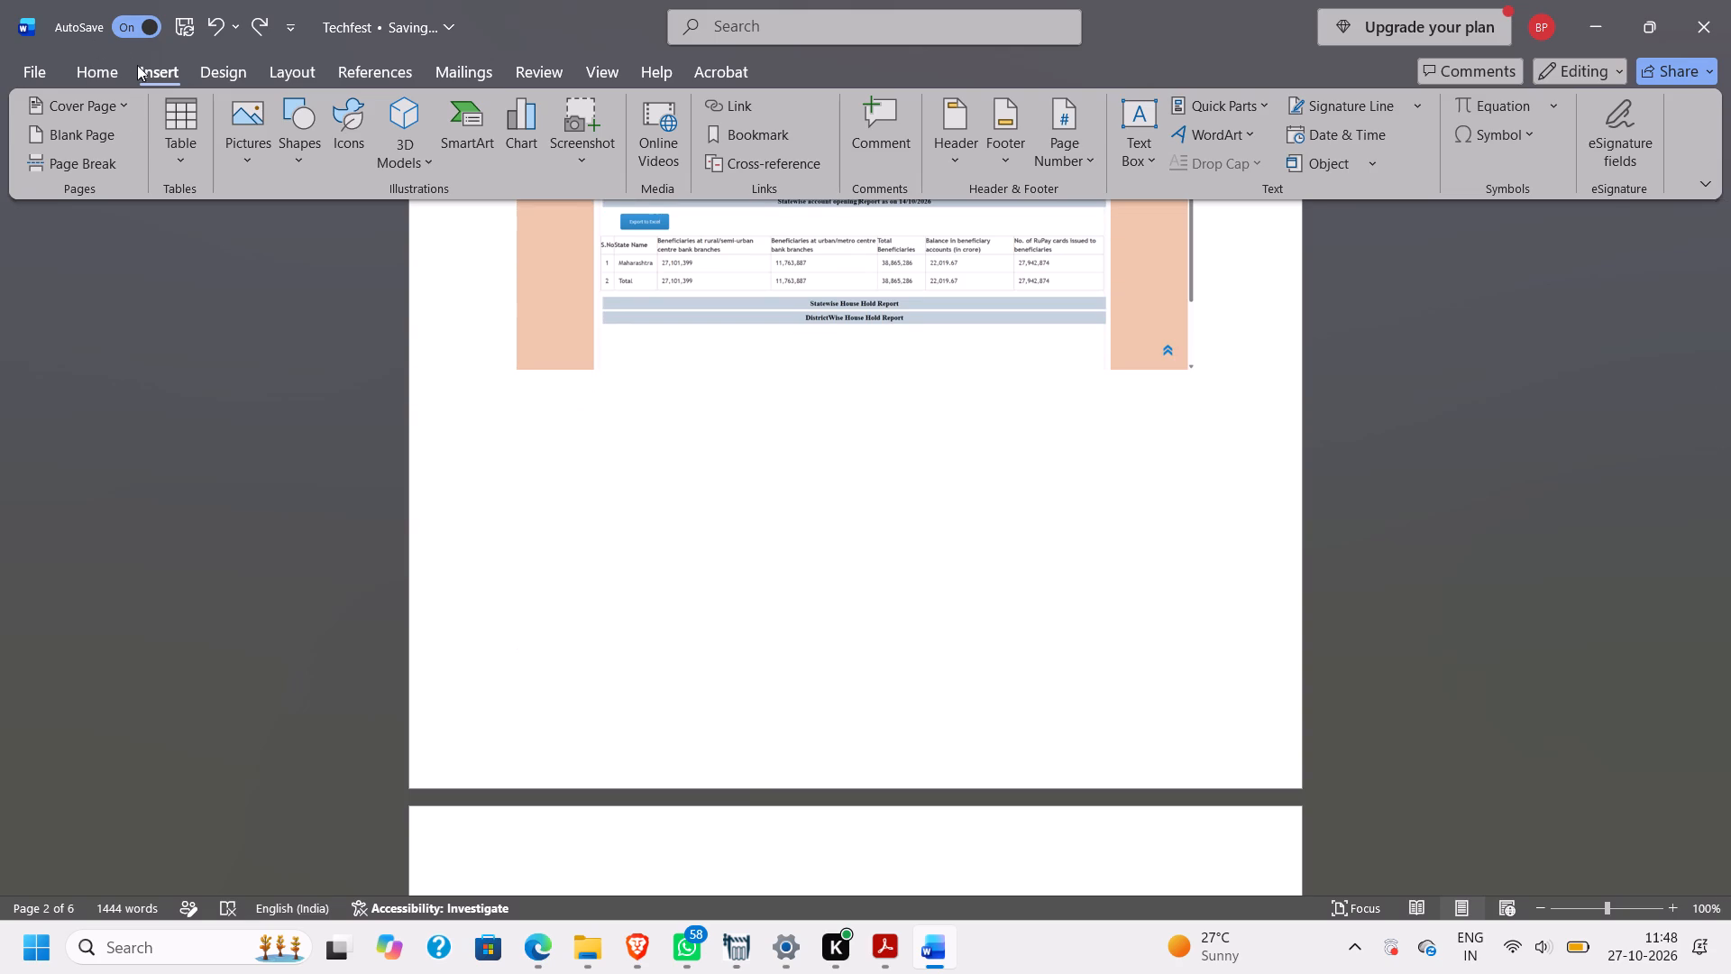
pyautogui.click(56, 129)
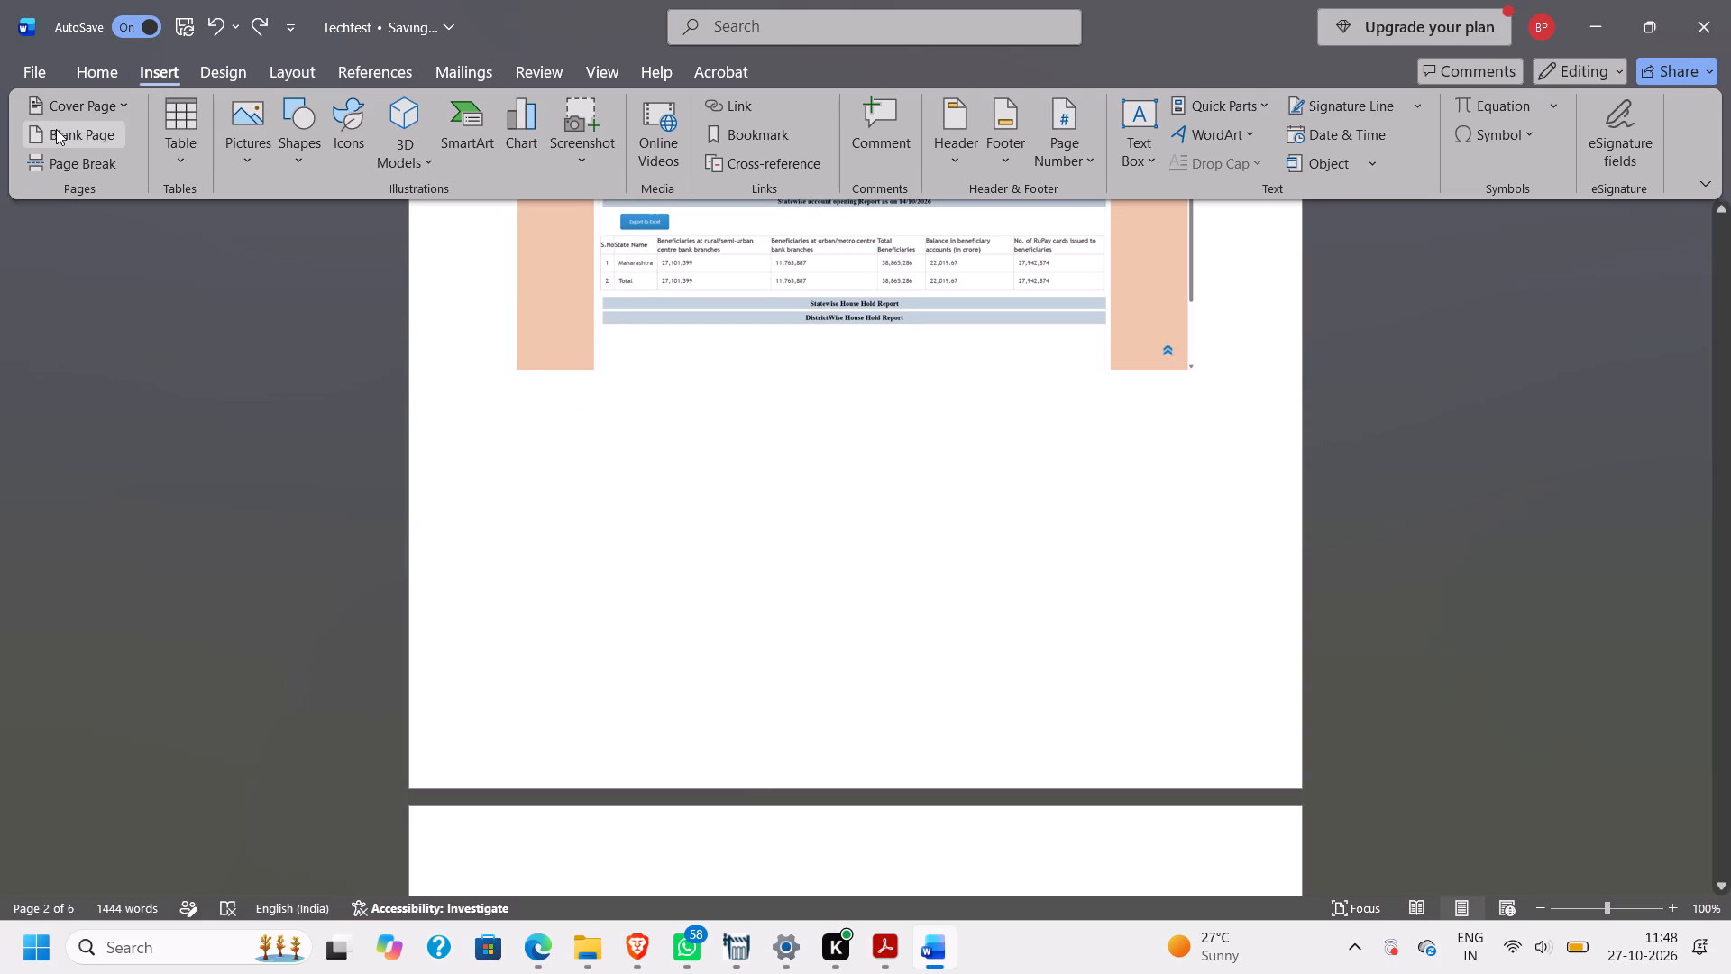
pyautogui.scroll(8, 733, 341)
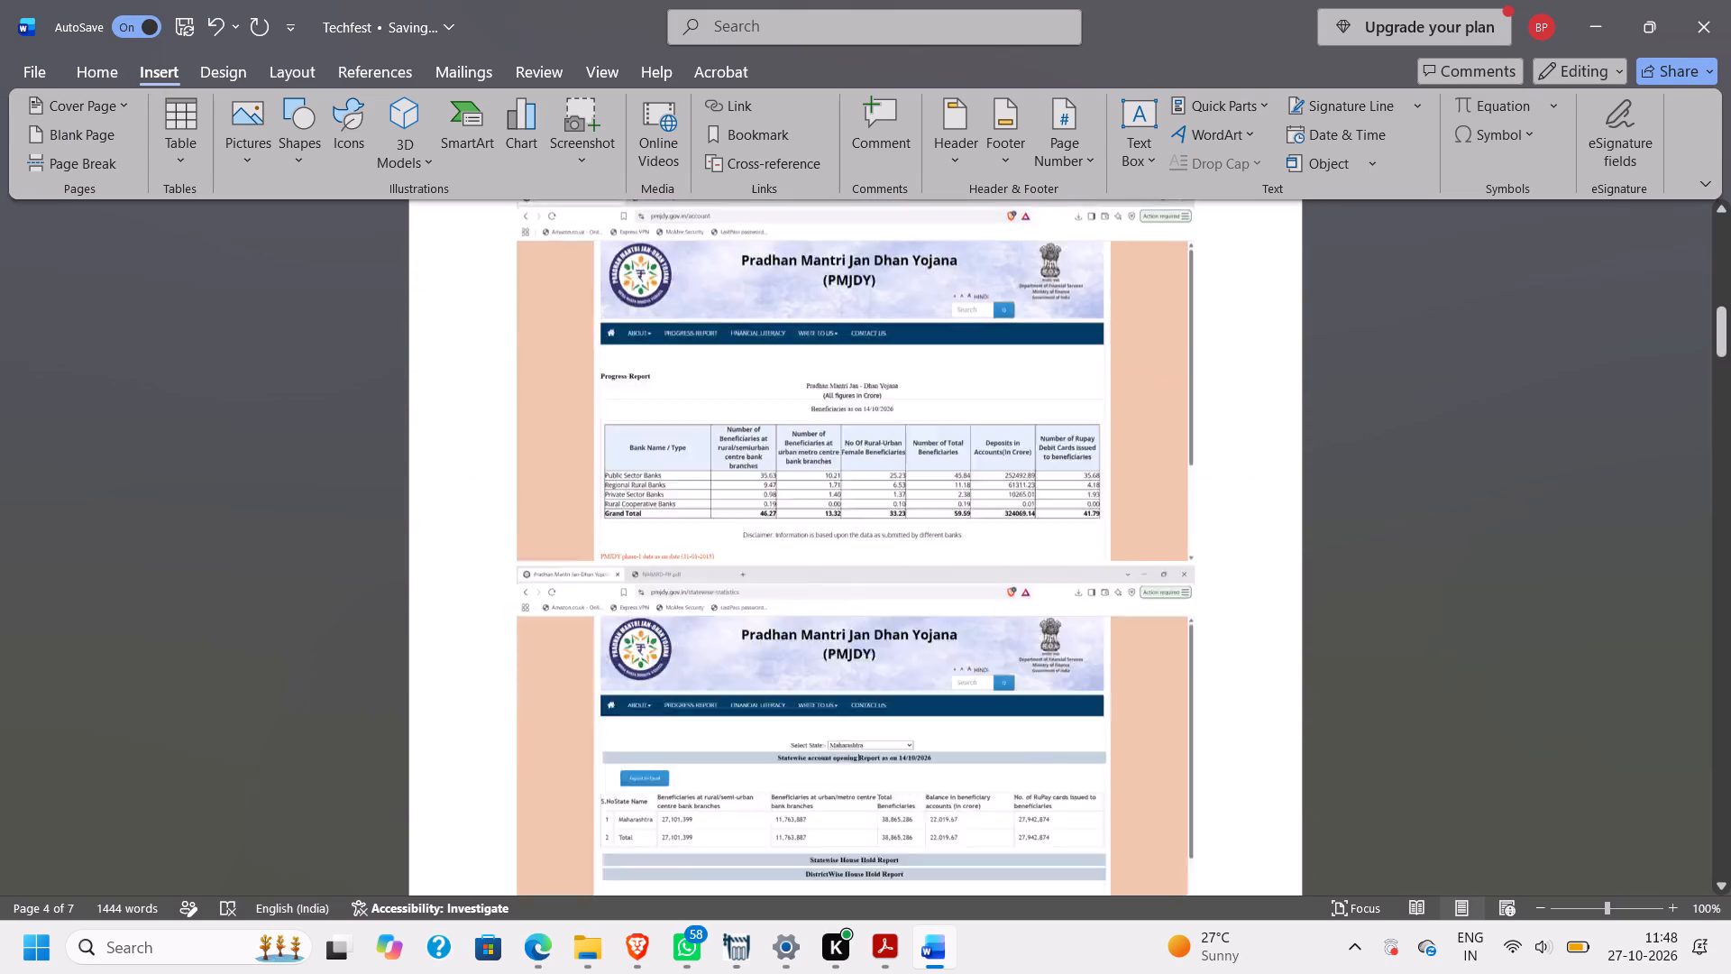
pyautogui.scroll(1, 733, 341)
pyautogui.scroll(-6, 733, 341)
pyautogui.scroll(1, 733, 341)
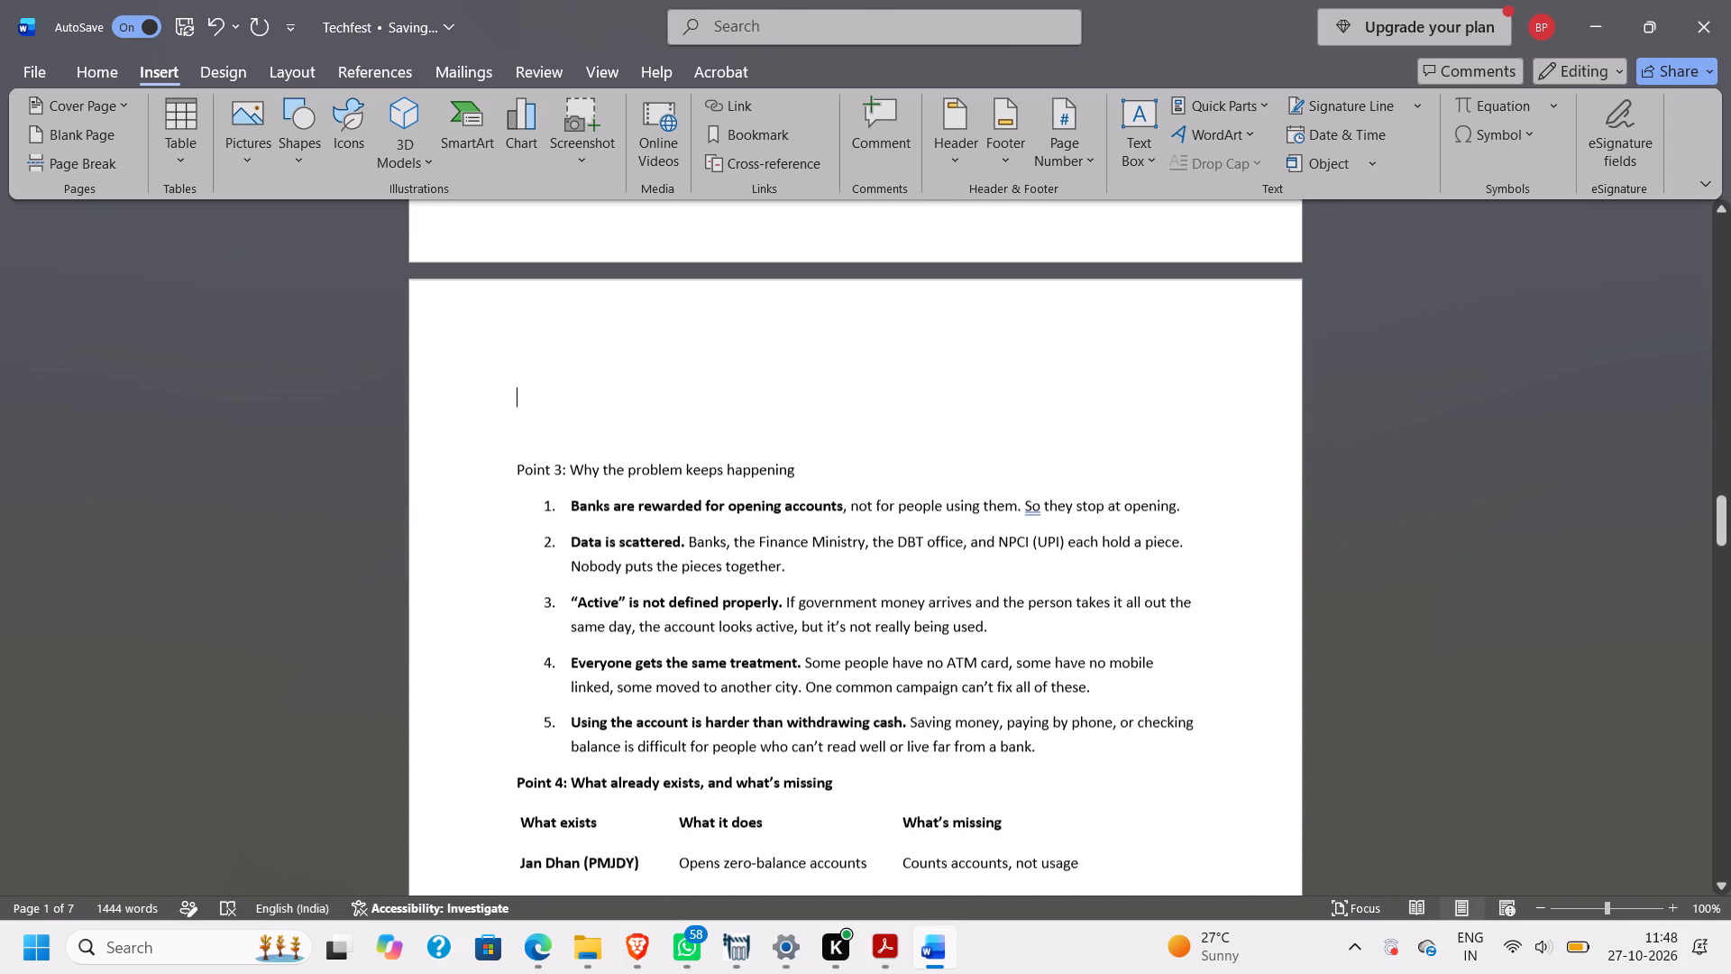
pyautogui.scroll(1, 733, 341)
pyautogui.click(733, 341)
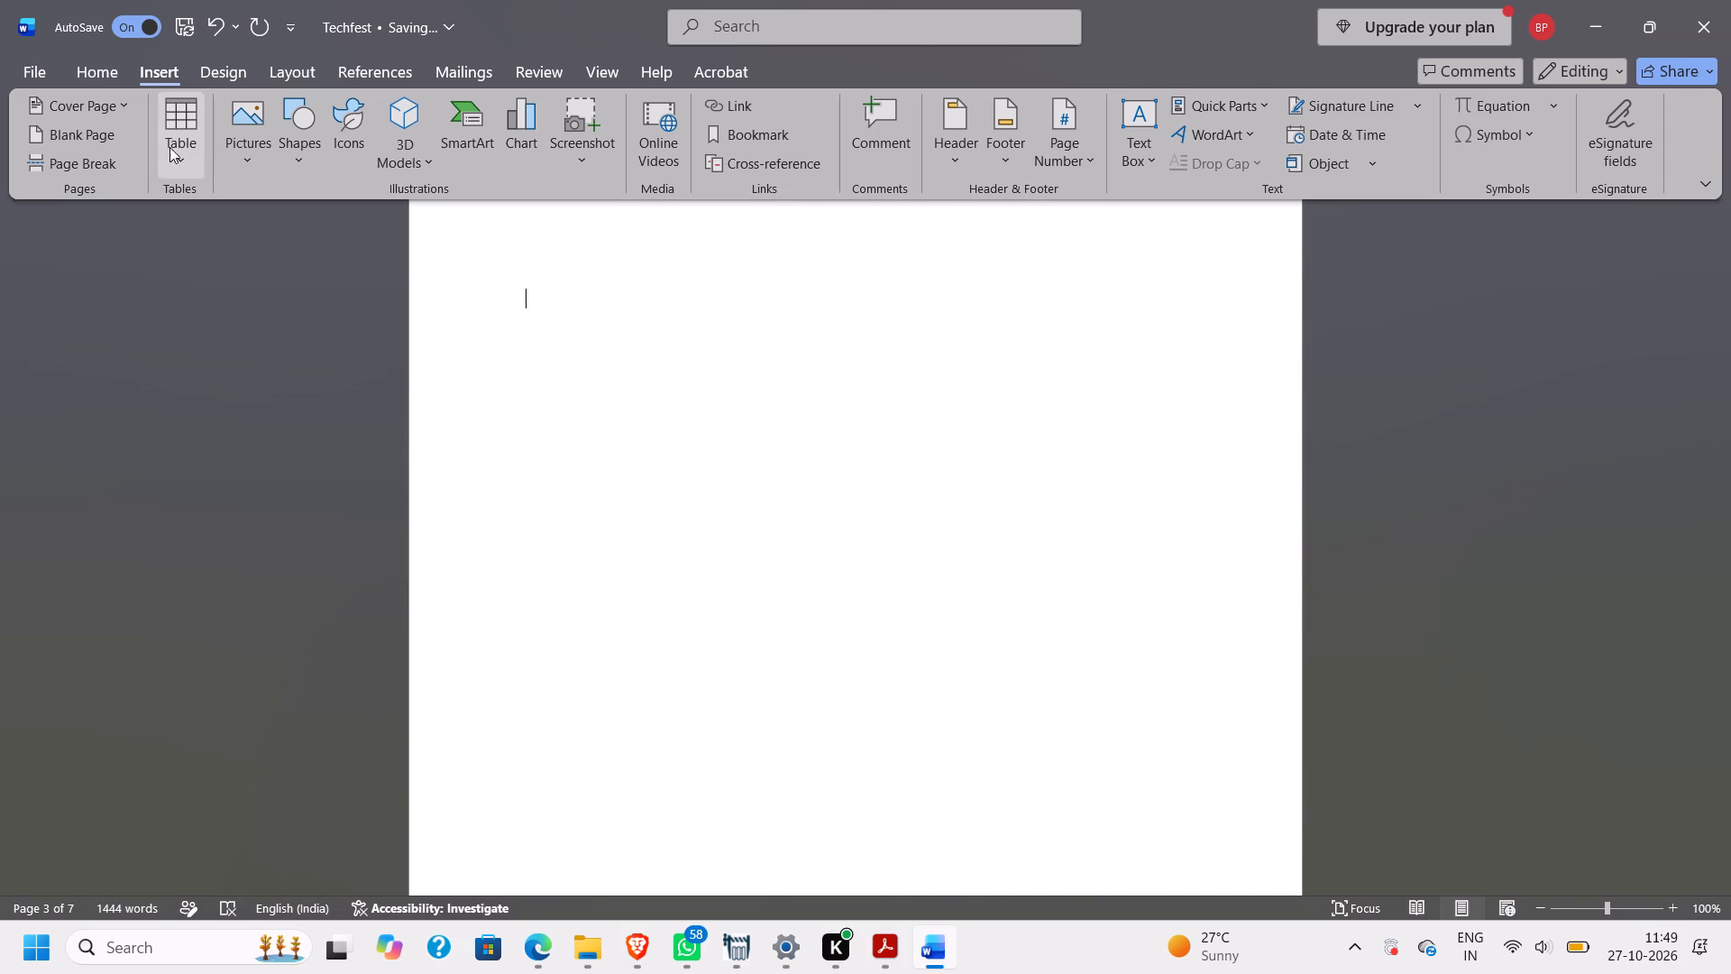
pyautogui.click(250, 129)
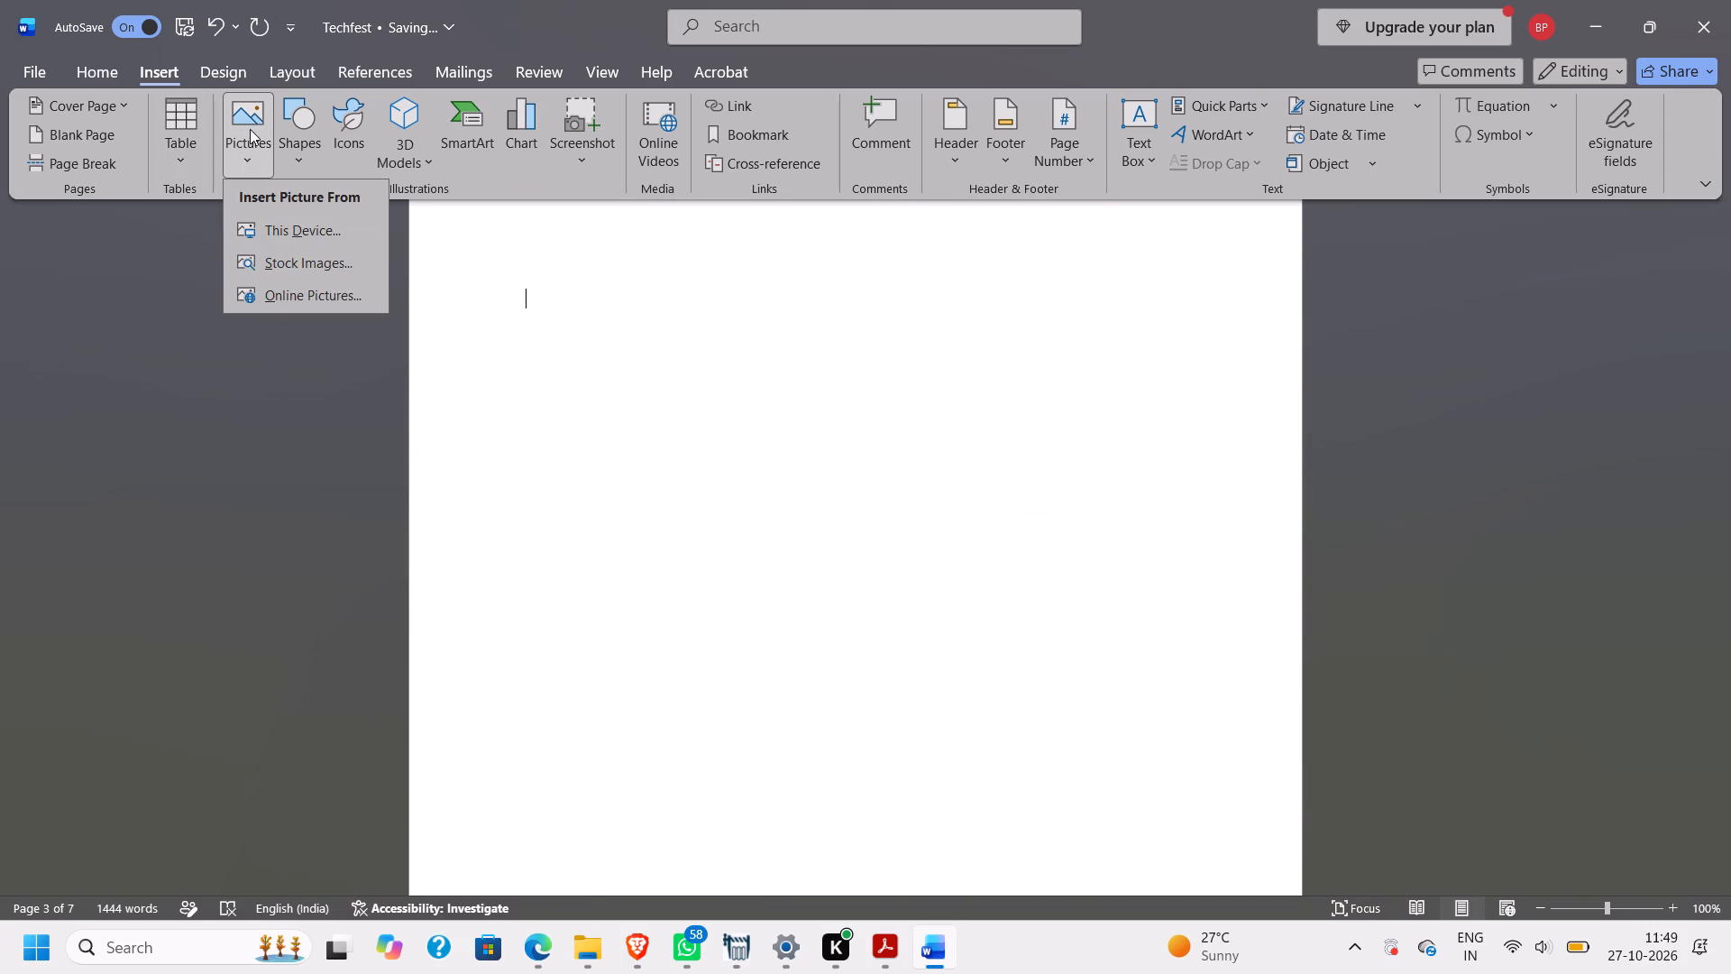
pyautogui.click(299, 224)
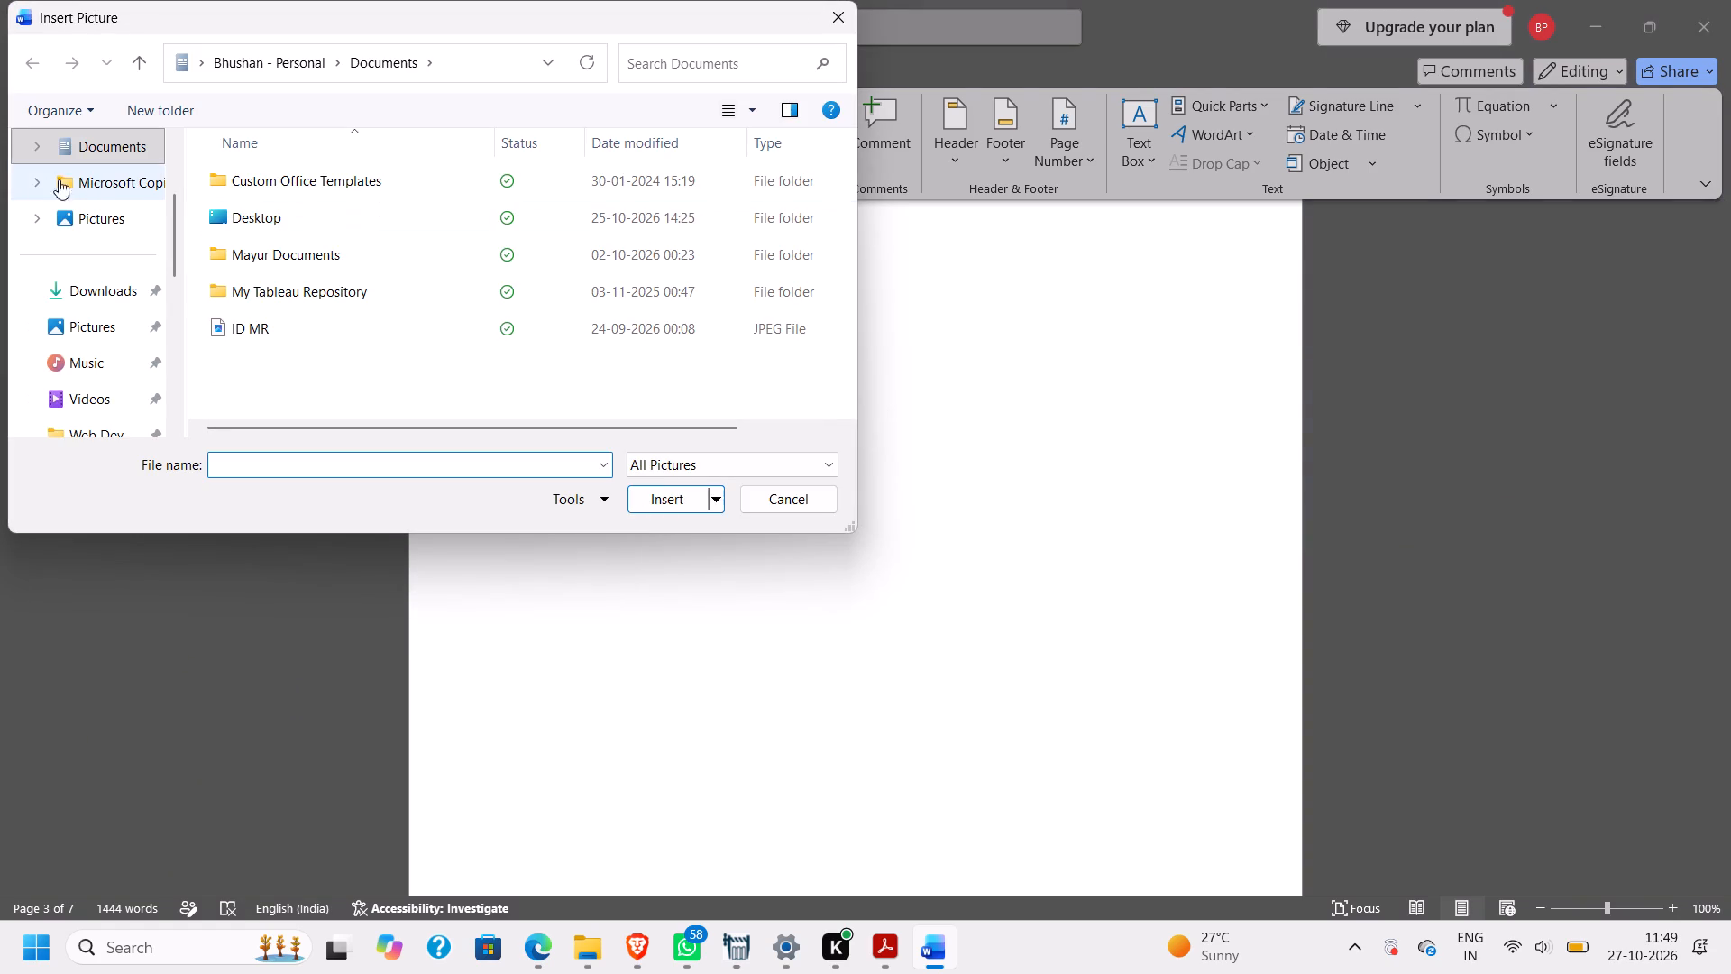
pyautogui.scroll(3, 79, 211)
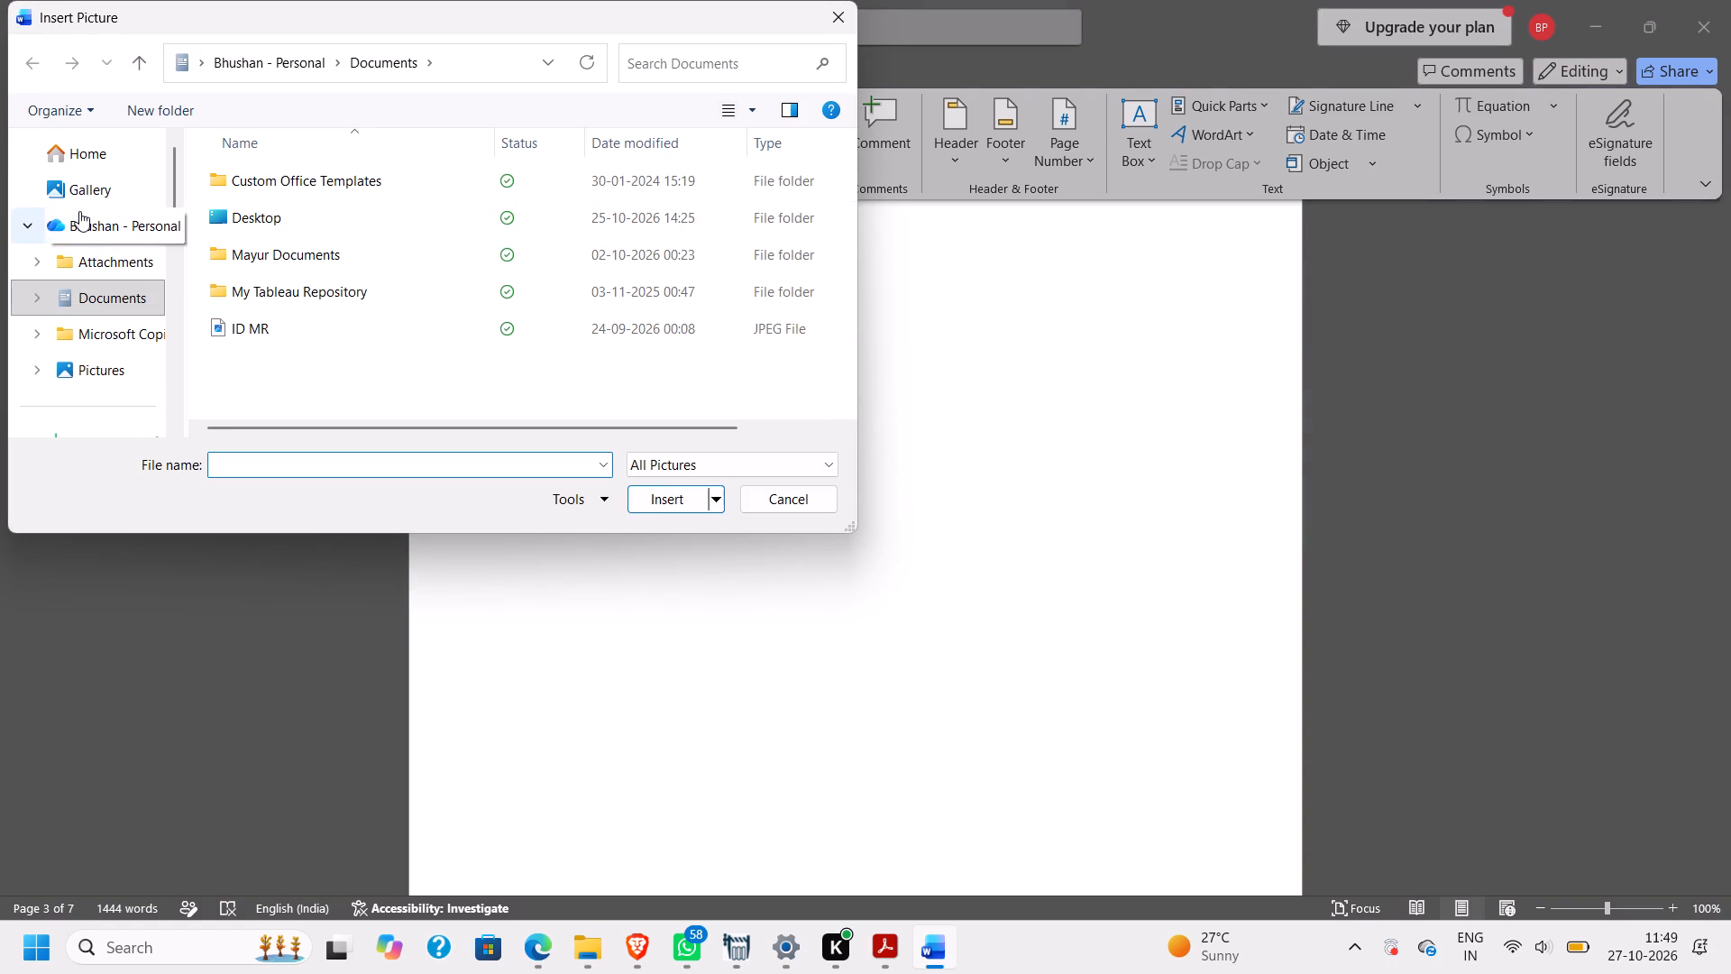
pyautogui.click(63, 182)
pyautogui.doubleClick(63, 182)
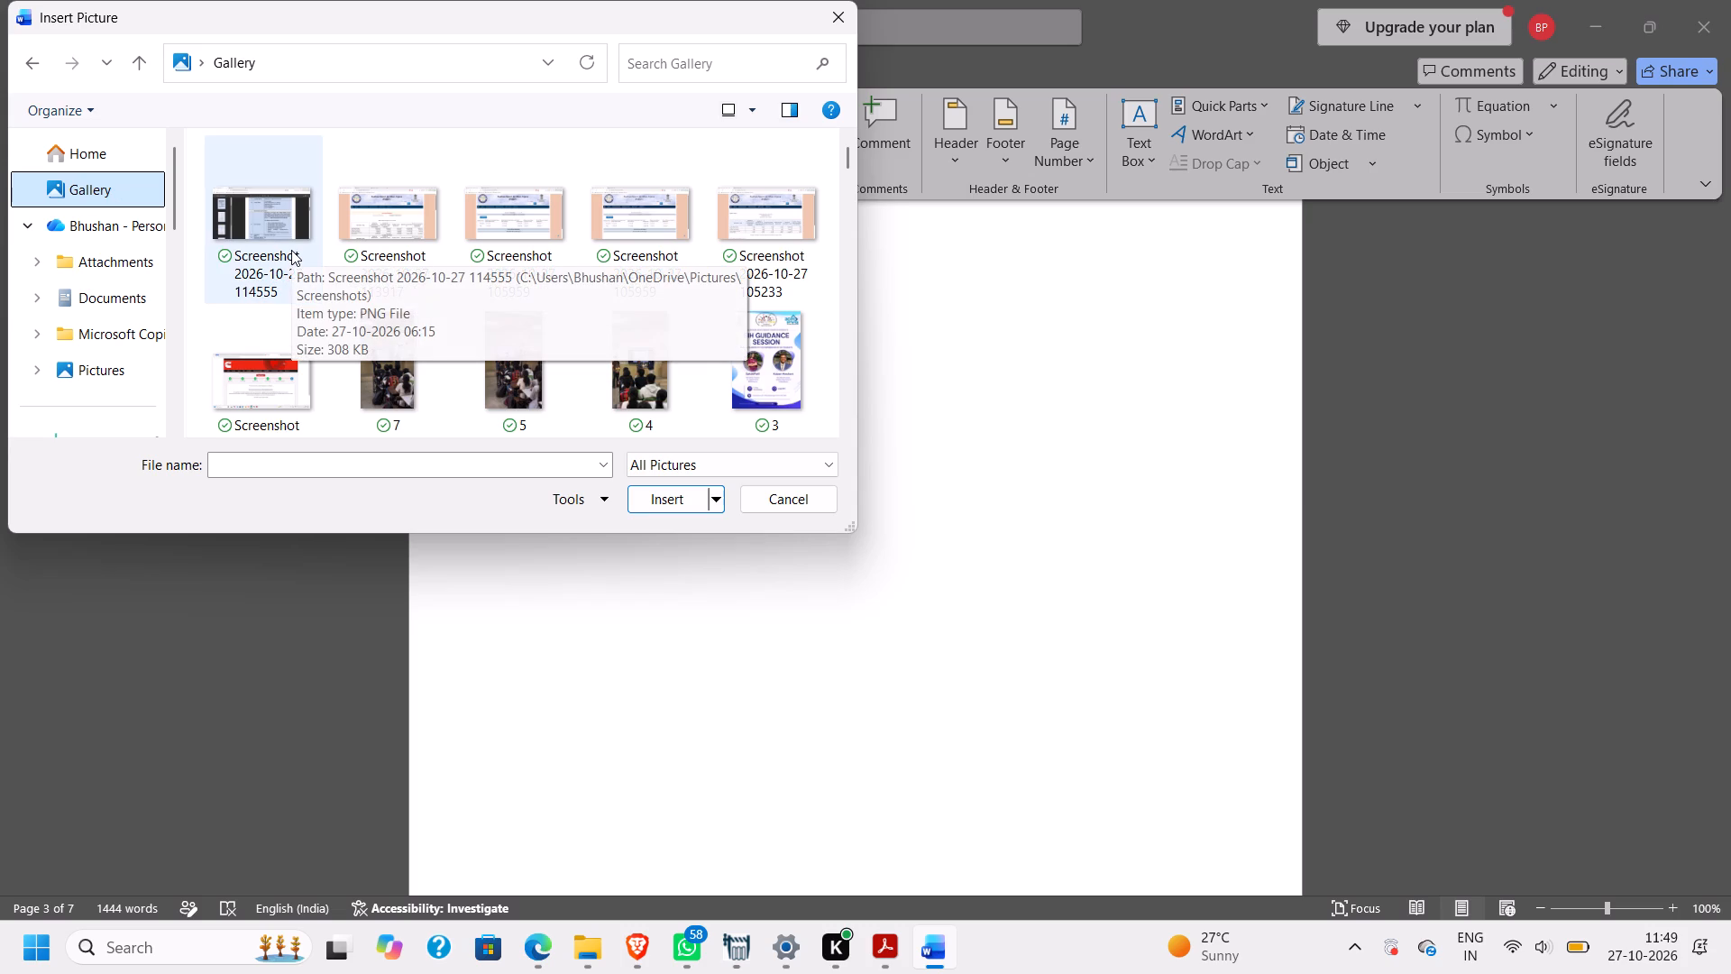
pyautogui.click(401, 239)
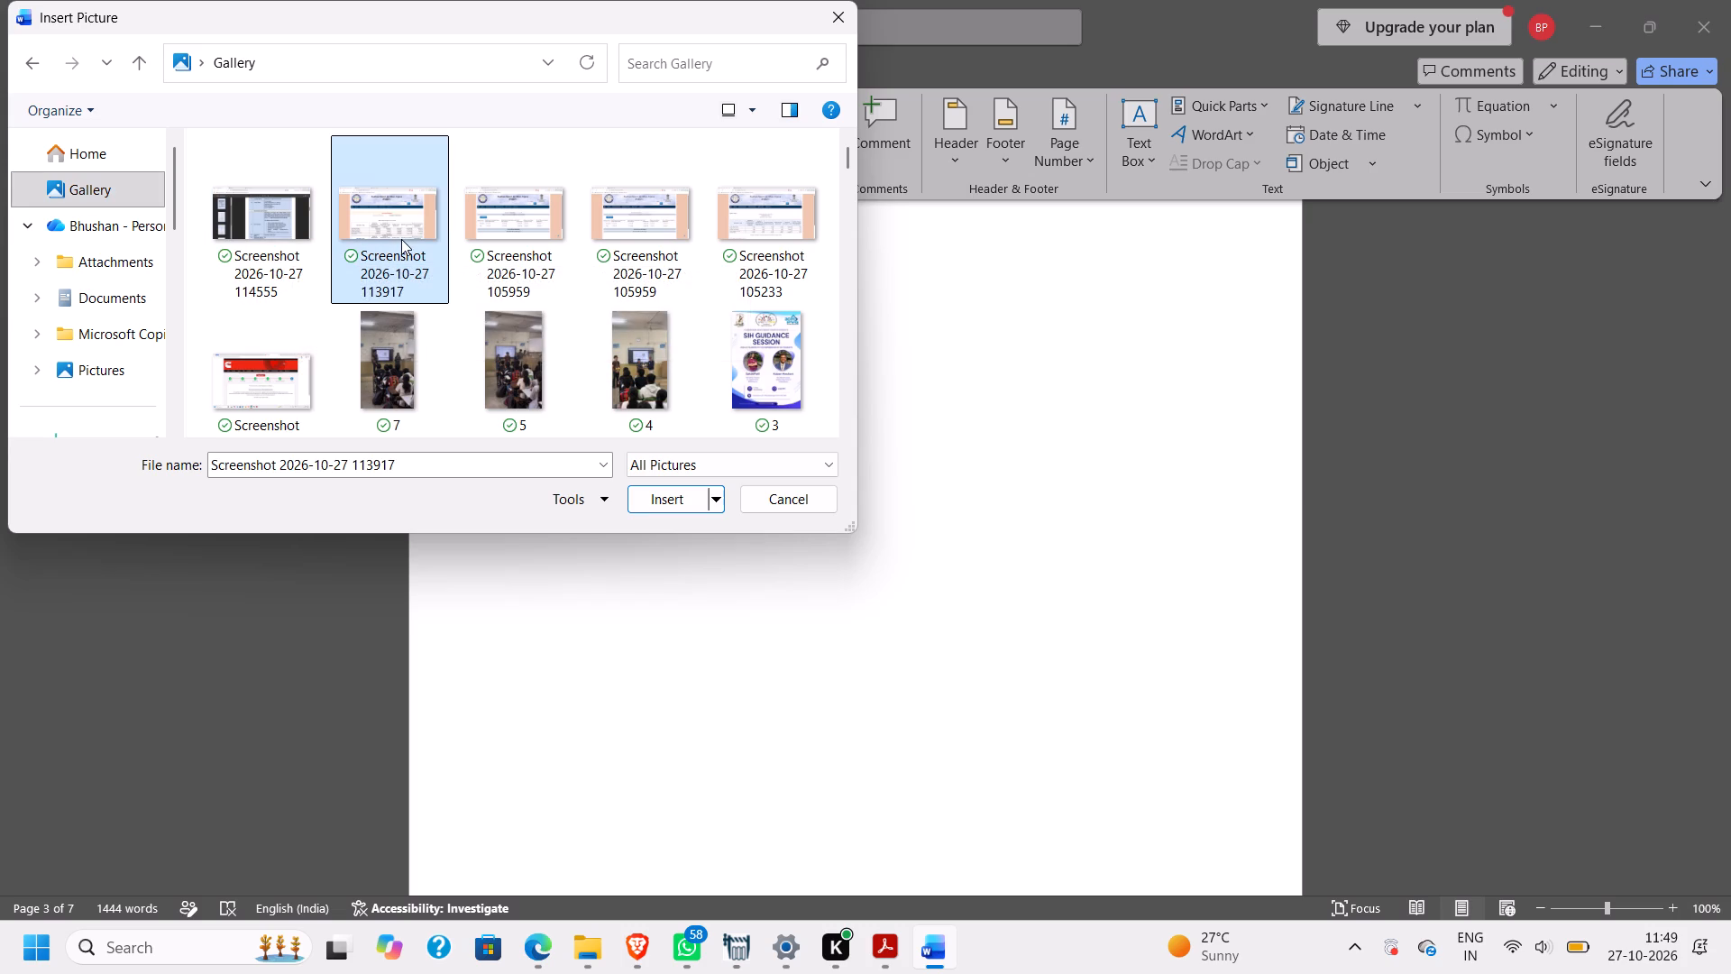
pyautogui.click(590, 955)
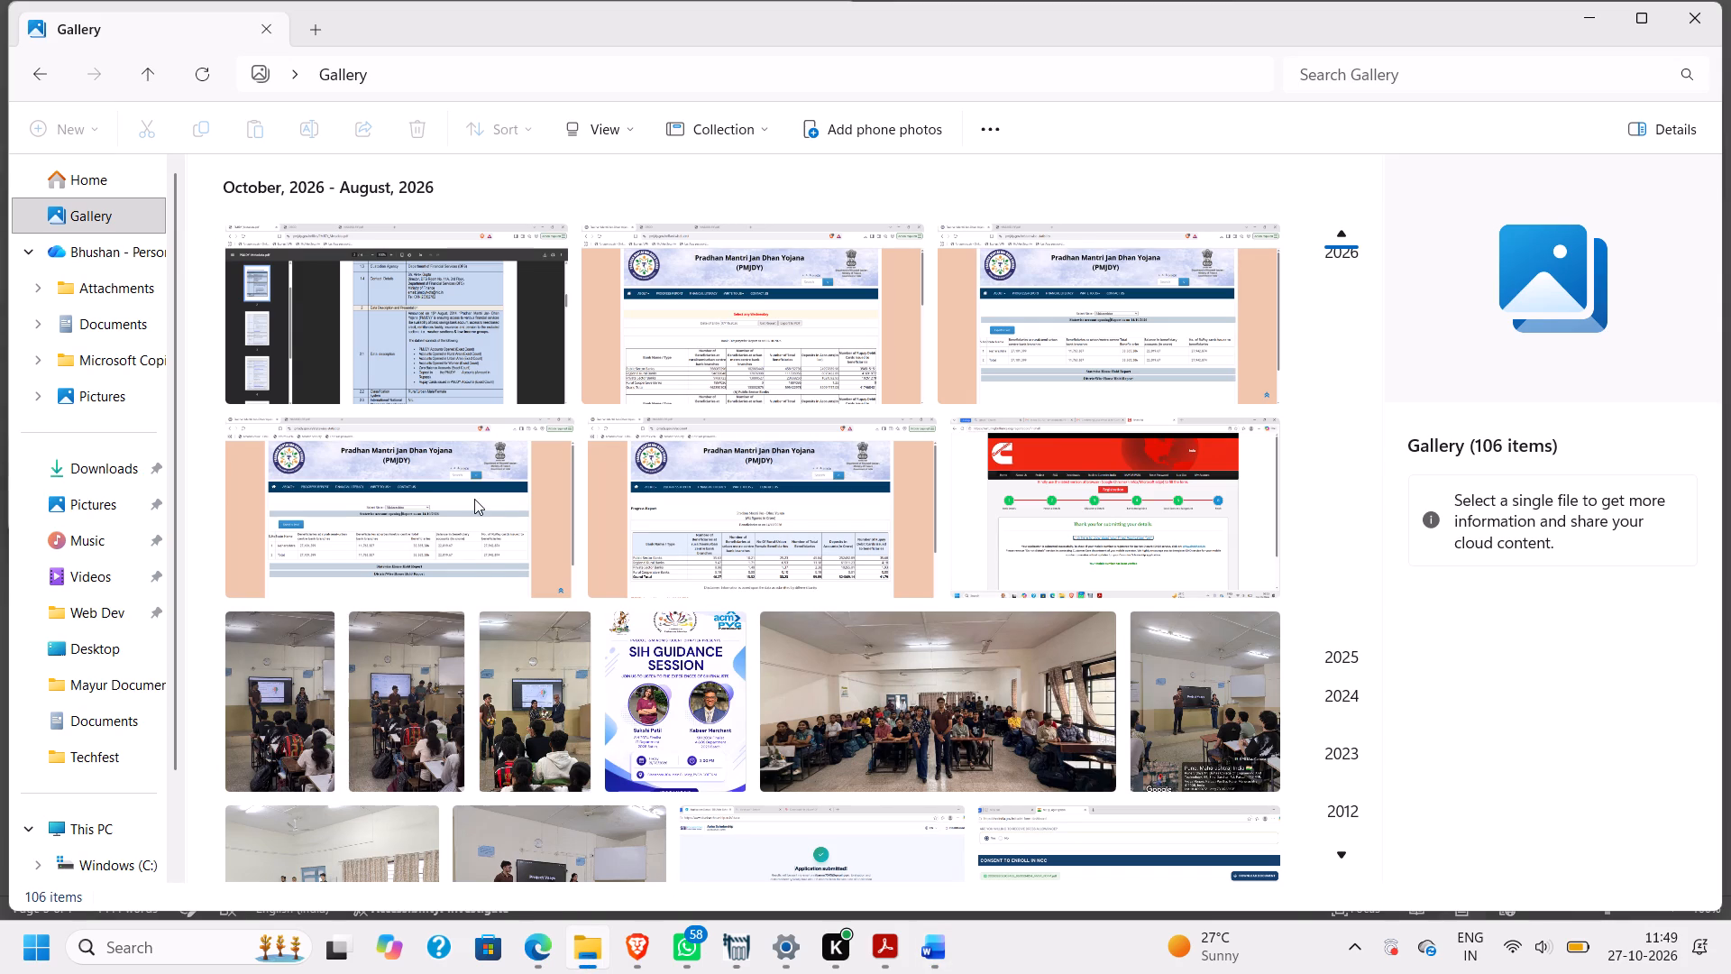
pyautogui.doubleClick(725, 352)
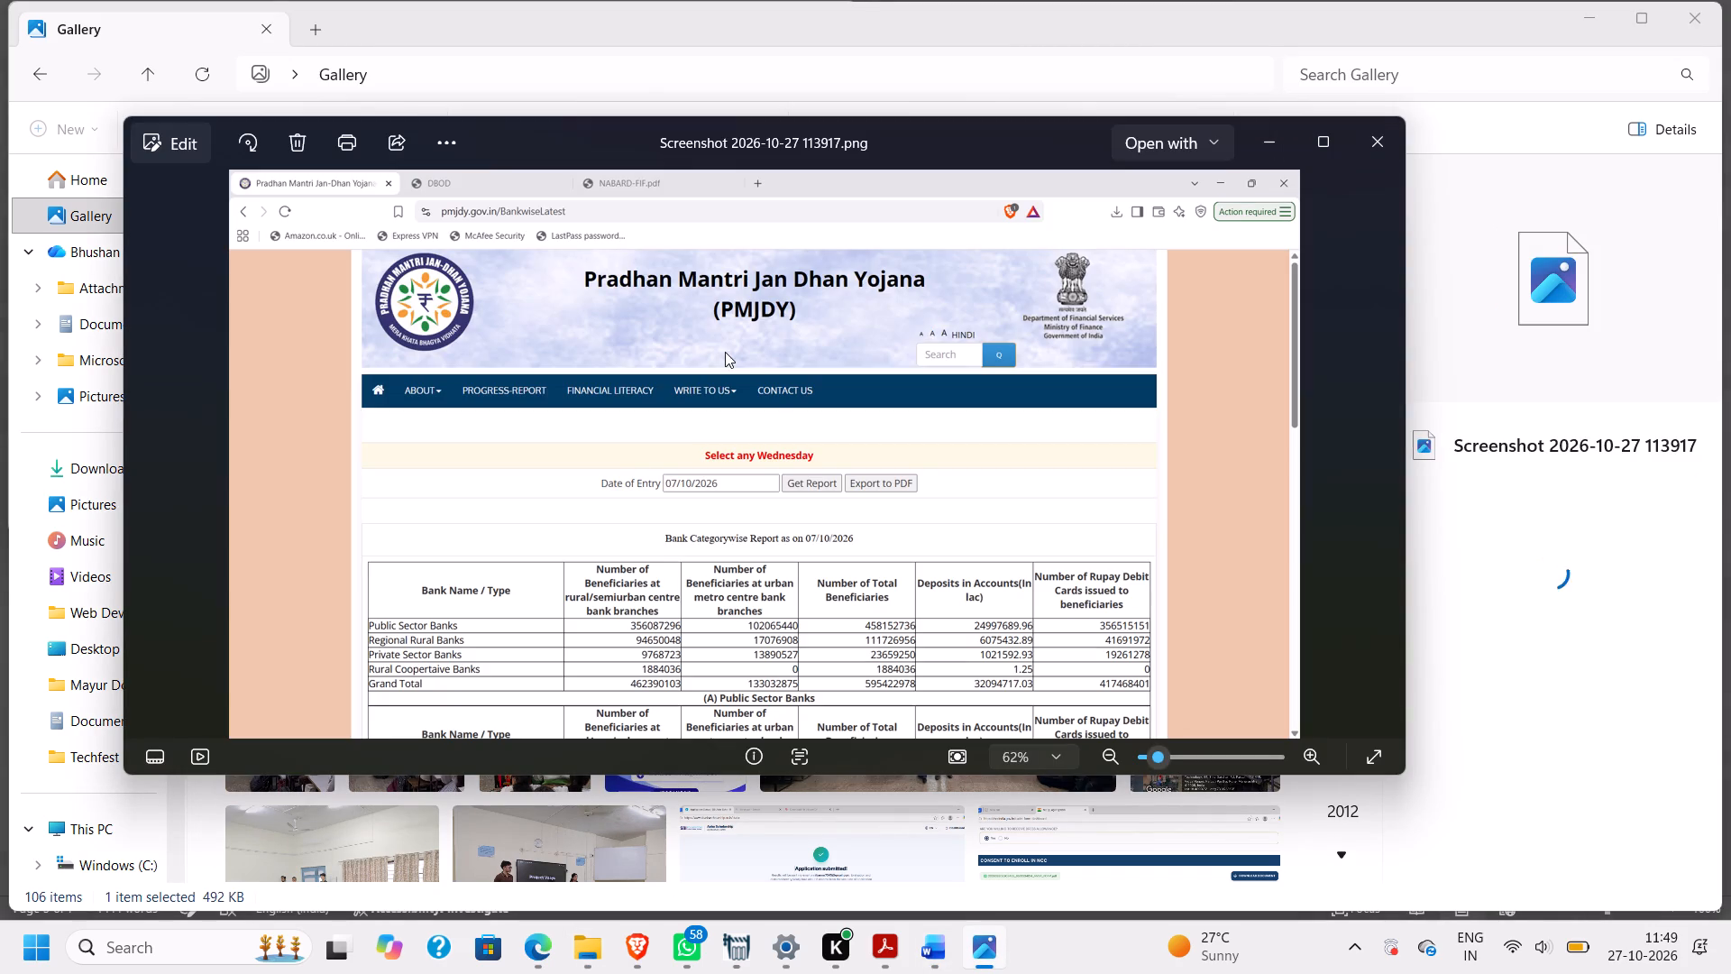
pyautogui.scroll(-2, 719, 606)
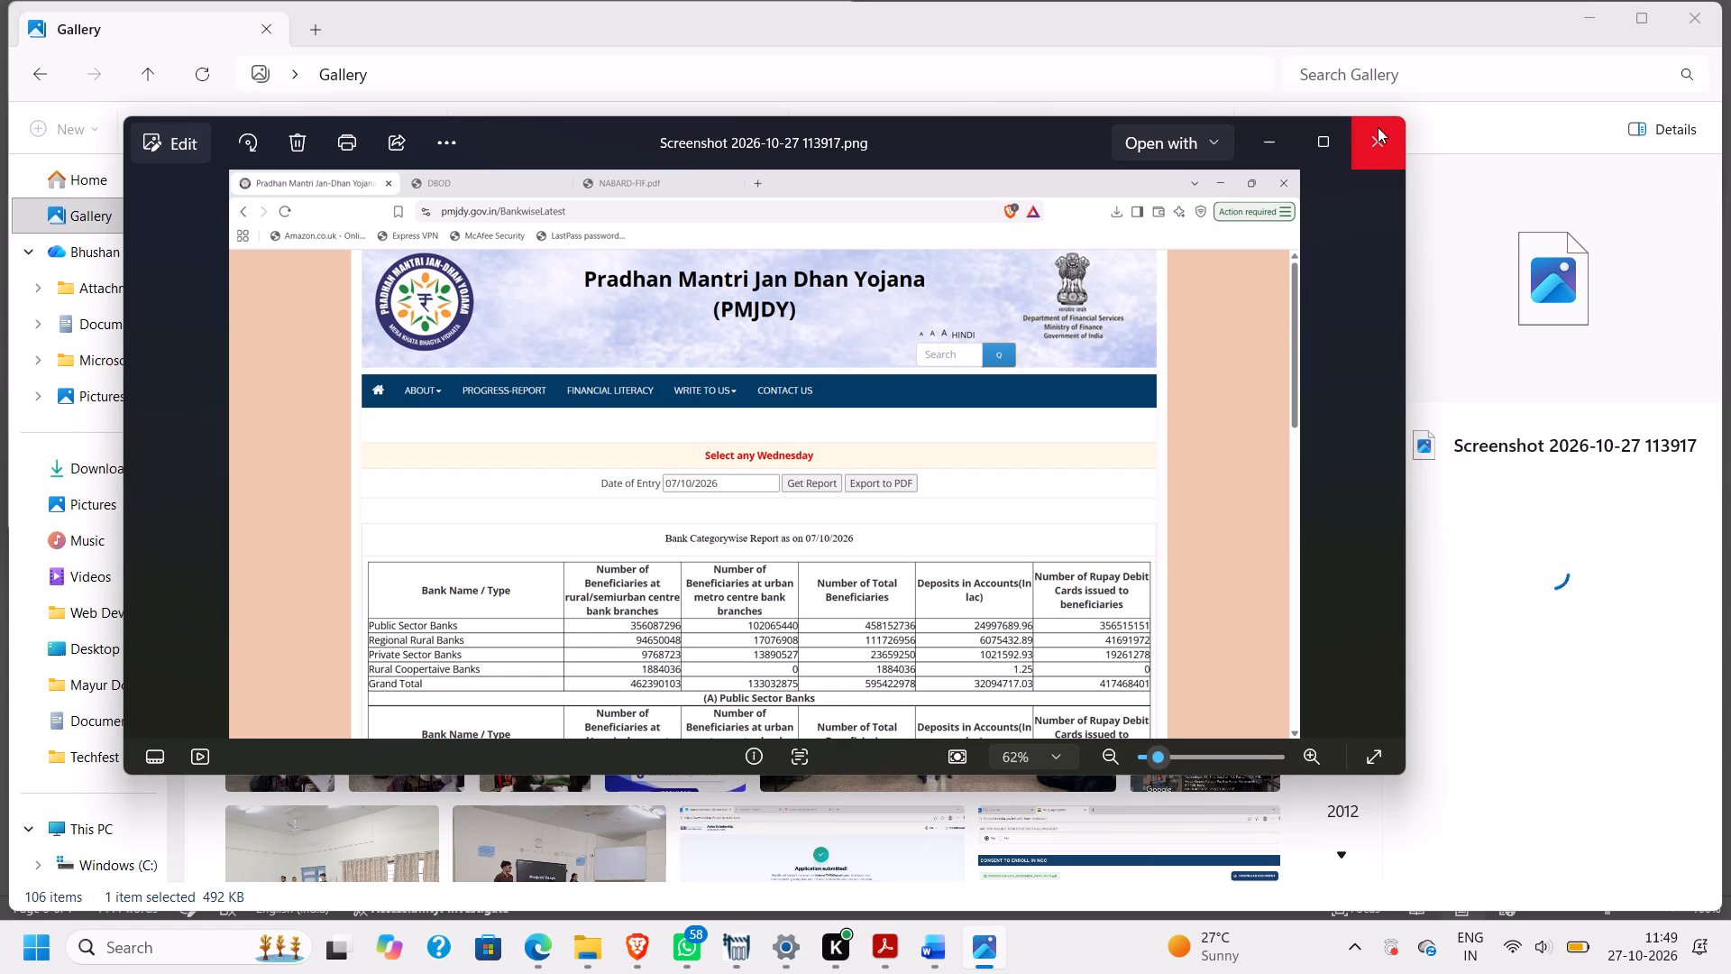
pyautogui.click(1377, 129)
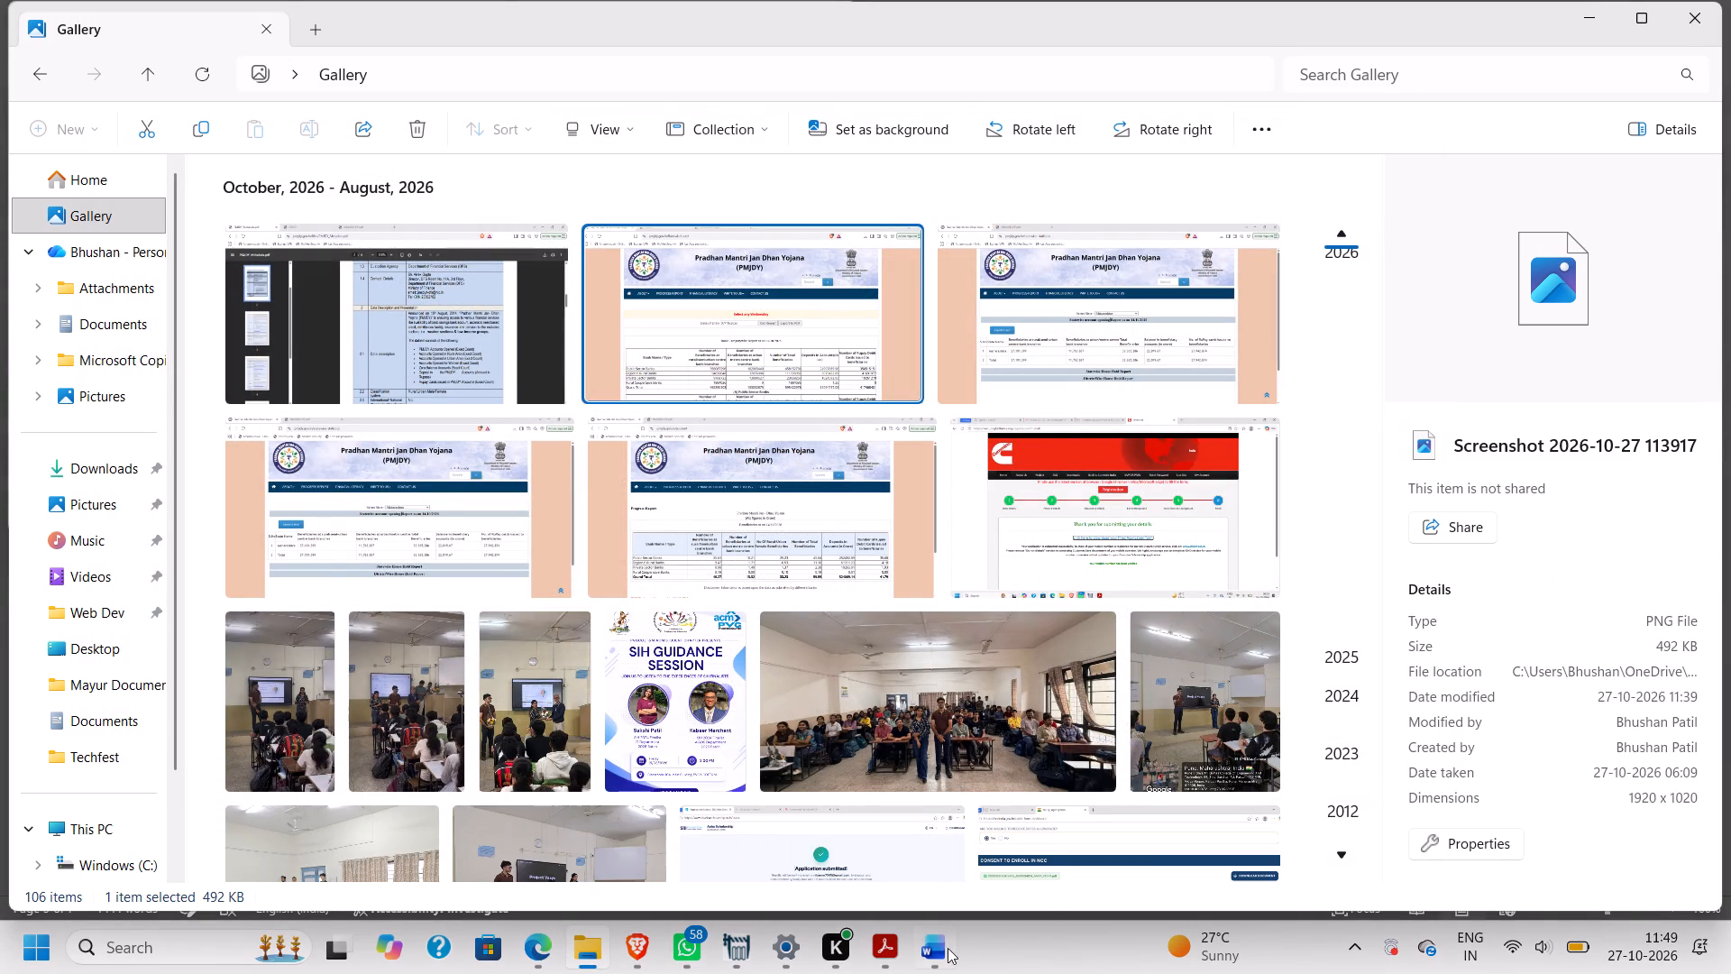
pyautogui.click(921, 949)
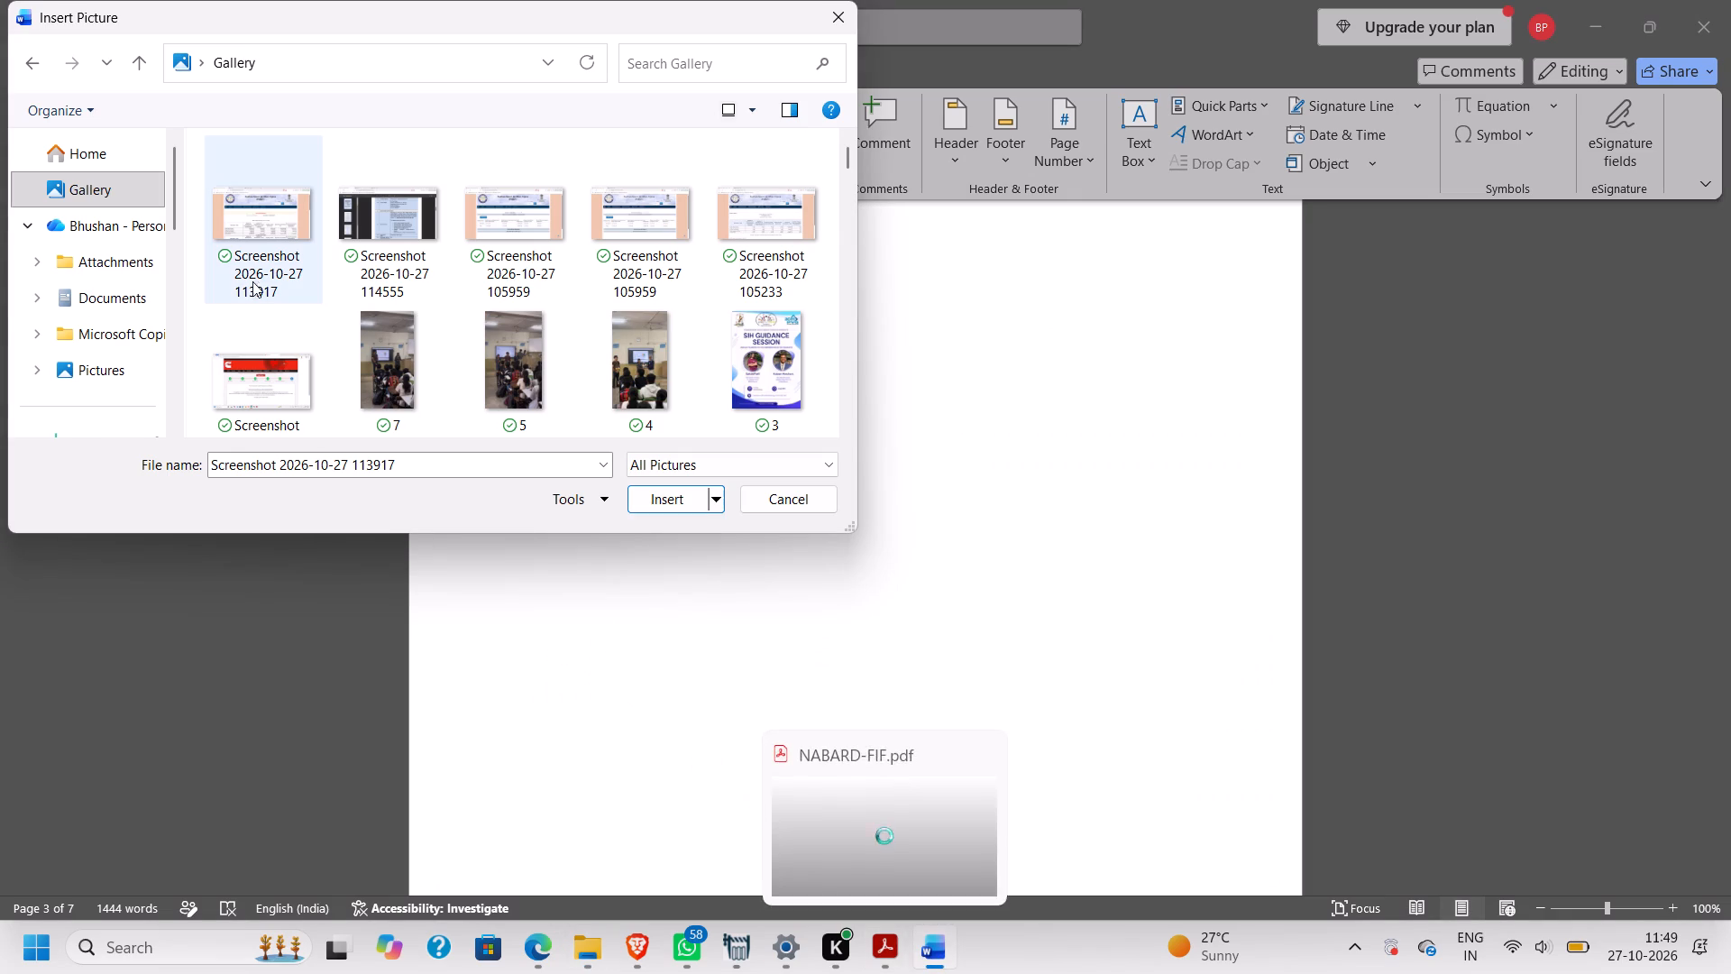
pyautogui.click(254, 256)
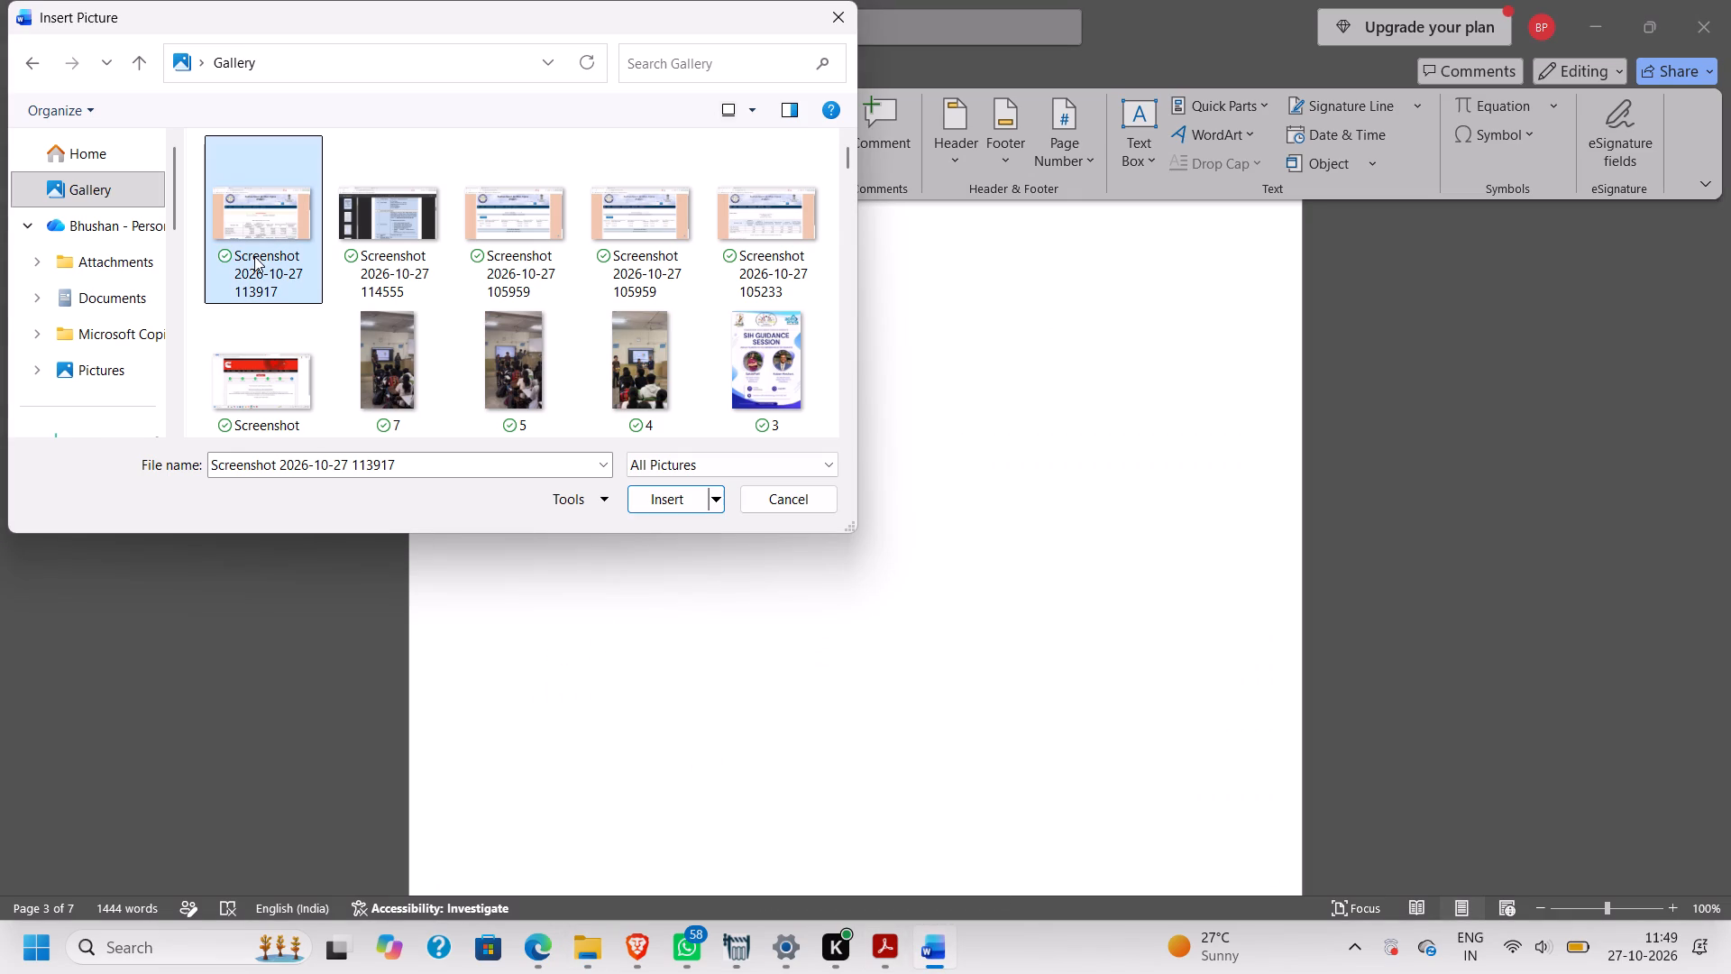
pyautogui.keyDown('ctrl'); pyautogui.click(388, 214); pyautogui.keyUp('ctrl')
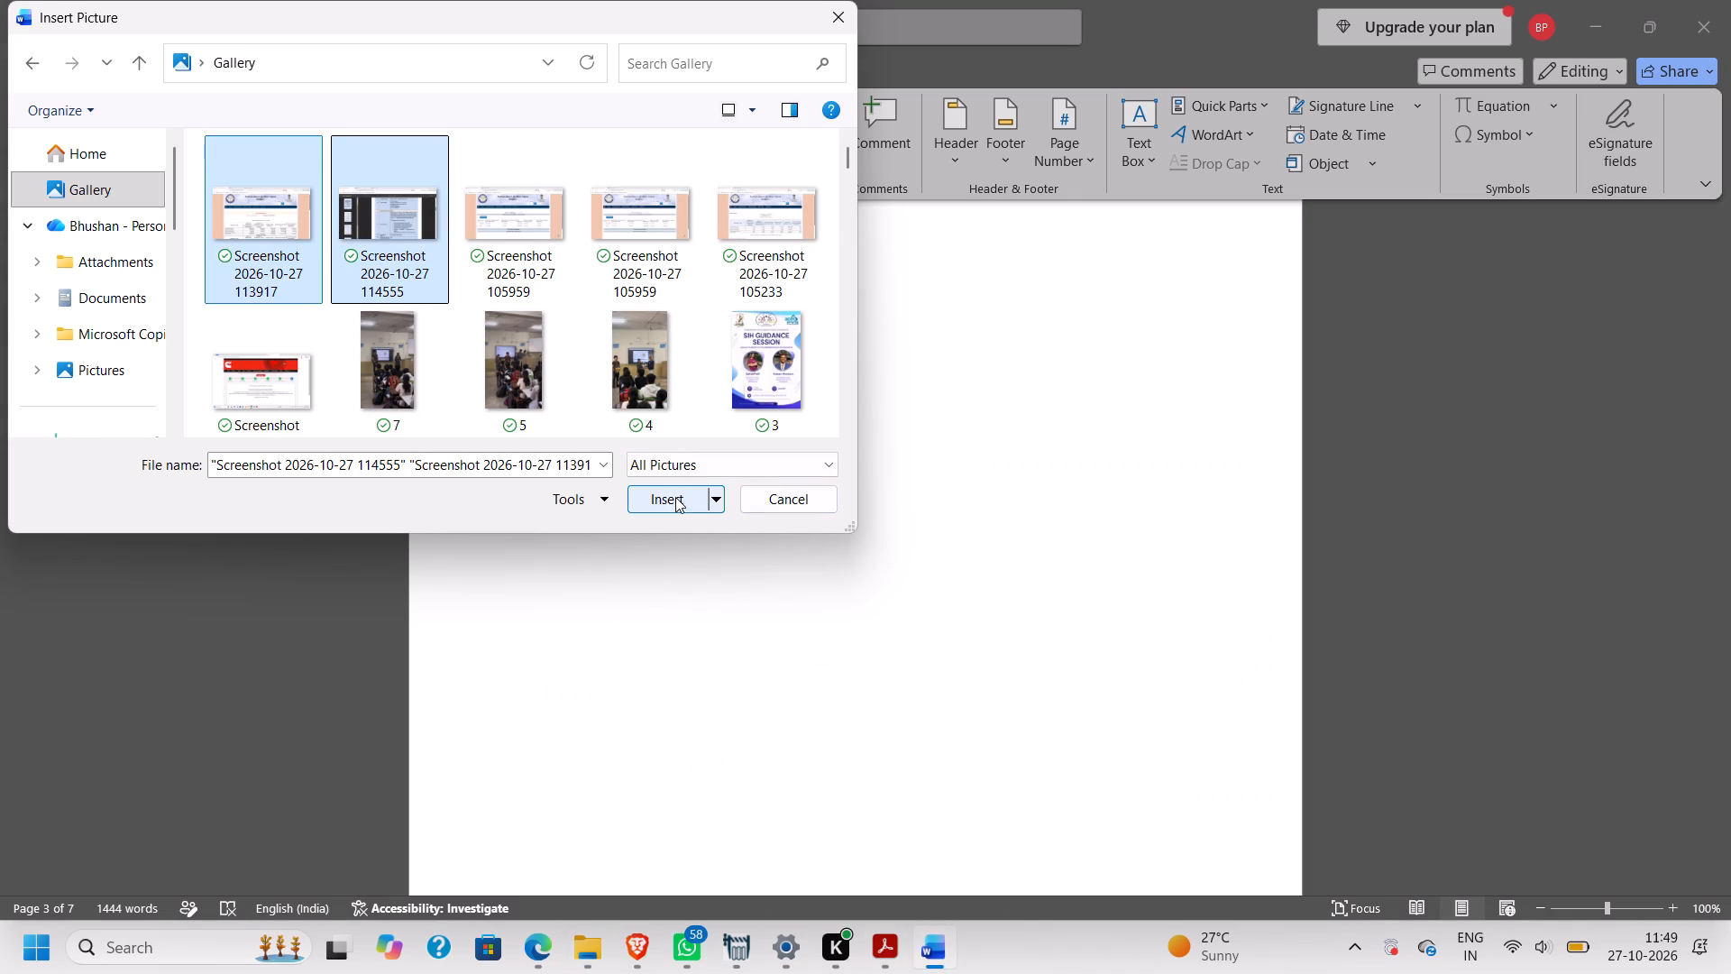
pyautogui.click(675, 498)
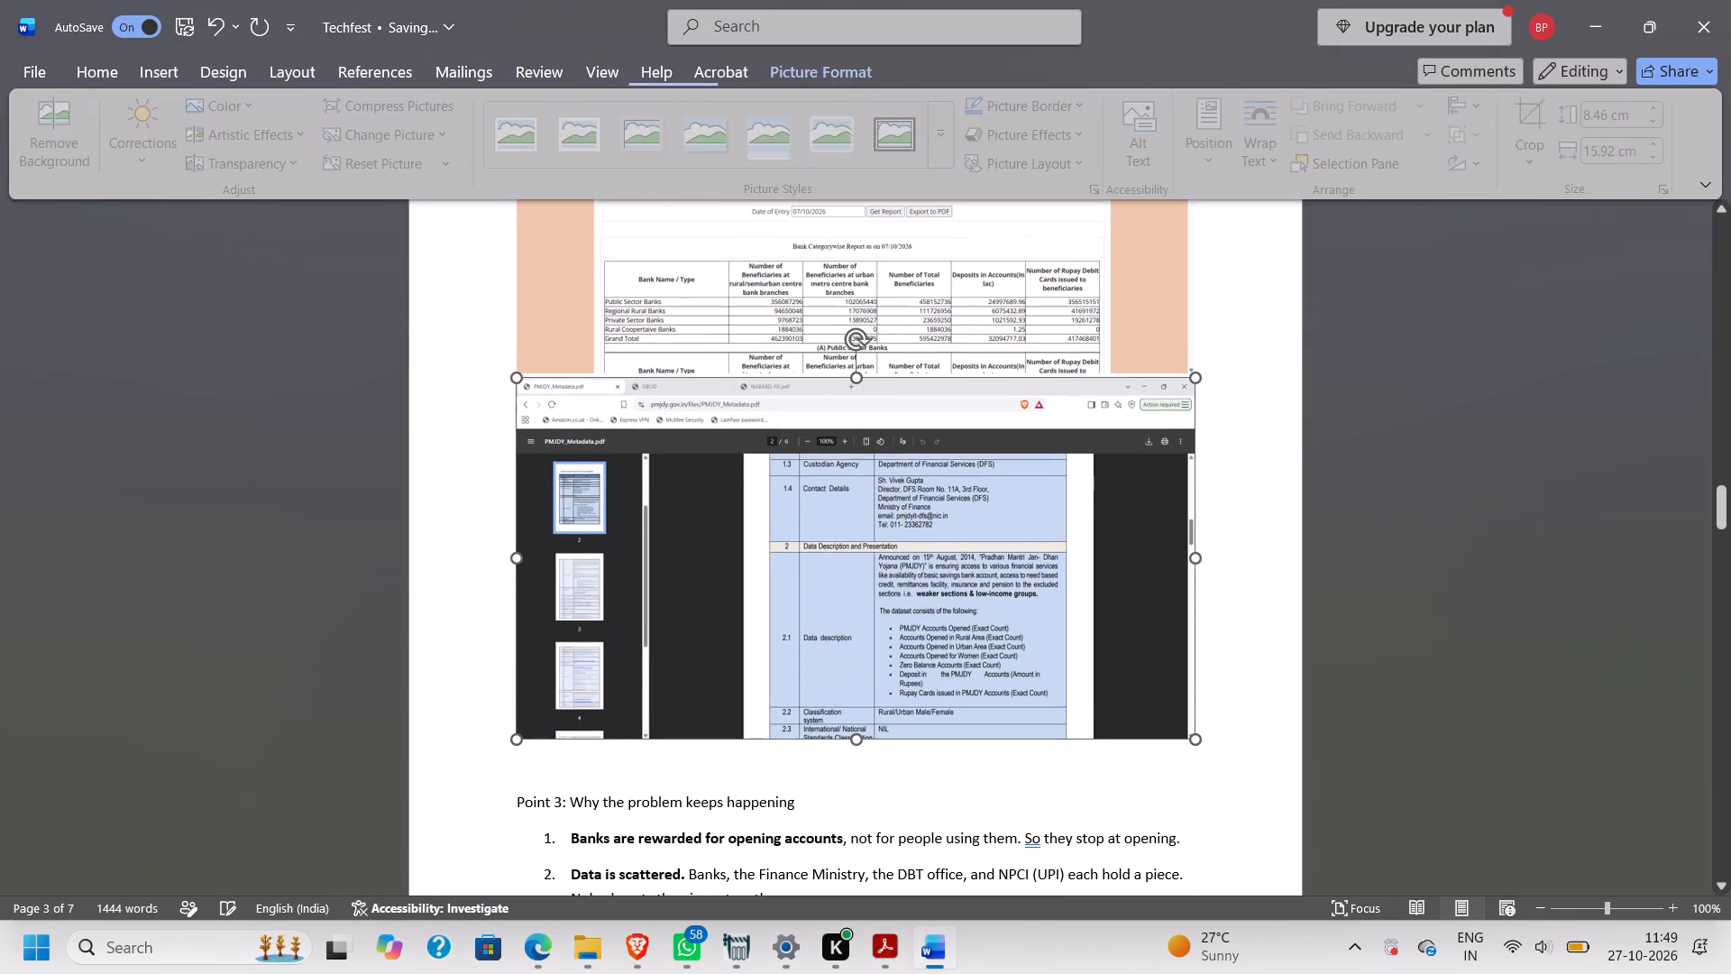
# Delete an empty line in the blank area above the two newly inserted screenshots.
pyautogui.scroll(3, 675, 498)
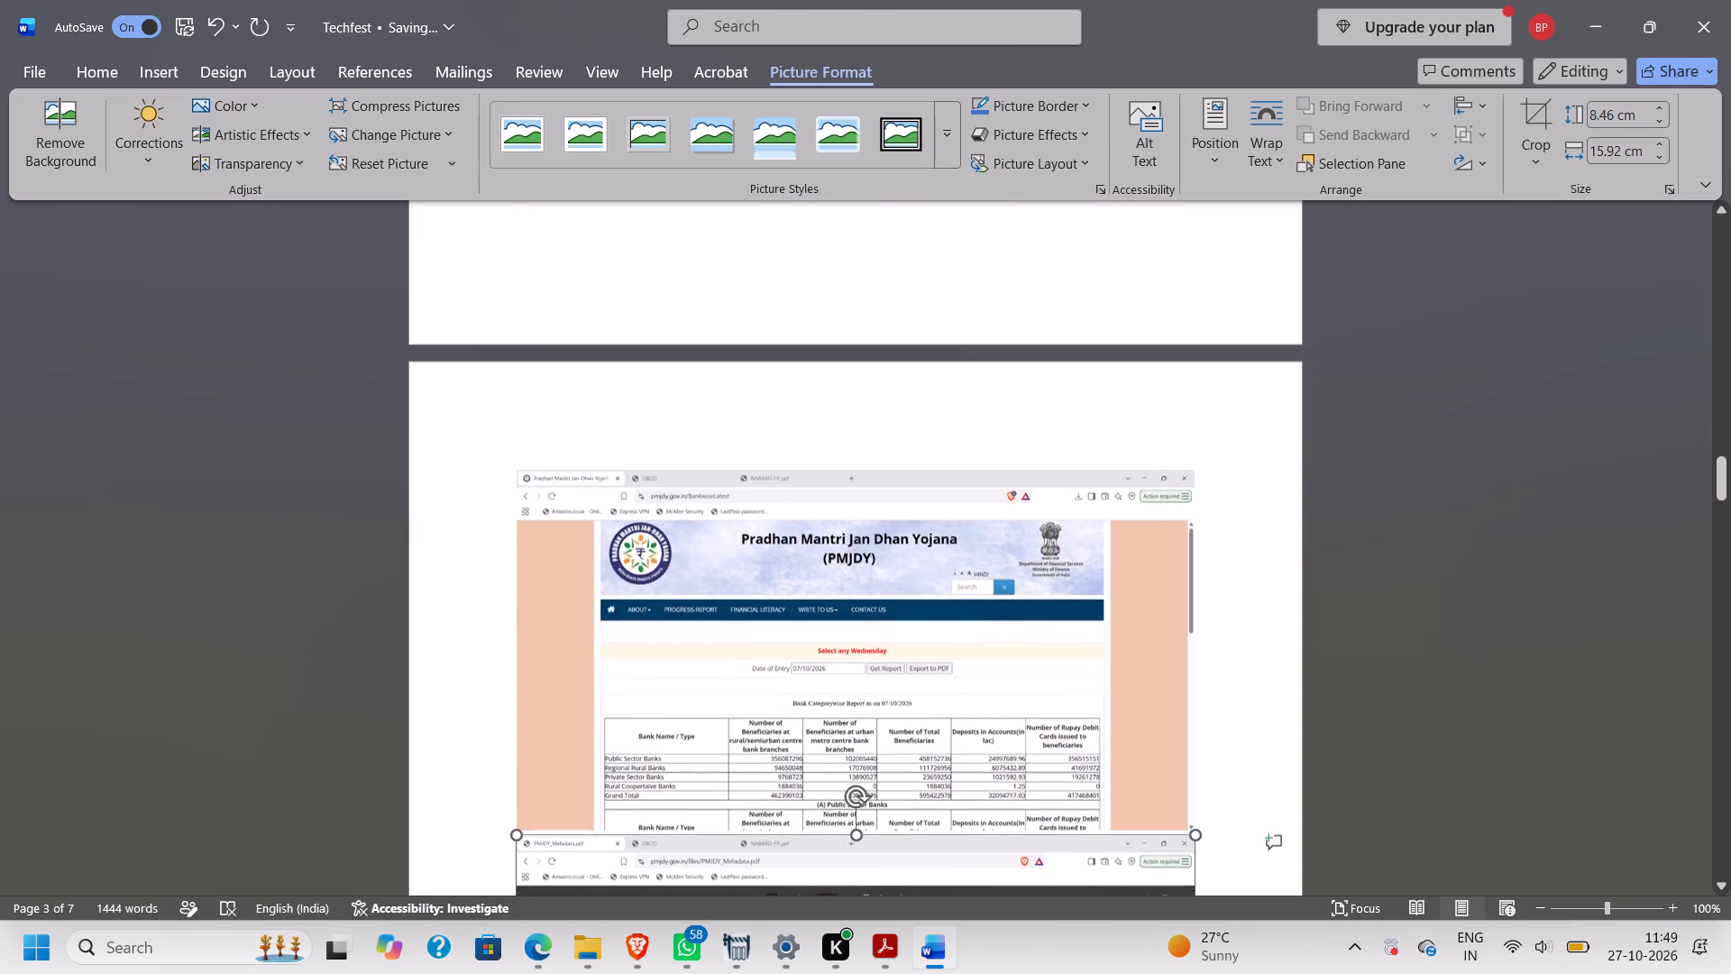
pyautogui.scroll(2, 675, 498)
pyautogui.click(675, 498)
pyautogui.press('BackSpace')
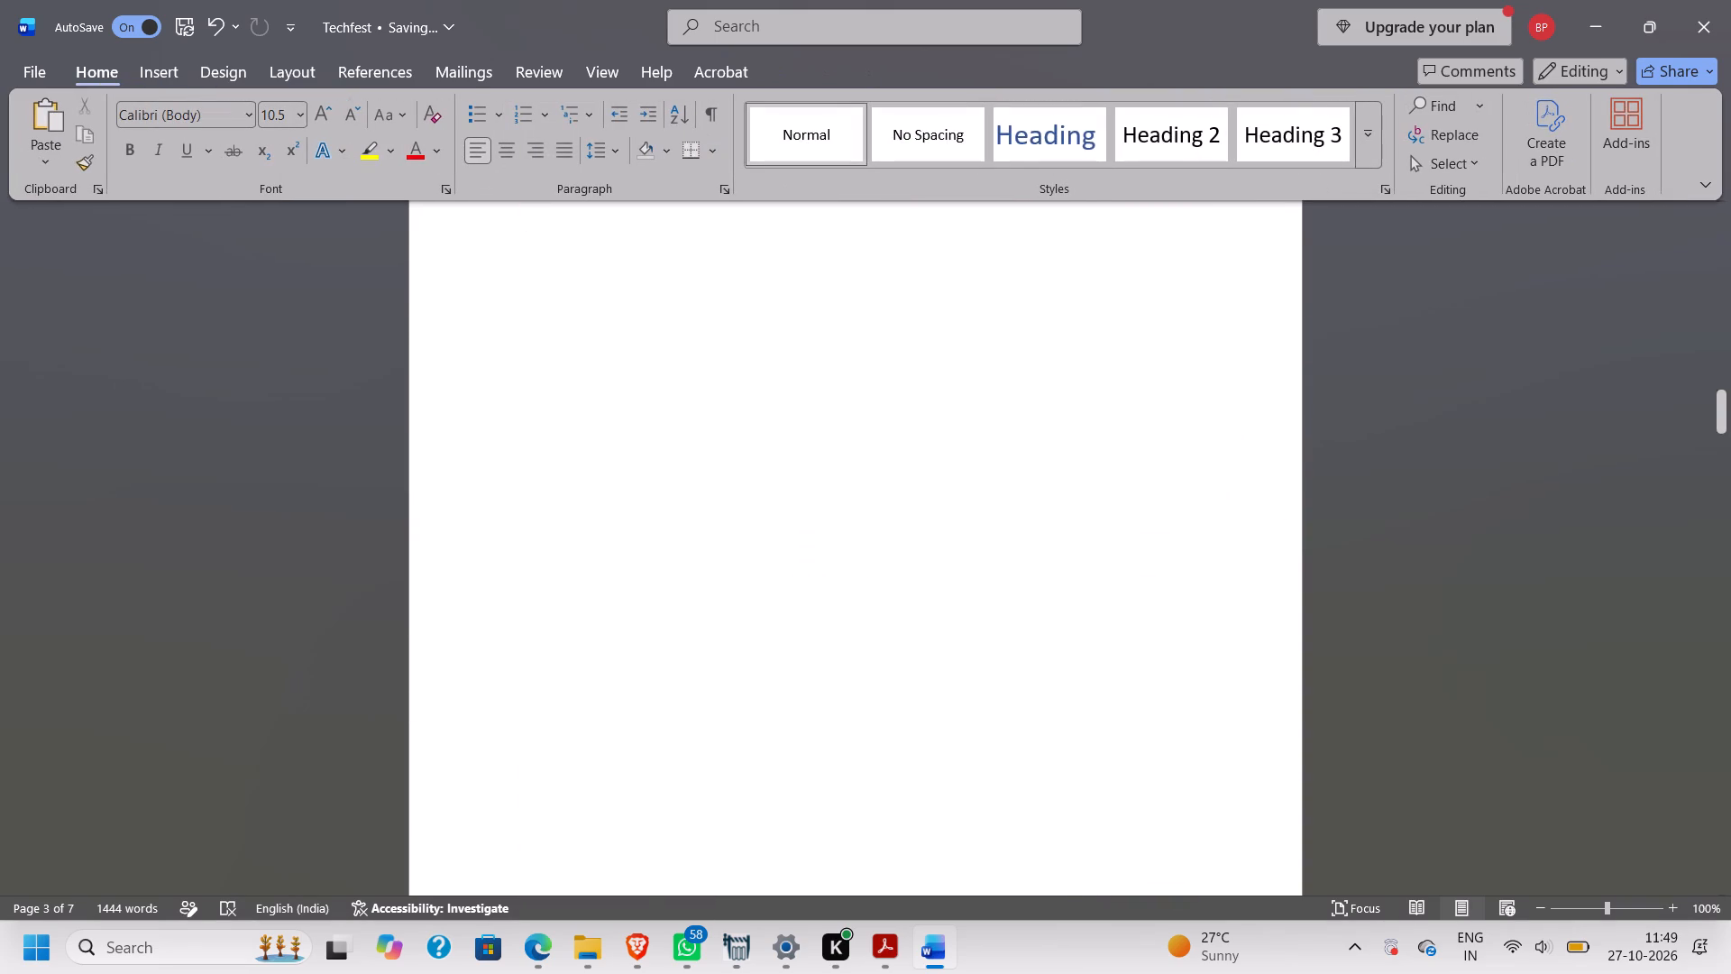
# Add seven blank lines between the PMJDY metadata screenshot and the heading "Point 3: Why the problem keeps happening".
pyautogui.scroll(-4, 596, 632)
pyautogui.scroll(1, 596, 632)
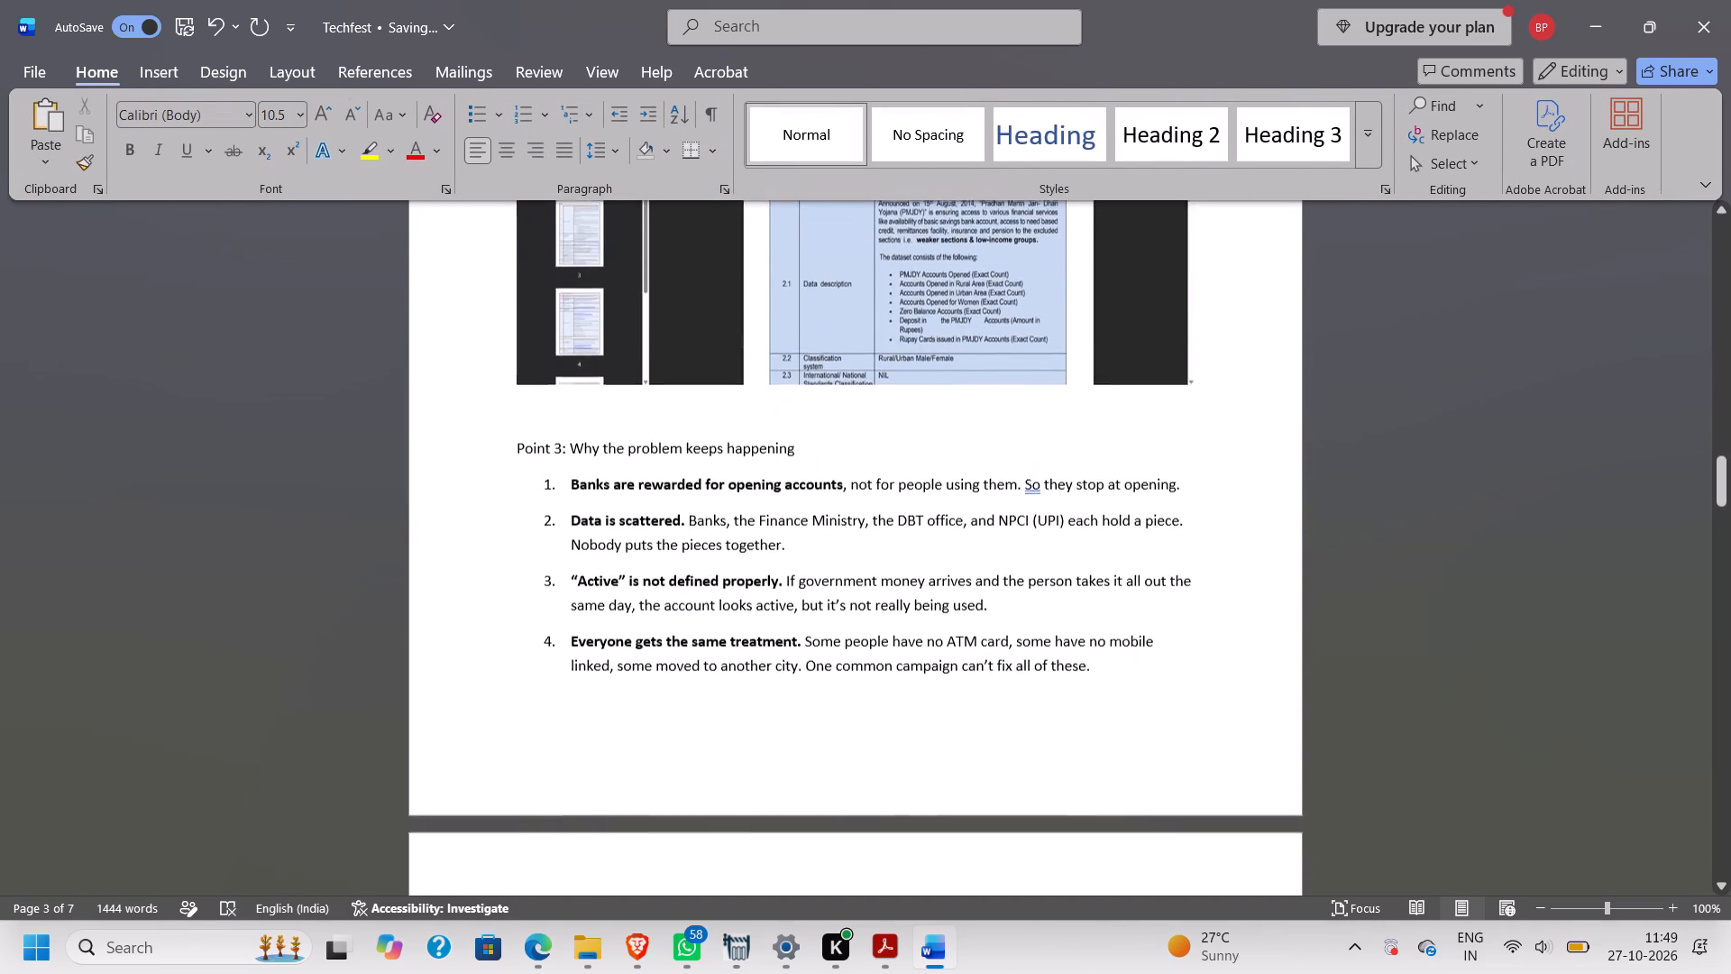
pyautogui.scroll(2, 596, 632)
pyautogui.scroll(-1, 596, 632)
pyautogui.scroll(1, 596, 632)
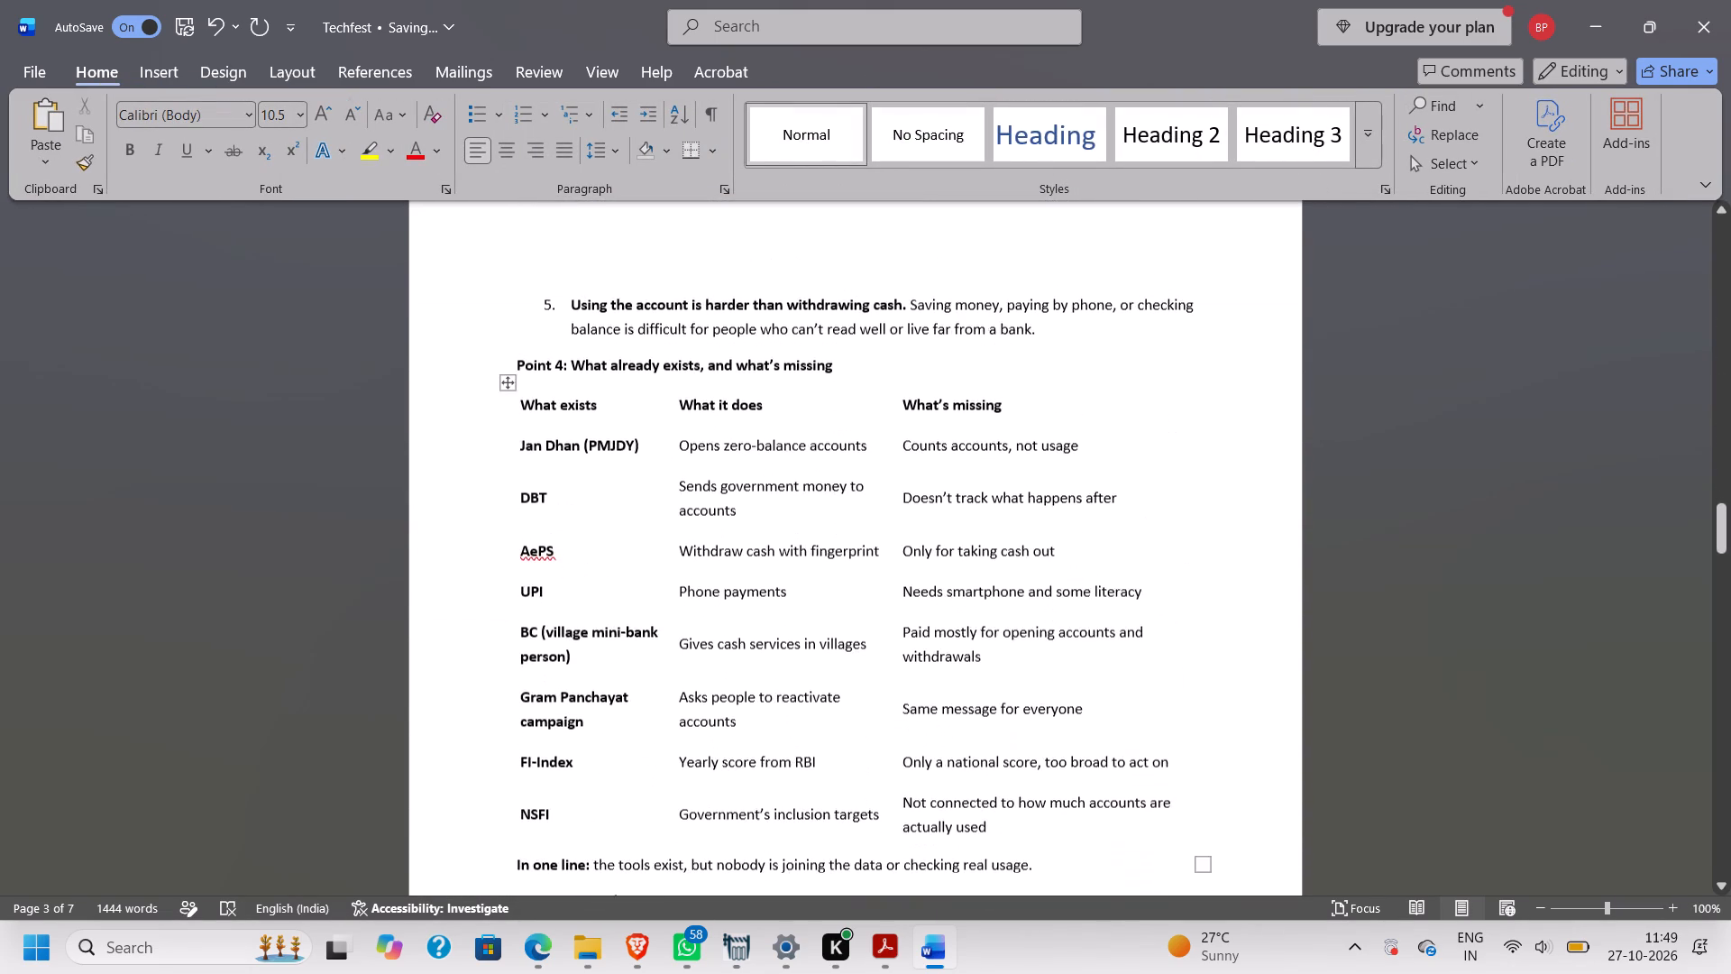
pyautogui.scroll(1, 596, 632)
pyautogui.scroll(-8, 717, 620)
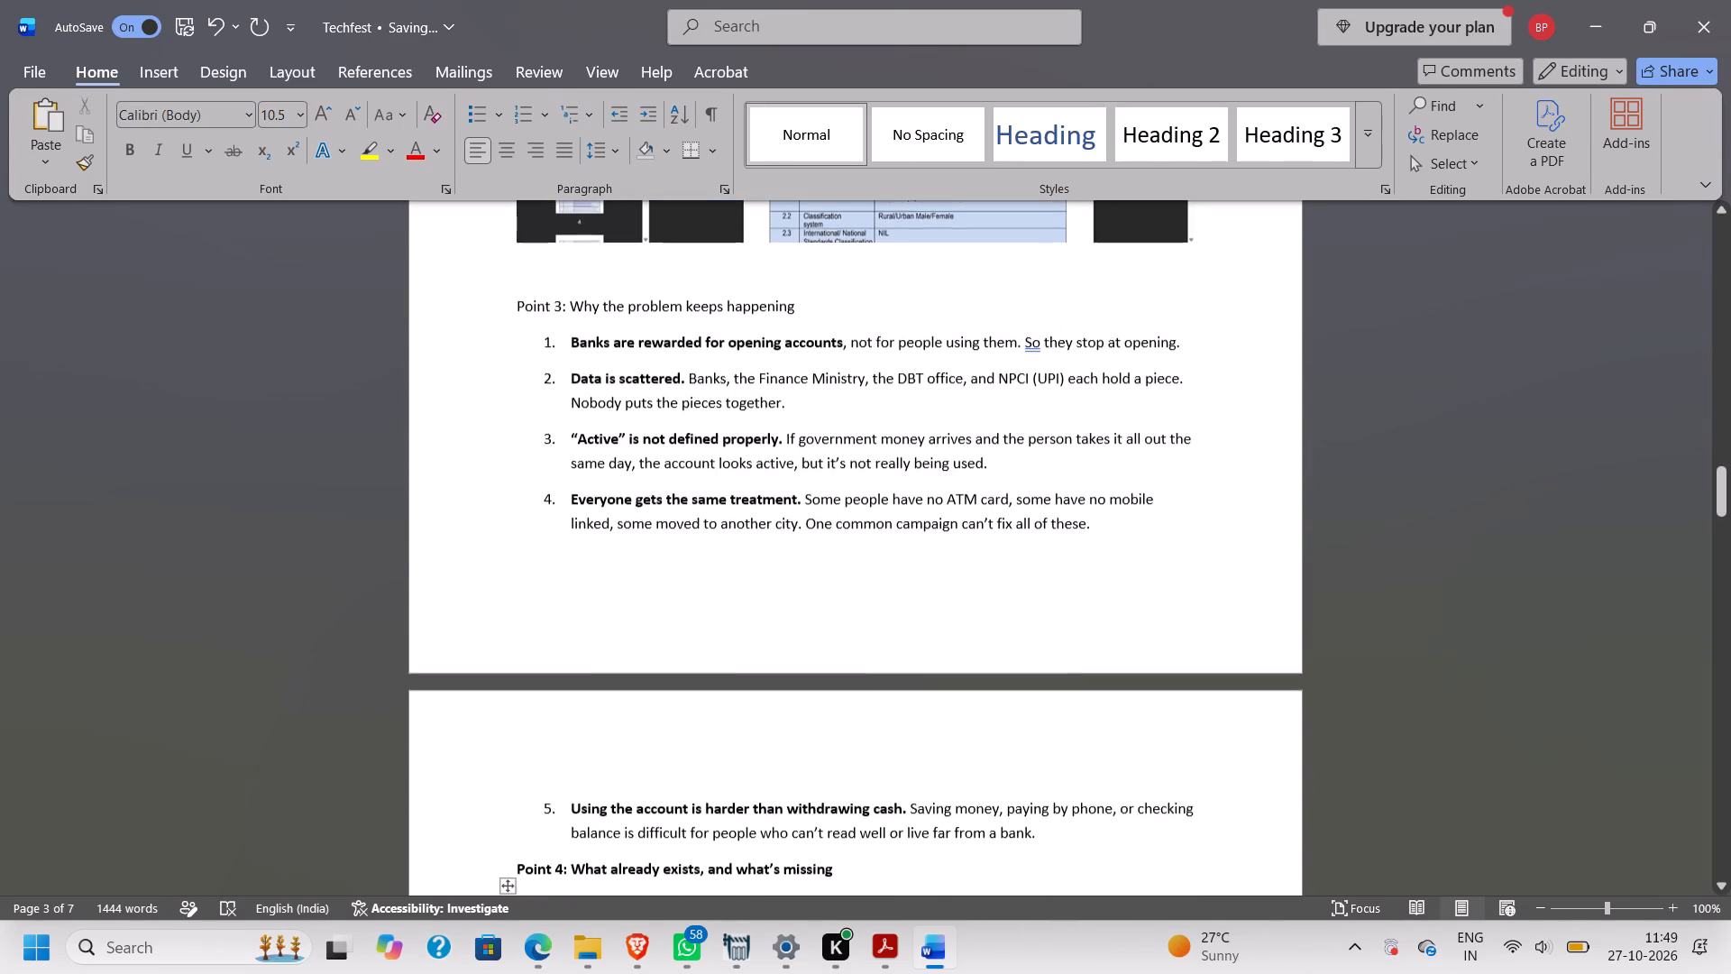
pyautogui.scroll(-1, 717, 620)
pyautogui.click(511, 304)
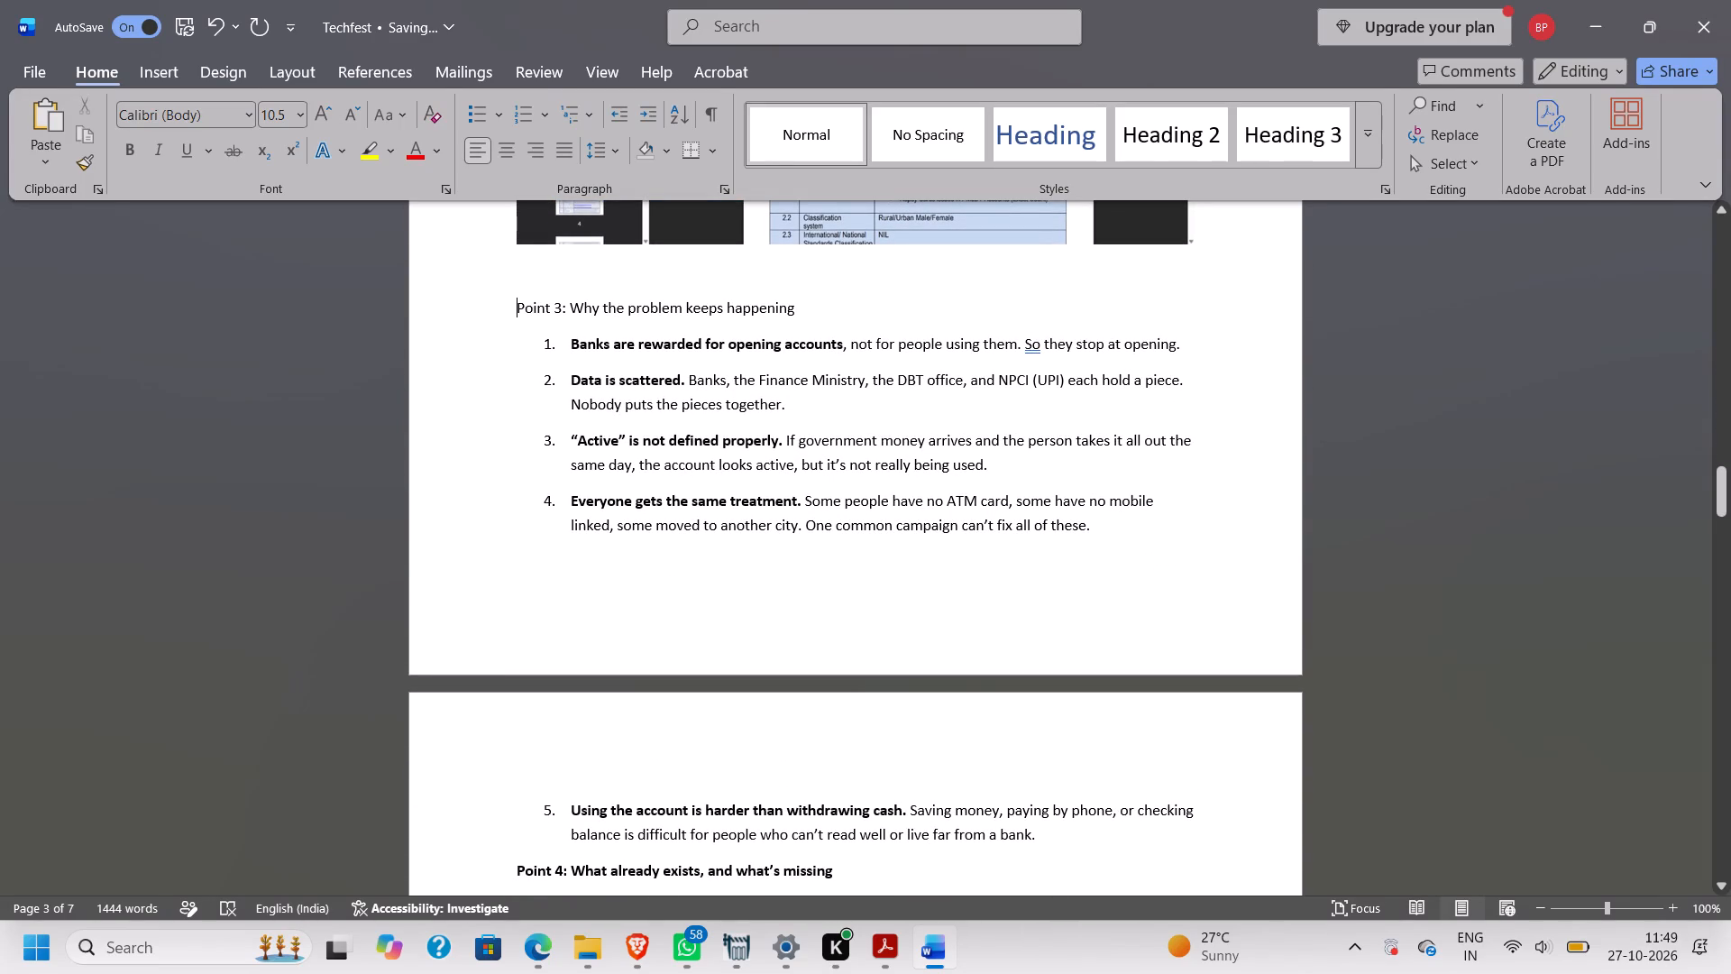
pyautogui.press('Return')
pyautogui.press('Return')
pyautogui.press('Return')
pyautogui.press('Return')
pyautogui.press('Return')
pyautogui.press('Return')
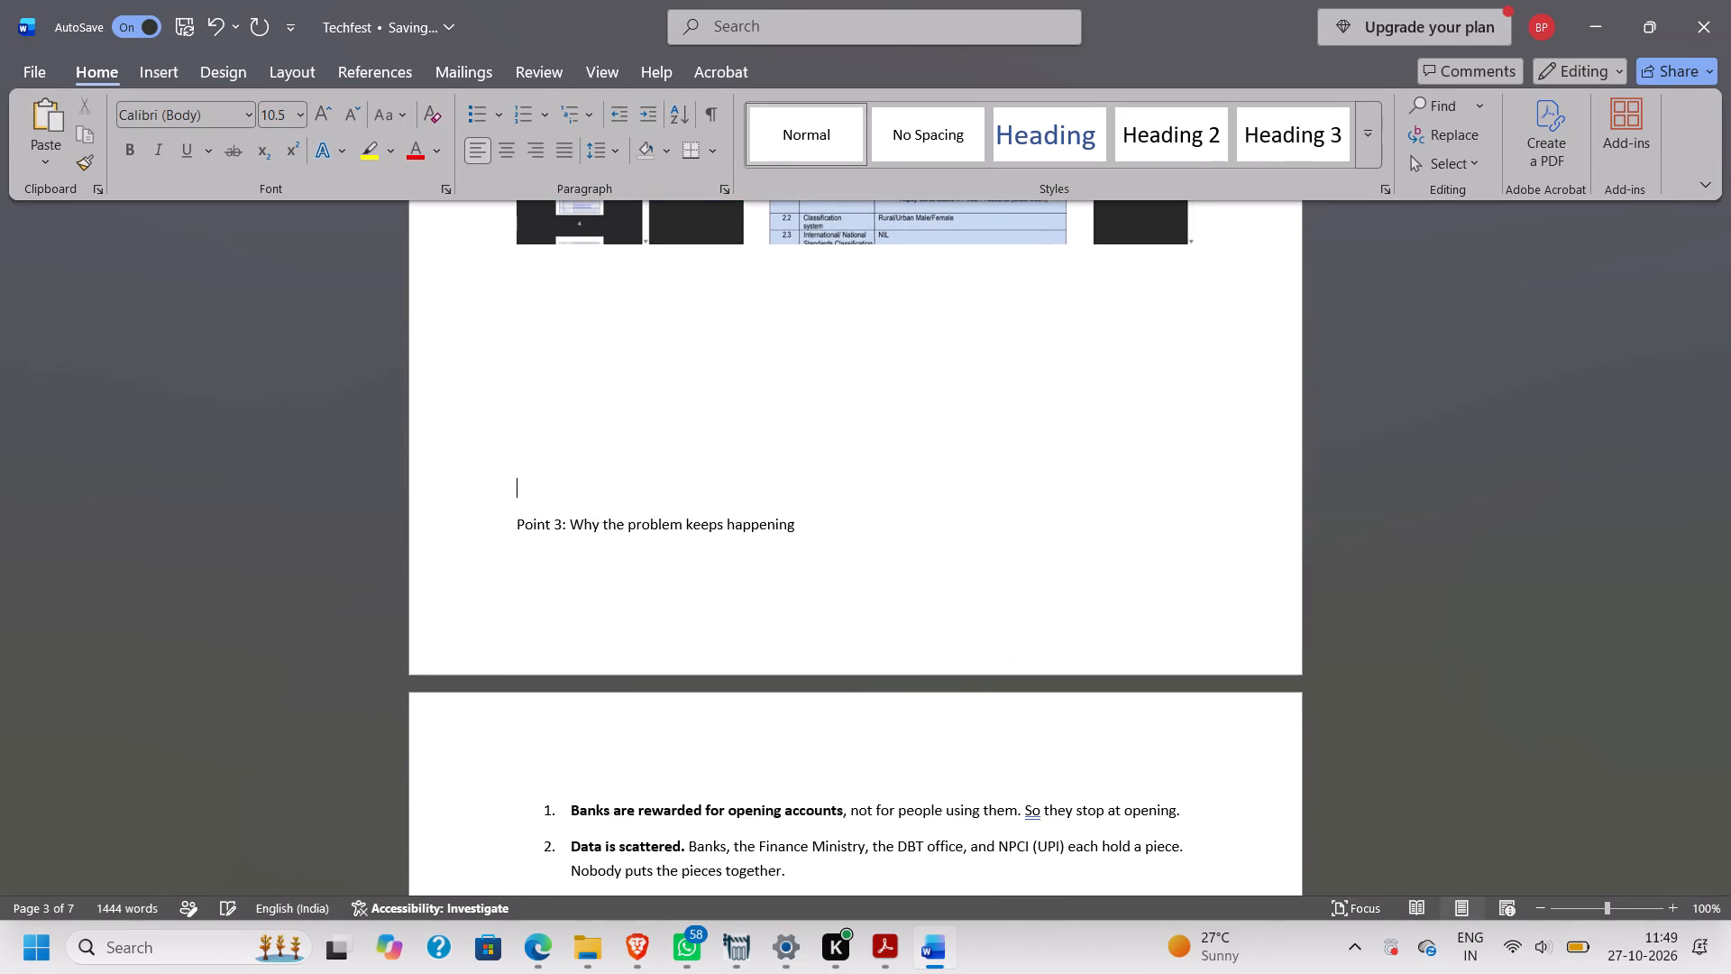
pyautogui.press('Return')
# Examine the placement and legibility of the bank-wise, metadata and statewise PMJDY screenshots at a larger zoom.
pyautogui.scroll(1, 690, 242)
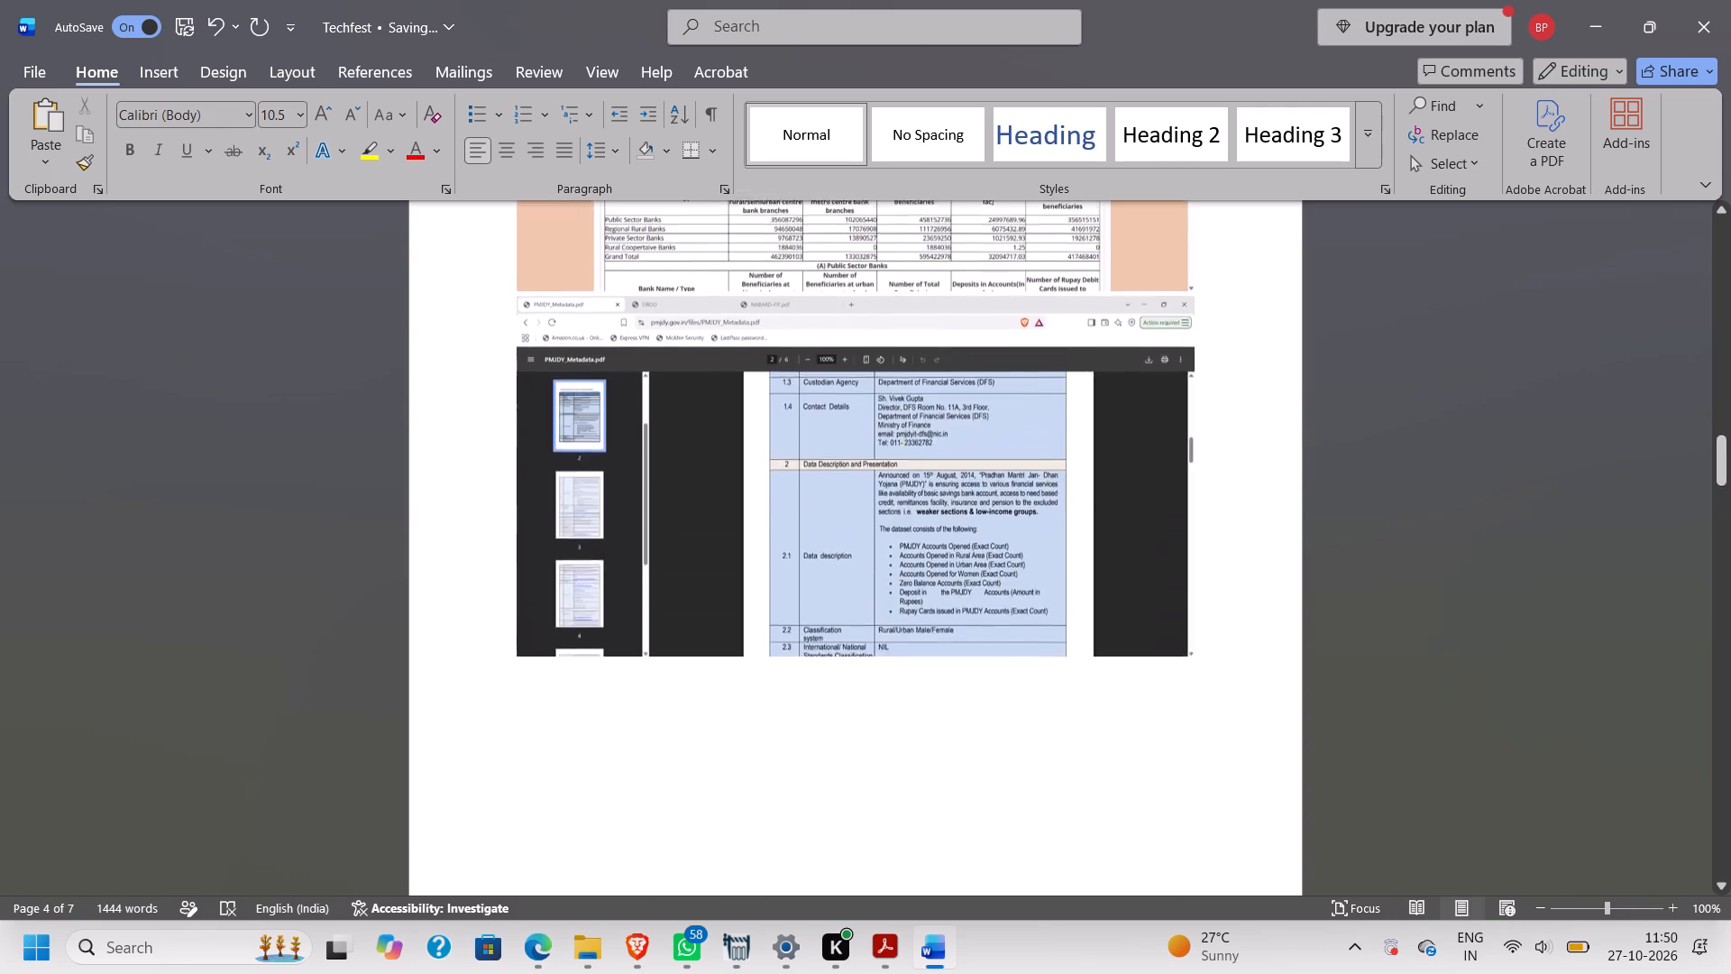
pyautogui.scroll(1, 690, 242)
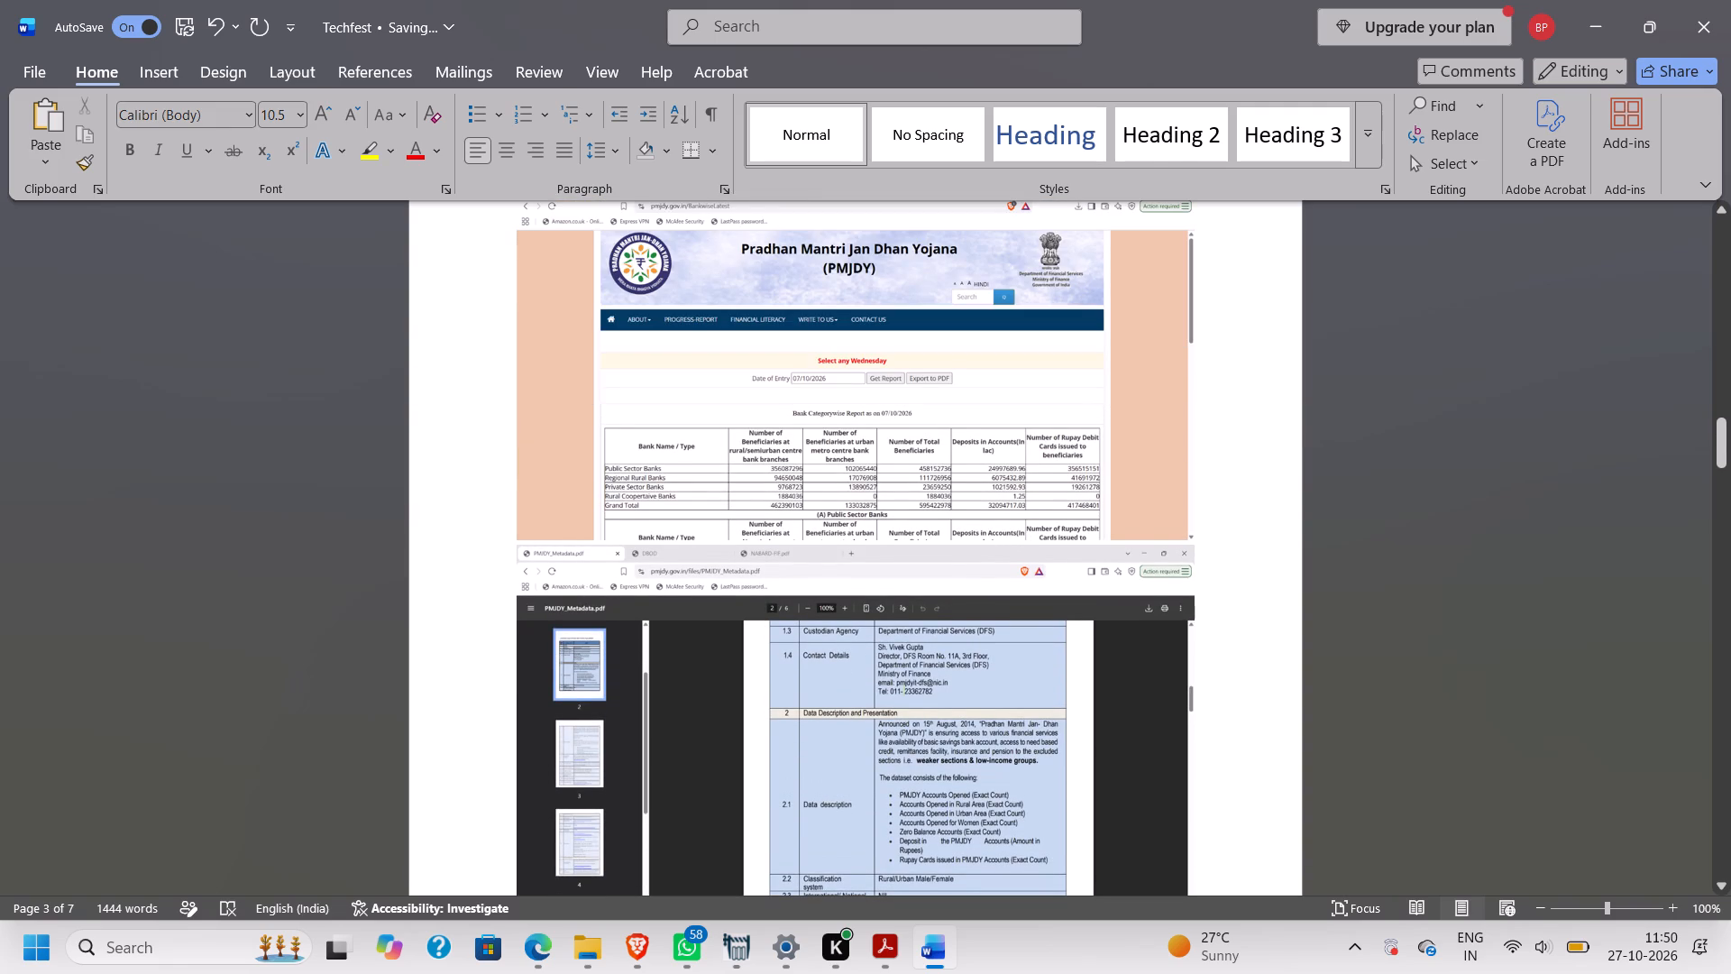
pyautogui.keyDown('ctrl'); pyautogui.scroll(3, 958, 758); pyautogui.keyUp('ctrl')
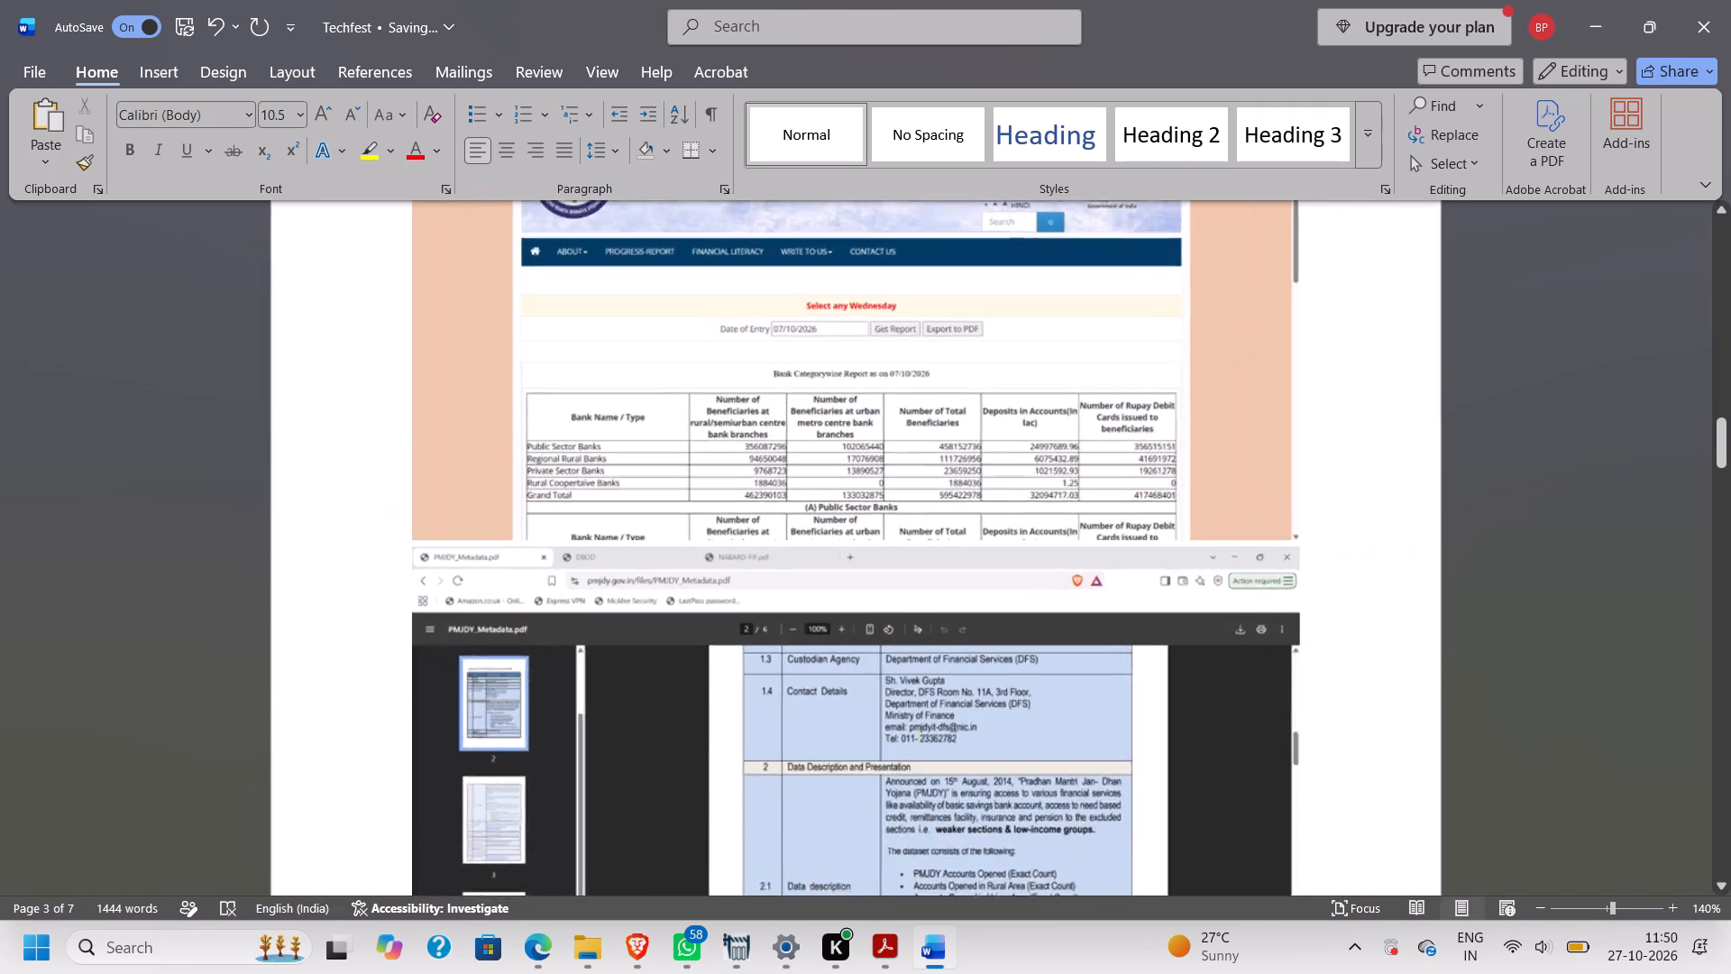
pyautogui.keyDown('ctrl'); pyautogui.scroll(3, 958, 758); pyautogui.keyUp('ctrl')
pyautogui.scroll(-2, 958, 758)
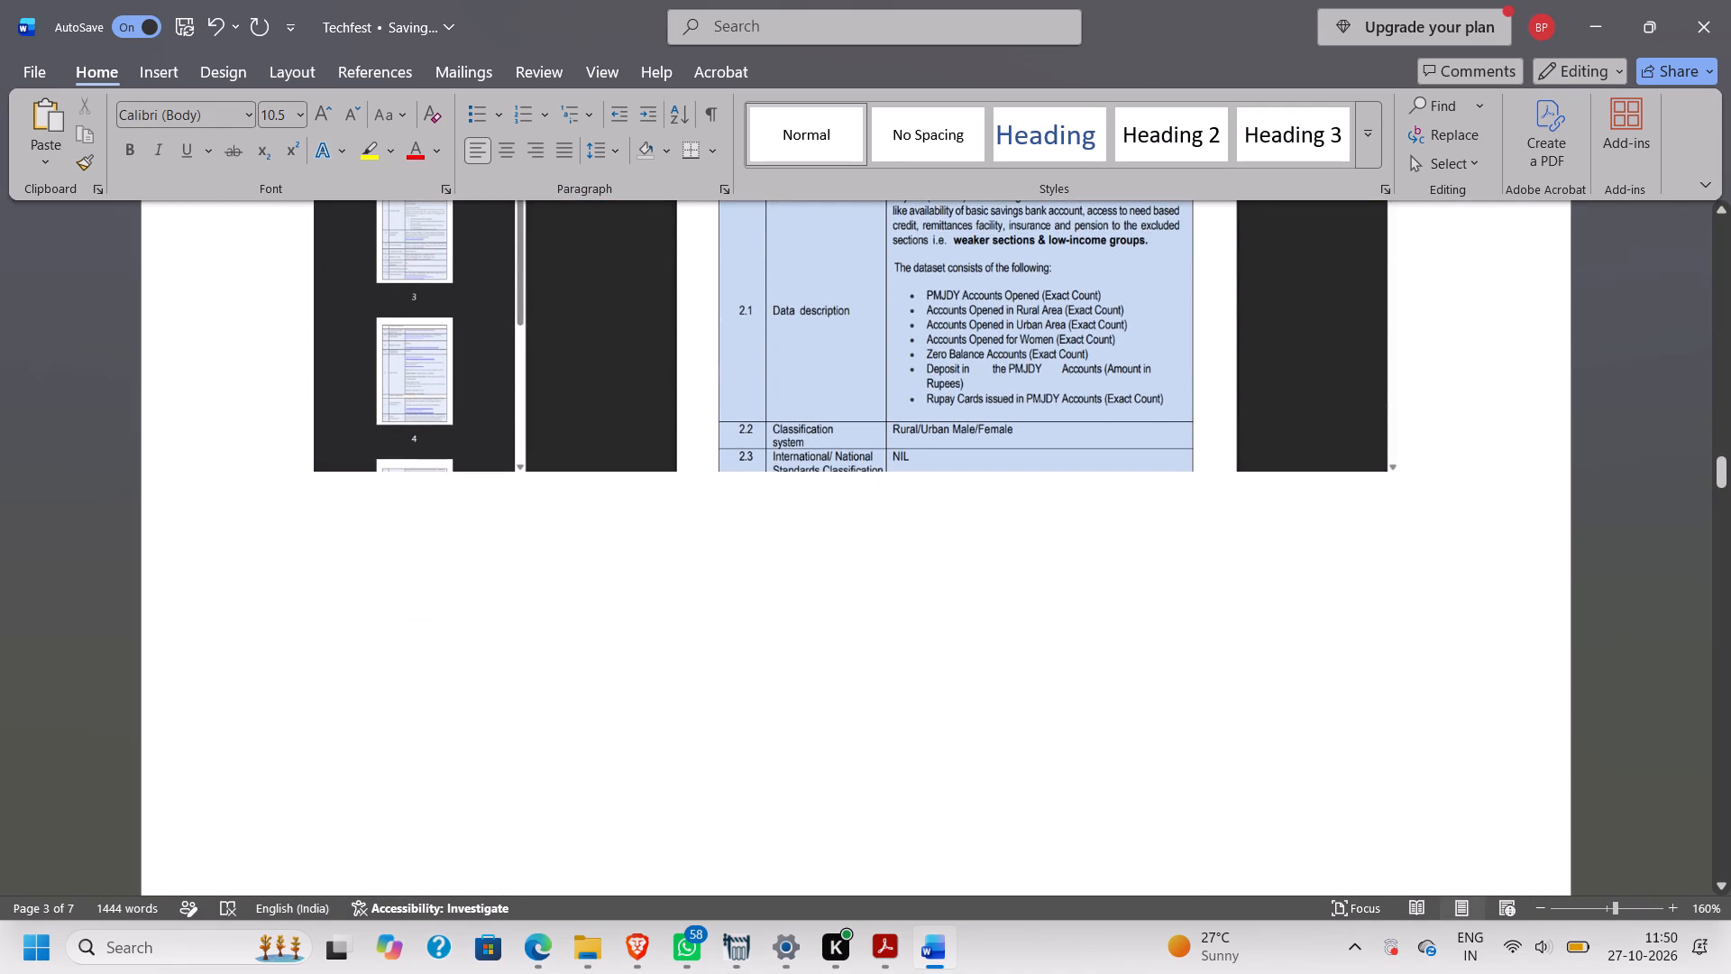
pyautogui.scroll(2, 1000, 570)
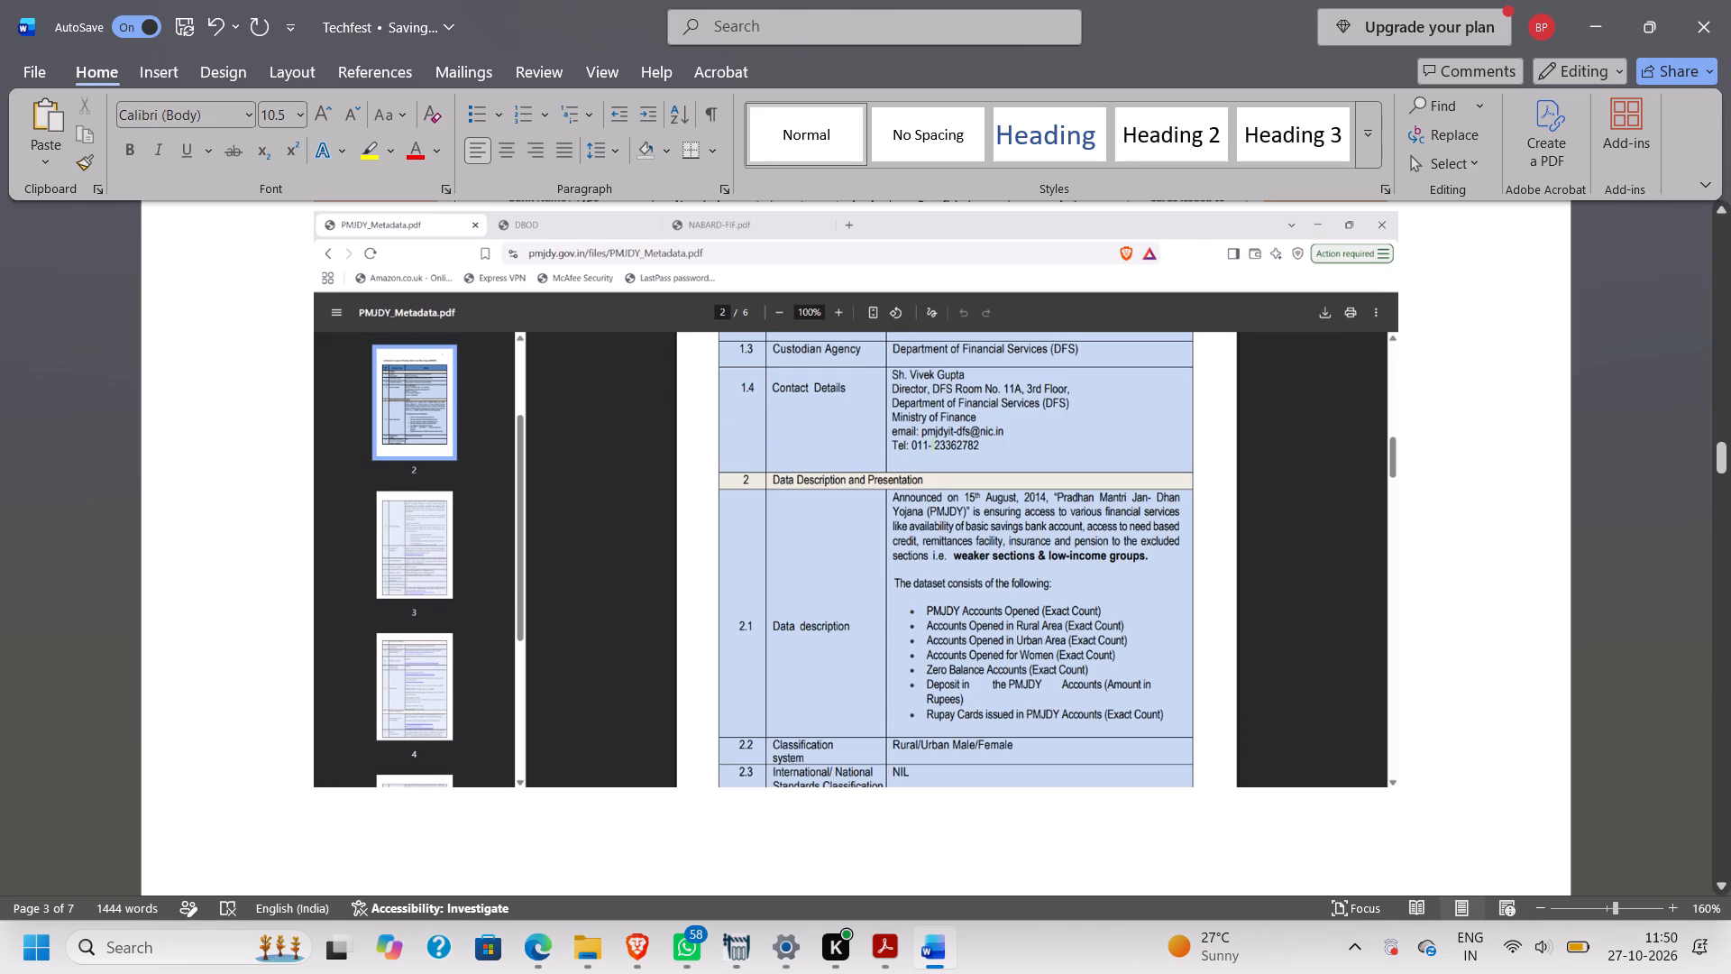
pyautogui.scroll(2, 916, 549)
pyautogui.scroll(-1, 916, 549)
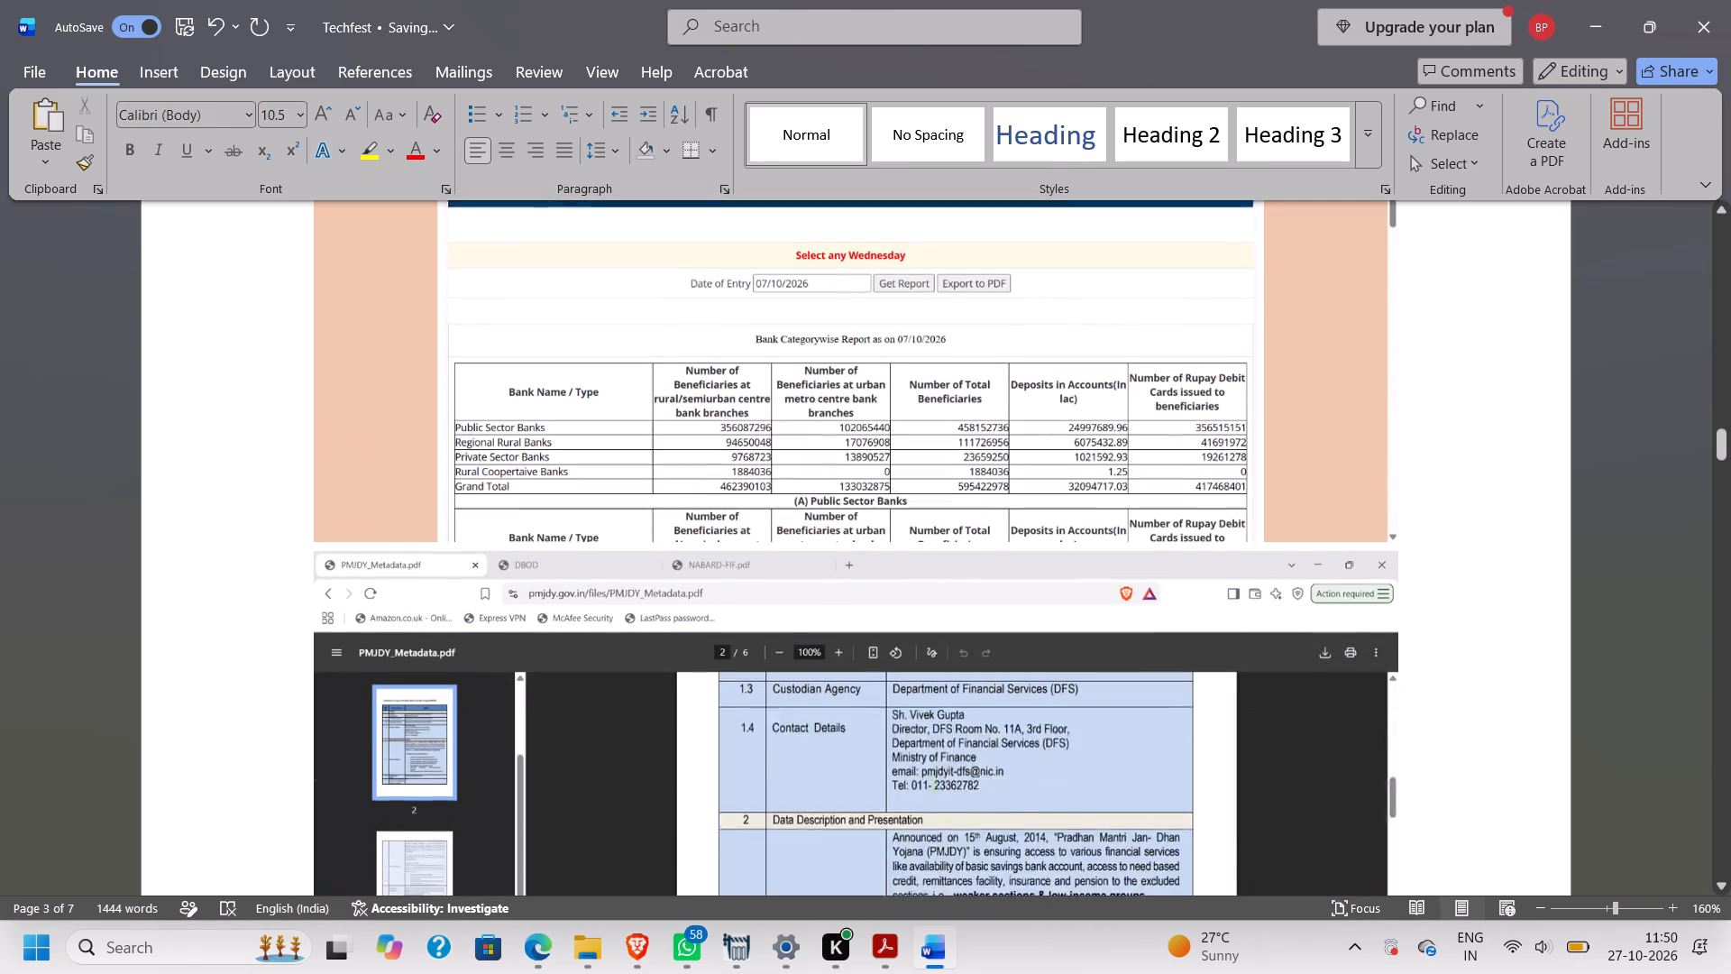
pyautogui.scroll(-1, 916, 549)
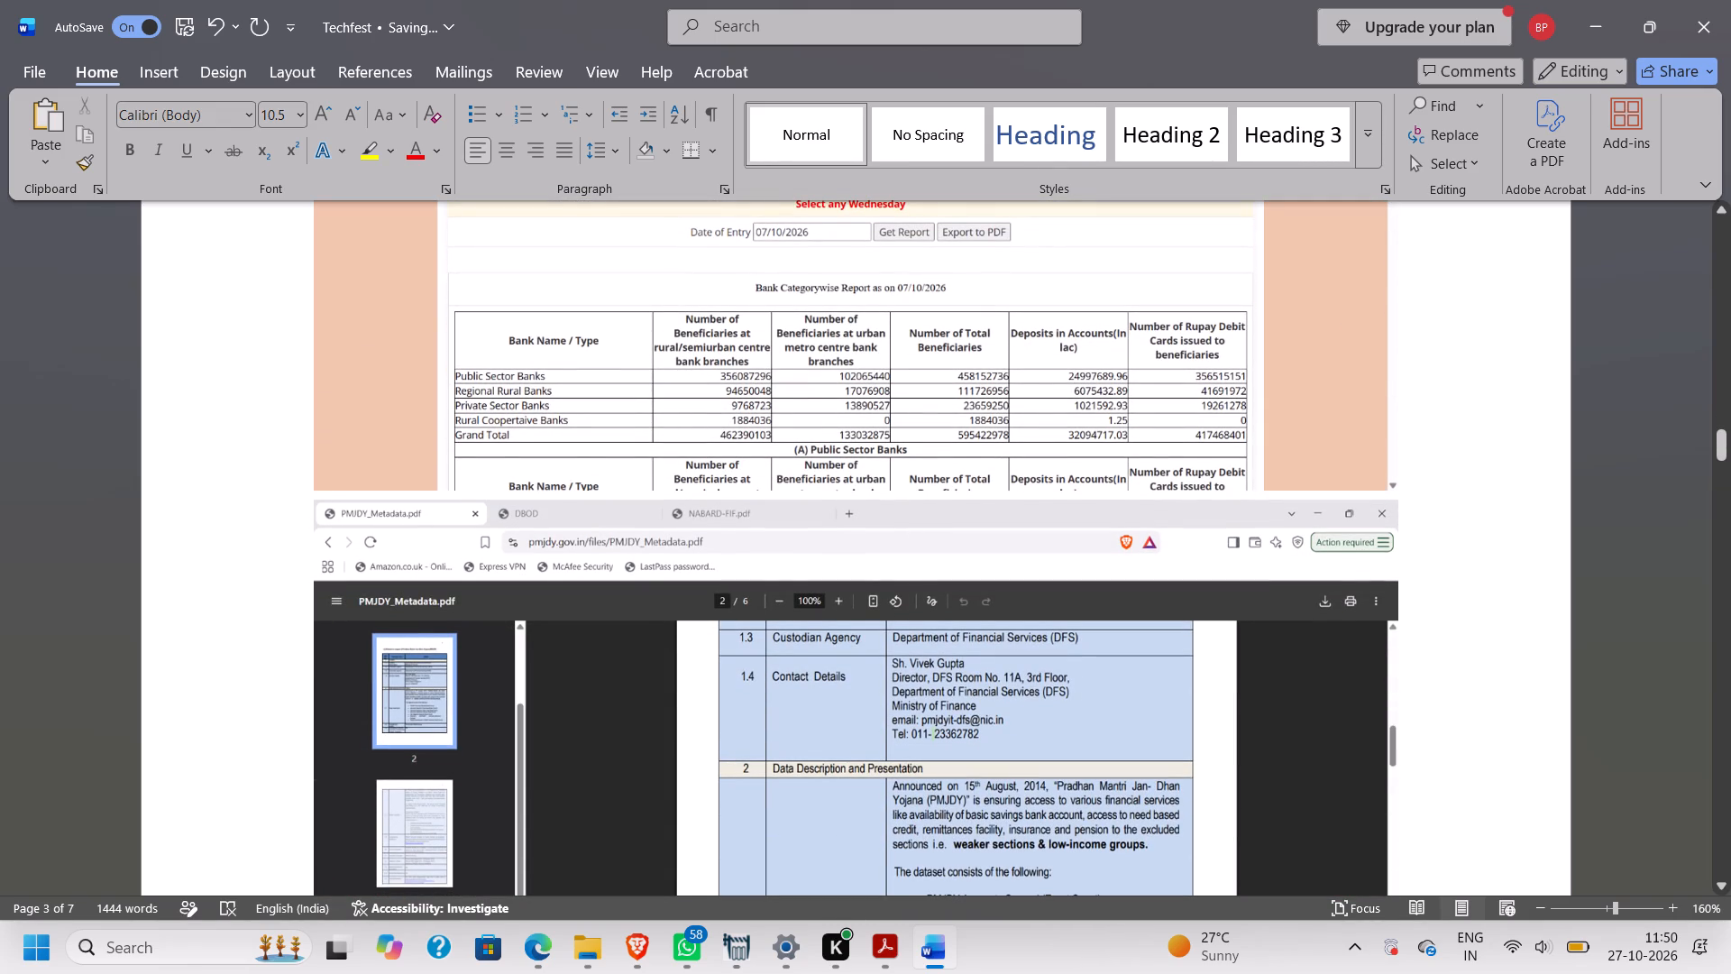
pyautogui.scroll(5, 852, 403)
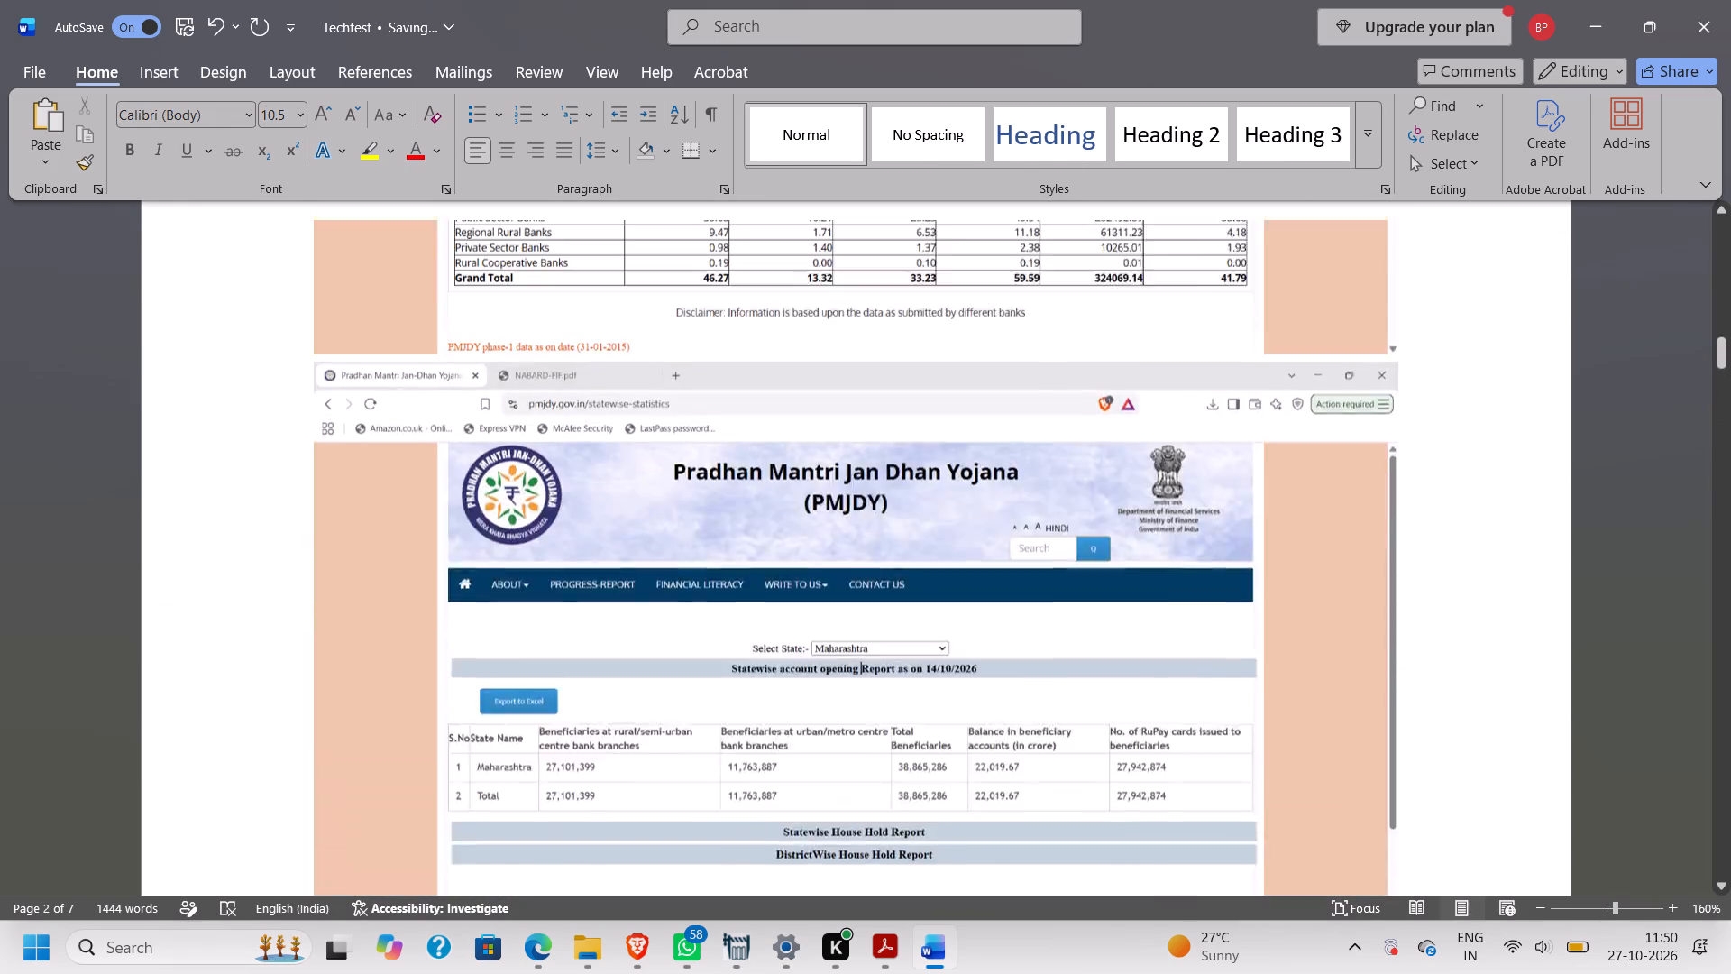
pyautogui.scroll(1, 852, 403)
pyautogui.scroll(-1, 852, 403)
pyautogui.scroll(1, 852, 403)
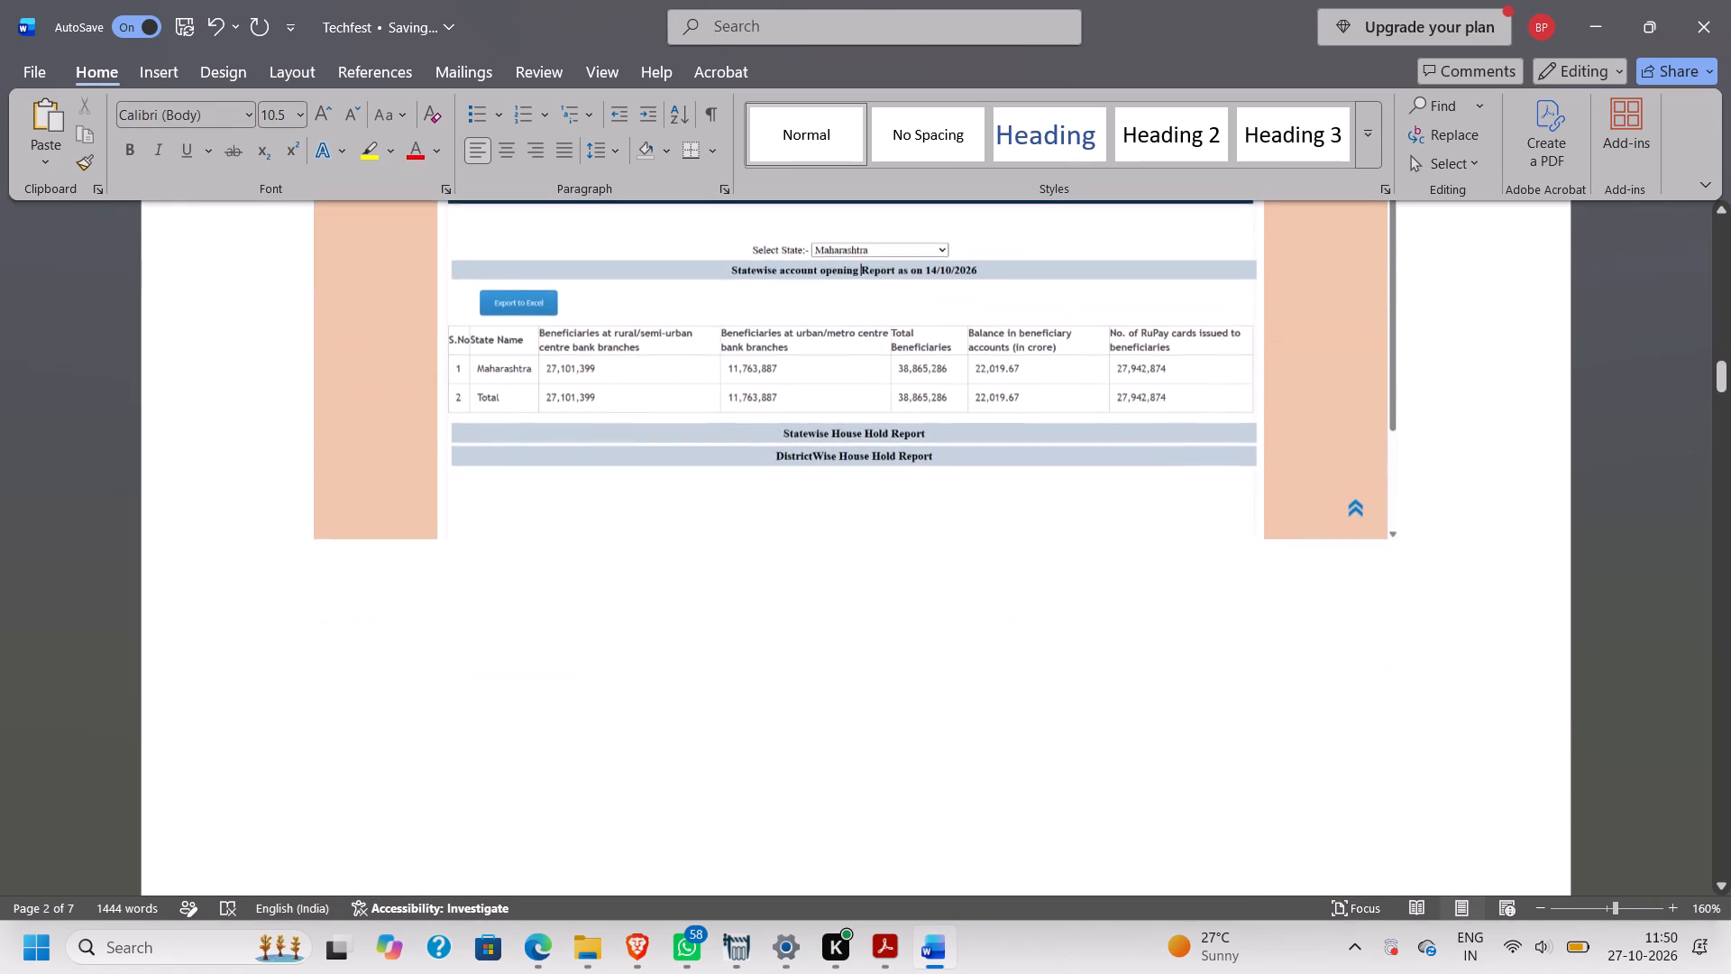
pyautogui.scroll(1, 852, 403)
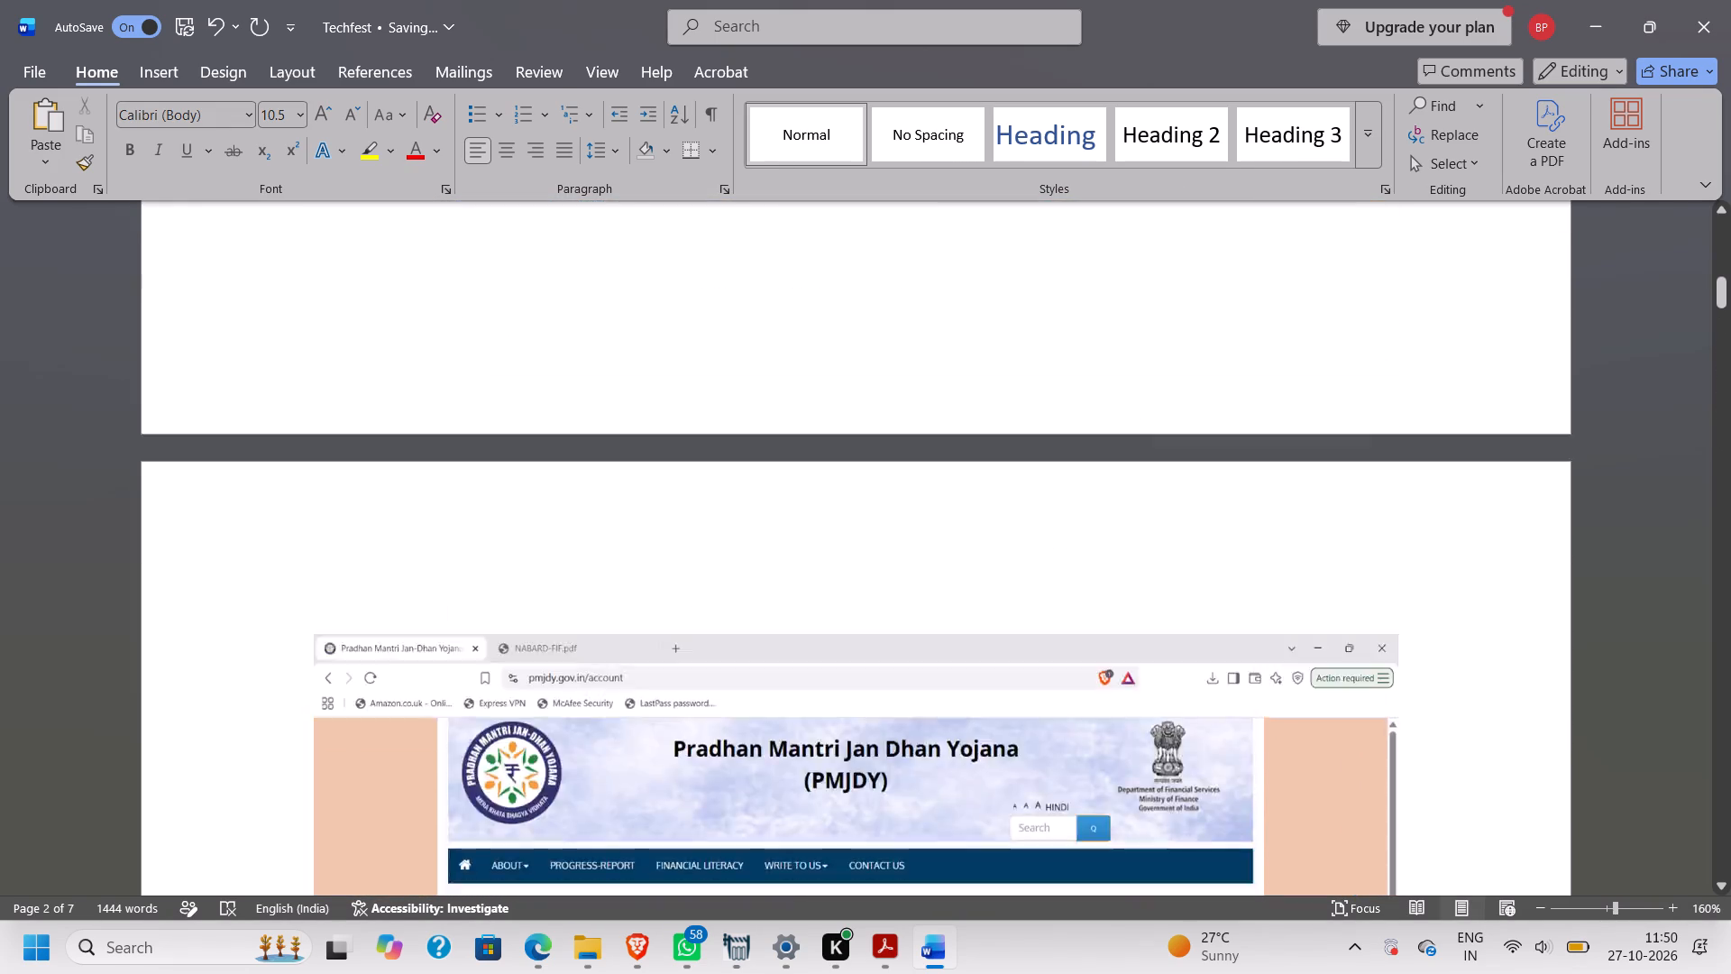
# Review the RBI guidelines, the points to note from PMJDY and the screenshots placed below them in the Techfest document.
pyautogui.scroll(1, 852, 403)
pyautogui.scroll(-4, 852, 403)
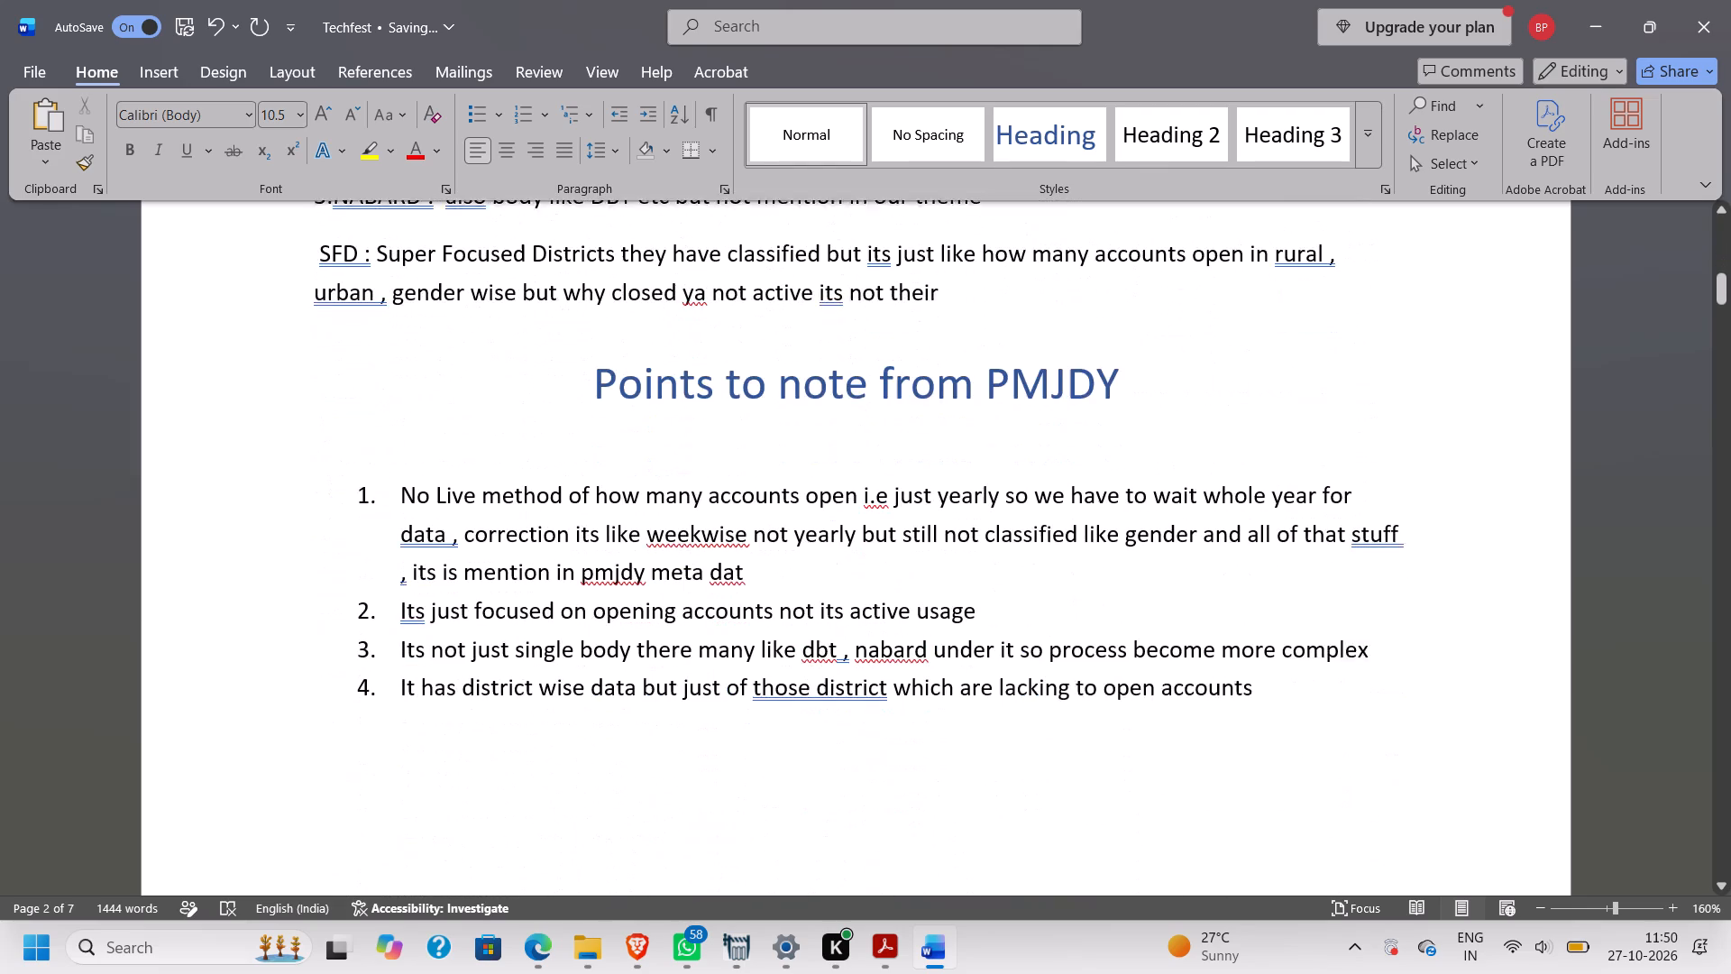
pyautogui.scroll(-1, 852, 403)
pyautogui.keyDown('ctrl'); pyautogui.scroll(-6, 852, 403); pyautogui.keyUp('ctrl')
pyautogui.scroll(-1, 852, 403)
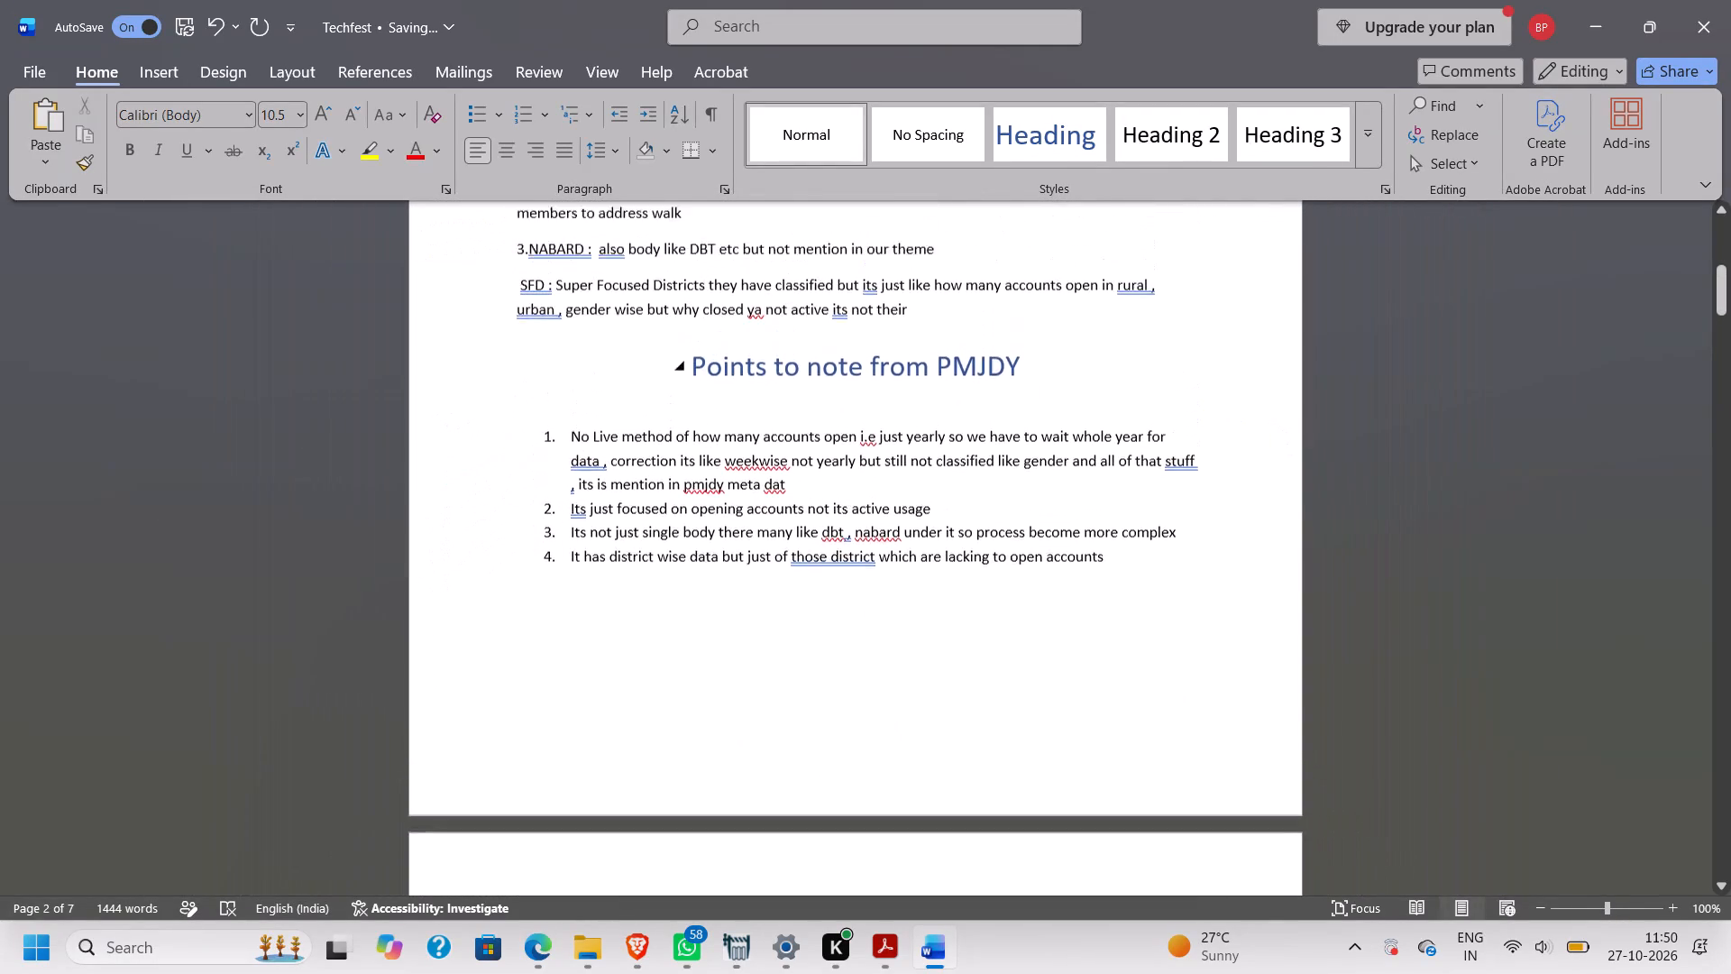
pyautogui.scroll(-2, 852, 403)
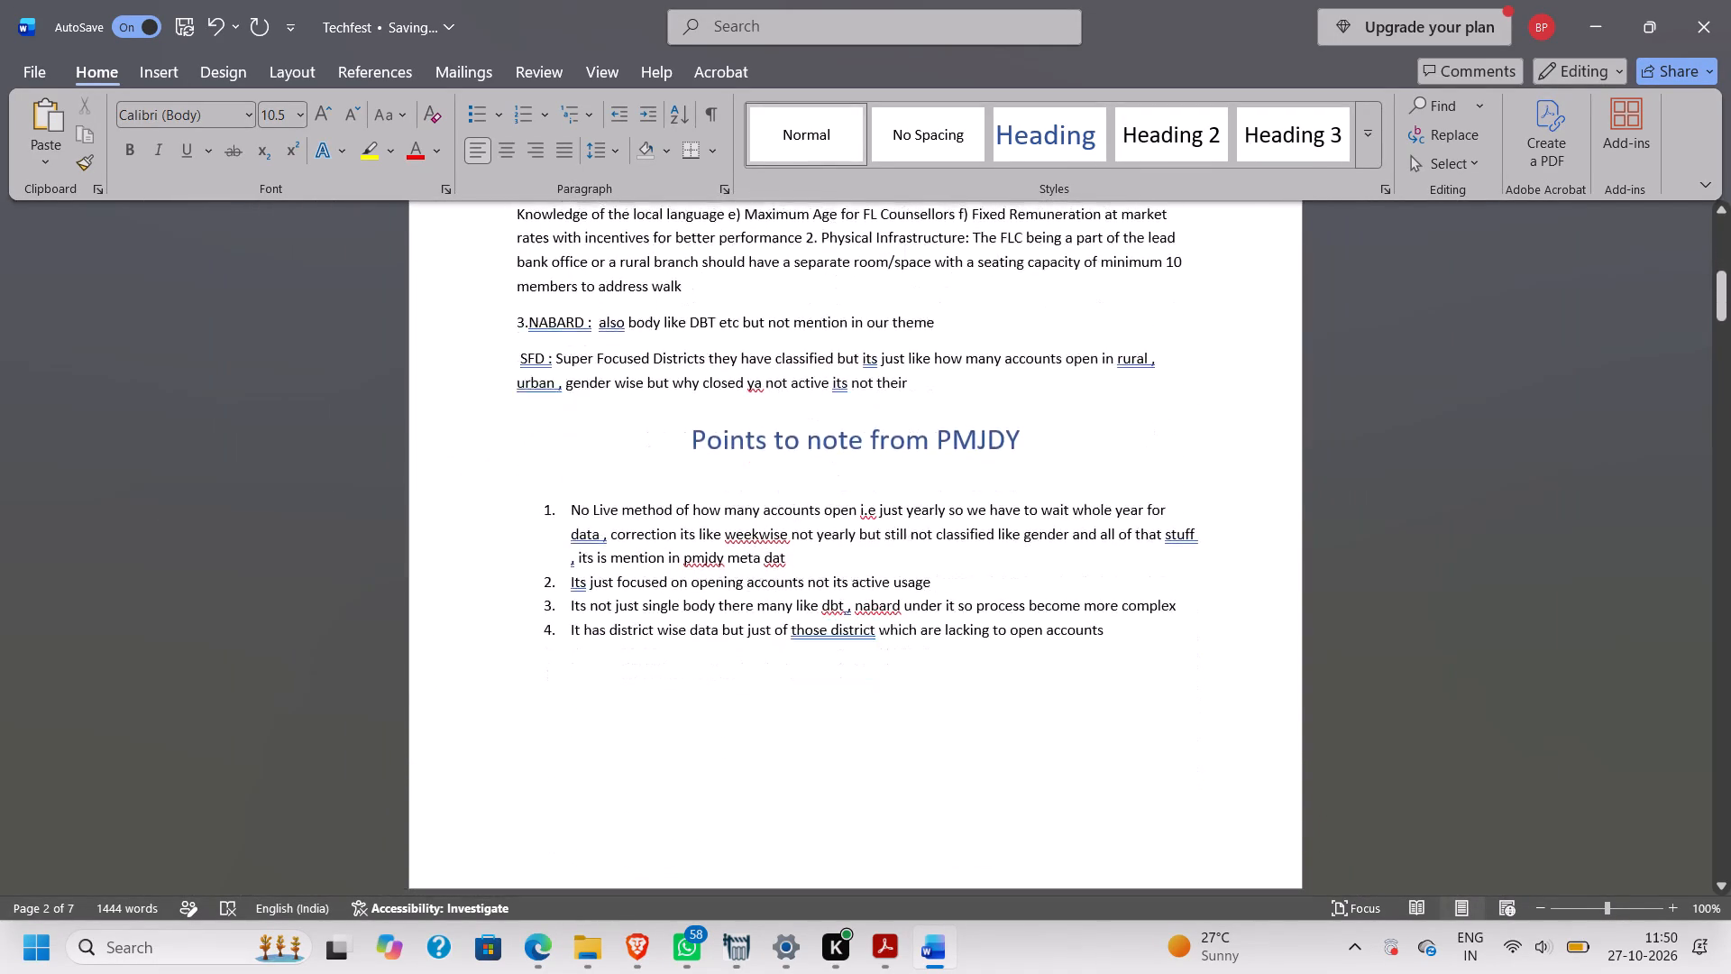
pyautogui.scroll(-9, 852, 403)
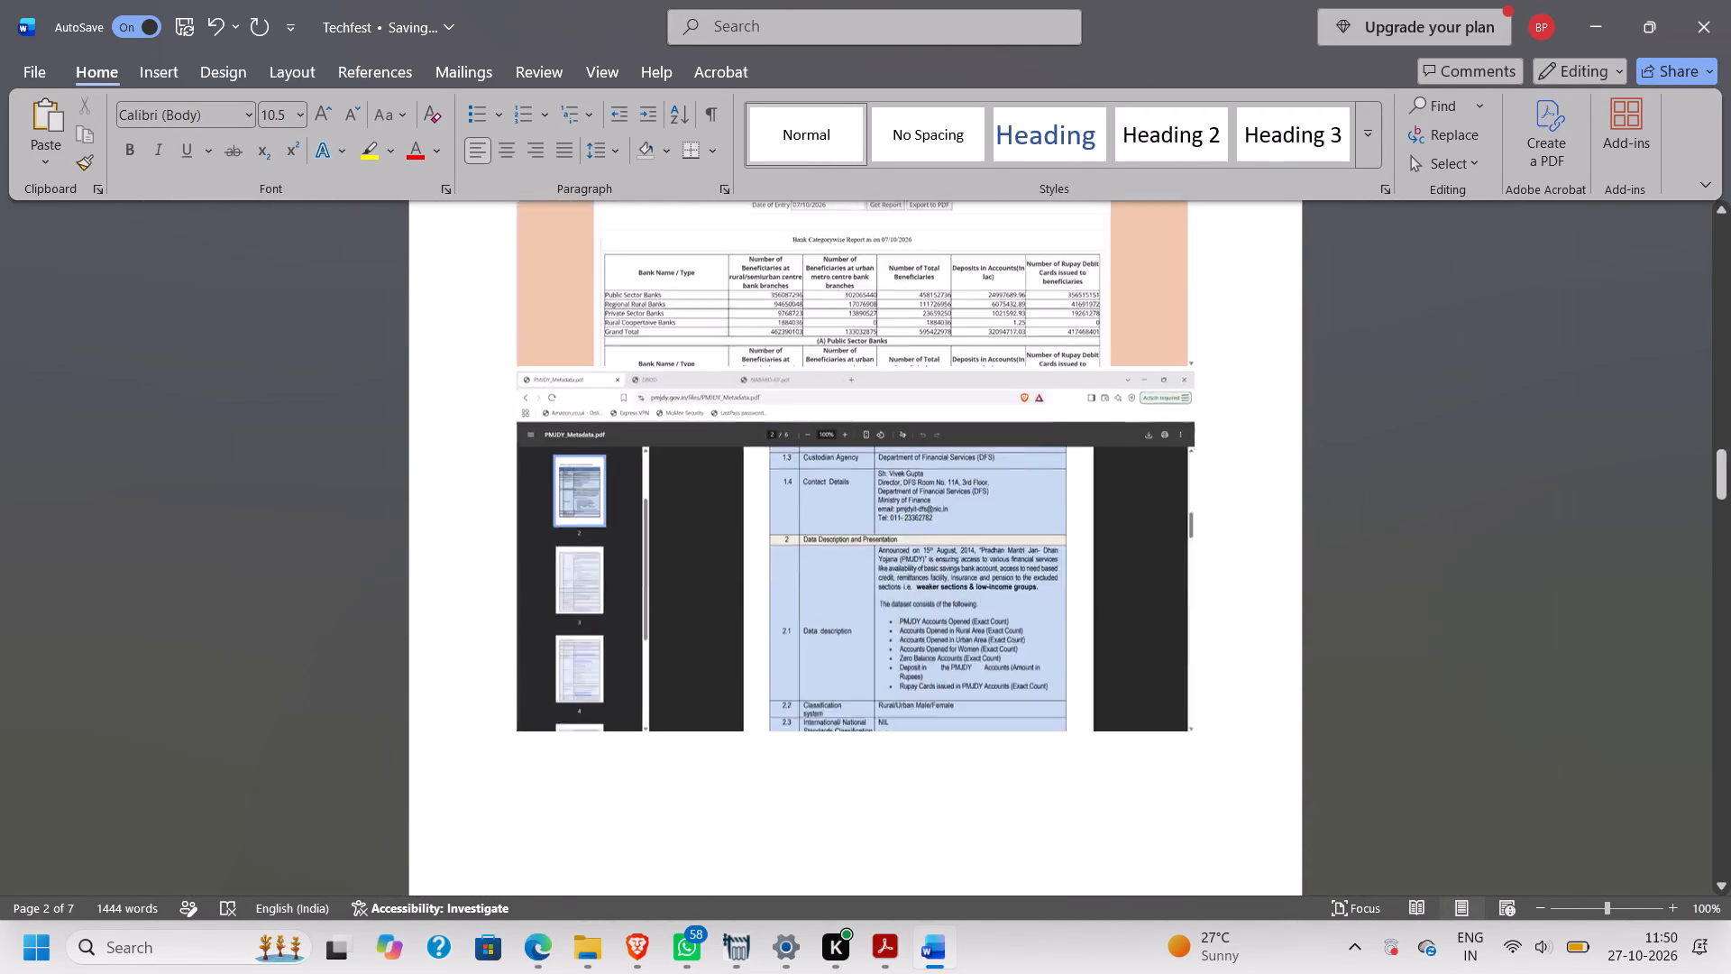
pyautogui.scroll(-1, 852, 403)
pyautogui.scroll(10, 852, 403)
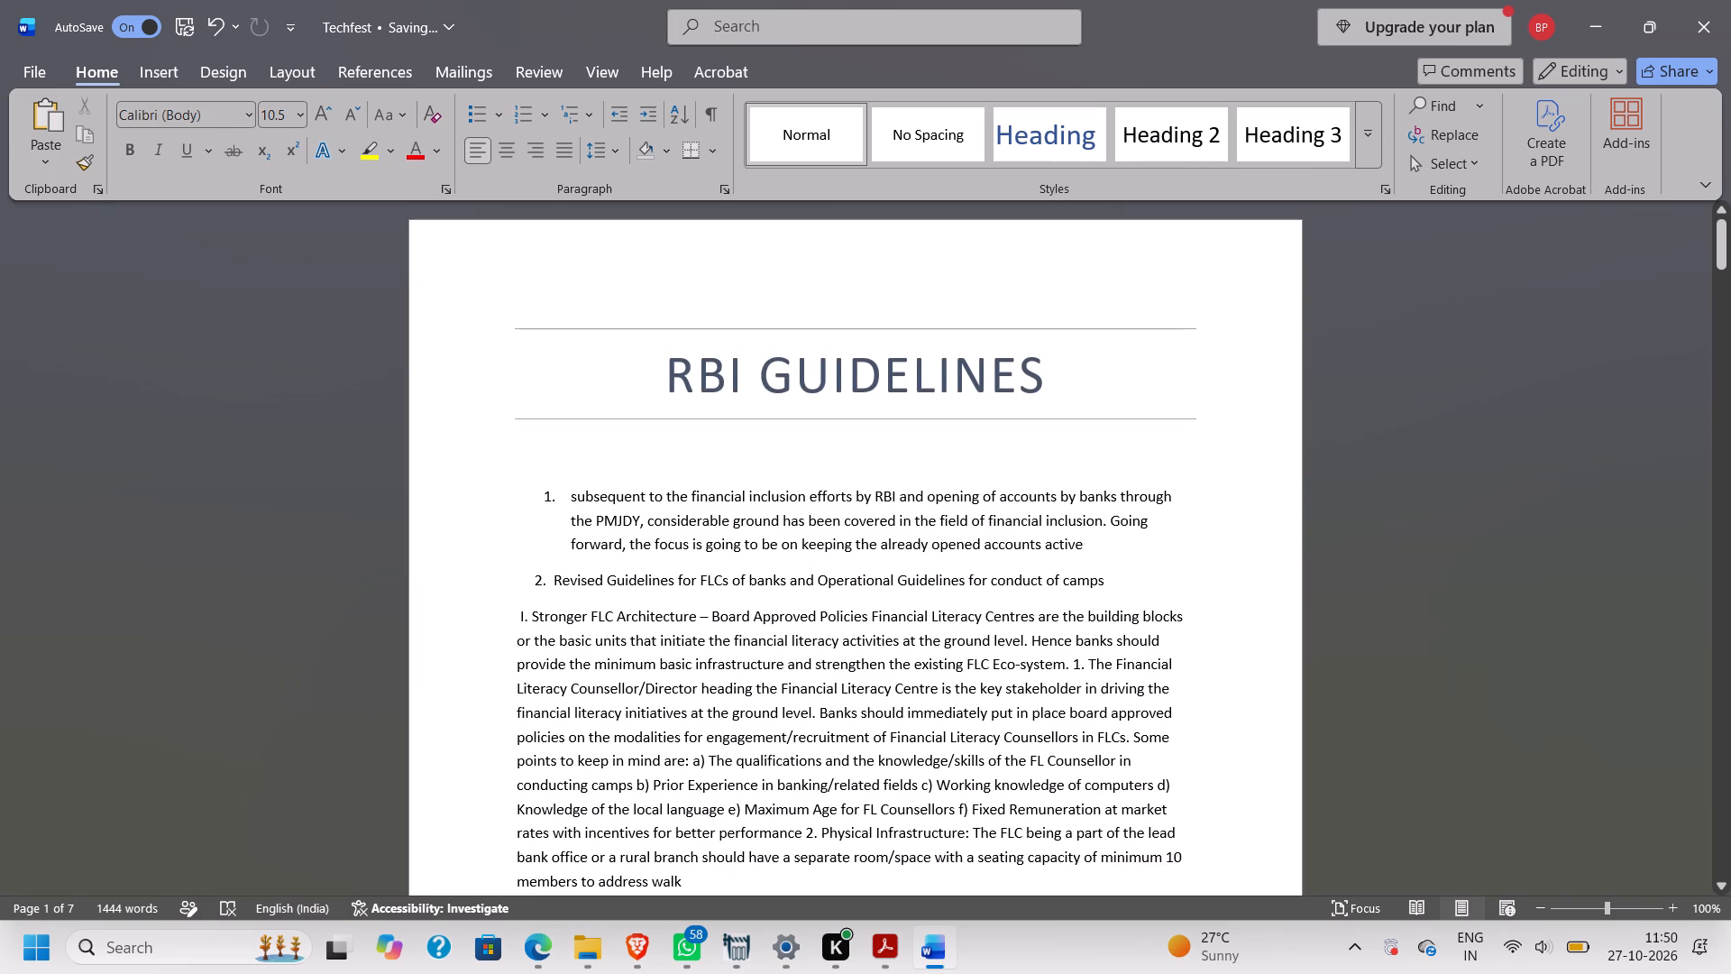
# Switch to Brave, return from the metadata PDF to the PMJDY site and search it for "count of women pmjdy accounts open".
pyautogui.click(636, 951)
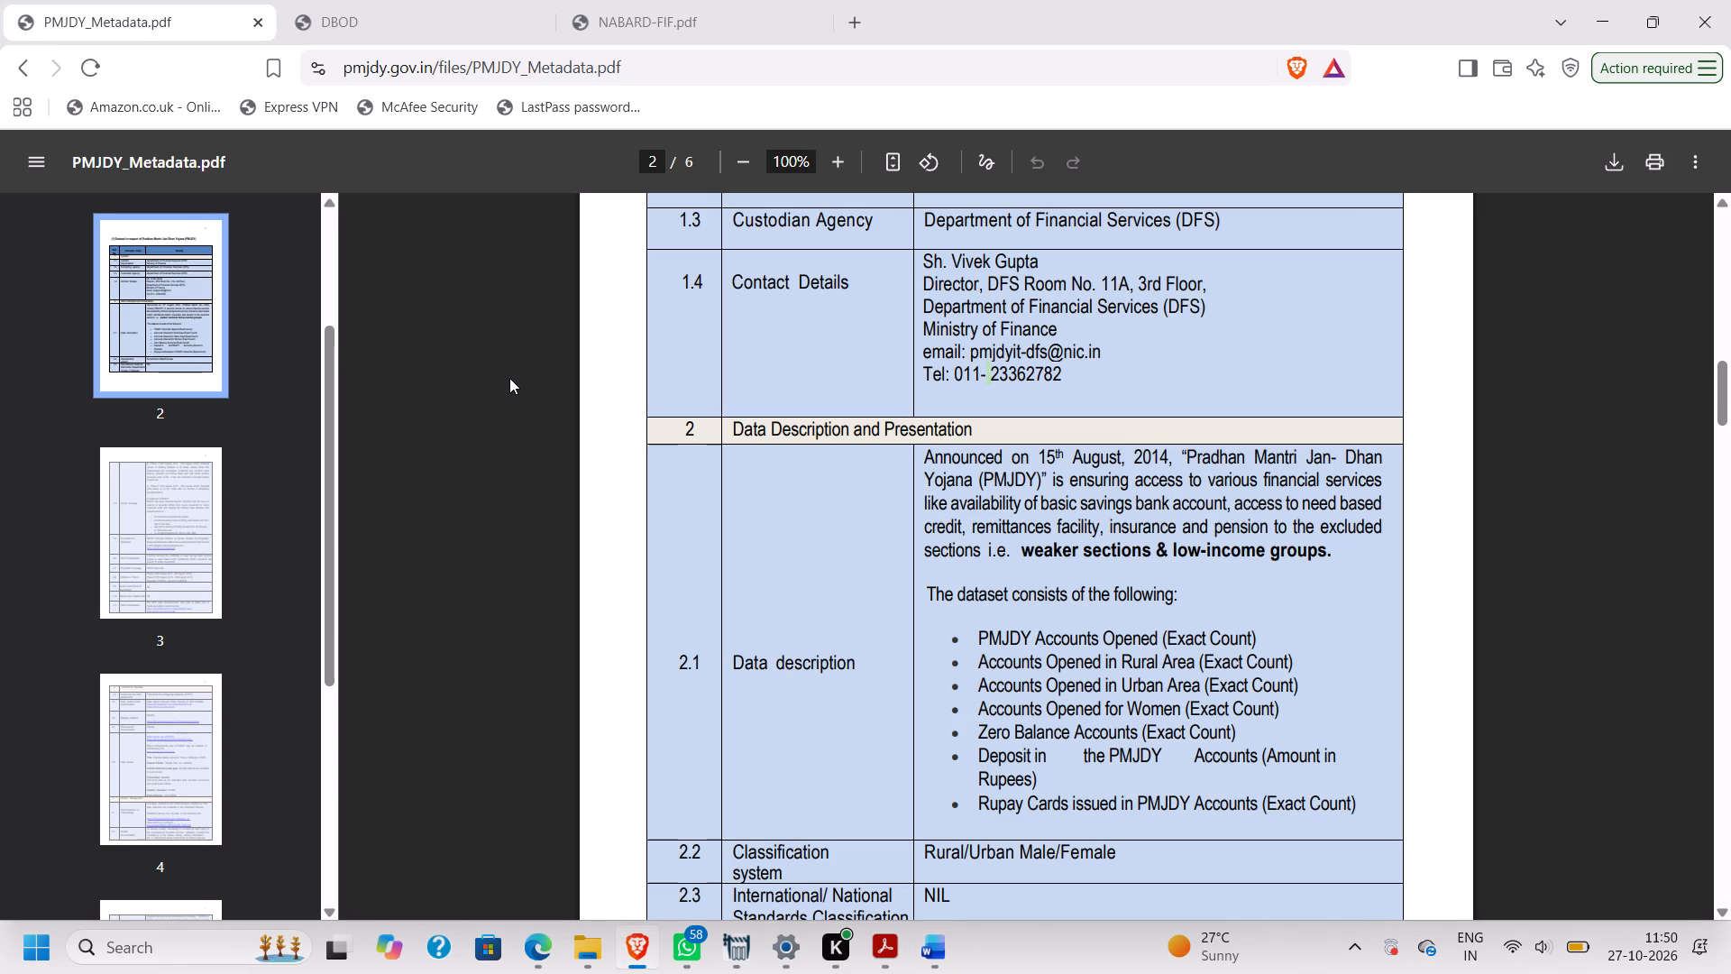
pyautogui.click(28, 61)
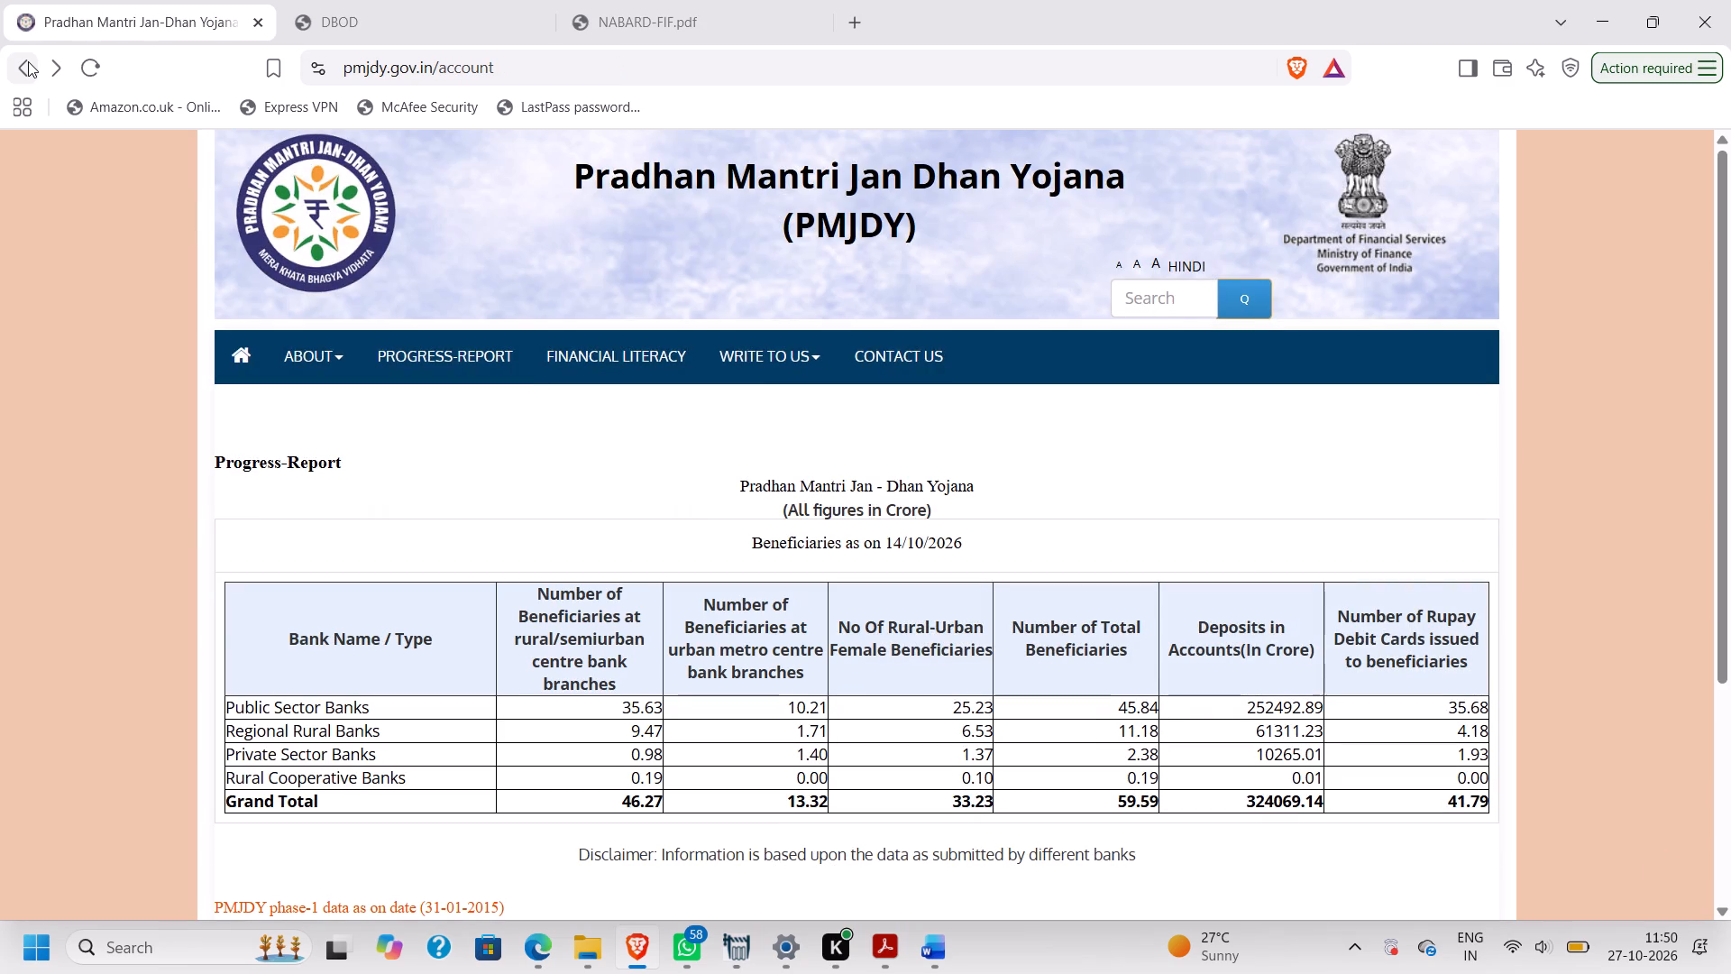
pyautogui.click(1147, 292)
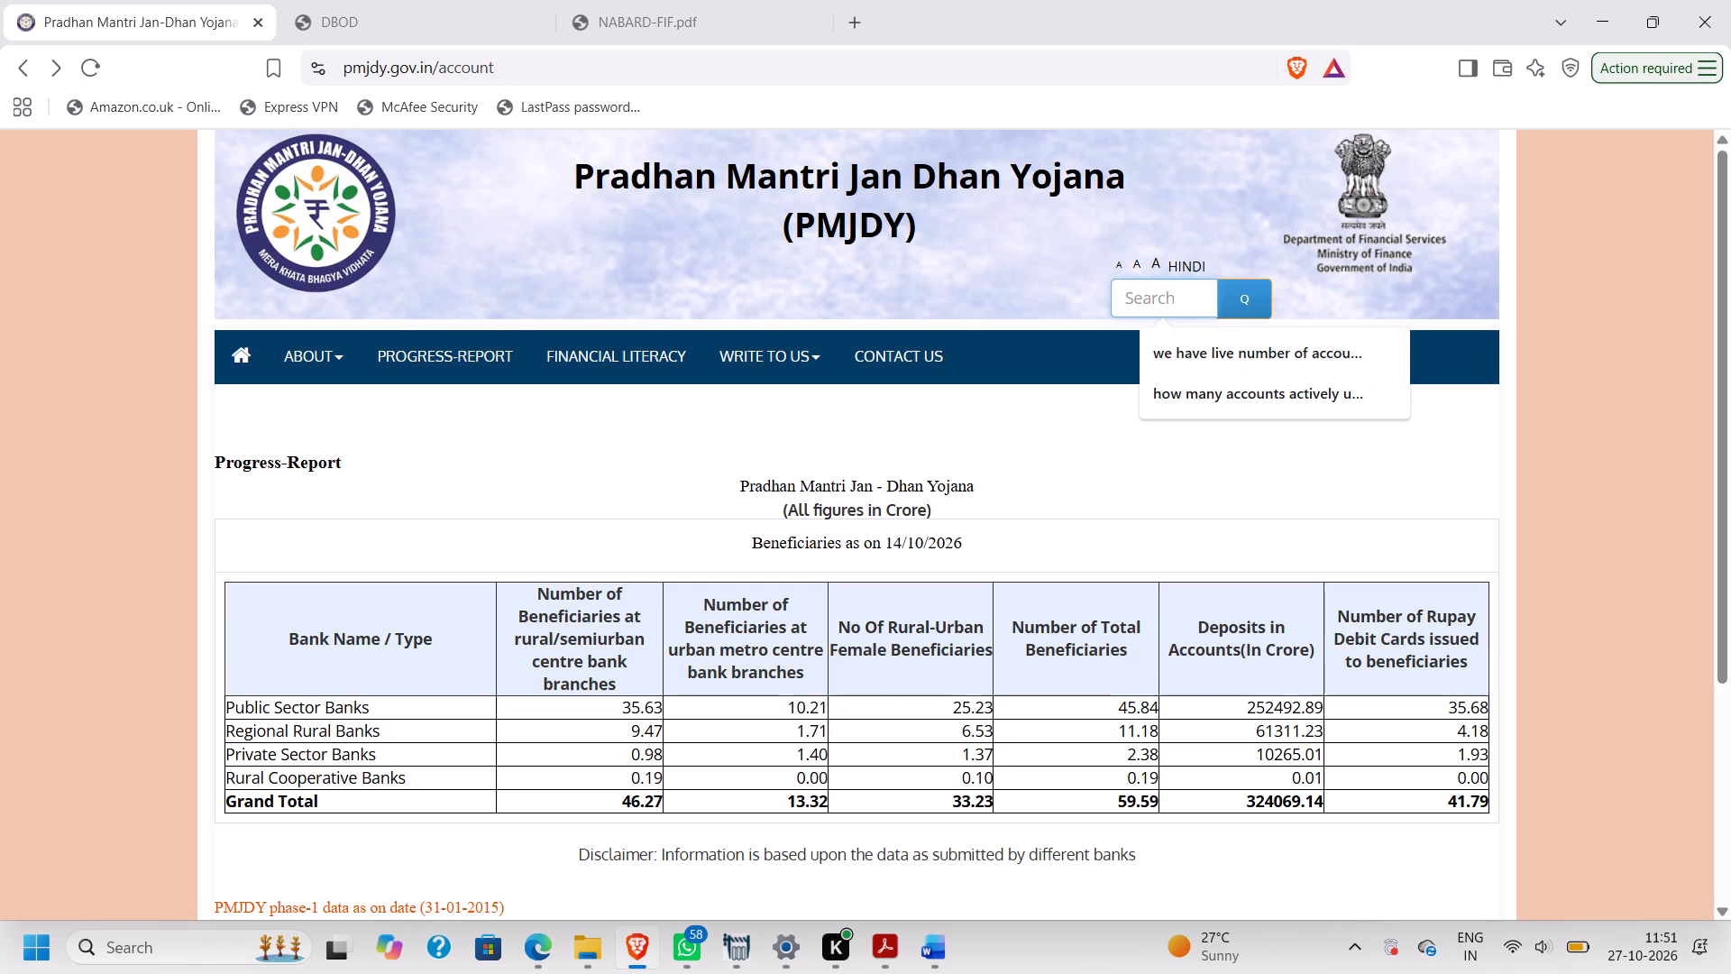
pyautogui.write('count')
pyautogui.press('space')
pyautogui.write('of woment')
pyautogui.press('space')
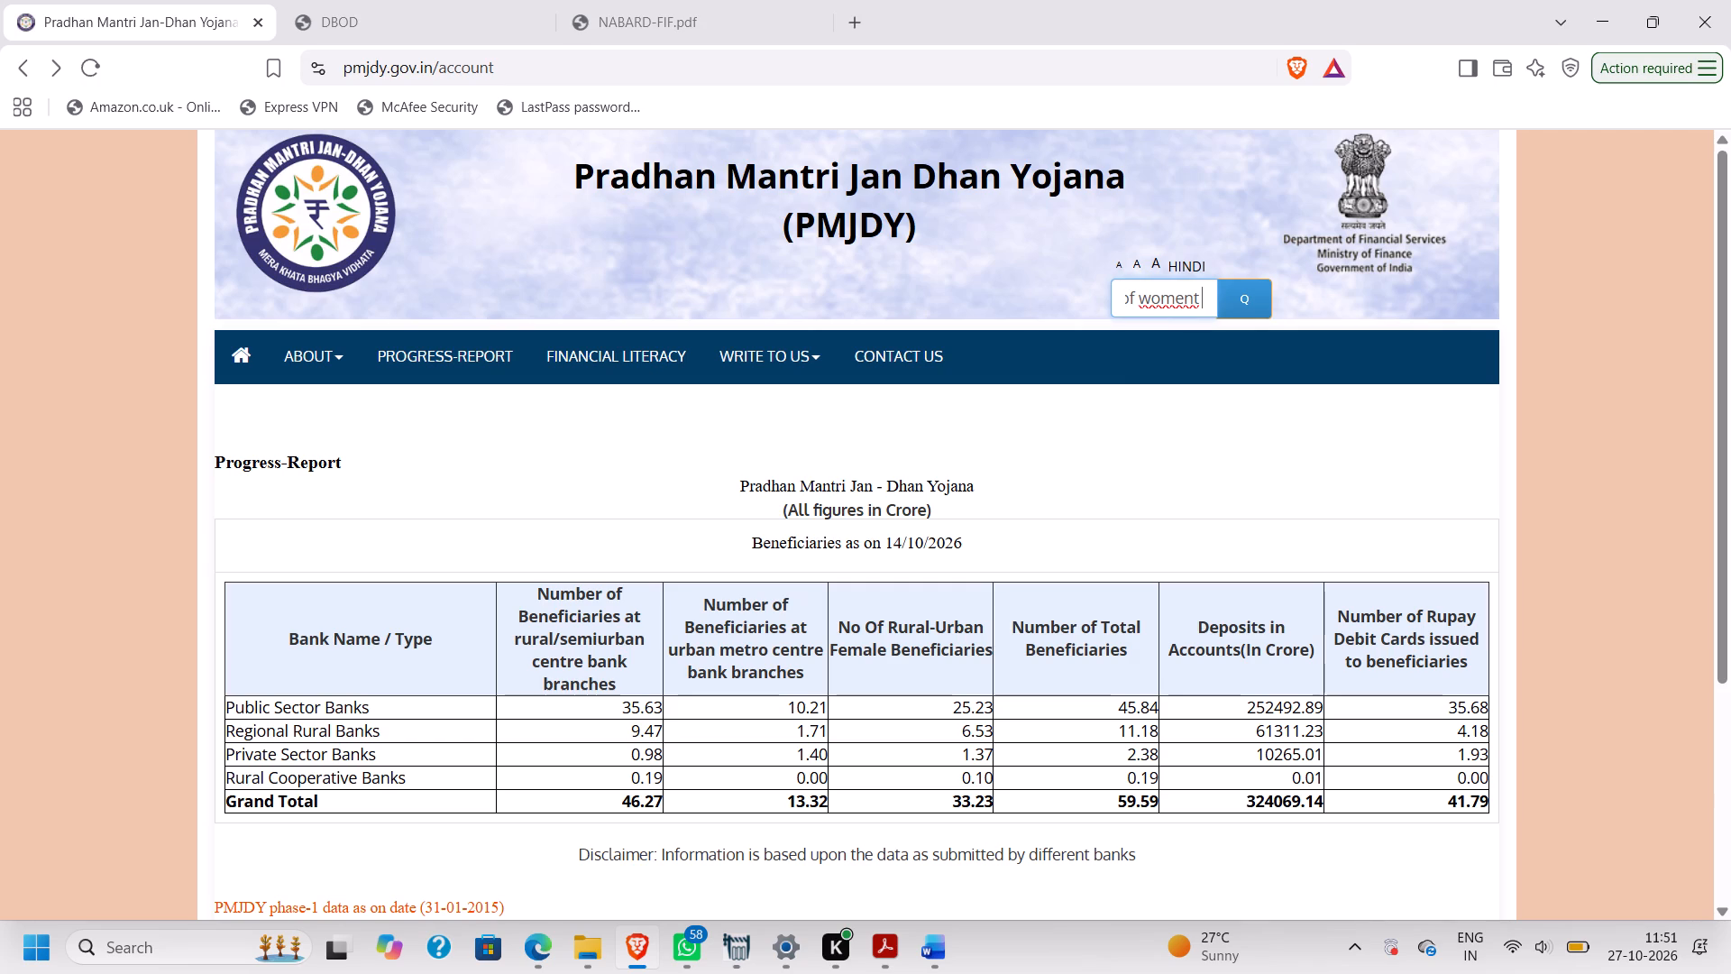
pyautogui.press('BackSpace')
pyautogui.press('BackSpace')
pyautogui.press('space')
pyautogui.press('p')
pyautogui.press('m')
pyautogui.write('jdy')
pyautogui.press('space')
pyautogui.write('accounts open')
pyautogui.press('space')
pyautogui.click(1236, 293)
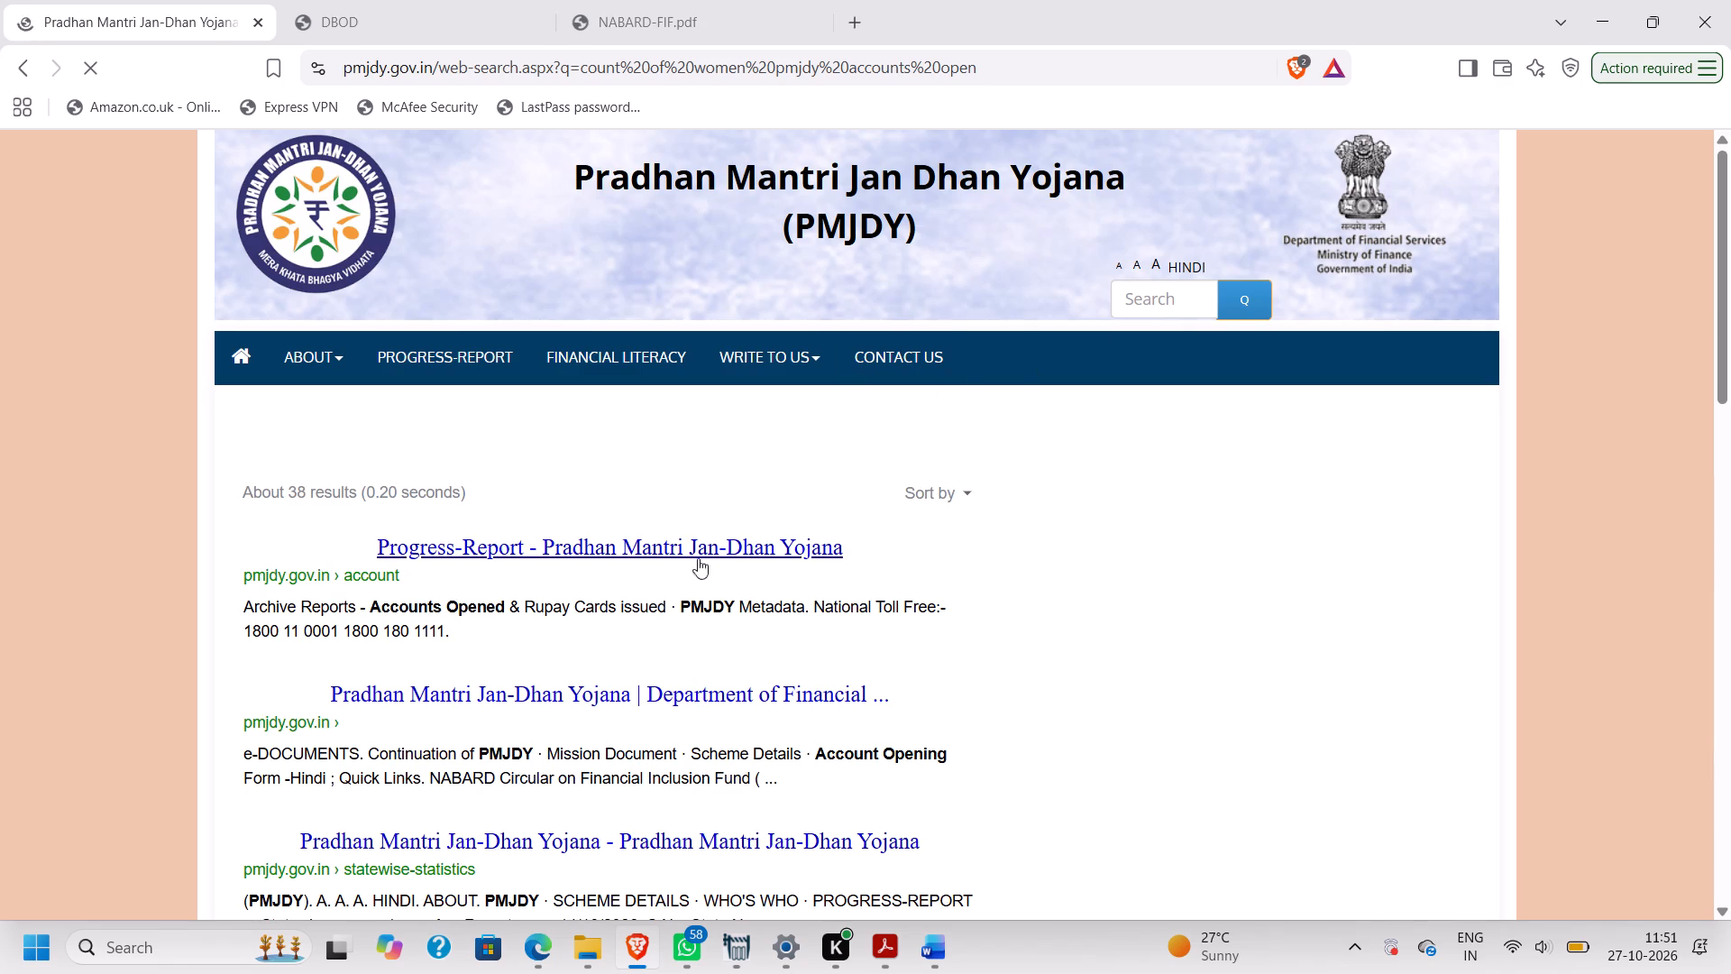
# Open the Progress-Report search result and examine its beneficiary table and the links below it.
pyautogui.click(323, 575)
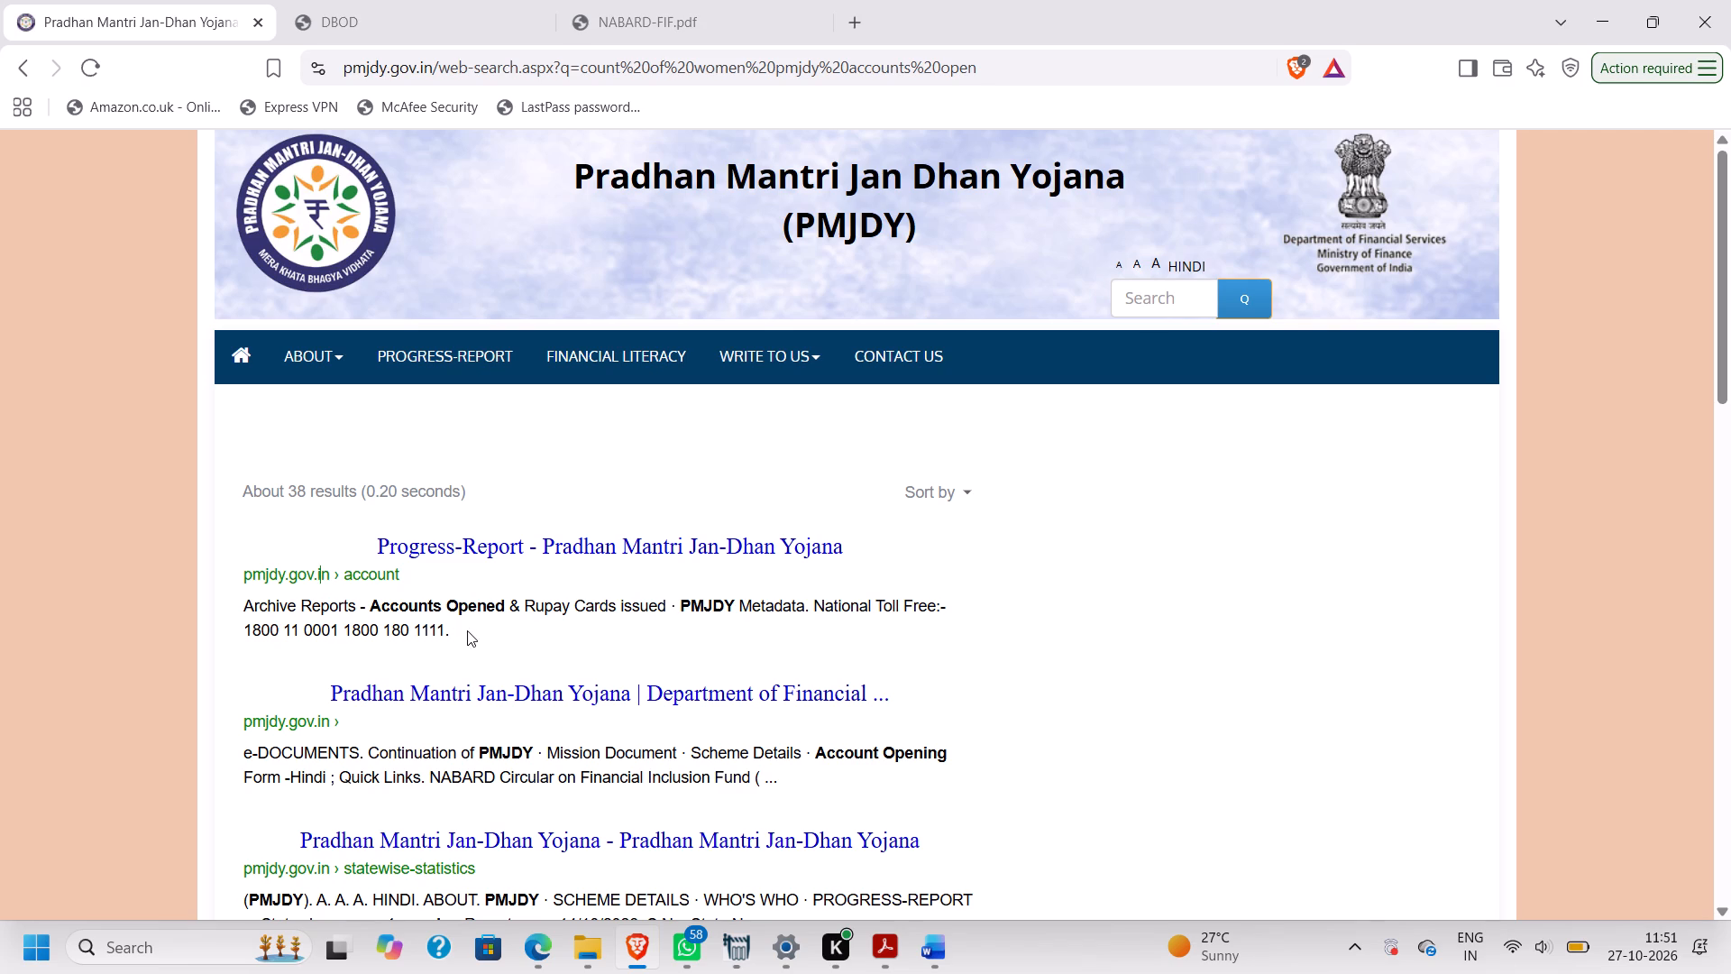
pyautogui.click(436, 613)
pyautogui.click(617, 541)
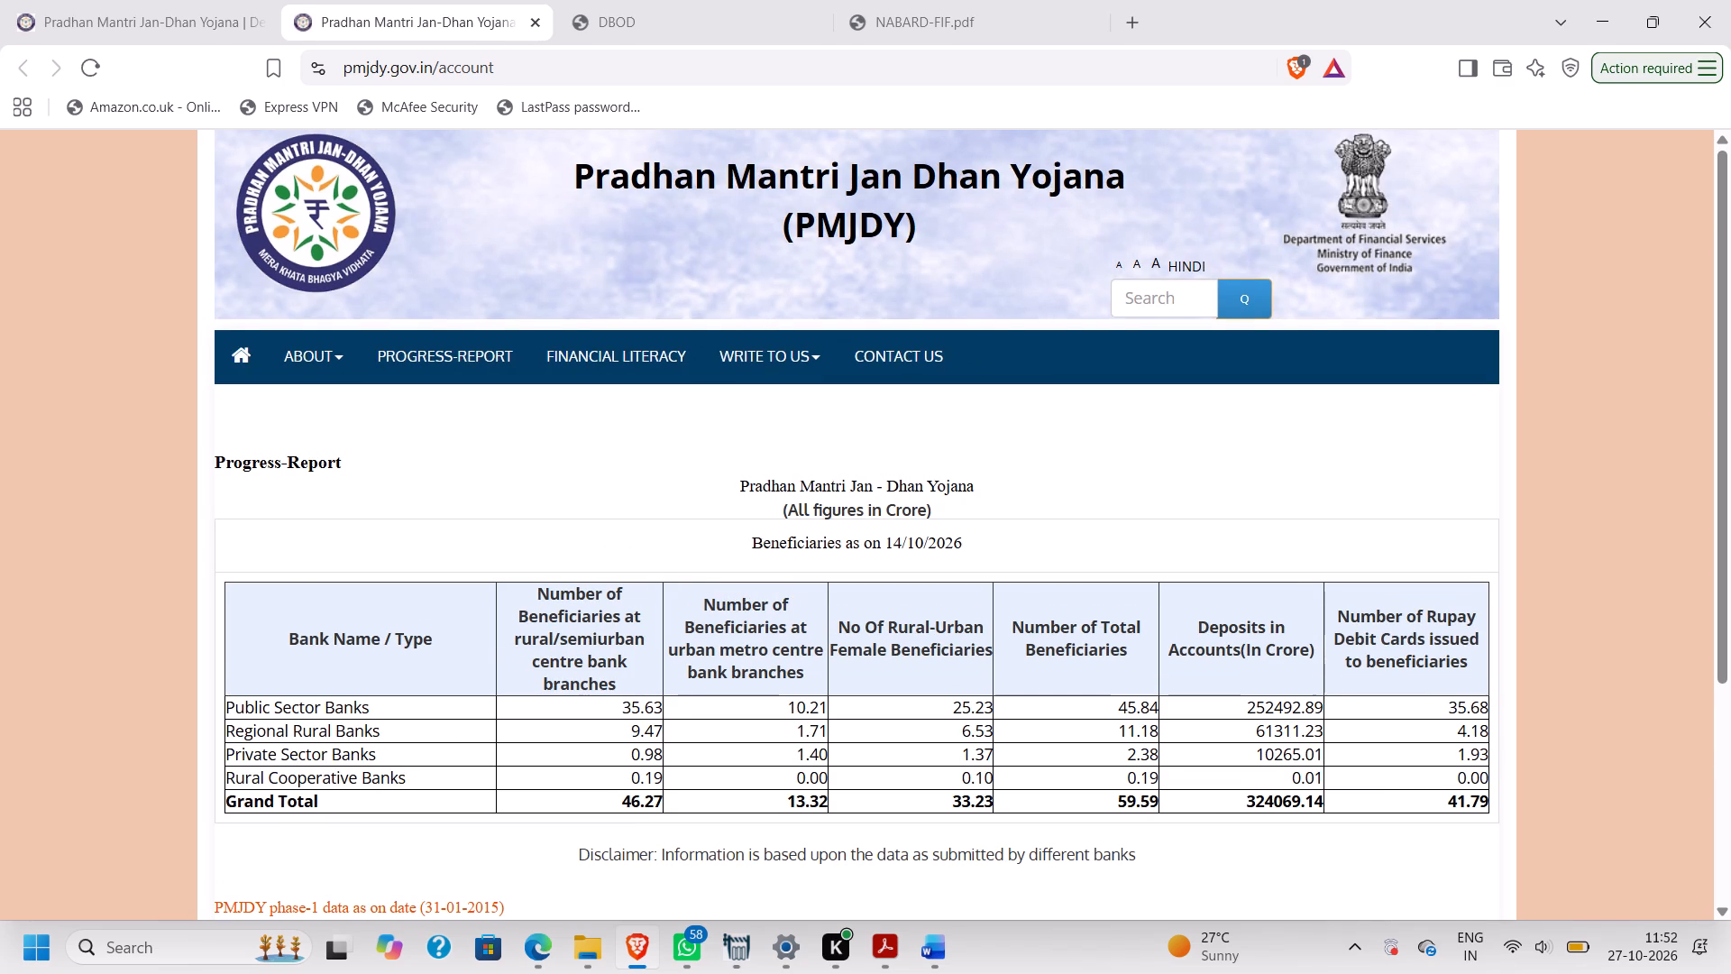
pyautogui.scroll(-5, 658, 696)
pyautogui.scroll(7, 658, 696)
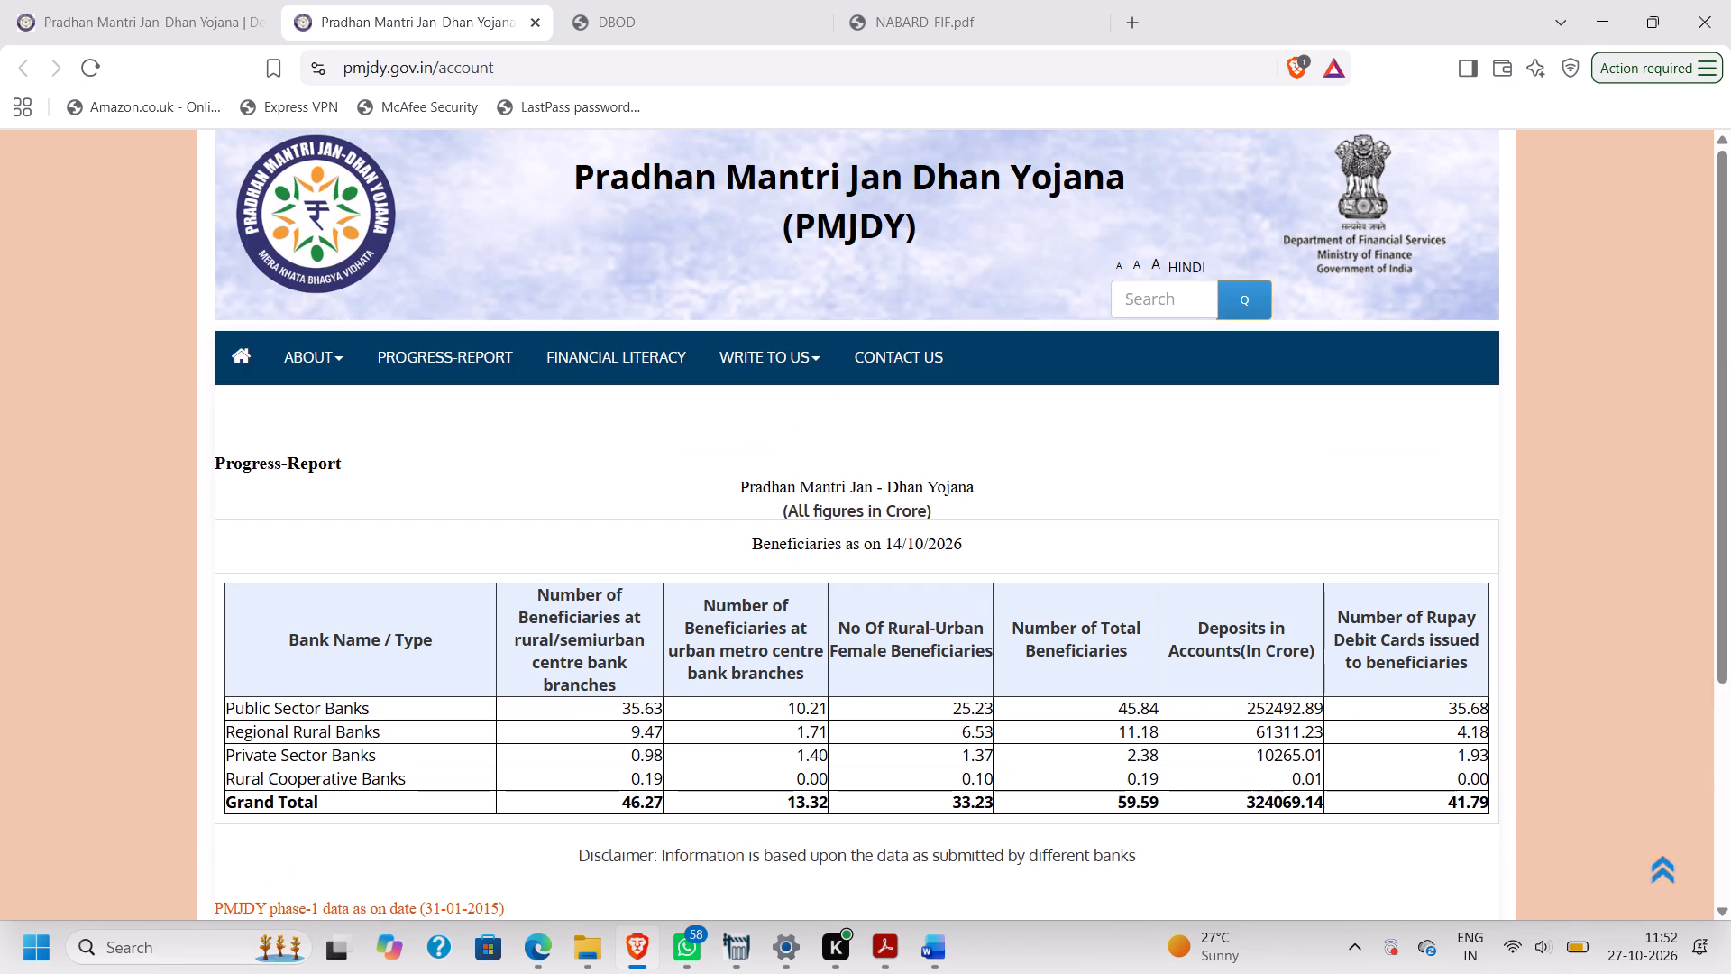
# Download the DBOD guidelines PDF into the Techfest folder under the file name guideline.
pyautogui.click(644, 3)
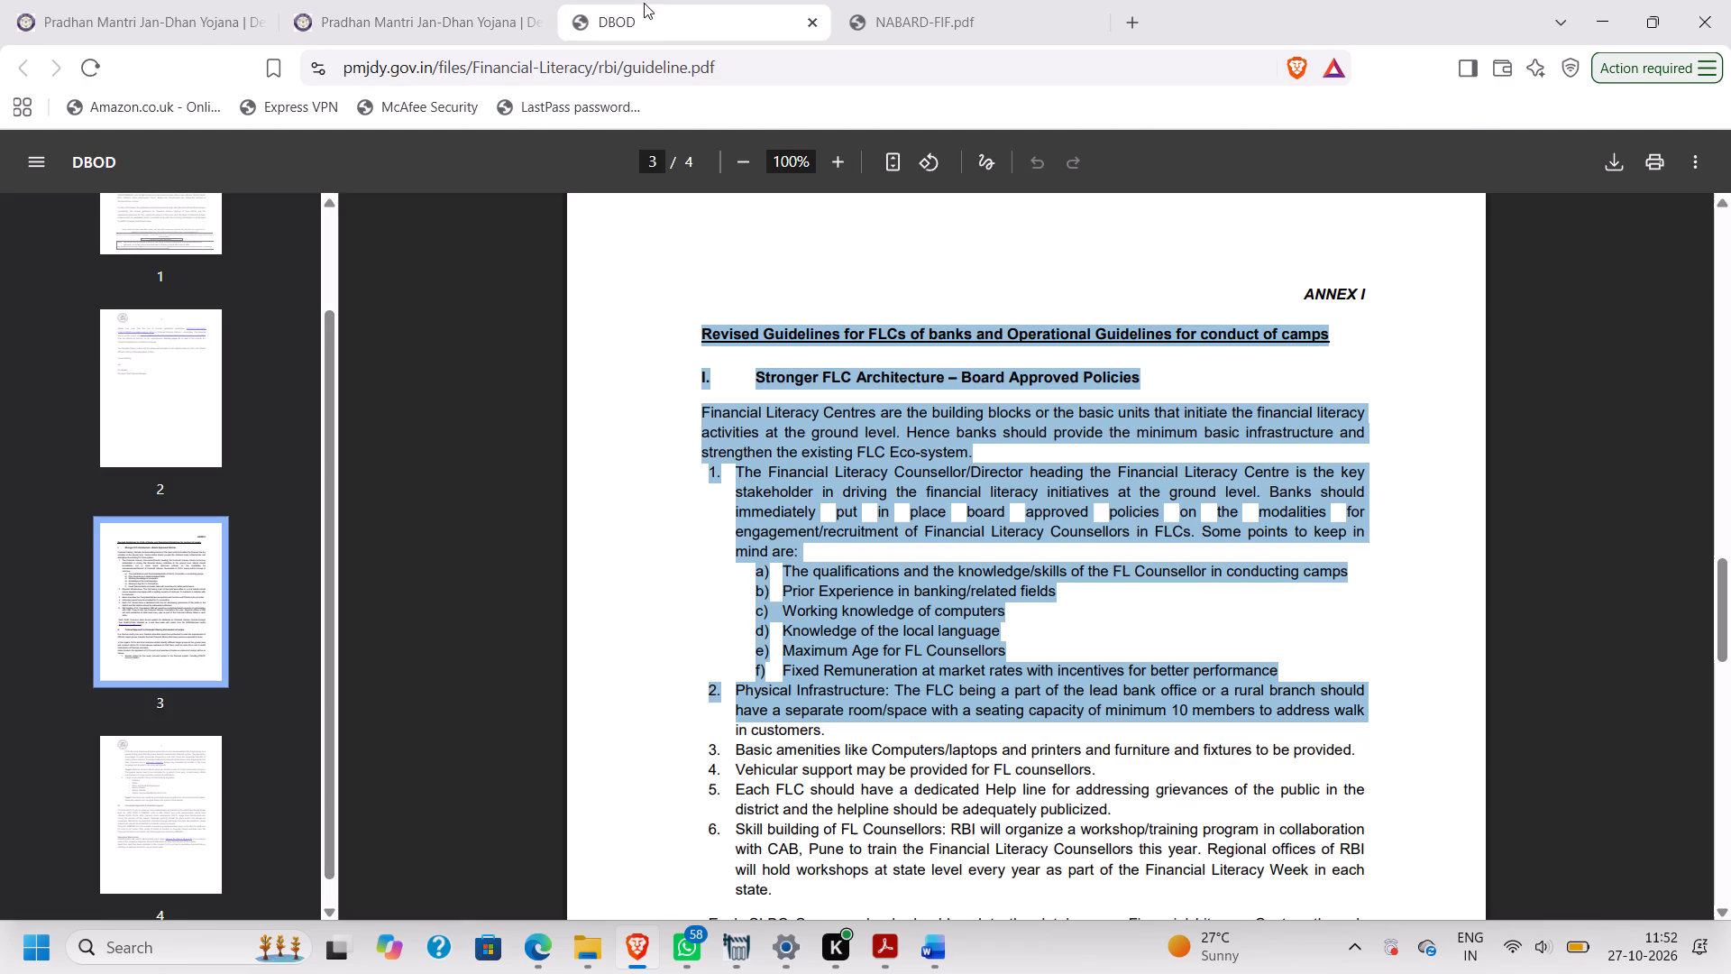
pyautogui.click(955, 14)
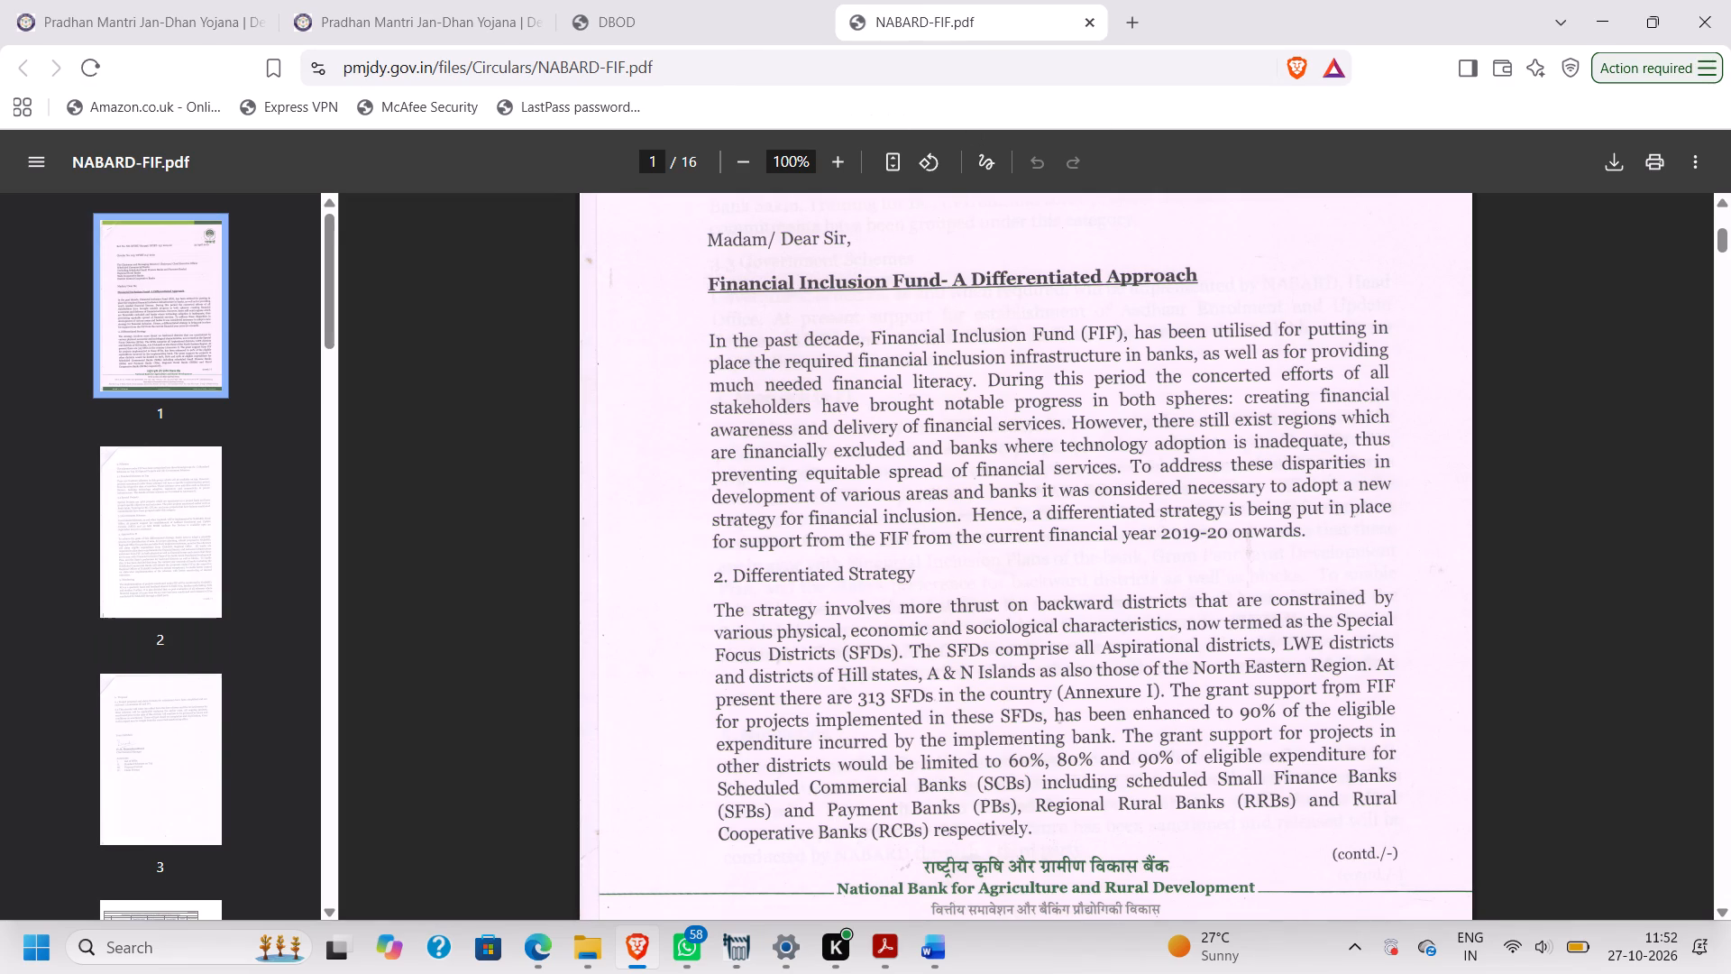
pyautogui.click(722, 32)
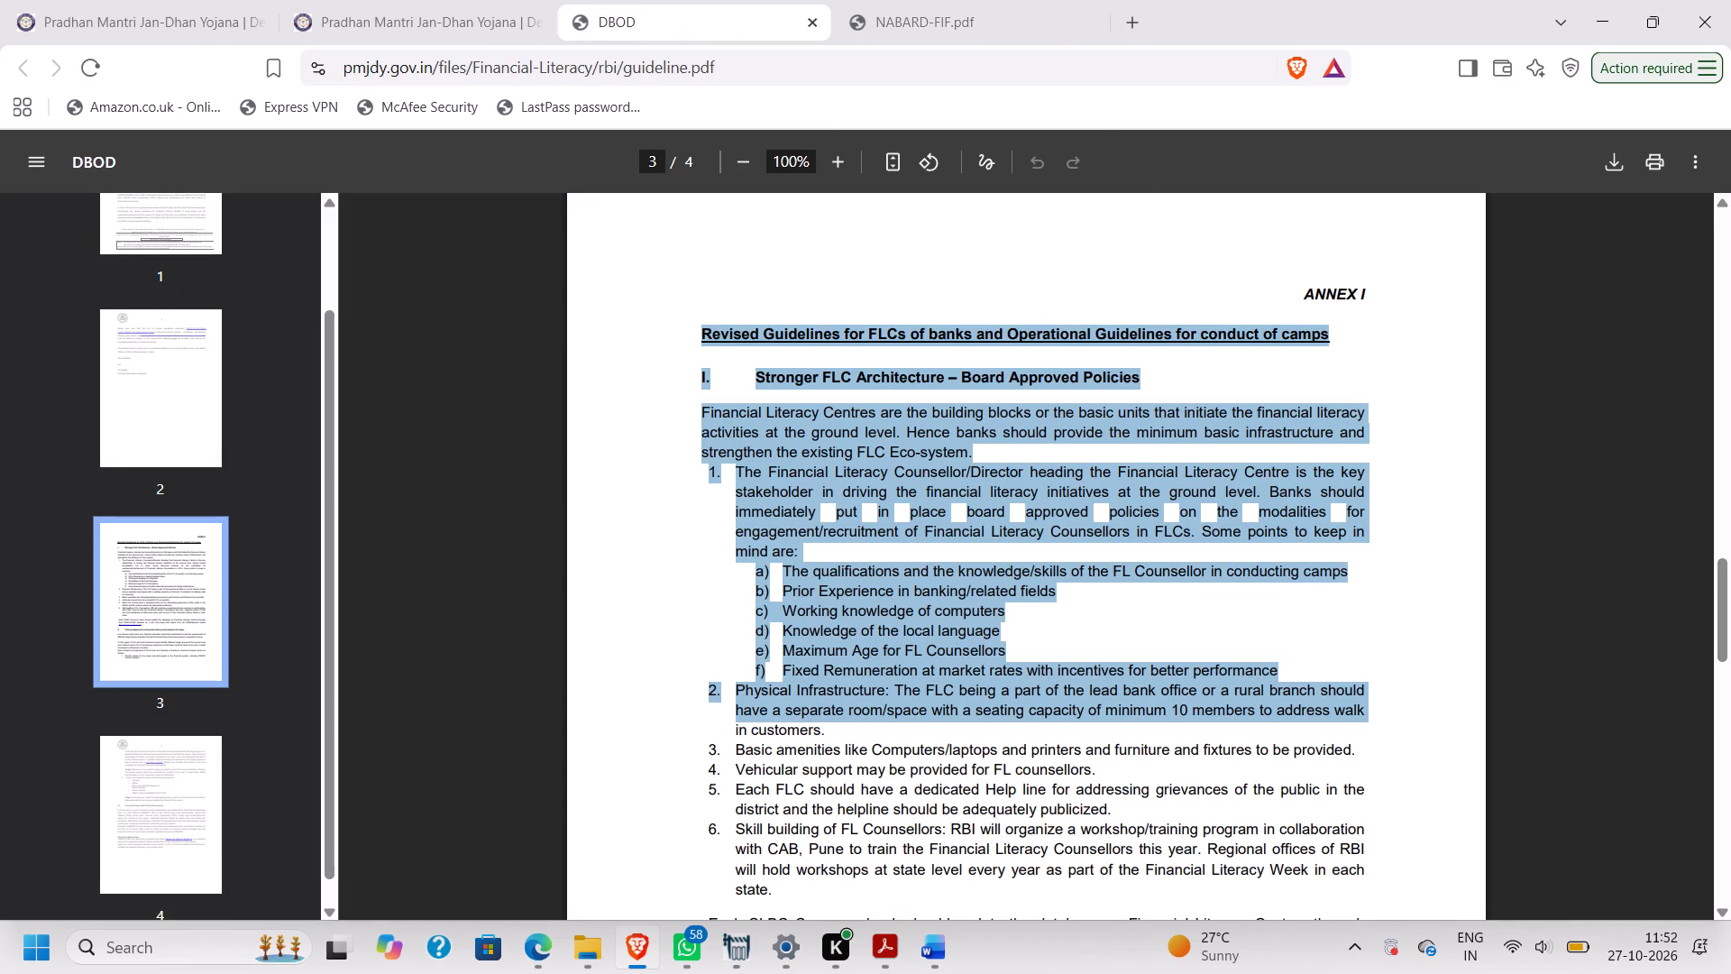
pyautogui.click(1613, 164)
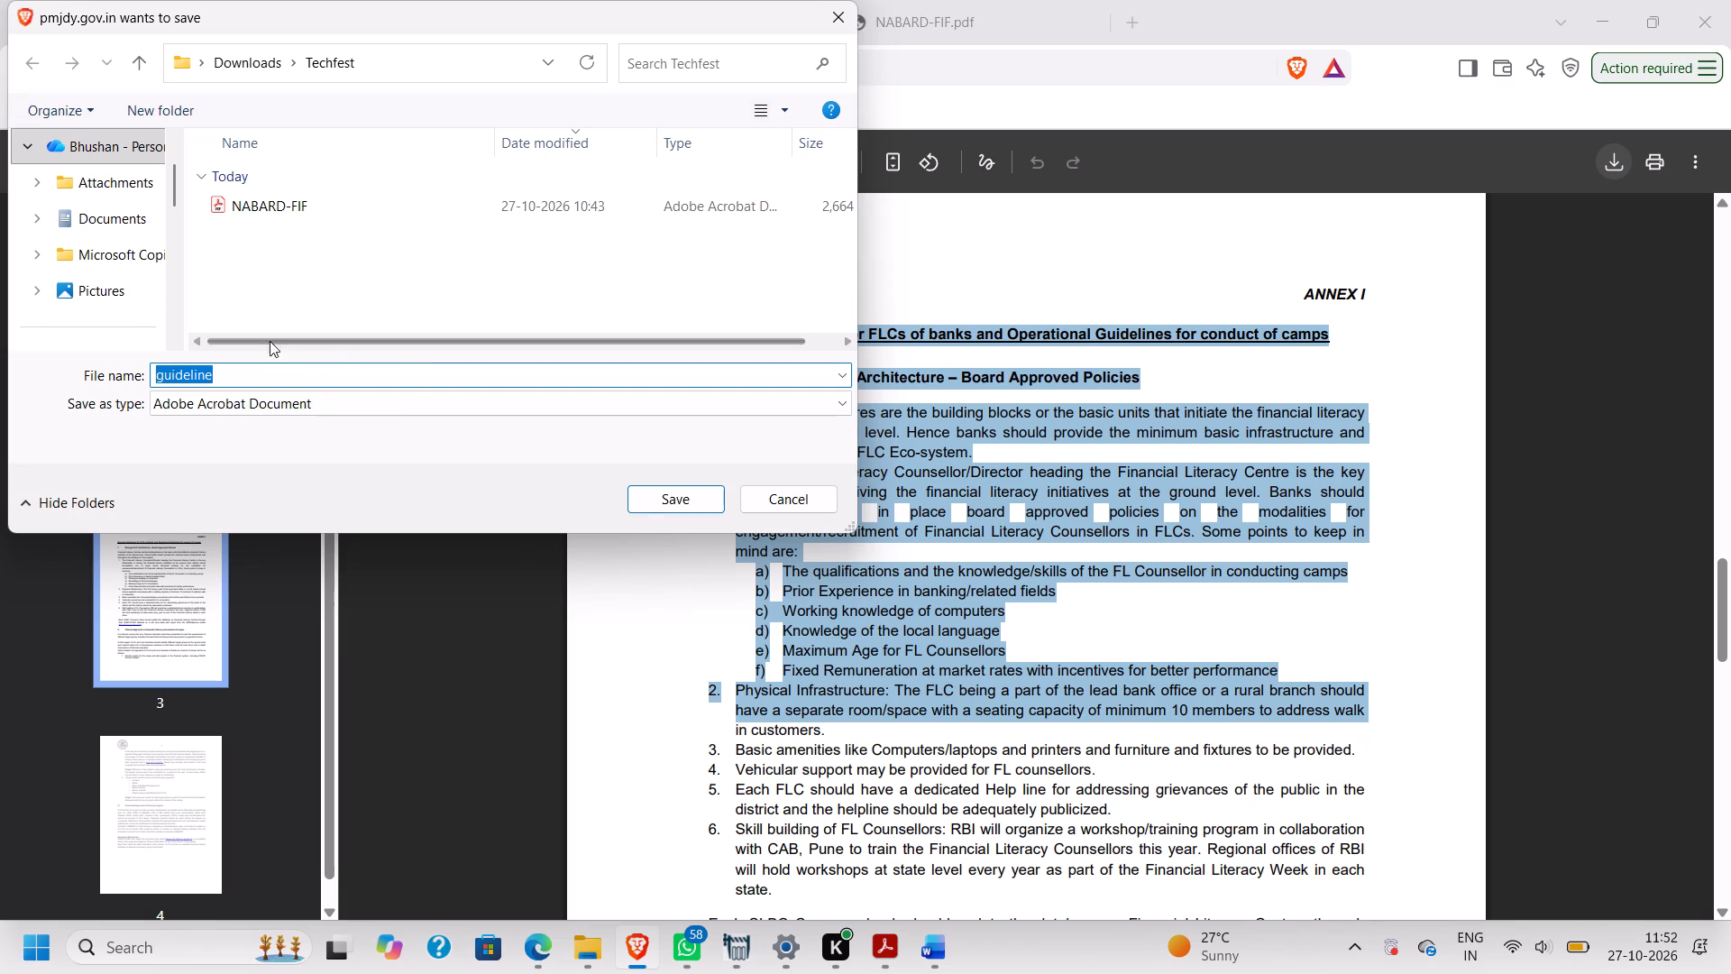
pyautogui.click(668, 506)
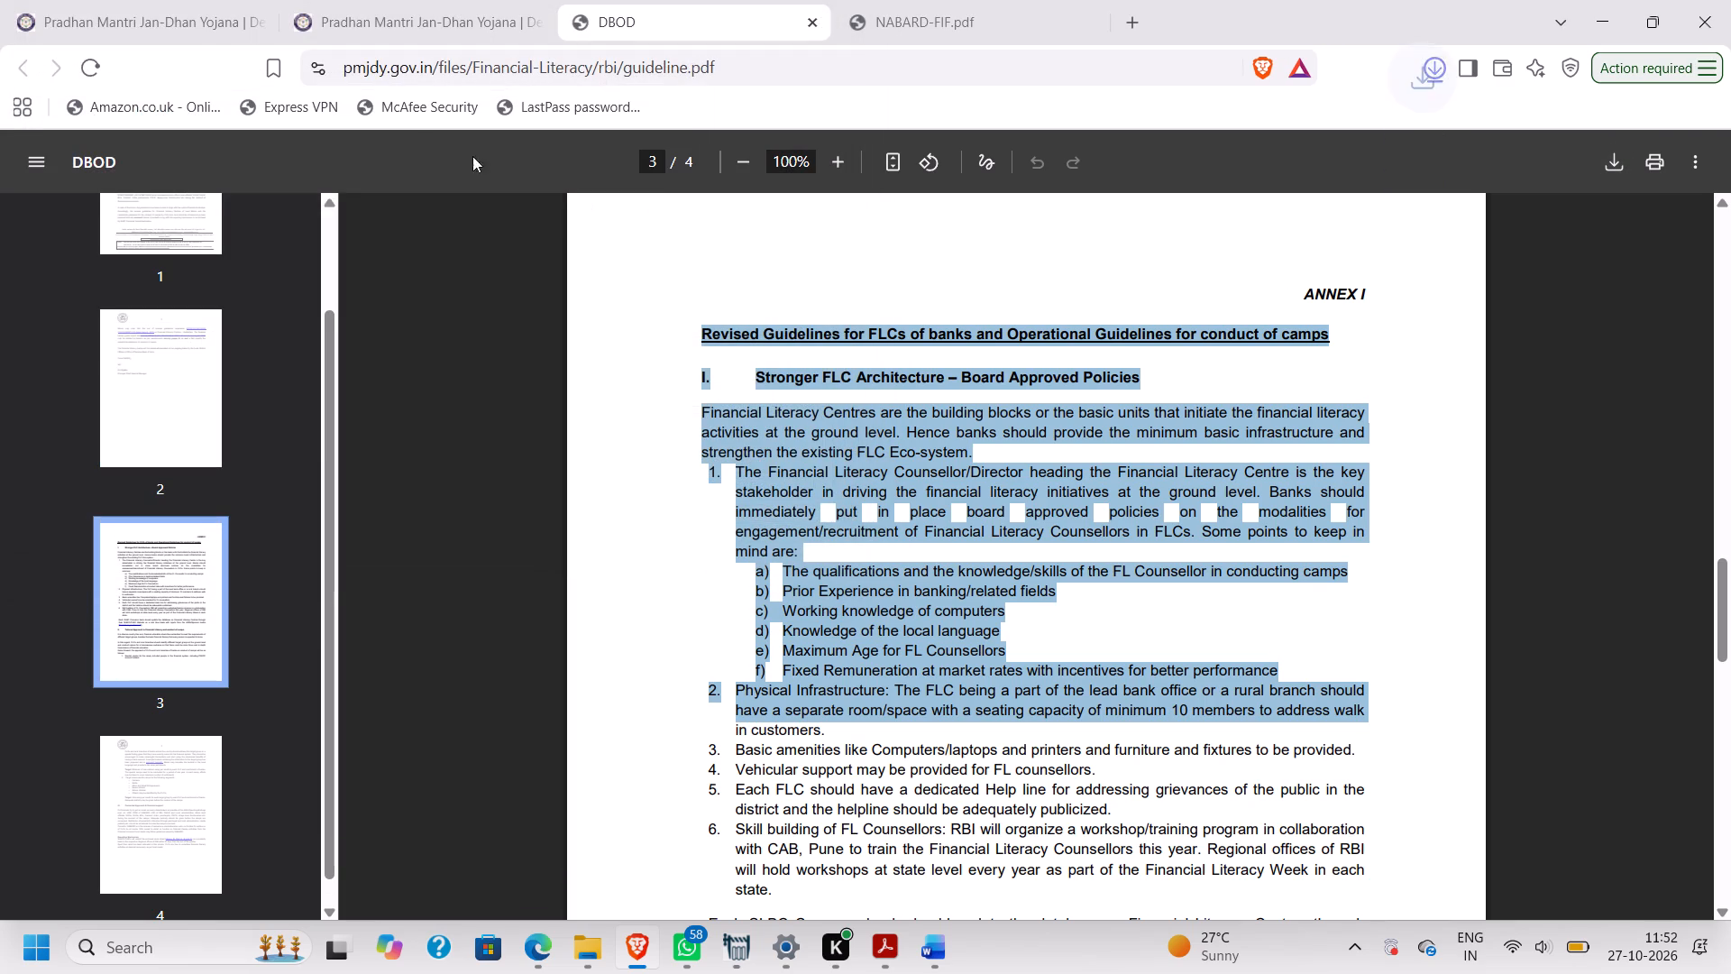
# Open the PMJDY Metadata PDF from the progress report, save it as PMJDY_Metadata in the Techfest folder, and close its tab.
pyautogui.click(225, 13)
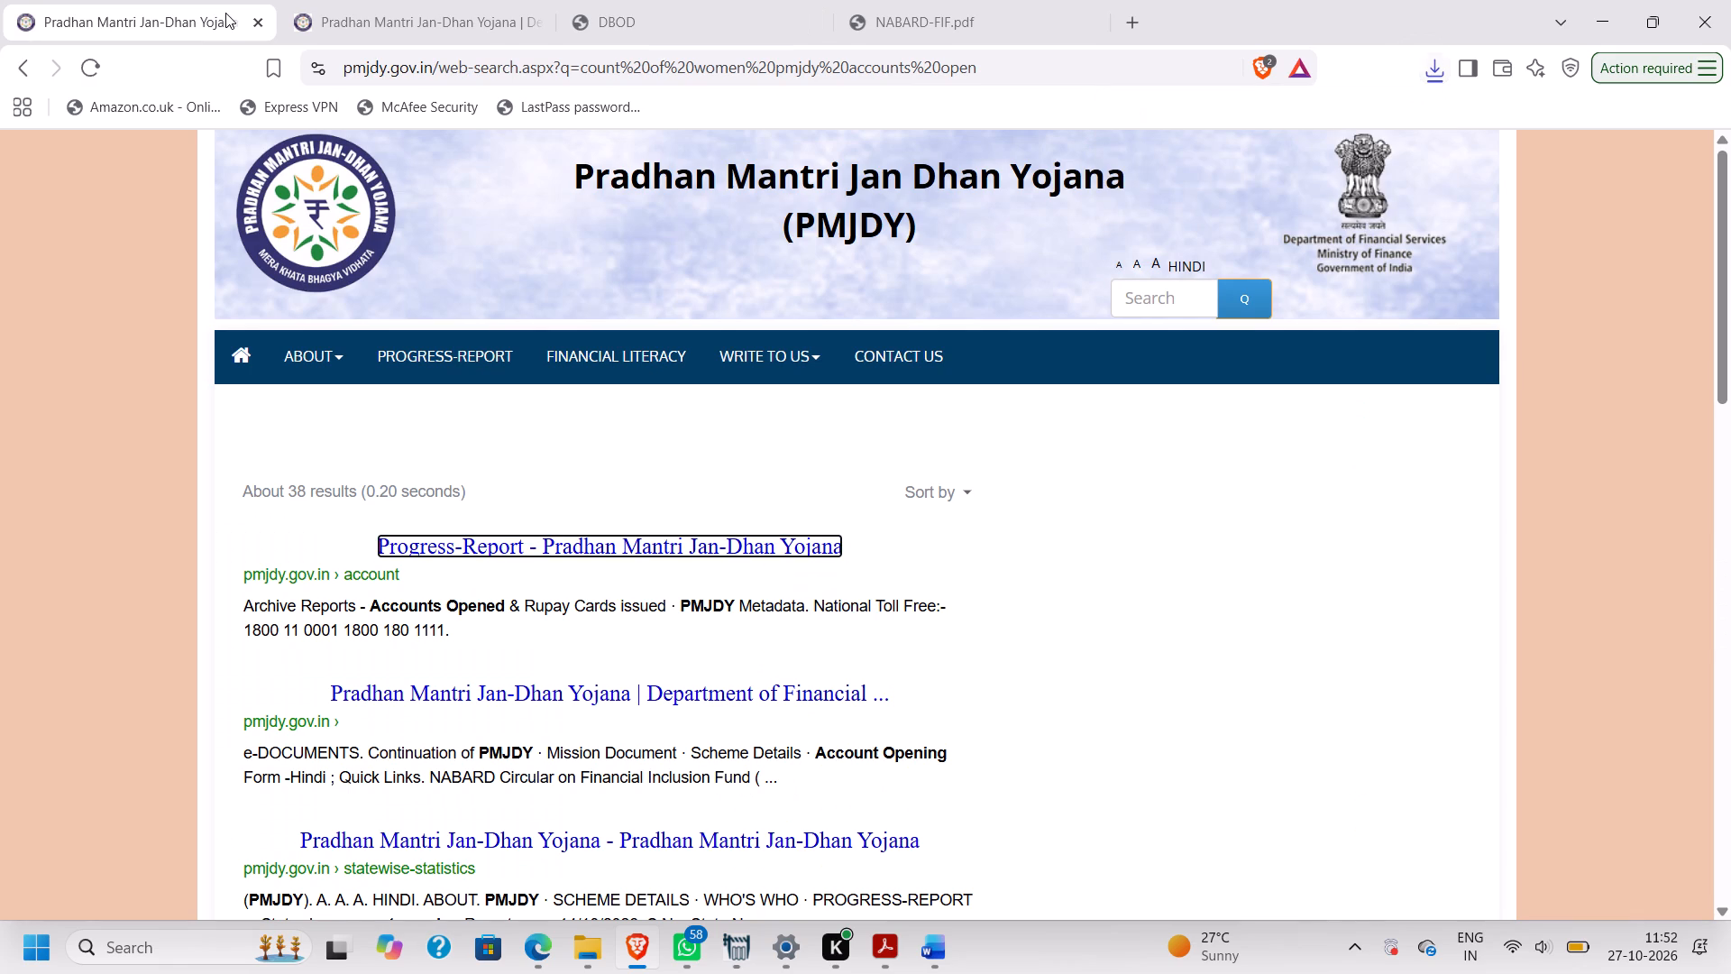
pyautogui.click(346, 22)
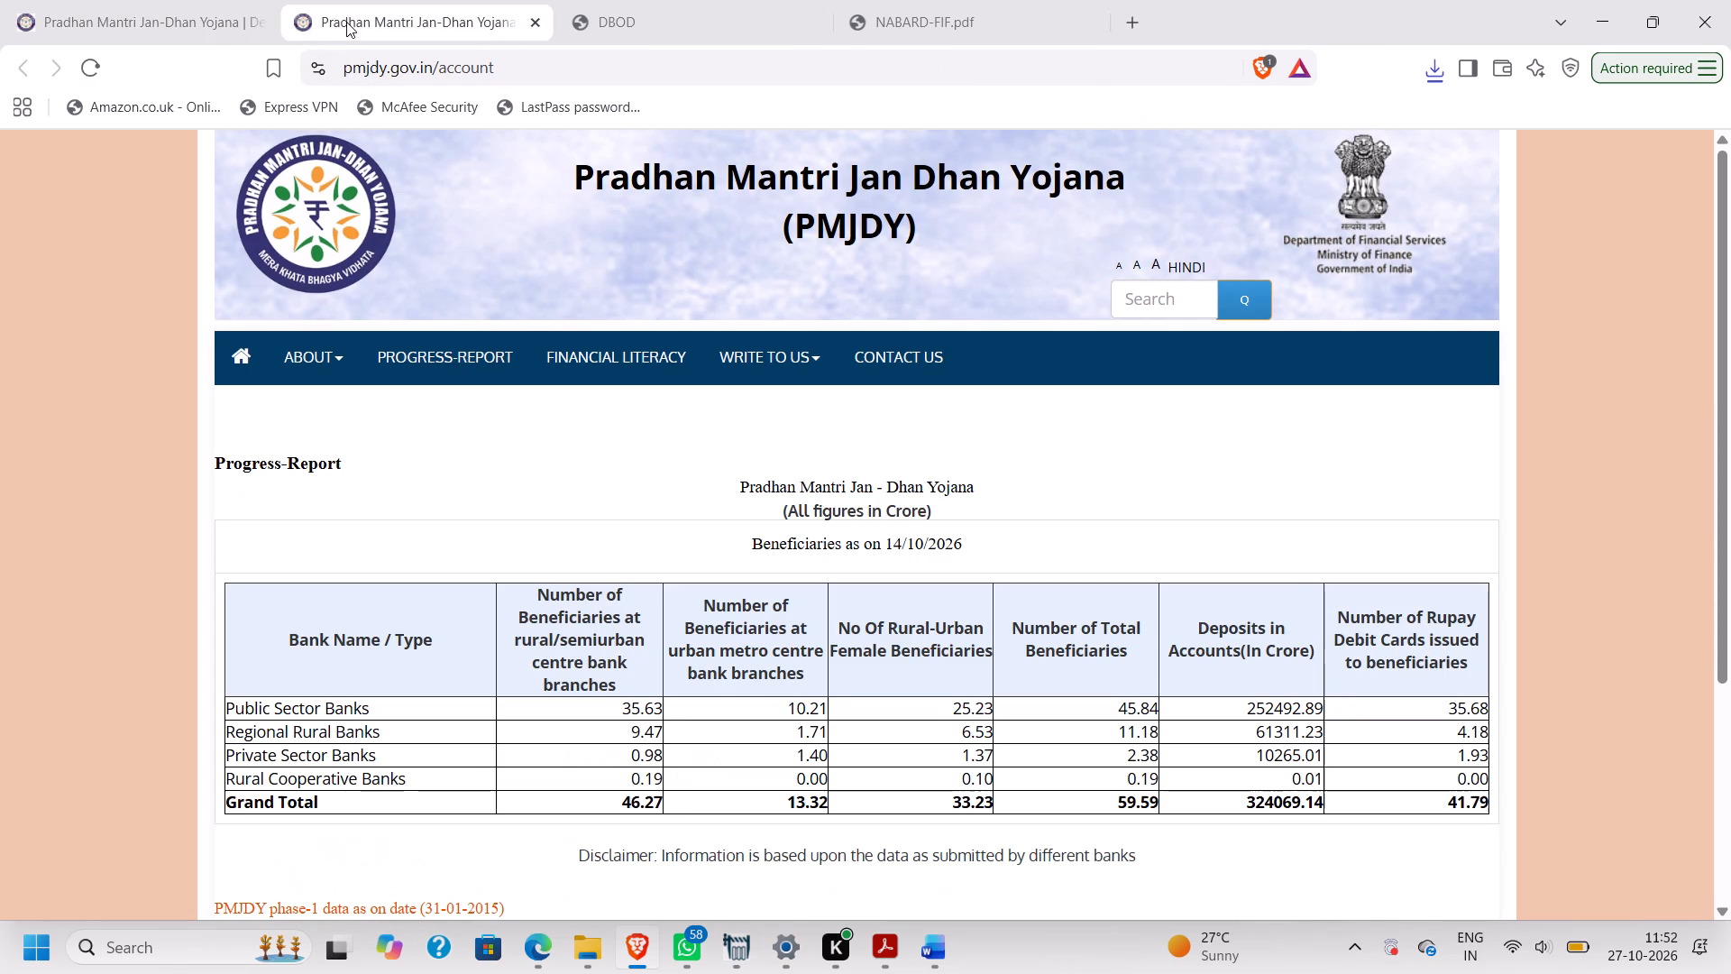
pyautogui.click(118, 7)
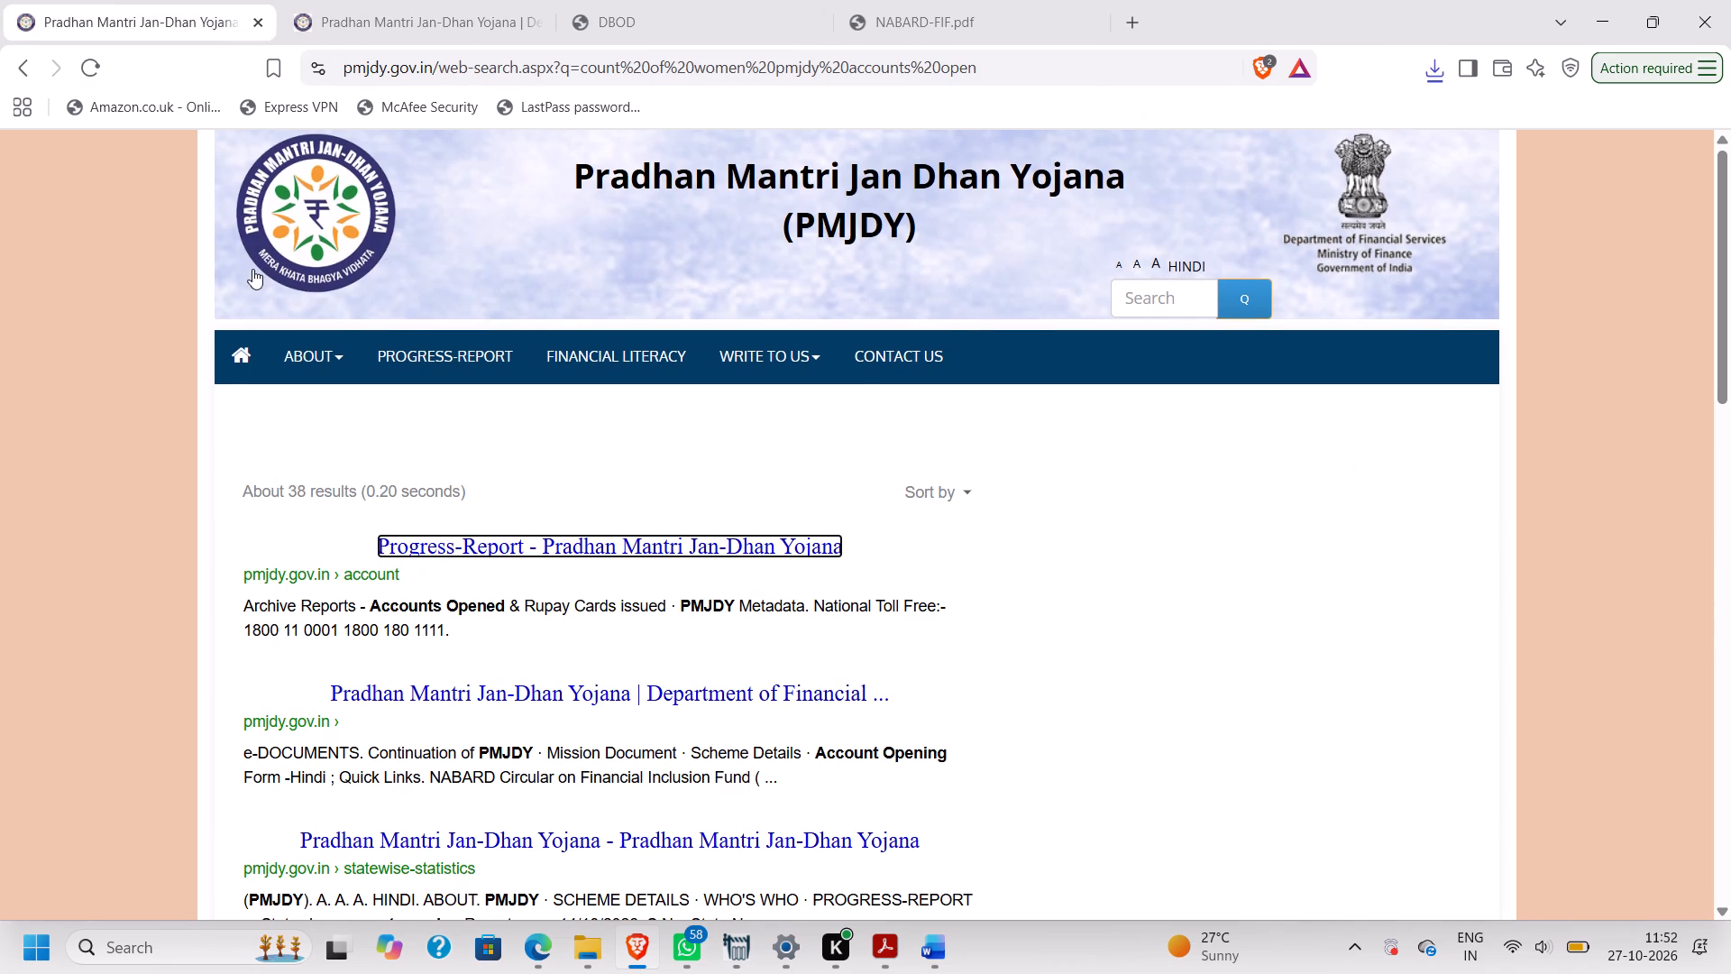
pyautogui.click(443, 358)
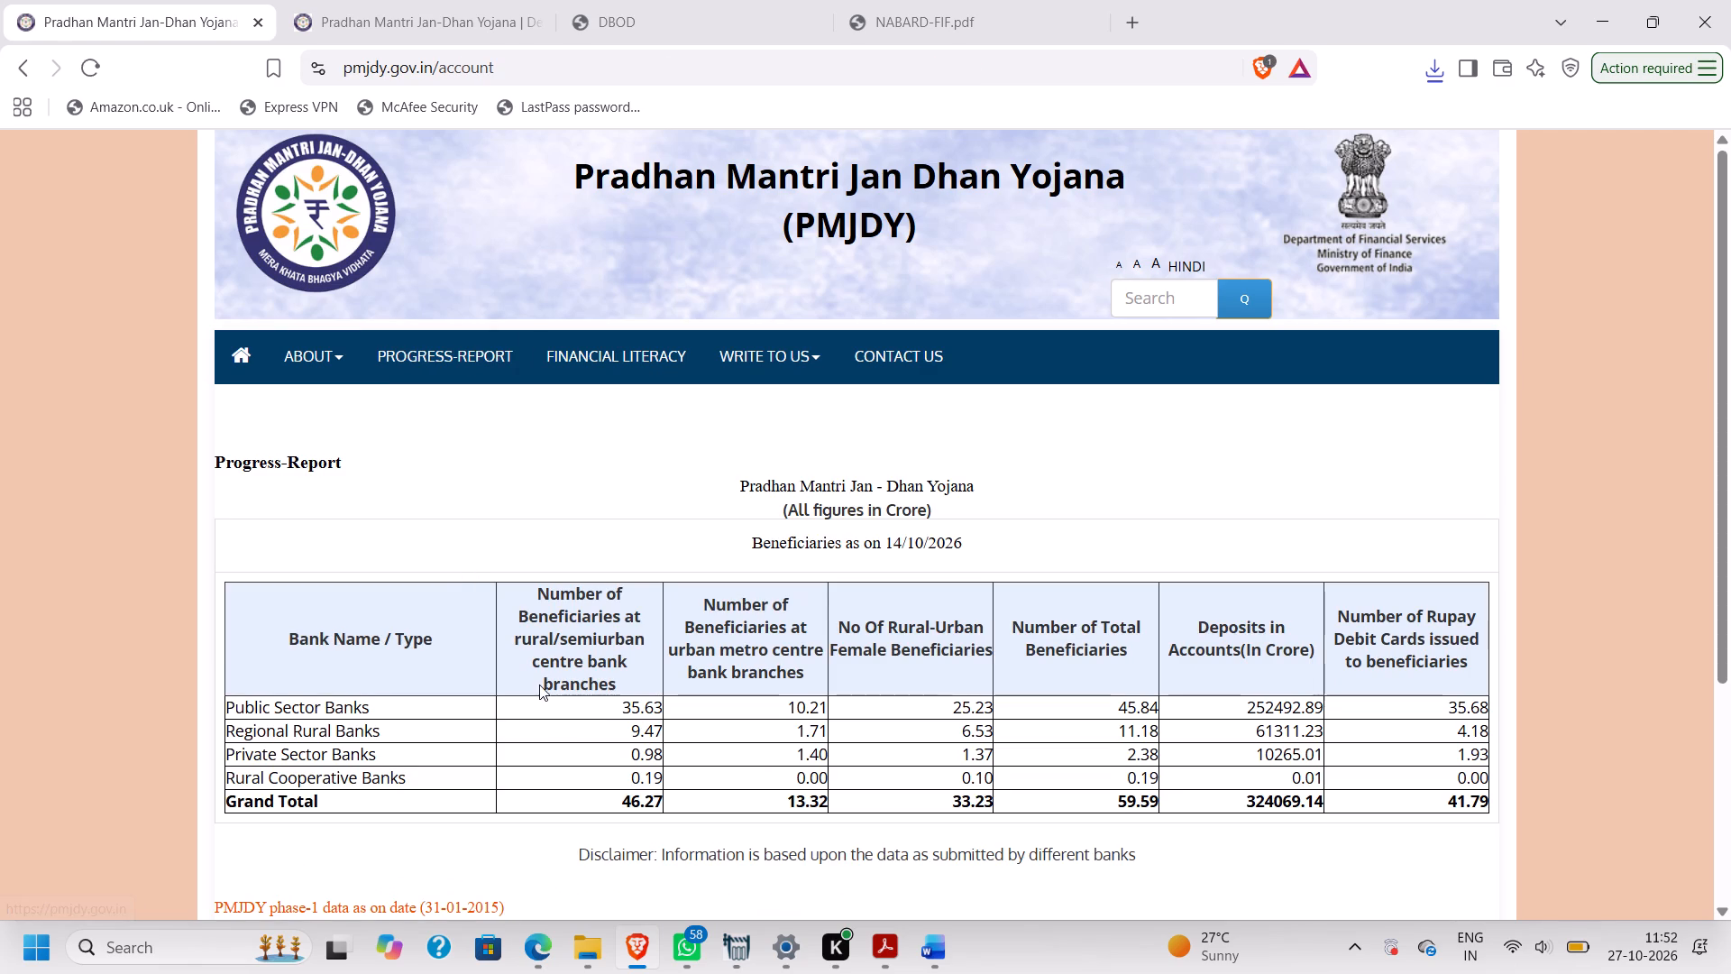
pyautogui.scroll(-3, 539, 685)
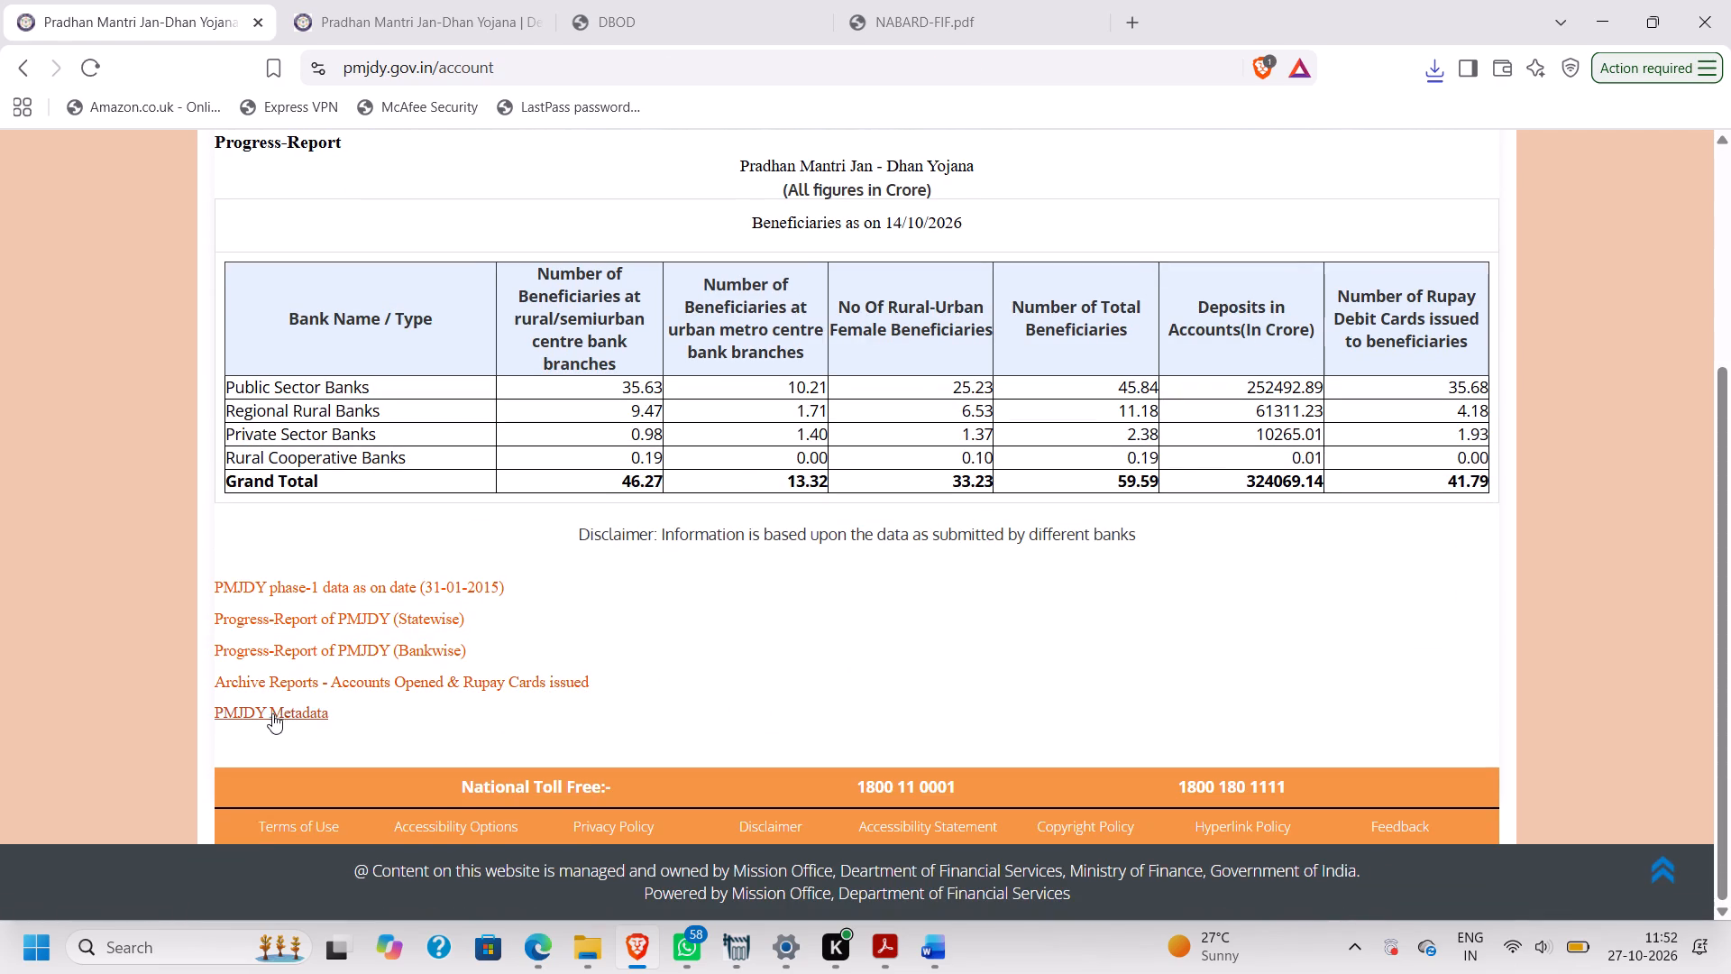
pyautogui.click(269, 715)
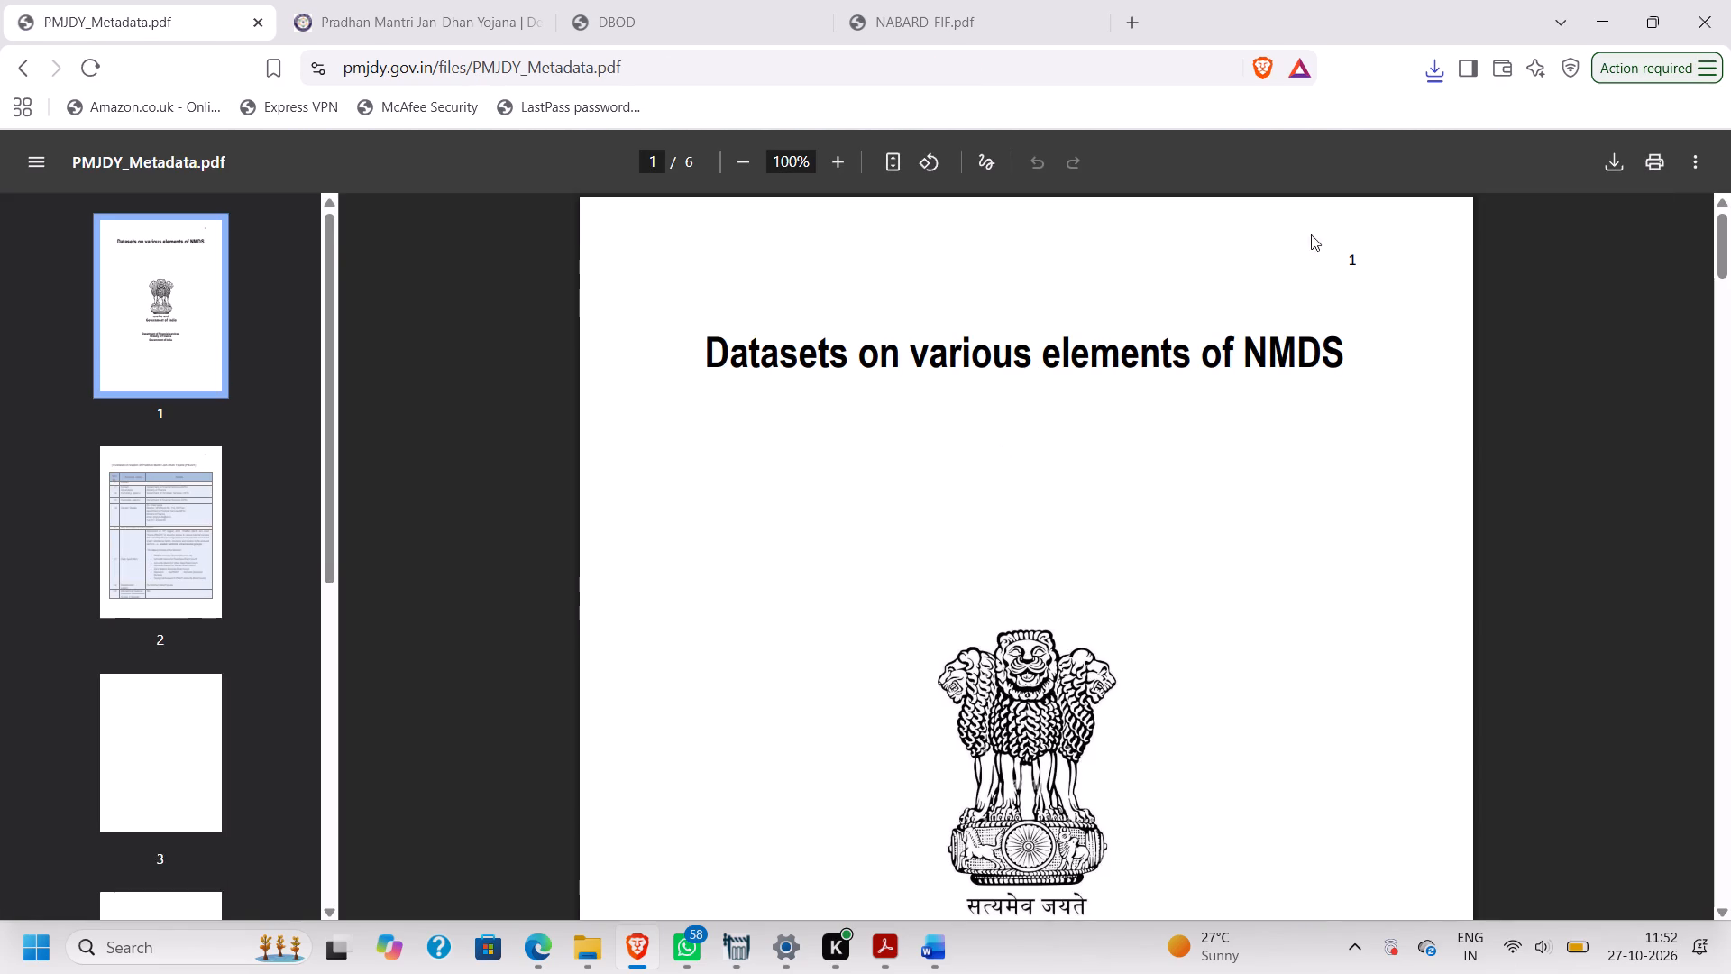
pyautogui.click(1442, 78)
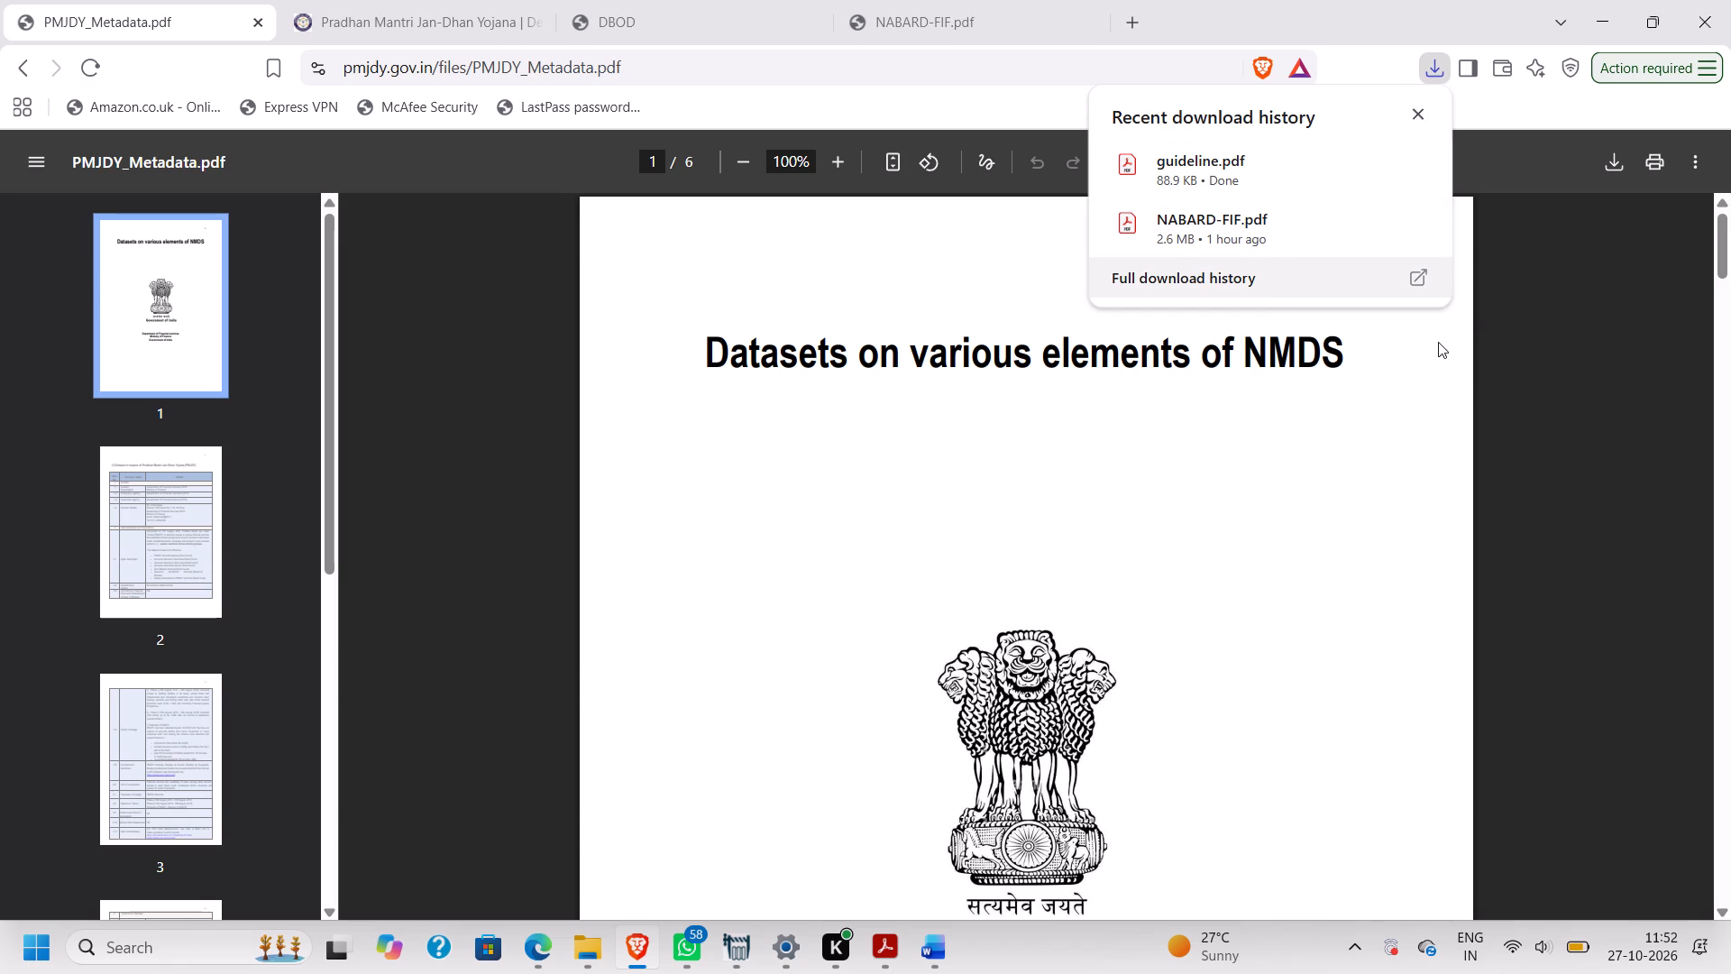
pyautogui.click(1607, 156)
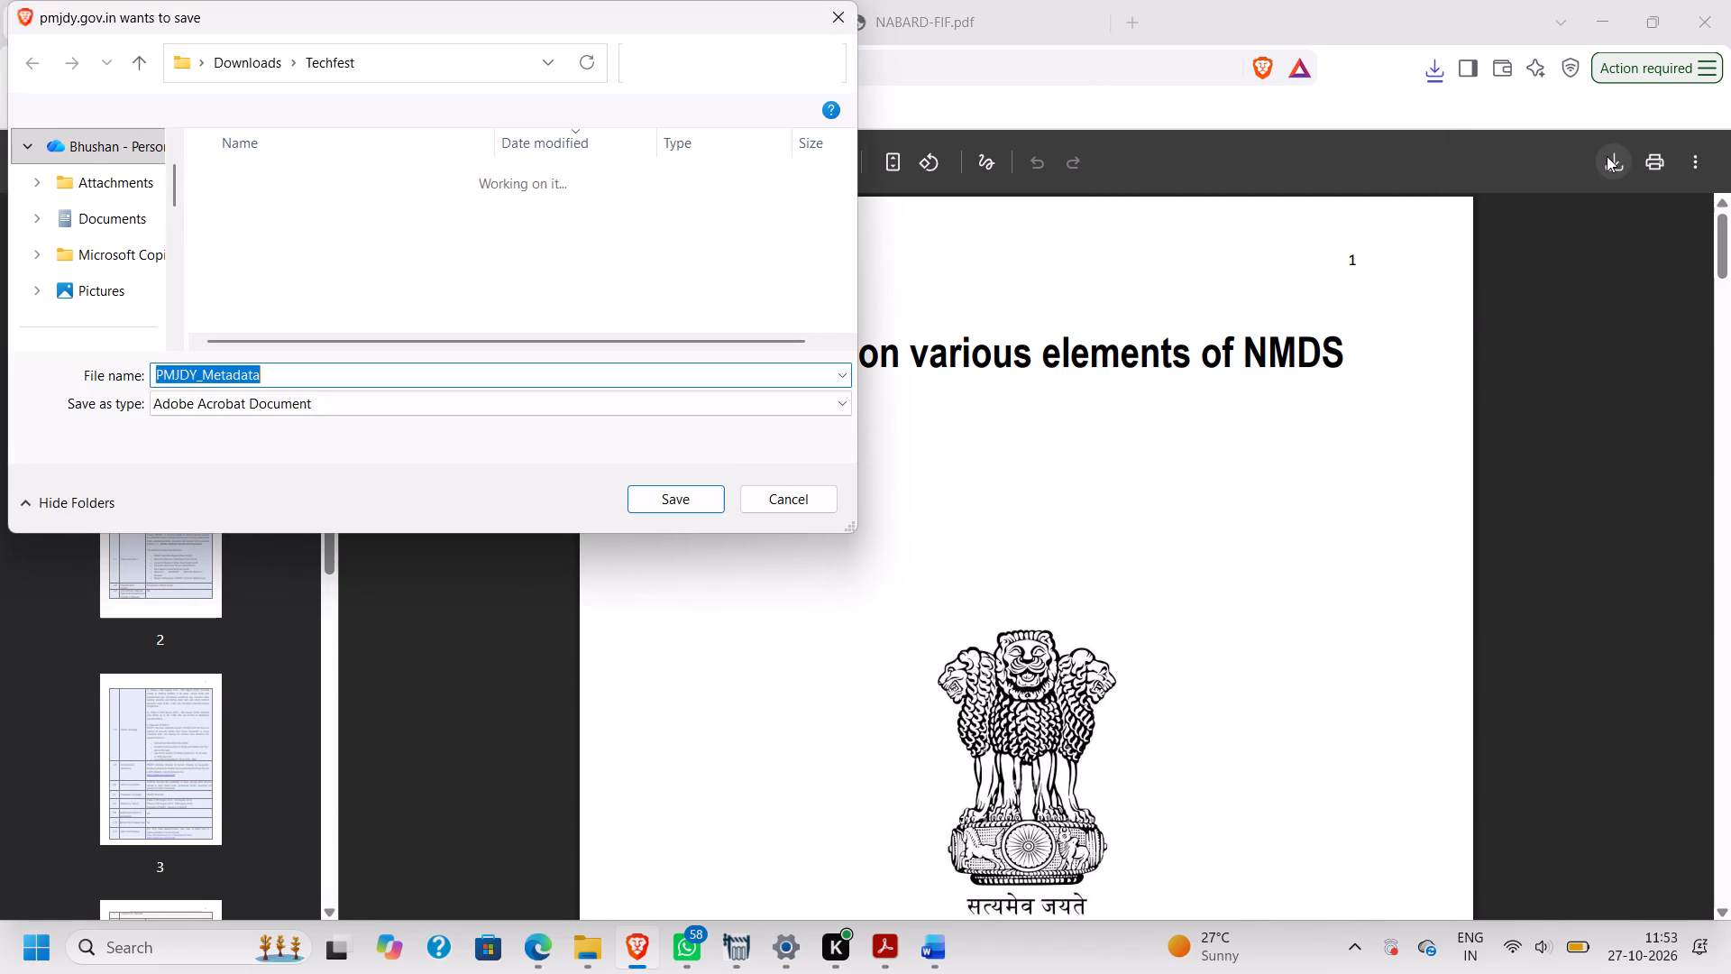
pyautogui.click(673, 493)
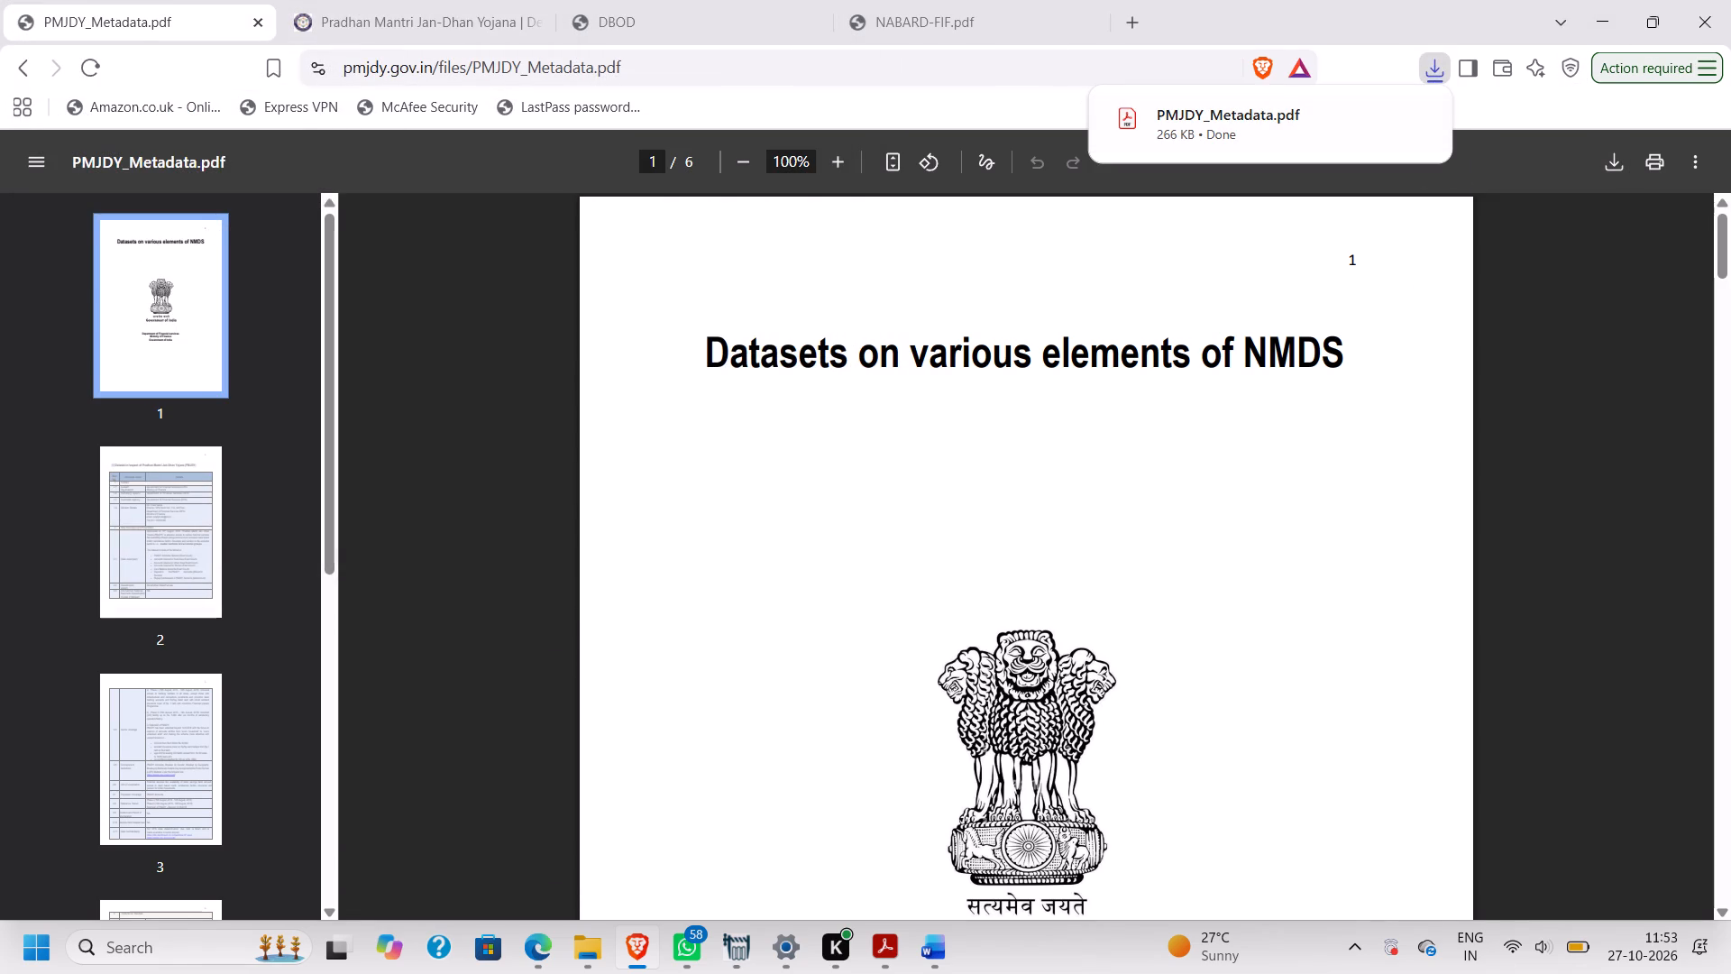
pyautogui.click(258, 23)
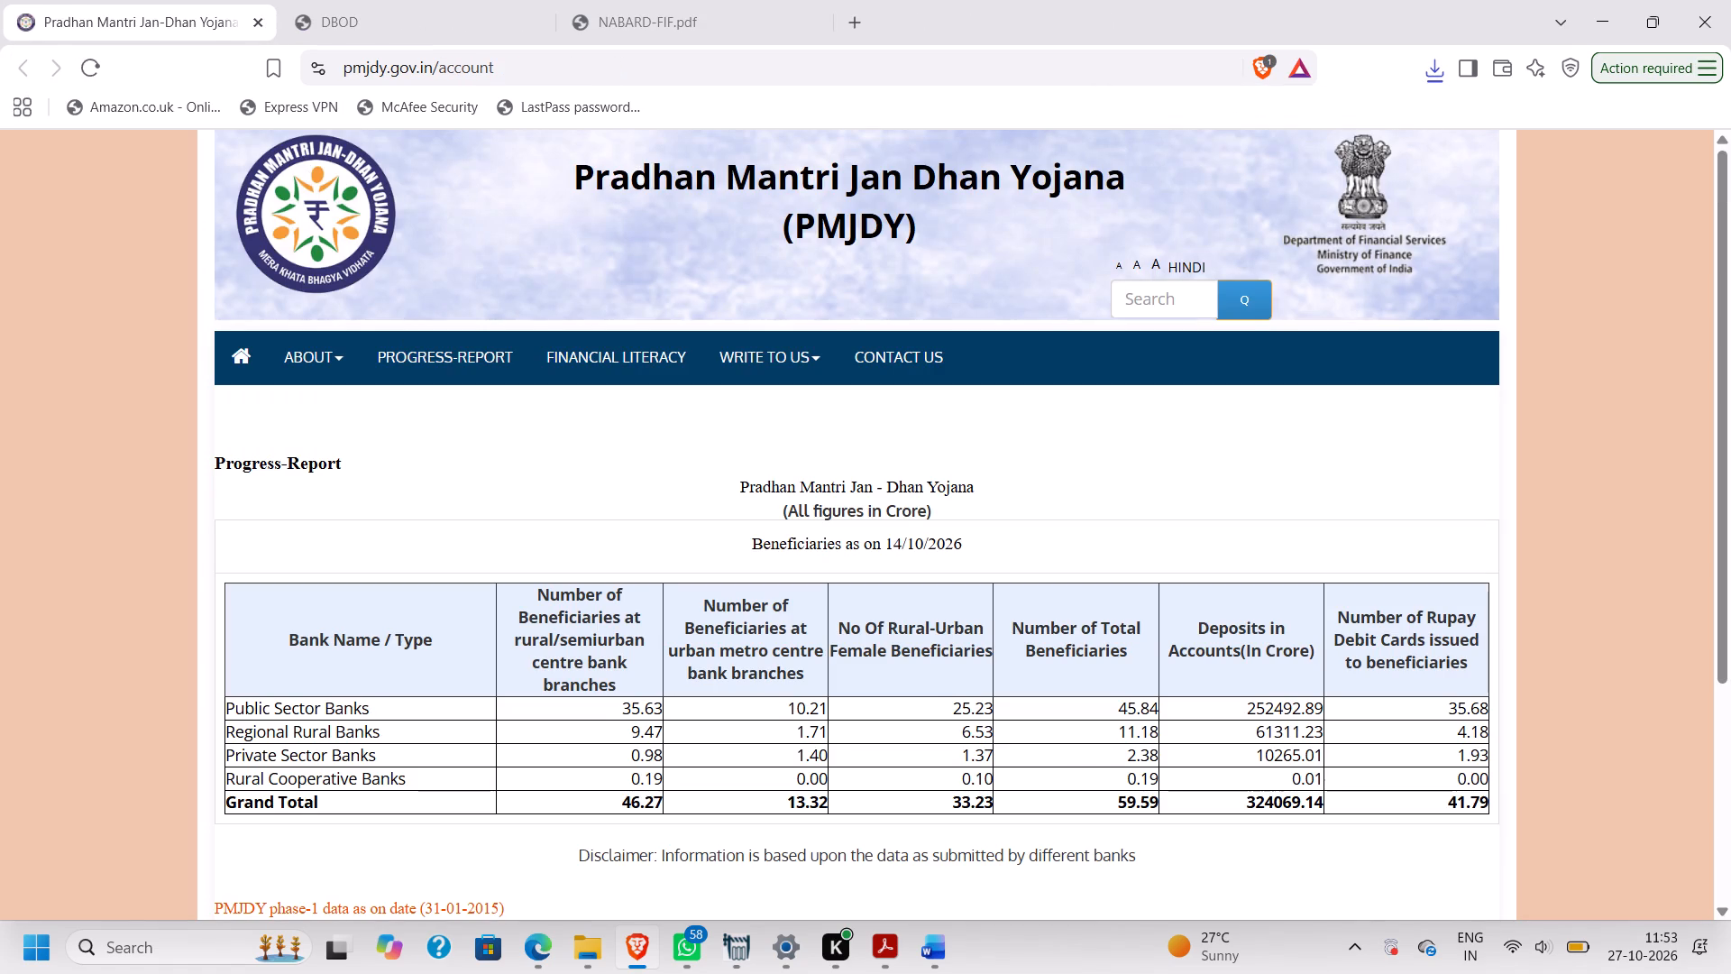
# Check the remaining progress report page and open the PMJDY site's User Feedback page.
pyautogui.scroll(-5, 570, 609)
pyautogui.scroll(3, 570, 609)
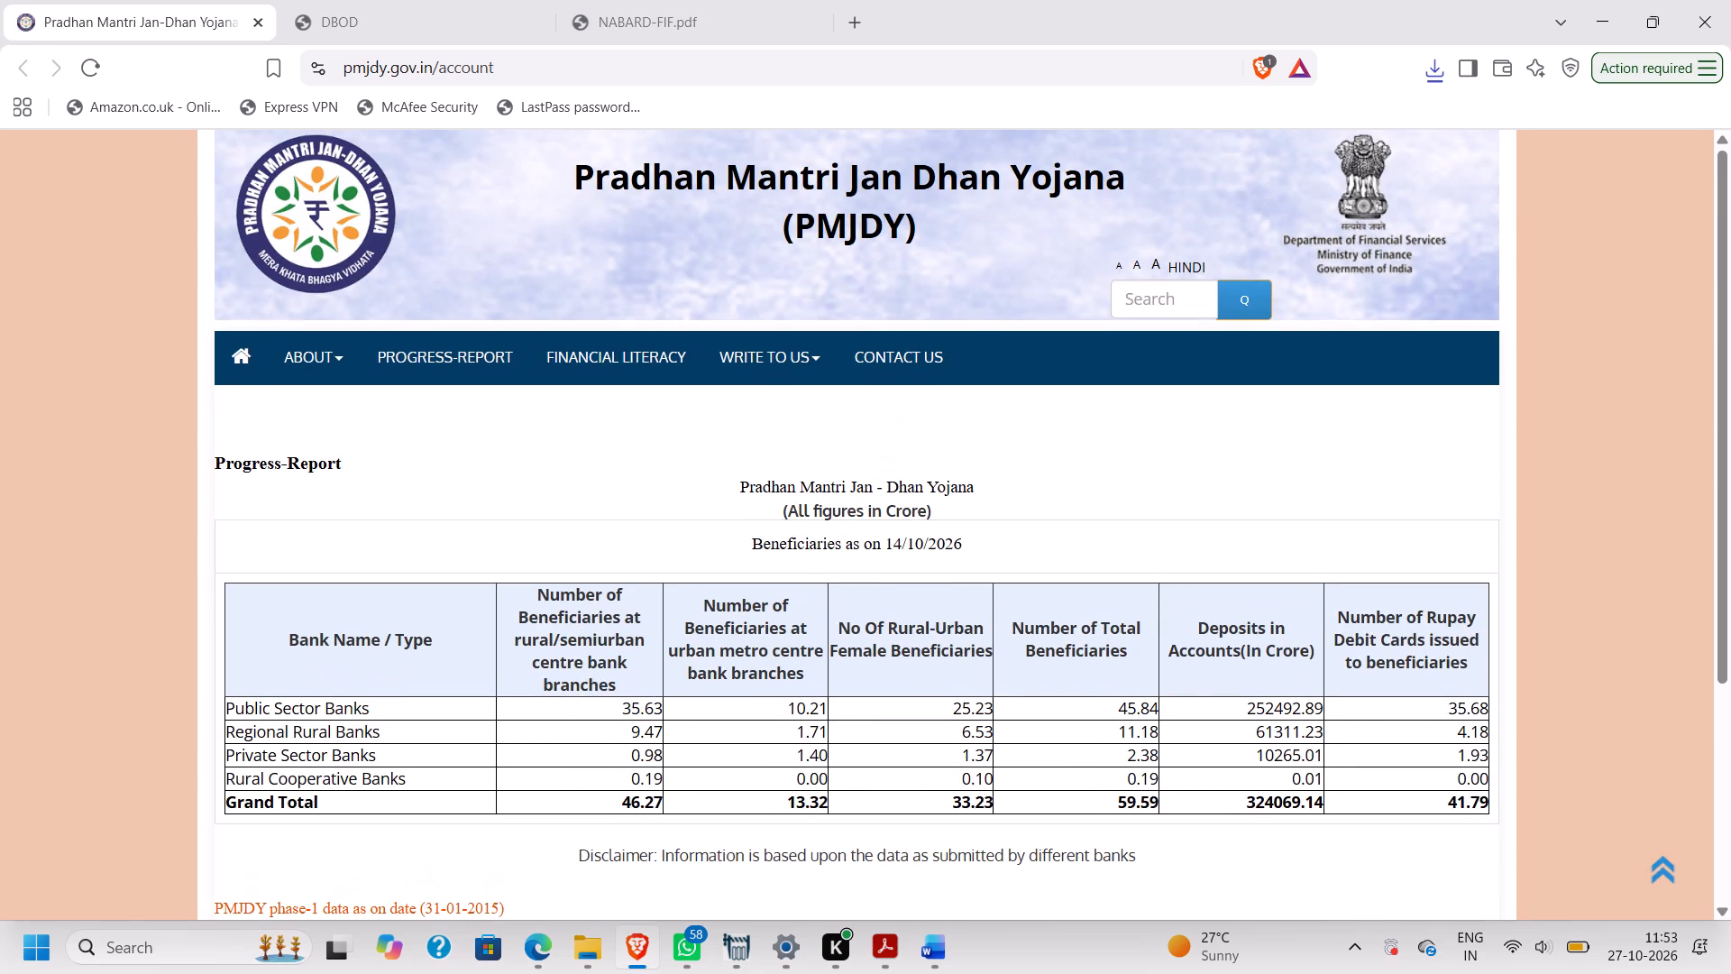
pyautogui.click(765, 359)
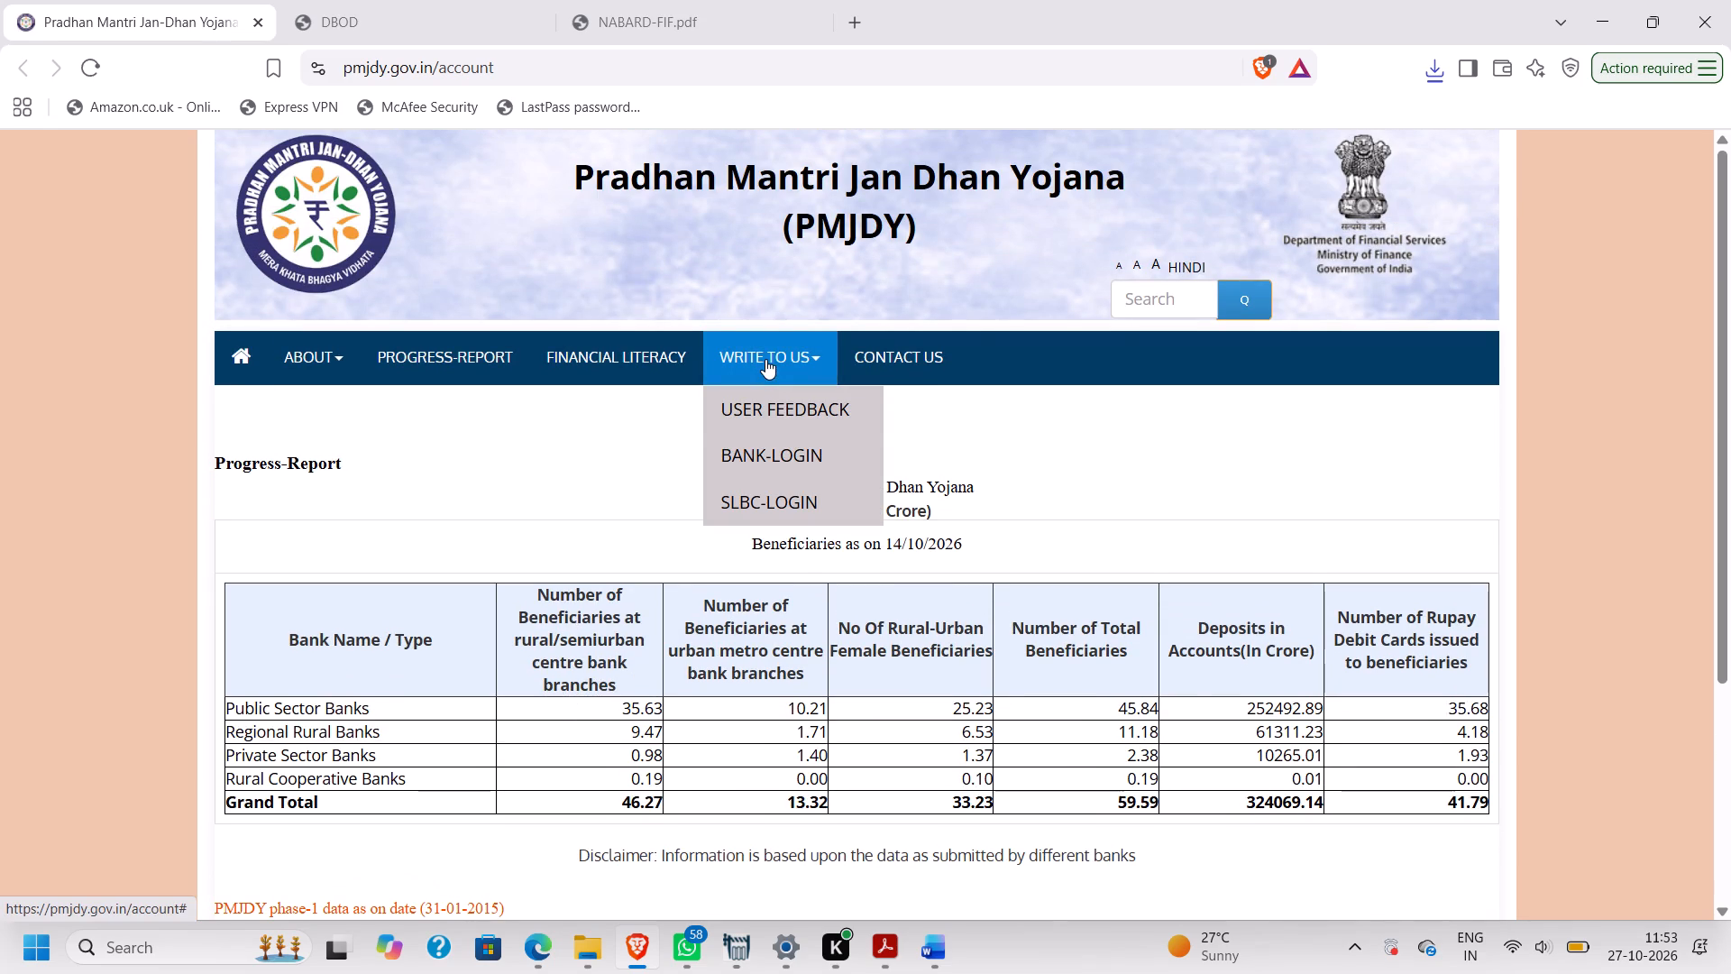
pyautogui.click(779, 398)
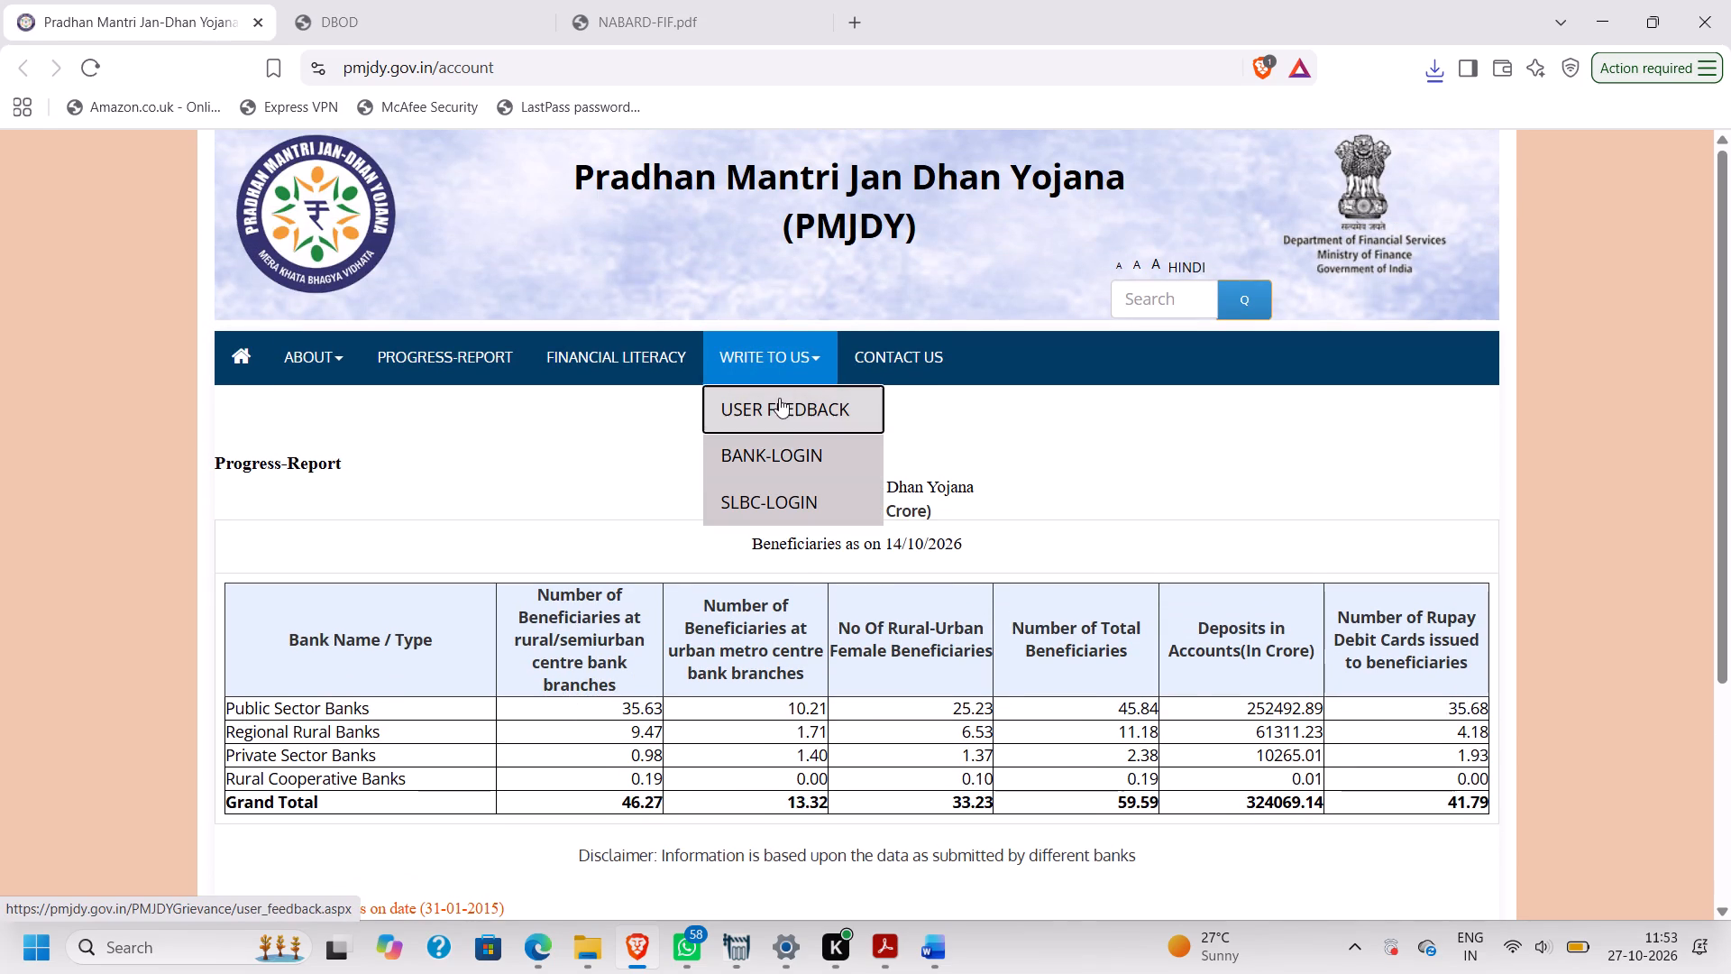
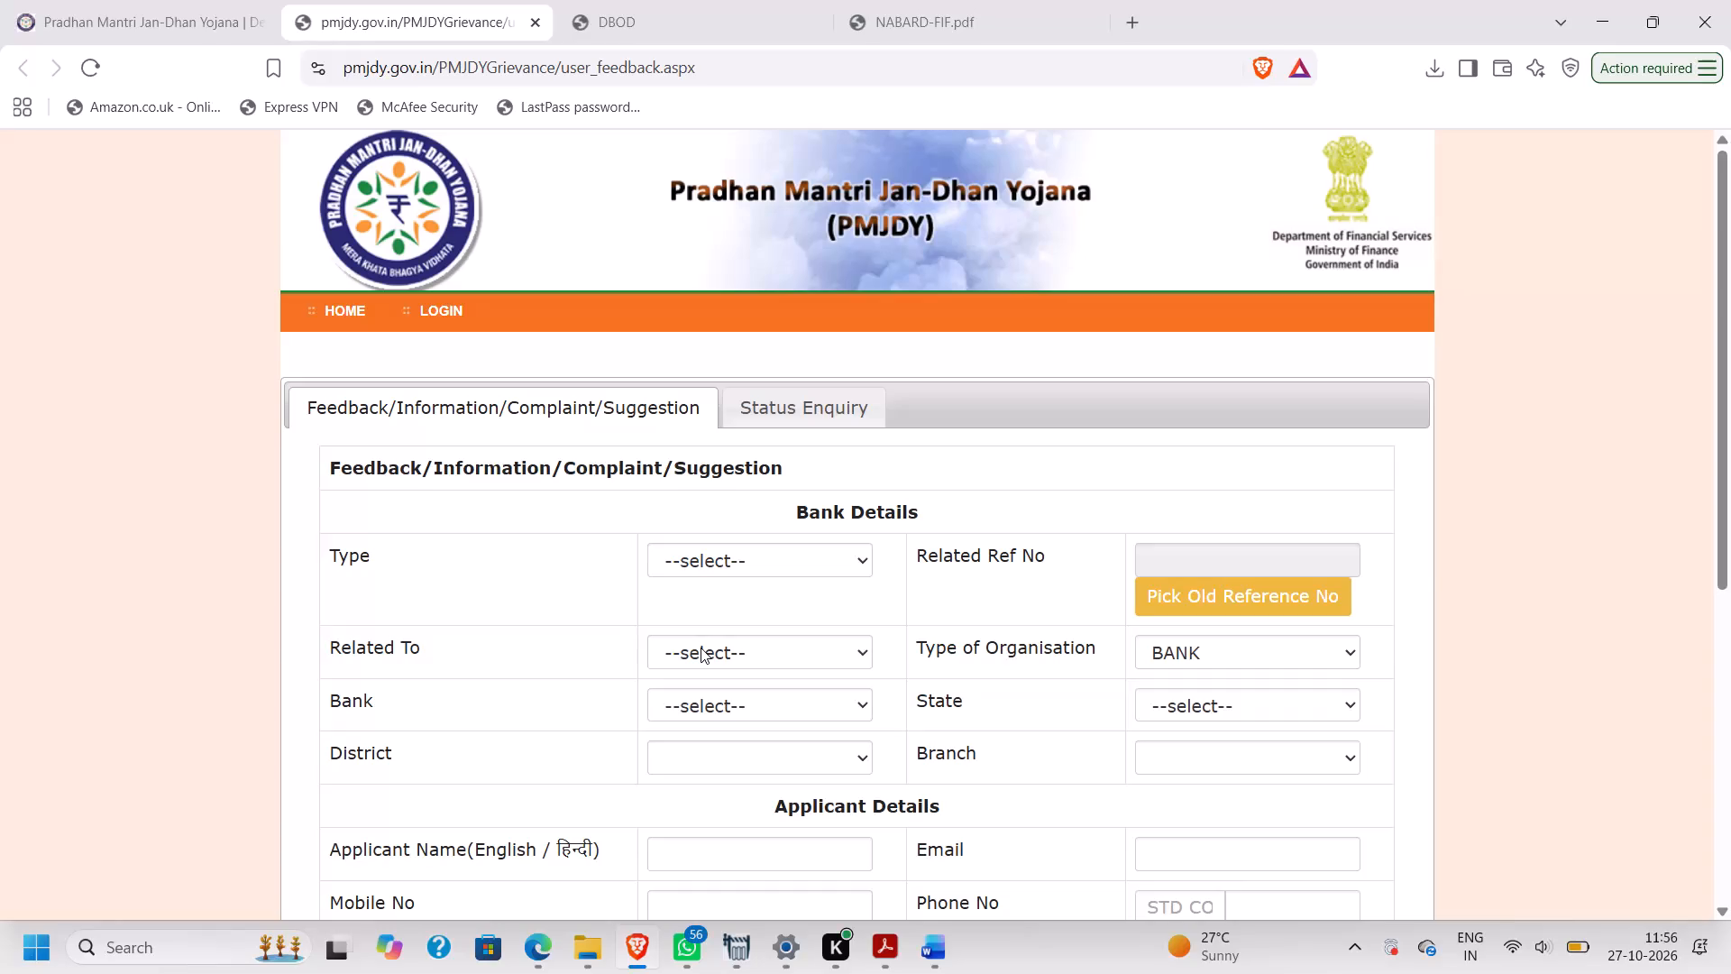
pyautogui.scroll(-2, 701, 648)
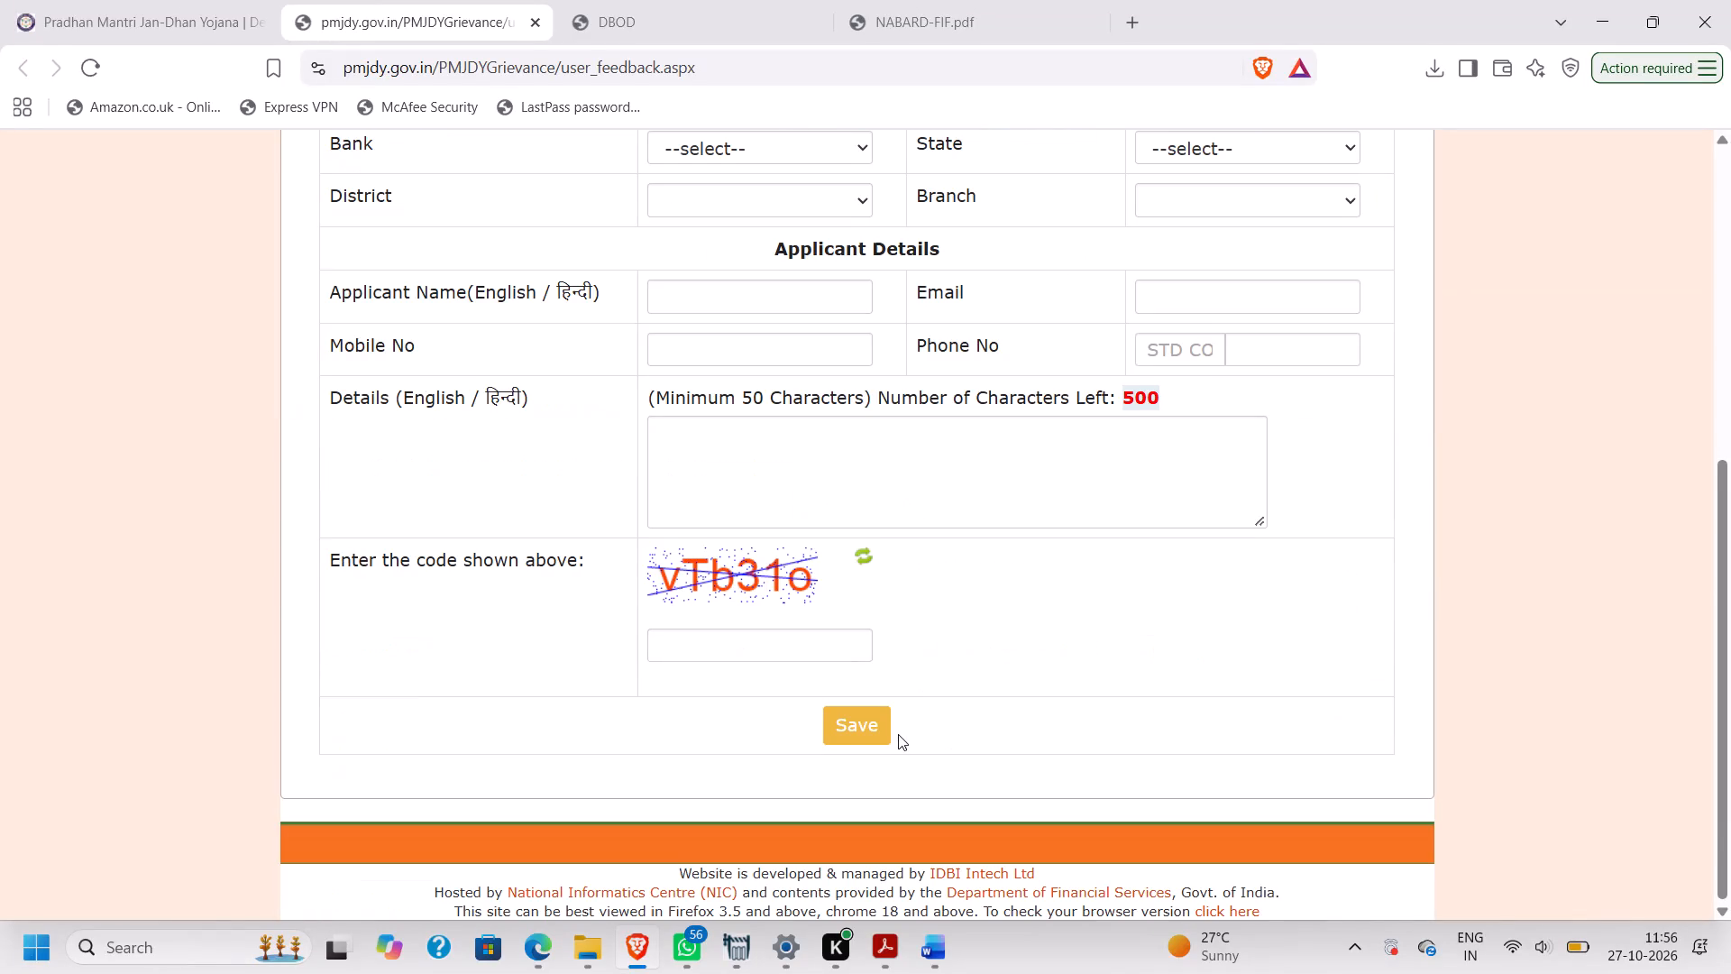
pyautogui.scroll(3, 898, 734)
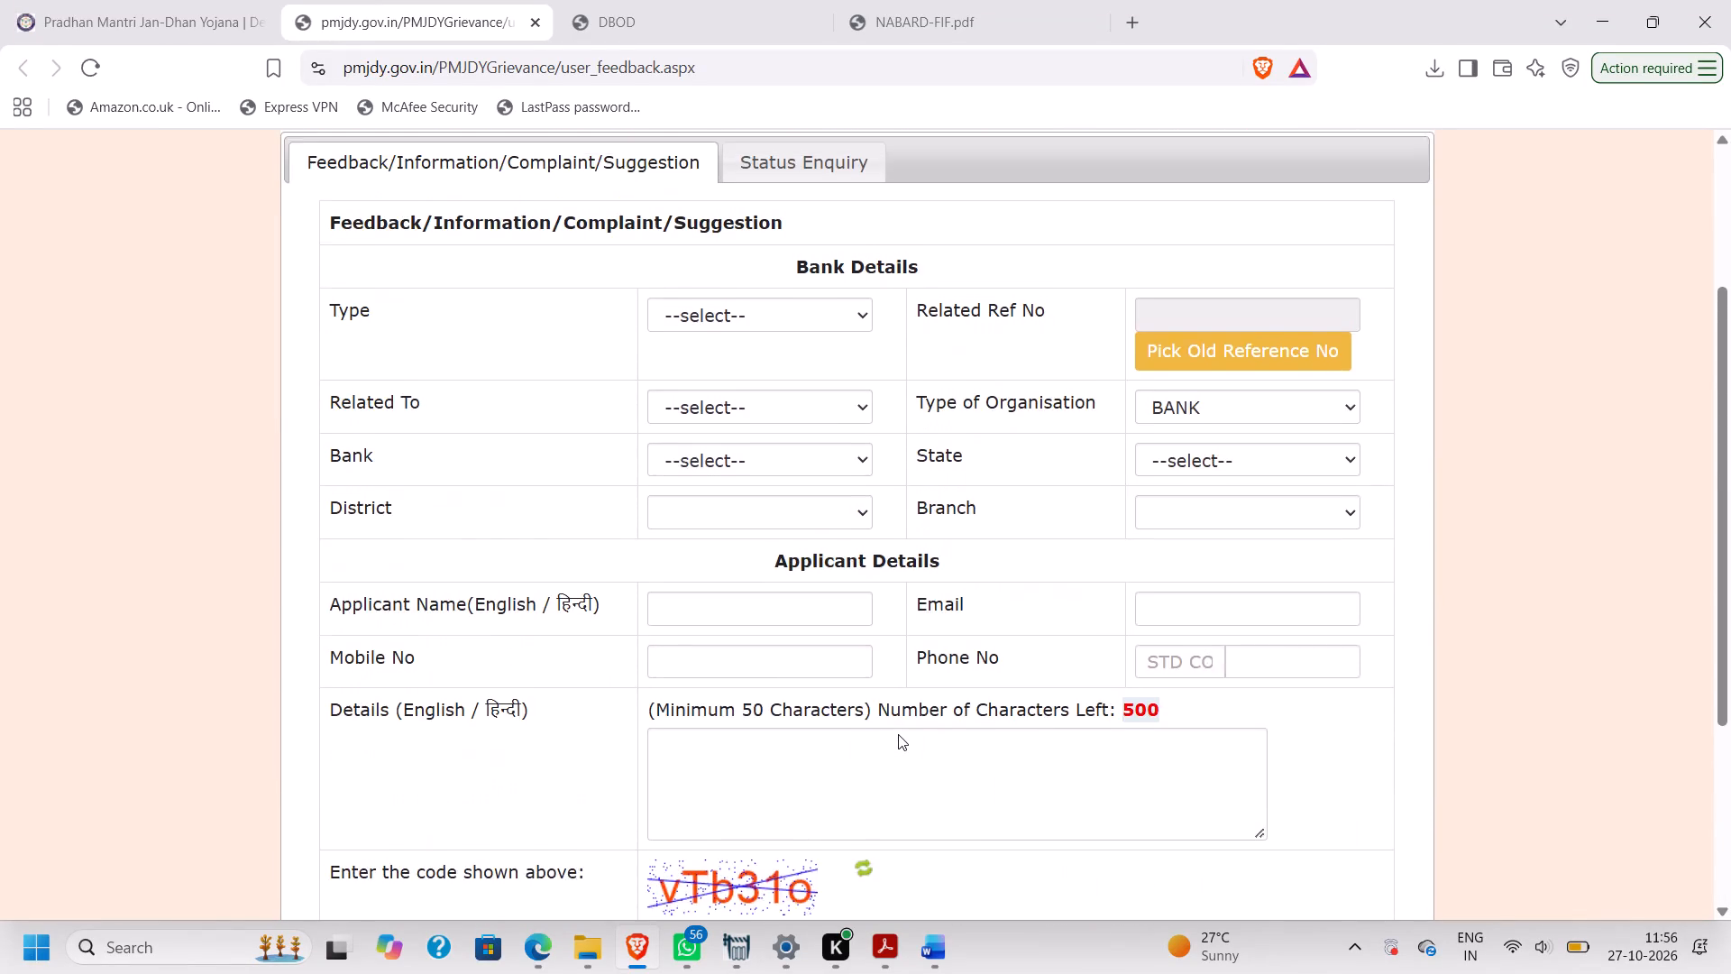
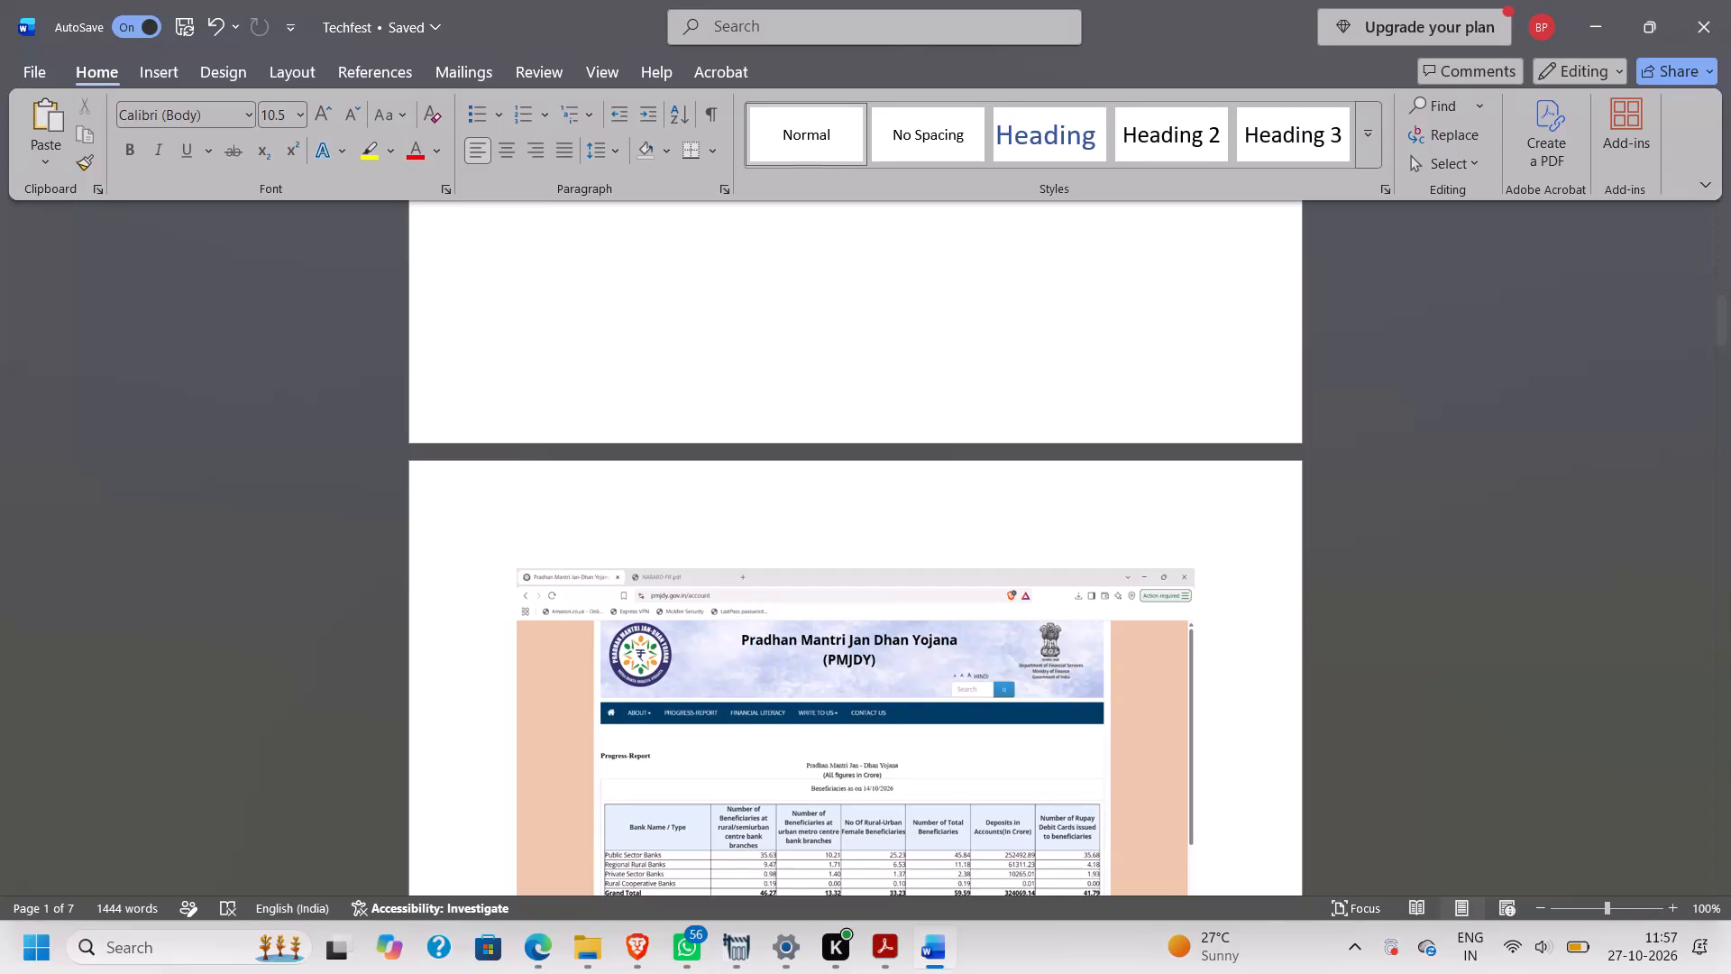
# Review the Techfest document's pasted PMJDY screenshots and its written points on account usage and the NSFI idea.
pyautogui.scroll(-4, 862, 597)
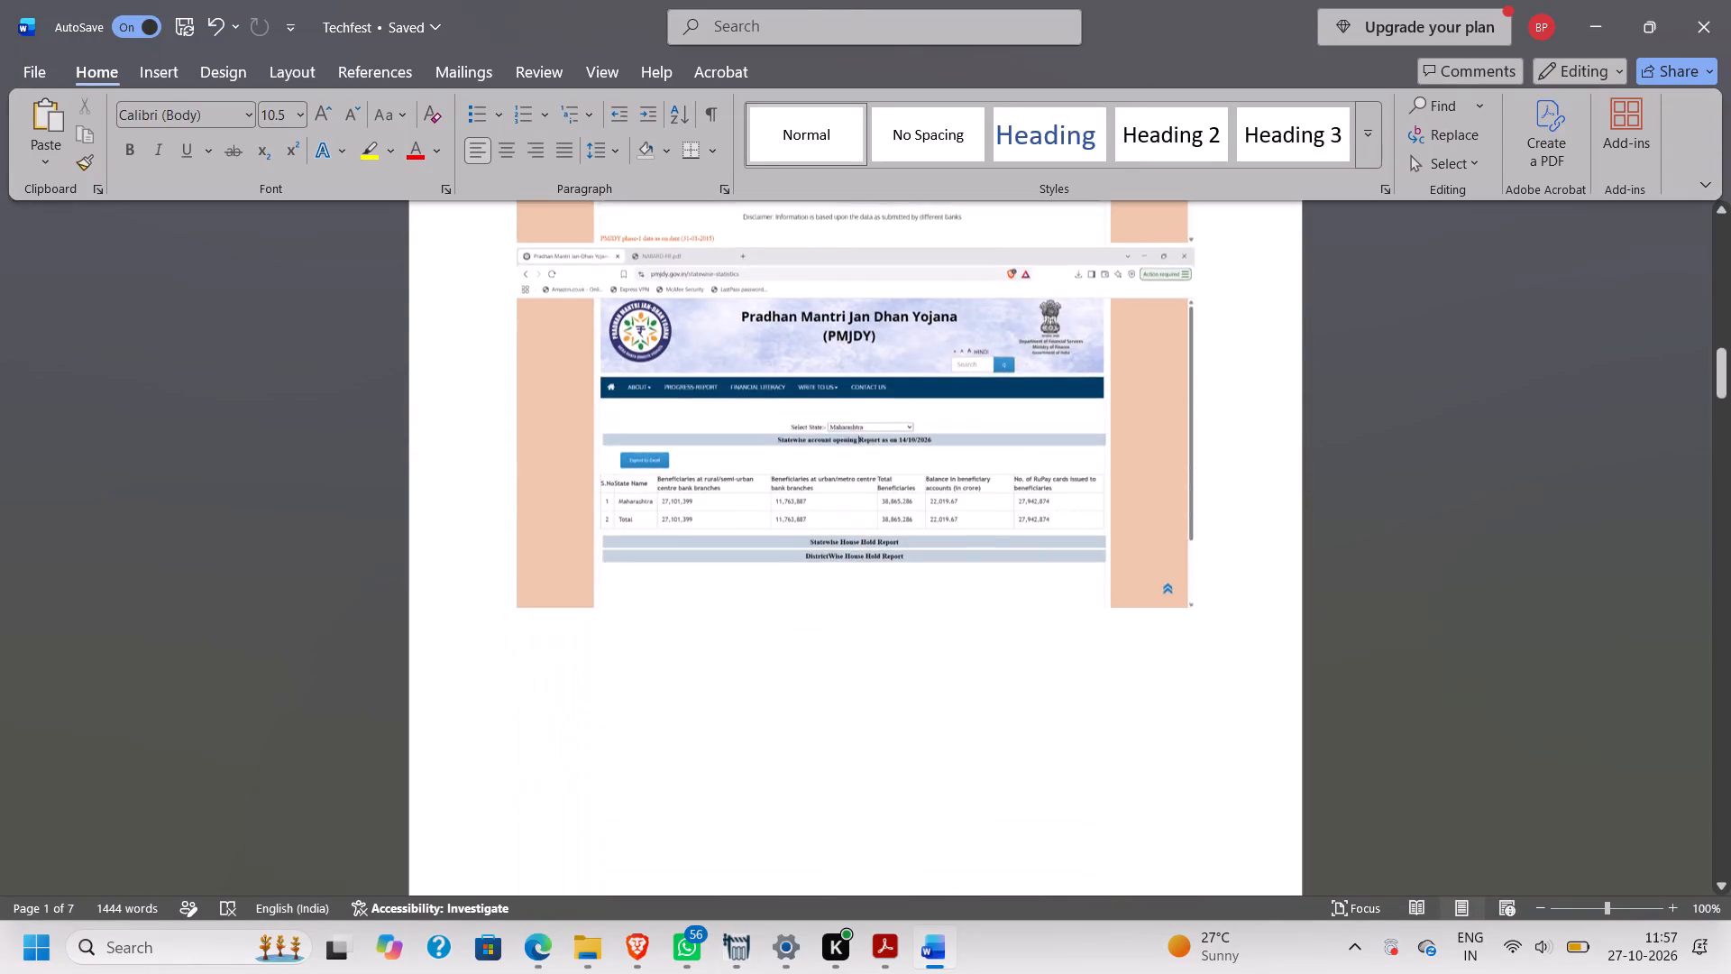
pyautogui.scroll(-2, 862, 597)
pyautogui.scroll(1, 862, 597)
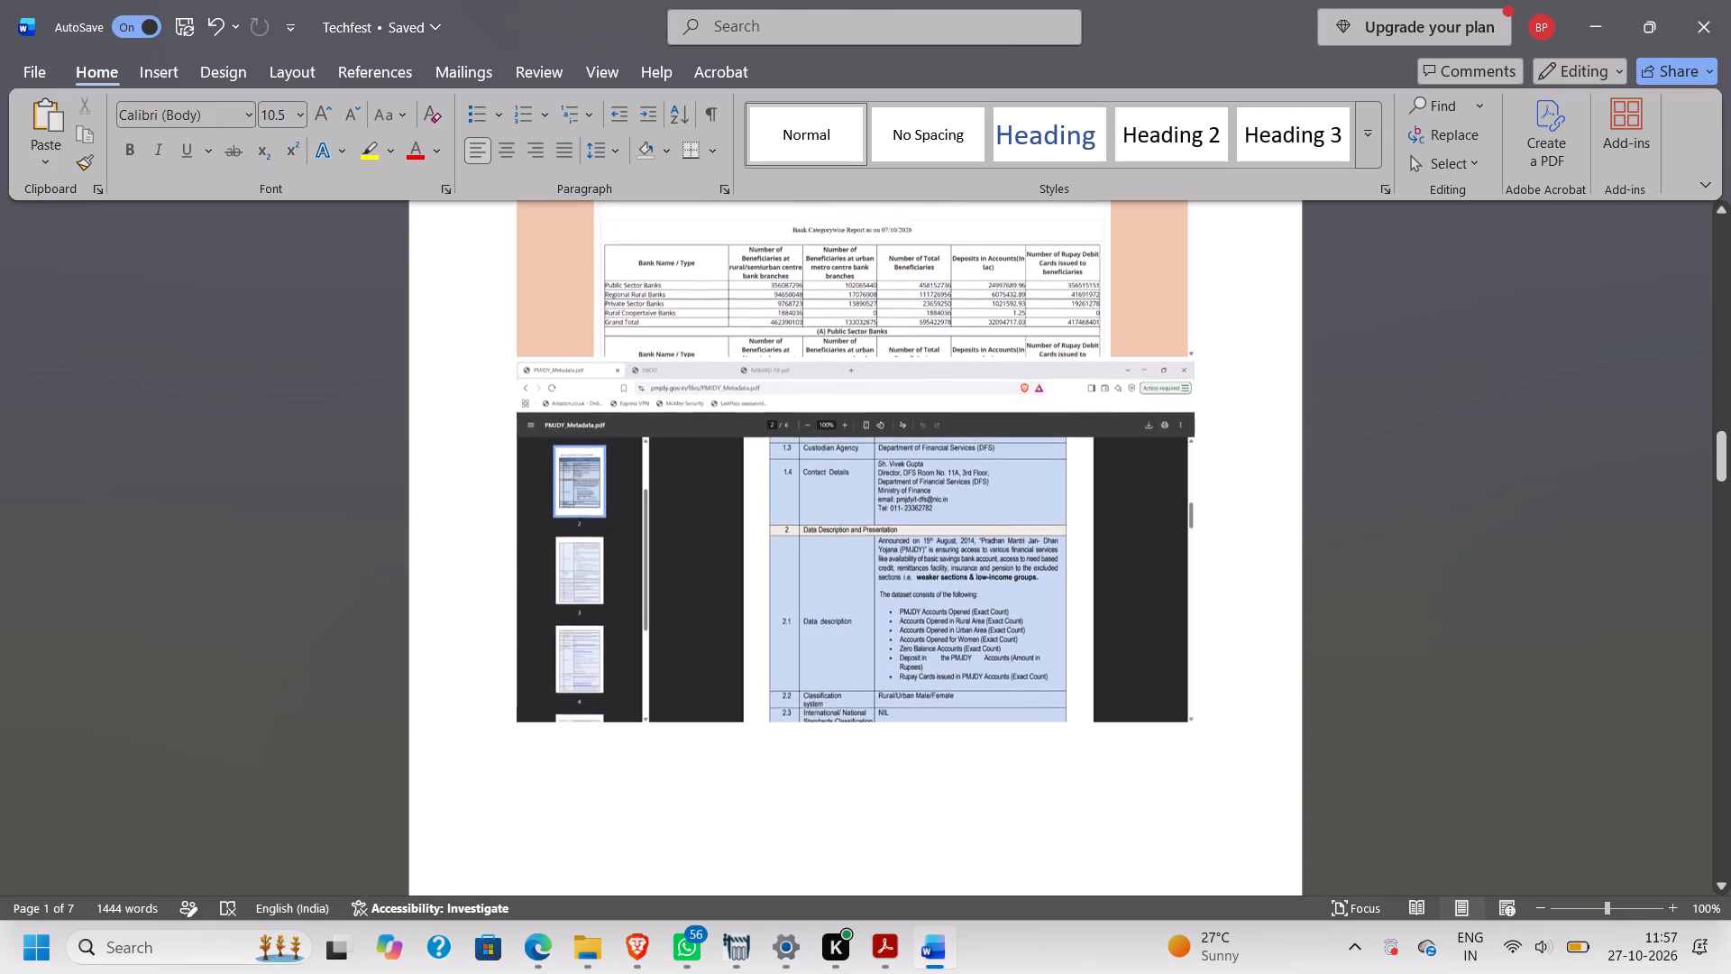
pyautogui.scroll(1, 862, 597)
pyautogui.scroll(-1, 862, 597)
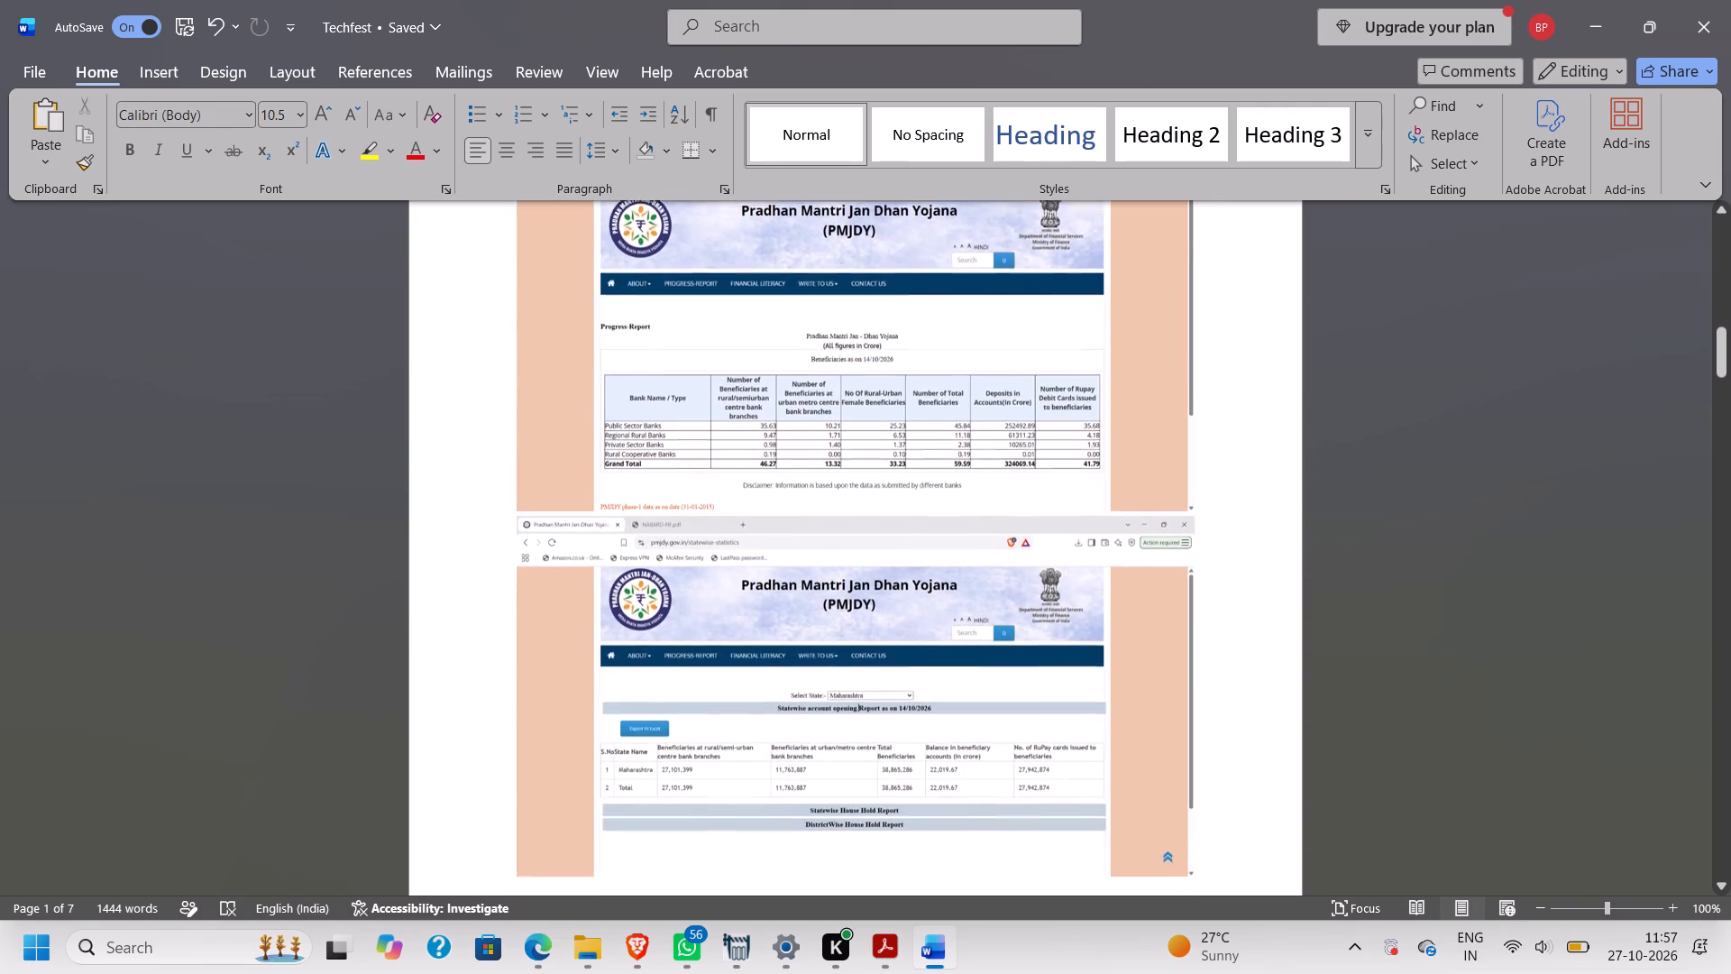
pyautogui.scroll(-1, 862, 597)
pyautogui.scroll(1, 862, 597)
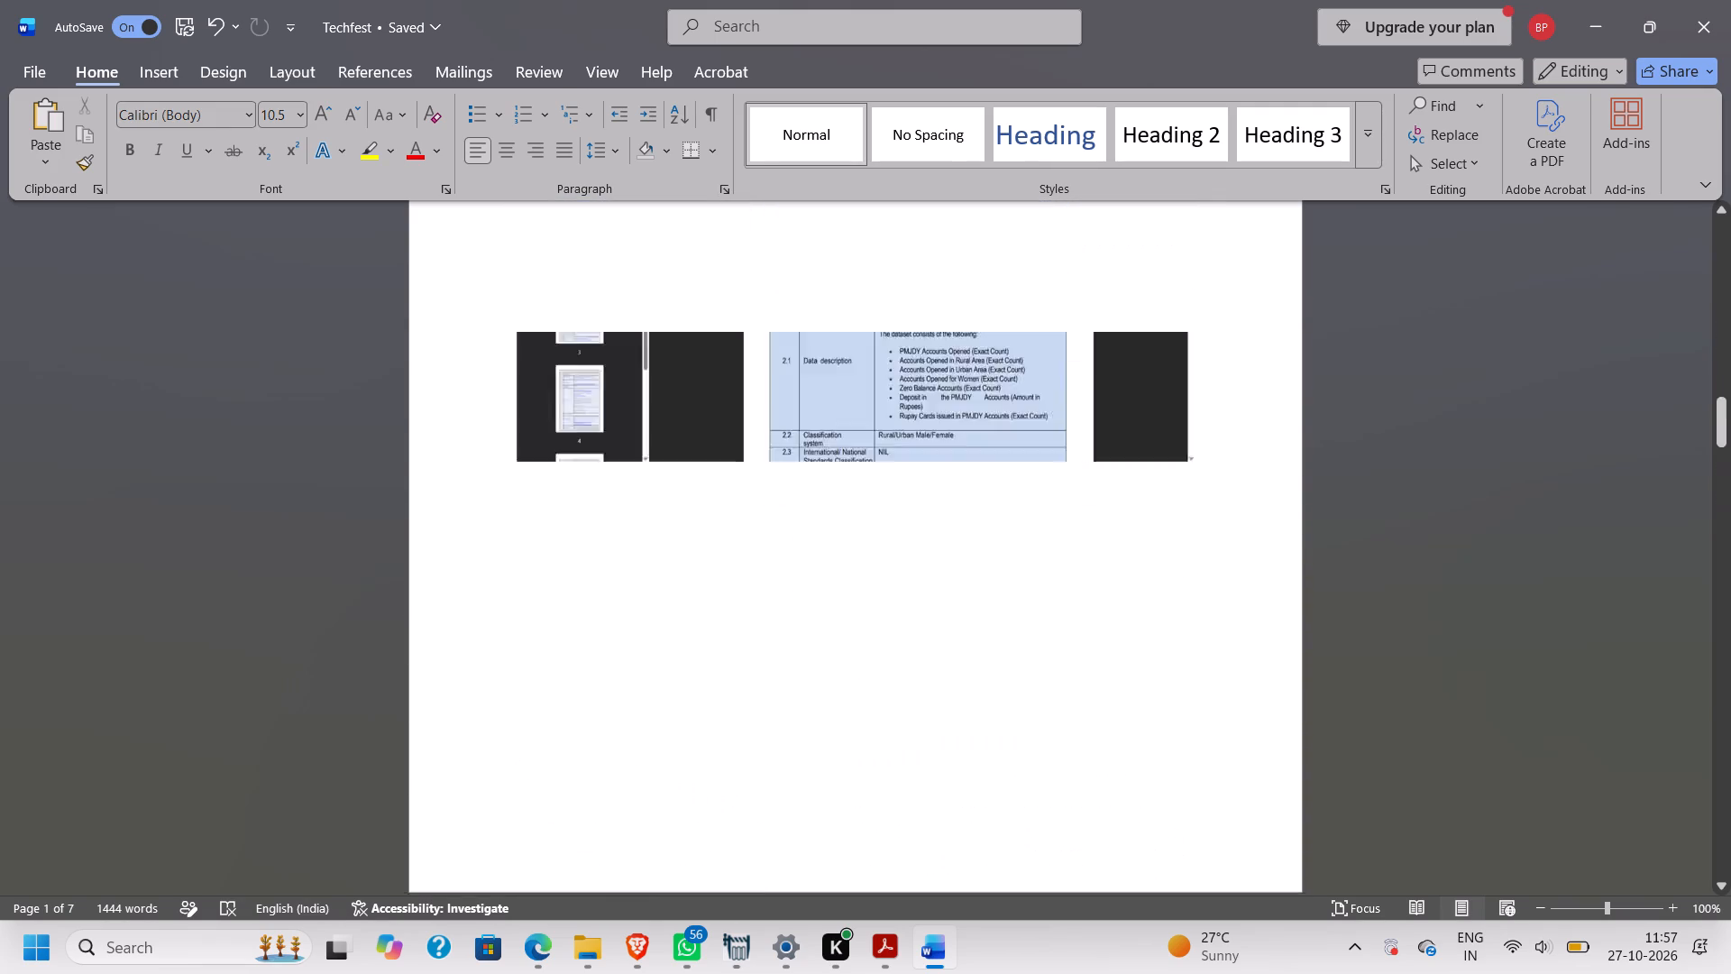
pyautogui.scroll(1, 862, 597)
pyautogui.scroll(-1, 862, 597)
pyautogui.scroll(3, 862, 597)
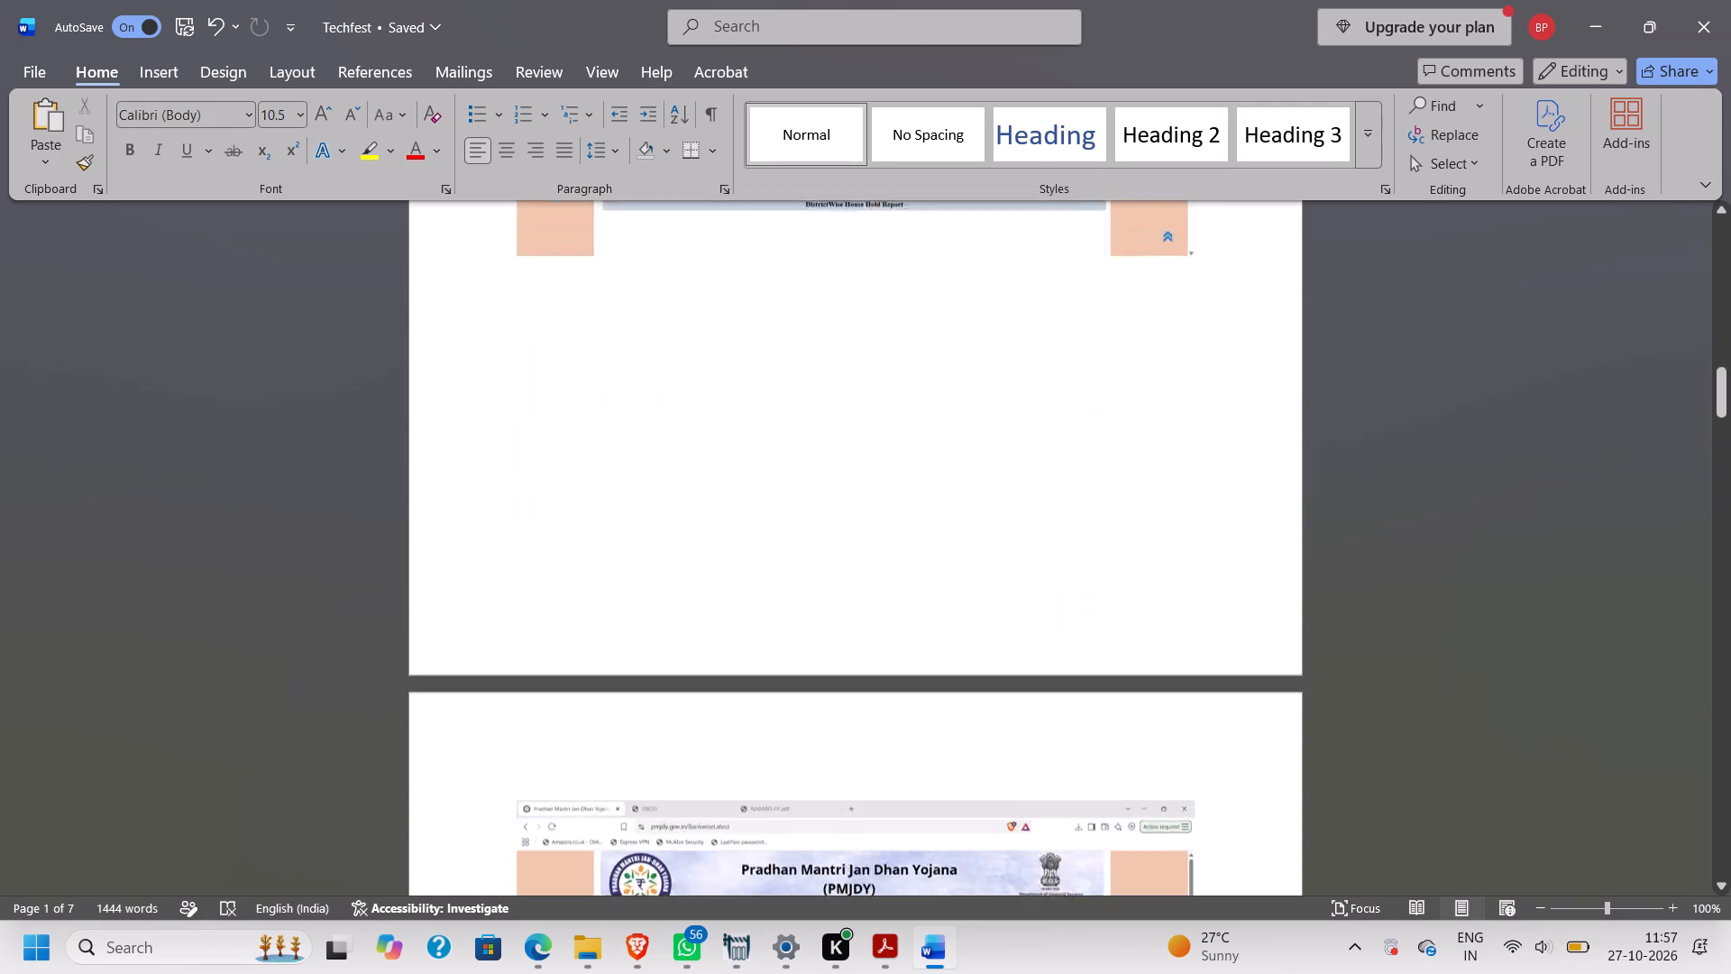
pyautogui.scroll(1, 862, 597)
pyautogui.scroll(-1, 862, 597)
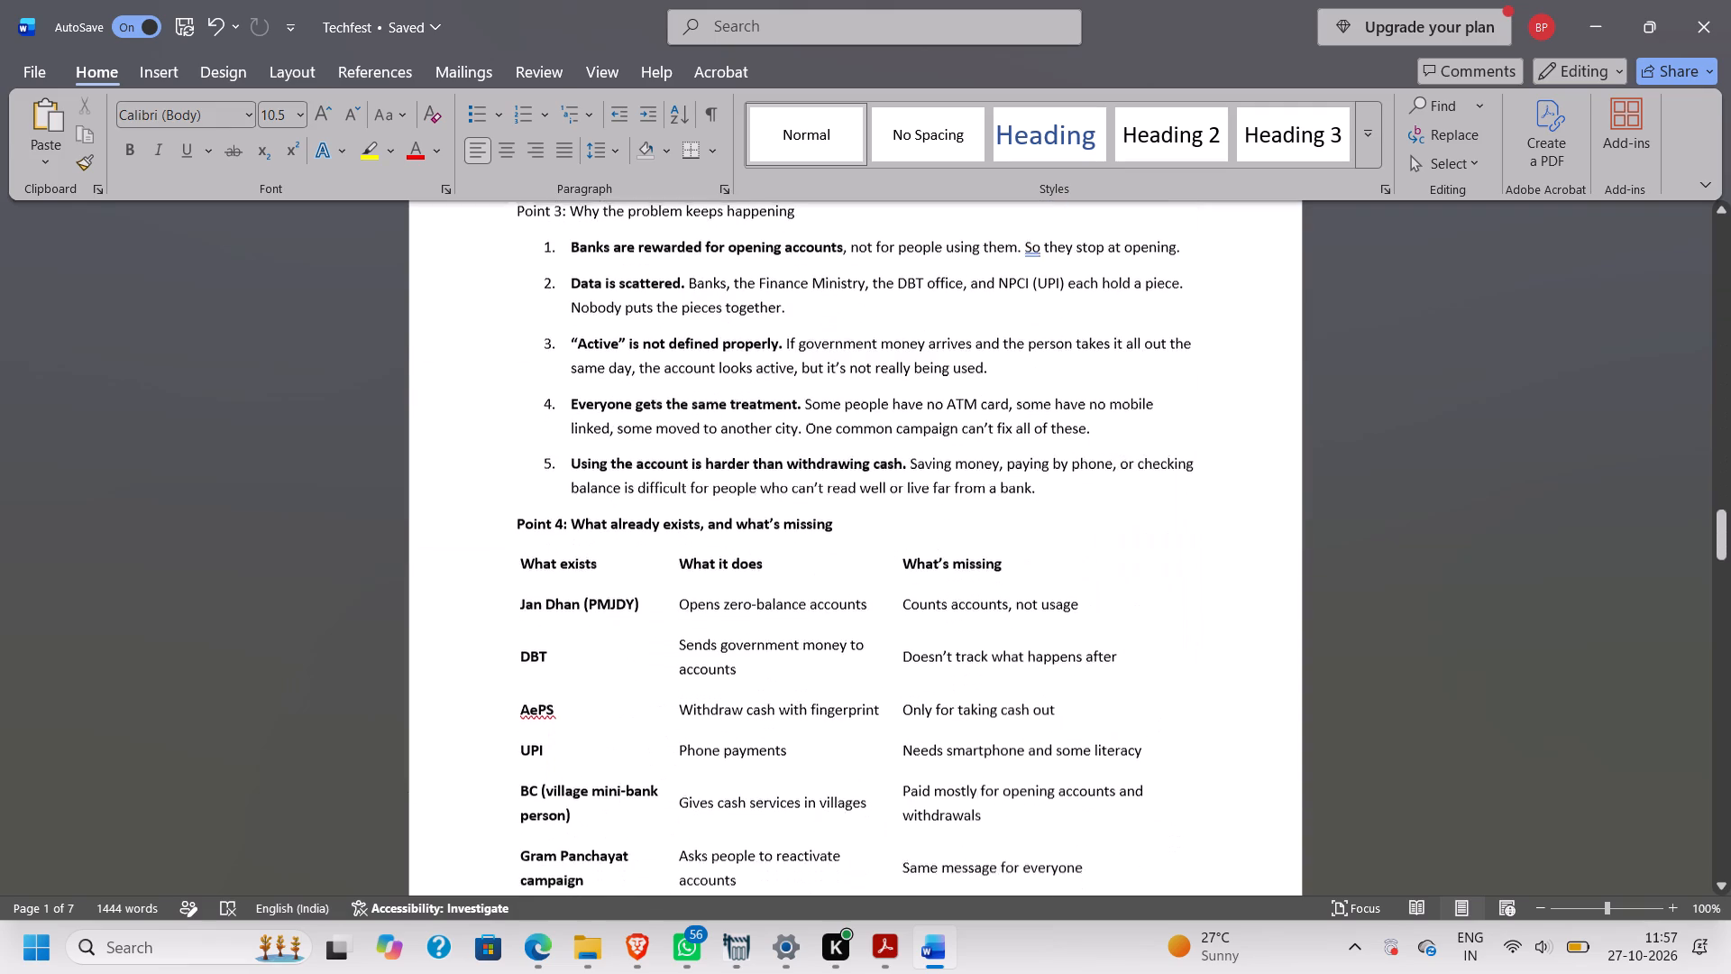
pyautogui.scroll(-14, 862, 597)
pyautogui.scroll(11, 862, 597)
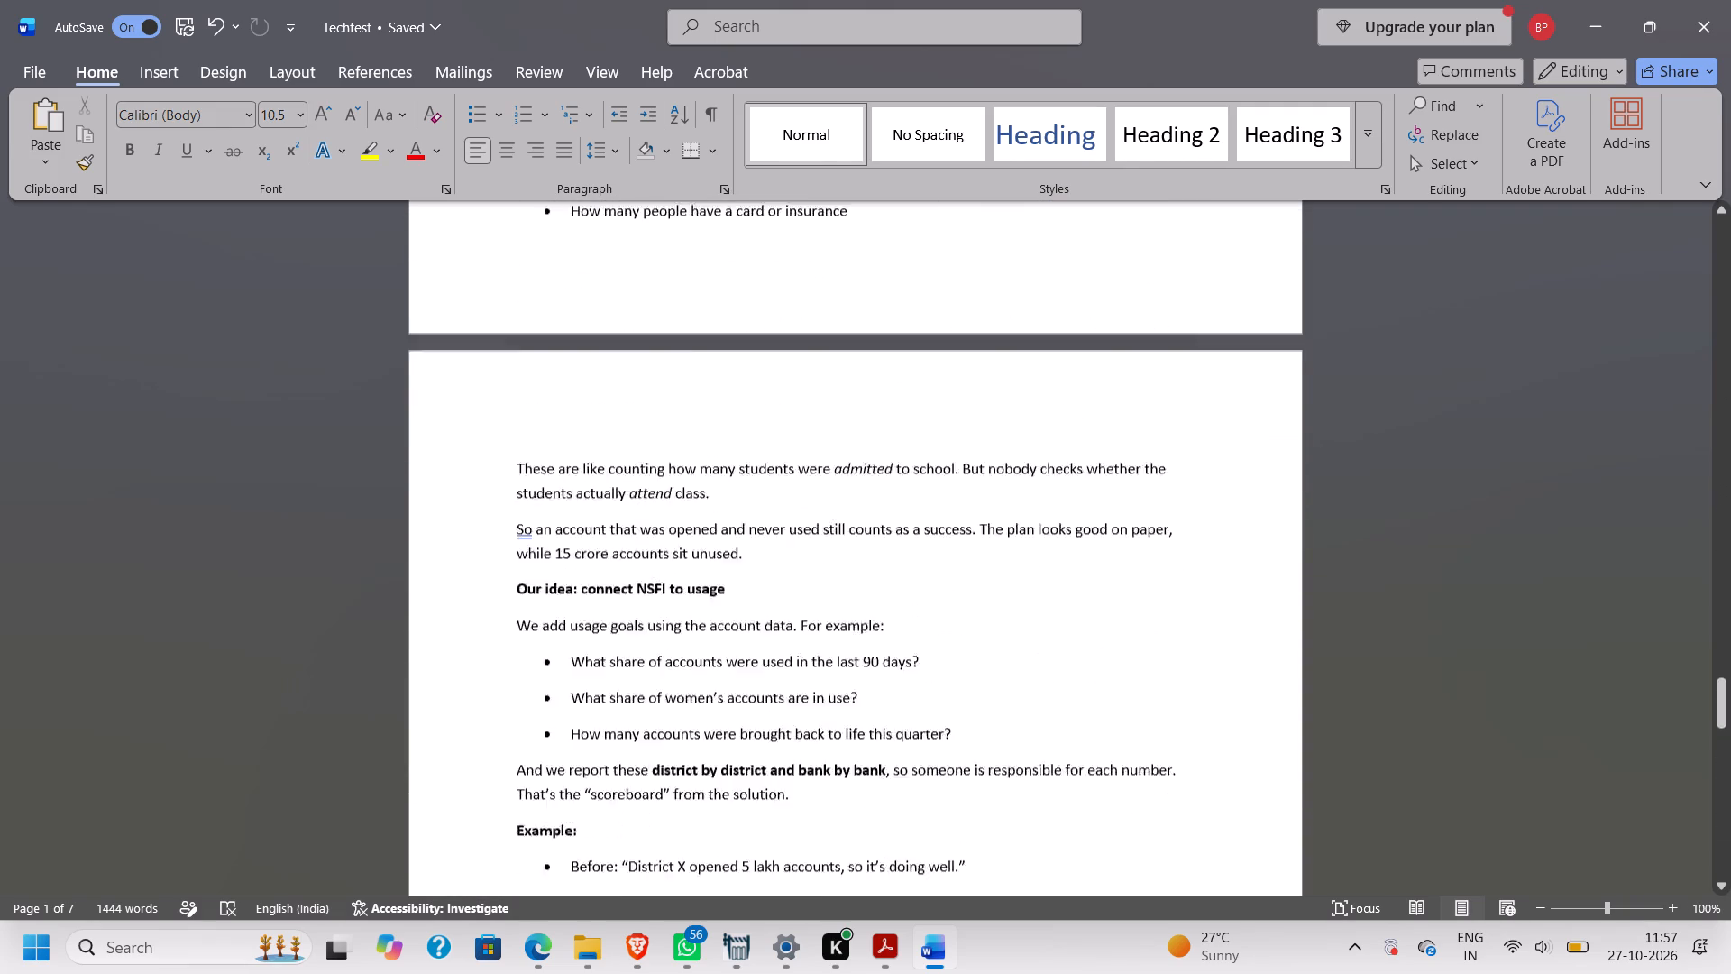
pyautogui.scroll(4, 862, 597)
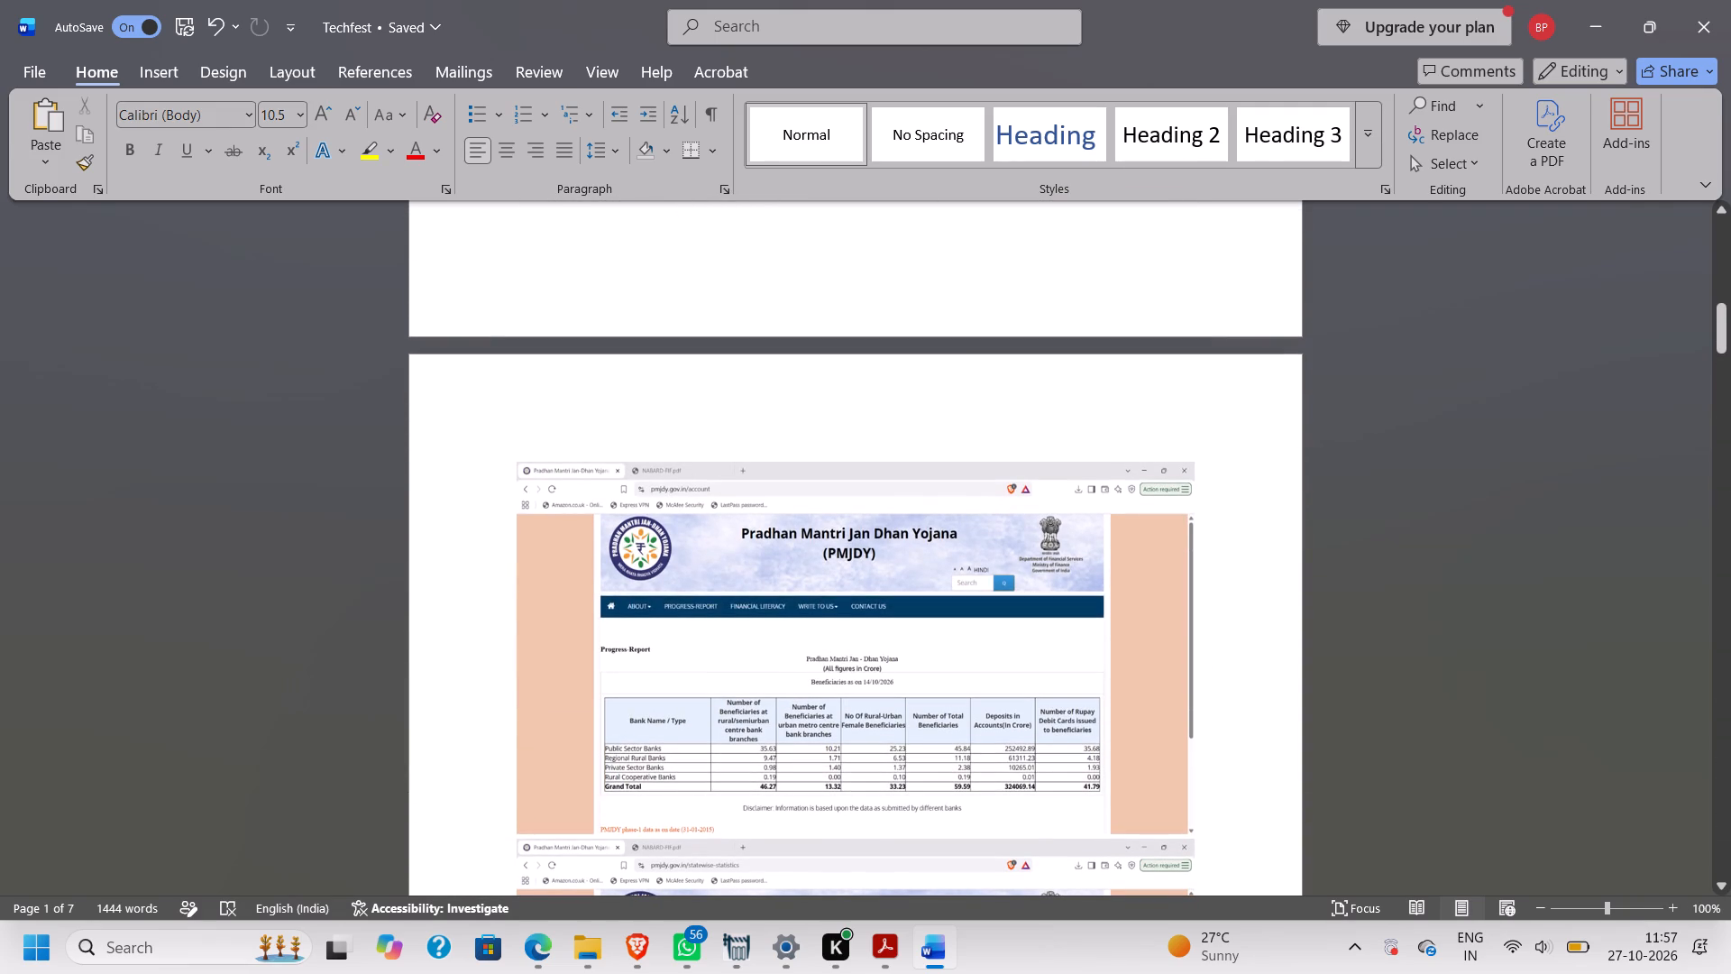
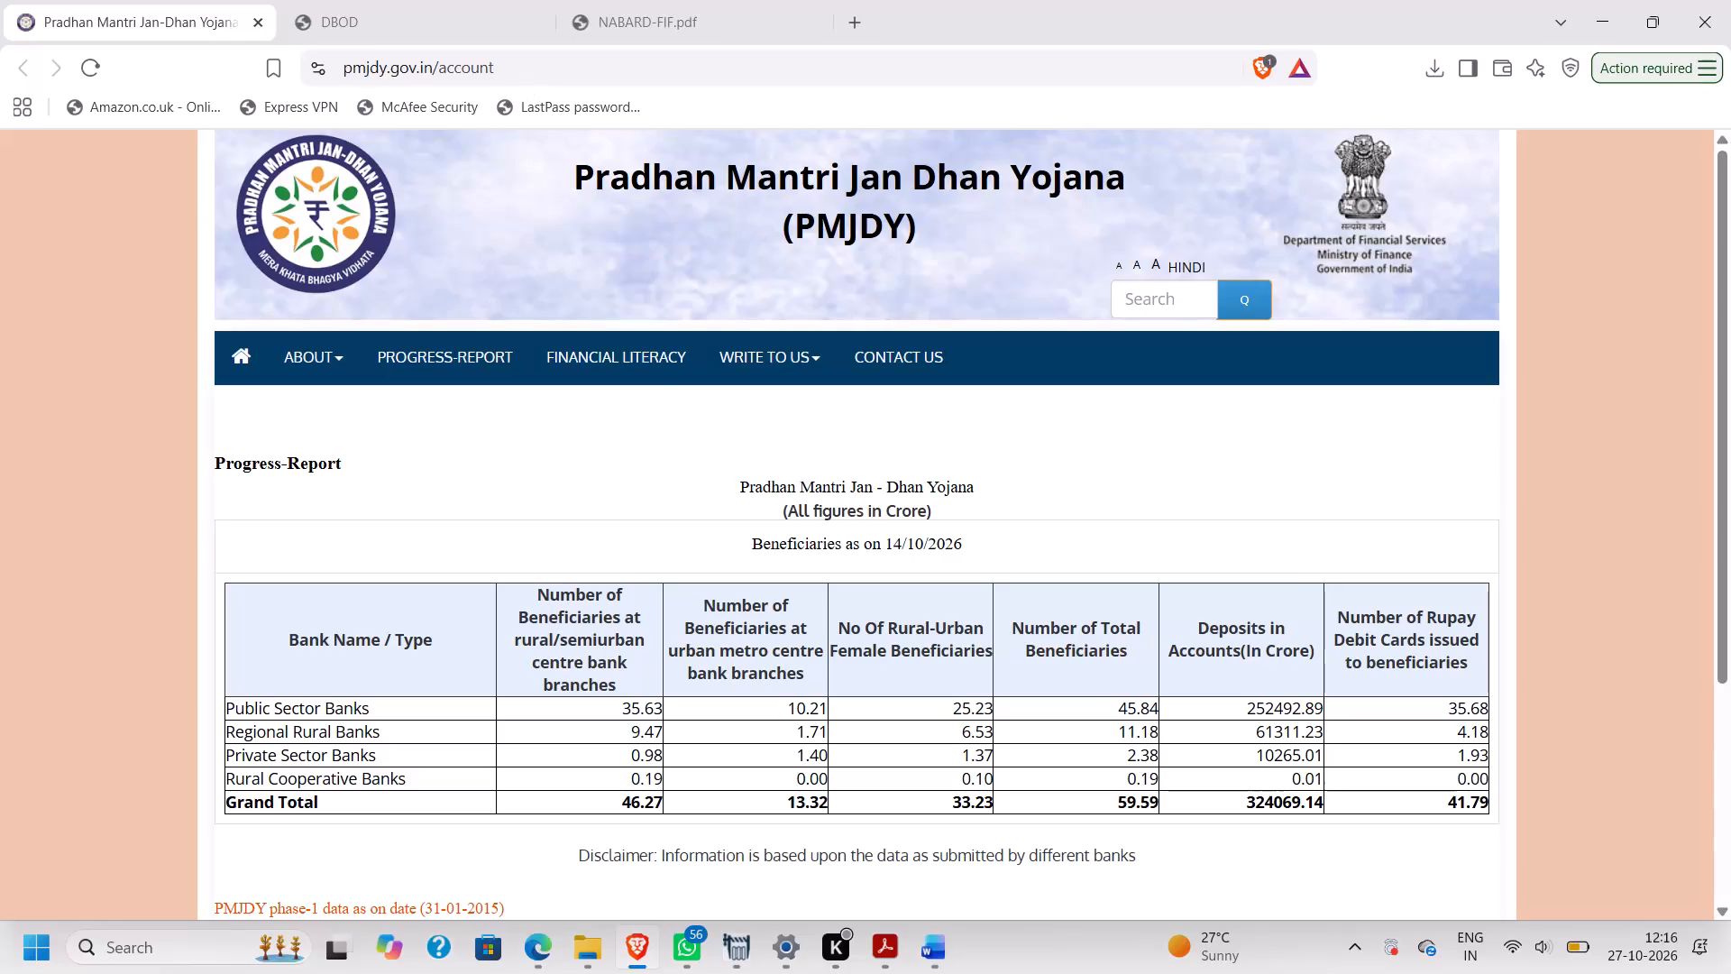
# Return to the open DBOD guidelines PDF showing Annex I on Financial Literacy Centres.
pyautogui.click(484, 14)
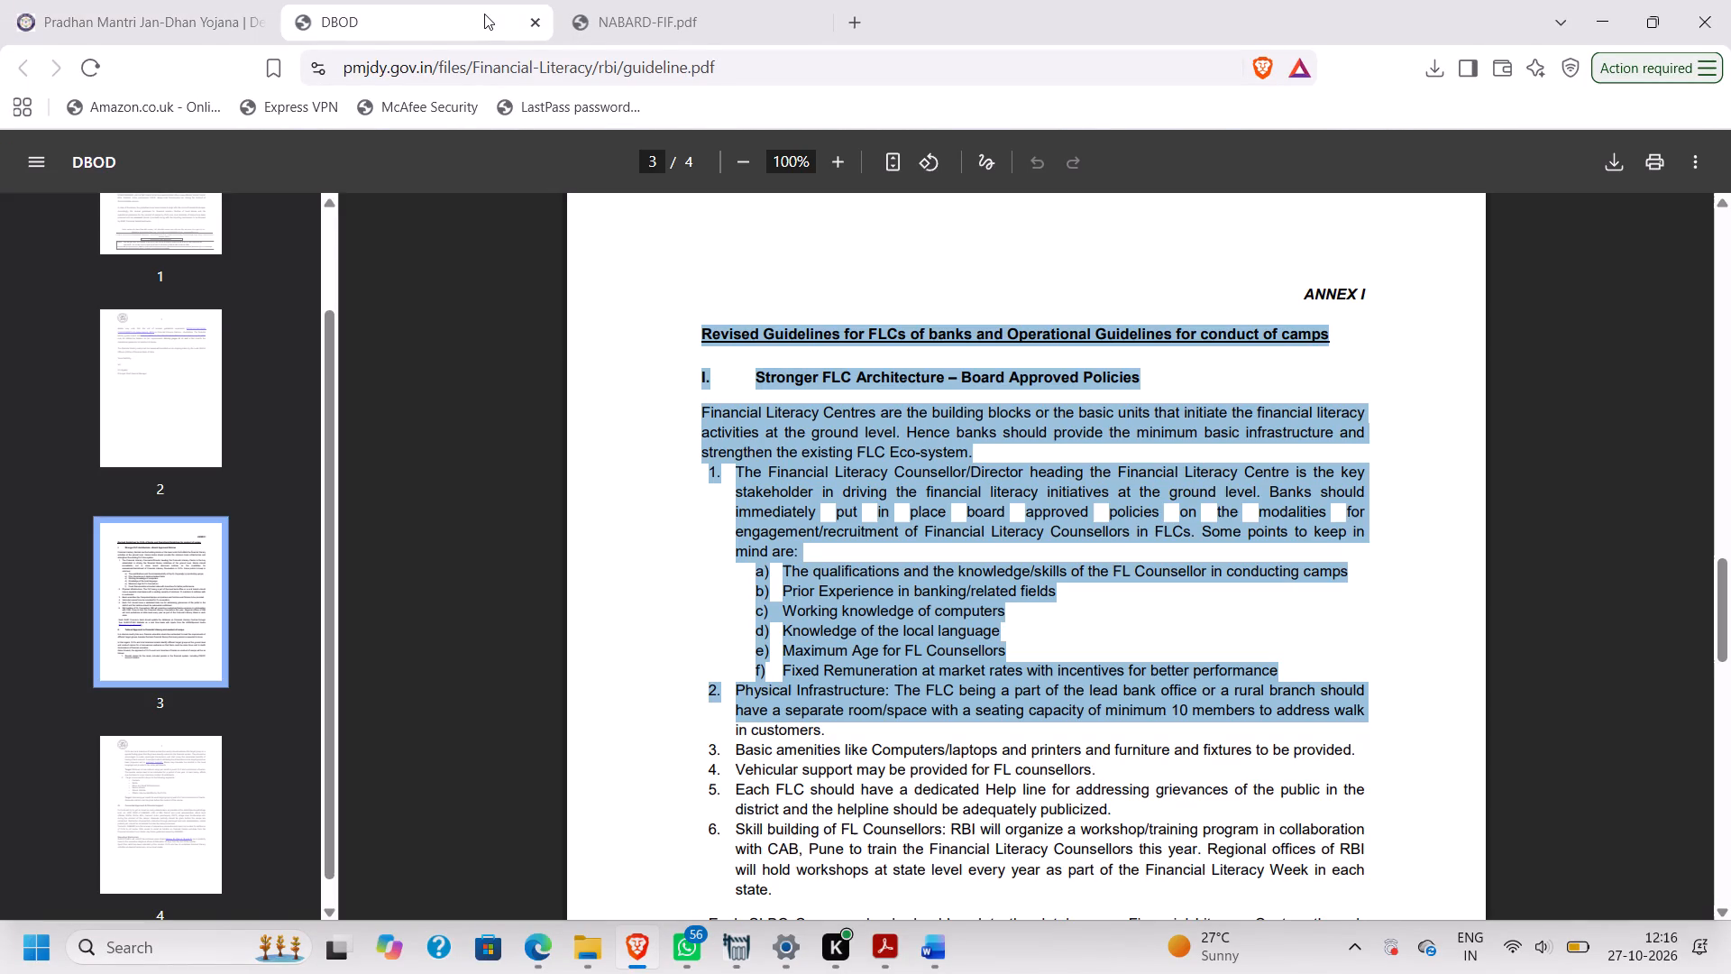
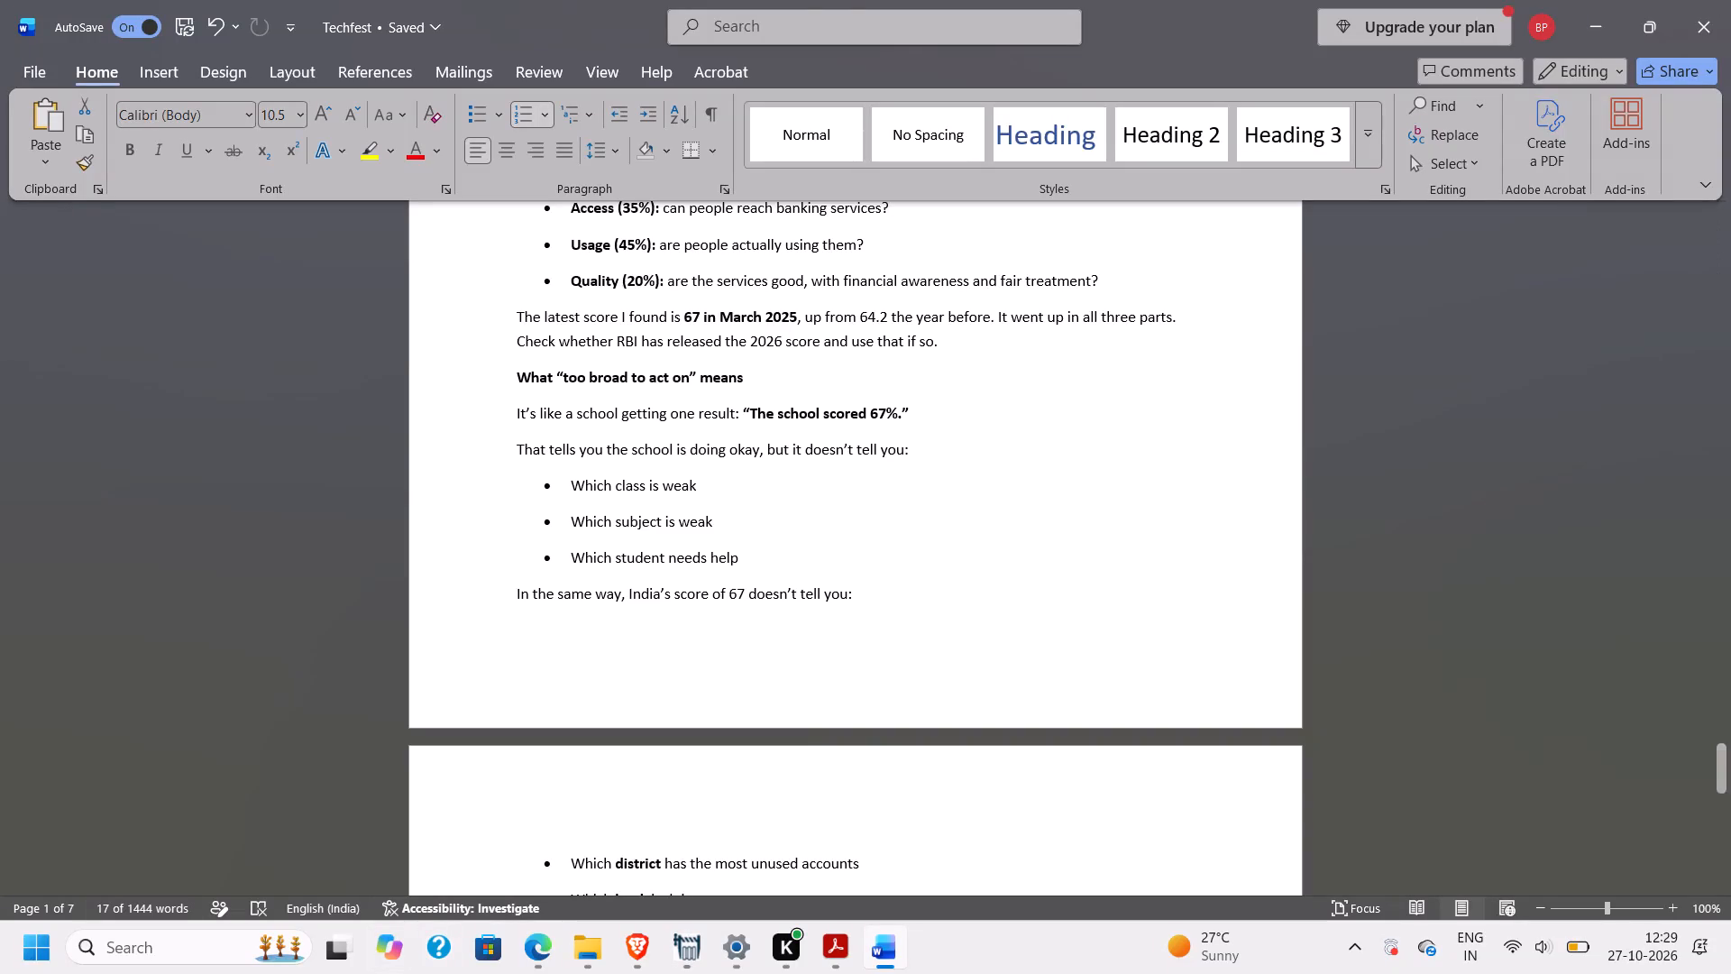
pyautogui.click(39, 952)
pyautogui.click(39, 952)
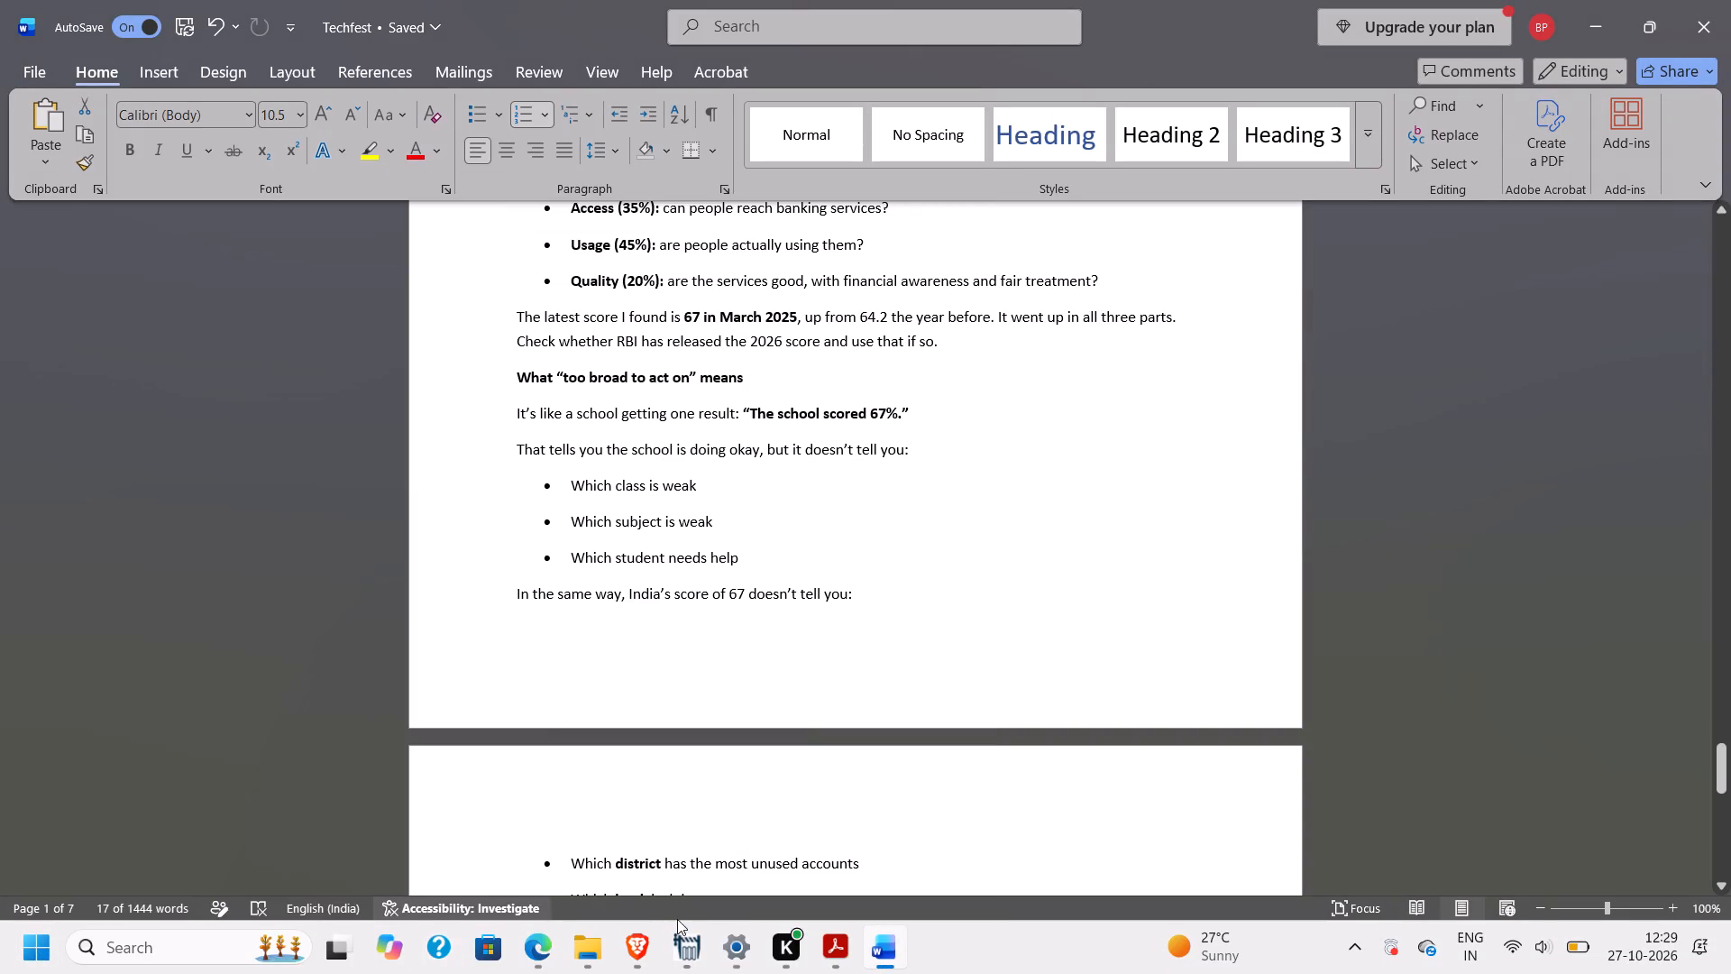
# Open the India 71/100 challenge PDF from today's files in the Techfest folder under Downloads.
pyautogui.click(586, 934)
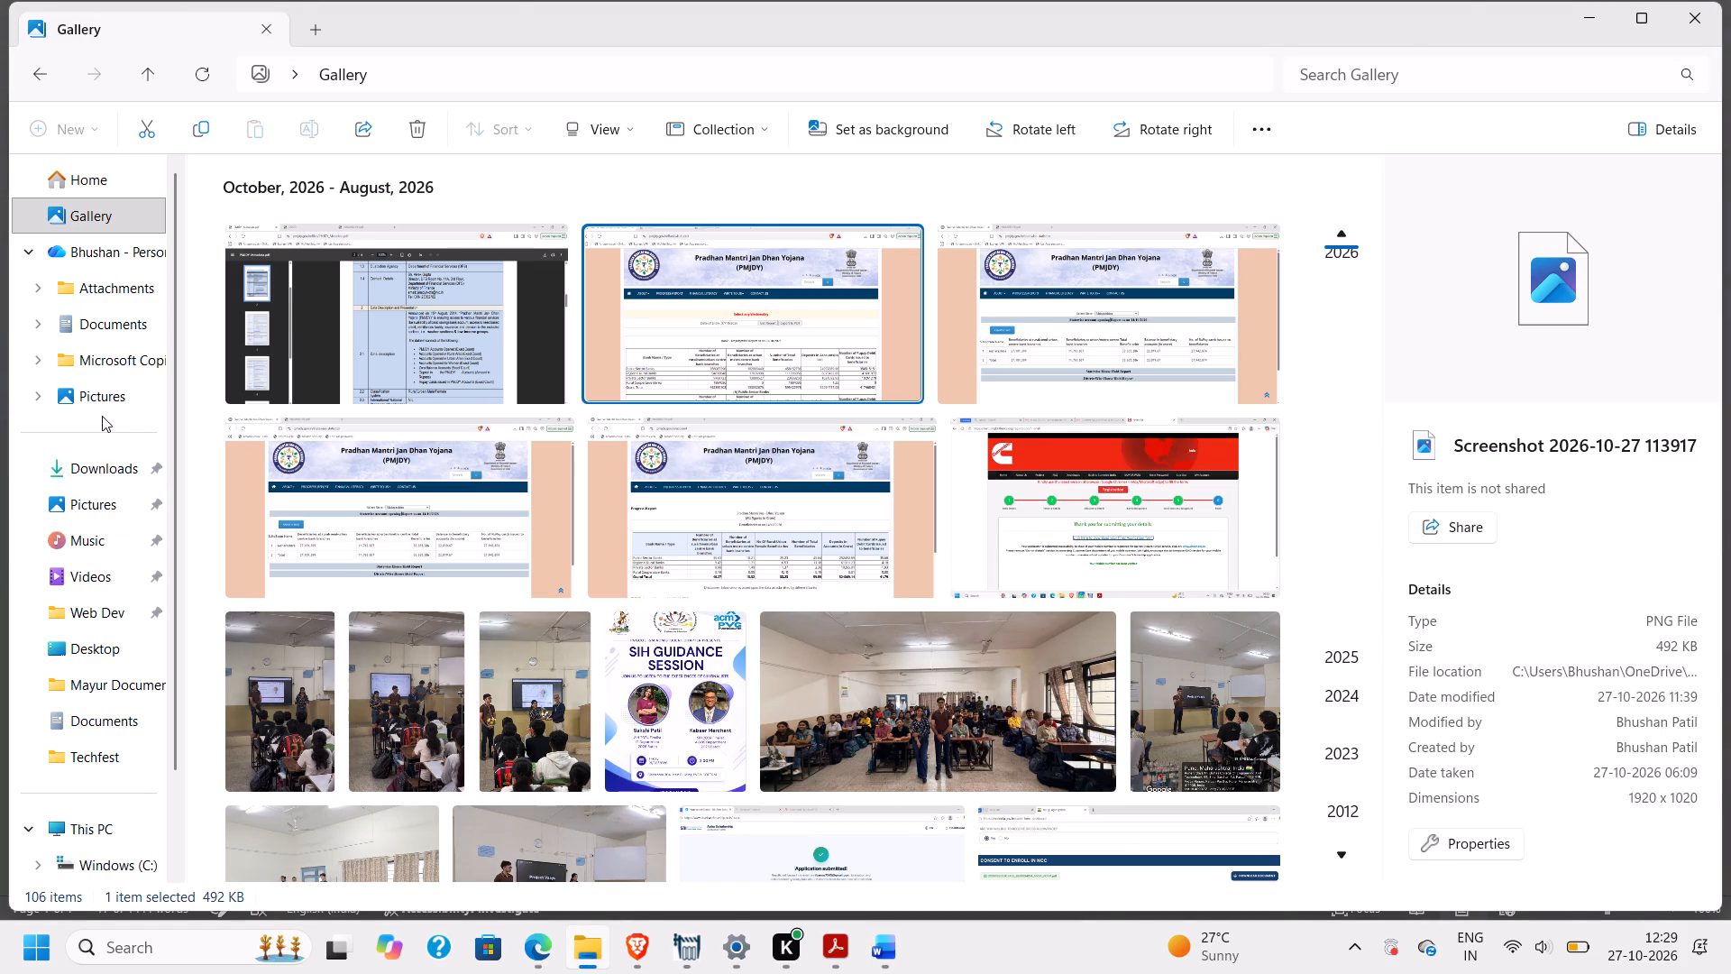
pyautogui.click(93, 758)
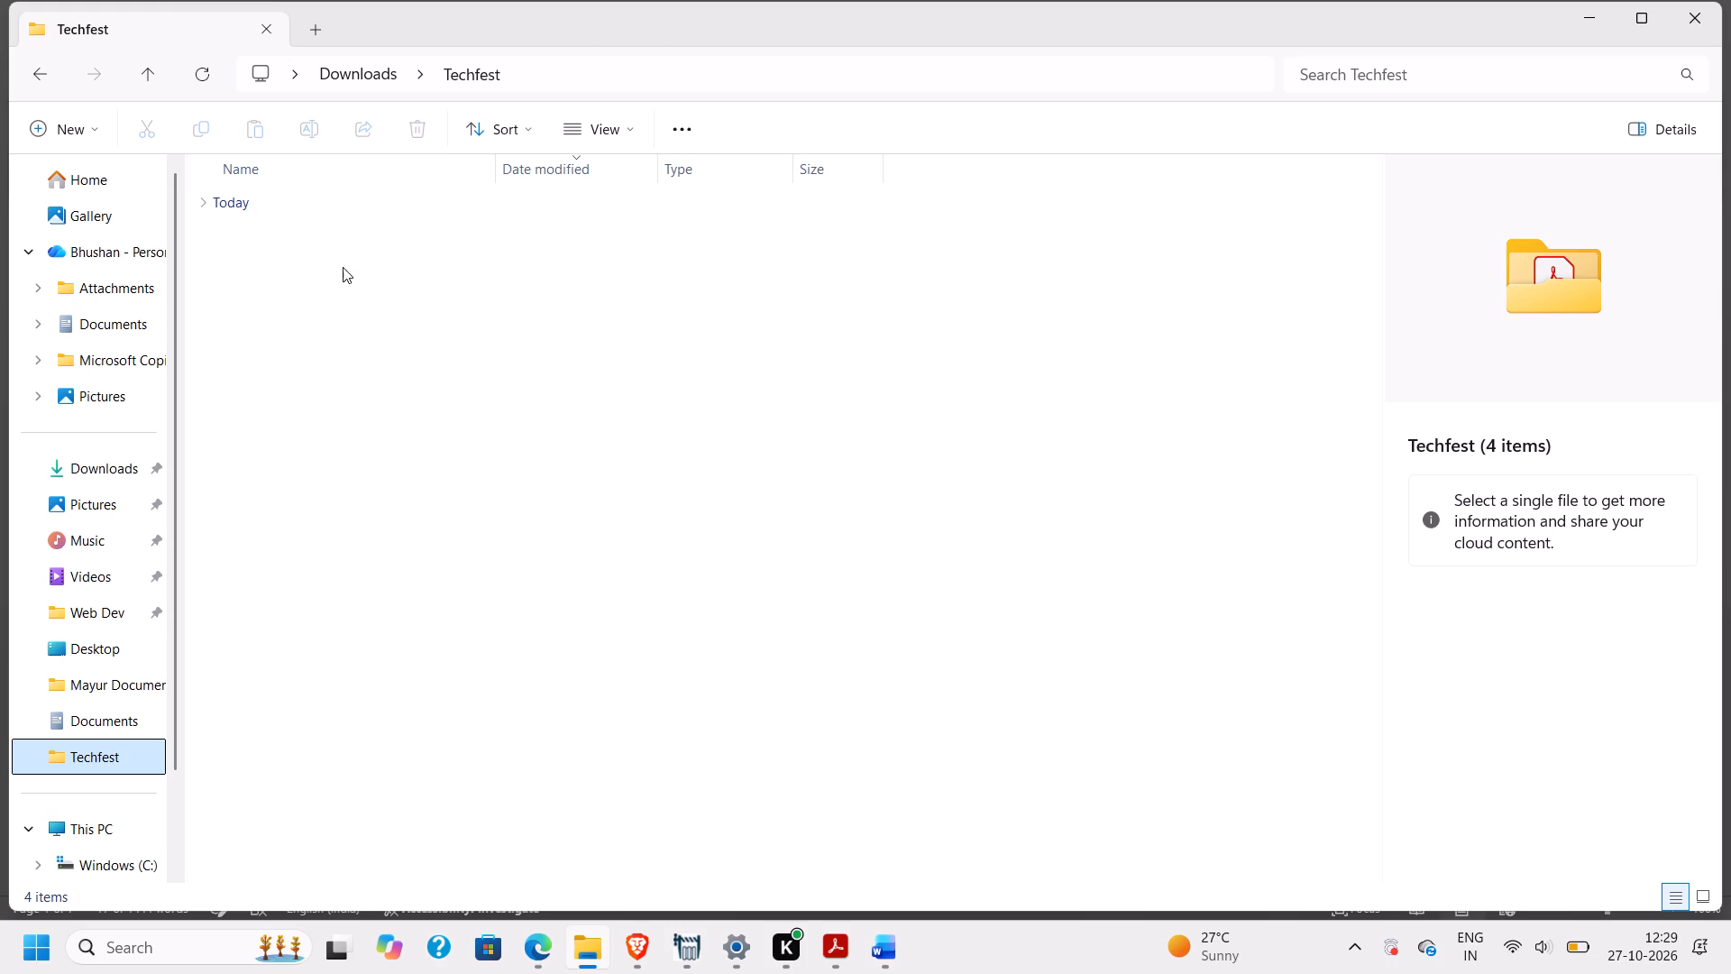
pyautogui.click(239, 215)
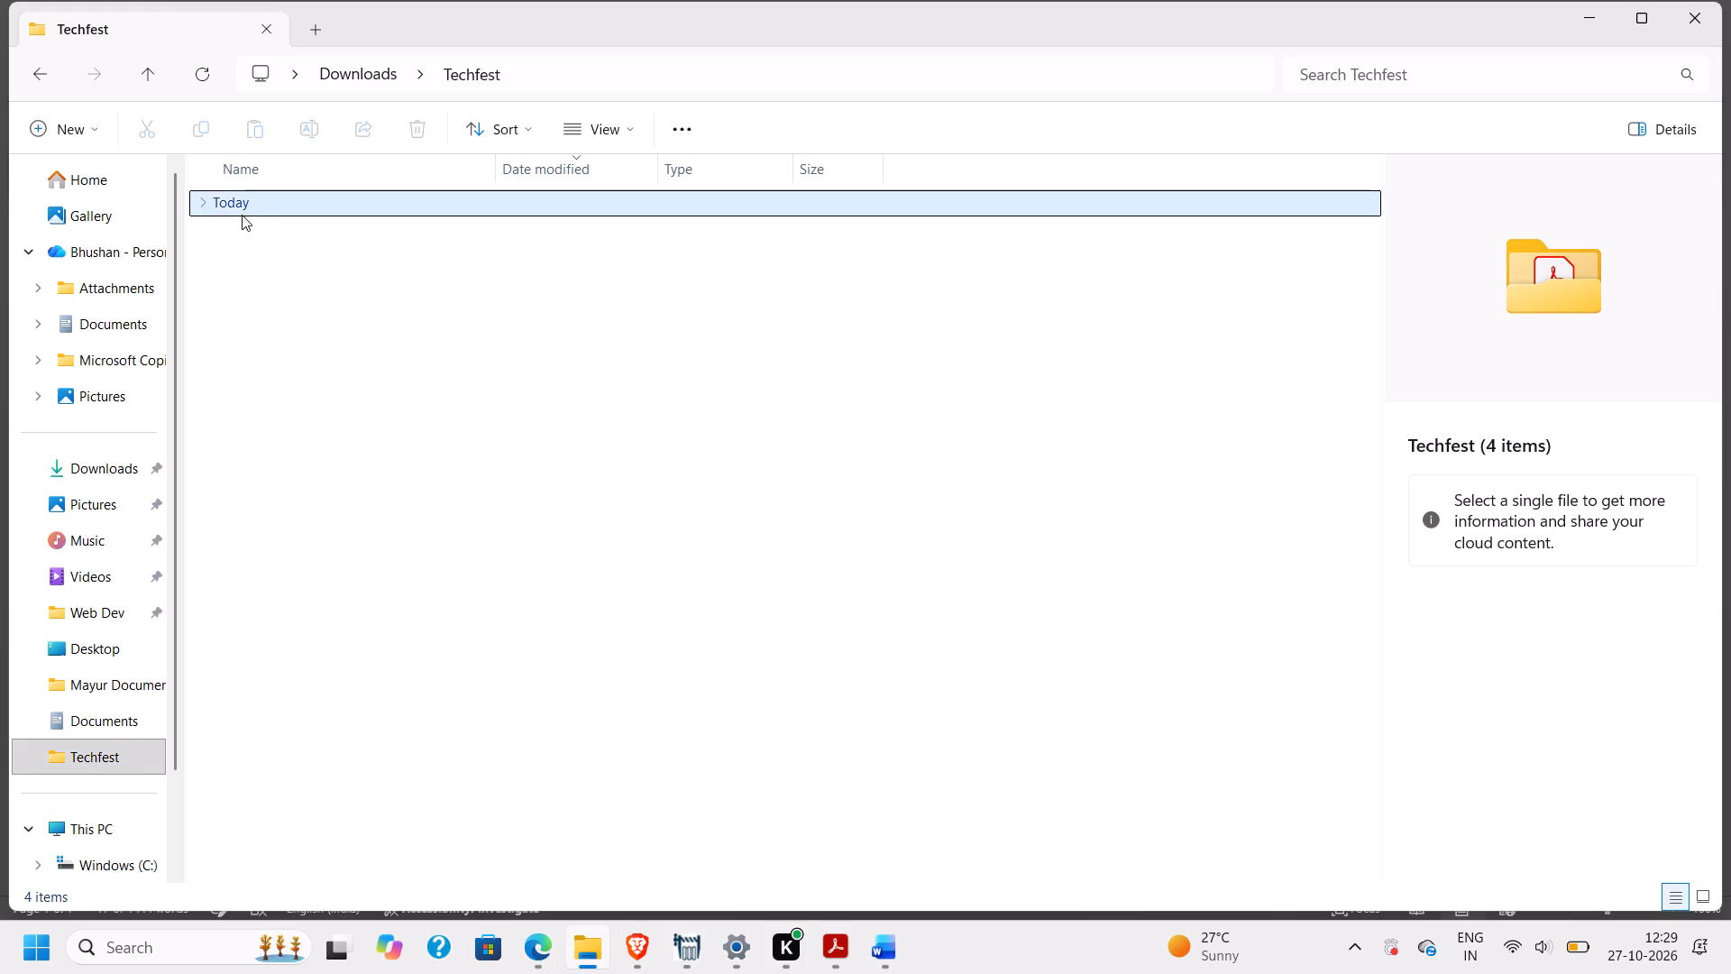
pyautogui.click(207, 207)
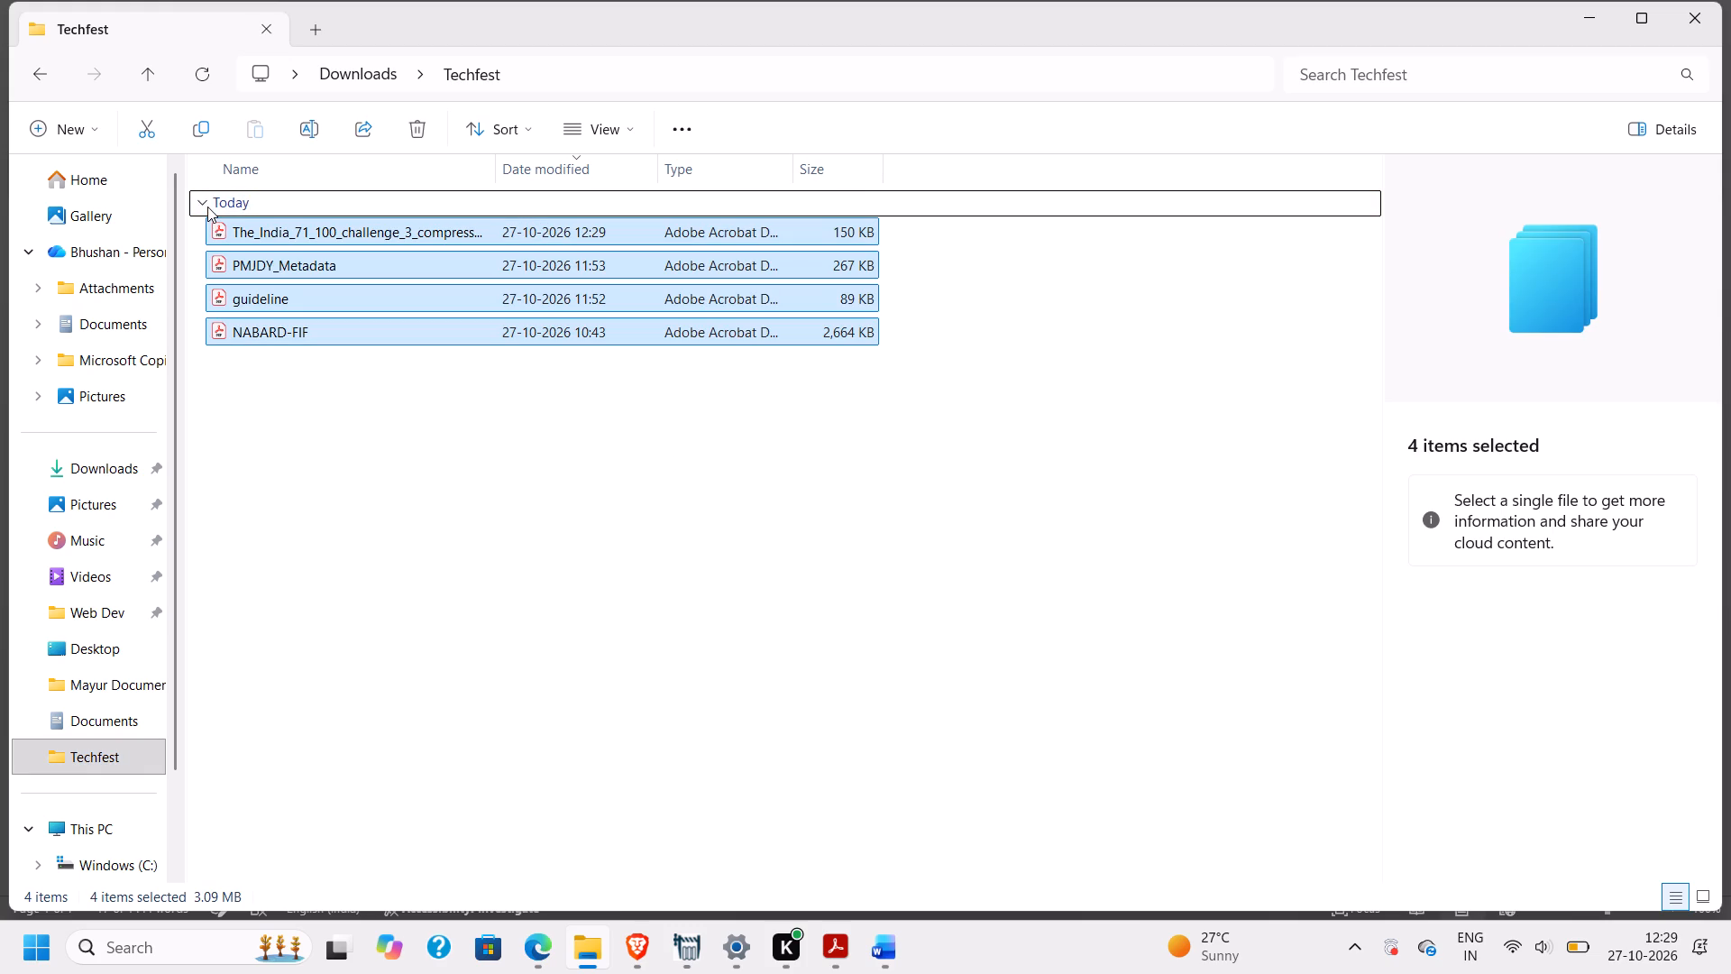
pyautogui.click(350, 236)
pyautogui.doubleClick(350, 236)
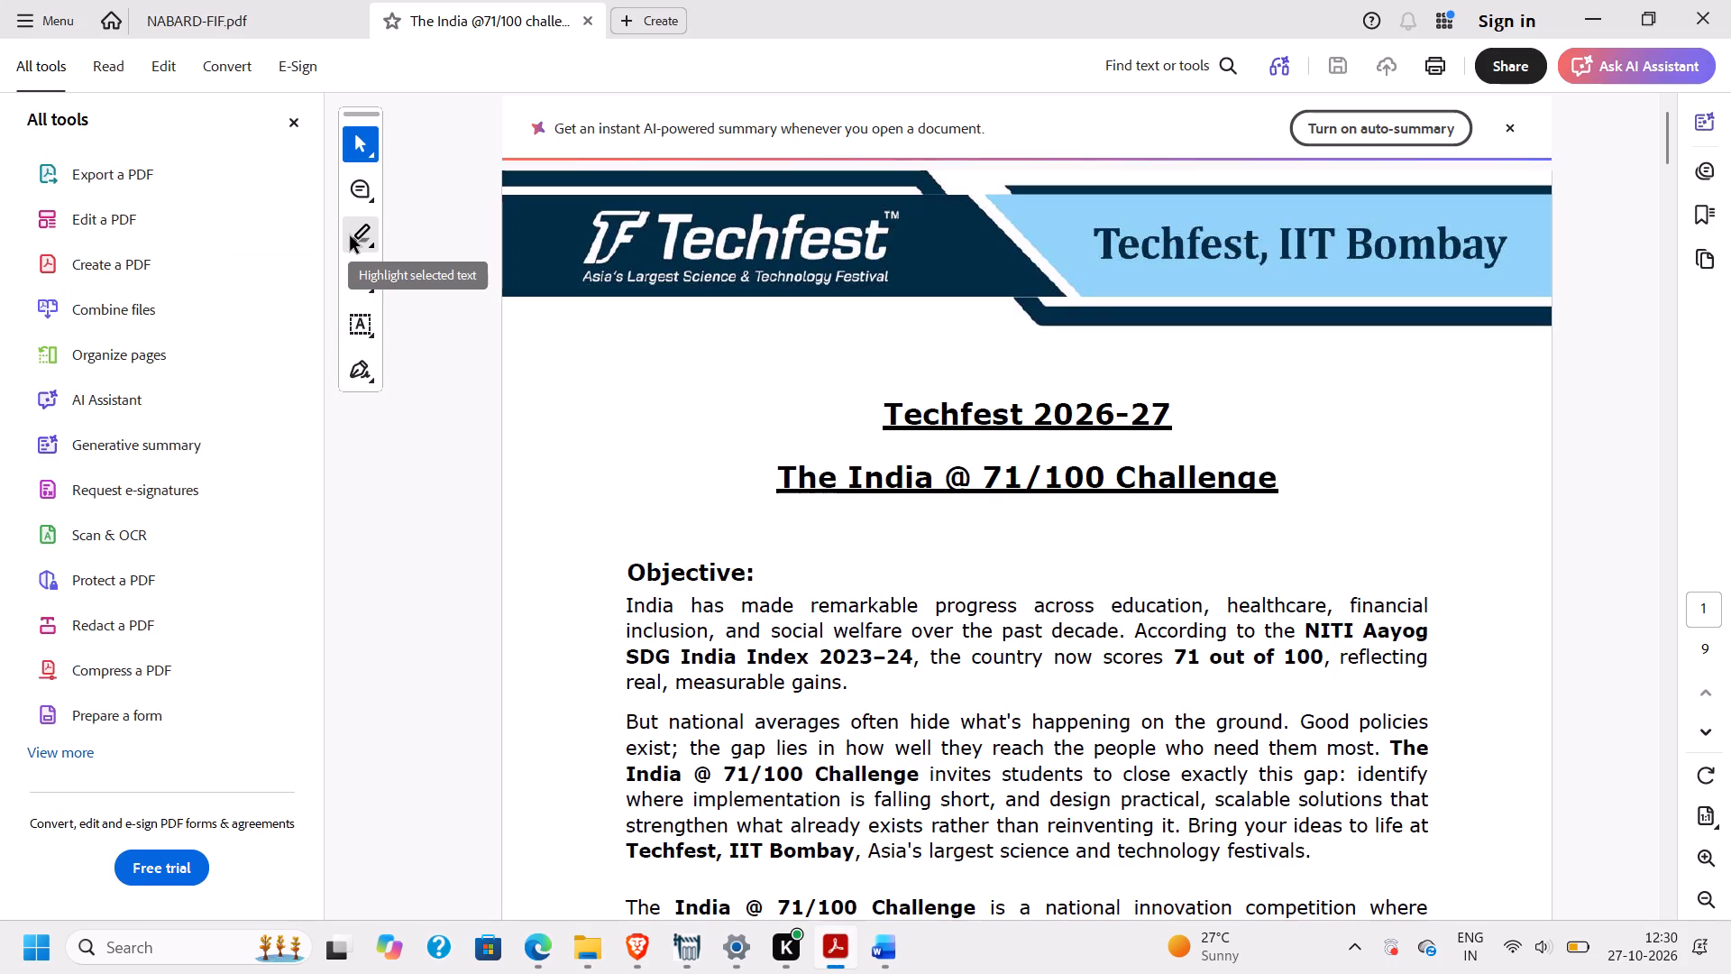
# Find Theme 3, Financial Inclusion & Meaningful Banking Access, in the India @ 71/100 Challenge PDF and read its overview.
pyautogui.scroll(-4, 887, 638)
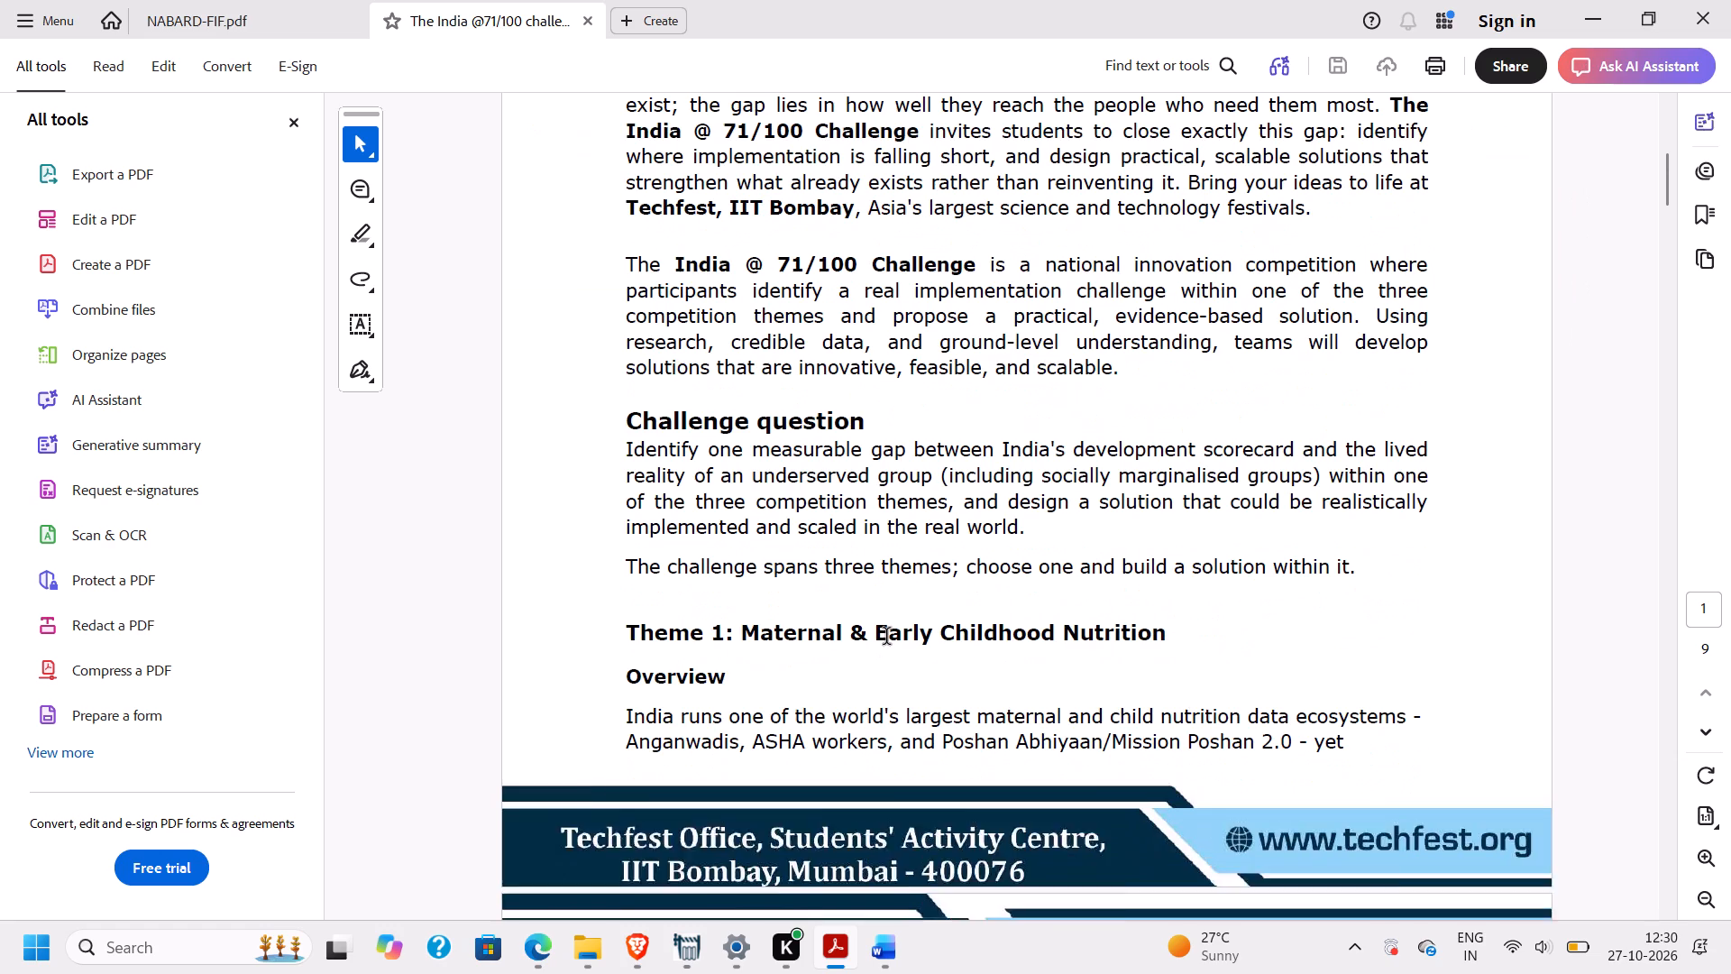
pyautogui.scroll(-11, 887, 638)
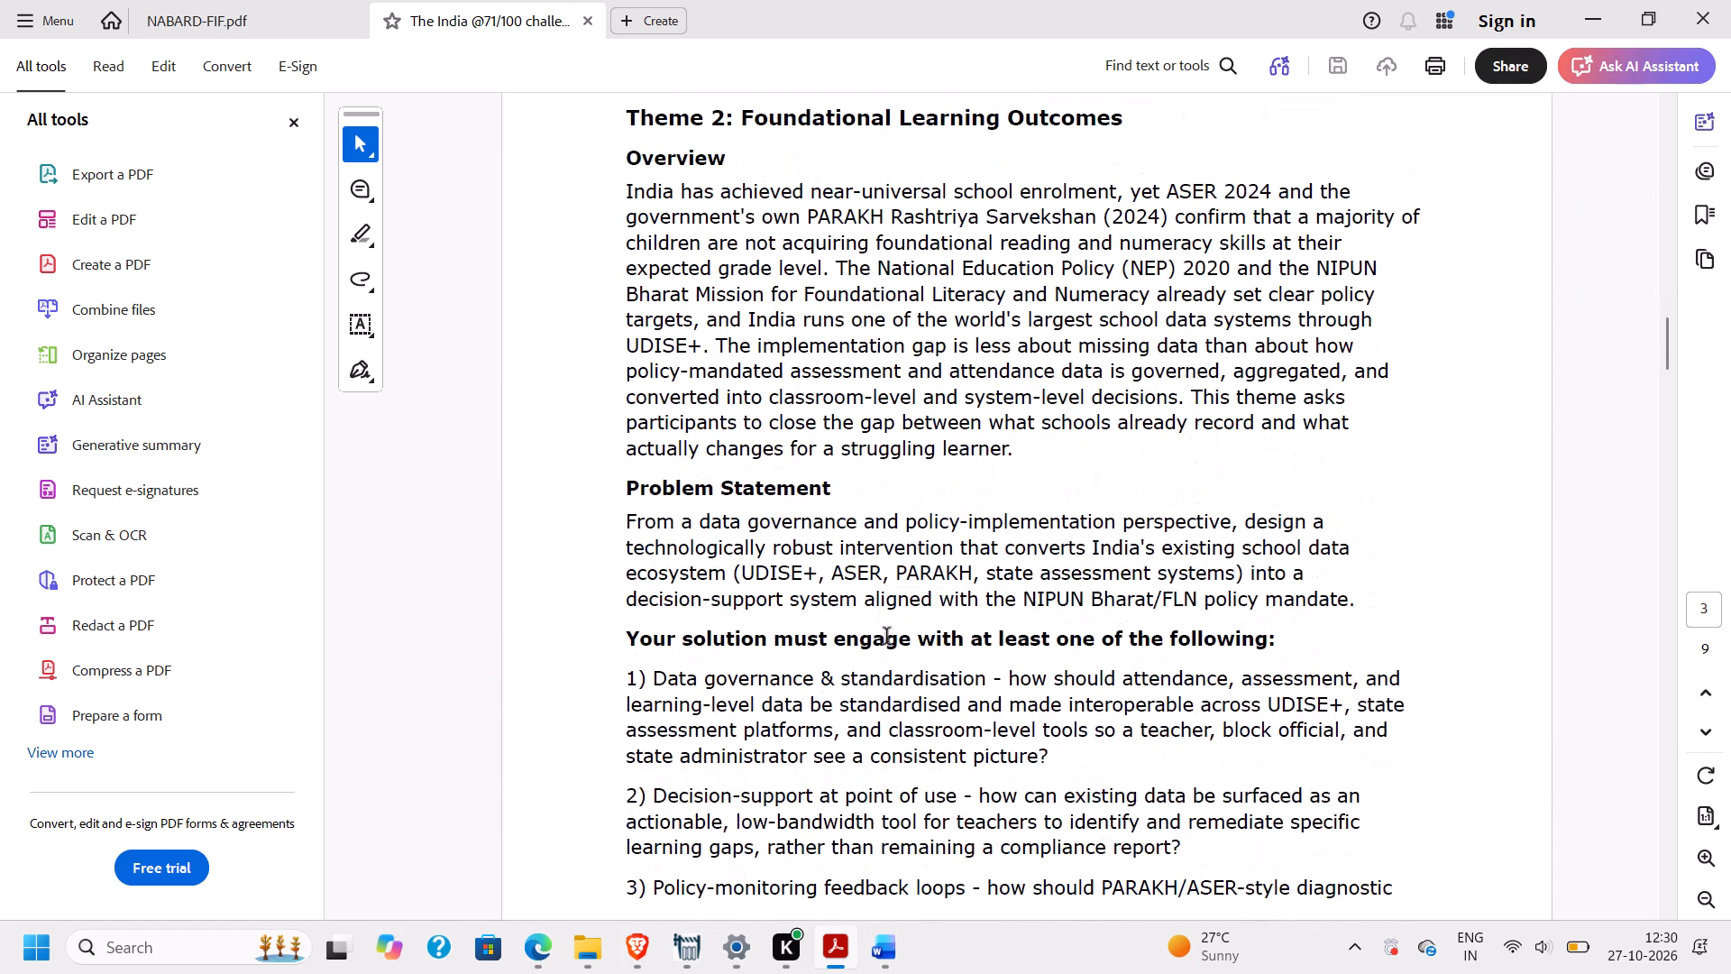
pyautogui.scroll(-6, 887, 638)
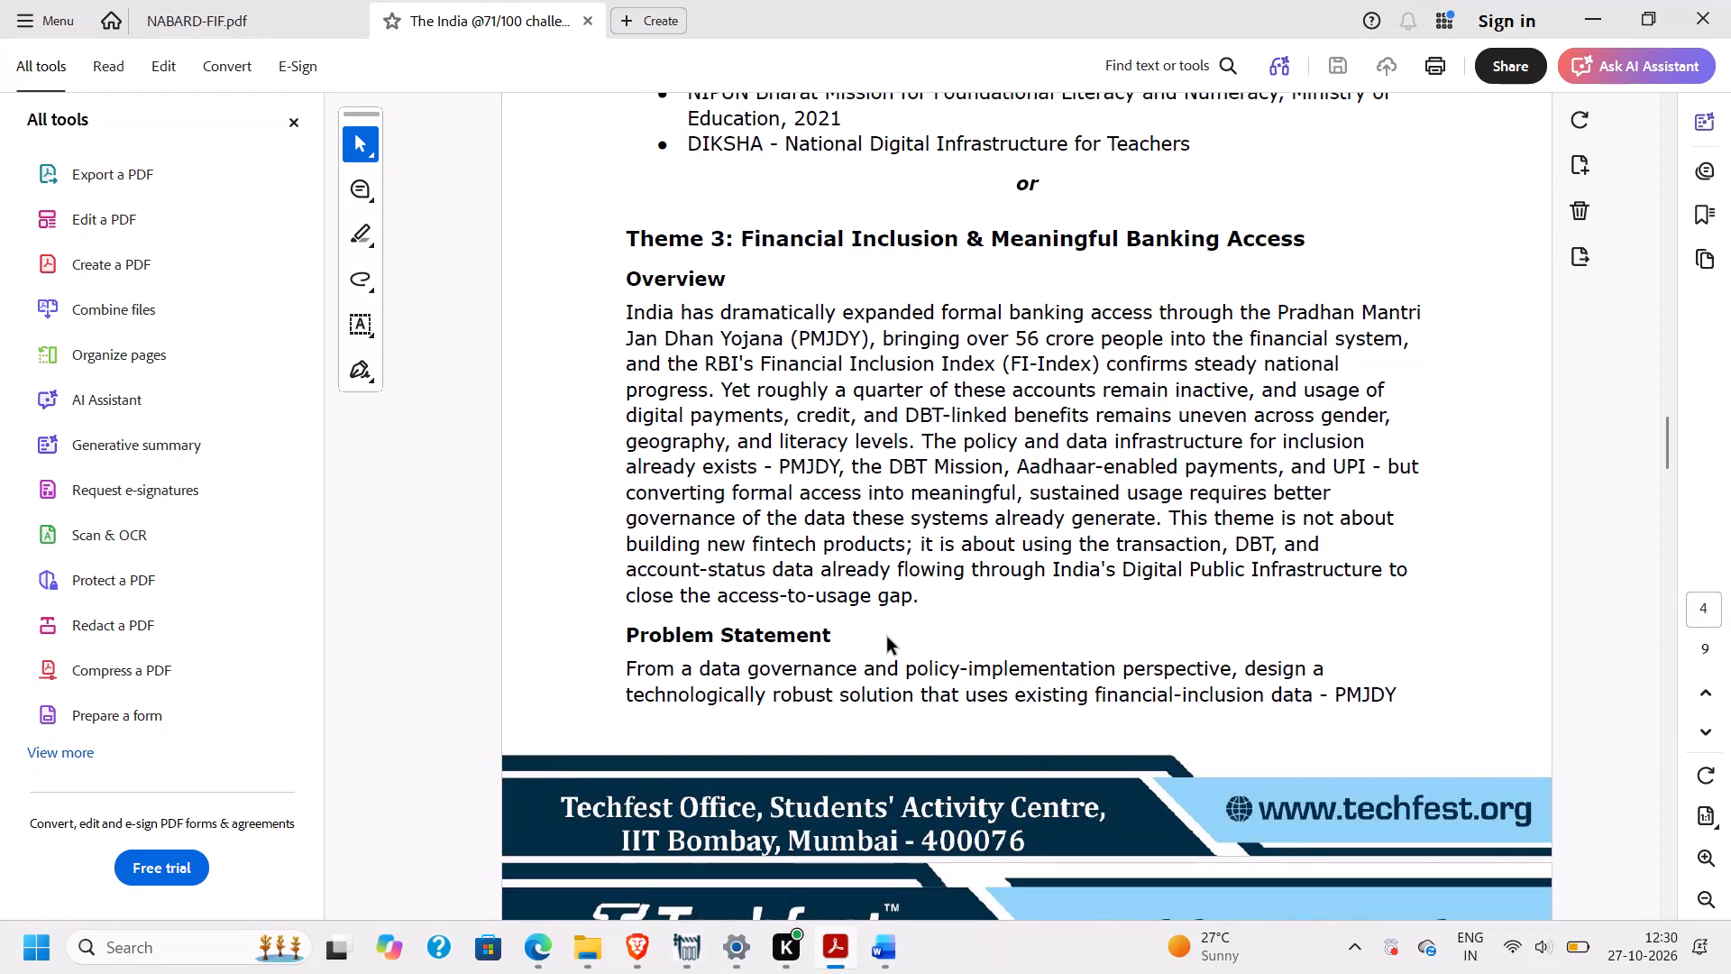
pyautogui.click(905, 420)
pyautogui.moveTo(905, 420); pyautogui.dragTo(917, 414)
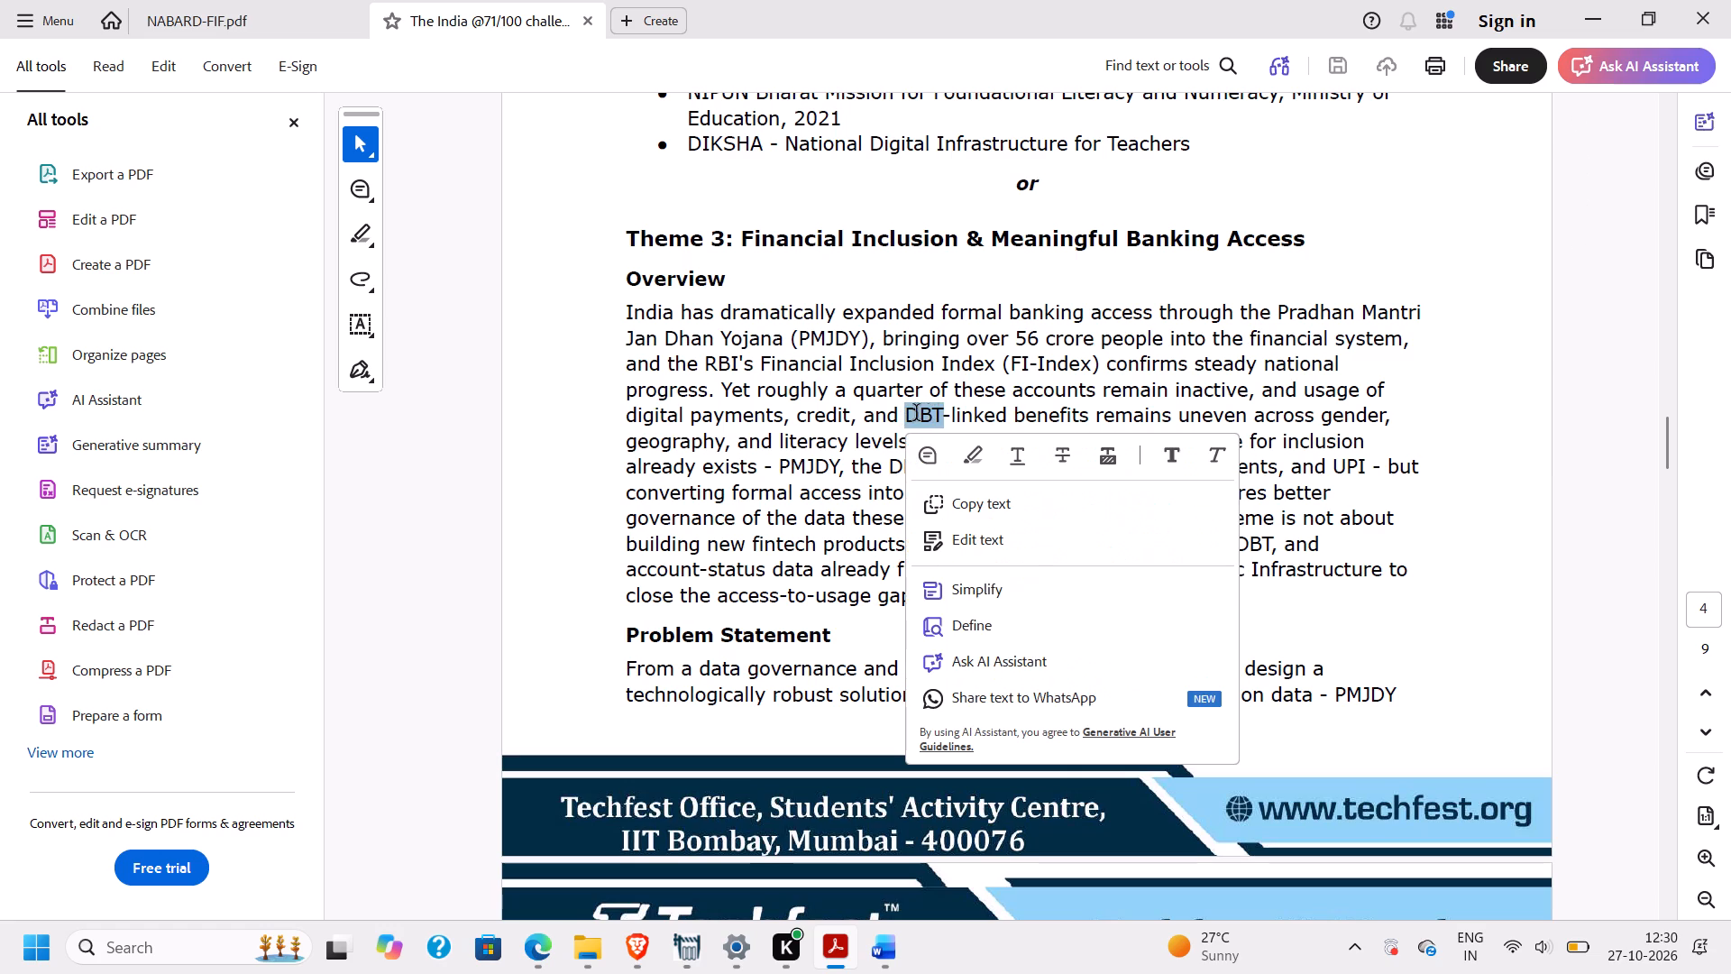
pyautogui.moveTo(917, 414); pyautogui.dragTo(1028, 482)
pyautogui.moveTo(1028, 482); pyautogui.dragTo(753, 440)
pyautogui.click(753, 440)
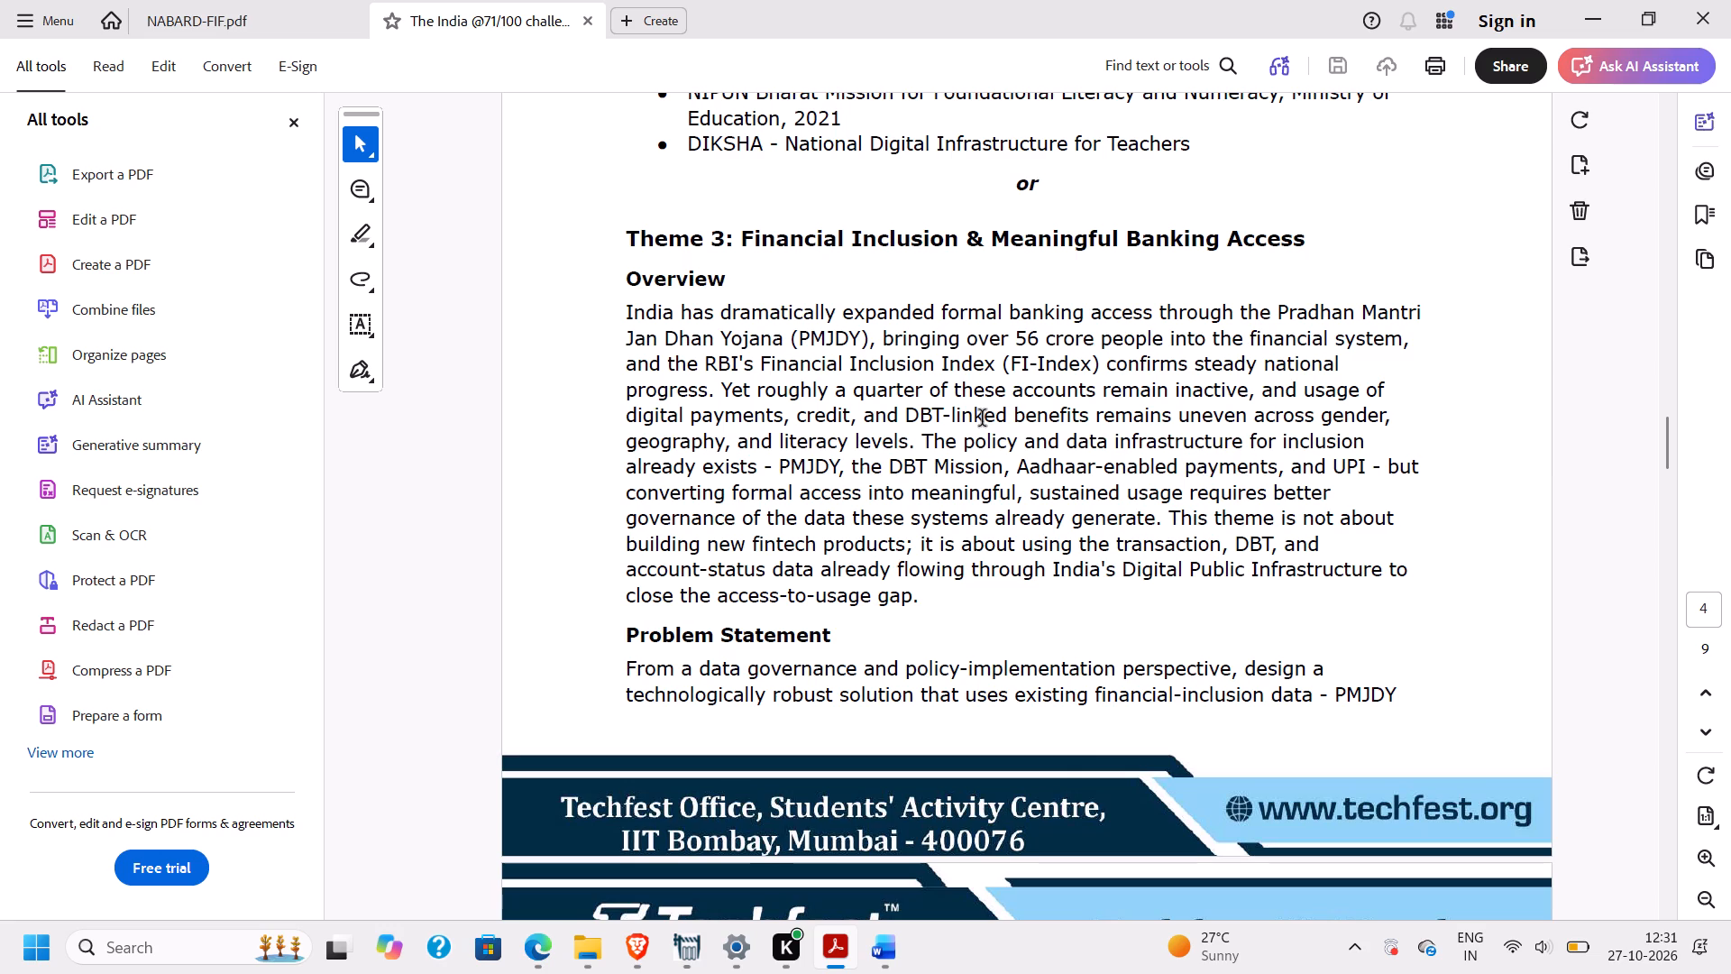
pyautogui.scroll(-1, 886, 653)
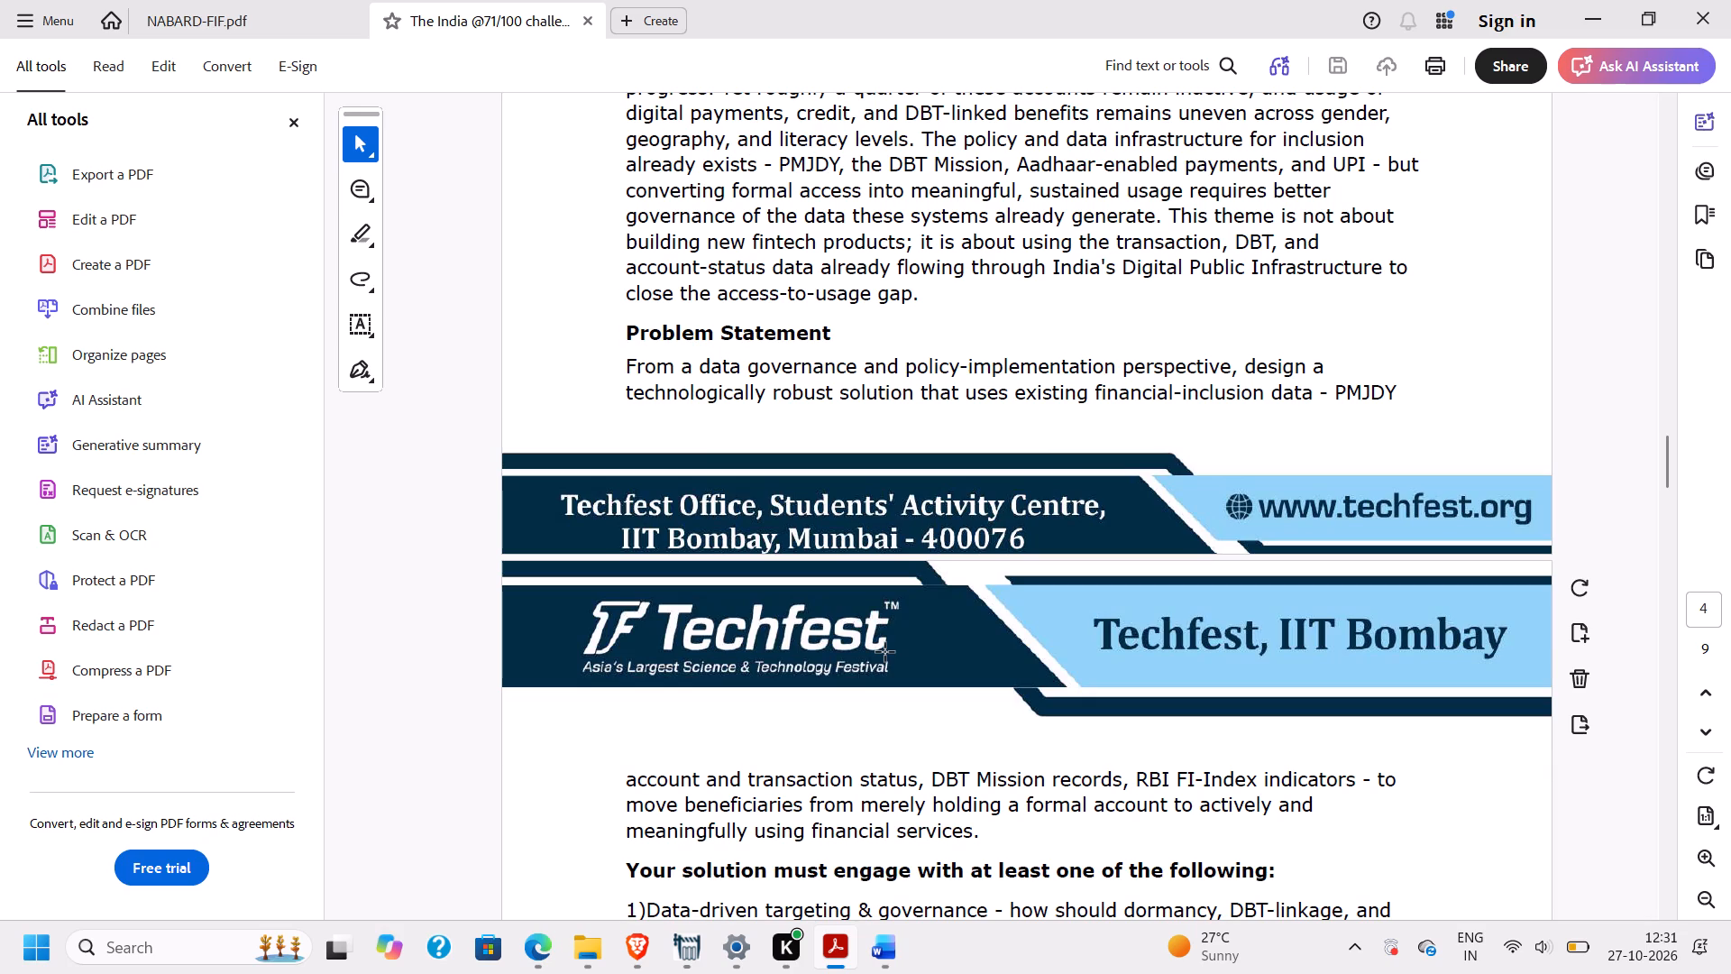
pyautogui.scroll(-1, 1030, 639)
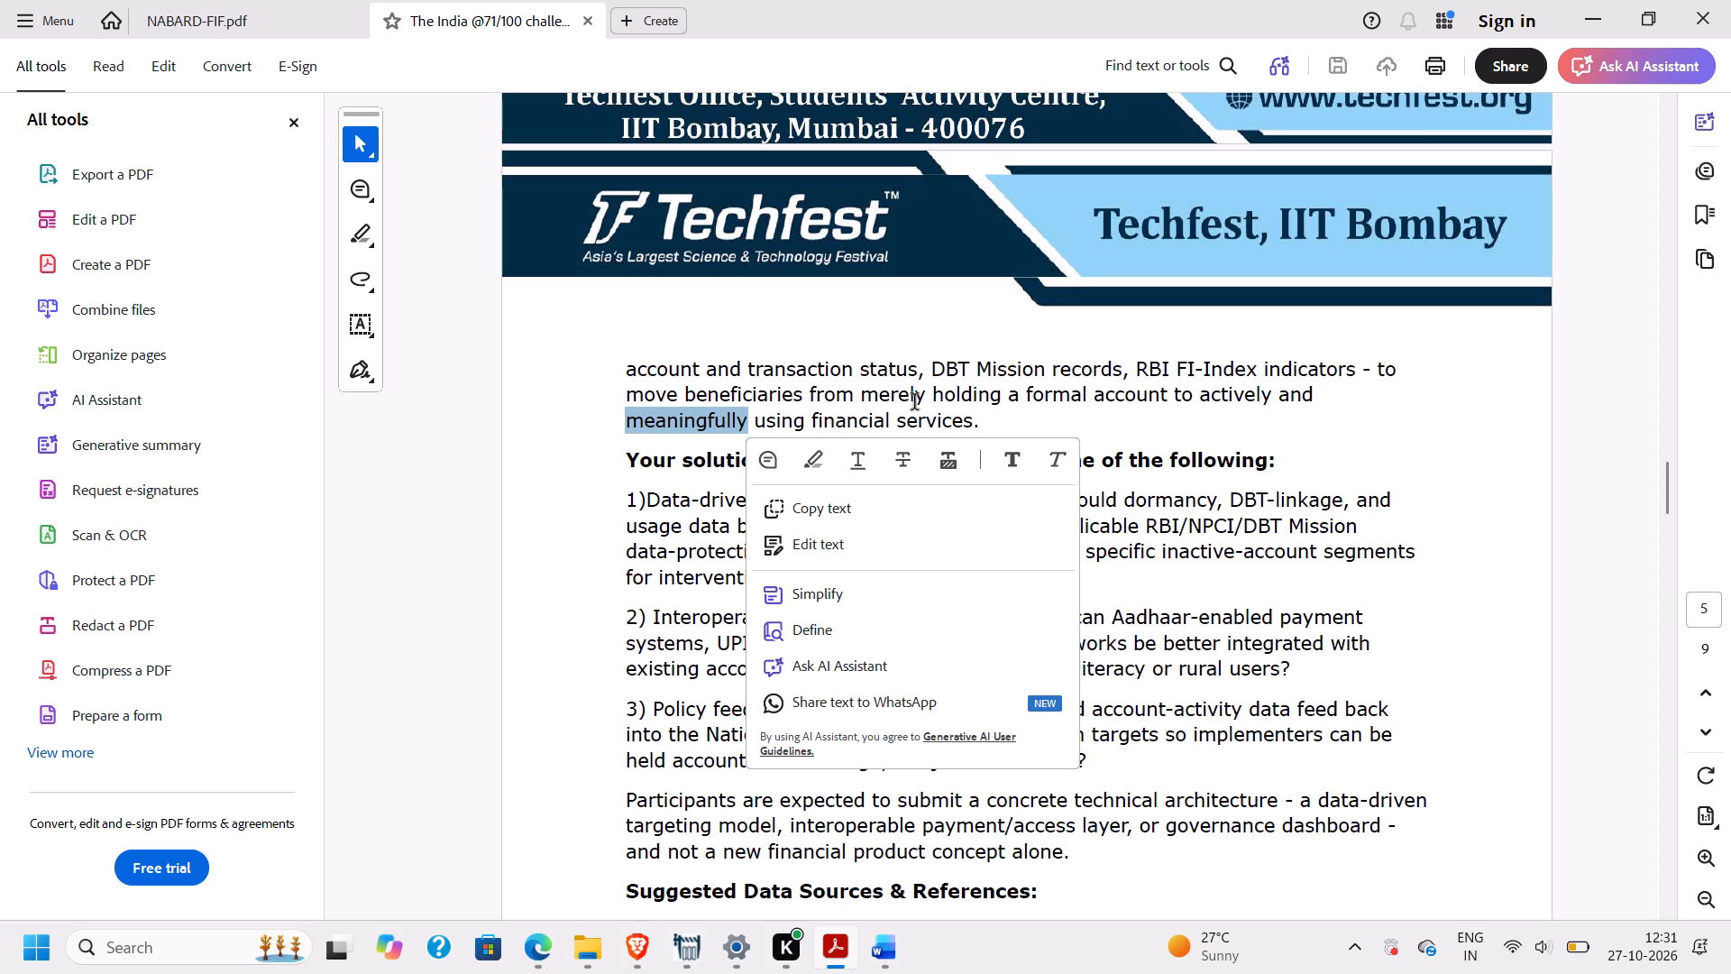
pyautogui.click(915, 403)
pyautogui.click(949, 400)
pyautogui.moveTo(949, 400); pyautogui.dragTo(1376, 405)
pyautogui.click(1376, 405)
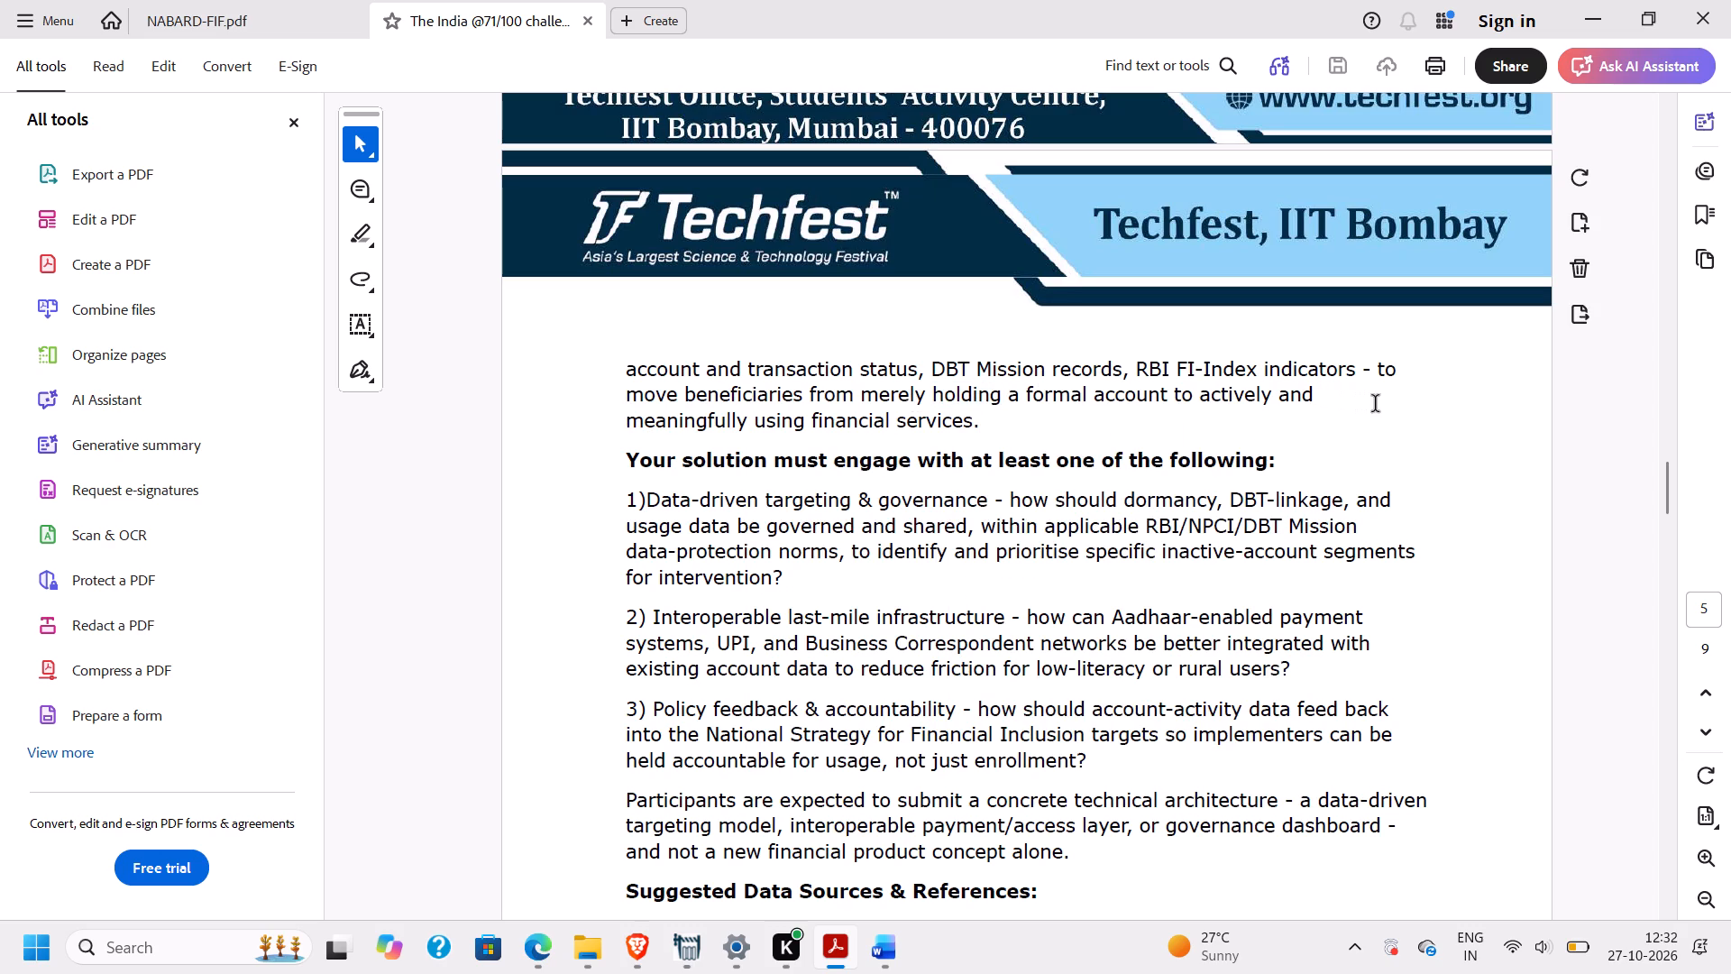
pyautogui.click(667, 501)
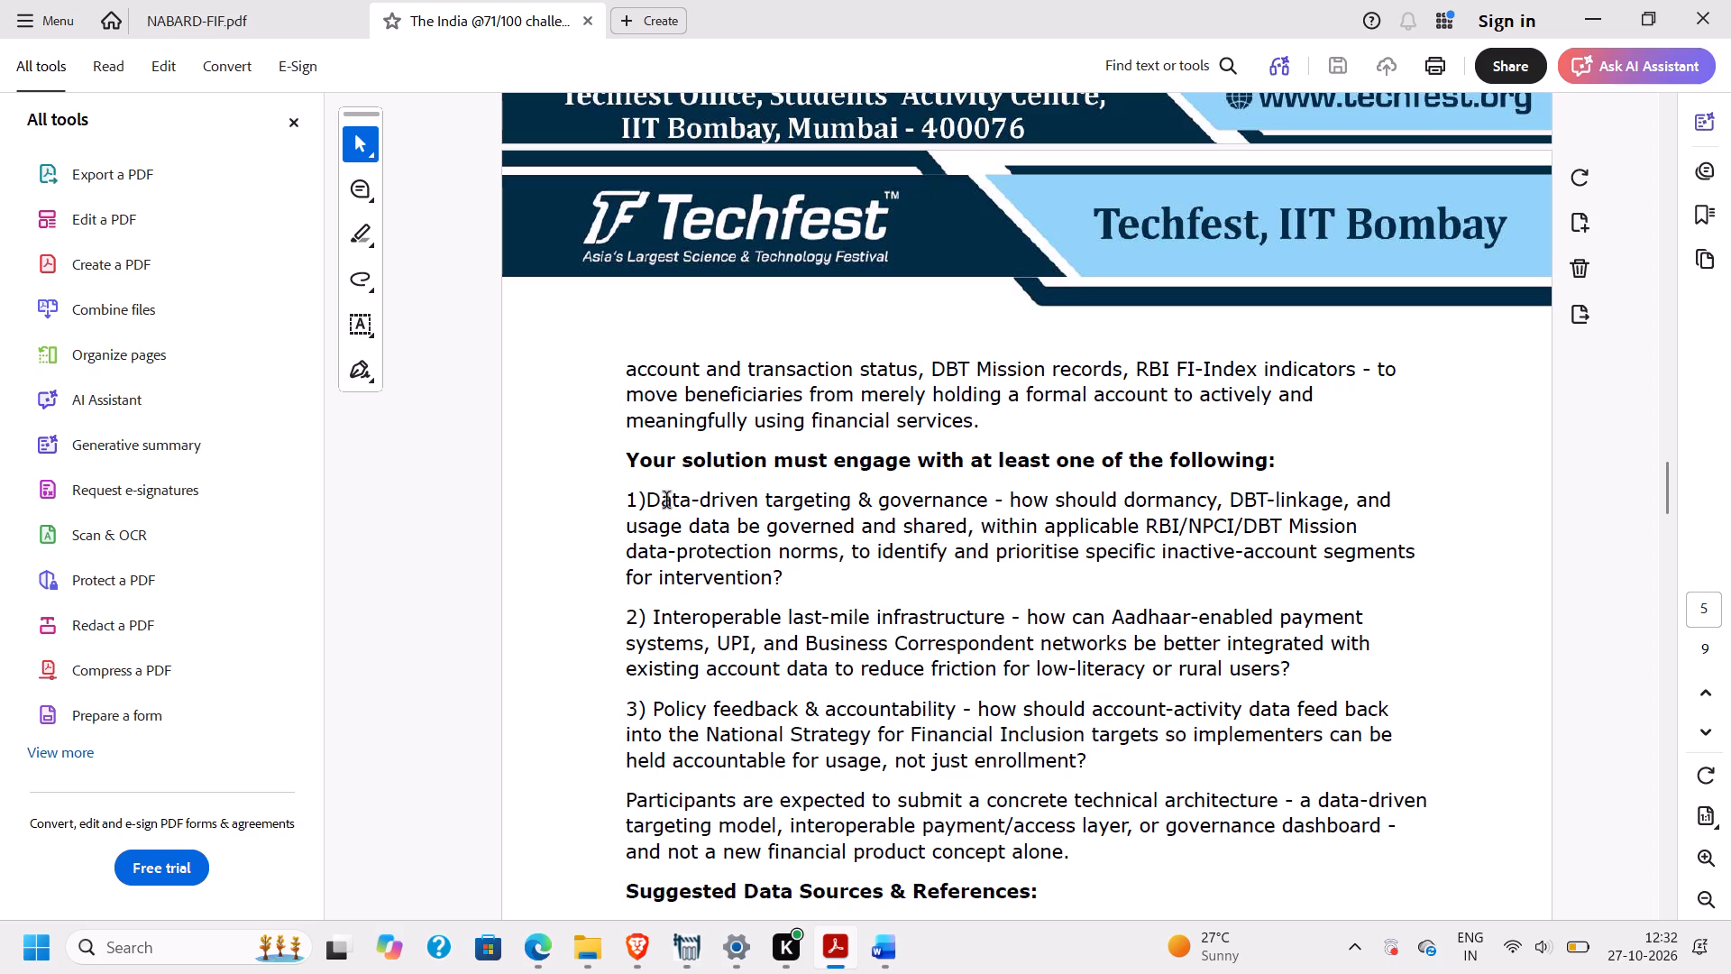
pyautogui.moveTo(667, 501); pyautogui.dragTo(1143, 517)
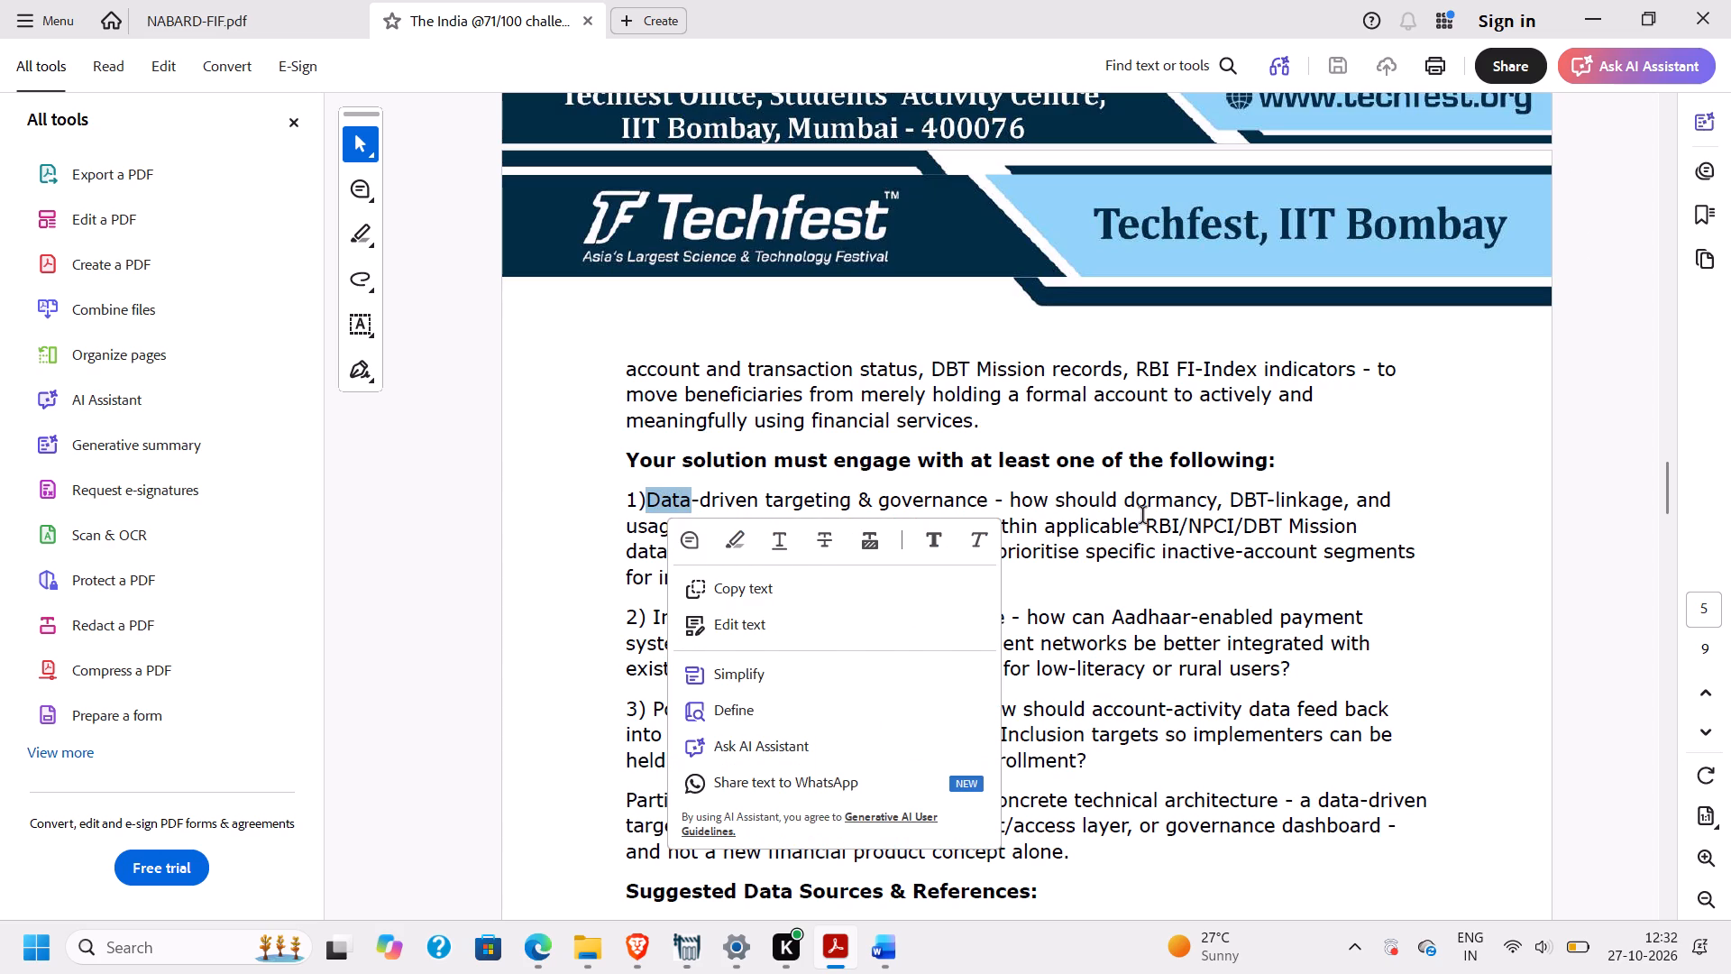
pyautogui.click(1143, 517)
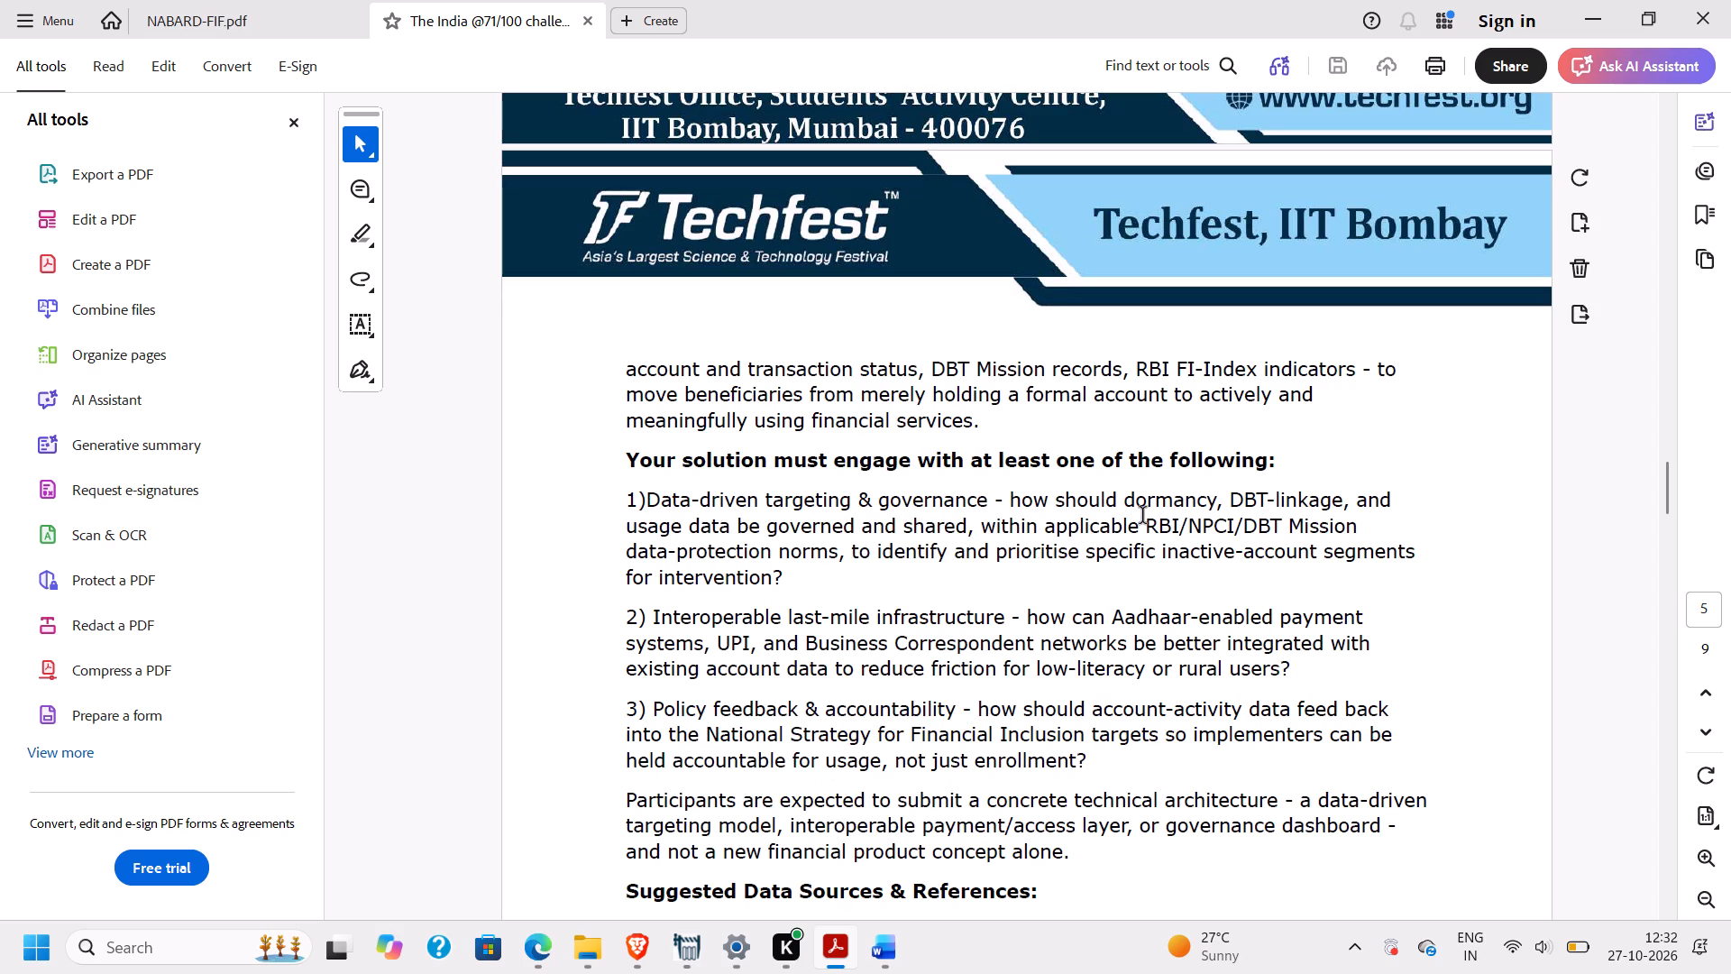
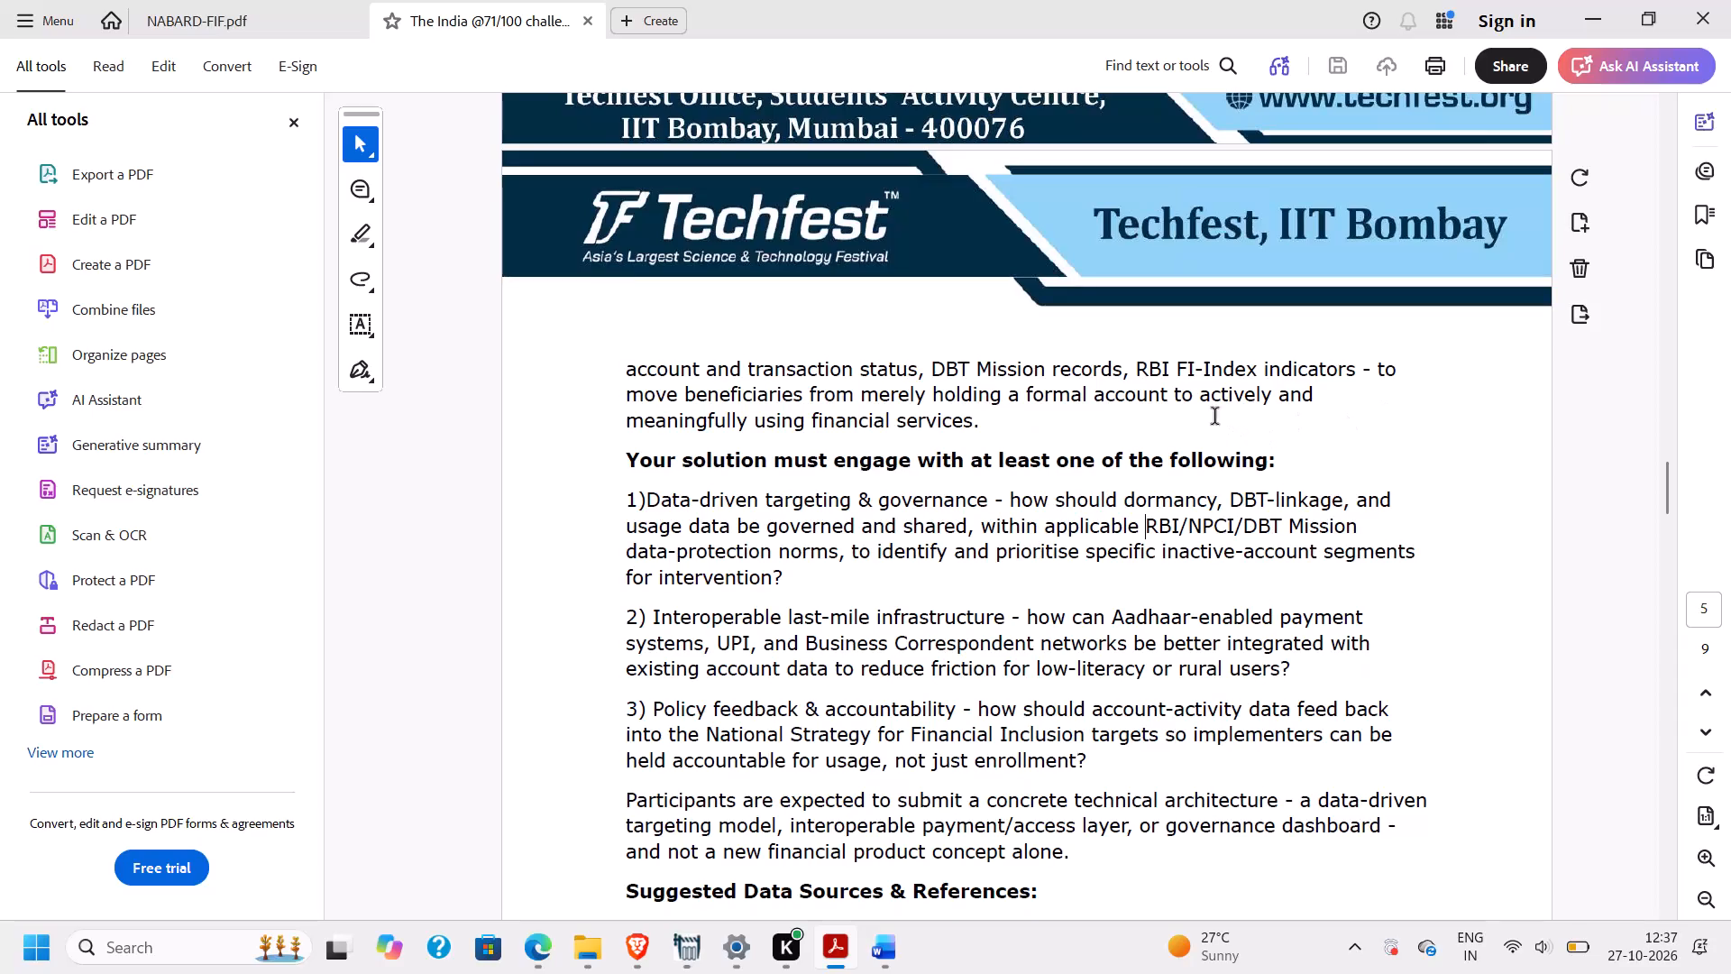
# Reread Theme 3's problem statement across the page break, focusing on the RBI FI-Index indicators and moving beneficiaries to active usage.
pyautogui.scroll(1, 1140, 364)
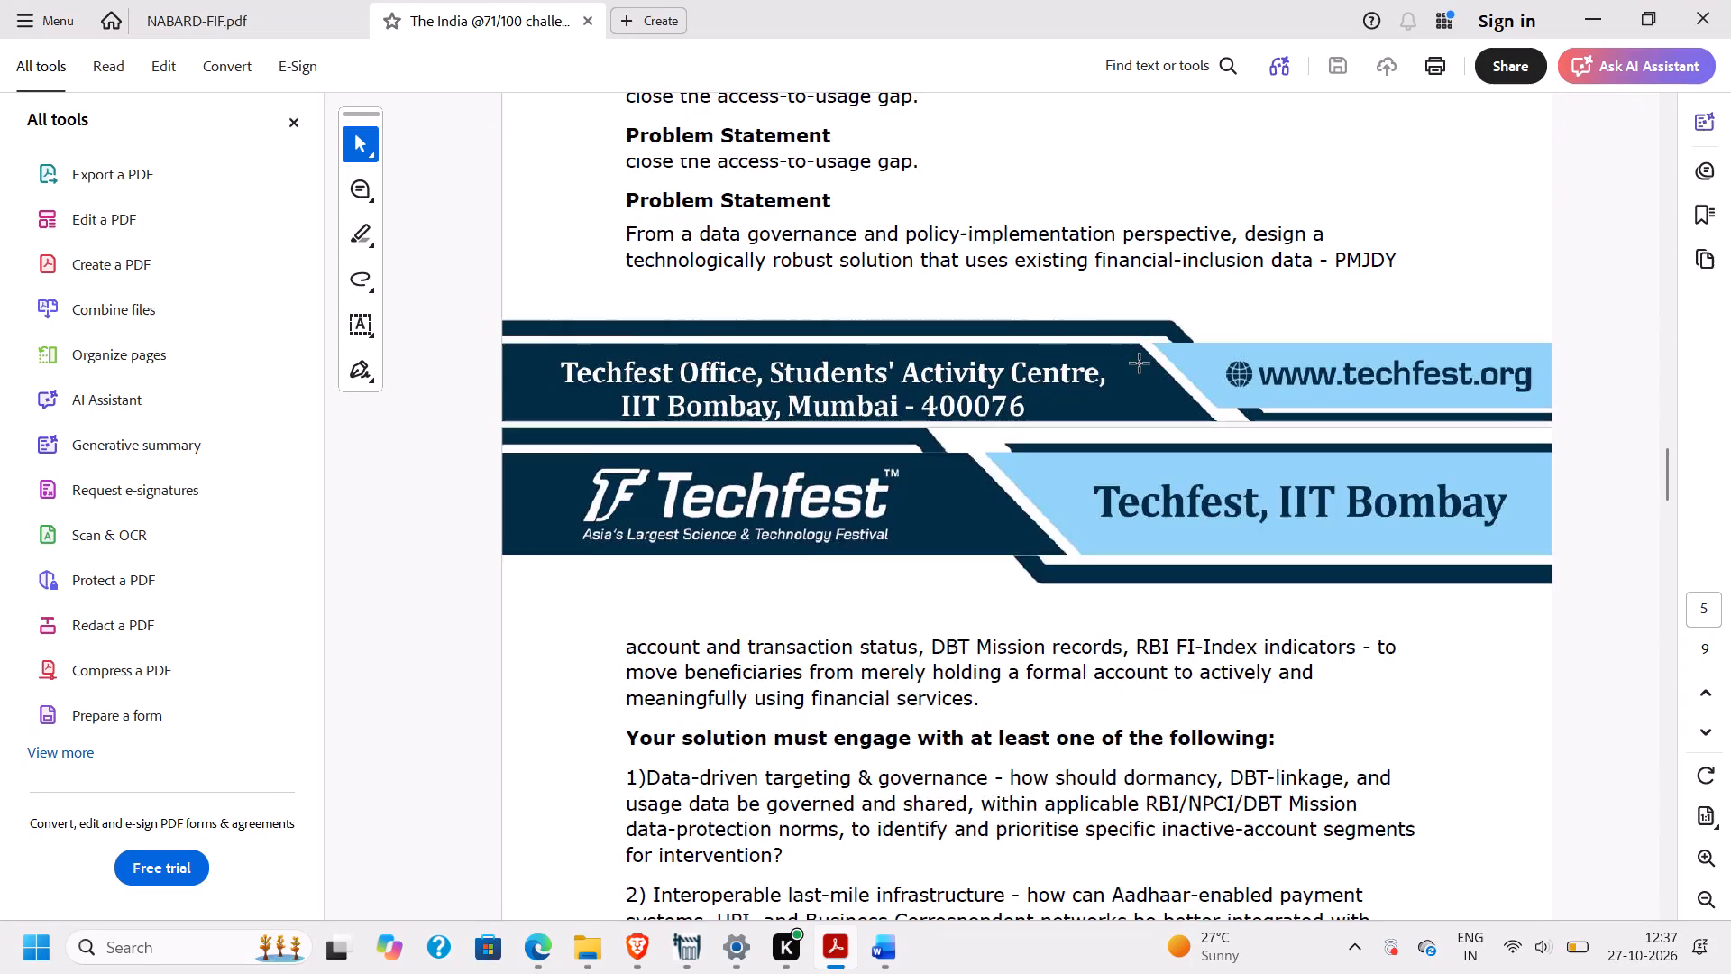
pyautogui.scroll(3, 1140, 364)
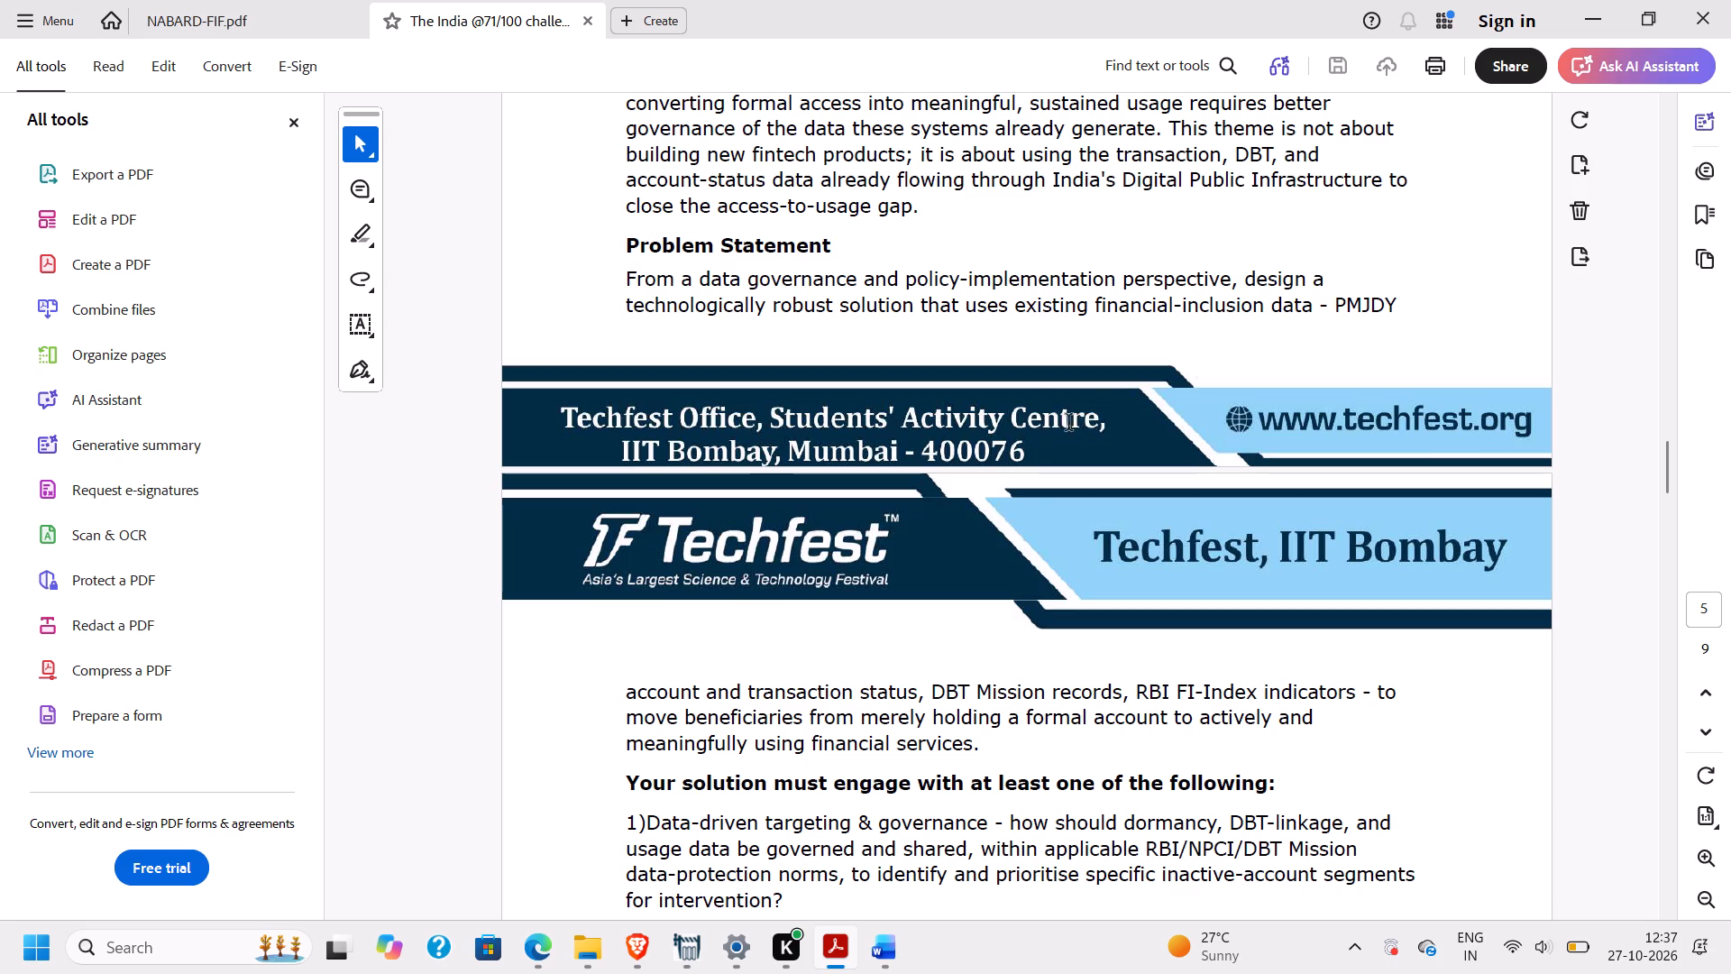
pyautogui.scroll(-1, 993, 450)
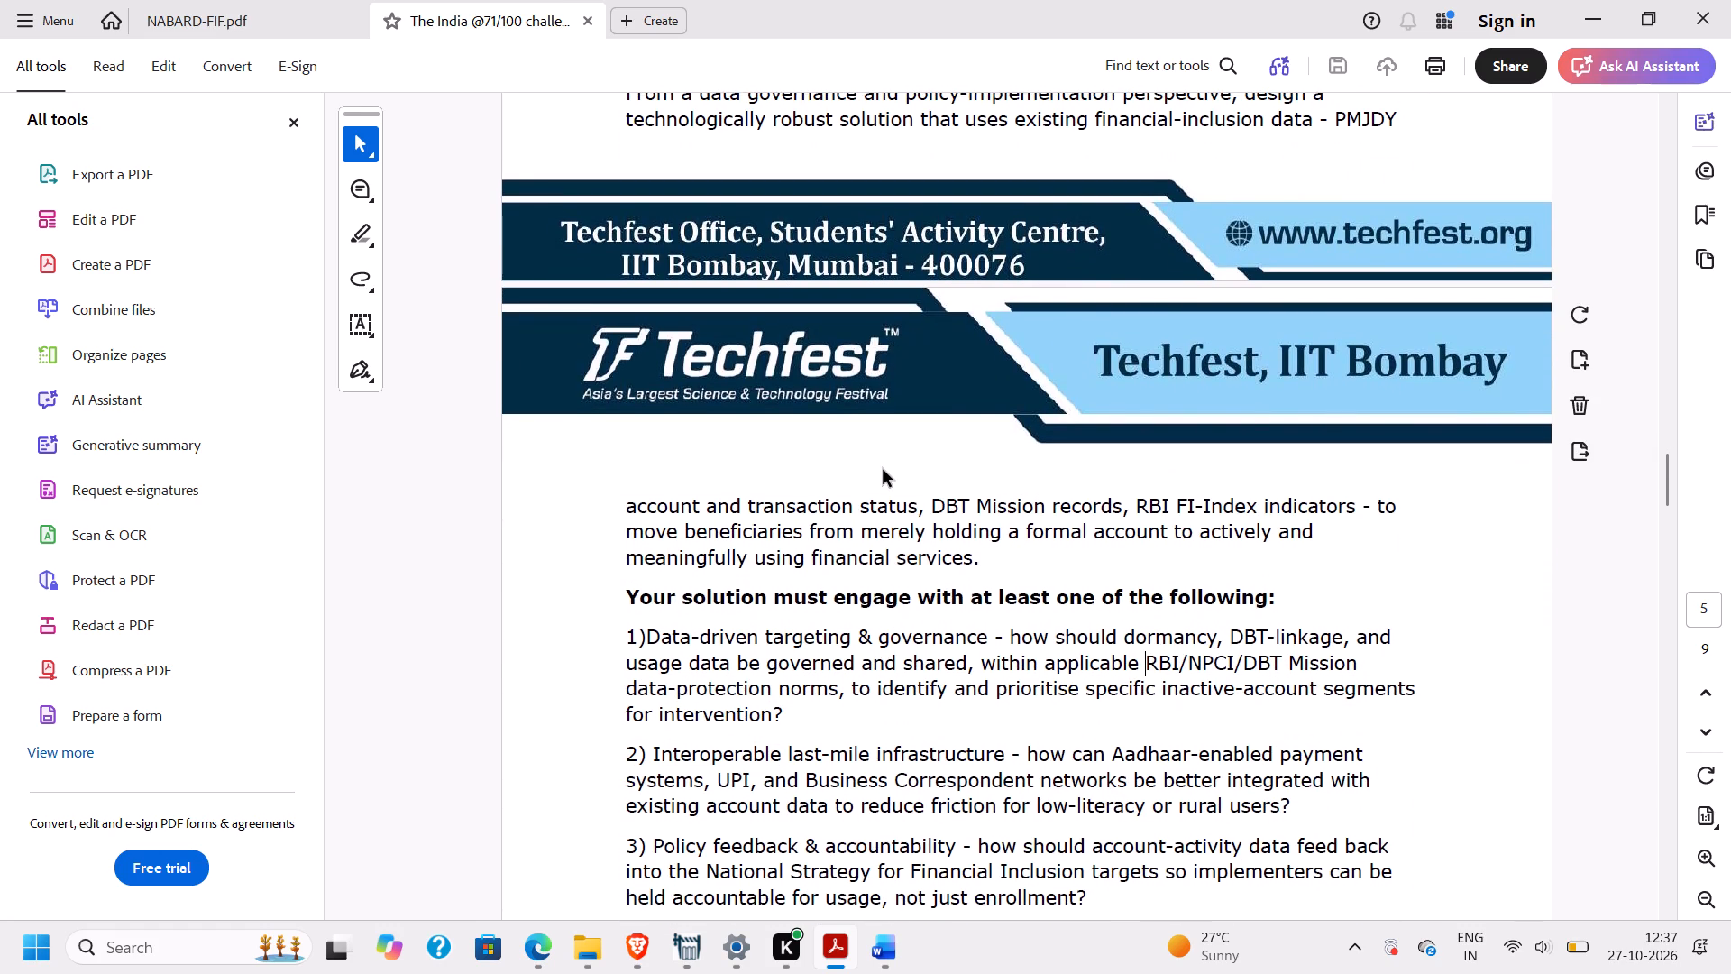
pyautogui.click(1145, 517)
pyautogui.moveTo(1145, 517); pyautogui.dragTo(1189, 517)
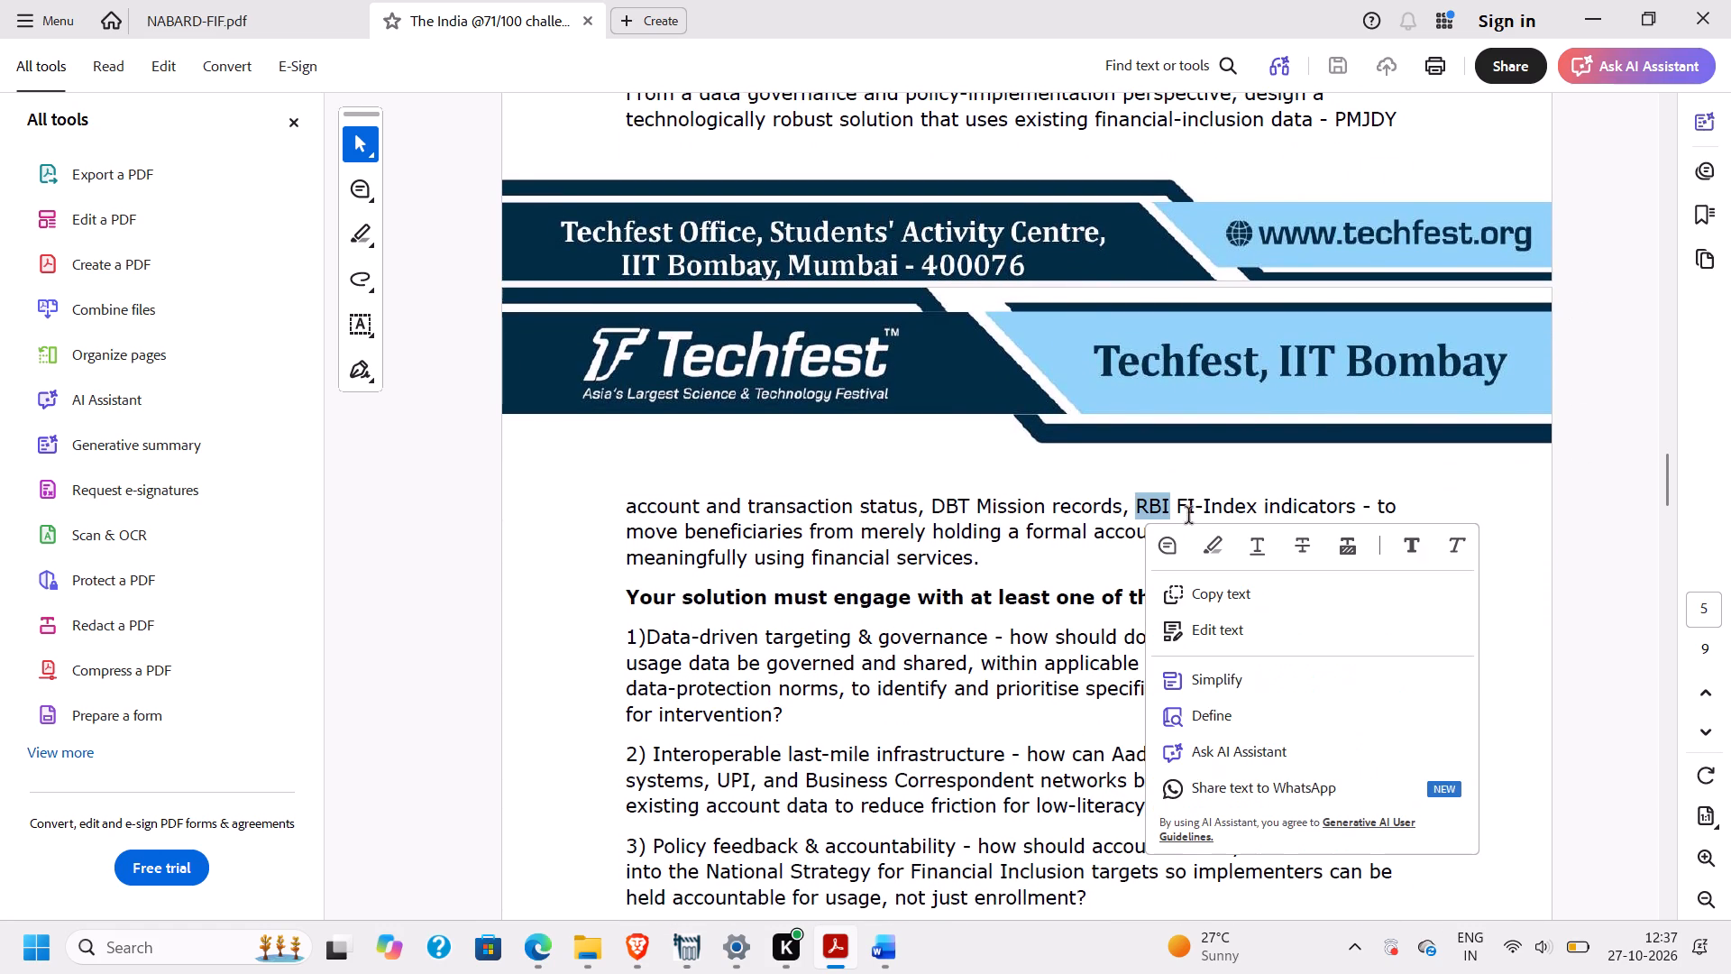
pyautogui.moveTo(1189, 517); pyautogui.dragTo(1360, 503)
pyautogui.click(1360, 503)
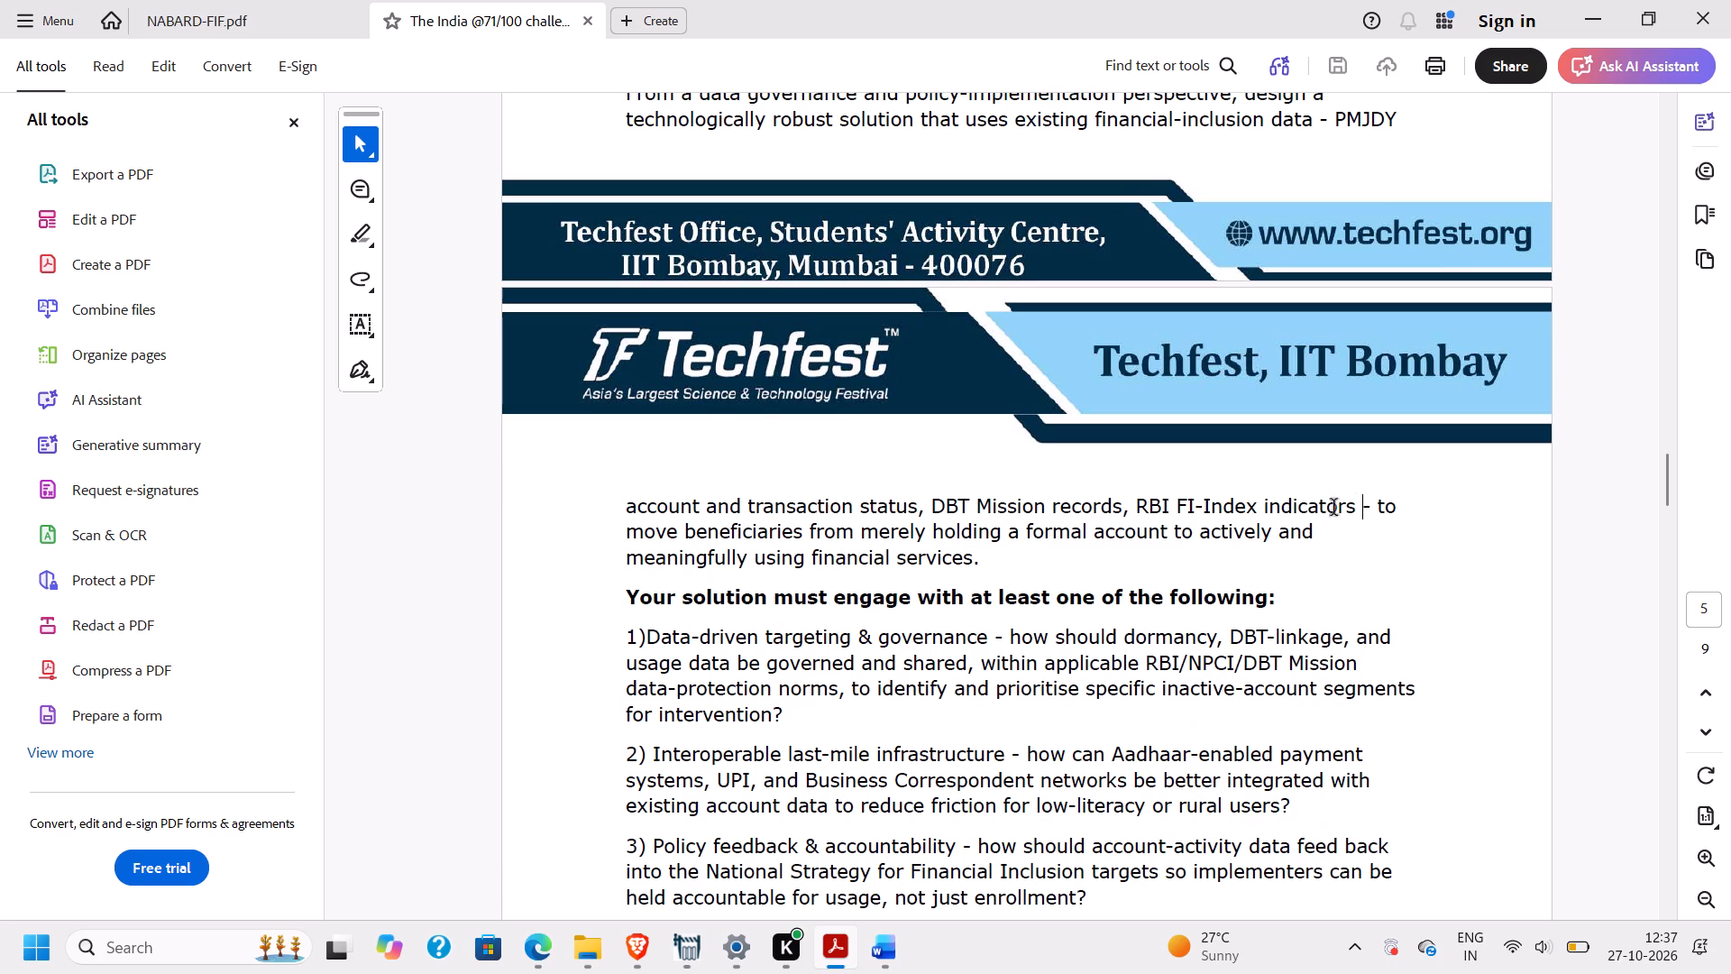
pyautogui.click(907, 542)
pyautogui.moveTo(907, 542); pyautogui.dragTo(1135, 538)
pyautogui.click(703, 555)
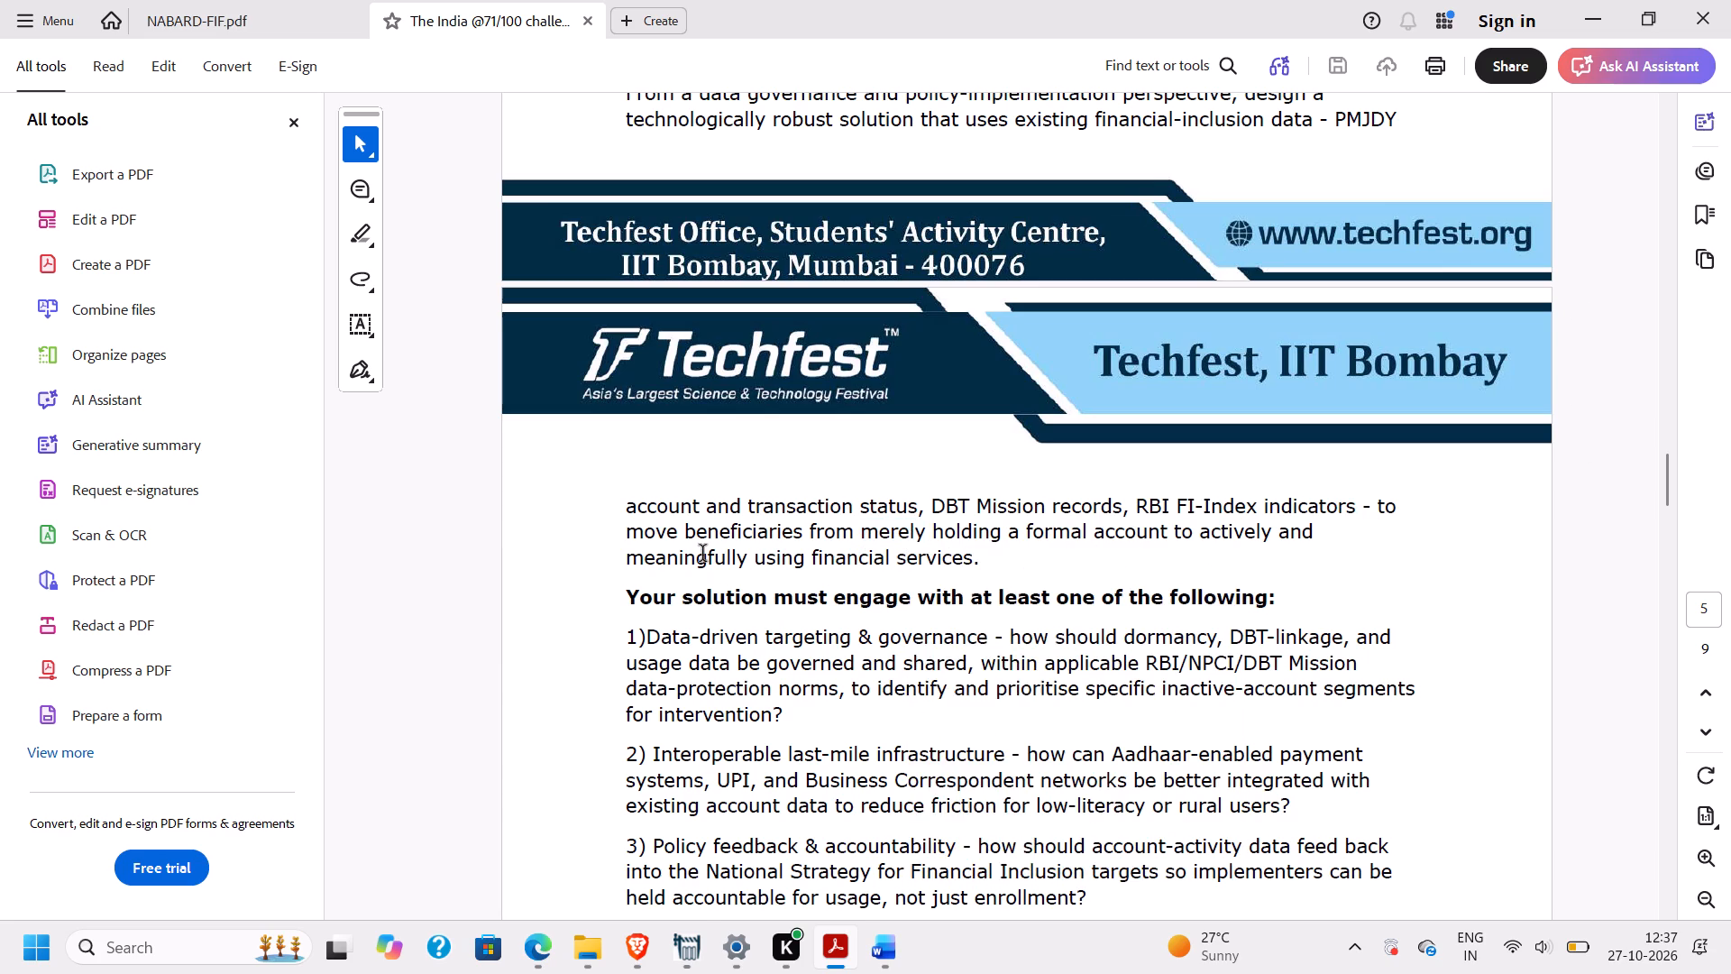
pyautogui.moveTo(703, 555); pyautogui.dragTo(989, 589)
pyautogui.click(1326, 602)
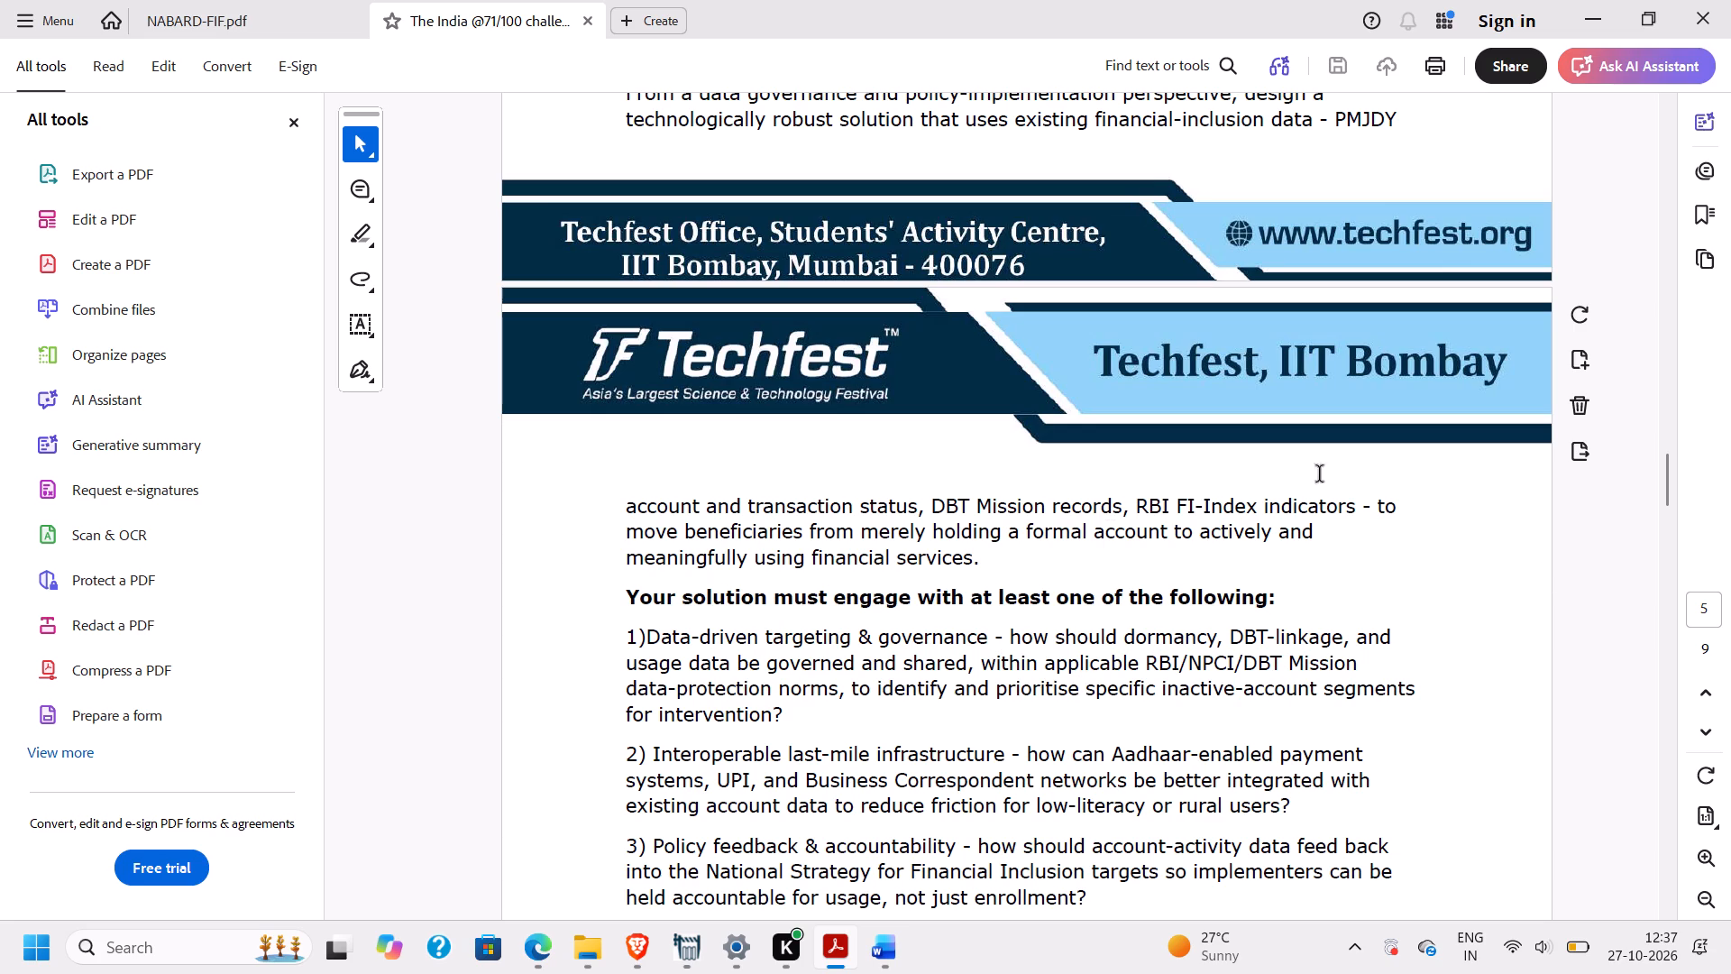
# Examine Theme 3's three solution questions, including the RBI/NPCI/DBT Mission data-protection norms, and the suggested data sources and references.
pyautogui.scroll(-1, 1033, 543)
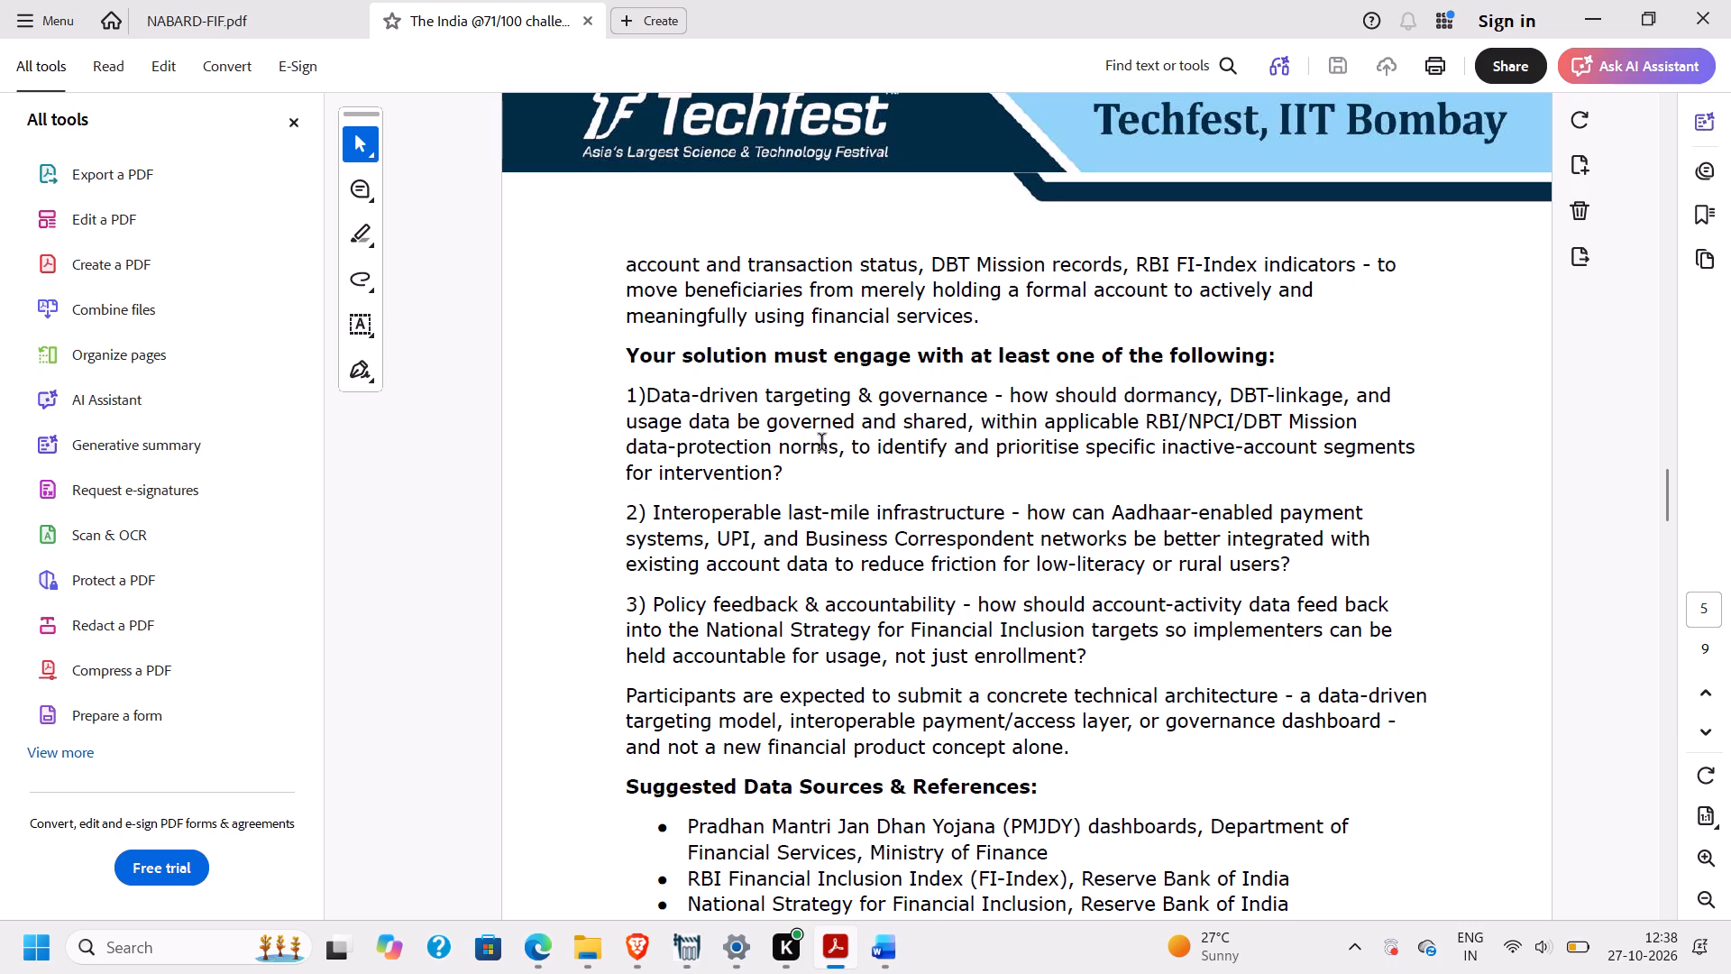
pyautogui.click(1143, 423)
pyautogui.moveTo(1143, 423); pyautogui.dragTo(1265, 417)
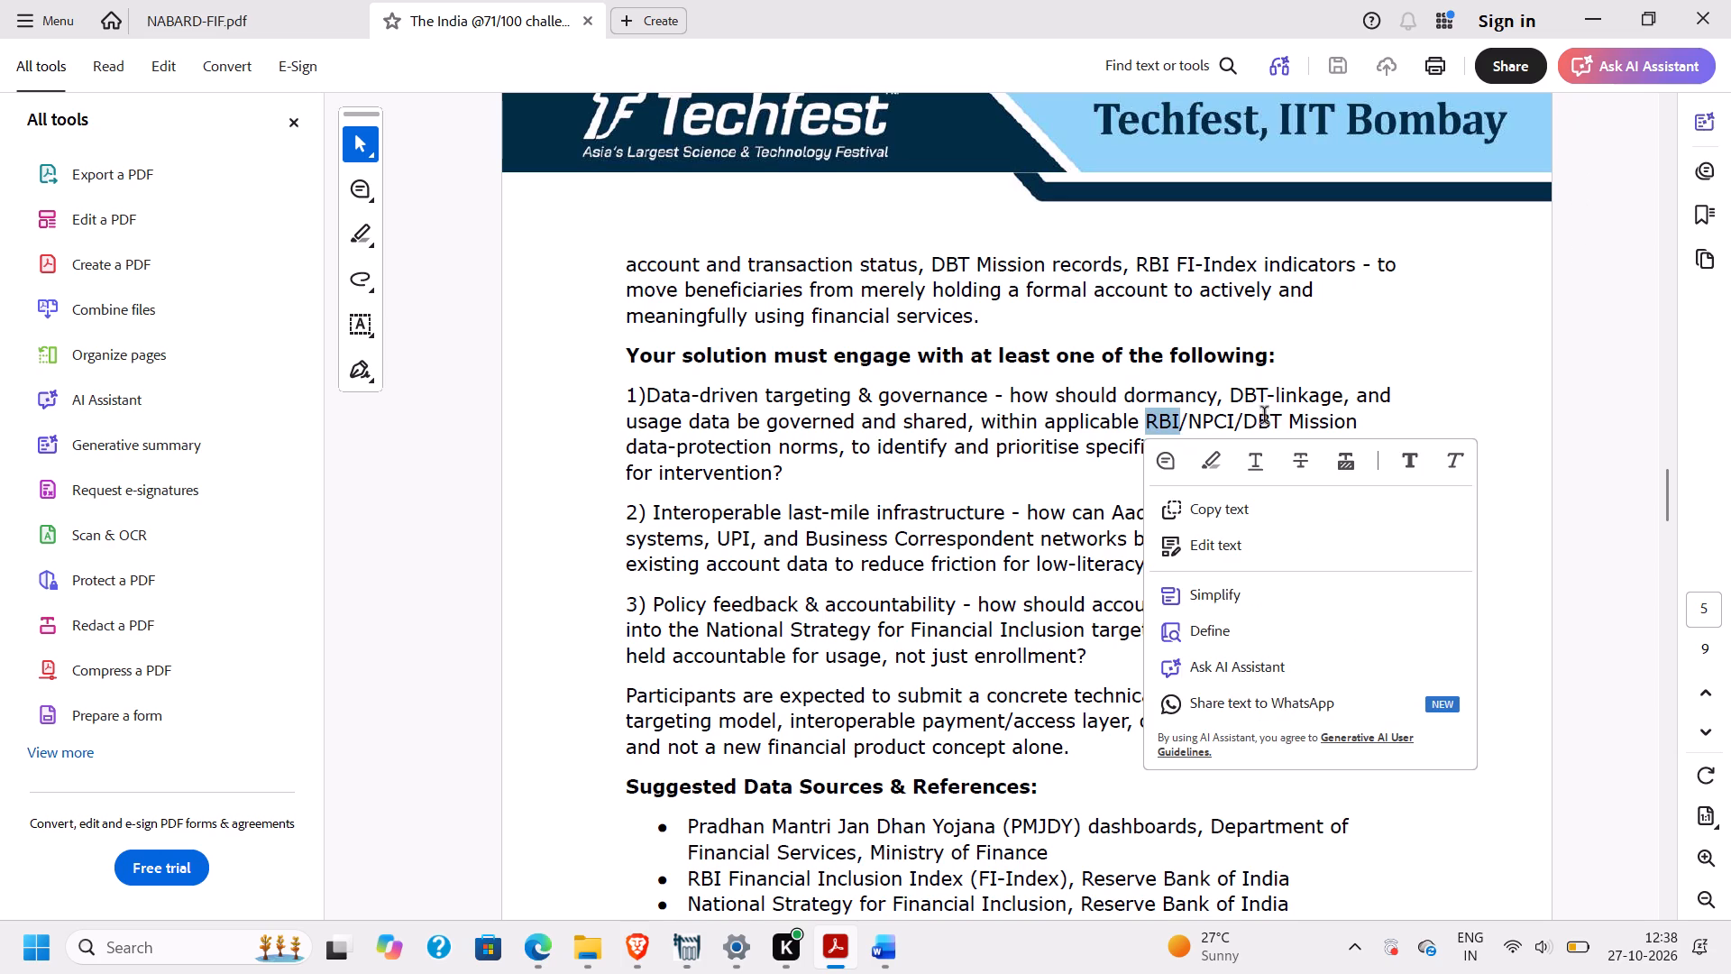
pyautogui.moveTo(1265, 417); pyautogui.dragTo(914, 514)
pyautogui.click(914, 514)
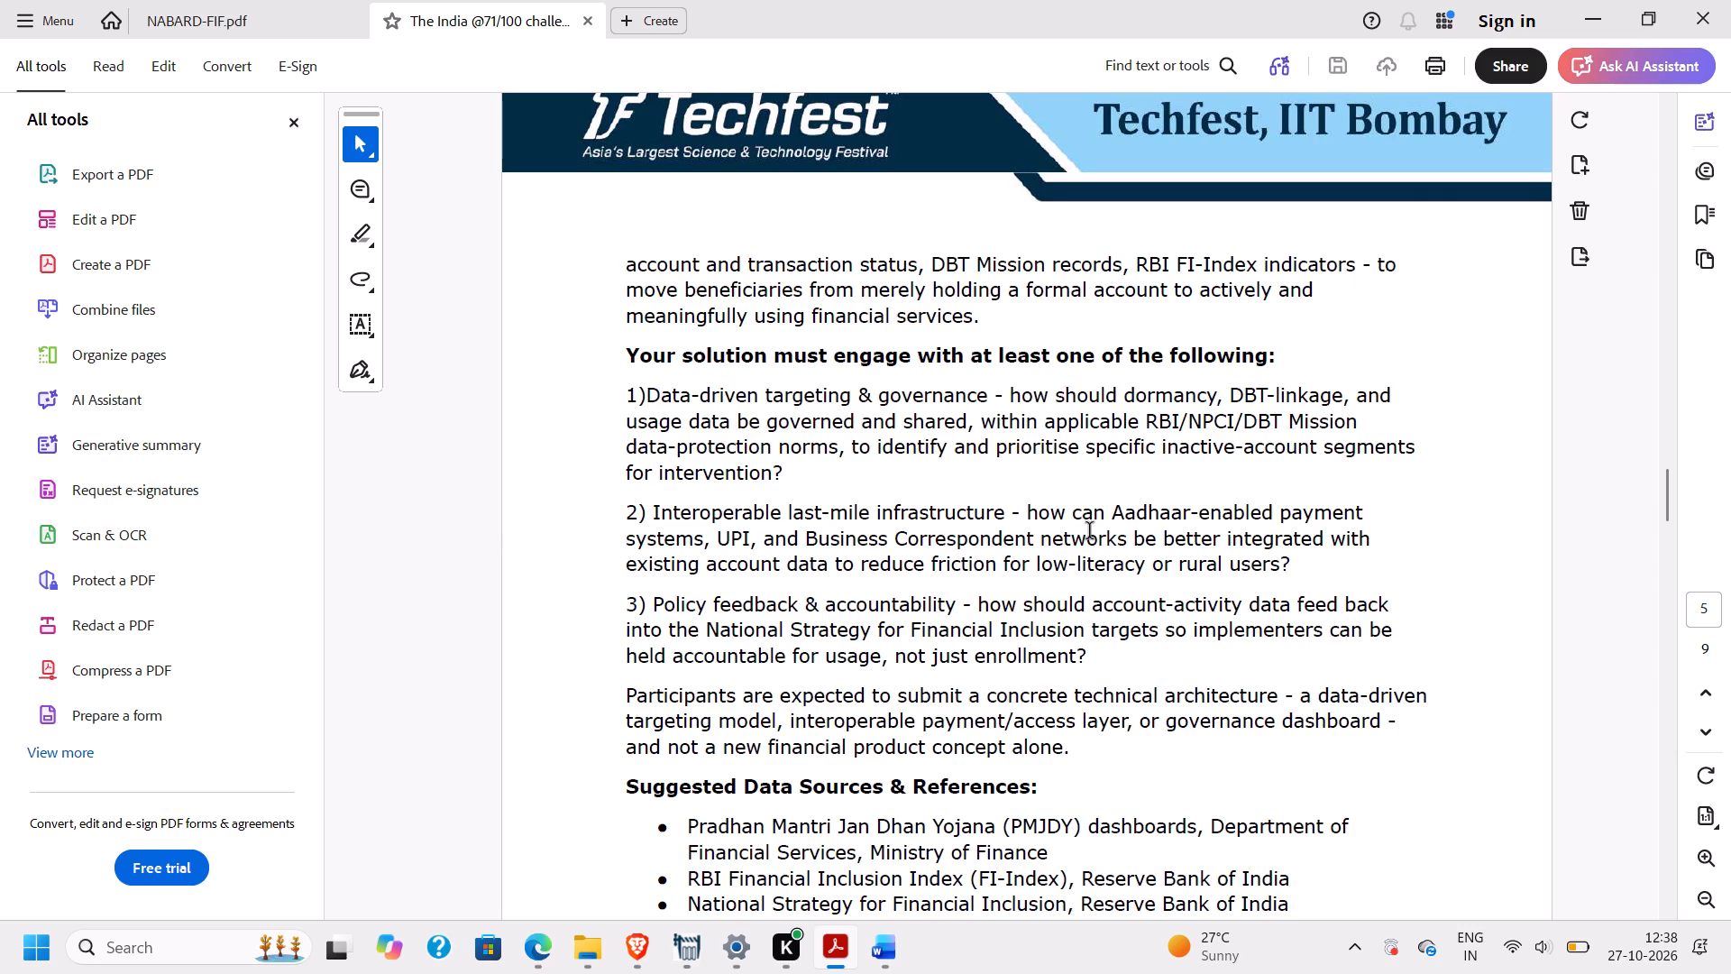
pyautogui.scroll(-1, 974, 602)
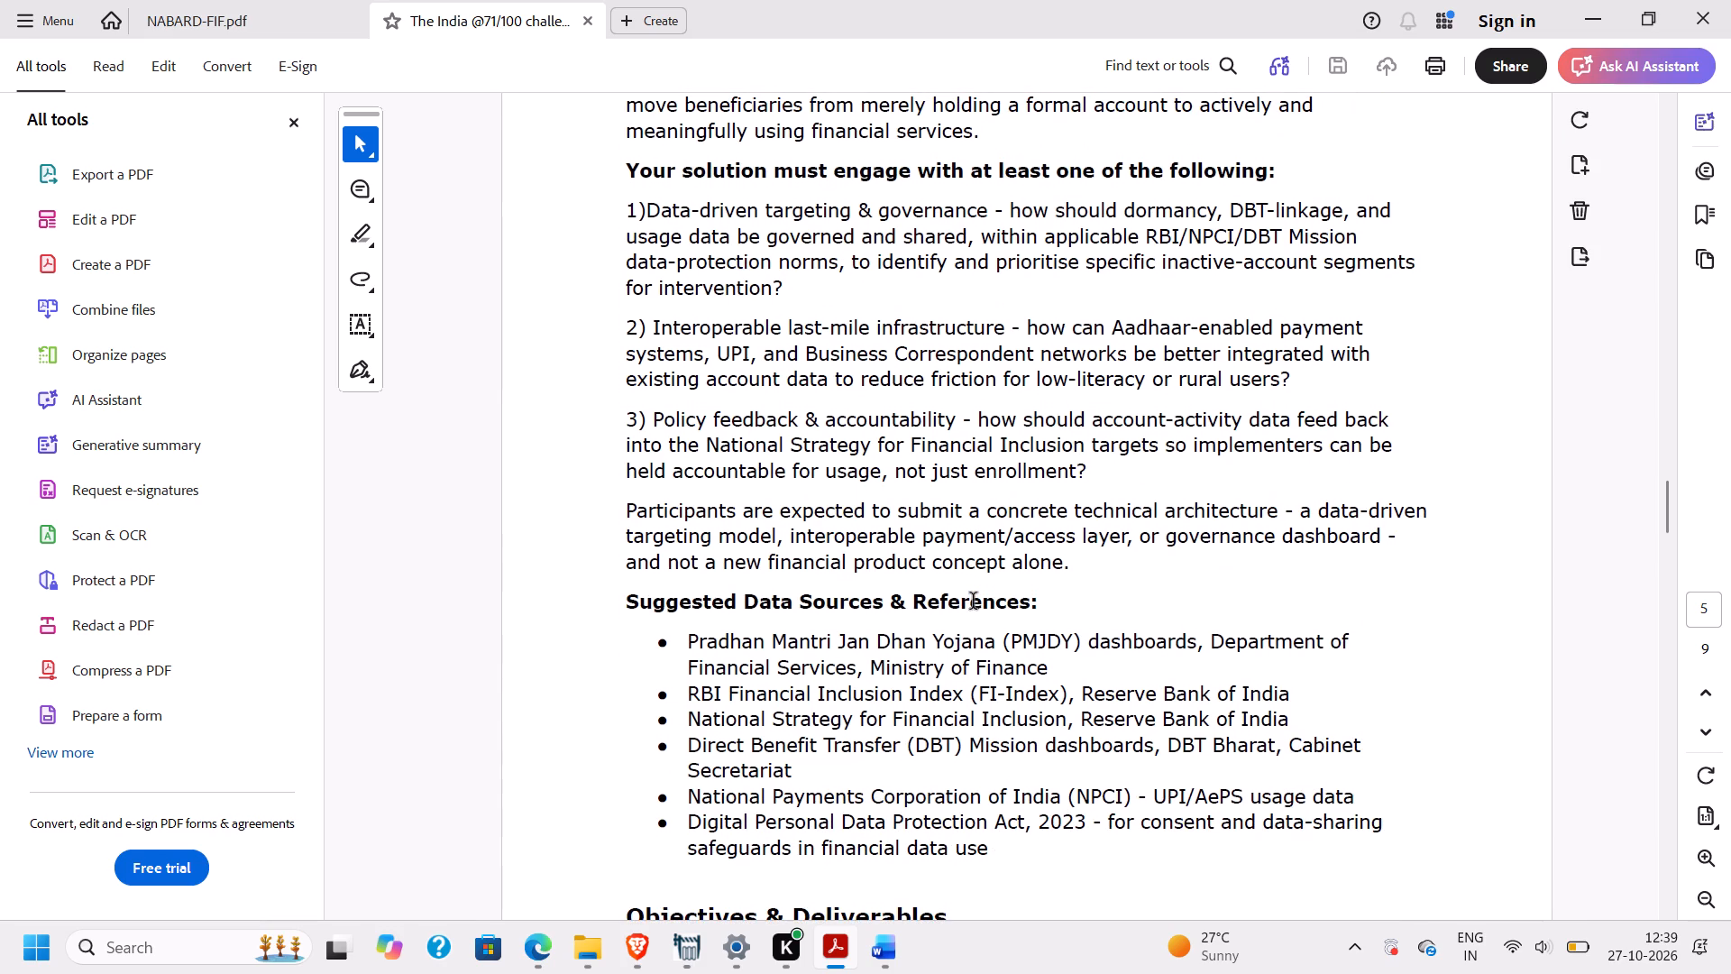
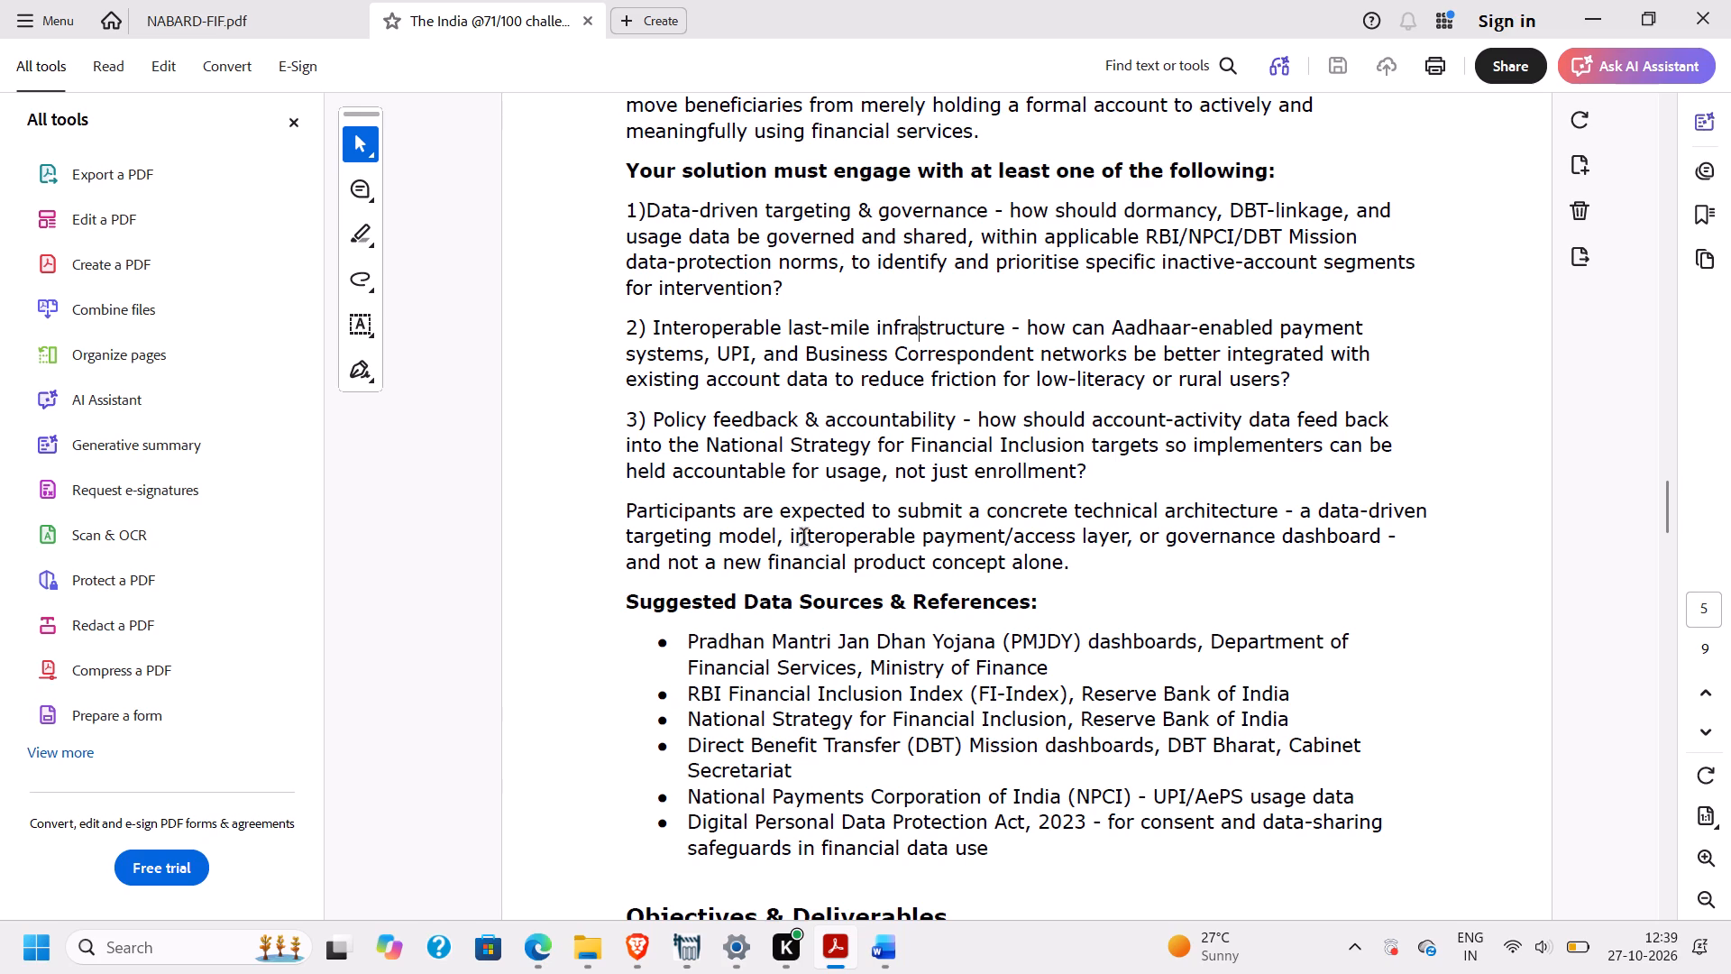
# Reread Theme 3's exclusion of standalone financial product concepts and its suggested data sources, focusing on the RBI FI-Index and National Strategy for Financial Inclusion.
pyautogui.click(719, 569)
pyautogui.moveTo(719, 569); pyautogui.dragTo(749, 567)
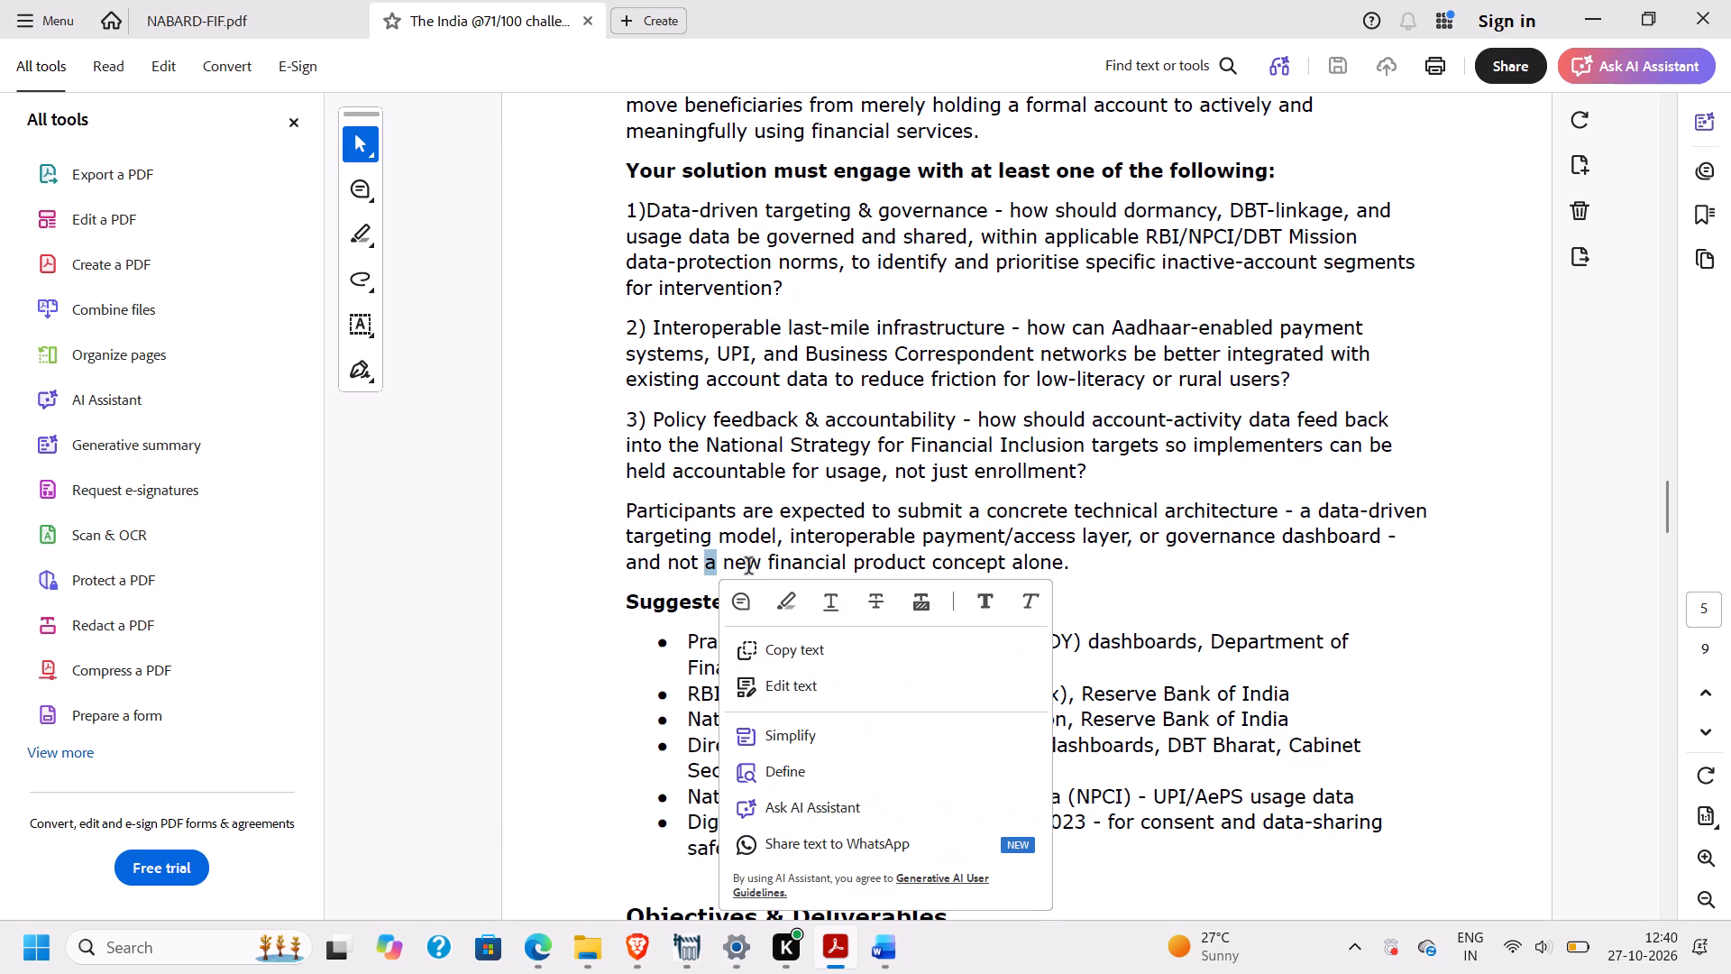
pyautogui.moveTo(749, 567); pyautogui.dragTo(1082, 573)
pyautogui.click(1082, 573)
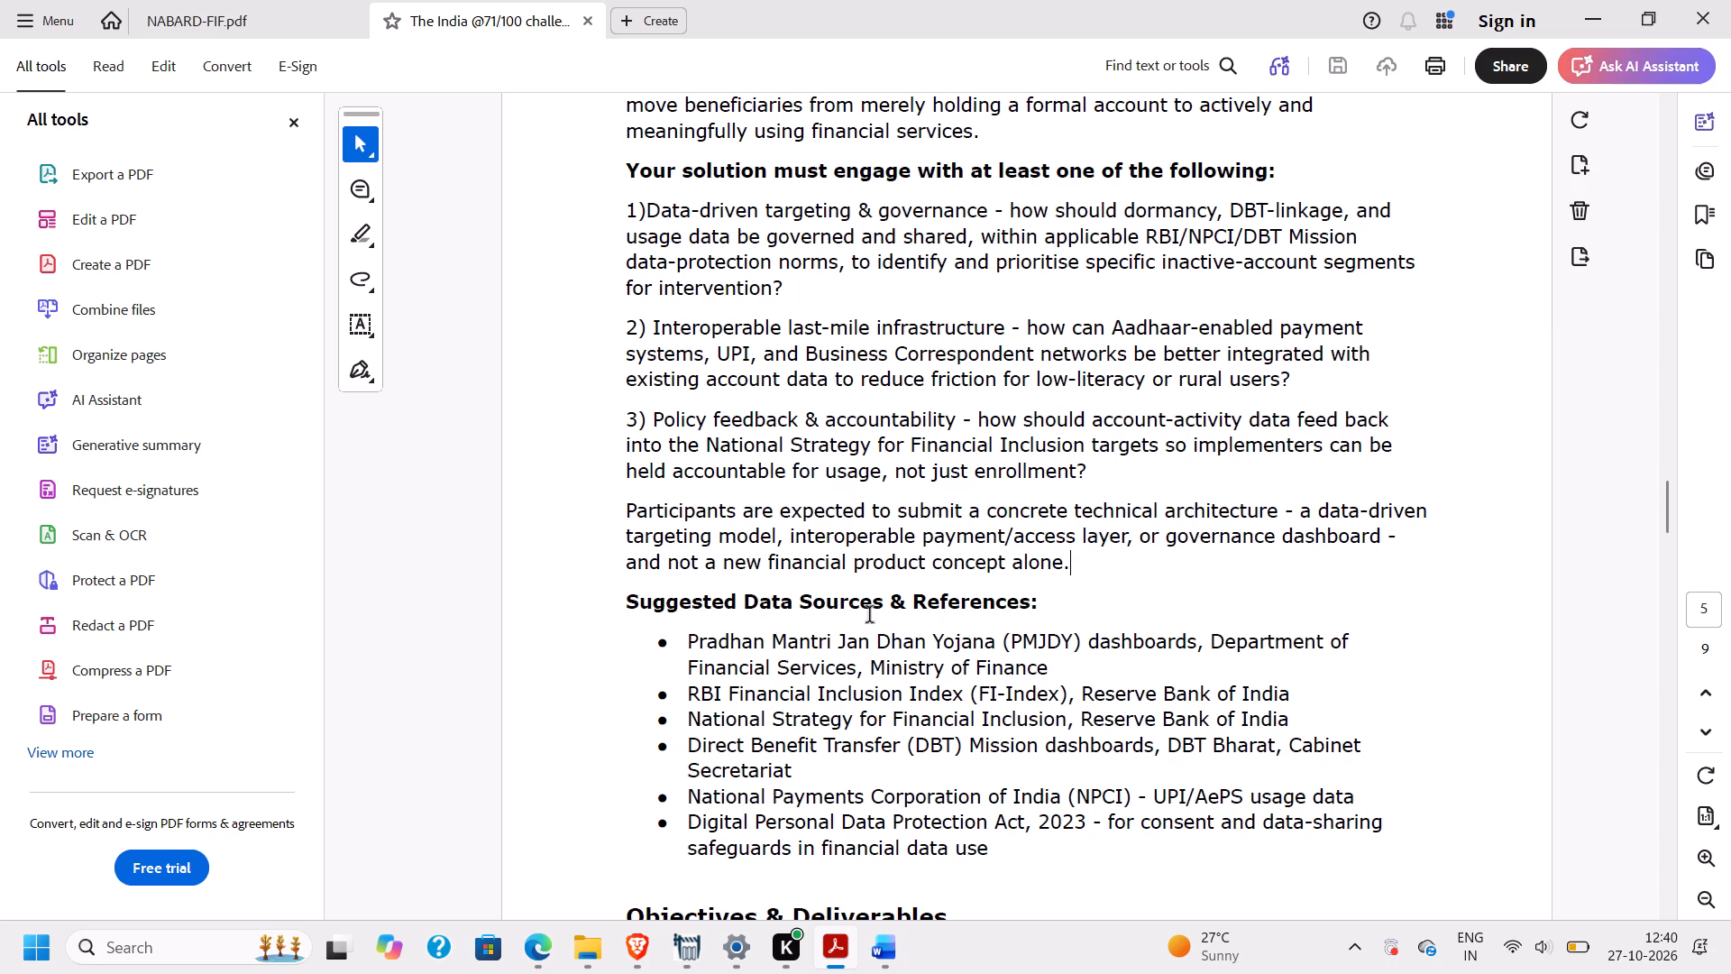
pyautogui.scroll(-1, 875, 641)
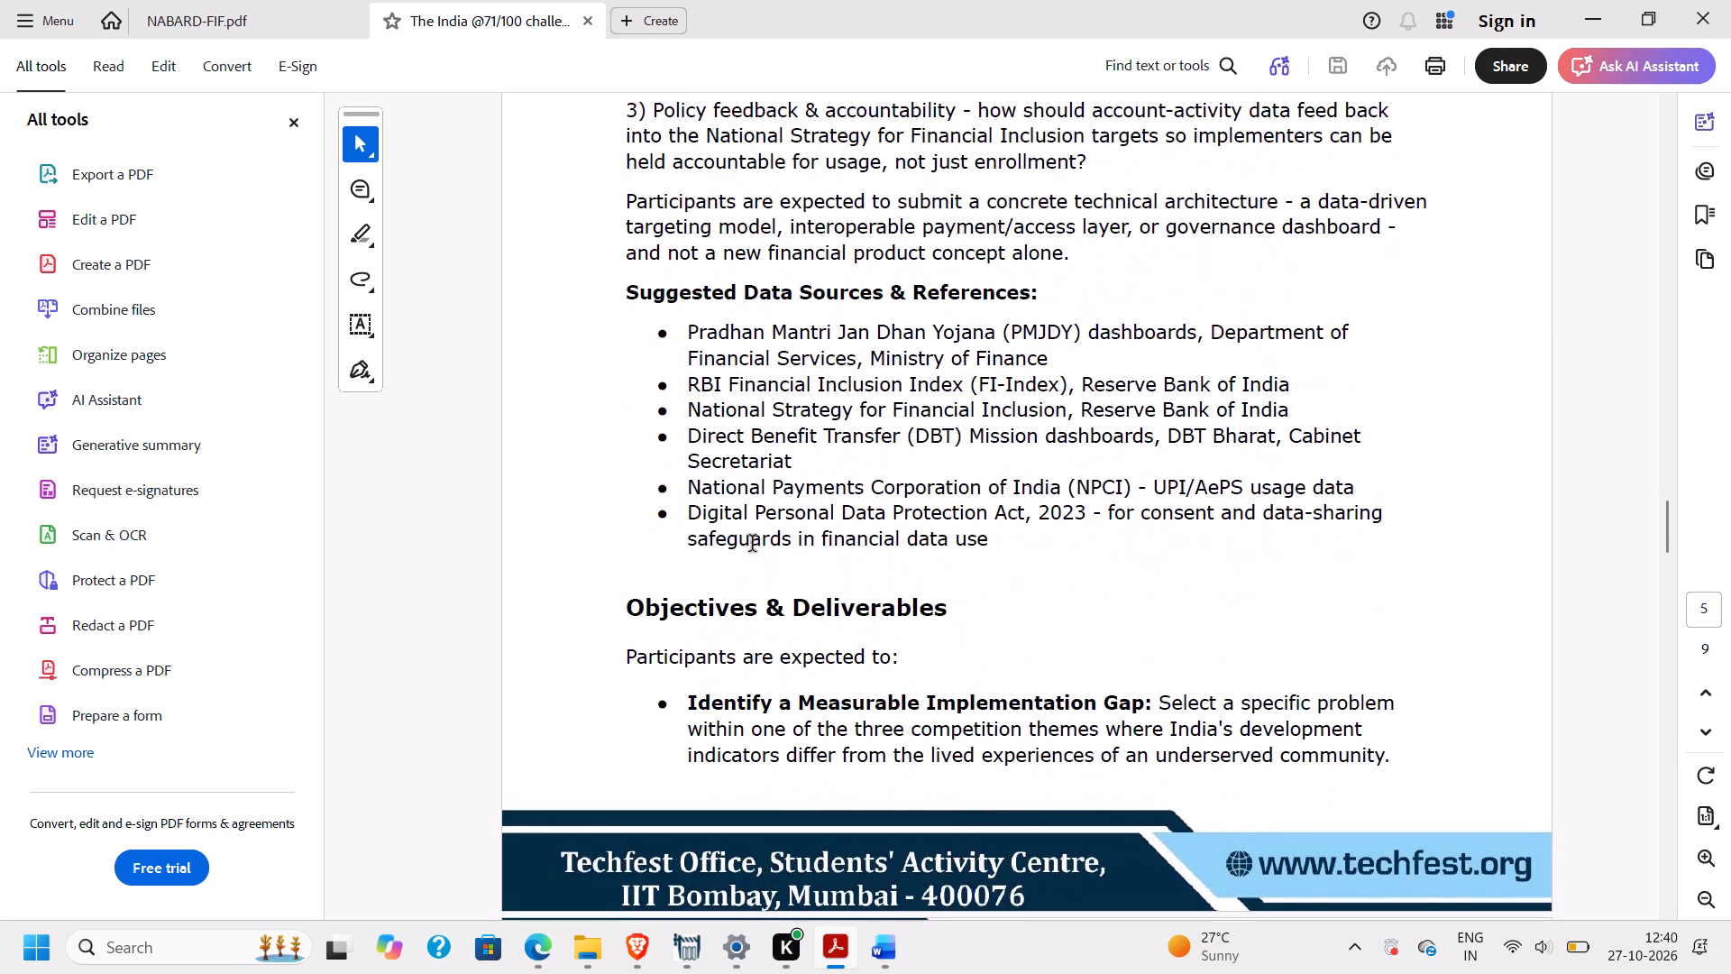
pyautogui.click(709, 380)
pyautogui.moveTo(709, 380); pyautogui.dragTo(1208, 420)
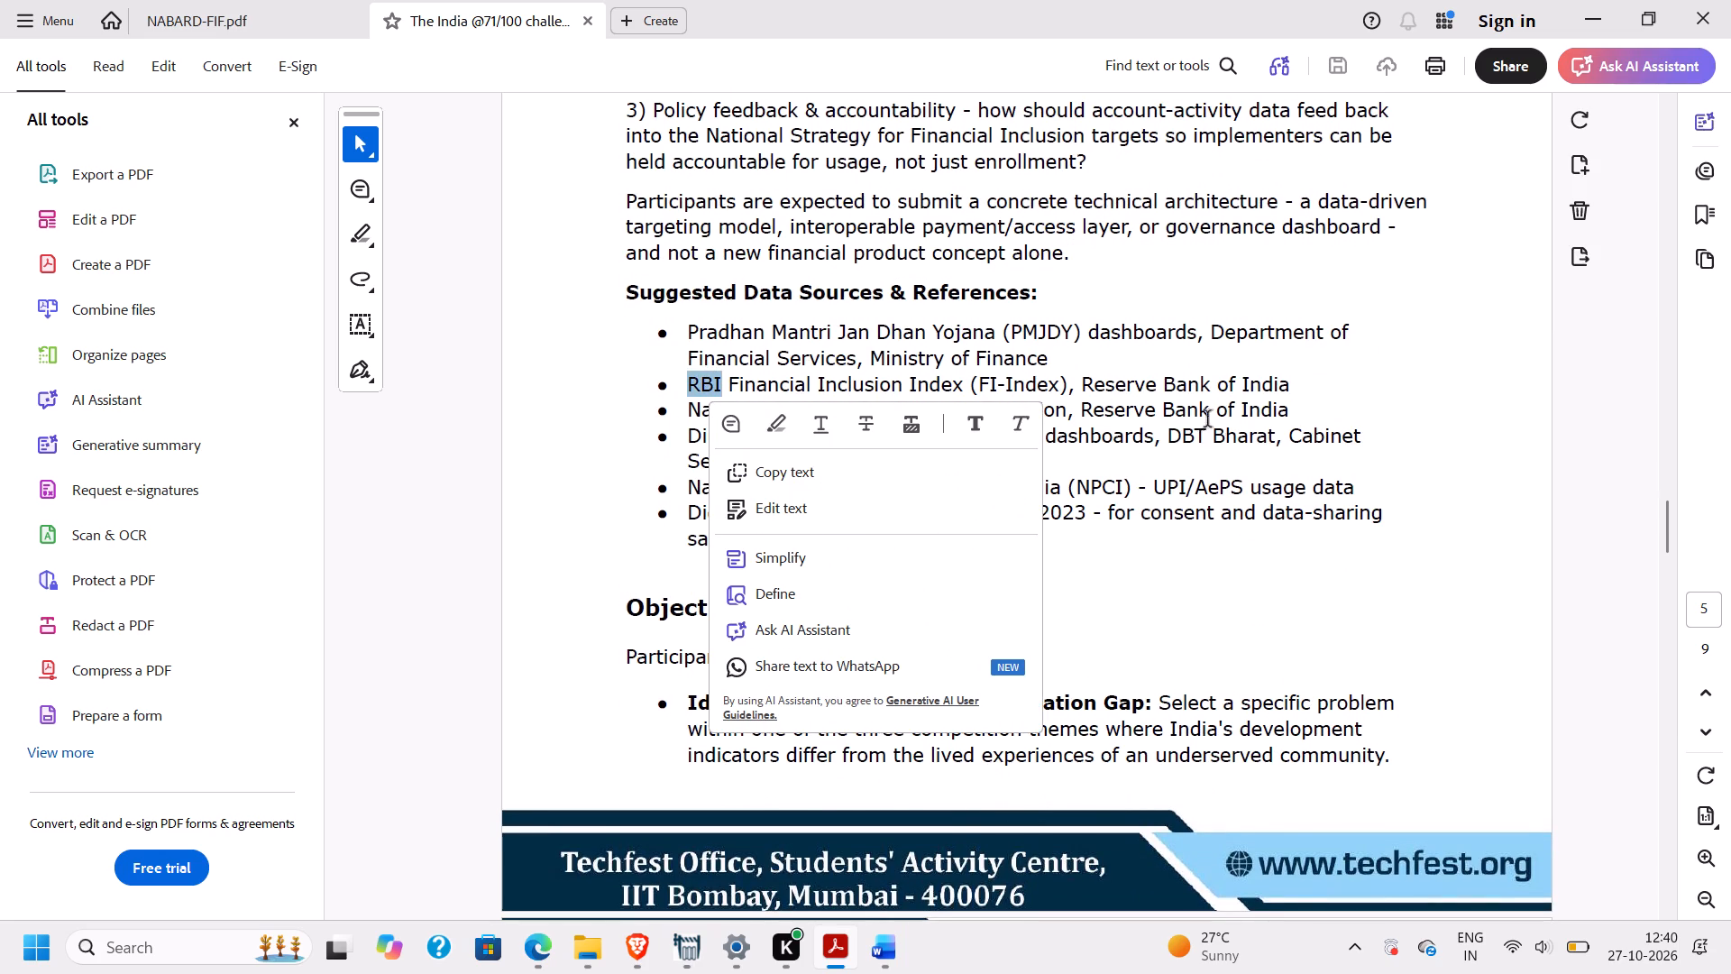
pyautogui.moveTo(1208, 420); pyautogui.dragTo(1278, 443)
pyautogui.click(1278, 443)
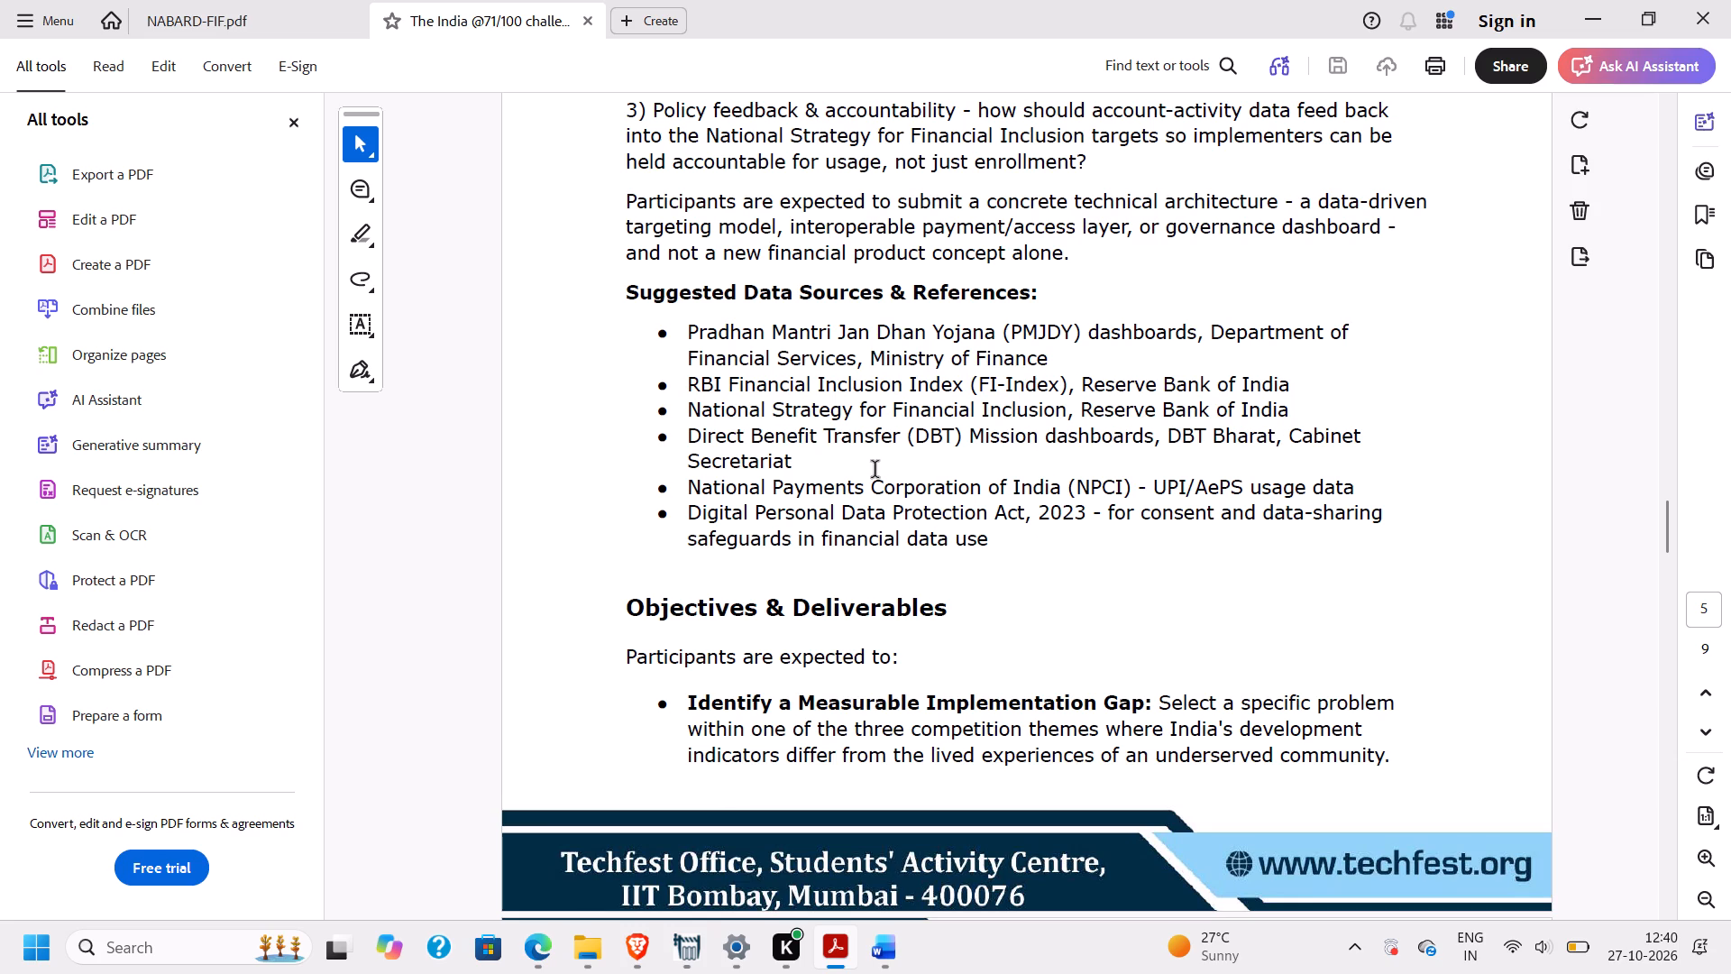
pyautogui.scroll(5, 952, 514)
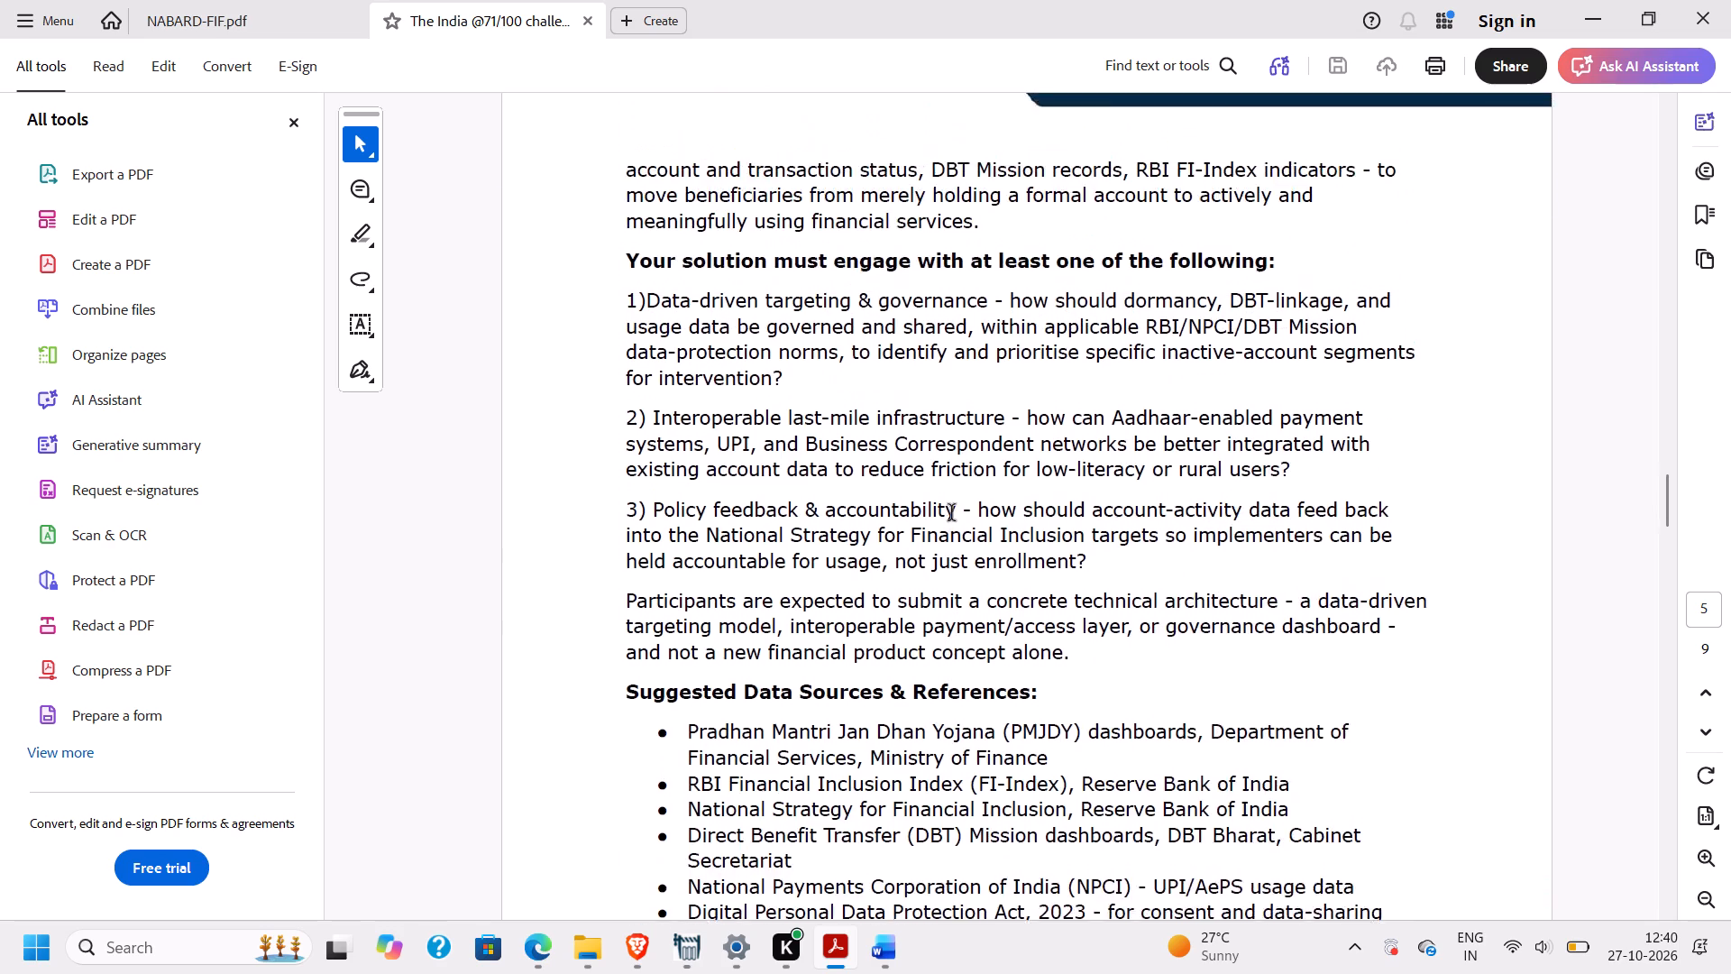
pyautogui.scroll(3, 952, 514)
pyautogui.scroll(-4, 952, 514)
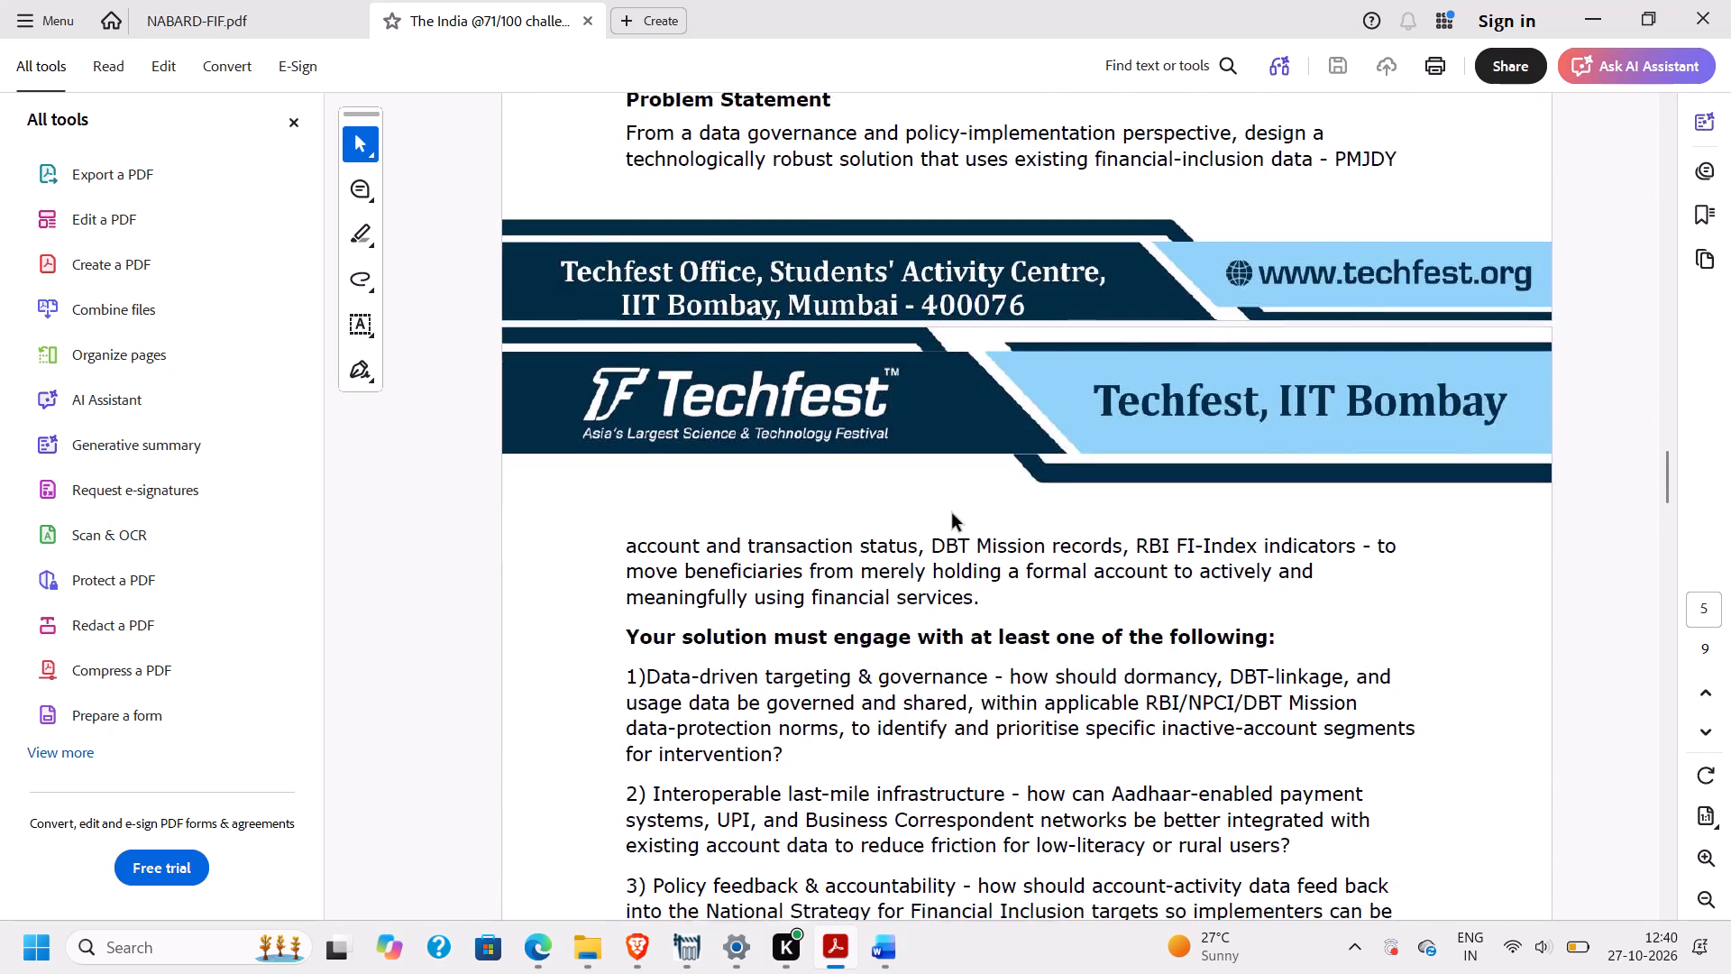
pyautogui.scroll(-1, 952, 514)
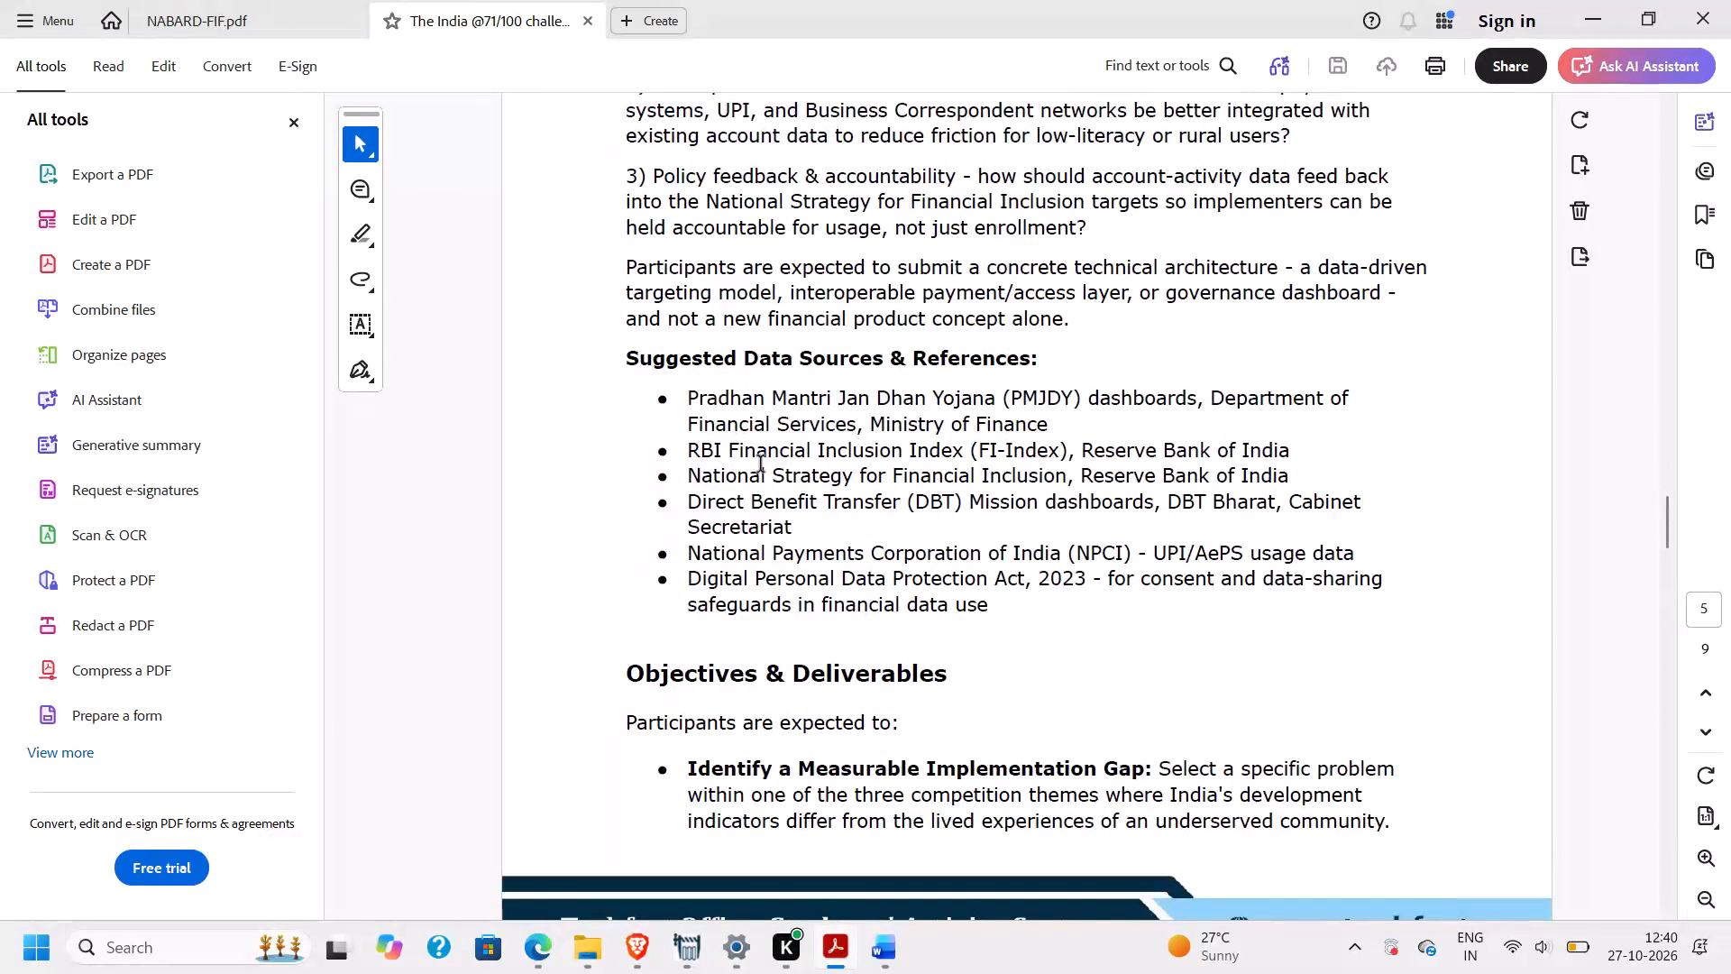
pyautogui.click(696, 477)
pyautogui.moveTo(696, 477); pyautogui.dragTo(707, 476)
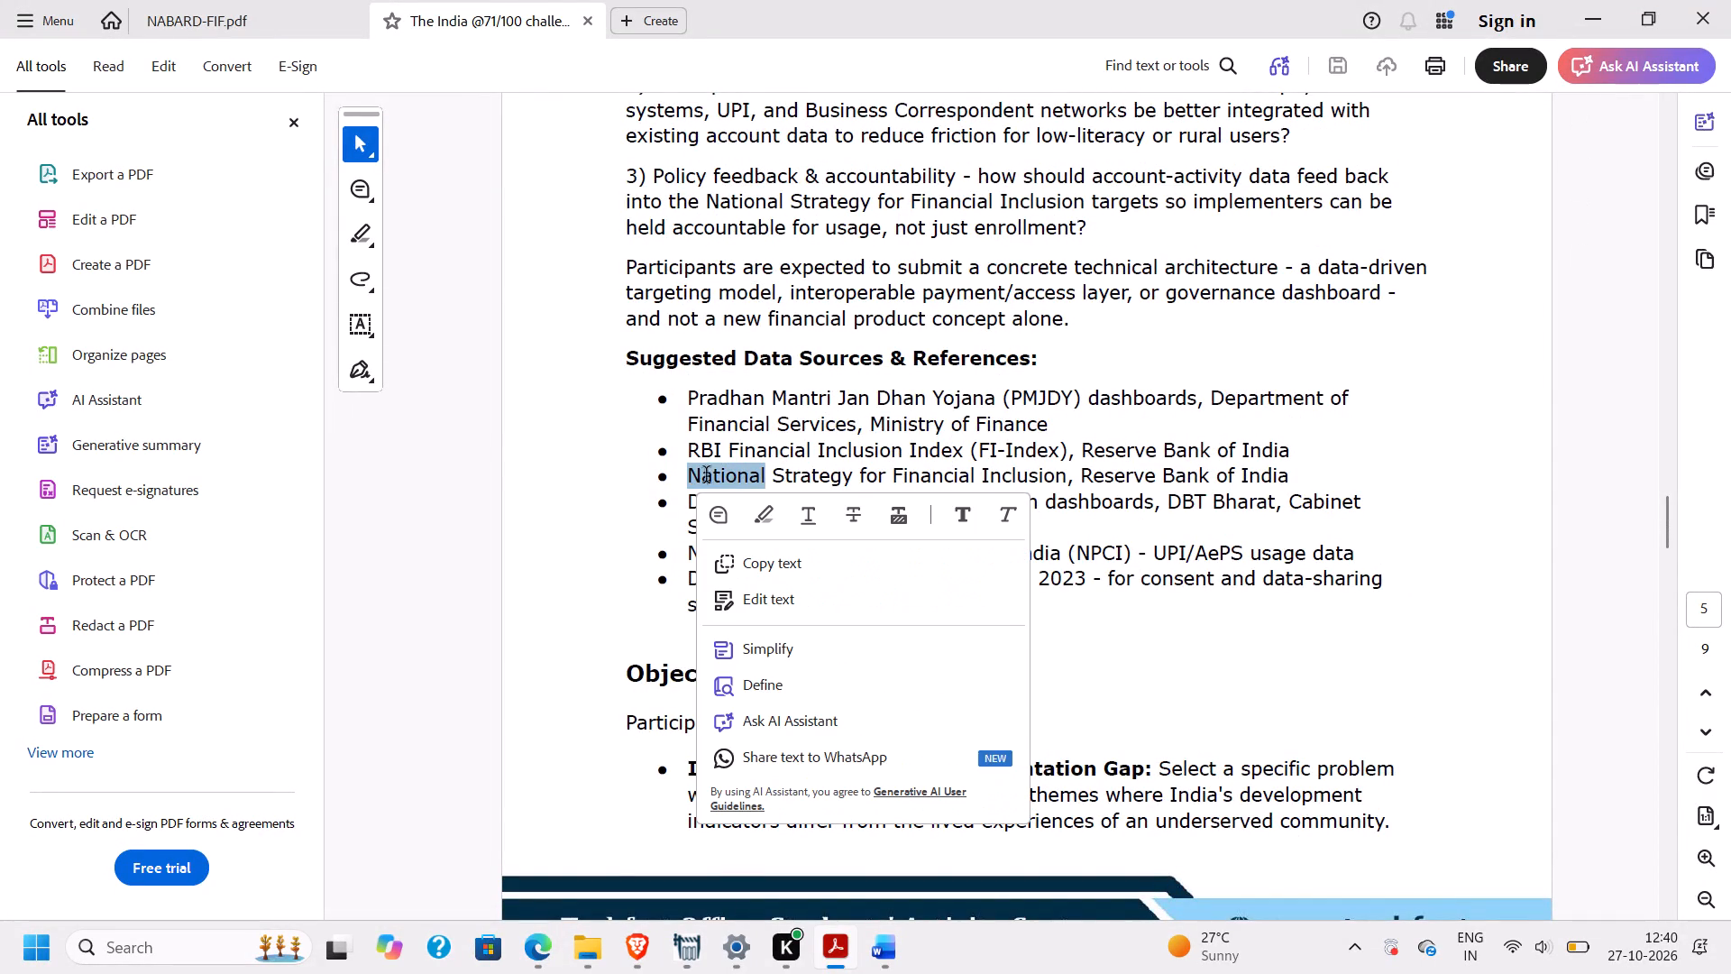
pyautogui.moveTo(707, 476); pyautogui.dragTo(1079, 473)
pyautogui.click(1079, 473)
pyautogui.moveTo(1079, 473); pyautogui.dragTo(1008, 473)
pyautogui.click(1008, 473)
pyautogui.moveTo(1008, 473); pyautogui.dragTo(857, 478)
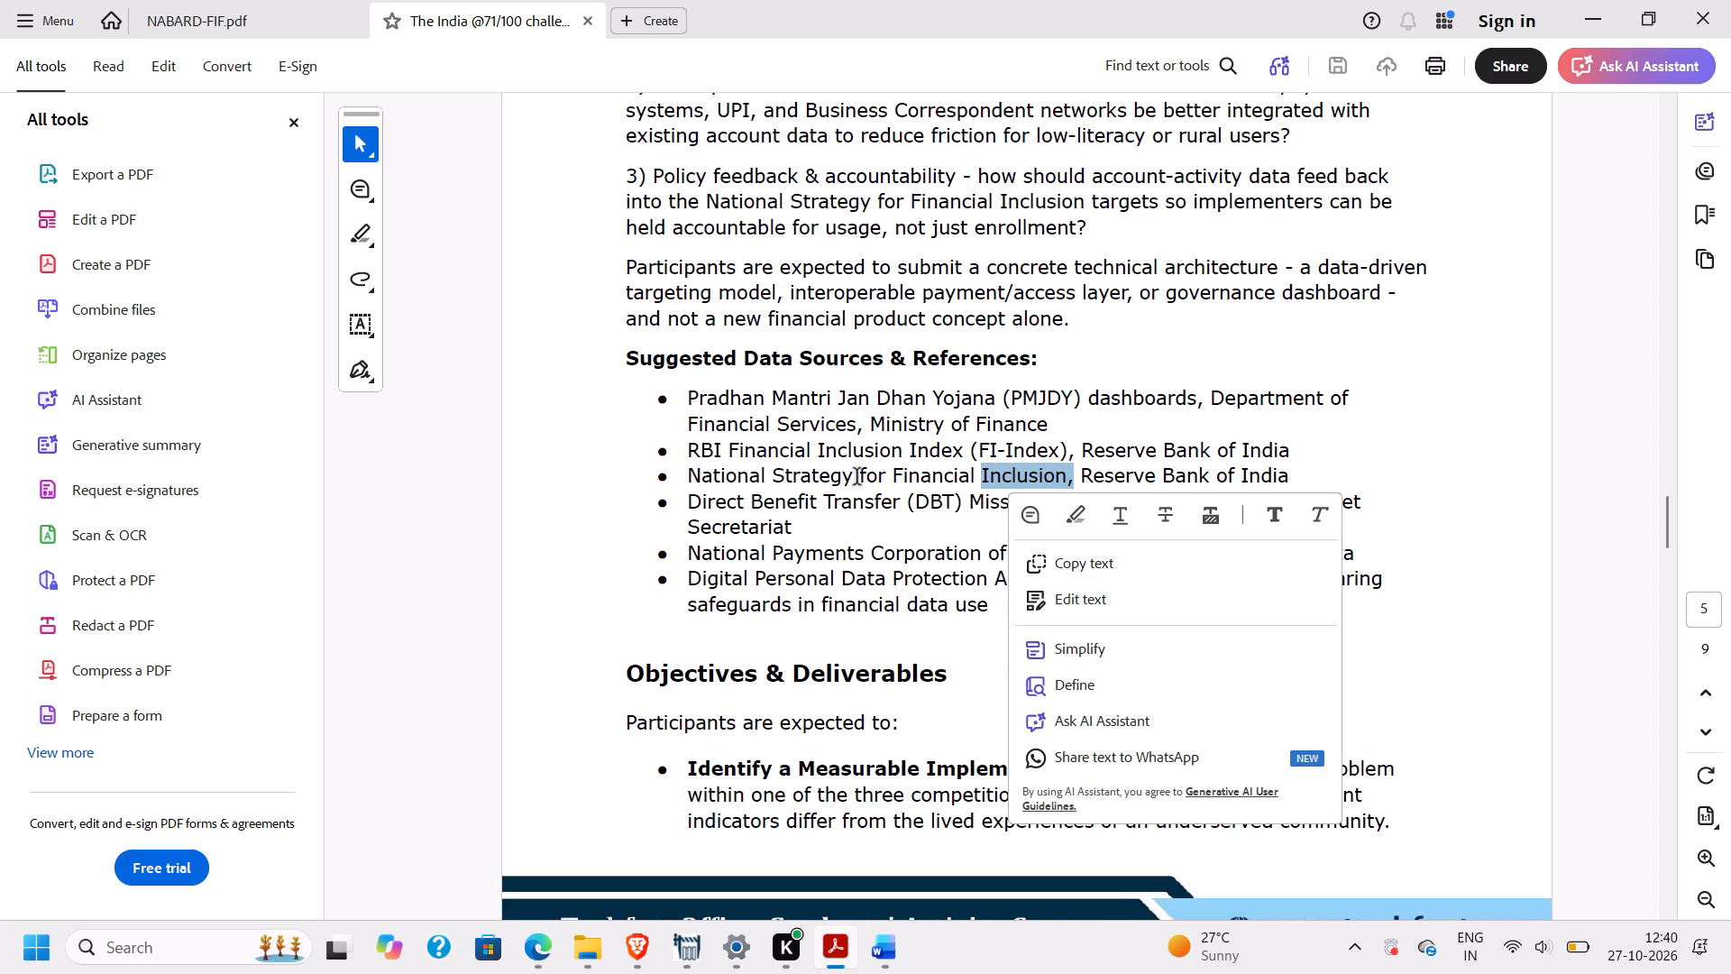
pyautogui.moveTo(857, 478); pyautogui.dragTo(771, 473)
pyautogui.click(829, 510)
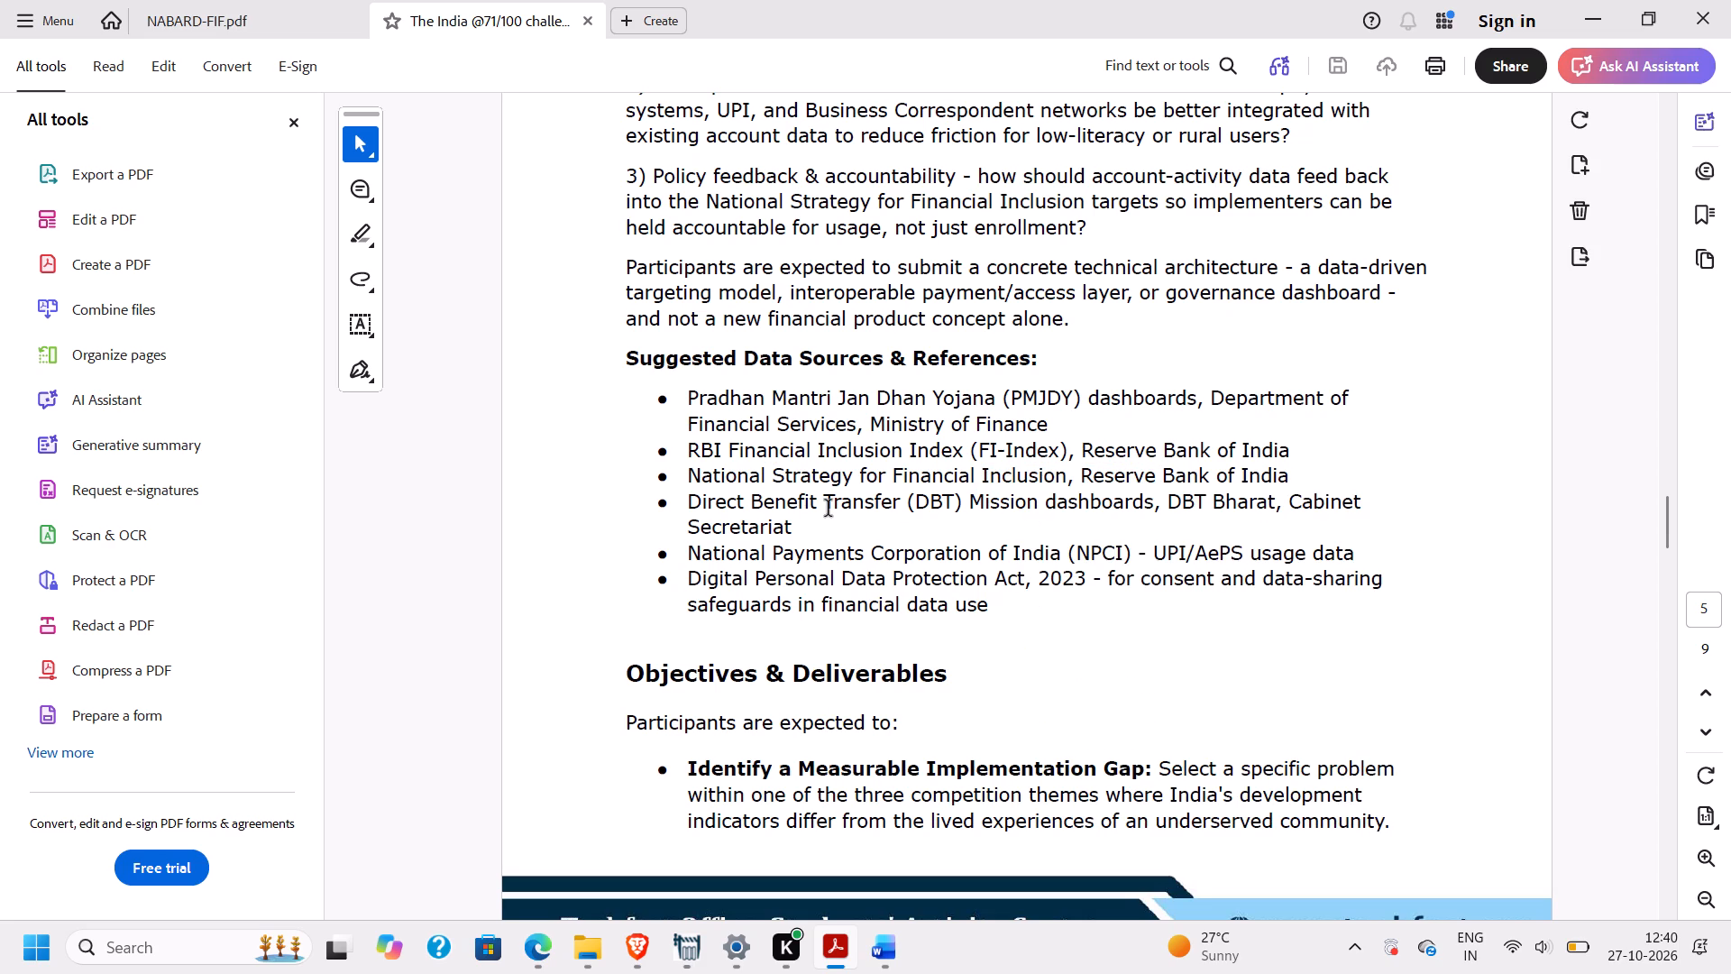
pyautogui.scroll(1, 829, 510)
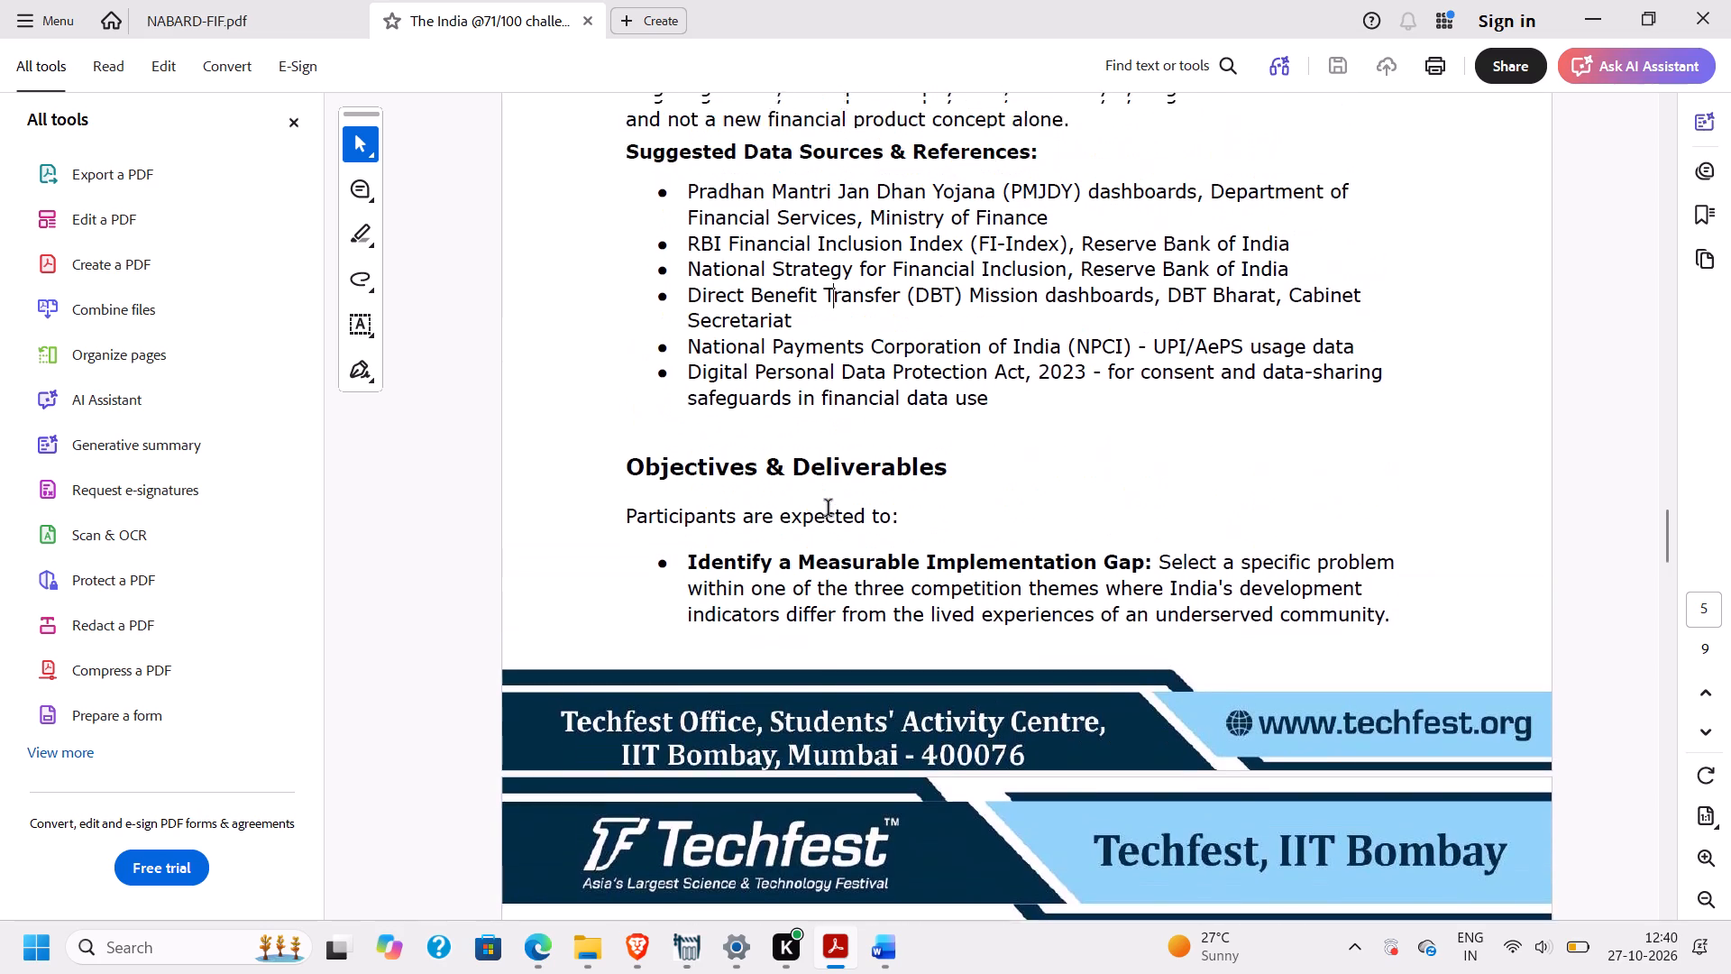
pyautogui.scroll(1, 829, 510)
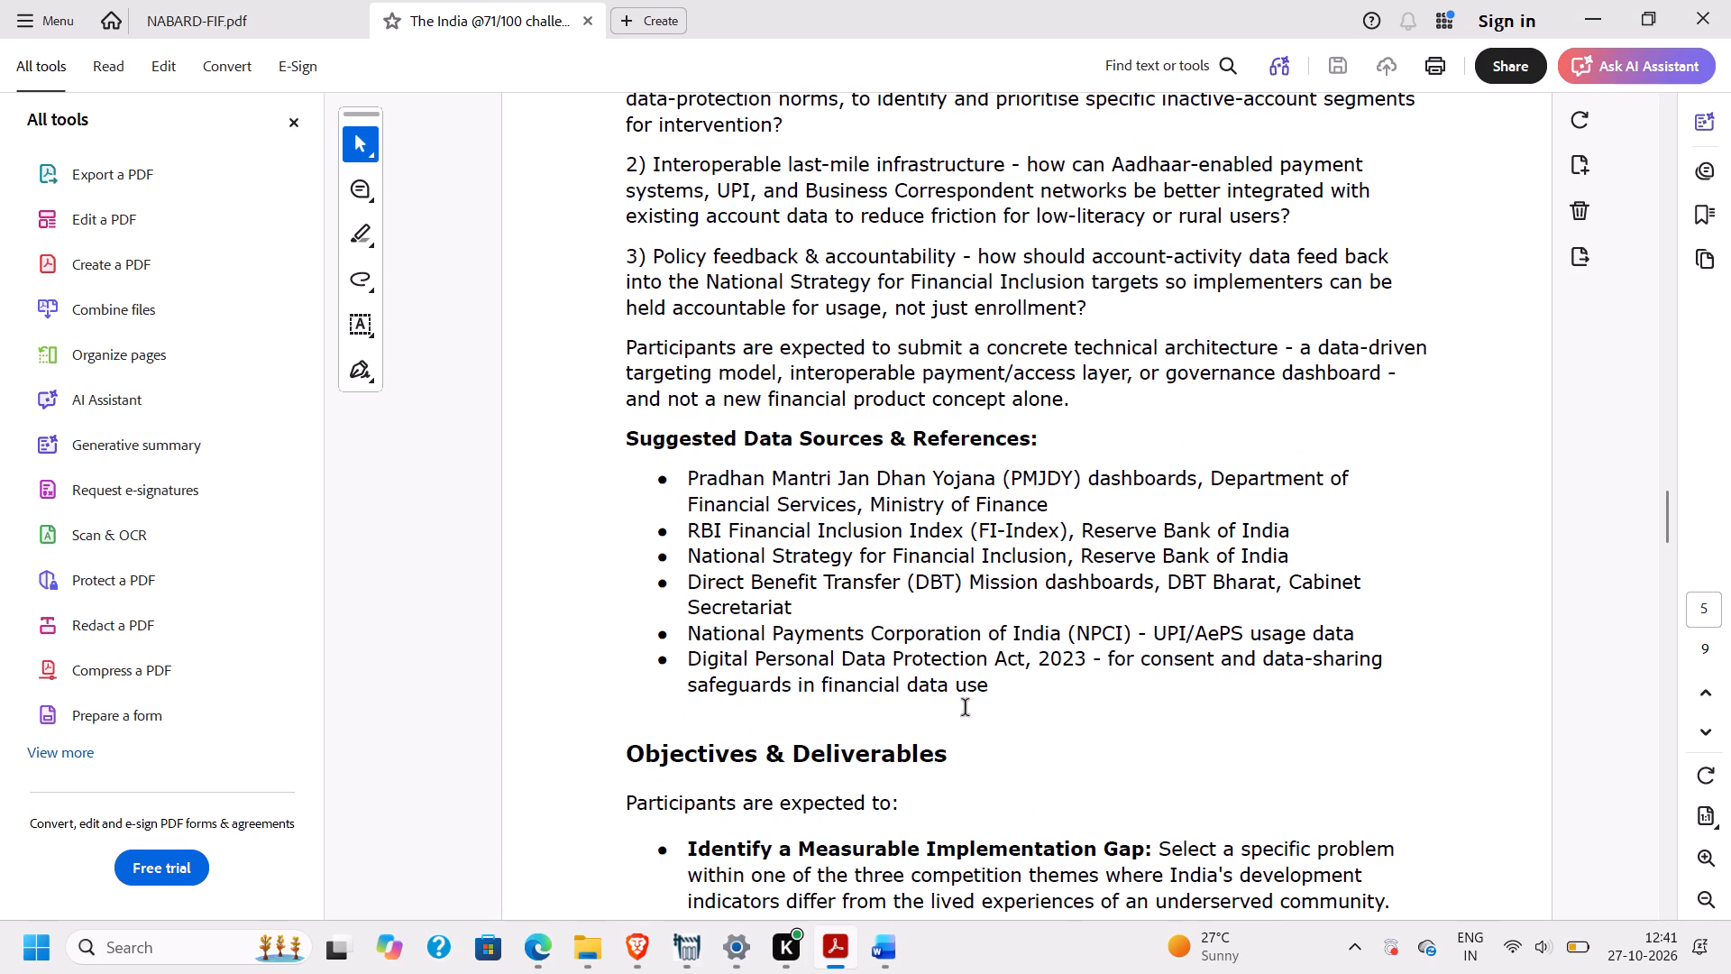
# Examine the brief's Objectives & Deliverables, from identifying a measurable implementation gap to estimating social impact.
pyautogui.scroll(-2, 864, 717)
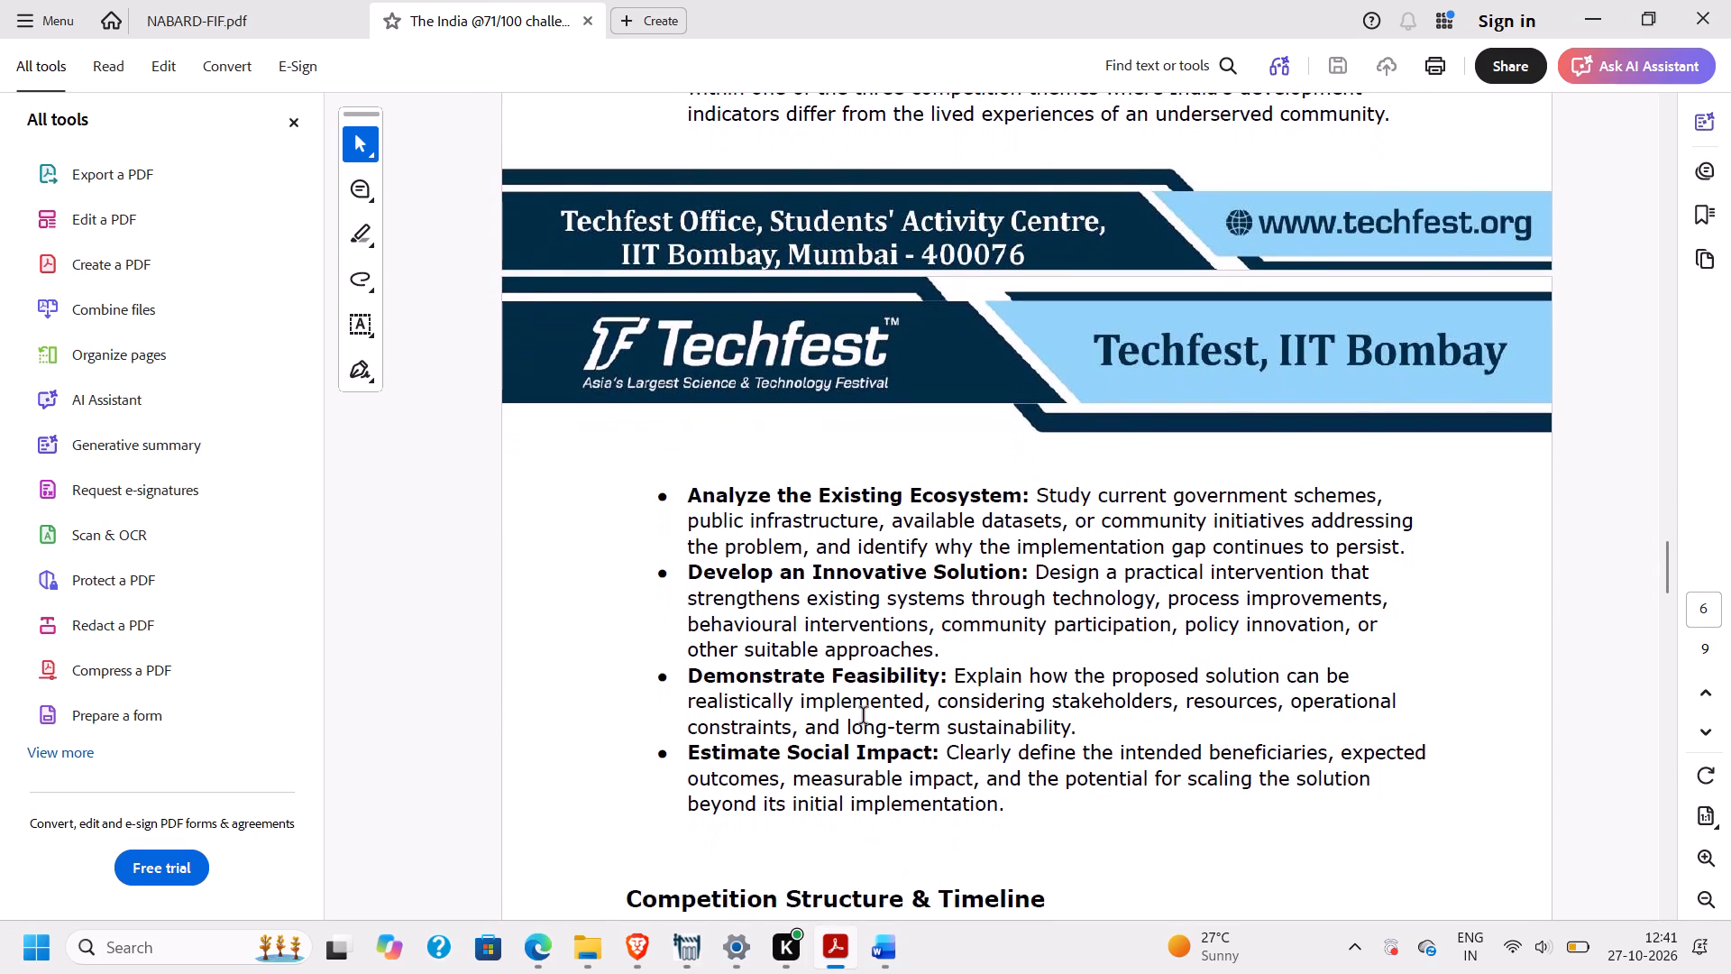
pyautogui.scroll(-1, 824, 491)
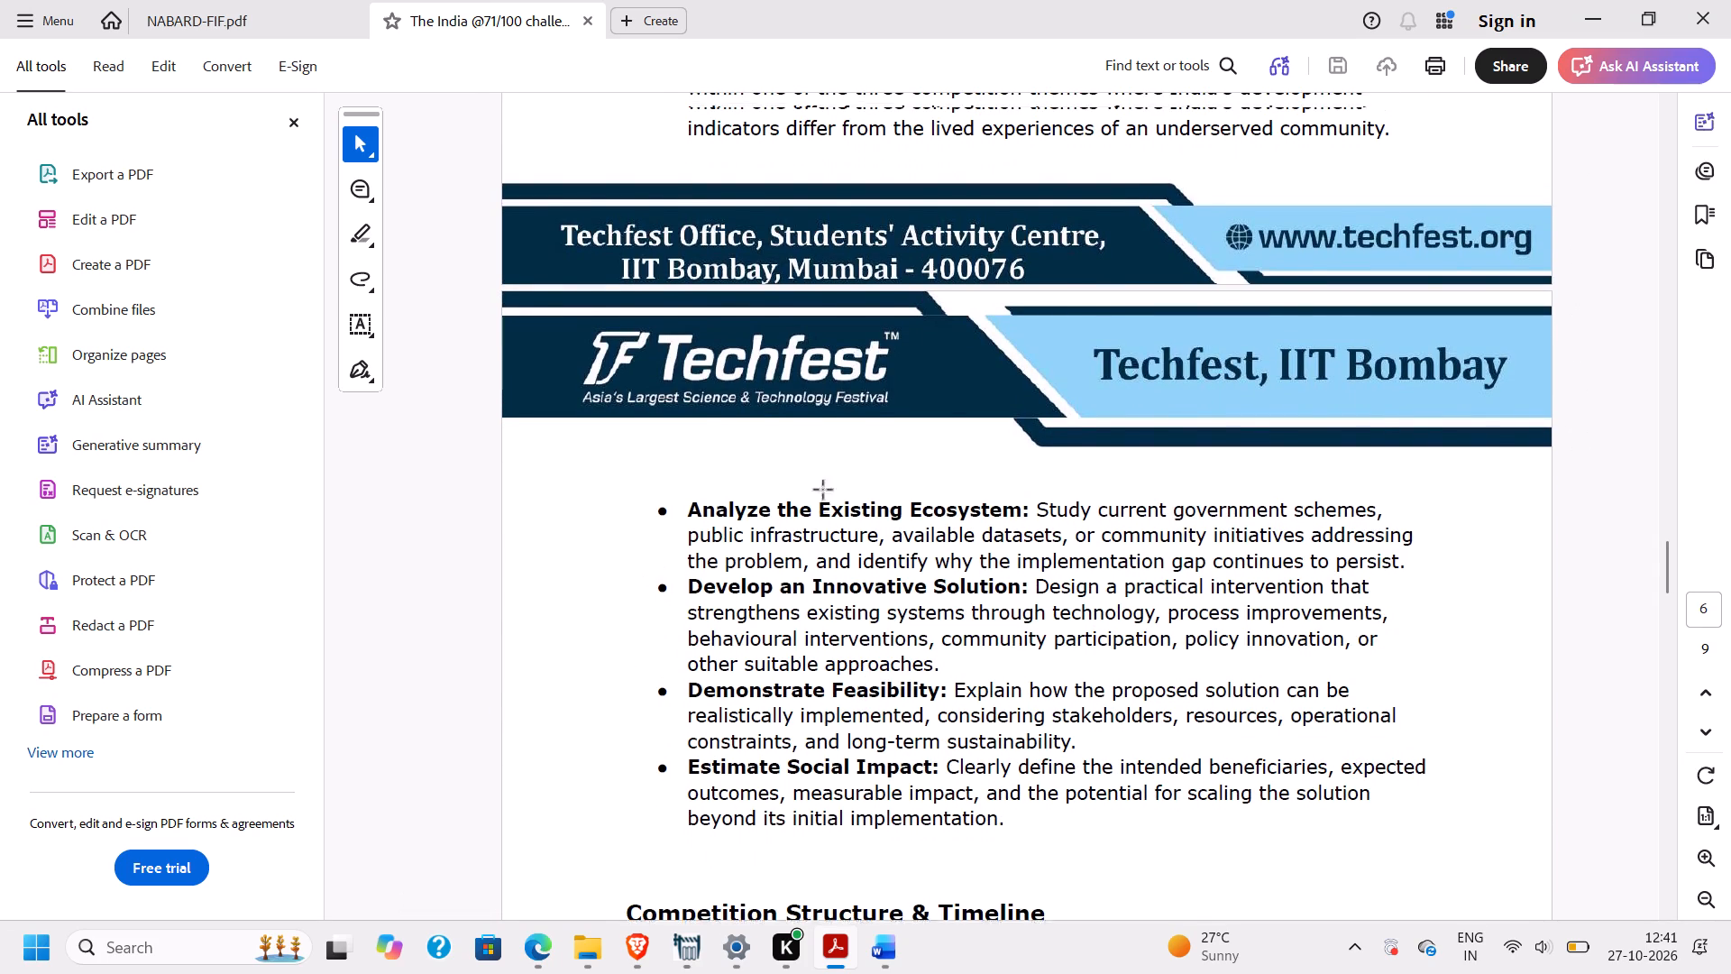
pyautogui.scroll(-2, 824, 491)
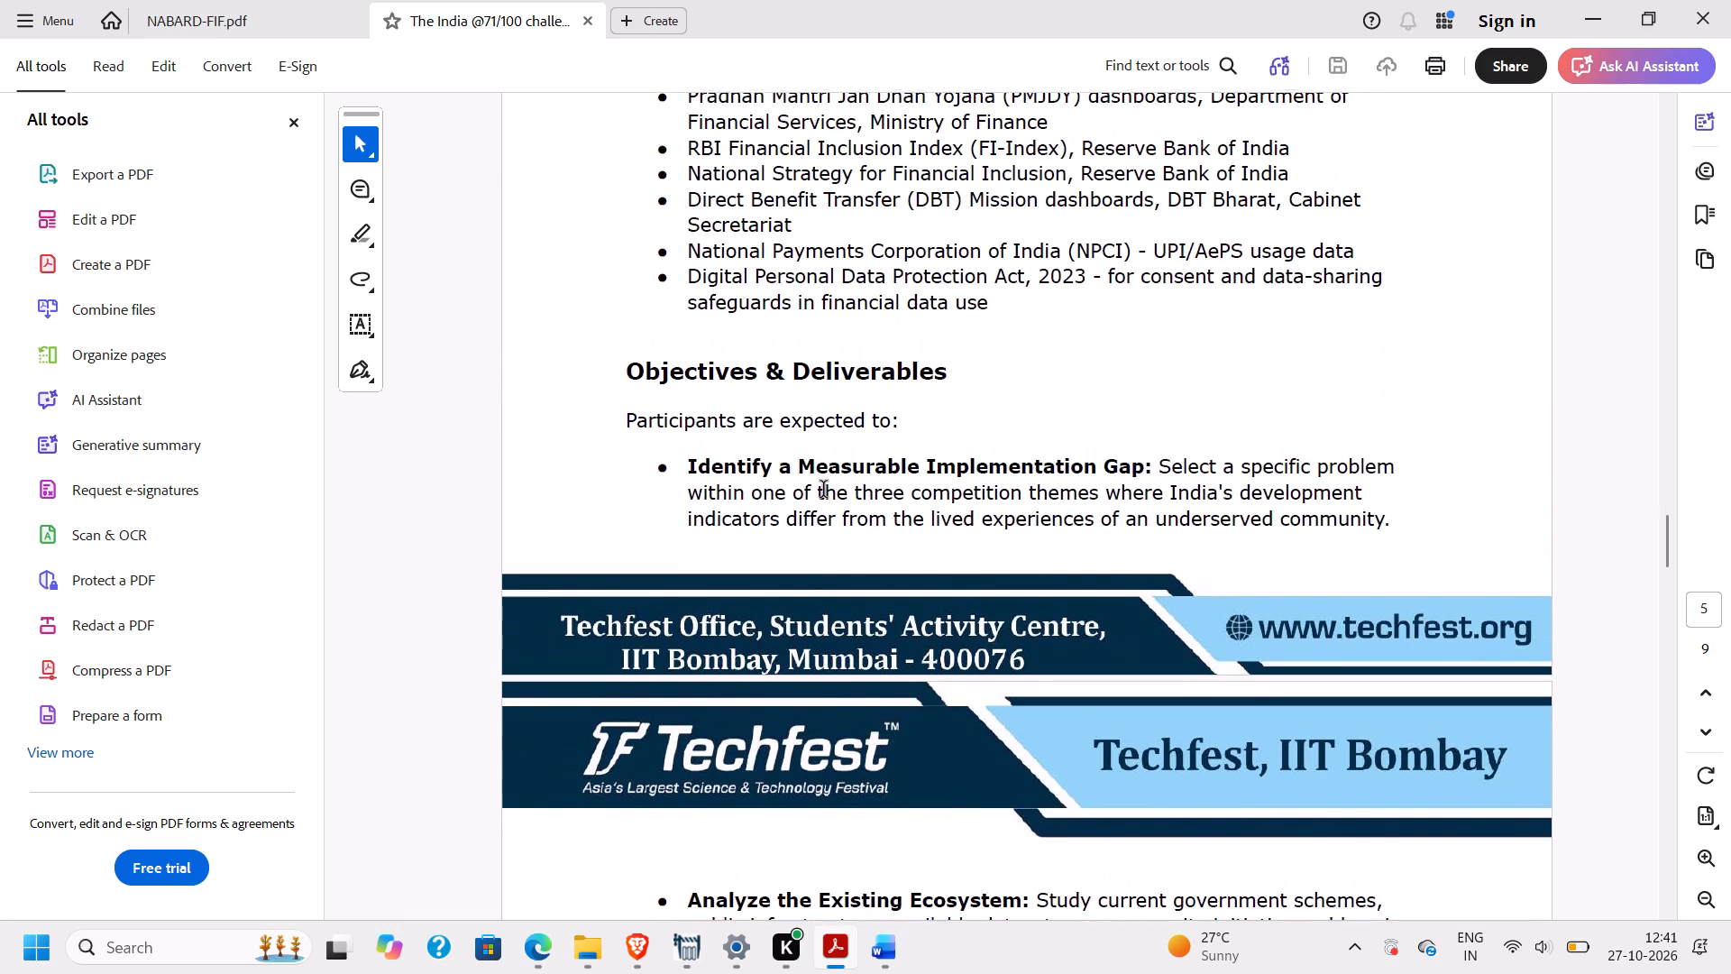
pyautogui.scroll(-2, 824, 491)
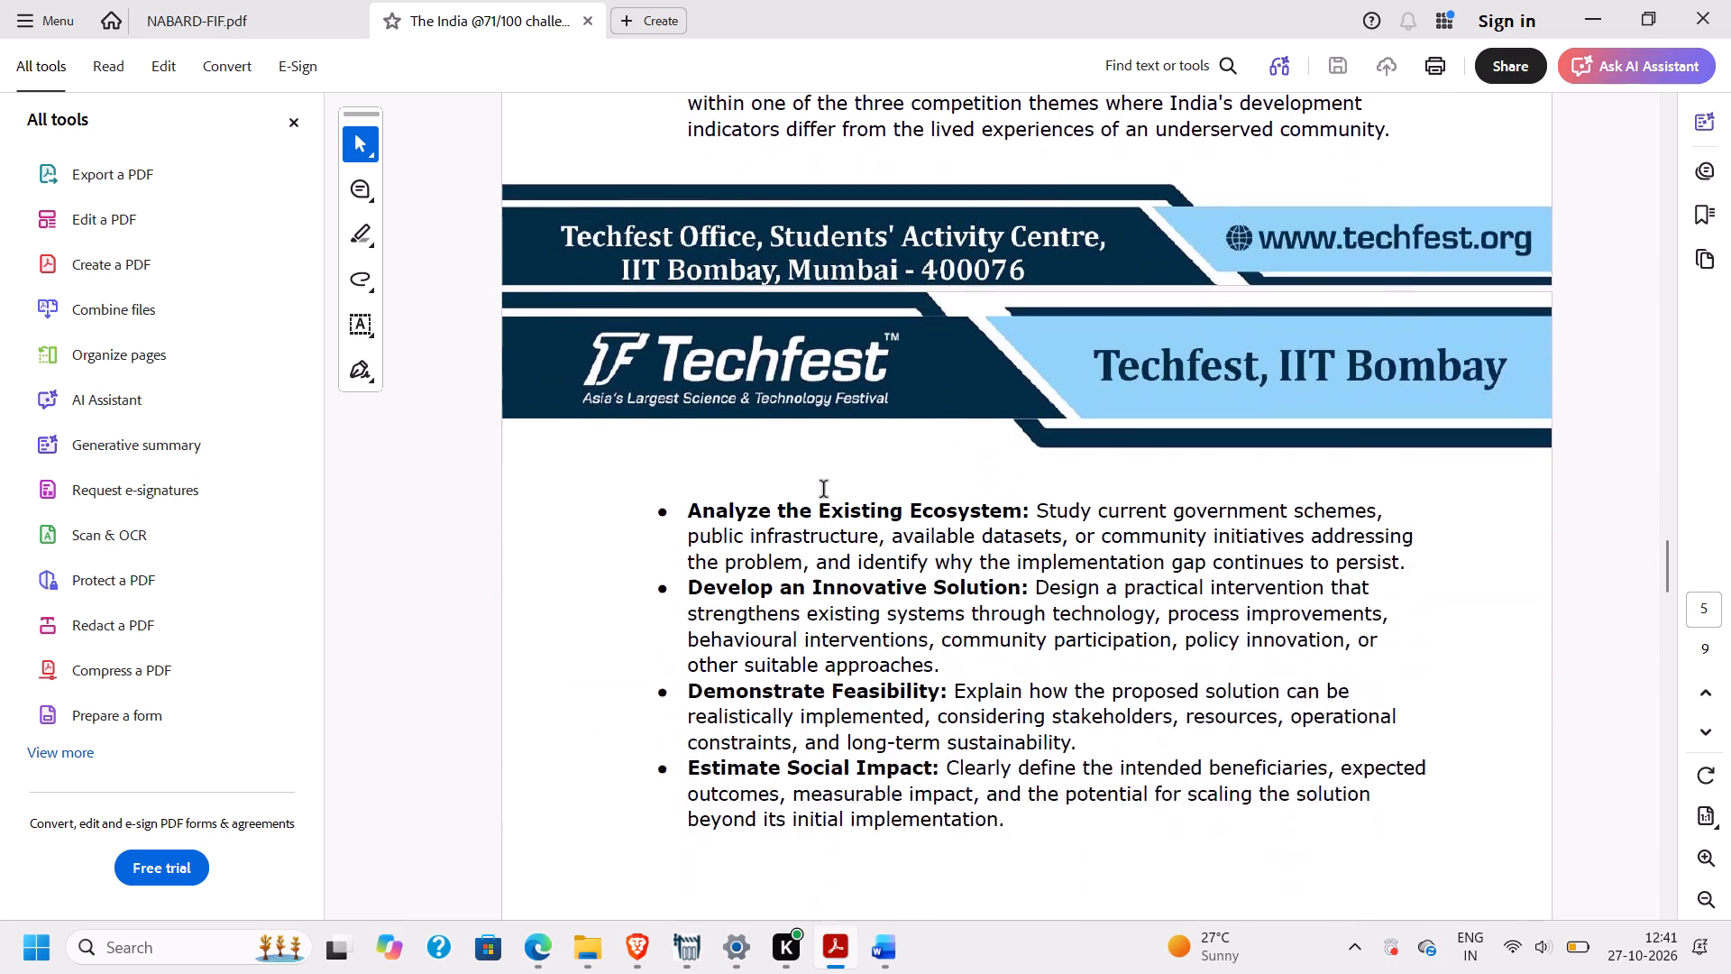
pyautogui.scroll(-2, 824, 491)
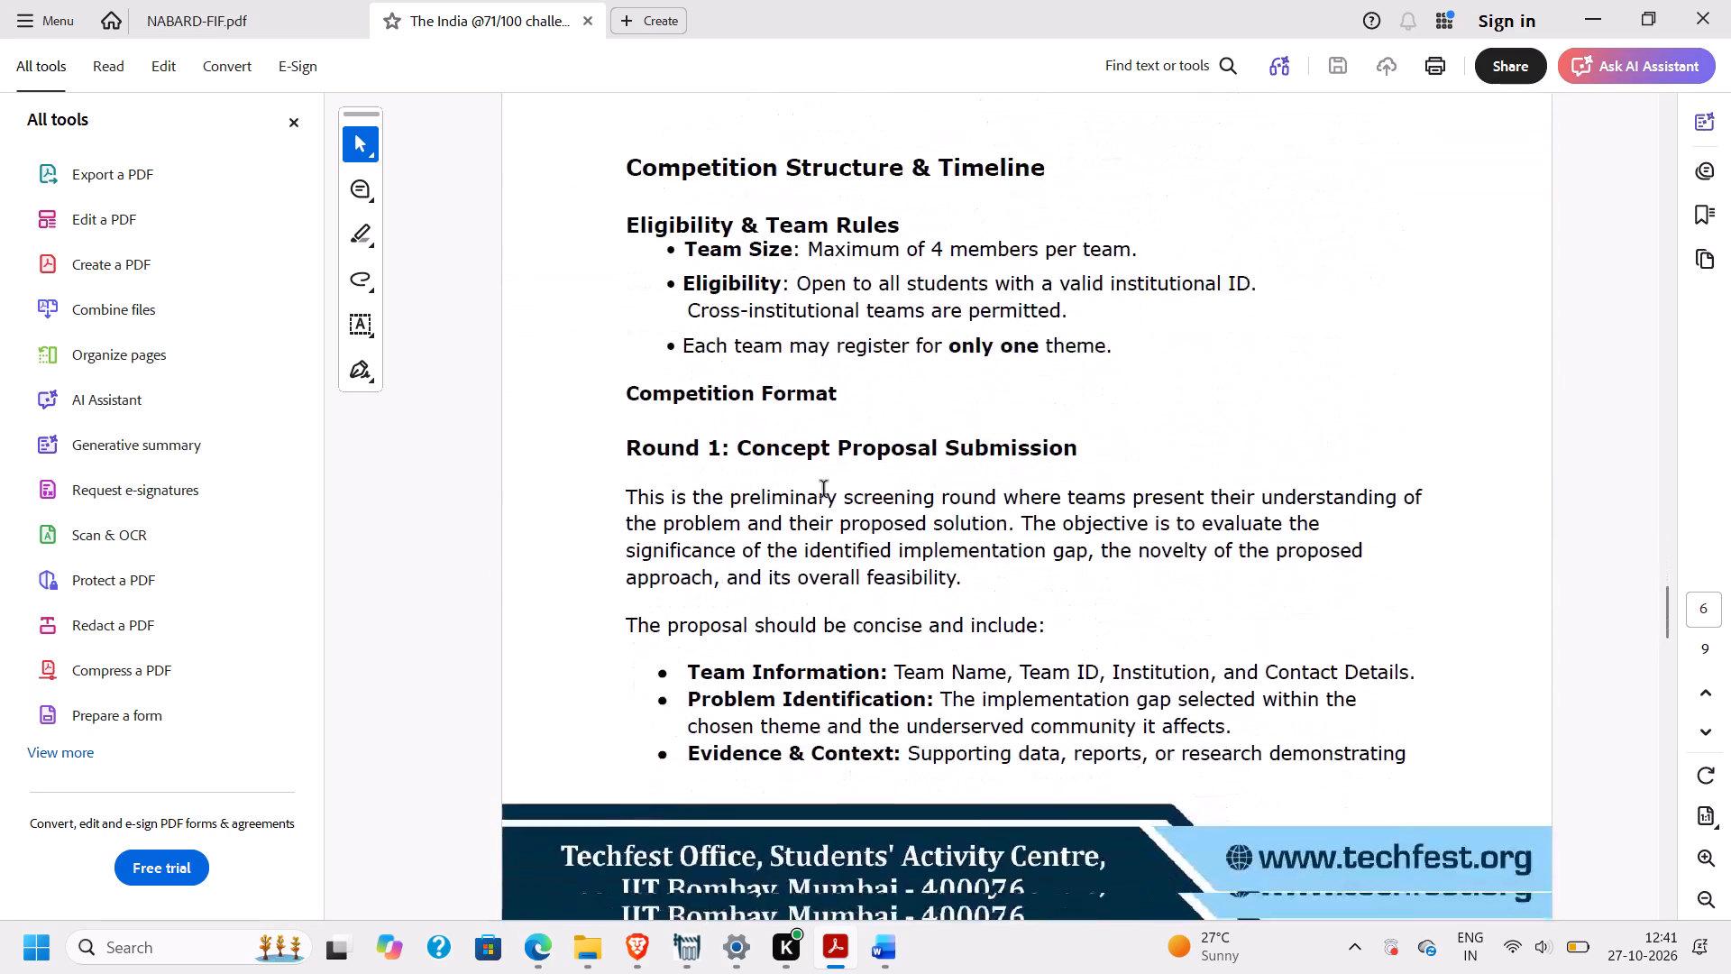
pyautogui.scroll(-1, 824, 491)
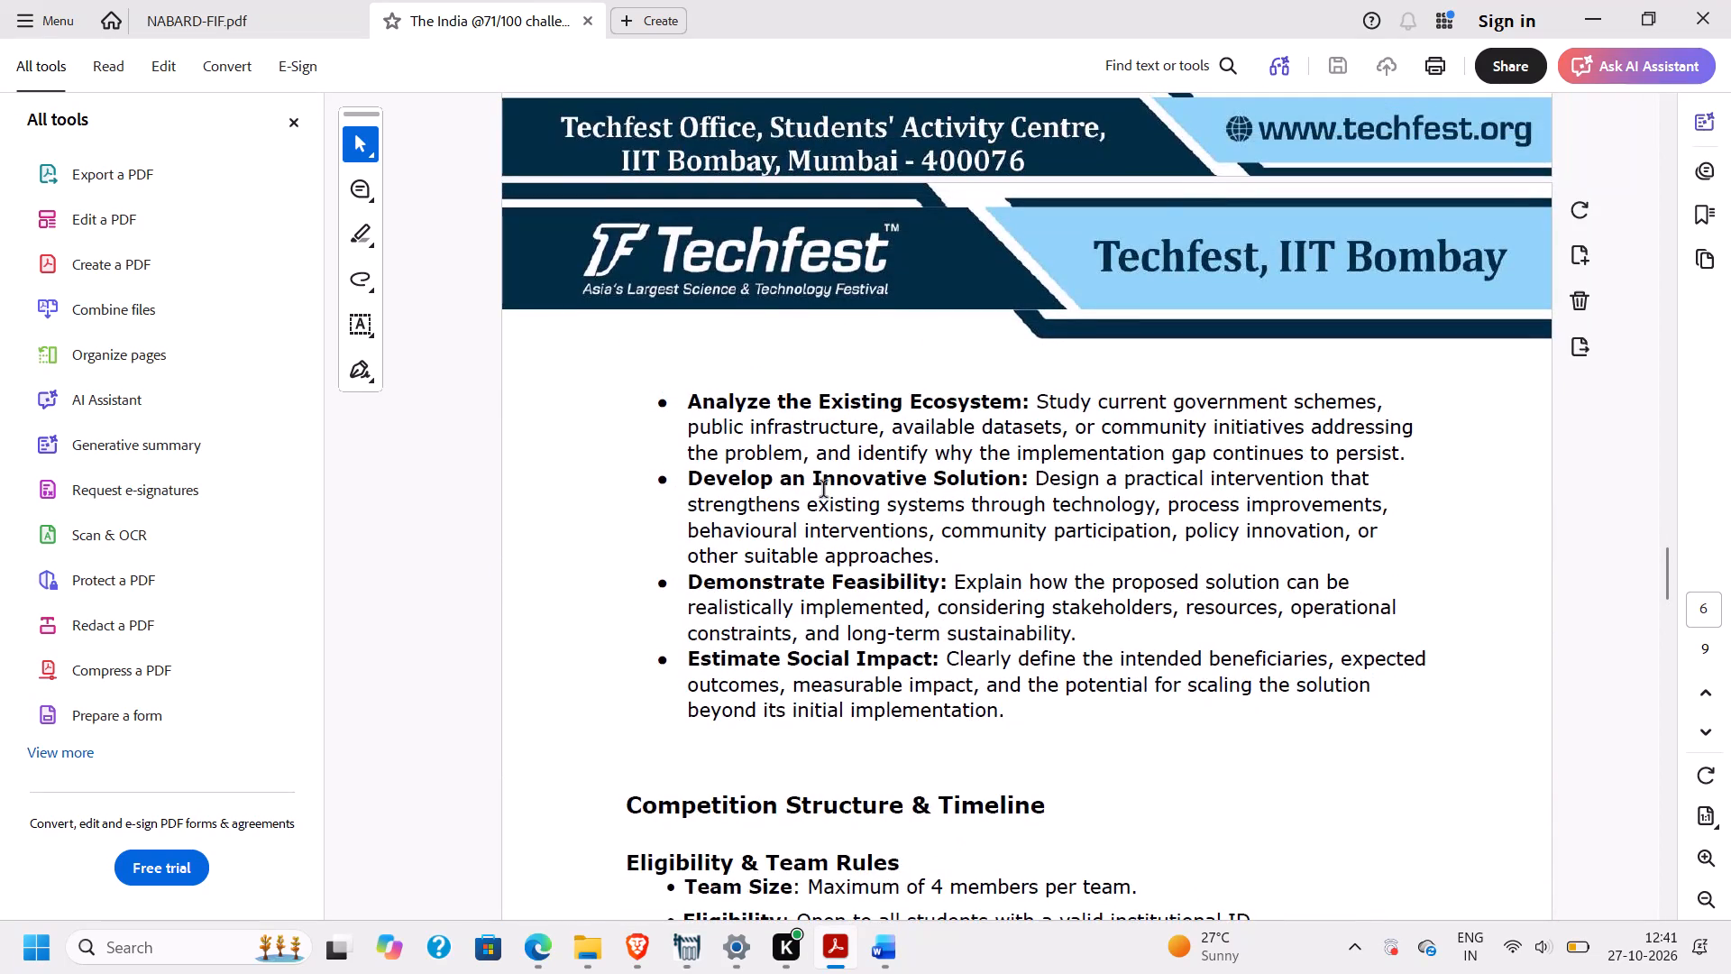
pyautogui.scroll(-1, 824, 491)
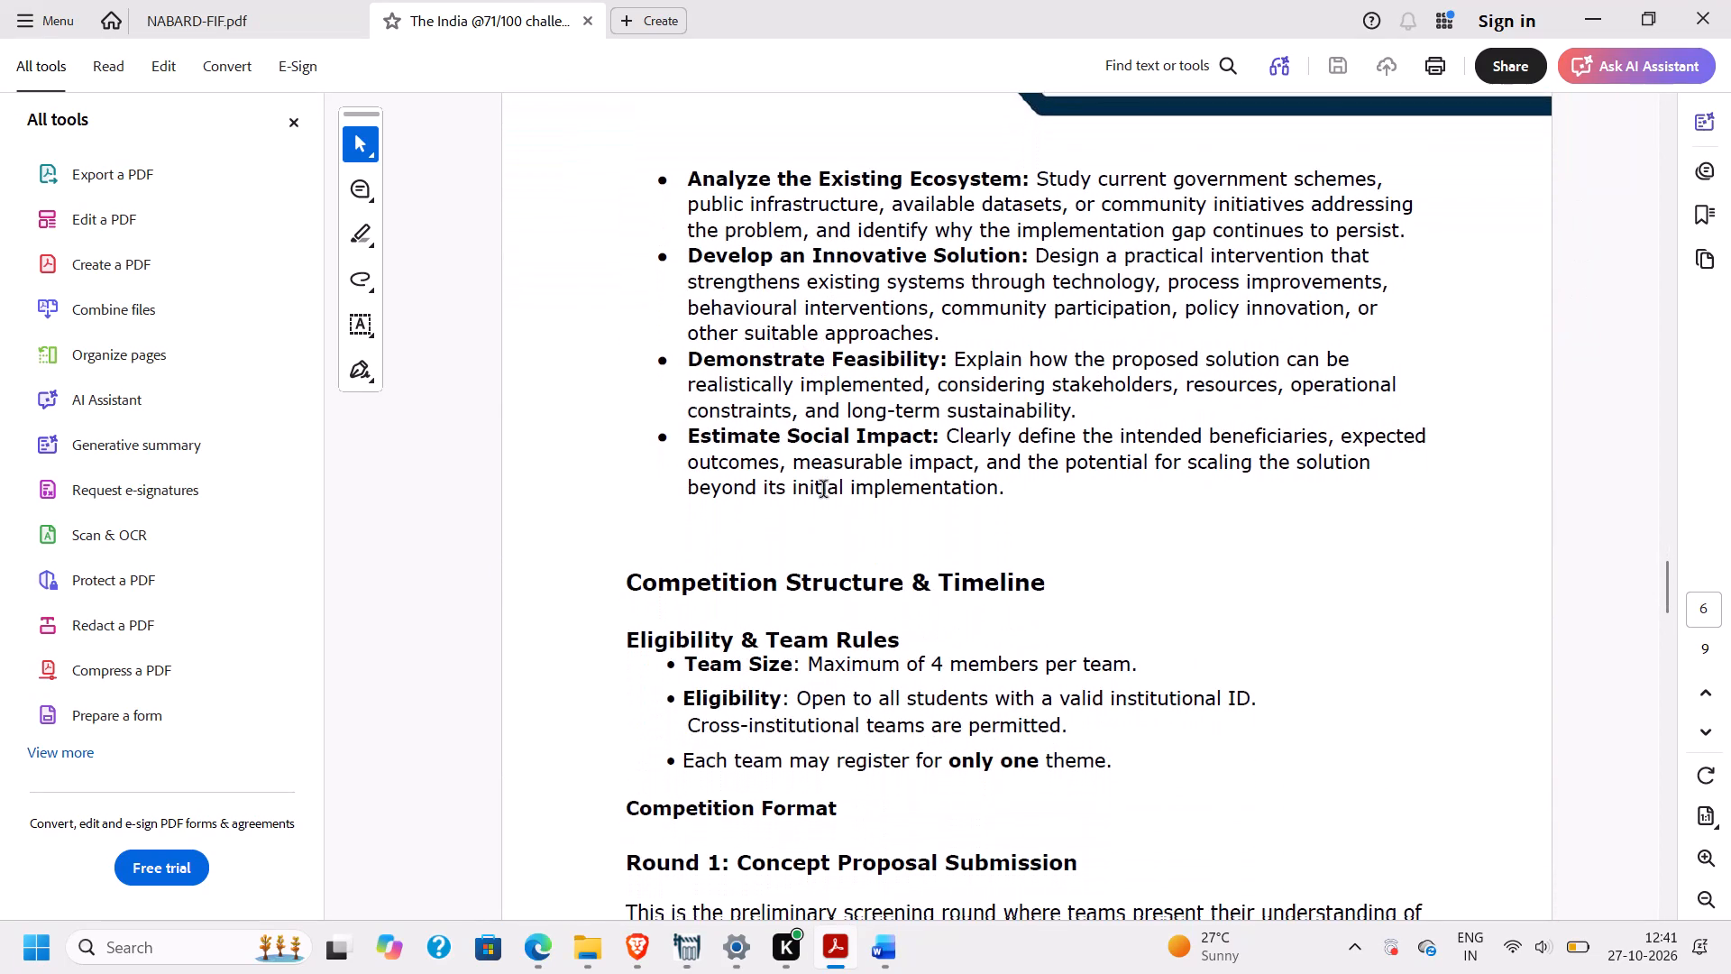
pyautogui.scroll(-1, 824, 491)
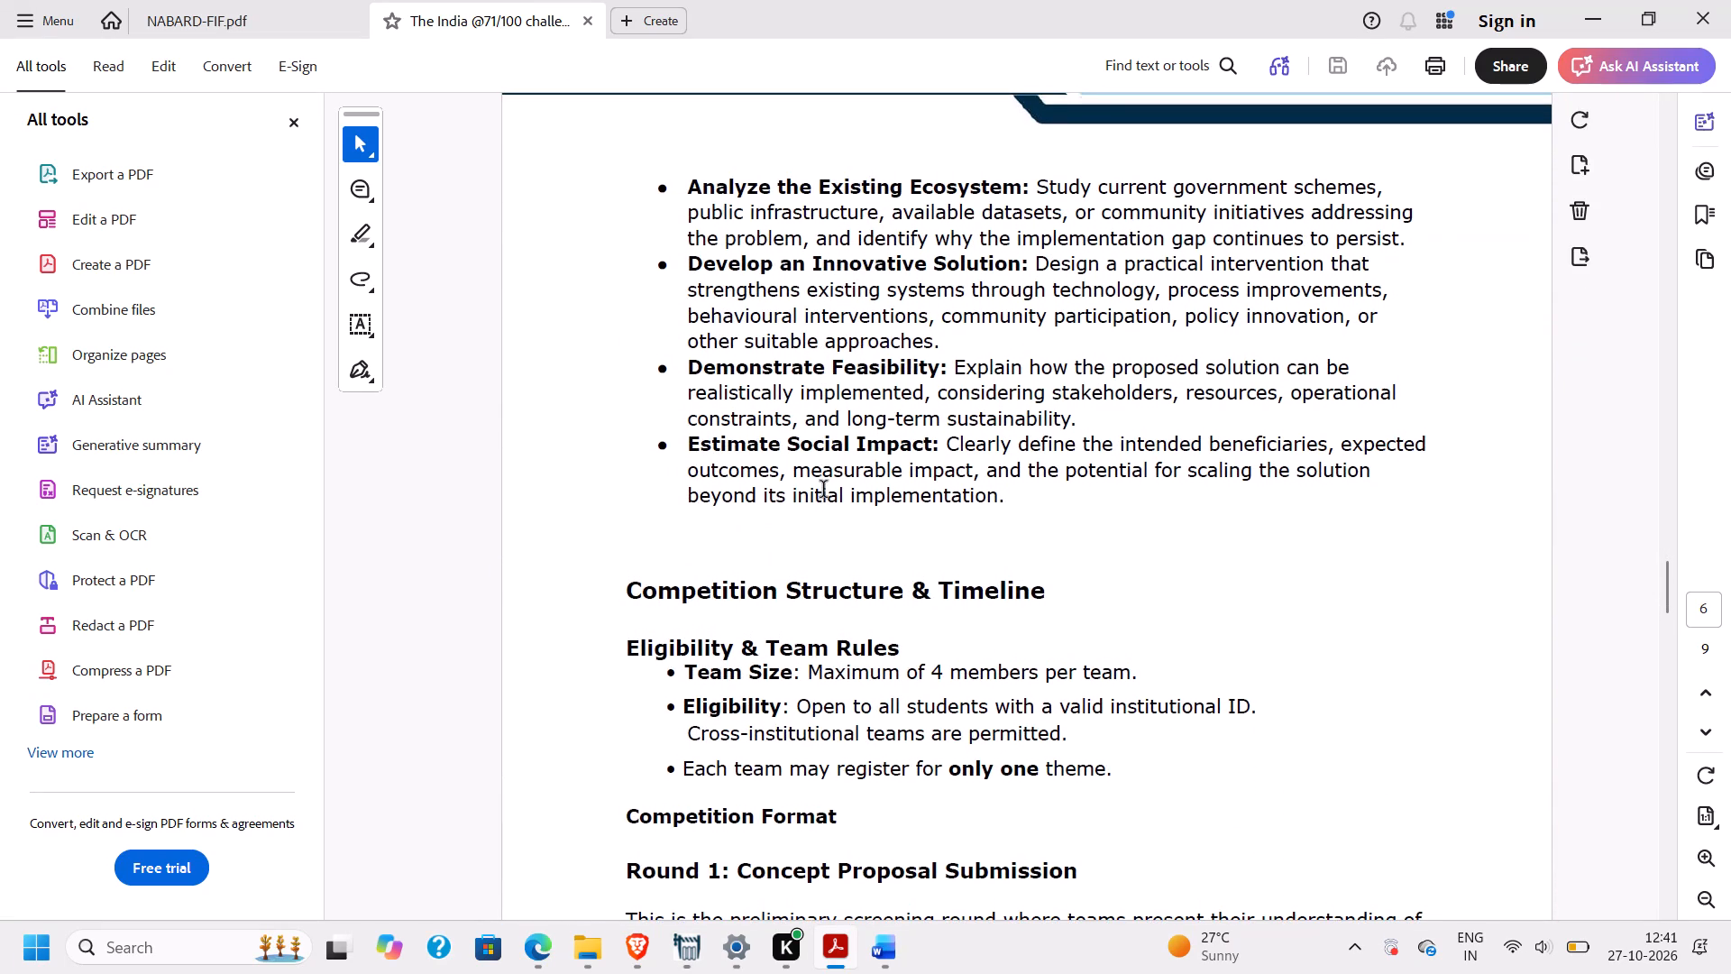
# Review the team rules and the Round 1 concept proposal's required contents, page limit and submission instructions.
pyautogui.scroll(-2, 824, 491)
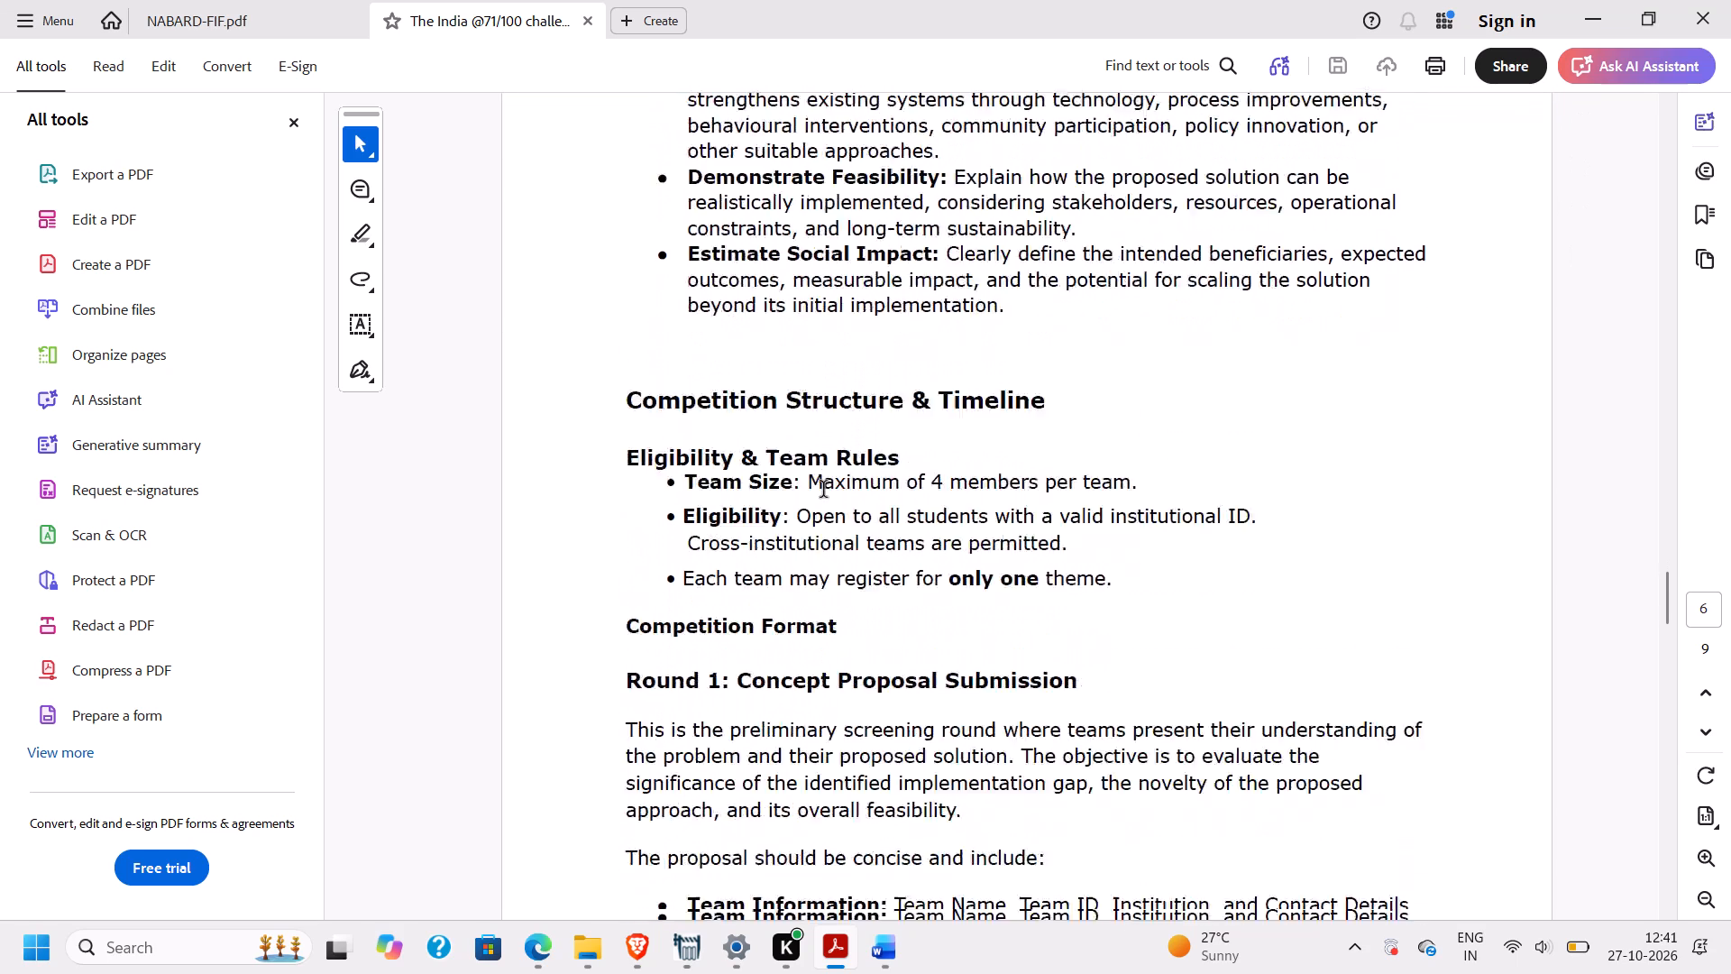
pyautogui.scroll(-3, 824, 491)
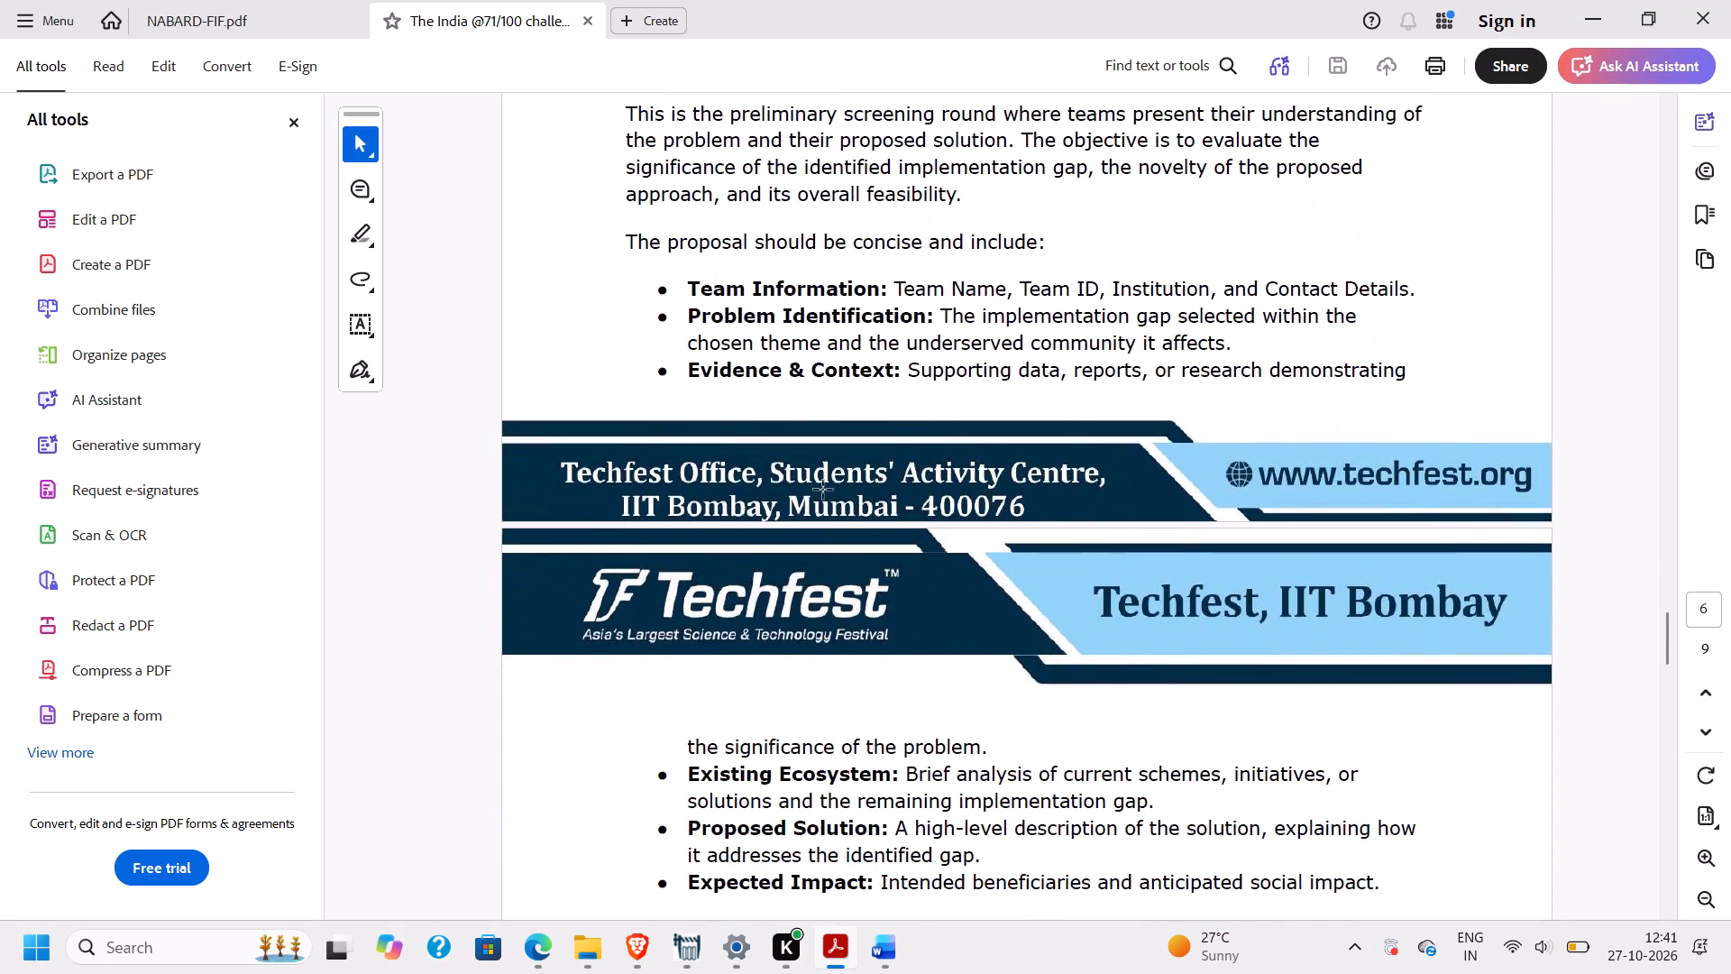
pyautogui.scroll(-1, 824, 491)
pyautogui.scroll(1, 801, 537)
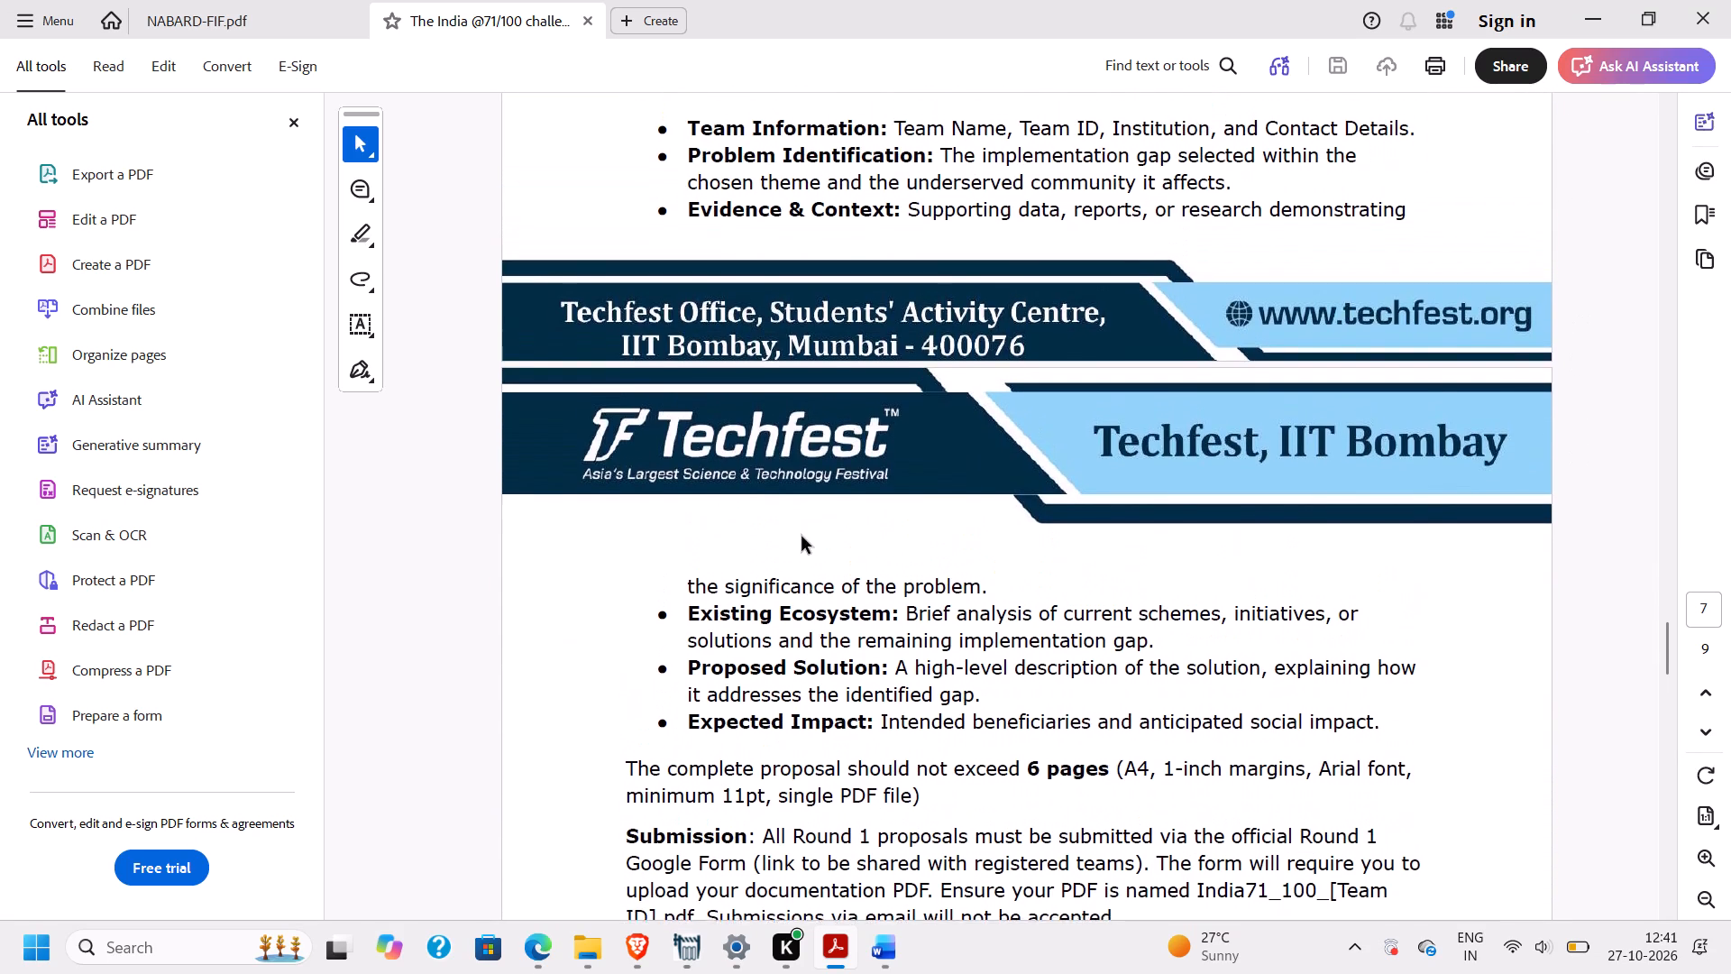
pyautogui.scroll(2, 801, 537)
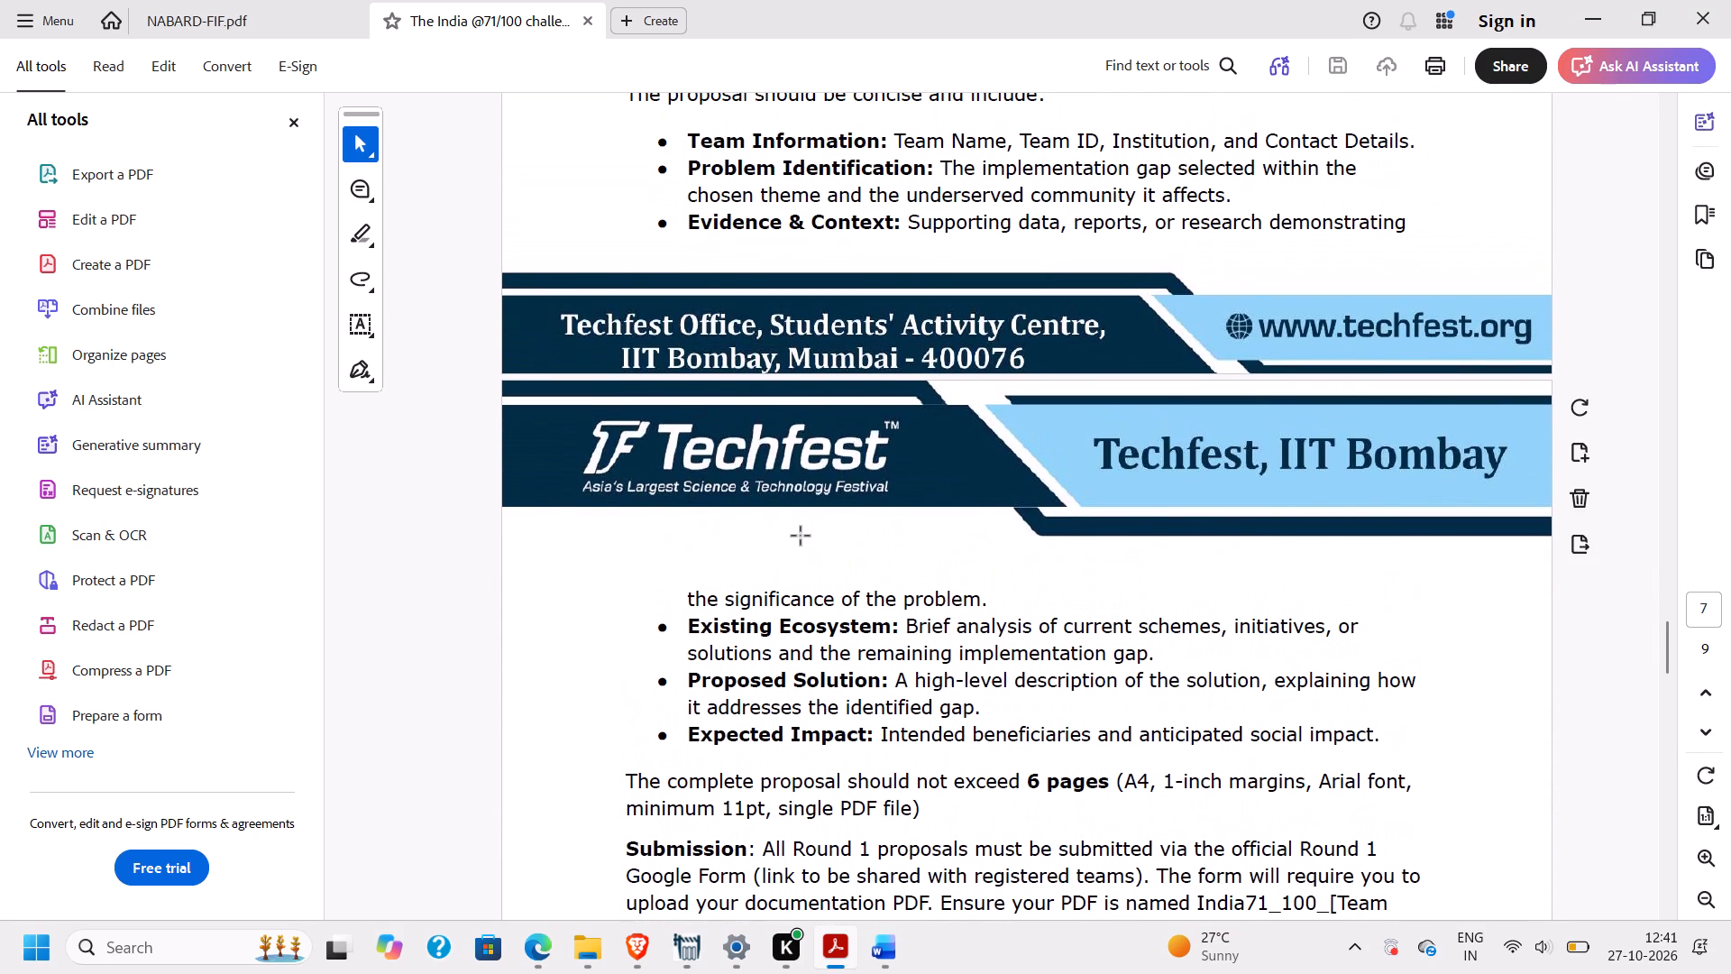
pyautogui.scroll(2, 801, 537)
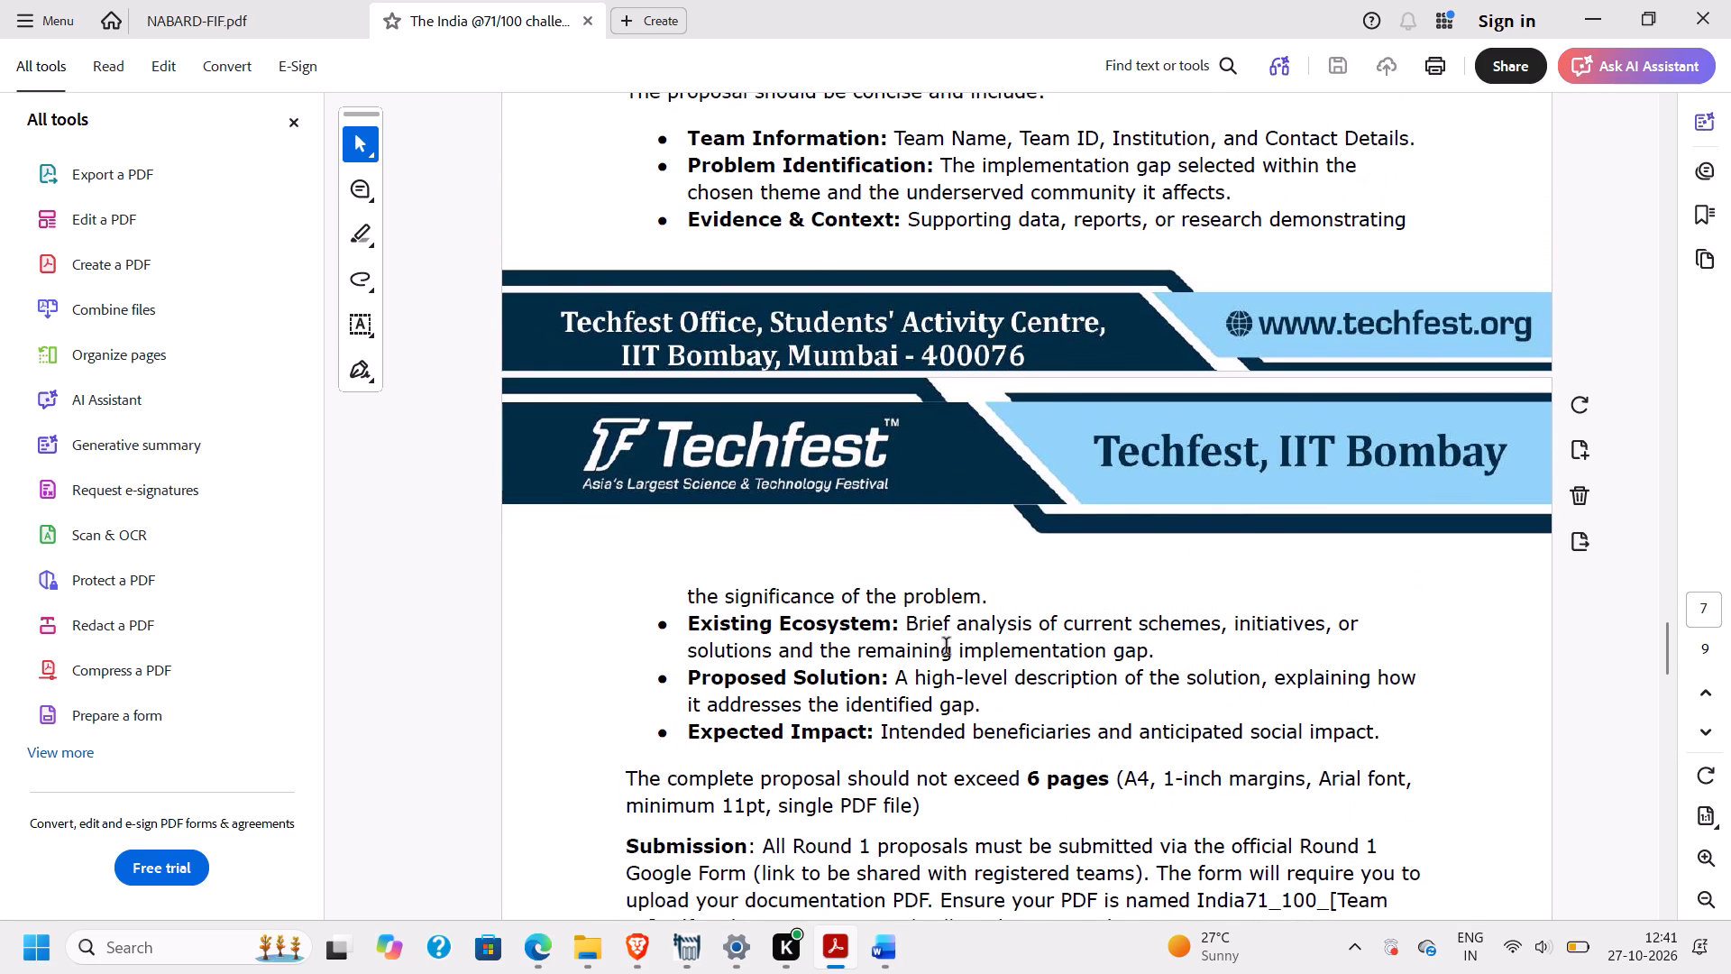
# Reread Theme 3's technical architecture requirement, focusing on the data-driven targeting model, interoperable payment/access layer and governance dashboard options.
pyautogui.scroll(1, 911, 625)
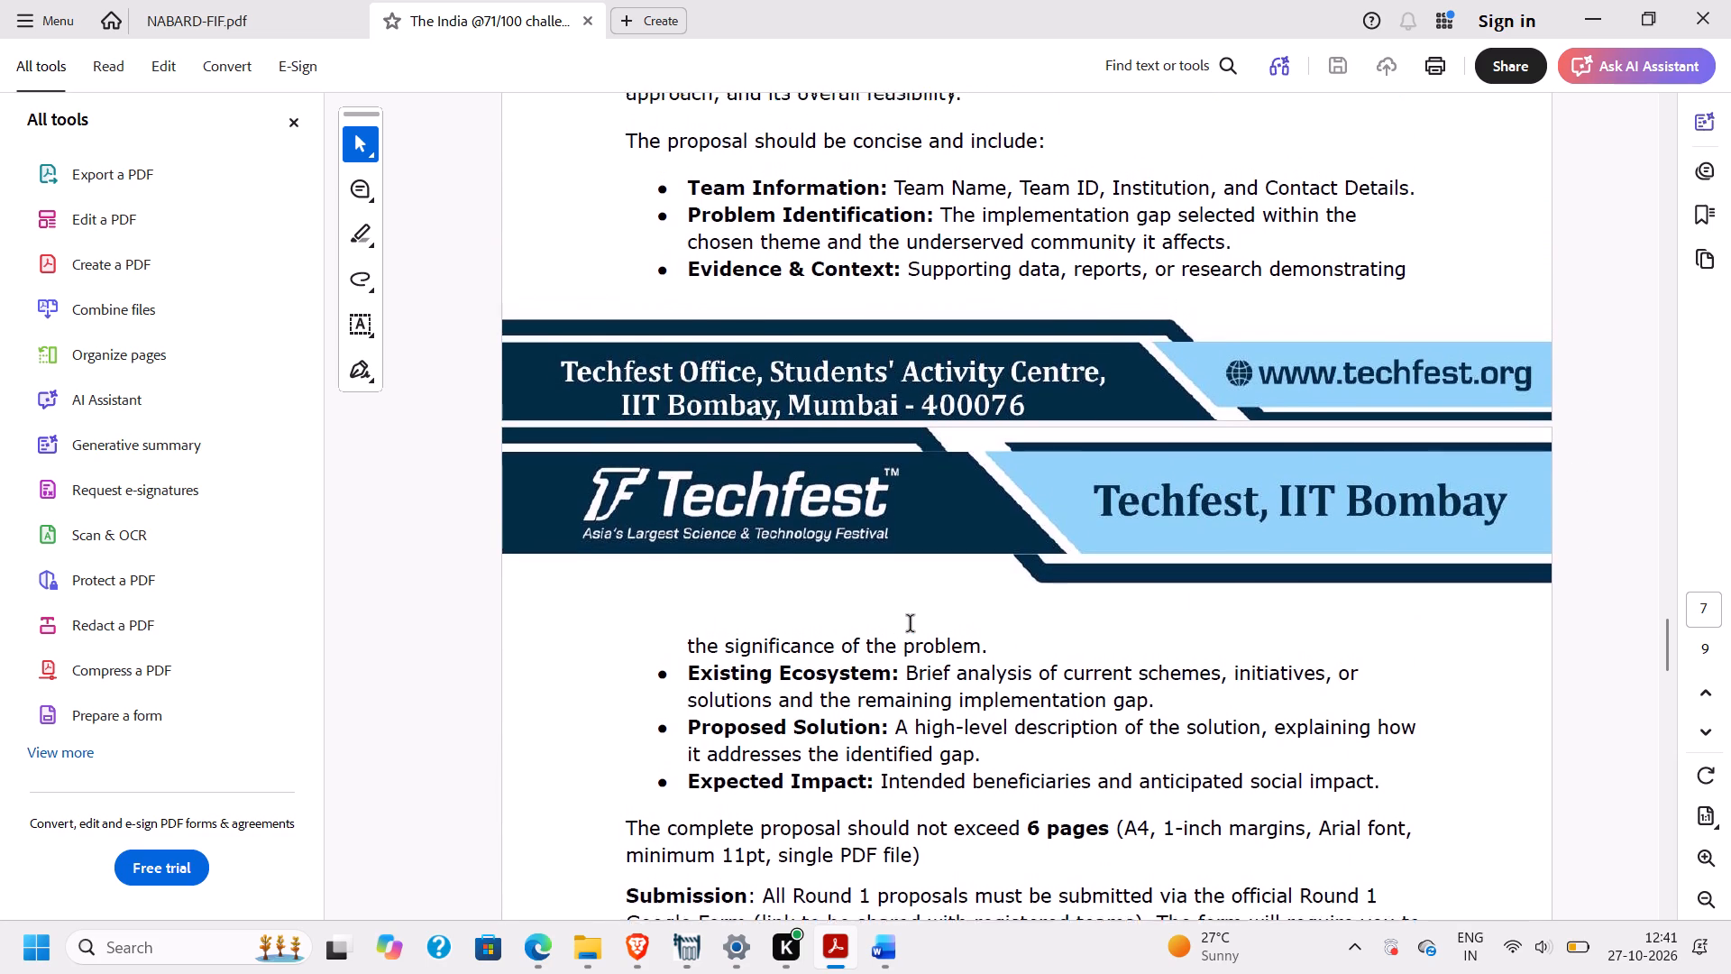
pyautogui.scroll(5, 911, 625)
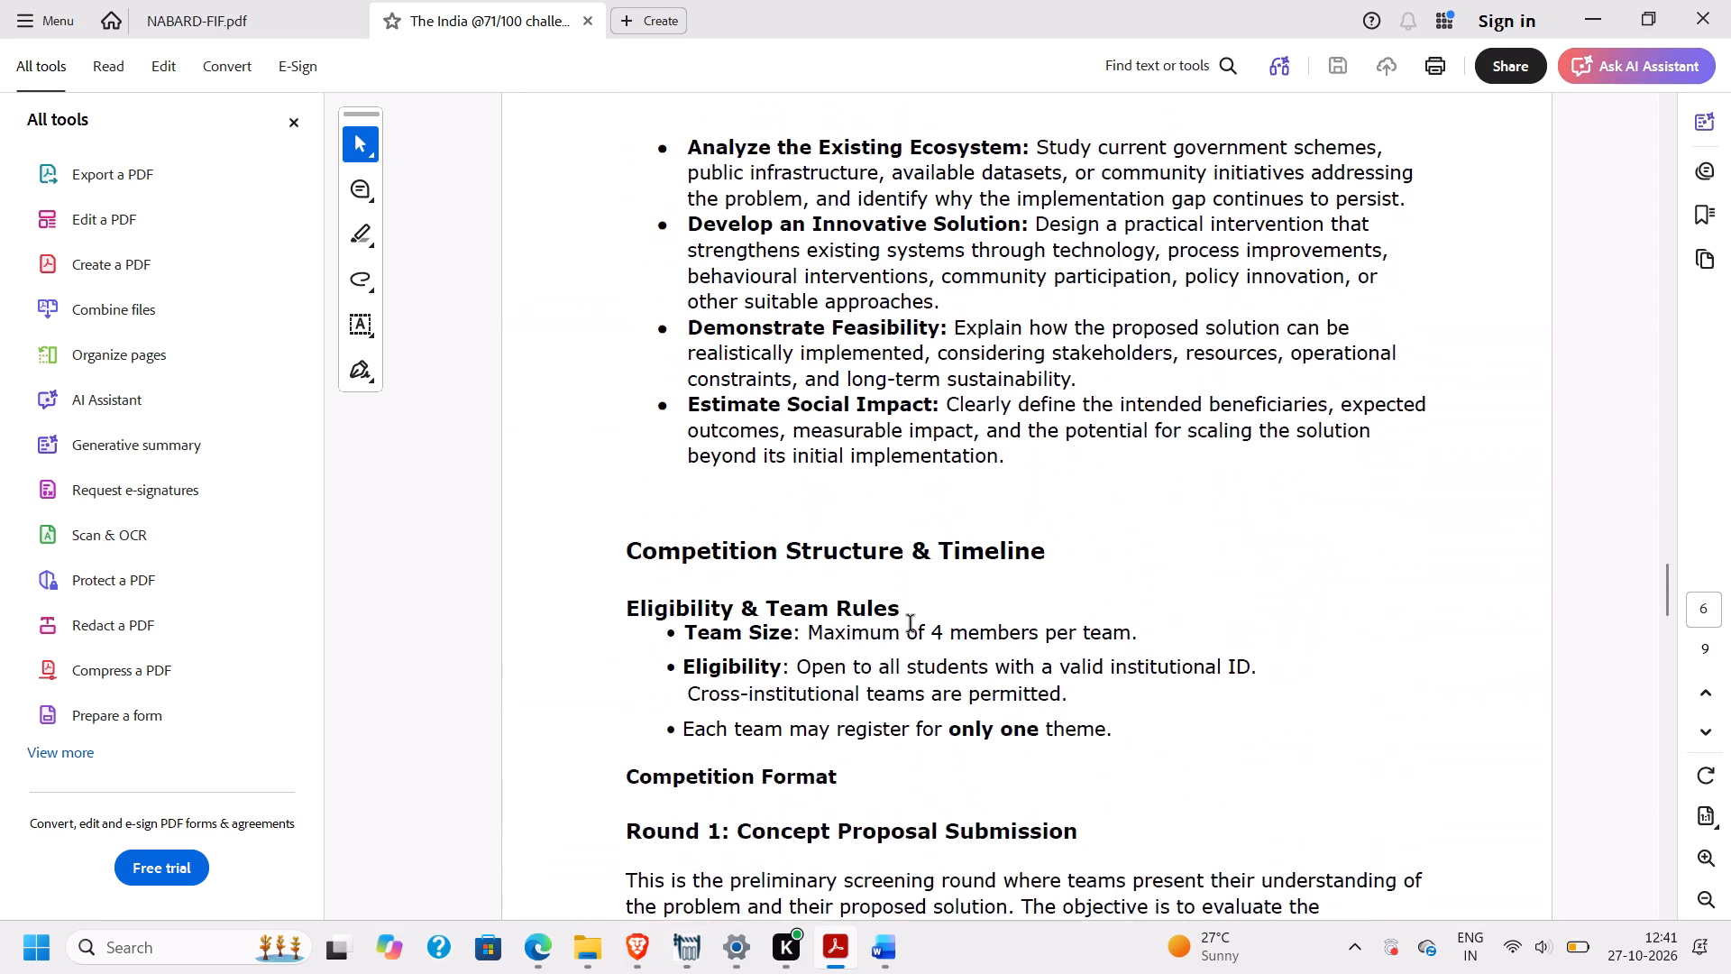
pyautogui.scroll(3, 911, 625)
pyautogui.scroll(-1, 911, 625)
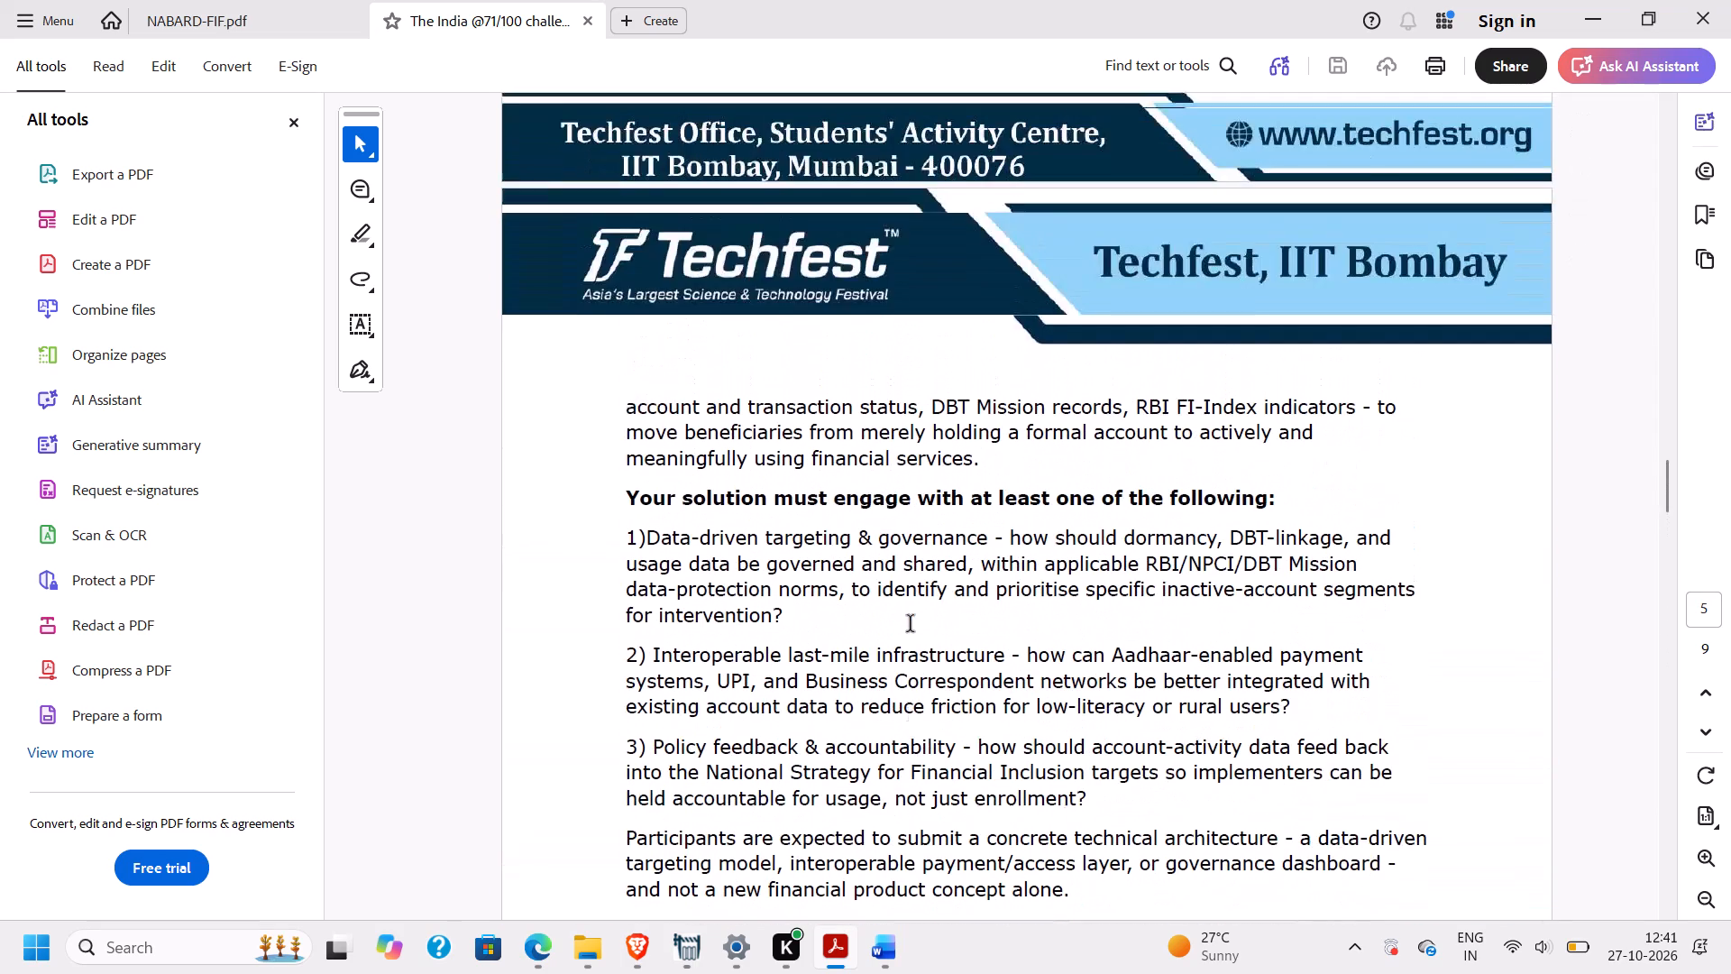
pyautogui.scroll(-1, 911, 625)
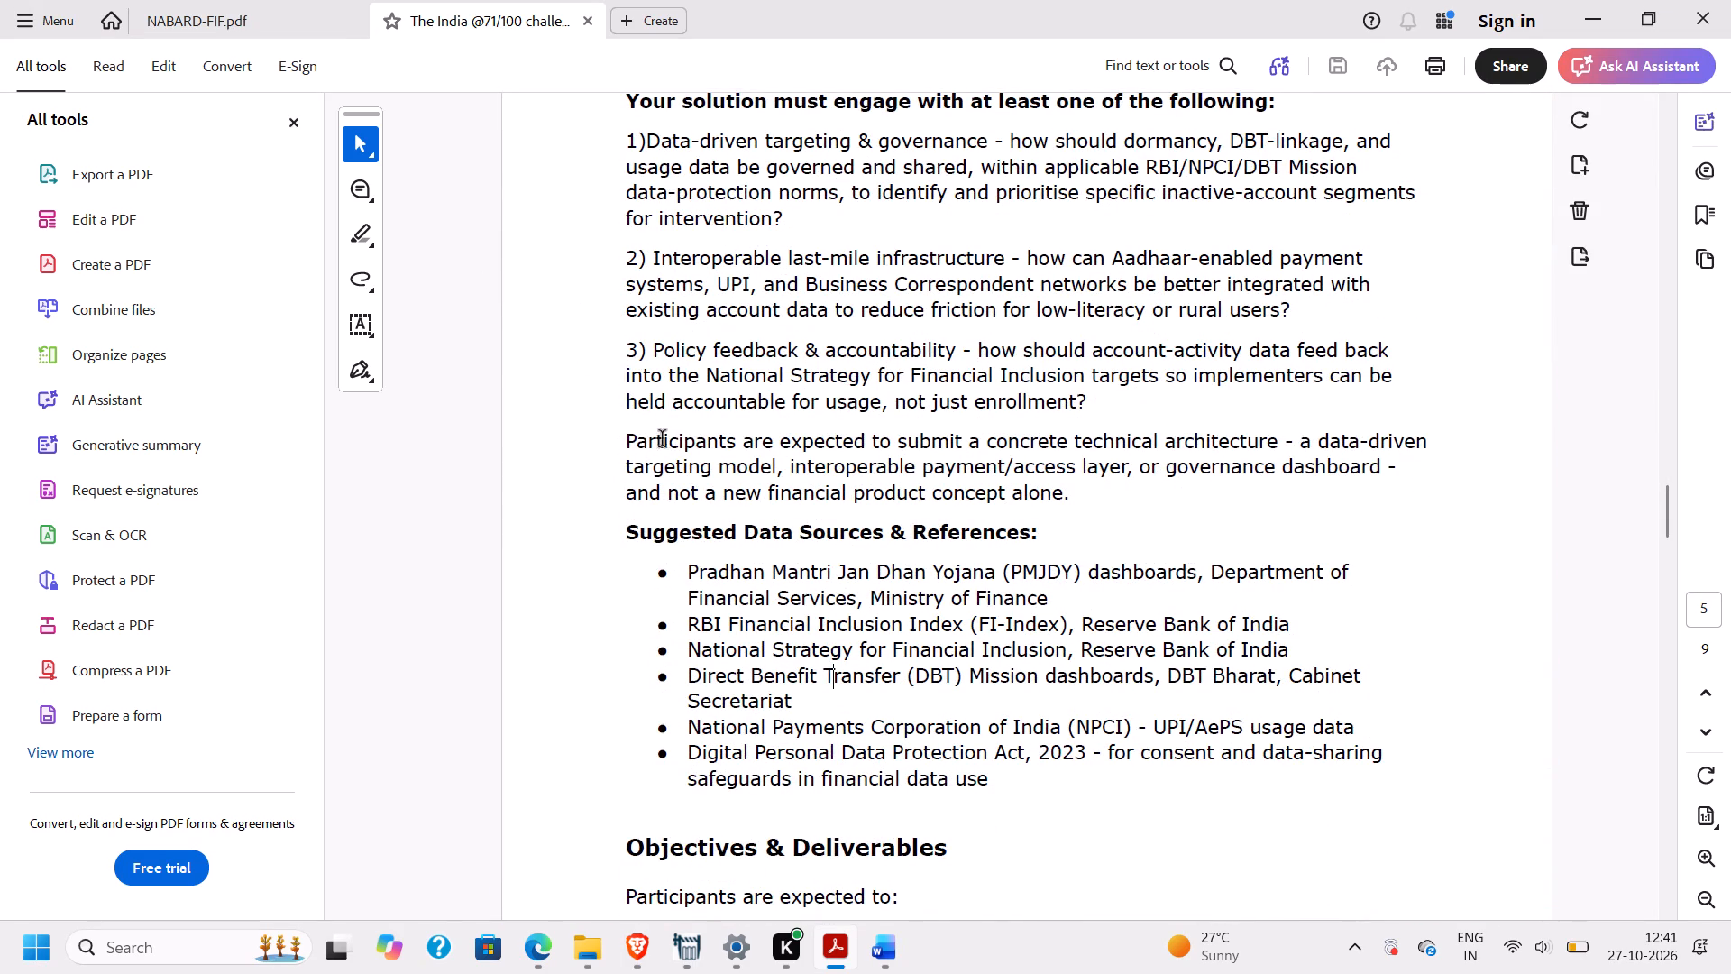
pyautogui.click(1000, 446)
pyautogui.moveTo(1000, 446); pyautogui.dragTo(1260, 432)
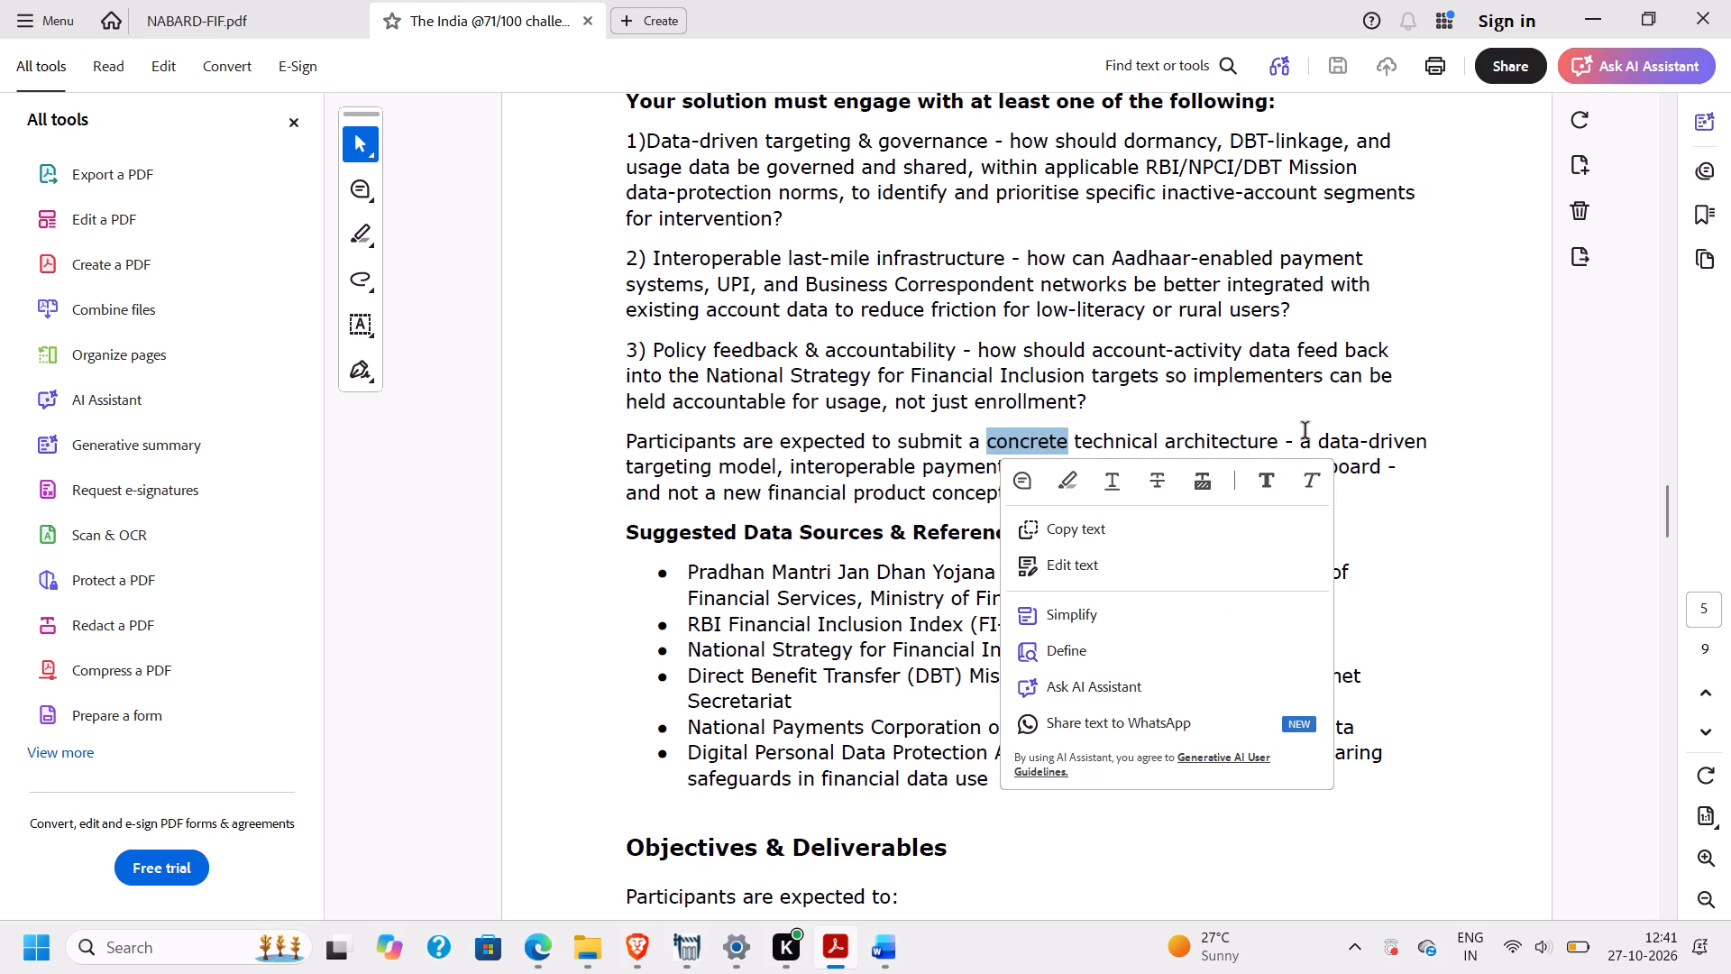
pyautogui.click(1305, 432)
pyautogui.moveTo(1305, 432); pyautogui.dragTo(1436, 460)
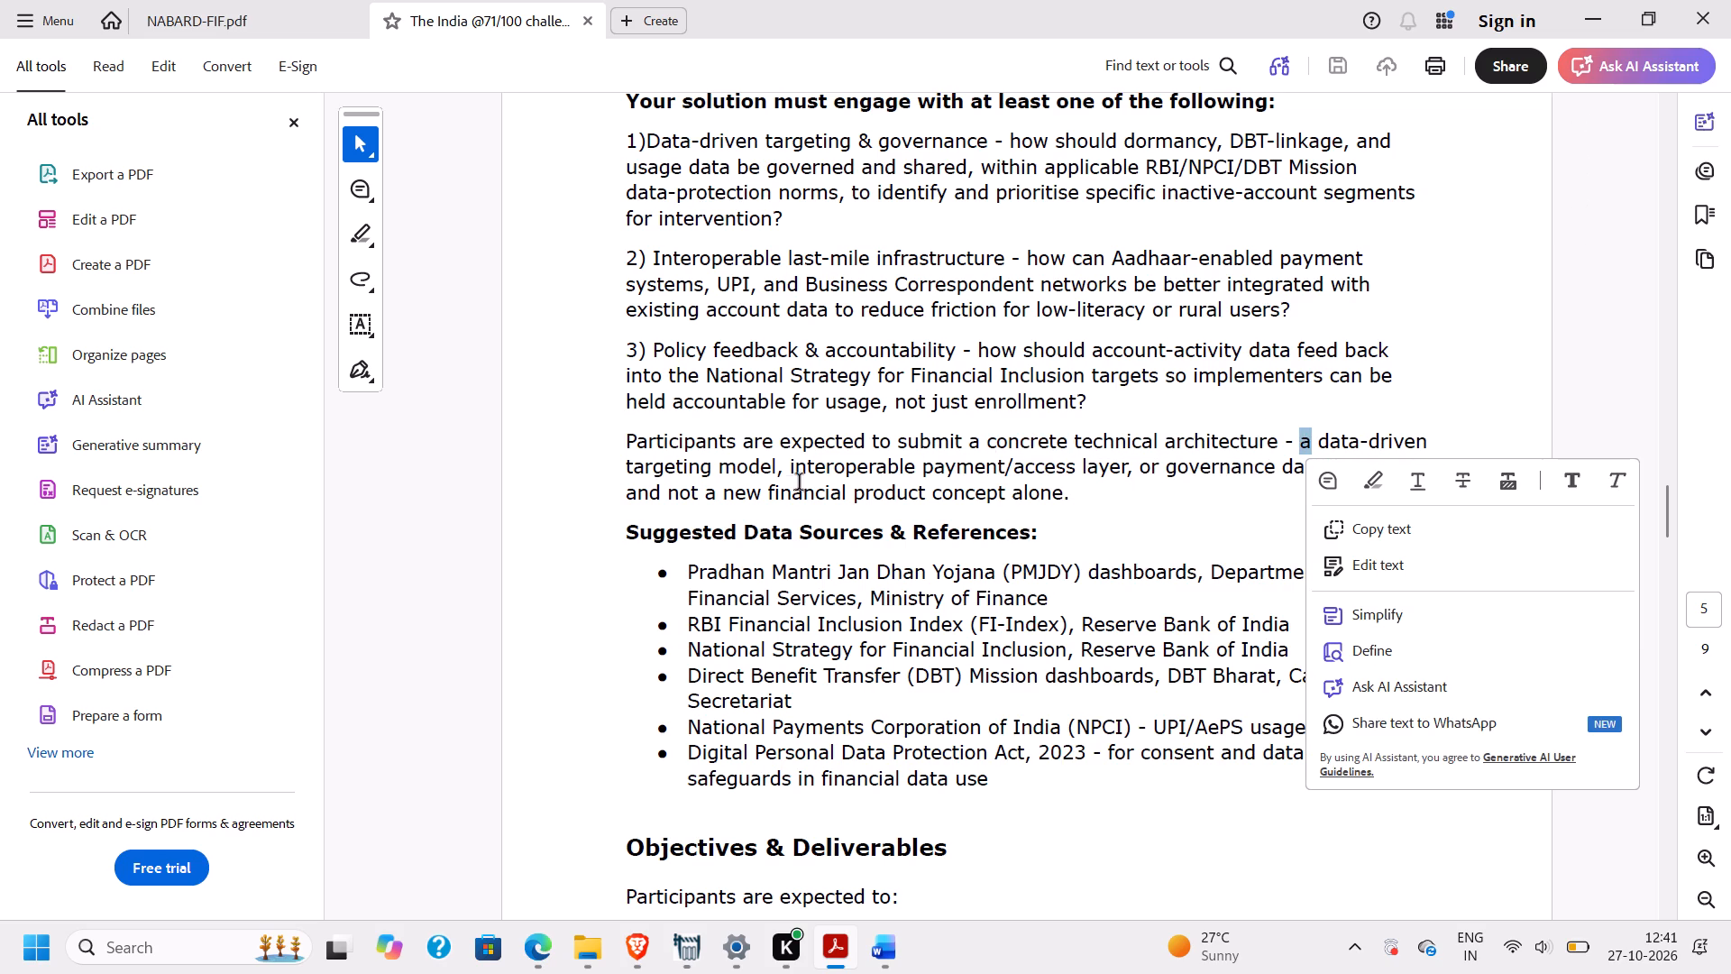
pyautogui.click(676, 474)
pyautogui.moveTo(676, 474); pyautogui.dragTo(773, 468)
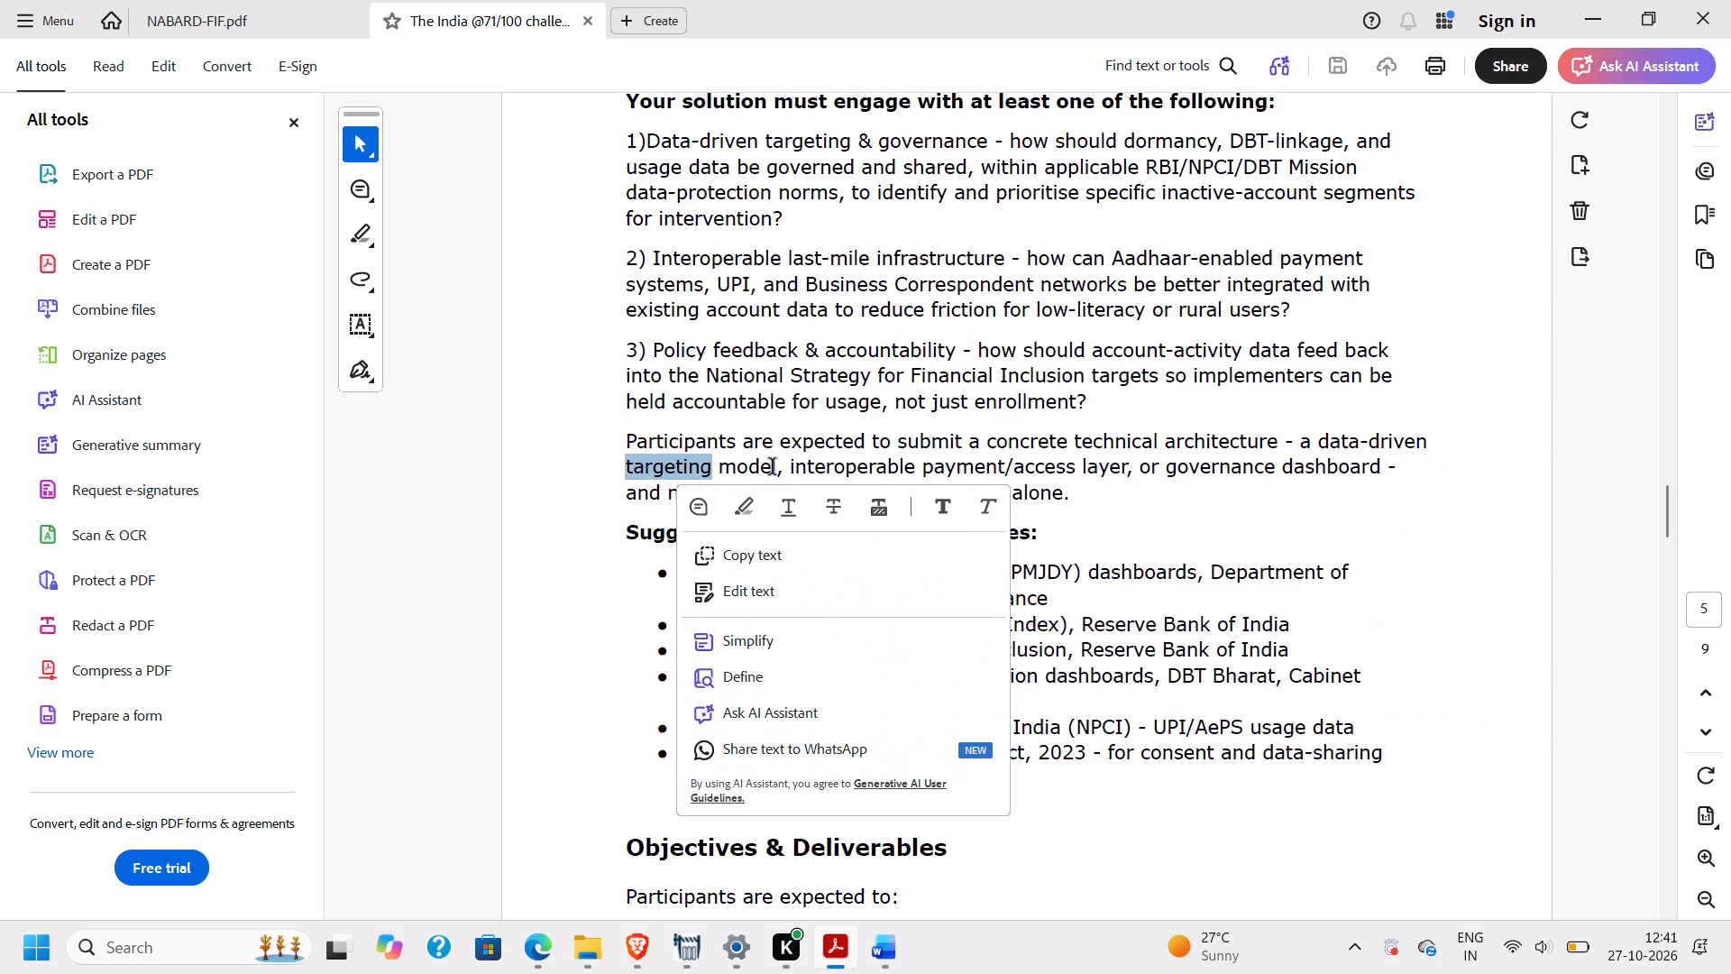
pyautogui.moveTo(935, 456); pyautogui.dragTo(913, 464)
pyautogui.moveTo(913, 464); pyautogui.dragTo(1076, 467)
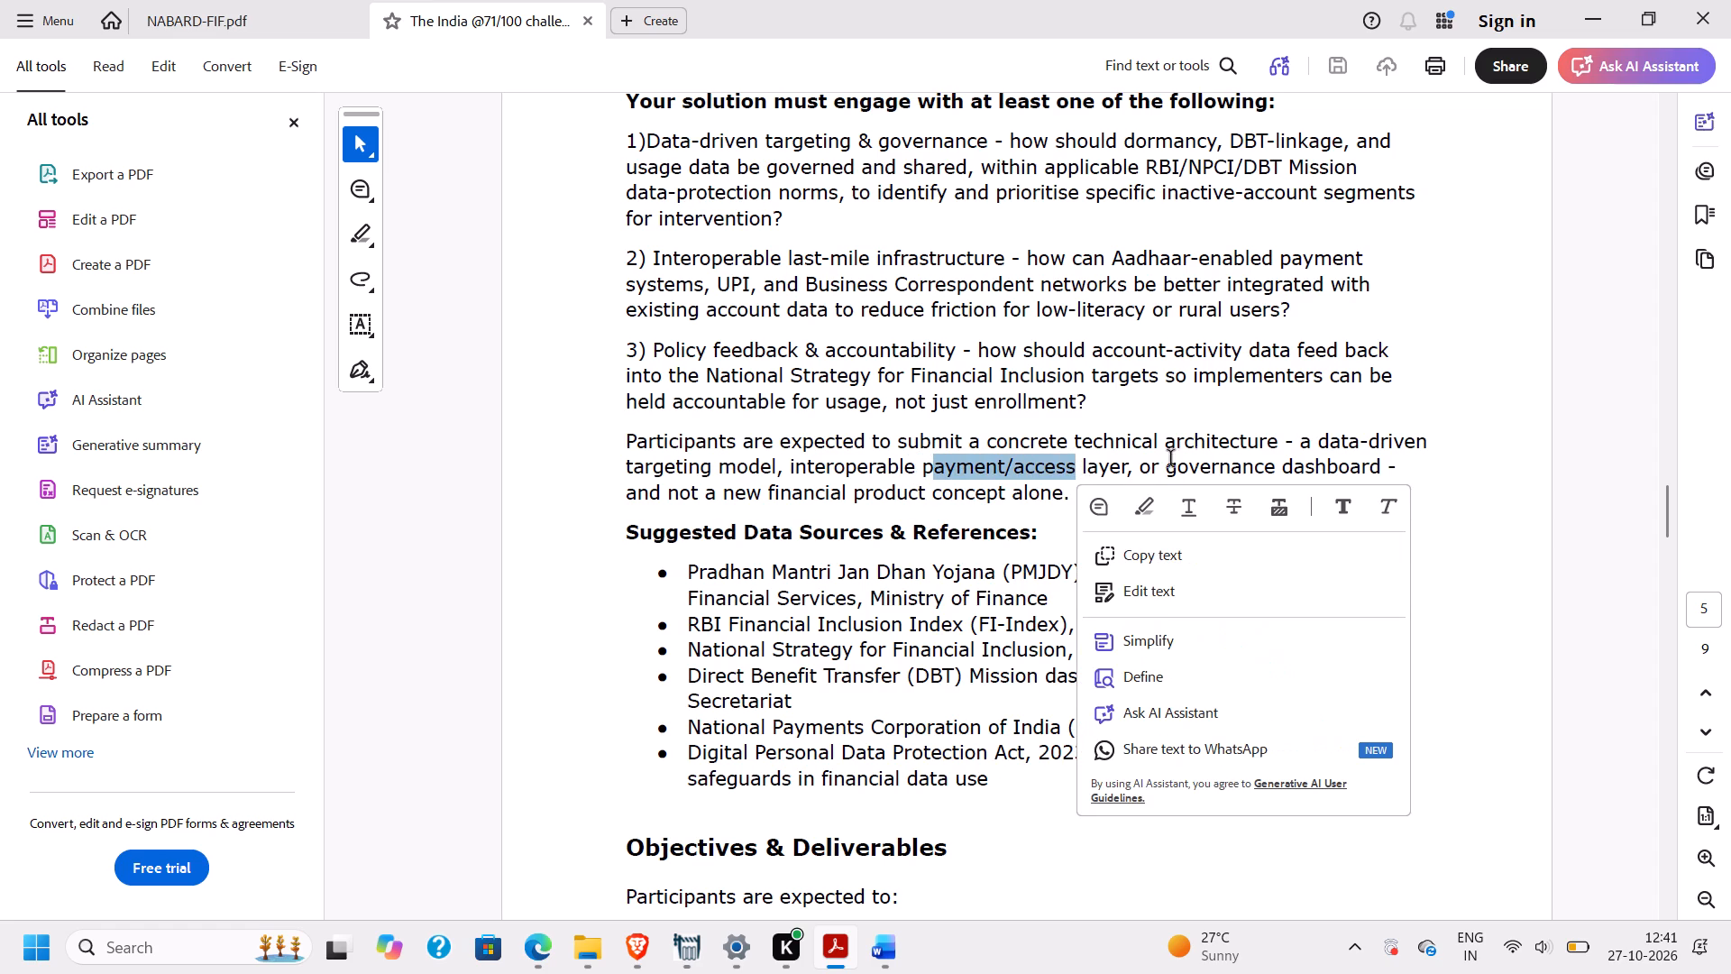
pyautogui.click(1213, 467)
pyautogui.moveTo(1213, 467); pyautogui.dragTo(1357, 466)
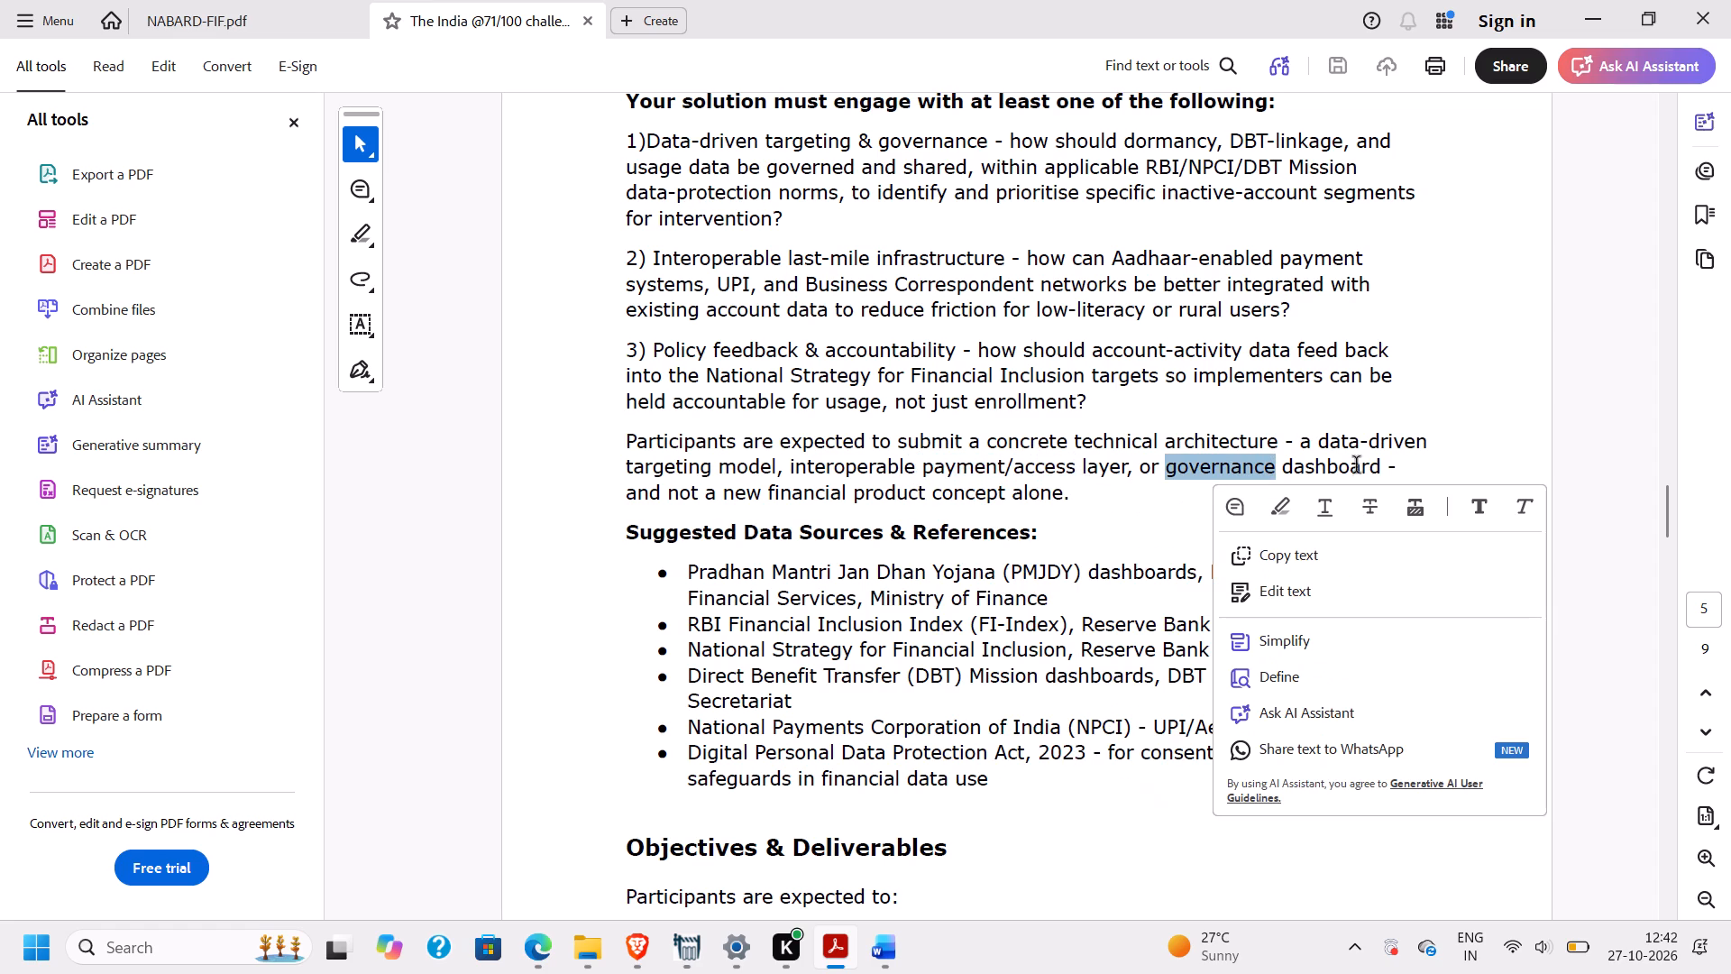
pyautogui.moveTo(1357, 466); pyautogui.dragTo(1365, 465)
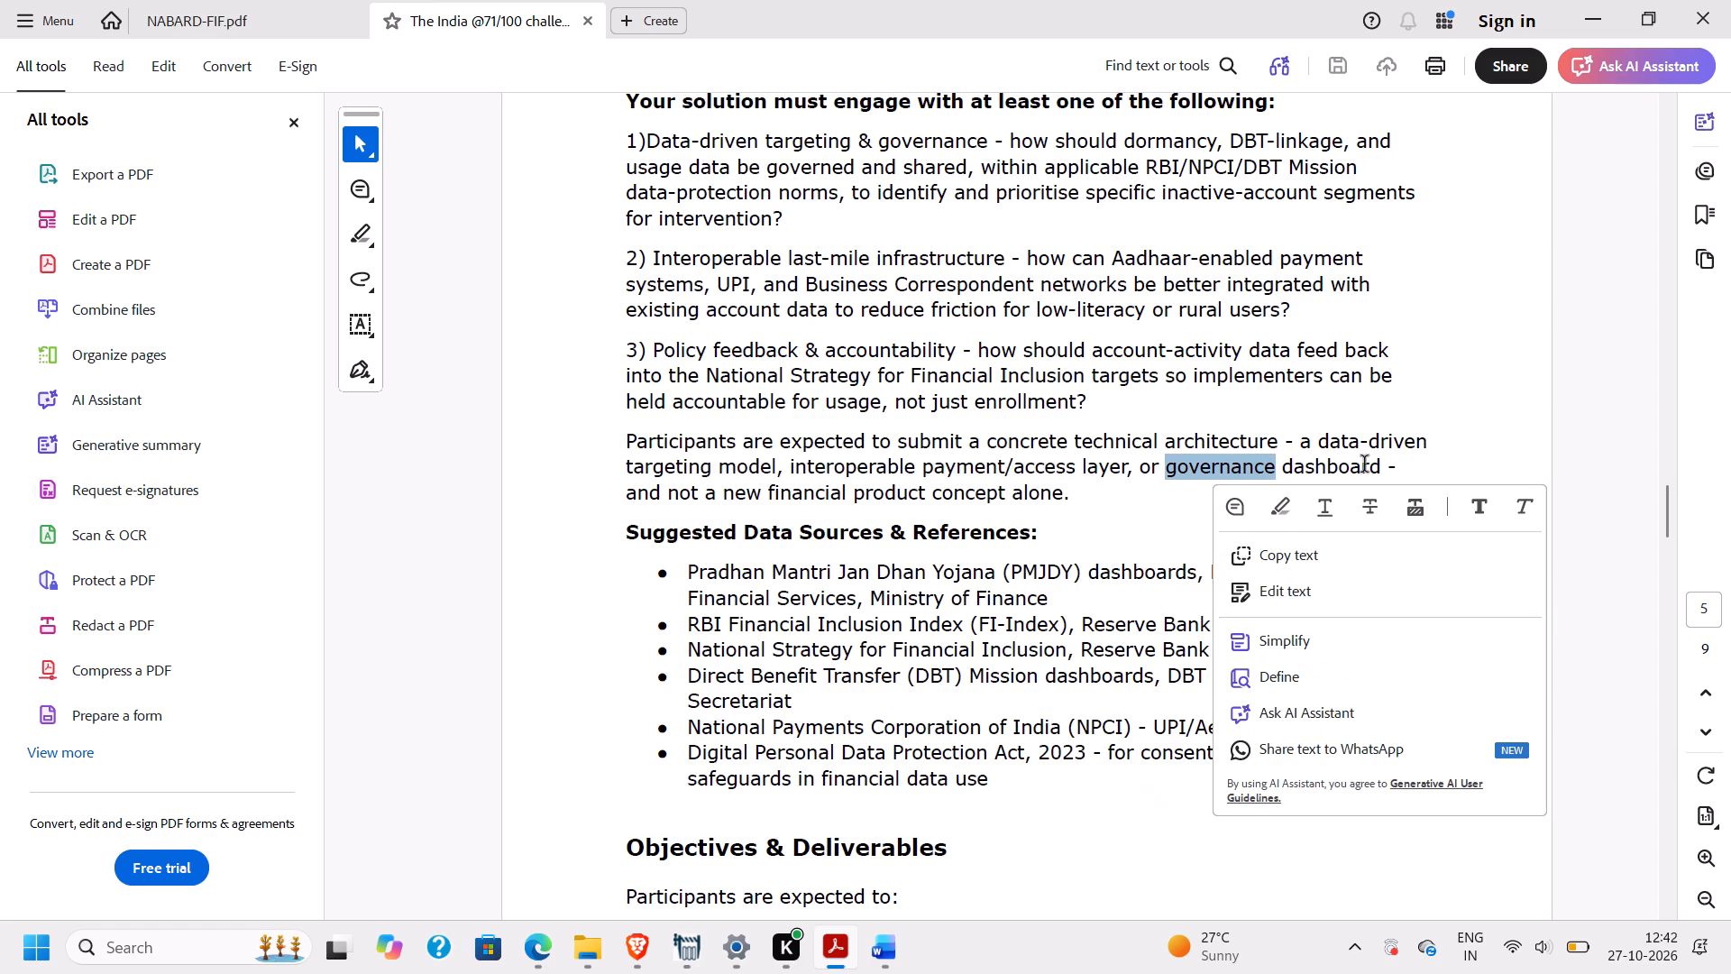
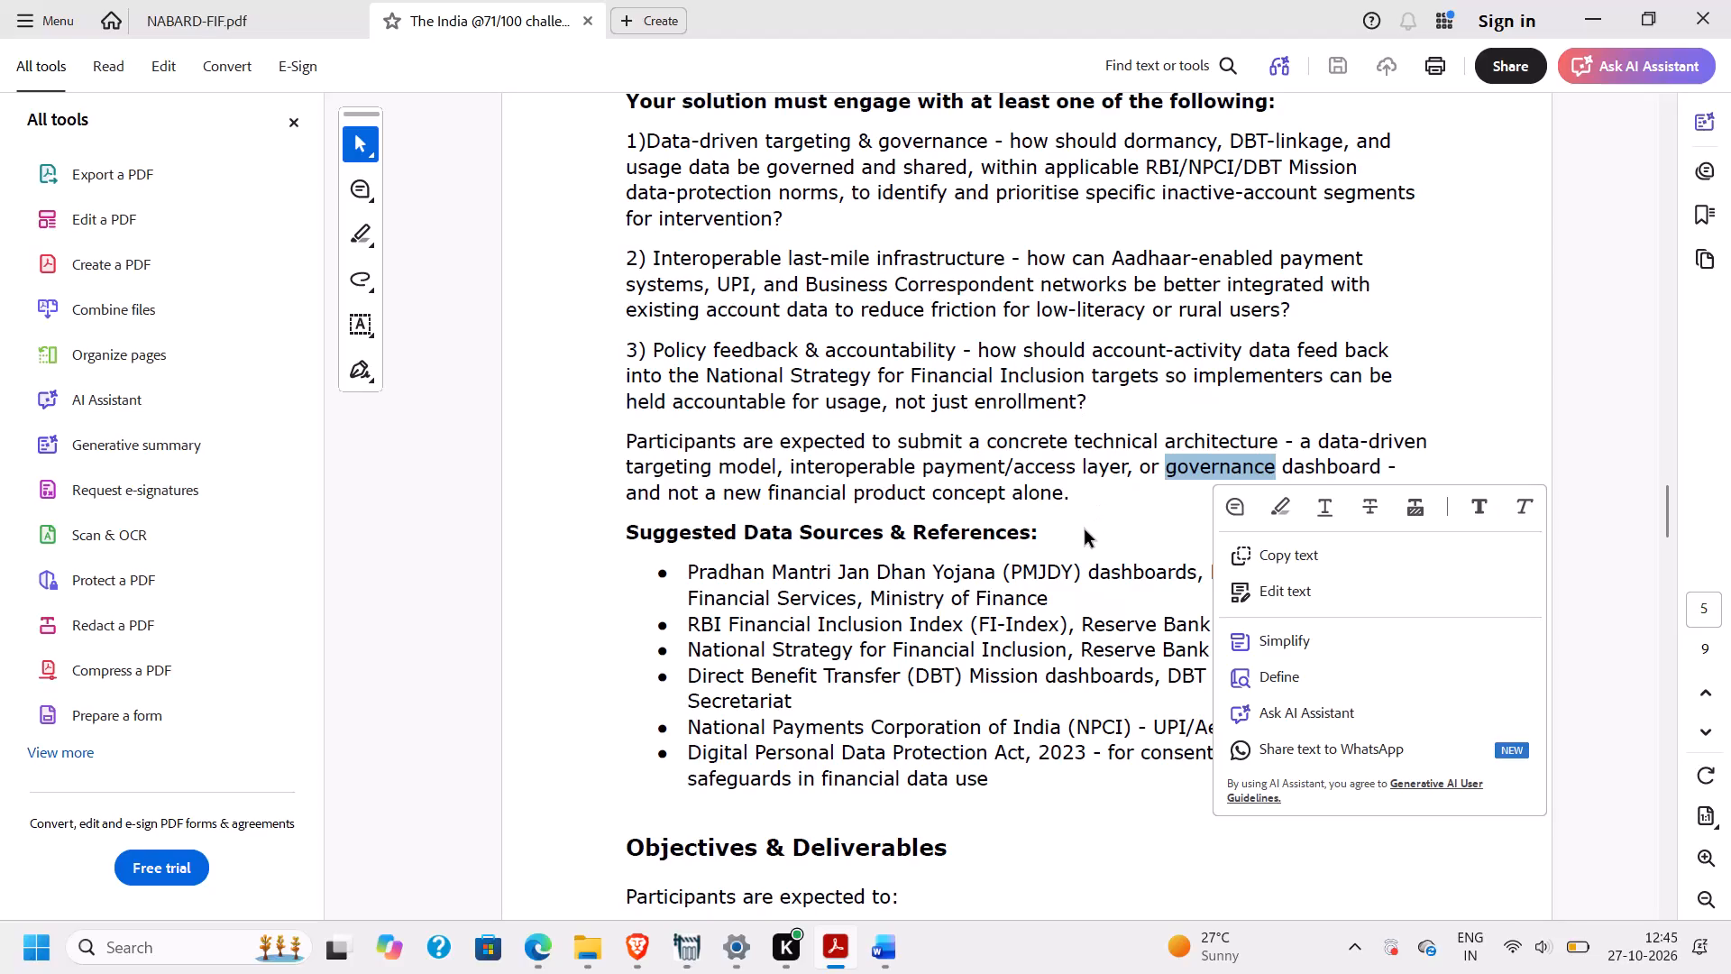
# Reread Theme 3's problem statement and the three areas a solution must engage with, from data-driven targeting to policy feedback.
pyautogui.click(1085, 530)
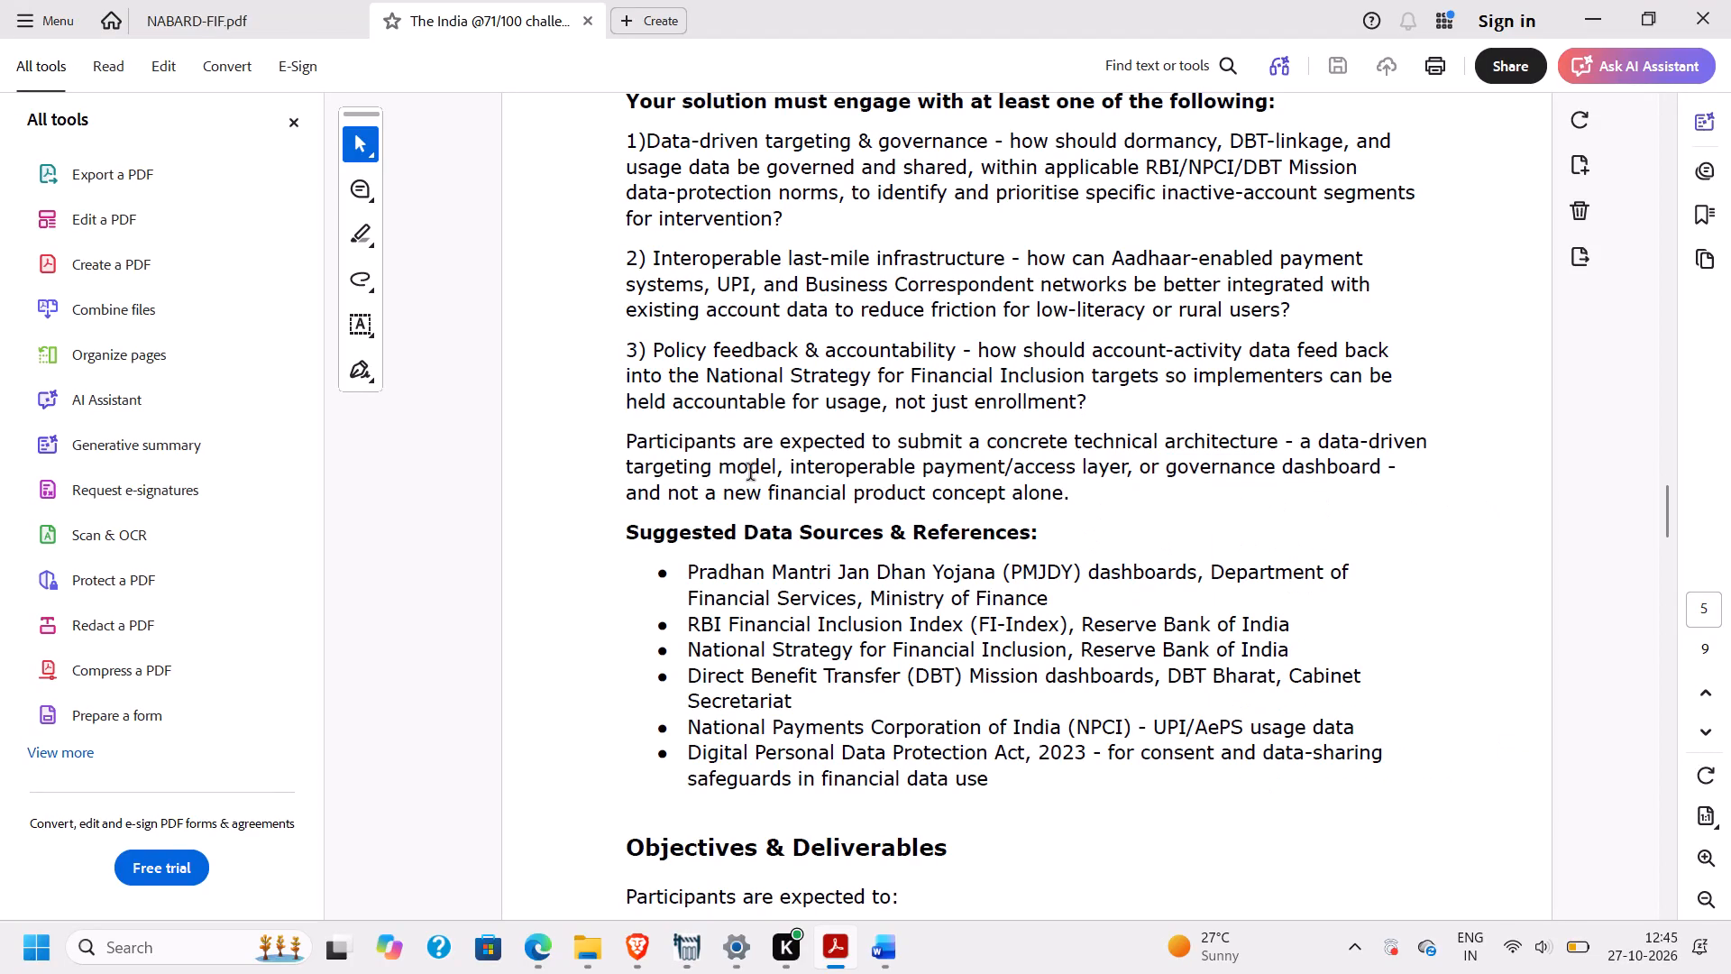
pyautogui.scroll(2, 643, 431)
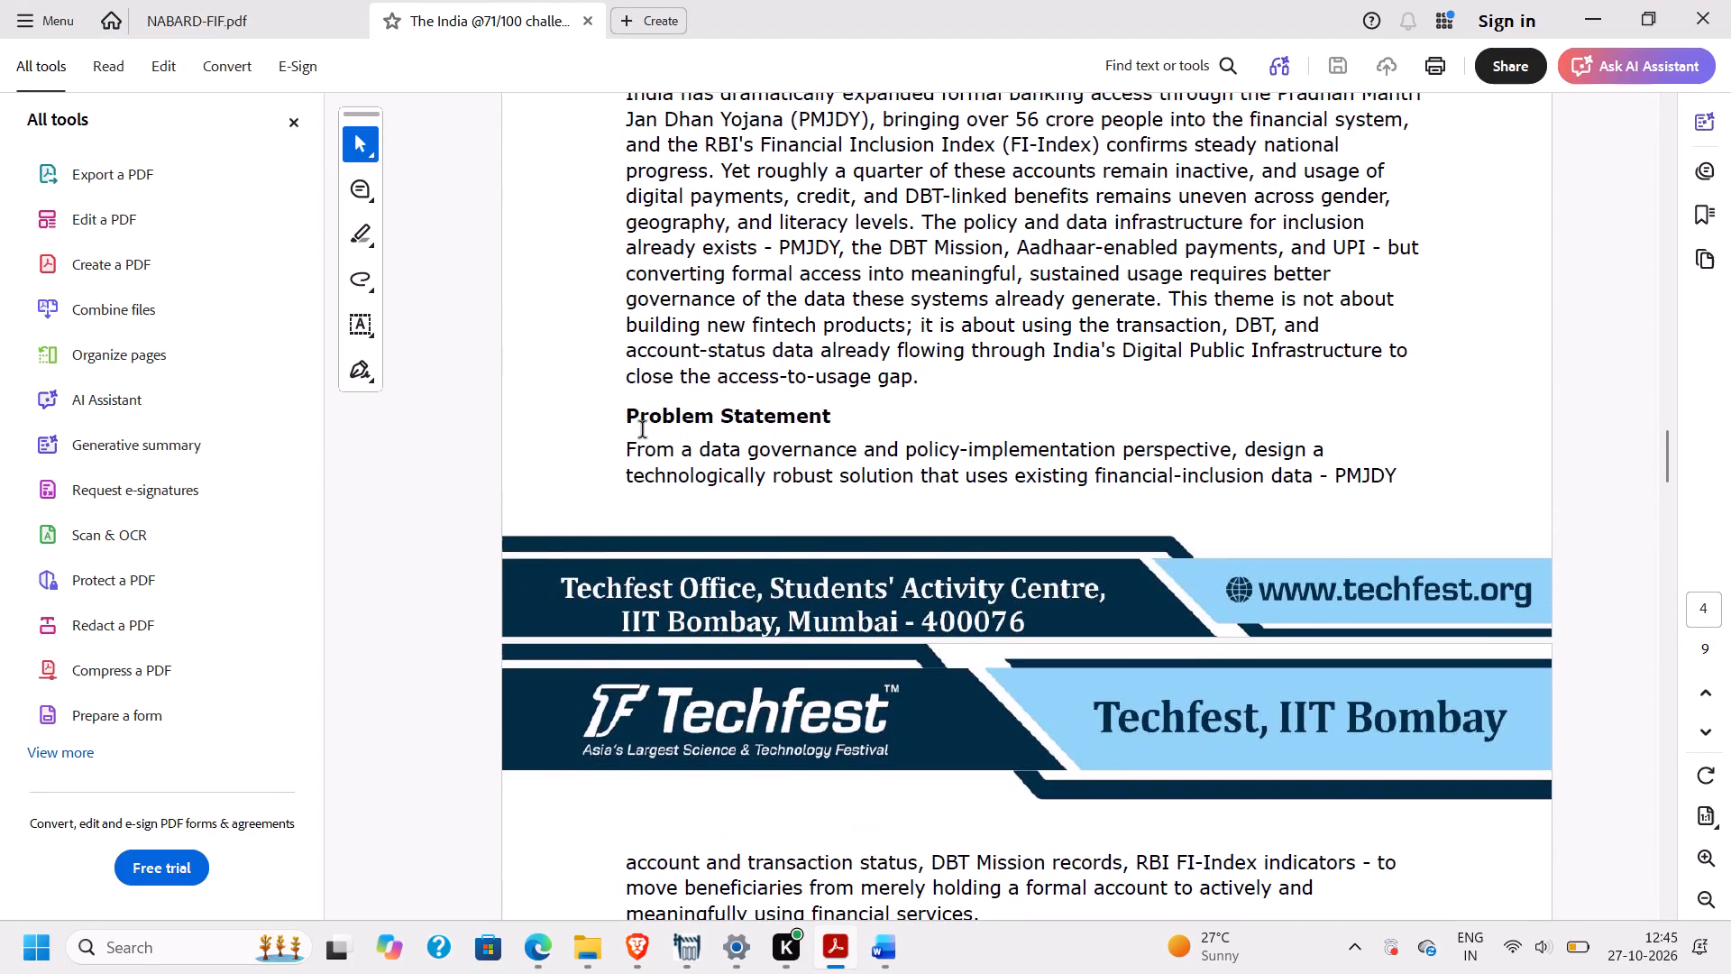
pyautogui.scroll(-2, 643, 431)
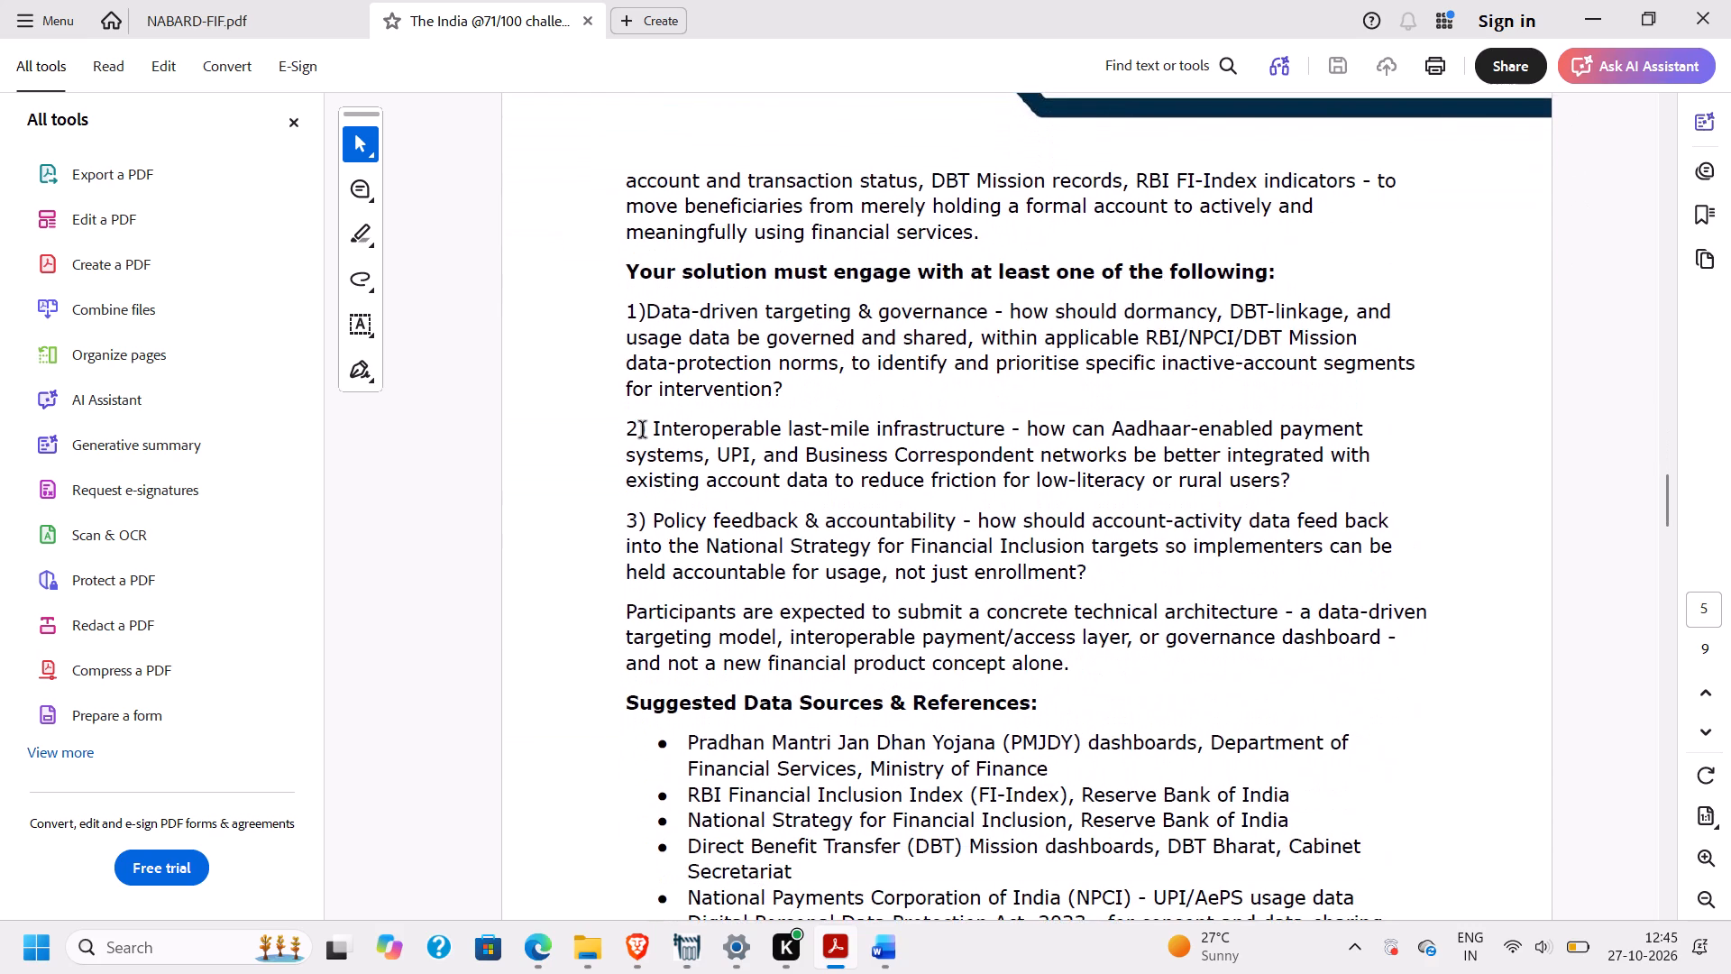
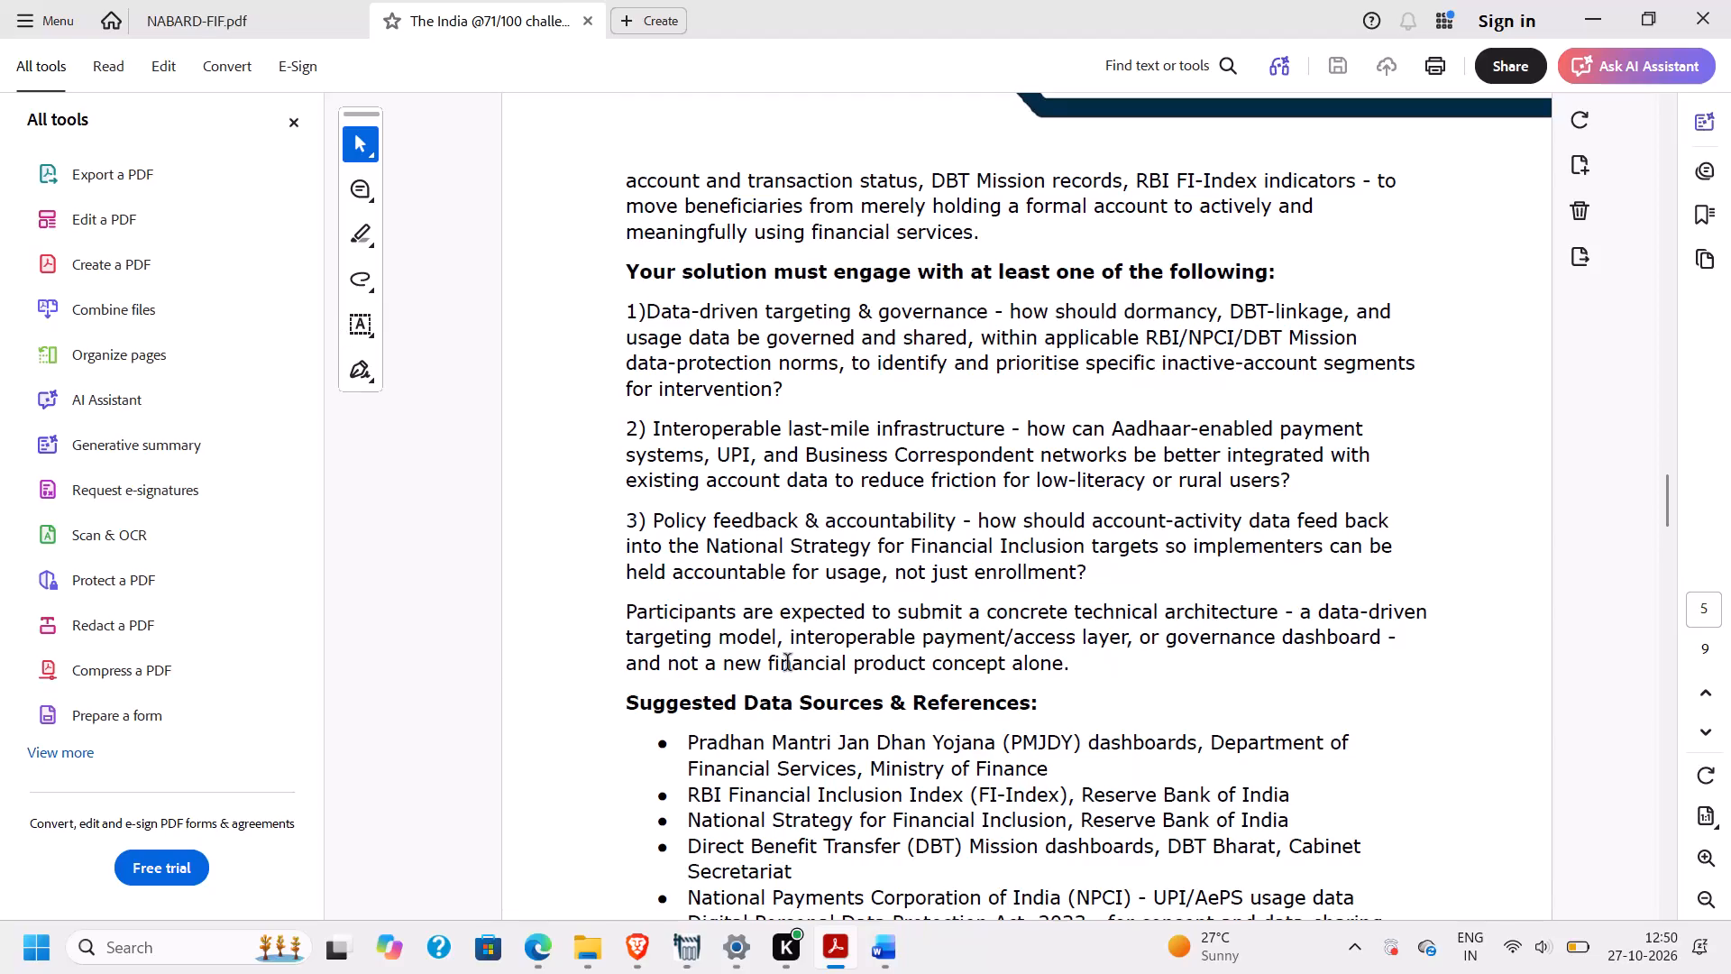
# Review Theme 3's suggested data sources and references, including the Digital Personal Data Protection Act, and the Objectives & Deliverables section in the challenge brief.
pyautogui.scroll(-1, 788, 664)
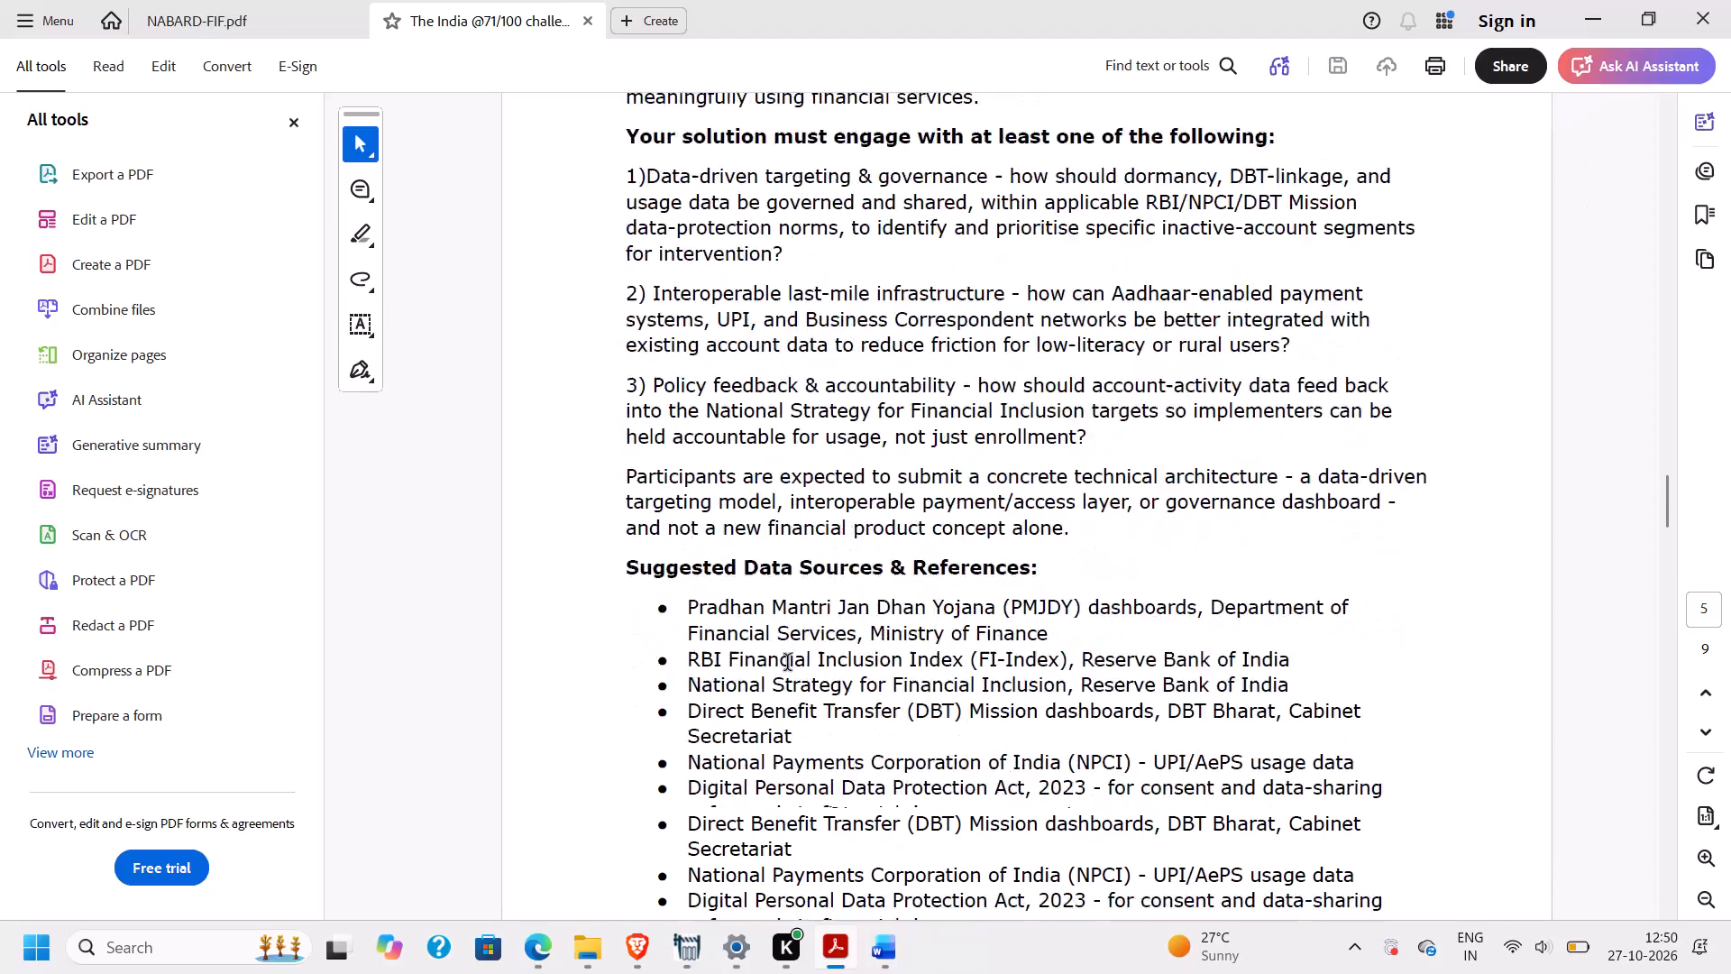
pyautogui.scroll(-1, 788, 664)
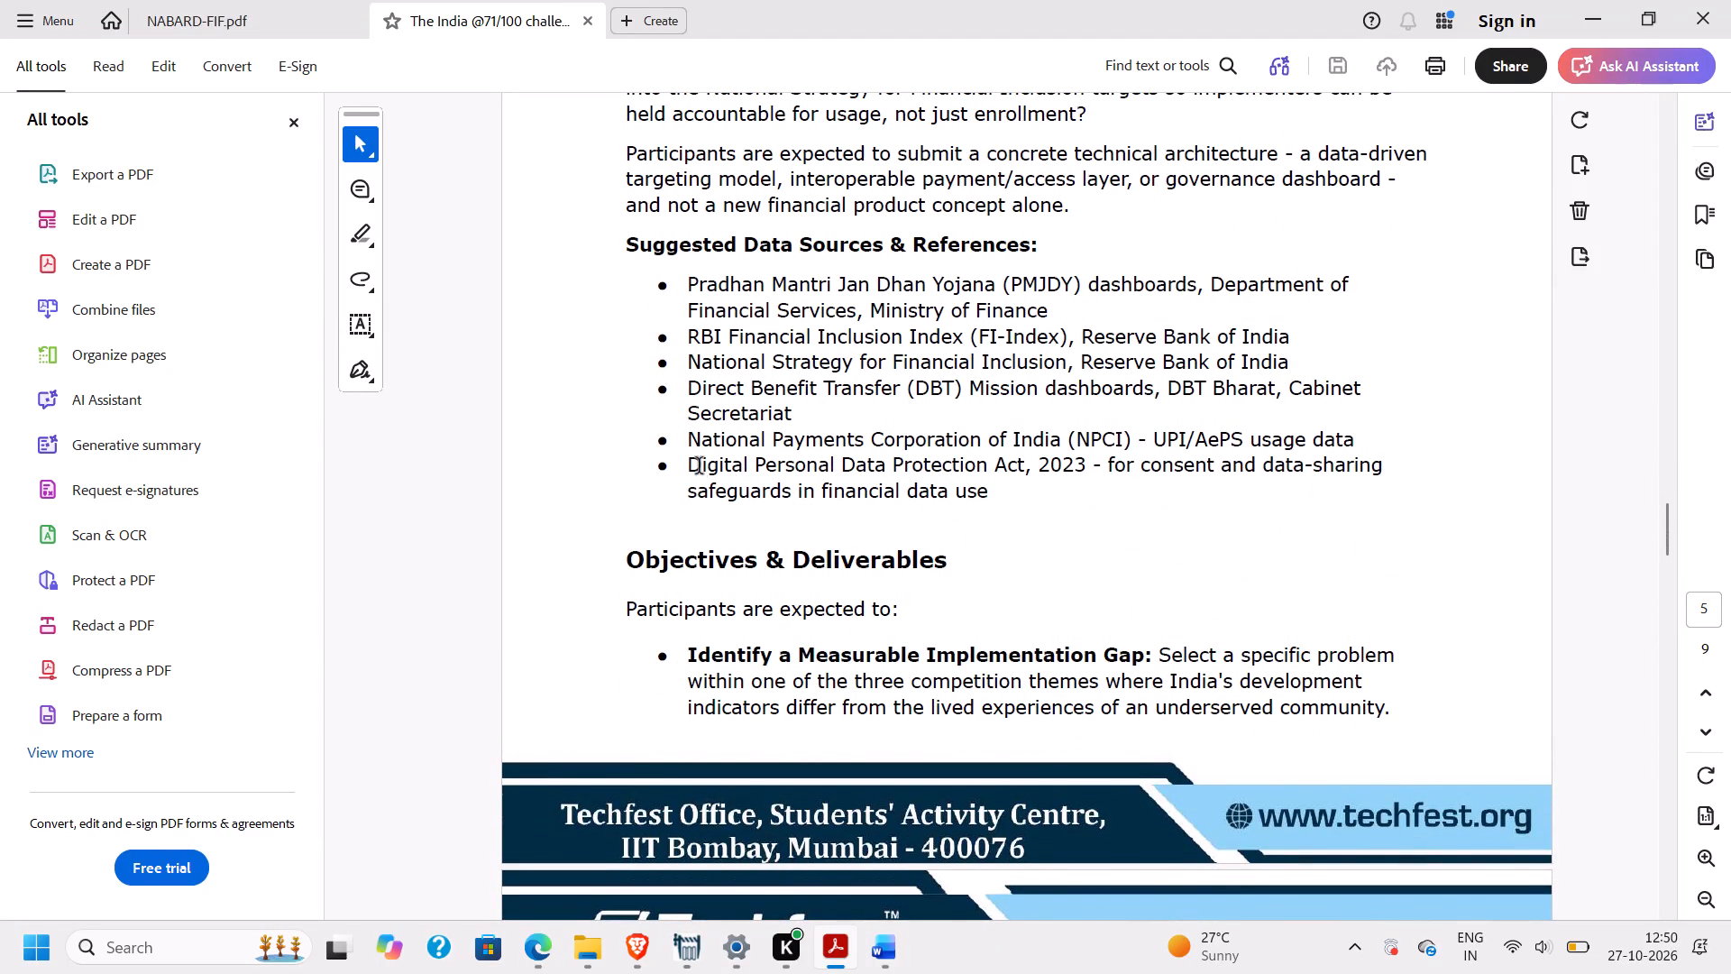
pyautogui.click(700, 467)
pyautogui.moveTo(700, 467); pyautogui.dragTo(1140, 505)
pyautogui.click(1140, 505)
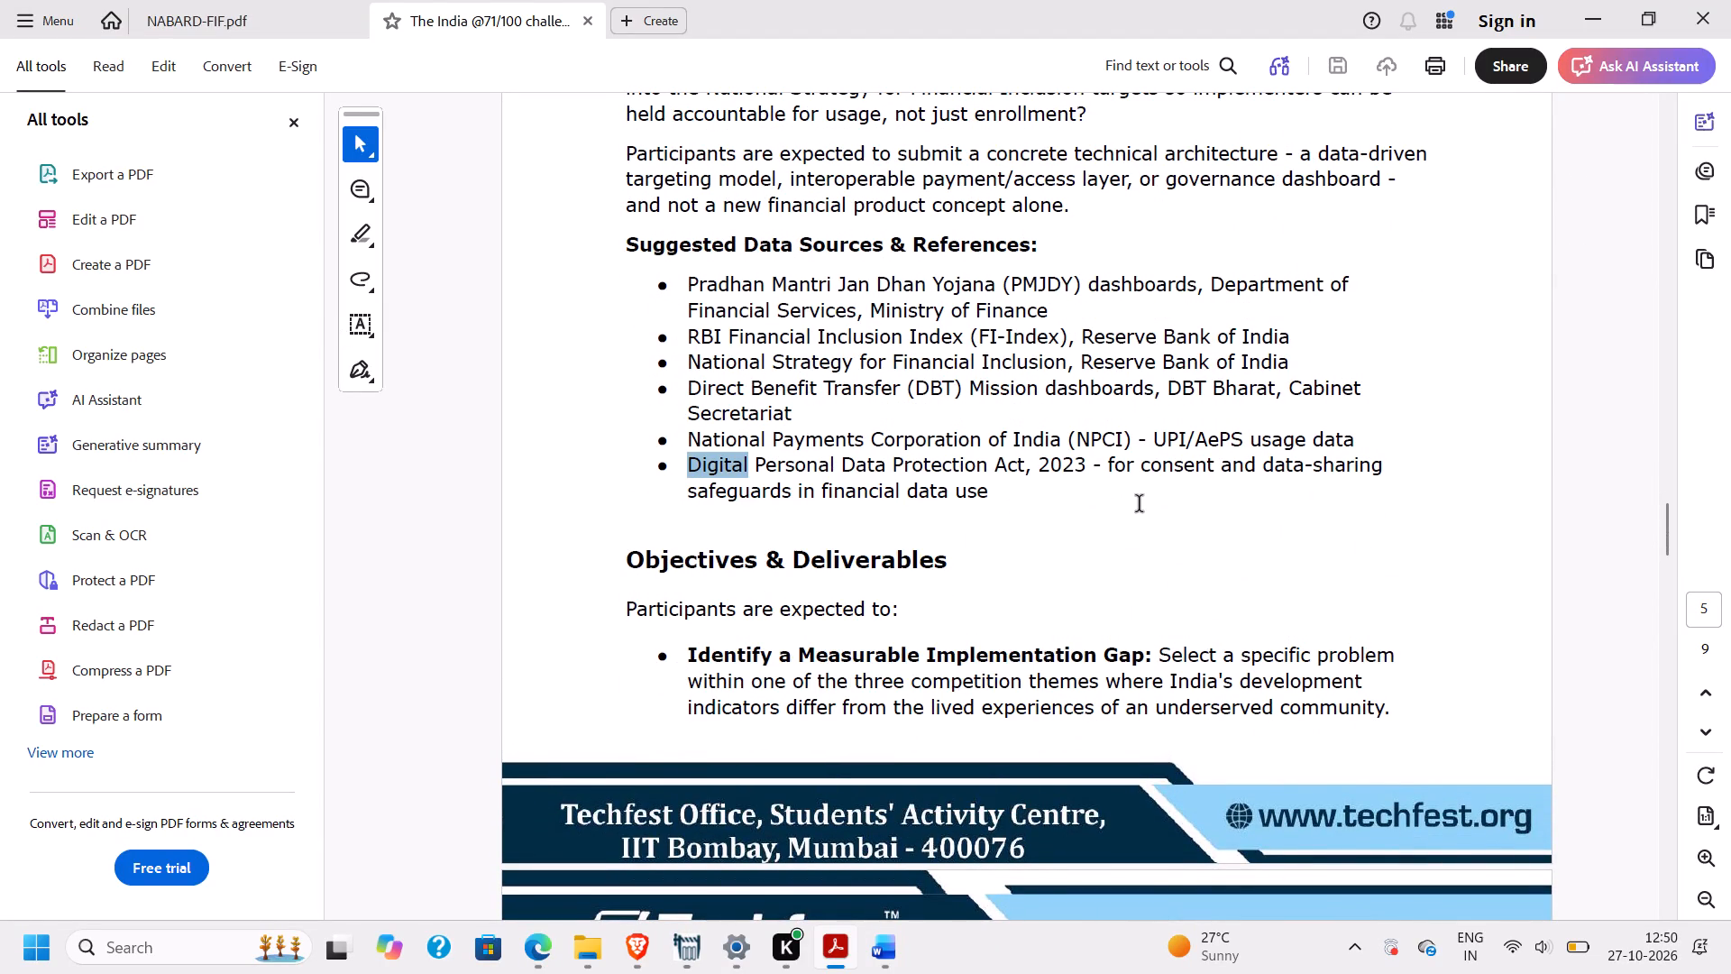
pyautogui.scroll(-3, 949, 626)
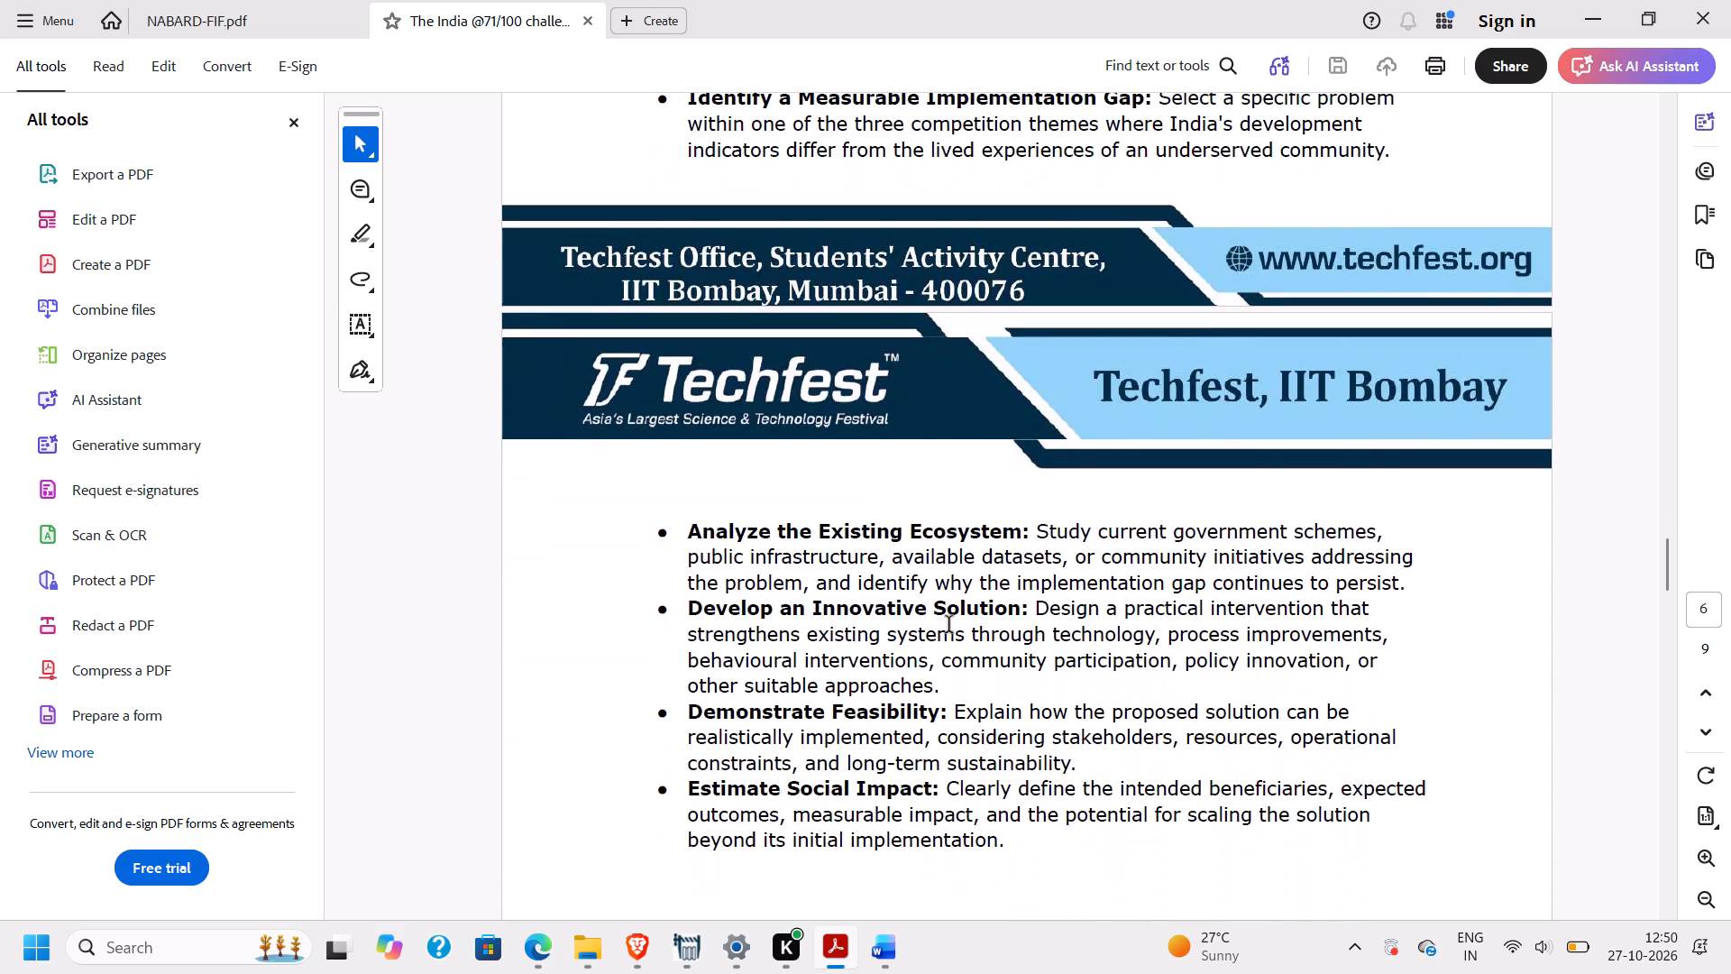
pyautogui.scroll(3, 949, 626)
pyautogui.scroll(-2, 949, 626)
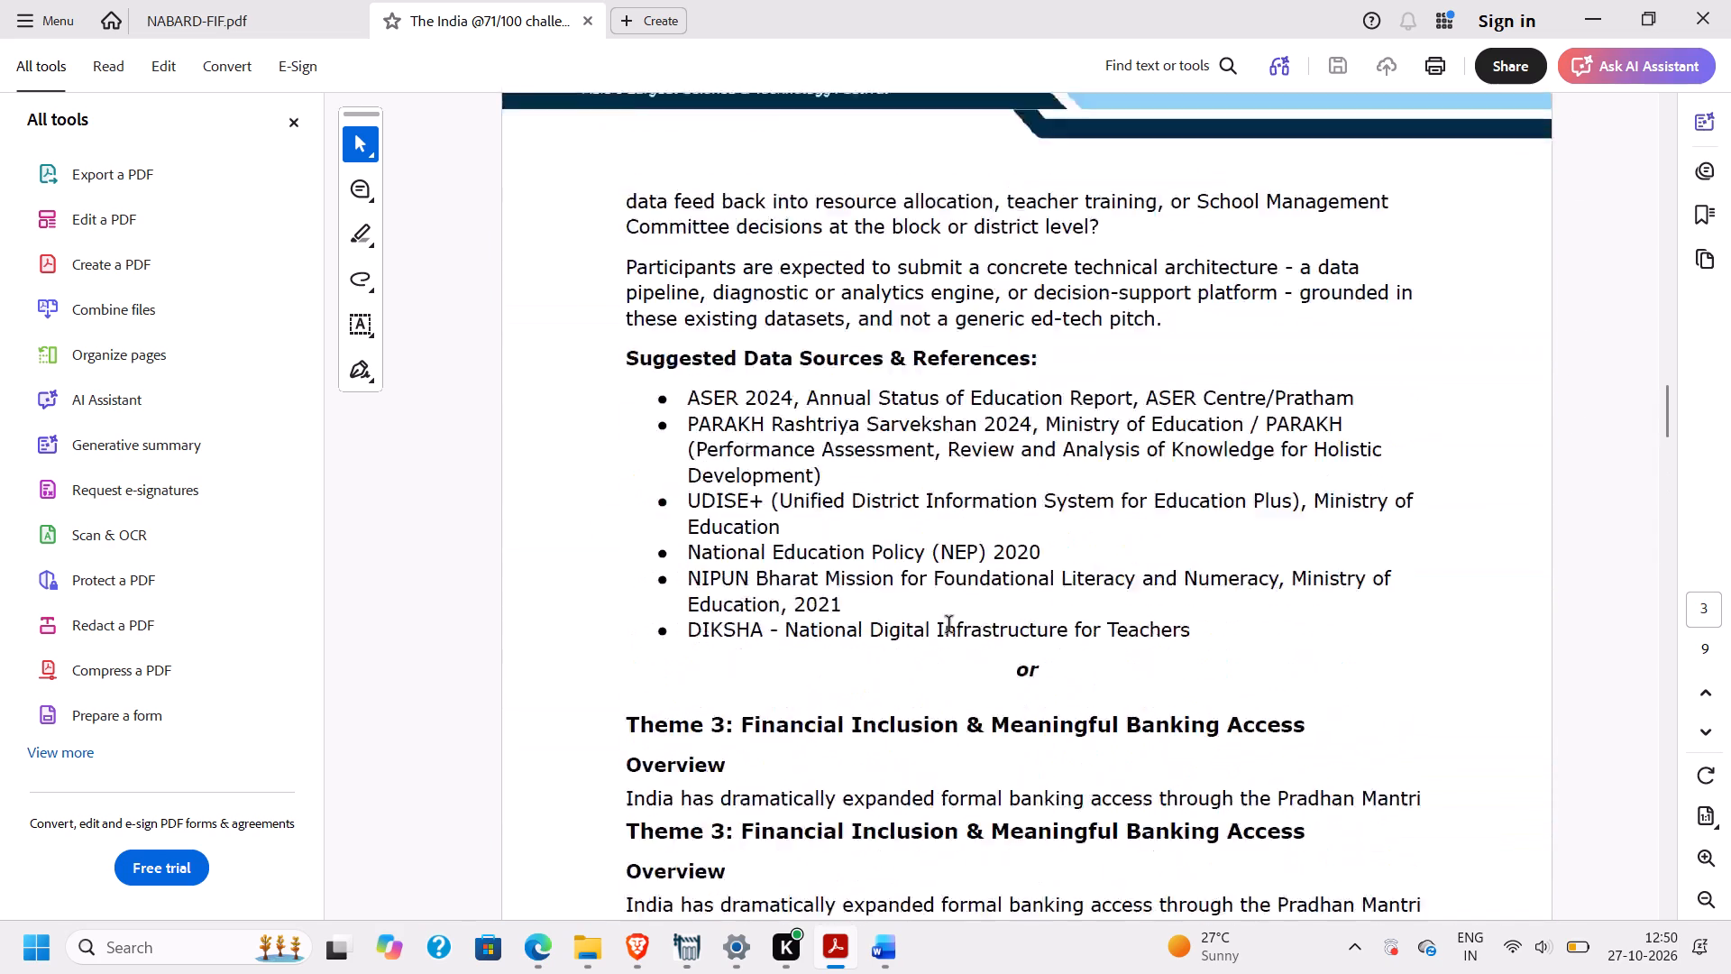
pyautogui.scroll(-8, 949, 626)
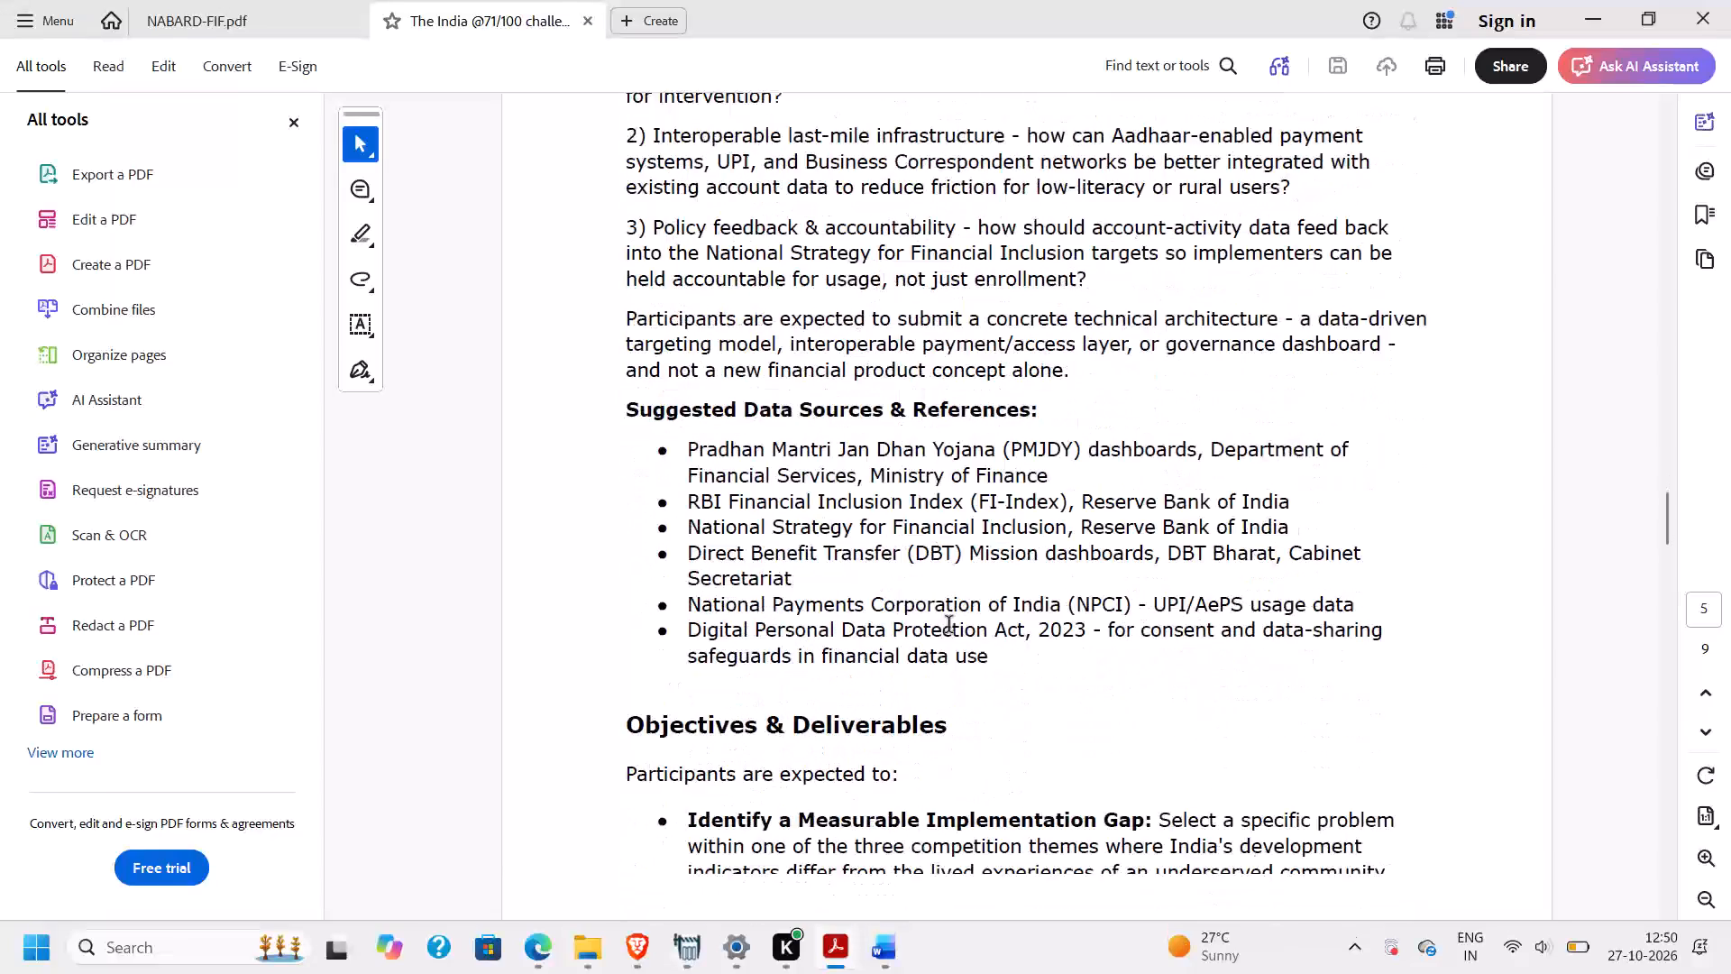
pyautogui.scroll(-1, 949, 626)
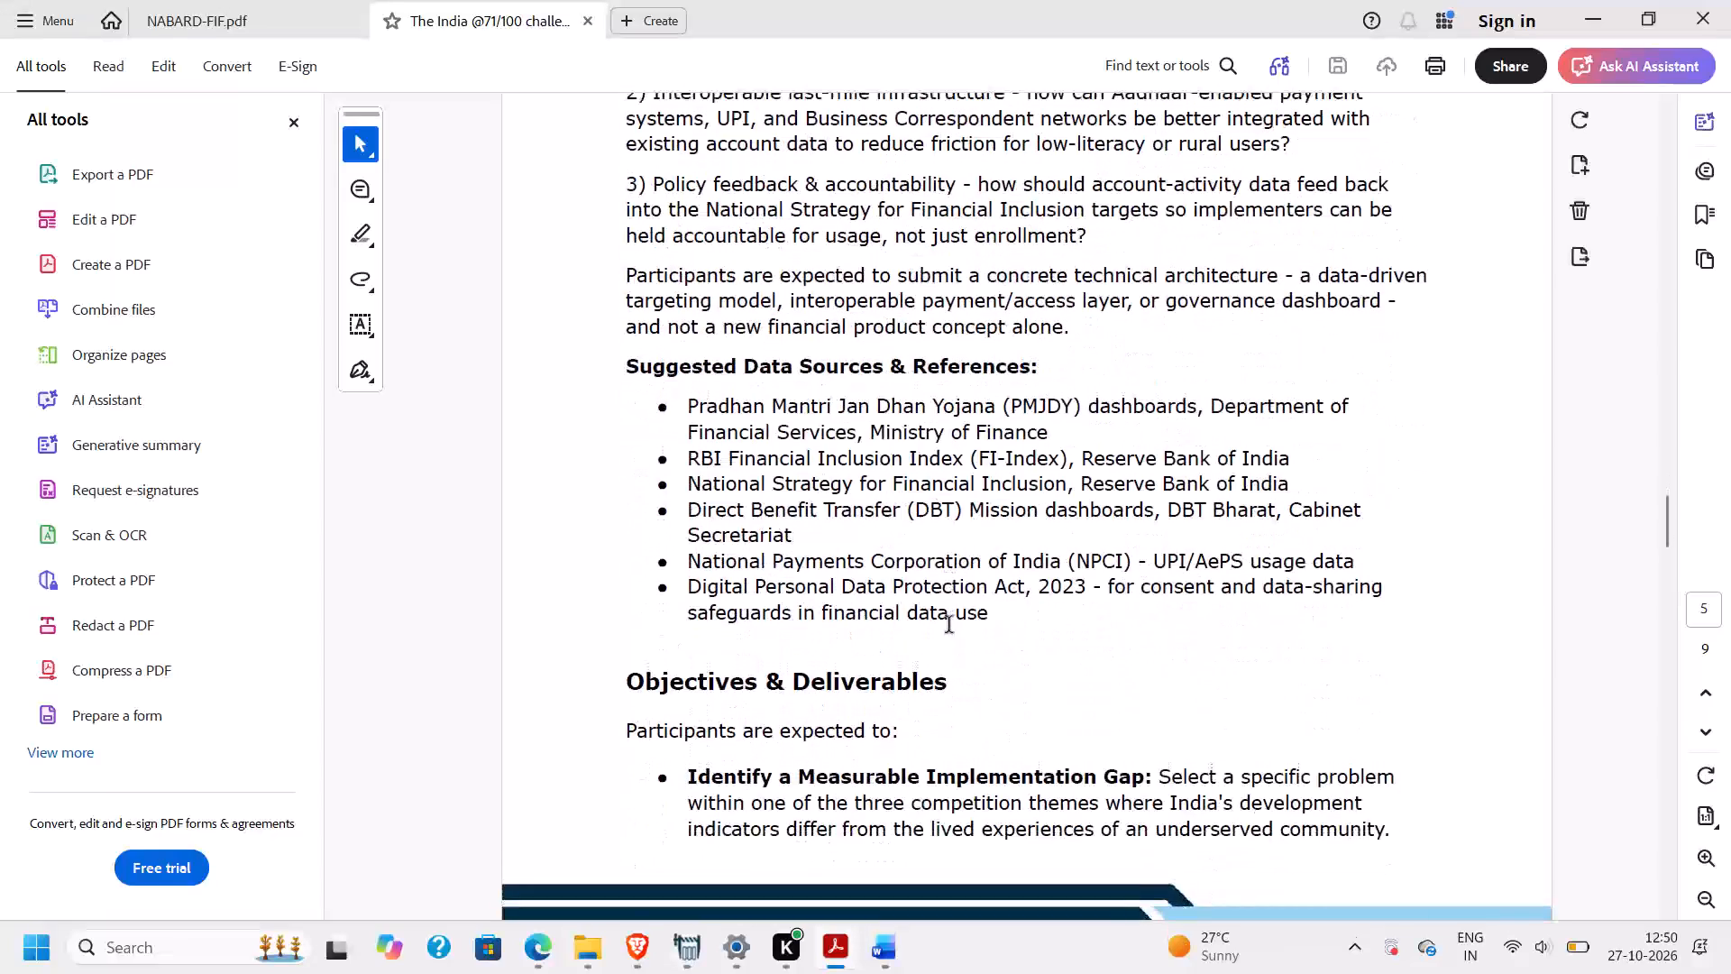
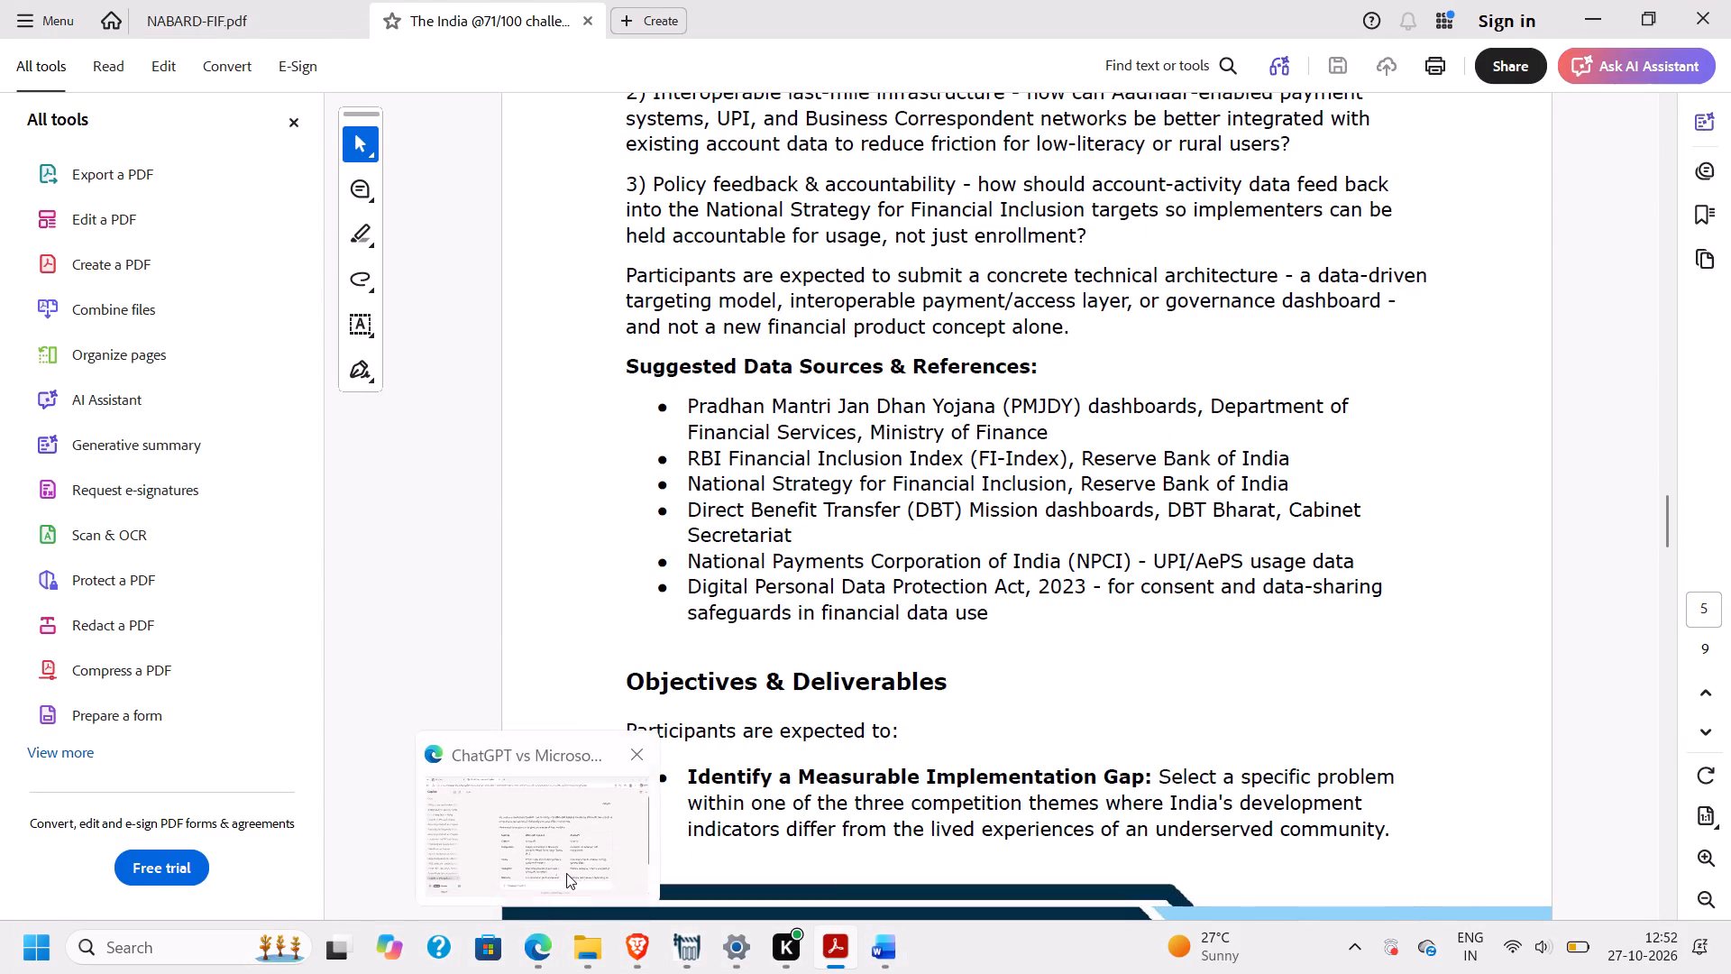
# Switch to the Techfest Word document and locate the "Points to note from PMJDY" list.
pyautogui.click(886, 942)
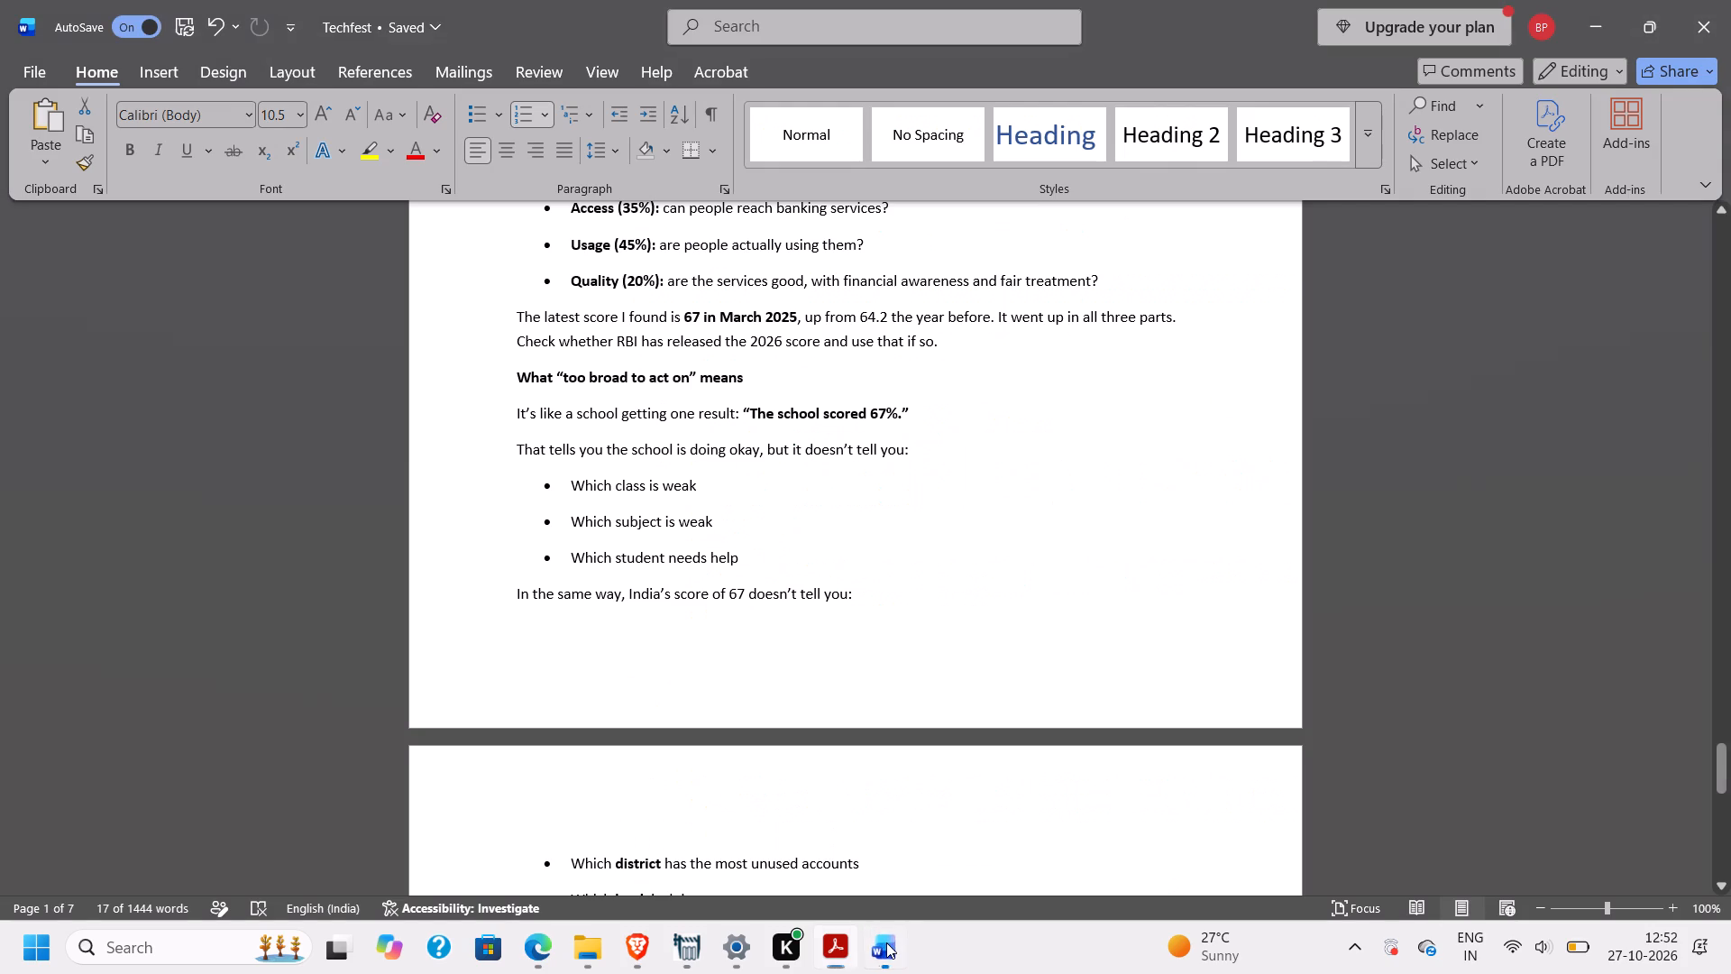
pyautogui.scroll(4, 753, 534)
pyautogui.scroll(20, 753, 534)
pyautogui.scroll(15, 753, 534)
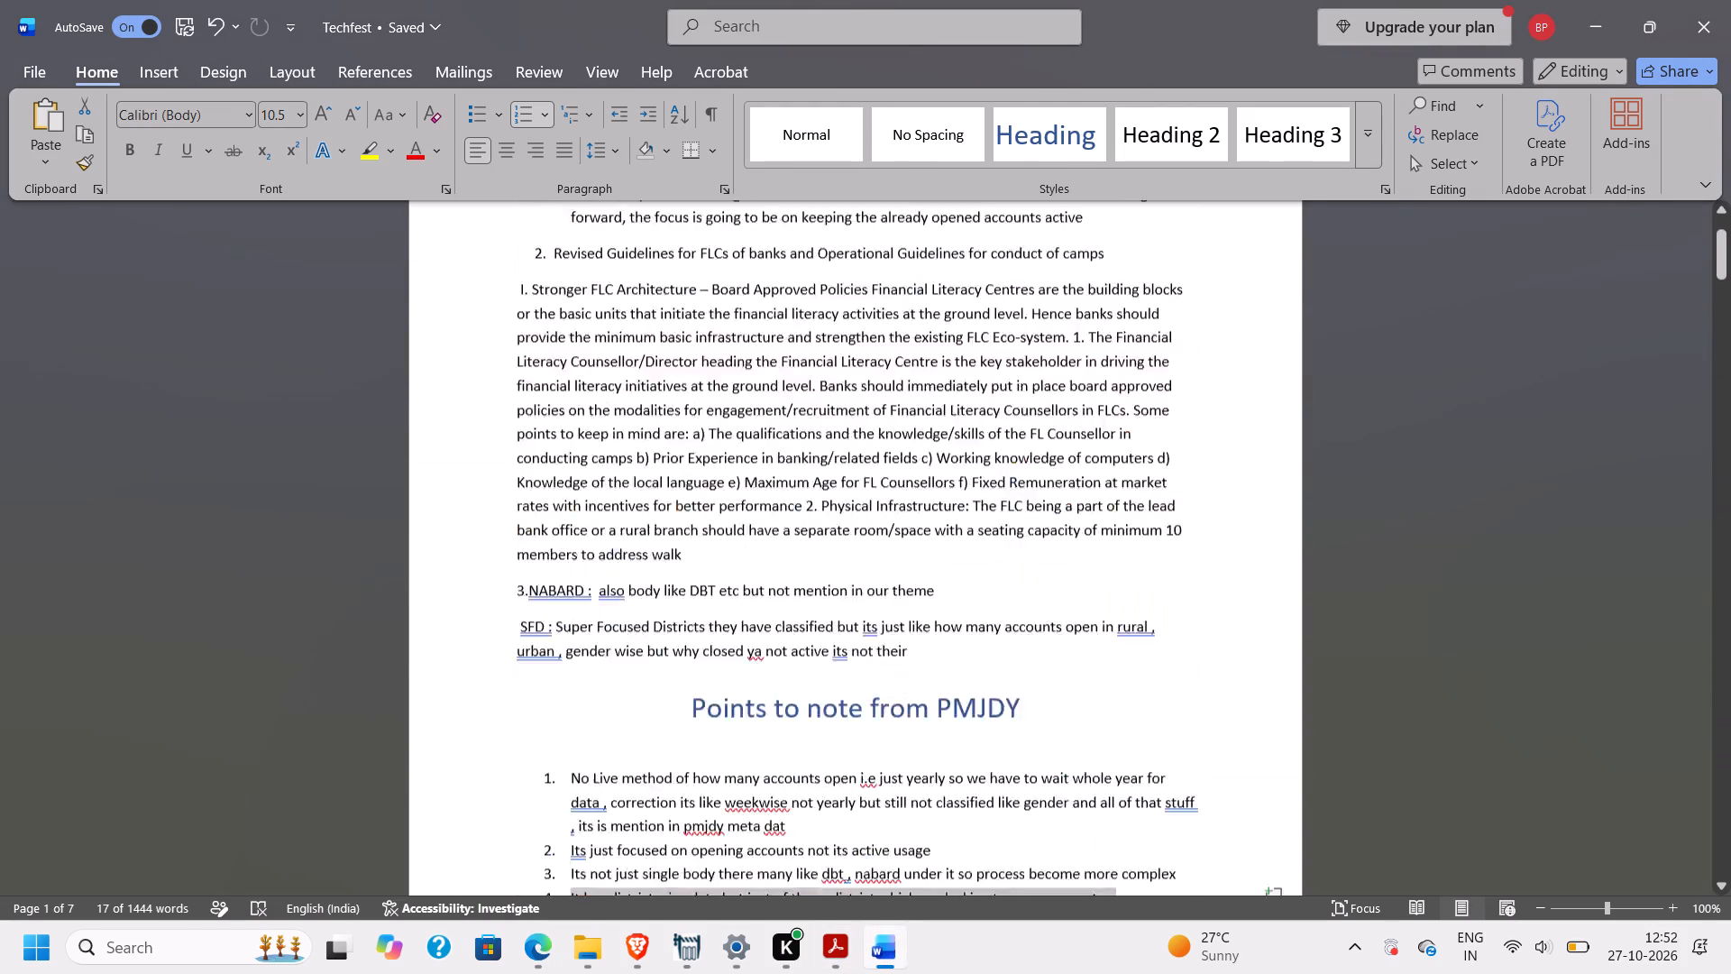
pyautogui.scroll(-4, 753, 534)
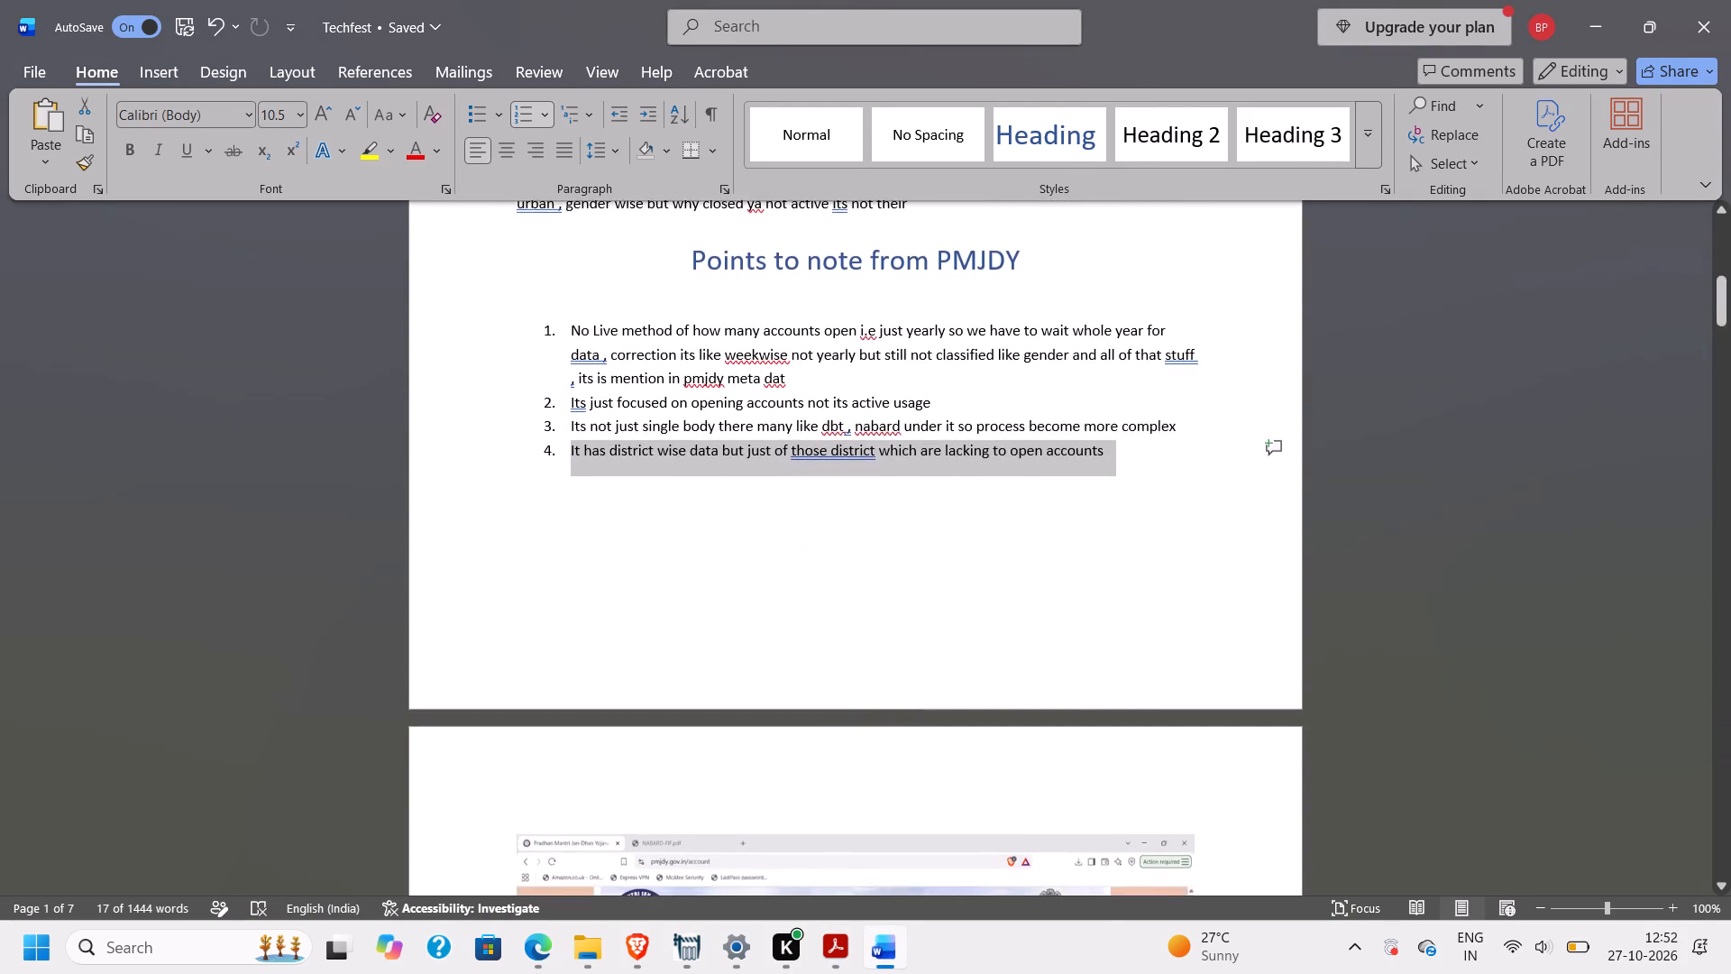
pyautogui.scroll(-1, 753, 534)
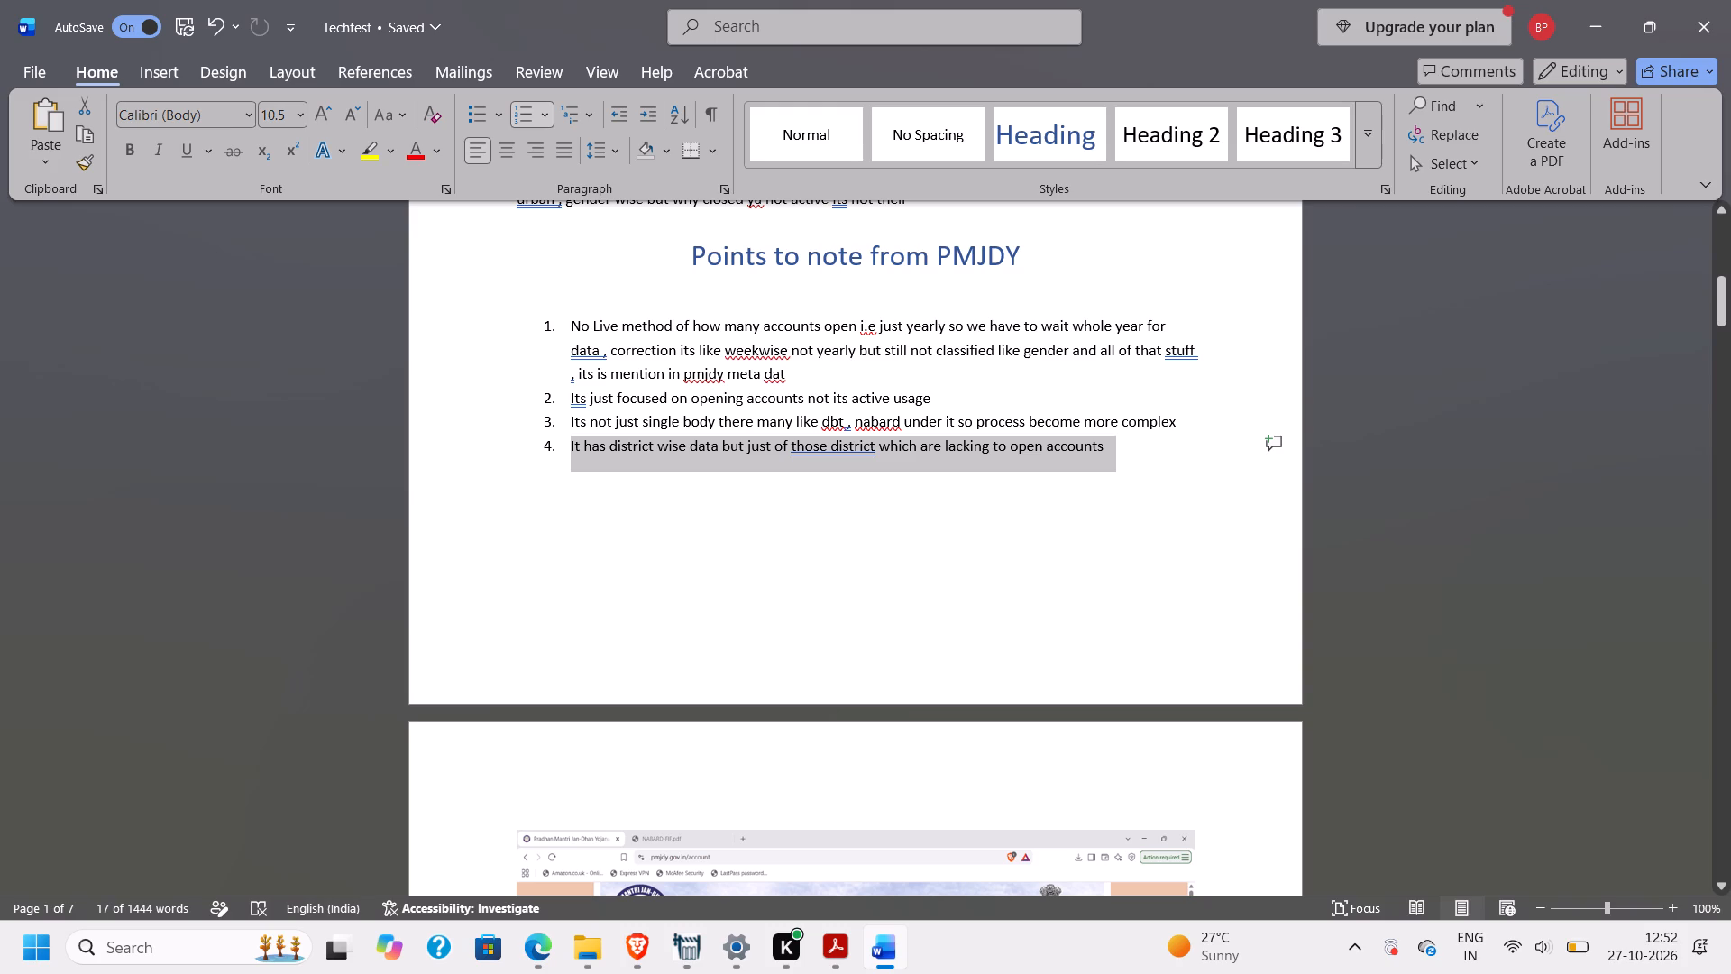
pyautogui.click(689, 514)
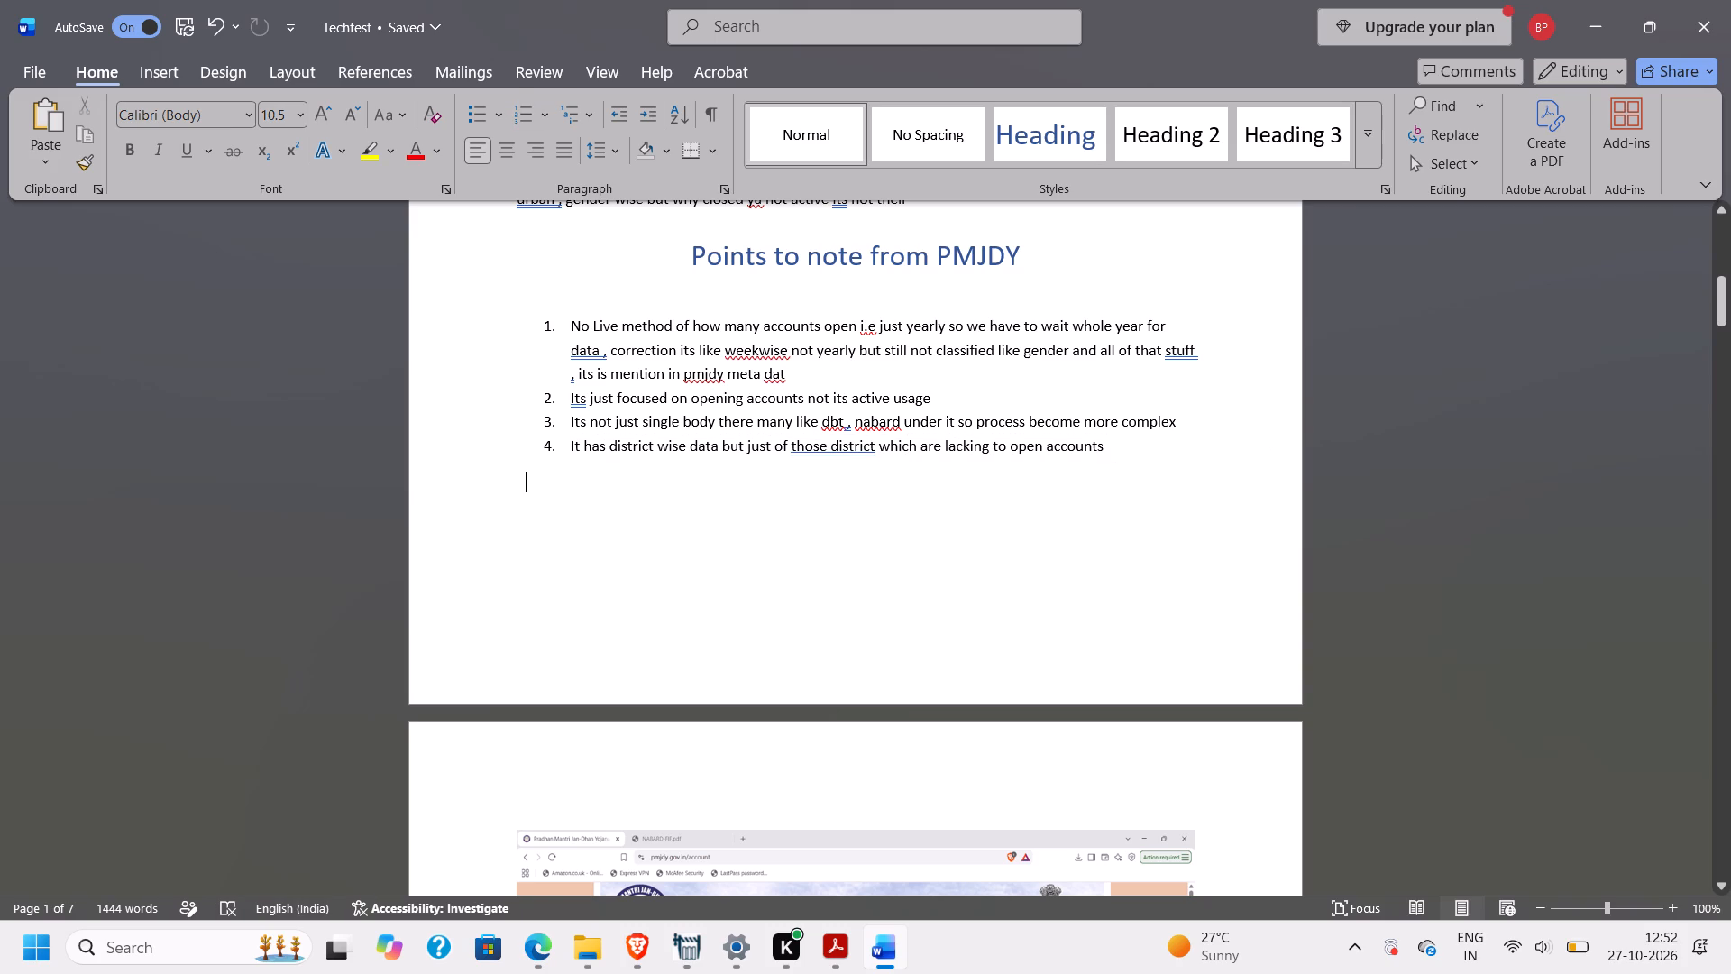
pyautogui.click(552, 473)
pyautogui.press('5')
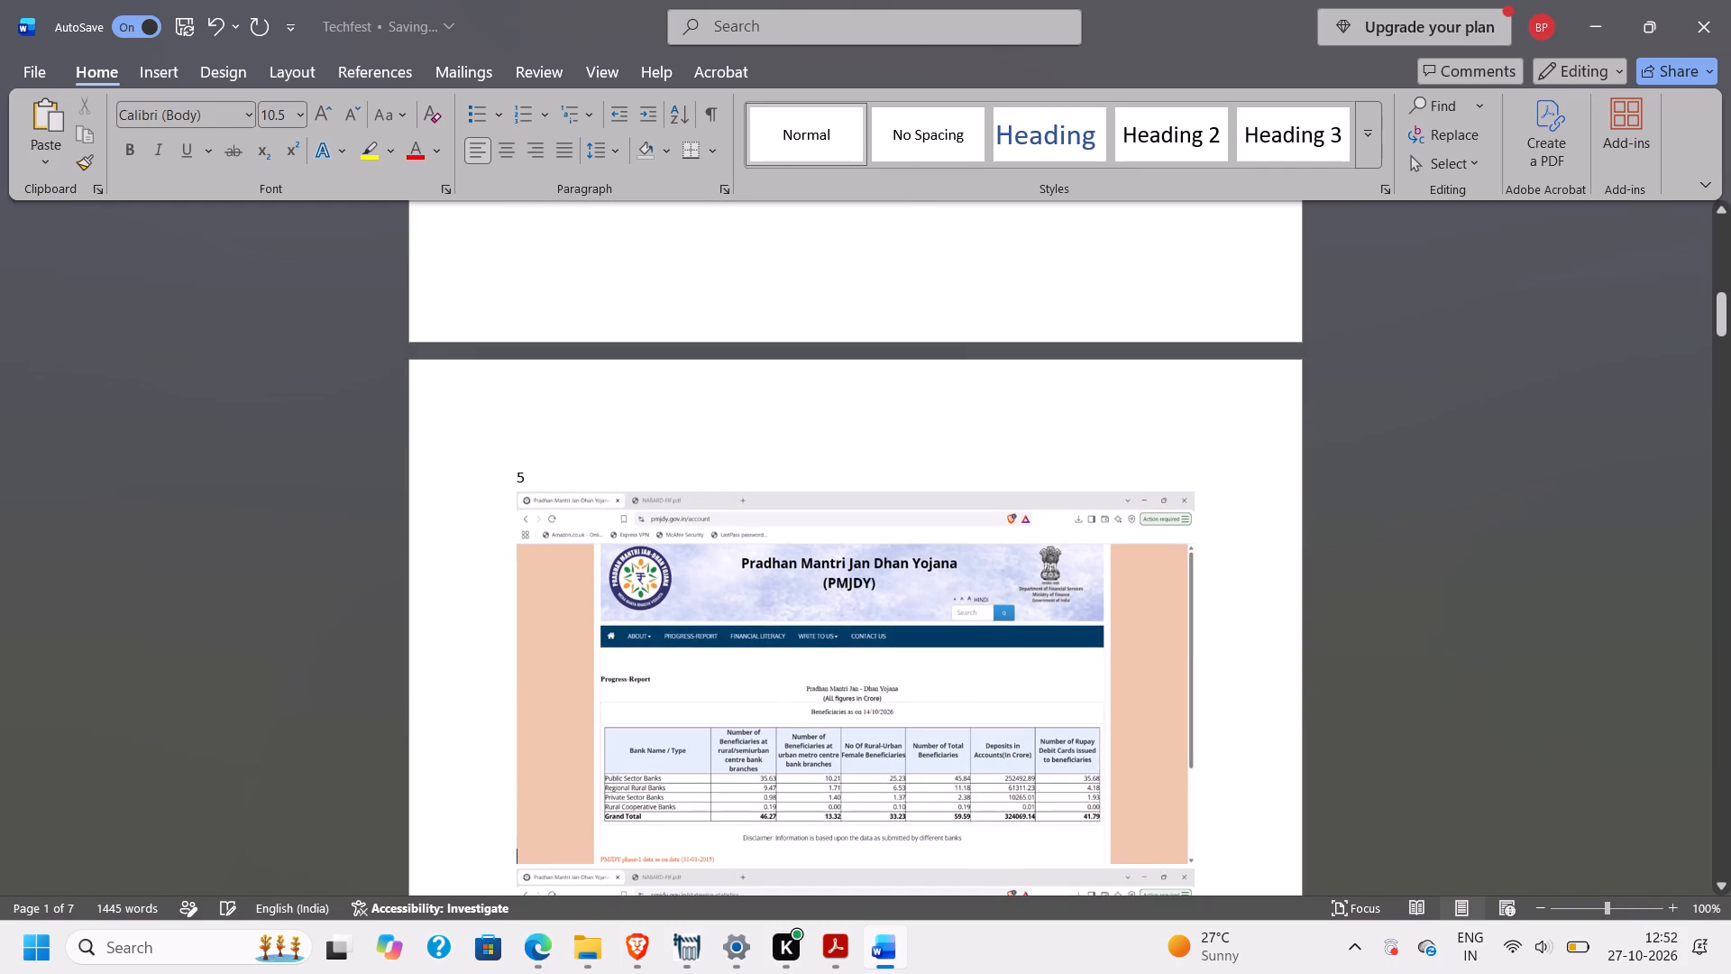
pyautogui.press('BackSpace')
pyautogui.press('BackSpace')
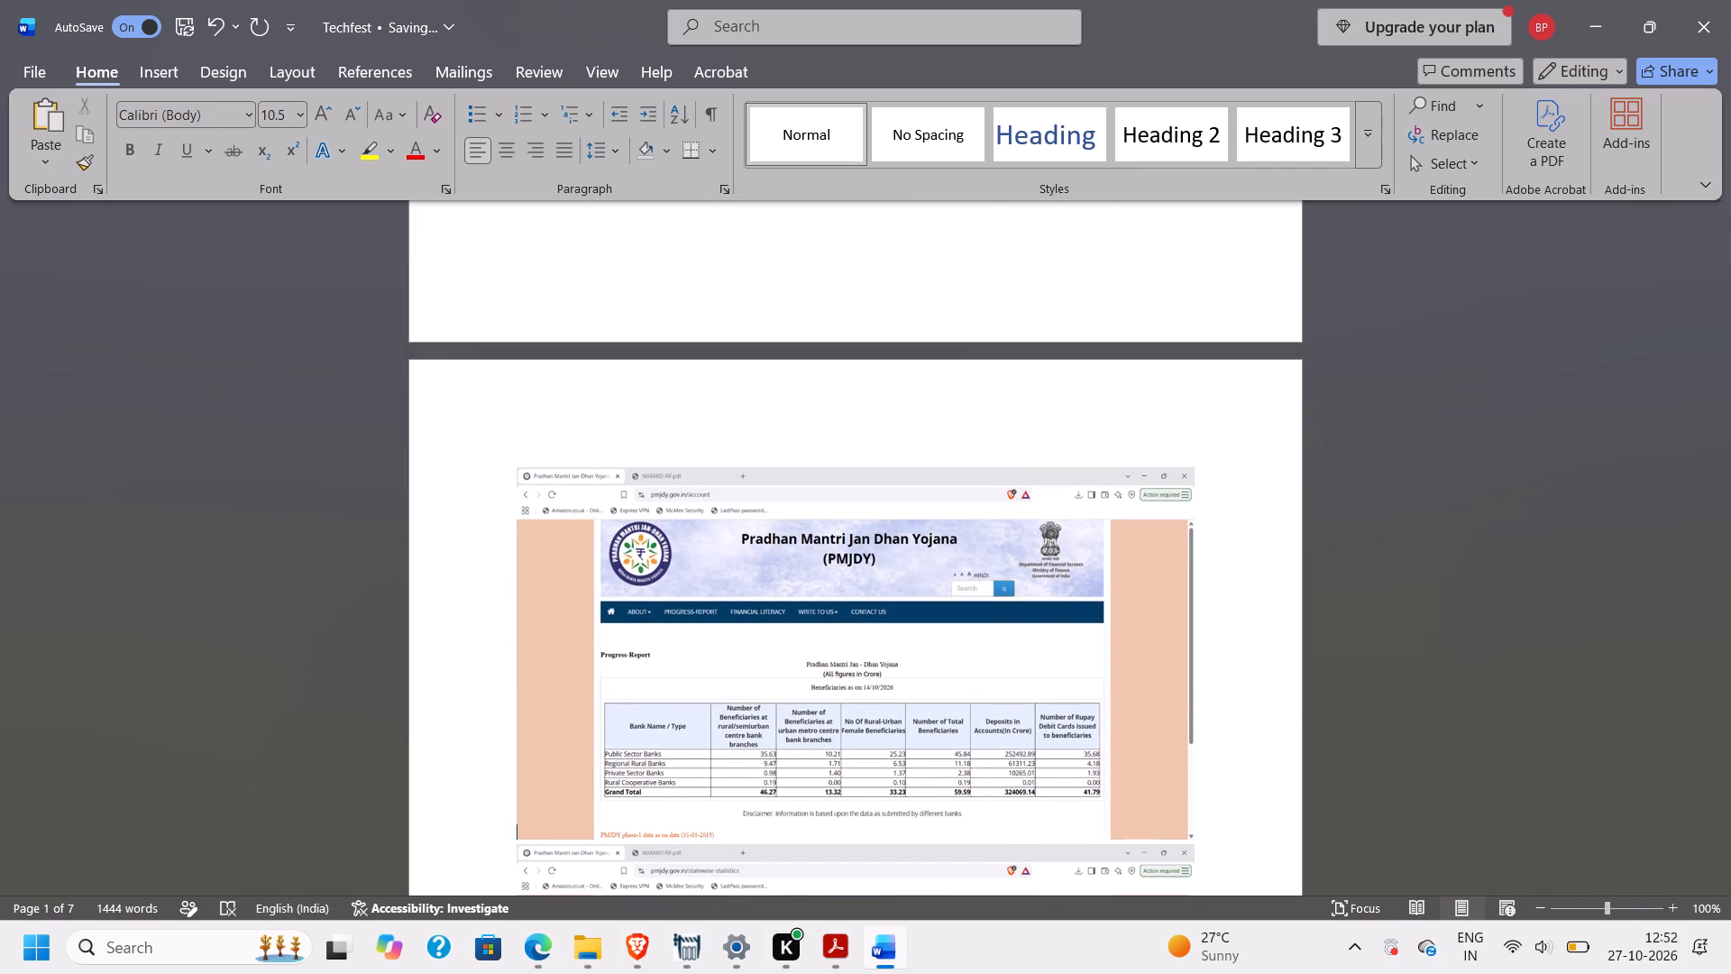
# Add a fifth numbered point under "Points to note from PMJDY", beginning "If we have data of districs were".
pyautogui.scroll(4, 552, 473)
pyautogui.scroll(-1, 710, 611)
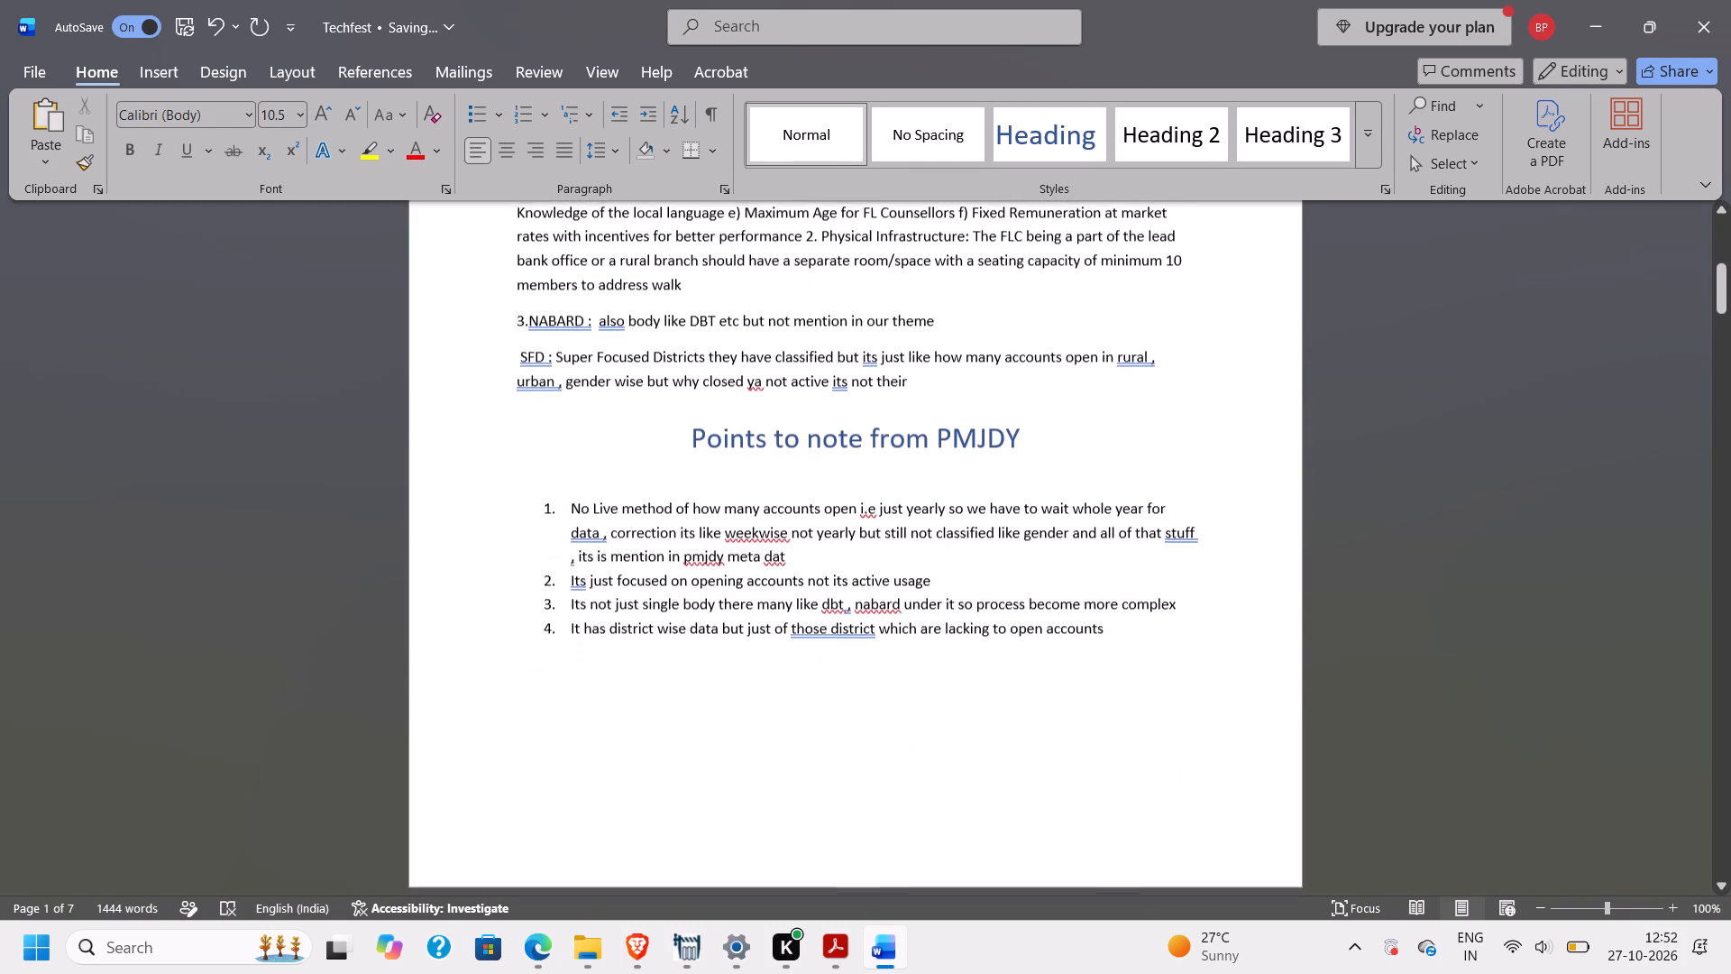
pyautogui.click(1107, 622)
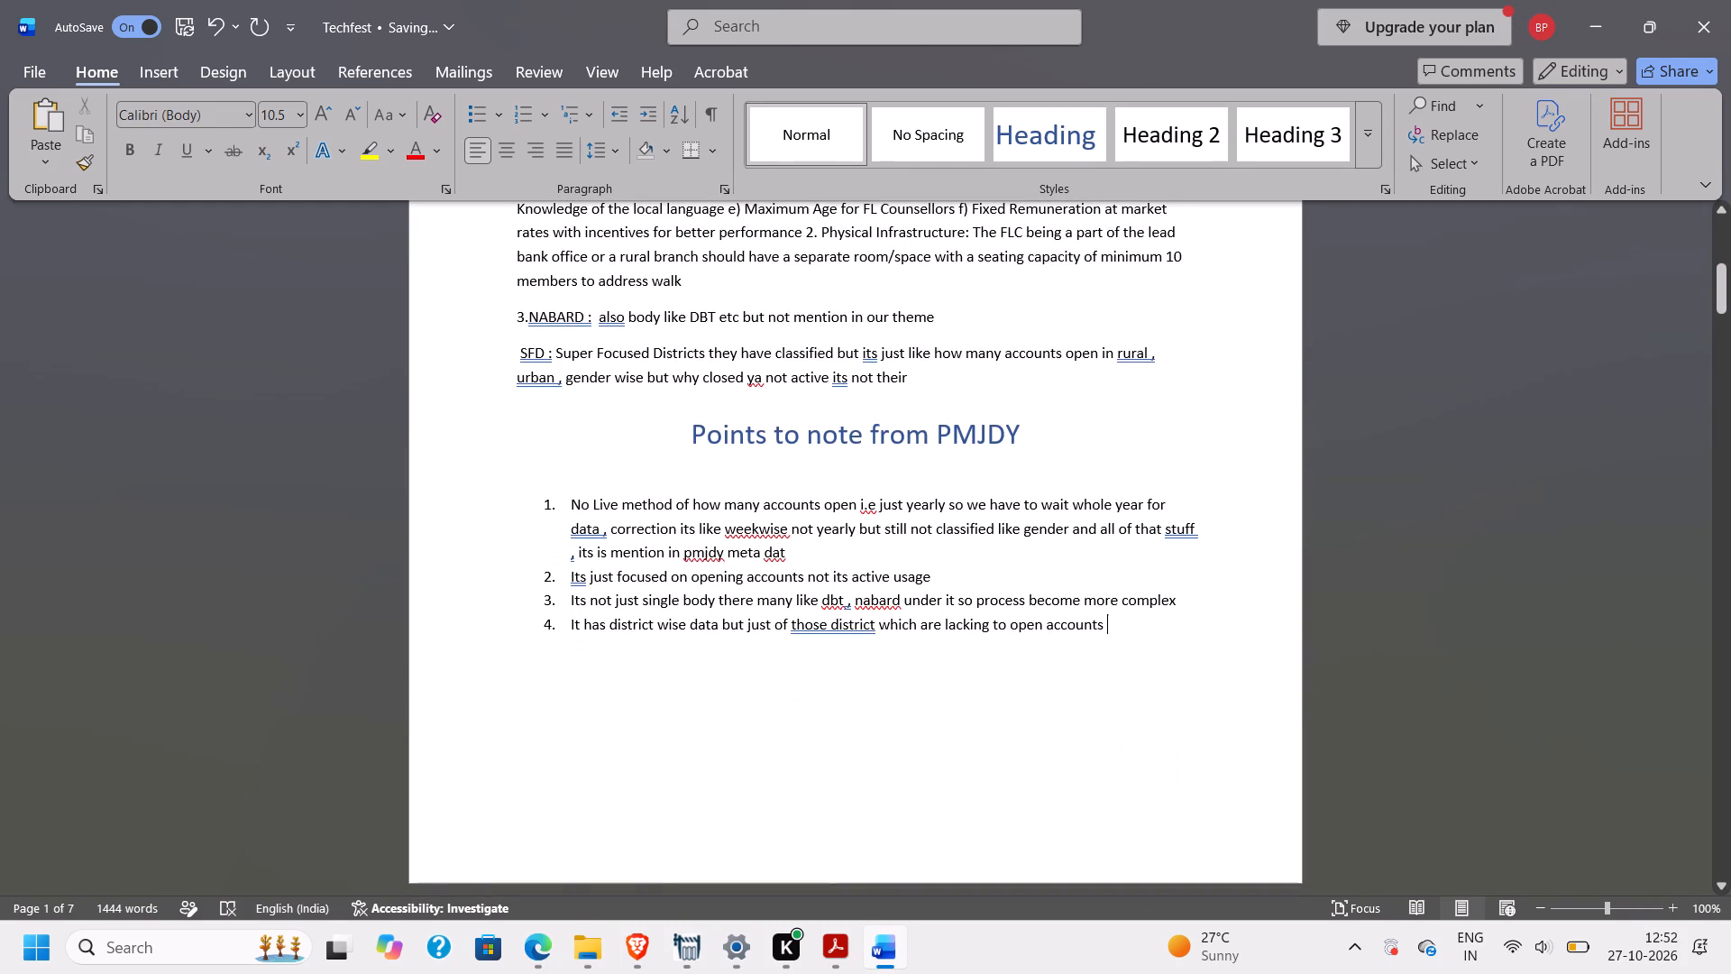
pyautogui.press('Return')
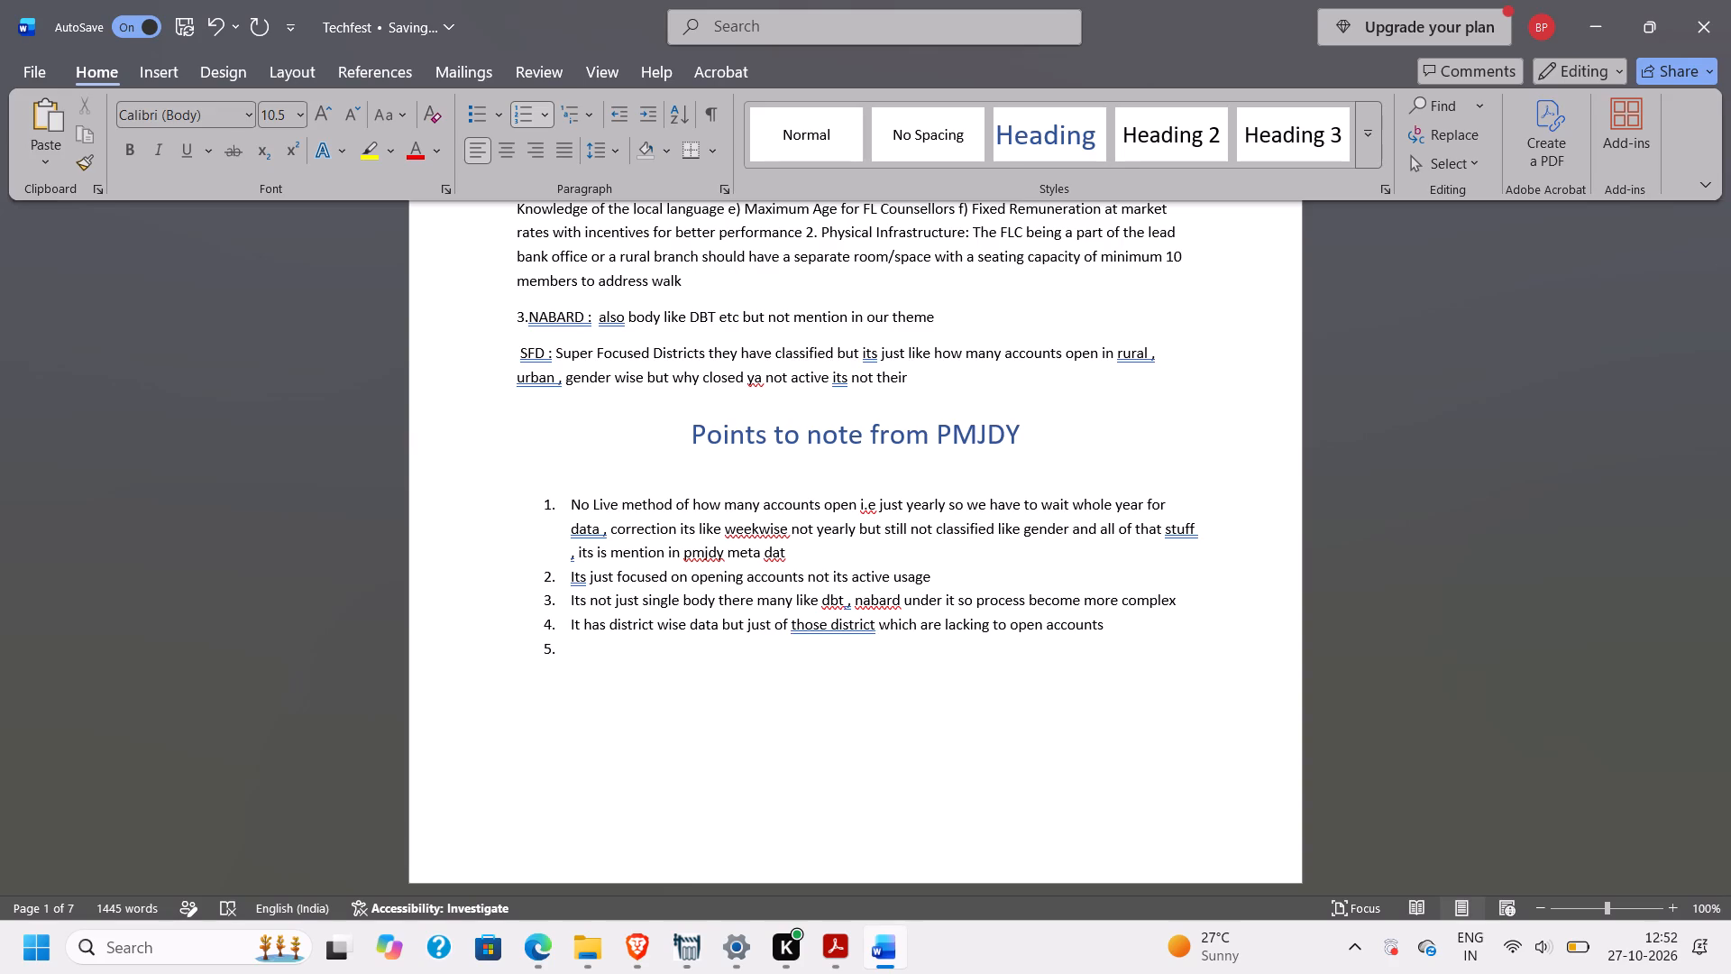
pyautogui.write('if we')
pyautogui.press('space')
pyautogui.write('have data')
pyautogui.press('space')
pyautogui.write('of distric')
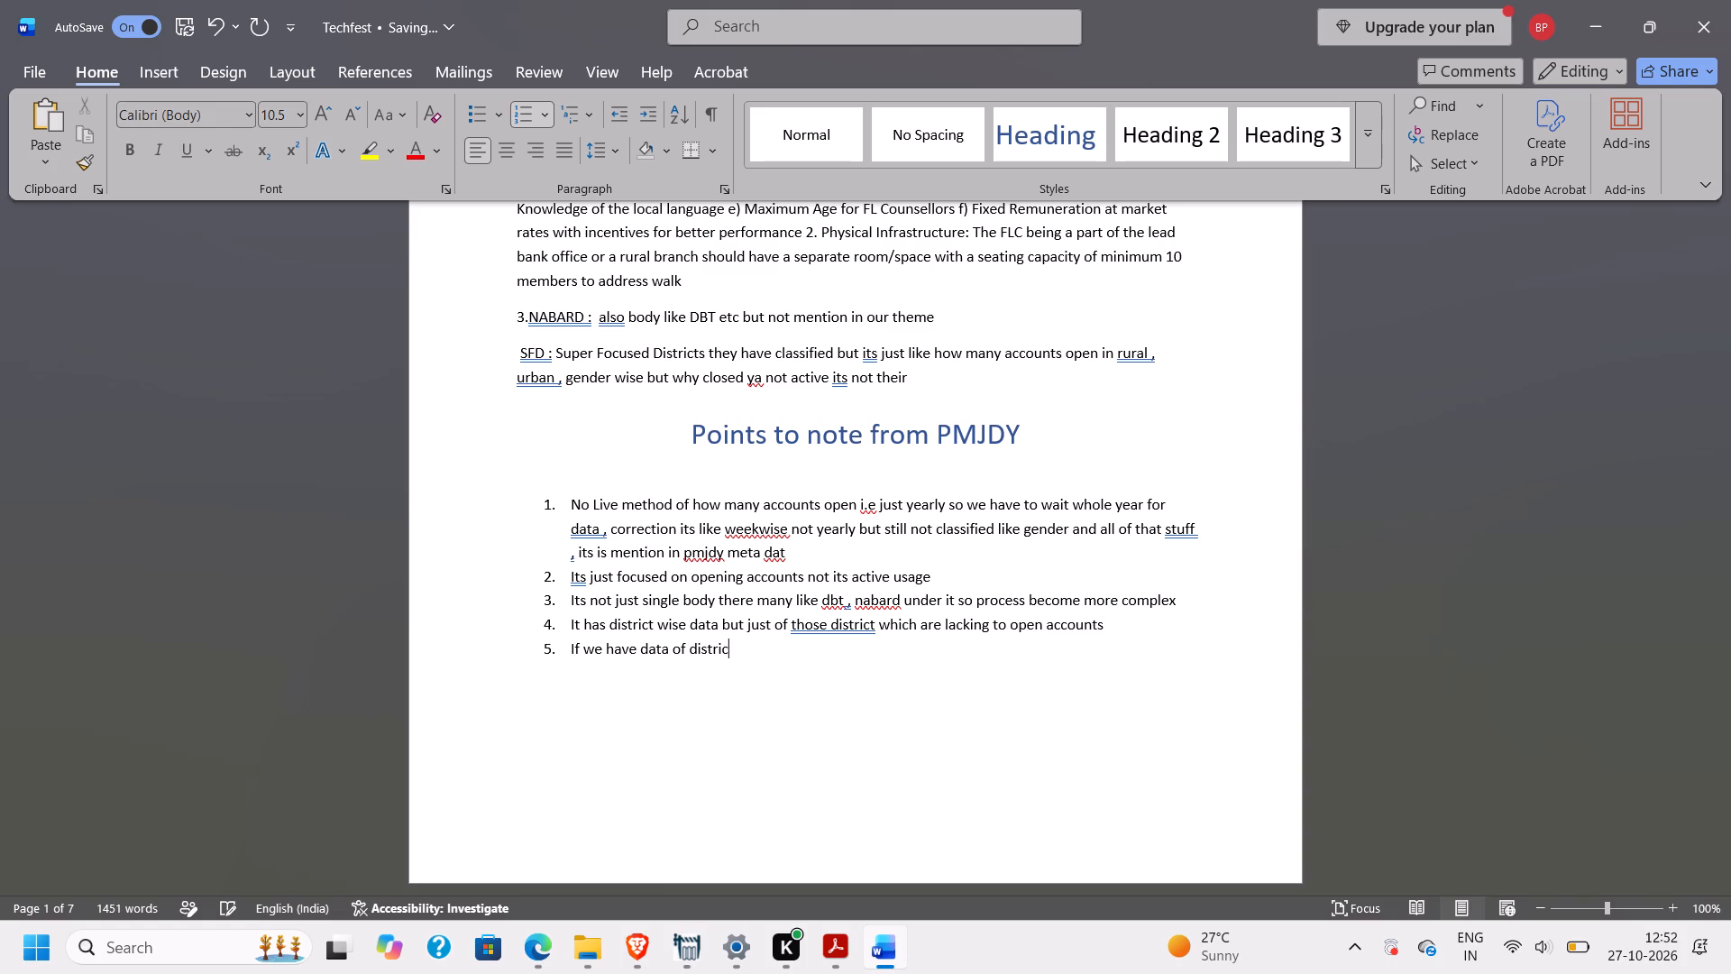
pyautogui.write('s were')
pyautogui.press('space')
# Correct the misspelled word in the fifth point to "districts" and return to the end of the line.
pyautogui.press('Left')
pyautogui.press('Left')
pyautogui.press('Left')
pyautogui.press('Left')
pyautogui.press('Left')
pyautogui.press('Left')
pyautogui.press('Left')
pyautogui.press('Left')
pyautogui.press('t')
pyautogui.press('Right')
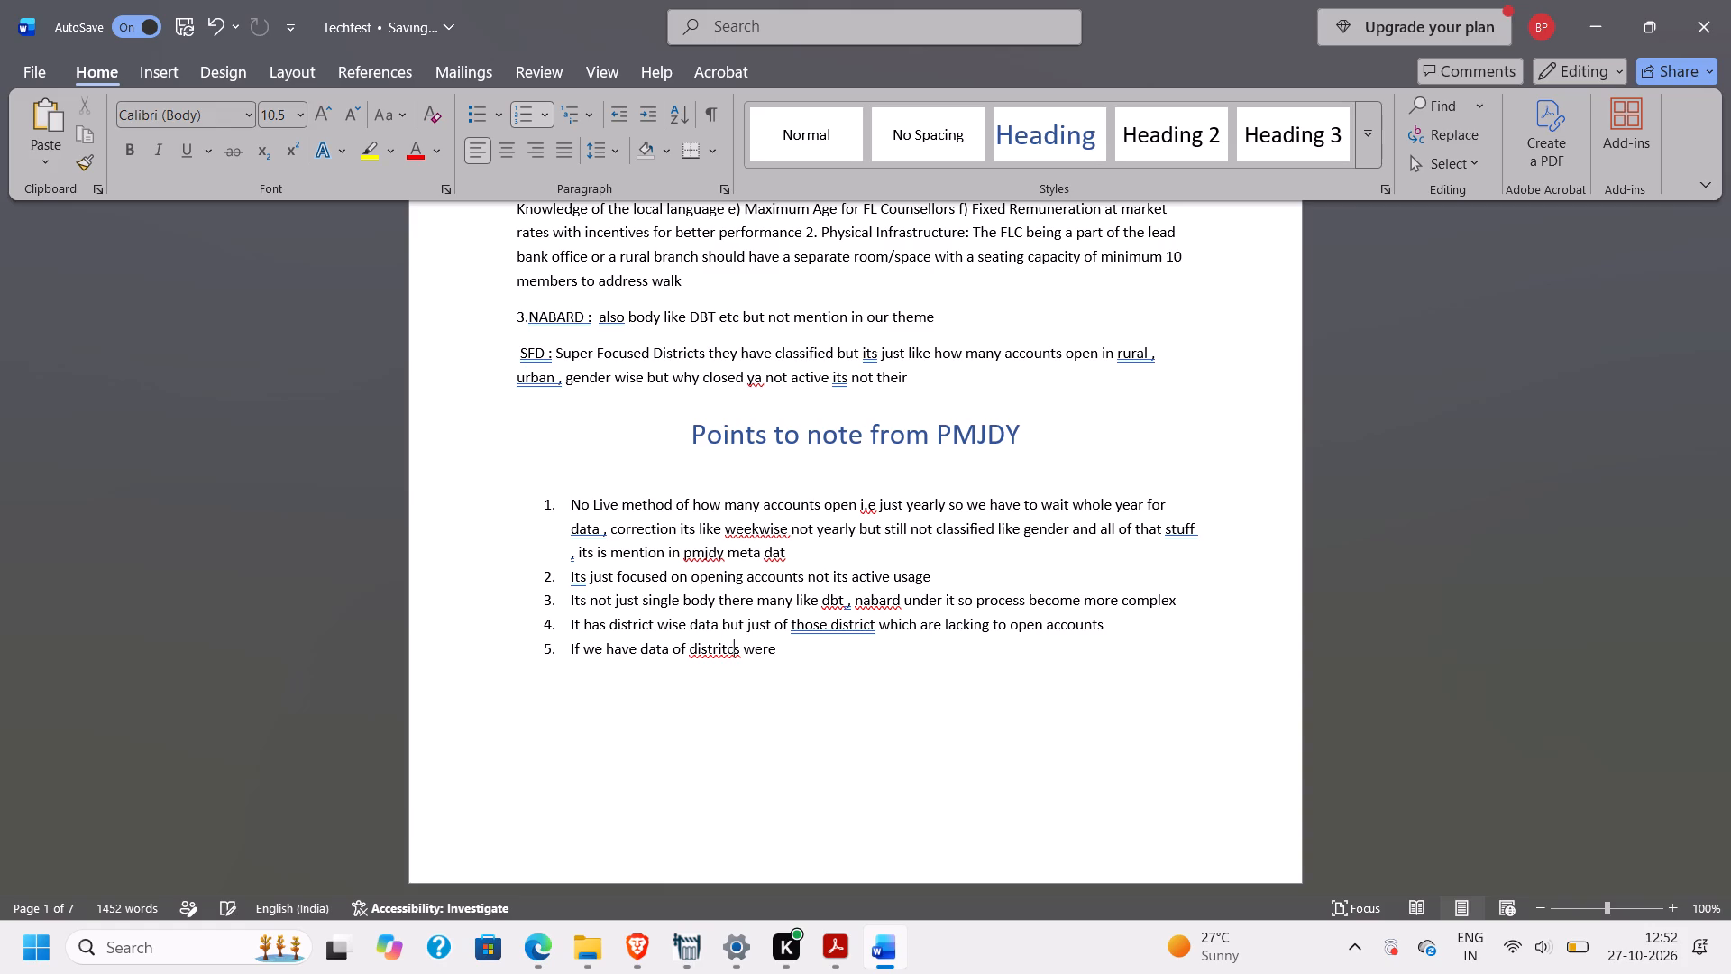
pyautogui.press('Right')
pyautogui.press('Right')
pyautogui.press('Left')
pyautogui.press('Left')
pyautogui.press('BackSpace')
pyautogui.press('BackSpace')
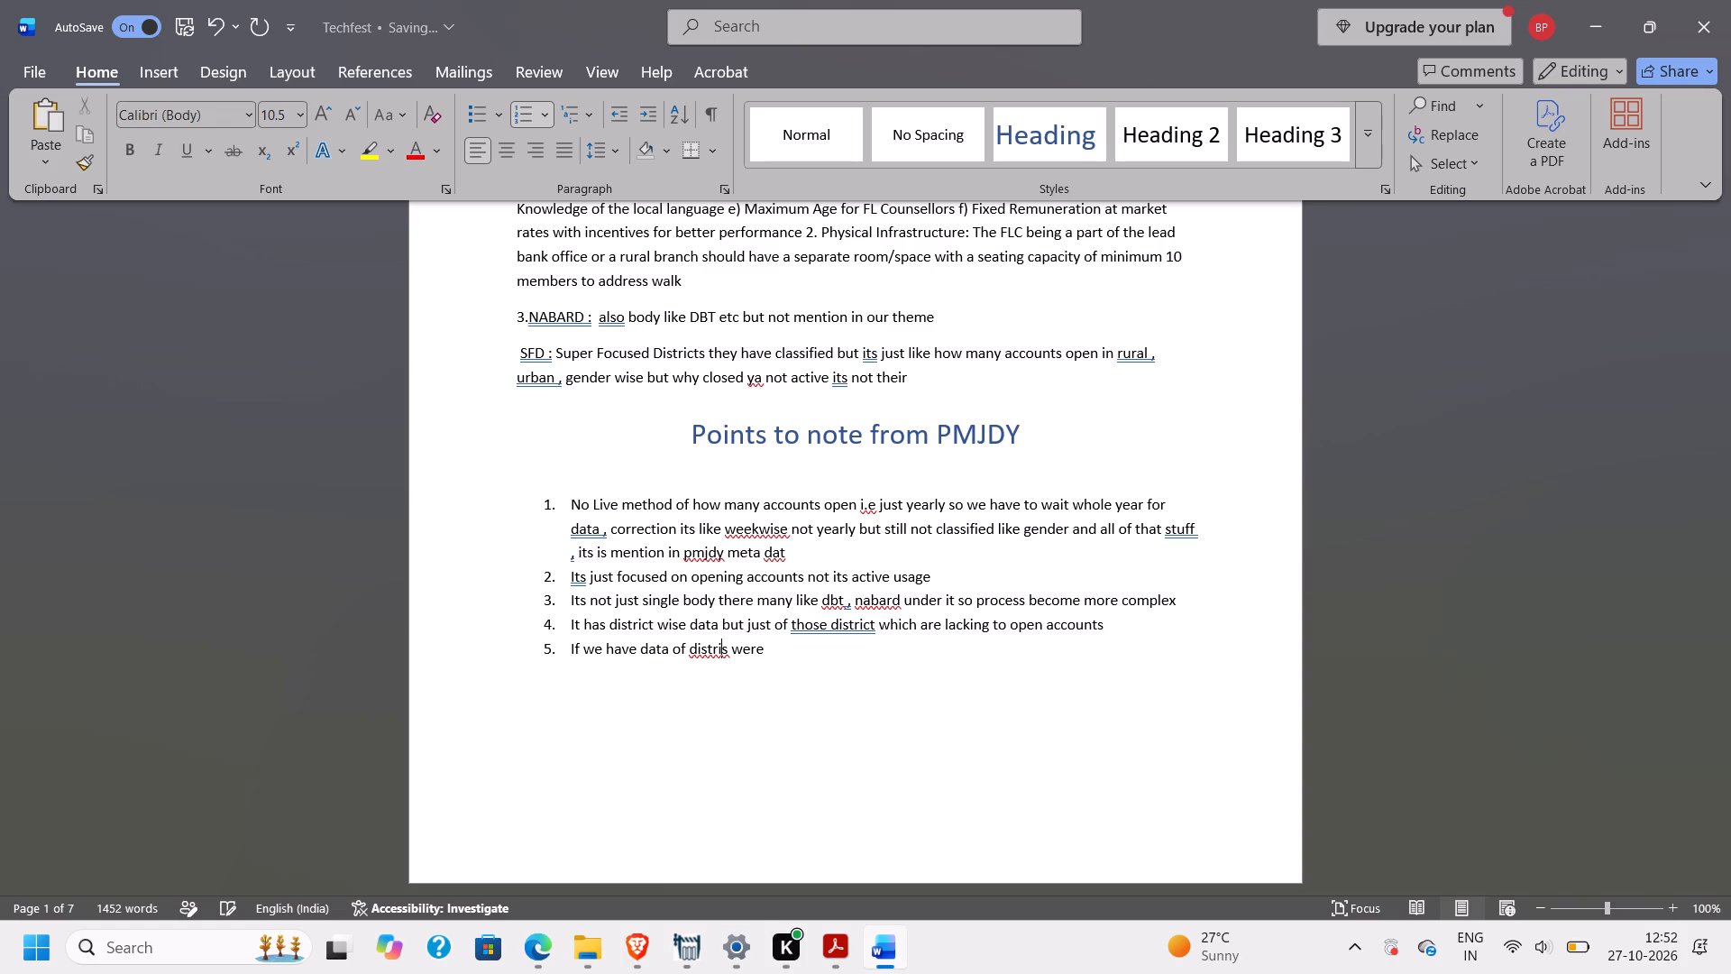
pyautogui.write('ct')
pyautogui.press('Right')
pyautogui.press('Right')
pyautogui.press('Right')
pyautogui.press('Right')
pyautogui.press('Right')
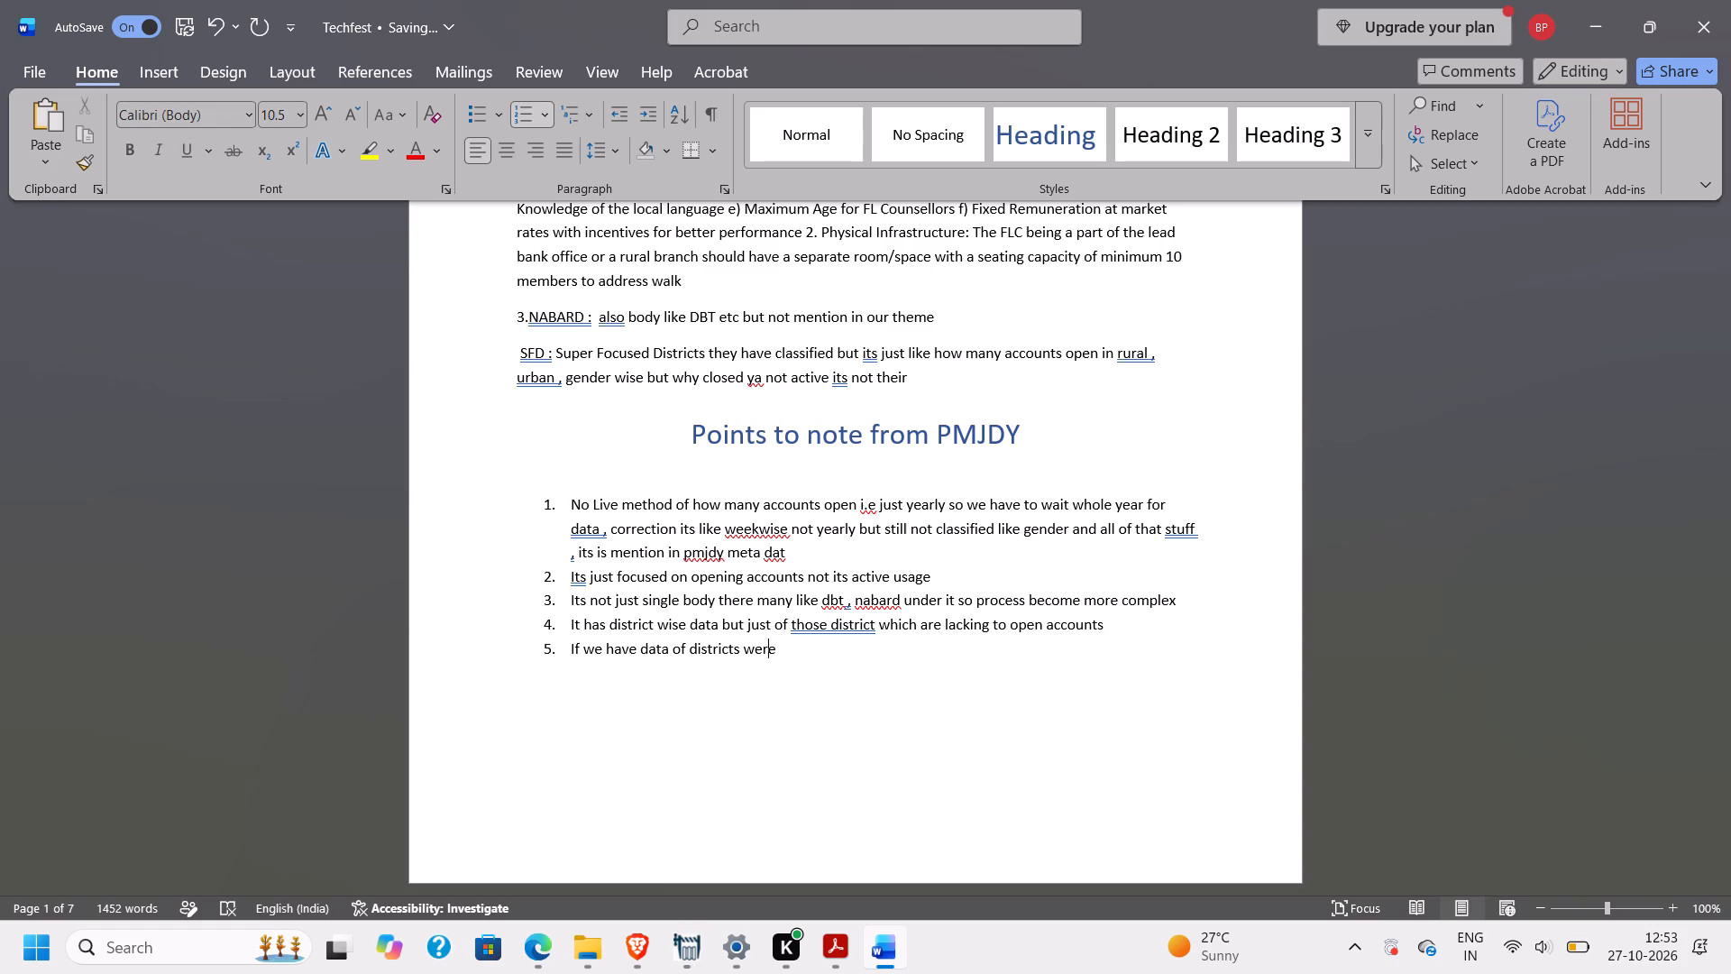
pyautogui.press('Right')
# Continue the fifth point with "more no of accounts open and also active so we can".
pyautogui.press('space')
pyautogui.write('more')
pyautogui.press('space')
pyautogui.write('no of accounts open and also')
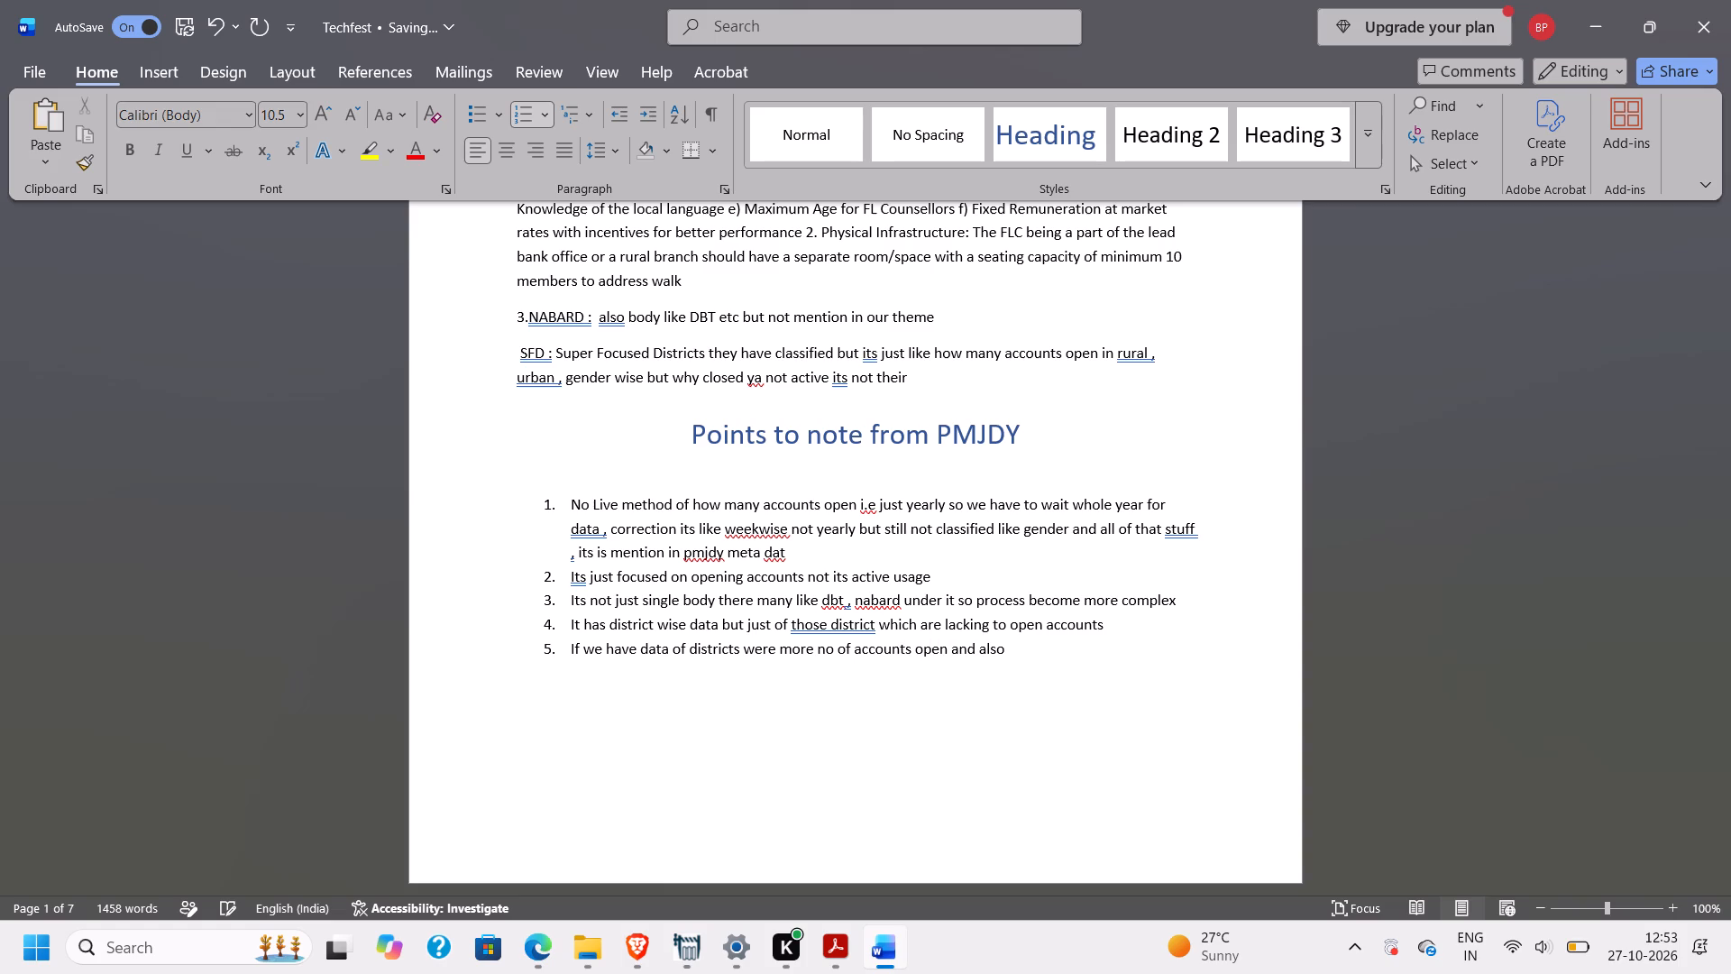
pyautogui.press('space')
pyautogui.write('used')
pyautogui.press('BackSpace')
pyautogui.press('BackSpace')
pyautogui.press('BackSpace')
pyautogui.press('BackSpace')
pyautogui.write('actu')
pyautogui.press('BackSpace')
pyautogui.write('ive so we can')
pyautogui.press('space')
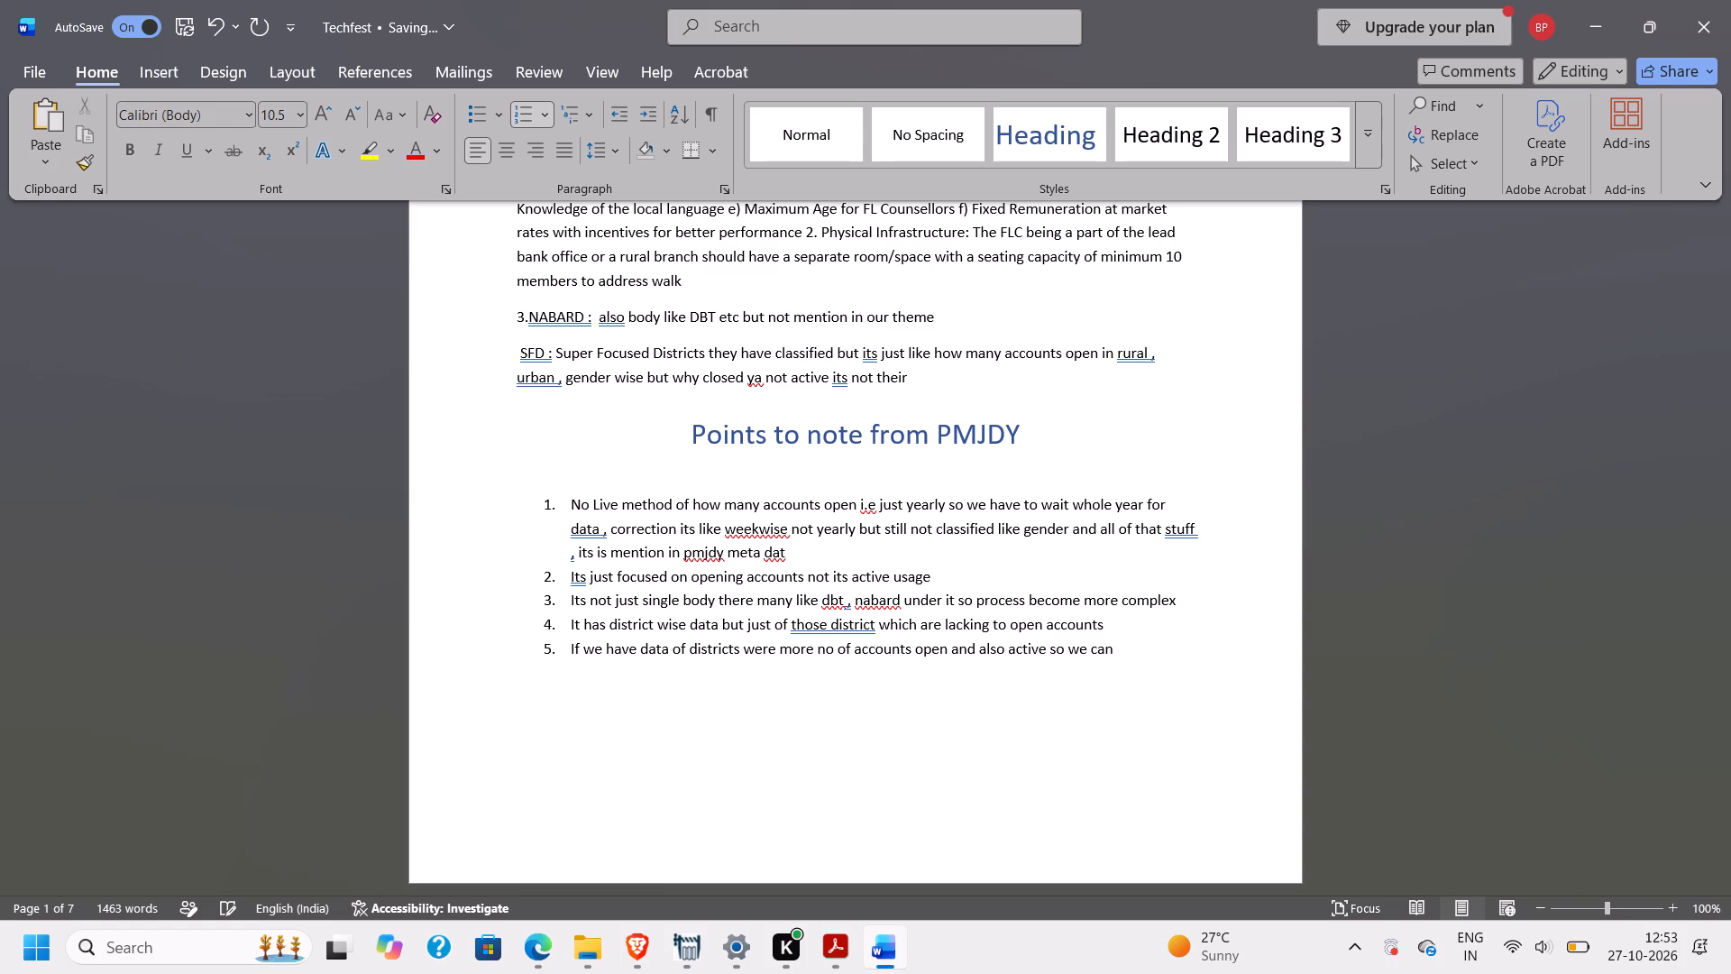
# Continue the fifth point under "Points to note from PMJDY" with "get reference why there these pmjdy".
pyautogui.write('get')
pyautogui.press('space')
pyautogui.write('refer')
pyautogui.write('ence')
pyautogui.press('space')
pyautogui.write('wj')
pyautogui.press('BackSpace')
pyautogui.write('hy')
pyautogui.press('space')
pyautogui.write('there')
pyautogui.press('space')
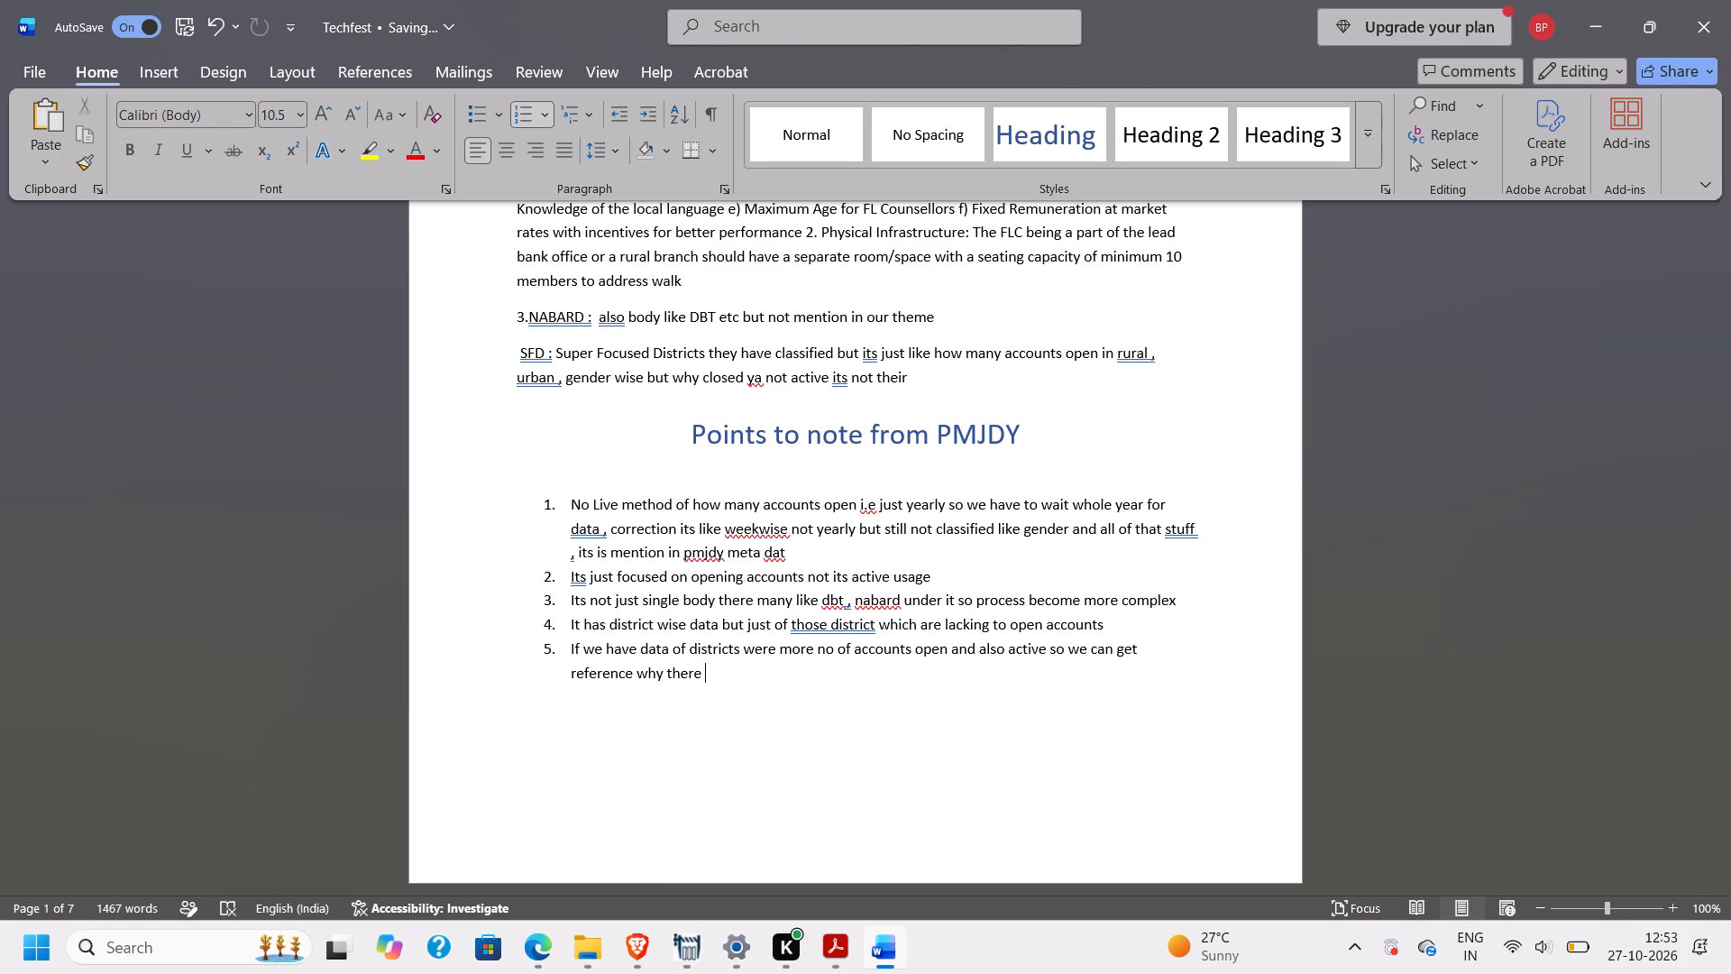
pyautogui.write('these')
pyautogui.press('space')
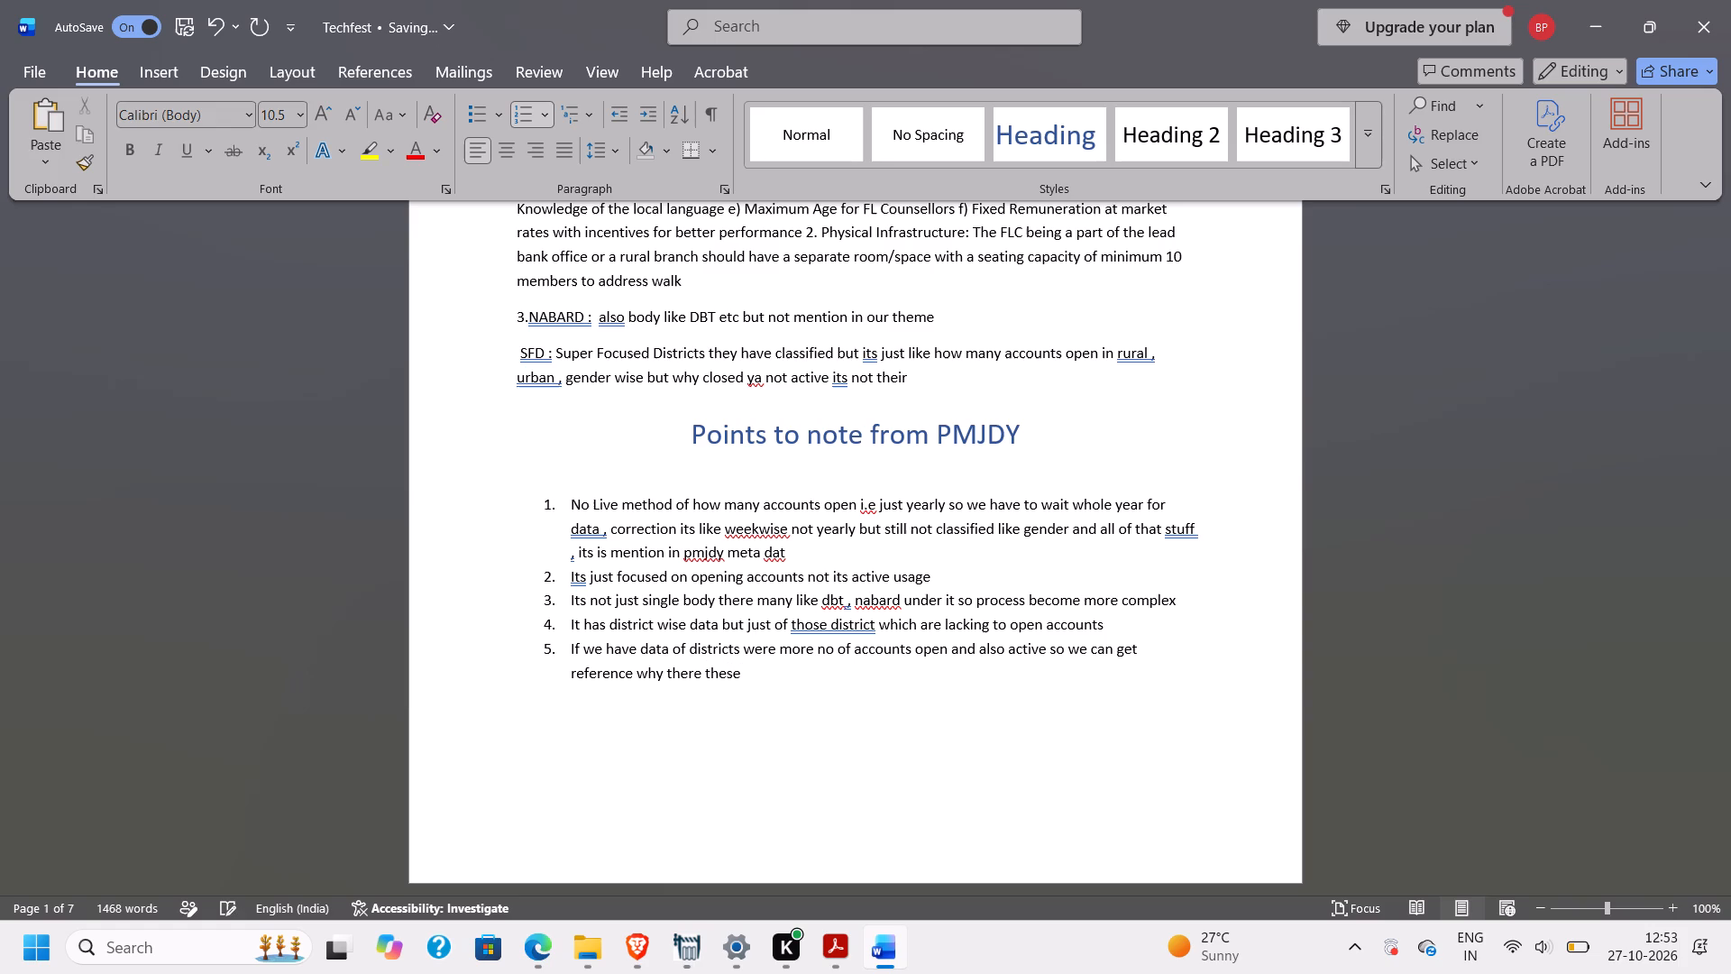
pyautogui.write('pm')
pyautogui.write('jdy')
pyautogui.press('space')
# Extend the fifth point's sentence with "working well instead of different states".
pyautogui.write('working well insted')
pyautogui.press('space')
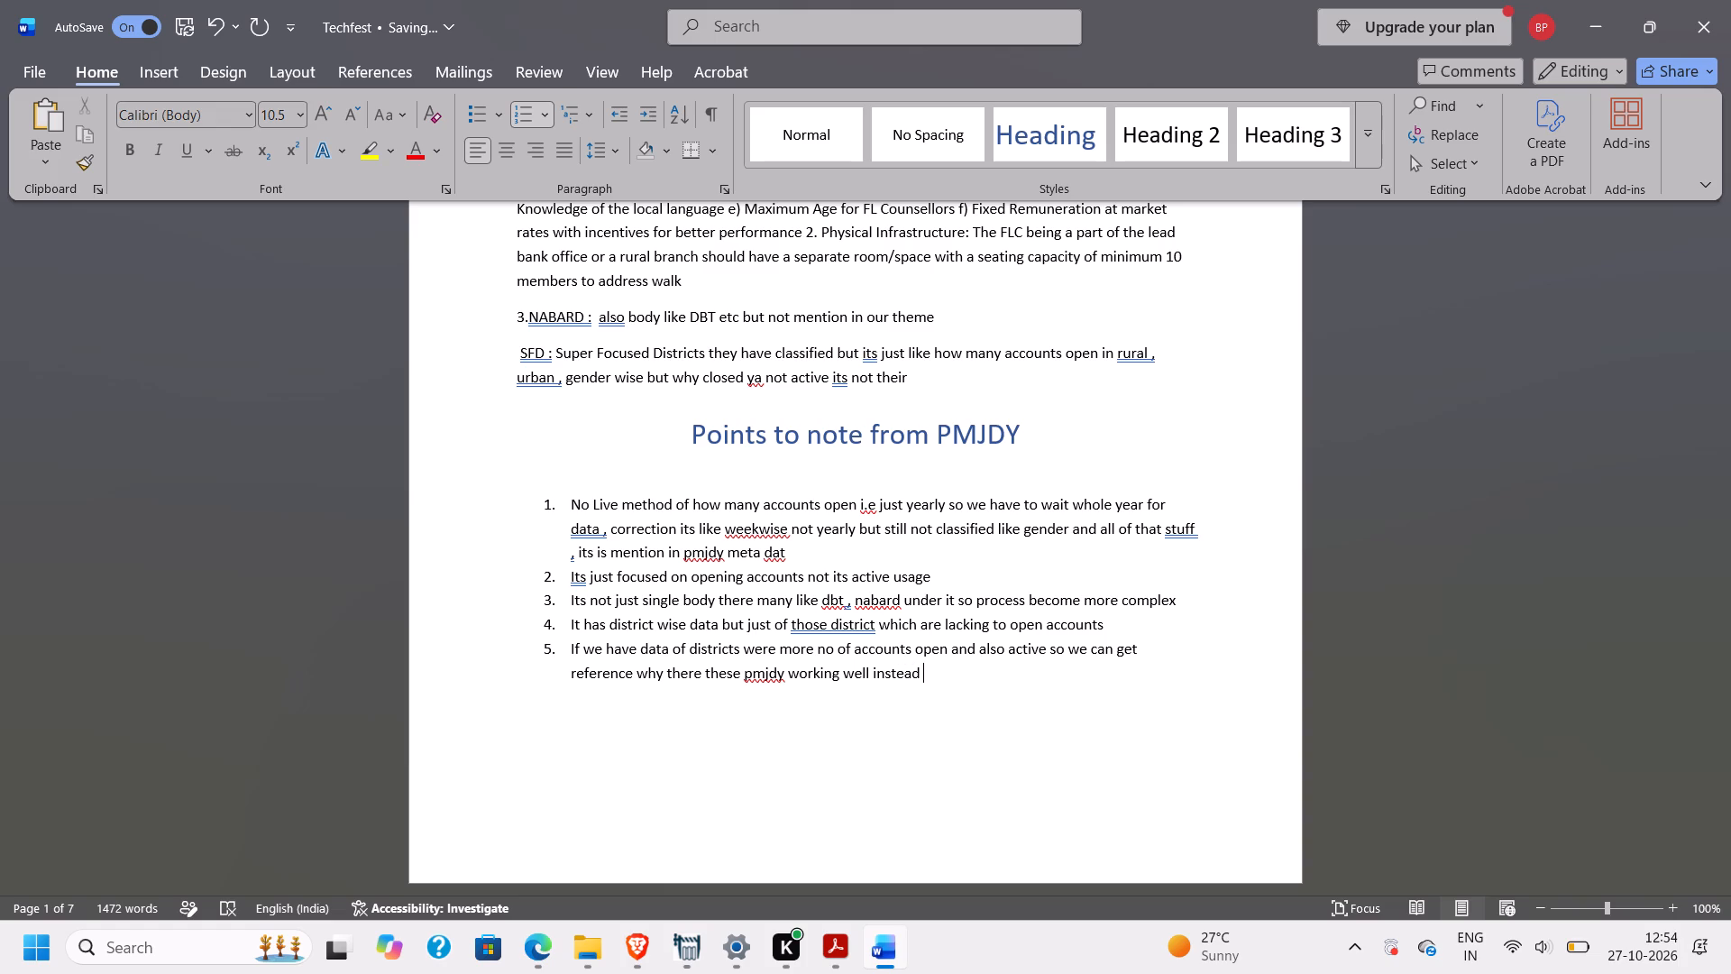
pyautogui.write('of')
pyautogui.press('space')
pyautogui.write('diffrent')
pyautogui.press('space')
pyautogui.write('sts')
pyautogui.press('BackSpace')
pyautogui.write('at')
pyautogui.write('as')
pyautogui.press('BackSpace')
pyautogui.press('BackSpace')
pyautogui.write('es')
pyautogui.press('space')
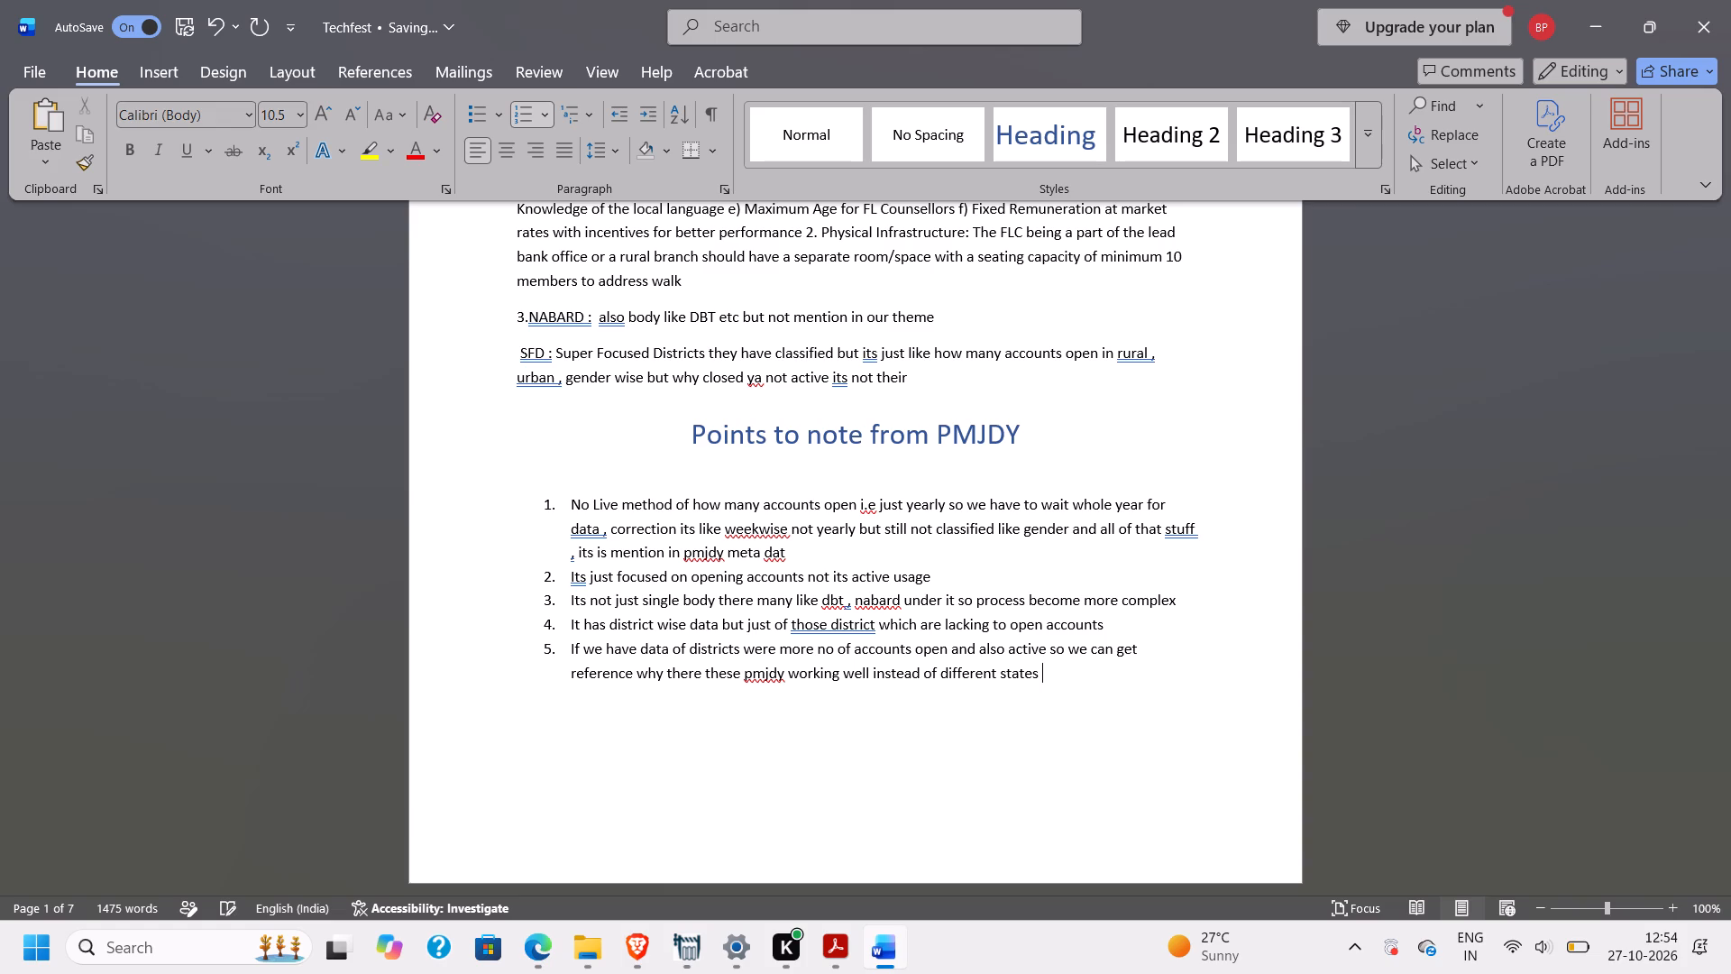
# Add the clause ", we will categorised all issues" to the fifth point.
pyautogui.write(', we will cat')
pyautogui.write('egoris')
pyautogui.write('ed')
pyautogui.press('space')
pyautogui.write('all')
pyautogui.press('space')
pyautogui.write('k')
pyautogui.press('BackSpace')
pyautogui.write('issues')
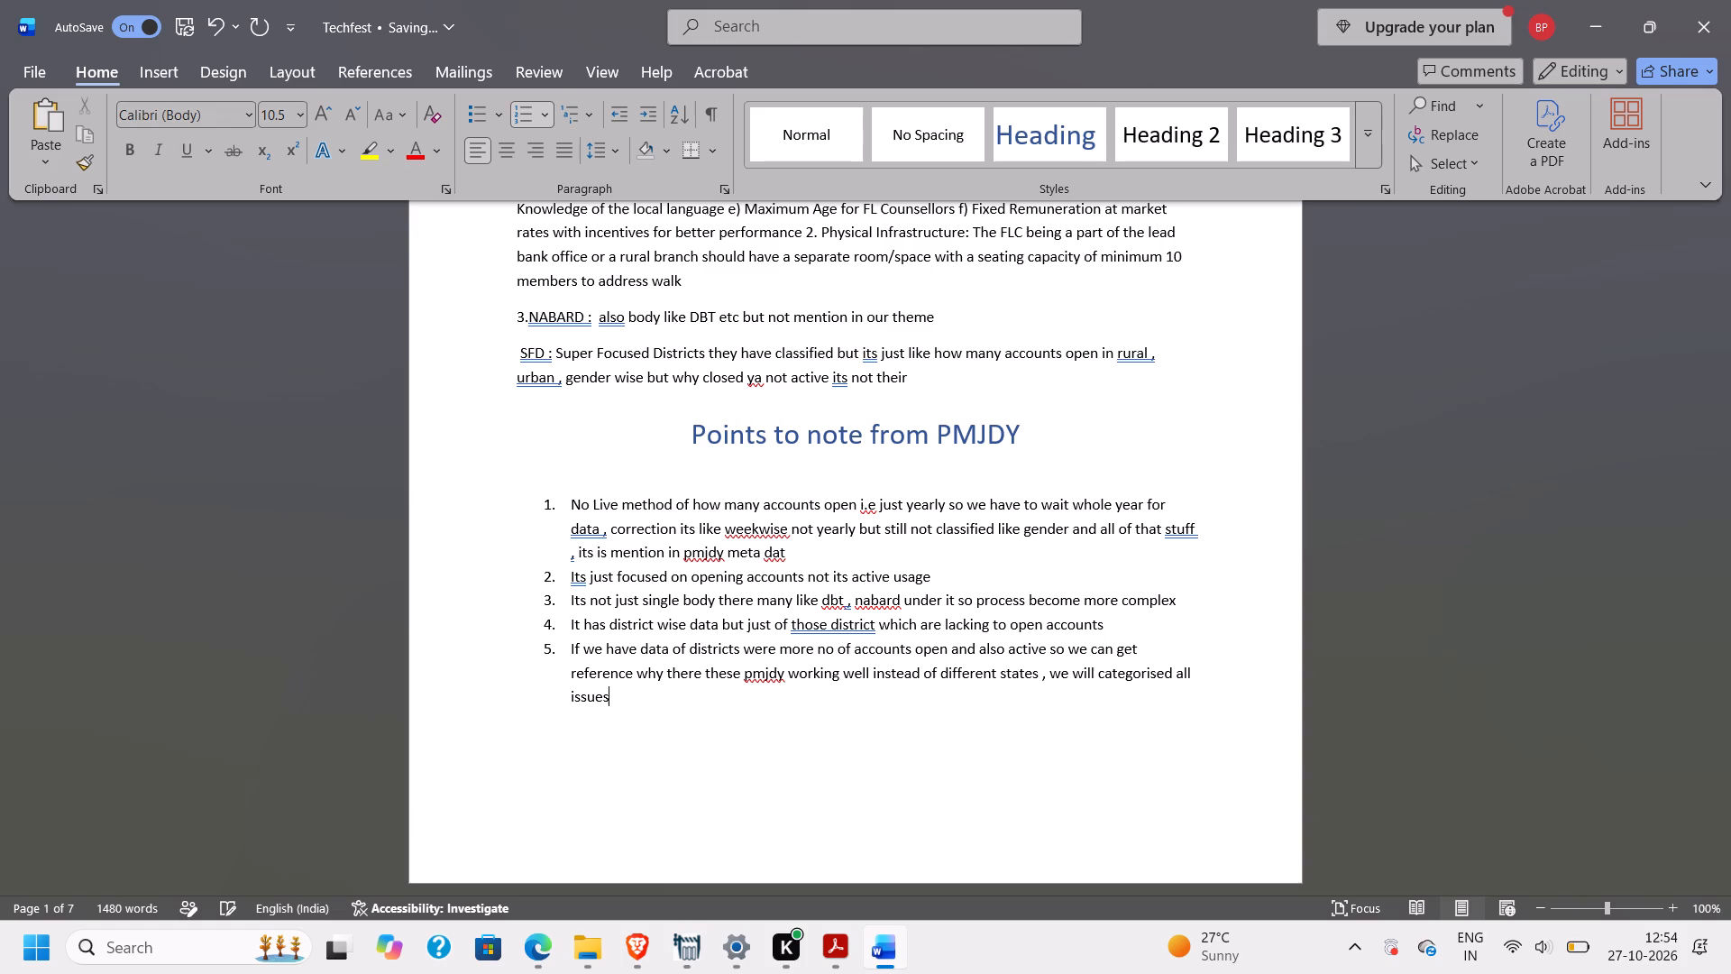
pyautogui.press('space')
# Continue the fifth point with "and find solution".
pyautogui.write('and find')
pyautogui.press('space')
pyautogui.write('sol')
pyautogui.write('utip')
pyautogui.press('n')
pyautogui.press('BackSpace')
pyautogui.press('BackSpace')
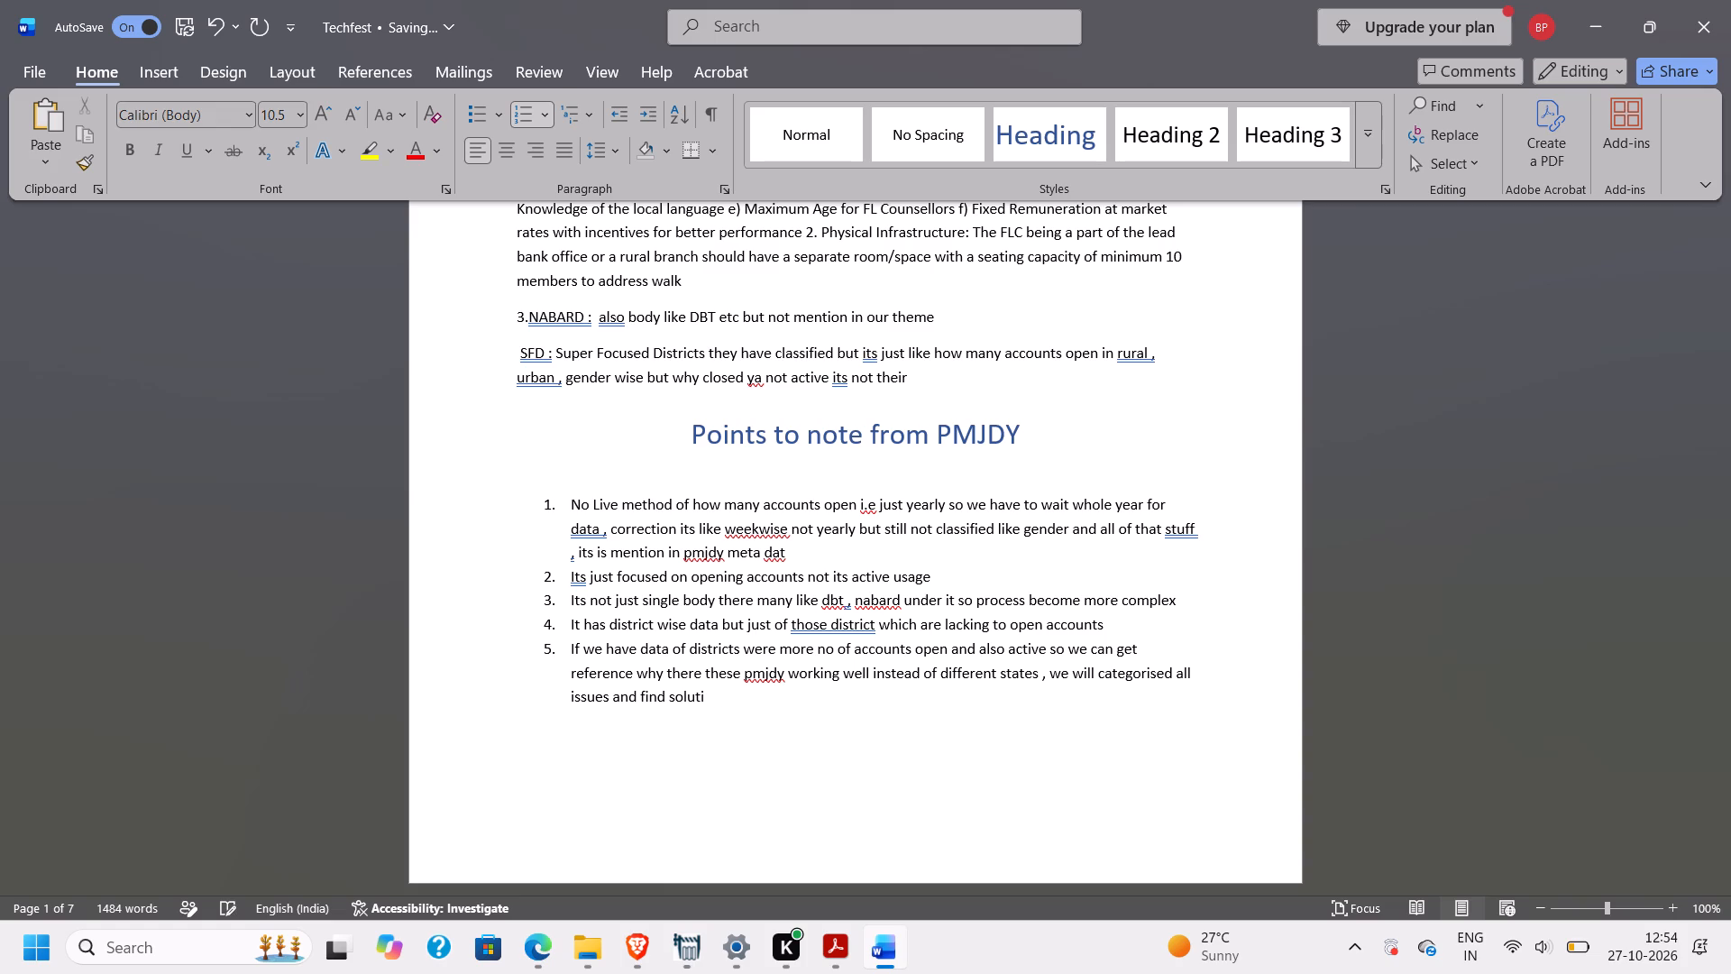
pyautogui.write('on')
pyautogui.press('space')
# Extend the fifth point with "in different way for all issues like".
pyautogui.write('in diffe')
pyautogui.write('rent')
pyautogui.press('space')
pyautogui.write('way for all')
pyautogui.press('space')
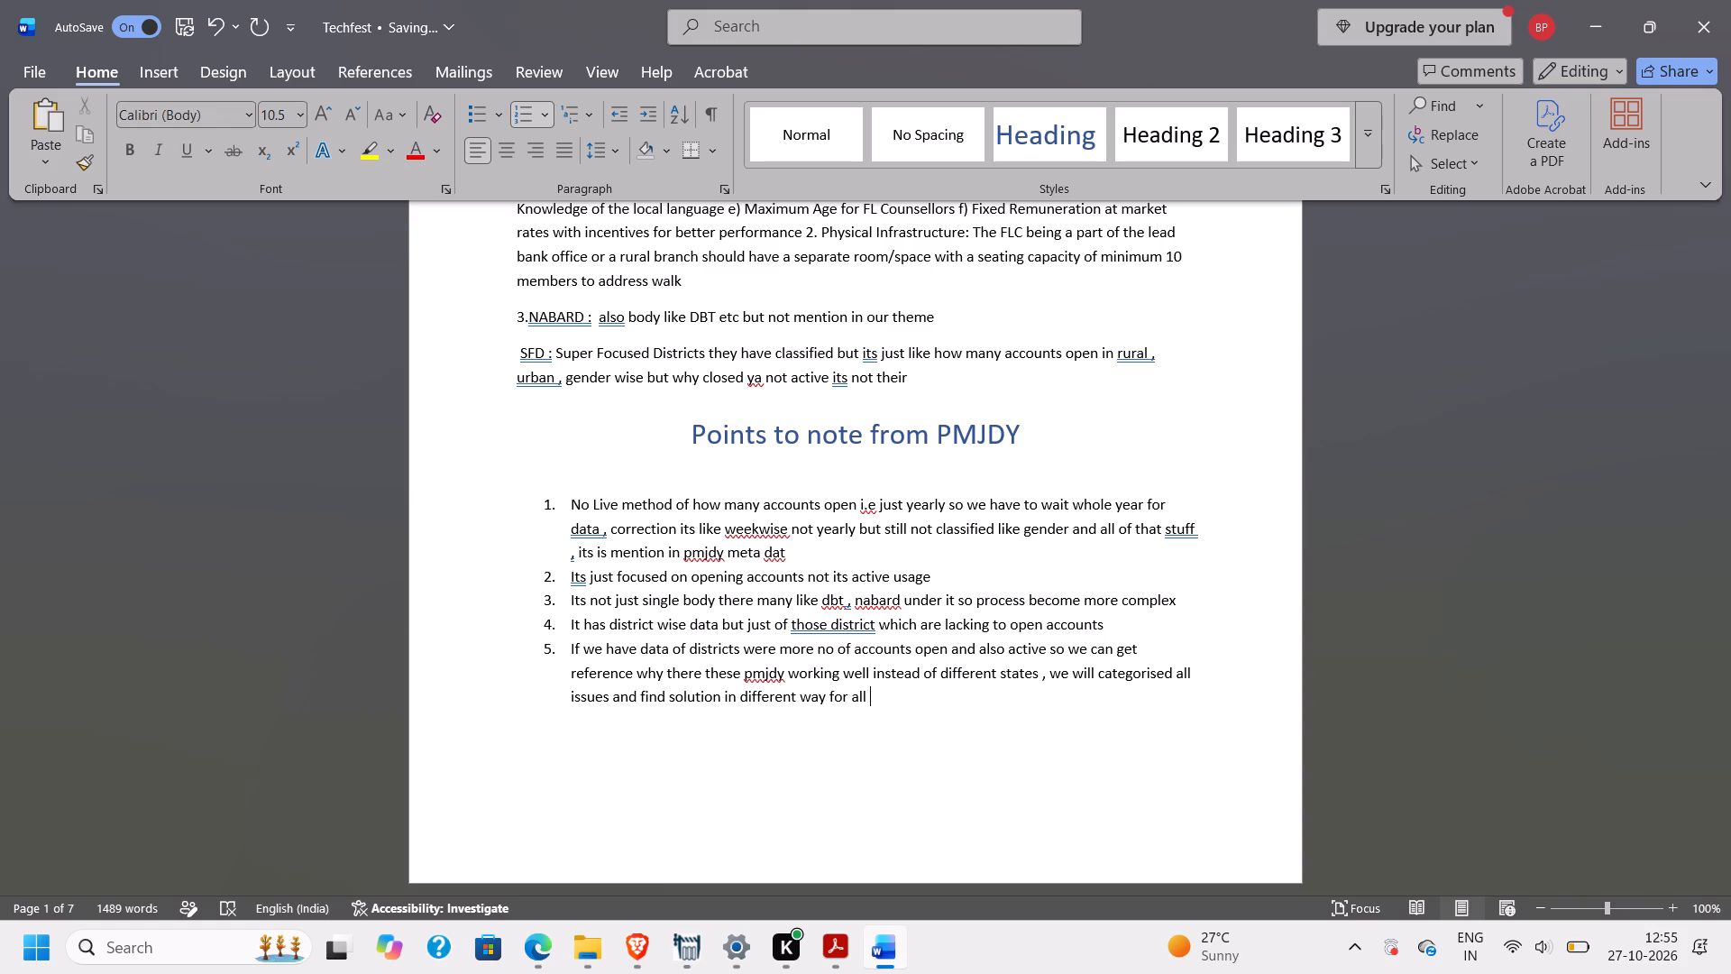
pyautogui.write('issues')
pyautogui.press('space')
pyautogui.write('like')
pyautogui.press('space')
# Add the example issues "gender , digital litterecy" at the end of the fifth point.
pyautogui.press('g')
pyautogui.write('ender')
pyautogui.press('space')
pyautogui.write(',')
pyautogui.press('space')
pyautogui.write('digital')
pyautogui.press('space')
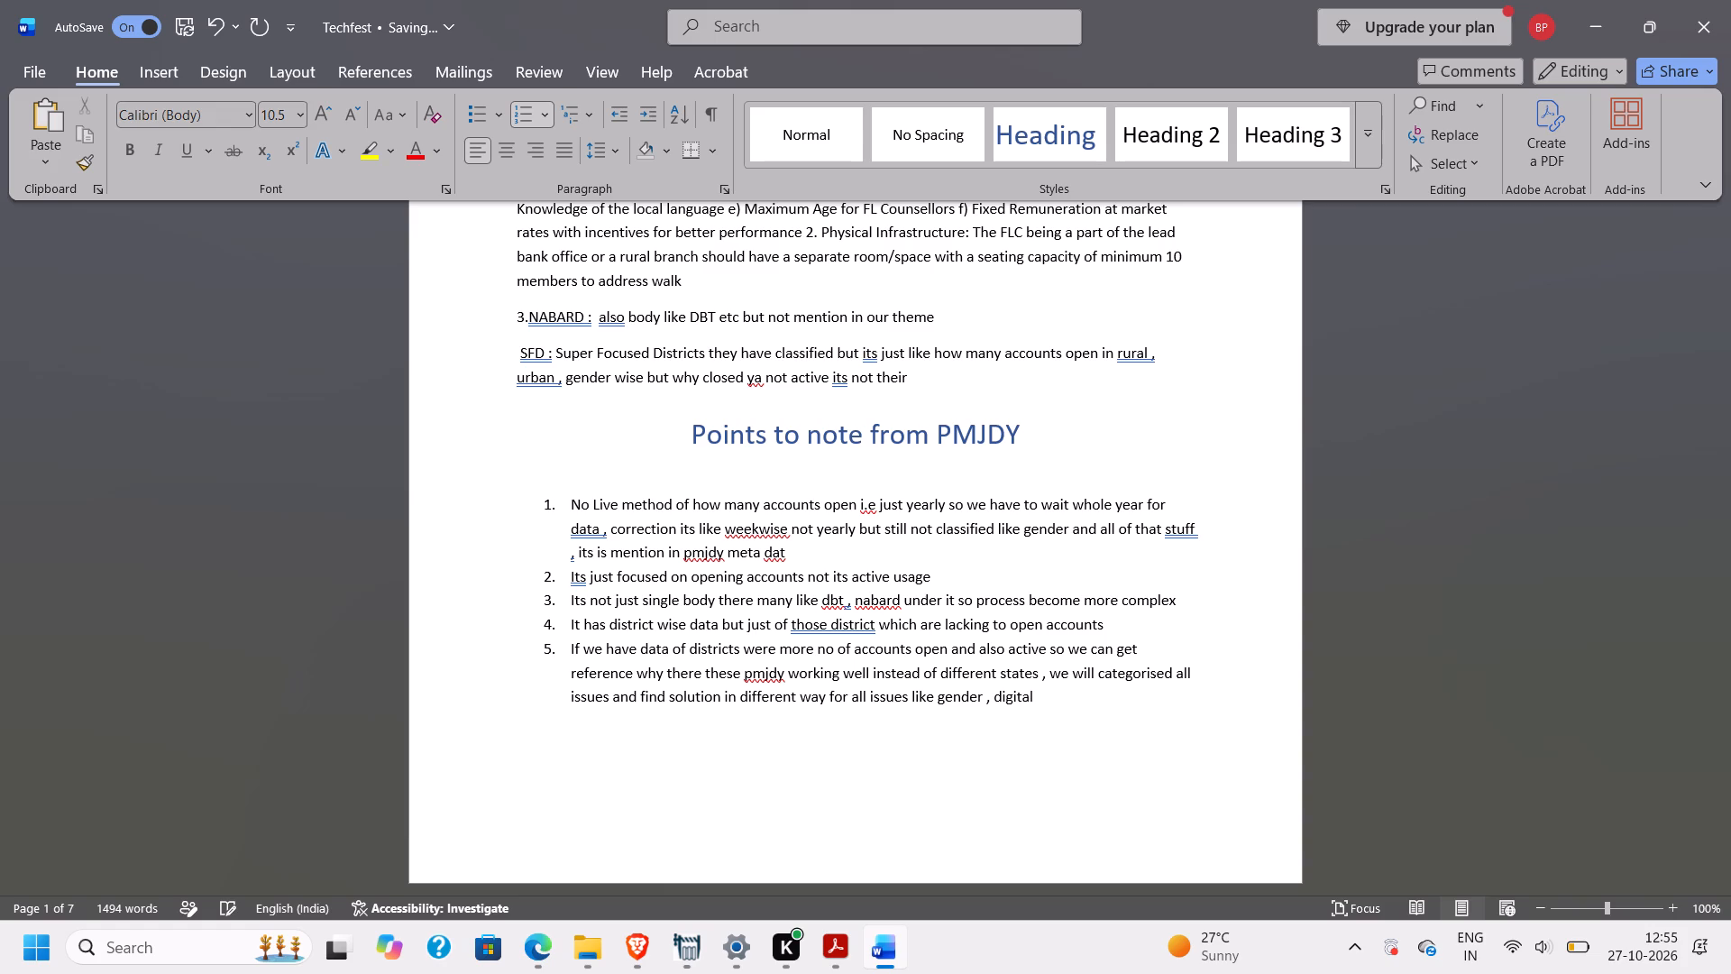
pyautogui.press('l')
pyautogui.write('itt')
pyautogui.write('erecy')
pyautogui.press('space')
# Replace the misspelled "litterecy" ending the fifth point with the word "Literacy" copied from the Stronger FLC Architecture paragraph.
pyautogui.press('BackSpace')
pyautogui.press('BackSpace')
pyautogui.press('BackSpace')
pyautogui.press('BackSpace')
pyautogui.press('BackSpace')
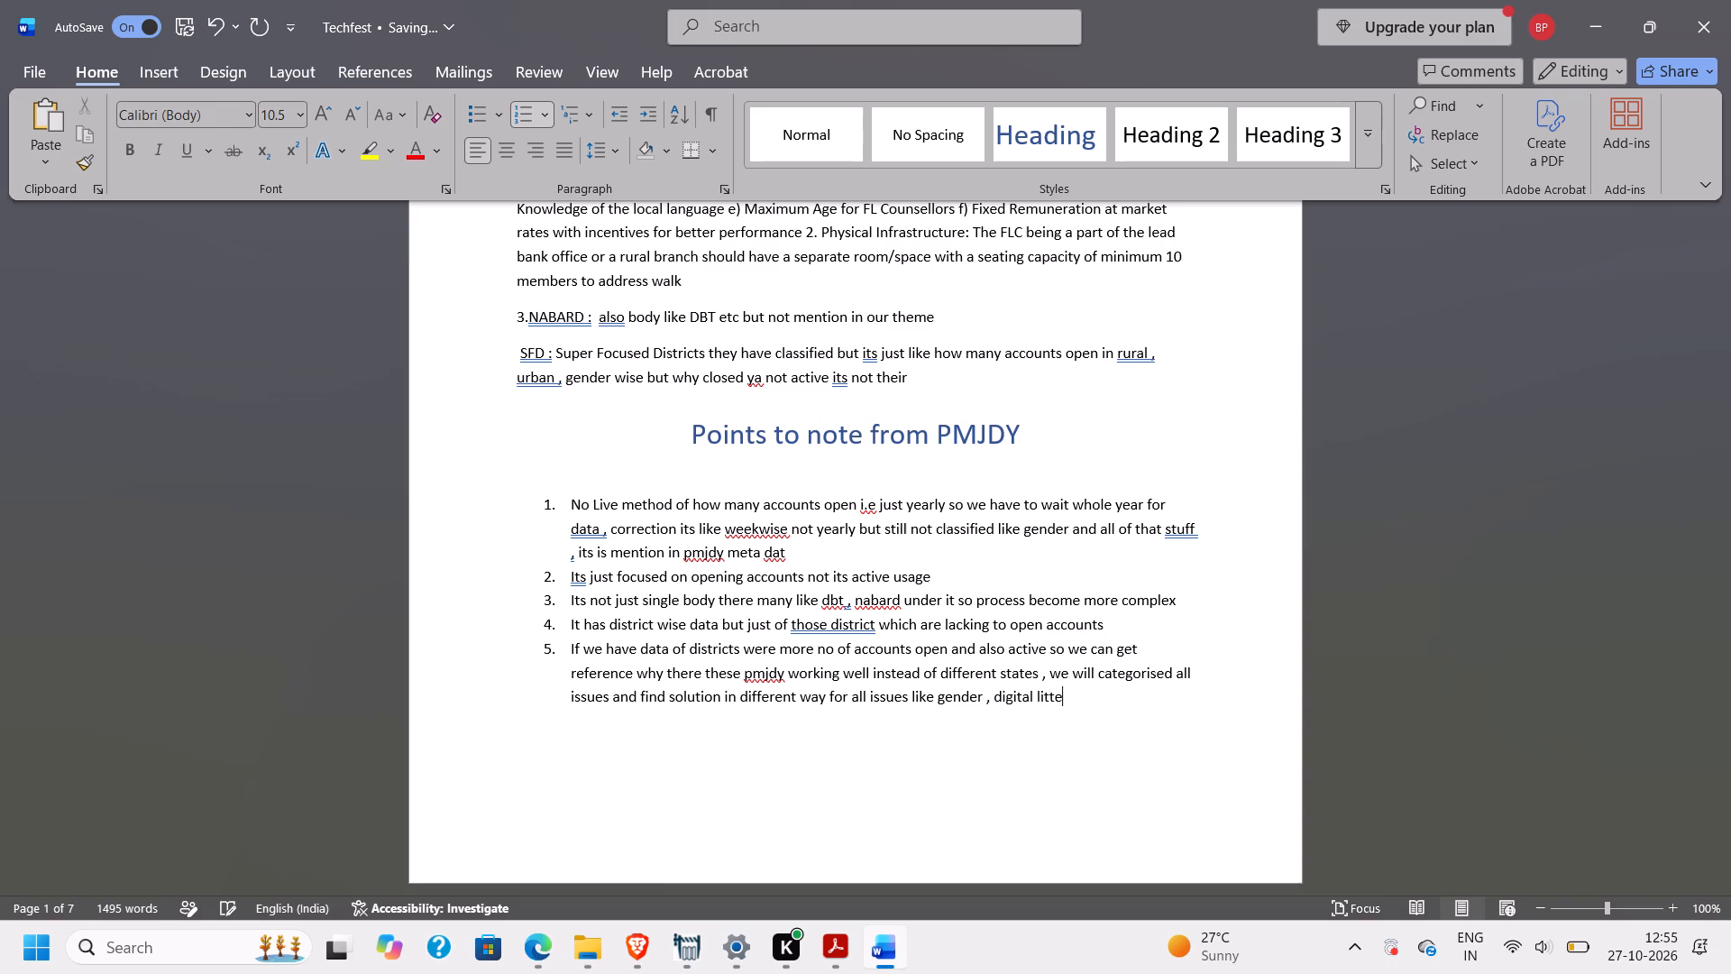
pyautogui.scroll(1, 969, 377)
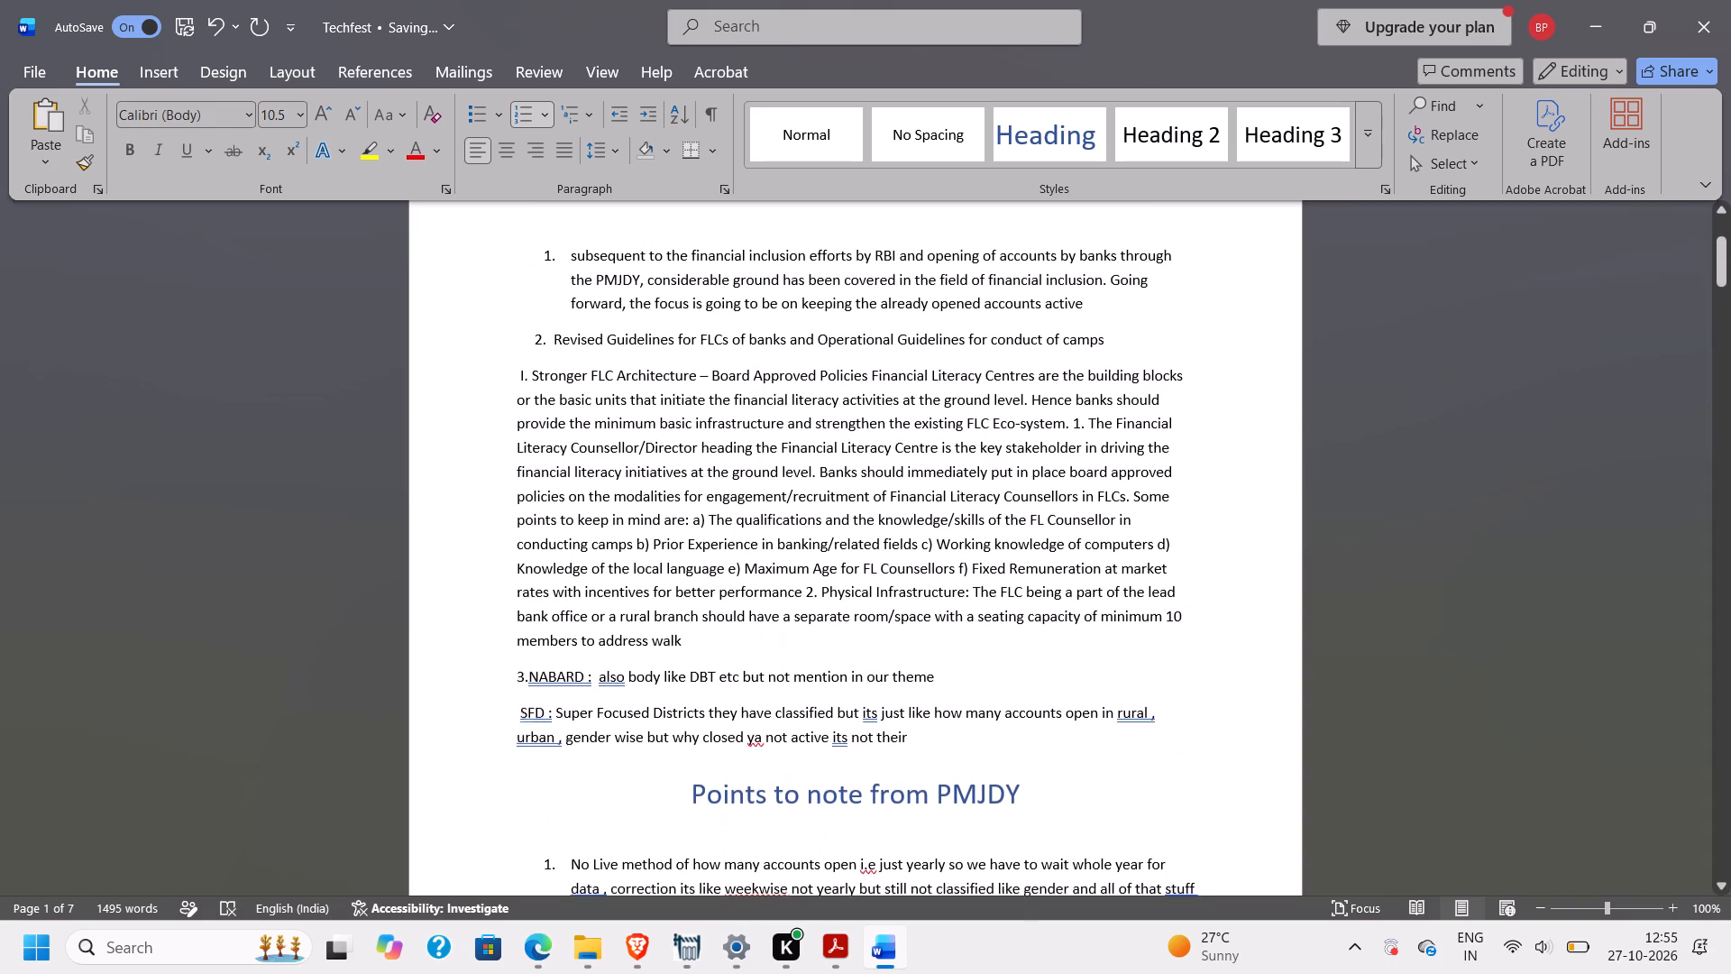
pyautogui.scroll(2, 969, 377)
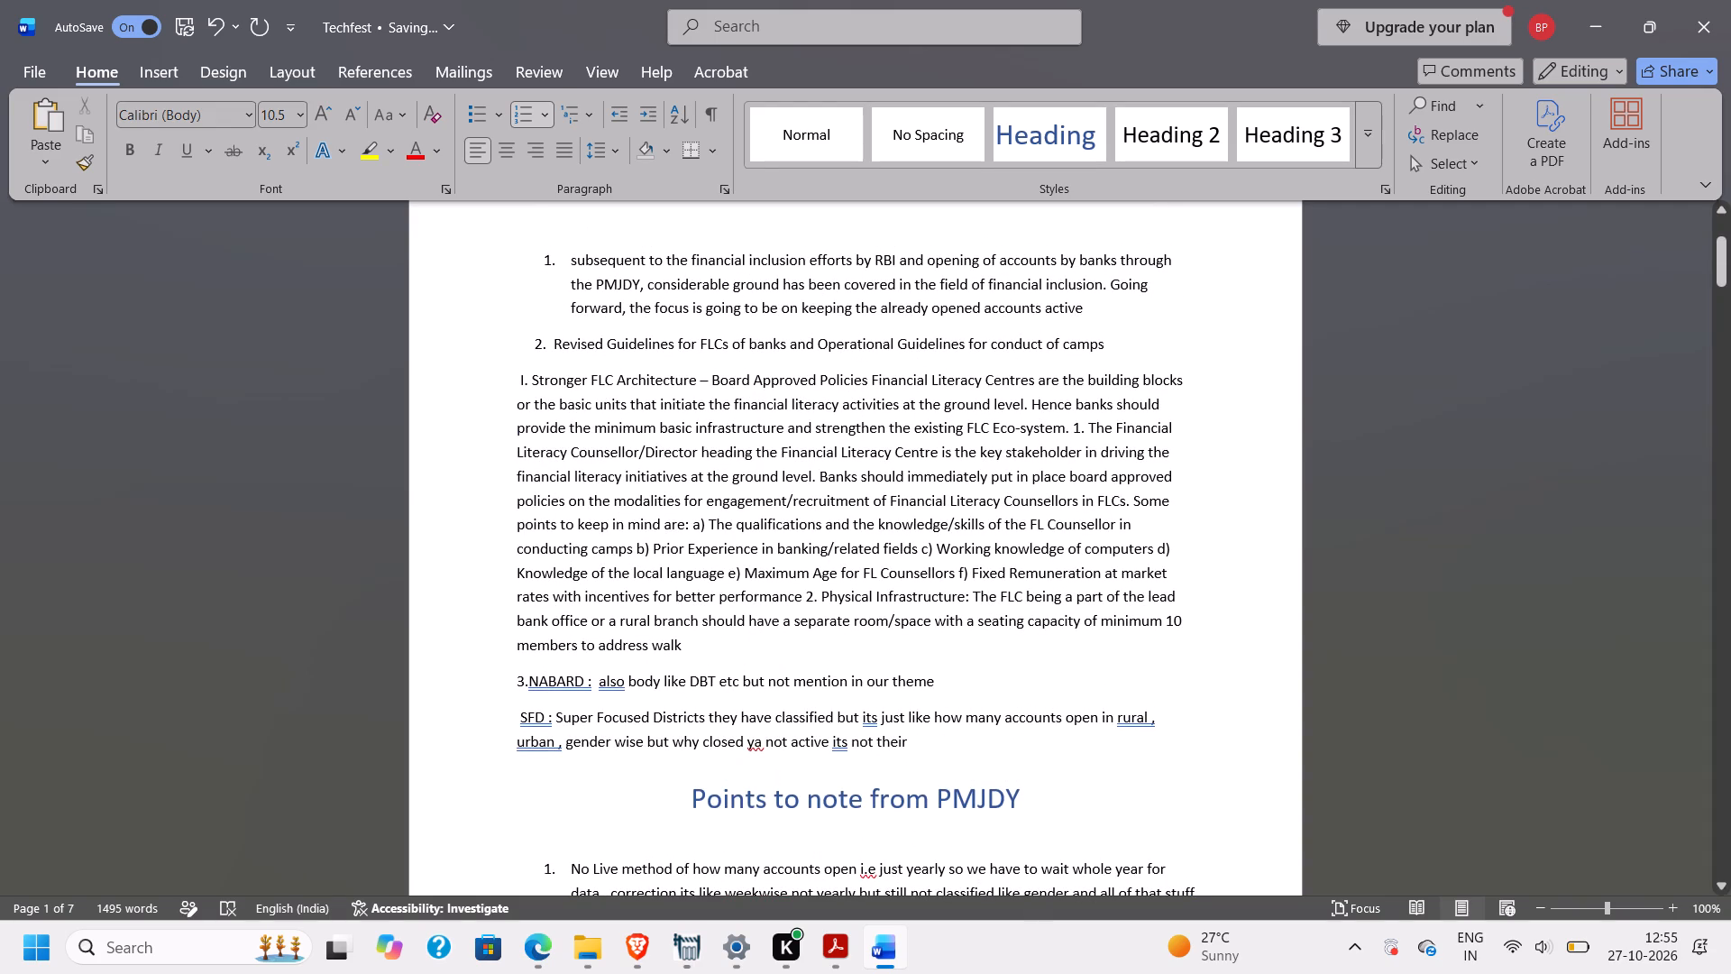
pyautogui.scroll(1, 969, 377)
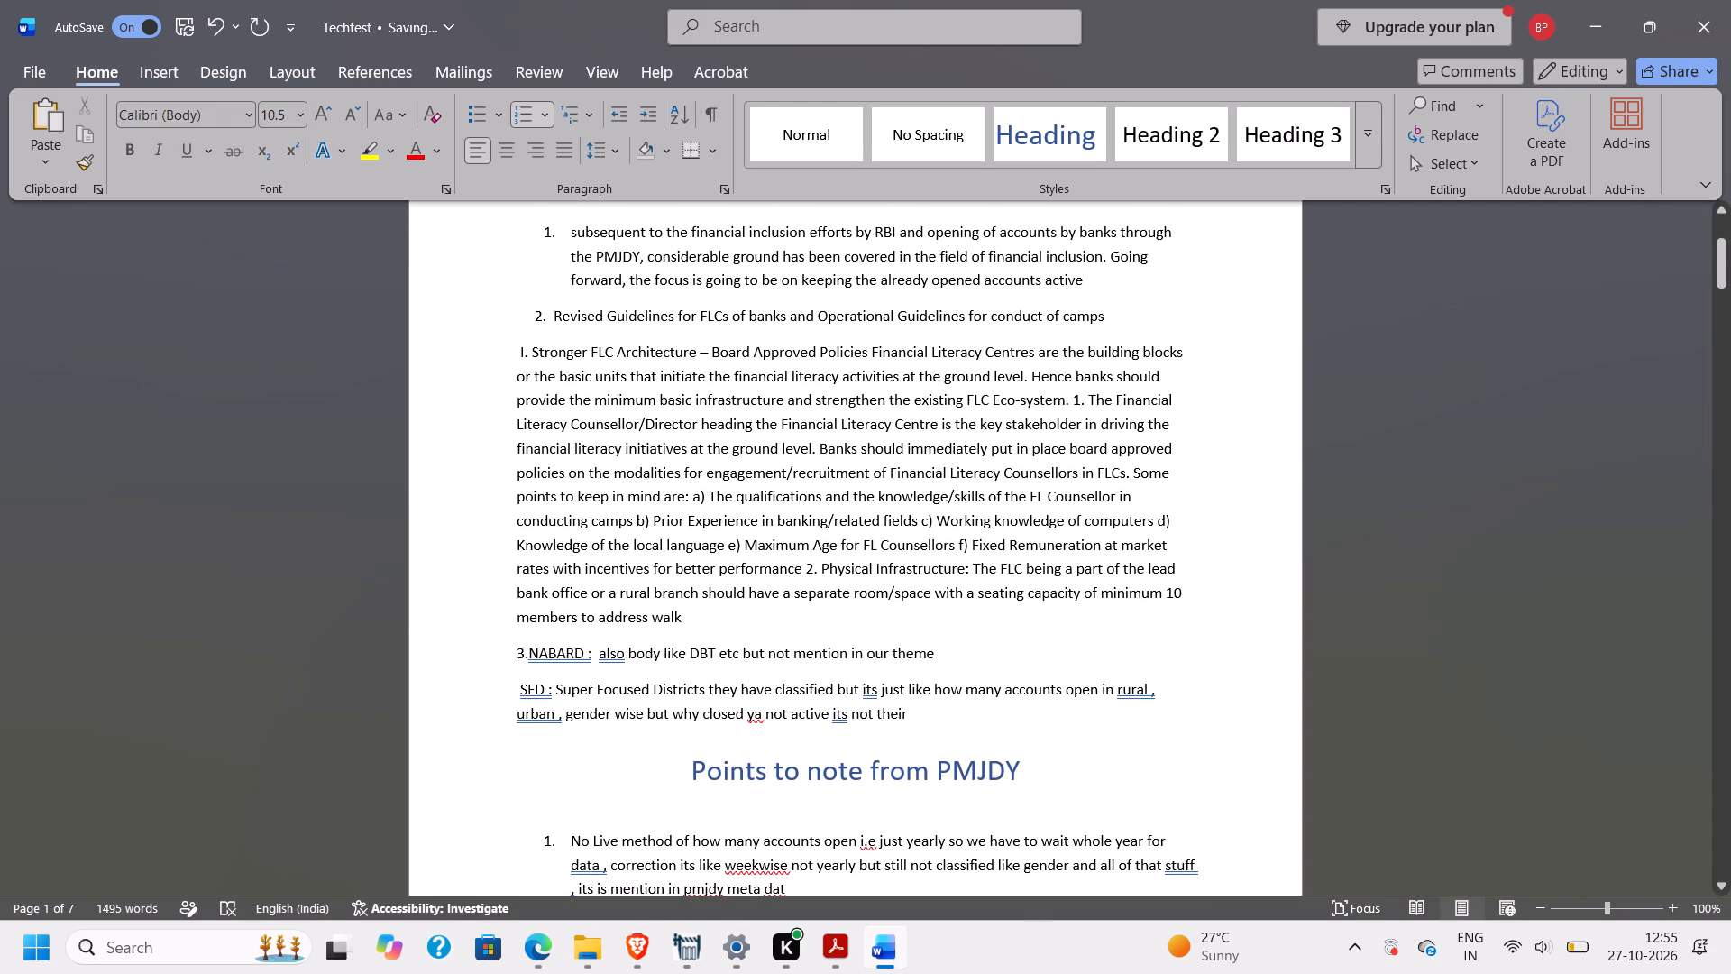
pyautogui.click(935, 347)
pyautogui.moveTo(935, 347); pyautogui.dragTo(945, 347)
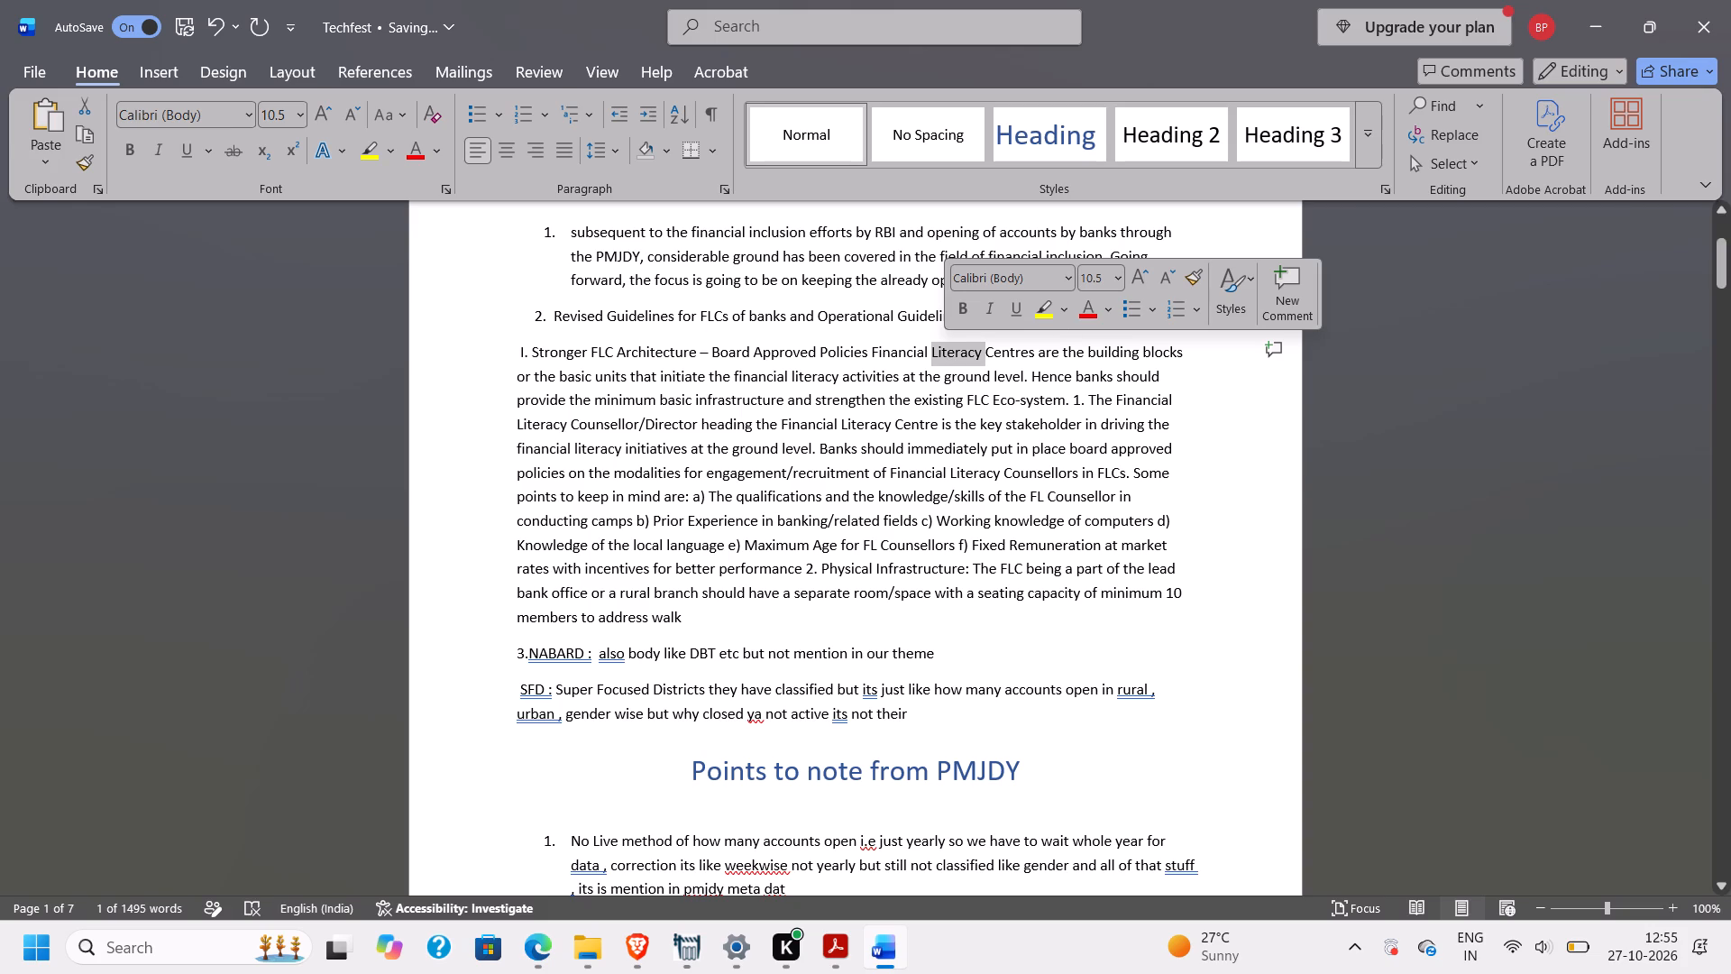
pyautogui.hotkey('ctrl', 'c')
pyautogui.scroll(-2, 957, 568)
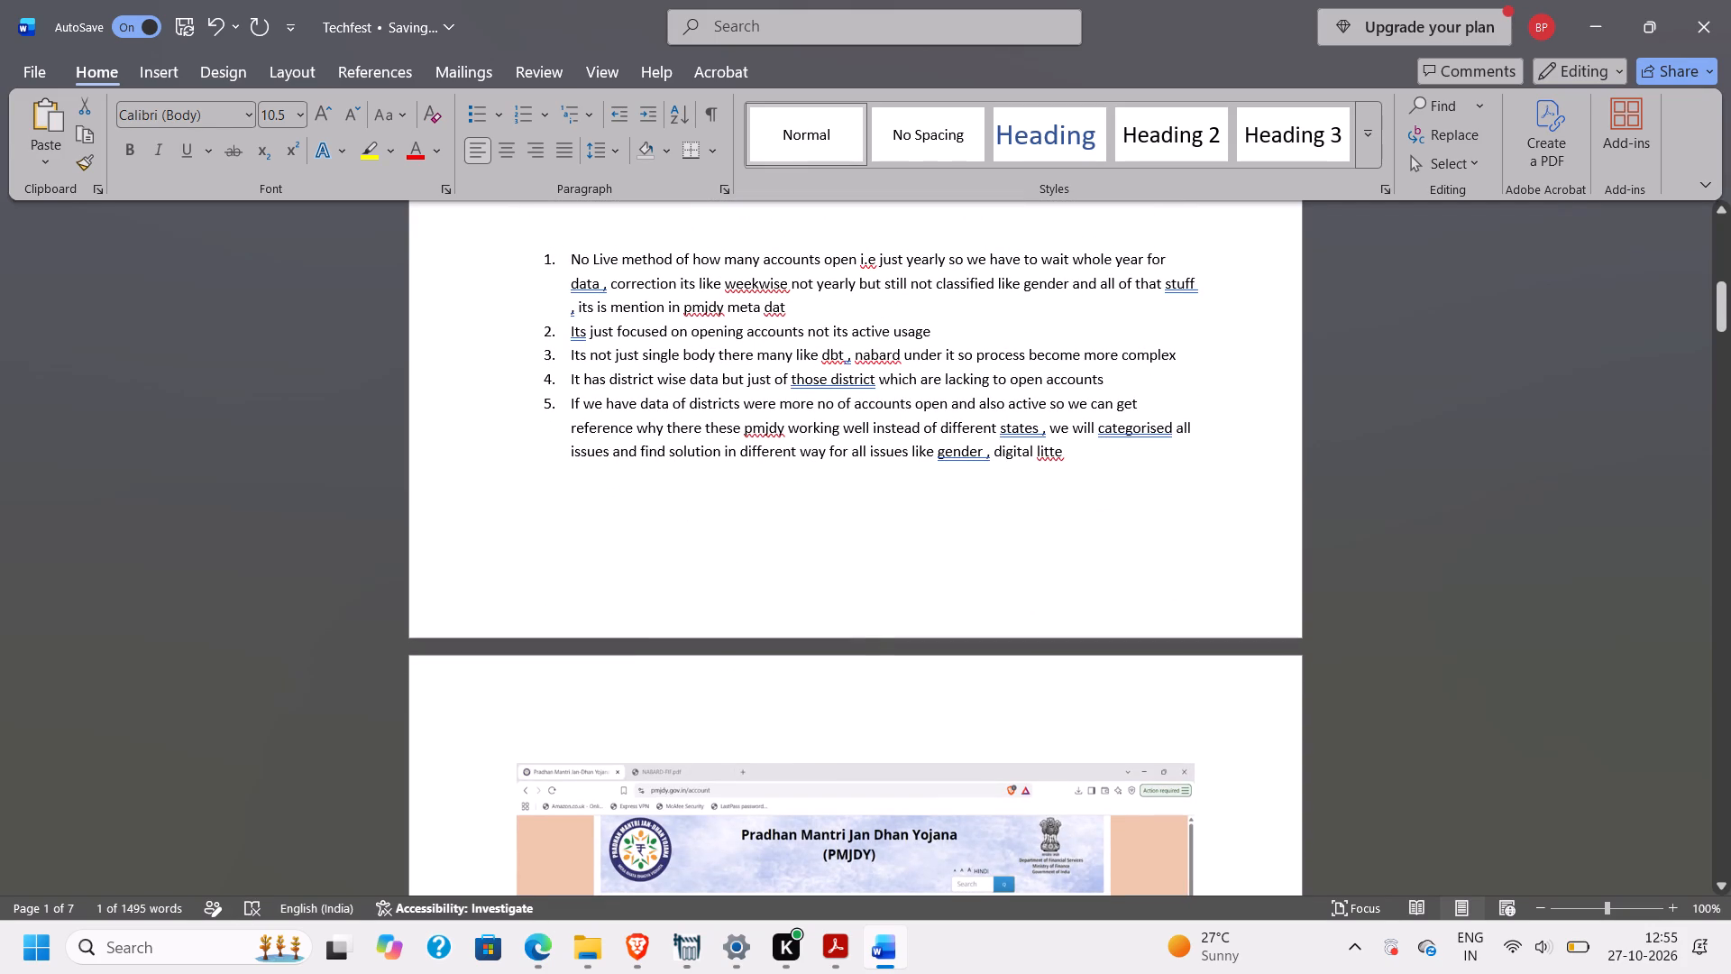
pyautogui.click(1082, 461)
pyautogui.press('BackSpace')
pyautogui.press('BackSpace')
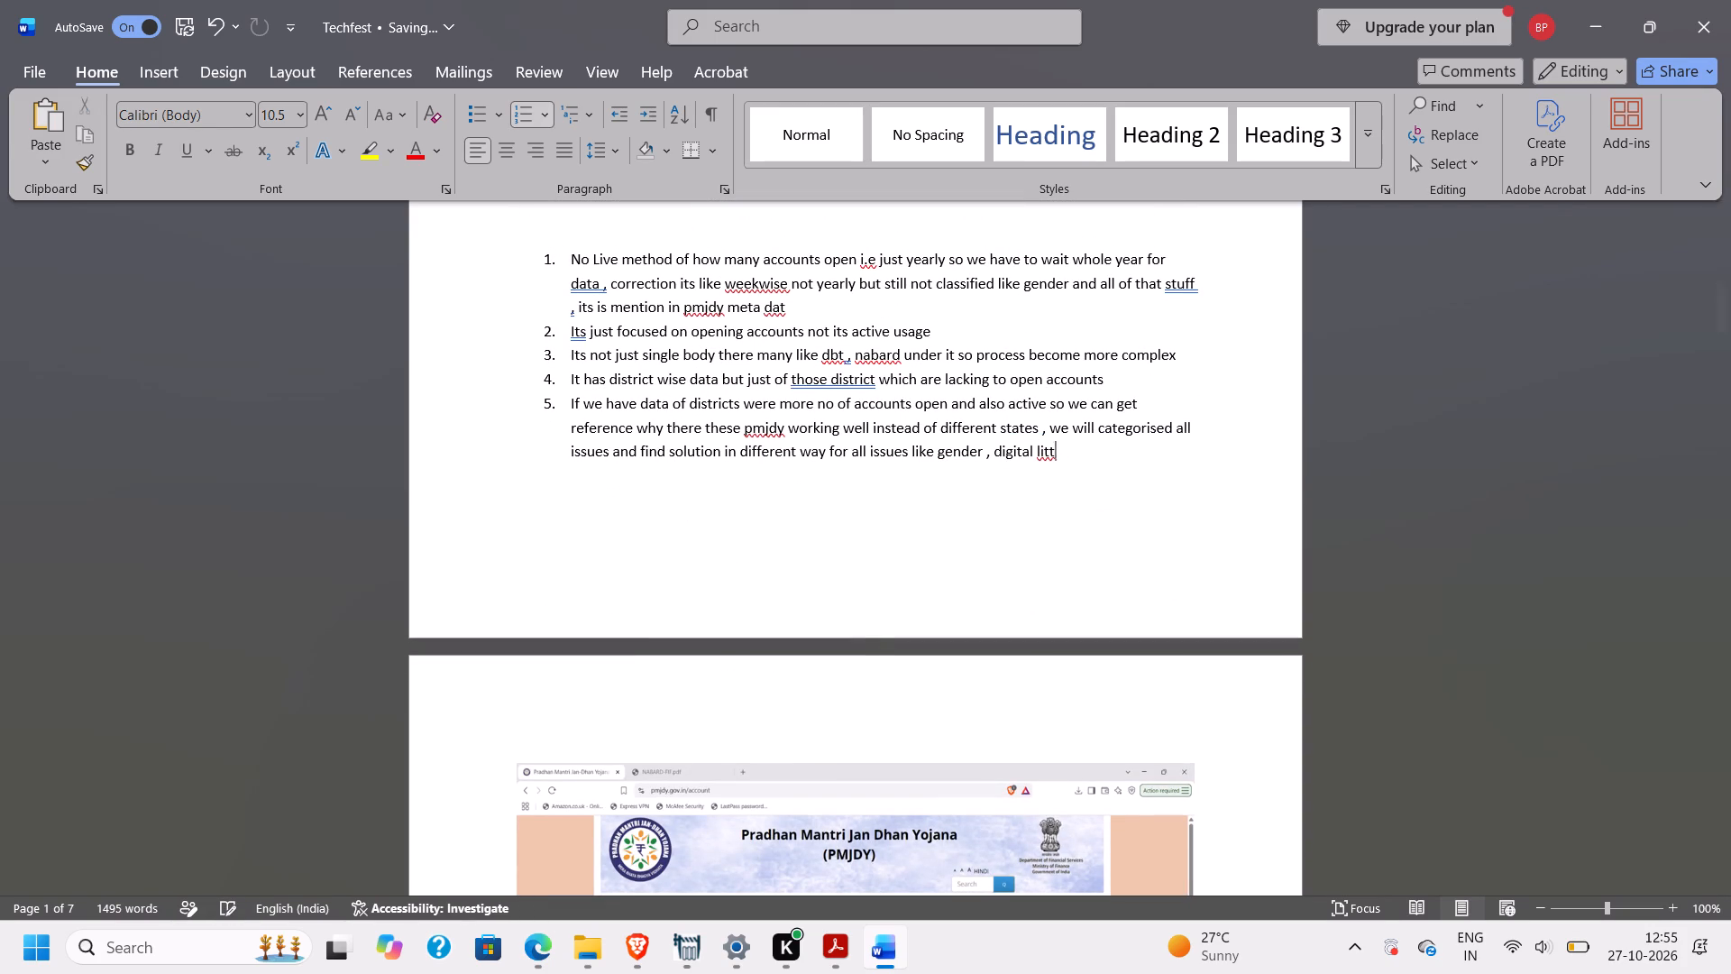
pyautogui.press('BackSpace')
pyautogui.press('BackSpace')
pyautogui.press('BackSpace')
pyautogui.press('BackSpace')
pyautogui.hotkey('ctrl', 'v')
pyautogui.click(1044, 508)
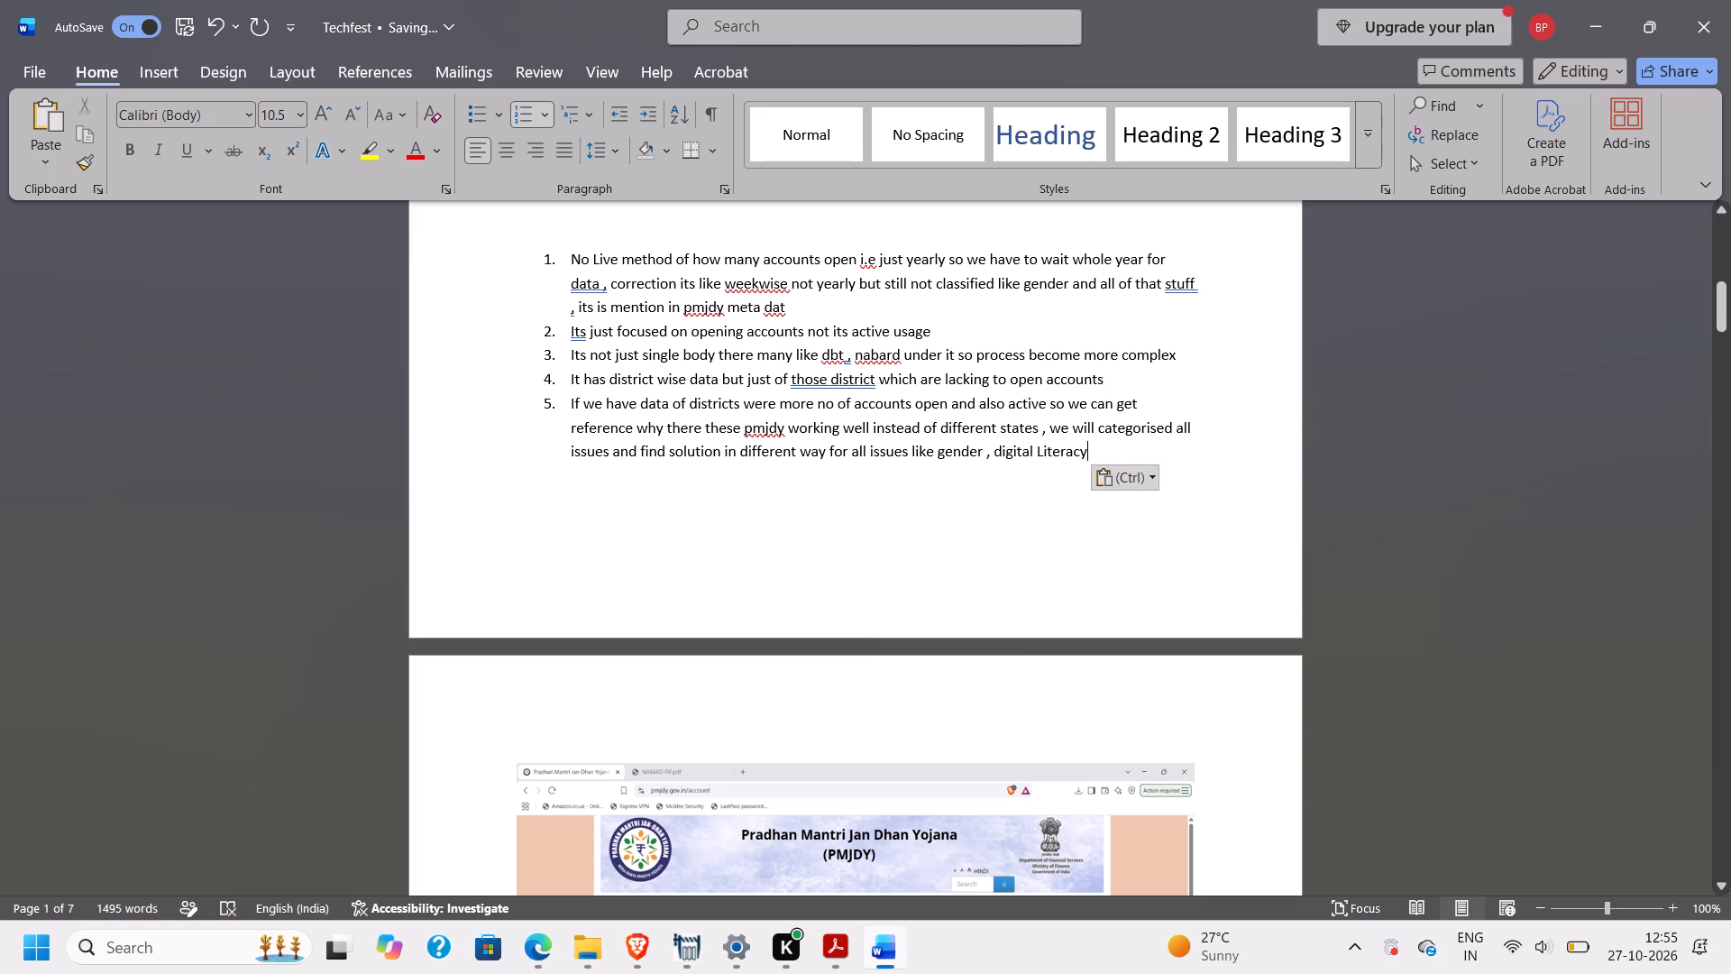
# Add ", aged" after "digital Literacy" at the end of the fifth point.
pyautogui.click(1096, 443)
pyautogui.press('space')
pyautogui.write(', af')
pyautogui.press('BackSpace')
pyautogui.write('ged')
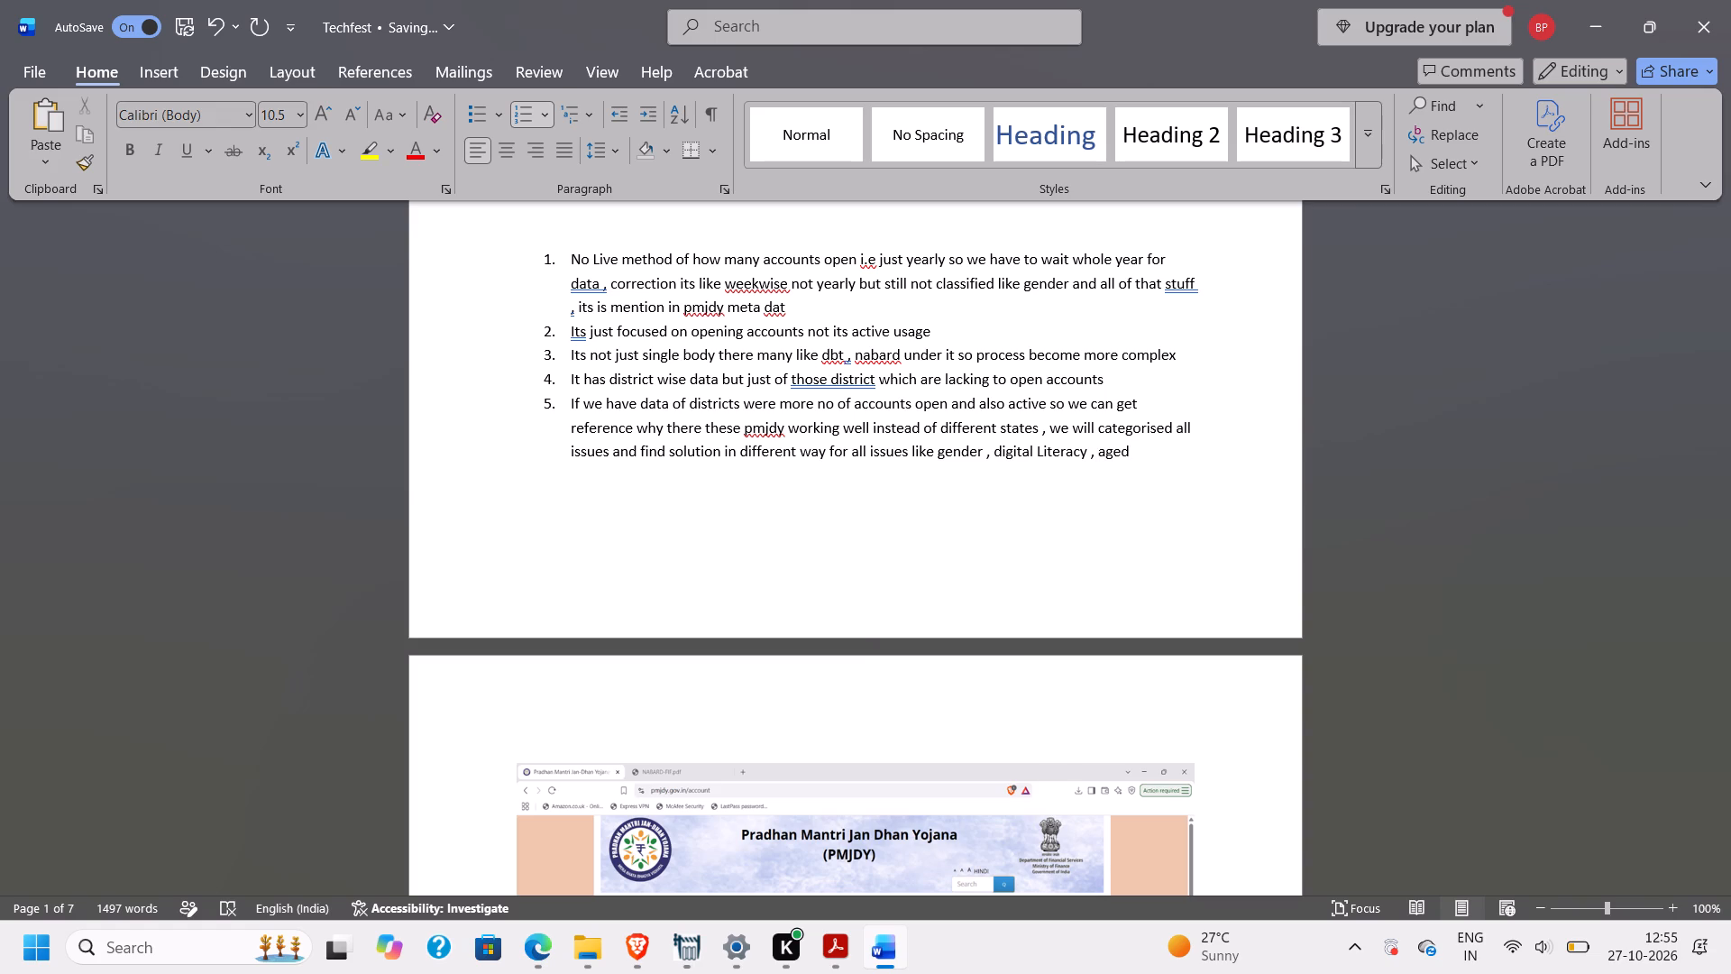
# Expand the word "aged" at the end of the fifth point into "more no of aged people".
pyautogui.press('Left')
pyautogui.press('Left')
pyautogui.press('Left')
pyautogui.press('Left')
pyautogui.write('more')
pyautogui.press('space')
pyautogui.write('no')
pyautogui.press('space')
pyautogui.write('of')
pyautogui.press('space')
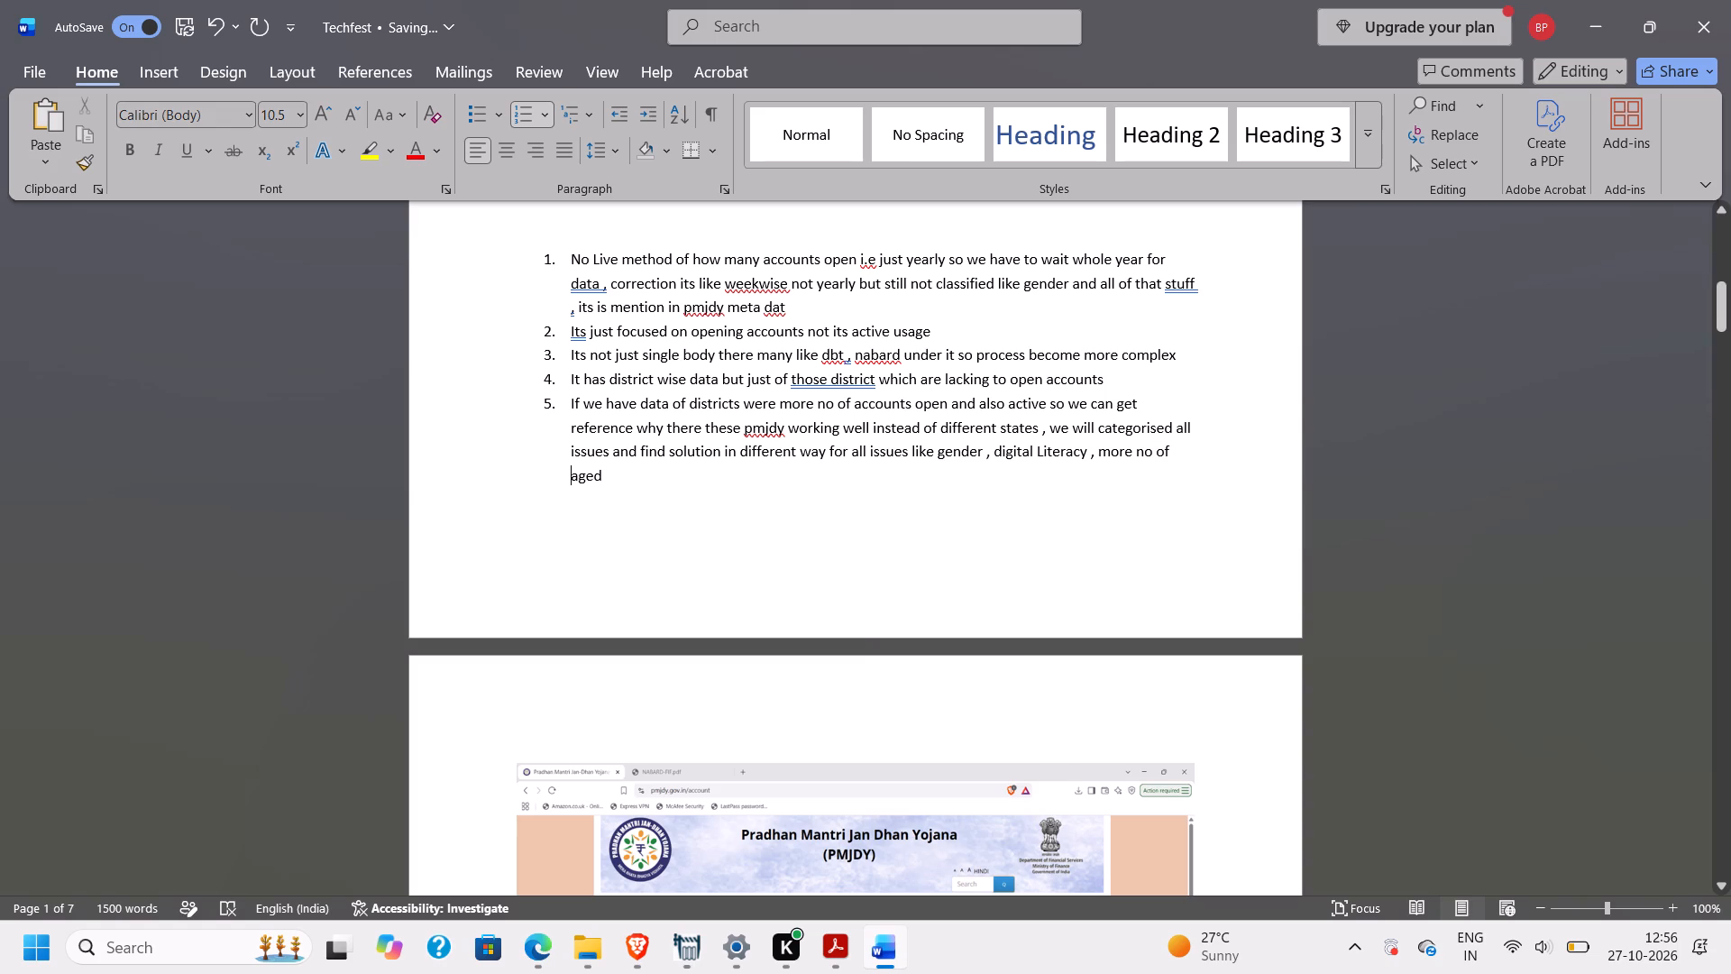
pyautogui.click(627, 477)
pyautogui.press('space')
pyautogui.write('people')
pyautogui.press('space')
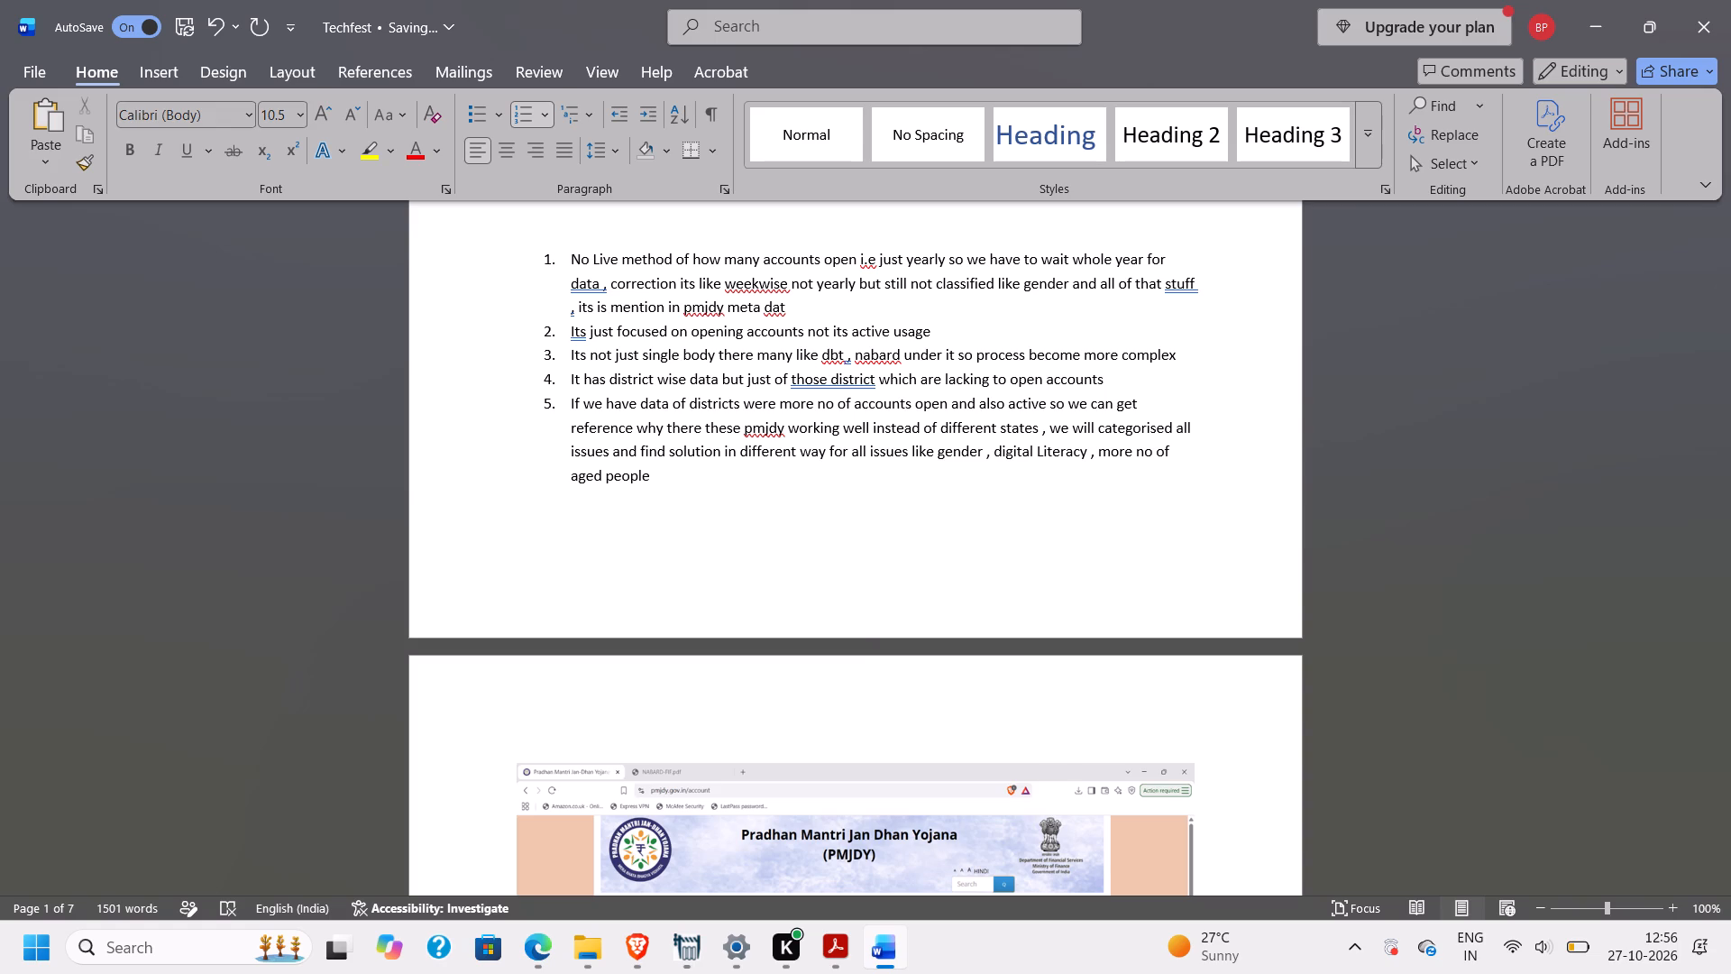
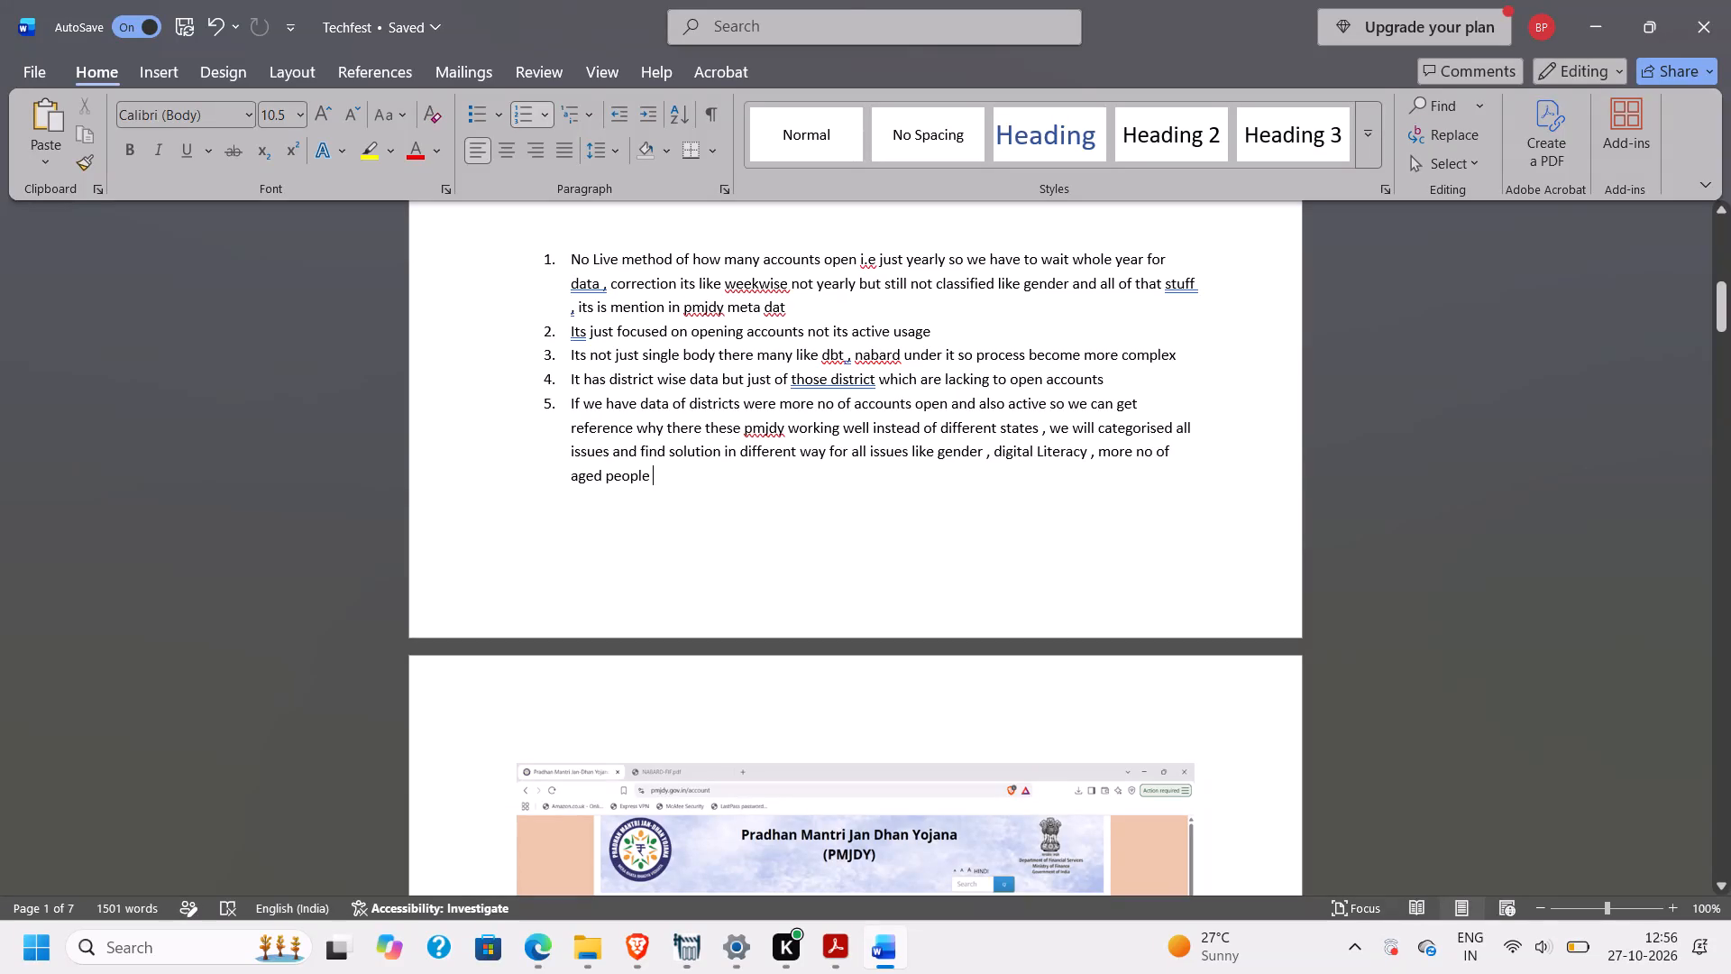
# Add ", all branches of particular bank given not specific" at the end of the first point under Points to note from PMJDY.
pyautogui.click(813, 312)
pyautogui.press(',')
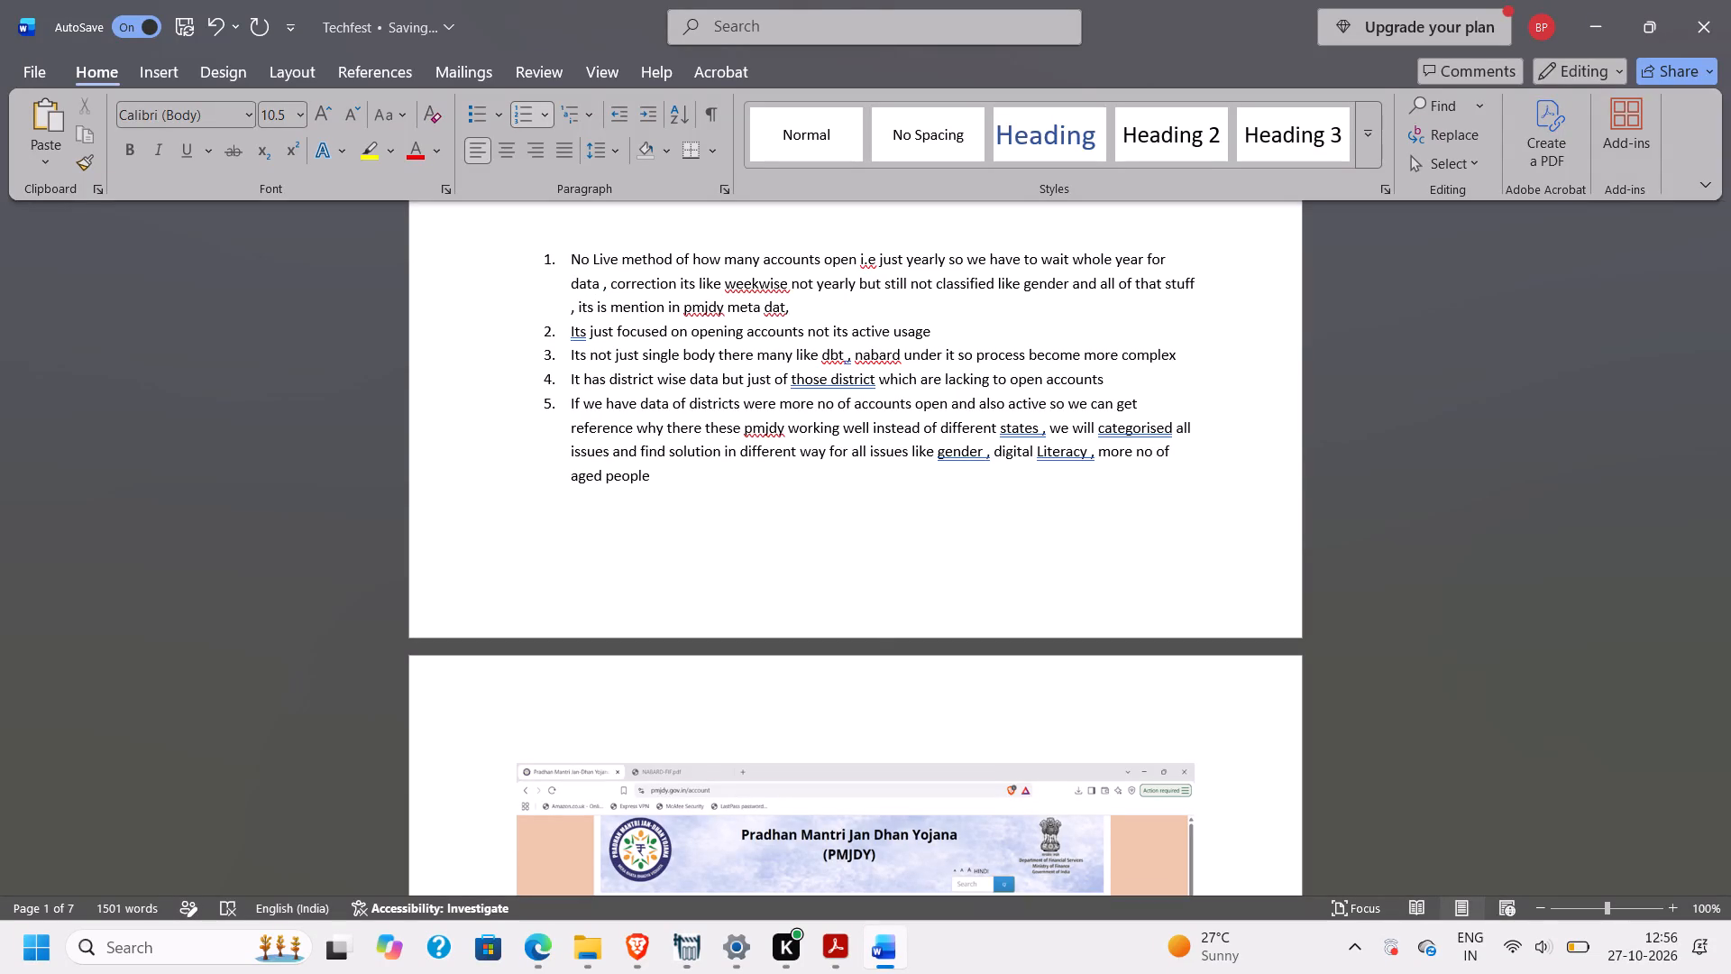
pyautogui.press('space')
pyautogui.write('all')
pyautogui.press('space')
pyautogui.write('brances')
pyautogui.press('BackSpace')
pyautogui.press('BackSpace')
pyautogui.press('BackSpace')
pyautogui.write('ches')
pyautogui.press('space')
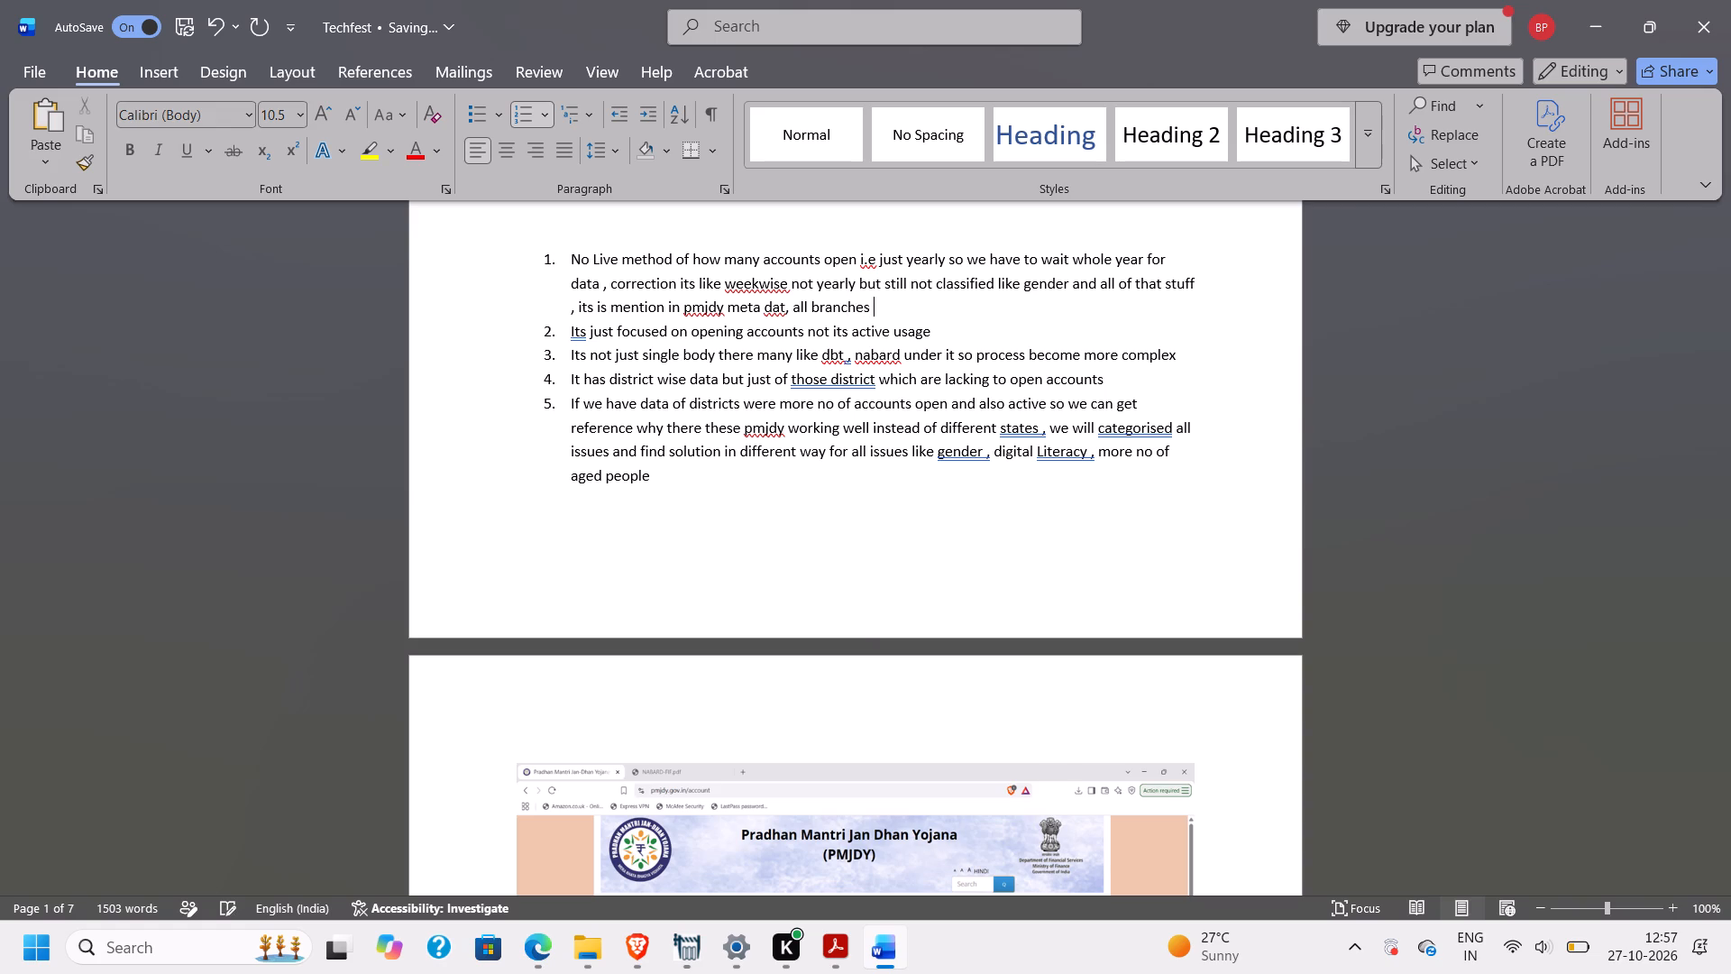
pyautogui.write('of')
pyautogui.press('space')
pyautogui.press('a')
pyautogui.press('BackSpace')
pyautogui.write('particular')
pyautogui.press('space')
pyautogui.write('bank given')
pyautogui.press('space')
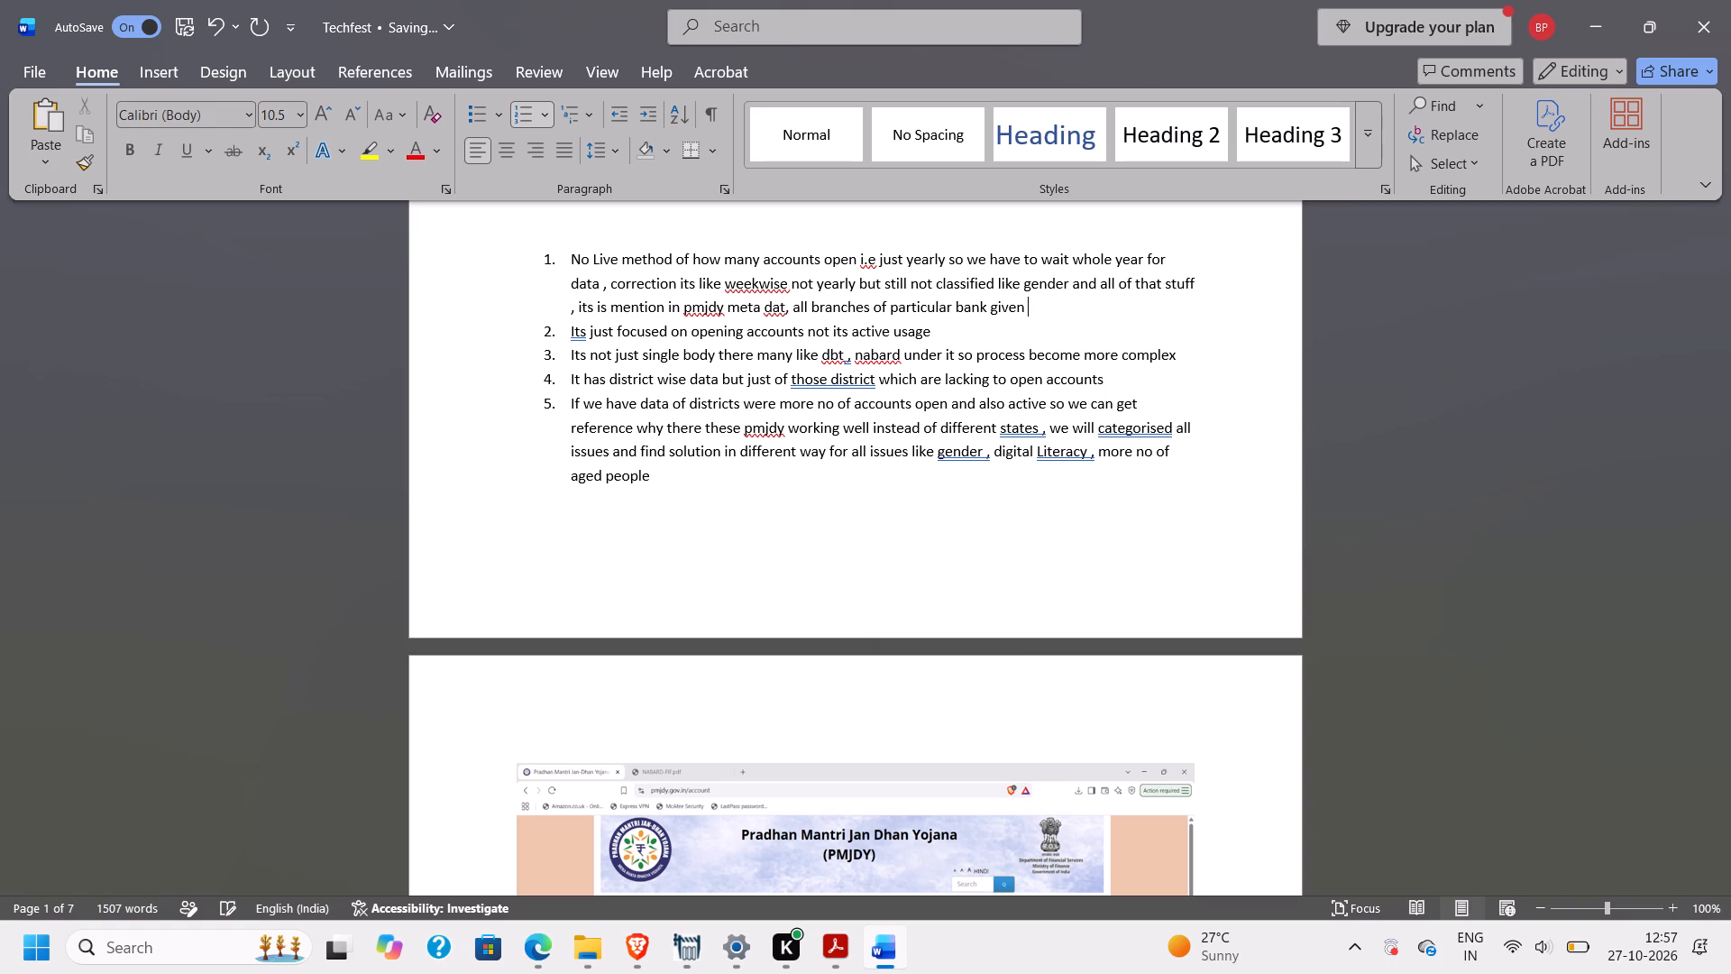
pyautogui.write('not specific')
pyautogui.press('space')
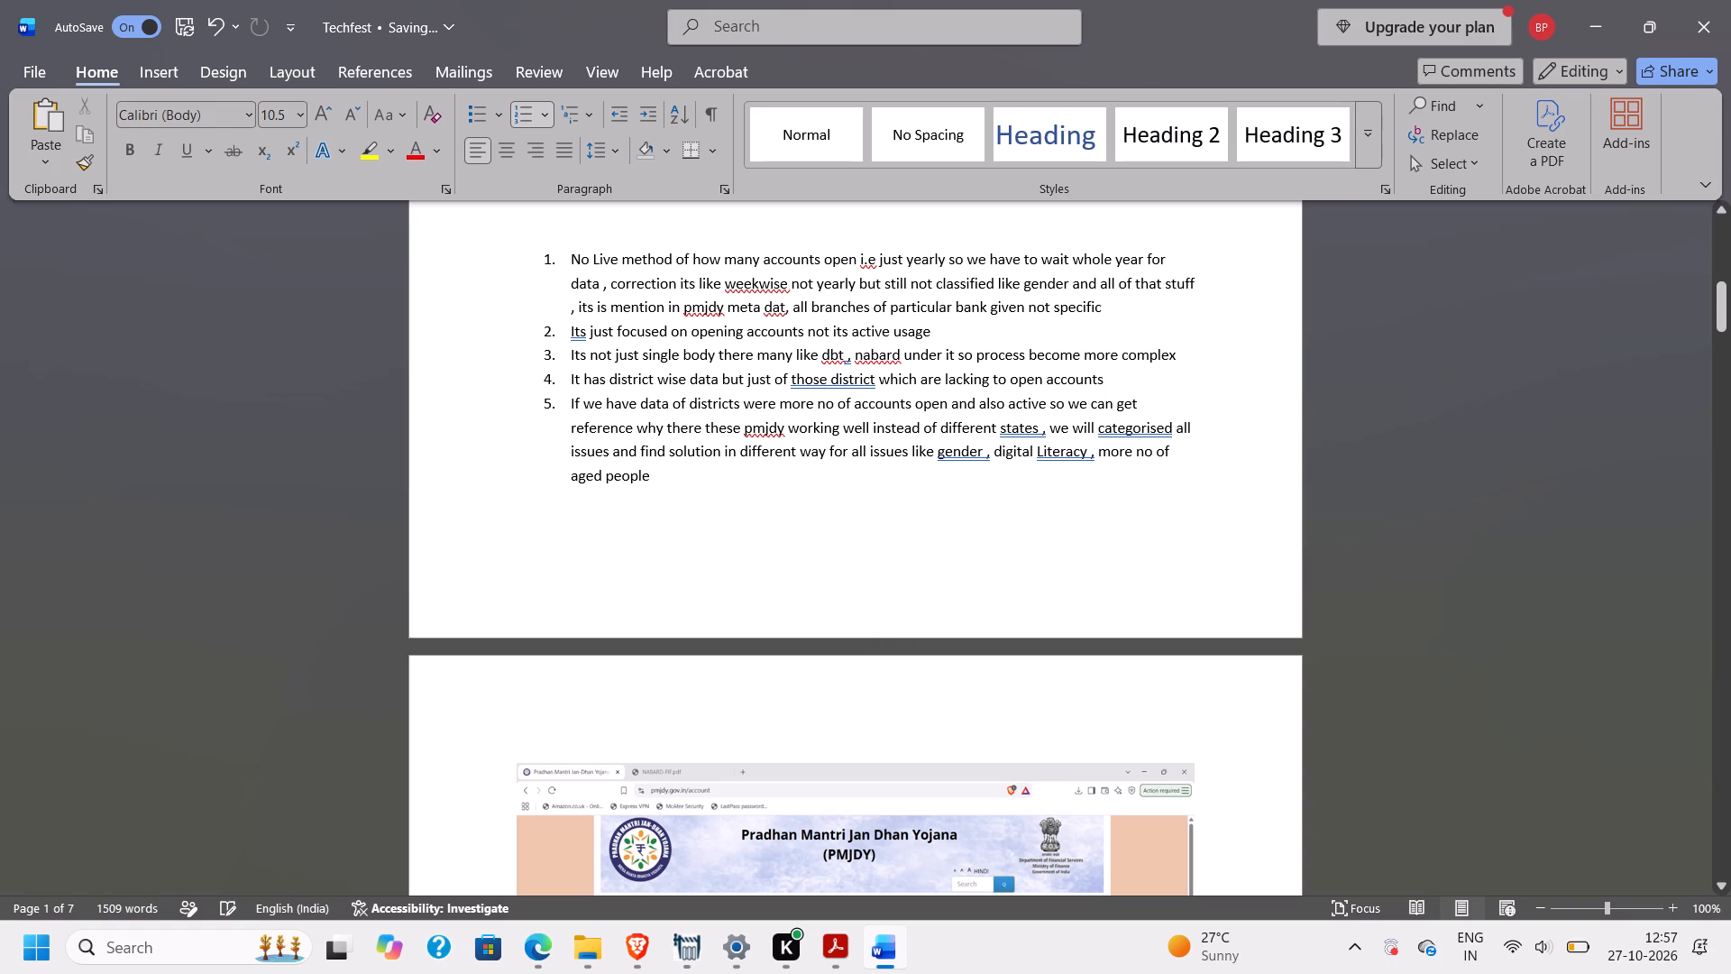
# Correct "meta dat" to "meta data" in the first point.
pyautogui.click(781, 301)
pyautogui.press('Right')
pyautogui.press('a')
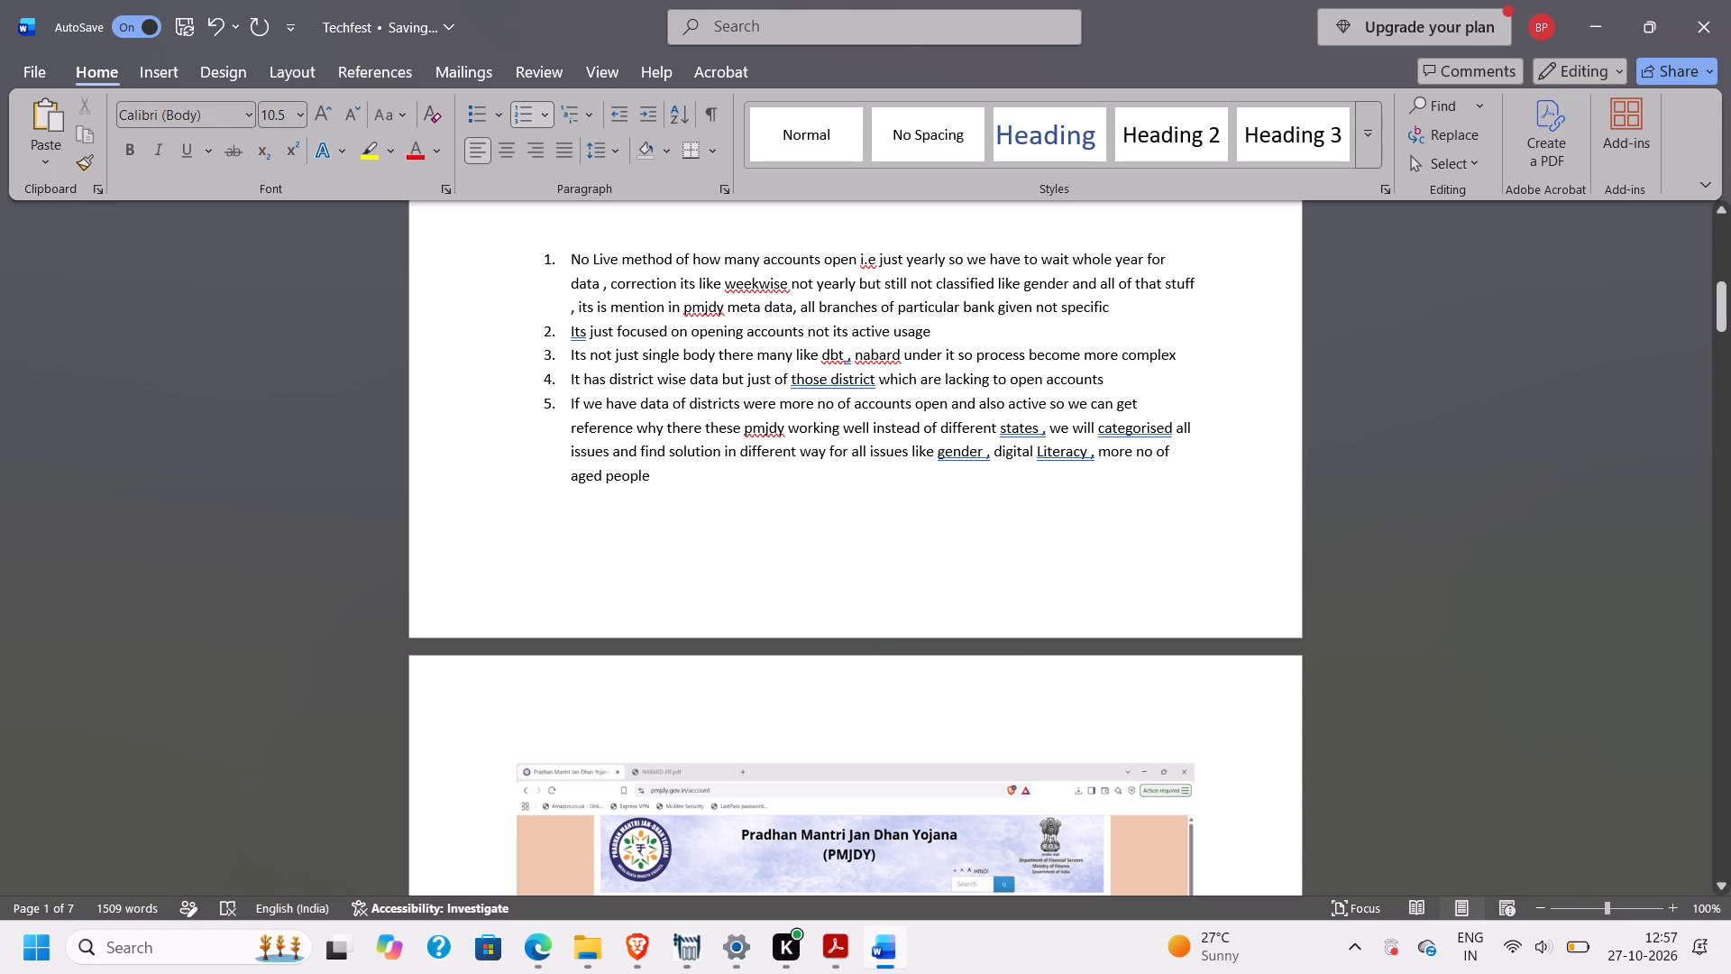
# Replace "weekwise" with "weekly" in the first point.
pyautogui.click(787, 285)
pyautogui.press('BackSpace')
pyautogui.press('BackSpace')
pyautogui.press('BackSpace')
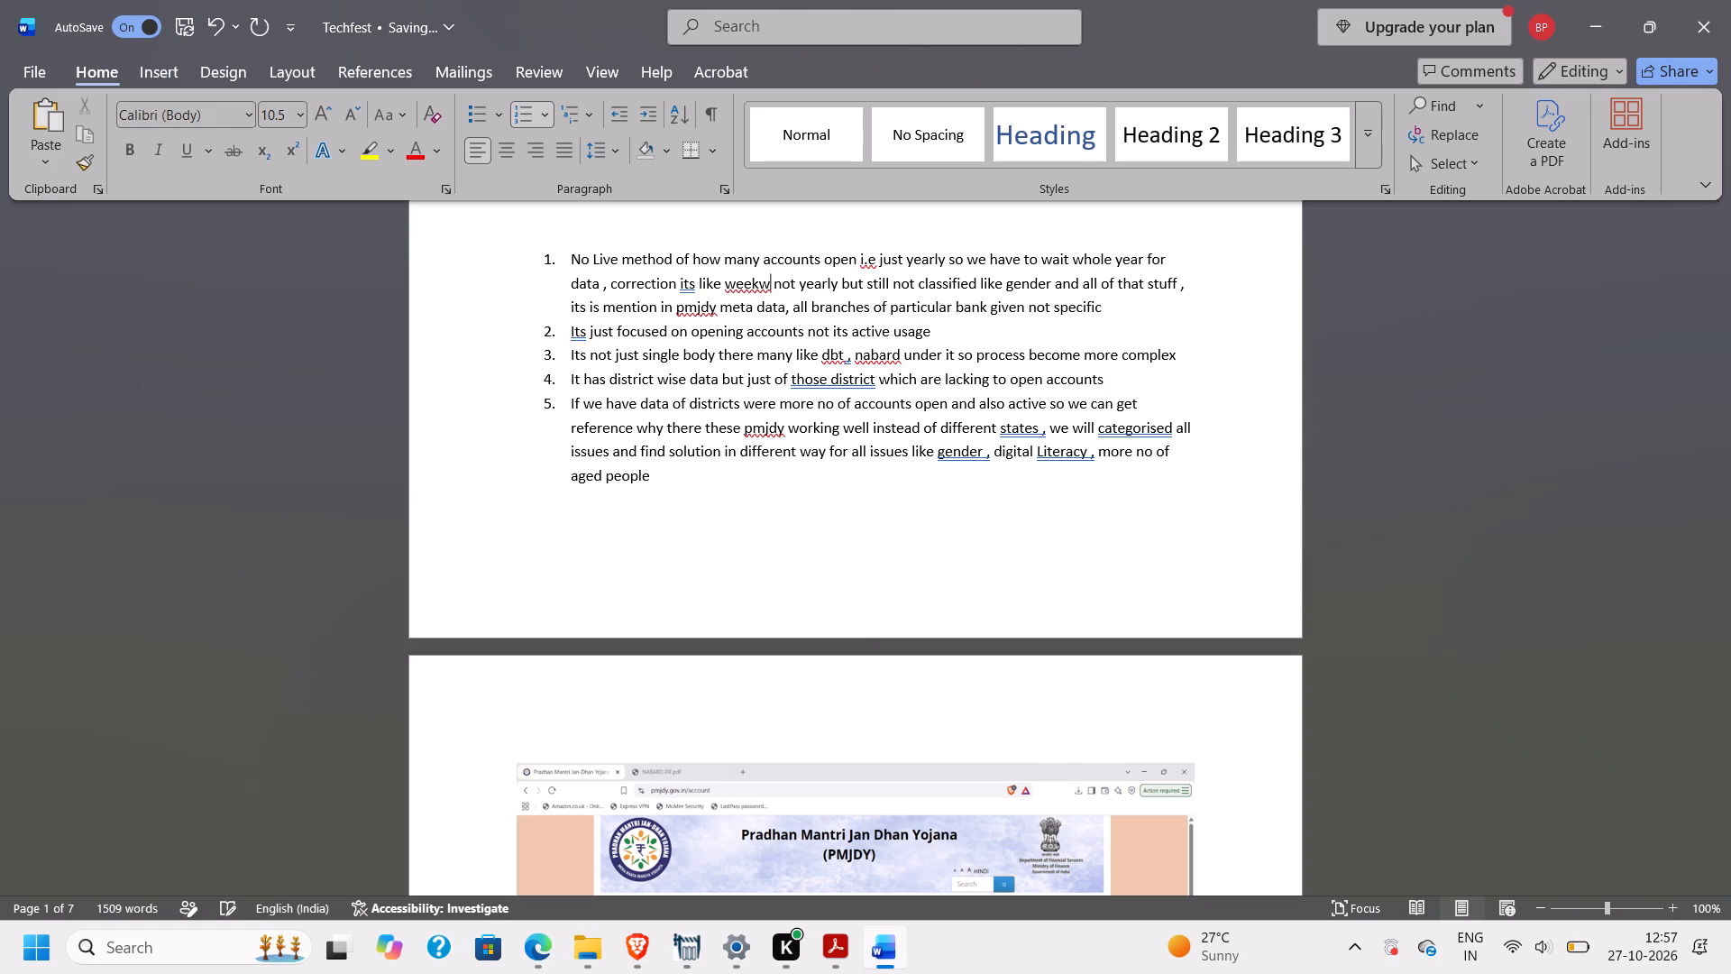
pyautogui.press('BackSpace')
pyautogui.write('ly')
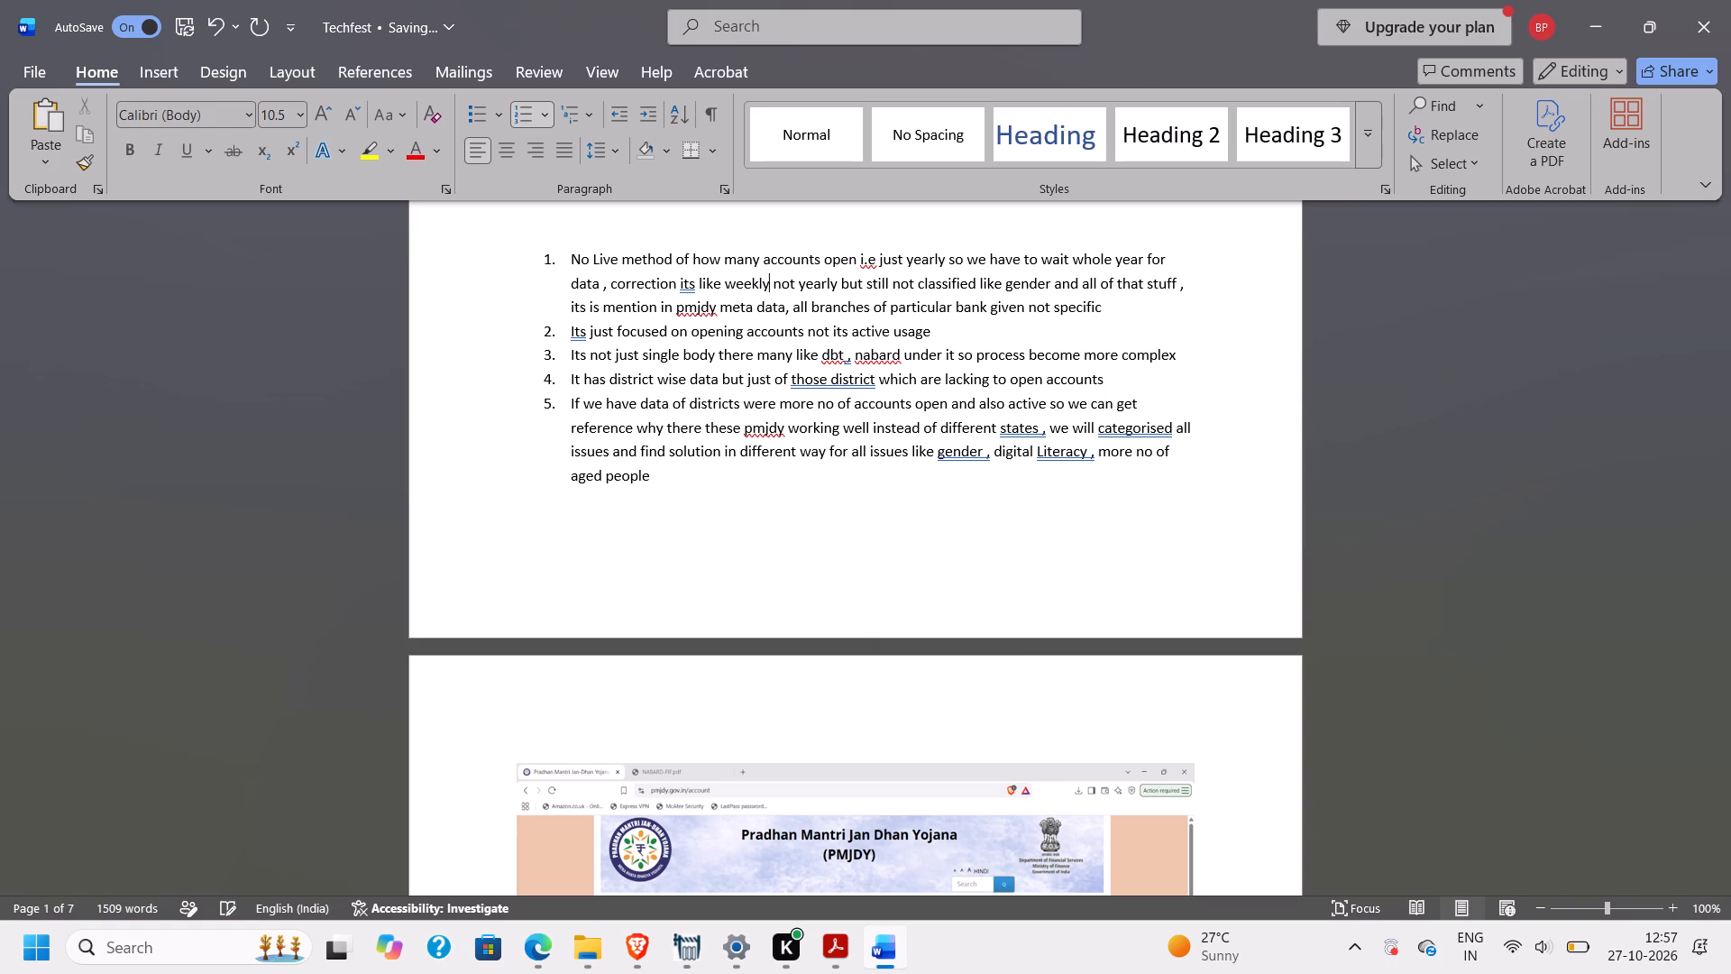
pyautogui.press('space')
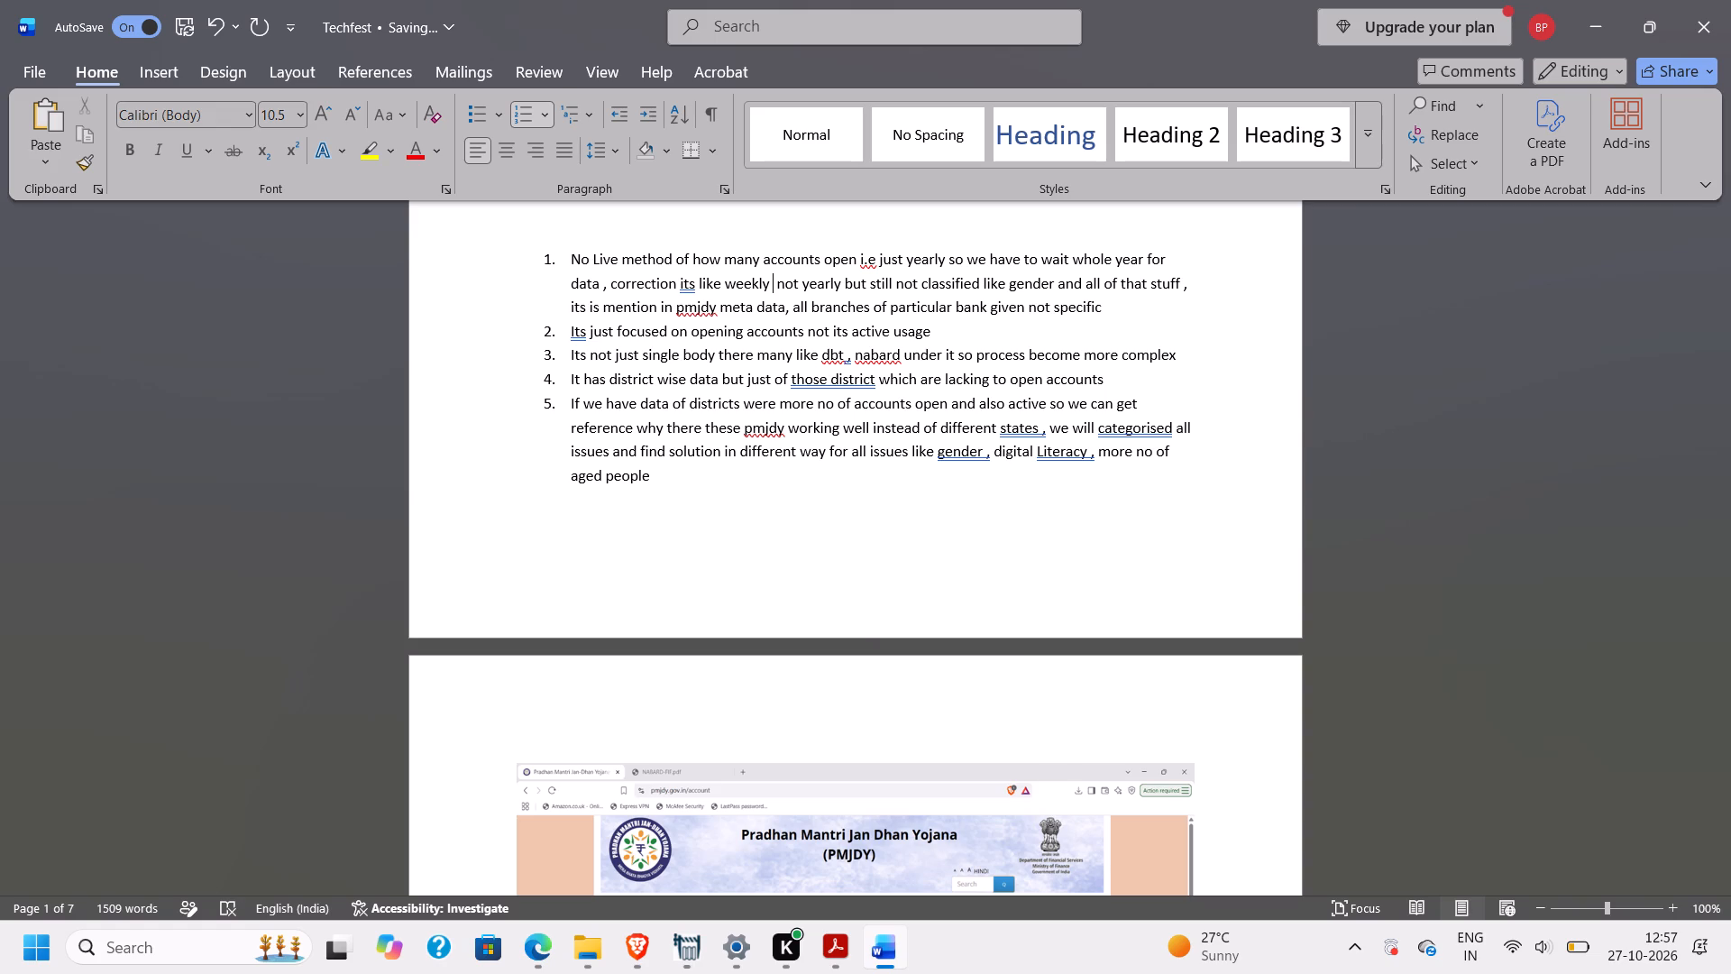
# Examine the PMJDY metadata screenshot's data description and classification system close up.
pyautogui.scroll(-5, 828, 874)
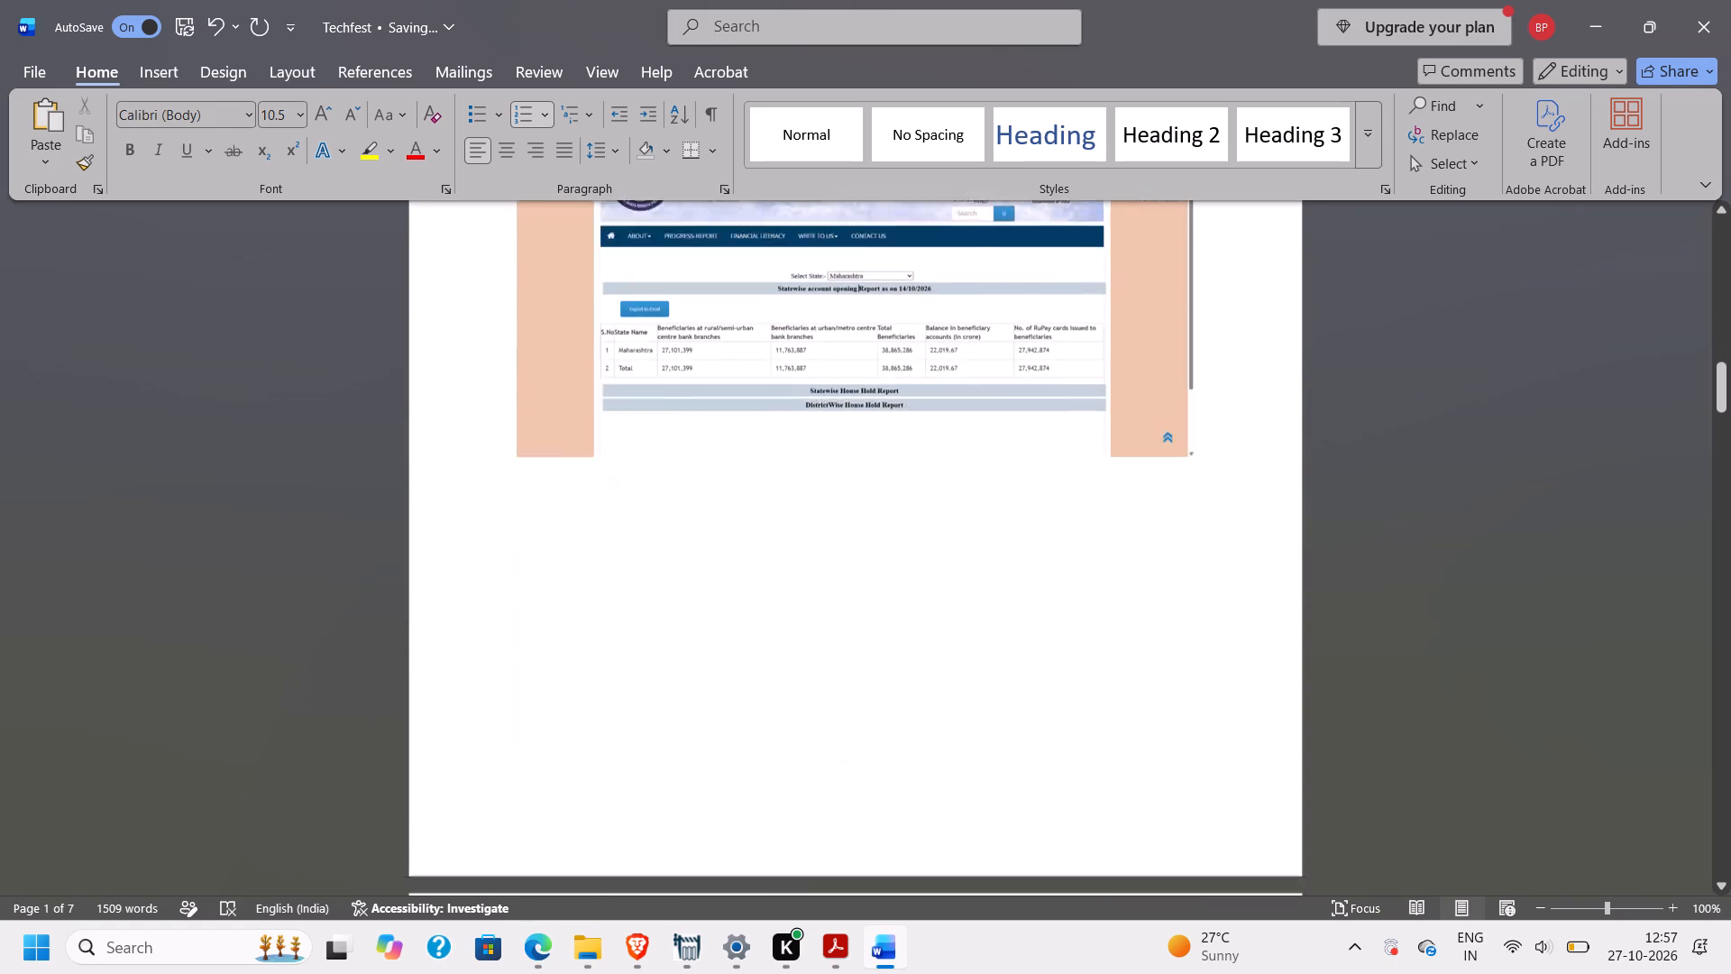
pyautogui.scroll(-6, 828, 874)
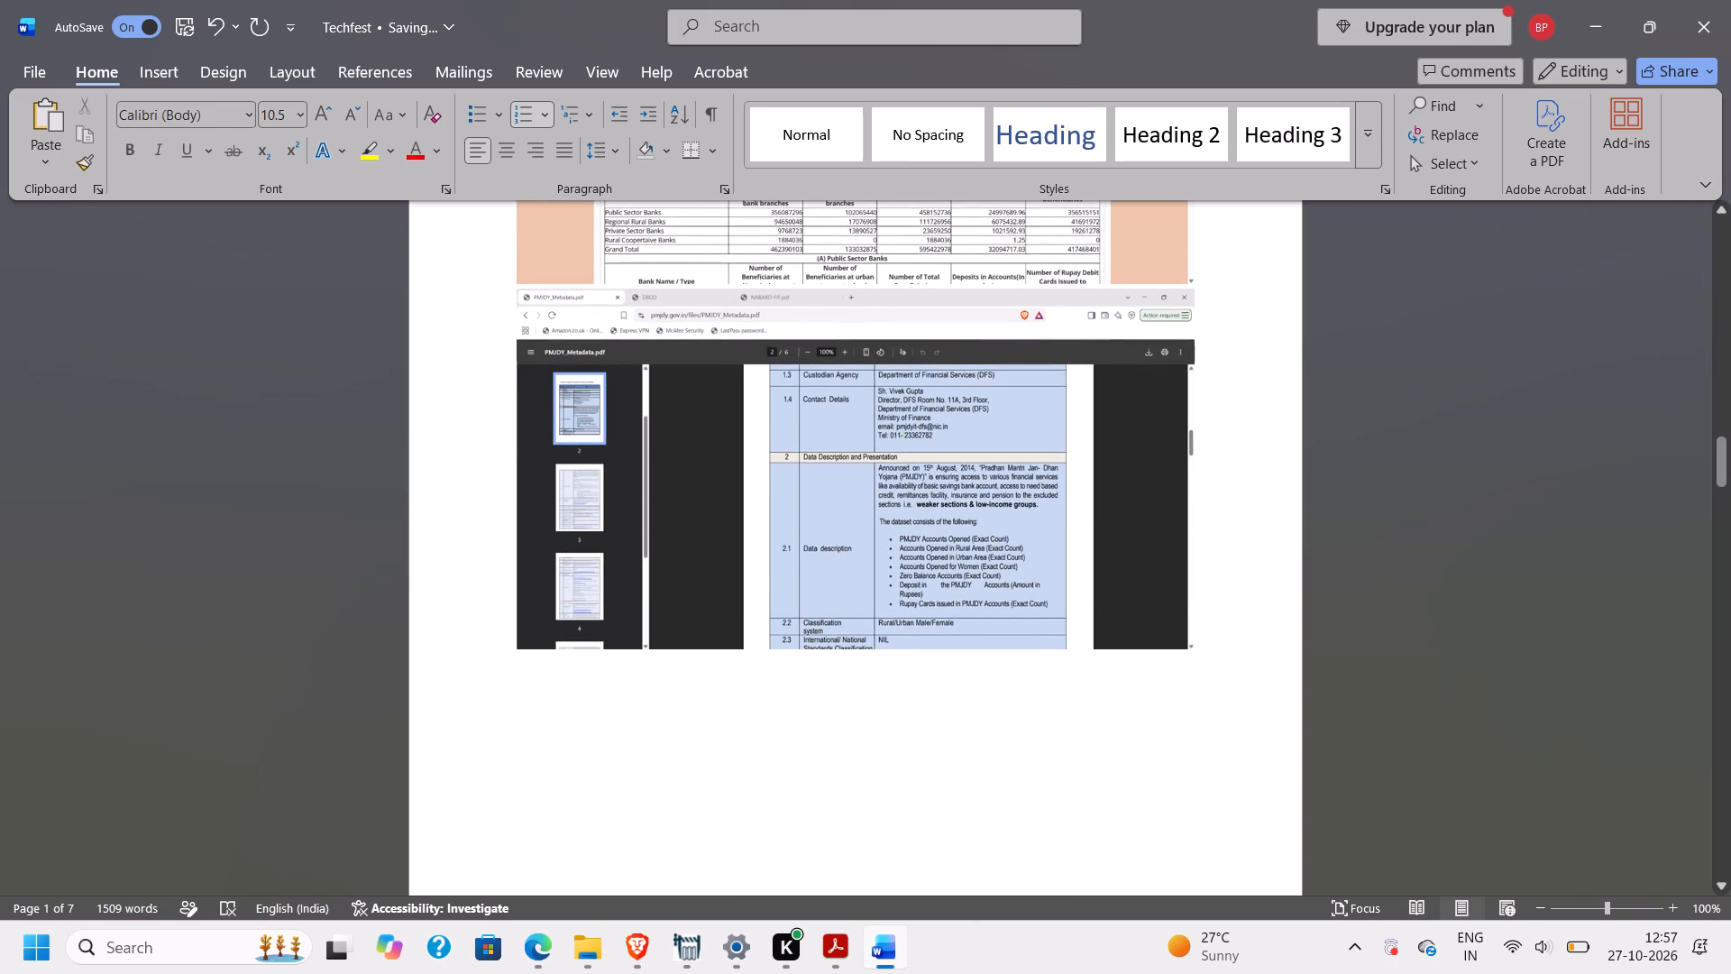
pyautogui.keyDown('ctrl'); pyautogui.scroll(5, 963, 525); pyautogui.keyUp('ctrl')
pyautogui.keyDown('ctrl'); pyautogui.scroll(4, 985, 623); pyautogui.keyUp('ctrl')
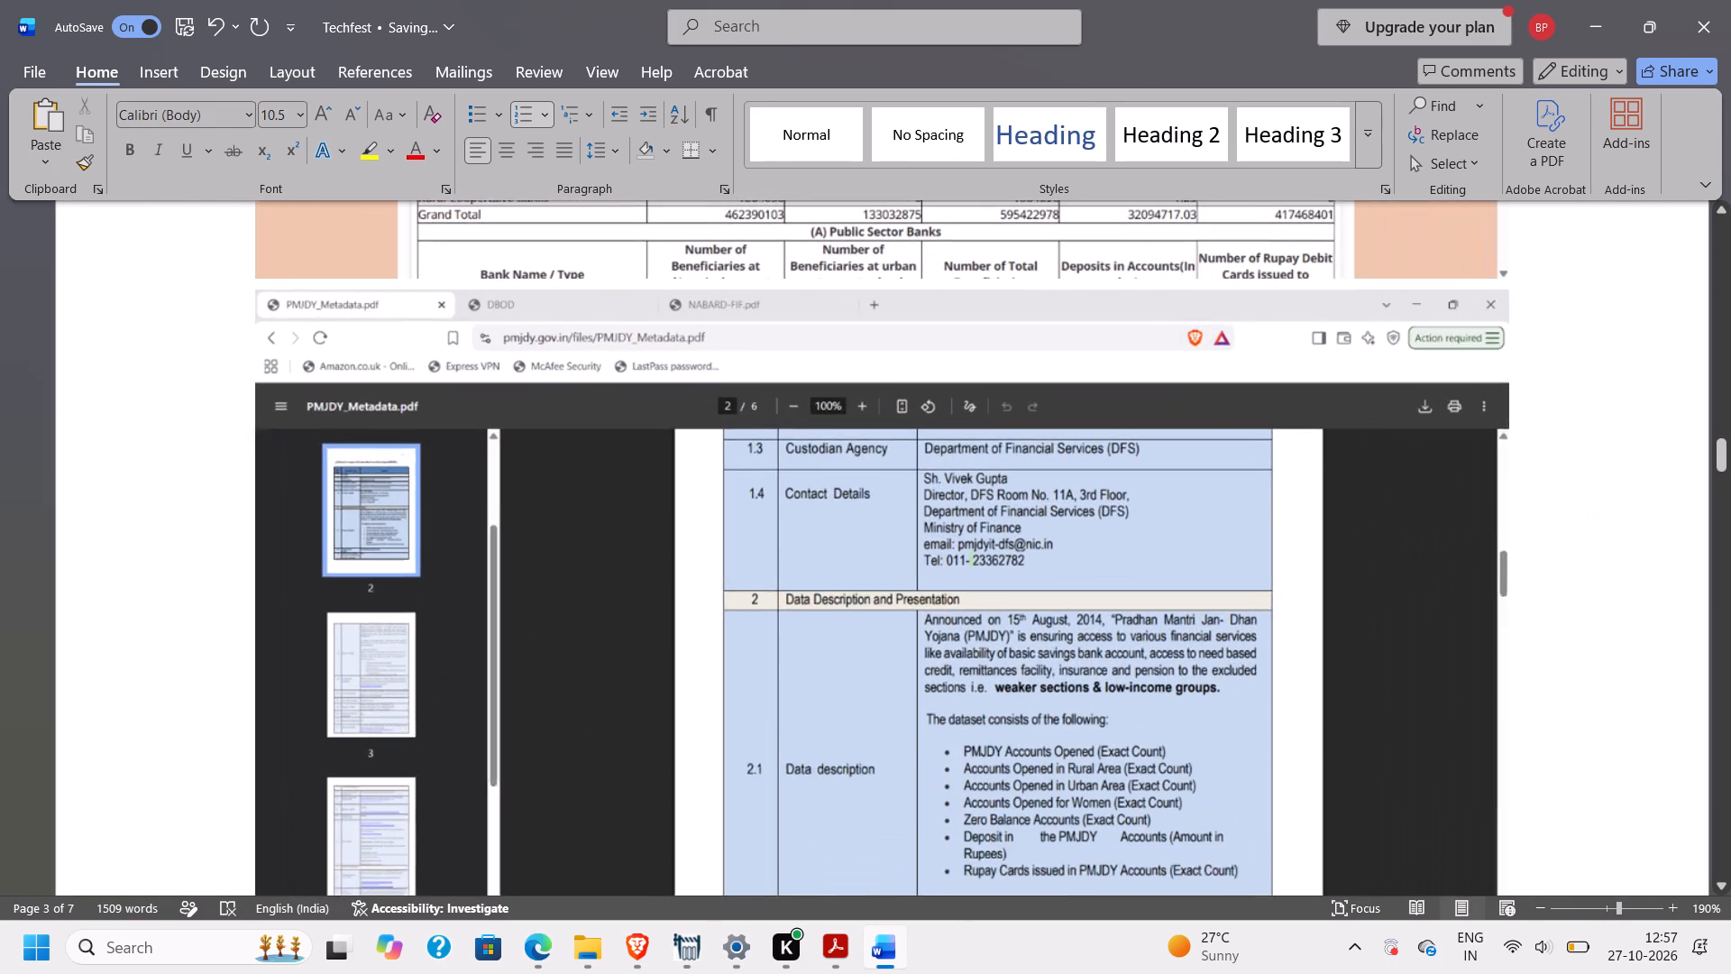
pyautogui.scroll(-2, 1040, 753)
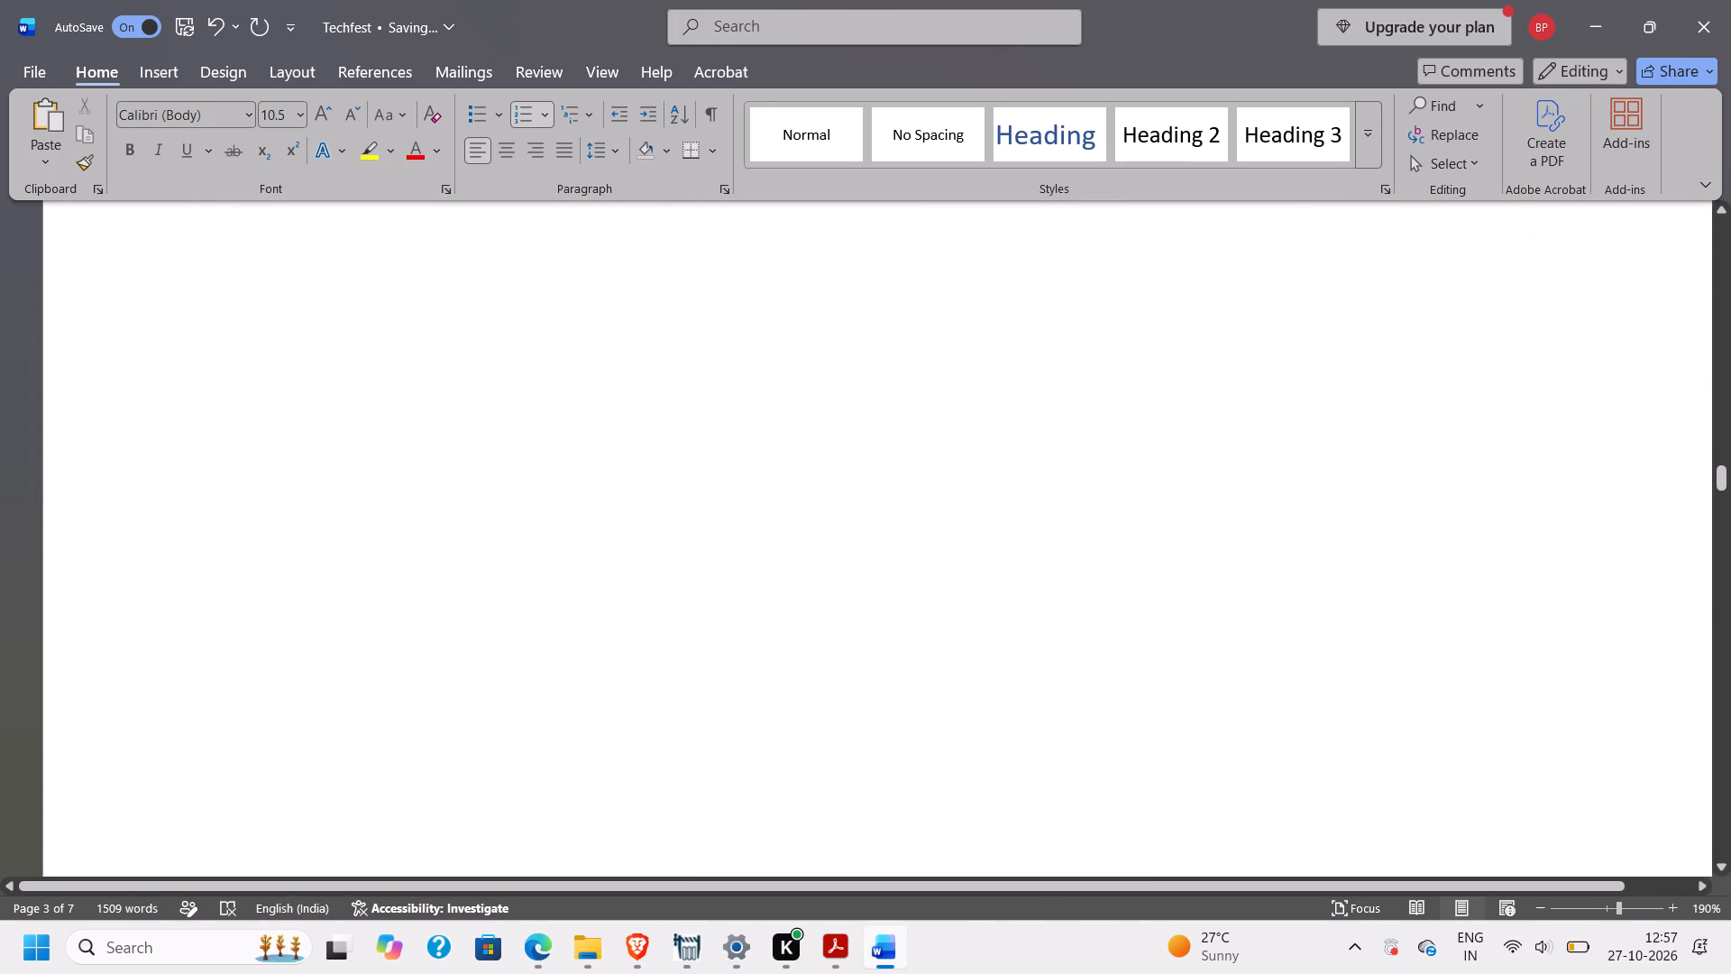
pyautogui.scroll(2, 1129, 551)
pyautogui.keyDown('ctrl'); pyautogui.scroll(6, 1129, 551); pyautogui.keyUp('ctrl')
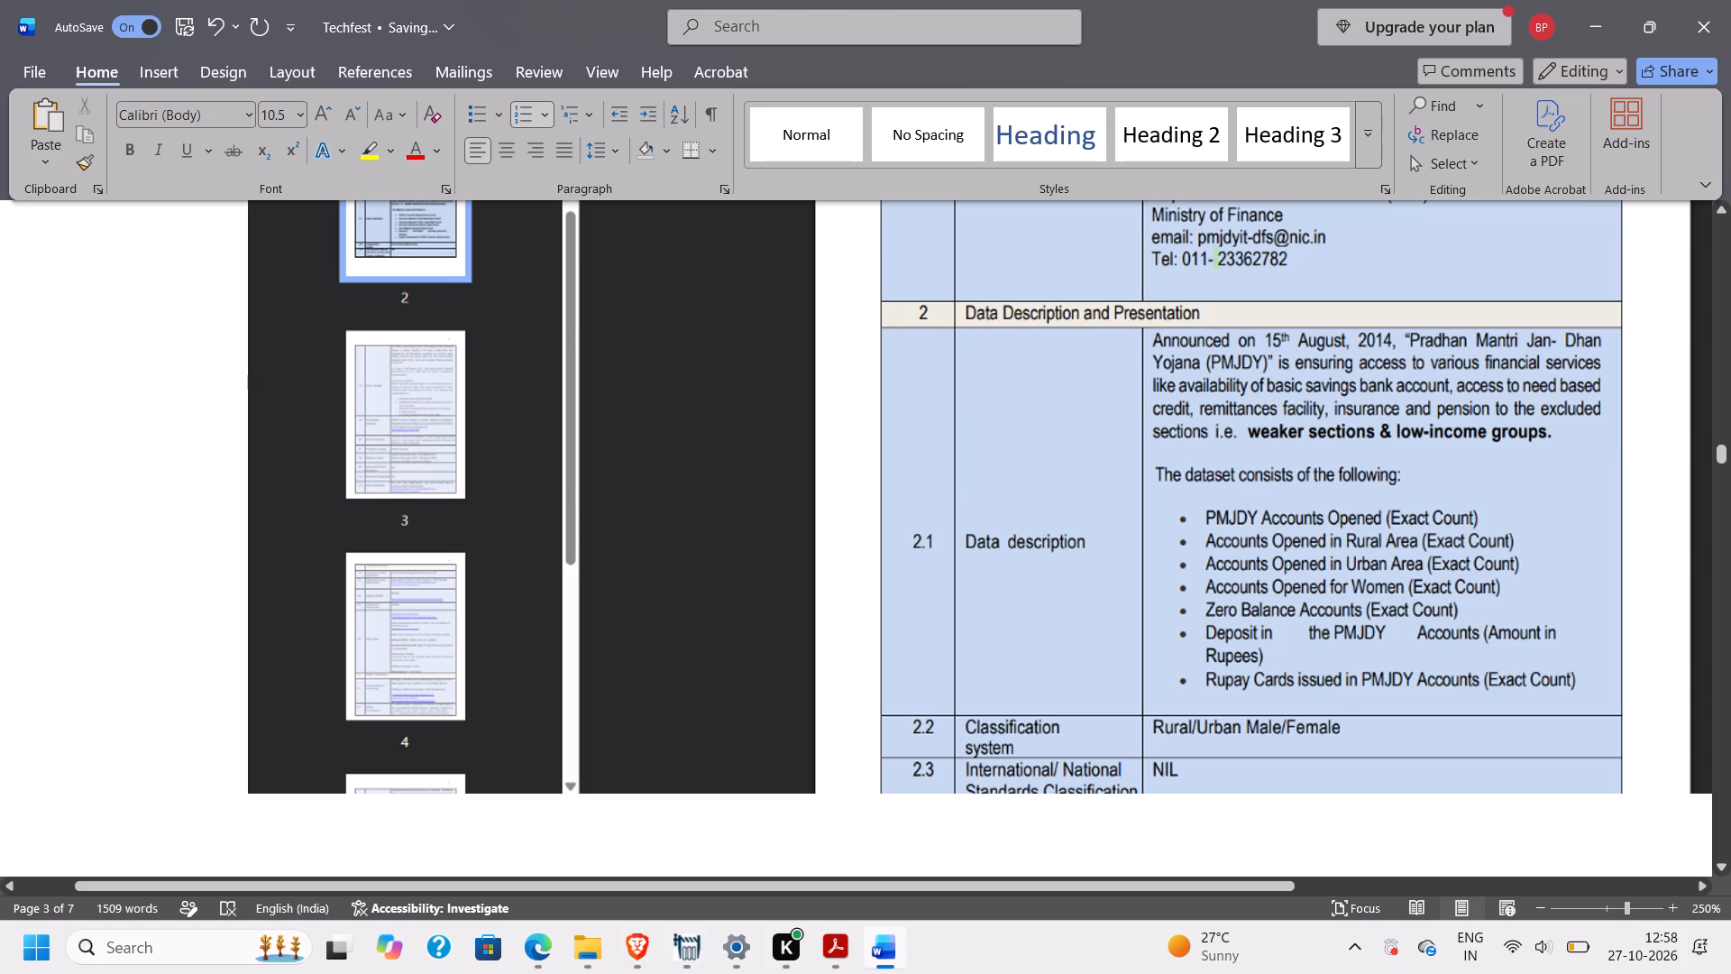
pyautogui.keyDown('ctrl'); pyautogui.scroll(-11, 1486, 598); pyautogui.keyUp('ctrl')
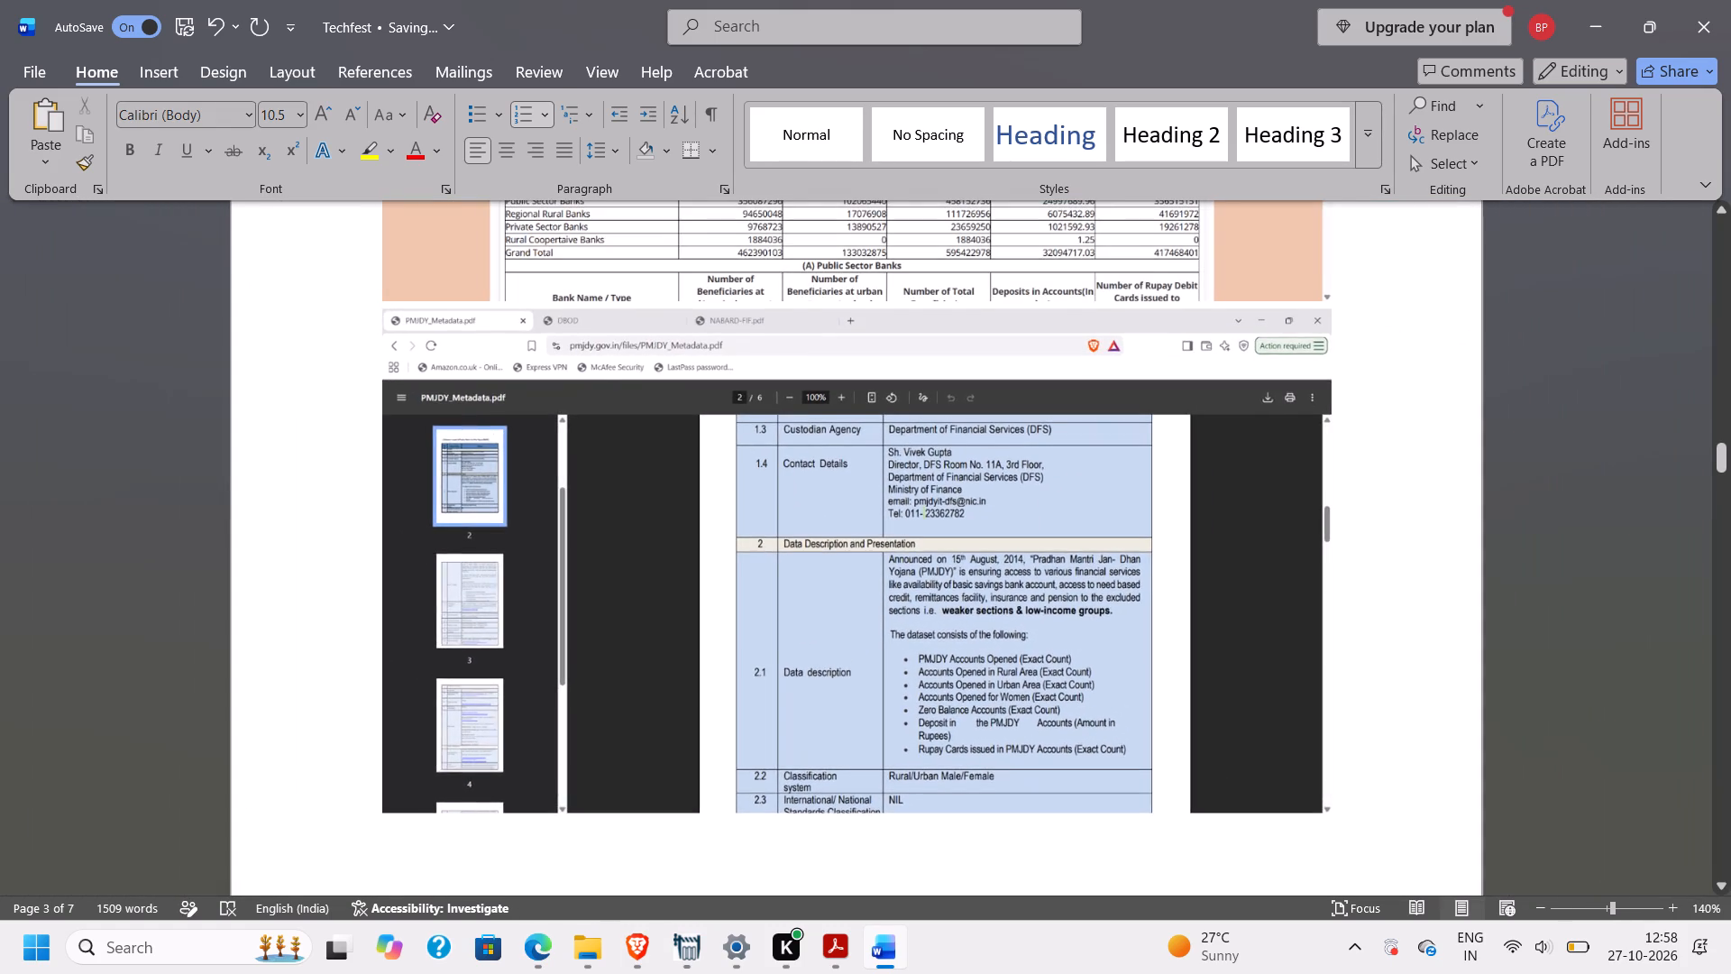
# Review the Points to note from PMJDY list and the surrounding pages of the document.
pyautogui.scroll(9, 1143, 584)
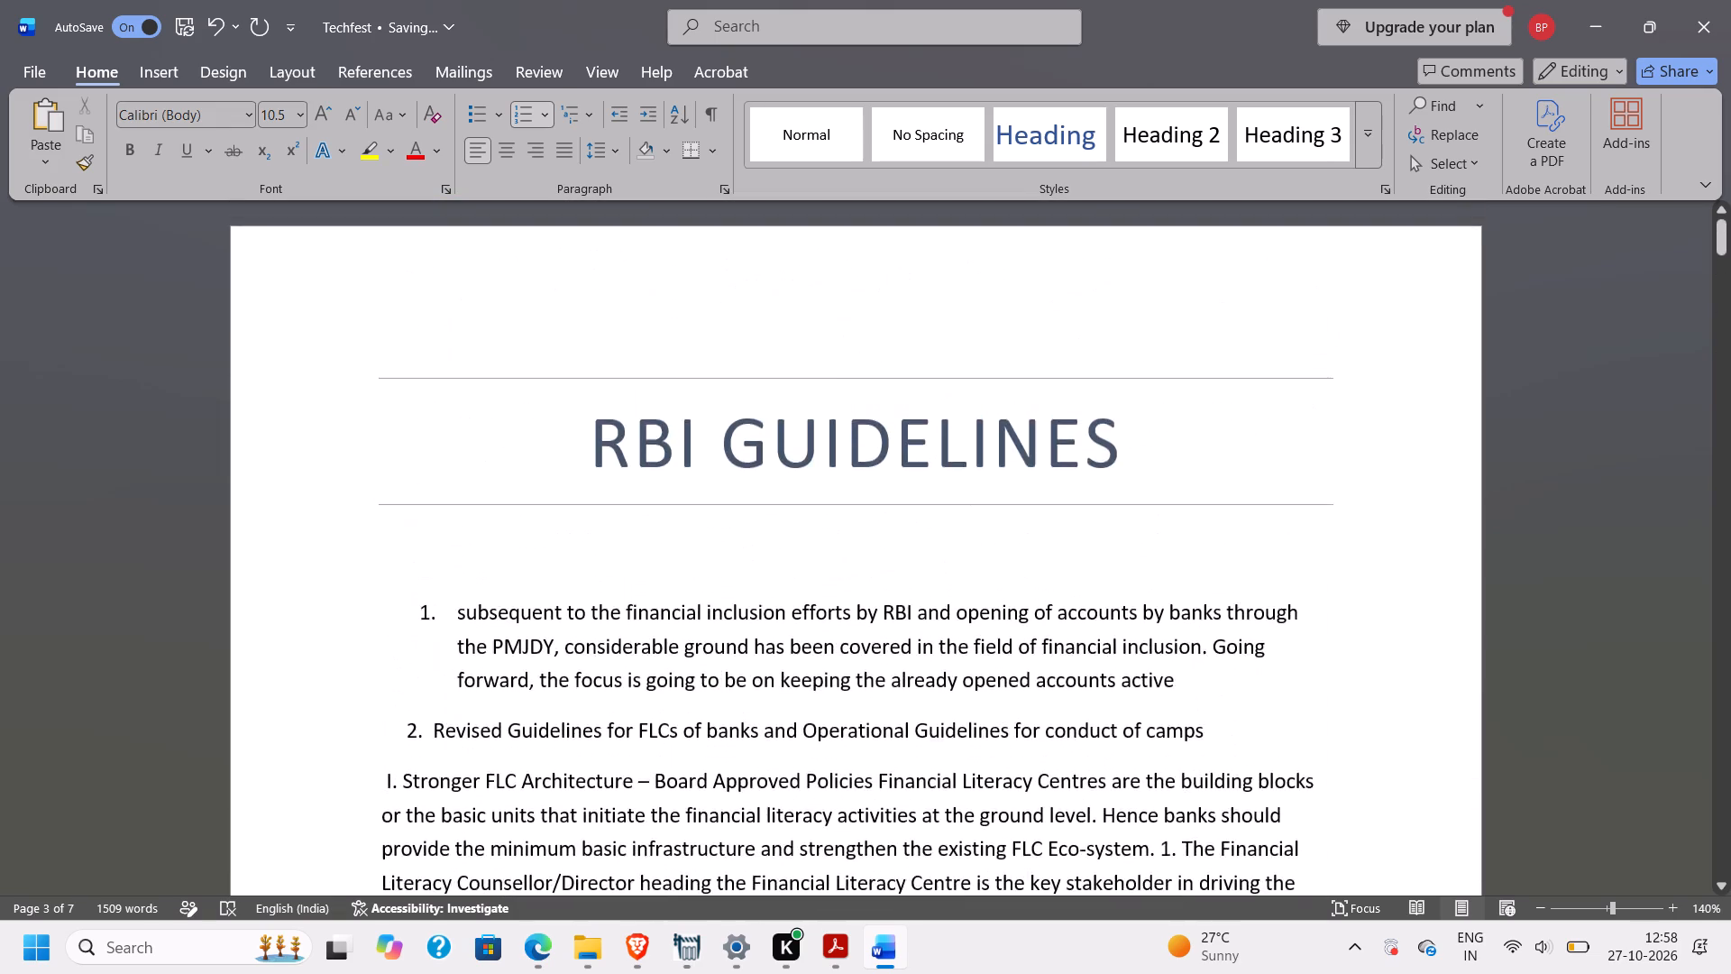
pyautogui.scroll(-5, 1143, 584)
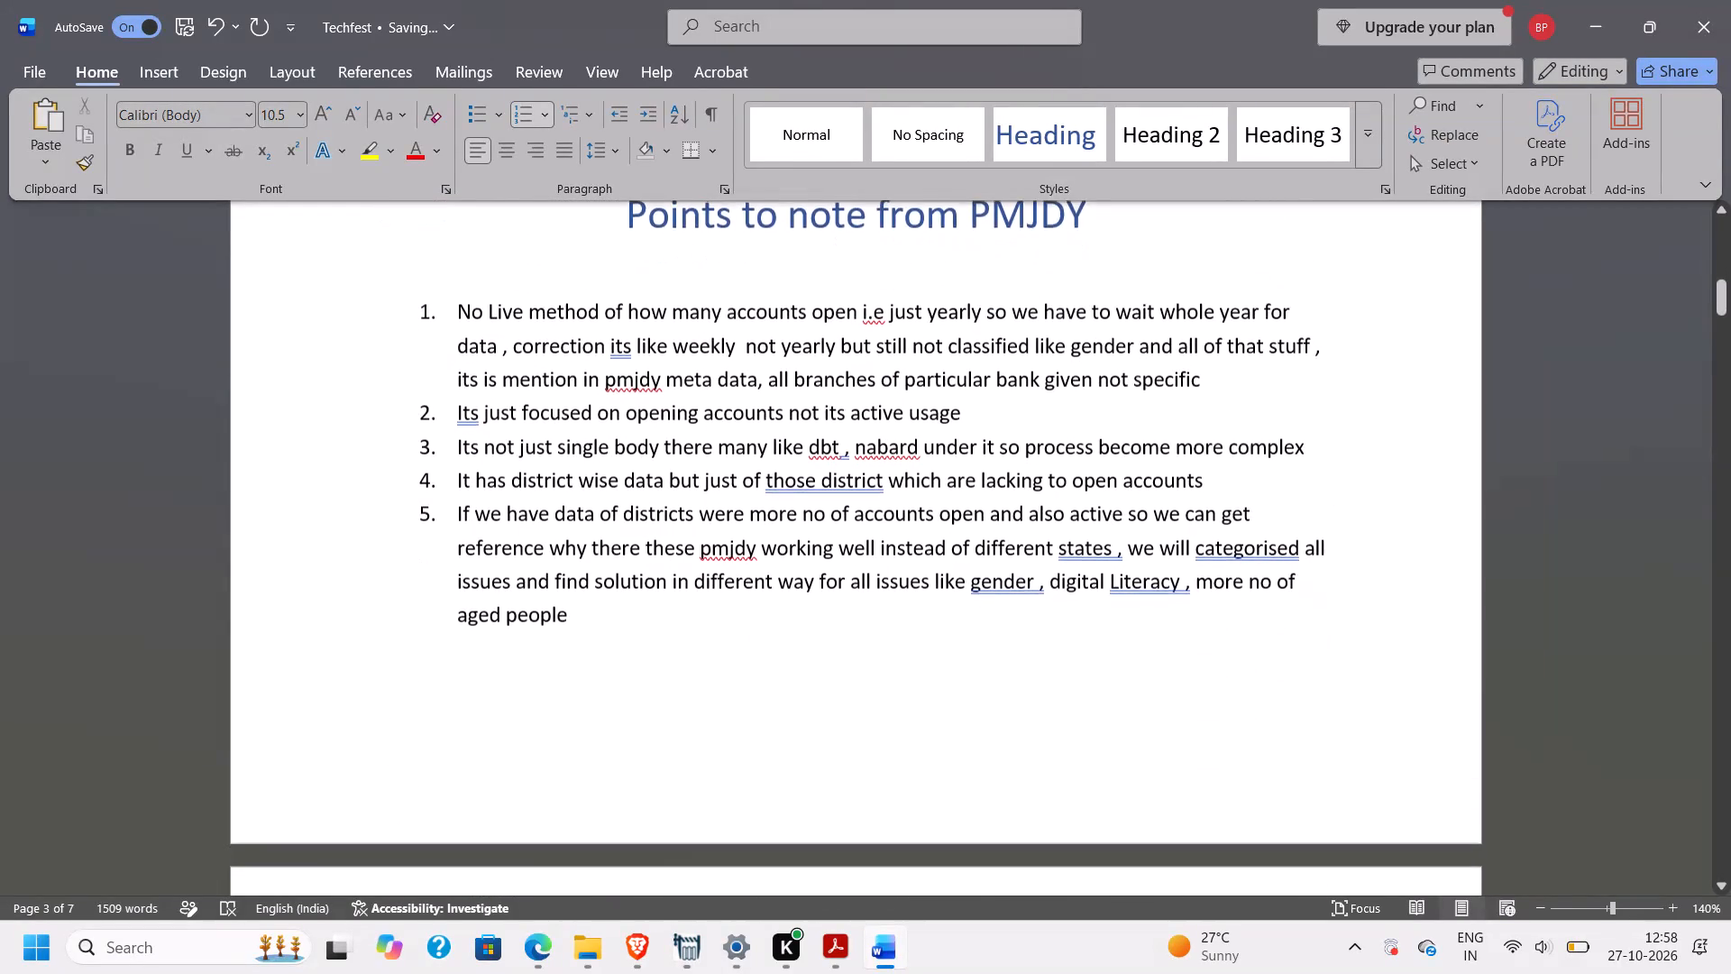
pyautogui.scroll(-1, 1143, 584)
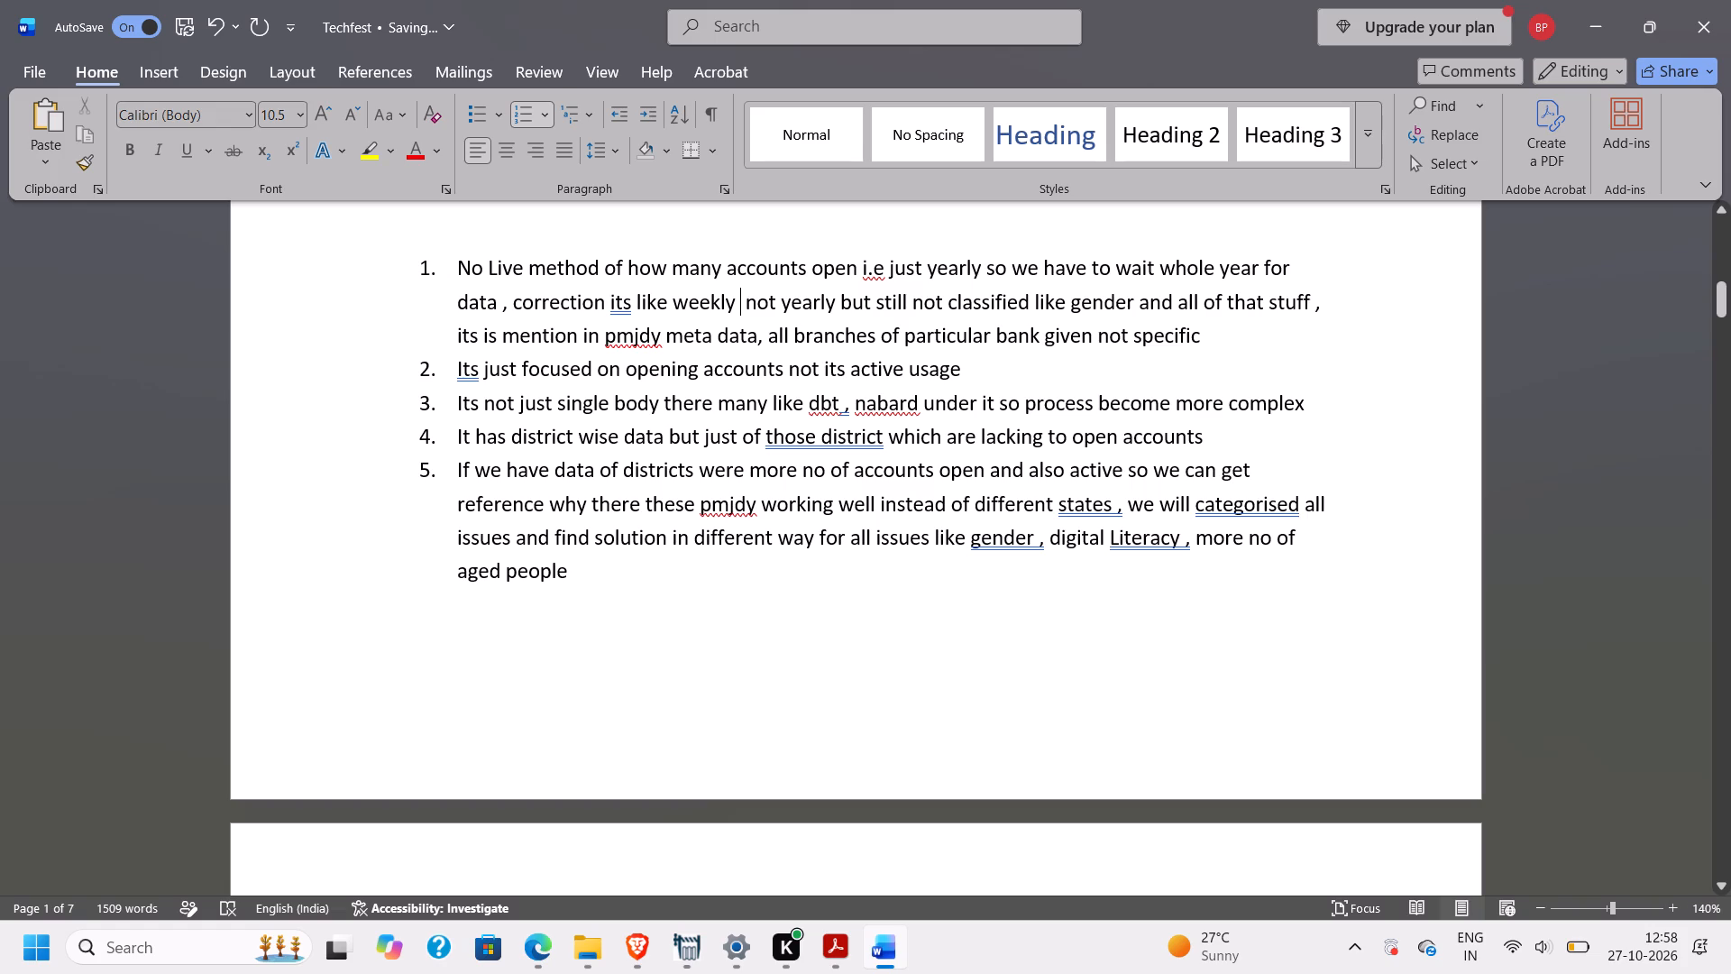
pyautogui.hscroll(1, 707, 590)
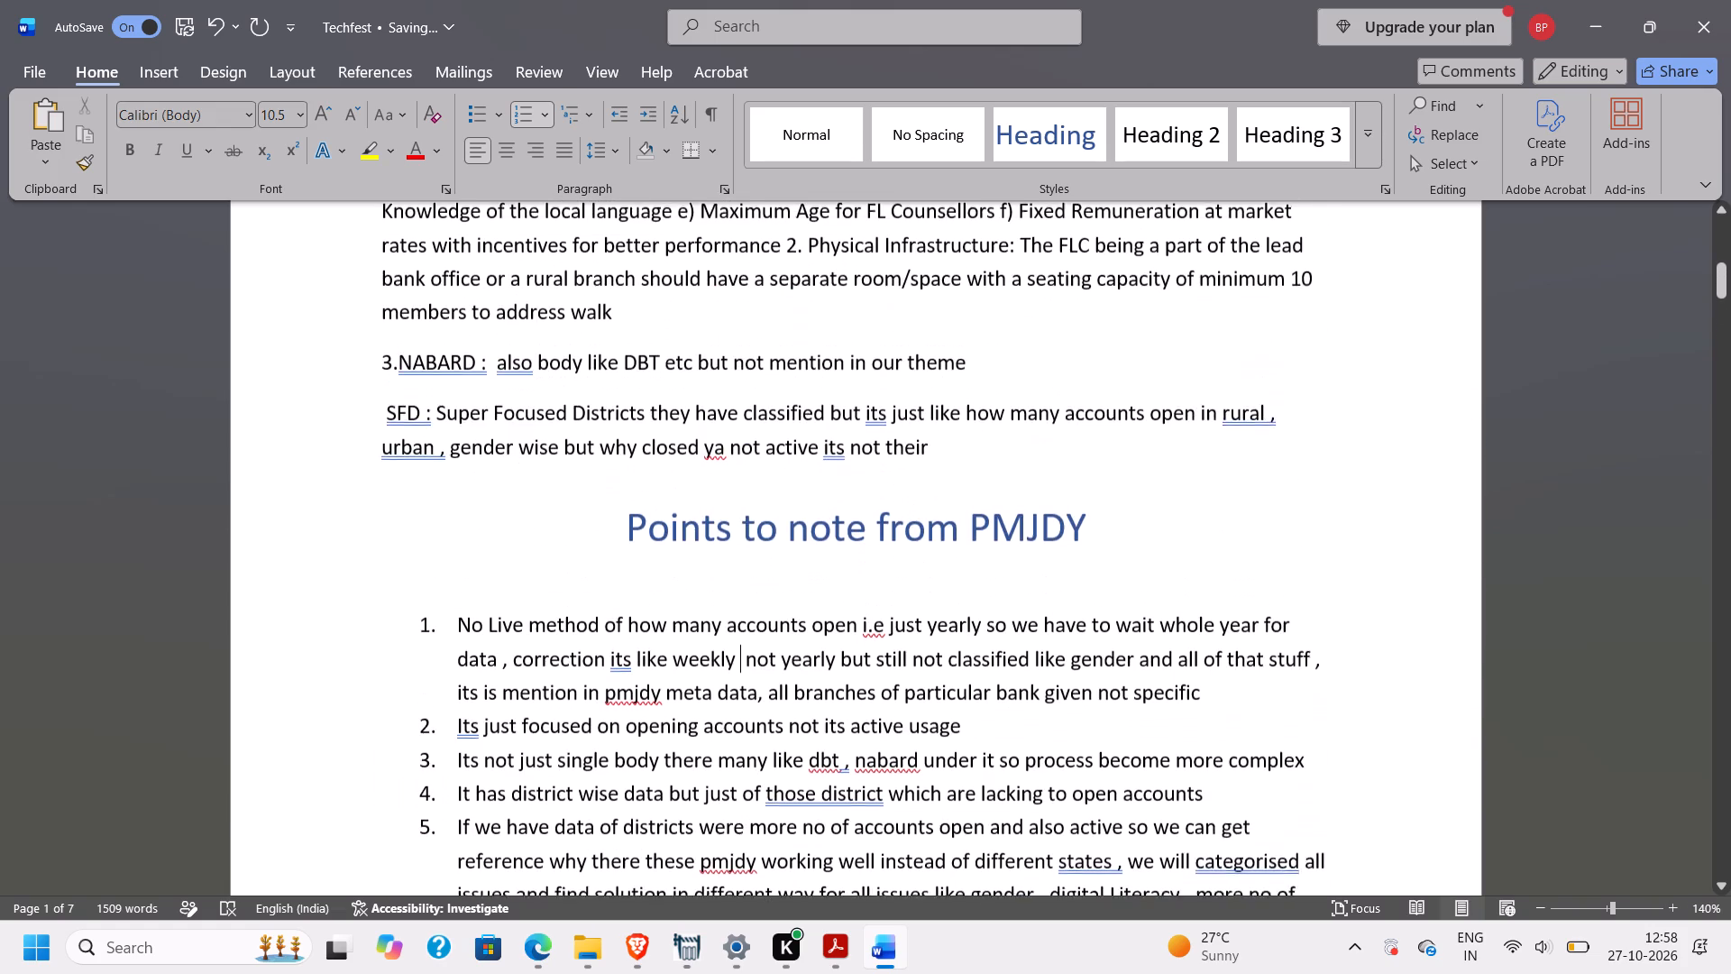
pyautogui.keyDown('ctrl'); pyautogui.scroll(-10, 707, 590); pyautogui.keyUp('ctrl')
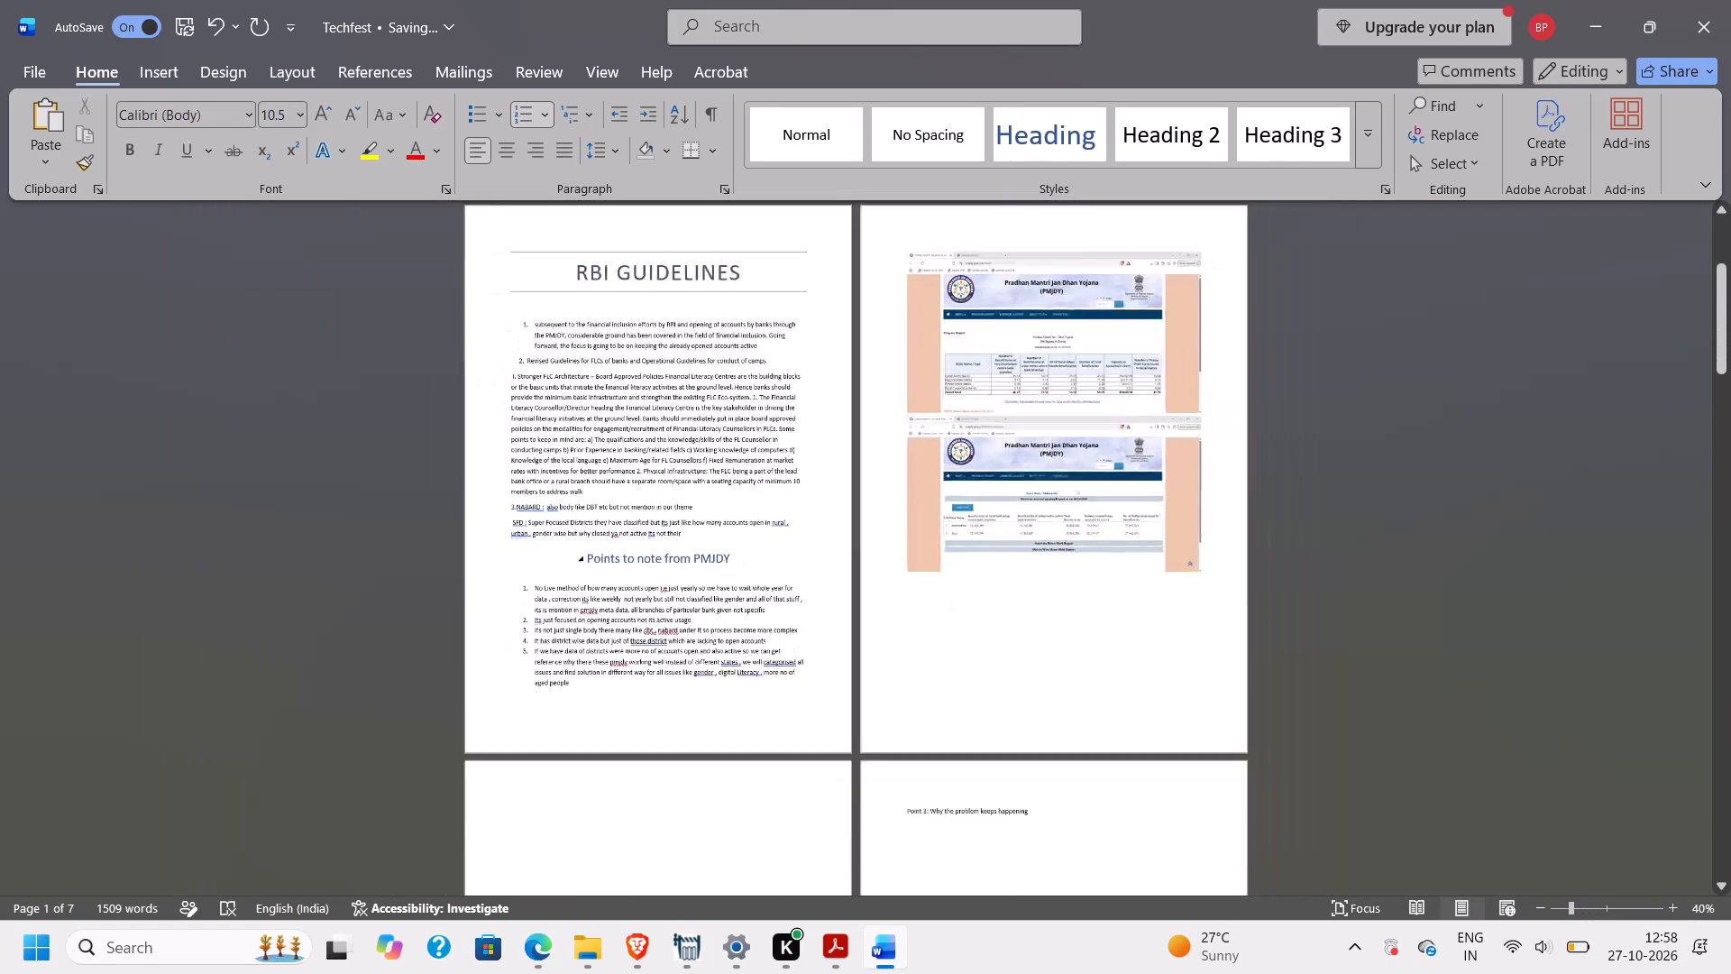
pyautogui.keyDown('ctrl'); pyautogui.scroll(-2, 707, 590); pyautogui.keyUp('ctrl')
pyautogui.keyDown('ctrl'); pyautogui.scroll(10, 707, 590); pyautogui.keyUp('ctrl')
pyautogui.scroll(-1, 707, 590)
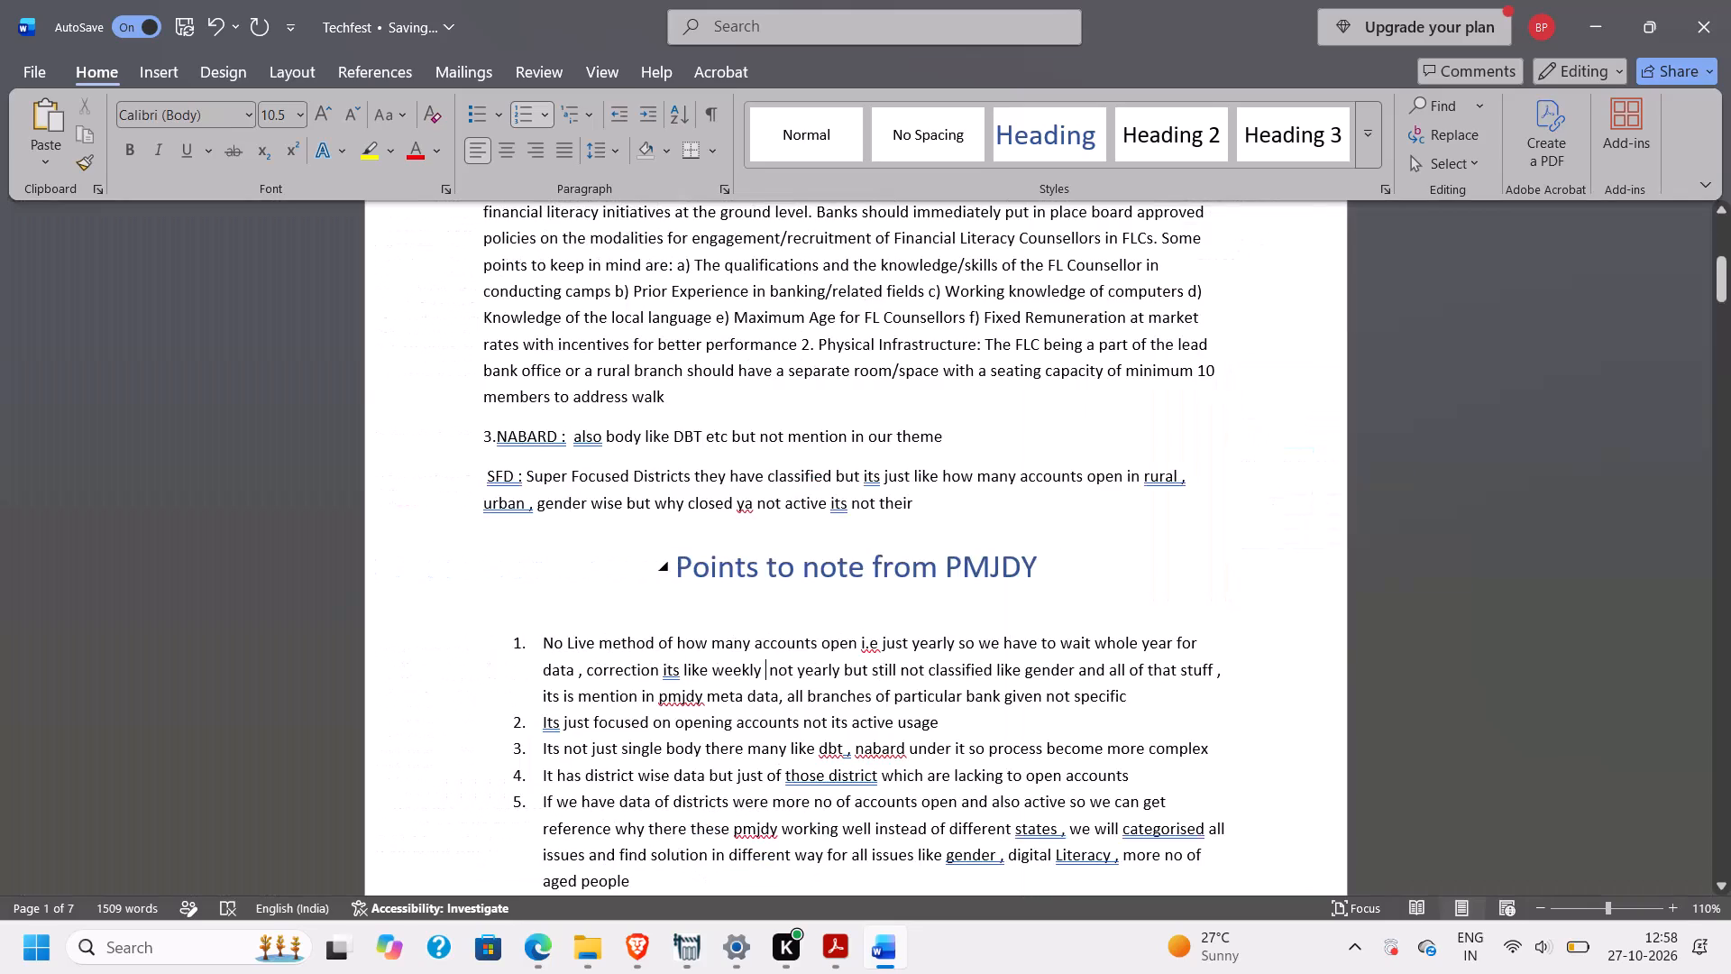
pyautogui.scroll(-1, 707, 590)
pyautogui.scroll(-2, 818, 585)
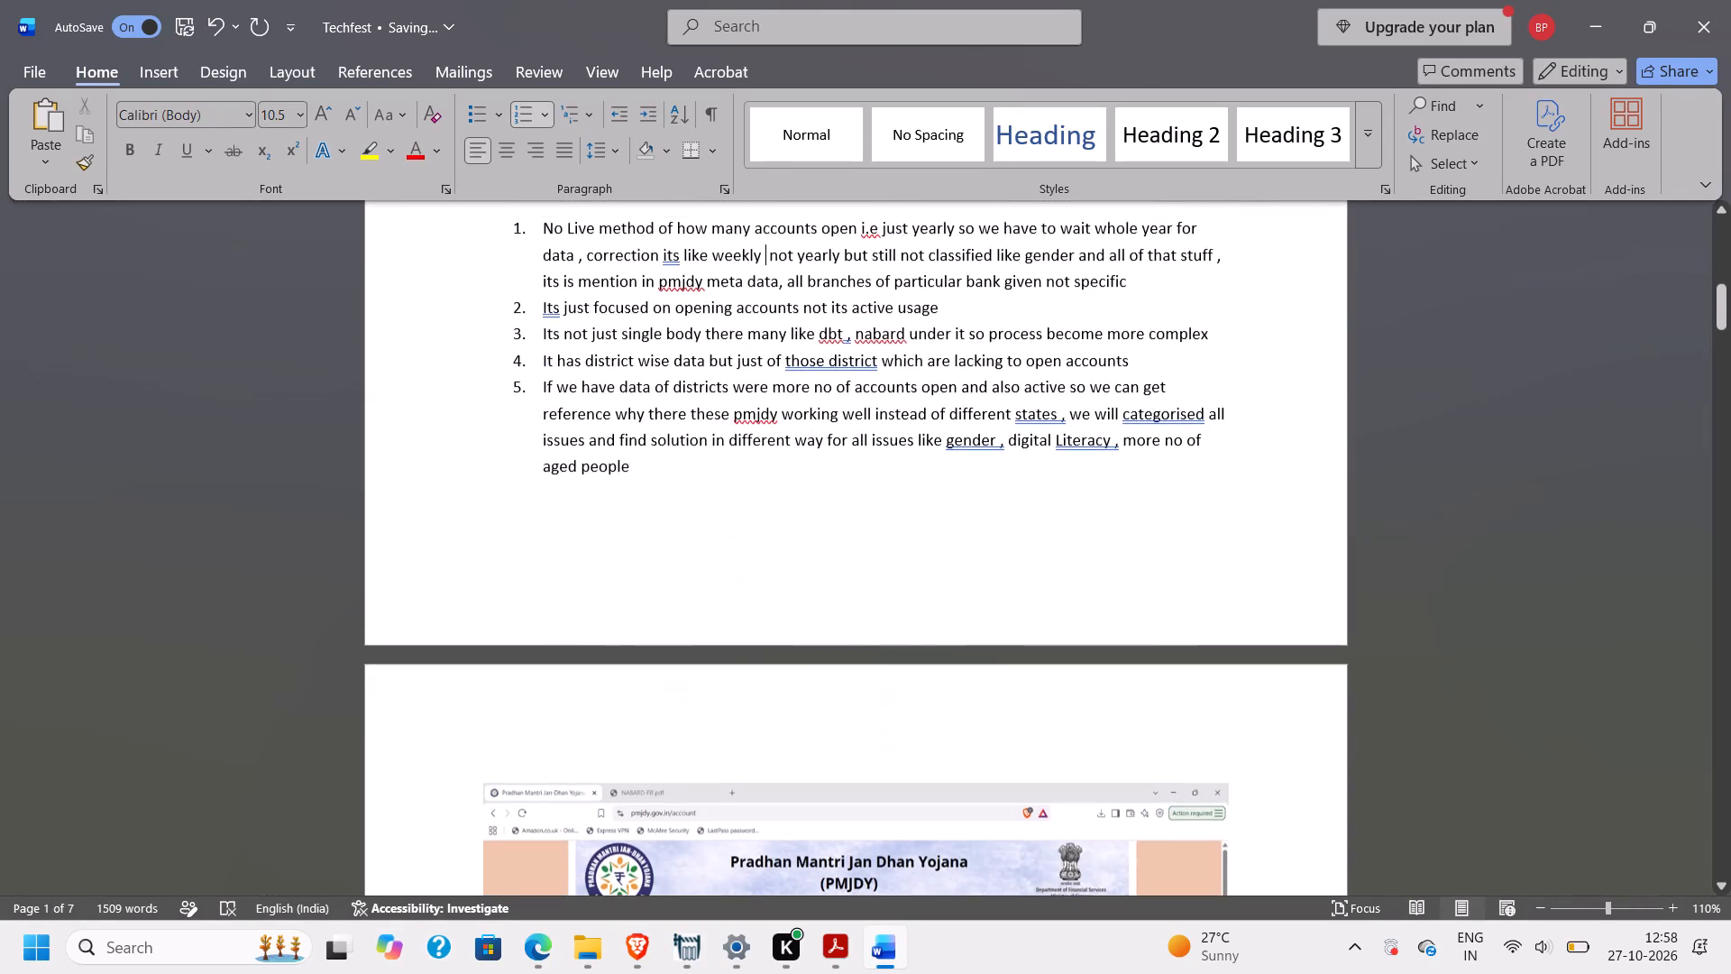
pyautogui.scroll(-1, 818, 585)
pyautogui.scroll(2, 818, 585)
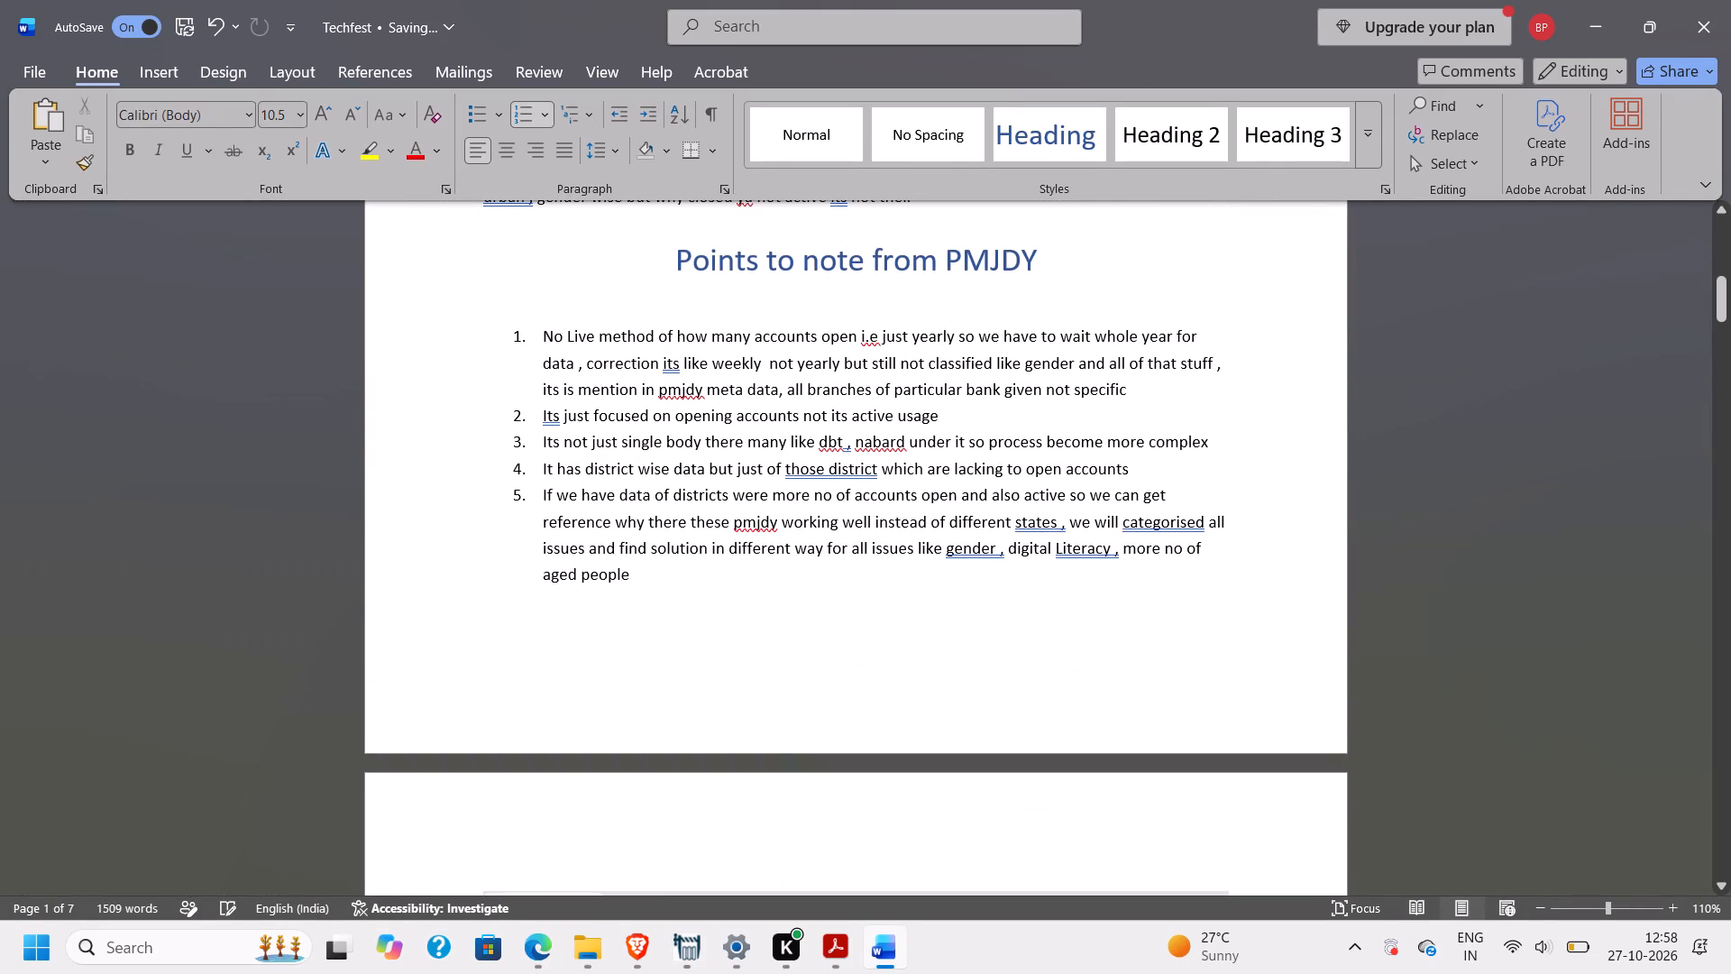
pyautogui.scroll(1, 818, 585)
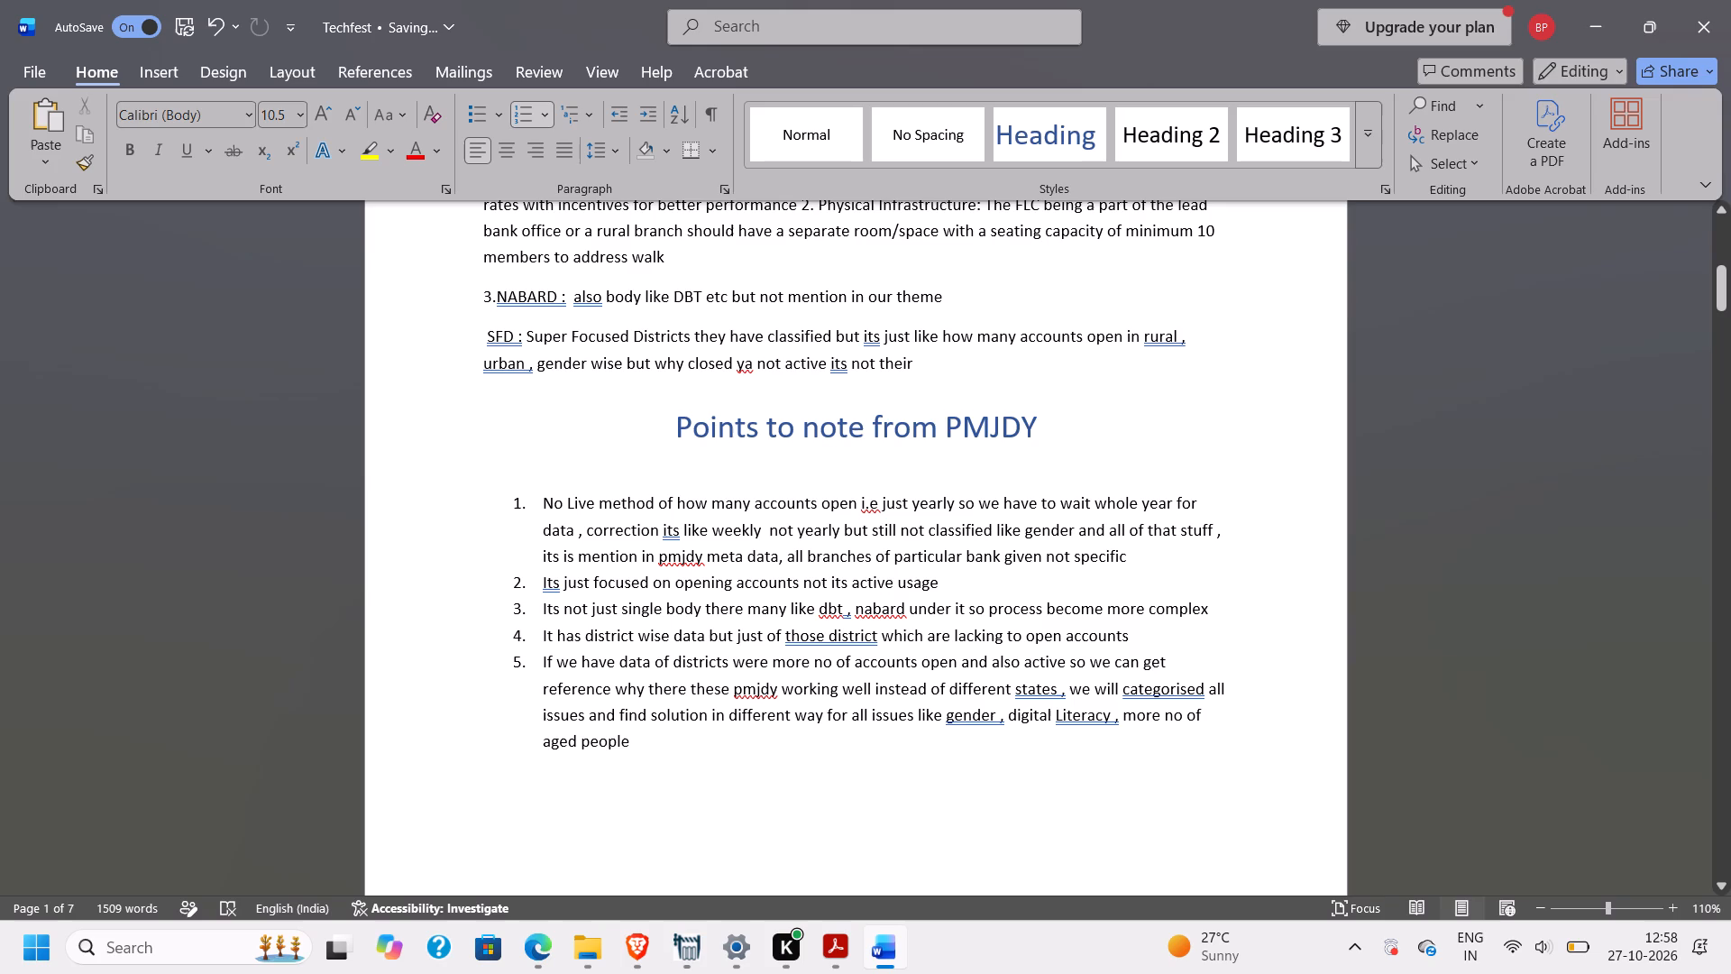
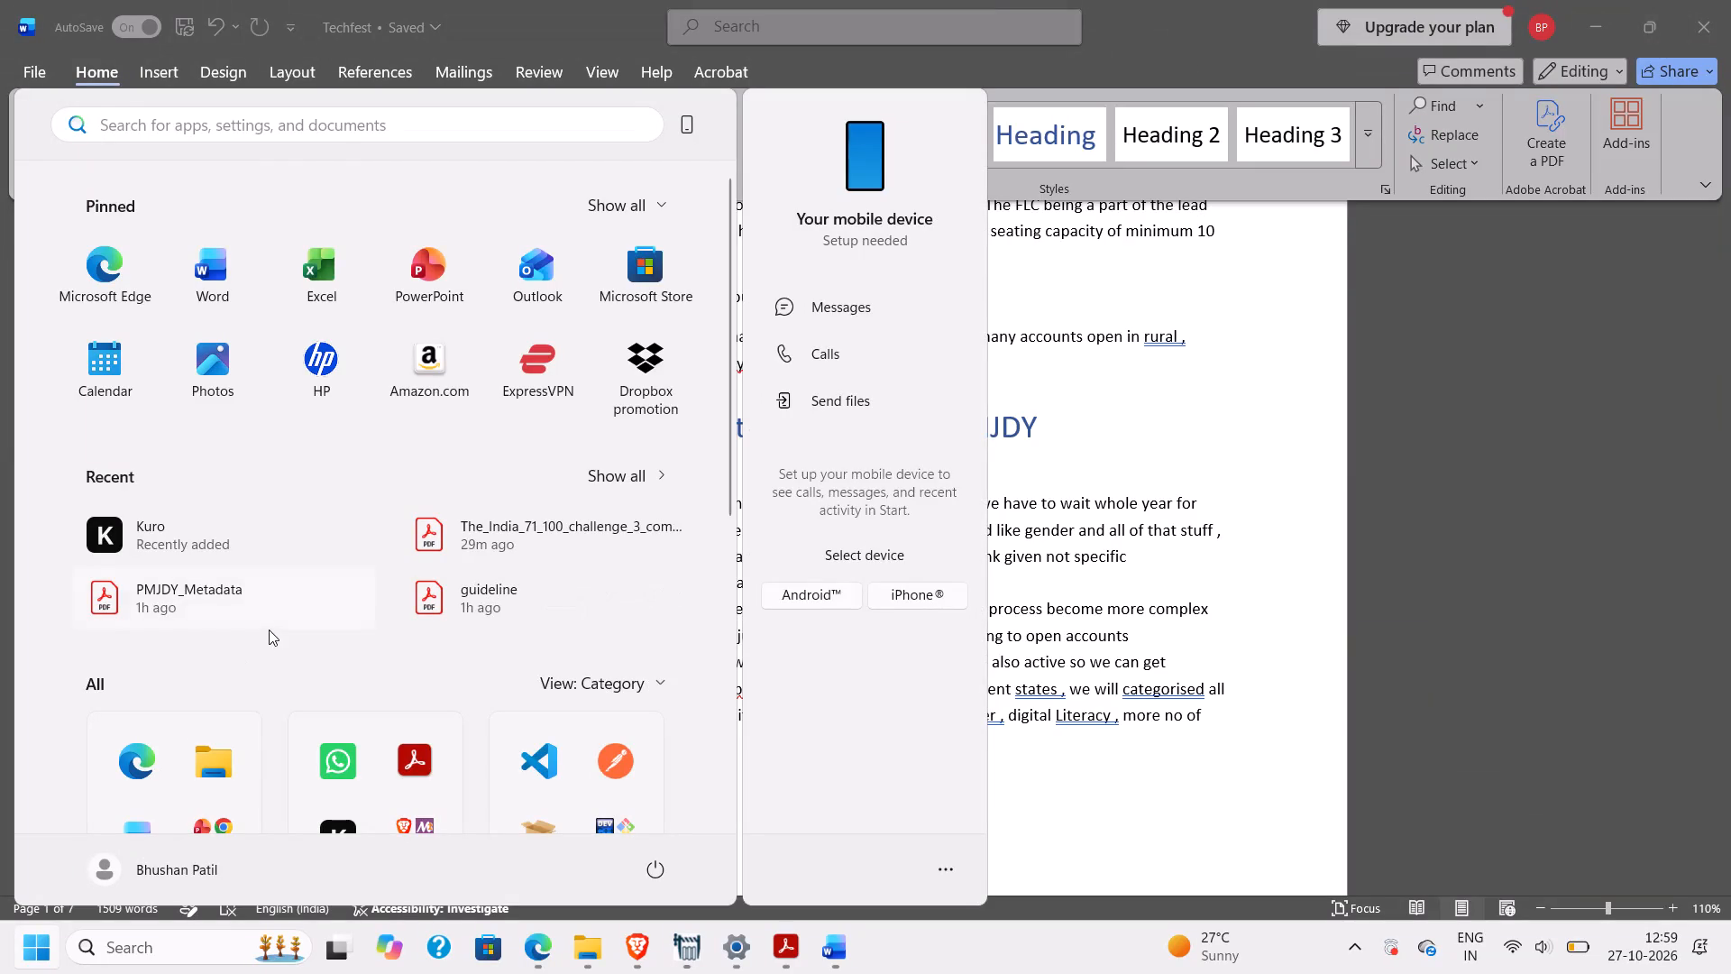
# Open the recently added Kuro app.
pyautogui.click(186, 547)
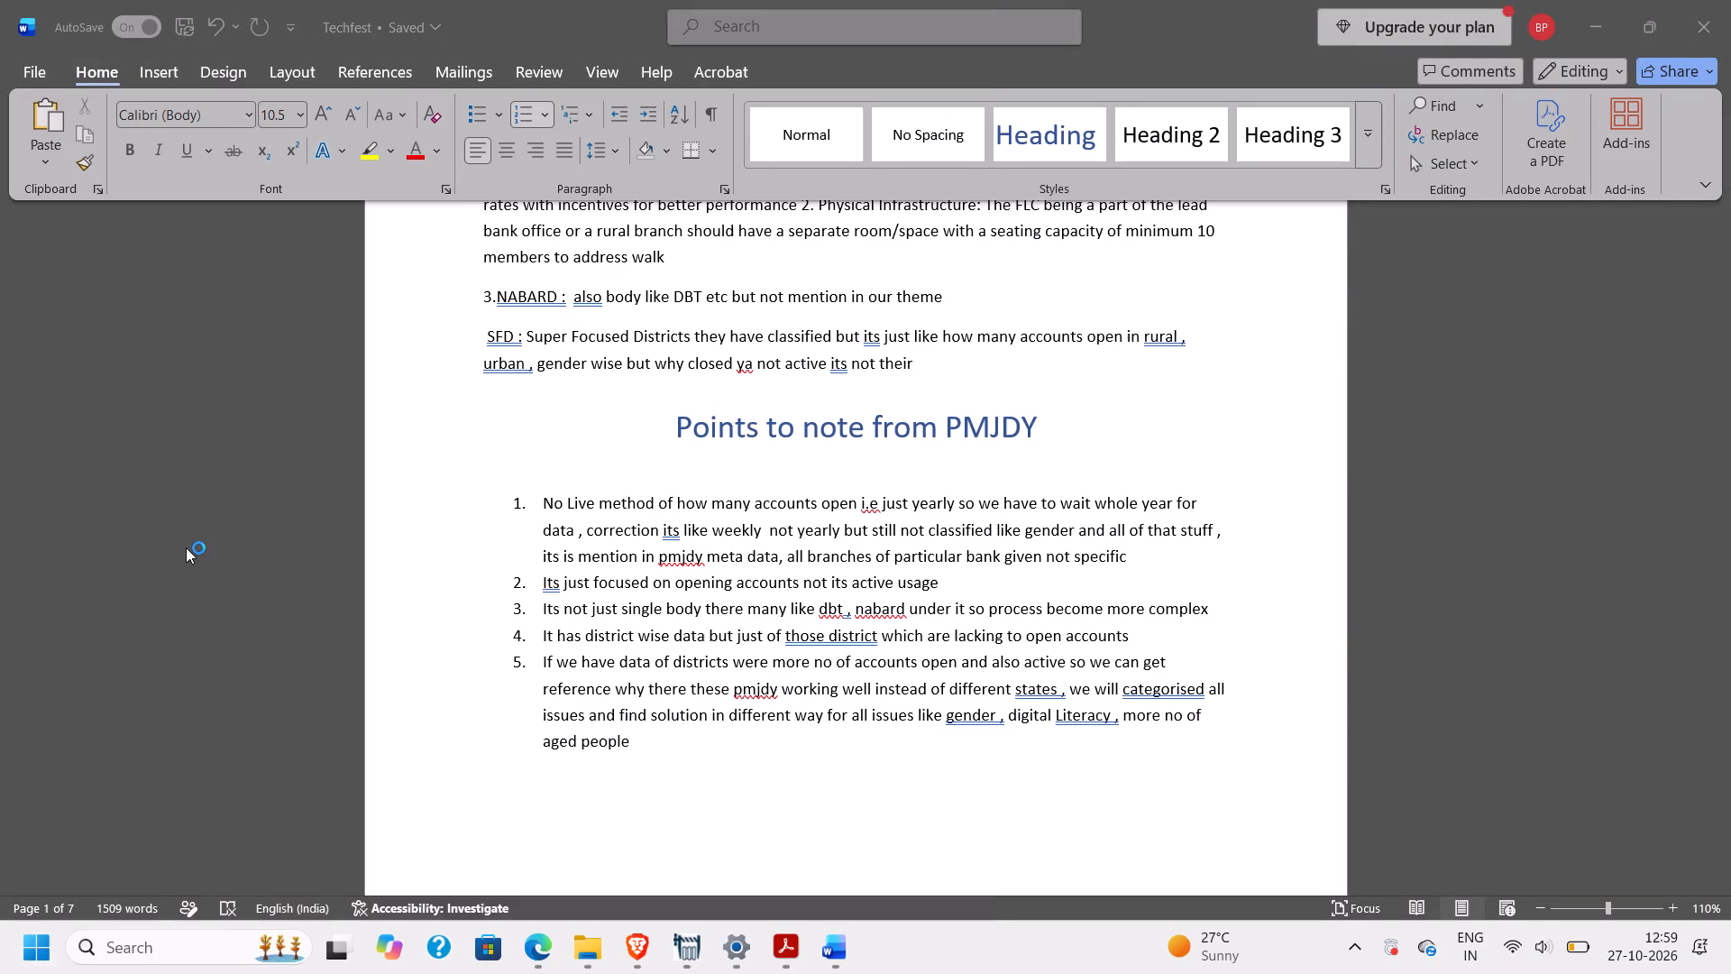
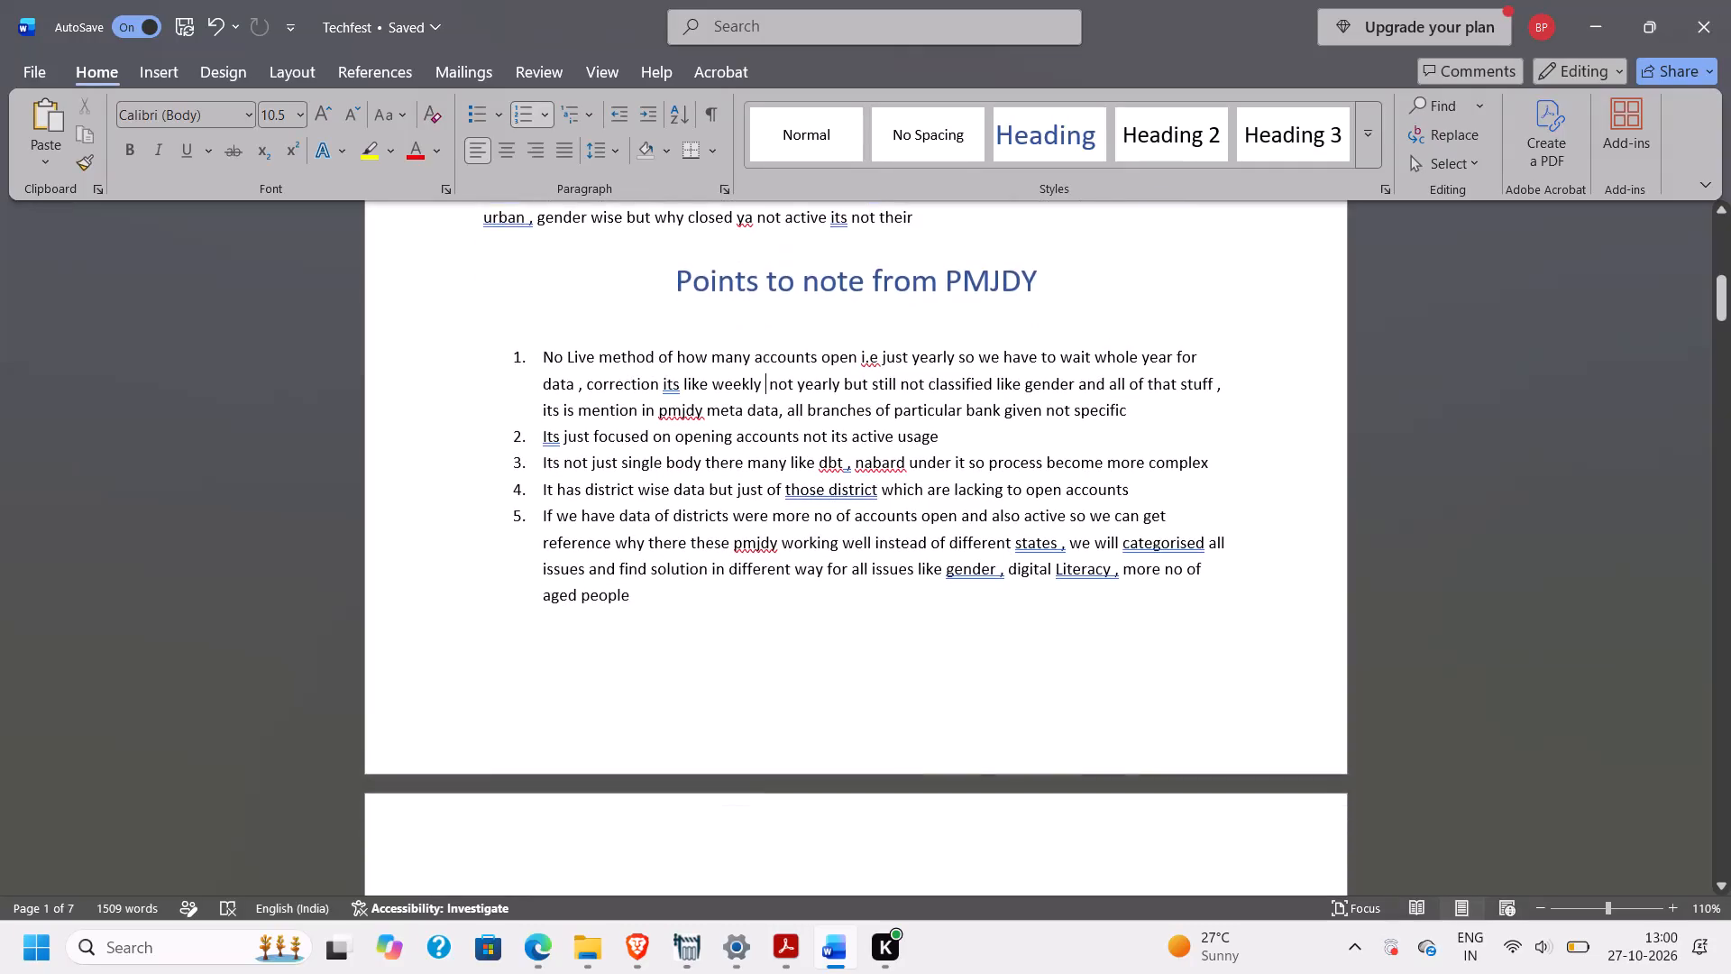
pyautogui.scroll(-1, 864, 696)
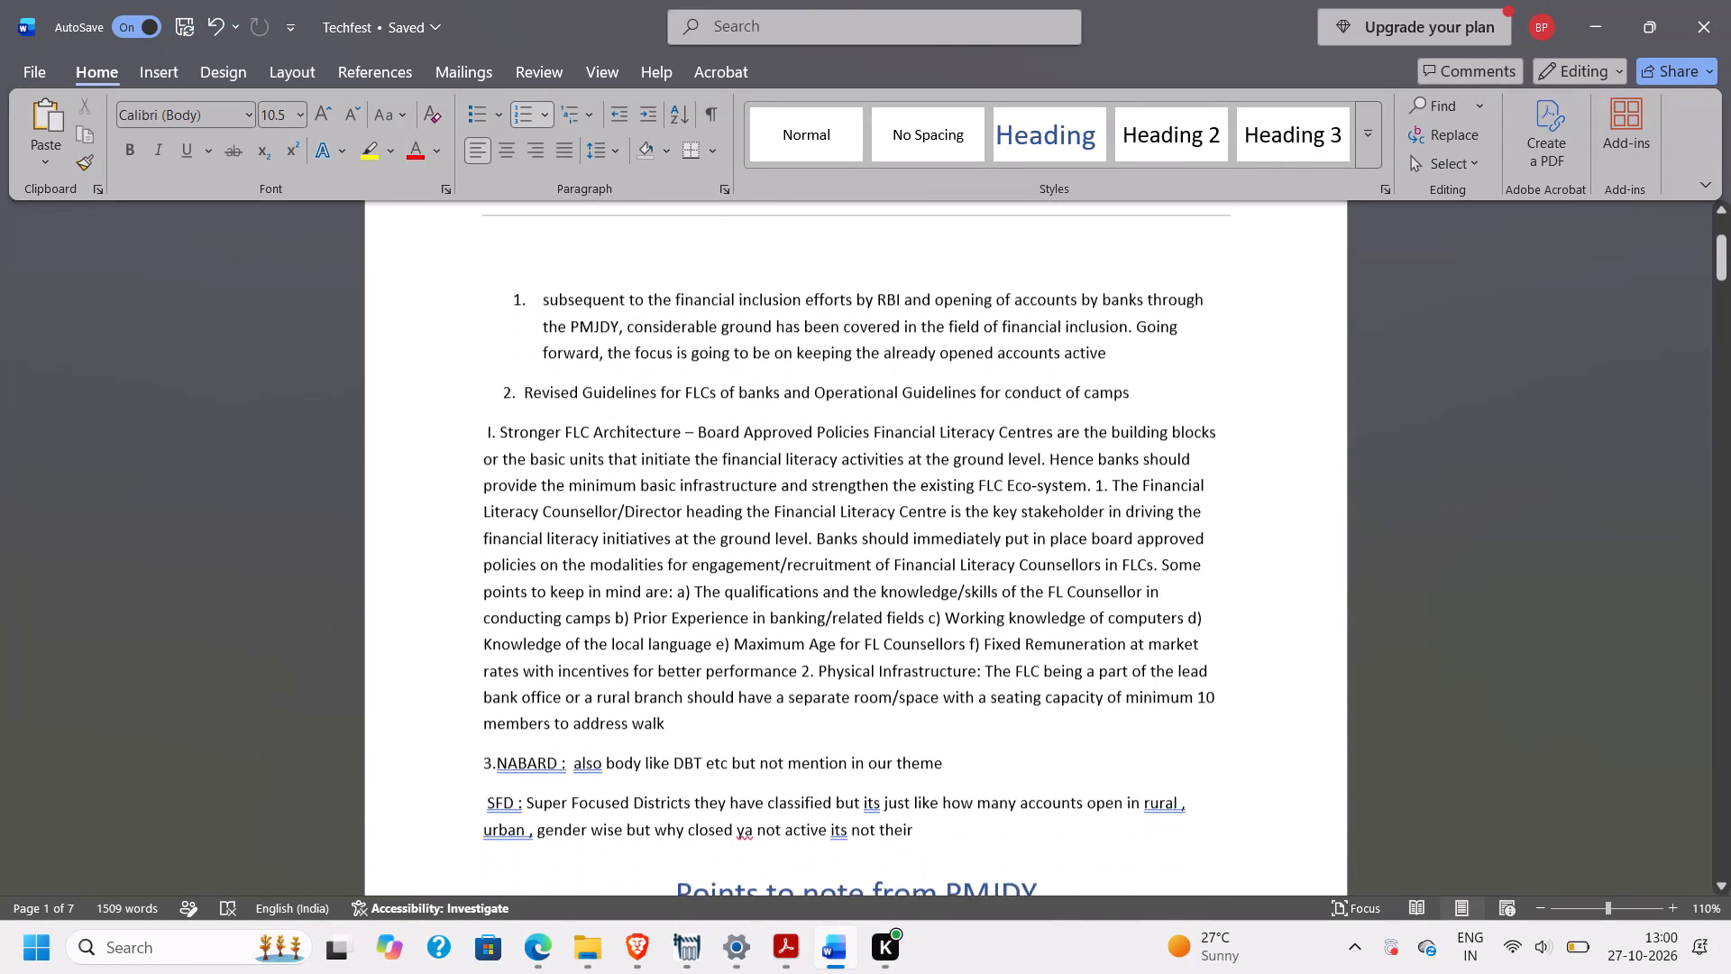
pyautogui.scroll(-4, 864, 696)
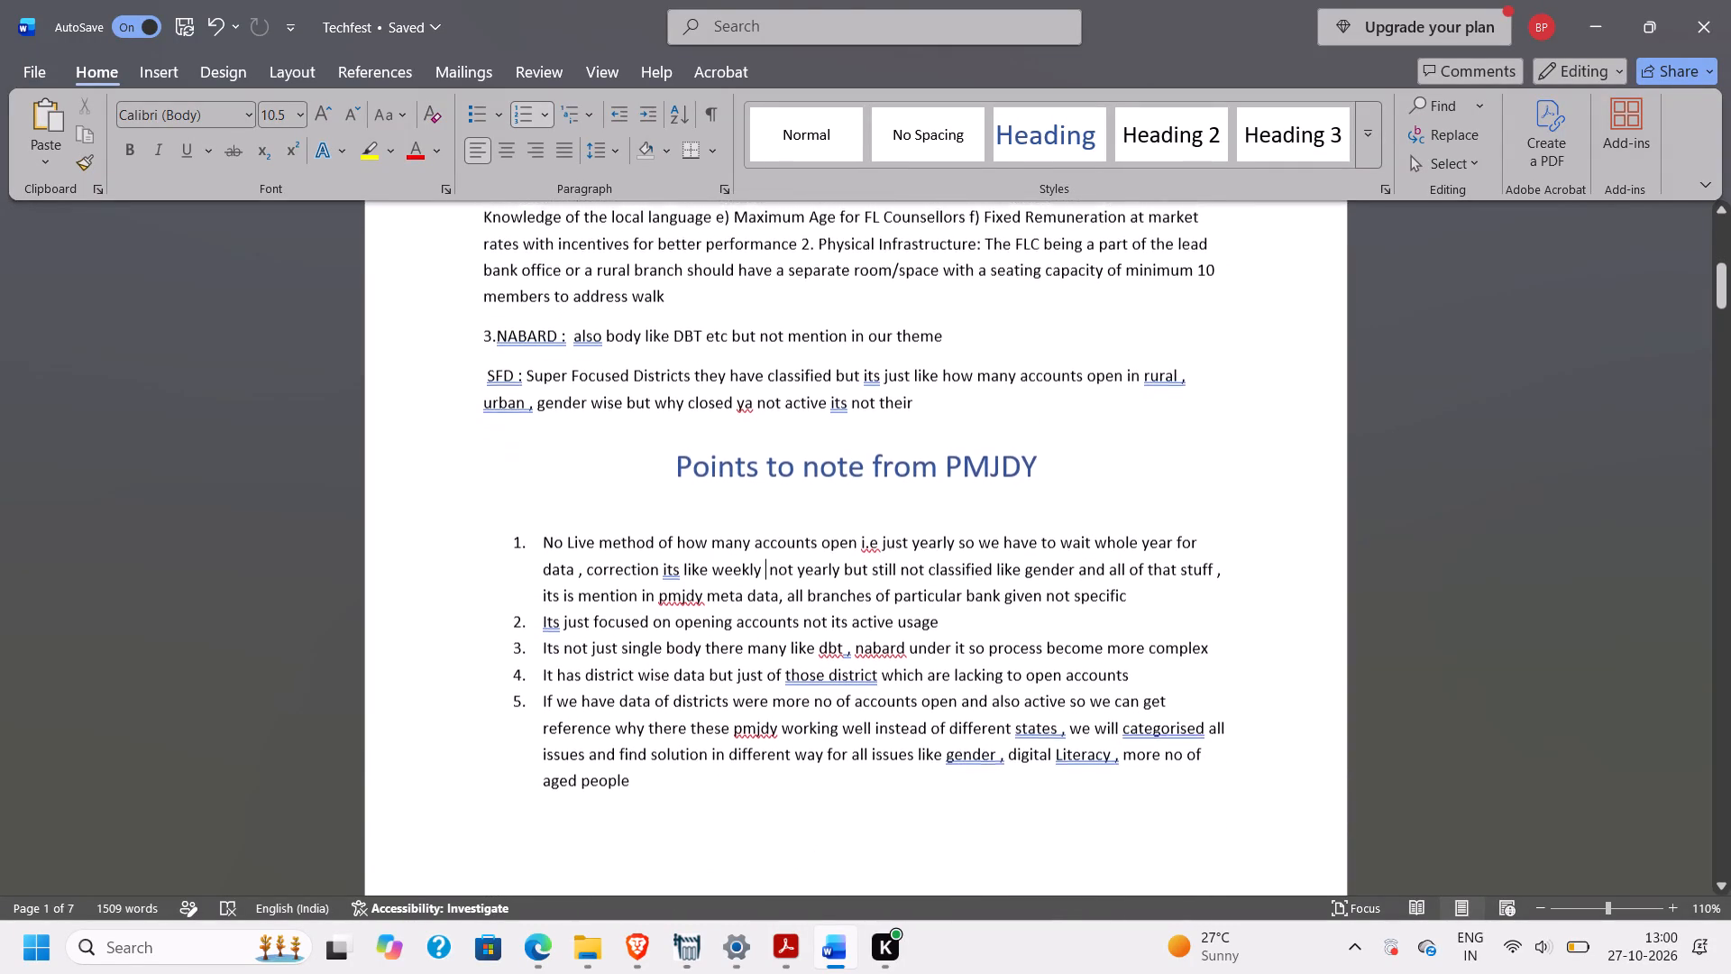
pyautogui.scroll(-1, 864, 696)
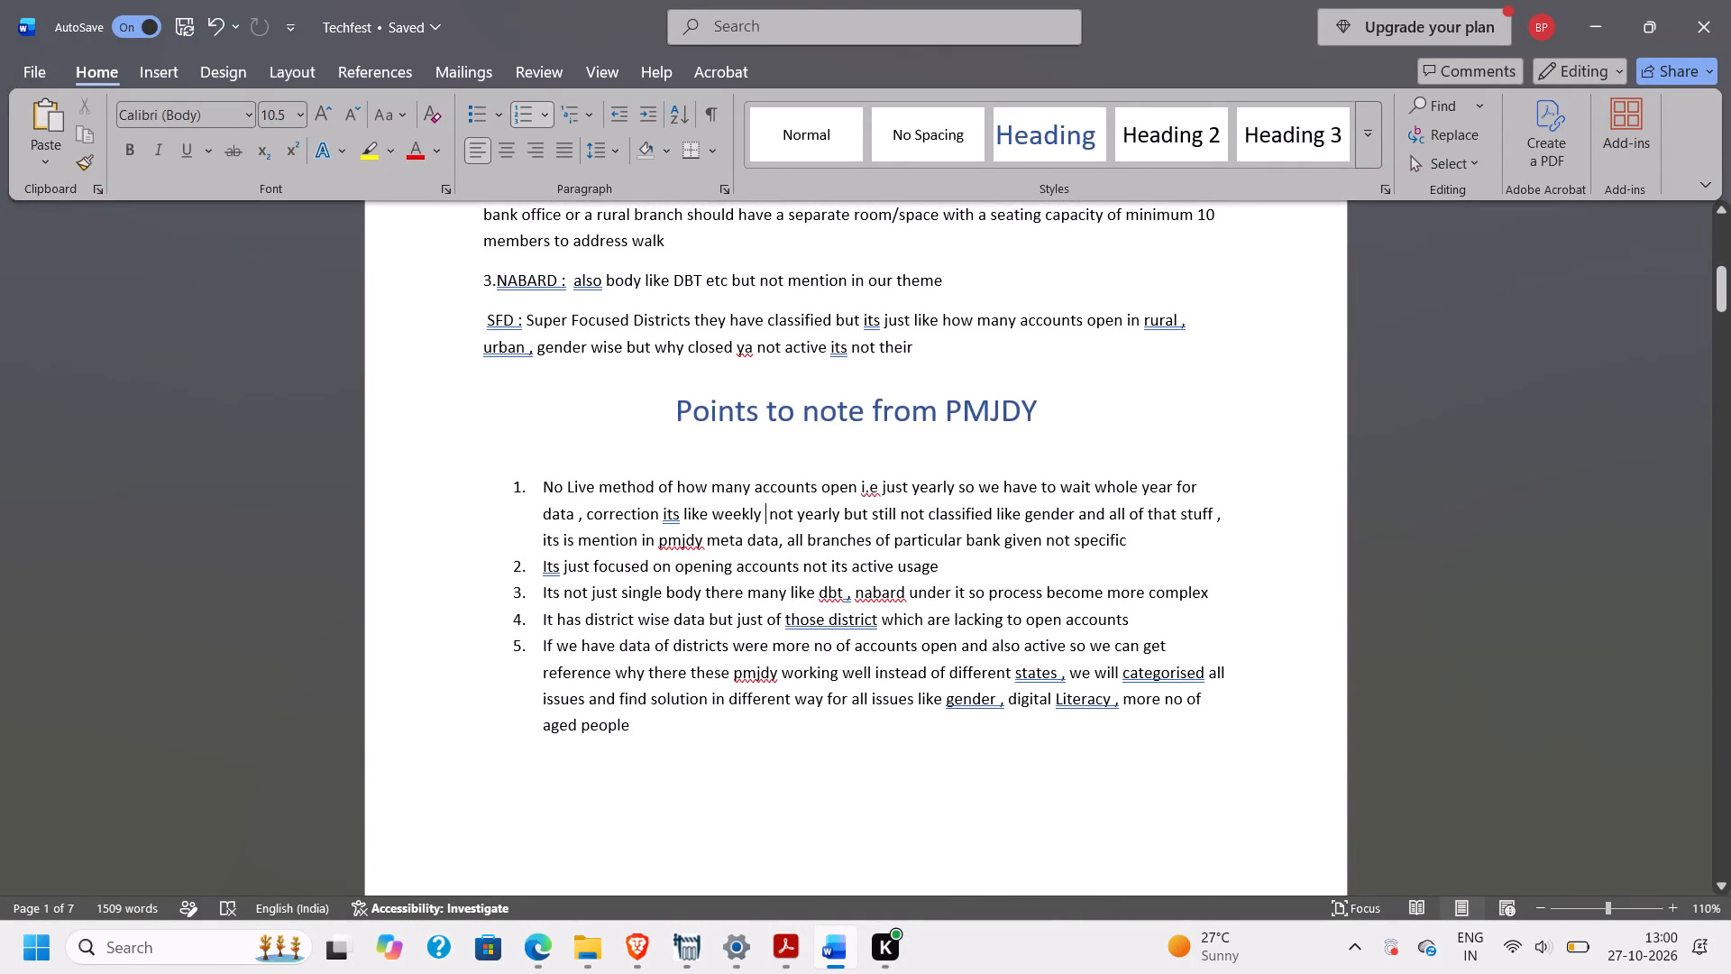
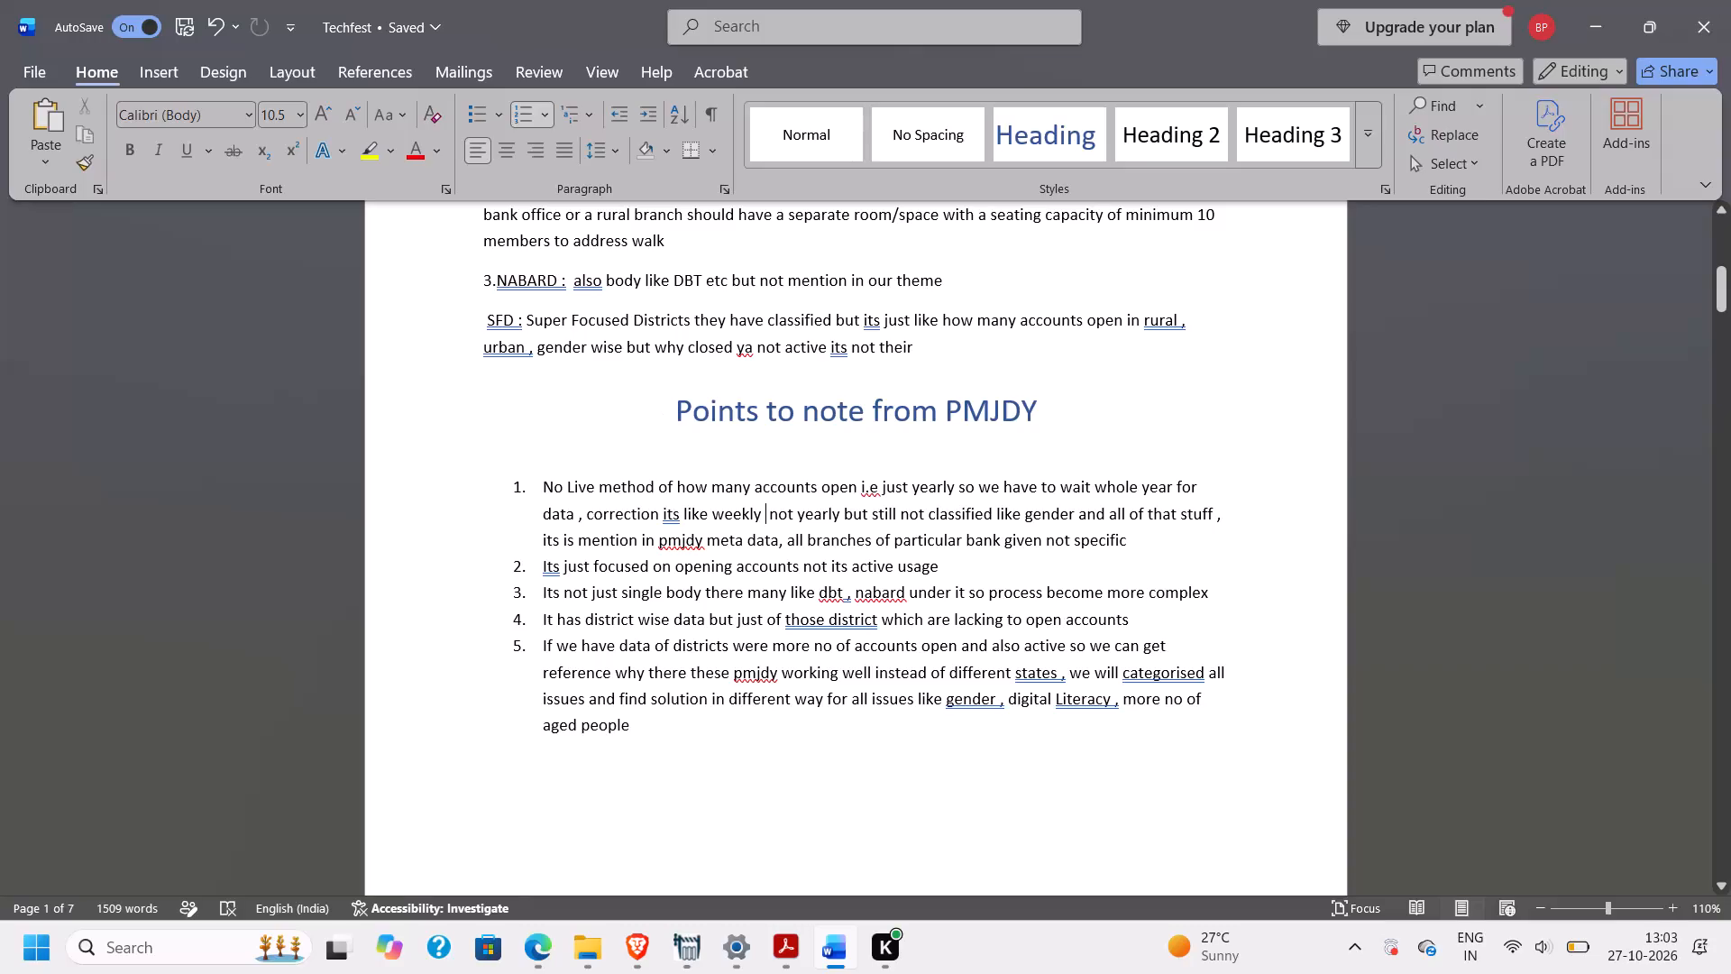
pyautogui.click(1716, 14)
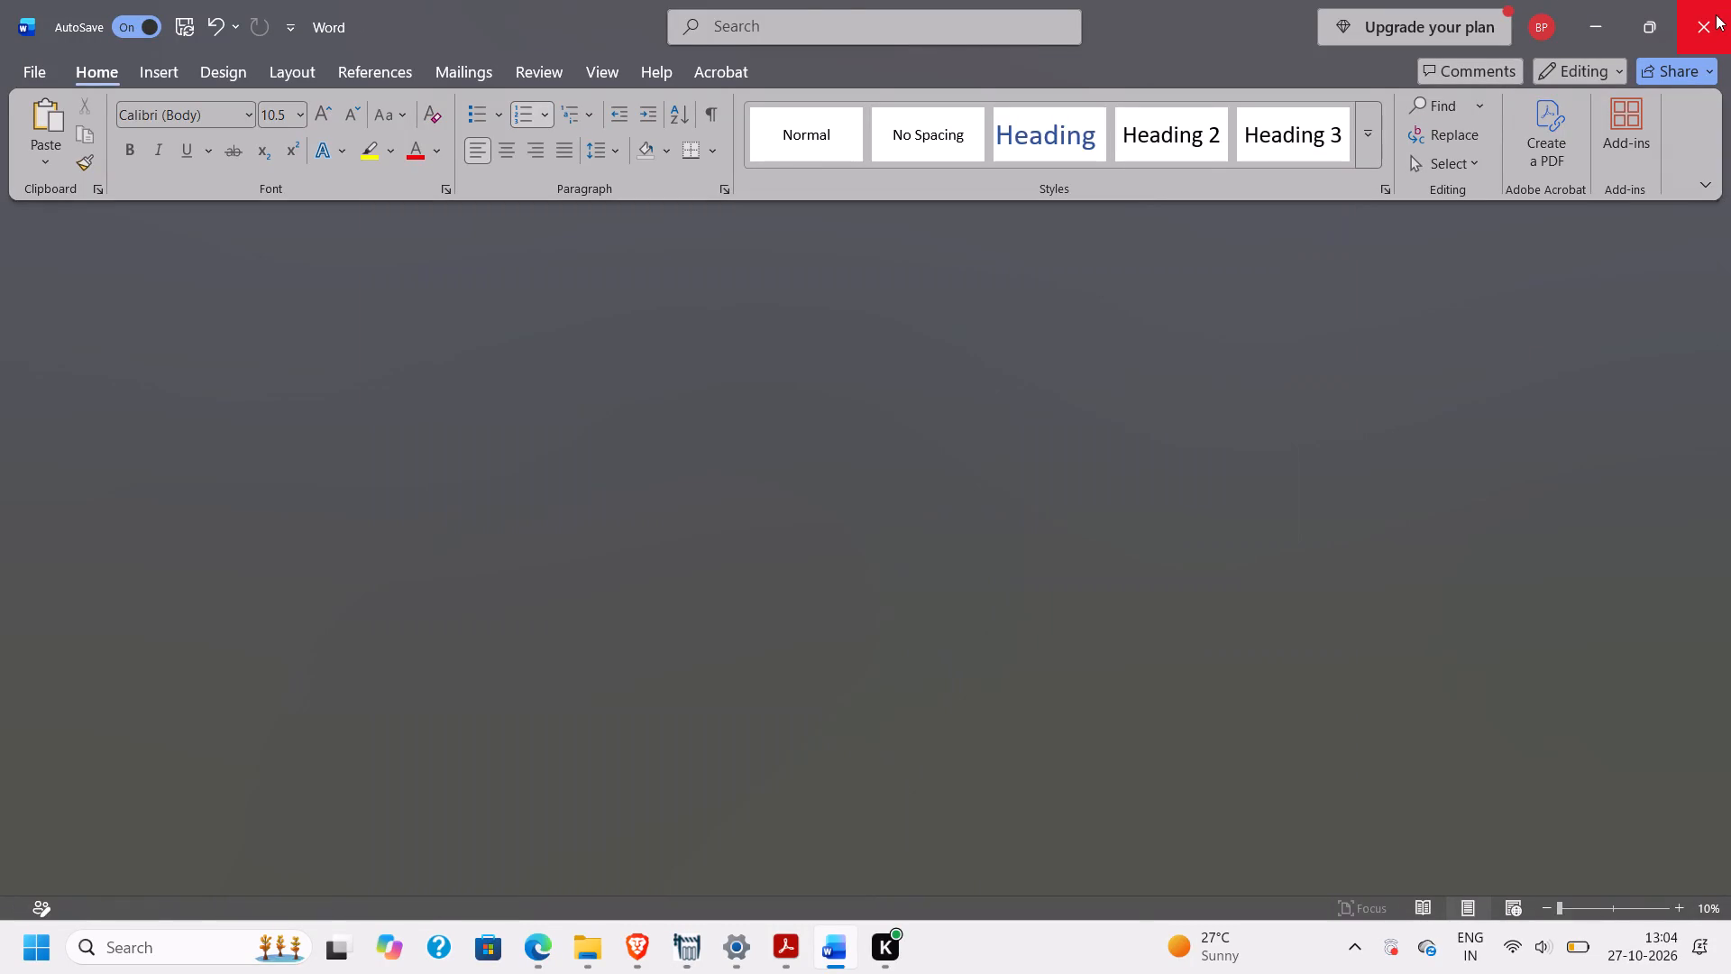
pyautogui.click(1716, 14)
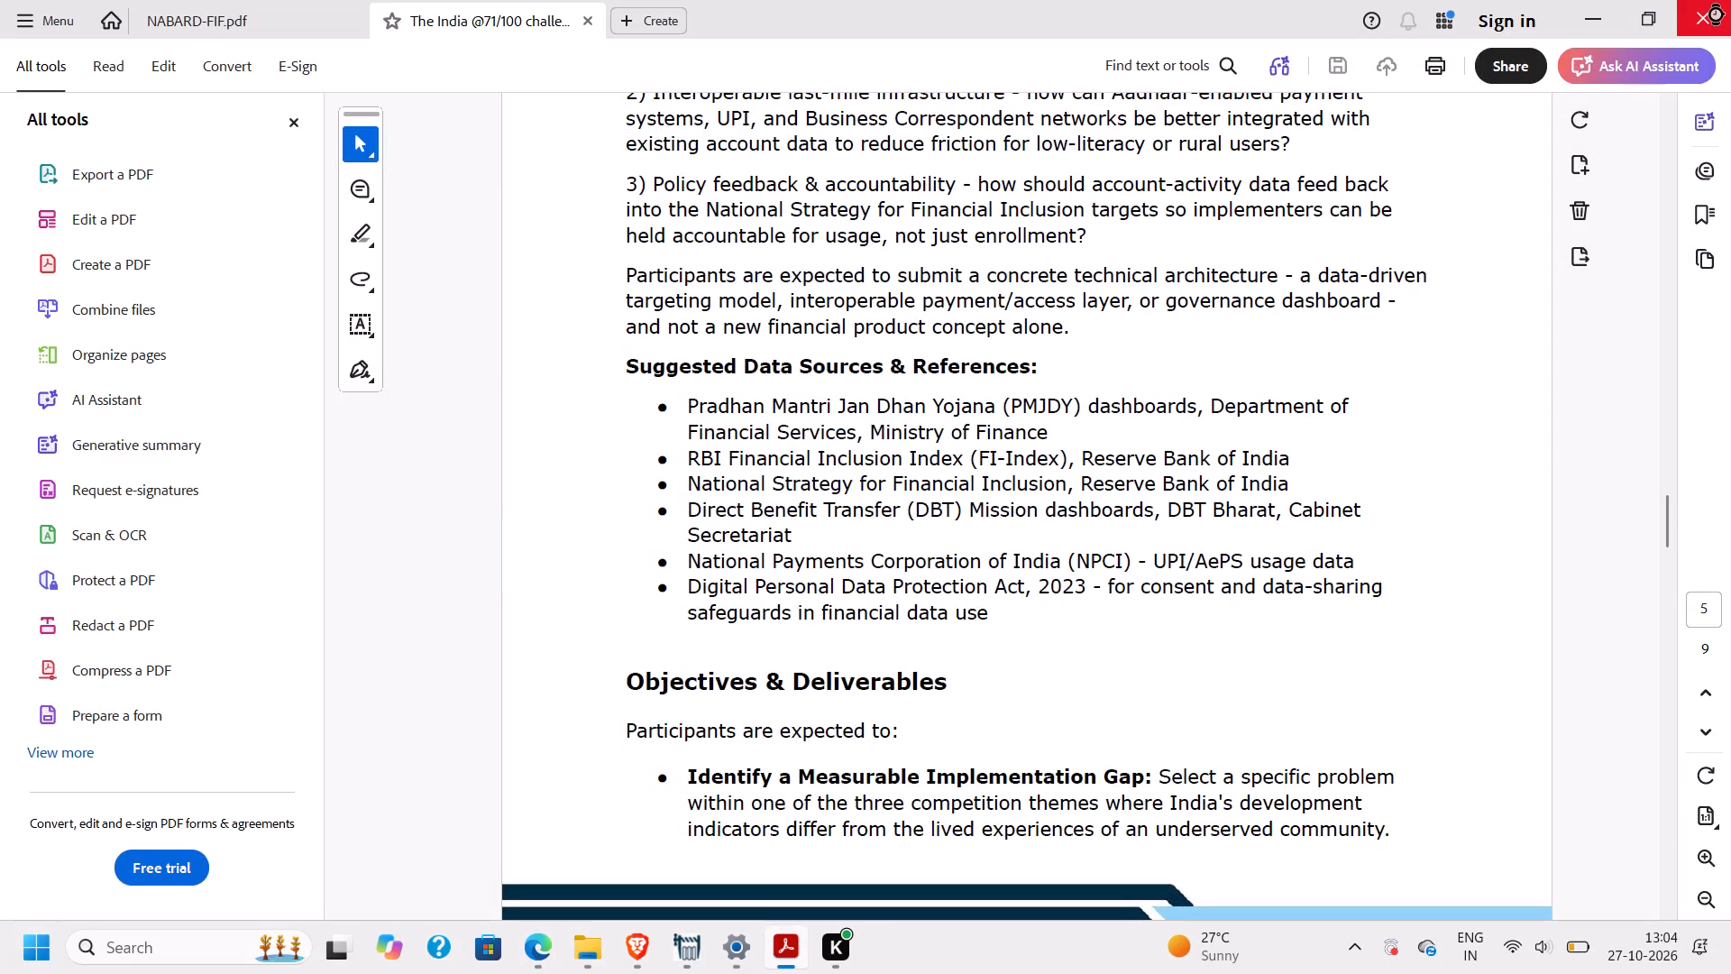
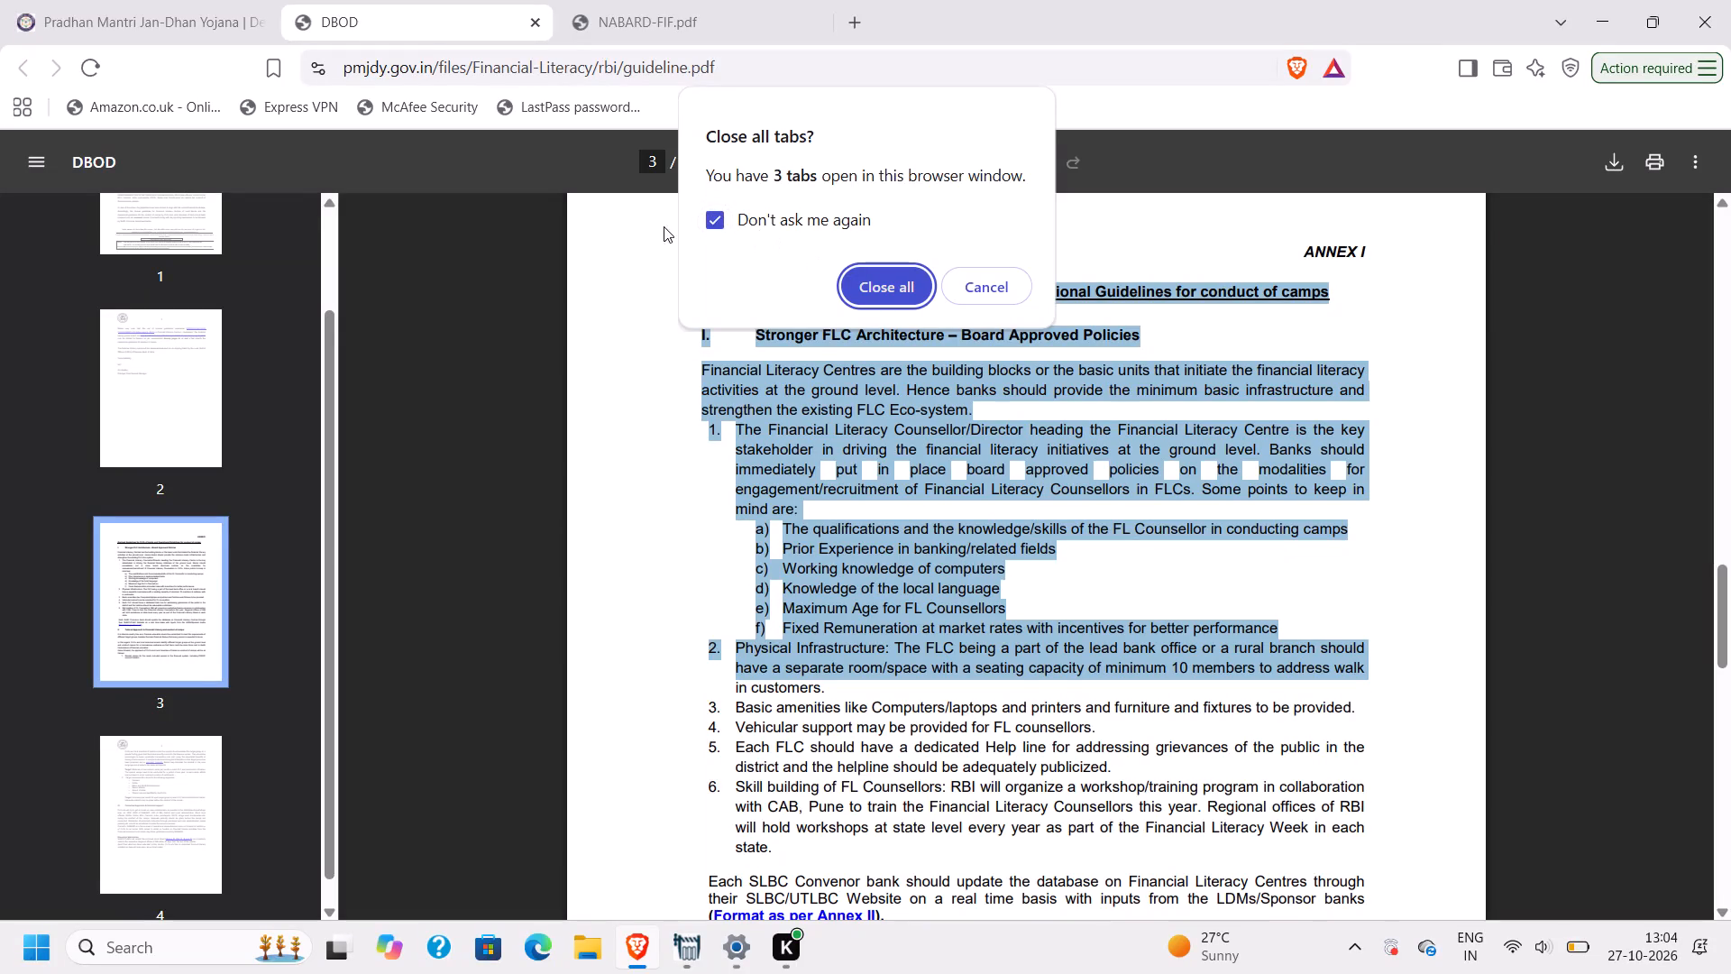
# Turn off the "Don't ask me again" option and close all three open browser tabs.
pyautogui.click(717, 216)
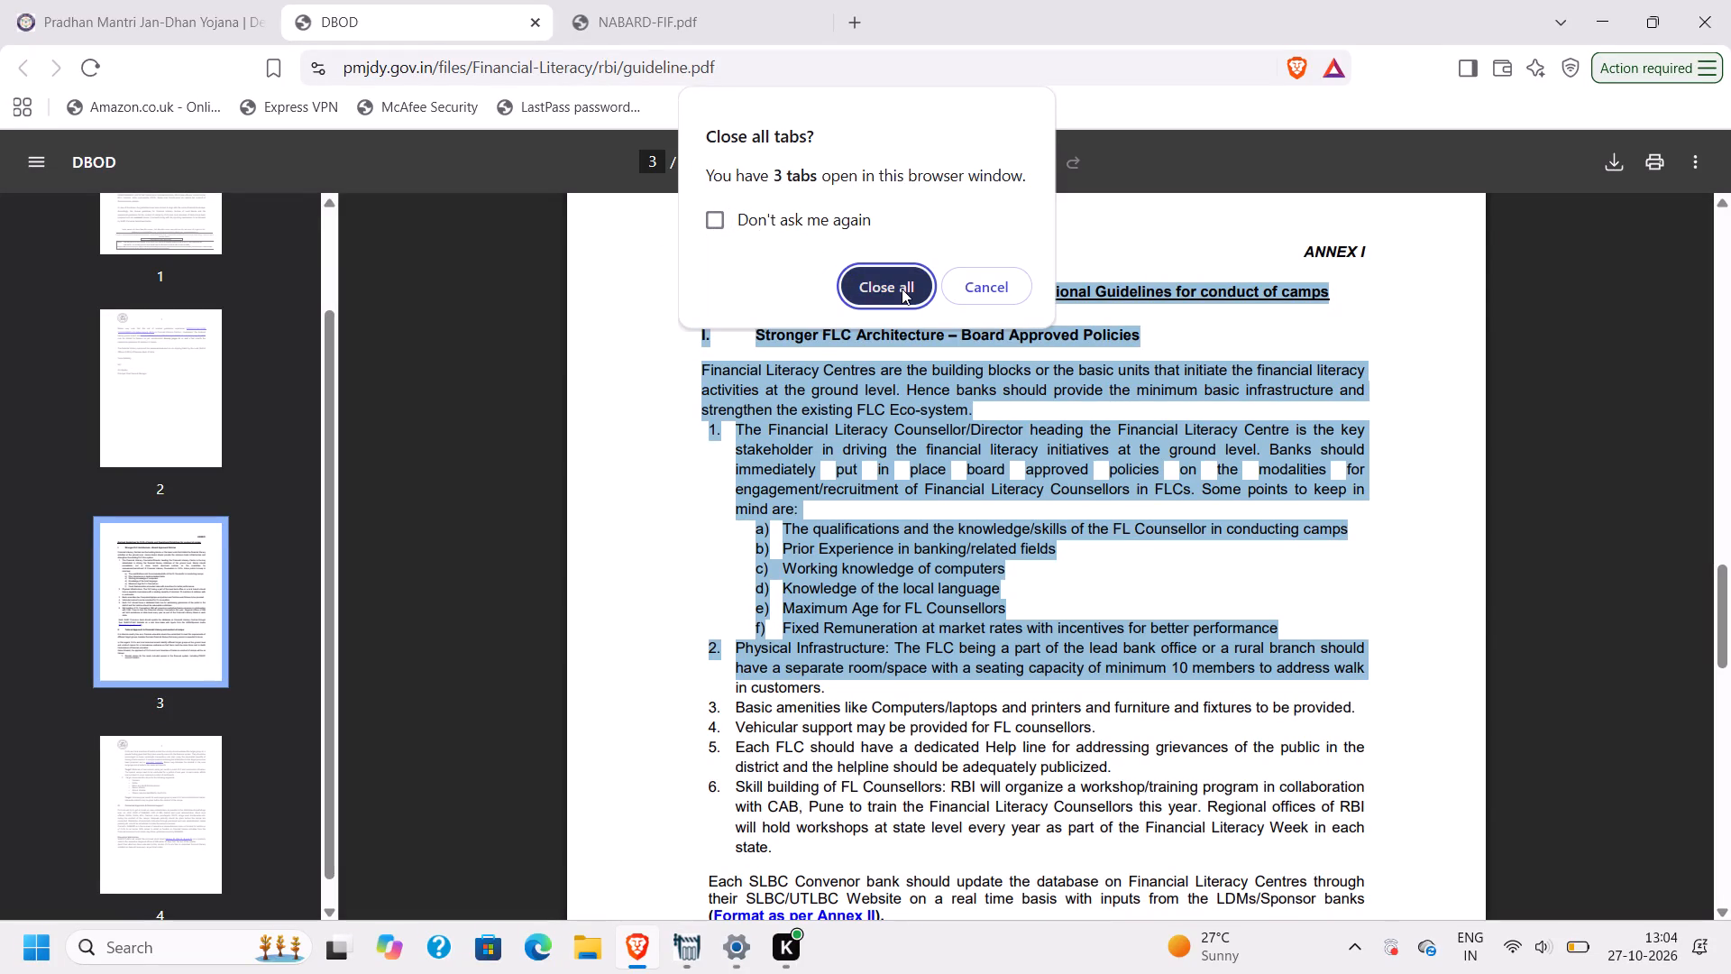
pyautogui.click(902, 289)
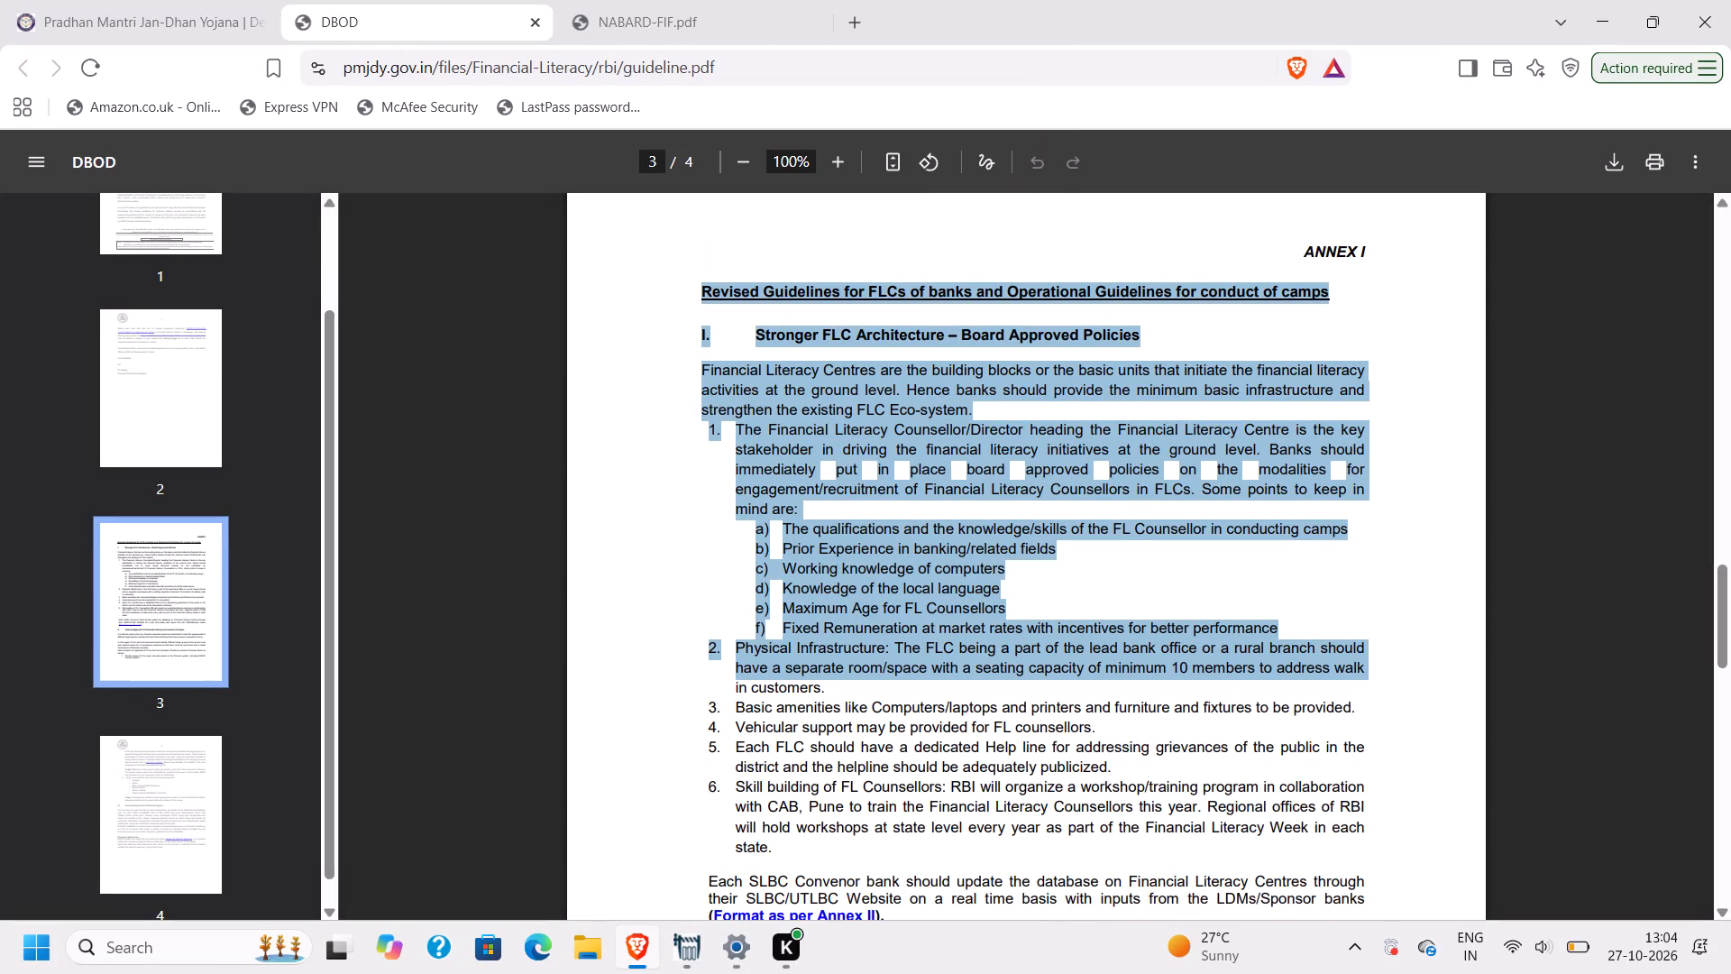
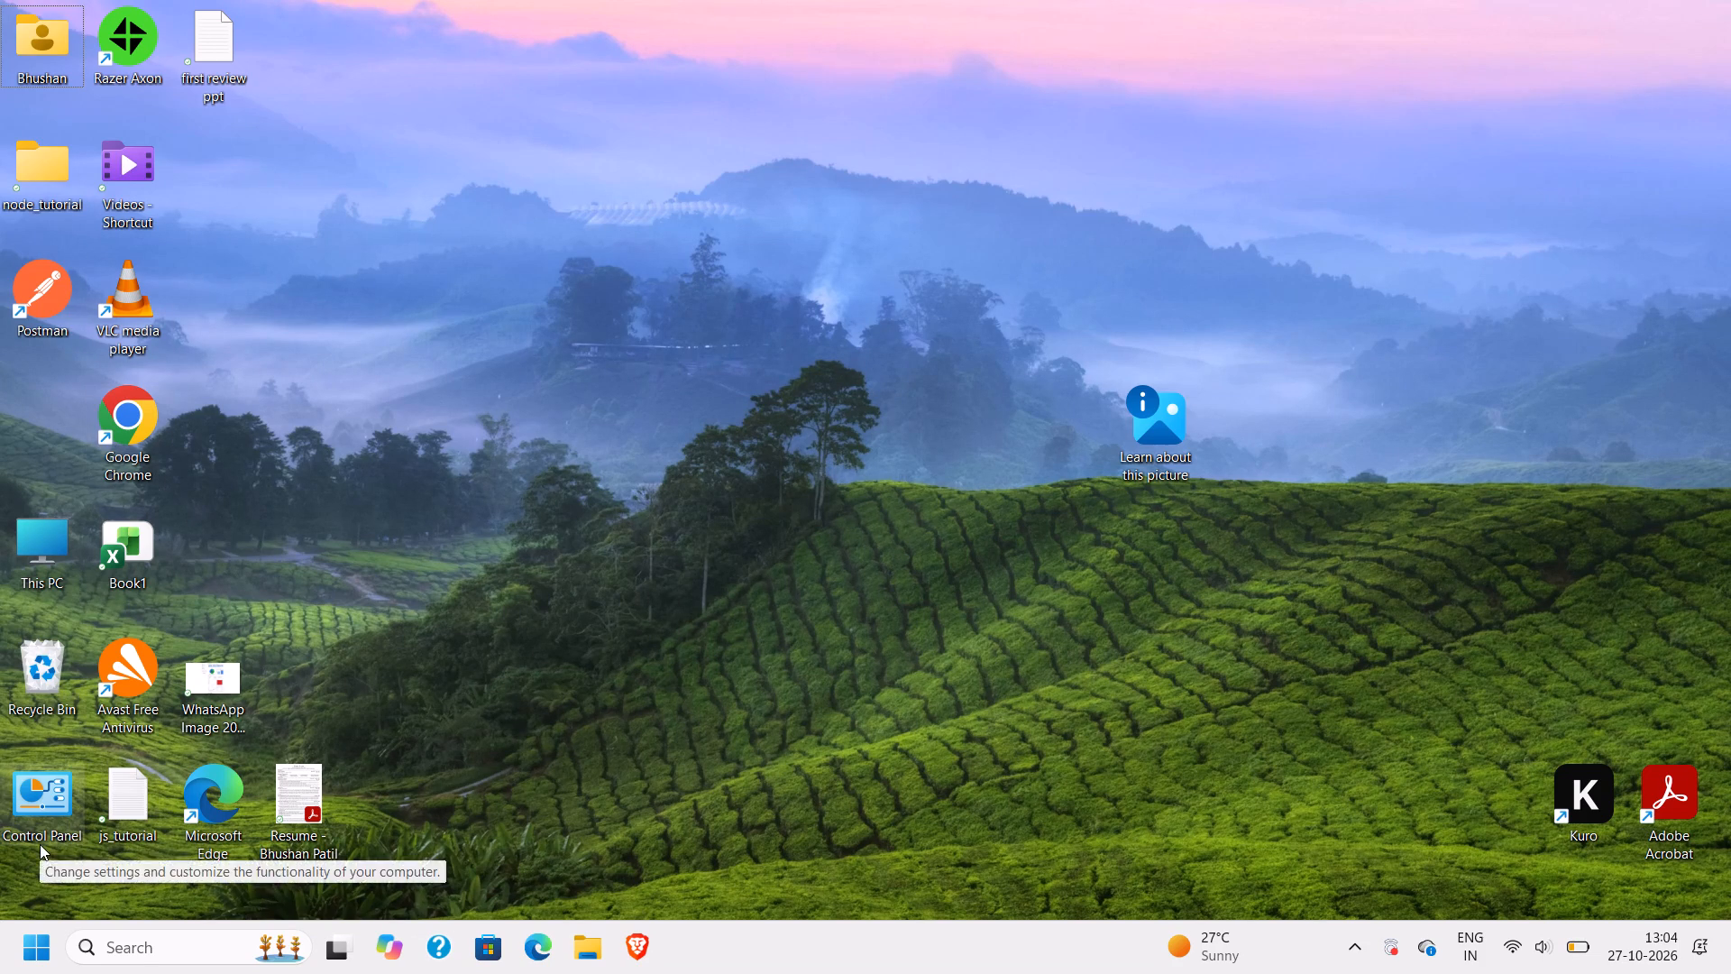
# Shut down the computer.
pyautogui.click(36, 942)
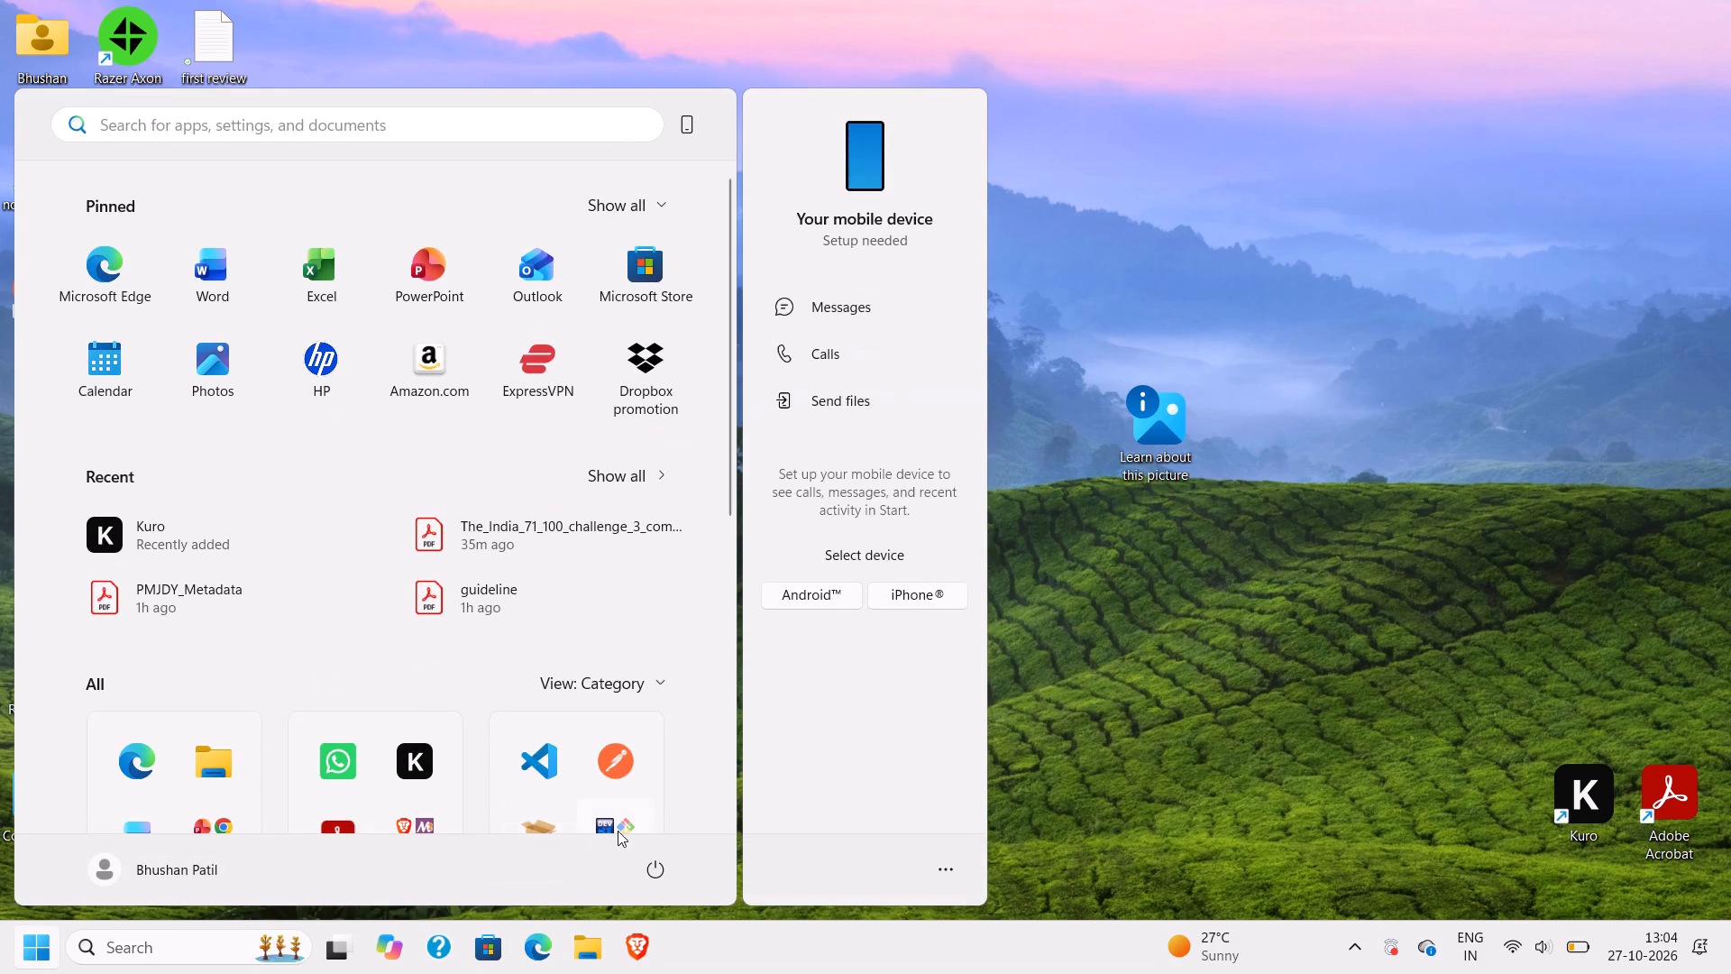
pyautogui.click(667, 878)
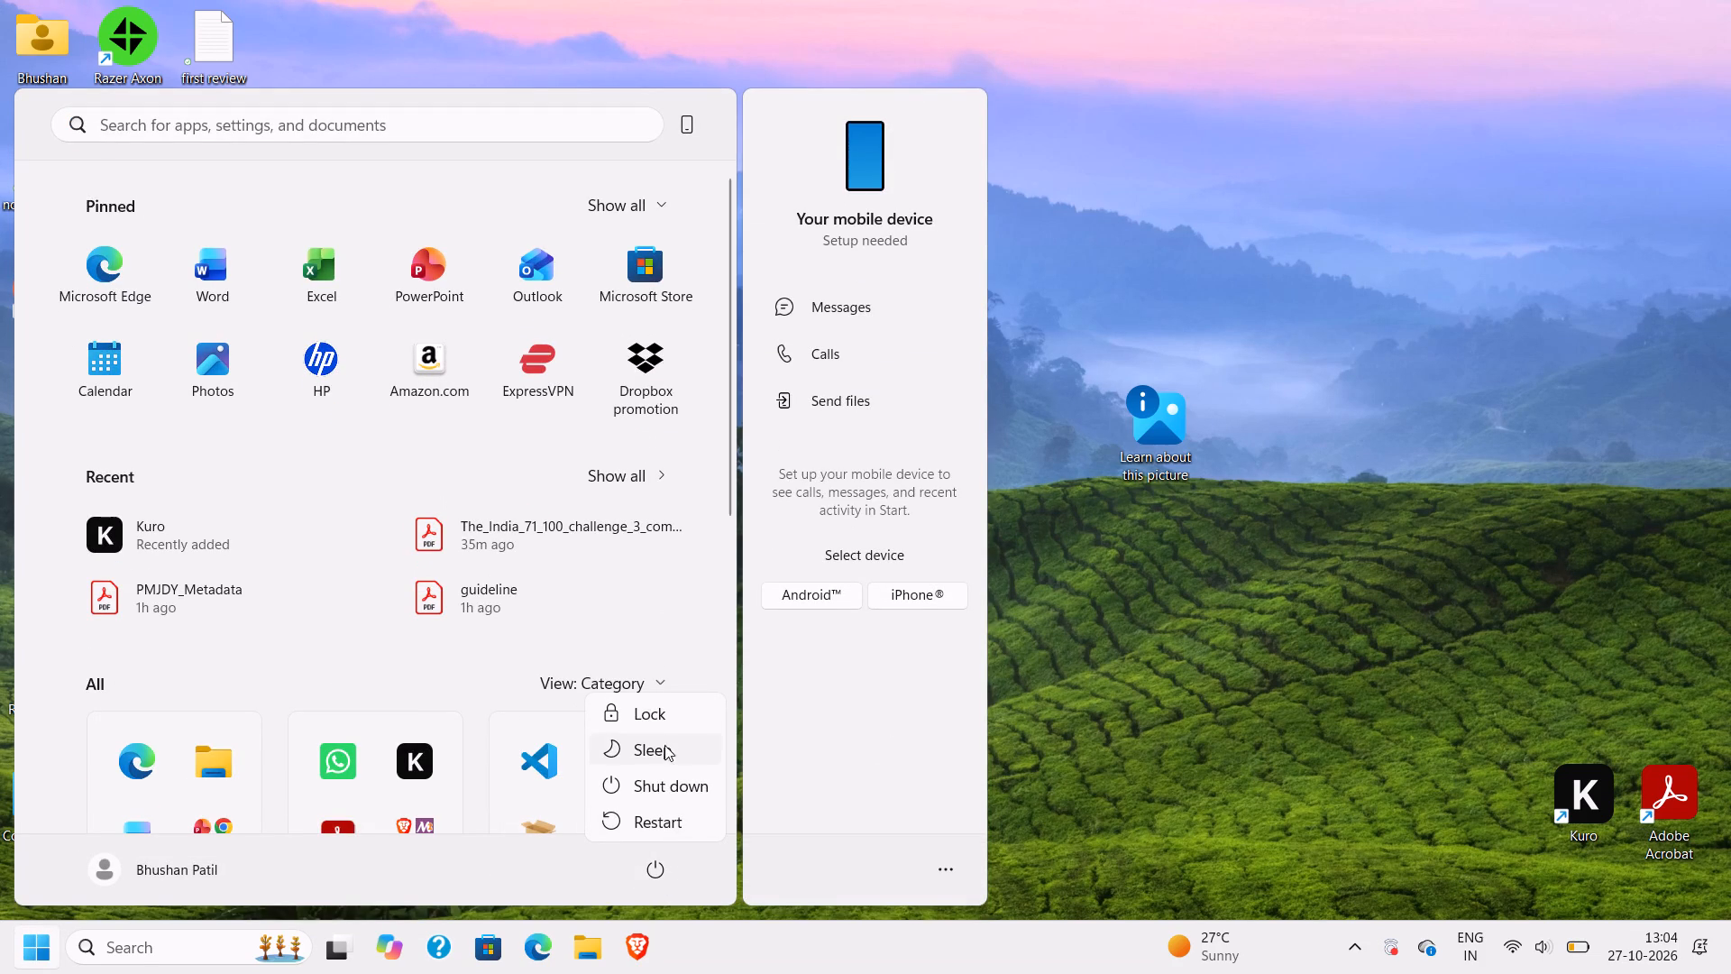
pyautogui.click(660, 786)
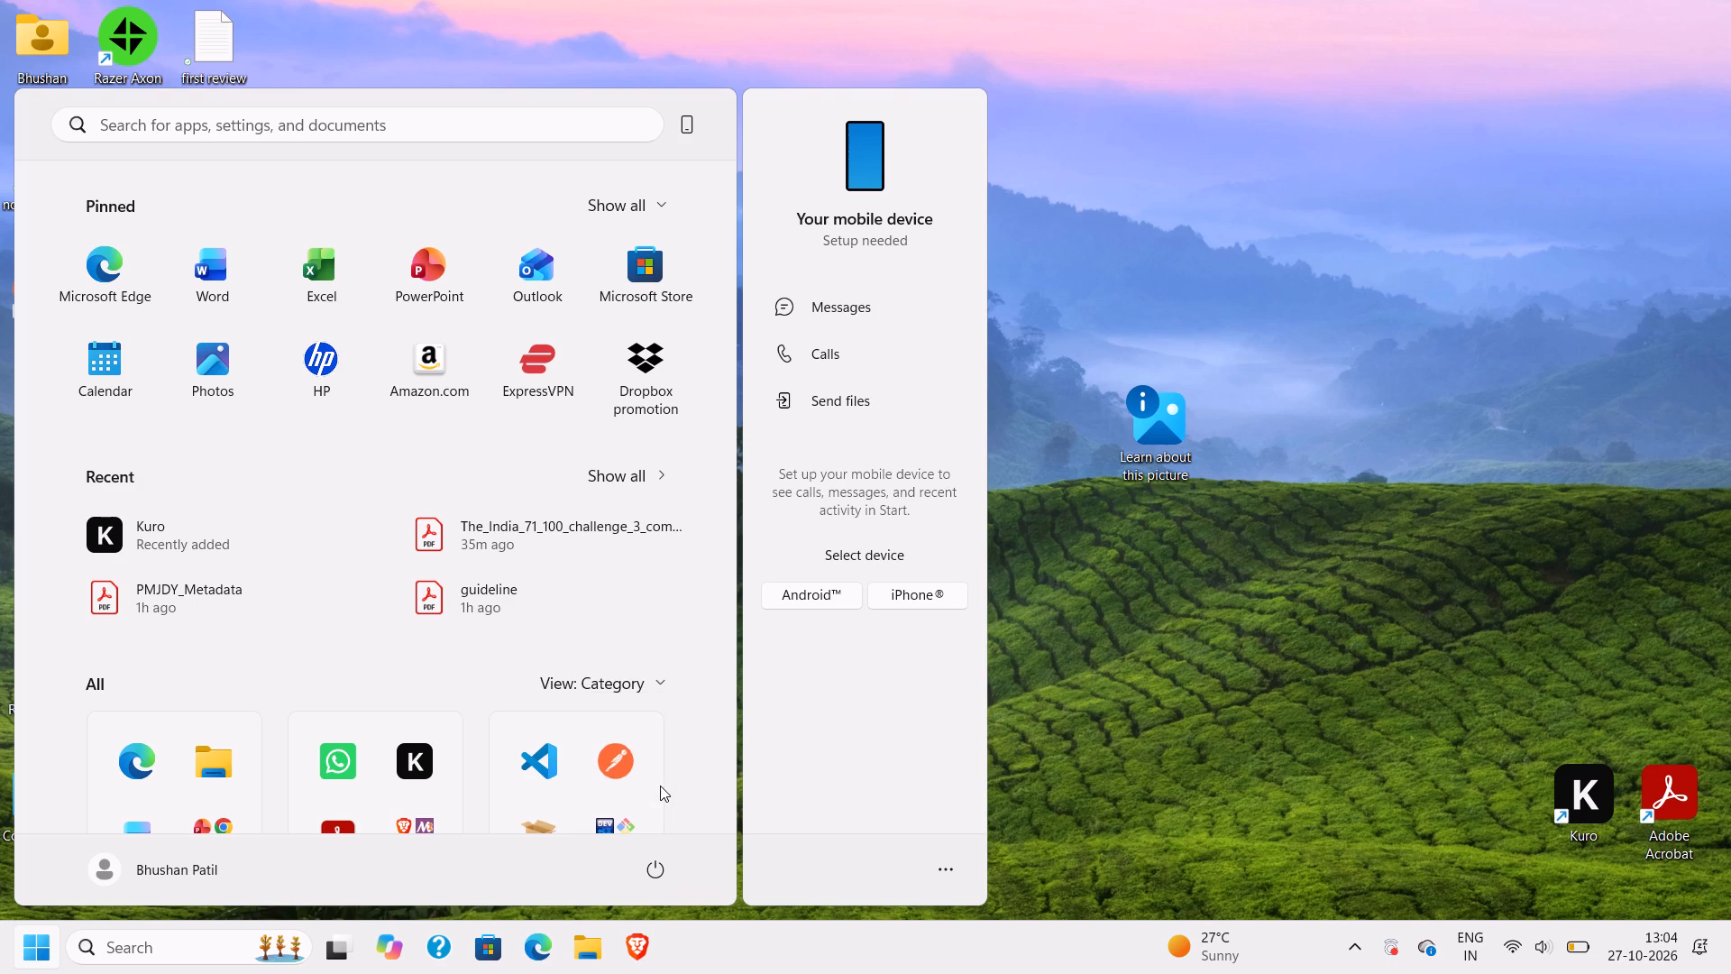